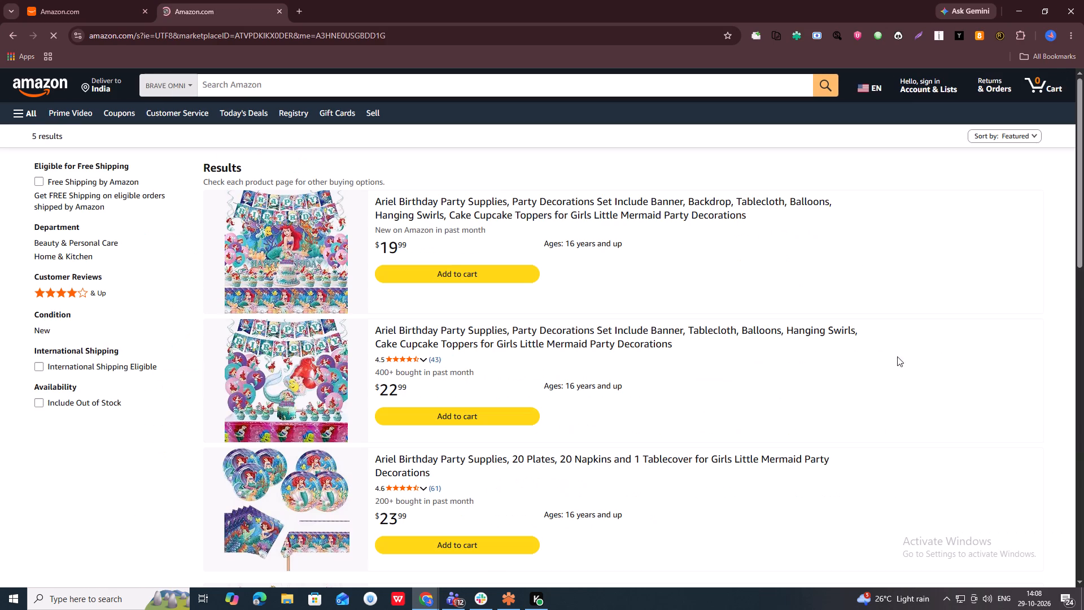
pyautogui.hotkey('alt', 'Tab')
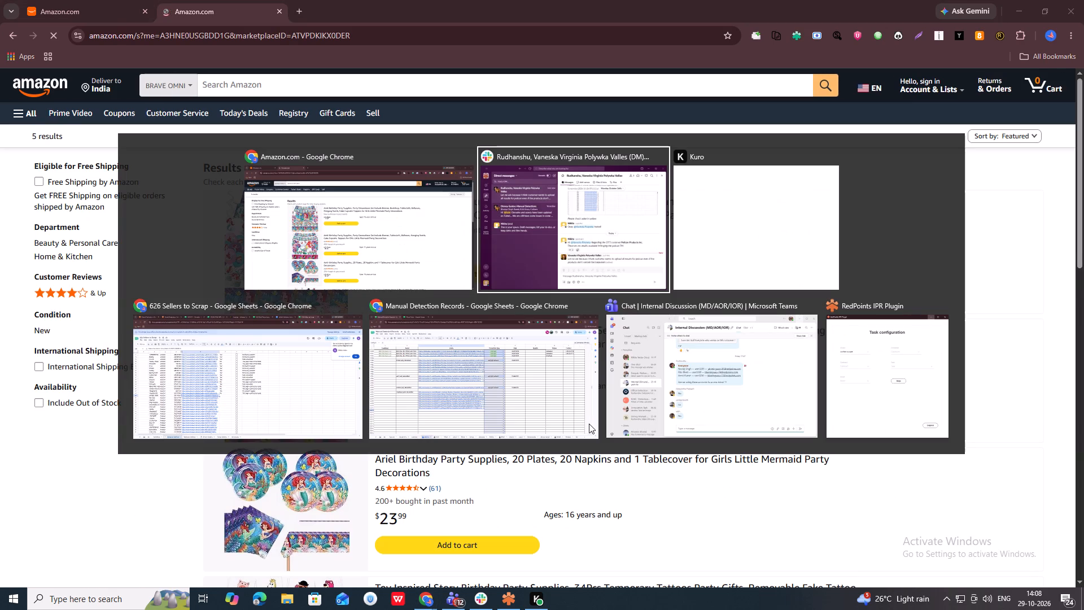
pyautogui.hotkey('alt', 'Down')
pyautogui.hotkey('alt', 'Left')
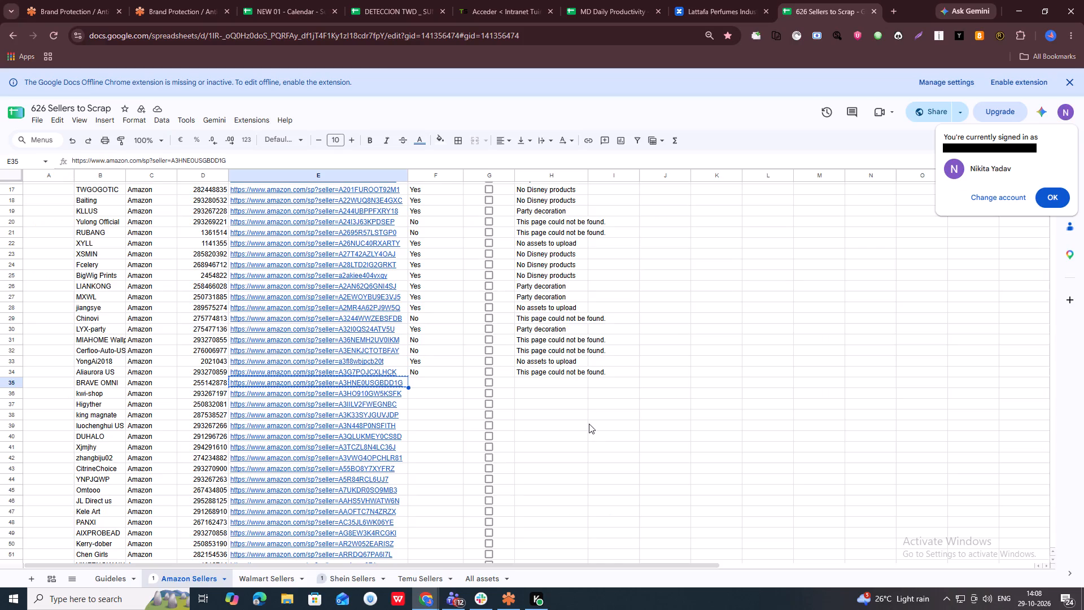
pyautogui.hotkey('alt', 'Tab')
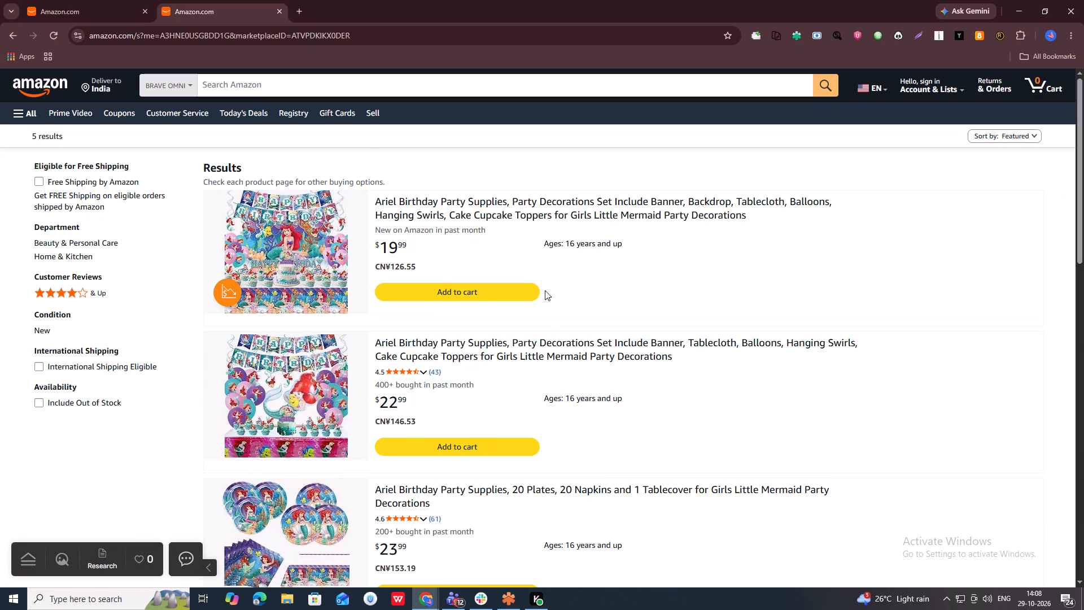
# Copy the link of the Ariel set with backdrop from the Amazon results into the Links cell of row 102674 in Manual Detection Records.
pyautogui.rightClick(450, 249)
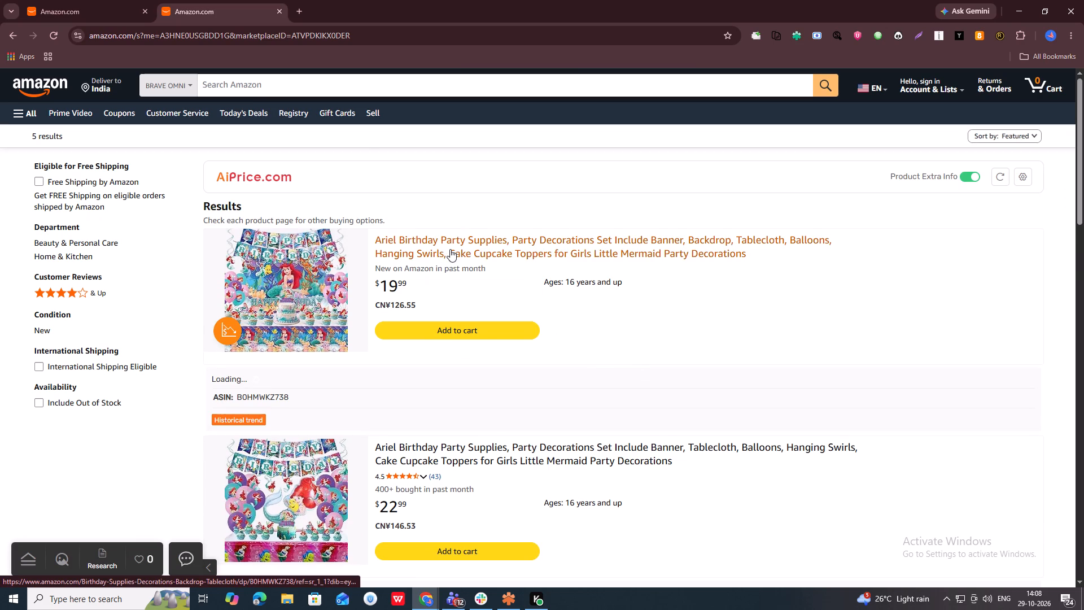
pyautogui.click(475, 364)
pyautogui.hotkey('alt', 'Tab')
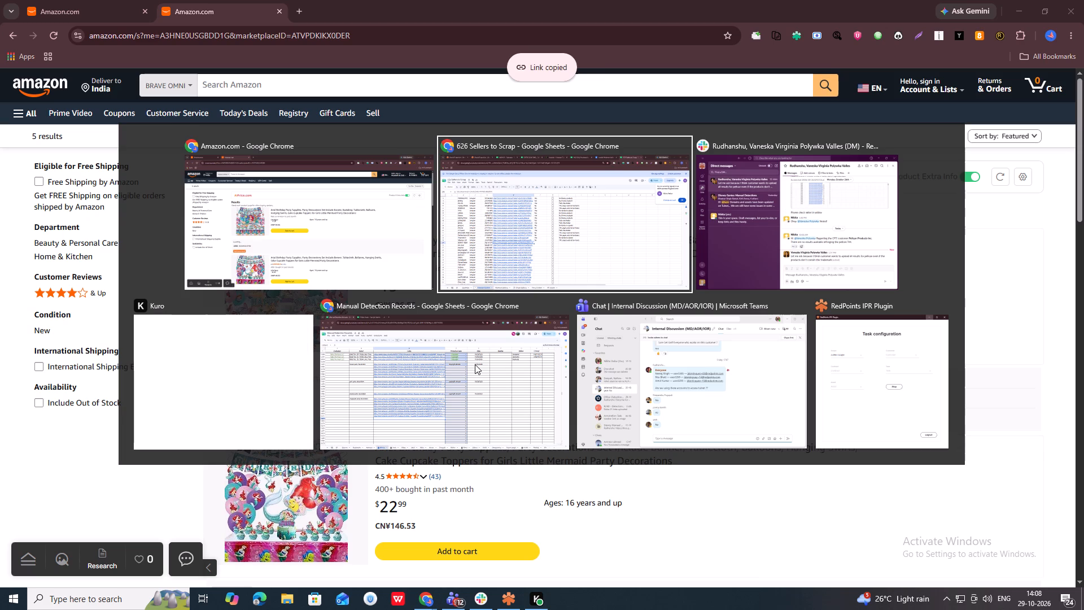
pyautogui.hotkey('alt', 'Down')
pyautogui.hotkey('alt', 'Left')
pyautogui.hotkey('alt', 'Right')
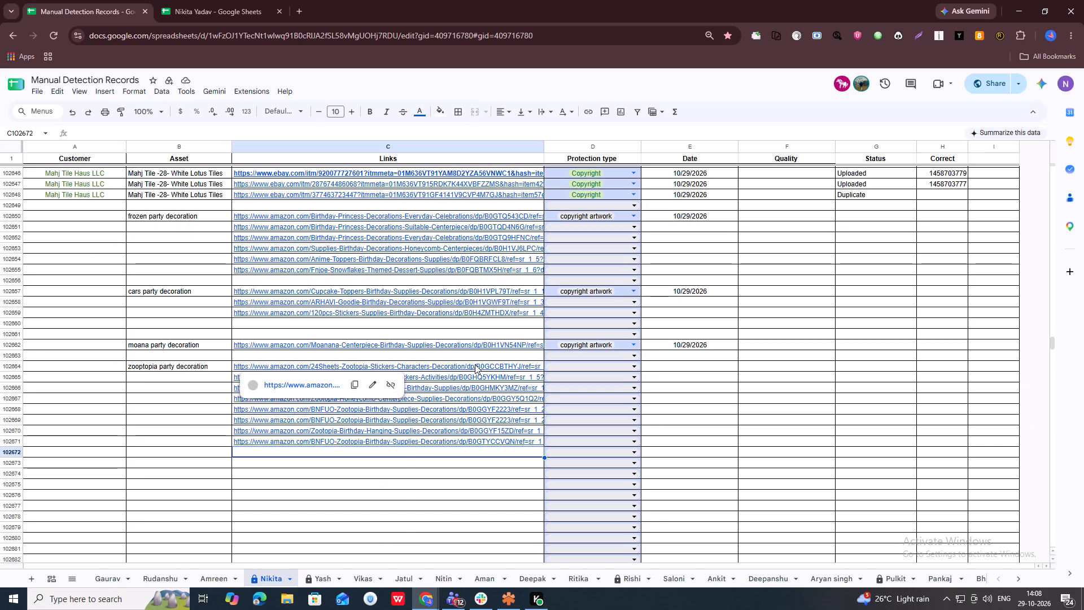
pyautogui.press('Down')
pyautogui.press('Down')
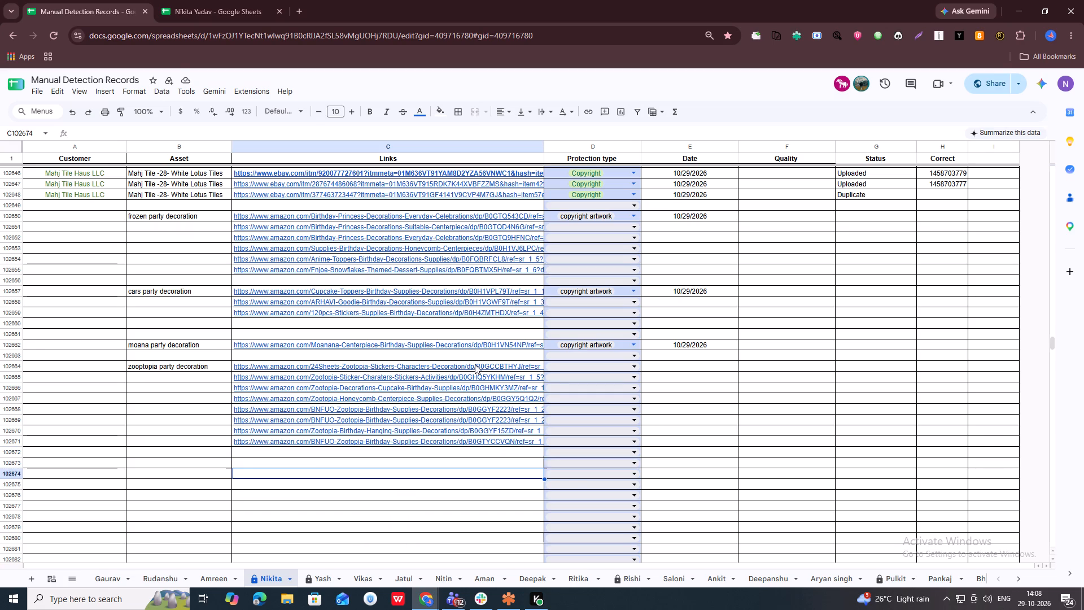
pyautogui.hotkey('ctrl', 'v')
# Enter "ariel party decoration" as the asset for row 102674.
pyautogui.press('Left')
pyautogui.press('a')
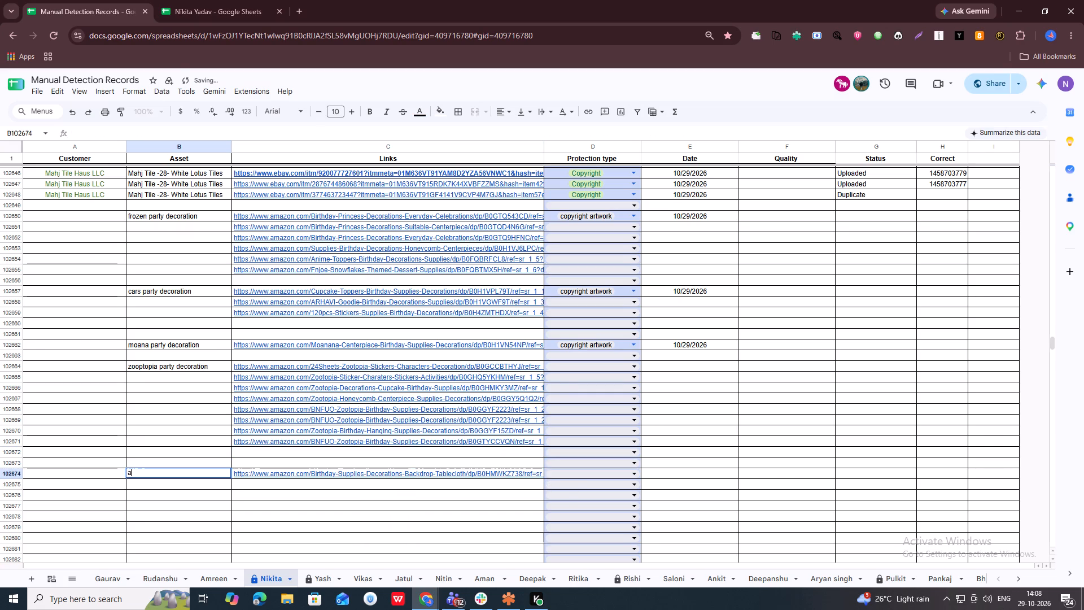
pyautogui.press('t')
pyautogui.press('BackSpace')
pyautogui.press('r')
pyautogui.write('iel')
pyautogui.press('space')
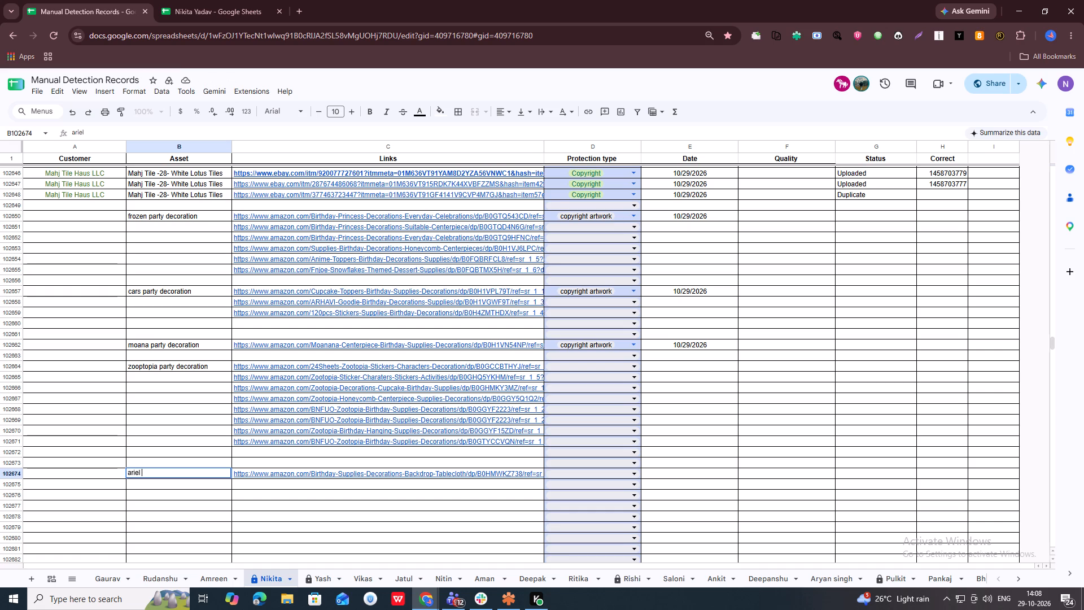
pyautogui.write('party decpra')
pyautogui.press('BackSpace')
pyautogui.press('BackSpace')
pyautogui.press('BackSpace')
pyautogui.write('oratiom')
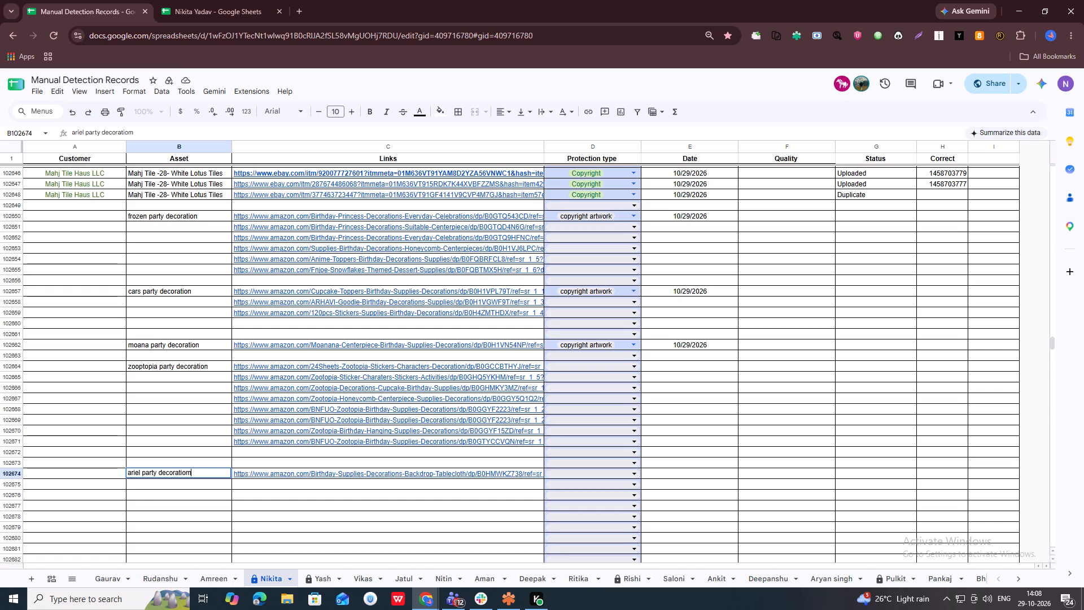
pyautogui.press('BackSpace')
pyautogui.press('m')
pyautogui.press('BackSpace')
pyautogui.press('n')
pyautogui.press('Right')
# Copy the moana row's protection type "copyright artwork" and date 10/29/2026 to all the zooptopia party decoration rows.
pyautogui.press('Right')
pyautogui.hotkey('ctrl', 'Up')
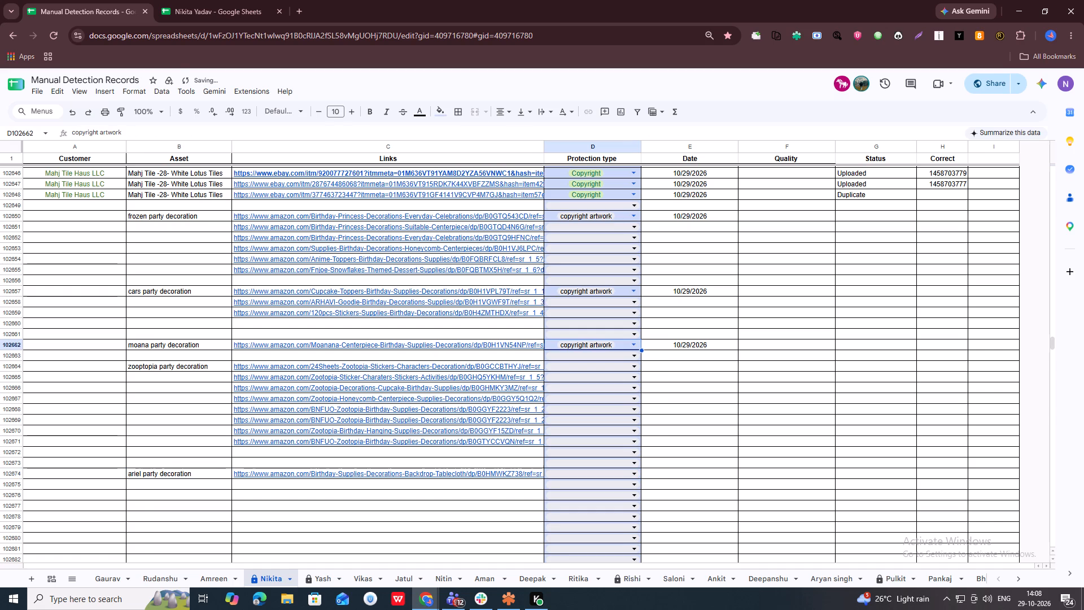
pyautogui.hotkey('shift', 'Right')
pyautogui.hotkey('ctrl', 'c')
pyautogui.press('Left')
pyautogui.hotkey('ctrl', 'Down')
pyautogui.press('Right')
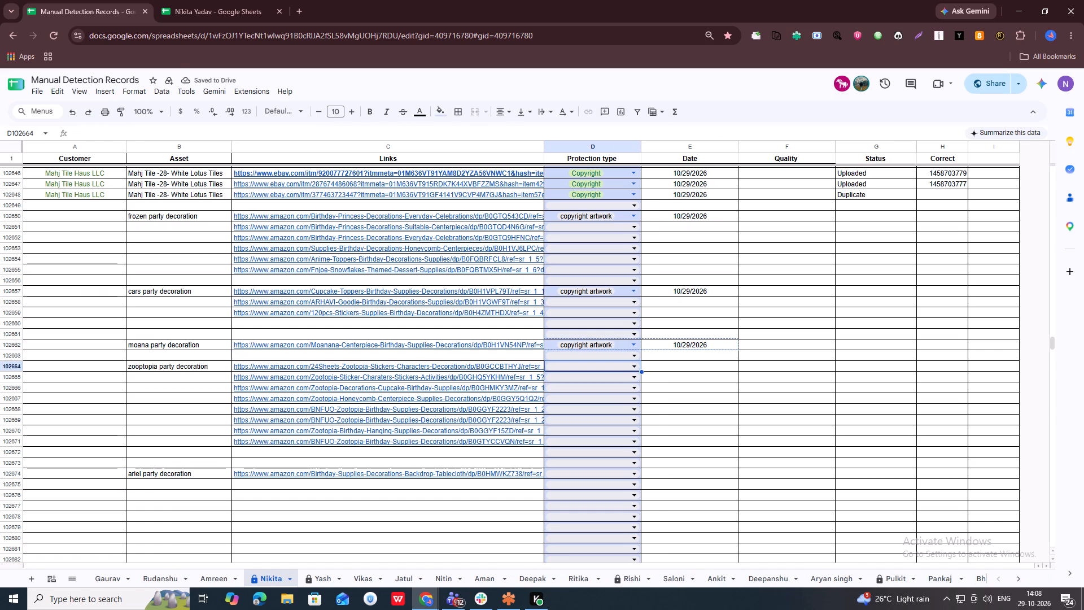
pyautogui.hotkey('ctrl', 'v')
pyautogui.hotkey('ctrl', 'space')
pyautogui.hotkey('ctrl', 'd')
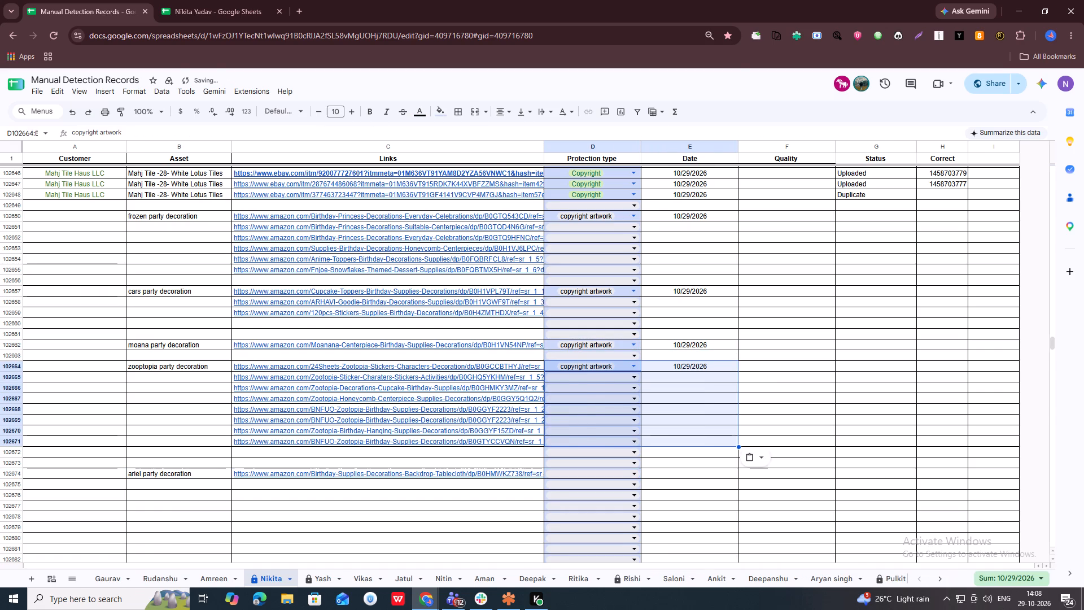
# Paste the same "copyright artwork" protection type and 10/29/2026 date into the ariel party decoration row.
pyautogui.hotkey('ctrl', 'Down')
pyautogui.press('Down')
pyautogui.press('Down')
pyautogui.press('Down')
pyautogui.hotkey('ctrl', 'v')
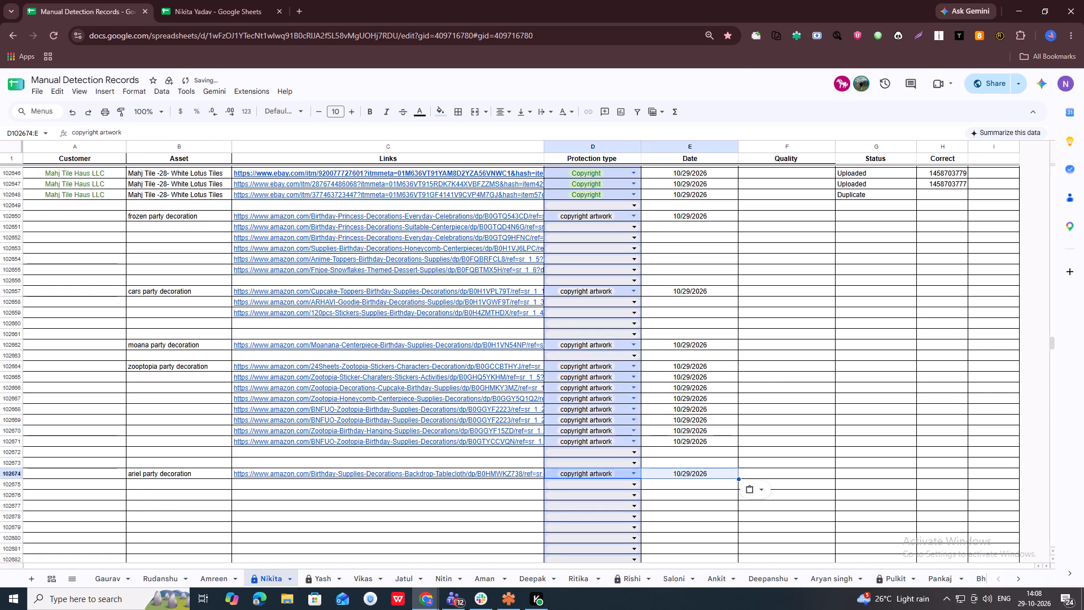
# Copy the link of the second Ariel set (banner, tablecloth, balloons) from Amazon into the Links cell of row 102675.
pyautogui.press('Down')
pyautogui.press('Left')
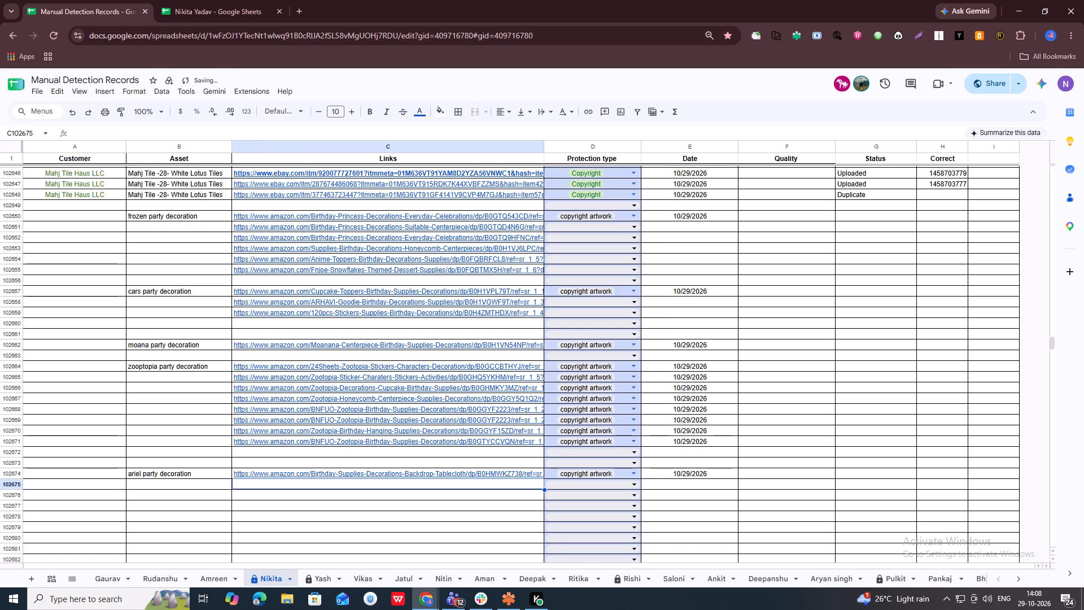
pyautogui.hotkey('alt', 'Tab')
pyautogui.press('Down')
pyautogui.scroll(-3, 475, 364)
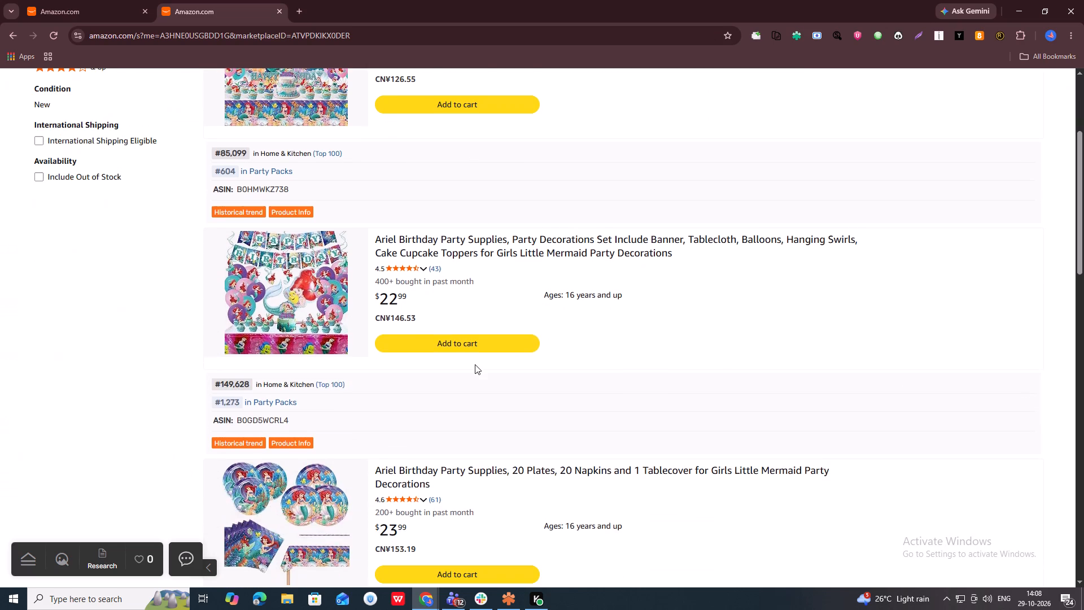
pyautogui.rightClick(514, 241)
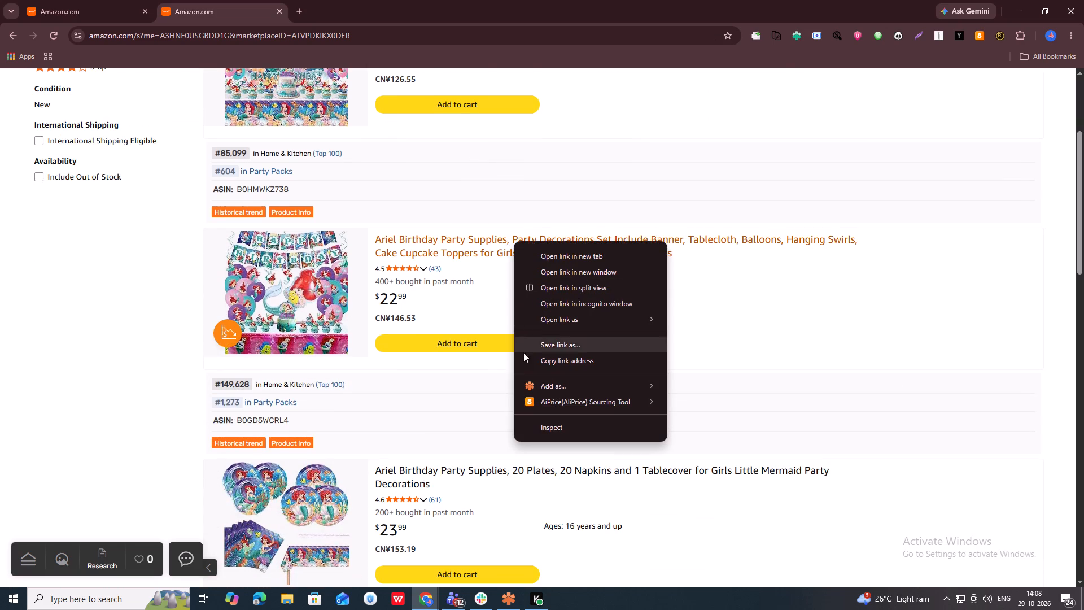
pyautogui.click(568, 356)
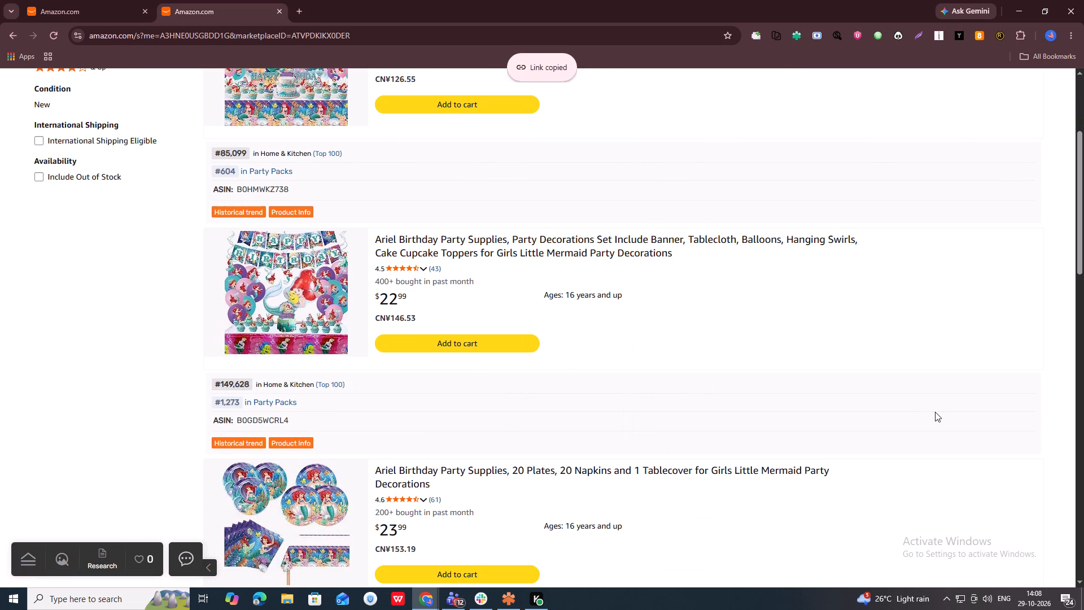
pyautogui.hotkey('alt', 'Tab')
pyautogui.hotkey('ctrl', 'v')
# Copy the link of the Ariel set with 20 plates and 20 napkins from Amazon into the Links cell of row 102678.
pyautogui.press('Down')
pyautogui.hotkey('alt', 'Tab')
pyautogui.press('Down')
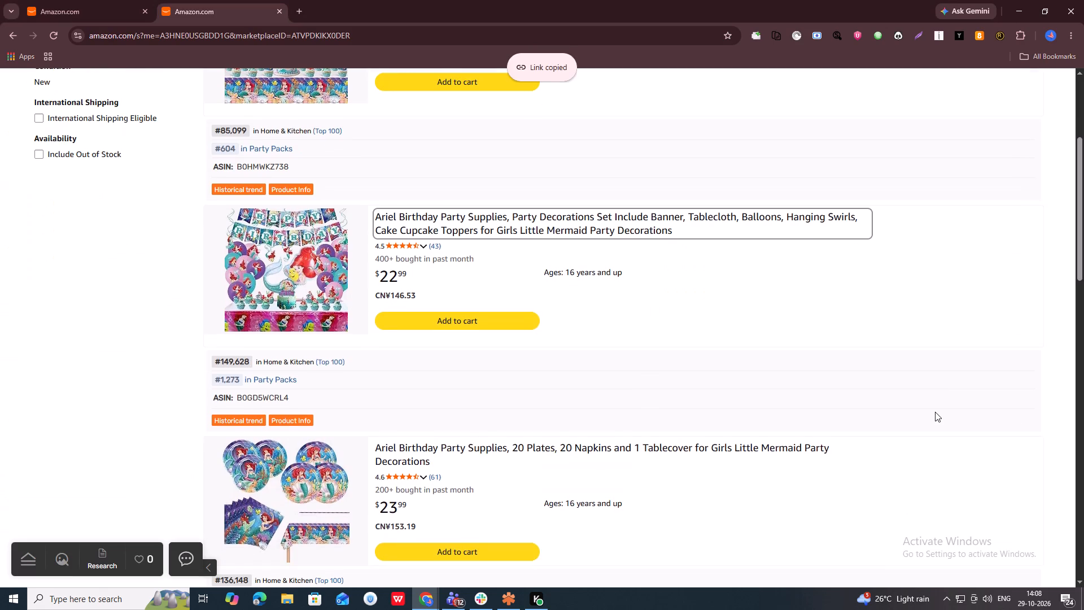
pyautogui.scroll(-4, 601, 494)
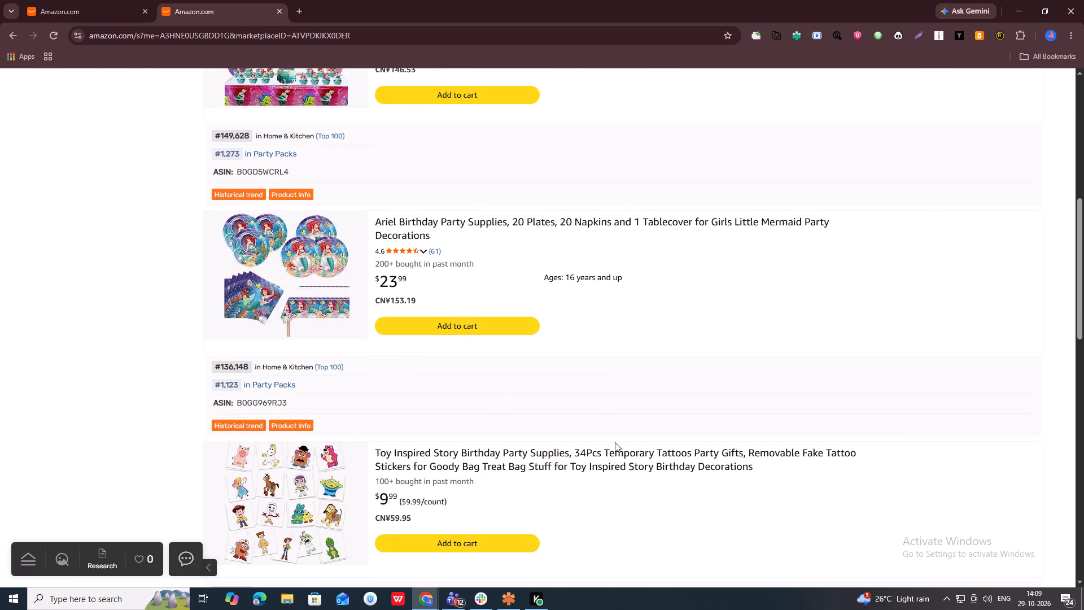
pyautogui.rightClick(524, 225)
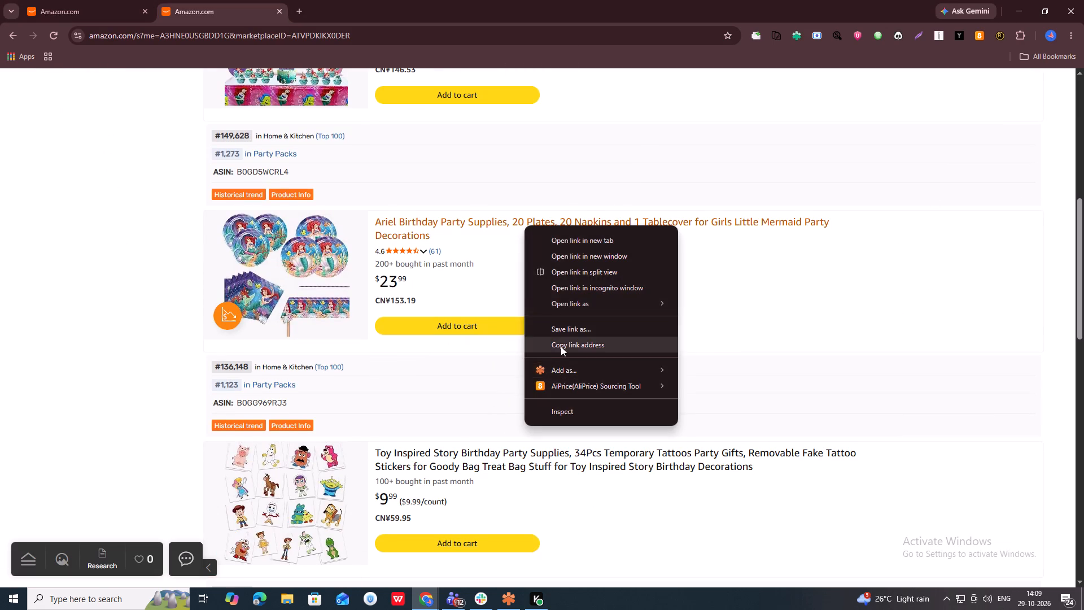
pyautogui.click(561, 346)
pyautogui.hotkey('alt', 'Tab')
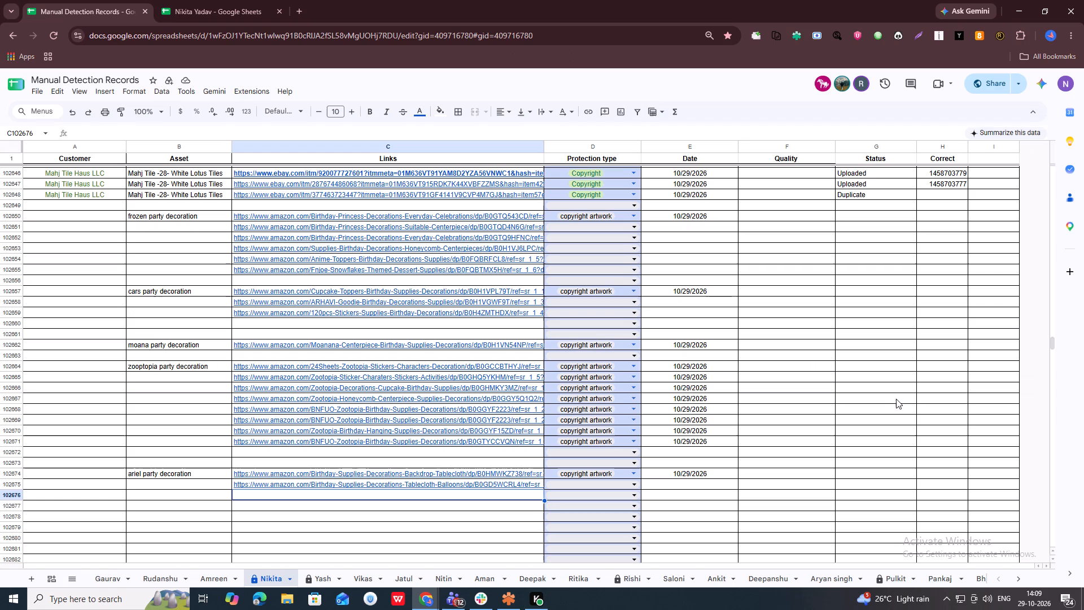
pyautogui.press('Down')
pyautogui.press('Down')
pyautogui.hotkey('ctrl', 'v')
# Enter "ariel party paper table ware" as the asset for row 102678.
pyautogui.press('Left')
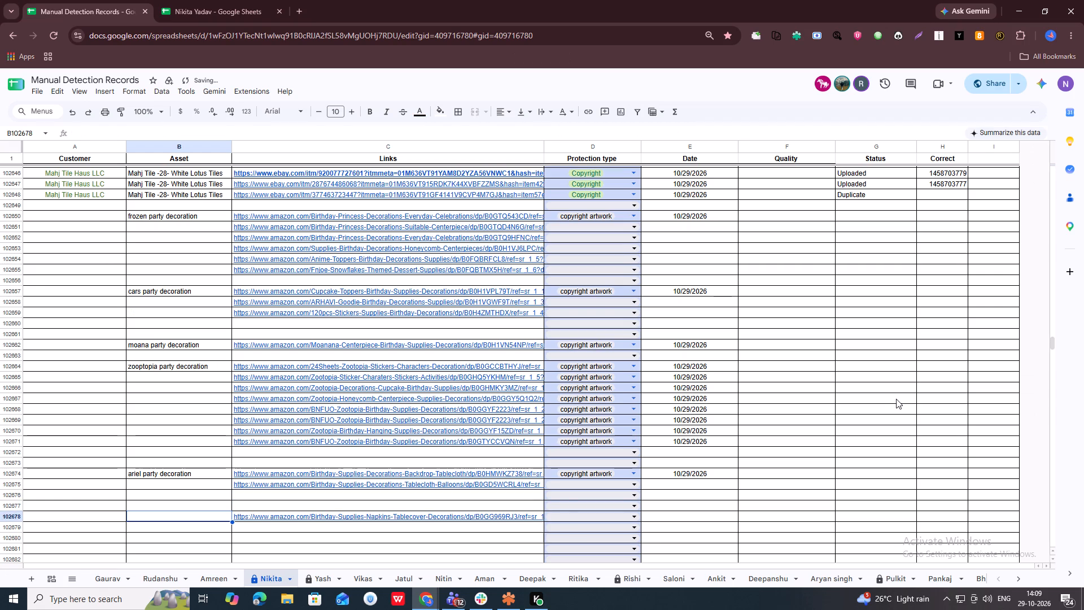
pyautogui.write('ariel party')
pyautogui.press('space')
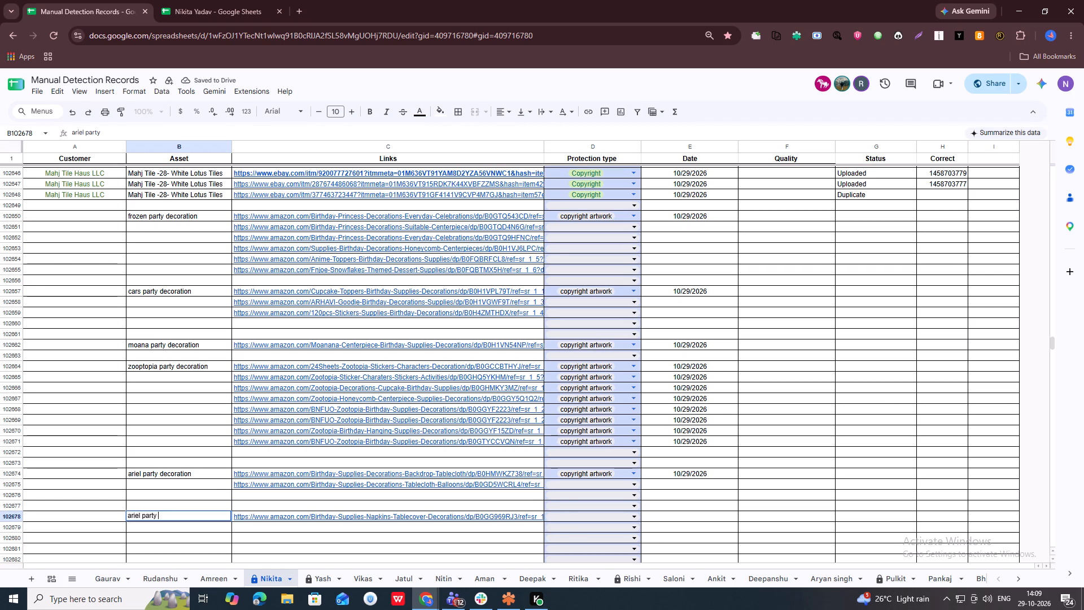
pyautogui.write('paper de')
pyautogui.press('BackSpace')
pyautogui.press('BackSpace')
pyautogui.write('table wa')
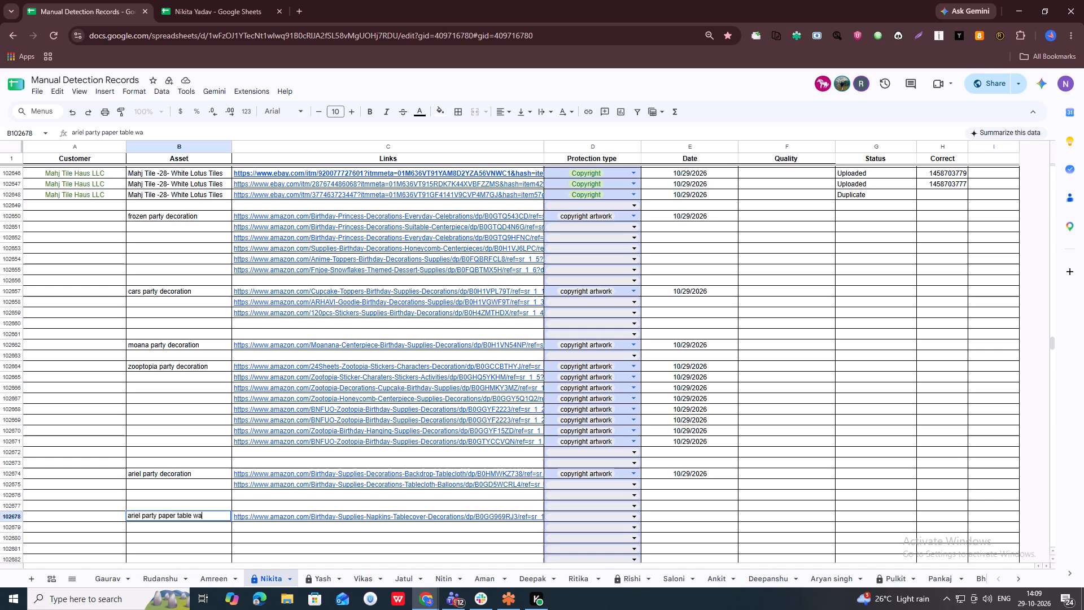
pyautogui.write('re')
pyautogui.press('Right')
# Copy the "copyright artwork" protection type and 10/29/2026 date from the ariel party decoration row to the ariel party paper table ware row.
pyautogui.press('Right')
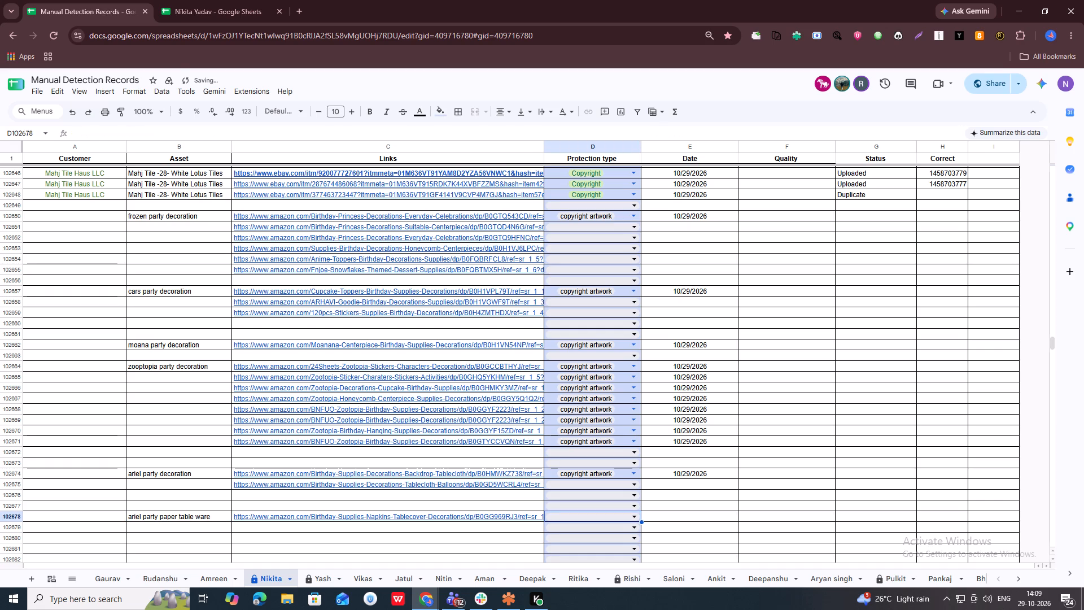
pyautogui.hotkey('ctrl', 'Up')
pyautogui.hotkey('shift', 'Right')
pyautogui.hotkey('ctrl', 'c')
pyautogui.hotkey('ctrl', 'Left')
pyautogui.hotkey('ctrl', 'Down')
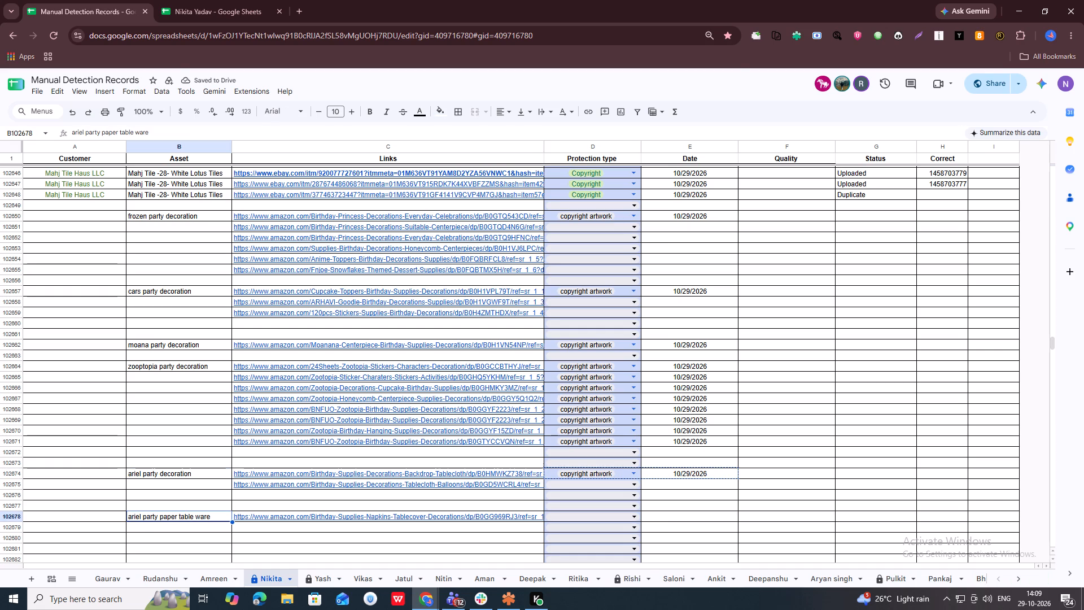
pyautogui.press('Right')
pyautogui.press('Right')
pyautogui.hotkey('ctrl', 'v')
# Examine the remaining BRAVE OMNI listings on Amazon for further products to record, and return to Manual Detection Records.
pyautogui.press('Down')
pyautogui.press('Left')
pyautogui.hotkey('alt', 'Tab')
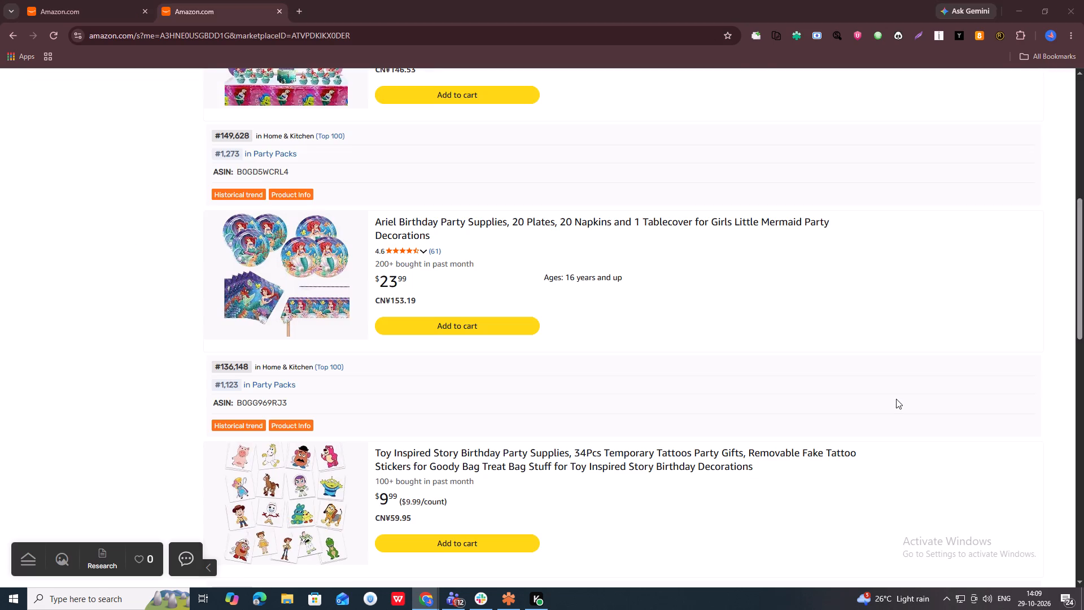
pyautogui.press('Down')
pyautogui.scroll(-5, 776, 400)
pyautogui.scroll(-3, 740, 370)
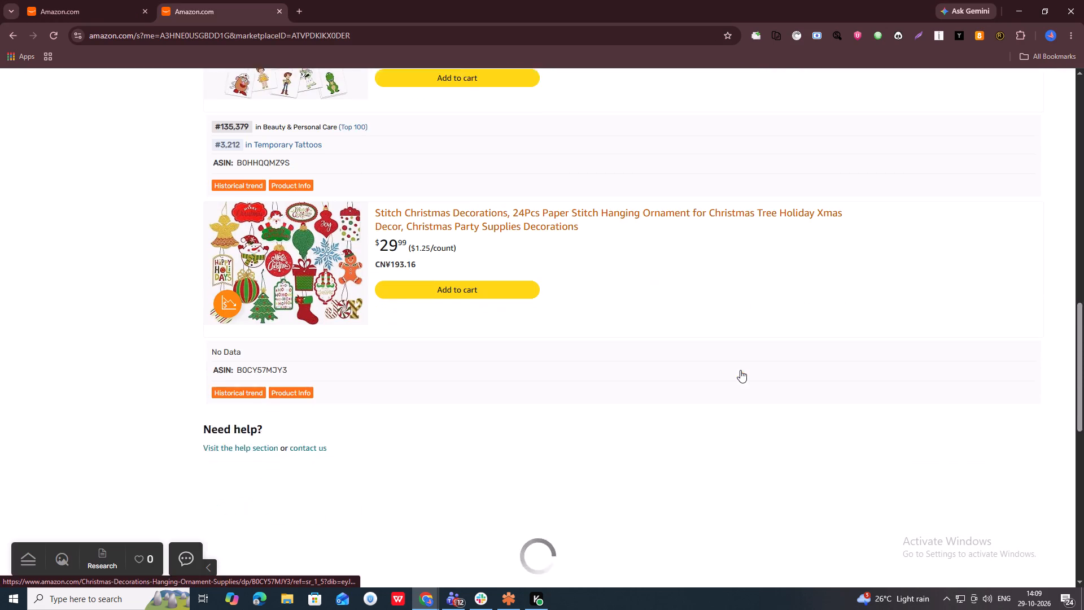
pyautogui.scroll(-11, 688, 354)
pyautogui.scroll(7, 688, 354)
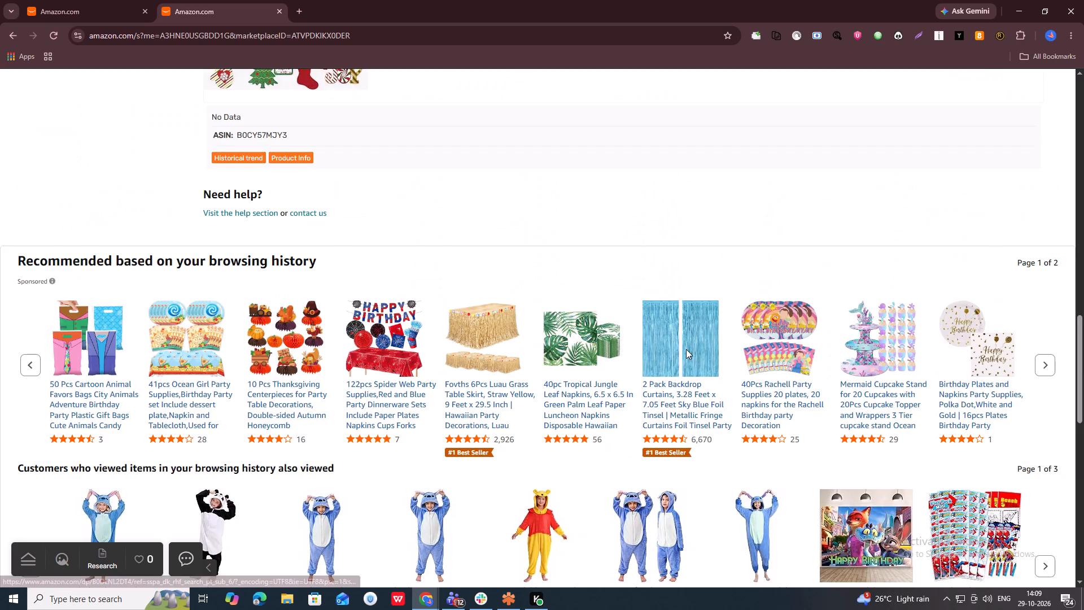
pyautogui.scroll(19, 686, 349)
pyautogui.hotkey('alt', 'Tab')
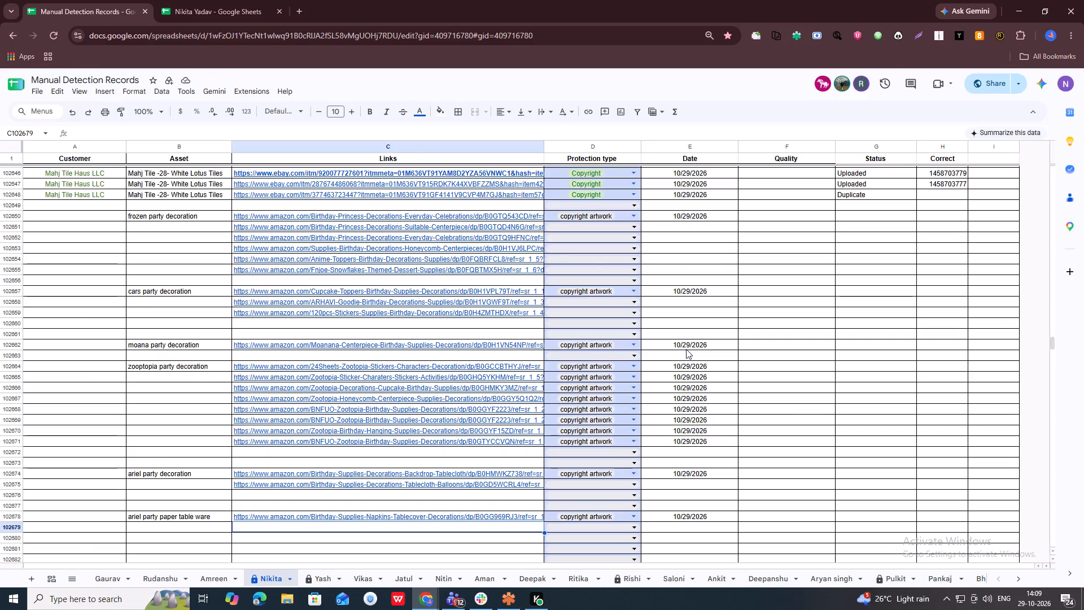
# In the 626 Sellers to Scrap sheet, copy "Yes" from the YongAi2018 row into column F of the BRAVE OMNI row.
pyautogui.hotkey('alt', 'Tab')
pyautogui.hotkey('alt', 'Tab')
pyautogui.press('Right')
pyautogui.hotkey('ctrl', 'Up')
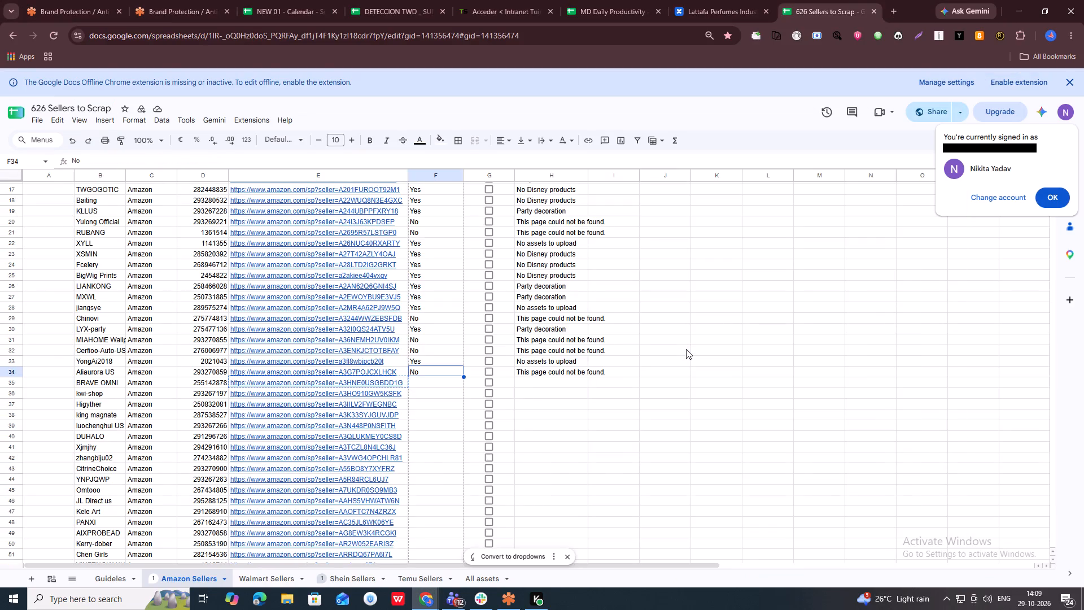
pyautogui.press('Up')
pyautogui.hotkey('ctrl', 'c')
pyautogui.press('Down')
pyautogui.press('Down')
pyautogui.hotkey('ctrl', 'v')
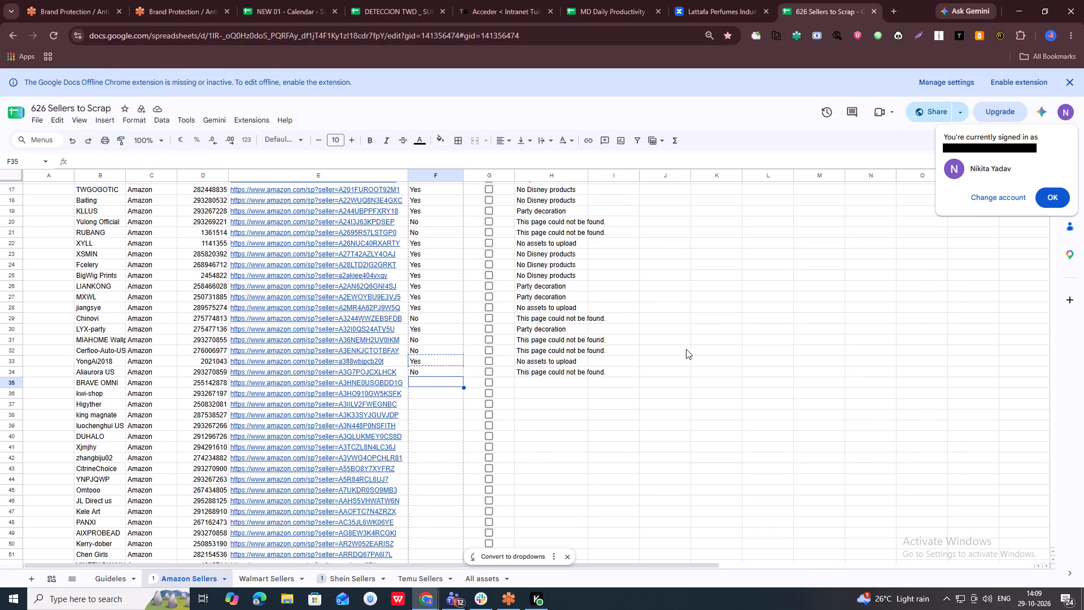
# Copy the "Party decoration" remark from the MXWL row into column H of the BRAVE OMNI row.
pyautogui.press('Right')
pyautogui.press('Right')
pyautogui.hotkey('ctrl', 'Up')
pyautogui.press('Up')
pyautogui.press('Up')
pyautogui.press('Up')
pyautogui.press('Up')
pyautogui.press('Up')
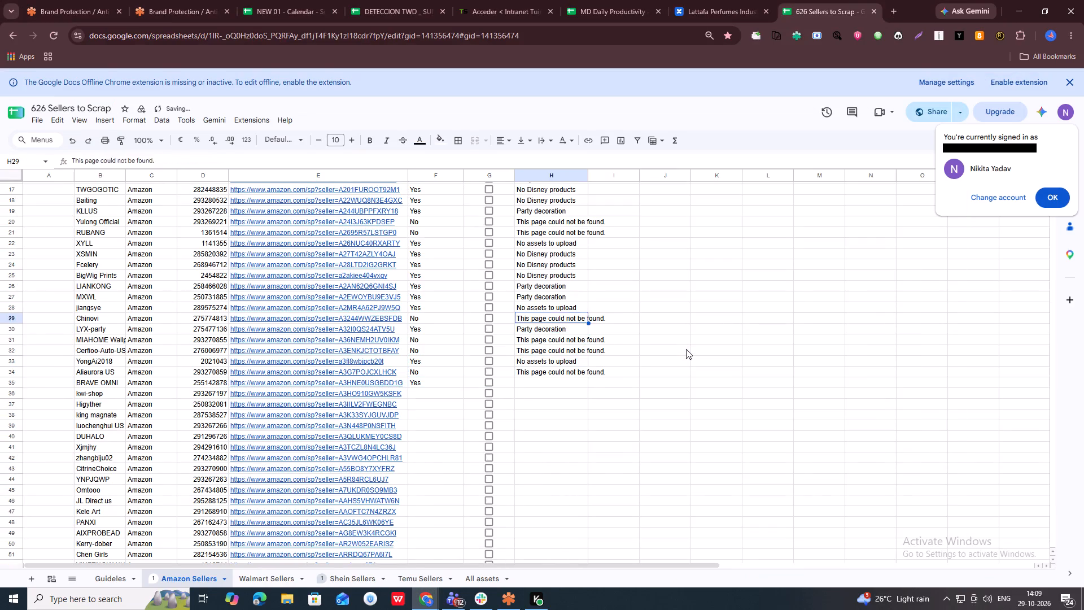
pyautogui.press('Up')
pyautogui.press('Up')
pyautogui.hotkey('ctrl', 'c')
pyautogui.hotkey('ctrl', 'Down')
pyautogui.press('Down')
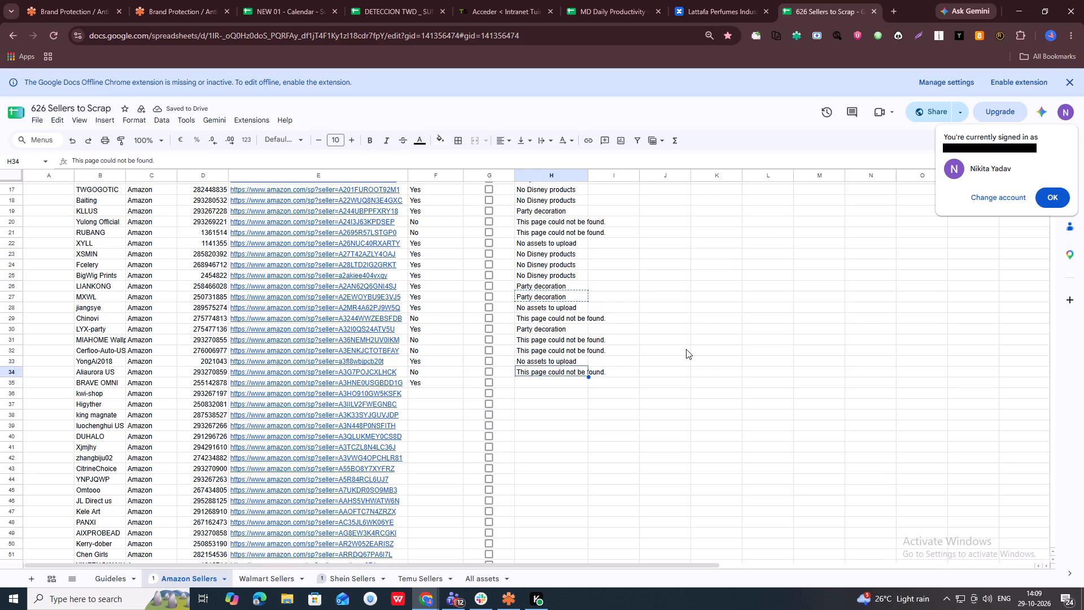
pyautogui.hotkey('ctrl', 'v')
# Copy the kwi-shop seller link from row 36, load it in the Amazon window and visit the kwi-shop storefront.
pyautogui.press('Down')
pyautogui.press('Left')
pyautogui.press('Left')
pyautogui.press('Left')
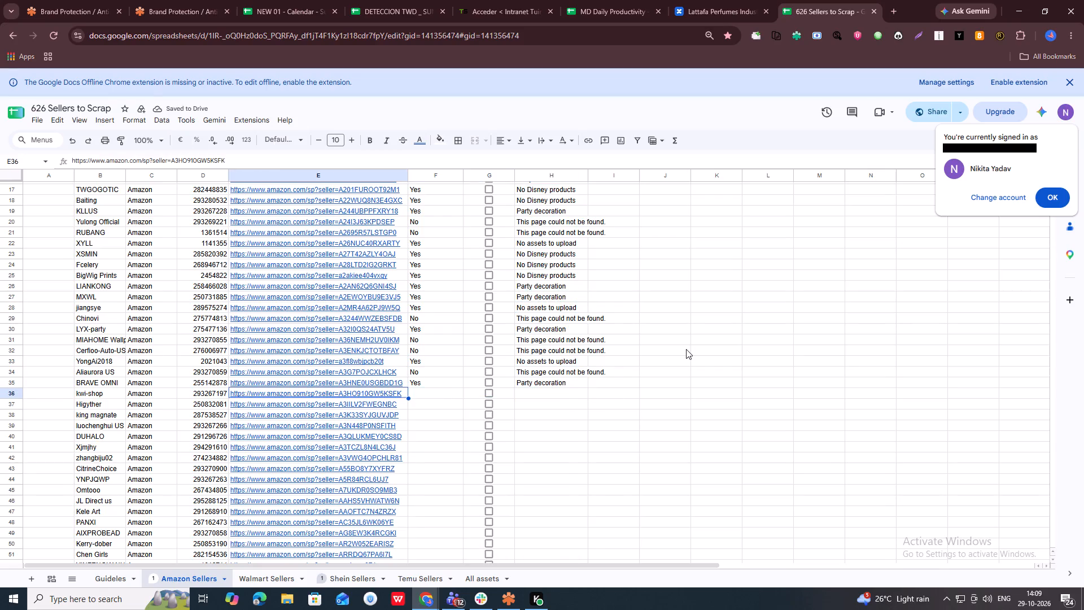
pyautogui.hotkey('ctrl', 'c')
pyautogui.hotkey('alt', 'Tab')
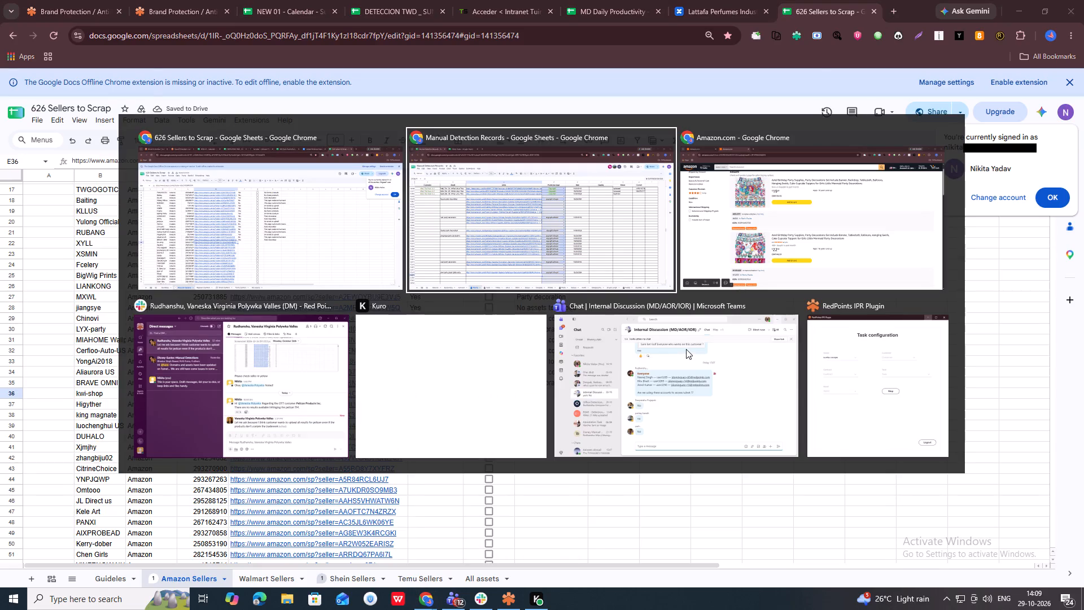
pyautogui.hotkey('alt', 'Tab')
pyautogui.hotkey('ctrl', 'l')
pyautogui.hotkey('ctrl', 'v')
pyautogui.press('Return')
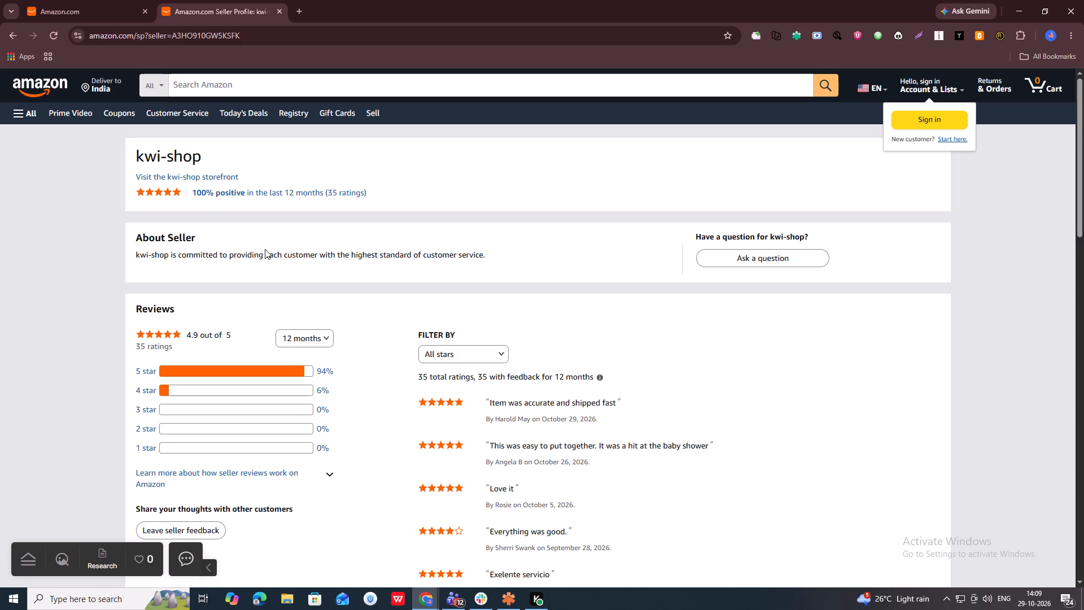
pyautogui.click(220, 177)
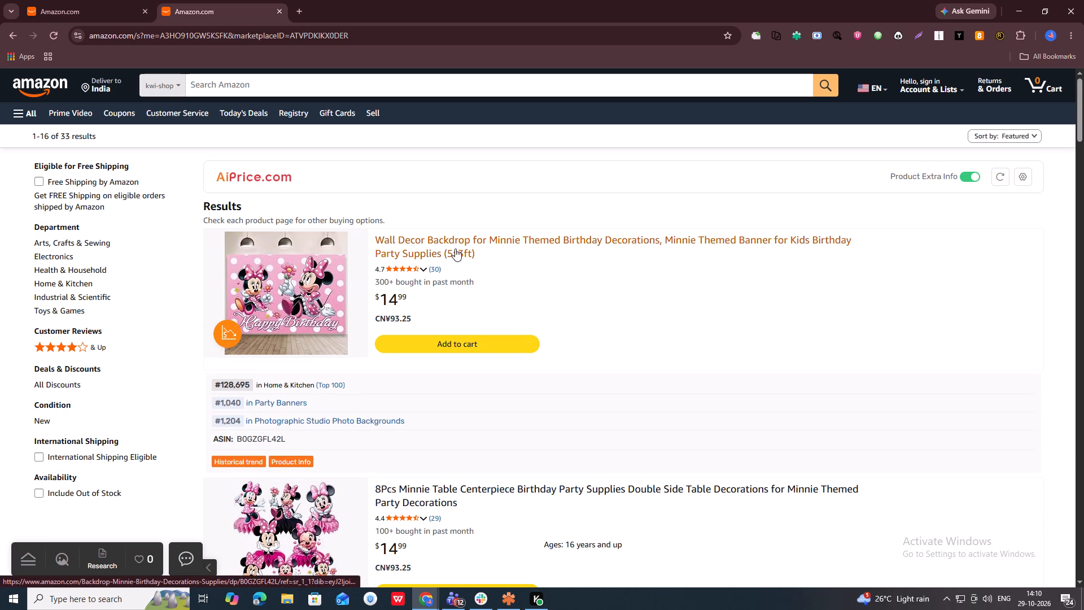
# Examine the first page of kwi-shop's storefront listings for Disney-themed party products.
pyautogui.scroll(-4, 487, 308)
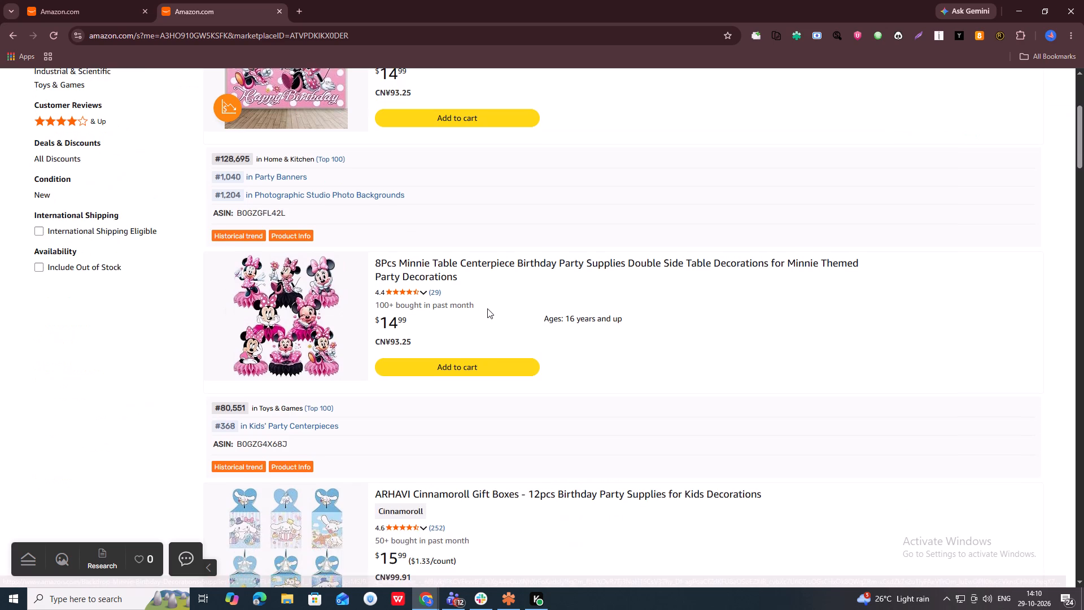
pyautogui.scroll(-12, 487, 308)
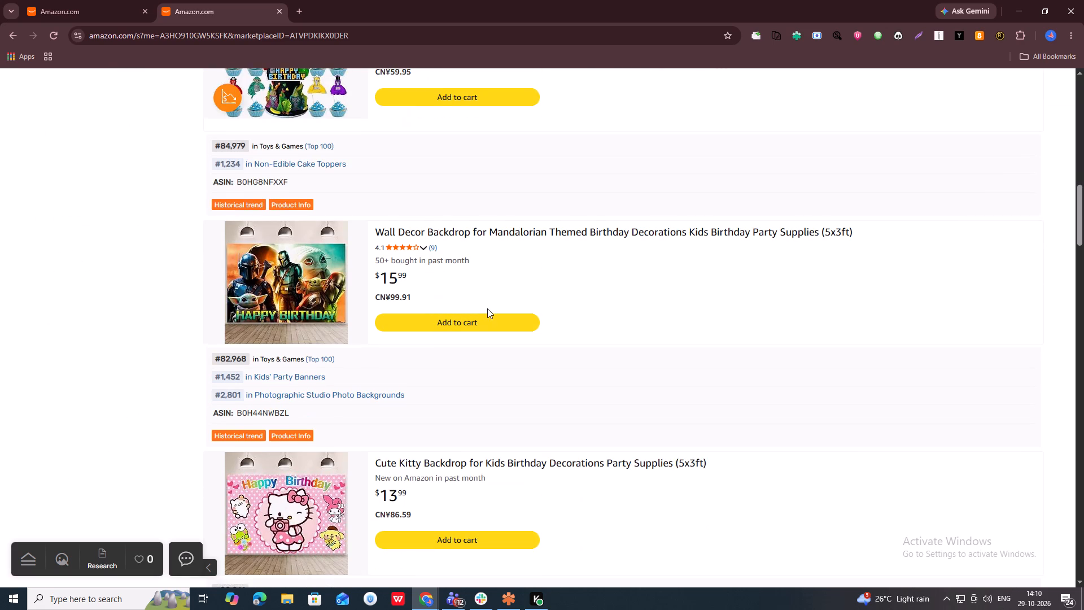
pyautogui.scroll(-9, 487, 308)
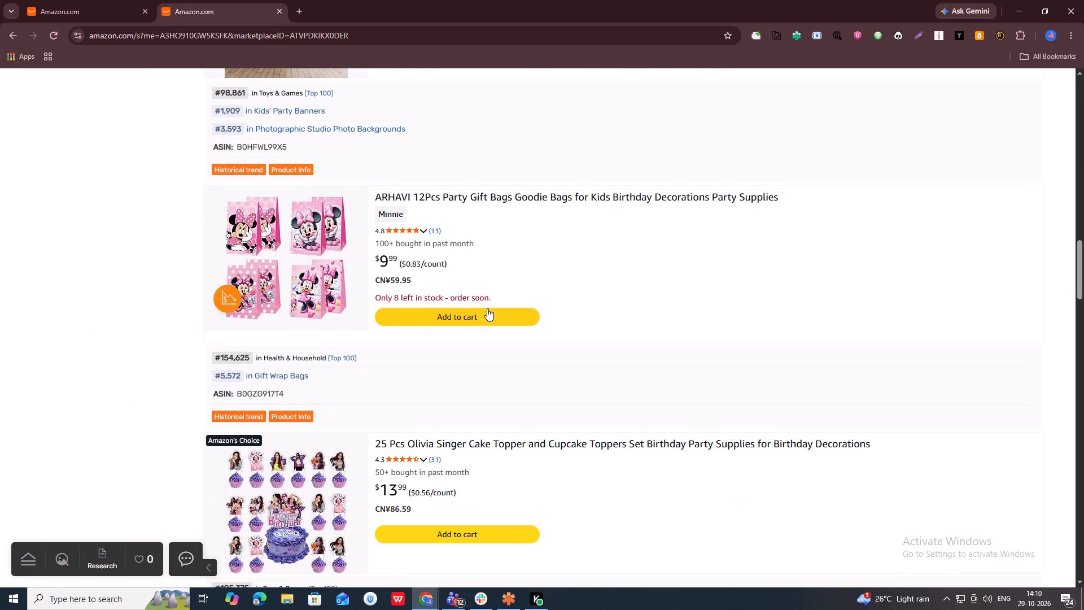
pyautogui.scroll(-7, 487, 308)
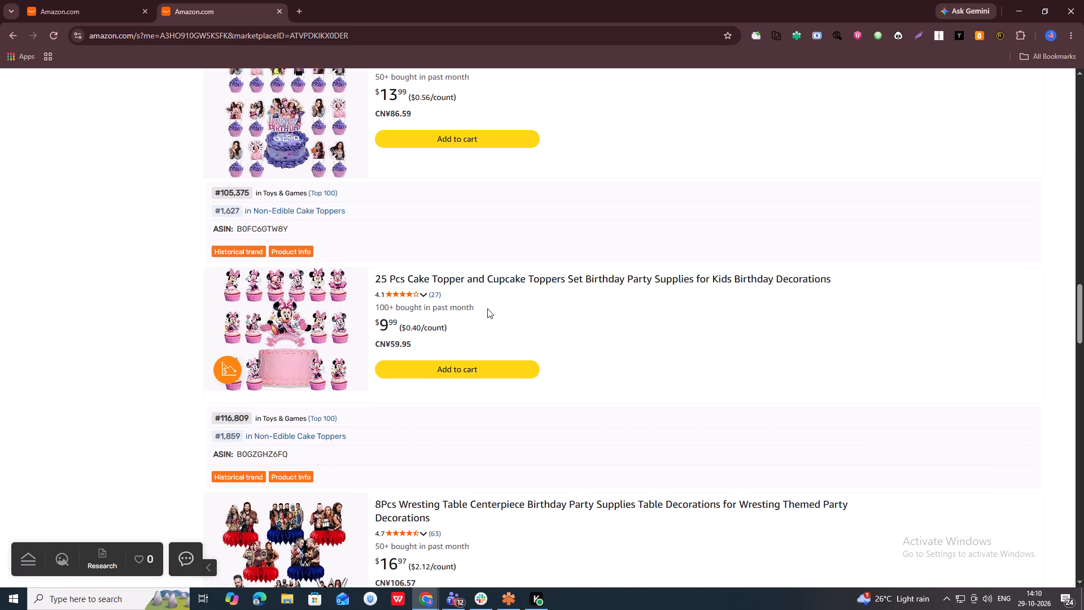
pyautogui.scroll(-12, 487, 308)
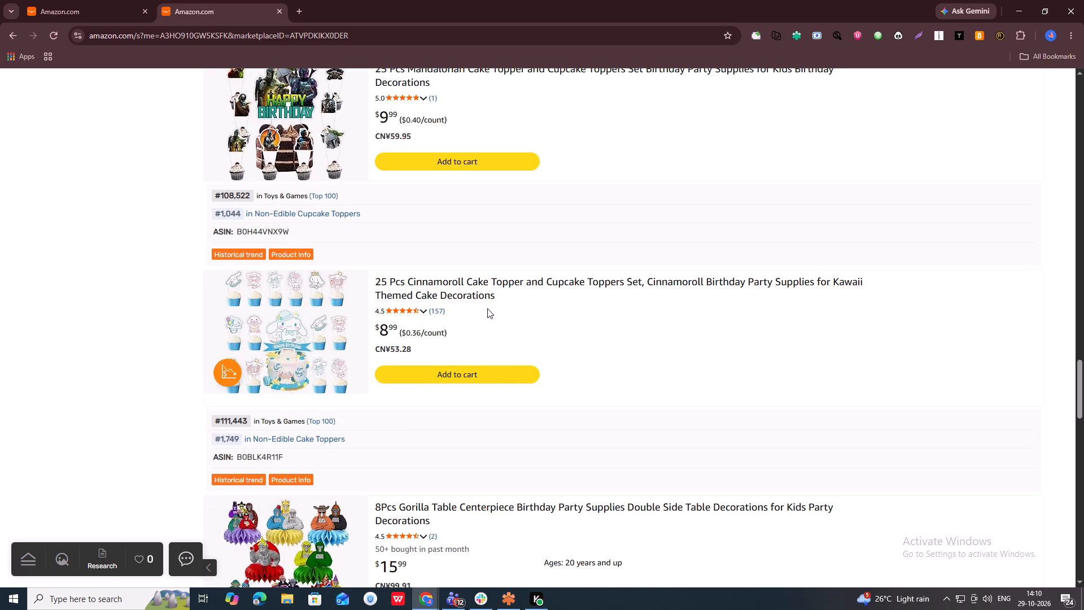
pyautogui.scroll(3, 487, 308)
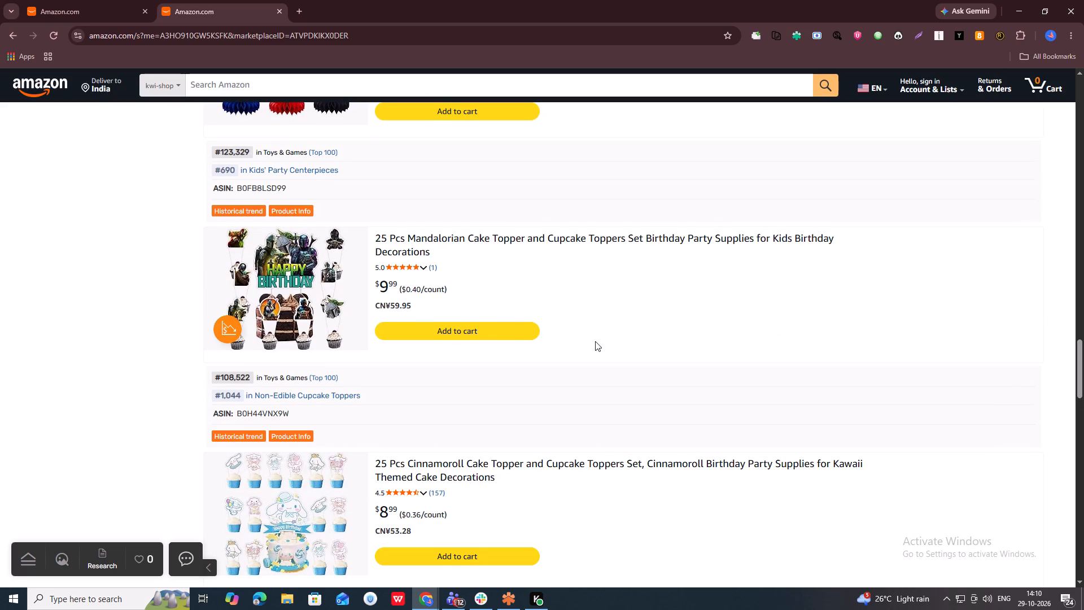
pyautogui.scroll(-12, 595, 341)
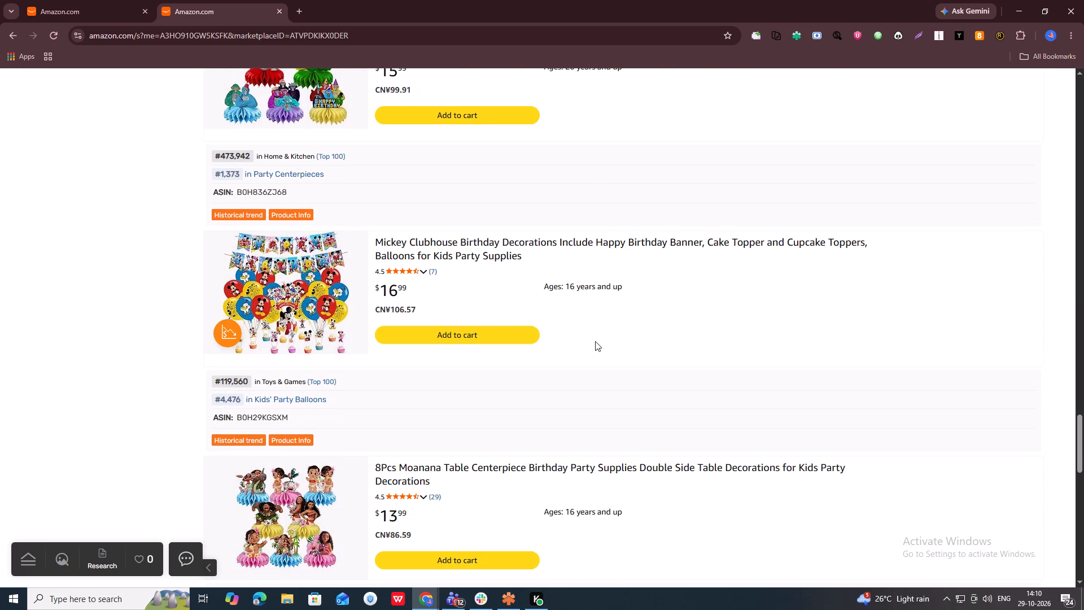
pyautogui.scroll(-12, 595, 341)
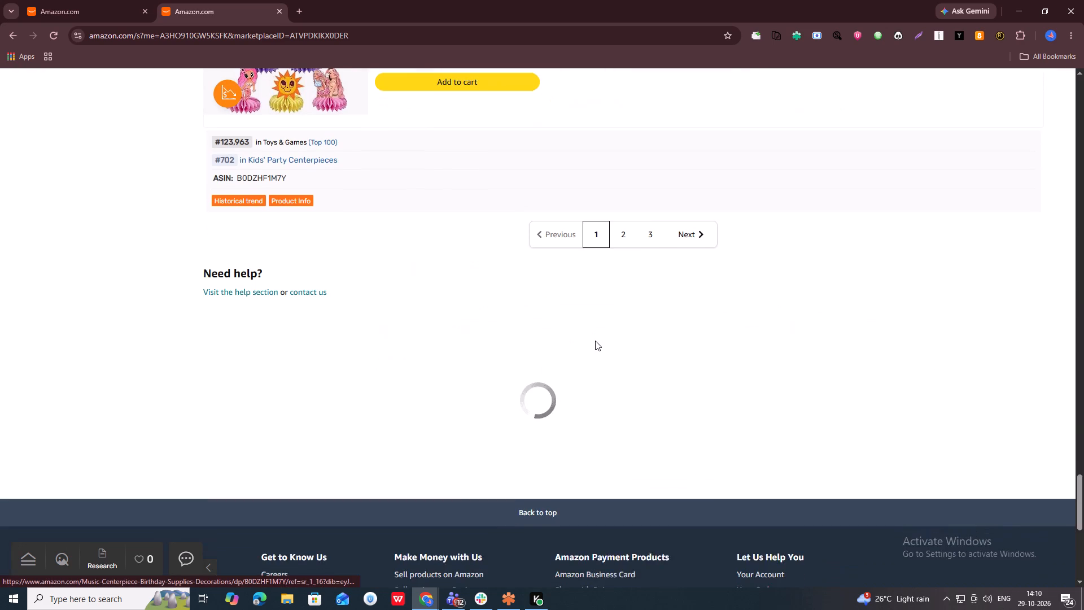
pyautogui.scroll(20, 595, 341)
pyautogui.scroll(20, 595, 341)
pyautogui.scroll(4, 595, 341)
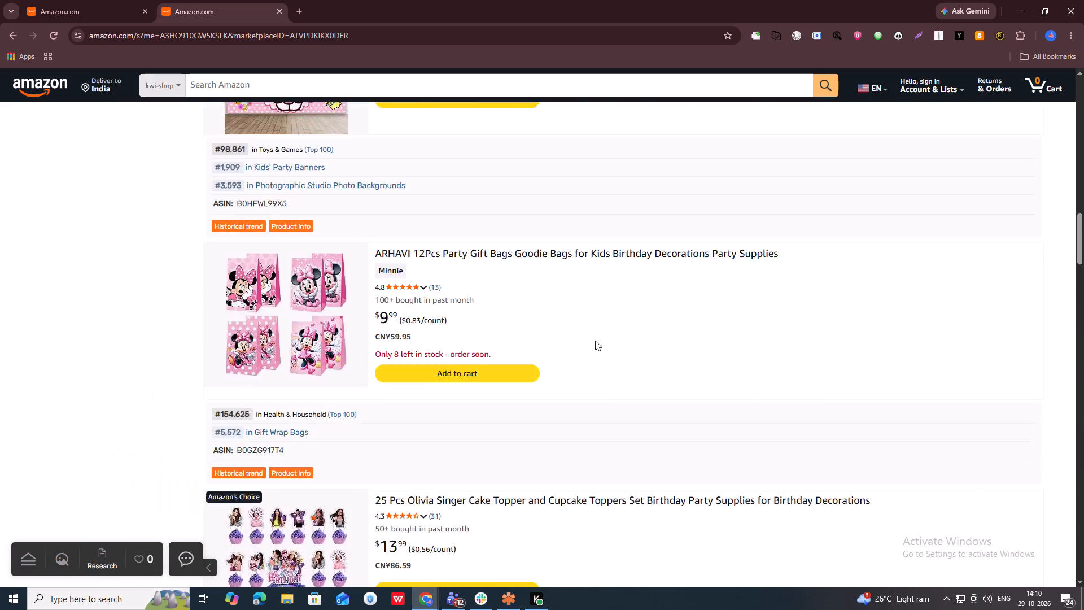
pyautogui.scroll(10, 595, 341)
pyautogui.scroll(16, 595, 341)
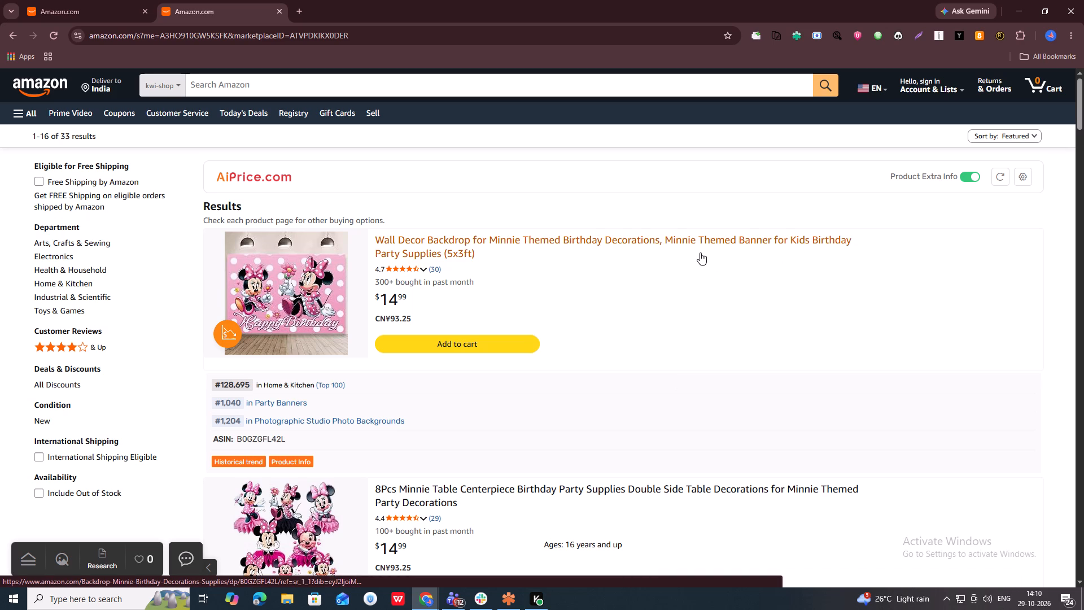
# Copy the Minnie wall decor backdrop's link, check its product page, and paste the link into the Links cell of row 102681 in Manual Detection Records.
pyautogui.rightClick(506, 241)
pyautogui.click(519, 360)
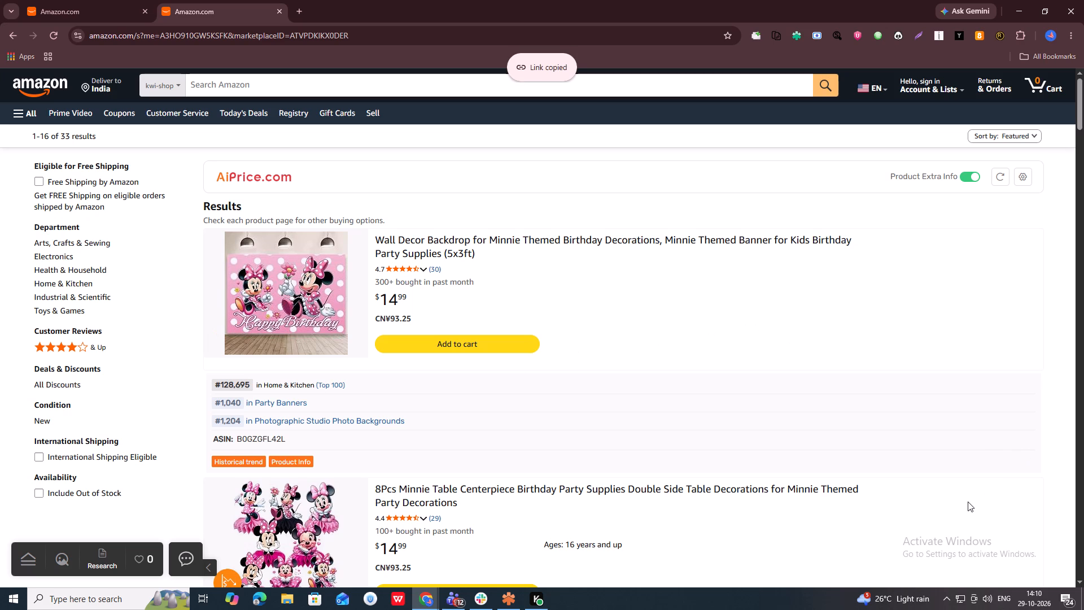
pyautogui.click(296, 12)
pyautogui.hotkey('ctrl', 'v')
pyautogui.press('Return')
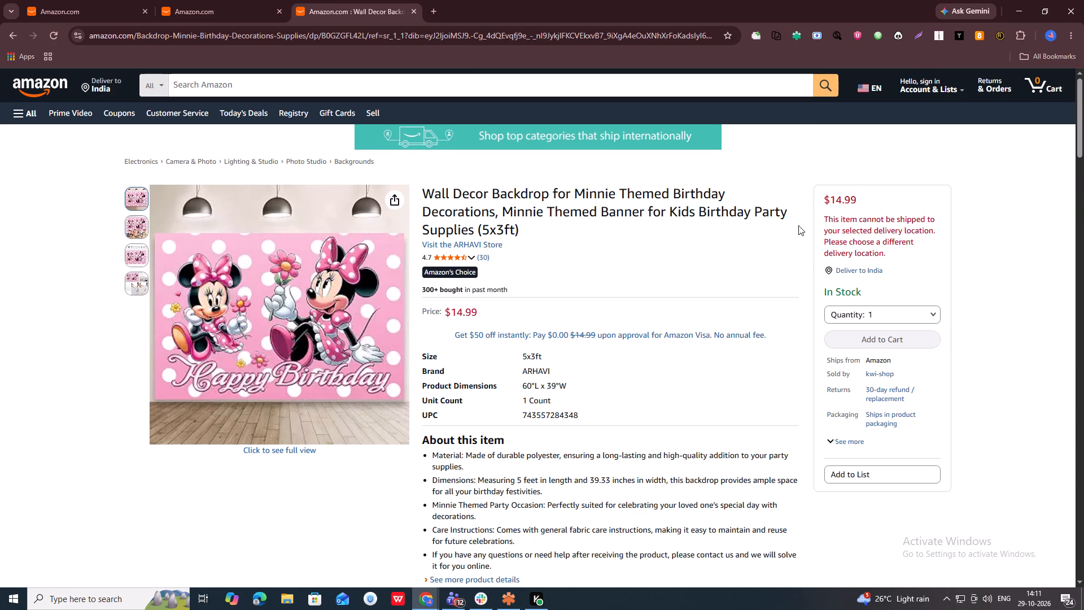
pyautogui.click(412, 10)
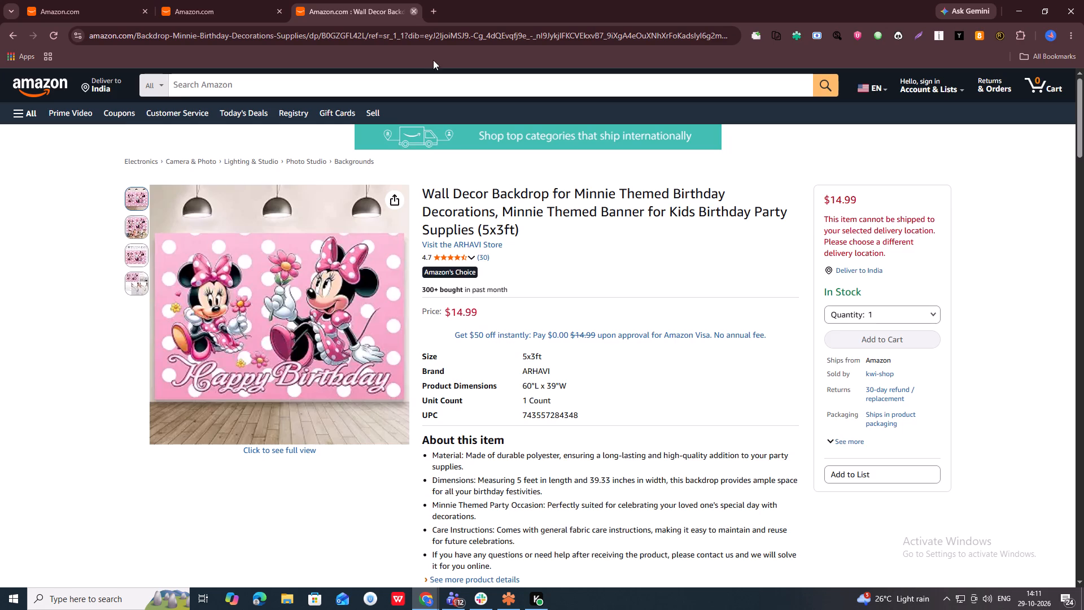
pyautogui.hotkey('alt', 'Tab')
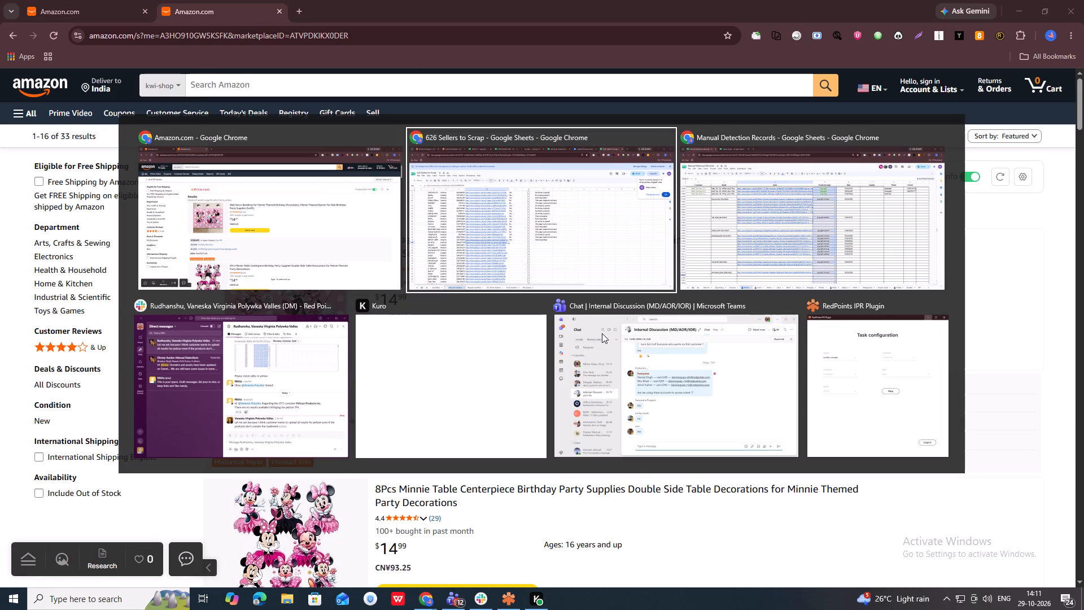
pyautogui.hotkey('alt', 'Tab')
pyautogui.press('Down')
pyautogui.press('Down')
pyautogui.hotkey('ctrl', 'v')
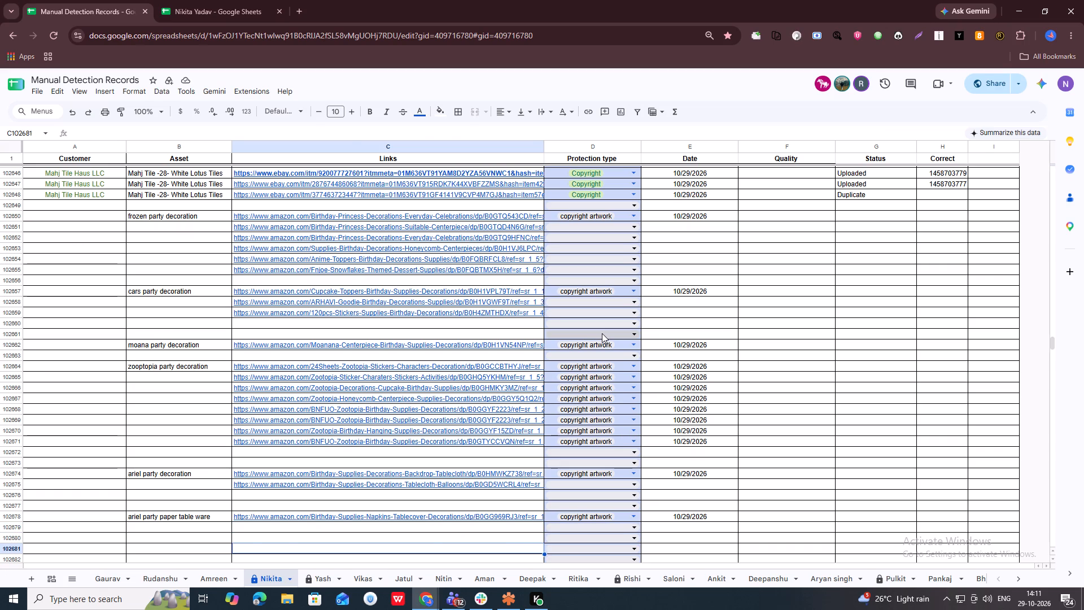
# Enter "mickey party decoration" as the asset for row 102681.
pyautogui.press('Left')
pyautogui.hotkey('alt', 'Tab')
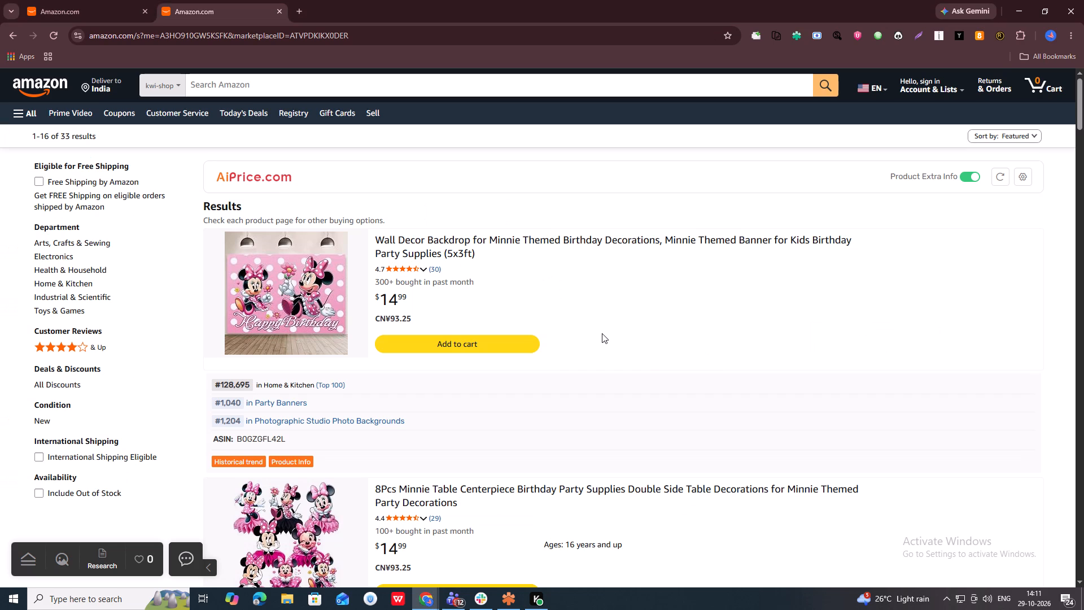
pyautogui.hotkey('alt', 'Tab')
pyautogui.write('mickey party de')
pyautogui.write('coration')
pyautogui.press('Right')
# Copy the "copyright artwork" protection type and 10/29/2026 date from the ariel party paper table ware row to the mickey party decoration row.
pyautogui.press('Right')
pyautogui.hotkey('ctrl', 'Up')
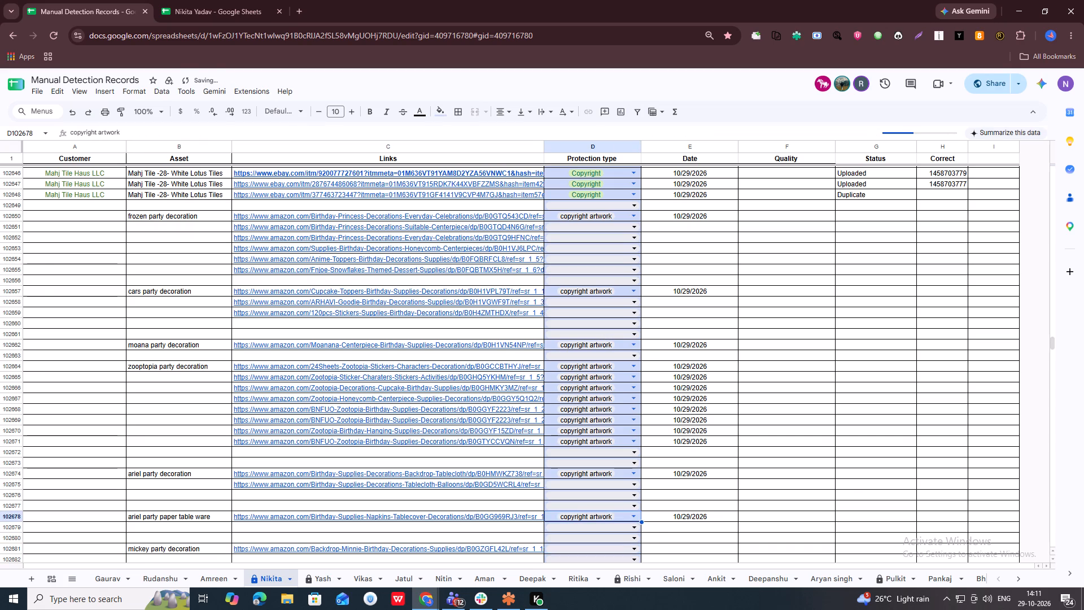
pyautogui.hotkey('shift', 'Right')
pyautogui.hotkey('ctrl', 'c')
pyautogui.press('Left')
pyautogui.hotkey('ctrl', 'Down')
pyautogui.press('Right')
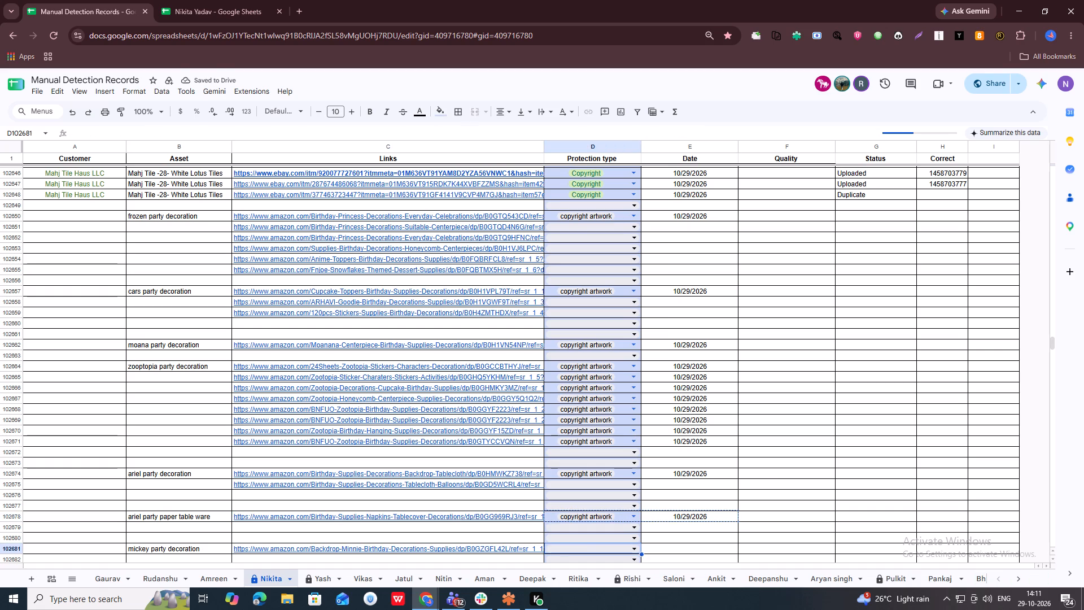
pyautogui.hotkey('ctrl', 'v')
# Copy the link of the 8-piece Minnie table centerpiece set from Amazon into the Links cell of row 102682.
pyautogui.press('Down')
pyautogui.press('Left')
pyautogui.hotkey('alt', 'Tab')
pyautogui.scroll(-5, 391, 342)
pyautogui.rightClick(509, 177)
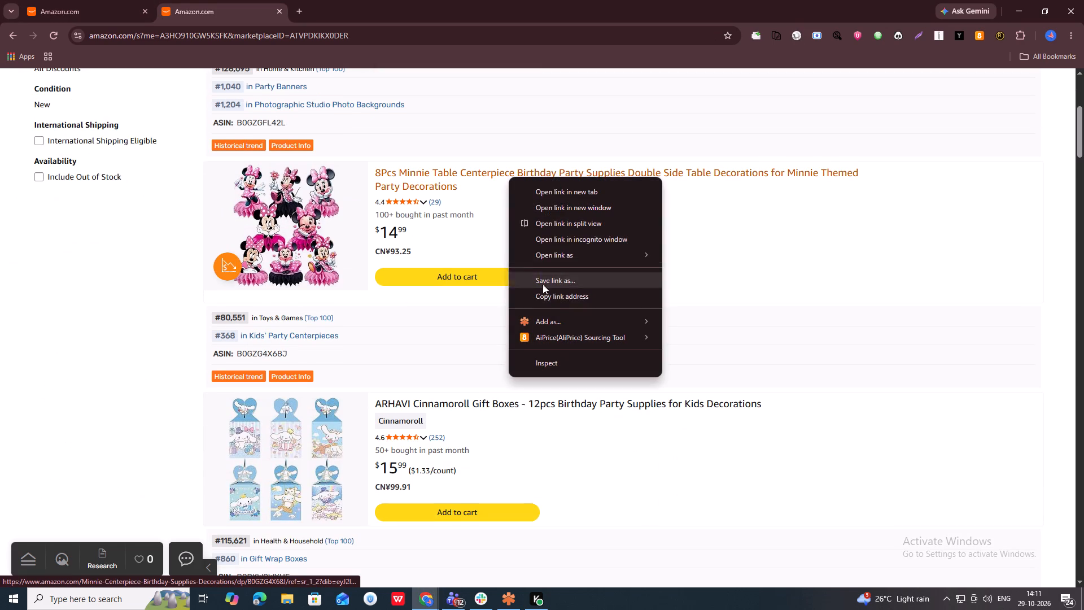
pyautogui.click(552, 299)
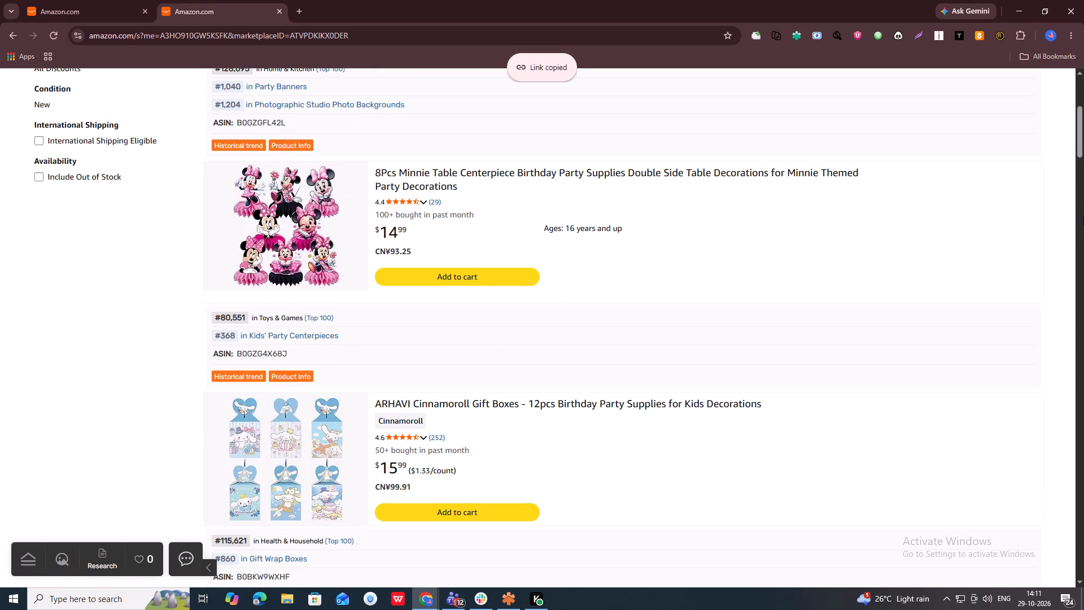
pyautogui.hotkey('alt', 'Tab')
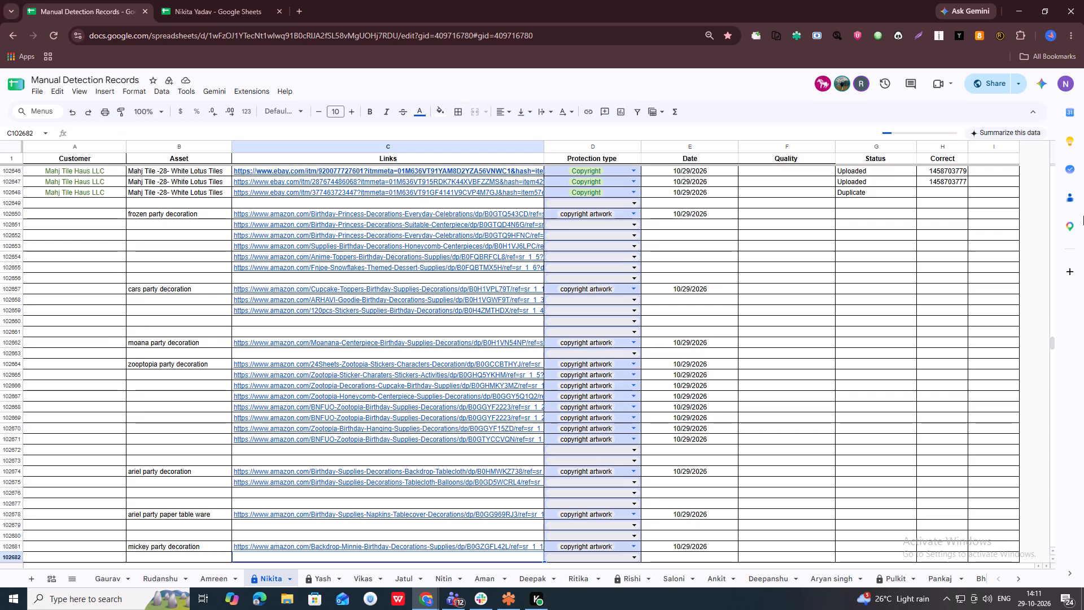
pyautogui.hotkey('ctrl', 'v')
pyautogui.press('Down')
# Examine the kwi-shop listings following the Minnie centerpiece set on Amazon for further Disney-themed products to record.
pyautogui.hotkey('alt', 'Tab')
pyautogui.press('Down')
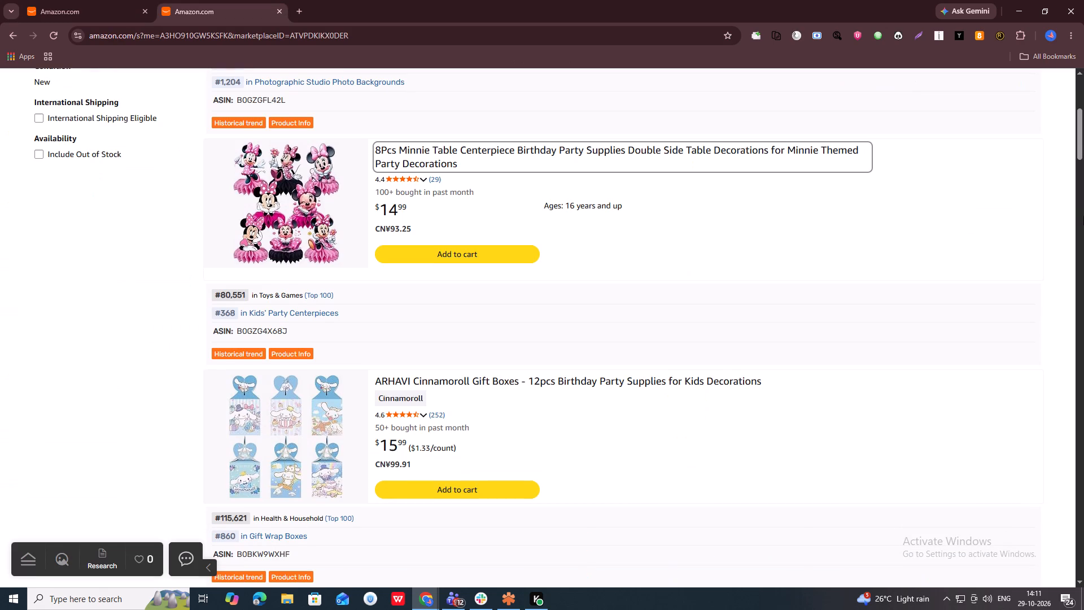
pyautogui.scroll(-6, 1033, 203)
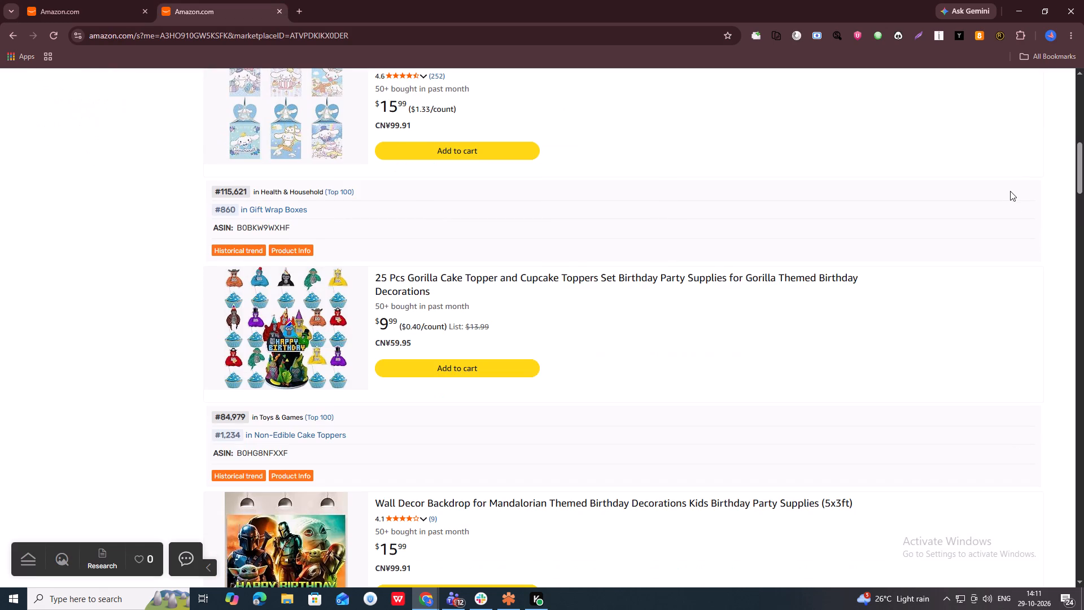
pyautogui.scroll(-5, 661, 307)
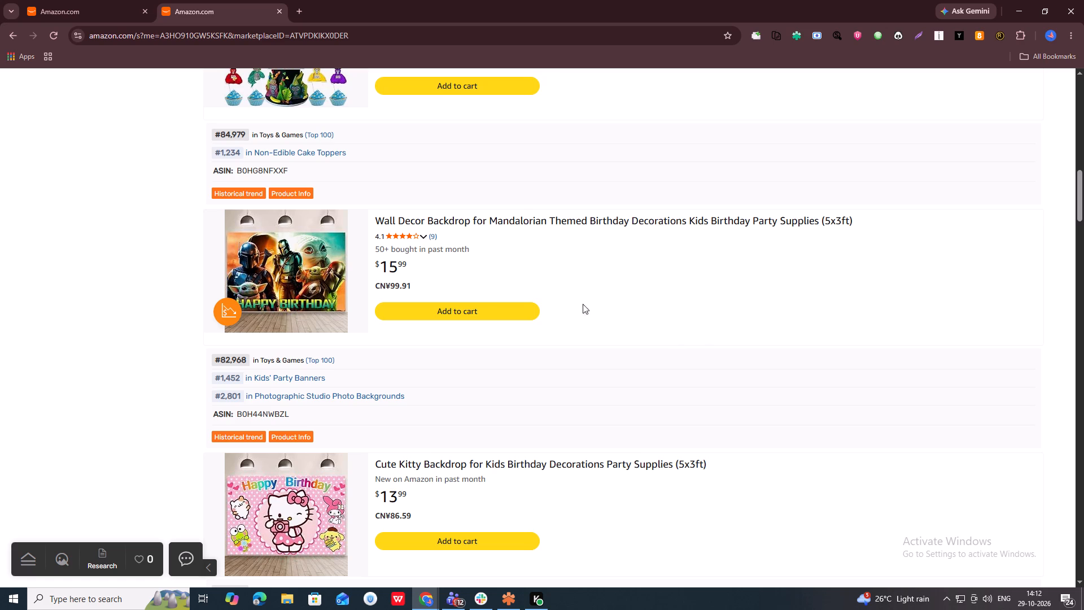
pyautogui.scroll(6, 658, 299)
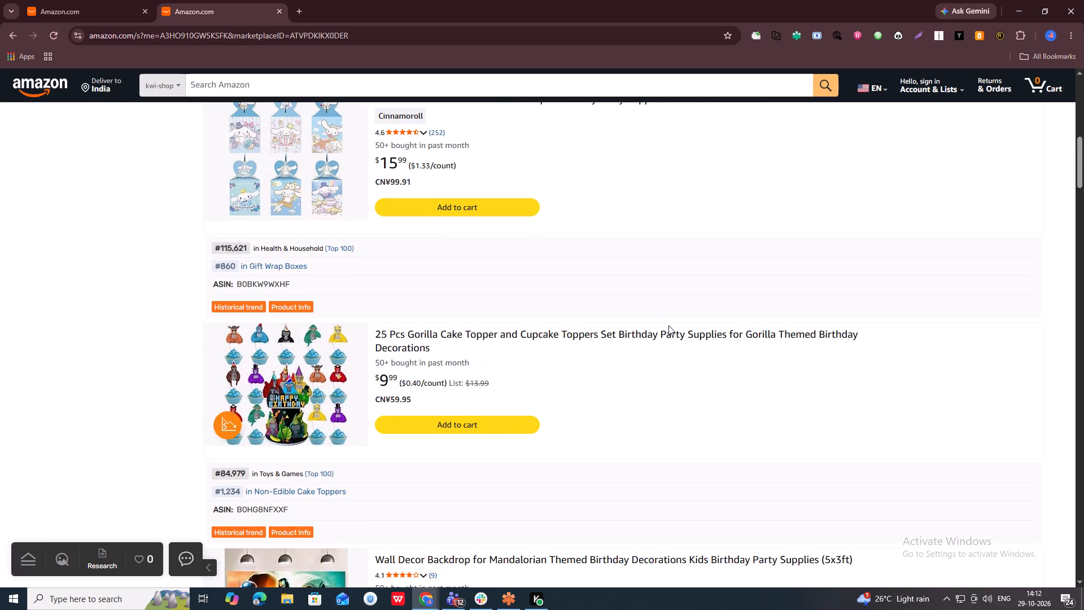
pyautogui.scroll(5, 668, 325)
pyautogui.scroll(-5, 668, 325)
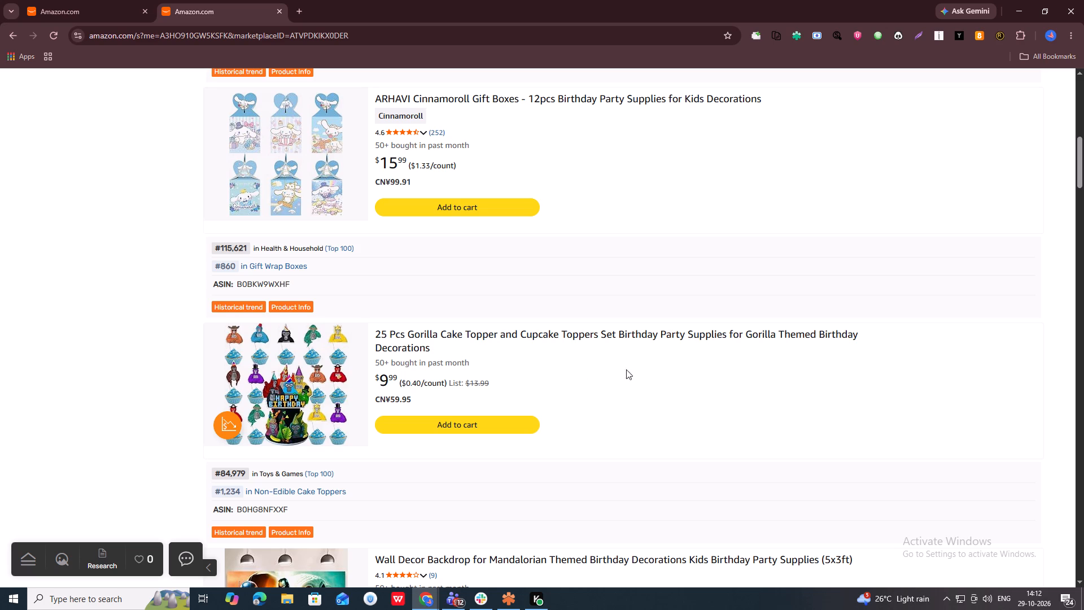
pyautogui.scroll(-6, 624, 360)
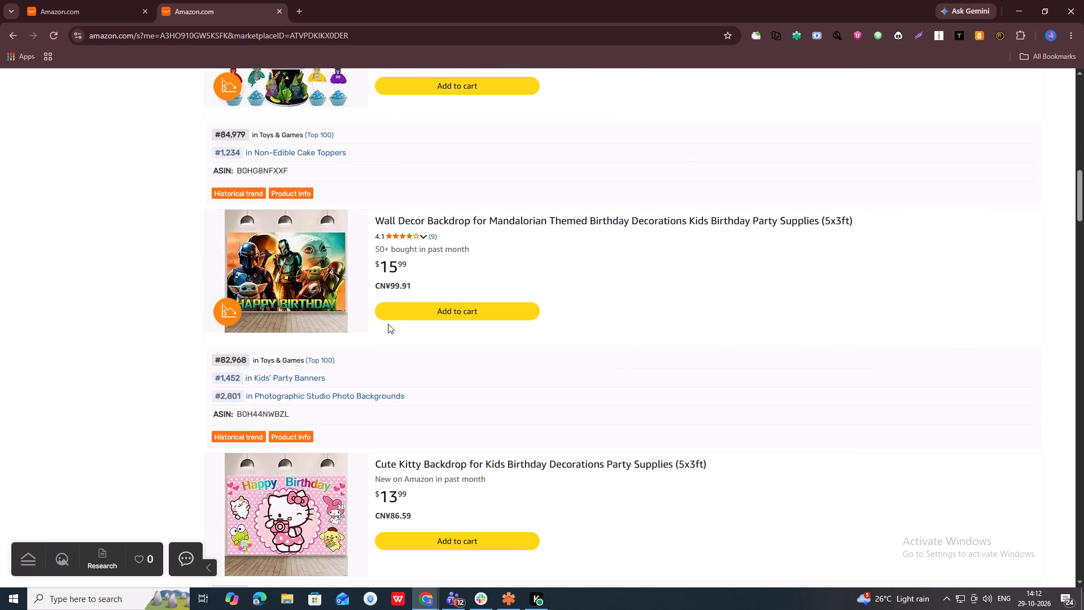
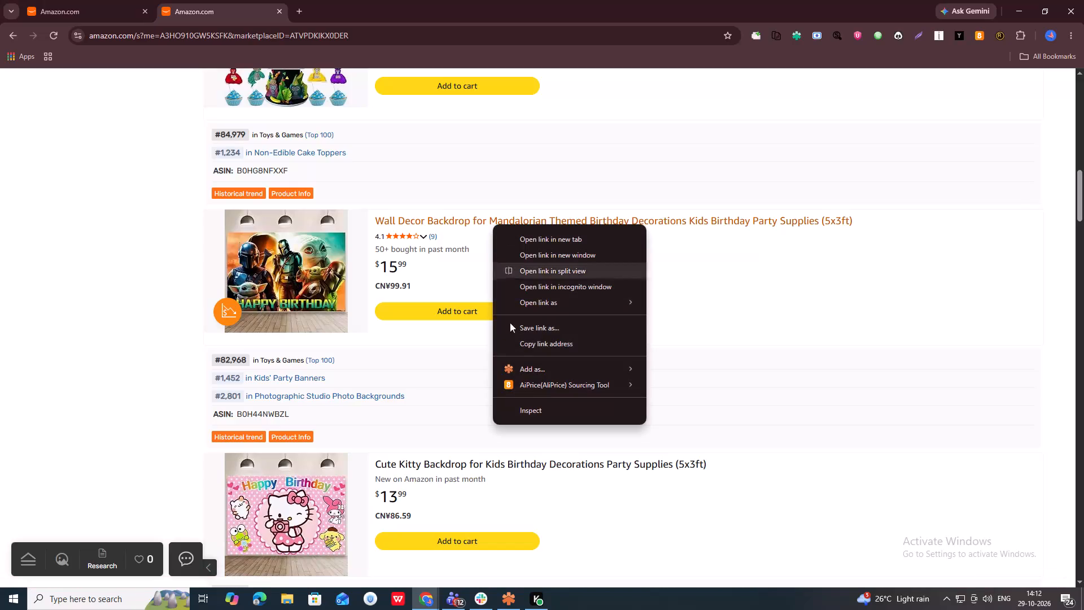
# Copy the link of the Mandalorian wall decor backdrop from Amazon into the Links cell of row 102687 in Manual Detection Records.
pyautogui.click(544, 346)
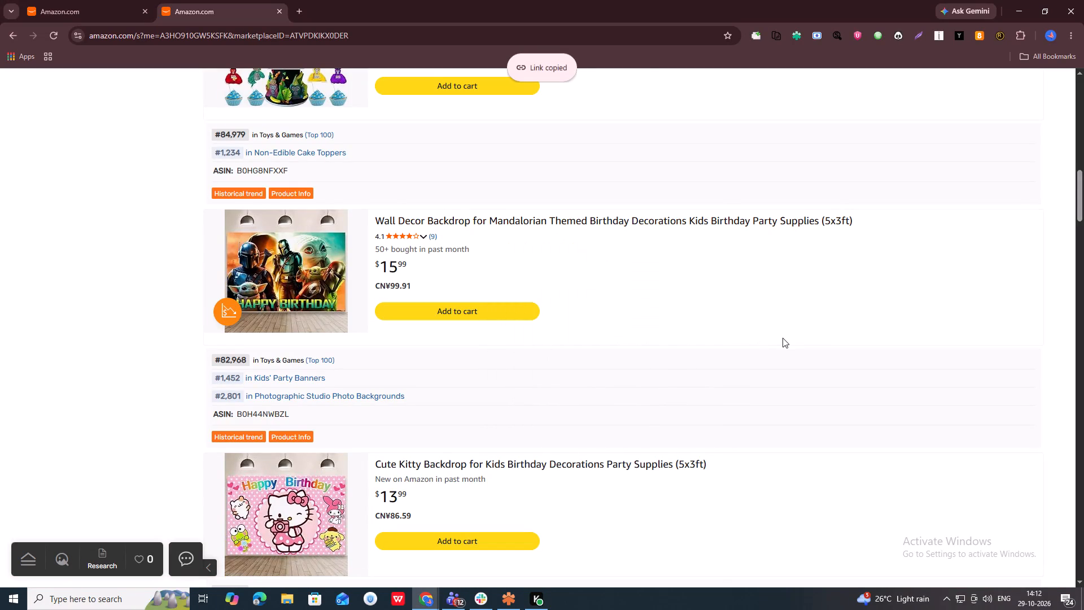
pyautogui.hotkey('alt', 'Tab')
pyautogui.press('Down')
pyautogui.press('Down')
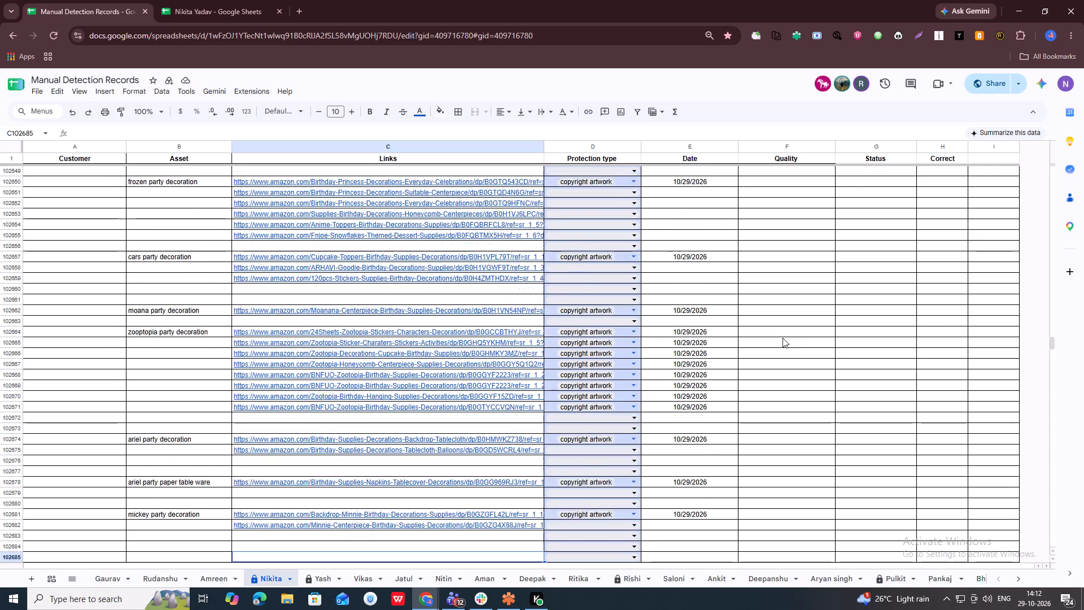
pyautogui.press('Down')
pyautogui.press('Down')
pyautogui.hotkey('ctrl', 'v')
# Enter "starwar party decoration" as the asset for row 102687.
pyautogui.press('Left')
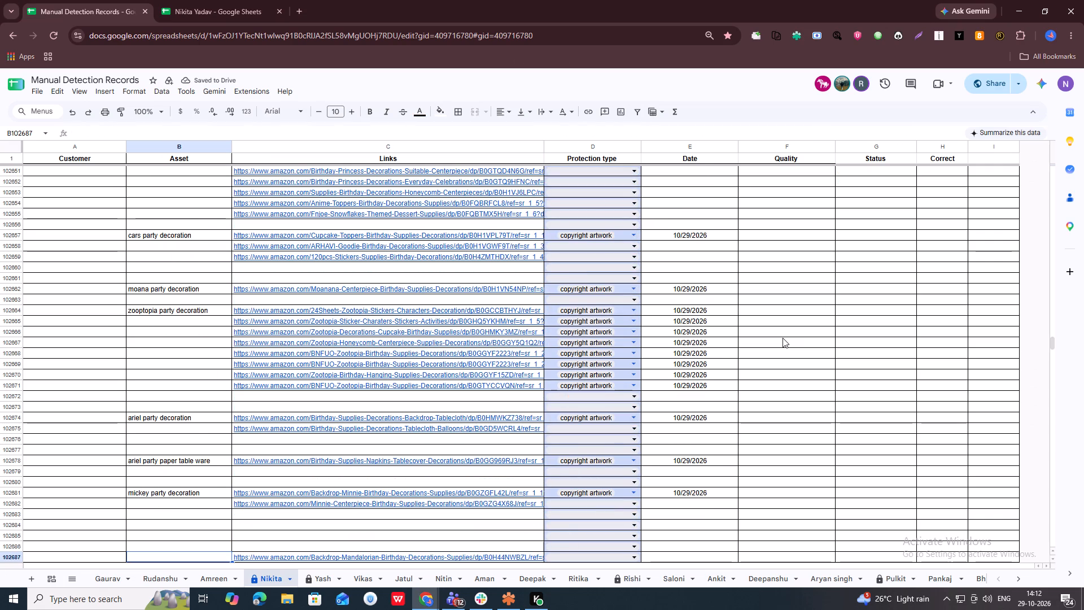
pyautogui.write('starwar')
pyautogui.press('space')
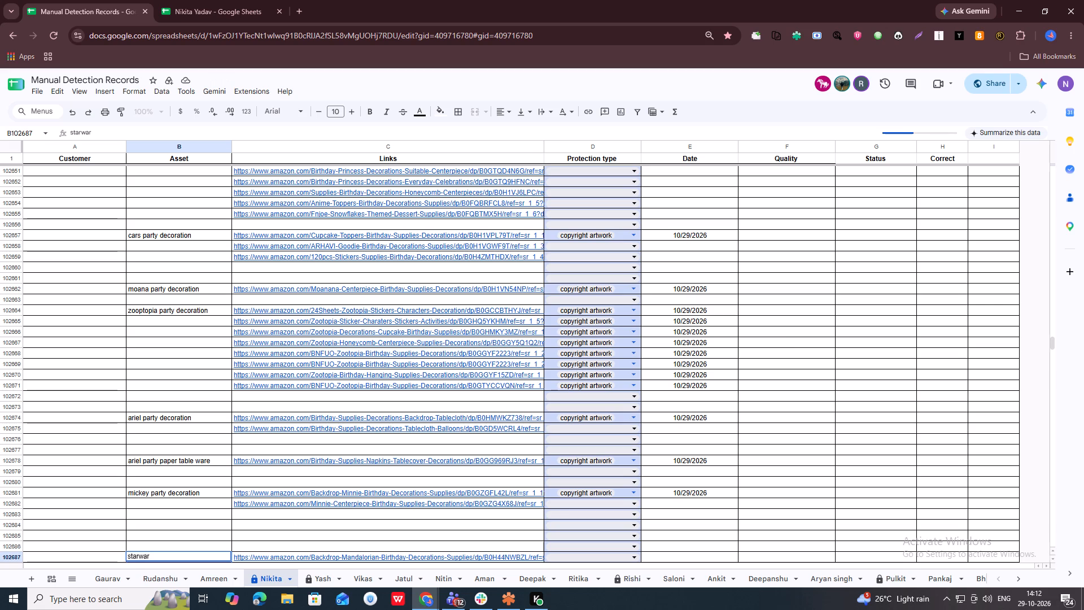
pyautogui.write('party decoration')
# Copy the "copyright artwork" protection type and 10/29/2026 date from the mickey party decoration row to the starwar party decoration row.
pyautogui.press('Right')
pyautogui.press('Right')
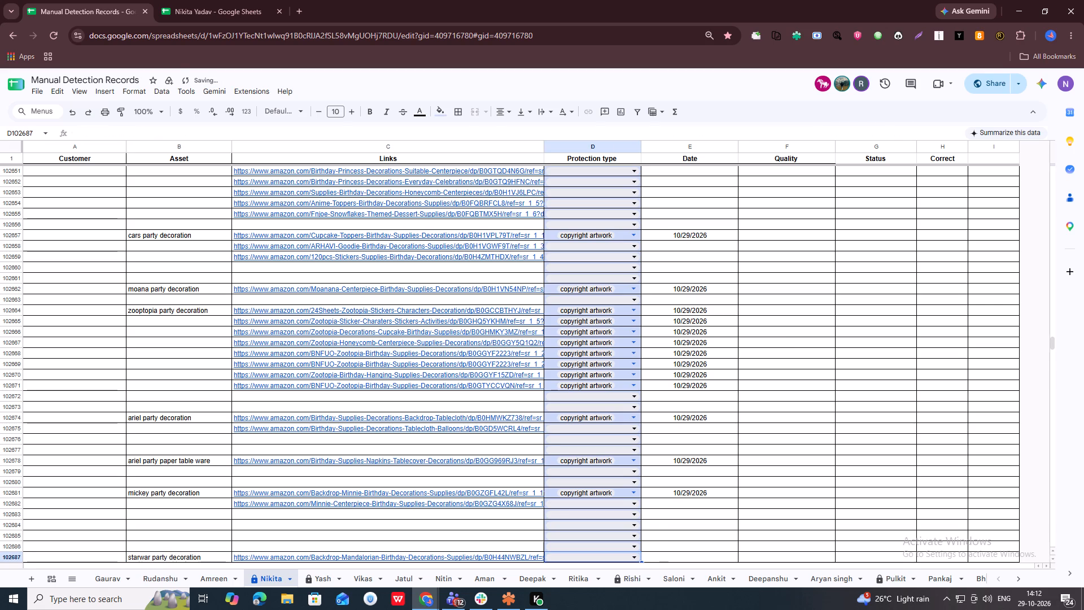
pyautogui.hotkey('ctrl', 'Up')
pyautogui.hotkey('shift', 'Right')
pyautogui.hotkey('ctrl', 'c')
pyautogui.press('Left')
pyautogui.hotkey('ctrl', 'Down')
pyautogui.hotkey('ctrl', 'Down')
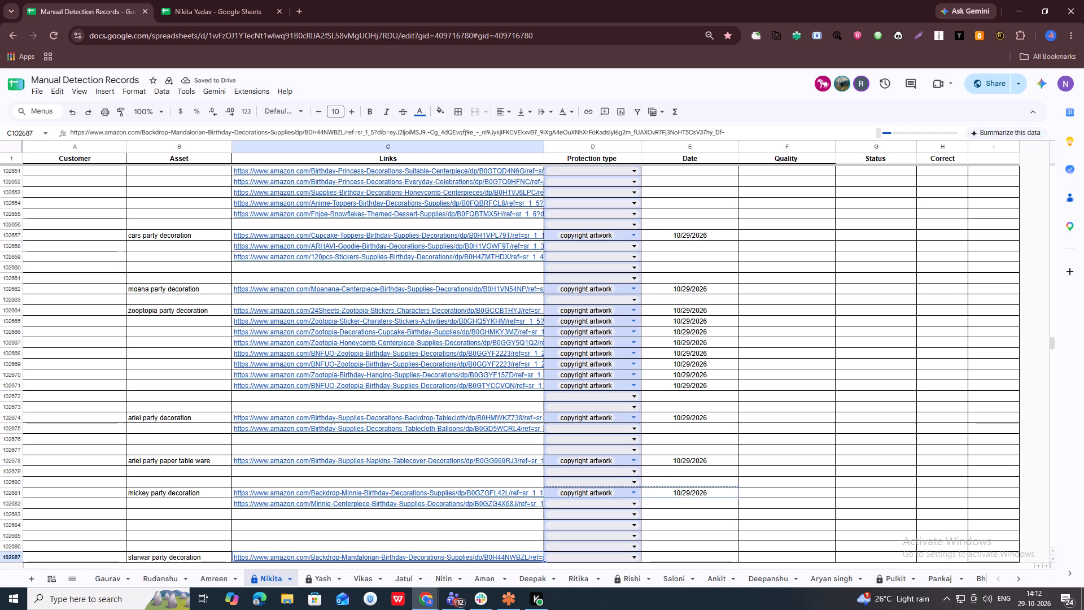
pyautogui.press('Right')
pyautogui.hotkey('ctrl', 'v')
pyautogui.press('Down')
pyautogui.press('Left')
# Copy the link of the ARHAVI 12Pcs Minnie party gift bags from Amazon into the Links cell of row 102683.
pyautogui.hotkey('alt', 'Tab')
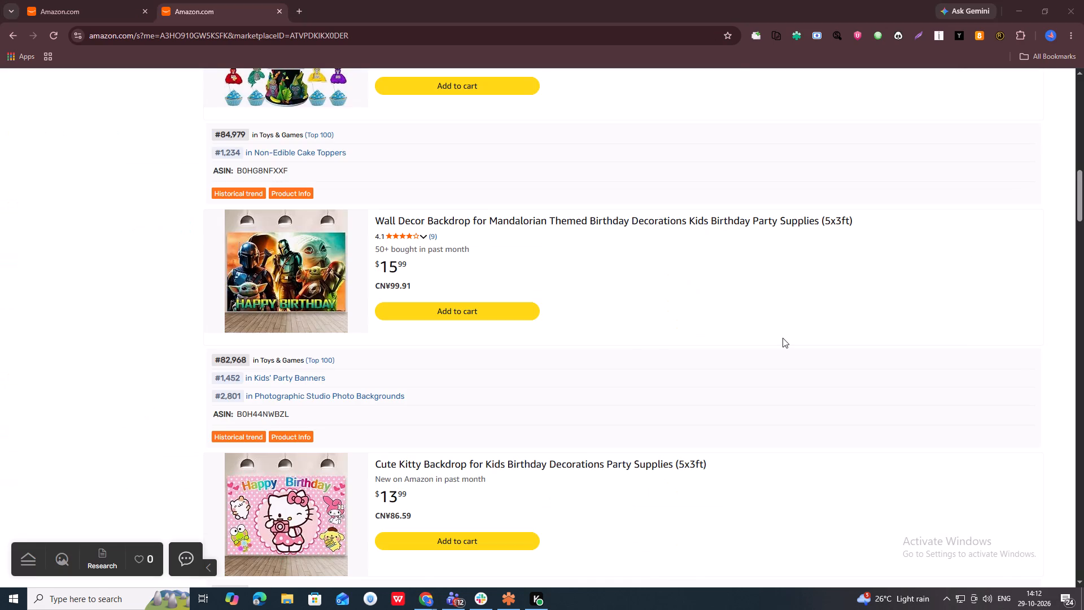
pyautogui.scroll(-8, 598, 309)
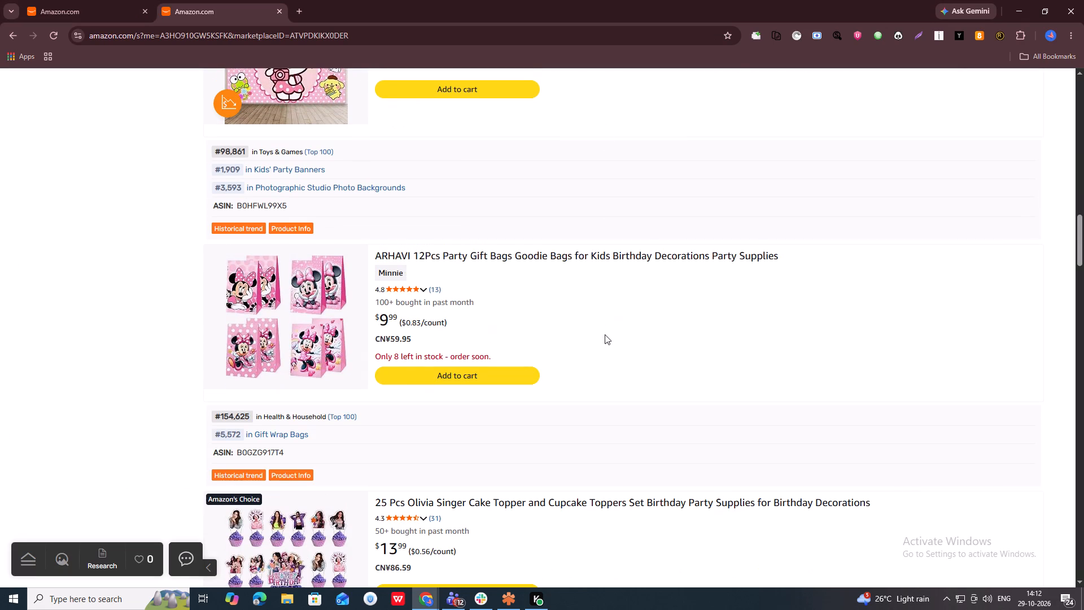
pyautogui.rightClick(495, 260)
pyautogui.click(511, 376)
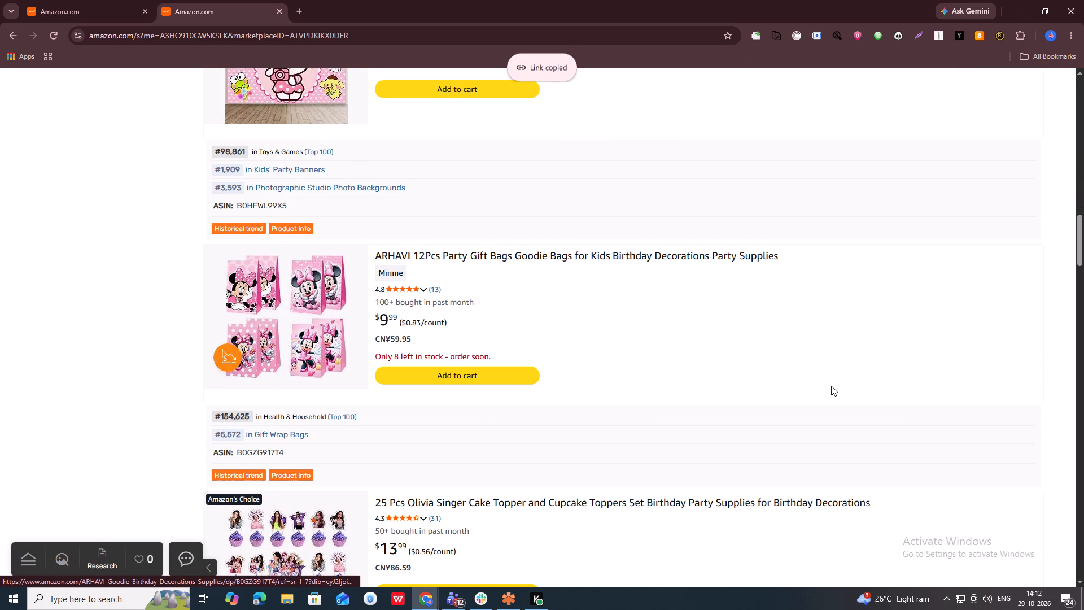
pyautogui.hotkey('alt', 'Tab')
pyautogui.hotkey('ctrl', 'Up')
pyautogui.hotkey('ctrl', 'Up')
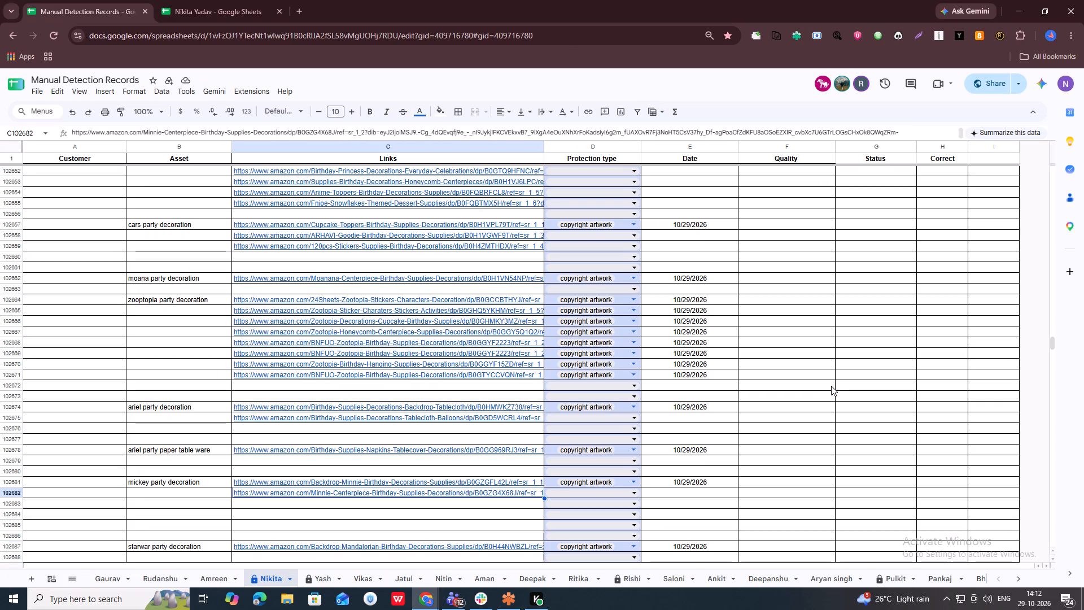
pyautogui.press('Down')
pyautogui.hotkey('ctrl', 'v')
pyautogui.press('Down')
# Copy the link of the 25-piece Minnie cake and cupcake topper set from Amazon into the Links cell of row 102684.
pyautogui.hotkey('alt', 'Tab')
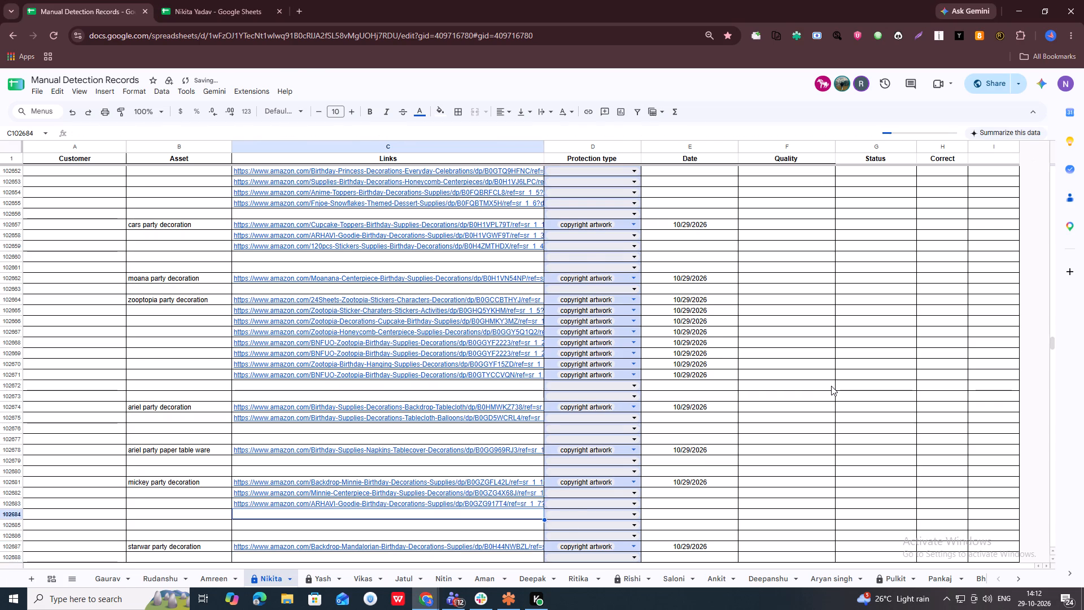
pyautogui.hotkey('ctrl', 'Down')
pyautogui.scroll(-5, 716, 410)
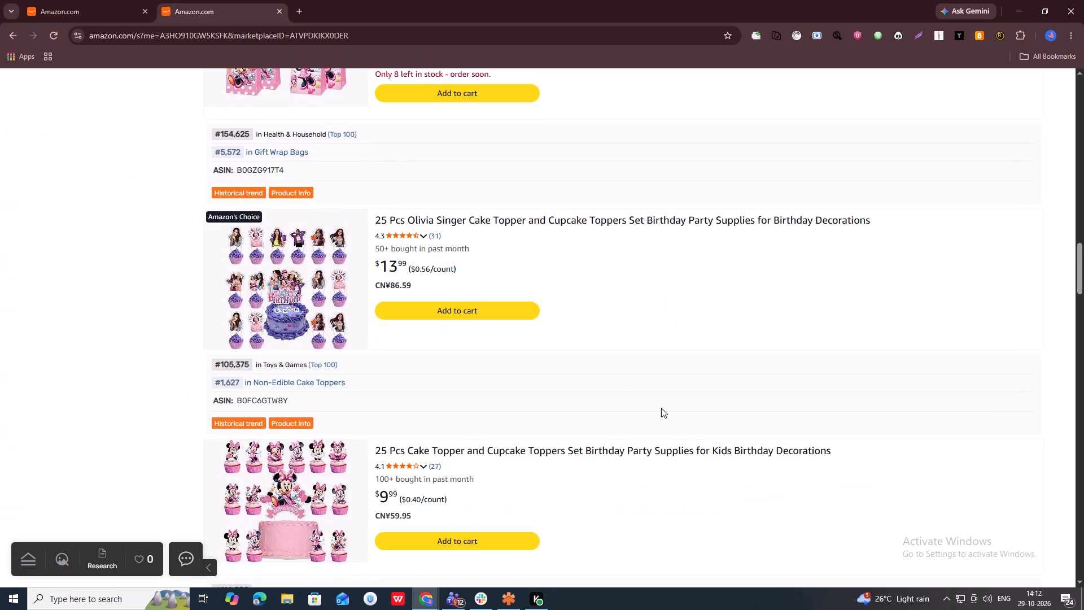
pyautogui.scroll(-4, 626, 396)
pyautogui.rightClick(561, 224)
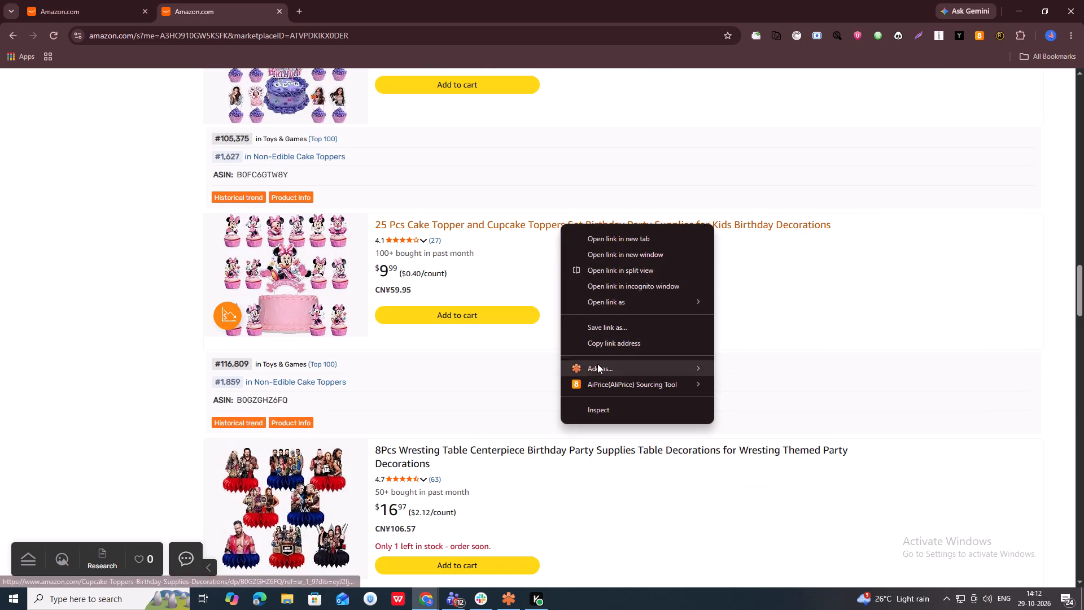
pyautogui.click(605, 339)
pyautogui.hotkey('alt', 'Tab')
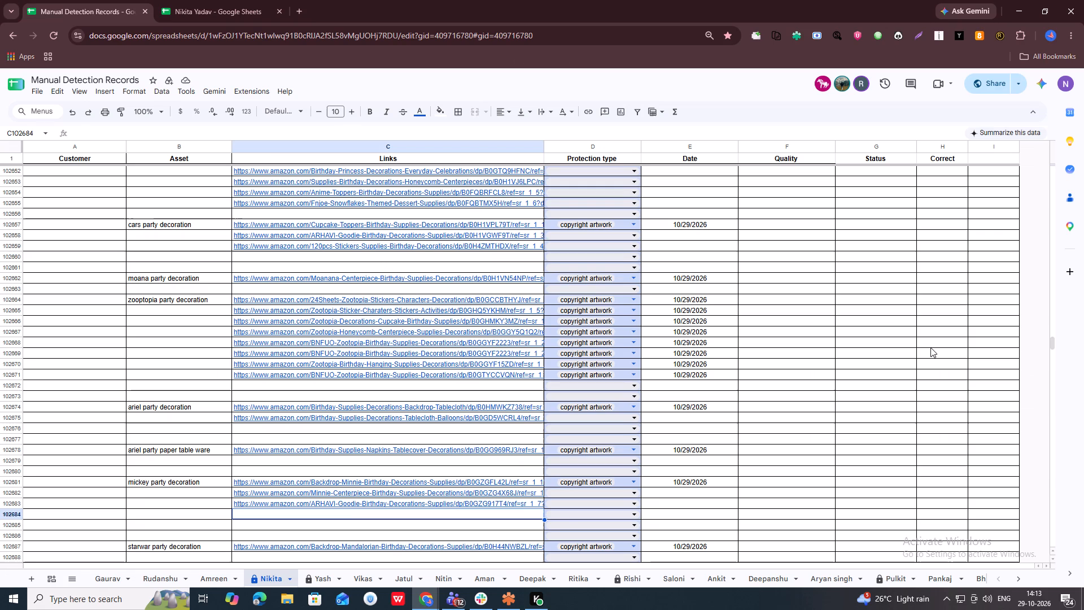
pyautogui.hotkey('ctrl', 'v')
pyautogui.press('Down')
# Copy the link of the 25-piece Mandalorian cake topper set from Amazon into row 102688, below the starwar backdrop link.
pyautogui.hotkey('alt', 'Tab')
pyautogui.press('Down')
pyautogui.scroll(-6, 924, 345)
pyautogui.rightClick(581, 333)
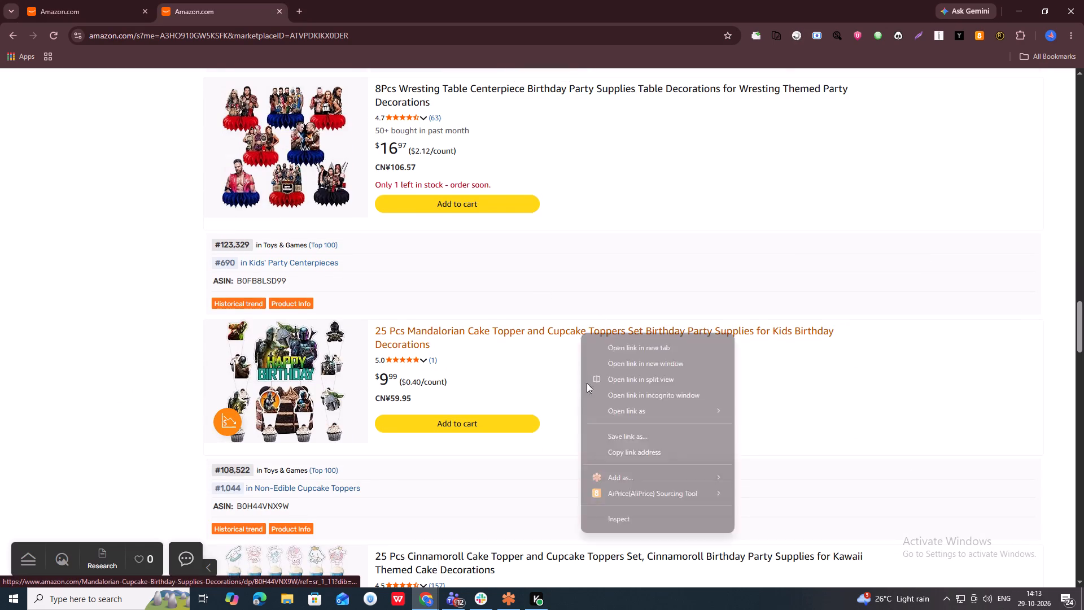
pyautogui.click(607, 451)
pyautogui.hotkey('alt', 'Tab')
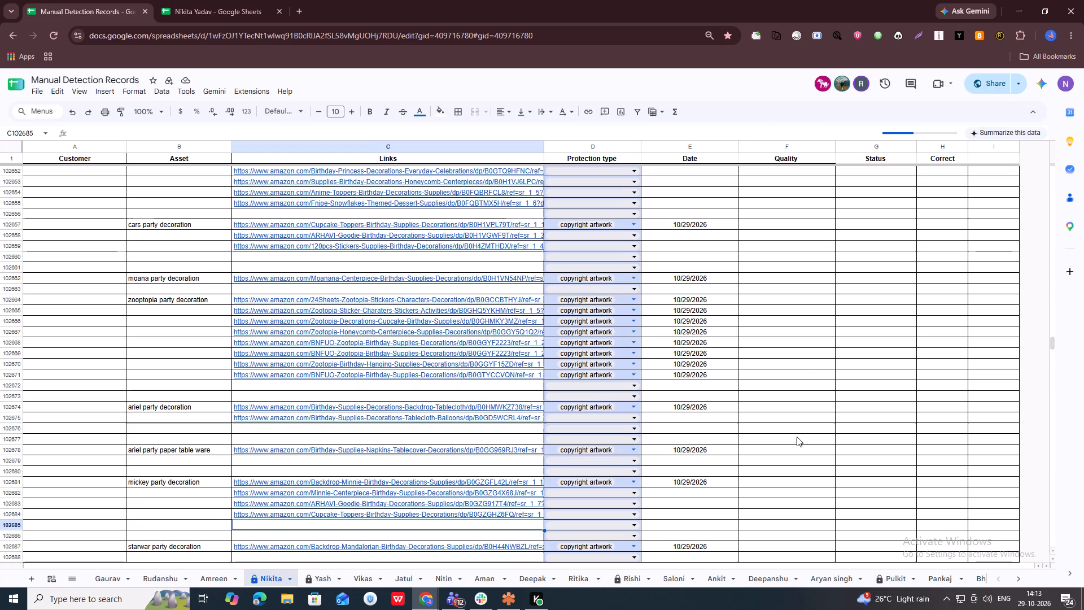
pyautogui.hotkey('ctrl', 'Down')
pyautogui.press('Down')
pyautogui.hotkey('ctrl', 'v')
pyautogui.press('Down')
# Copy the link of the Mickey Clubhouse birthday decorations from Amazon into the Links cell of row 102685.
pyautogui.hotkey('alt', 'Tab')
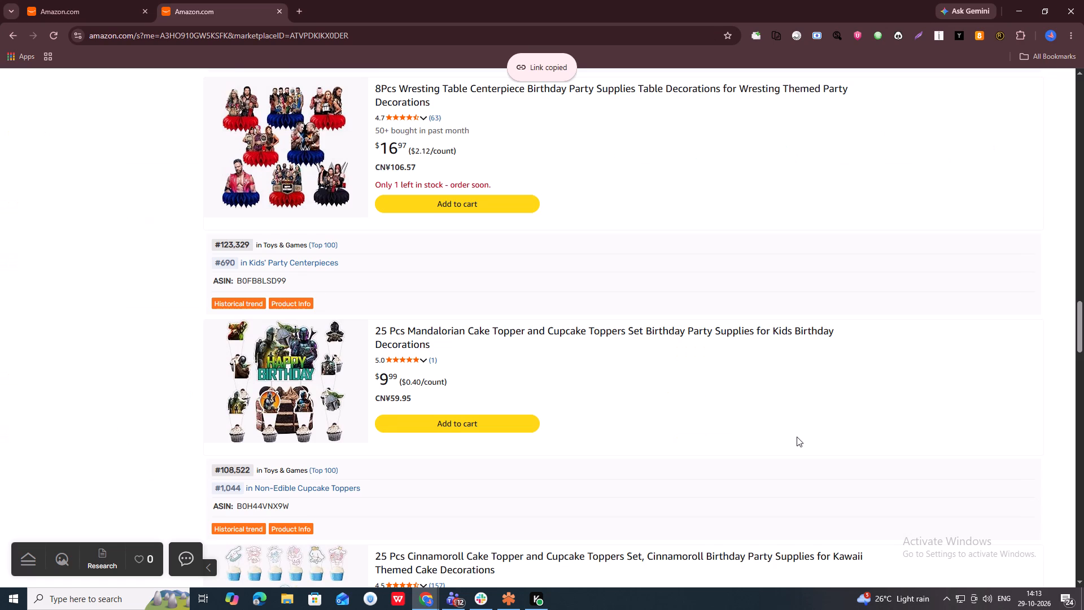
pyautogui.press('Down')
pyautogui.scroll(-6, 596, 434)
pyautogui.scroll(-4, 617, 380)
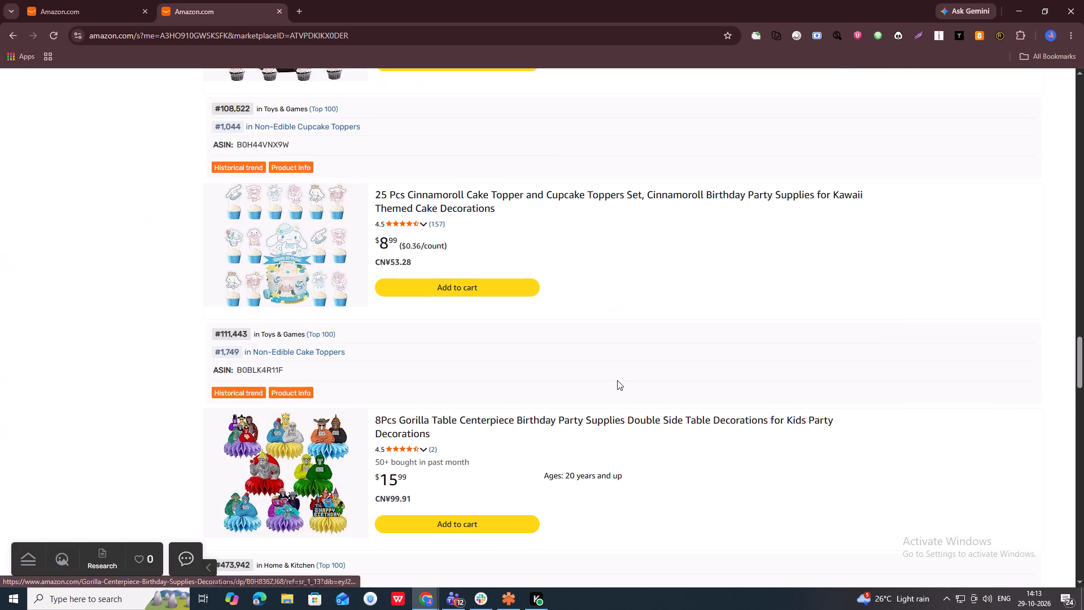
pyautogui.scroll(-2, 523, 405)
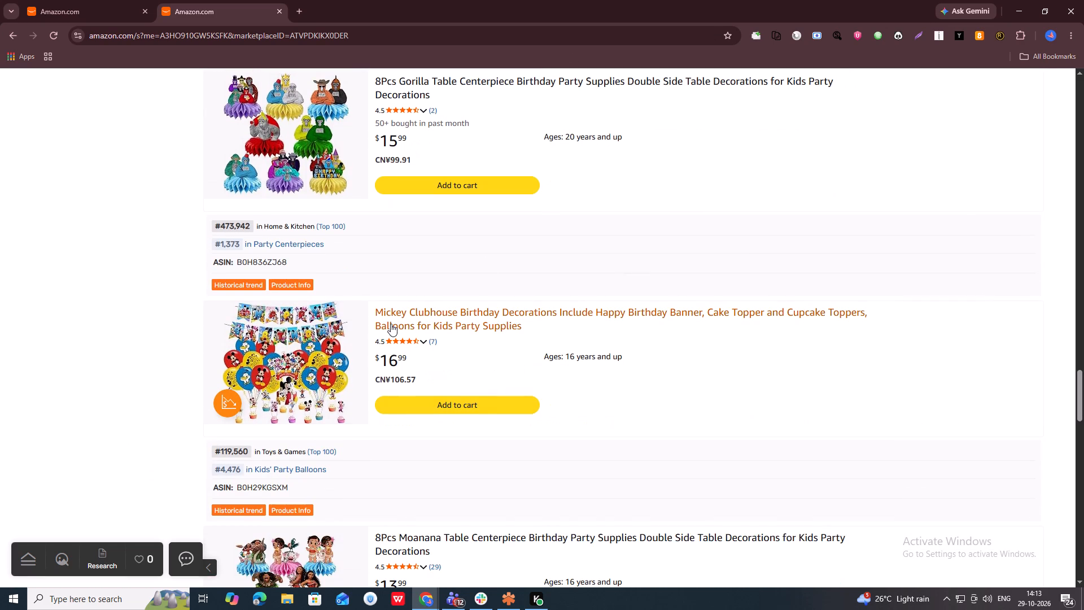
pyautogui.rightClick(477, 314)
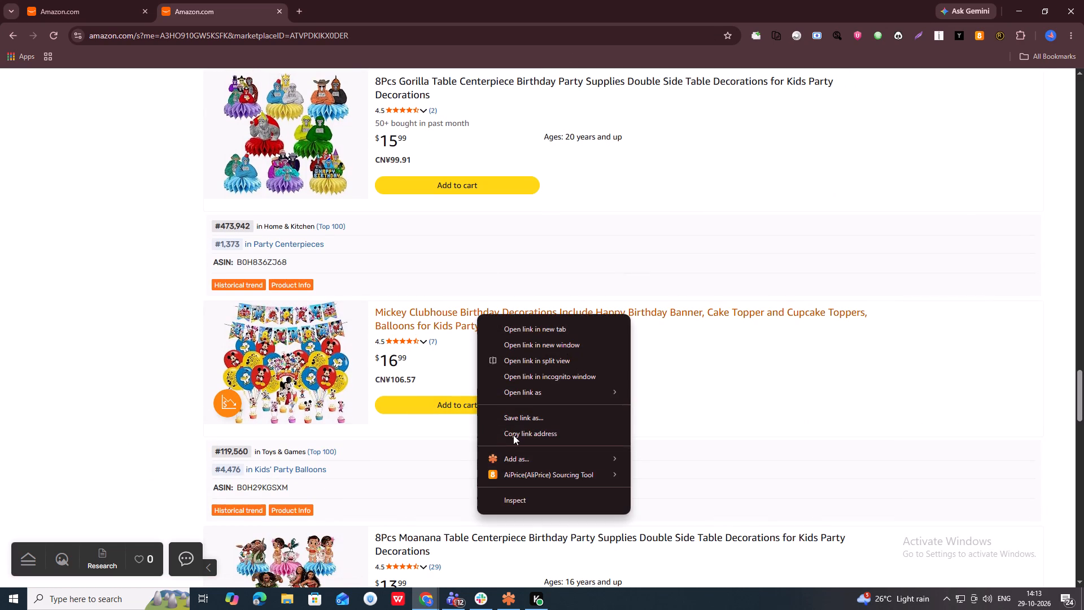
pyautogui.click(513, 435)
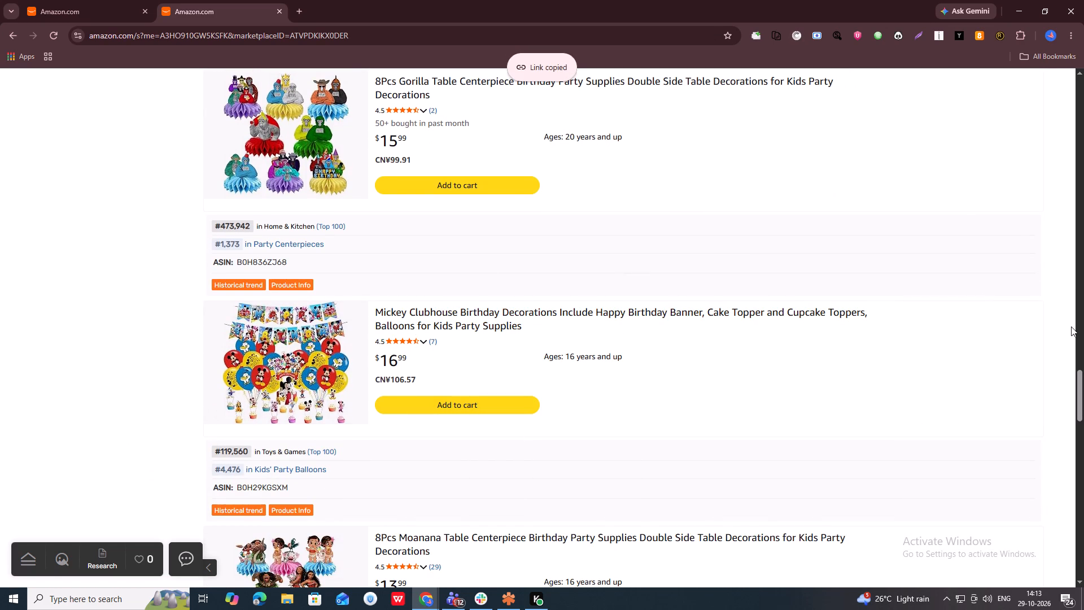
pyautogui.hotkey('alt', 'Tab')
pyautogui.hotkey('ctrl', 'Up')
pyautogui.hotkey('ctrl', 'Up')
pyautogui.hotkey('ctrl', 'Up')
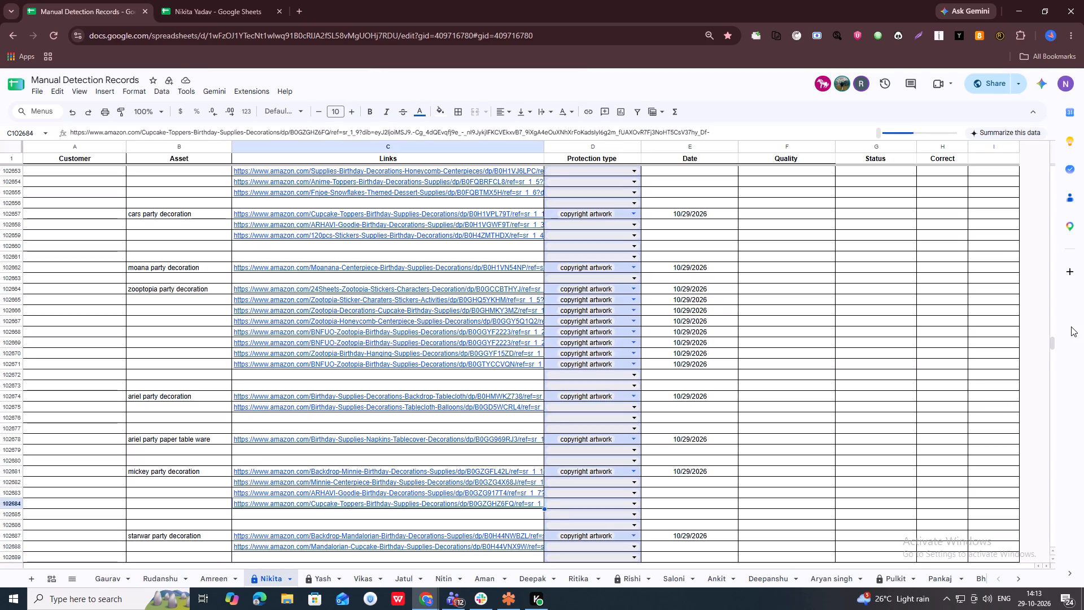
pyautogui.press('Down')
pyautogui.hotkey('ctrl', 'v')
pyautogui.press('Down')
# Insert a row below the moana party decoration row and add the Amazon link of the 8Pcs Moanana table centerpiece to it.
pyautogui.hotkey('alt', 'Tab')
pyautogui.press('Down')
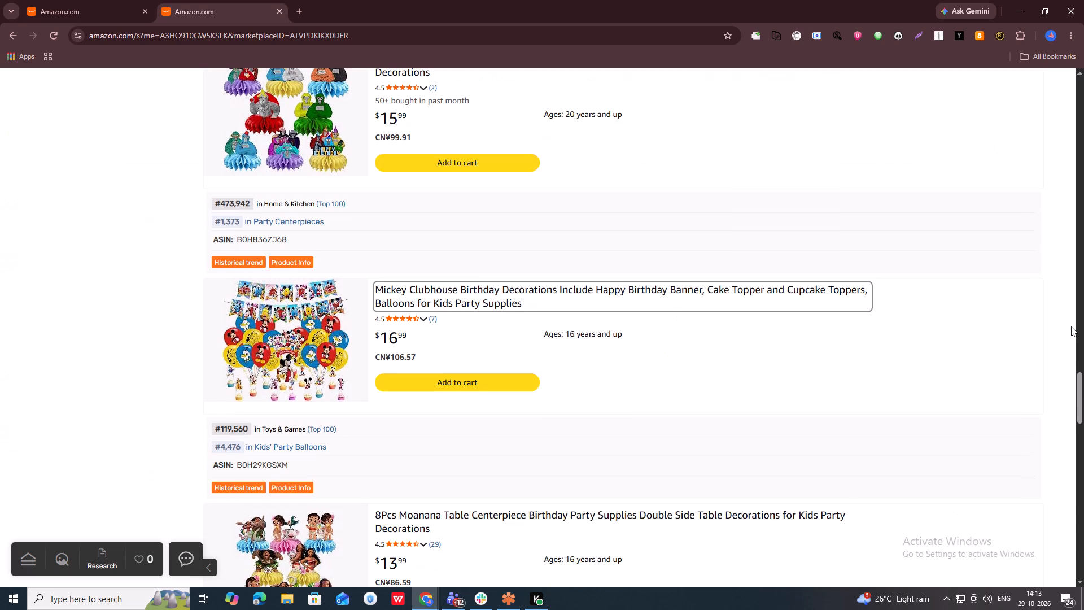
pyautogui.scroll(-5, 812, 266)
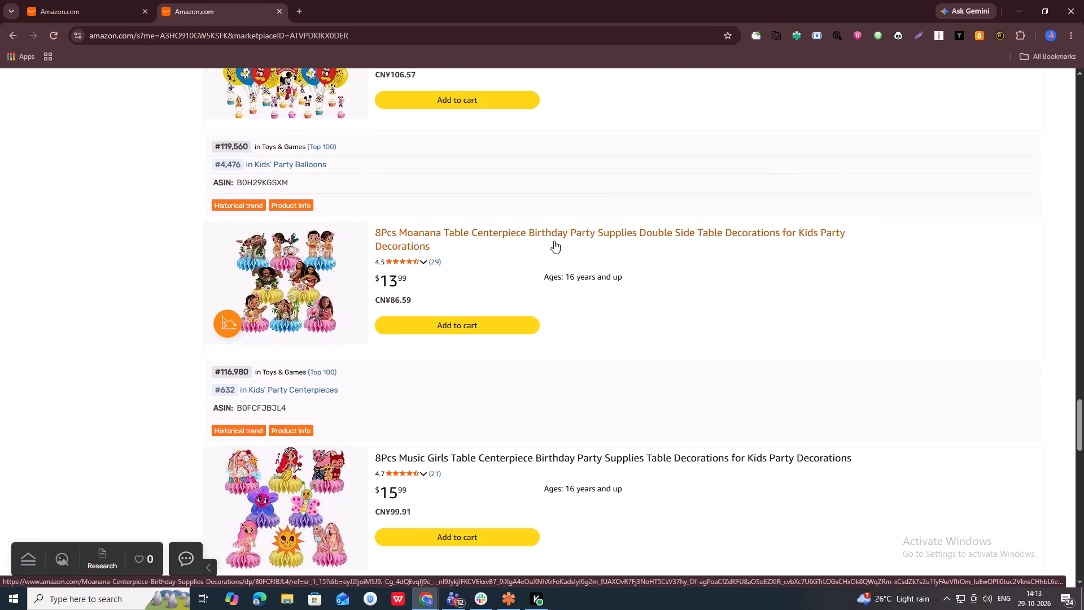
pyautogui.rightClick(562, 234)
pyautogui.click(597, 351)
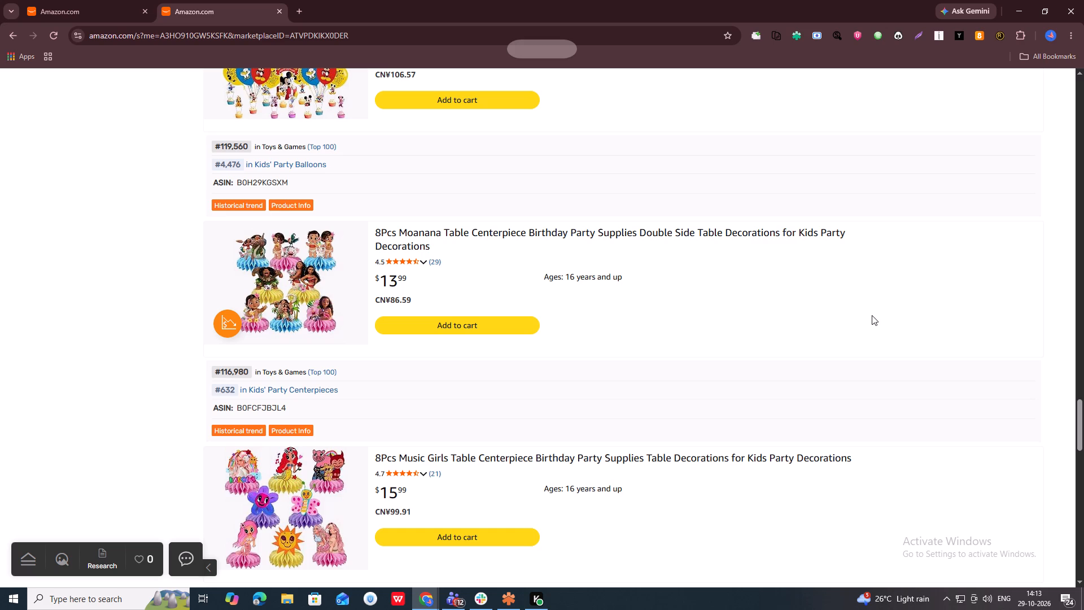
pyautogui.hotkey('alt', 'Tab')
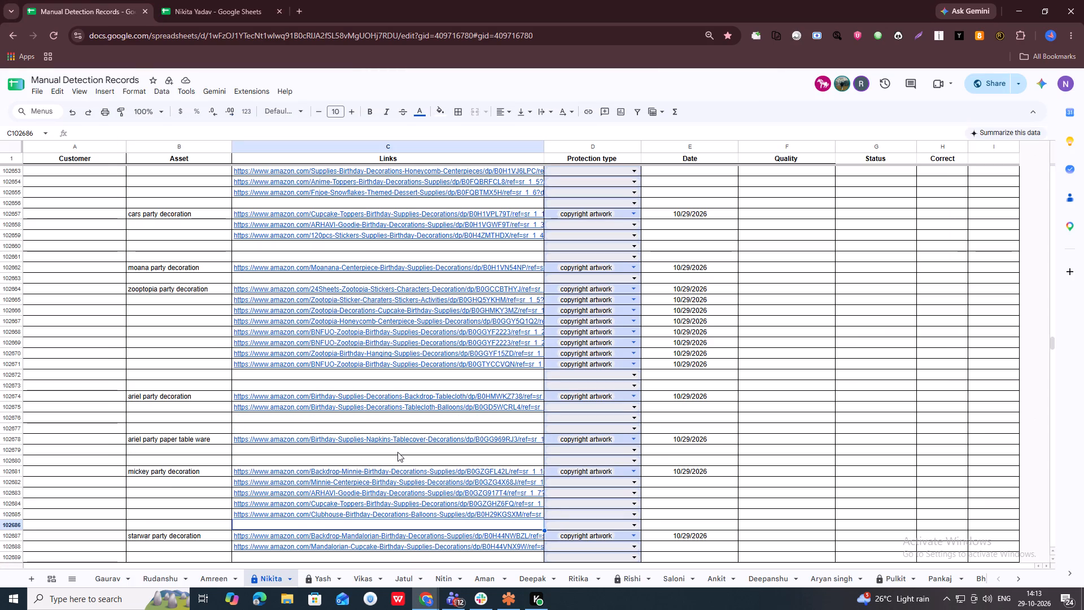
pyautogui.click(0, 283)
pyautogui.rightClick(0, 283)
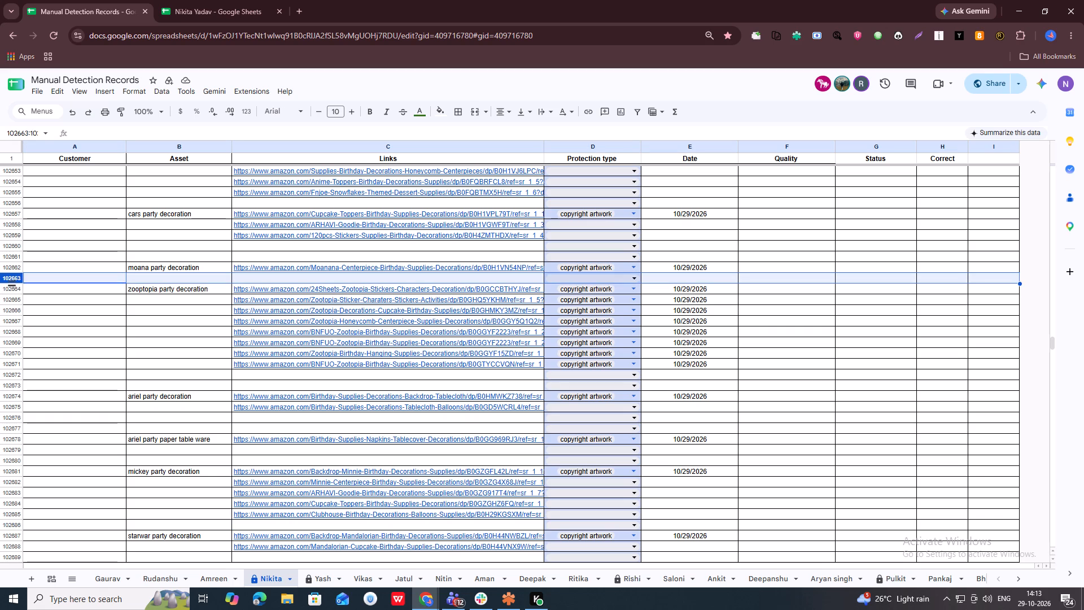
pyautogui.hotkey('ctrl', 'alt', '=')
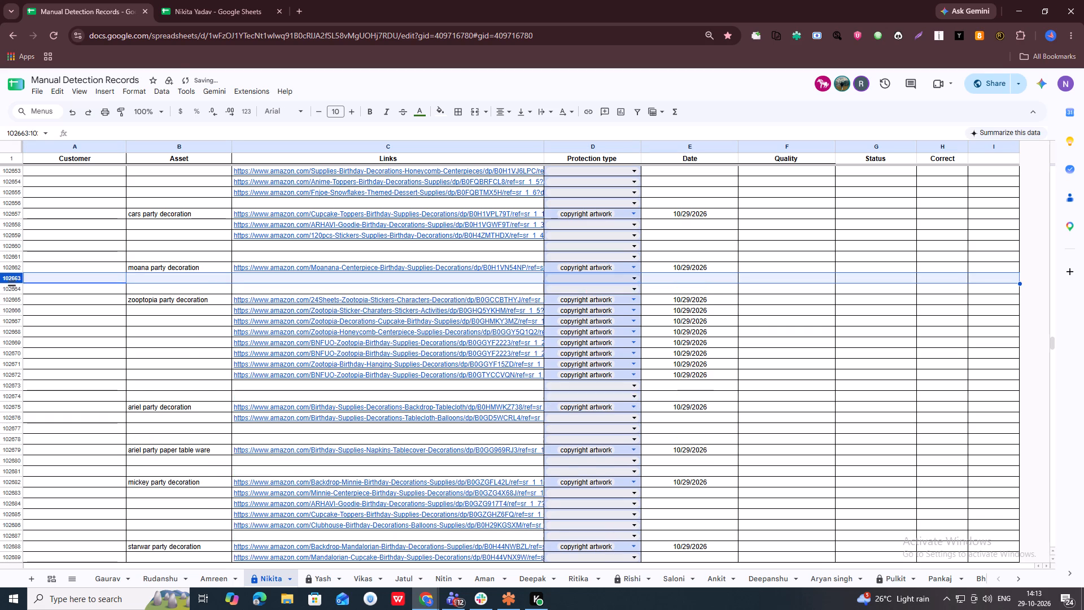
pyautogui.press('Right')
pyautogui.press('Right')
pyautogui.hotkey('ctrl', 'v')
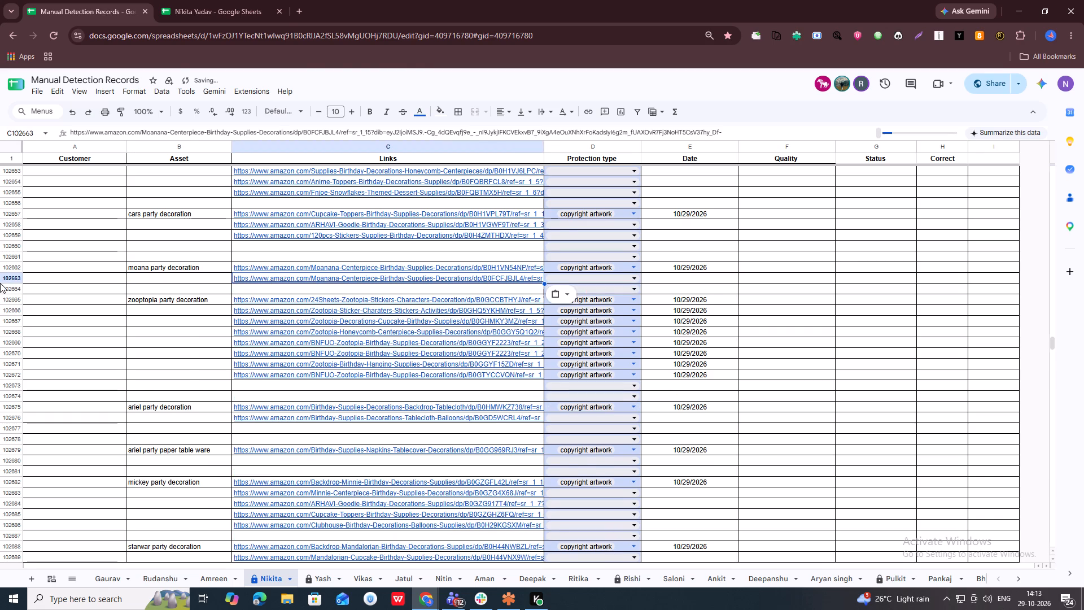
# Open page 2 of the kwi-shop listings on Amazon and look through them for Disney-themed party products.
pyautogui.hotkey('alt', 'Tab')
pyautogui.scroll(-5, 641, 330)
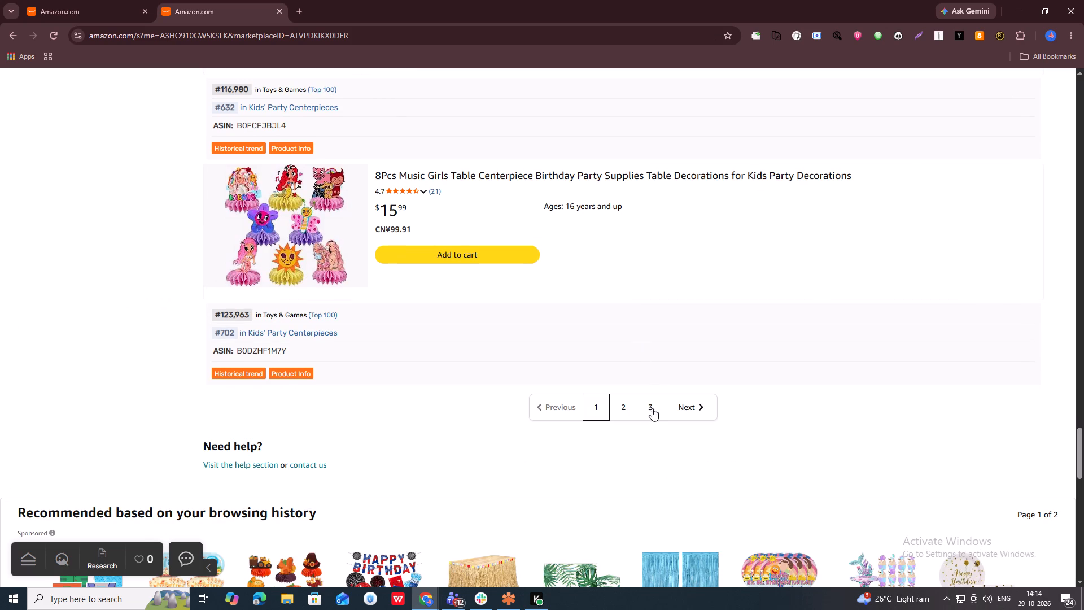
pyautogui.click(622, 408)
pyautogui.rightClick(622, 408)
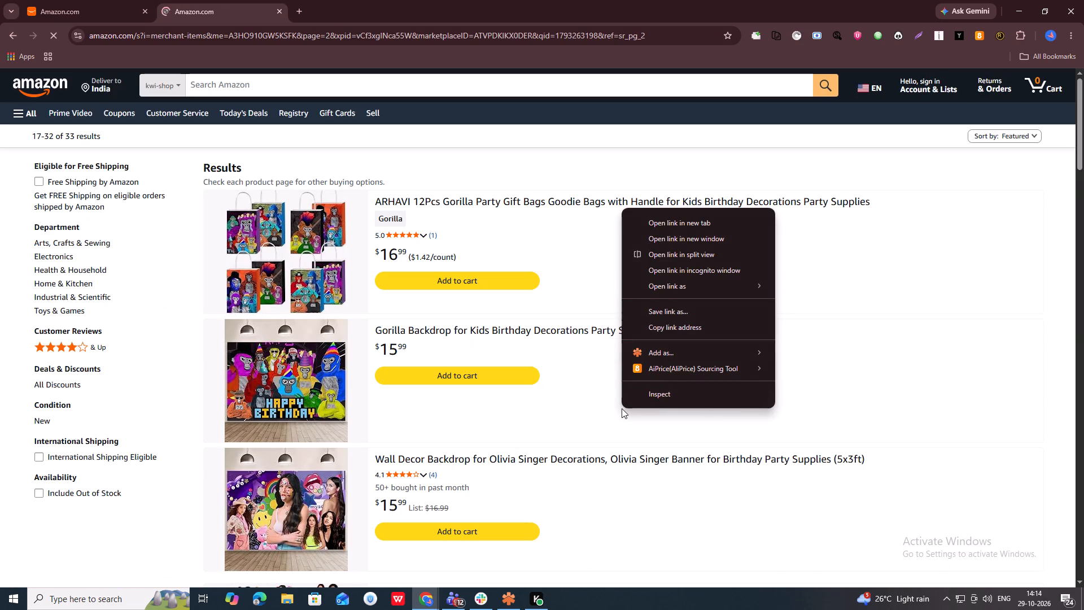
pyautogui.scroll(-6, 556, 398)
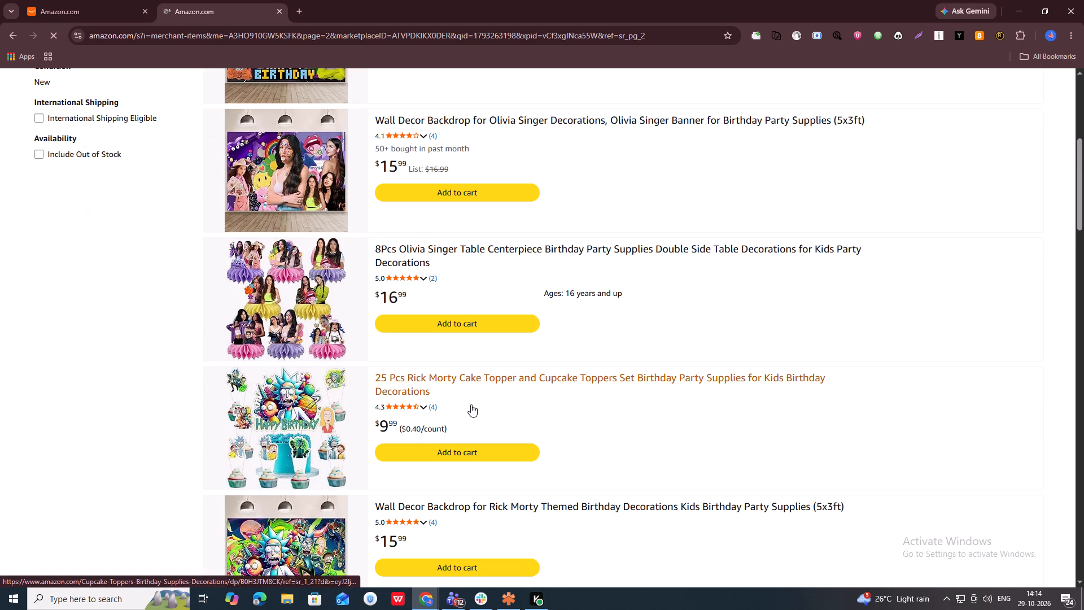
pyautogui.scroll(-5, 614, 391)
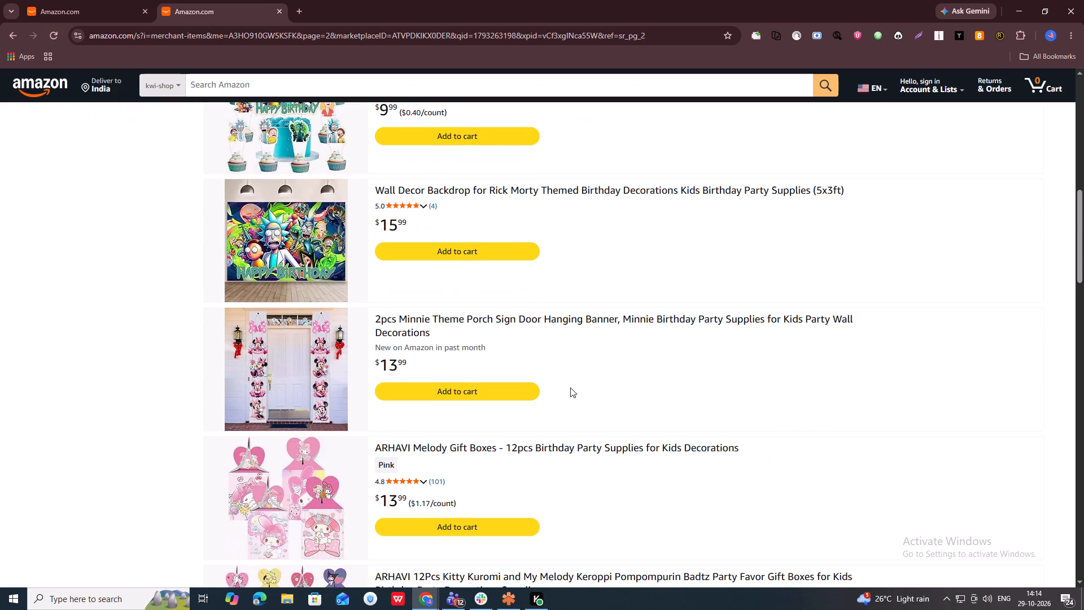
# Insert blank rows above the starwar party decoration row and add the Amazon link of the 2pcs Minnie porch sign banner to row 102687.
pyautogui.rightClick(509, 323)
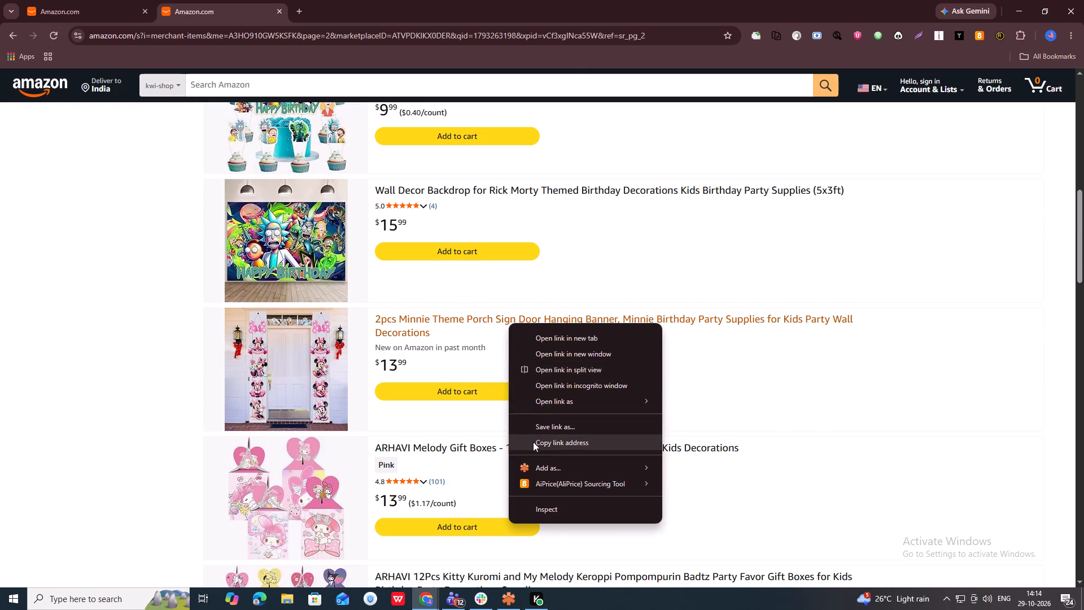
pyautogui.click(533, 442)
pyautogui.hotkey('alt', 'Tab')
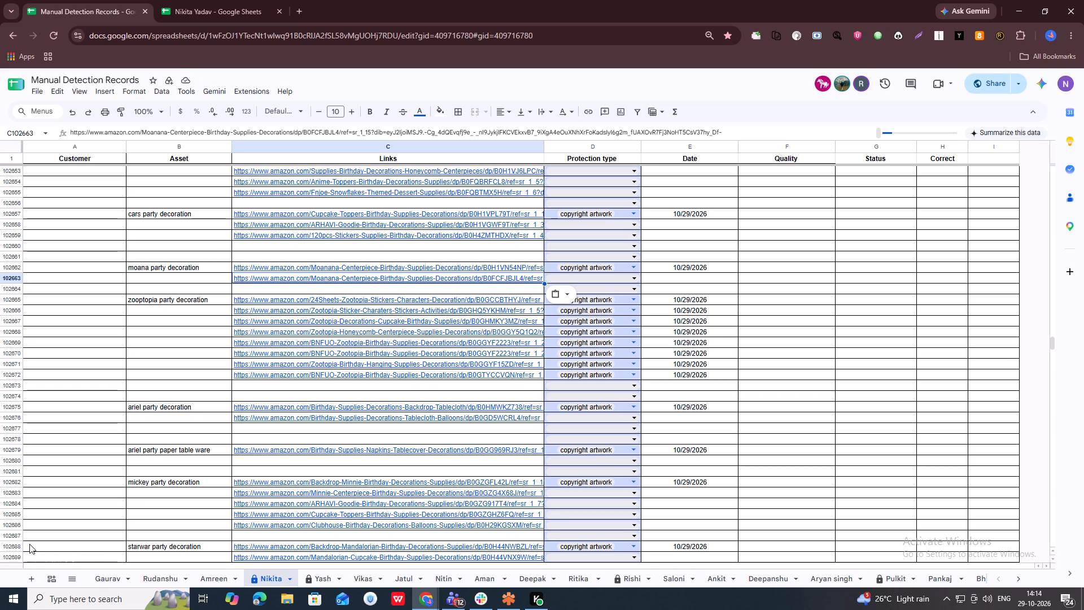
pyautogui.click(2, 536)
pyautogui.hotkey('ctrl', 'alt', '=')
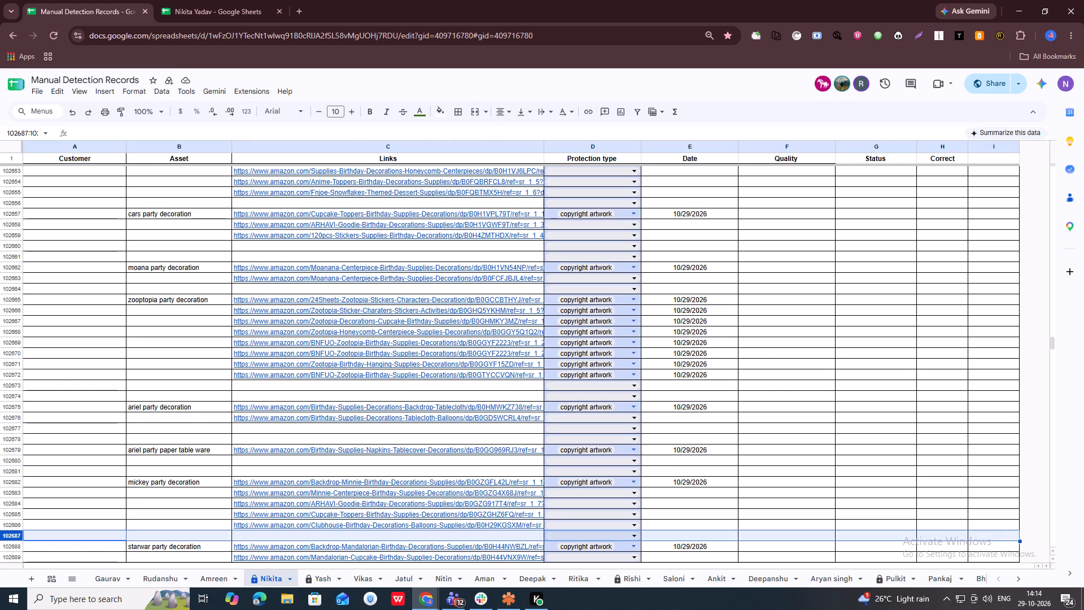
pyautogui.hotkey('ctrl', 'alt', '=')
pyautogui.hotkey('ctrl', 'alt', '=')
pyautogui.hotkey('ctrl', 'alt', '=')
pyautogui.hotkey('ctrl', 'alt', '=')
pyautogui.hotkey('ctrl', 'alt', '=')
pyautogui.hotkey('ctrl', 'alt', '=')
pyautogui.hotkey('ctrl', 'alt', '=')
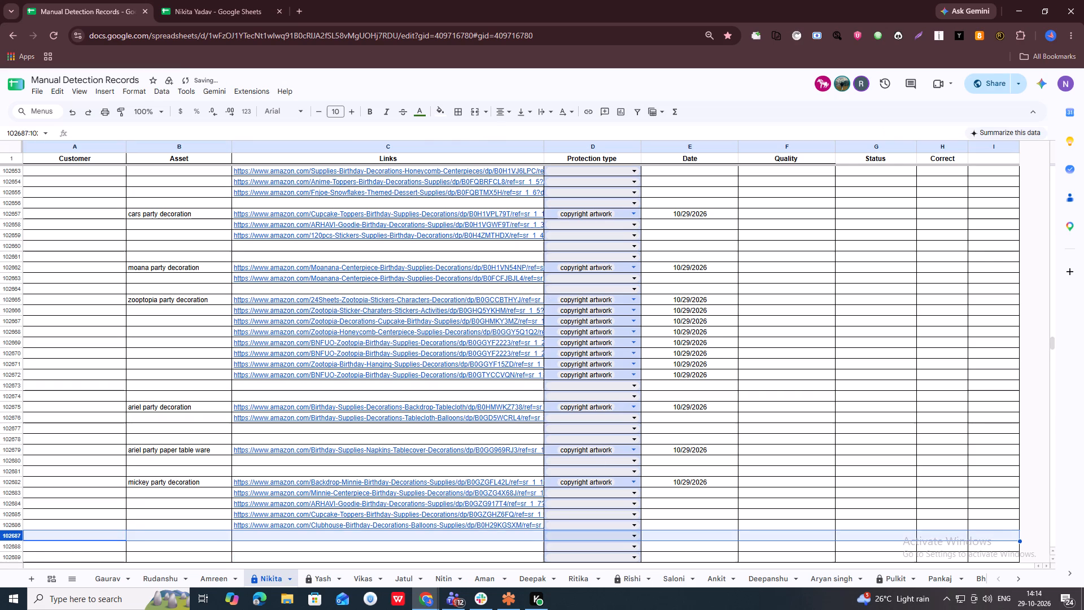
pyautogui.press('Right')
pyautogui.press('Right')
pyautogui.press('Right')
pyautogui.press('Left')
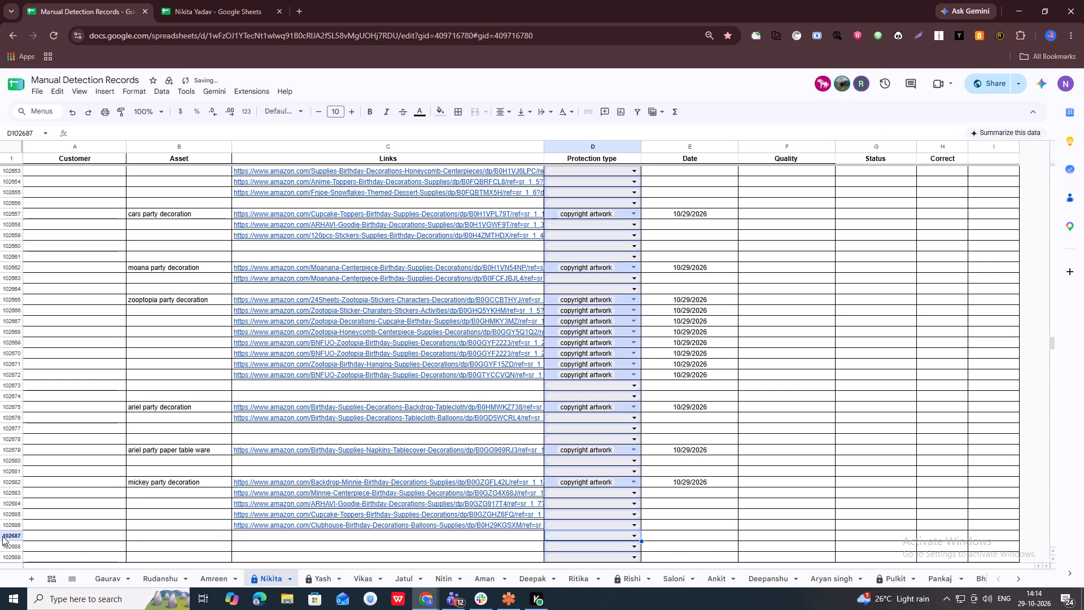
pyautogui.hotkey('ctrl', 'v')
pyautogui.press('Down')
# Review the rest of page 2 of the kwi-shop listings on Amazon, opening the Cars Birthday Decorations listing in a new tab.
pyautogui.hotkey('alt', 'Tab')
pyautogui.press('Down')
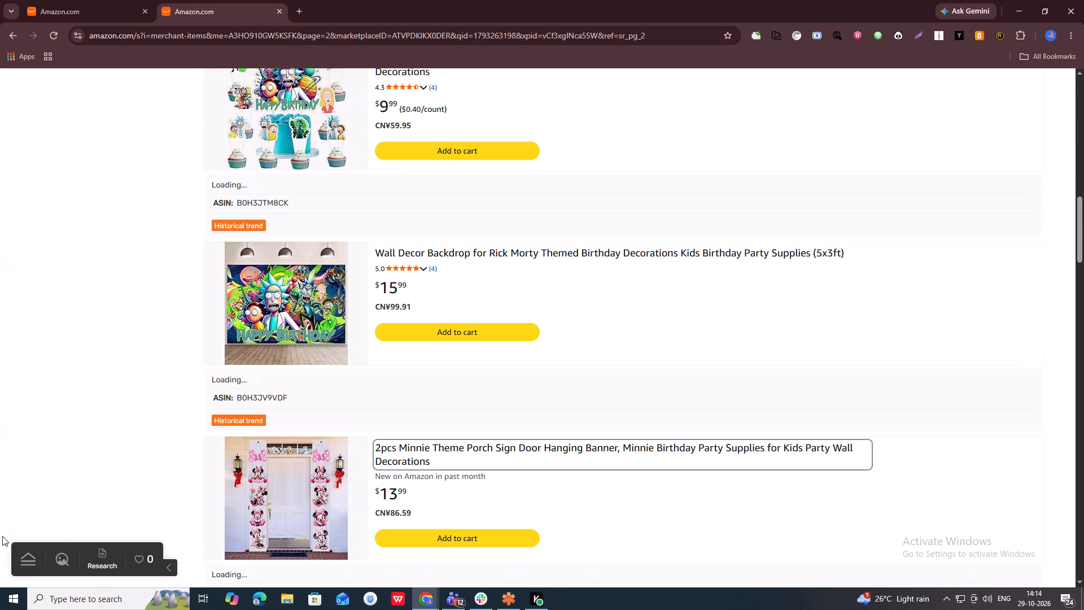
pyautogui.scroll(-6, 0, 490)
pyautogui.scroll(-5, 71, 363)
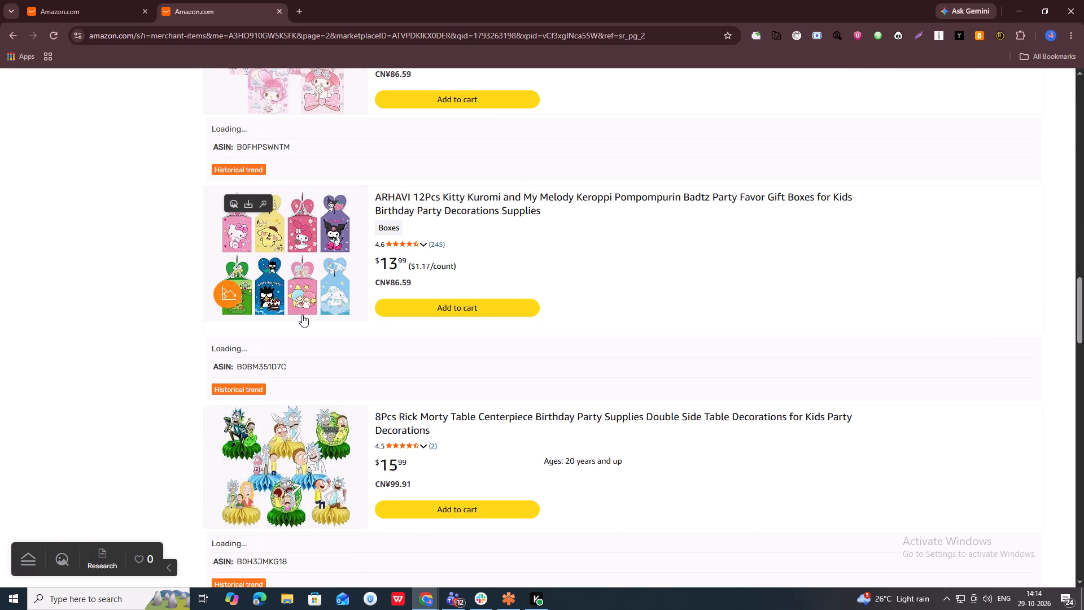
pyautogui.scroll(-5, 685, 347)
pyautogui.scroll(-4, 646, 377)
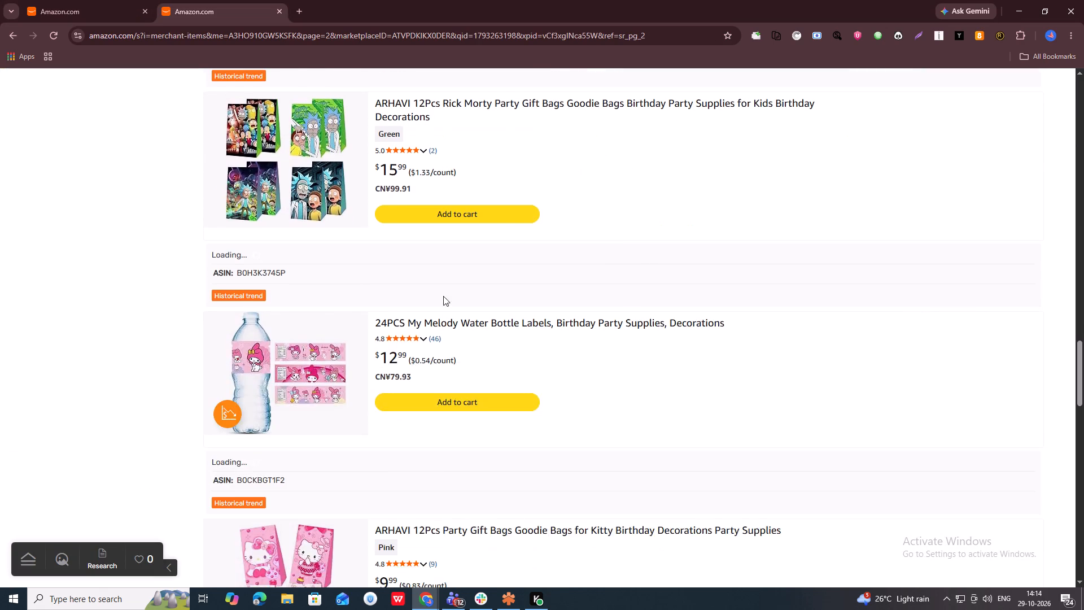
pyautogui.scroll(-5, 643, 302)
pyautogui.scroll(-5, 668, 368)
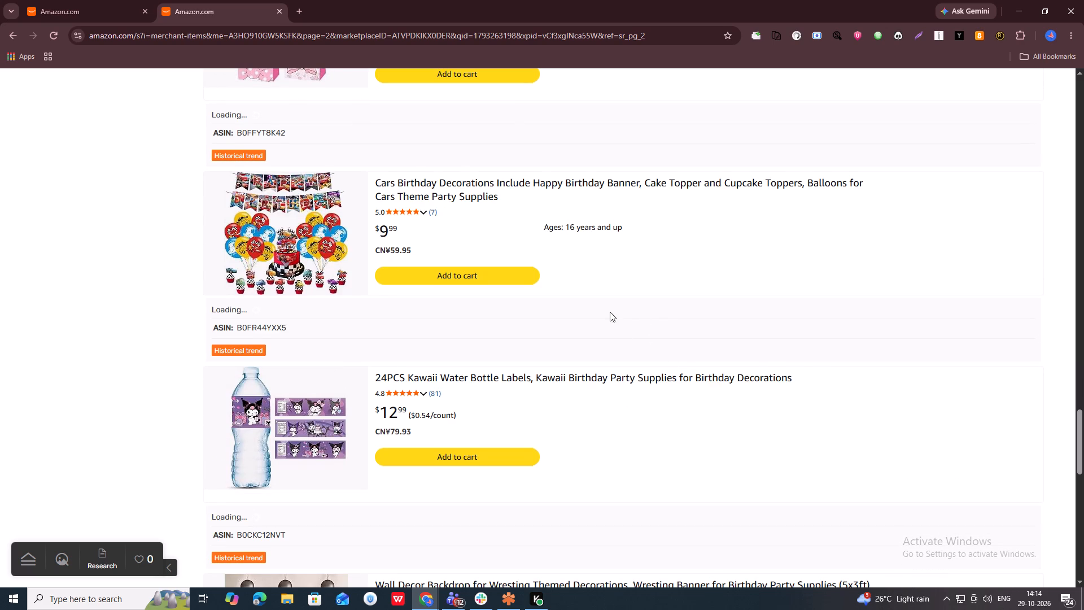
pyautogui.middleClick(417, 193)
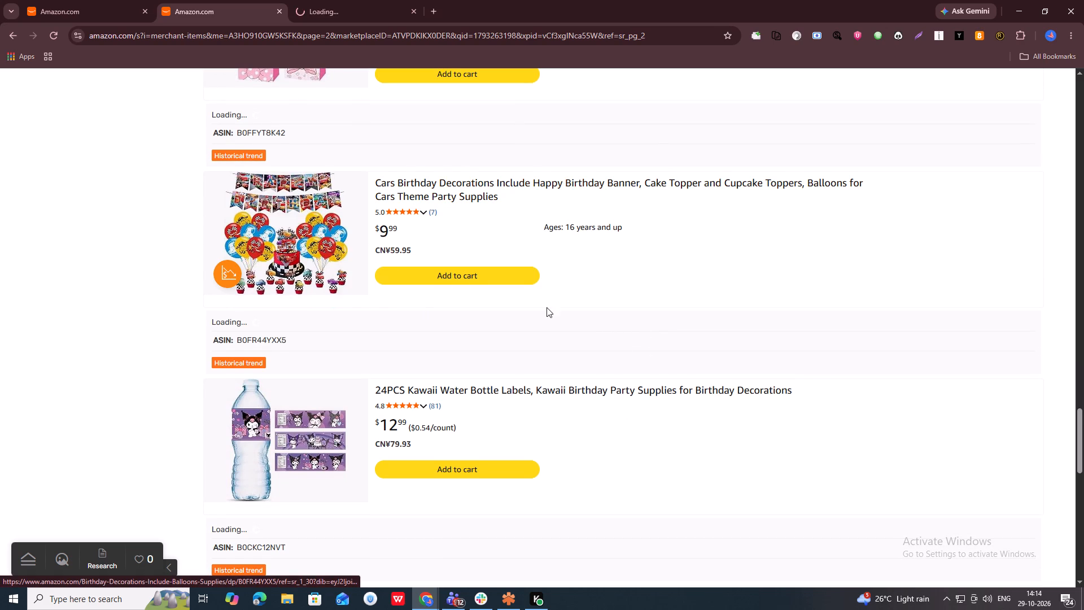
# Open page 3 of the kwi-shop listings to check the remaining products.
pyautogui.scroll(-6, 565, 307)
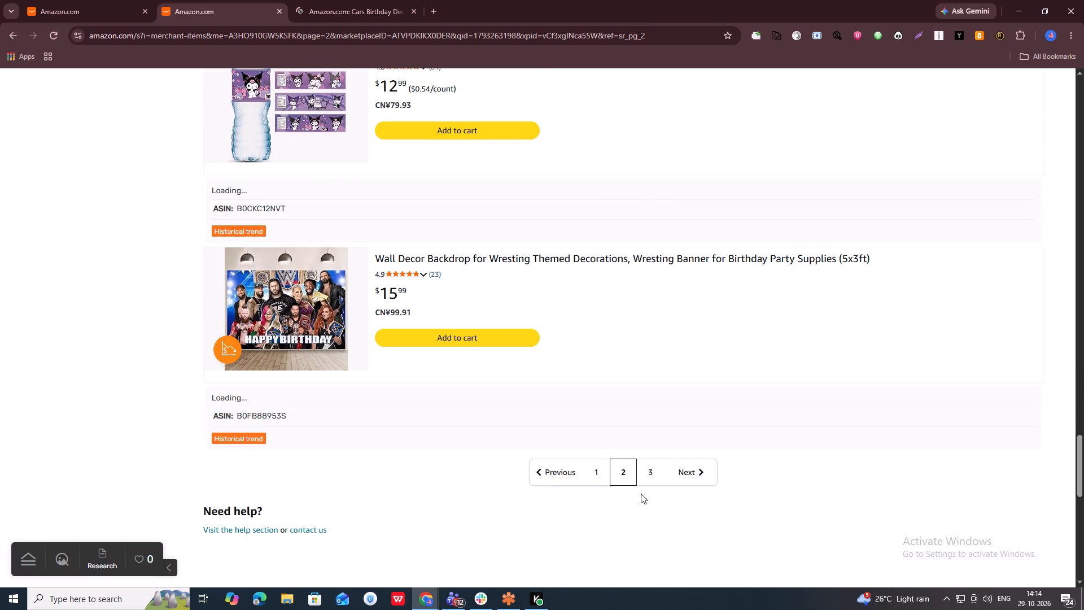
pyautogui.click(655, 474)
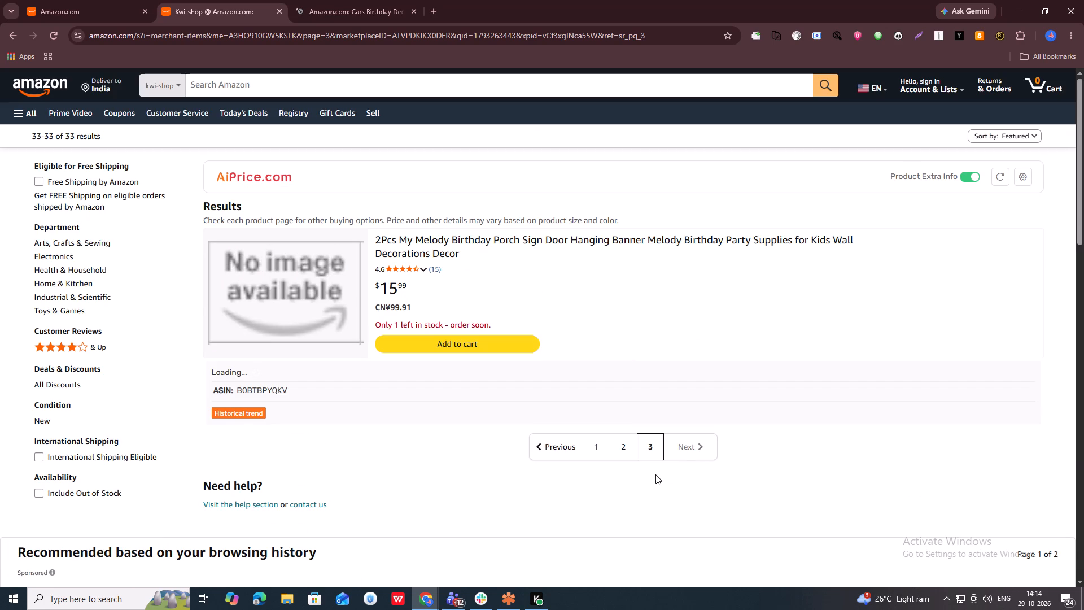
# In 626 Sellers to Scrap, mark kwi-shop in row 36 as Yes with the note Party decoration.
pyautogui.hotkey('alt', 'Tab')
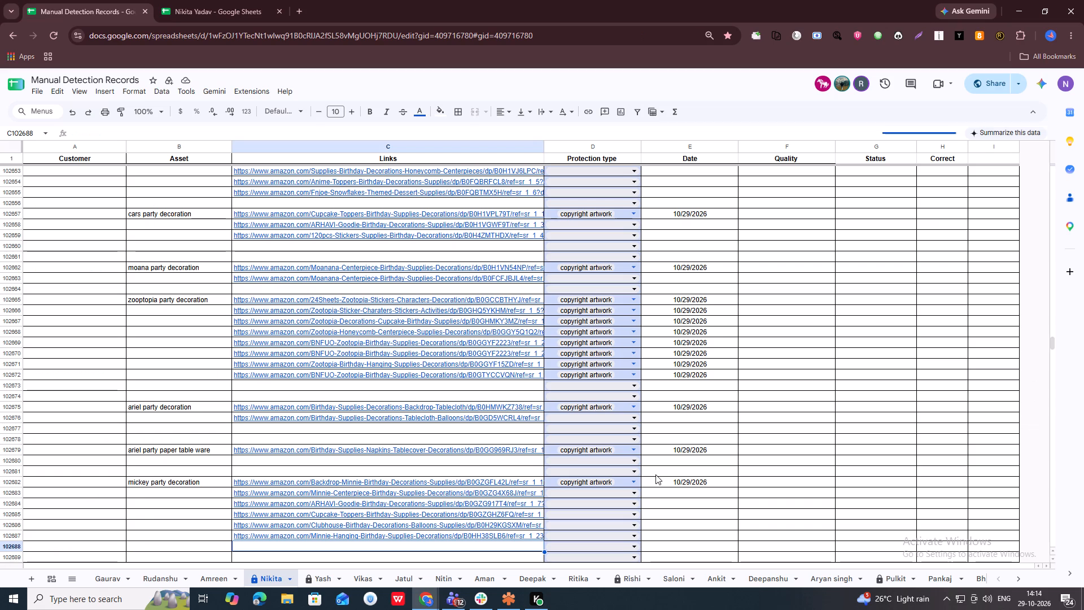
pyautogui.hotkey('alt', 'Tab')
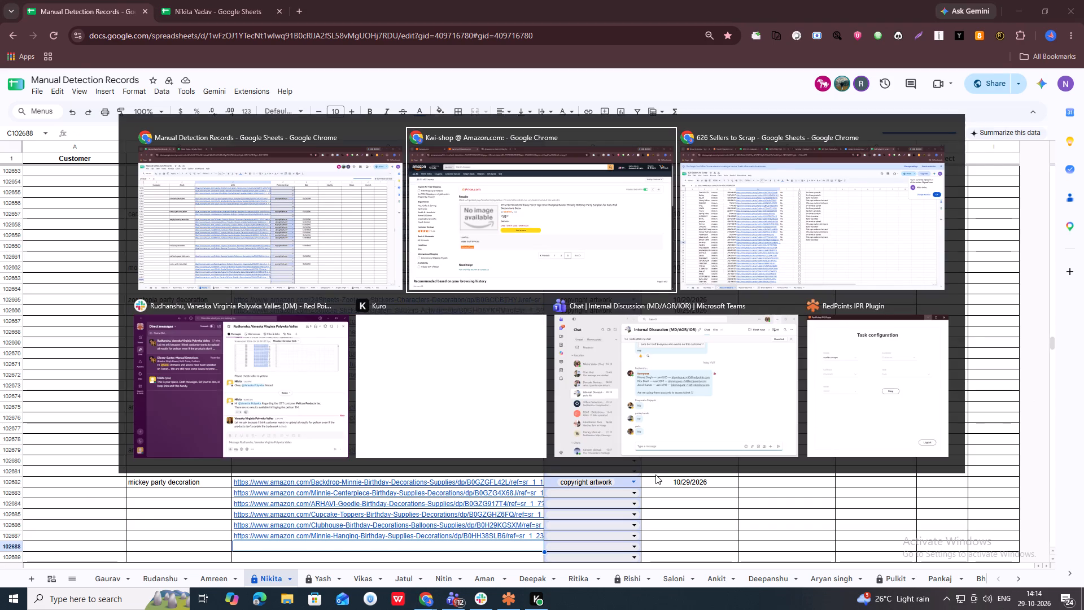
pyautogui.hotkey('alt', 'Tab')
pyautogui.click(430, 393)
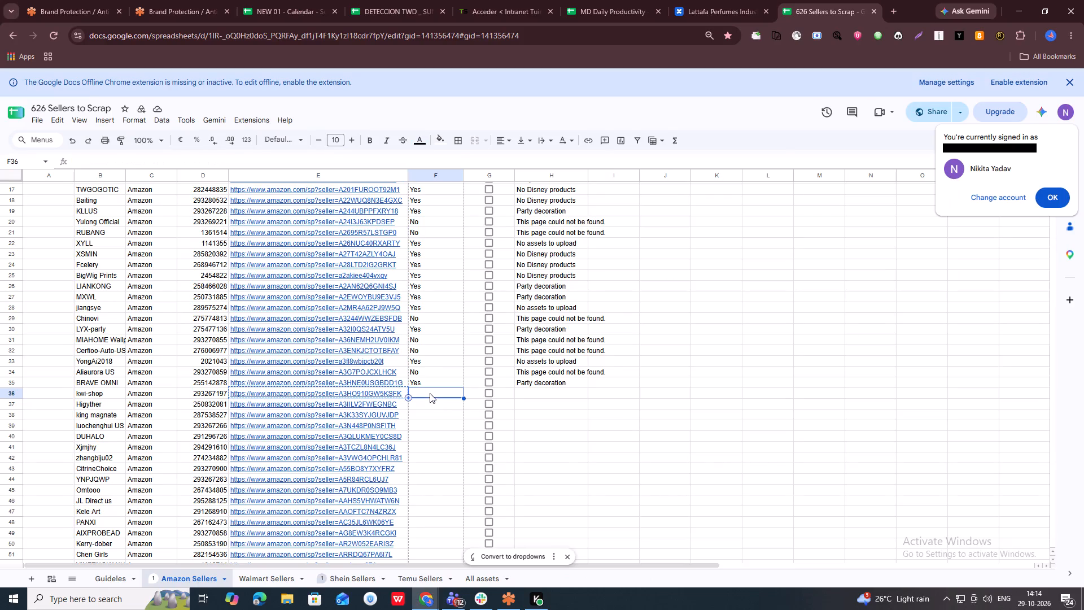
pyautogui.hotkey('ctrl', 'd')
pyautogui.press('Right')
pyautogui.press('Right')
pyautogui.hotkey('ctrl', 'd')
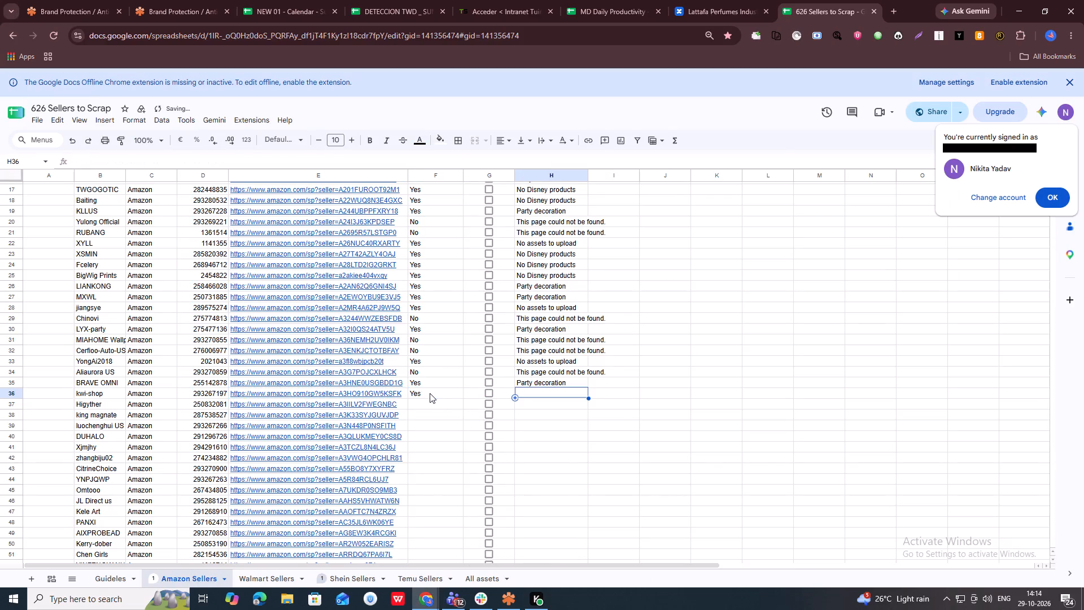
# Open the Higyther seller link from row 37 on Amazon and visit the seller's storefront.
pyautogui.press('Down')
pyautogui.press('Left')
pyautogui.press('Left')
pyautogui.press('Left')
pyautogui.hotkey('ctrl', 'c')
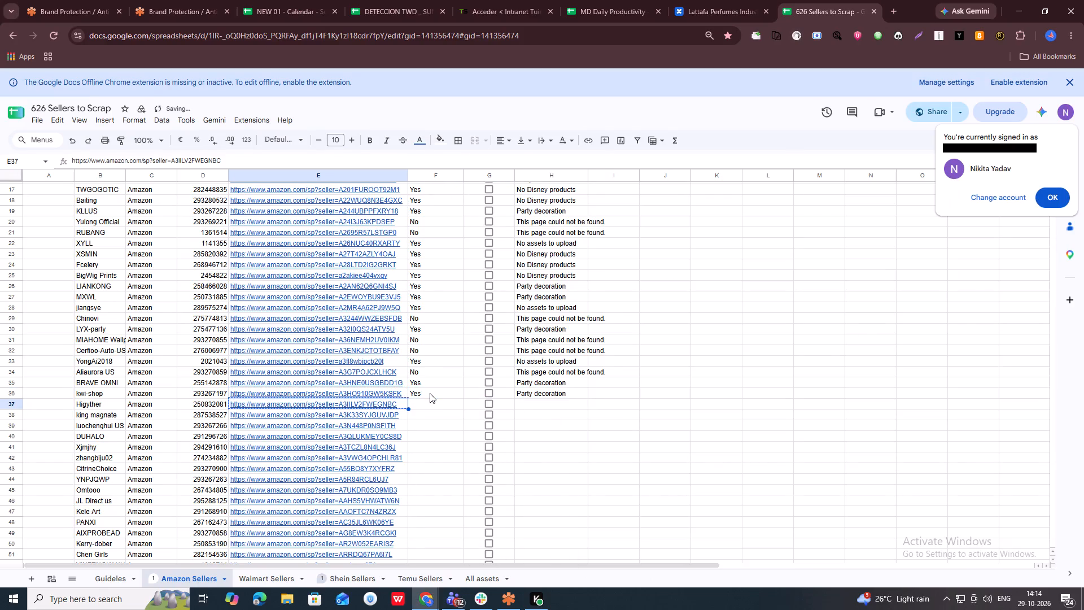
pyautogui.hotkey('alt', 'Tab')
pyautogui.hotkey('alt', 'Tab')
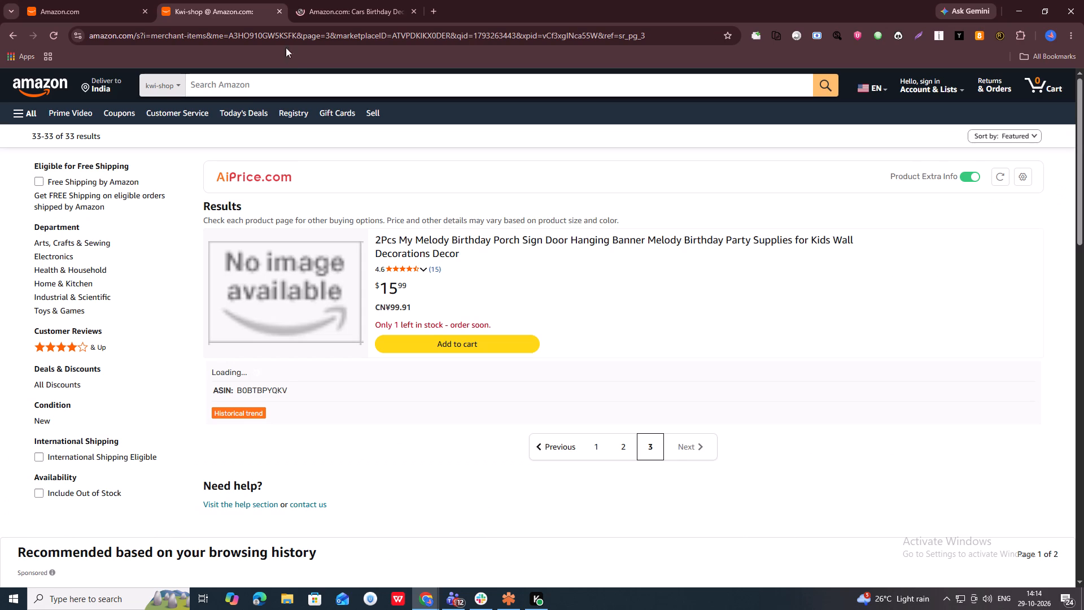
pyautogui.click(289, 35)
pyautogui.hotkey('ctrl', 'v')
pyautogui.press('Return')
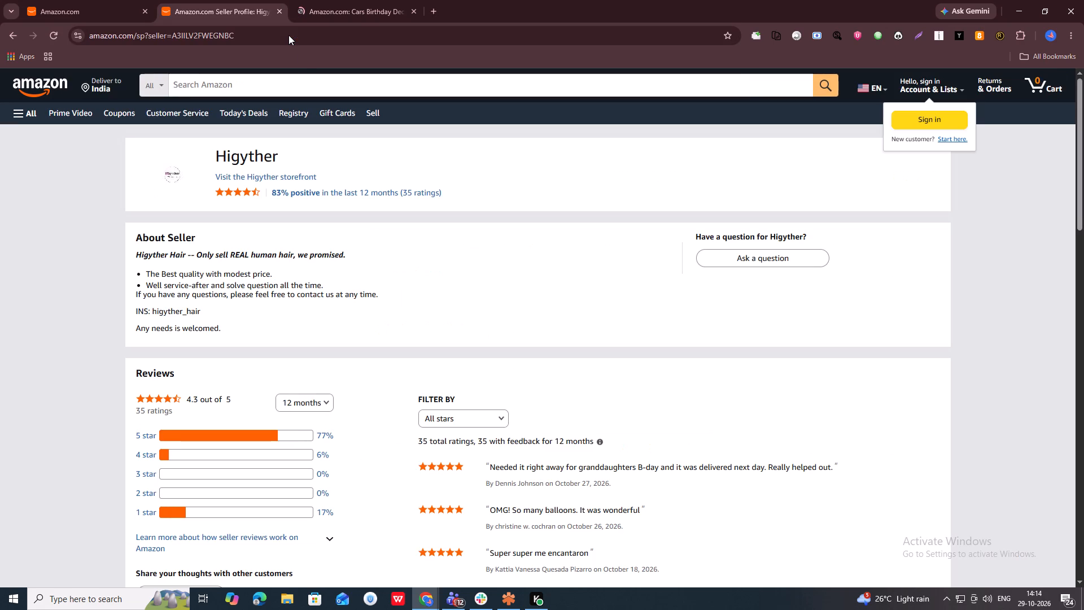
pyautogui.click(271, 179)
pyautogui.rightClick(271, 179)
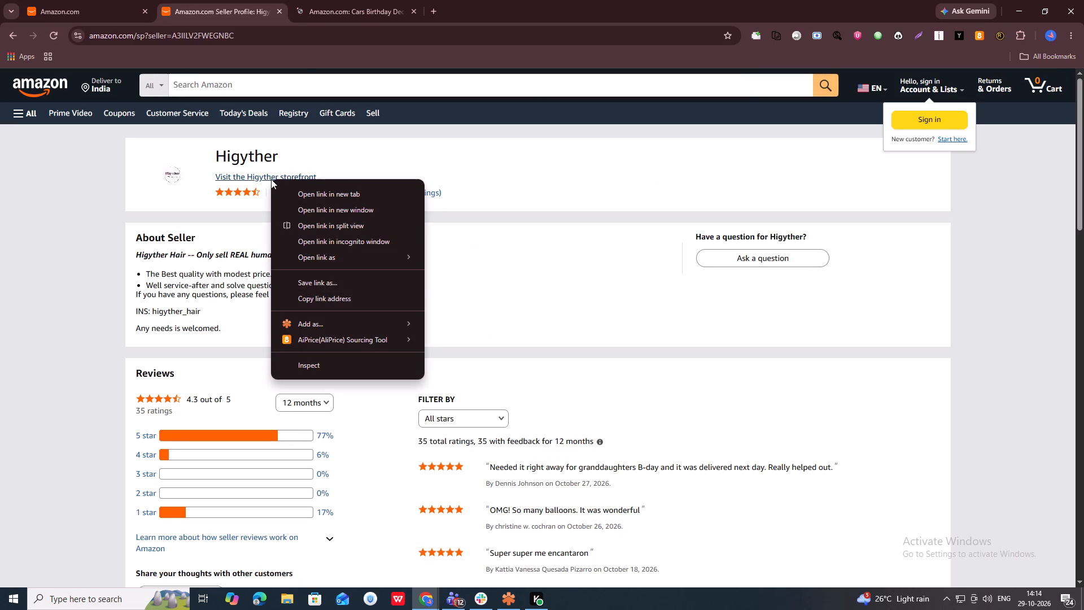
pyautogui.click(264, 179)
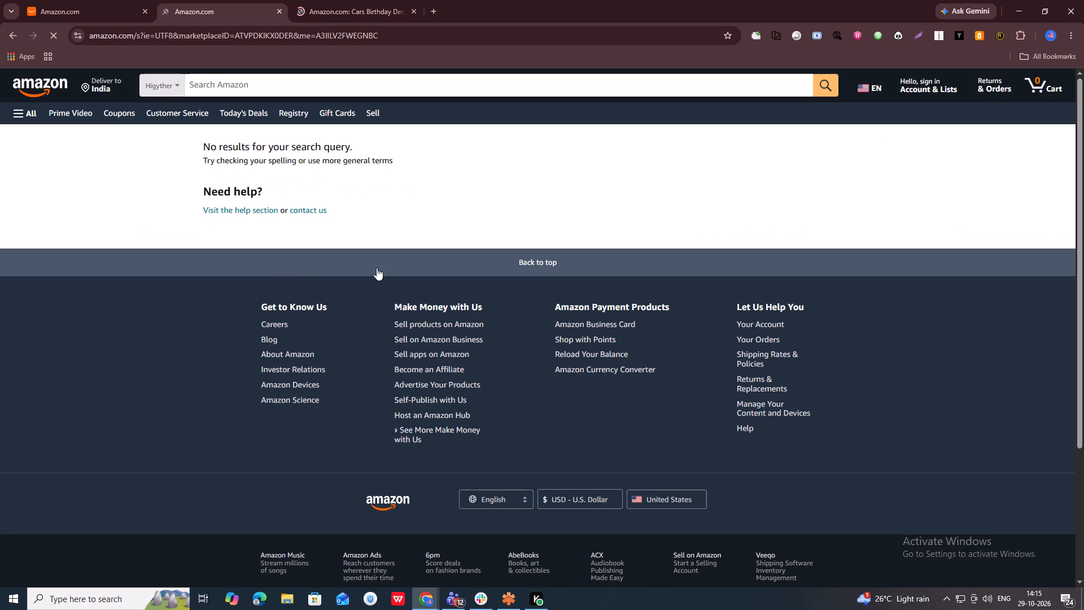
# Reload the Higyther storefront page on Amazon to recheck its listings.
pyautogui.hotkey('alt', 'Tab')
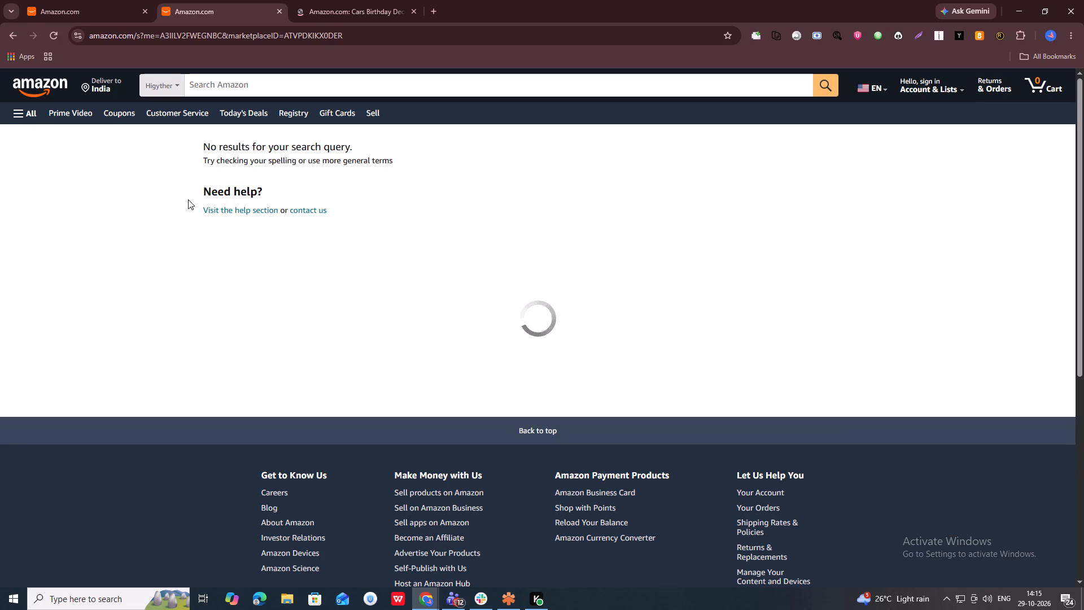
pyautogui.press('Right')
pyautogui.press('Up')
pyautogui.hotkey('alt', 'Tab')
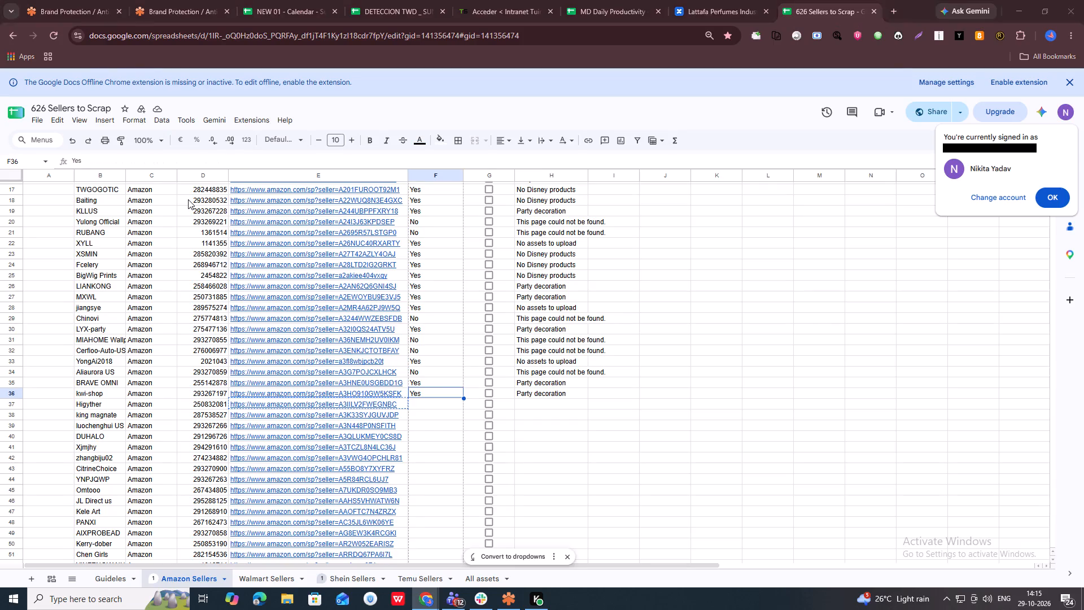
pyautogui.scroll(-7, 177, 171)
pyautogui.scroll(15, 296, 214)
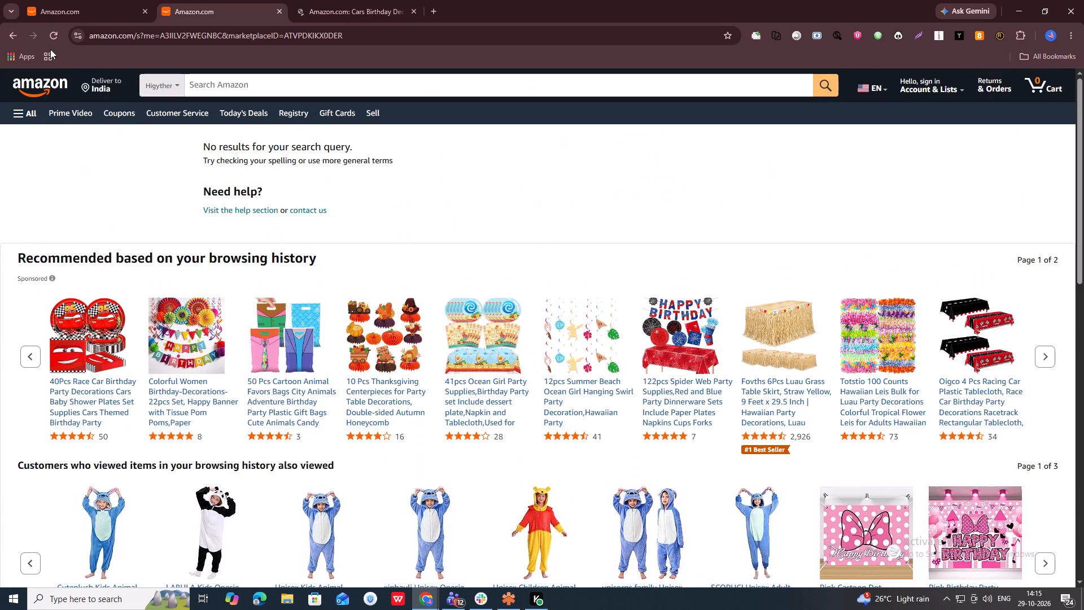
pyautogui.click(54, 40)
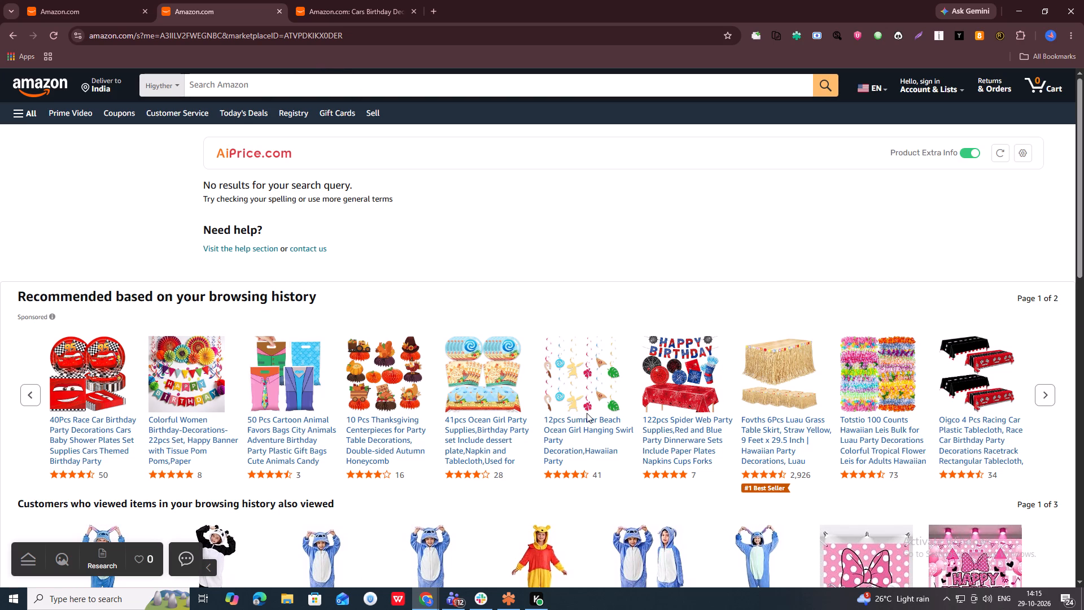
# In 626 Sellers to Scrap, mark Higyther in row 37 as No by copying the status from row 34.
pyautogui.hotkey('alt', 'Tab')
pyautogui.press('Down')
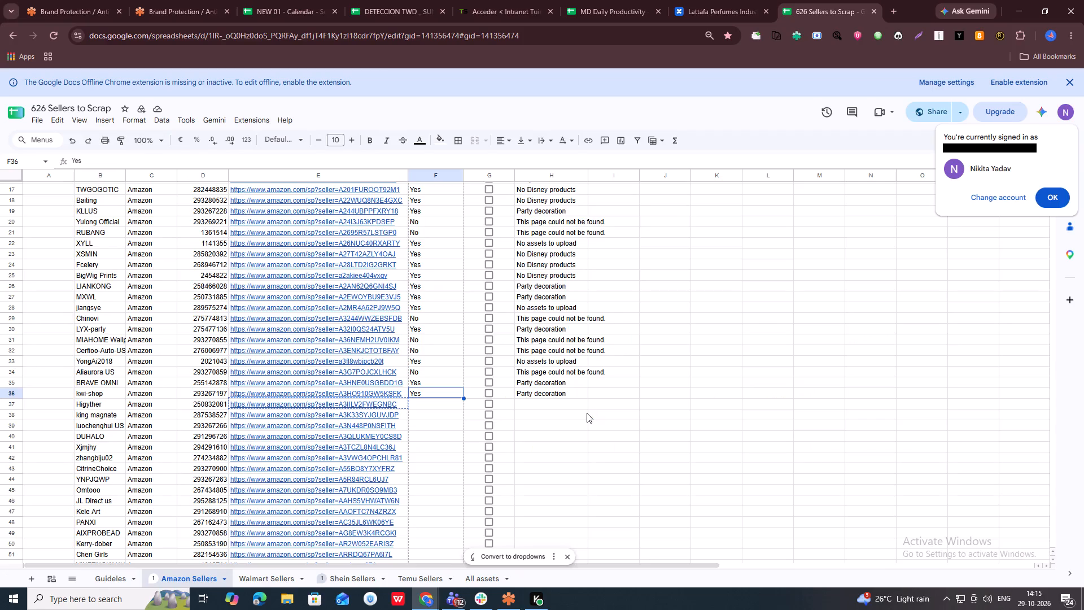
pyautogui.press('Up')
pyautogui.press('Up')
pyautogui.press('Up')
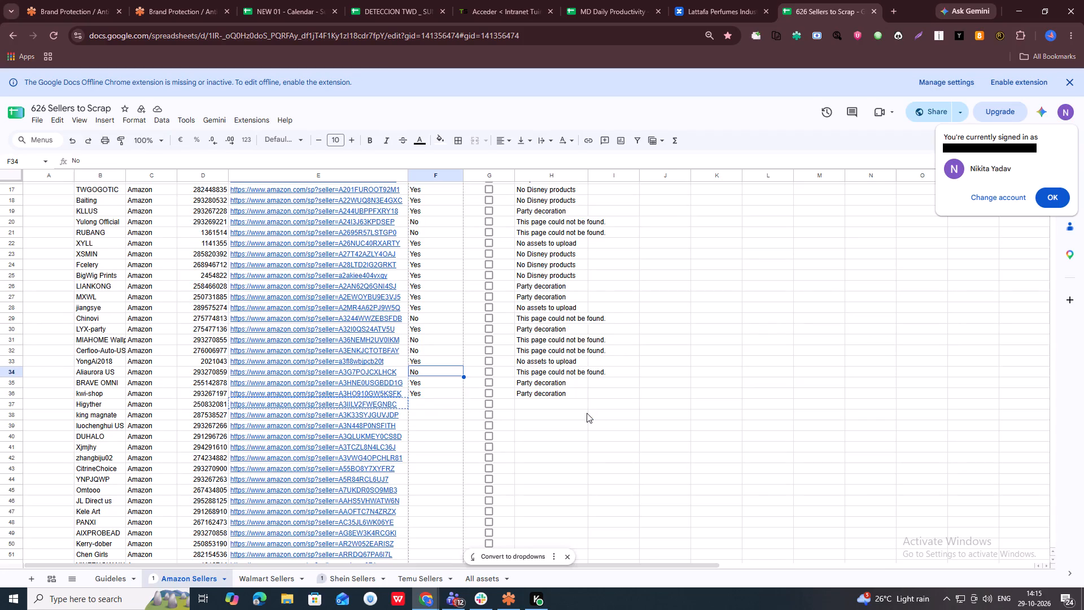
pyautogui.hotkey('ctrl', 'c')
pyautogui.hotkey('ctrl', 'Down')
pyautogui.press('Down')
pyautogui.hotkey('ctrl', 'v')
# Copy the note "This page could not be found." from row 34 into Higyther's row 37.
pyautogui.press('Right')
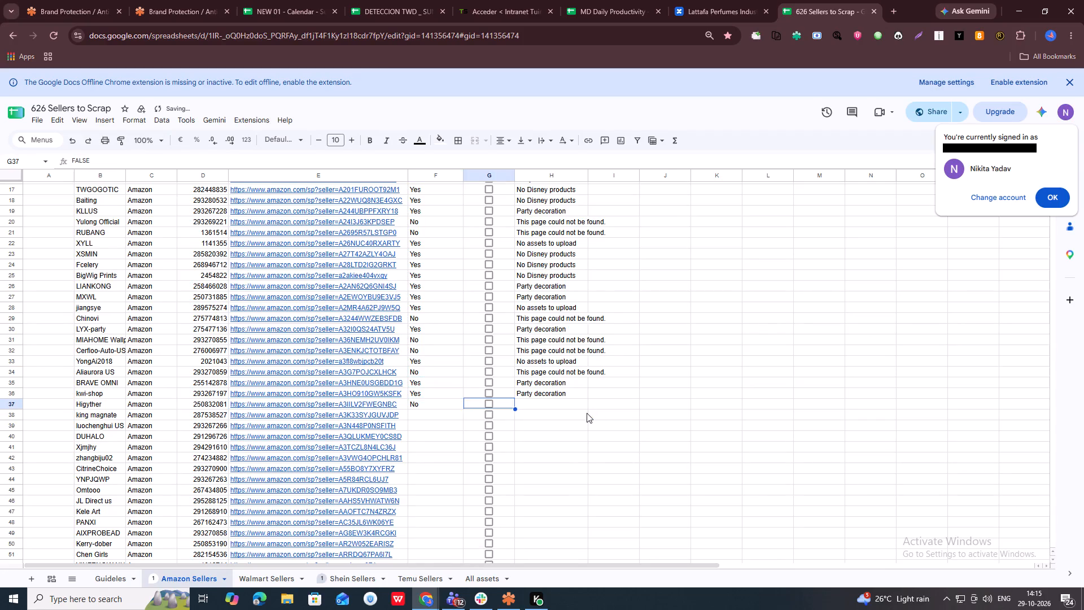
pyautogui.press('Right')
pyautogui.hotkey('ctrl', 'Up')
pyautogui.press('Up')
pyautogui.press('Up')
pyautogui.hotkey('ctrl', 'c')
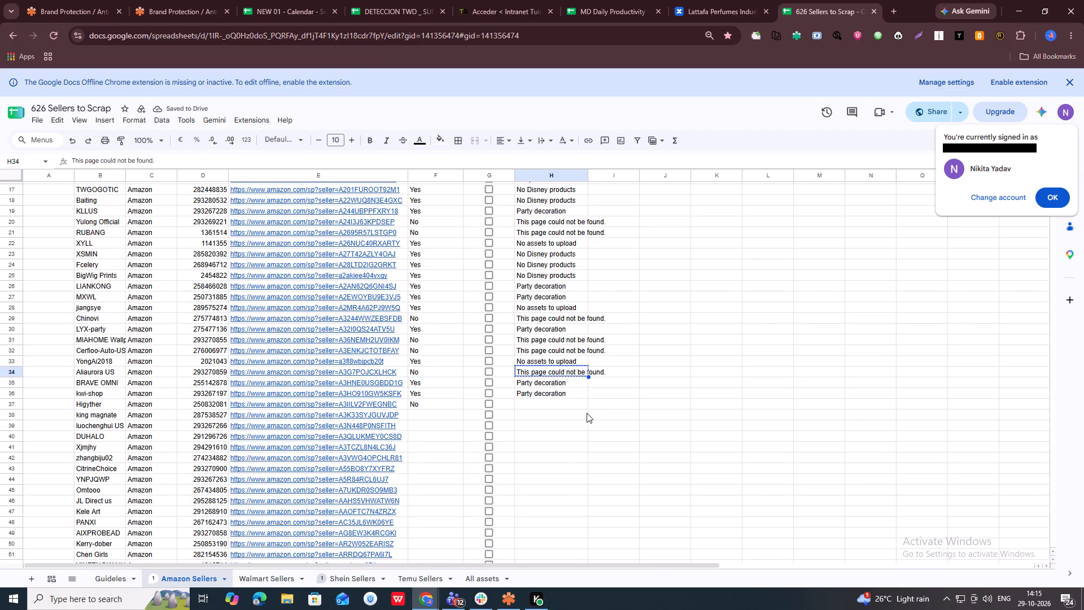
pyautogui.hotkey('ctrl', 'Down')
pyautogui.press('Down')
pyautogui.hotkey('ctrl', 'v')
# Open the king magnate seller link from row 38 on Amazon and visit the seller's storefront.
pyautogui.press('Down')
pyautogui.press('Left')
pyautogui.press('Left')
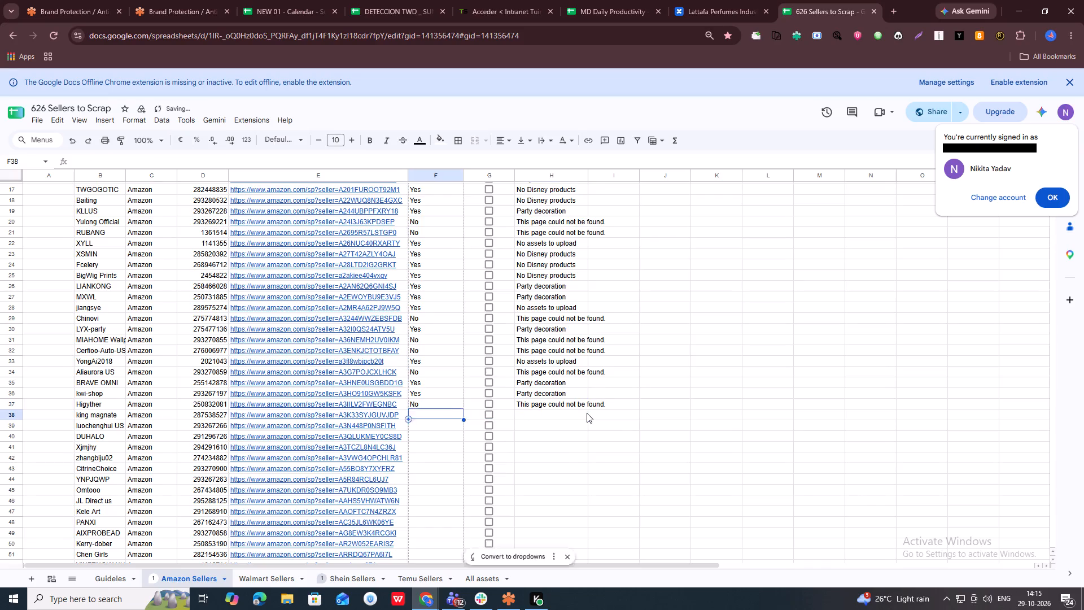
pyautogui.press('Left')
pyautogui.scroll(-7, 575, 408)
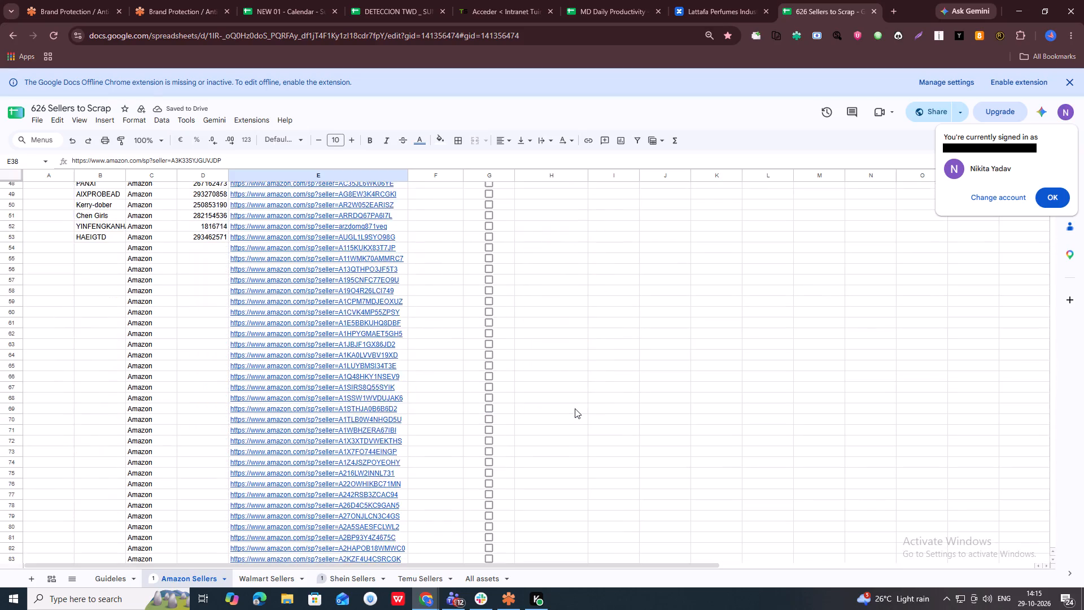
pyautogui.scroll(-3, 575, 408)
pyautogui.scroll(6, 575, 408)
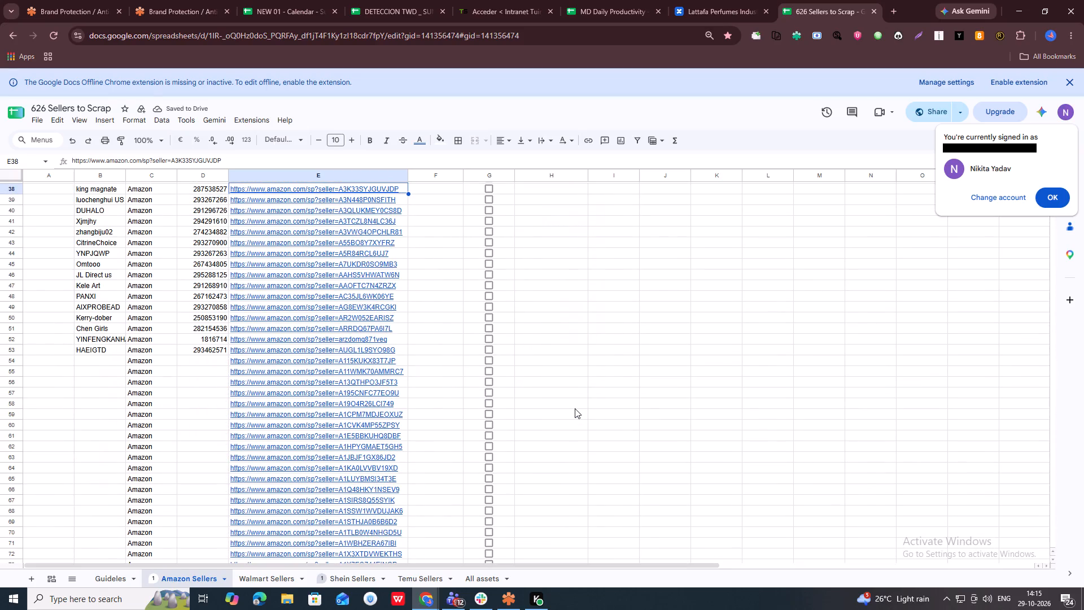
pyautogui.scroll(2, 575, 408)
pyautogui.hotkey('ctrl', 'c')
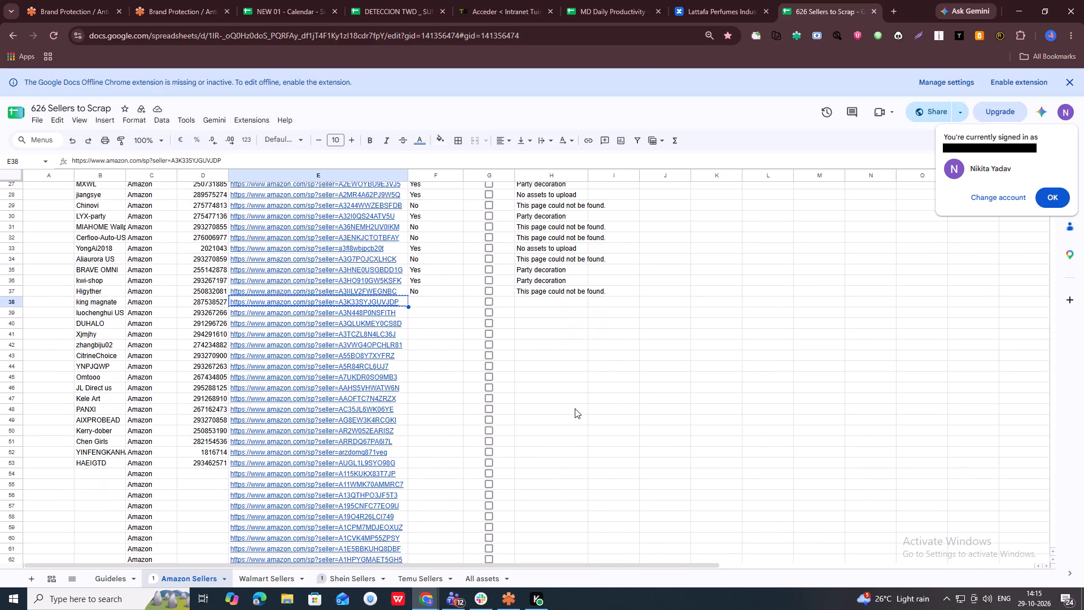
pyautogui.hotkey('alt', 'Tab')
pyautogui.hotkey('ctrl', 'l')
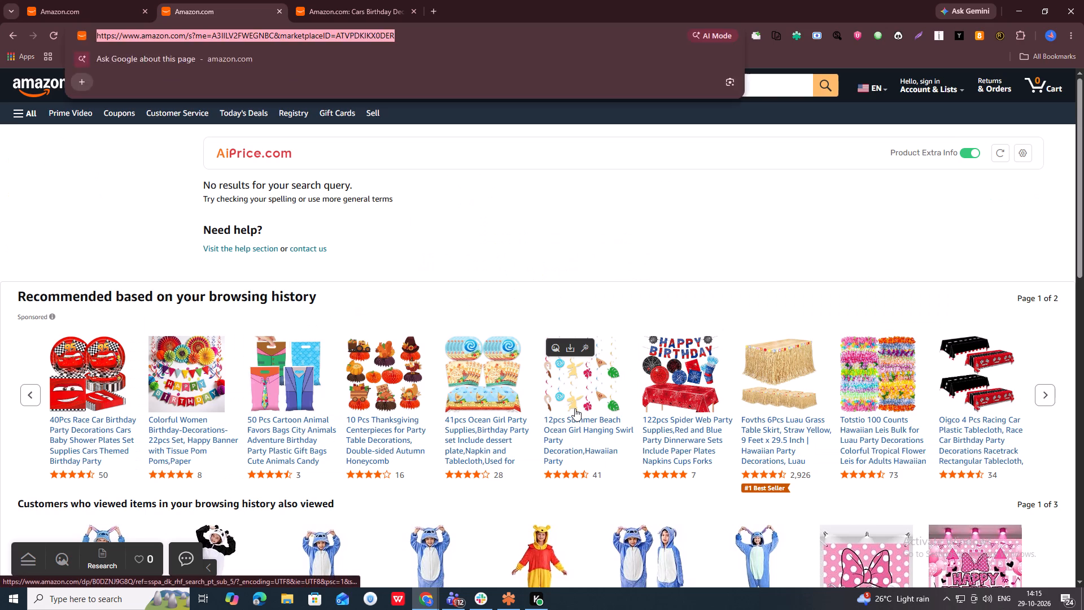
pyautogui.hotkey('ctrl', 'v')
pyautogui.press('Return')
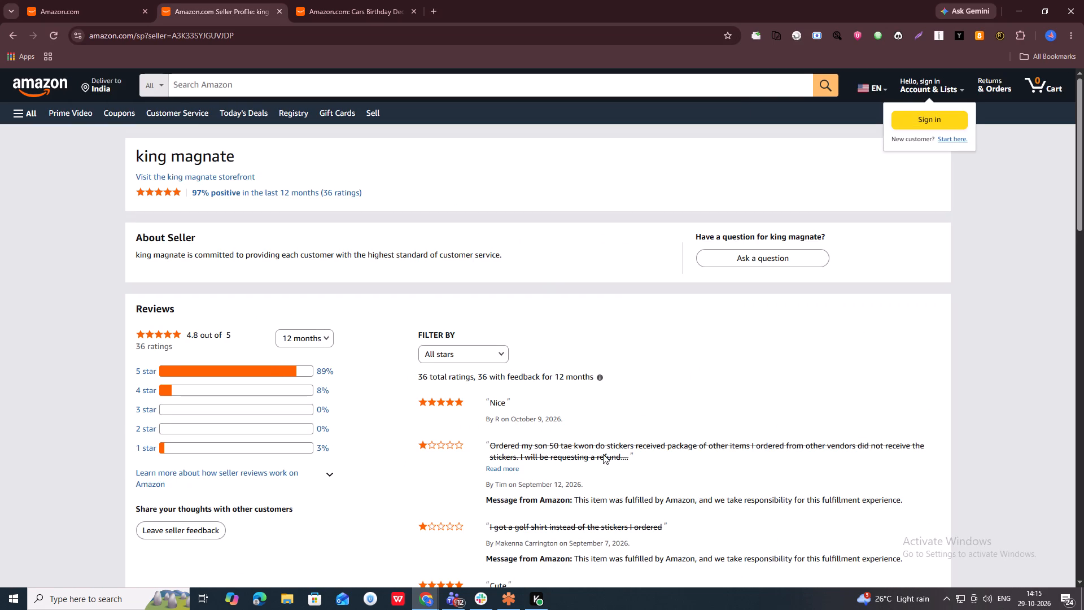
pyautogui.click(204, 176)
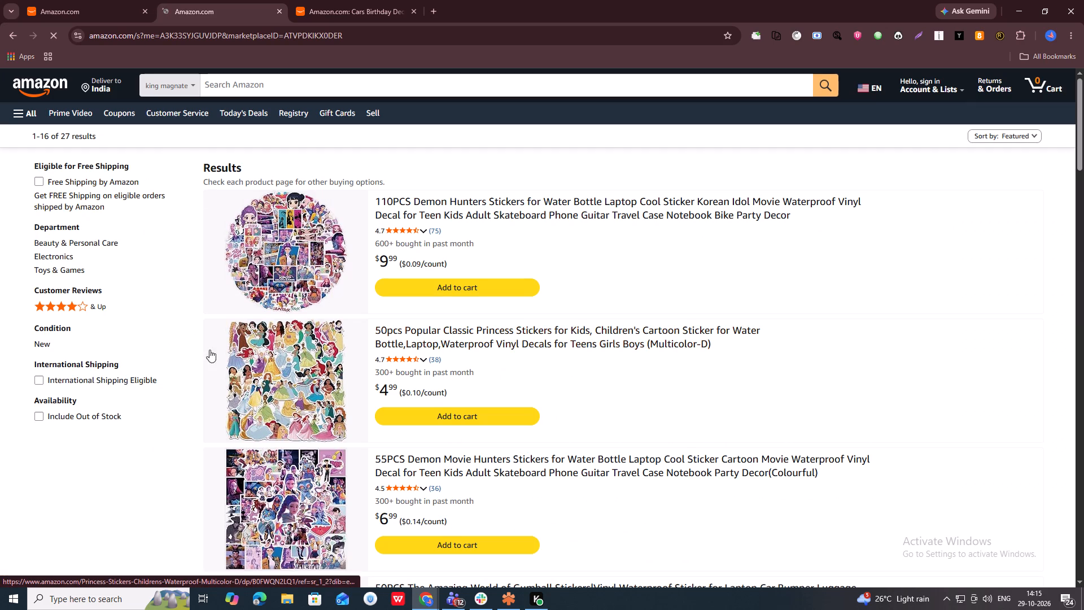
# Look through the first page of king magnate's storefront listings for Disney-themed products and open page 2.
pyautogui.scroll(-5, 514, 398)
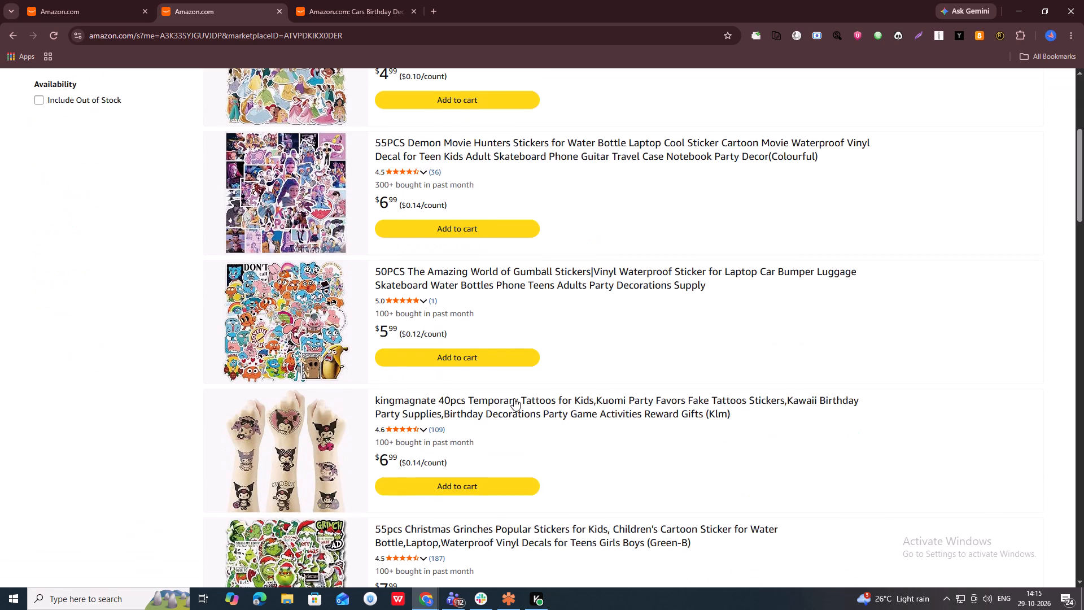
pyautogui.scroll(-6, 514, 398)
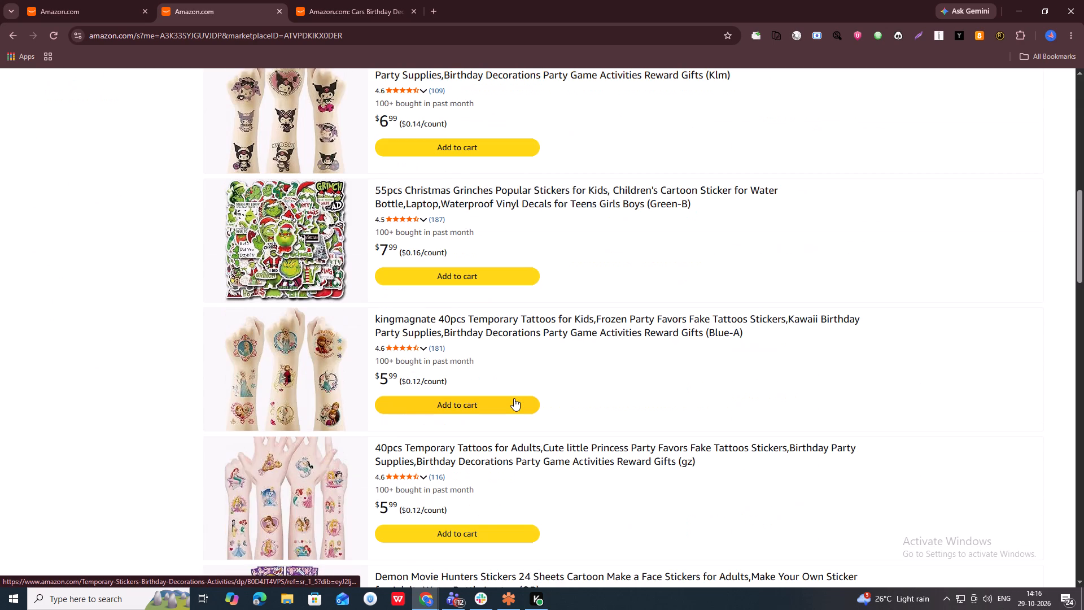
pyautogui.scroll(-5, 514, 398)
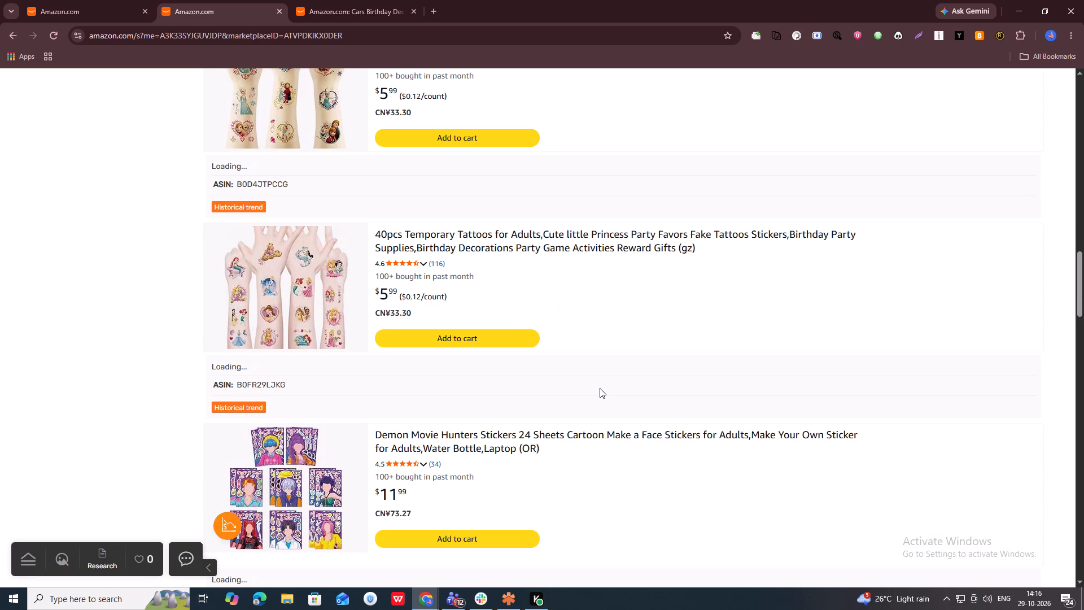
pyautogui.scroll(-6, 600, 388)
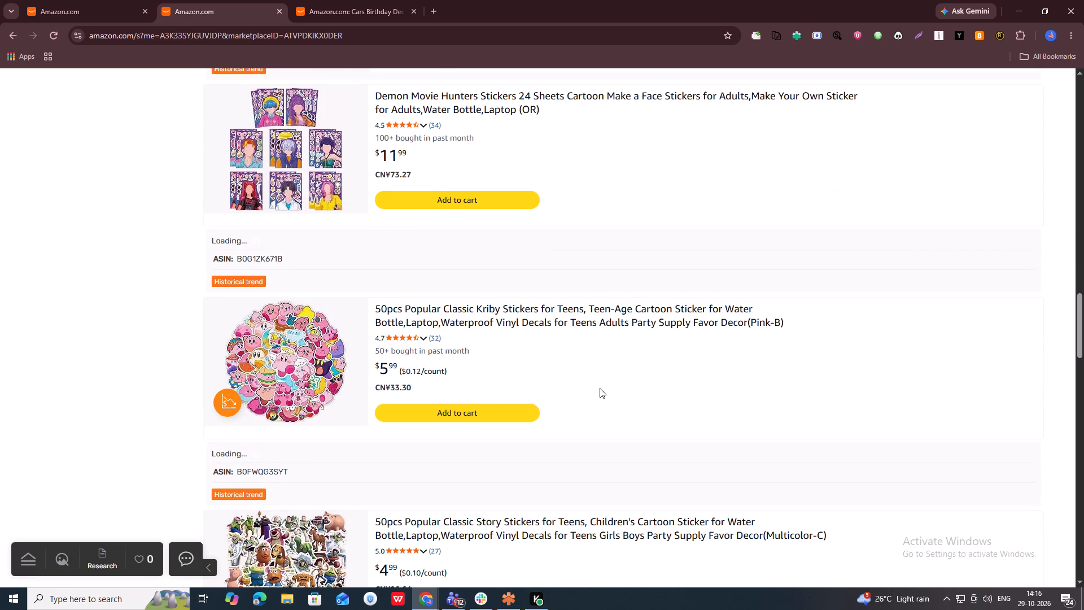
pyautogui.scroll(-6, 600, 388)
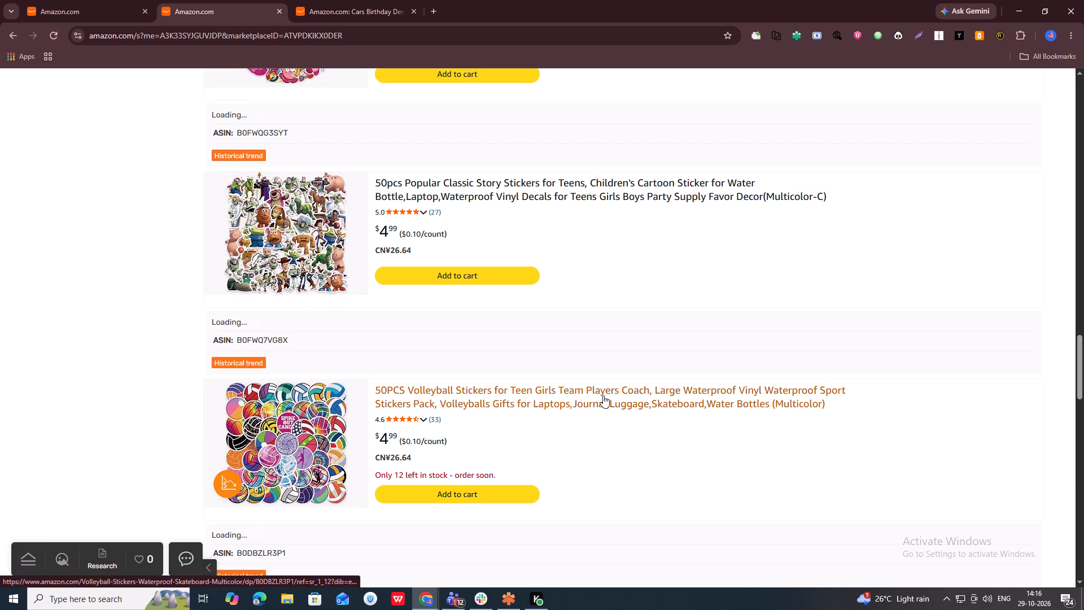
pyautogui.scroll(-12, 603, 395)
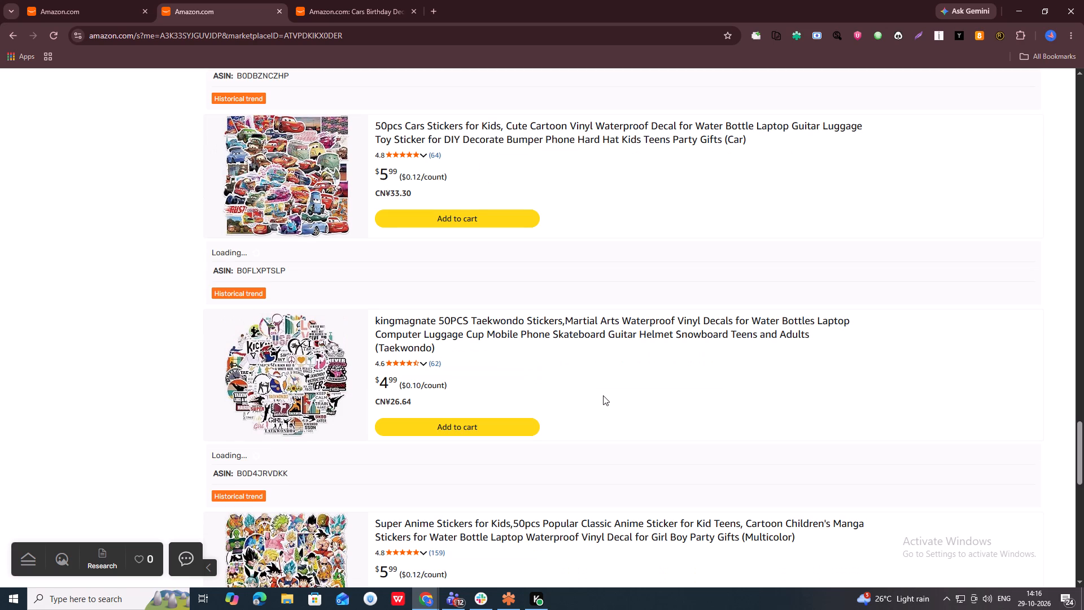
pyautogui.scroll(-4, 565, 362)
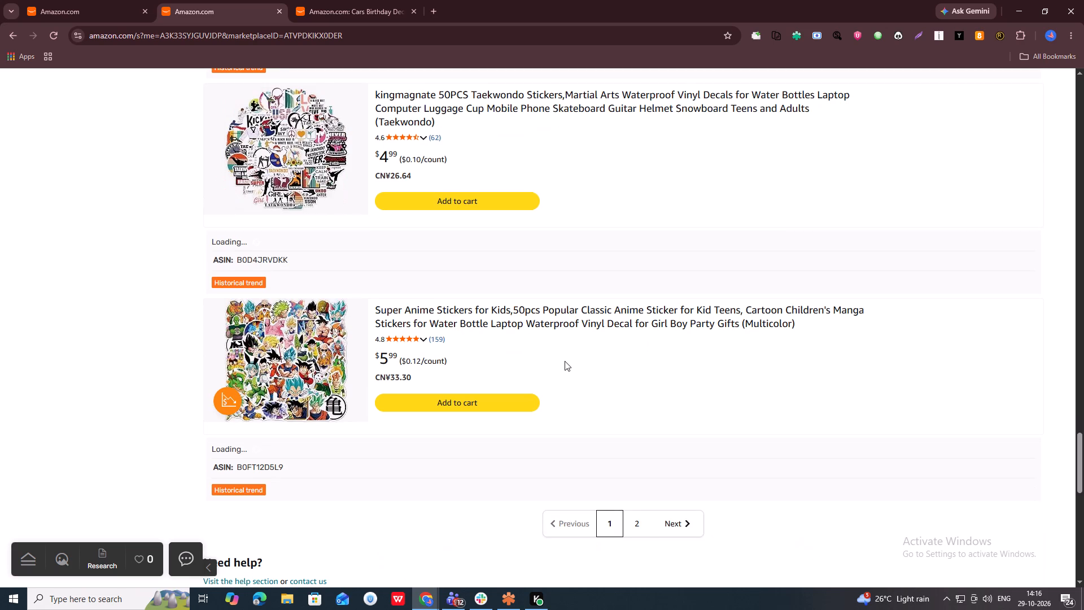
pyautogui.click(640, 523)
# Add the Cars Birthday Decorations product link below the cars party decoration links in Manual Detection Records and close the product page.
pyautogui.click(353, 0)
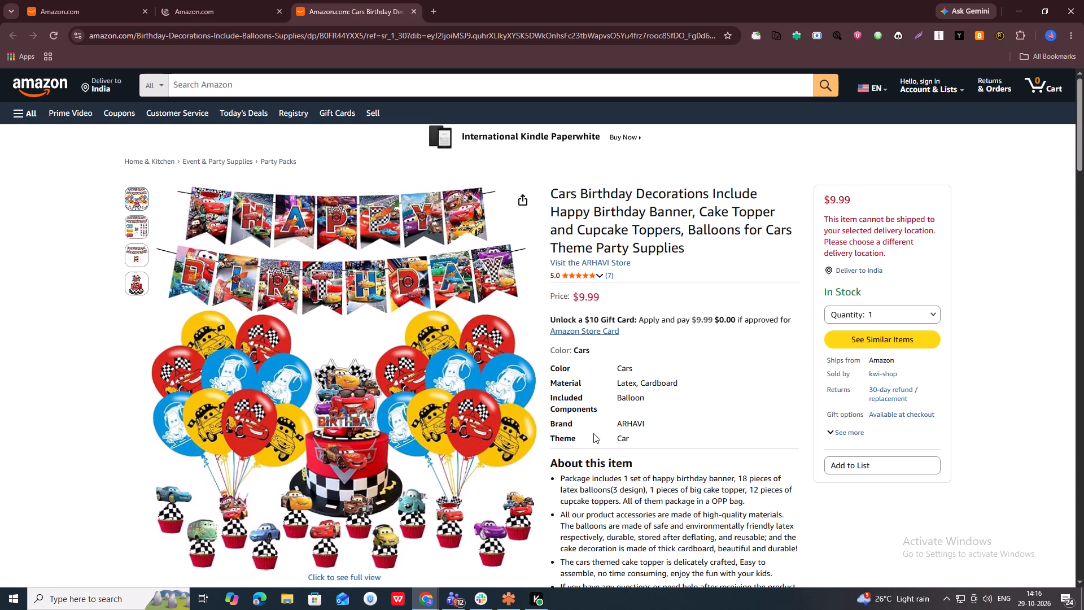
pyautogui.click(429, 42)
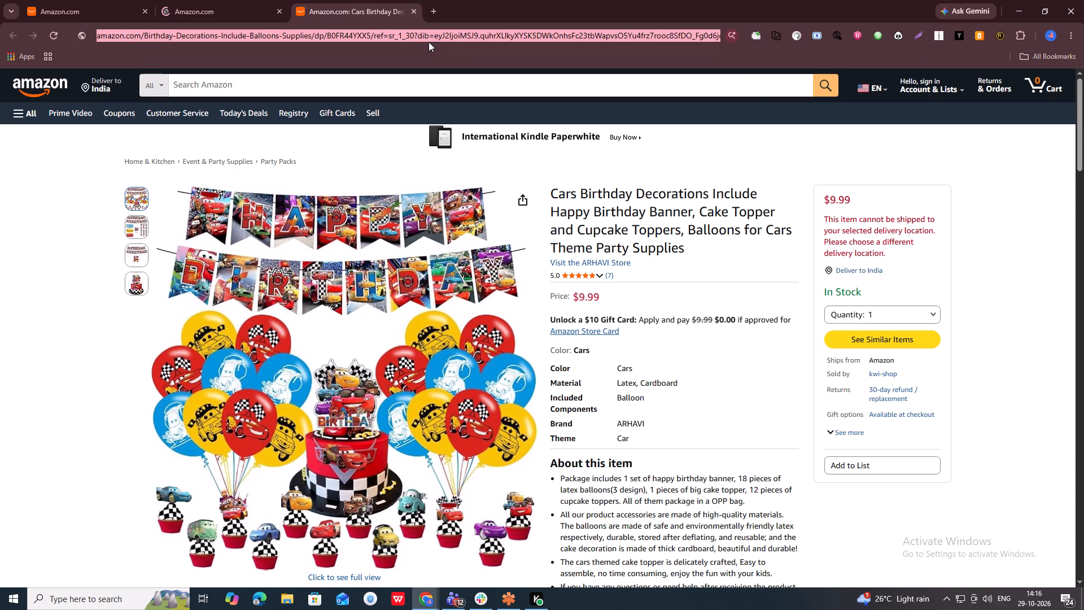
pyautogui.hotkey('ctrl', 'c')
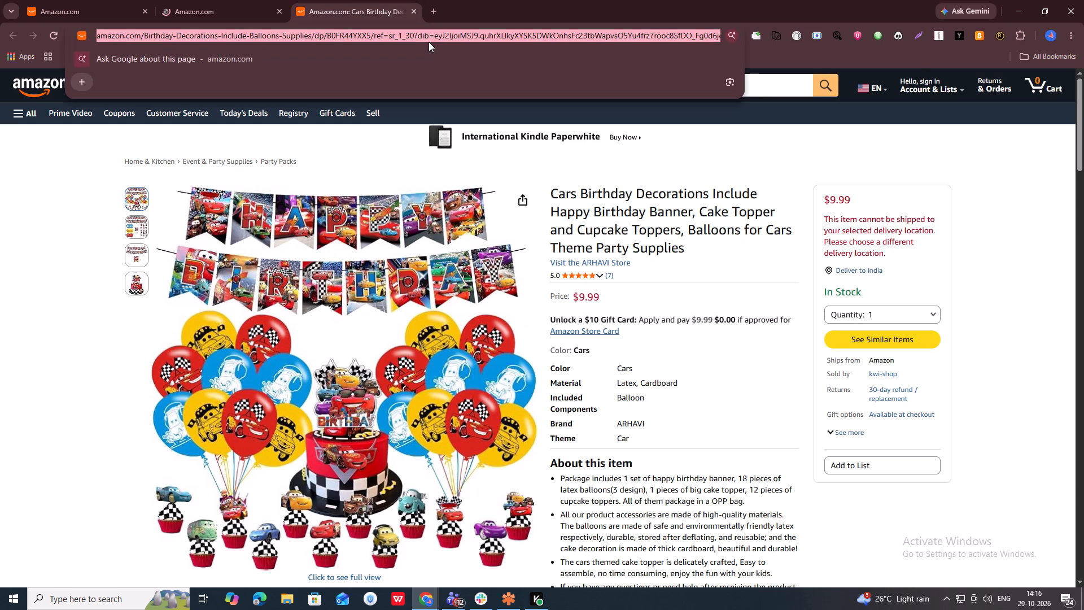
pyautogui.hotkey('ctrl', 'c')
pyautogui.hotkey('ctrl', 'c')
pyautogui.hotkey('ctrl', 'c')
pyautogui.hotkey('ctrl', 'c')
pyautogui.hotkey('ctrl', 'c')
pyautogui.hotkey('alt', 'Tab')
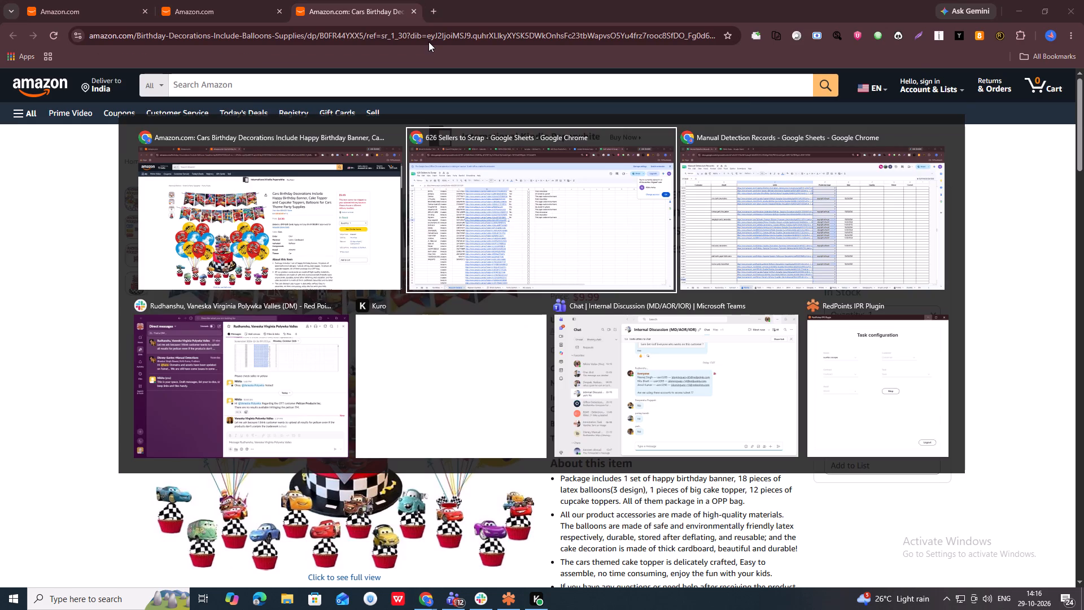
pyautogui.hotkey('alt', 'Tab')
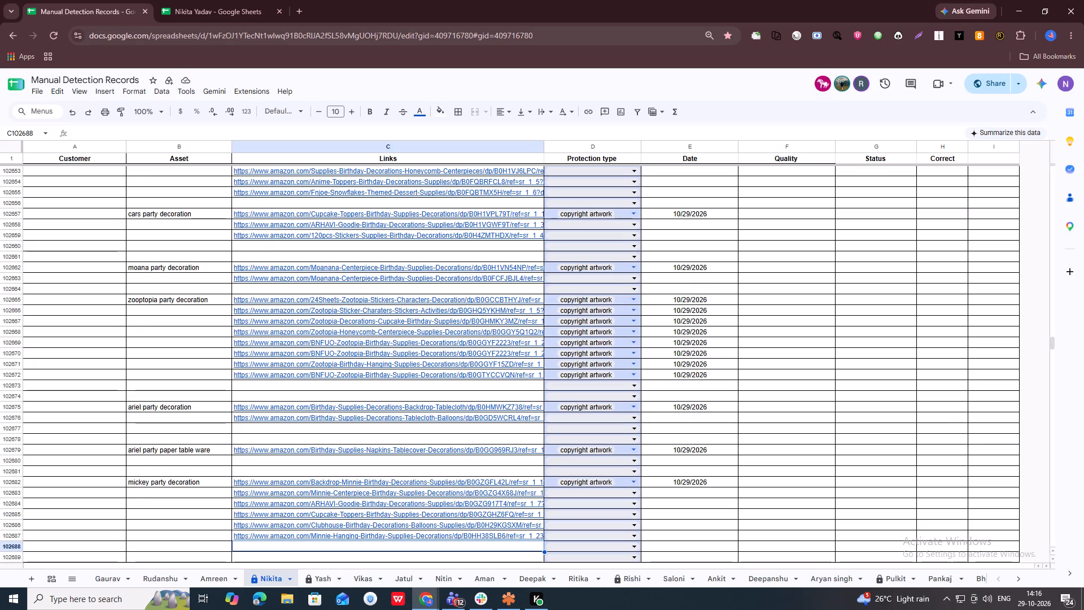
pyautogui.click(292, 247)
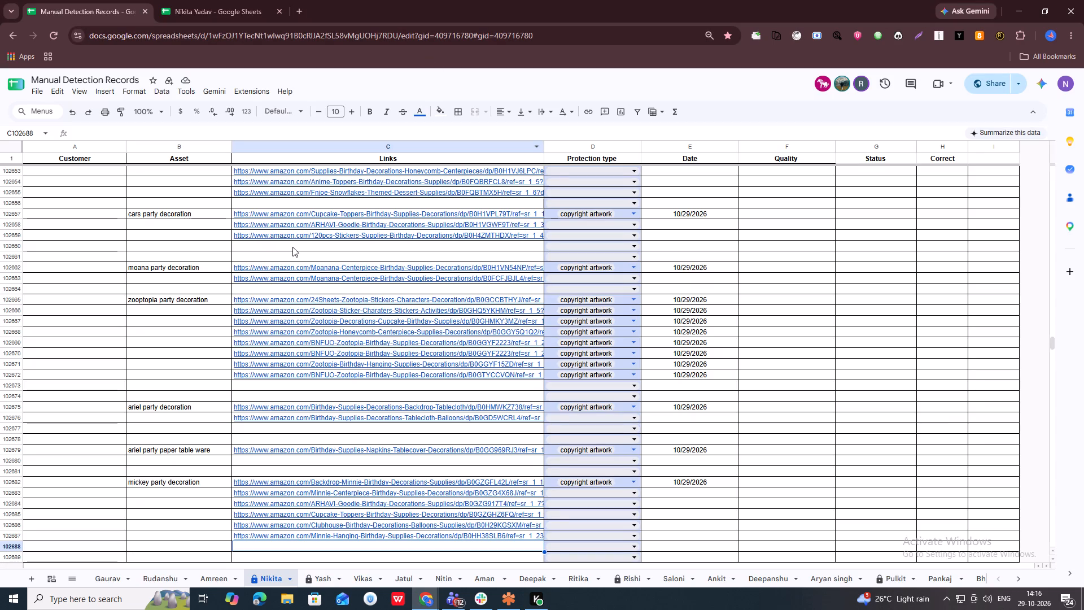
pyautogui.hotkey('ctrl', 'v')
pyautogui.hotkey('alt', 'Tab')
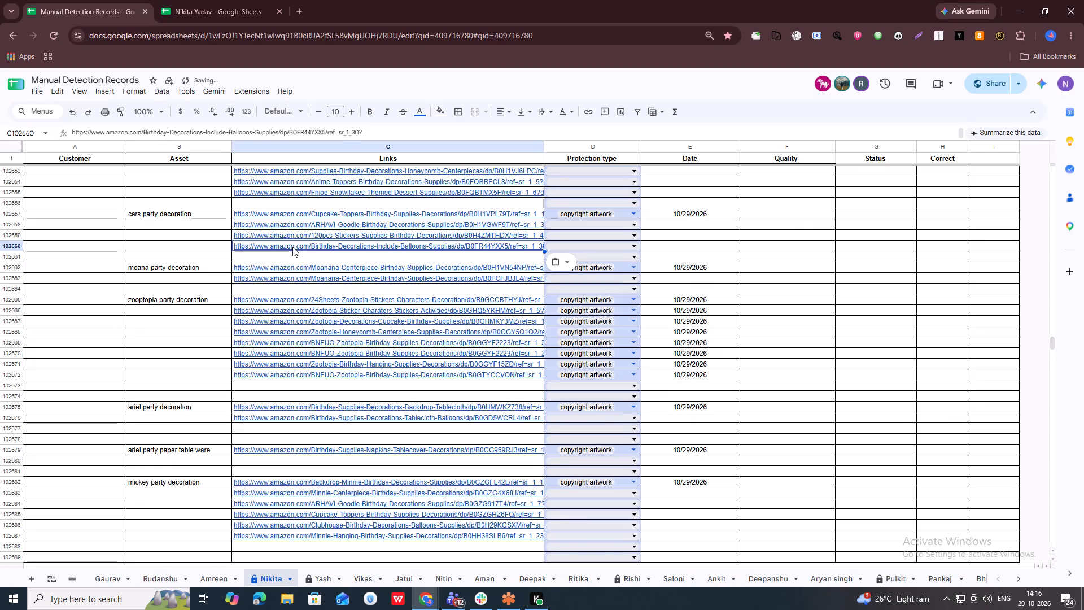
pyautogui.middleClick(377, 0)
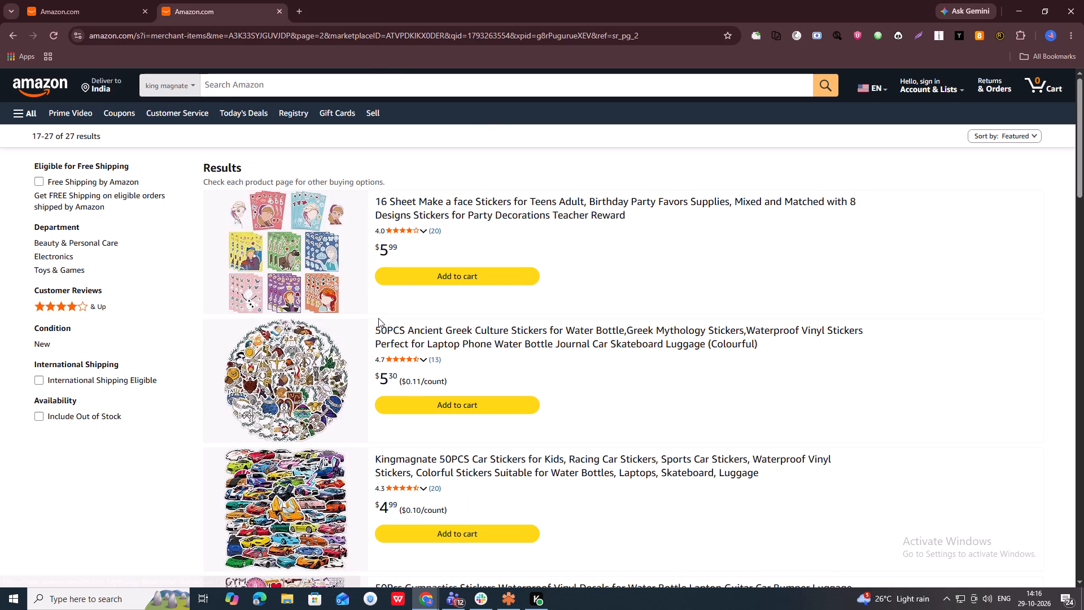
# Add king magnate's "16 Sheet Make a face Stickers" link below the frozen party decoration links in Manual Detection Records, inserting two rows above row 102656.
pyautogui.rightClick(479, 219)
pyautogui.click(505, 339)
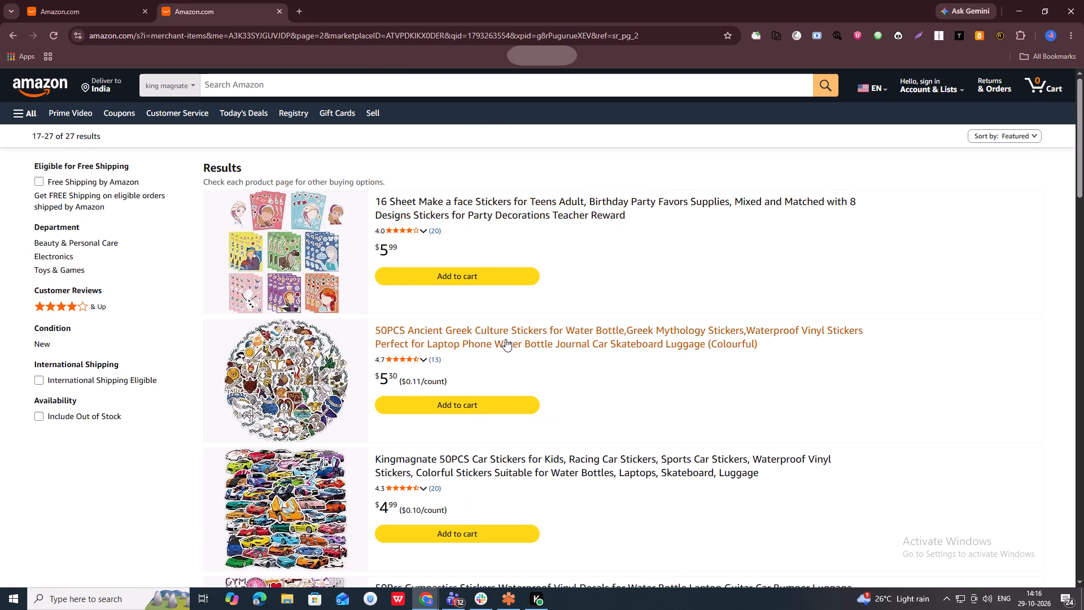
pyautogui.hotkey('alt', 'Tab')
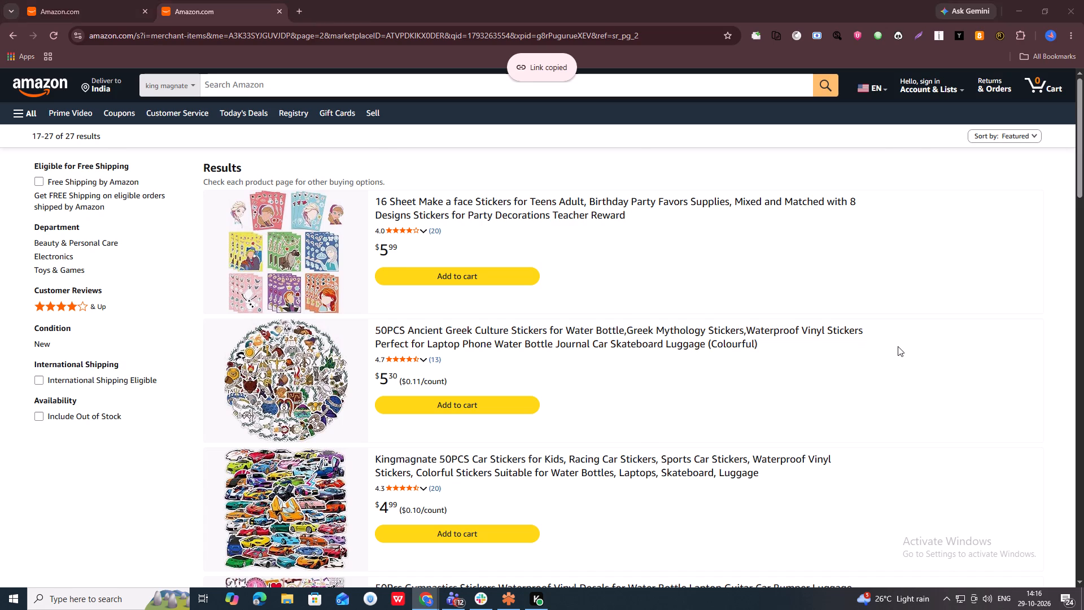
pyautogui.scroll(3, 323, 435)
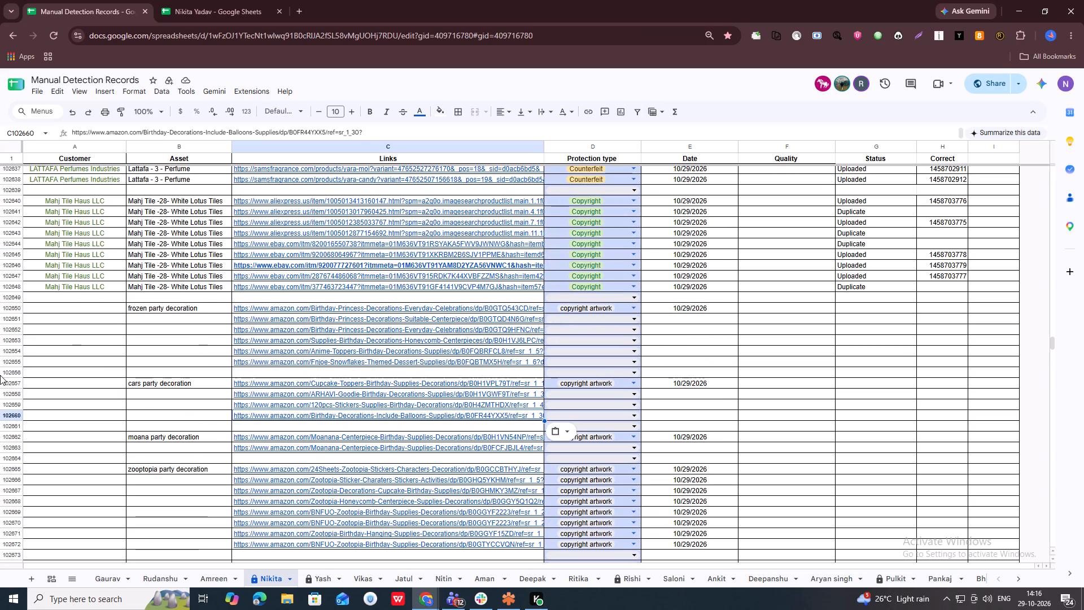
pyautogui.click(0, 375)
pyautogui.hotkey('ctrl', 'alt', '=')
pyautogui.hotkey('ctrl', 'alt', '=')
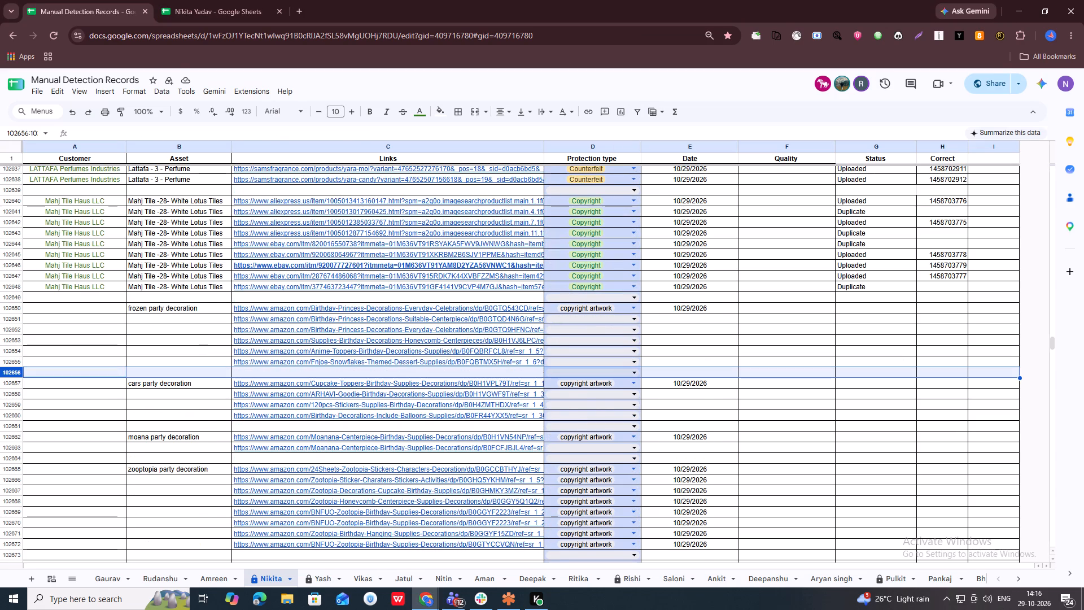
pyautogui.press('Right')
pyautogui.press('Right')
pyautogui.hotkey('ctrl', 'v')
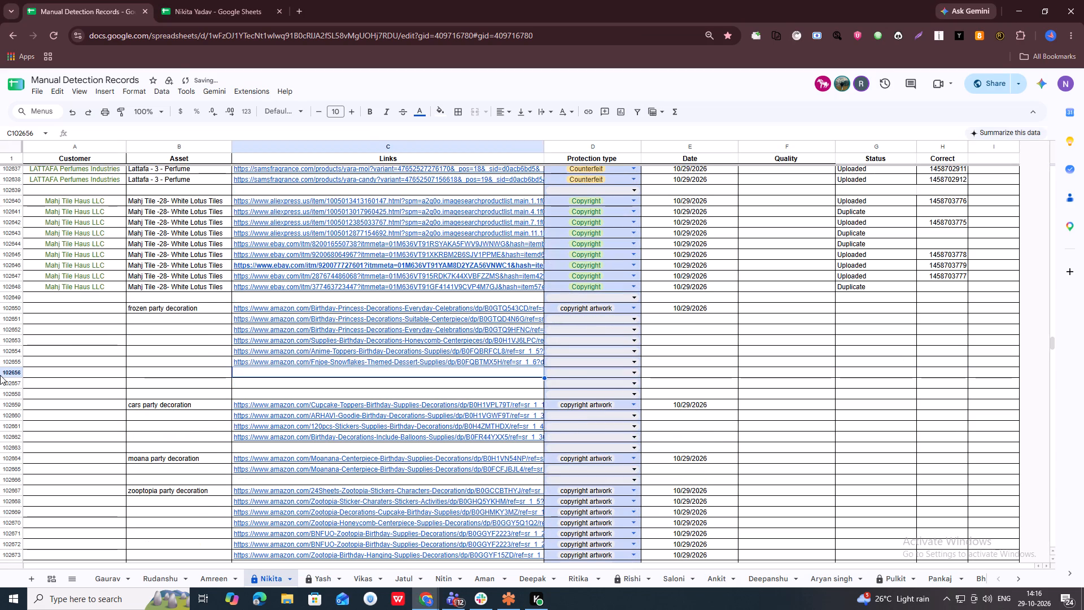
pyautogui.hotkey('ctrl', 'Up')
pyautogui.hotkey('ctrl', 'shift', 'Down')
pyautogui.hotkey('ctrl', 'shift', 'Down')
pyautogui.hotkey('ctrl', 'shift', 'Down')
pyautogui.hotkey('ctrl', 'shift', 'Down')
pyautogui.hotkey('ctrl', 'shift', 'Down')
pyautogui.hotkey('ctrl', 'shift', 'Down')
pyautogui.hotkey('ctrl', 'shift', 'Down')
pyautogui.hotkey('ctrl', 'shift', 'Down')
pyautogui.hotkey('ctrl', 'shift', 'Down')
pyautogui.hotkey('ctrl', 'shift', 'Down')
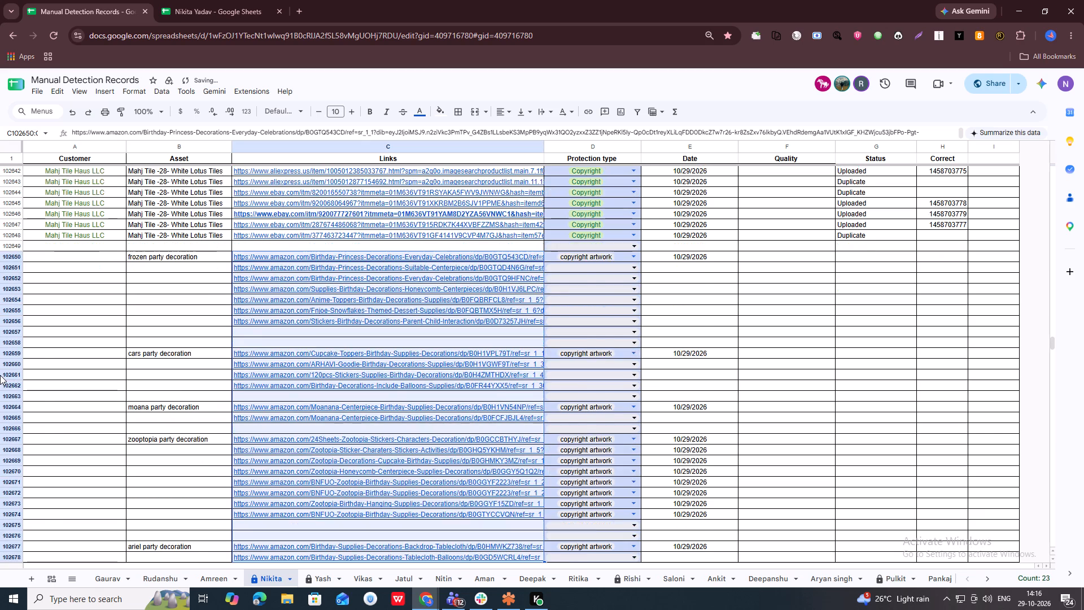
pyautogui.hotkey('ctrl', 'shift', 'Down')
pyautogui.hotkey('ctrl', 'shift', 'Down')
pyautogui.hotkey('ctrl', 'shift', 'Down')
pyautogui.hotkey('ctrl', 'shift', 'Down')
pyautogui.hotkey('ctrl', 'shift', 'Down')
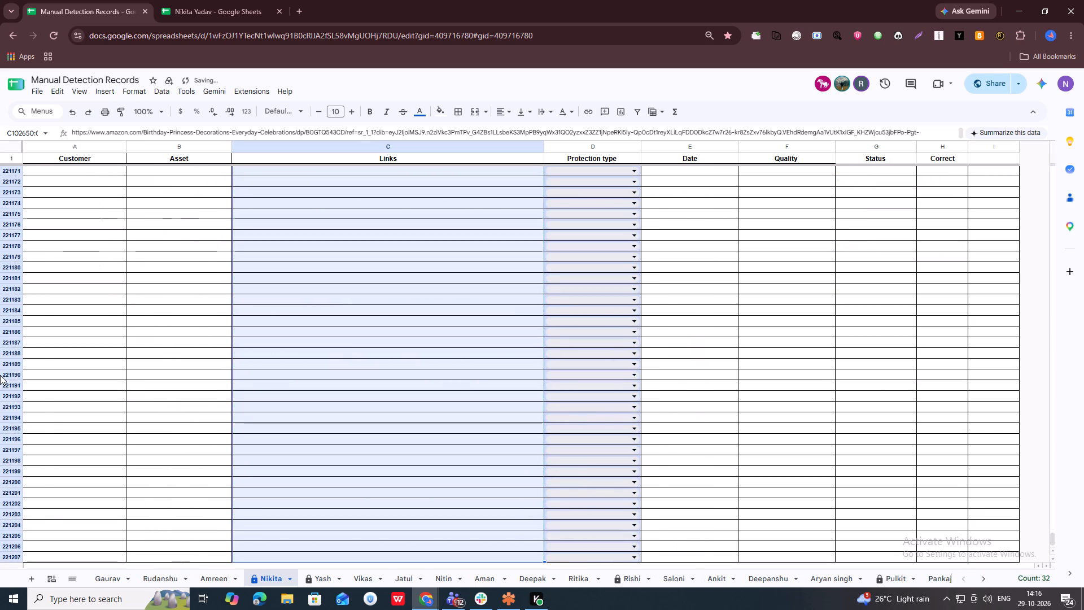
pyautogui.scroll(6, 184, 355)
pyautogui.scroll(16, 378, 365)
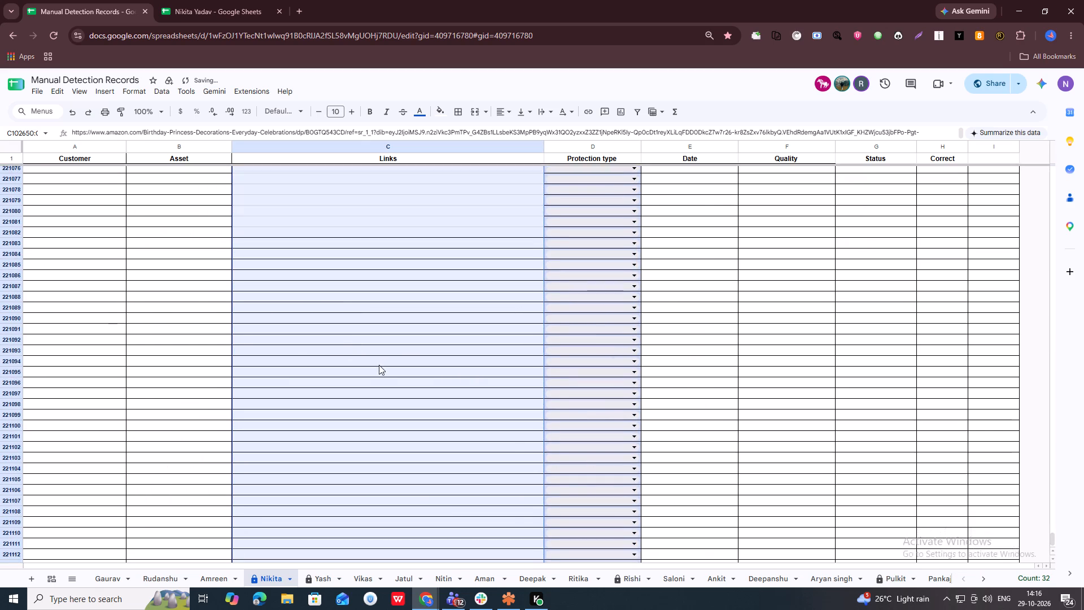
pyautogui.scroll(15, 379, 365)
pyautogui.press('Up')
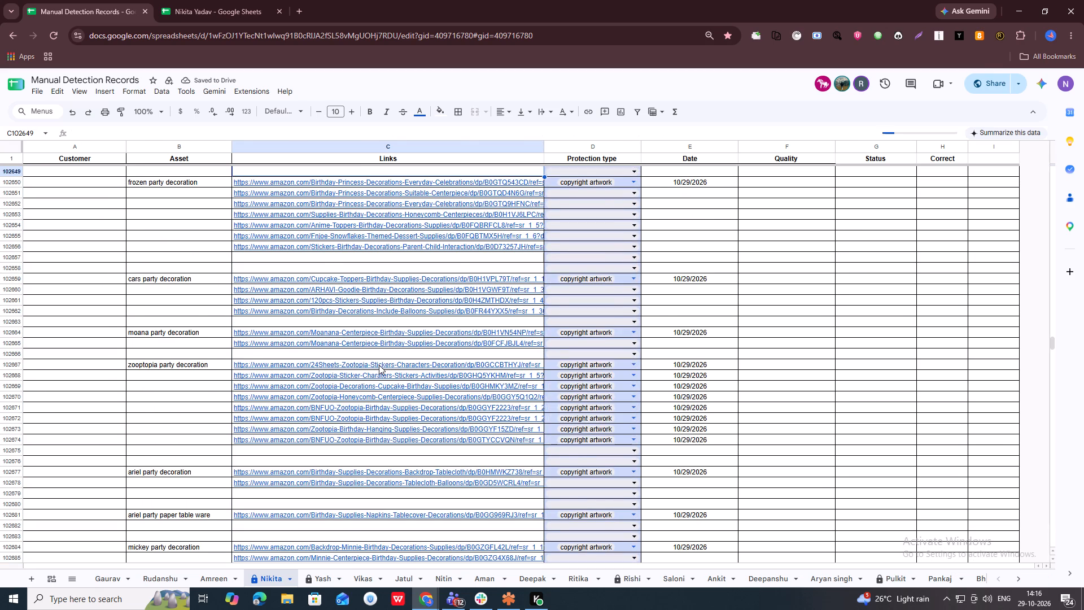
# Examine the remaining listings on page 2 of king magnate's Amazon storefront for Disney-themed products.
pyautogui.hotkey('alt', 'Tab')
pyautogui.scroll(-4, 531, 359)
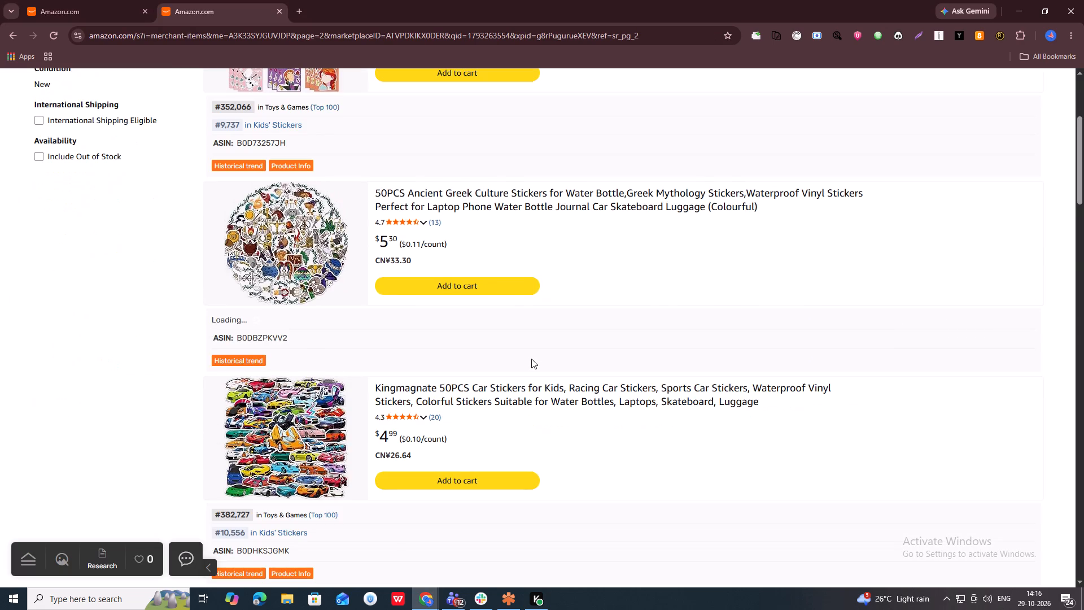
pyautogui.scroll(-13, 531, 359)
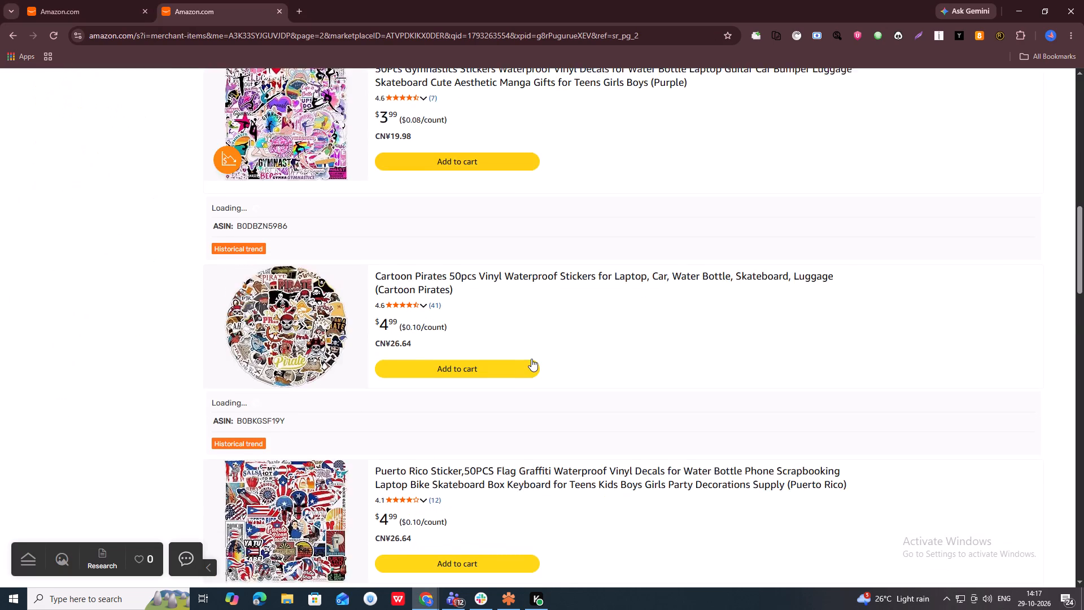
pyautogui.scroll(-20, 531, 359)
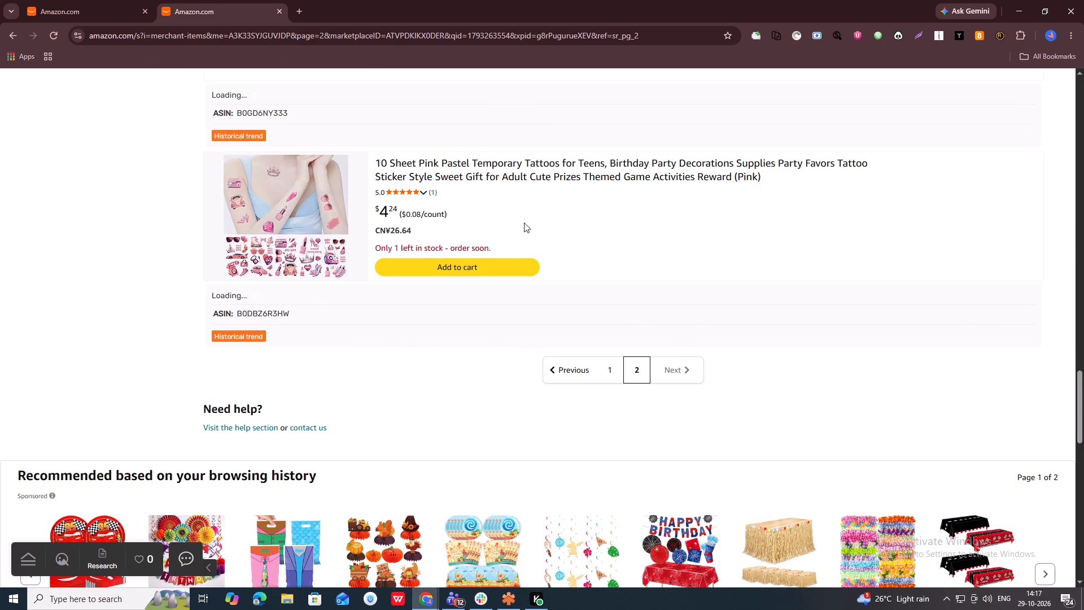
# Recheck the listings on page 2 of king magnate's Amazon storefront for Disney-themed products.
pyautogui.hotkey('alt', 'Tab')
pyautogui.hotkey('alt', 'Tab')
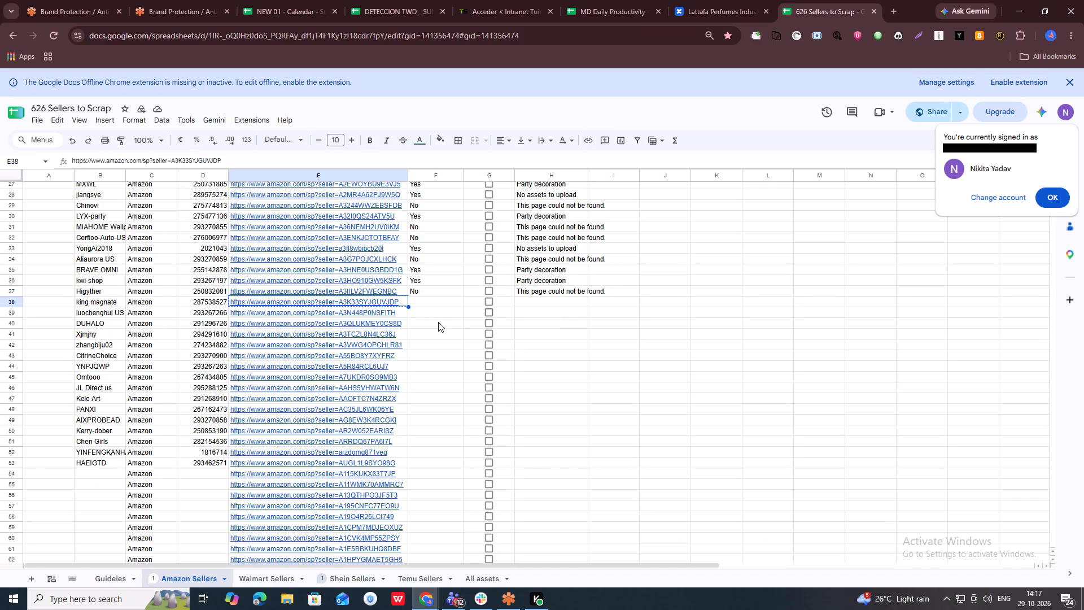
pyautogui.hotkey('alt', 'Tab')
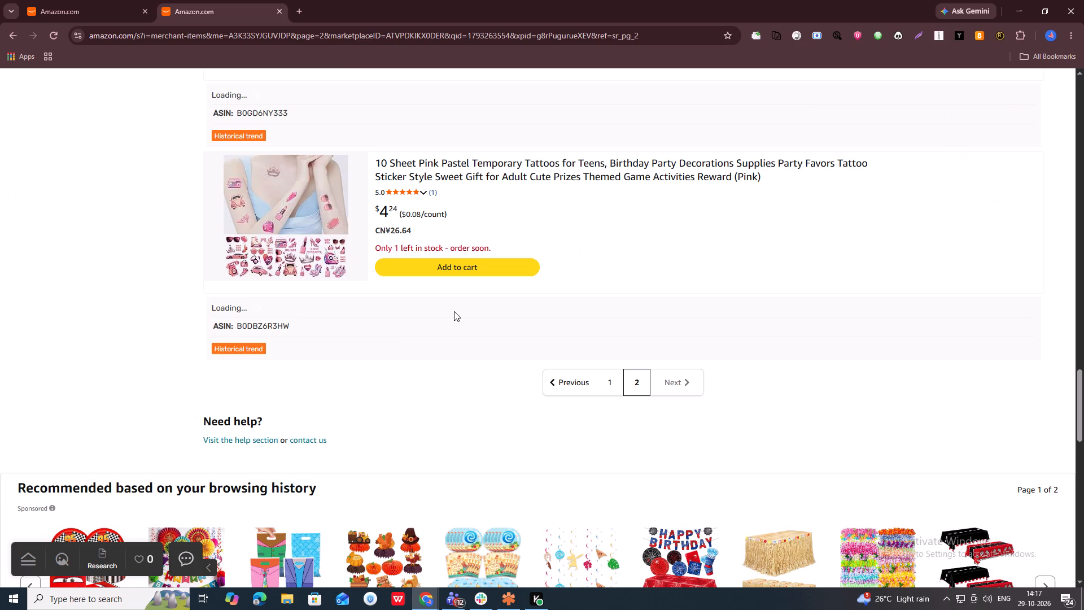
pyautogui.scroll(8, 456, 311)
pyautogui.scroll(20, 456, 311)
pyautogui.scroll(5, 456, 311)
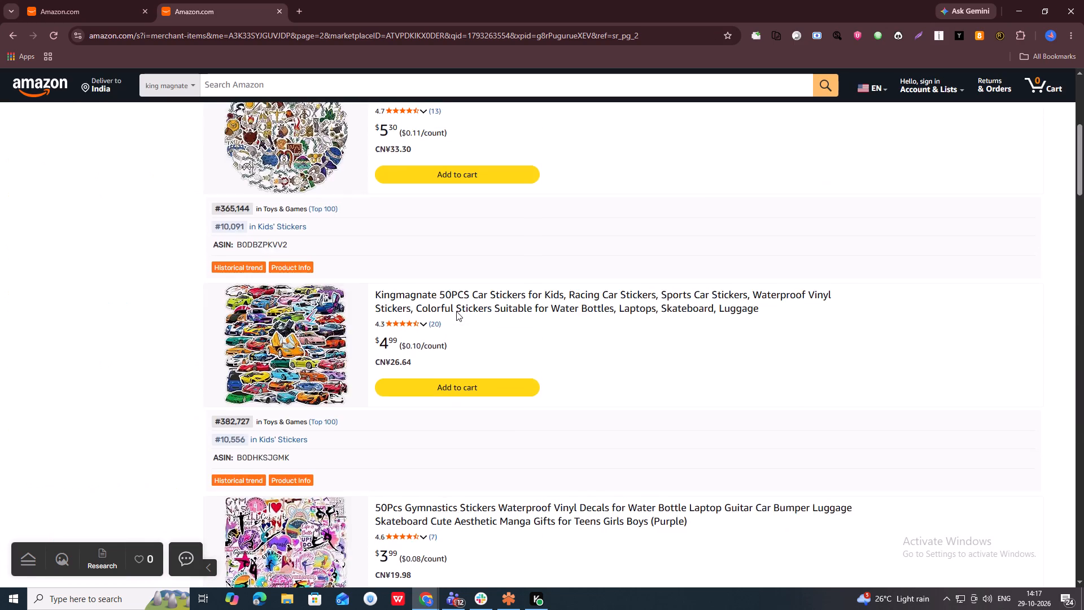
pyautogui.scroll(14, 456, 311)
pyautogui.scroll(-20, 456, 311)
pyautogui.scroll(-5, 456, 311)
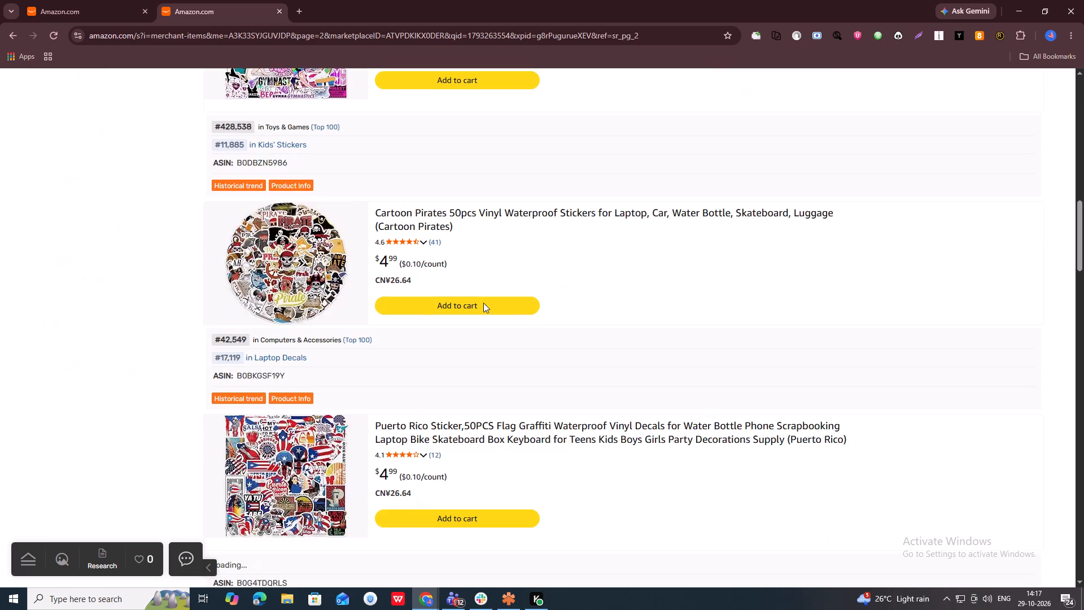
pyautogui.scroll(-14, 518, 293)
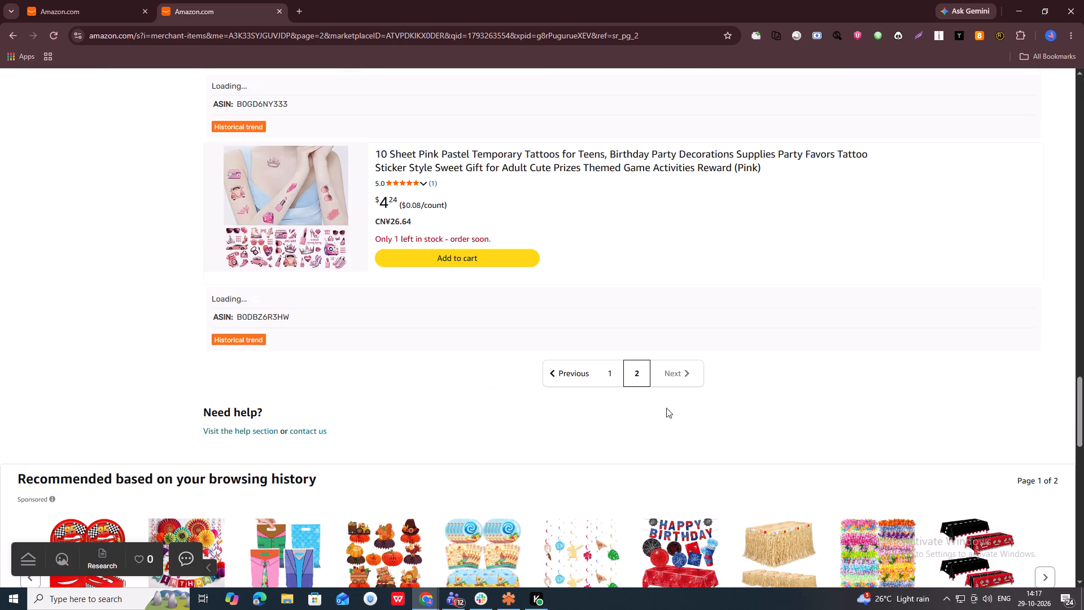
# Return to page 1 of king magnate's storefront and examine its sticker and tattoo listings again for Disney-themed products.
pyautogui.click(611, 374)
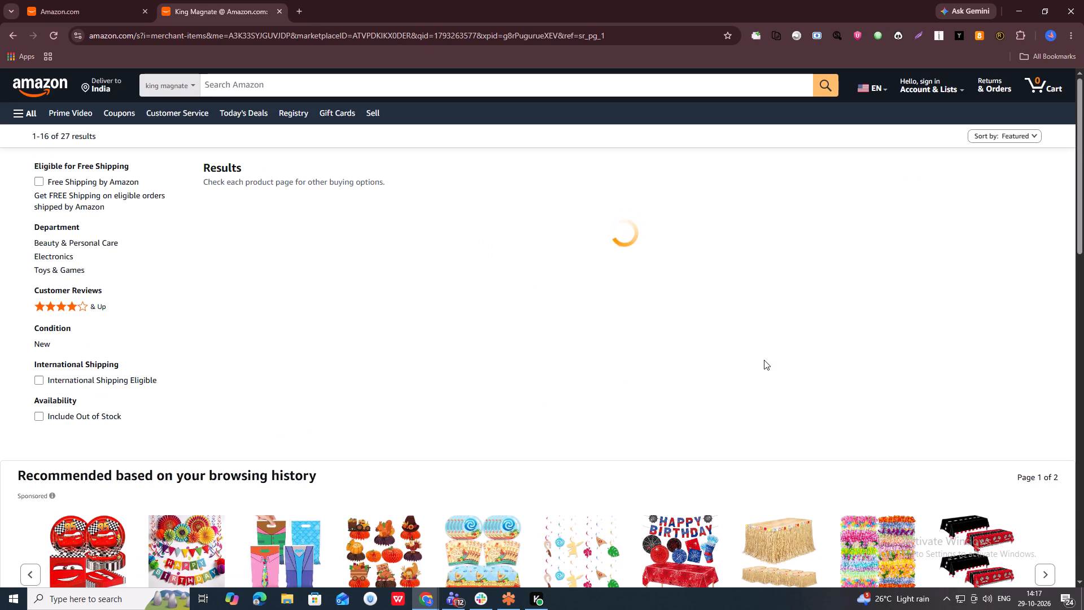
pyautogui.scroll(-8, 646, 373)
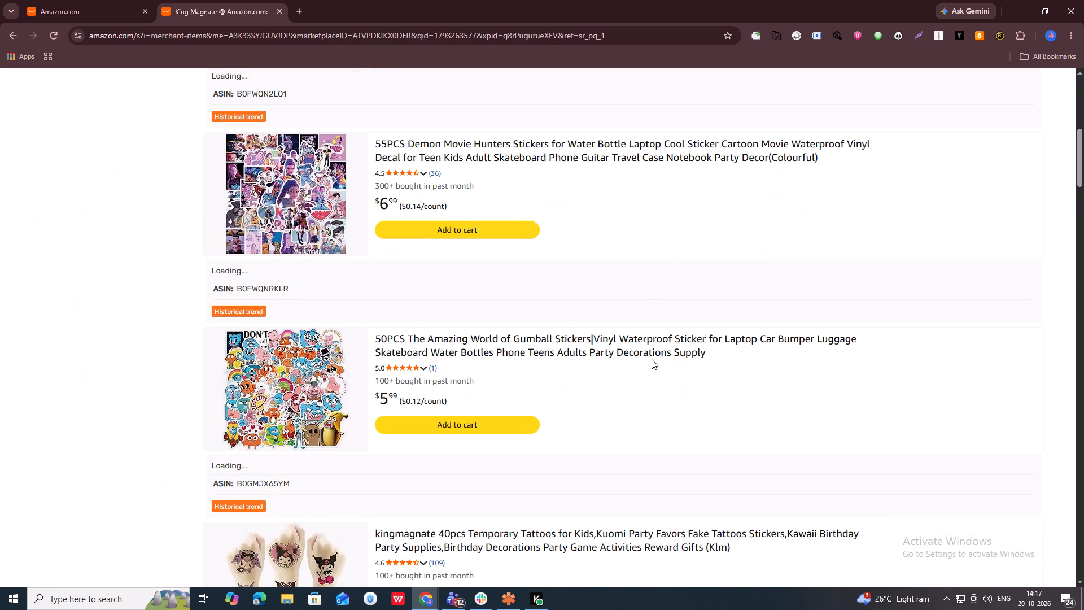
pyautogui.scroll(-20, 652, 359)
pyautogui.scroll(7, 651, 354)
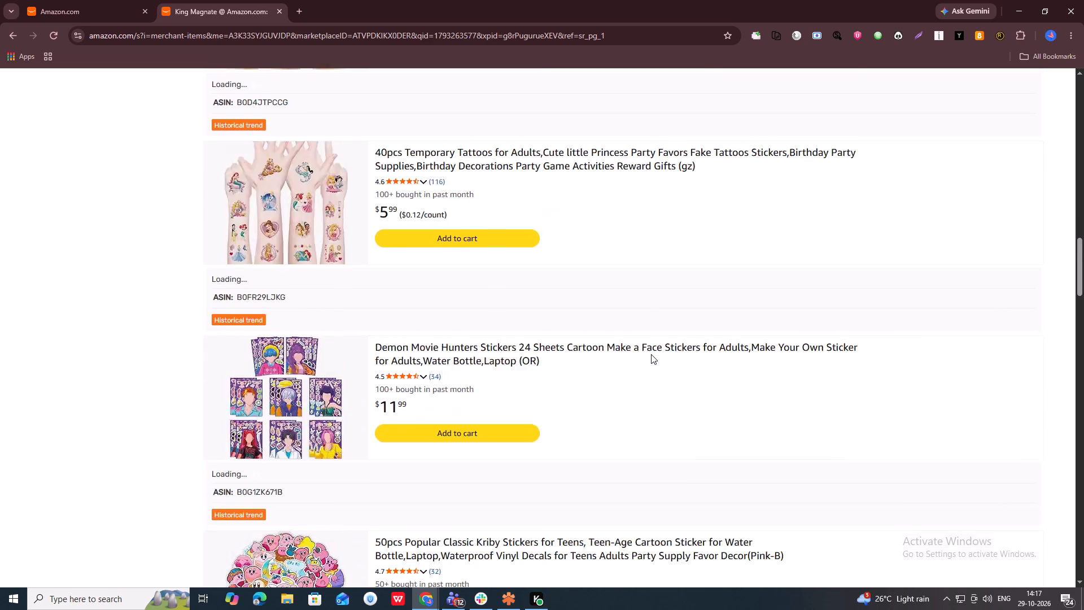
pyautogui.scroll(2, 651, 354)
pyautogui.scroll(-10, 651, 354)
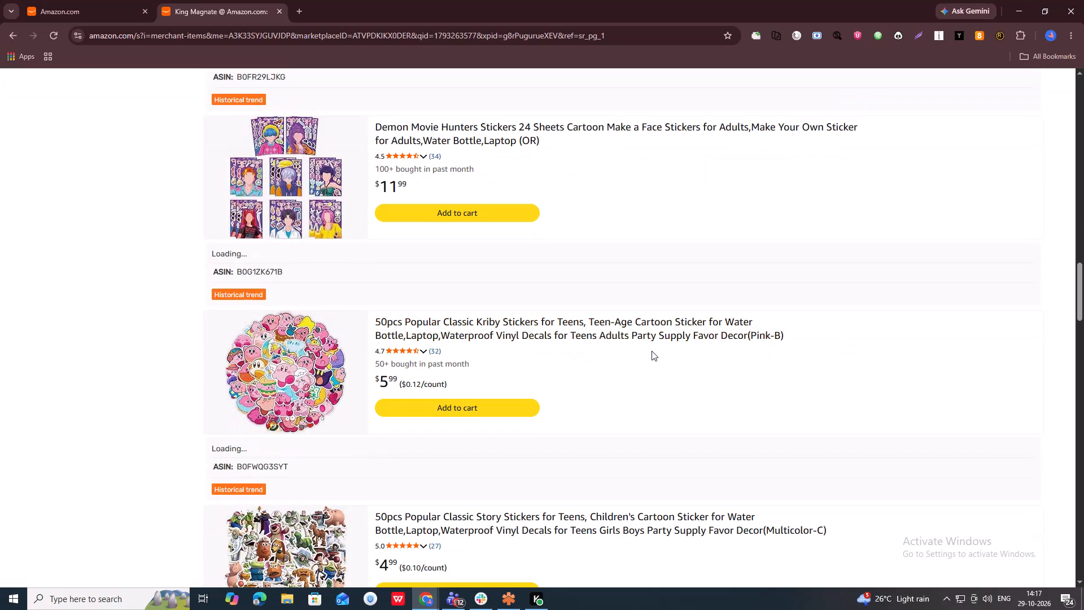
pyautogui.scroll(-12, 644, 339)
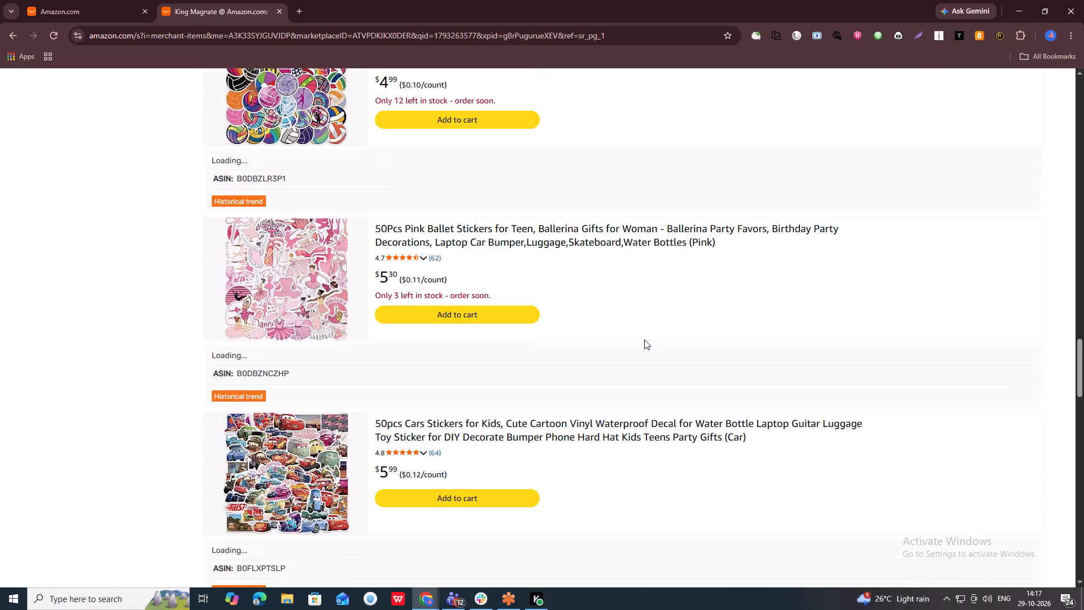
# Mark king magnate as "Yes" in column F of row 38 in 626 Sellers to Scrap, copying an earlier entry.
pyautogui.hotkey('alt', 'Tab')
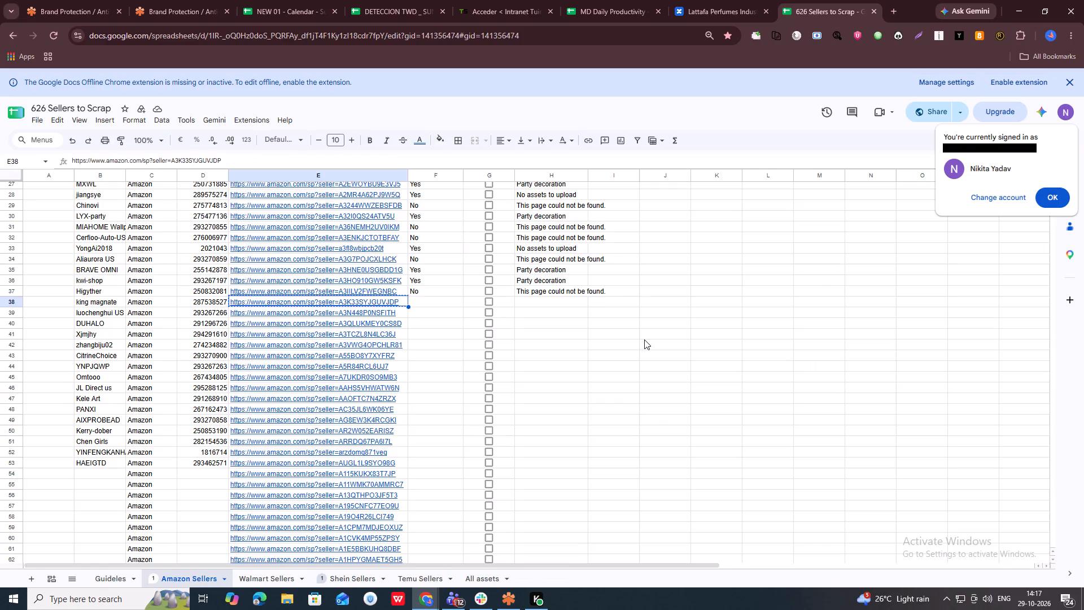
pyautogui.press('Right')
pyautogui.press('Up')
pyautogui.press('Up')
pyautogui.hotkey('ctrl', 'c')
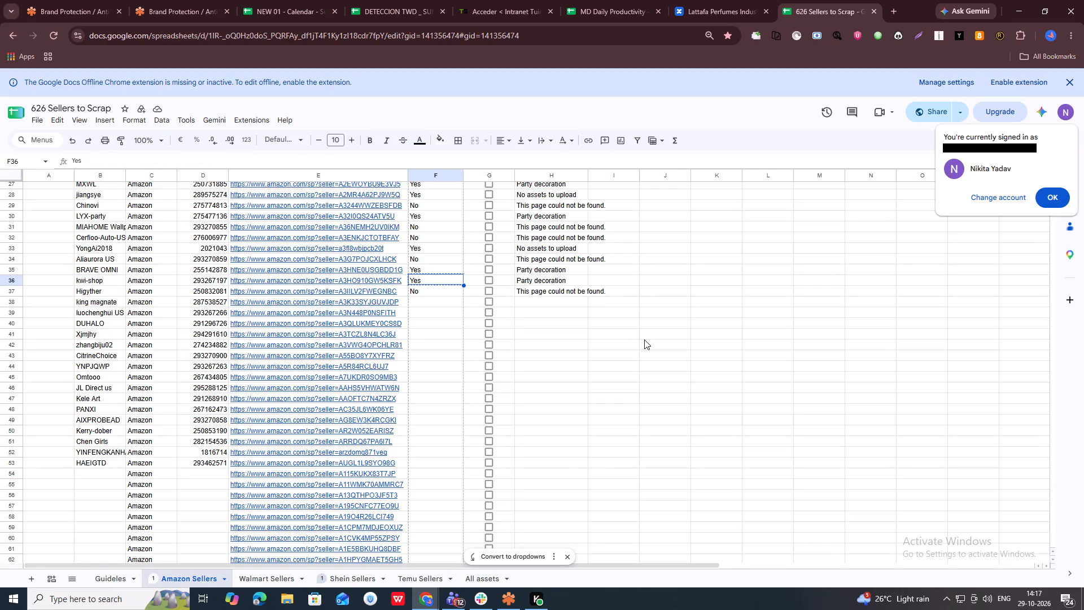
pyautogui.hotkey('ctrl', 'Down')
pyautogui.press('Down')
pyautogui.hotkey('ctrl', 'v')
# Add the note "Party decoration" for king magnate in column H of row 38, copying it from the kwi-shop row.
pyautogui.press('Right')
pyautogui.press('Right')
pyautogui.hotkey('ctrl', 'Up')
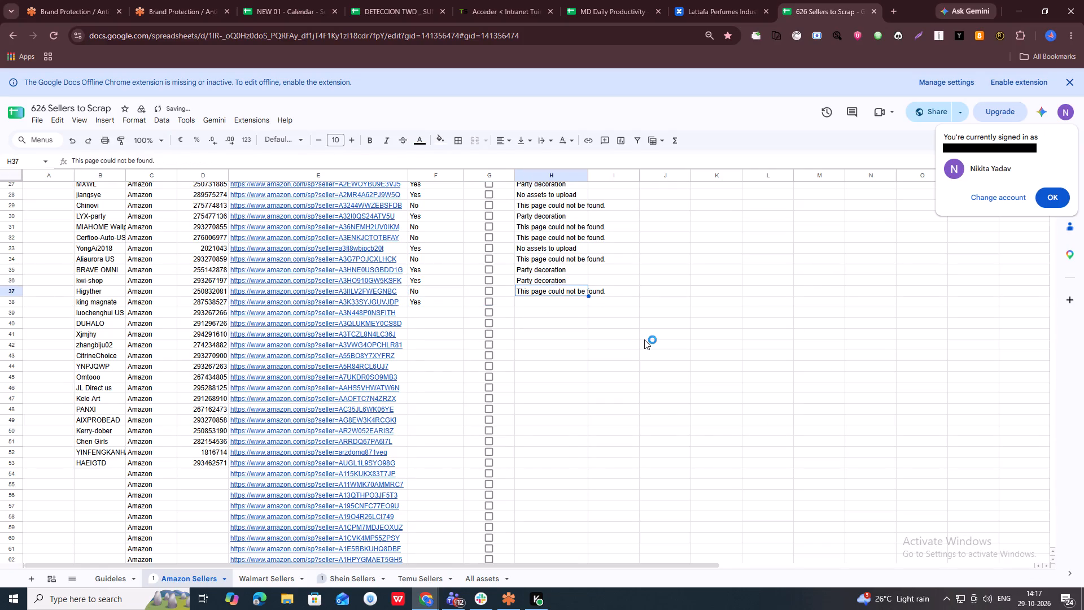
pyautogui.press('Up')
pyautogui.hotkey('ctrl', 'c')
pyautogui.hotkey('ctrl', 'Down')
pyautogui.press('Down')
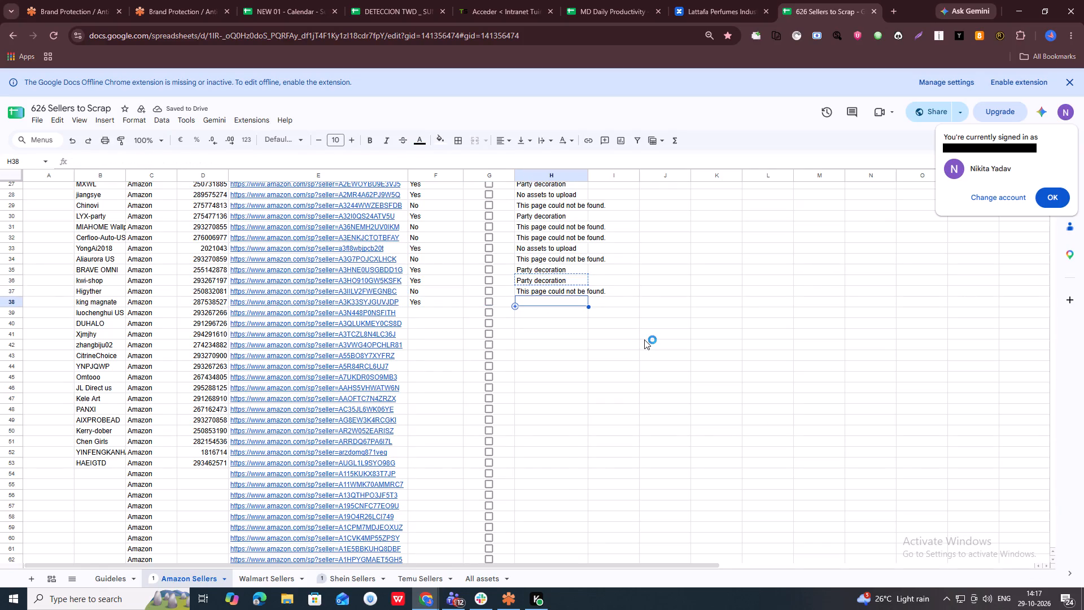
pyautogui.hotkey('ctrl', 'v')
# Copy the seller link from row 39 and open that seller's page in the Amazon window, replacing king magnate's storefront.
pyautogui.press('Down')
pyautogui.press('Left')
pyautogui.press('Left')
pyautogui.press('Left')
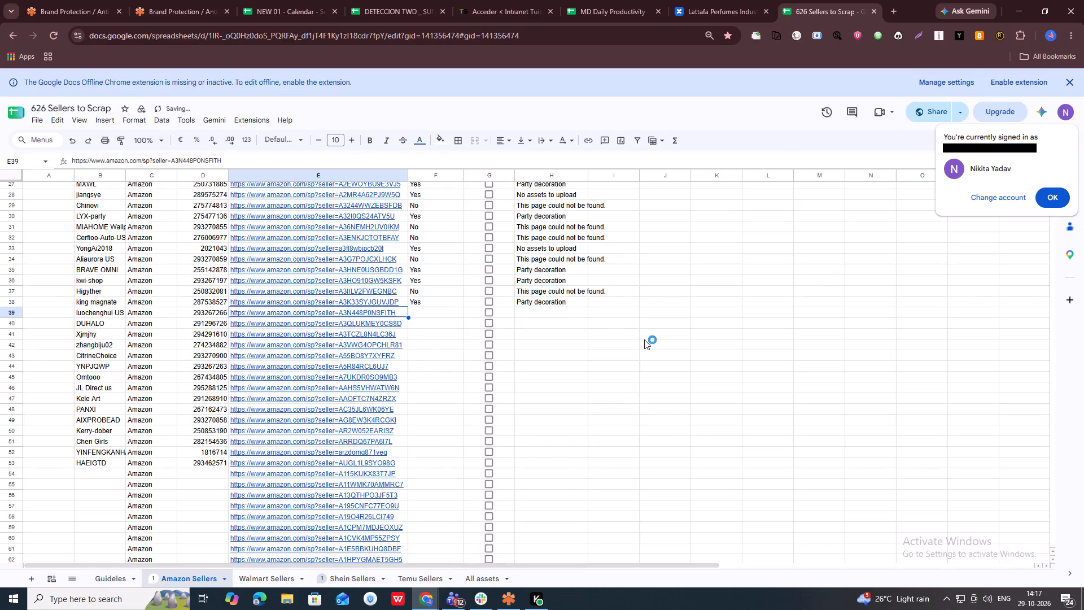
pyautogui.hotkey('ctrl', 'c')
pyautogui.hotkey('alt', 'Tab')
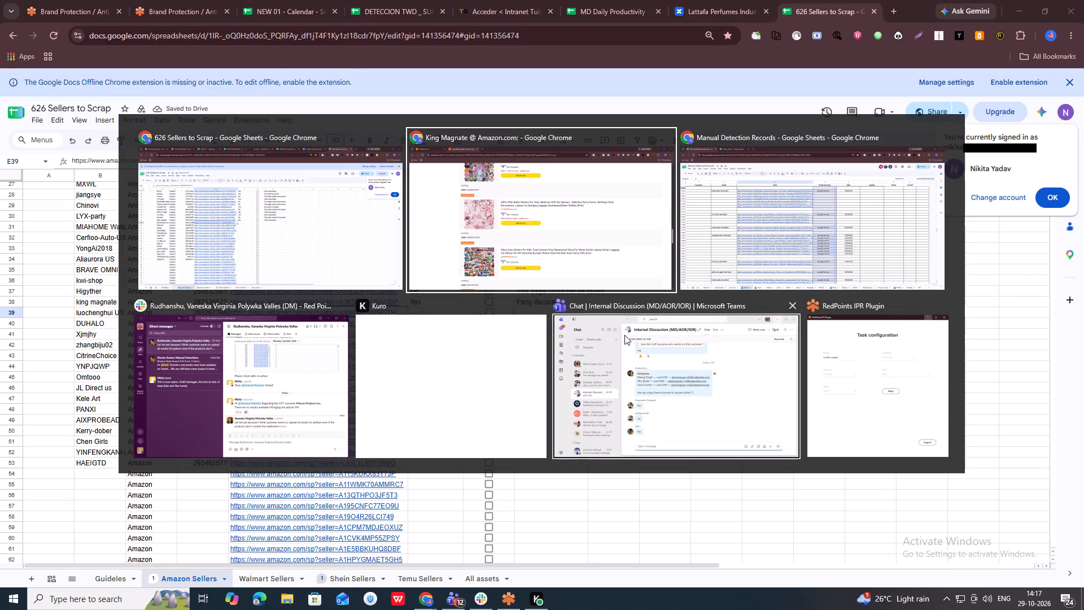
pyautogui.click(347, 33)
pyautogui.hotkey('ctrl', 'v')
pyautogui.press('Return')
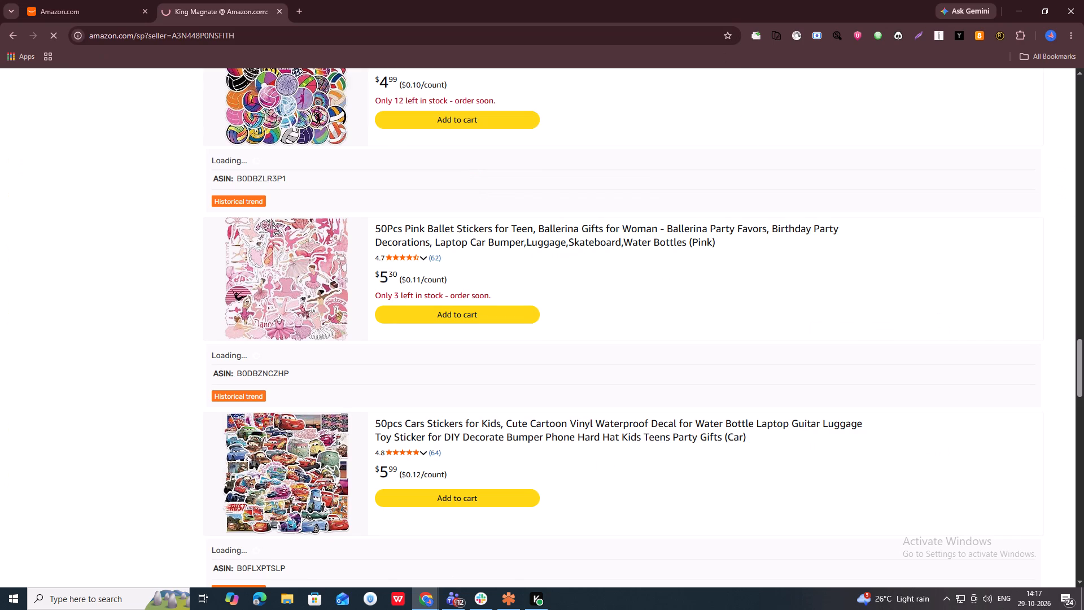
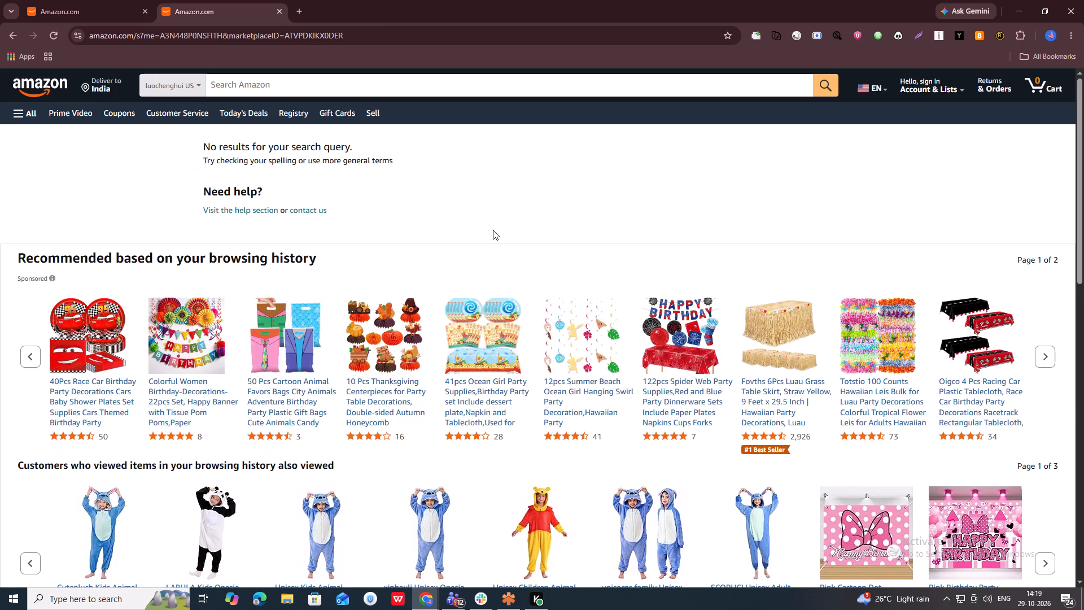
# Switch to 626 Sellers to Scrap and mark luochenghui US as "No" in column F of row 39, copying Higyther's entry.
pyautogui.hotkey('alt', 'Tab')
pyautogui.hotkey('alt', 'Tab')
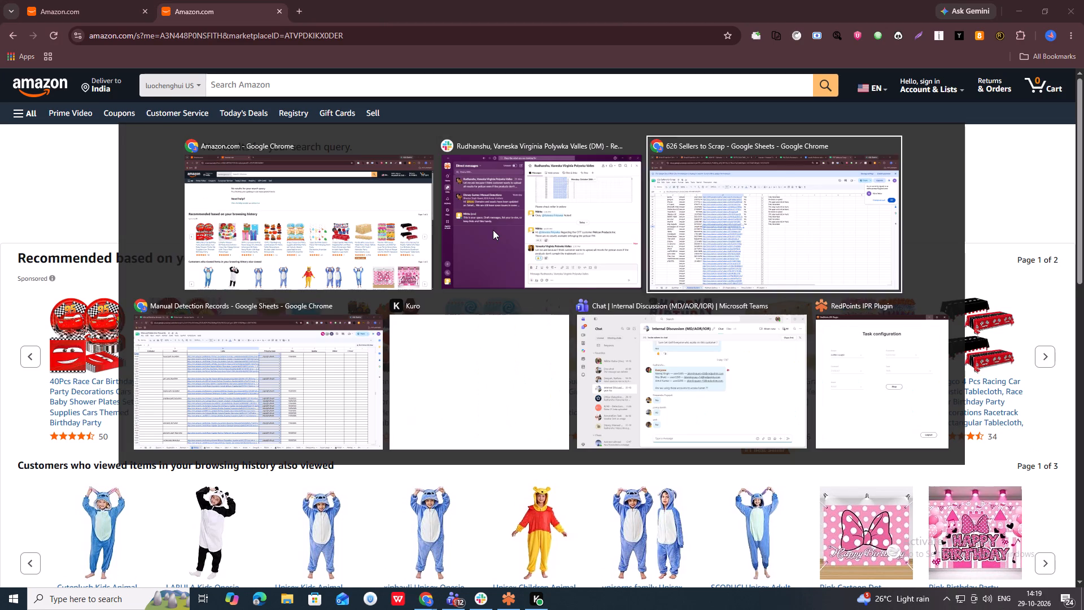
pyautogui.press('Right')
pyautogui.hotkey('ctrl', 'Up')
pyautogui.press('Up')
pyautogui.hotkey('ctrl', 'c')
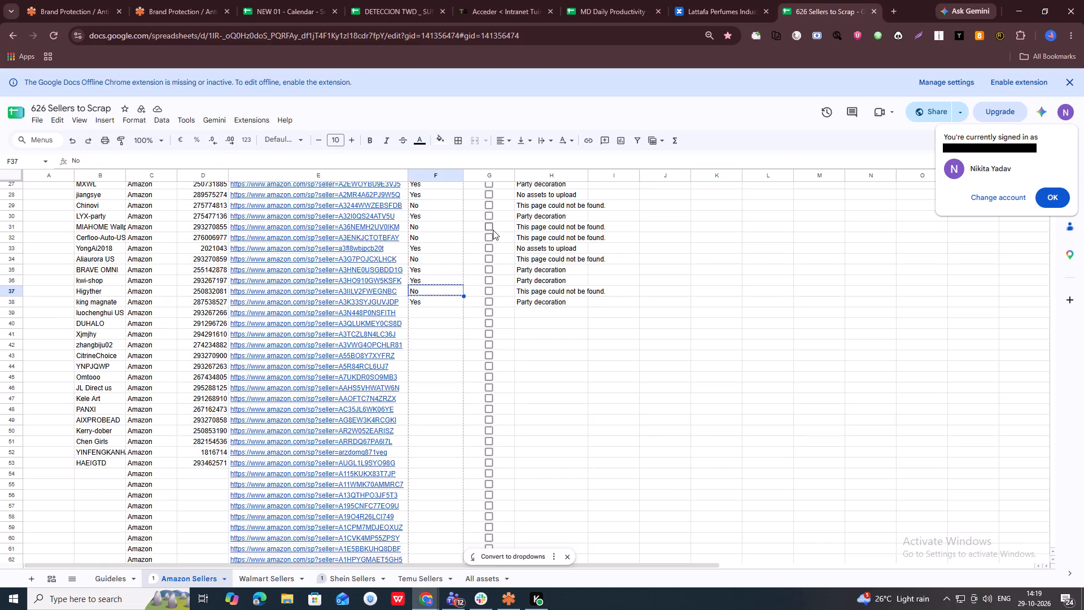
pyautogui.hotkey('ctrl', 'Down')
pyautogui.press('Down')
pyautogui.hotkey('ctrl', 'v')
# Add the note "This page could not be found." for luochenghui US in column H of row 39, copying it from the Higyther row.
pyautogui.press('Right')
pyautogui.press('Right')
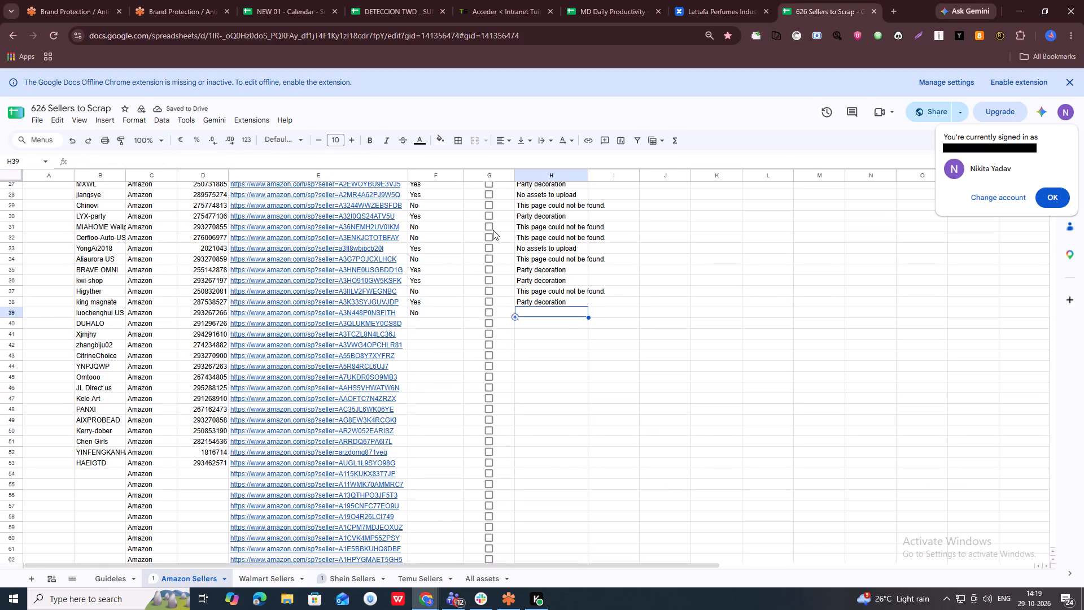
pyautogui.press('Up')
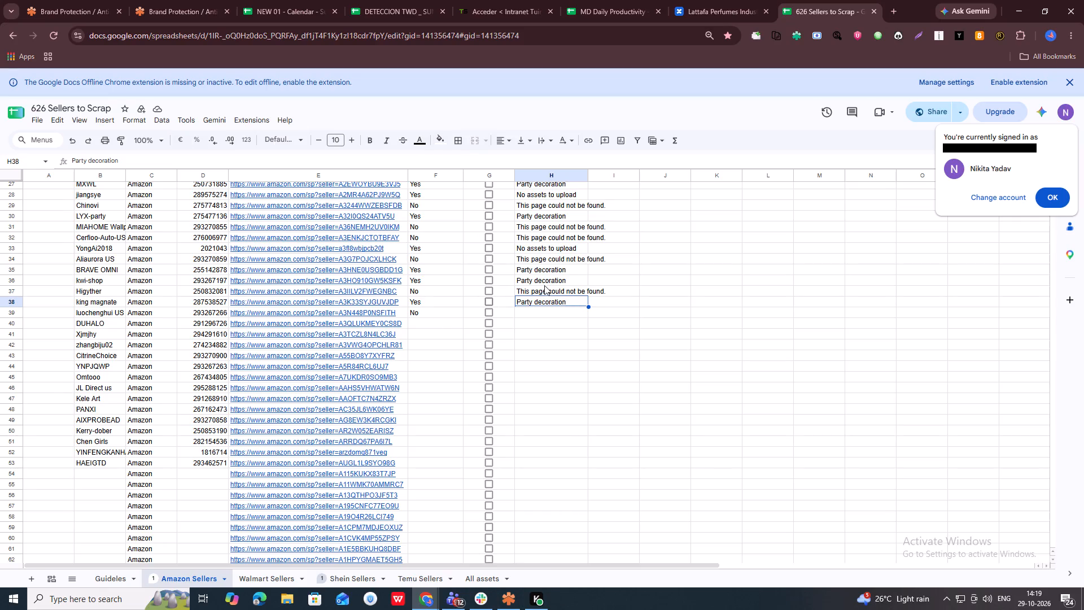
pyautogui.click(591, 293)
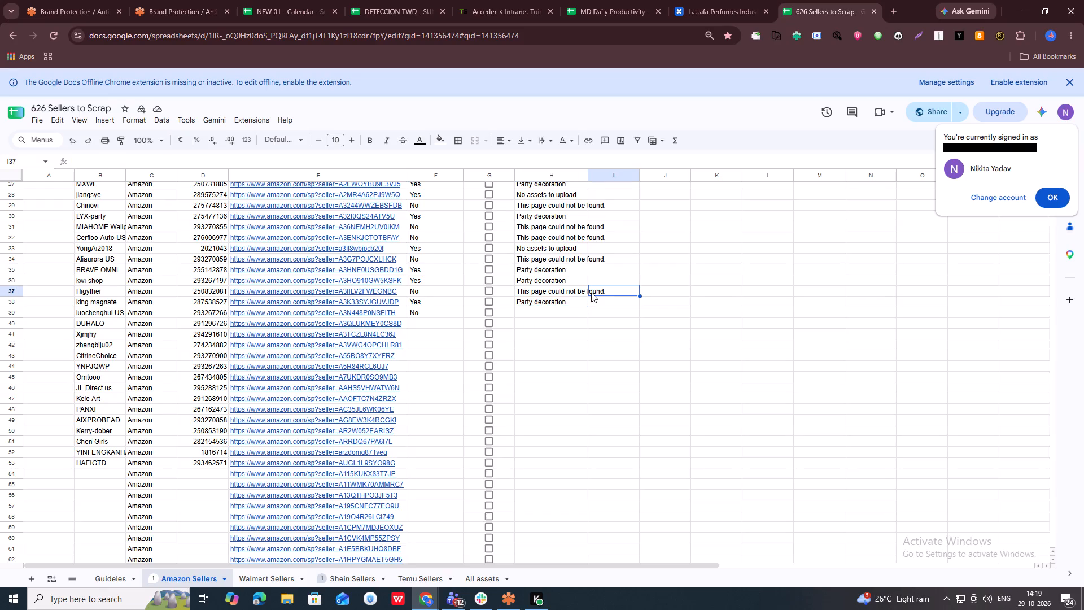
pyautogui.press('Left')
pyautogui.hotkey('ctrl', 'c')
pyautogui.hotkey('ctrl', 'Down')
pyautogui.press('Down')
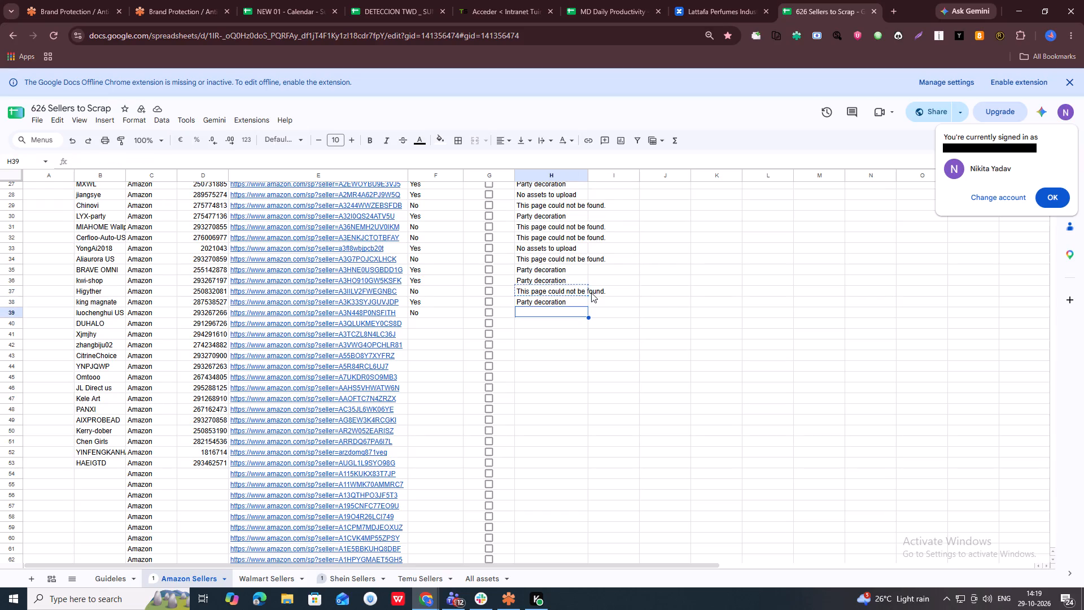
pyautogui.hotkey('ctrl', 'v')
# Copy DUHALO's seller link from row 40, open it in the Amazon window in place of the current page, and visit the DUHALO storefront.
pyautogui.press('Down')
pyautogui.press('Left')
pyautogui.press('Left')
pyautogui.press('Left')
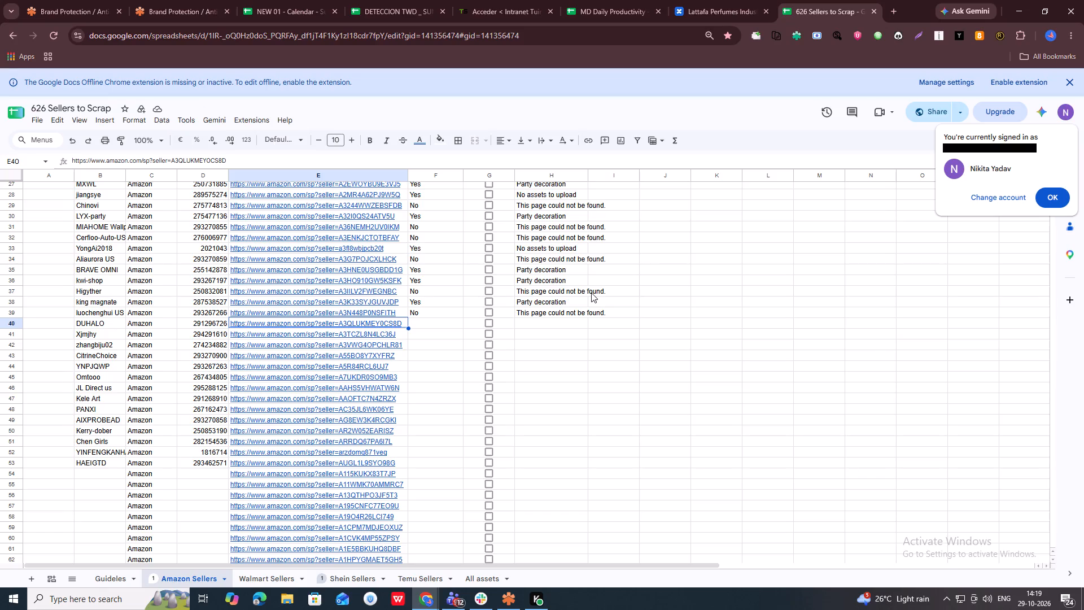
pyautogui.hotkey('ctrl', 'c')
pyautogui.hotkey('alt', 'Tab')
pyautogui.hotkey('ctrl', 'l')
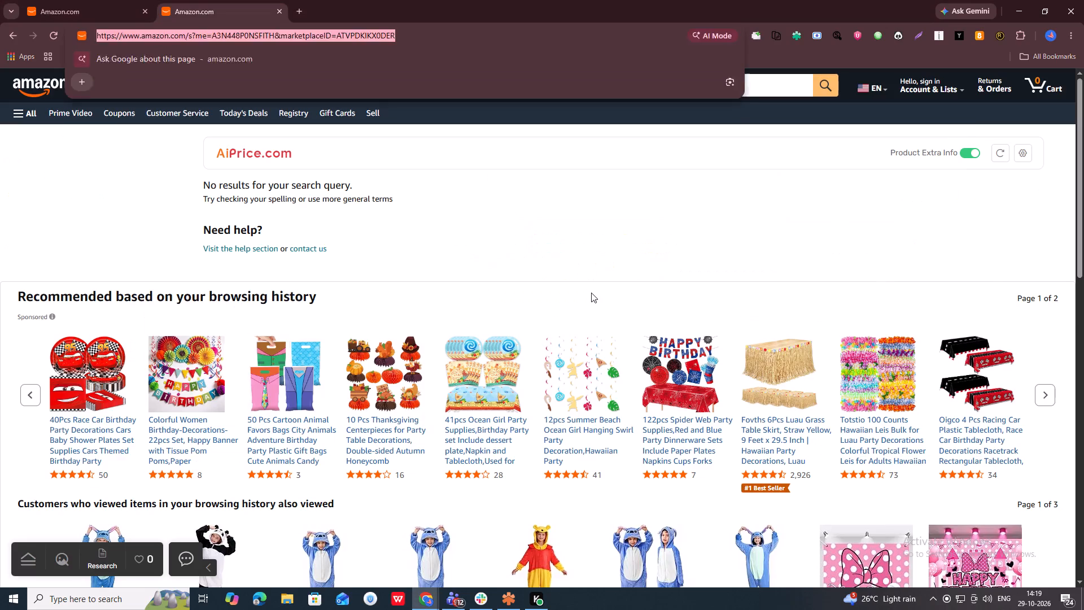
pyautogui.hotkey('ctrl', 'v')
pyautogui.press('Return')
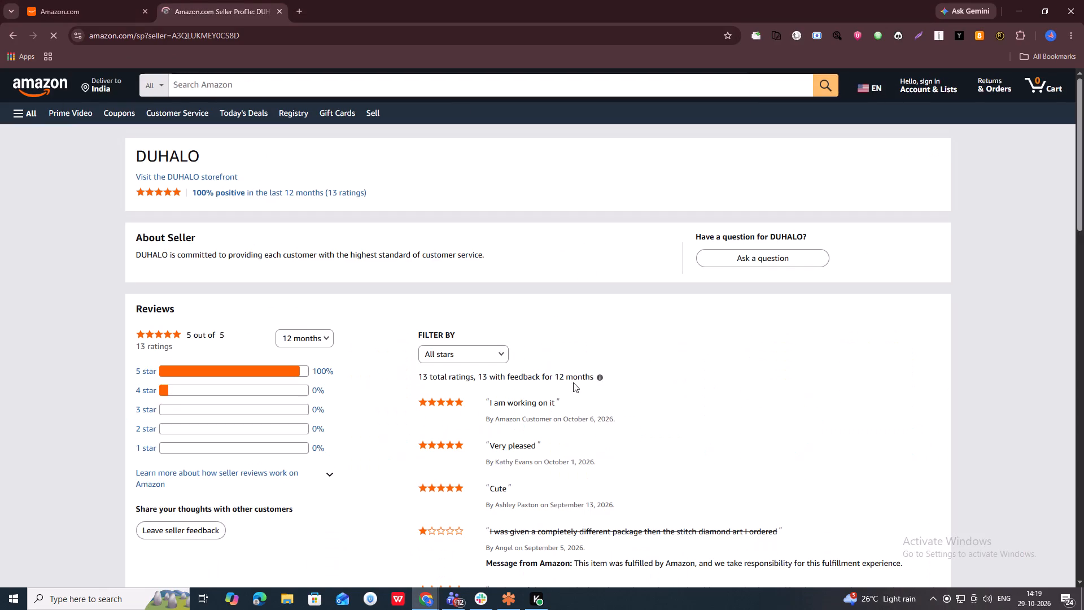
pyautogui.click(207, 171)
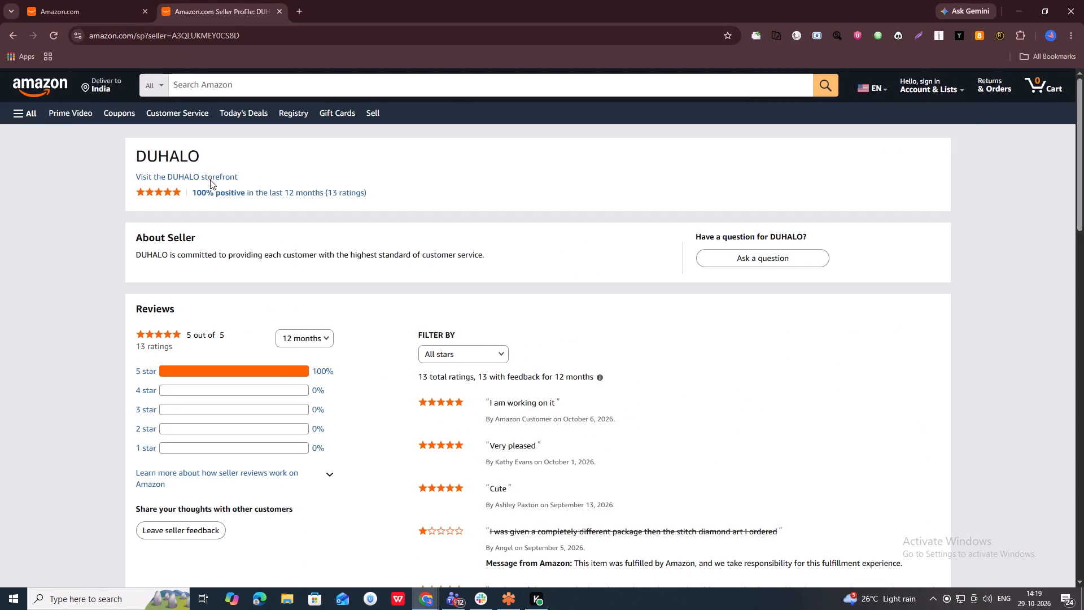
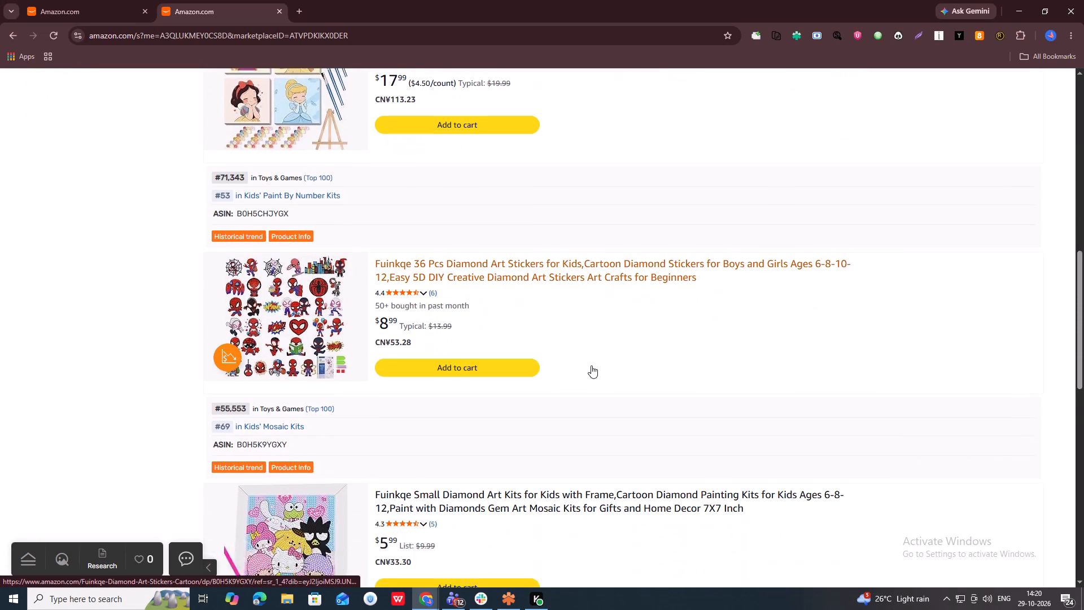
# Review the remaining product listings on the DUHALO storefront down to the last item, checking for Disney-themed products.
pyautogui.scroll(-9, 591, 365)
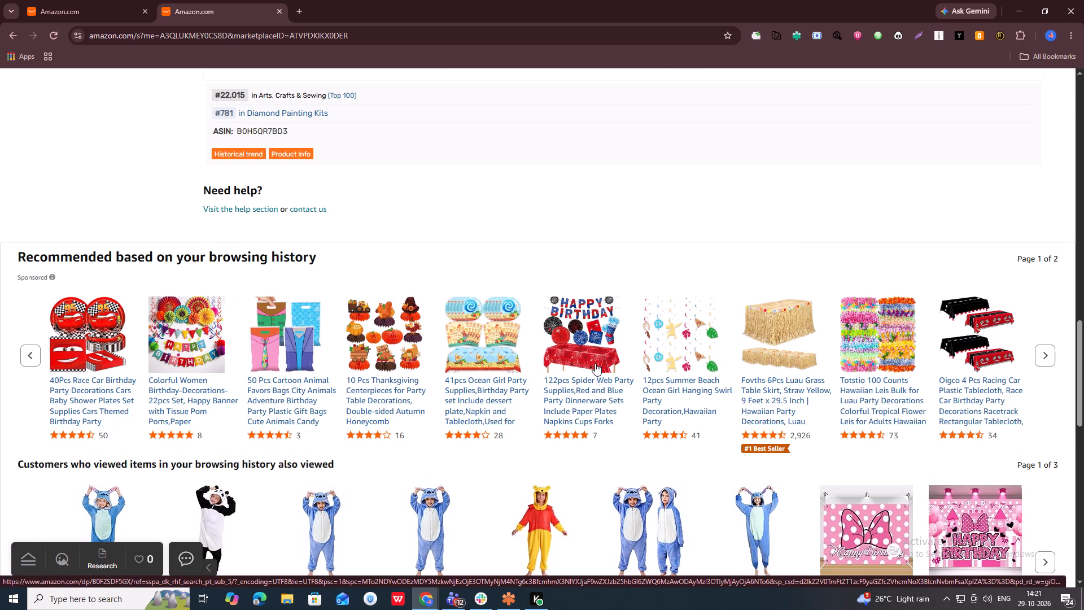
pyautogui.scroll(4, 598, 363)
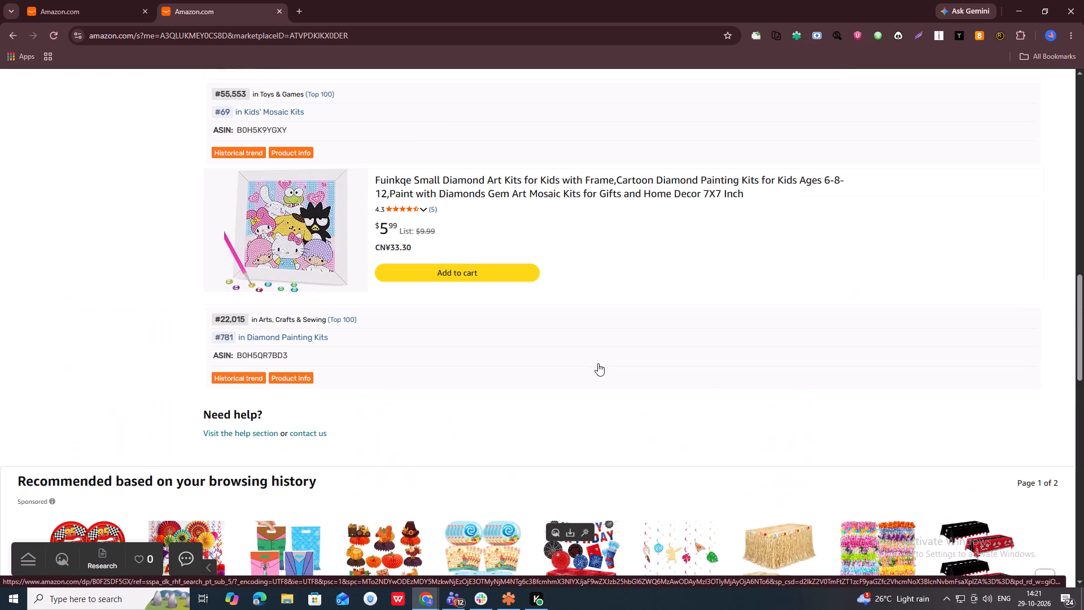
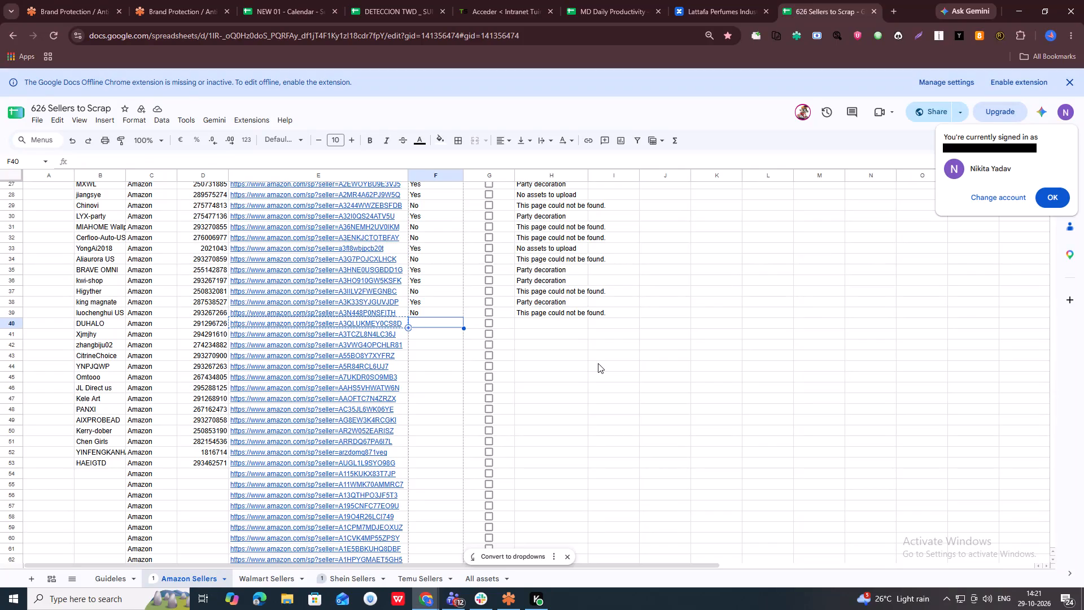
pyautogui.write('Yes')
pyautogui.press('Right')
pyautogui.press('Right')
pyautogui.press('Up')
pyautogui.press('Up')
pyautogui.press('Up')
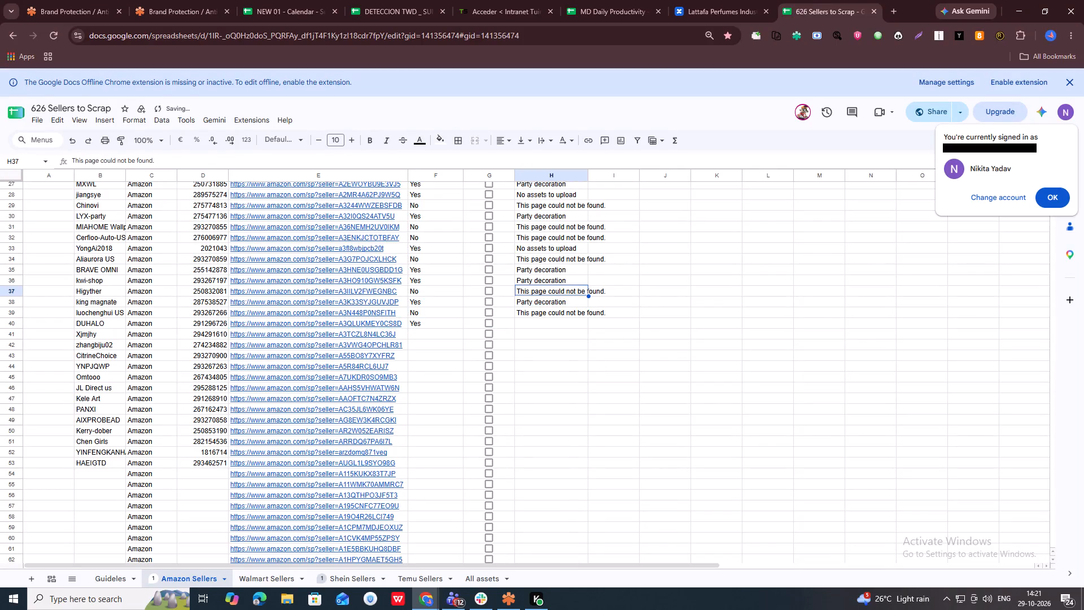
pyautogui.press('Up')
pyautogui.press('Up')
pyautogui.press('Up')
pyautogui.press('Up')
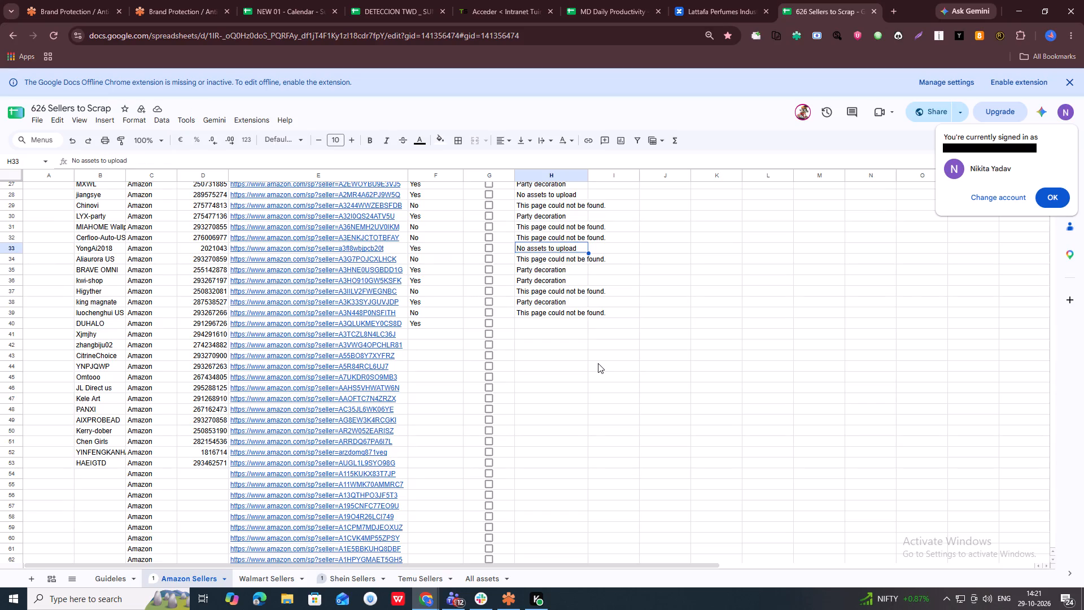
pyautogui.hotkey('ctrl', 'c')
pyautogui.hotkey('ctrl', 'Down')
# Recheck the DUHALO storefront listings for products that match uploadable assets.
pyautogui.hotkey('alt', 'Tab')
pyautogui.hotkey('alt', 'Tab')
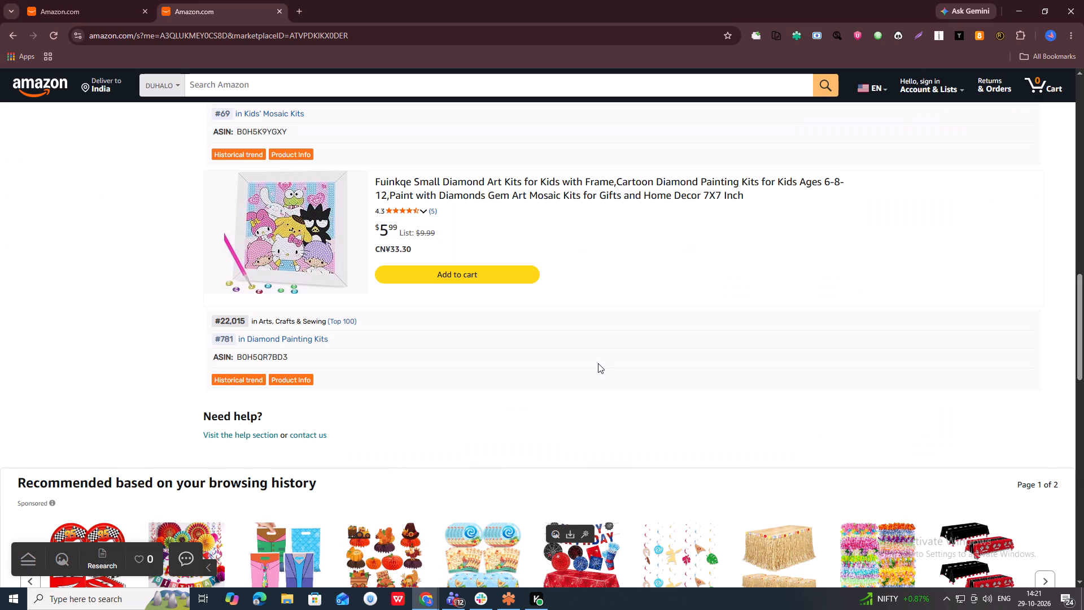
pyautogui.press('Up')
pyautogui.press('Up')
pyautogui.press('Up')
pyautogui.press('Up')
pyautogui.press('Up')
pyautogui.press('Up')
pyautogui.press('Up')
pyautogui.press('Up')
pyautogui.press('Up')
pyautogui.press('Up')
pyautogui.press('Up')
pyautogui.press('Up')
pyautogui.press('Up')
pyautogui.press('Up')
pyautogui.press('Up')
pyautogui.press('Up')
pyautogui.press('Up')
pyautogui.press('Up')
pyautogui.press('Up')
pyautogui.press('Up')
pyautogui.press('Up')
pyautogui.press('Up')
pyautogui.press('Up')
pyautogui.press('Up')
pyautogui.press('Up')
pyautogui.press('Up')
pyautogui.press('Up')
pyautogui.press('Up')
pyautogui.press('Up')
pyautogui.press('Up')
pyautogui.press('Up')
pyautogui.press('Up')
pyautogui.press('Up')
pyautogui.press('Up')
pyautogui.press('Up')
pyautogui.press('Up')
pyautogui.press('Up')
pyautogui.press('Up')
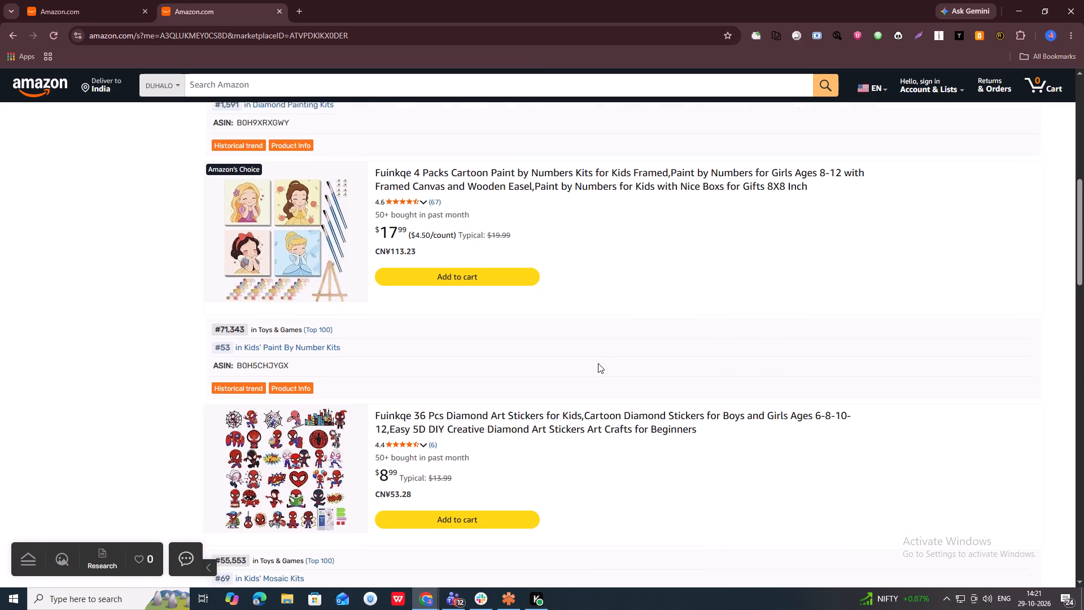
pyautogui.press('Down')
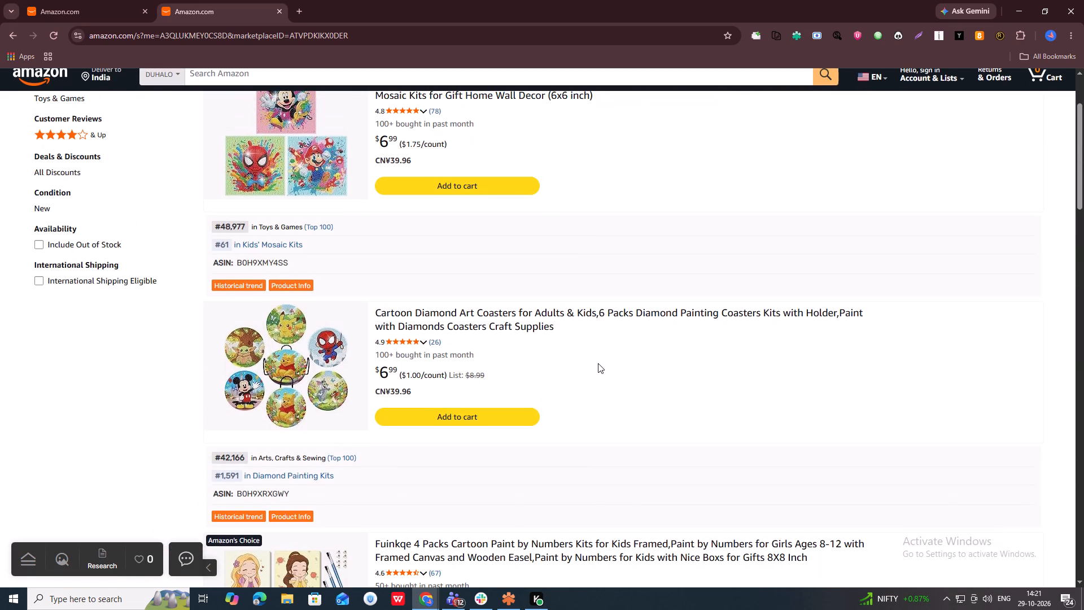
# Return to 626 Sellers to Scrap and paste the note "No assets to upload" in DUHALO's row in column H.
pyautogui.hotkey('alt', 'Tab')
pyautogui.press('Down')
pyautogui.hotkey('ctrl', 'v')
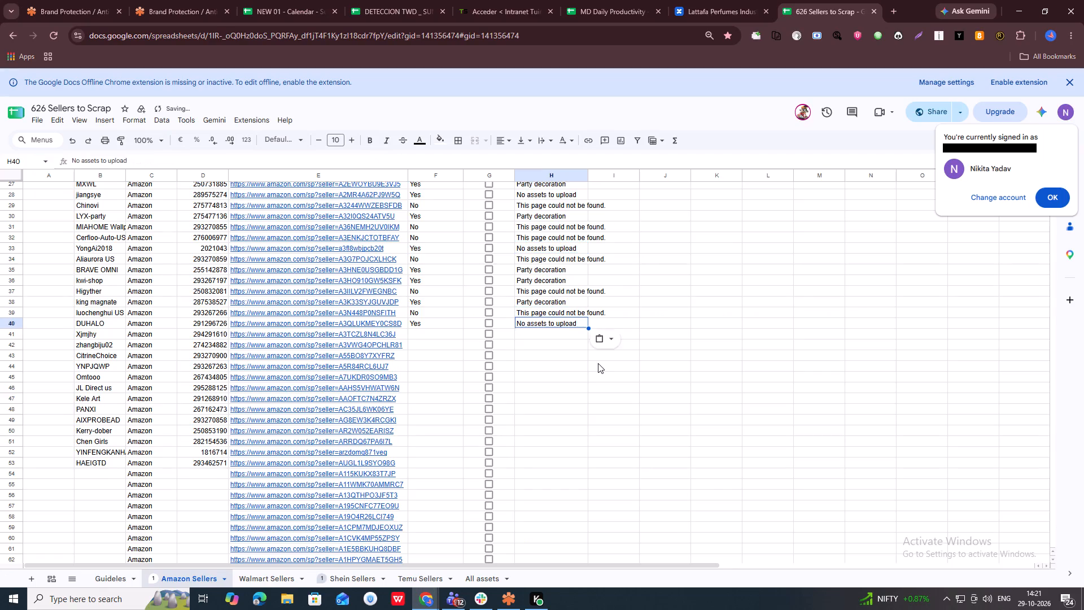
# Copy the Xjmjhy seller link from row 41, load it in the Amazon window and open the seller's storefront.
pyautogui.press('Down')
pyautogui.press('Left')
pyautogui.press('Left')
pyautogui.press('Left')
pyautogui.hotkey('ctrl', 'c')
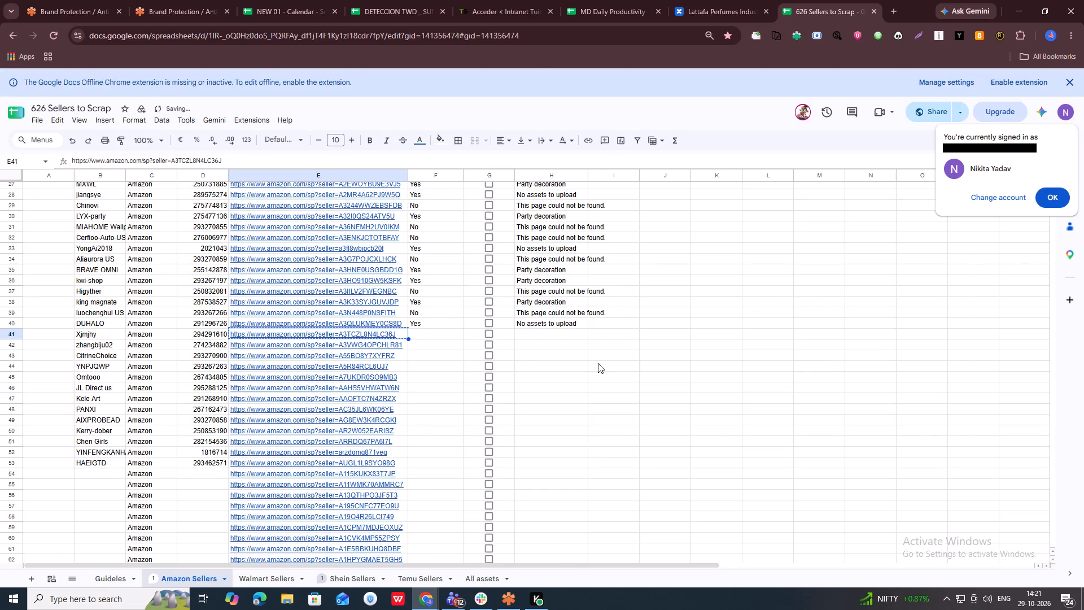
pyautogui.hotkey('alt', 'Tab')
pyautogui.hotkey('ctrl', 'l')
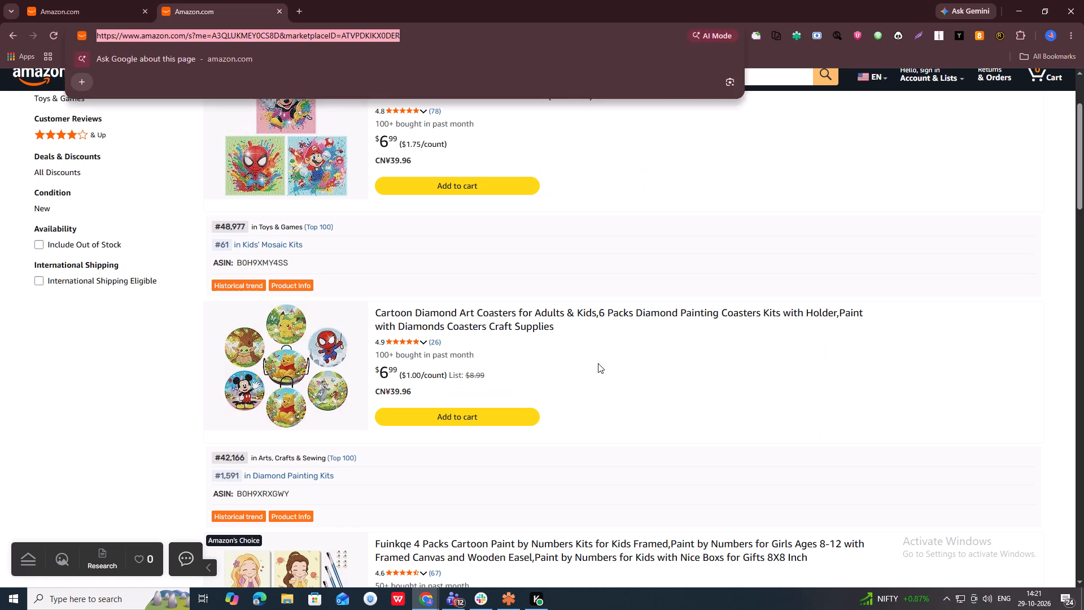
pyautogui.hotkey('ctrl', 'v')
pyautogui.press('Return')
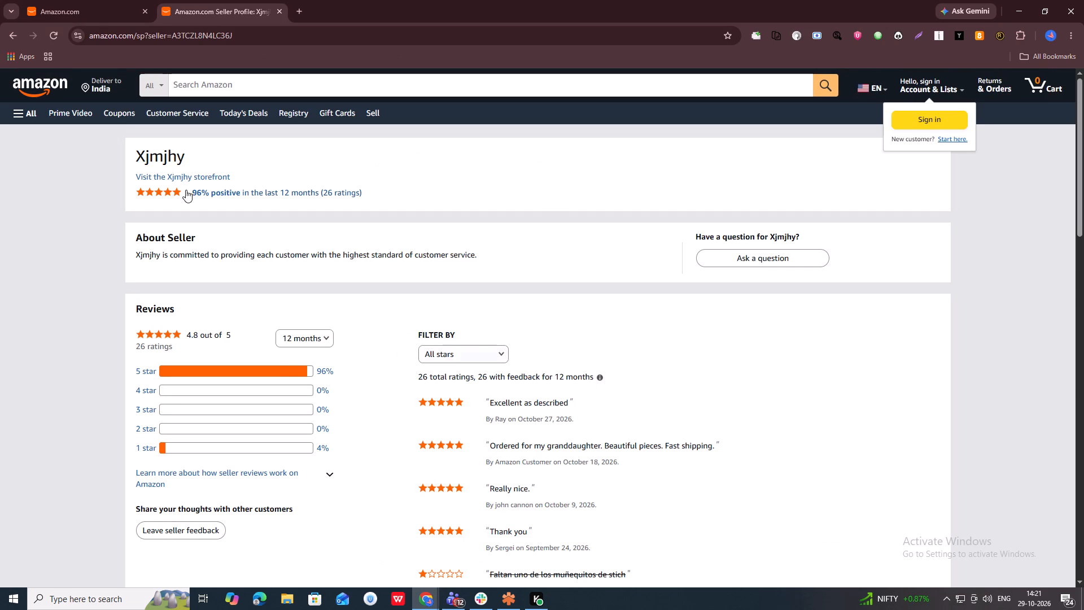
pyautogui.click(193, 175)
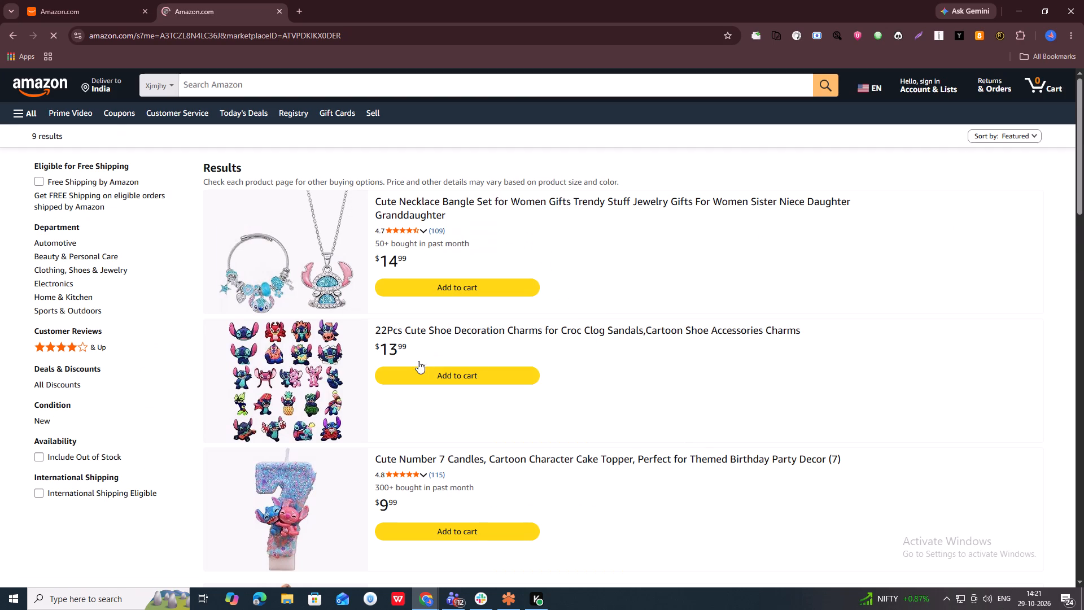
# Review the Xjmjhy storefront listings and copy the link address of the Stitch Happy Birthday banner backdrop.
pyautogui.scroll(-7, 620, 350)
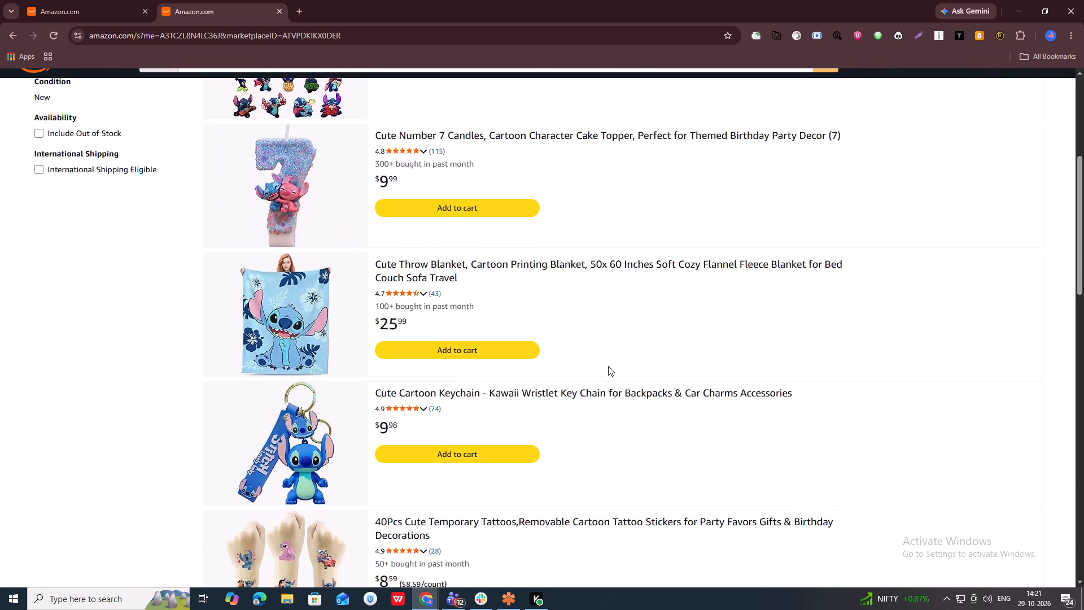
pyautogui.scroll(-8, 608, 366)
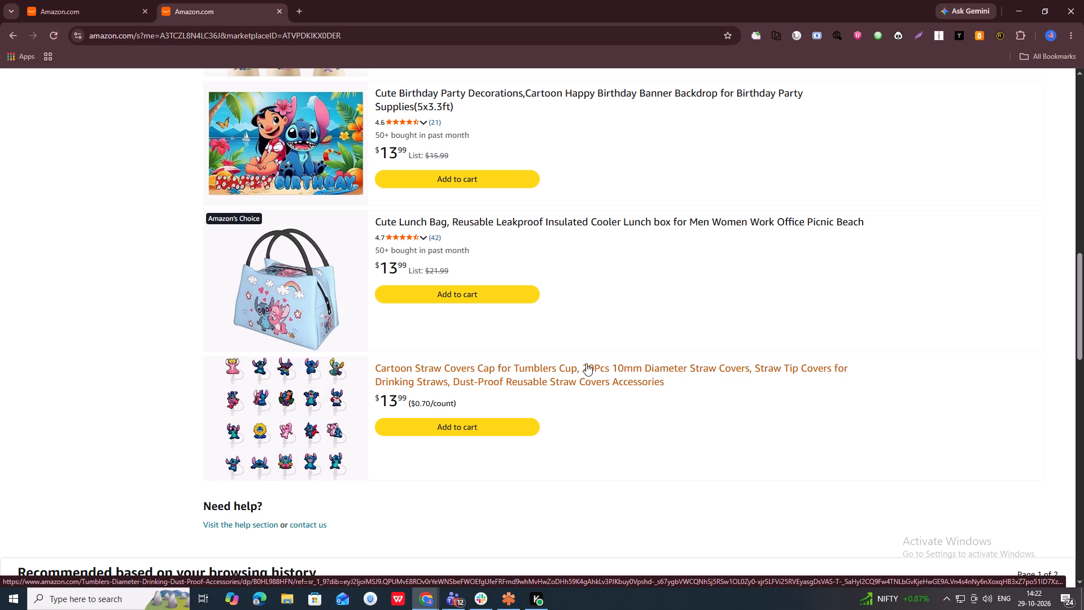
pyautogui.scroll(-6, 572, 374)
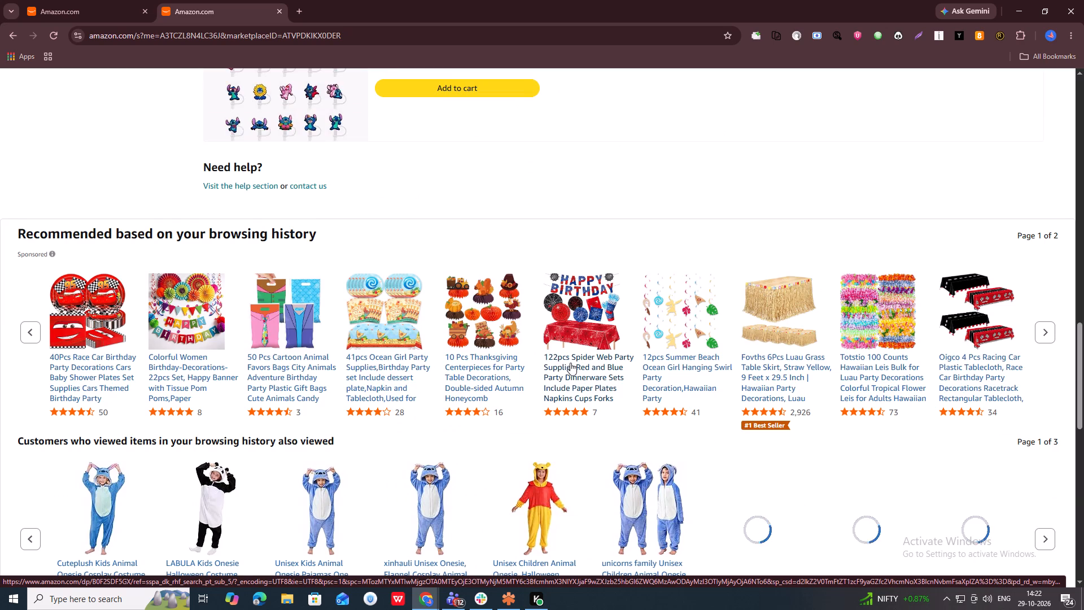
pyautogui.scroll(5, 570, 363)
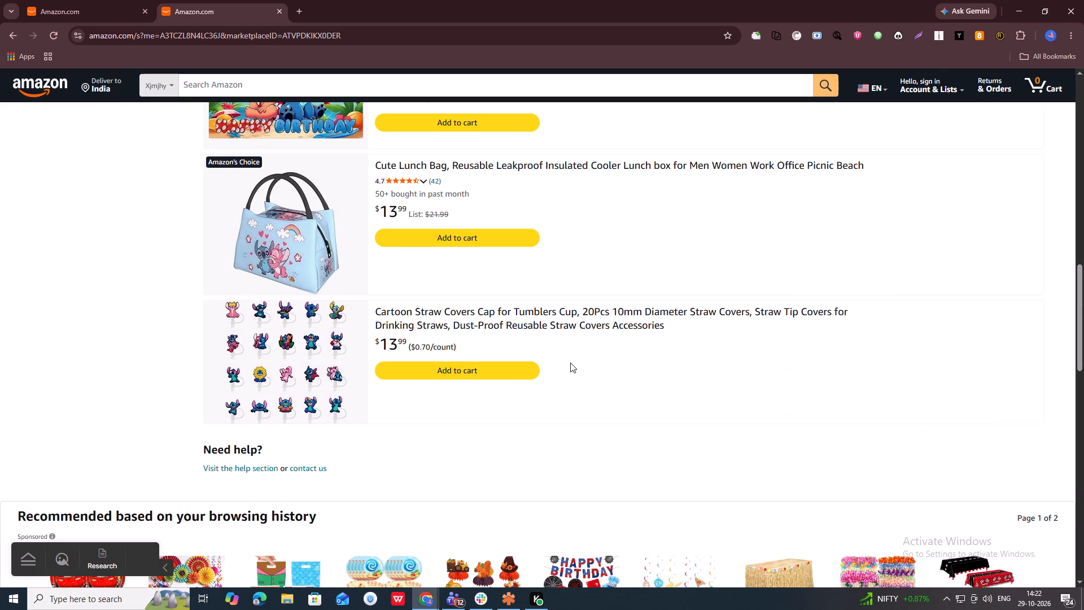
pyautogui.scroll(4, 570, 363)
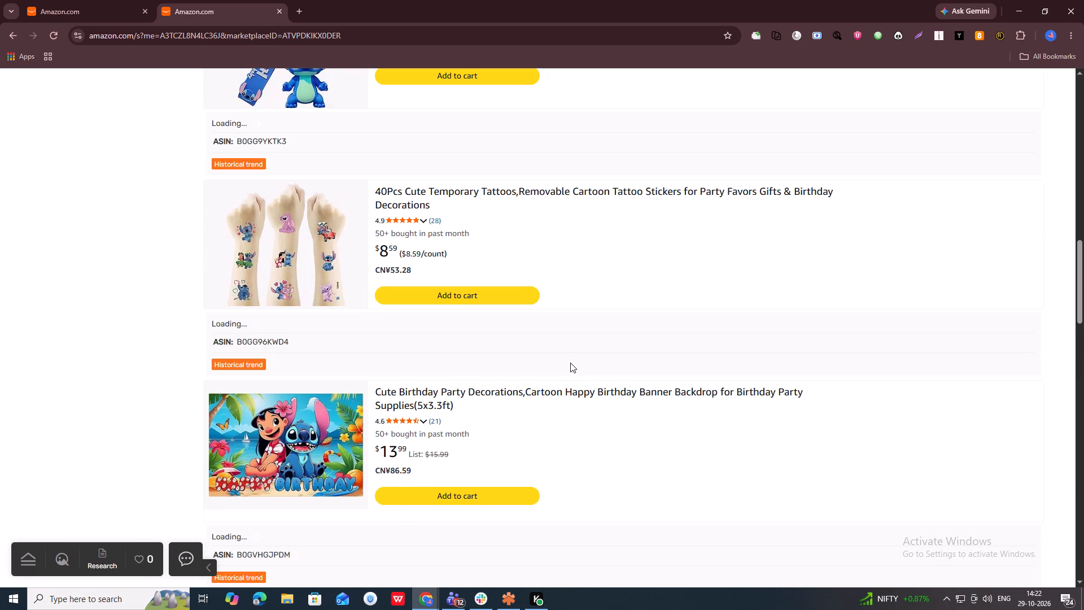
pyautogui.rightClick(417, 408)
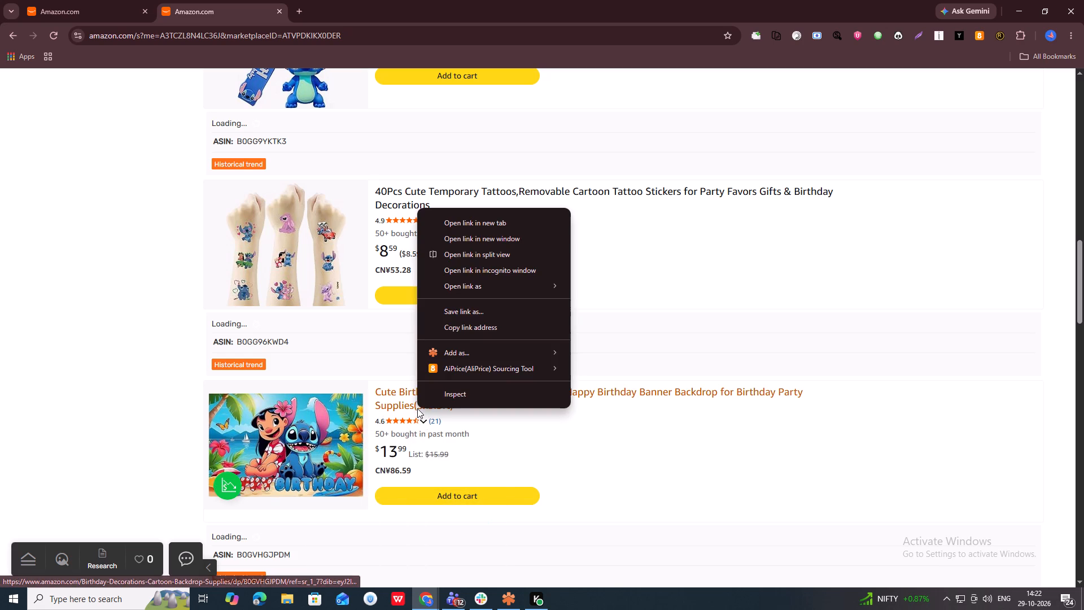
pyautogui.click(467, 330)
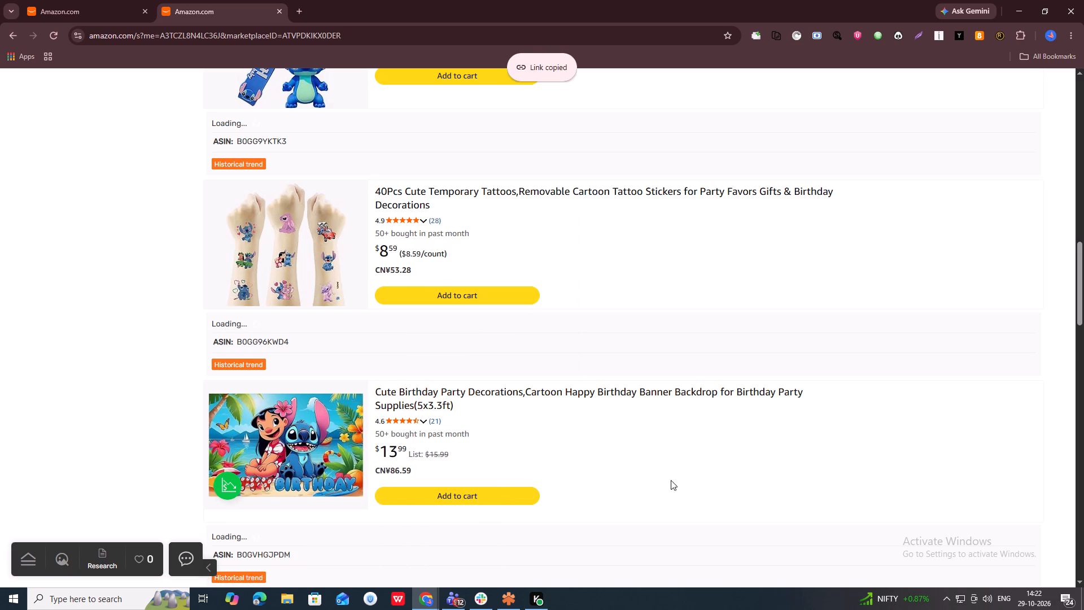
pyautogui.scroll(12, 693, 469)
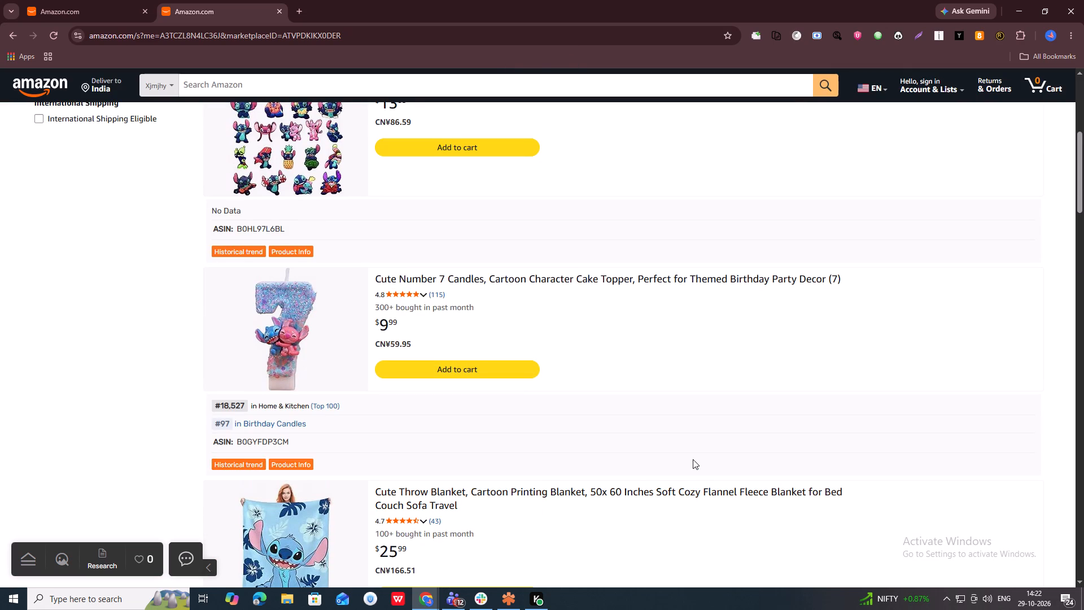
pyautogui.scroll(-10, 693, 459)
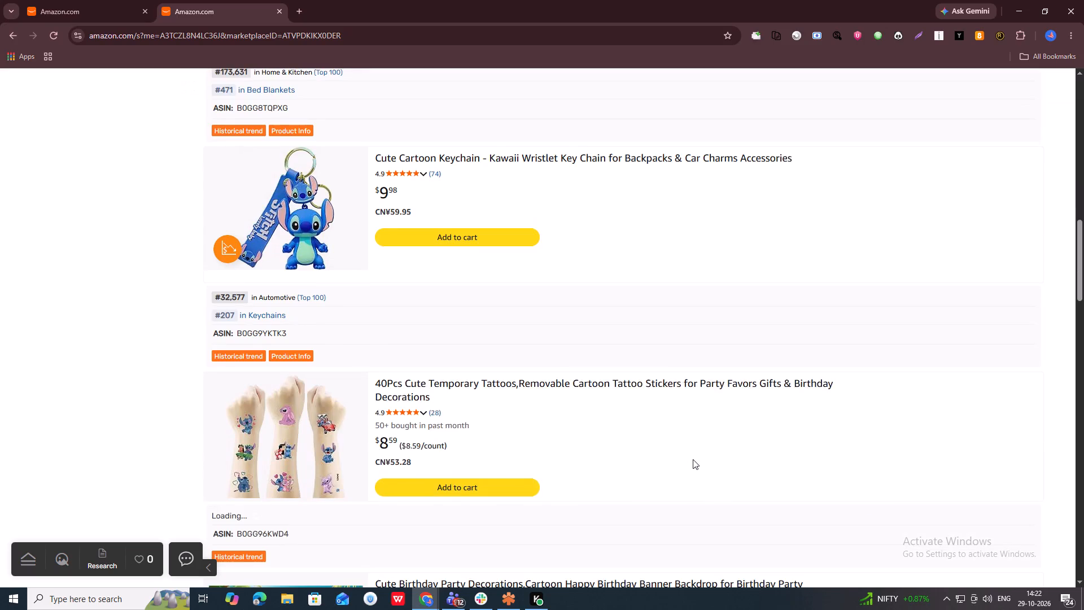
pyautogui.scroll(-5, 693, 459)
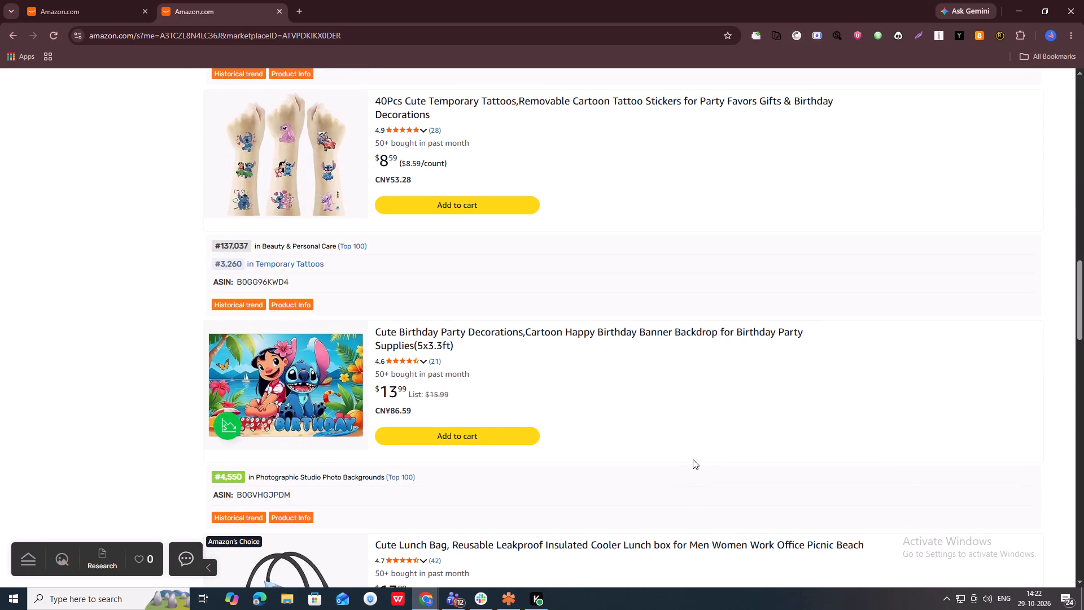
pyautogui.hotkey('alt', 'Tab')
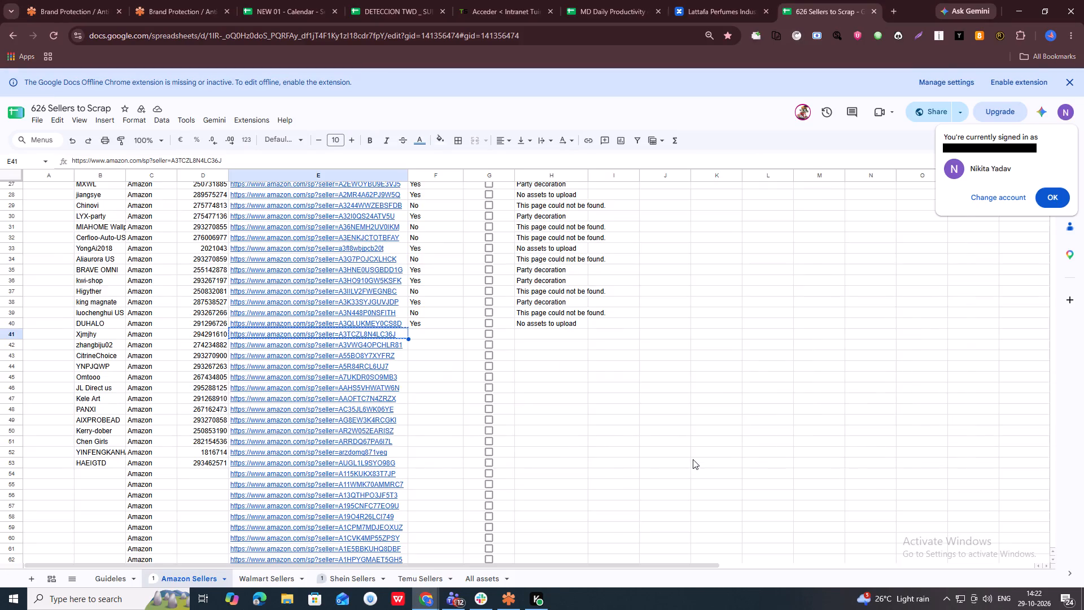
pyautogui.press('Right')
pyautogui.hotkey('ctrl', 'd')
pyautogui.press('Down')
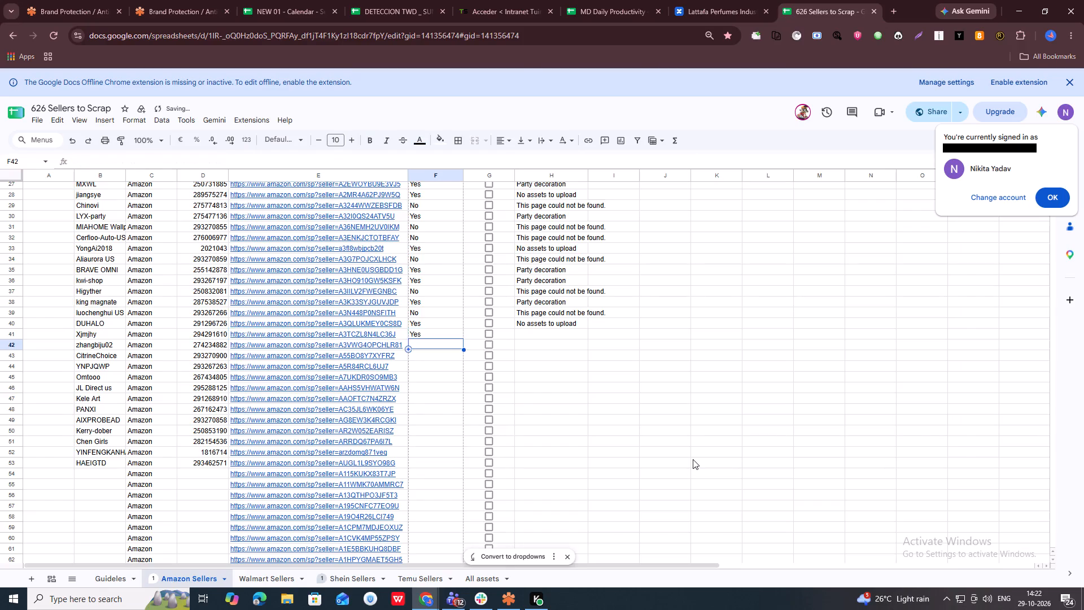
# In Manual Detection Records, paste the backdrop link in row 102702 and enter the asset "stitch party decoration".
pyautogui.hotkey('alt', 'Tab')
pyautogui.hotkey('alt', 'Down')
pyautogui.hotkey('alt', 'Right')
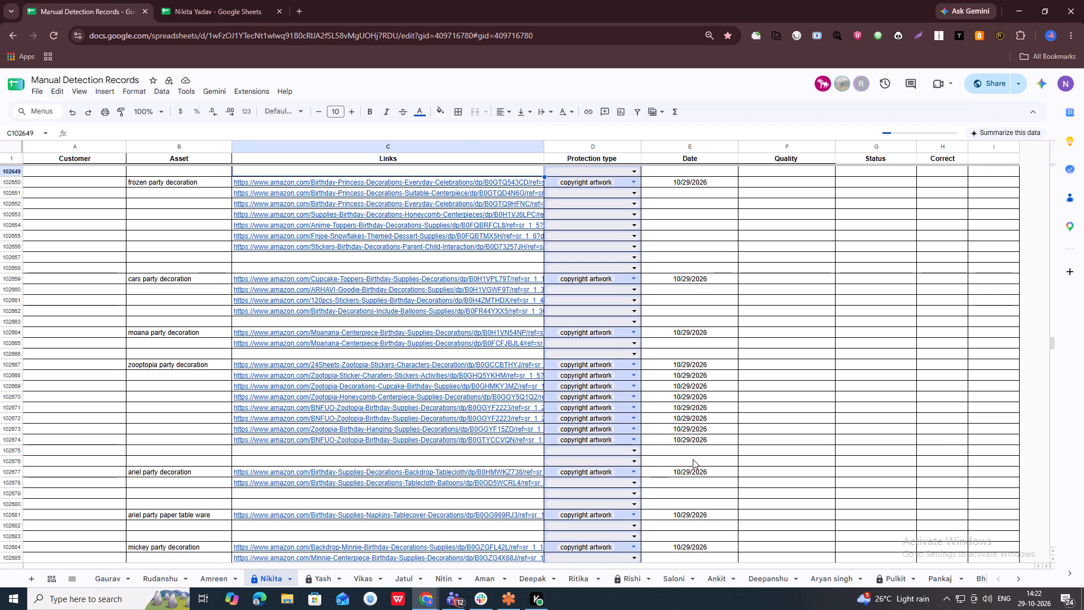
pyautogui.press('Down')
pyautogui.scroll(-4, 364, 463)
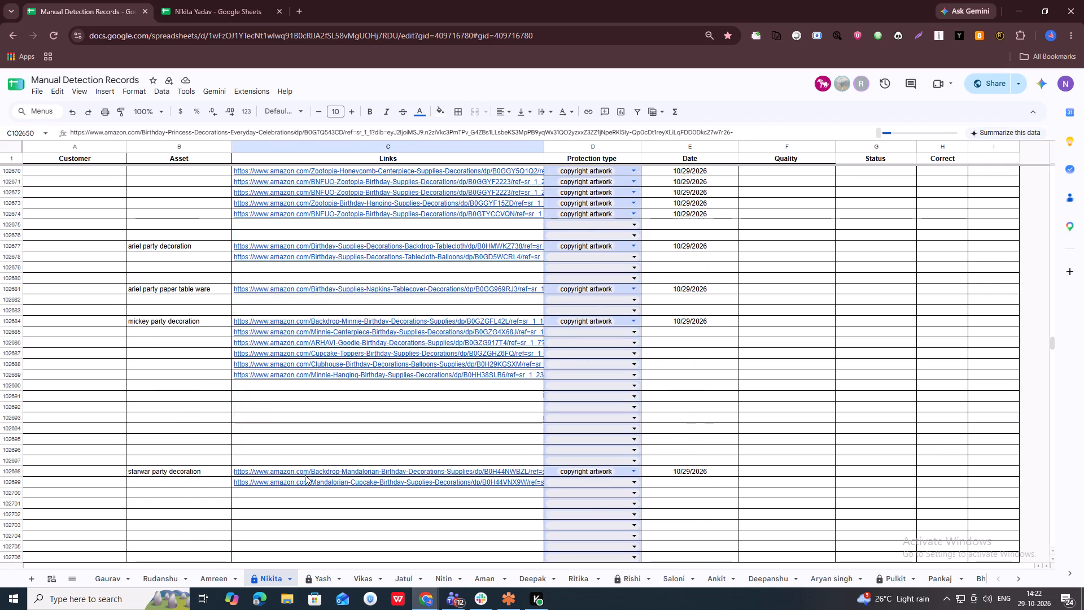
pyautogui.click(290, 513)
pyautogui.hotkey('ctrl', 'v')
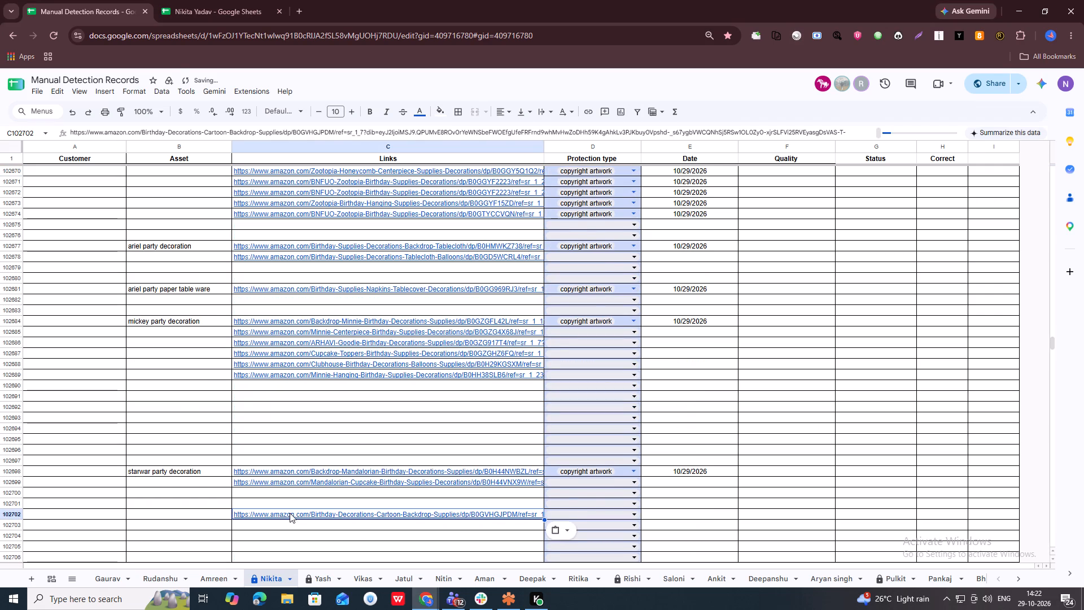
pyautogui.press('Left')
pyautogui.write('stitch party decoration')
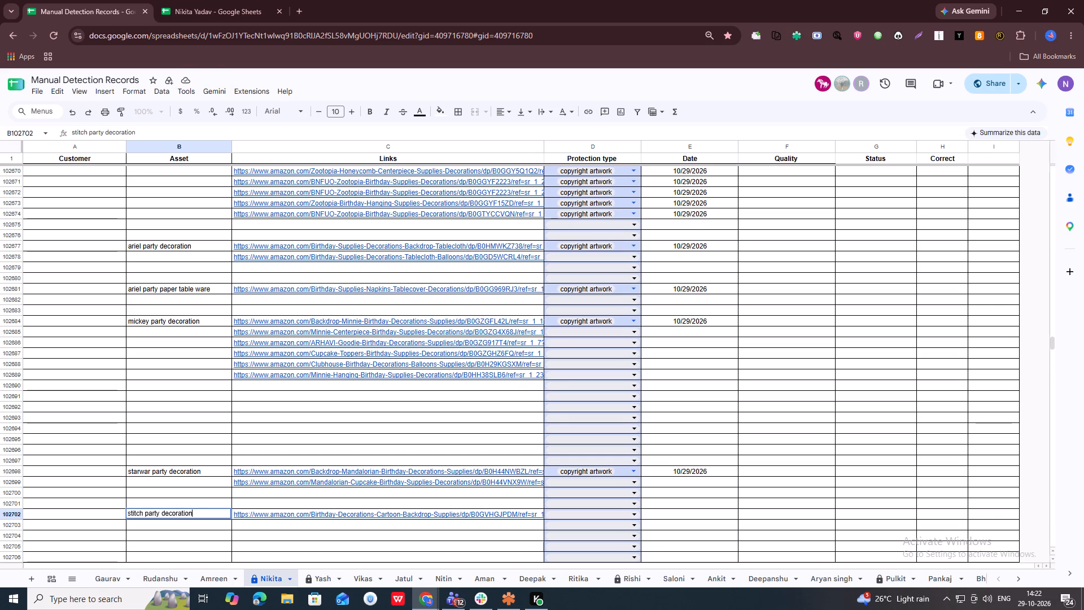
# Copy the copyright artwork protection type and 10/29/2026 date from the starwar row into the stitch party decoration row.
pyautogui.press('Right')
pyautogui.press('Right')
pyautogui.hotkey('ctrl', 'Up')
pyautogui.hotkey('shift', 'Right')
pyautogui.hotkey('ctrl', 'c')
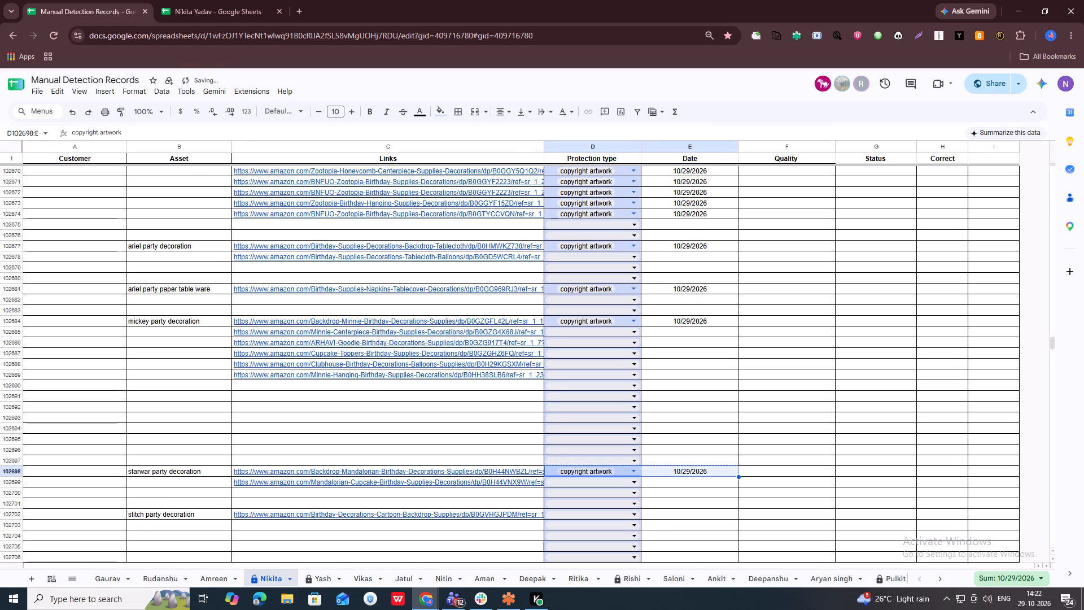
pyautogui.press('Left')
pyautogui.hotkey('ctrl', 'Down')
pyautogui.hotkey('ctrl', 'Down')
pyautogui.press('Right')
pyautogui.hotkey('ctrl', 'v')
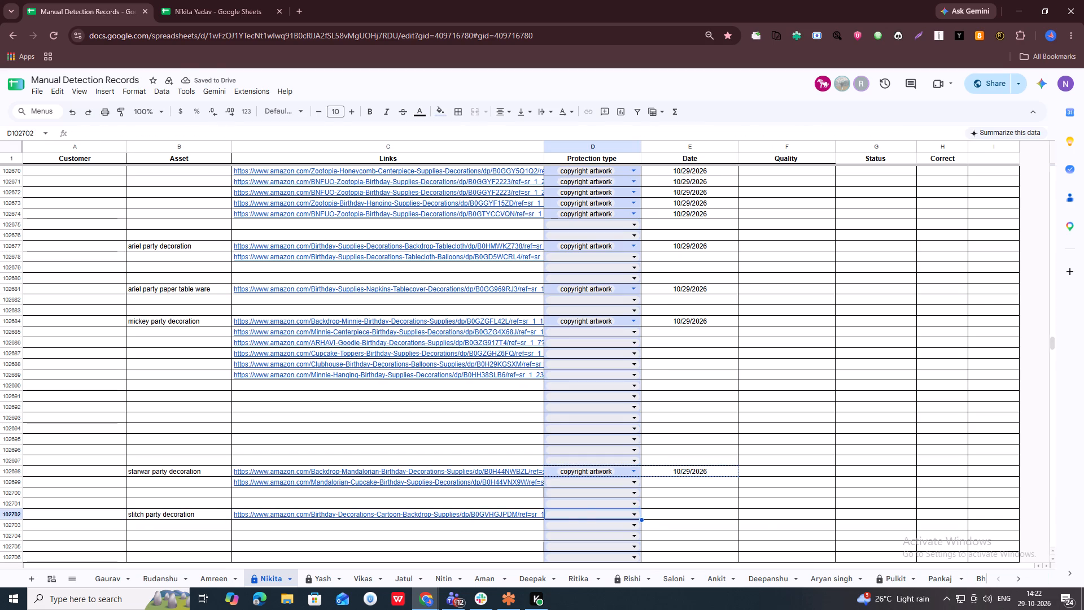
pyautogui.press('Down')
pyautogui.press('Left')
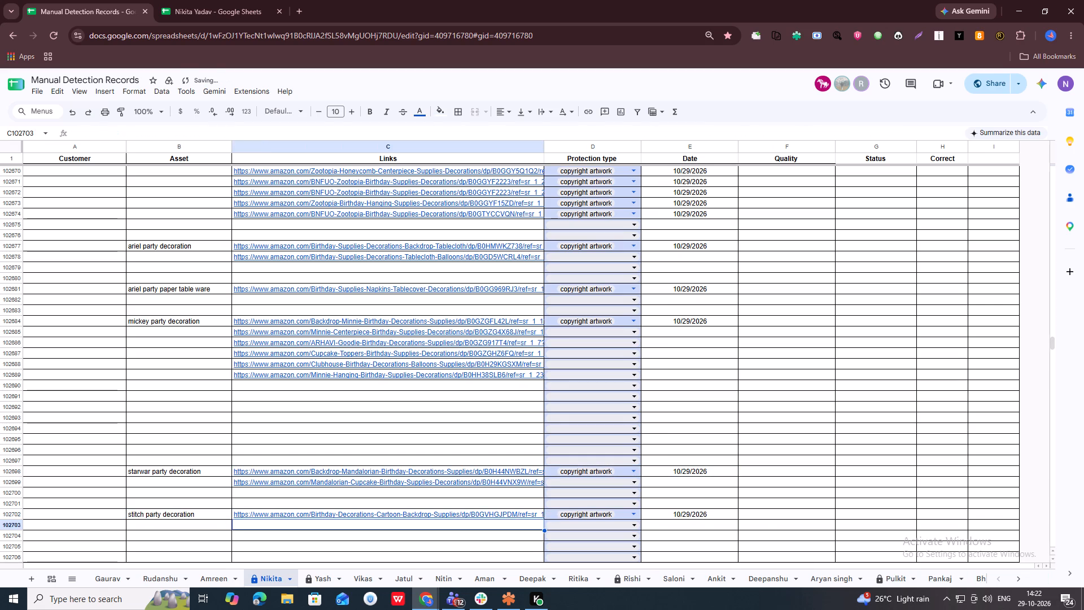
# Return to 626 Sellers to Scrap and select the "Party decoration" note in king magnate's row.
pyautogui.hotkey('alt', 'Tab')
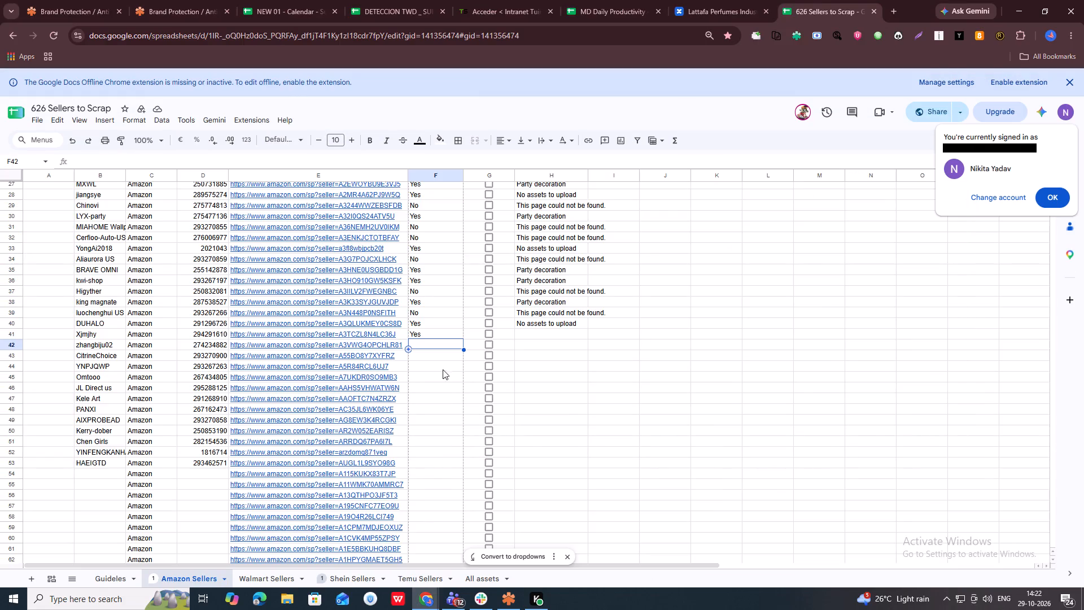
pyautogui.click(528, 334)
pyautogui.rightClick(528, 334)
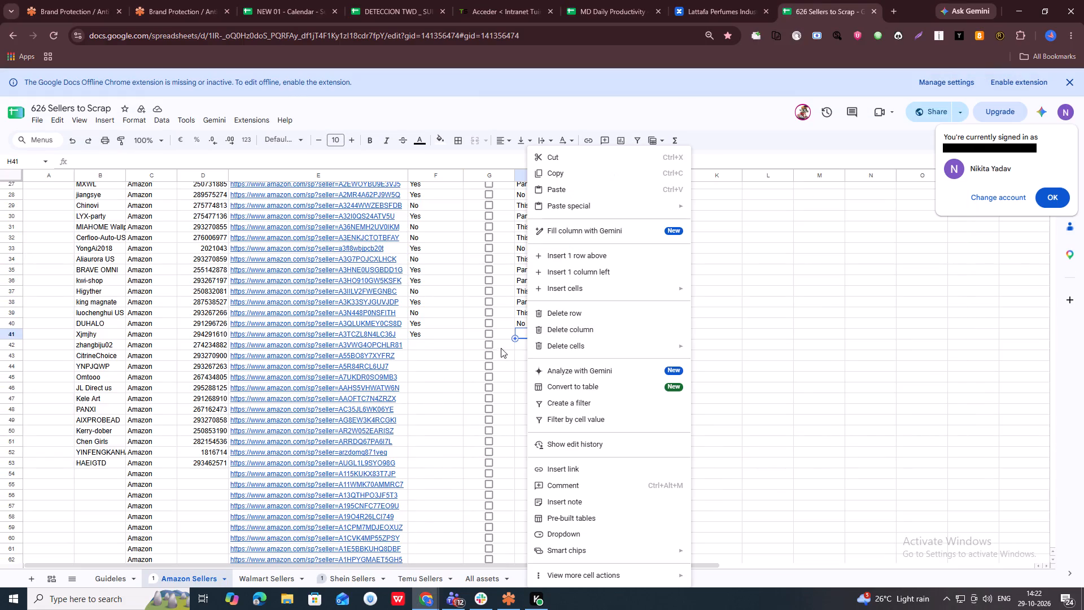
pyautogui.click(515, 303)
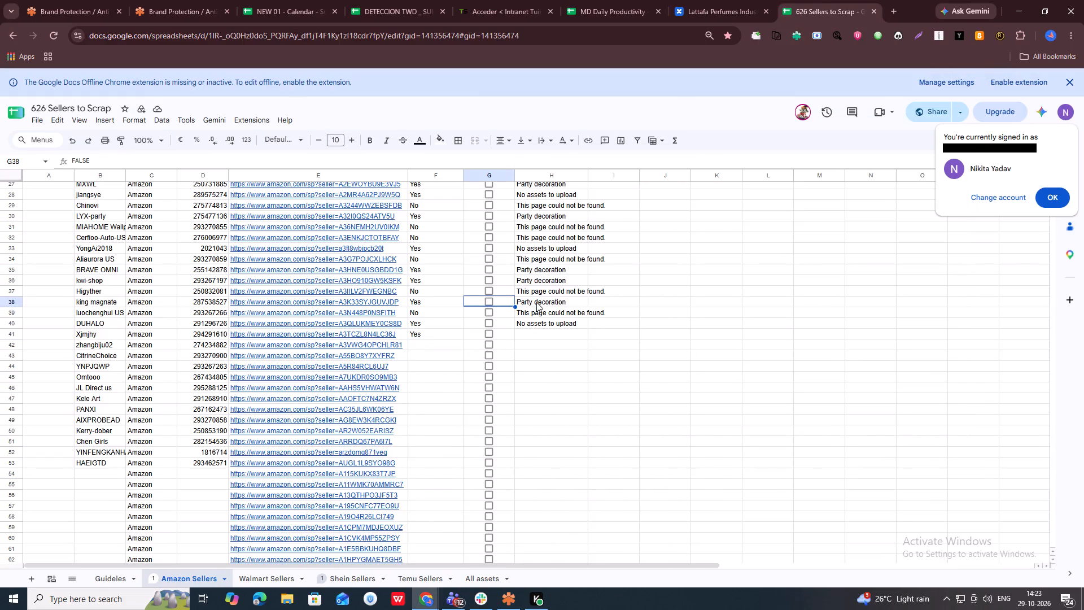
pyautogui.click(536, 302)
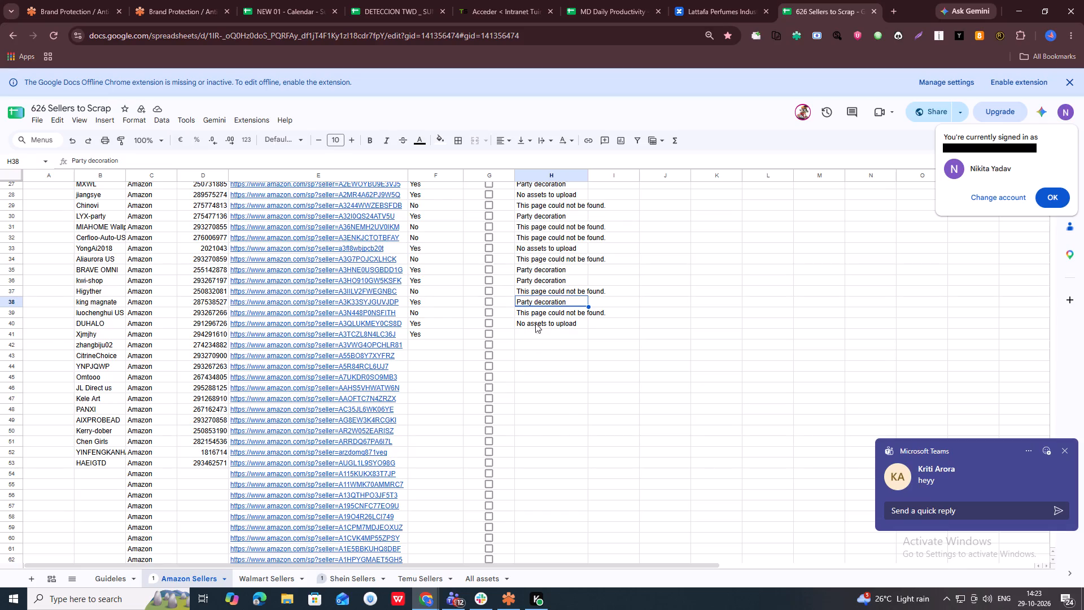
# Go back to the Xjmjhy storefront and recheck its listings from the beginning for Stitch-themed products.
pyautogui.hotkey('alt', 'Tab')
pyautogui.hotkey('alt', 'Tab')
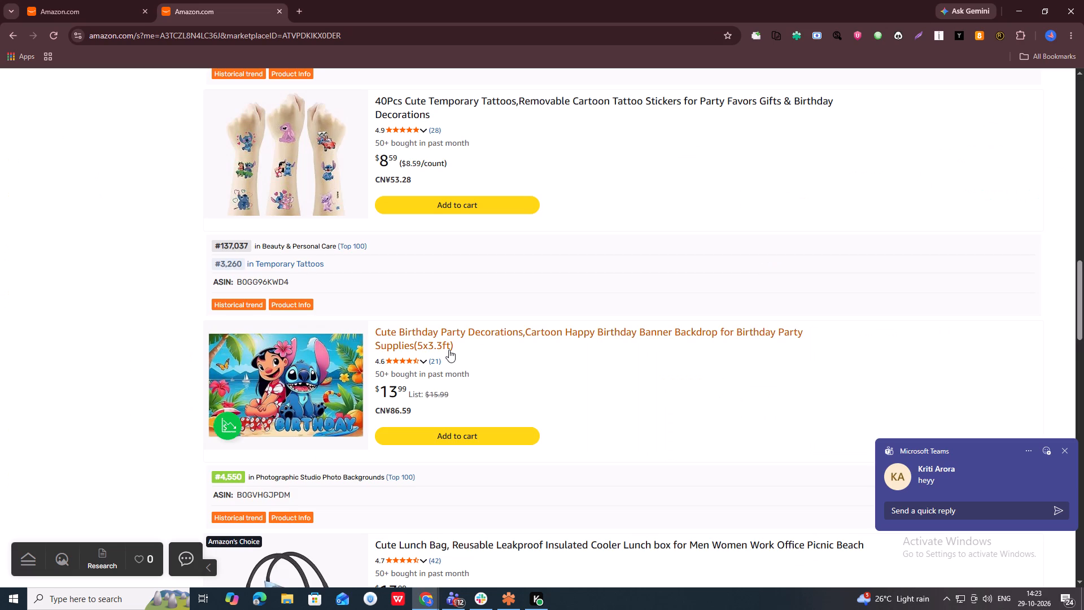
pyautogui.scroll(15, 449, 350)
pyautogui.scroll(7, 449, 350)
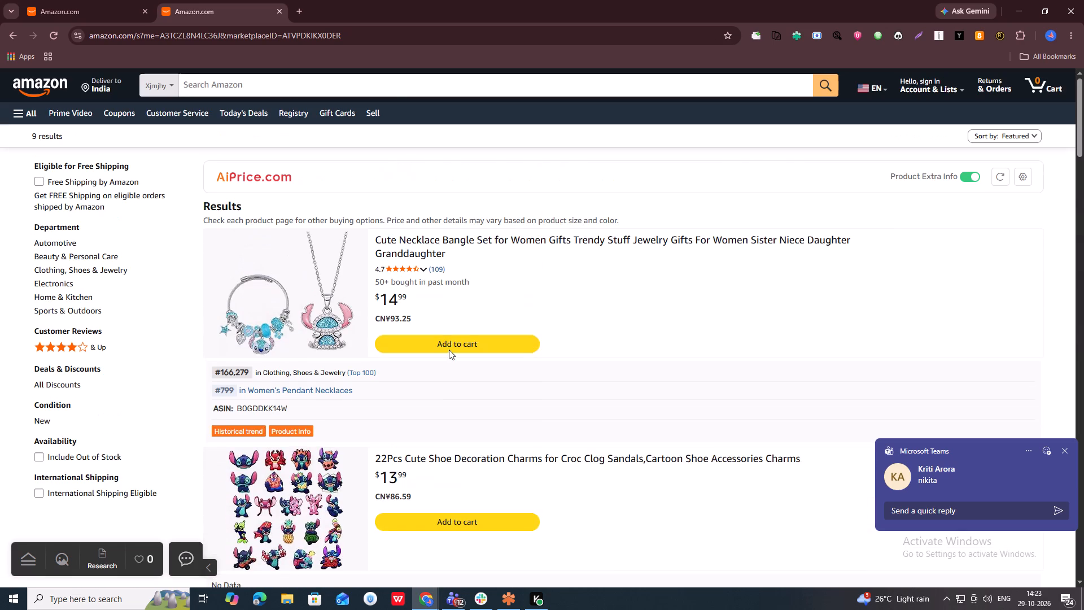
pyautogui.scroll(-10, 381, 421)
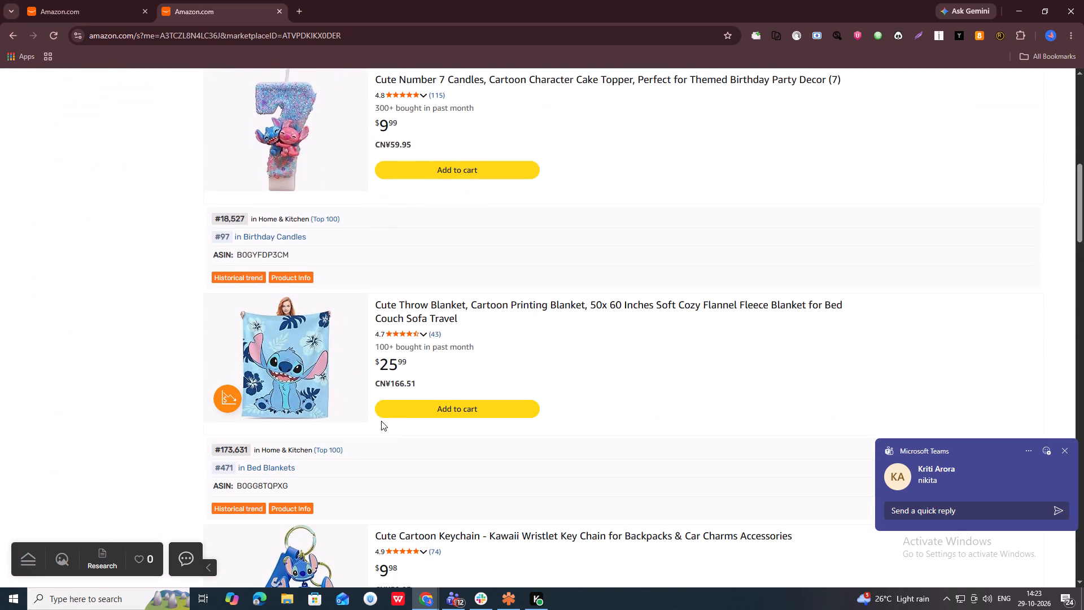
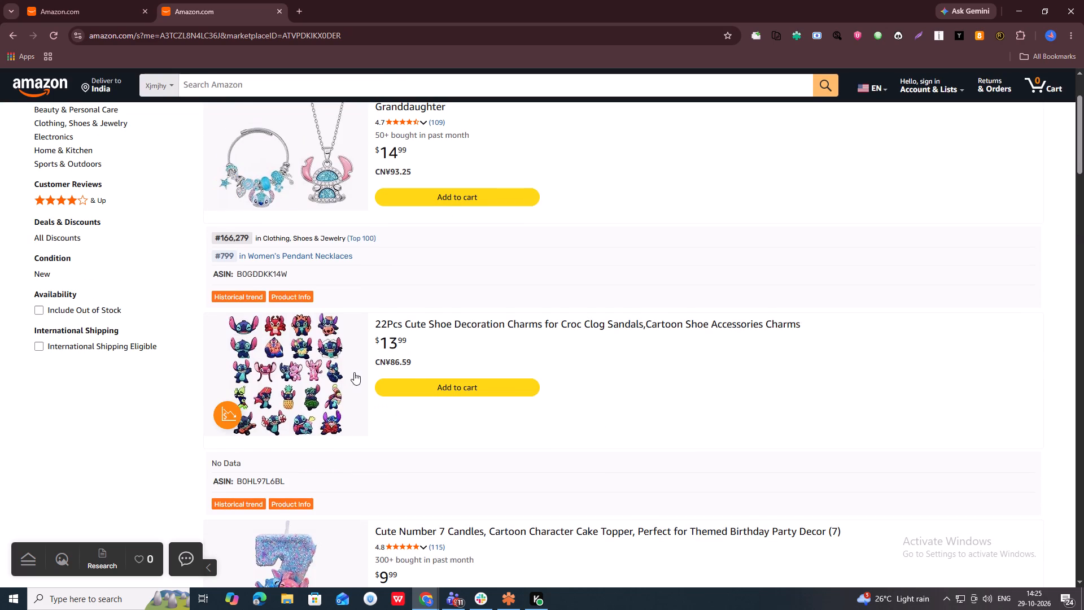
# Examine the product listings further down the Xjmjhy storefront for Stitch-themed items.
pyautogui.scroll(-4, 354, 372)
pyautogui.scroll(-5, 463, 354)
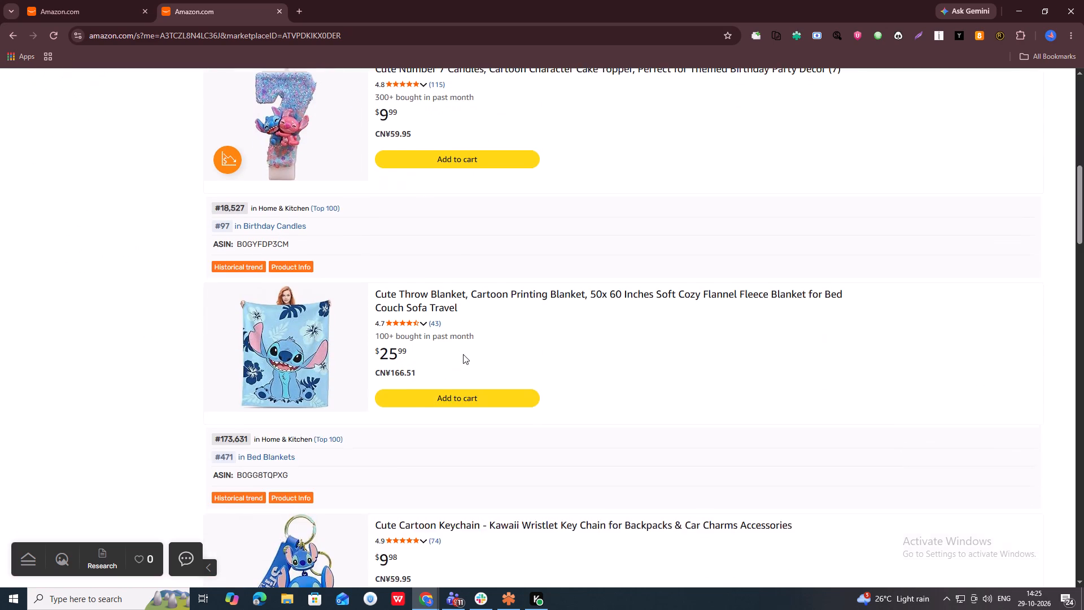
pyautogui.scroll(-4, 461, 329)
pyautogui.scroll(-9, 388, 364)
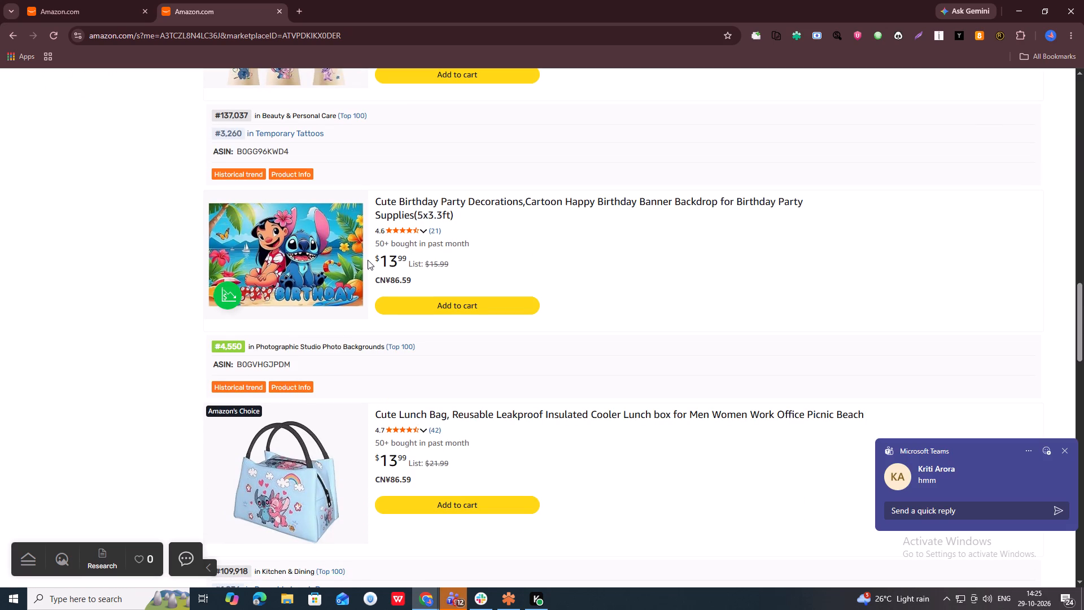
pyautogui.scroll(-6, 367, 294)
pyautogui.scroll(-4, 442, 359)
pyautogui.scroll(11, 442, 359)
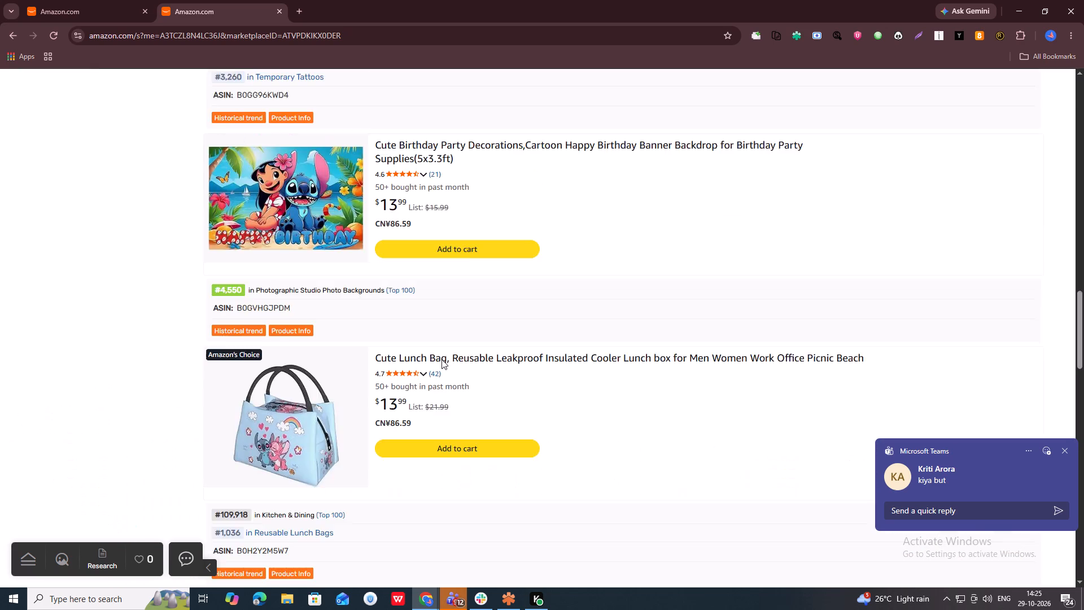
pyautogui.scroll(4, 442, 359)
pyautogui.hotkey('alt', 'Tab')
pyautogui.keyDown('alt'); pyautogui.click(749, 232); pyautogui.keyUp('alt')
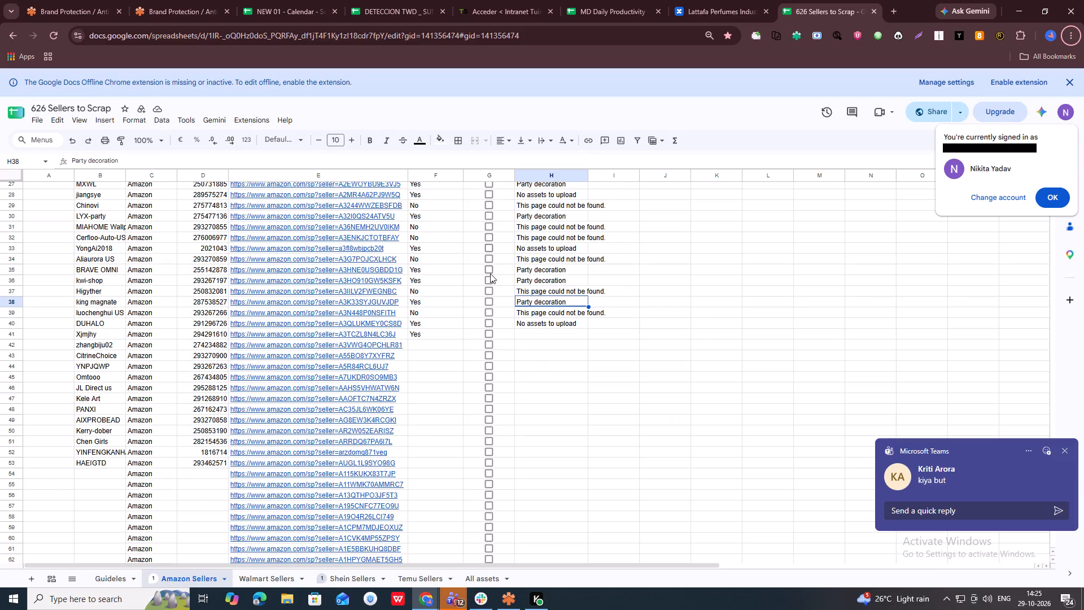
pyautogui.click(537, 338)
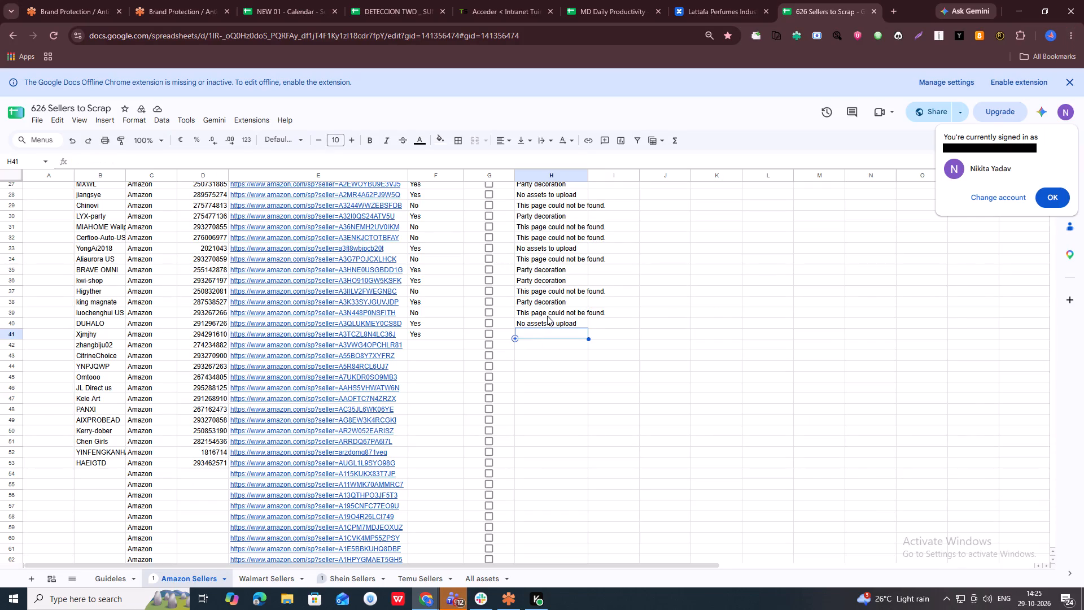
# Switch to Manual Detection Records to check the stitch party decoration entry.
pyautogui.hotkey('alt', 'Tab')
pyautogui.keyDown('alt'); pyautogui.click(252, 395); pyautogui.keyUp('alt')
pyautogui.hotkey('alt', 'Tab')
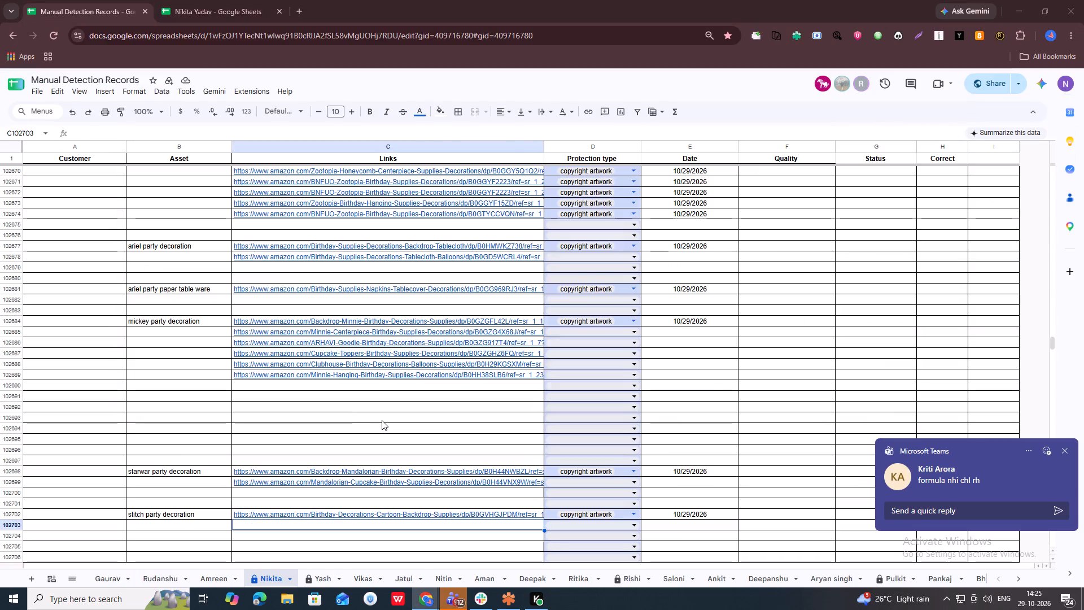
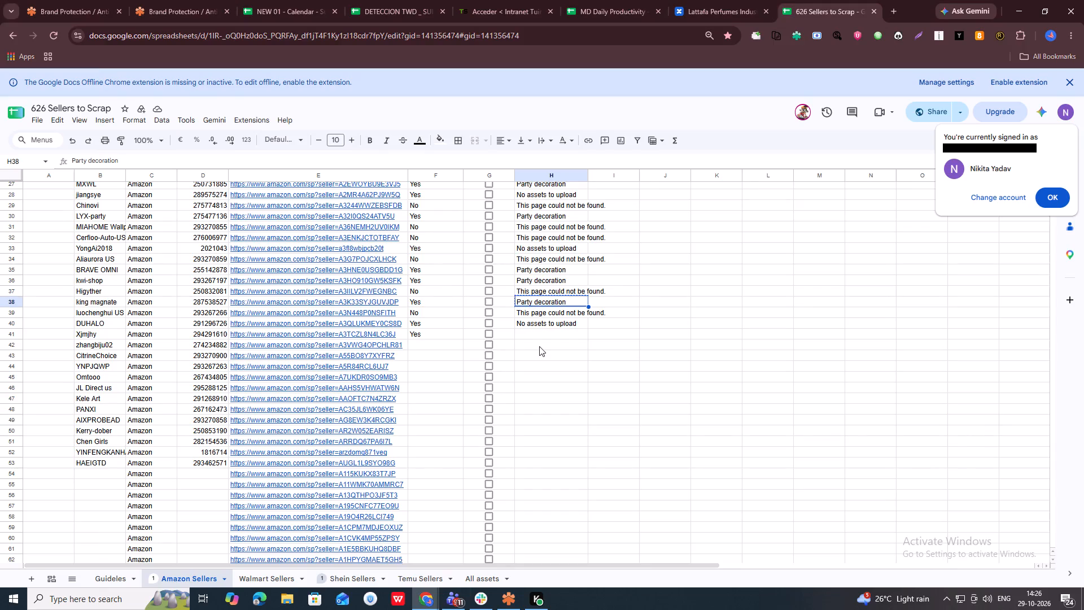
# Enter the note "Party decoration" in Xjmjhy's row of 626 Sellers to Scrap.
pyautogui.click(534, 337)
pyautogui.hotkey('ctrl', 'v')
# Copy zhangbiju02's seller link from the sheet, open it in the Amazon window and visit the seller's storefront.
pyautogui.press('Down')
pyautogui.press('Left')
pyautogui.press('Left')
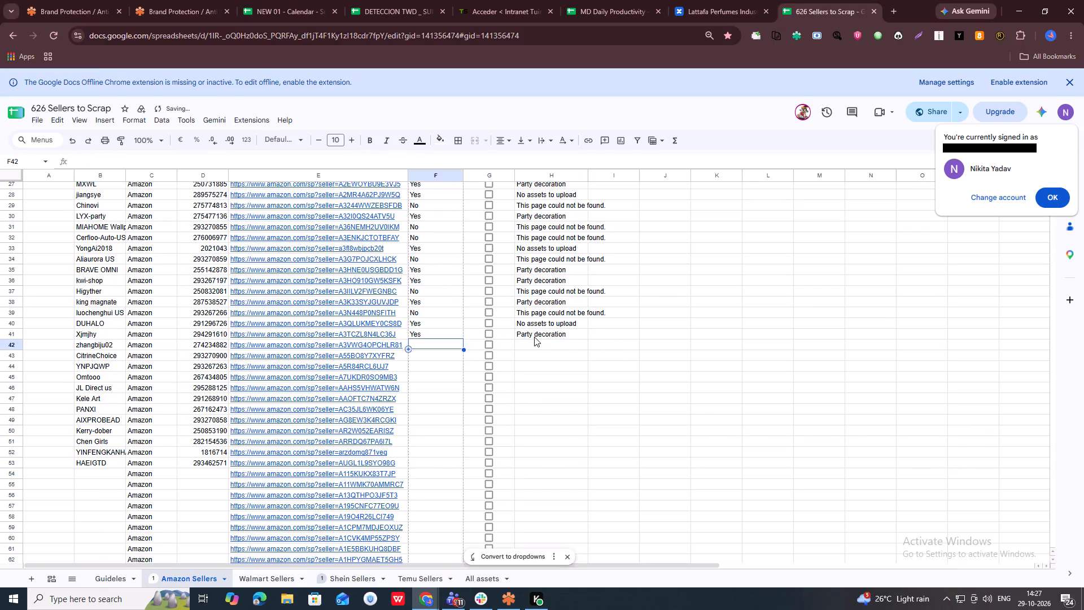
pyautogui.press('Left')
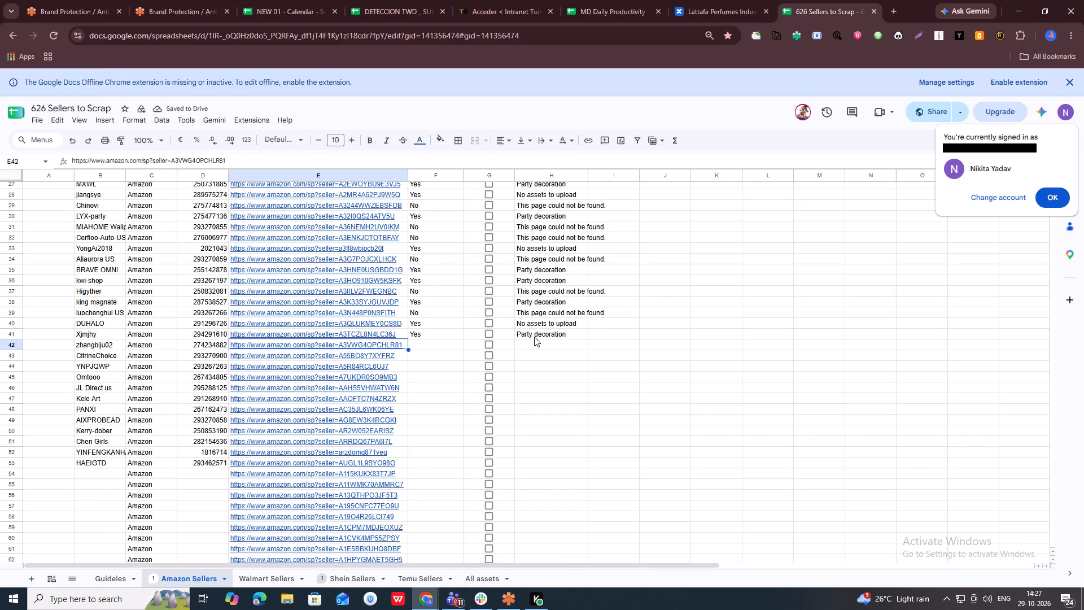
pyautogui.hotkey('ctrl', 'c')
pyautogui.hotkey('alt', 'Tab')
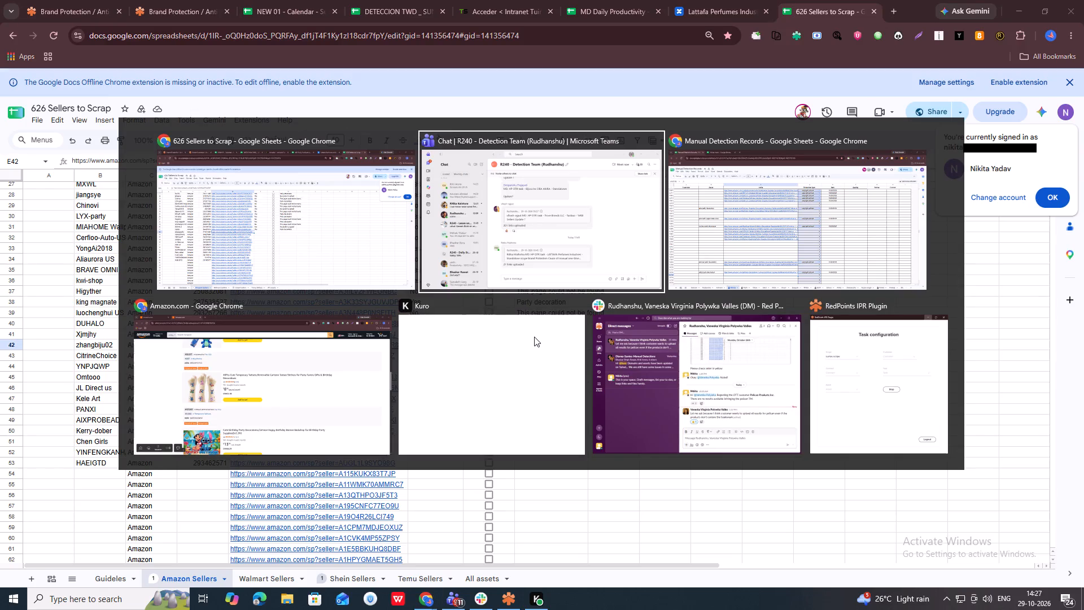
pyautogui.hotkey('alt', 'Down')
pyautogui.hotkey('alt', 'Left')
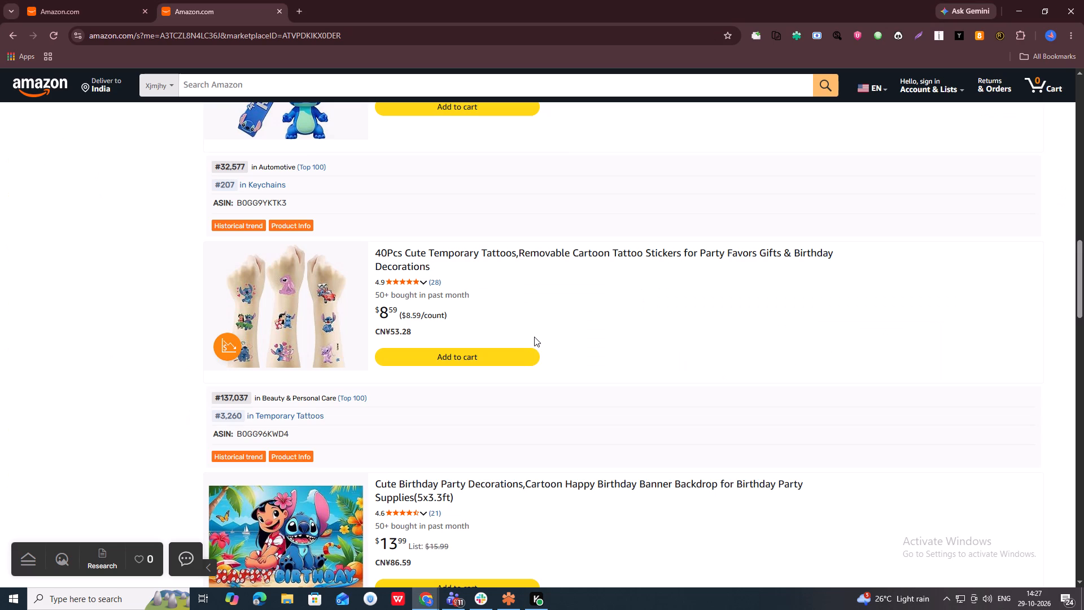
pyautogui.hotkey('ctrl', 'l')
pyautogui.hotkey('ctrl', 'v')
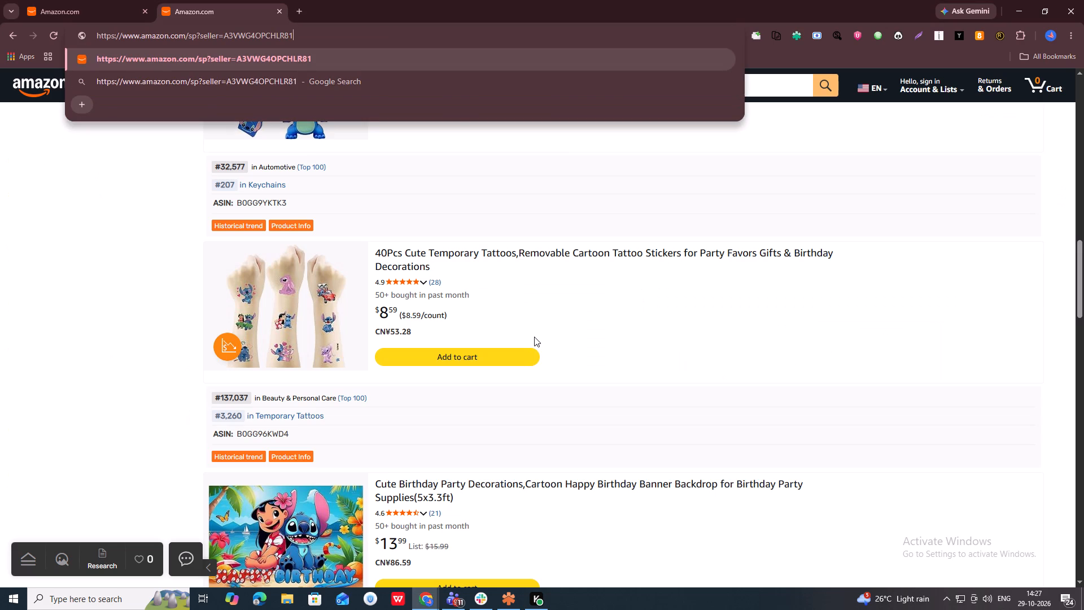
pyautogui.press('Return')
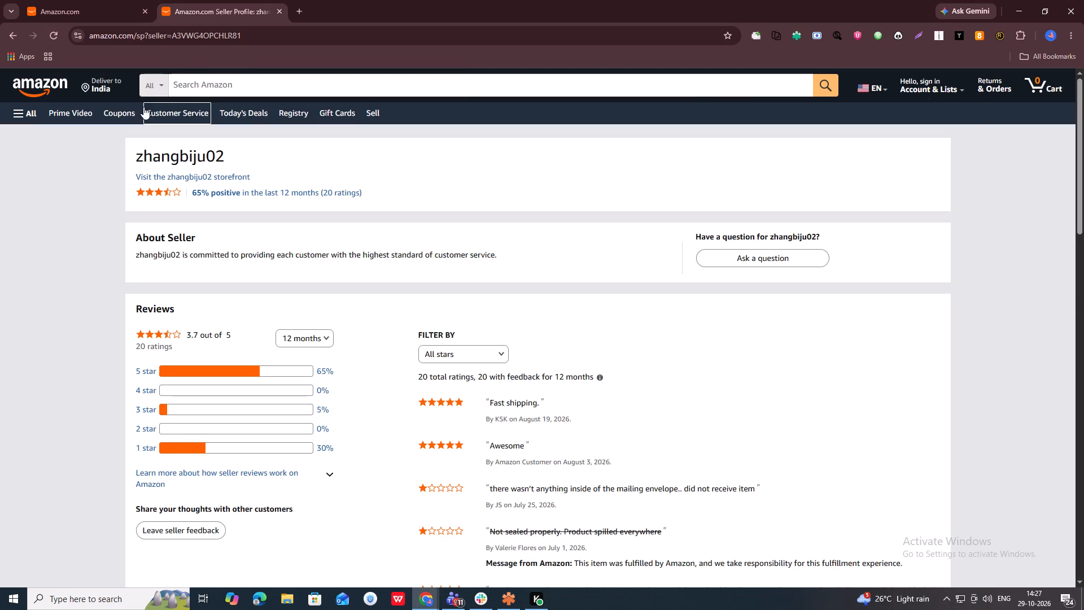
pyautogui.click(183, 176)
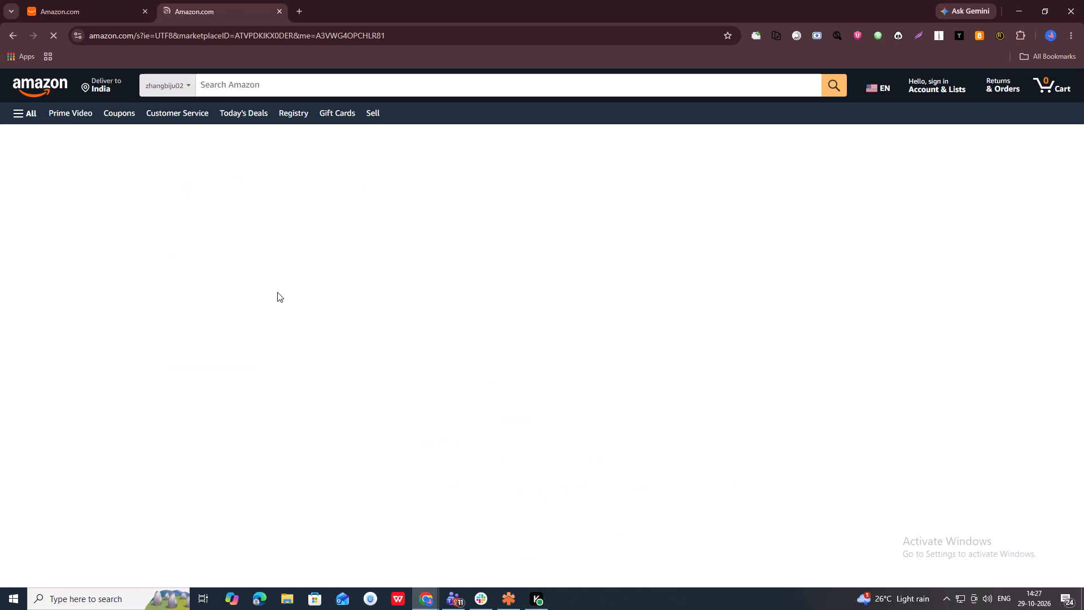
pyautogui.hotkey('alt', 'Tab')
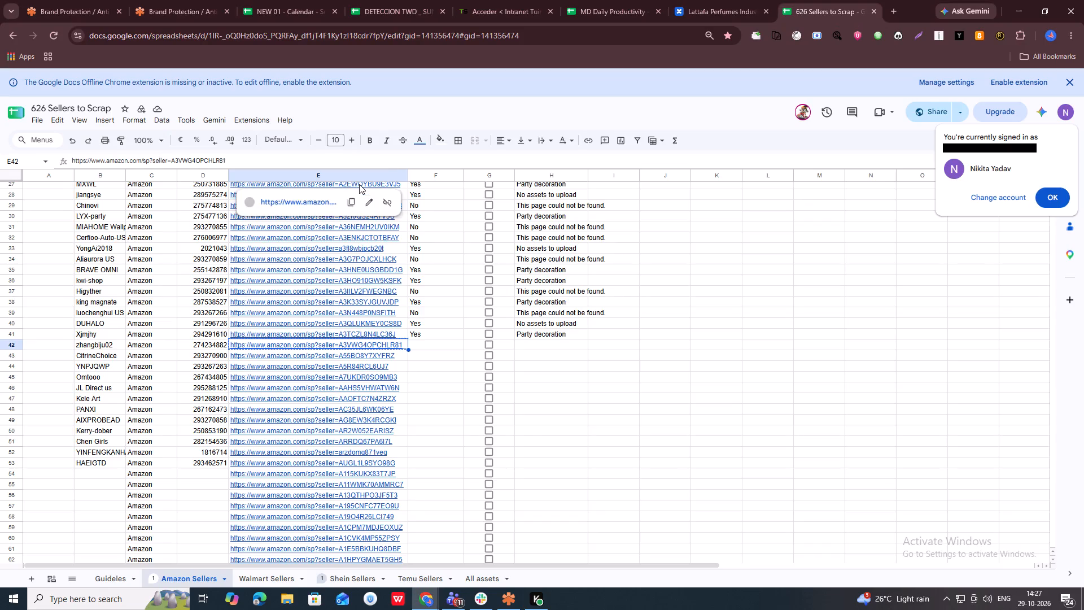
pyautogui.press('Right')
pyautogui.press('Up')
pyautogui.press('Up')
pyautogui.press('Up')
pyautogui.hotkey('ctrl', 'c')
pyautogui.hotkey('ctrl', 'Down')
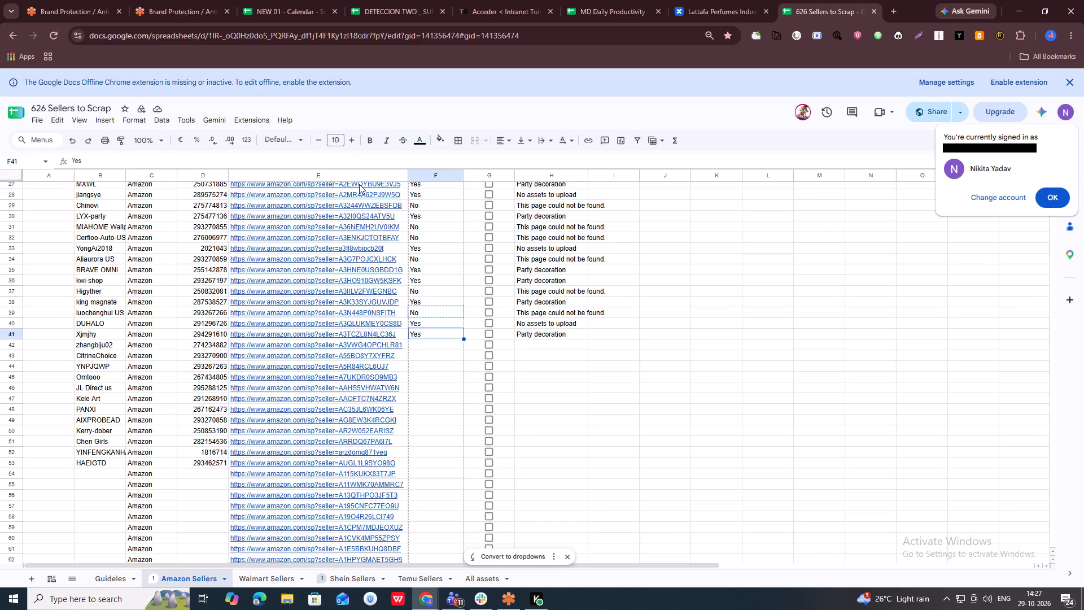
pyautogui.press('Down')
pyautogui.hotkey('ctrl', 'v')
pyautogui.press('Right')
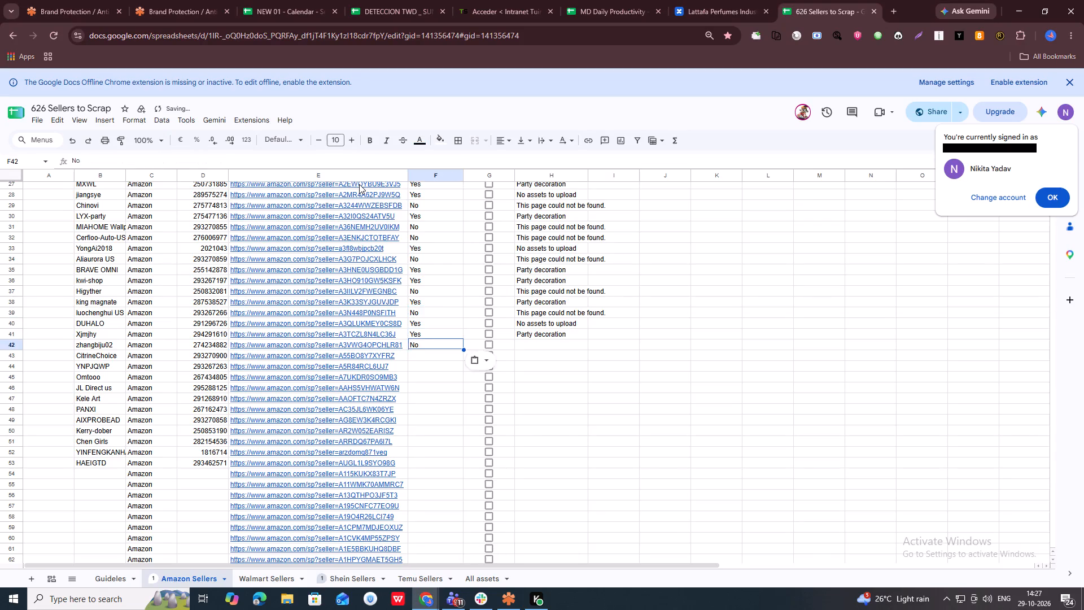
pyautogui.press('Right')
pyautogui.press('Up')
pyautogui.press('Up')
pyautogui.press('Up')
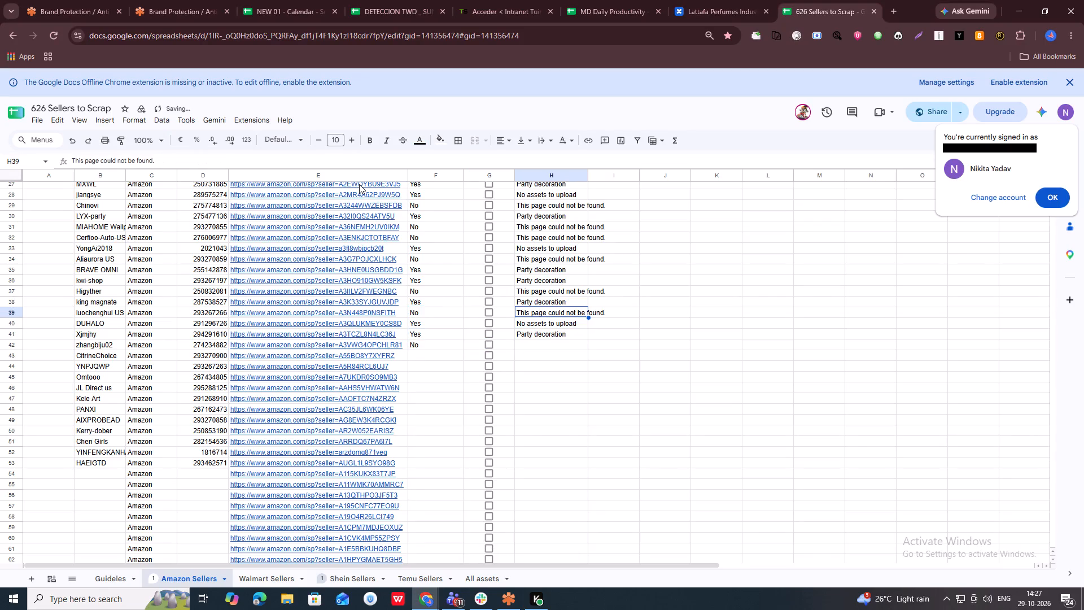
pyautogui.hotkey('ctrl', 'c')
pyautogui.press('Down')
pyautogui.press('Down')
pyautogui.press('Down')
pyautogui.hotkey('ctrl', 'v')
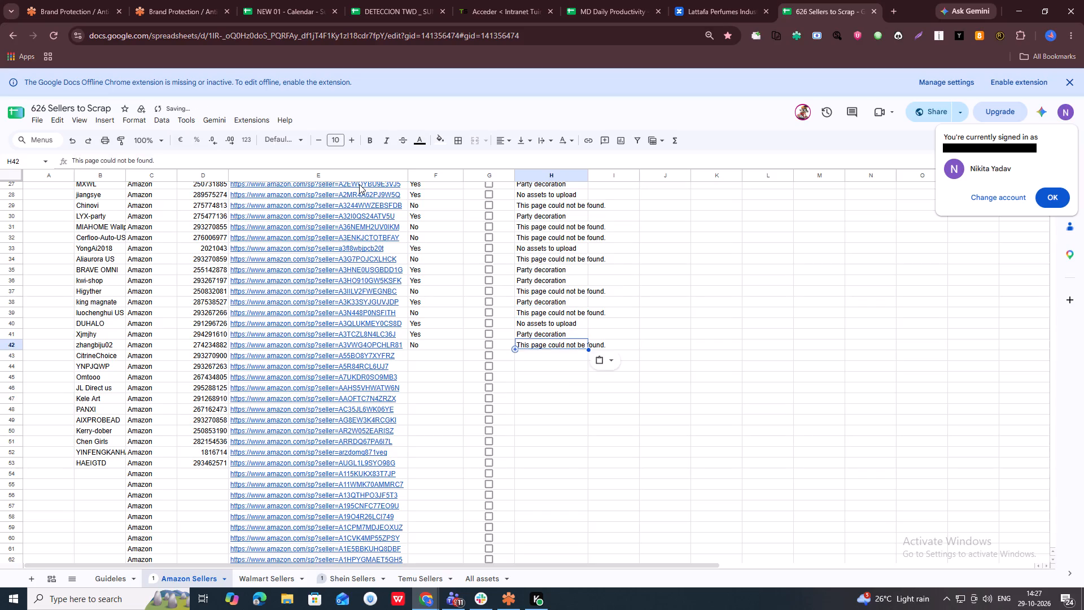
# Copy CitrineChoice's seller link from the sheet, open it in the Amazon window and visit the seller's storefront.
pyautogui.press('Down')
pyautogui.press('Left')
pyautogui.press('Left')
pyautogui.press('Left')
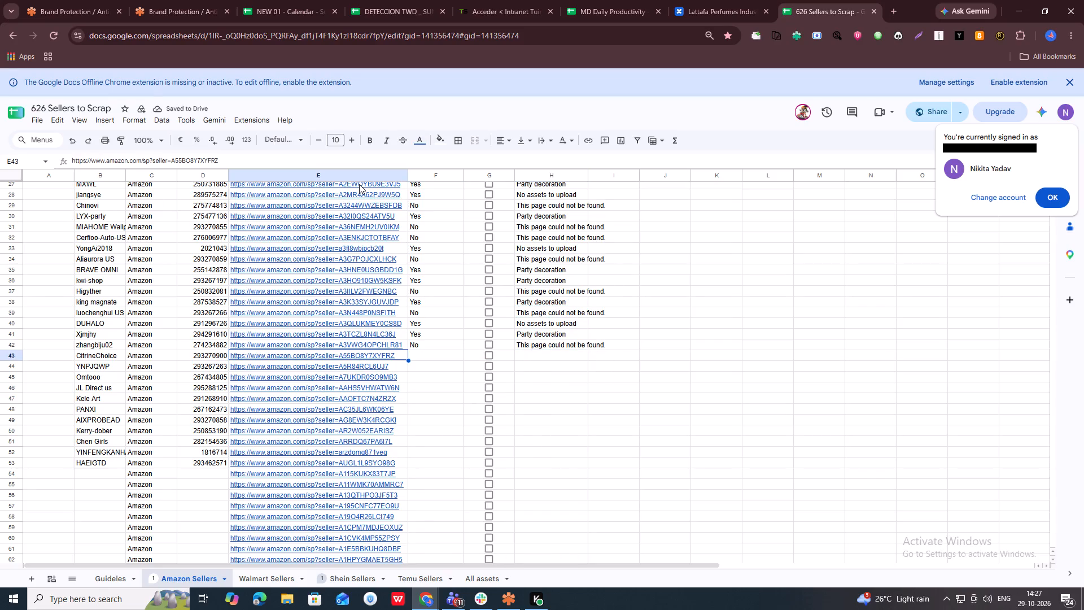
pyautogui.hotkey('ctrl', 'c')
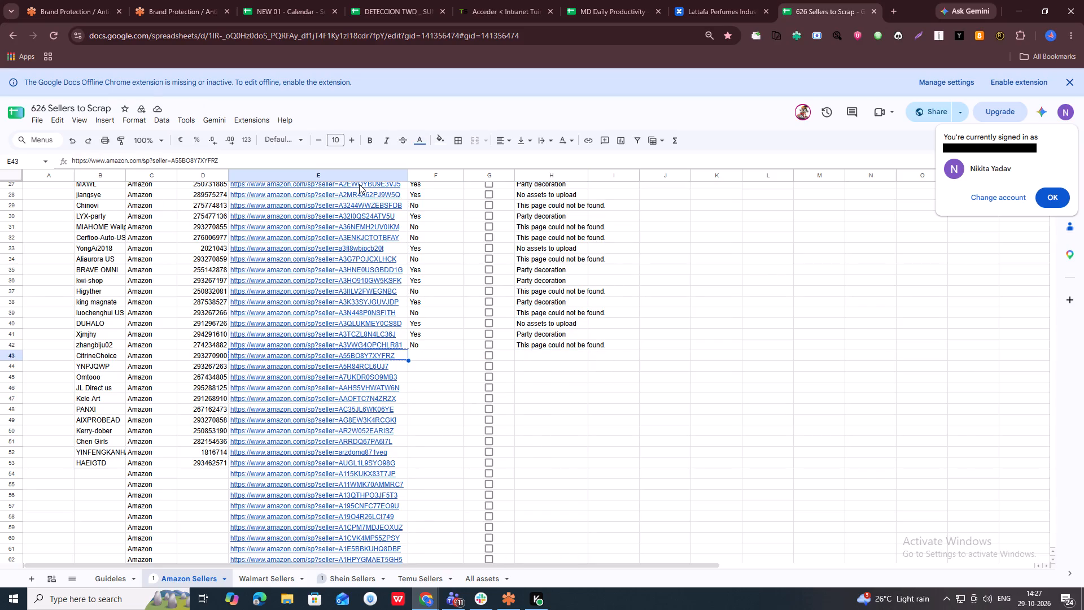
pyautogui.hotkey('alt', 'Tab')
pyautogui.hotkey('ctrl', 'l')
pyautogui.hotkey('ctrl', 'v')
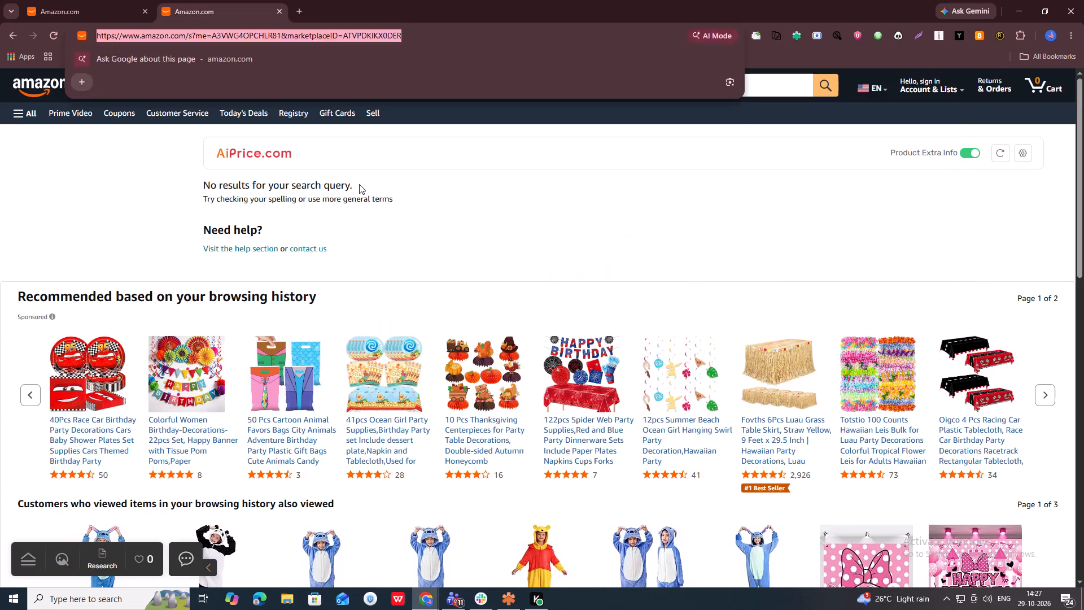
pyautogui.press('Return')
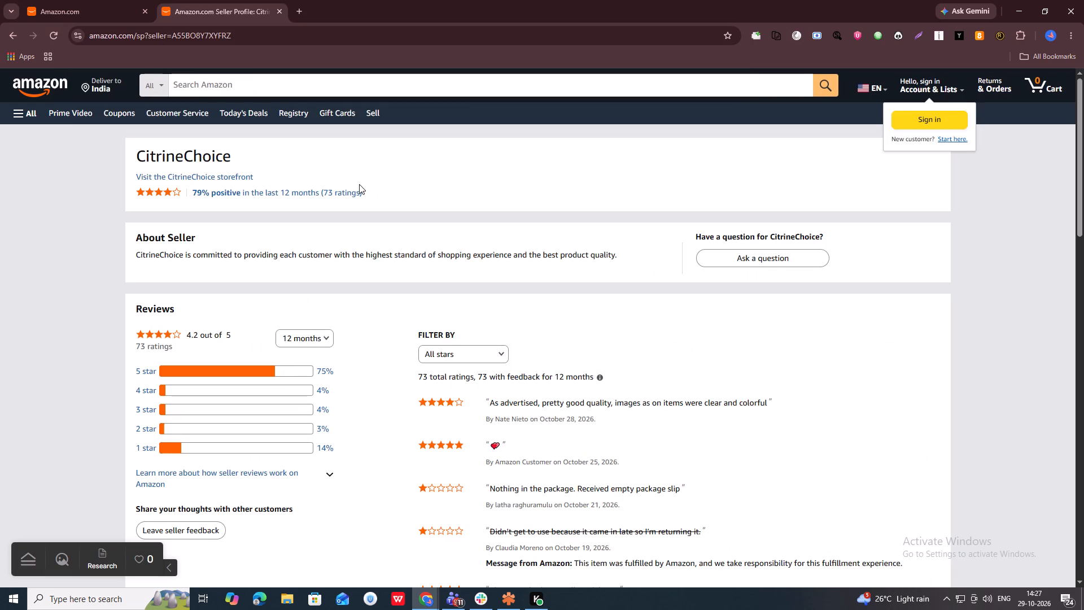
pyautogui.click(187, 179)
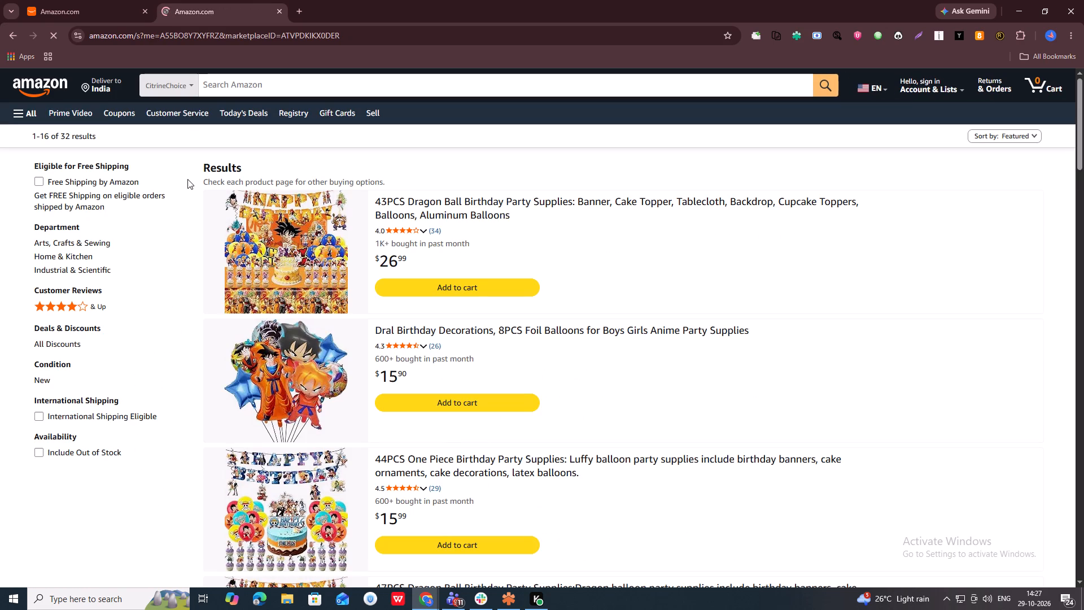
# Examine the product listings on the first page of the CitrineChoice storefront for Disney-themed party items.
pyautogui.scroll(-5, 692, 326)
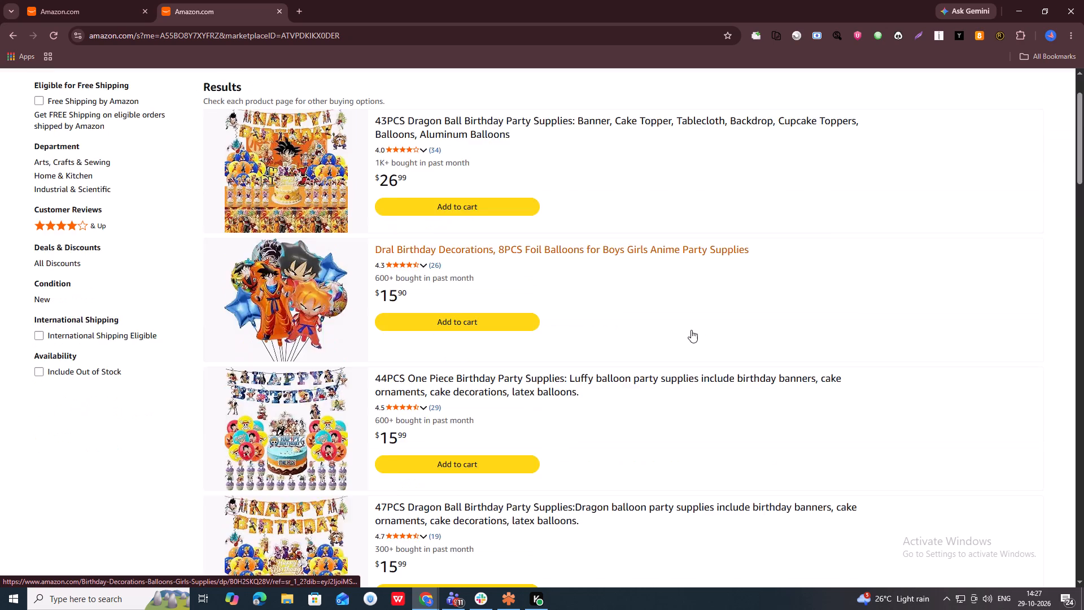
pyautogui.scroll(-3, 540, 304)
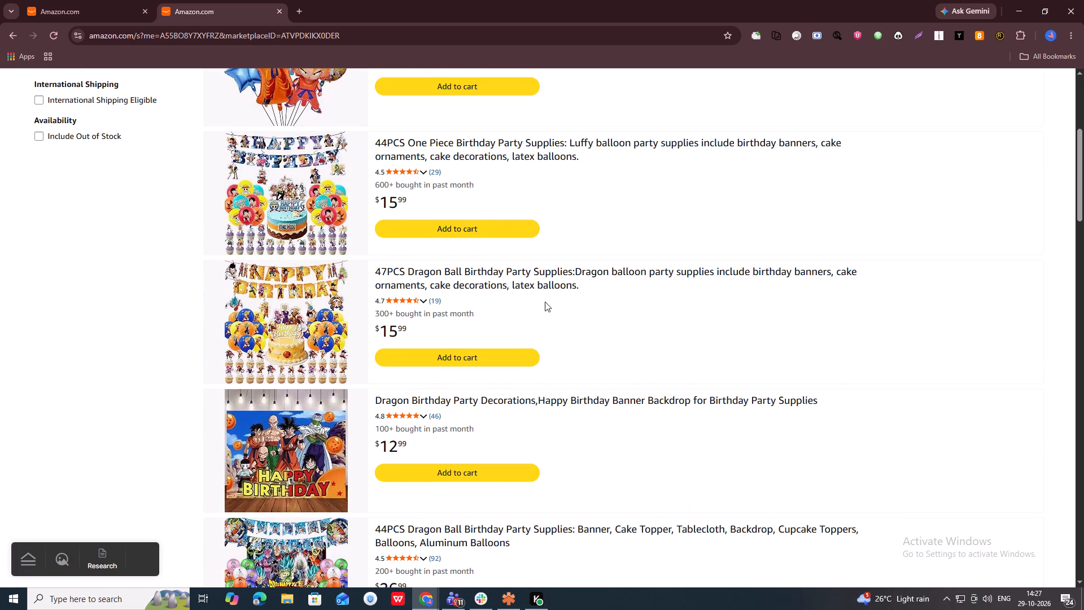
pyautogui.scroll(-6, 545, 302)
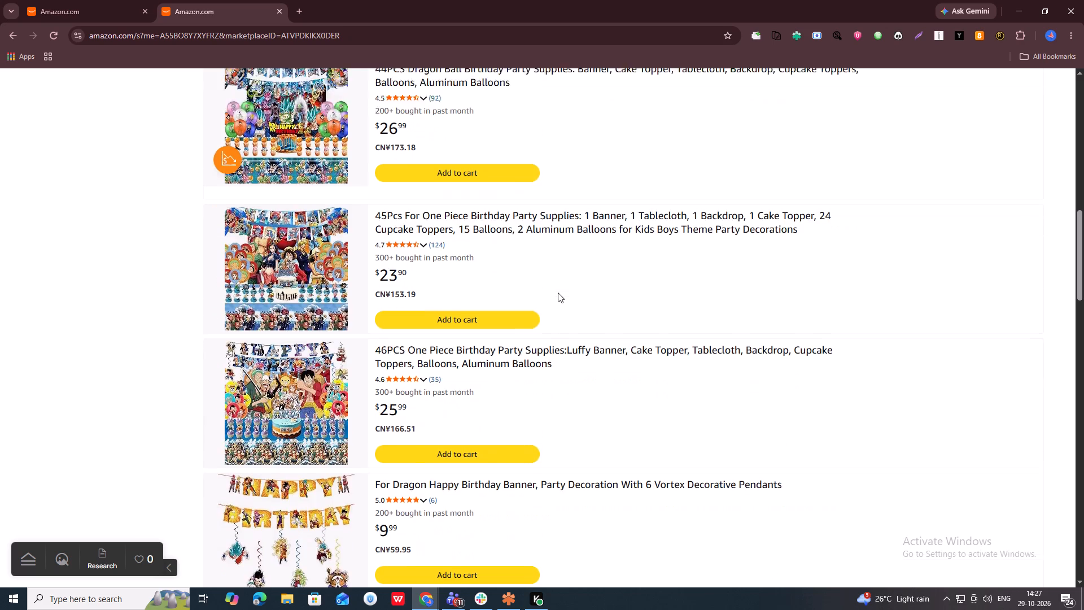
pyautogui.scroll(-5, 558, 293)
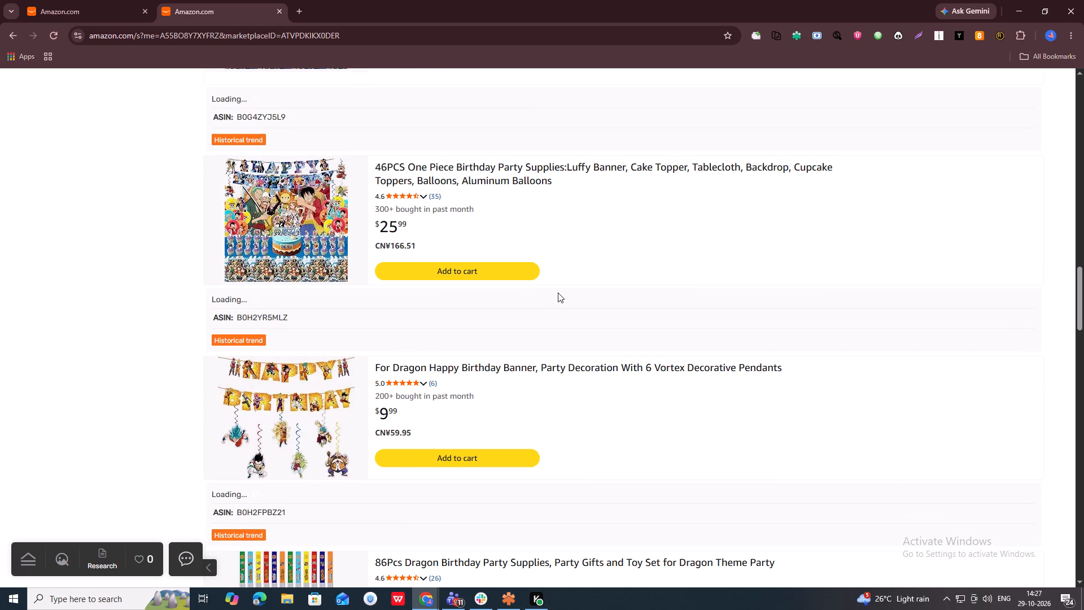
pyautogui.scroll(-5, 558, 293)
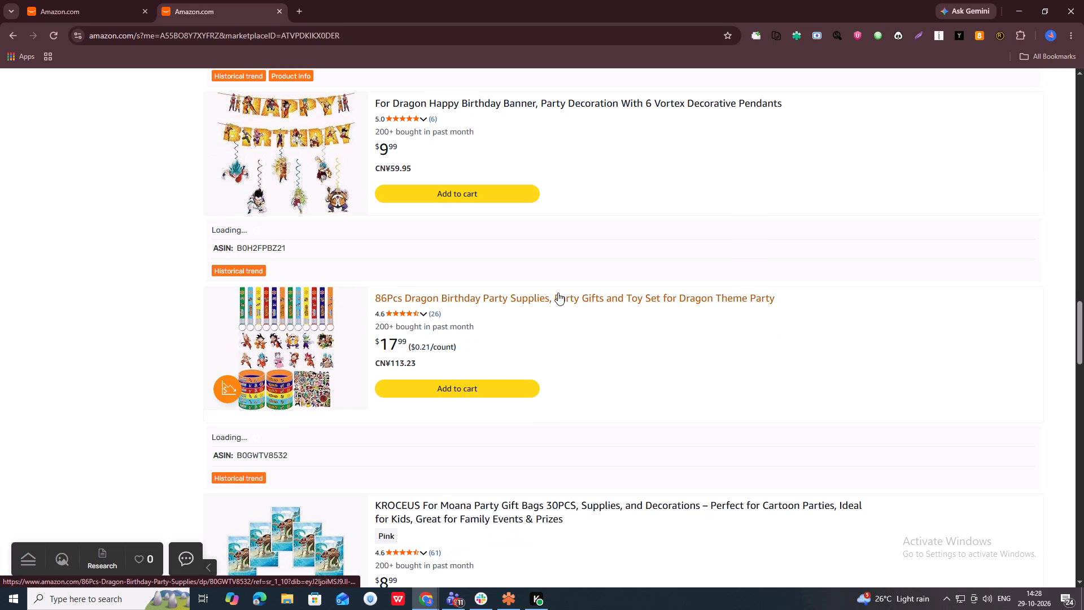
pyautogui.scroll(-6, 558, 293)
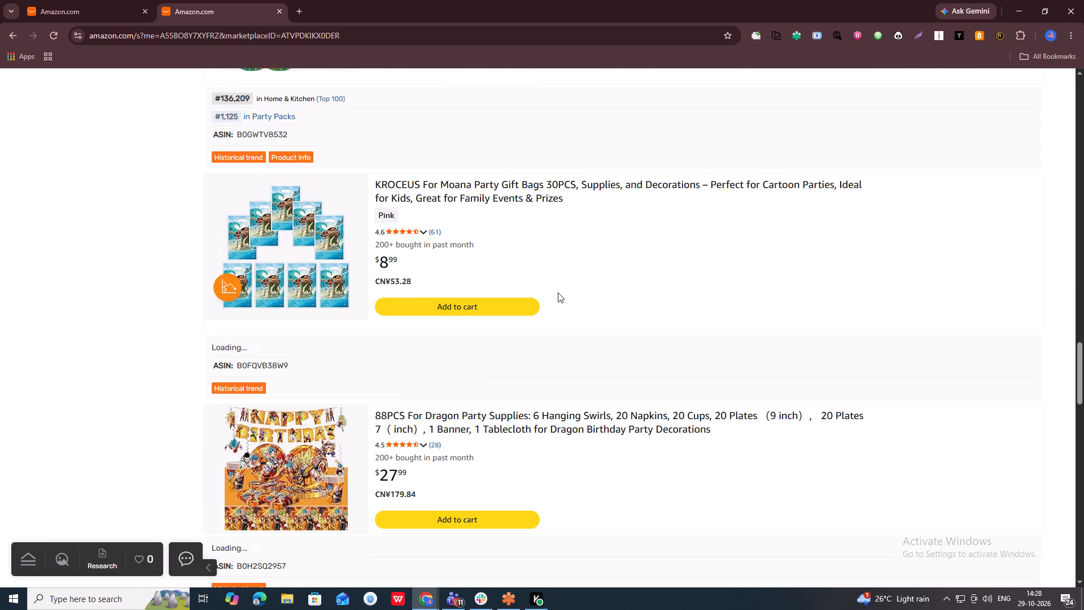
pyautogui.scroll(-13, 558, 293)
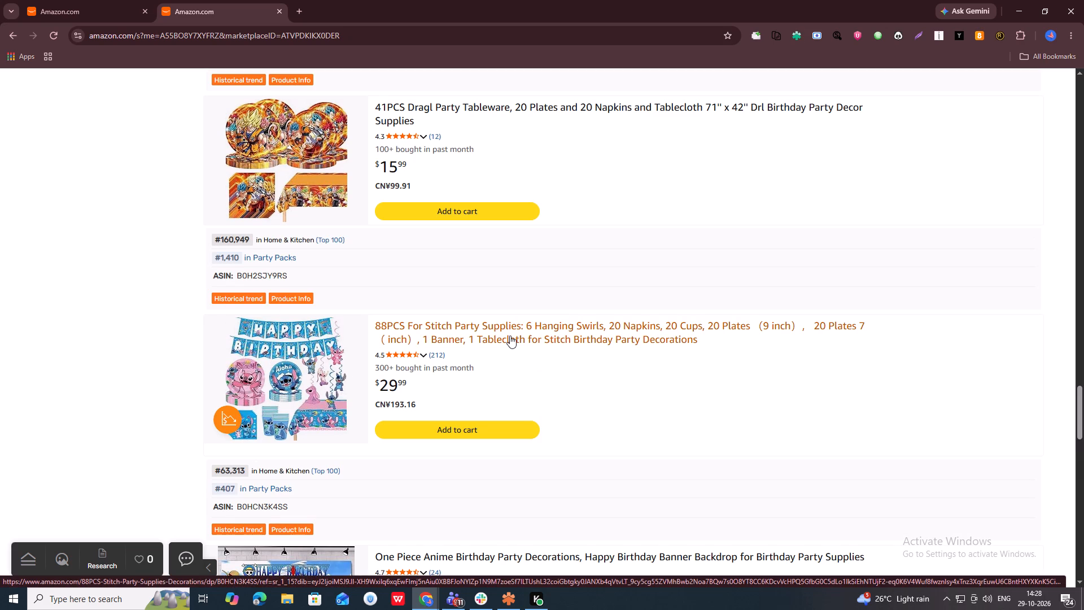
pyautogui.scroll(-2, 510, 335)
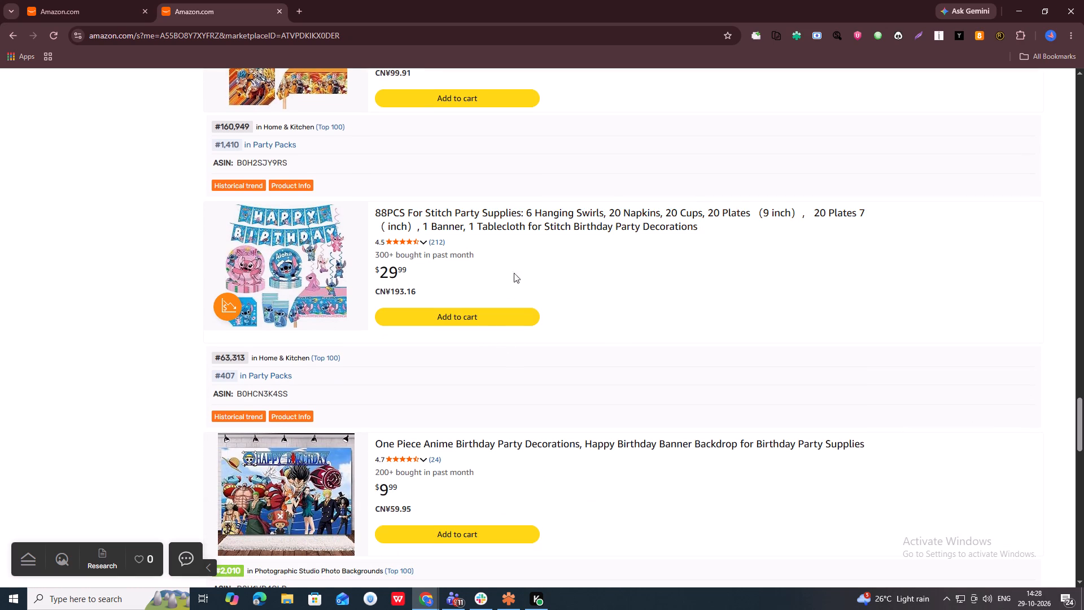
# Copy the 88PCS Stitch Party Supplies link into the Links cell below the existing stitch party decoration link in Manual Detection Records.
pyautogui.rightClick(528, 216)
pyautogui.click(552, 332)
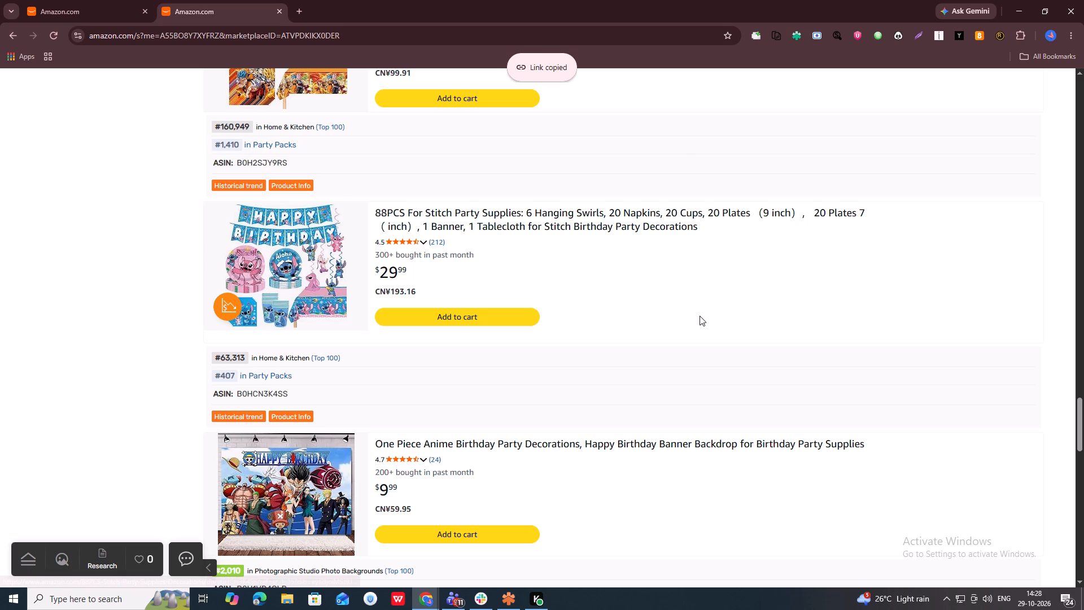
pyautogui.hotkey('alt', 'Tab')
pyautogui.hotkey('alt', 'Down')
pyautogui.hotkey('alt', 'Left')
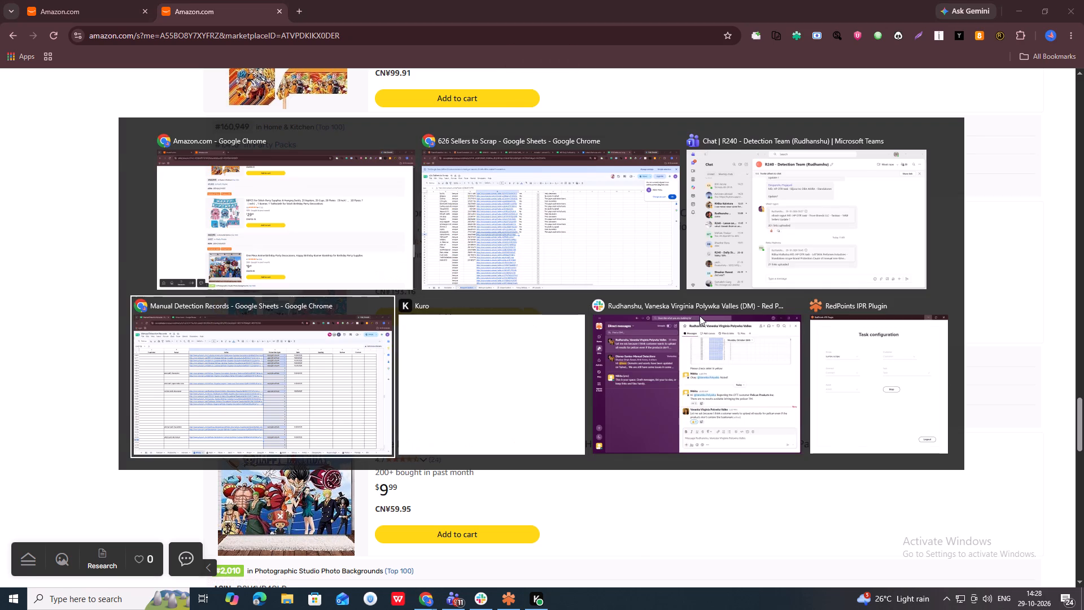
pyautogui.hotkey('ctrl', 'v')
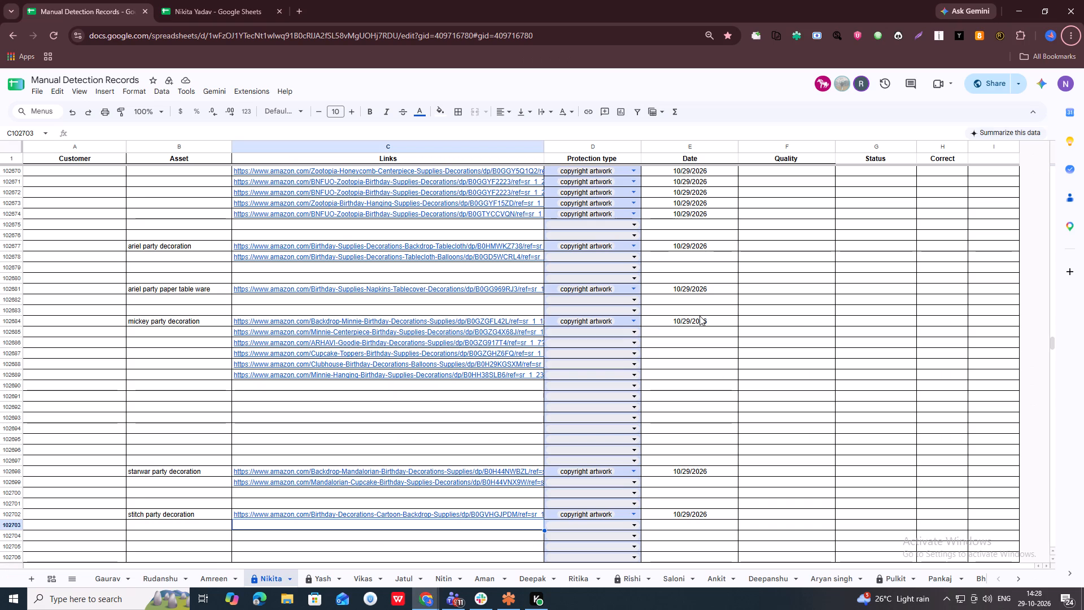
pyautogui.press('Down')
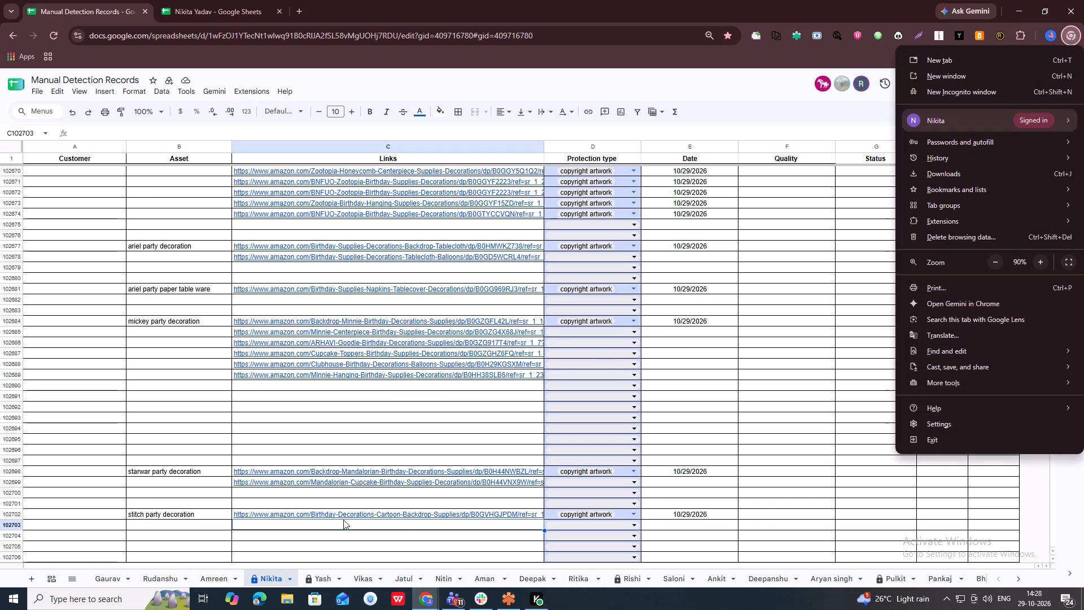
pyautogui.click(352, 525)
pyautogui.hotkey('ctrl', 'v')
pyautogui.click(354, 537)
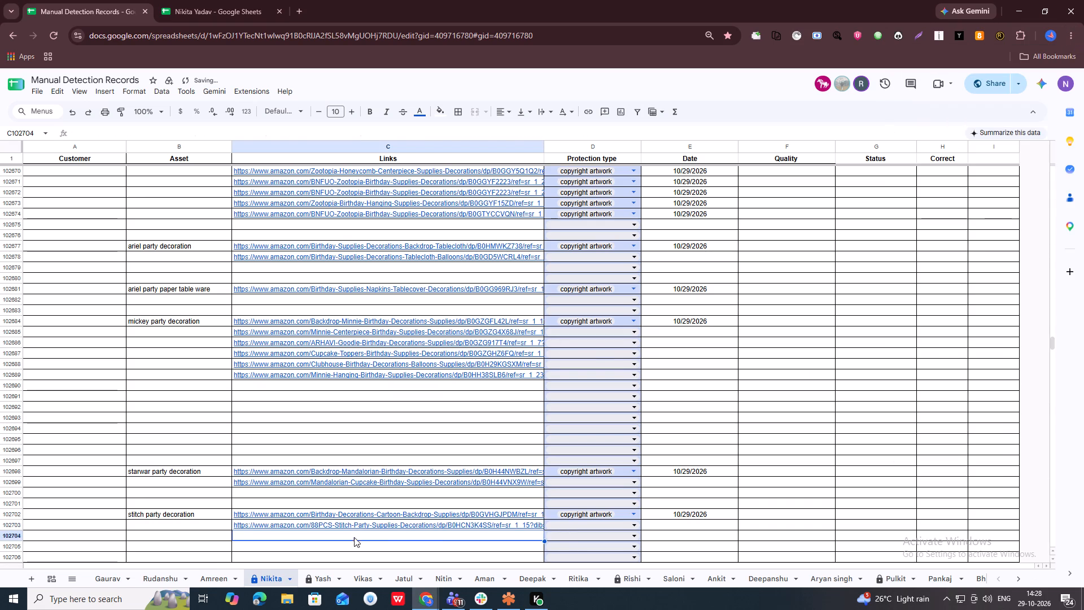
# Return to the CitrineChoice storefront on Amazon and check page 2 of its listings for Disney-themed party items.
pyautogui.hotkey('alt', 'Tab')
pyautogui.scroll(-6, 561, 401)
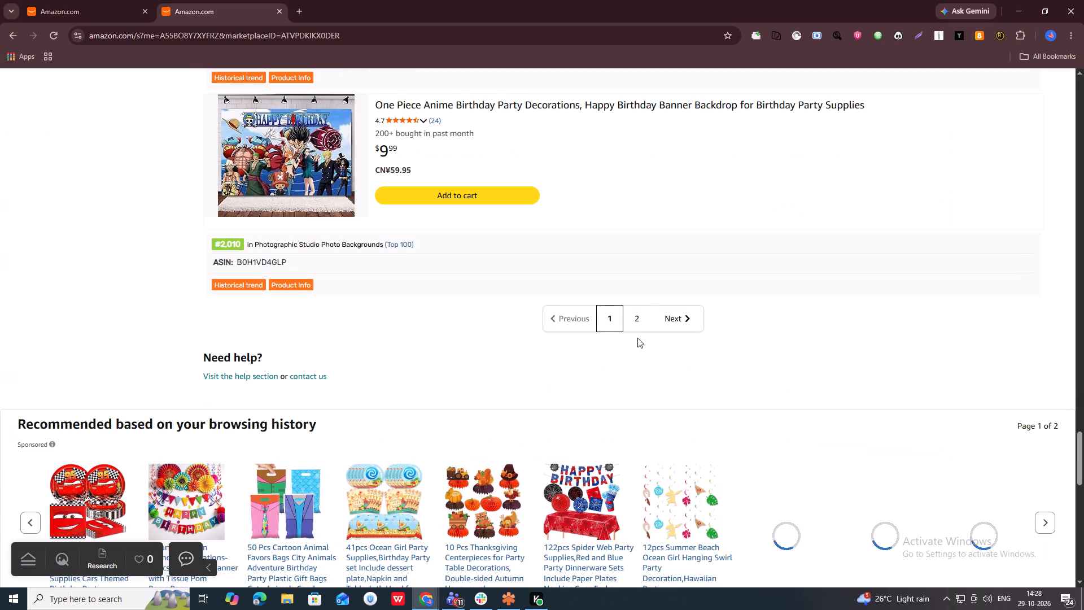
pyautogui.click(633, 321)
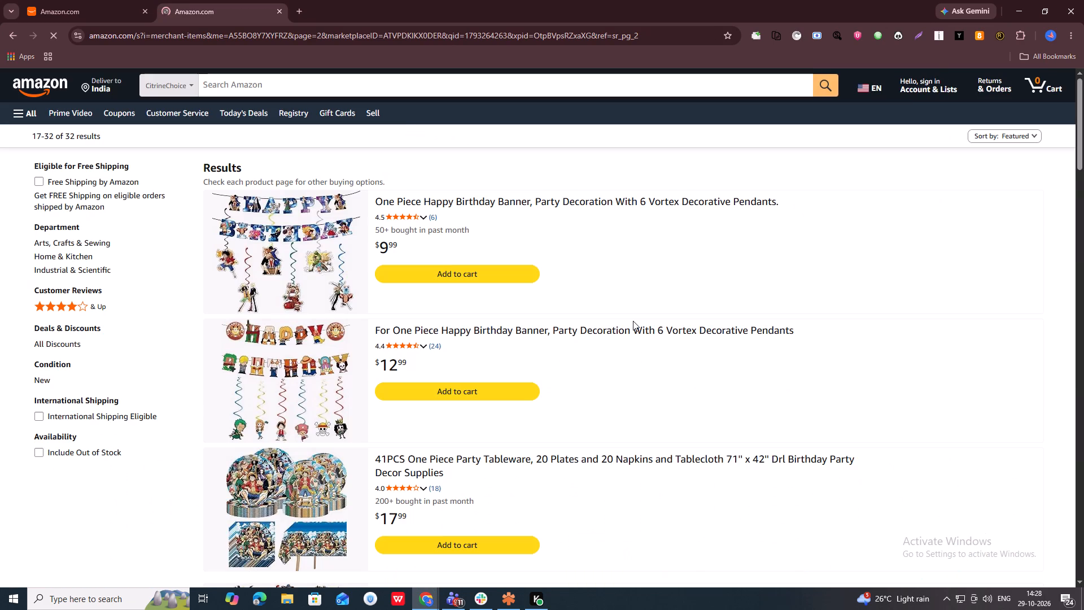
pyautogui.scroll(-7, 522, 374)
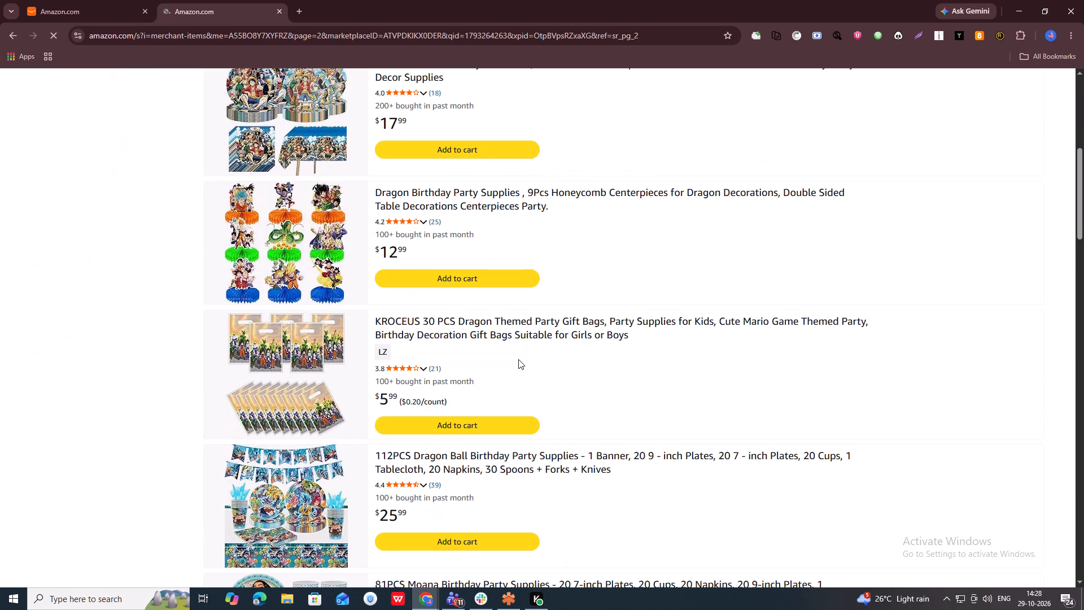
pyautogui.scroll(-5, 612, 360)
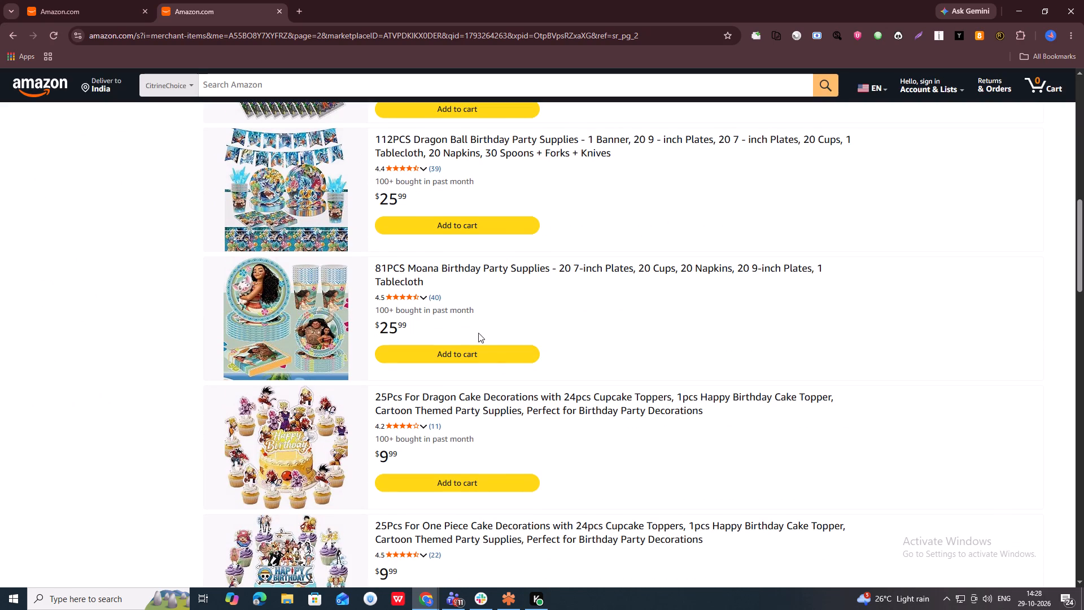
# Copy the 81PCS Moana Birthday Party Supplies link into Links cell C102706 of Manual Detection Records, below the stitch party decoration block.
pyautogui.rightClick(539, 269)
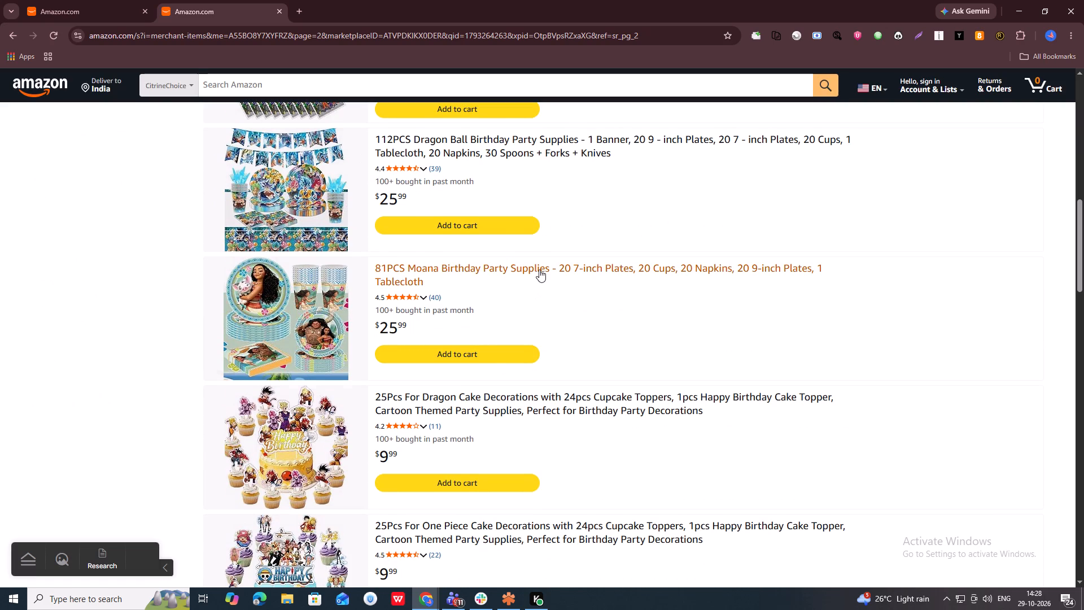
pyautogui.click(575, 393)
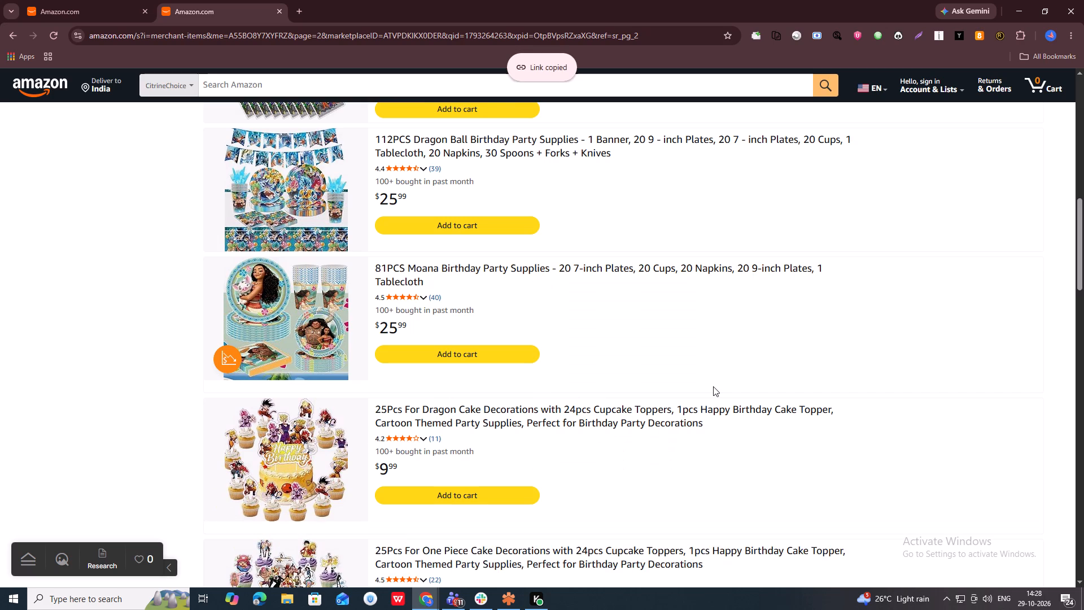
pyautogui.hotkey('alt', 'Tab')
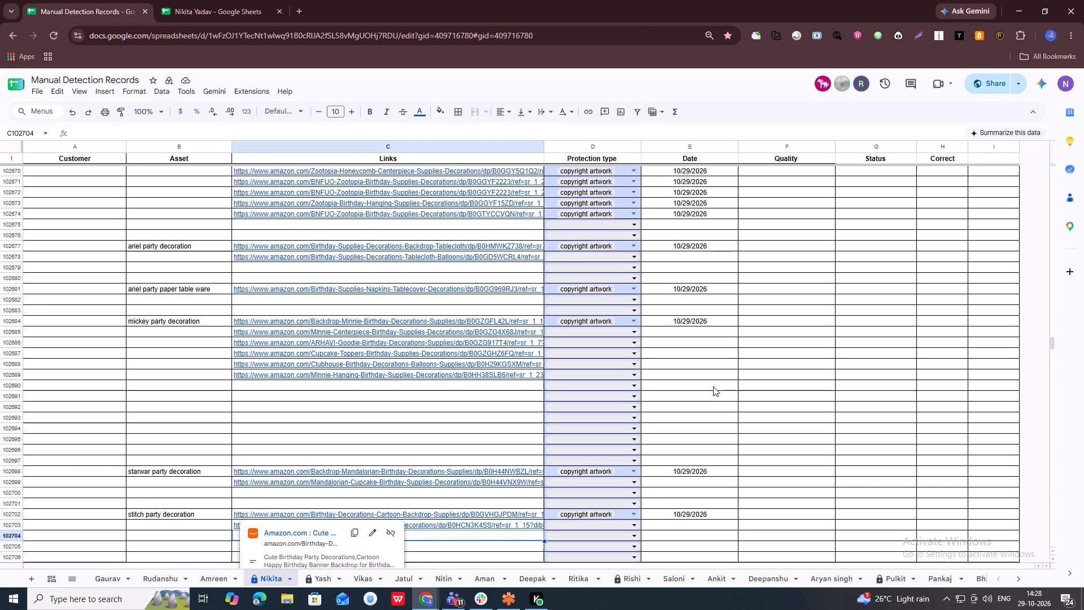
pyautogui.press('Down')
pyautogui.press('Down')
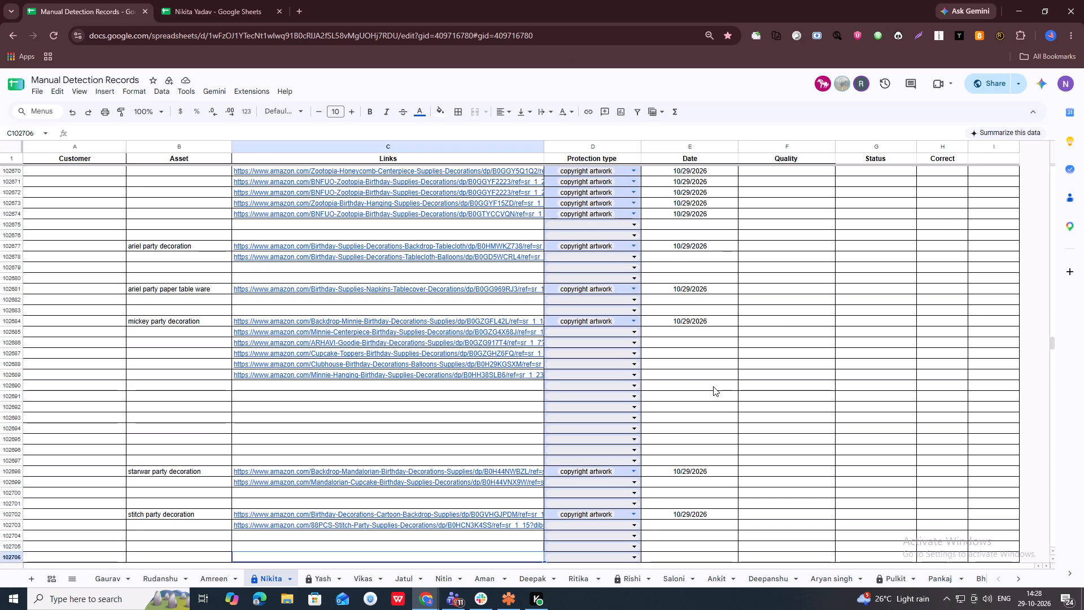
pyautogui.scroll(4, 366, 447)
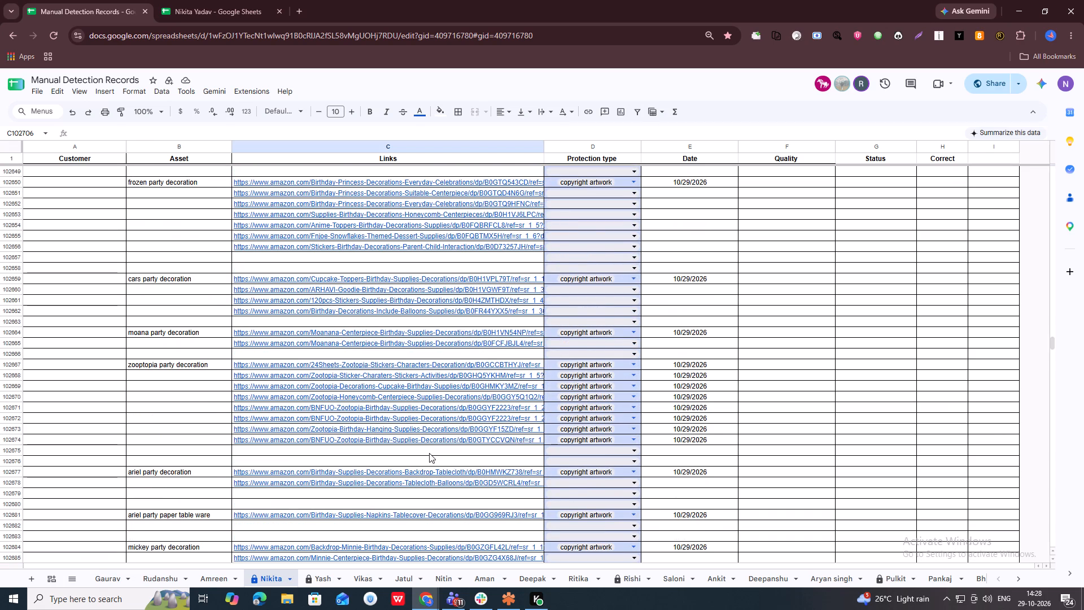
pyautogui.scroll(-5, 429, 453)
pyautogui.hotkey('ctrl', 'v')
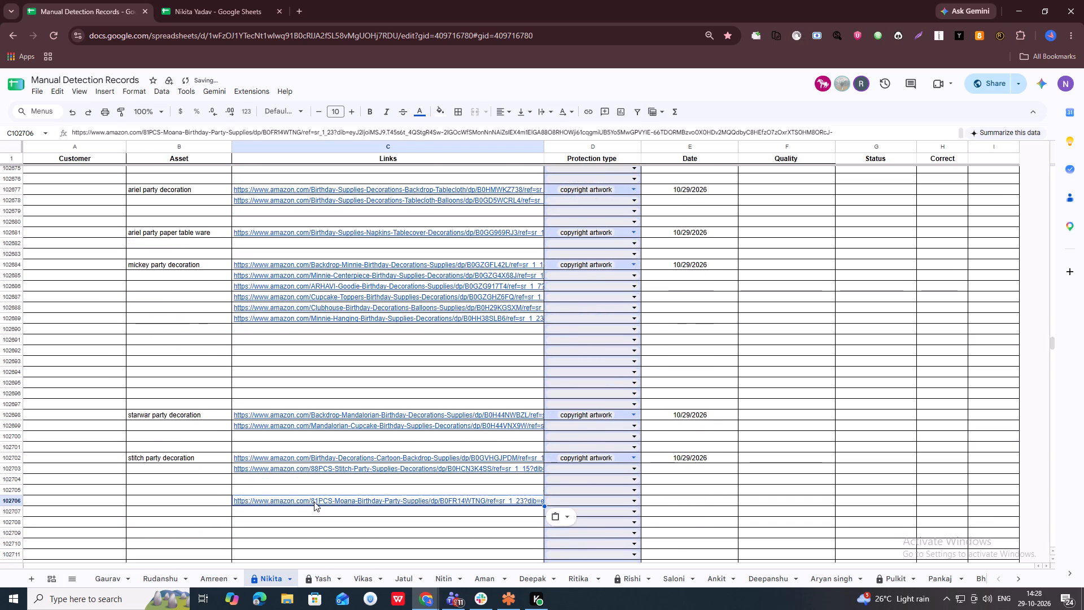
# Enter "moana party paper tableware" as the Asset for the new Moana link.
pyautogui.press('Left')
pyautogui.write('moana')
pyautogui.press('space')
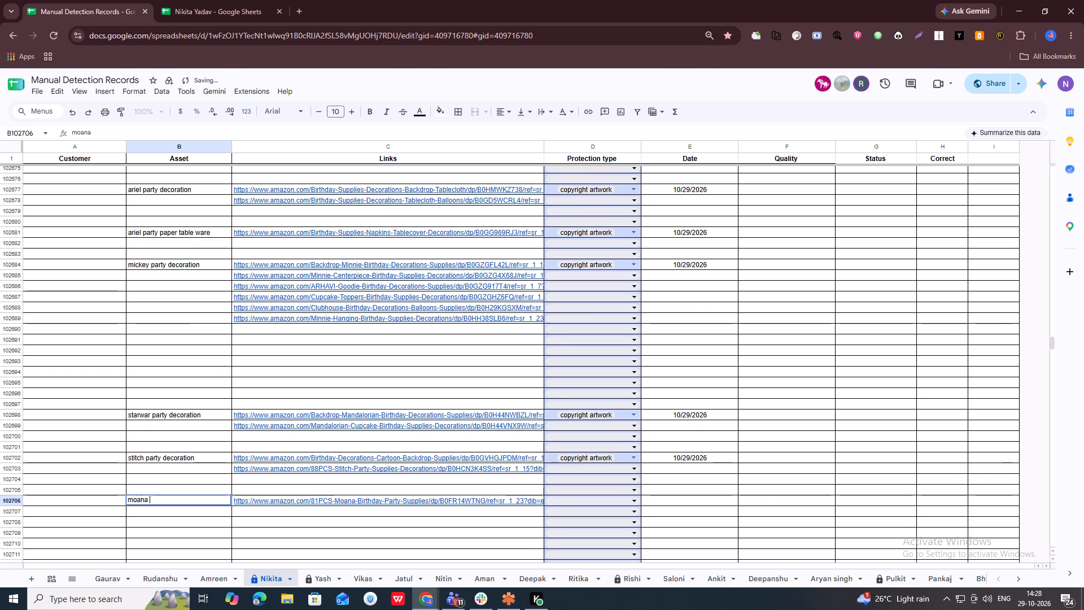
pyautogui.press('p')
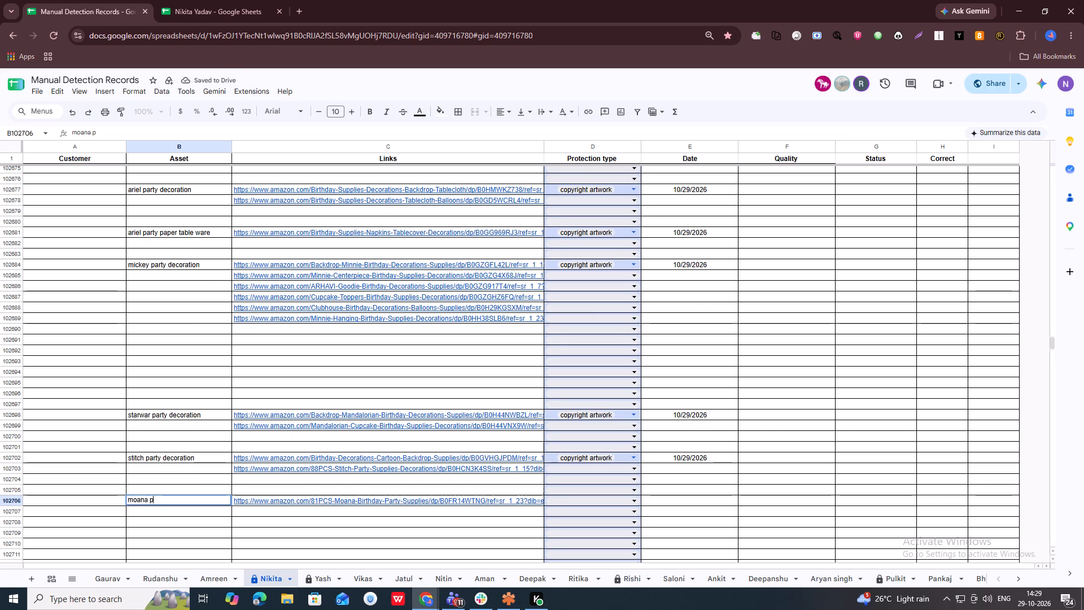
pyautogui.write('arty pa')
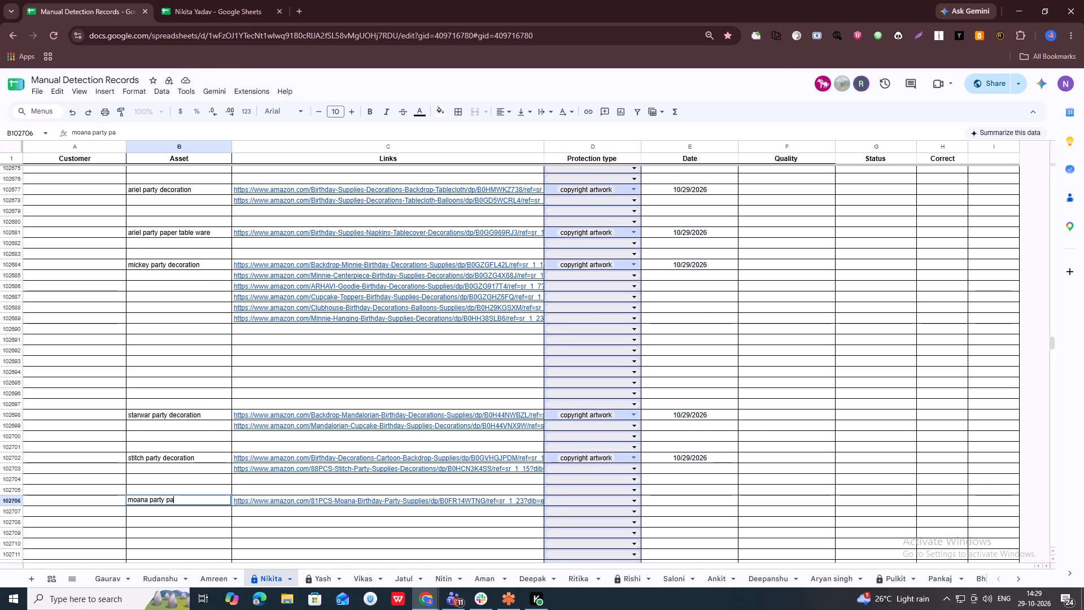
pyautogui.write('per taw')
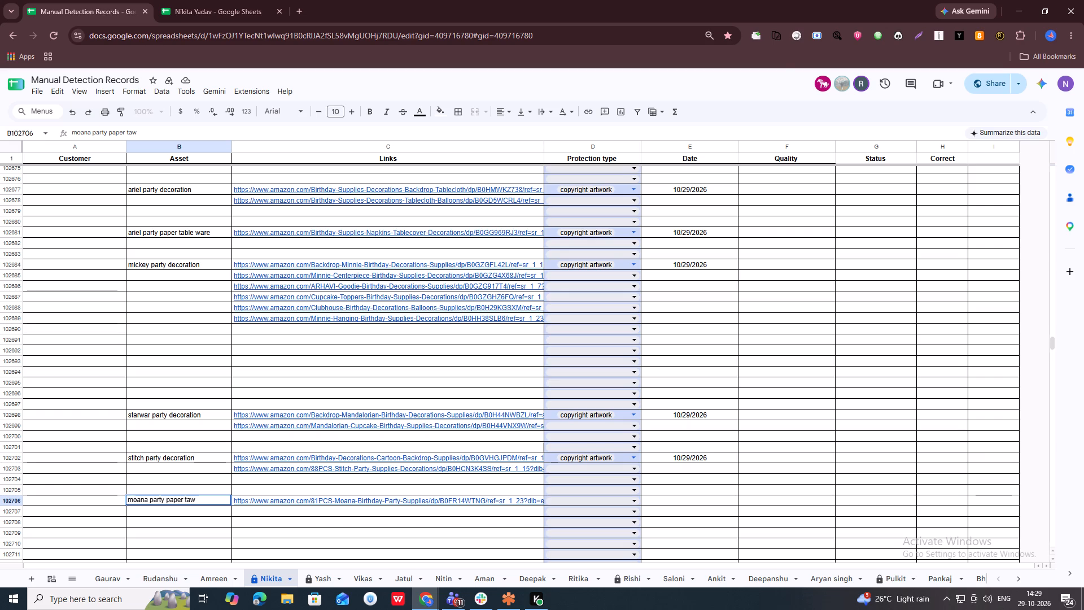
pyautogui.press('BackSpace')
pyautogui.write('bleware')
pyautogui.press('Down')
pyautogui.press('Right')
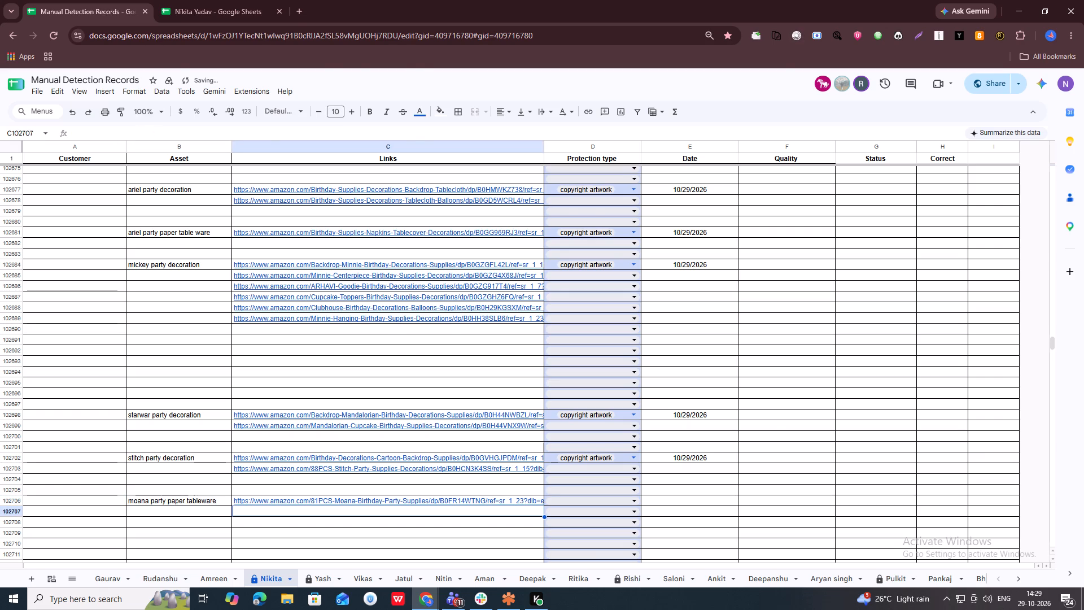
# Examine the remaining product listings on page 2 of the CitrineChoice storefront for Disney-themed party items.
pyautogui.hotkey('alt', 'Tab')
pyautogui.press('Down')
pyautogui.scroll(-4, 314, 502)
pyautogui.scroll(-4, 241, 492)
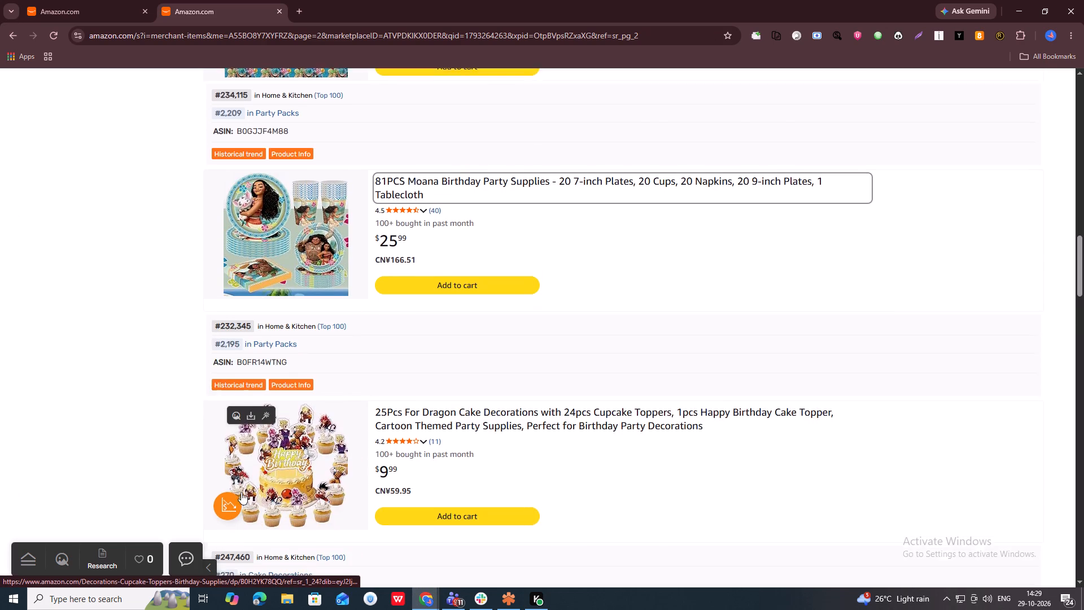
pyautogui.scroll(-5, 524, 451)
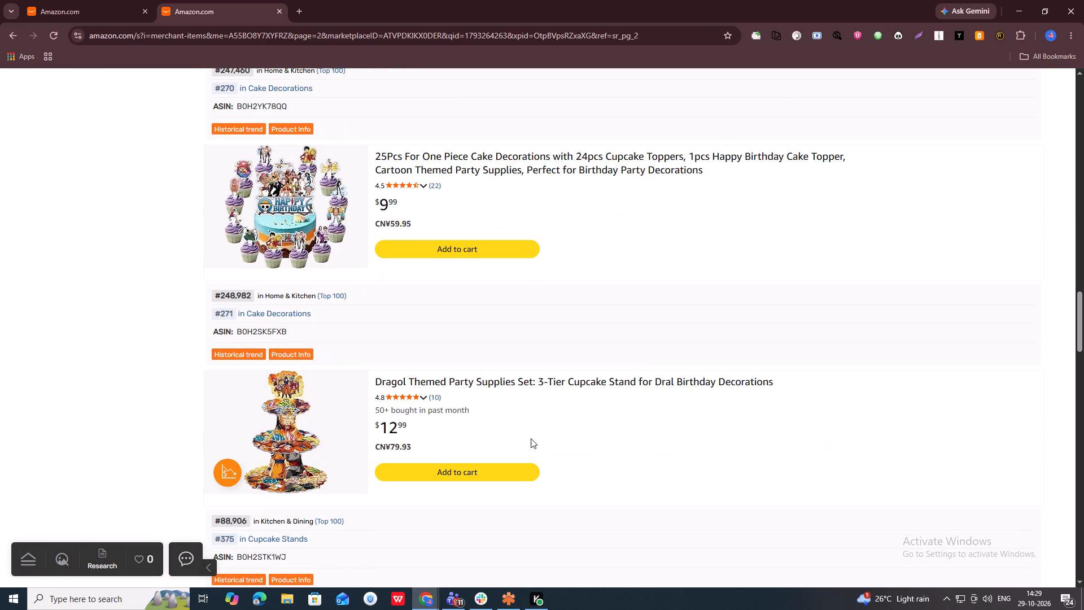
pyautogui.scroll(-8, 557, 432)
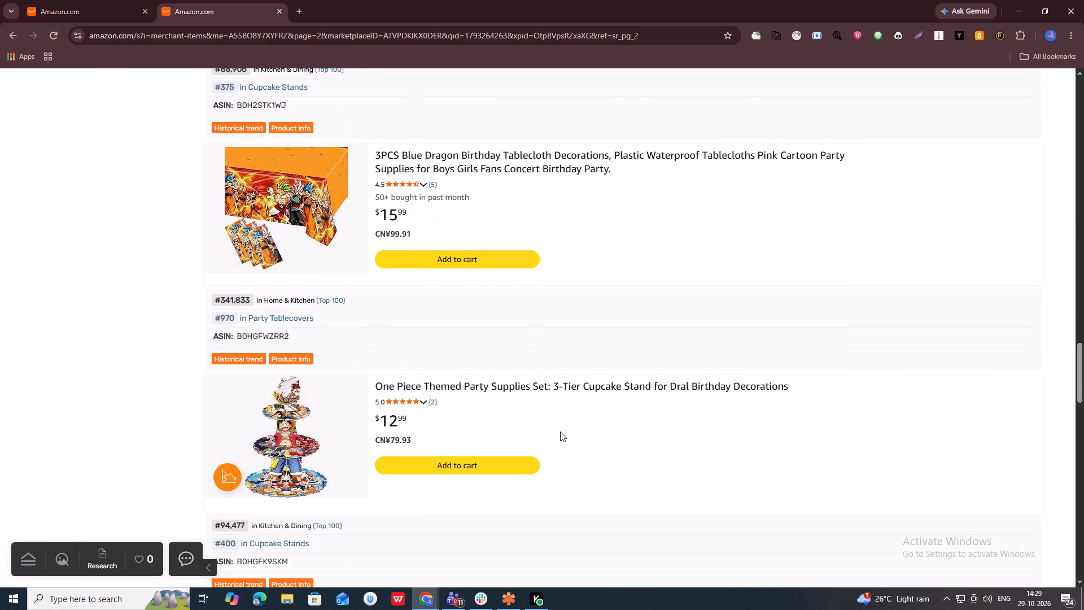
pyautogui.scroll(-12, 560, 432)
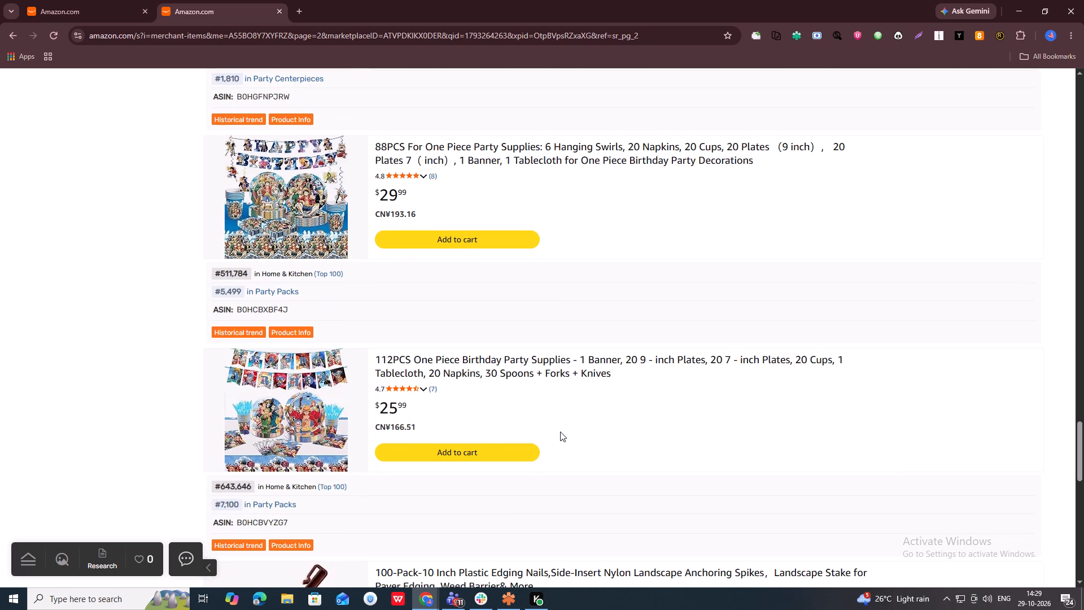
pyautogui.scroll(-10, 560, 432)
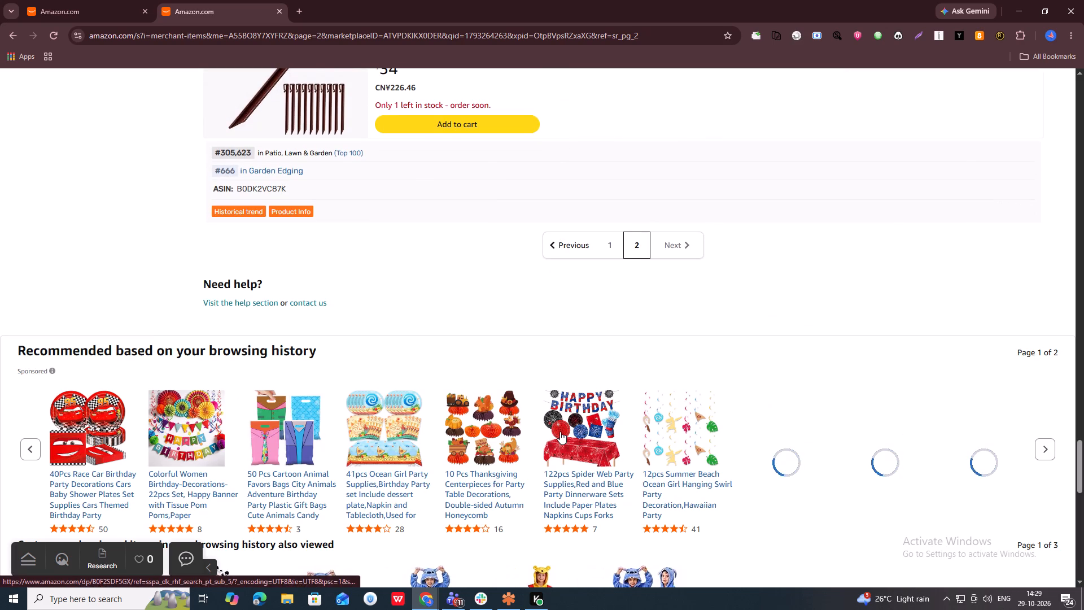
# In 626 Sellers to Scrap, copy the "Yes" status from Xjmjhy's row into CitrineChoice's row.
pyautogui.hotkey('alt', 'Tab')
pyautogui.hotkey('alt', 'Tab')
pyautogui.press('Right')
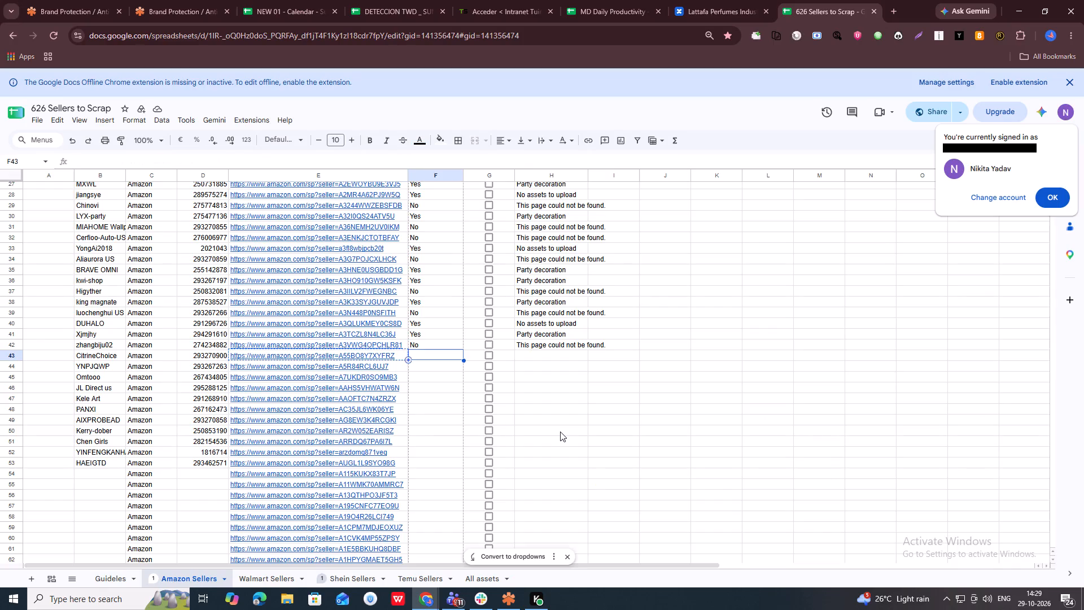
pyautogui.press('Up')
pyautogui.press('Up')
pyautogui.hotkey('ctrl', 'c')
pyautogui.press('Down')
pyautogui.press('Down')
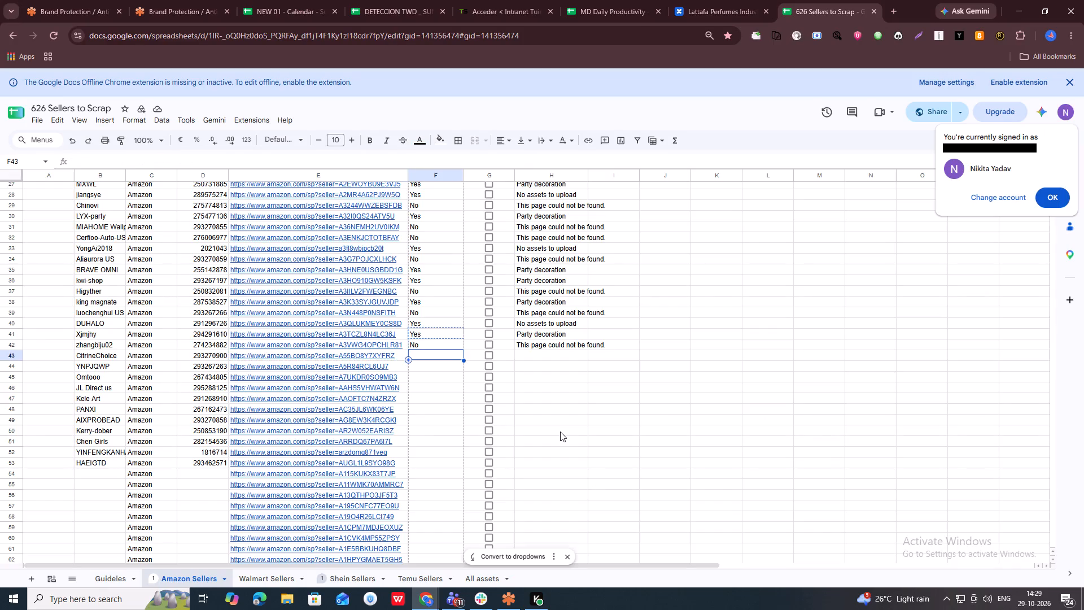
pyautogui.hotkey('ctrl', 'v')
# Copy the note "Party decoration" from Xjmjhy's row into CitrineChoice's row.
pyautogui.press('Right')
pyautogui.press('Right')
pyautogui.press('Up')
pyautogui.press('Up')
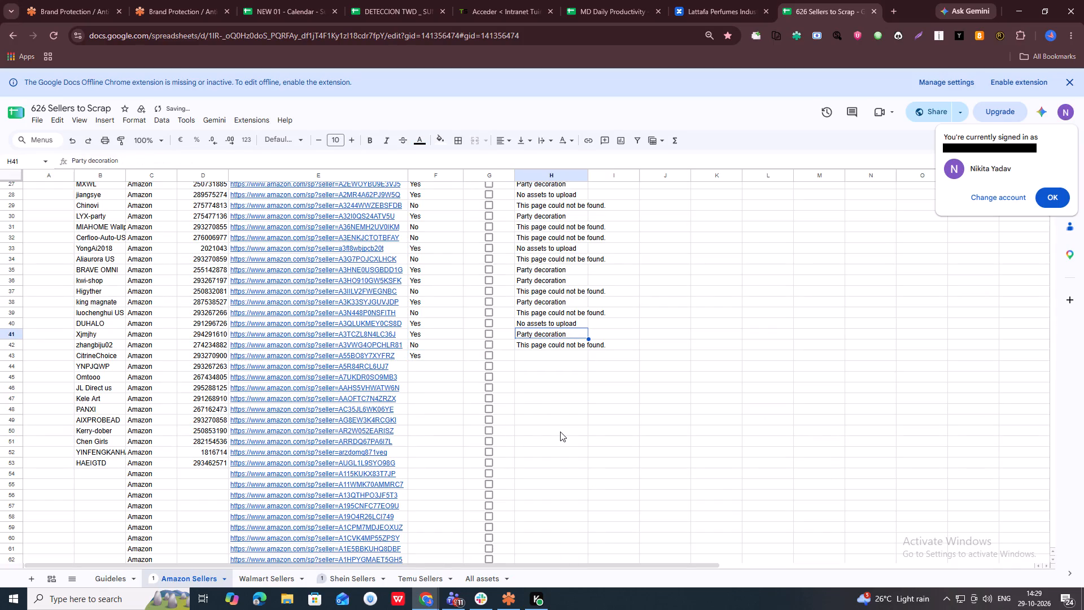
pyautogui.hotkey('ctrl', 'c')
pyautogui.press('Down')
pyautogui.press('Down')
pyautogui.hotkey('ctrl', 'v')
pyautogui.press('Down')
pyautogui.press('Left')
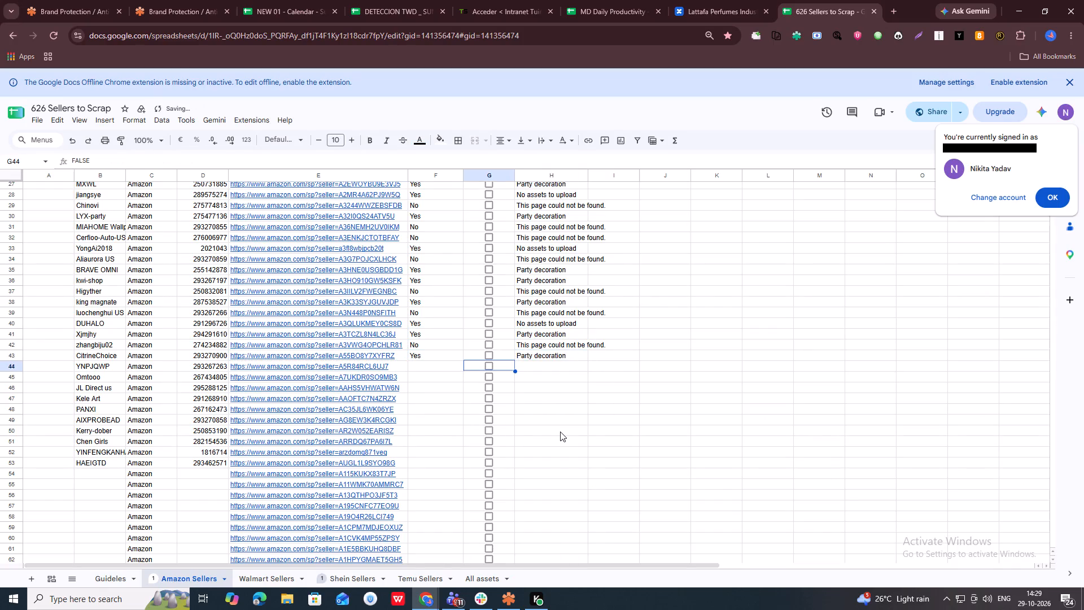
# Copy YNPJQWP's seller link from the sheet, open it in the Amazon window and check the product listings in the seller's storefront.
pyautogui.scroll(-9, 441, 434)
pyautogui.scroll(8, 441, 433)
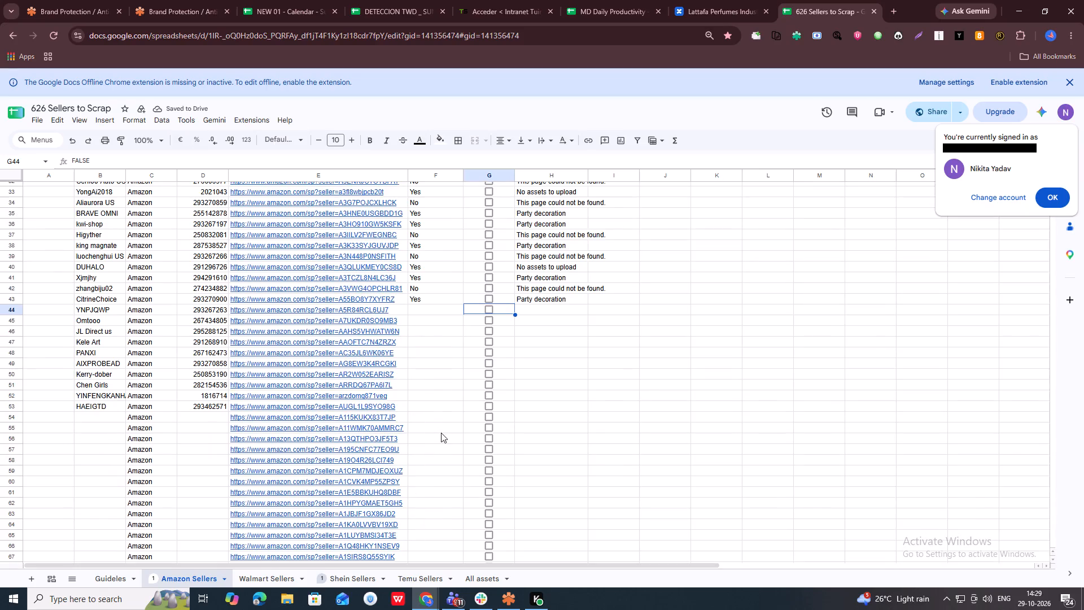
pyautogui.scroll(-2, 391, 425)
pyautogui.click(359, 199)
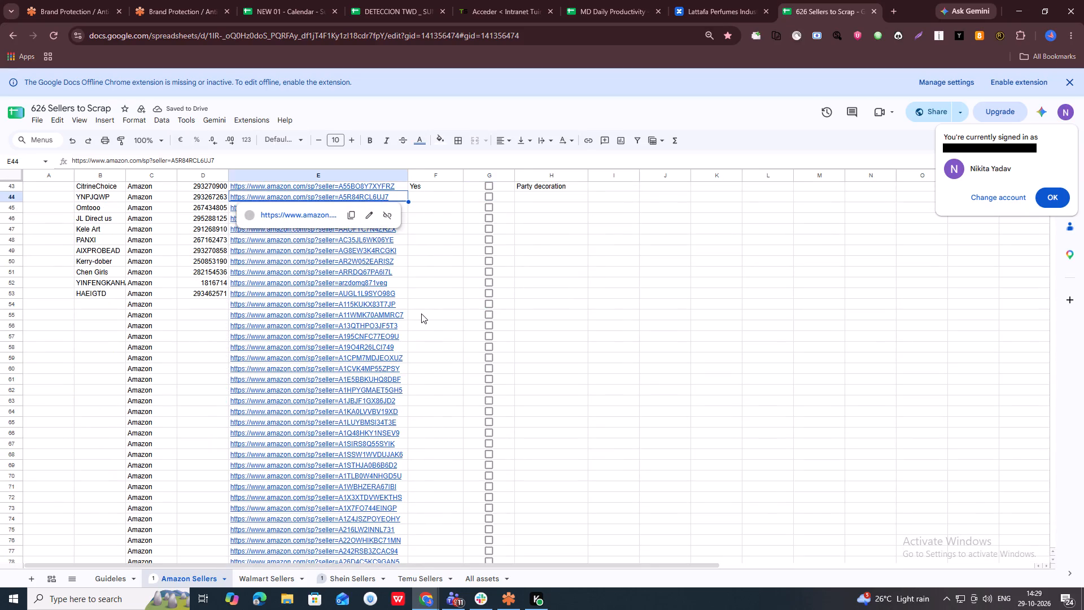
pyautogui.hotkey('ctrl', 'c')
pyautogui.hotkey('alt', 'Tab')
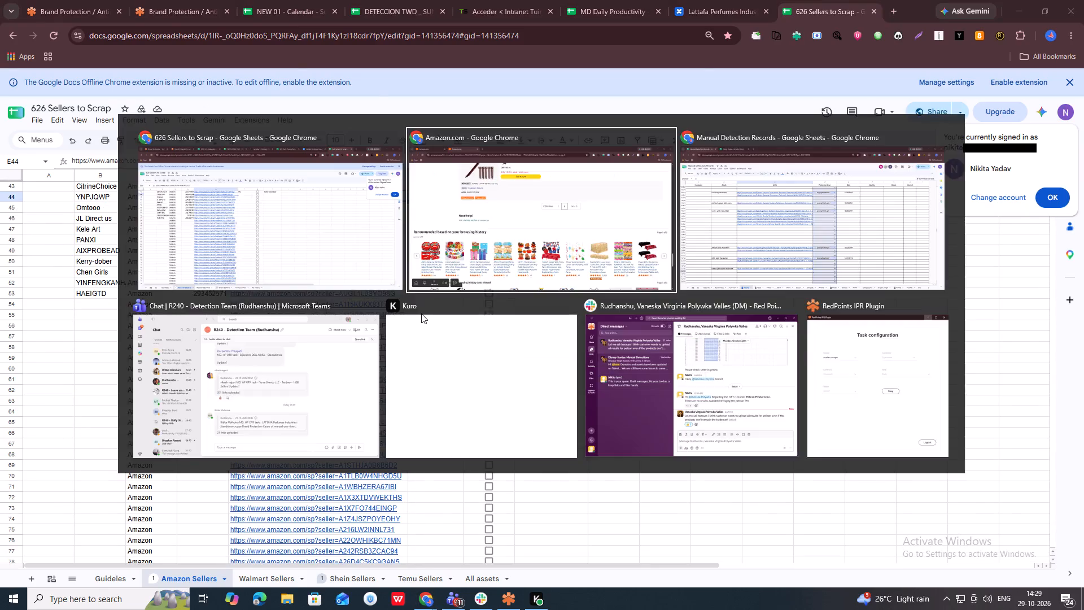
pyautogui.hotkey('ctrl', 'l')
pyautogui.hotkey('ctrl', 'v')
pyautogui.press('Return')
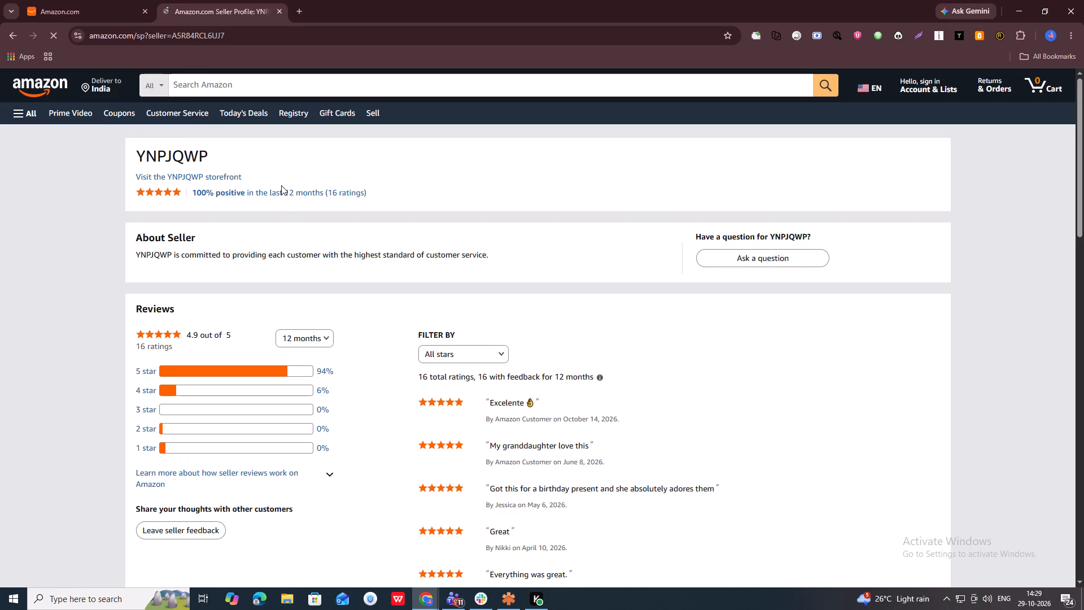
pyautogui.click(196, 177)
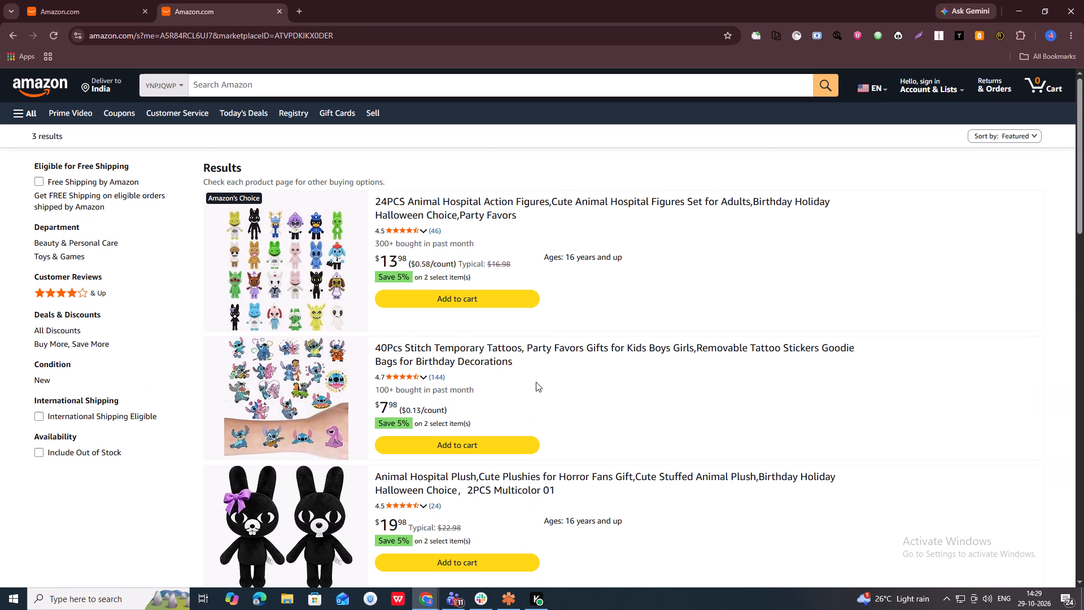
pyautogui.scroll(-6, 584, 413)
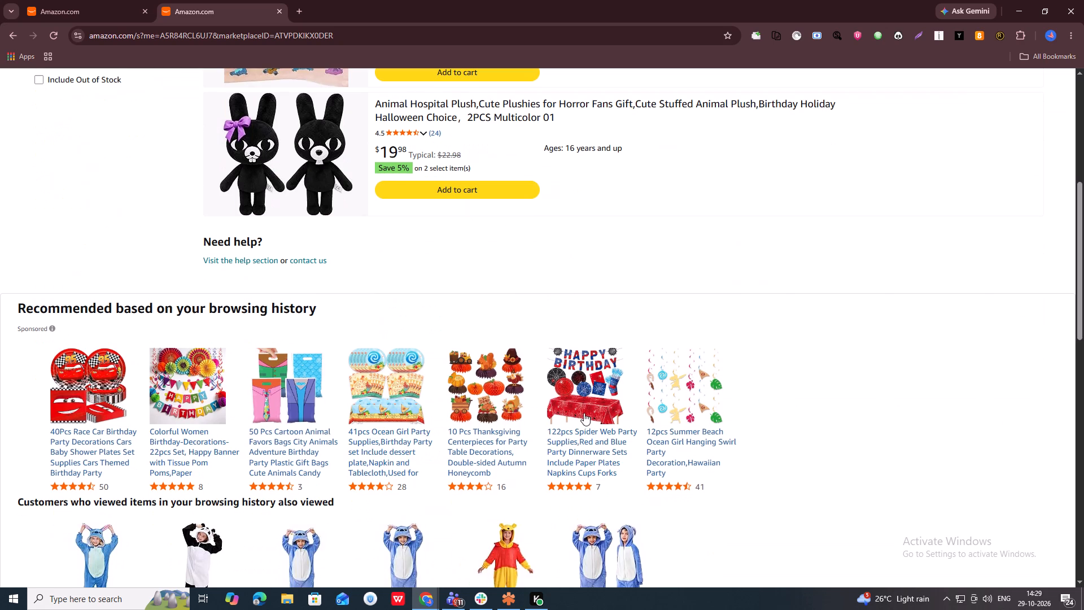
pyautogui.scroll(8, 584, 413)
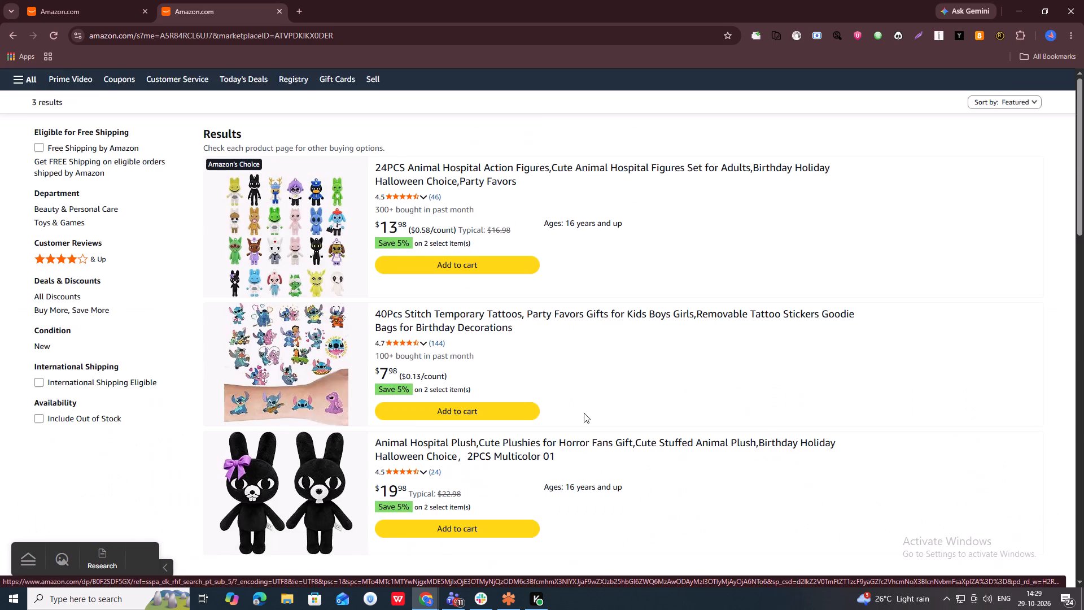
# In 626 Sellers to Scrap, fill the "Yes" status down from CitrineChoice's row into YNPJQWP's row.
pyautogui.hotkey('alt', 'Tab')
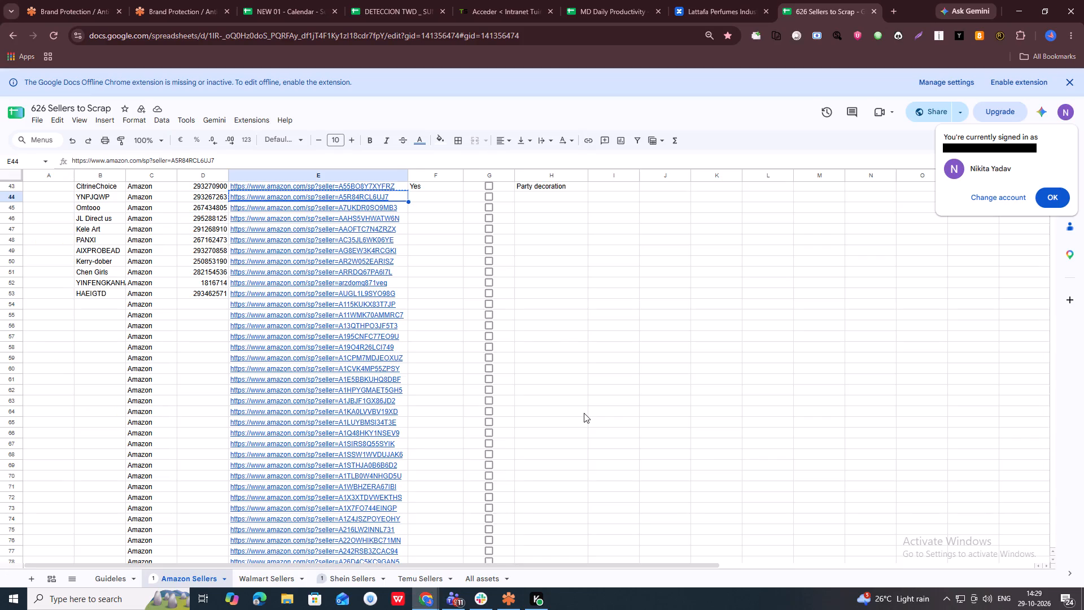
pyautogui.press('Right')
pyautogui.hotkey('ctrl', 'd')
# Copy the note "No assets to upload" from DUHALO's row into YNPJQWP's row.
pyautogui.press('Right')
pyautogui.press('Right')
pyautogui.press('Up')
pyautogui.press('Up')
pyautogui.press('Up')
pyautogui.press('Up')
pyautogui.press('Up')
pyautogui.press('Up')
pyautogui.press('Up')
pyautogui.press('Up')
pyautogui.press('Up')
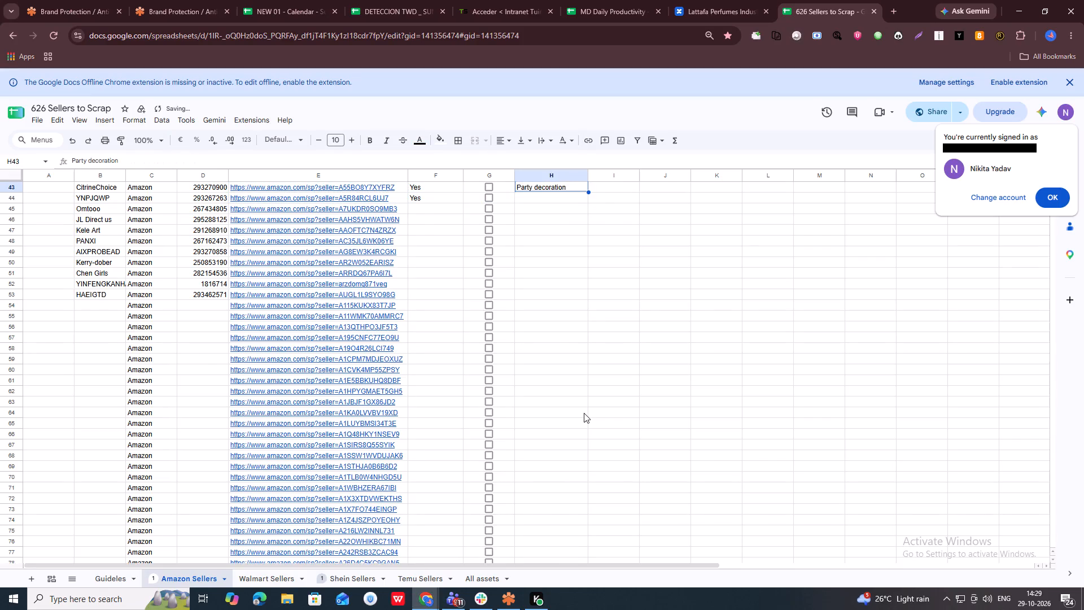
pyautogui.press('Down')
pyautogui.press('Down')
pyautogui.press('Down')
pyautogui.press('Down')
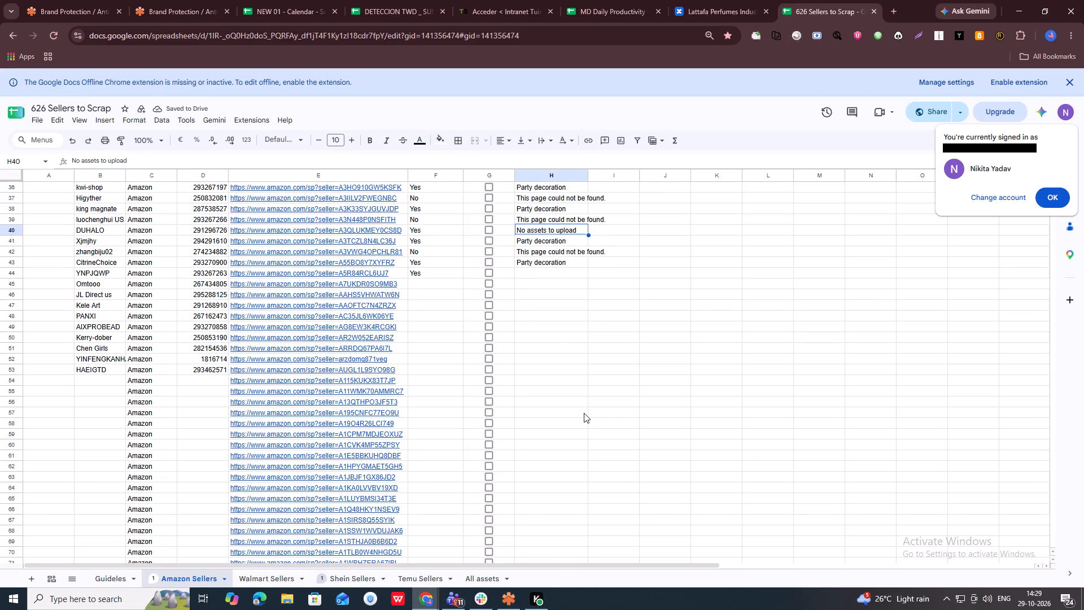
pyautogui.hotkey('ctrl', 'c')
pyautogui.hotkey('ctrl', 'Down')
pyautogui.press('Down')
pyautogui.hotkey('ctrl', 'v')
pyautogui.press('Down')
pyautogui.press('Left')
pyautogui.press('Left')
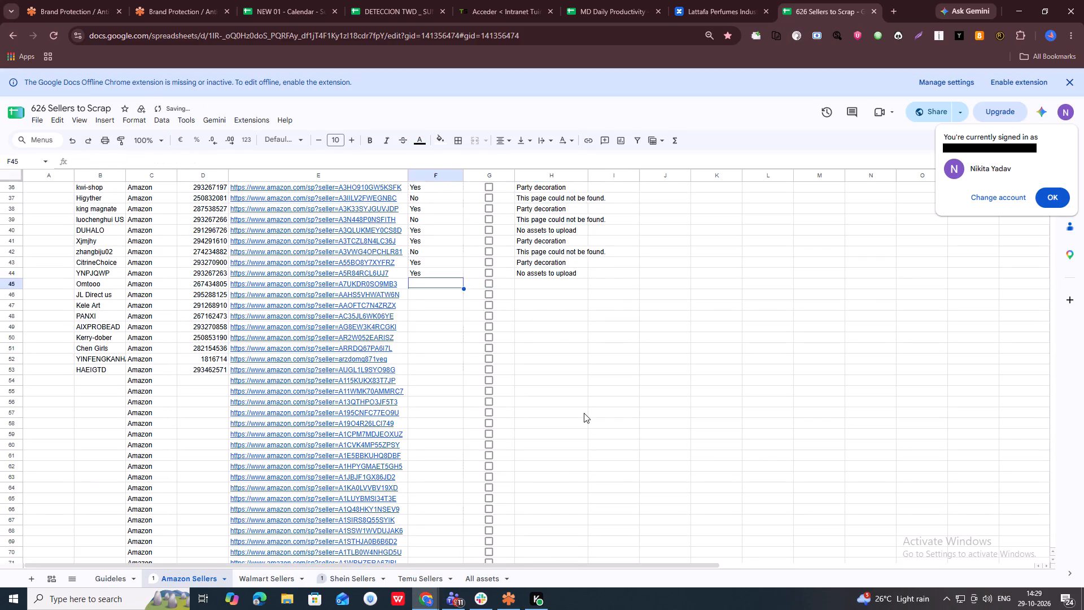
# Copy Omtooo's seller link from the sheet, open it in the Amazon window and check the storefront's product listings.
pyautogui.press('Left')
pyautogui.hotkey('ctrl', 'c')
pyautogui.hotkey('alt', 'Tab')
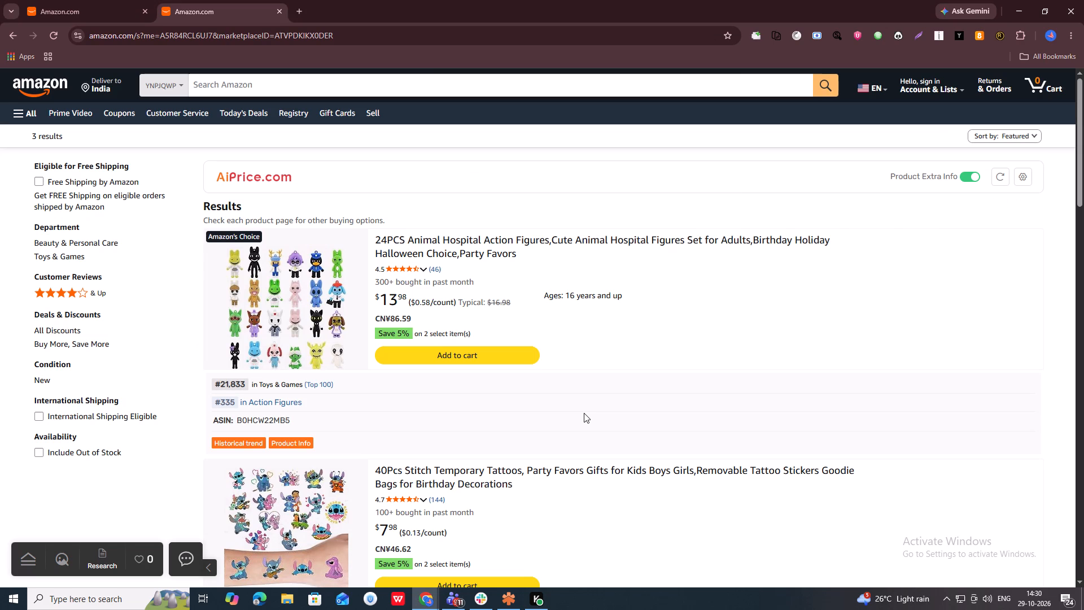
pyautogui.hotkey('ctrl', 'l')
pyautogui.hotkey('ctrl', 'v')
pyautogui.press('Return')
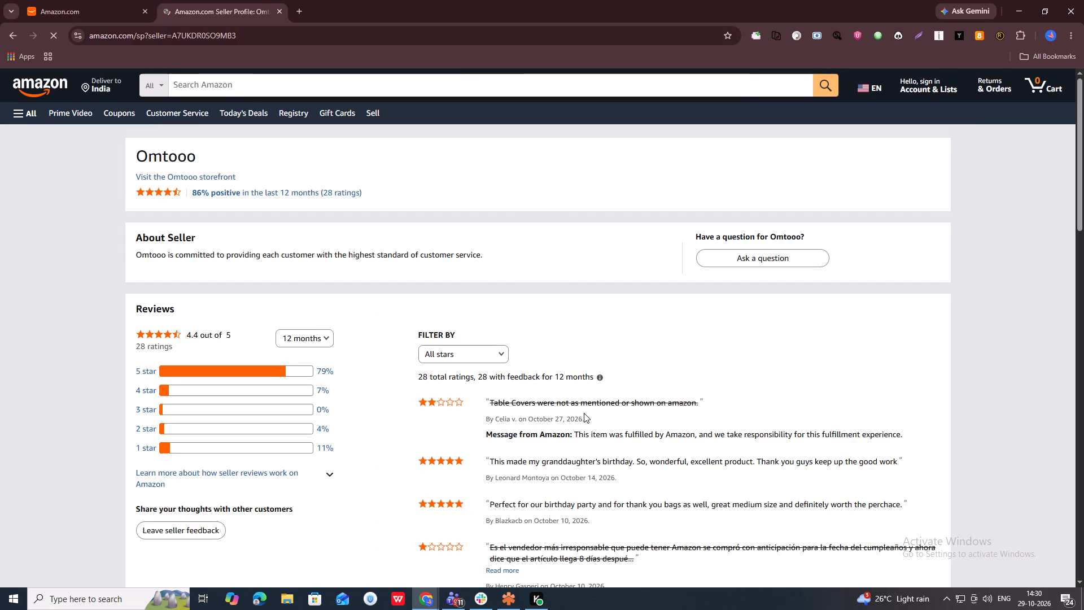
pyautogui.click(199, 176)
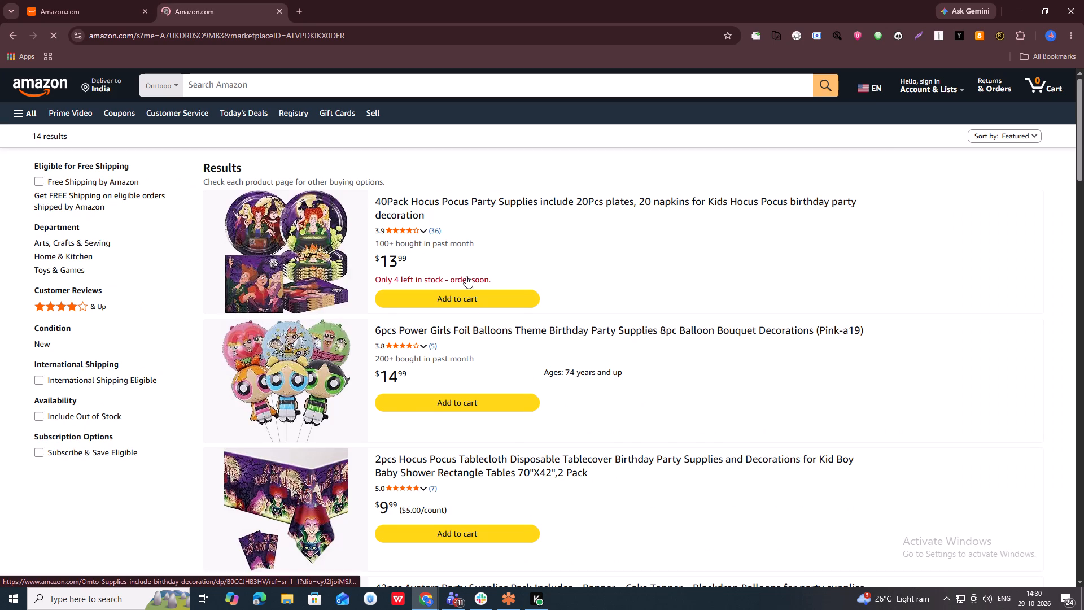
pyautogui.scroll(-7, 462, 396)
pyautogui.scroll(-4, 385, 369)
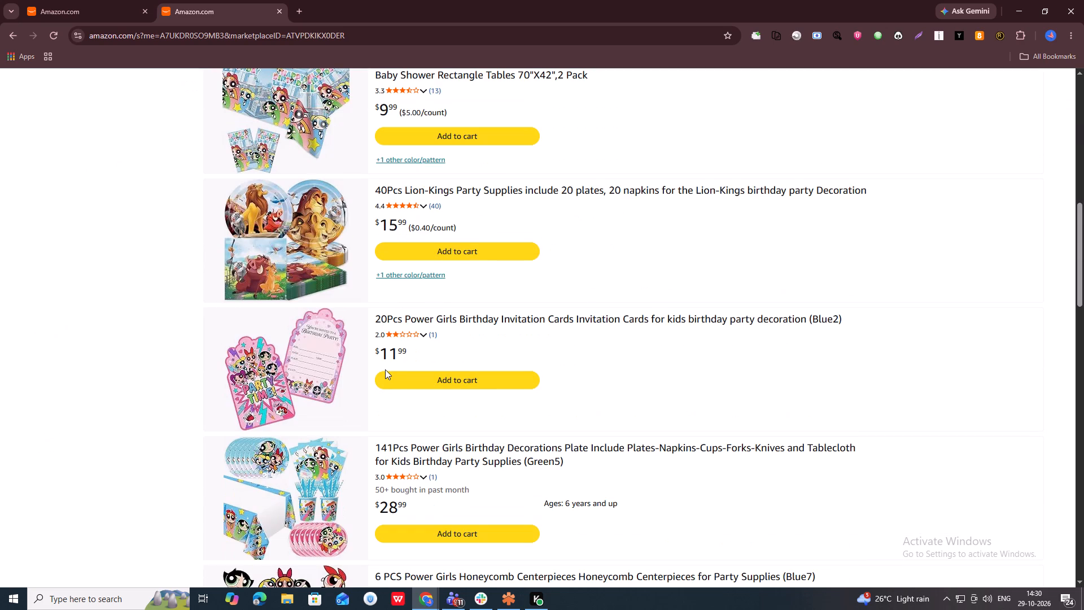
pyautogui.scroll(-6, 394, 365)
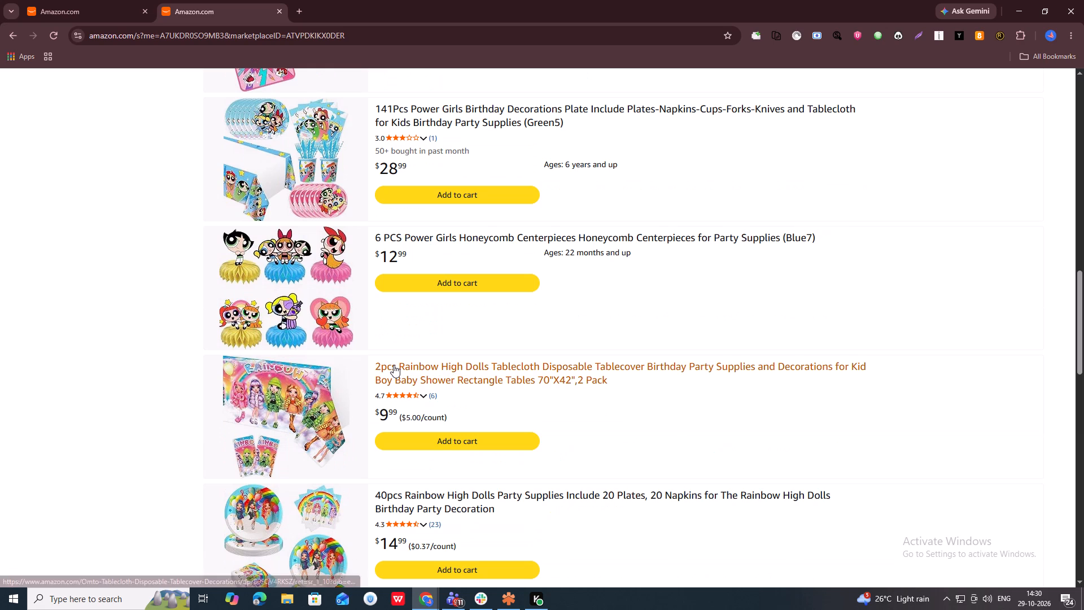
pyautogui.scroll(-6, 399, 363)
pyautogui.scroll(-3, 484, 340)
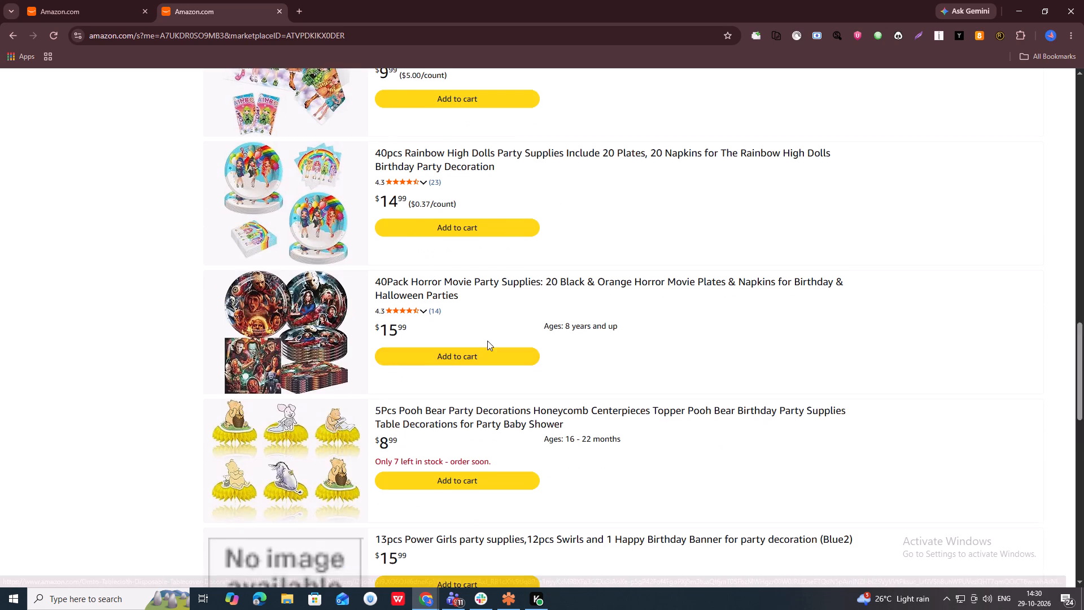
pyautogui.scroll(-7, 487, 341)
pyautogui.scroll(9, 487, 341)
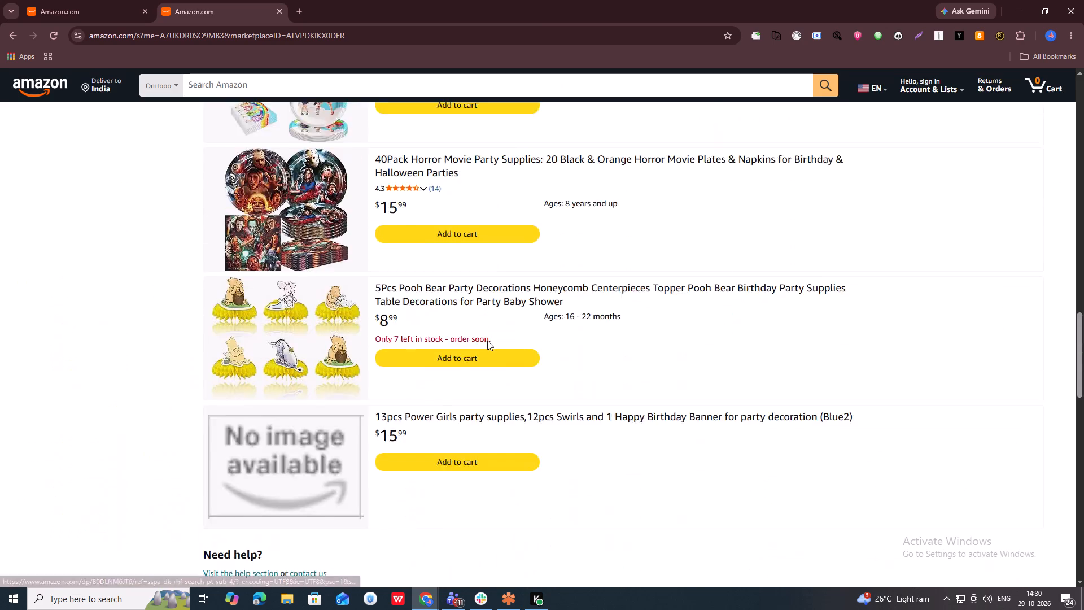
# In 626 Sellers to Scrap, fill the "Yes" status down from YNPJQWP's row into Omtooo's row.
pyautogui.hotkey('alt', 'Tab')
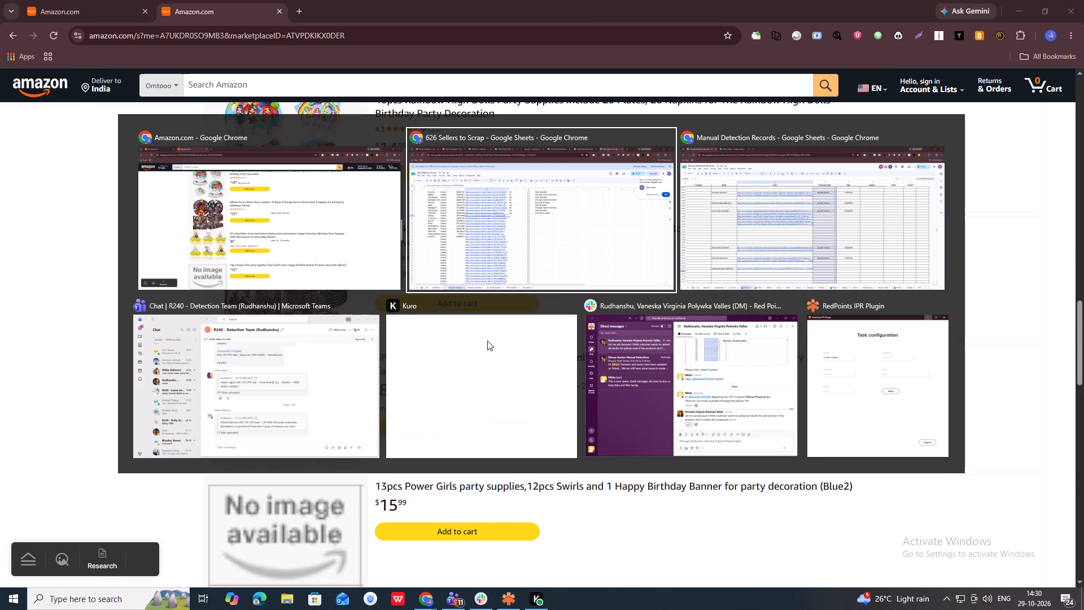
pyautogui.press('Right')
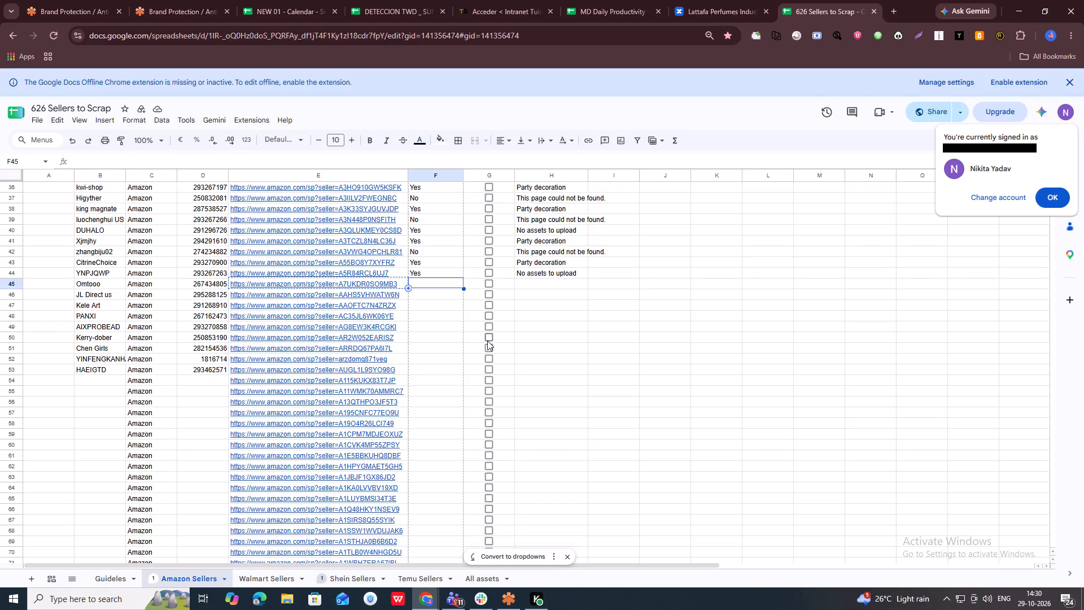
pyautogui.hotkey('ctrl', 'd')
# Copy the note "No Disney products" from BigWig Prints' row into Omtooo's row.
pyautogui.press('Right')
pyautogui.press('Right')
pyautogui.press('Up')
pyautogui.press('Up')
pyautogui.press('Up')
pyautogui.press('Up')
pyautogui.press('Up')
pyautogui.press('Up')
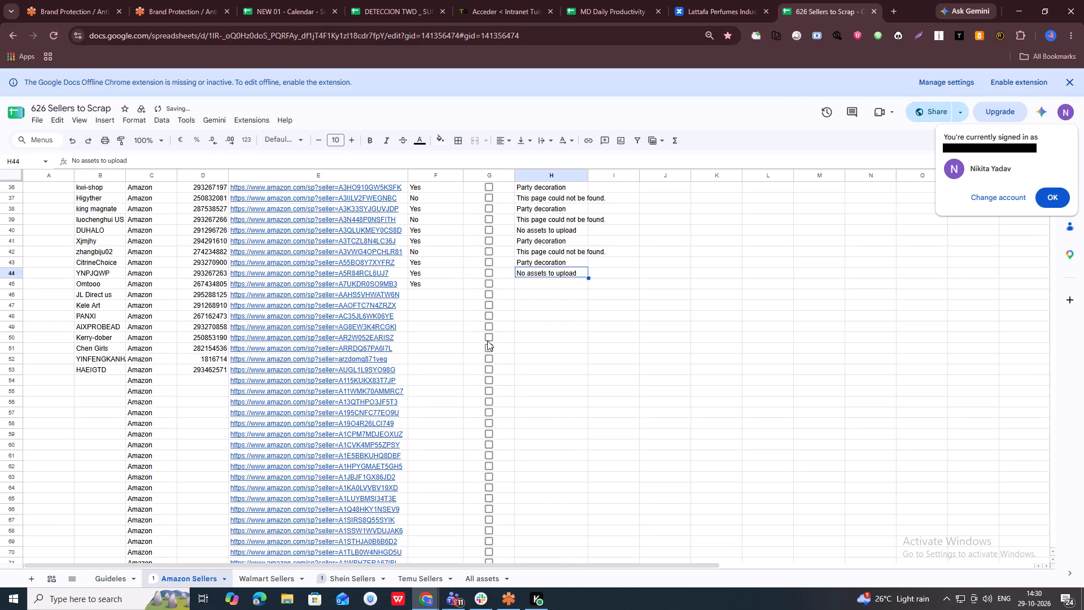
pyautogui.press('Down')
pyautogui.press('Up')
pyautogui.press('Up')
pyautogui.press('Up')
pyautogui.press('Up')
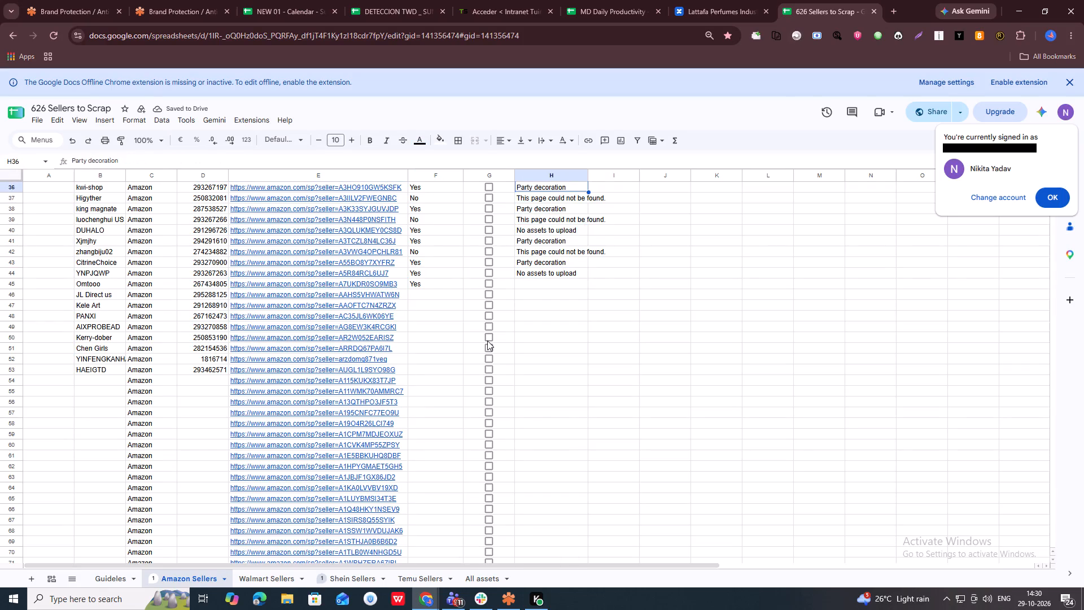
pyautogui.press('Up')
pyautogui.press('Up')
pyautogui.press('Up')
pyautogui.press('Up')
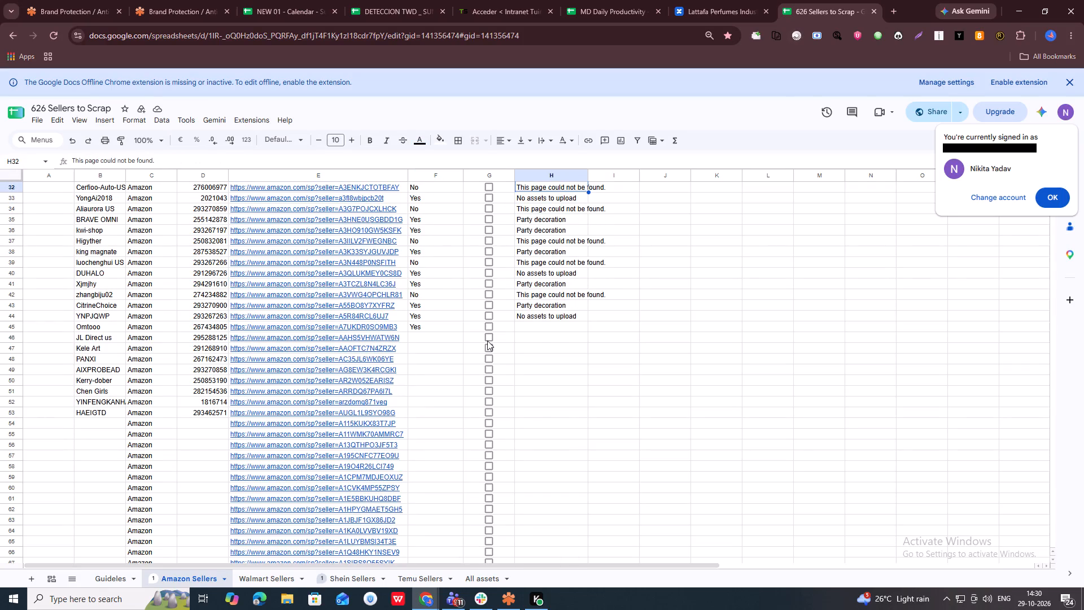
pyautogui.press('Down')
pyautogui.press('Up')
pyautogui.press('Up')
pyautogui.press('Up')
pyautogui.press('Up')
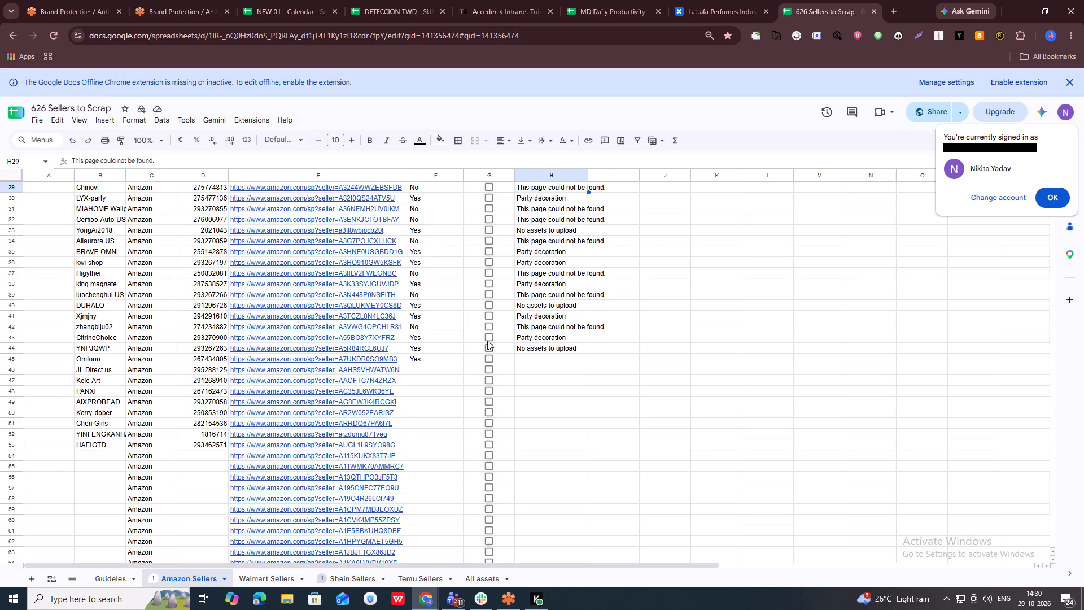
pyautogui.press('Up')
pyautogui.press('Up')
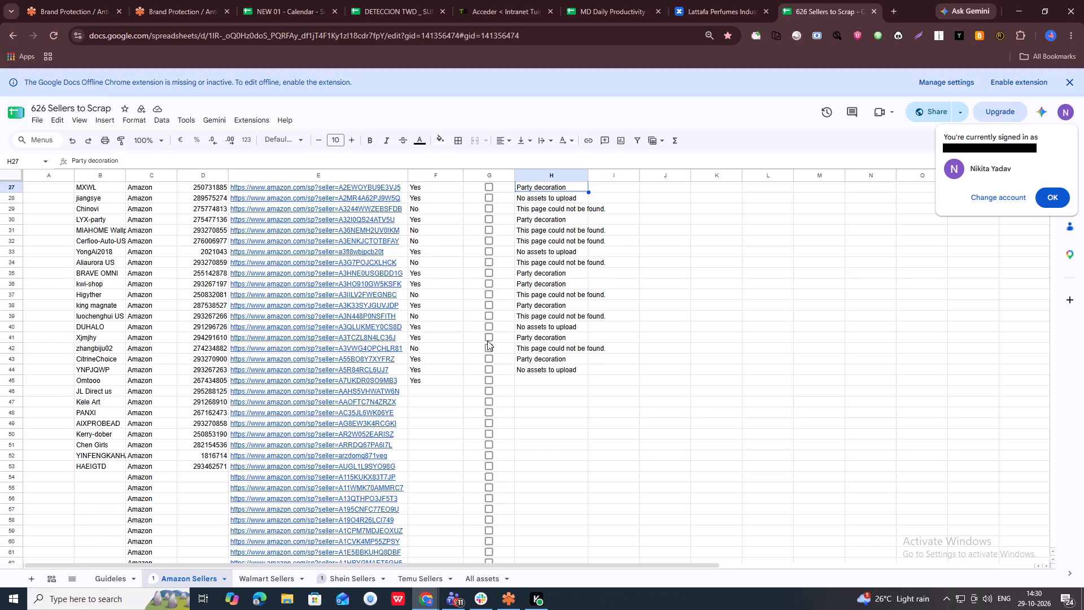
pyautogui.press('Up')
pyautogui.press('Up')
pyautogui.press('Up')
pyautogui.press('Down')
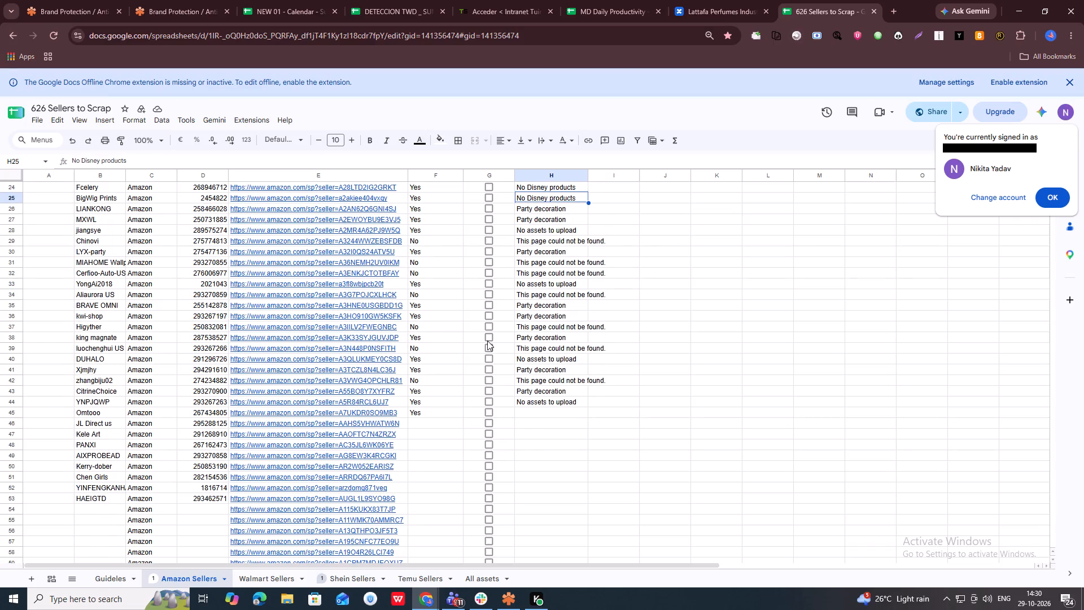
pyautogui.hotkey('ctrl', 'c')
pyautogui.hotkey('ctrl', 'Down')
pyautogui.press('Down')
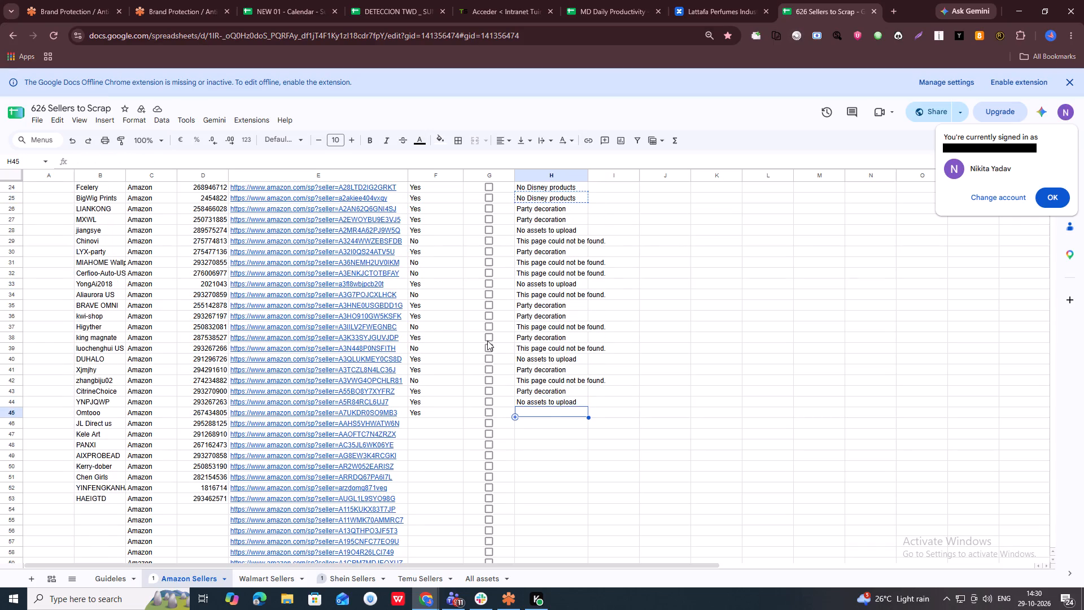
pyautogui.hotkey('ctrl', 'v')
# Copy JL Direct us's seller link from the sheet and open the seller's storefront in the Amazon window.
pyautogui.press('Down')
pyautogui.press('Left')
pyautogui.press('Left')
pyautogui.press('Left')
pyautogui.hotkey('ctrl', 'c')
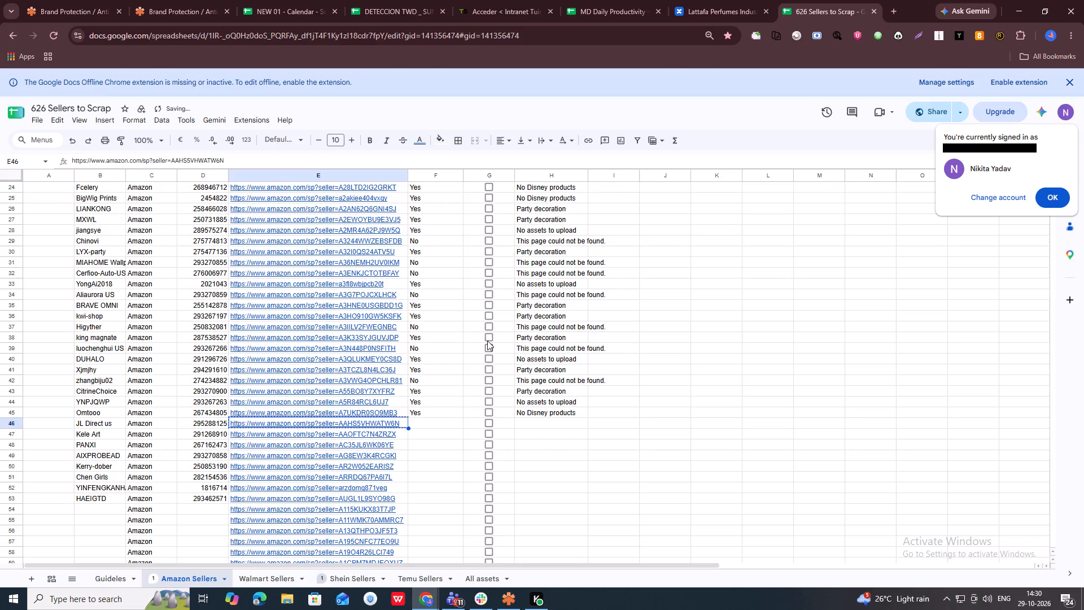
pyautogui.hotkey('alt', 'Tab')
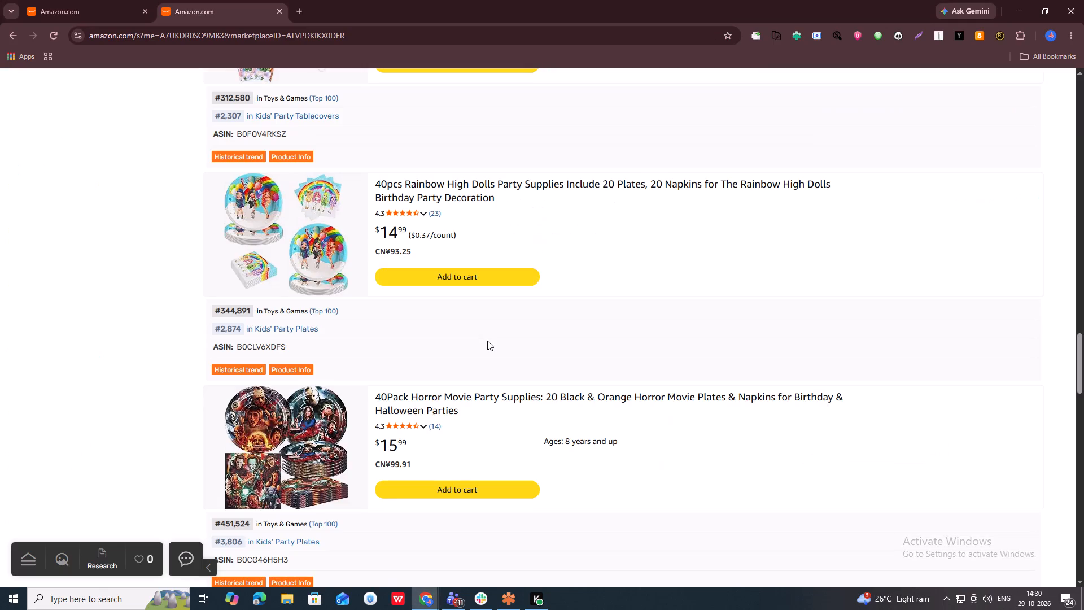
pyautogui.hotkey('ctrl', 'l')
pyautogui.hotkey('ctrl', 'v')
pyautogui.press('Return')
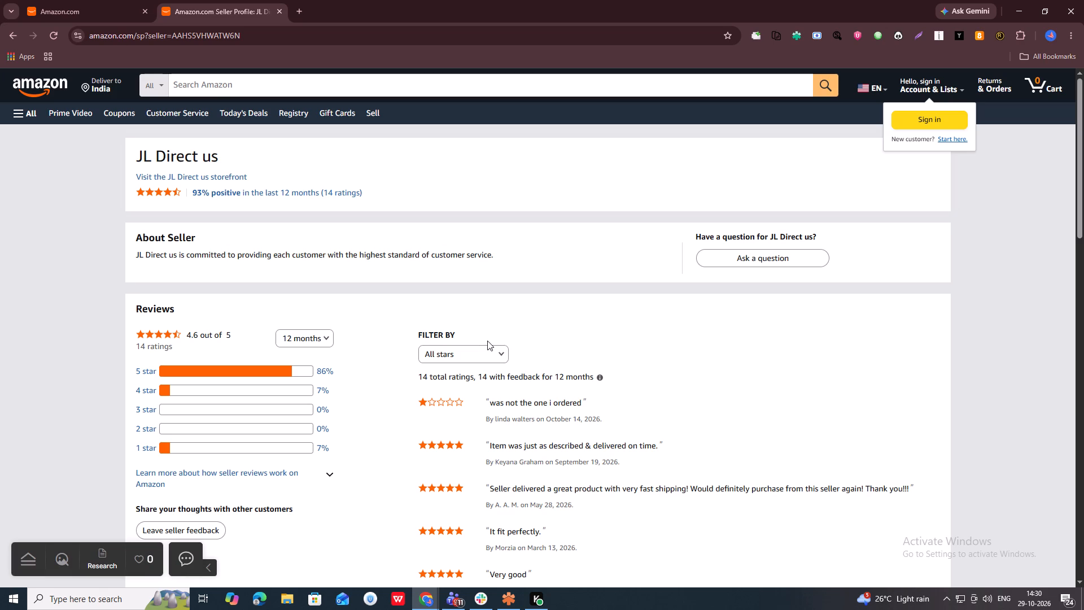
pyautogui.click(225, 178)
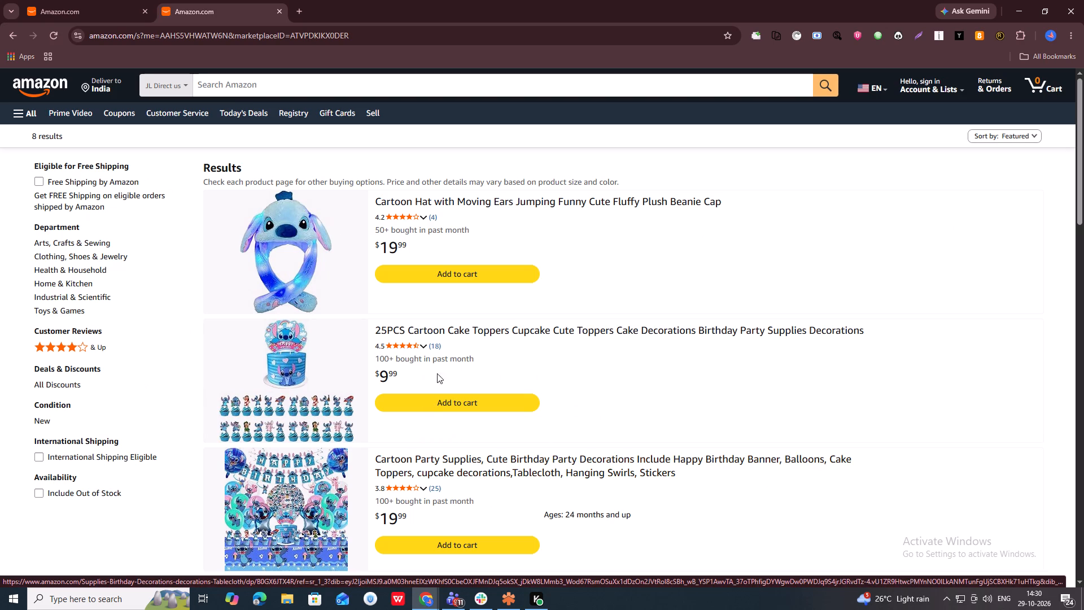
# Copy the 25PCS Cartoon Cake Toppers product link and insert five blank rows below the stitch party decoration links in Manual Detection Records.
pyautogui.rightClick(475, 334)
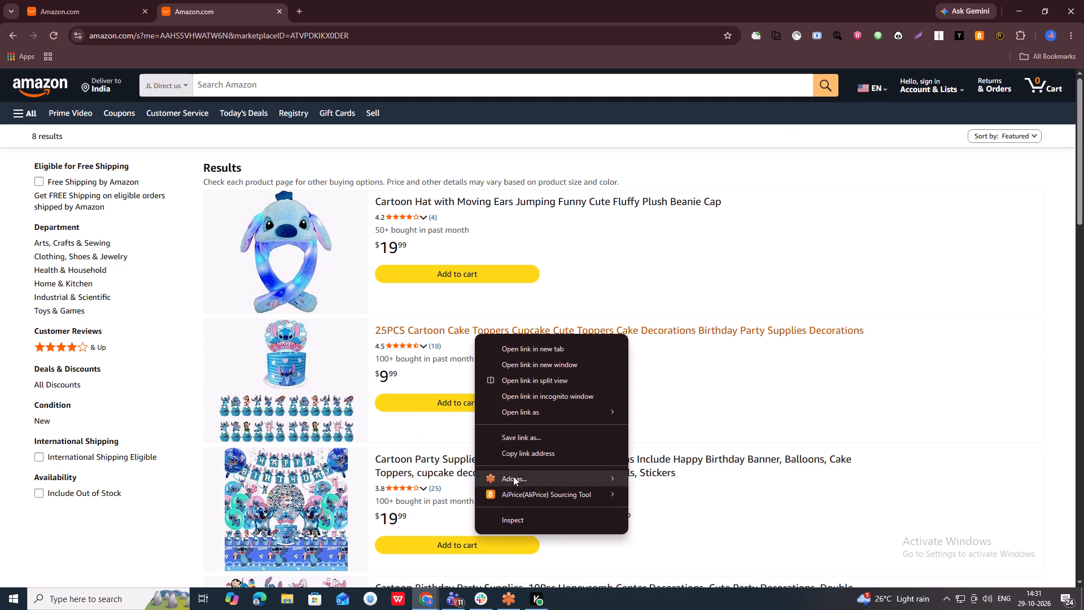
pyautogui.click(514, 454)
pyautogui.hotkey('alt', 'Tab')
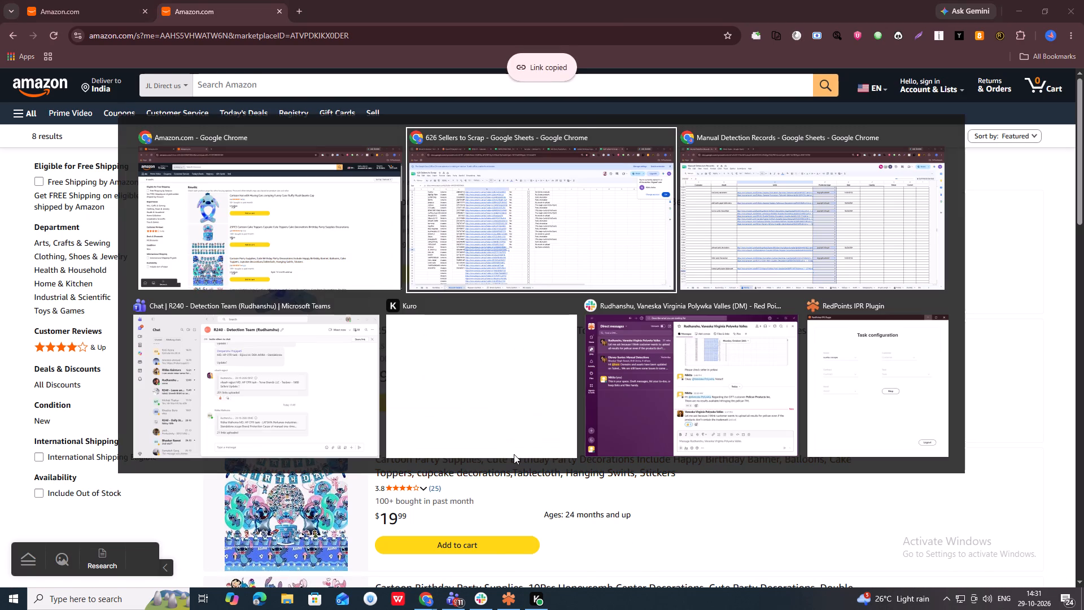
pyautogui.hotkey('alt', 'Tab')
pyautogui.press('Up')
pyautogui.press('Up')
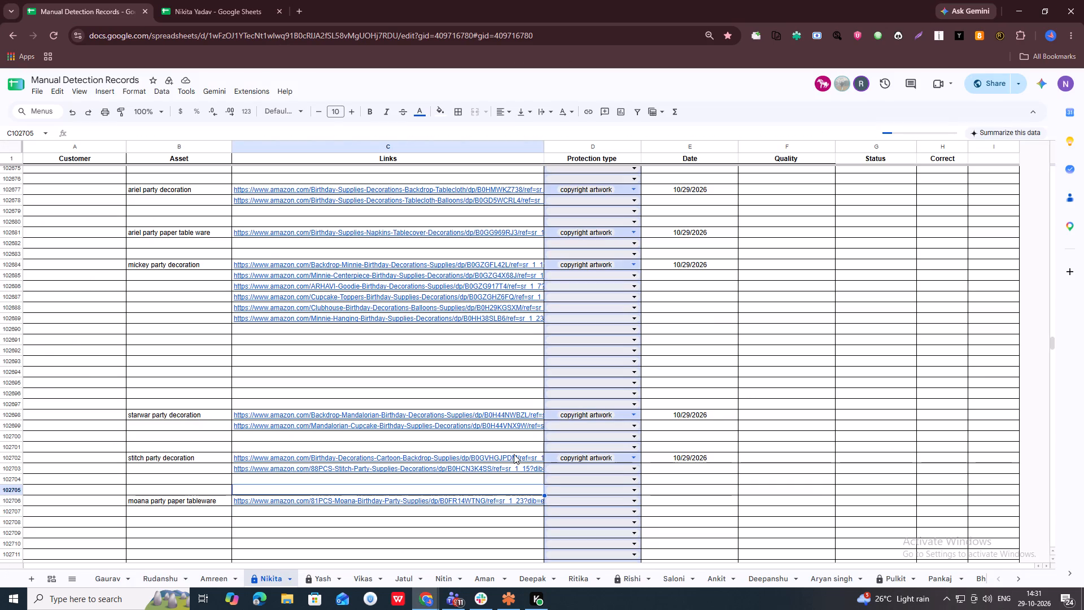
pyautogui.click(0, 483)
pyautogui.hotkey('ctrl', 'alt', '=')
pyautogui.hotkey('ctrl', 'alt', '=')
pyautogui.hotkey('ctrl', 'alt', '=')
pyautogui.hotkey('ctrl', 'alt', '=')
pyautogui.hotkey('ctrl', 'alt', '=')
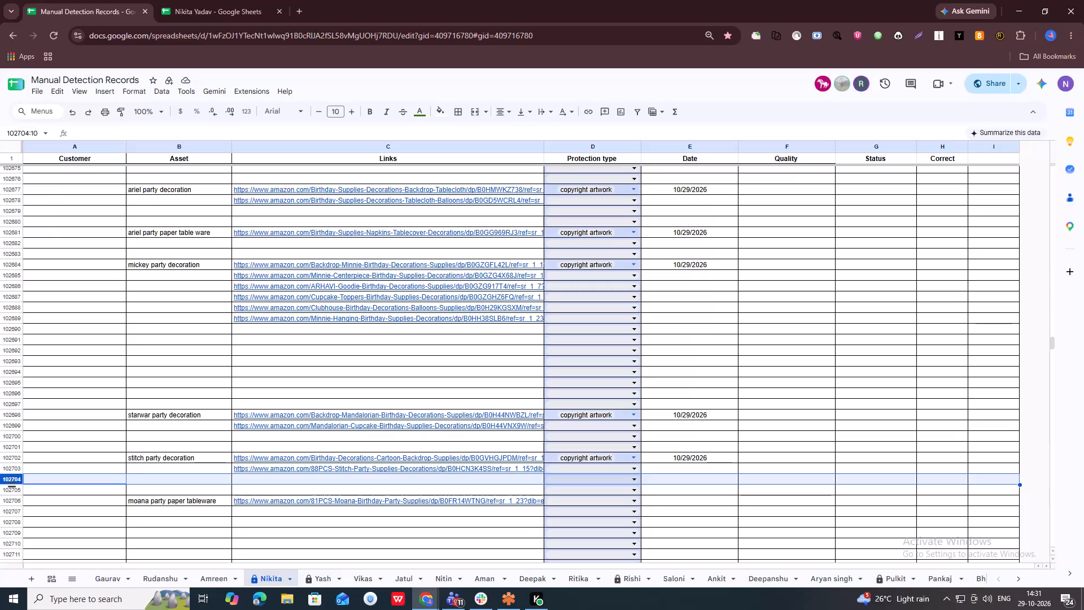
# Paste the cake toppers link into the Links column of the first new row under stitch party decoration.
pyautogui.press('Right')
pyautogui.press('Right')
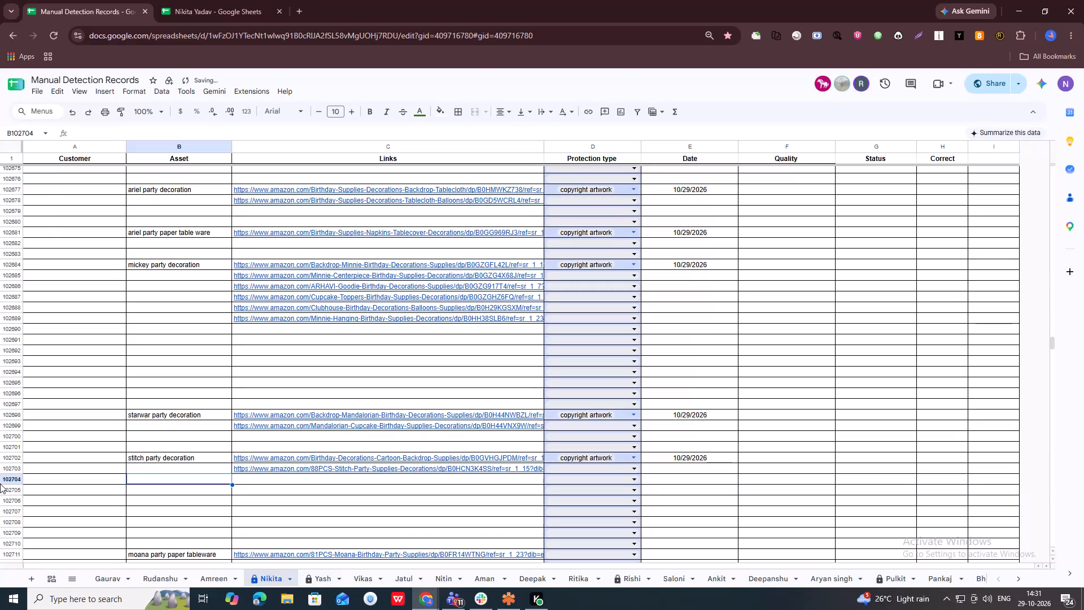
pyautogui.press('Right')
pyautogui.press('Left')
pyautogui.hotkey('ctrl', 'v')
pyautogui.press('Down')
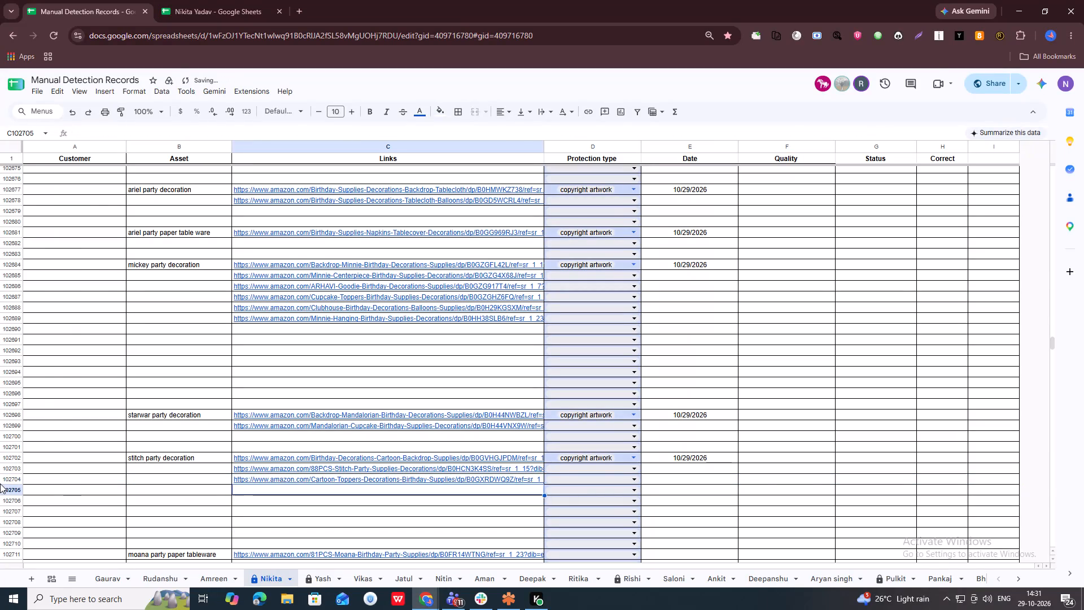
# Copy the link of JL Direct us's Cartoon Party Supplies set with banner and balloons into the next stitch party decoration row.
pyautogui.hotkey('alt', 'Tab')
pyautogui.press('Down')
pyautogui.scroll(-5, 0, 477)
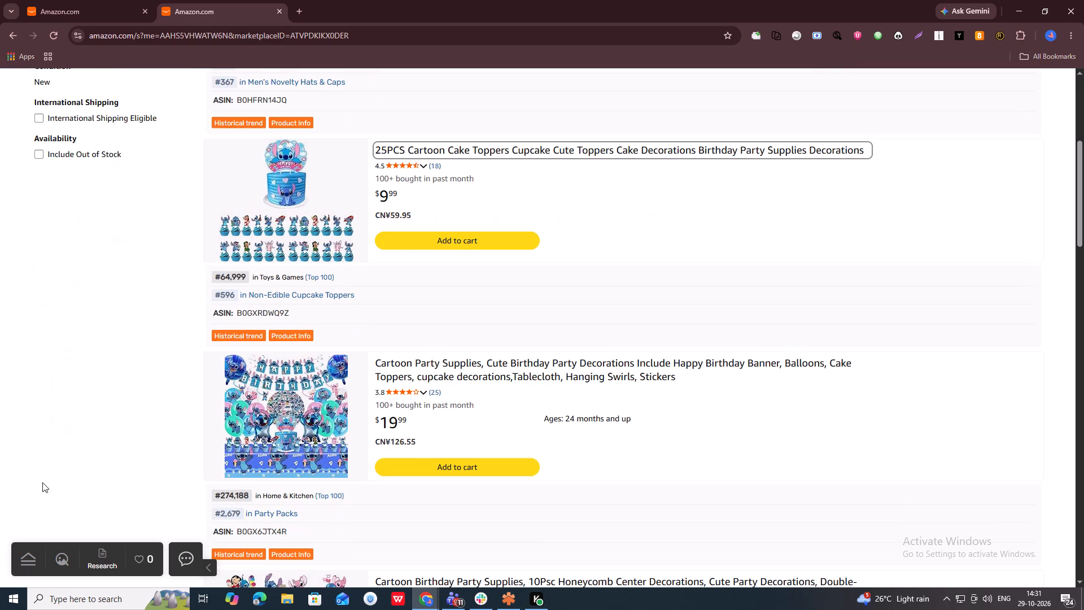
pyautogui.rightClick(591, 369)
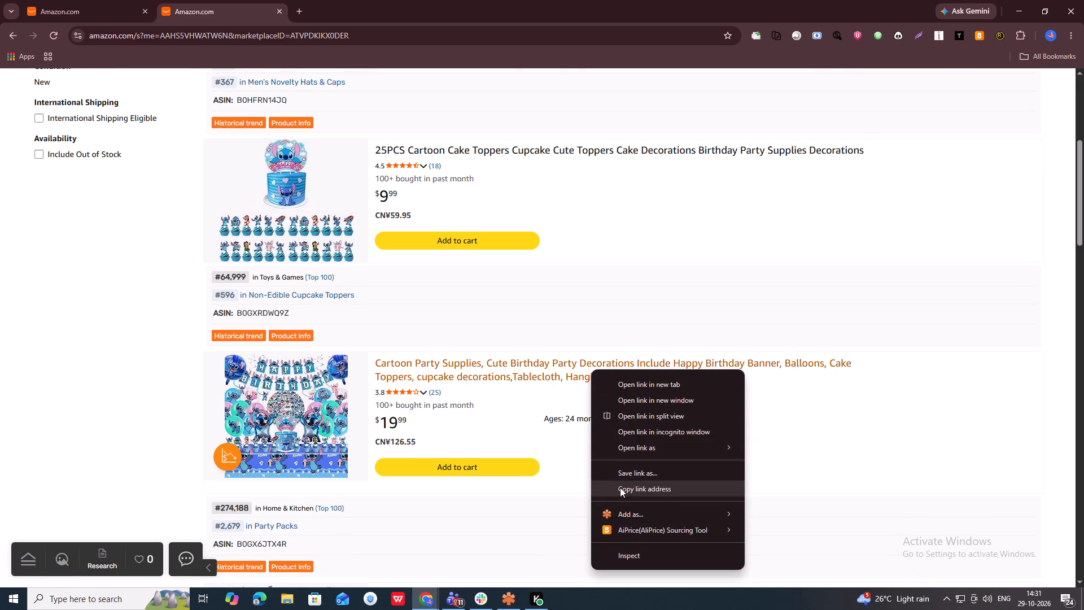
pyautogui.click(620, 487)
pyautogui.hotkey('alt', 'Tab')
pyautogui.hotkey('ctrl', 'v')
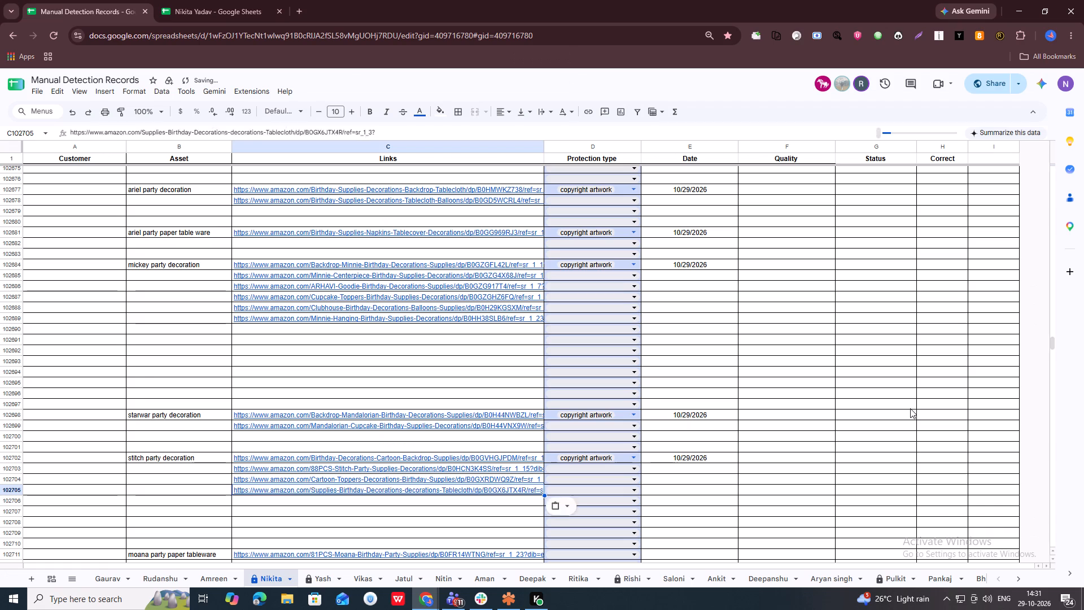
pyautogui.press('Down')
# Copy the link of JL Direct us's 10-piece Honeycomb Center Decorations into the next stitch party decoration row in Manual Detection Records.
pyautogui.hotkey('alt', 'Tab')
pyautogui.press('Down')
pyautogui.press('Down')
pyautogui.press('Down')
pyautogui.press('Down')
pyautogui.press('Down')
pyautogui.press('Down')
pyautogui.press('Down')
pyautogui.press('Down')
pyautogui.press('Down')
pyautogui.press('Down')
pyautogui.press('Down')
pyautogui.press('Down')
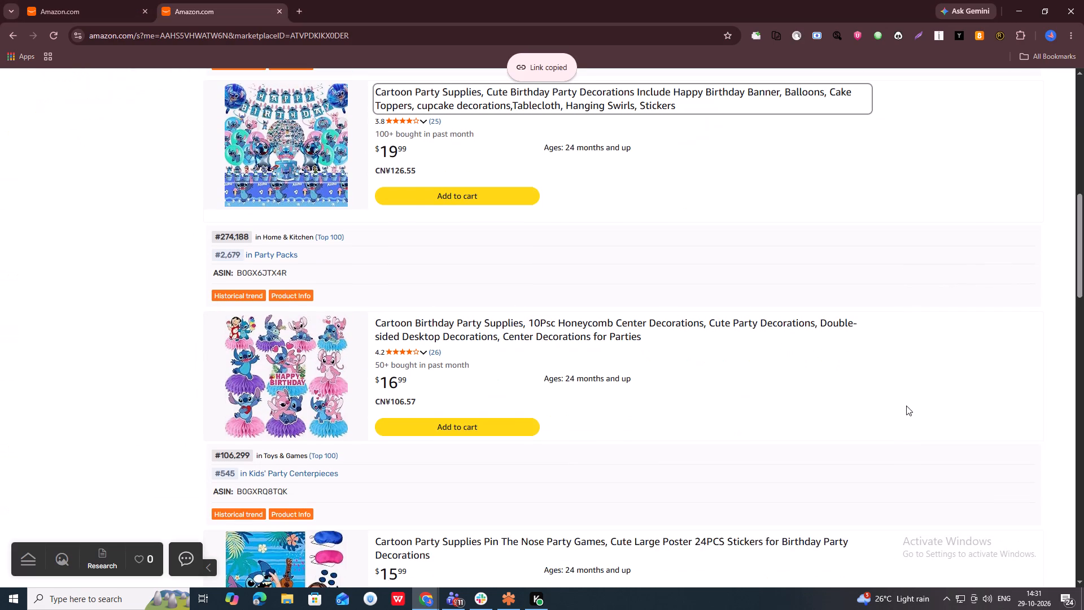
pyautogui.rightClick(539, 336)
pyautogui.click(583, 455)
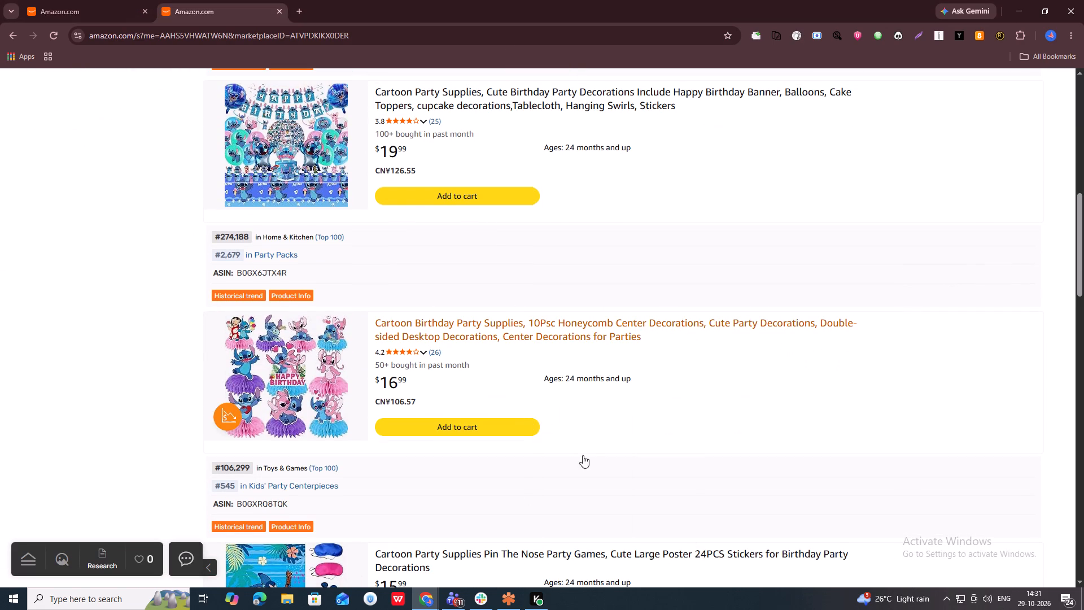
pyautogui.hotkey('alt', 'Tab')
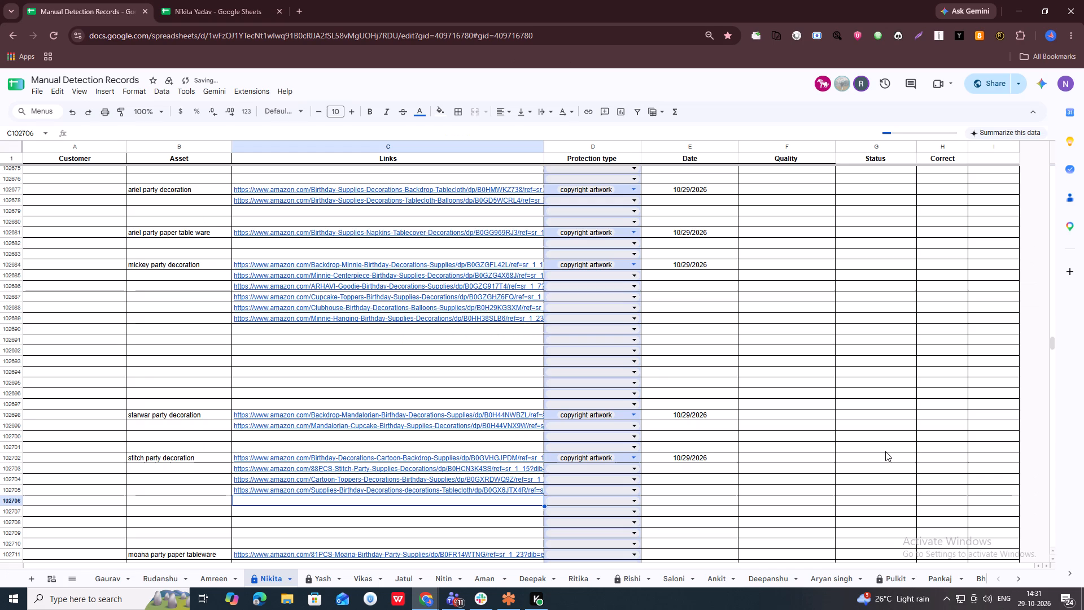
pyautogui.hotkey('ctrl', 'v')
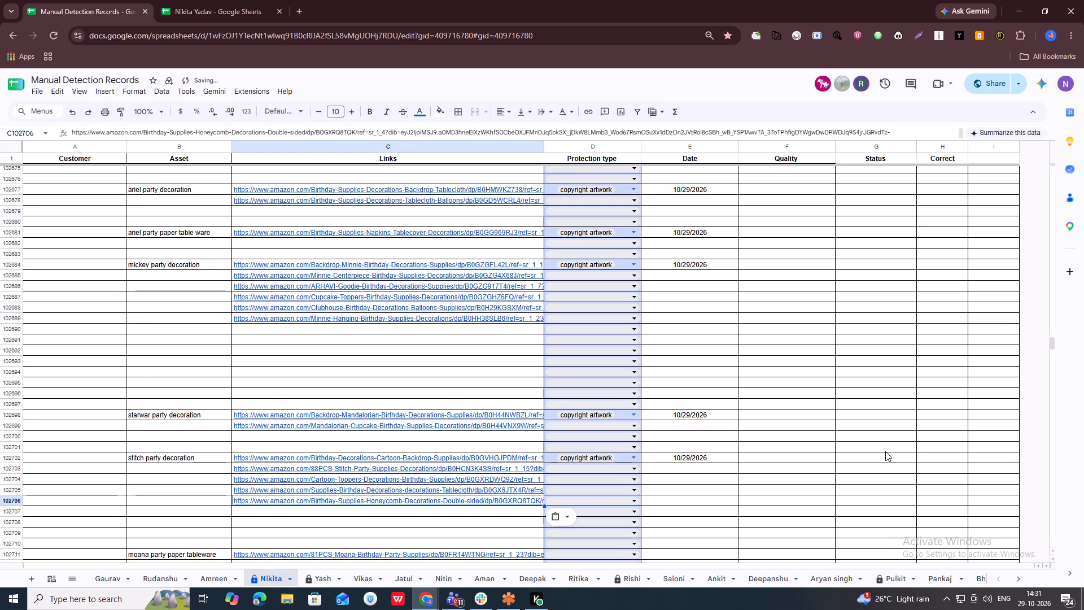
pyautogui.press('Down')
# Copy the link of JL Direct us's Cartoon Number 4 Birthday Party Supplies into the next two stitch party decoration rows in Manual Detection Records.
pyautogui.hotkey('alt', 'Tab')
pyautogui.press('Down')
pyautogui.press('Down')
pyautogui.press('Down')
pyautogui.press('Down')
pyautogui.press('Down')
pyautogui.press('Down')
pyautogui.press('Down')
pyautogui.press('Down')
pyautogui.press('Down')
pyautogui.press('Down')
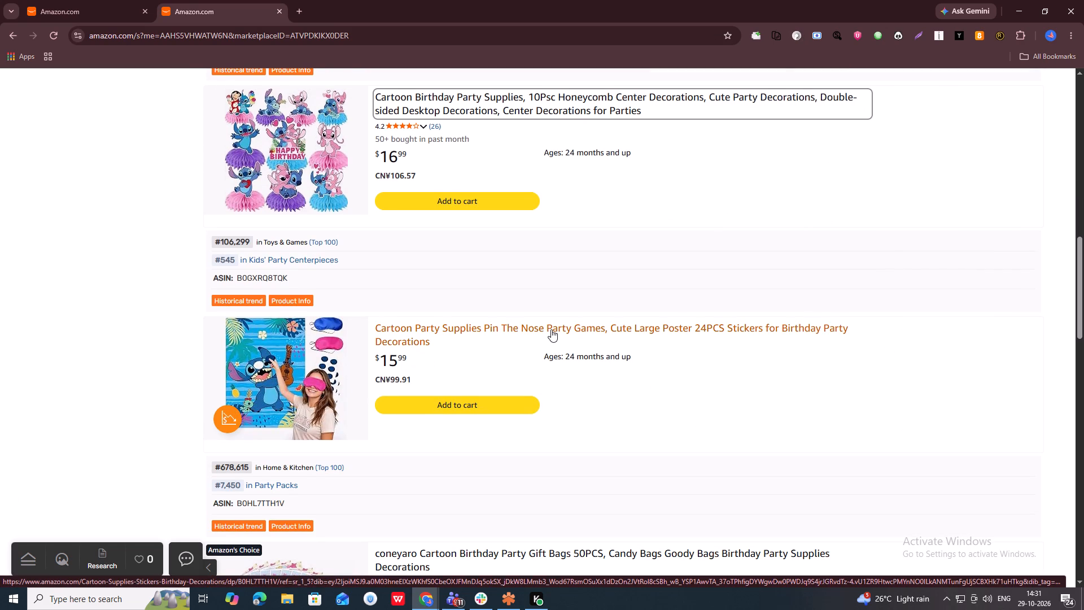
pyautogui.scroll(-5, 551, 329)
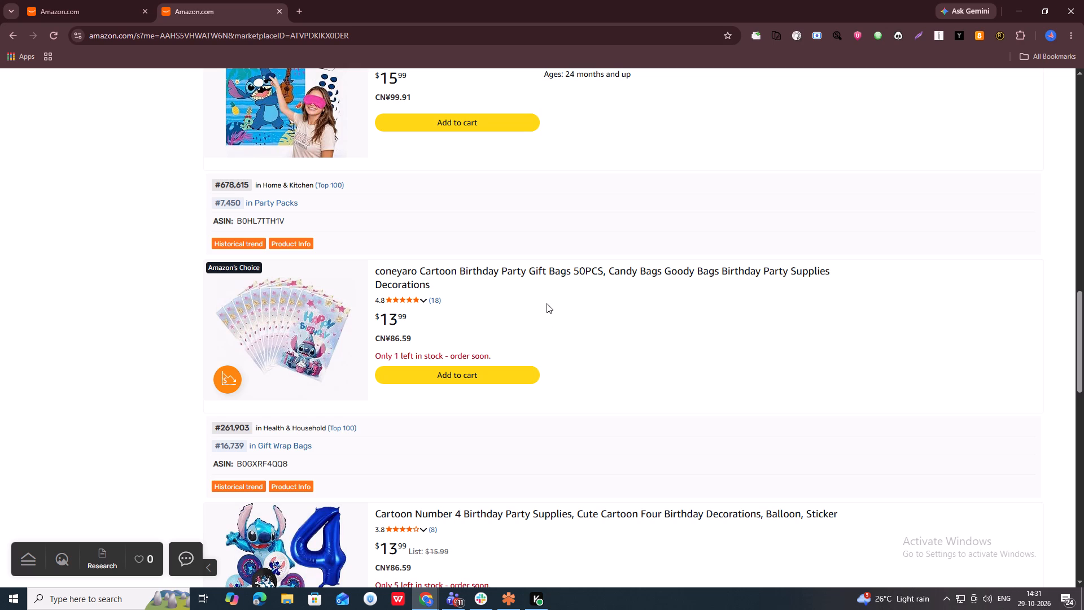
pyautogui.scroll(-4, 546, 302)
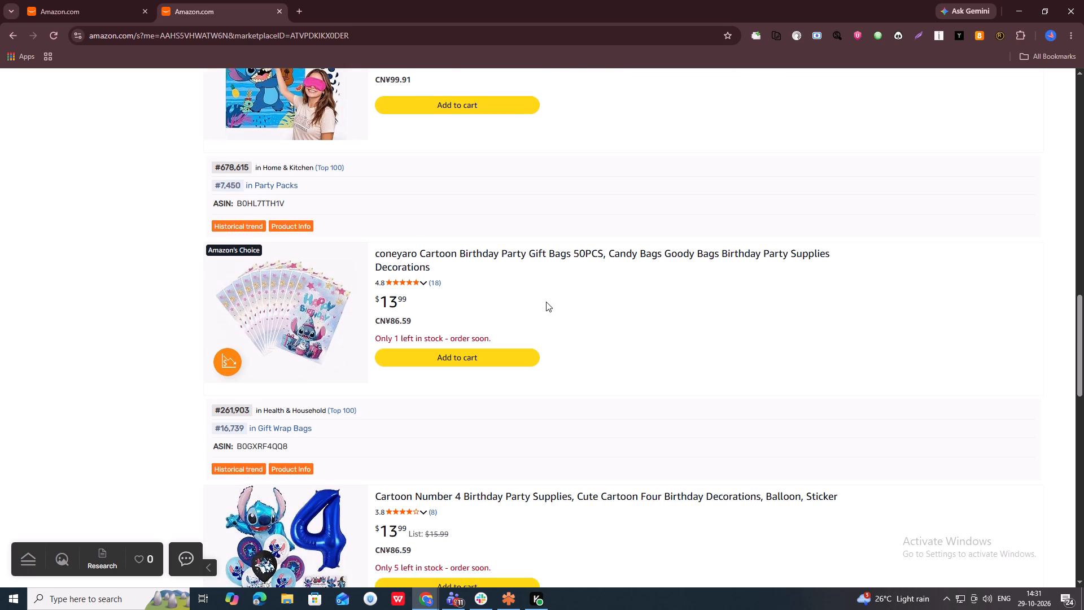
pyautogui.scroll(-1, 546, 302)
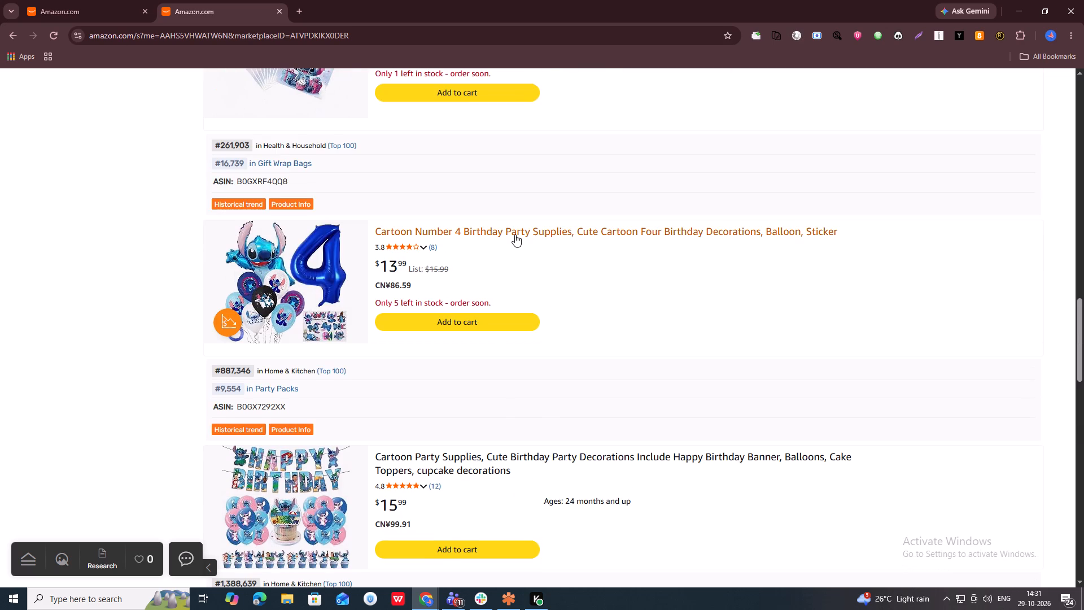
pyautogui.rightClick(515, 234)
pyautogui.click(541, 354)
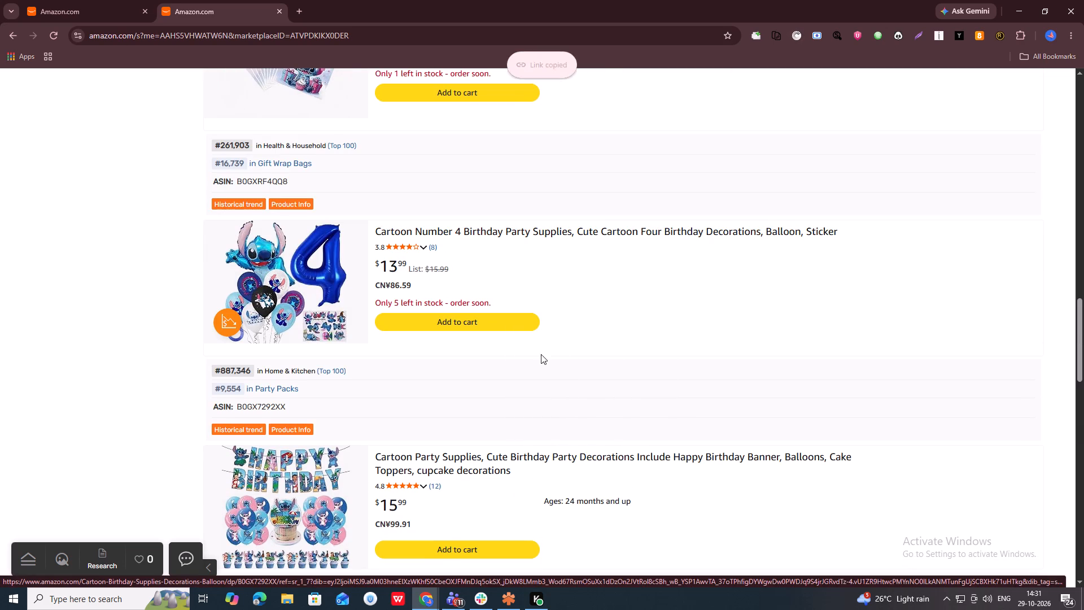
pyautogui.hotkey('alt', 'Tab')
pyautogui.hotkey('ctrl', 'v')
pyautogui.press('Down')
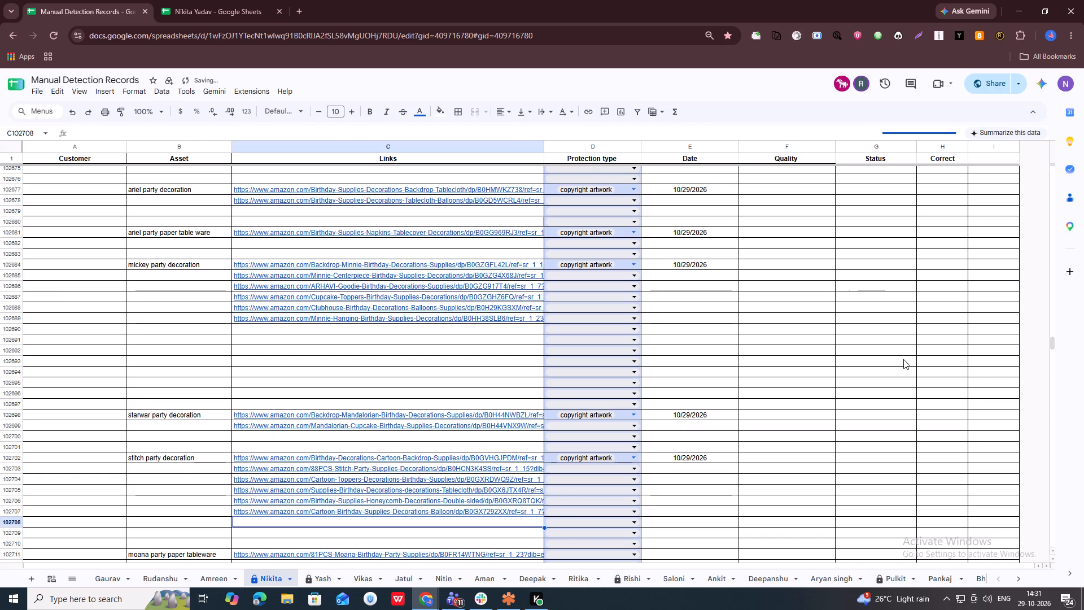
pyautogui.click(434, 526)
pyautogui.hotkey('ctrl', 'v')
pyautogui.click(434, 529)
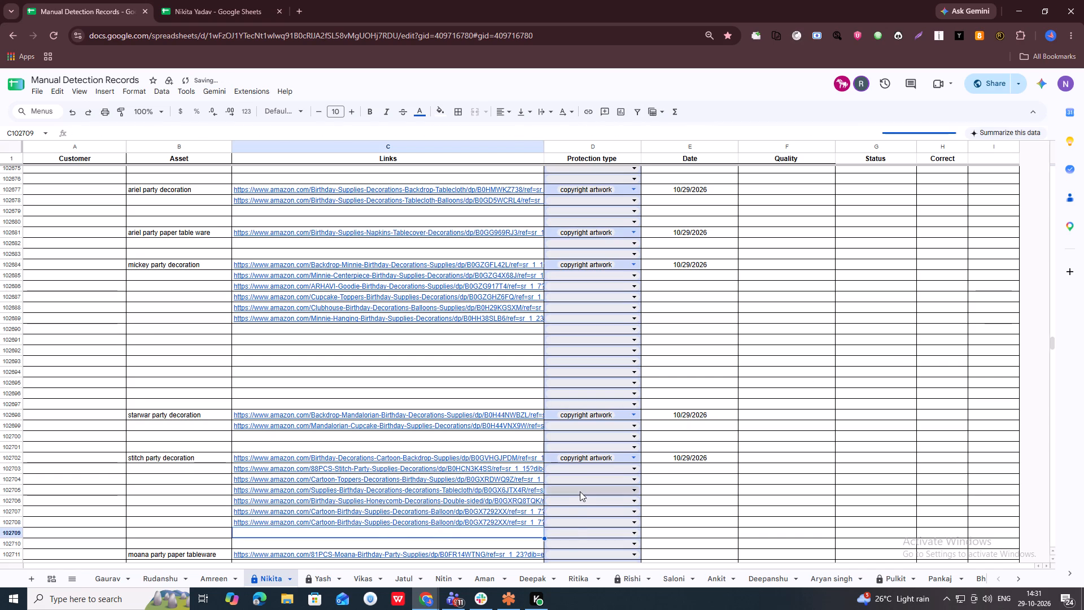
# Copy the link of the Cartoon Party Supplies set with Happy Birthday banner, balloons and cake toppers into the next stitch party decoration row.
pyautogui.hotkey('alt', 'Tab')
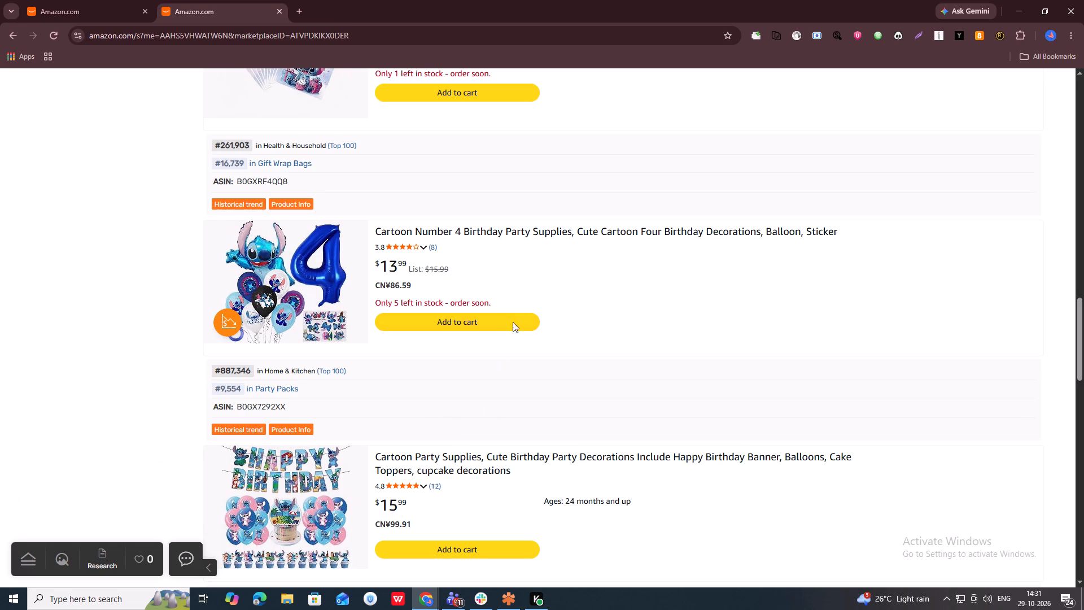
pyautogui.press('Down')
pyautogui.rightClick(539, 434)
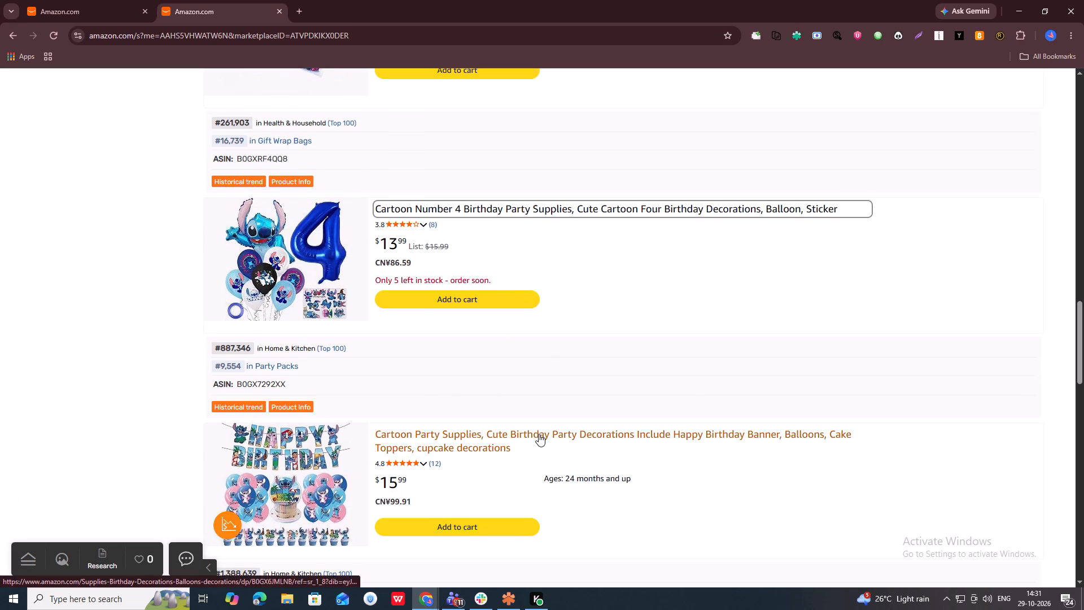
pyautogui.click(605, 352)
pyautogui.hotkey('alt', 'Tab')
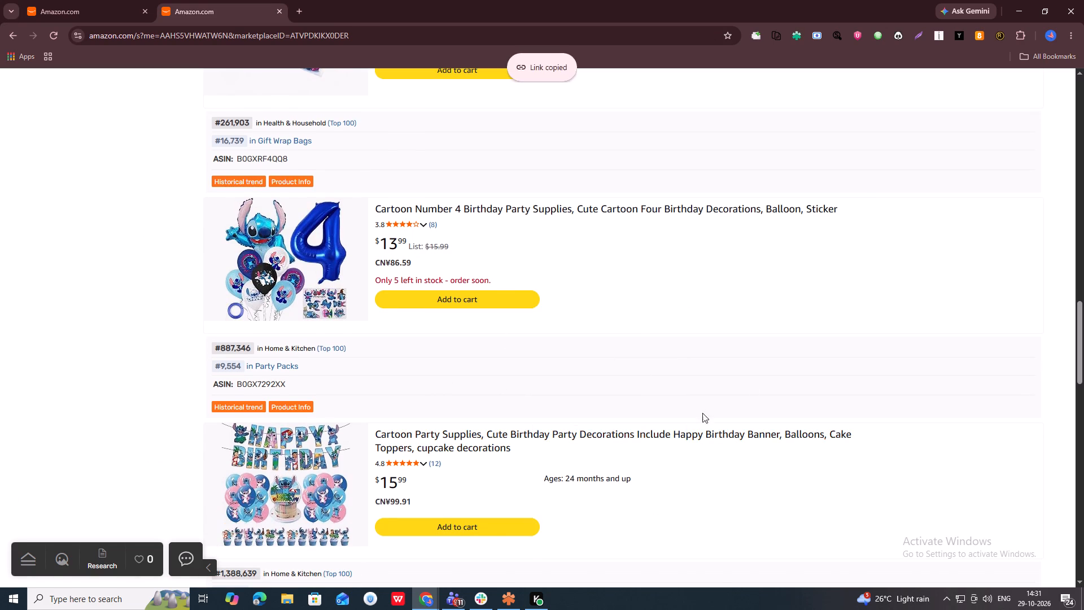
pyautogui.hotkey('ctrl', 'v')
# In 626 Sellers to Scrap, mark JL Direct us as available with Yes and reuse the note Party decoration.
pyautogui.hotkey('alt', 'Tab')
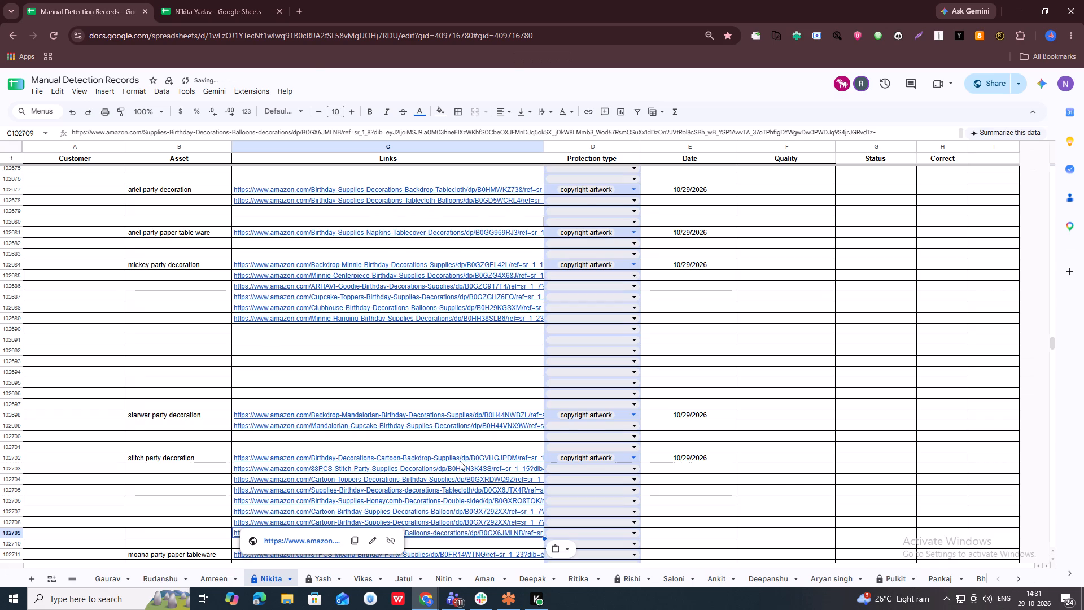
pyautogui.scroll(-6, 526, 421)
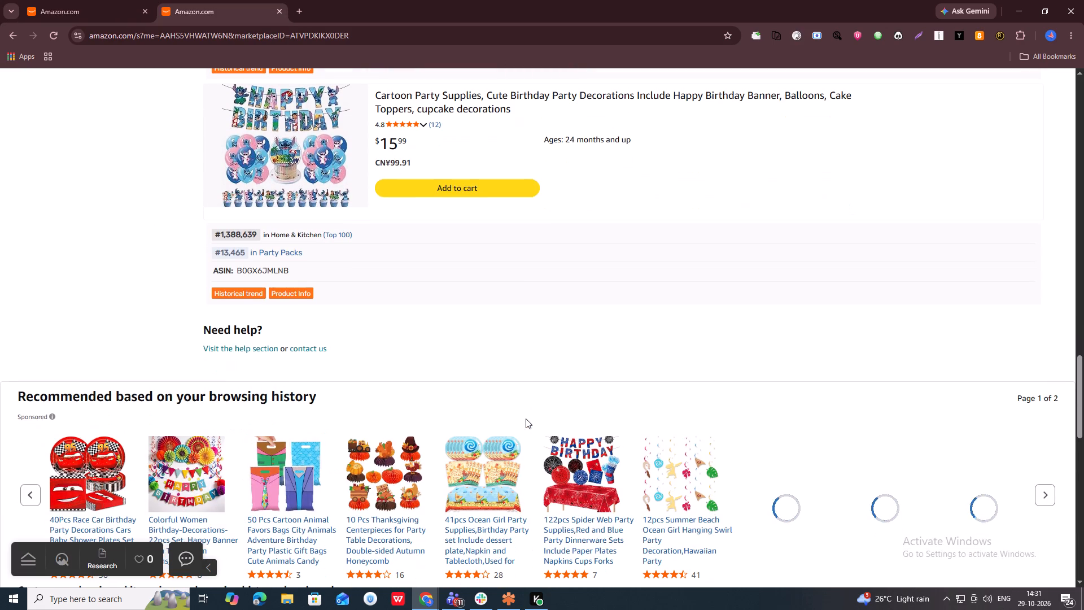
pyautogui.hotkey('alt', 'Tab')
pyautogui.hotkey('alt', 'Tab')
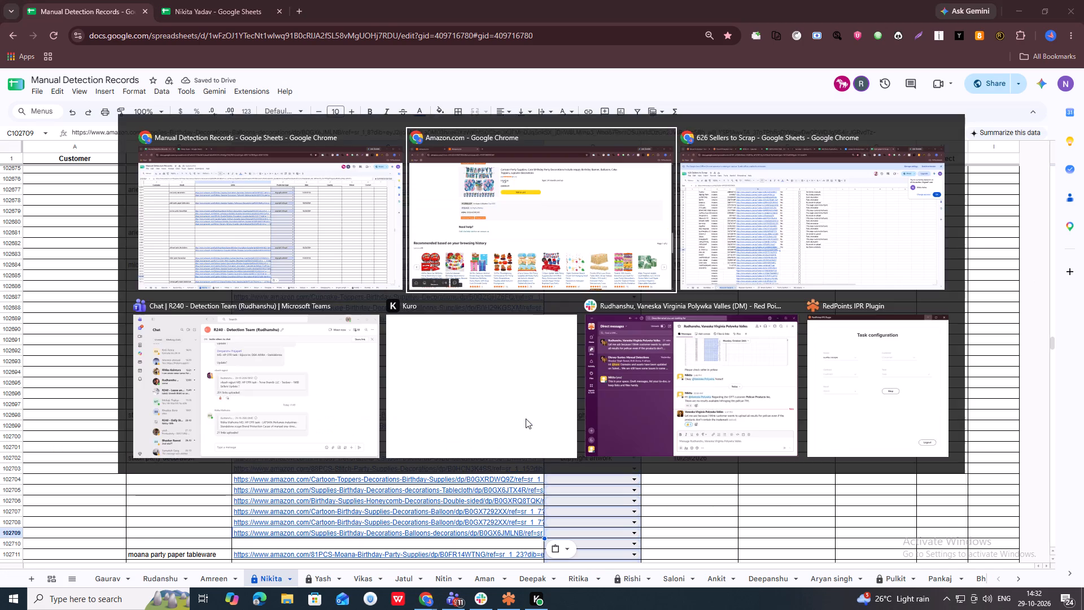
pyautogui.hotkey('alt', 'Tab')
pyautogui.click(429, 425)
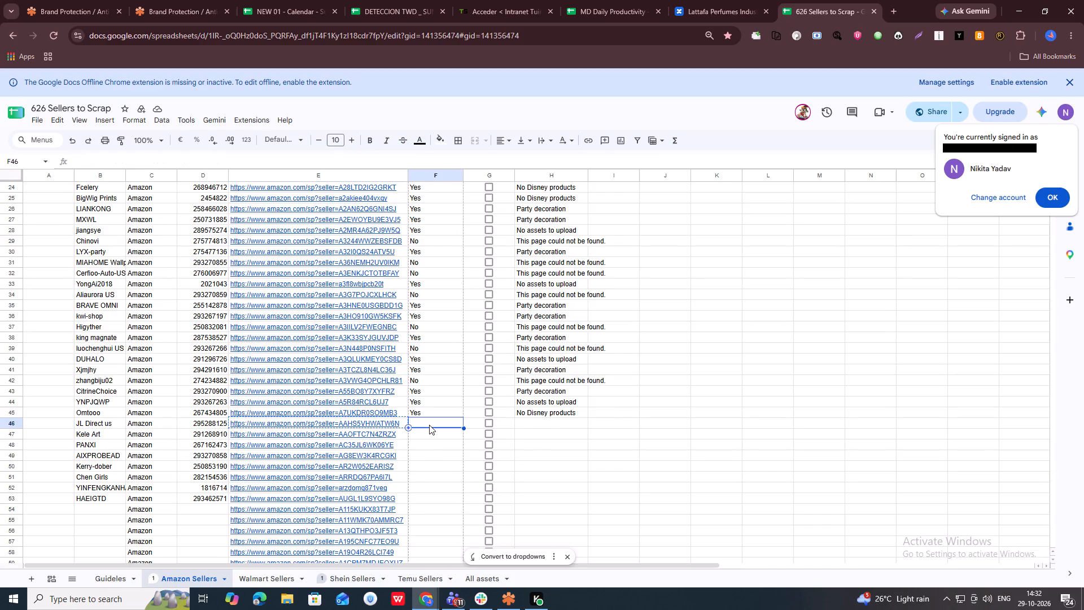
pyautogui.hotkey('ctrl', 'd')
pyautogui.press('Right')
pyautogui.press('Right')
pyautogui.press('Up')
pyautogui.press('Up')
pyautogui.press('Up')
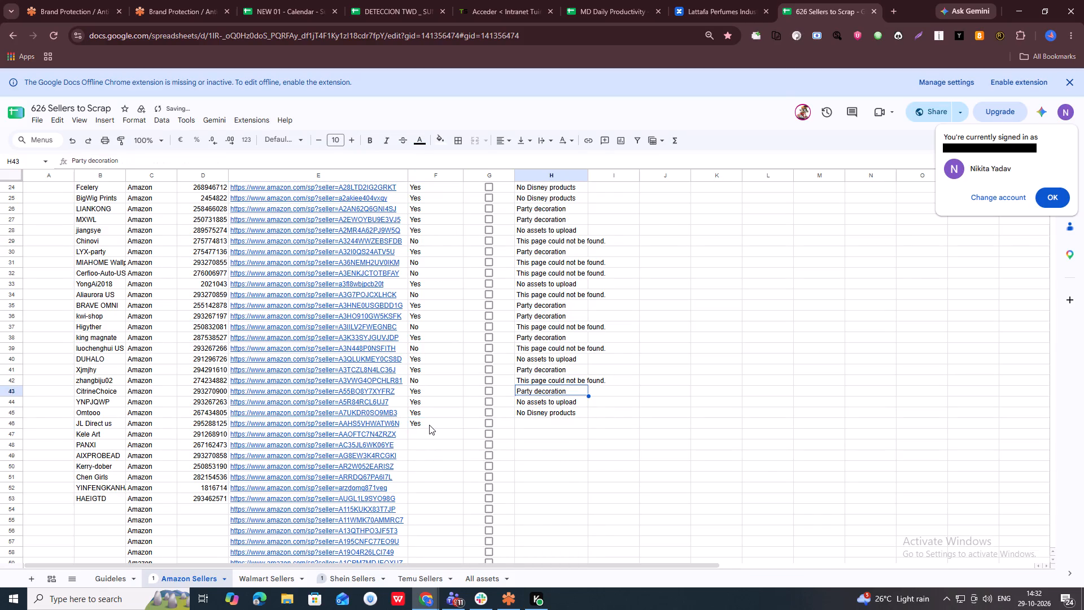
pyautogui.hotkey('ctrl', 'c')
pyautogui.hotkey('ctrl', 'Down')
pyautogui.press('Down')
pyautogui.hotkey('ctrl', 'v')
# Open Kele Art's Amazon storefront from its seller URL and examine the listed products for Disney items.
pyautogui.press('Down')
pyautogui.press('Left')
pyautogui.press('Left')
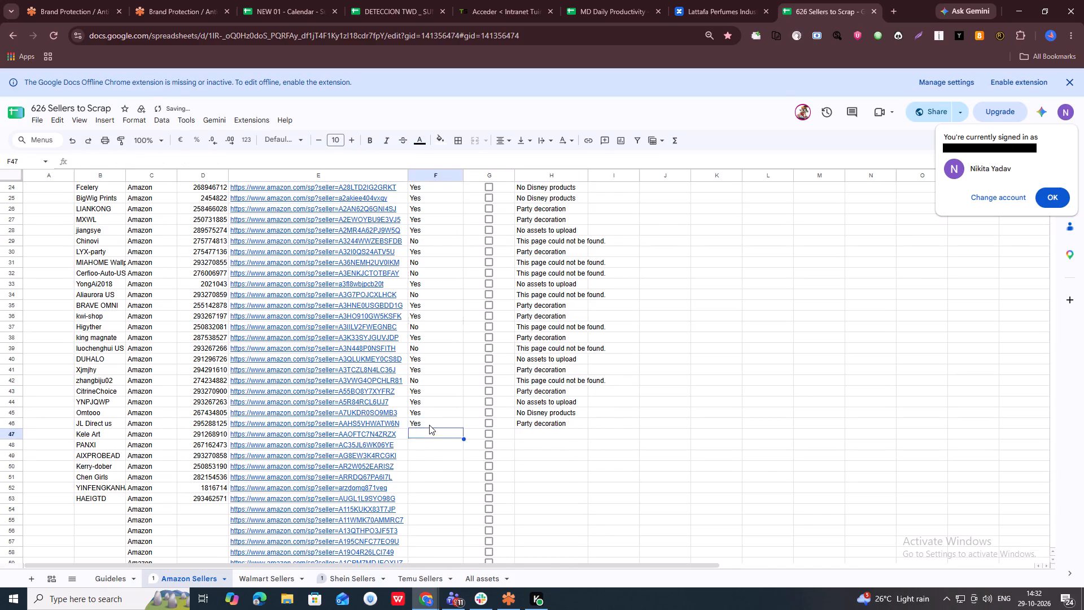
pyautogui.press('Left')
pyautogui.hotkey('ctrl', 'c')
pyautogui.scroll(6, 429, 425)
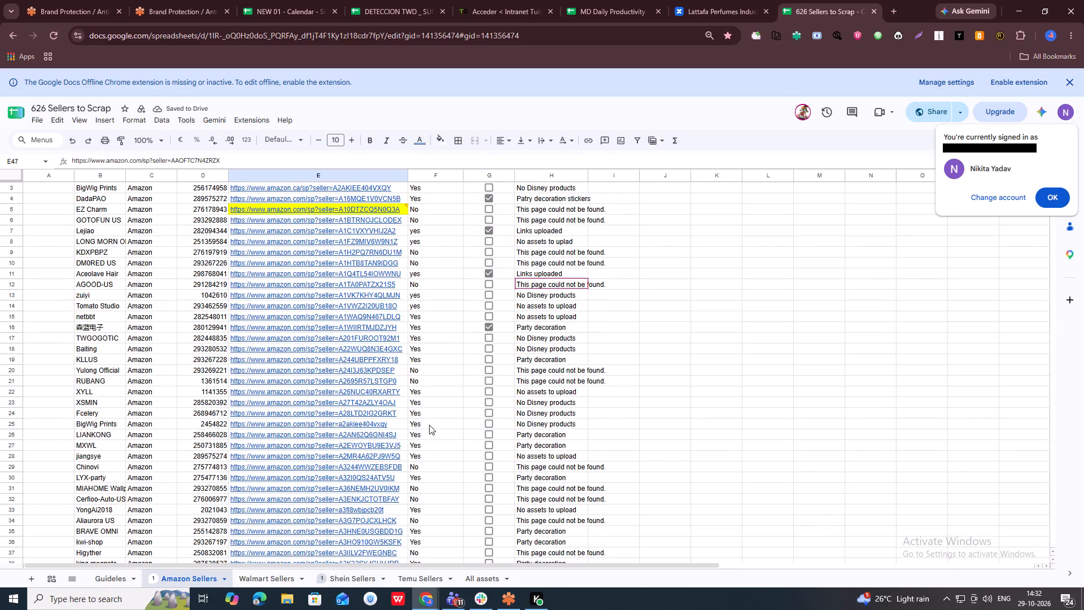
pyautogui.scroll(2, 429, 425)
pyautogui.scroll(-1, 429, 425)
pyautogui.scroll(1, 429, 425)
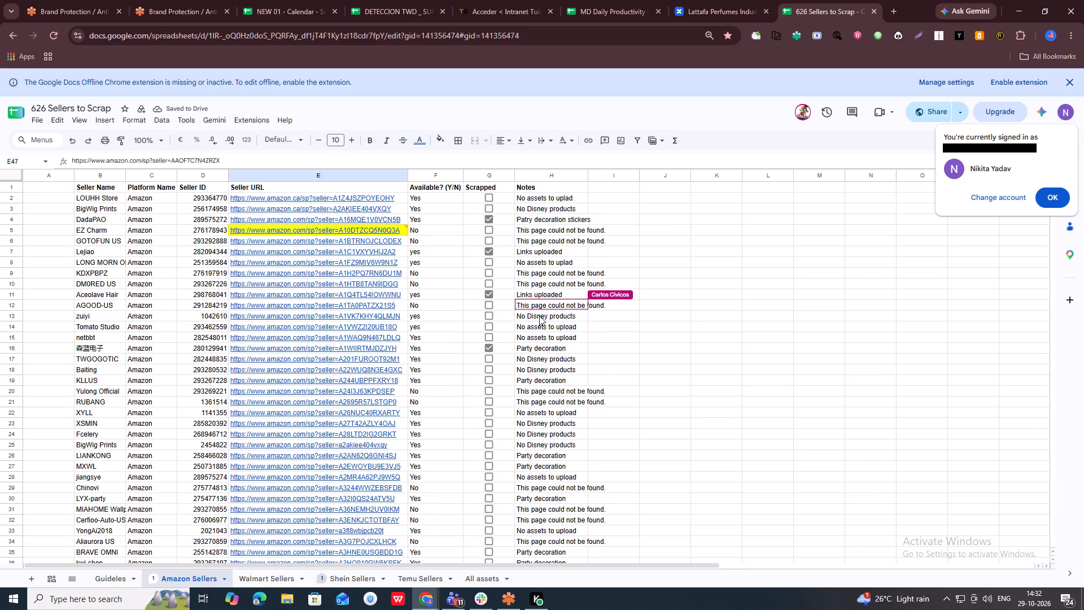
pyautogui.scroll(-4, 388, 453)
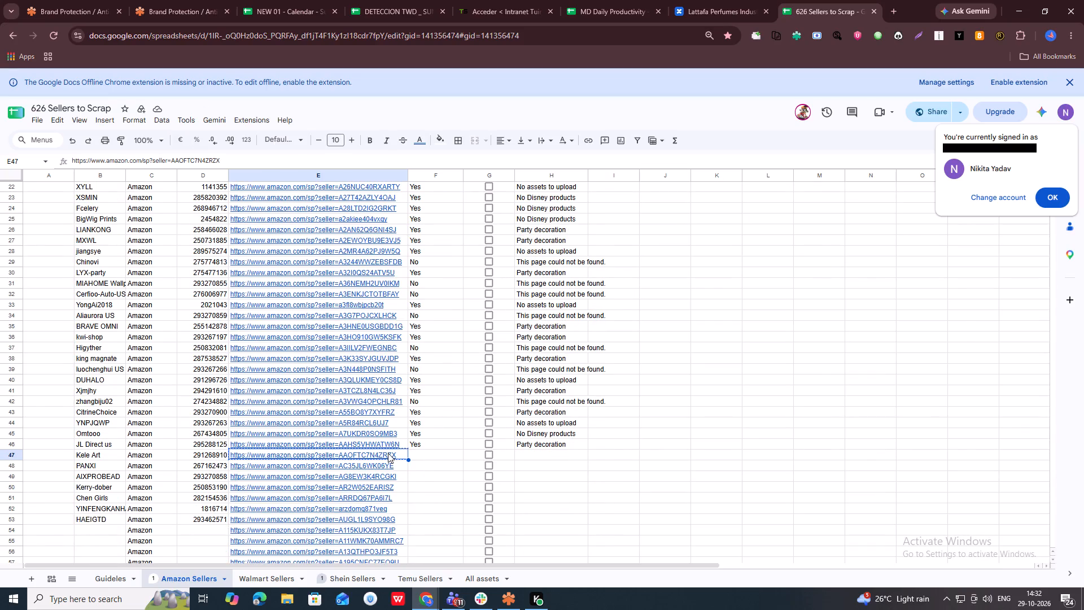
pyautogui.hotkey('alt', 'Tab')
pyautogui.hotkey('alt', 'Tab')
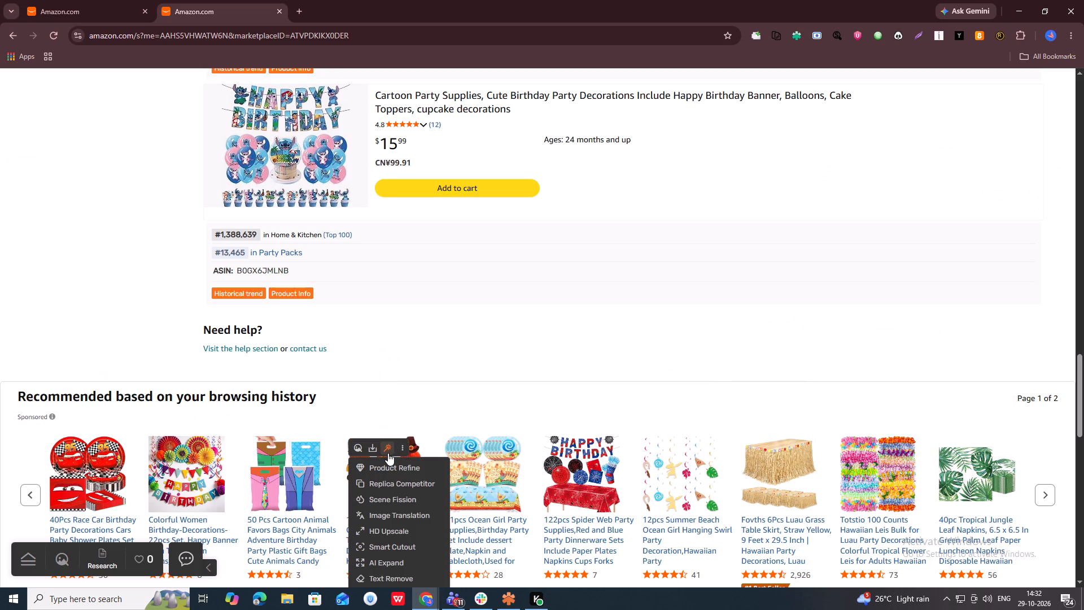
pyautogui.hotkey('ctrl', 'l')
pyautogui.hotkey('ctrl', 'v')
pyautogui.press('Return')
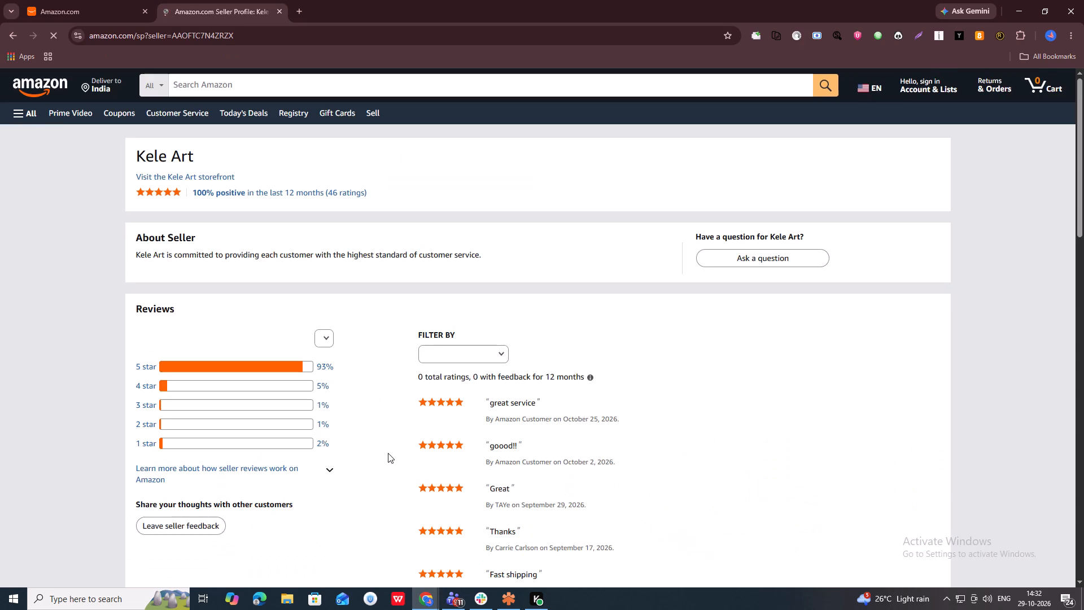
pyautogui.click(183, 179)
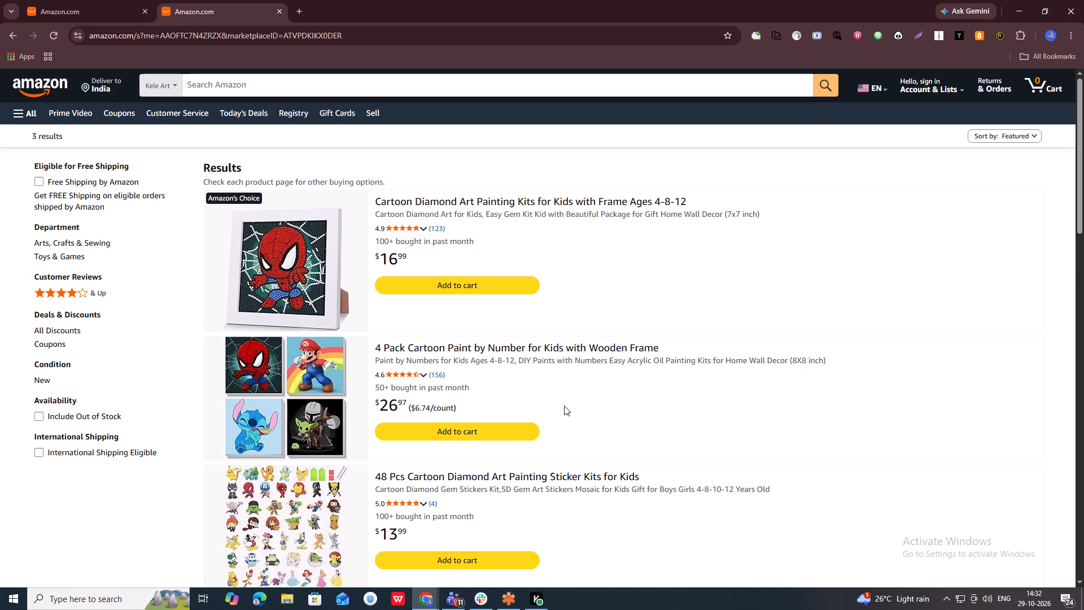
pyautogui.scroll(-5, 559, 356)
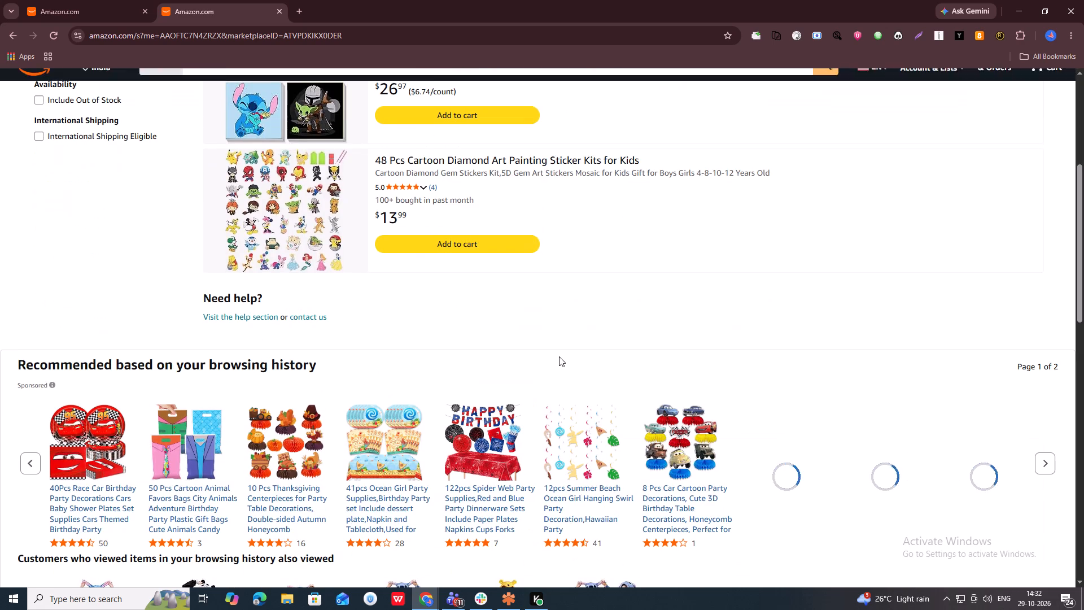
# In 626 Sellers to Scrap, mark Kele Art as available with Yes and reuse the note No assets to upload.
pyautogui.hotkey('alt', 'Tab')
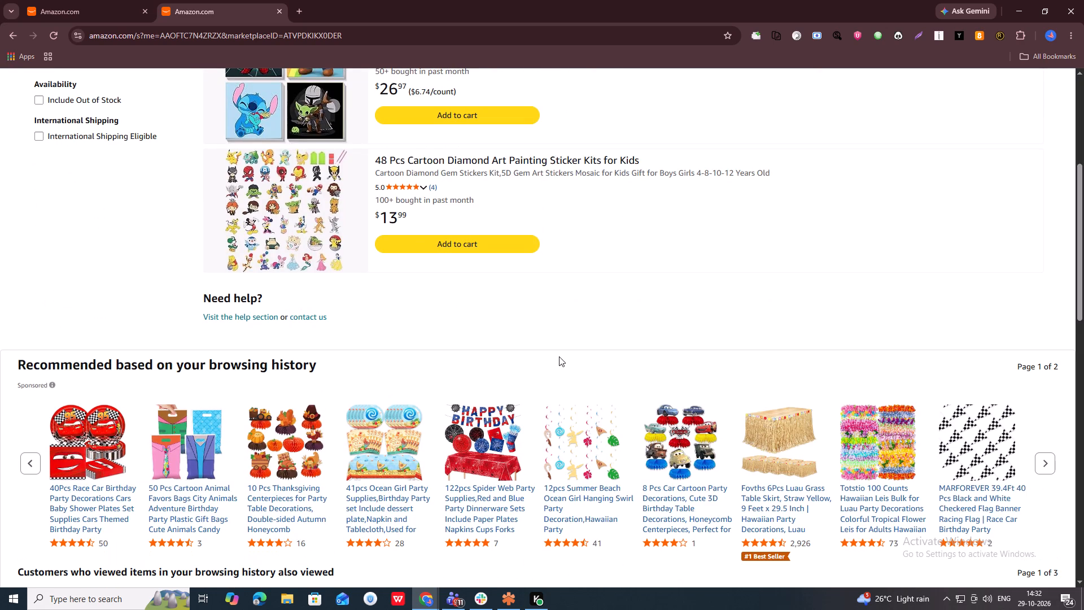
pyautogui.press('Right')
pyautogui.hotkey('ctrl', 'd')
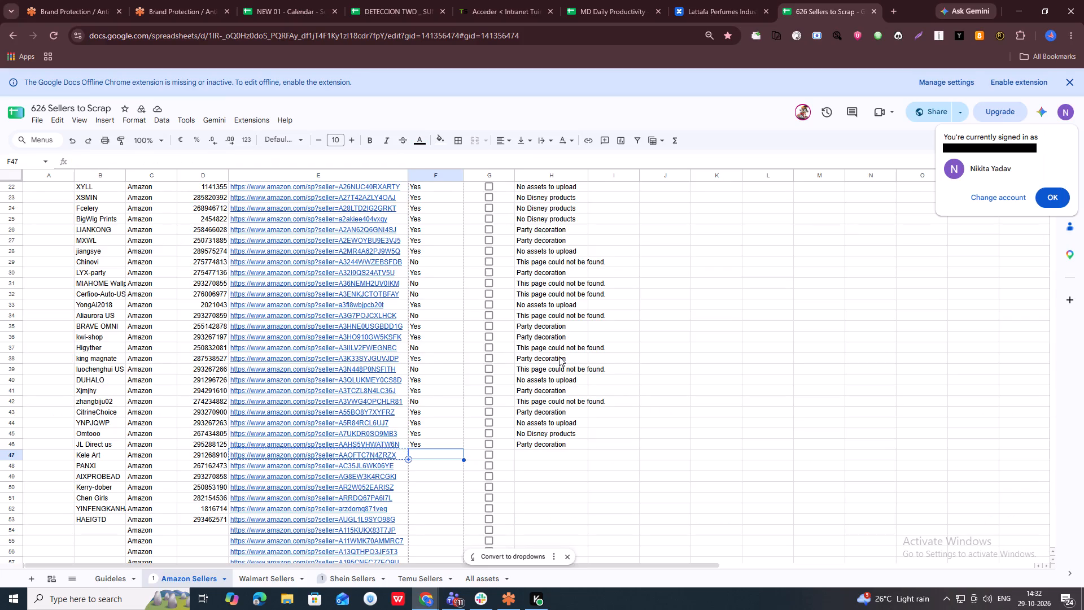
pyautogui.press('Right')
pyautogui.press('Right')
pyautogui.press('Up')
pyautogui.press('Up')
pyautogui.press('Up')
pyautogui.hotkey('ctrl', 'c')
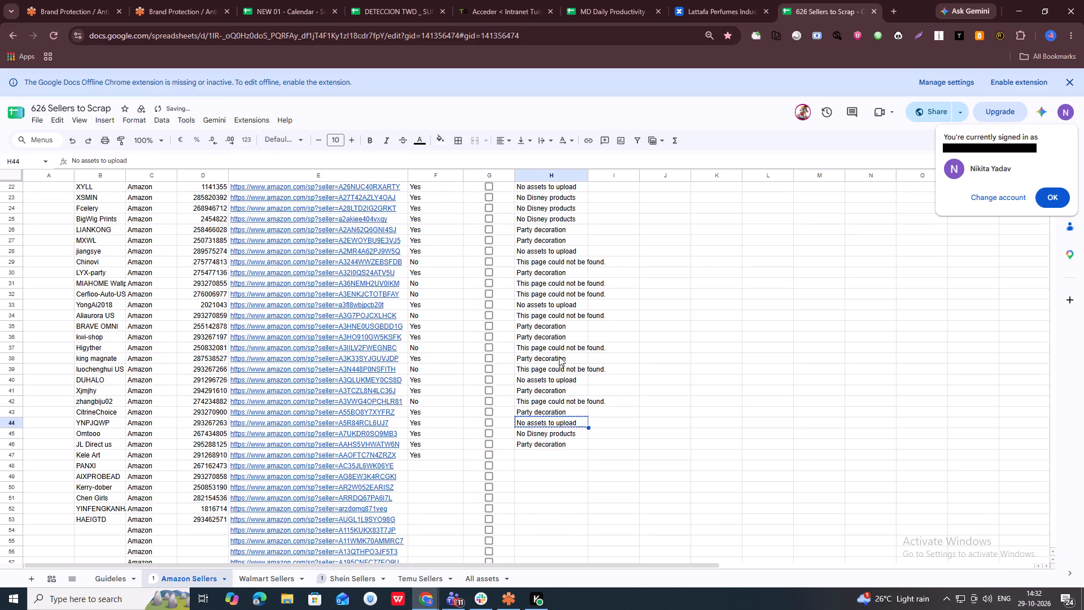
pyautogui.hotkey('ctrl', 'Down')
pyautogui.press('Down')
pyautogui.hotkey('ctrl', 'v')
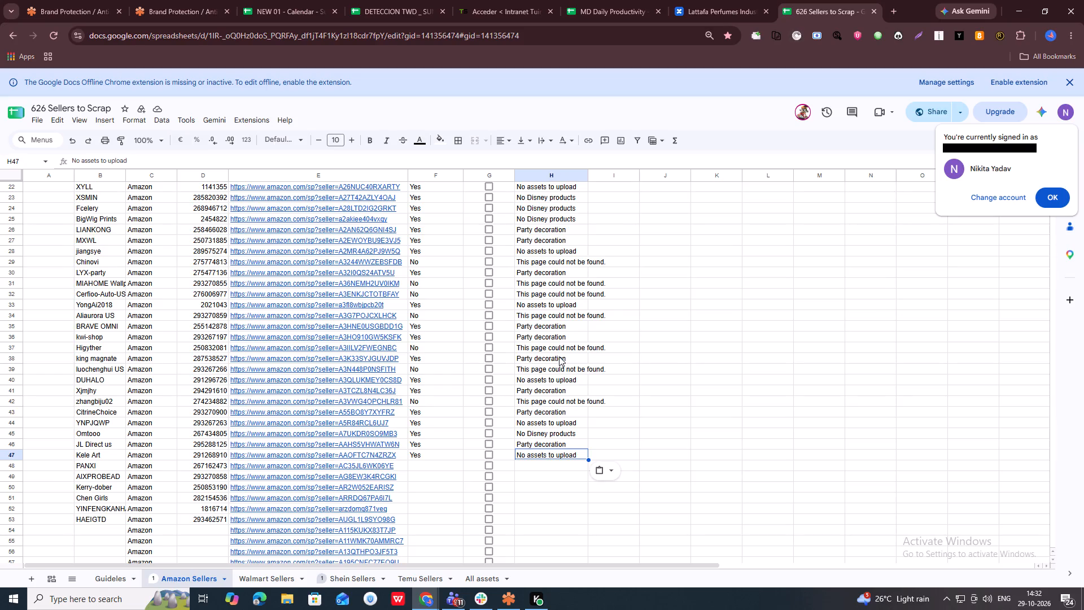
# Open PANXI's Amazon storefront from its seller URL and reload it to check for listed products.
pyautogui.press('Down')
pyautogui.press('Left')
pyautogui.press('Left')
pyautogui.press('Left')
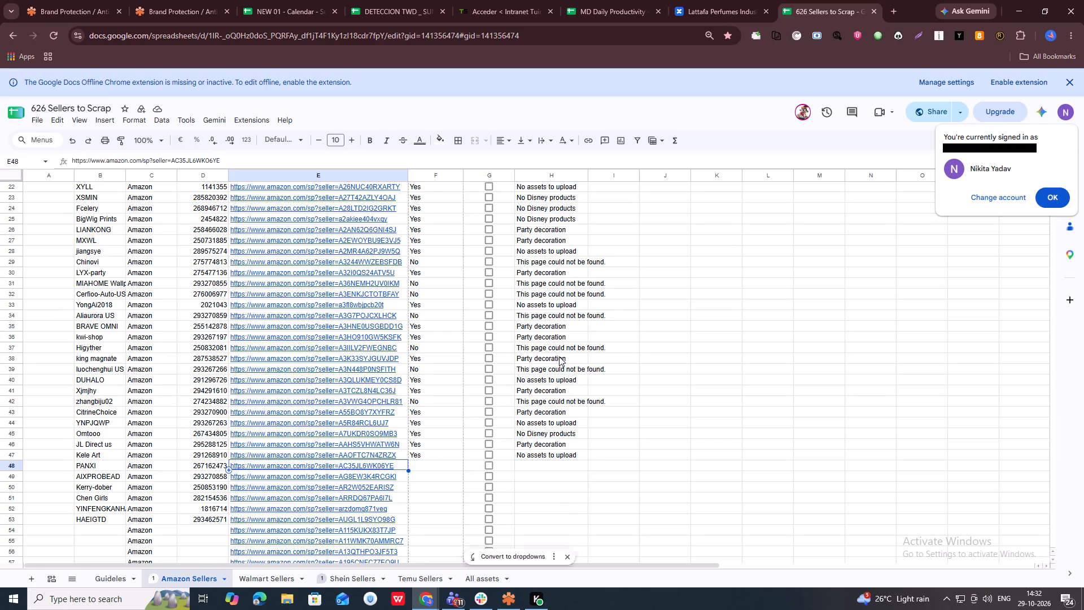
pyautogui.hotkey('ctrl', 'c')
pyautogui.hotkey('alt', 'Tab')
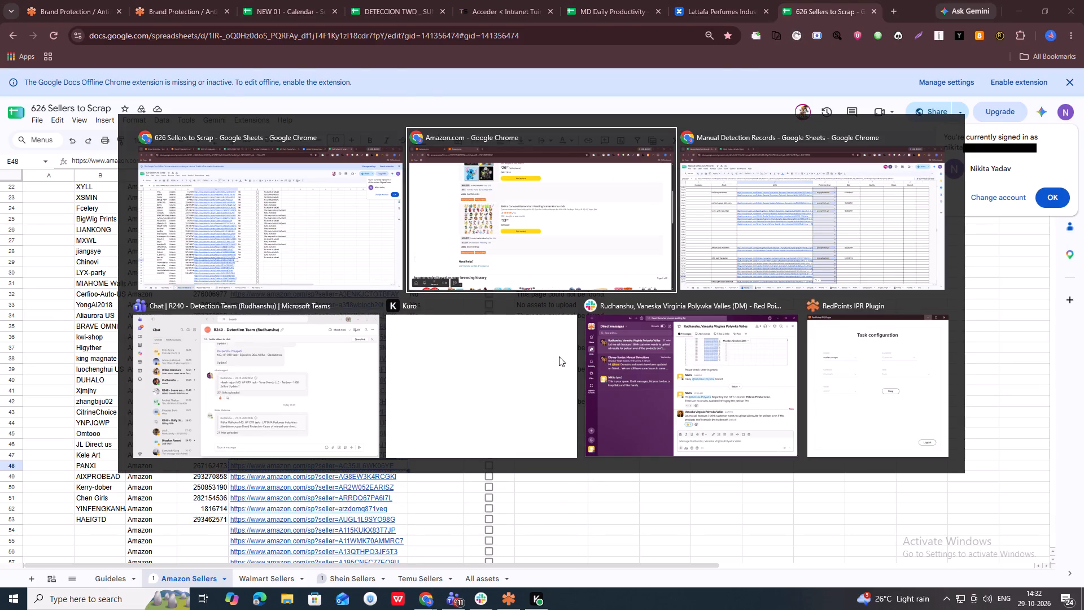
pyautogui.hotkey('ctrl', 'l')
pyautogui.hotkey('ctrl', 'v')
pyautogui.press('Return')
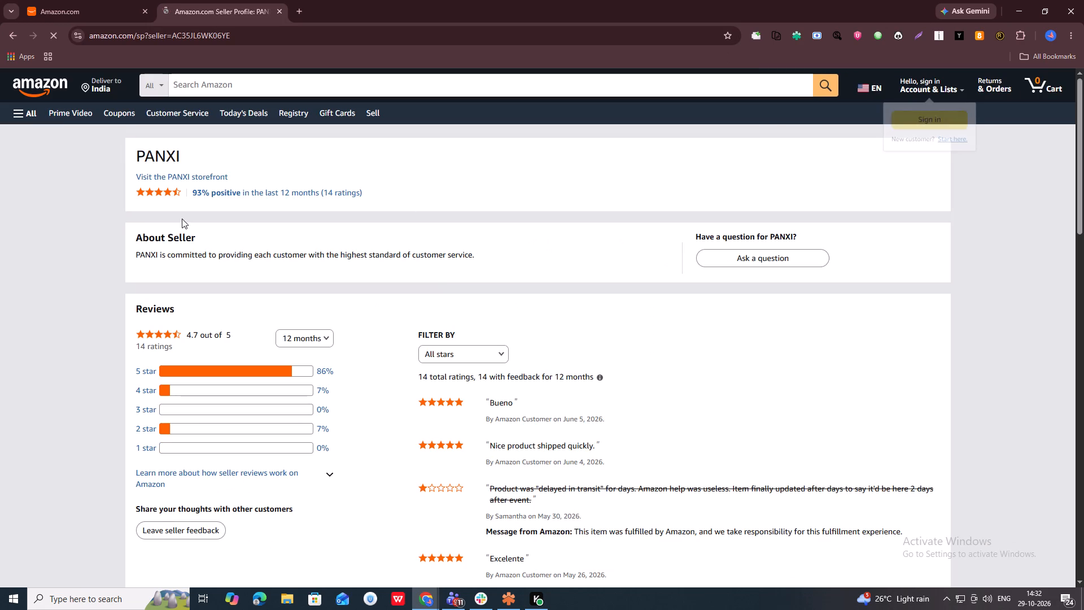
pyautogui.click(197, 175)
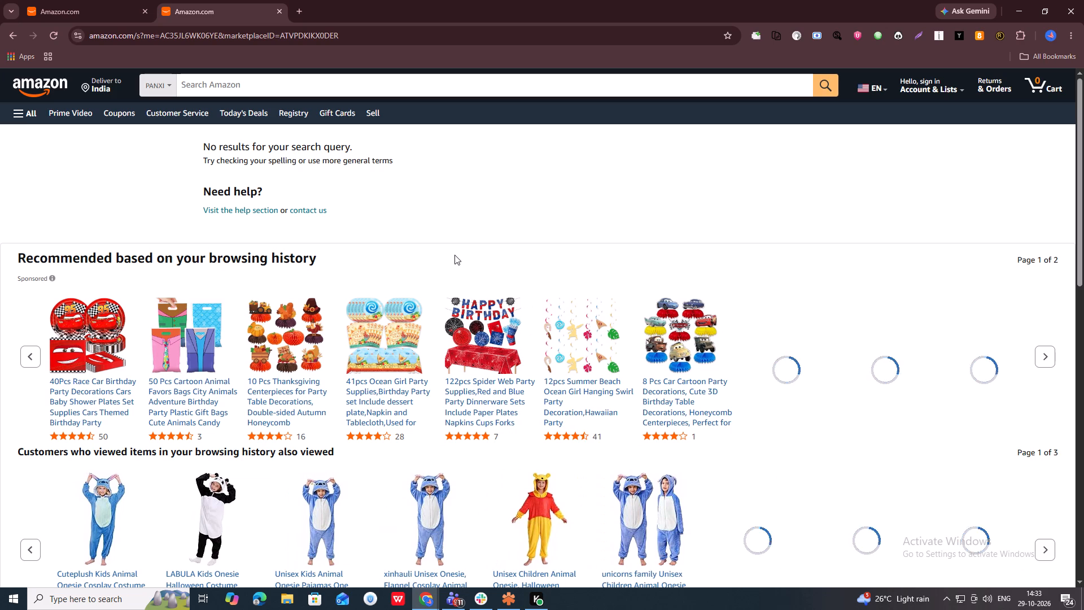
pyautogui.hotkey('ctrl', 'r')
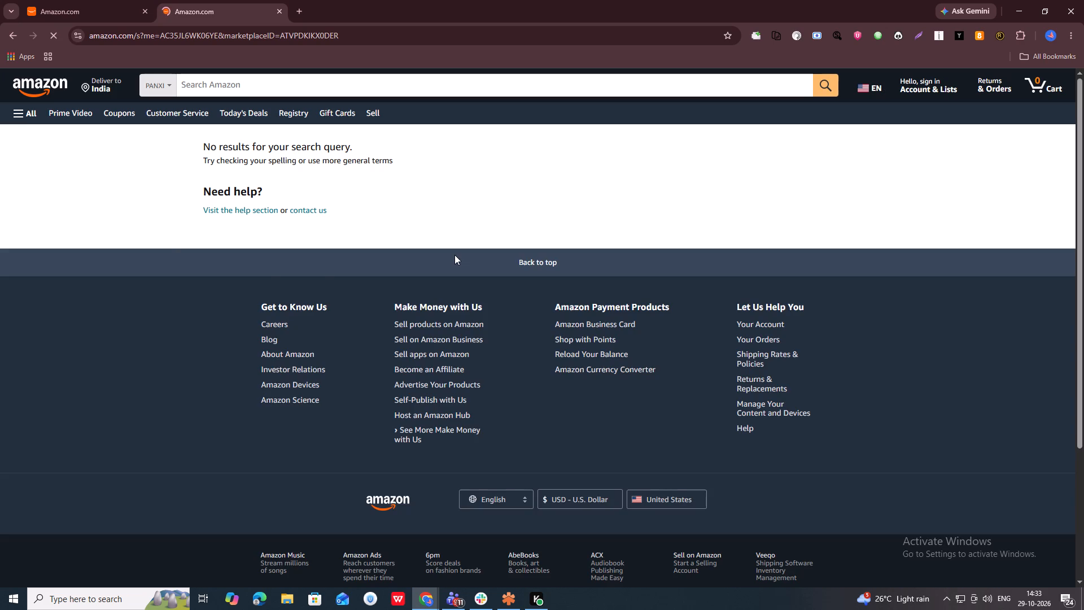
pyautogui.hotkey('alt', 'Tab')
pyautogui.press('Right')
pyautogui.press('Up')
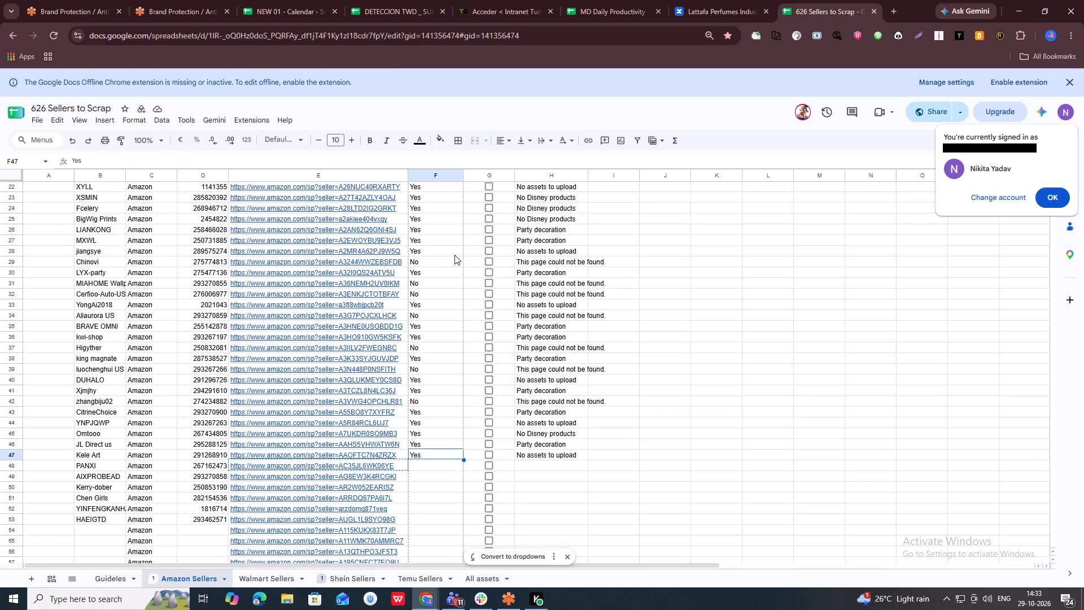
pyautogui.press('Up')
pyautogui.press('Up')
pyautogui.press('Up')
pyautogui.press('Up')
pyautogui.press('Up')
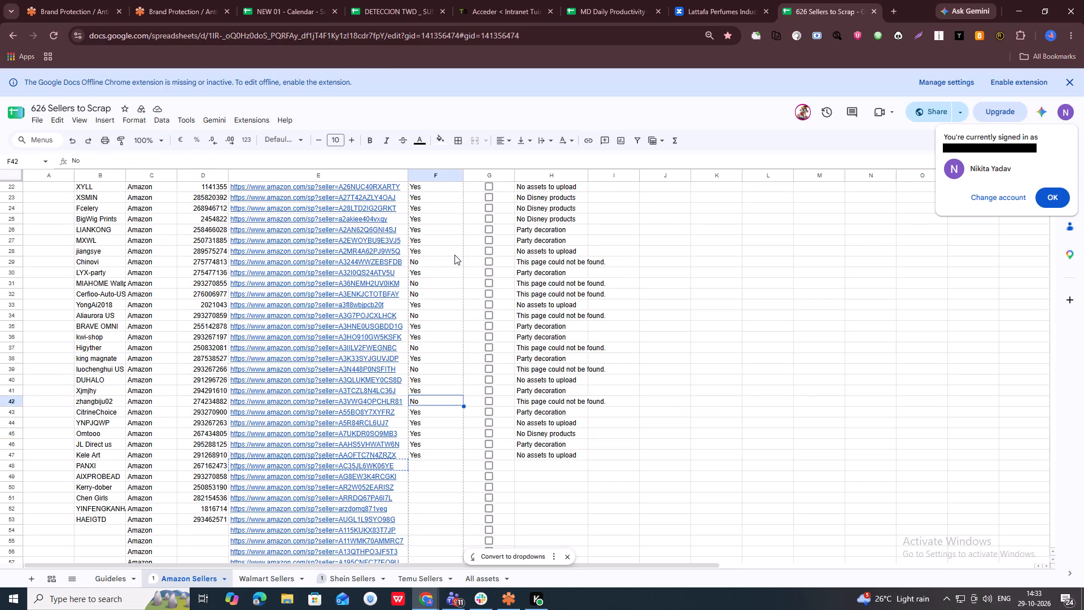
pyautogui.hotkey('ctrl', 'c')
pyautogui.hotkey('ctrl', 'Down')
pyautogui.press('Down')
pyautogui.hotkey('ctrl', 'v')
pyautogui.press('Right')
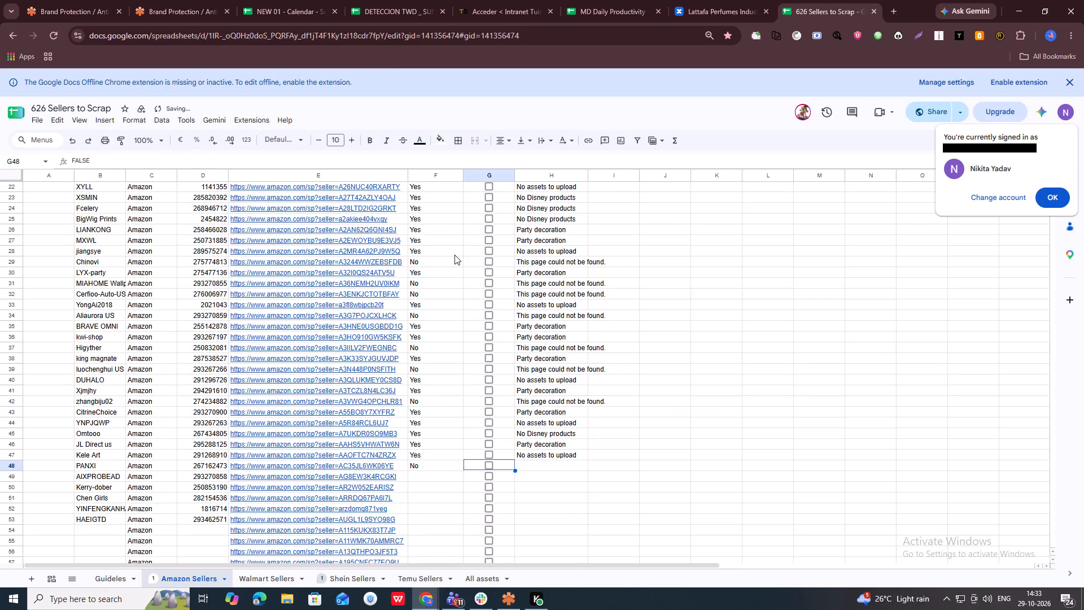
pyautogui.press('Right')
pyautogui.press('Up')
pyautogui.hotkey('ctrl', 'Up')
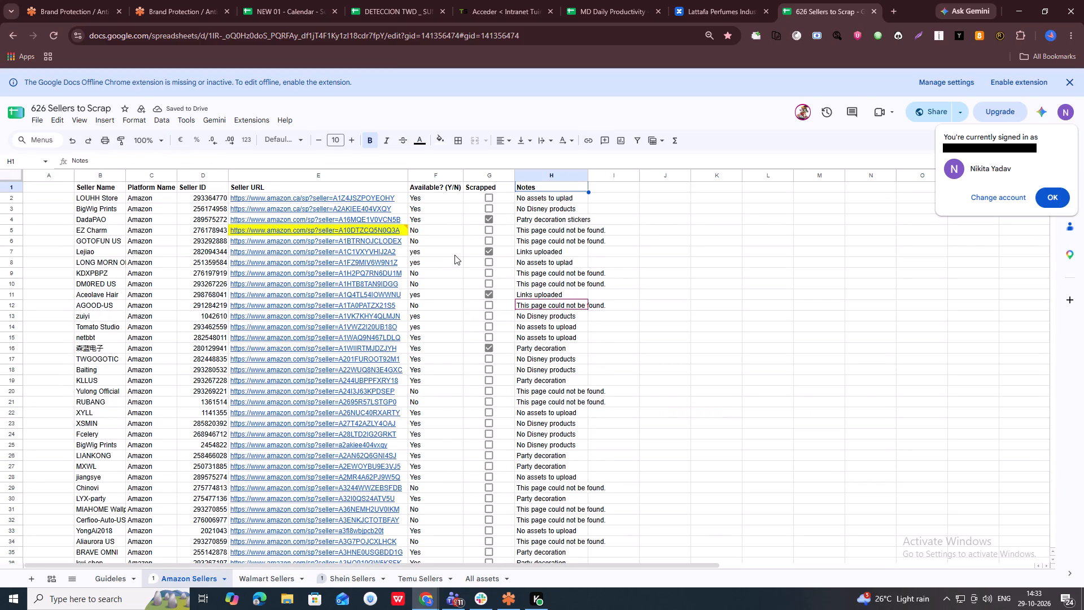
pyautogui.hotkey('ctrl', 'Down')
pyautogui.press('Down')
pyautogui.press('Up')
pyautogui.press('Up')
pyautogui.press('Up')
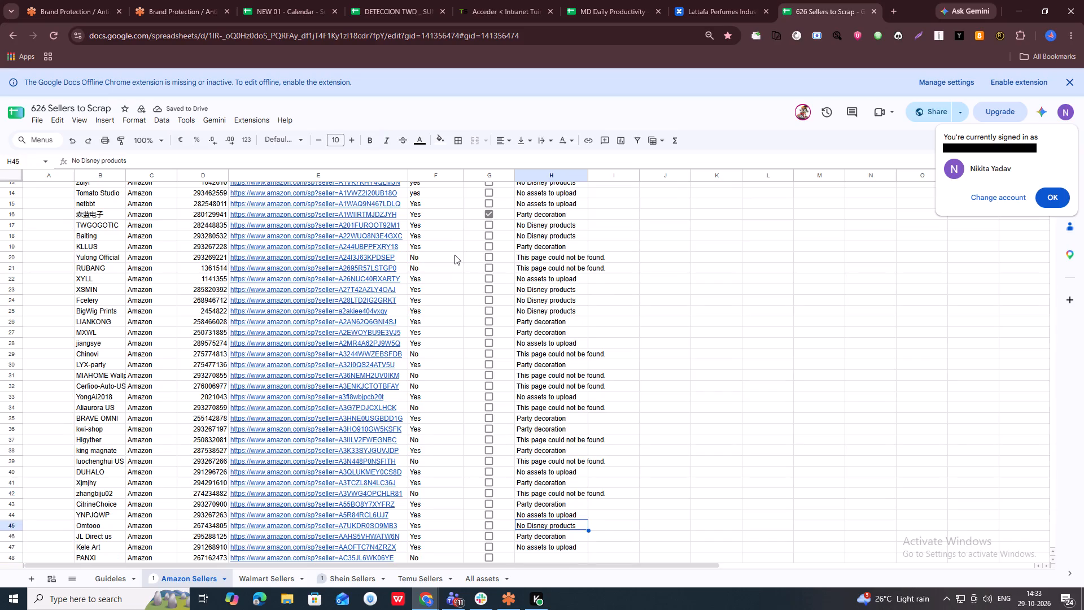
pyautogui.press('Up')
pyautogui.press('Up')
pyautogui.press('Up')
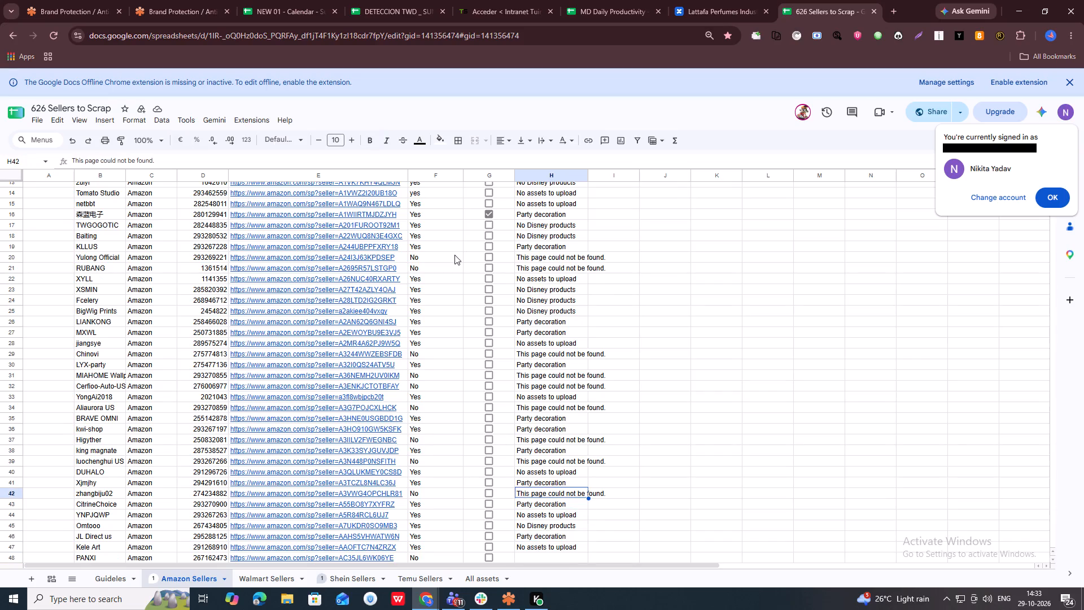
pyautogui.hotkey('ctrl', 'c')
pyautogui.hotkey('ctrl', 'Down')
pyautogui.press('Down')
pyautogui.hotkey('ctrl', 'v')
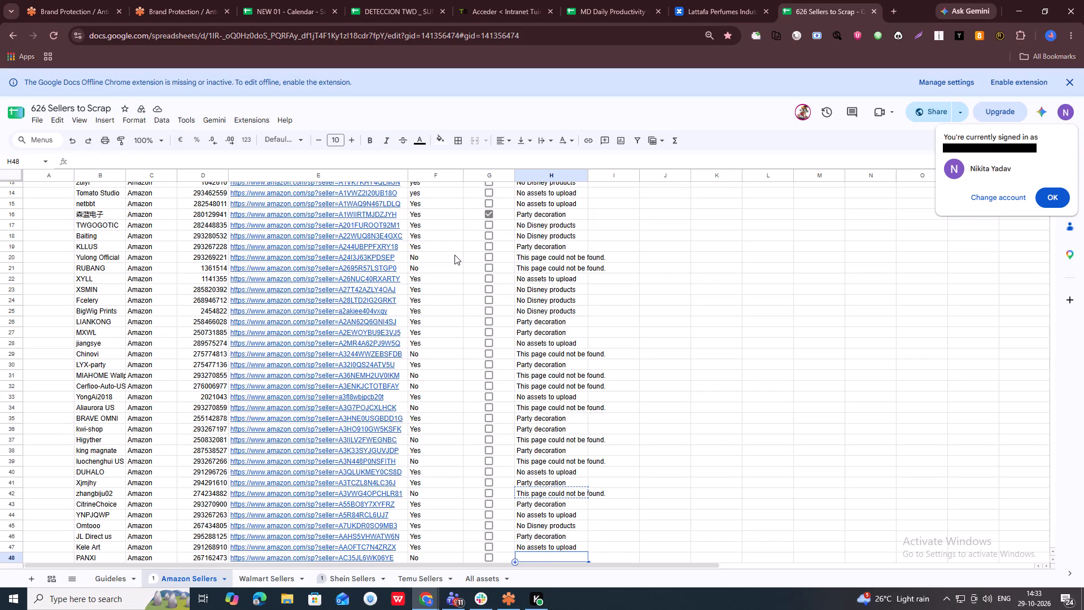
# Open AIXPROBEAD's Amazon storefront from its seller URL in 626 Sellers to Scrap to check for listed products.
pyautogui.scroll(-2, 455, 243)
pyautogui.scroll(3, 458, 244)
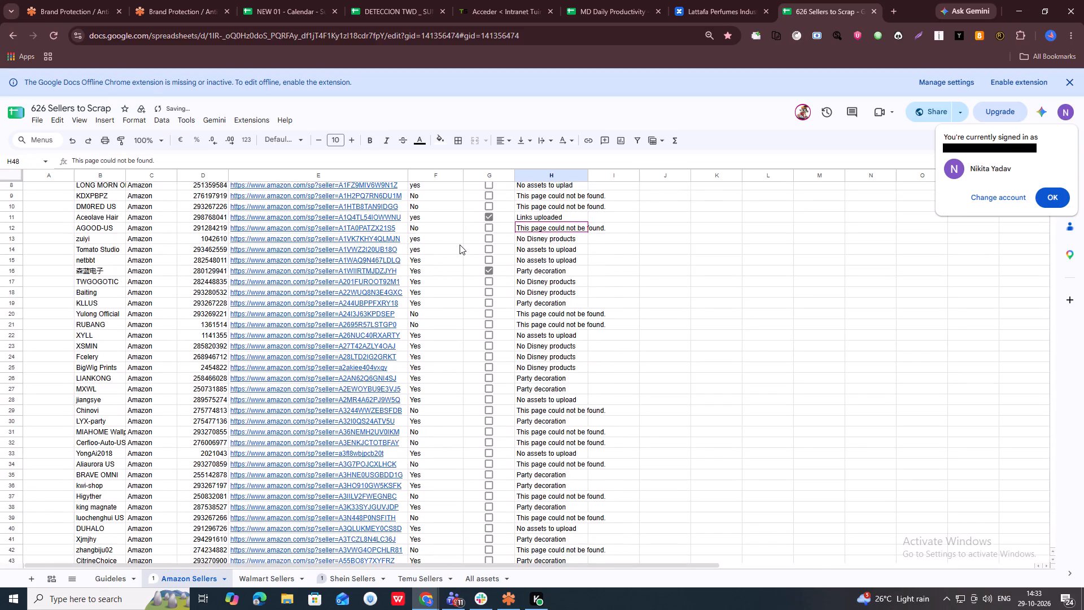
pyautogui.scroll(-5, 460, 245)
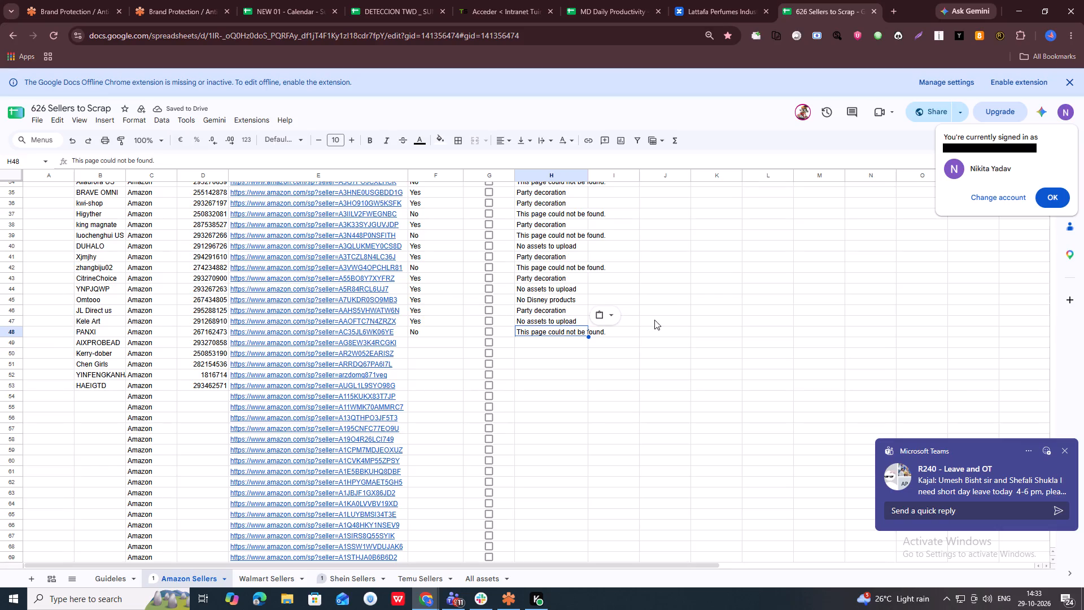
pyautogui.click(343, 342)
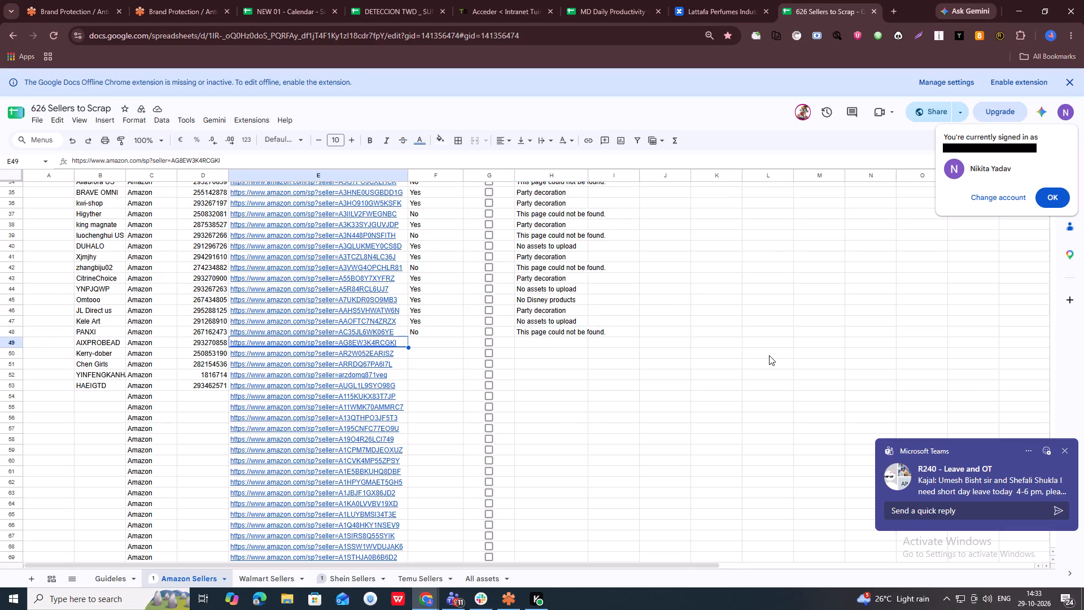
pyautogui.hotkey('ctrl', 'c')
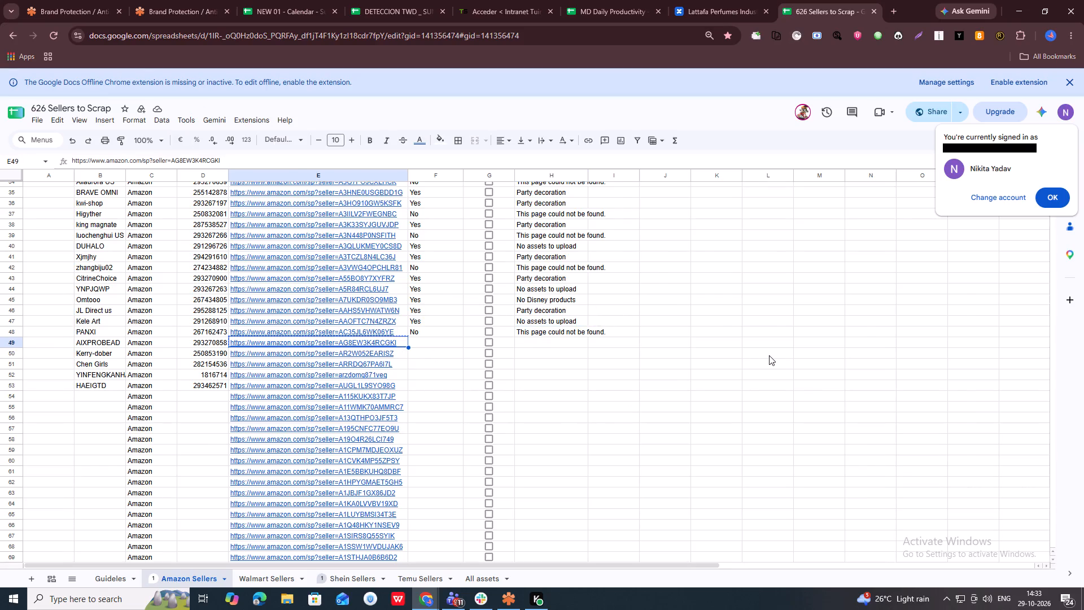
pyautogui.hotkey('alt', 'Tab')
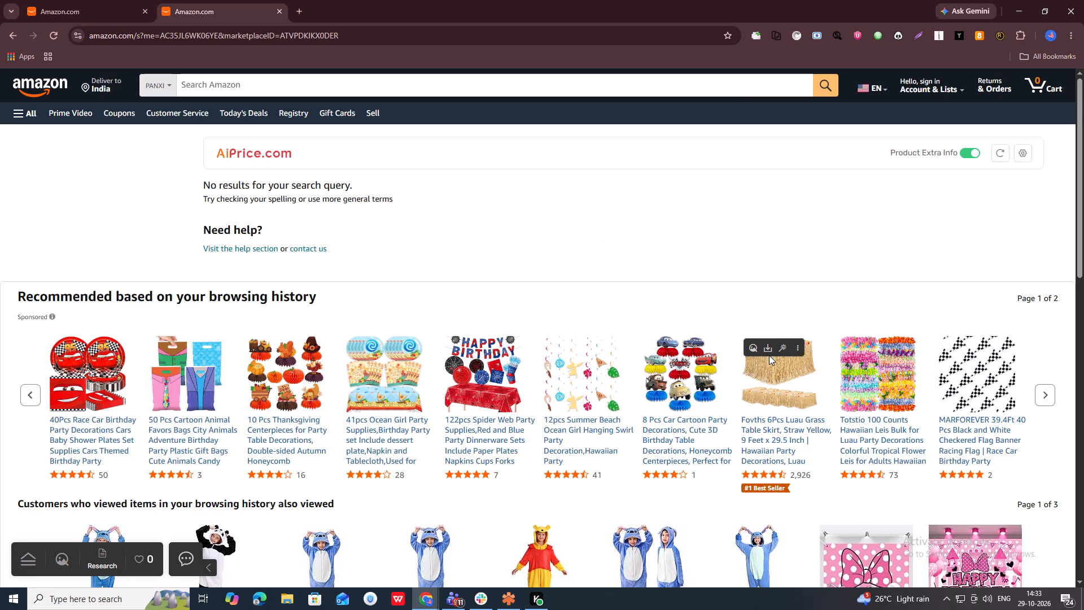
pyautogui.hotkey('ctrl', 'l')
pyautogui.hotkey('ctrl', 'v')
pyautogui.press('Return')
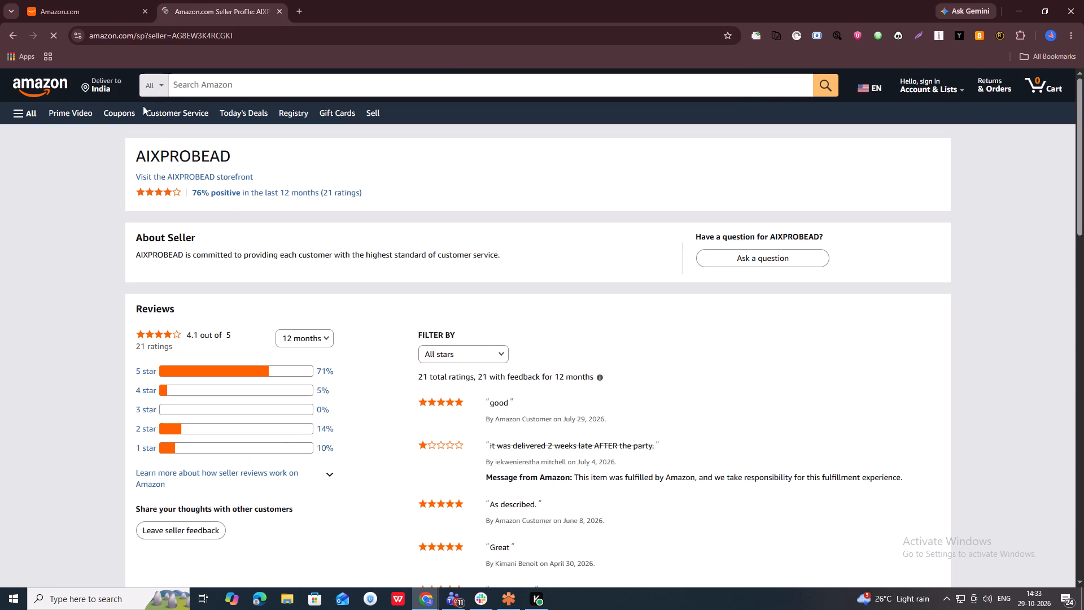
pyautogui.click(186, 177)
pyautogui.rightClick(186, 177)
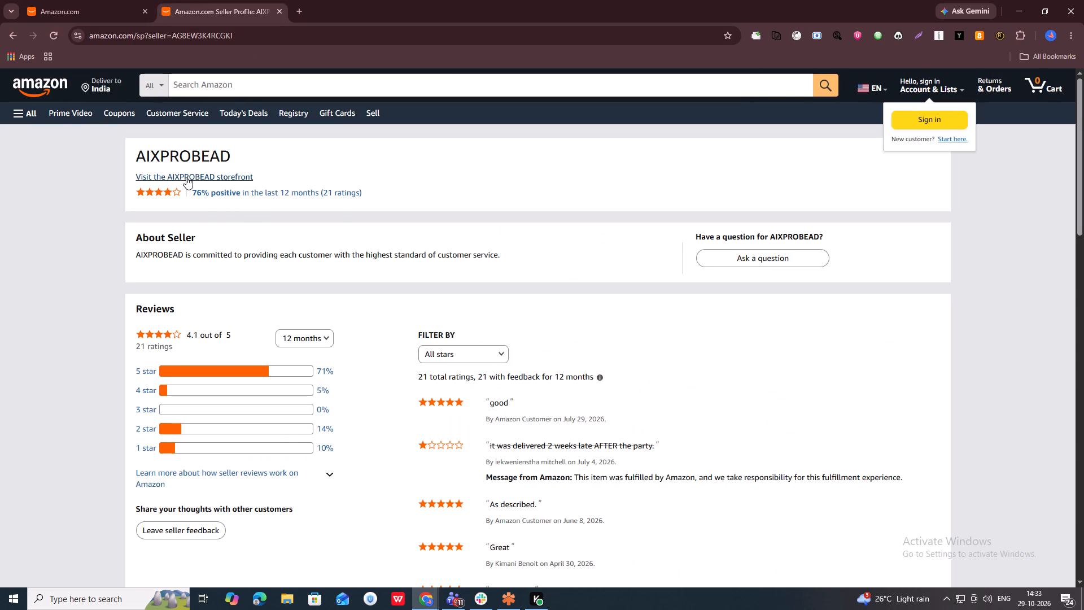
pyautogui.click(180, 177)
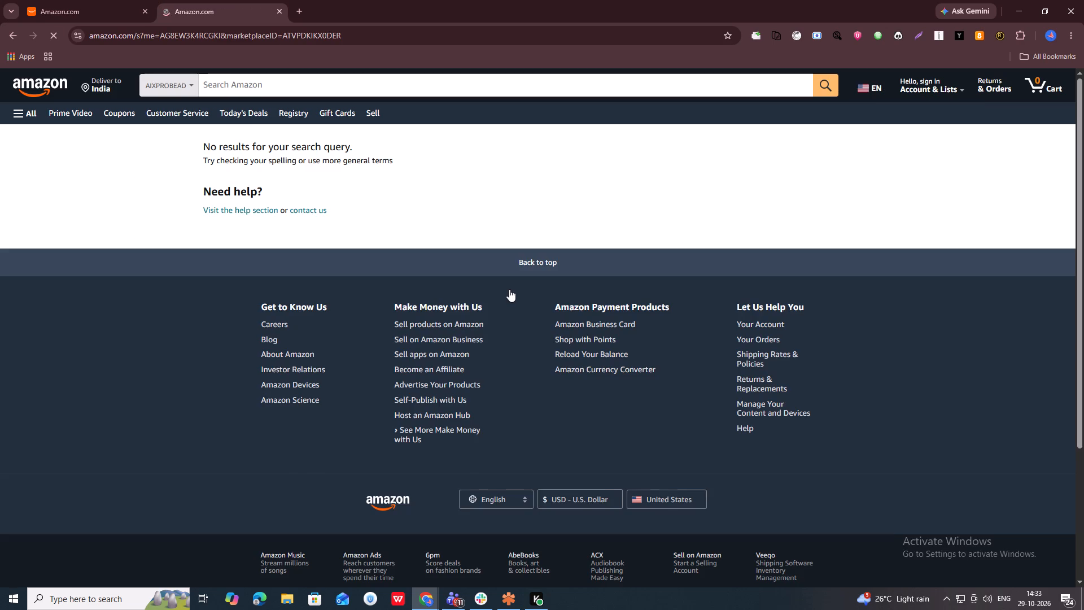
# In 626 Sellers to Scrap, fill AIXPROBEAD's availability with No and its note with This page could not be found. from PANXI's row.
pyautogui.hotkey('alt', 'Tab')
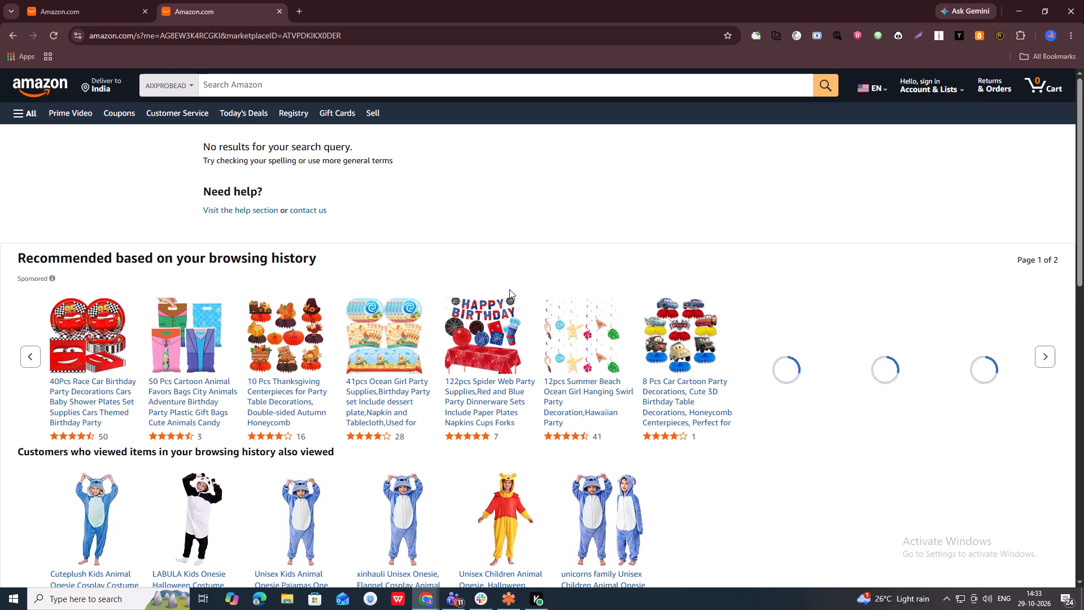
pyautogui.press('Right')
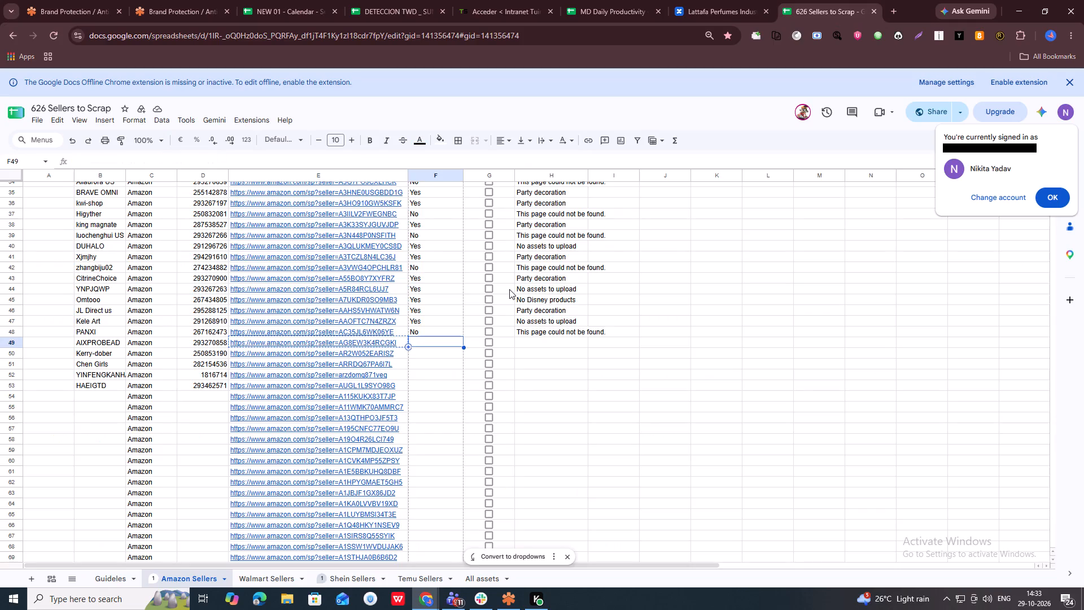
pyautogui.hotkey('ctrl', 'd')
pyautogui.press('Right')
pyautogui.press('Right')
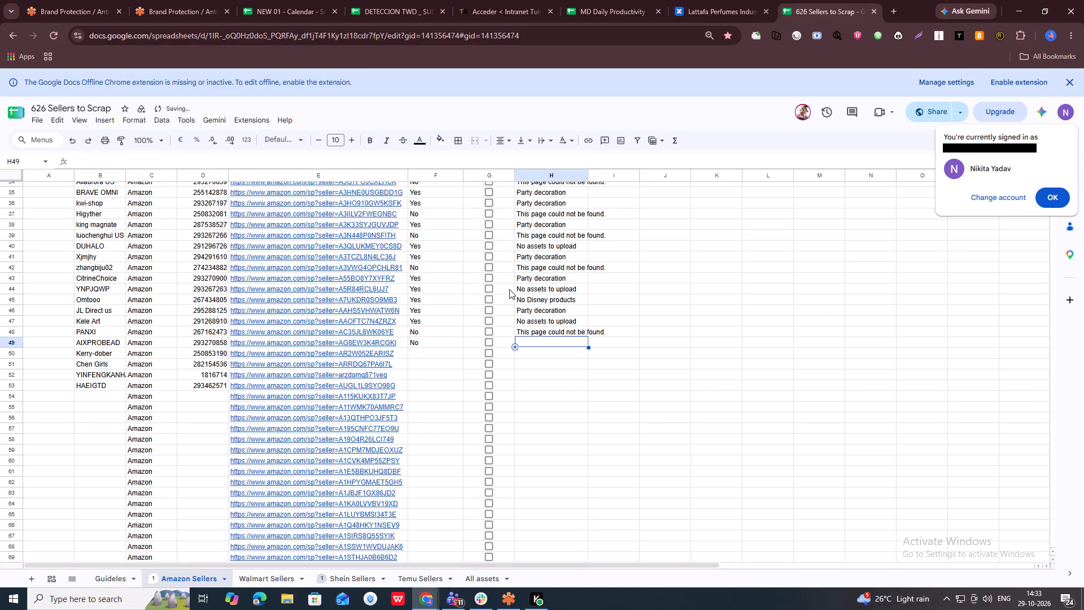
pyautogui.hotkey('ctrl', 'd')
# Open Kerry-dober's Amazon storefront from its seller URL and examine the first page of products for Disney items.
pyautogui.press('Down')
pyautogui.press('Left')
pyautogui.press('Left')
pyautogui.press('Left')
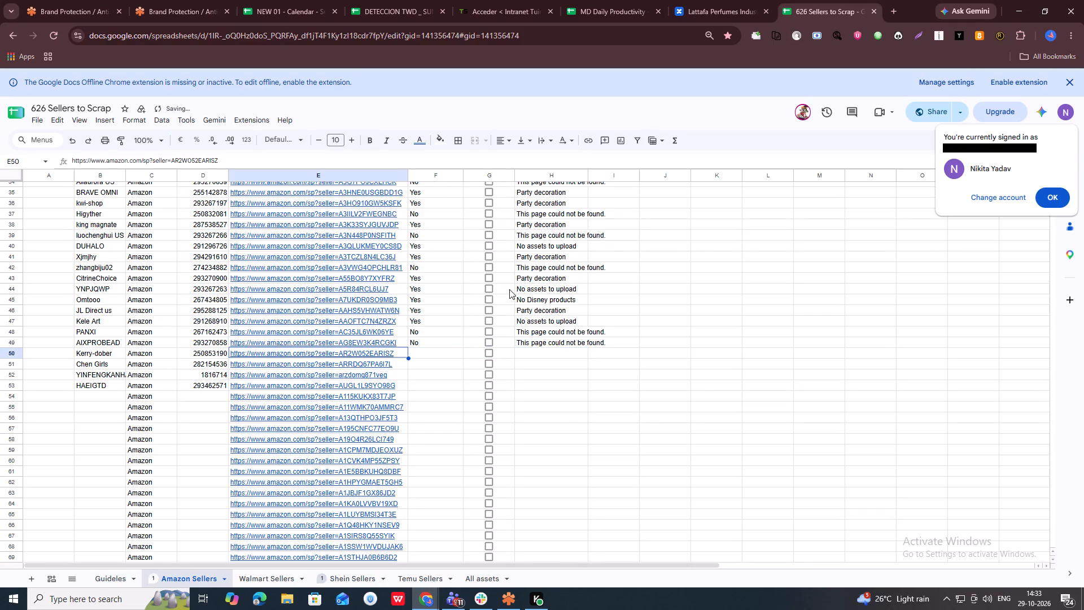
pyautogui.hotkey('ctrl', 'c')
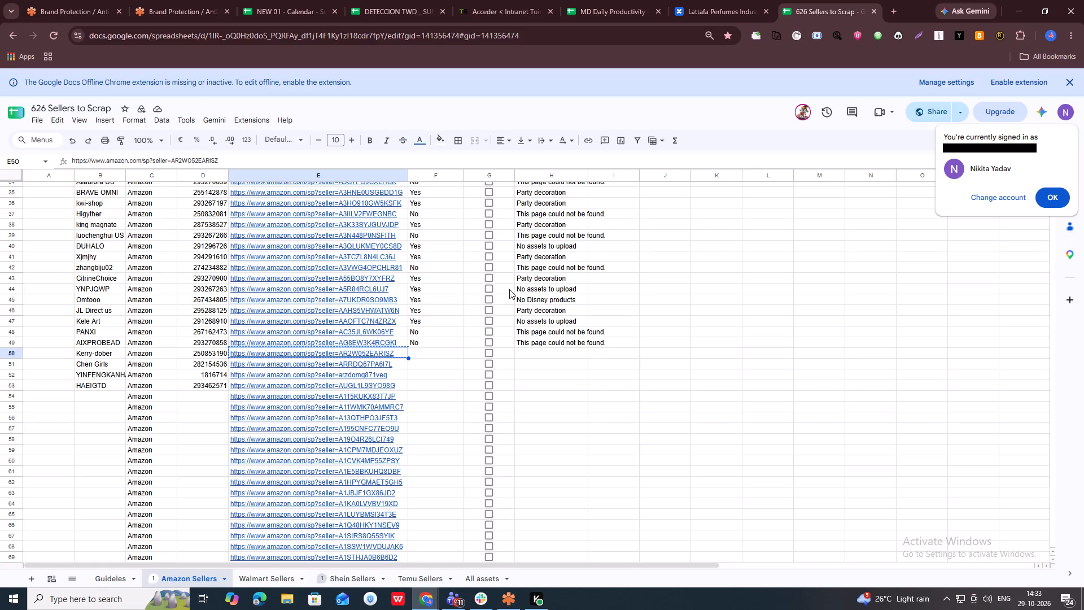
pyautogui.hotkey('alt', 'Tab')
pyautogui.hotkey('ctrl', 'l')
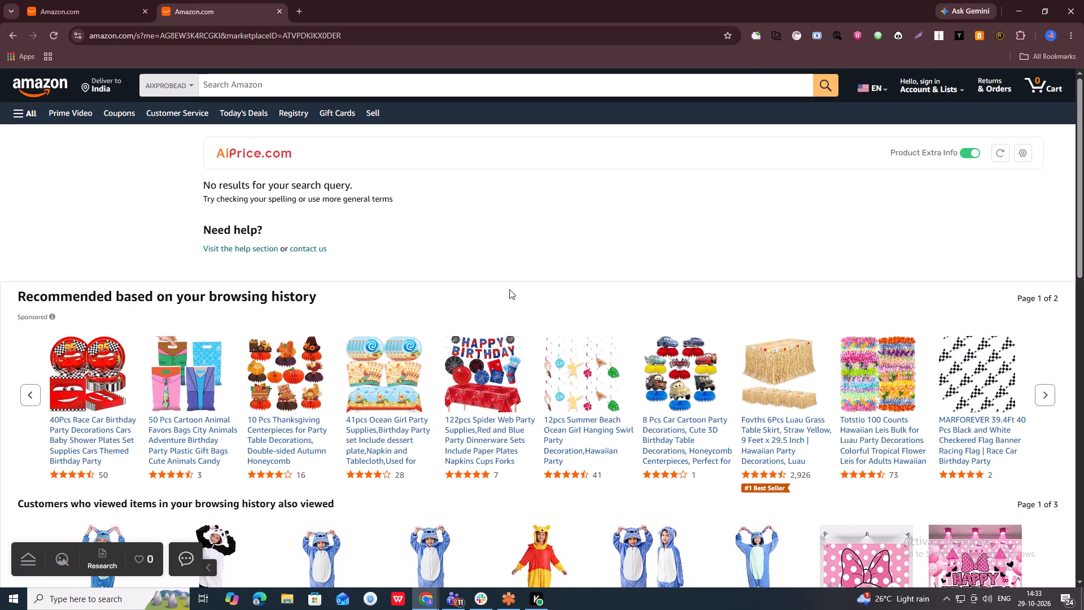
pyautogui.hotkey('ctrl', 'v')
pyautogui.press('Return')
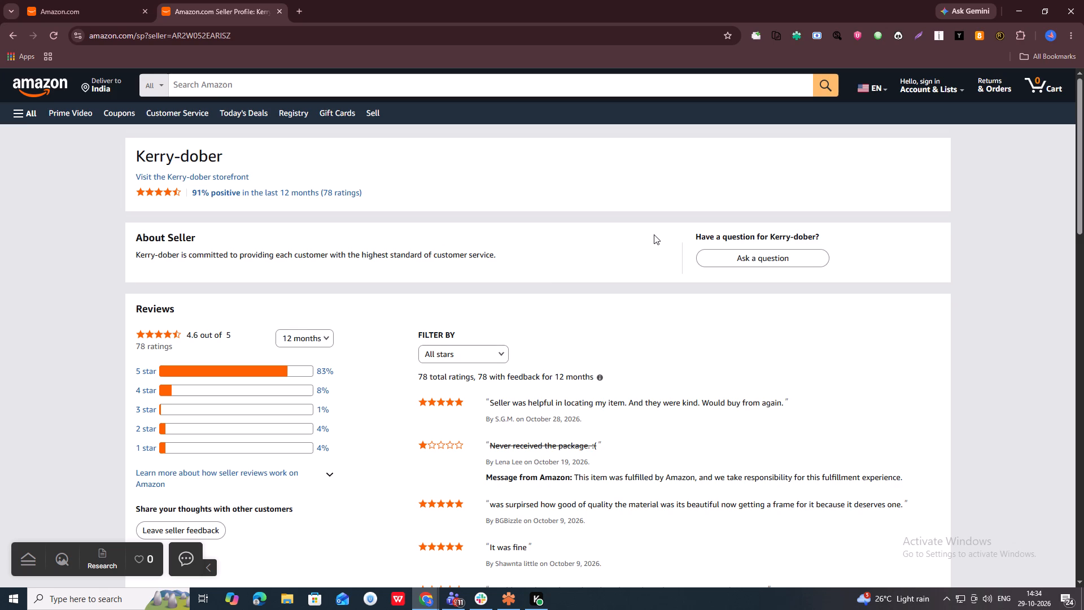
pyautogui.click(194, 176)
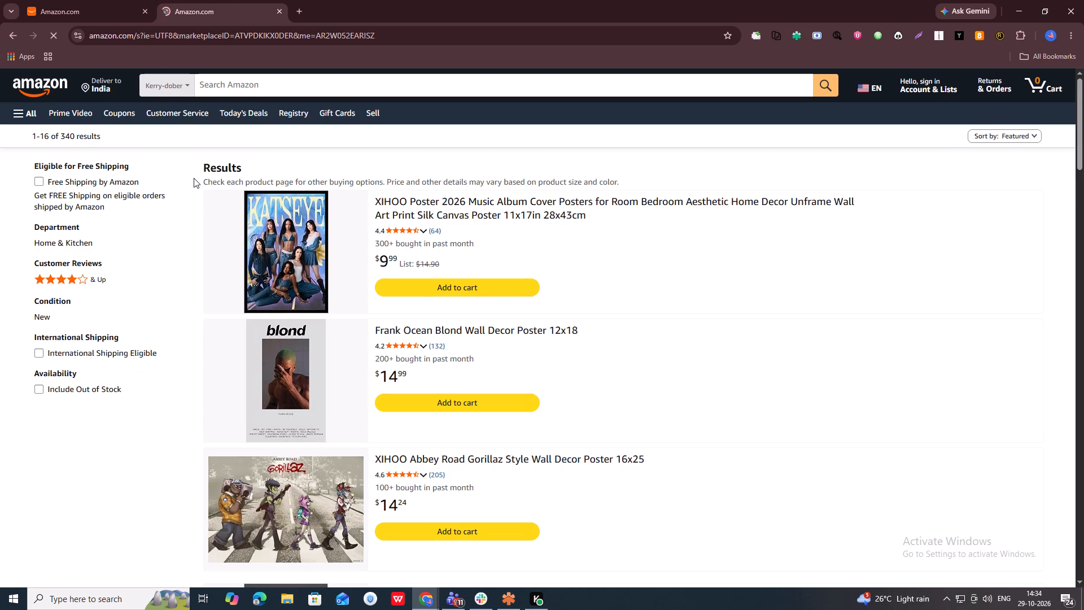
pyautogui.scroll(-12, 585, 395)
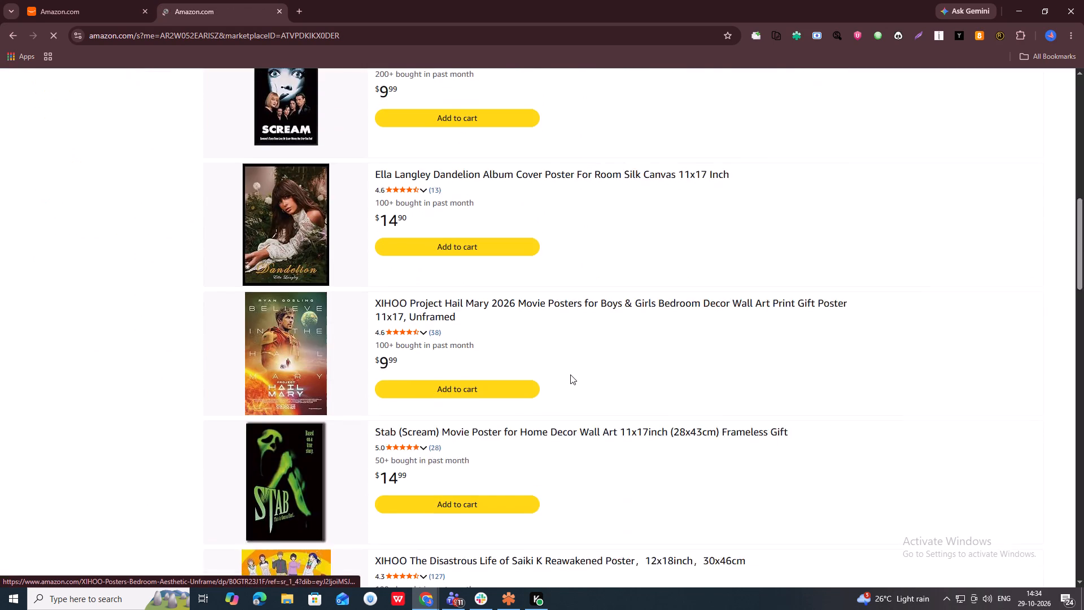
pyautogui.scroll(-10, 570, 374)
pyautogui.scroll(-17, 570, 368)
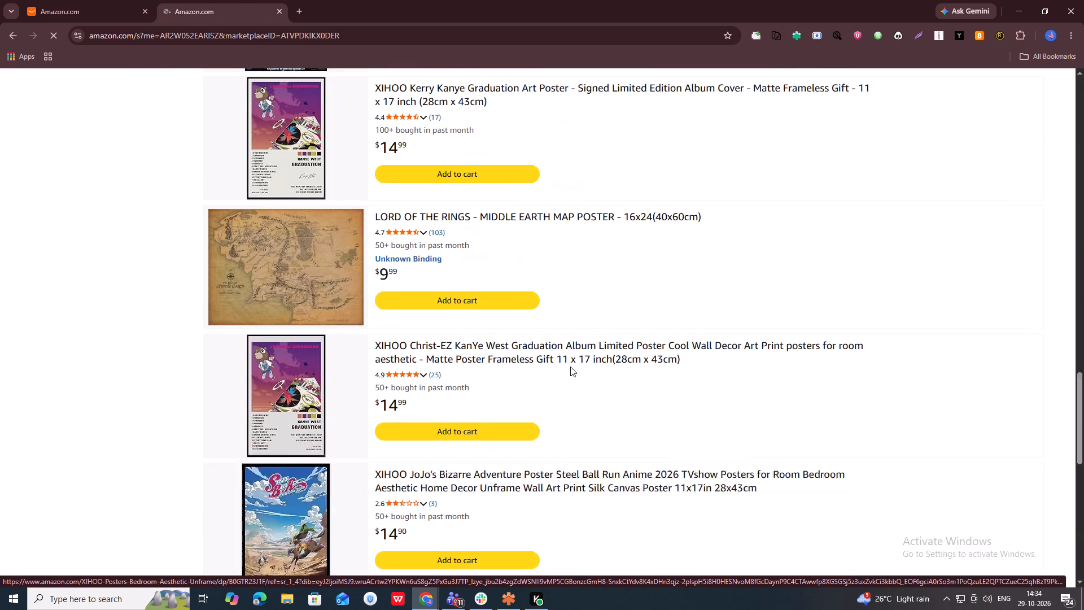
# Open page 2 of Kerry-dober's storefront and examine its posters for Disney-themed products.
pyautogui.click(597, 185)
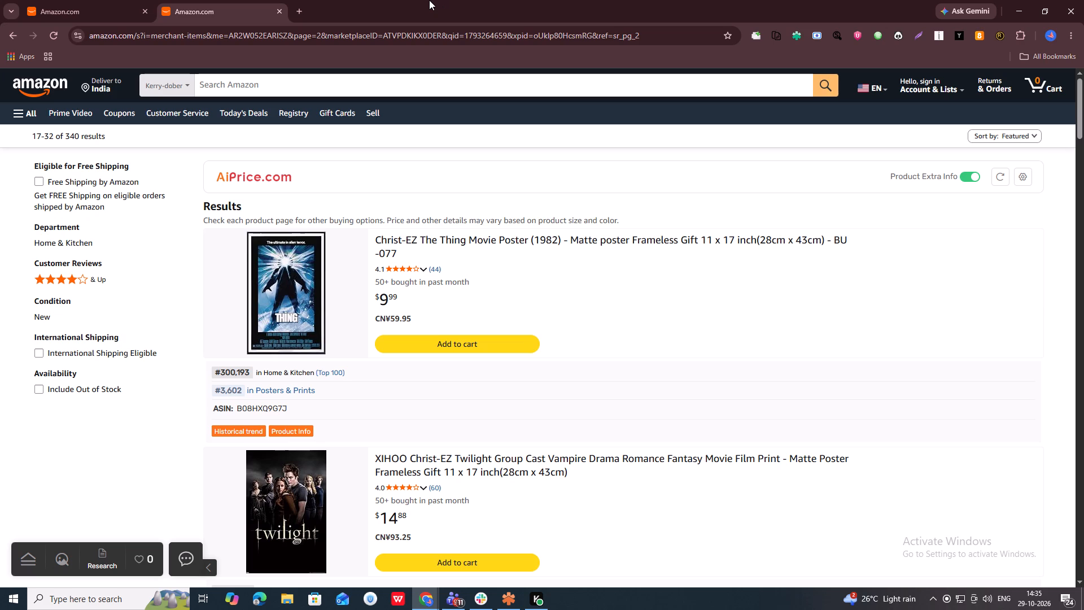
pyautogui.scroll(-8, 280, 28)
pyautogui.scroll(-5, 592, 517)
pyautogui.scroll(-6, 662, 416)
pyautogui.scroll(-15, 653, 348)
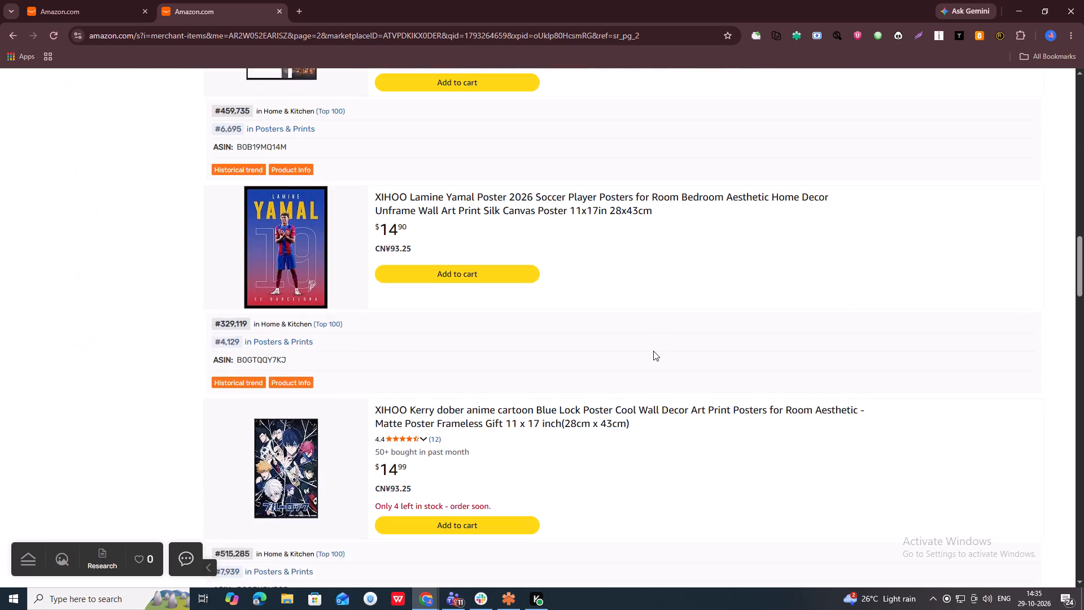
pyautogui.scroll(-15, 653, 351)
pyautogui.scroll(-14, 653, 346)
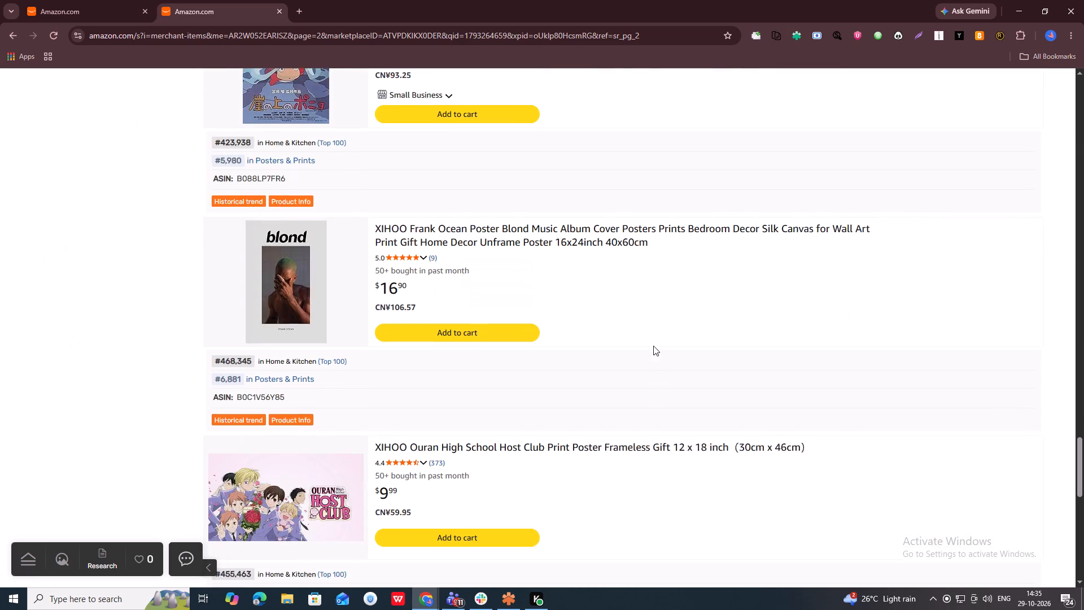
pyautogui.scroll(-13, 653, 346)
pyautogui.scroll(6, 647, 332)
# Open page 3 of Kerry-dober's storefront and examine its posters for Disney-themed products.
pyautogui.click(628, 276)
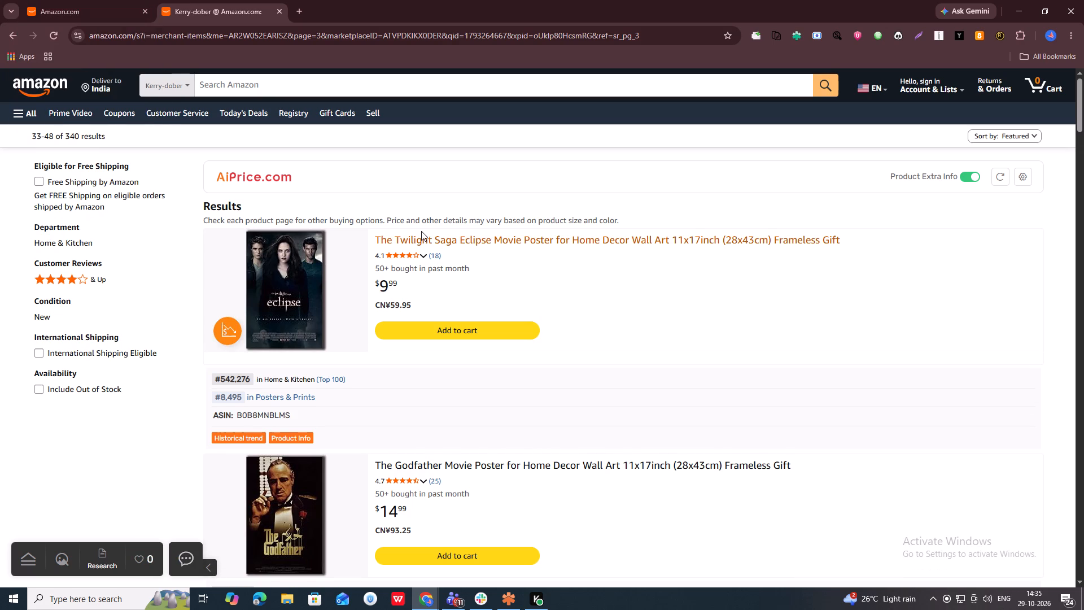
pyautogui.scroll(-6, 429, 254)
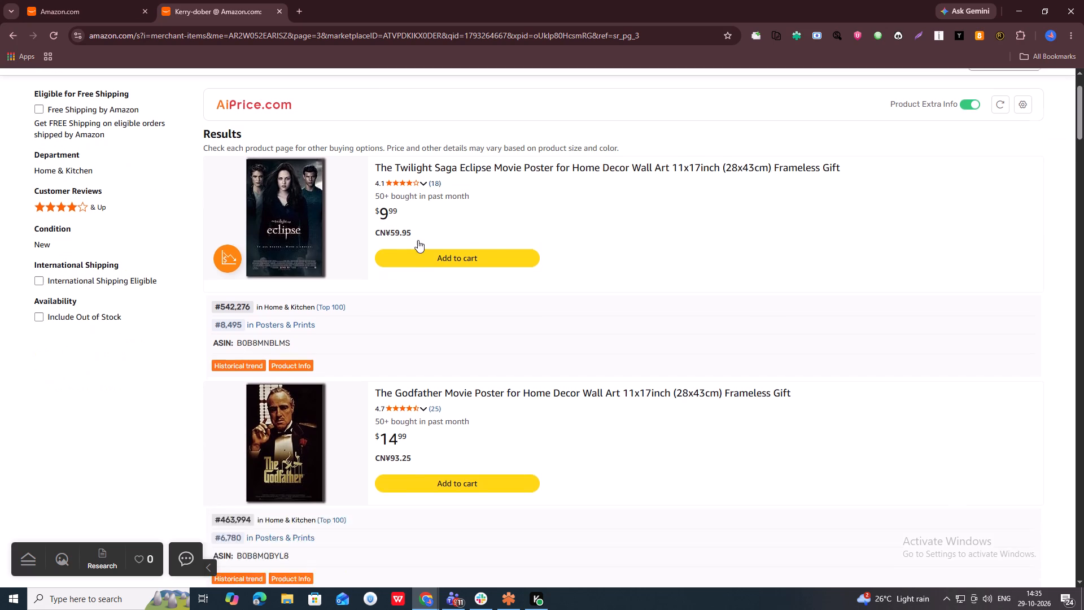
pyautogui.scroll(-19, 640, 318)
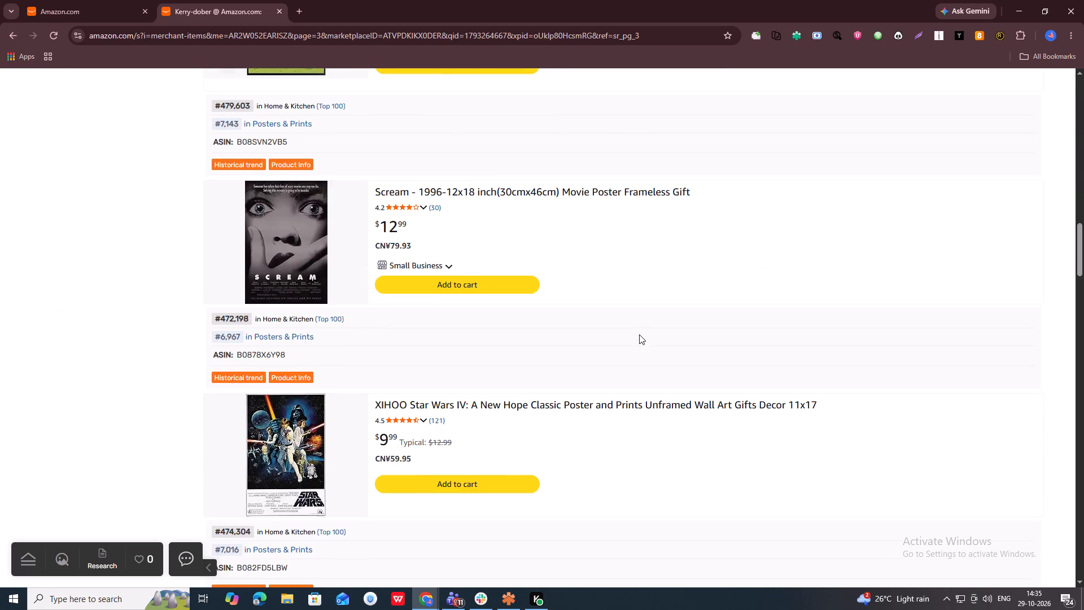
pyautogui.scroll(-7, 639, 334)
pyautogui.scroll(-12, 579, 330)
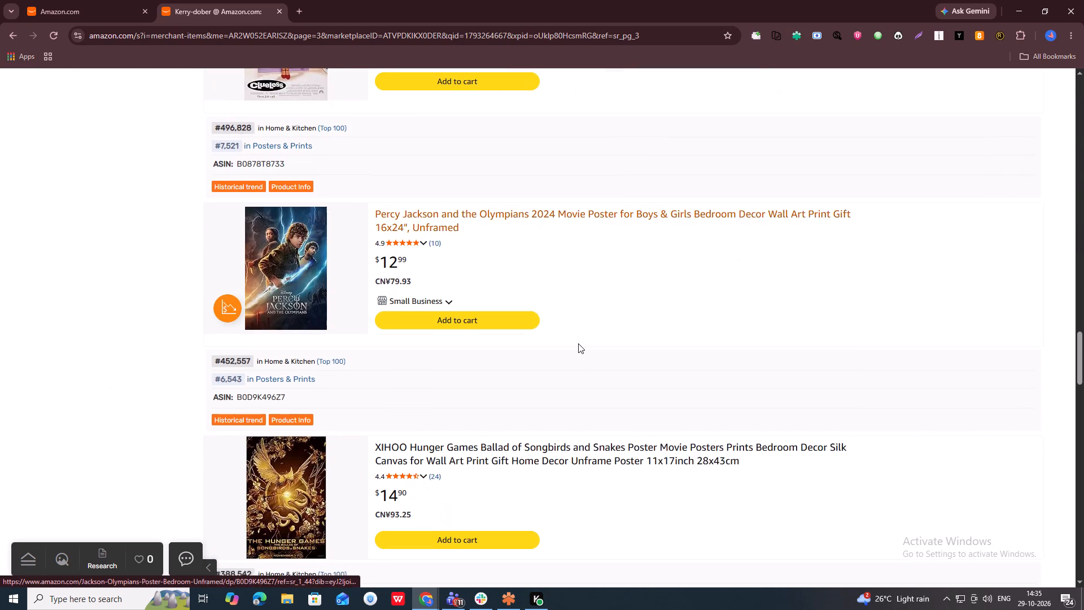
pyautogui.scroll(-13, 578, 343)
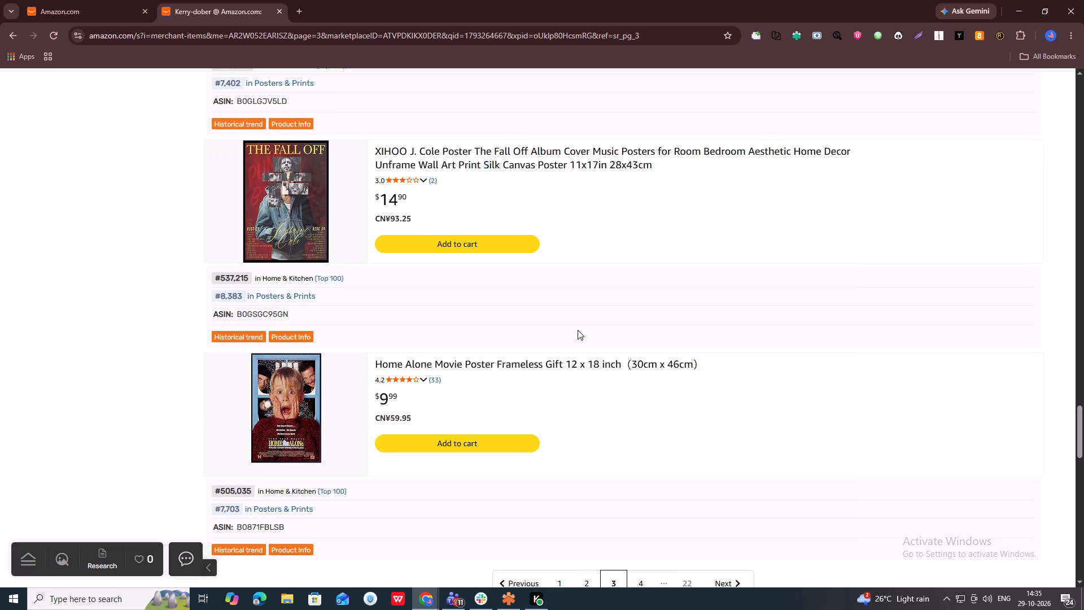
pyautogui.scroll(-7, 578, 329)
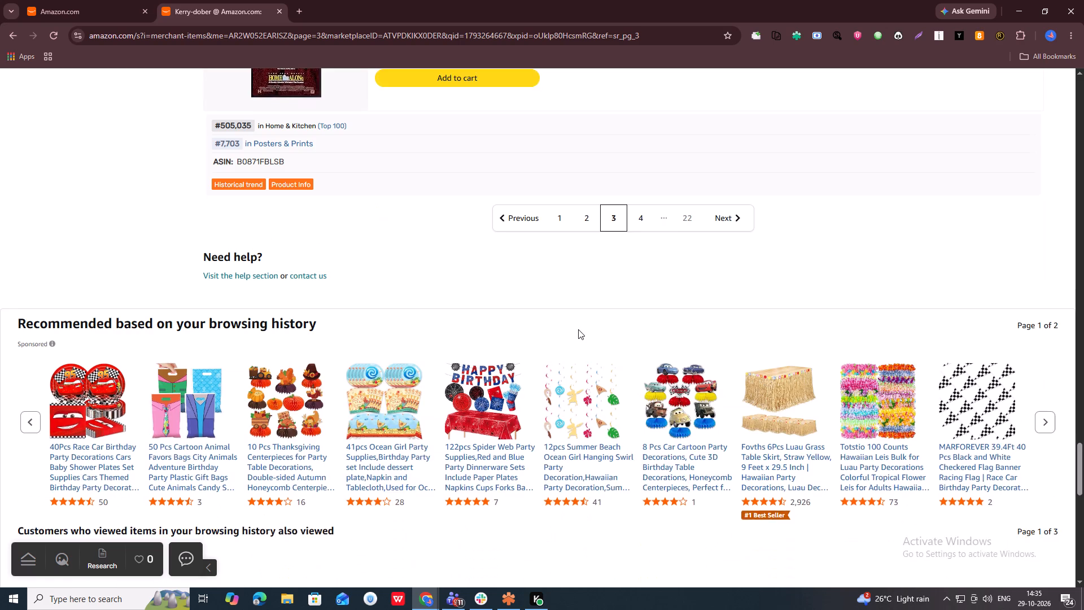
# Open page 4 of Kerry-dober's storefront and examine its posters for Disney-themed products.
pyautogui.click(645, 184)
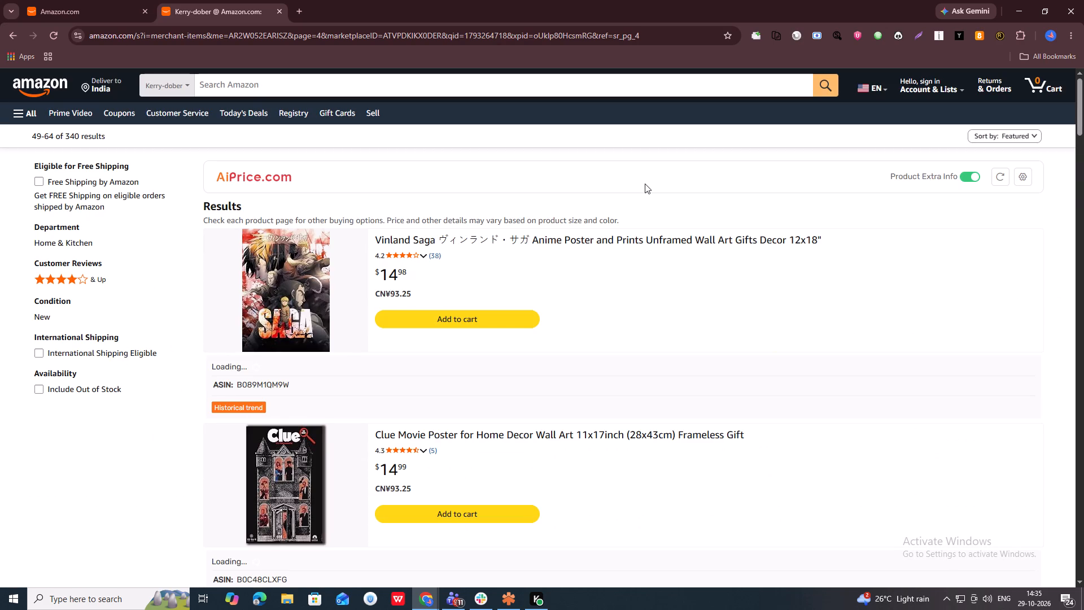
pyautogui.scroll(-14, 571, 311)
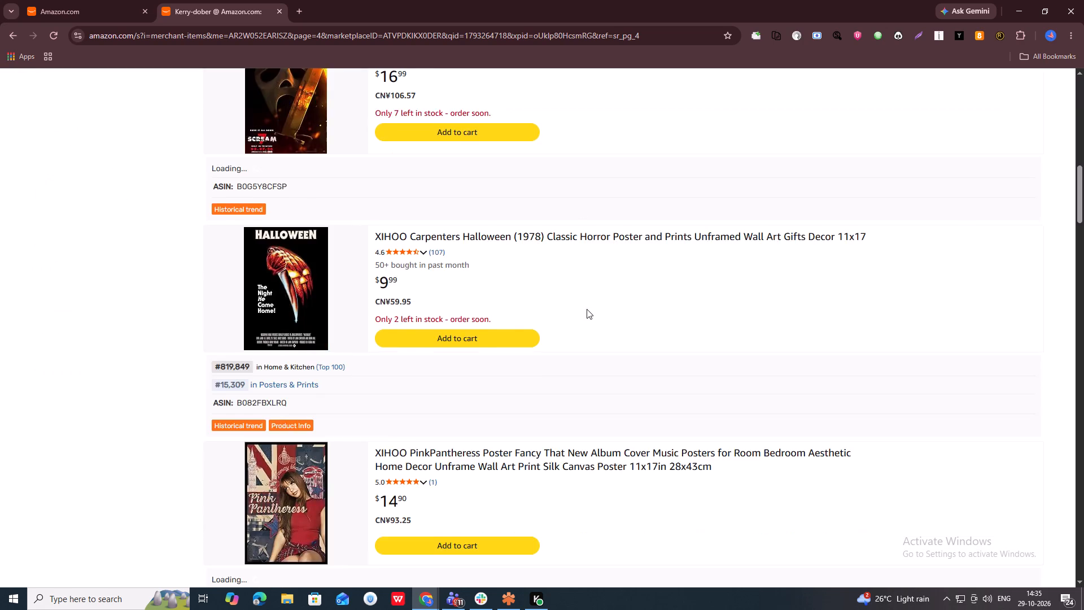
pyautogui.scroll(-13, 588, 310)
pyautogui.scroll(-19, 639, 304)
pyautogui.scroll(-7, 641, 309)
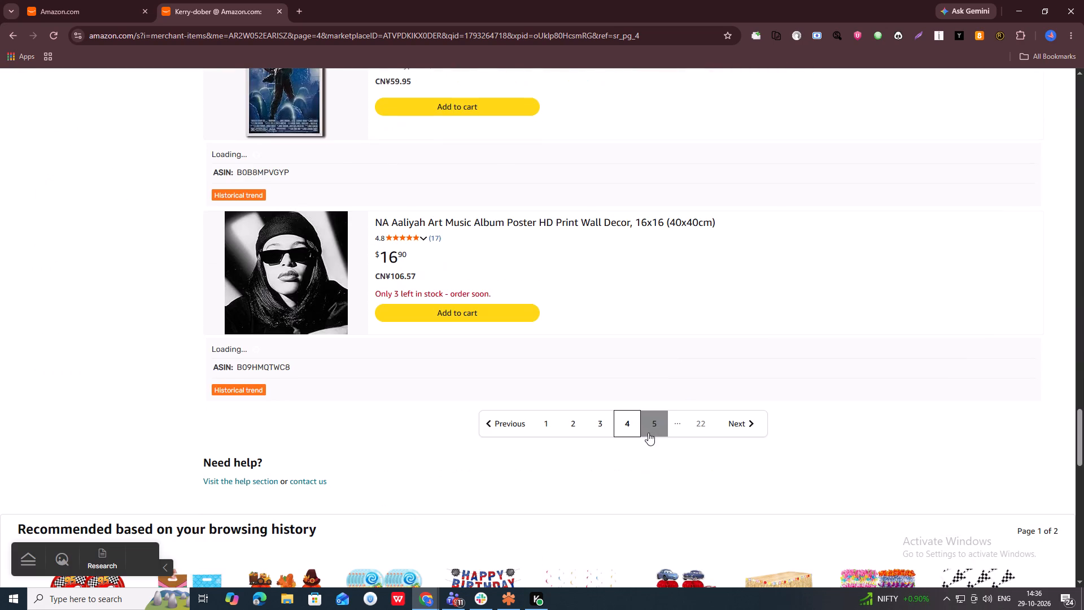
# Open page 5 of Kerry-dober's storefront and examine its posters for Disney-themed products.
pyautogui.click(648, 427)
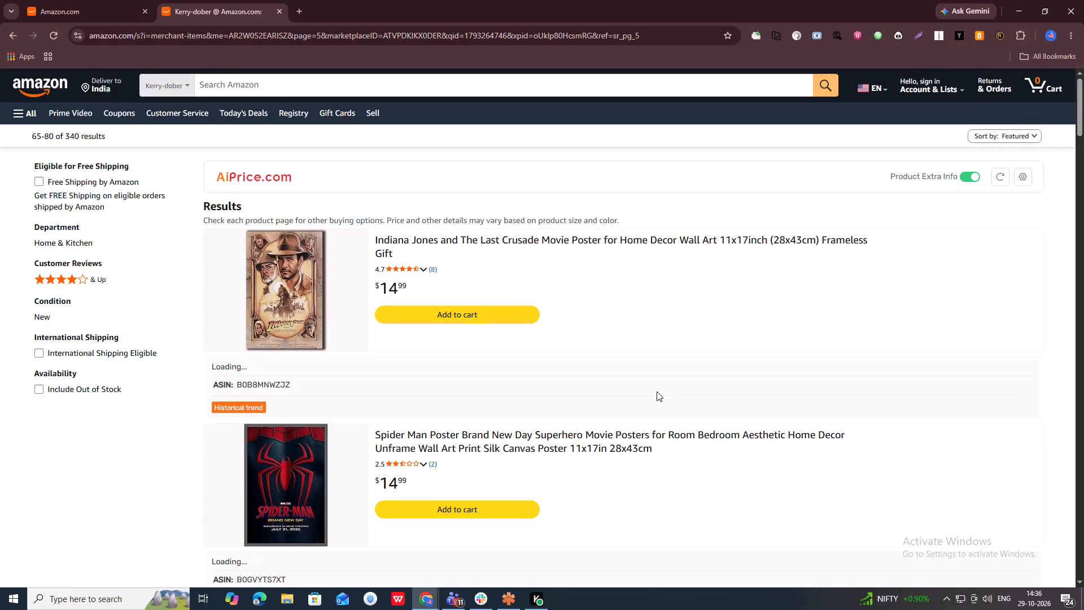
pyautogui.scroll(-7, 611, 391)
pyautogui.scroll(-7, 618, 345)
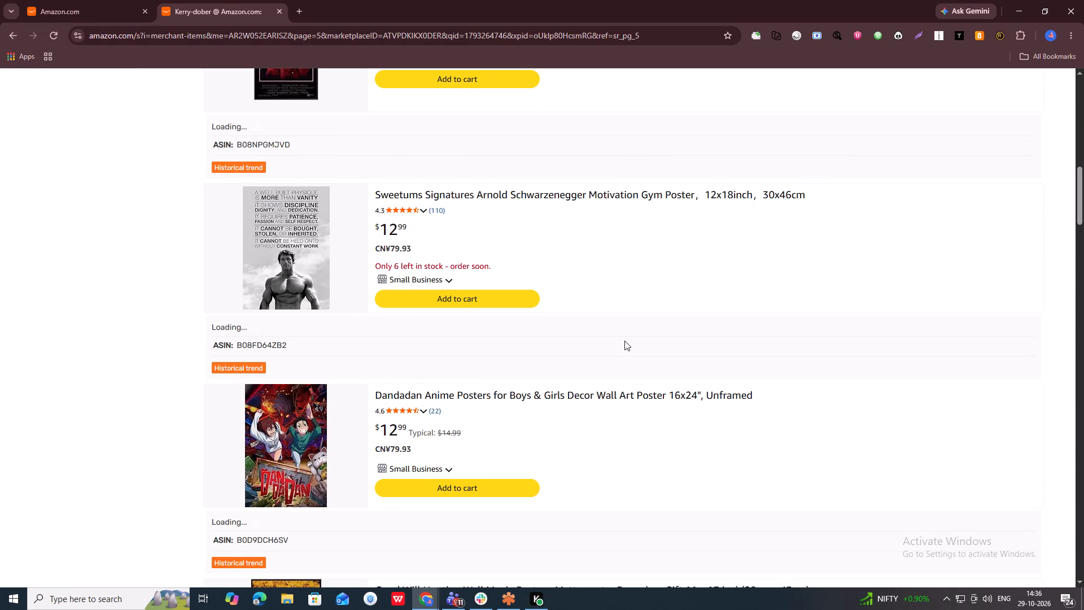
pyautogui.scroll(-20, 624, 341)
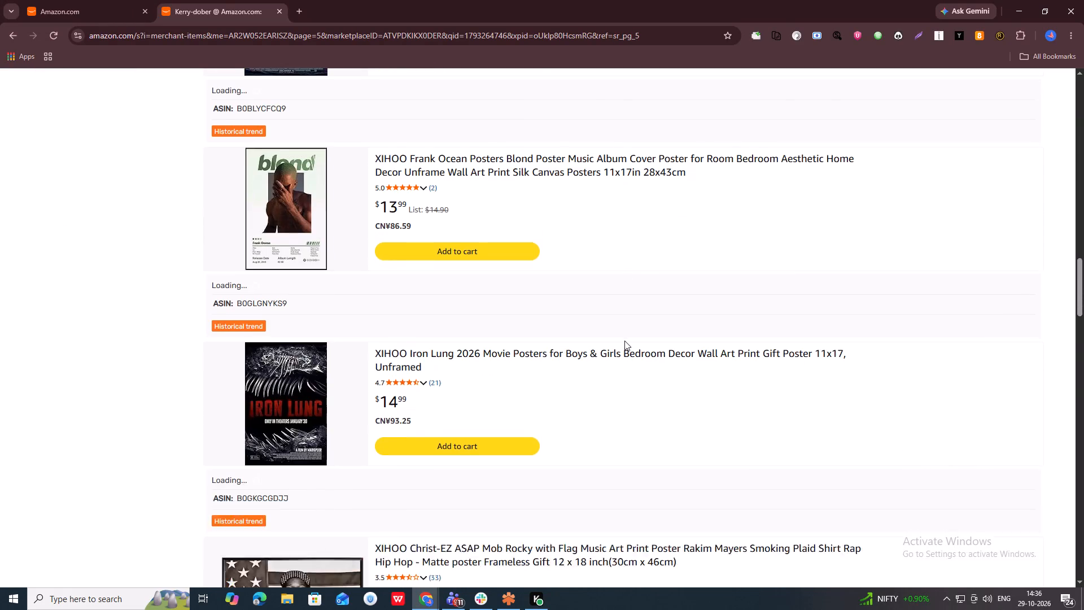
pyautogui.scroll(-20, 624, 341)
pyautogui.scroll(-6, 624, 341)
pyautogui.scroll(8, 625, 338)
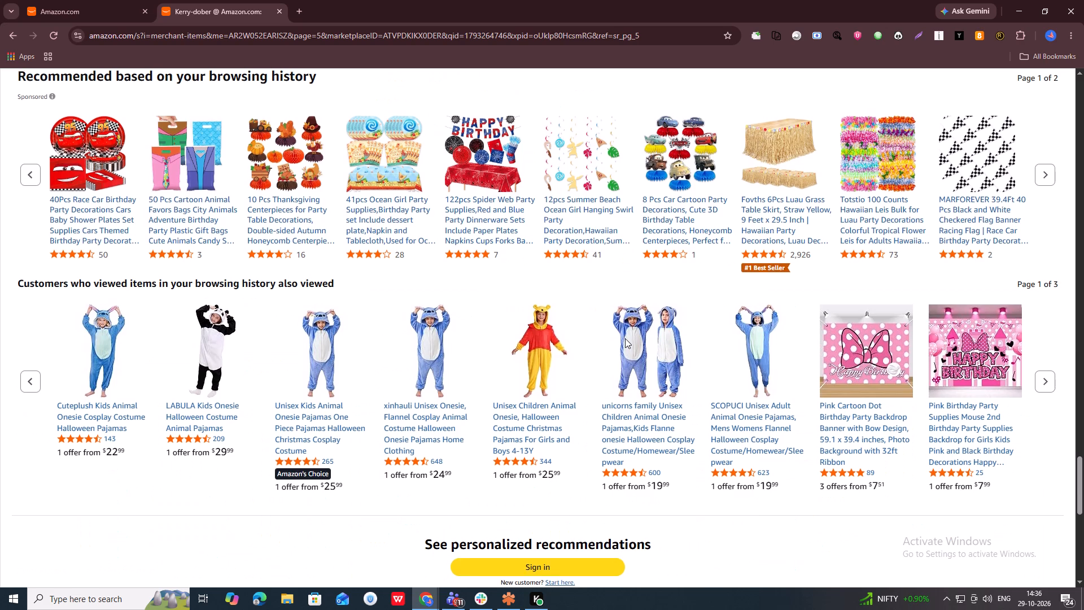
# Open page 6 of Kerry-dober's storefront and examine its posters for Disney-themed products.
pyautogui.click(651, 420)
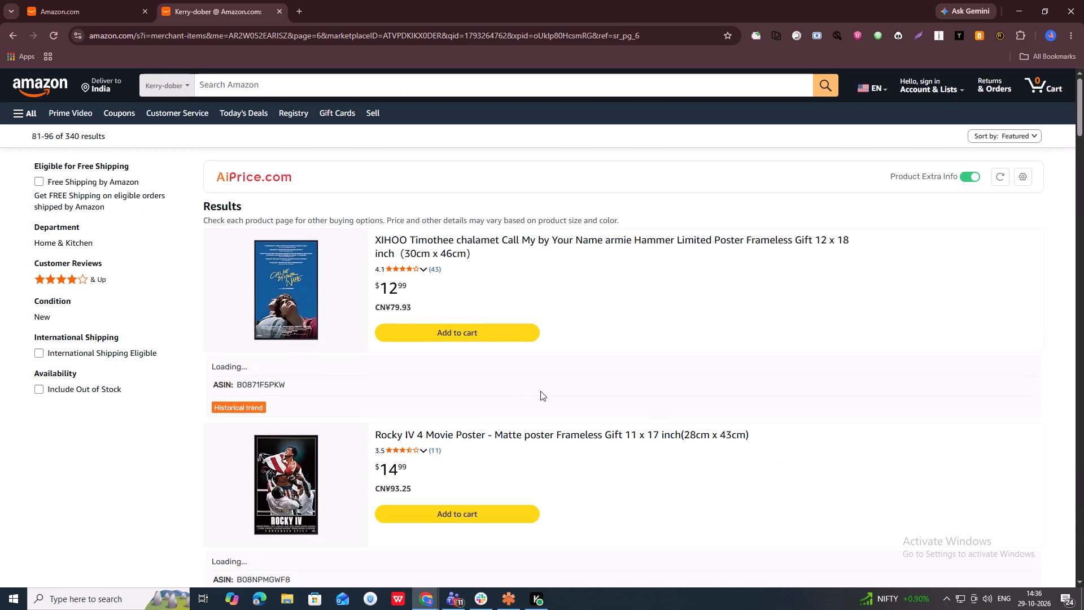
pyautogui.scroll(-19, 670, 348)
pyautogui.scroll(-4, 646, 345)
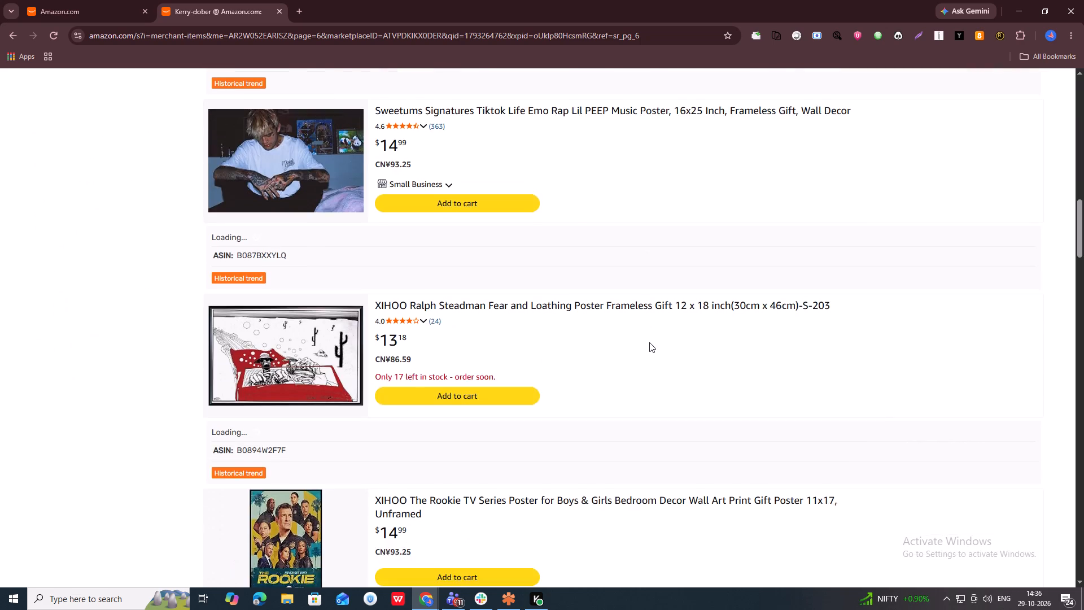
pyautogui.scroll(-20, 649, 342)
pyautogui.scroll(-11, 649, 342)
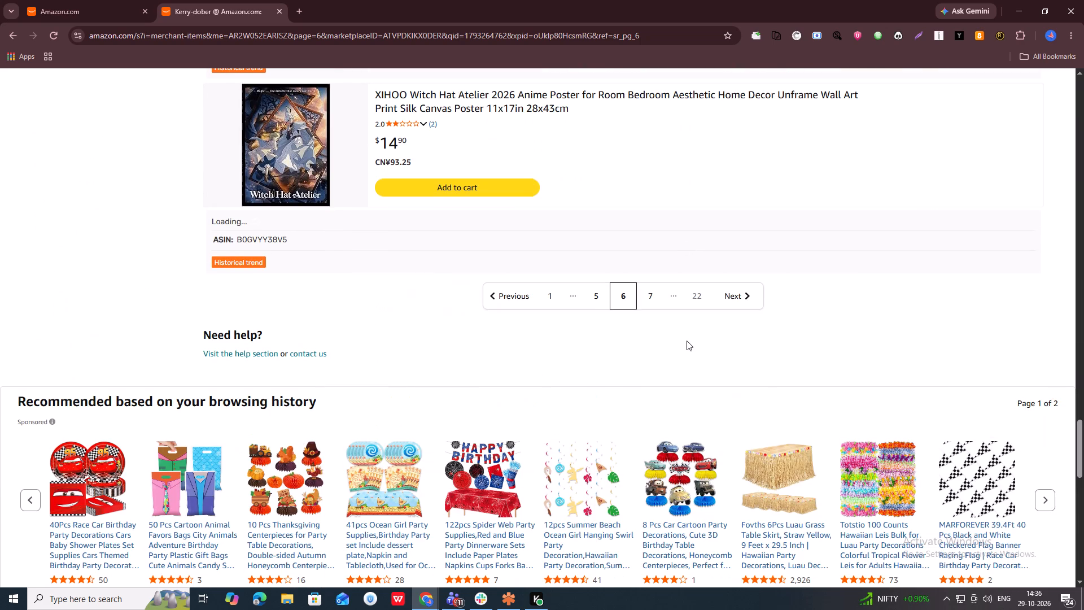
# Open page 7 of Kerry-dober's storefront and examine its posters for Disney-themed products.
pyautogui.click(659, 304)
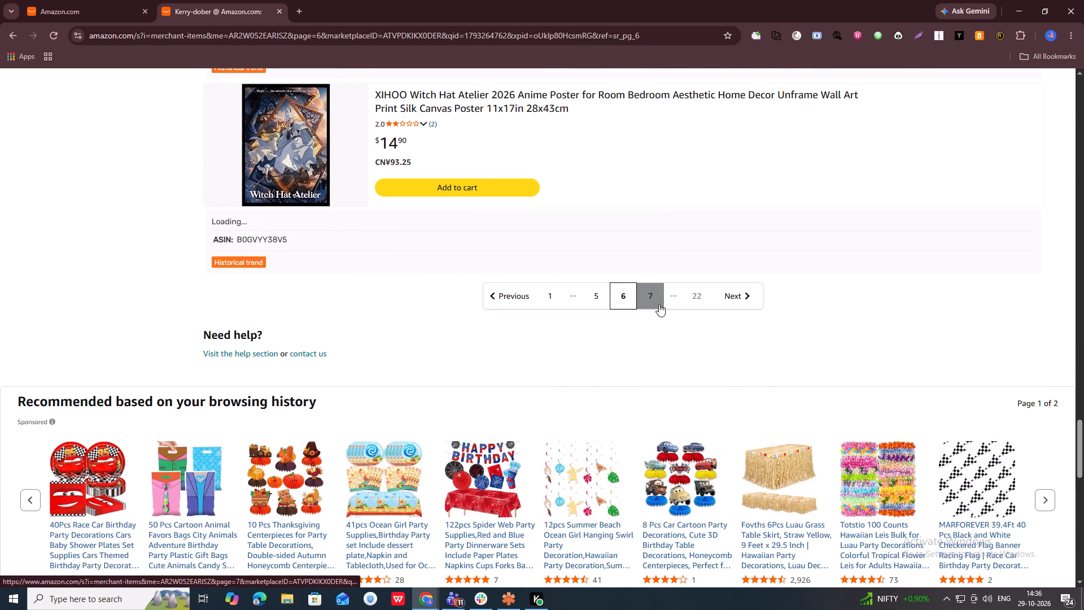
pyautogui.scroll(-19, 659, 304)
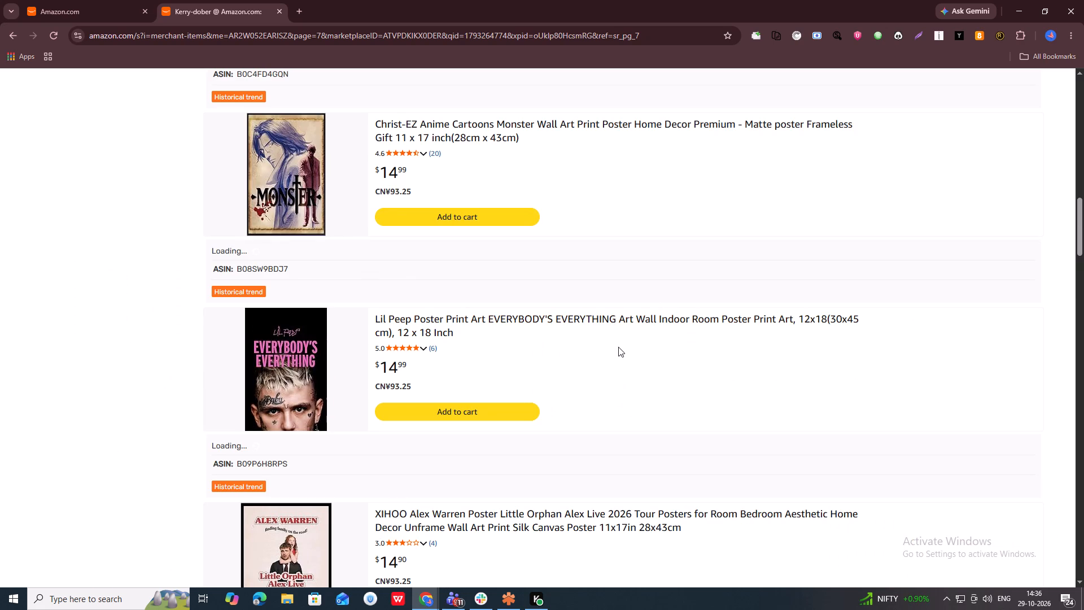
pyautogui.scroll(-20, 618, 347)
pyautogui.scroll(-16, 618, 347)
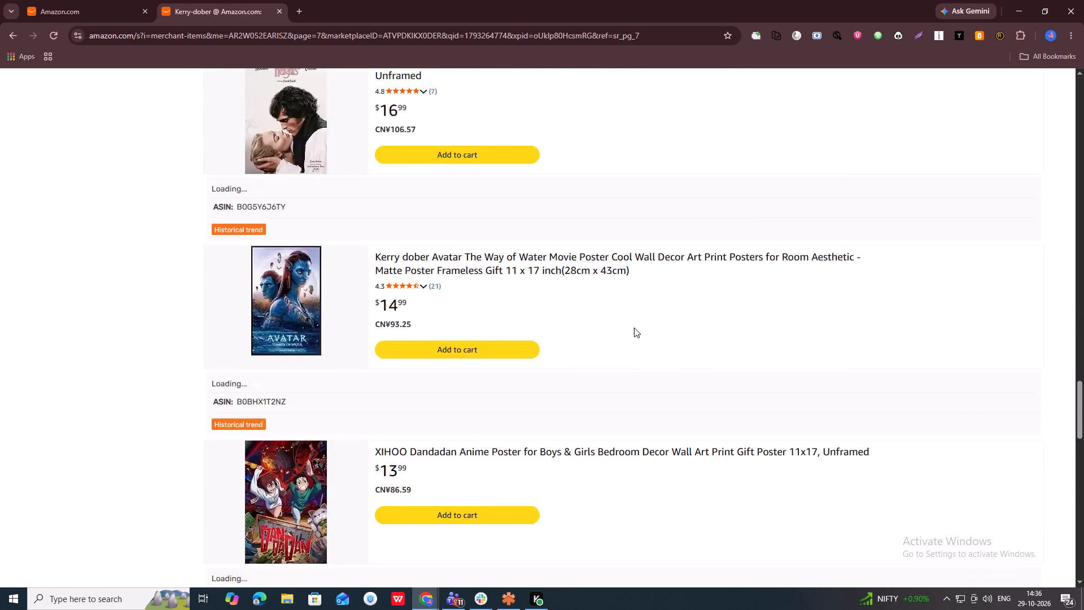
pyautogui.scroll(-8, 634, 328)
pyautogui.scroll(7, 636, 323)
# Open page 8 of Kerry-dober's storefront and examine its posters for Disney-themed products.
pyautogui.click(652, 204)
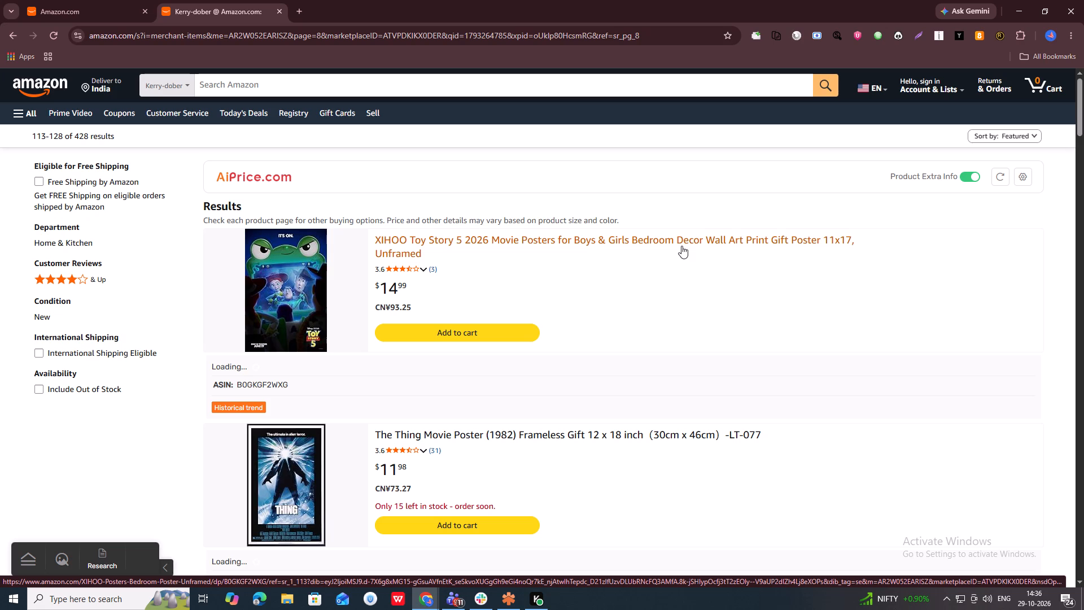
pyautogui.scroll(-3, 534, 374)
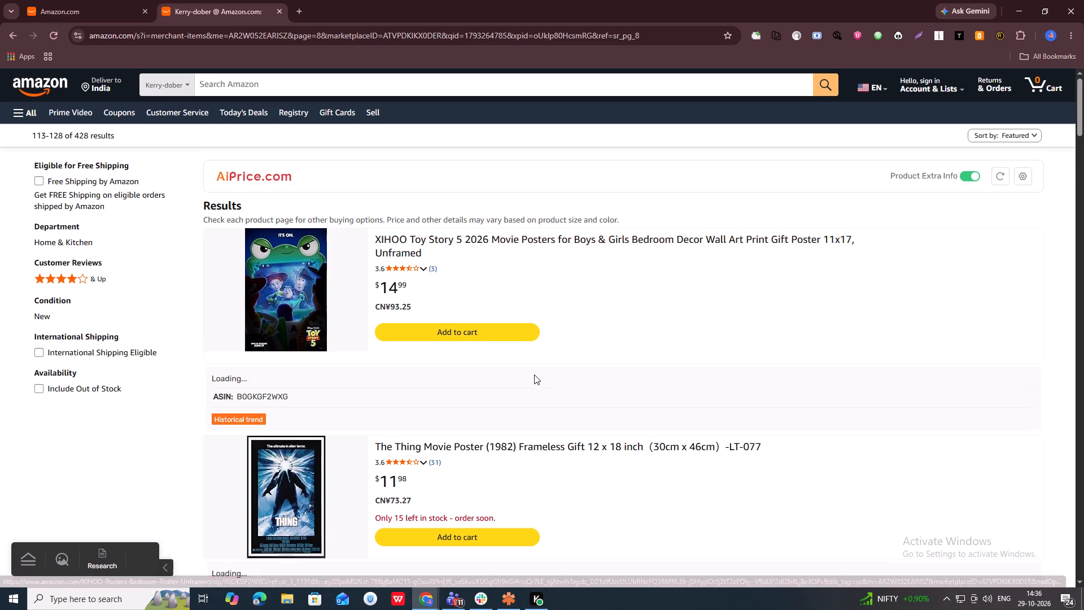
pyautogui.scroll(-3, 534, 374)
pyautogui.scroll(-9, 469, 368)
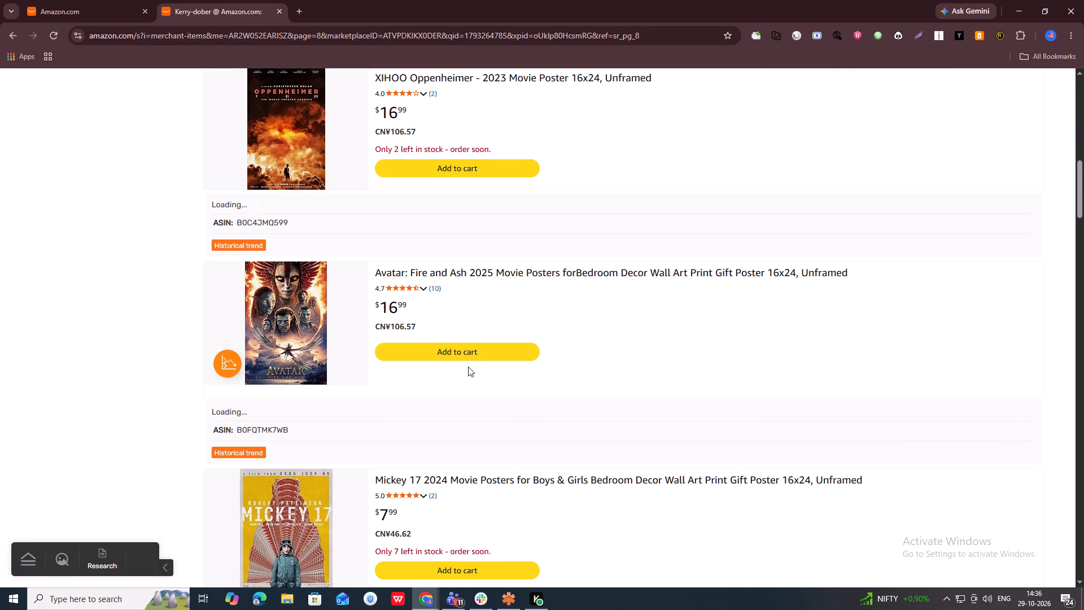
pyautogui.scroll(-5, 468, 367)
pyautogui.scroll(1, 468, 367)
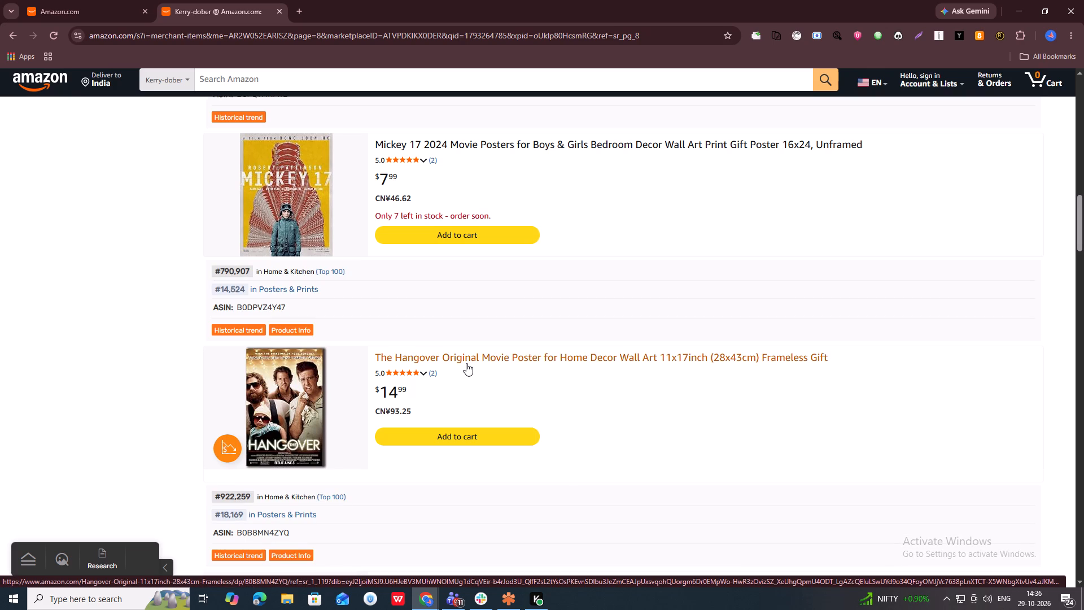
pyautogui.scroll(-15, 653, 368)
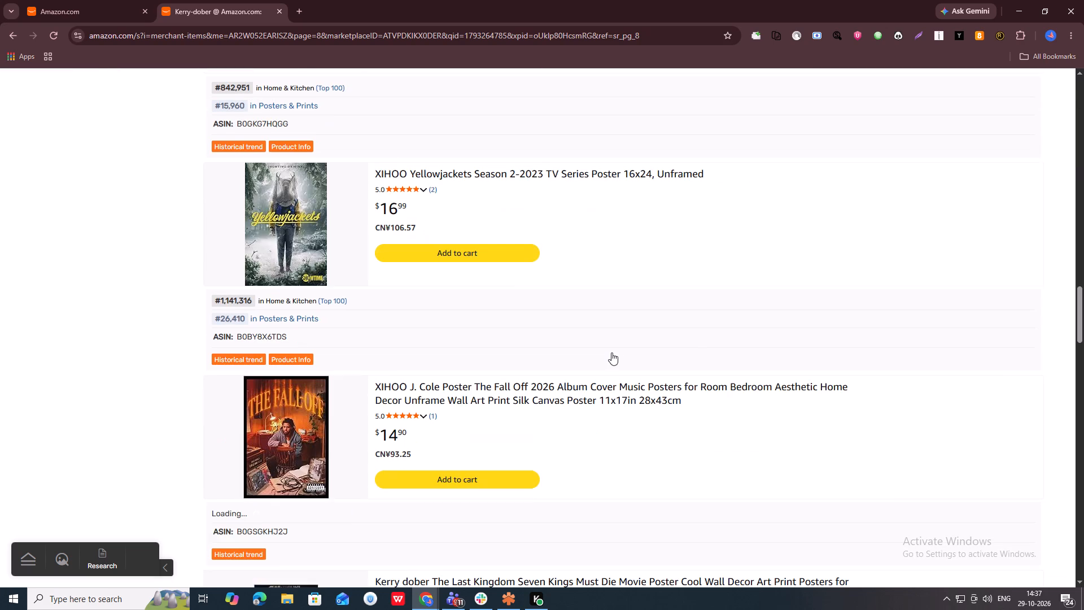
pyautogui.scroll(-7, 608, 352)
pyautogui.scroll(-20, 605, 348)
pyautogui.scroll(-1, 605, 348)
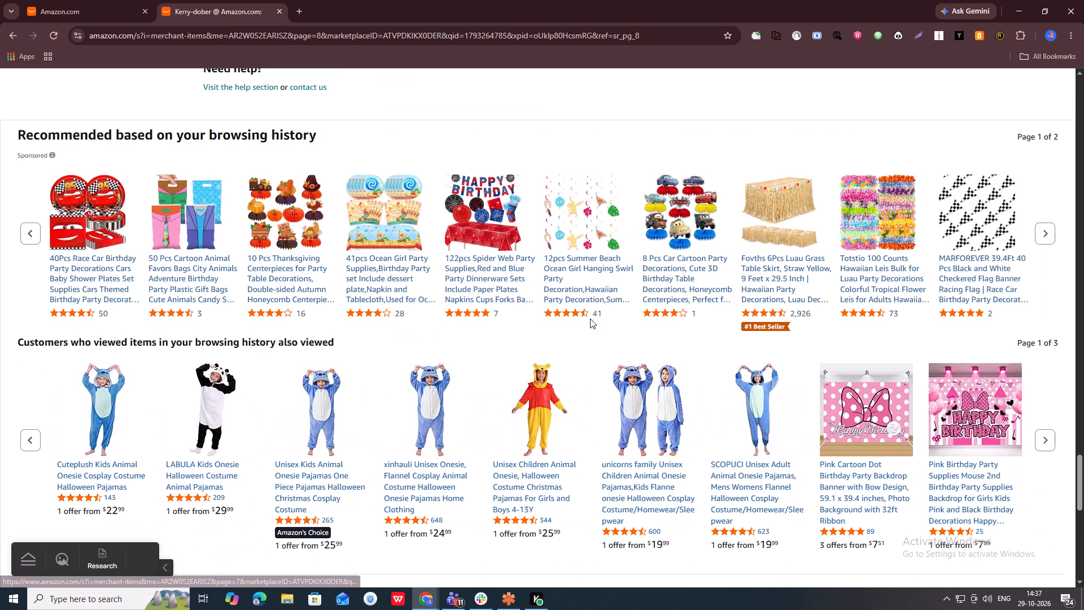
pyautogui.scroll(8, 604, 323)
# Open page 9 of Kerry-dober's storefront and examine its posters for Disney-themed products.
pyautogui.click(650, 485)
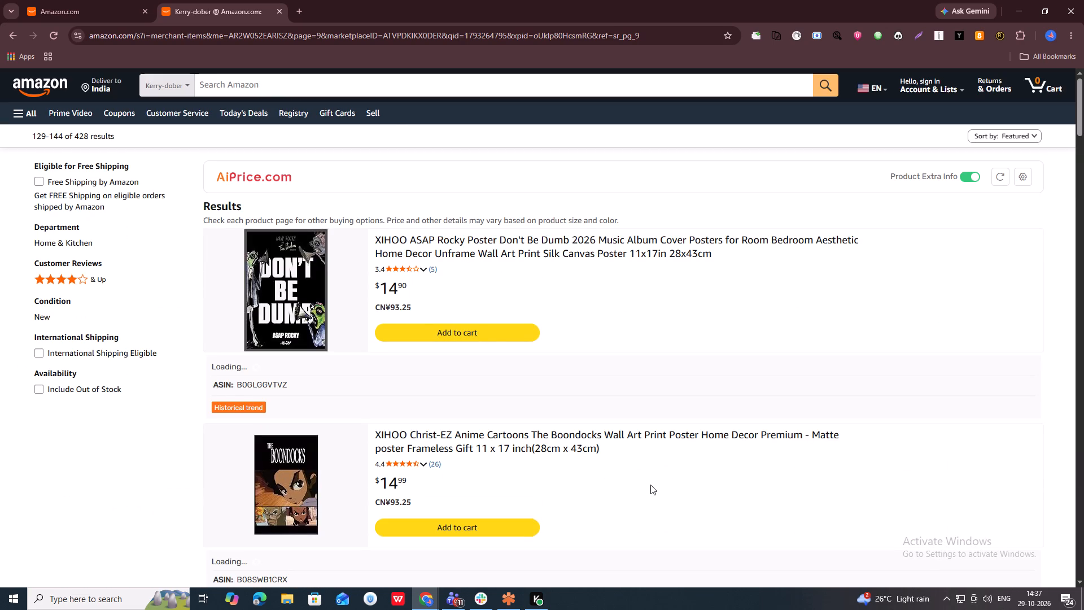
pyautogui.scroll(-20, 650, 485)
pyautogui.scroll(-12, 650, 485)
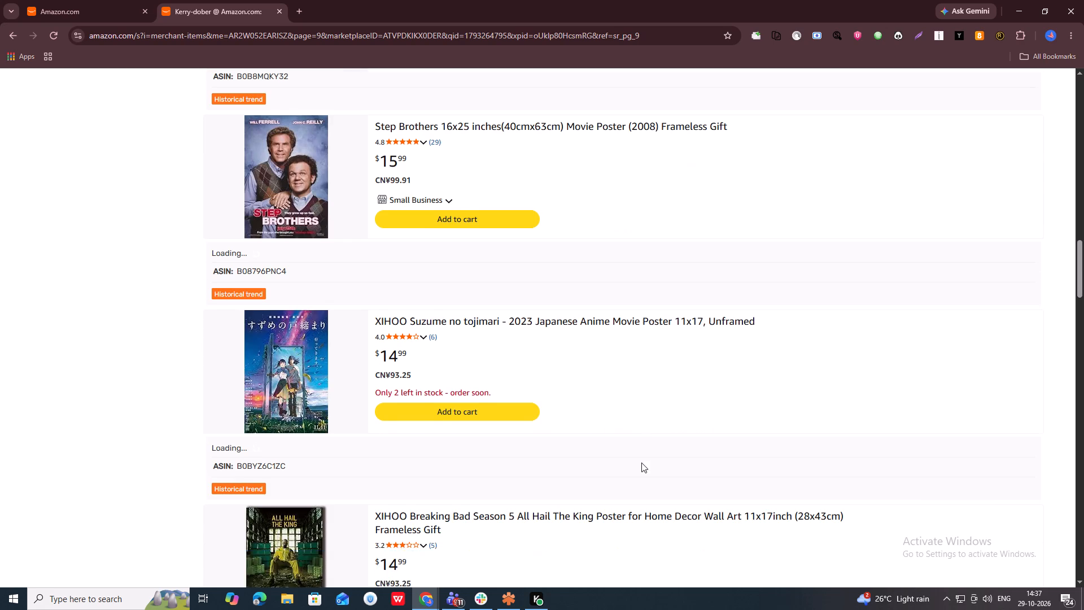
pyautogui.scroll(-16, 641, 463)
pyautogui.scroll(-7, 641, 458)
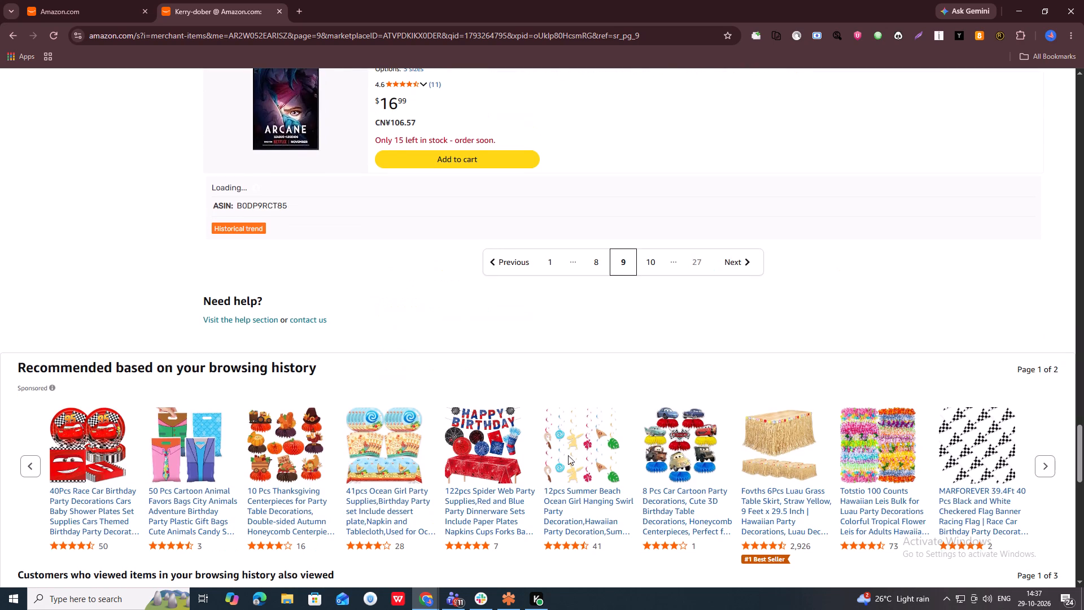
# Open page 10 of Kerry-dober's storefront and examine its posters for Disney-themed products.
pyautogui.click(648, 267)
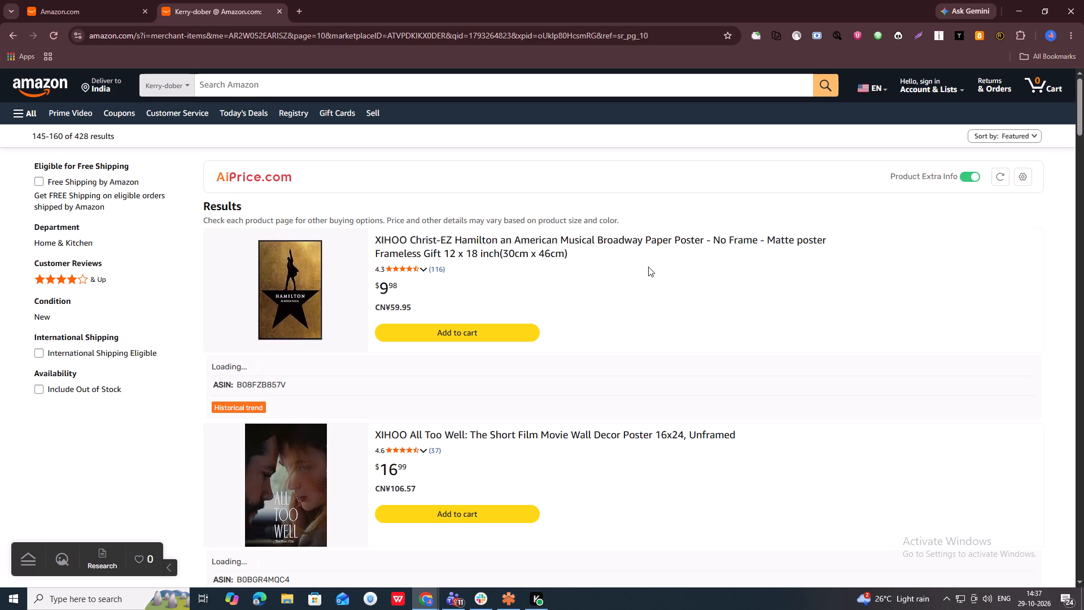
pyautogui.scroll(-6, 648, 287)
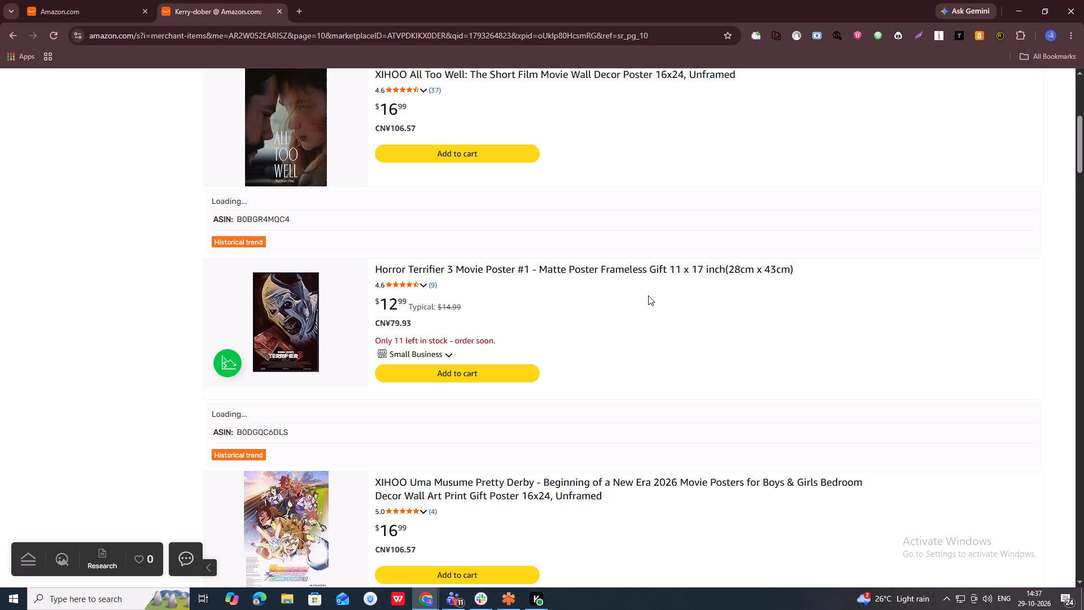
pyautogui.scroll(-16, 650, 297)
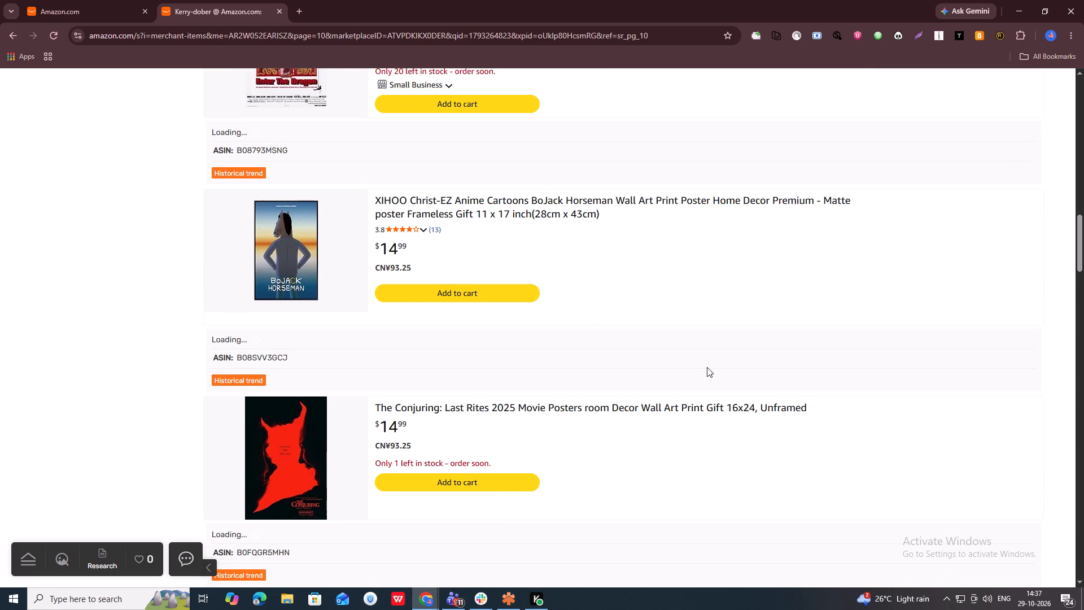
pyautogui.scroll(-10, 656, 386)
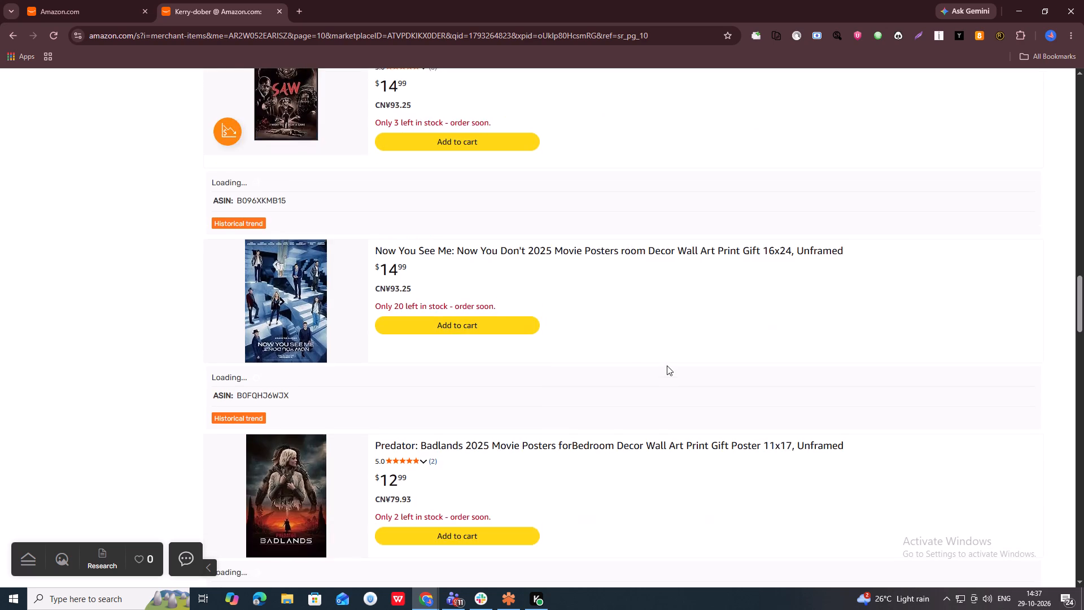
pyautogui.scroll(-9, 667, 365)
pyautogui.scroll(-13, 662, 353)
pyautogui.scroll(-8, 661, 346)
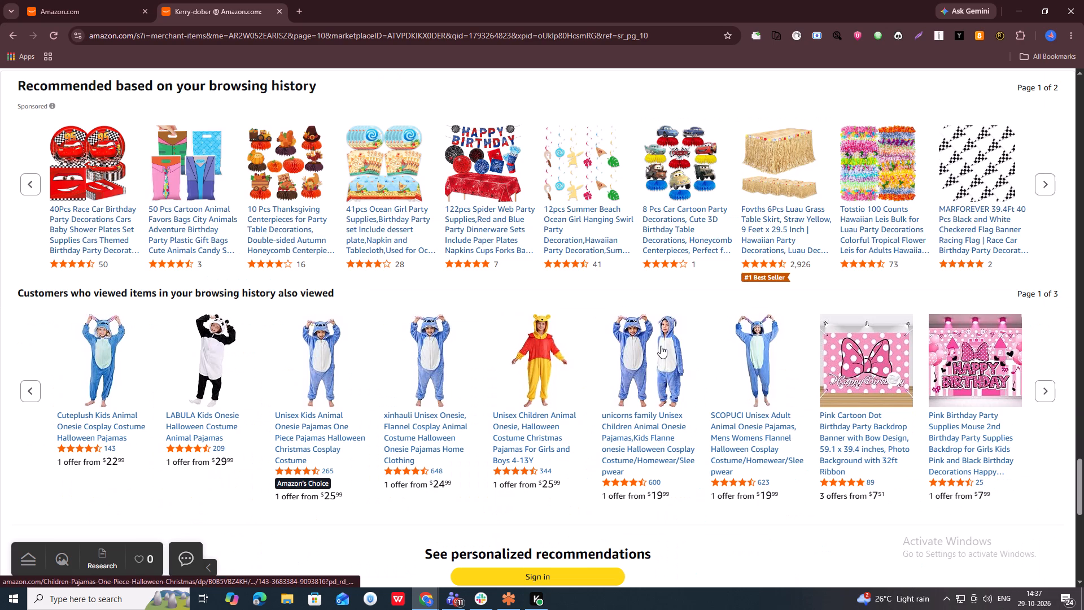
pyautogui.scroll(8, 661, 346)
pyautogui.click(658, 445)
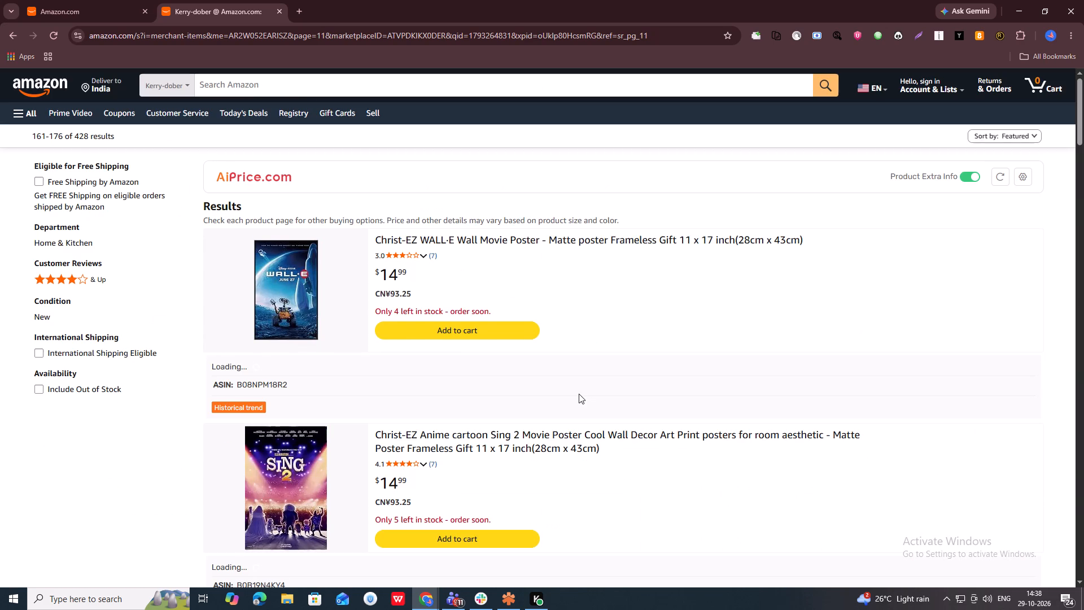
pyautogui.scroll(-15, 753, 429)
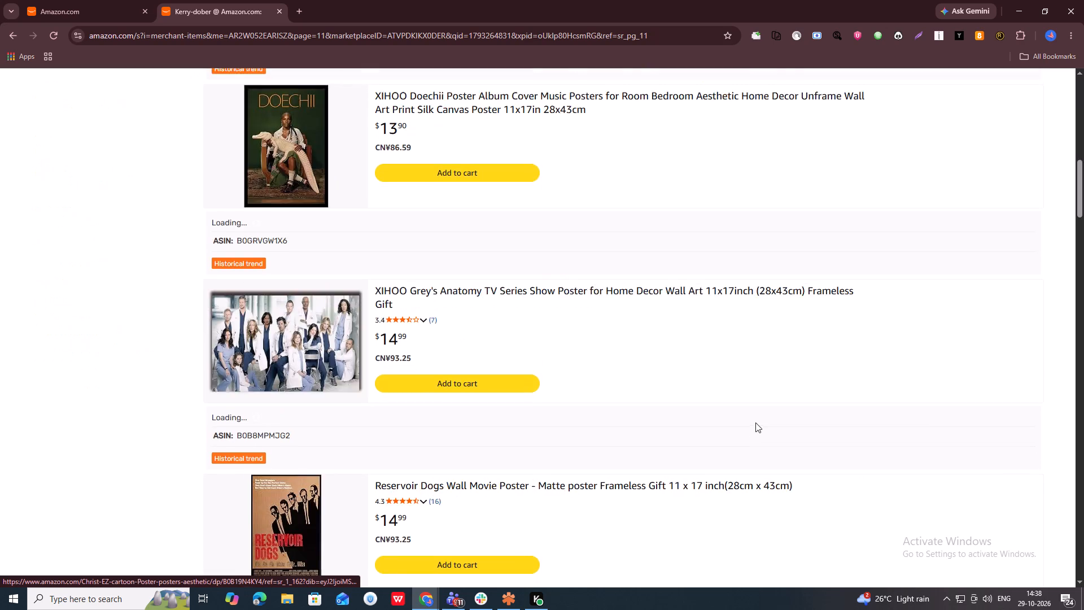
pyautogui.scroll(-20, 755, 422)
pyautogui.scroll(-16, 755, 422)
pyautogui.scroll(-5, 754, 385)
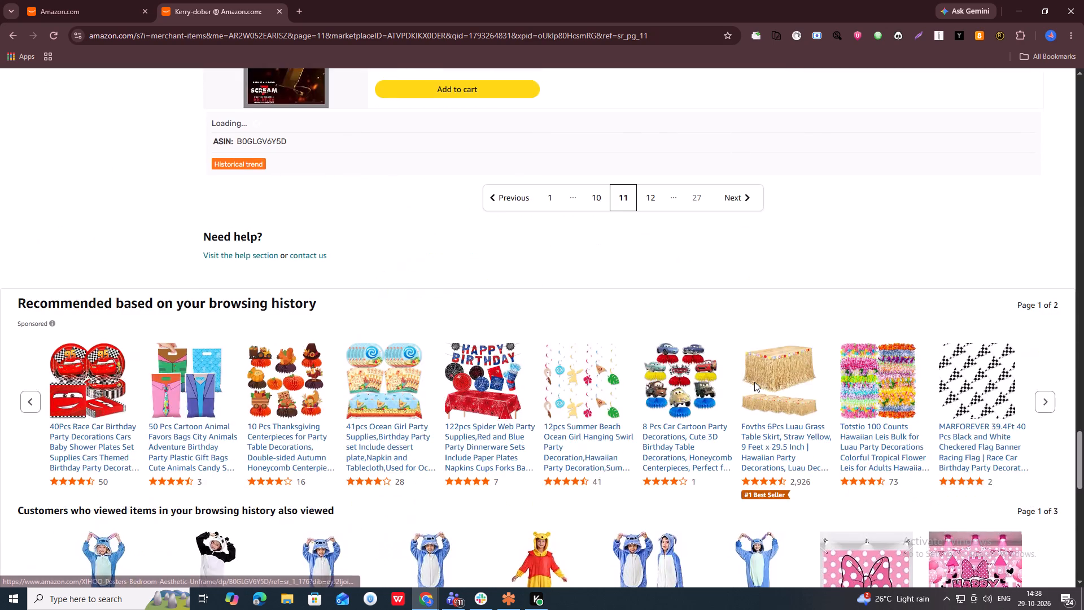
pyautogui.scroll(9, 754, 382)
# In 626 Sellers to Scrap, mark Kerry-dober's row as Yes and copy in the note "No assets to upload" from Kele Art's row.
pyautogui.hotkey('alt', 'Tab')
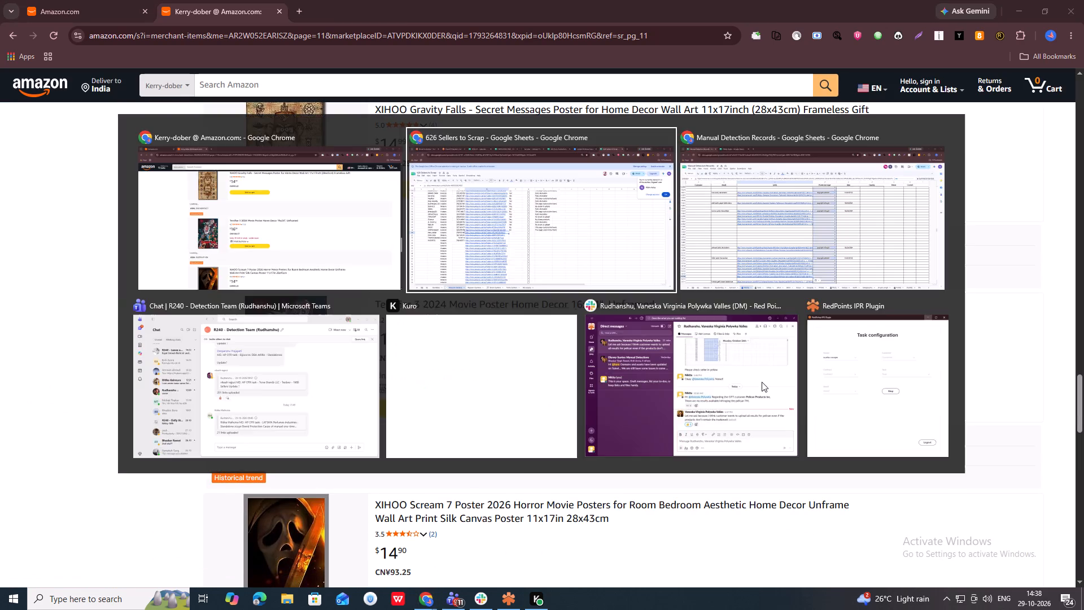
pyautogui.press('Right')
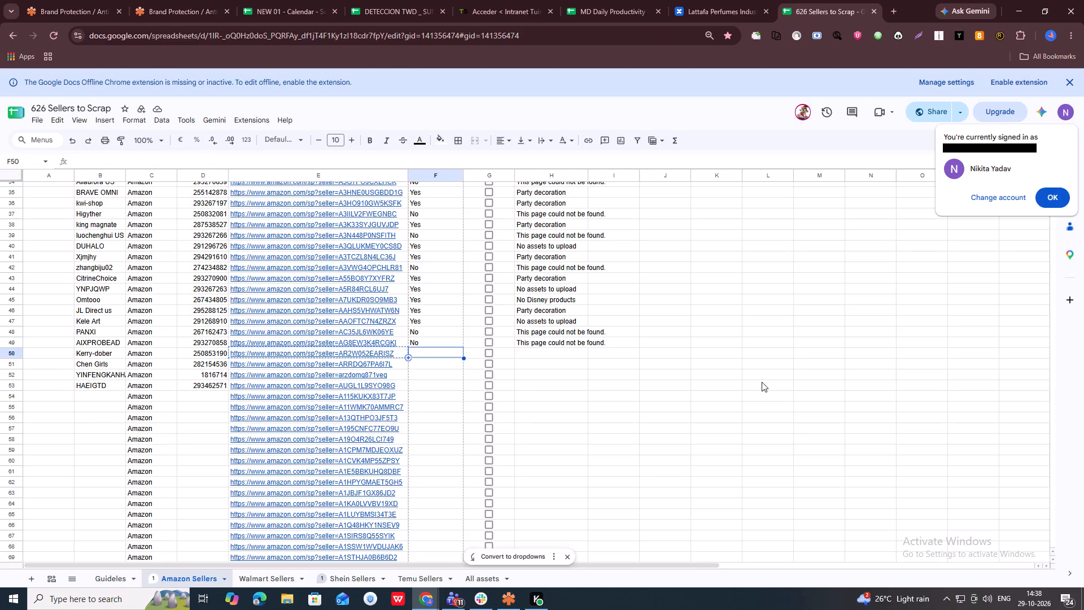
pyautogui.write('Yes')
pyautogui.press('Right')
pyautogui.press('Right')
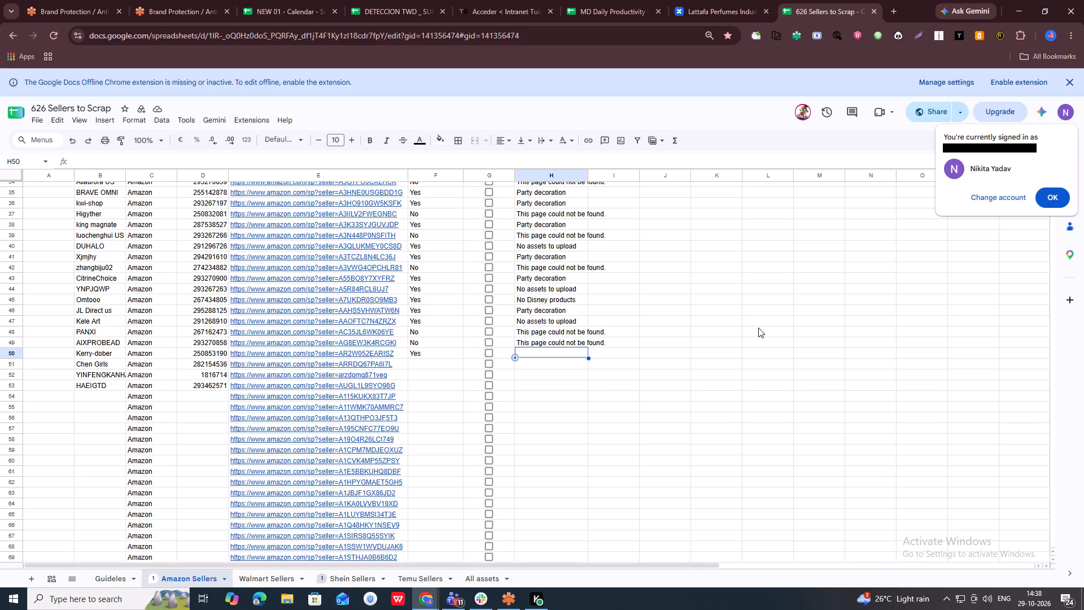
pyautogui.click(543, 325)
pyautogui.hotkey('ctrl', 'c')
pyautogui.click(535, 357)
pyautogui.hotkey('ctrl', 'v')
# Copy the Chen Girls seller URL from 626 Sellers to Scrap and open that seller's Amazon storefront.
pyautogui.press('Down')
pyautogui.press('Left')
pyautogui.press('Left')
pyautogui.press('Left')
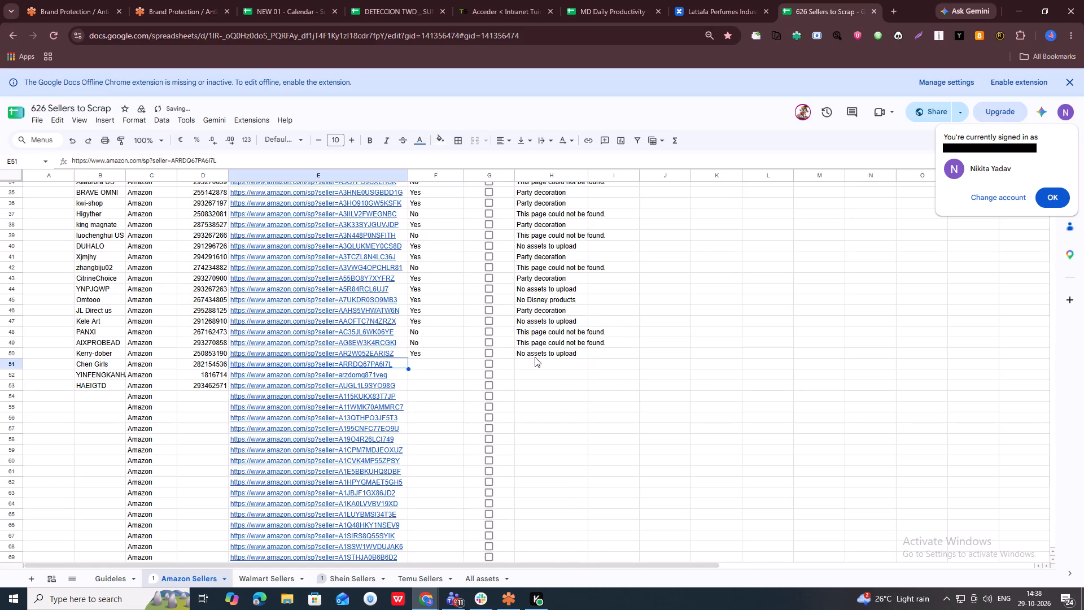
pyautogui.hotkey('ctrl', 'c')
pyautogui.hotkey('alt', 'Tab')
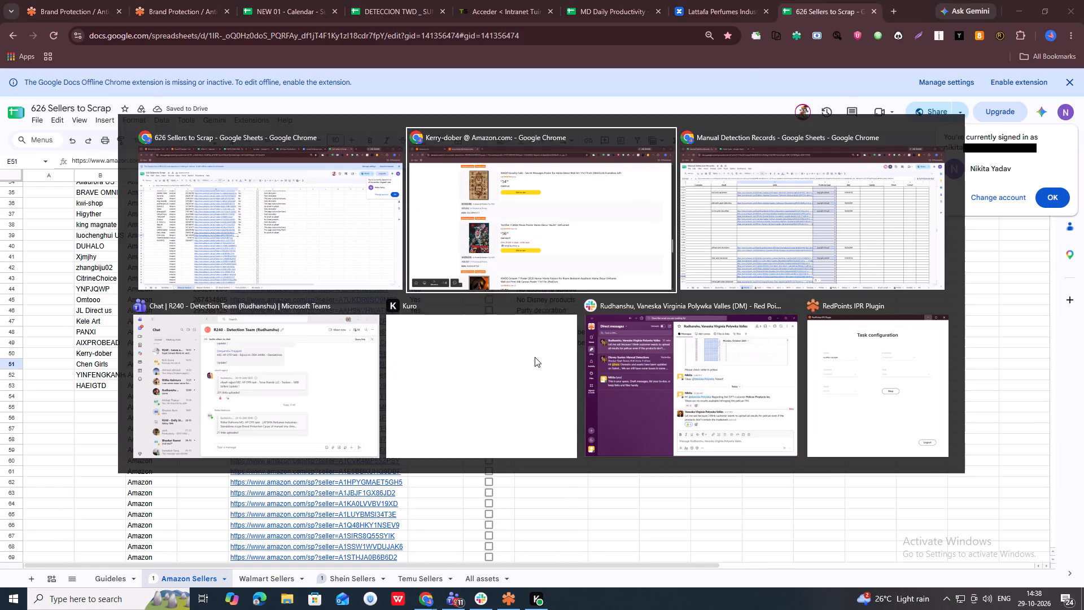
pyautogui.hotkey('ctrl', 'l')
pyautogui.hotkey('ctrl', 'v')
pyautogui.press('Return')
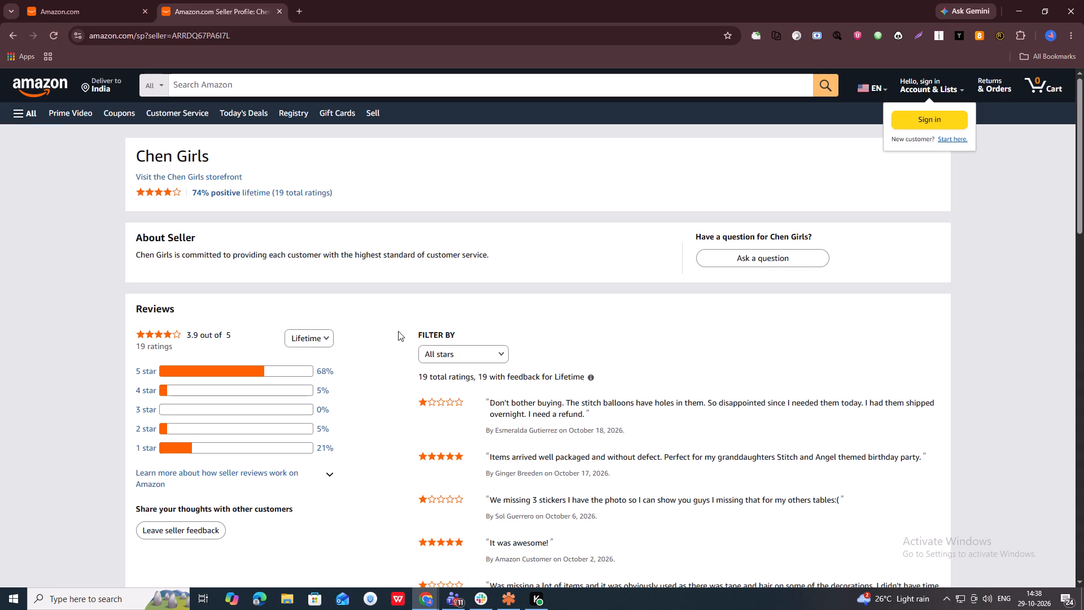
pyautogui.click(198, 176)
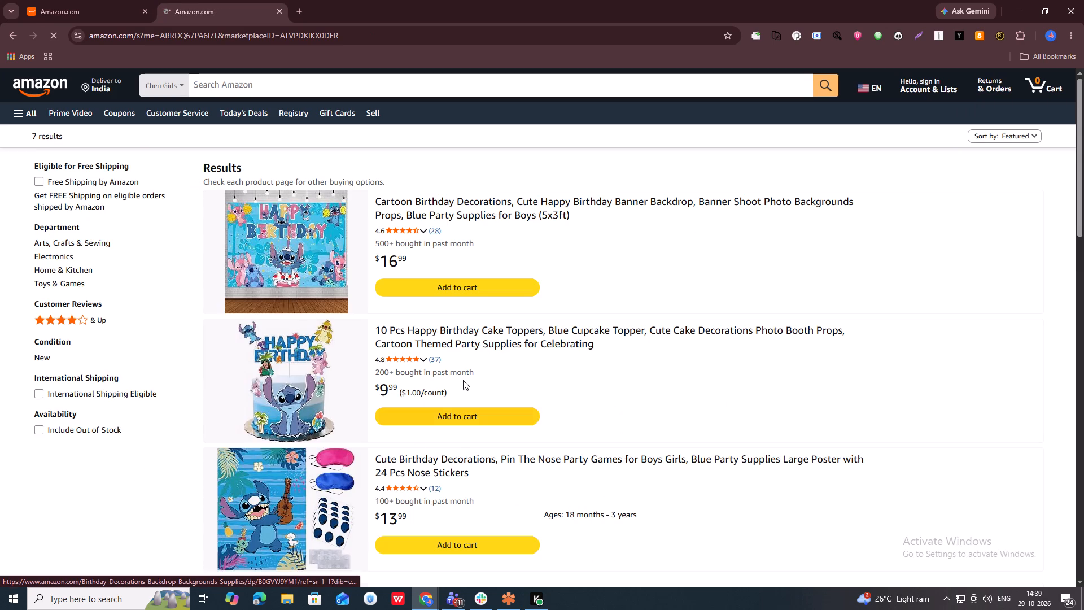
# Check Chen Girls' storefront for Disney-themed products and mark the seller's row as Yes in 626 Sellers to Scrap.
pyautogui.scroll(-10, 466, 380)
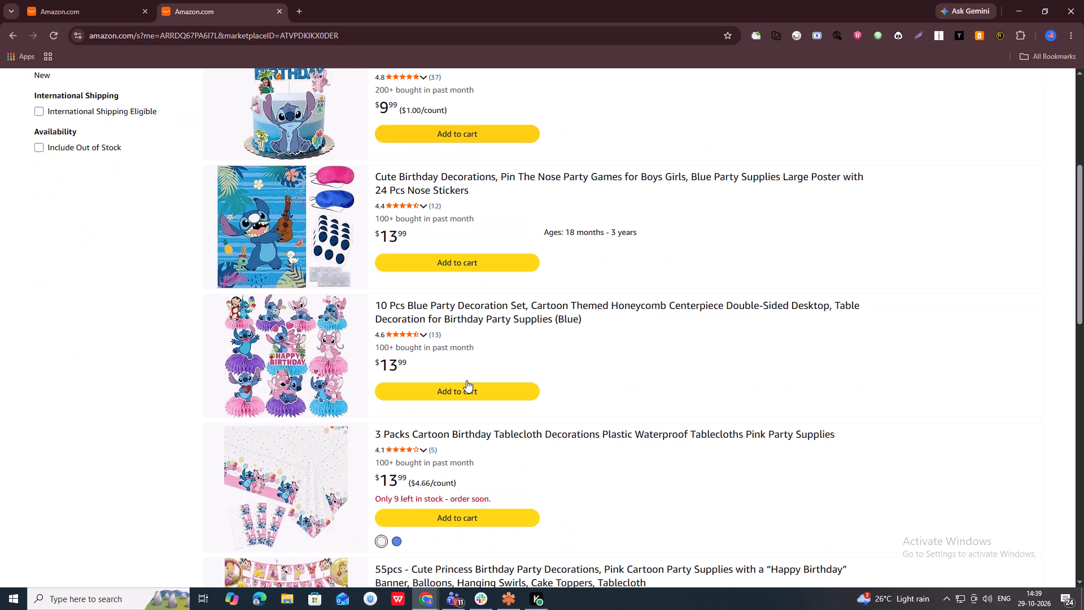
pyautogui.scroll(-7, 466, 380)
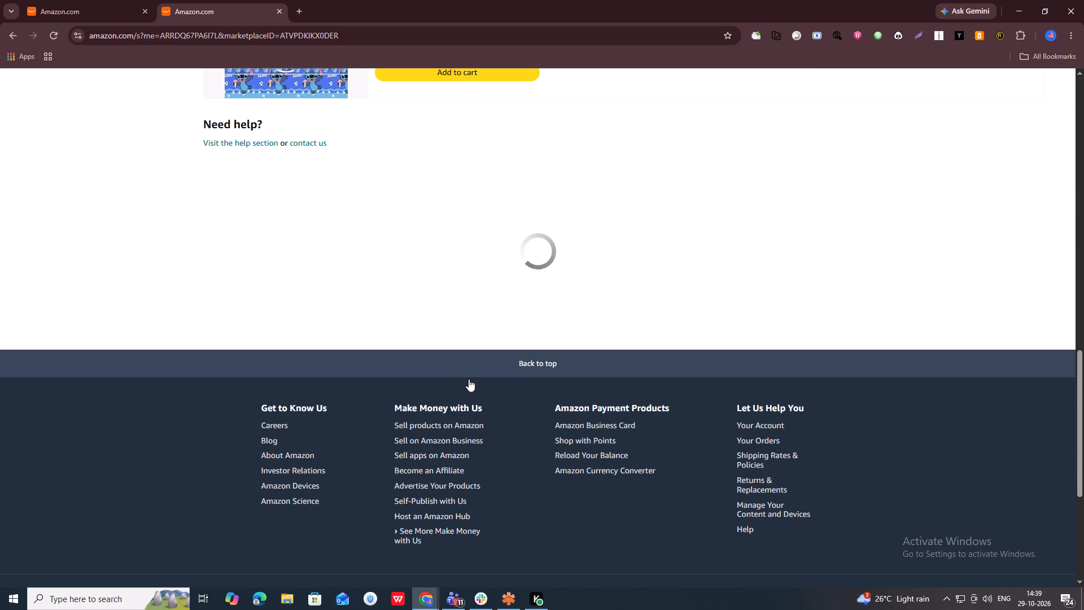
pyautogui.scroll(6, 469, 379)
pyautogui.scroll(16, 423, 387)
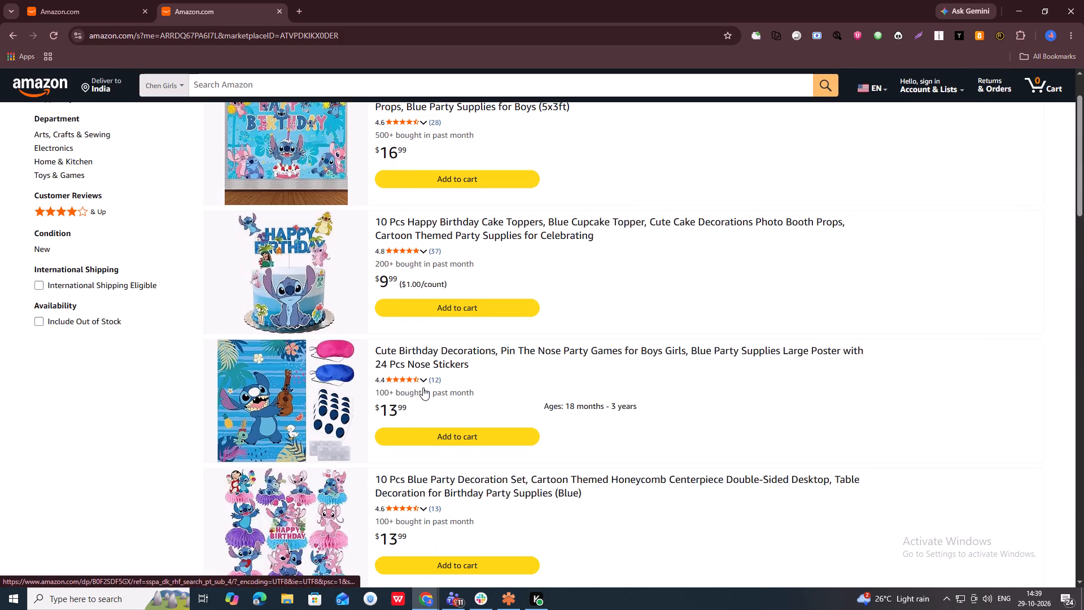
pyautogui.scroll(6, 423, 387)
pyautogui.hotkey('alt', 'Tab')
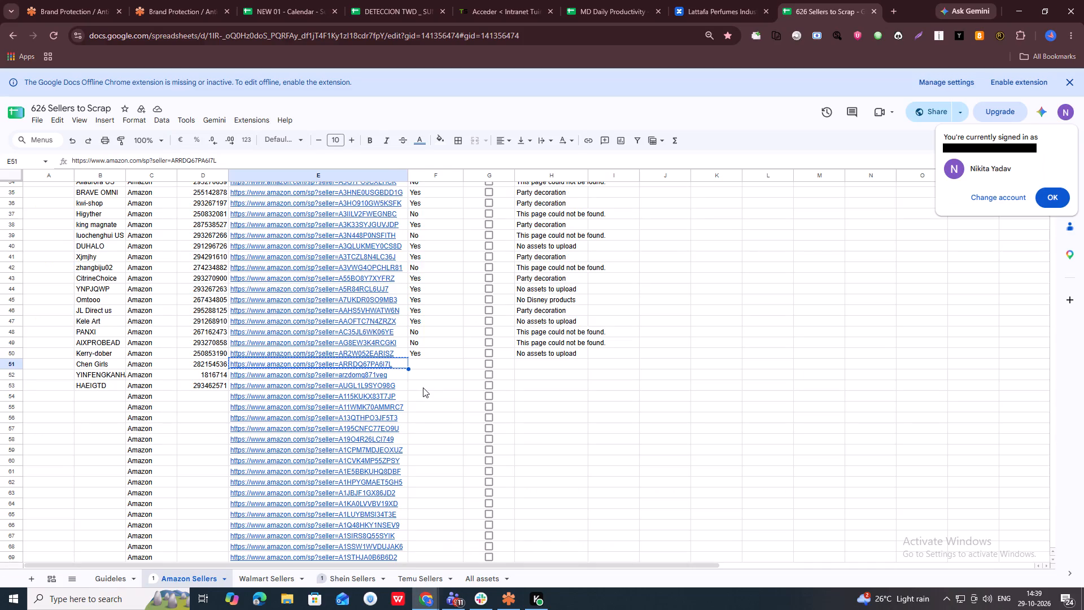
pyautogui.press('Right')
pyautogui.hotkey('ctrl', 'd')
# Copy the note "Party decoration" from JL Direct us's row into Chen Girls' row.
pyautogui.press('Right')
pyautogui.press('Right')
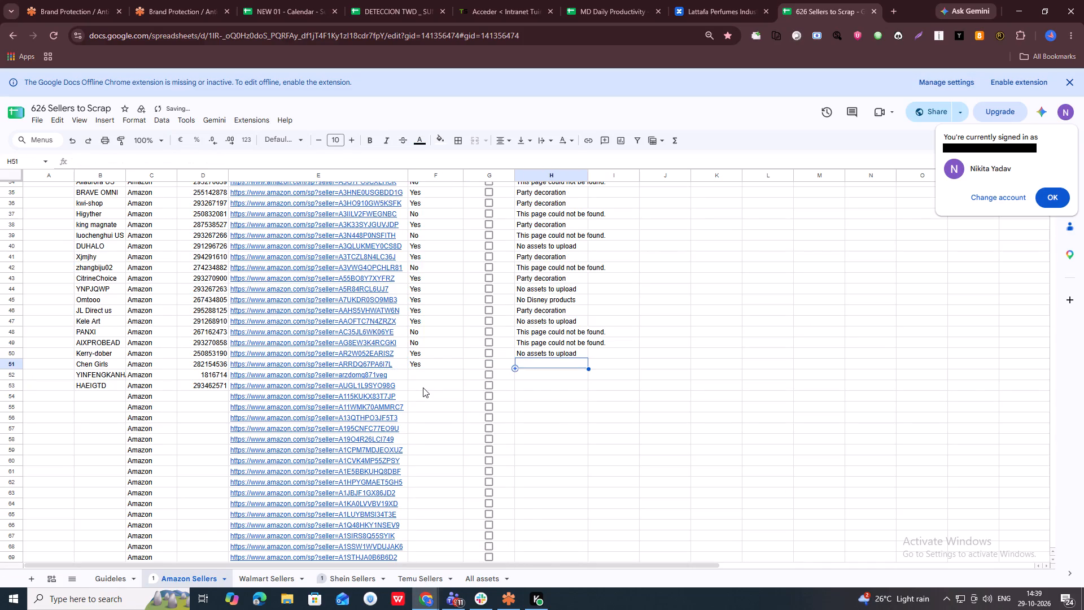
pyautogui.press('Up')
pyautogui.press('Up')
pyautogui.press('Up')
pyautogui.press('Up')
pyautogui.press('Up')
pyautogui.hotkey('ctrl', 'c')
pyautogui.hotkey('ctrl', 'Down')
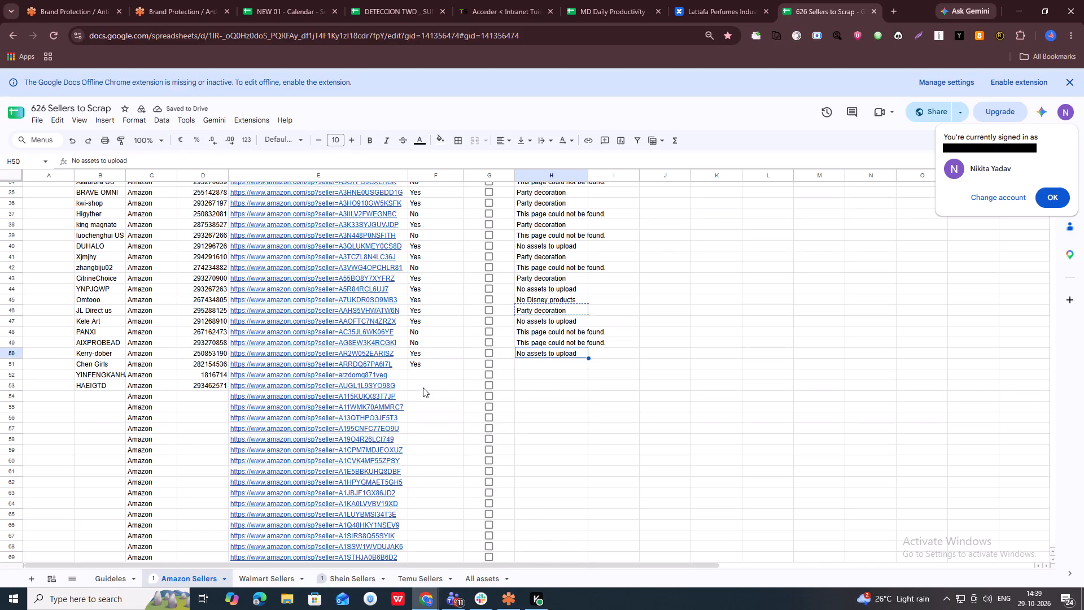
pyautogui.press('Down')
pyautogui.hotkey('ctrl', 'v')
pyautogui.press('Down')
pyautogui.press('Left')
pyautogui.press('Left')
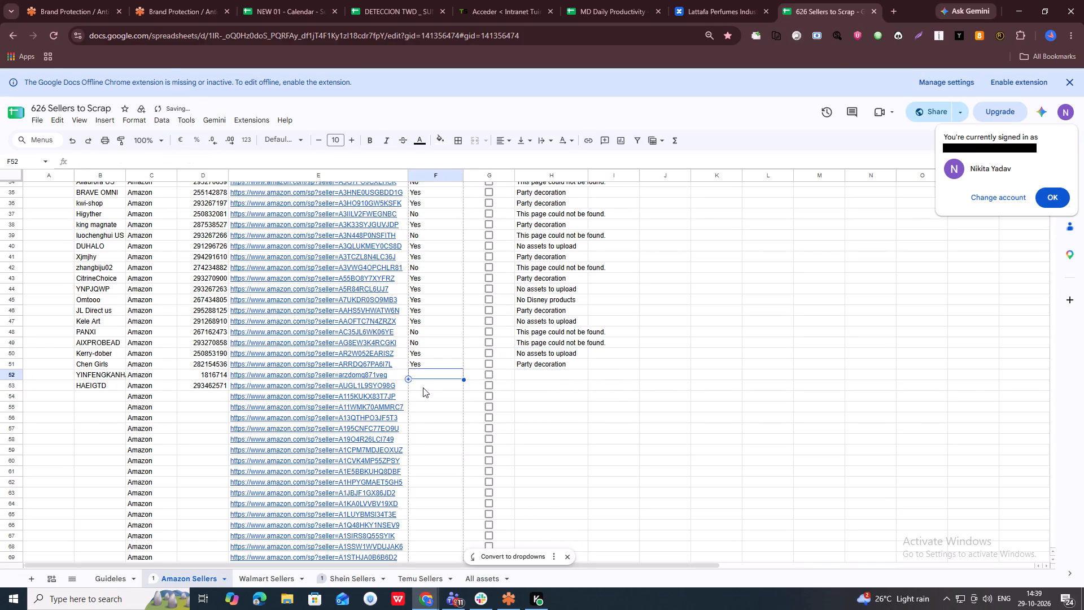
pyautogui.press('Left')
# Copy the product link of the Cartoon Birthday banner backdrop (5x3ft) from Chen Girls' storefront and switch to Manual Detection Records.
pyautogui.hotkey('alt', 'Tab')
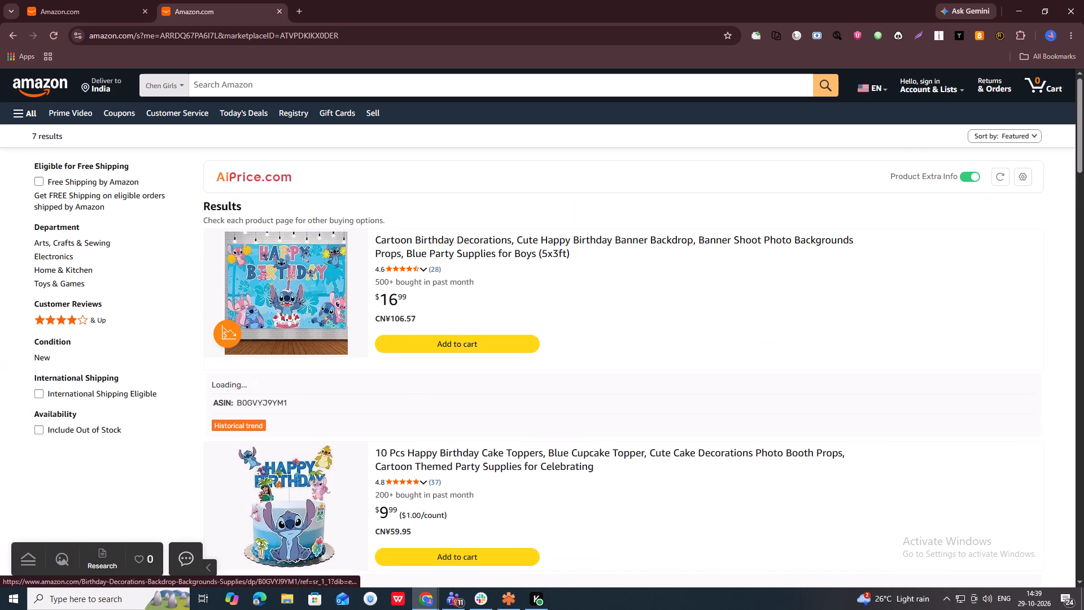
pyautogui.rightClick(491, 249)
pyautogui.click(529, 372)
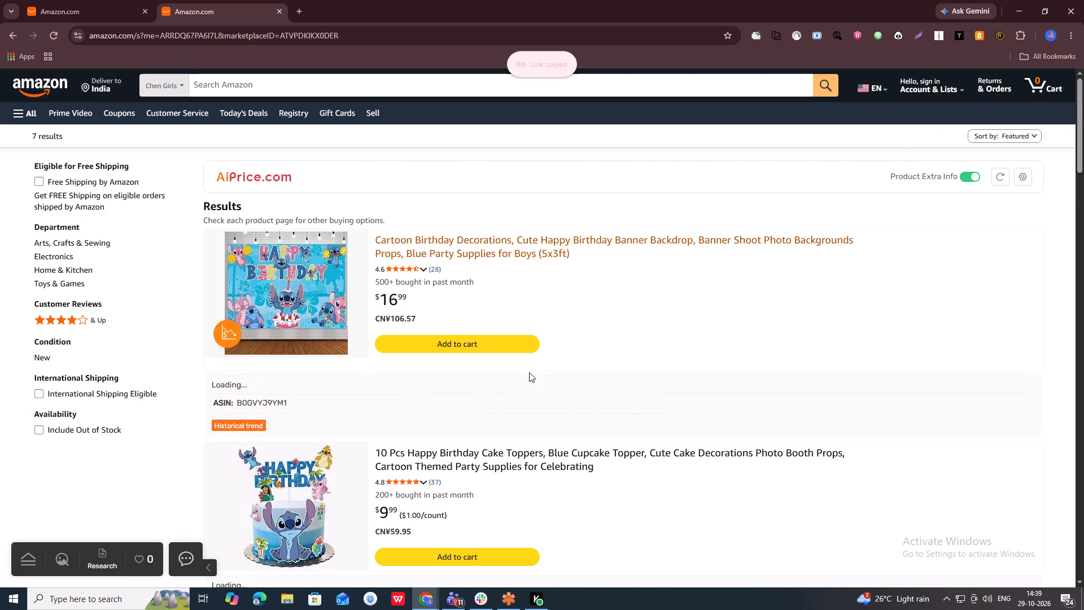
pyautogui.hotkey('alt', 'Tab')
pyautogui.hotkey('alt', 'Tab')
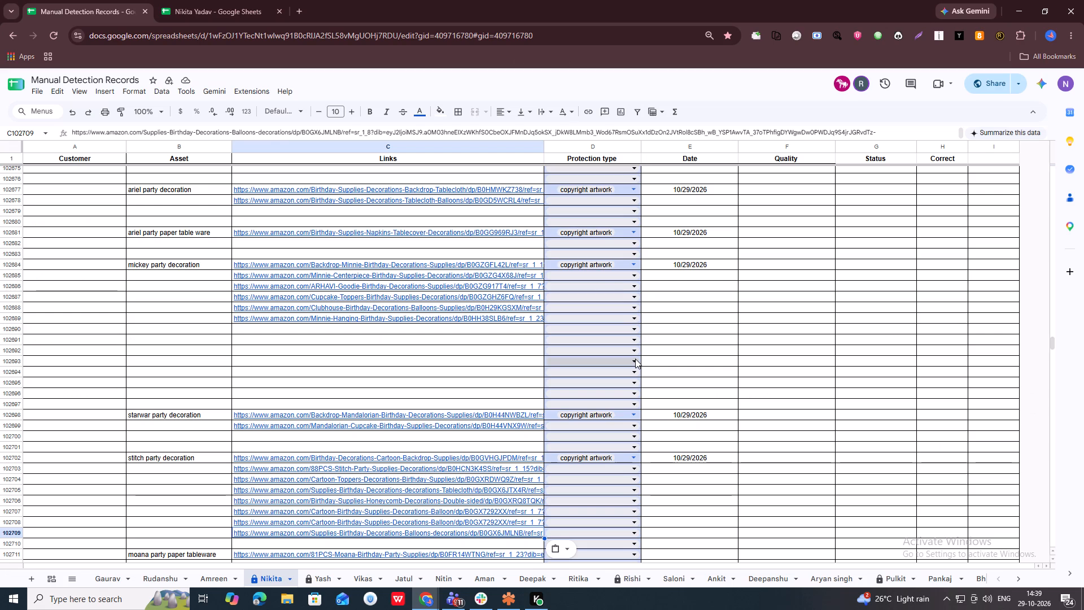
# Insert seven rows at row 102710, directly below the stitch party decoration links, and paste the banner backdrop link in that row.
pyautogui.scroll(-3, 370, 360)
pyautogui.click(0, 378)
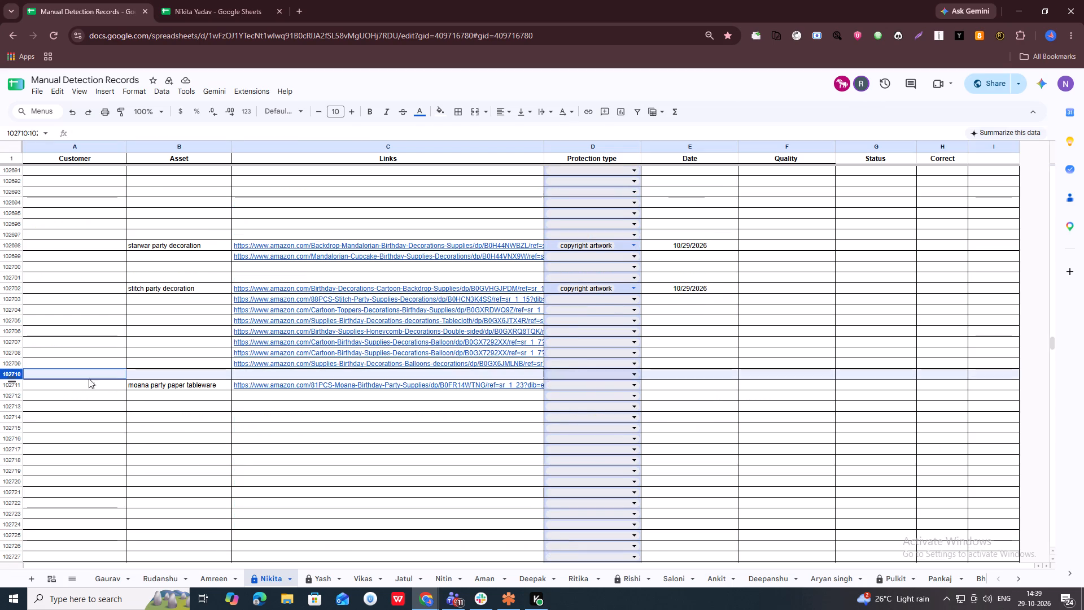
pyautogui.hotkey('ctrl', 'alt', '=')
pyautogui.hotkey('ctrl', 'alt', '=')
pyautogui.hotkey('ctrl', 'alt', '=')
pyautogui.hotkey('ctrl', 'alt', '=')
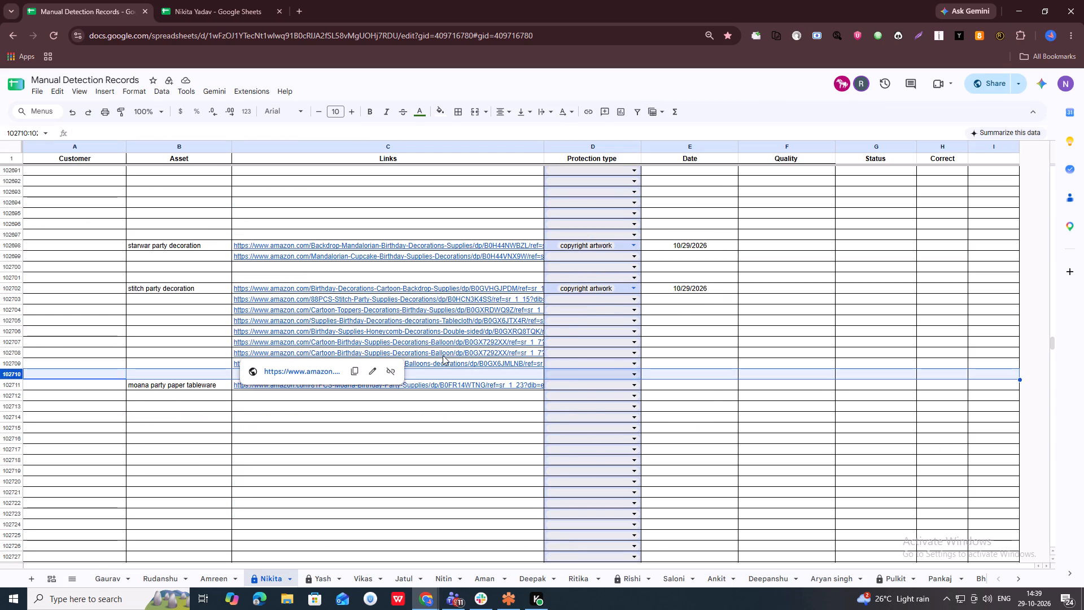
pyautogui.hotkey('ctrl', 'alt', '=')
pyautogui.hotkey('ctrl', 'alt', '=')
pyautogui.hotkey('ctrl', 'alt', '=')
pyautogui.press('Right')
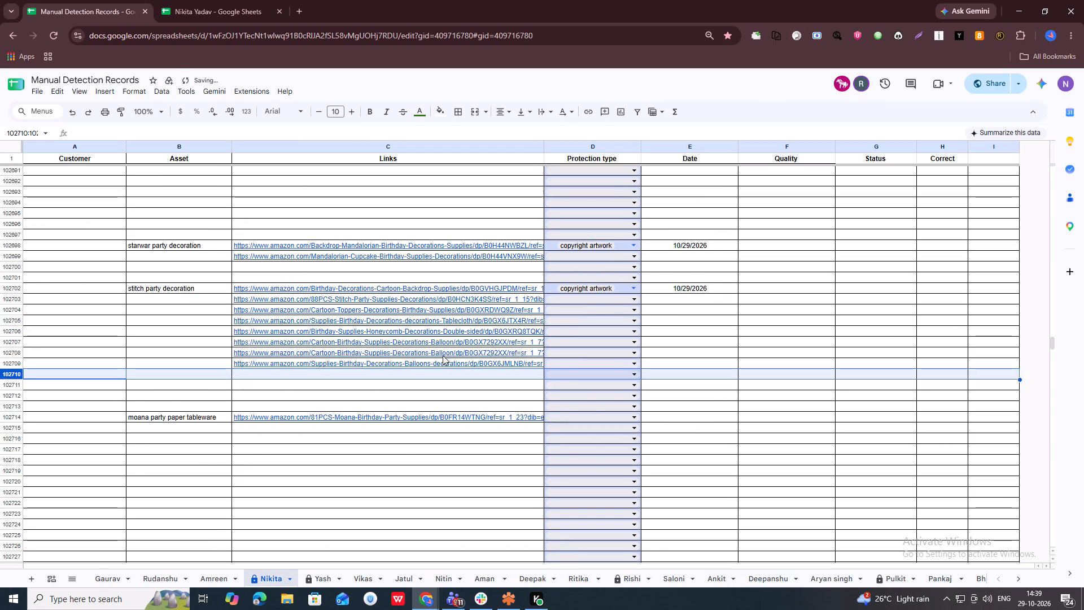
pyautogui.press('Right')
pyautogui.hotkey('ctrl', 'v')
pyautogui.press('Down')
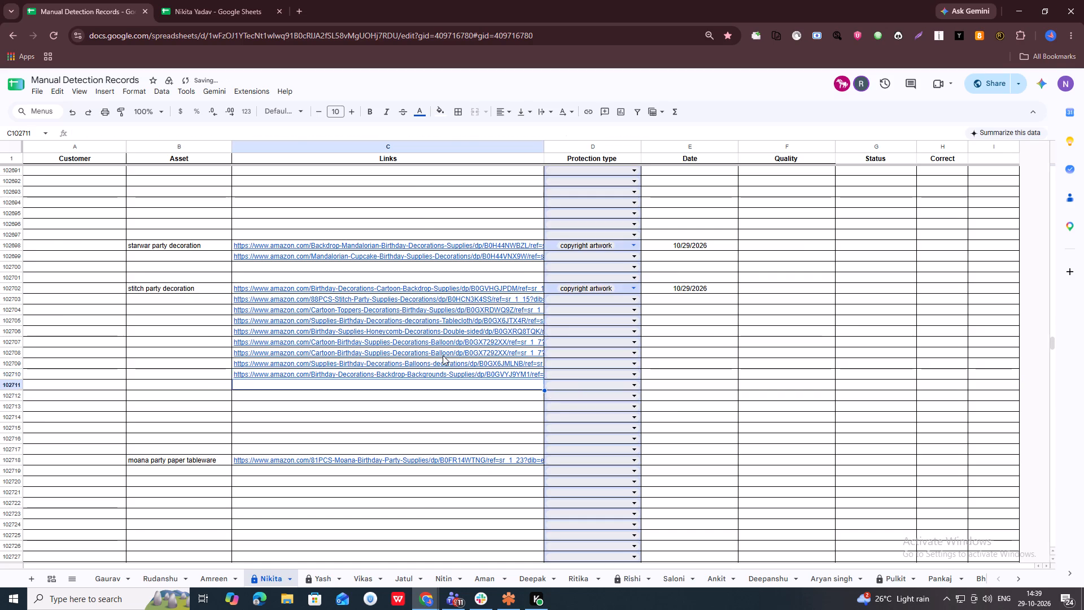
# Copy the 10 Pcs Happy Birthday Cake Toppers link from Chen Girls' storefront into row 102711 of the stitch party decoration links.
pyautogui.hotkey('alt', 'Tab')
pyautogui.press('Down')
pyautogui.scroll(-4, 474, 397)
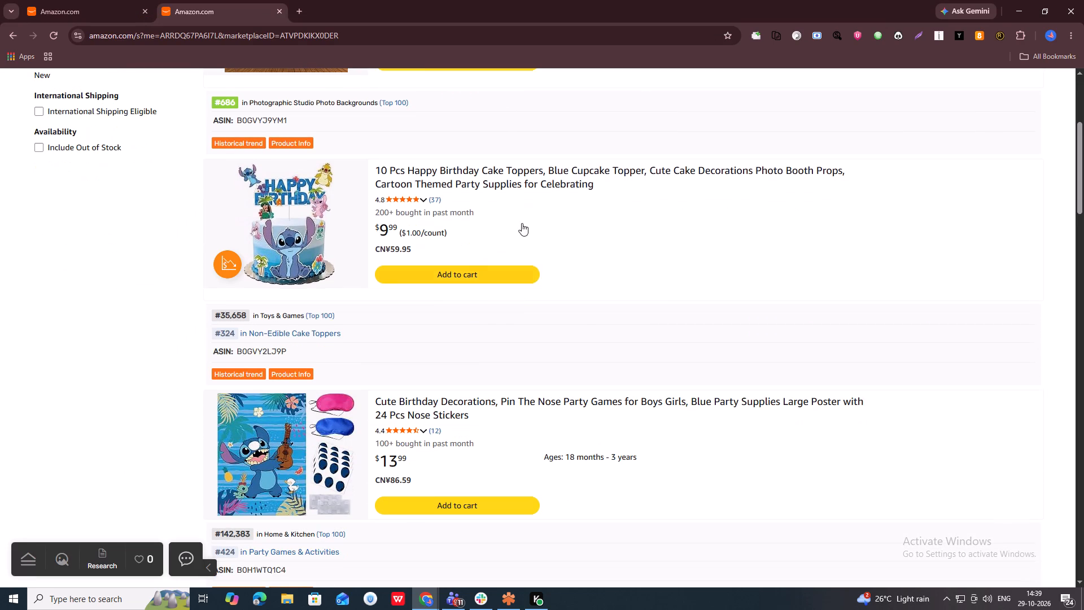
pyautogui.rightClick(510, 176)
pyautogui.click(544, 294)
pyautogui.hotkey('alt', 'Tab')
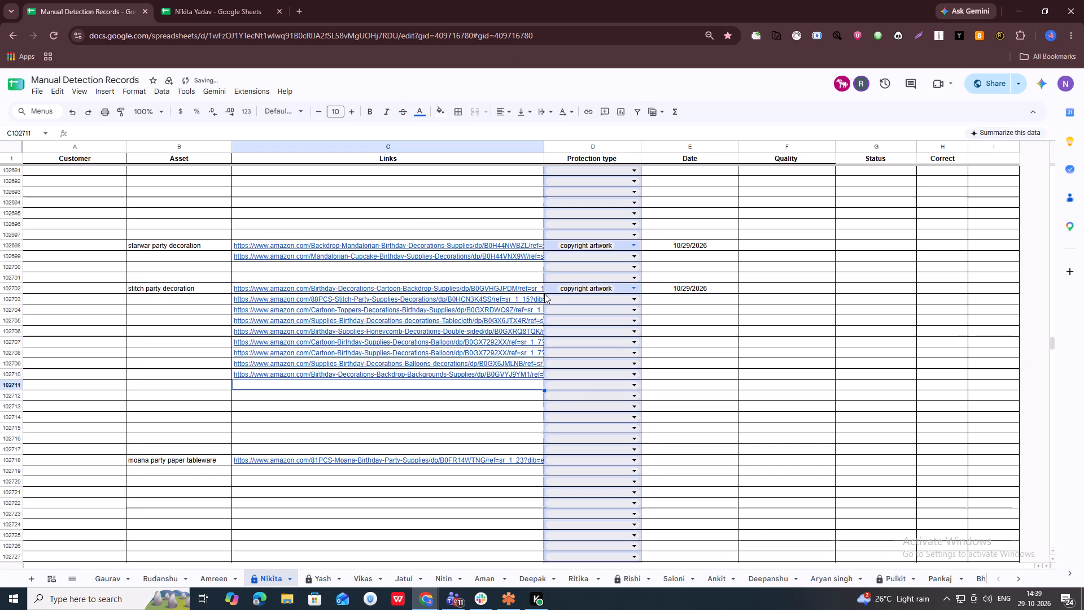
pyautogui.hotkey('ctrl', 'v')
pyautogui.press('Down')
# Copy the Pin The Nose Party Games poster link from the storefront into row 102712 of the stitch party decoration links.
pyautogui.hotkey('alt', 'Tab')
pyautogui.press('Down')
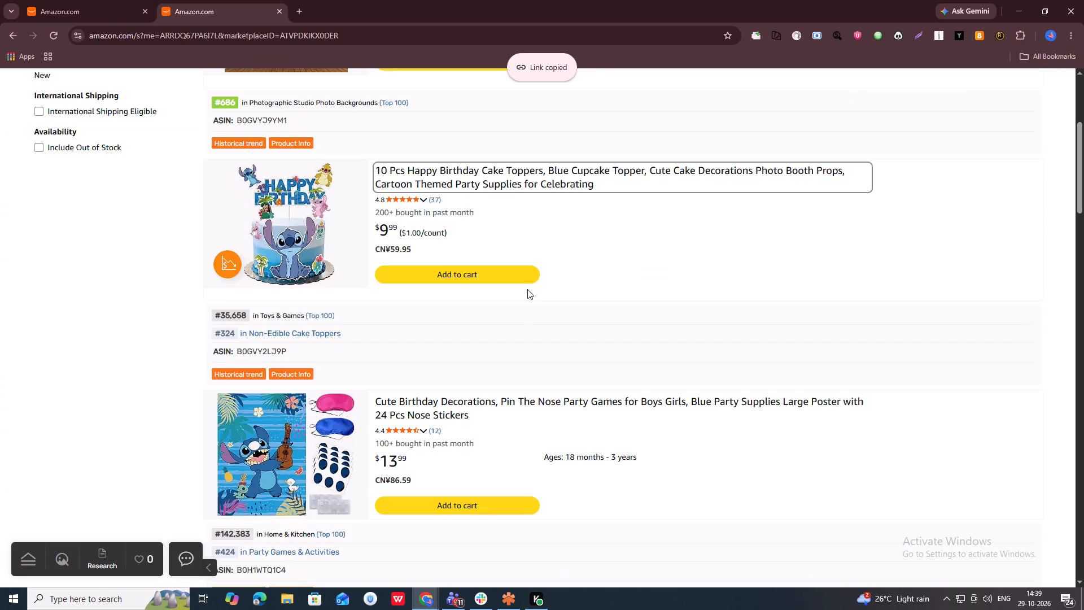
pyautogui.rightClick(508, 403)
pyautogui.click(555, 319)
pyautogui.hotkey('alt', 'Tab')
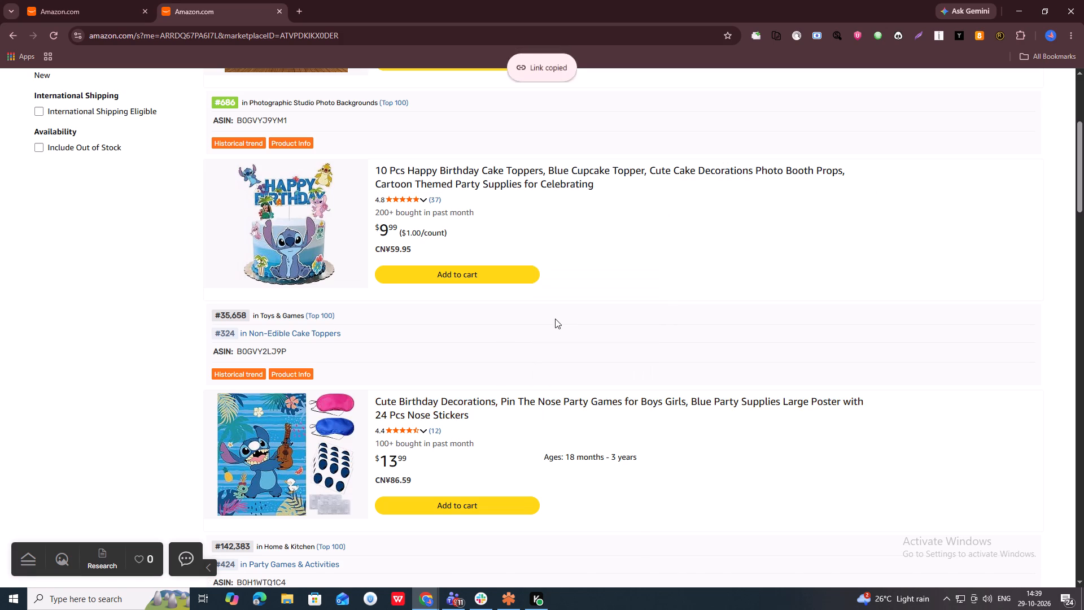
pyautogui.hotkey('ctrl', 'v')
pyautogui.press('Down')
# Copy the 10 Pcs Honeycomb Centerpiece decoration set link from the storefront into row 102713 of the stitch party decoration links.
pyautogui.hotkey('alt', 'Tab')
pyautogui.press('Down')
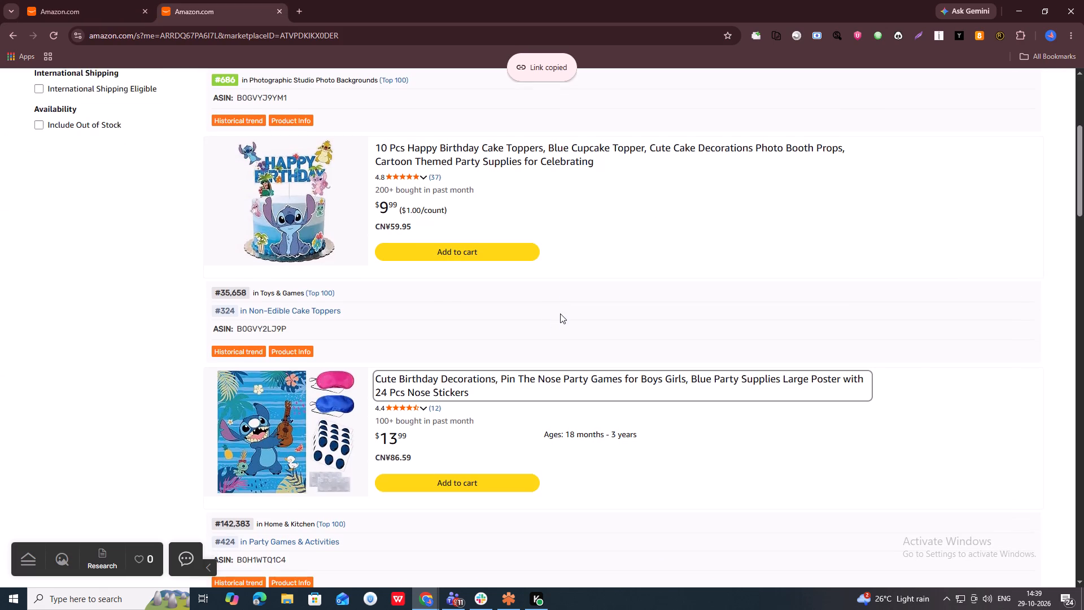
pyautogui.scroll(-5, 560, 313)
pyautogui.rightClick(489, 333)
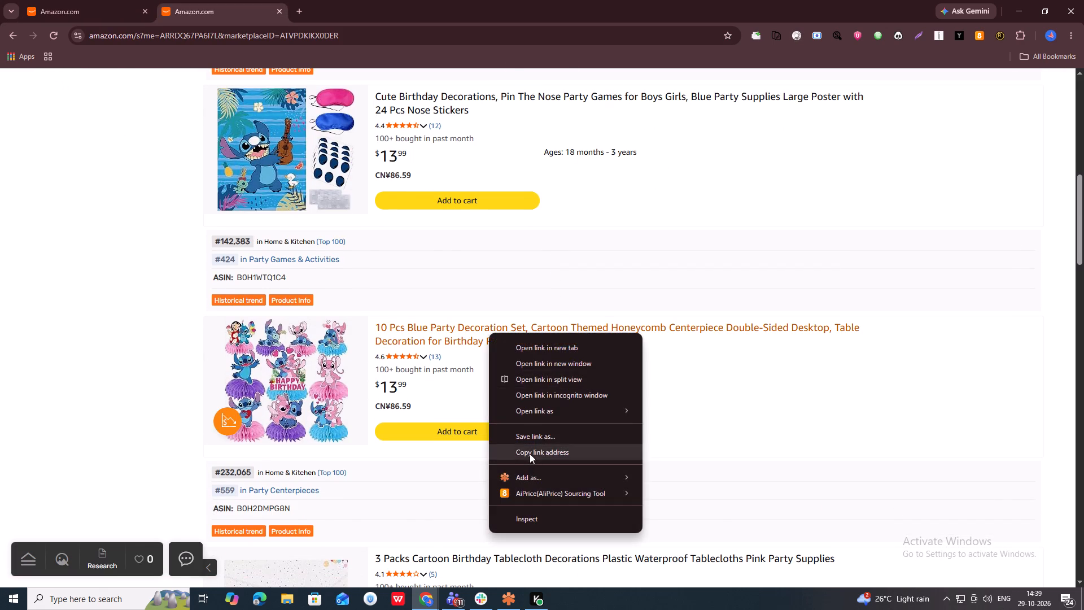
pyautogui.click(530, 454)
pyautogui.hotkey('alt', 'Tab')
pyautogui.hotkey('ctrl', 'v')
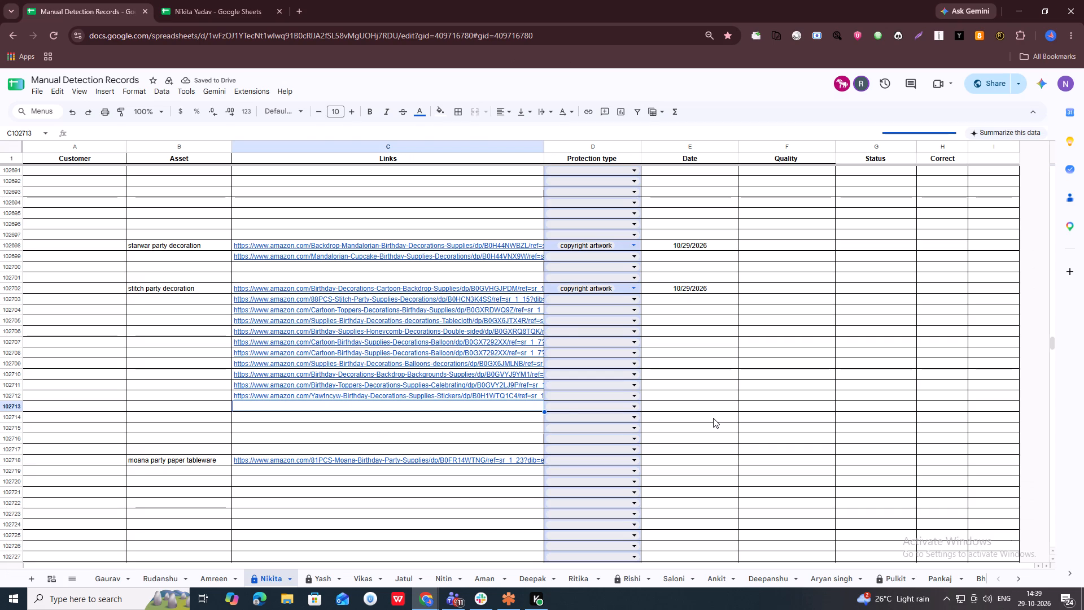
pyautogui.press('Down')
# Copy the 3 Packs Cartoon Birthday Tablecloth link, insert three rows at row 102715 in Manual Detection Records, and paste the link in row 102717.
pyautogui.hotkey('alt', 'Tab')
pyautogui.press('Down')
pyautogui.scroll(-6, 713, 418)
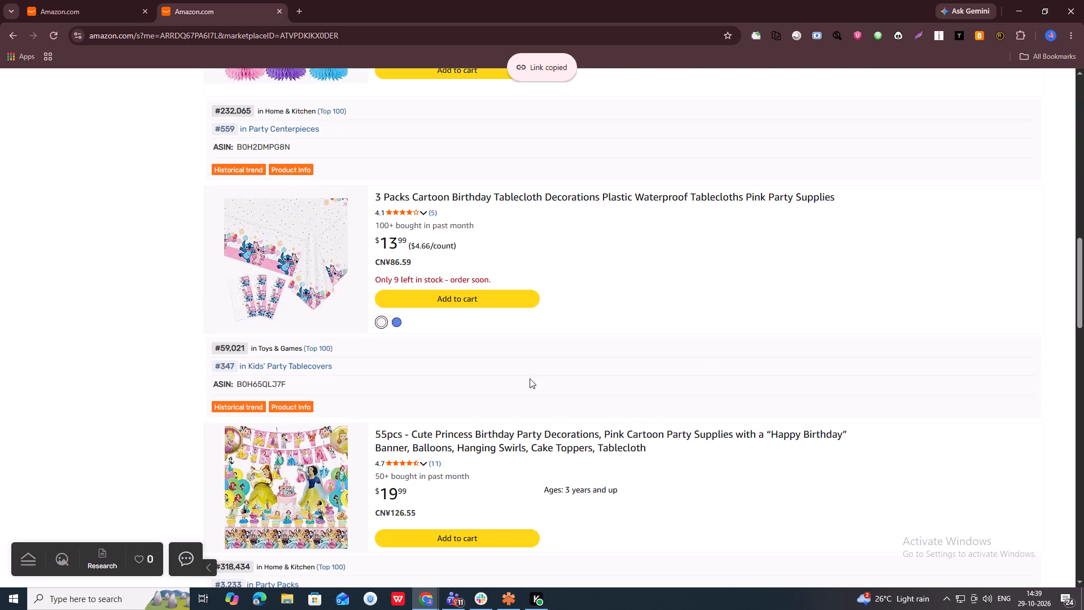
pyautogui.rightClick(522, 199)
pyautogui.click(569, 321)
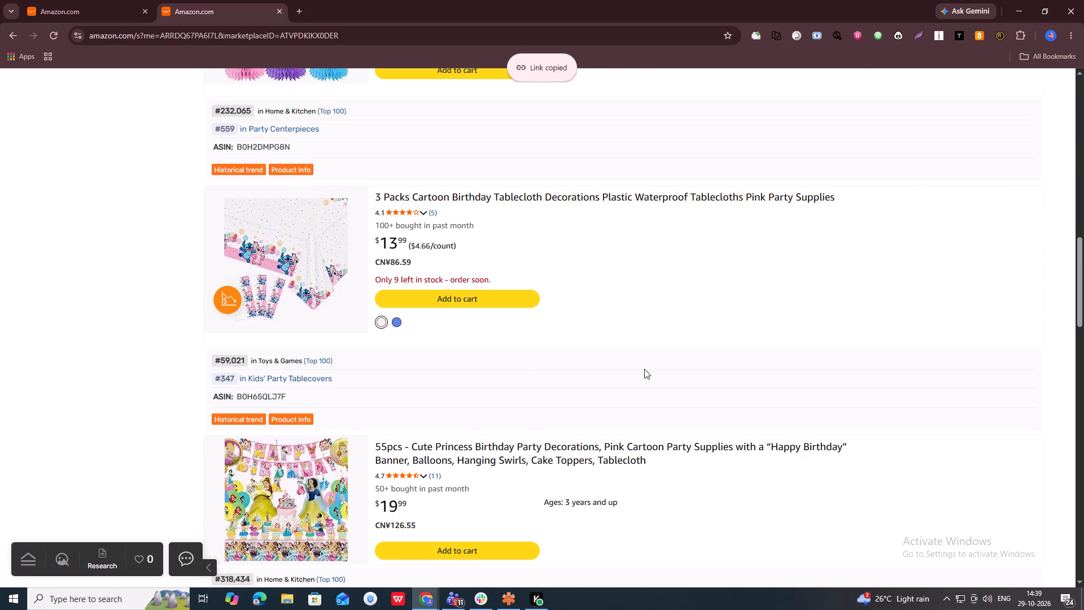
pyautogui.hotkey('alt', 'Tab')
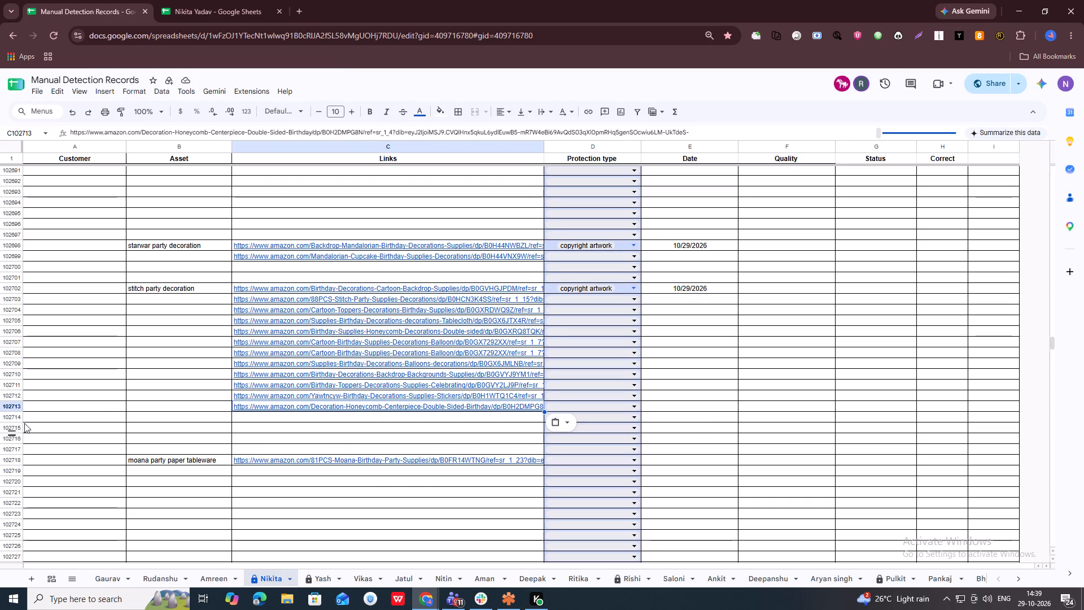
pyautogui.click(3, 430)
pyautogui.hotkey('ctrl', 'alt', '=')
pyautogui.hotkey('ctrl', 'alt', '=')
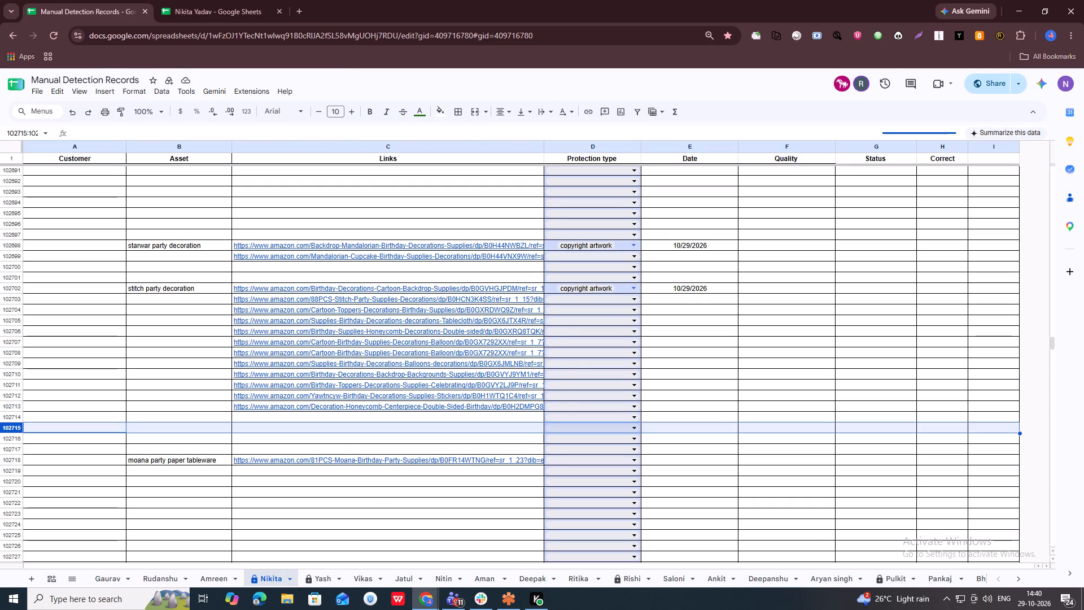
pyautogui.hotkey('ctrl', 'alt', '=')
pyautogui.press('Right')
pyautogui.press('Right')
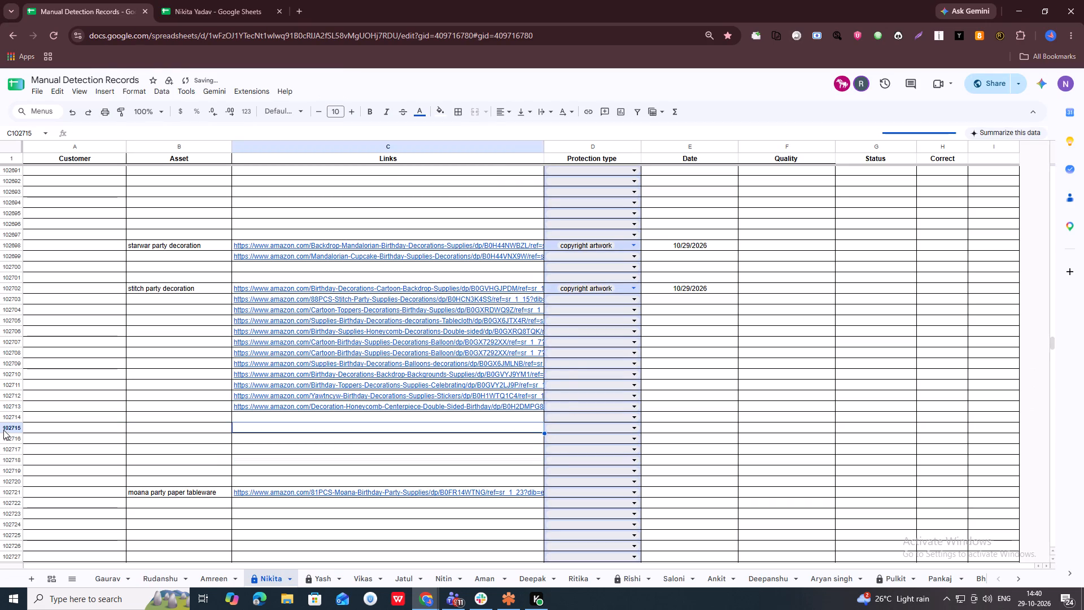
pyautogui.press('Down')
pyautogui.press('Down')
pyautogui.hotkey('ctrl', 'v')
# Enter the asset name "stitch tablewarre" beside the tablecloth link.
pyautogui.press('Left')
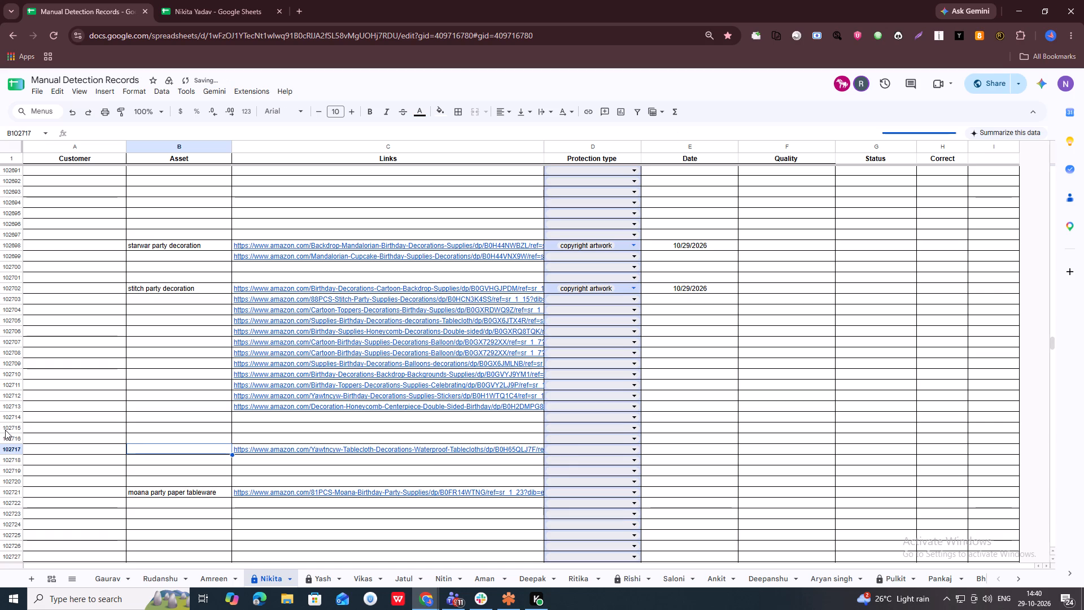
pyautogui.write('stitch')
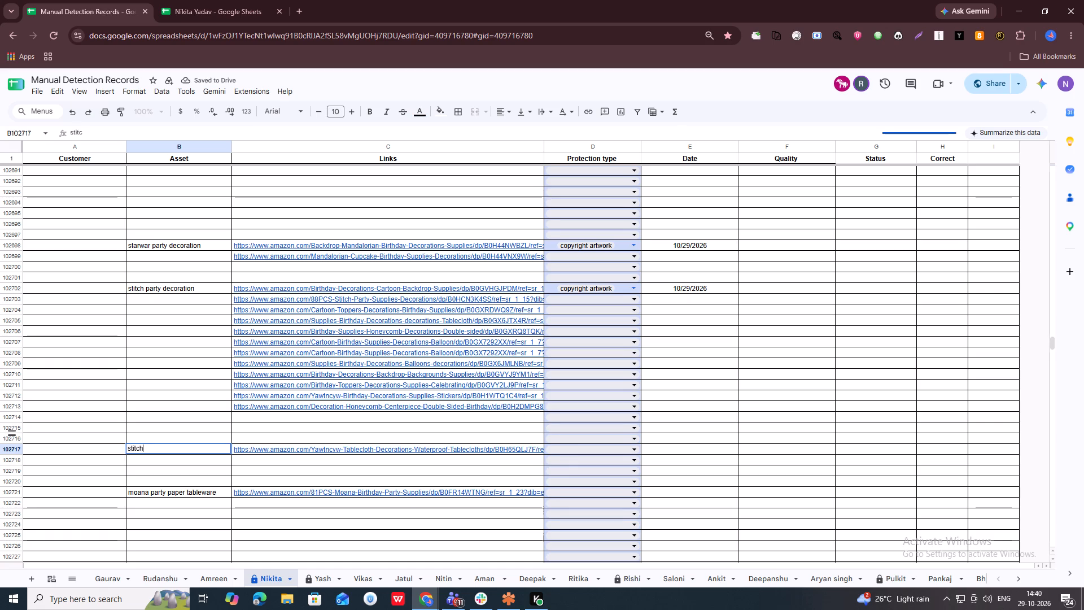
pyautogui.press('space')
pyautogui.write('tablewarre')
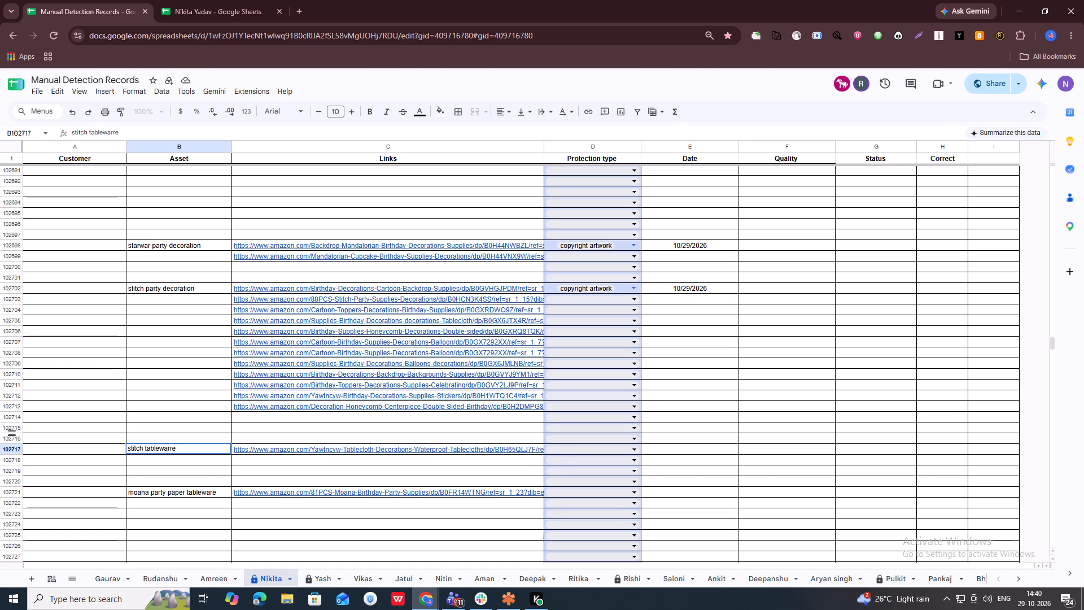
pyautogui.press('Down')
pyautogui.press('Right')
# Copy the 55pcs Cute Princess Birthday Party Decorations link from the storefront into row 102725 of Manual Detection Records.
pyautogui.hotkey('alt', 'Tab')
pyautogui.press('Down')
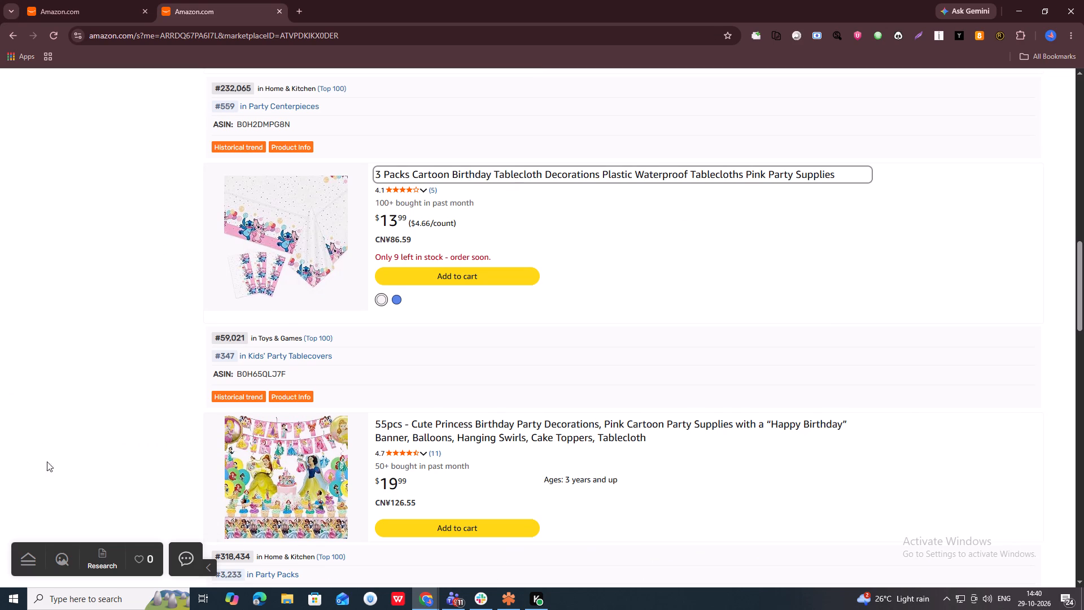
pyautogui.scroll(-4, 36, 478)
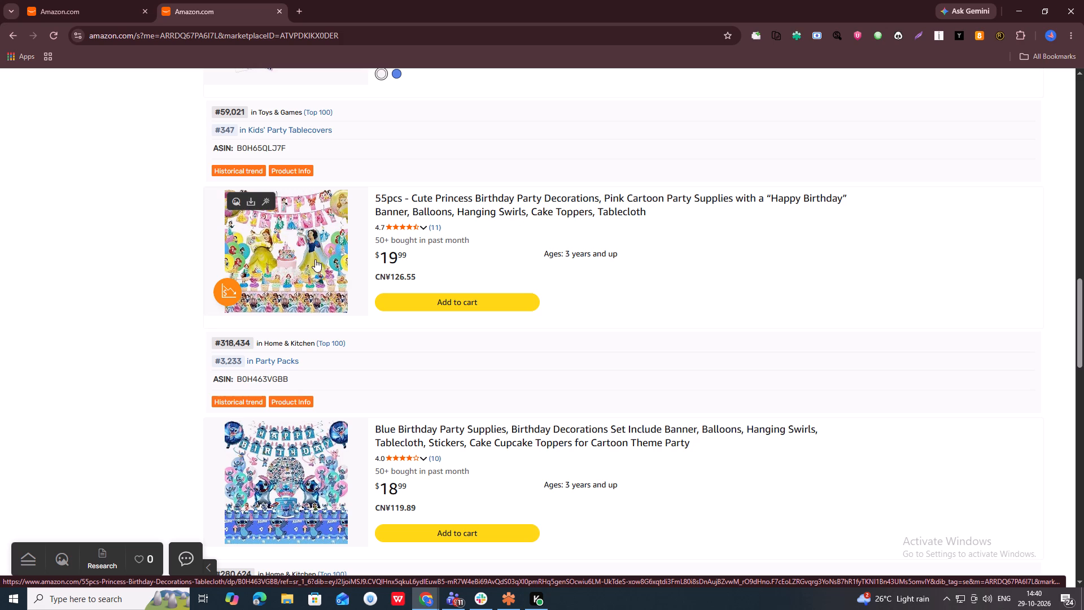
pyautogui.rightClick(483, 209)
pyautogui.click(513, 328)
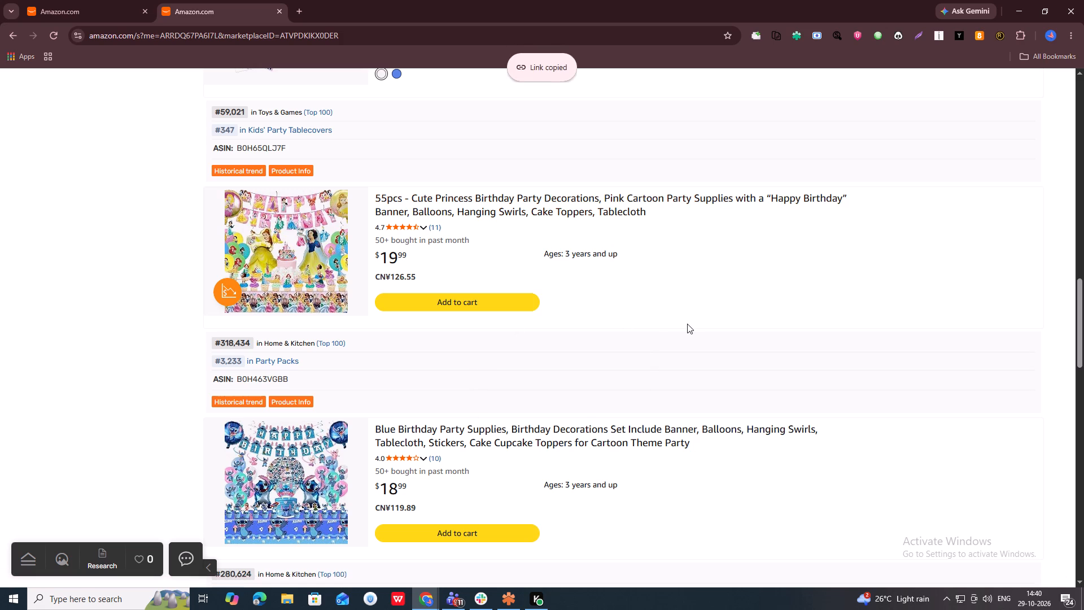
pyautogui.hotkey('alt', 'Tab')
pyautogui.hotkey('alt', 'Left')
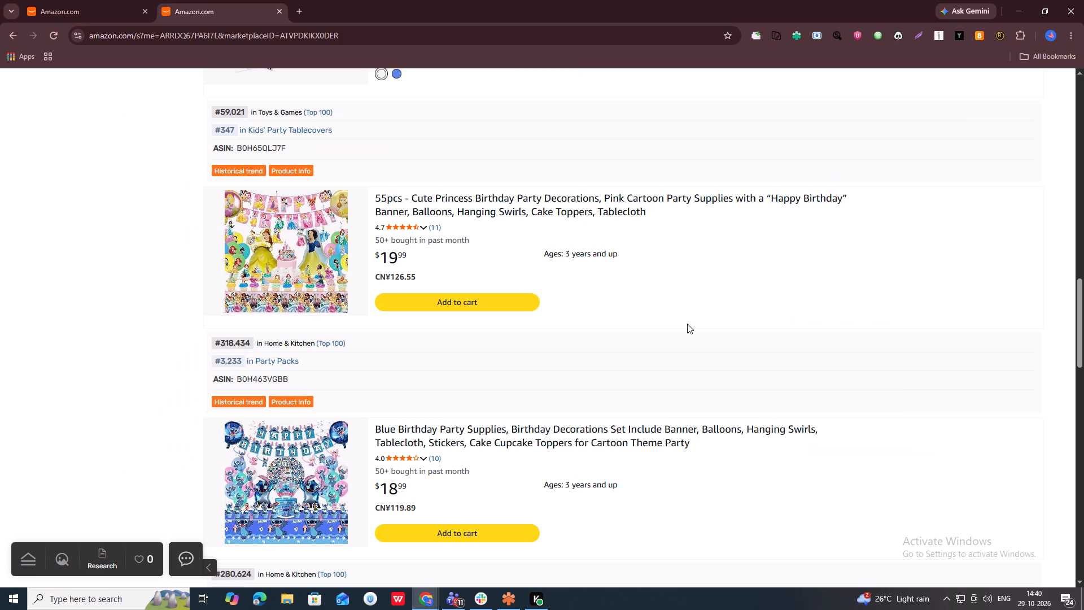
pyautogui.hotkey('alt', 'Tab')
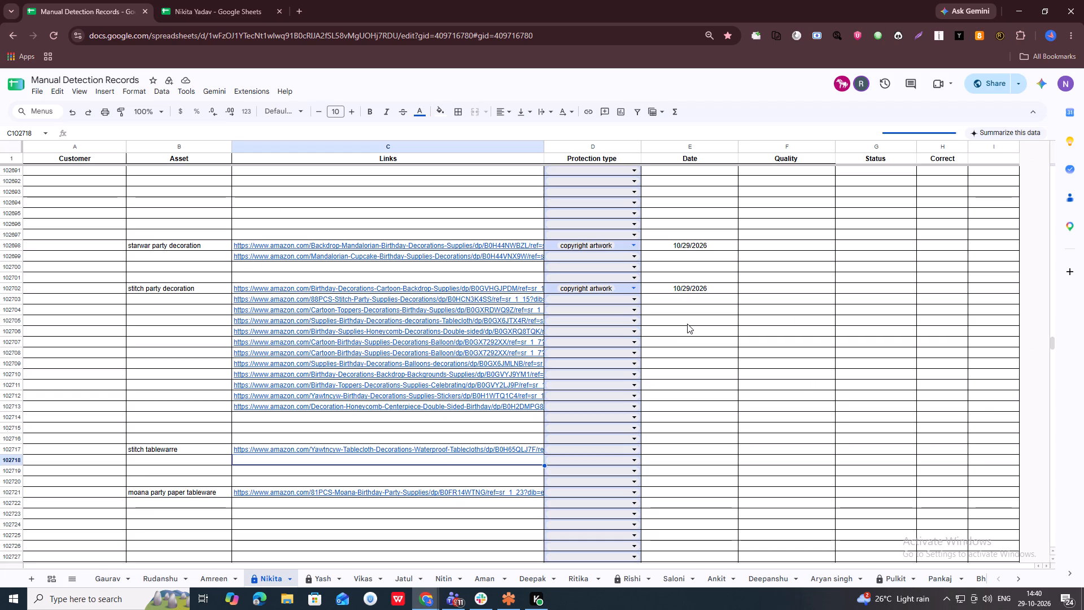
pyautogui.press('Down')
pyautogui.press('Down')
pyautogui.press('Down')
pyautogui.press('Down')
pyautogui.press('Down')
pyautogui.press('Down')
pyautogui.press('Down')
pyautogui.scroll(-2, 687, 324)
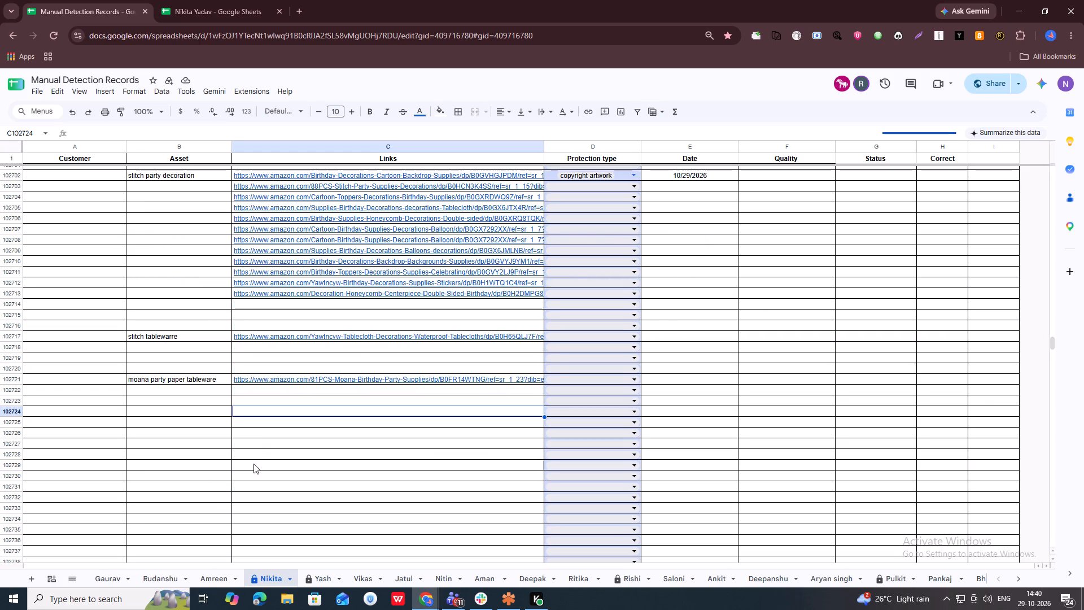
pyautogui.click(255, 426)
pyautogui.hotkey('ctrl', 'v')
# Enter the asset name "disney princess group party decoration" beside the princess decorations link.
pyautogui.press('Left')
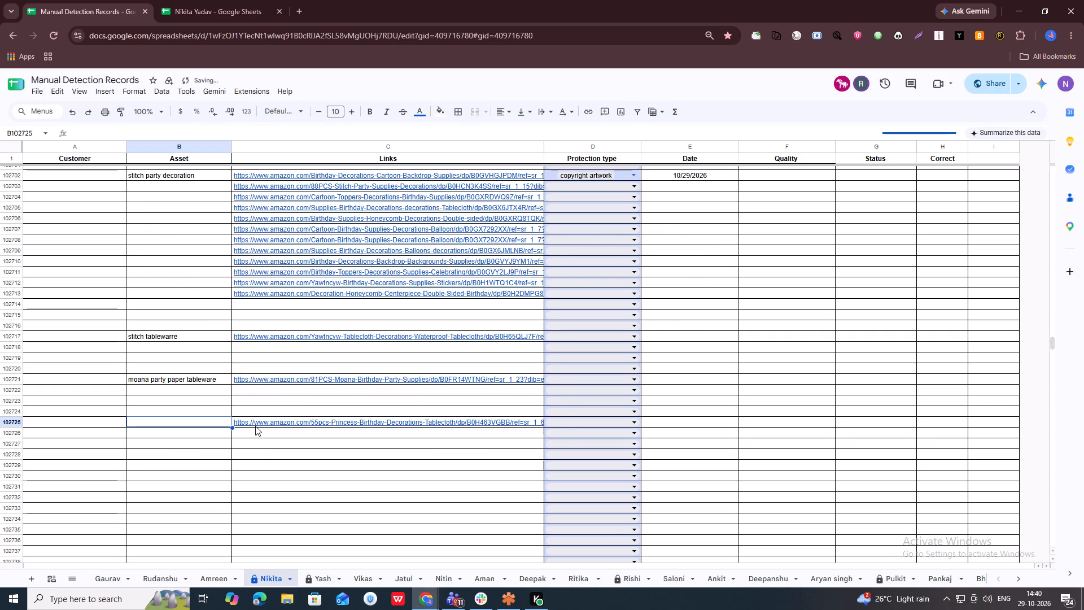
pyautogui.write('disness')
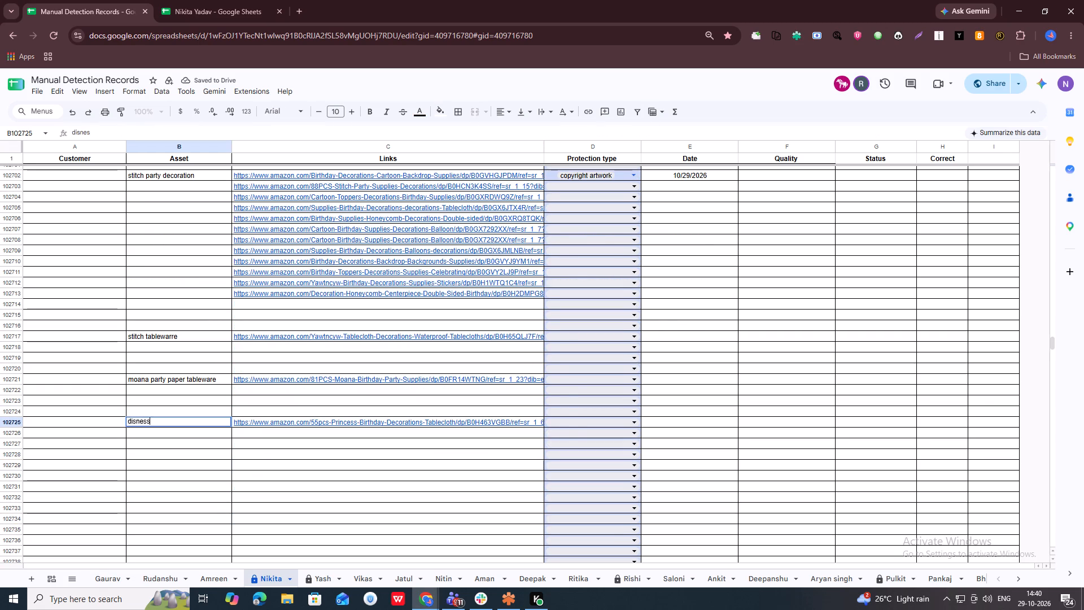
pyautogui.press('BackSpace')
pyautogui.press('BackSpace')
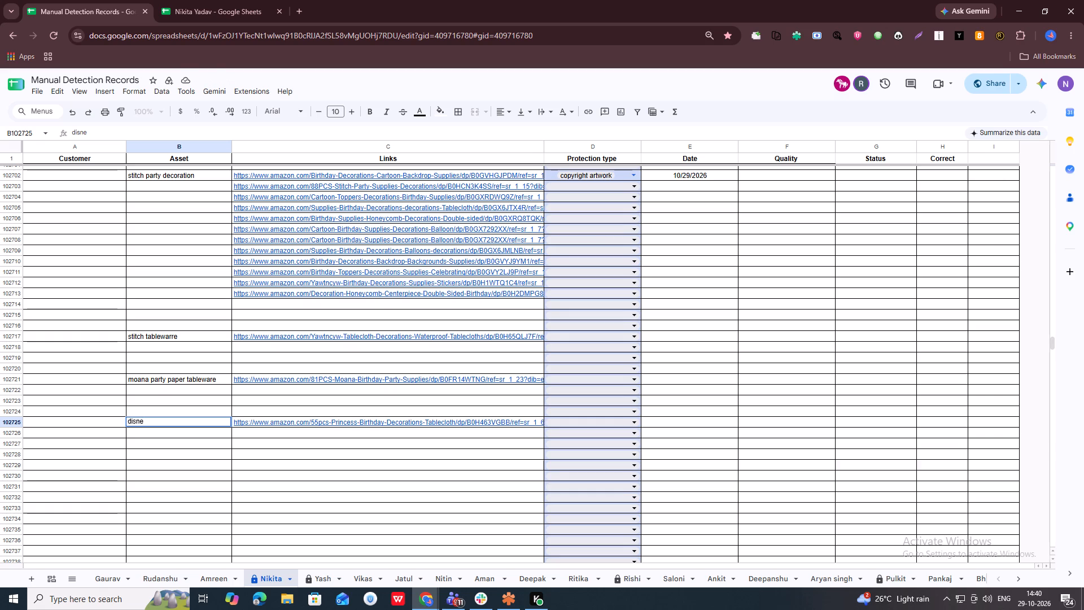
pyautogui.write('y')
pyautogui.press('space')
pyautogui.write('prui')
pyautogui.press('BackSpace')
pyautogui.press('BackSpace')
pyautogui.write('incess group')
pyautogui.press('space')
pyautogui.write('party decoratu')
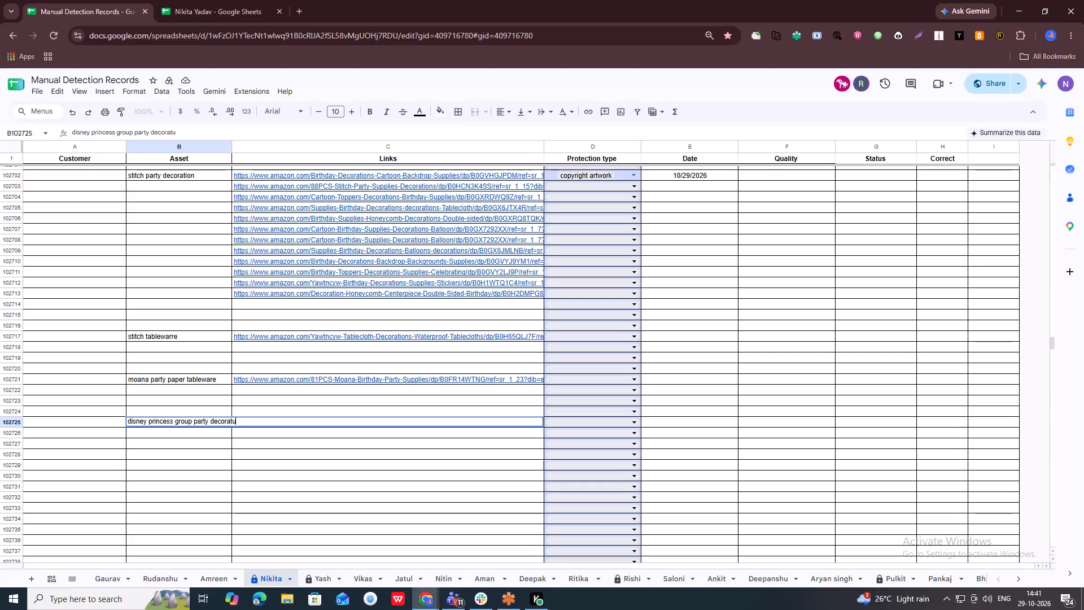
pyautogui.press('BackSpace')
pyautogui.write('ion')
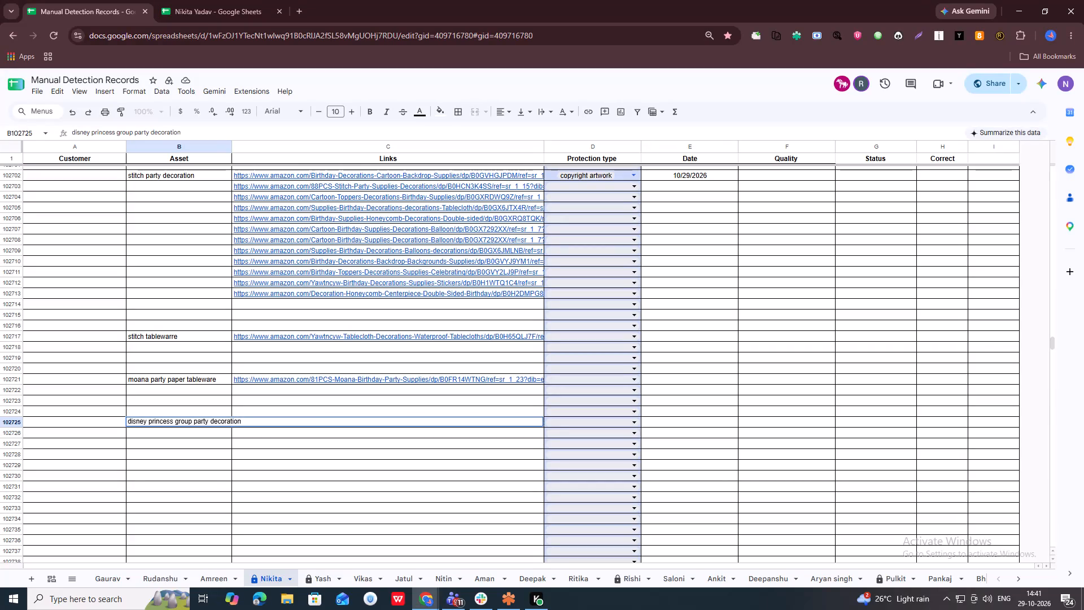
pyautogui.press('Right')
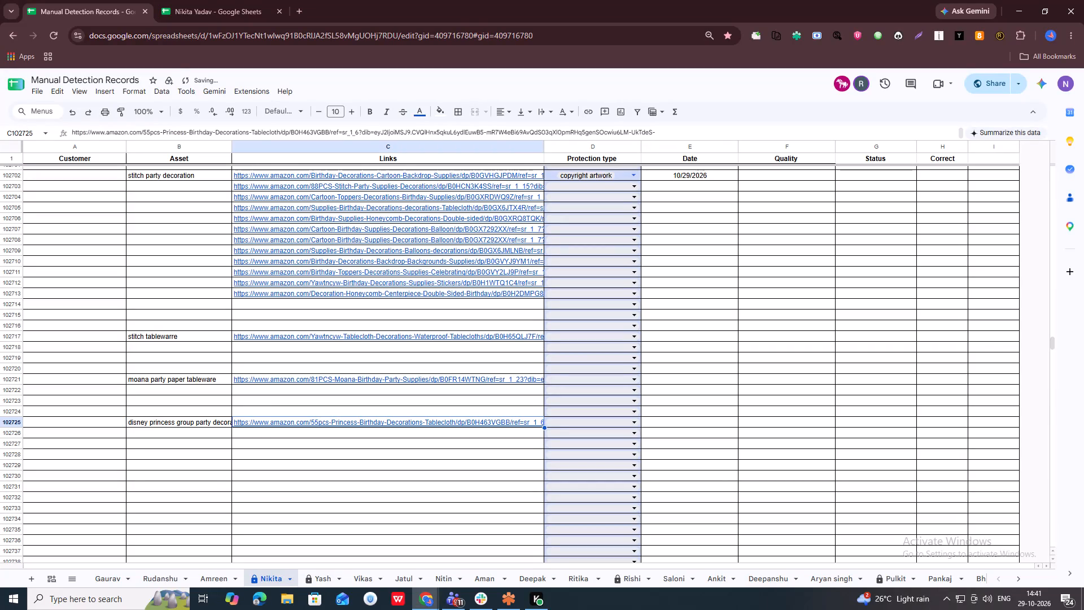
# Copy the Blue Birthday Party Supplies decoration set link from the storefront into row 102714 of the stitch party decoration links.
pyautogui.hotkey('alt', 'Tab')
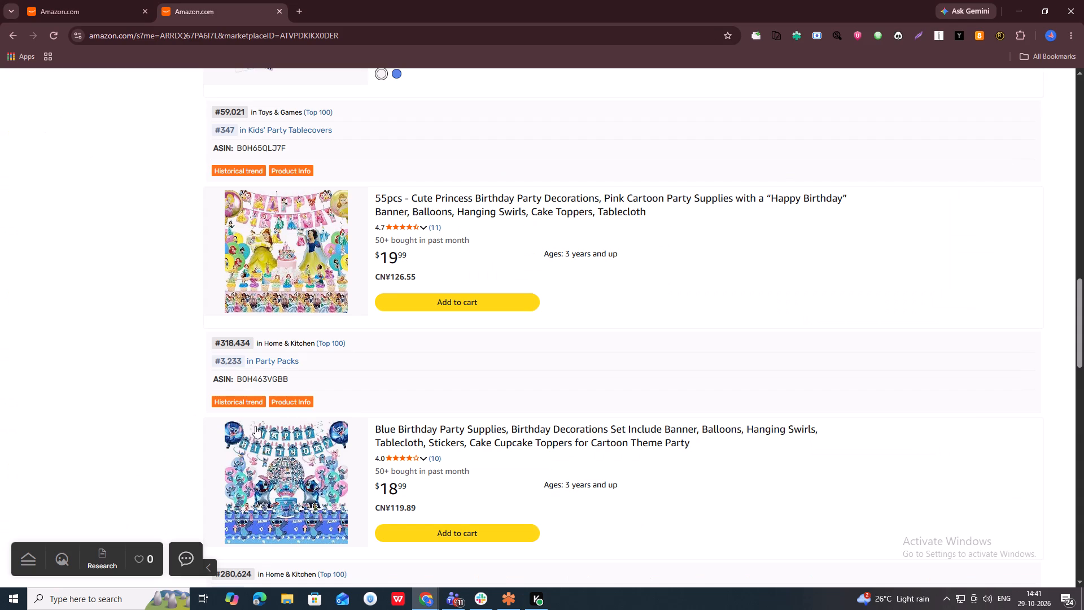
pyautogui.rightClick(539, 441)
pyautogui.click(567, 360)
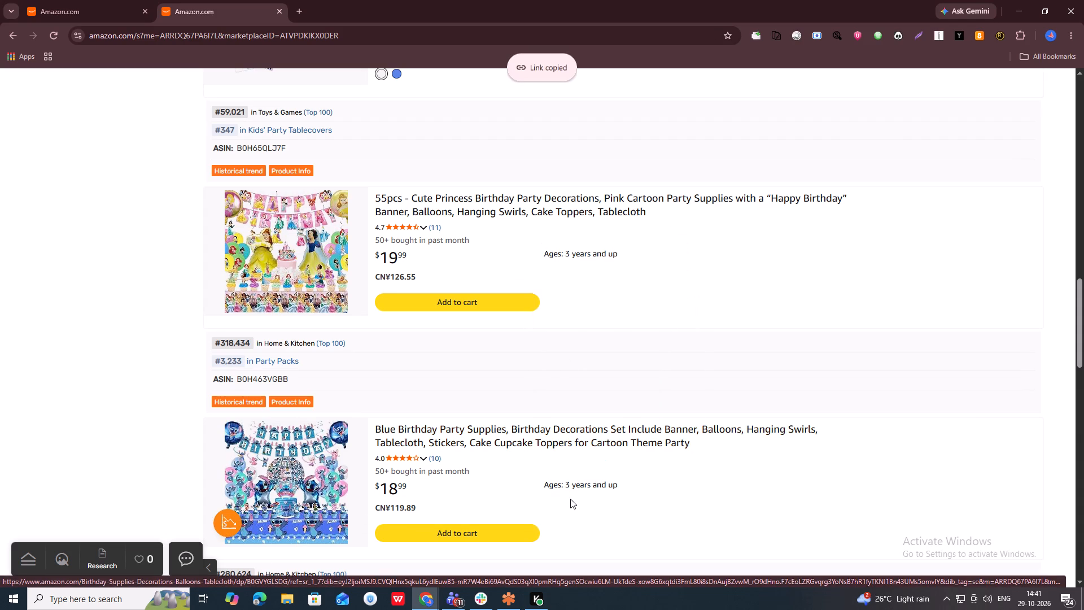
pyautogui.hotkey('alt', 'Tab')
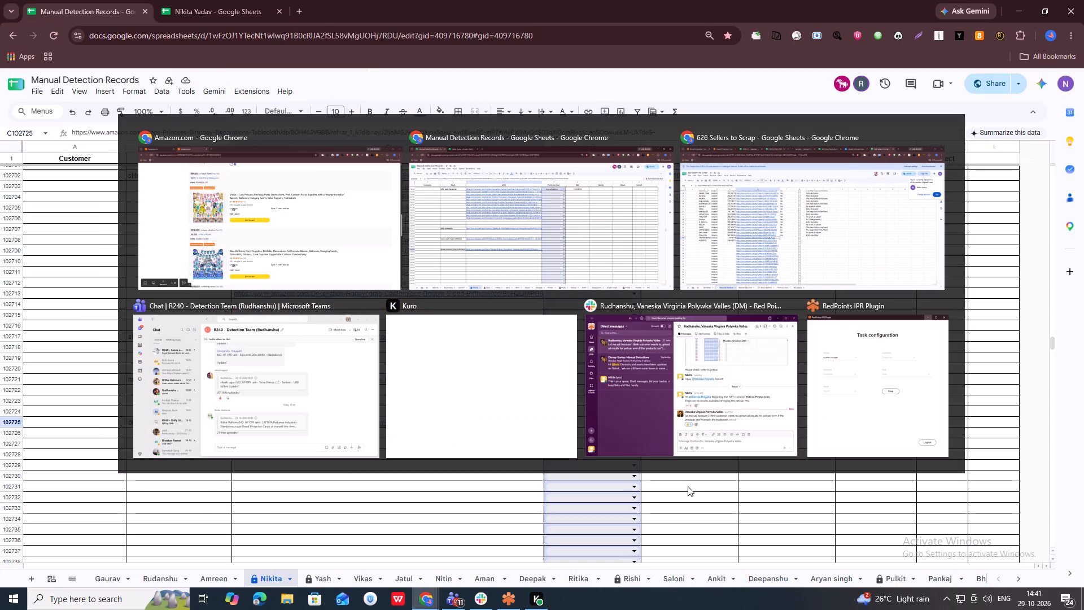
pyautogui.click(340, 300)
pyautogui.hotkey('ctrl', 'v')
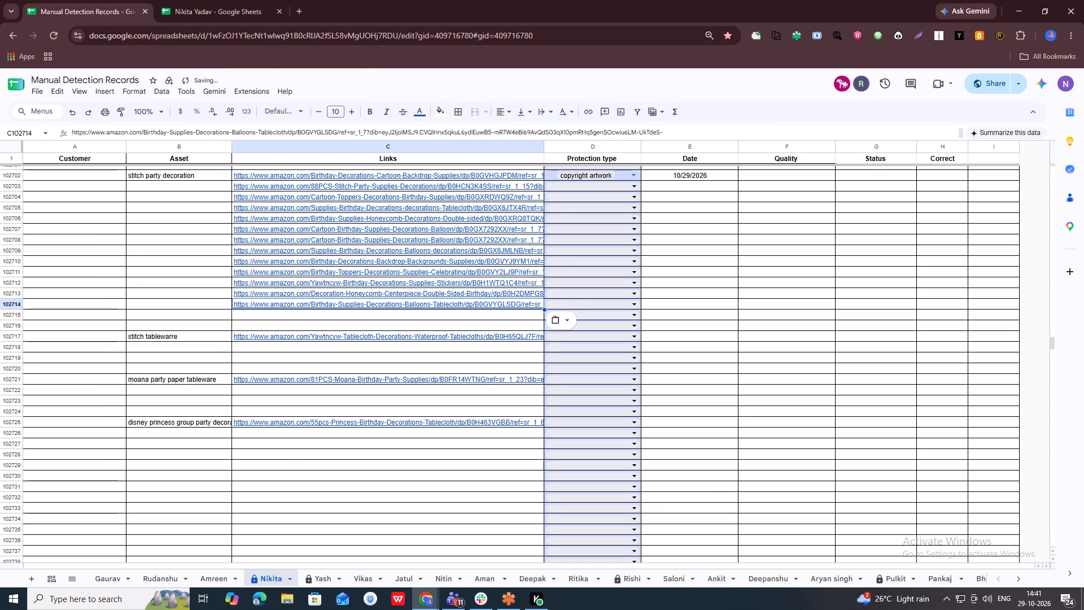
pyautogui.press('Down')
# Check the rest of the Chen Girls storefront and open YINFENGKANHAI's storefront using the seller link in row 52 of 626 Sellers to Scrap.
pyautogui.hotkey('alt', 'Tab')
pyautogui.press('Down')
pyautogui.scroll(-2, 384, 320)
pyautogui.scroll(-5, 453, 334)
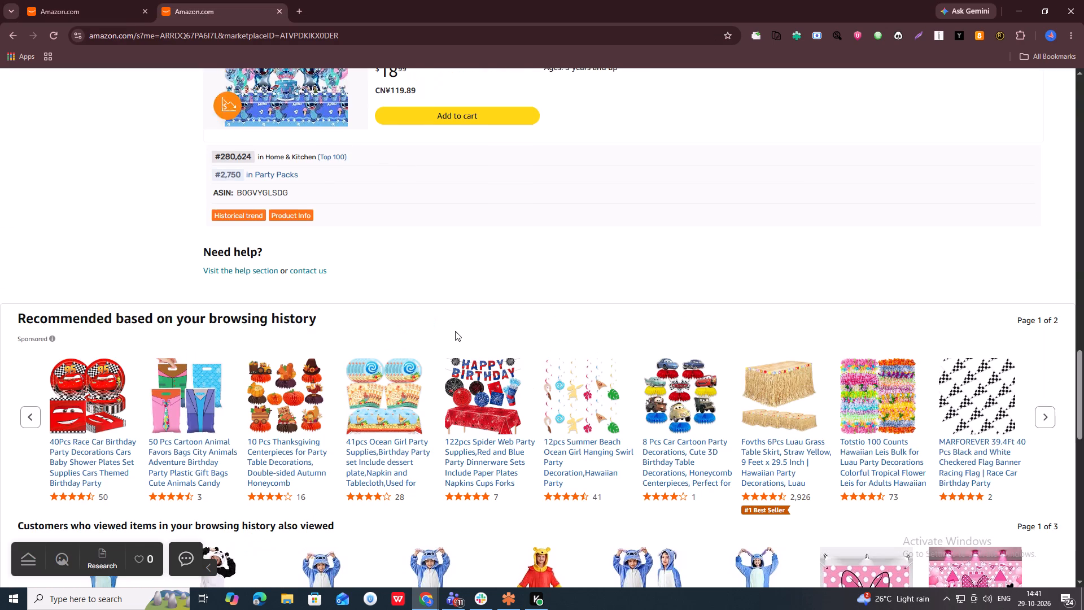
pyautogui.scroll(6, 524, 371)
pyautogui.hotkey('alt', 'Tab')
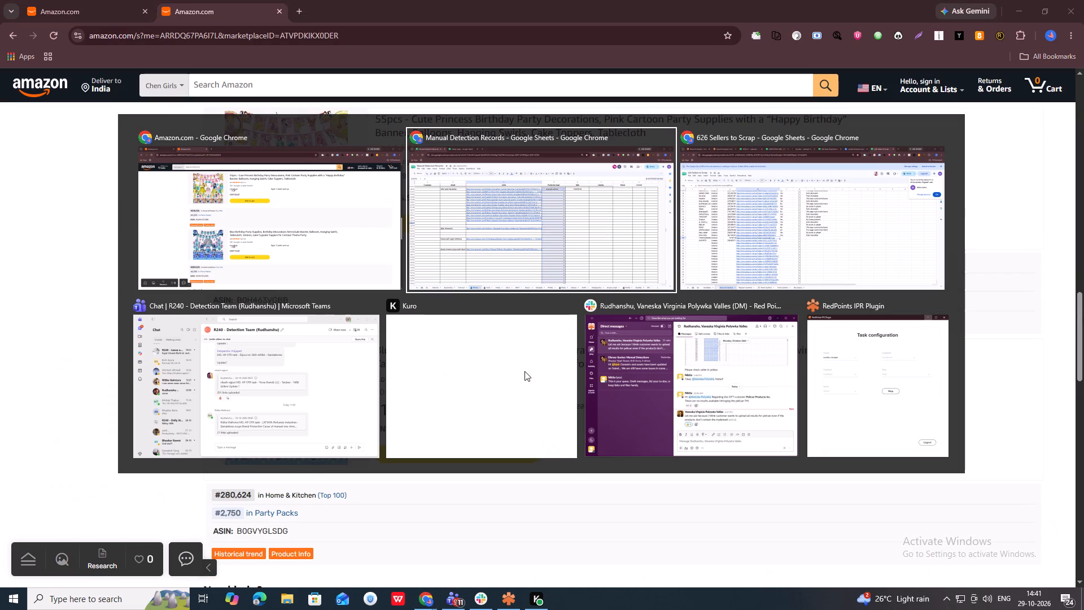
pyautogui.hotkey('alt', 'Tab')
pyautogui.hotkey('ctrl', 'c')
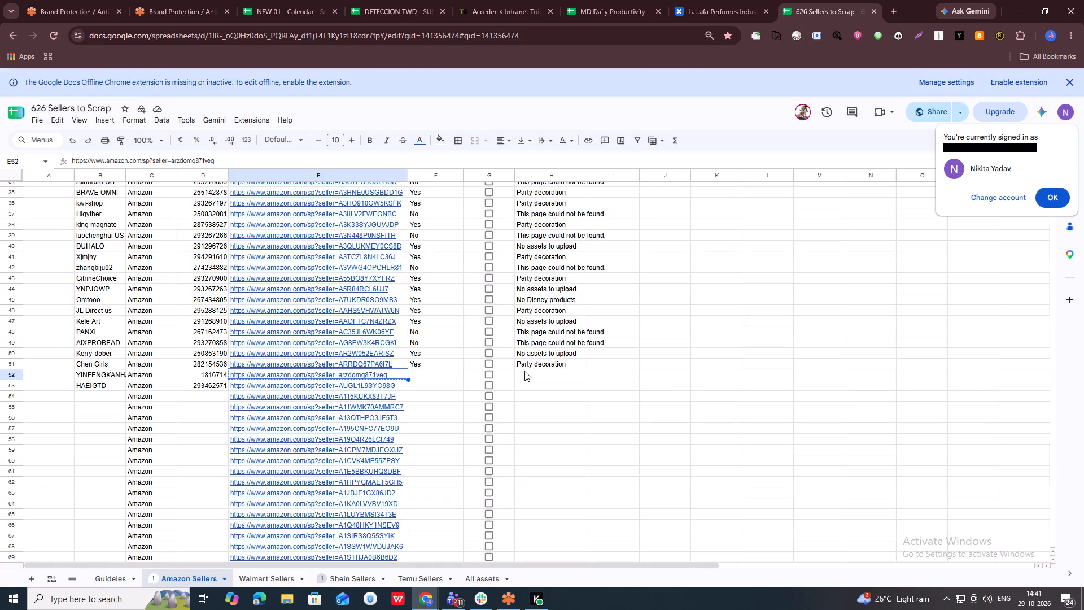
pyautogui.hotkey('alt', 'Tab')
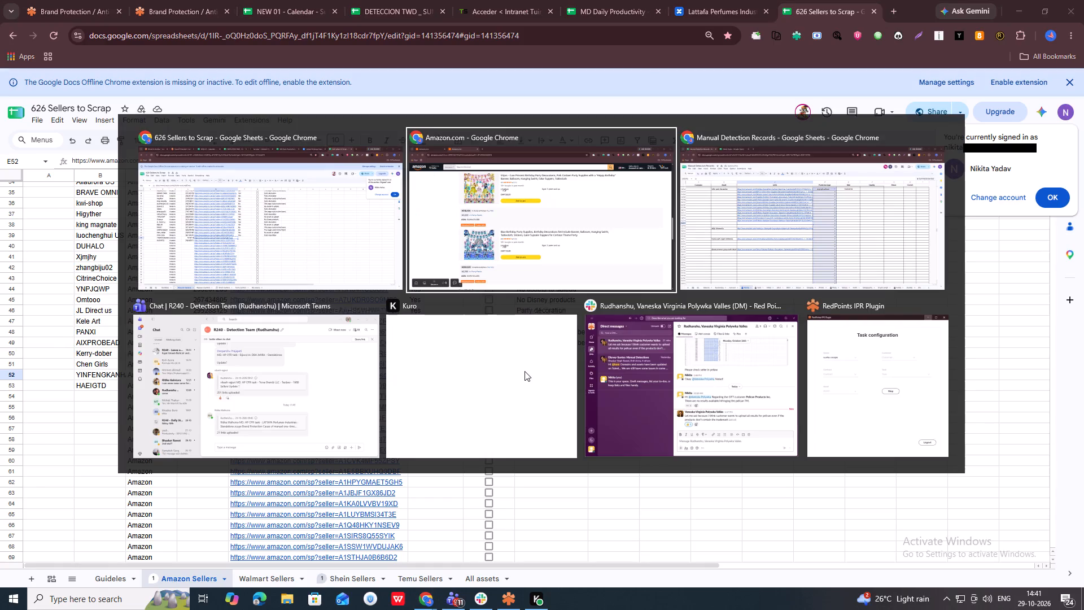
pyautogui.hotkey('alt', 'Tab')
pyautogui.hotkey('alt', 'Tab')
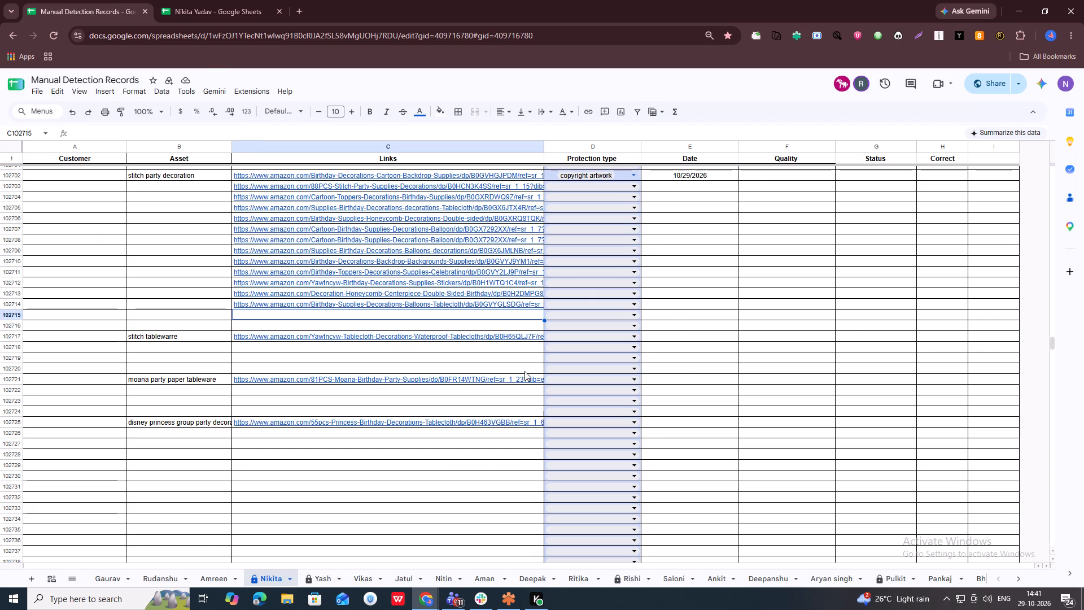
pyautogui.hotkey('alt', 'Tab')
pyautogui.hotkey('ctrl', 'l')
pyautogui.hotkey('ctrl', 'v')
pyautogui.press('Return')
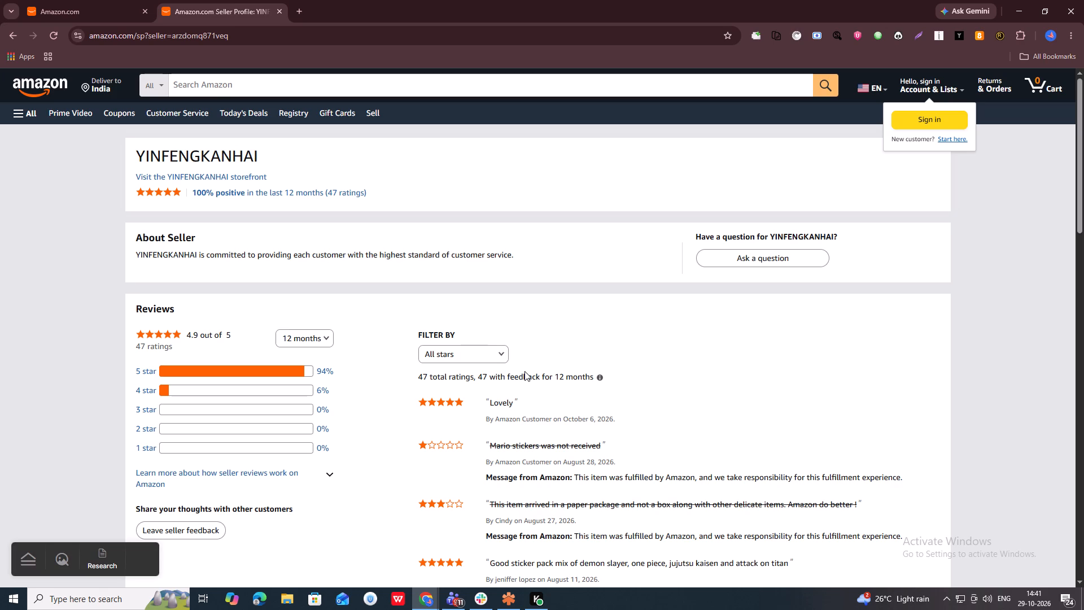
pyautogui.click(229, 177)
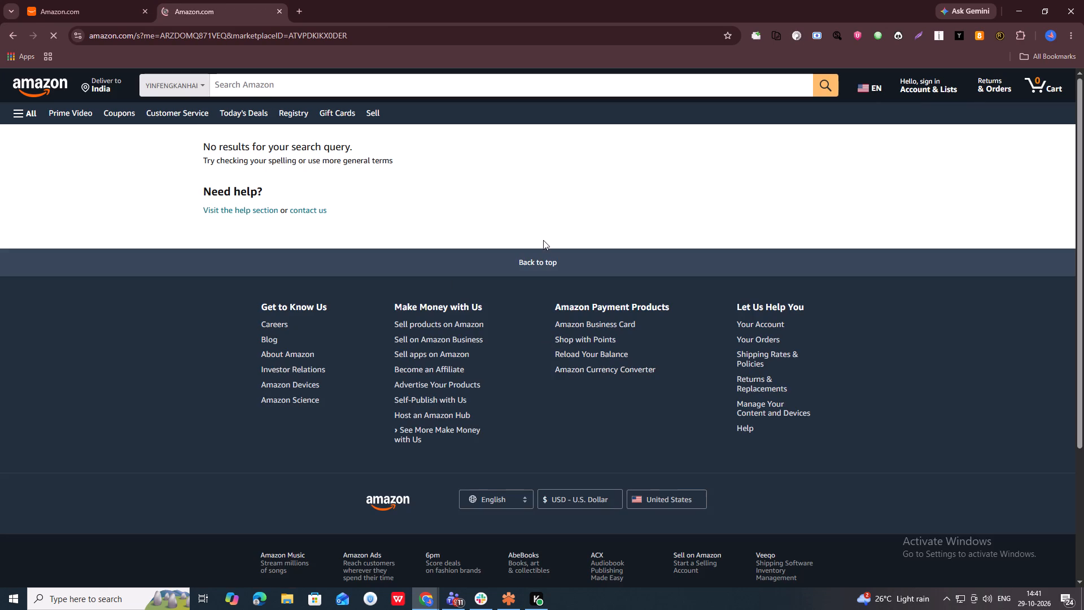
# Copy the "No" and "This page could not be found." entries from row 49 into YINFENGKANHAI's row 52 in 626 Sellers to Scrap.
pyautogui.hotkey('alt', 'Tab')
pyautogui.hotkey('alt', 'Tab')
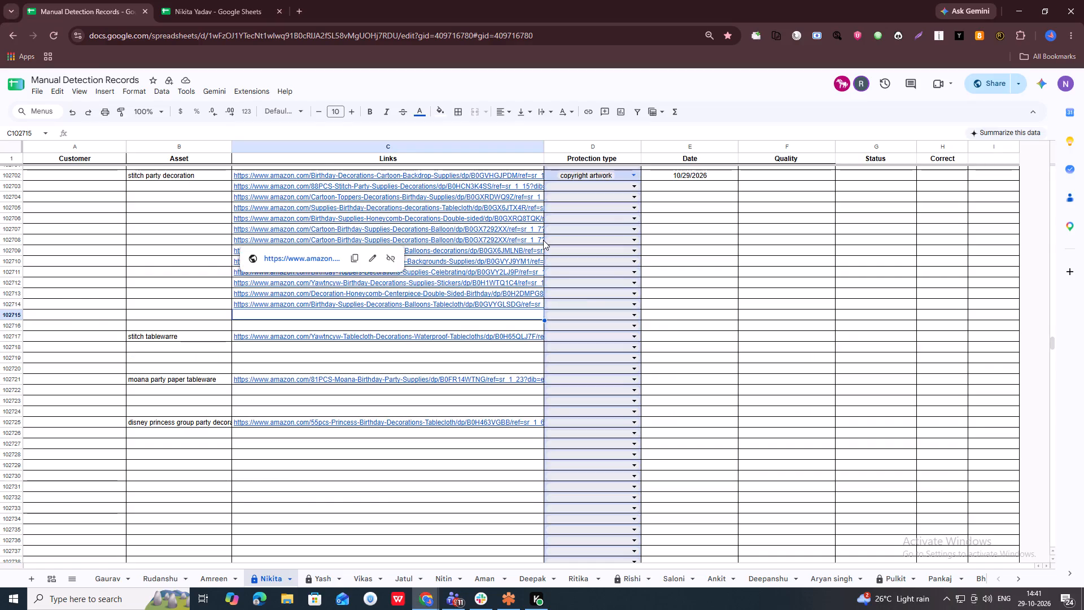
pyautogui.hotkey('alt', 'Tab')
pyautogui.press('Right')
pyautogui.press('Up')
pyautogui.press('Up')
pyautogui.press('Up')
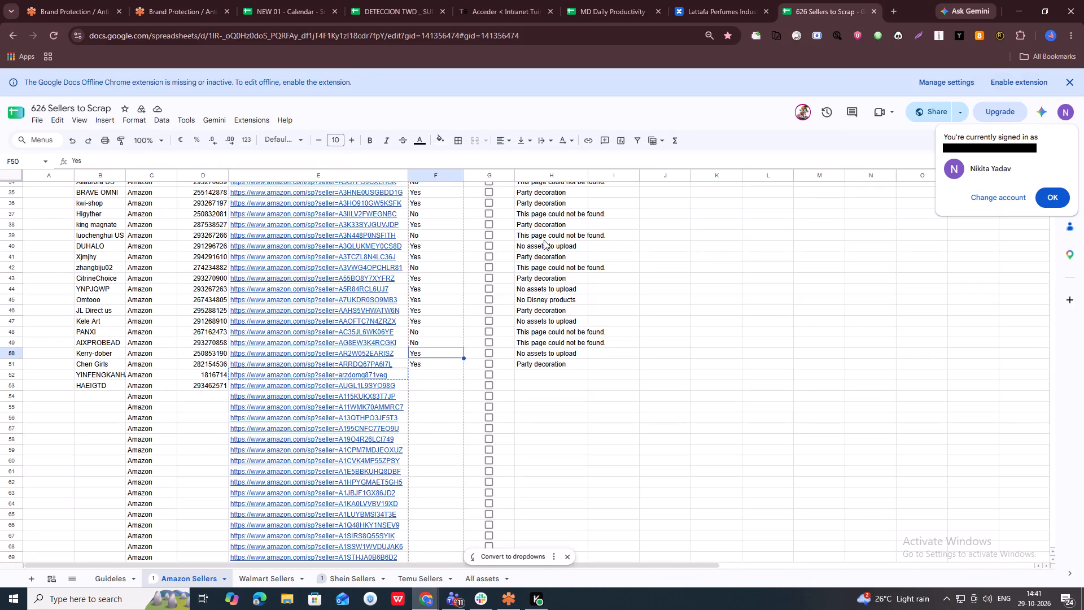
pyautogui.hotkey('shift', 'Right')
pyautogui.hotkey('shift', 'Right')
pyautogui.hotkey('ctrl', 'c')
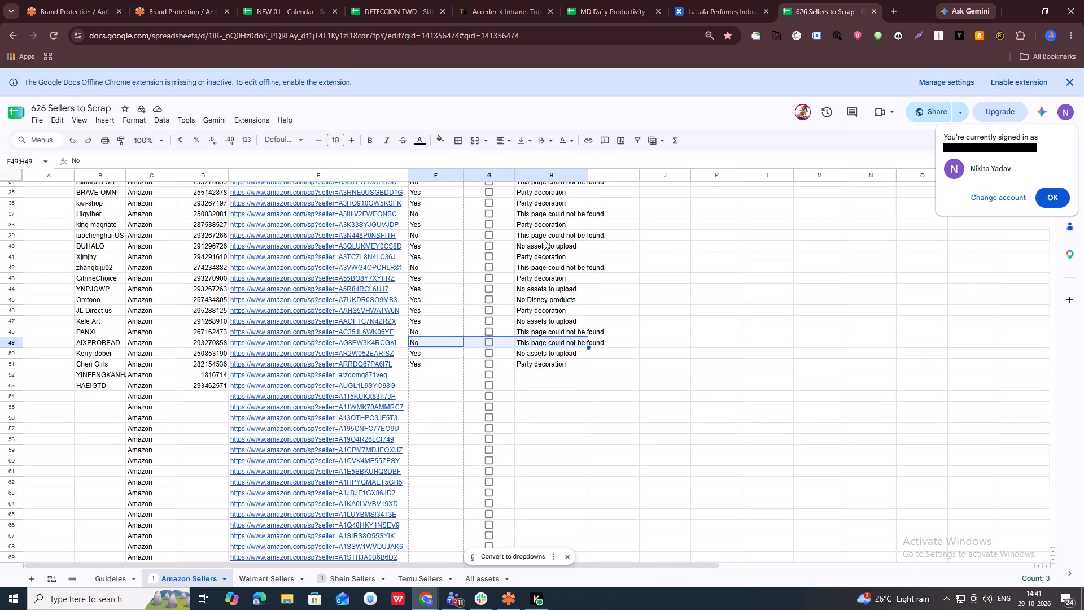
pyautogui.press('Down')
pyautogui.press('Down')
pyautogui.press('Down')
pyautogui.hotkey('ctrl', 'v')
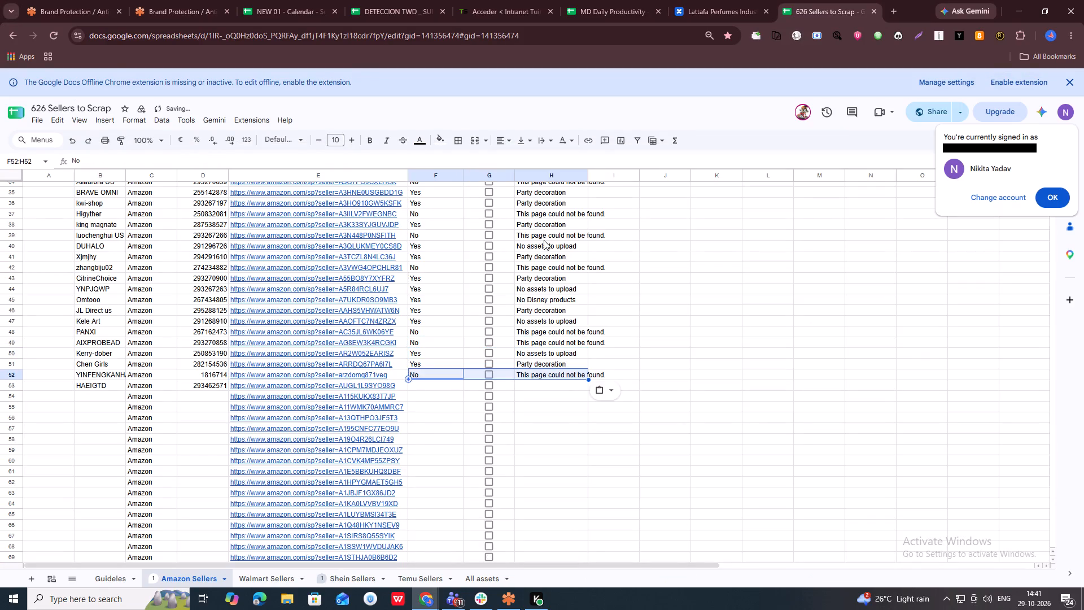
# Open HAEIGTD's storefront using the seller link in row 53 of 626 Sellers to Scrap.
pyautogui.press('Down')
pyautogui.press('Left')
pyautogui.hotkey('ctrl', 'c')
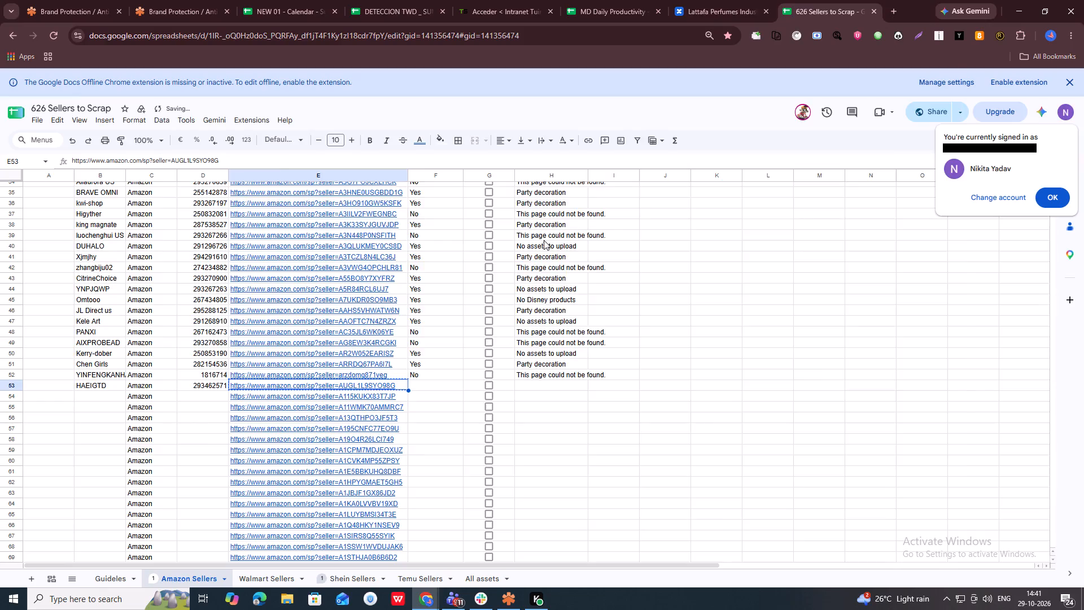
pyautogui.hotkey('alt', 'Tab')
pyautogui.hotkey('alt', 'Tab')
pyautogui.hotkey('alt', 'Tab')
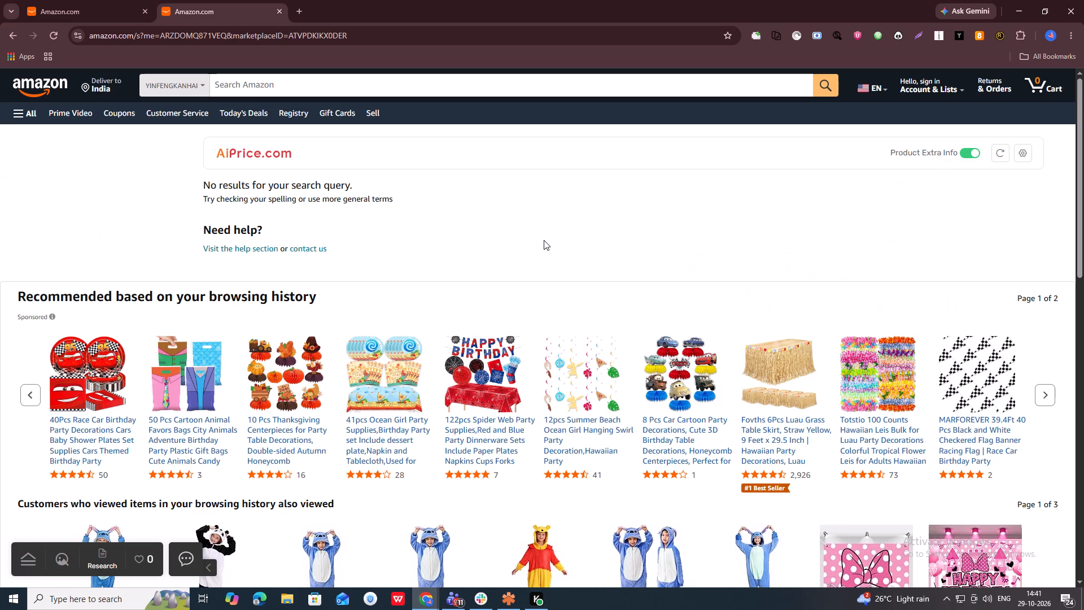
pyautogui.hotkey('ctrl', 'l')
pyautogui.hotkey('ctrl', 'v')
pyautogui.press('Return')
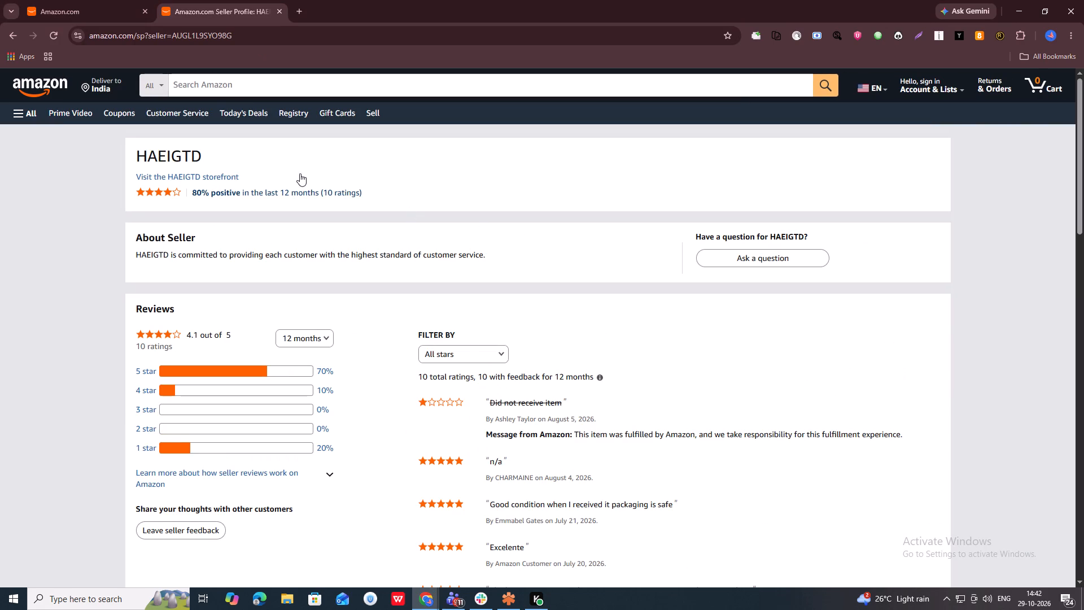
pyautogui.click(215, 177)
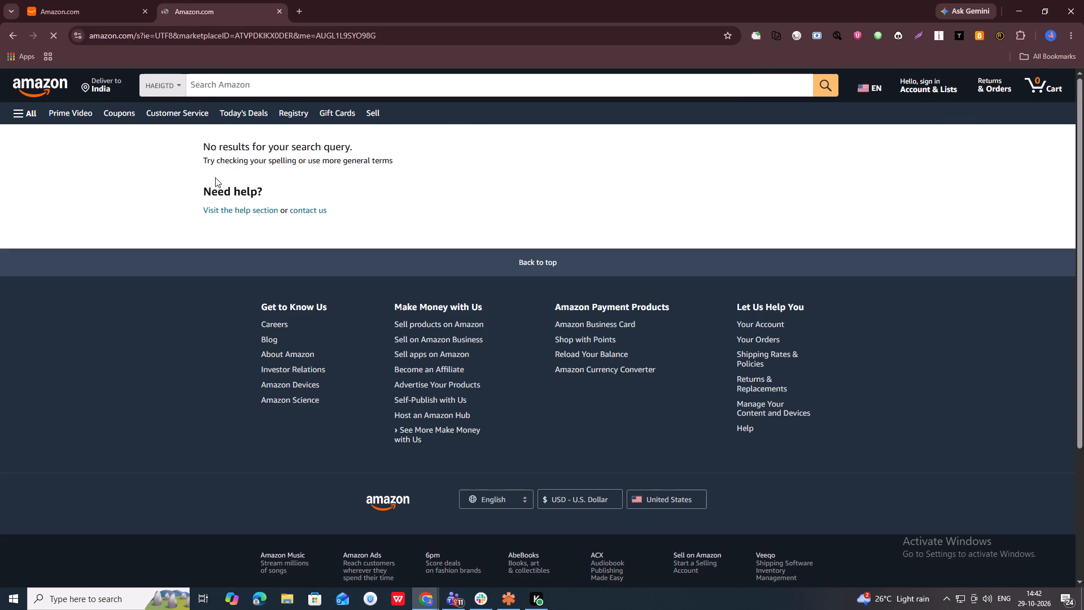
# Fill the "No" and "This page could not be found." entries from row 52 down into HAEIGTD's row 53 in 626 Sellers to Scrap.
pyautogui.hotkey('alt', 'Tab')
pyautogui.hotkey('alt', 'Tab')
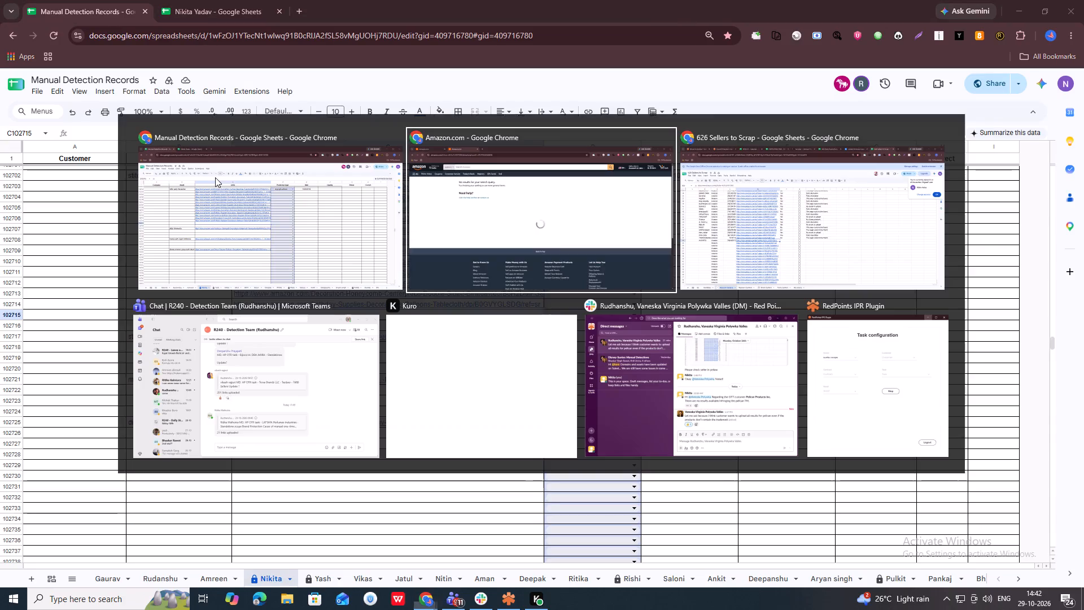
pyautogui.hotkey('alt', 'Tab')
pyautogui.press('Right')
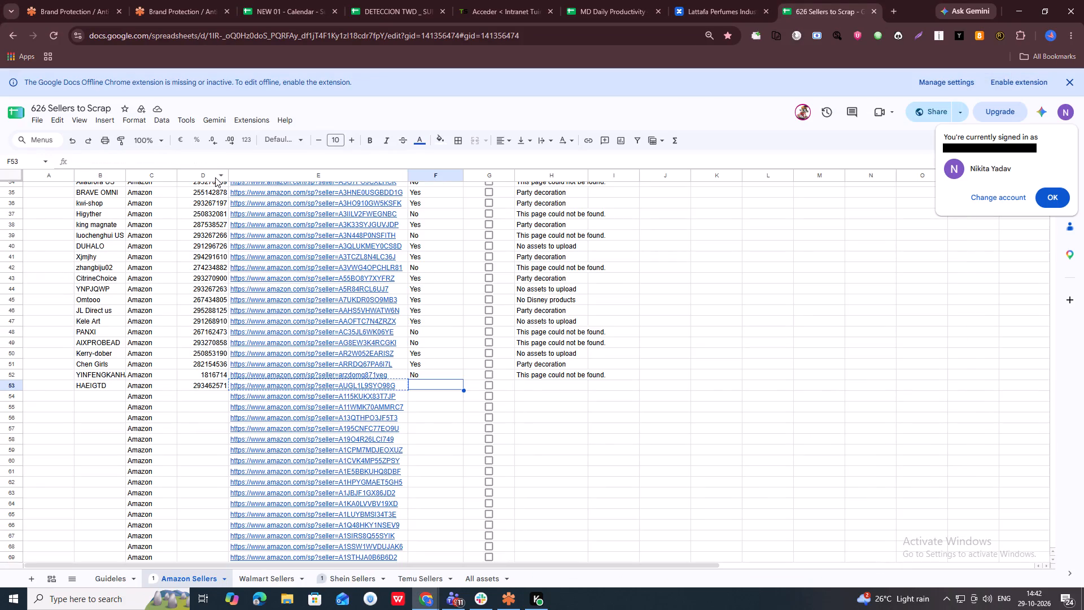
pyautogui.hotkey('ctrl', 'd')
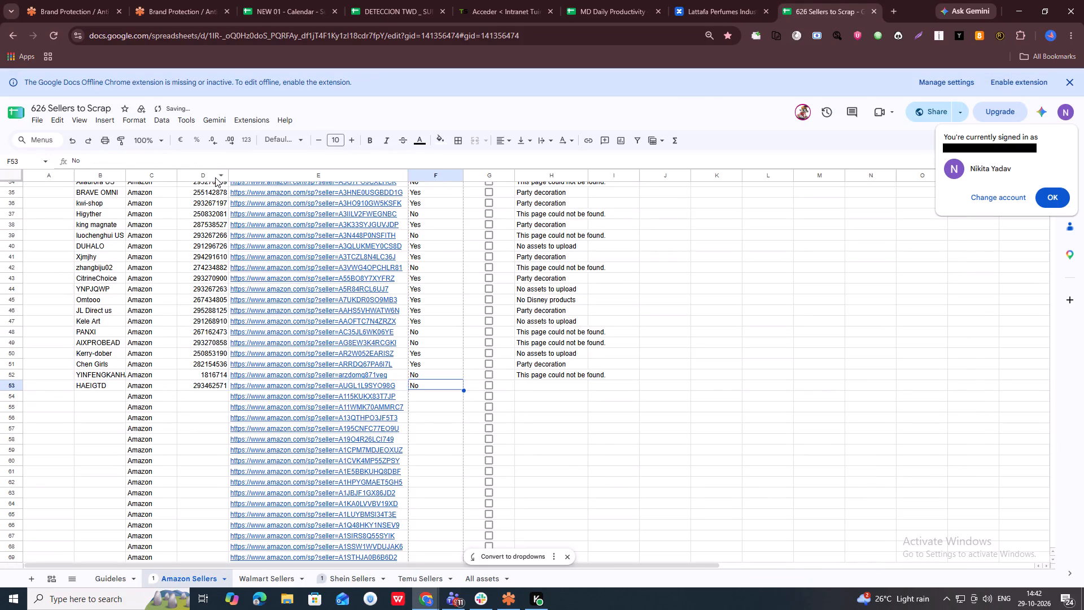
pyautogui.press('Right')
pyautogui.press('Right')
pyautogui.hotkey('ctrl', 'd')
pyautogui.press('Down')
pyautogui.press('Left')
pyautogui.press('Left')
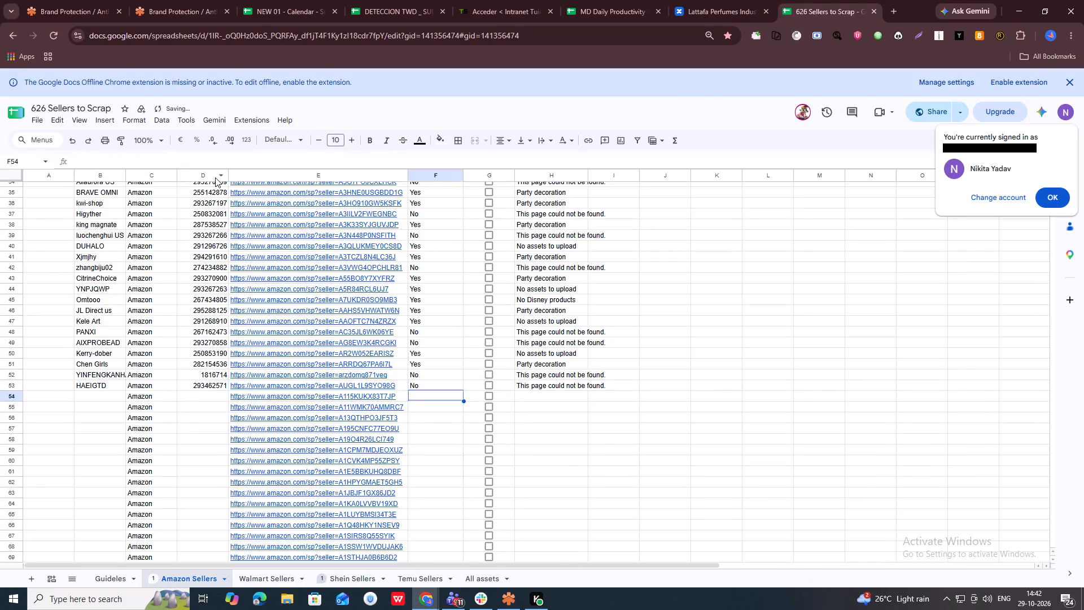
pyautogui.press('Left')
pyautogui.hotkey('ctrl', 'c')
pyautogui.hotkey('alt', 'Tab')
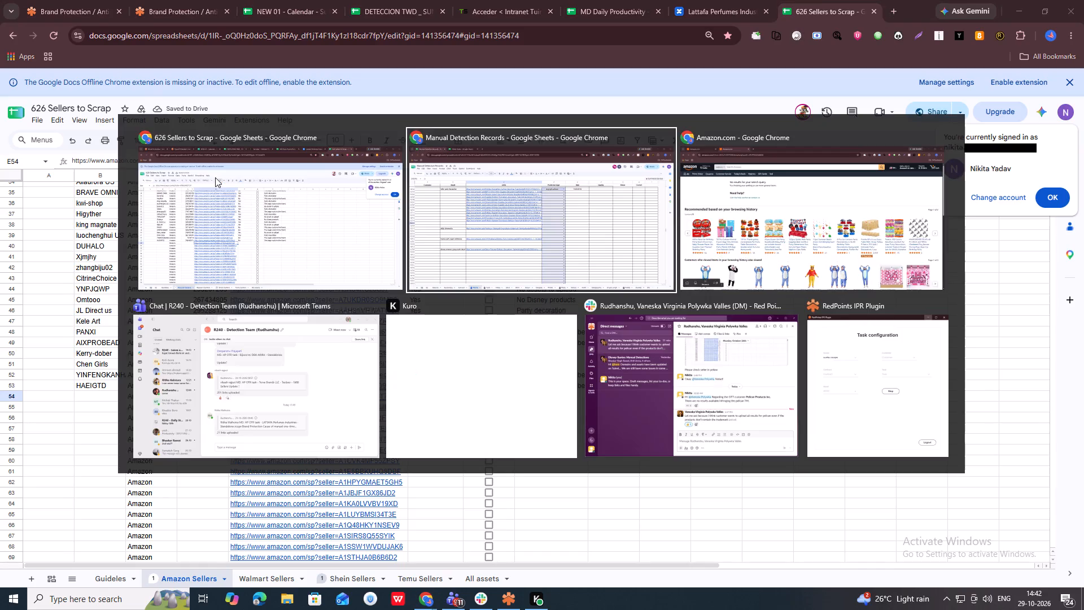
pyautogui.hotkey('alt', 'Tab')
pyautogui.hotkey('ctrl', 'l')
pyautogui.hotkey('ctrl', 'v')
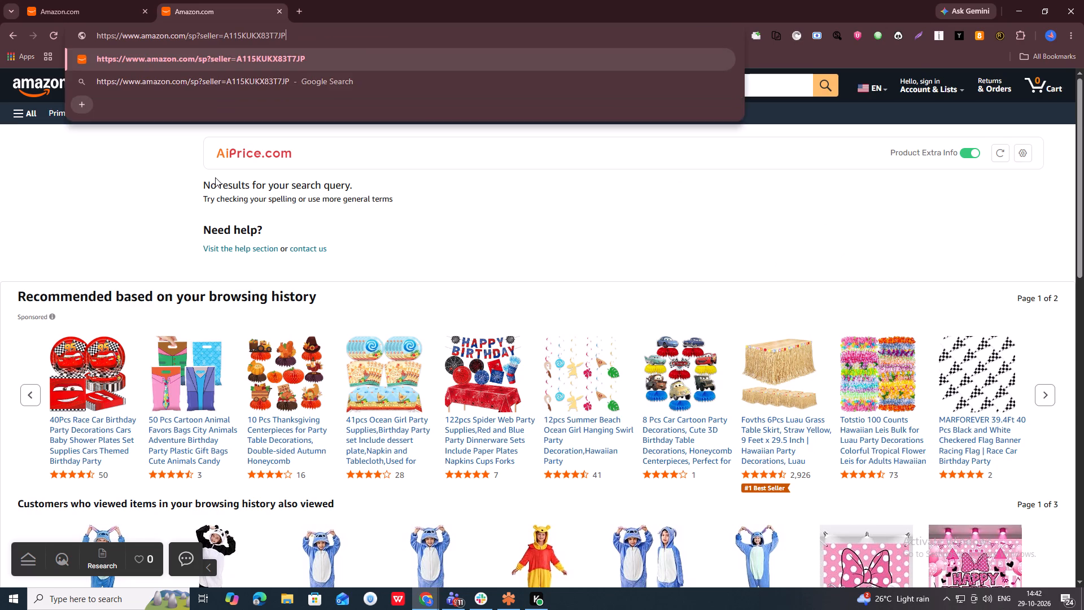
pyautogui.press('Return')
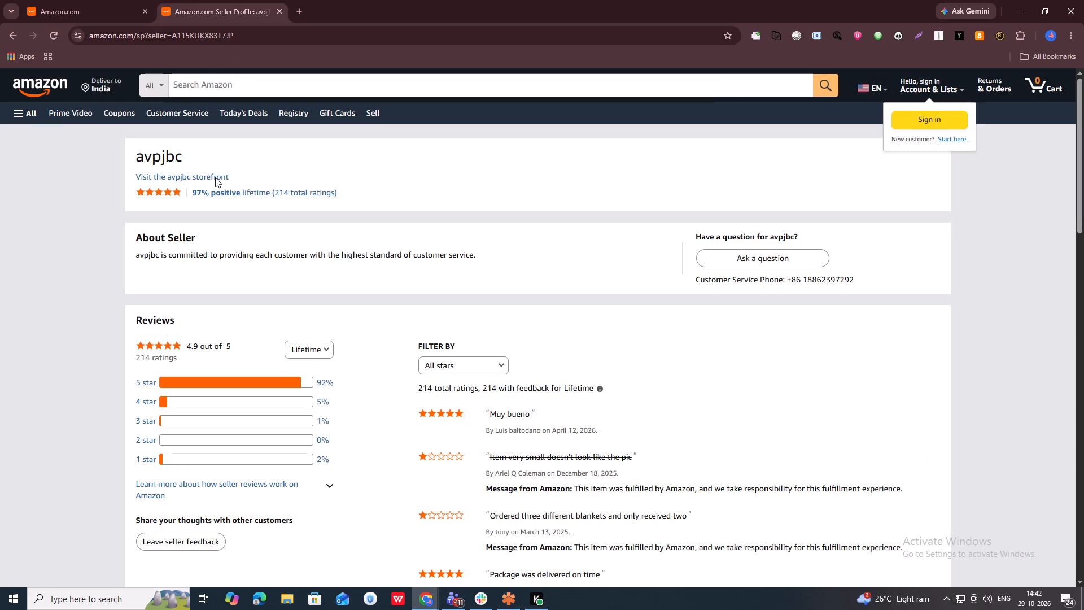
pyautogui.click(195, 178)
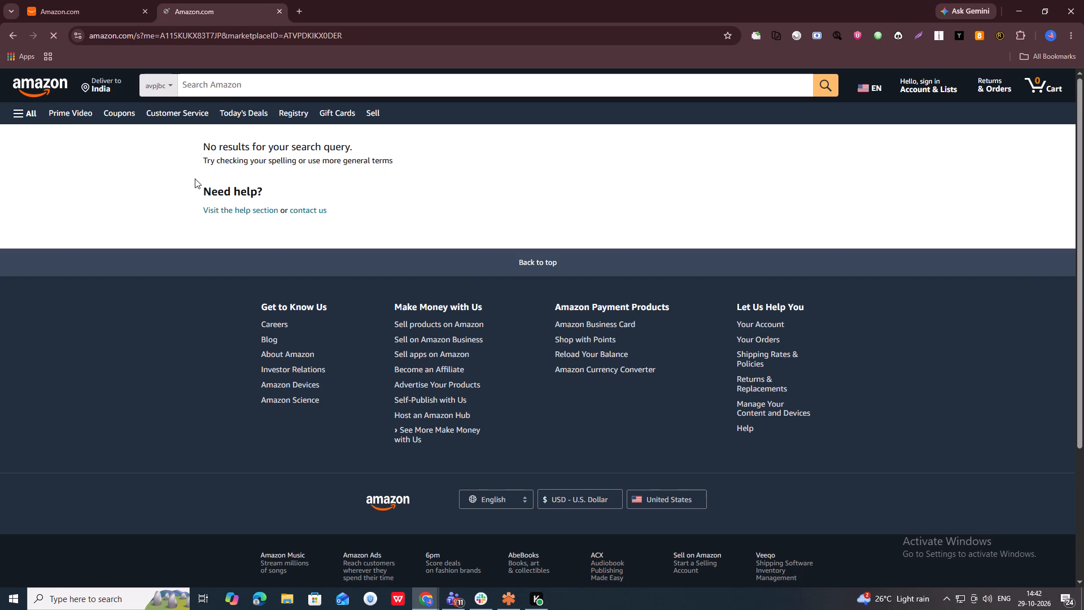
# Fill the "No" and "This page could not be found." entries from row 53 down into row 54 of 626 Sellers to Scrap.
pyautogui.hotkey('alt', 'Tab')
pyautogui.press('Right')
pyautogui.hotkey('ctrl', 'd')
pyautogui.press('Right')
pyautogui.press('Right')
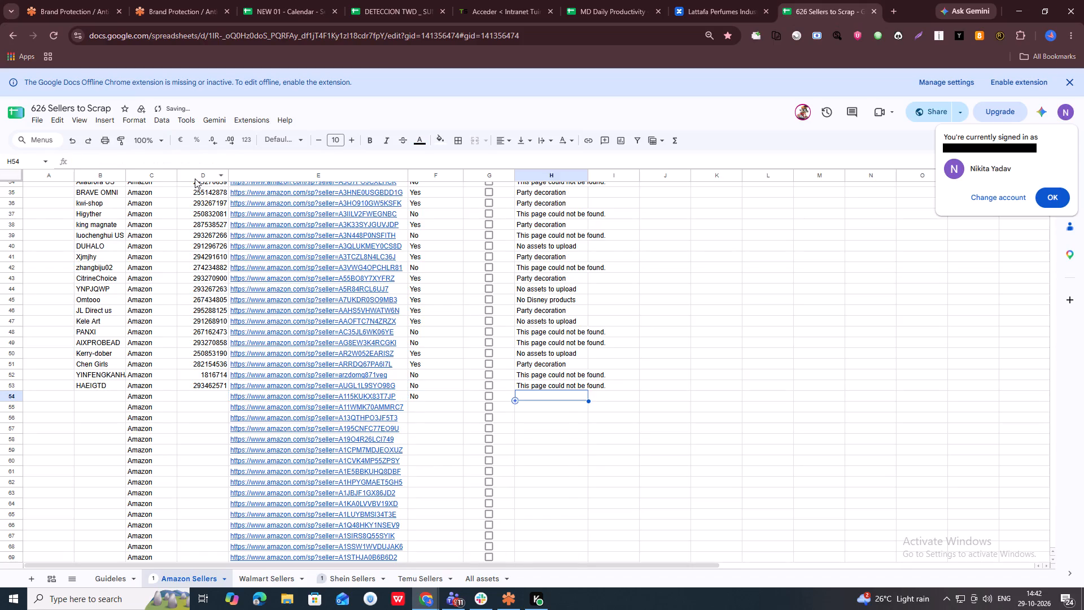
pyautogui.hotkey('ctrl', 'd')
pyautogui.press('Down')
pyautogui.press('Left')
pyautogui.press('Left')
pyautogui.press('Left')
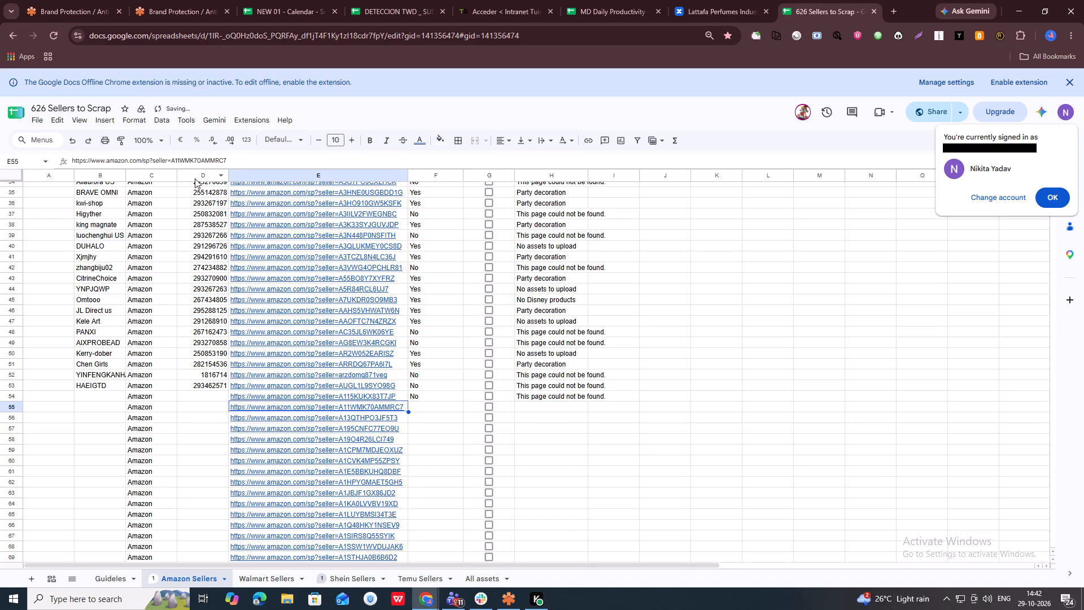
# Review the remaining Amazon Sellers rows and the entries in the Walmart, Shein and Temu Sellers sheets.
pyautogui.scroll(-6, 526, 392)
pyautogui.scroll(1, 526, 392)
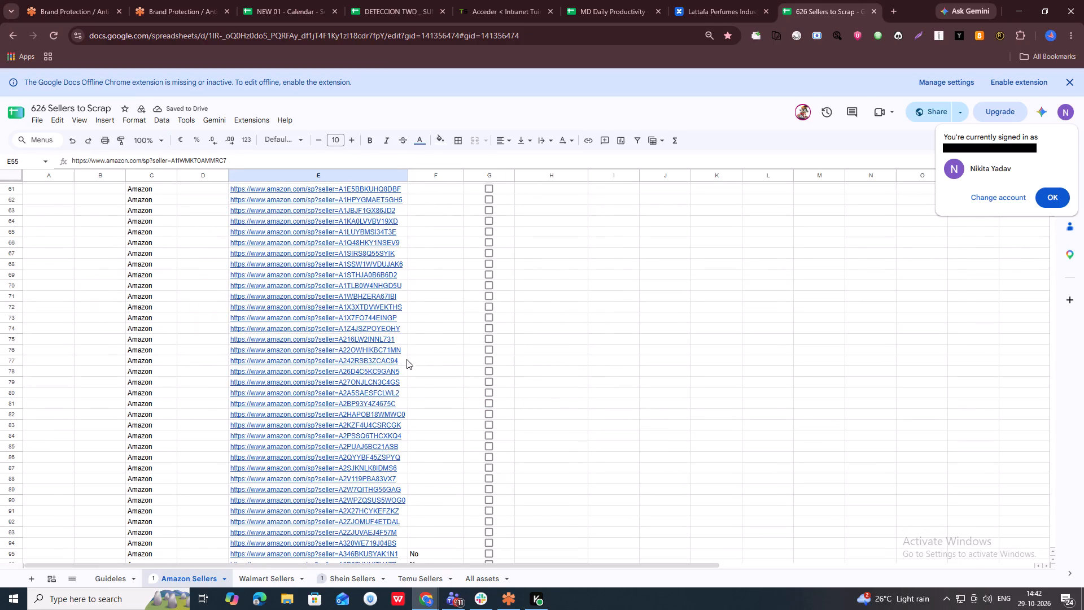
pyautogui.scroll(3, 406, 437)
pyautogui.scroll(-9, 404, 435)
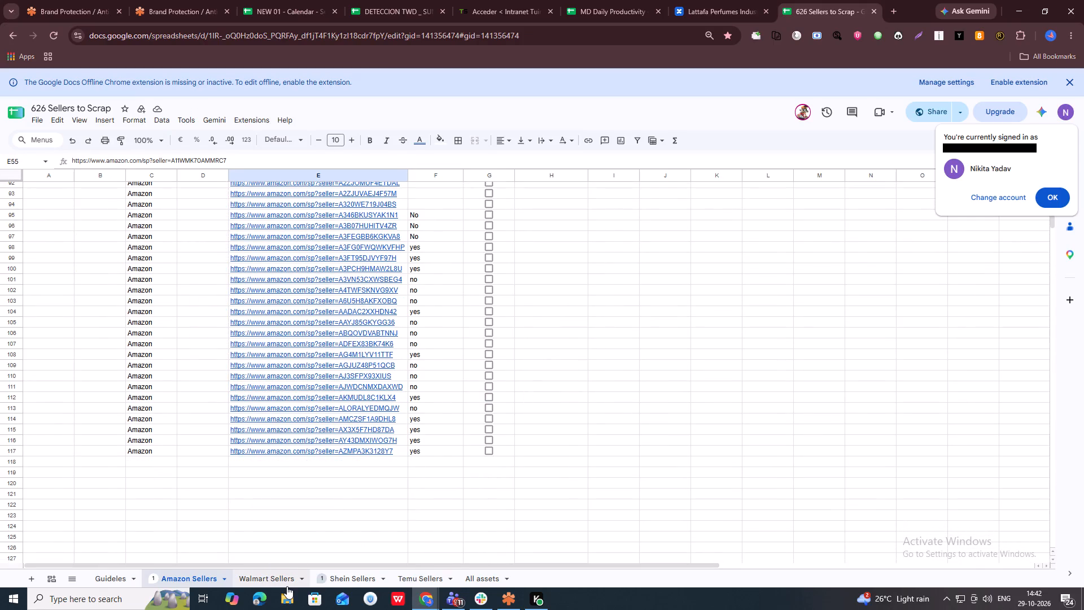
pyautogui.click(266, 586)
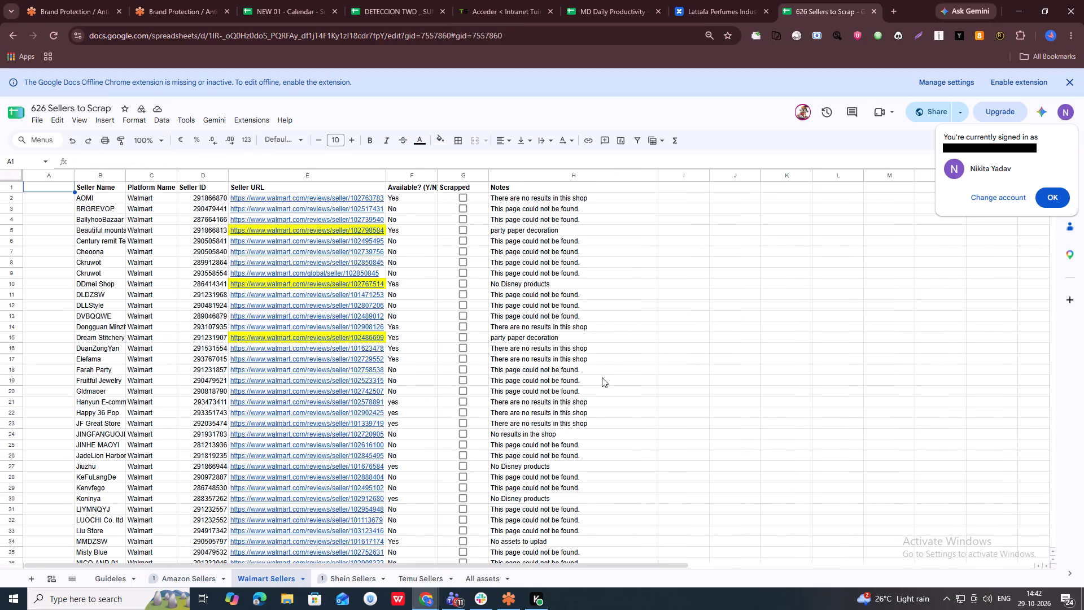
pyautogui.scroll(-14, 602, 377)
pyautogui.scroll(4, 602, 377)
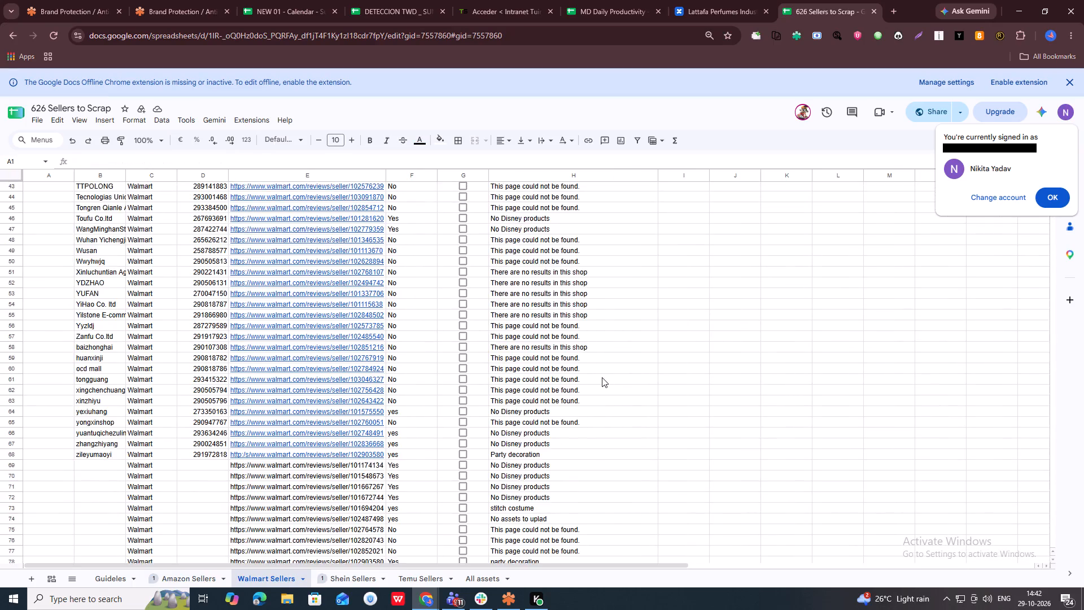
pyautogui.scroll(8, 602, 377)
pyautogui.click(344, 581)
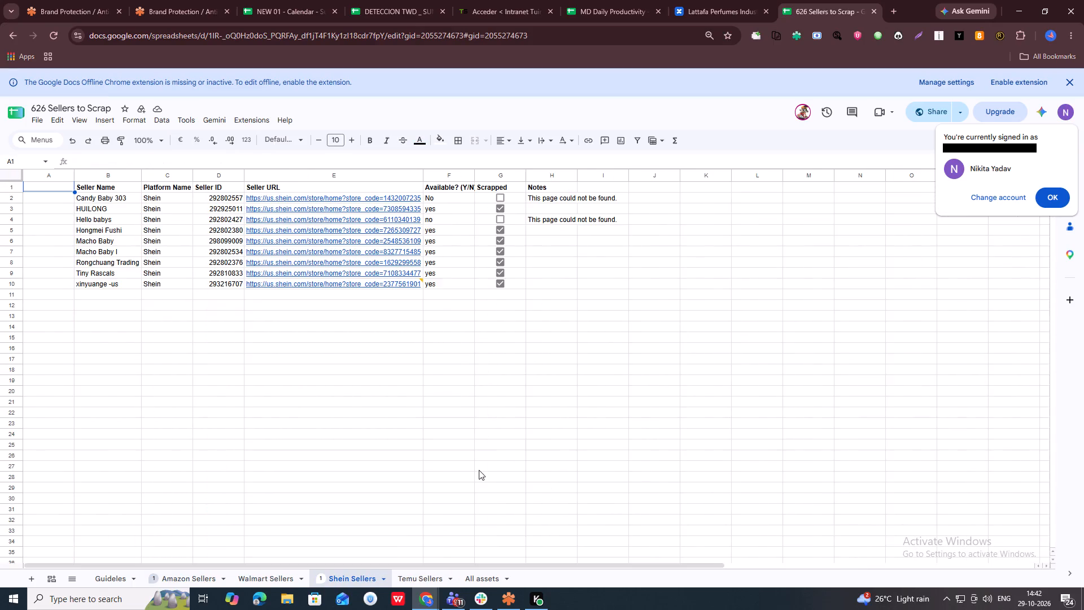
pyautogui.click(436, 579)
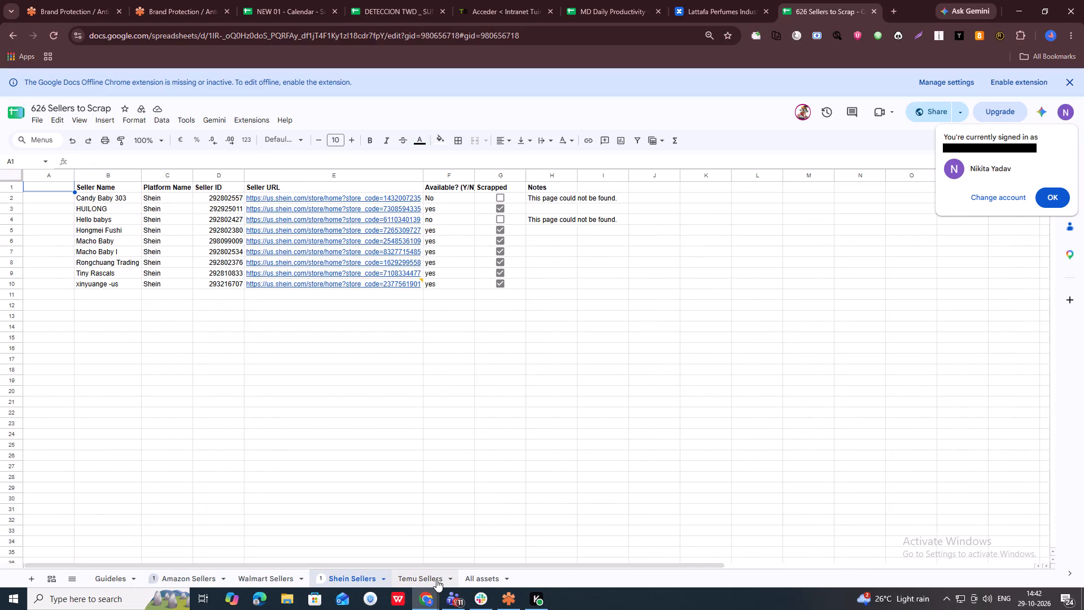
pyautogui.click(207, 579)
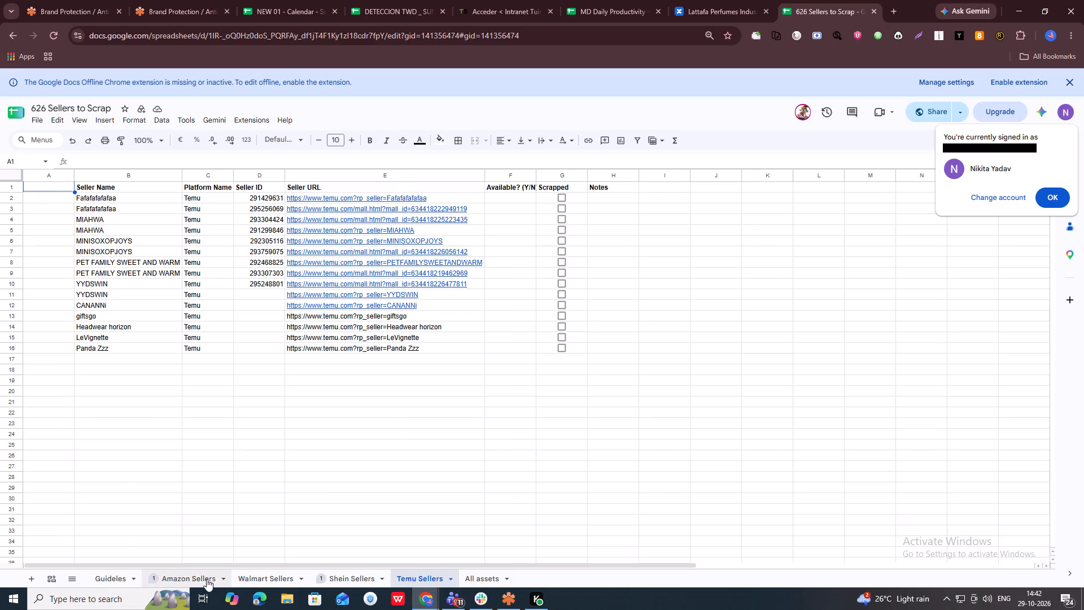
pyautogui.scroll(6, 537, 426)
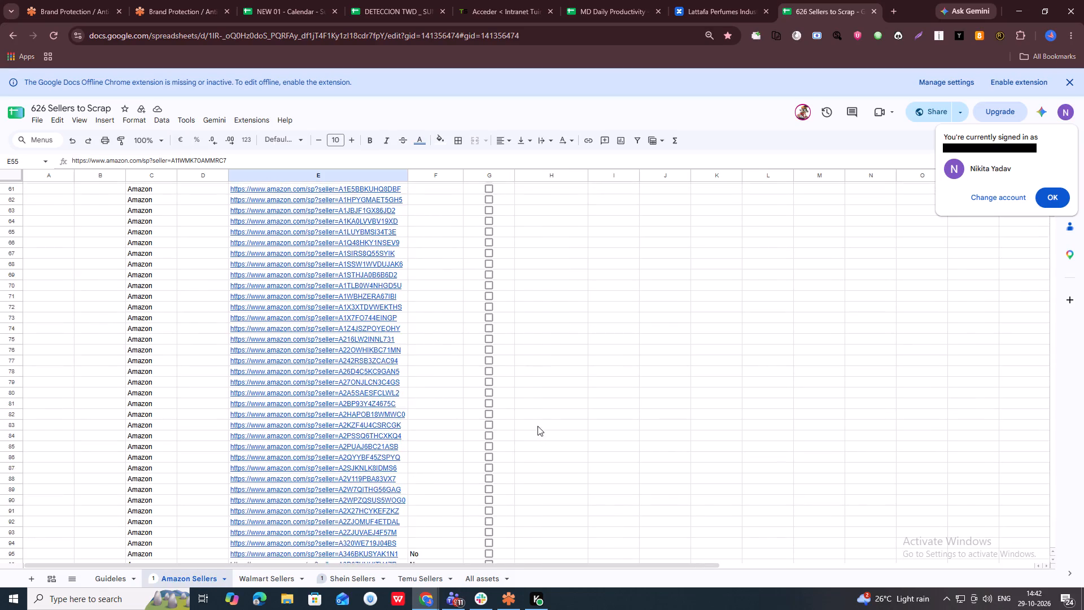
pyautogui.scroll(3, 537, 426)
pyautogui.scroll(17, 531, 486)
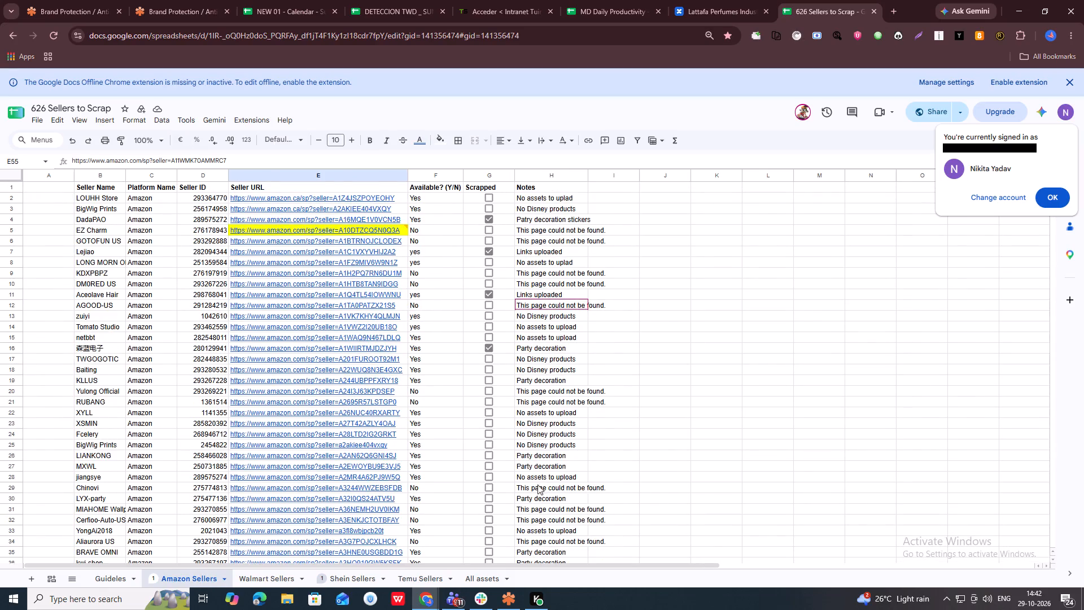
pyautogui.scroll(-9, 539, 480)
# Open Ytoson's storefront using the seller link in row 55 of the Amazon Sellers sheet.
pyautogui.hotkey('alt', 'Tab')
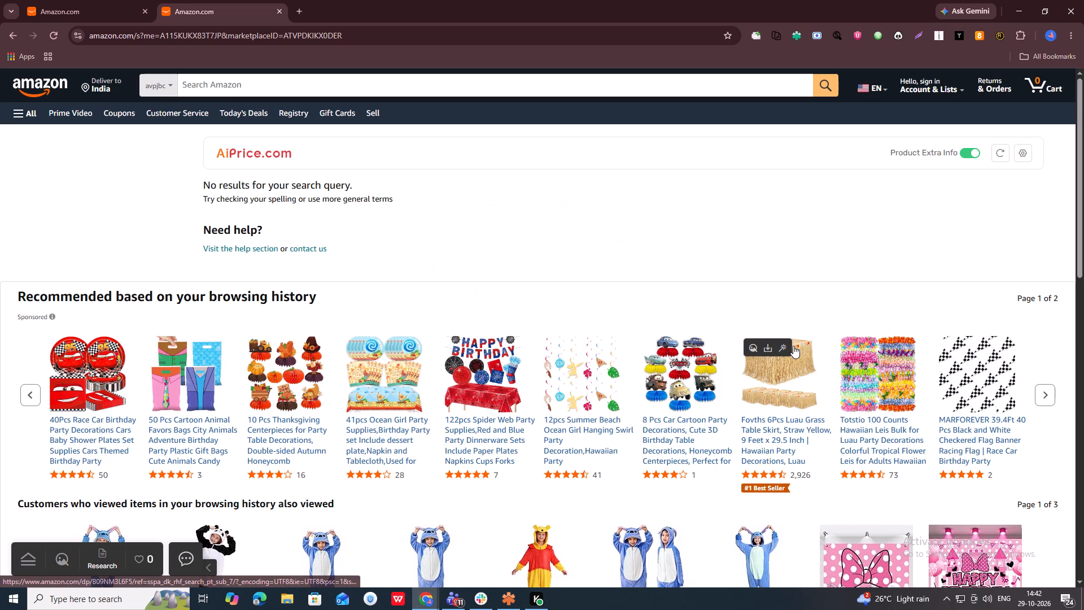
pyautogui.hotkey('alt', 'Tab')
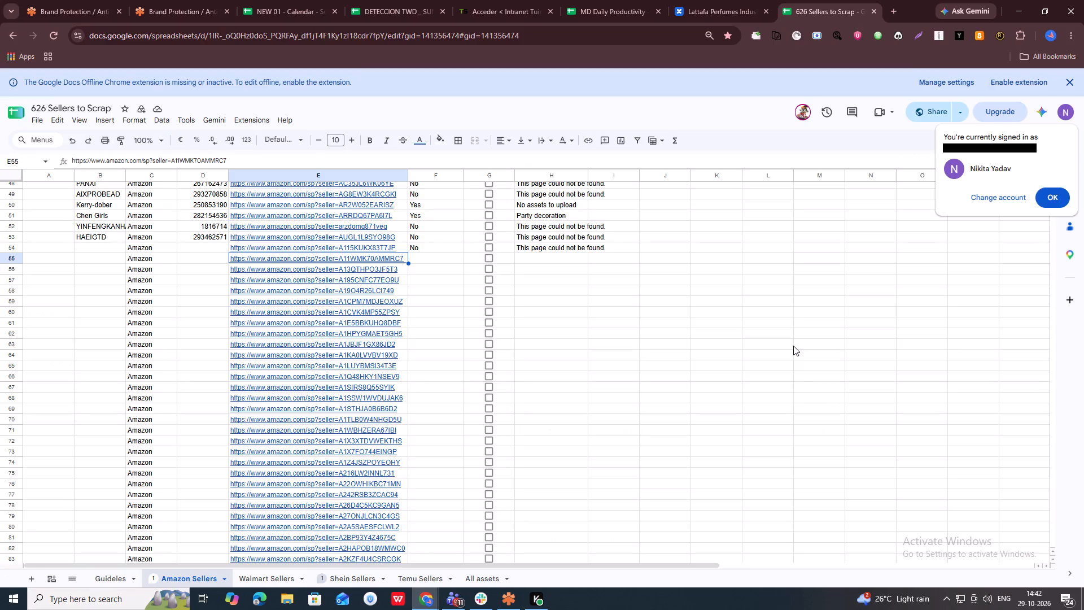
pyautogui.hotkey('ctrl', 'c')
pyautogui.hotkey('alt', 'Tab')
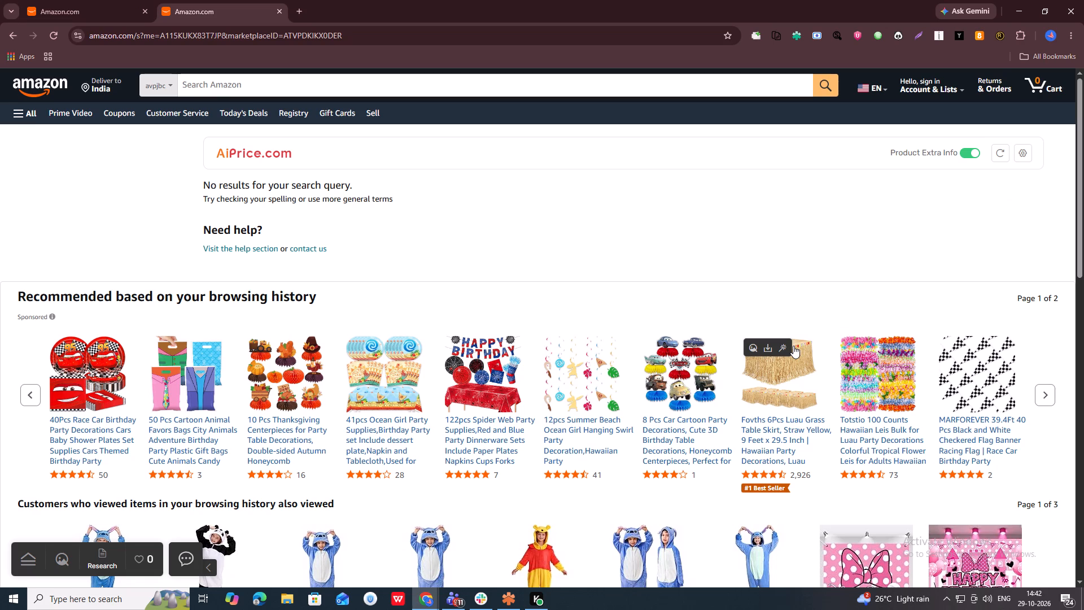
pyautogui.hotkey('ctrl', 'l')
pyautogui.hotkey('ctrl', 'v')
pyautogui.press('Return')
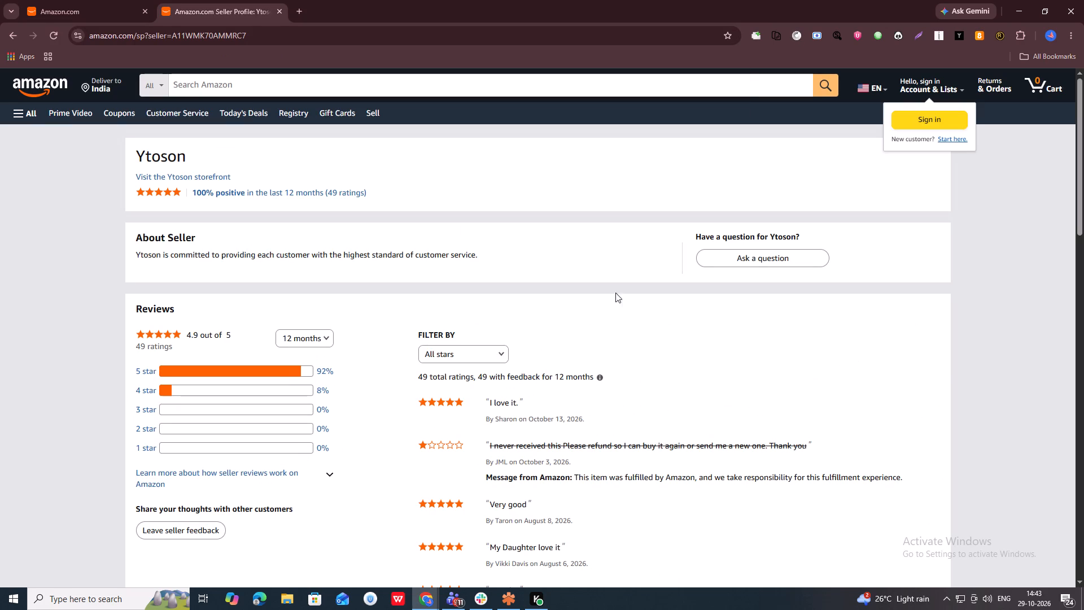
pyautogui.click(194, 178)
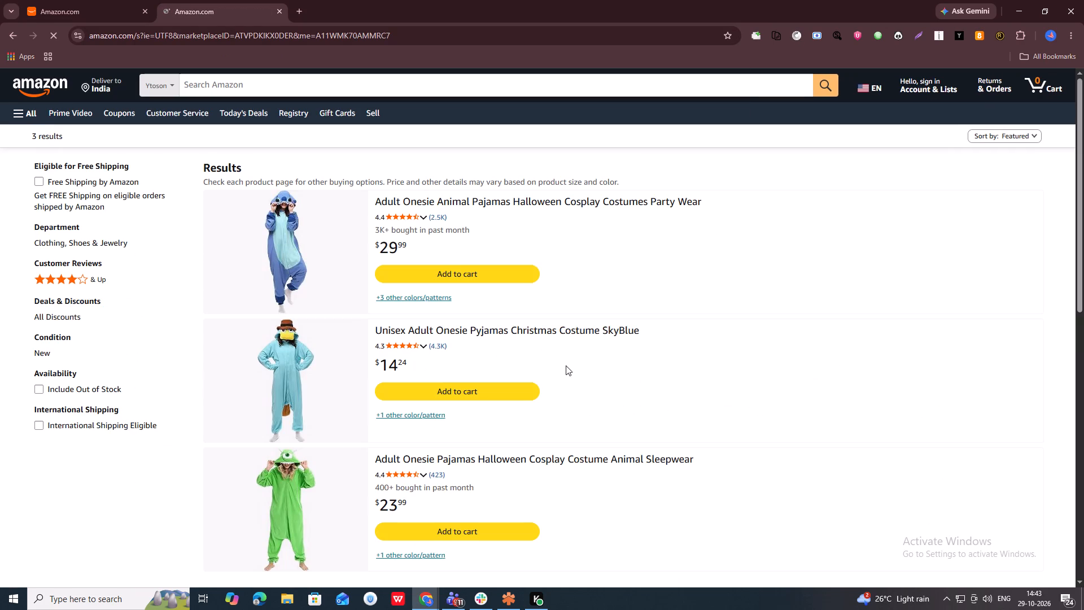
# Copy the Adult Onesie Animal Pajamas Halloween costume link from Ytoson's storefront into the Links cell of row 102728 in Manual Detection Records.
pyautogui.scroll(-8, 584, 373)
pyautogui.scroll(14, 581, 373)
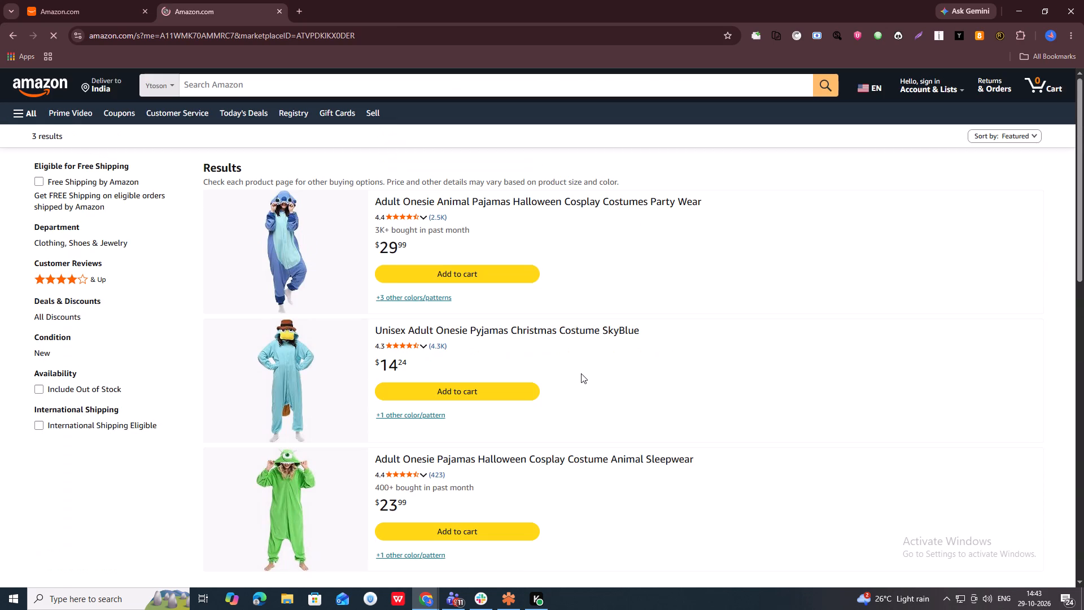
pyautogui.rightClick(484, 201)
pyautogui.click(523, 321)
pyautogui.hotkey('alt', 'Tab')
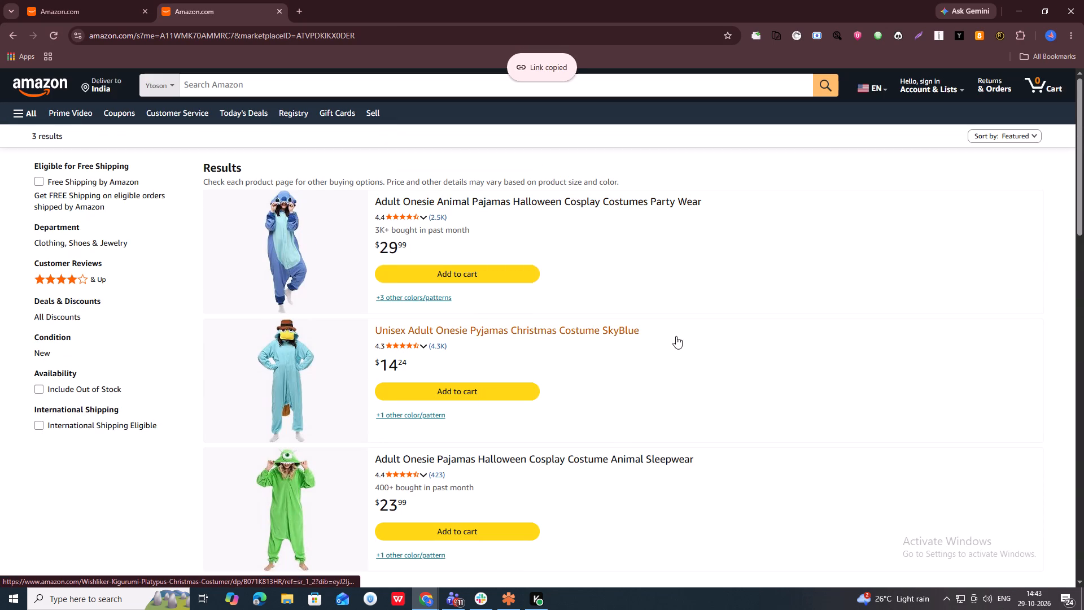
pyautogui.hotkey('alt', 'Tab')
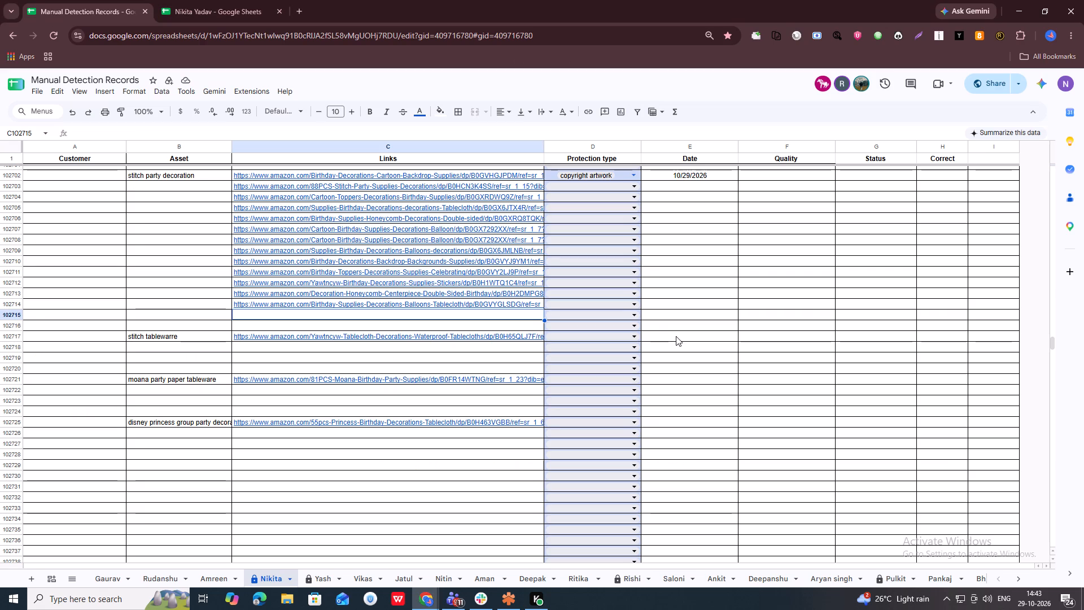
pyautogui.press('Down')
pyautogui.press('Down')
pyautogui.press('Down')
pyautogui.press('Down')
pyautogui.press('Down')
pyautogui.press('Down')
pyautogui.press('Down')
pyautogui.press('Down')
pyautogui.hotkey('ctrl', 'Down')
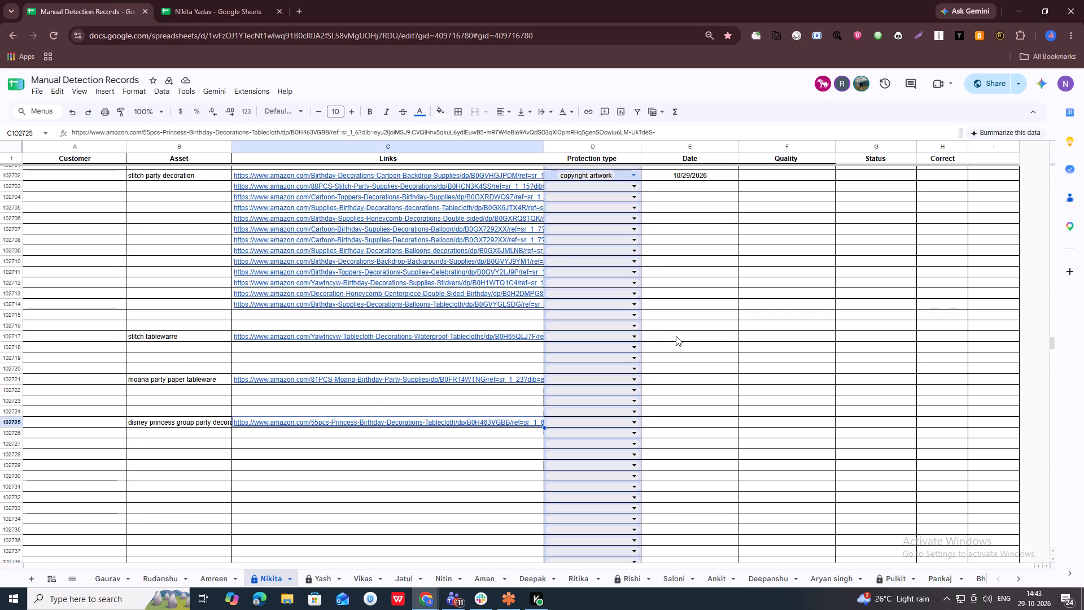
pyautogui.press('Down')
pyautogui.press('Down')
pyautogui.press('Down')
pyautogui.hotkey('ctrl', 'v')
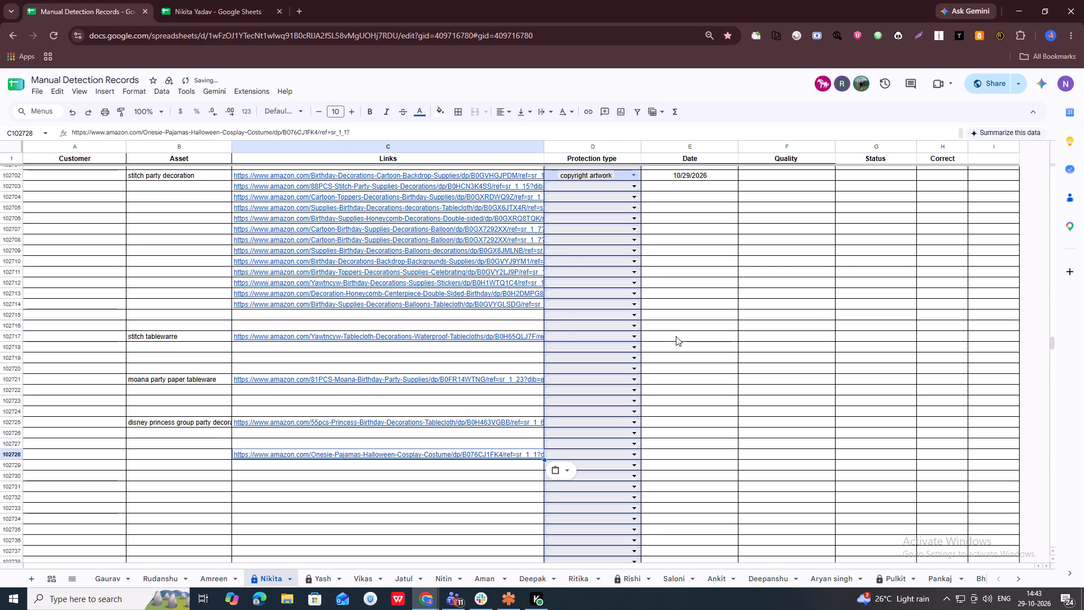
# Enter "stitch costume" as the asset for the link in row 102728.
pyautogui.press('Left')
pyautogui.write('stitch costume')
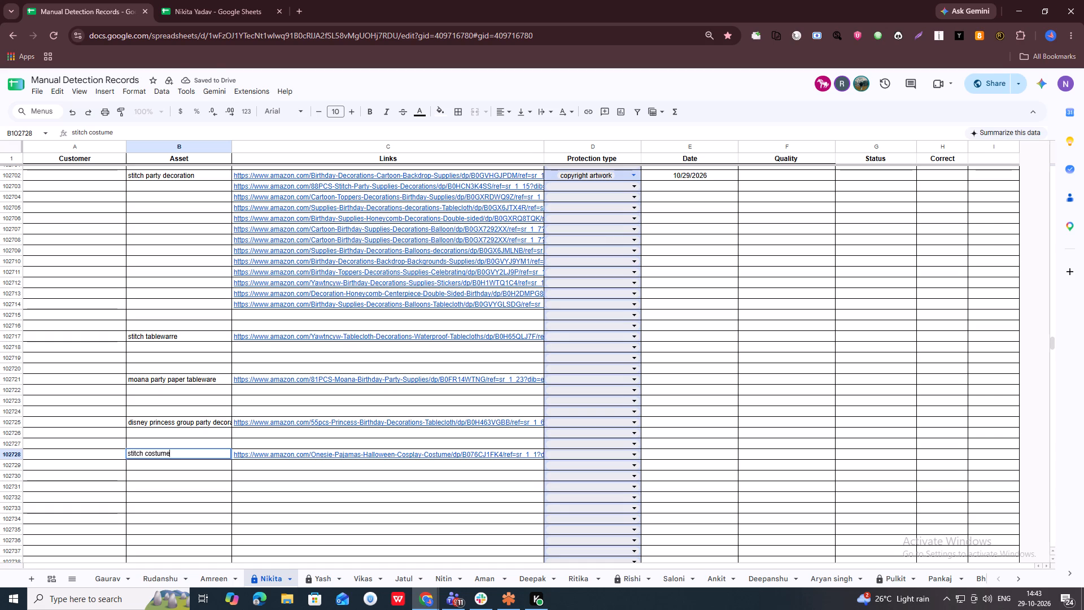
pyautogui.press('Right')
pyautogui.press('Down')
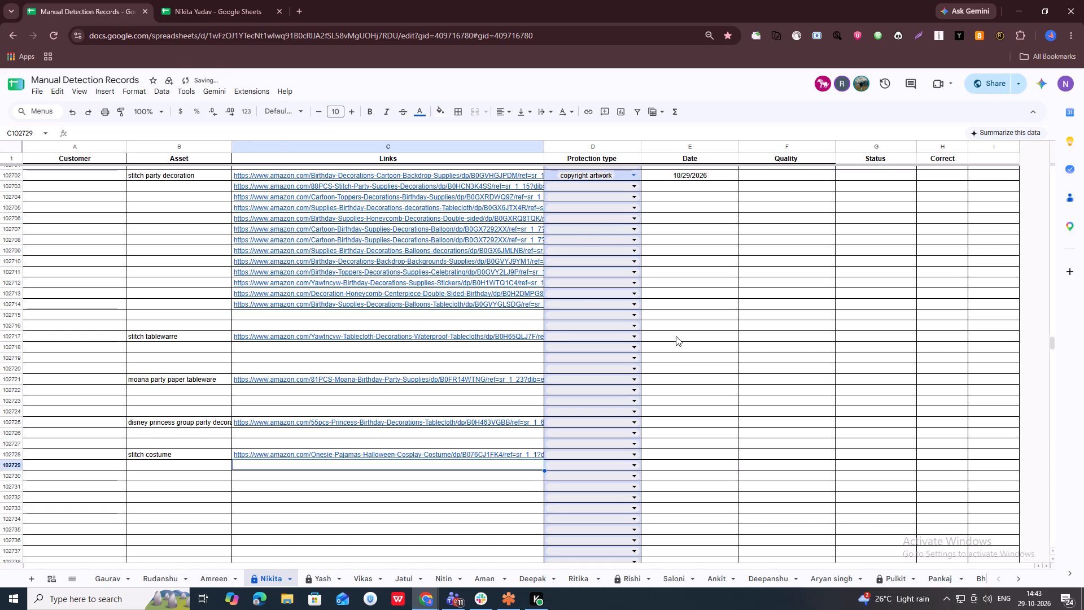
# Check the rest of Ytoson's storefront and enter "Yes" as its availability in row 55 of 626 Sellers to Scrap.
pyautogui.hotkey('alt', 'Tab')
pyautogui.scroll(-7, 405, 313)
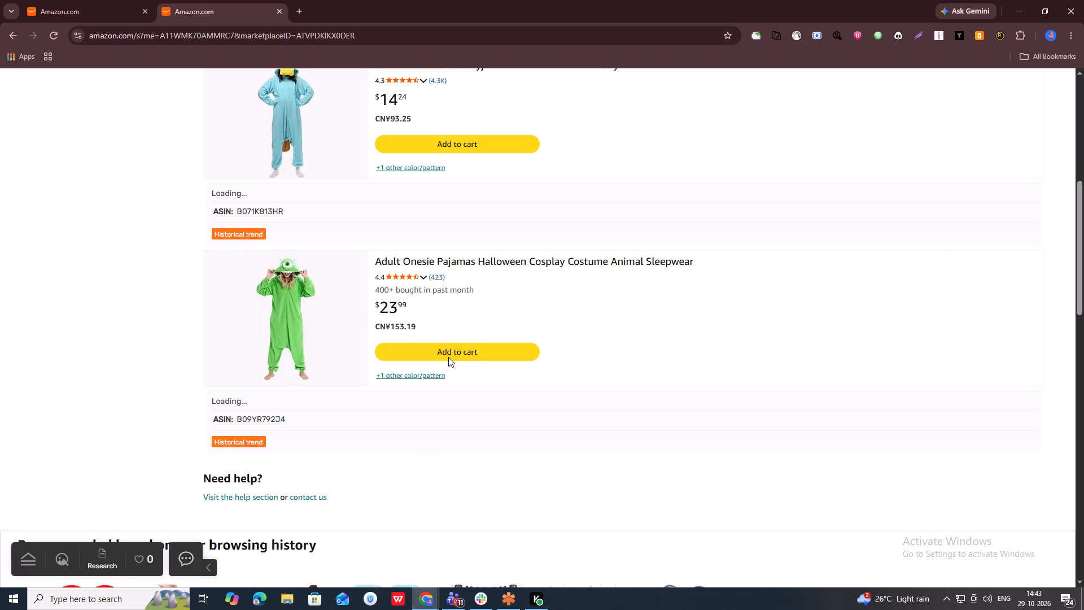
pyautogui.scroll(-7, 448, 357)
pyautogui.scroll(20, 451, 355)
pyautogui.hotkey('alt', 'Tab')
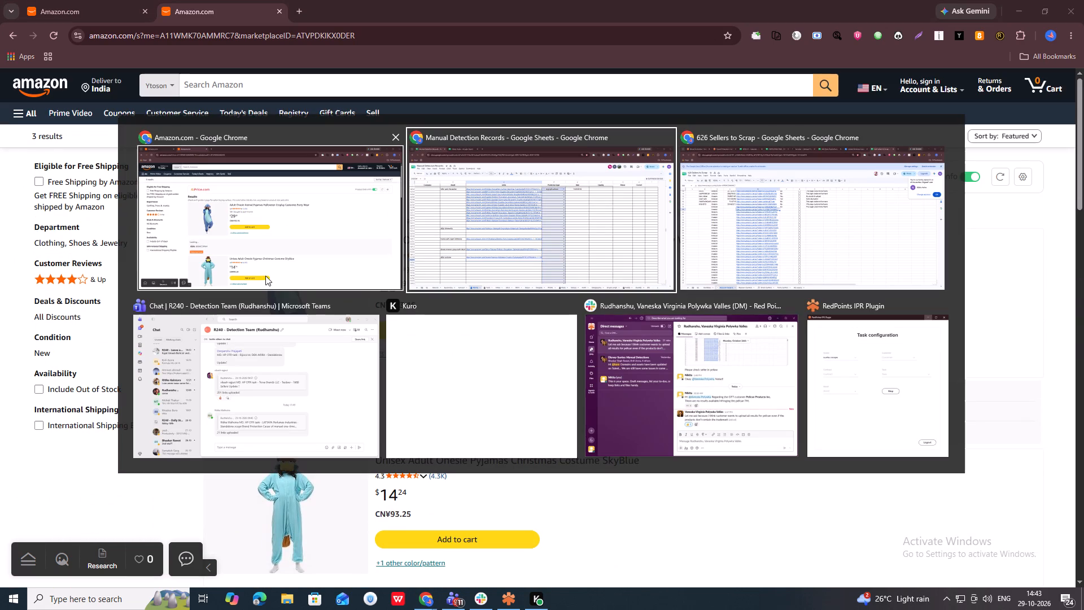
pyautogui.keyDown('alt'); pyautogui.click(717, 234); pyautogui.keyUp('alt')
pyautogui.click(427, 256)
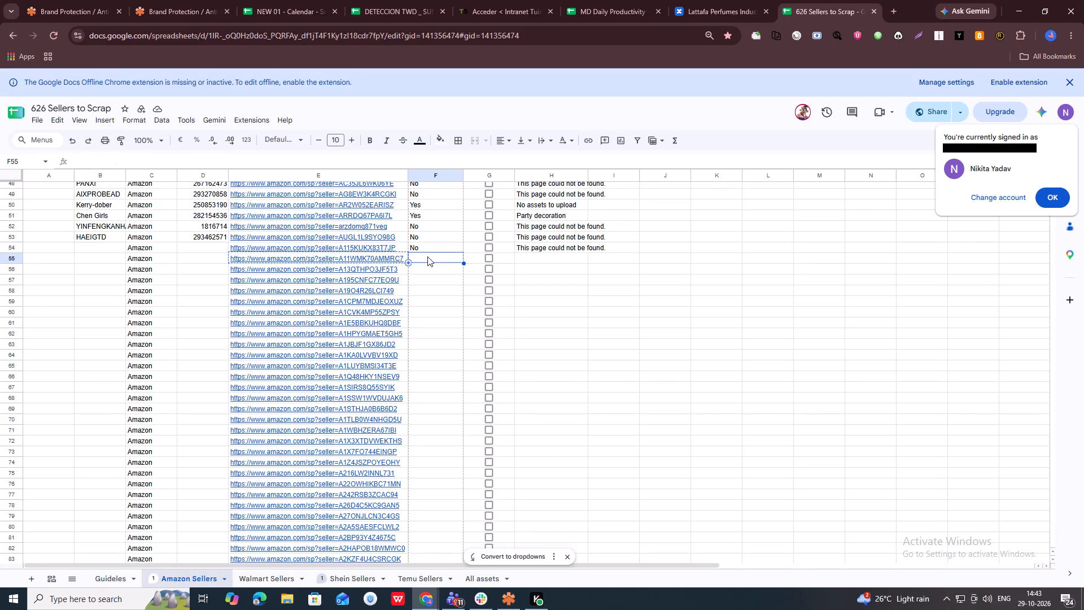
pyautogui.write('Yes')
pyautogui.press('Left')
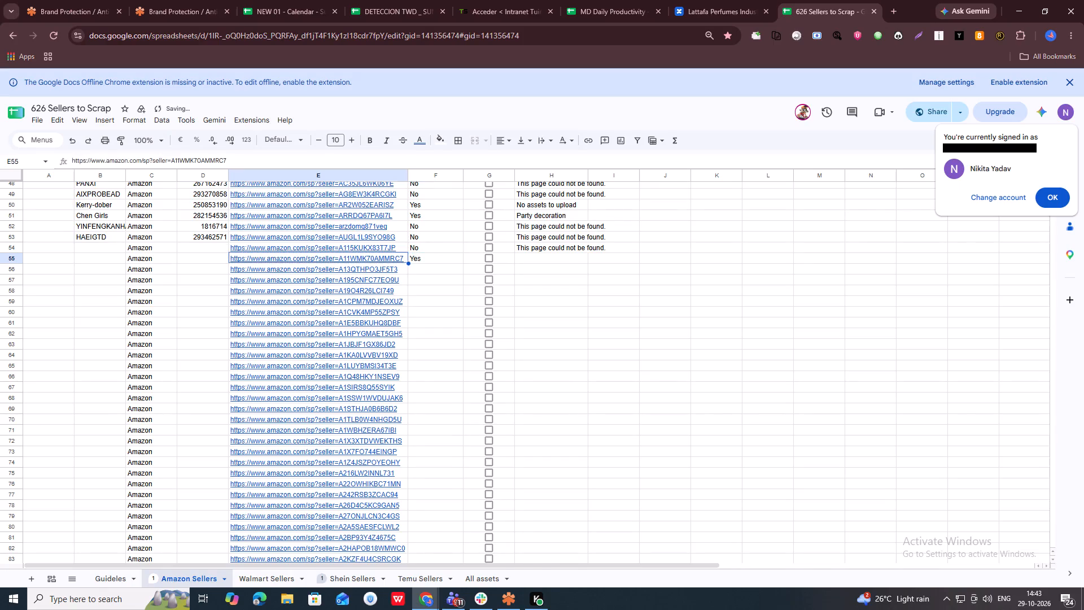
# Enter "costume" as the note in column H of row 55 in the Amazon Sellers sheet.
pyautogui.press('Left')
pyautogui.press('Right')
pyautogui.press('Right')
pyautogui.press('Right')
pyautogui.press('Right')
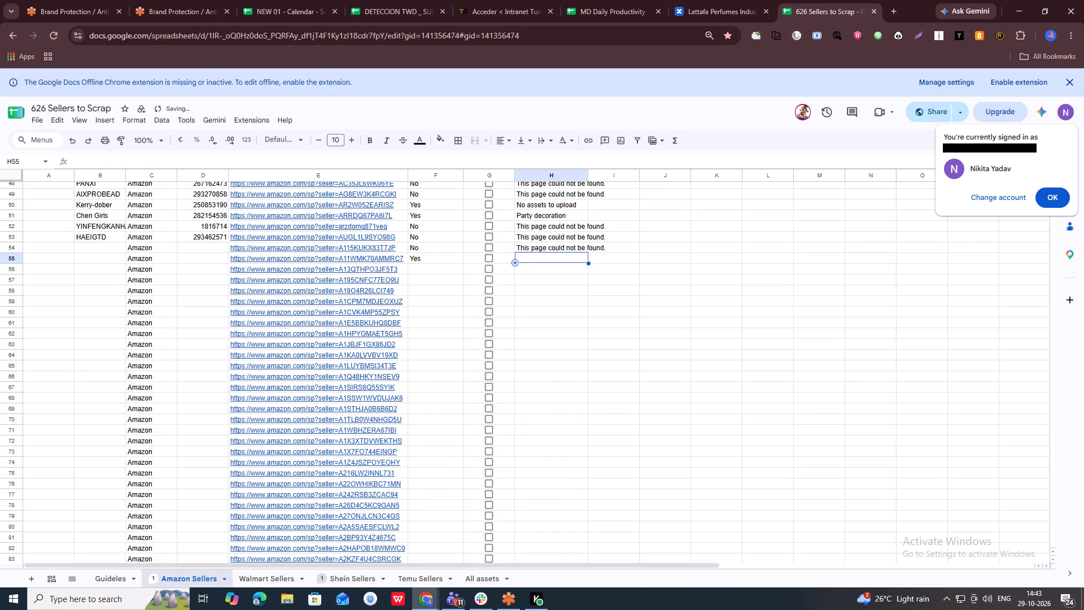
pyautogui.write('cost')
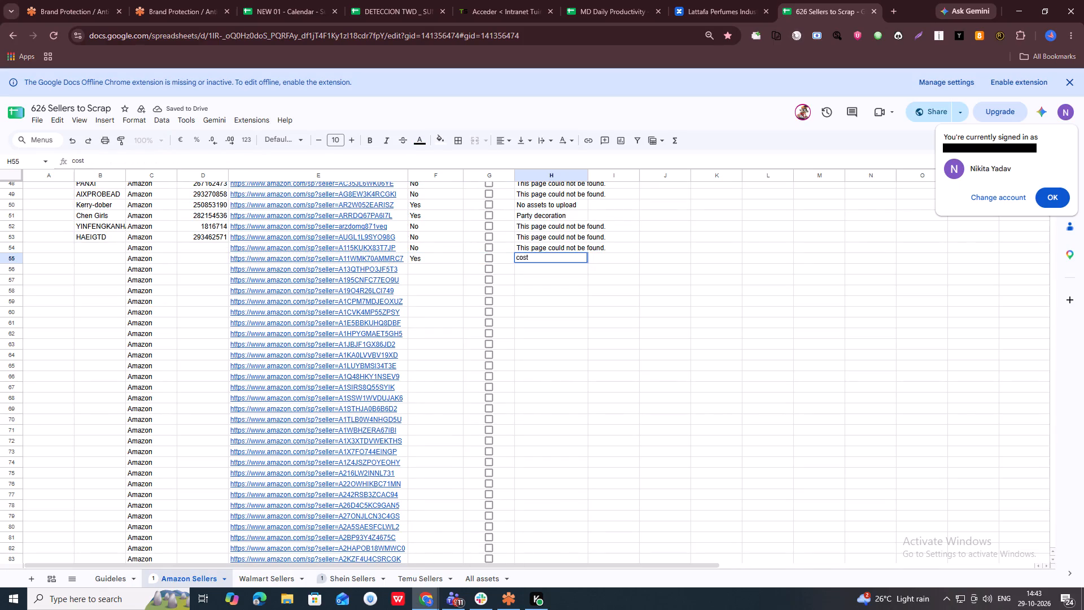
pyautogui.write('ume')
pyautogui.press('Down')
# Open the storefront of the seller linked in row 56 of the Amazon Sellers sheet.
pyautogui.press('Left')
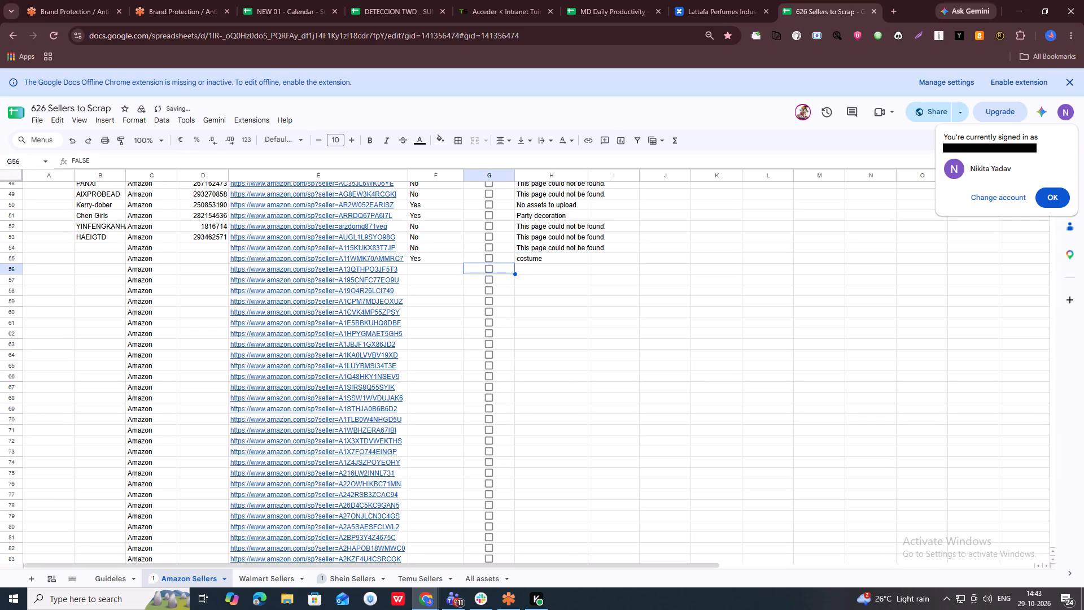
pyautogui.press('Left')
pyautogui.press('Left')
pyautogui.hotkey('ctrl', 'c')
pyautogui.hotkey('alt', 'Tab')
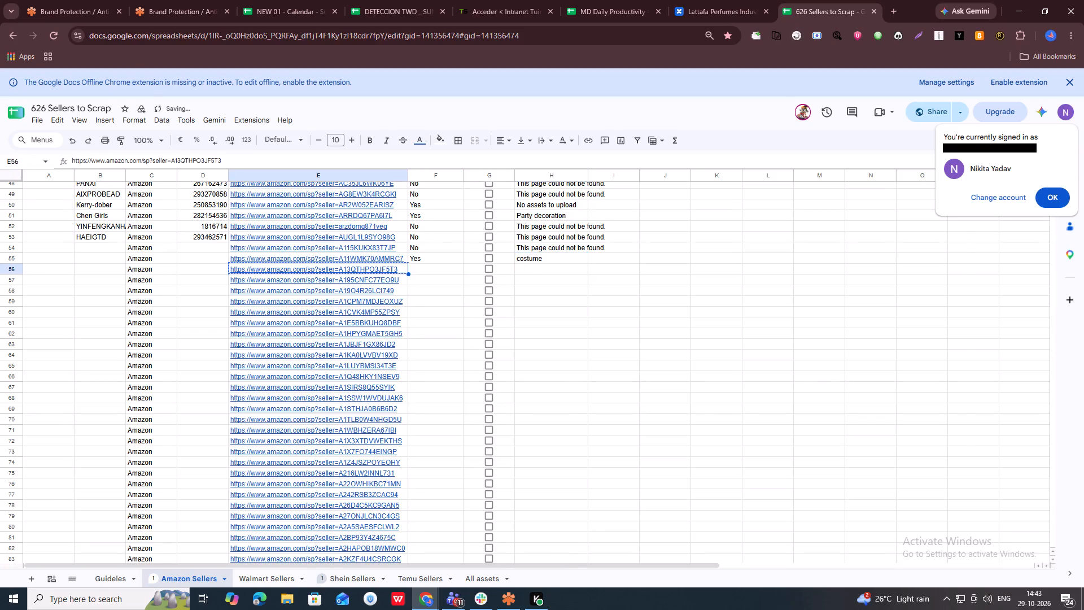
pyautogui.hotkey('ctrl', 'l')
pyautogui.hotkey('ctrl', 'v')
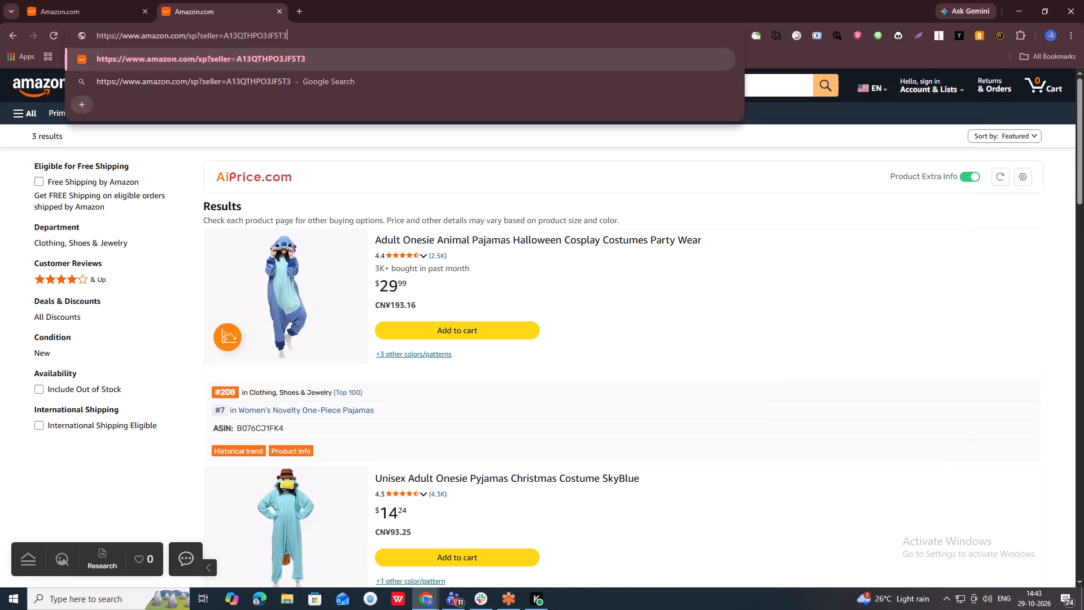
pyautogui.press('Return')
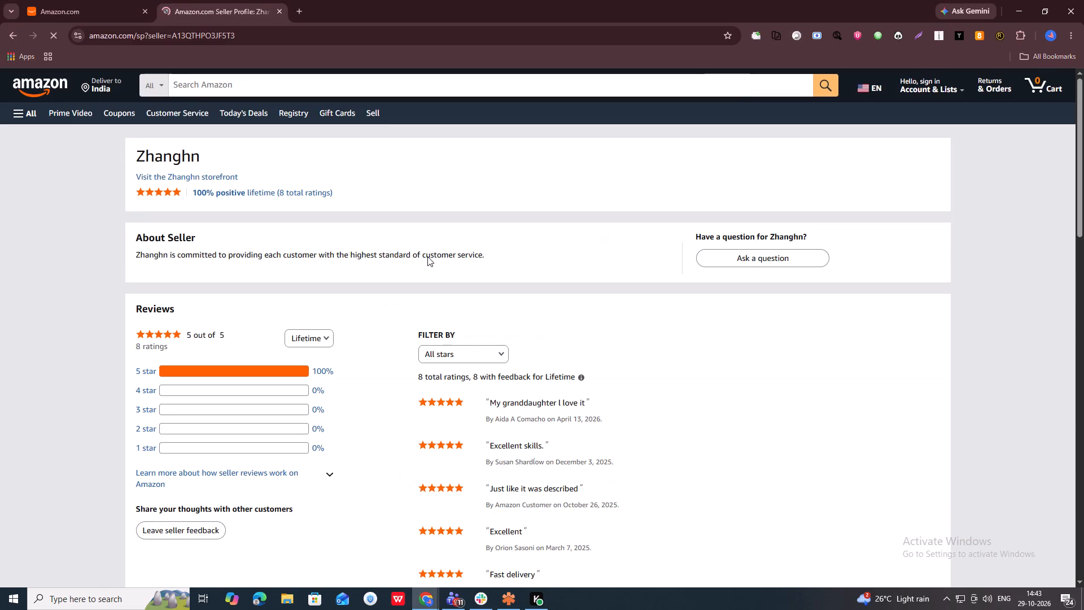
pyautogui.click(165, 176)
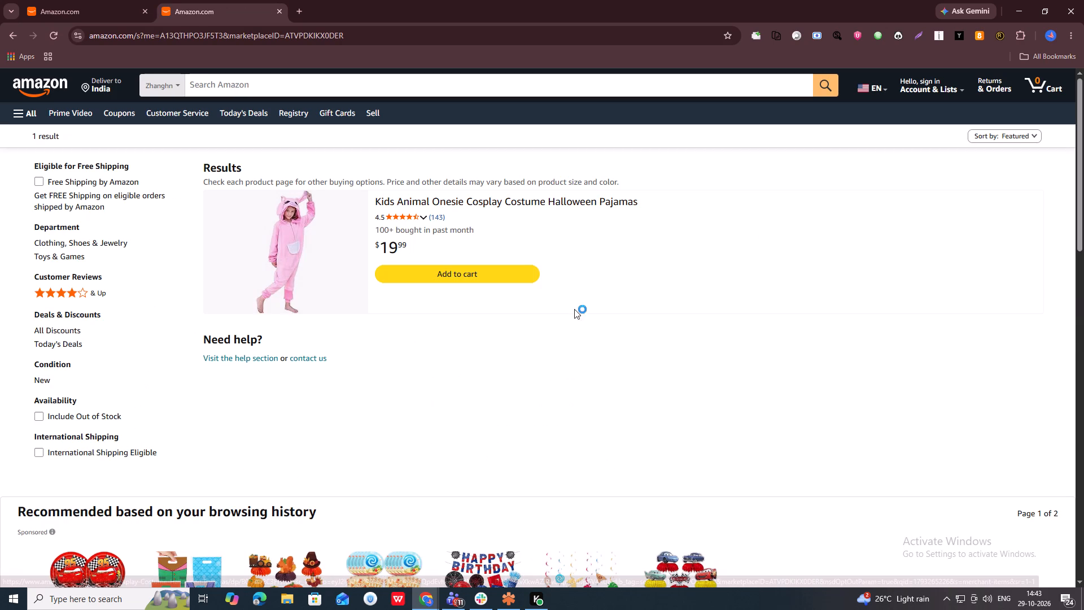
# Open the Kids Animal Onesie Cosplay Costume listing in a new tab and examine the pink version's product images.
pyautogui.middleClick(419, 204)
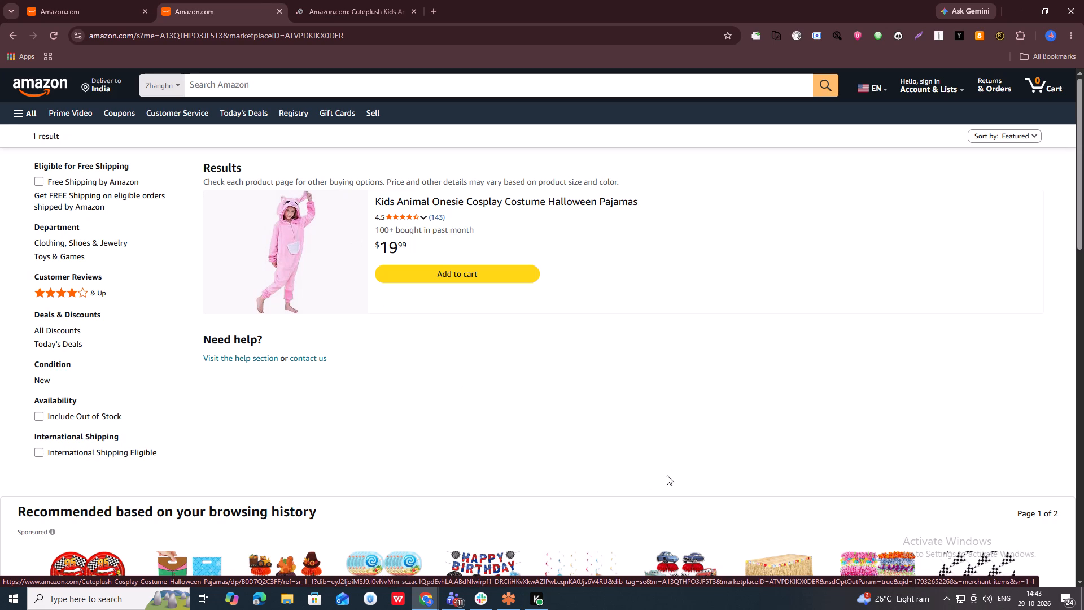
pyautogui.click(343, 0)
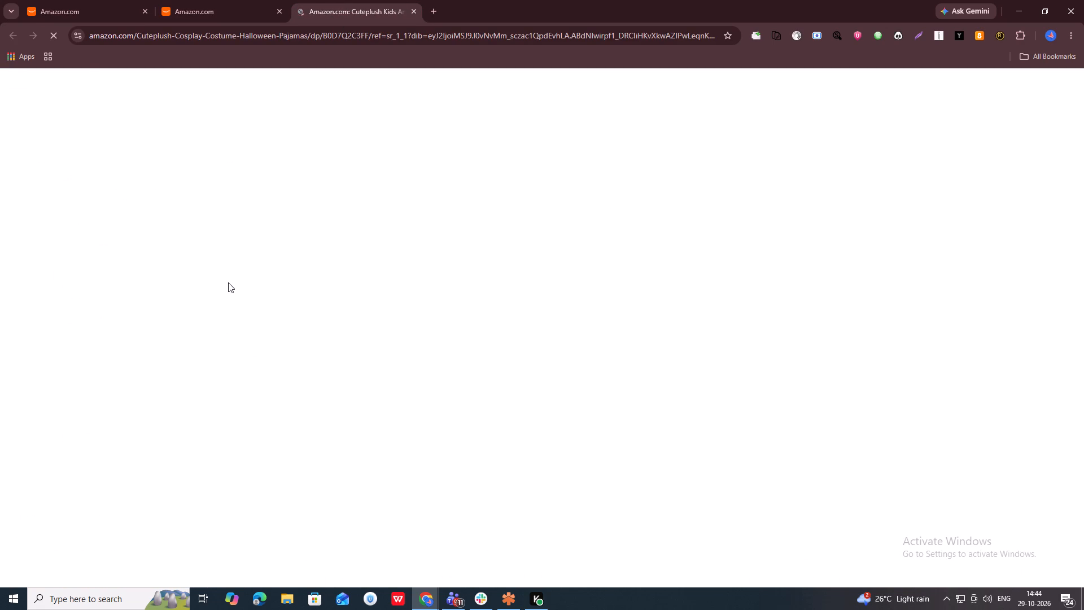
pyautogui.click(168, 0)
pyautogui.click(344, 0)
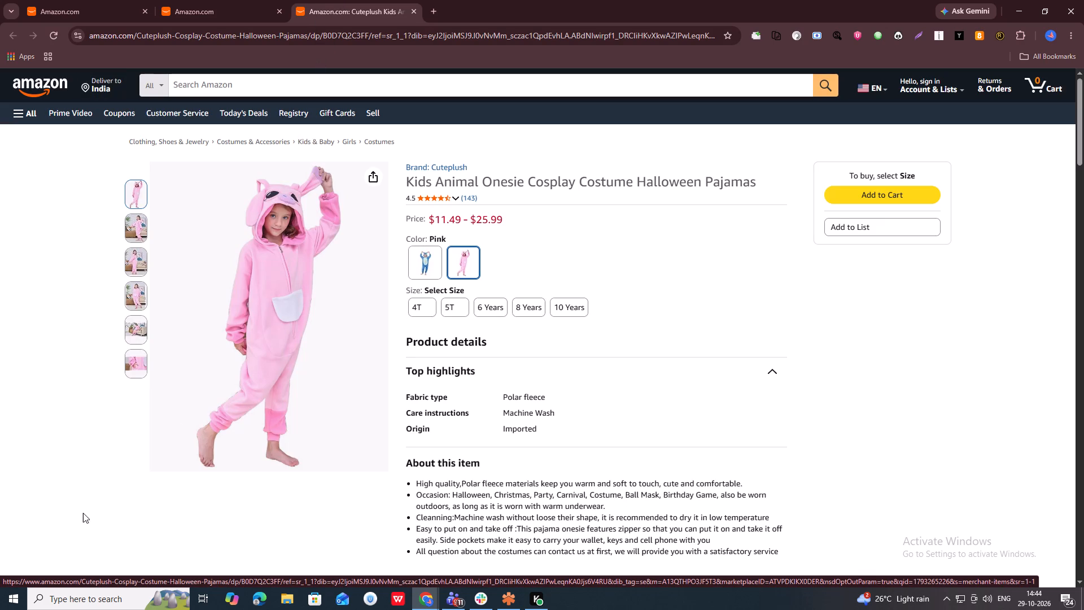
pyautogui.click(136, 330)
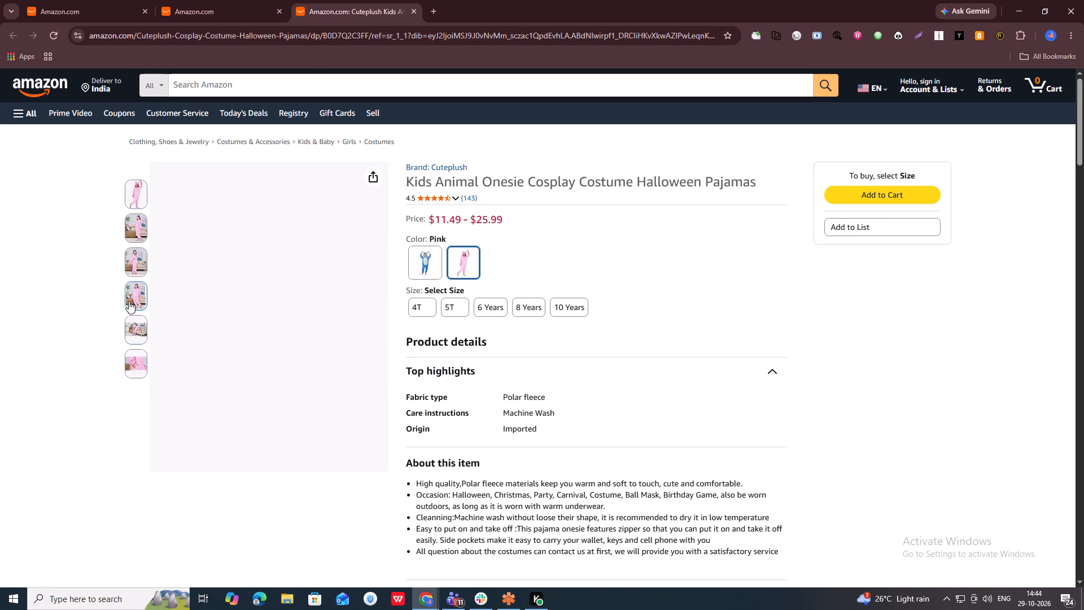
pyautogui.click(128, 294)
pyautogui.click(144, 256)
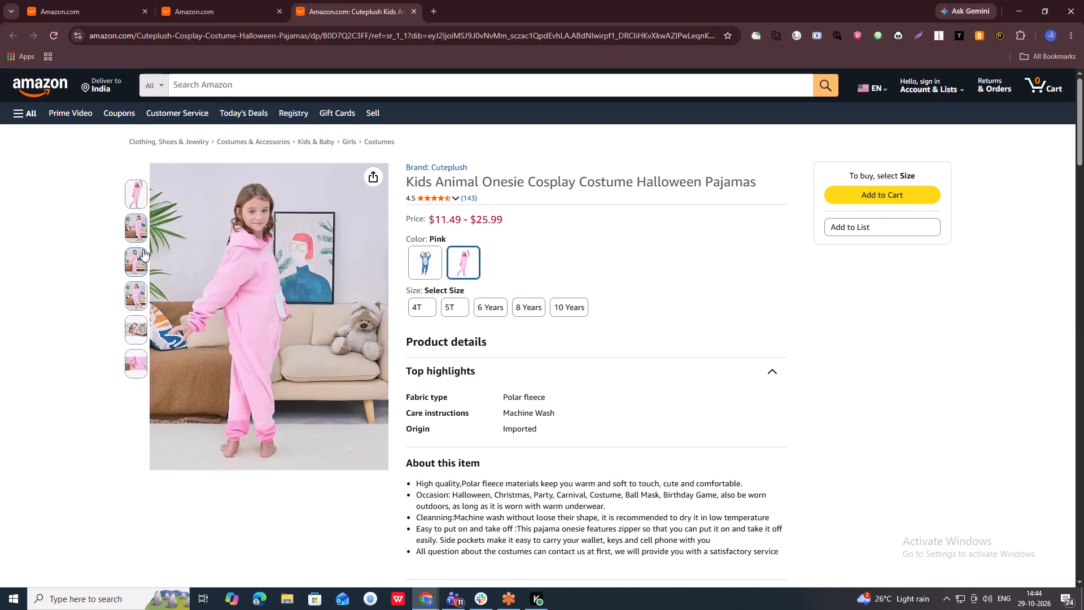
pyautogui.click(136, 210)
pyautogui.click(136, 227)
pyautogui.click(139, 193)
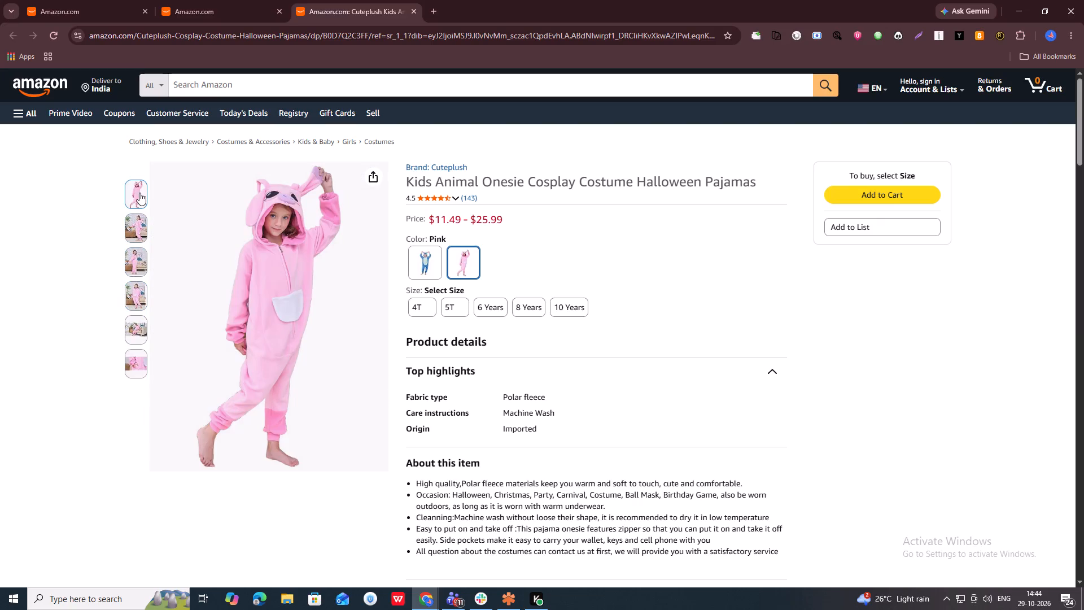
# Compare the pink onesie with the Lilo & Stitch valid character images in the Characters sheet of DETECCION TWD _ SUNTEC.
pyautogui.hotkey('alt', 'Tab')
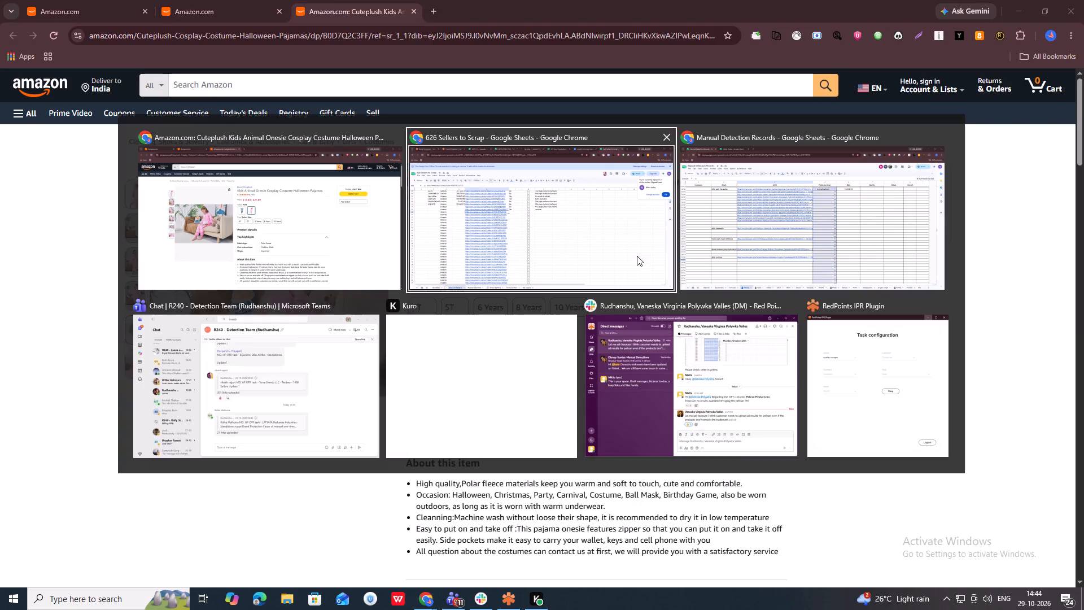
pyautogui.click(394, 0)
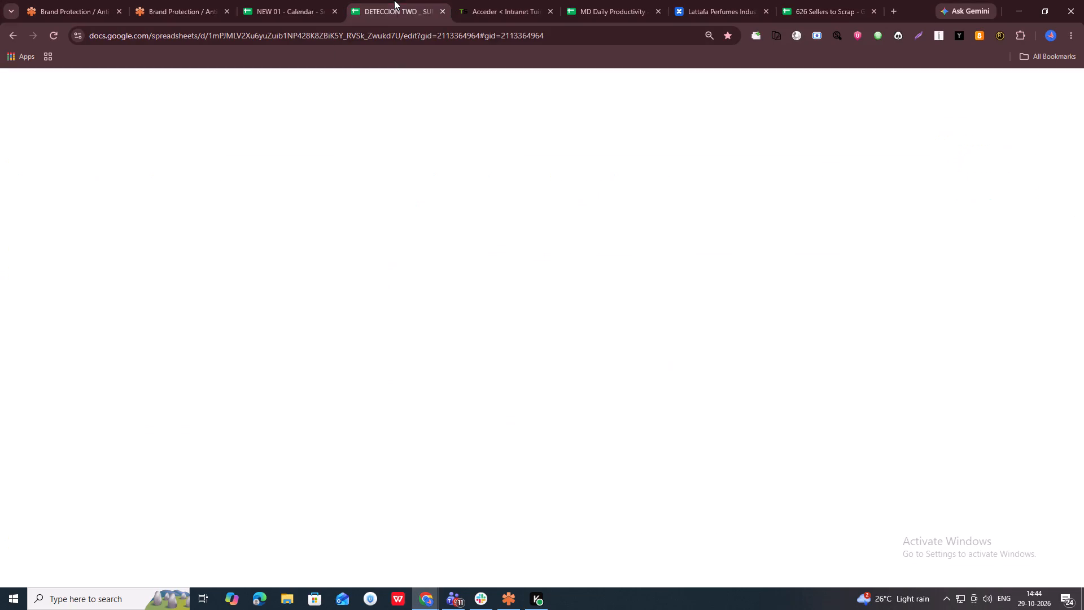
pyautogui.scroll(20, 526, 347)
pyautogui.scroll(1, 526, 347)
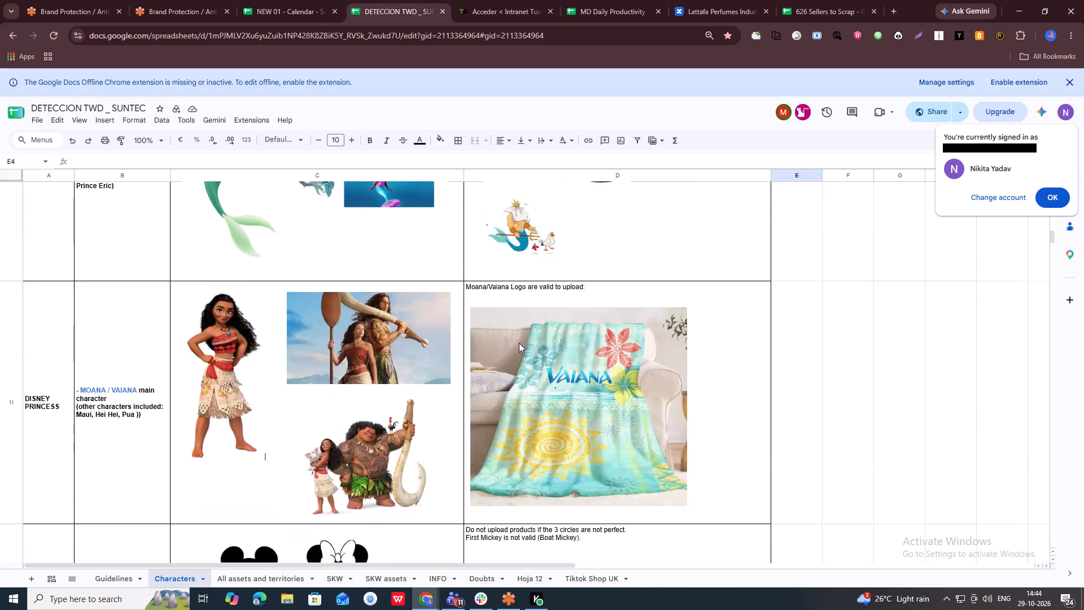
pyautogui.scroll(20, 519, 343)
pyautogui.scroll(17, 519, 343)
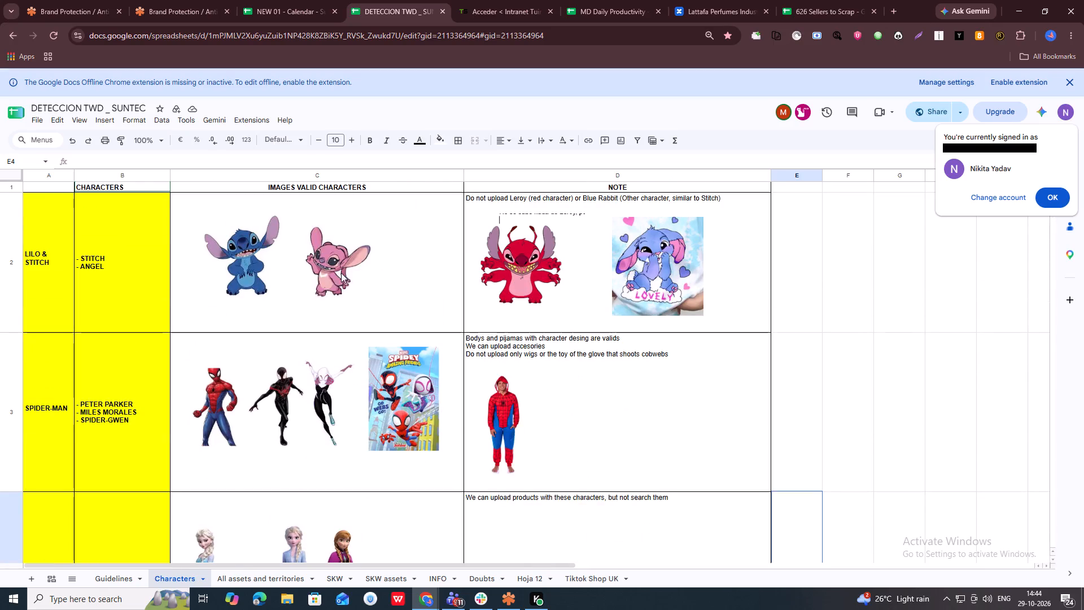
pyautogui.hotkey('alt', 'Tab')
pyautogui.keyDown('alt'); pyautogui.click(296, 236); pyautogui.keyUp('alt')
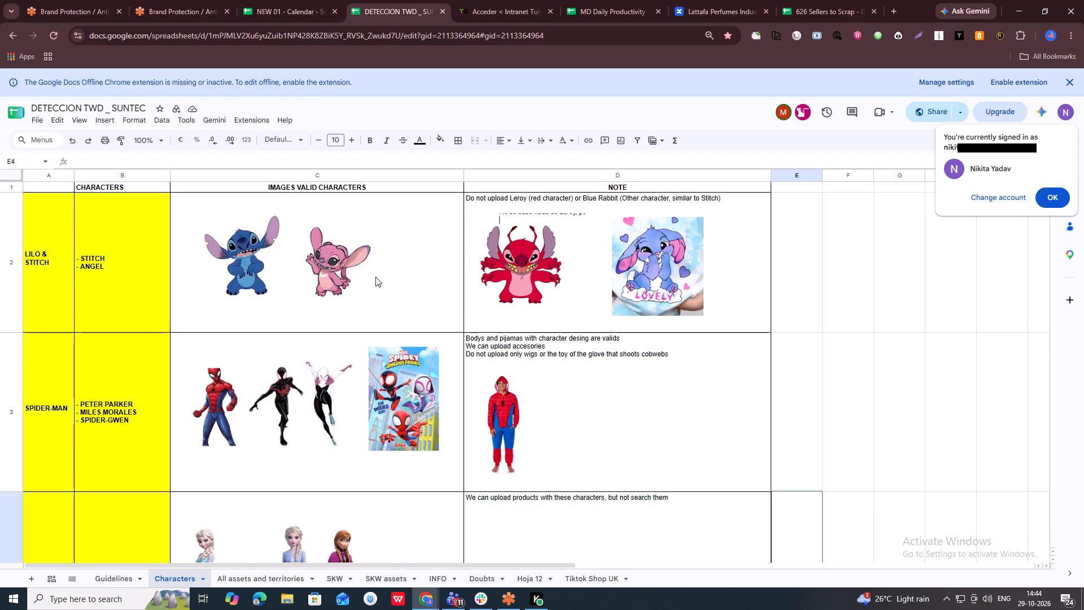
pyautogui.hotkey('alt', 'Tab')
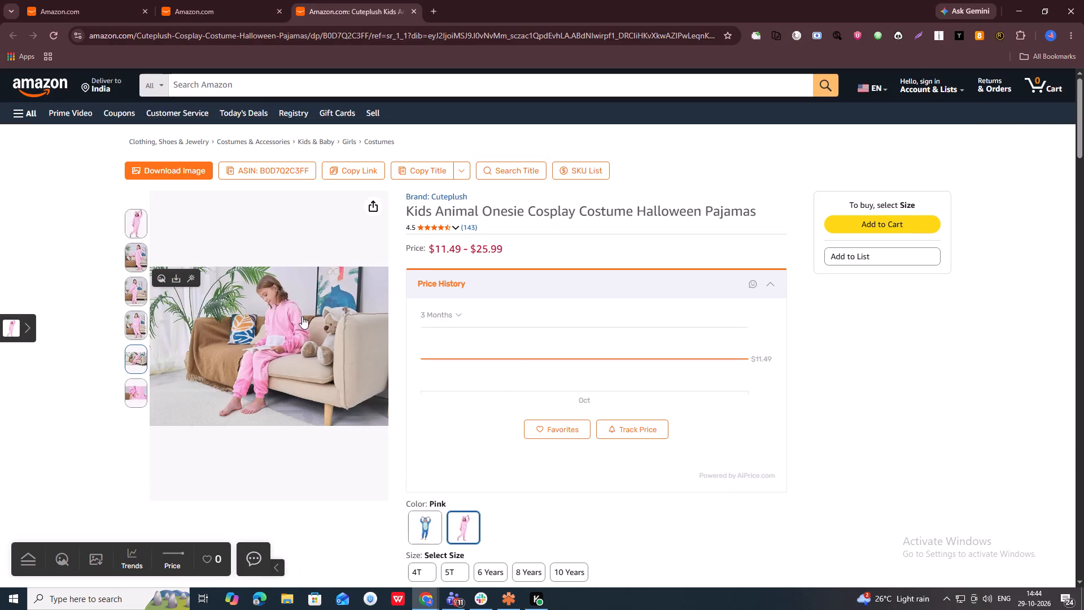
pyautogui.click(131, 354)
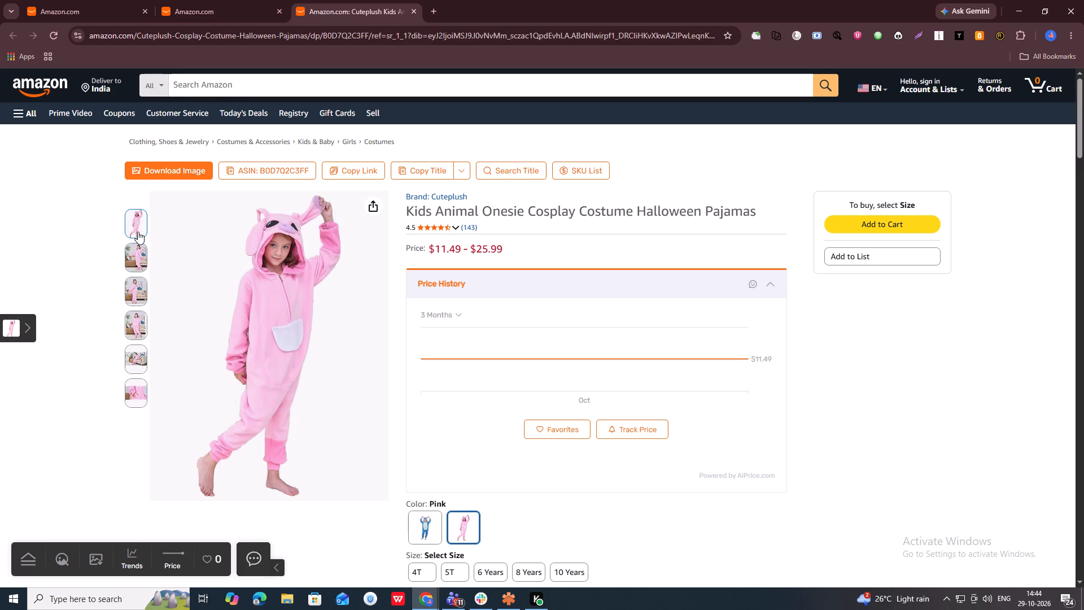
pyautogui.hotkey('alt', 'Tab')
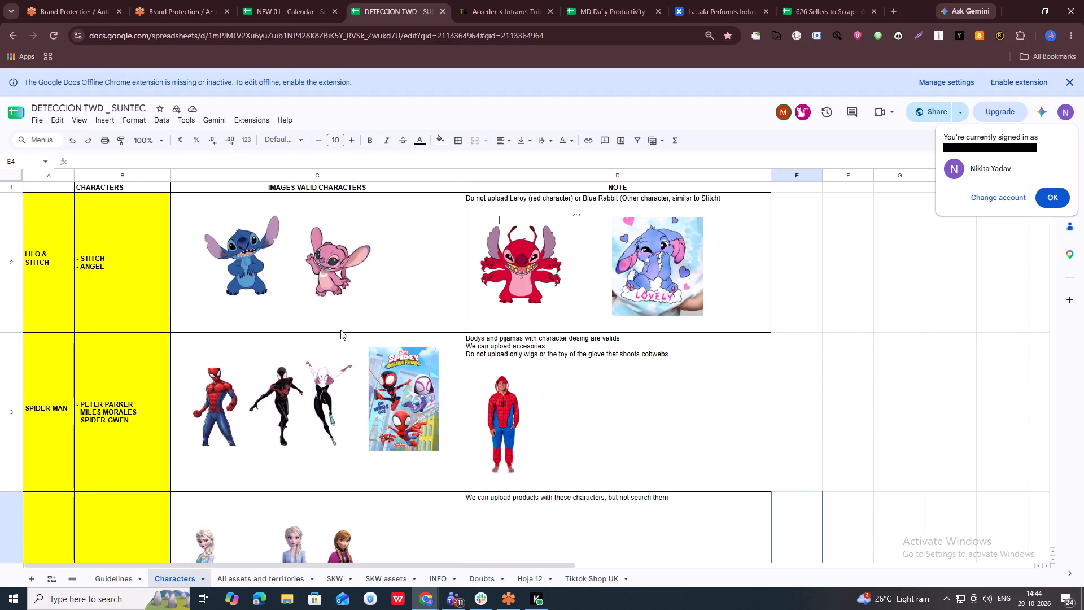
pyautogui.hotkey('alt', 'Tab')
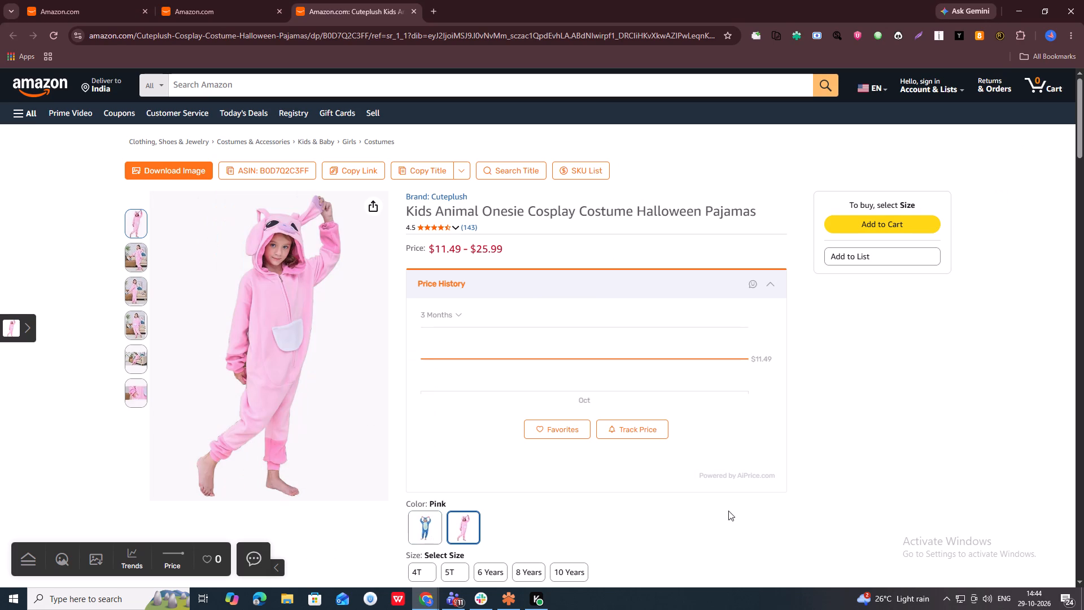
# Copy the pink Kids Animal Onesie listing's link into the Links cell of row 102729 in Manual Detection Records.
pyautogui.hotkey('alt', 'Tab')
pyautogui.hotkey('alt', 'Left')
pyautogui.hotkey('ctrl', 'l')
pyautogui.hotkey('ctrl', 'c')
pyautogui.hotkey('ctrl', 'c')
pyautogui.hotkey('ctrl', 'c')
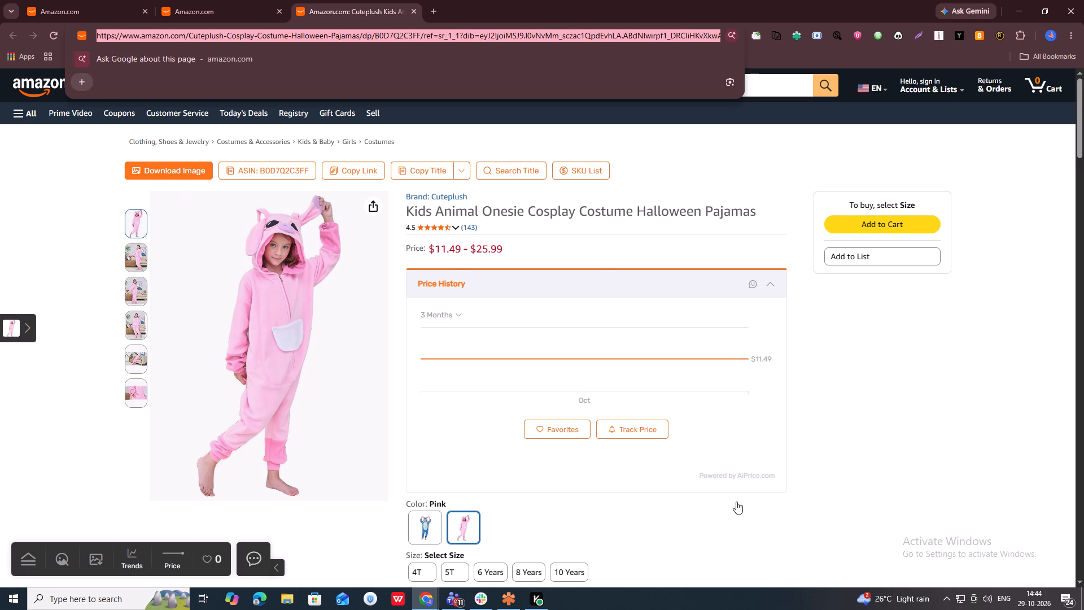
pyautogui.hotkey('alt', 'Tab')
pyautogui.hotkey('alt', 'Tab')
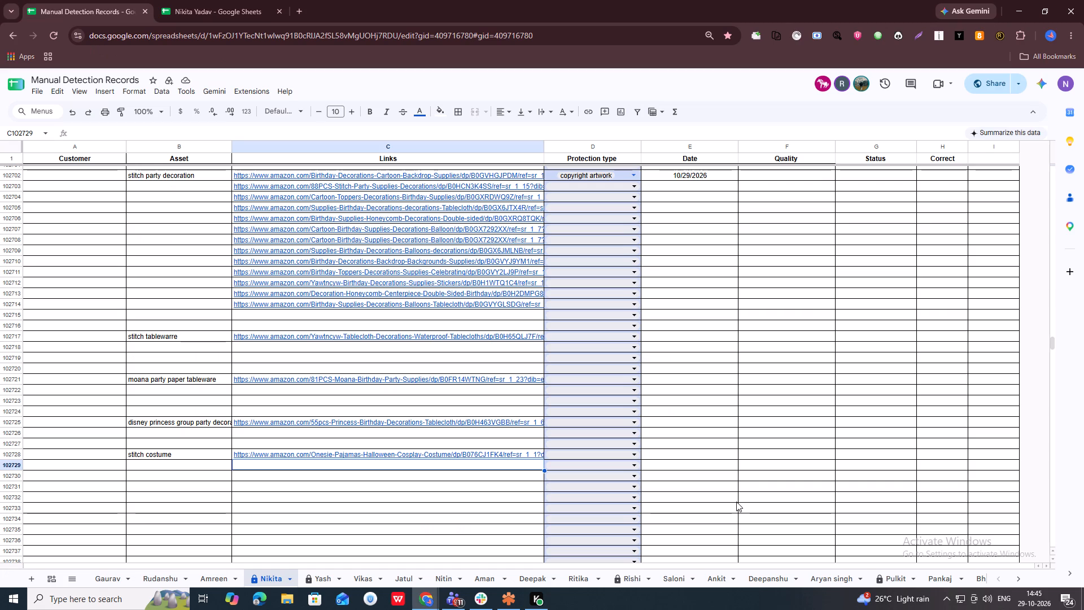
pyautogui.hotkey('ctrl', 'v')
pyautogui.press('Down')
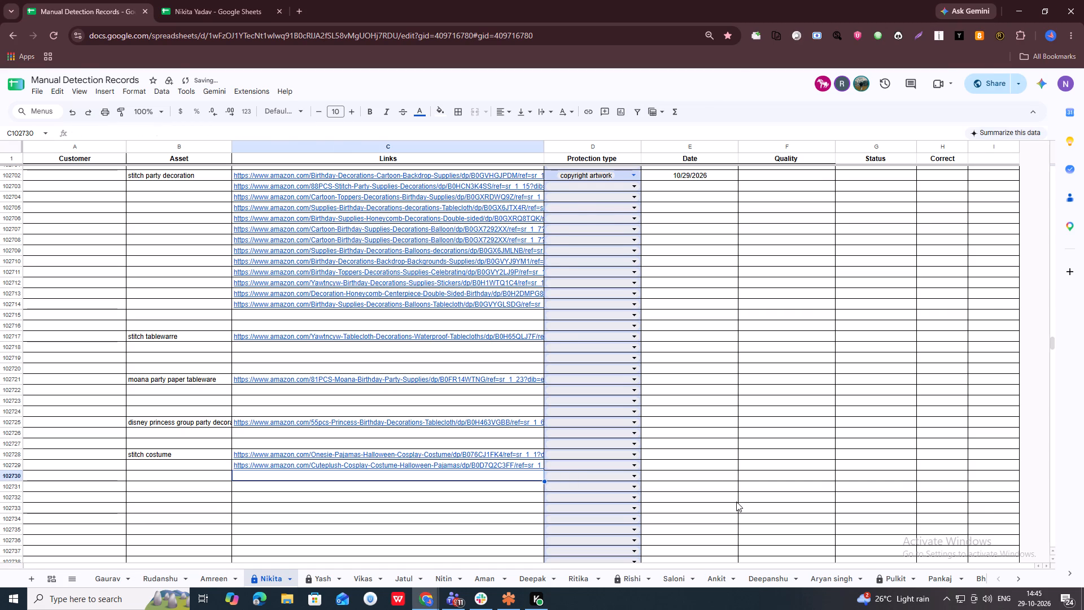
# Select the blue color of the kids onesie and copy its link into the Links cell of row 102730 in Manual Detection Records.
pyautogui.hotkey('alt', 'Tab')
pyautogui.click(426, 521)
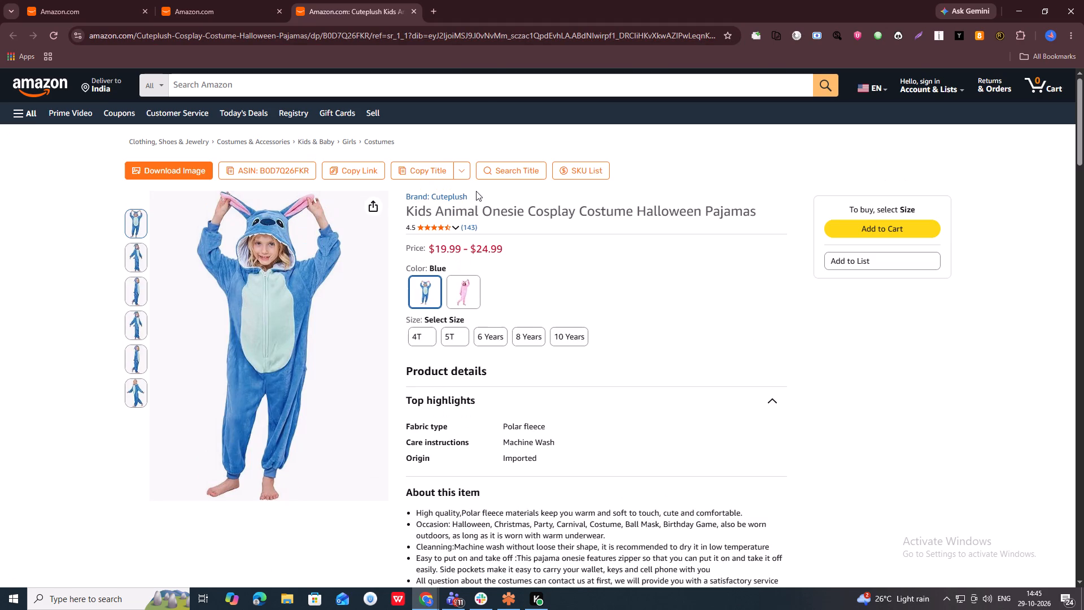
pyautogui.click(502, 33)
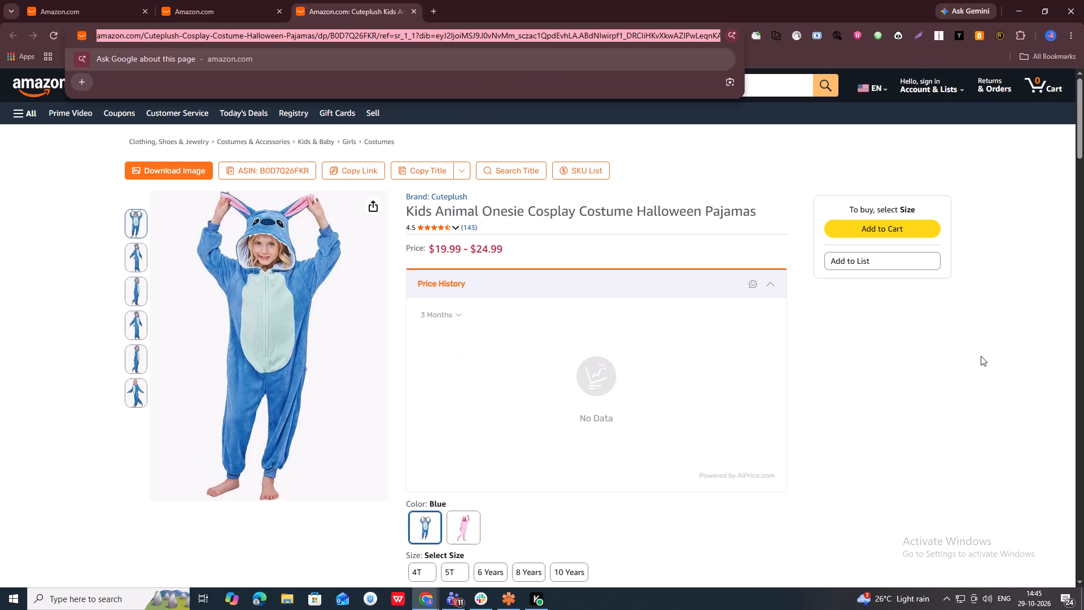
pyautogui.hotkey('ctrl', 'c')
pyautogui.hotkey('ctrl', 'c')
pyautogui.hotkey('ctrl', 'c')
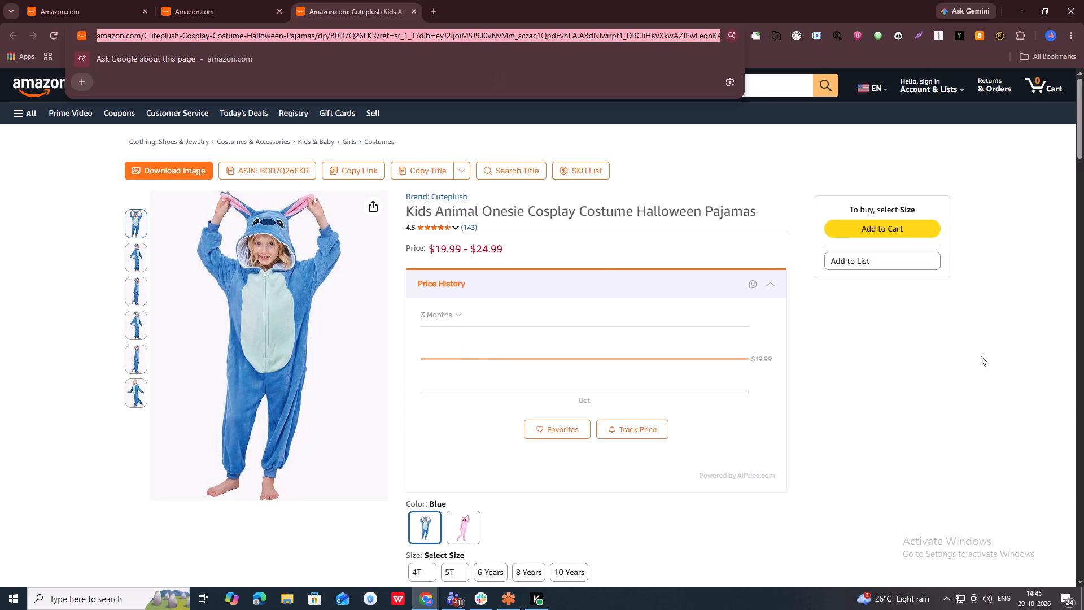
pyautogui.hotkey('alt', 'Tab')
pyautogui.hotkey('ctrl', 'v')
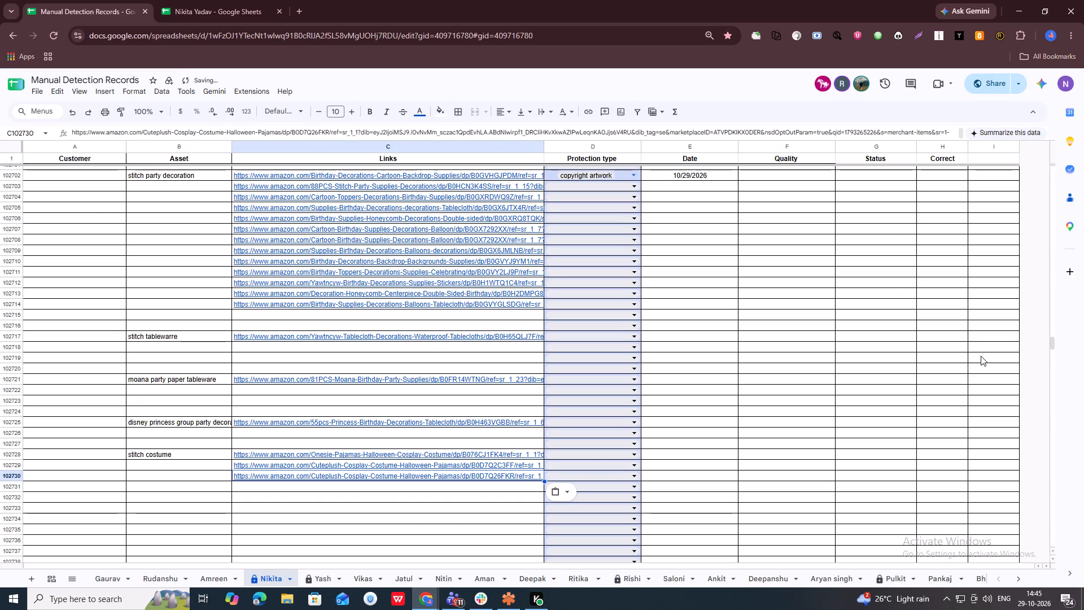
pyautogui.press('Down')
pyautogui.press('Up')
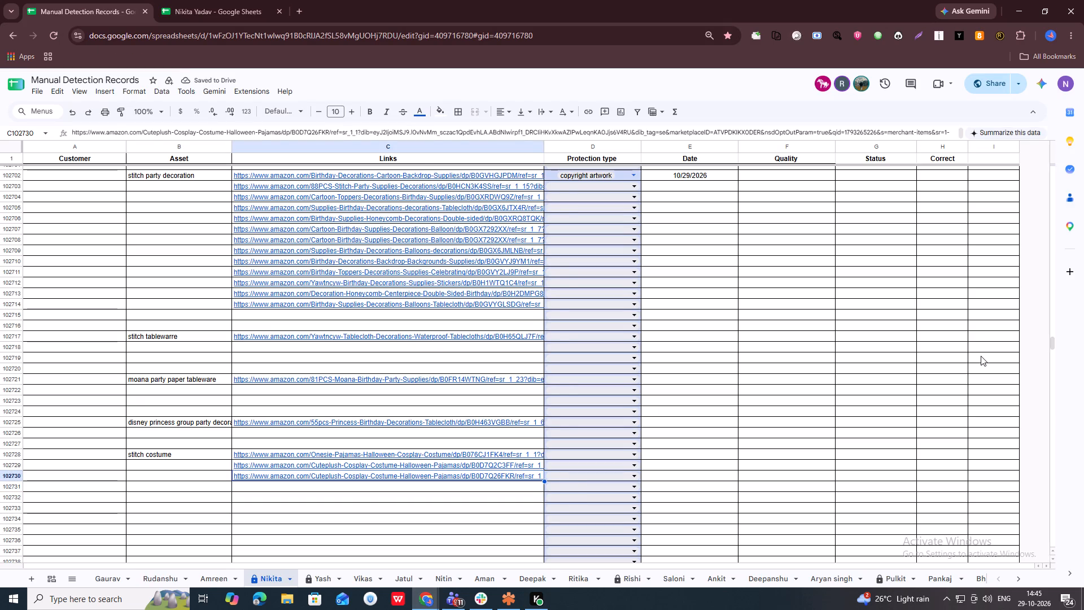
pyautogui.press('Up')
pyautogui.press('Down')
pyautogui.press('Down')
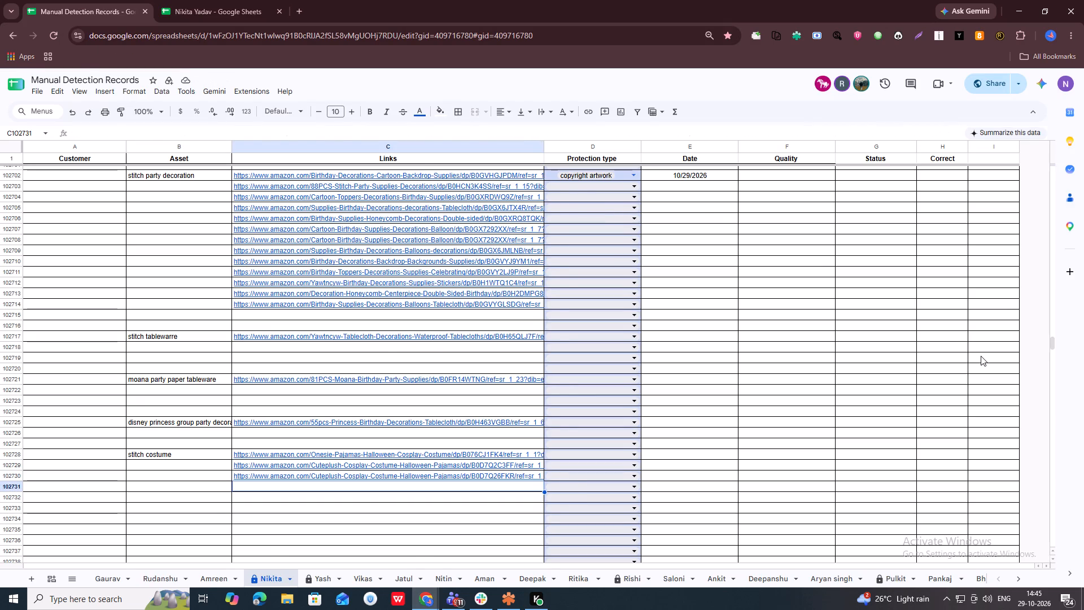
# Close the blue onesie listing and fill Yes and the note costume into row 56 of 626 Sellers to Scrap.
pyautogui.hotkey('alt', 'Tab')
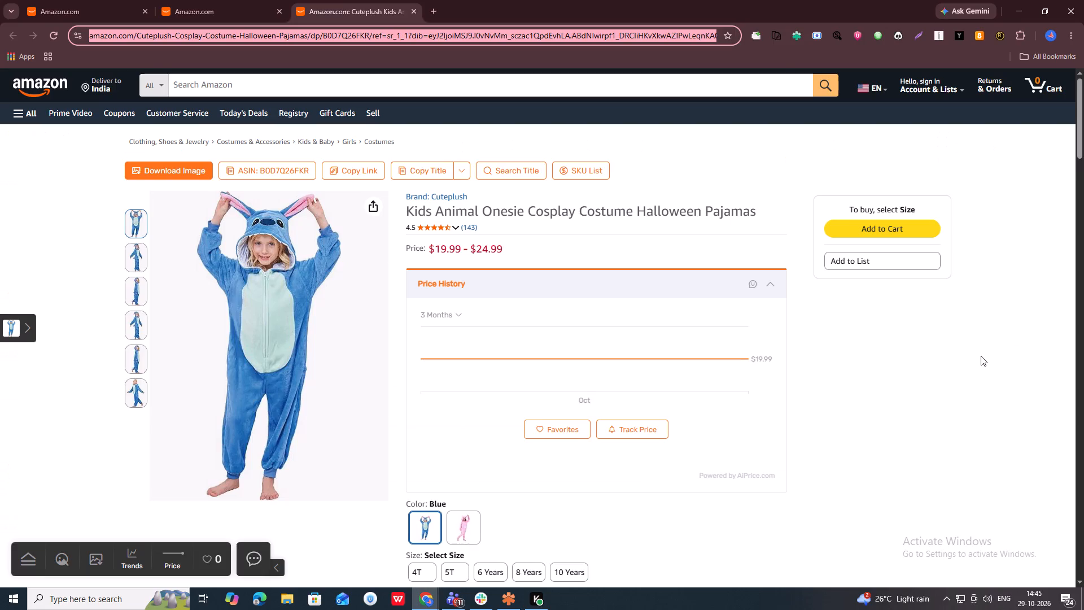
pyautogui.hotkey('ctrl', 'w')
pyautogui.hotkey('alt', 'Tab')
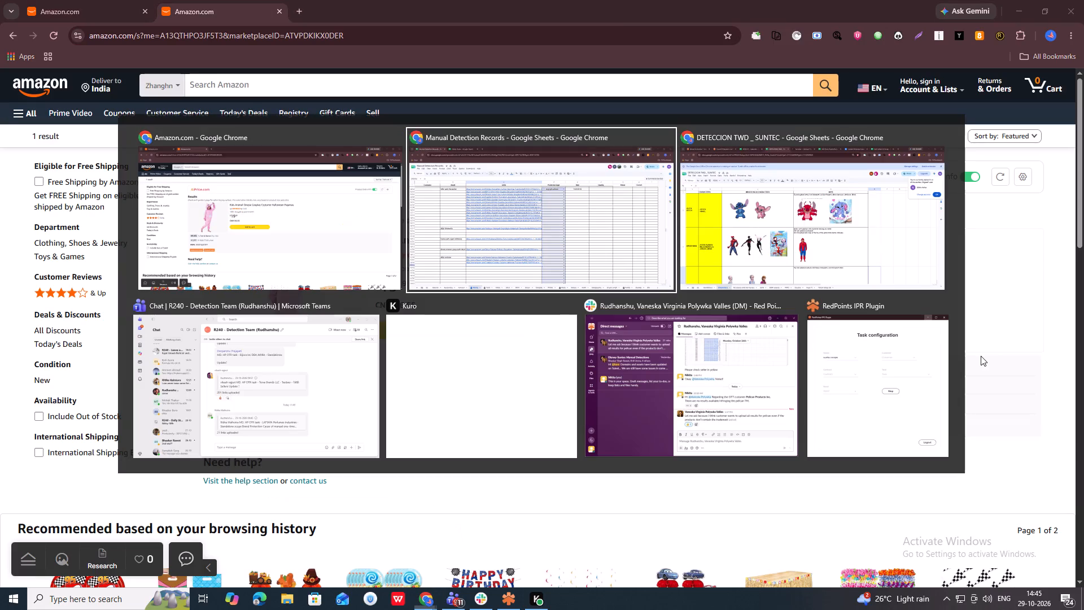
pyautogui.hotkey('alt', 'Tab')
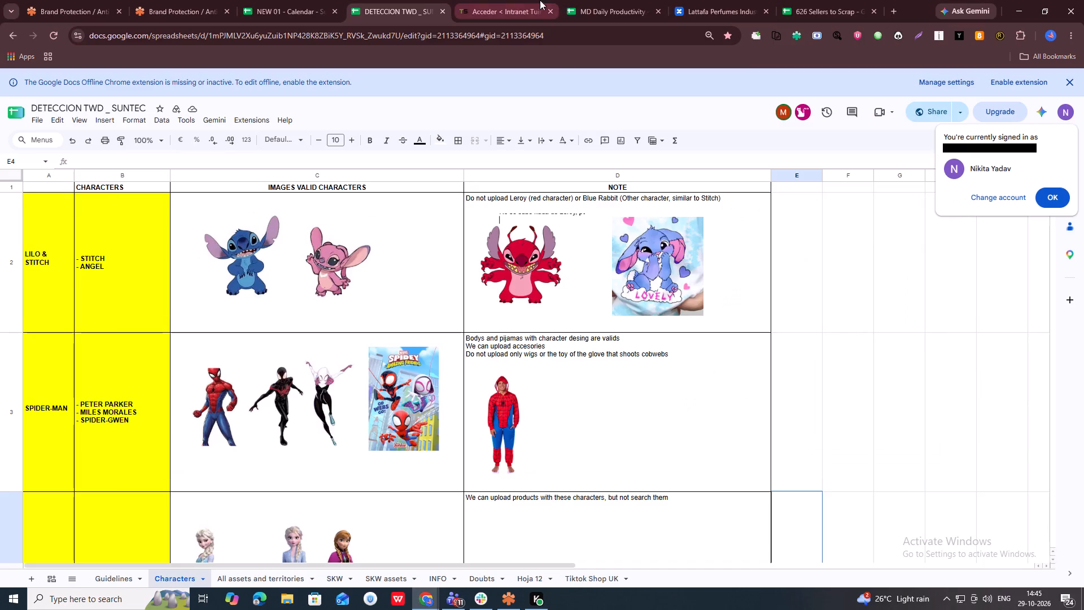
pyautogui.click(805, 0)
pyautogui.click(412, 271)
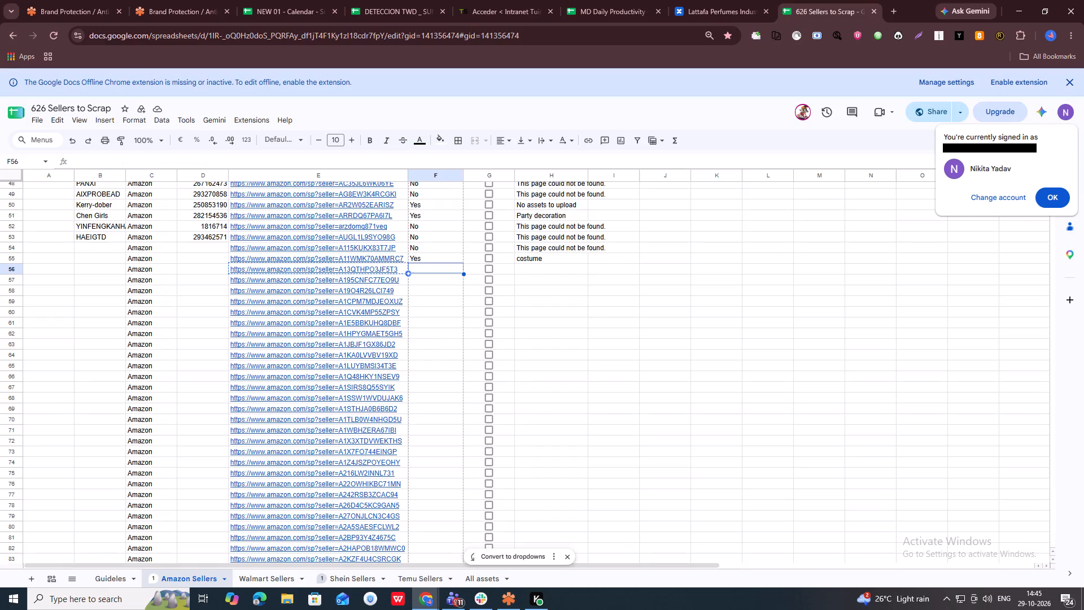
pyautogui.hotkey('ctrl', 'd')
pyautogui.press('Right')
pyautogui.press('Right')
pyautogui.hotkey('ctrl', 'd')
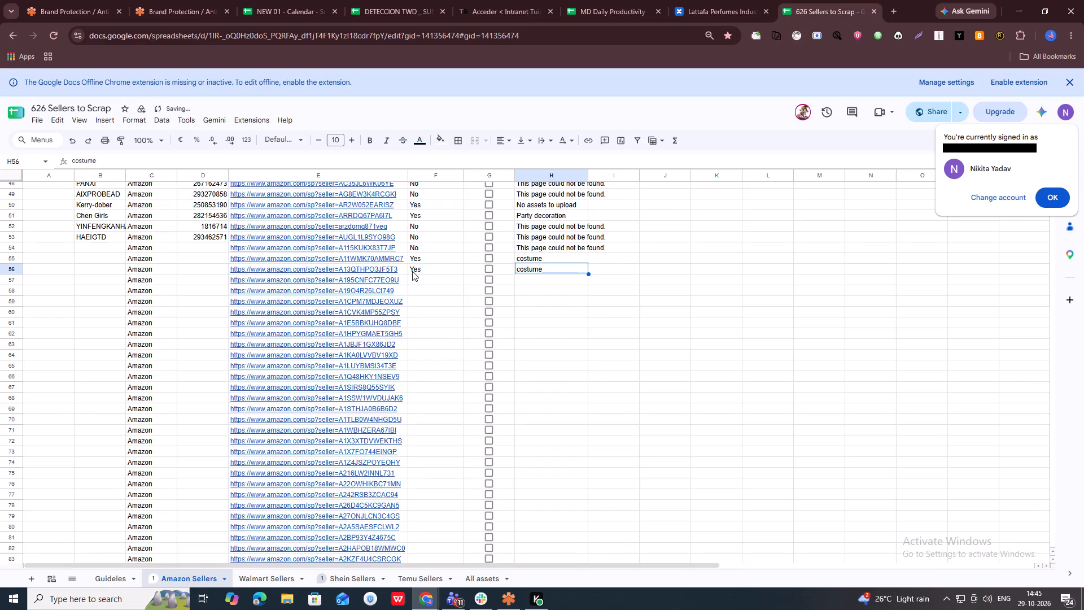
# Open the row 57 seller link on Amazon, visit the NXLGYDZ storefront and open its Unisex Baby Animal Onesie romper listing.
pyautogui.press('Down')
pyautogui.press('Left')
pyautogui.press('Left')
pyautogui.press('Left')
pyautogui.hotkey('ctrl', 'c')
pyautogui.hotkey('alt', 'Tab')
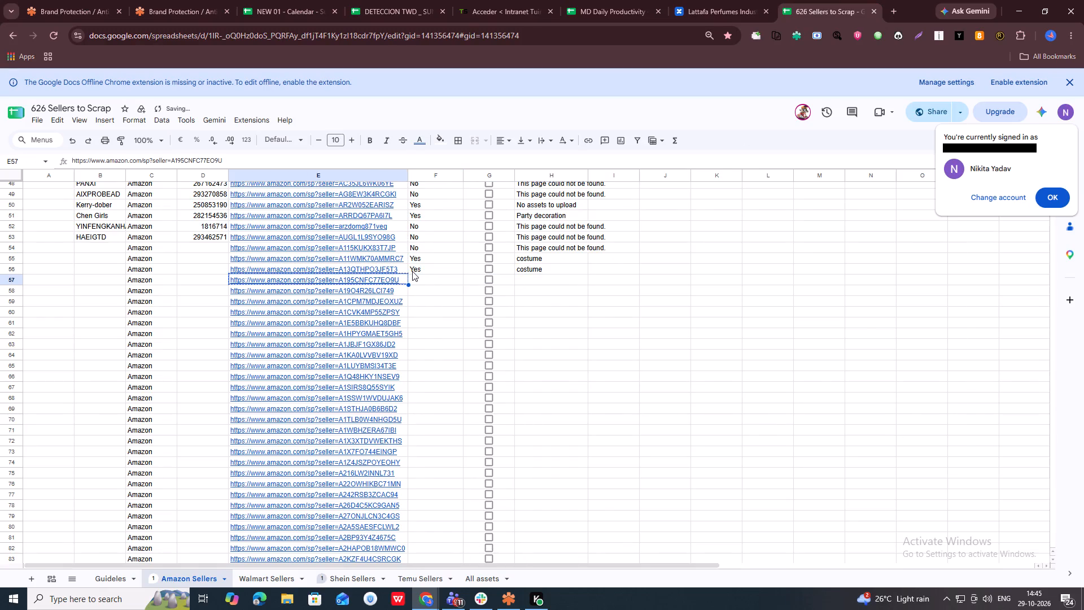
pyautogui.hotkey('ctrl', 'l')
pyautogui.hotkey('ctrl', 'v')
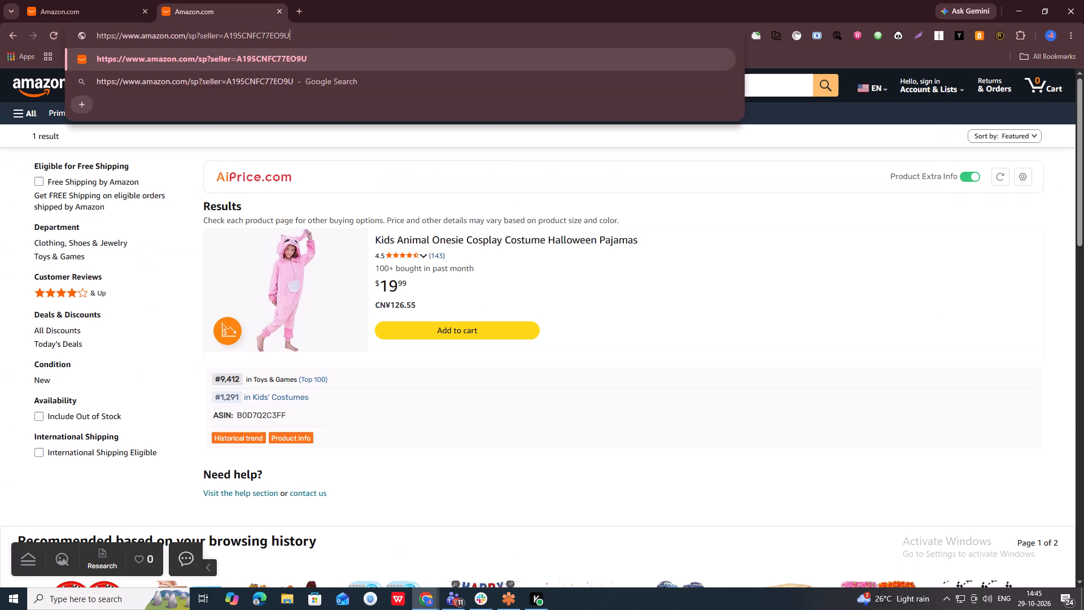
pyautogui.press('Return')
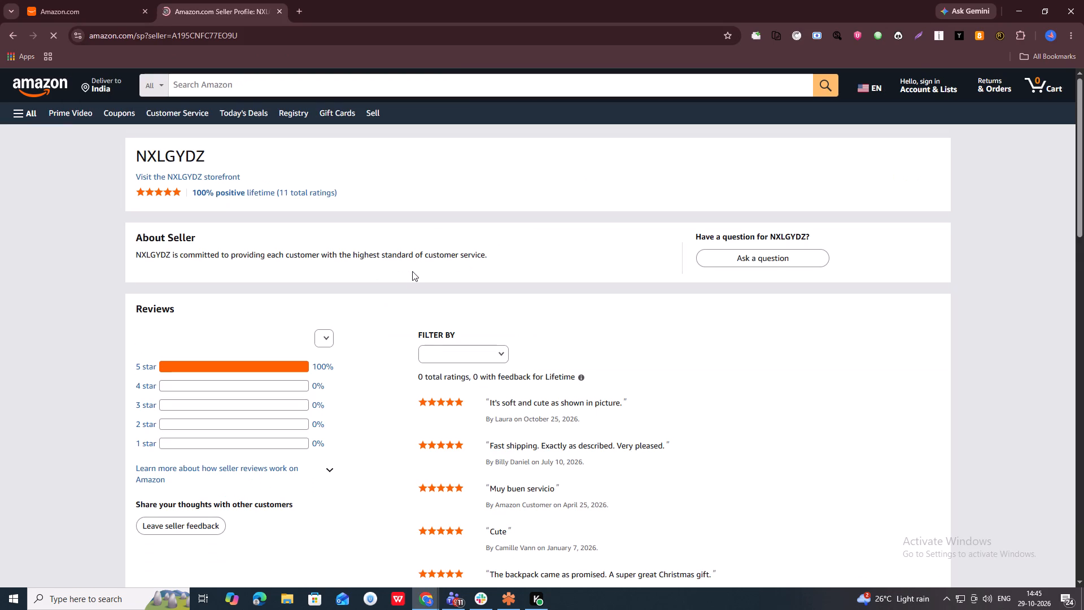
pyautogui.click(178, 172)
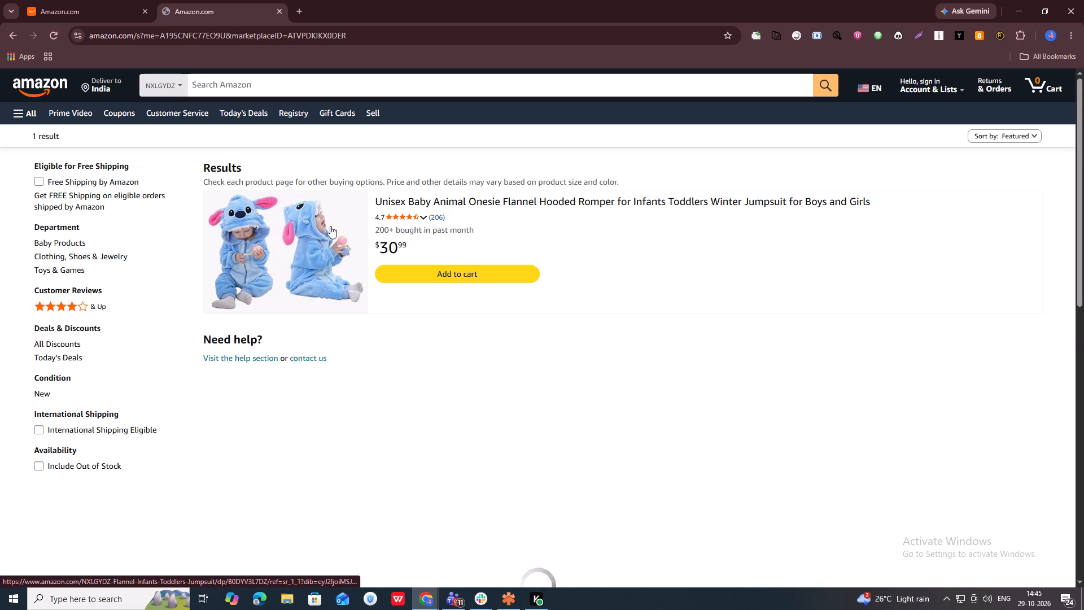
pyautogui.click(313, 225)
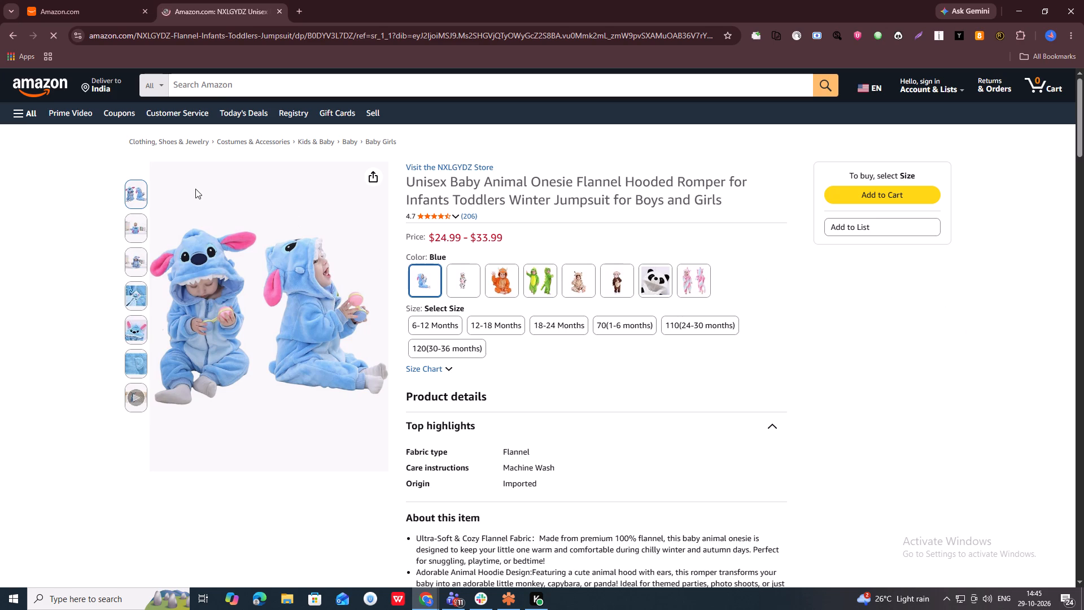
# Copy the blue romper listing's link, and fill Yes and the note costume into row 57 of 626 Sellers to Scrap.
pyautogui.click(320, 37)
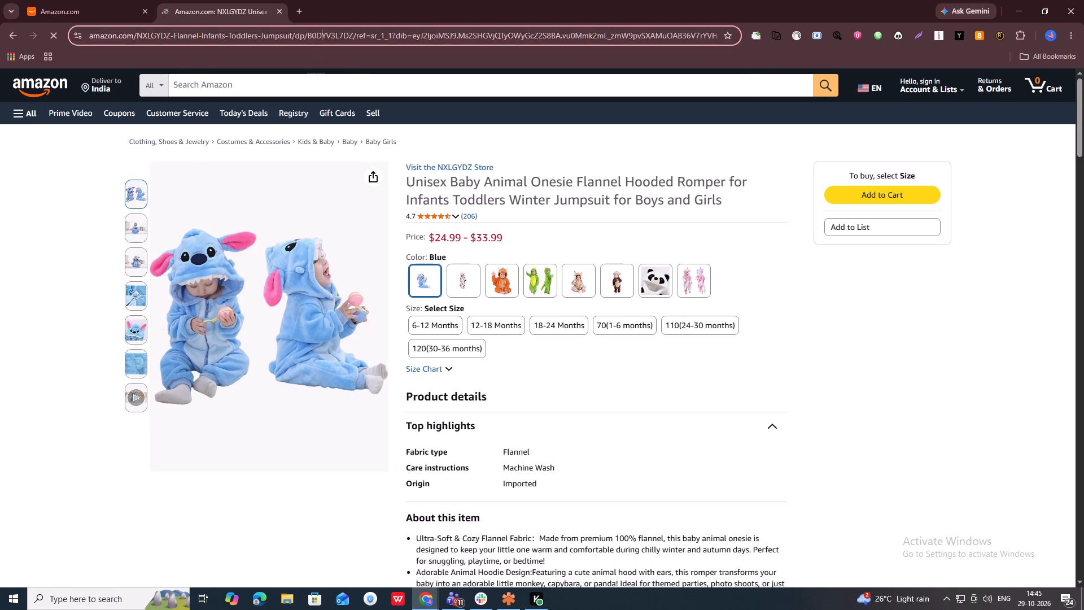
pyautogui.hotkey('ctrl', 'c')
pyautogui.hotkey('ctrl', 'c')
pyautogui.hotkey('alt', 'Tab')
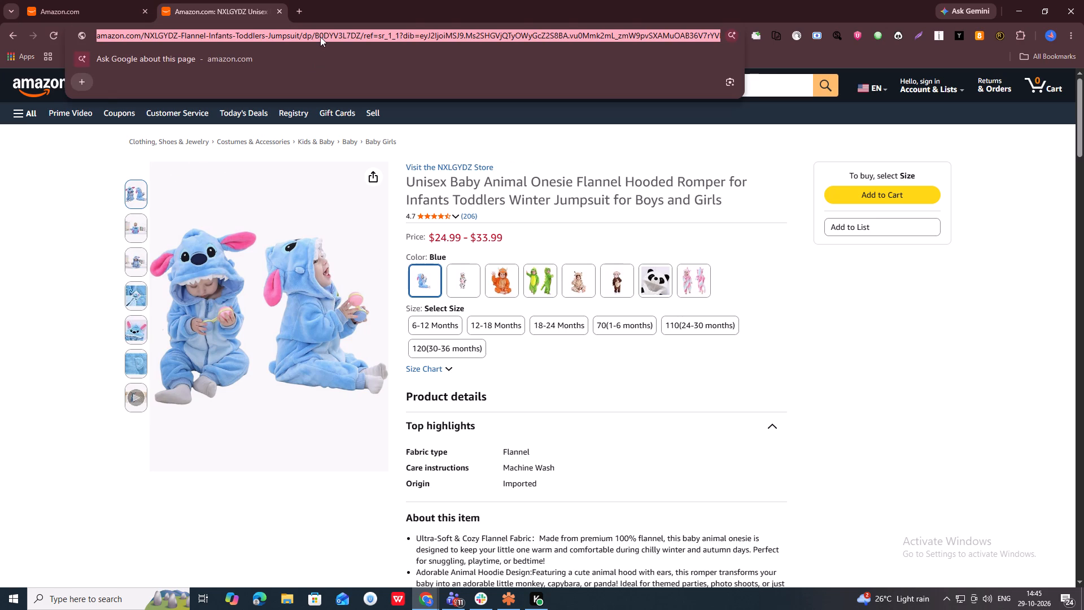
pyautogui.press('Right')
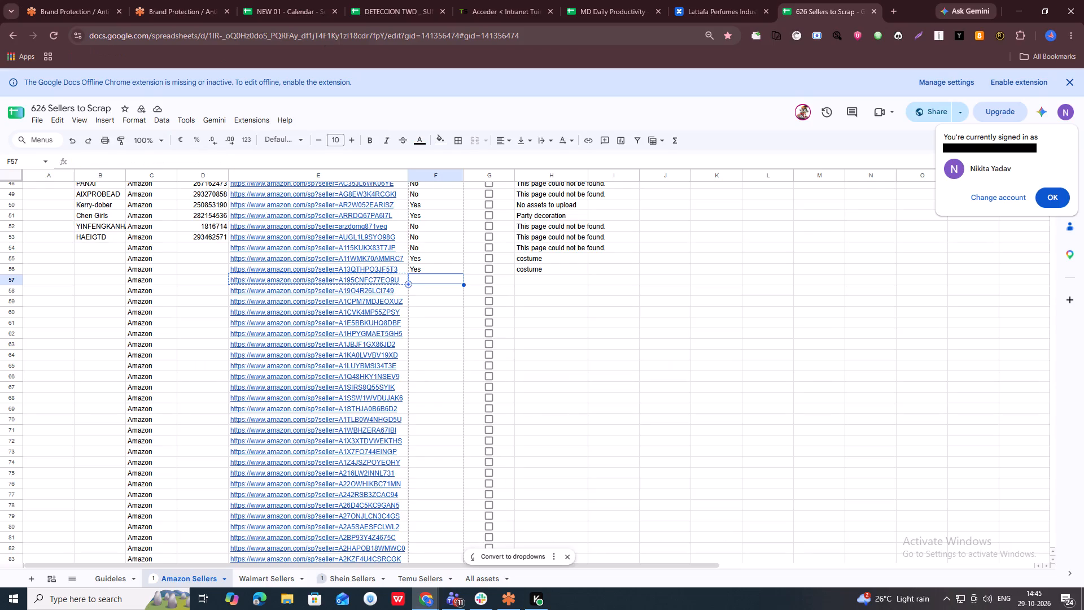
pyautogui.hotkey('ctrl', 'd')
pyautogui.press('Right')
pyautogui.press('Right')
pyautogui.hotkey('ctrl', 'd')
# Paste the copied NXLGYDZ romper link into the Links cell of row 102731 in Manual Detection Records.
pyautogui.hotkey('alt', 'Tab')
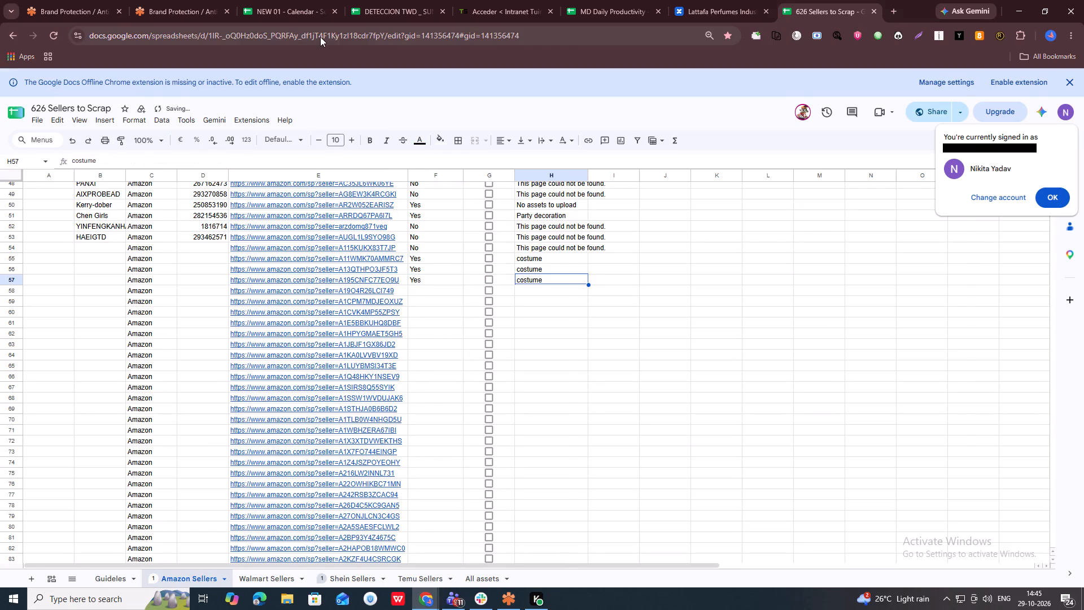
pyautogui.hotkey('alt', 'Tab')
pyautogui.press('Down')
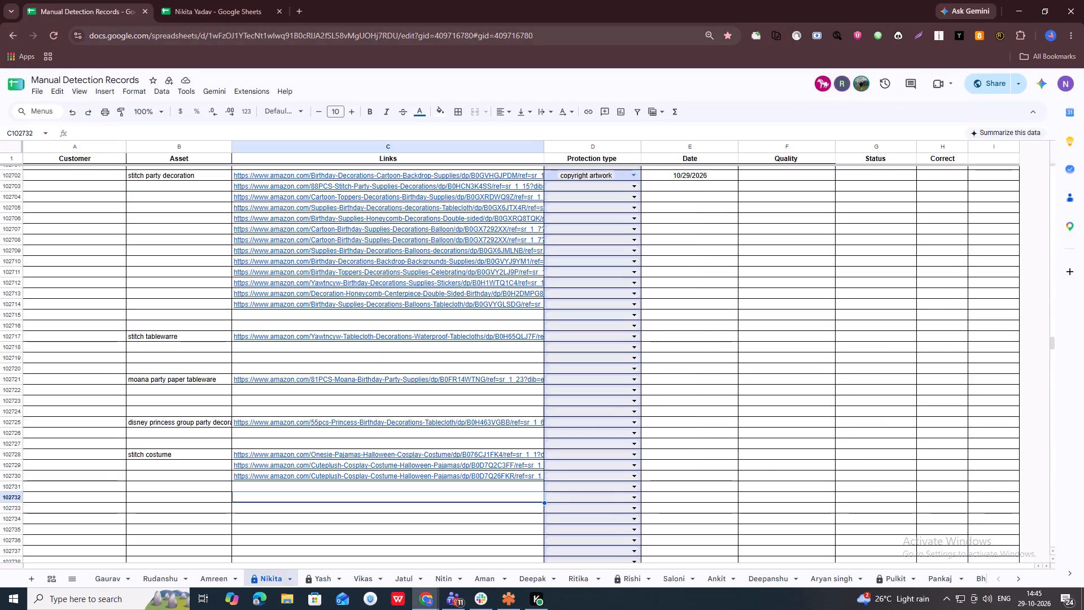
pyautogui.press('Up')
pyautogui.hotkey('ctrl', 'v')
pyautogui.press('Down')
# Return to the NXLGYDZ romper listing, check its 6-12 Months and 12-18 Months options, and select 12-18 Months.
pyautogui.hotkey('alt', 'Tab')
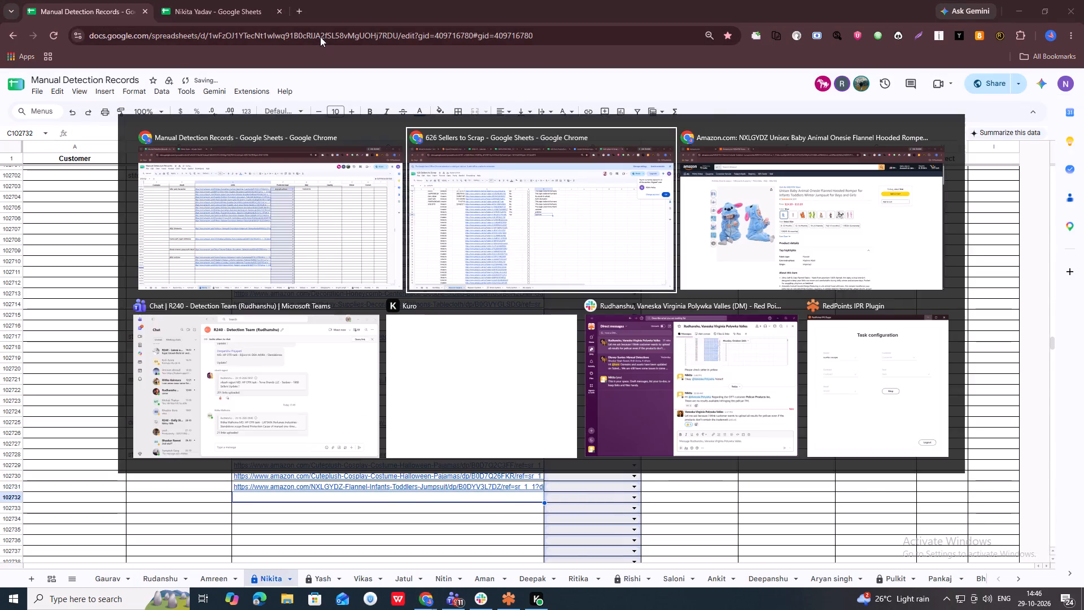
pyautogui.hotkey('alt', 'Tab')
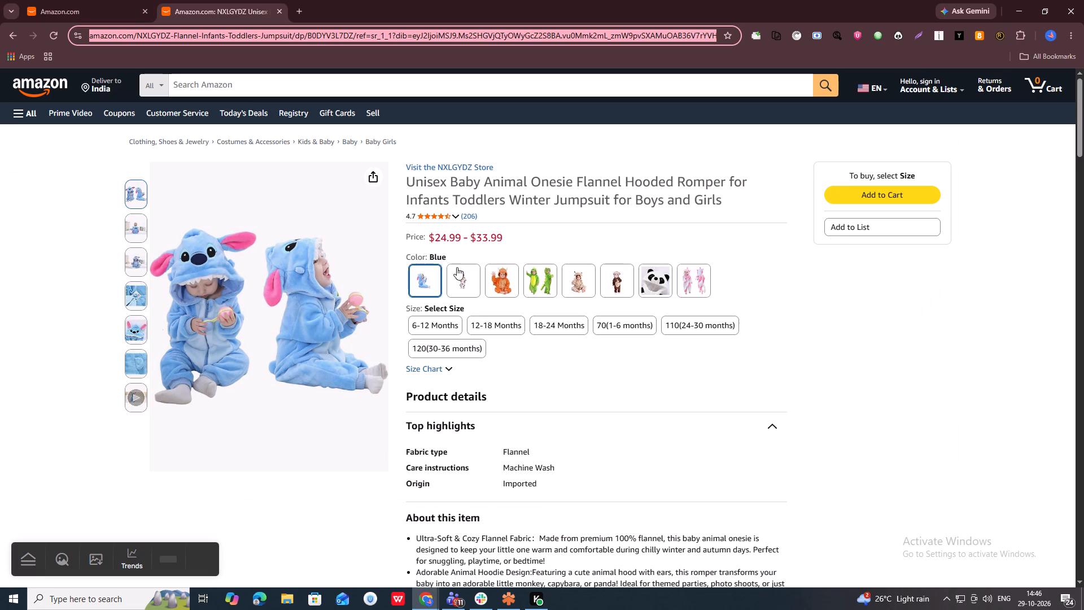
pyautogui.click(494, 329)
pyautogui.scroll(-2, 560, 482)
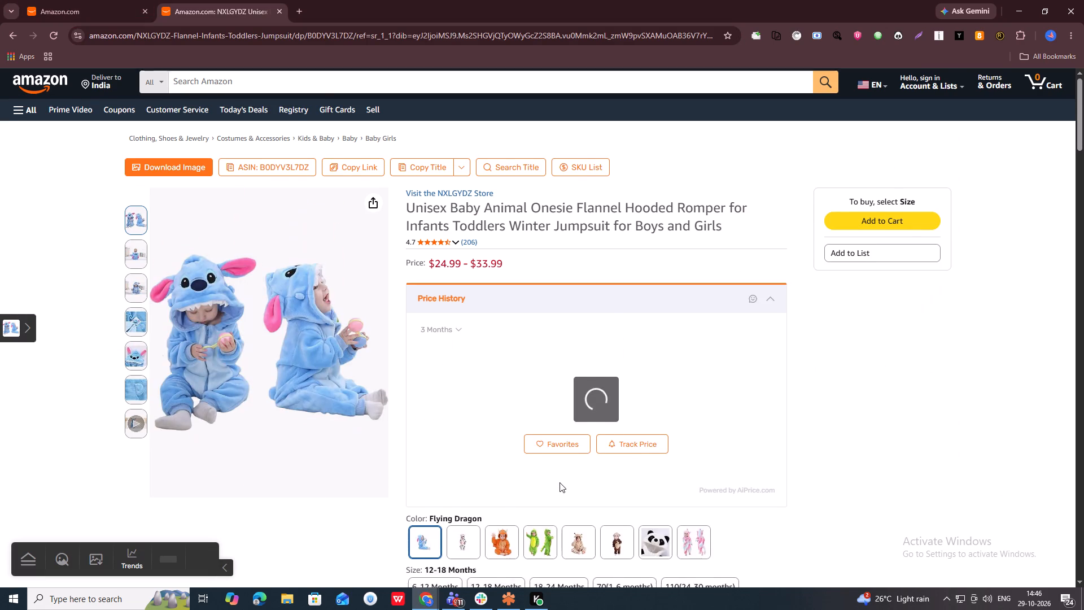
pyautogui.scroll(-1, 560, 482)
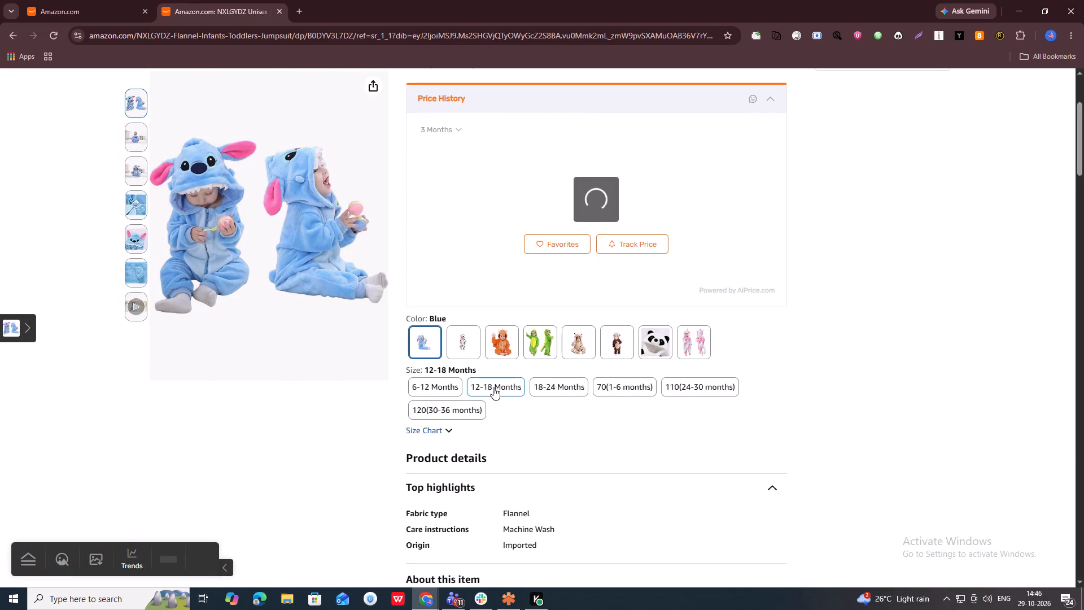
pyautogui.click(438, 385)
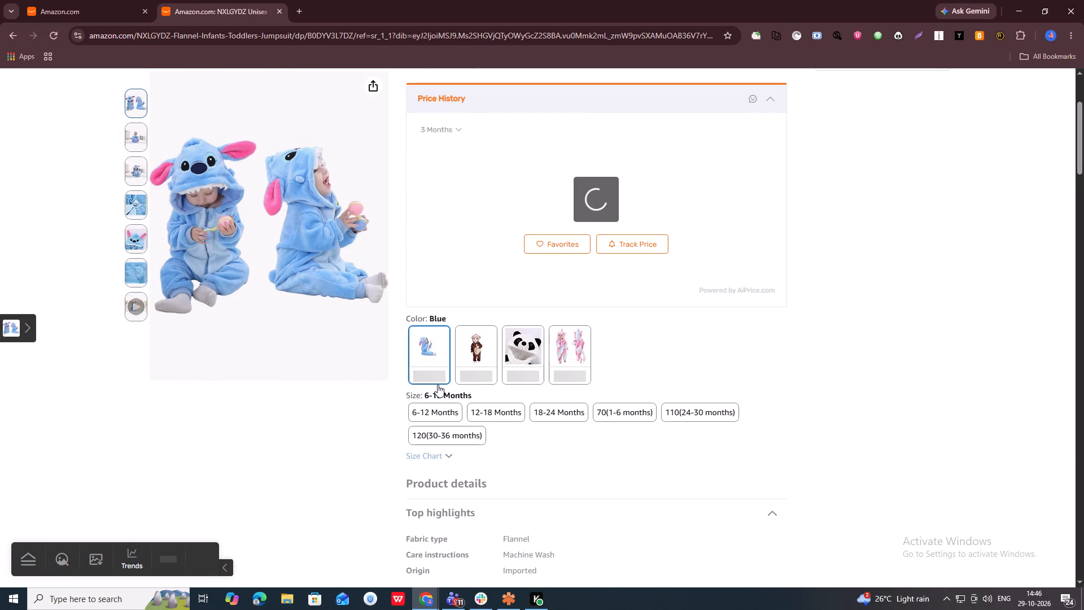
pyautogui.scroll(7, 541, 451)
pyautogui.scroll(-4, 541, 451)
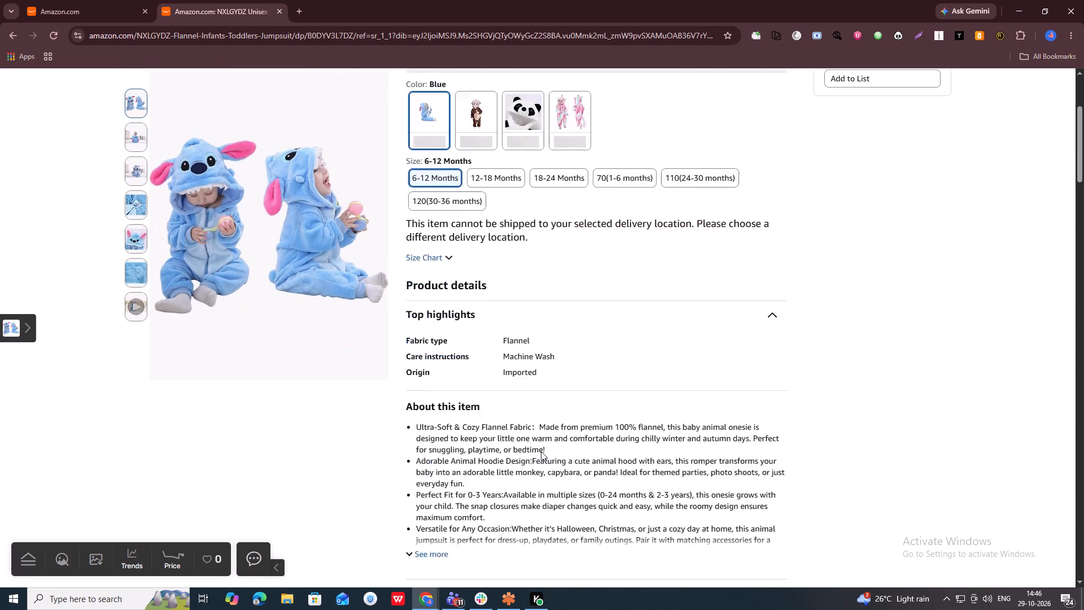
pyautogui.click(489, 367)
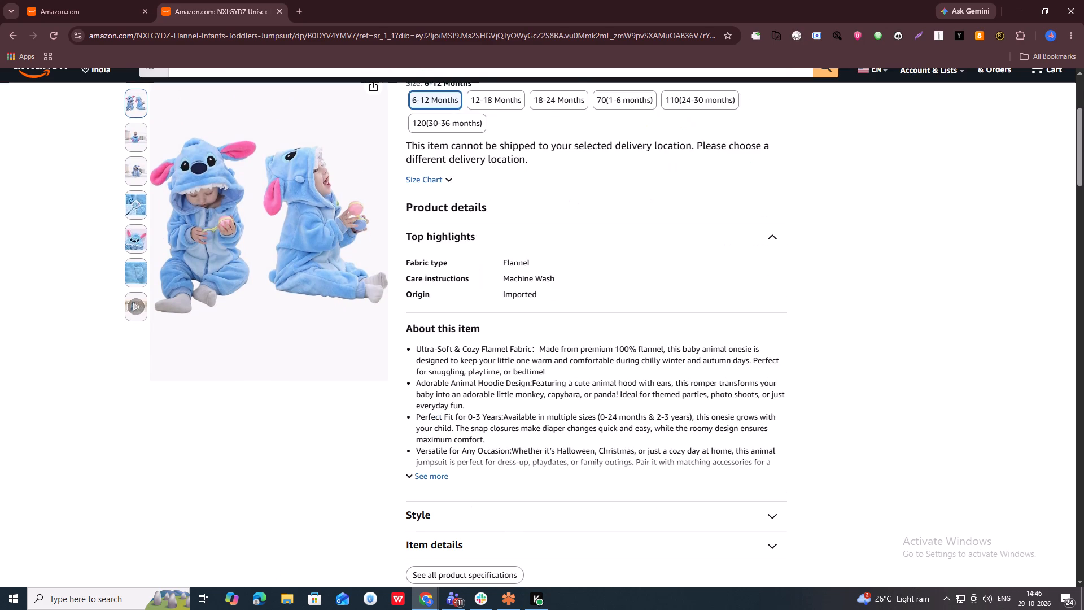
pyautogui.scroll(3, 736, 407)
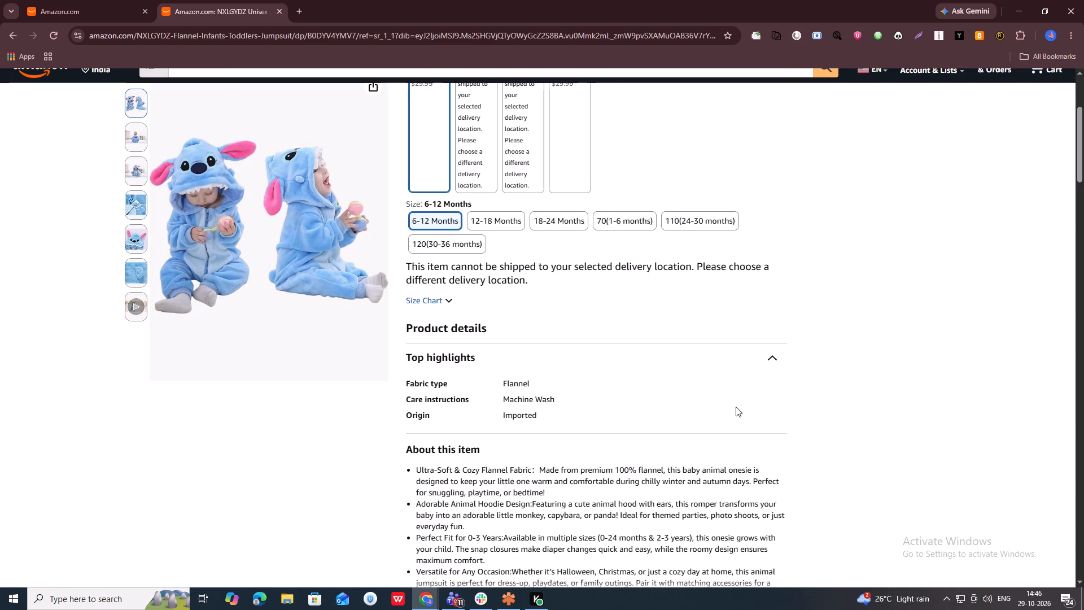
pyautogui.scroll(2, 736, 407)
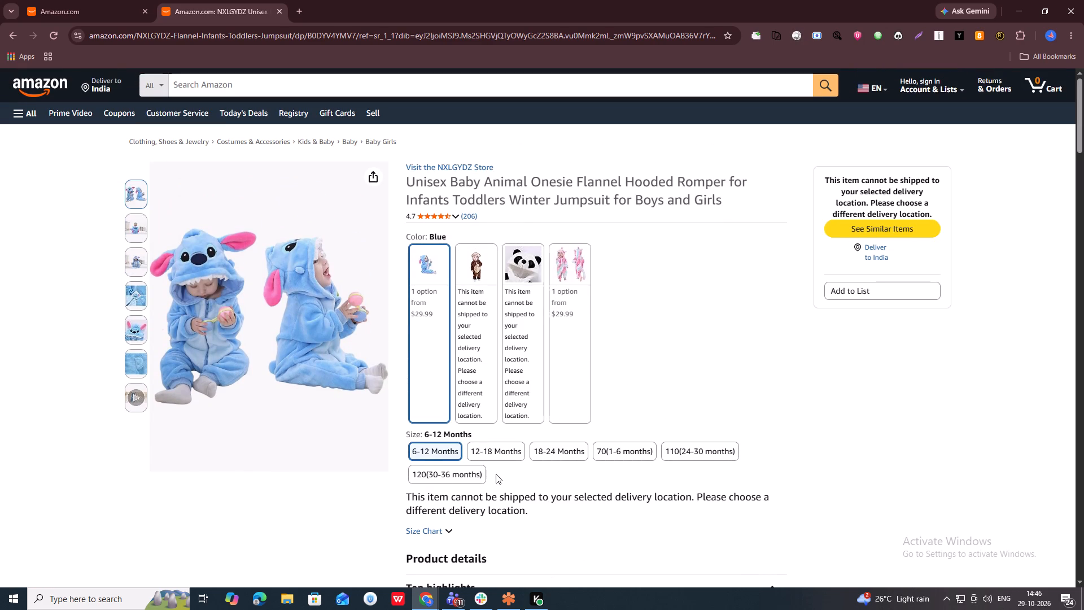
pyautogui.click(497, 455)
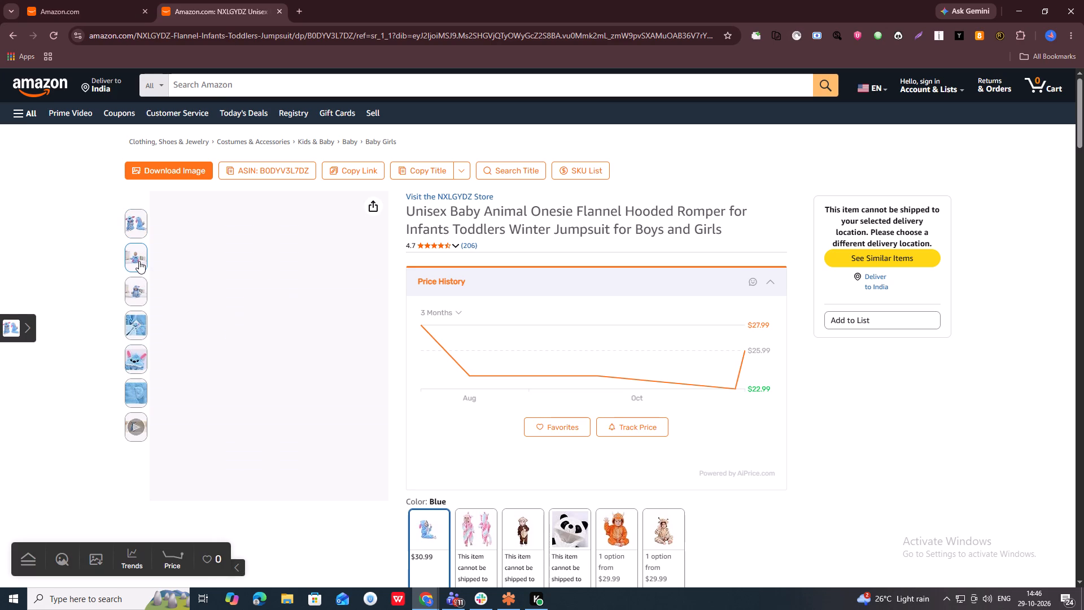
# Copy the link of the blue romper in size 12-18 Months into the Links cell of row 102732 in Manual Detection Records.
pyautogui.hotkey('alt', 'Tab')
pyautogui.hotkey('alt', 'Left')
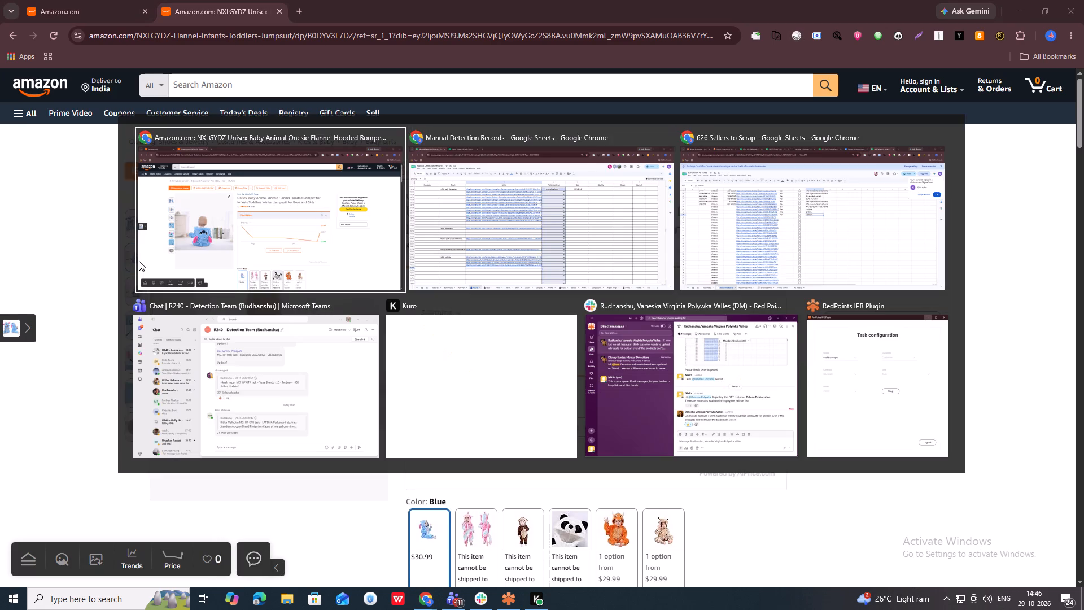
pyautogui.hotkey('ctrl', 'l')
pyautogui.hotkey('ctrl', 'c')
pyautogui.hotkey('ctrl', 'c')
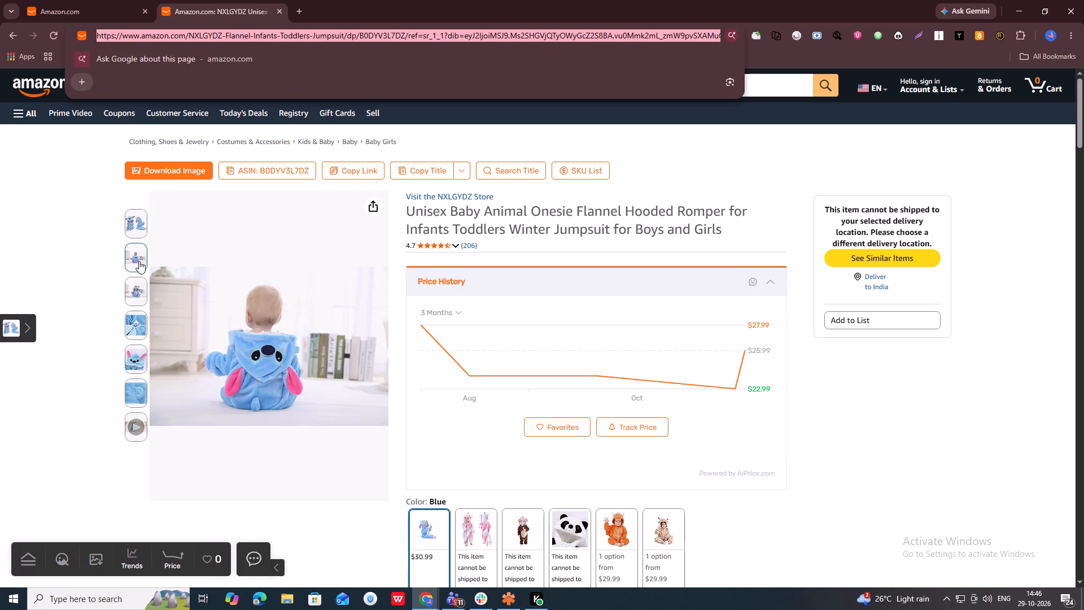
pyautogui.hotkey('alt', 'Tab')
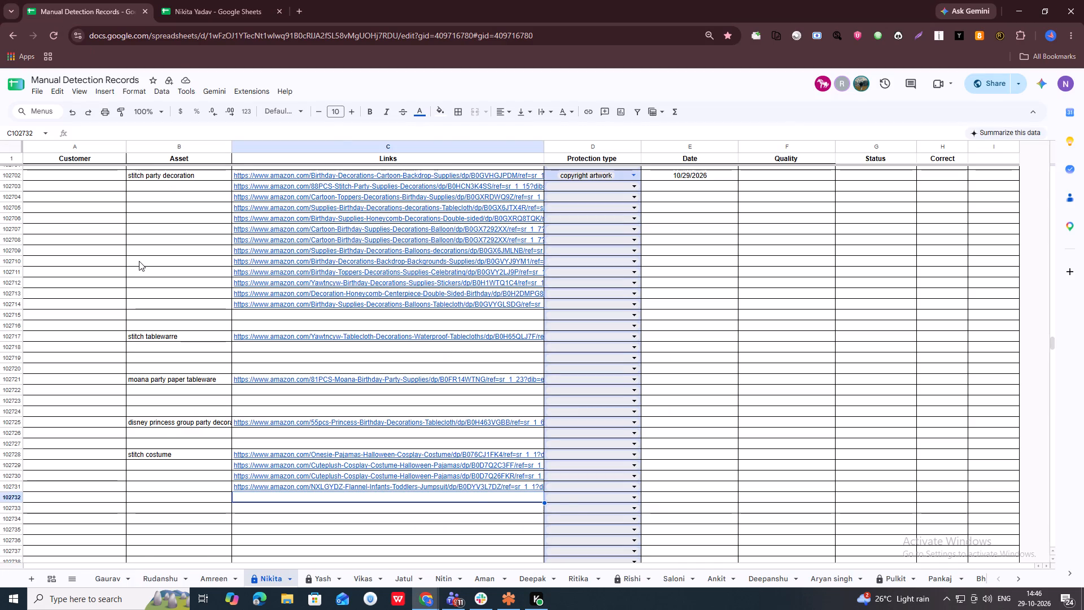
pyautogui.hotkey('ctrl', 'v')
pyautogui.press('Up')
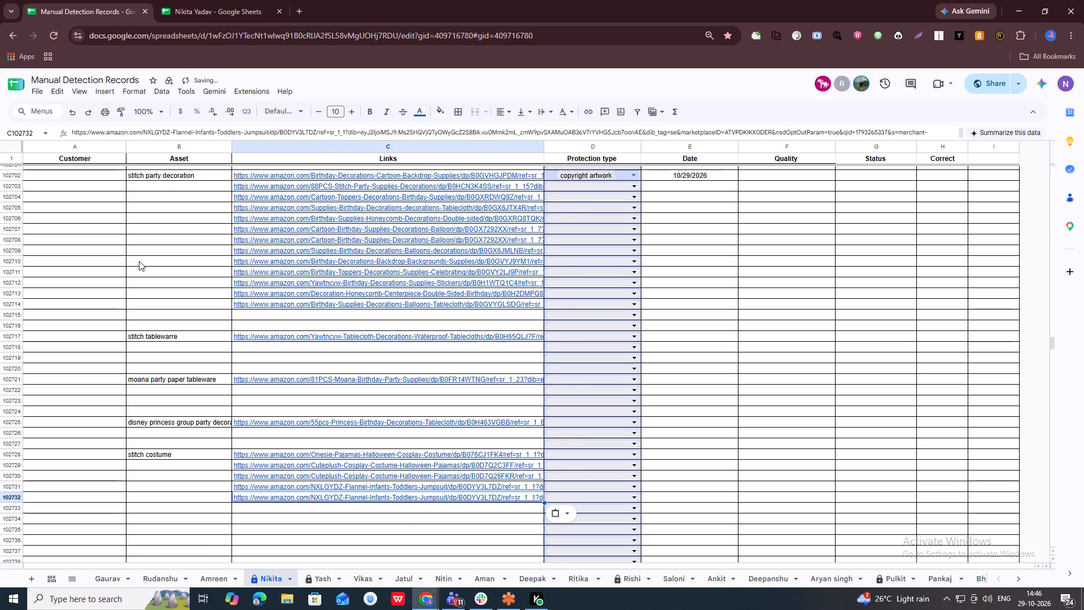
pyautogui.press('Down')
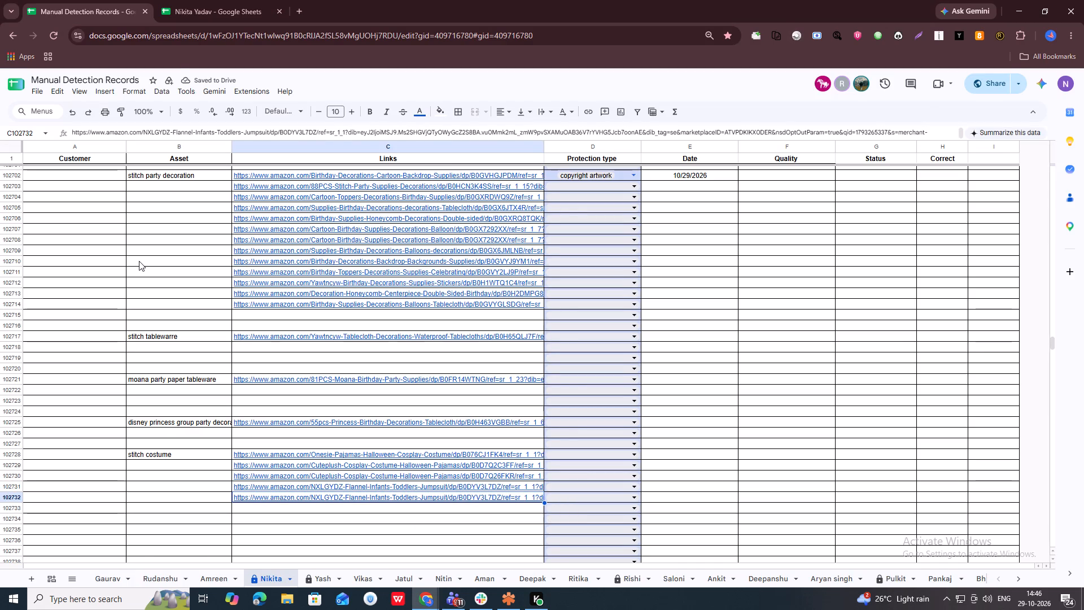
pyautogui.press('Down')
# Open the seller link from row 58 of 626 Sellers to Scrap on Amazon and go to the YOUTHSTORE storefront.
pyautogui.hotkey('alt', 'Tab')
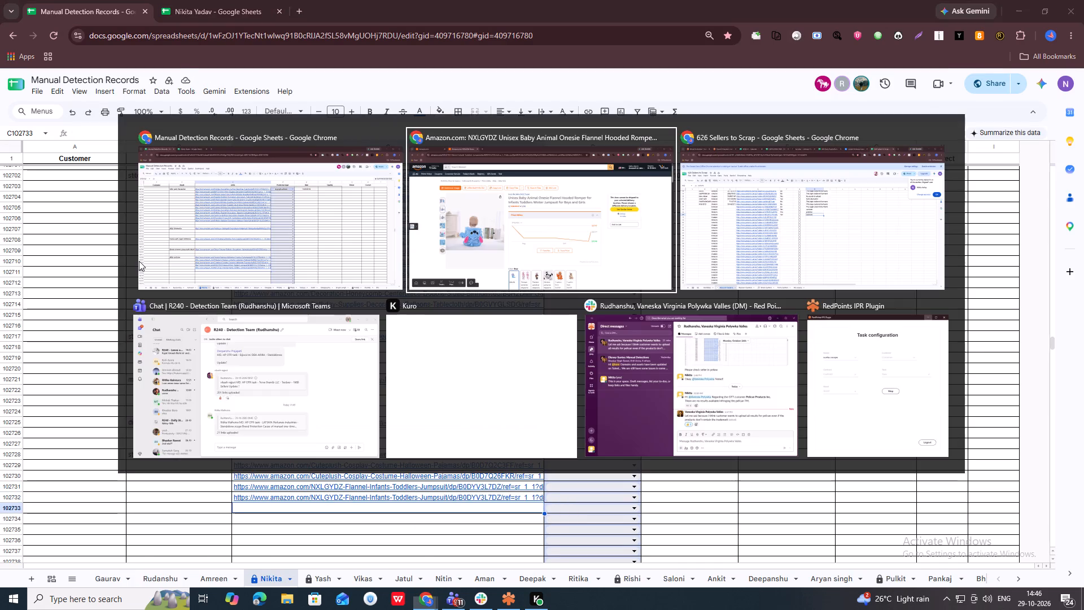
pyautogui.hotkey('alt', 'Tab')
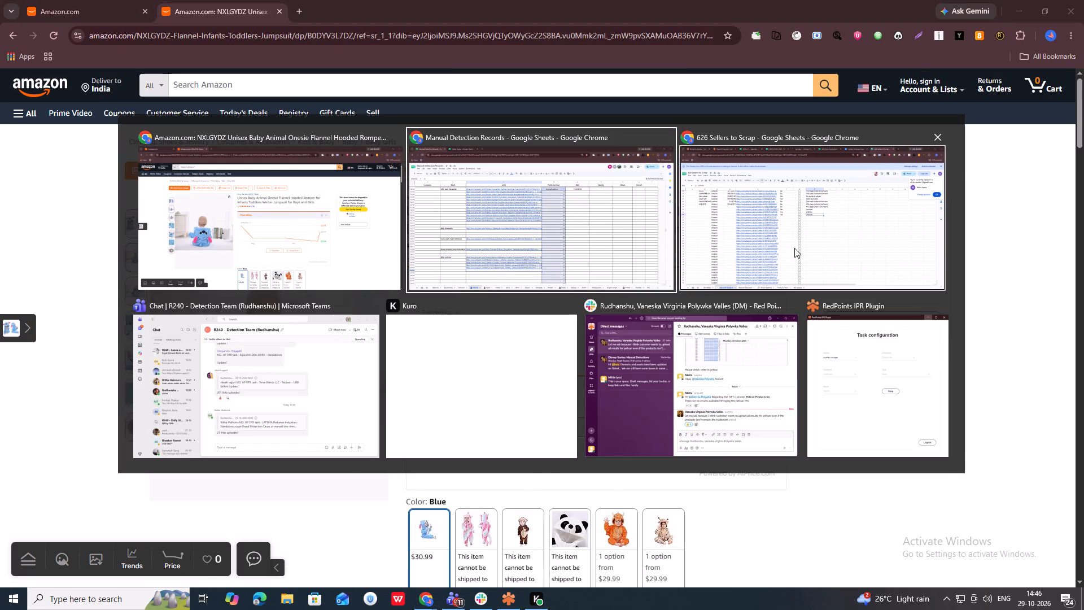
pyautogui.keyDown('alt'); pyautogui.click(794, 248); pyautogui.keyUp('alt')
pyautogui.click(389, 294)
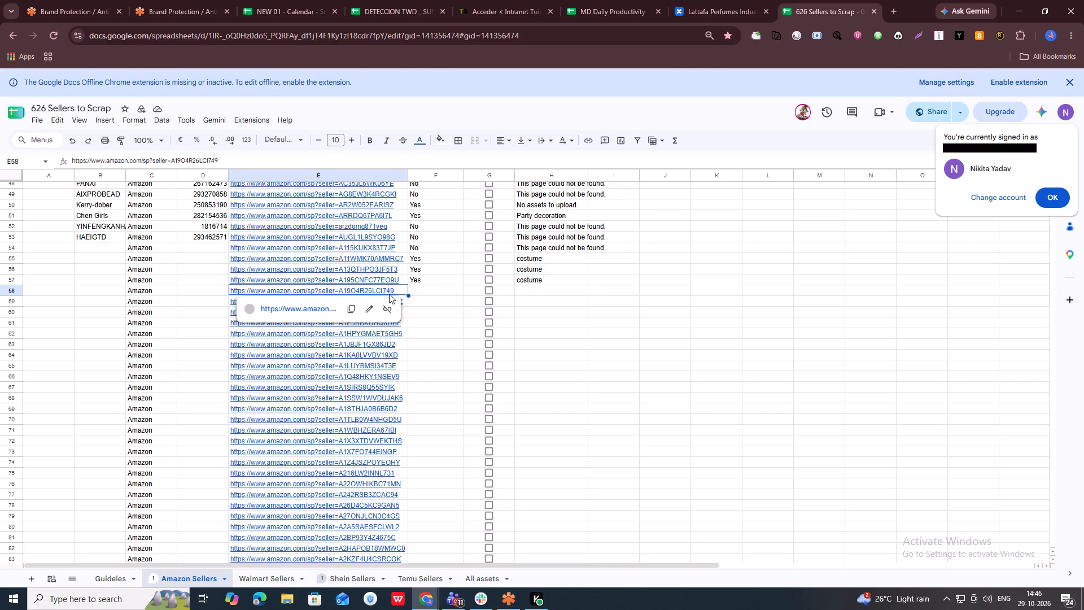
pyautogui.hotkey('ctrl', 'c')
pyautogui.hotkey('alt', 'Tab')
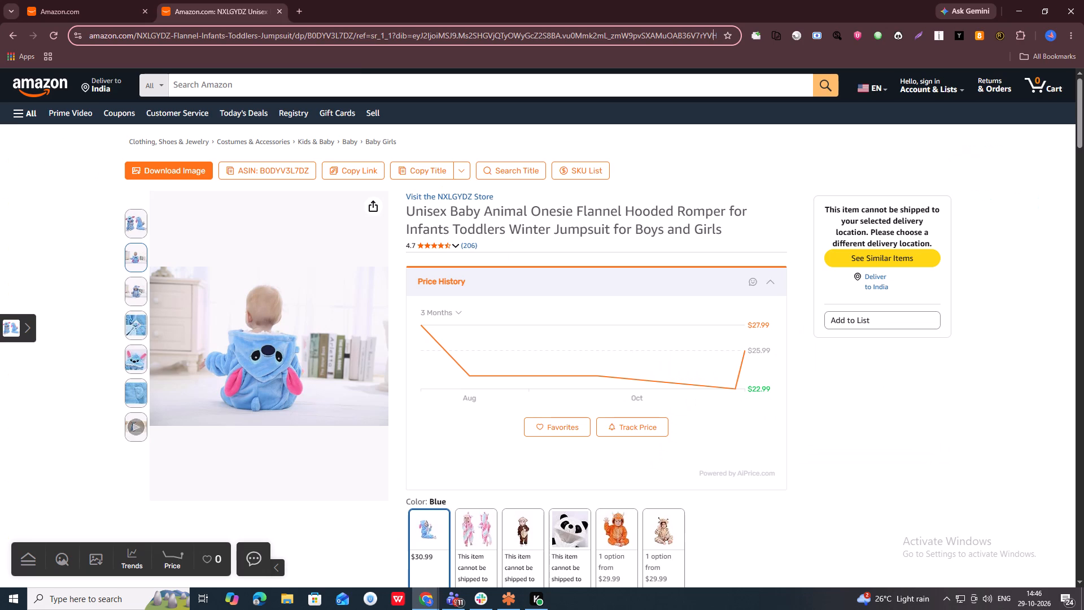
pyautogui.click(344, 43)
pyautogui.hotkey('ctrl', 'a')
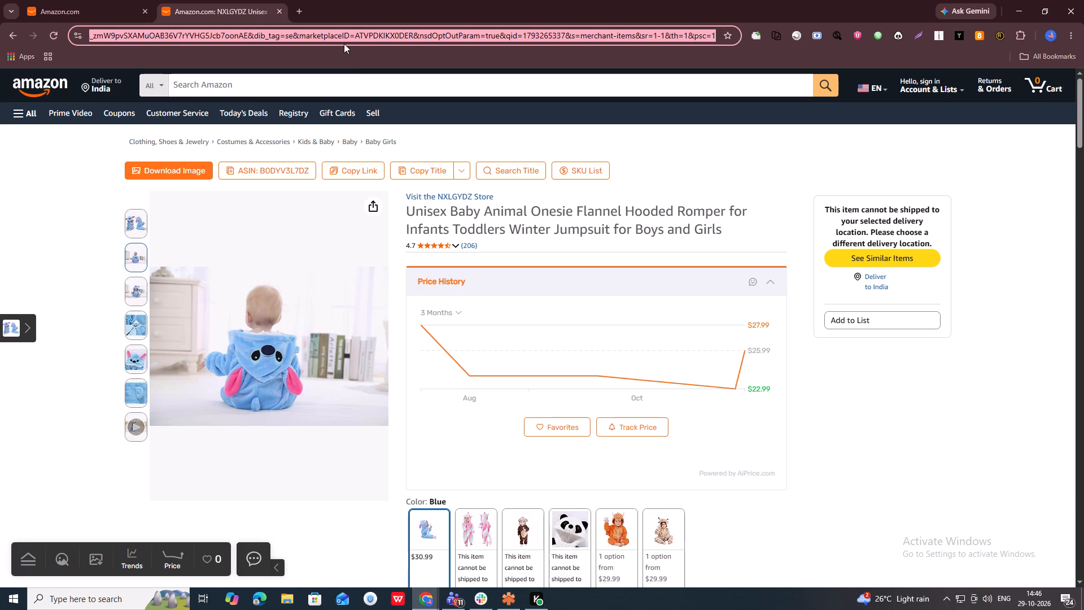
pyautogui.hotkey('ctrl', 'v')
pyautogui.press('Return')
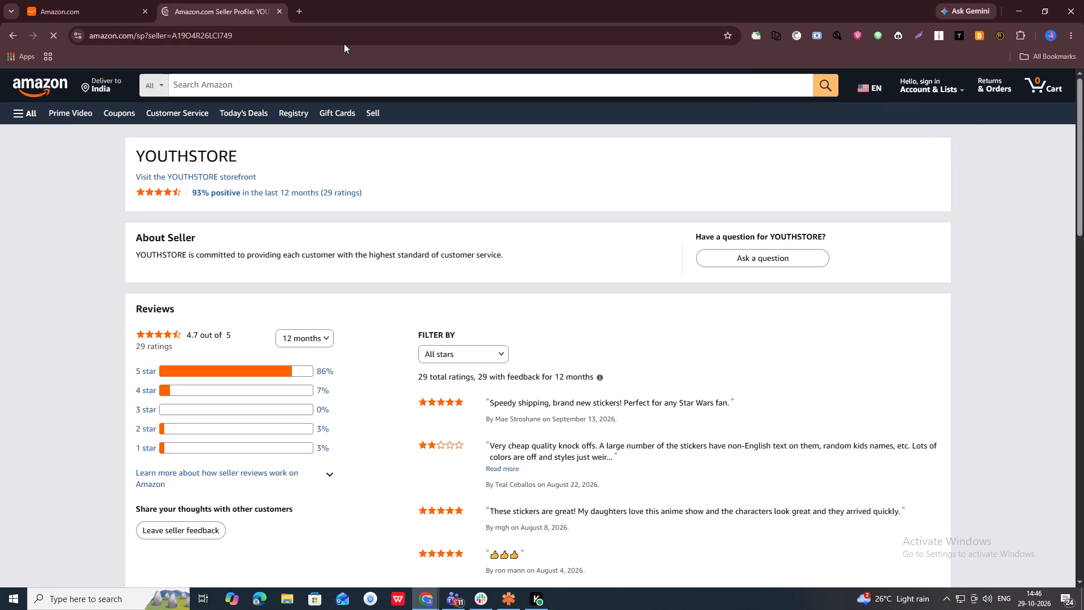
pyautogui.click(235, 178)
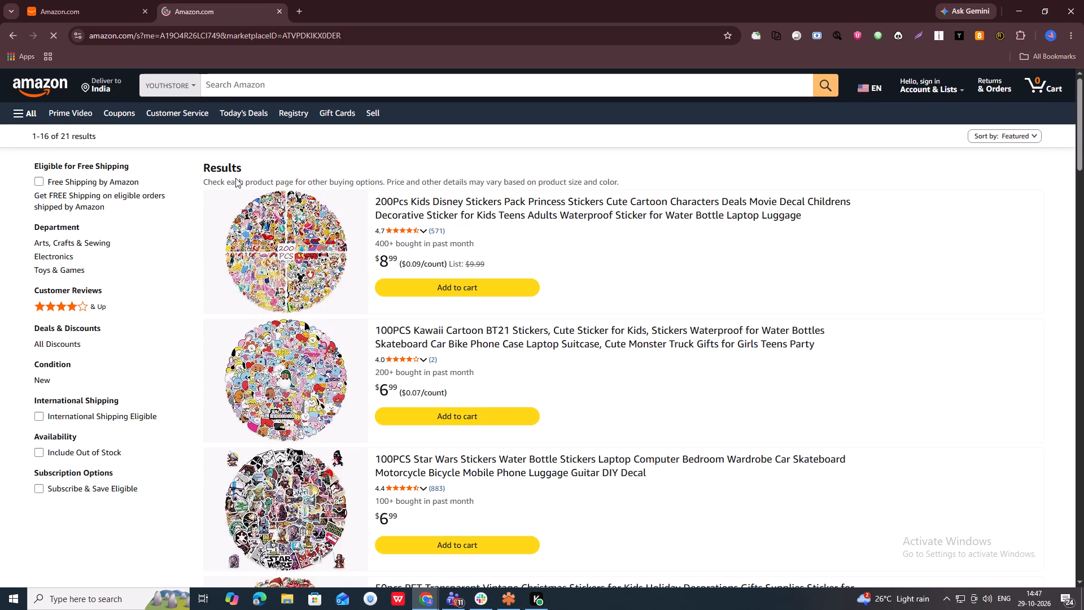
# Look through both pages of YOUTHSTORE's sticker listings for Disney-themed products.
pyautogui.scroll(-5, 517, 455)
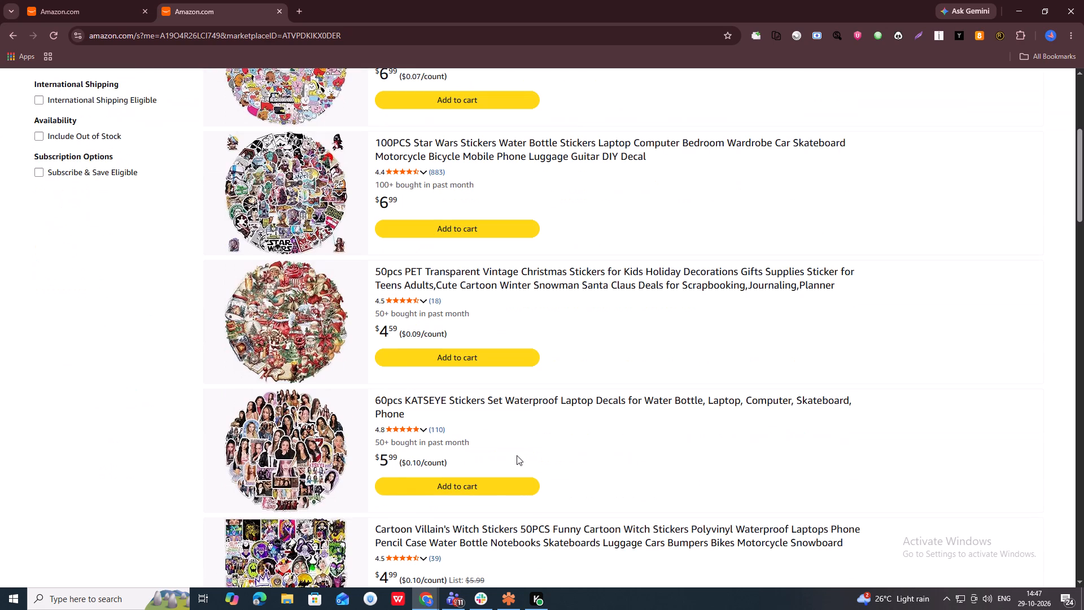
pyautogui.scroll(-11, 517, 455)
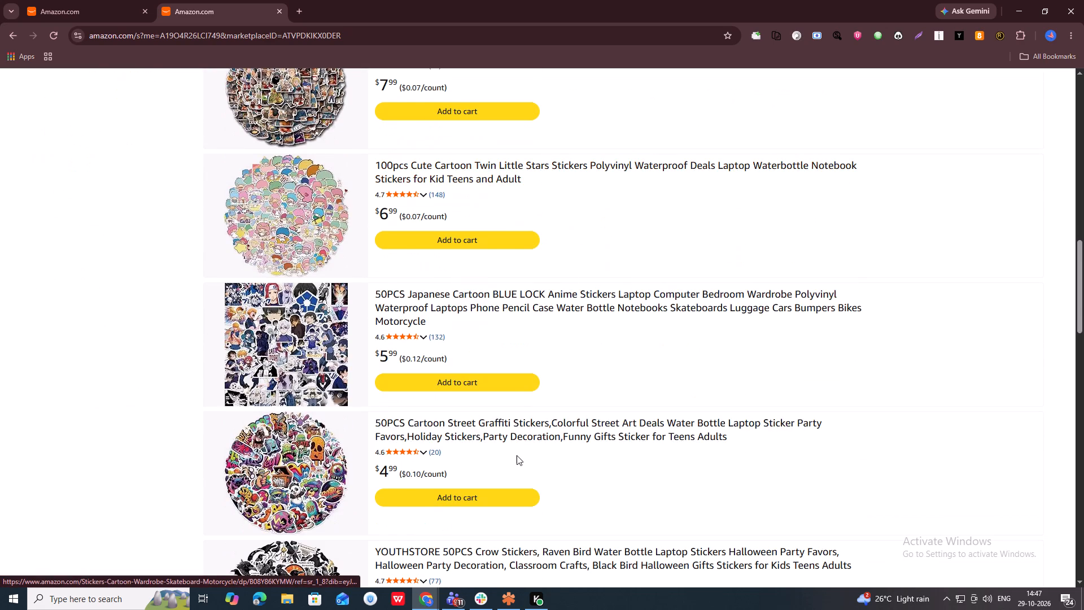
pyautogui.scroll(-7, 517, 455)
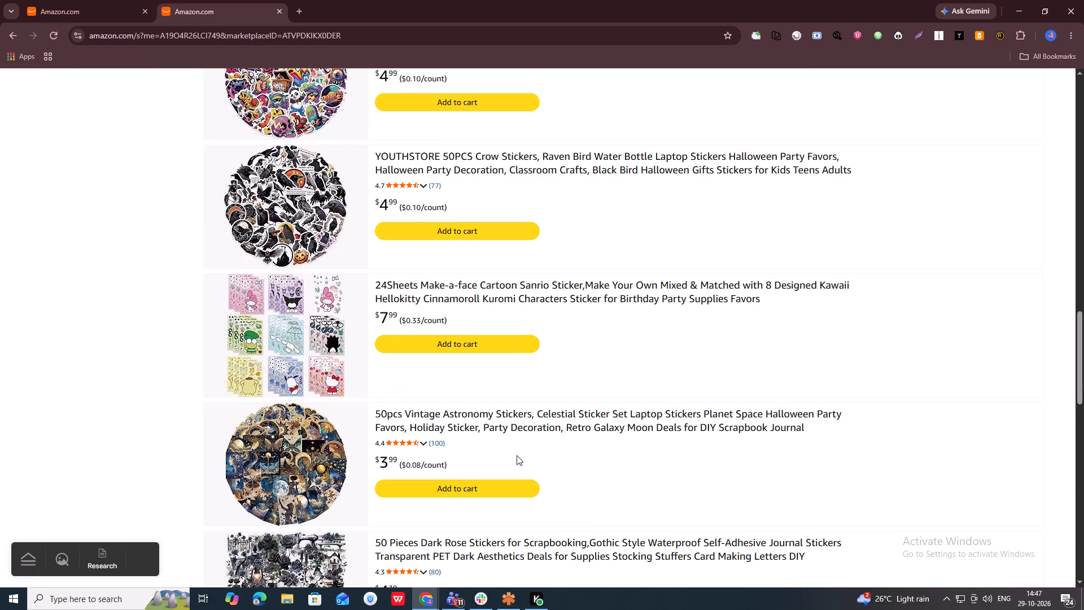
pyautogui.scroll(-7, 517, 455)
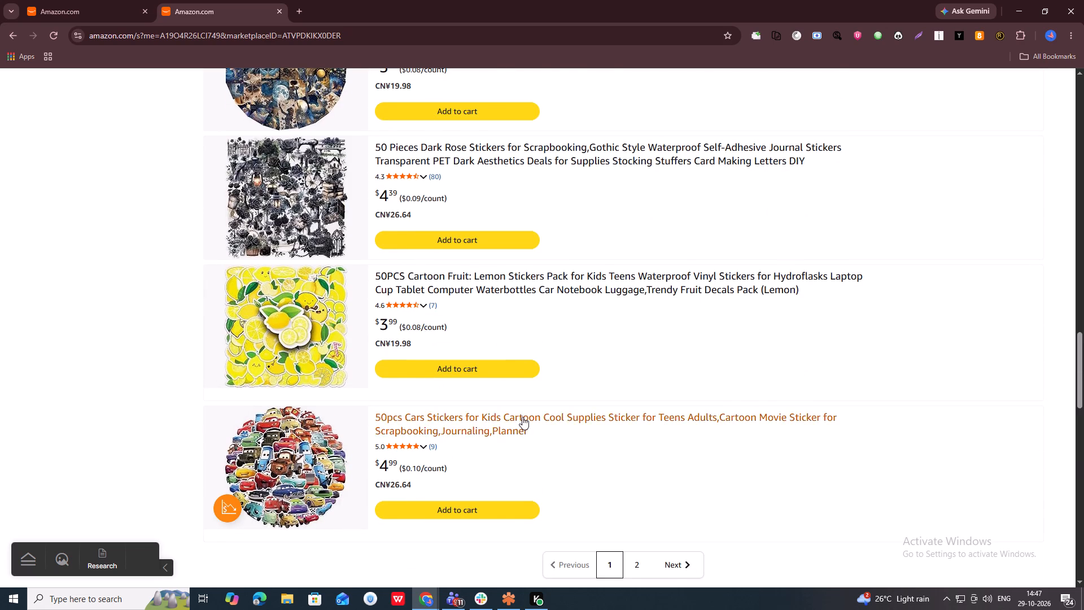
pyautogui.scroll(-6, 522, 417)
pyautogui.click(632, 220)
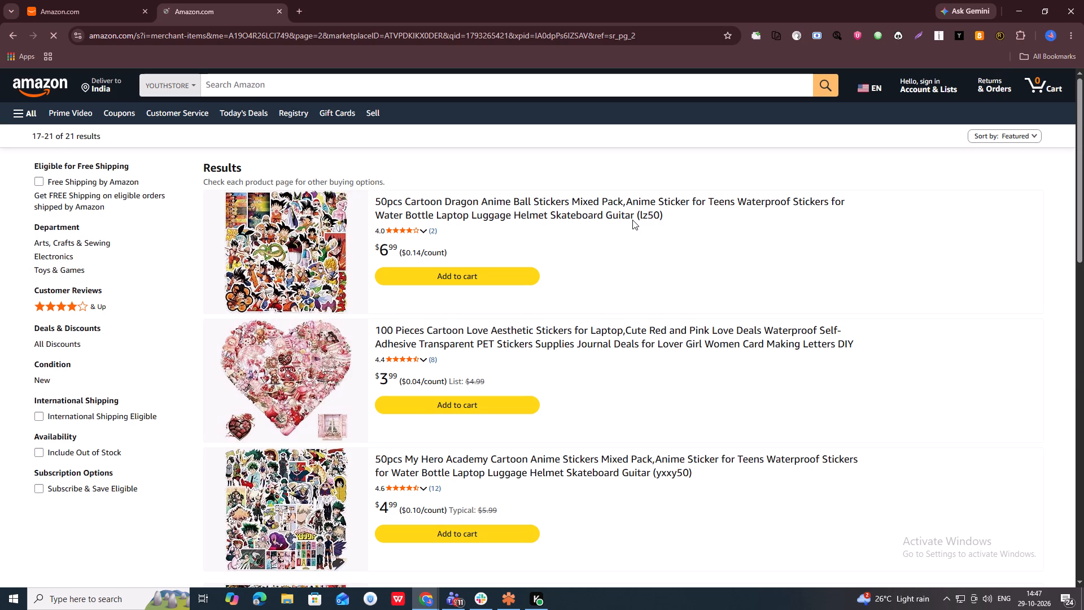
pyautogui.scroll(-6, 633, 220)
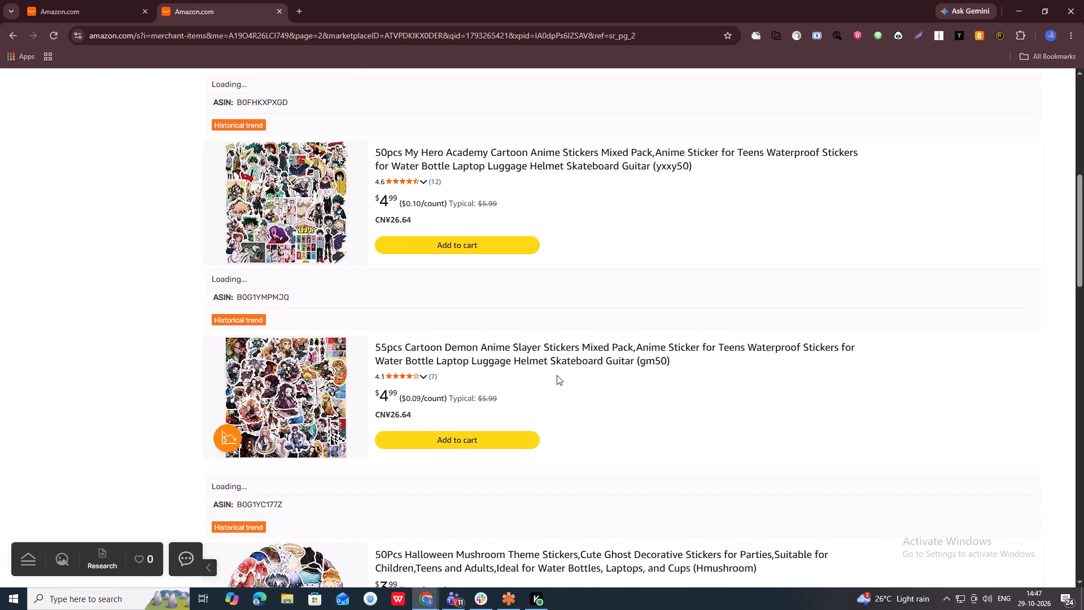
# Fill Yes and the note No Disney products, copied from row 45, into row 58 of 626 Sellers to Scrap.
pyautogui.hotkey('alt', 'Tab')
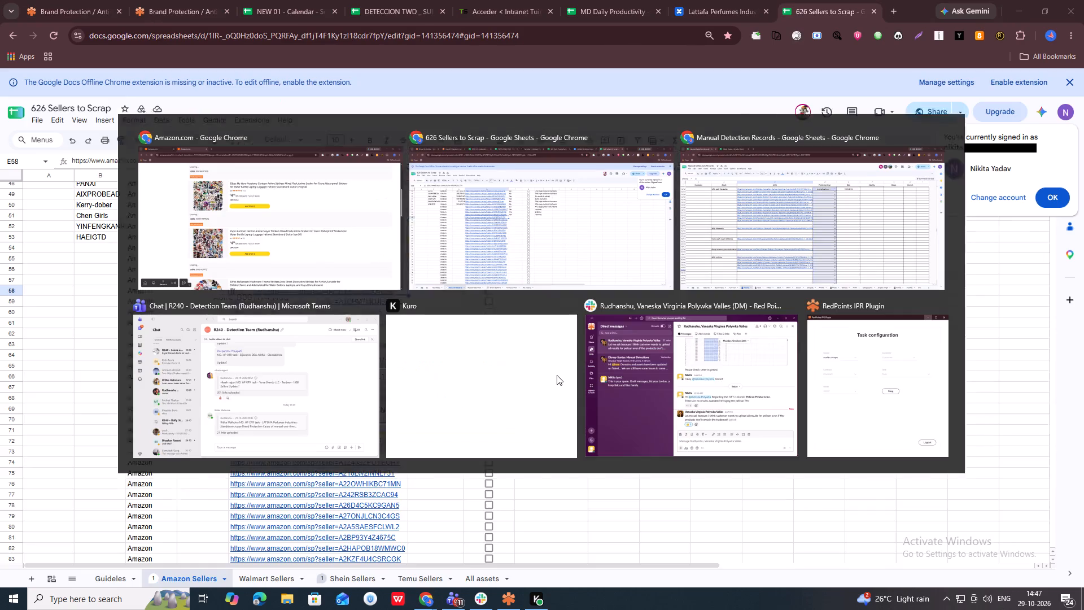
pyautogui.press('Right')
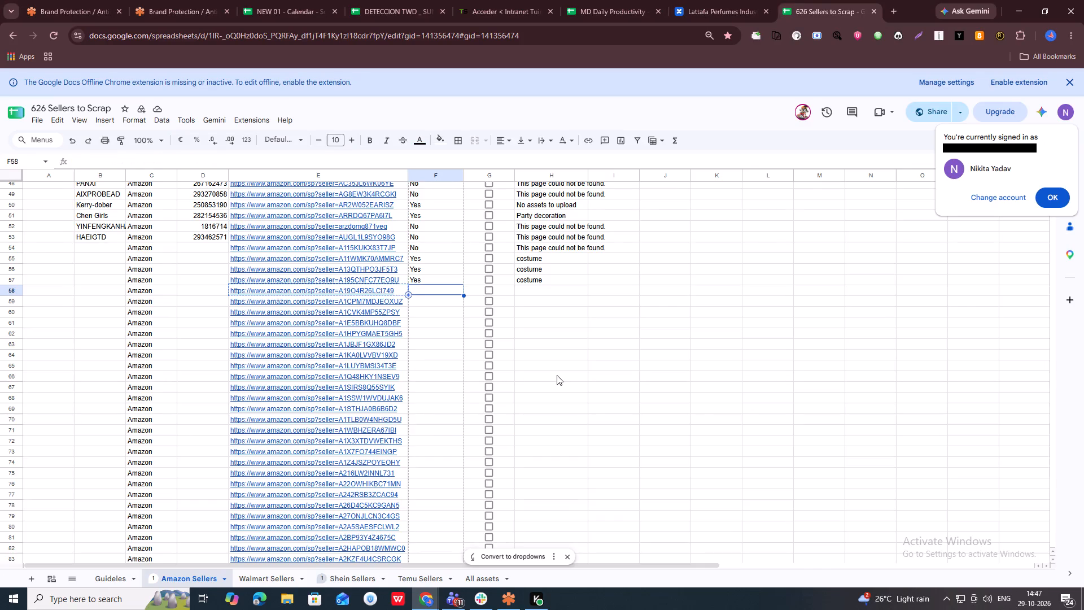
pyautogui.hotkey('ctrl', 'd')
pyautogui.press('Right')
pyautogui.press('Right')
pyautogui.press('Up')
pyautogui.press('Up')
pyautogui.press('Up')
pyautogui.press('Up')
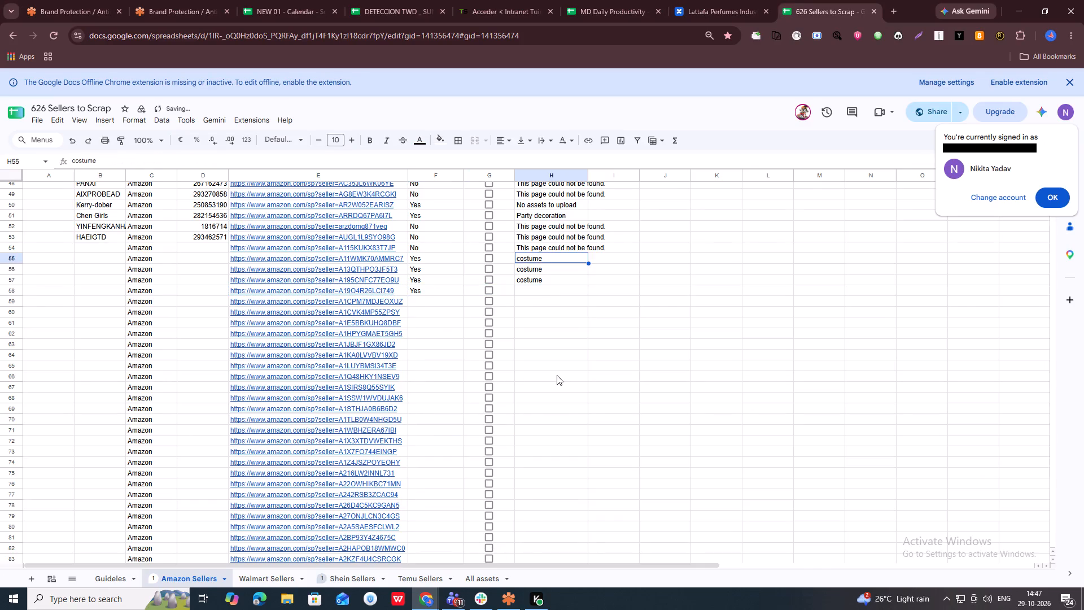
pyautogui.press('Up')
pyautogui.press('Up')
pyautogui.press('Up')
pyautogui.press('Up')
pyautogui.press('Up')
pyautogui.press('Up')
pyautogui.press('Up')
pyautogui.press('Up')
pyautogui.press('Up')
pyautogui.press('Up')
pyautogui.press('Up')
pyautogui.press('Up')
pyautogui.press('Up')
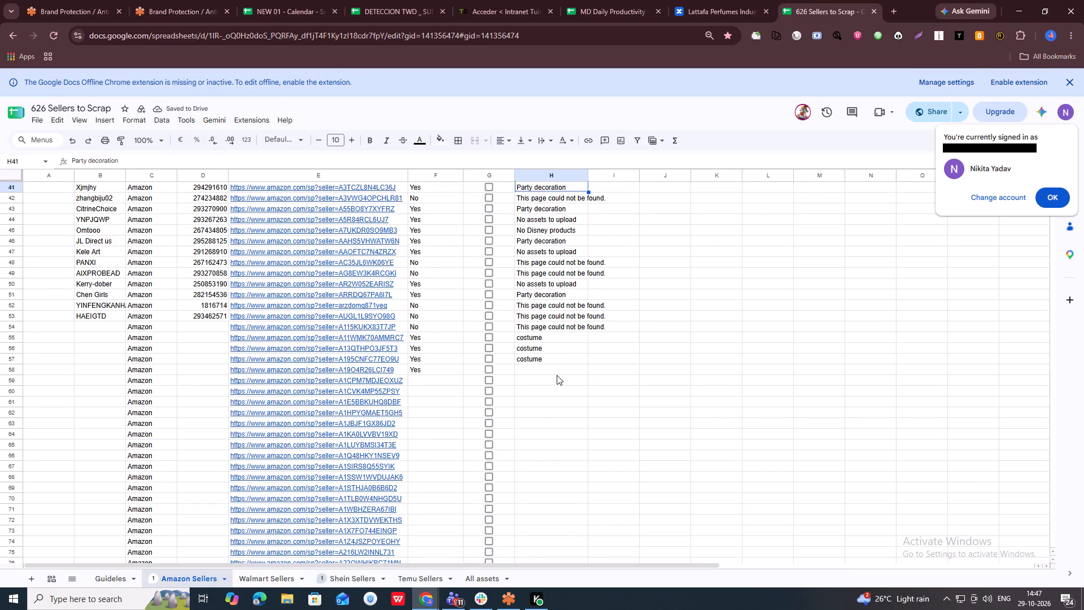
pyautogui.press('Down')
pyautogui.press('Down')
pyautogui.press('Down')
pyautogui.press('Down')
pyautogui.hotkey('ctrl', 'c')
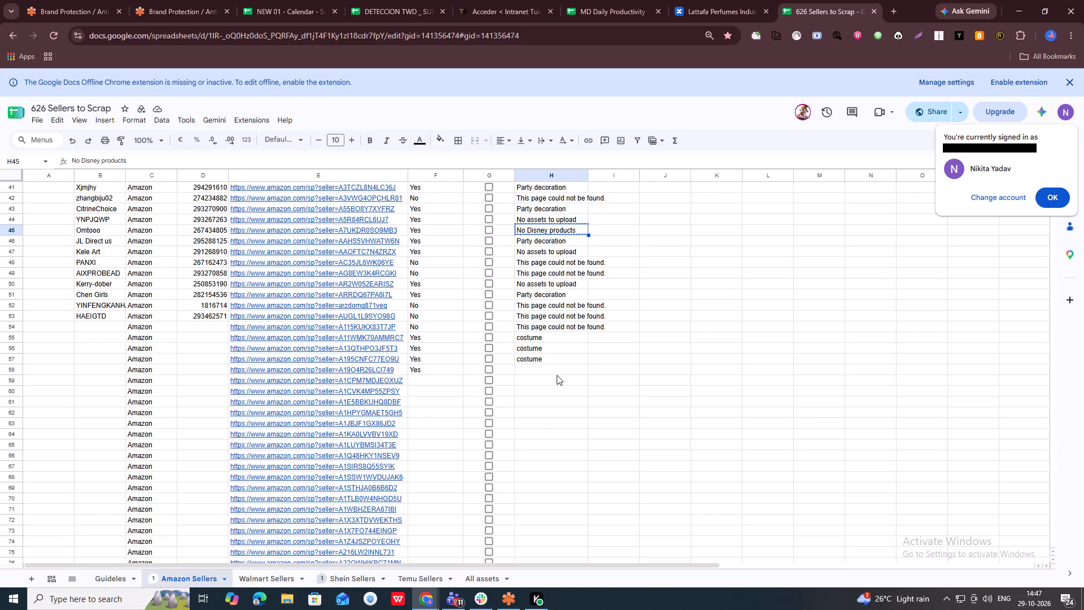
pyautogui.hotkey('ctrl', 'Down')
pyautogui.press('Down')
pyautogui.hotkey('ctrl', 'v')
pyautogui.press('Down')
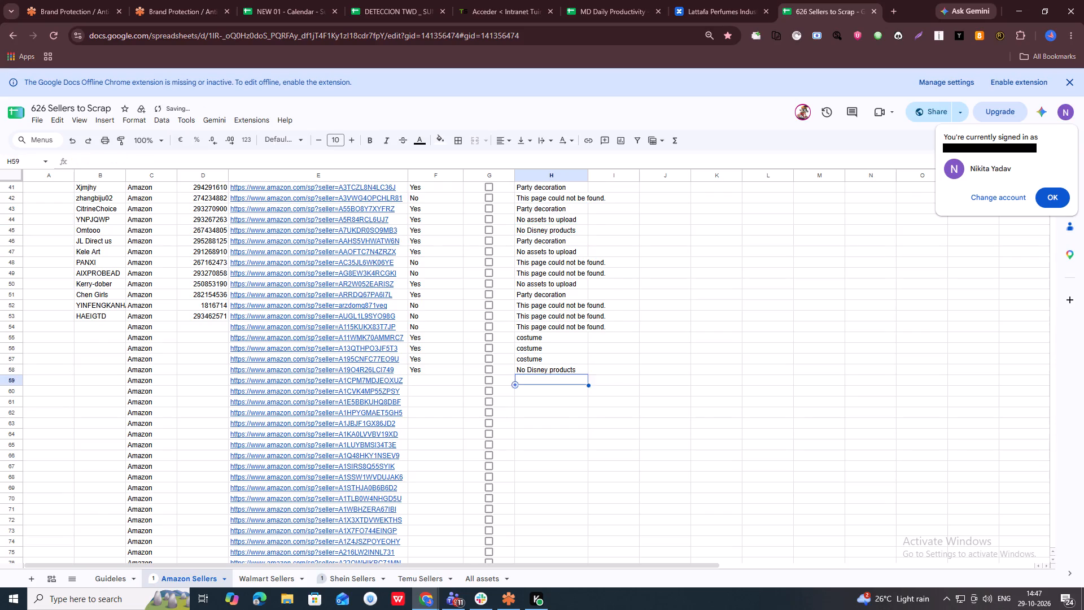
# Open the seller link from row 59 of 626 Sellers to Scrap on Amazon and go to the MAJ&COS storefront.
pyautogui.press('Left')
pyautogui.press('Left')
pyautogui.press('Left')
pyautogui.press('Right')
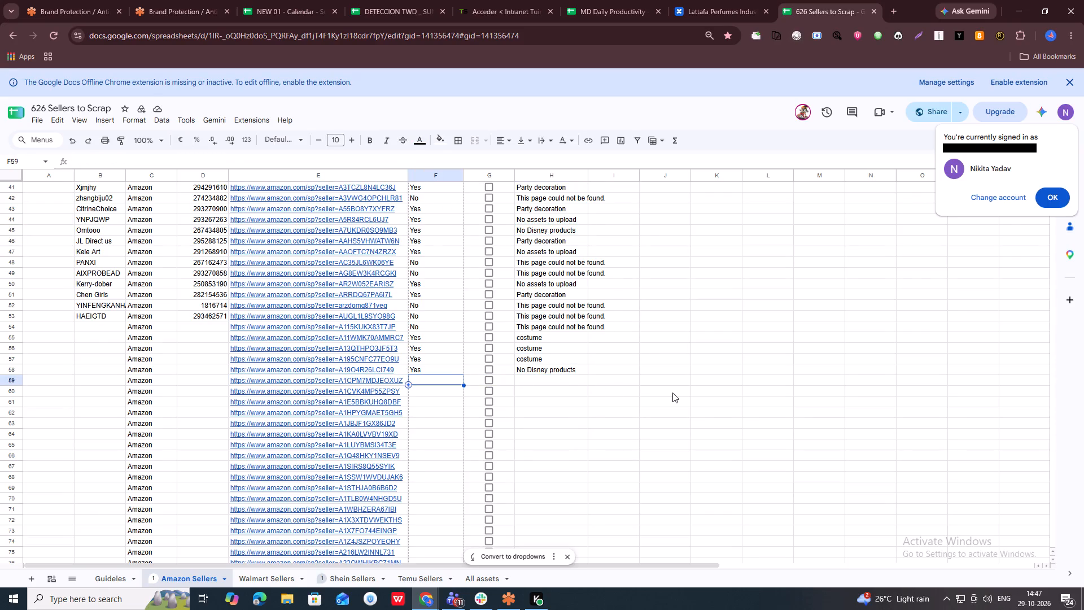
pyautogui.hotkey('alt', 'Tab')
pyautogui.hotkey('alt', 'Left')
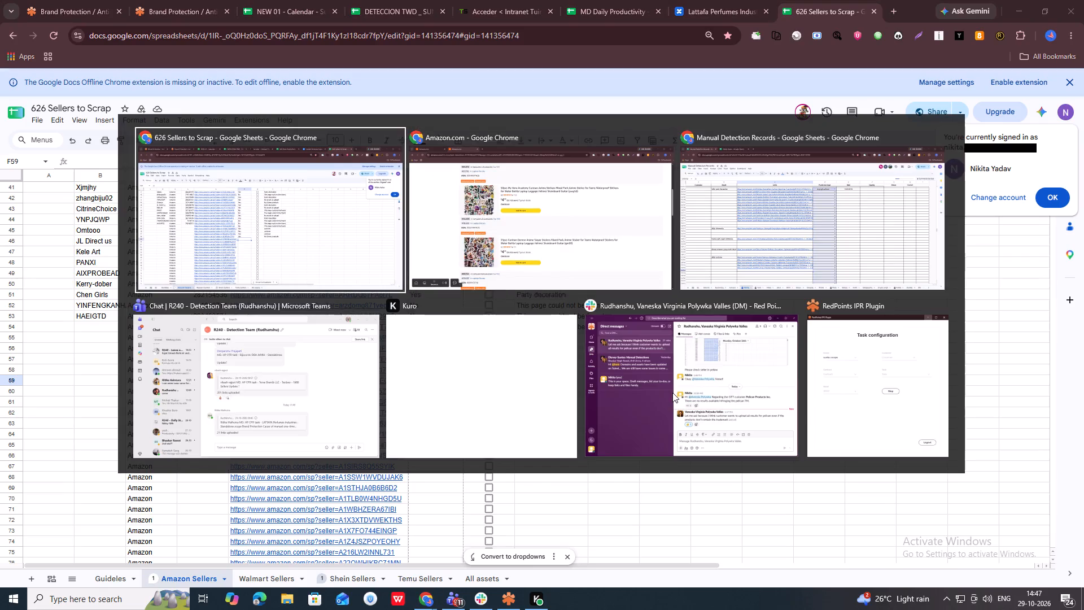
pyautogui.press('Left')
pyautogui.hotkey('ctrl', 'c')
pyautogui.hotkey('alt', 'Tab')
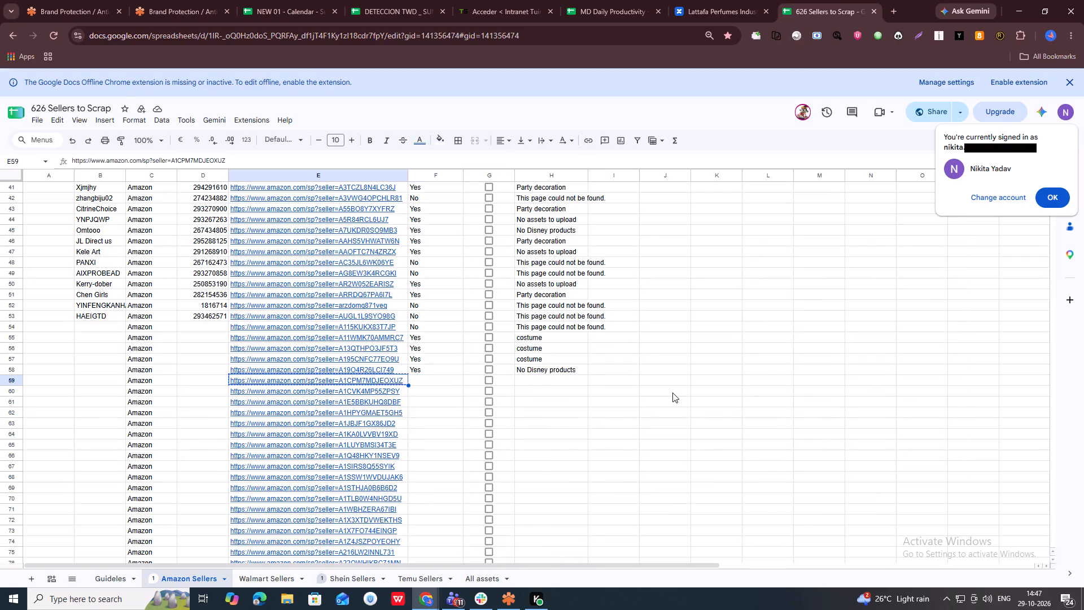
pyautogui.hotkey('ctrl', 'l')
pyautogui.hotkey('ctrl', 'v')
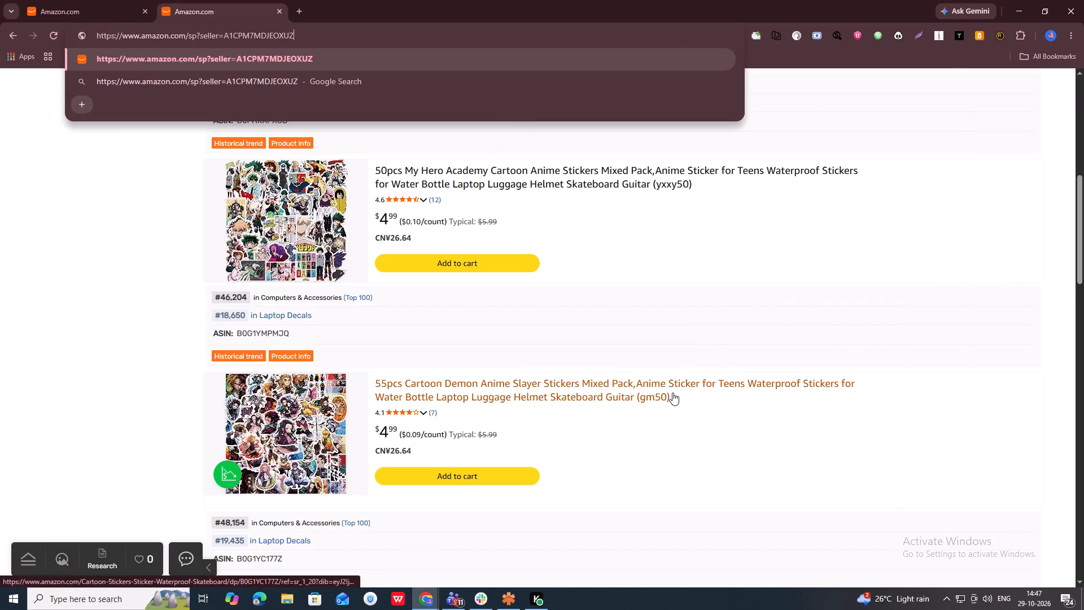
pyautogui.press('Return')
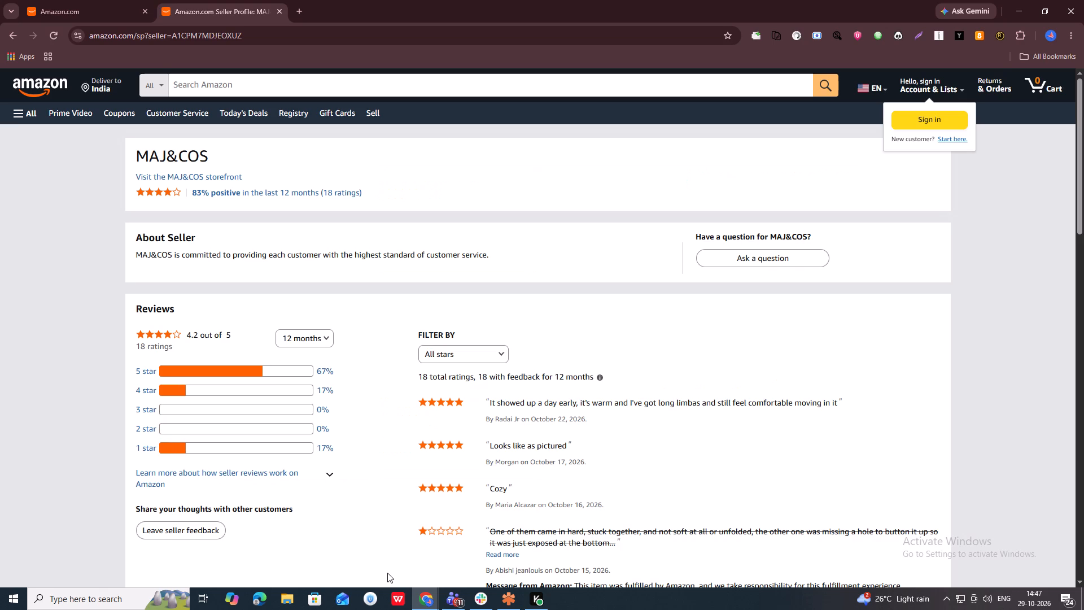
pyautogui.click(209, 176)
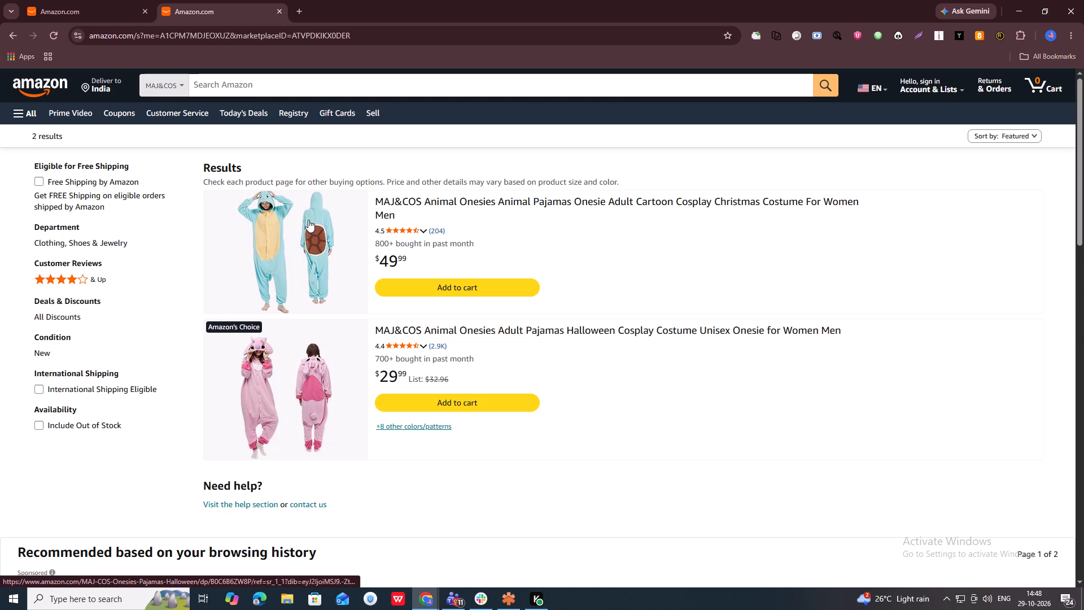
# Open the pink MAJ&COS onesie listing and copy its link into the Links cell of row 102733 in Manual Detection Records.
pyautogui.click(287, 372)
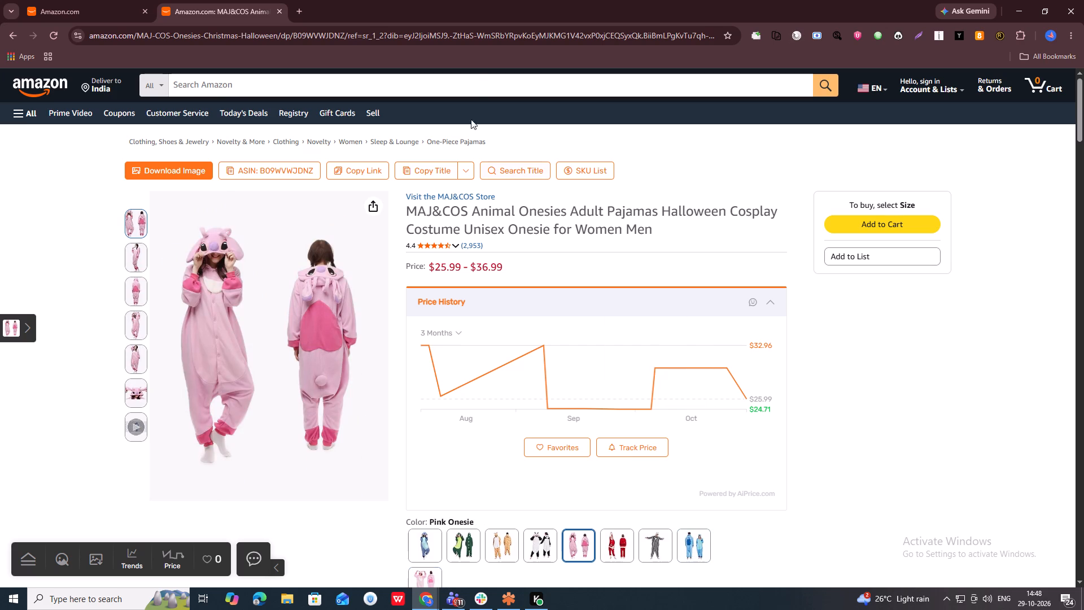
pyautogui.click(473, 32)
pyautogui.hotkey('ctrl', 'c')
pyautogui.hotkey('ctrl', 'c')
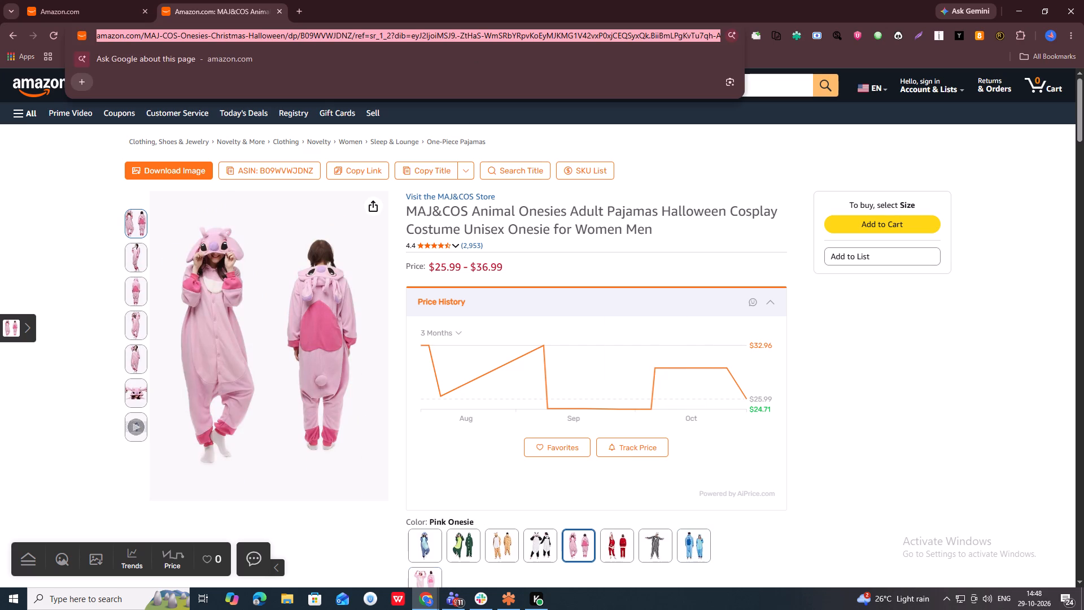
pyautogui.hotkey('alt', 'Tab')
pyautogui.hotkey('alt', 'Tab')
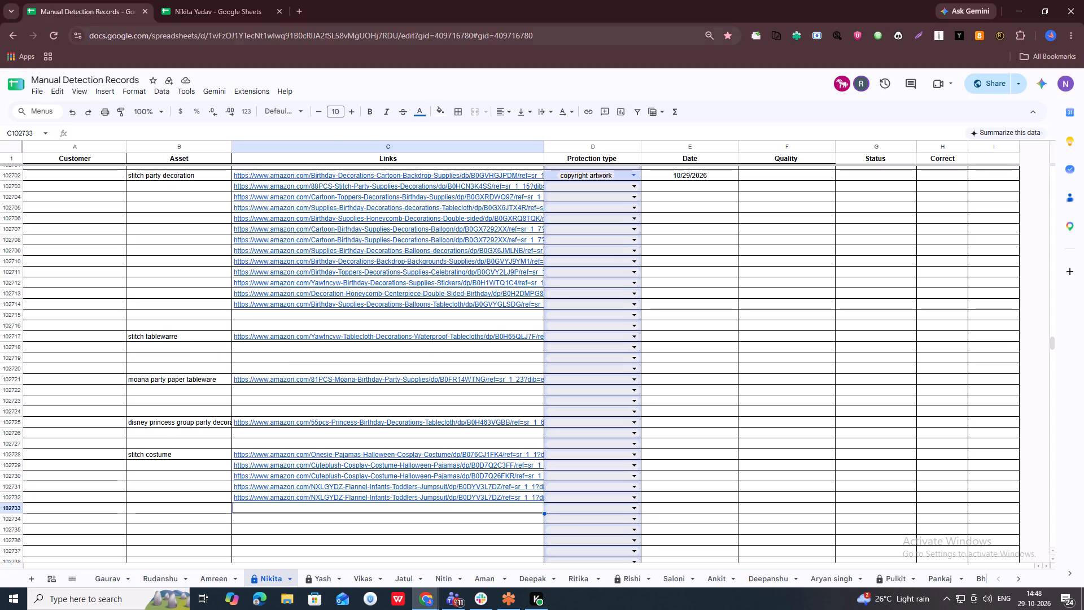
pyautogui.hotkey('ctrl', 'v')
pyautogui.press('Down')
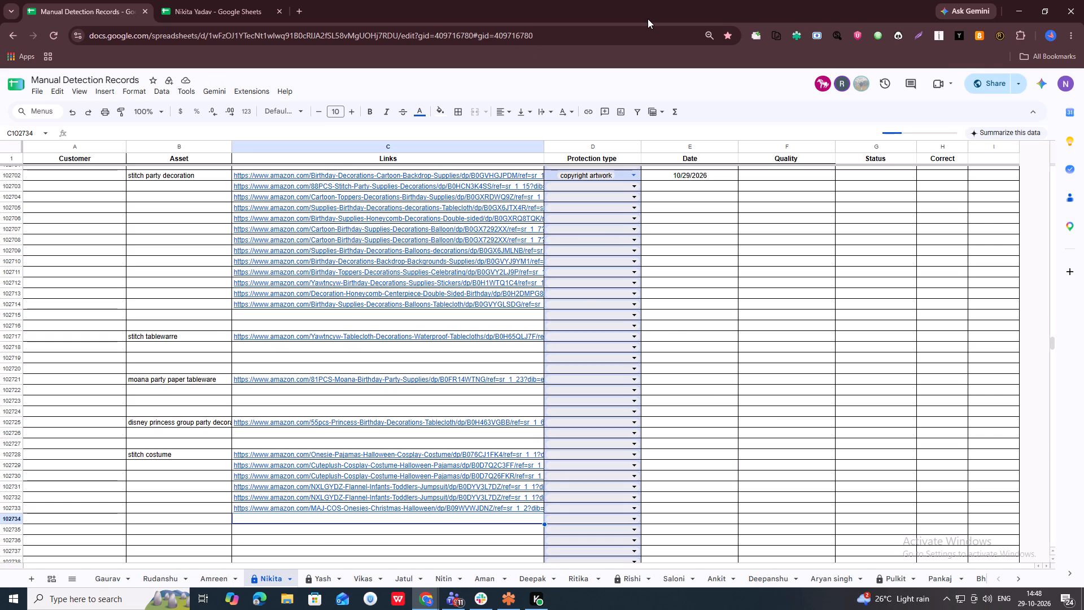
# Select the Blue Onesie color on the MAJ&COS listing and copy its link into the Links cell of row 102734 in Manual Detection Records.
pyautogui.hotkey('alt', 'Tab')
pyautogui.scroll(-2, 607, 274)
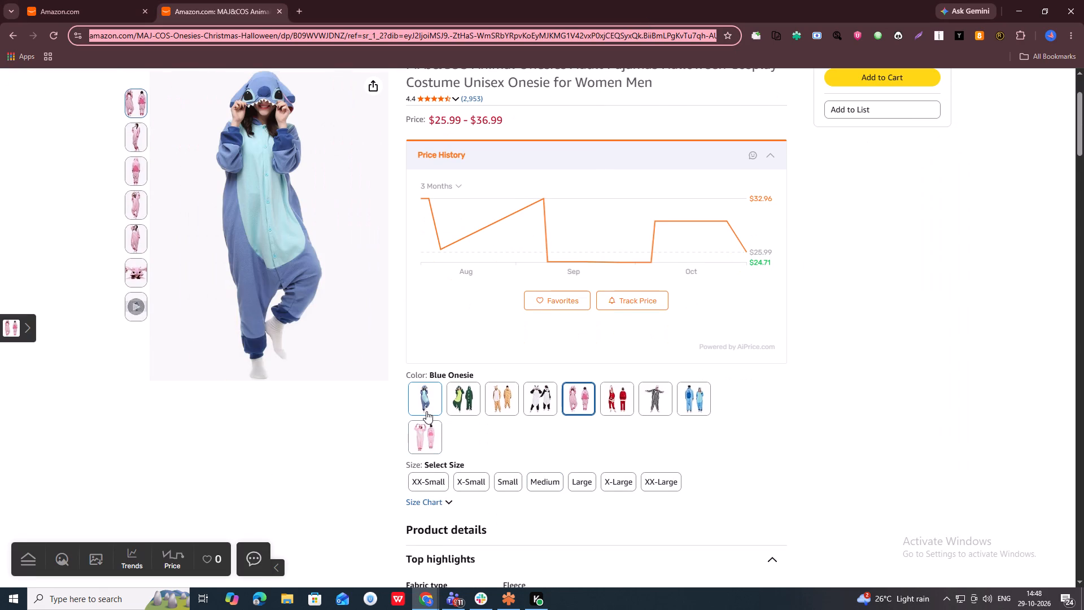
pyautogui.click(426, 411)
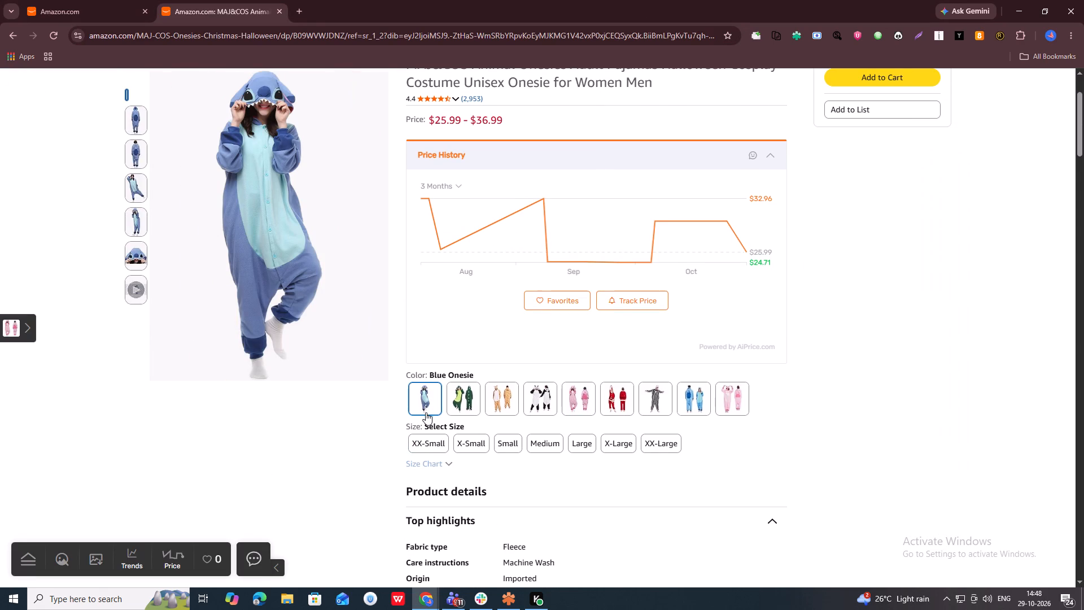
pyautogui.scroll(6, 549, 495)
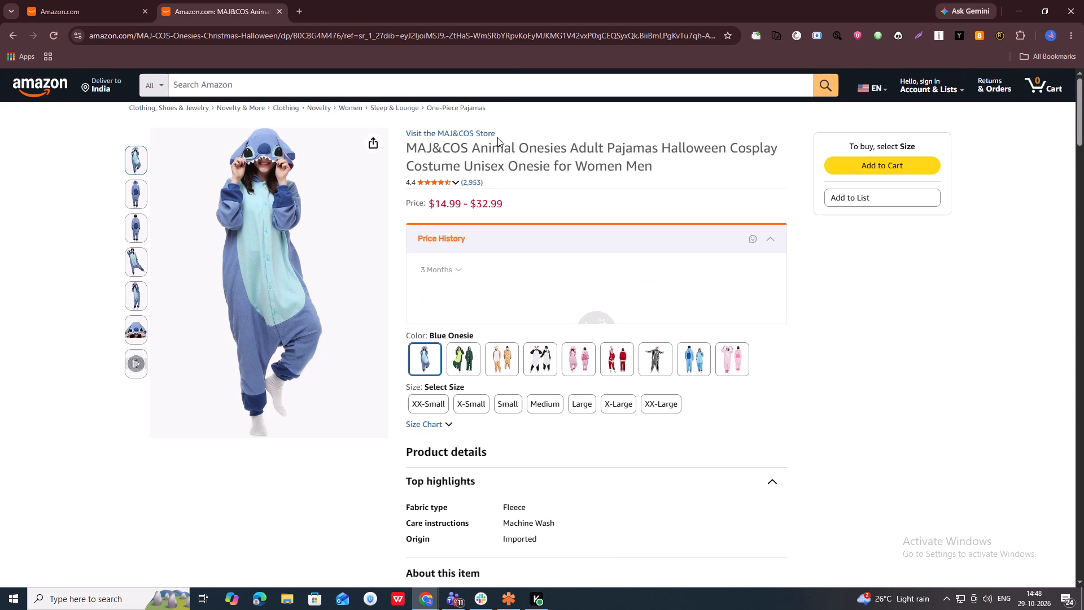
pyautogui.click(519, 34)
pyautogui.hotkey('ctrl', 'c')
pyautogui.hotkey('ctrl', 'c')
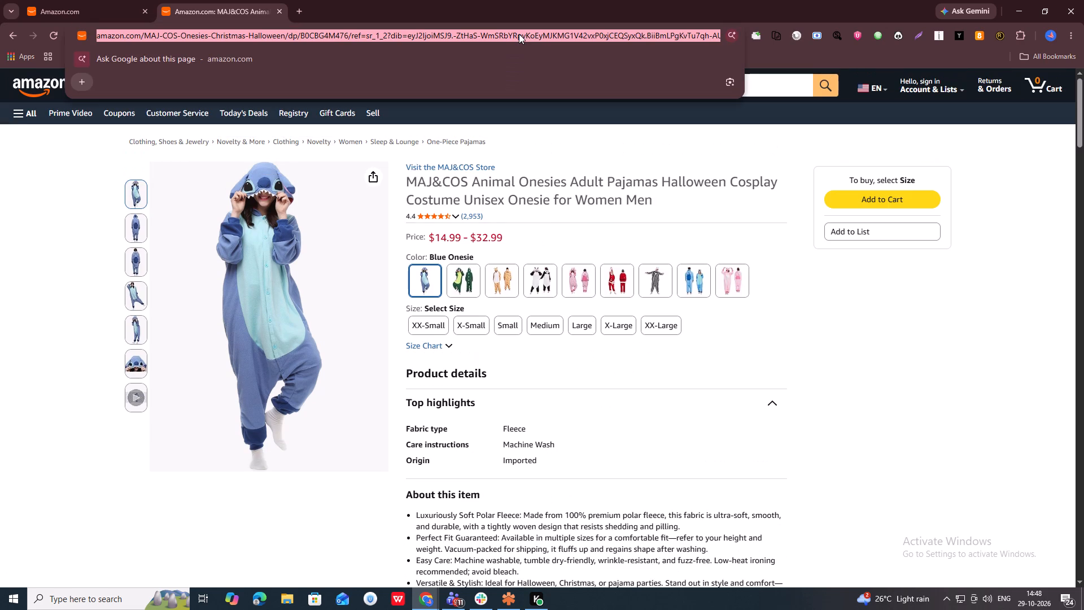
pyautogui.hotkey('alt', 'Tab')
pyautogui.hotkey('ctrl', 'v')
pyautogui.press('Down')
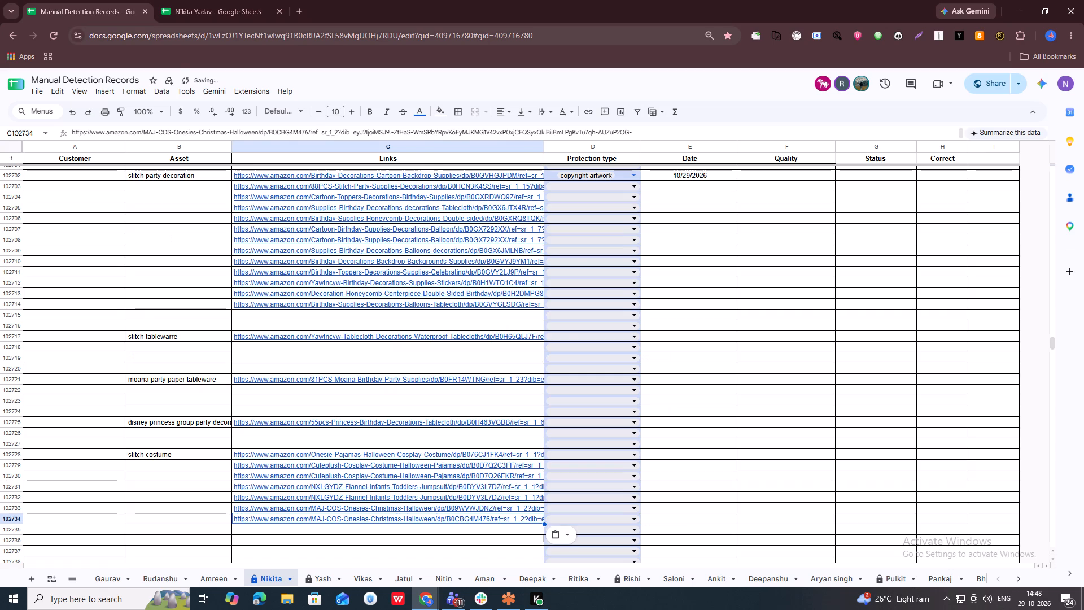
# Select the Zipper Blue Onesie color on the MAJ&COS listing and copy its link into the Links cell of row 102735 in Manual Detection Records.
pyautogui.hotkey('alt', 'Tab')
pyautogui.press('Right')
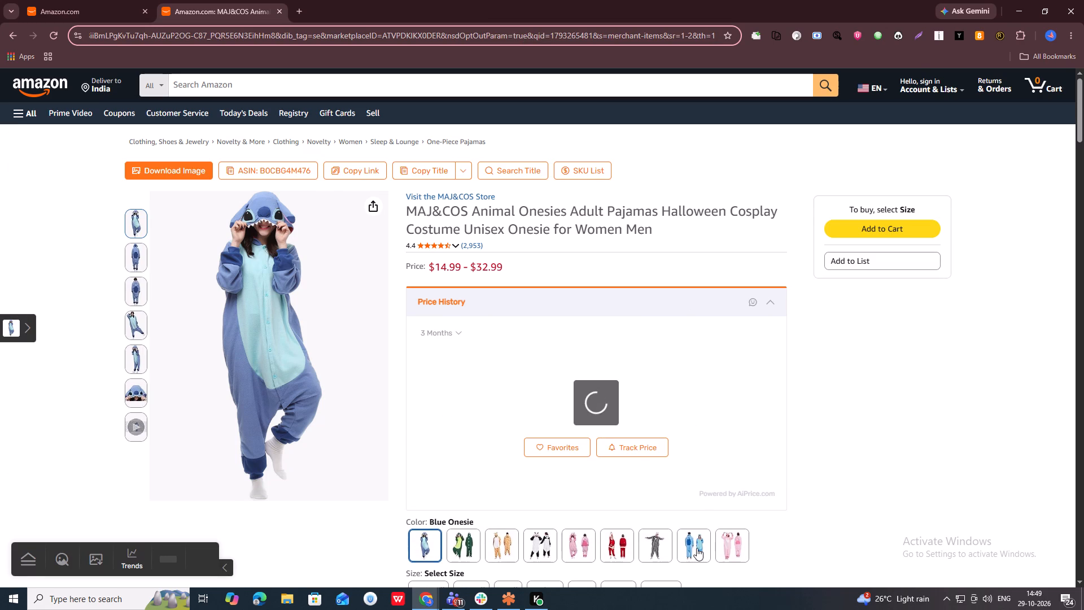
pyautogui.click(697, 548)
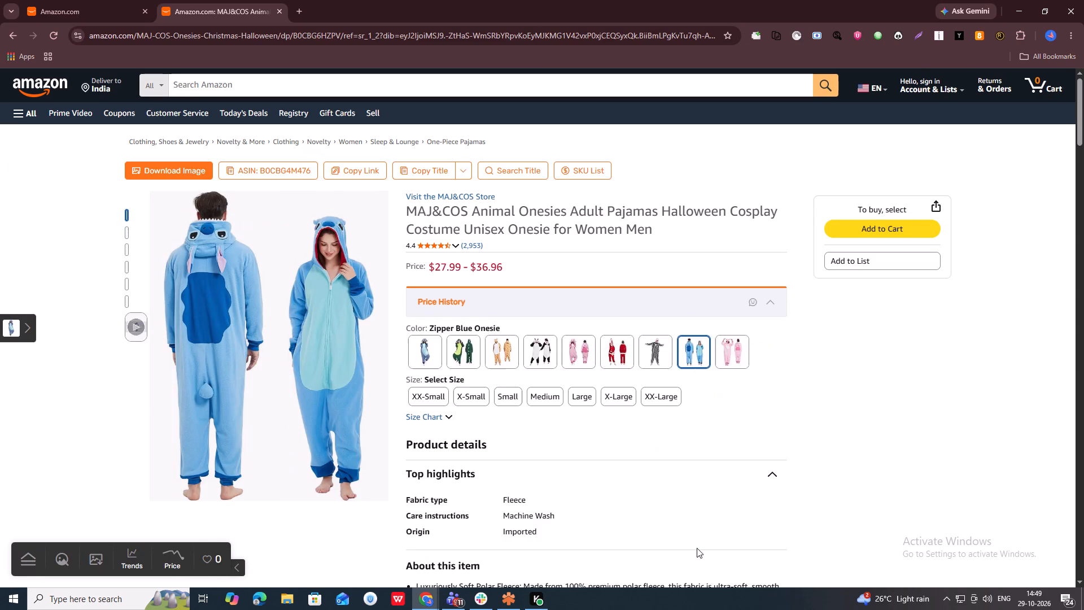
pyautogui.scroll(-4, 783, 484)
pyautogui.scroll(6, 783, 484)
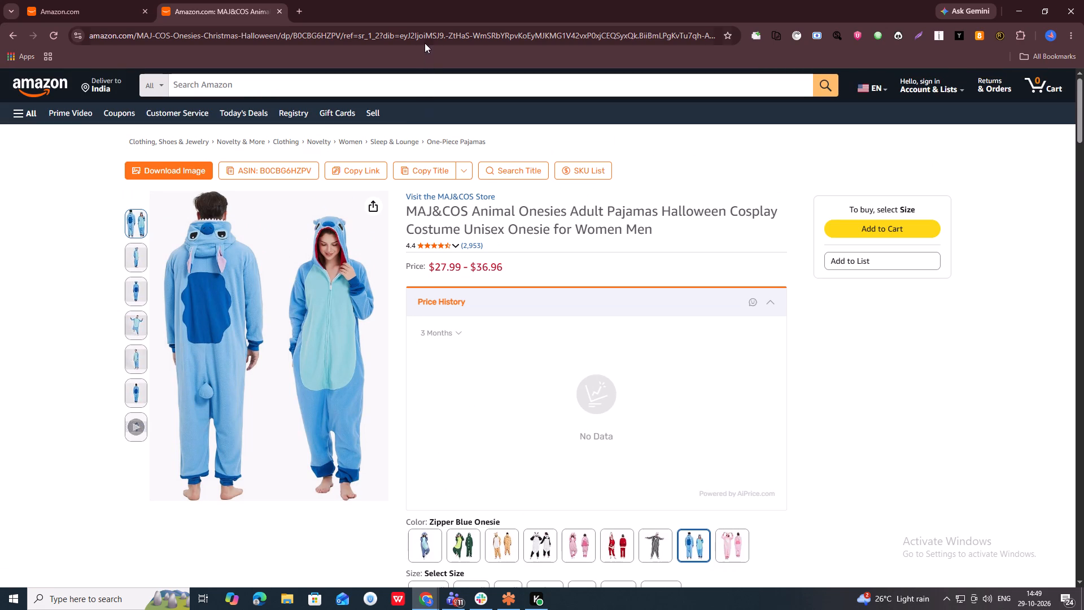
pyautogui.click(425, 40)
pyautogui.hotkey('ctrl', 'c')
pyautogui.hotkey('ctrl', 'c')
pyautogui.hotkey('alt', 'Tab')
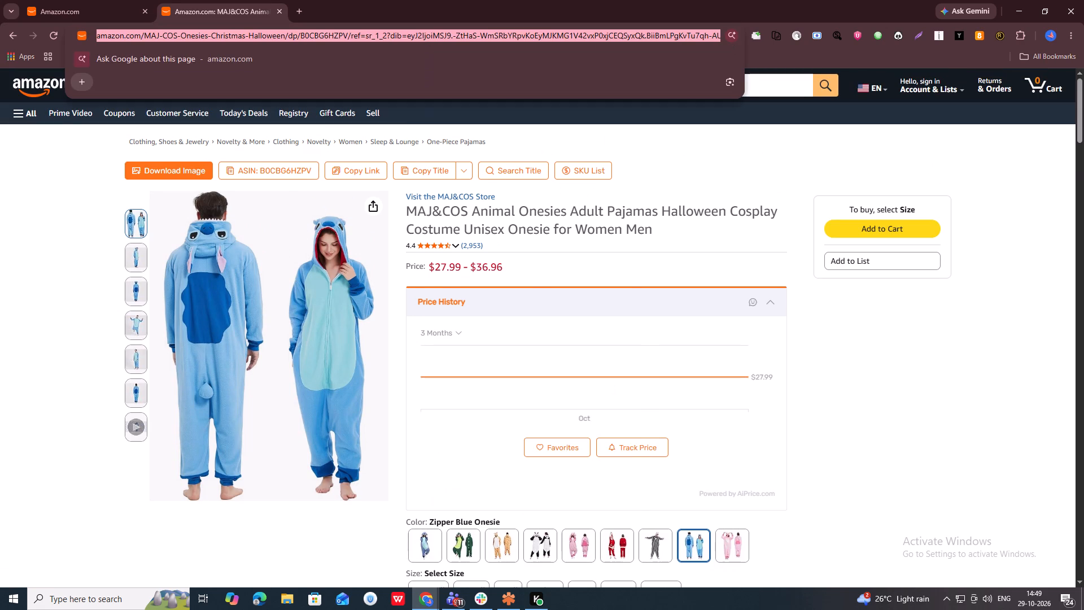
pyautogui.hotkey('ctrl', 'v')
pyautogui.press('Down')
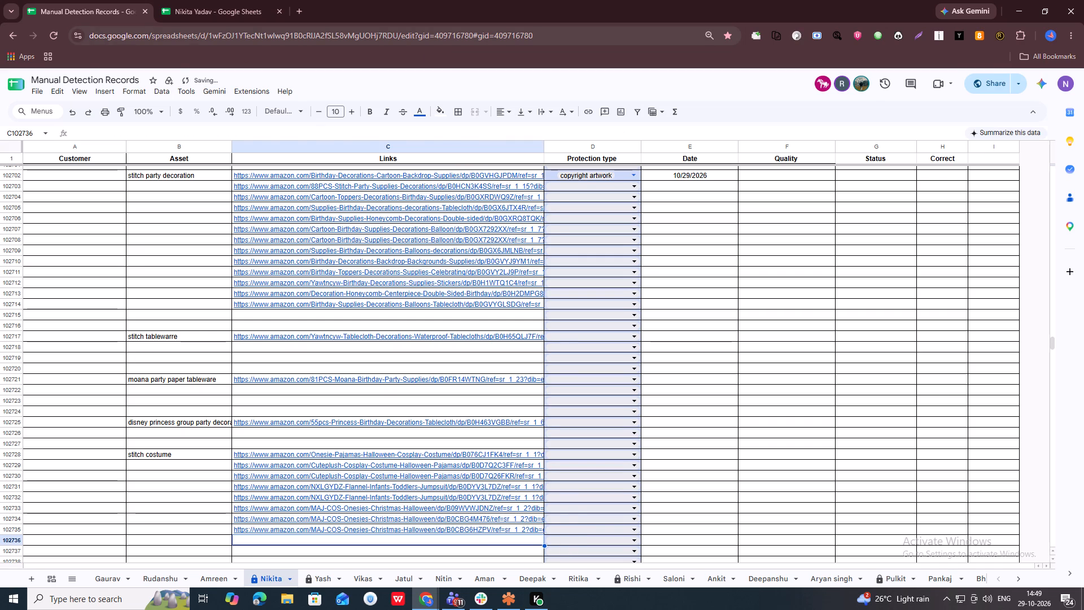
# Select the Zipper Pink Onesie color on the MAJ&COS listing and copy its link into the Links cell of row 102736 in Manual Detection Records.
pyautogui.hotkey('alt', 'Tab')
pyautogui.click(729, 551)
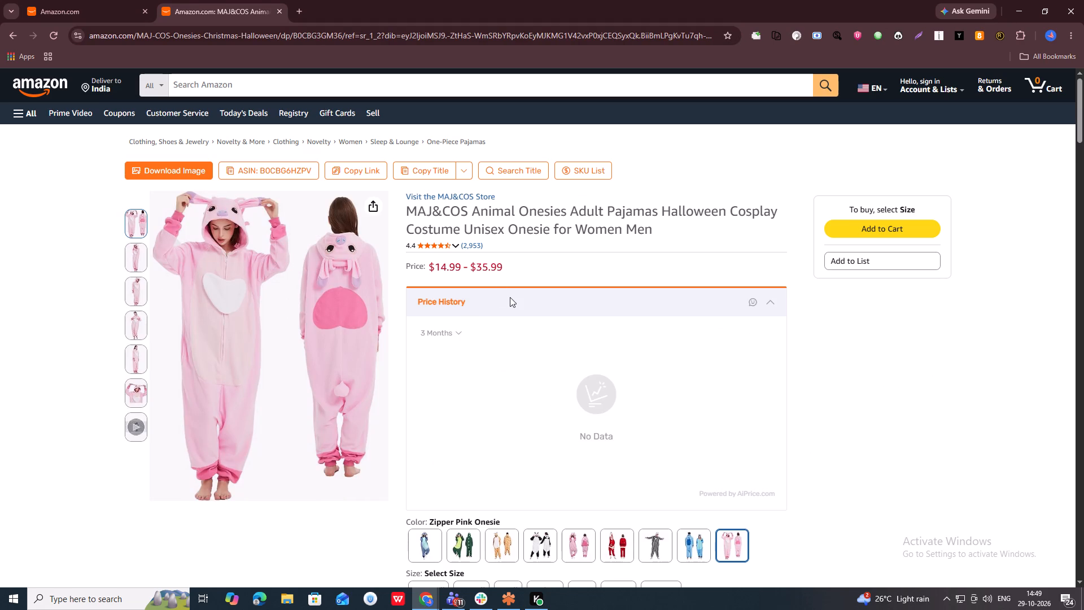
pyautogui.click(369, 36)
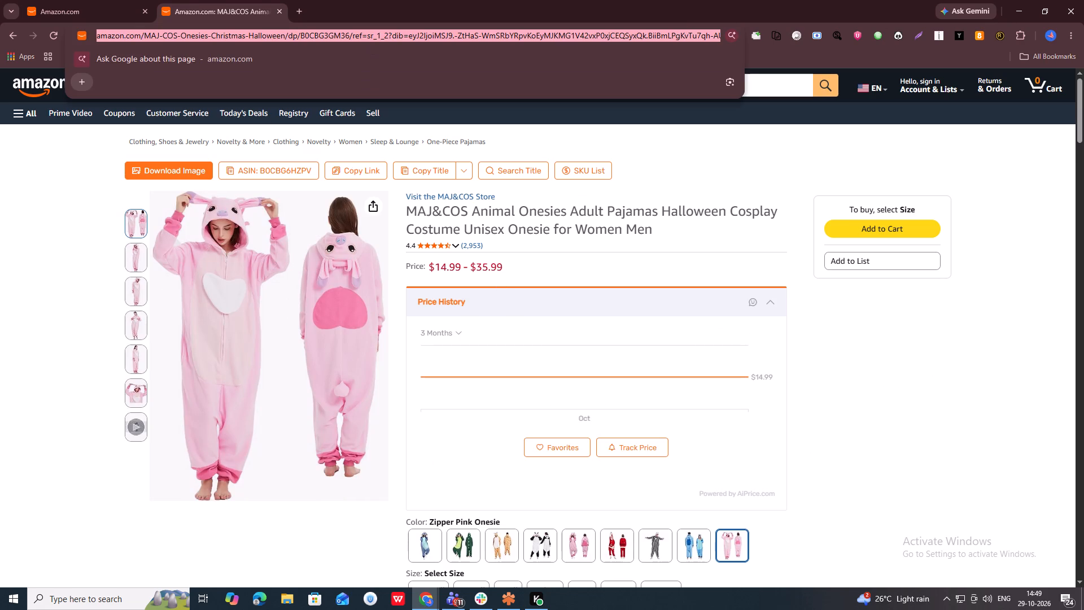
pyautogui.hotkey('ctrl', 'c')
pyautogui.hotkey('ctrl', 'c')
pyautogui.hotkey('alt', 'Tab')
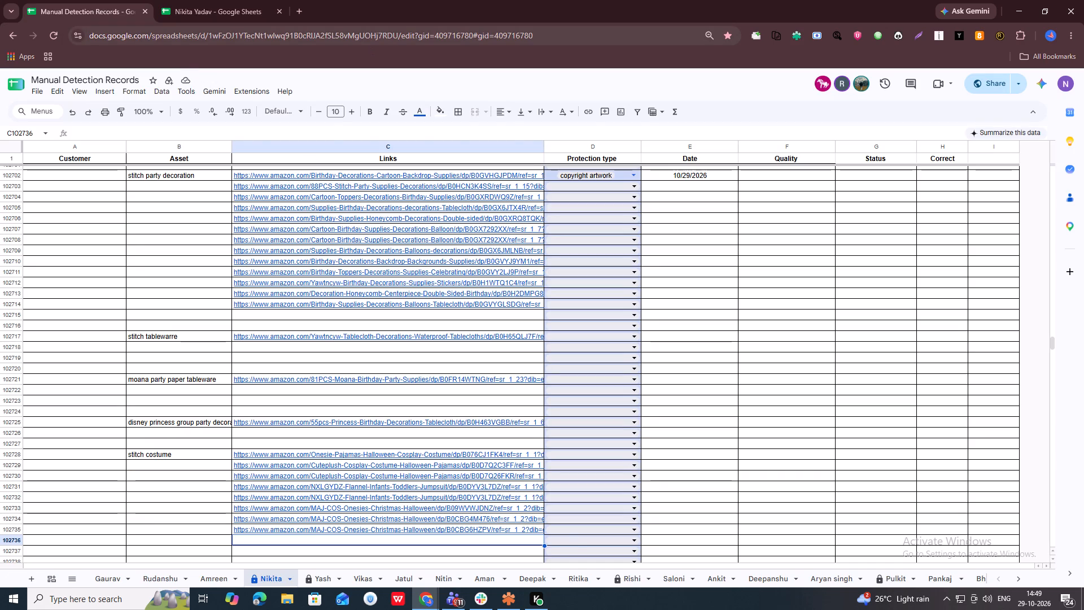
pyautogui.hotkey('ctrl', 'v')
pyautogui.press('Down')
pyautogui.press('Up')
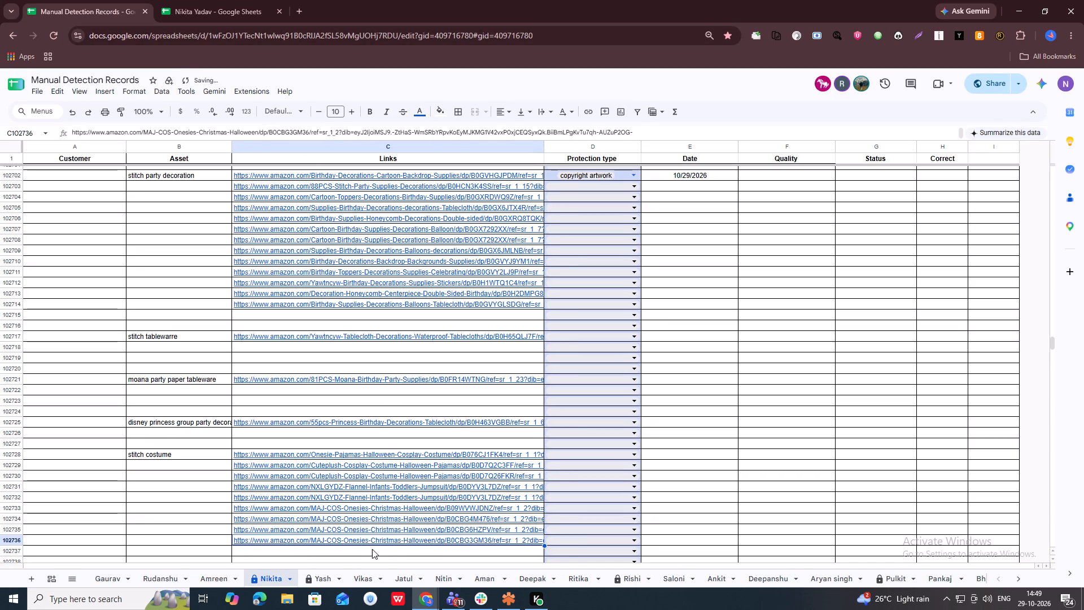
# Review the MAJ&COS links in rows 102733 to 102736 and examine the rest of the Zipper Pink Onesie listing in size Small.
pyautogui.click(465, 529)
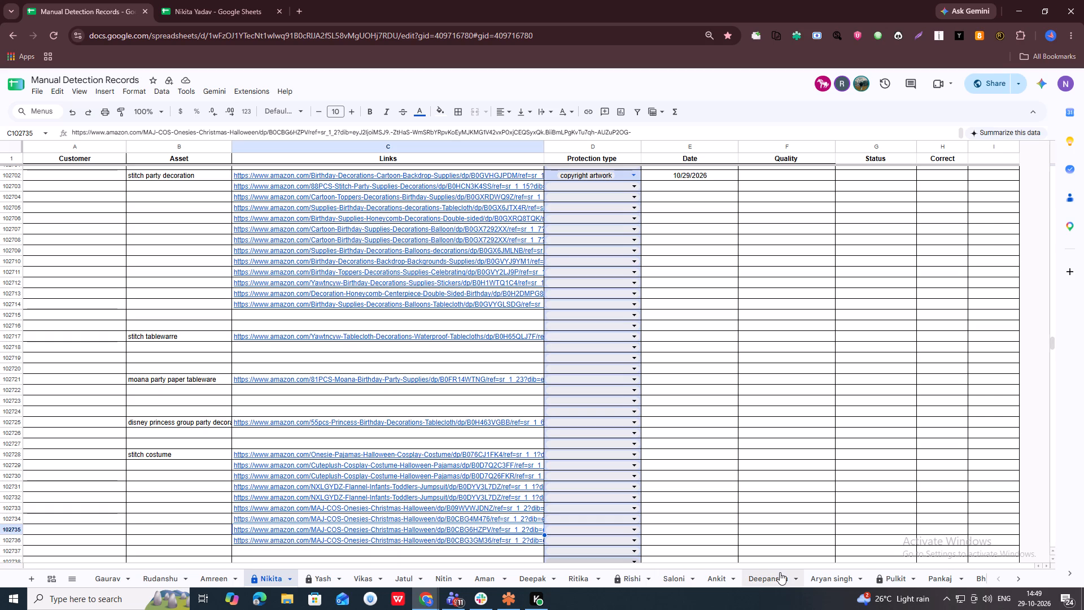
pyautogui.press('Up')
pyautogui.press('Up')
pyautogui.press('Down')
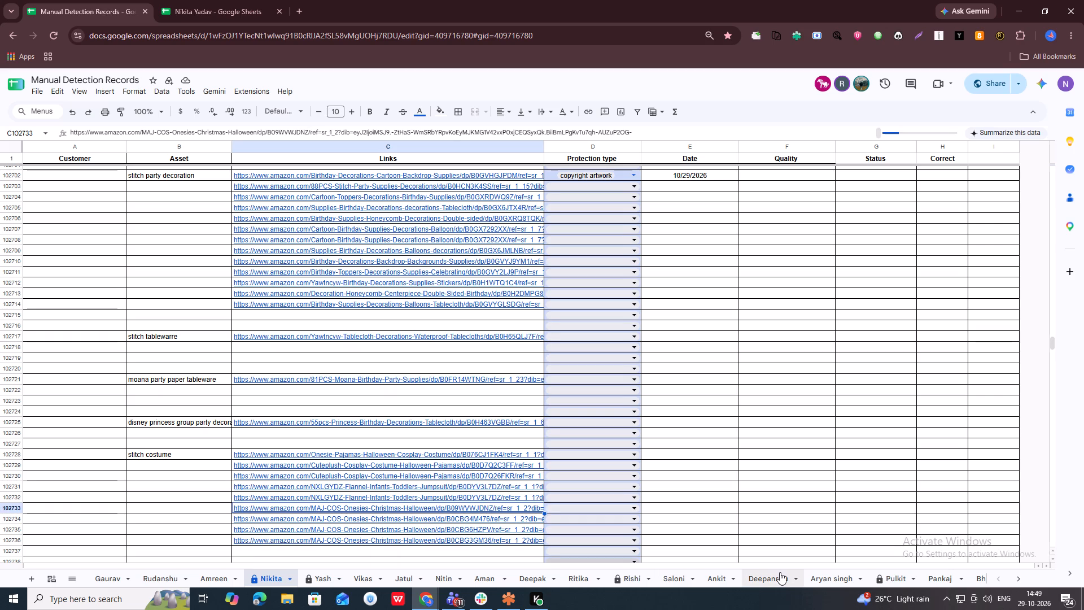
pyautogui.press('Down')
pyautogui.press('Down')
pyautogui.press('Down')
pyautogui.hotkey('alt', 'Tab')
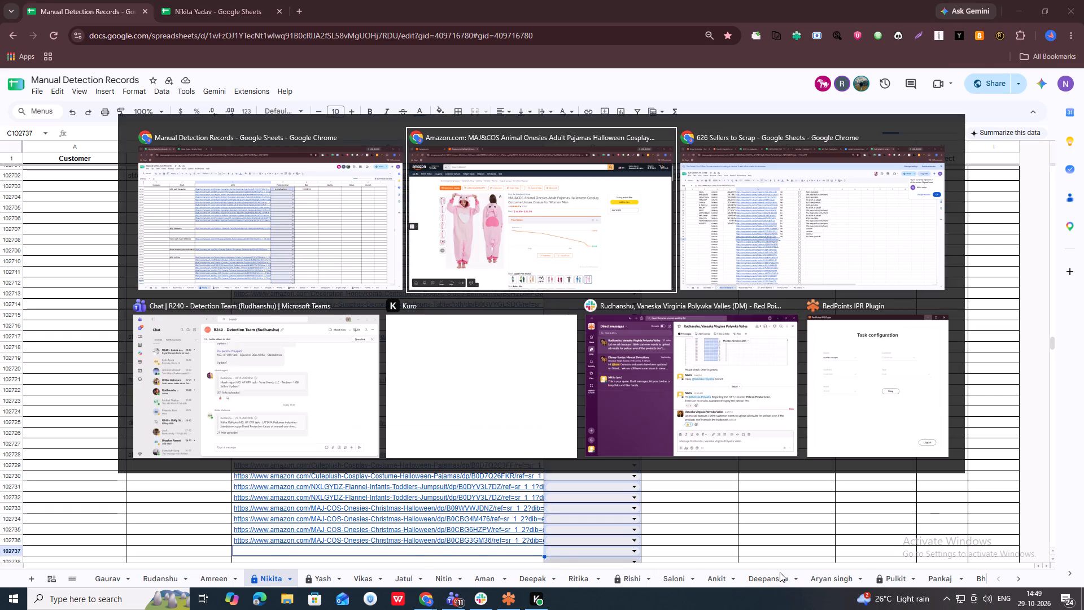
pyautogui.scroll(-3, 744, 576)
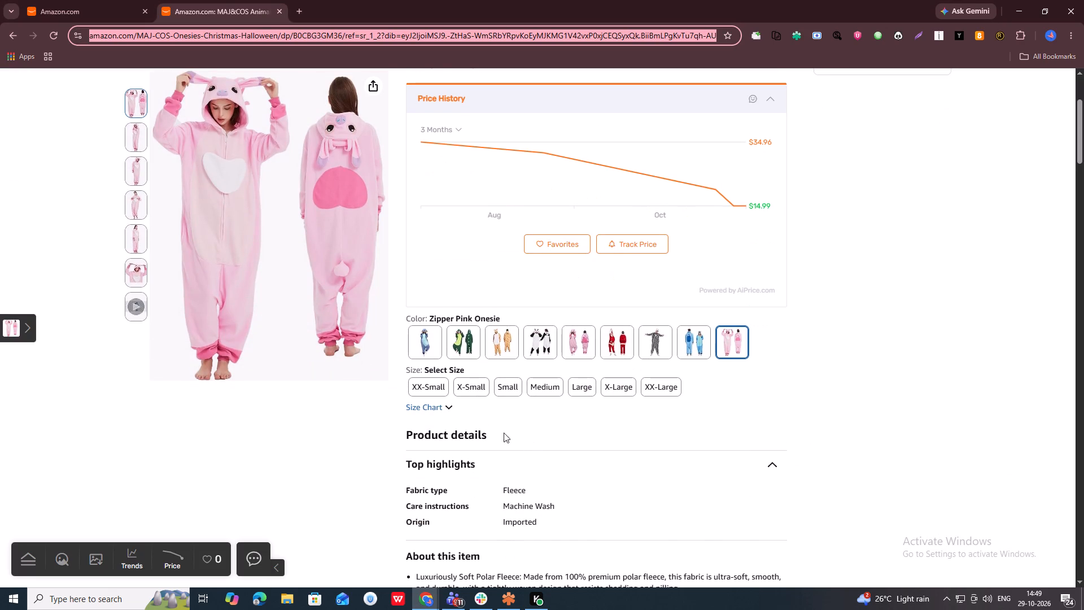
pyautogui.click(502, 389)
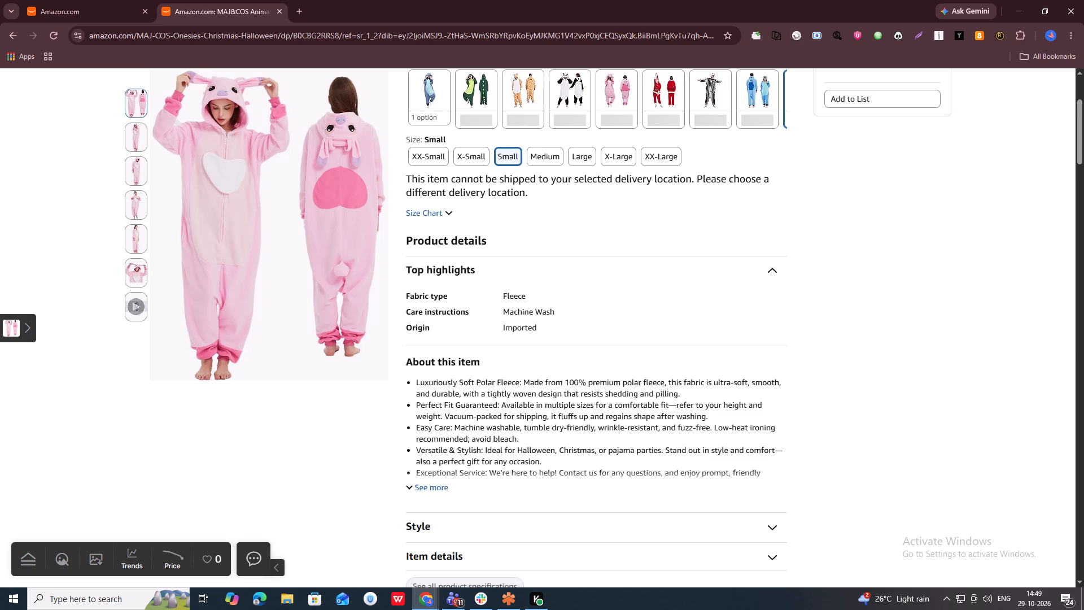
pyautogui.scroll(-3, 560, 405)
pyautogui.scroll(-6, 585, 447)
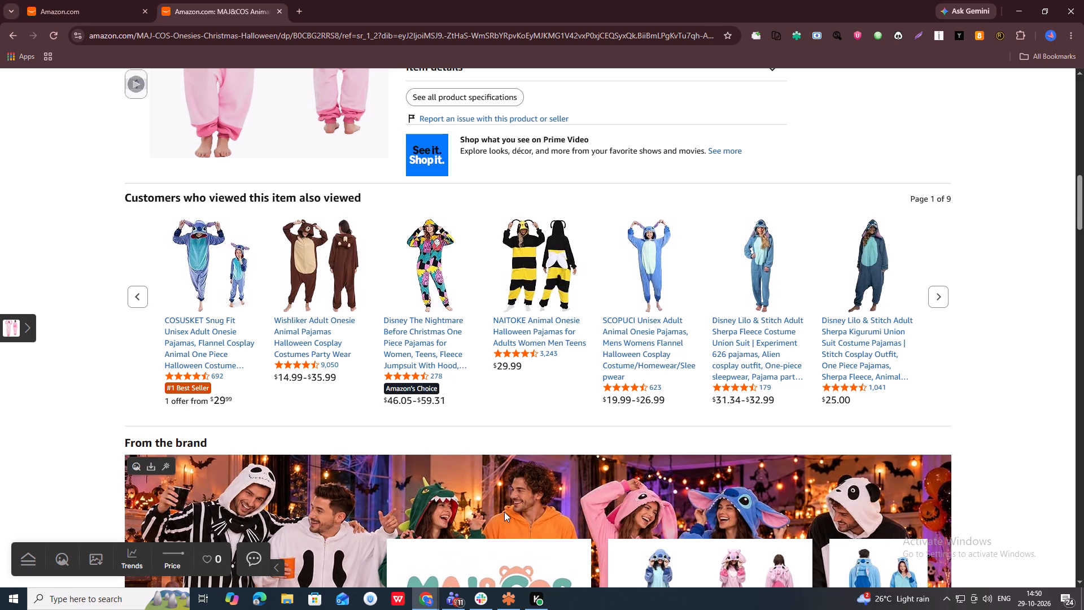
pyautogui.scroll(13, 504, 512)
# Fill Yes and the note costume, copied from row 57, into row 59 of 626 Sellers to Scrap.
pyautogui.hotkey('alt', 'Tab')
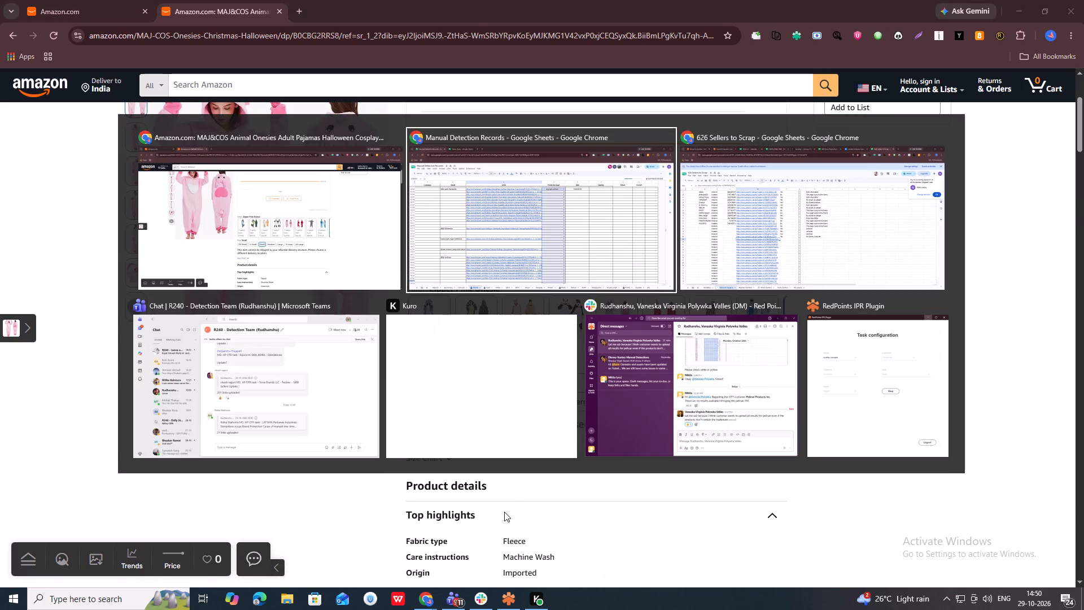
pyautogui.hotkey('alt', 'Tab')
pyautogui.press('Right')
pyautogui.hotkey('ctrl', 'd')
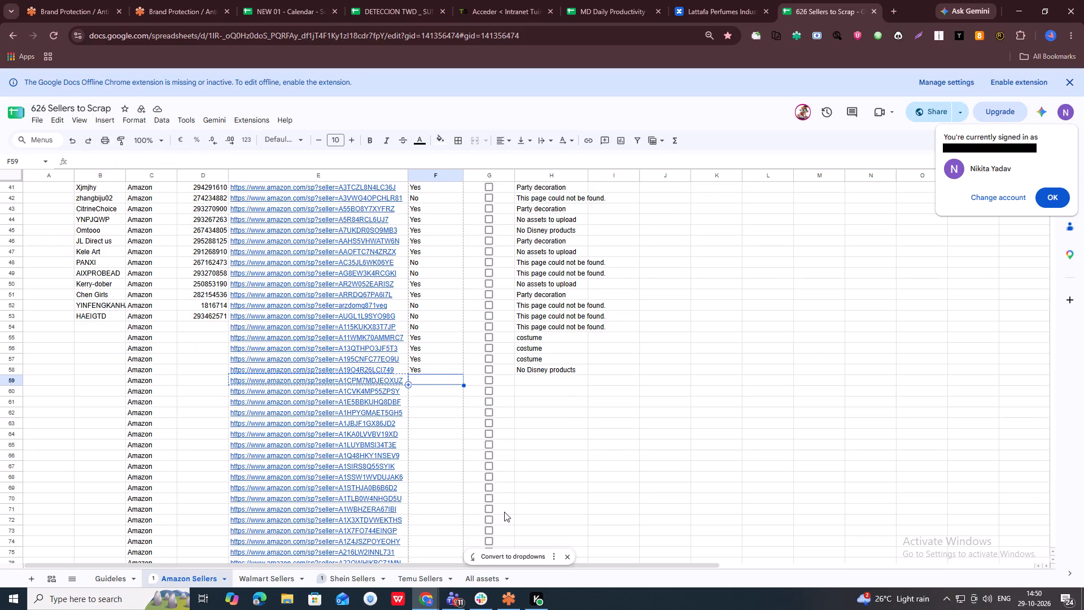
pyautogui.press('Right')
pyautogui.press('Right')
pyautogui.press('Up')
pyautogui.press('Up')
pyautogui.hotkey('ctrl', 'c')
pyautogui.hotkey('ctrl', 'Down')
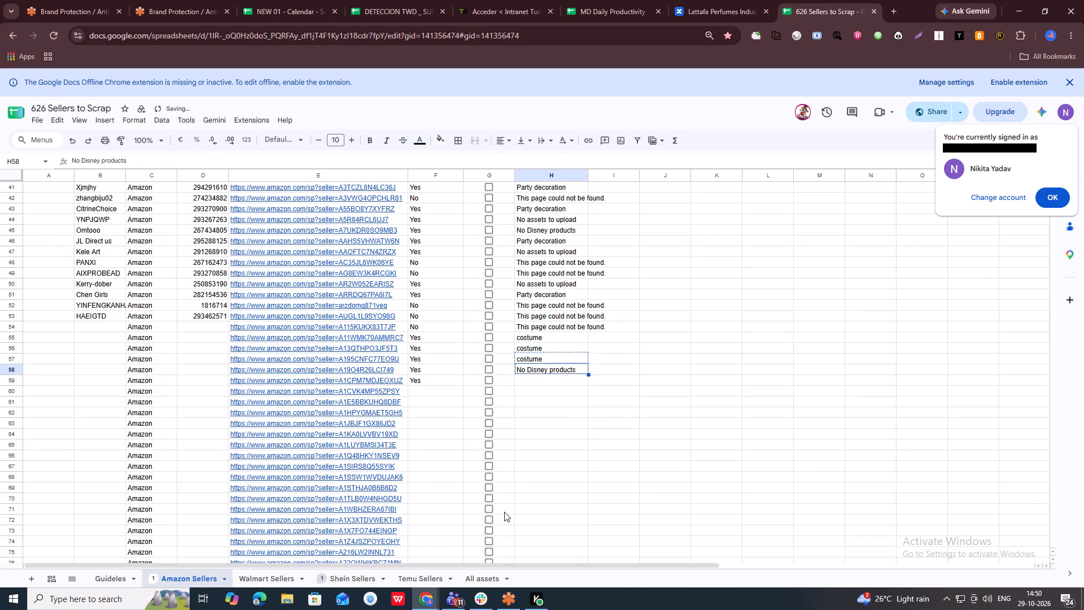
pyautogui.press('Down')
pyautogui.hotkey('ctrl', 'v')
pyautogui.hotkey('ctrl', 'shift', 'Up')
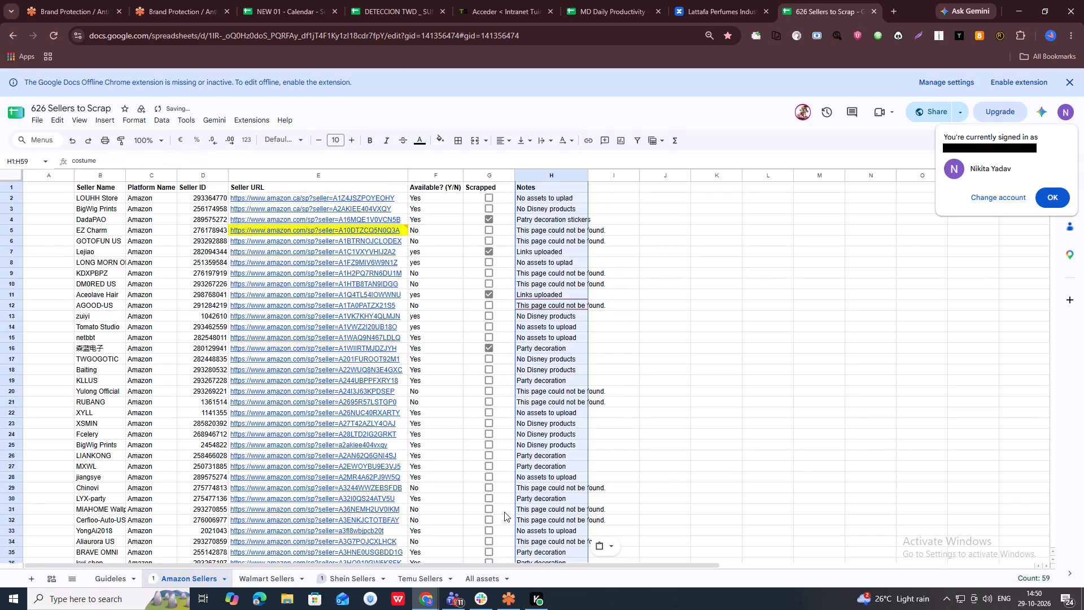
pyautogui.press('Down')
# Open the seller link from row 60 of 626 Sellers to Scrap on Amazon and go to the Wisdom Unicorn storefront.
pyautogui.scroll(-4, 504, 512)
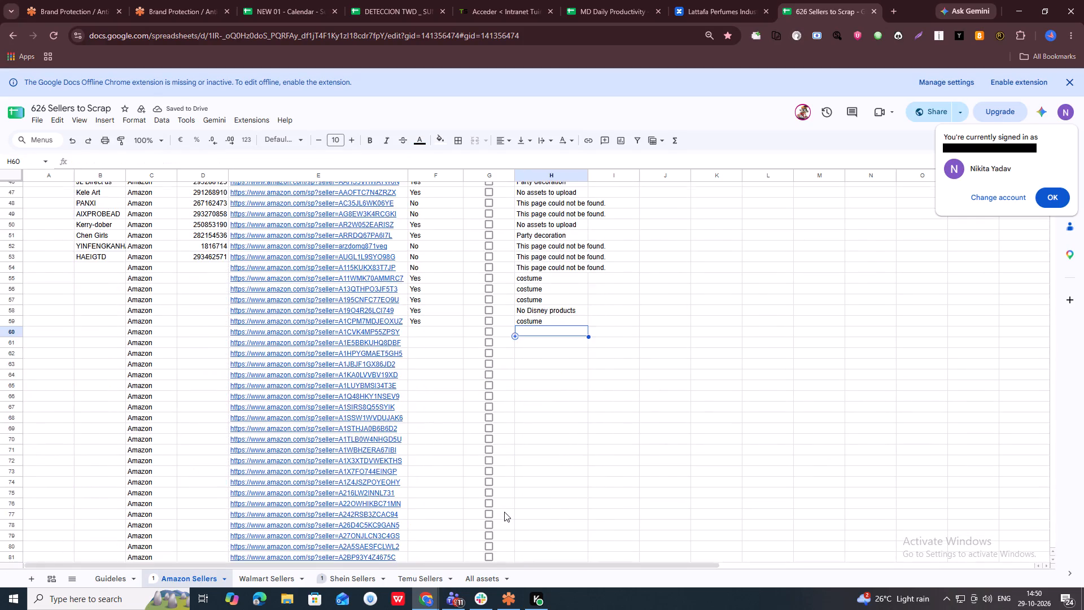
pyautogui.scroll(-4, 504, 512)
pyautogui.scroll(3, 504, 512)
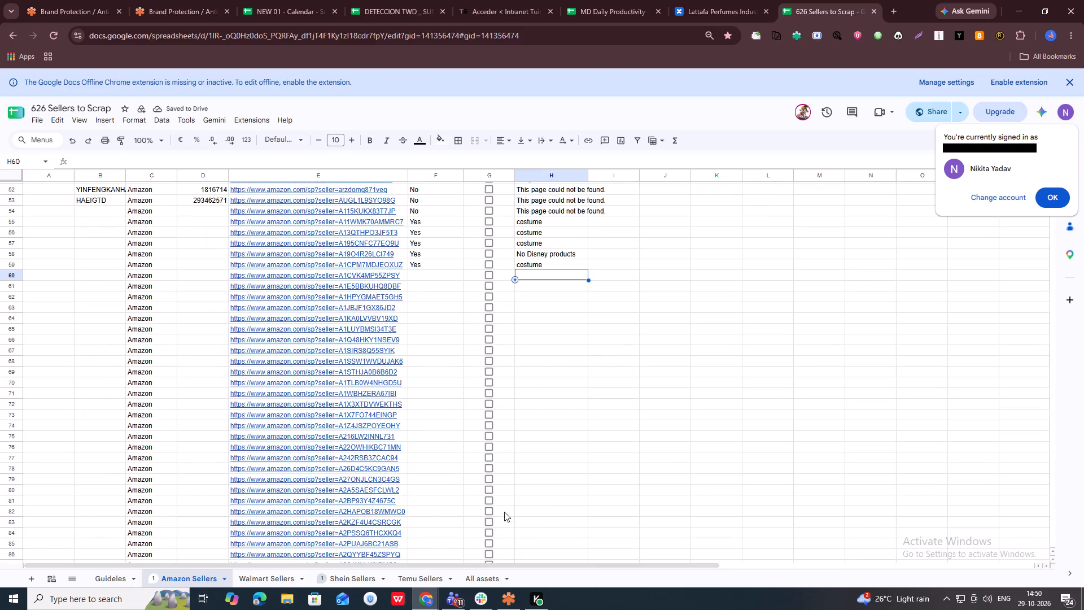
pyautogui.click(350, 276)
pyautogui.hotkey('ctrl', 'c')
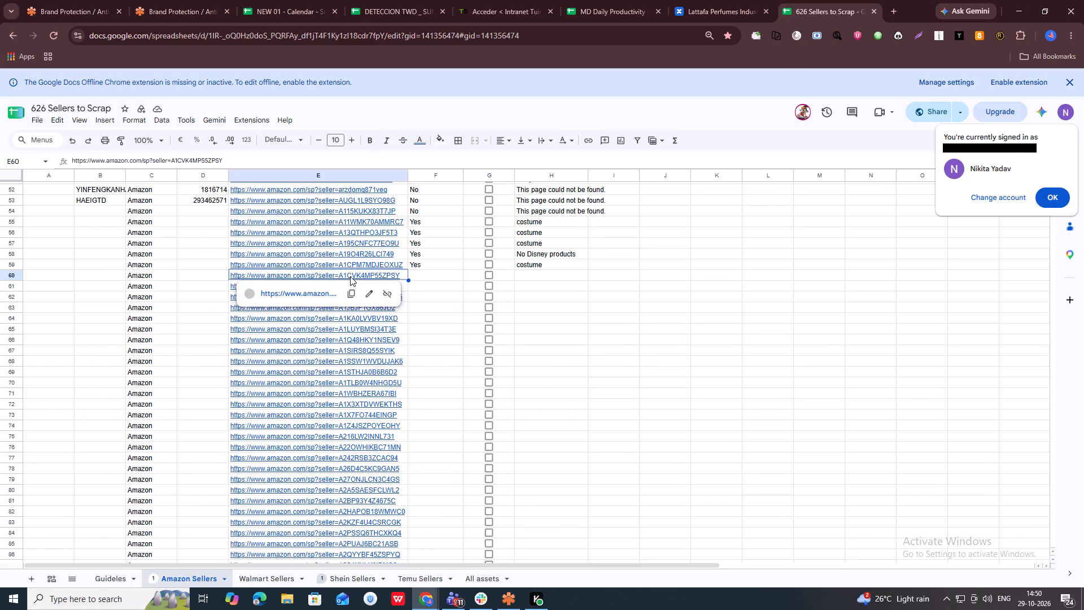
pyautogui.hotkey('alt', 'Tab')
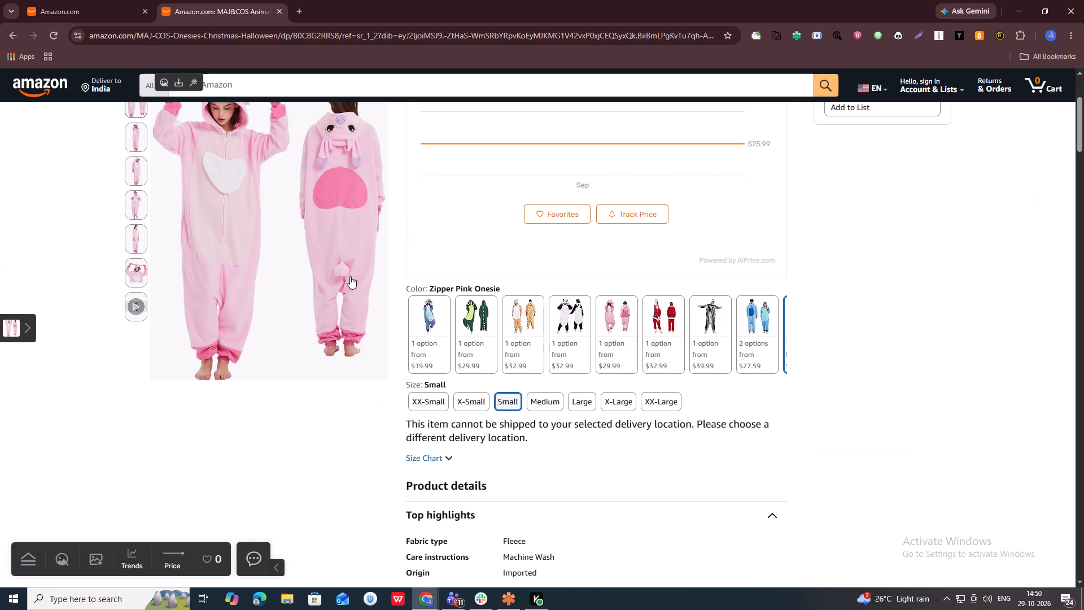
pyautogui.hotkey('ctrl', 'l')
pyautogui.hotkey('ctrl', 'v')
pyautogui.press('Return')
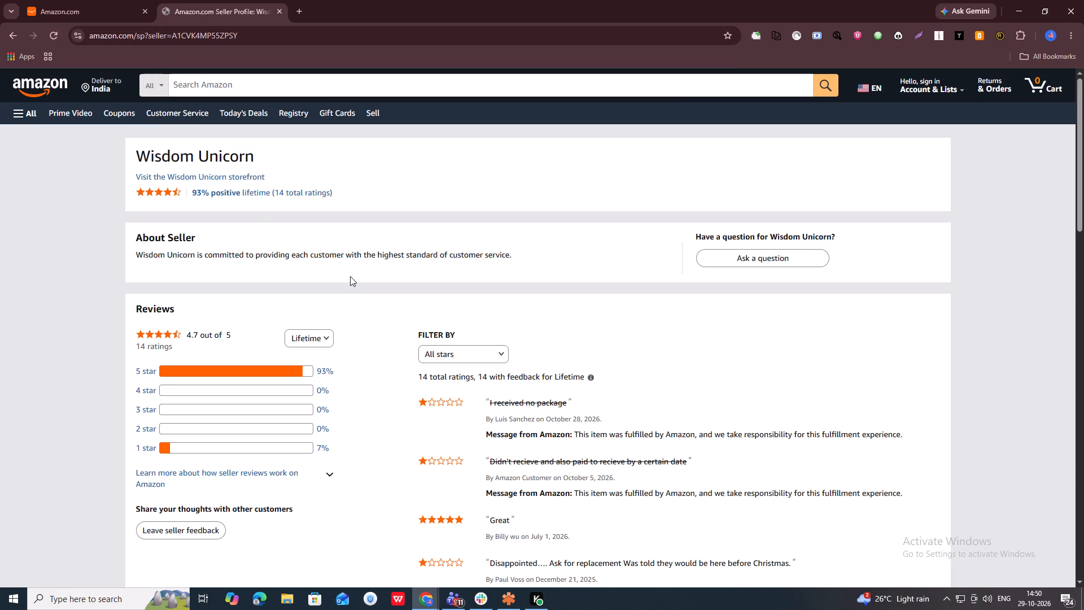
pyautogui.click(248, 178)
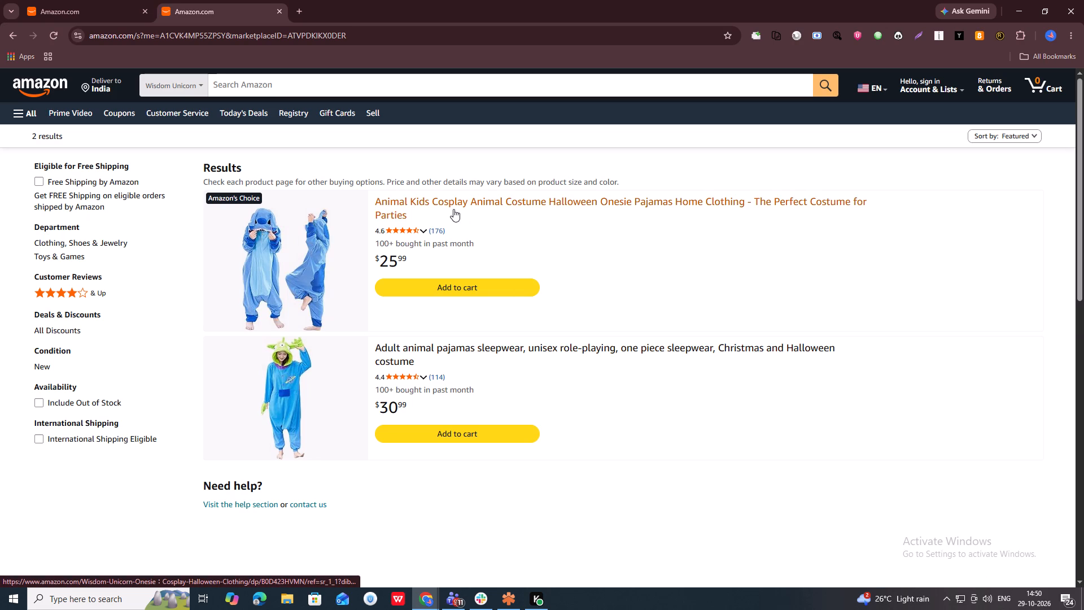
# Open the blue kids onesie listing from Wisdom Unicorn and copy its link into the Links cell of row 102737 in Manual Detection Records.
pyautogui.click(296, 217)
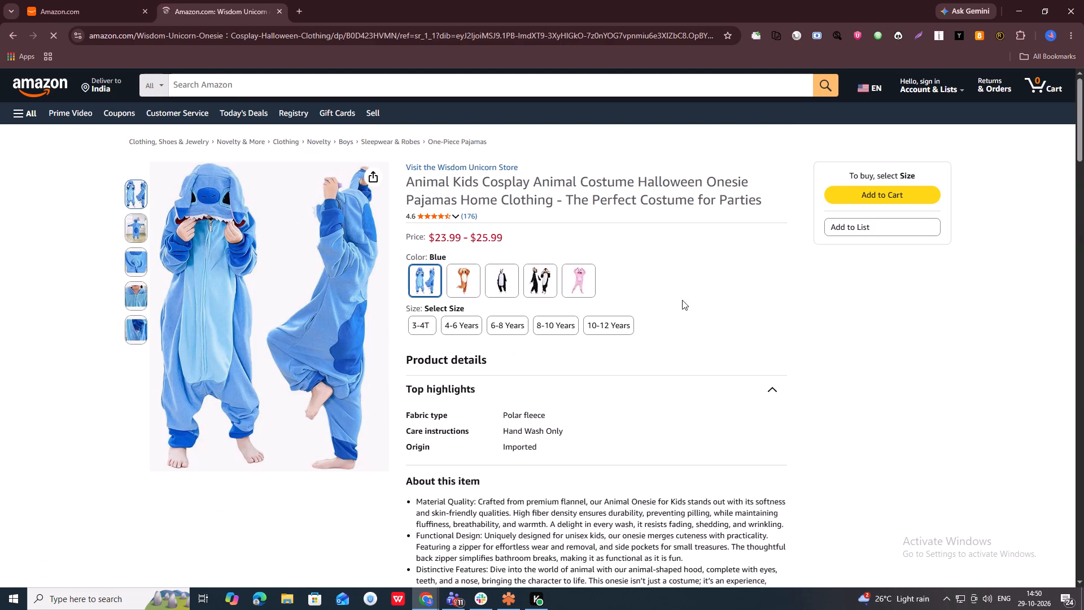
pyautogui.click(342, 43)
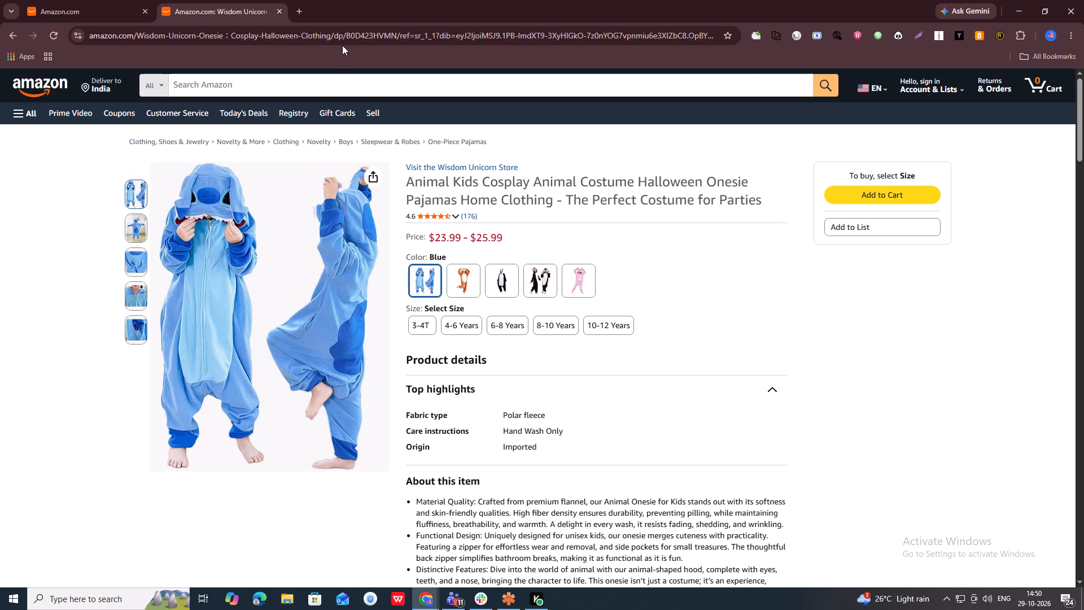
pyautogui.hotkey('ctrl', 'c')
pyautogui.hotkey('ctrl', 'c')
pyautogui.hotkey('ctrl', 'c')
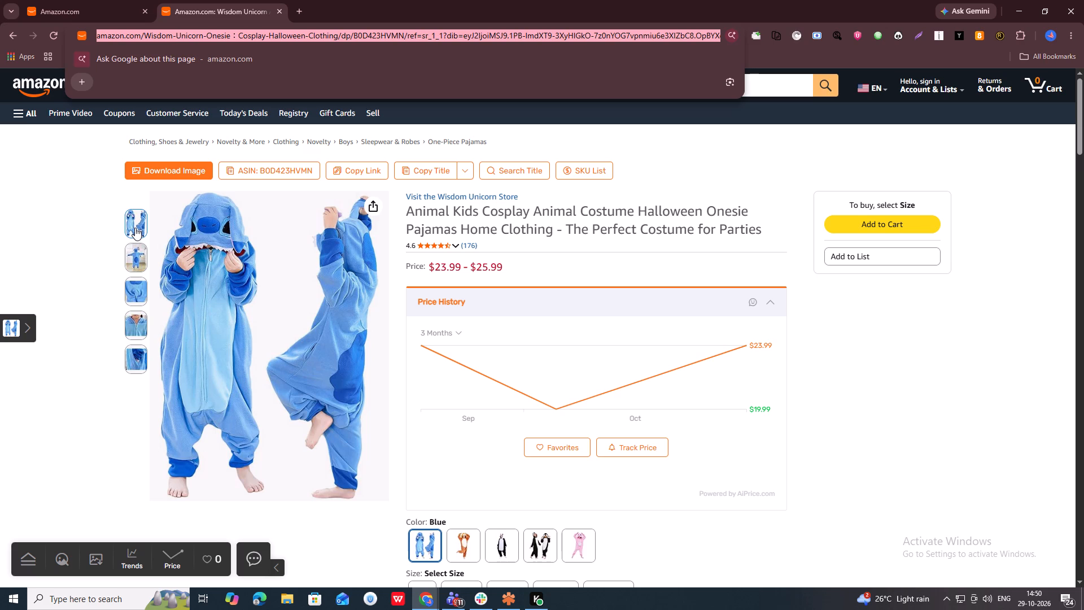
pyautogui.hotkey('alt', 'Tab')
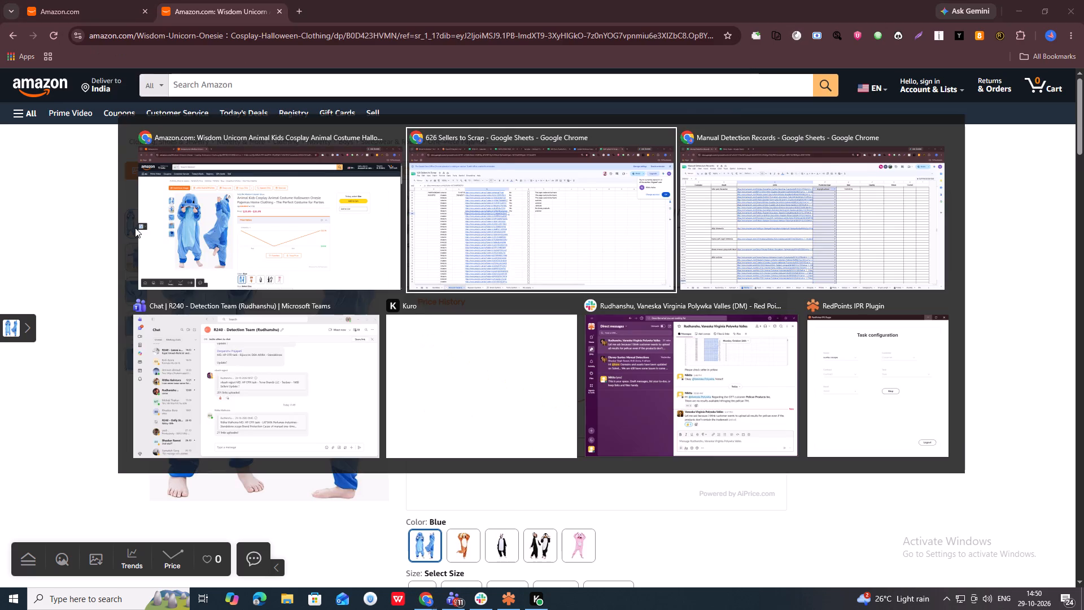
pyautogui.hotkey('alt', 'Tab')
pyautogui.hotkey('alt', 'Tab')
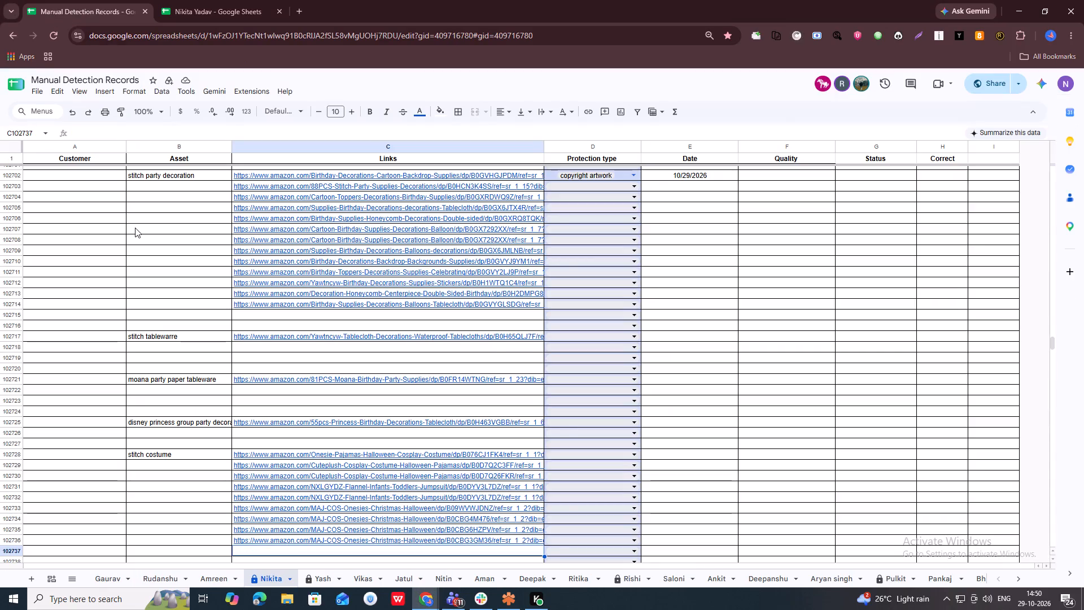
pyautogui.hotkey('ctrl', 'v')
# Select the Links cells from row 102737 up to row 102650, the first frozen party decoration link, in Manual Detection Records.
pyautogui.hotkey('ctrl', 'shift', 'Up')
pyautogui.hotkey('ctrl', 'shift', 'Up')
pyautogui.hotkey('ctrl', 'shift', 'Up')
pyautogui.hotkey('ctrl', 'shift', 'Up')
pyautogui.hotkey('ctrl', 'shift', 'Up')
pyautogui.hotkey('ctrl', 'shift', 'Up')
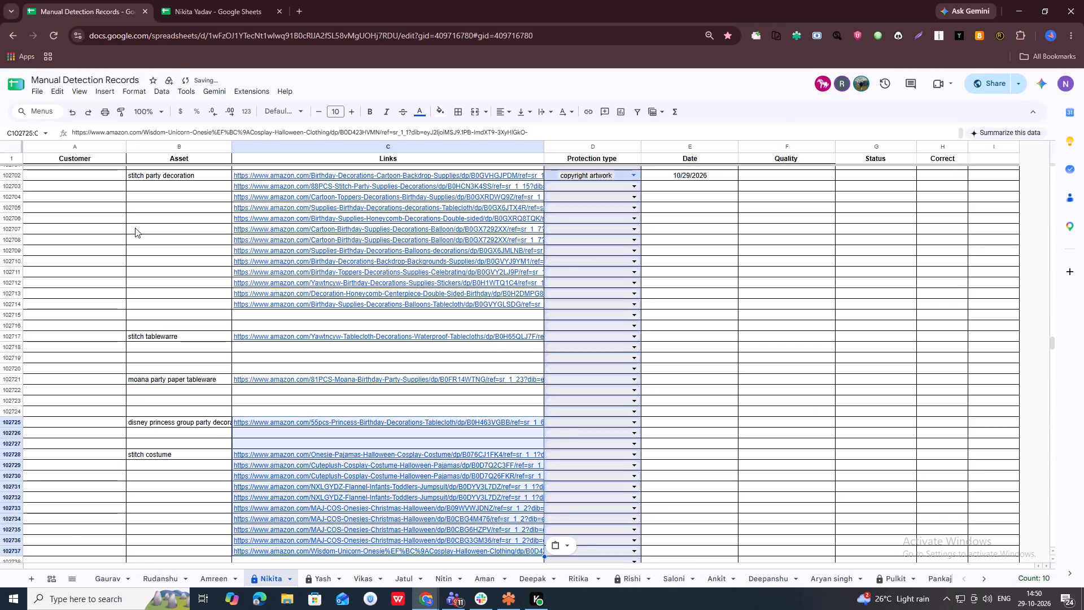
pyautogui.scroll(7, 215, 303)
pyautogui.scroll(4, 287, 323)
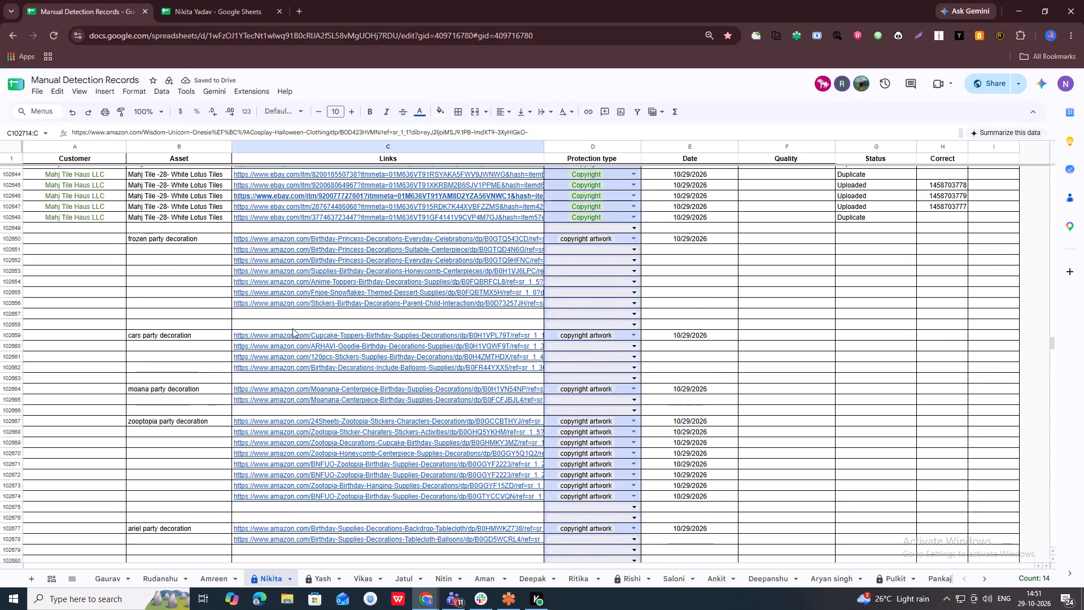
pyautogui.keyDown('shift'); pyautogui.click(374, 238); pyautogui.keyUp('shift')
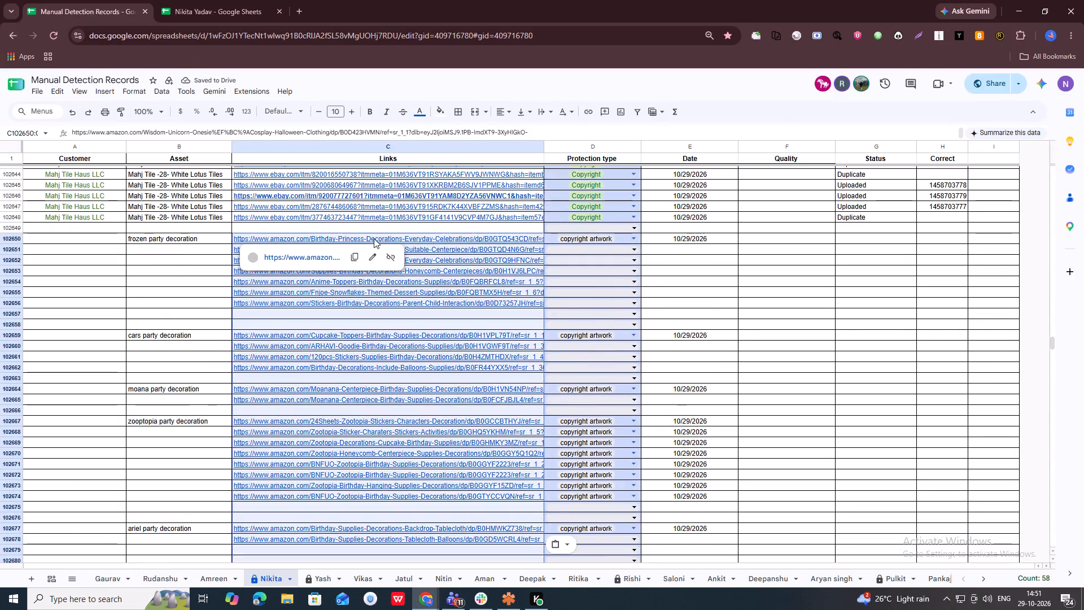
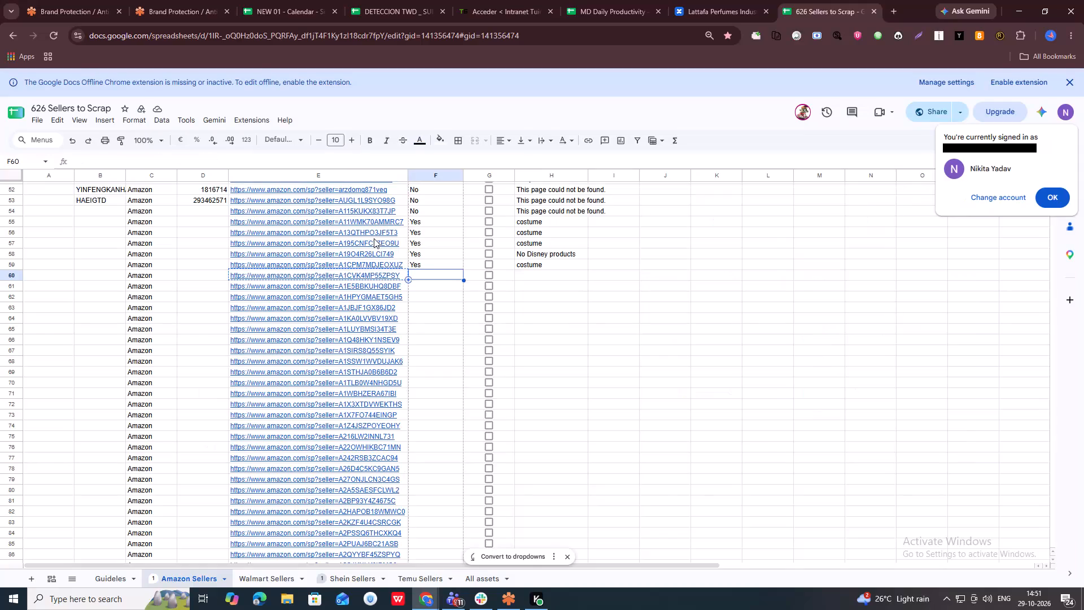
# Fill Yes and the note costume, copied from row 59, into row 60 of 626 Sellers to Scrap.
pyautogui.hotkey('ctrl', 'd')
pyautogui.press('Right')
pyautogui.press('Right')
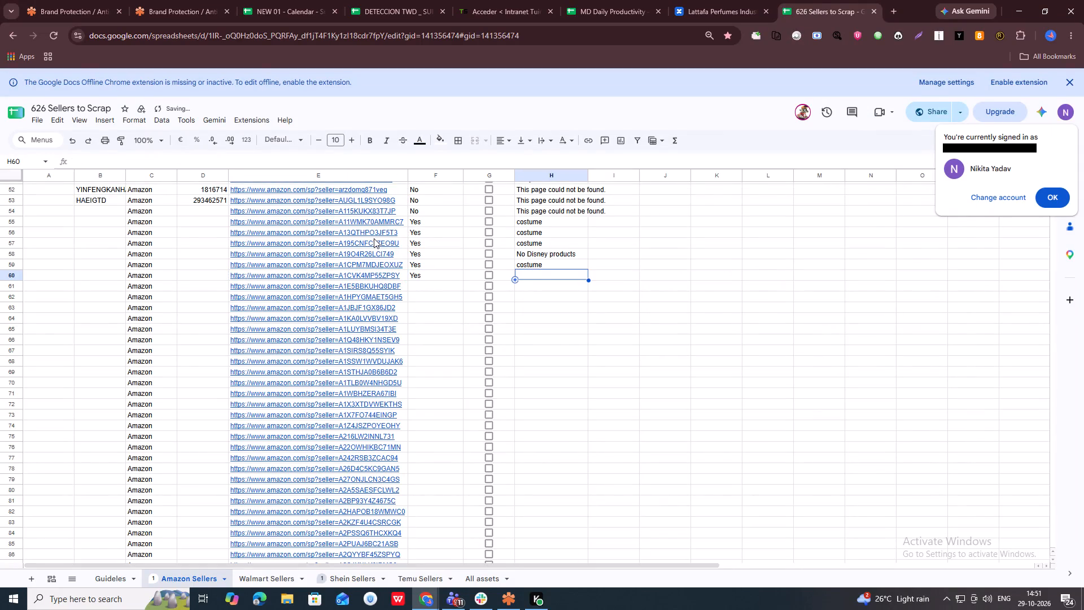
pyautogui.hotkey('ctrl', 'd')
pyautogui.press('Down')
pyautogui.press('Left')
pyautogui.press('Left')
pyautogui.press('Left')
# Choose the Pink color of the Wisdom Unicorn onesie on Amazon and copy its link into the Links cell of row 102738 in Manual Detection Records.
pyautogui.hotkey('alt', 'Tab')
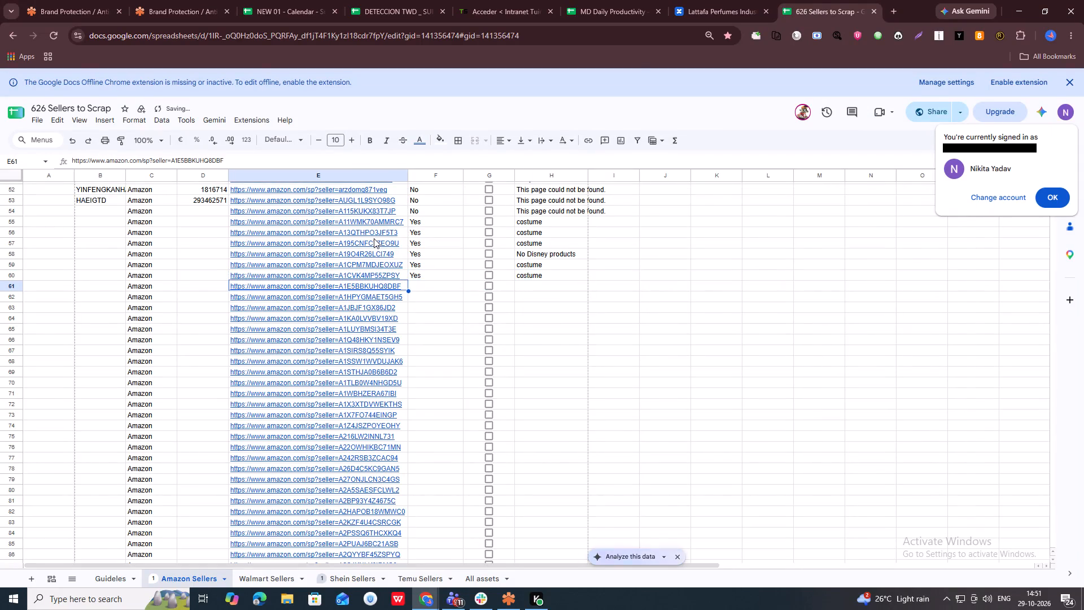
pyautogui.hotkey('alt', 'Tab')
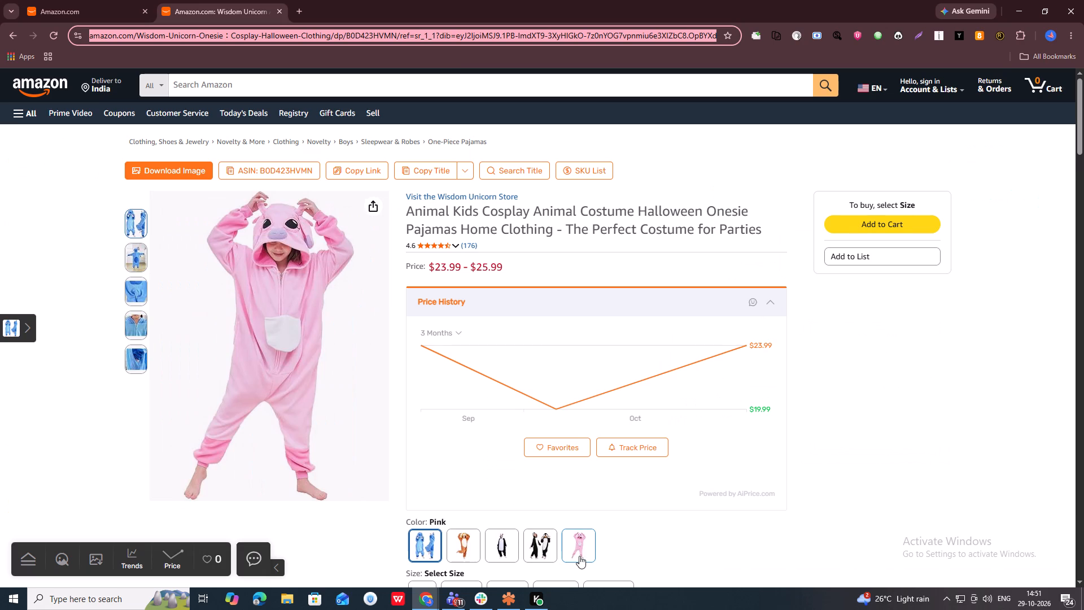
pyautogui.click(579, 556)
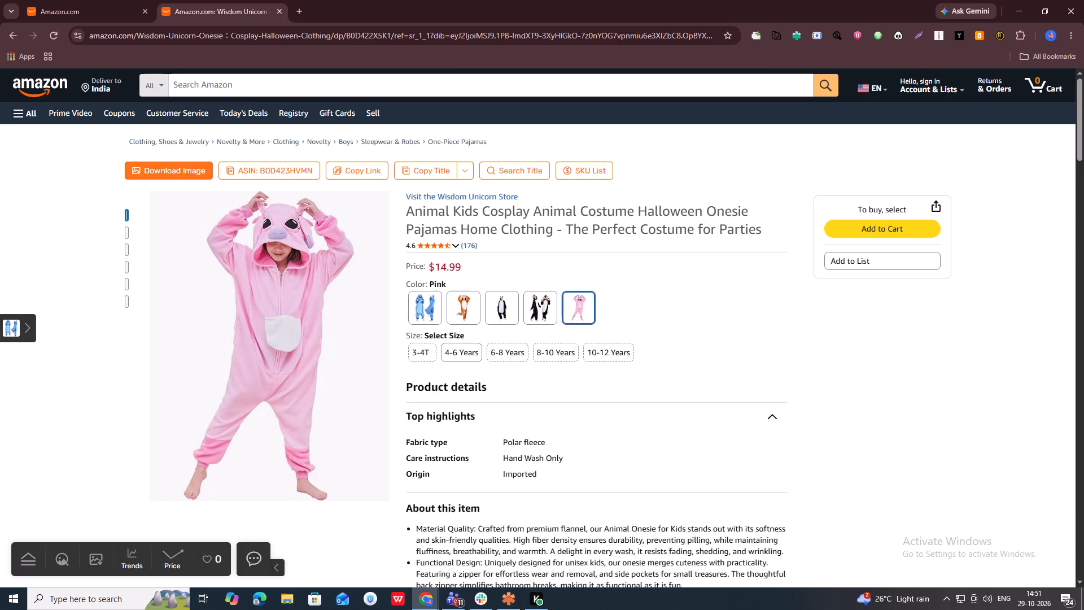
pyautogui.click(348, 41)
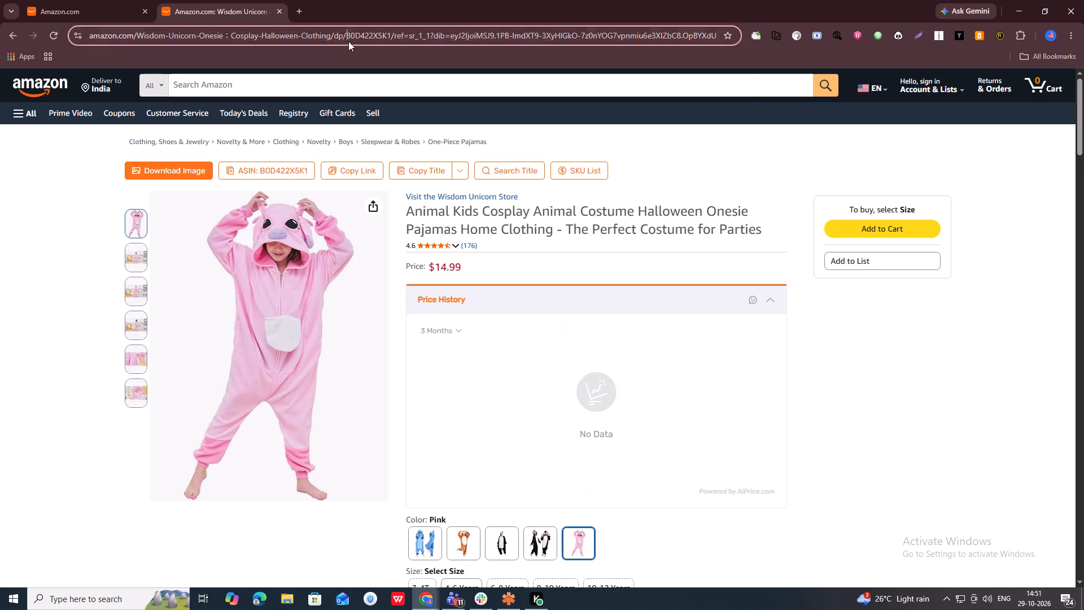
pyautogui.hotkey('ctrl', 'c')
pyautogui.hotkey('ctrl', 'c')
pyautogui.hotkey('alt', 'Tab')
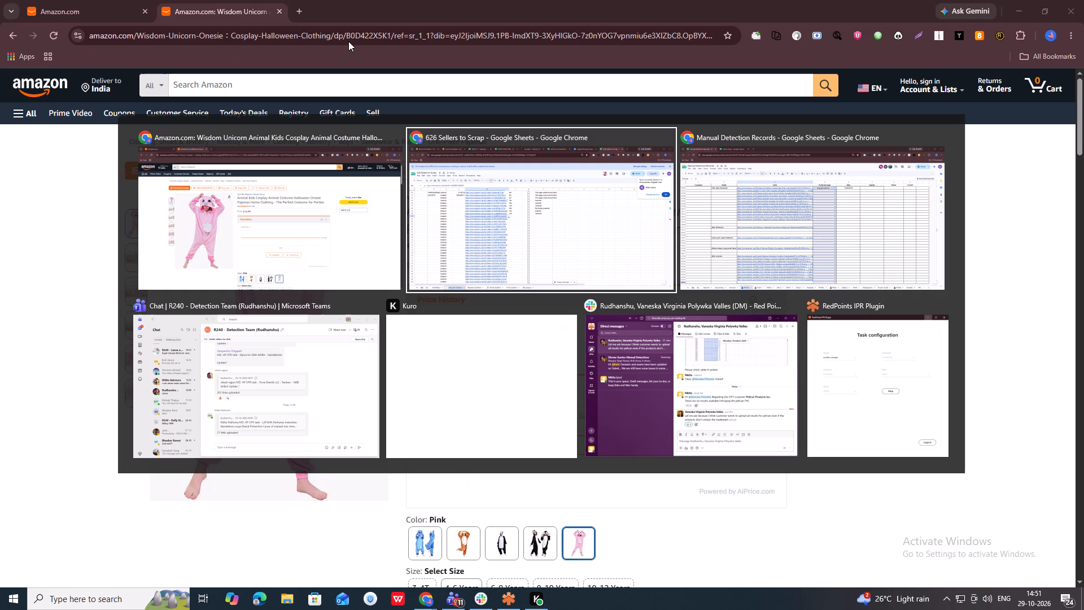
pyautogui.hotkey('alt', 'Tab')
pyautogui.hotkey('ctrl', 'v')
pyautogui.press('Down')
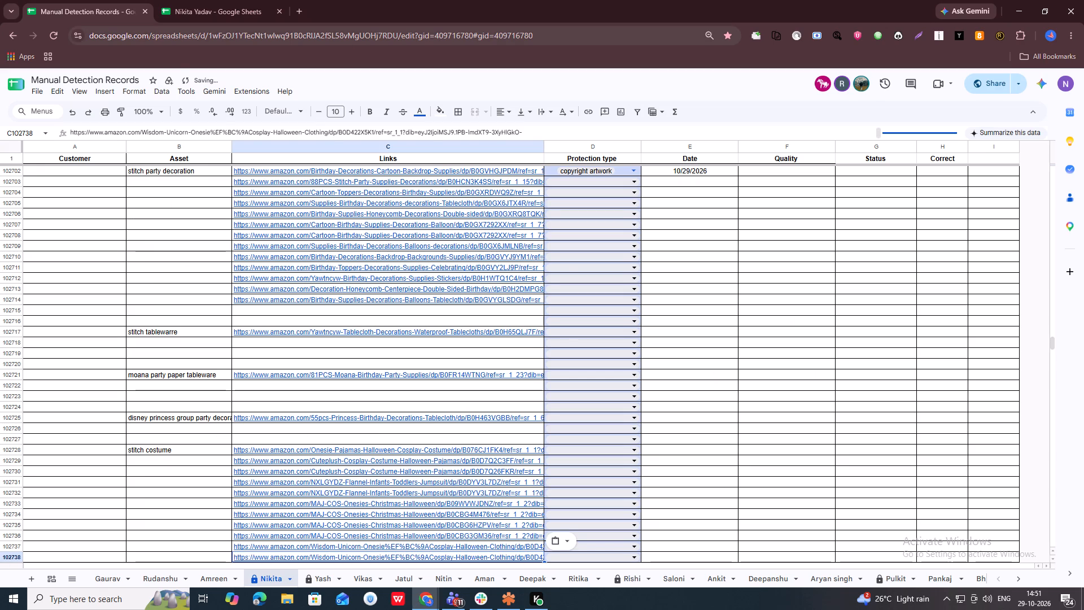
# Open the seller link from row 61 of 626 Sellers to Scrap on Amazon and go to the Eibo storefront.
pyautogui.hotkey('alt', 'Tab')
pyautogui.hotkey('alt', 'Tab')
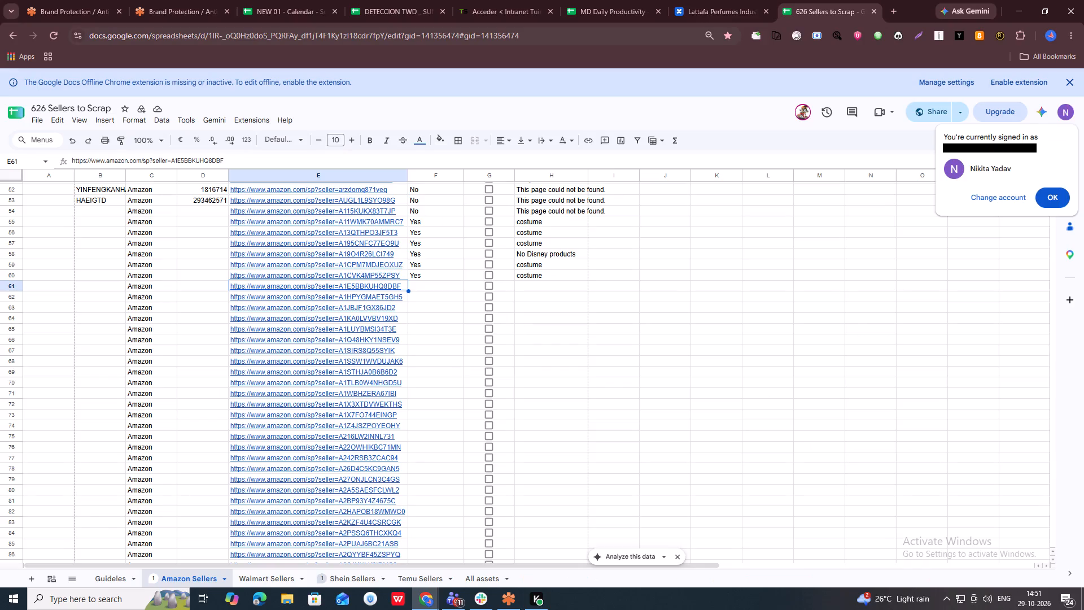
pyautogui.hotkey('ctrl', 'c')
pyautogui.hotkey('alt', 'Tab')
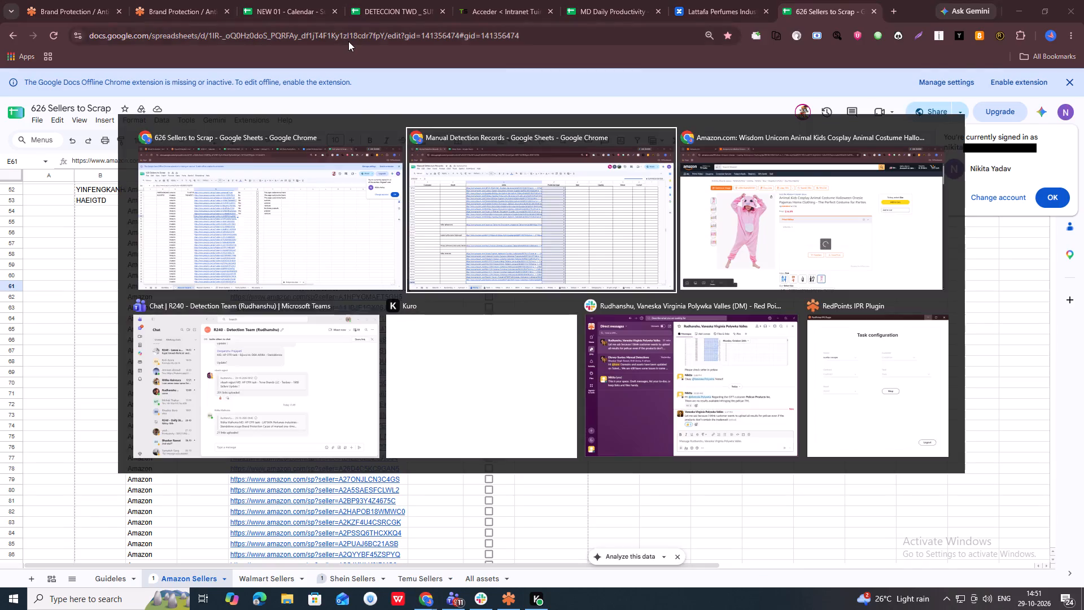
pyautogui.hotkey('alt', 'Tab')
pyautogui.hotkey('ctrl', 'v')
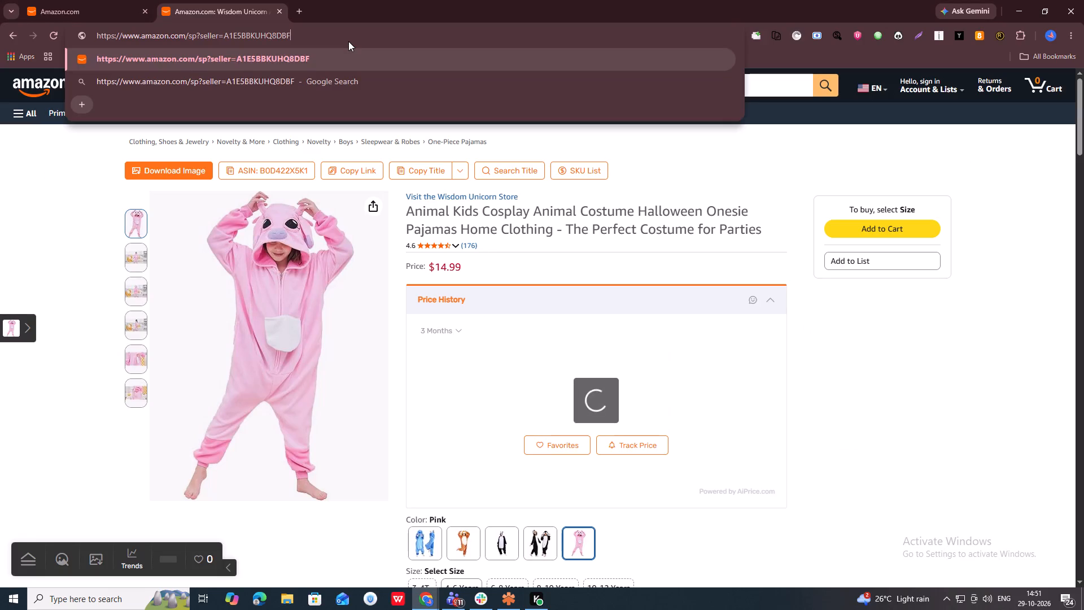
pyautogui.press('Return')
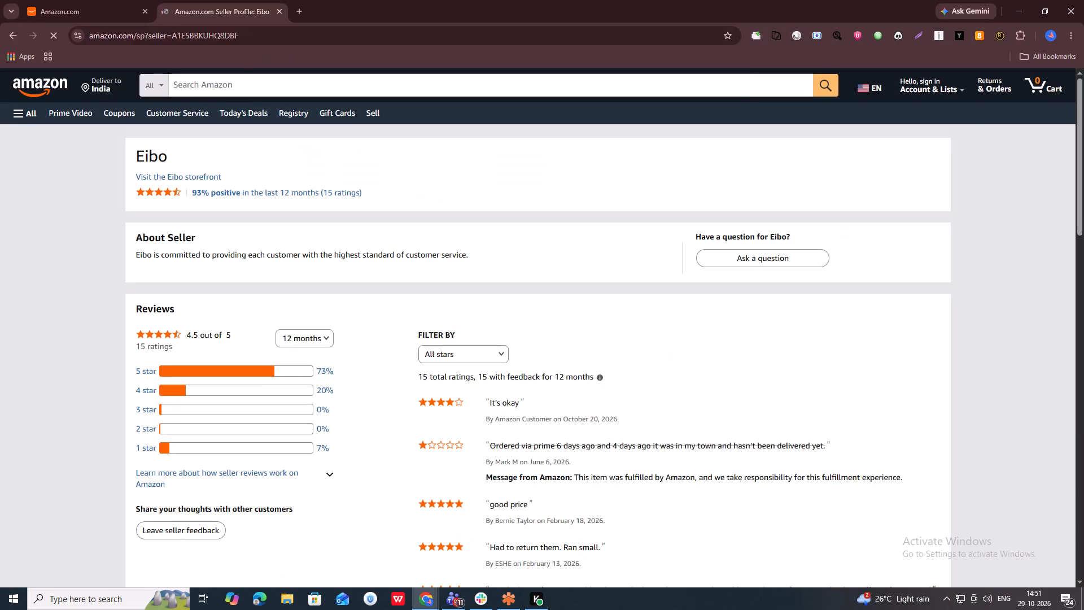
pyautogui.click(183, 176)
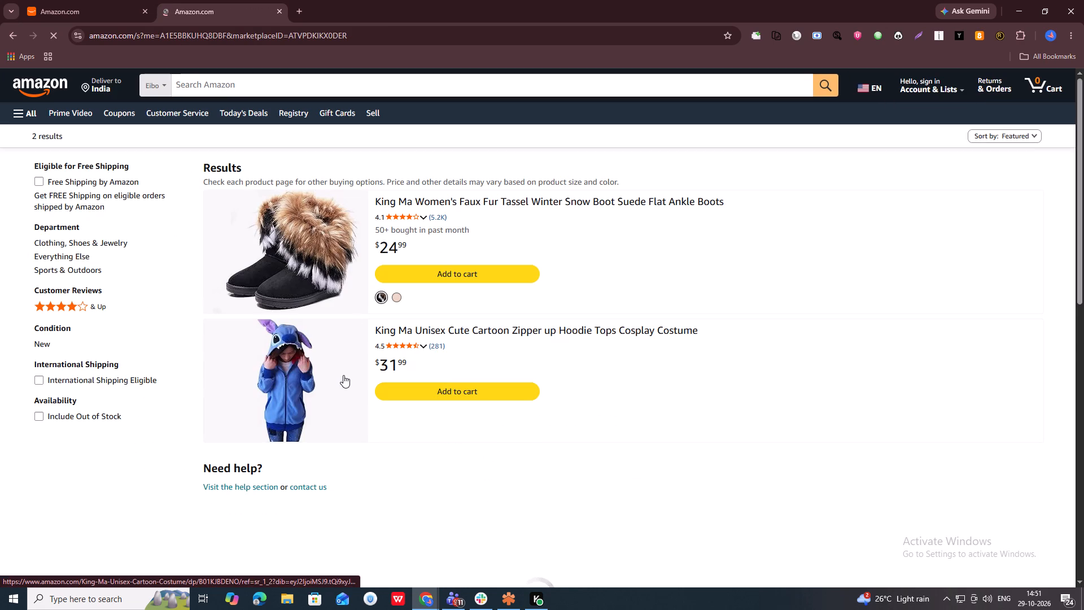
# Open the blue King Ma cartoon zipper hoodie listing and search its product image with Google Lens.
pyautogui.click(287, 366)
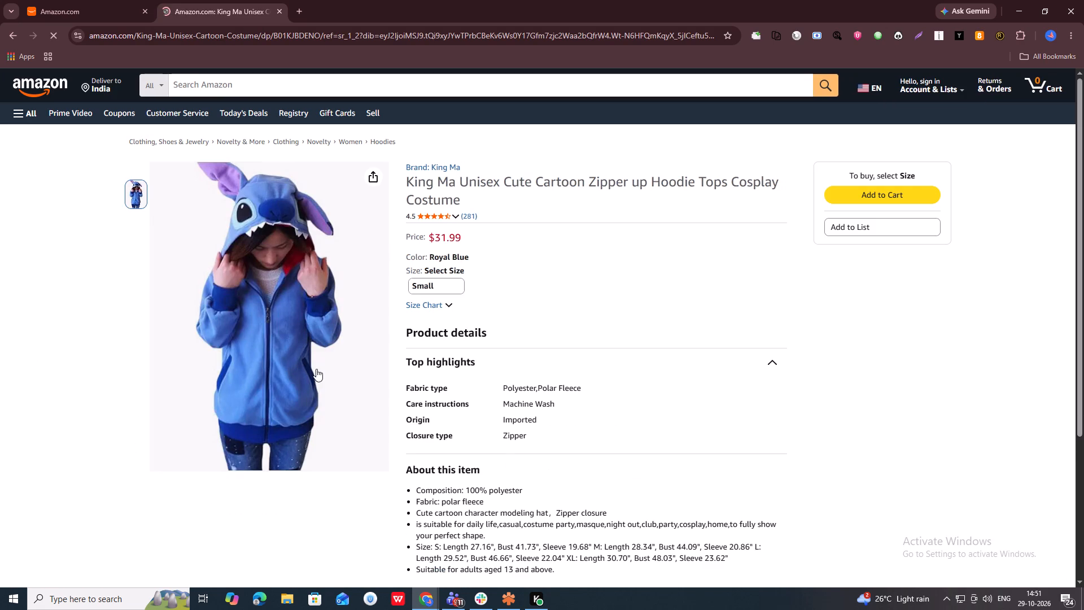
pyautogui.scroll(-5, 626, 336)
pyautogui.scroll(8, 639, 340)
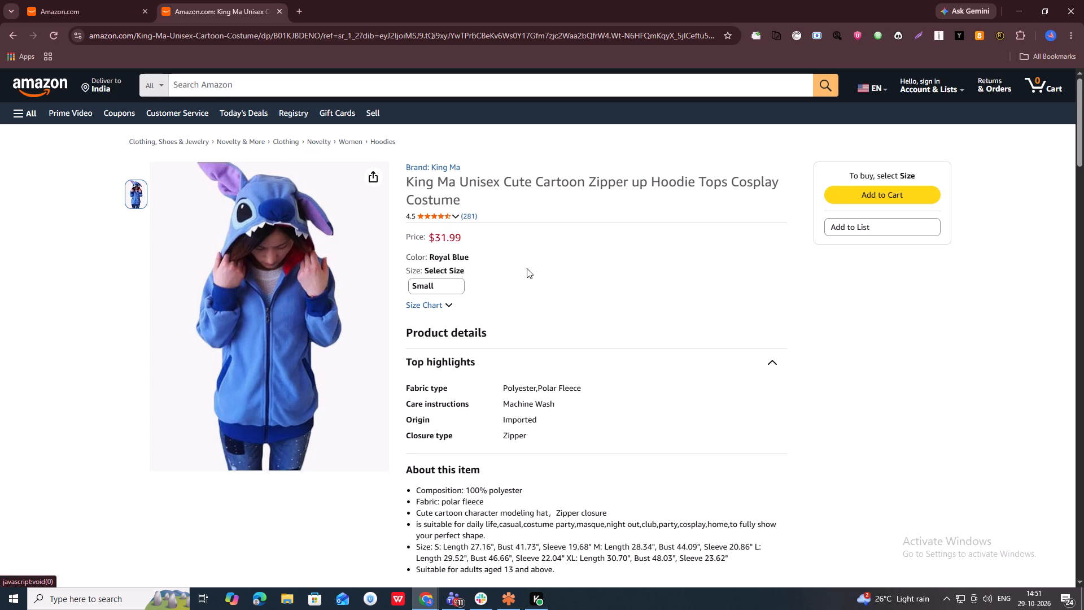
pyautogui.rightClick(263, 277)
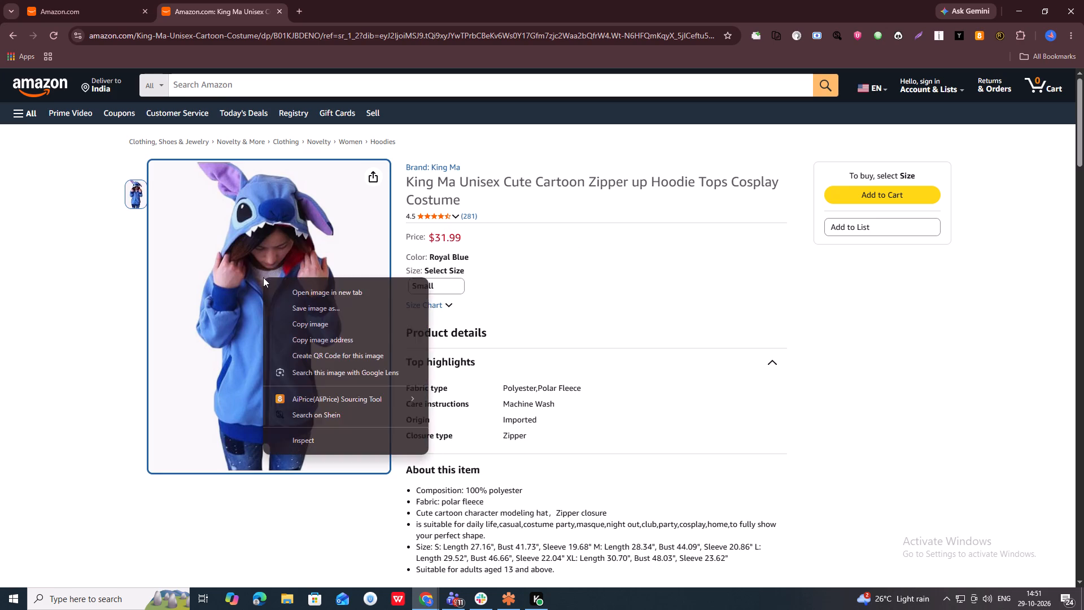
pyautogui.click(309, 373)
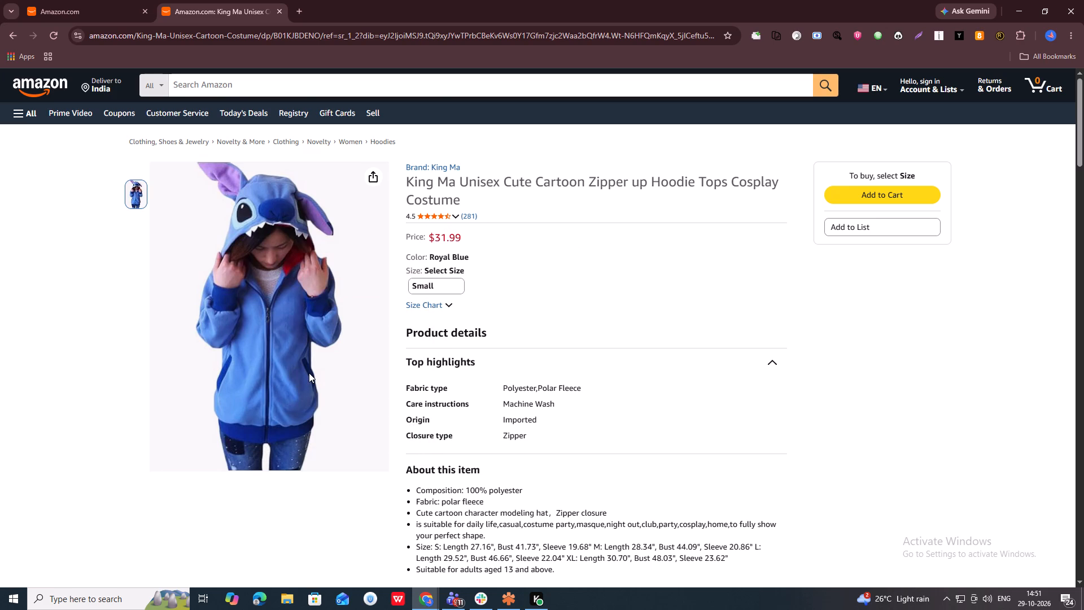
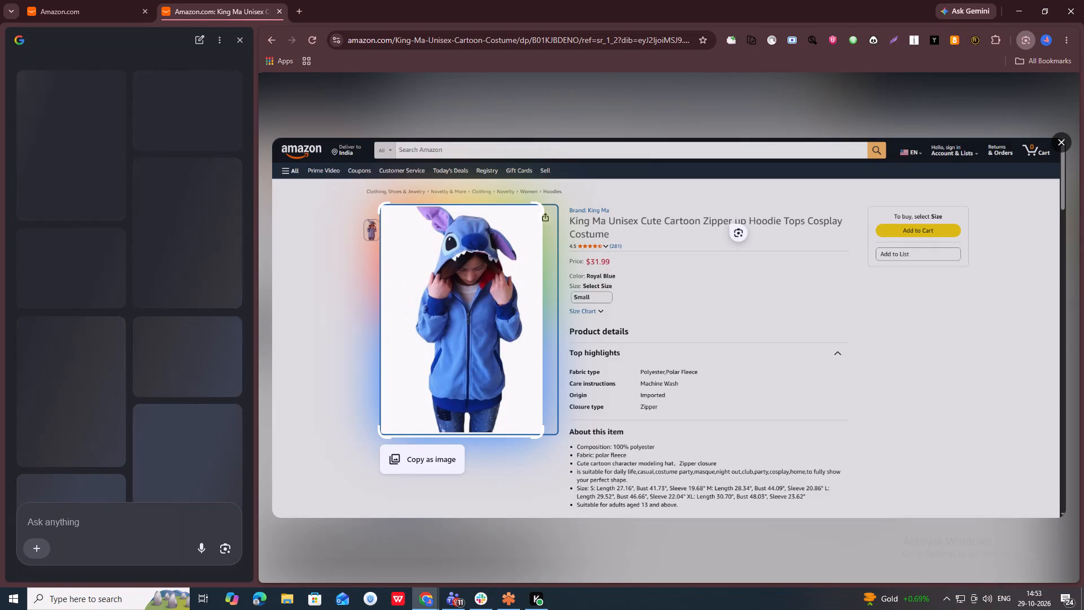
# Search the King Ma Stitch-style hoodie's product image with Google Lens again, then close the search results pane.
pyautogui.click(1067, 140)
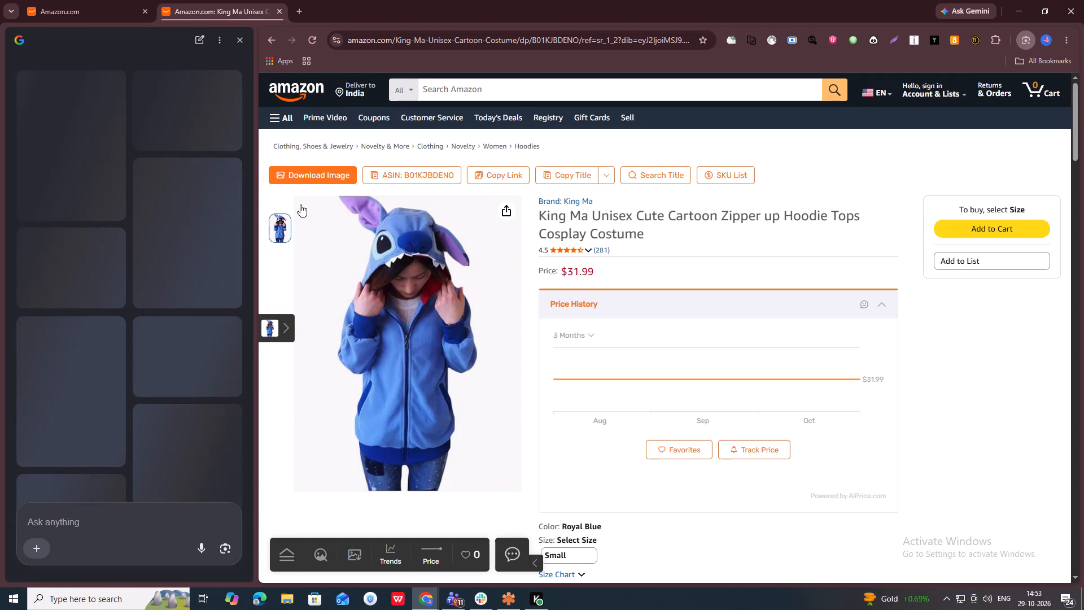
pyautogui.rightClick(402, 258)
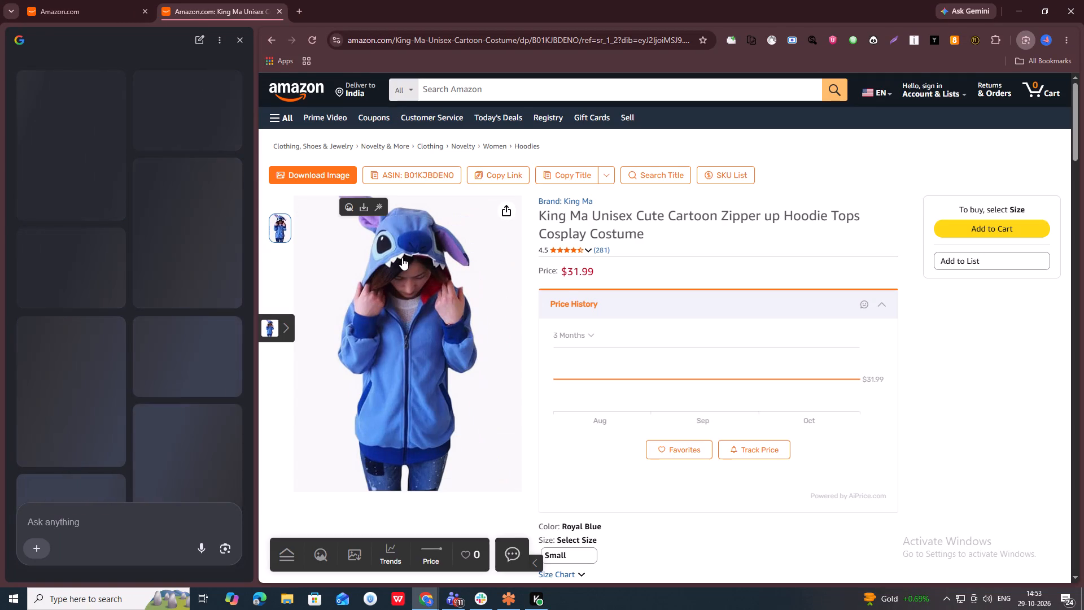
pyautogui.click(445, 354)
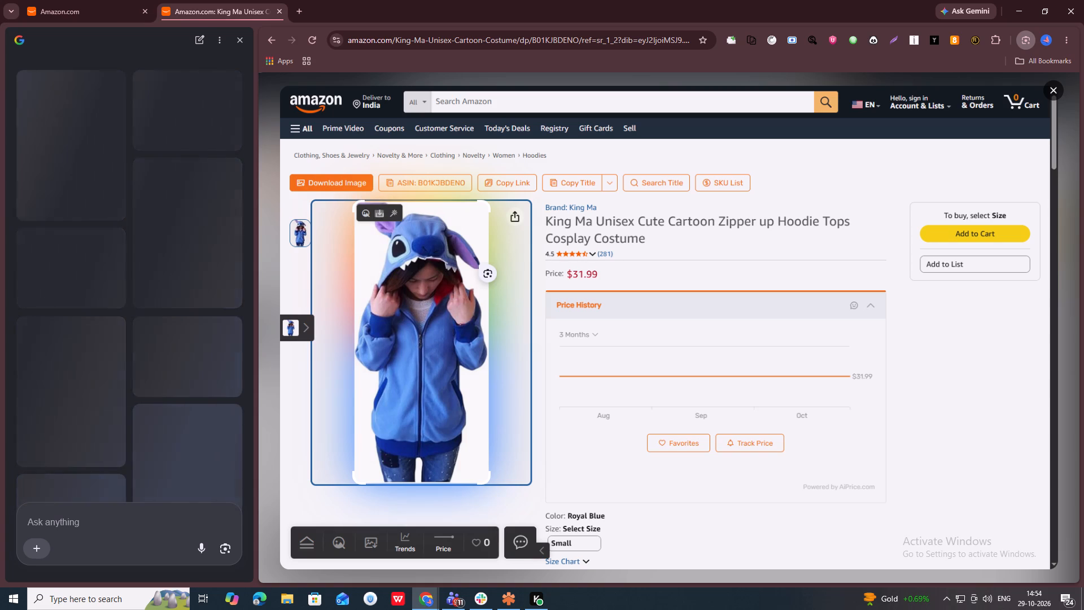
pyautogui.click(357, 204)
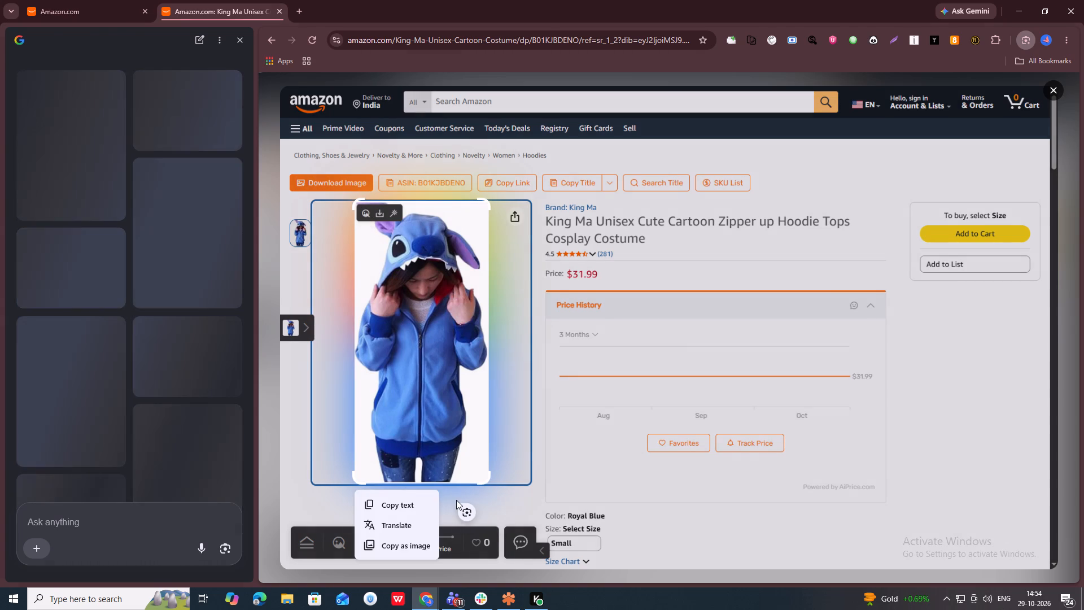
pyautogui.click(242, 41)
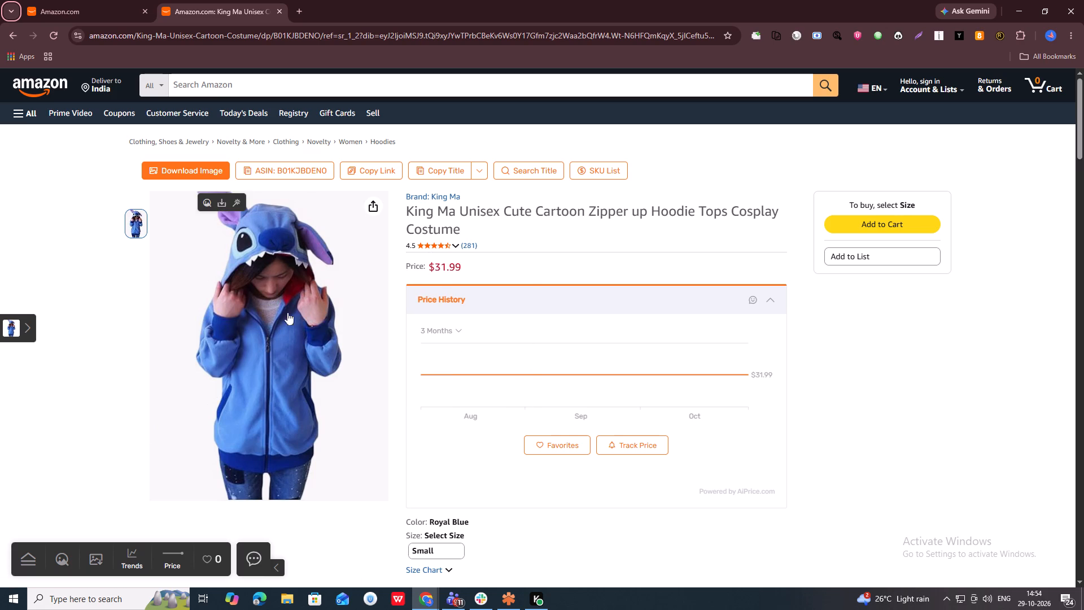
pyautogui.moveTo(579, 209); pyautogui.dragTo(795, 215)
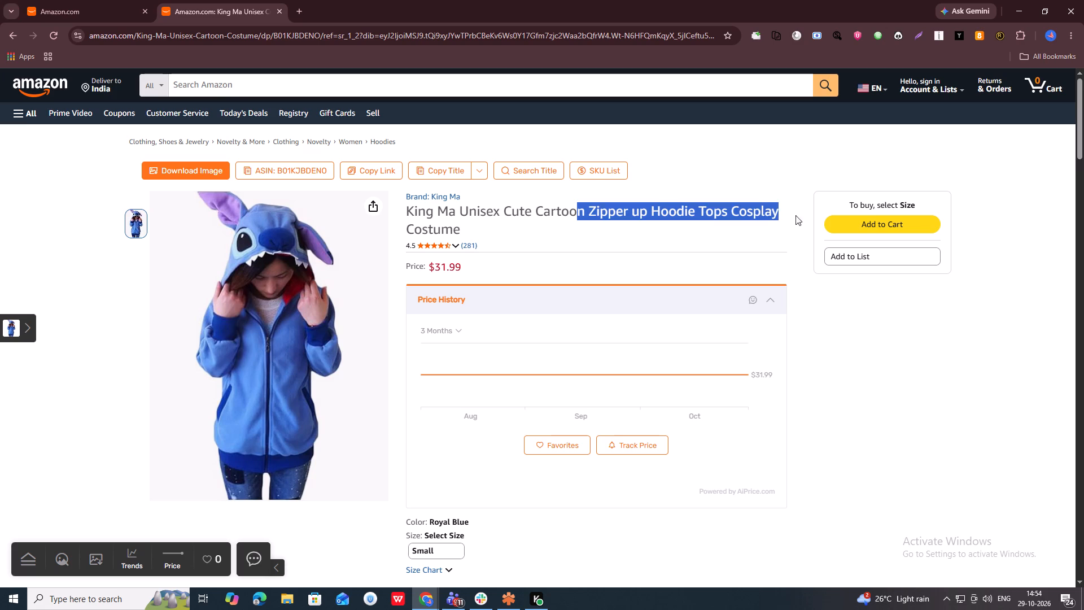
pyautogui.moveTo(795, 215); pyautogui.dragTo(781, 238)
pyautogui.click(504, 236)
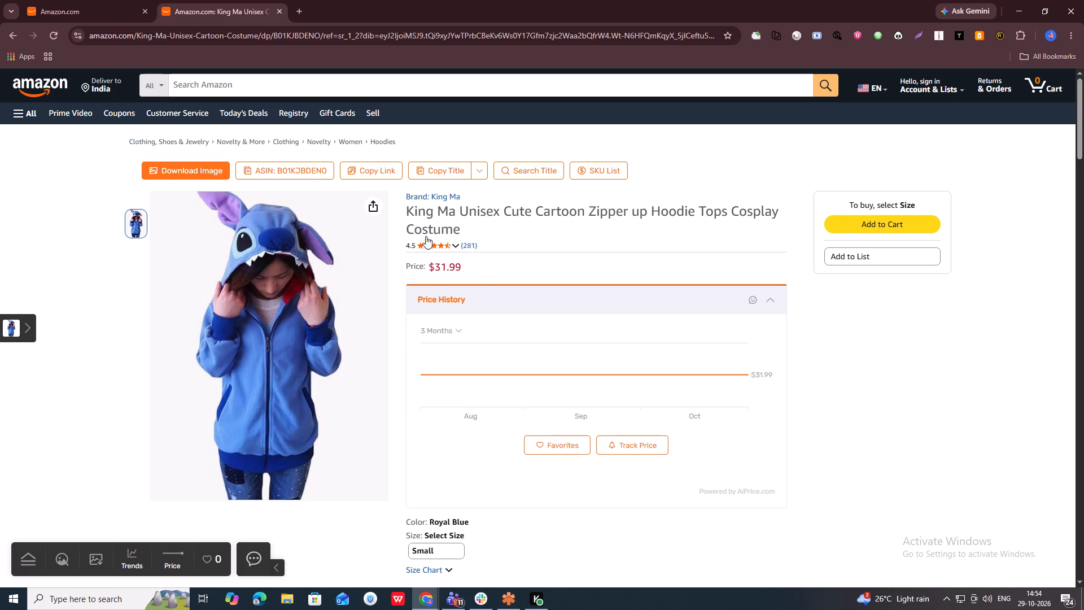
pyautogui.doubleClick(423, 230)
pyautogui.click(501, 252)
# Copy the Amazon page link of the Royal Blue King Ma cartoon zipper hoodie.
pyautogui.click(438, 37)
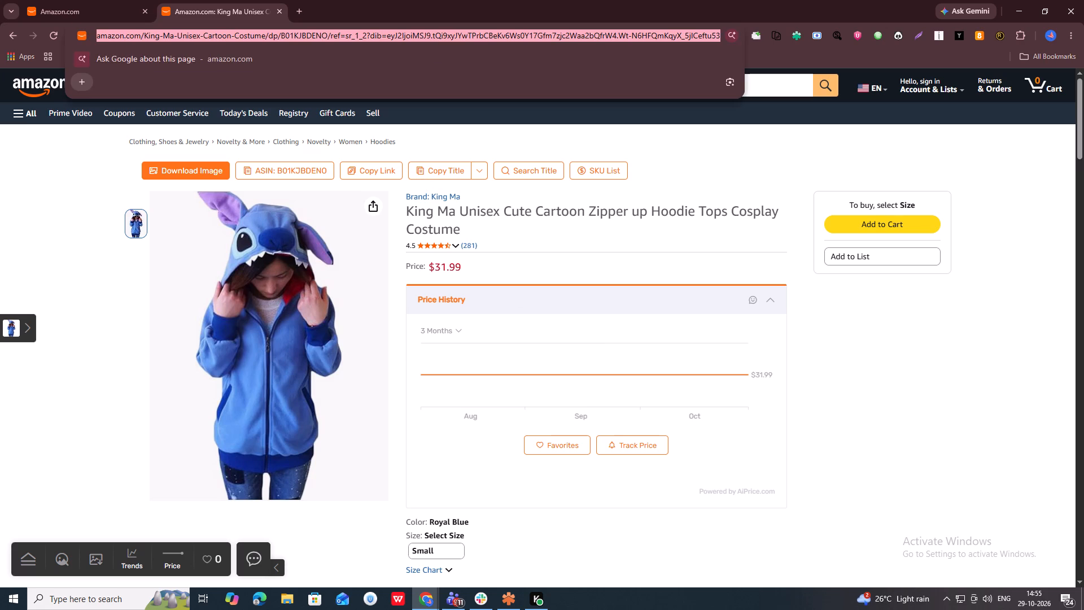
pyautogui.hotkey('ctrl', 'c')
pyautogui.hotkey('ctrl', 'c')
pyautogui.hotkey('ctrl', 'c')
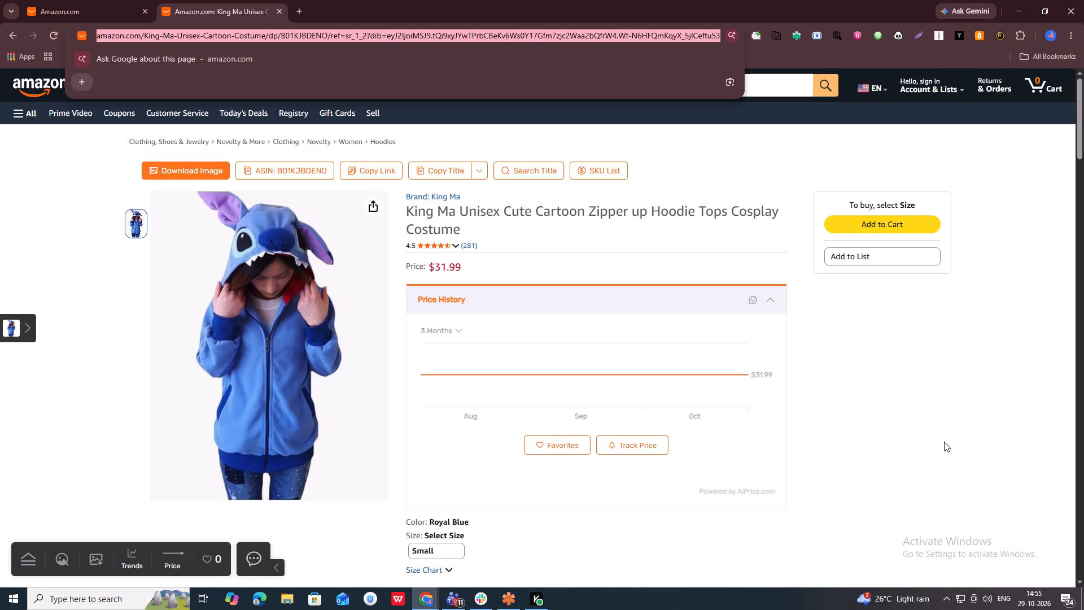
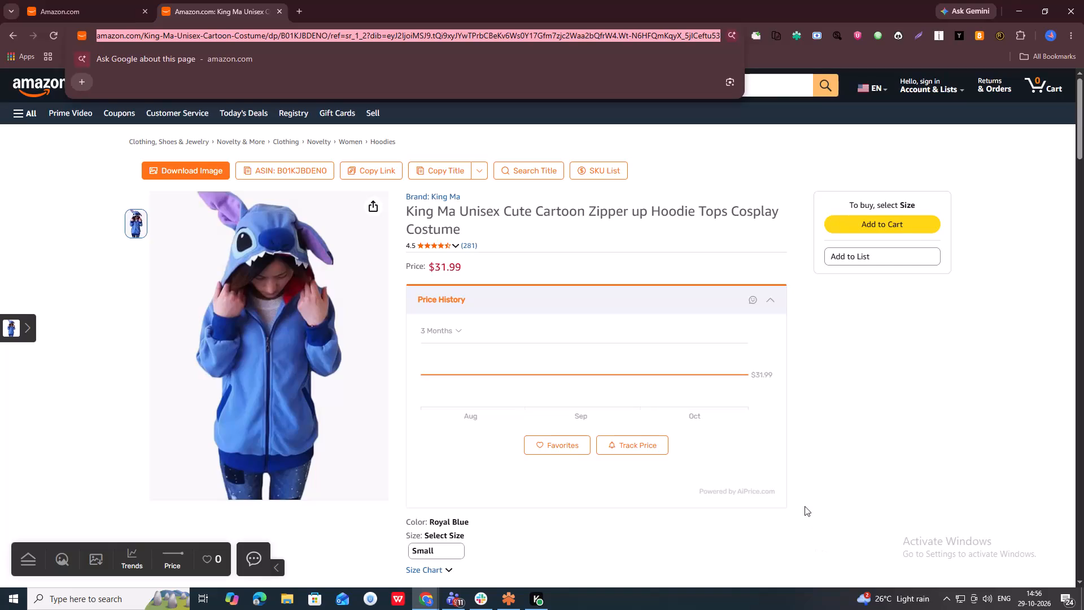
# Record the King Ma hoodie's Amazon link in row 102741 of Manual Detection Records with the asset "stitch hoodie".
pyautogui.hotkey('ctrl', 'c')
pyautogui.hotkey('alt', 'Tab')
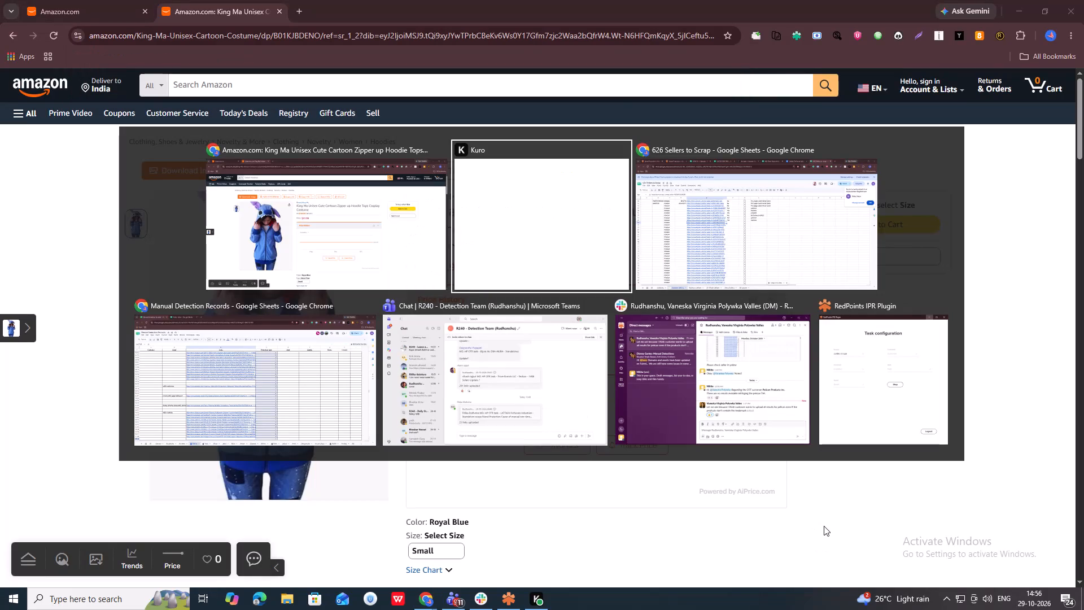
pyautogui.hotkey('alt', 'Right')
pyautogui.hotkey('alt', 'Down')
pyautogui.hotkey('alt', 'Left')
pyautogui.hotkey('alt', 'Left')
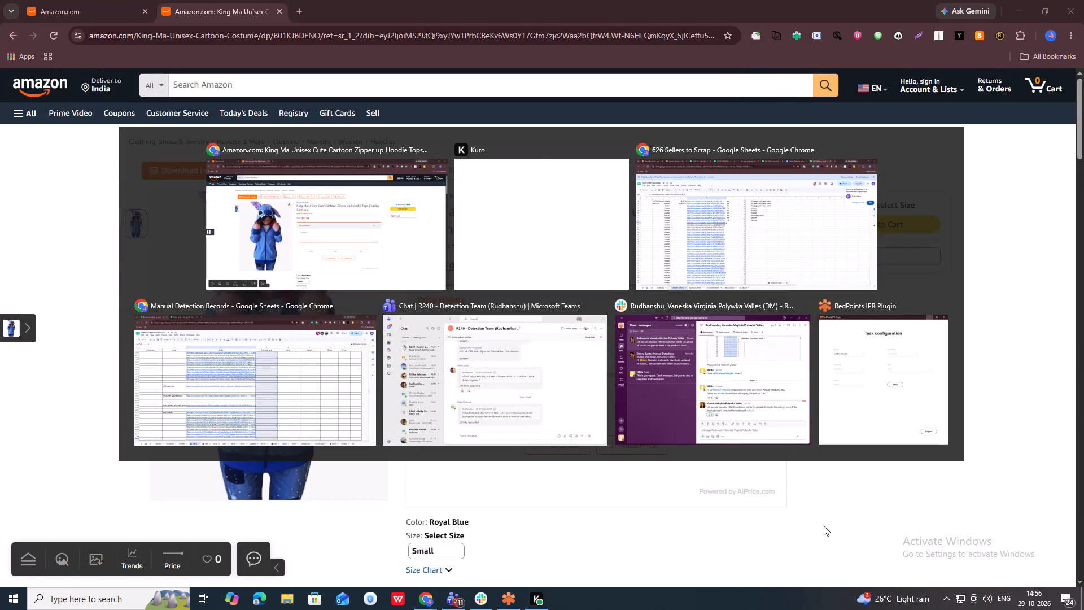
pyautogui.press('Down')
pyautogui.press('Down')
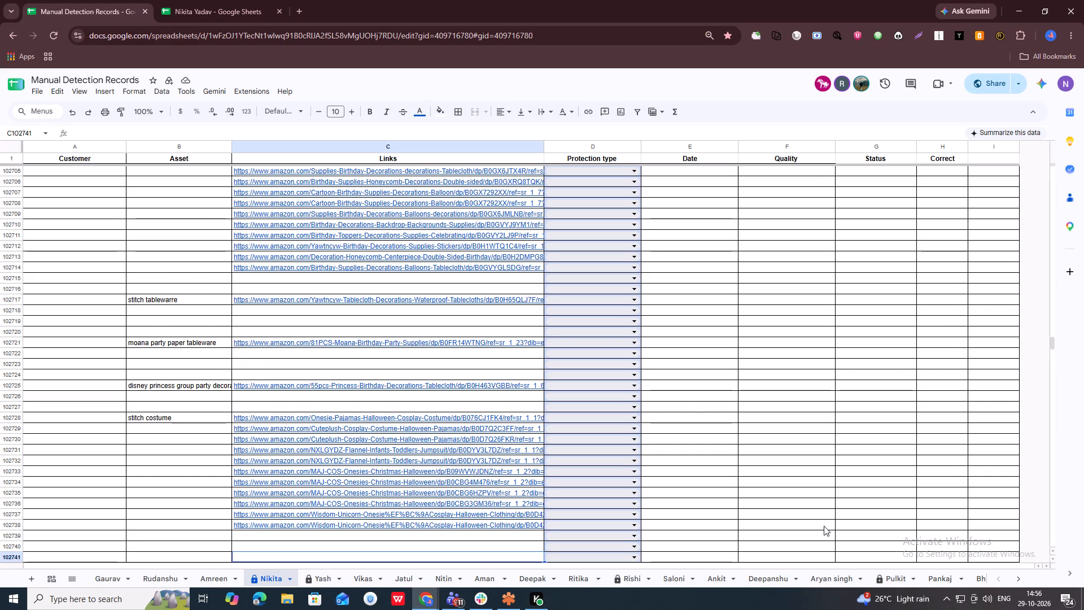
pyautogui.hotkey('ctrl', 'v')
pyautogui.press('Left')
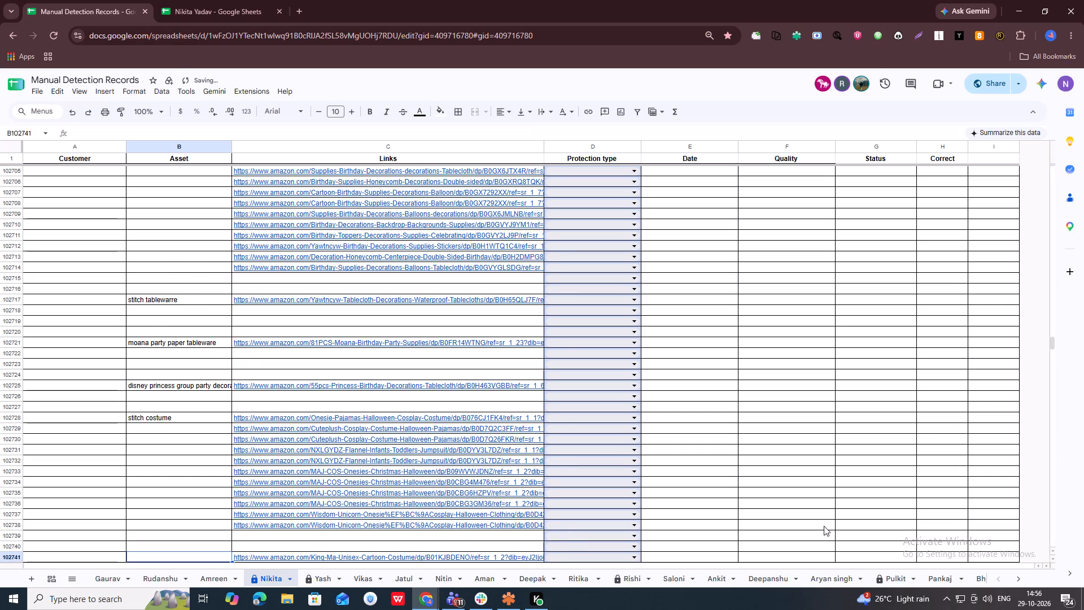
pyautogui.write('stitch hoodie')
pyautogui.press('Right')
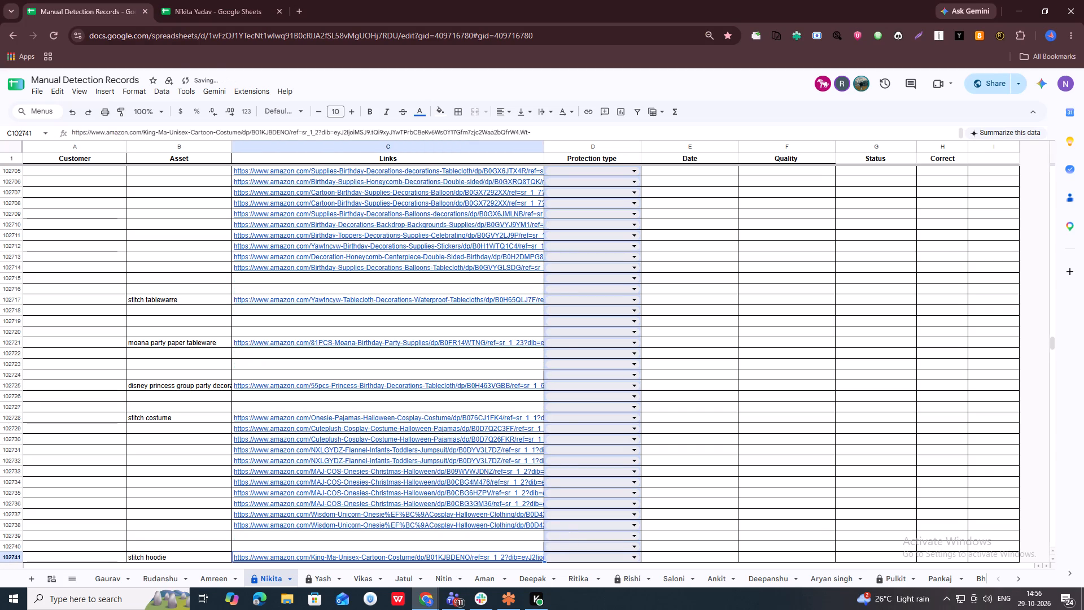
# In 626 Sellers to Scrap, mark the seller in row 61 as Yes and add the note "hoodie".
pyautogui.hotkey('alt', 'Tab')
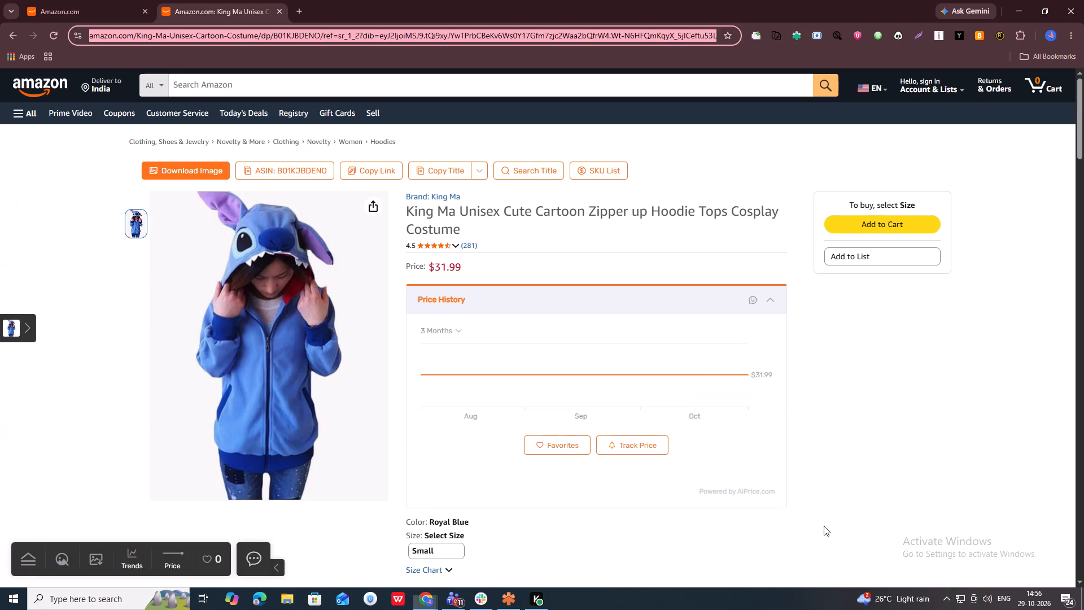
pyautogui.hotkey('alt', 'Tab')
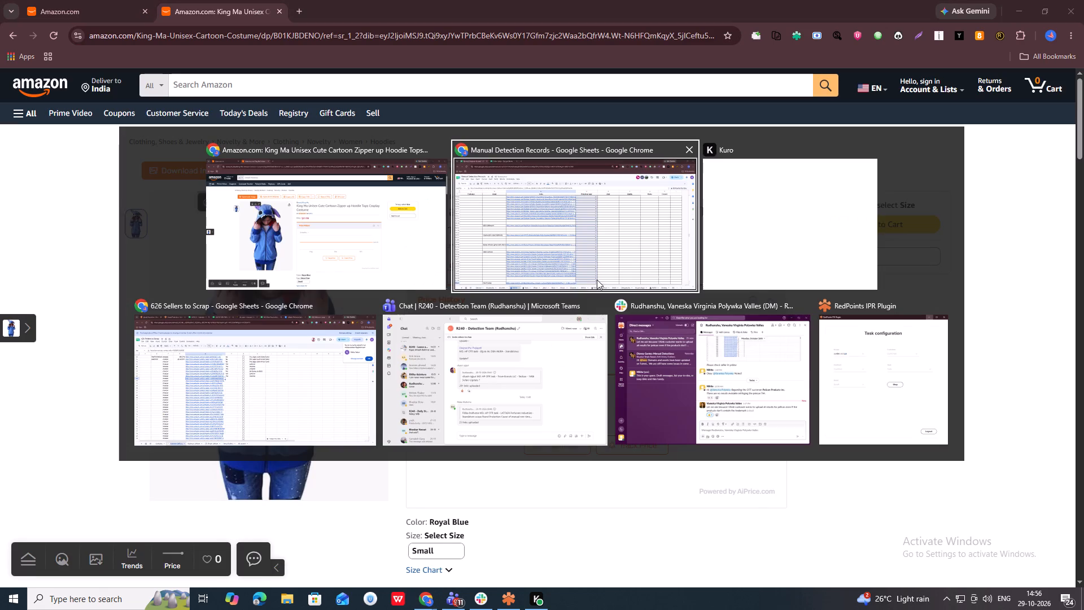
pyautogui.keyDown('alt'); pyautogui.click(253, 393); pyautogui.keyUp('alt')
pyautogui.click(425, 288)
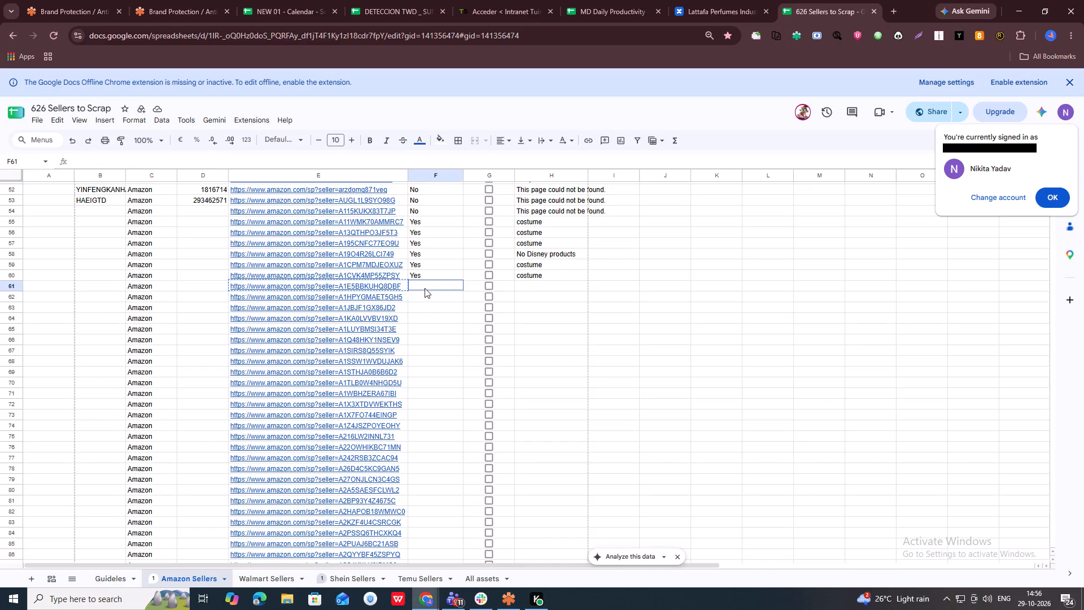
pyautogui.hotkey('ctrl', 'd')
pyautogui.press('Right')
pyautogui.press('Right')
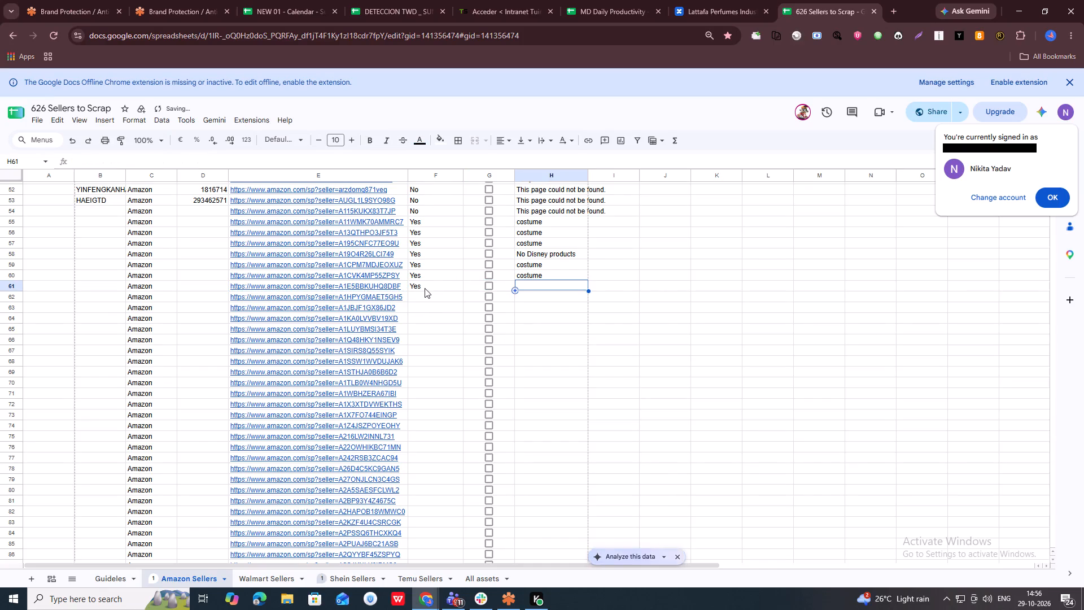
pyautogui.write('hoodie')
pyautogui.press('Down')
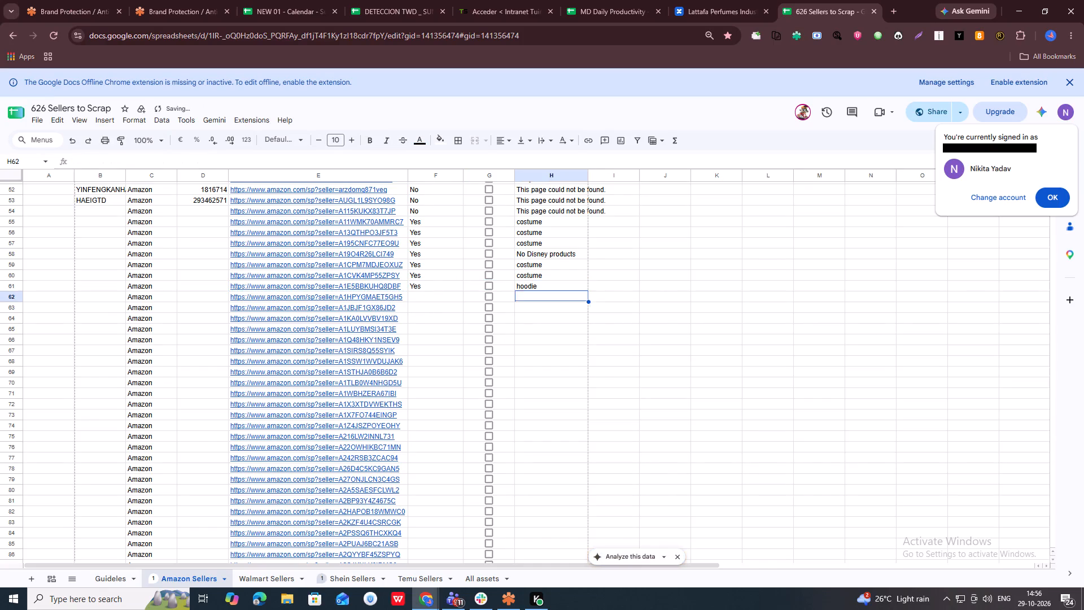
# Copy the seller link from row 62, load it in the Amazon window and open the CANASOUR DIRECT storefront.
pyautogui.press('Left')
pyautogui.press('Left')
pyautogui.press('Left')
pyautogui.hotkey('ctrl', 'c')
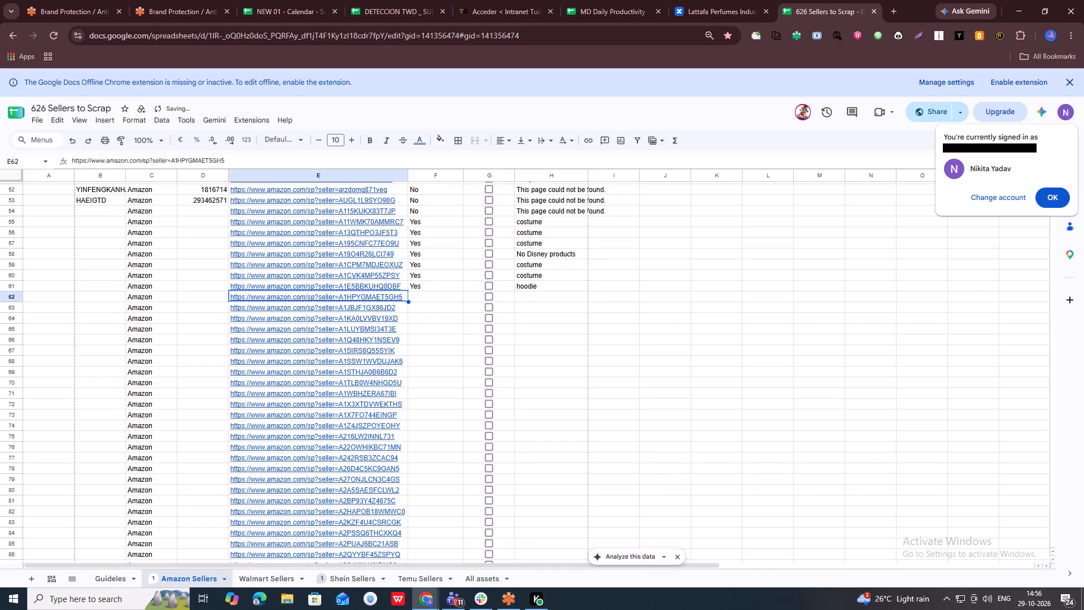
pyautogui.hotkey('alt', 'Tab')
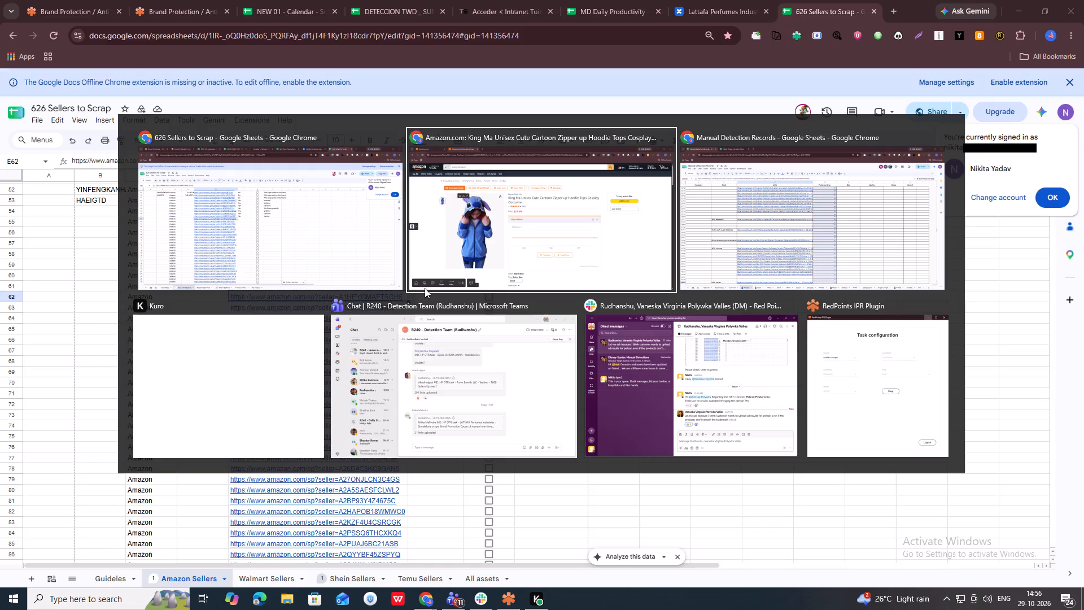
pyautogui.hotkey('ctrl', 'v')
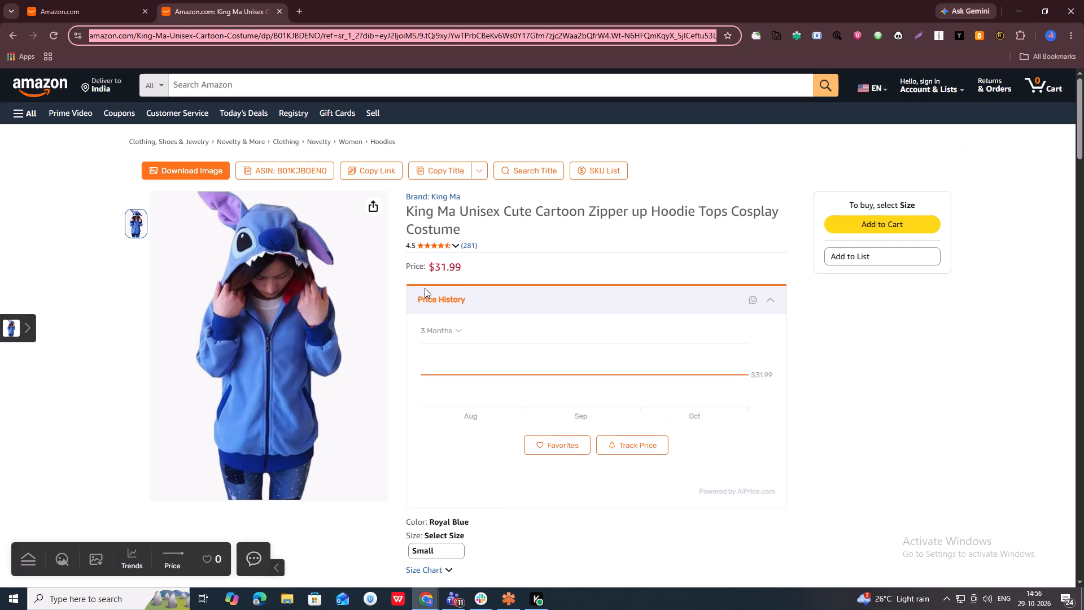
pyautogui.press('Return')
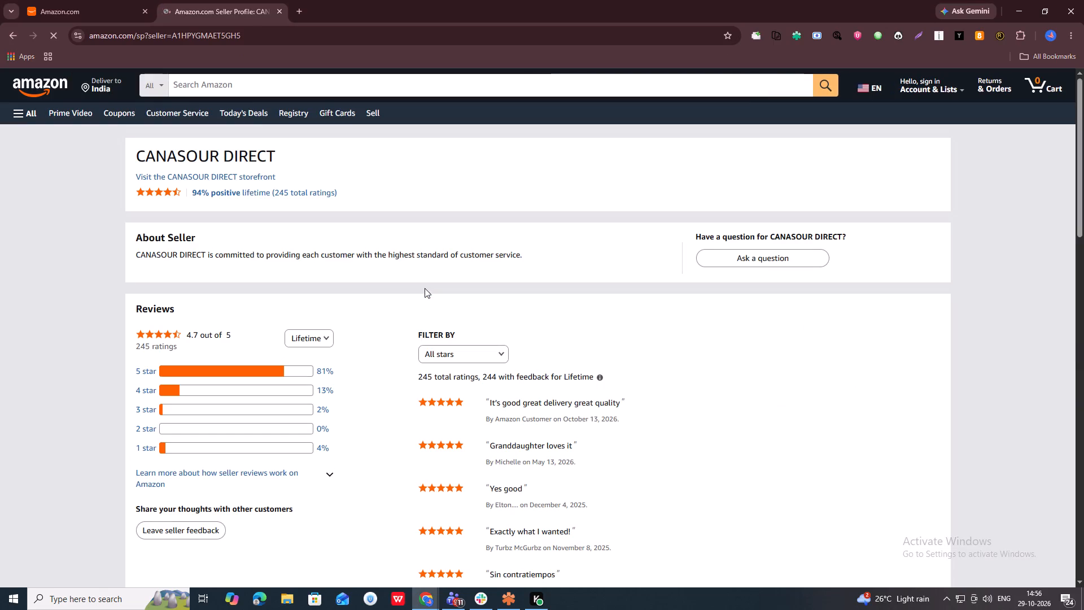
pyautogui.click(217, 174)
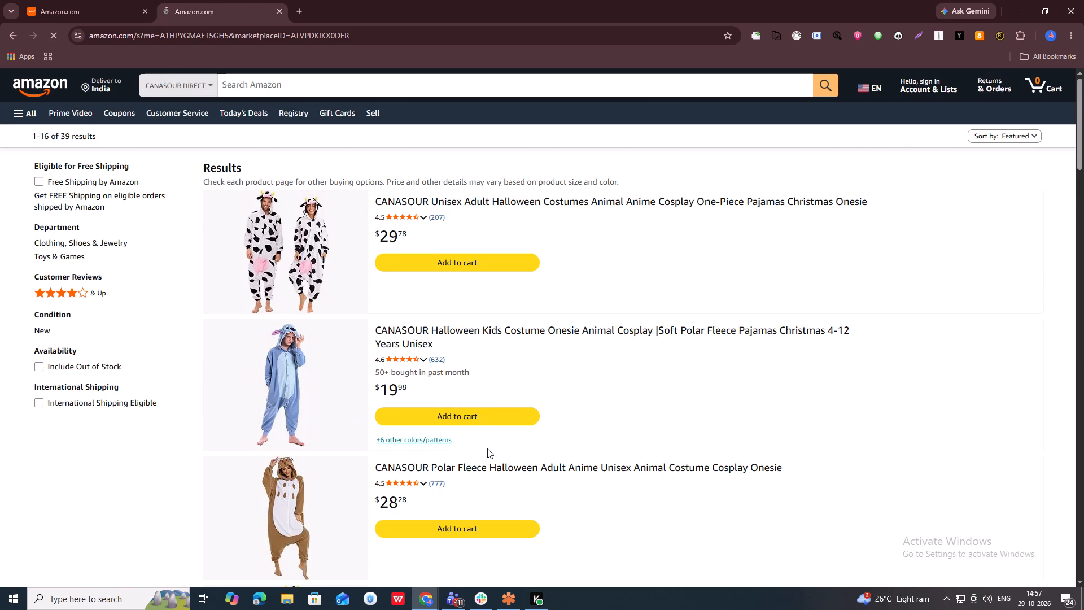
# Copy the link of CANASOUR's blue Halloween Kids Costume Onesie and open its product page in a new tab.
pyautogui.scroll(-12, 487, 448)
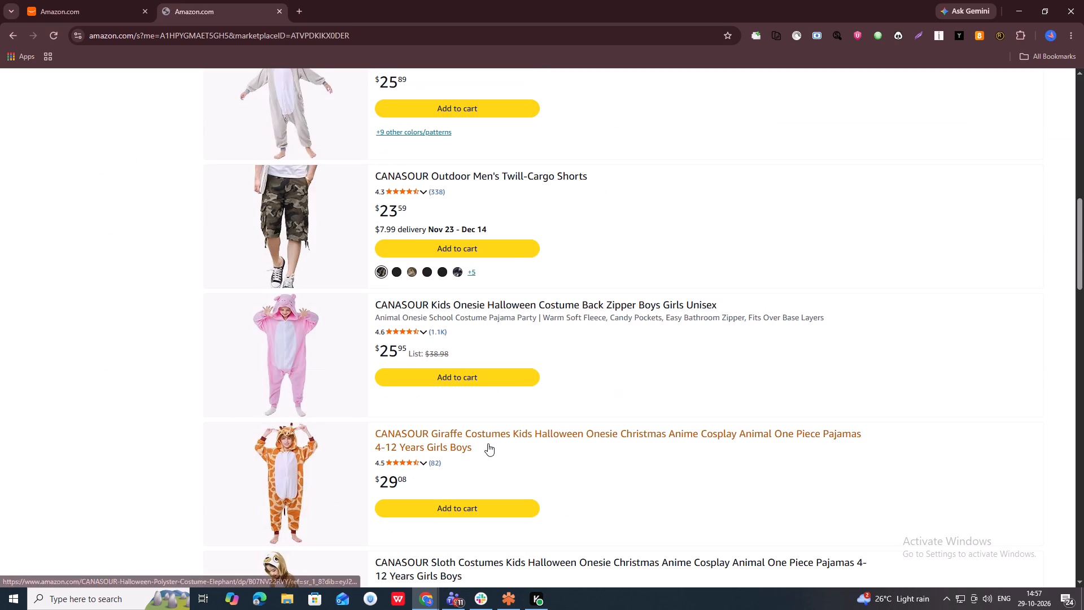
pyautogui.scroll(-13, 488, 443)
pyautogui.scroll(-12, 481, 437)
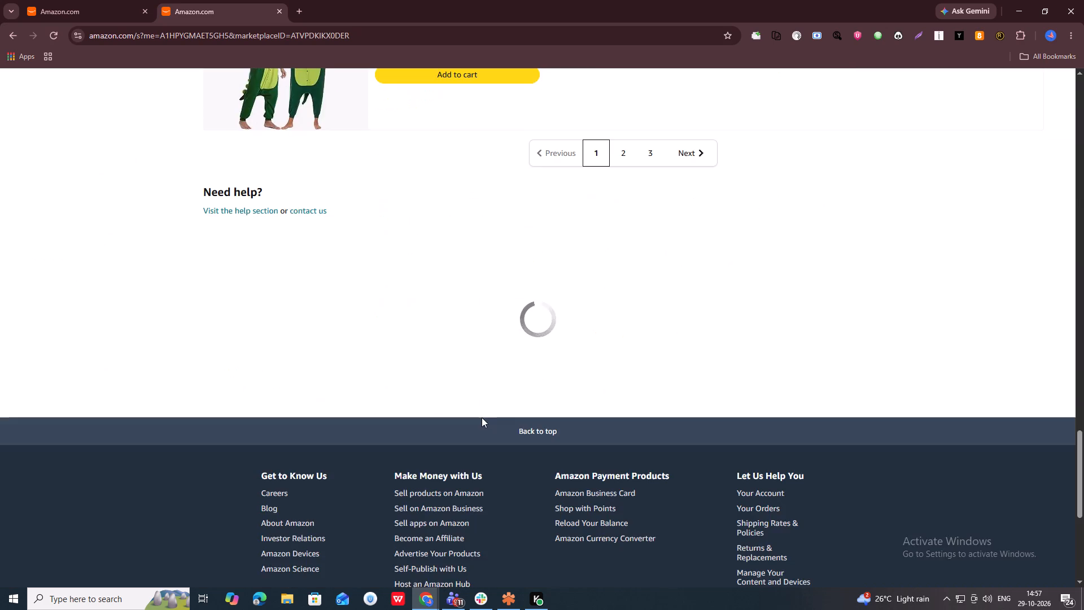
pyautogui.scroll(6, 482, 417)
pyautogui.scroll(20, 482, 417)
pyautogui.scroll(6, 482, 417)
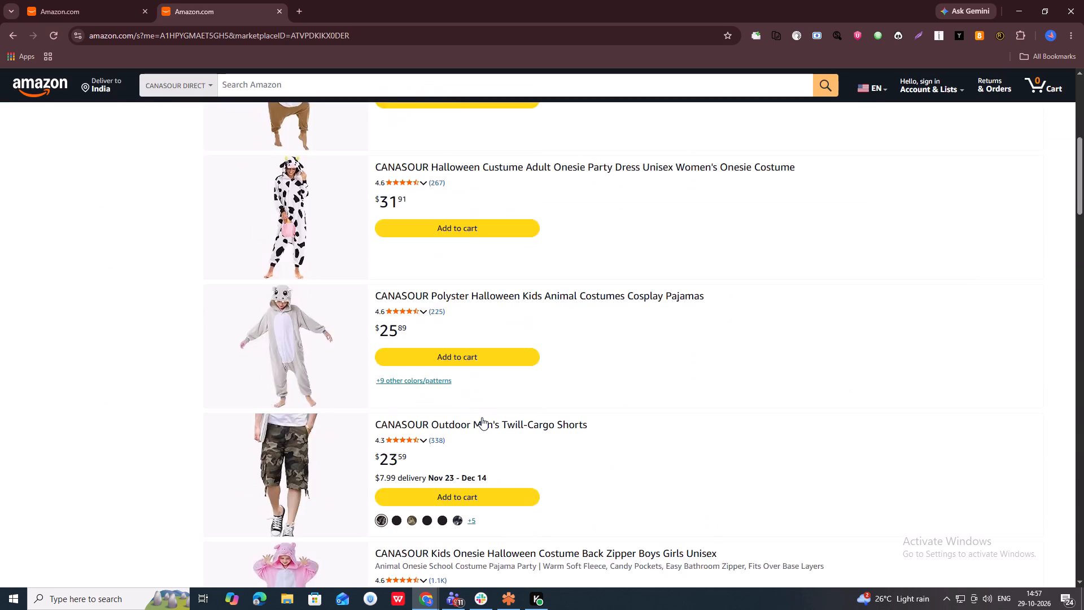
pyautogui.scroll(20, 482, 417)
pyautogui.scroll(6, 482, 417)
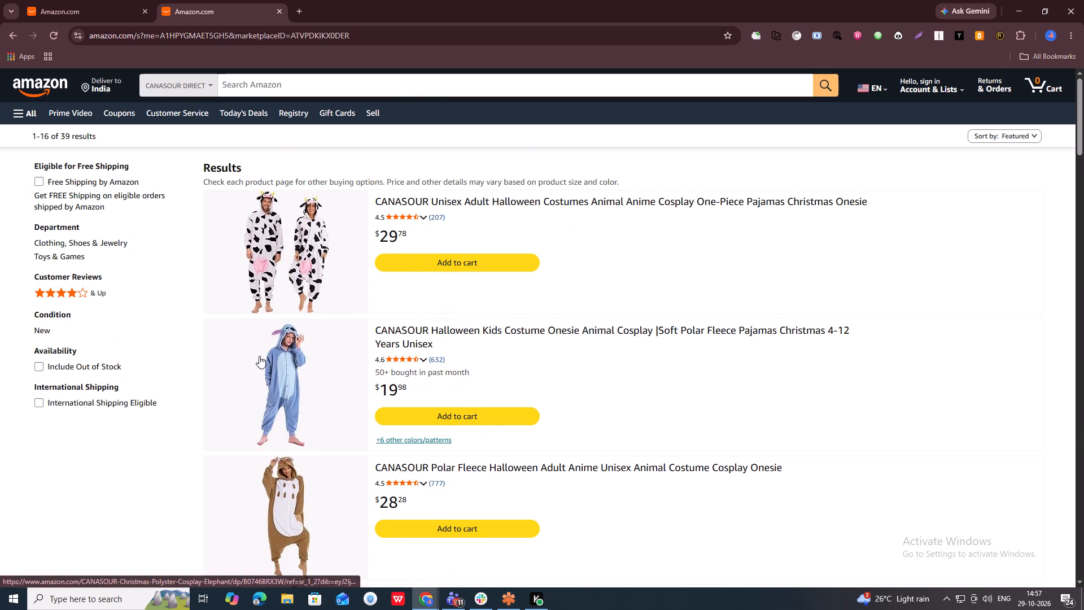
pyautogui.rightClick(421, 329)
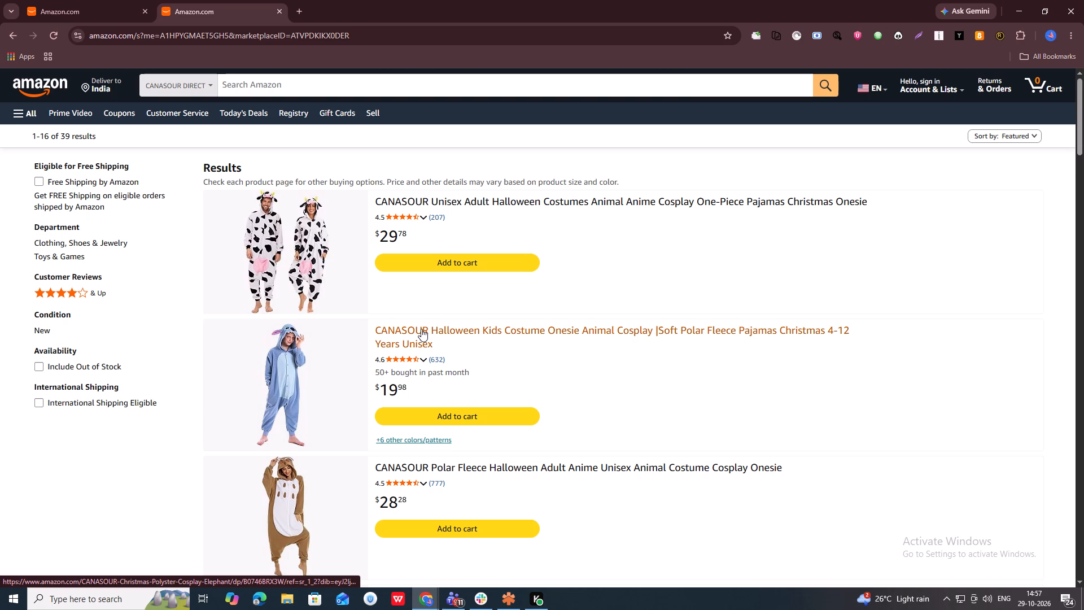
pyautogui.click(445, 445)
pyautogui.middleClick(420, 336)
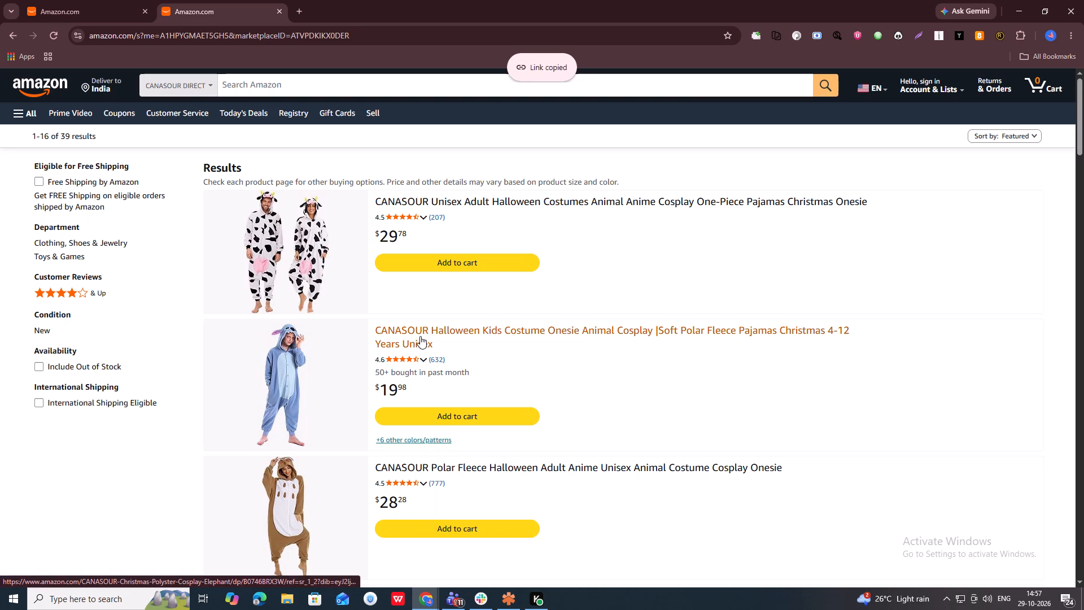
# Examine the remaining listings on the first page of the CANASOUR DIRECT storefront for Disney-themed products.
pyautogui.scroll(-5, 523, 392)
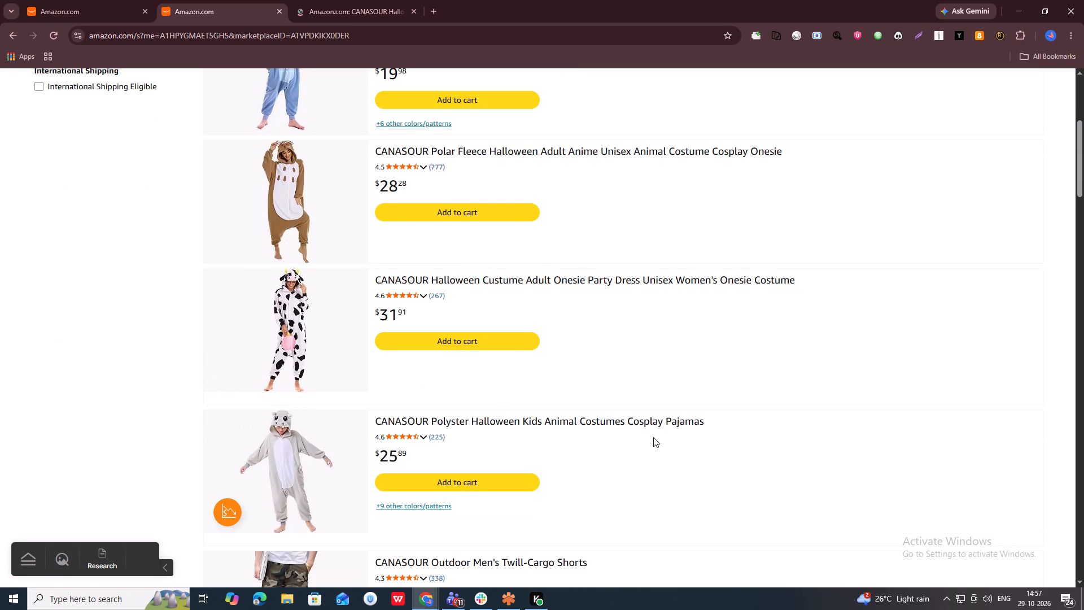
pyautogui.scroll(-11, 653, 437)
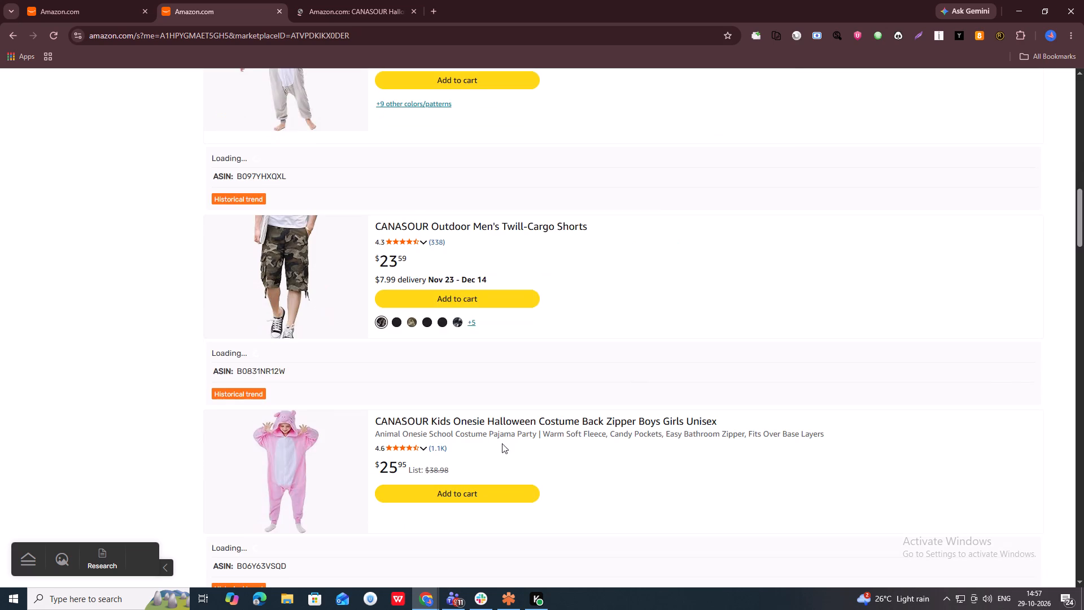
pyautogui.scroll(-6, 644, 446)
pyautogui.scroll(-5, 495, 395)
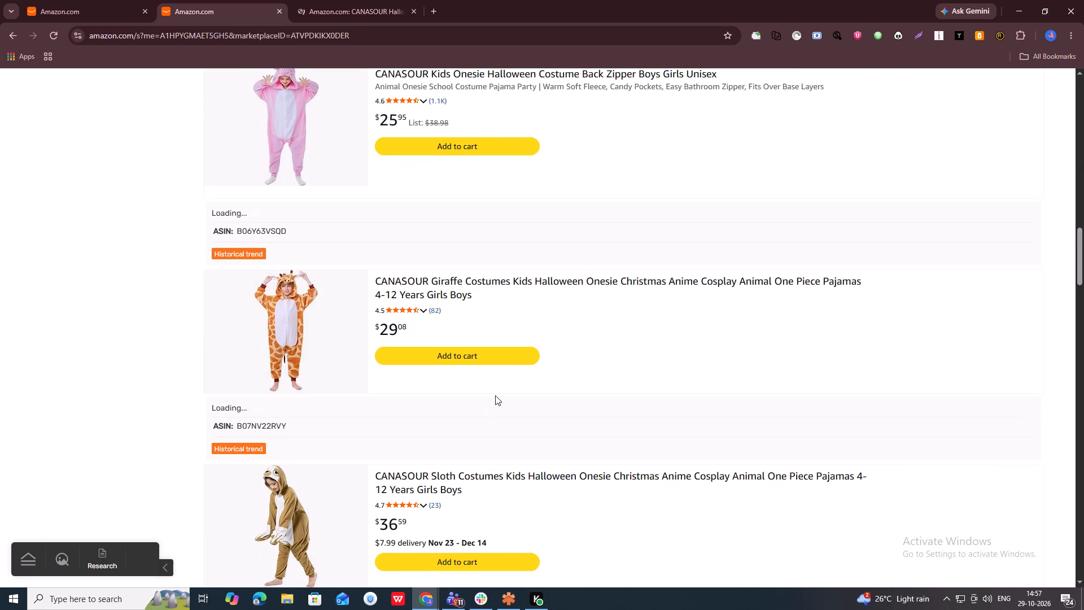
pyautogui.scroll(-17, 495, 395)
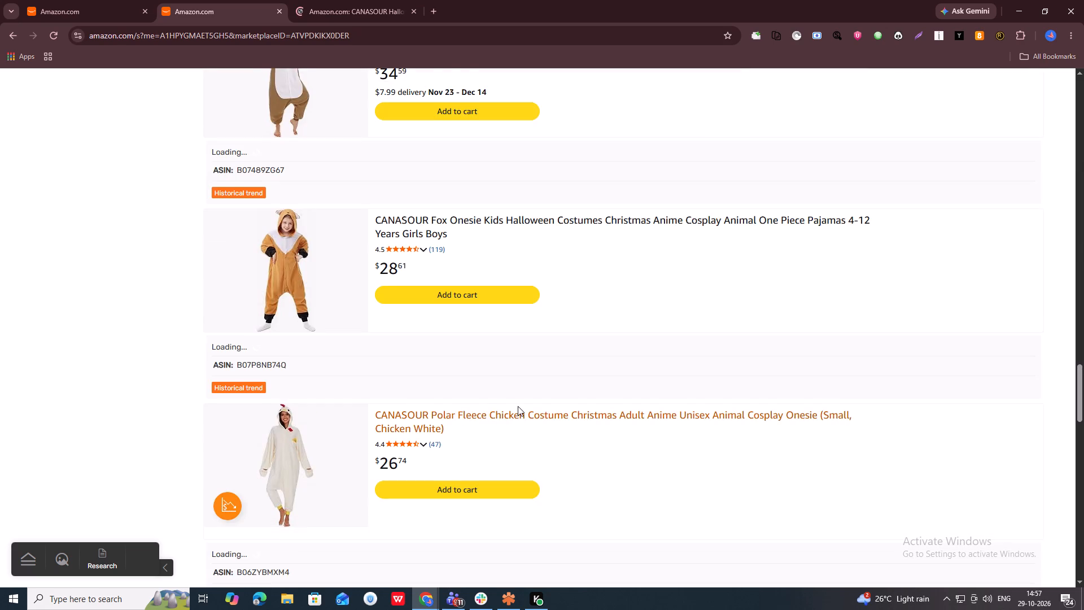
pyautogui.scroll(-7, 517, 413)
# Examine the listings on page 2 of the CANASOUR DIRECT storefront for Disney-themed products.
pyautogui.click(630, 427)
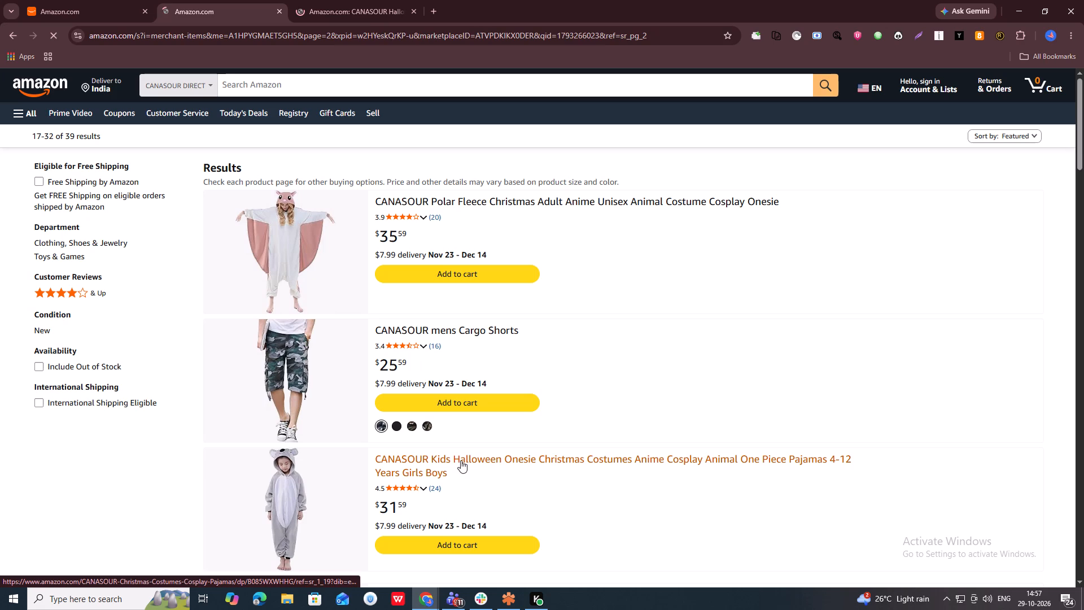
pyautogui.scroll(-7, 439, 447)
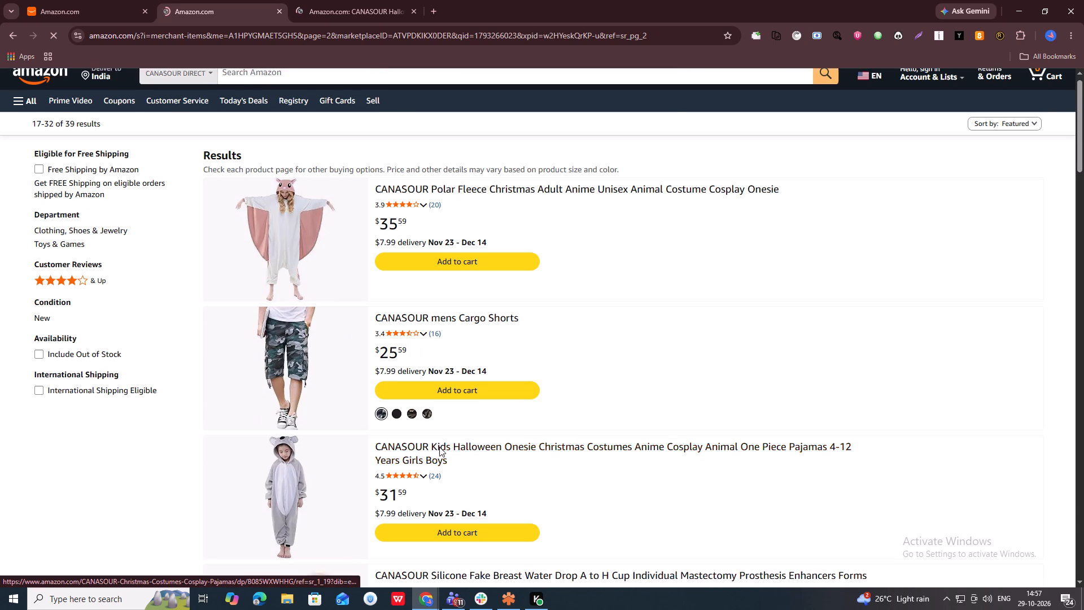
pyautogui.scroll(-4, 439, 447)
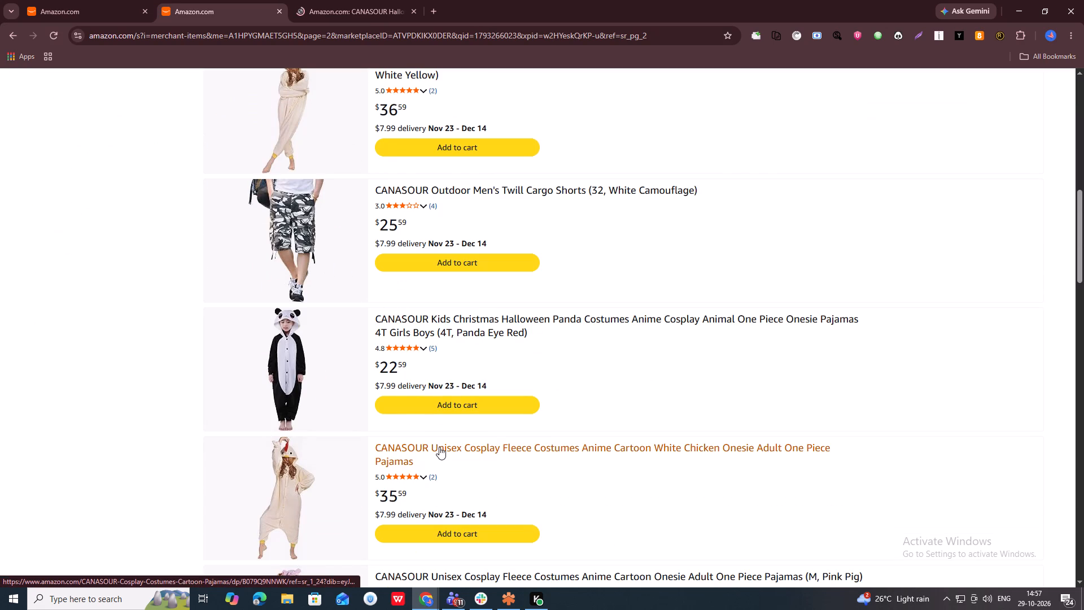
pyautogui.scroll(-2, 439, 447)
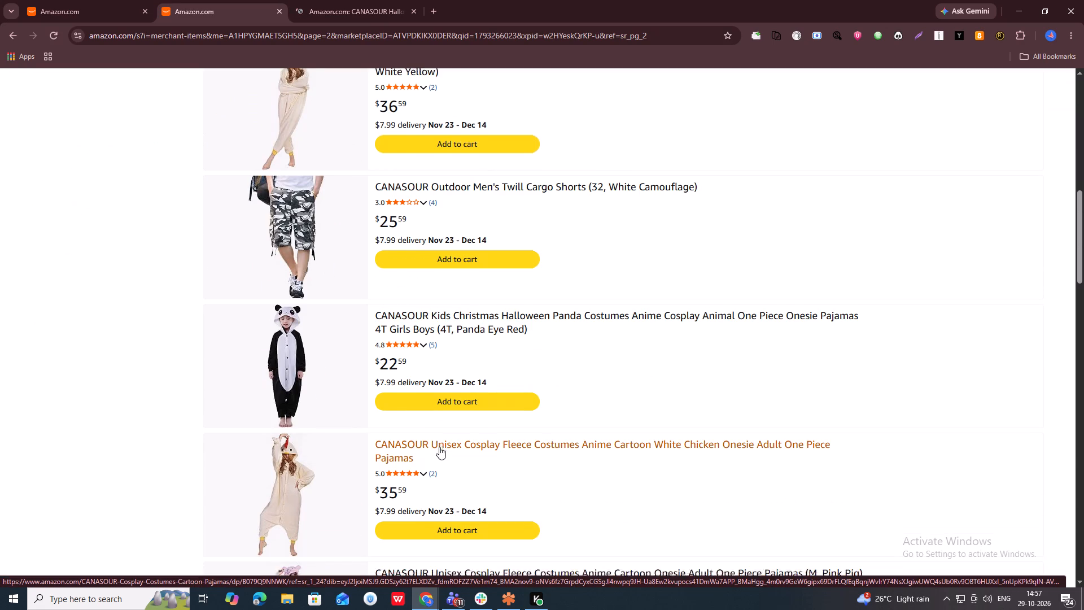
pyautogui.scroll(-10, 439, 447)
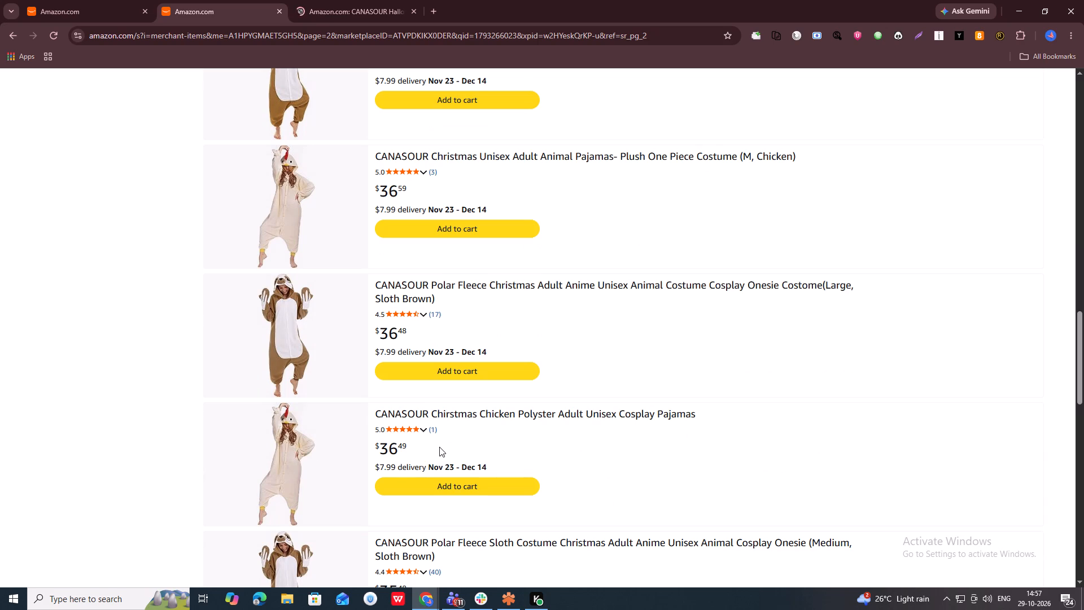
pyautogui.scroll(-5, 439, 447)
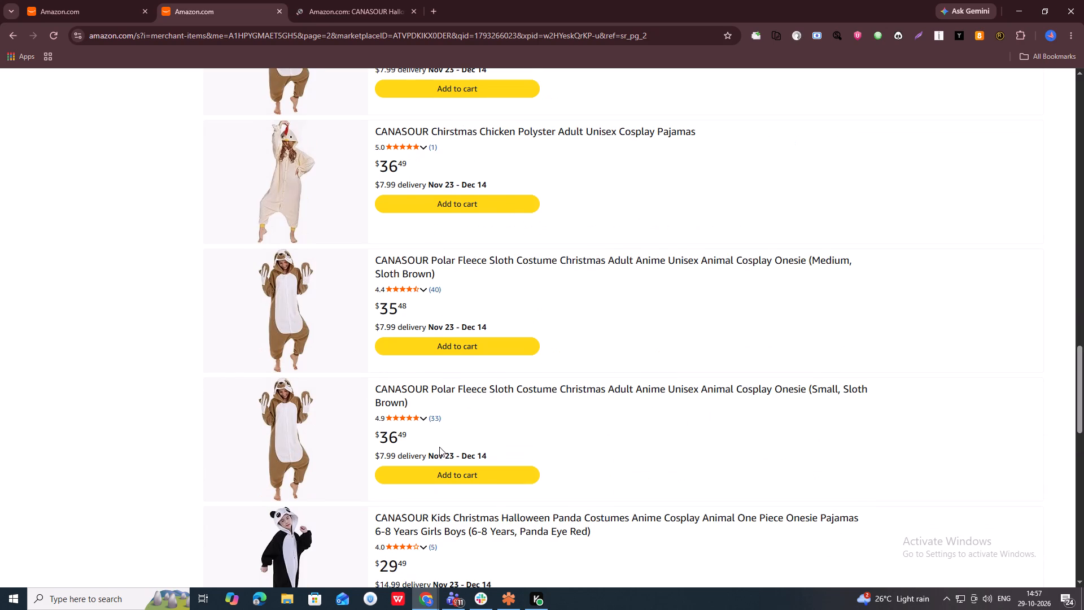
pyautogui.scroll(-5, 439, 447)
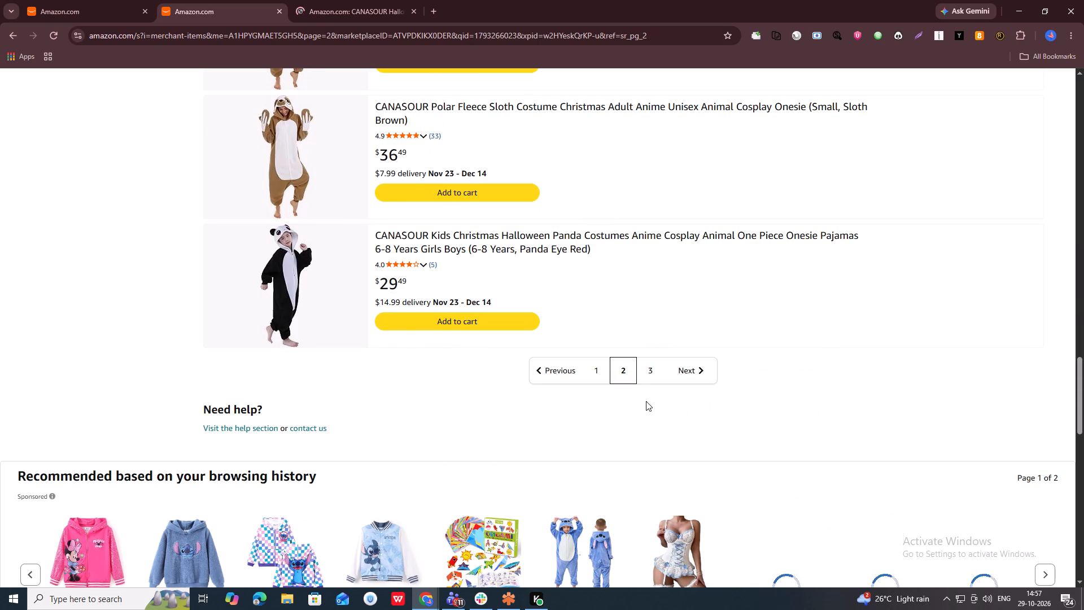
# Open page 3 of the CANASOUR DIRECT storefront and examine its listings for Disney-themed products.
pyautogui.click(651, 373)
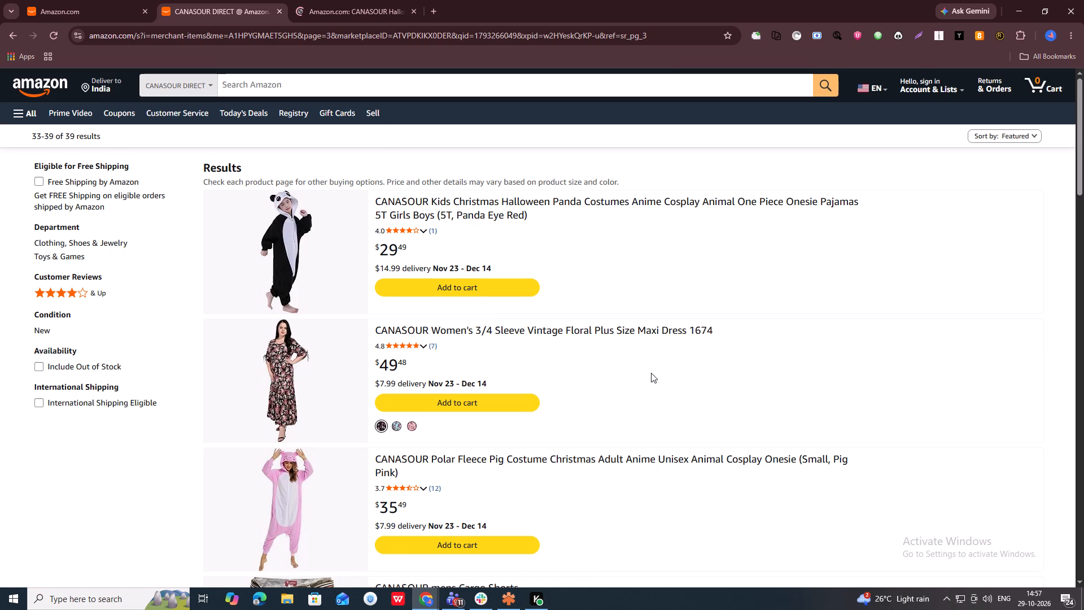
pyautogui.scroll(-7, 651, 373)
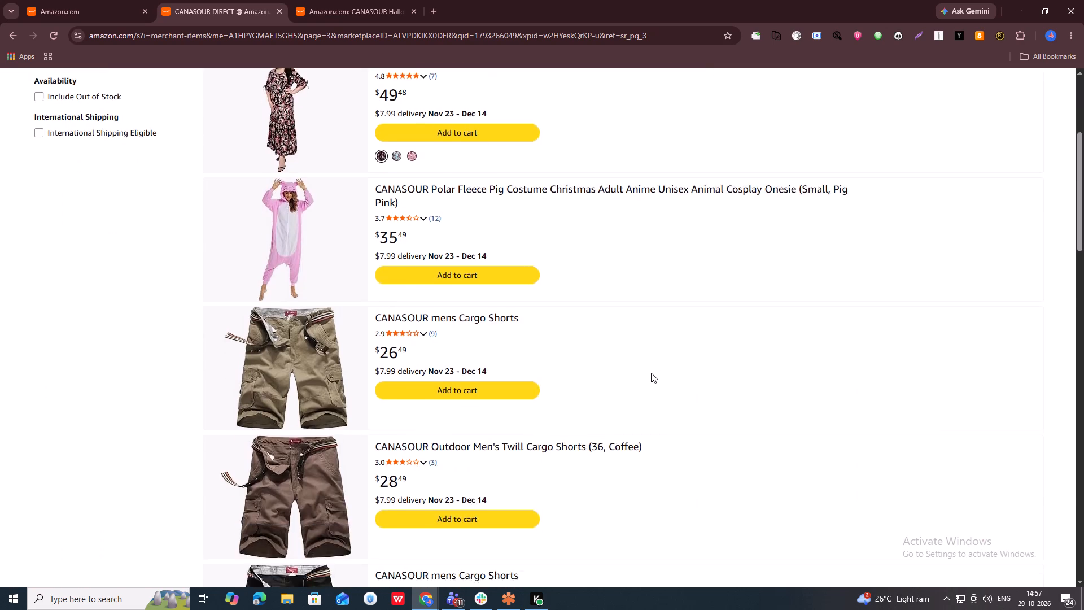
pyautogui.scroll(-6, 651, 373)
# Paste the copied CANASOUR Halloween Kids Costume Onesie link into Links cell C102739 of Manual Detection Records.
pyautogui.click(330, 0)
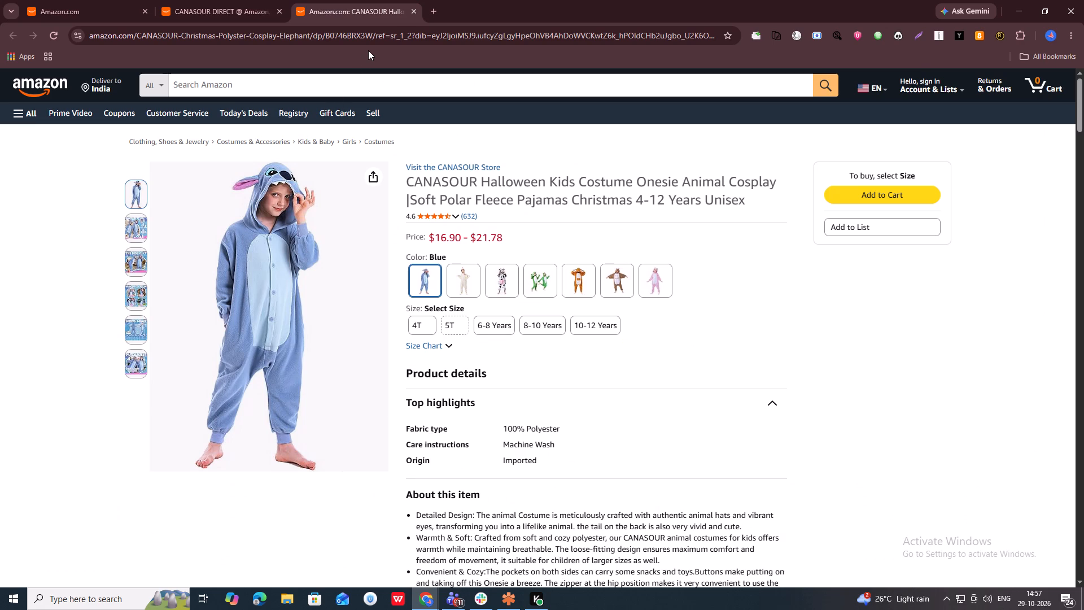
pyautogui.hotkey('alt', 'Tab')
pyautogui.hotkey('alt', 'Tab')
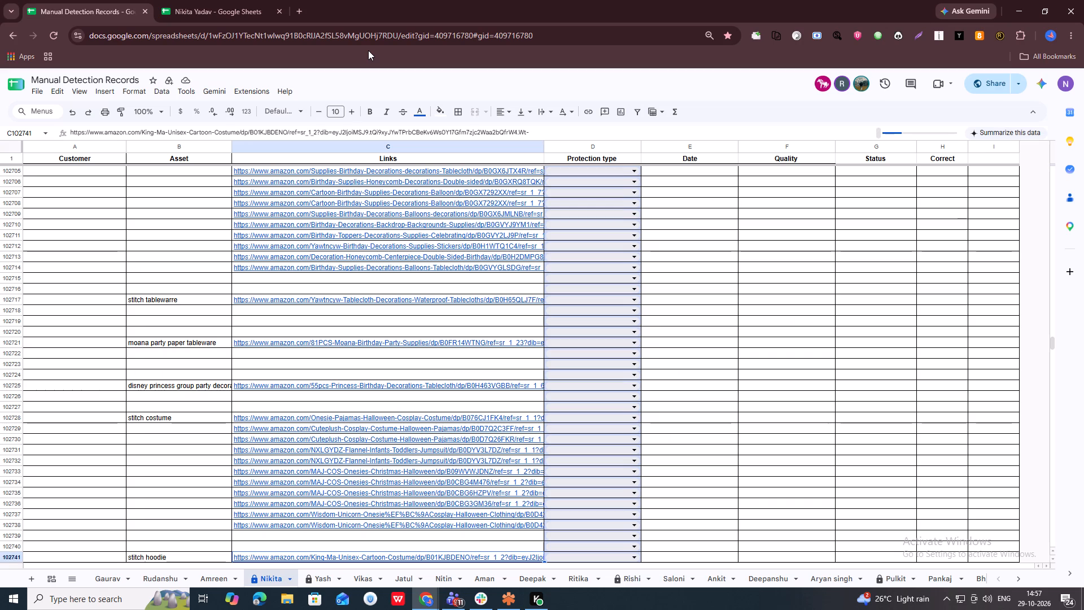
pyautogui.hotkey('ctrl', 'Up')
pyautogui.press('Down')
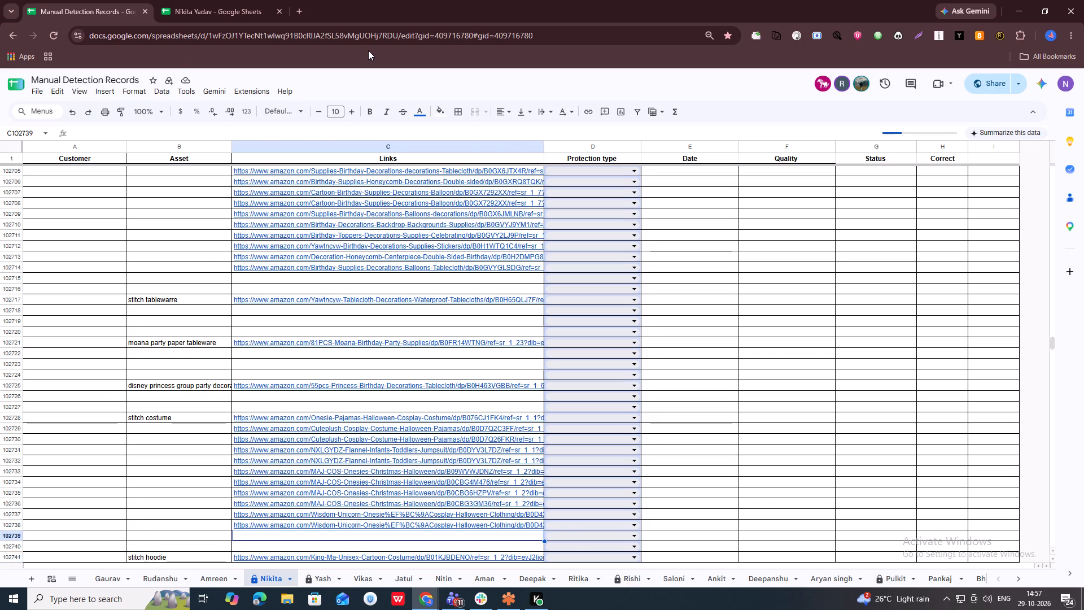
pyautogui.hotkey('ctrl', 'v')
pyautogui.press('Down')
# Check the CANASOUR onesie's product images and its Pig Pink colour variant in the Amazon window, and close the product page.
pyautogui.hotkey('alt', 'Tab')
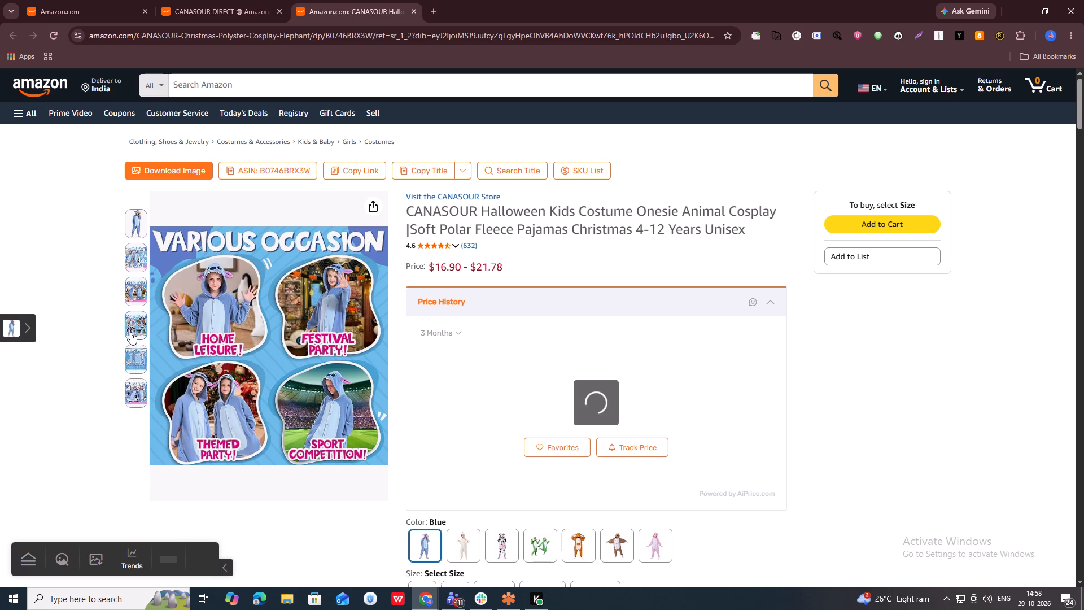
pyautogui.click(655, 542)
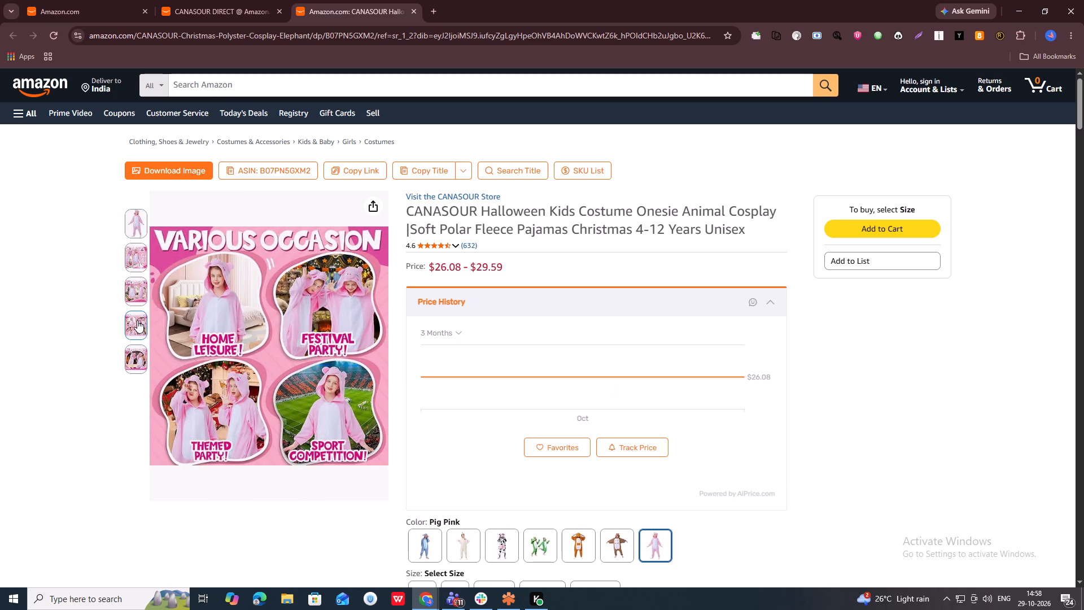
pyautogui.middleClick(330, 0)
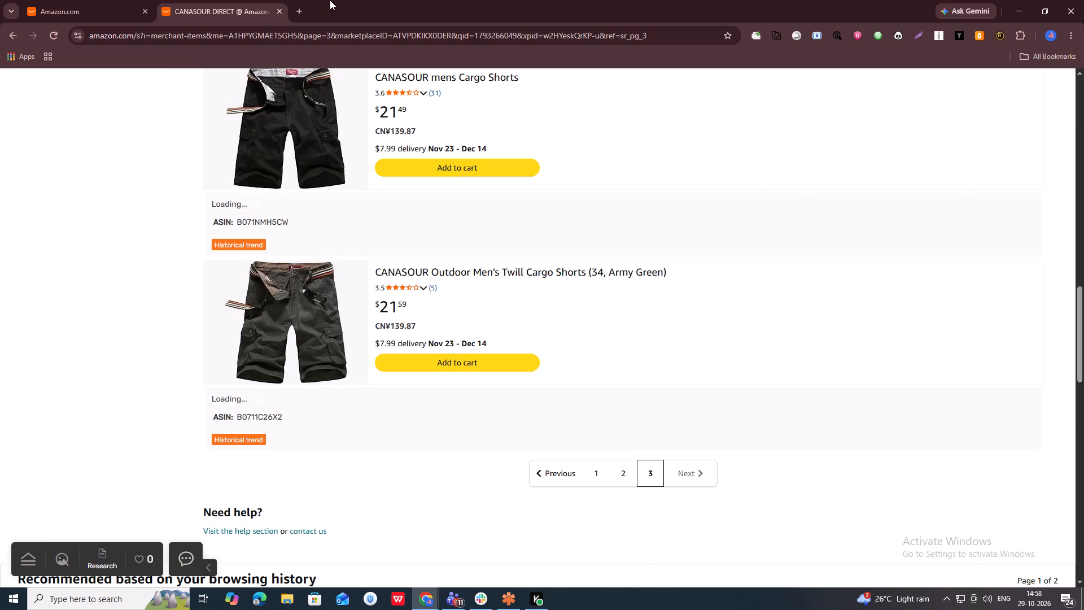
# In 626 Sellers to Scrap, mark row 62 as Yes and copy the existing note "costume" into H62.
pyautogui.hotkey('alt', 'Tab')
pyautogui.hotkey('alt', 'Tab')
pyautogui.press('Right')
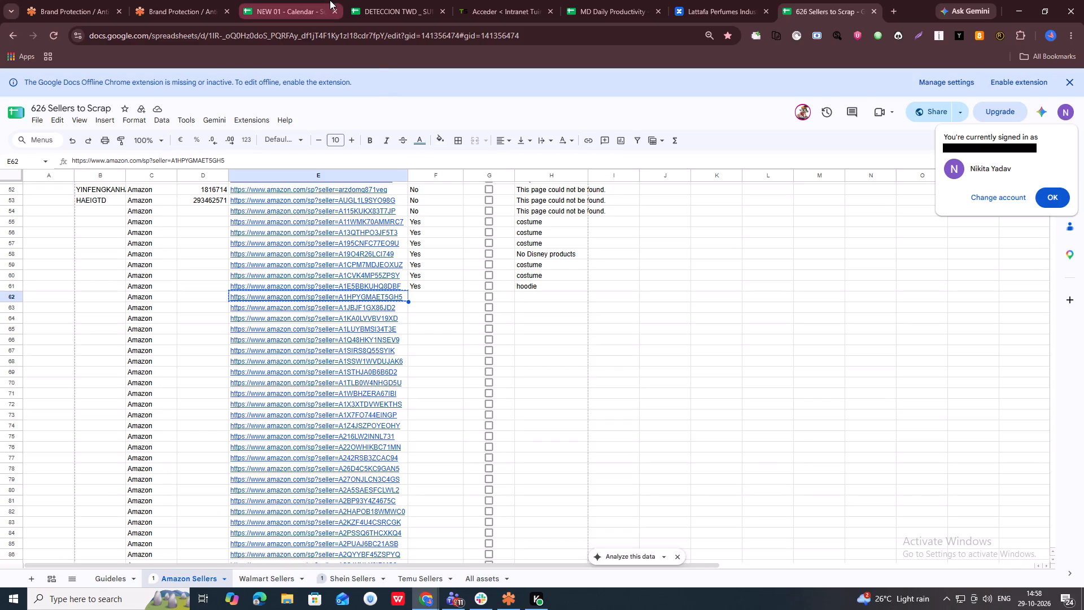
pyautogui.hotkey('ctrl', 'd')
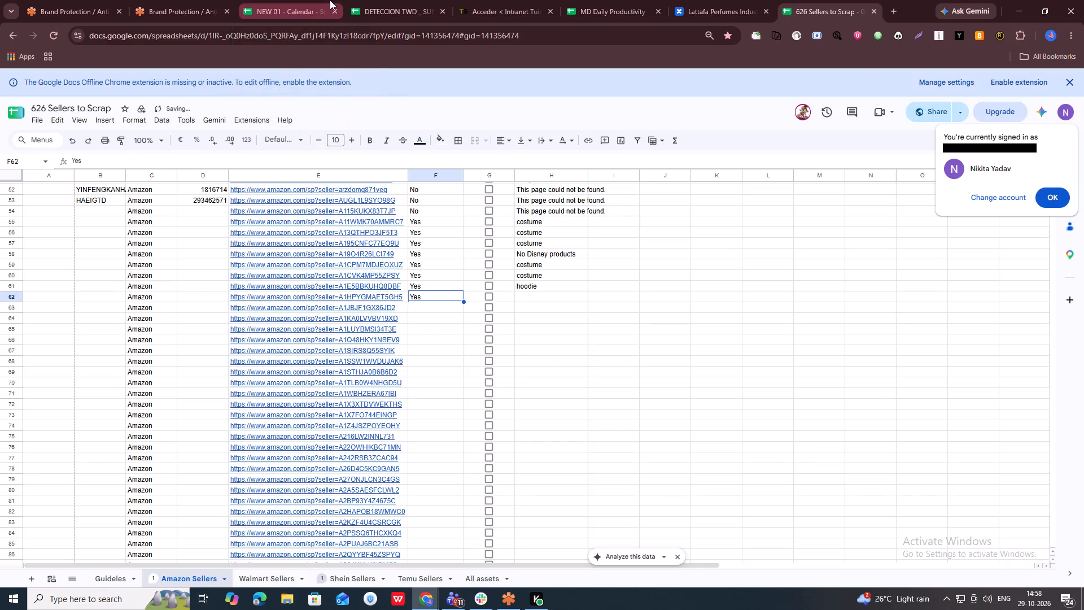
pyautogui.press('Right')
pyautogui.press('Right')
pyautogui.hotkey('ctrl', 'Up')
pyautogui.press('Up')
pyautogui.hotkey('ctrl', 'c')
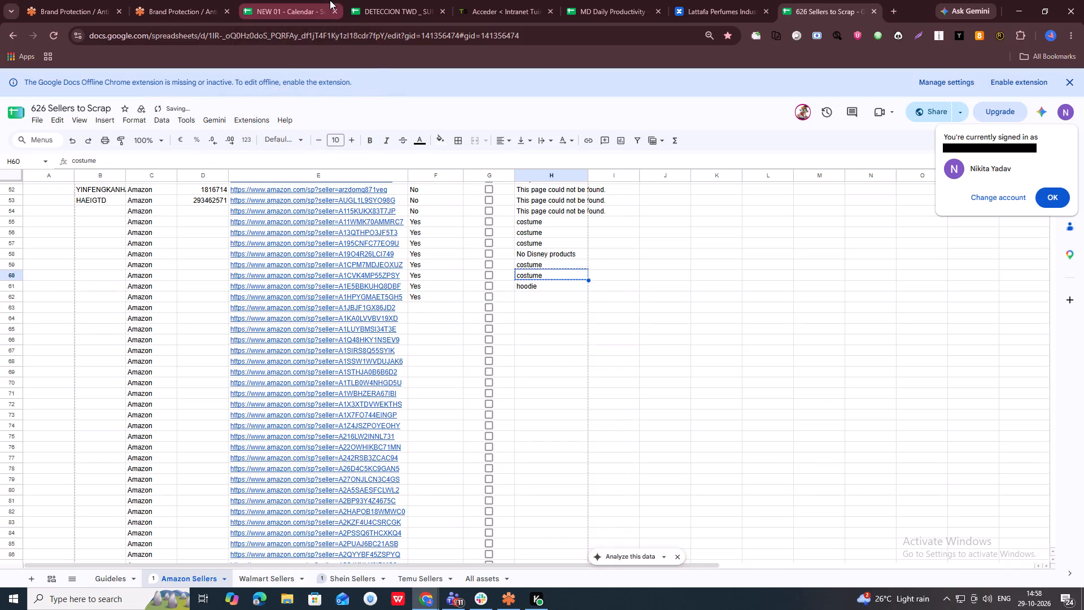
pyautogui.hotkey('ctrl', 'Down')
pyautogui.press('Down')
pyautogui.hotkey('ctrl', 'v')
# Copy the seller link from row 63 and load it in the Amazon window.
pyautogui.press('Down')
pyautogui.press('Left')
pyautogui.press('Left')
pyautogui.press('Left')
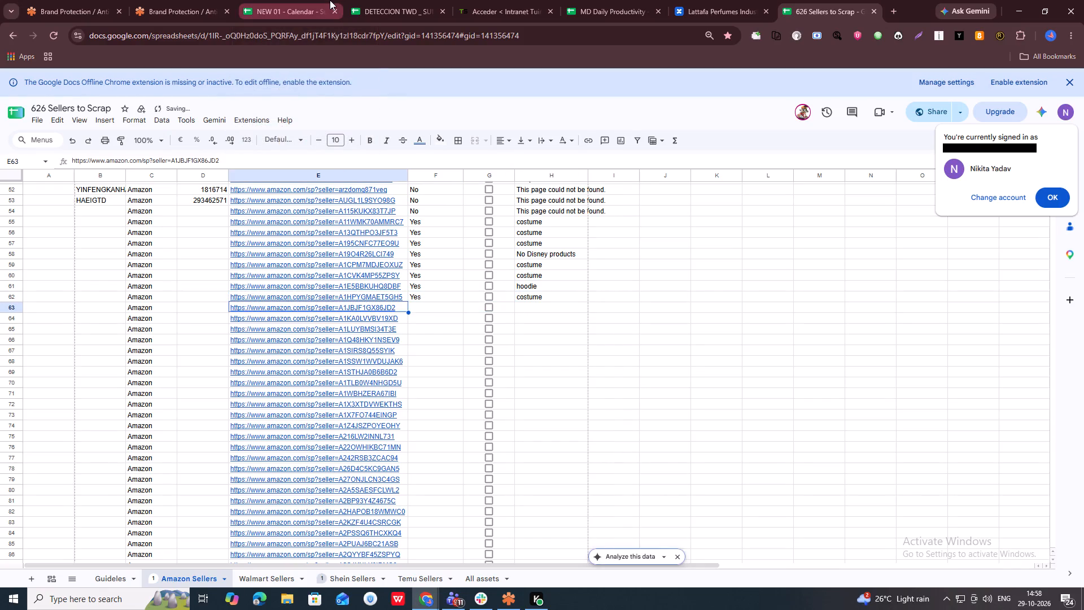
pyautogui.hotkey('ctrl', 'c')
pyautogui.hotkey('alt', 'Tab')
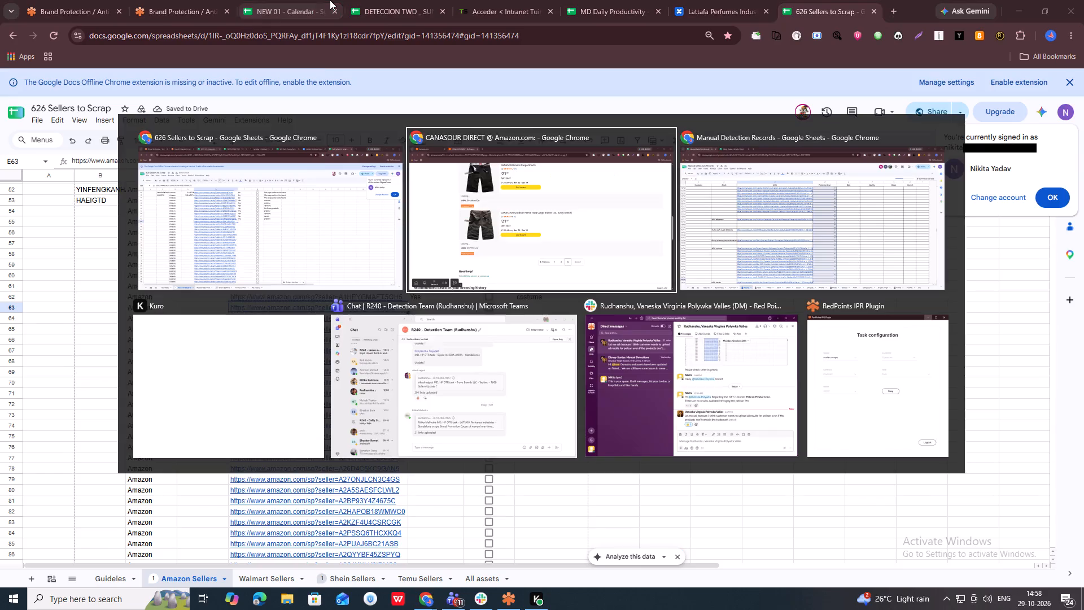
pyautogui.hotkey('ctrl', 'l')
pyautogui.hotkey('ctrl', 'v')
pyautogui.press('Return')
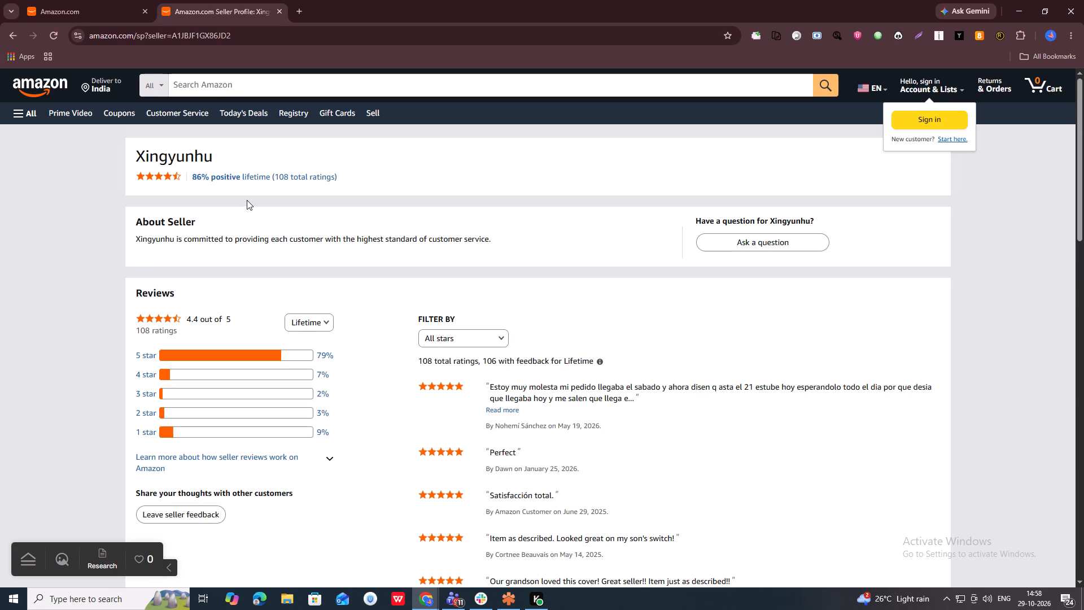
# Examine the Xingyunhu seller profile from the header to the page's lower sections for a way into its storefront.
pyautogui.scroll(4, 270, 308)
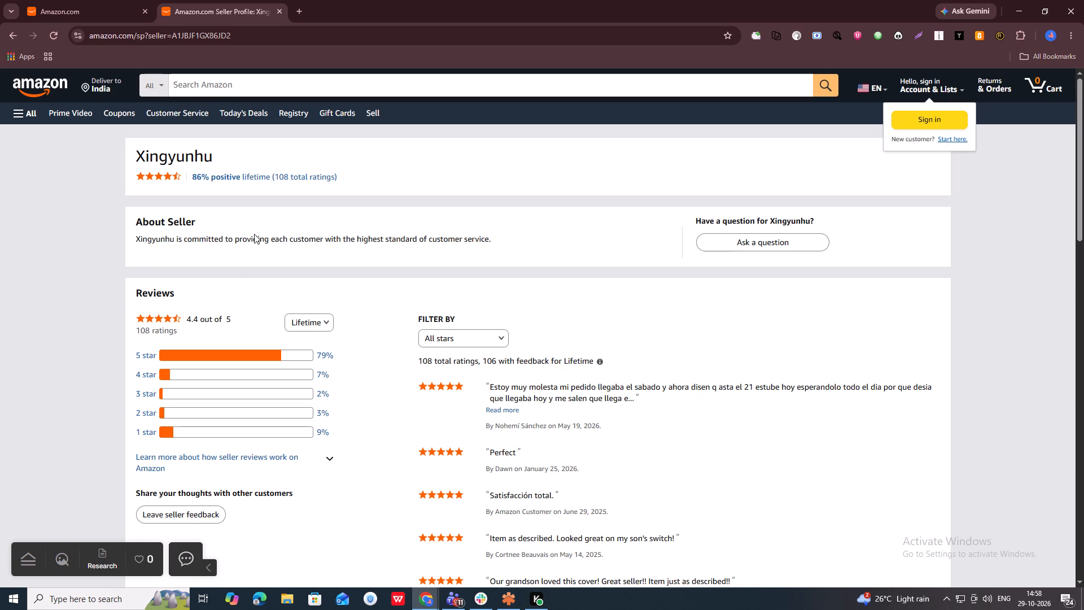
pyautogui.click(223, 174)
pyautogui.scroll(9, 274, 268)
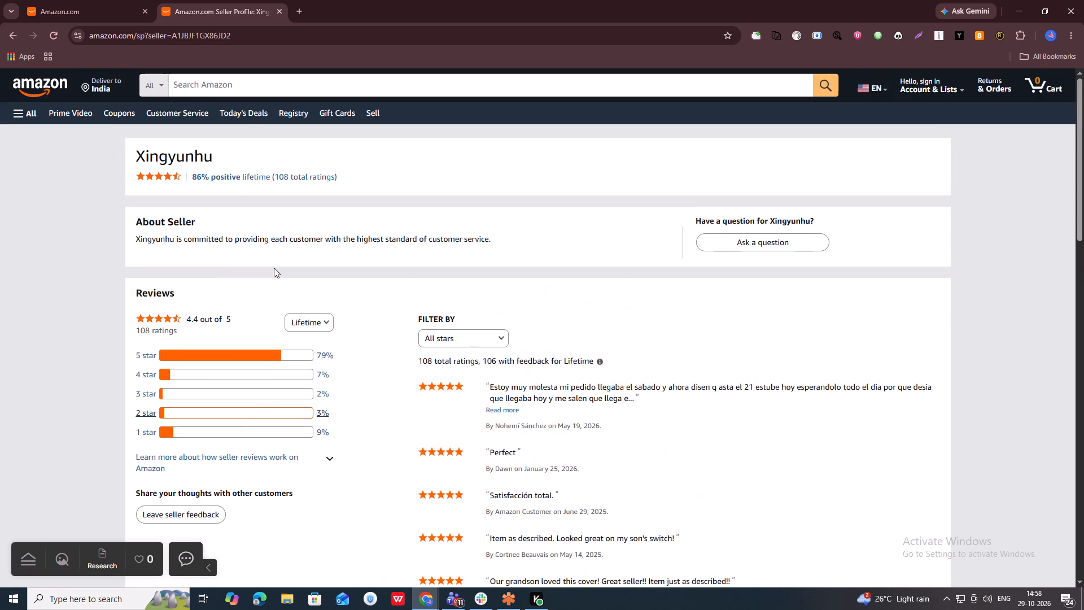
pyautogui.tripleClick(277, 237)
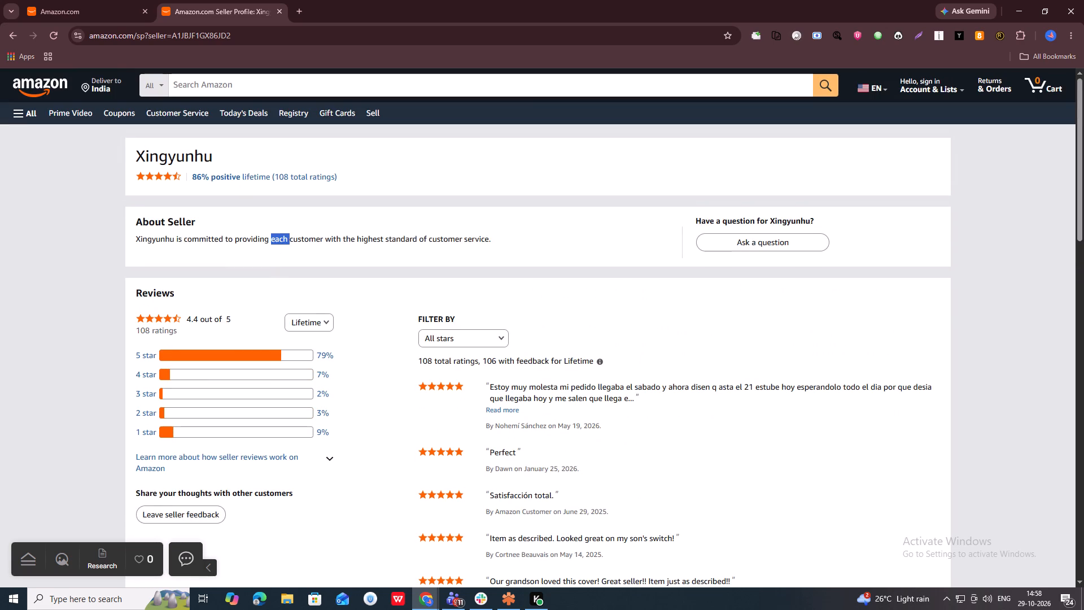
pyautogui.click(298, 225)
pyautogui.scroll(-7, 574, 482)
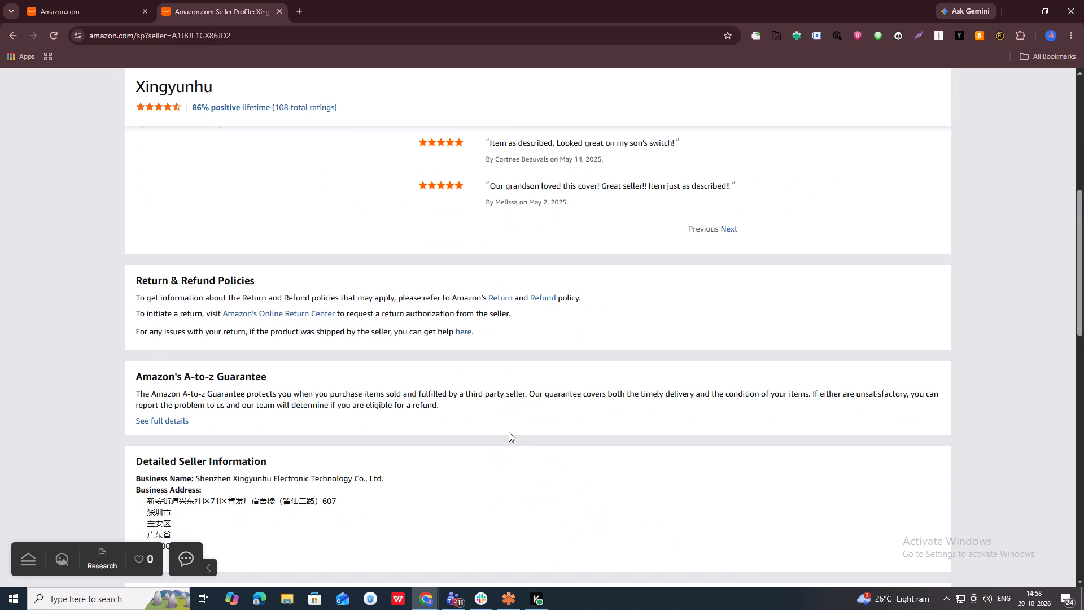
pyautogui.scroll(-7, 478, 402)
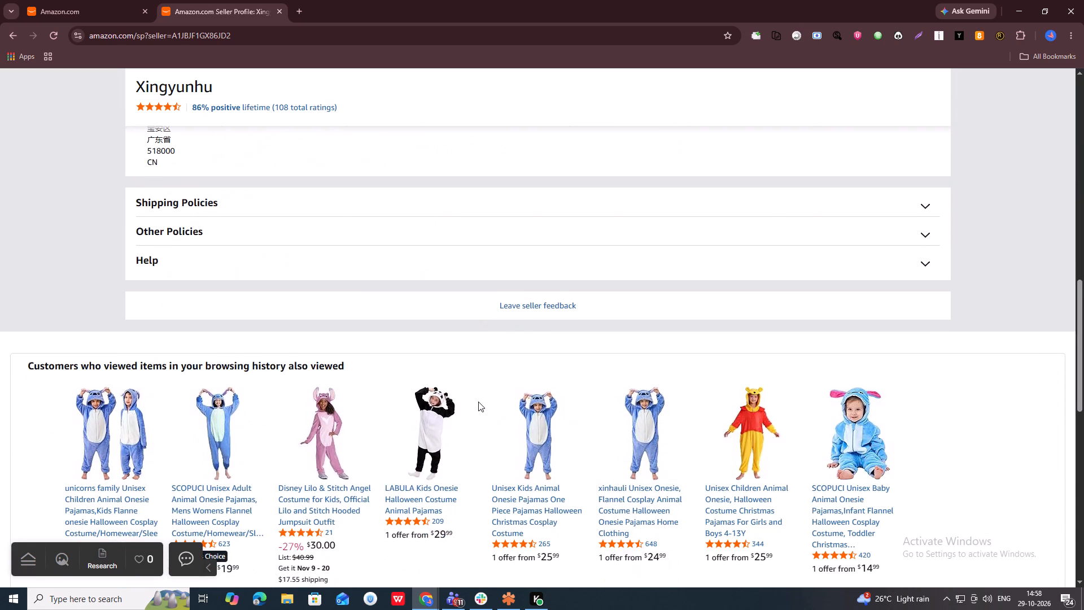
pyautogui.scroll(7, 431, 377)
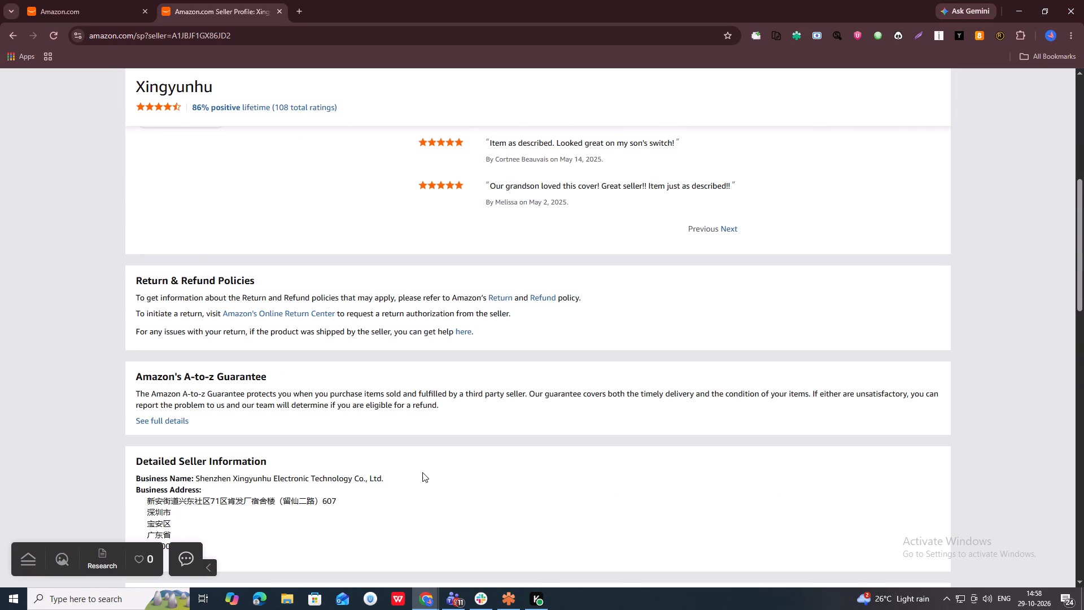
pyautogui.scroll(20, 349, 260)
pyautogui.scroll(5, 349, 260)
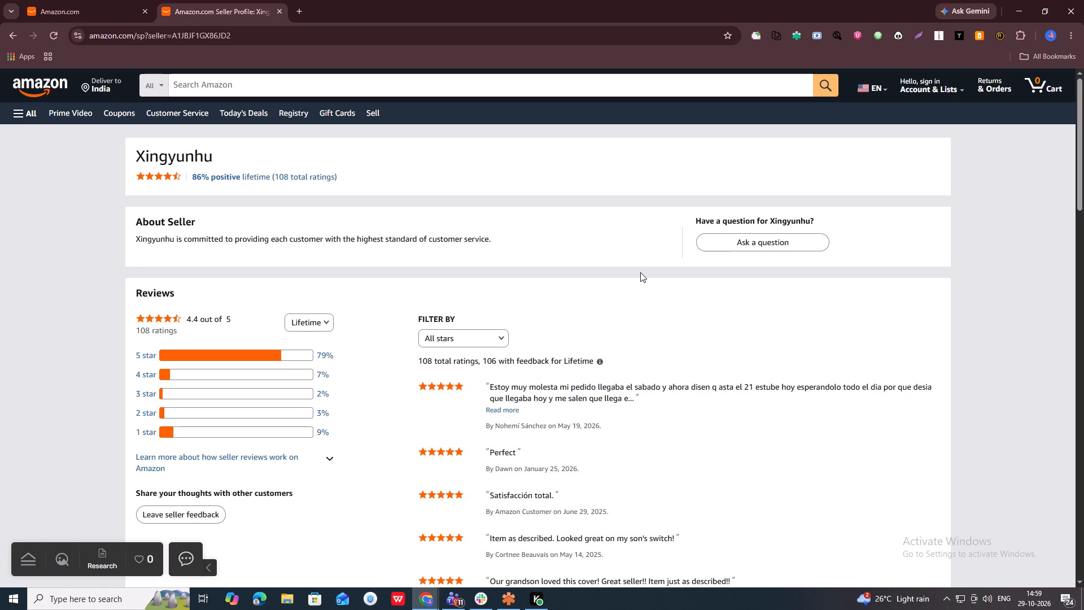
# Search the Xingyunhu profile page for "seller" and try the lifetime rating link beneath the seller's name.
pyautogui.hotkey('ctrl', 'f')
pyautogui.write('seller')
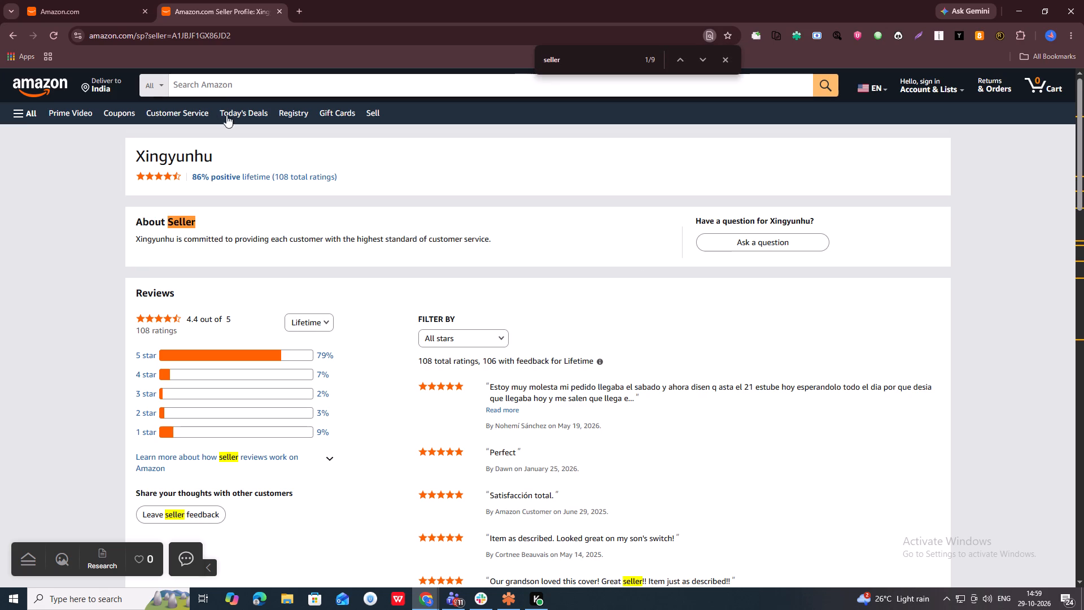
pyautogui.click(168, 154)
pyautogui.click(231, 158)
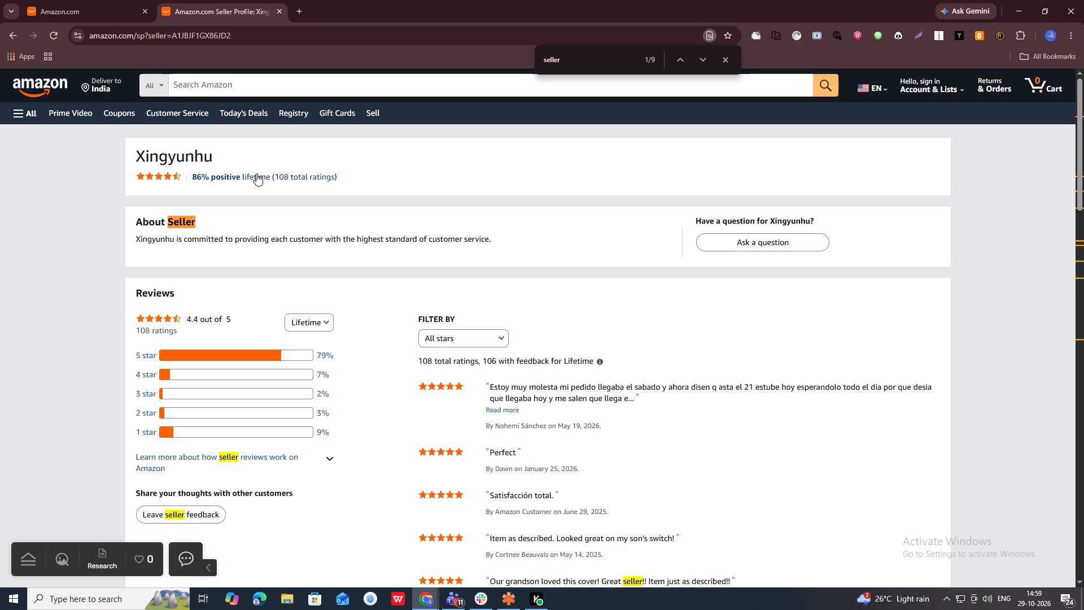
pyautogui.click(256, 177)
pyautogui.click(277, 103)
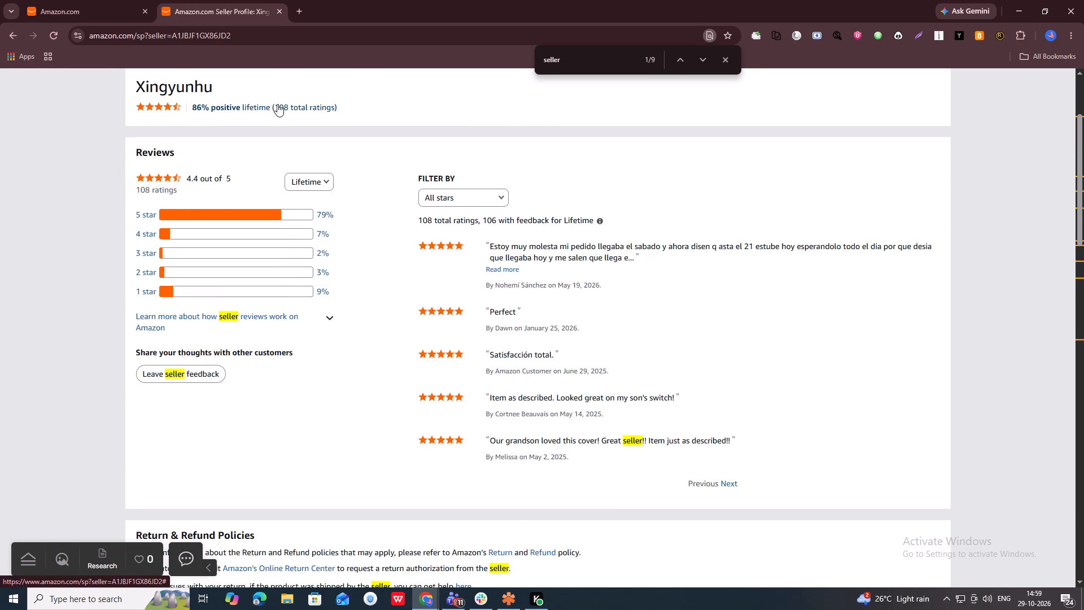
pyautogui.click(277, 104)
pyautogui.click(250, 102)
pyautogui.click(231, 108)
pyautogui.click(231, 108)
# Examine the rest of the Xingyunhu profile, including the Detailed Seller Information and business name, for a storefront link.
pyautogui.scroll(-8, 287, 164)
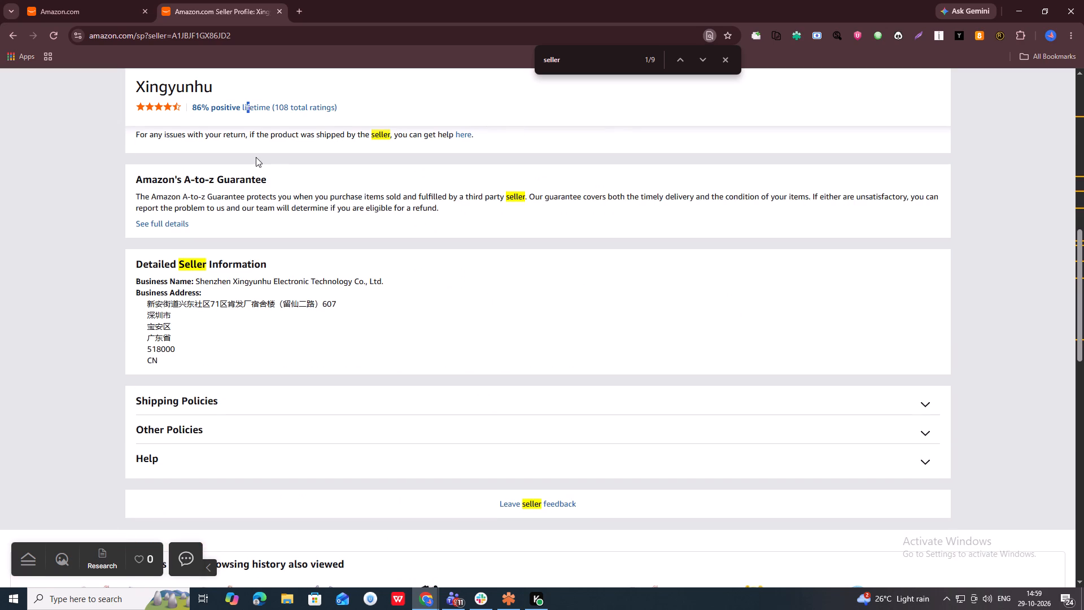
pyautogui.scroll(2, 255, 157)
pyautogui.scroll(-14, 316, 241)
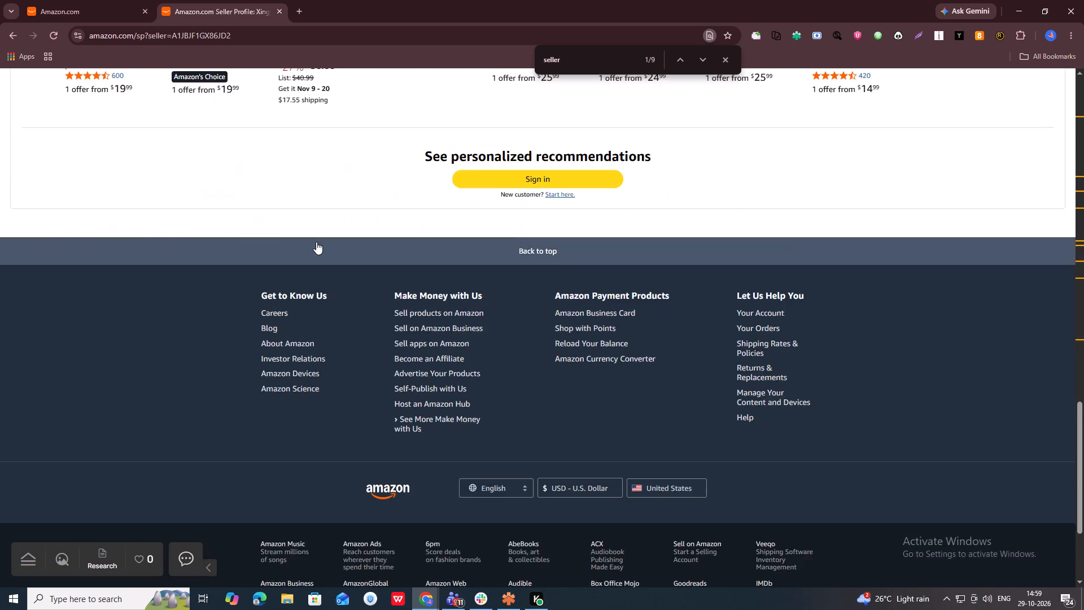
pyautogui.scroll(10, 316, 242)
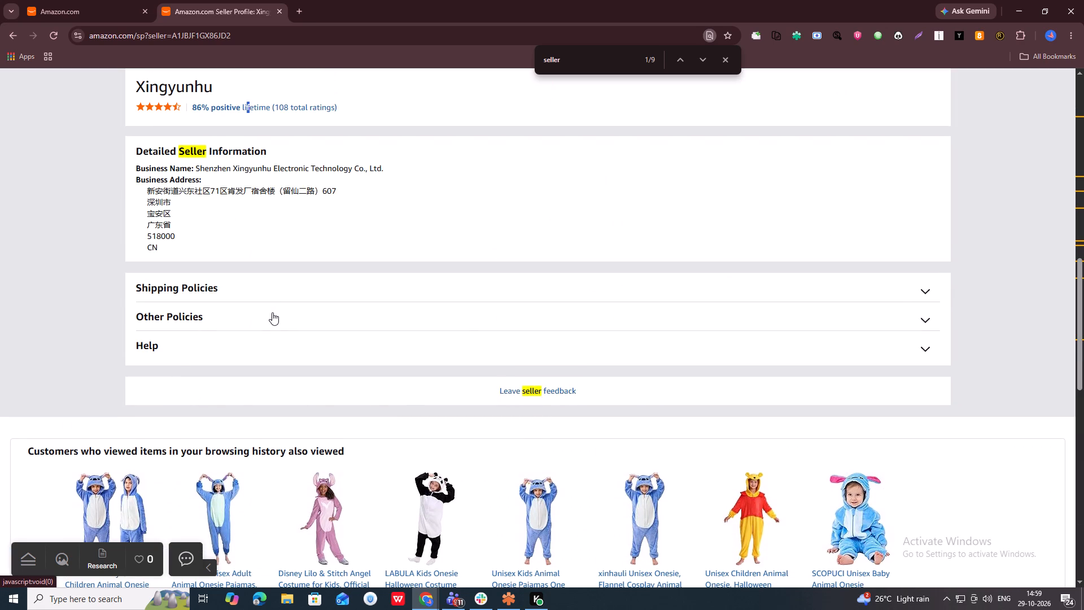
pyautogui.scroll(7, 274, 317)
pyautogui.scroll(-7, 274, 317)
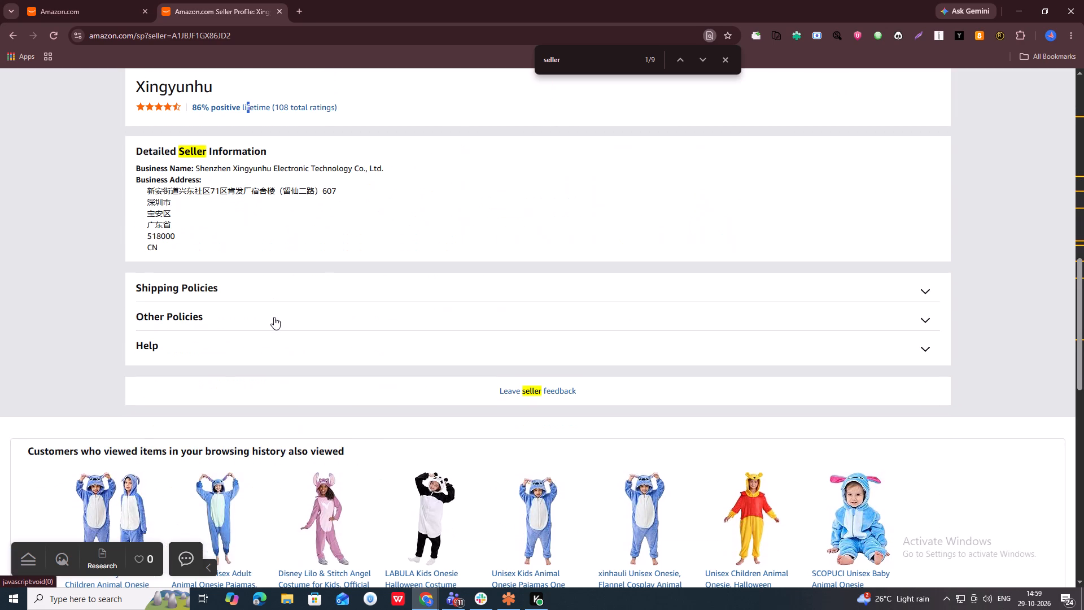
pyautogui.moveTo(205, 161); pyautogui.dragTo(385, 173)
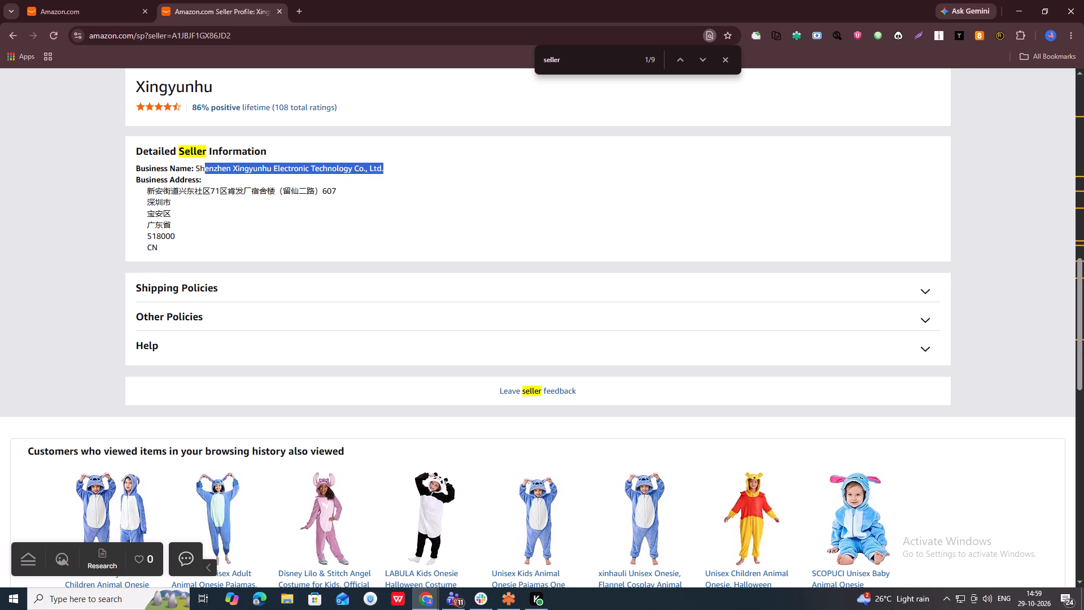
pyautogui.scroll(6, 181, 191)
pyautogui.tripleClick(193, 84)
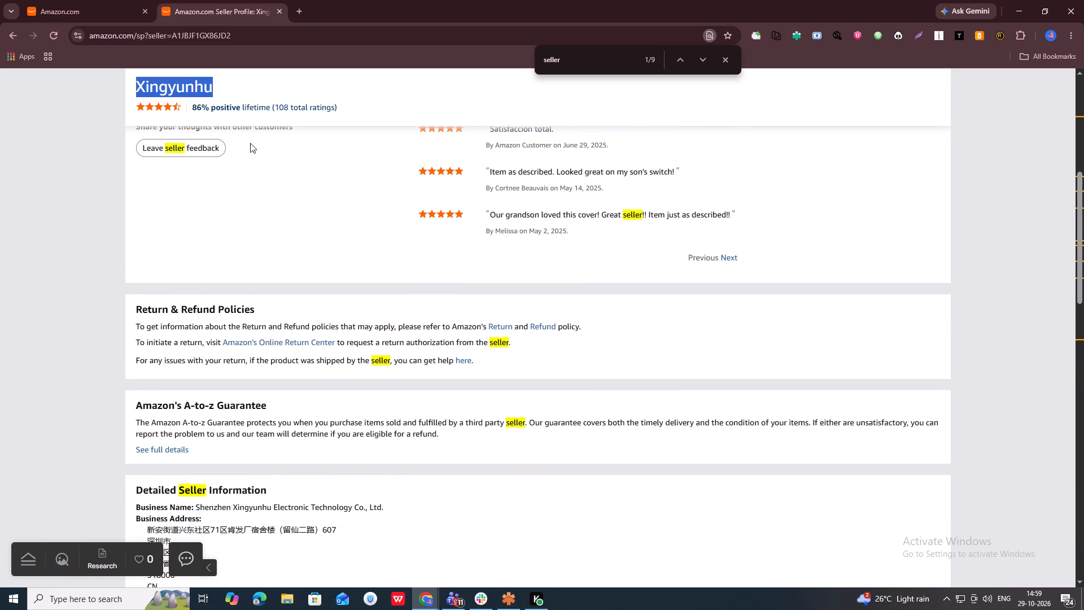
# Copy the seller link from row 64 of 626 Sellers to Scrap, load it in the Amazon window and open the seller's storefront.
pyautogui.hotkey('alt', 'Tab')
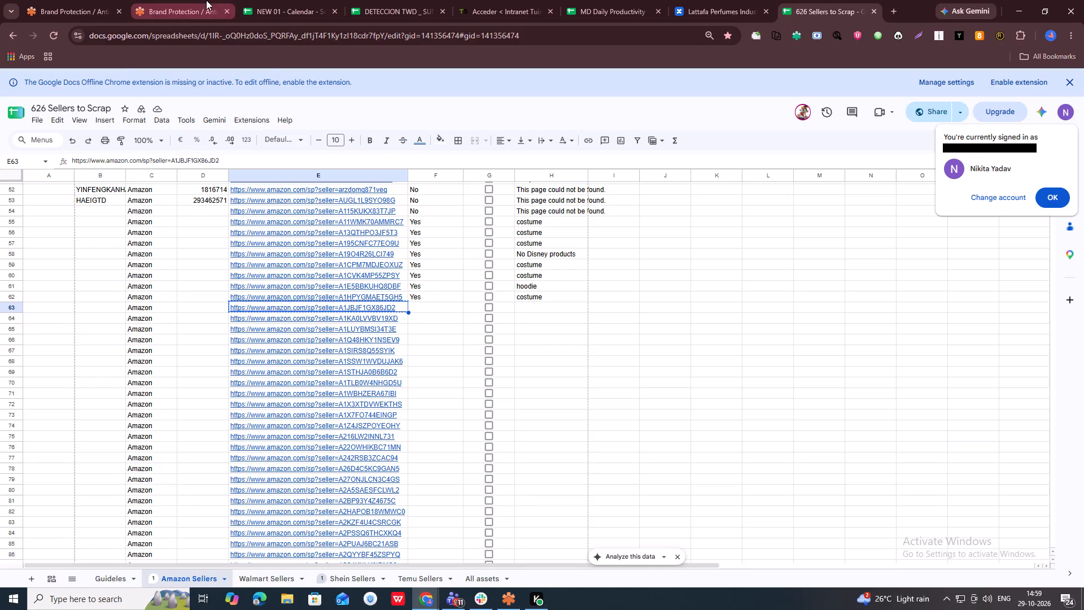
pyautogui.press('Down')
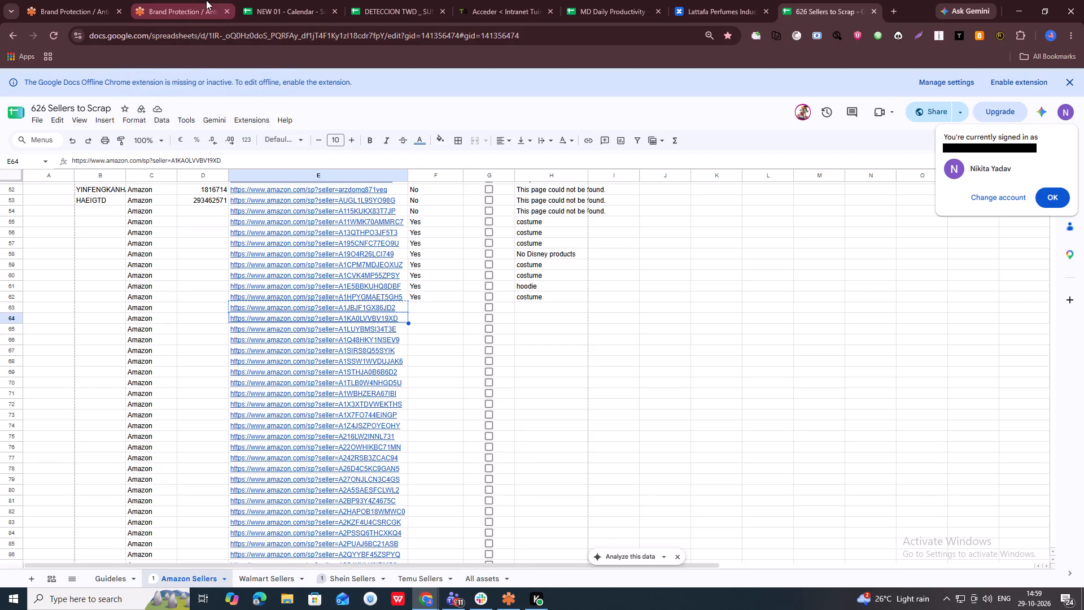
pyautogui.hotkey('ctrl', 'c')
pyautogui.hotkey('alt', 'Tab')
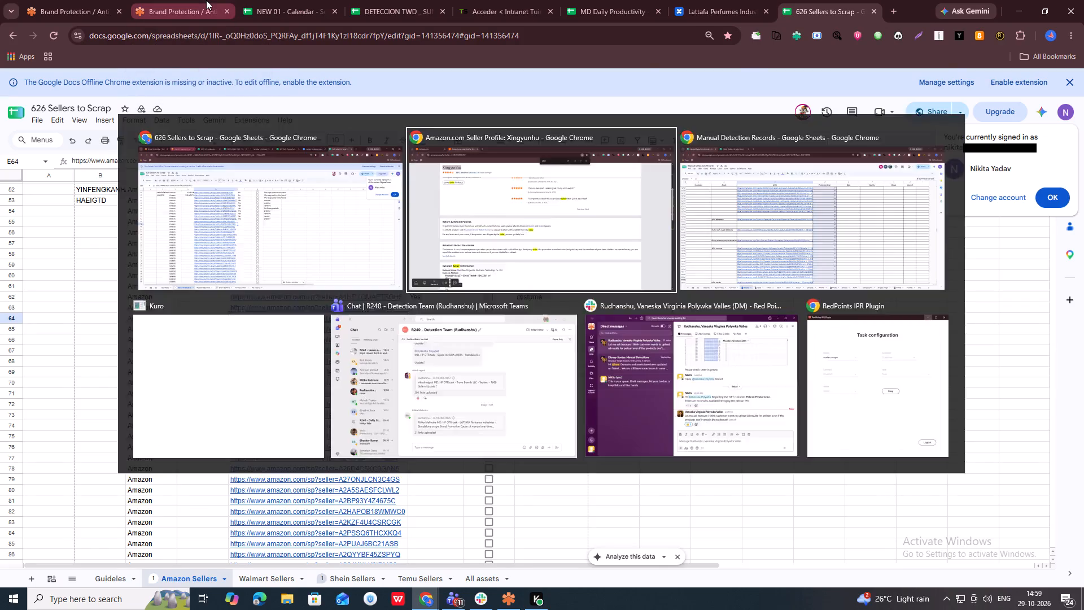
pyautogui.hotkey('ctrl', 'l')
pyautogui.hotkey('ctrl', 'v')
pyautogui.press('Return')
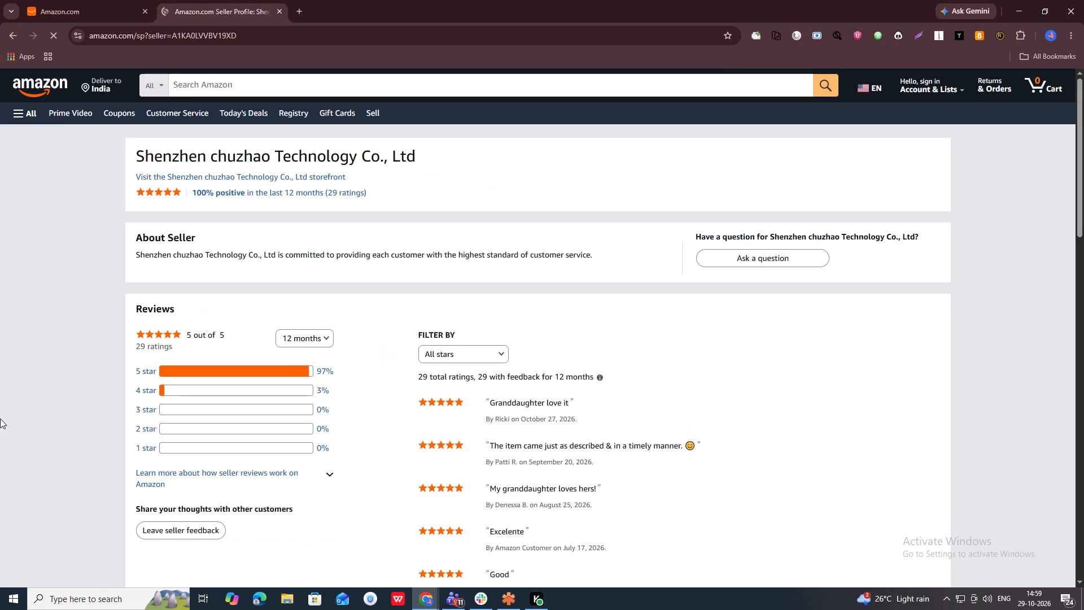
pyautogui.click(254, 177)
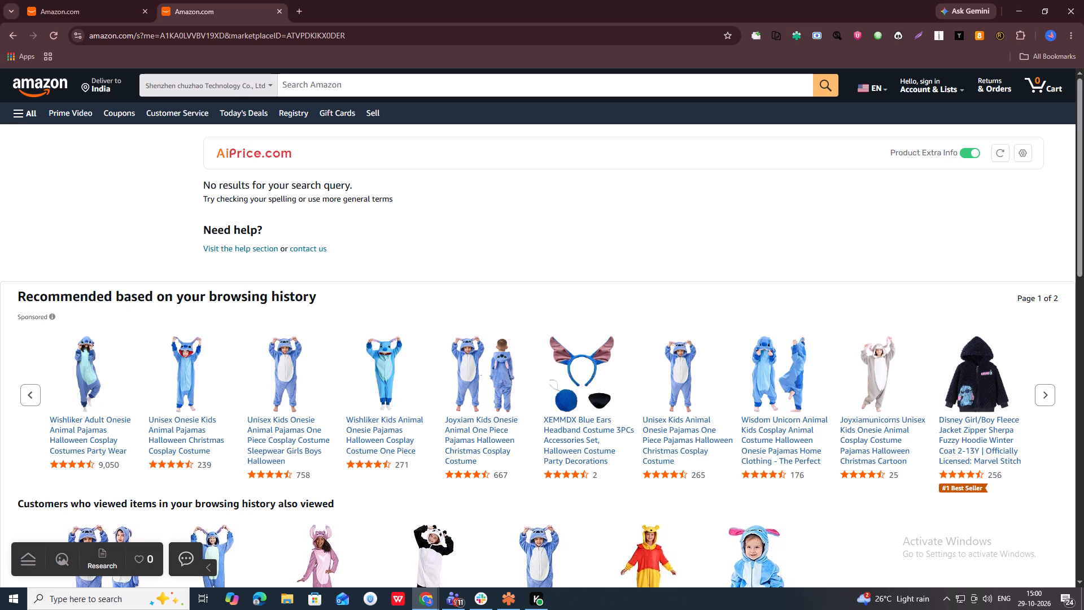
# Copy the "No" status and "This page could not be found." note from row 54 into row 64.
pyautogui.hotkey('alt', 'Tab')
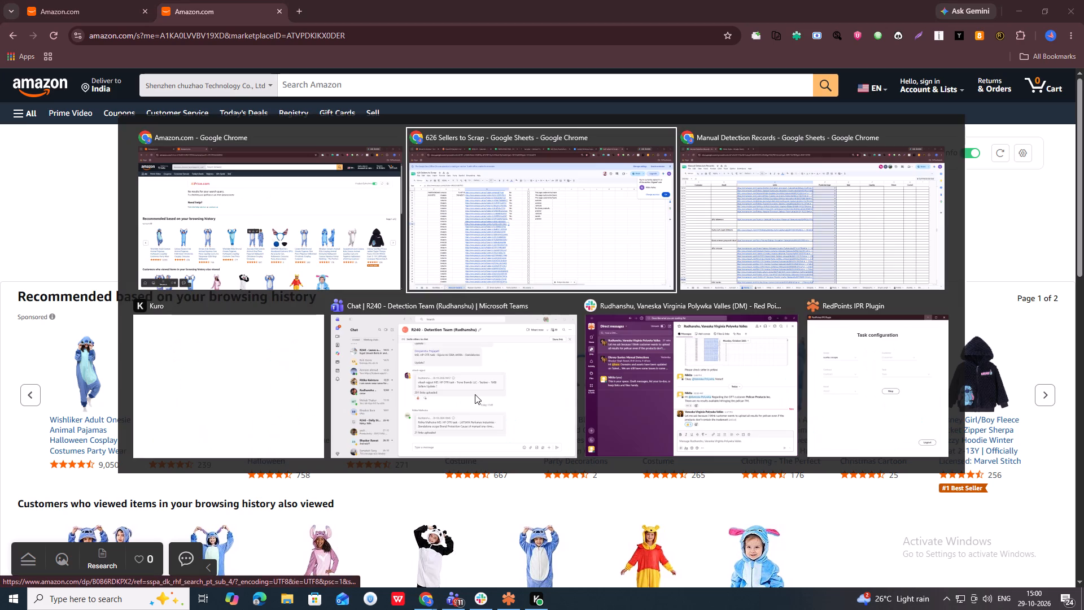
pyautogui.press('Right')
pyautogui.press('Up')
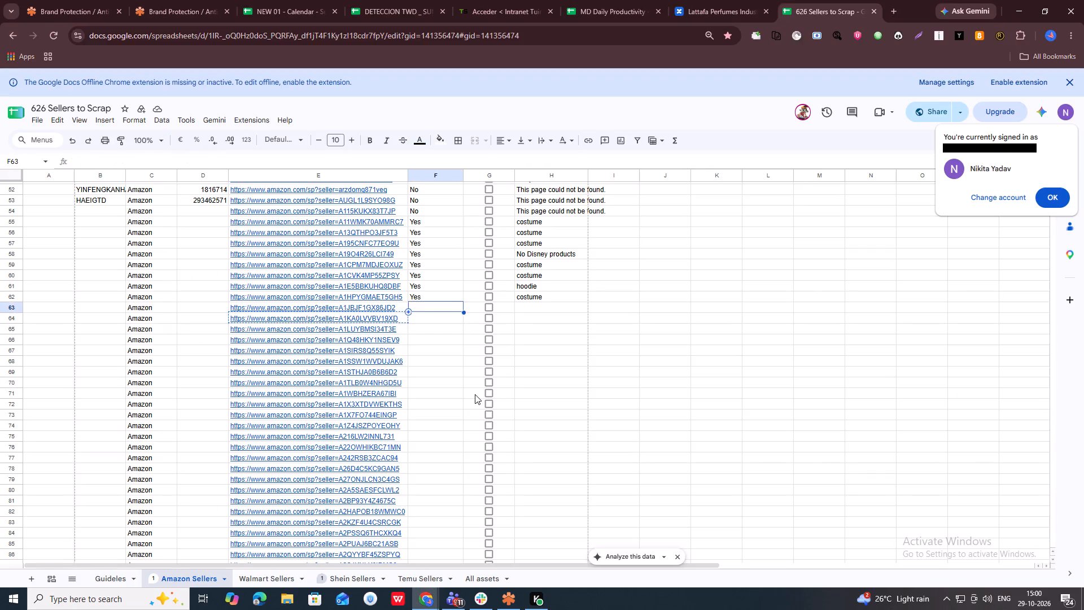
pyautogui.press('Up')
pyautogui.press('Up')
pyautogui.press('Up')
pyautogui.press('Up')
pyautogui.press('Up')
pyautogui.press('Up')
pyautogui.press('Up')
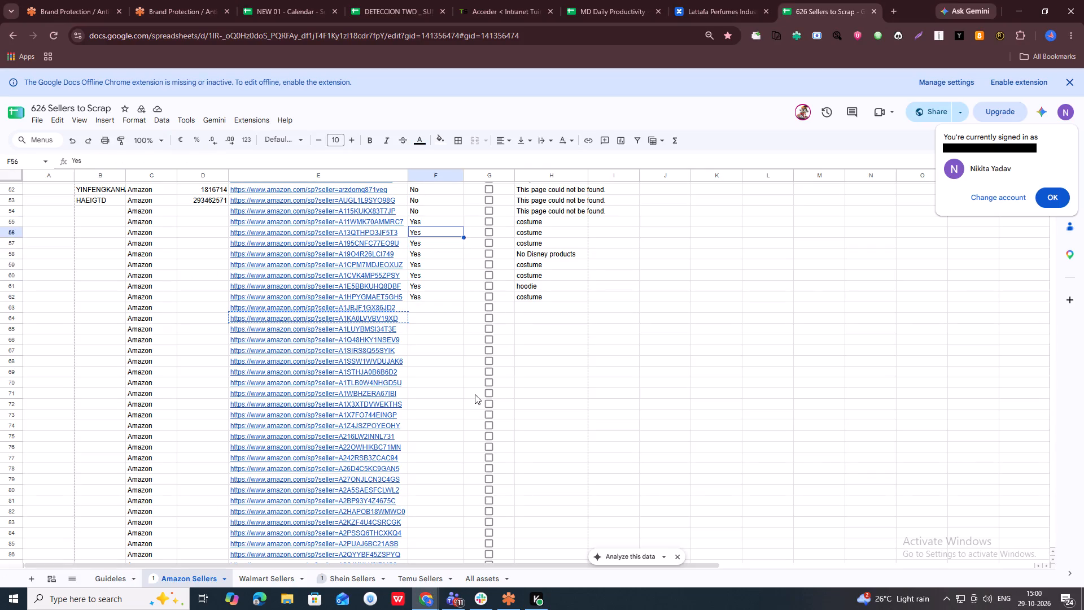
pyautogui.press('Up')
pyautogui.press('Up')
pyautogui.hotkey('shift', 'Right')
pyautogui.hotkey('shift', 'Right')
pyautogui.hotkey('ctrl', 'c')
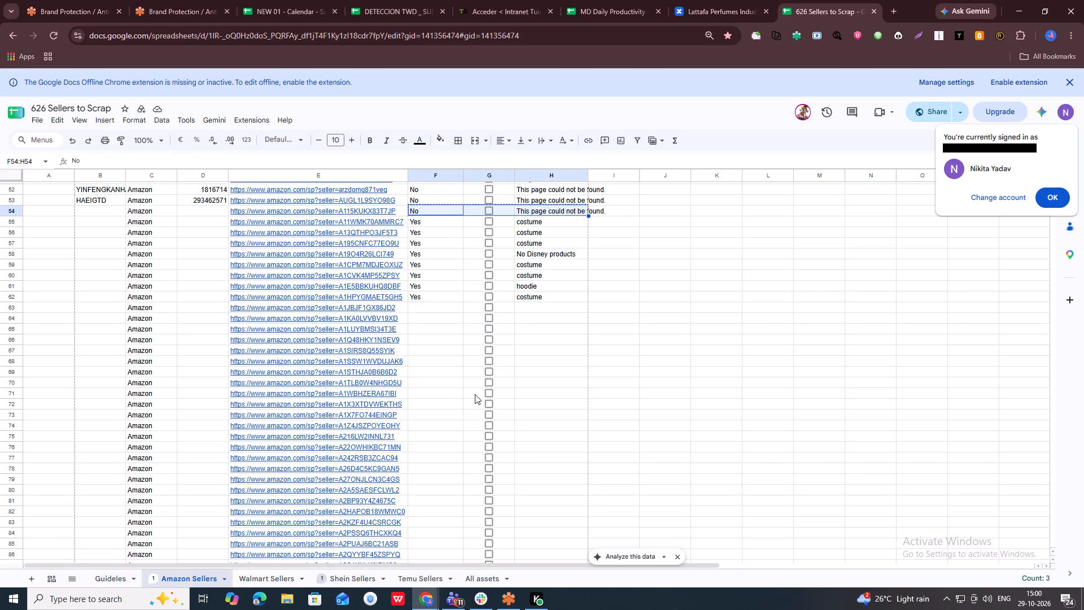
pyautogui.hotkey('ctrl', 'Down')
pyautogui.press('Down')
pyautogui.press('Down')
pyautogui.hotkey('ctrl', 'v')
# Copy the seller link from row 63 and reload the Xingyunhu profile in the Amazon window.
pyautogui.press('Up')
pyautogui.press('Left')
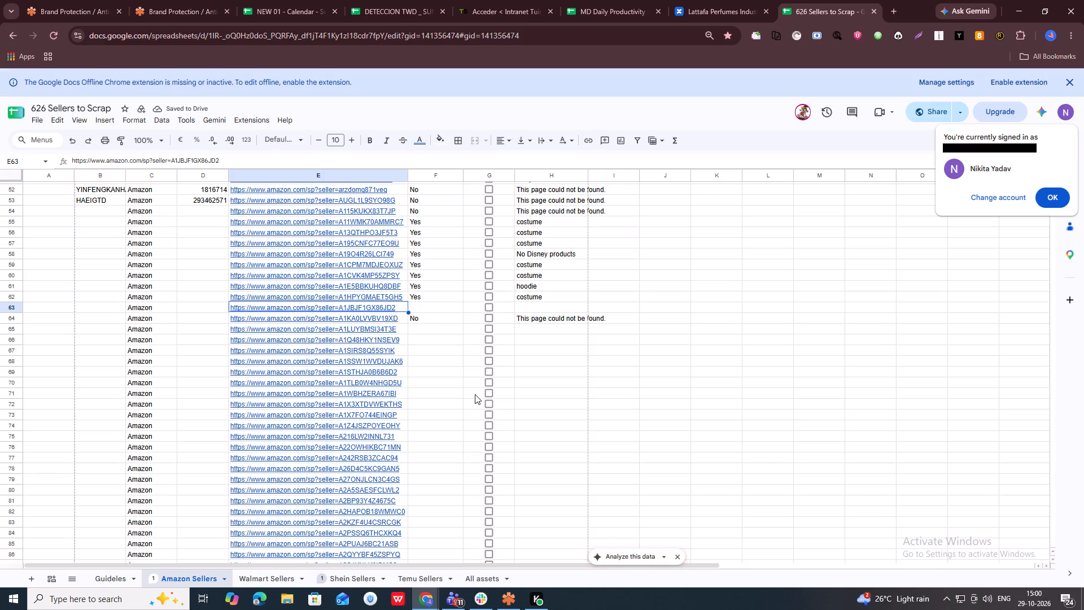
pyautogui.hotkey('ctrl', 'c')
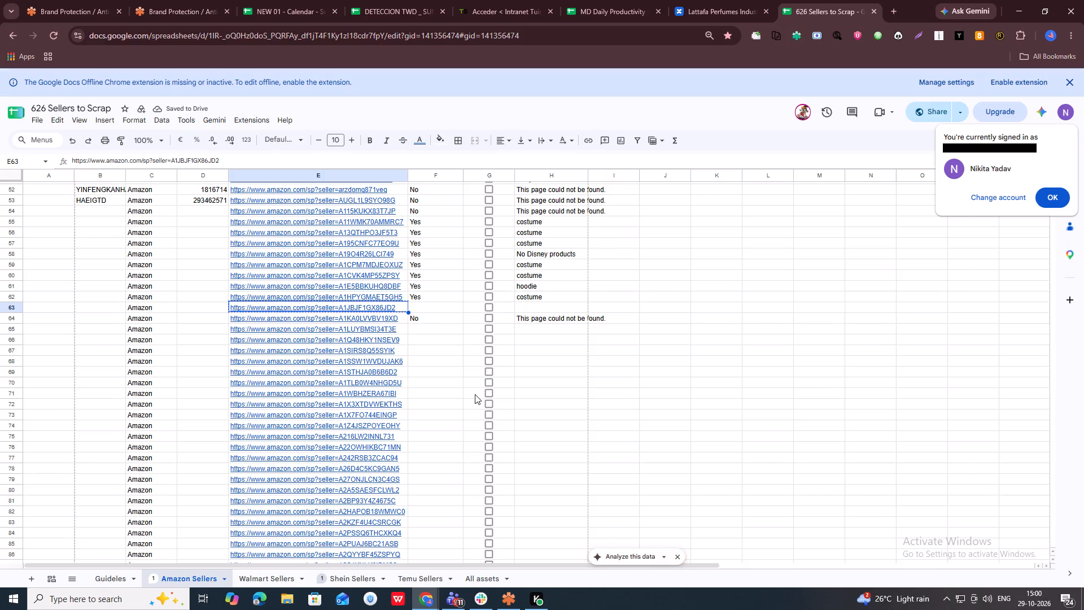
pyautogui.hotkey('alt', 'Tab')
pyautogui.hotkey('ctrl', 'l')
pyautogui.hotkey('ctrl', 'v')
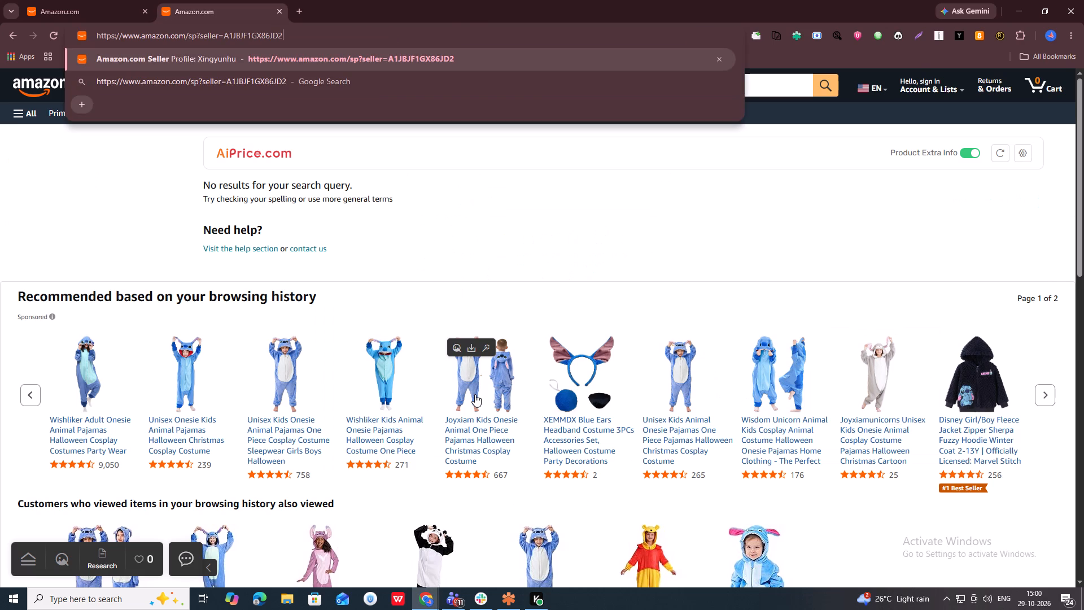
pyautogui.press('Return')
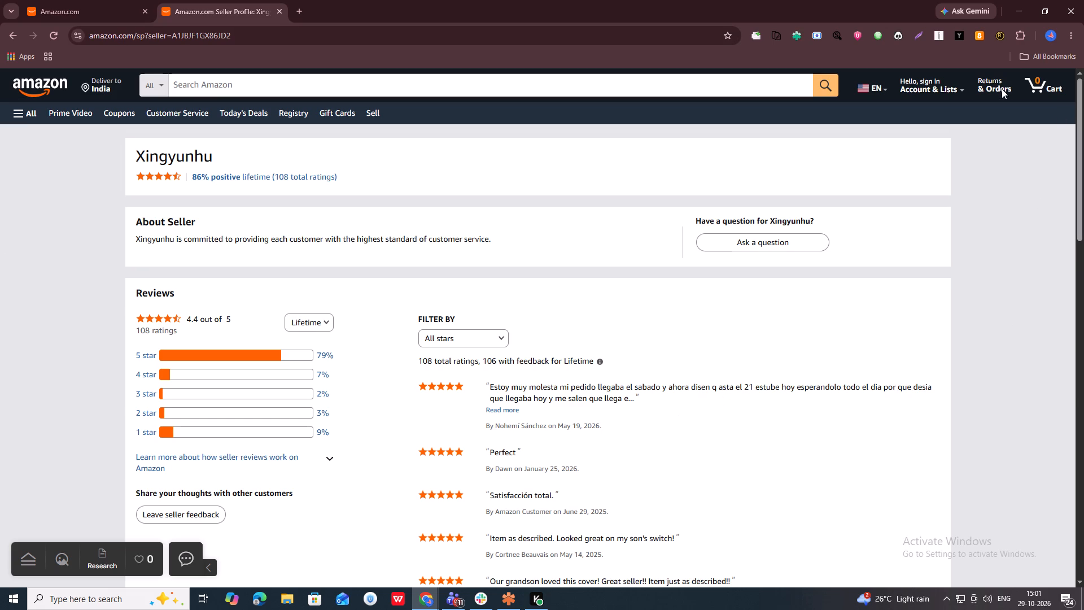
# Capture the Xingyunhu profile from the Amazon header to the star ratings with Lightshot and upload the screenshot.
pyautogui.click(918, 34)
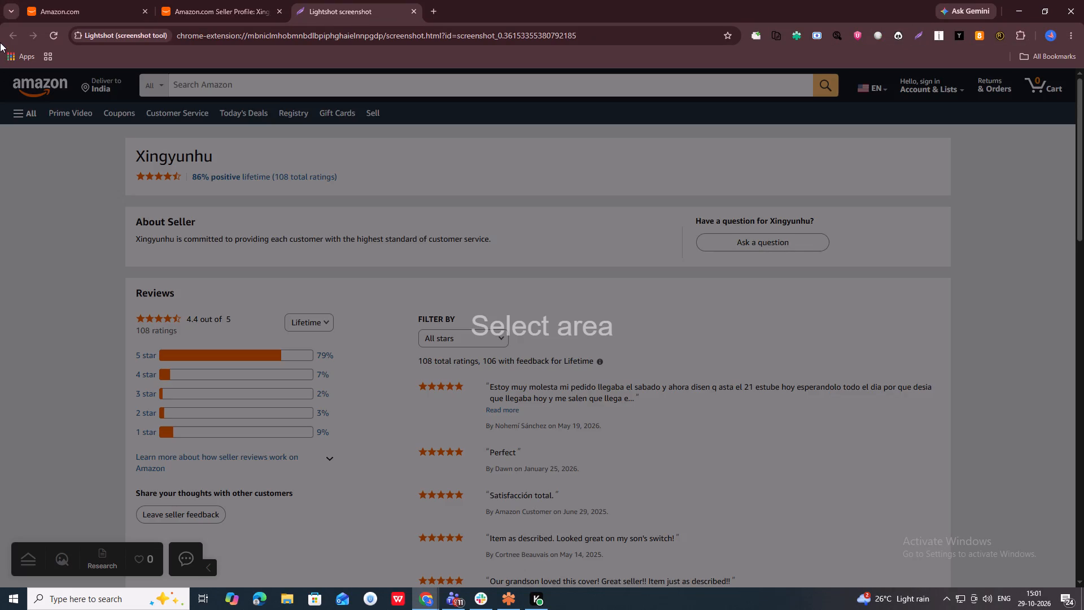
pyautogui.moveTo(0, 26); pyautogui.dragTo(742, 459)
pyautogui.moveTo(742, 459); pyautogui.dragTo(745, 455)
pyautogui.moveTo(3, 65); pyautogui.dragTo(7, 65)
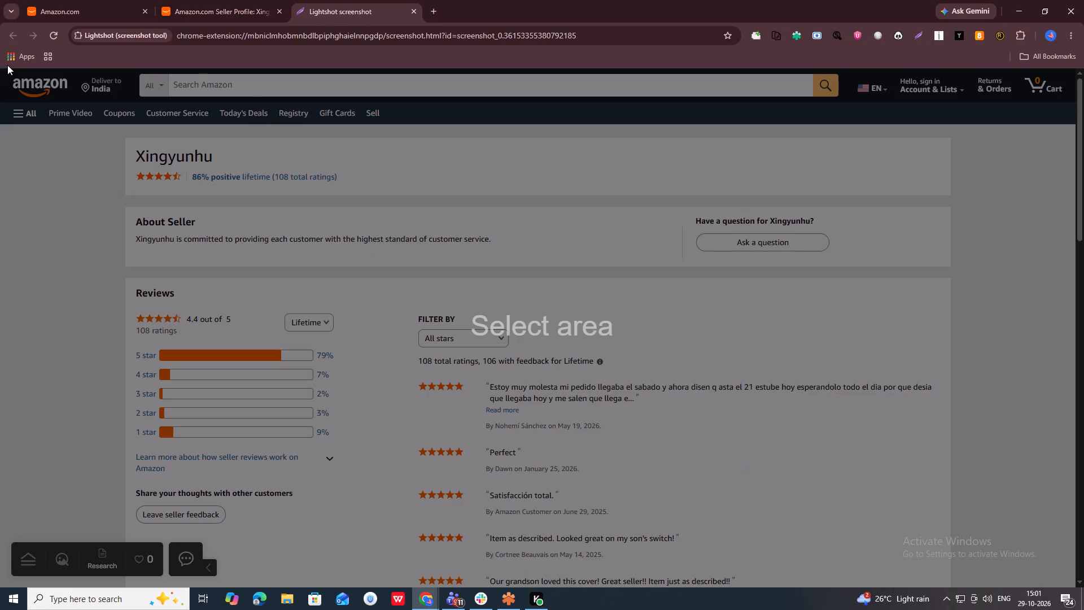
pyautogui.moveTo(7, 65); pyautogui.dragTo(251, 90)
pyautogui.moveTo(12, 68); pyautogui.dragTo(28, 126)
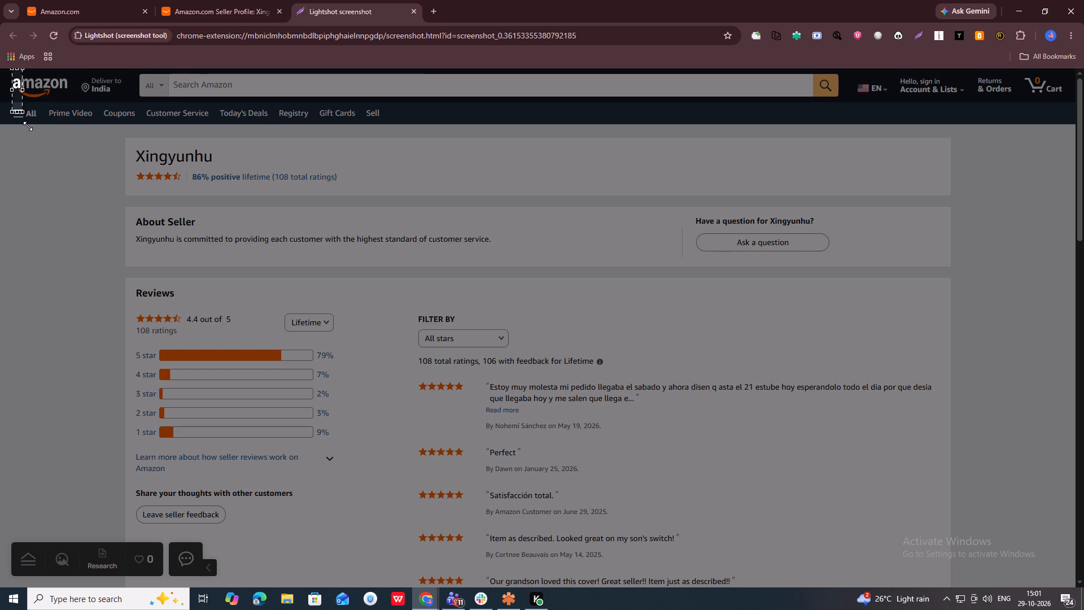
pyautogui.moveTo(28, 126); pyautogui.dragTo(1082, 459)
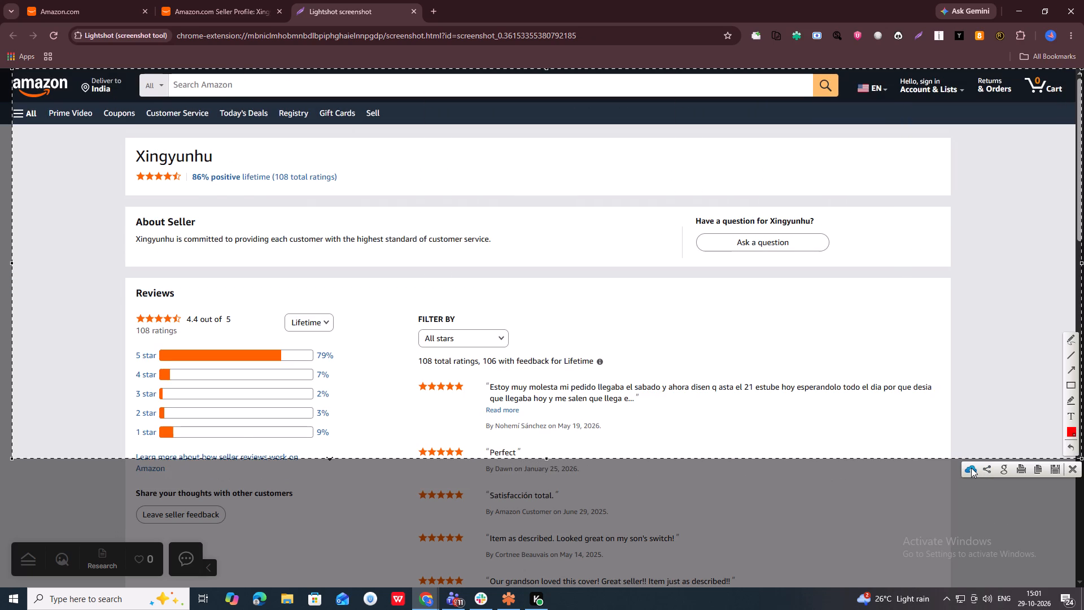
pyautogui.click(971, 468)
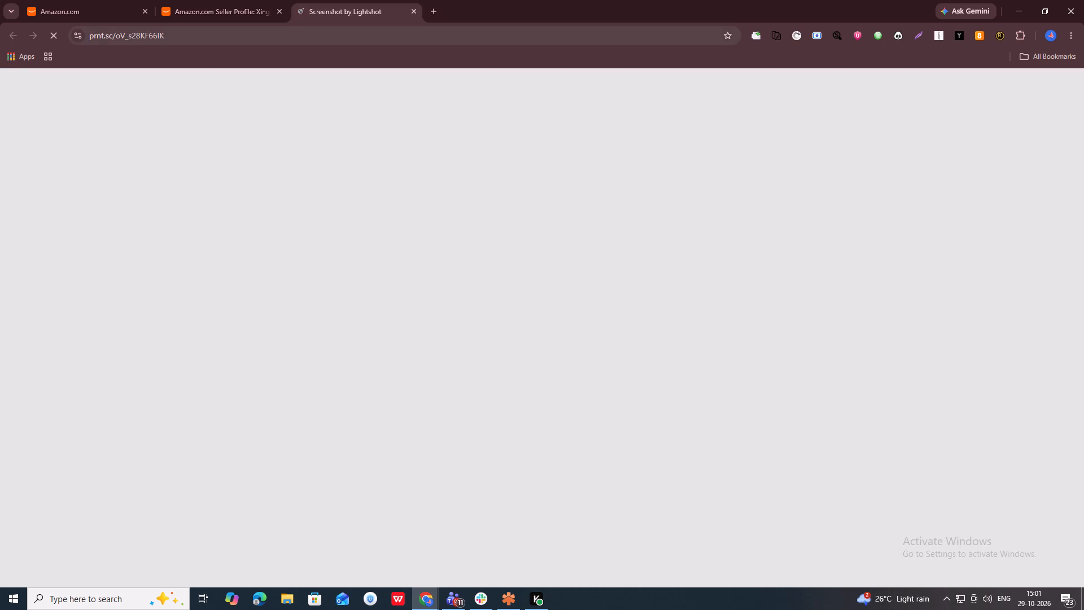
# Copy the uploaded screenshot's prnt.sc link and switch back to the 626 Sellers to Scrap sheet.
pyautogui.click(275, 38)
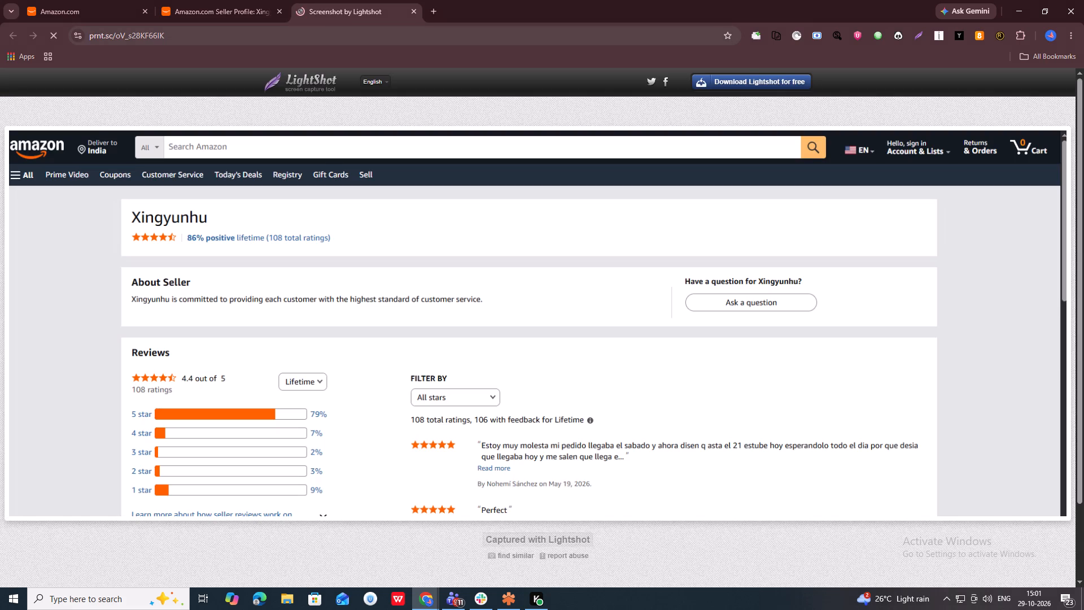
pyautogui.hotkey('ctrl', 'c')
pyautogui.hotkey('ctrl', 'c')
pyautogui.hotkey('ctrl', 'c')
pyautogui.hotkey('ctrl', 'c')
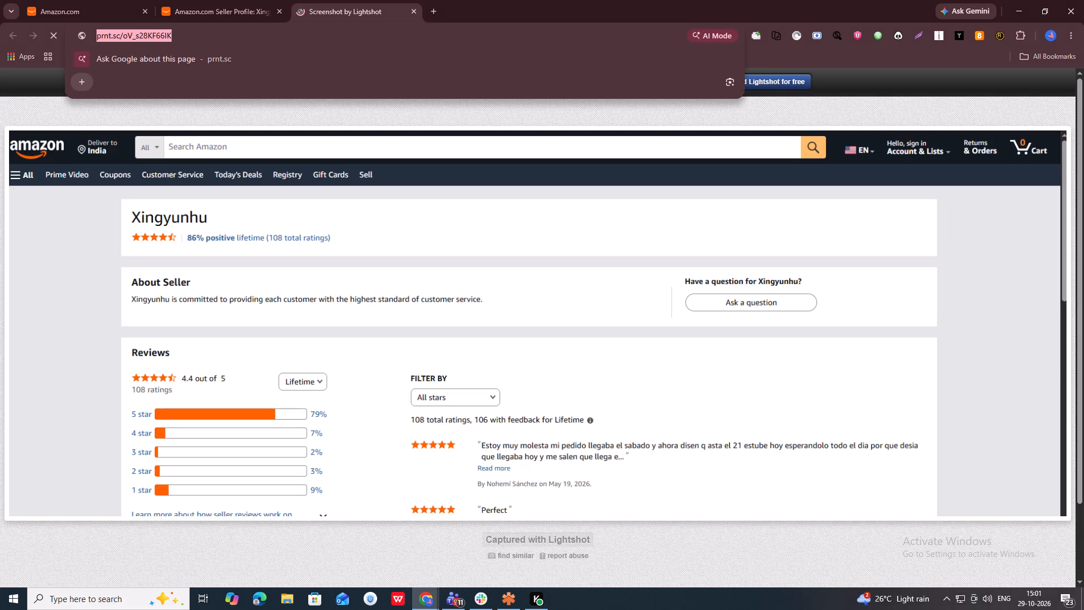
pyautogui.hotkey('alt', 'Tab')
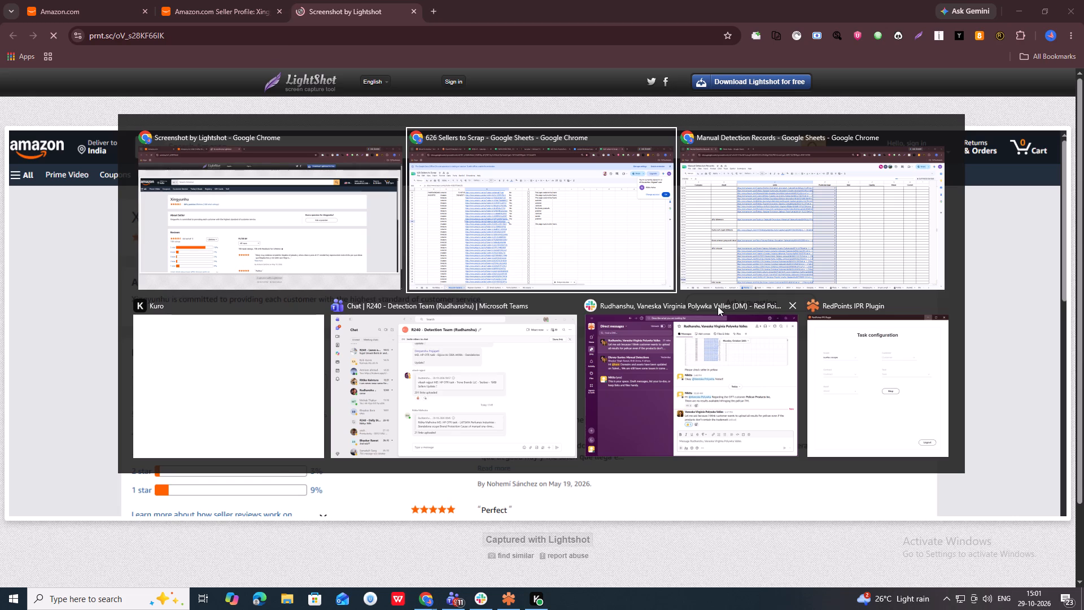
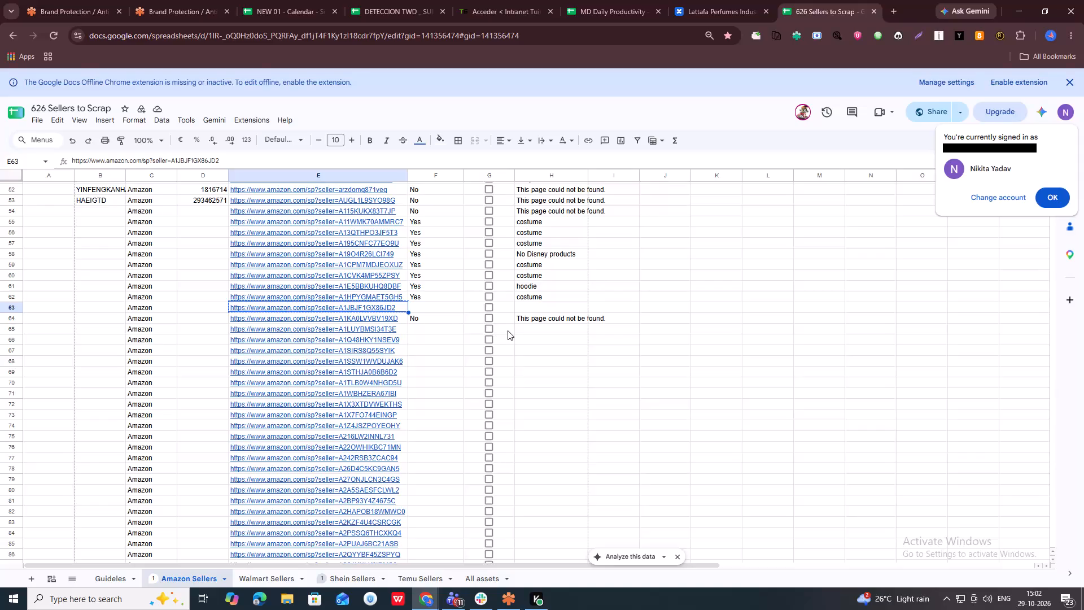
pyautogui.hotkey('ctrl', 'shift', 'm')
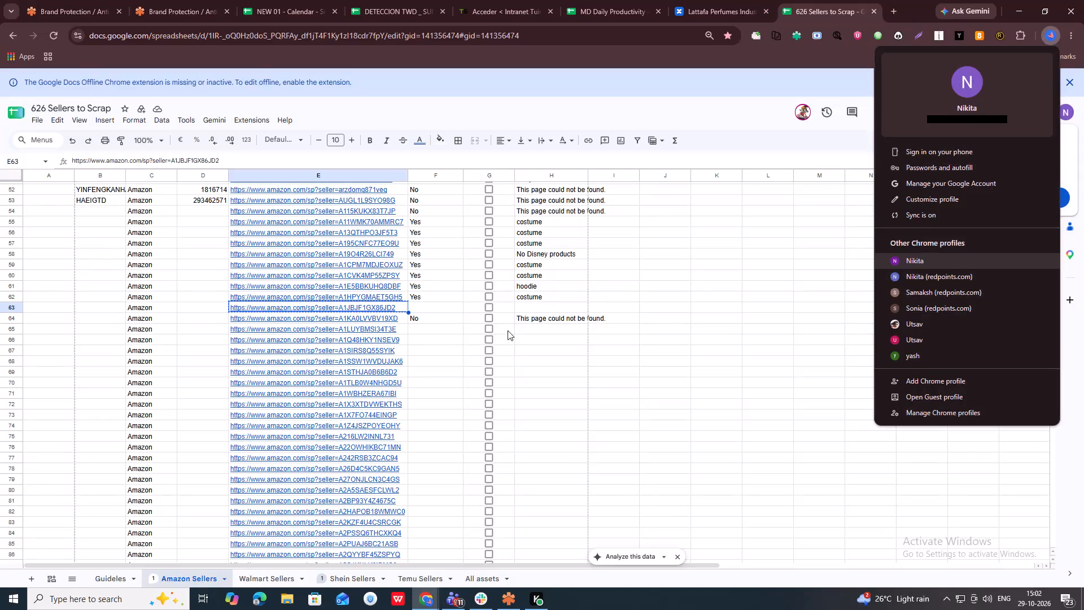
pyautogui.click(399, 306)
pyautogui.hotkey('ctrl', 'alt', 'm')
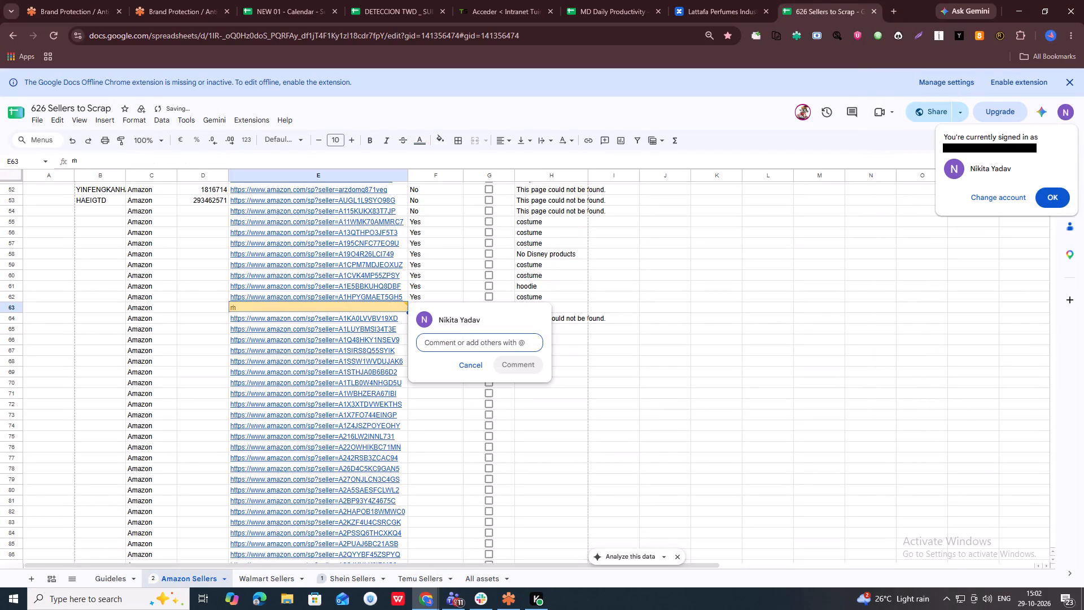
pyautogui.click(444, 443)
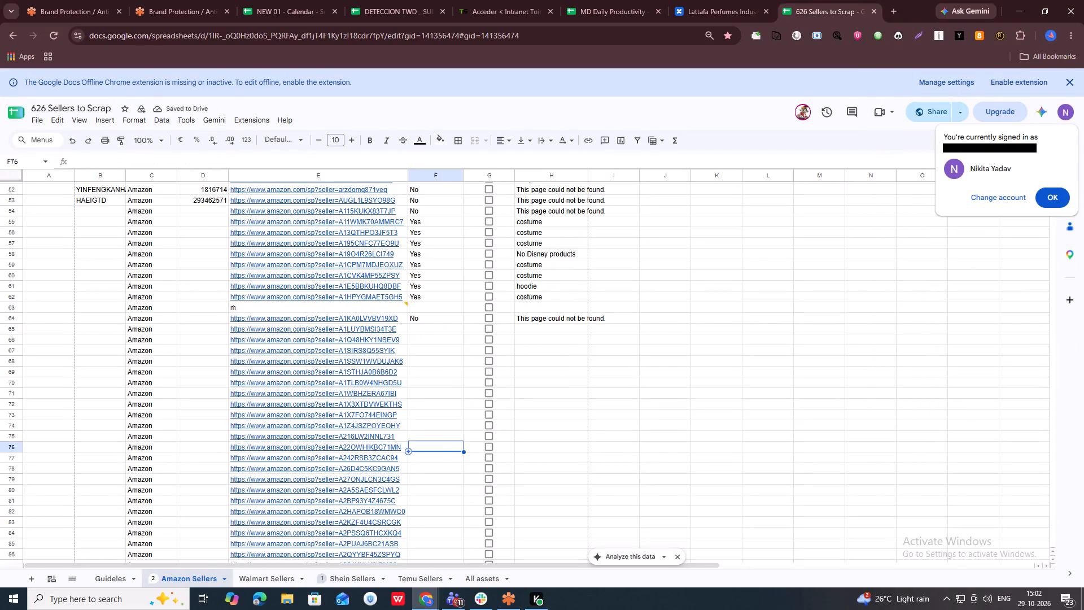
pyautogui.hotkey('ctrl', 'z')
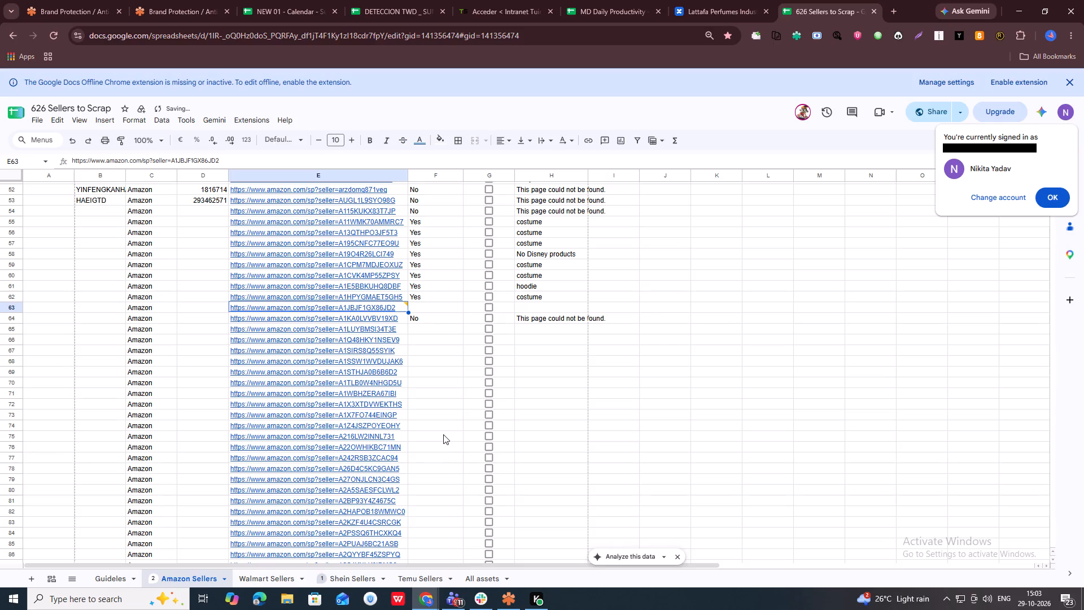
# Add a comment to row 63's seller link with the copied prnt.sc screenshot link and "Seller page not available." on a new line.
pyautogui.hotkey('ctrl', 'alt', 'm')
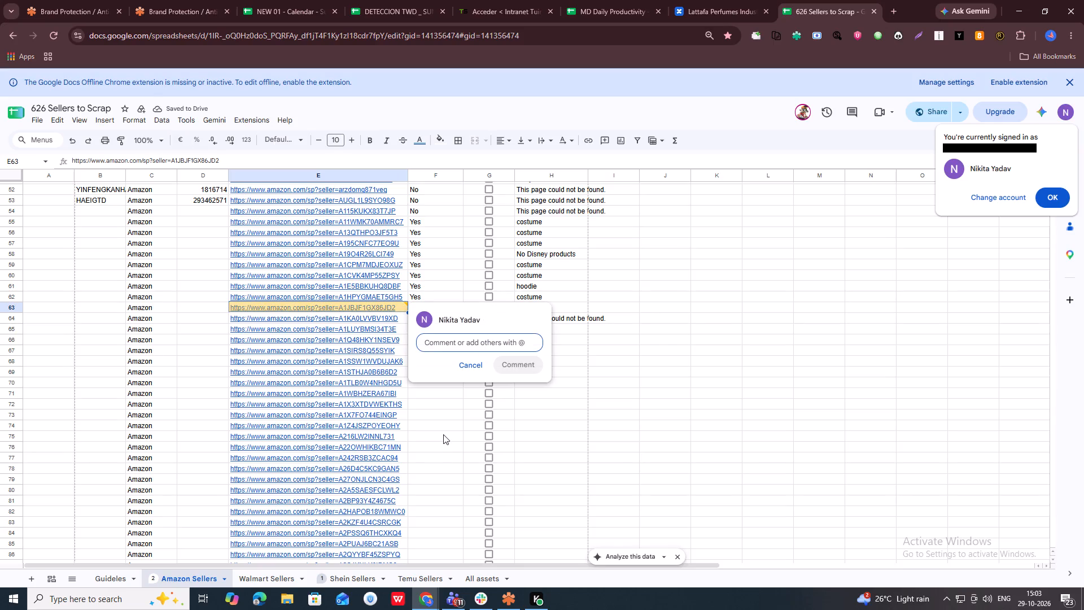
pyautogui.hotkey('ctrl', 'v')
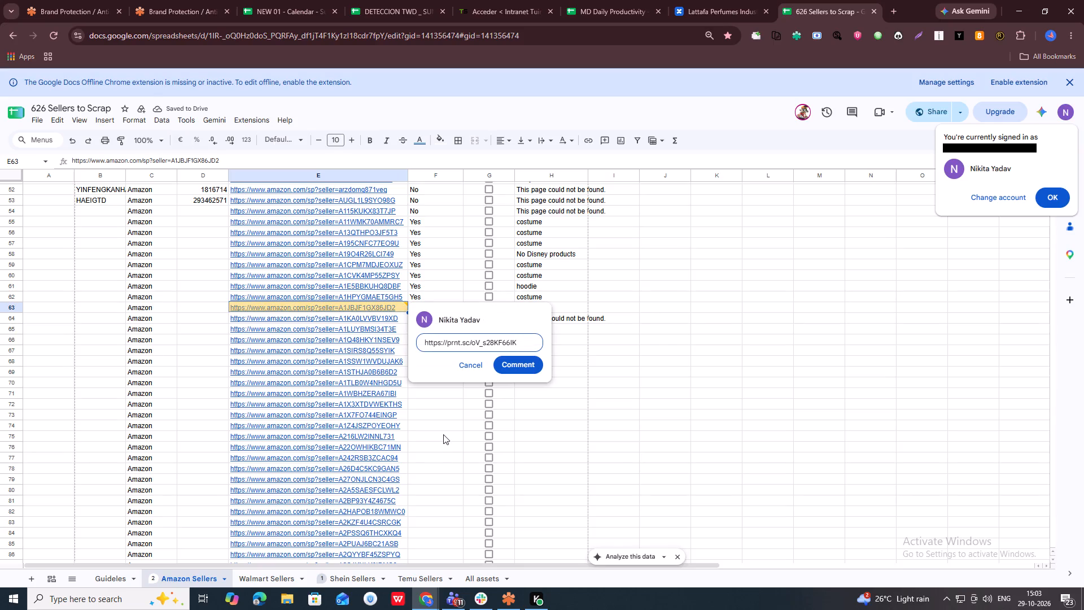
pyautogui.hotkey('shift', 'Return')
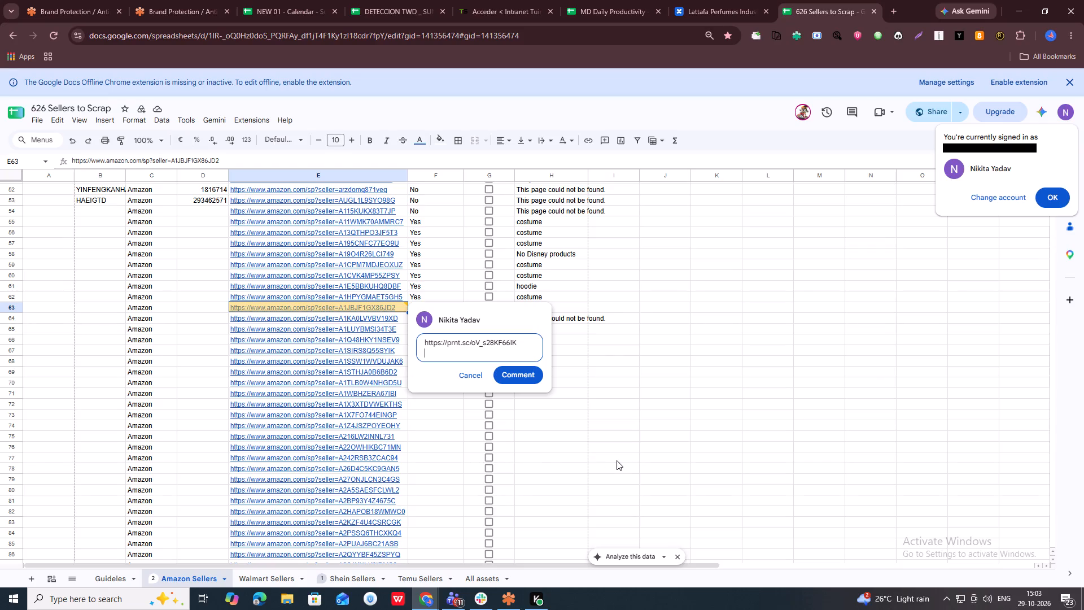
pyautogui.write('Seller')
pyautogui.press('space')
pyautogui.write('page')
pyautogui.press('space')
pyautogui.write('not')
pyautogui.press('space')
pyautogui.write('available')
pyautogui.press('.')
pyautogui.click(517, 374)
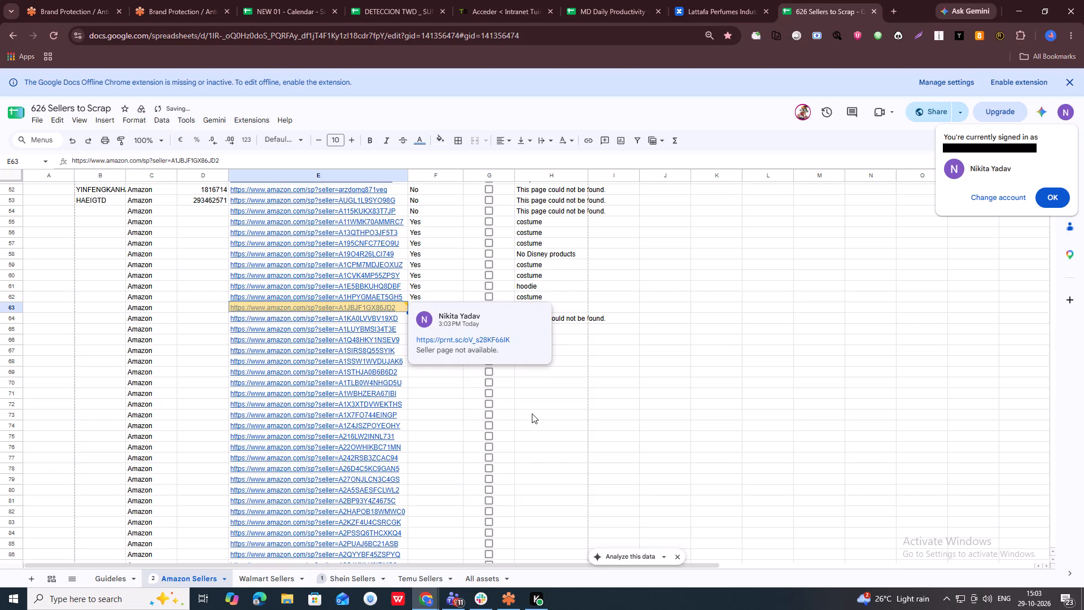
pyautogui.click(588, 378)
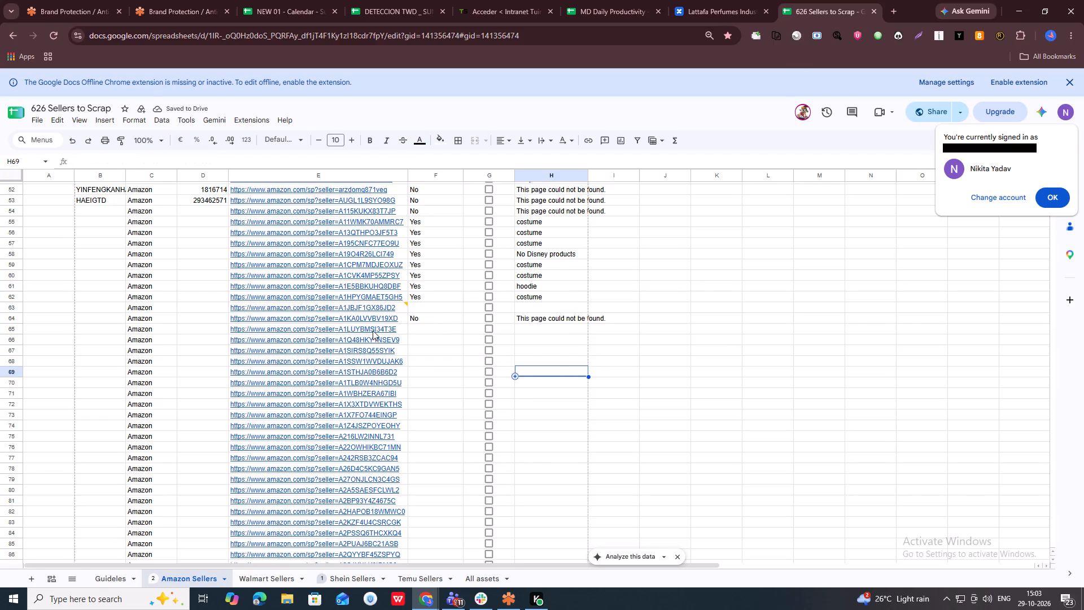
# Copy the seller link from row 65 and load it in the Amazon window over the Xingyunhu profile, closing the Lightshot page.
pyautogui.click(371, 326)
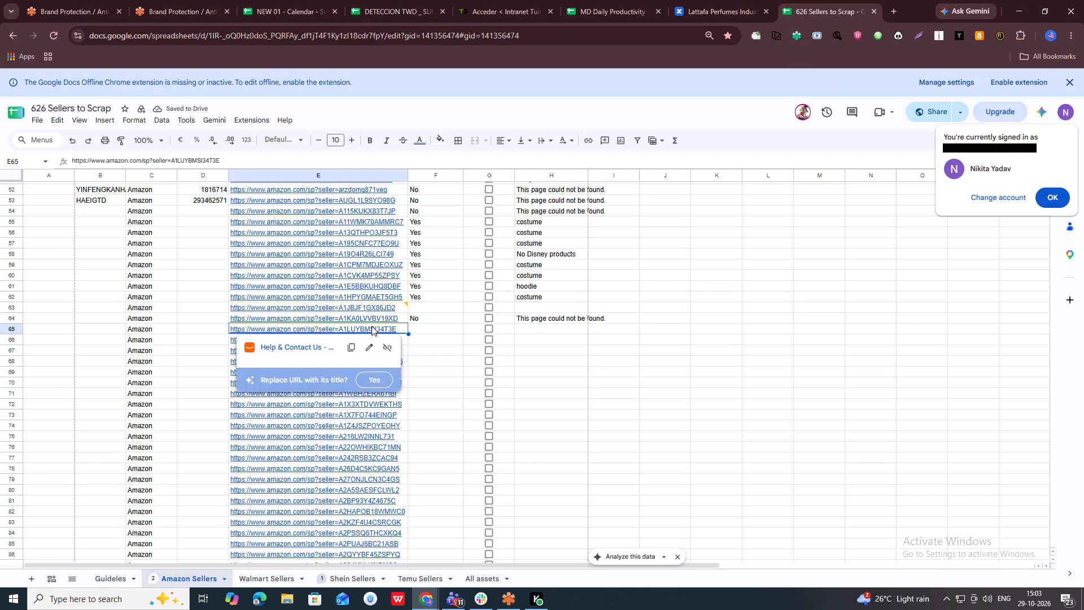
pyautogui.hotkey('ctrl', 'c')
pyautogui.hotkey('ctrl', 'c')
pyautogui.hotkey('ctrl', 'c')
pyautogui.hotkey('ctrl', 'c')
pyautogui.hotkey('ctrl', 'c')
pyautogui.hotkey('ctrl', 'c')
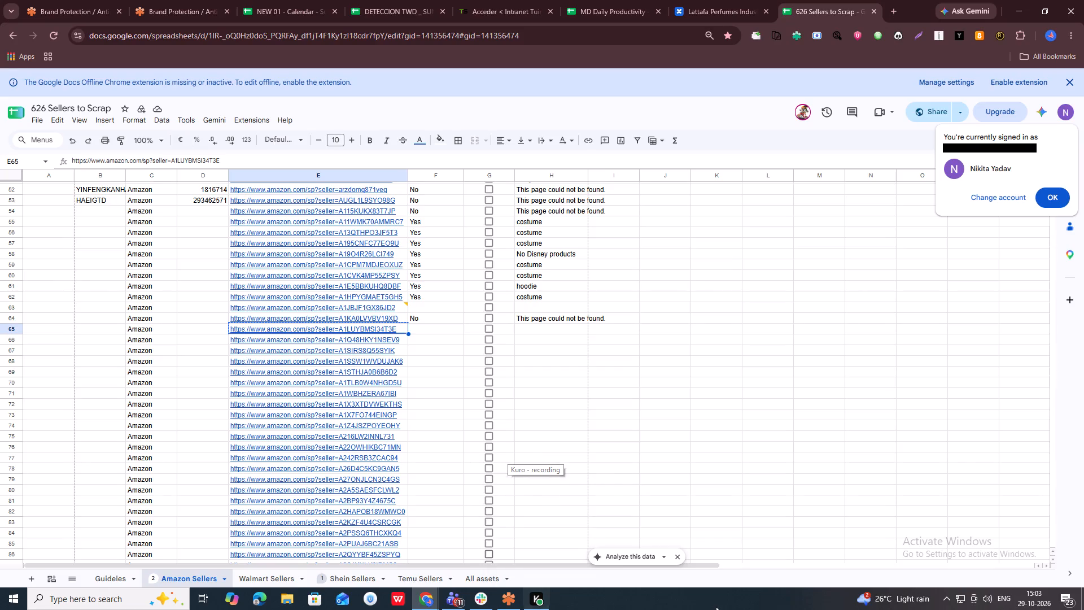
pyautogui.hotkey('alt', 'Tab')
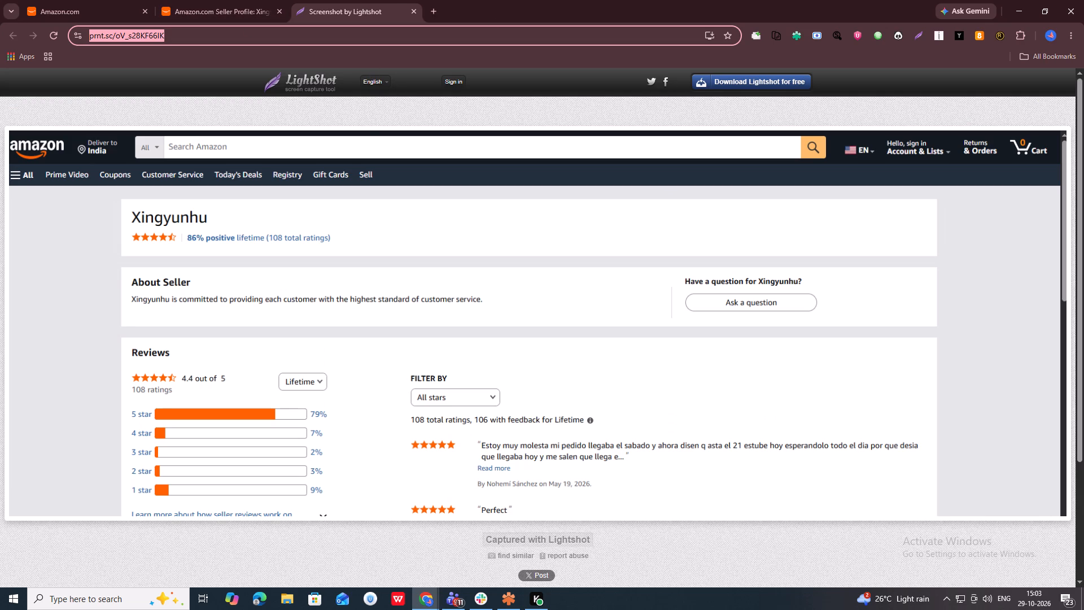
pyautogui.click(415, 10)
pyautogui.click(237, 39)
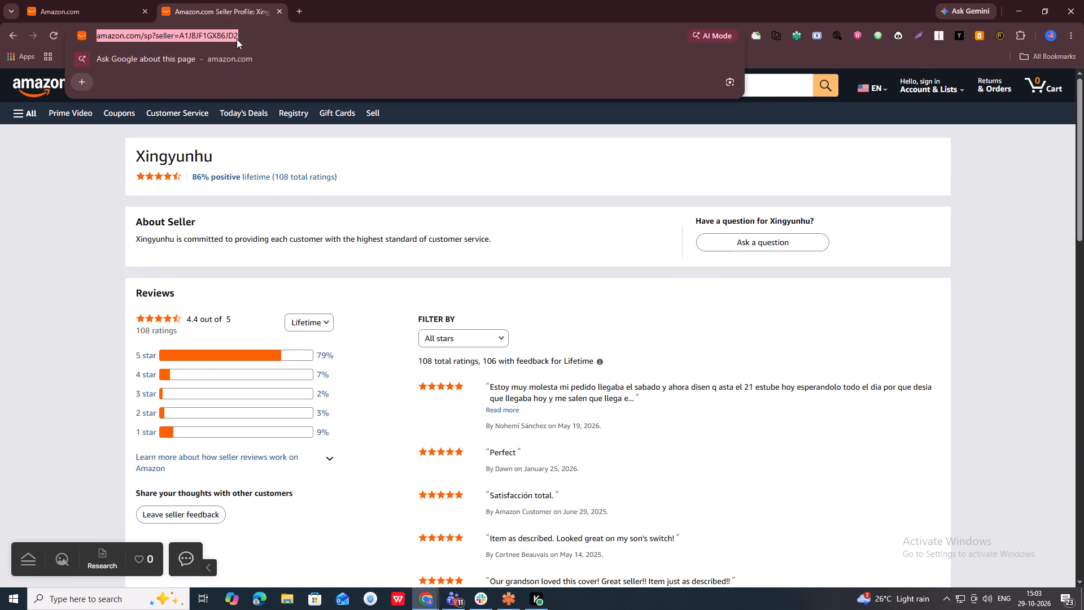
pyautogui.hotkey('ctrl', 'v')
pyautogui.press('Return')
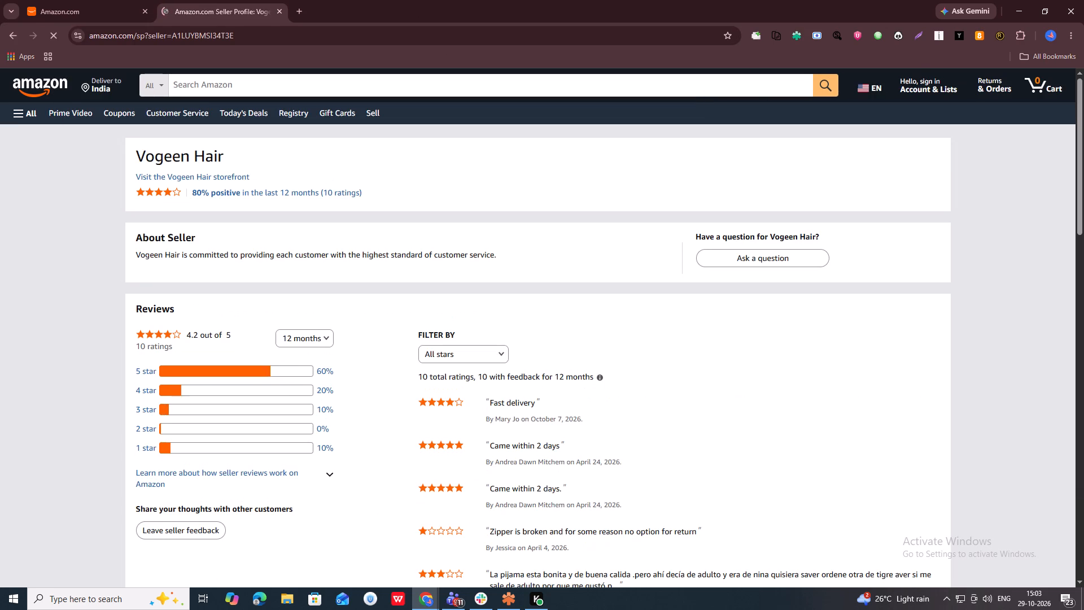
# Open the Vogeen Hair storefront and examine its listings for Disney-themed products.
pyautogui.click(189, 181)
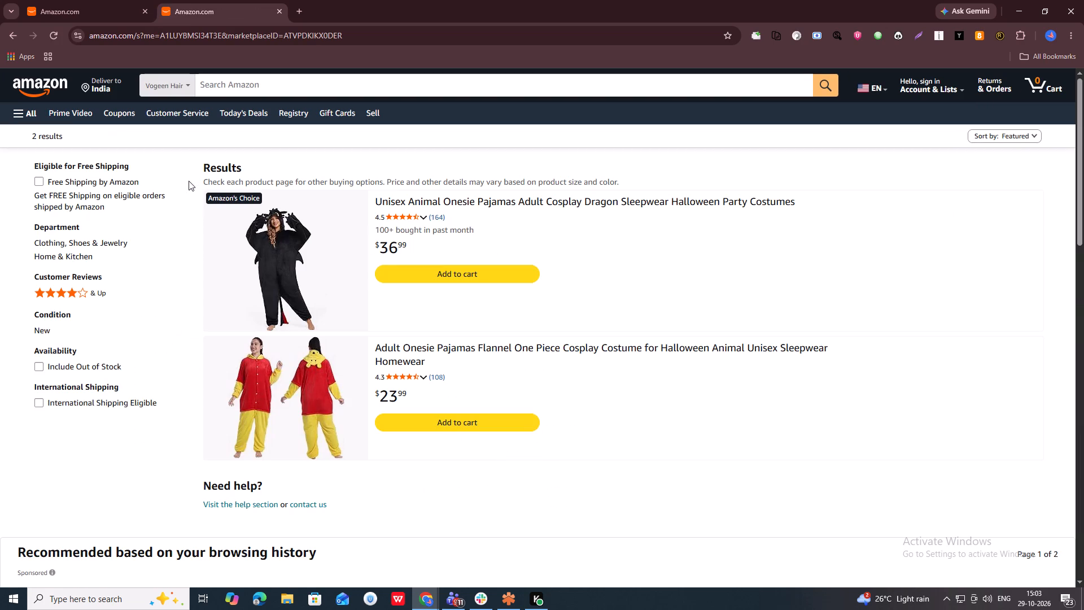
pyautogui.scroll(-7, 506, 408)
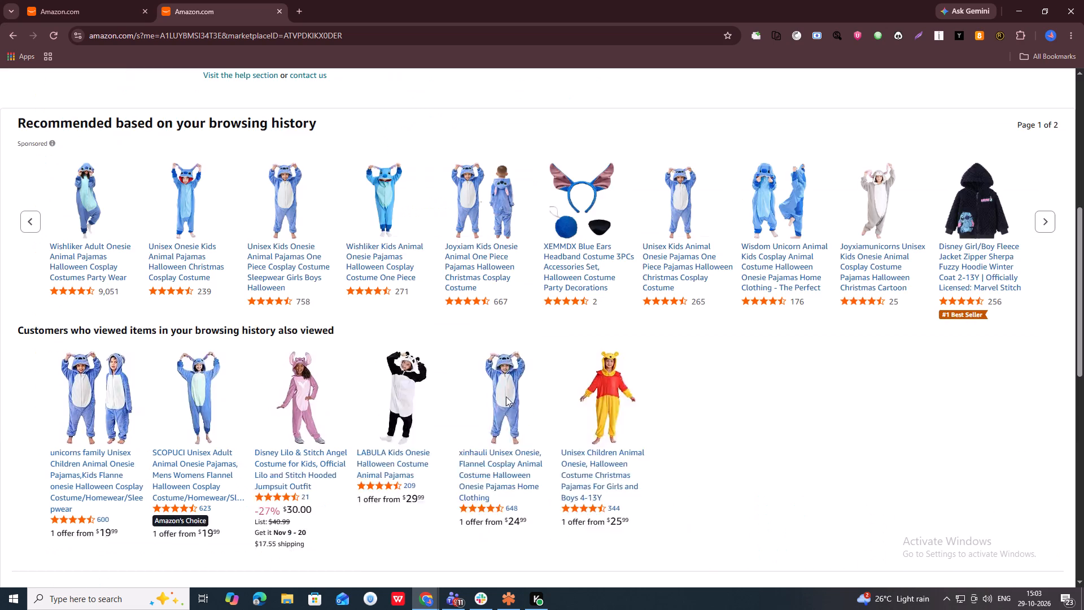
pyautogui.scroll(19, 506, 396)
pyautogui.scroll(-6, 513, 396)
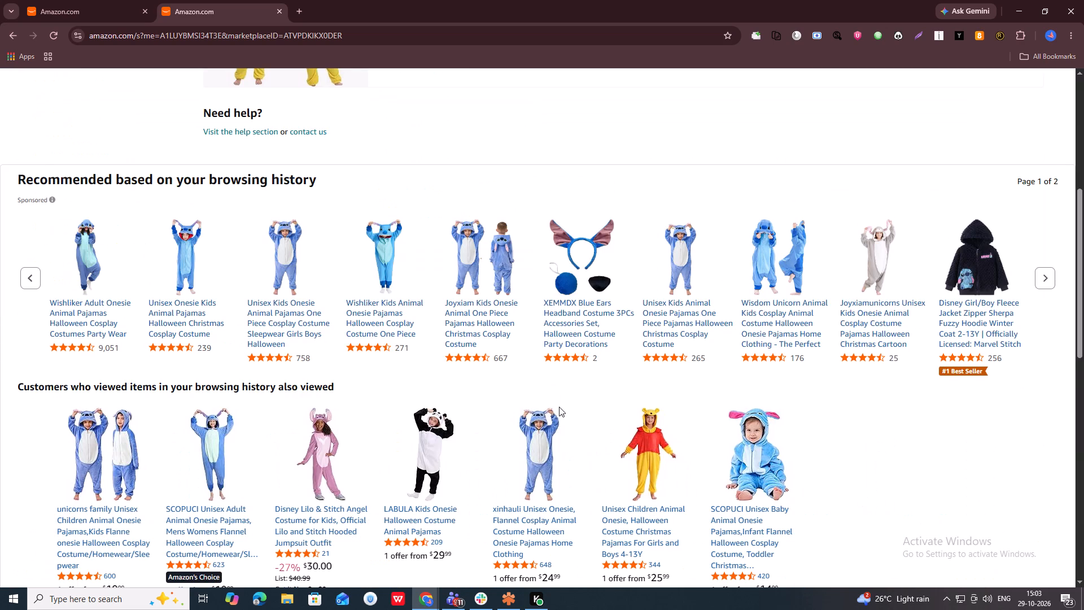
pyautogui.scroll(20, 559, 407)
pyautogui.scroll(-6, 559, 407)
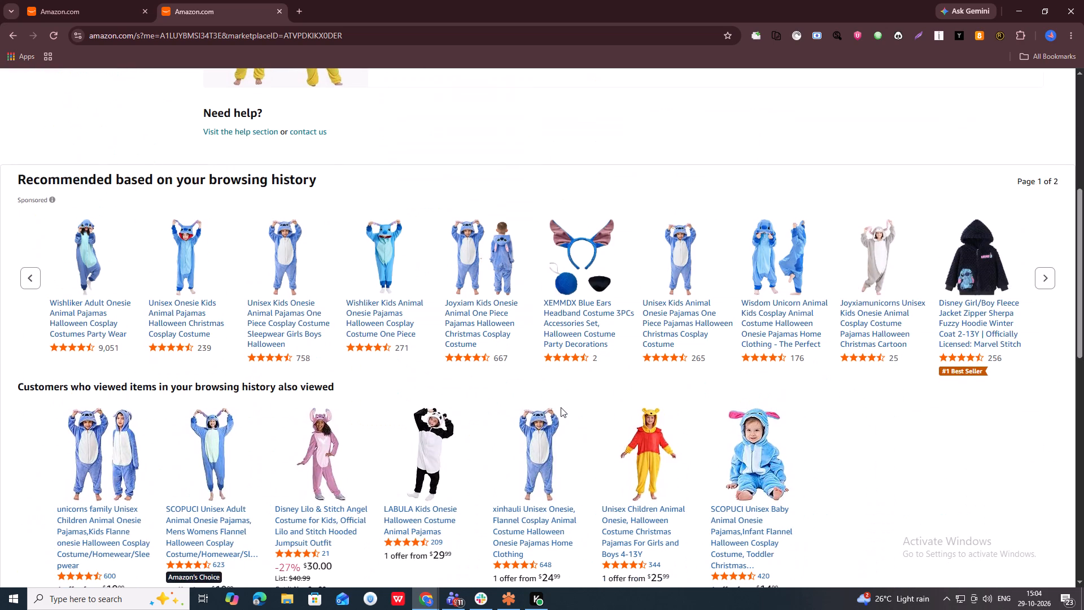
pyautogui.scroll(13, 561, 407)
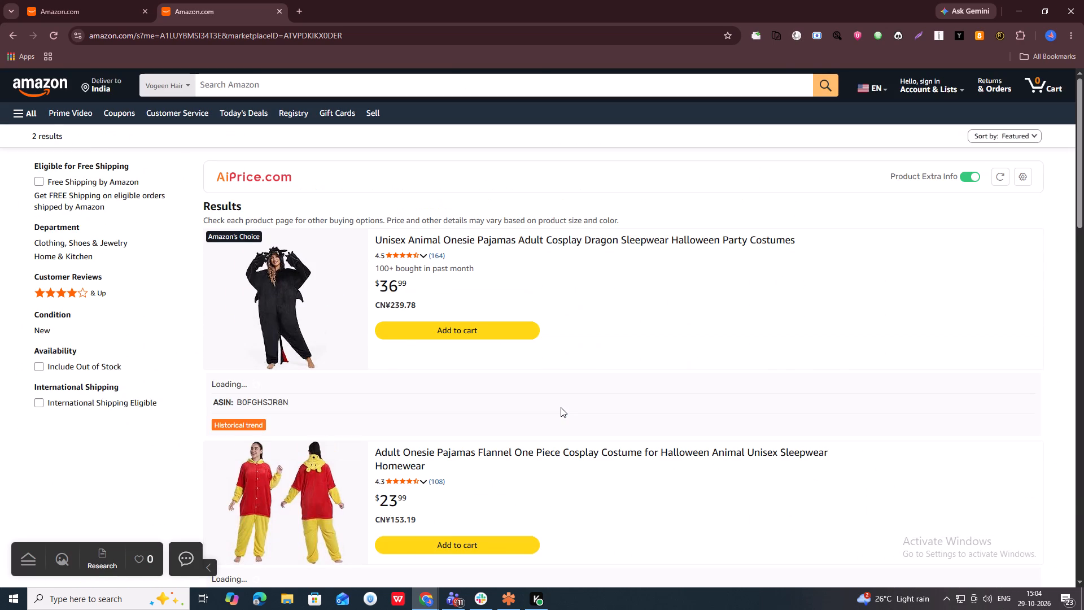
# Copy the "Yes" status and "No Disney products" note from row 58 into row 65 of the 626 Sellers to Scrap sheet.
pyautogui.hotkey('alt', 'Tab')
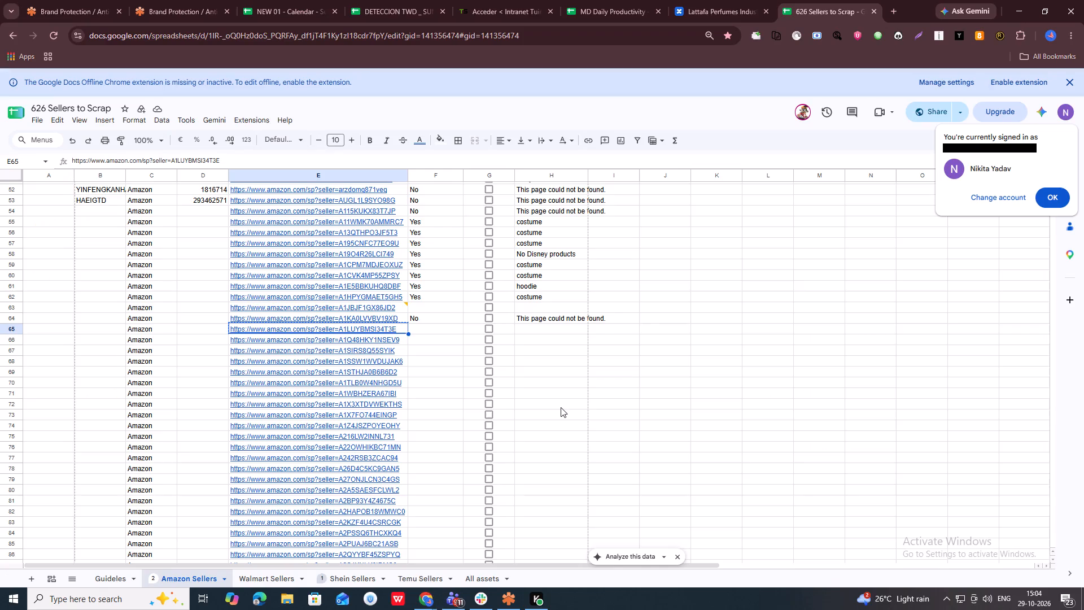
pyautogui.press('Right')
pyautogui.press('Up')
pyautogui.press('Up')
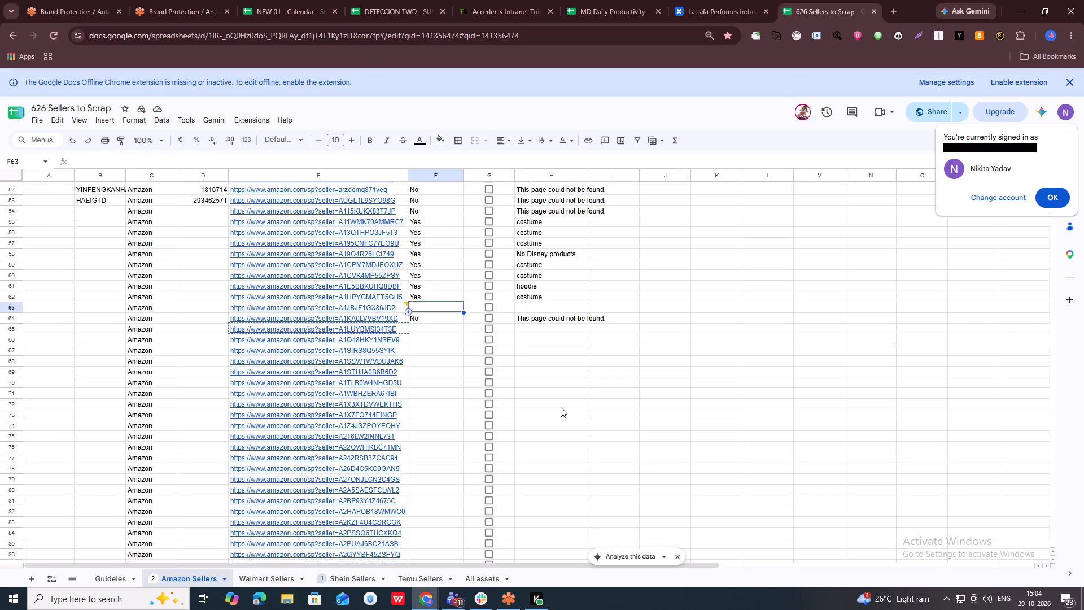
pyautogui.press('Up')
pyautogui.press('Up')
pyautogui.press('Up')
pyautogui.press('Up')
pyautogui.press('Up')
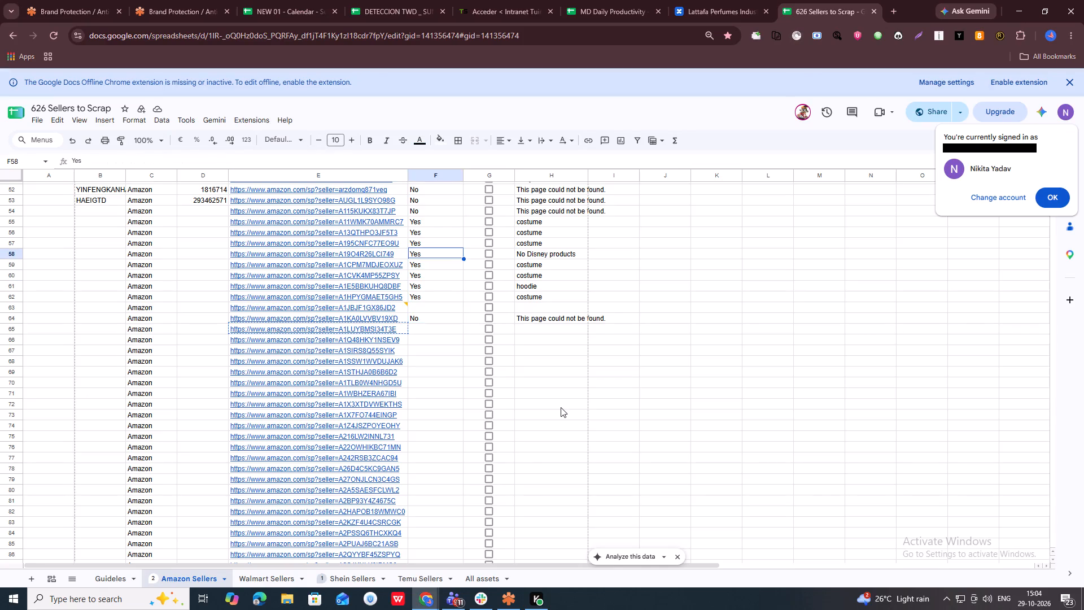
pyautogui.hotkey('shift', 'Right')
pyautogui.hotkey('shift', 'Right')
pyautogui.hotkey('ctrl', 'c')
pyautogui.hotkey('ctrl', 'Down')
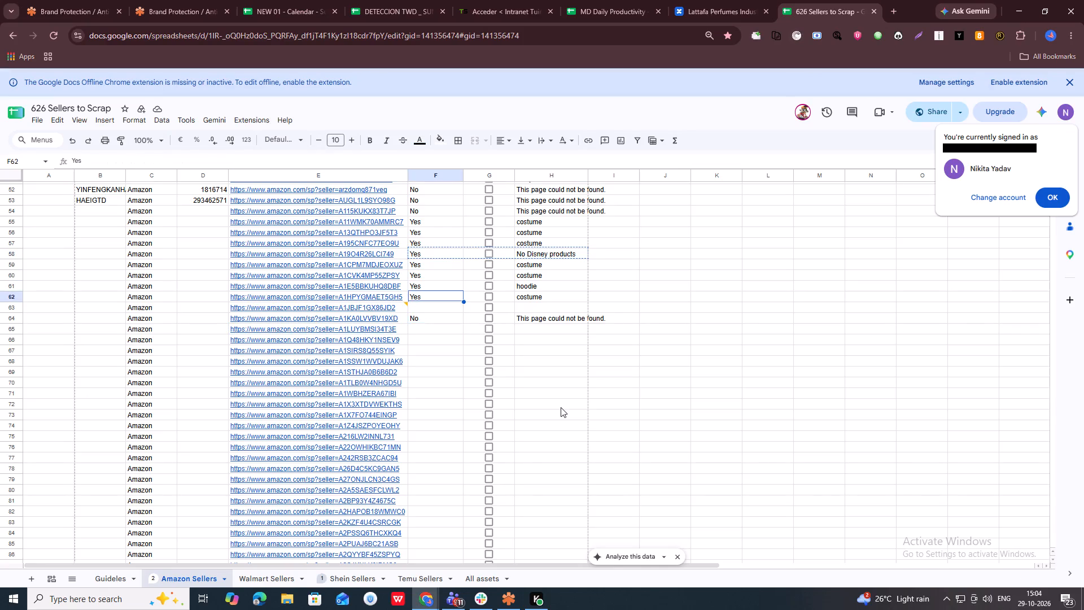
pyautogui.hotkey('ctrl', 'Down')
pyautogui.press('Down')
pyautogui.hotkey('ctrl', 'v')
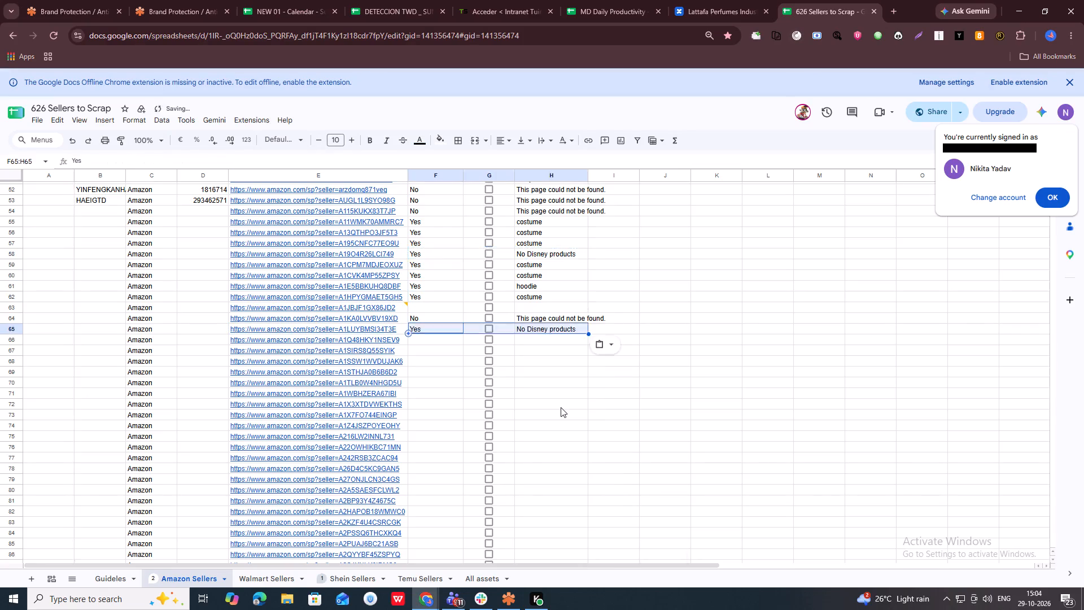
# Load row 66's seller link in the Amazon window and open the XUEXIN-US storefront to check its products.
pyautogui.press('Down')
pyautogui.press('Left')
pyautogui.hotkey('ctrl', 'c')
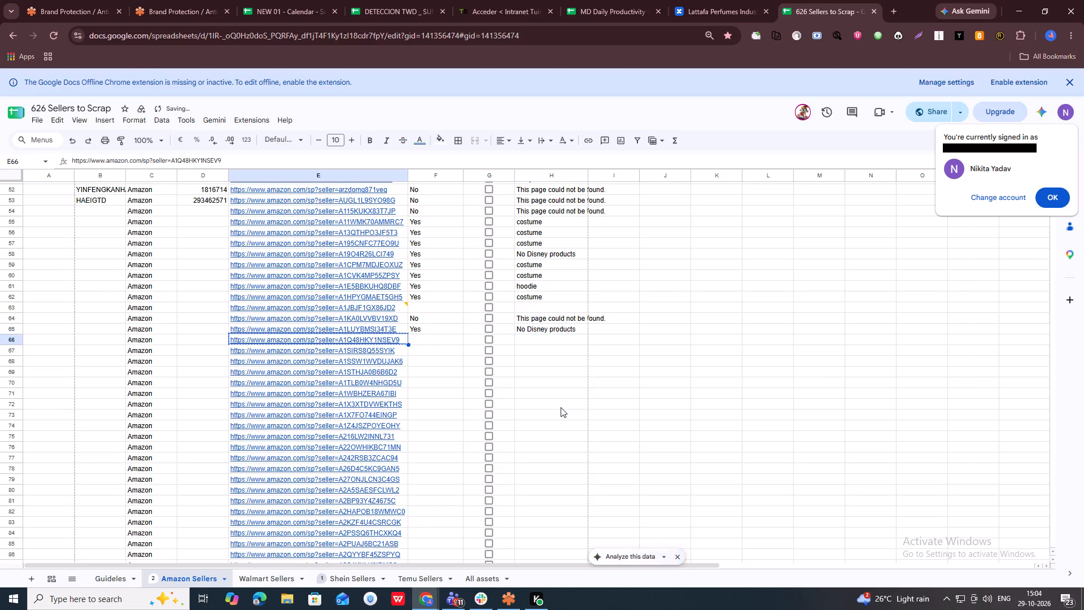
pyautogui.hotkey('alt', 'Tab')
pyautogui.hotkey('ctrl', 'l')
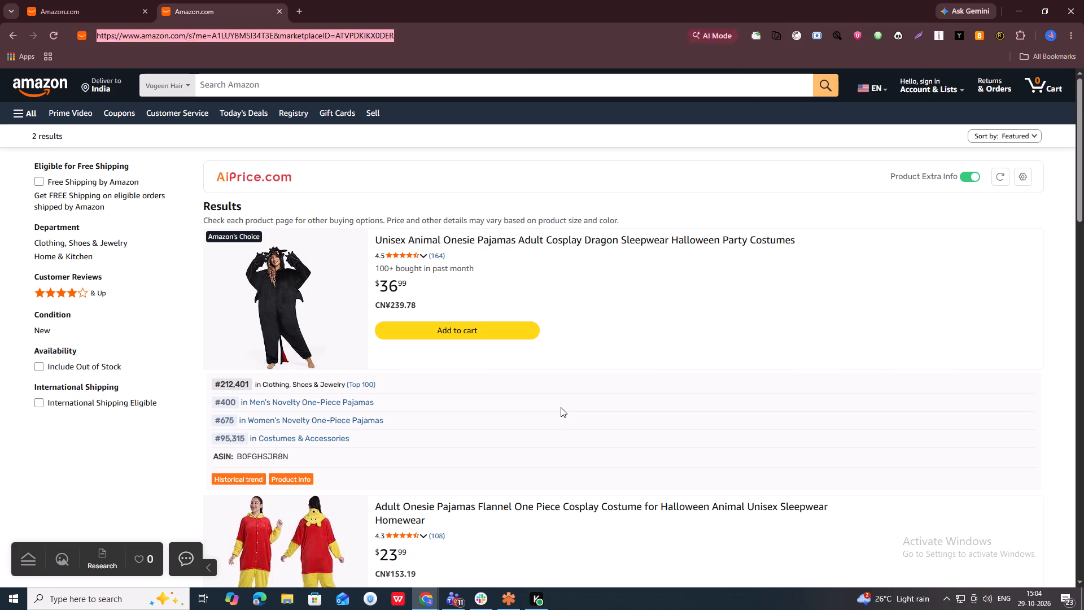
pyautogui.hotkey('ctrl', 'v')
pyautogui.press('Return')
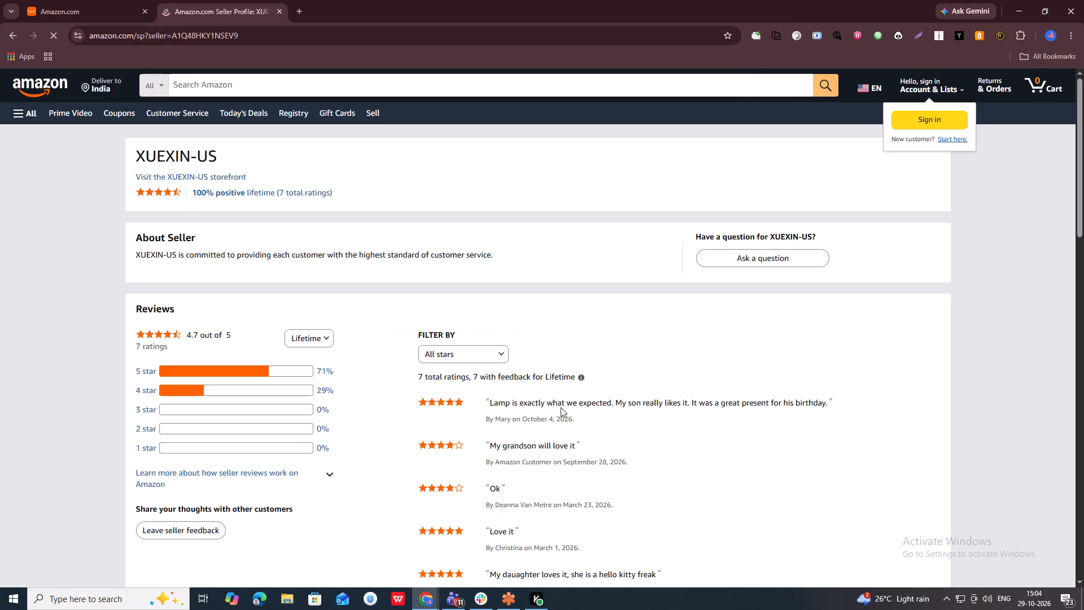
pyautogui.click(205, 178)
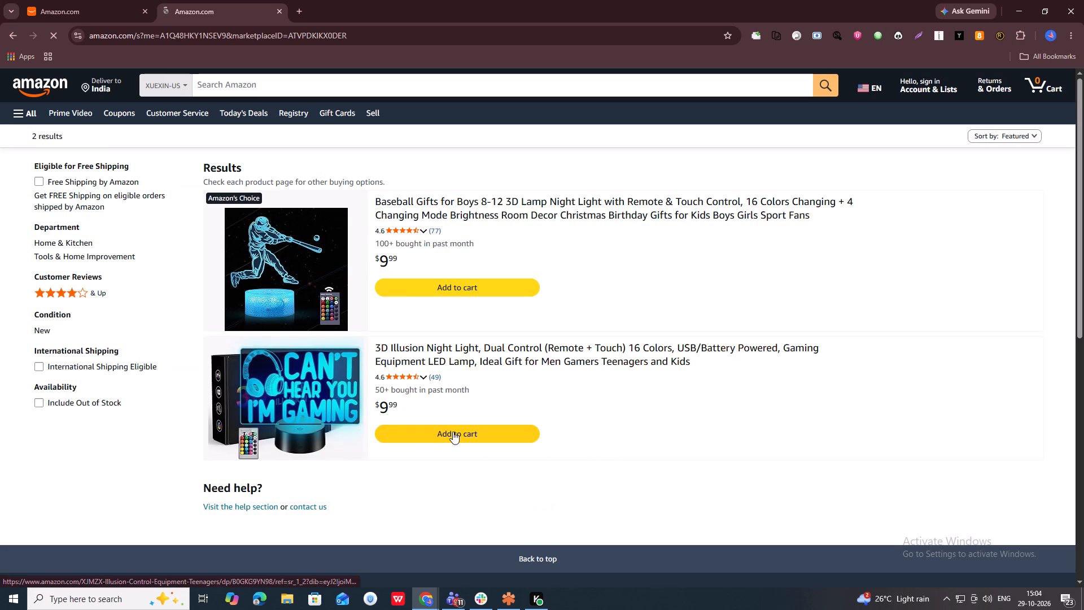
# Back in the 626 Sellers to Scrap sheet, fill row 66 with the "Yes" status and "No Disney products" note from row 65.
pyautogui.hotkey('alt', 'Tab')
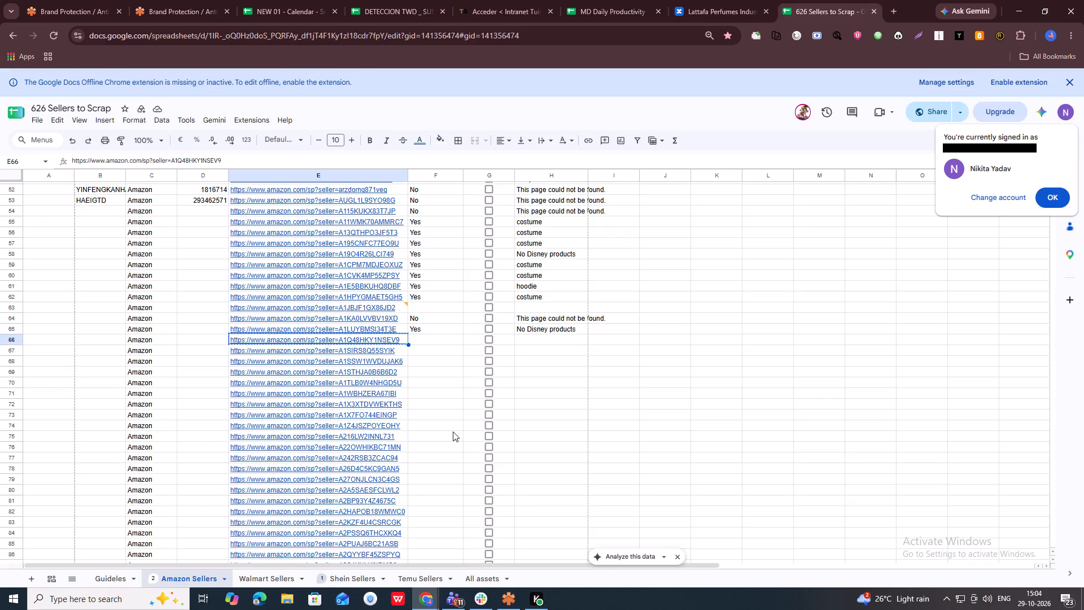
pyautogui.press('Right')
pyautogui.hotkey('shift', 'Right')
pyautogui.hotkey('shift', 'Right')
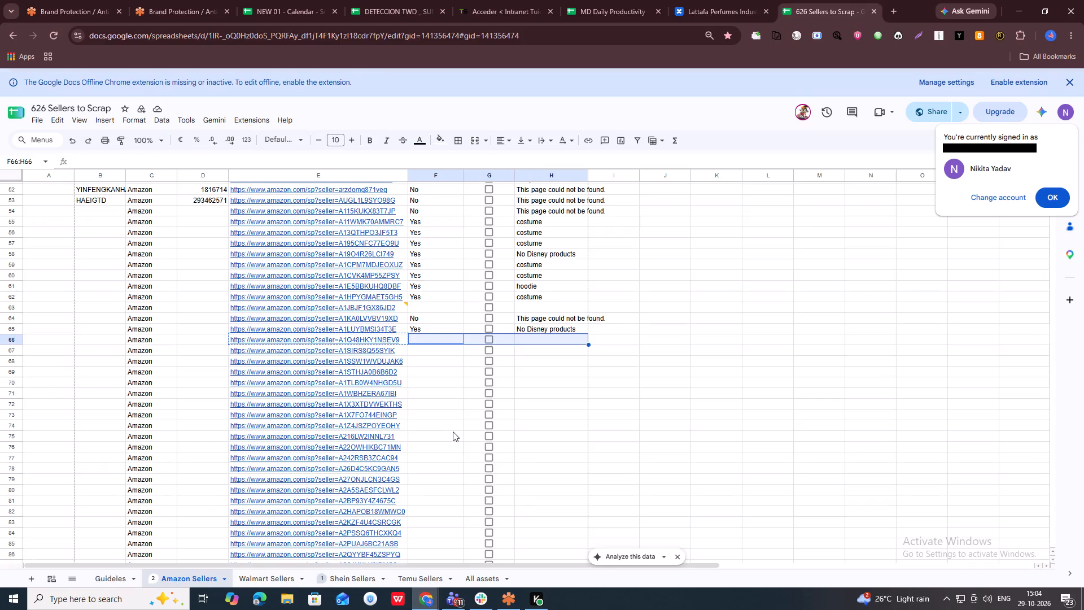
pyautogui.hotkey('ctrl', 'd')
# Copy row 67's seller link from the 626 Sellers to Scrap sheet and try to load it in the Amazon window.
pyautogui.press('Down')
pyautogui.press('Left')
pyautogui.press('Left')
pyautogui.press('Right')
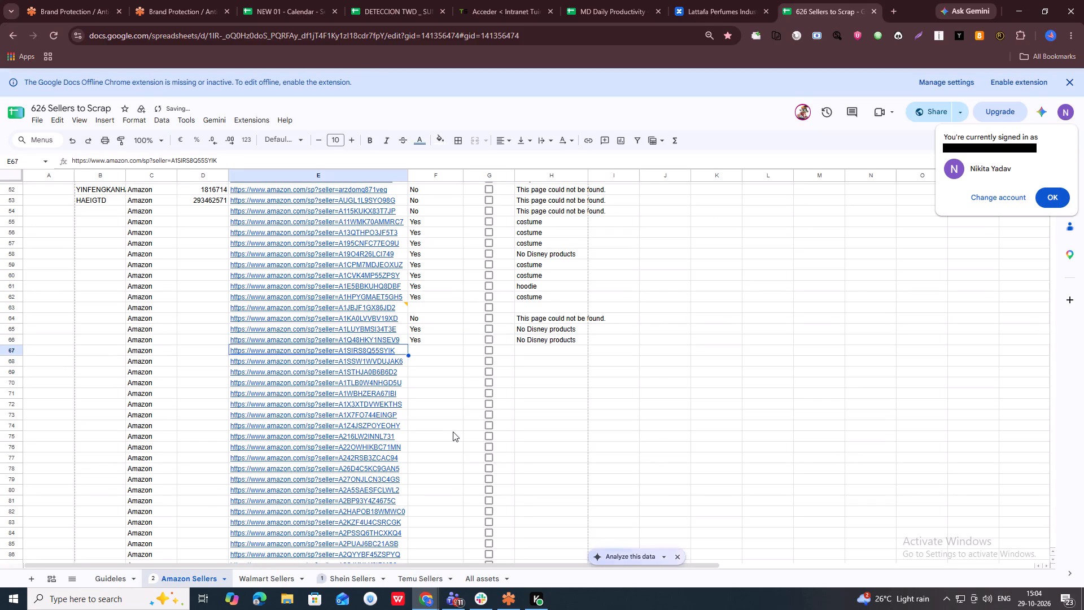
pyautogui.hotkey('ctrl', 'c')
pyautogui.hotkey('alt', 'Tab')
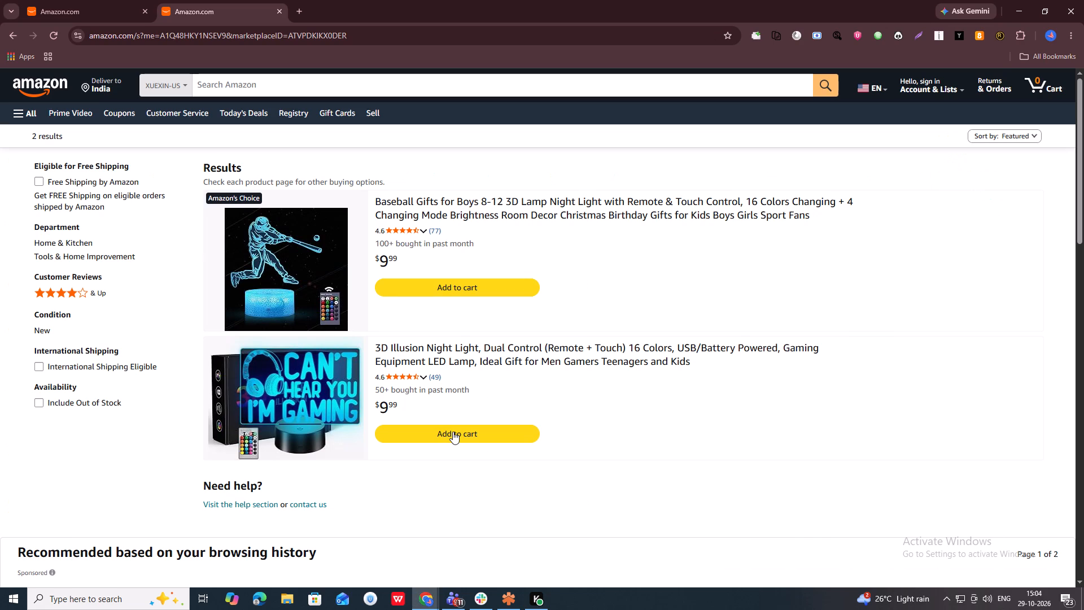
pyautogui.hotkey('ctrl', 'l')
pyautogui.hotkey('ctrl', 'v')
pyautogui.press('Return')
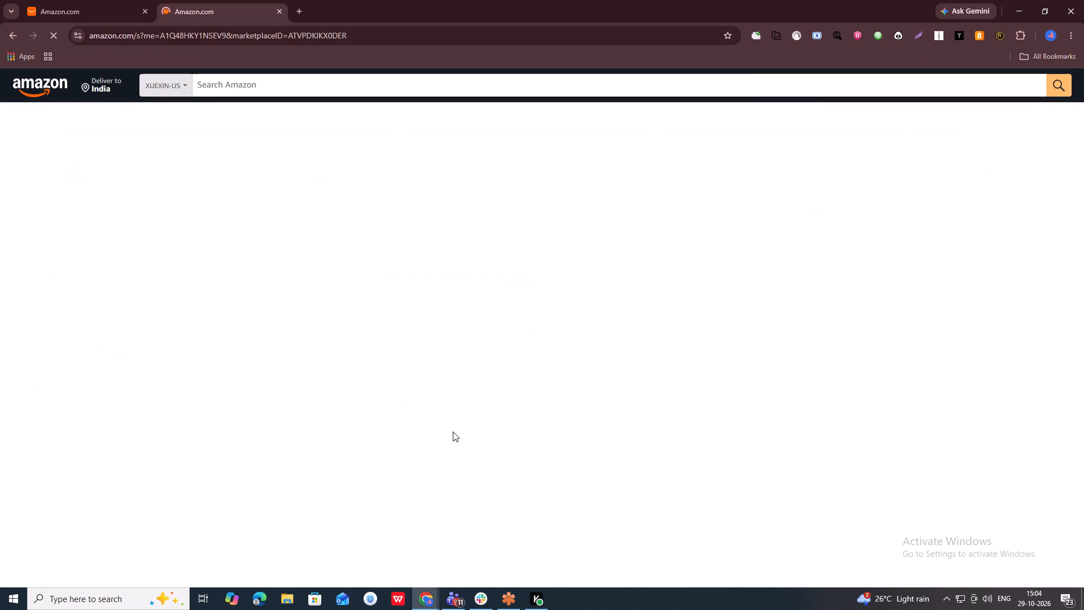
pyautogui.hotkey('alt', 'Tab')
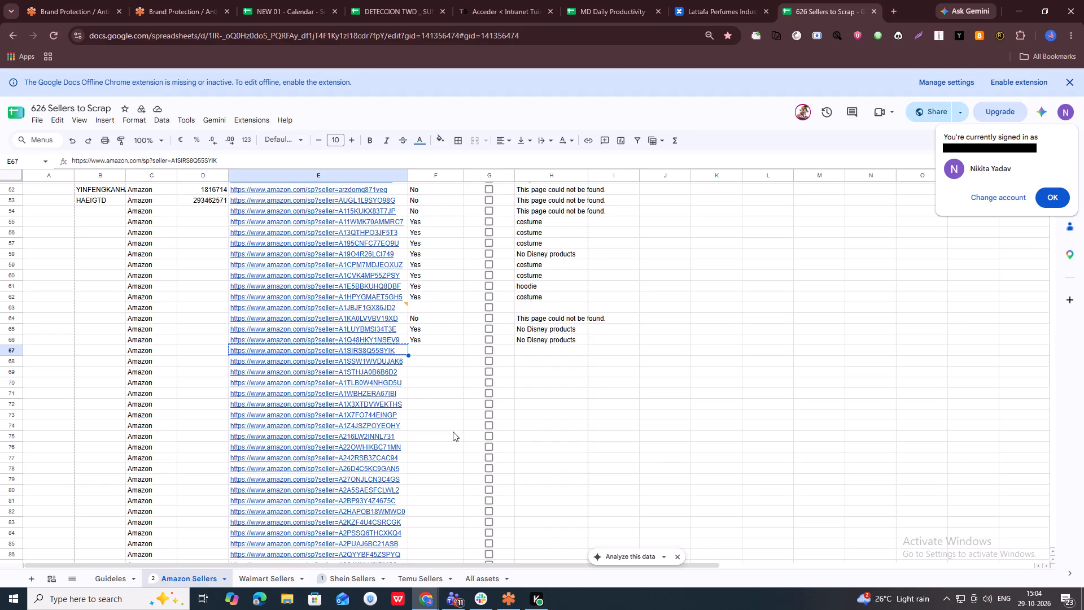
# Load row 66's seller link again in the Amazon window and recheck the products in the XUEXIN-US storefront.
pyautogui.press('Up')
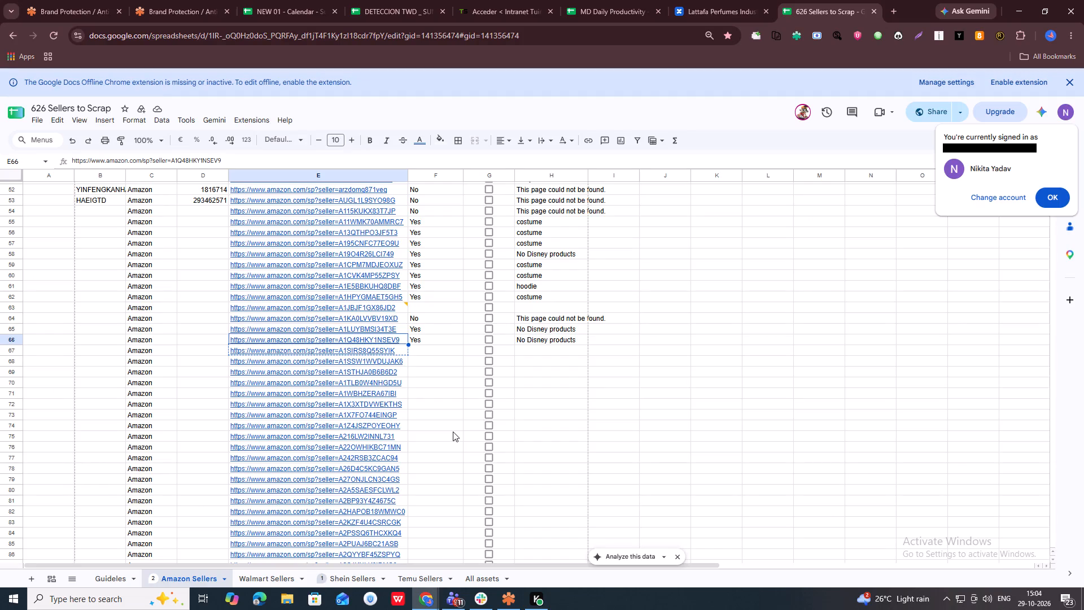
pyautogui.hotkey('ctrl', 'c')
pyautogui.hotkey('alt', 'Tab')
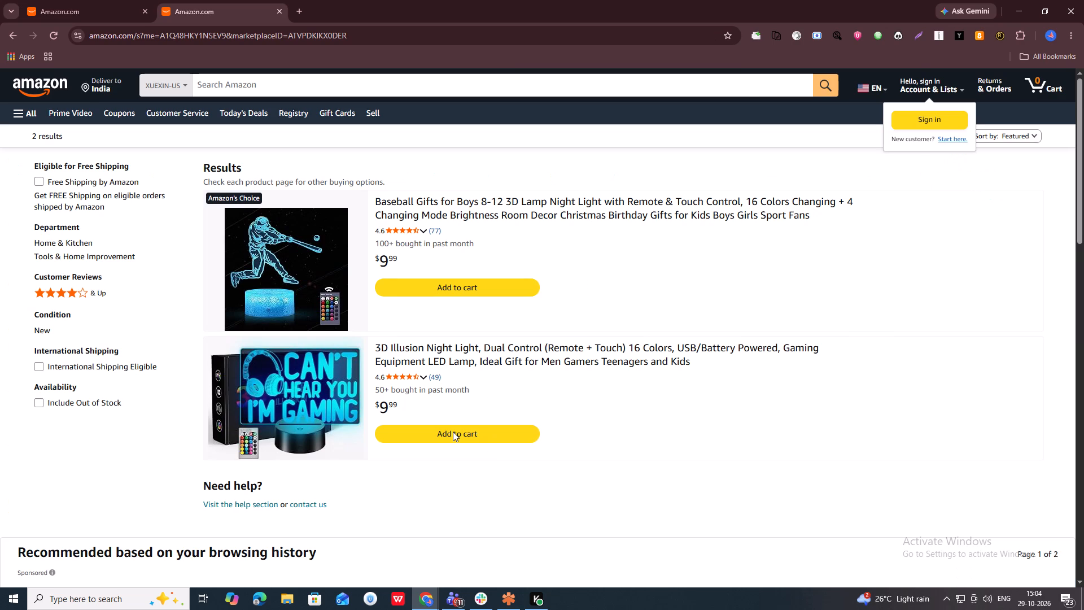
pyautogui.hotkey('ctrl', 'l')
pyautogui.hotkey('ctrl', 'v')
pyautogui.press('Return')
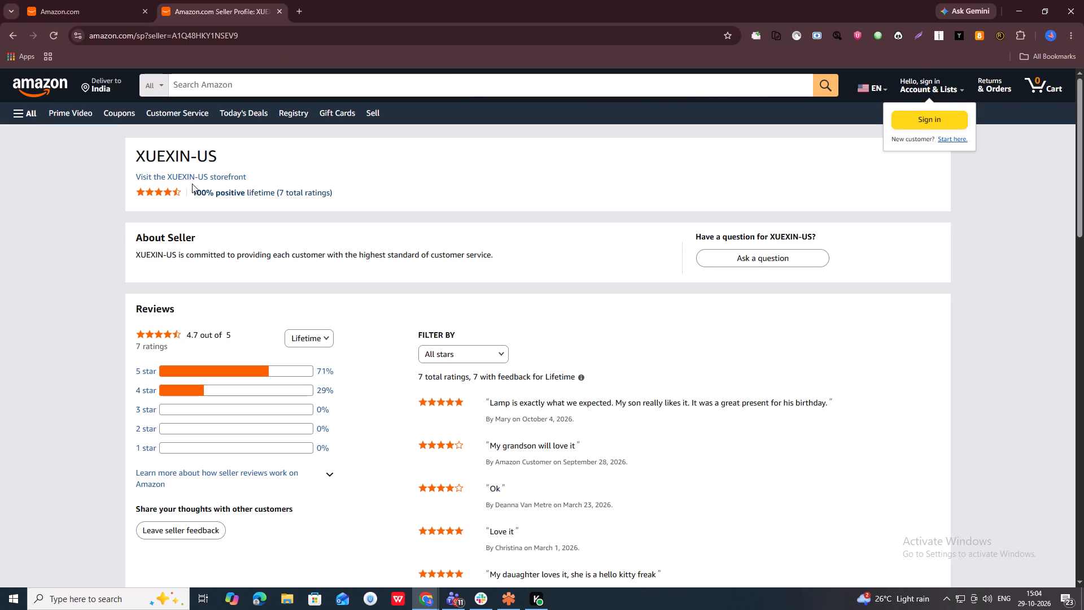
pyautogui.click(195, 180)
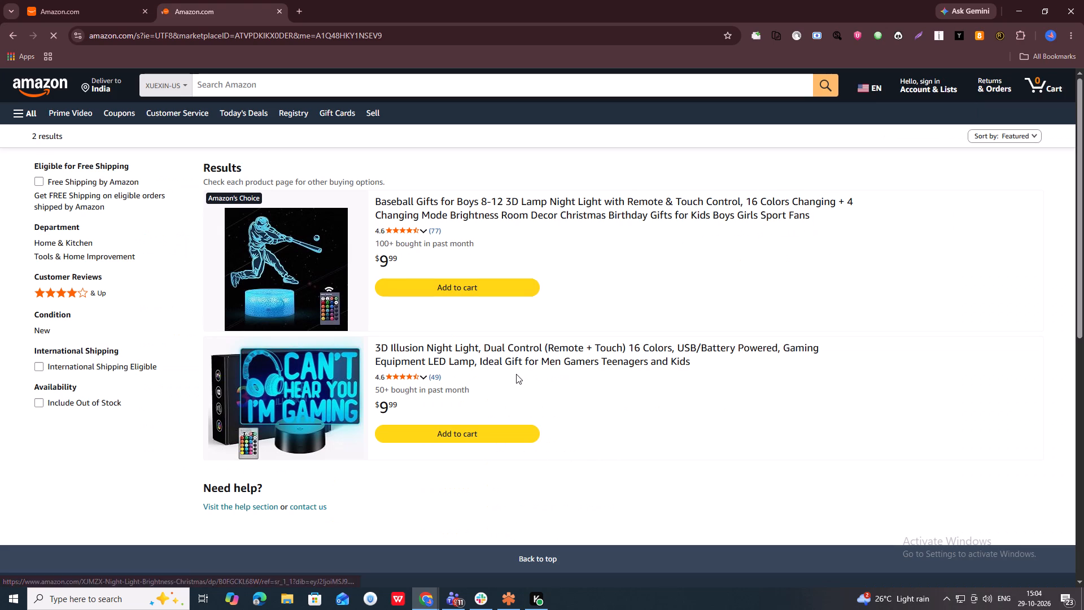
# Load row 67's seller link from the sheet in the Amazon window and open the AIHYING Art Lighting storefront.
pyautogui.hotkey('alt', 'Tab')
pyautogui.press('Down')
pyautogui.hotkey('ctrl', 'c')
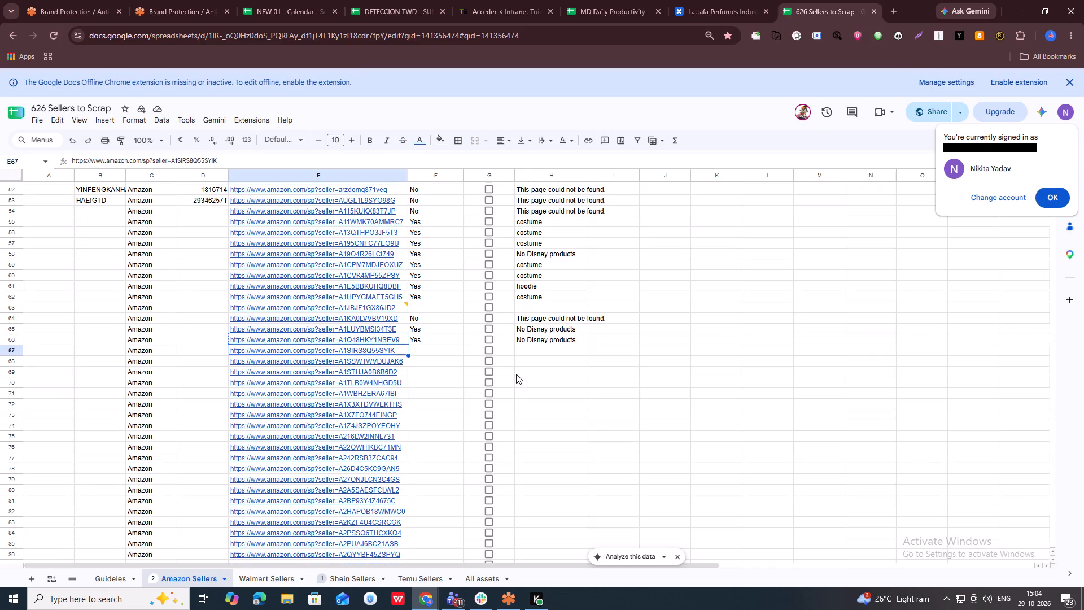
pyautogui.hotkey('alt', 'Tab')
pyautogui.hotkey('ctrl', 'l')
pyautogui.hotkey('ctrl', 'v')
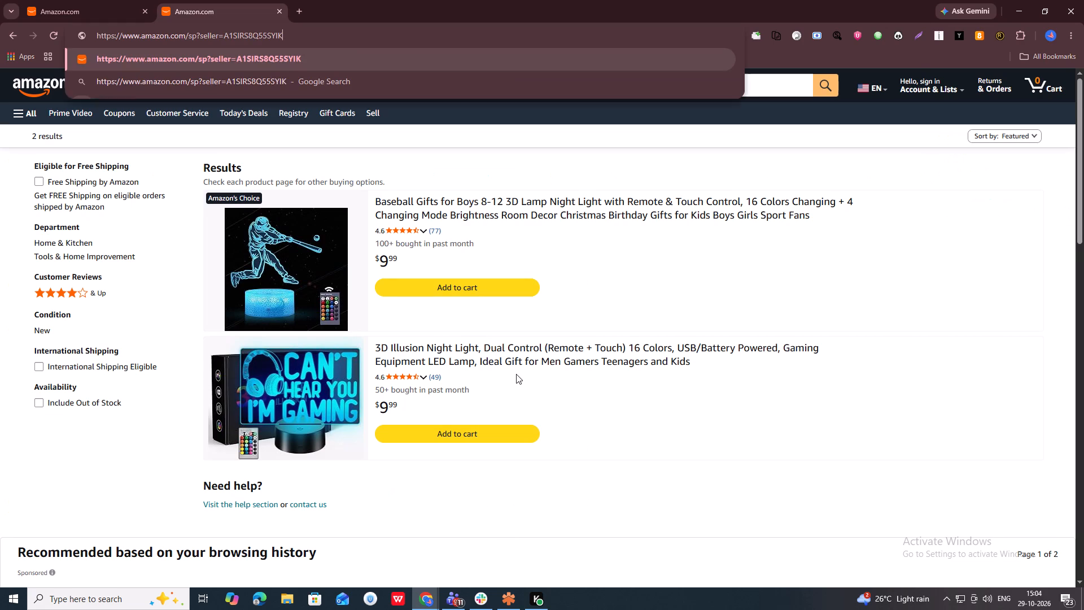
pyautogui.press('Return')
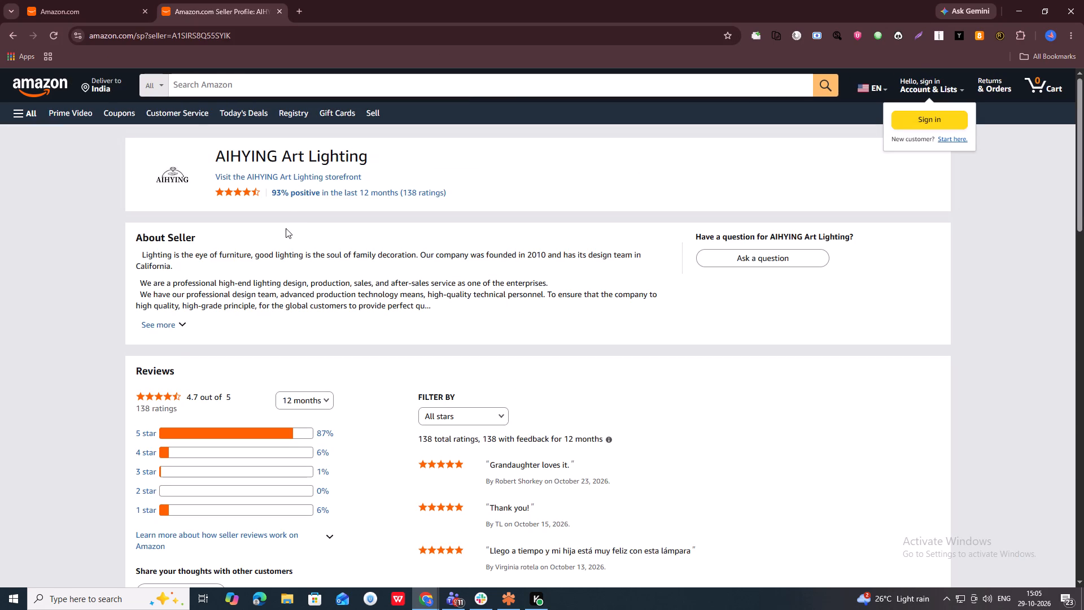
pyautogui.click(313, 180)
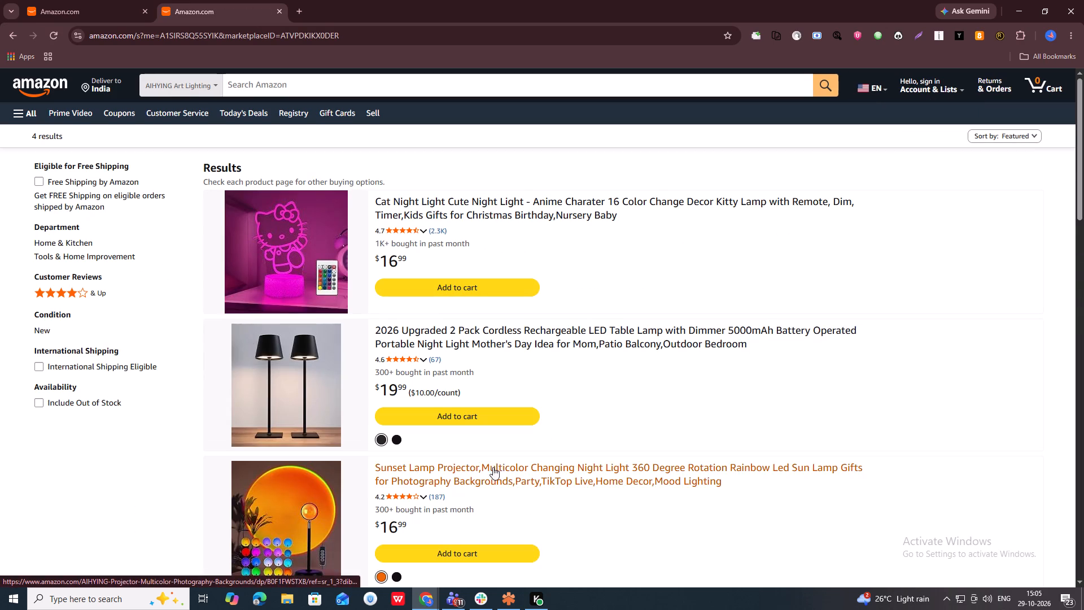
# Examine the AIHYING Art Lighting storefront's listings for Disney-themed products.
pyautogui.scroll(-6, 515, 395)
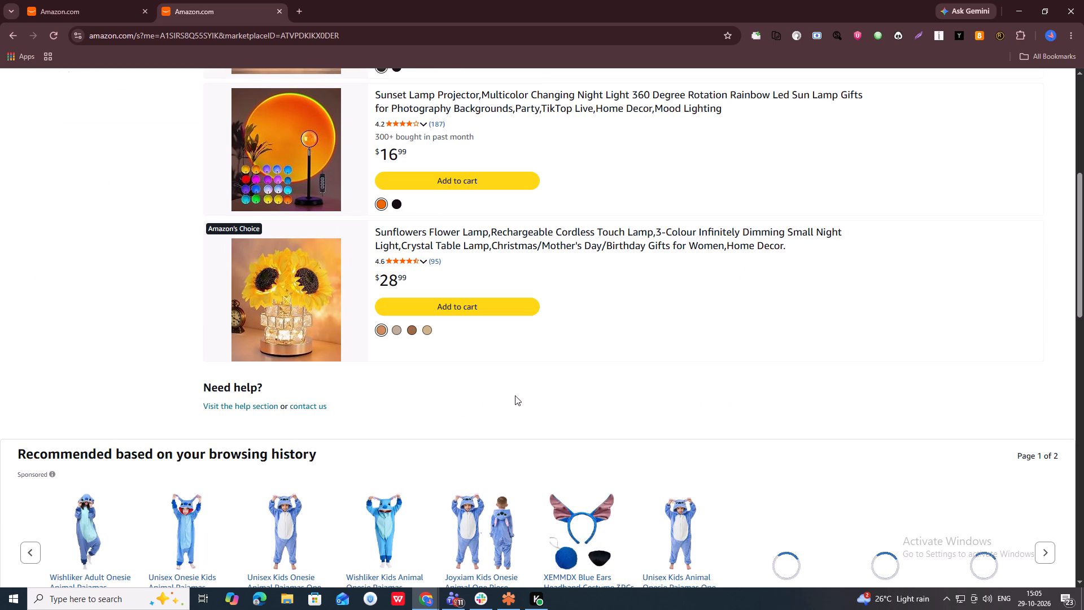
pyautogui.scroll(7, 515, 395)
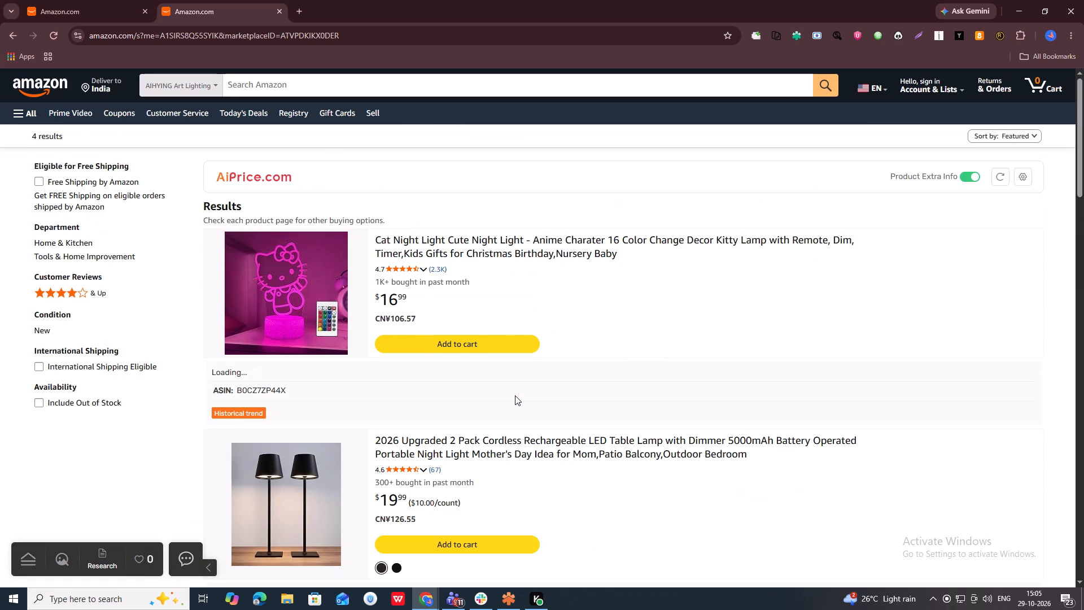
pyautogui.scroll(-4, 515, 395)
pyautogui.scroll(7, 586, 399)
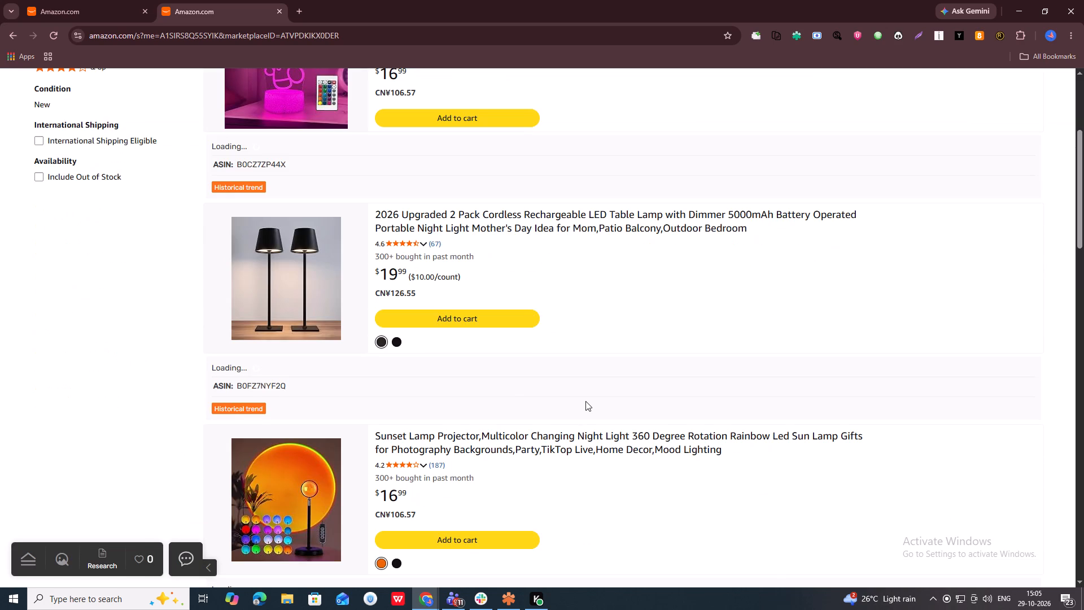
pyautogui.scroll(-15, 586, 399)
pyautogui.scroll(14, 580, 394)
pyautogui.scroll(8, 580, 394)
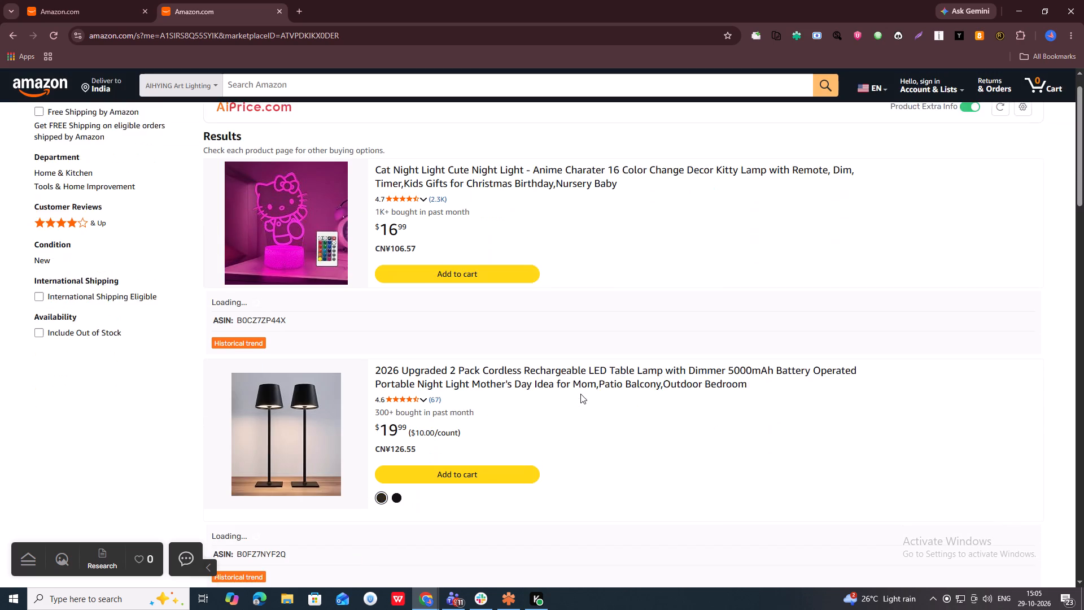
pyautogui.scroll(-14, 580, 394)
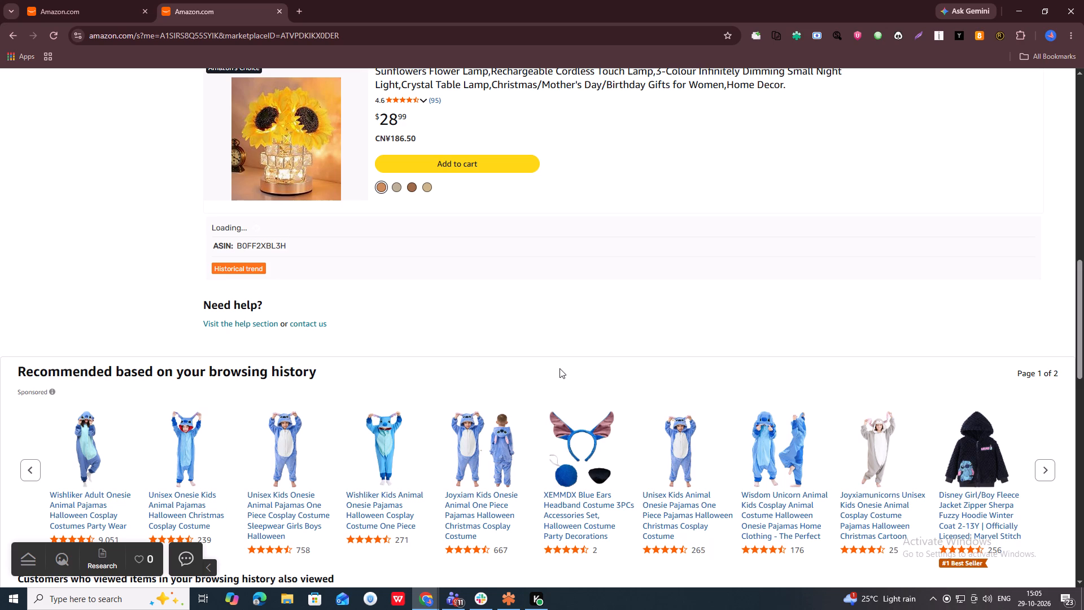
pyautogui.scroll(10, 593, 382)
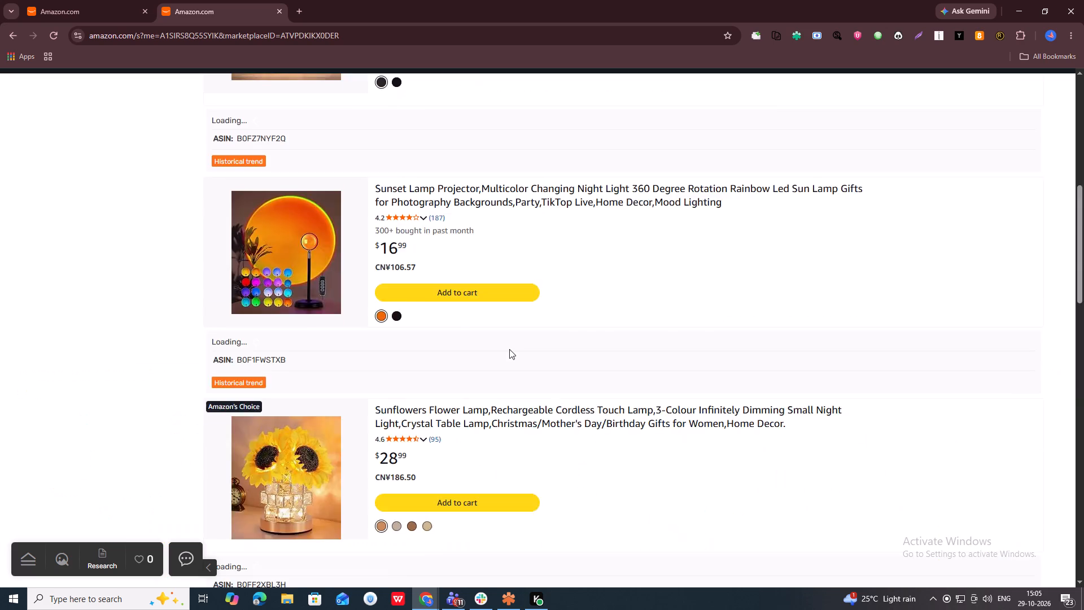
pyautogui.scroll(9, 509, 349)
# Back in the 626 Sellers to Scrap sheet, fill row 67 with the "Yes" status and "No Disney products" note from row 66.
pyautogui.hotkey('alt', 'Tab')
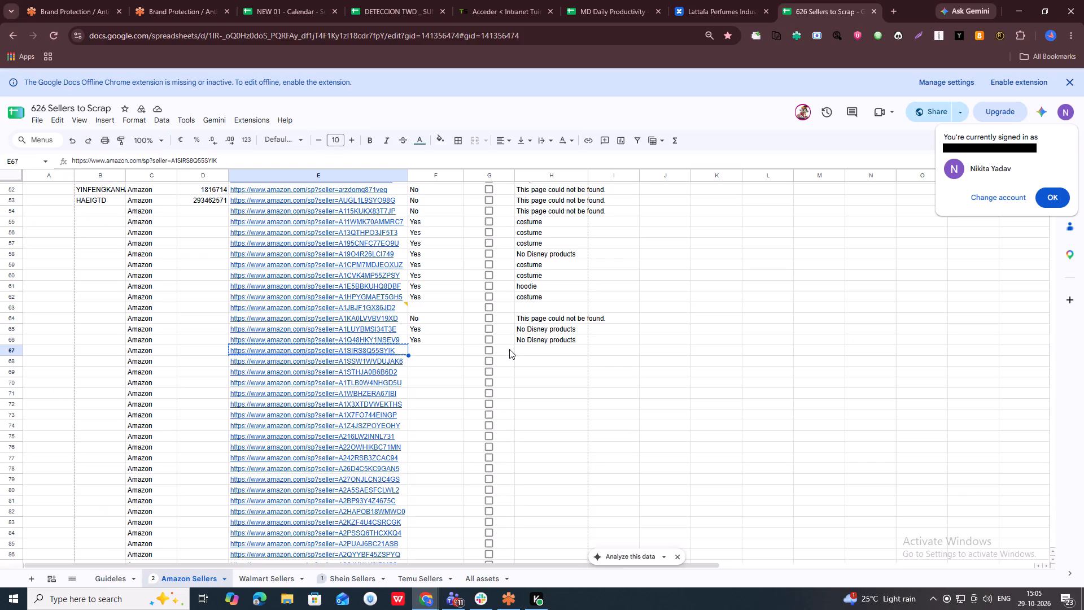
pyautogui.press('Right')
pyautogui.hotkey('shift', 'Right')
pyautogui.hotkey('shift', 'Right')
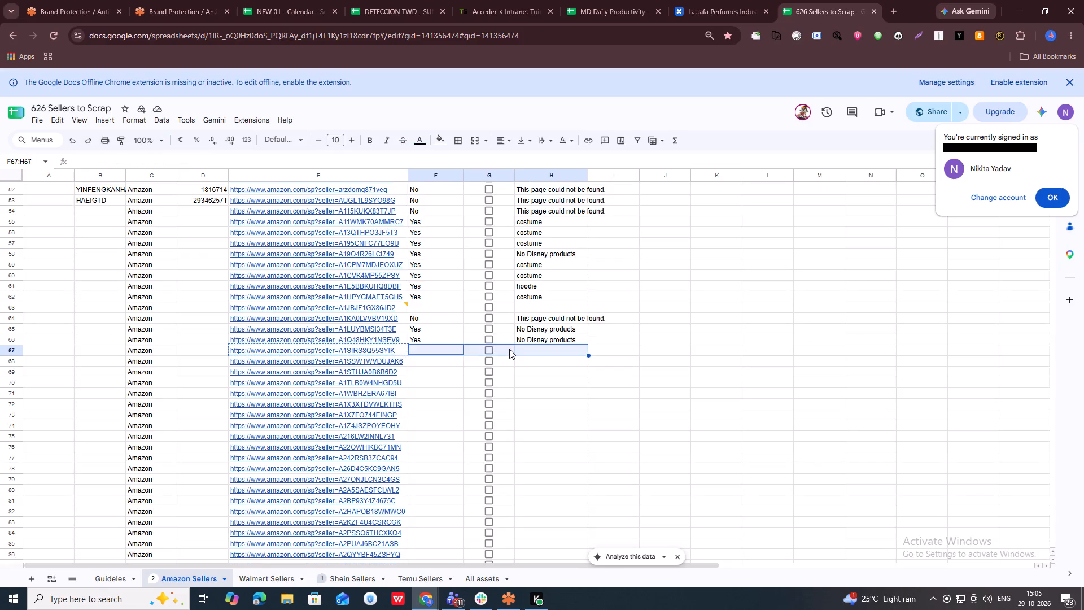
pyautogui.hotkey('ctrl', 'd')
# Load row 68's seller link in the Amazon window and open the Must Rose Sports And Homewear storefront.
pyautogui.press('Down')
pyautogui.press('Left')
pyautogui.hotkey('ctrl', 'c')
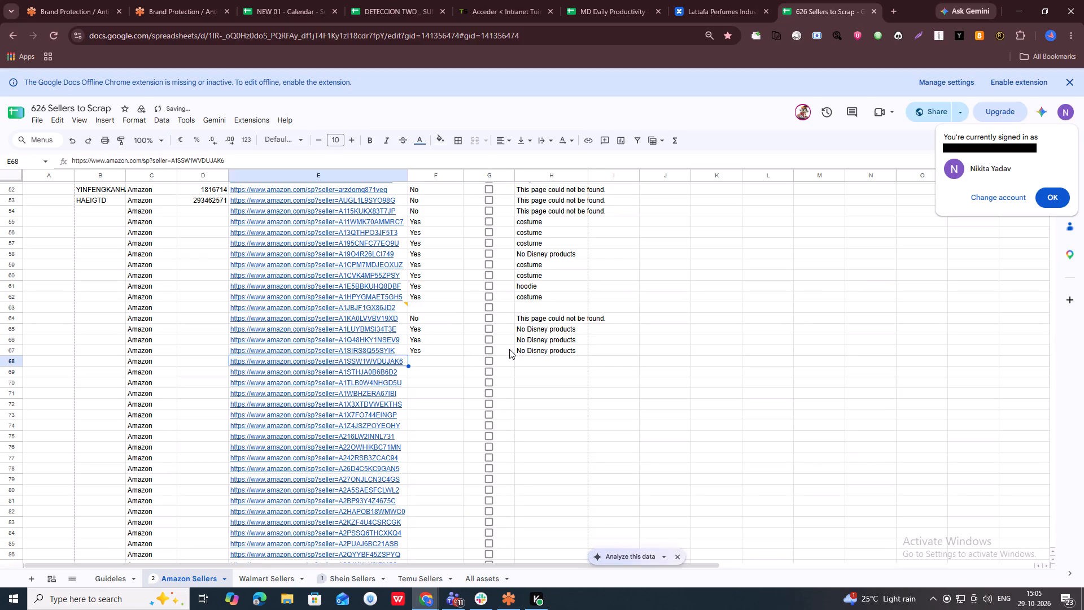
pyautogui.hotkey('alt', 'Tab')
pyautogui.hotkey('ctrl', 'l')
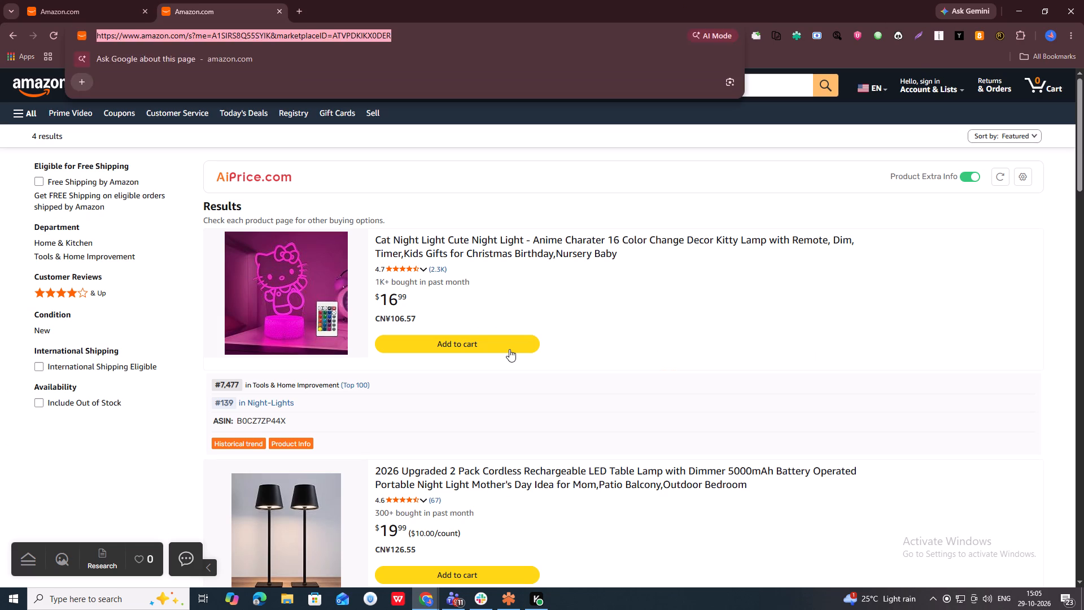
pyautogui.hotkey('ctrl', 'v')
pyautogui.hotkey('ctrl', 'v')
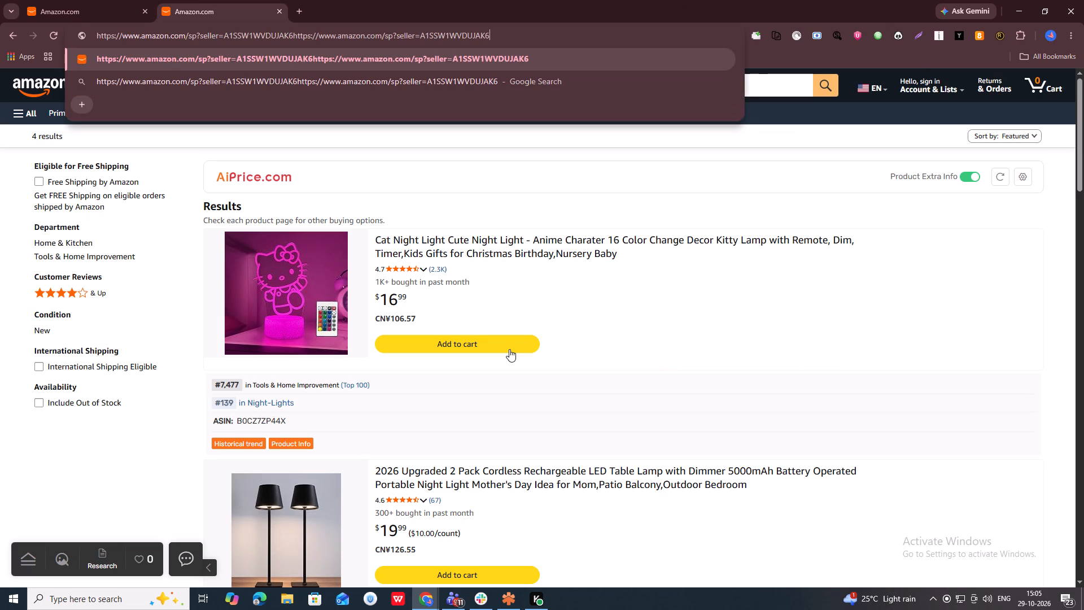
pyautogui.hotkey('ctrl', 'a')
pyautogui.hotkey('ctrl', 'v')
pyautogui.press('Return')
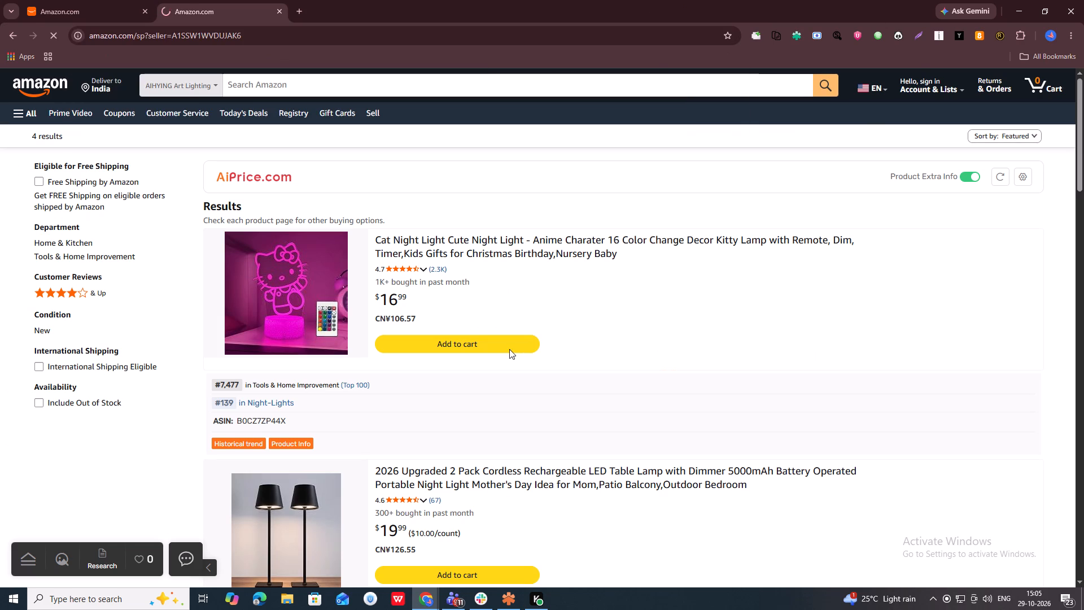
pyautogui.click(338, 174)
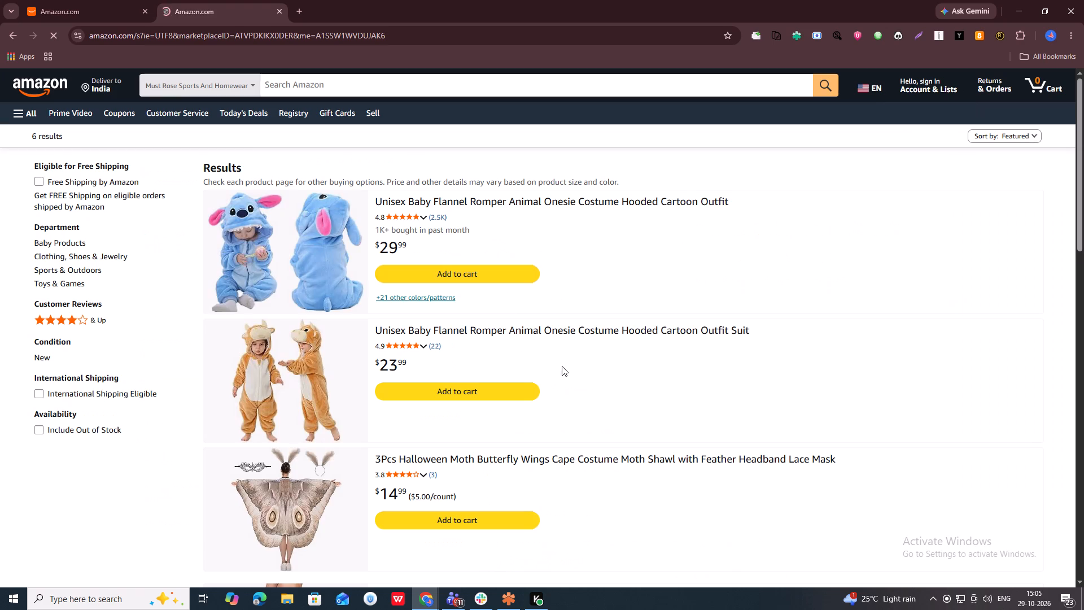
# Check the storefront's listings, open the blue Unisex Baby Flannel Romper costume in a new tab, and copy its product link.
pyautogui.scroll(-13, 562, 366)
pyautogui.scroll(7, 562, 366)
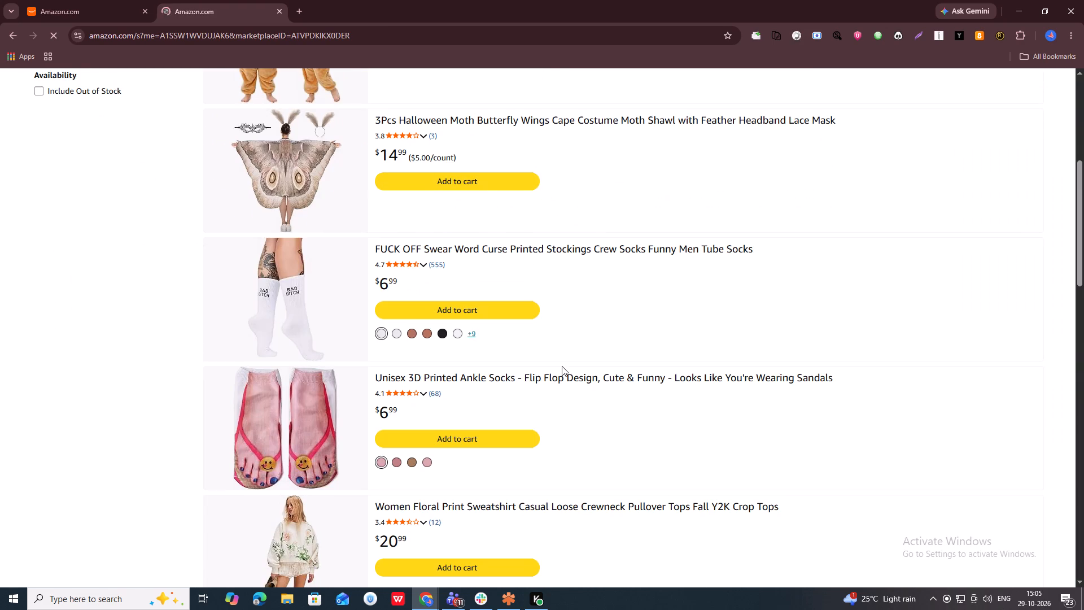
pyautogui.scroll(7, 562, 366)
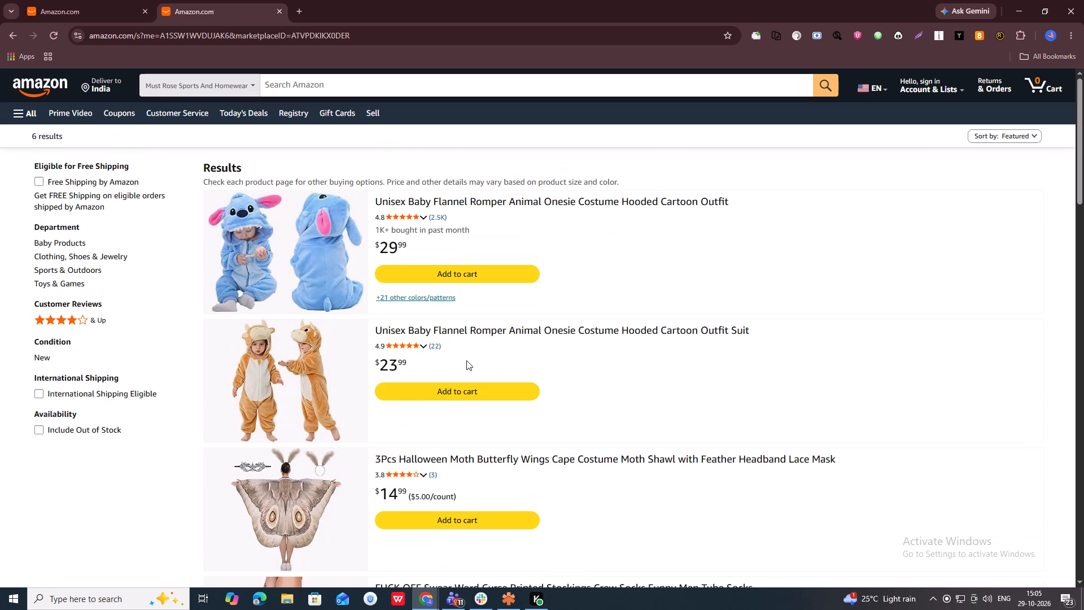
pyautogui.middleClick(440, 201)
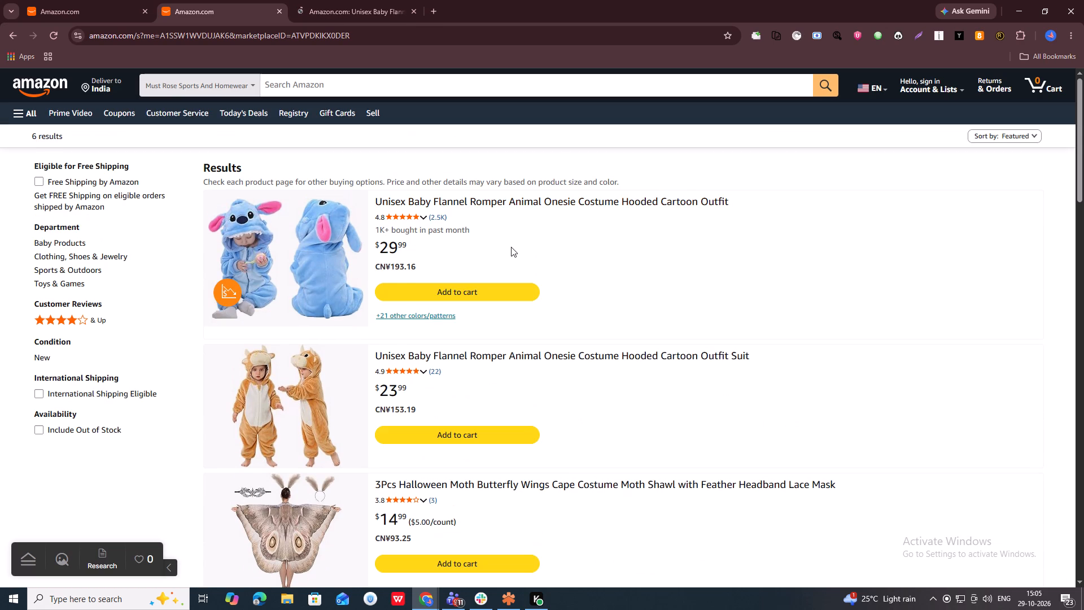
pyautogui.click(327, 0)
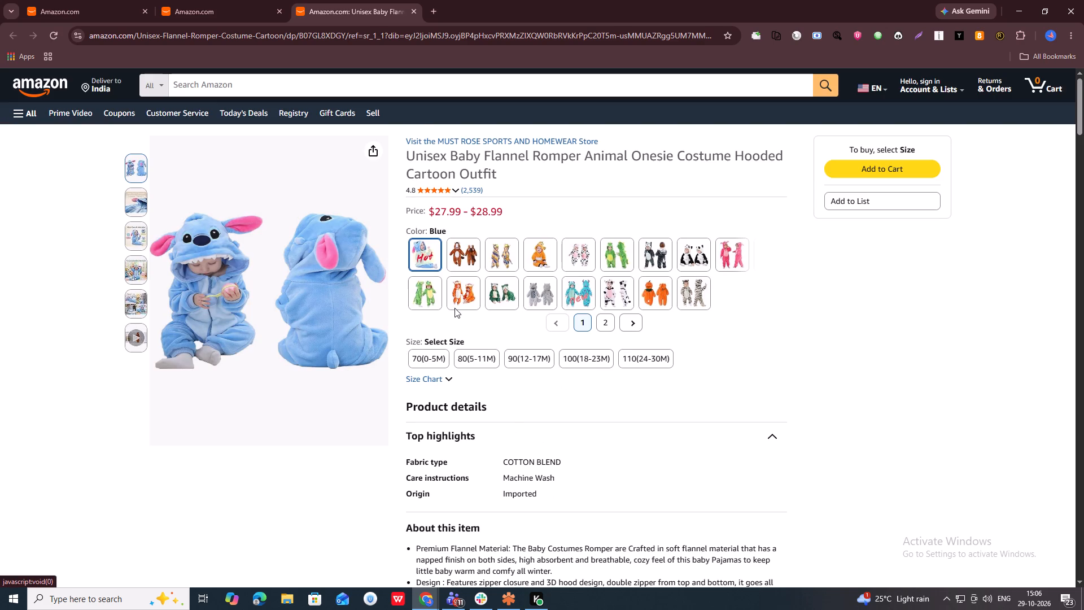
pyautogui.click(405, 45)
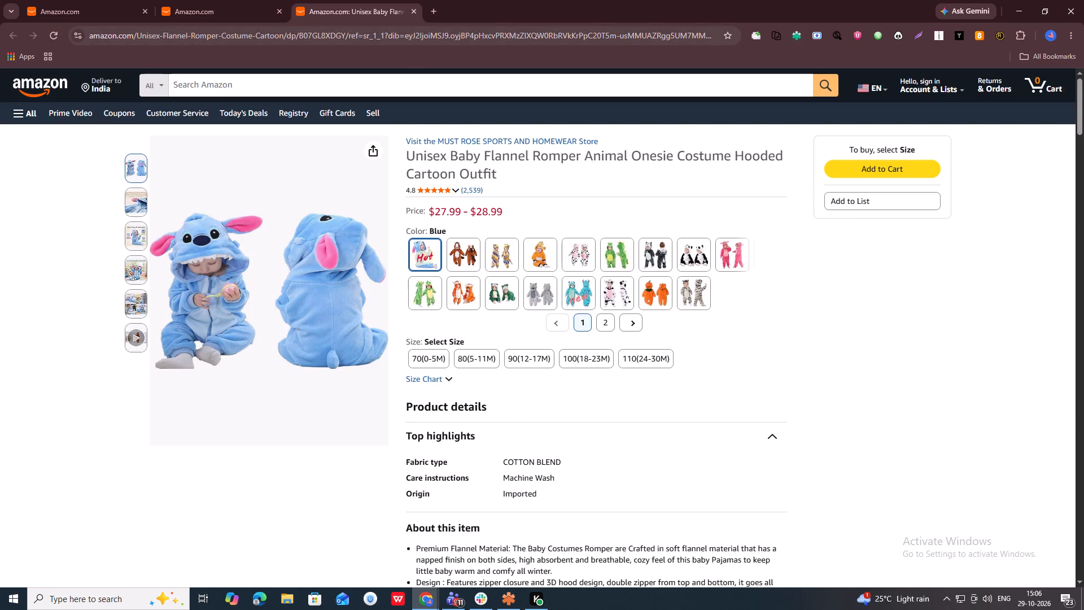
pyautogui.hotkey('ctrl', 'l')
pyautogui.hotkey('ctrl', 'c')
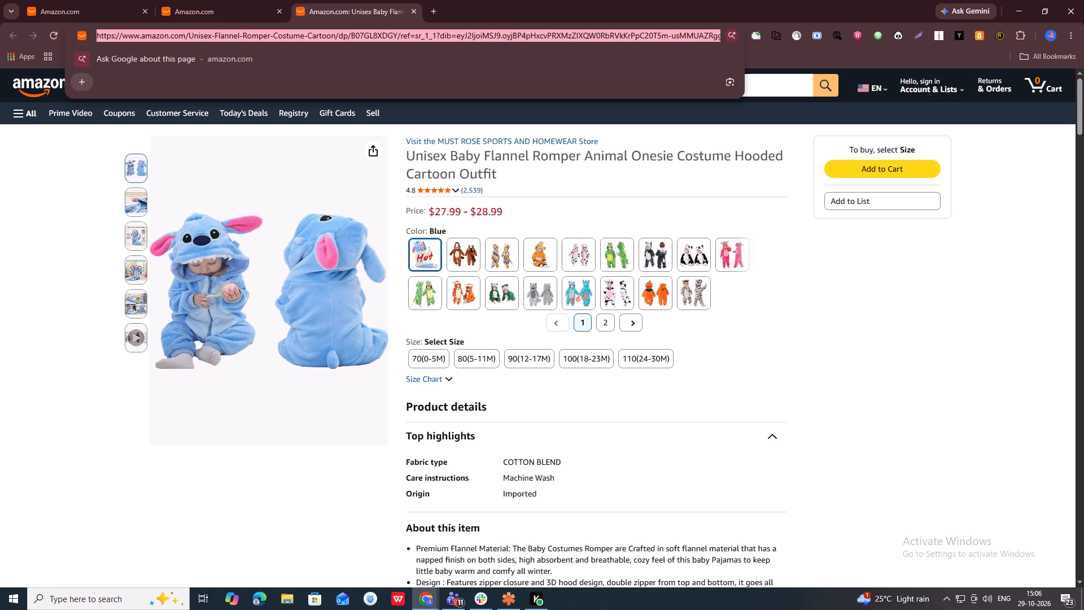
pyautogui.hotkey('ctrl', 'c')
pyautogui.hotkey('ctrl', 'c')
pyautogui.hotkey('ctrl', 'c')
pyautogui.hotkey('ctrl', 'c')
pyautogui.hotkey('ctrl', 'c')
# In the 626 Sellers to Scrap sheet, fill row 68's status with "Yes" from the row above.
pyautogui.hotkey('alt', 'Tab')
pyautogui.press('Right')
pyautogui.hotkey('ctrl', 'd')
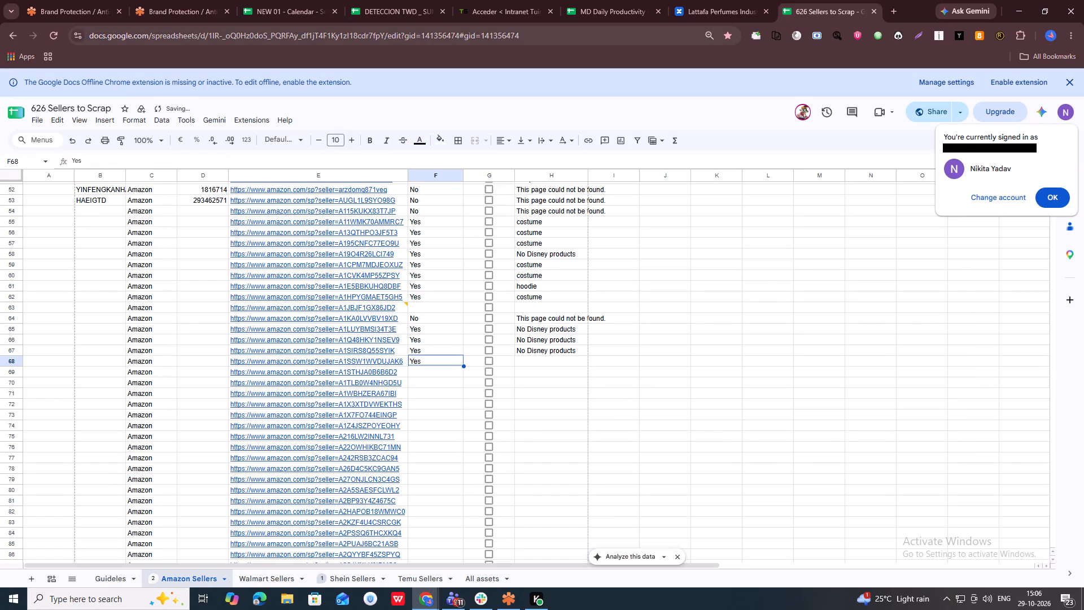
# In Manual Detection Records, insert five blank rows at row 102740, between the stitch costume links and the stitch hoodie entry.
pyautogui.hotkey('alt', 'Tab')
pyautogui.hotkey('alt', 'Tab')
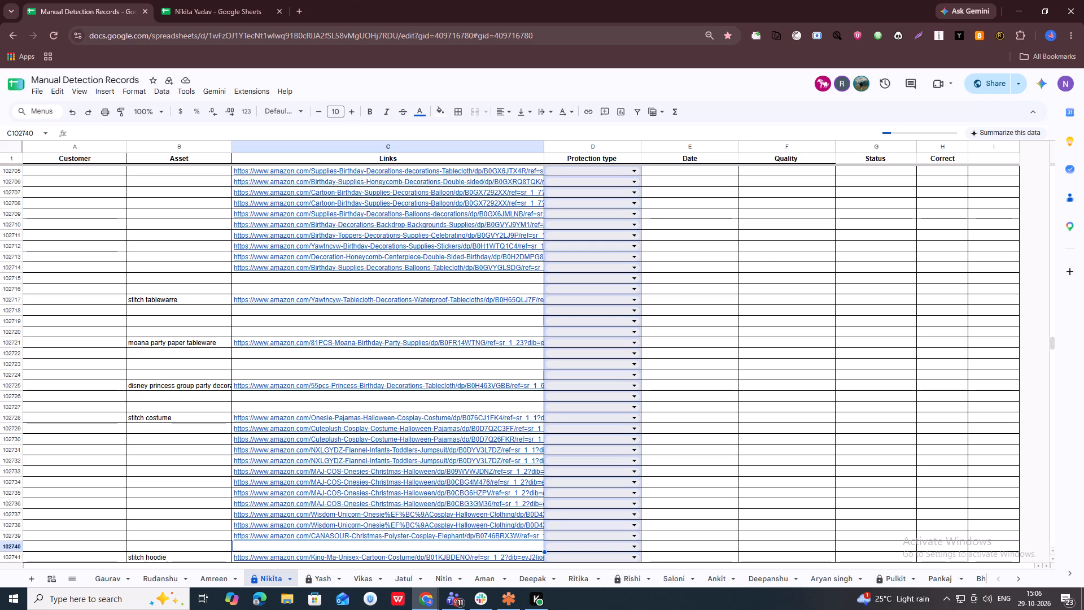
pyautogui.scroll(-3, 175, 313)
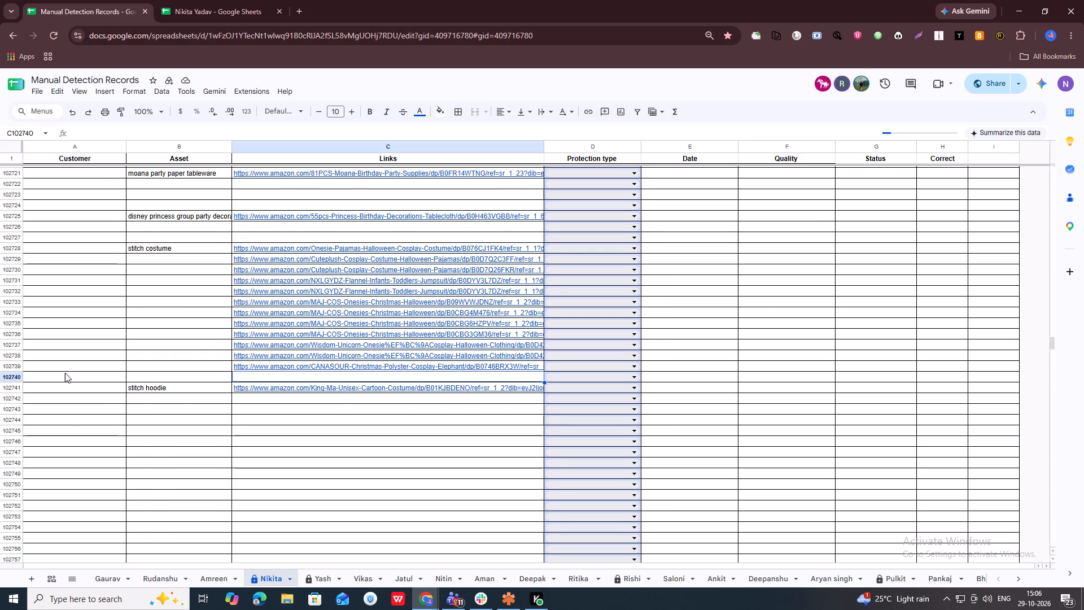
pyautogui.click(0, 378)
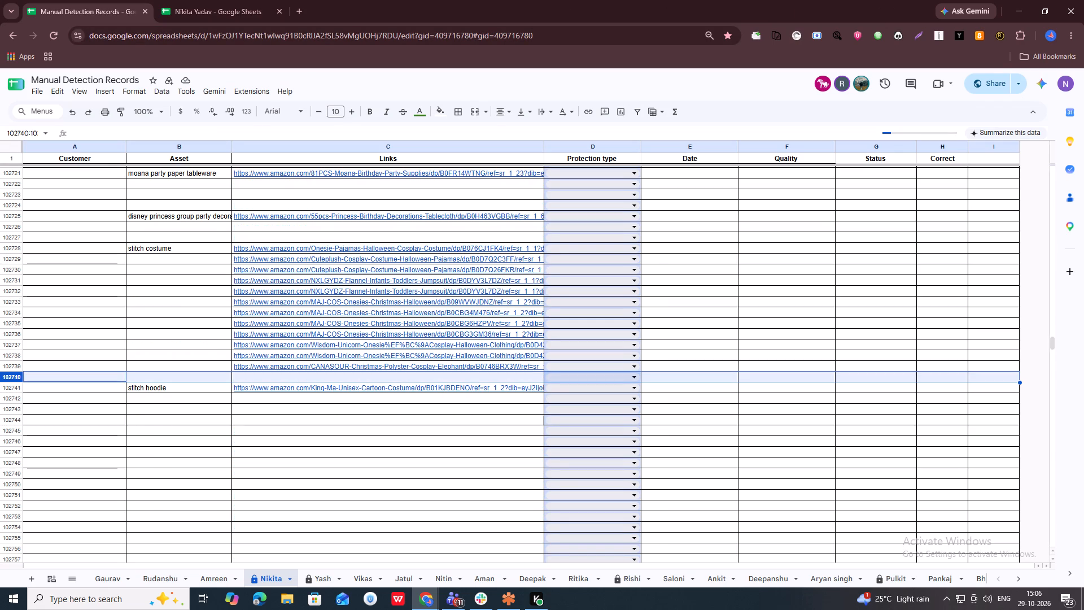
pyautogui.hotkey('ctrl', 'alt', '=')
pyautogui.hotkey('ctrl', 'alt', '=')
pyautogui.hotkey('ctrl', 'alt', '=')
pyautogui.hotkey('ctrl', 'alt', '=')
pyautogui.hotkey('ctrl', 'alt', '=')
# Paste the copied Unisex Baby Flannel Romper product link into the Links column of row 102740.
pyautogui.press('Right')
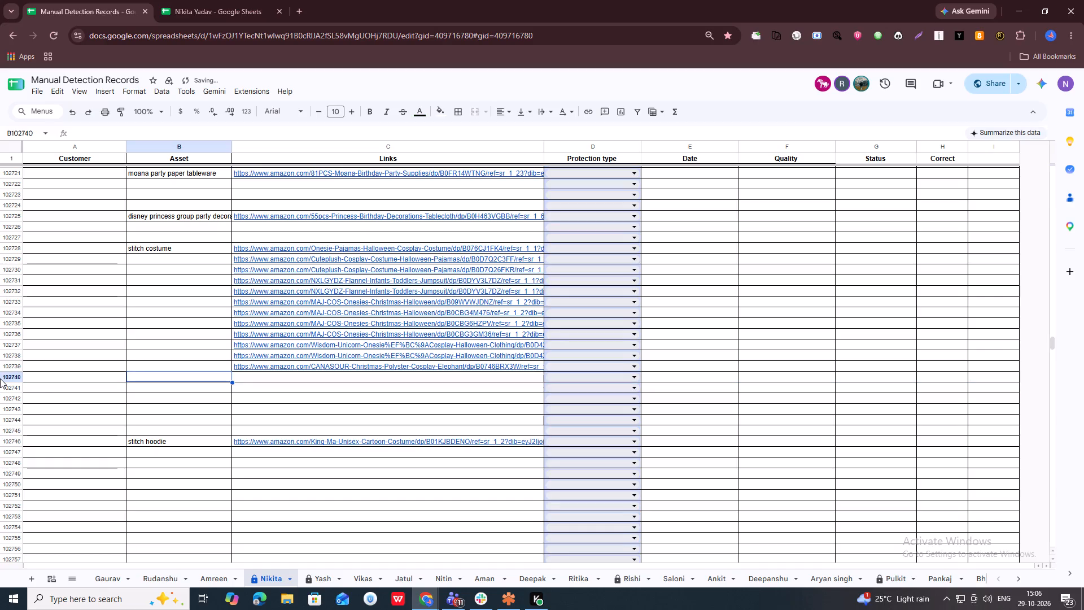
pyautogui.press('Right')
pyautogui.hotkey('ctrl', 'v')
pyautogui.press('Down')
pyautogui.hotkey('alt', 'Tab')
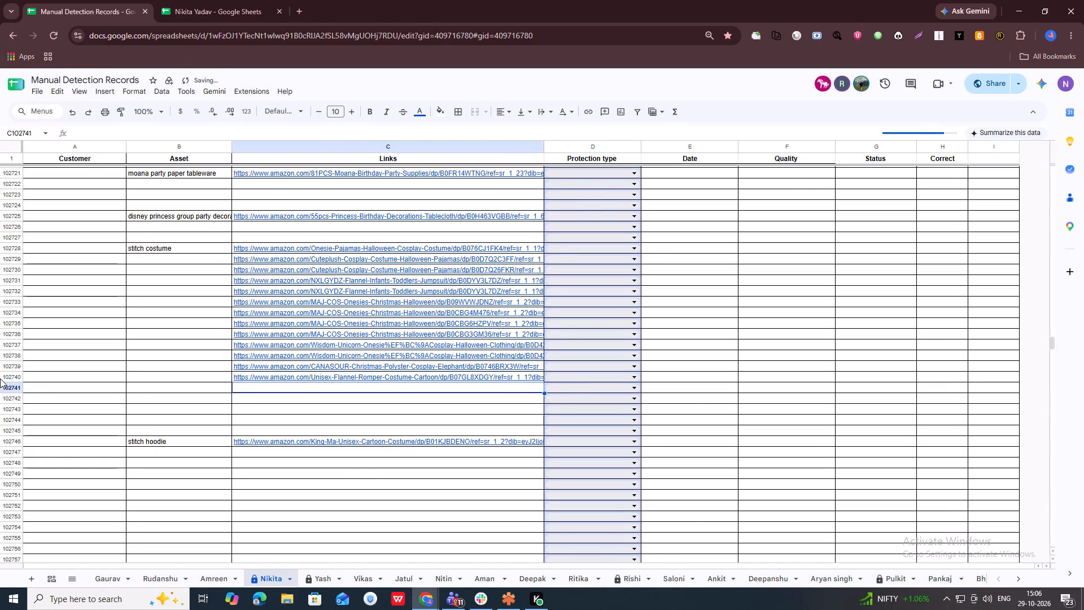
pyautogui.press('Down')
pyautogui.press('Up')
# In the Amazon window, examine the romper's second page of colour variants and the remaining Must Rose Sports And Homewear storefront listings.
pyautogui.hotkey('alt', 'Tab')
pyautogui.hotkey('alt', 'Tab')
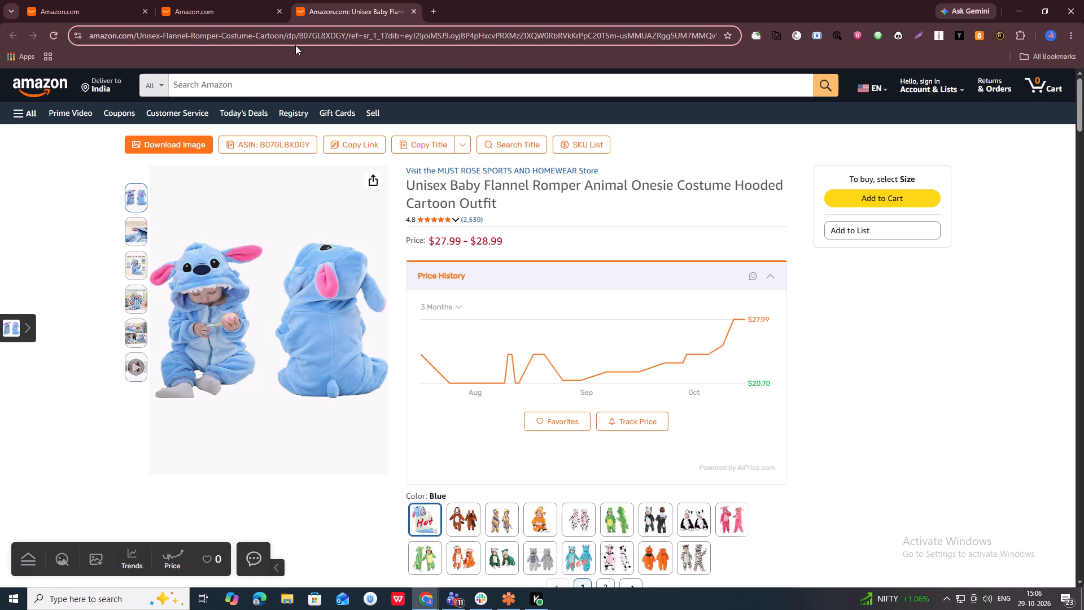
pyautogui.scroll(-1, 648, 278)
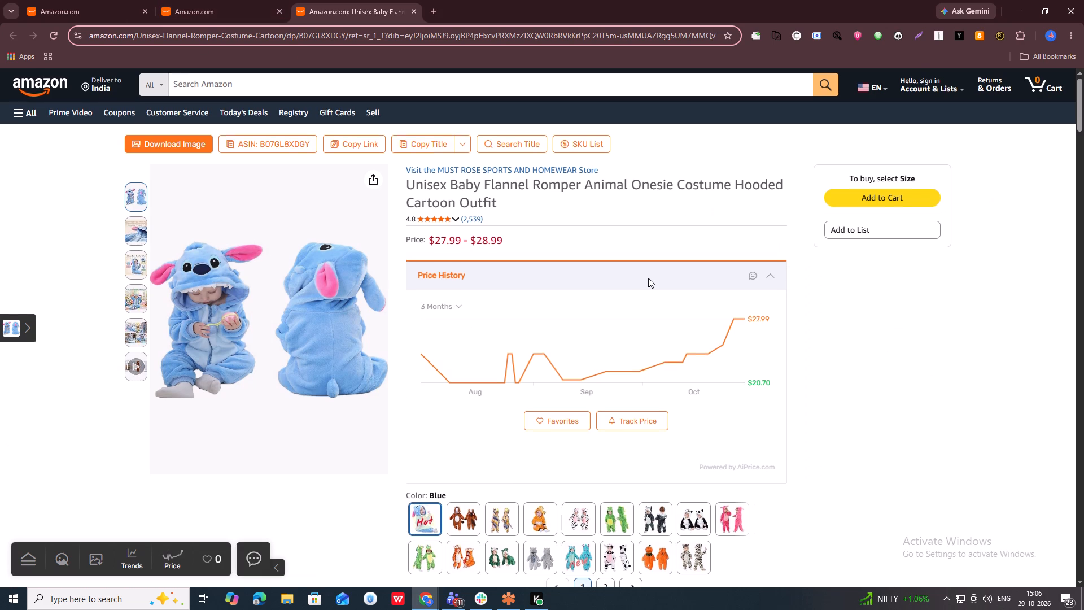
pyautogui.scroll(-1, 648, 278)
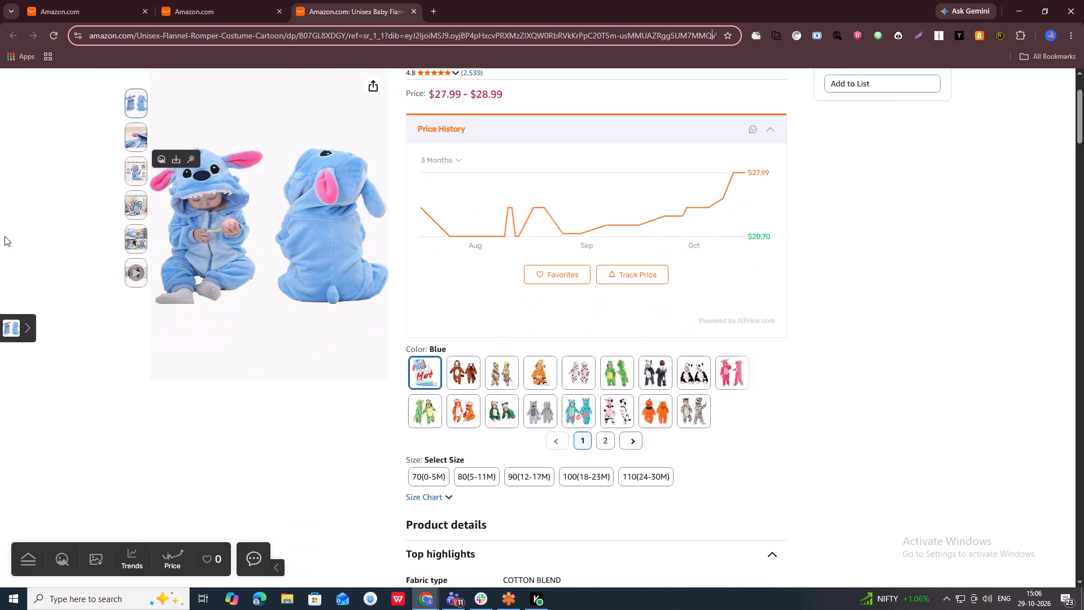
pyautogui.click(605, 443)
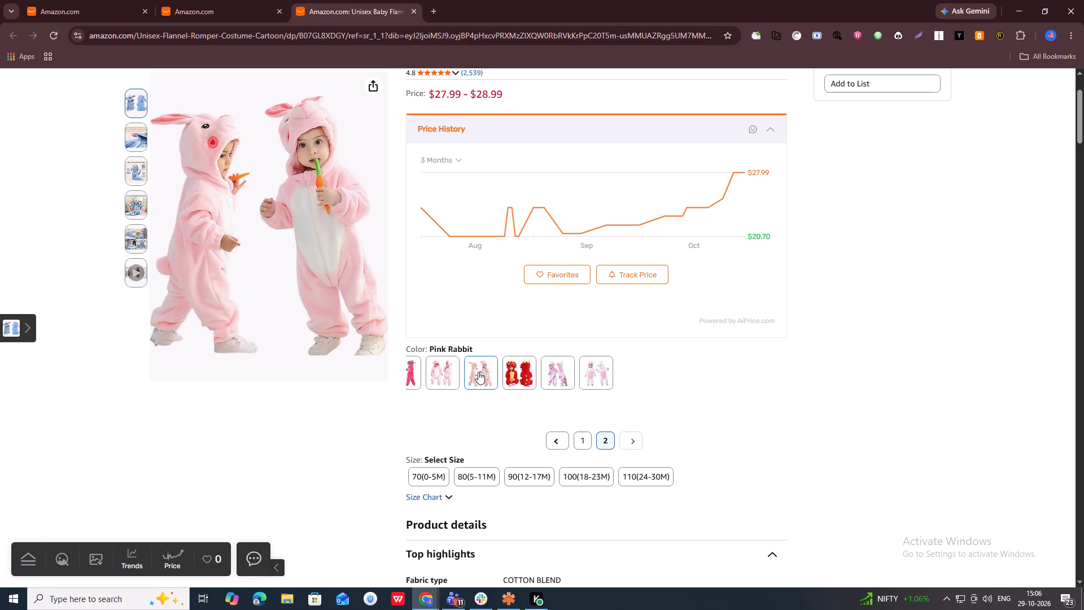
pyautogui.click(250, 0)
pyautogui.scroll(-5, 351, 354)
pyautogui.scroll(-7, 438, 404)
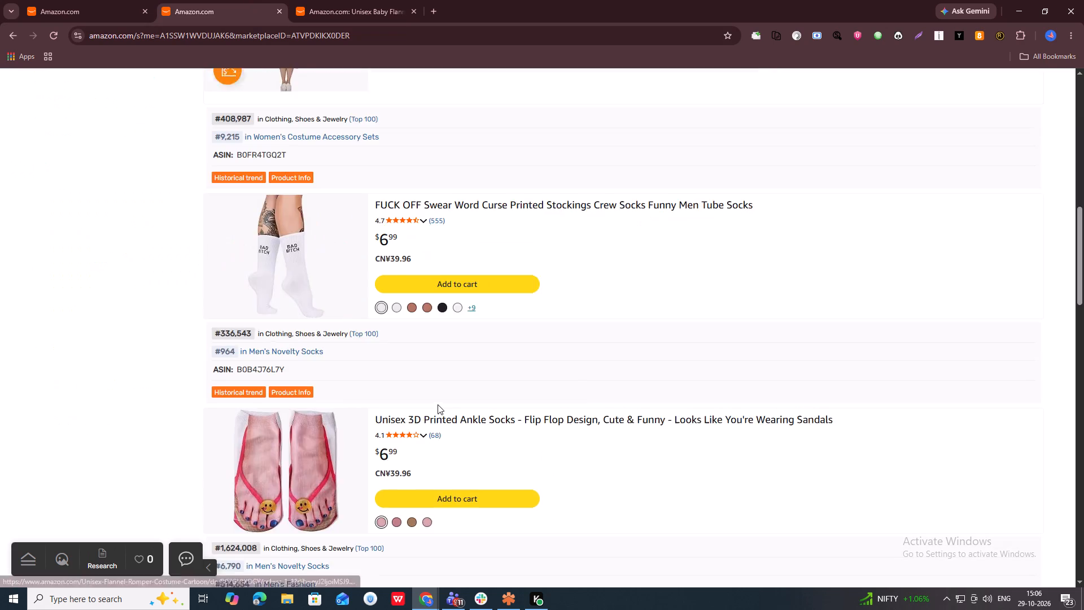
pyautogui.scroll(-15, 438, 404)
pyautogui.scroll(20, 438, 404)
pyautogui.scroll(7, 438, 404)
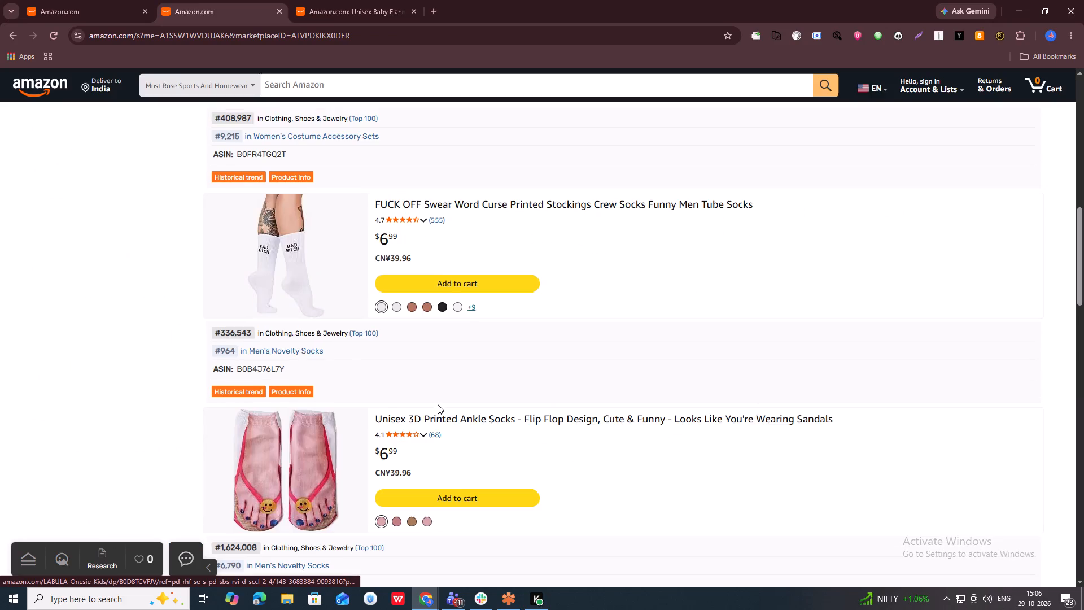
# In the 626 Sellers to Scrap sheet, copy the "costume" note from row 62 into row 68's notes cell.
pyautogui.hotkey('alt', 'Tab')
pyautogui.hotkey('alt', 'Tab')
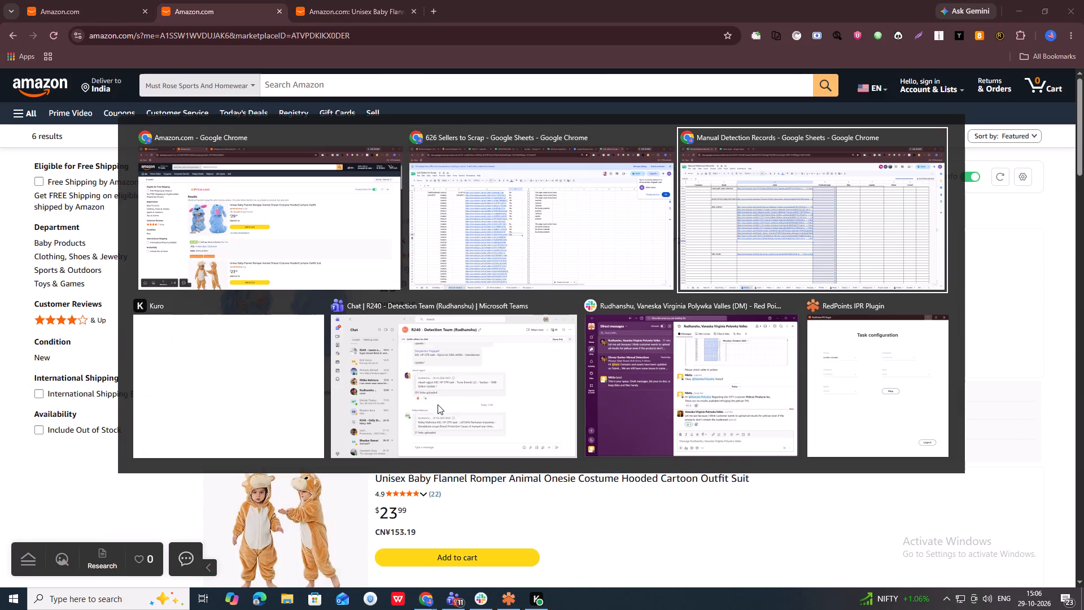
pyautogui.hotkey('alt', 'Left')
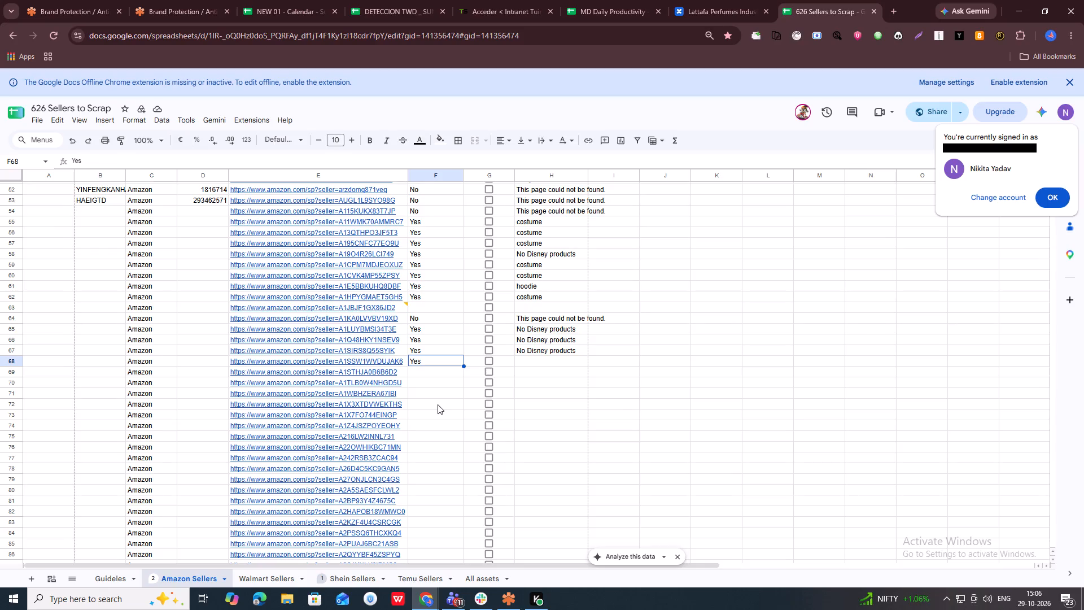
pyautogui.press('Right')
pyautogui.press('Right')
pyautogui.hotkey('ctrl', 'Up')
pyautogui.hotkey('ctrl', 'Up')
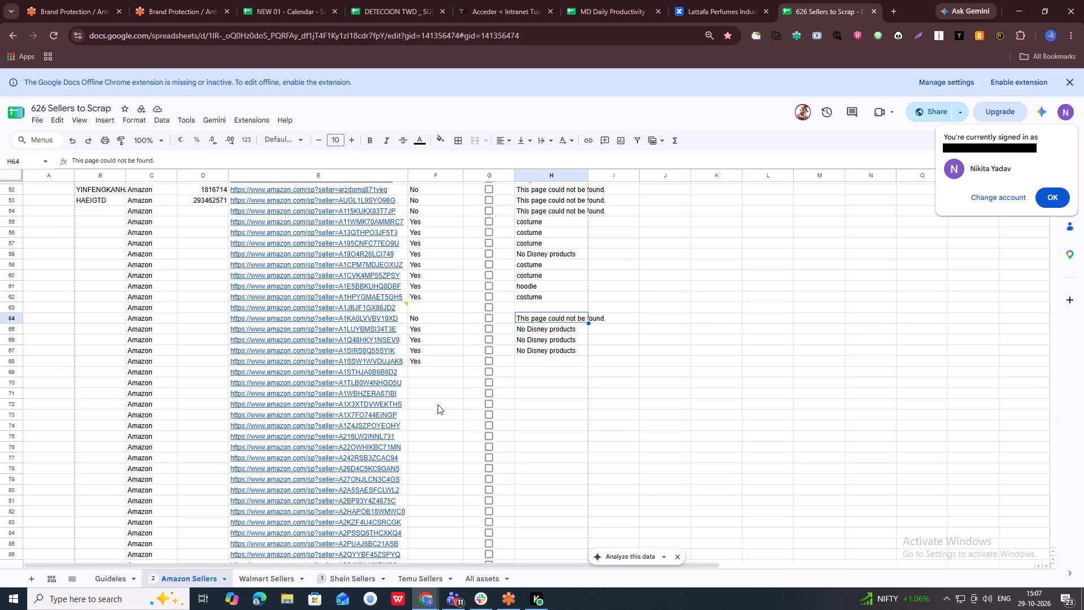
pyautogui.hotkey('ctrl', 'Up')
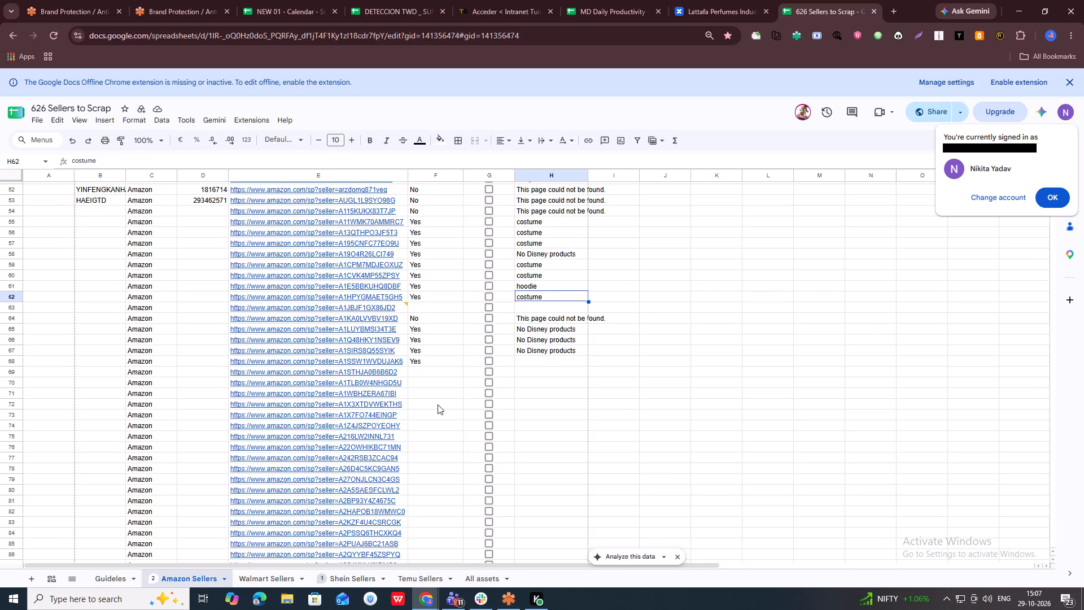
pyautogui.hotkey('ctrl', 'c')
pyautogui.hotkey('ctrl', 'Down')
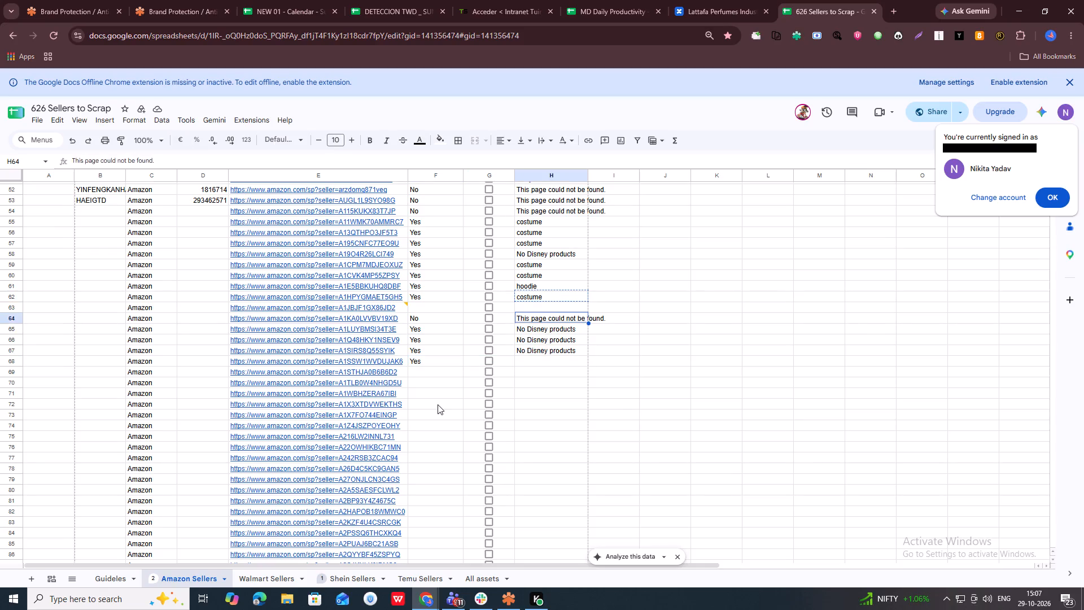
pyautogui.press('Down')
pyautogui.hotkey('ctrl', 'Down')
pyautogui.press('Down')
pyautogui.hotkey('ctrl', 'v')
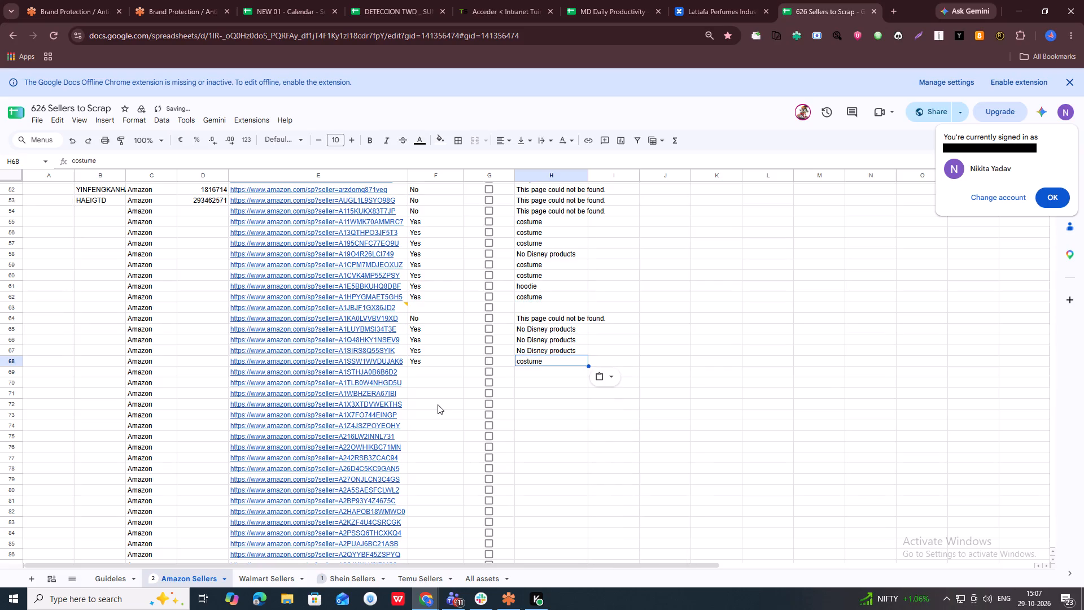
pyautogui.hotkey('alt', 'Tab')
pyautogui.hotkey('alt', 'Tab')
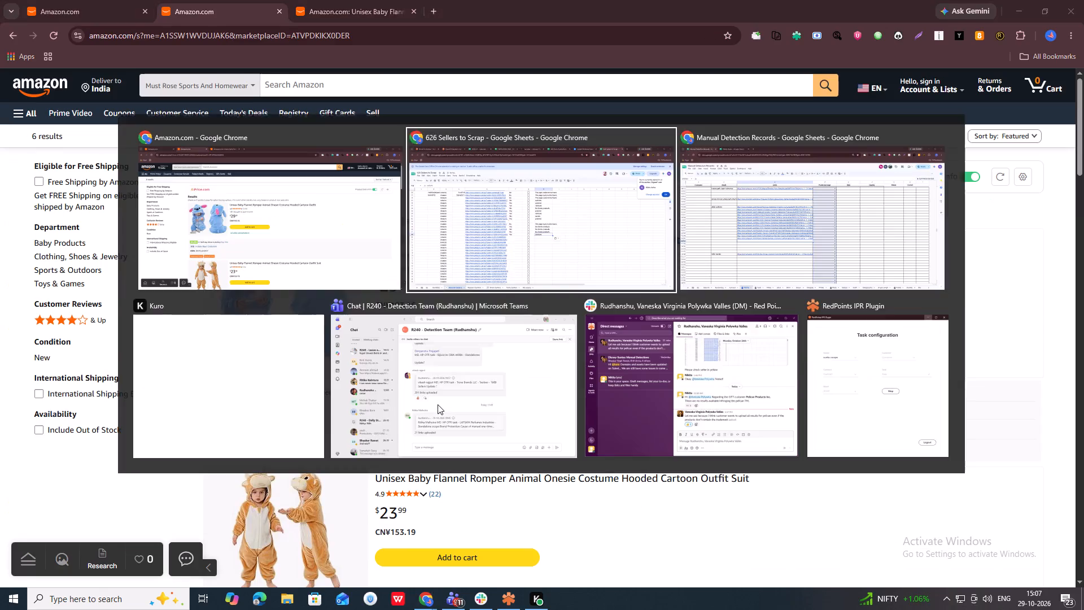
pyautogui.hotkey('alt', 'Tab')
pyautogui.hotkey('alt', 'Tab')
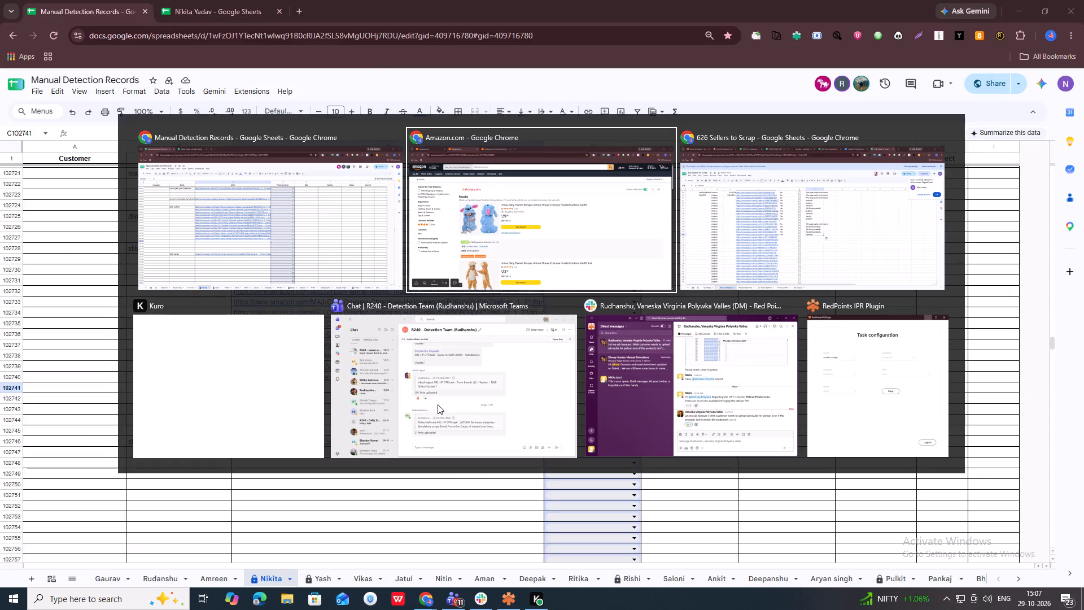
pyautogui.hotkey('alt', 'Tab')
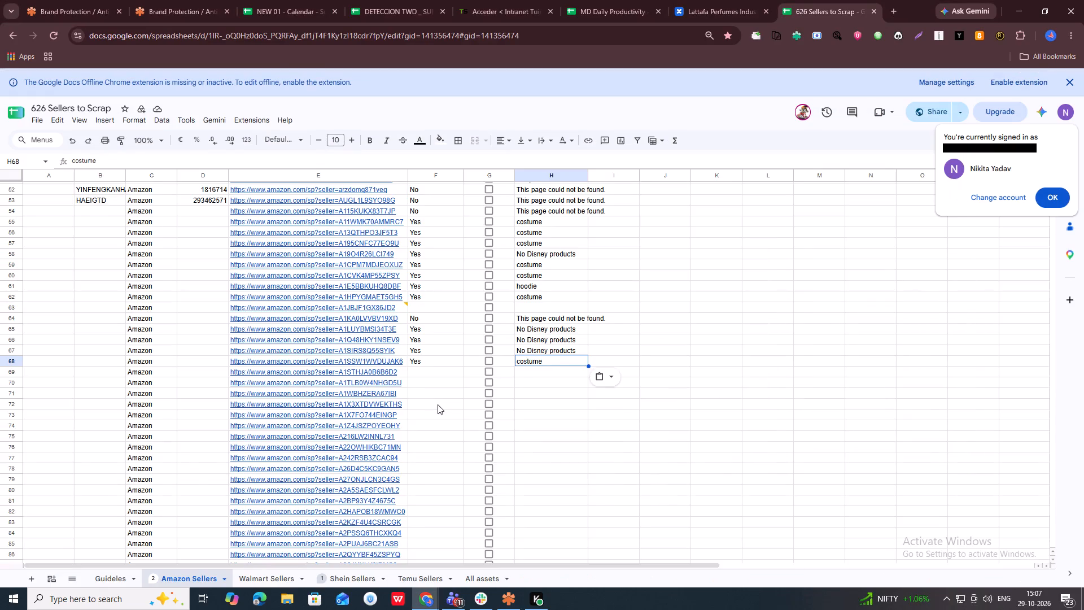
# Load row 69's seller link in the Amazon window, open the COSUSKET COSTUME storefront and check its listings.
pyautogui.press('Down')
pyautogui.press('Left')
pyautogui.press('Left')
pyautogui.press('Left')
pyautogui.hotkey('ctrl', 'c')
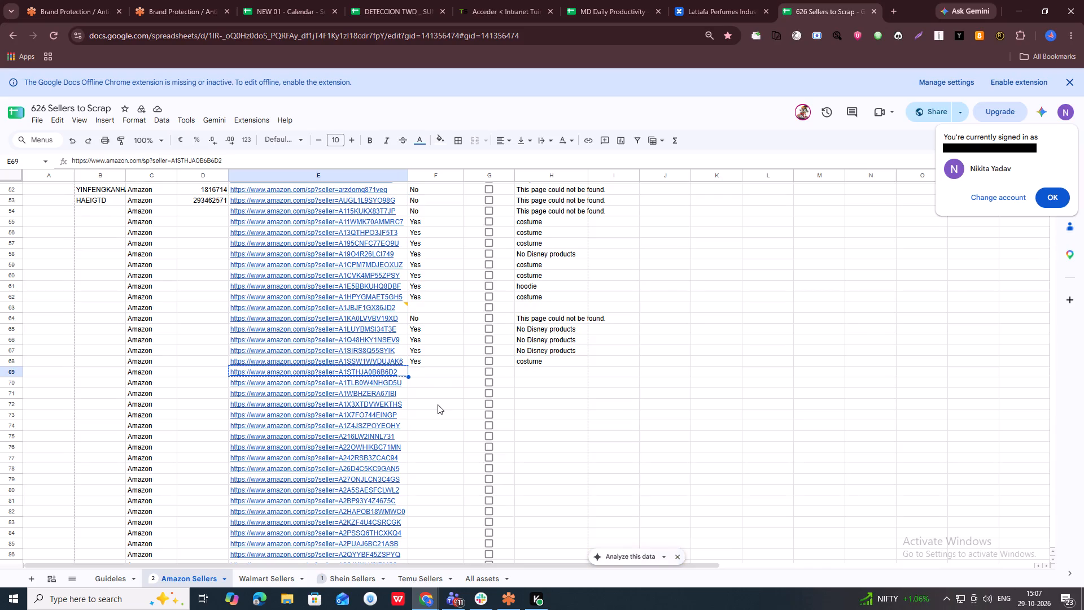
pyautogui.hotkey('alt', 'Tab')
pyautogui.hotkey('alt', 'Tab')
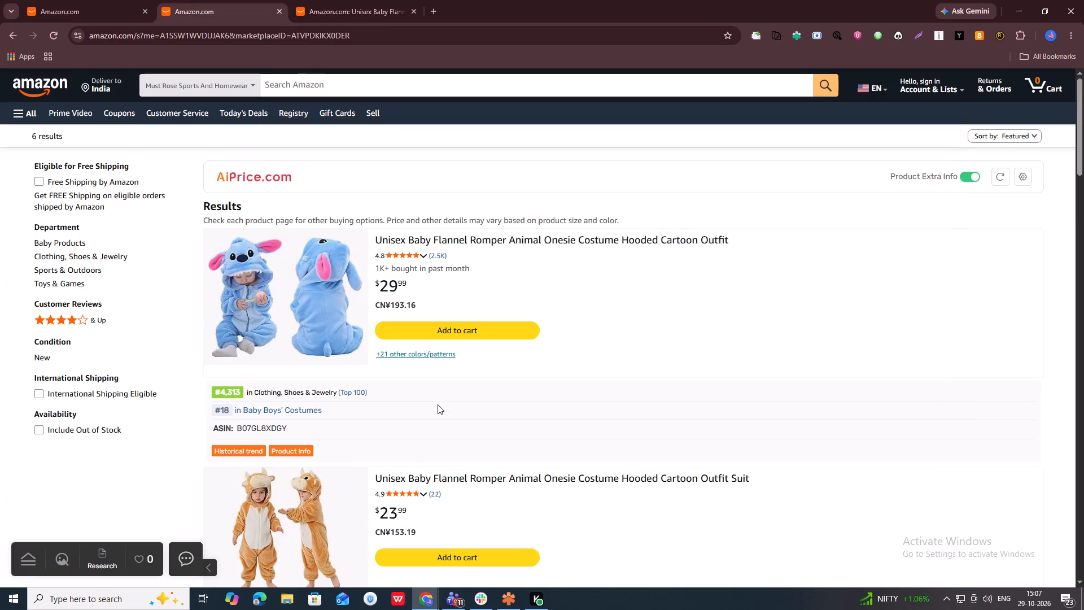
pyautogui.hotkey('ctrl', 'l')
pyautogui.hotkey('ctrl', 'v')
pyautogui.press('Return')
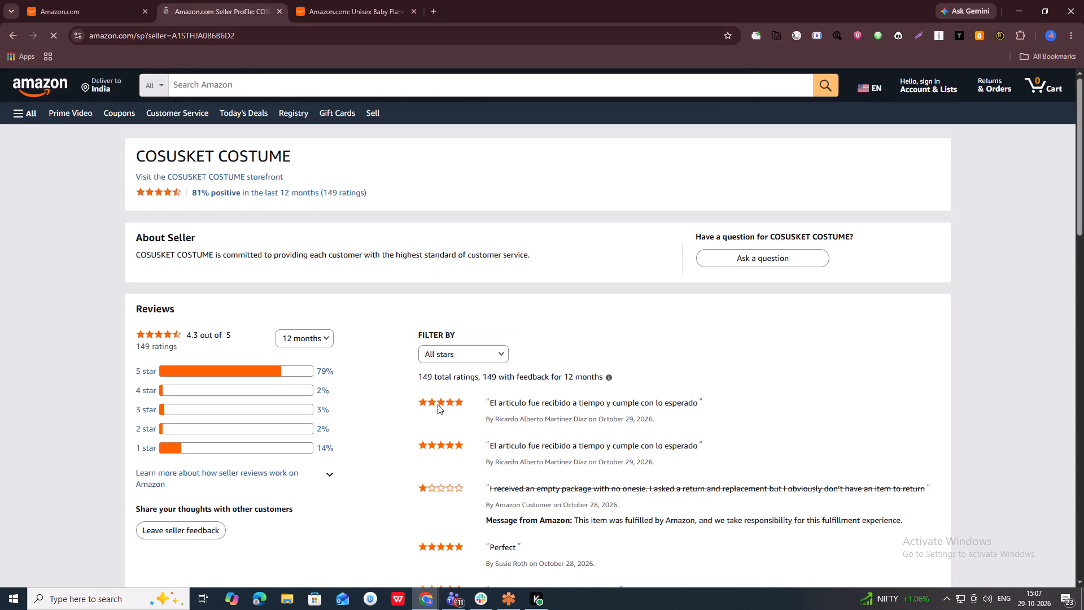
pyautogui.click(202, 178)
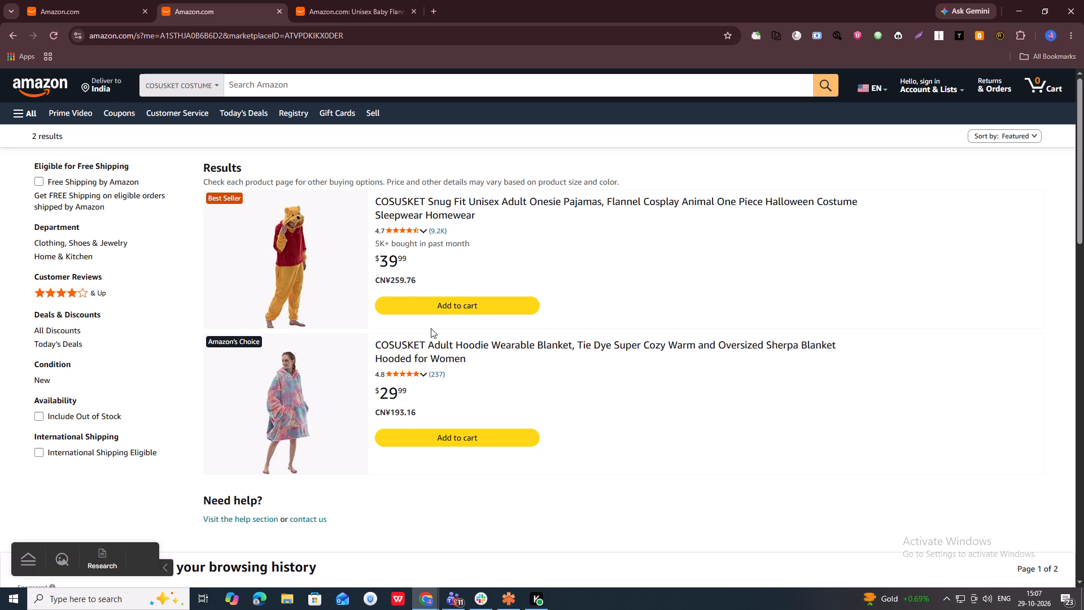
pyautogui.hotkey('alt', 'Tab')
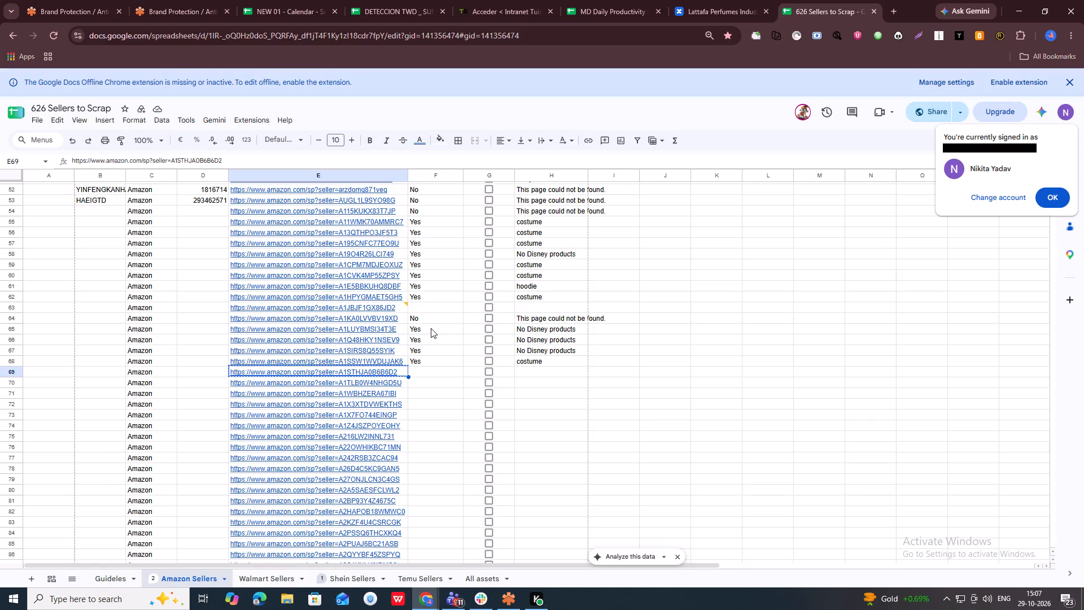
pyautogui.press('Right')
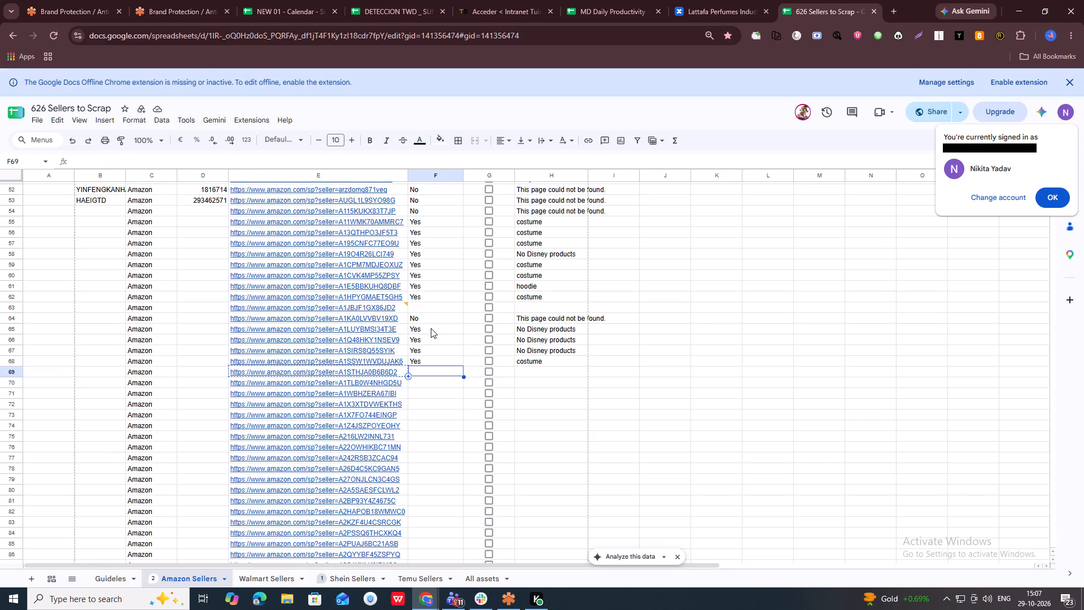
pyautogui.hotkey('alt', 'Tab')
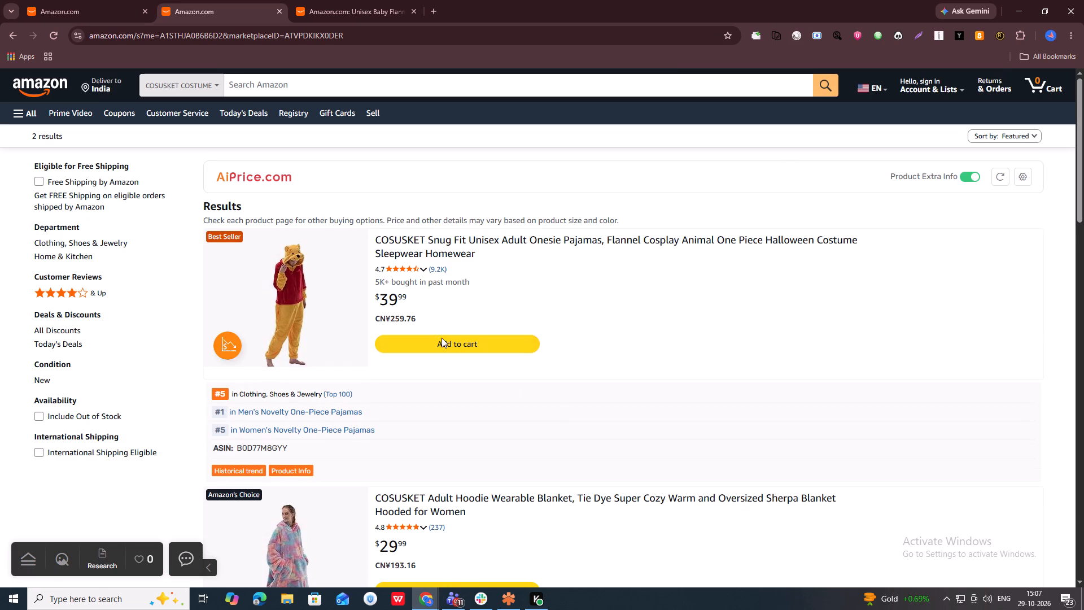
pyautogui.scroll(-5, 564, 407)
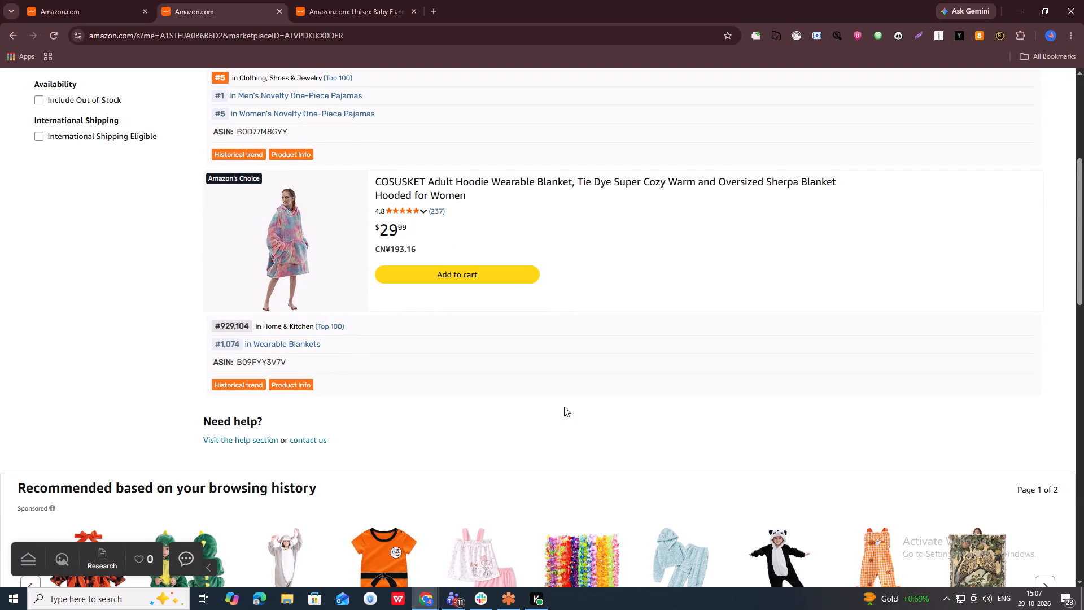
pyautogui.scroll(5, 564, 407)
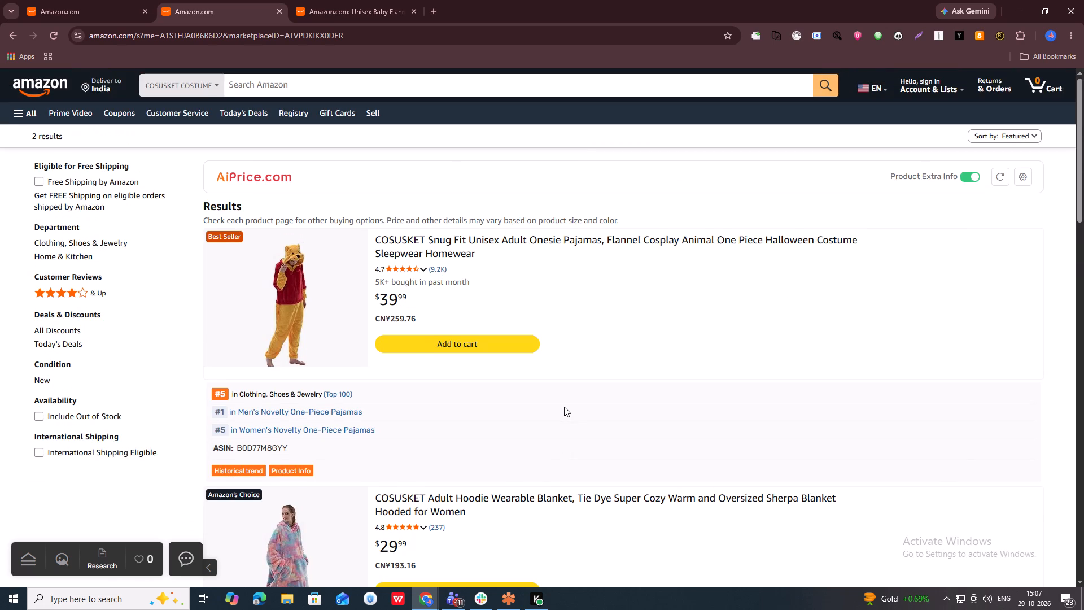
# In the 626 Sellers to Scrap sheet, fill row 69 with status "Yes" from row 68 and the "No Disney products" note from row 67.
pyautogui.hotkey('alt', 'Tab')
pyautogui.hotkey('ctrl', 'f')
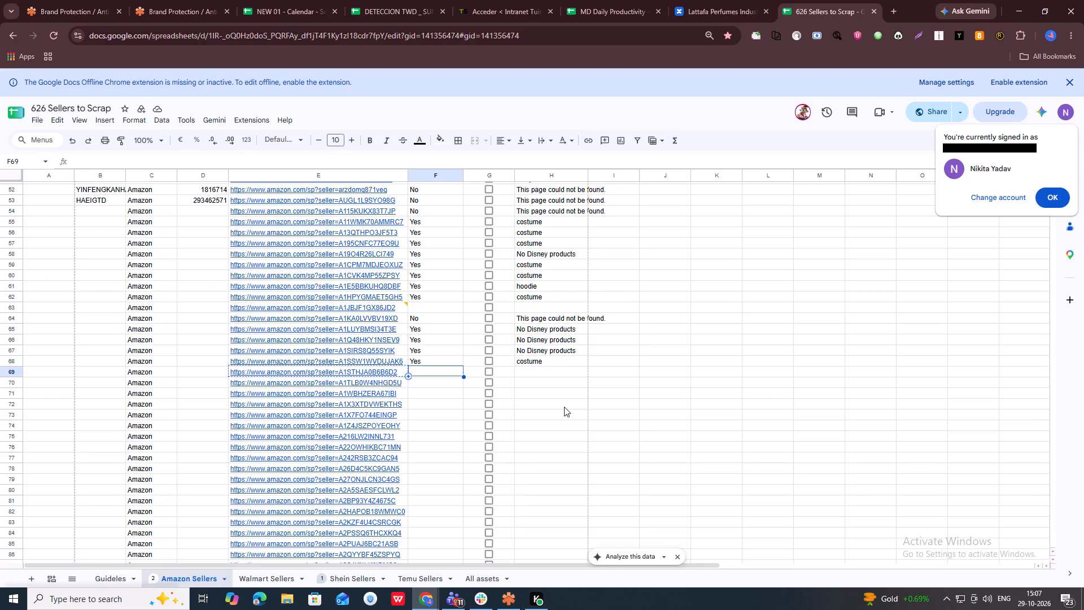
pyautogui.hotkey('ctrl', 'd')
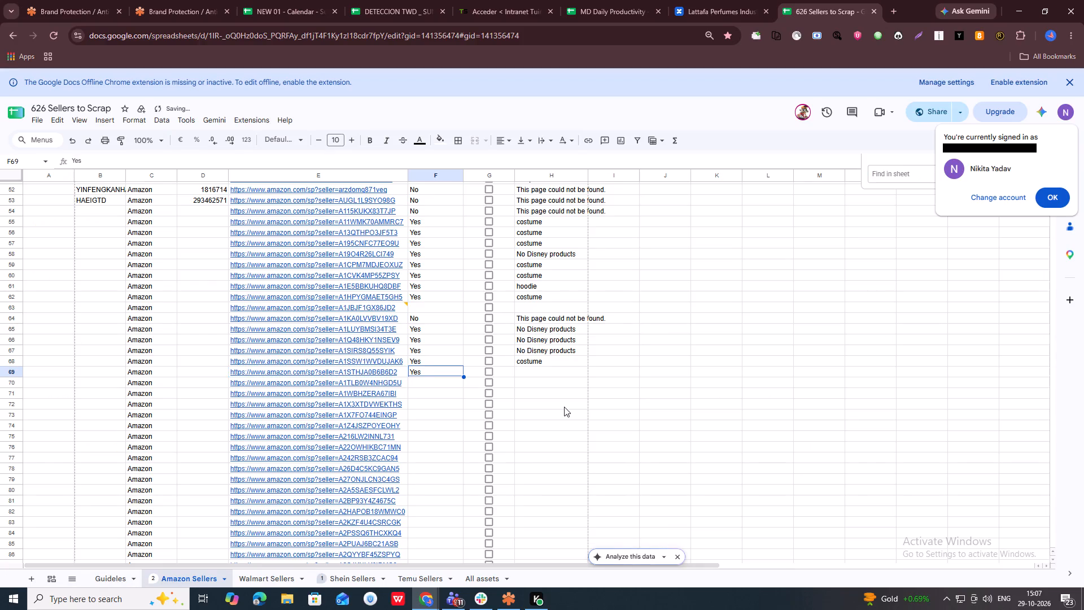
pyautogui.click(1048, 198)
pyautogui.click(1023, 170)
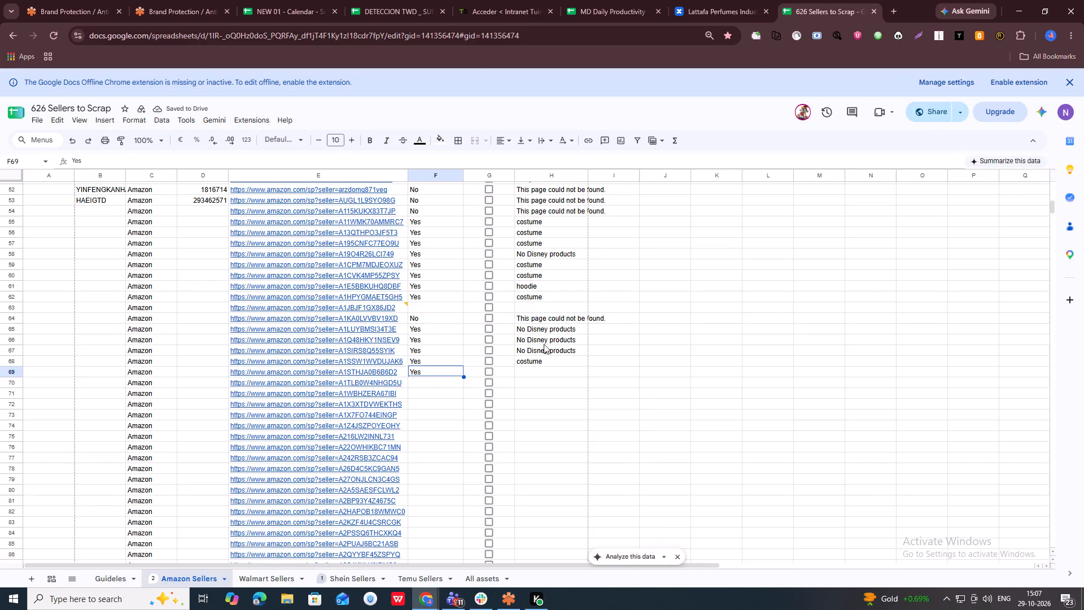
pyautogui.click(559, 348)
pyautogui.hotkey('ctrl', 'c')
pyautogui.click(537, 369)
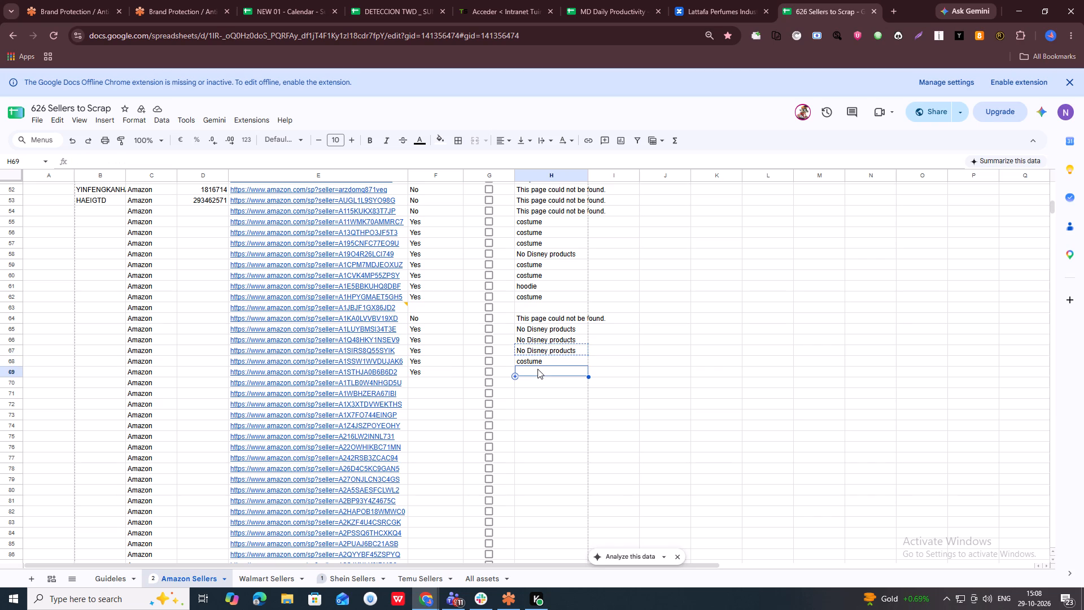
pyautogui.hotkey('ctrl', 'v')
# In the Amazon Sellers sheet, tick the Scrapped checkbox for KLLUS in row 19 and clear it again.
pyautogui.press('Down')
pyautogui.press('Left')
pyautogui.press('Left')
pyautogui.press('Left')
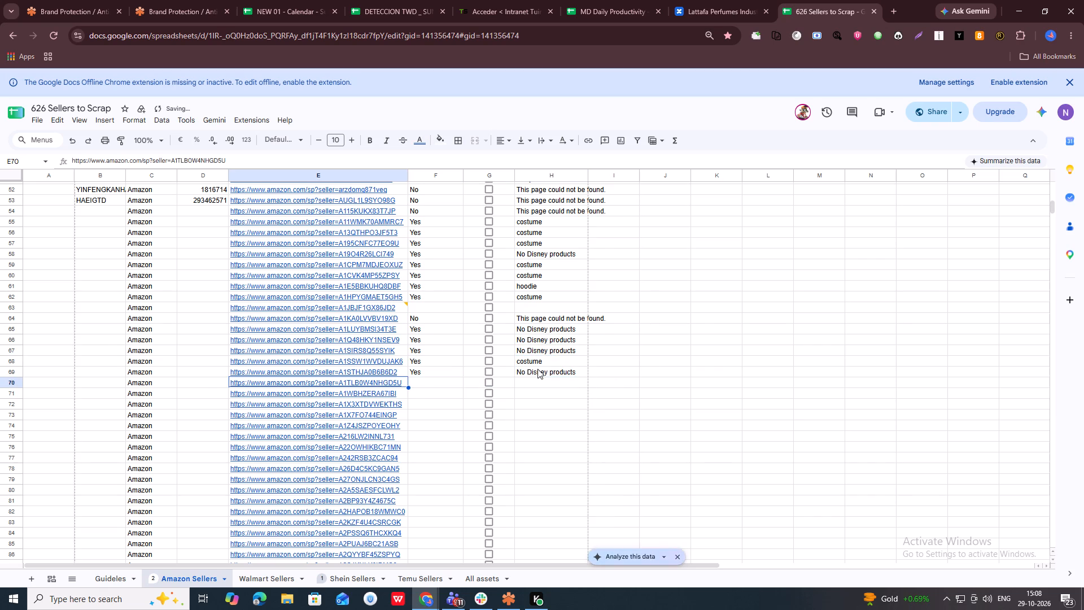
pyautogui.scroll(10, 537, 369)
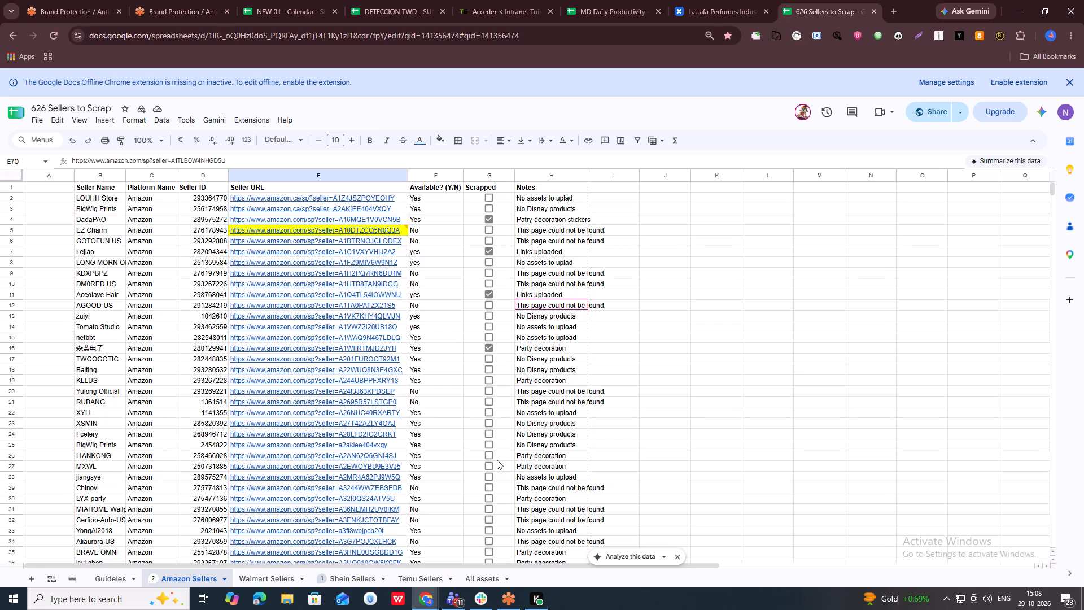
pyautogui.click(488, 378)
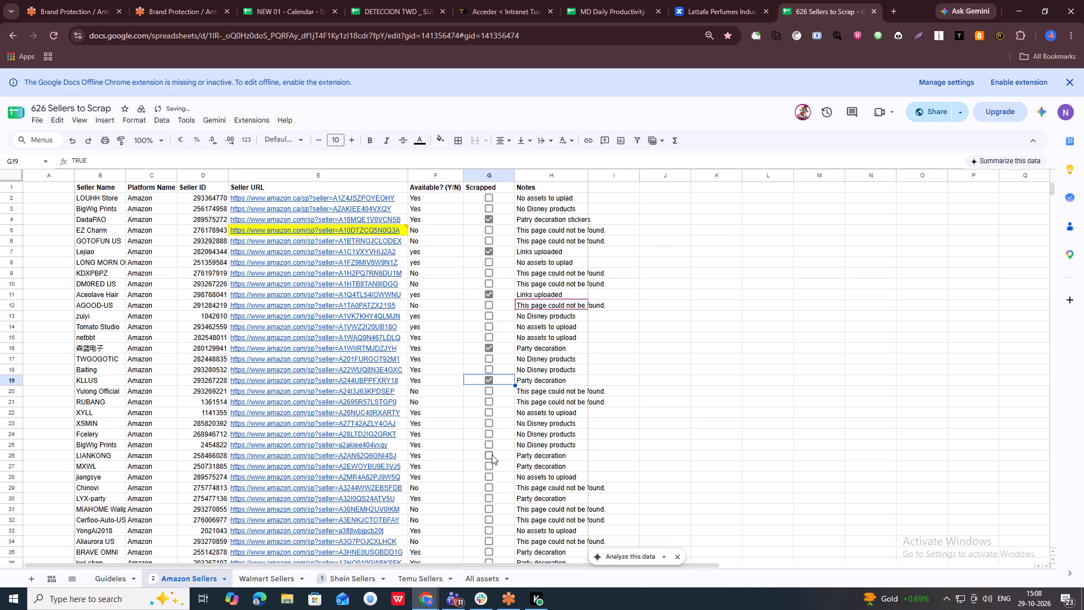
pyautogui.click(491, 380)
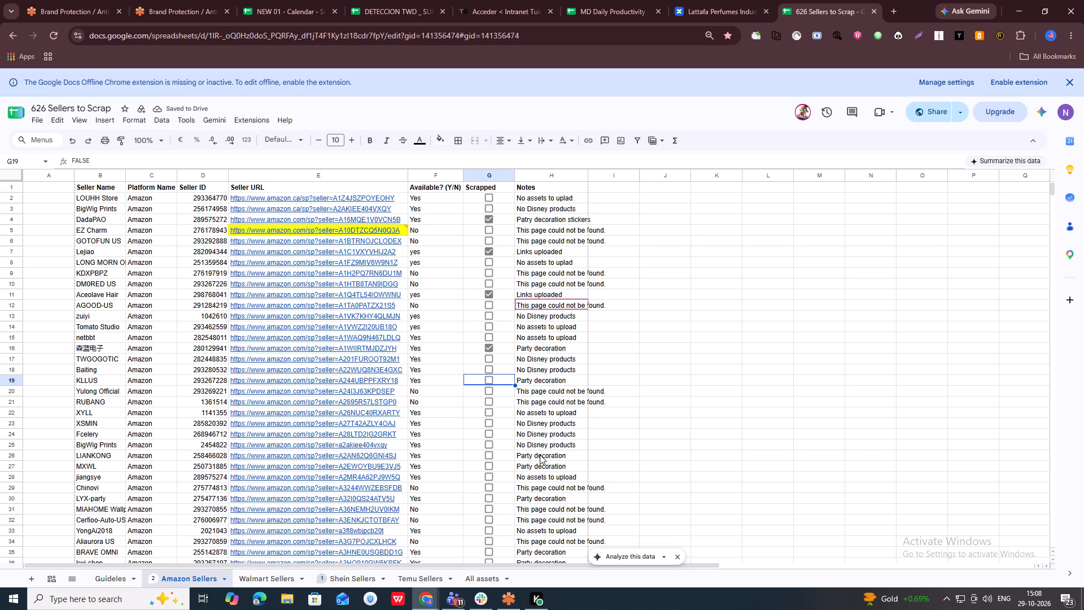
# Examine the Scrapped checkboxes, availability statuses and notes from the top of the Amazon Sellers sheet through the rows not yet reviewed.
pyautogui.scroll(-3, 491, 435)
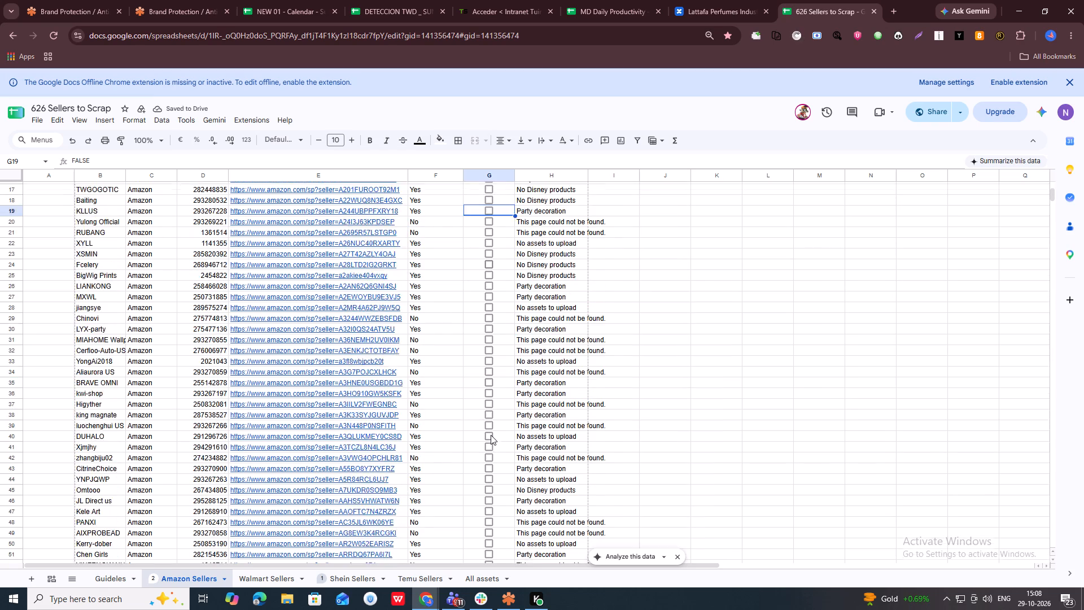
pyautogui.scroll(-5, 491, 435)
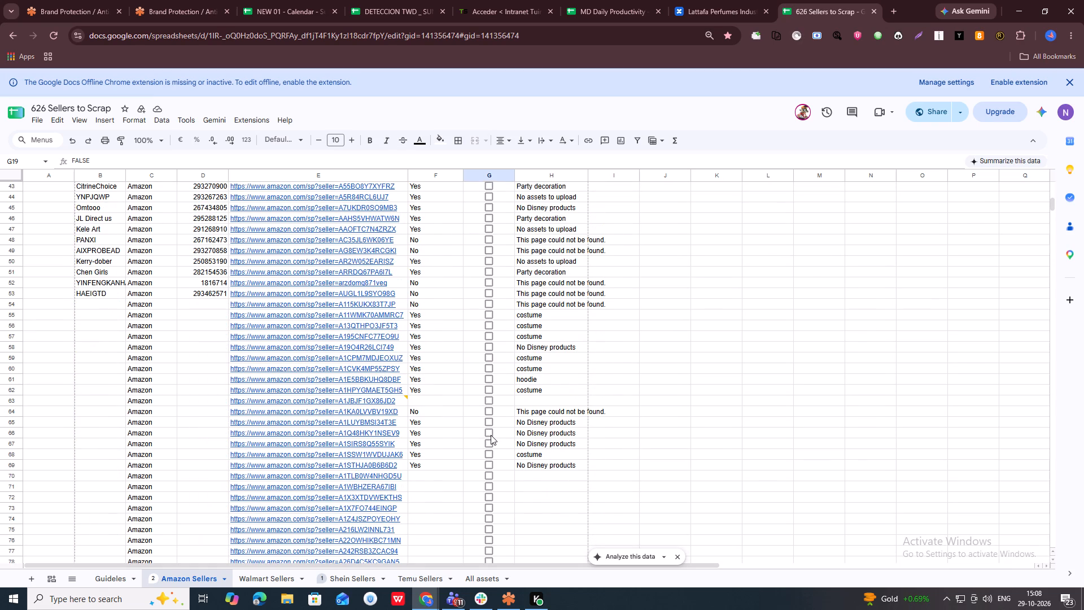
pyautogui.scroll(2, 491, 435)
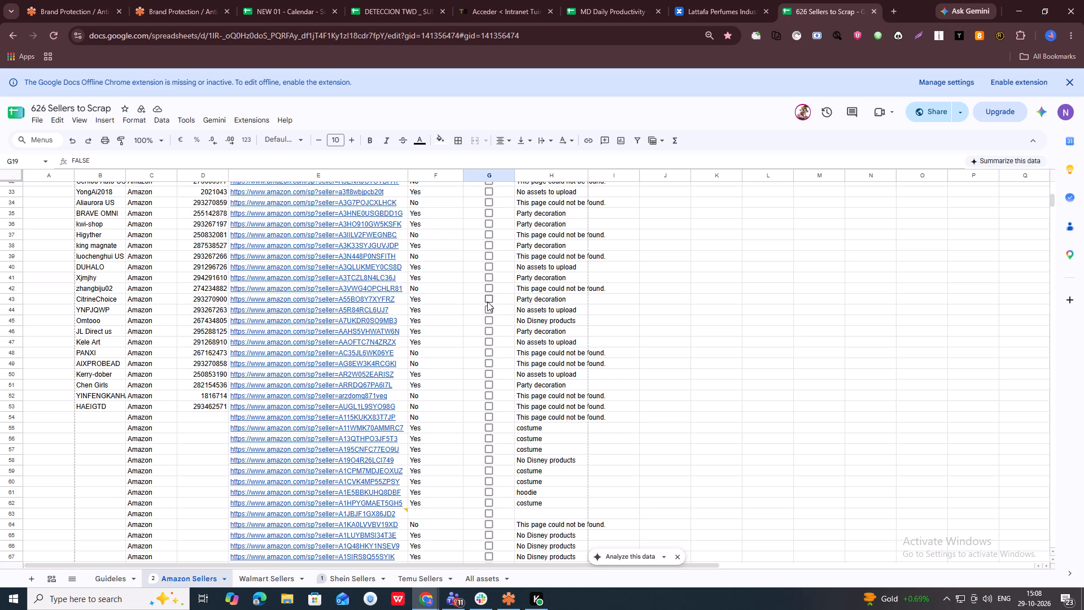
pyautogui.scroll(10, 519, 361)
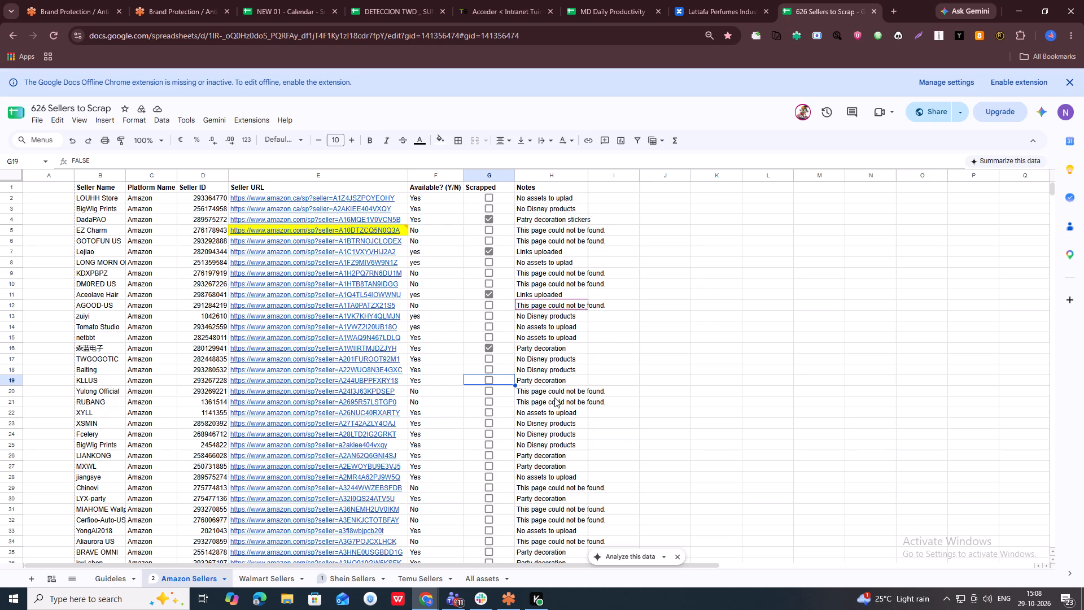
pyautogui.scroll(-7, 554, 398)
pyautogui.scroll(8, 554, 398)
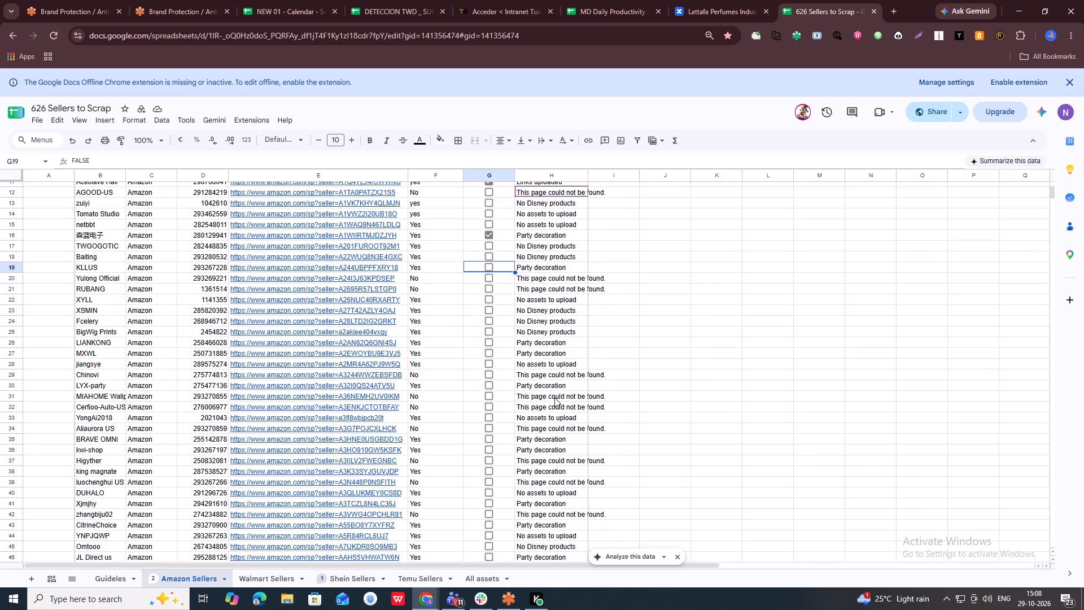
pyautogui.scroll(4, 554, 398)
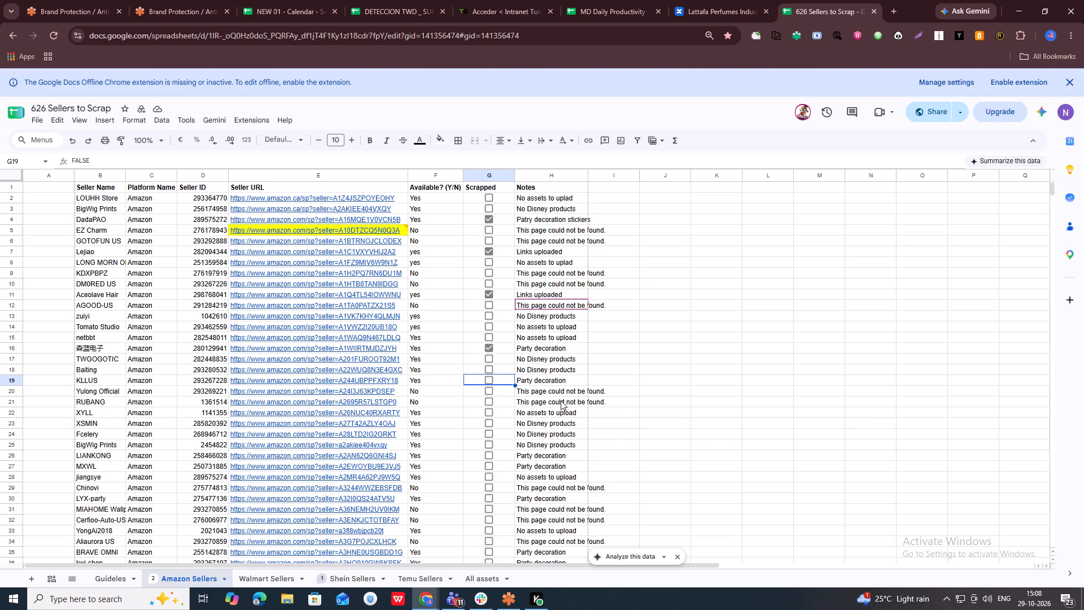
pyautogui.scroll(-4, 551, 464)
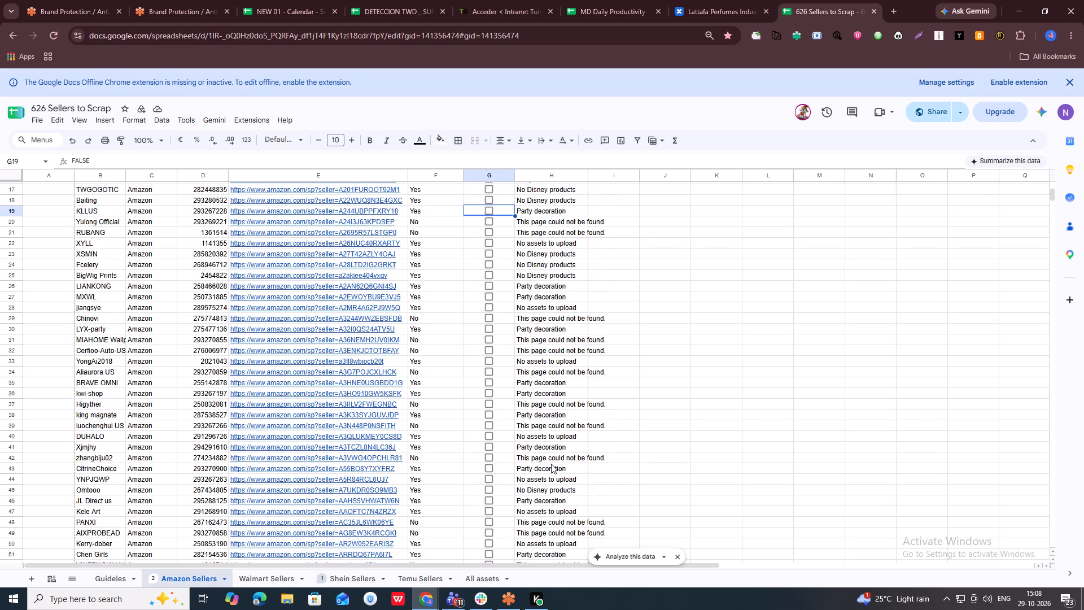
pyautogui.scroll(-4, 551, 464)
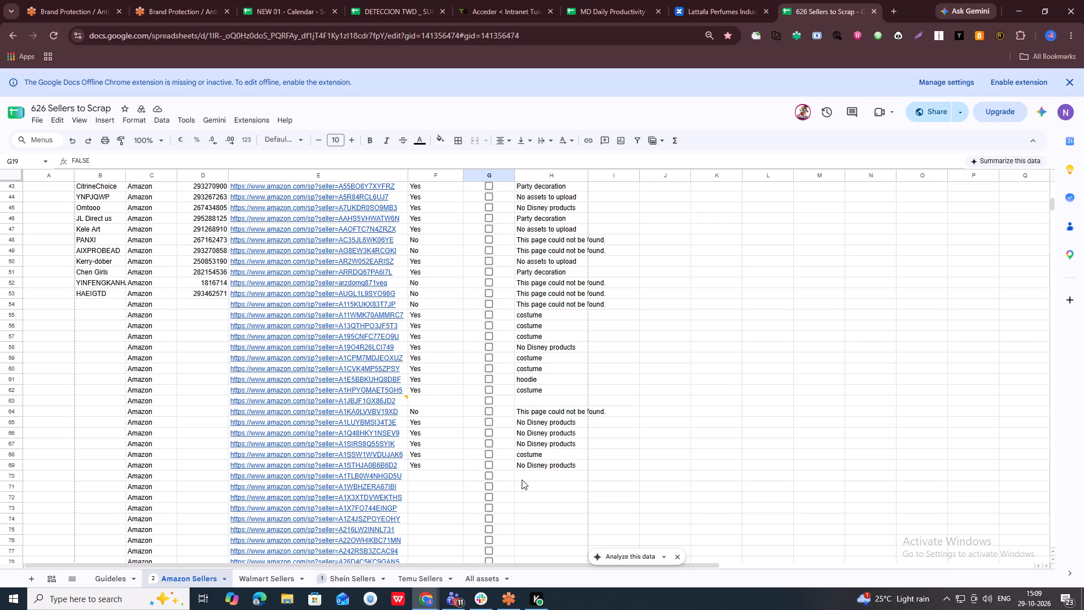
pyautogui.scroll(13, 489, 406)
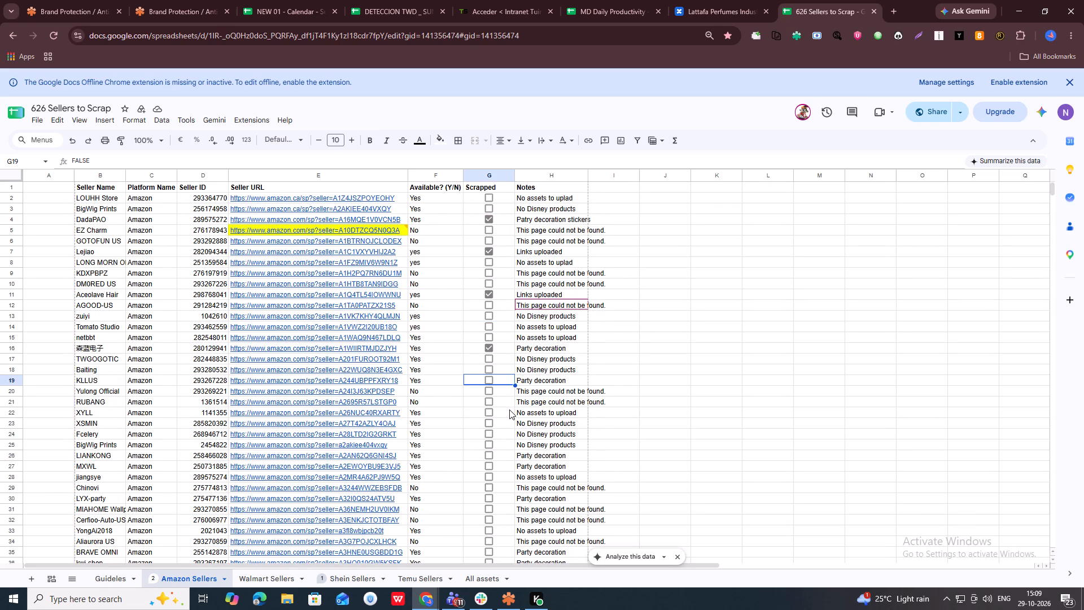
pyautogui.scroll(-3, 539, 486)
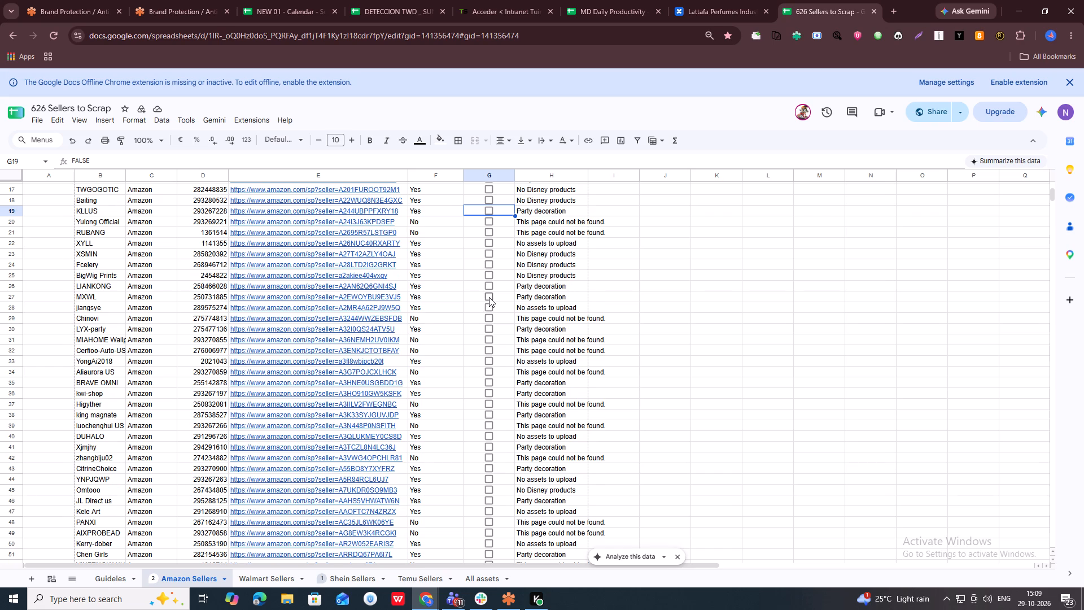
pyautogui.scroll(-6, 600, 343)
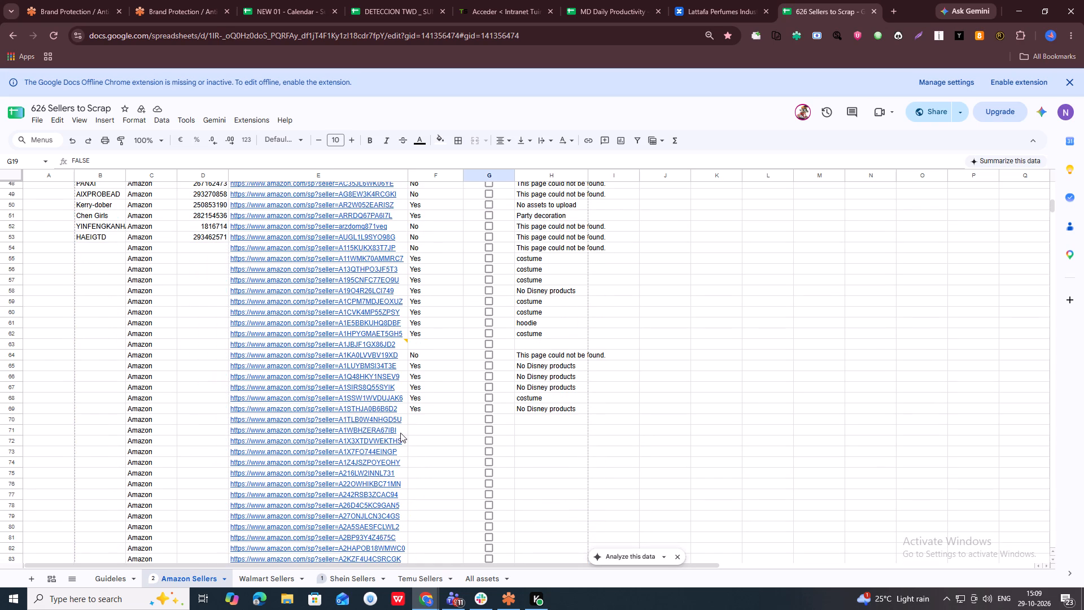
pyautogui.scroll(-2, 471, 426)
pyautogui.scroll(-2, 429, 467)
pyautogui.scroll(1, 429, 467)
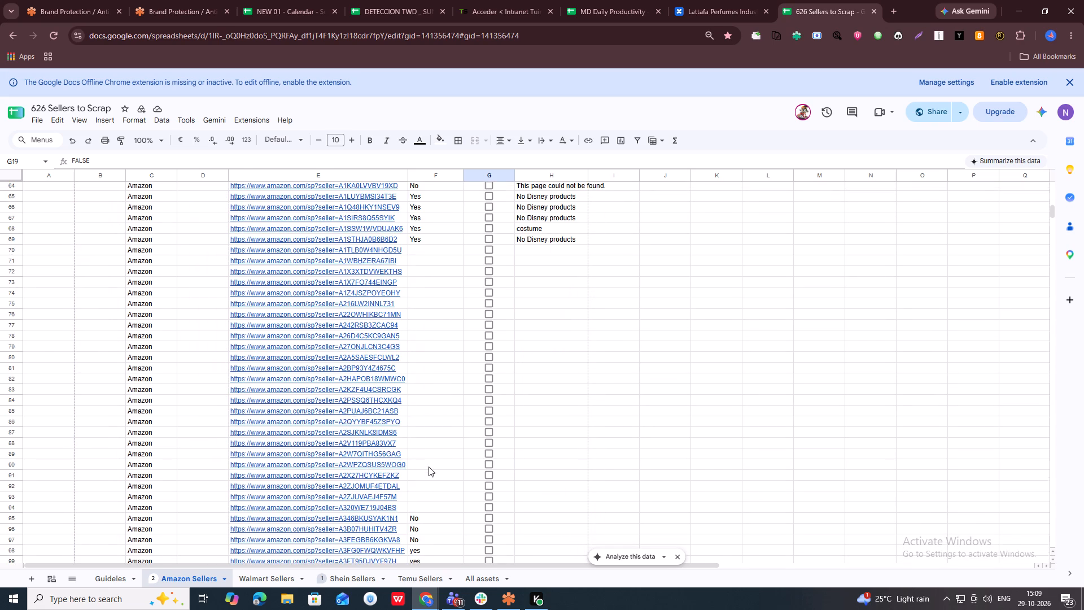
pyautogui.scroll(-6, 429, 467)
pyautogui.scroll(7, 429, 467)
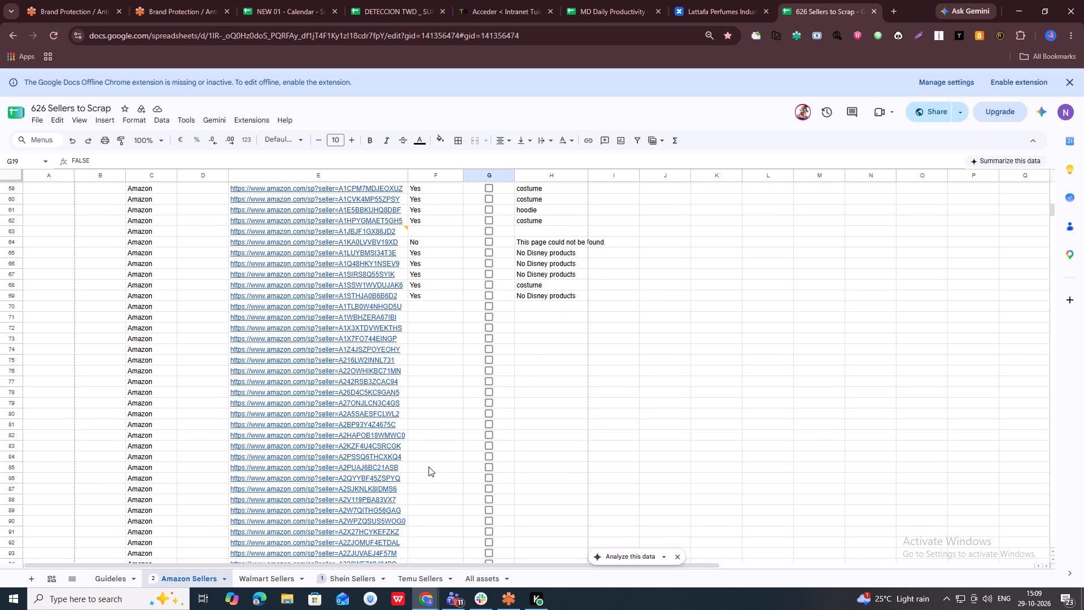
# Load row 70's seller link in the Amazon window, open the Reeyhot storefront and check its listings.
pyautogui.click(376, 308)
pyautogui.hotkey('ctrl', 'c')
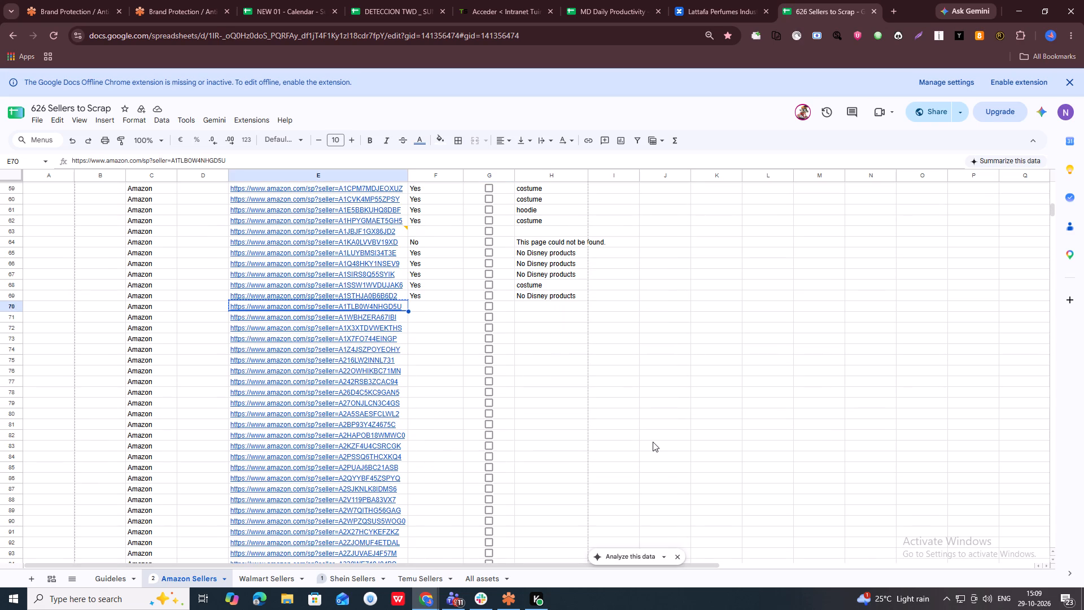
pyautogui.hotkey('alt', 'Tab')
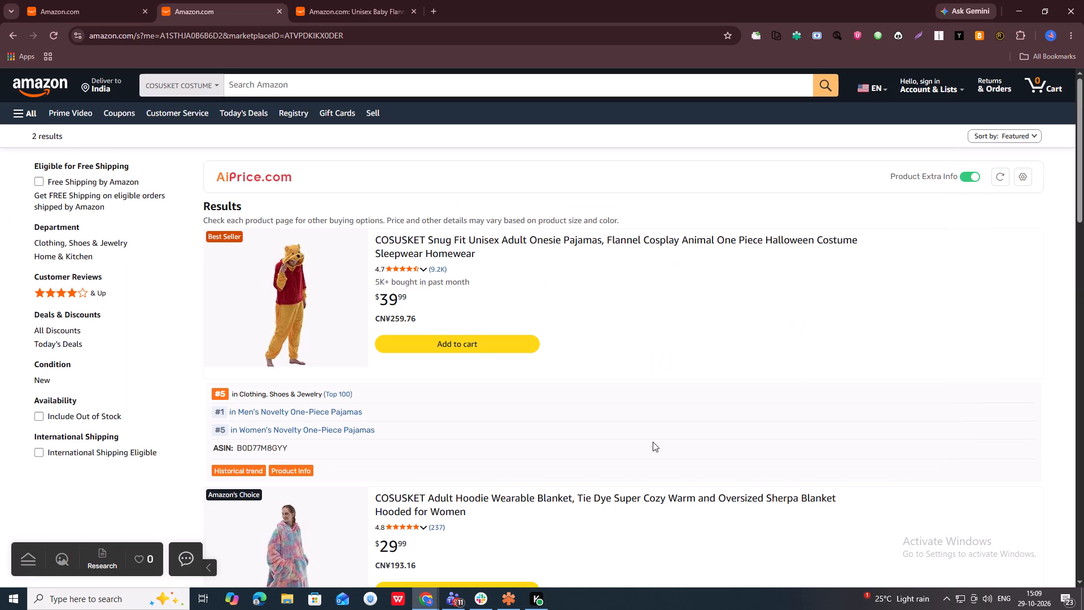
pyautogui.hotkey('ctrl', 'l')
pyautogui.hotkey('ctrl', 'v')
pyautogui.press('Return')
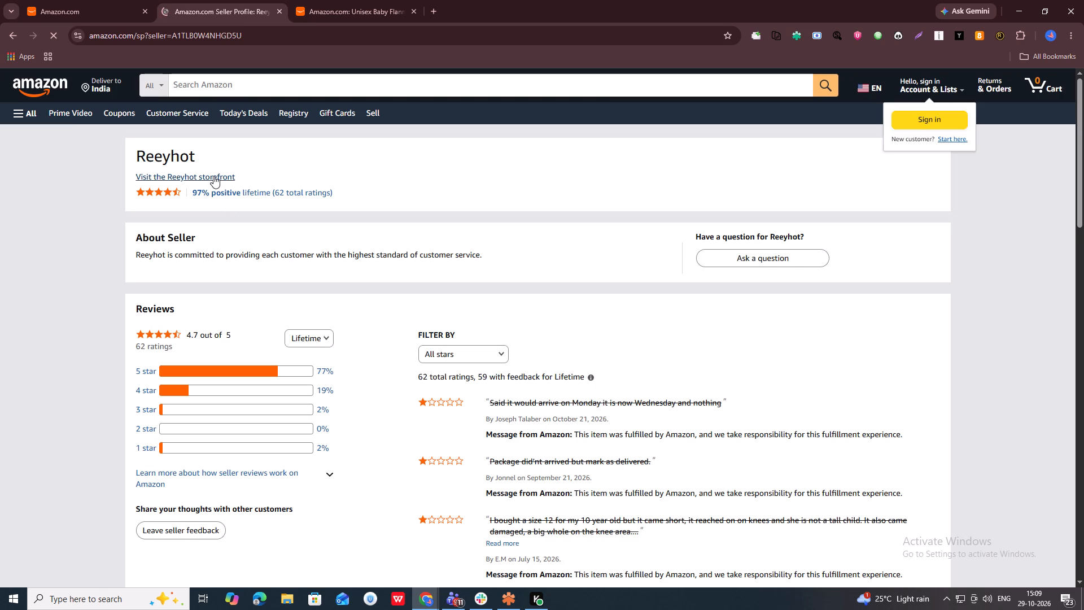
pyautogui.click(213, 176)
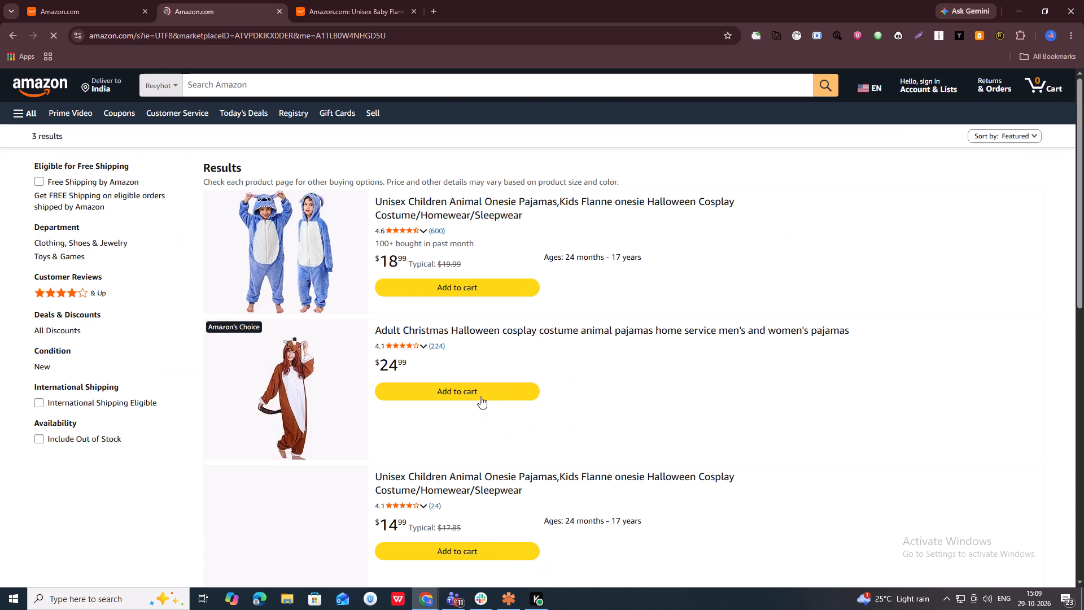
pyautogui.scroll(-6, 580, 429)
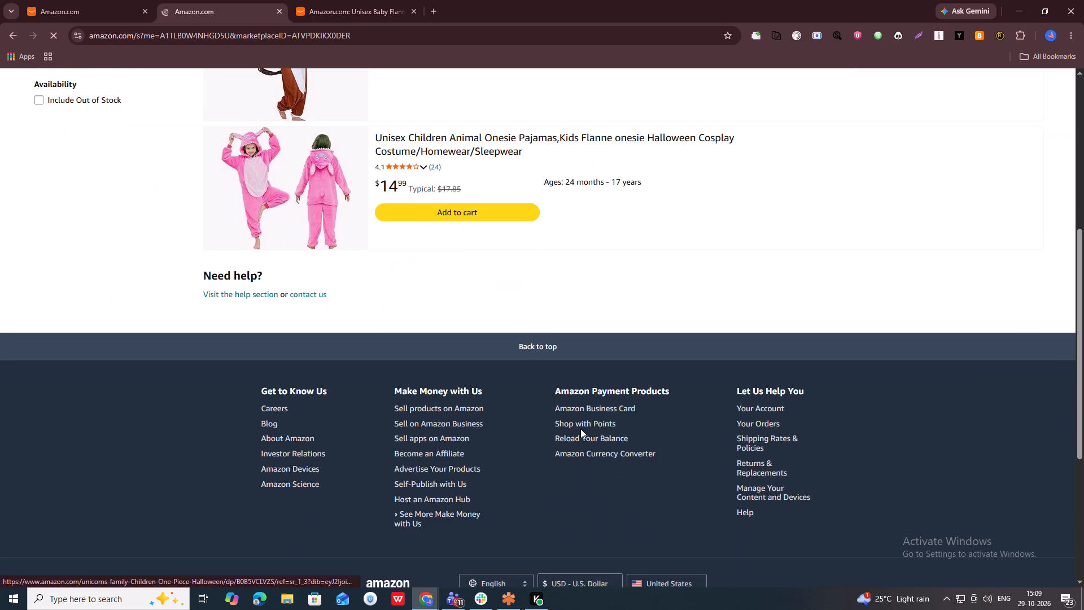
pyautogui.scroll(8, 580, 429)
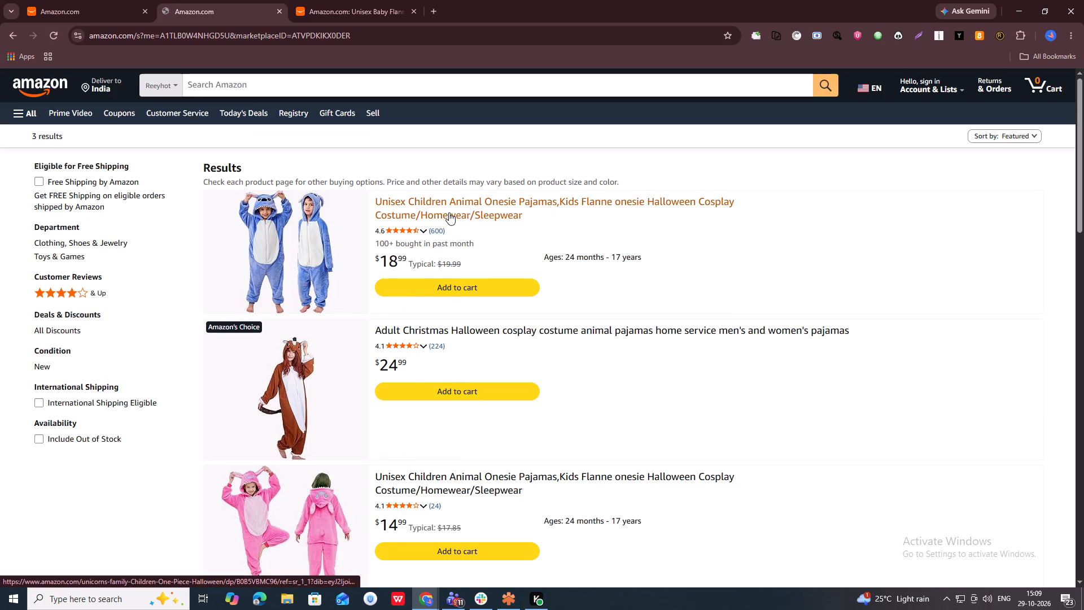
# Open the blue $18.99 and pink $14.99 children's animal onesie listings in separate tabs and bring up the blue one.
pyautogui.middleClick(449, 210)
pyautogui.scroll(-2, 427, 343)
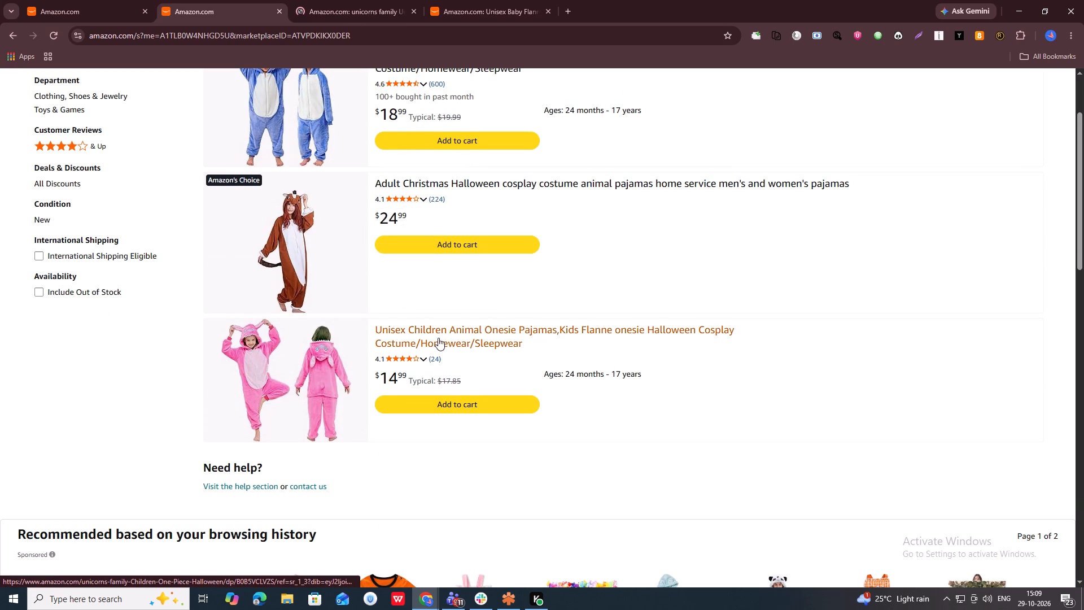
pyautogui.click(286, 347)
pyautogui.click(346, 0)
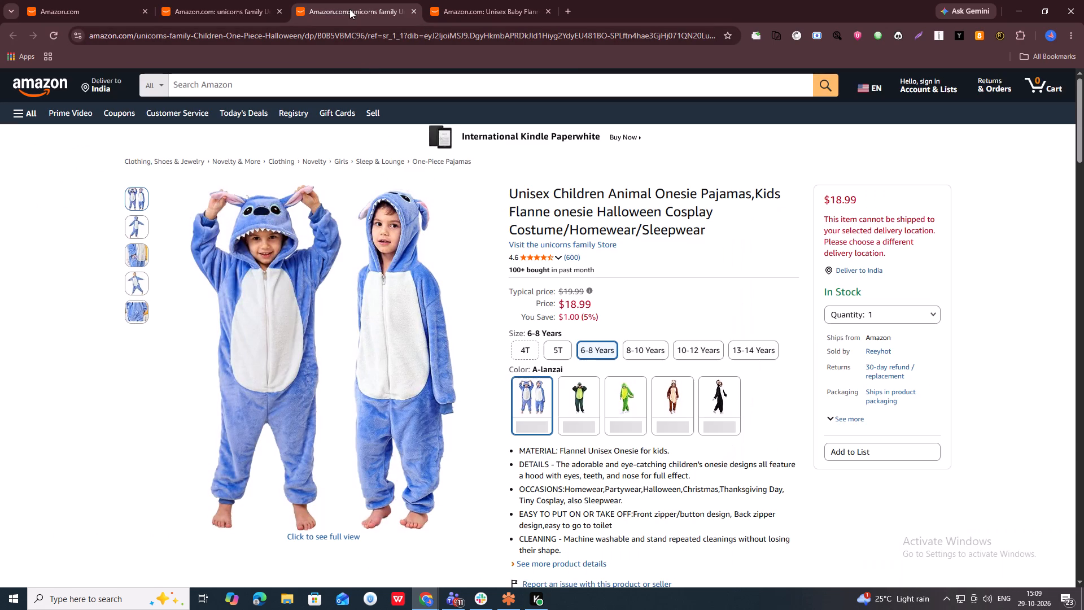
# Copy the blue onesie's product link into Links row 102741, under the stitch costume entries in Manual Detection Records.
pyautogui.click(349, 34)
pyautogui.hotkey('ctrl', 'c')
pyautogui.hotkey('ctrl', 'c')
pyautogui.hotkey('ctrl', 'c')
pyautogui.hotkey('ctrl', 'c')
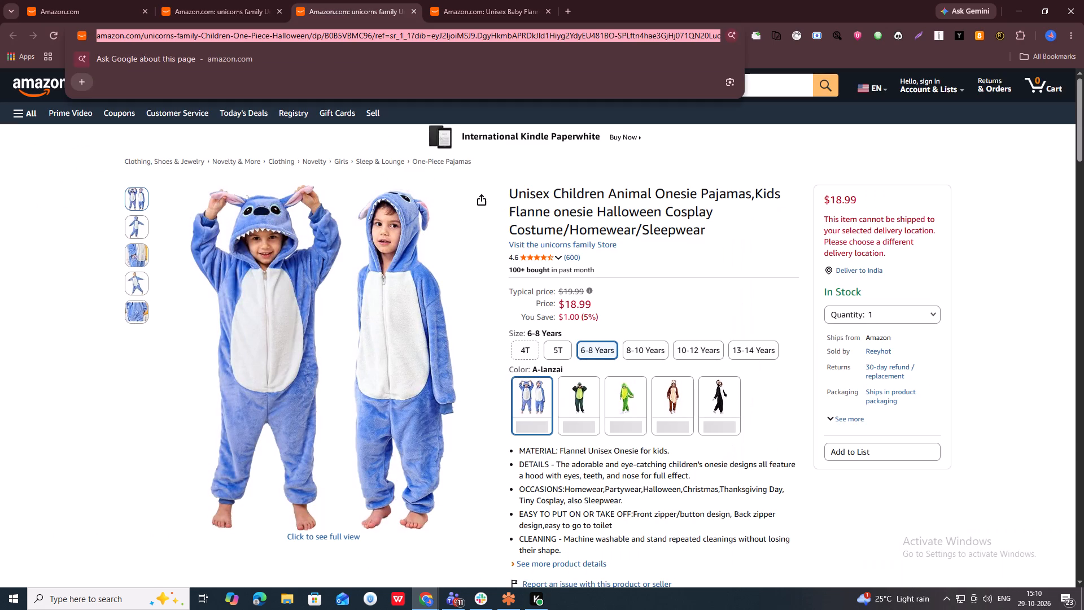
pyautogui.hotkey('alt', 'Tab')
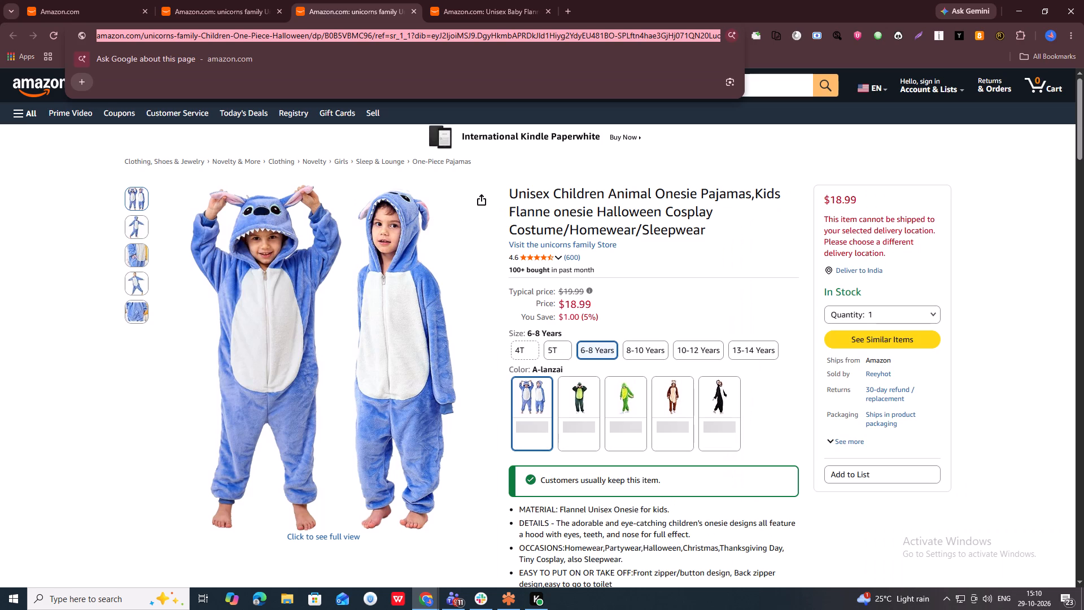
pyautogui.hotkey('alt', 'Tab')
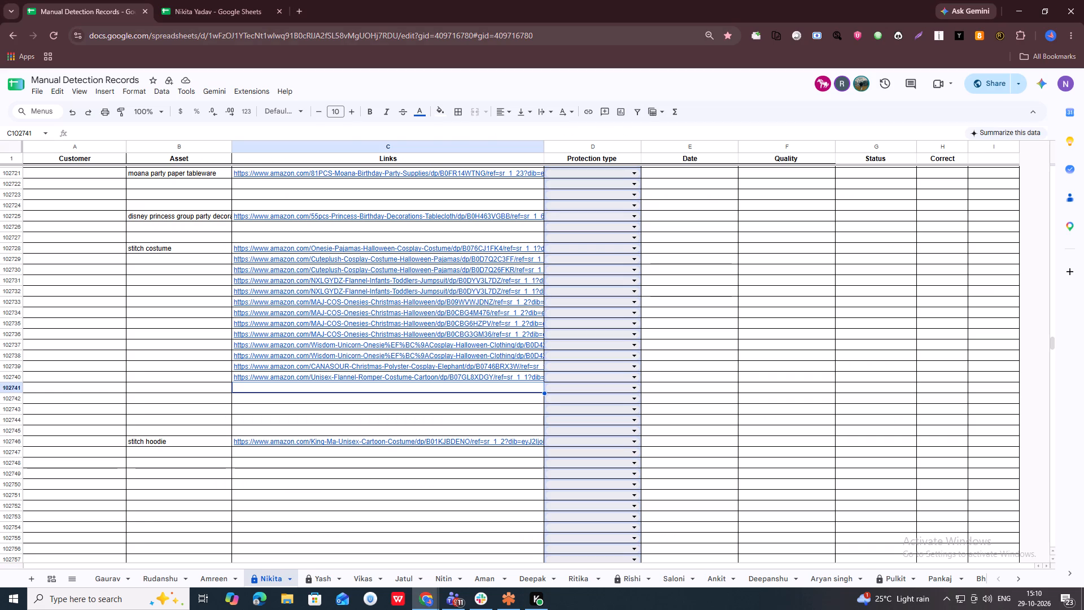
pyautogui.hotkey('ctrl', 'v')
pyautogui.press('Down')
# Back in the Amazon window, check the blue onesie's size and colour options.
pyautogui.hotkey('alt', 'Tab')
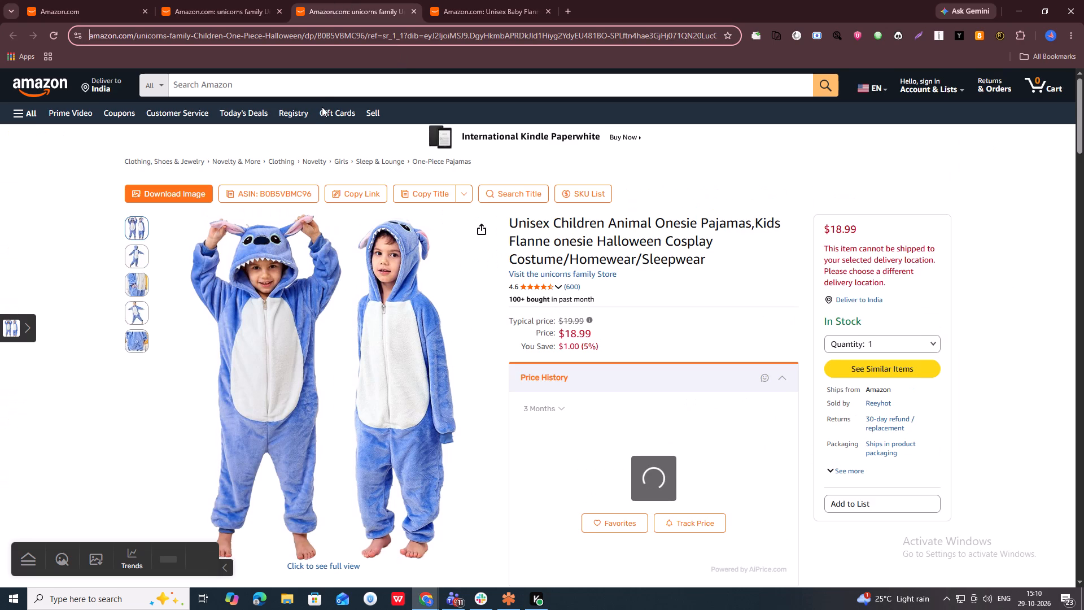
pyautogui.scroll(-5, 516, 280)
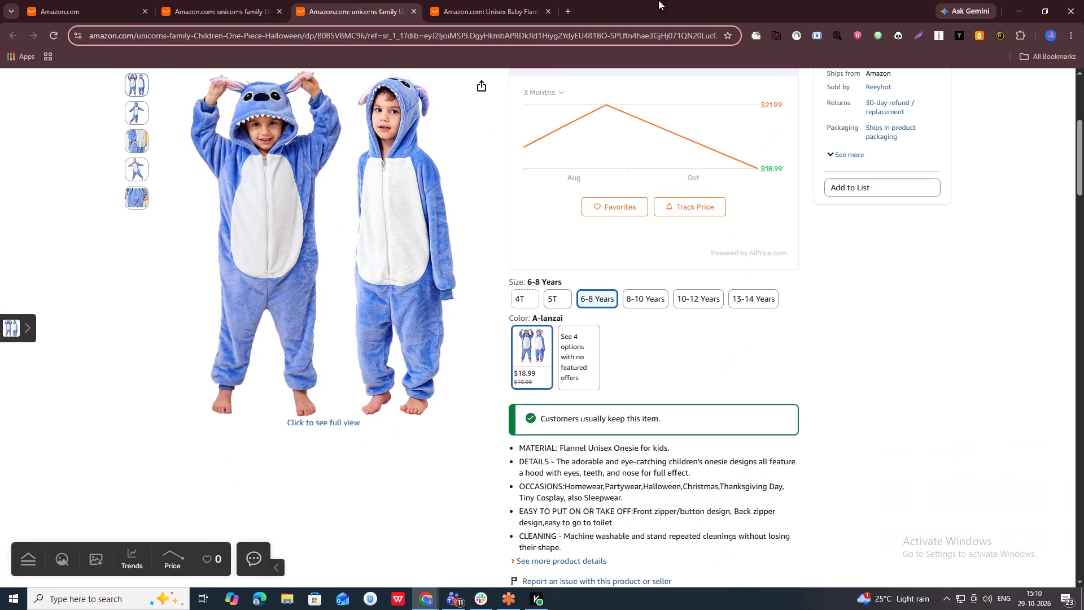
# Check the pink onesie listing against the Lilo & Stitch valid-character images and note in the DETECCION TWD _ SUNTEC sheet.
pyautogui.click(223, 0)
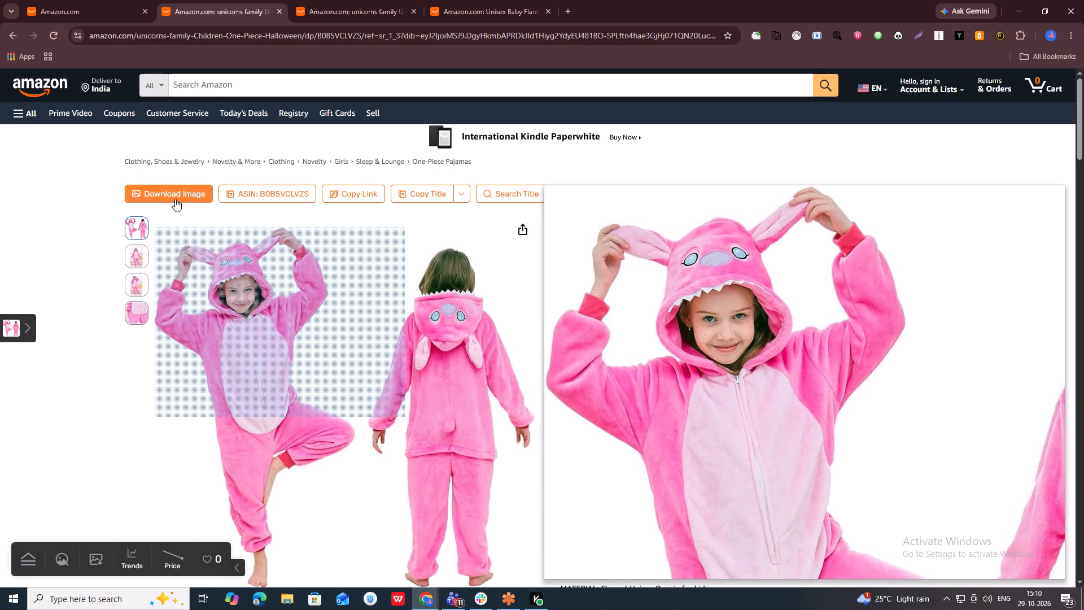
pyautogui.hotkey('alt', 'Tab')
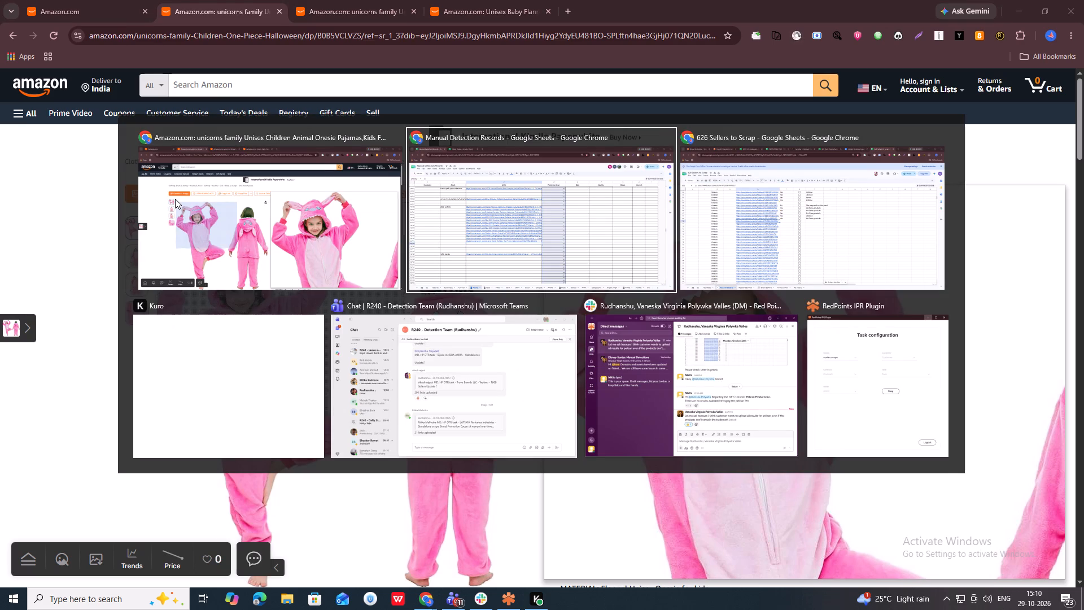
pyautogui.hotkey('alt', 'Tab')
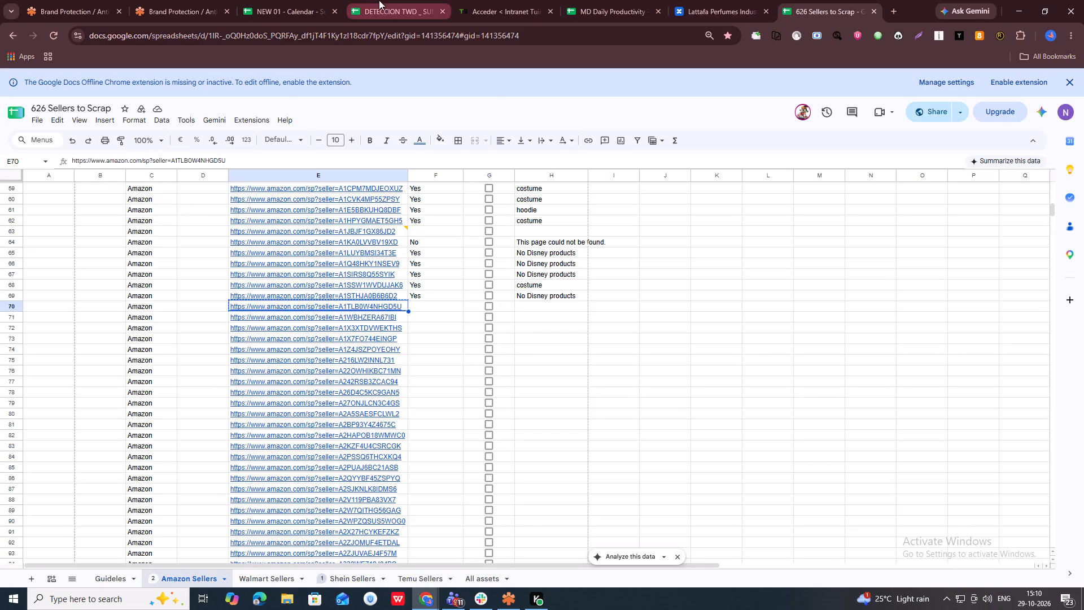
pyautogui.click(384, 0)
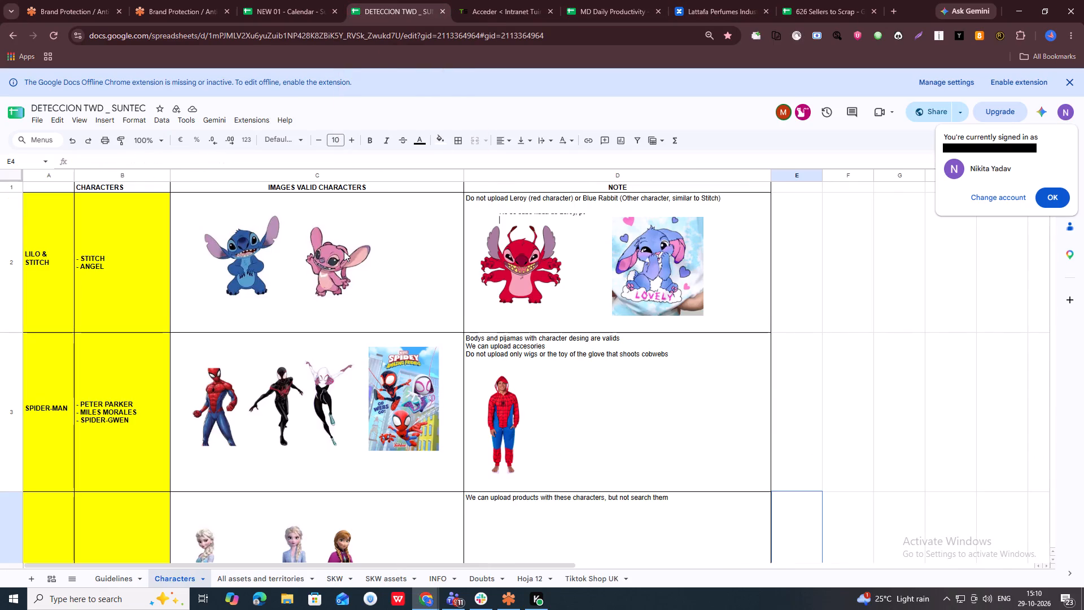
pyautogui.hotkey('alt', 'Tab')
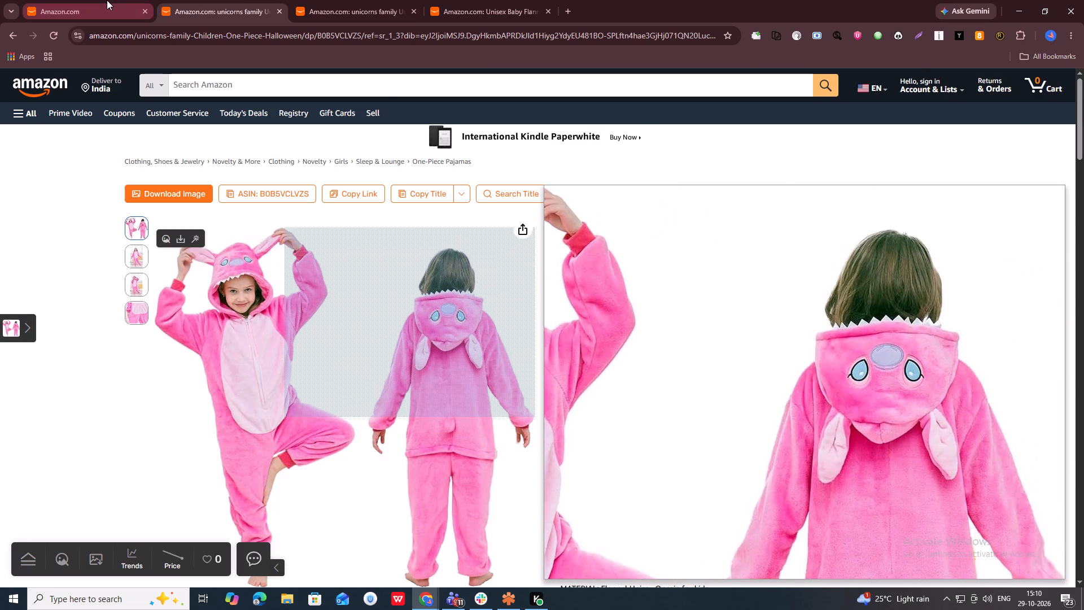
# In 626 Sellers to Scrap, mark the row 70 Amazon seller as Yes with the note "costume".
pyautogui.hotkey('alt', 'Tab')
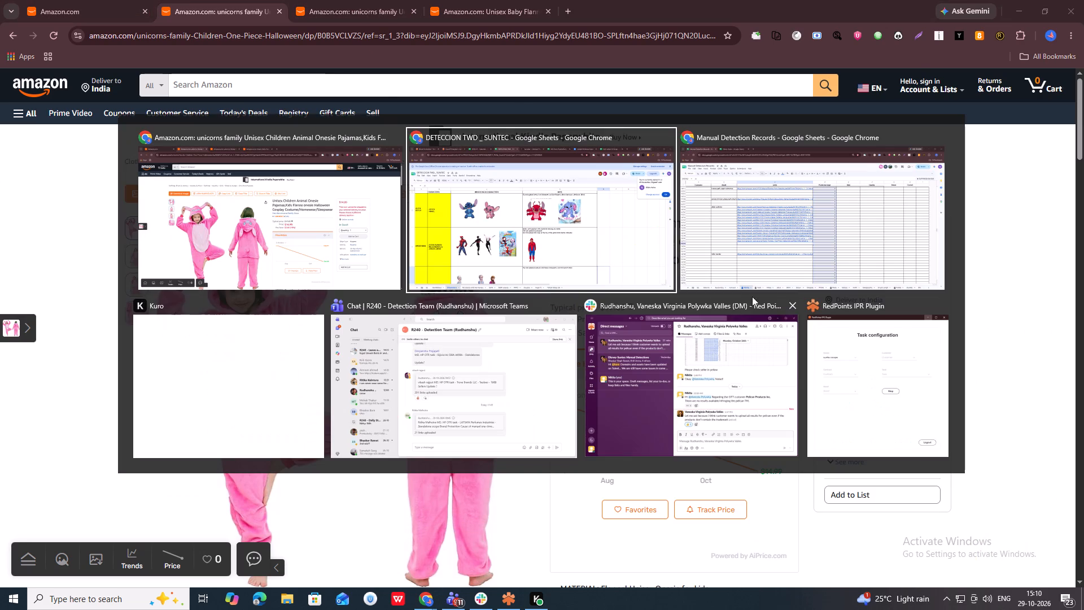
pyautogui.click(827, 0)
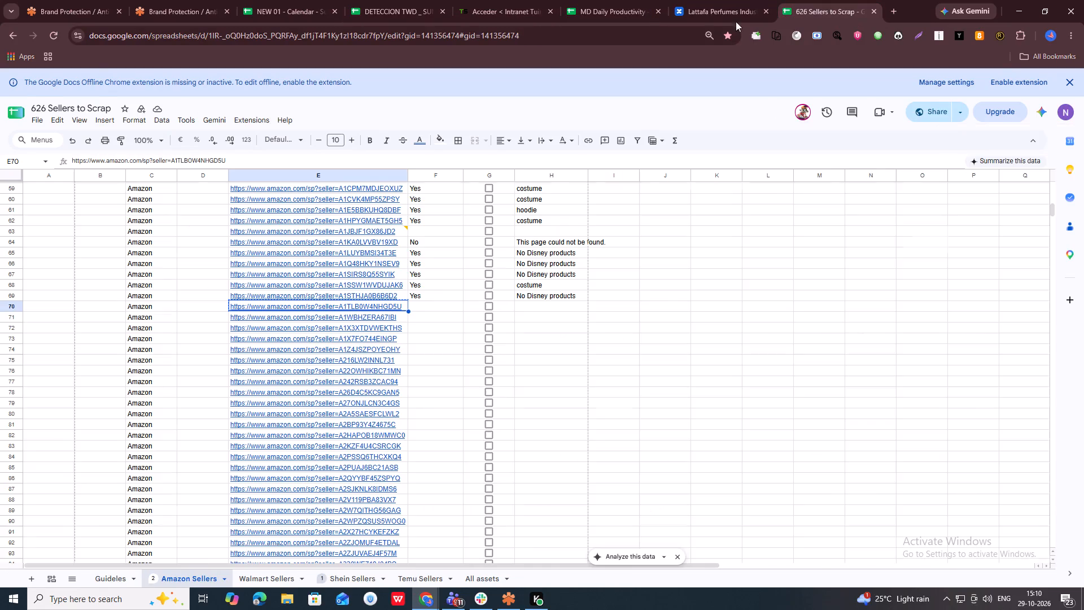
pyautogui.click(443, 307)
pyautogui.hotkey('ctrl', 'd')
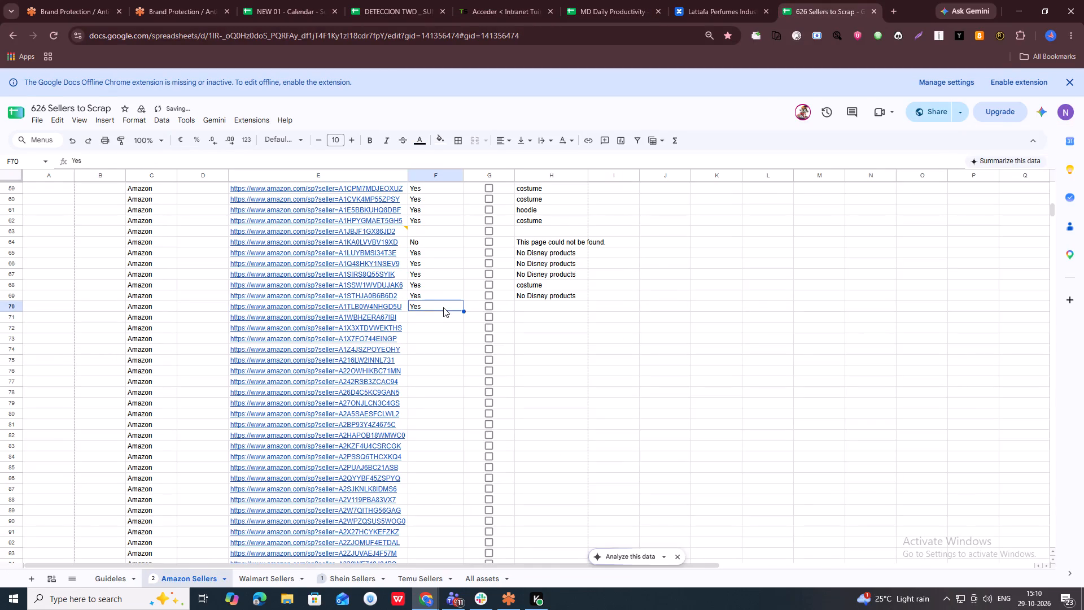
pyautogui.click(545, 290)
pyautogui.hotkey('ctrl', 'c')
pyautogui.click(538, 304)
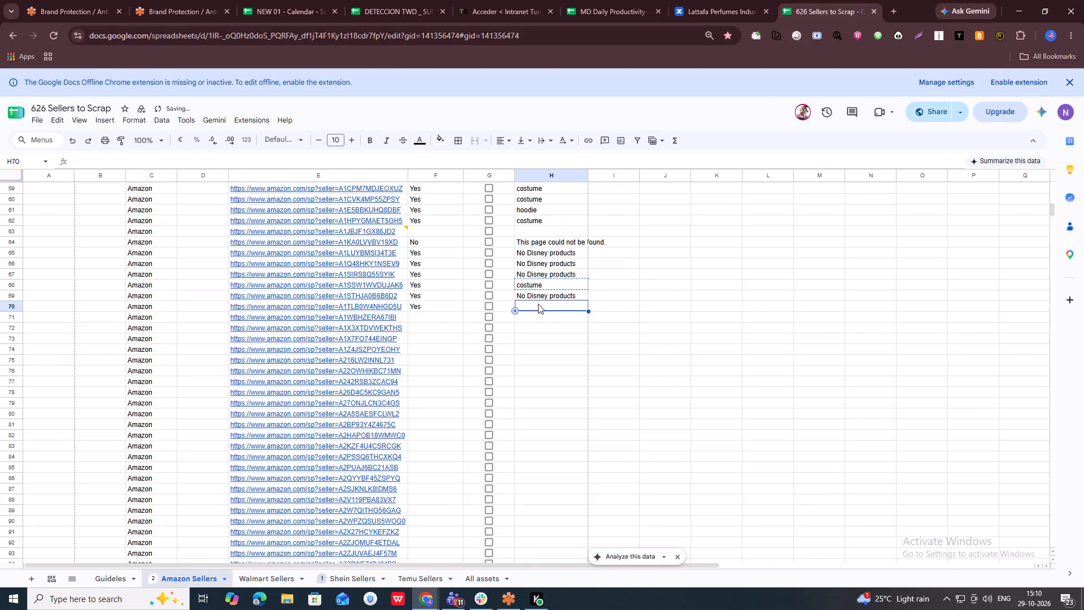
pyautogui.hotkey('ctrl', 'v')
# Open the row 71 seller's profile link in the Amazon window, bring up its storefront and close a leftover onesie listing.
pyautogui.click(347, 314)
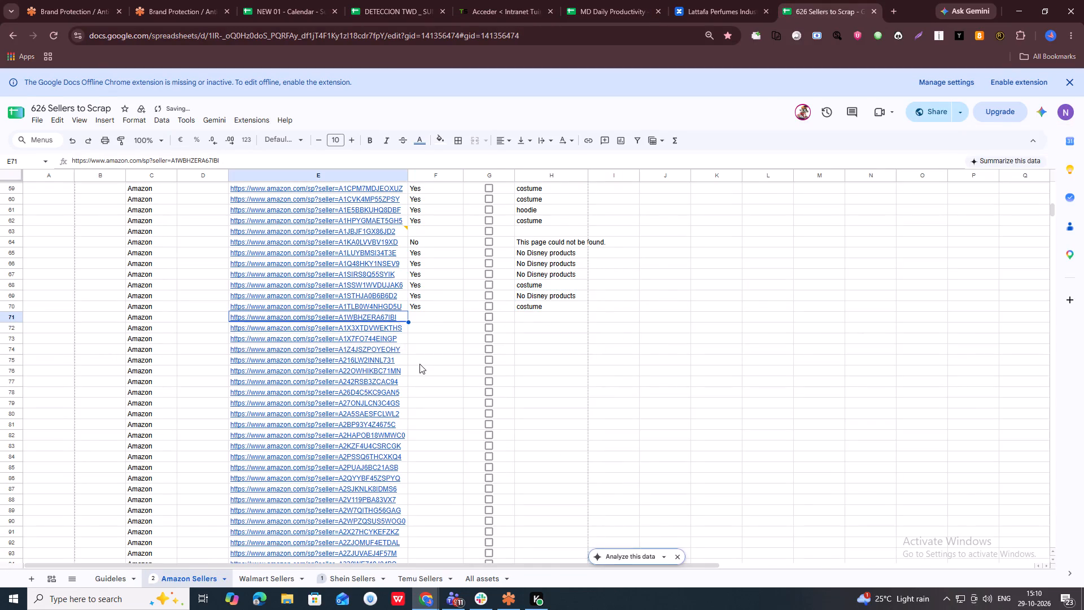
pyautogui.hotkey('ctrl', 'c')
pyautogui.hotkey('alt', 'Tab')
pyautogui.click(418, 25)
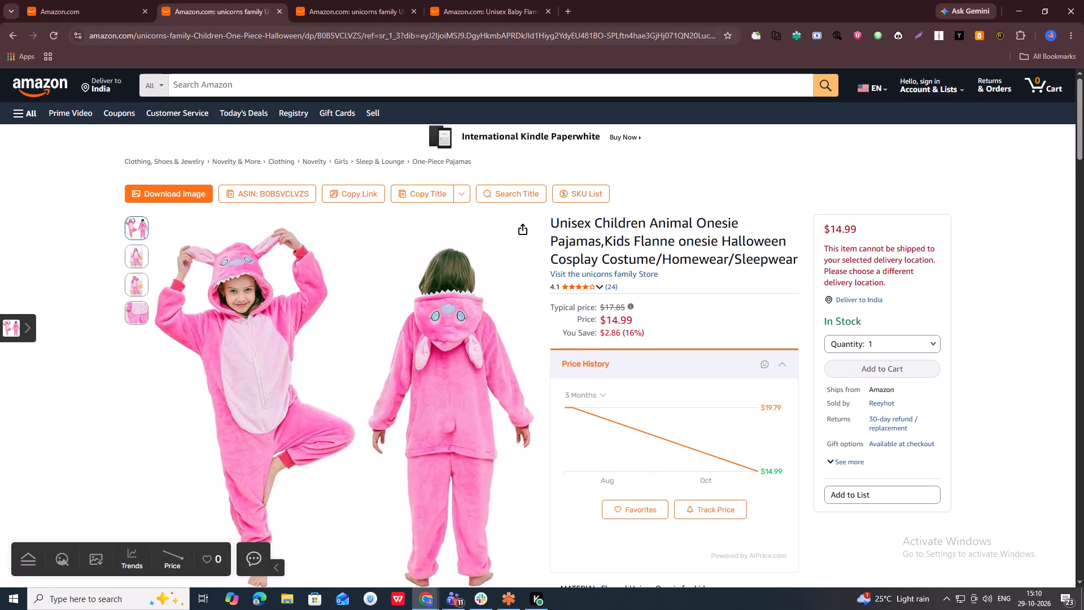
pyautogui.click(419, 35)
pyautogui.hotkey('ctrl', 'v')
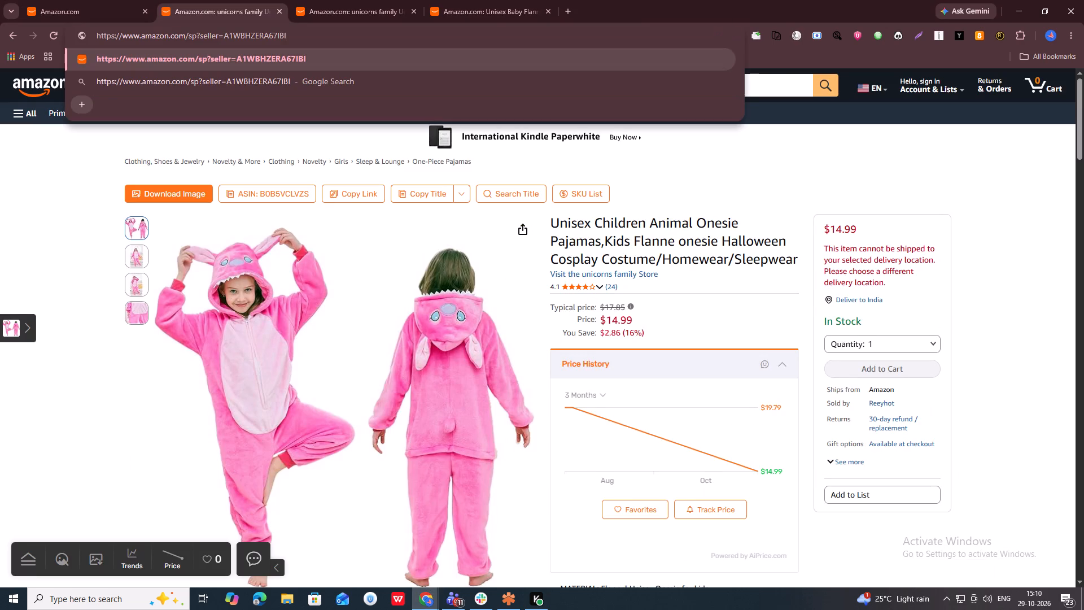
pyautogui.press('Return')
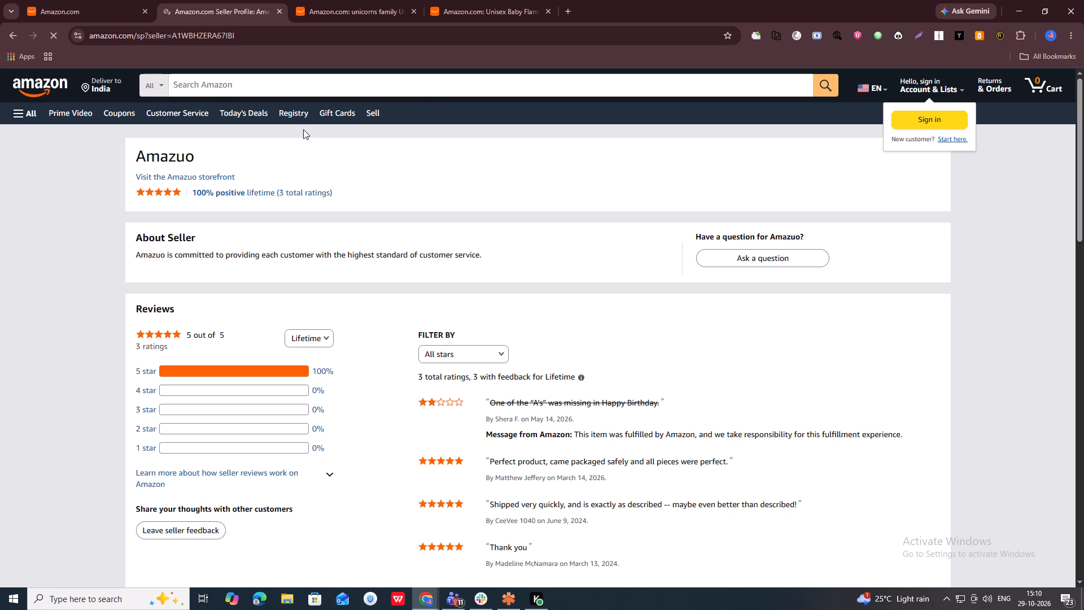
pyautogui.click(210, 175)
pyautogui.middleClick(384, 0)
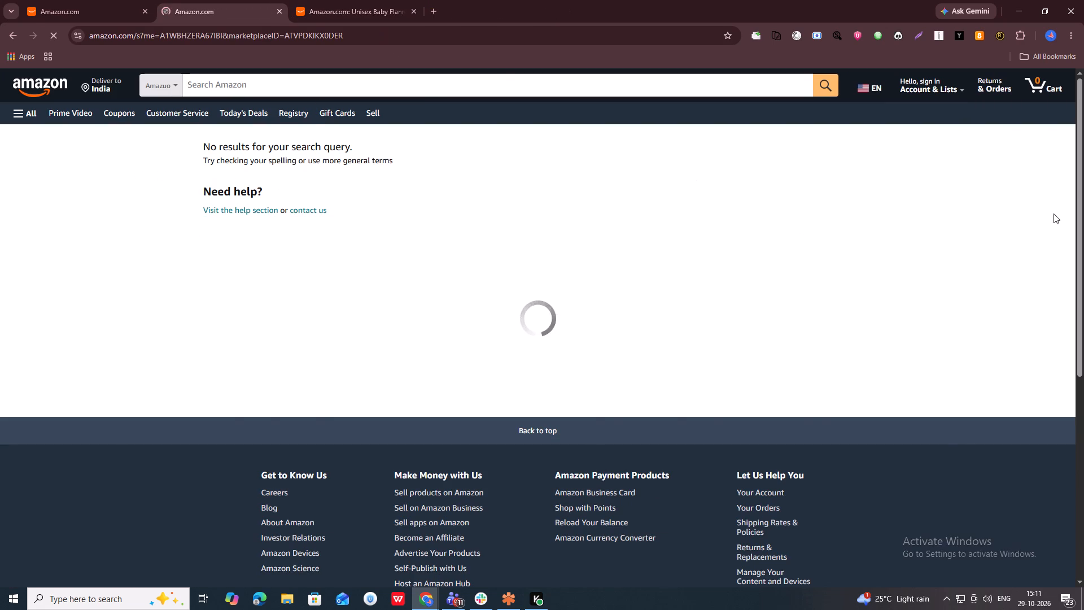
# In 626 Sellers to Scrap, copy row 64's entries to row 71: No with the note "This page could not be found.".
pyautogui.hotkey('alt', 'Tab')
pyautogui.press('Right')
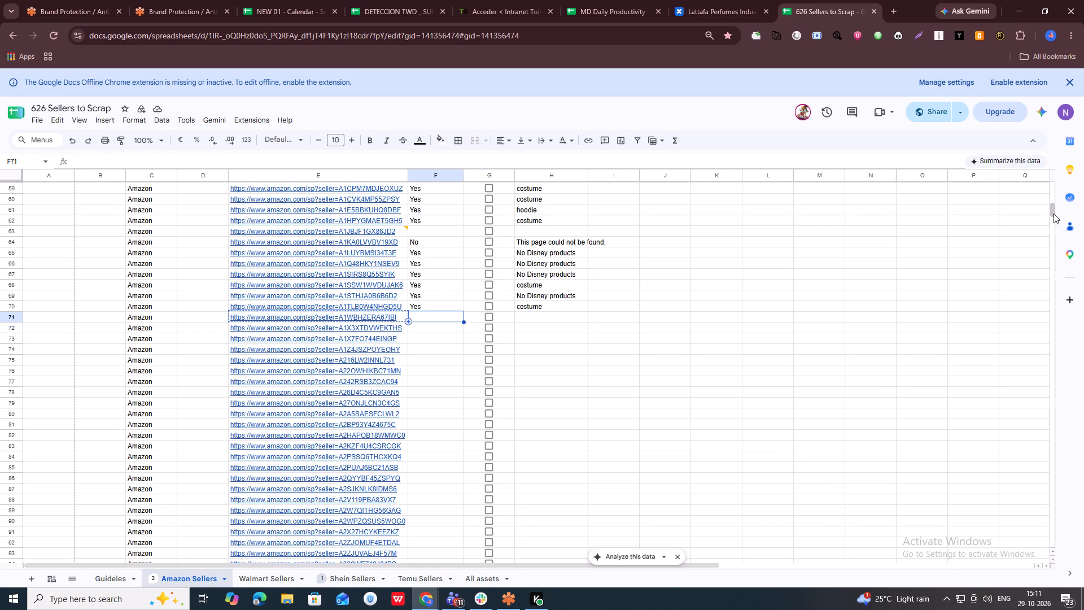
pyautogui.hotkey('ctrl', 'Up')
pyautogui.hotkey('ctrl', 'Up')
pyautogui.hotkey('shift', 'Right')
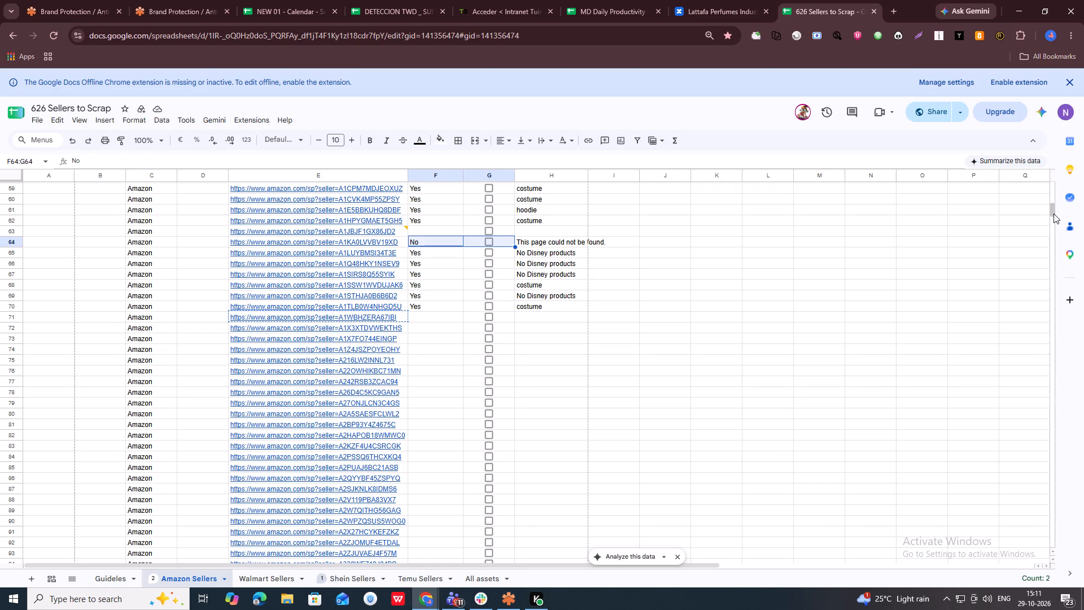
pyautogui.hotkey('shift', 'Right')
pyautogui.hotkey('ctrl', 'c')
pyautogui.hotkey('ctrl', 'Down')
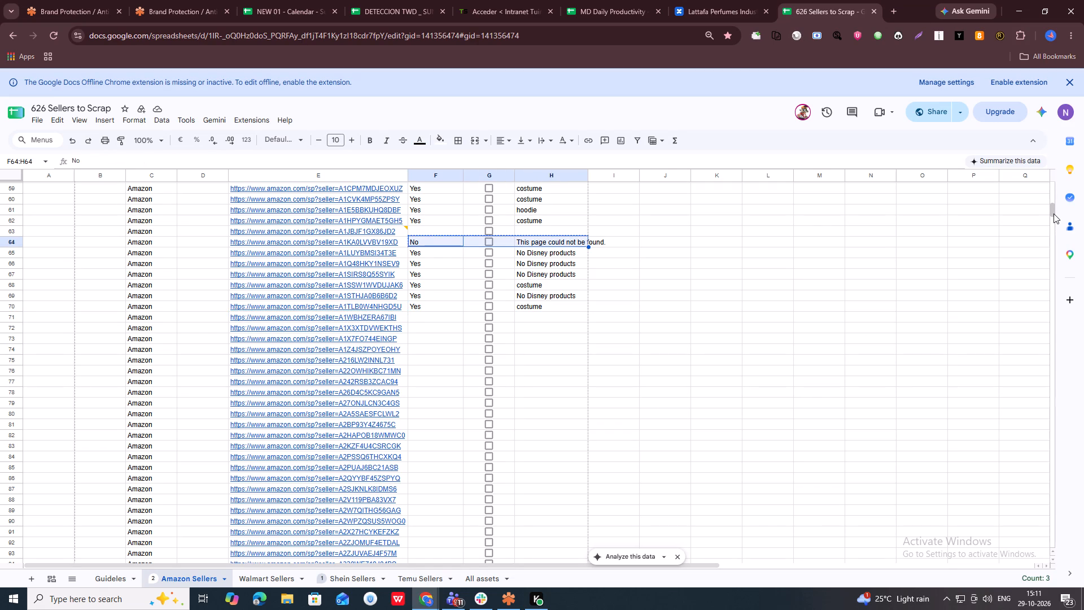
pyautogui.press('Down')
pyautogui.hotkey('ctrl', 'v')
# Open the row 72 seller's profile link in the Amazon window and bring up its storefront.
pyautogui.press('Down')
pyautogui.press('Left')
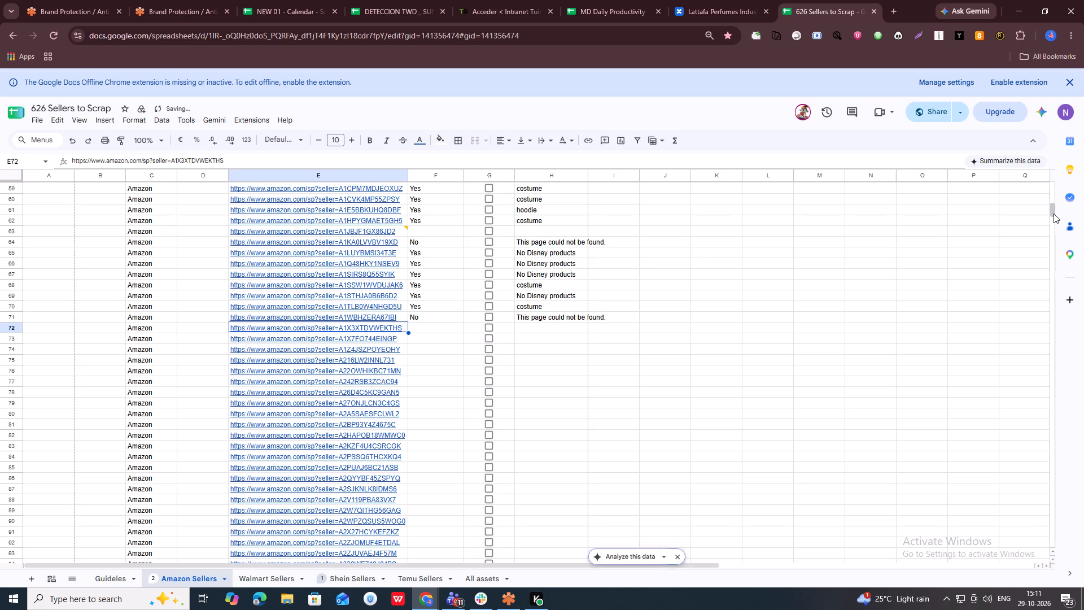
pyautogui.hotkey('ctrl', 'c')
pyautogui.hotkey('alt', 'Tab')
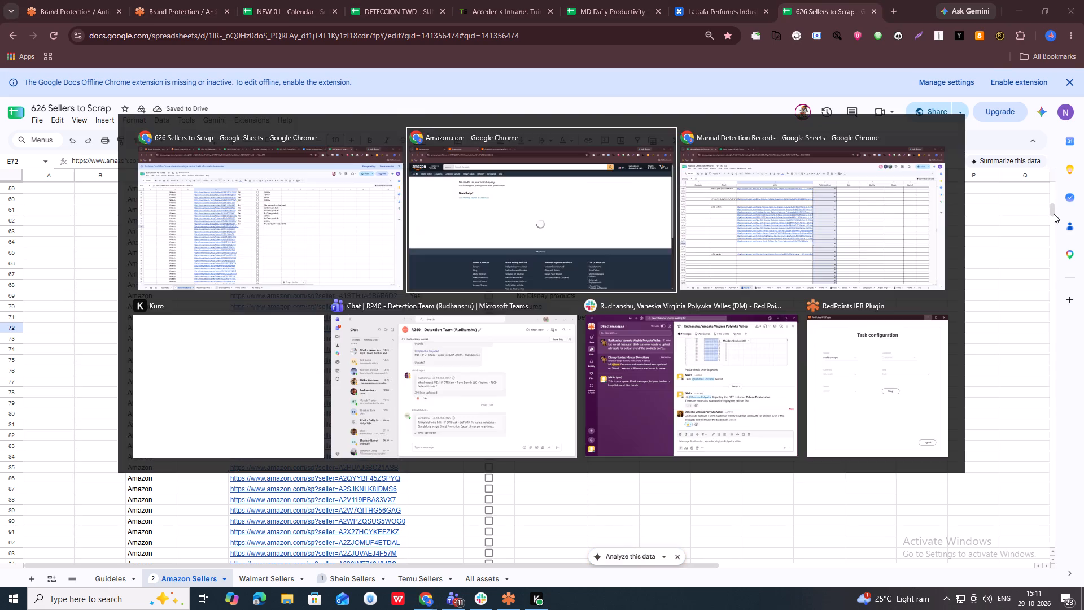
pyautogui.hotkey('ctrl', 'l')
pyautogui.hotkey('ctrl', 'v')
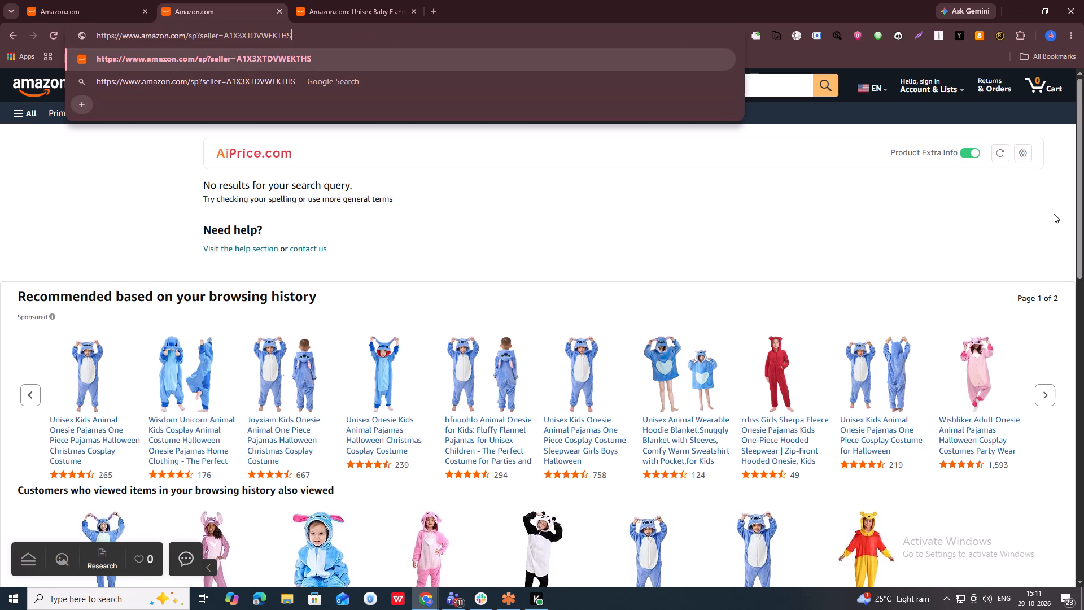
pyautogui.press('Return')
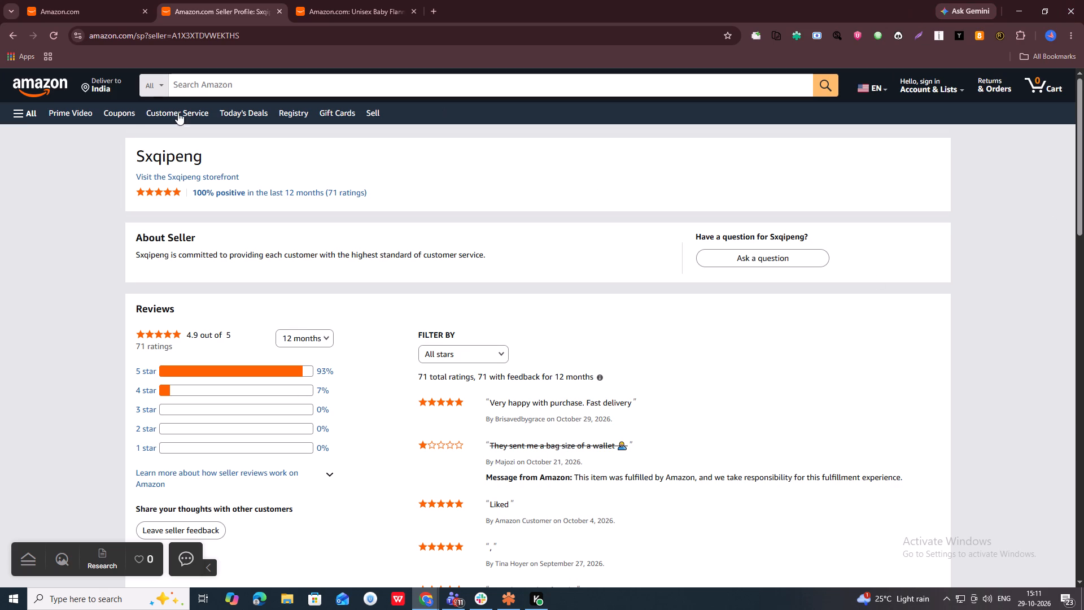
pyautogui.click(201, 175)
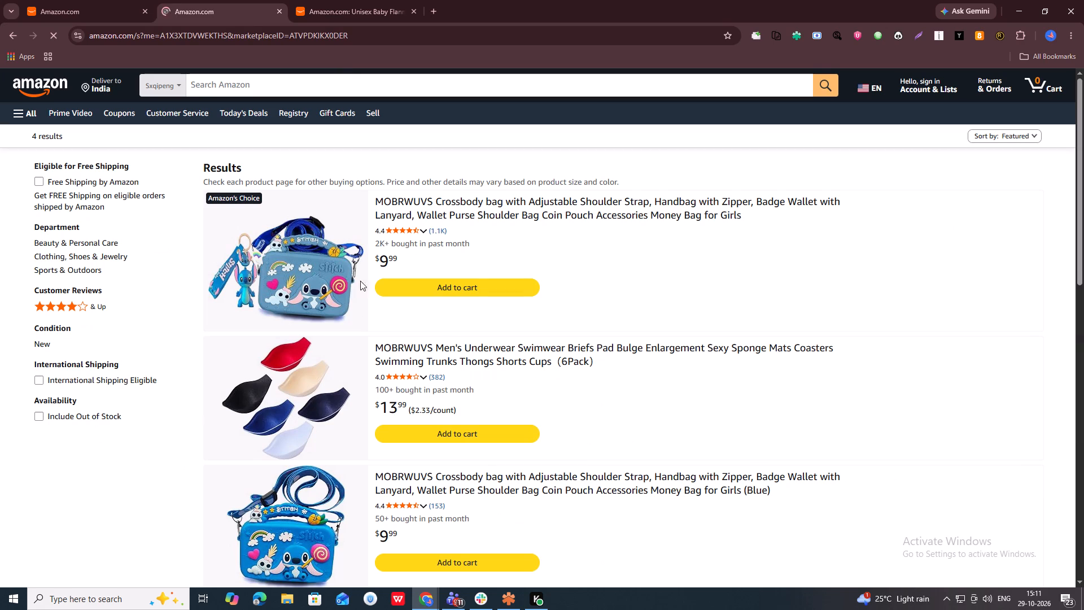
# Examine the Sxqipeng storefront's crossbody bag, swimwear and cosmetic bag listings for Stitch-themed products.
pyautogui.scroll(-6, 466, 385)
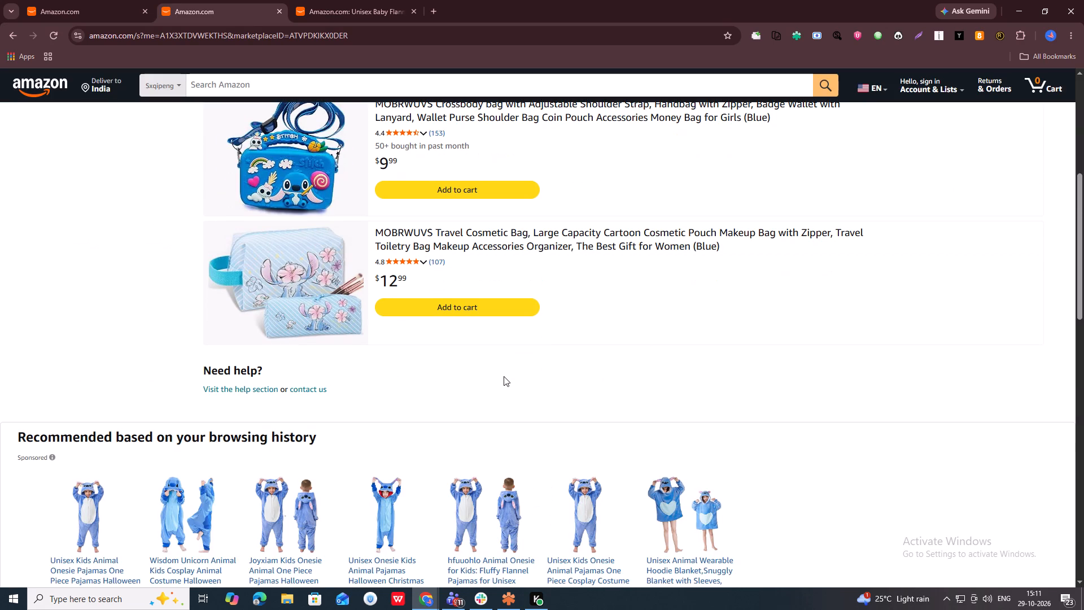
pyautogui.scroll(15, 504, 376)
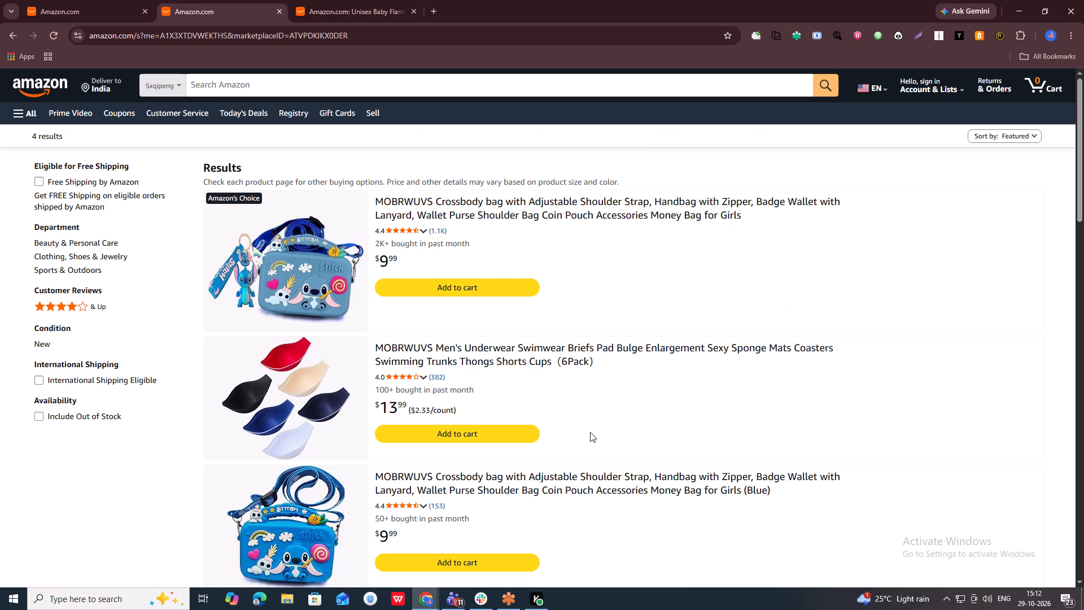
pyautogui.scroll(-3, 574, 422)
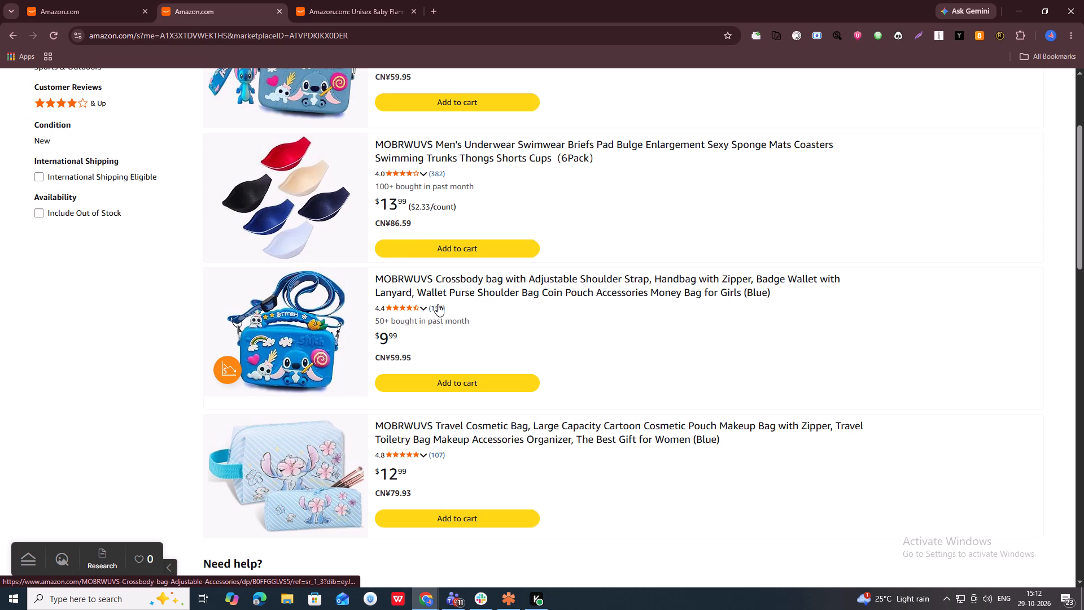
pyautogui.scroll(4, 633, 372)
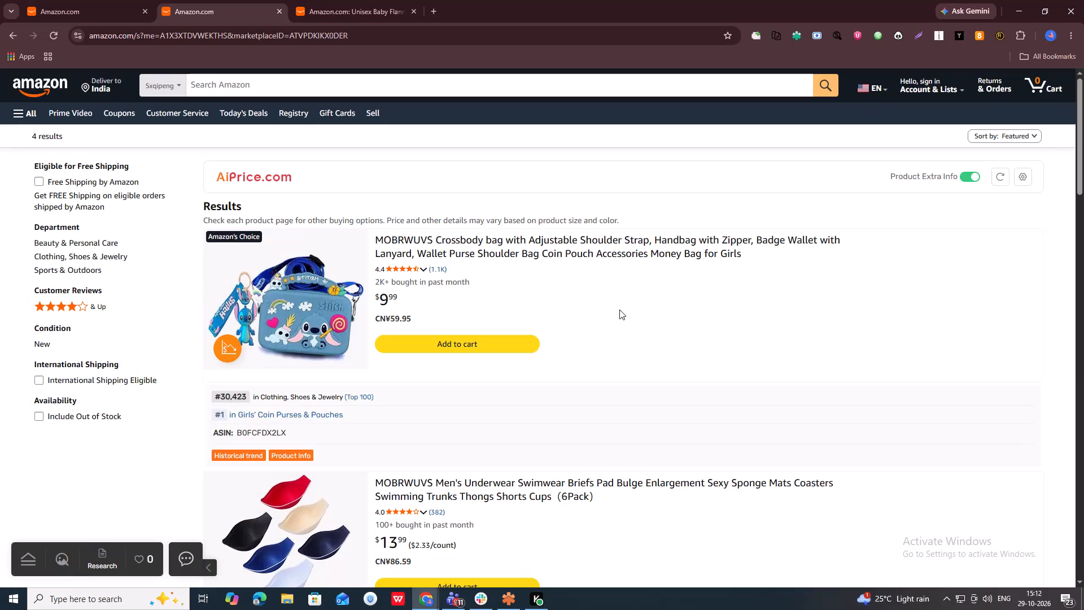
pyautogui.scroll(-5, 628, 363)
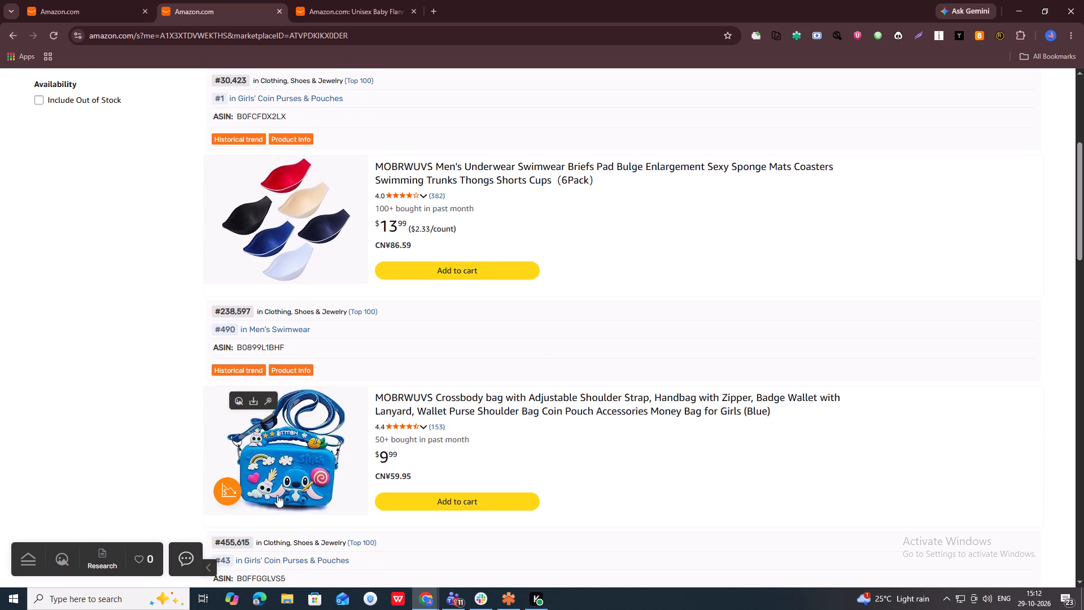
pyautogui.scroll(-2, 301, 460)
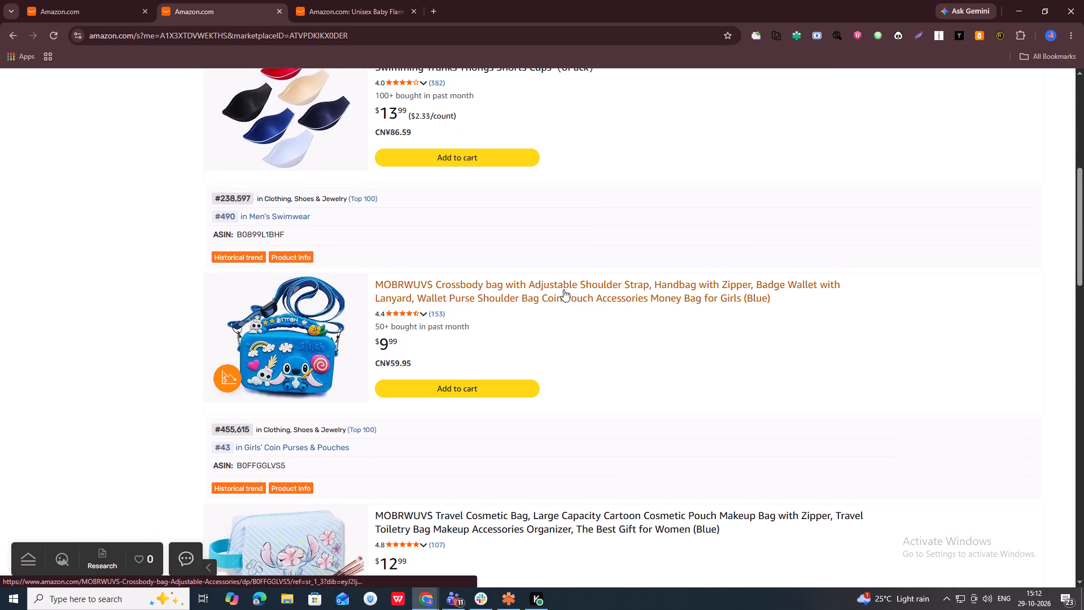
pyautogui.scroll(-3, 513, 408)
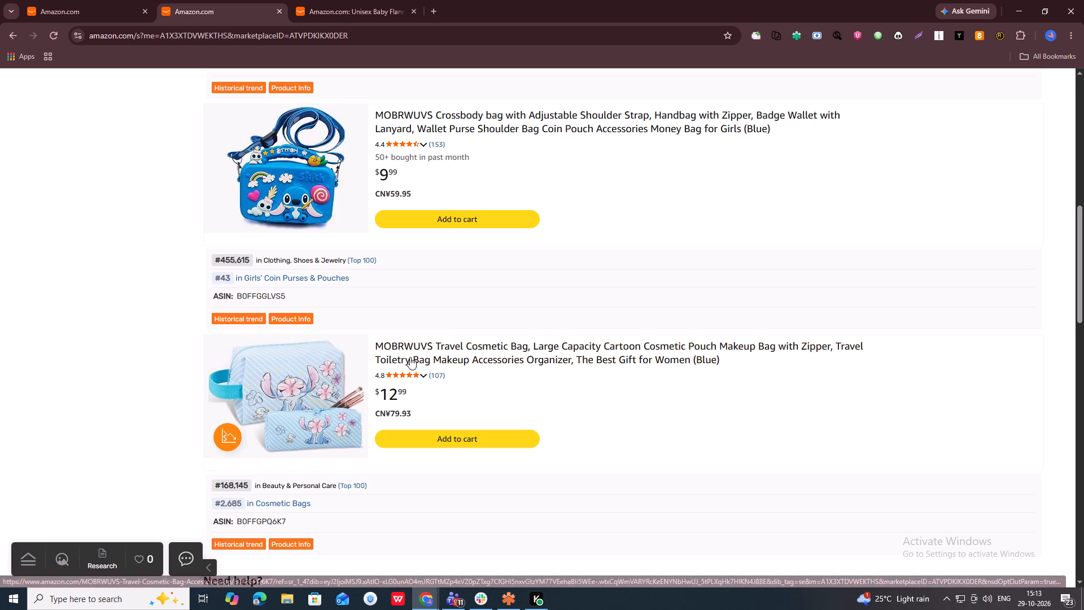
pyautogui.scroll(7, 454, 406)
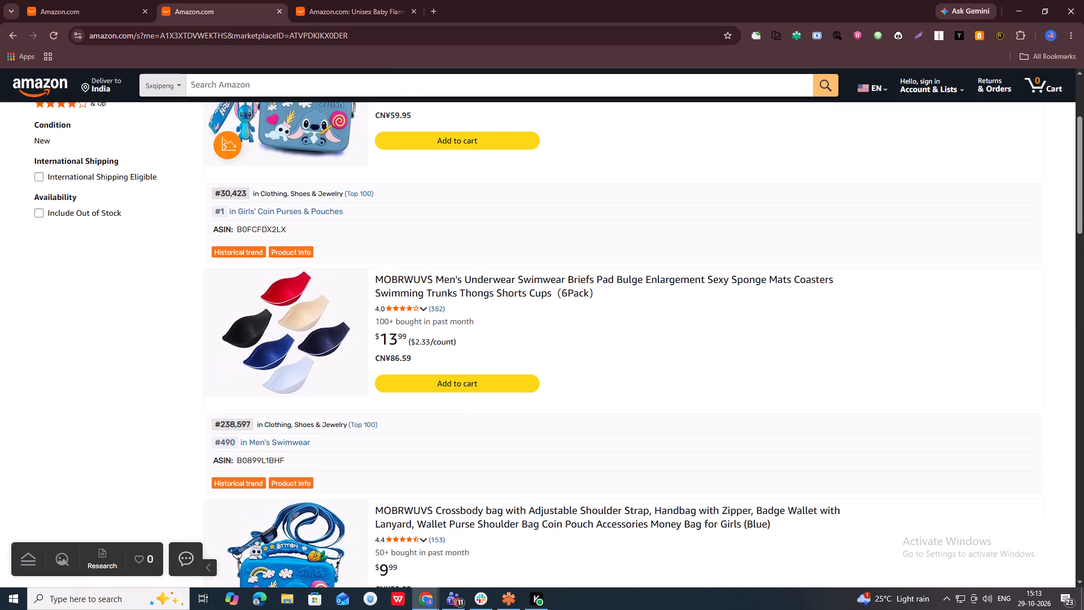
# Open TMclass in a new browser tab and search its goods and services terms for "cosmetic bag".
pyautogui.hotkey('alt', 'Tab')
pyautogui.keyDown('alt'); pyautogui.click(289, 213); pyautogui.keyUp('alt')
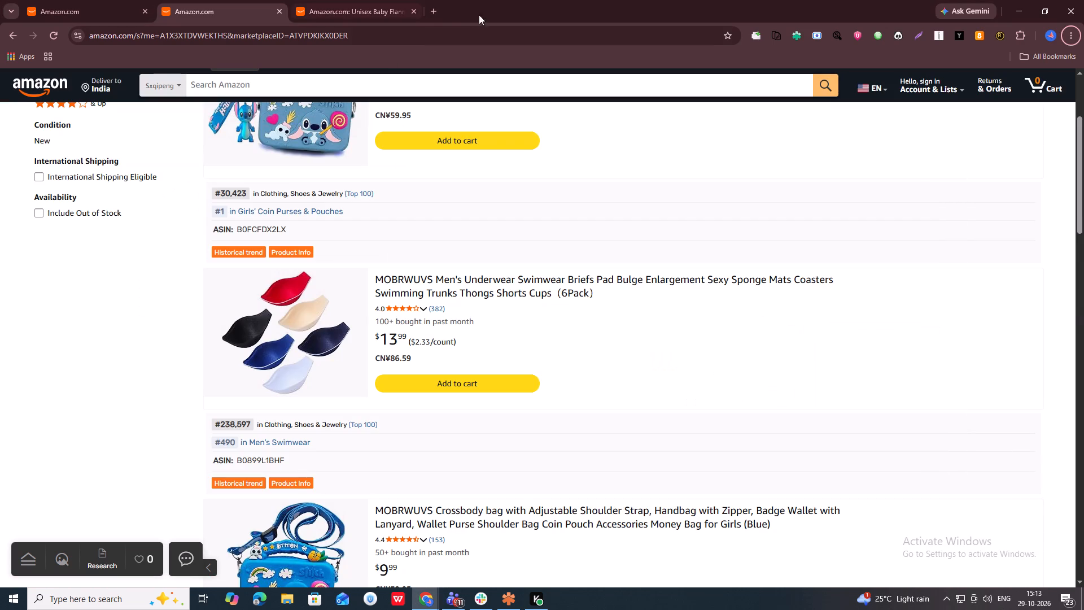
pyautogui.click(435, 9)
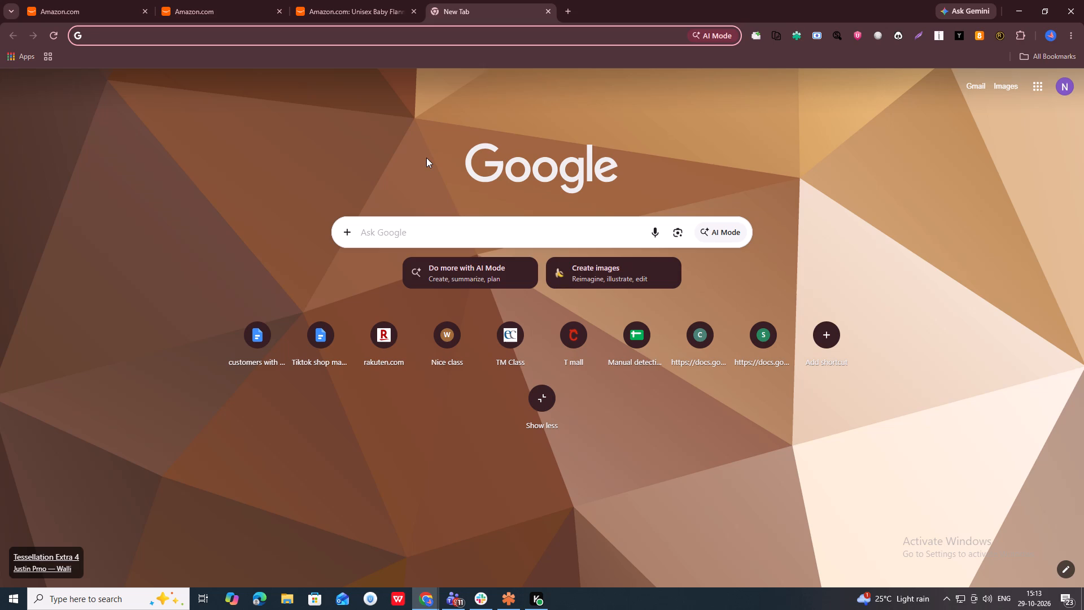
pyautogui.click(512, 341)
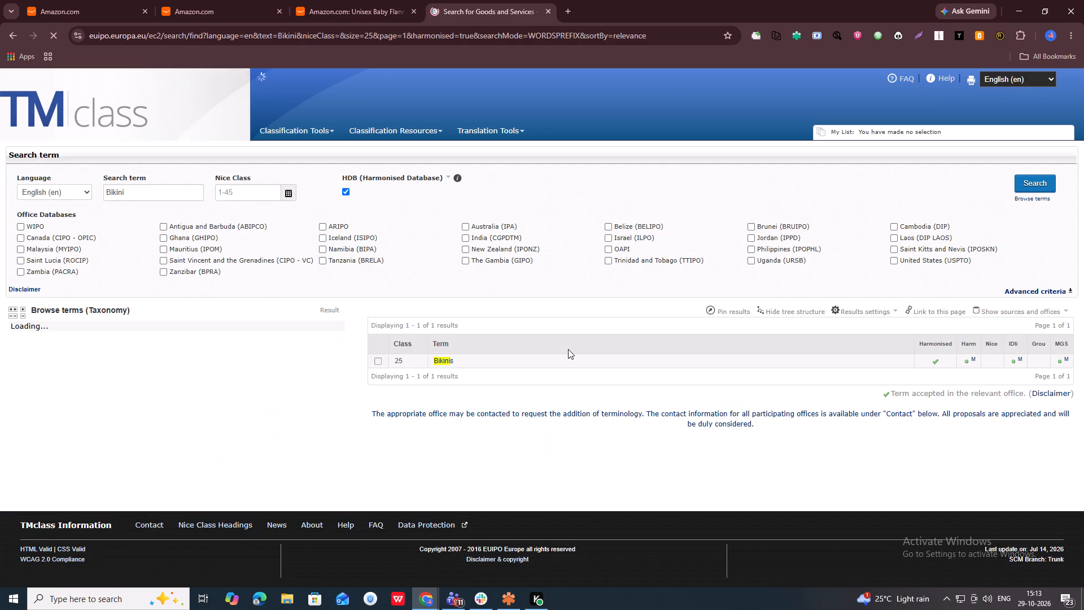
pyautogui.tripleClick(143, 193)
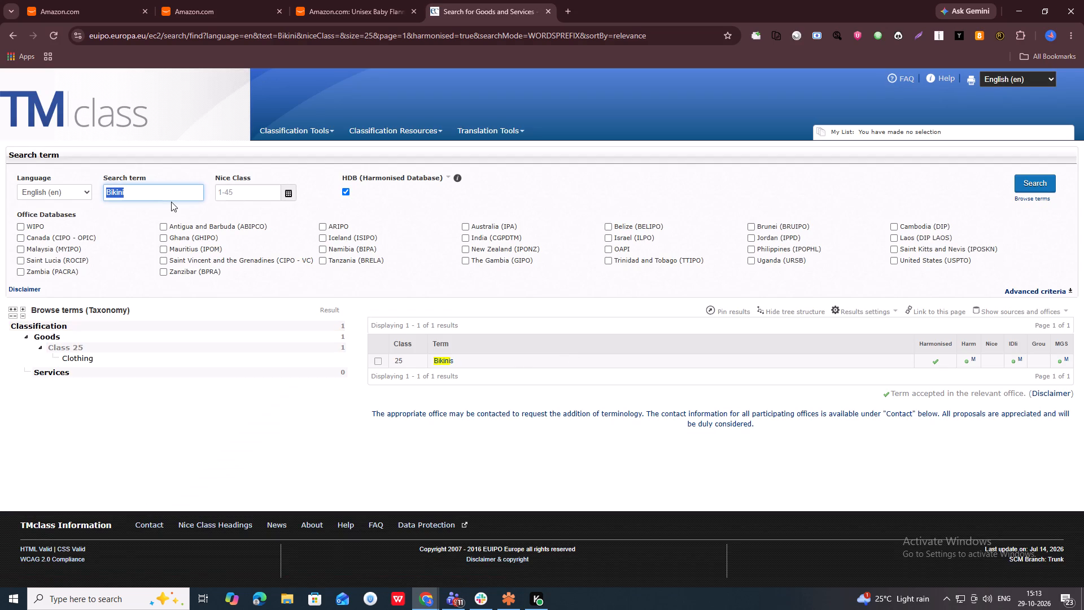
pyautogui.write('cosmetic')
pyautogui.press('space')
pyautogui.write('bag')
pyautogui.click(1026, 183)
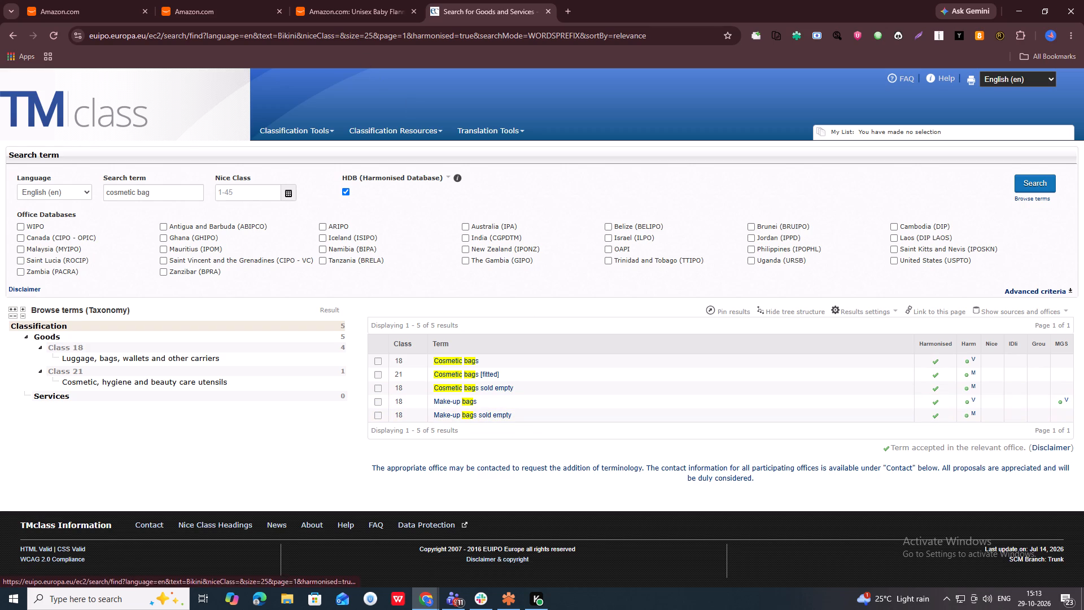
# Copy the first MOBRWUVS crossbody bag's link into Links row 102750 of Manual Detection Records and enter "stitch bag" as its asset.
pyautogui.click(264, 0)
pyautogui.scroll(7, 536, 365)
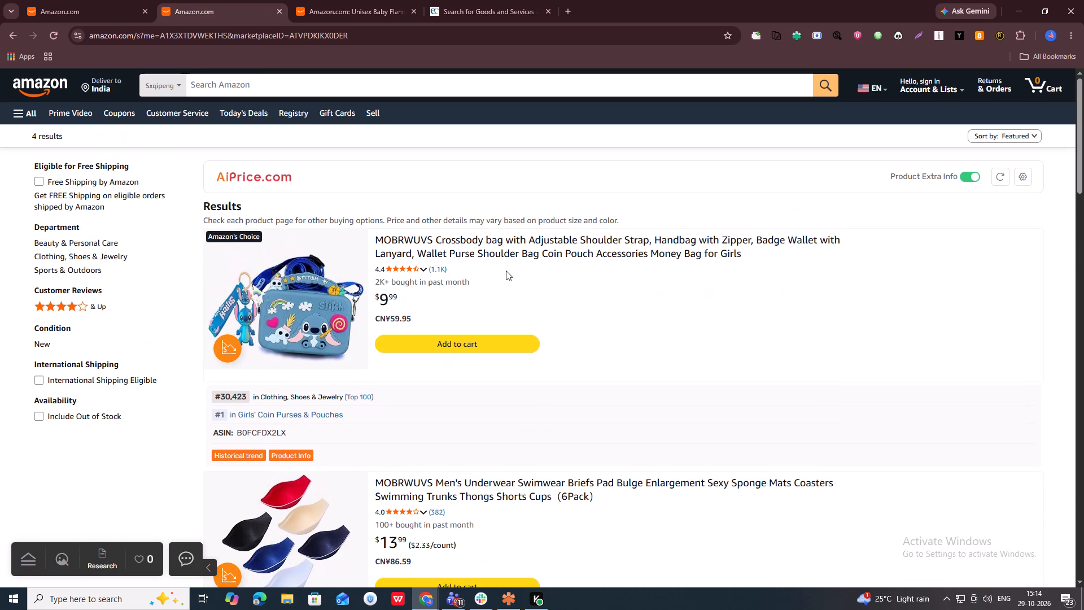
pyautogui.rightClick(510, 250)
pyautogui.click(572, 368)
pyautogui.hotkey('alt', 'Tab')
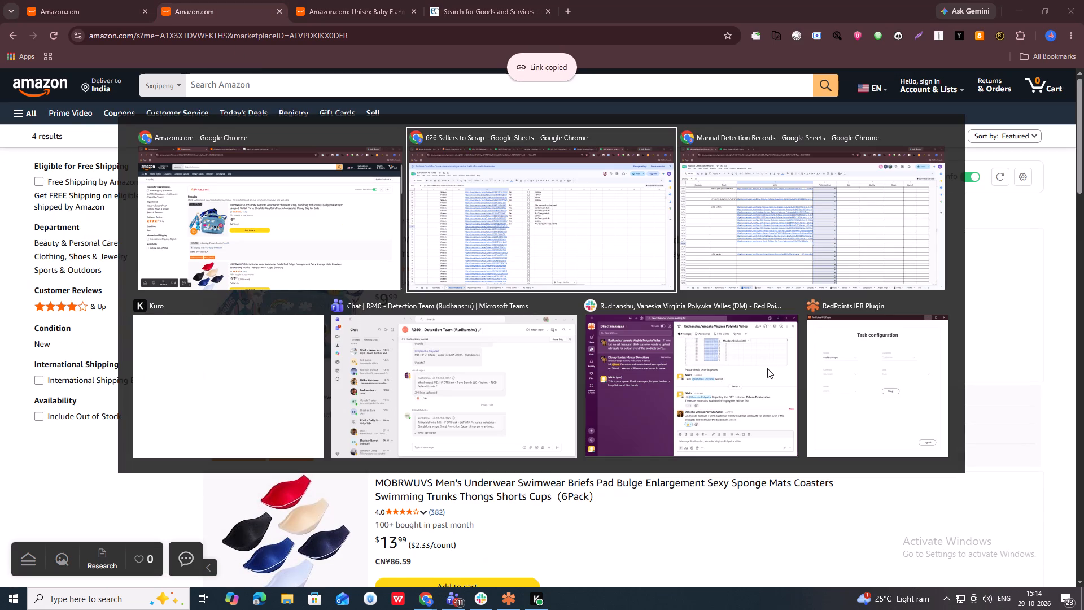
pyautogui.hotkey('alt', 'Tab')
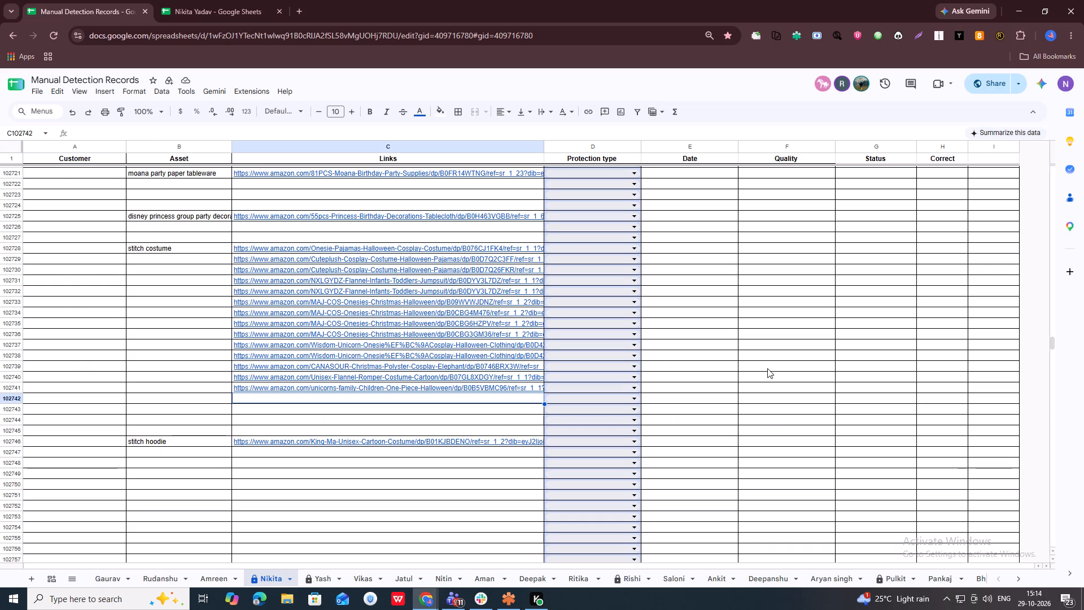
pyautogui.hotkey('ctrl', 'Down')
pyautogui.press('Down')
pyautogui.press('Down')
pyautogui.press('Down')
pyautogui.press('Down')
pyautogui.hotkey('ctrl', 'v')
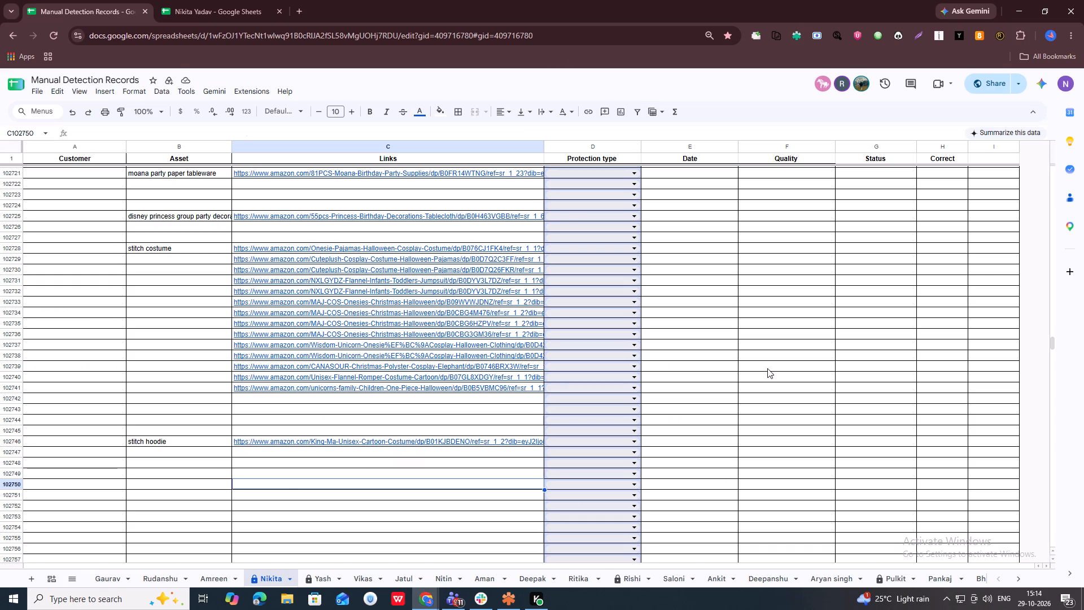
pyautogui.press('Left')
pyautogui.write('stitch bag')
pyautogui.press('Right')
pyautogui.press('Down')
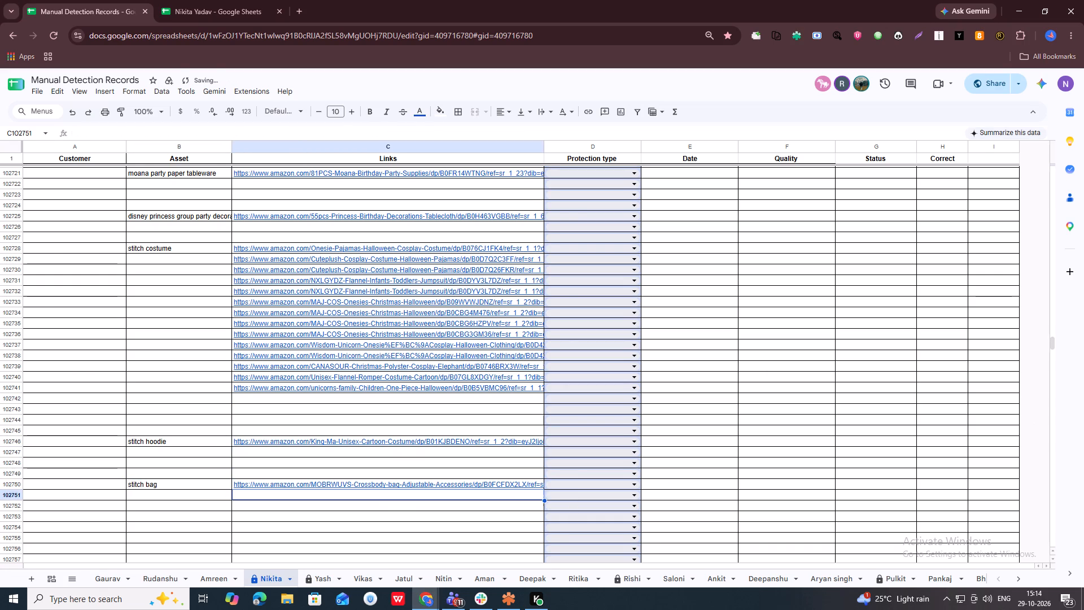
# Copy the blue MOBRWUVS crossbody bag's link from the Sxqipeng storefront into Links row 102751 of Manual Detection Records.
pyautogui.hotkey('alt', 'Tab')
pyautogui.press('Down')
pyautogui.scroll(-5, 781, 391)
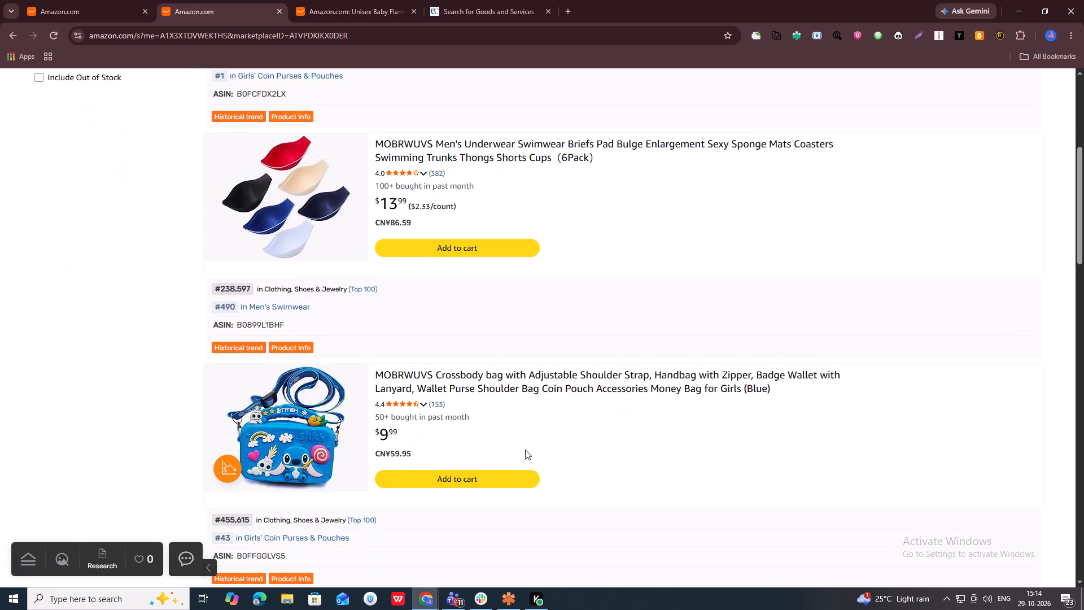
pyautogui.rightClick(537, 385)
pyautogui.click(572, 502)
pyautogui.hotkey('alt', 'Tab')
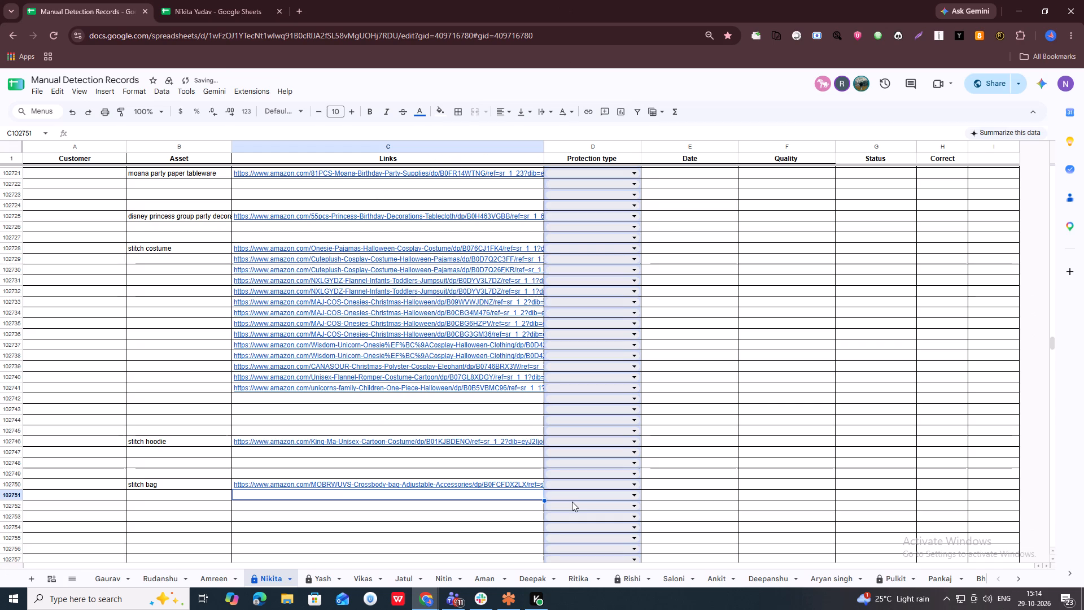
pyautogui.hotkey('ctrl', 'v')
pyautogui.press('Down')
# Check the Sxqipeng storefront's remaining listings, including the travel cosmetic bag, and view the first crossbody bag's product page.
pyautogui.hotkey('alt', 'Tab')
pyautogui.press('Down')
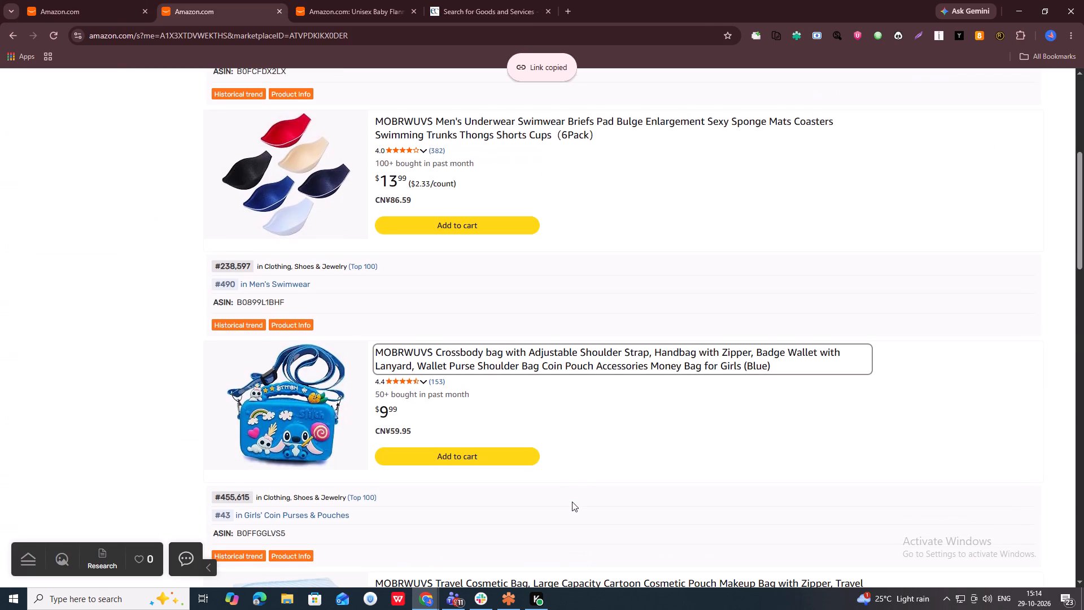
pyautogui.scroll(-6, 572, 502)
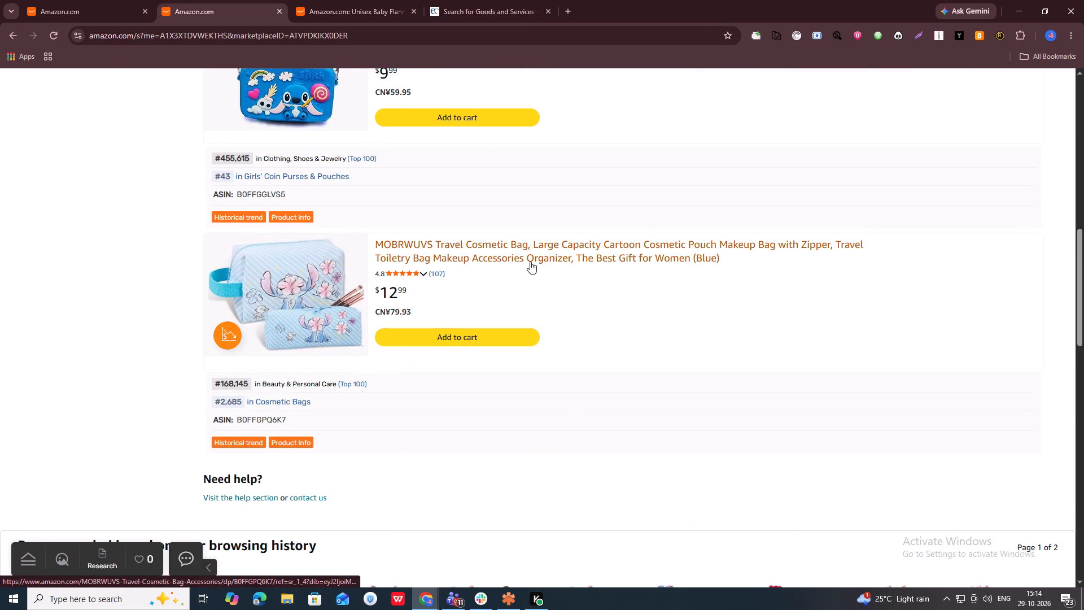
pyautogui.scroll(12, 523, 303)
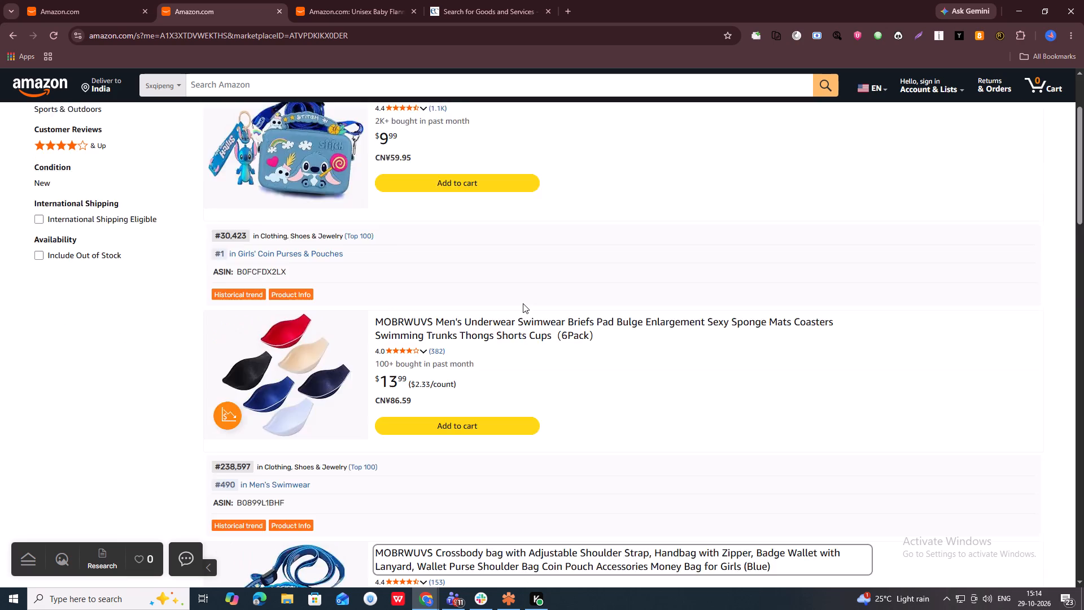
pyautogui.click(319, 290)
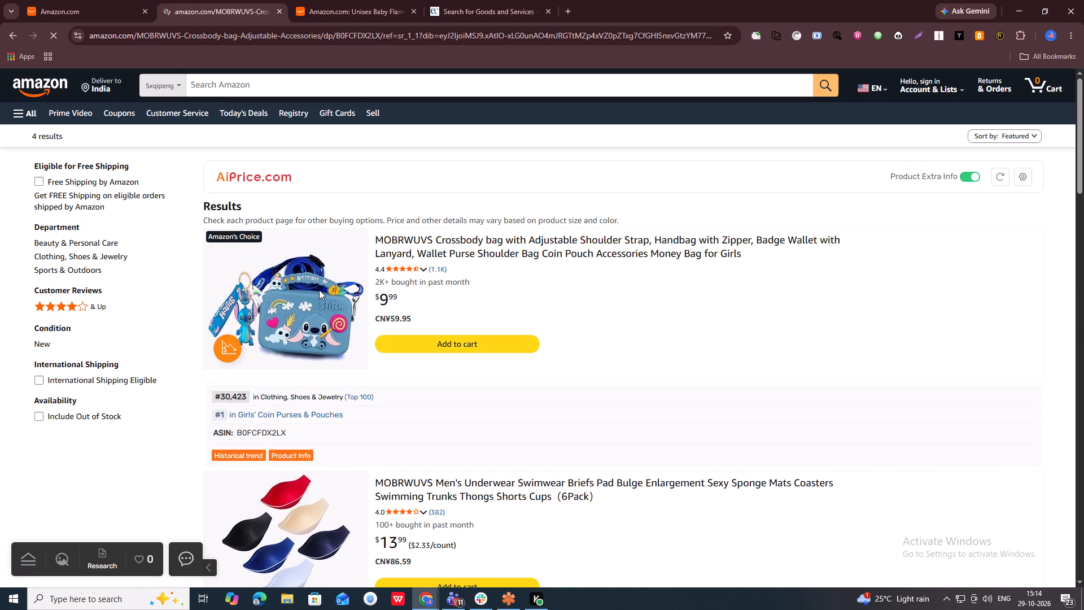
pyautogui.scroll(8, 319, 290)
pyautogui.scroll(-8, 319, 290)
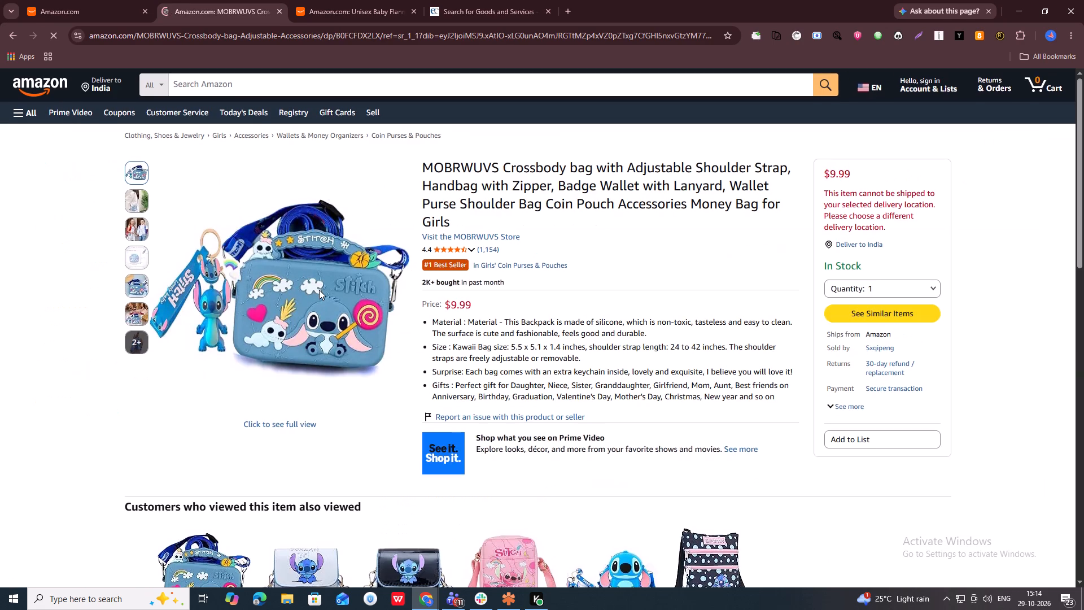
pyautogui.scroll(8, 319, 290)
pyautogui.scroll(7, 442, 333)
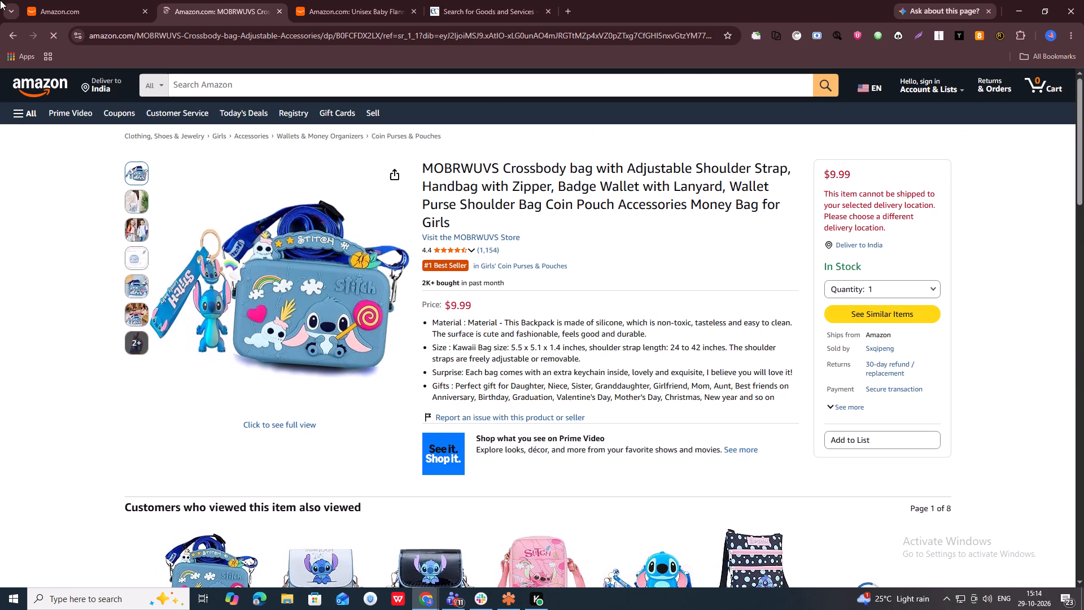
# Select the Links cells from row 102650 through row 102751 in Manual Detection Records to count the recorded links.
pyautogui.hotkey('alt', 'Tab')
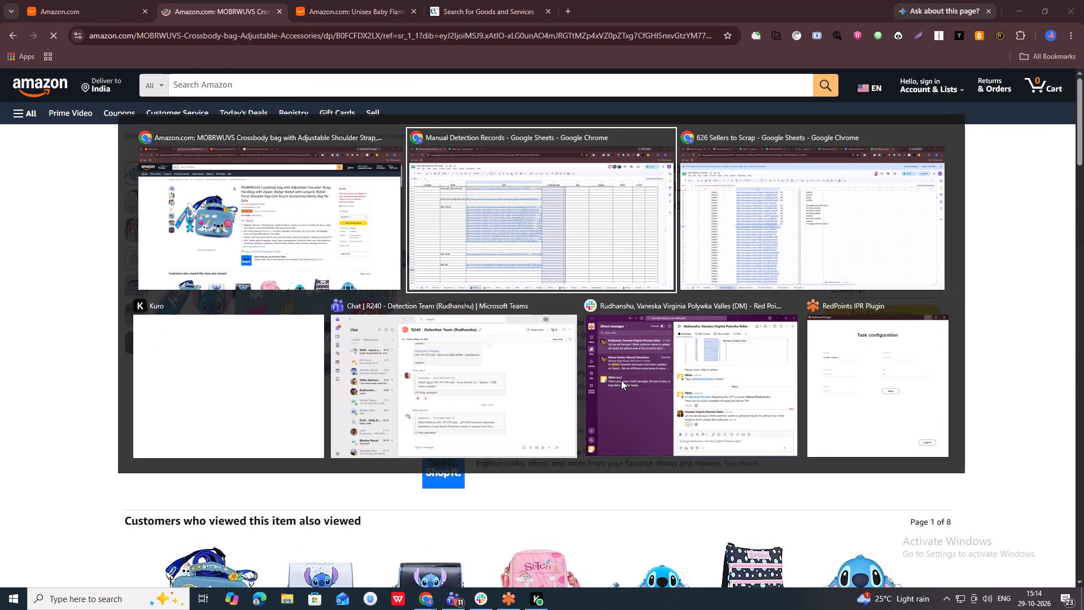
pyautogui.hotkey('ctrl', 'Up')
pyautogui.hotkey('ctrl', 'shift', 'Up')
pyautogui.hotkey('ctrl', 'shift', 'Up')
pyautogui.hotkey('ctrl', 'shift', 'Up')
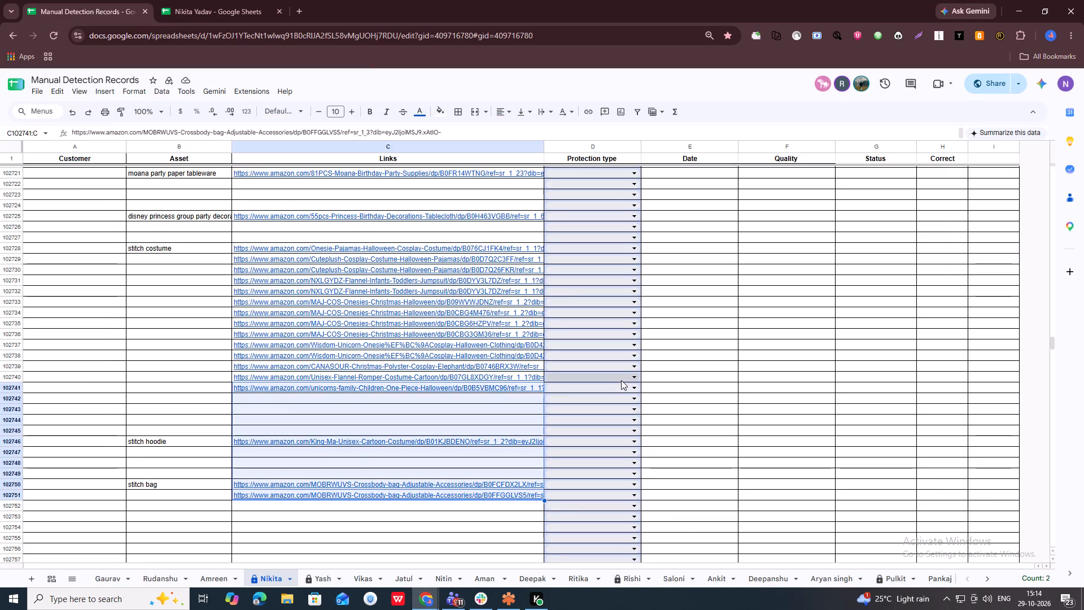
pyautogui.hotkey('ctrl', 'shift', 'Up')
pyautogui.hotkey('ctrl', 'shift', 'Up')
pyautogui.hotkey('ctrl', 'shift', 'Up')
pyautogui.hotkey('ctrl', 'shift', 'Up')
pyautogui.scroll(12, 622, 377)
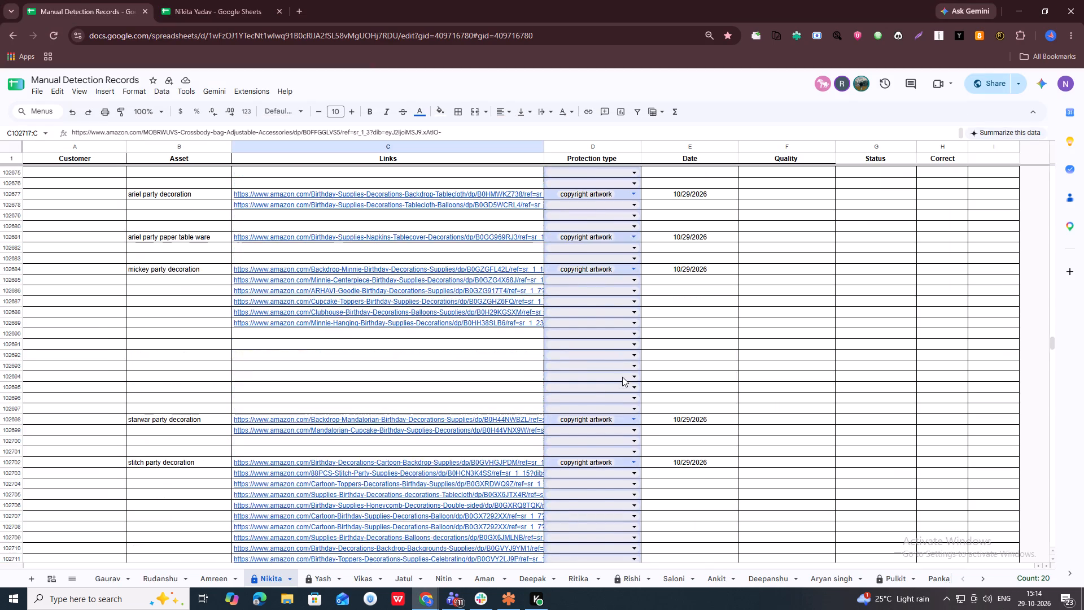
pyautogui.scroll(8, 622, 377)
pyautogui.scroll(-6, 622, 377)
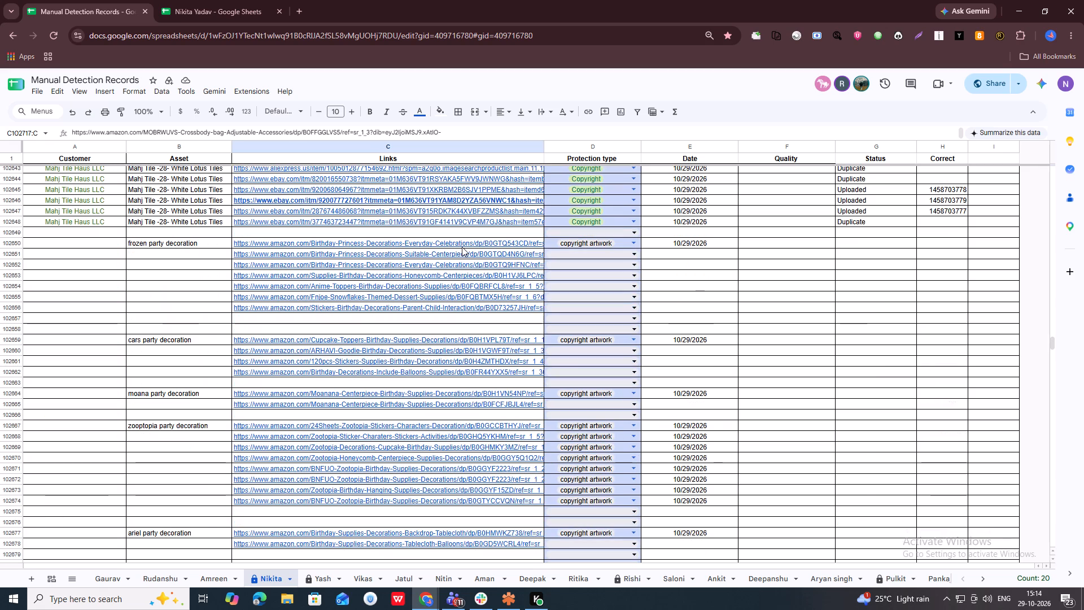
pyautogui.keyDown('shift'); pyautogui.click(462, 247); pyautogui.keyUp('shift')
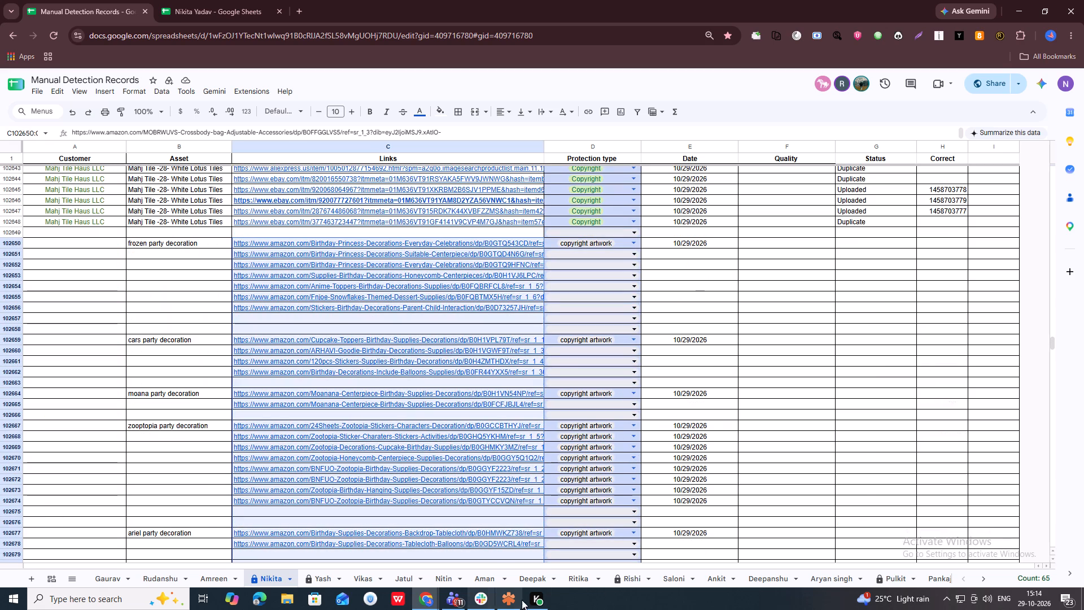
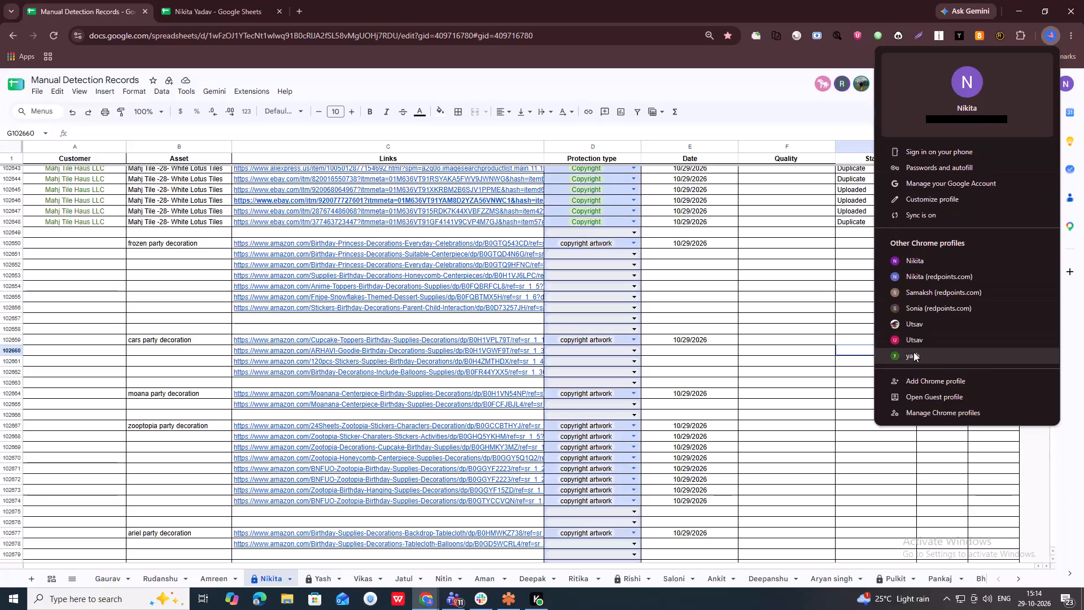
# Switch to the Chrome profile labelled Sonia (redpoints.com).
pyautogui.click(913, 307)
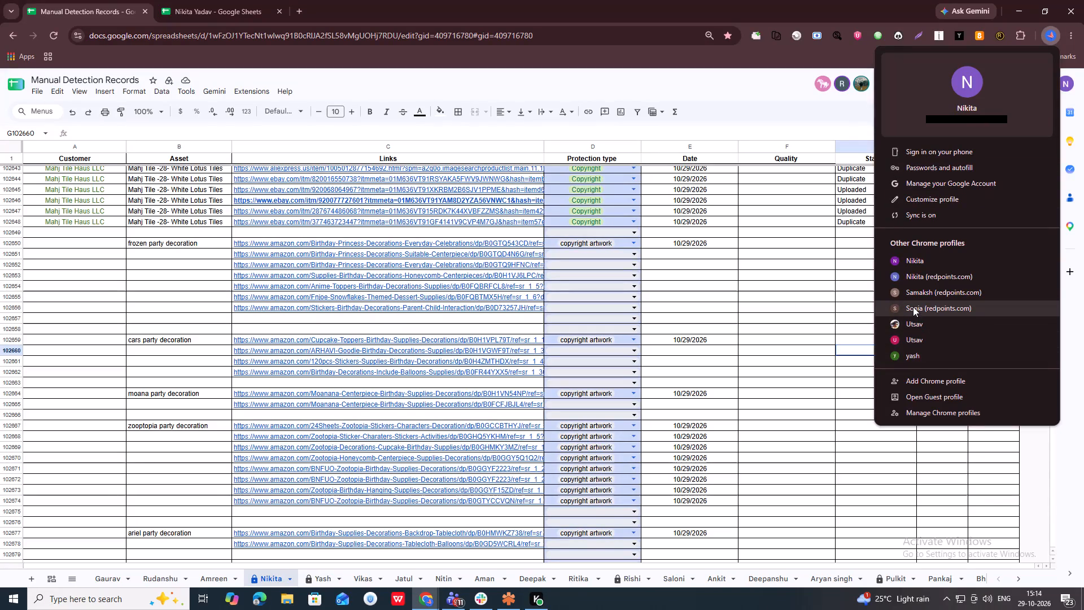
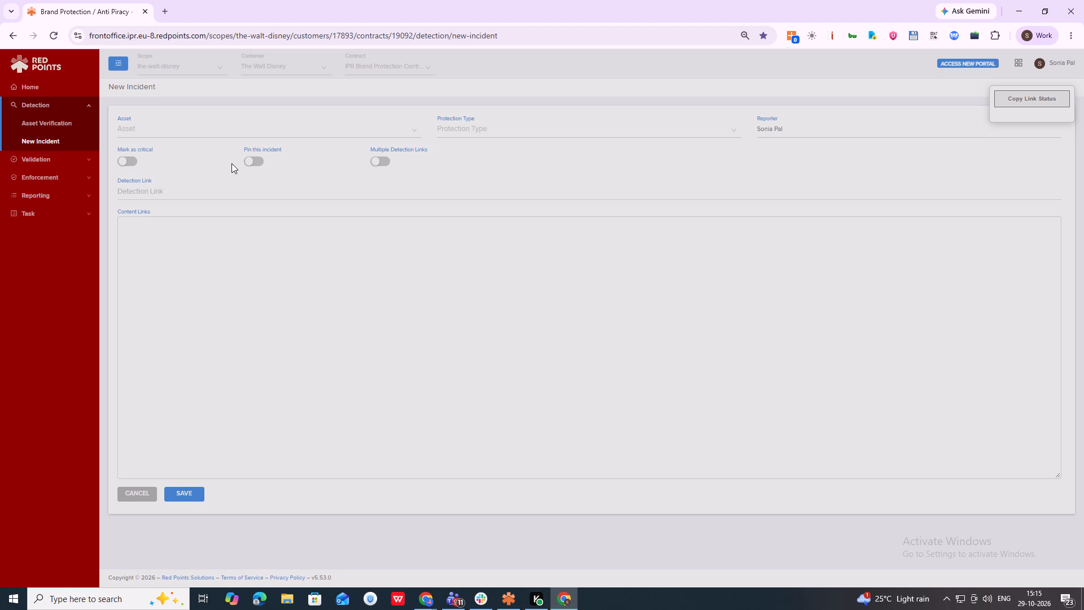
# Copy the links in the frozen party decoration group of the Manual Detection Records spreadsheet, rows 102650 to 102656.
pyautogui.click(234, 134)
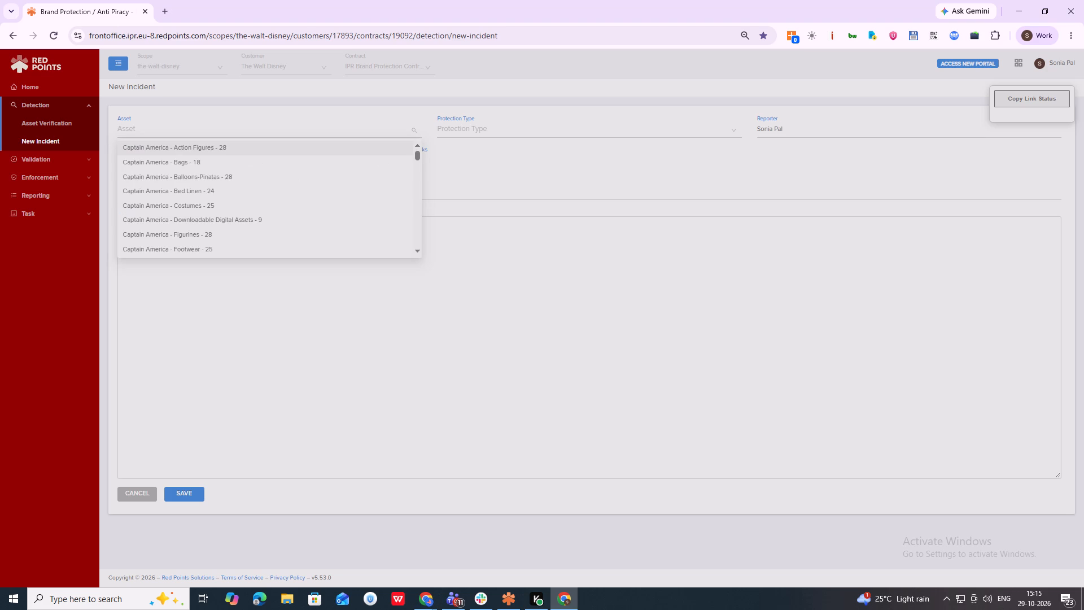
pyautogui.hotkey('alt', 'Tab')
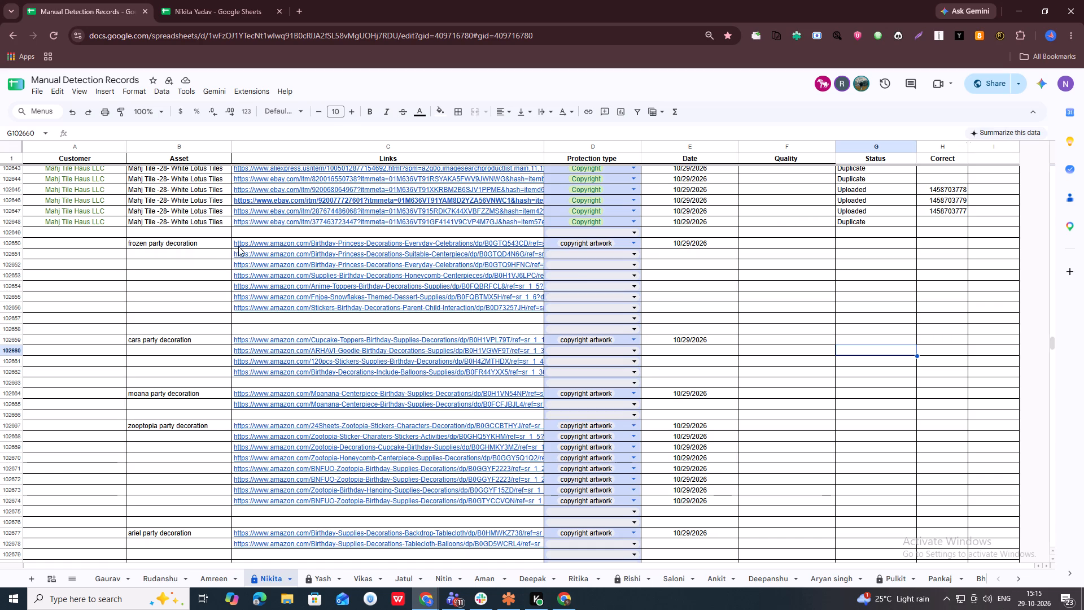
pyautogui.click(432, 239)
pyautogui.keyDown('shift'); pyautogui.click(462, 309); pyautogui.keyUp('shift')
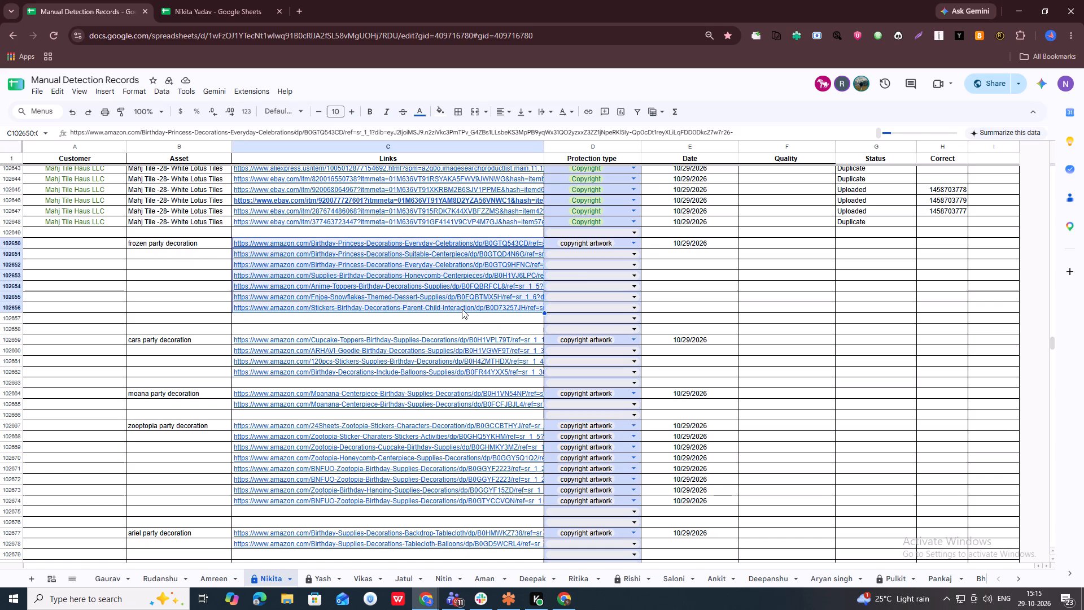
pyautogui.hotkey('ctrl', 'c')
pyautogui.hotkey('alt', 'Tab')
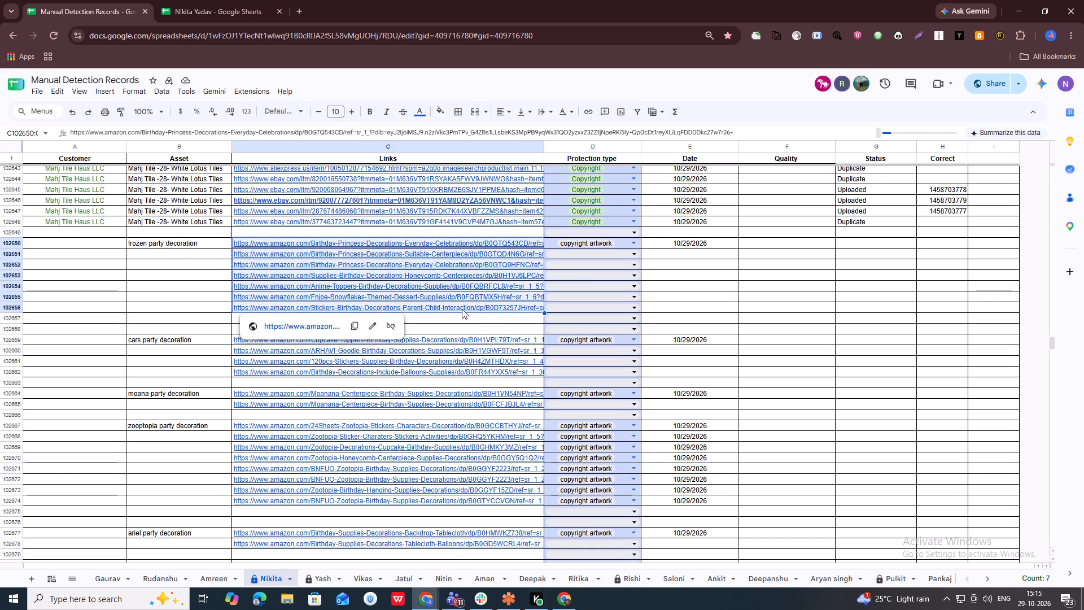
# In the New Incident form, set the asset to Frozen - Party Decorations & Favors - 16 and the protection type to Copyright artwork.
pyautogui.click(226, 134)
pyautogui.write('frozen')
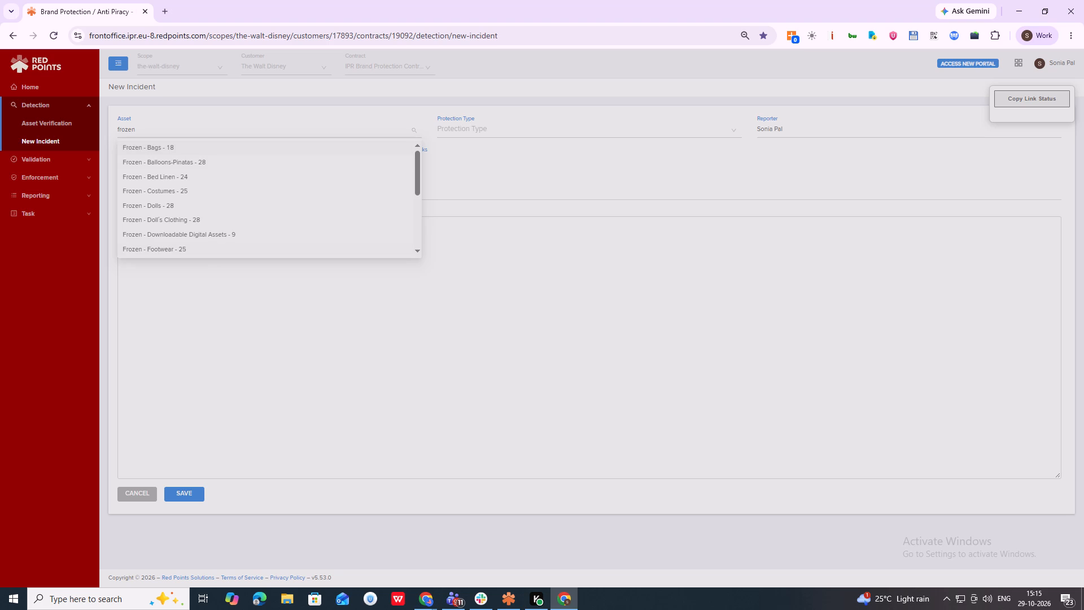
pyautogui.scroll(-2, 247, 199)
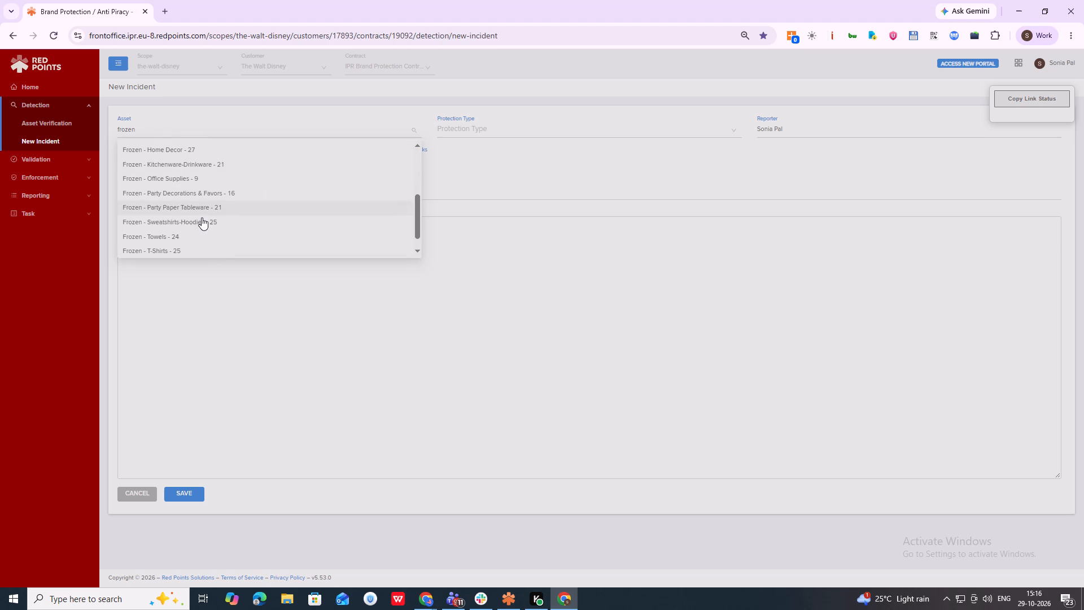
pyautogui.click(209, 187)
pyautogui.click(469, 134)
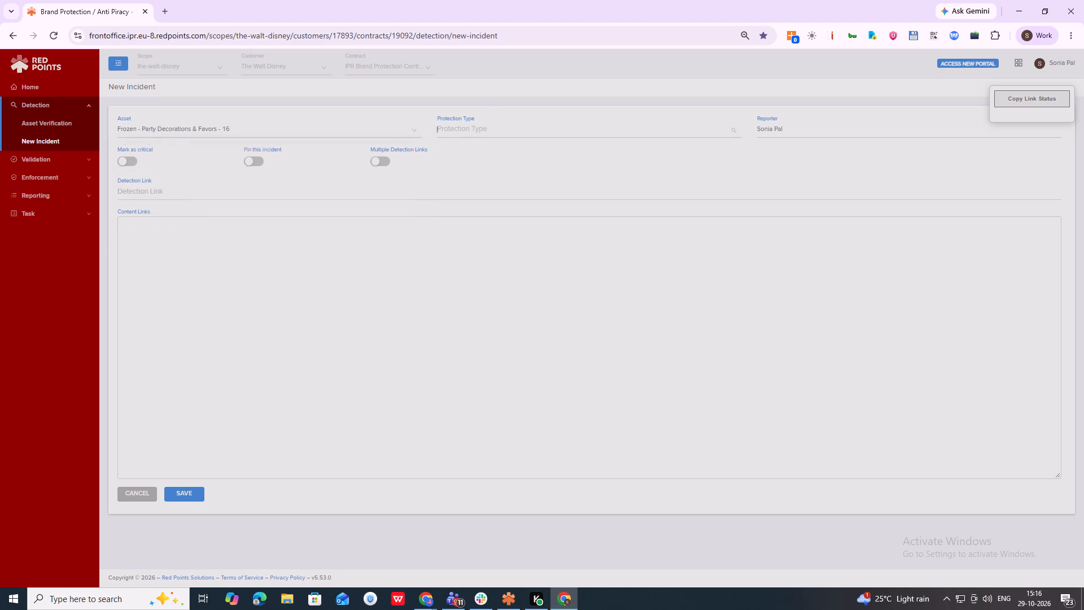
pyautogui.click(477, 162)
# Enable multiple detection links, paste the copied frozen party decoration links and save the incidents.
pyautogui.click(373, 163)
pyautogui.click(395, 268)
pyautogui.hotkey('alt', 'Tab')
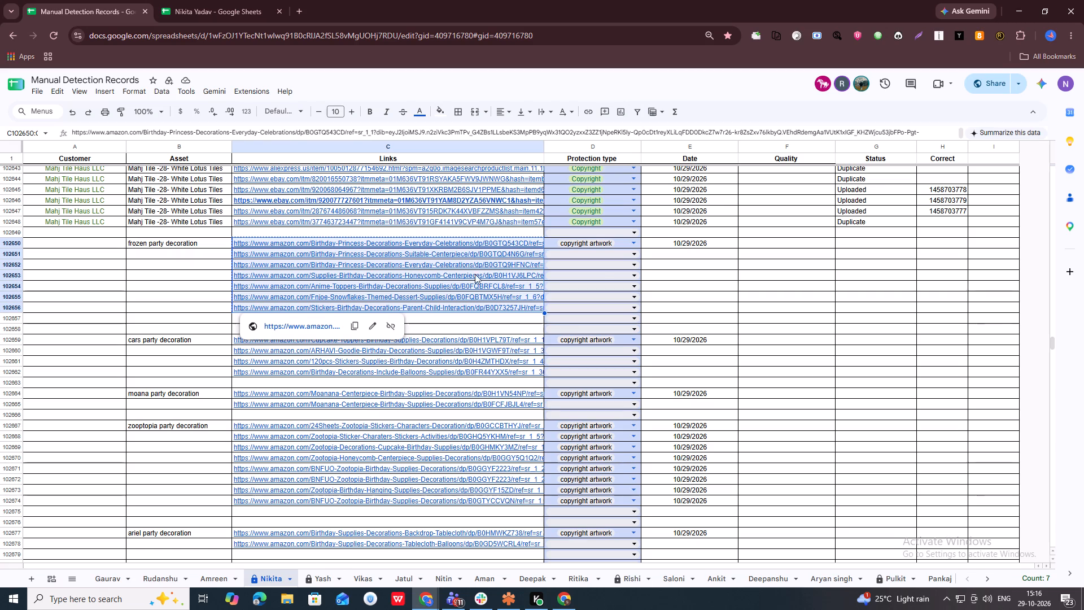
pyautogui.hotkey('alt', 'Tab')
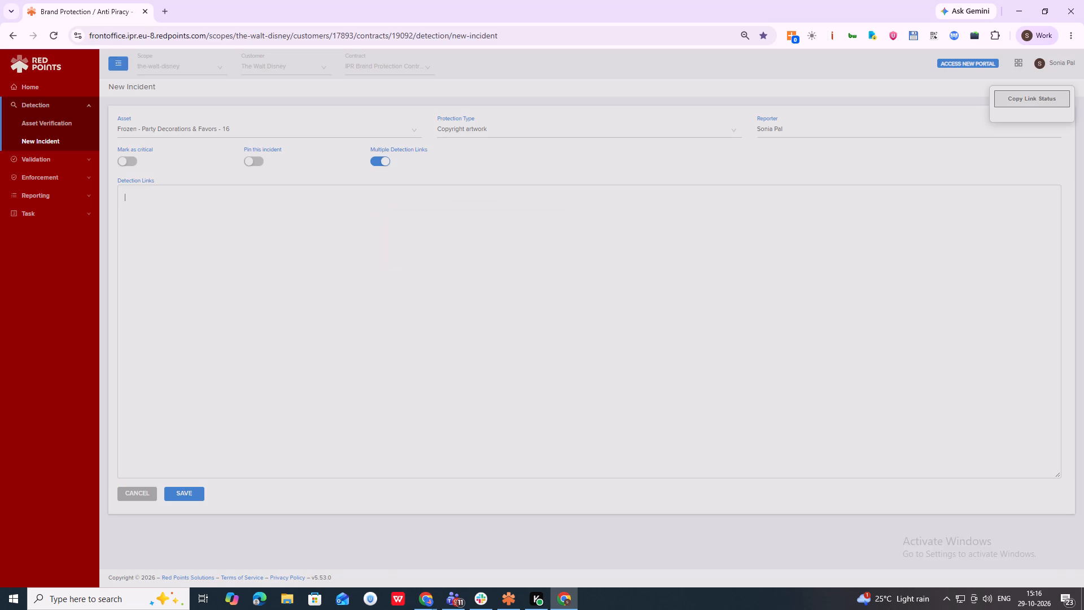
pyautogui.hotkey('ctrl', 'v')
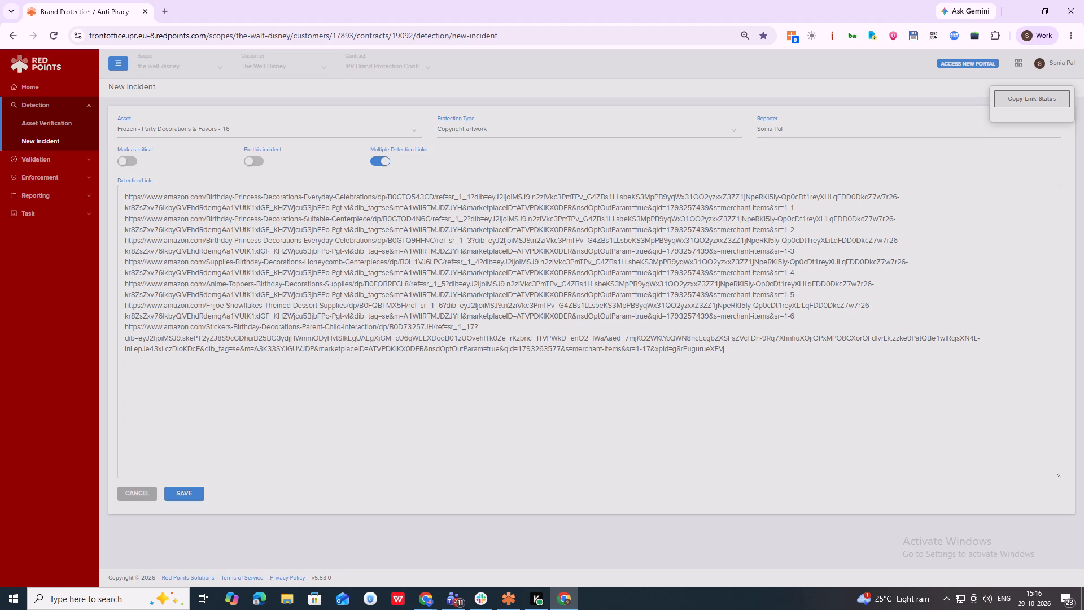
pyautogui.hotkey('alt', 'Tab')
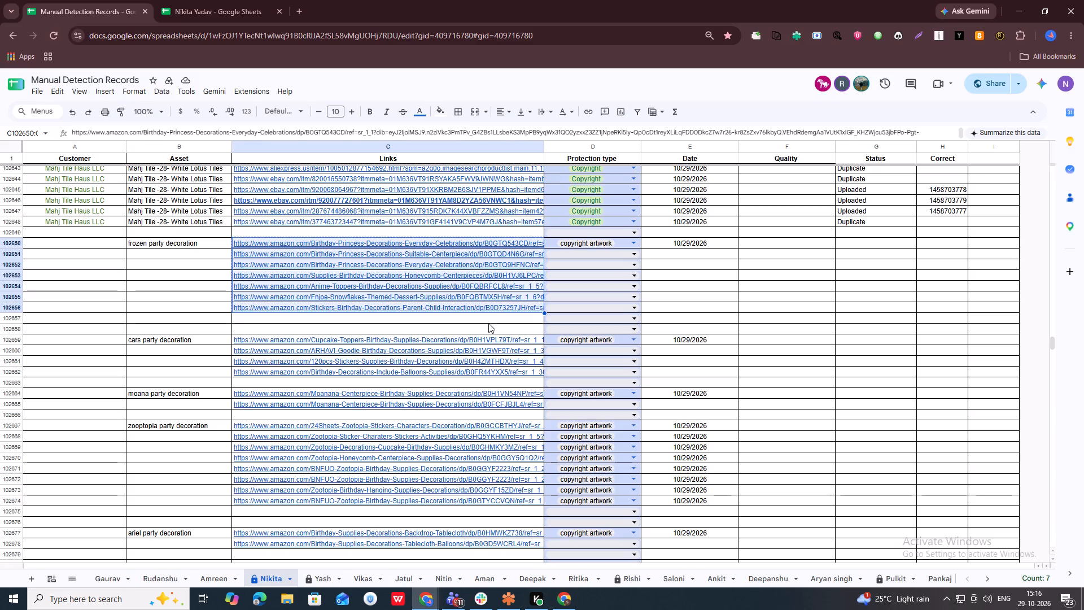
pyautogui.hotkey('alt', 'Tab')
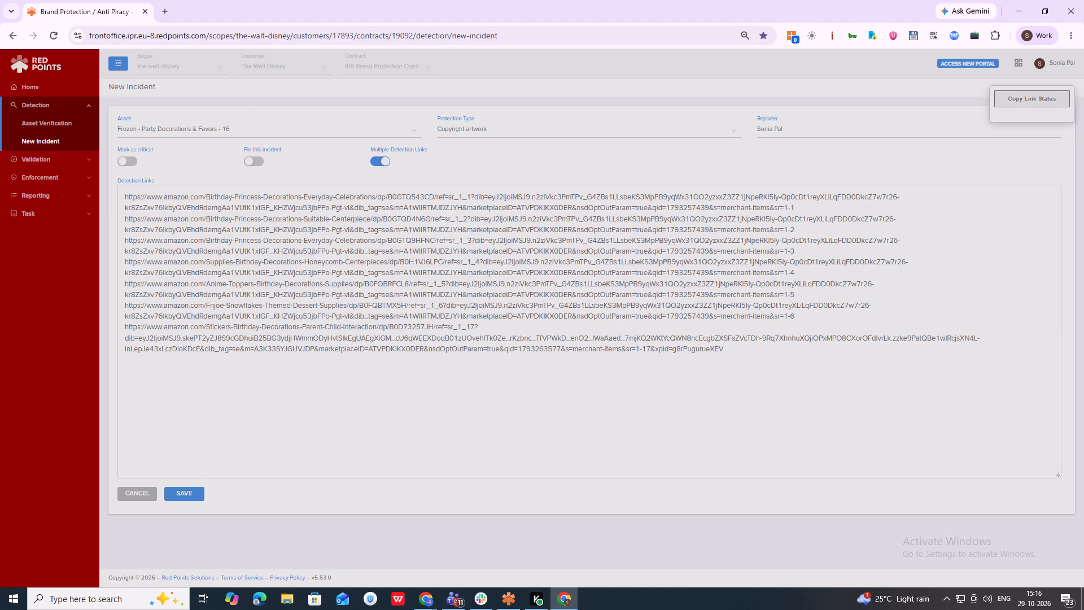
pyautogui.hotkey('alt', 'Tab')
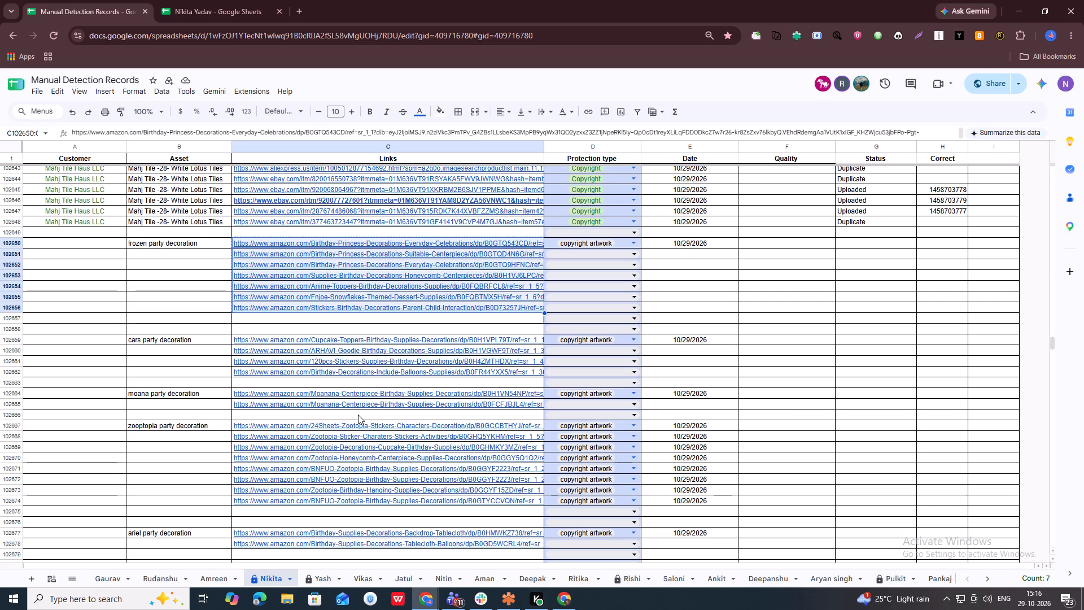
pyautogui.hotkey('alt', 'Tab')
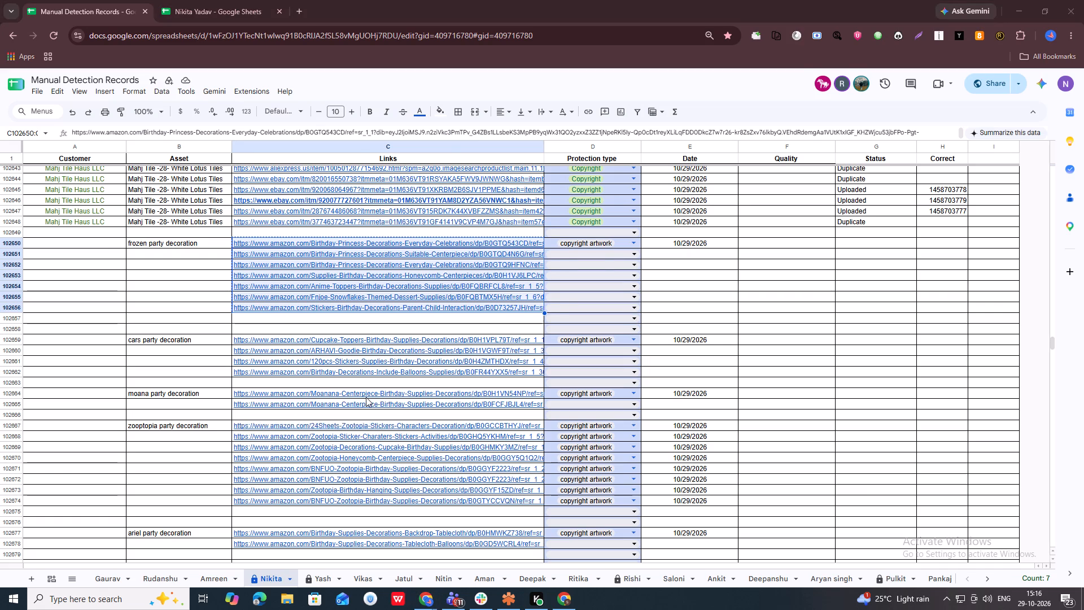
pyautogui.click(187, 490)
# Copy the form's asset name over "frozen party decoration" in the spreadsheet's Asset column.
pyautogui.keyDown('alt'); pyautogui.click(227, 137); pyautogui.keyUp('alt')
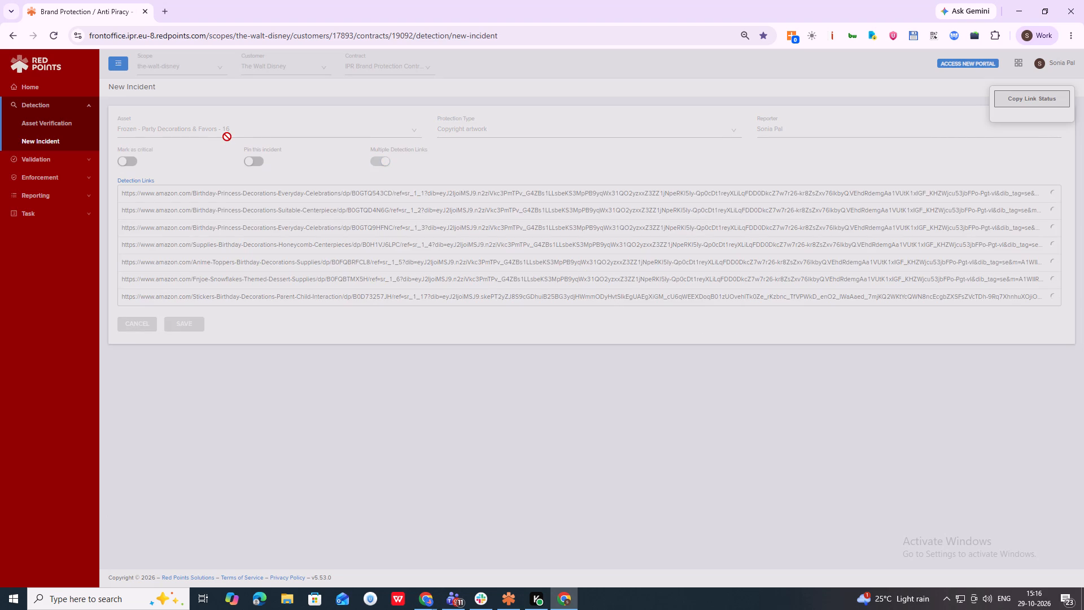
pyautogui.hotkey('alt', 'Tab')
pyautogui.click(182, 249)
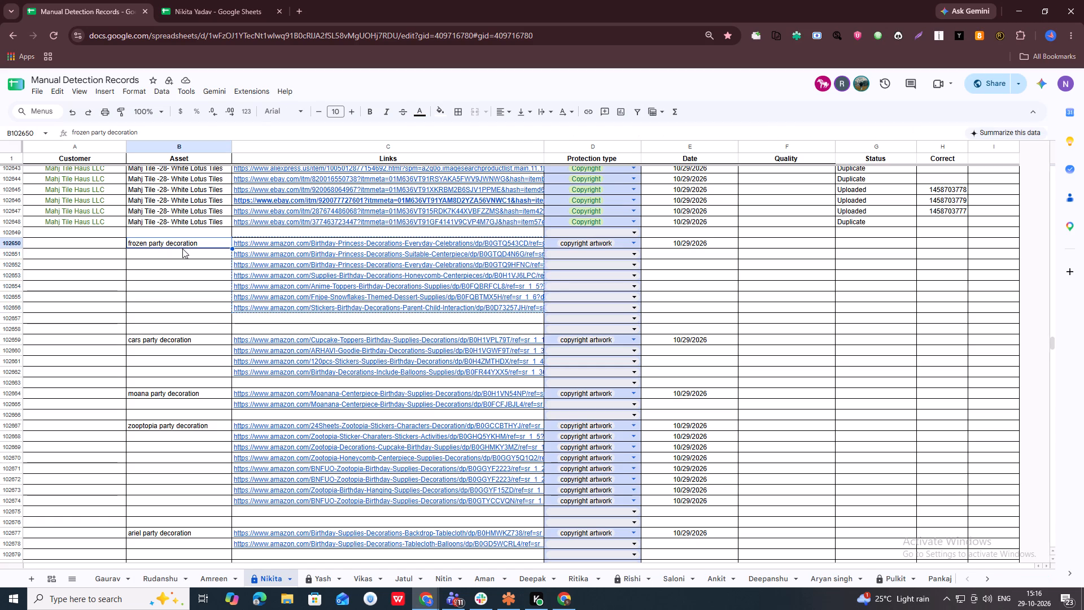
pyautogui.hotkey('ctrl', 'v')
# Fill the copyright artwork protection type and the 10/29/2026 date down to all Frozen link rows, through row 102656.
pyautogui.press('Right')
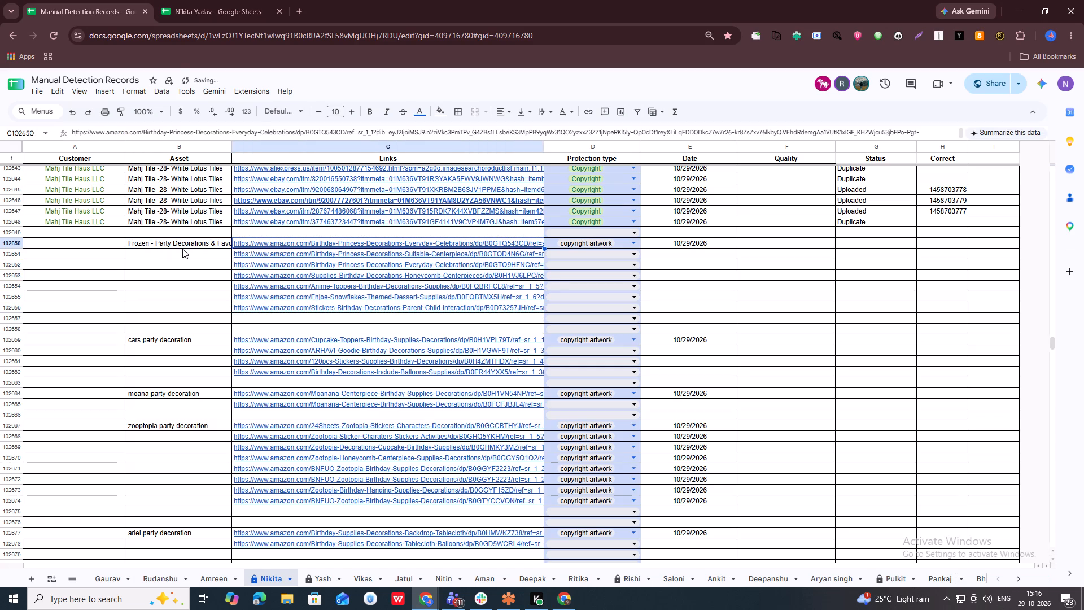
pyautogui.press('Right')
pyautogui.hotkey('shift', 'Right')
pyautogui.hotkey('ctrl', 'space')
pyautogui.hotkey('ctrl', 'd')
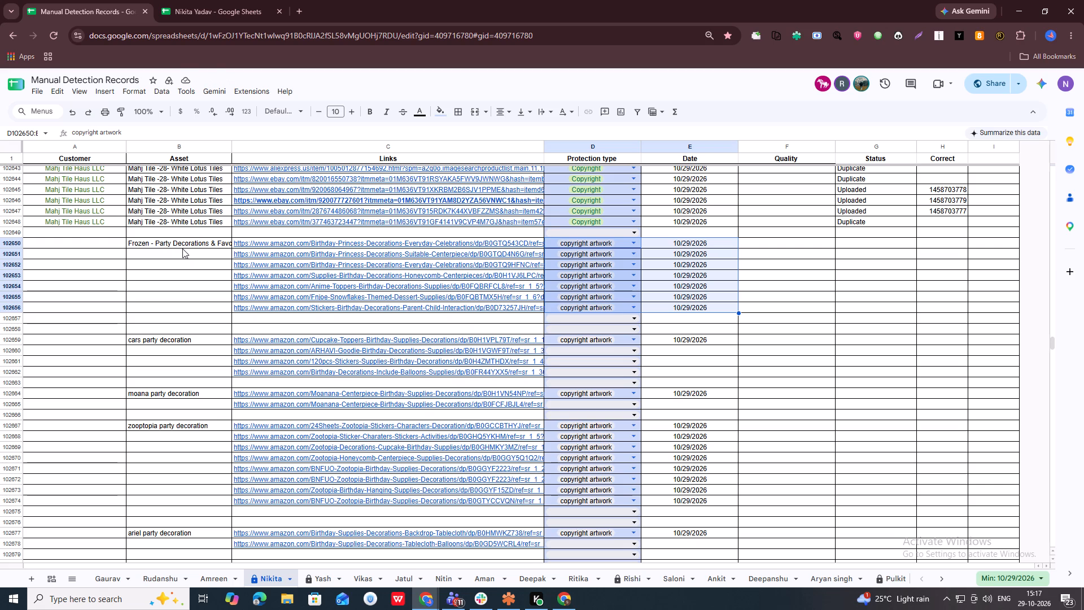
# Copy the link status of the Frozen incidents and paste it into the spreadsheet starting at Quality cell F102649.
pyautogui.press('Right')
pyautogui.press('Right')
pyautogui.press('Up')
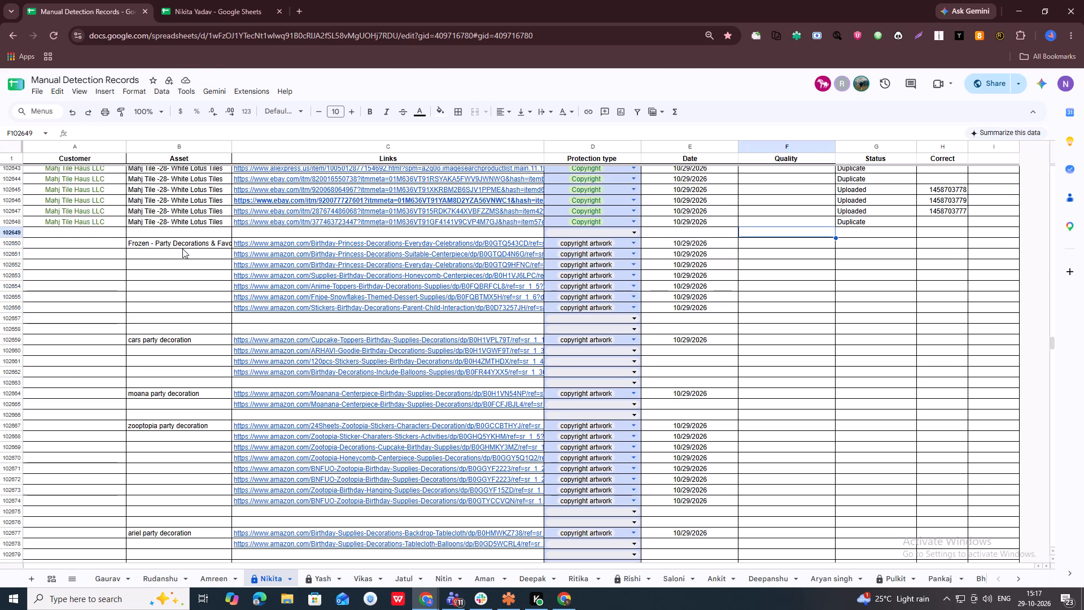
pyautogui.hotkey('alt', 'Tab')
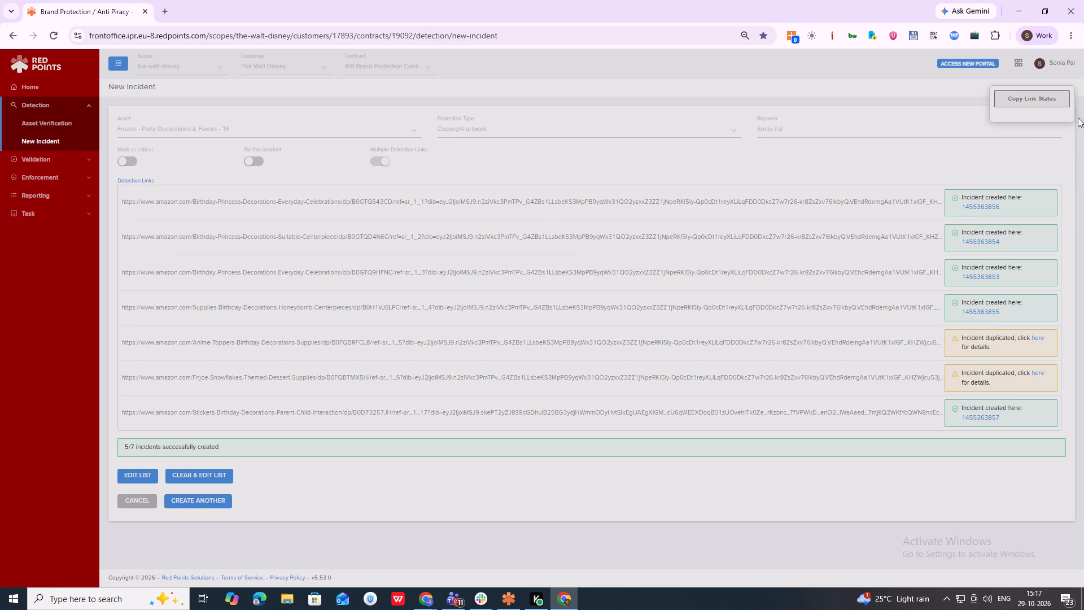
pyautogui.click(1048, 98)
pyautogui.hotkey('alt', 'Tab')
pyautogui.hotkey('ctrl', 'v')
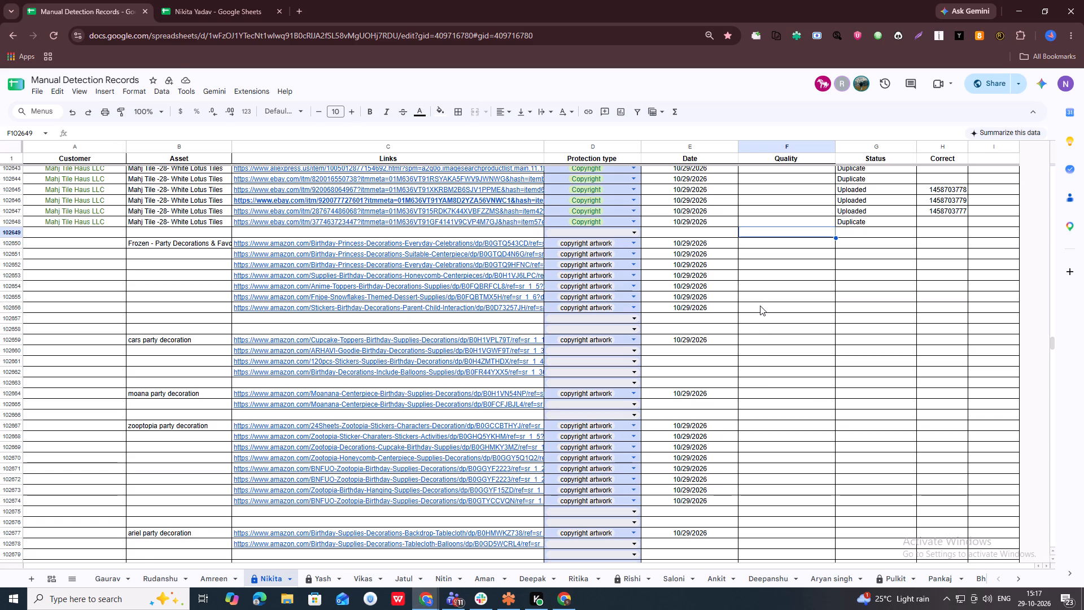
# Delete the pasted header labels in row 102649 and the pasted links in the Quality column, F102650 to F102656.
pyautogui.press('Left')
pyautogui.press('Right')
pyautogui.hotkey('shift', 'Right')
pyautogui.hotkey('shift', 'Right')
pyautogui.press('Delete')
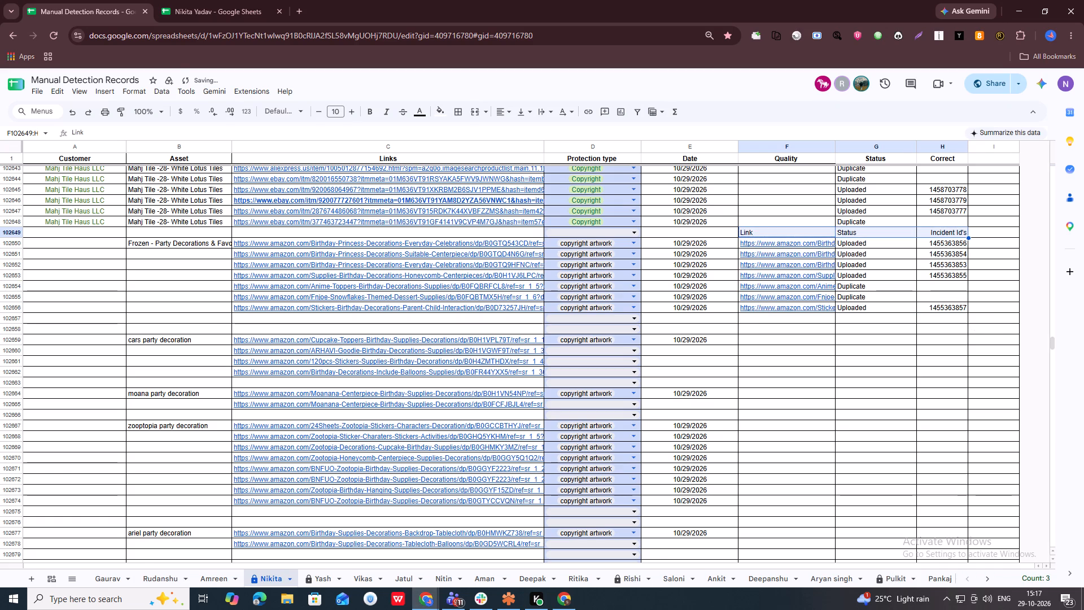
pyautogui.press('Down')
pyautogui.hotkey('ctrl', 'shift', 'Down')
pyautogui.press('Delete')
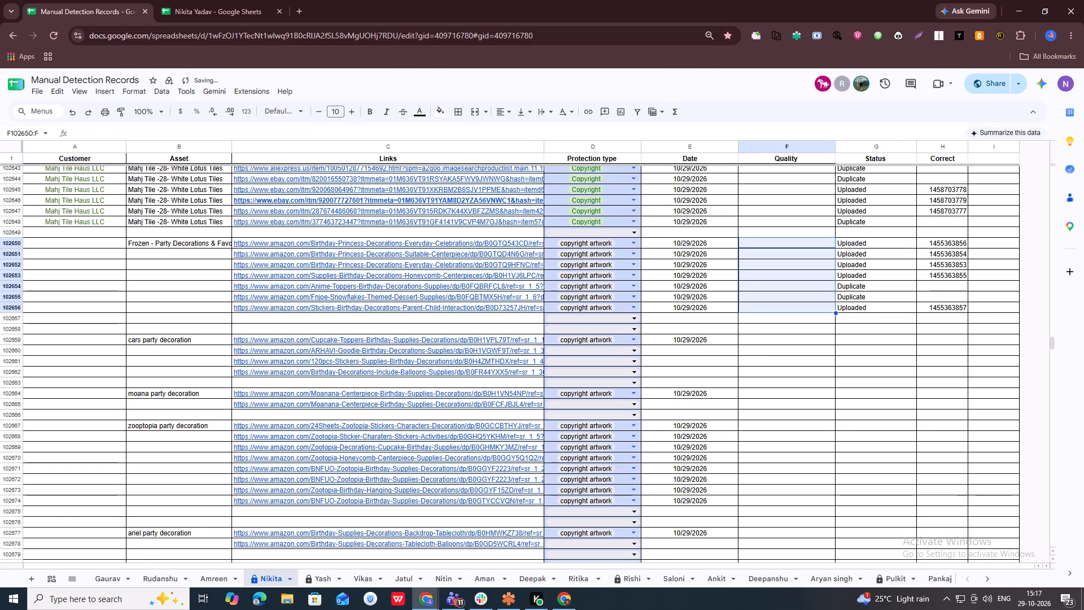
# Copy the links in the cars party decoration group, rows 102659 to 102662, and return to the incident form.
pyautogui.press('Right')
pyautogui.hotkey('ctrl', 'Down')
pyautogui.press('Left')
pyautogui.press('Down')
pyautogui.press('Left')
pyautogui.press('Left')
pyautogui.press('Left')
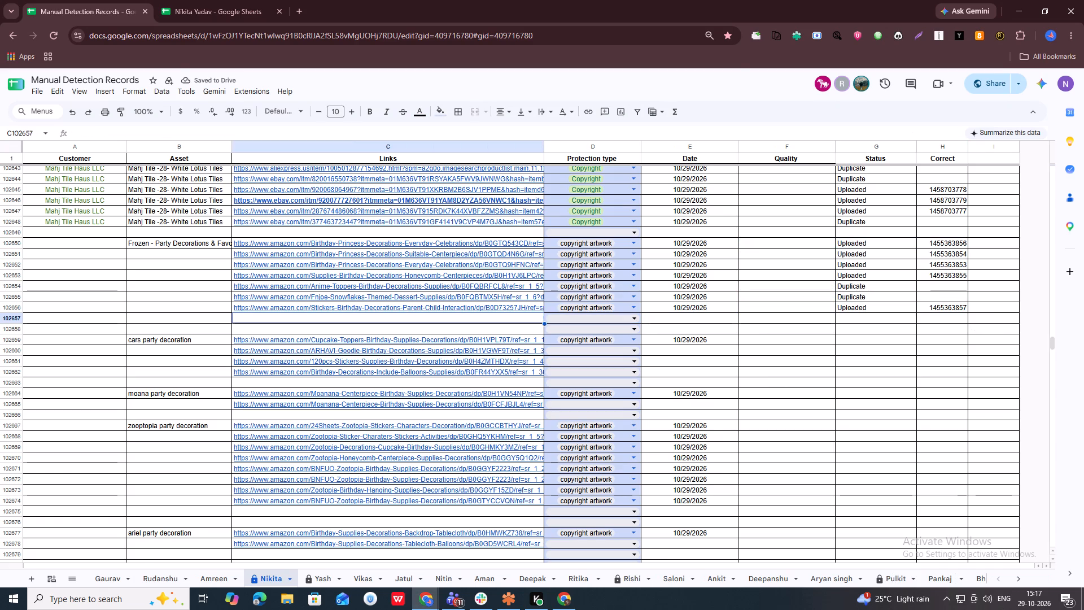
pyautogui.press('Down')
pyautogui.press('Down')
pyautogui.hotkey('ctrl', 'shift', 'Down')
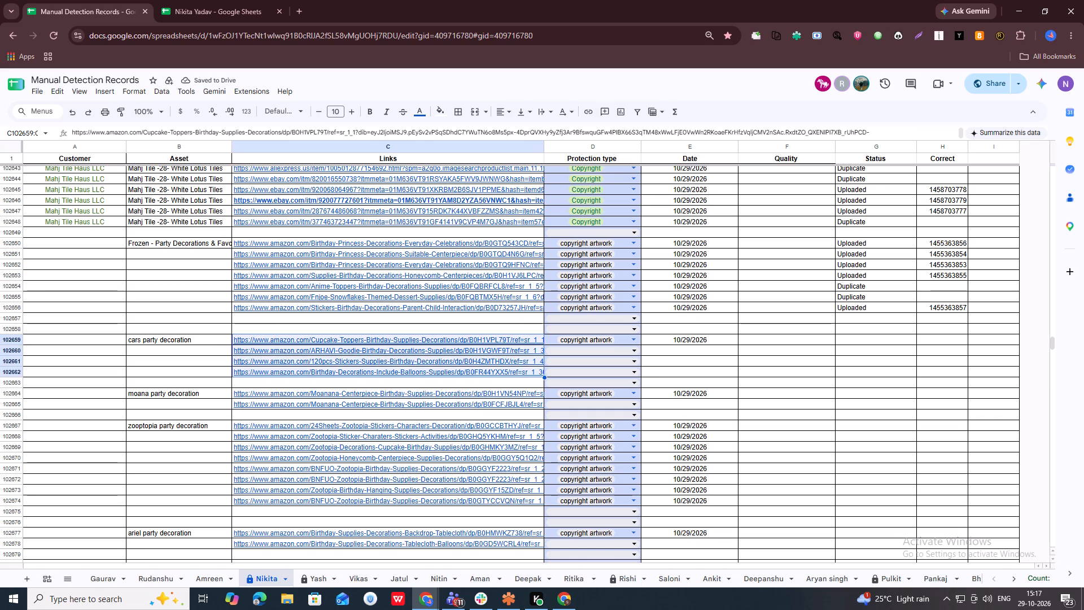
pyautogui.hotkey('ctrl', 'c')
pyautogui.hotkey('alt', 'Tab')
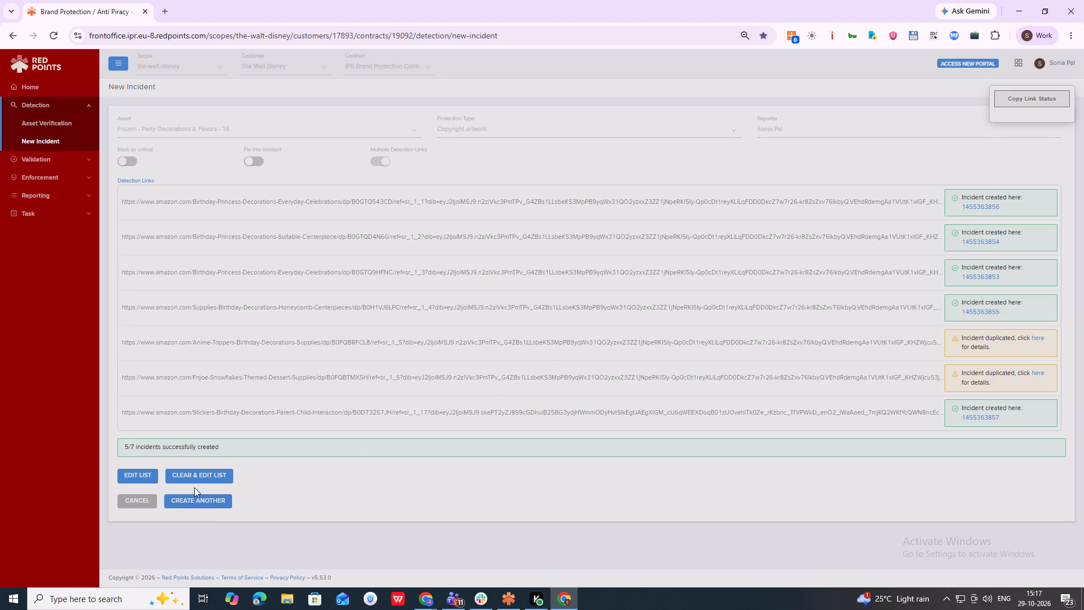
# Clear the submitted list for editing and change the asset to Cars - Party Decorations & Favors - 16.
pyautogui.click(213, 478)
pyautogui.click(228, 128)
pyautogui.write('ca')
pyautogui.write('rs')
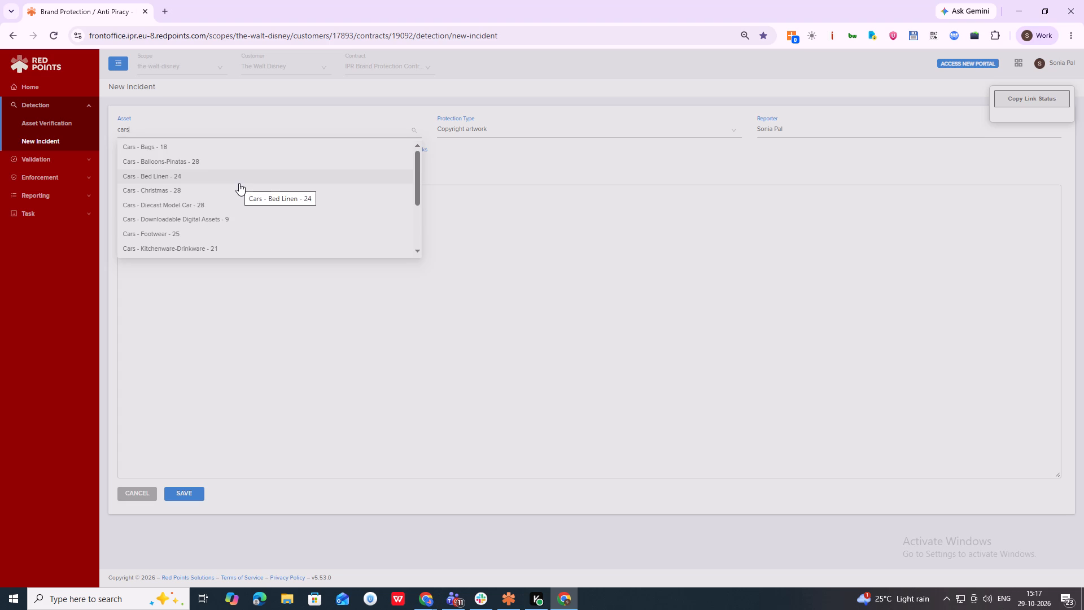
pyautogui.scroll(-1, 239, 183)
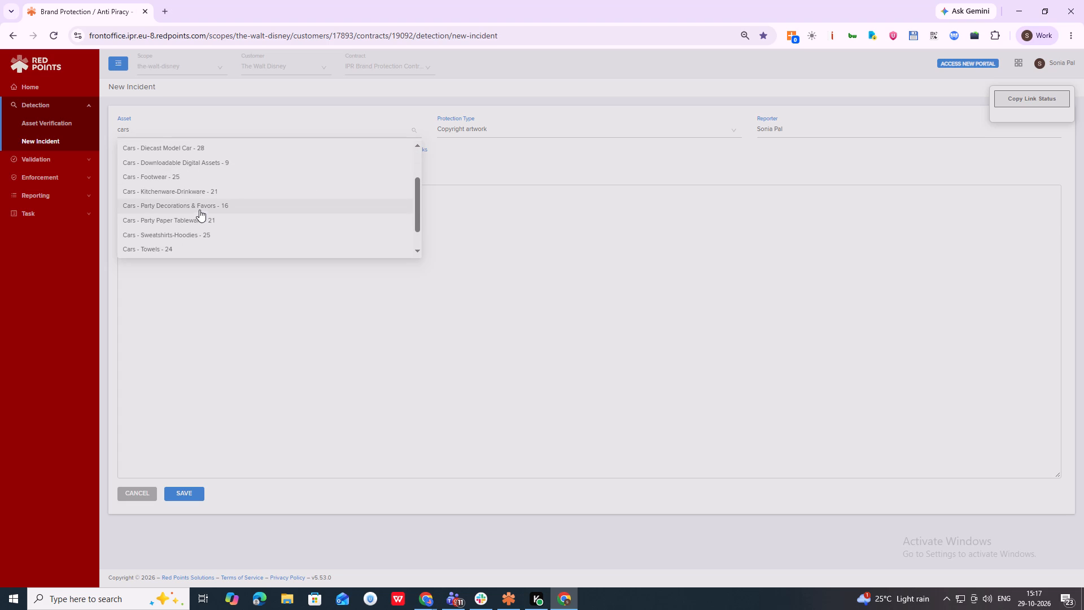
pyautogui.click(199, 208)
# Paste the copied cars party decoration links as detection links and save the incidents.
pyautogui.click(336, 268)
pyautogui.hotkey('alt', 'Tab')
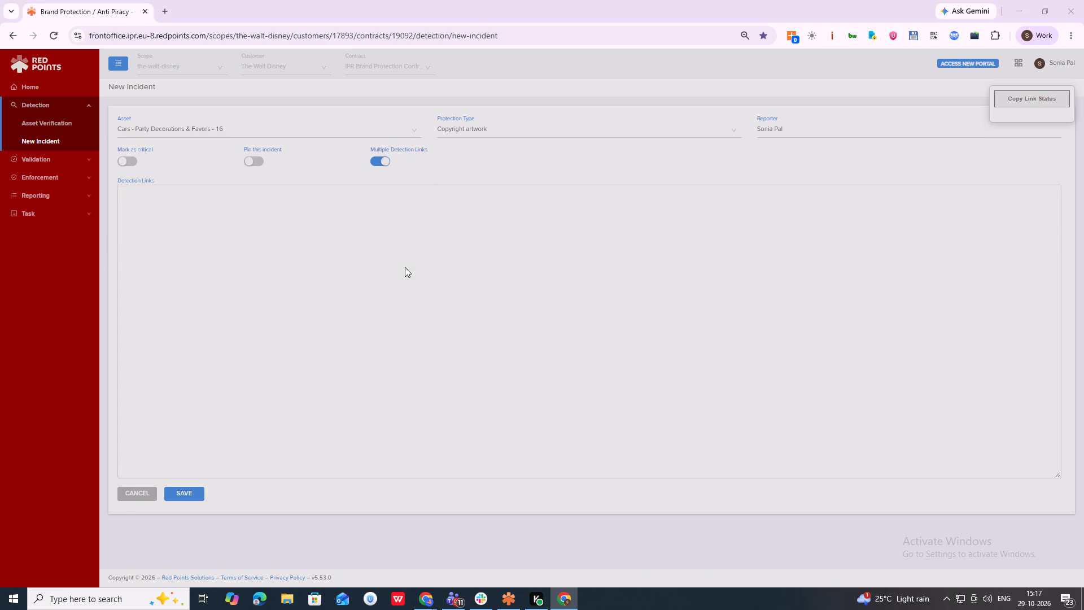
pyautogui.hotkey('alt', 'Tab')
pyautogui.hotkey('ctrl', 'v')
pyautogui.click(190, 496)
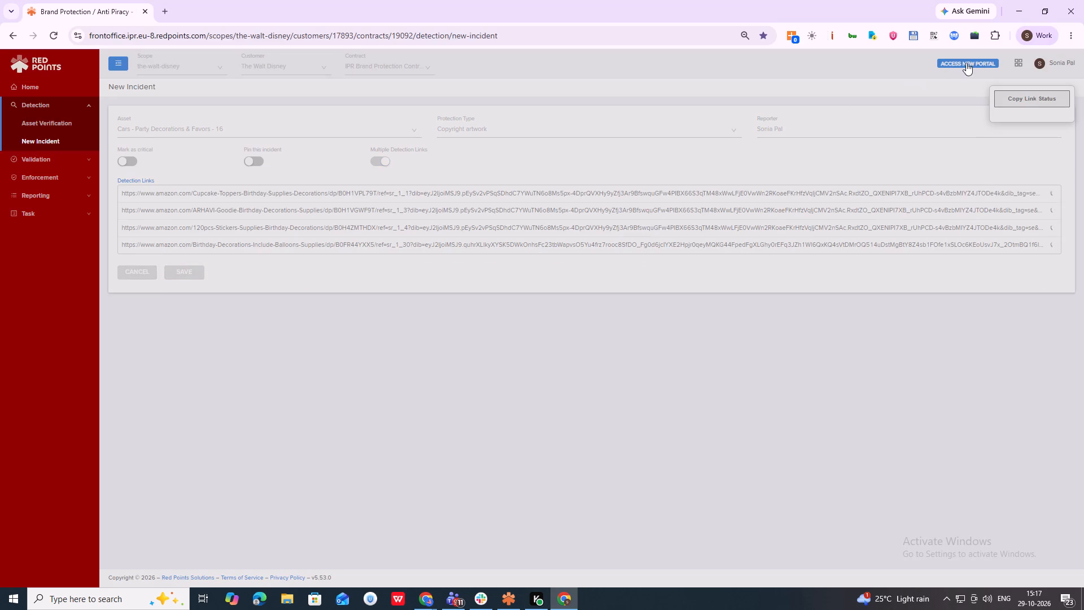
# Copy the asset name Cars - Party Decorations & Favors - 16 from the incident form into B102659 of the spreadsheet.
pyautogui.keyDown('alt'); pyautogui.click(248, 138); pyautogui.keyUp('alt')
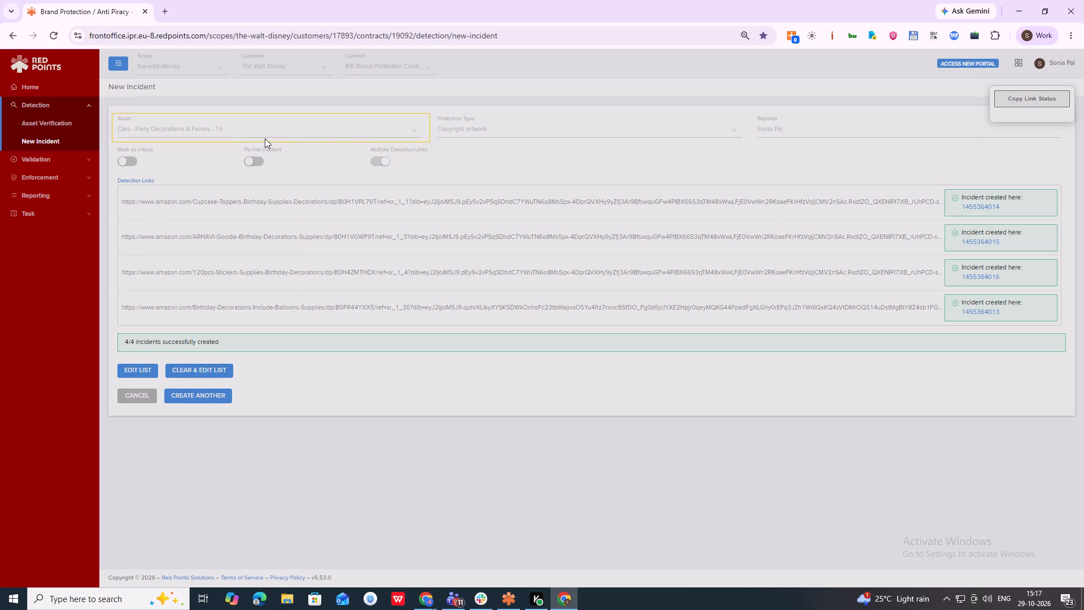
pyautogui.hotkey('alt', 'Tab')
pyautogui.hotkey('alt', 'Tab')
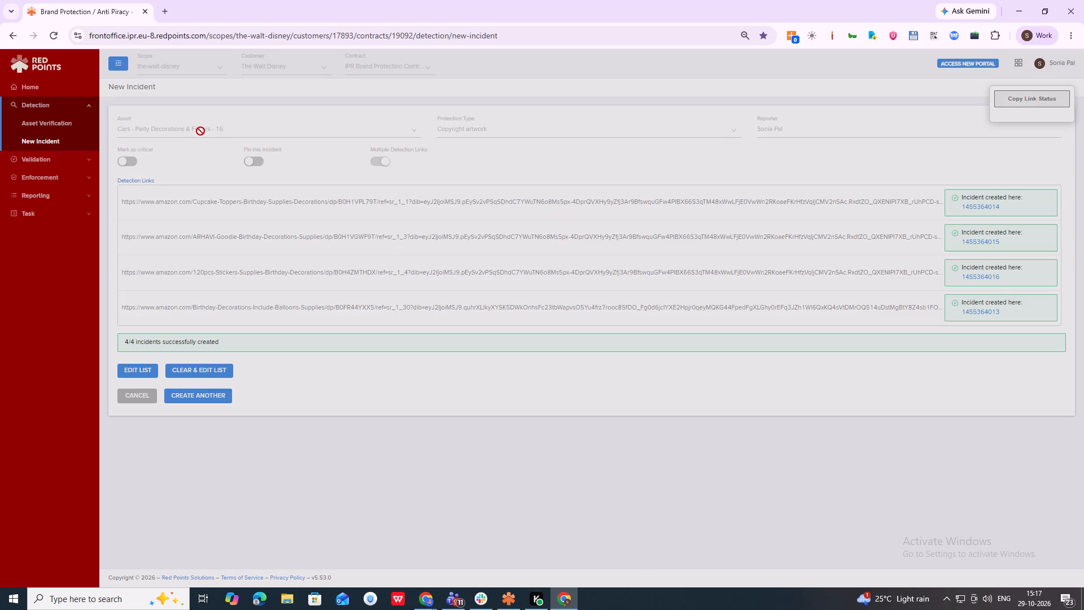
pyautogui.keyDown('alt'); pyautogui.click(200, 131); pyautogui.keyUp('alt')
pyautogui.hotkey('alt', 'Tab')
pyautogui.click(186, 338)
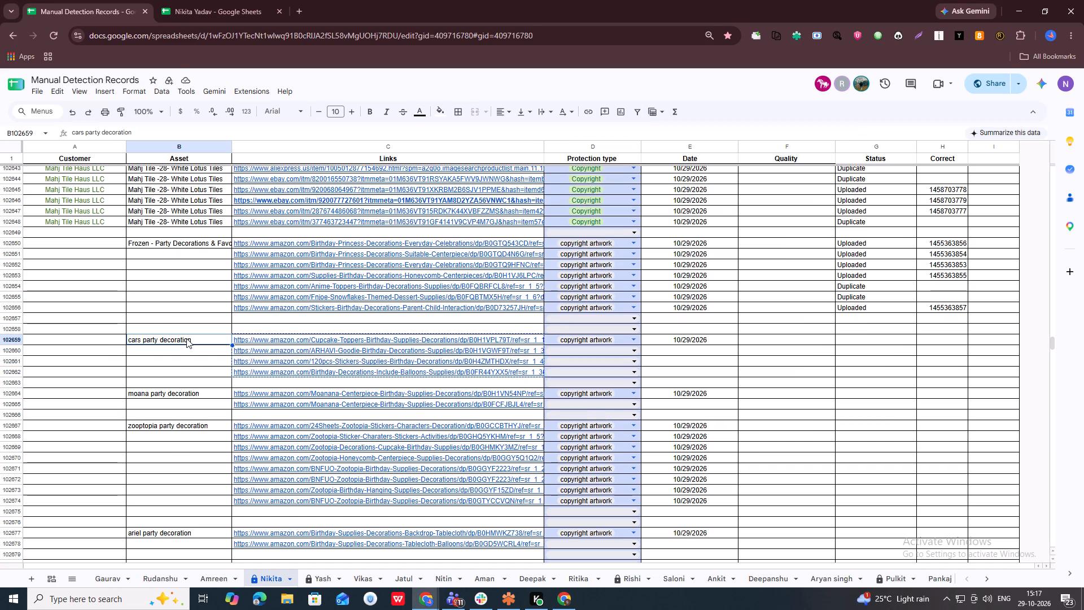
pyautogui.hotkey('ctrl', 'v')
# Fill the copyright artwork protection type and the 10/29/2026 date from row 102659 down through row 102662.
pyautogui.press('Right')
pyautogui.press('Right')
pyautogui.press('Right')
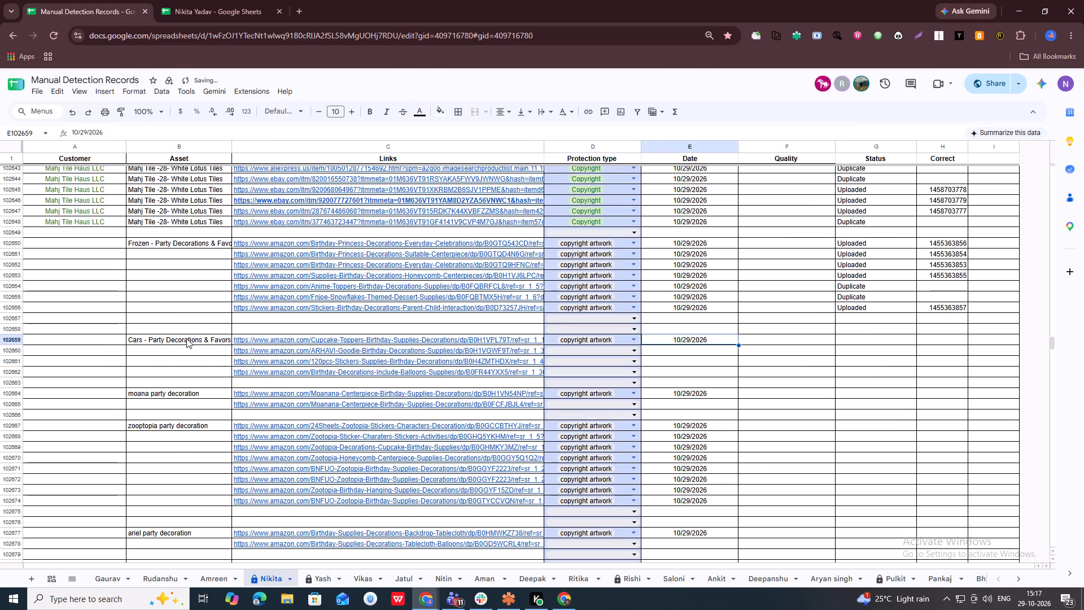
pyautogui.press('Left')
pyautogui.hotkey('shift', 'Right')
pyautogui.hotkey('ctrl', 'space')
pyautogui.hotkey('ctrl', 'd')
pyautogui.press('Right')
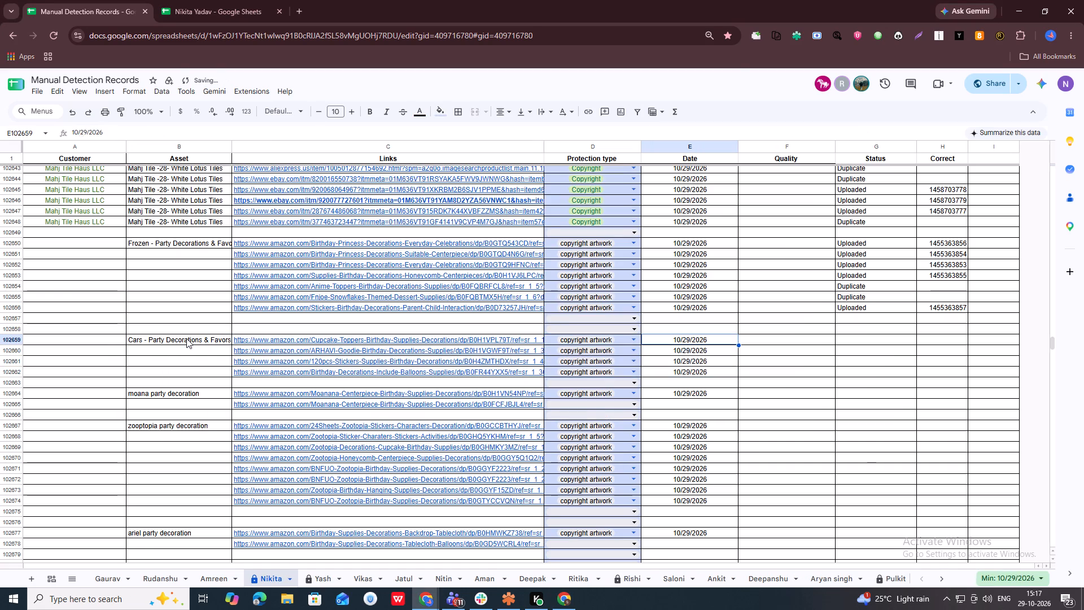
# Copy the link status of the cars incidents from the incident form and paste it into the spreadsheet starting at F102658.
pyautogui.press('Right')
pyautogui.press('Right')
pyautogui.hotkey('alt', 'Tab')
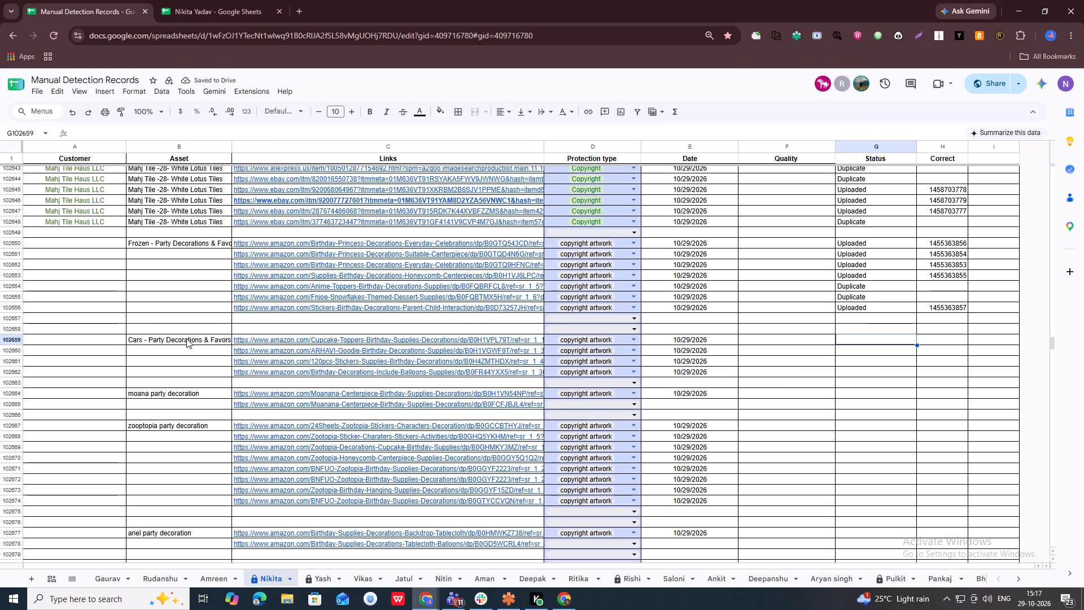
pyautogui.click(1029, 93)
pyautogui.hotkey('alt', 'Tab')
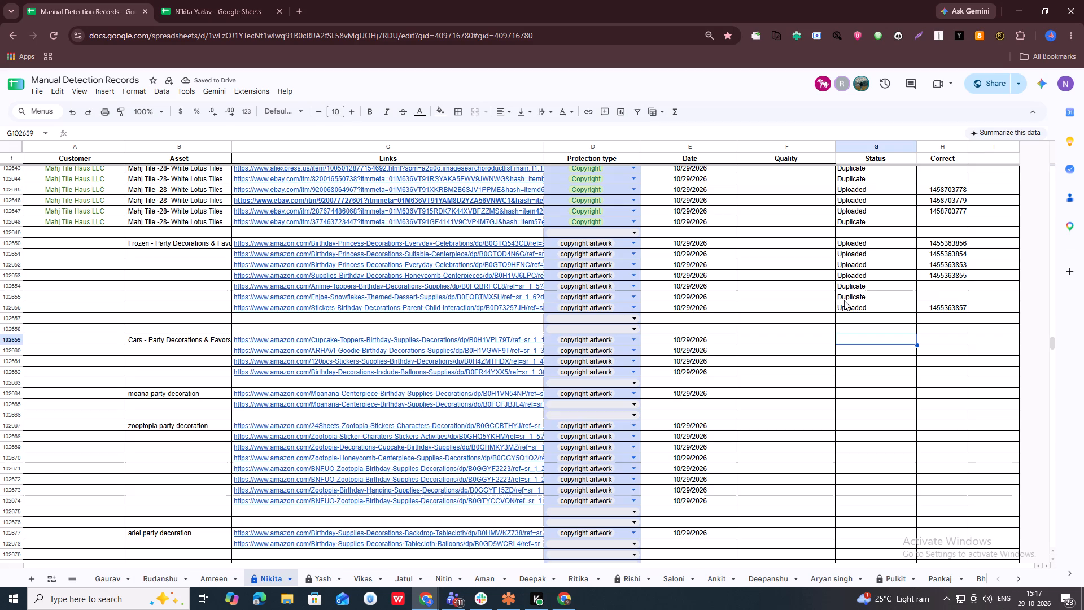
pyautogui.click(811, 331)
pyautogui.hotkey('ctrl', 'v')
# Delete the pasted header labels in row 102658 and the pasted links in the Quality column, F102659 to F102662.
pyautogui.press('Left')
pyautogui.press('Right')
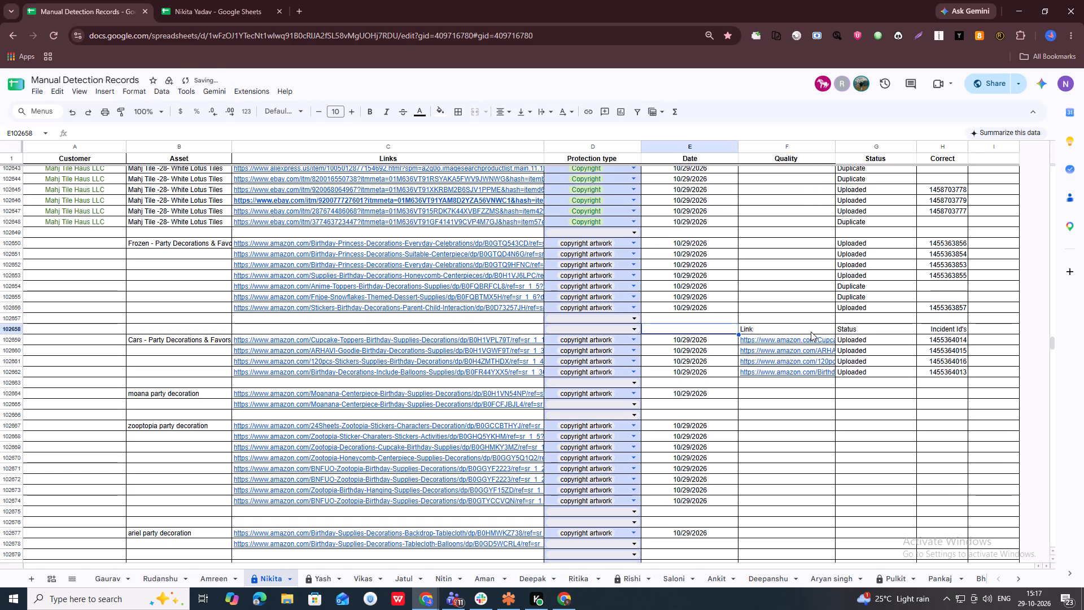
pyautogui.hotkey('shift', 'Right')
pyautogui.hotkey('shift', 'Right')
pyautogui.press('Delete')
pyautogui.press('Down')
pyautogui.hotkey('ctrl', 'shift', 'Down')
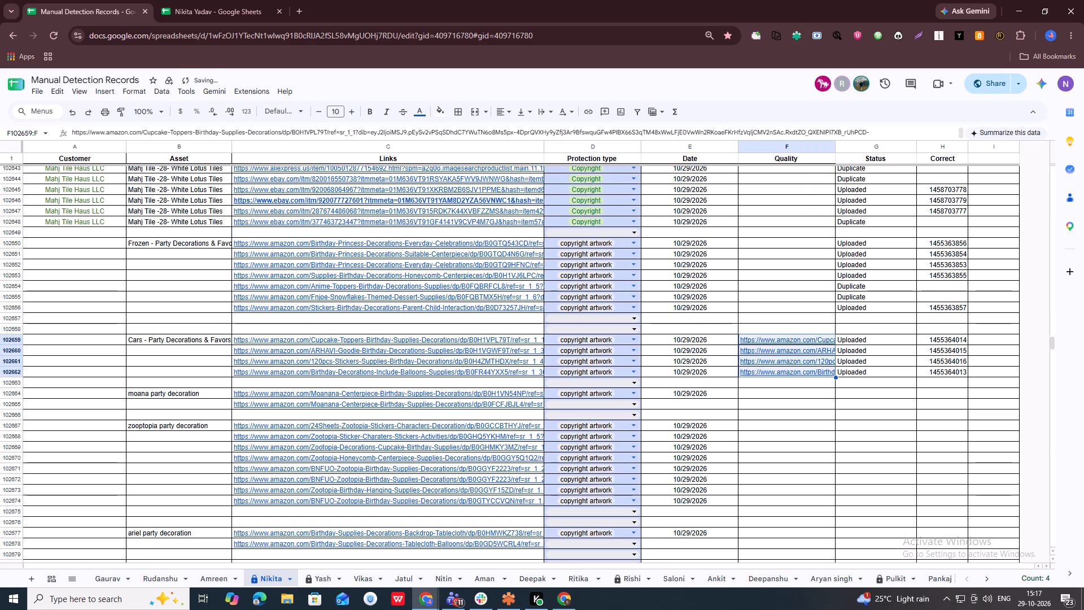
pyautogui.press('Delete')
# Overwrite the last cars status, G102662, with blank spaces.
pyautogui.press('Right')
pyautogui.hotkey('ctrl', 'Down')
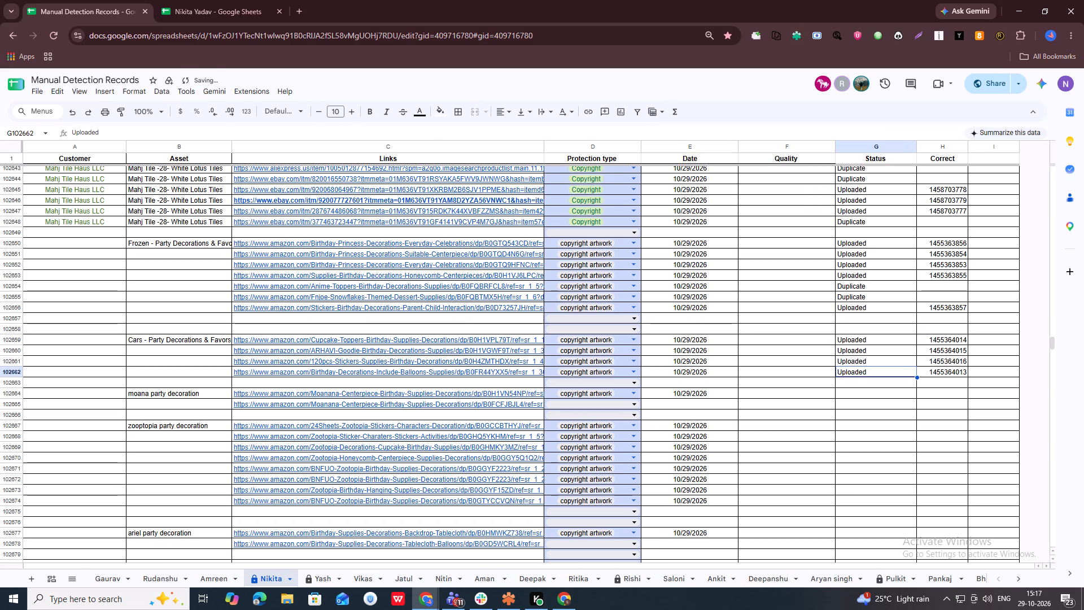
pyautogui.press('space')
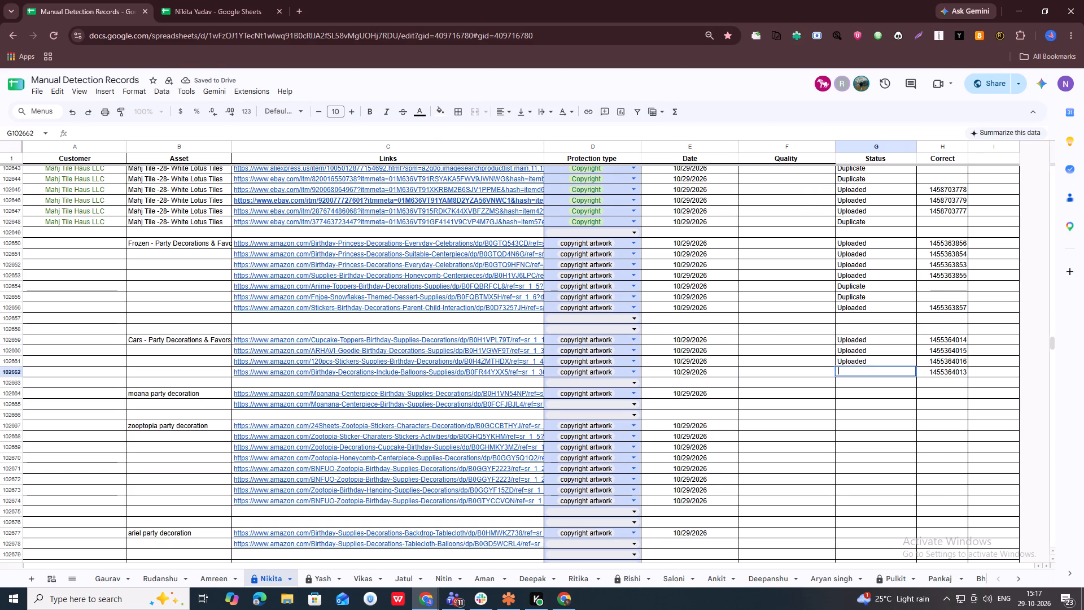
pyautogui.press('space')
pyautogui.press('space')
# Select the links in the moana party decoration group, C102664 to C102665.
pyautogui.click(439, 391)
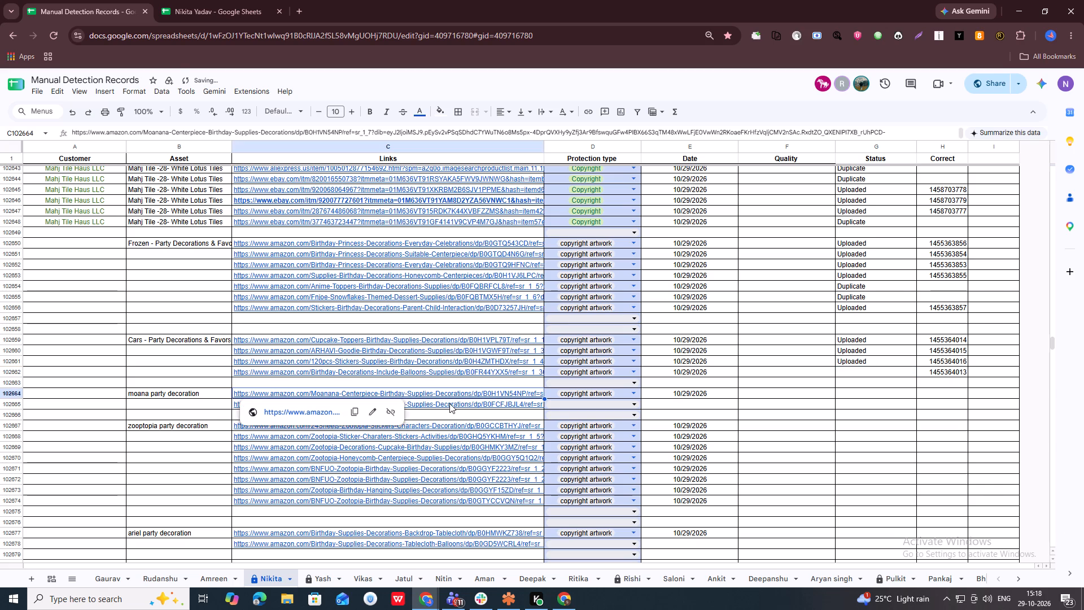
pyautogui.hotkey('shift', 'Down')
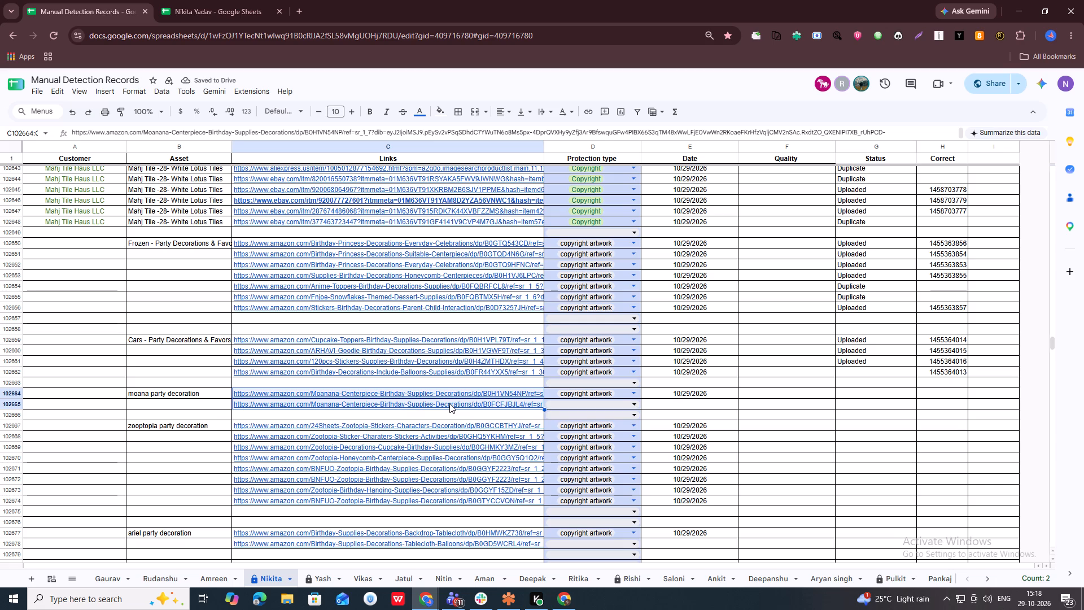
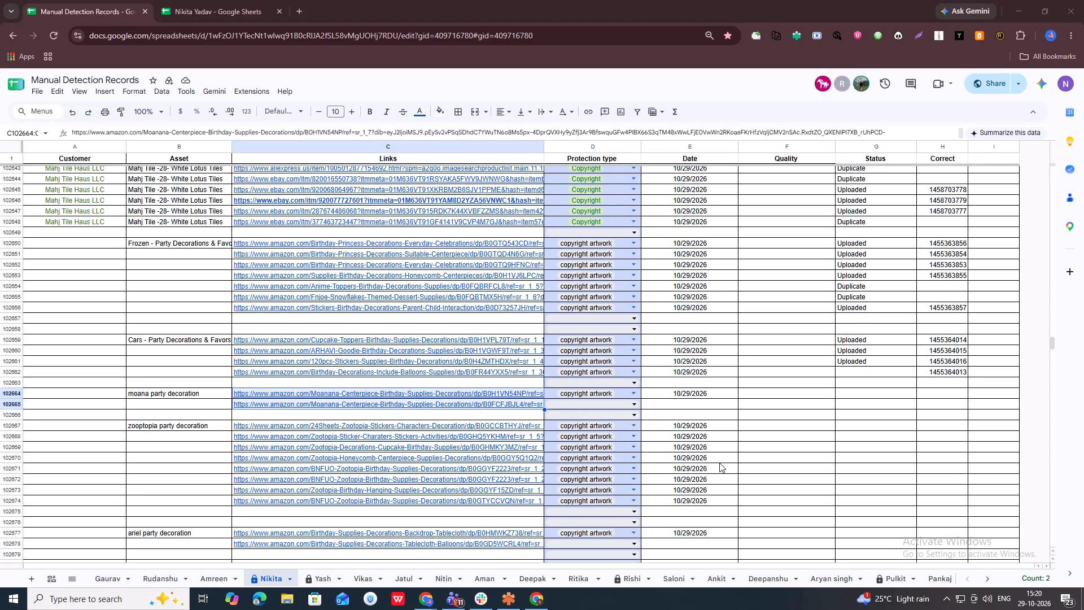
# Copy the selected moana party decoration links, C102664 to C102665.
pyautogui.hotkey('ctrl', 'c')
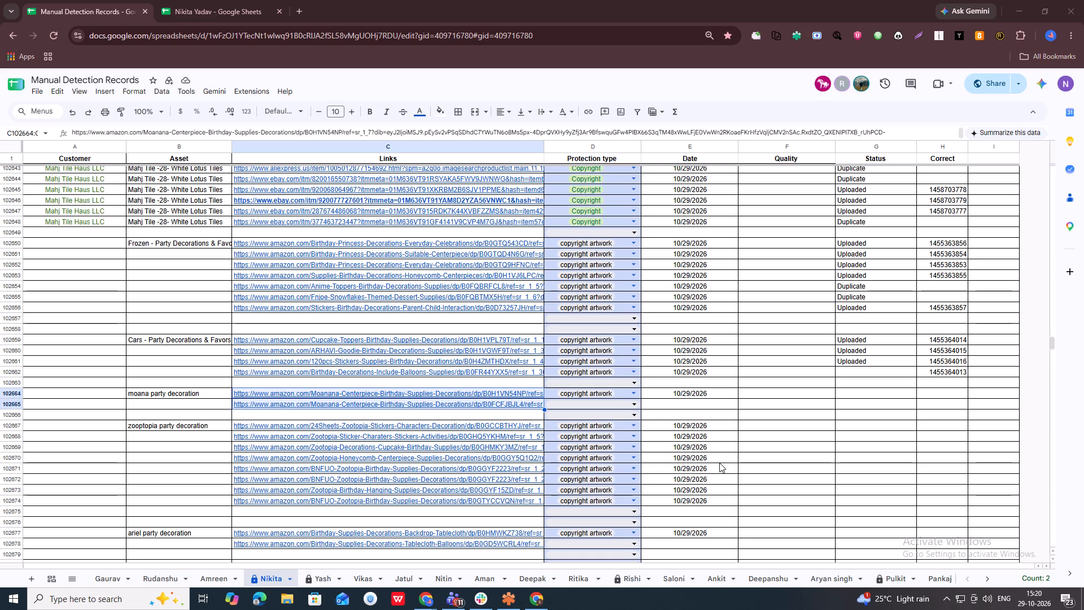
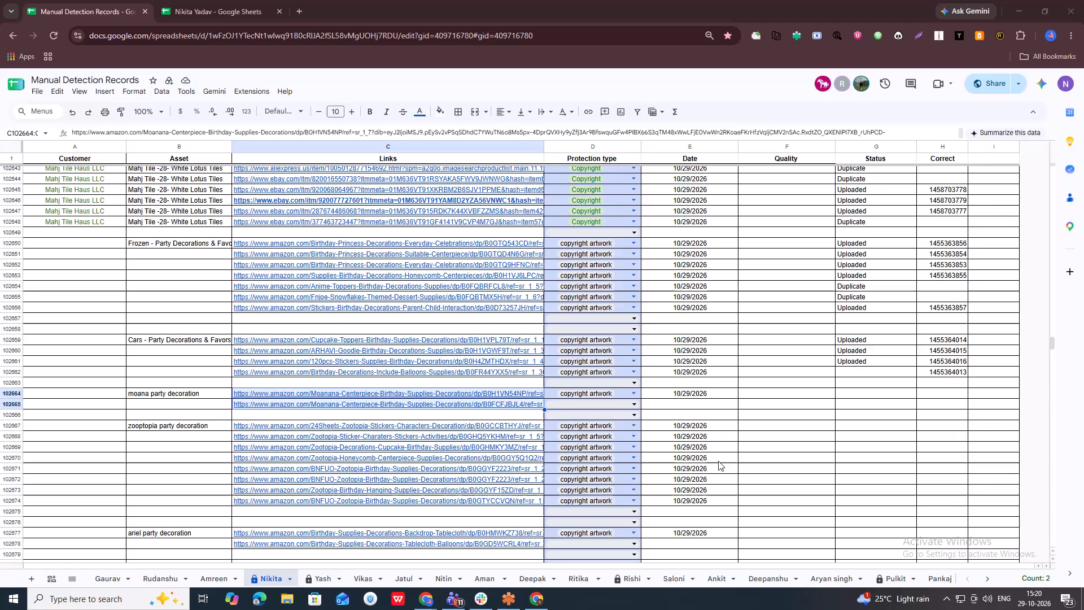
# Copy the two moana party decoration links, C102664 to C102665, from the Manual Detection Records sheet.
pyautogui.hotkey('ctrl', 'c')
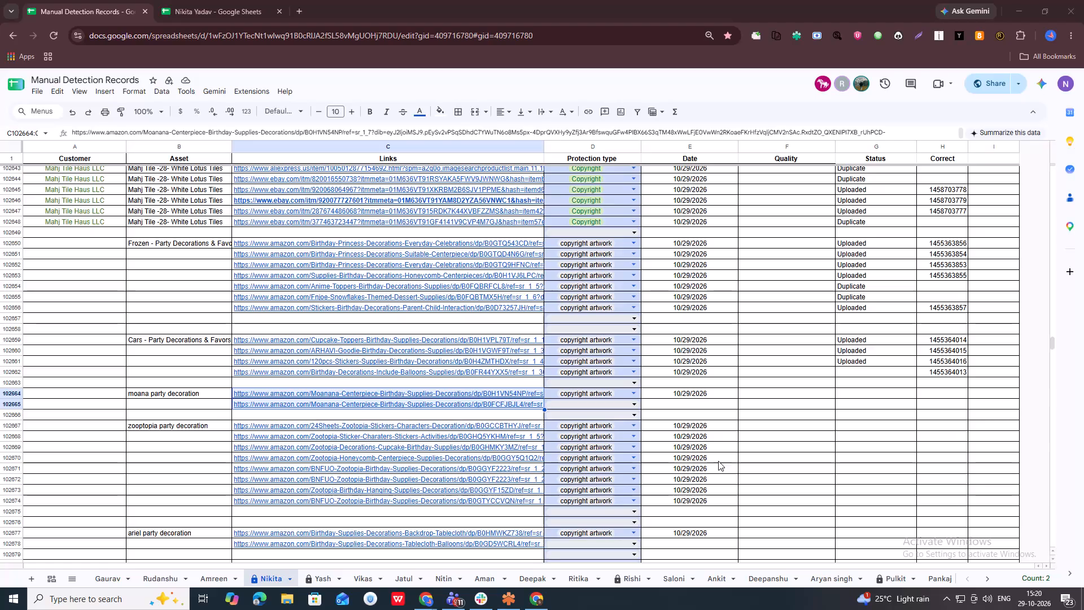
pyautogui.click(814, 384)
pyautogui.click(477, 394)
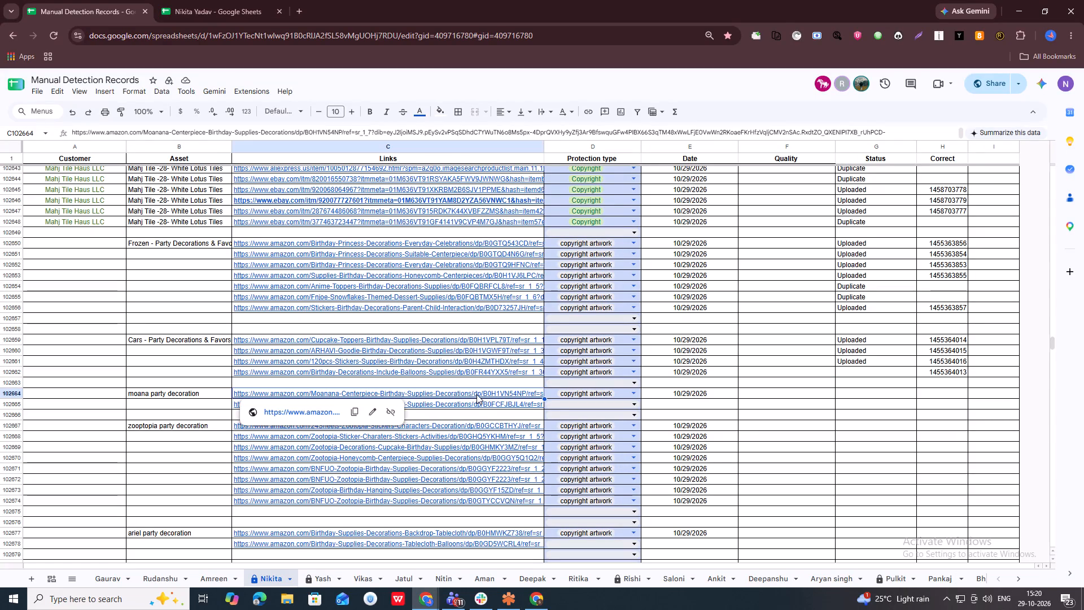
pyautogui.hotkey('shift', 'Down')
pyautogui.hotkey('ctrl', 'c')
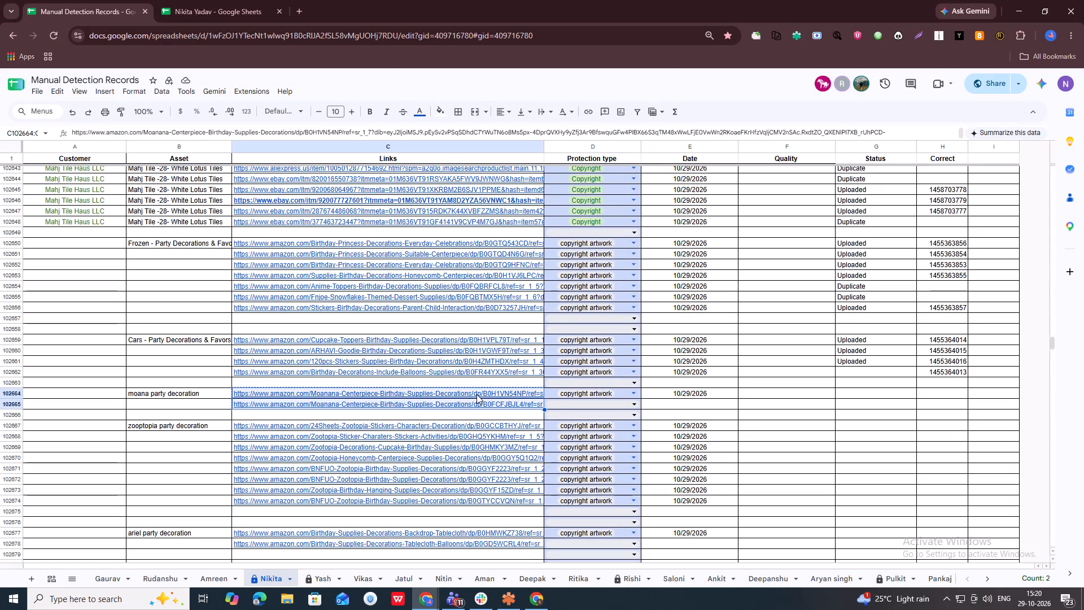
# In the Red Points incident form, clear the previous link list and set the asset to Disney Princess Moana - Party Decorations & Favors - 16.
pyautogui.hotkey('alt', 'Tab')
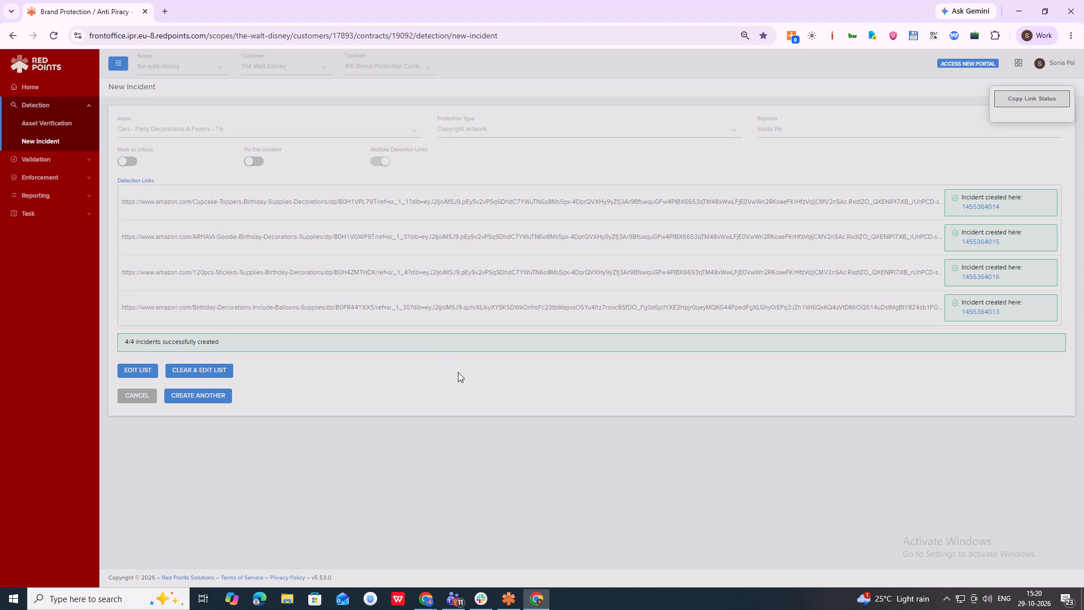
pyautogui.click(169, 372)
pyautogui.click(198, 132)
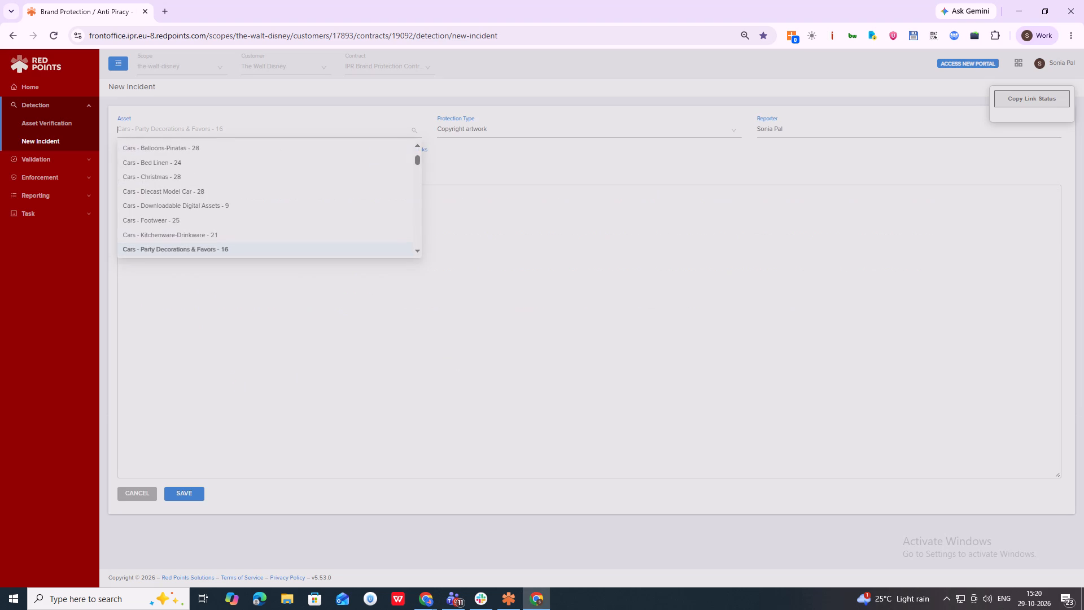
pyautogui.write('moana')
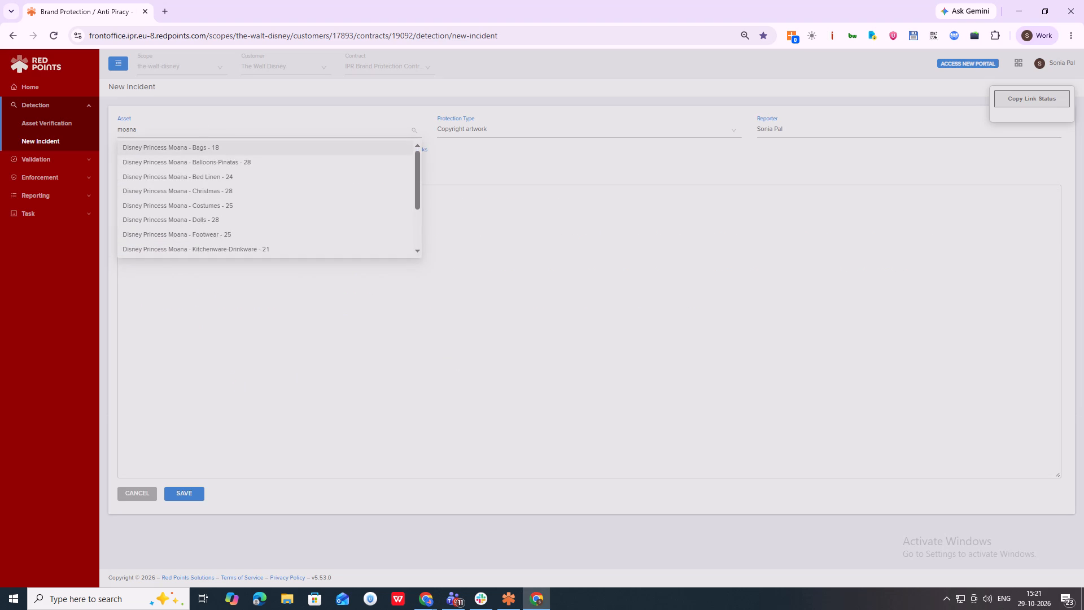
pyautogui.scroll(-1, 258, 184)
pyautogui.click(257, 206)
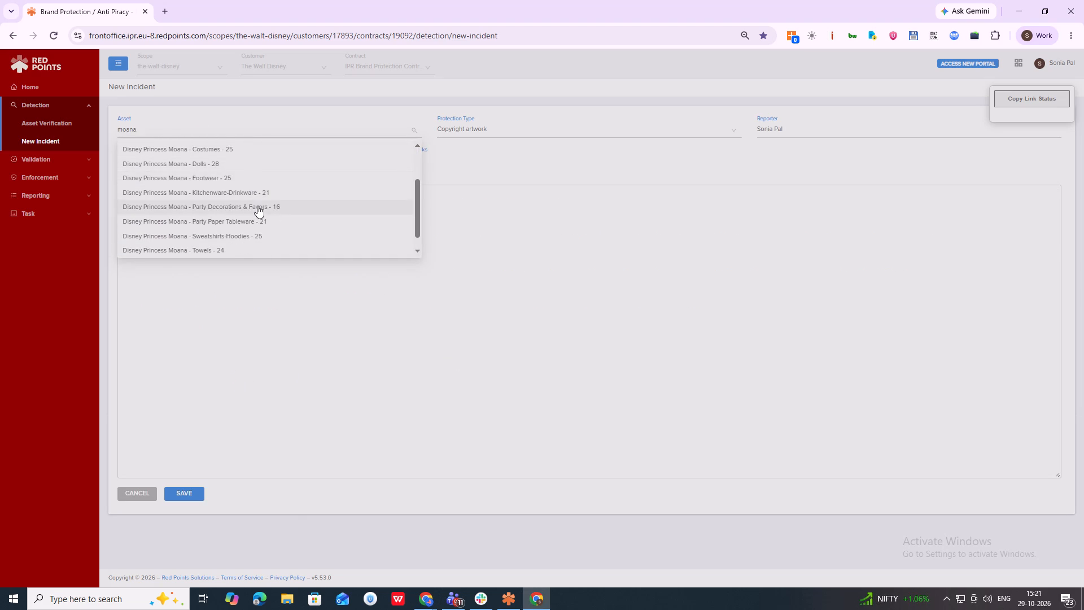
# Paste the two copied moana links into the new incident's detection links.
pyautogui.click(421, 329)
pyautogui.hotkey('alt', 'Tab')
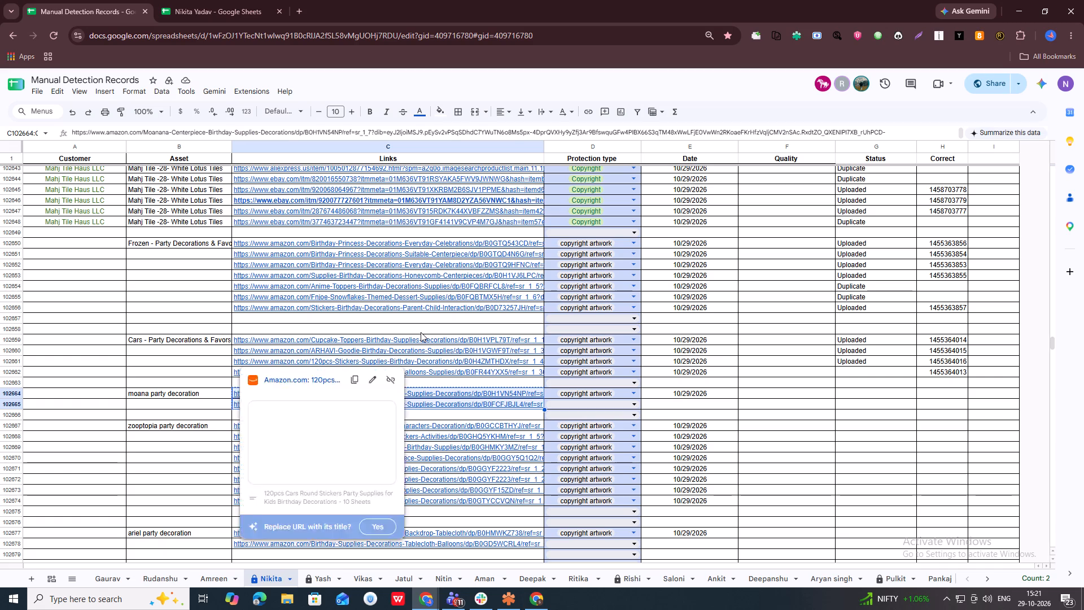
pyautogui.hotkey('alt', 'Tab')
pyautogui.hotkey('ctrl', 'v')
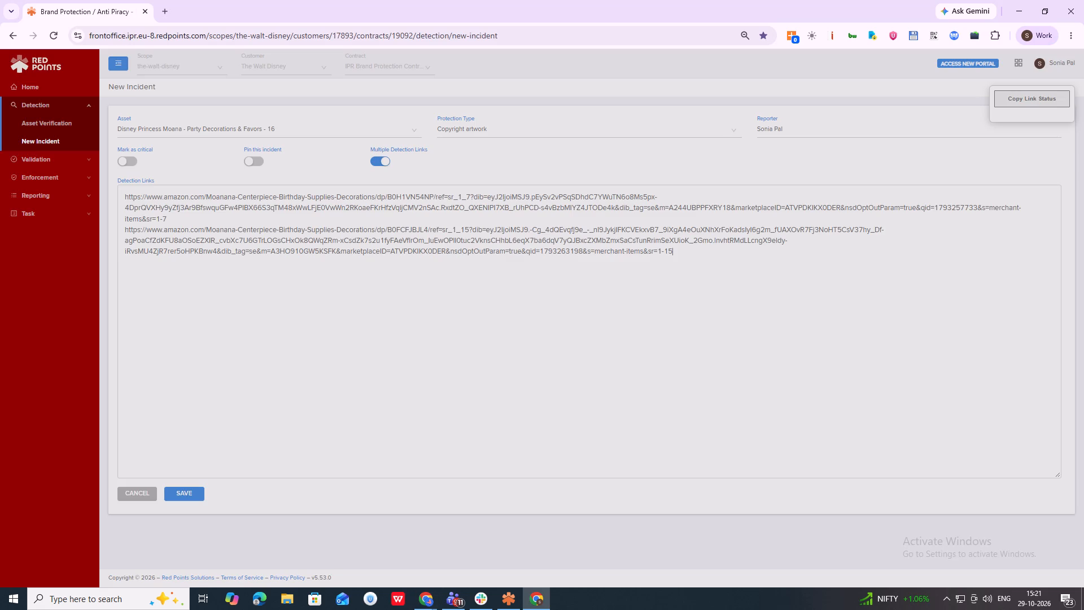
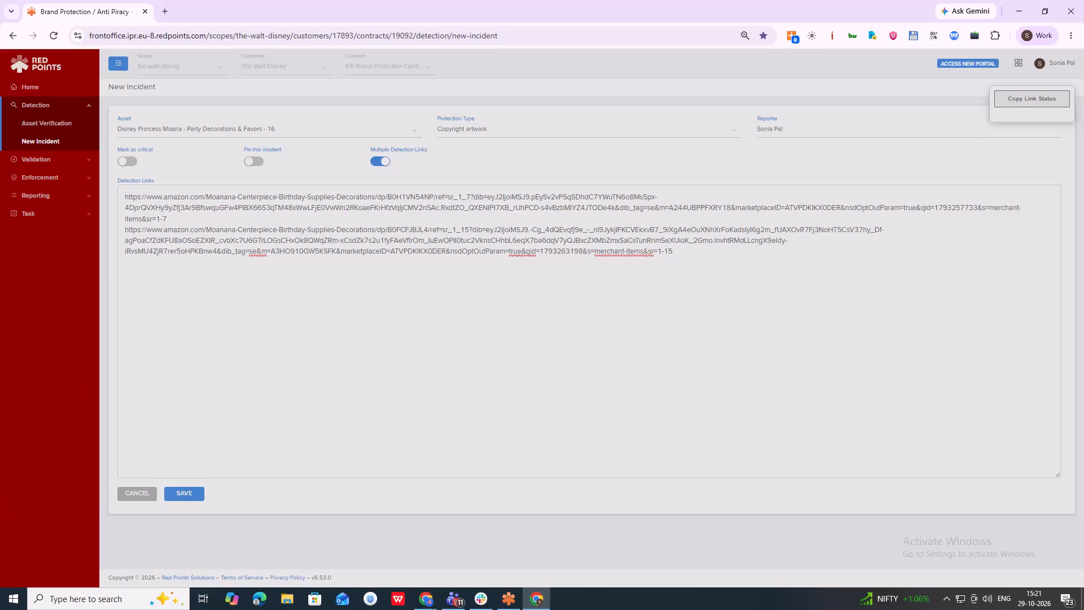
# Save the new Moana party decorations incident with its two detection links.
pyautogui.hotkey('alt', 'Tab')
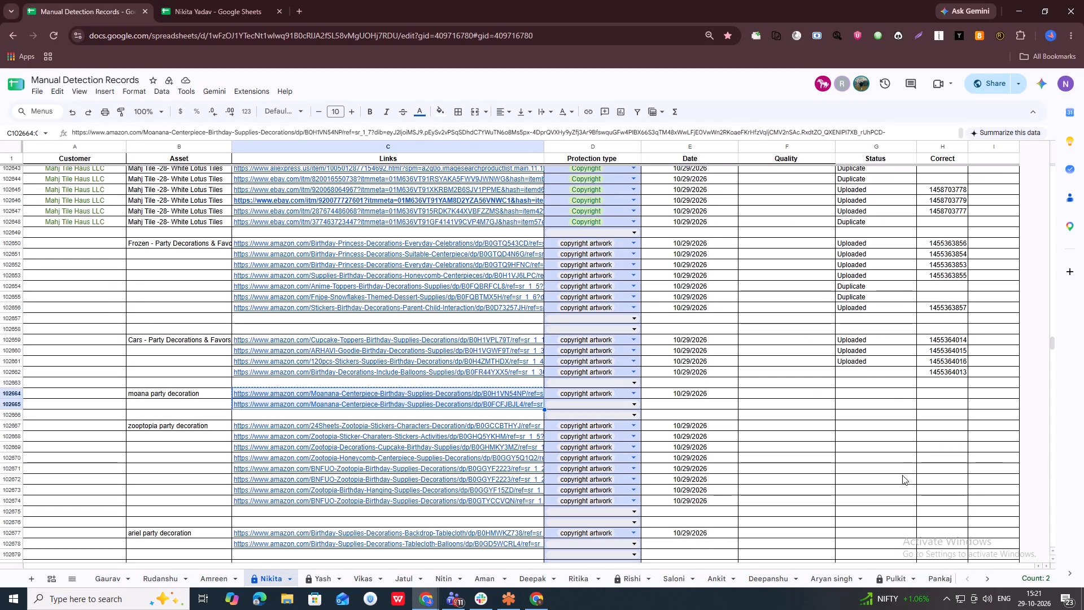
pyautogui.hotkey('alt', 'Tab')
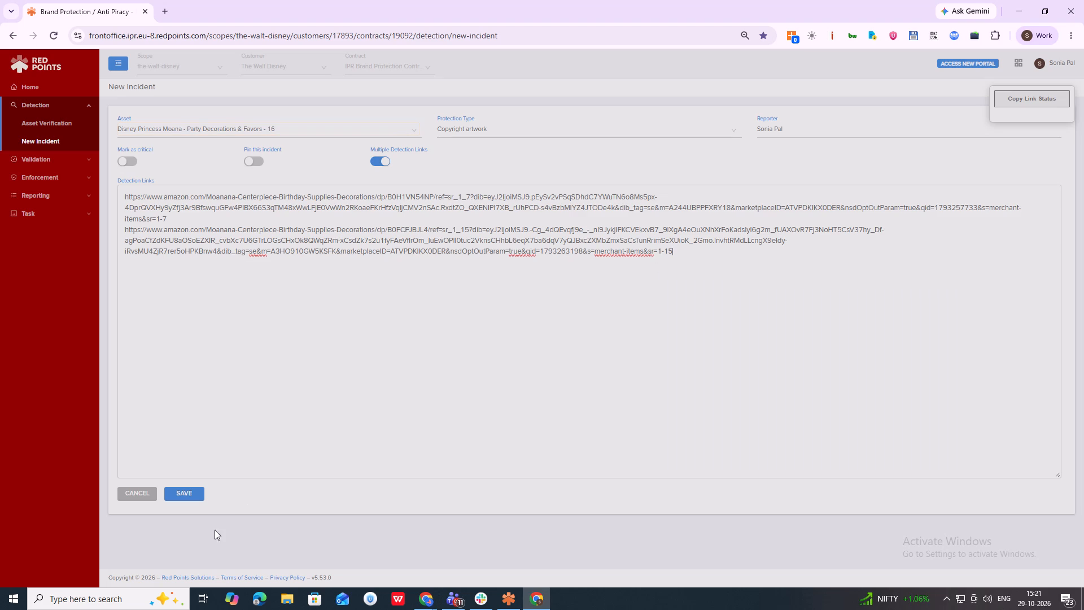
pyautogui.click(192, 497)
pyautogui.rightClick(192, 497)
pyautogui.click(191, 499)
# Copy the asset name Disney Princess Moana - Party Decorations & Favors - 16 from the incident into B102664 of the Manual Detection Records sheet.
pyautogui.keyDown('alt'); pyautogui.click(243, 125); pyautogui.keyUp('alt')
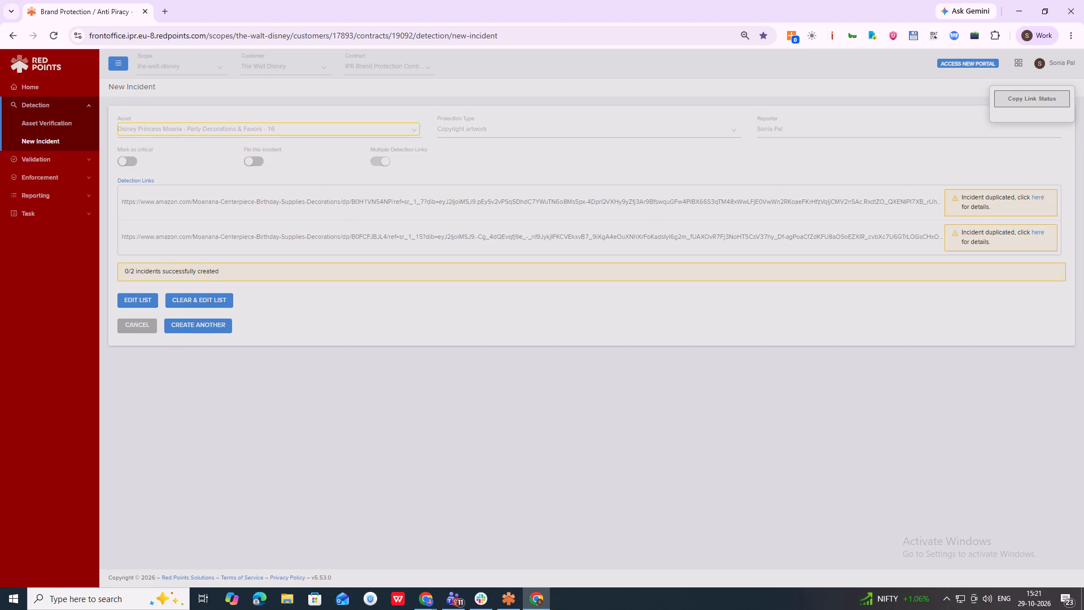
pyautogui.hotkey('alt', 'Tab')
pyautogui.press('Left')
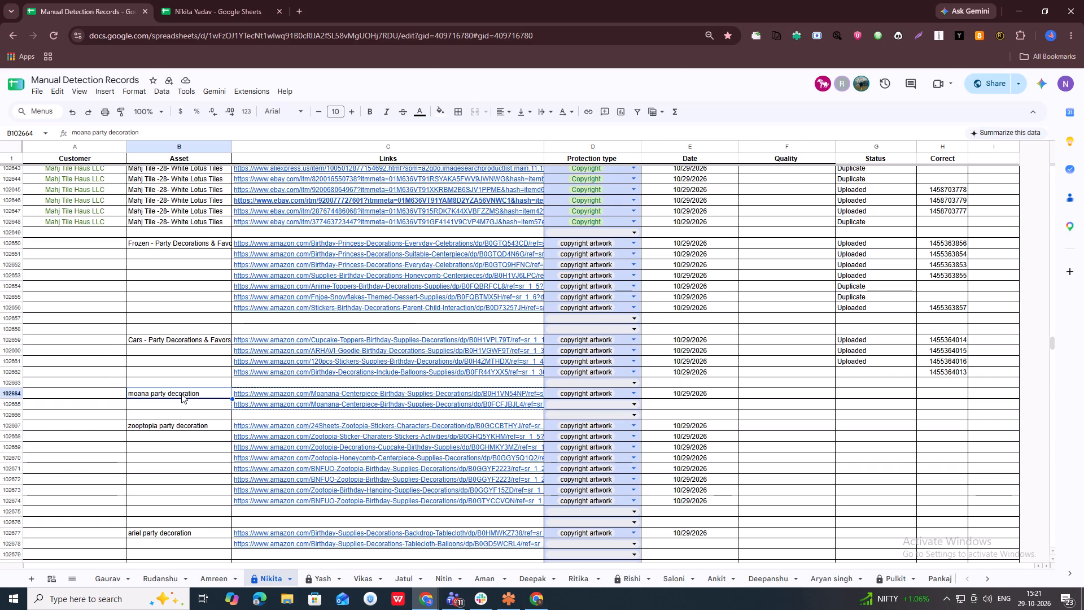
pyautogui.hotkey('ctrl', 'v')
# Fill the copyright artwork protection type and the date 10/29/2026 down from row 102664 to row 102665.
pyautogui.press('Right')
pyautogui.press('Right')
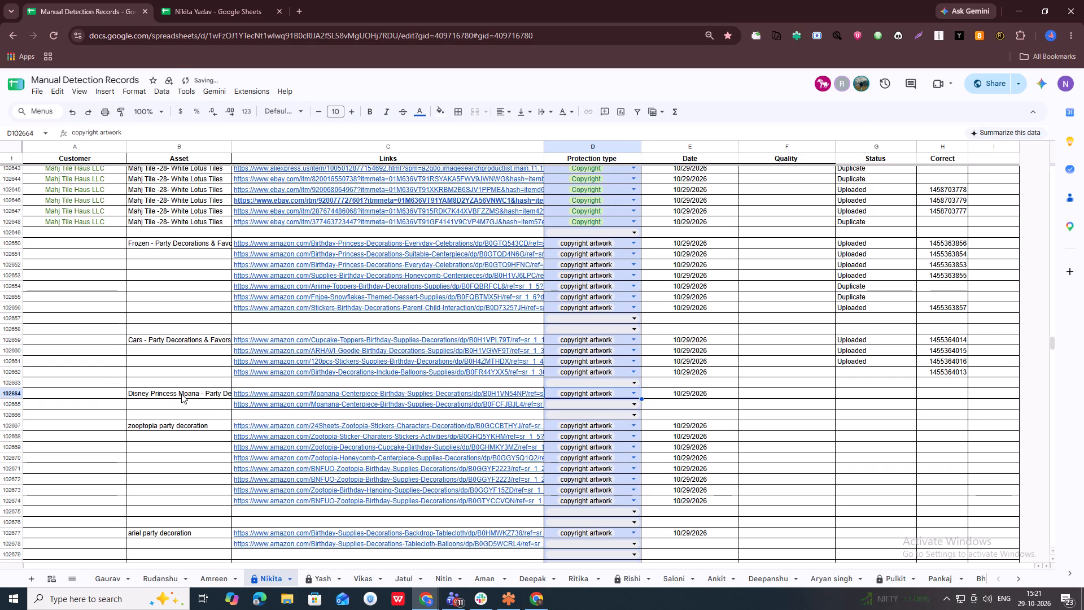
pyautogui.hotkey('shift', 'Right')
pyautogui.hotkey('shift', 'Down')
pyautogui.hotkey('ctrl', 'd')
pyautogui.press('Right')
pyautogui.press('Right')
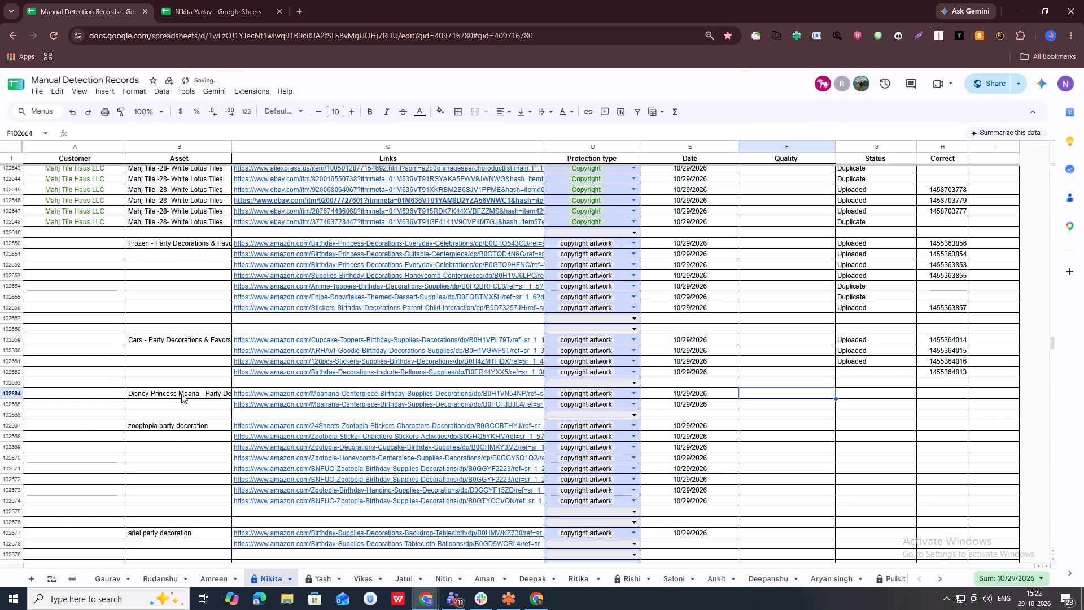
# Fill the Uploaded status down into G102662, the last row of the Cars group.
pyautogui.press('Right')
pyautogui.hotkey('alt', 'Tab')
pyautogui.hotkey('alt', 'Tab')
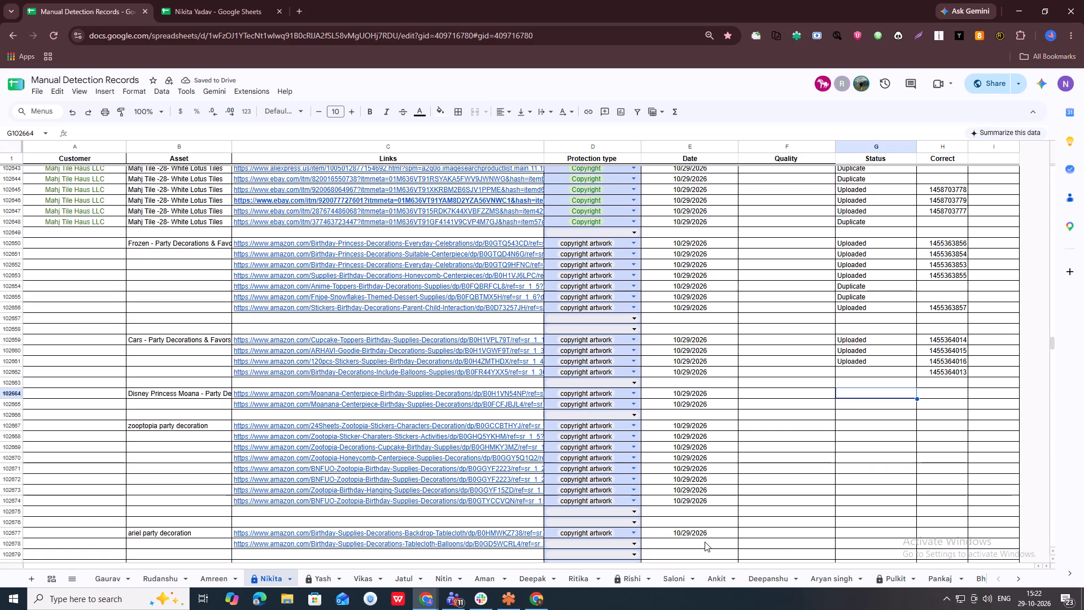
pyautogui.click(846, 373)
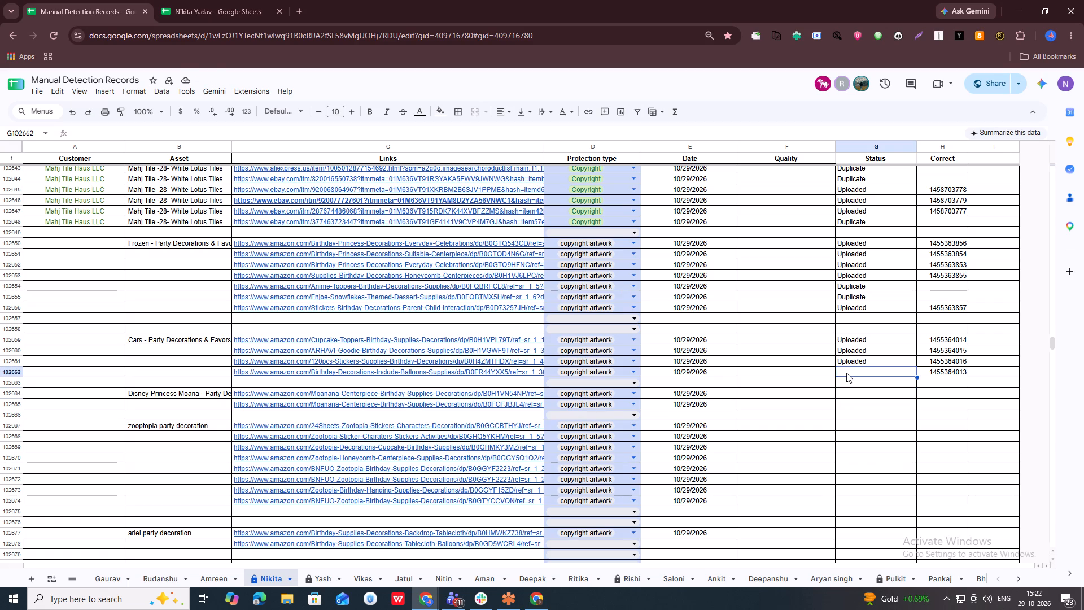
pyautogui.hotkey('ctrl', 'd')
# Copy the Moana incident's link statuses from Red Points and paste them into the sheet starting at F102663.
pyautogui.click(851, 396)
pyautogui.hotkey('alt', 'Tab')
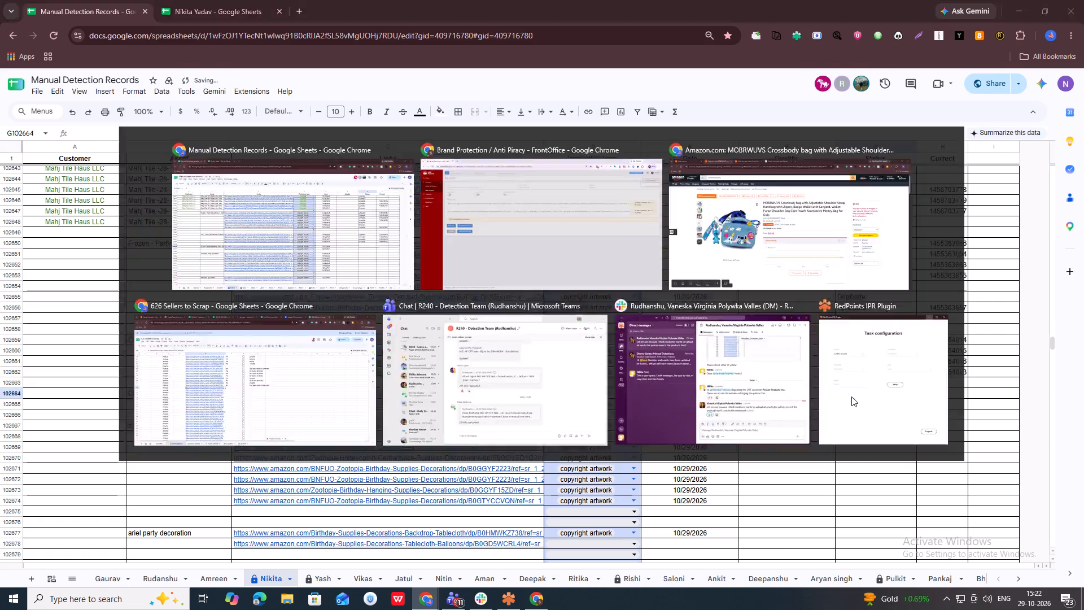
pyautogui.click(1035, 95)
pyautogui.hotkey('alt', 'Tab')
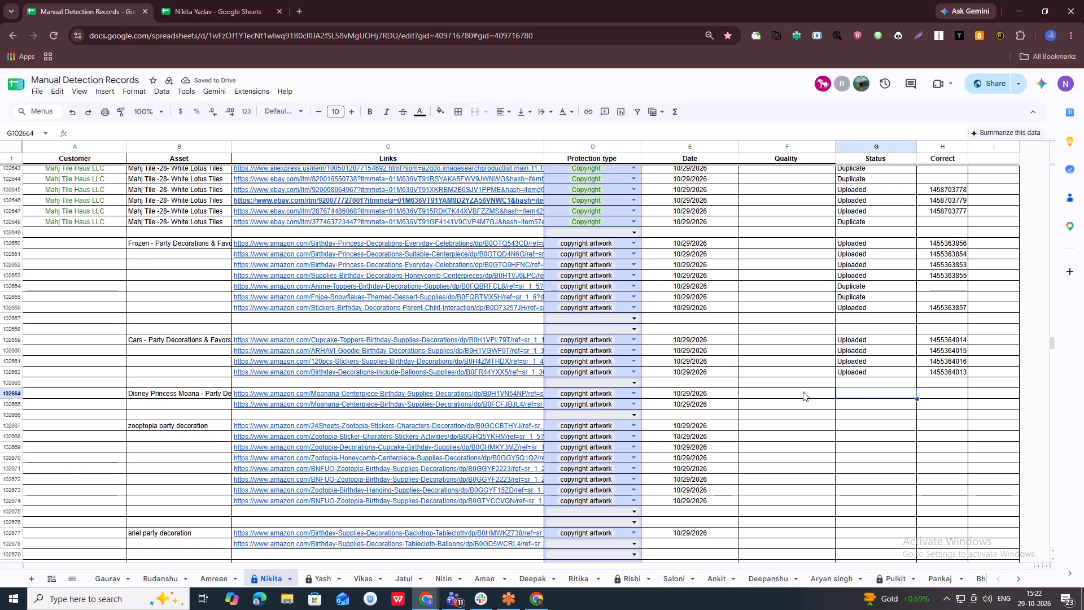
pyautogui.click(795, 384)
pyautogui.hotkey('ctrl', 'v')
# Delete the pasted header row F102663:H102663 and the pasted links in F102664:F102665, keeping only the statuses.
pyautogui.press('Down')
pyautogui.press('Left')
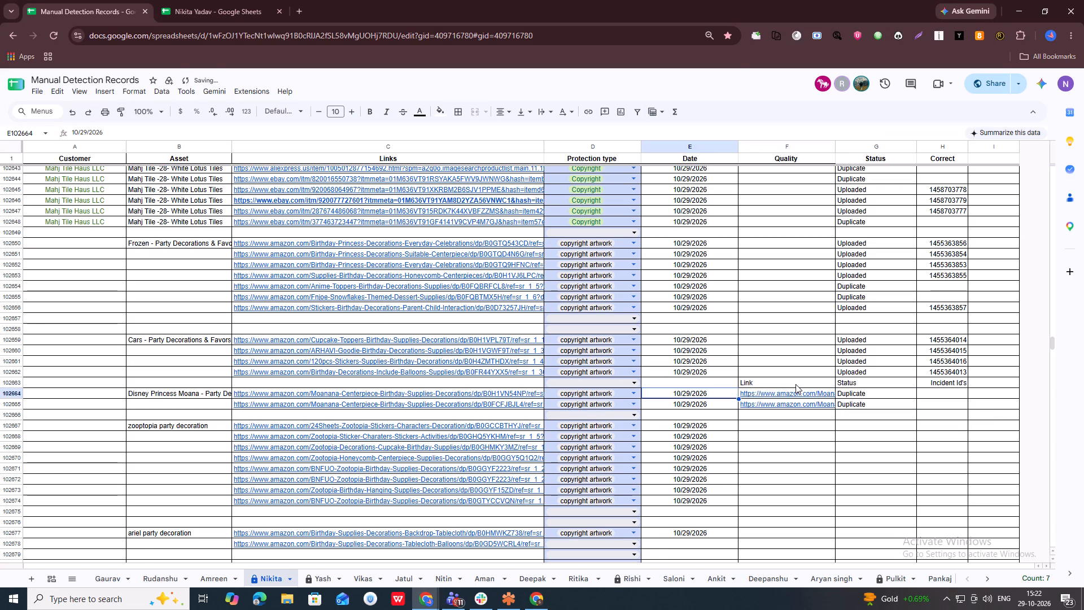
pyautogui.hotkey('shift', 'Right')
pyautogui.hotkey('shift', 'Down')
pyautogui.press('Up')
pyautogui.press('Right')
pyautogui.hotkey('shift', 'Right')
pyautogui.hotkey('shift', 'Right')
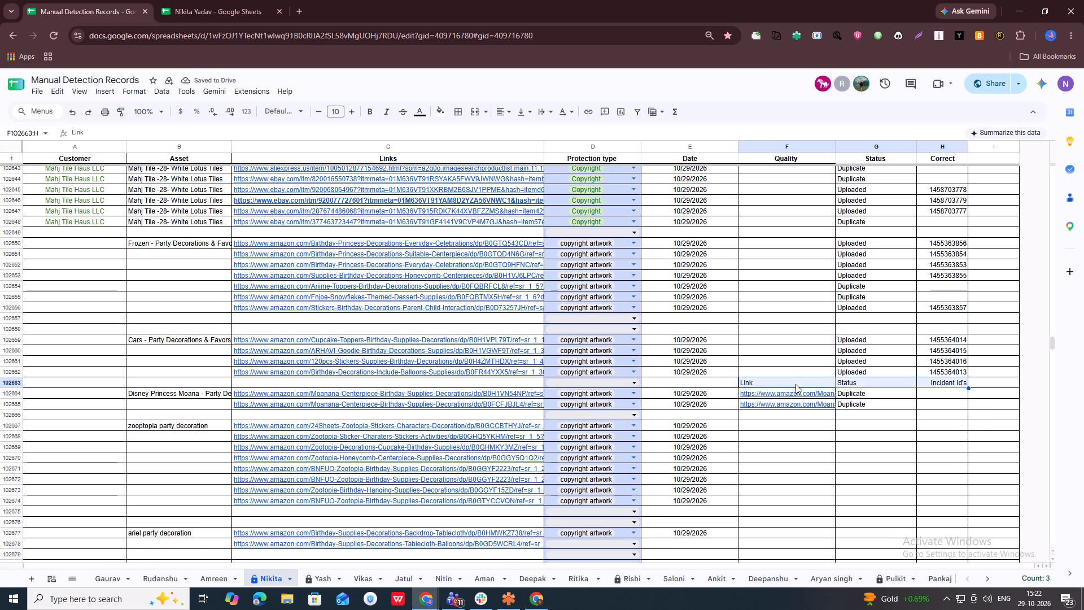
pyautogui.press('Delete')
pyautogui.press('Down')
pyautogui.hotkey('ctrl', 'shift', 'Down')
pyautogui.press('Delete')
# Copy the eight zootopia party decoration links, C102667 to C102674.
pyautogui.press('Right')
pyautogui.hotkey('ctrl', 'Down')
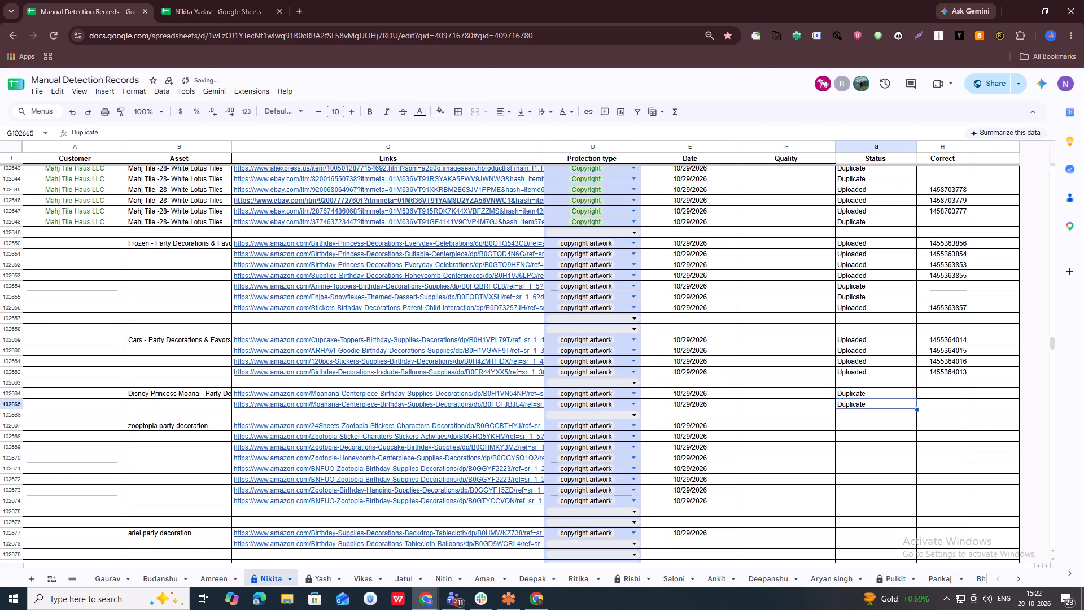
pyautogui.press('Down')
pyautogui.press('Down')
pyautogui.press('Left')
pyautogui.press('Left')
pyautogui.press('Left')
pyautogui.press('Left')
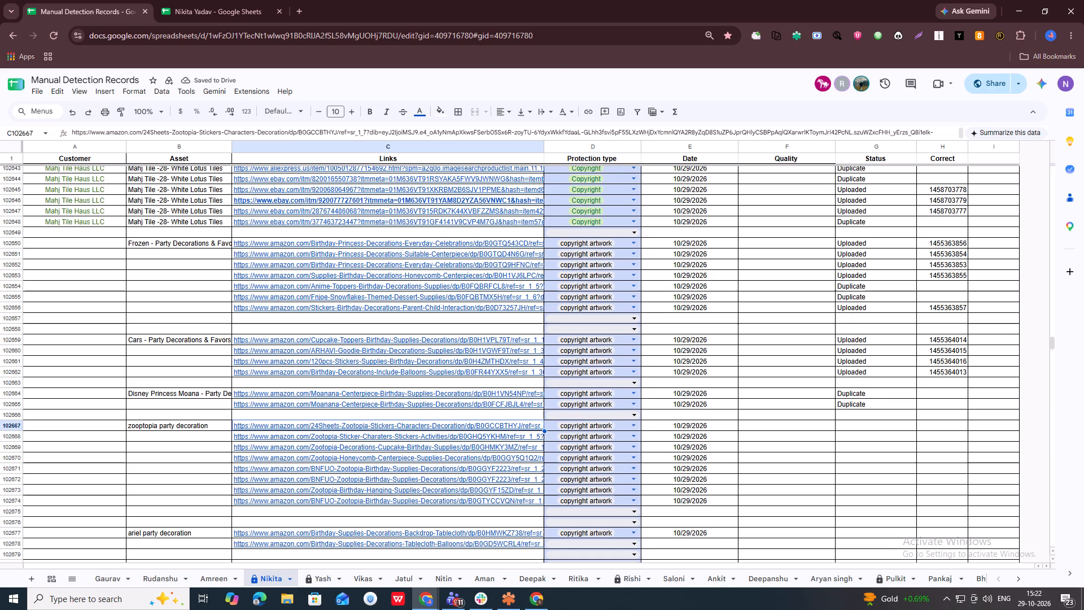
pyautogui.hotkey('ctrl', 'shift', 'Down')
pyautogui.hotkey('ctrl', 'c')
# In the Red Points incident form, clear the previous link list and set the asset to Zootopia - Party Decorations & Favors - 16.
pyautogui.hotkey('alt', 'Tab')
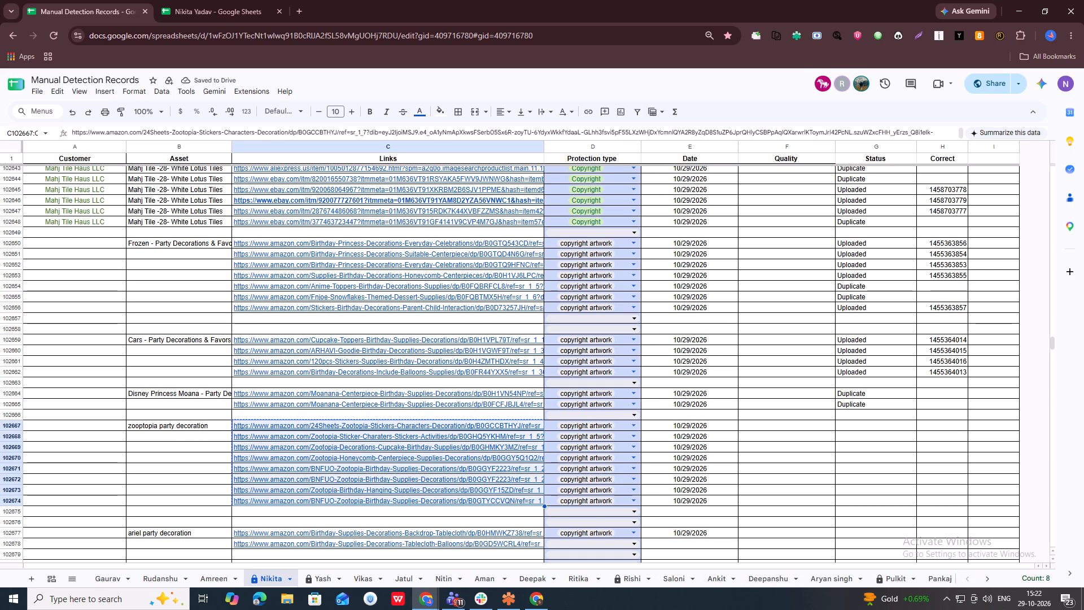
pyautogui.click(191, 302)
pyautogui.click(216, 133)
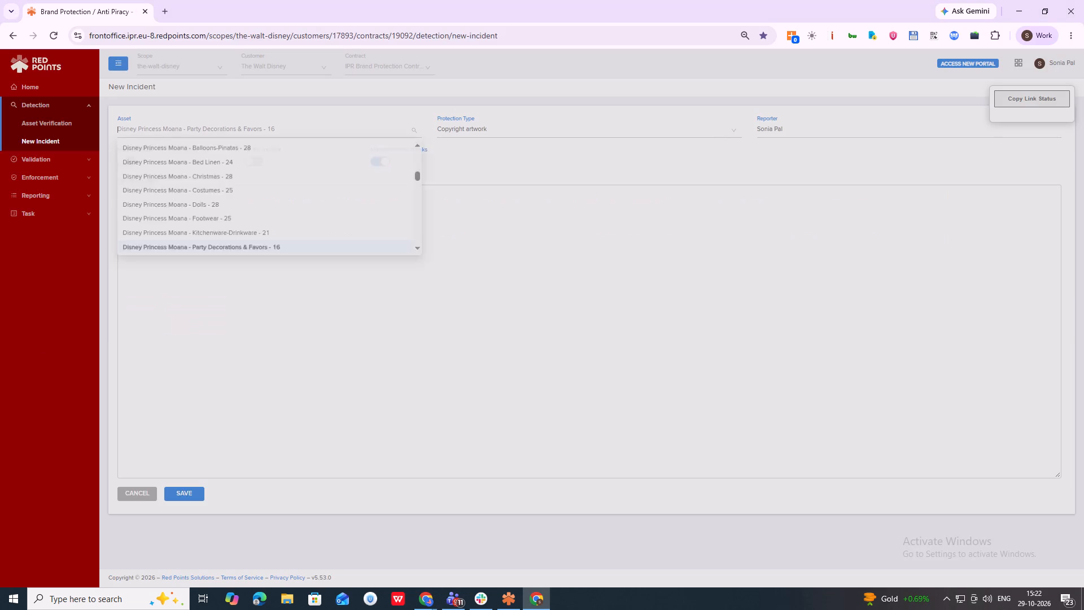
pyautogui.write('zoo')
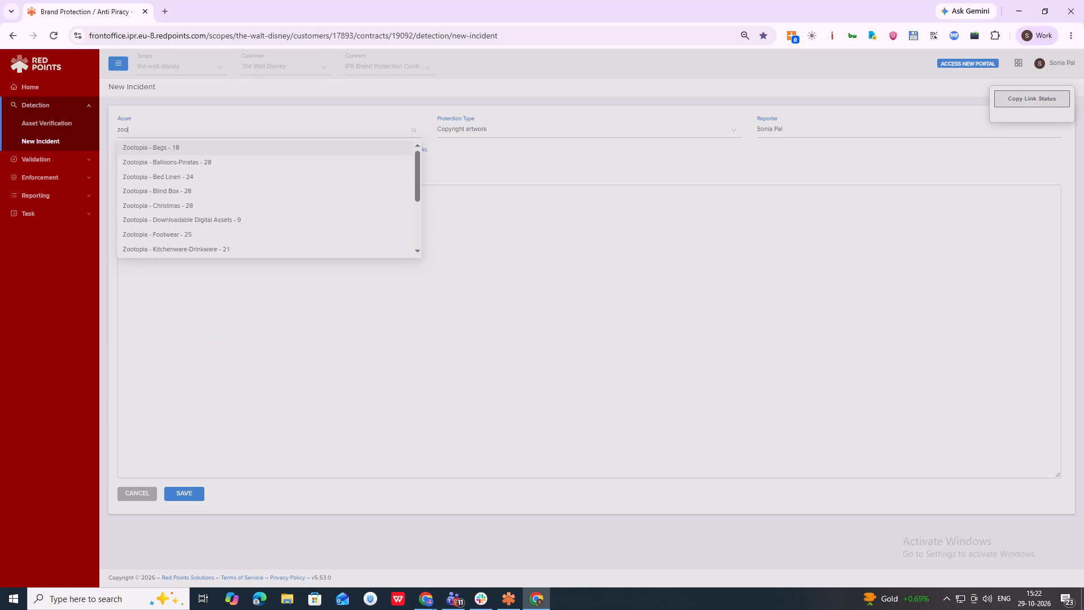
pyautogui.scroll(-1, 219, 207)
pyautogui.click(194, 206)
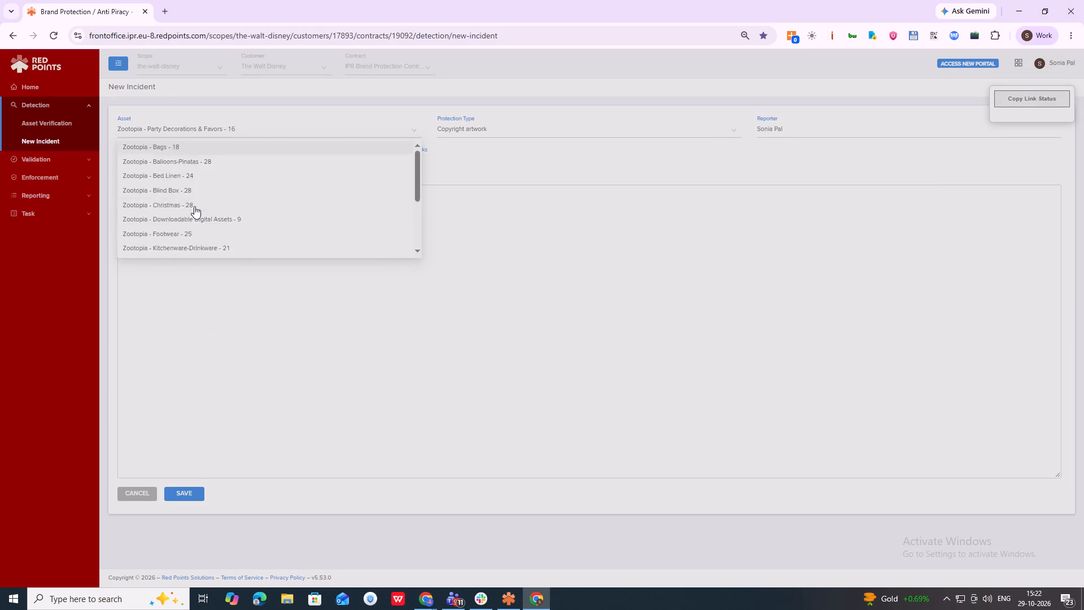
# Paste the copied zootopia links into the detection links and save the incident.
pyautogui.click(294, 345)
pyautogui.hotkey('alt', 'Tab')
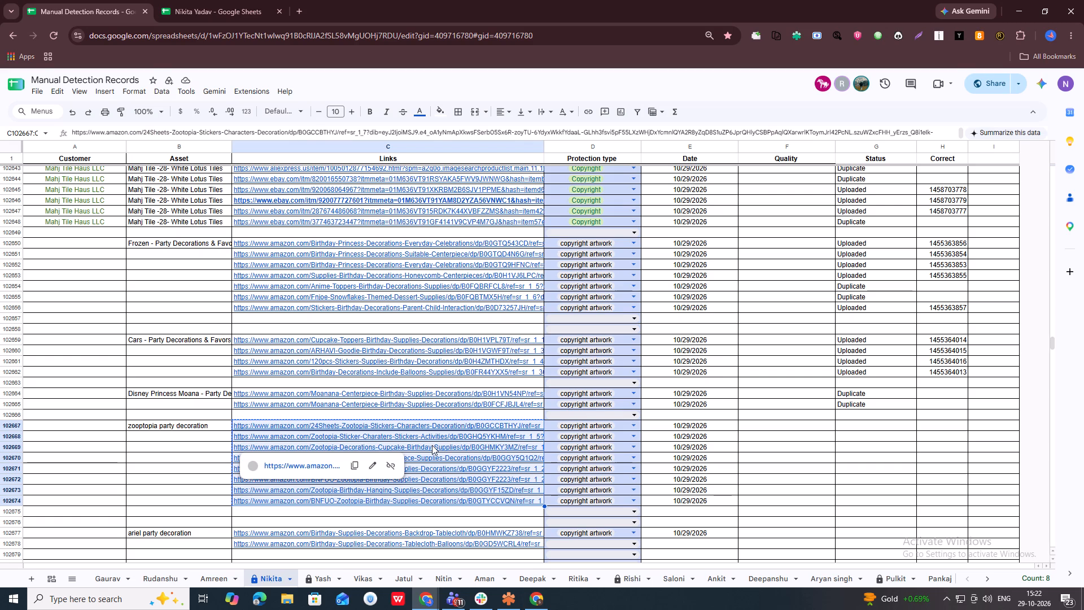
pyautogui.hotkey('alt', 'Tab')
pyautogui.hotkey('ctrl', 'v')
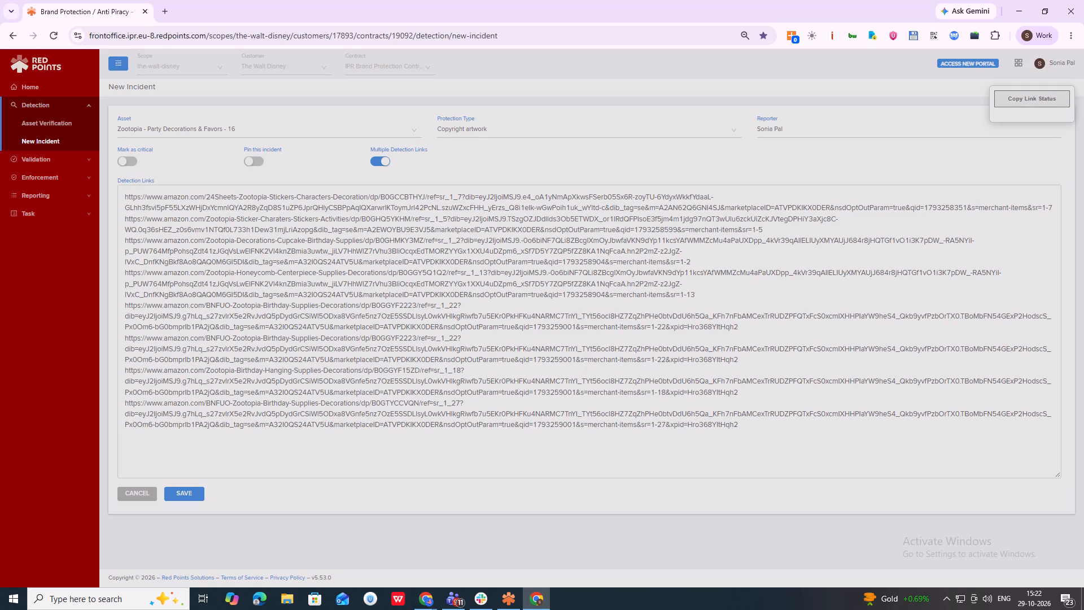
pyautogui.click(187, 497)
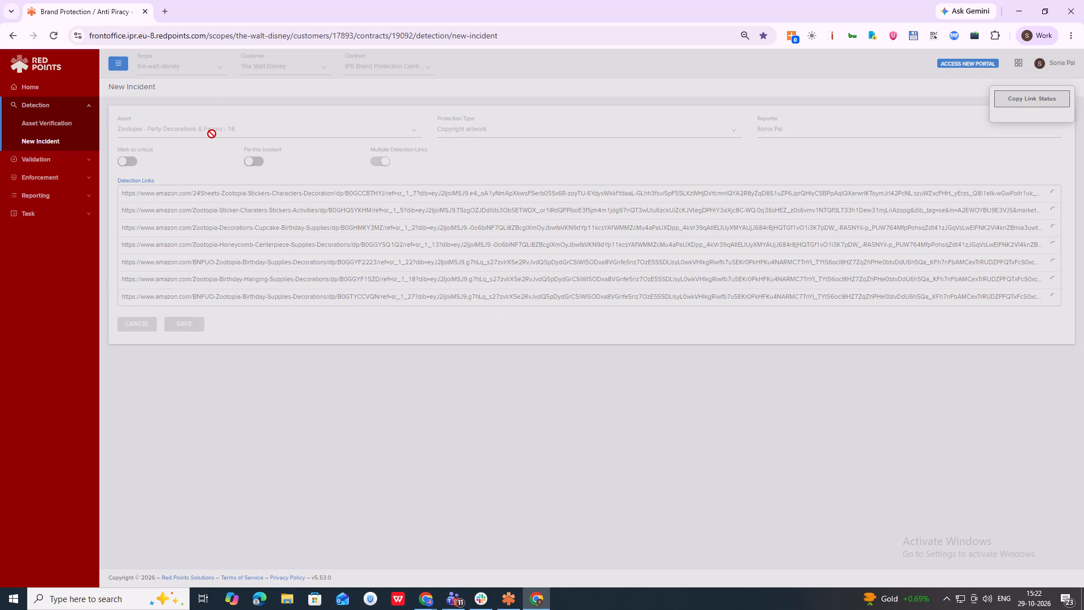
# Copy the asset name Zootopia - Party Decorations & Favors - 16 from the incident into B102667 of the sheet.
pyautogui.keyDown('alt'); pyautogui.click(212, 134); pyautogui.keyUp('alt')
pyautogui.hotkey('alt', 'Tab')
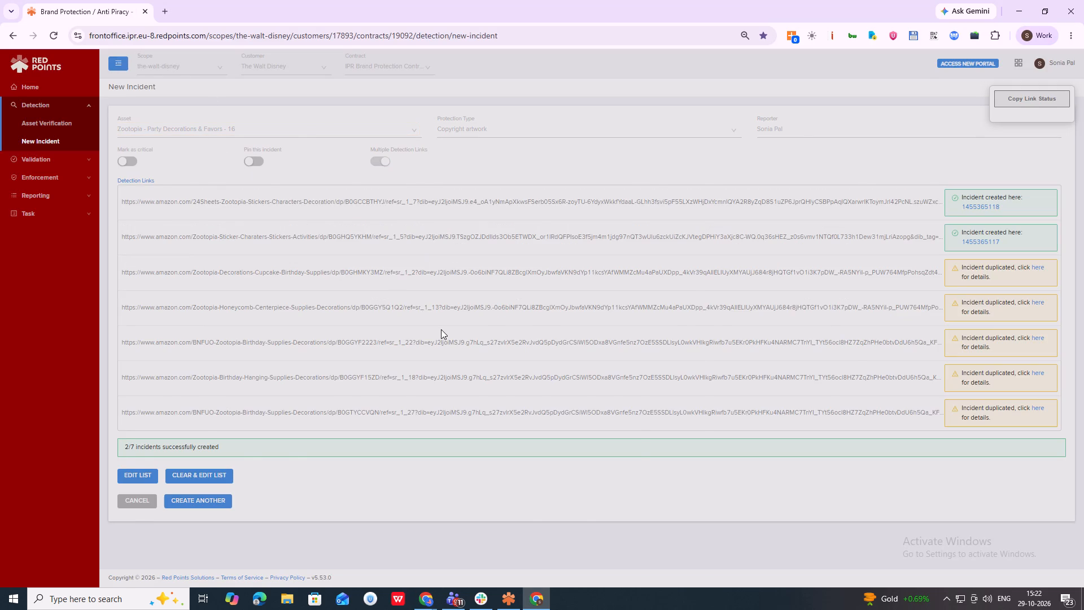
pyautogui.click(189, 421)
pyautogui.hotkey('ctrl', 'v')
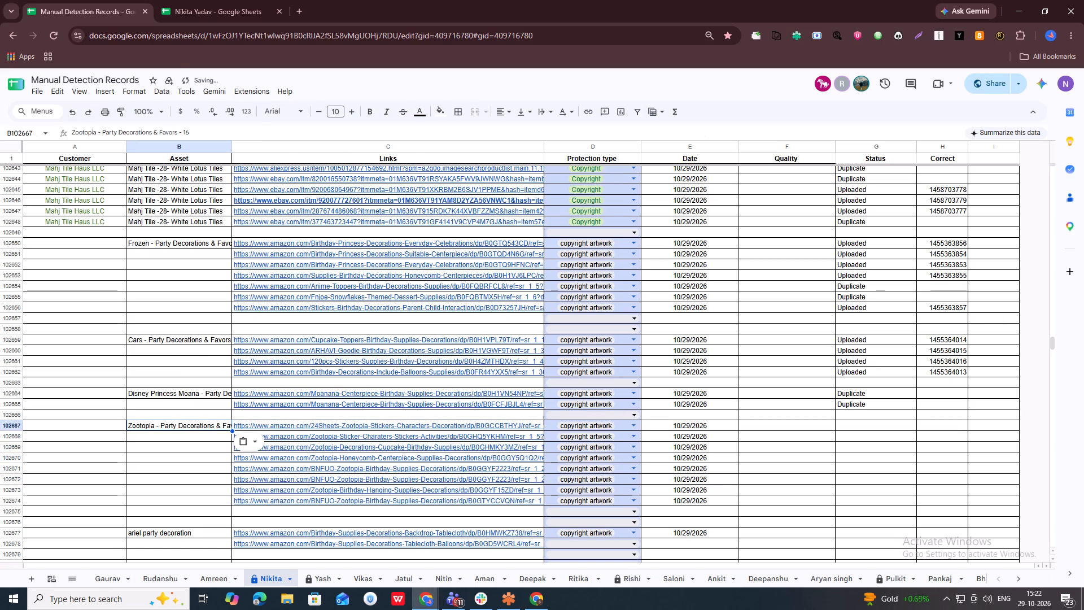
# Copy the Zootopia incident's link statuses and IDs from Red Points and paste them into the sheet starting at F102666.
pyautogui.press('Right')
pyautogui.press('Right')
pyautogui.press('Right')
pyautogui.press('Right')
pyautogui.press('Right')
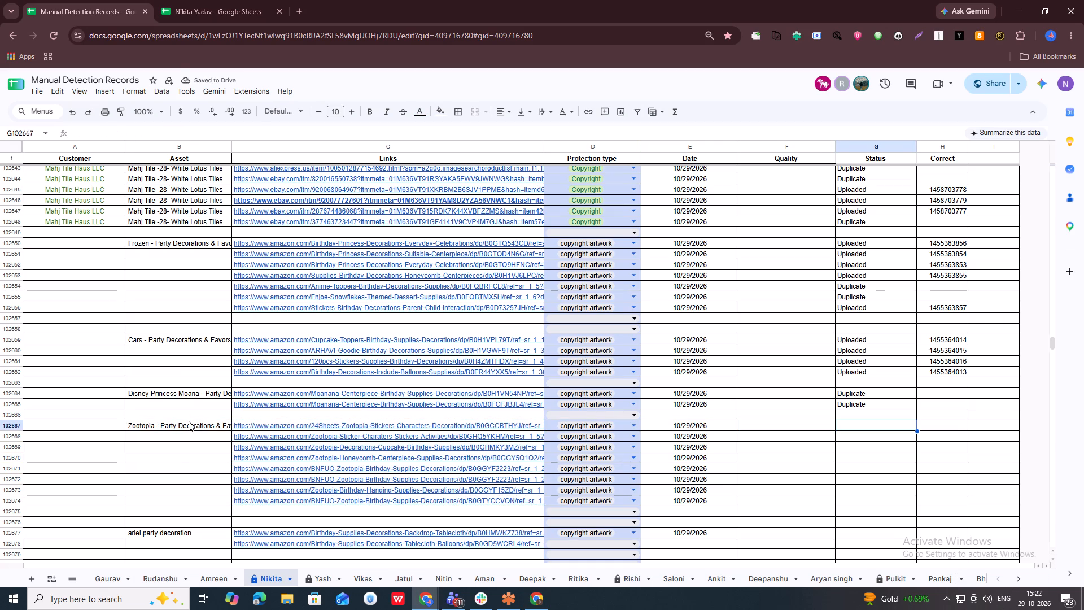
pyautogui.hotkey('alt', 'Tab')
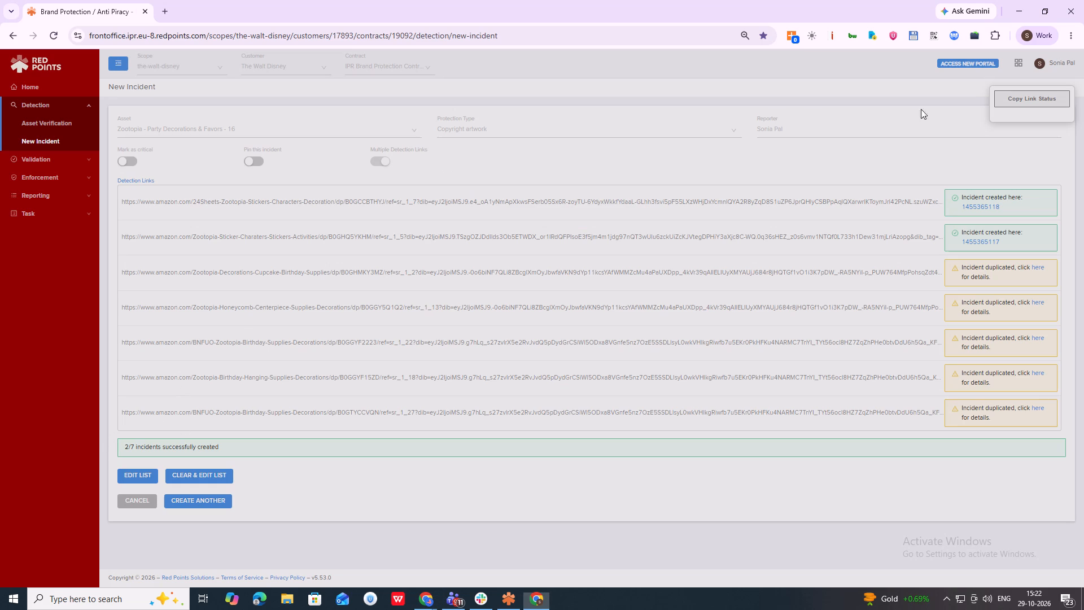
pyautogui.click(1045, 109)
pyautogui.click(1041, 101)
pyautogui.hotkey('alt', 'Tab')
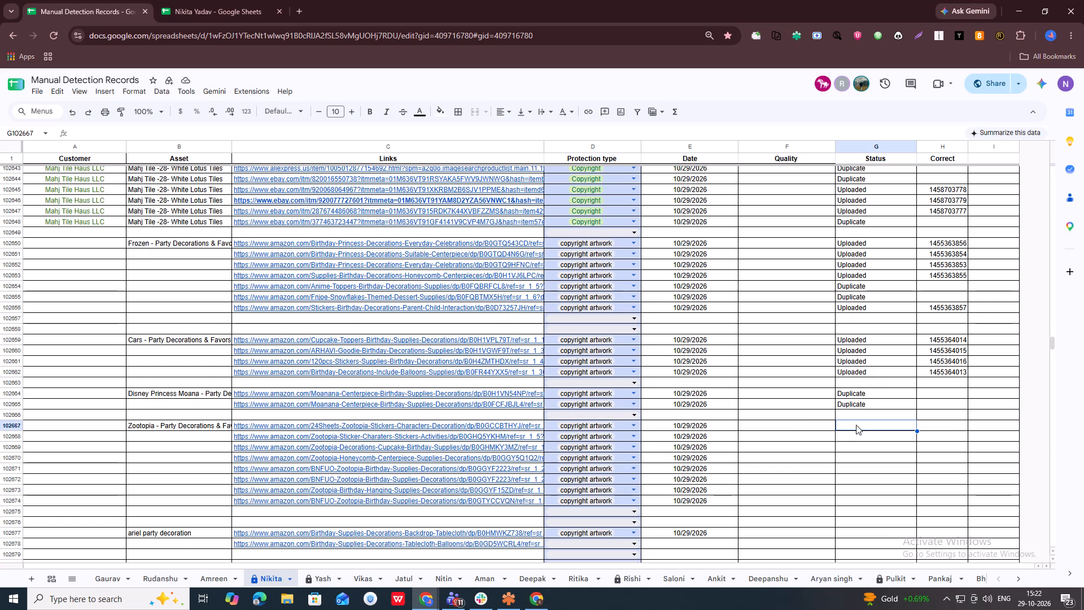
pyautogui.click(790, 418)
pyautogui.hotkey('ctrl', 'v')
# Delete the pasted header row F102666:H102666 and the pasted links in F102667:F102673, keeping the statuses and incident IDs.
pyautogui.press('Left')
pyautogui.press('Right')
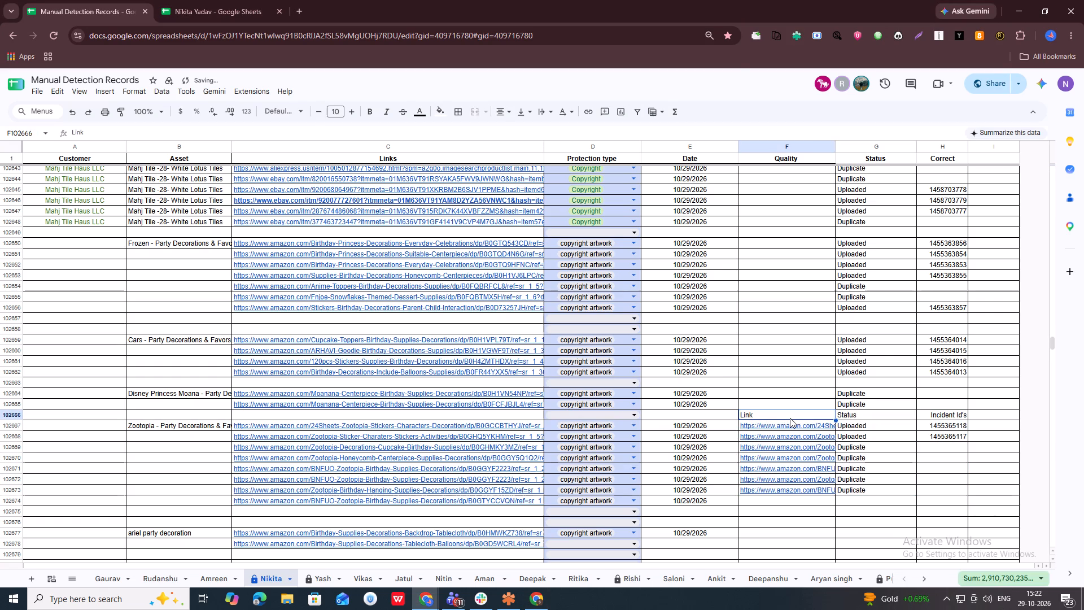
pyautogui.hotkey('shift', 'Right')
pyautogui.hotkey('shift', 'Right')
pyautogui.press('Delete')
pyautogui.press('Down')
pyautogui.hotkey('ctrl', 'shift', 'Down')
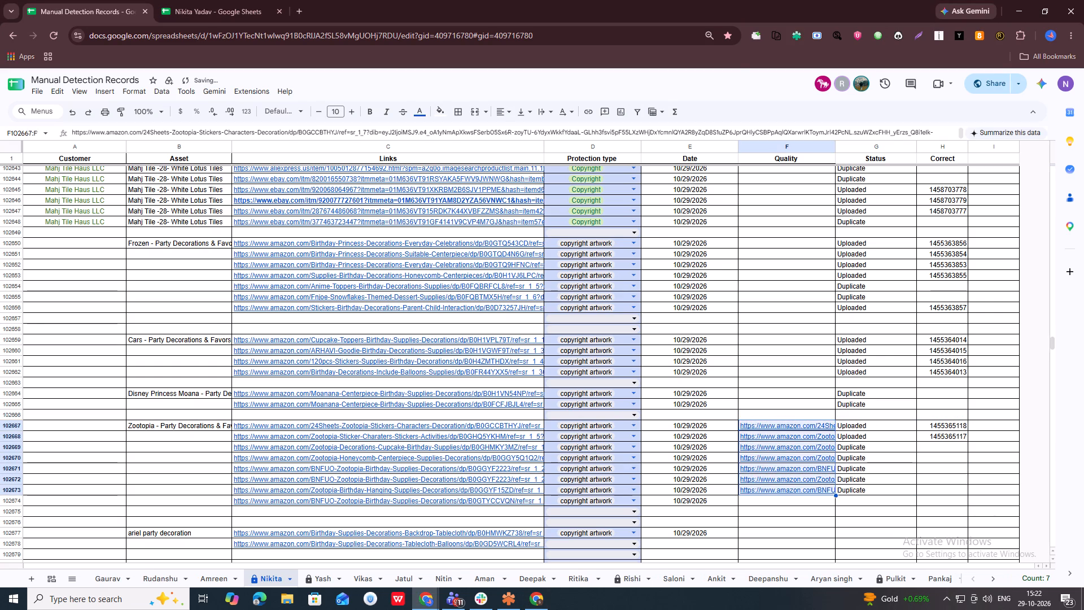
pyautogui.press('Delete')
# Fill the Zootopia asset name down from B102667 to B102674.
pyautogui.press('Right')
pyautogui.hotkey('ctrl', 'Down')
pyautogui.press('Left')
pyautogui.press('Left')
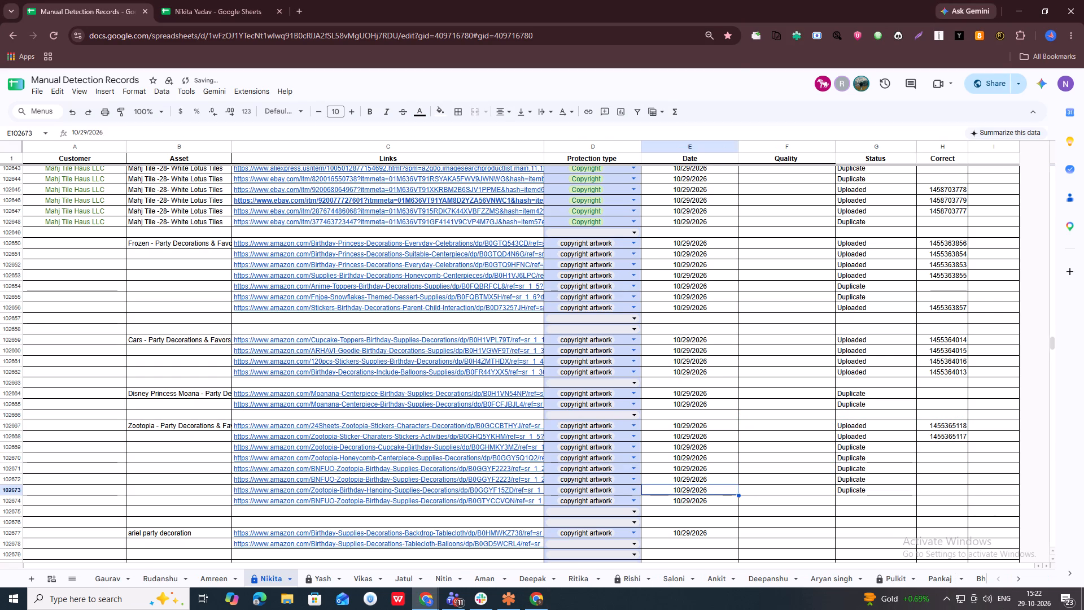
pyautogui.press('Left')
pyautogui.press('Left')
pyautogui.hotkey('ctrl', 'Down')
pyautogui.hotkey('ctrl', 'Down')
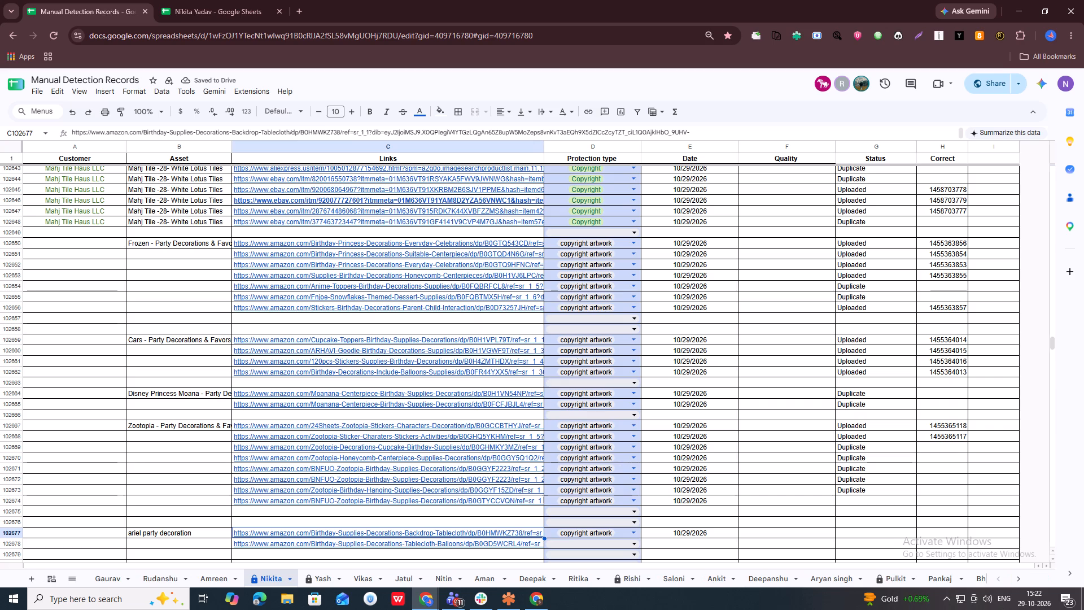
pyautogui.scroll(-4, 588, 360)
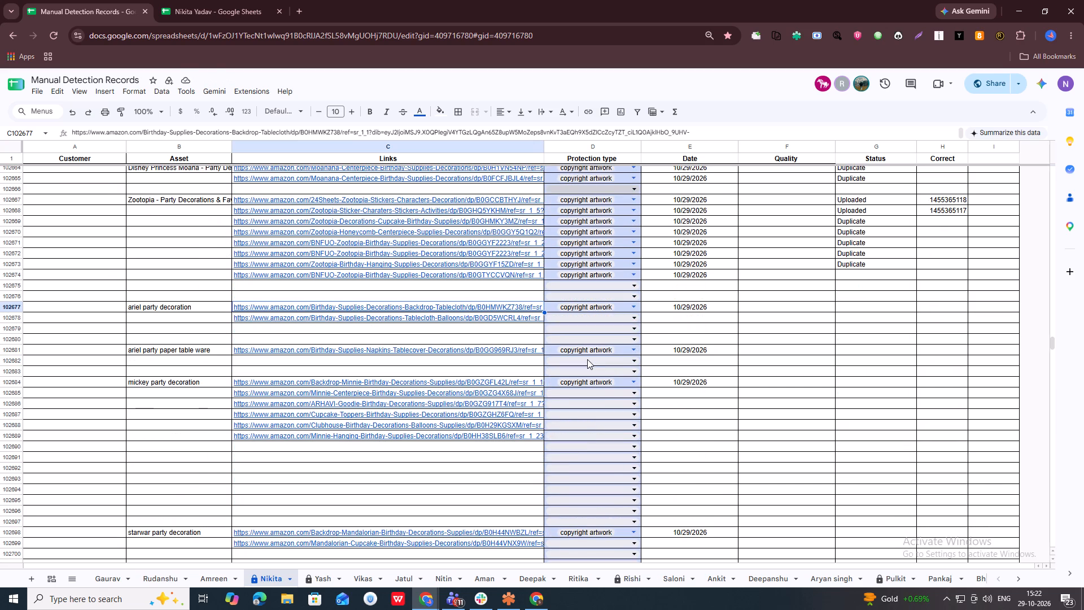
pyautogui.moveTo(201, 278); pyautogui.dragTo(200, 206)
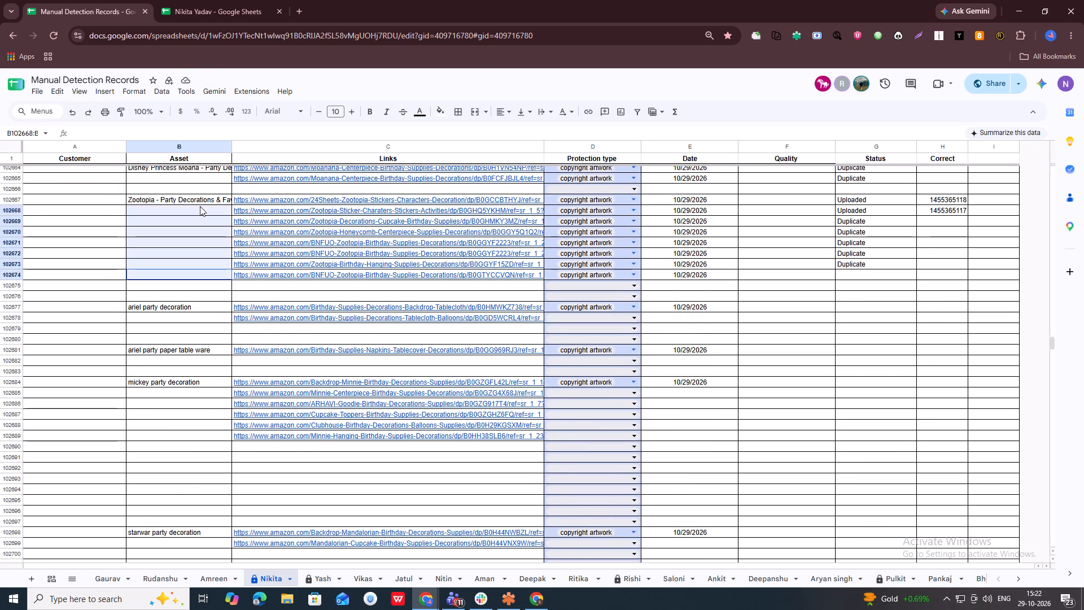
pyautogui.moveTo(200, 206); pyautogui.dragTo(200, 201)
pyautogui.hotkey('ctrl', 'd')
# Copy the two ariel party decoration links in C102677:C102678.
pyautogui.hotkey('ctrl', 'Down')
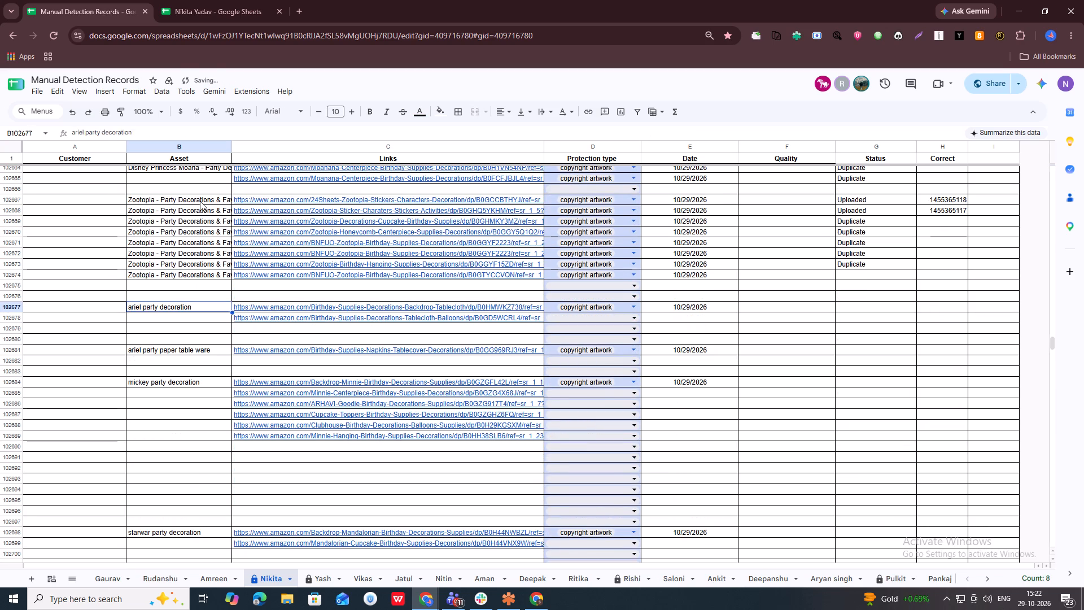
pyautogui.press('Right')
pyautogui.scroll(-4, 248, 245)
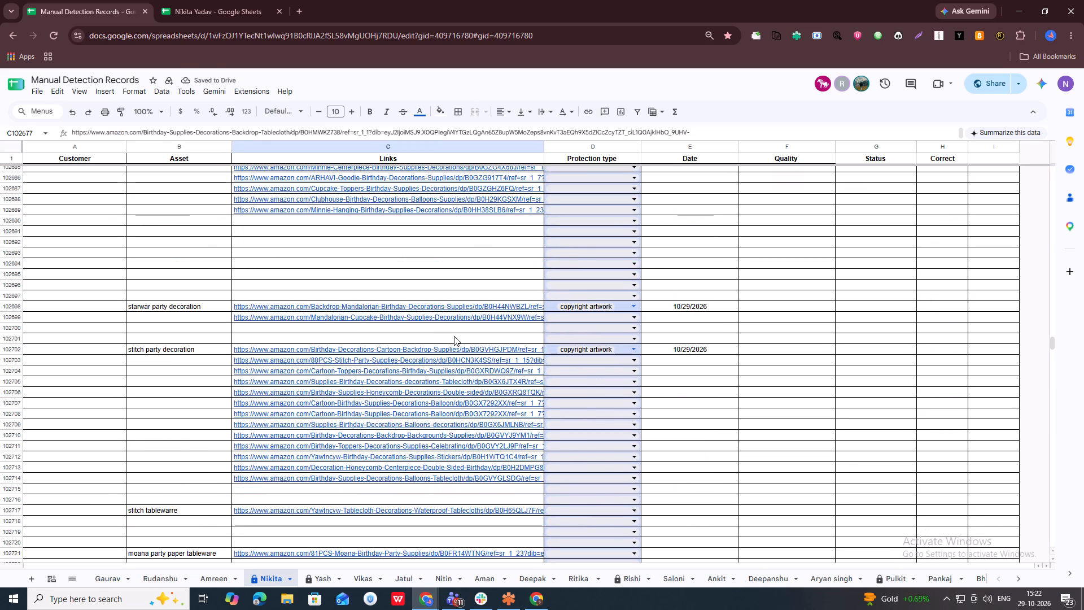
pyautogui.scroll(-7, 454, 336)
pyautogui.scroll(5, 454, 336)
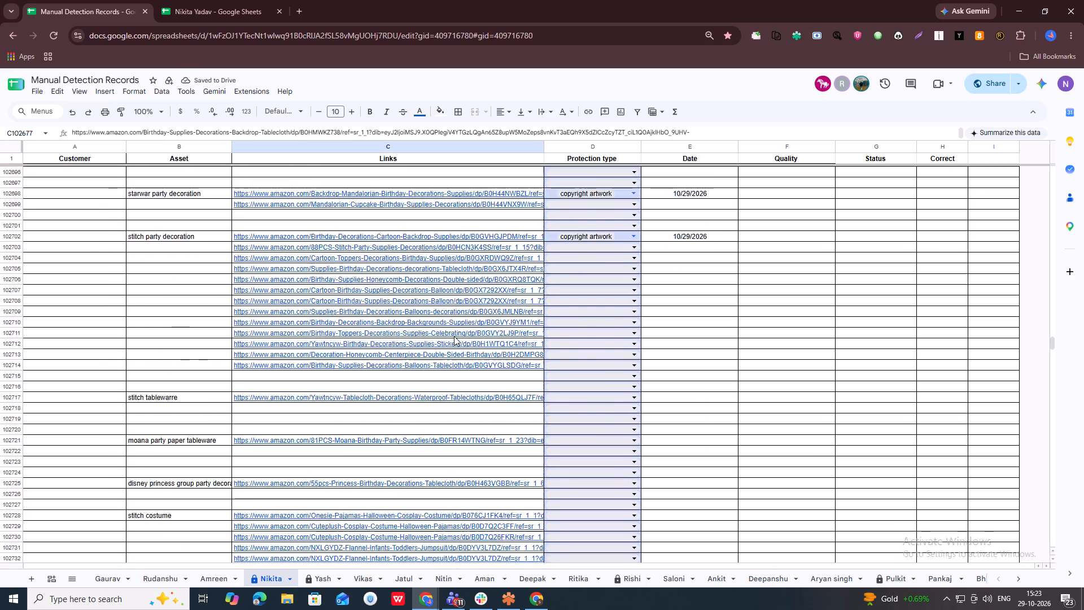
pyautogui.scroll(7, 454, 336)
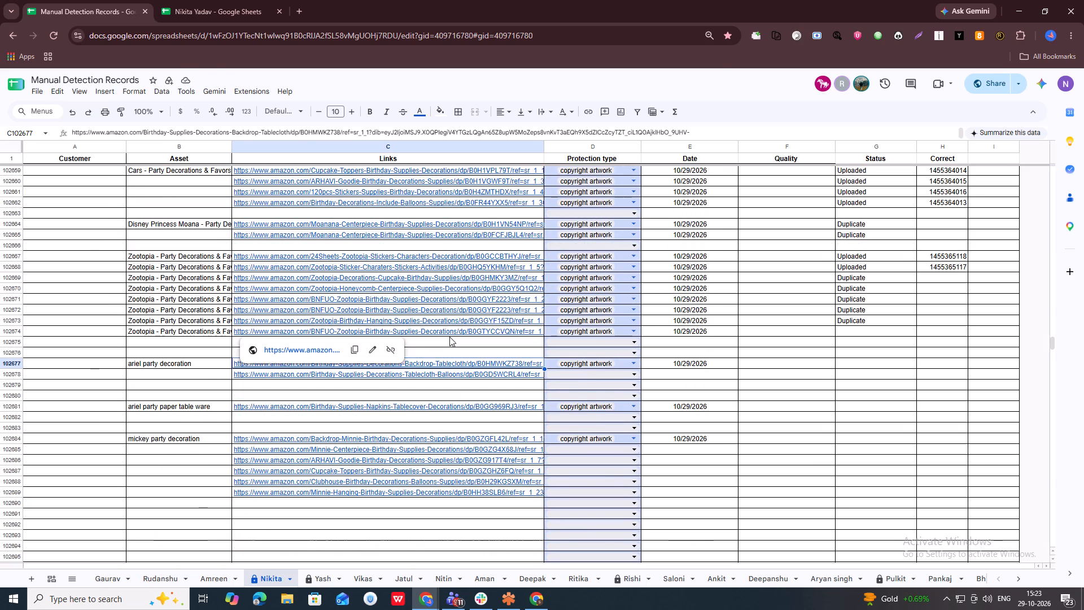
pyautogui.hotkey('shift', 'Down')
pyautogui.hotkey('ctrl', 'c')
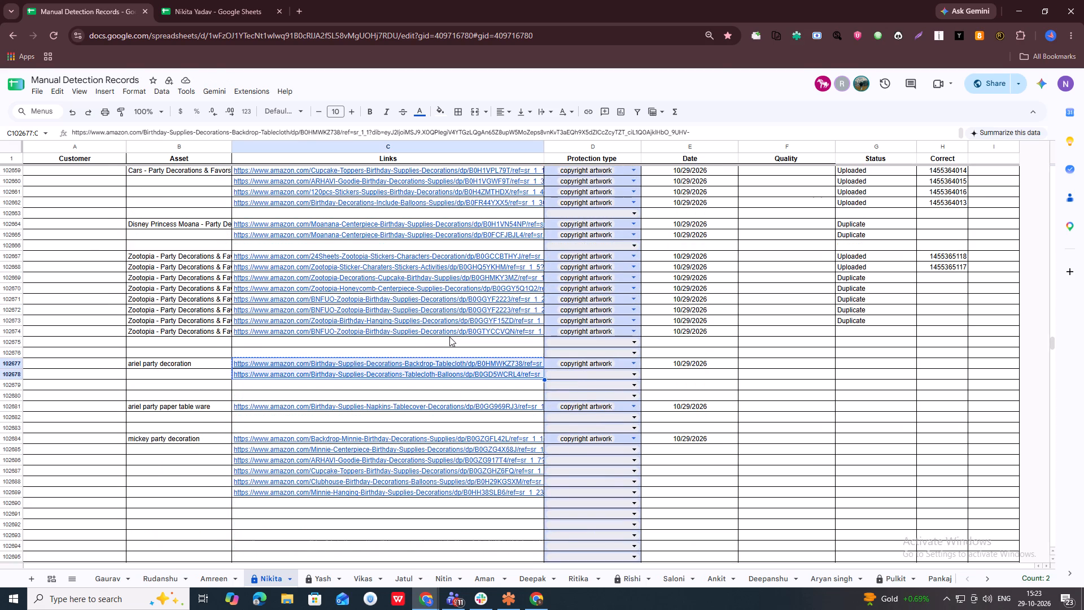
# In Red Points, clear the submitted link list and set the asset to Disney Princess Ariel - Party Decorations & Favors - 16.
pyautogui.hotkey('alt', 'Tab')
pyautogui.click(198, 473)
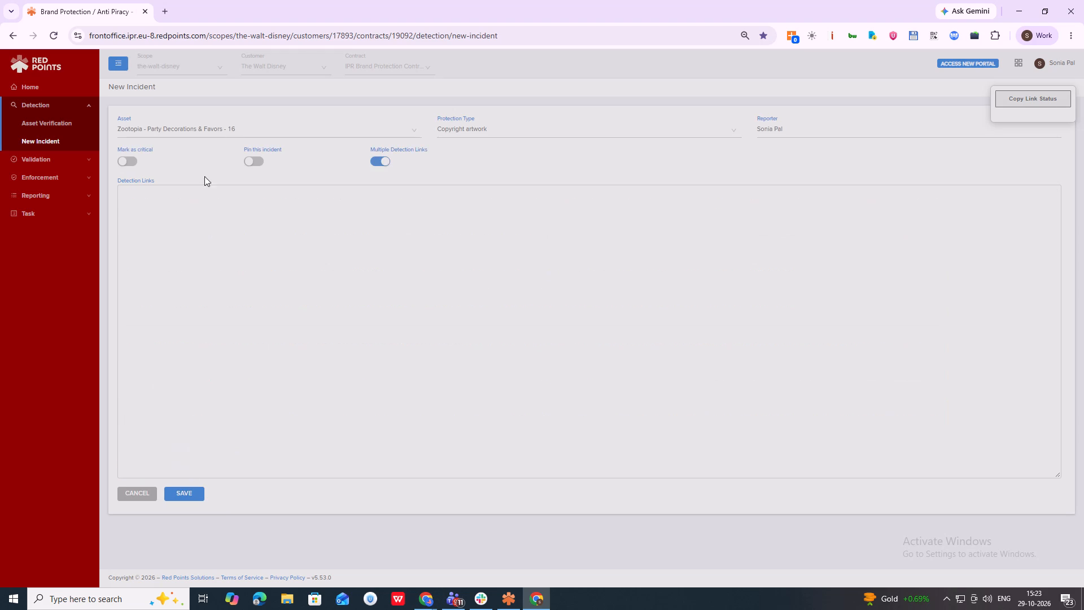
pyautogui.click(226, 128)
pyautogui.write('ari')
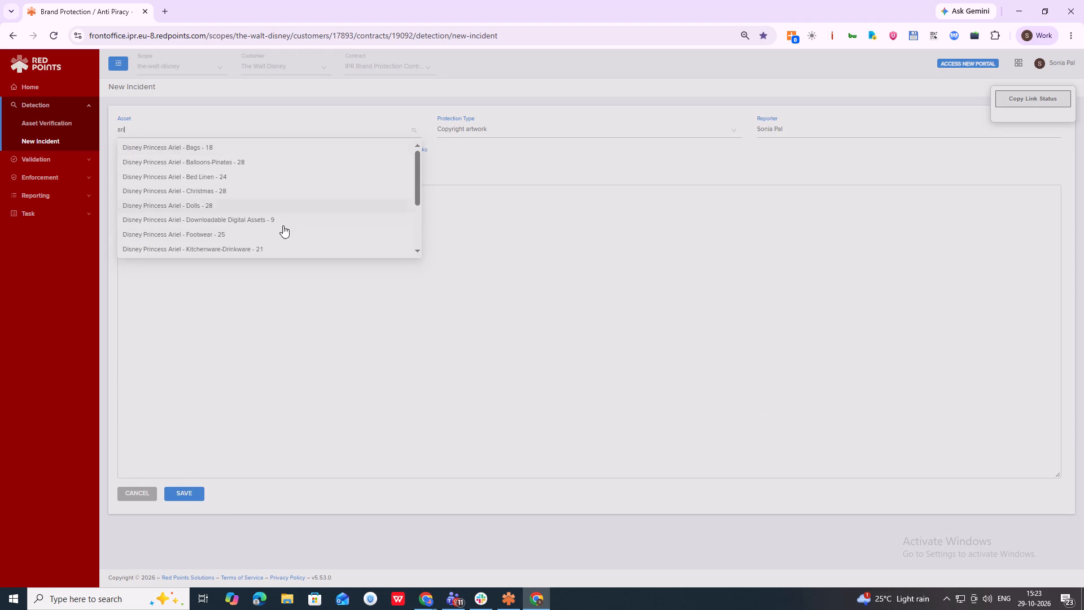
pyautogui.scroll(-1, 286, 209)
pyautogui.click(237, 207)
# Paste the copied Ariel party decoration links as detection links and save the incident.
pyautogui.click(319, 284)
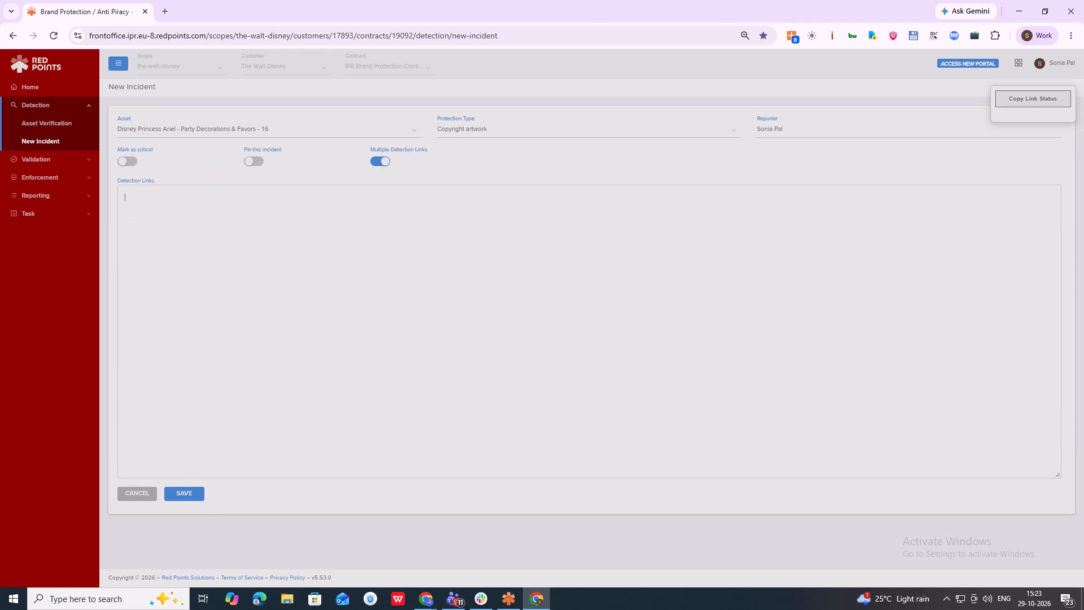
pyautogui.hotkey('ctrl', 'v')
pyautogui.hotkey('alt', 'Tab')
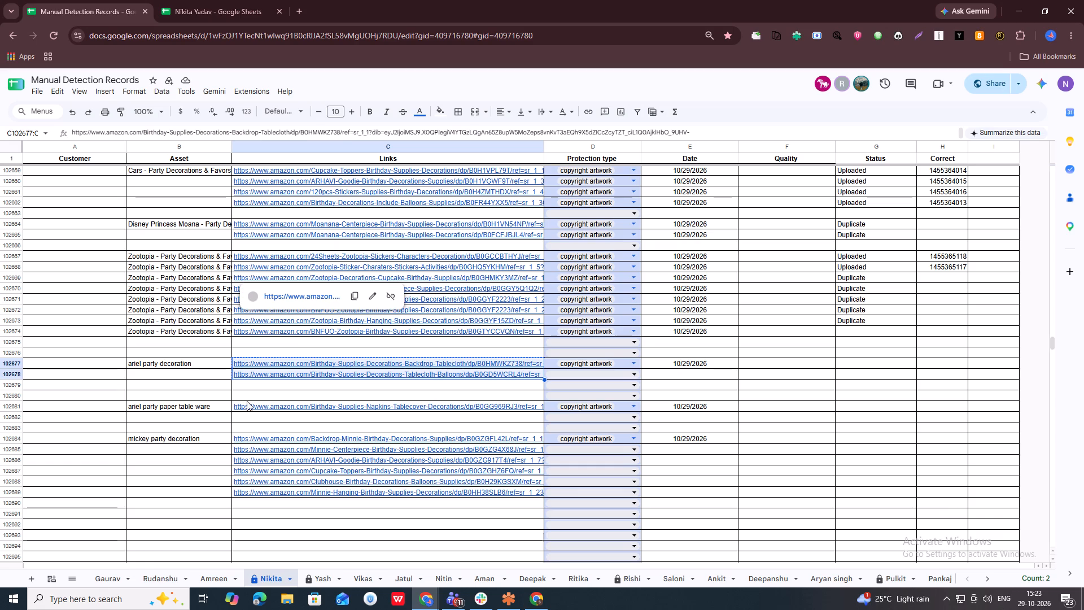
pyautogui.hotkey('alt', 'Tab')
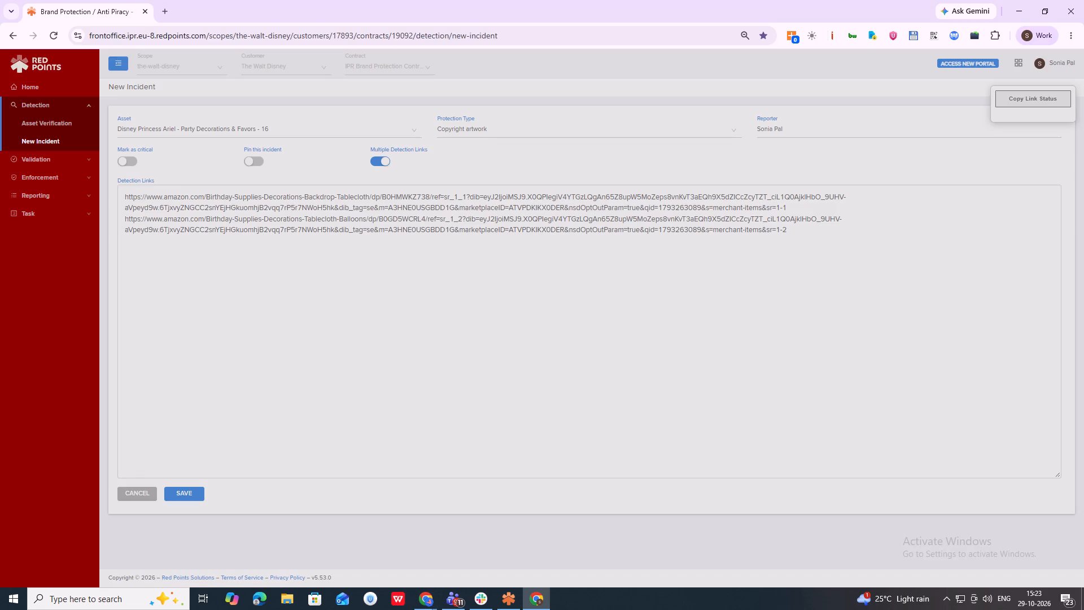
pyautogui.click(187, 489)
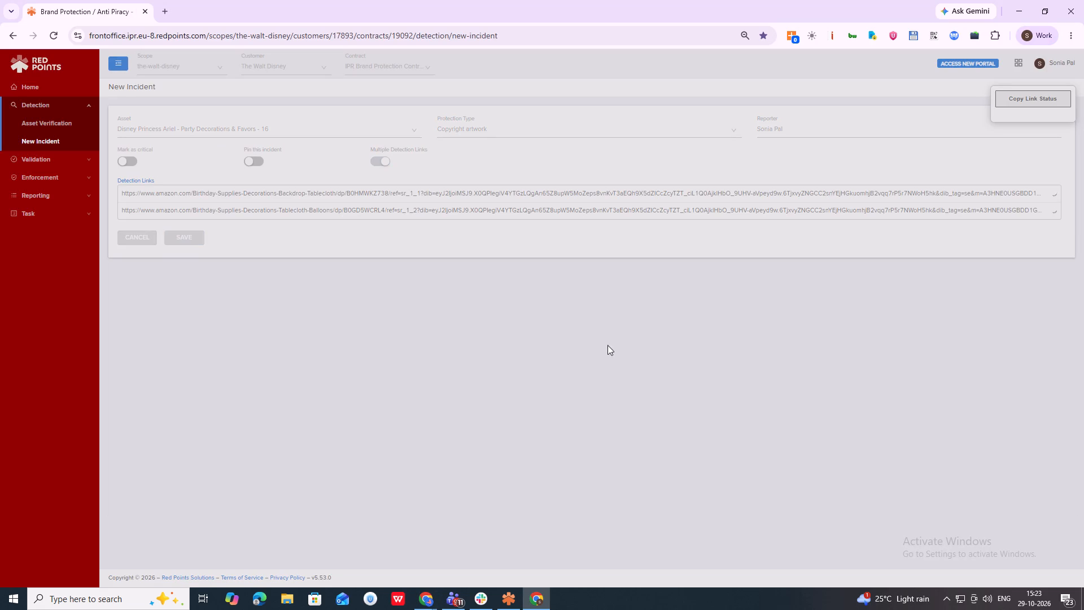
# Copy the asset name Disney Princess Ariel - Party Decorations & Favors - 16 from the incident into B102677 of the sheet.
pyautogui.keyDown('alt'); pyautogui.click(222, 122); pyautogui.keyUp('alt')
pyautogui.keyDown('alt'); pyautogui.click(224, 127); pyautogui.keyUp('alt')
pyautogui.keyDown('alt'); pyautogui.rightClick(224, 127); pyautogui.keyUp('alt')
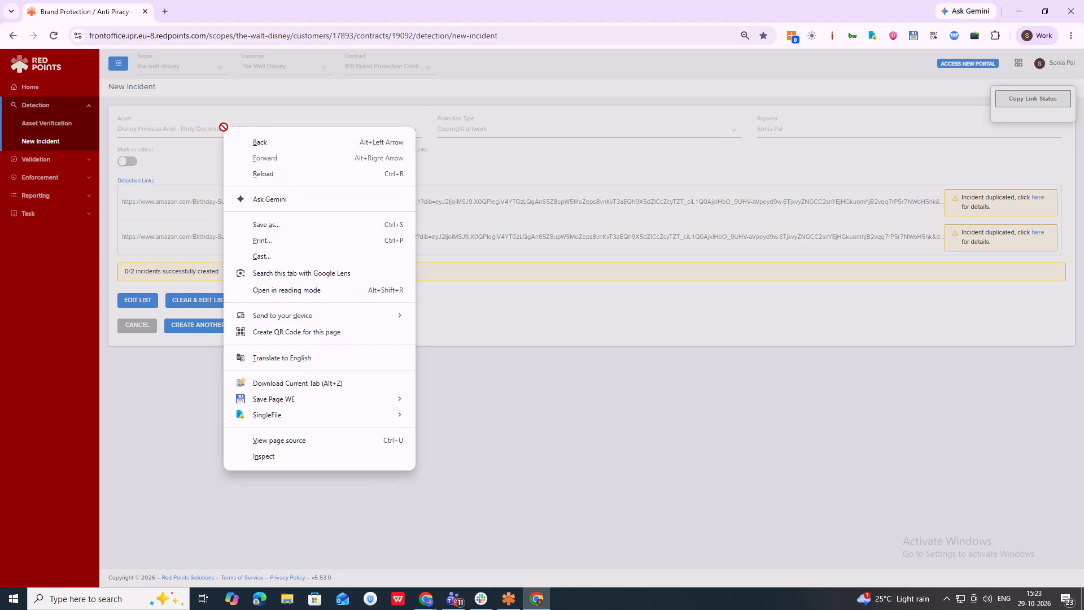
pyautogui.keyDown('alt'); pyautogui.click(224, 127); pyautogui.keyUp('alt')
pyautogui.hotkey('alt', 'Tab')
pyautogui.click(162, 370)
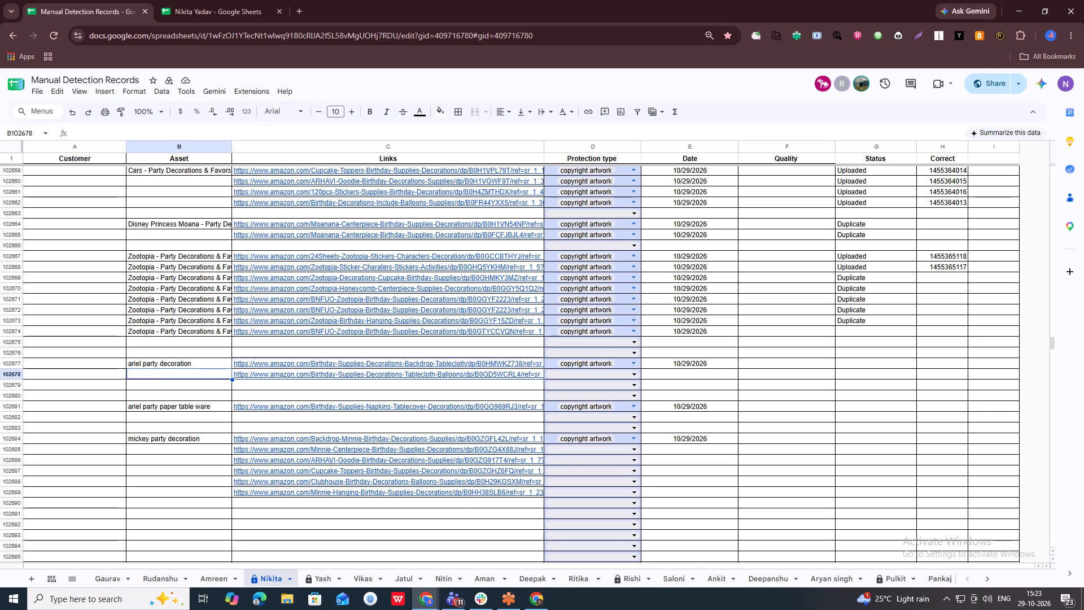
pyautogui.press('Up')
pyautogui.hotkey('ctrl', 'v')
# Fill the asset name, protection type and date down from row 102677 to row 102678.
pyautogui.press('Down')
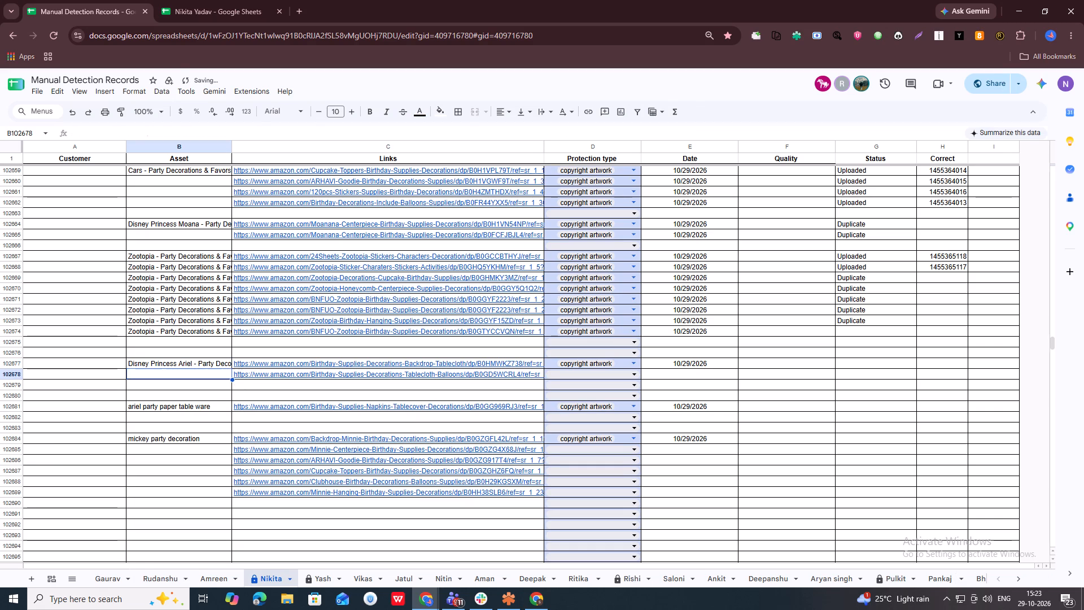
pyautogui.press('Right')
pyautogui.press('Left')
pyautogui.hotkey('ctrl', 'd')
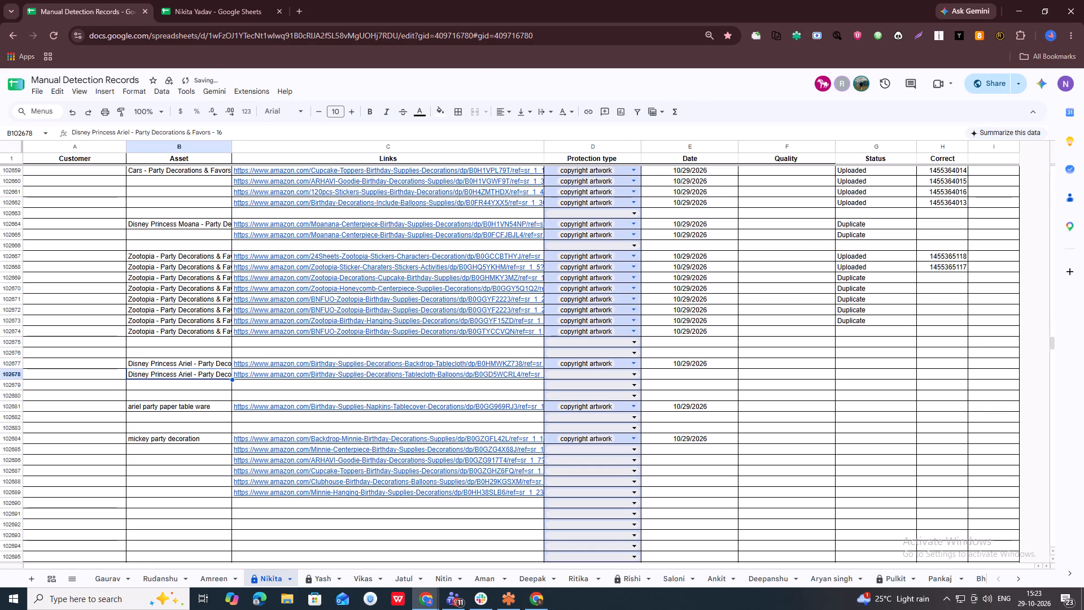
pyautogui.press('Right')
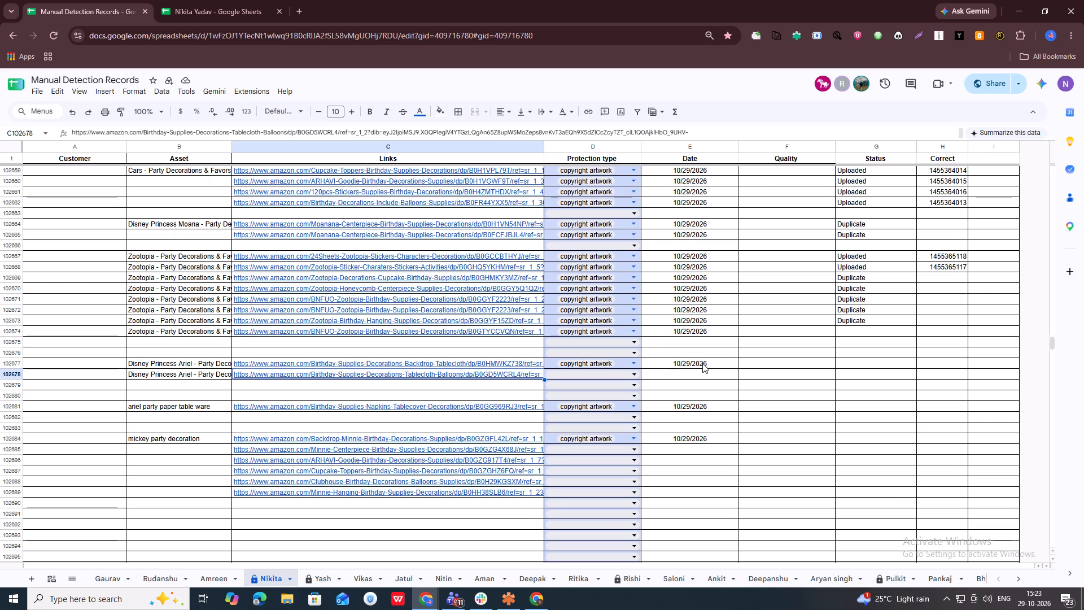
pyautogui.press('Right')
pyautogui.hotkey('shift', 'Right')
pyautogui.hotkey('ctrl', 'd')
pyautogui.press('Right')
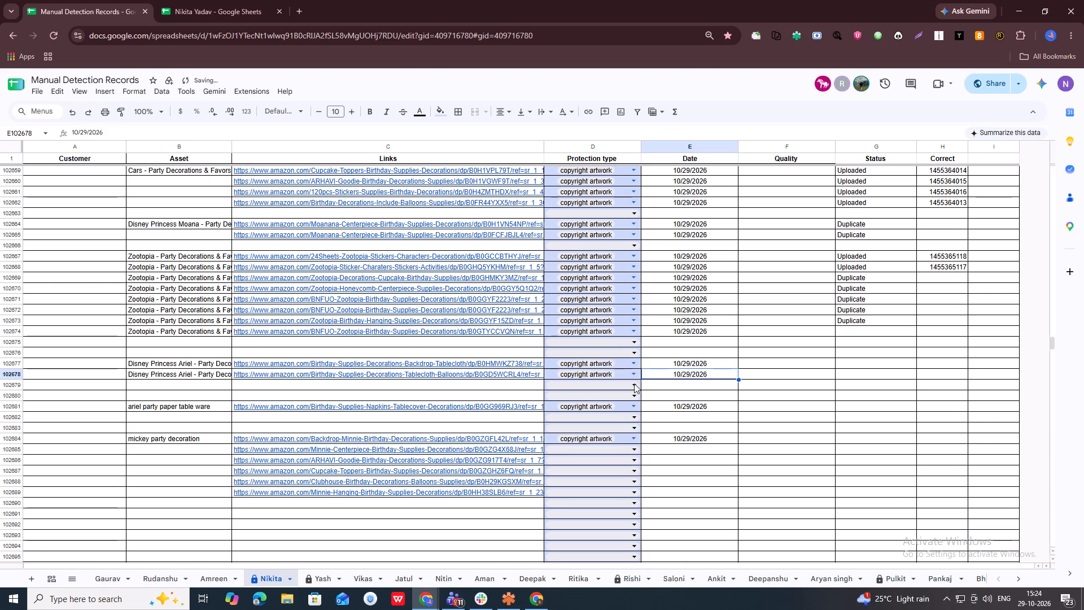
# Copy the Ariel incident's link statuses from Red Points and paste them into the sheet starting at F102676.
pyautogui.press('Right')
pyautogui.press('Up')
pyautogui.hotkey('alt', 'Tab')
pyautogui.click(1036, 102)
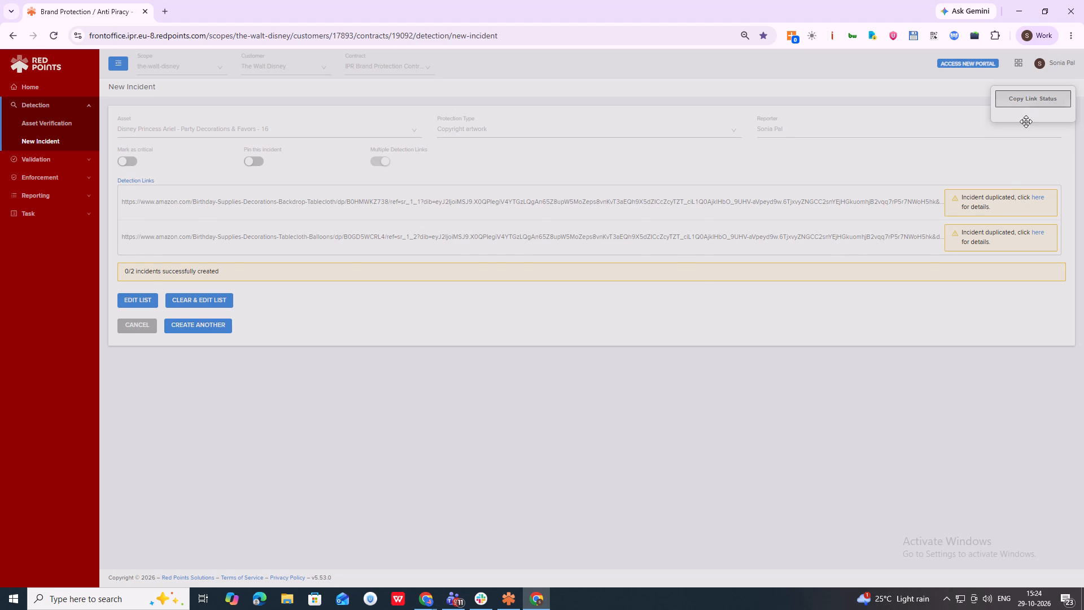
pyautogui.hotkey('alt', 'Tab')
pyautogui.click(760, 352)
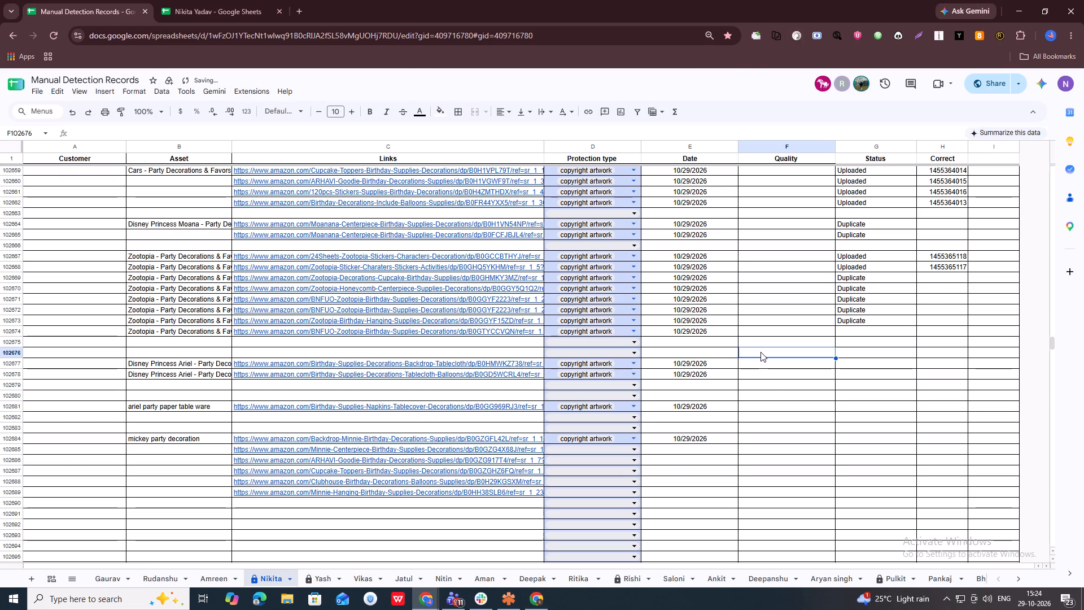
pyautogui.hotkey('ctrl', 'v')
# Delete the pasted header row F102676:H102676 and the pasted links in F102677:F102678, keeping the statuses.
pyautogui.press('Left')
pyautogui.press('Right')
pyautogui.press('Right')
pyautogui.press('Left')
pyautogui.hotkey('shift', 'Right')
pyautogui.hotkey('shift', 'Right')
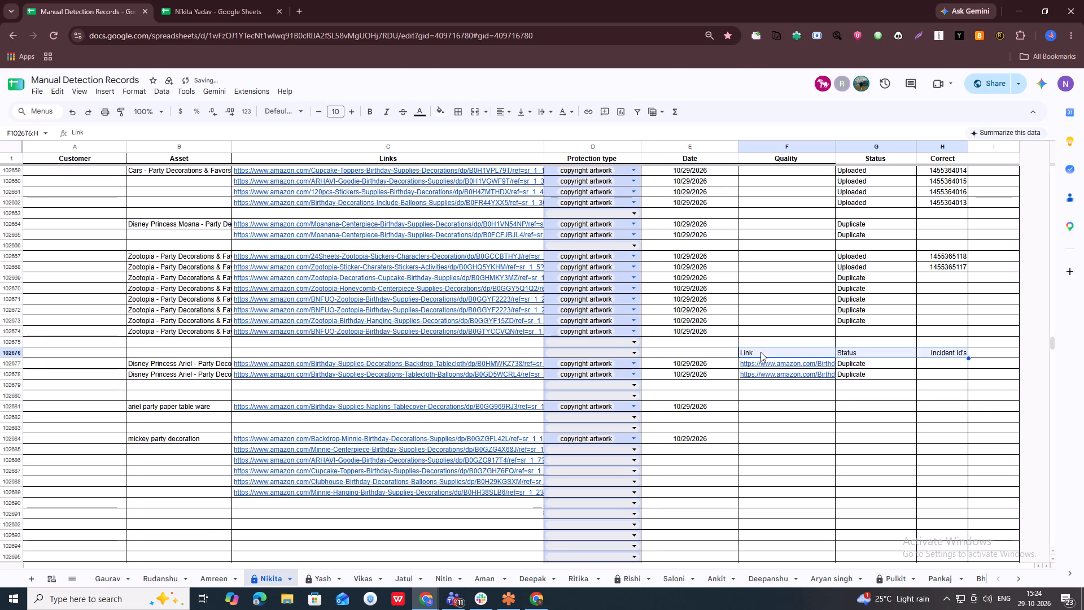
pyautogui.press('Delete')
pyautogui.press('Down')
pyautogui.hotkey('ctrl', 'shift', 'Down')
pyautogui.press('Delete')
pyautogui.press('Down')
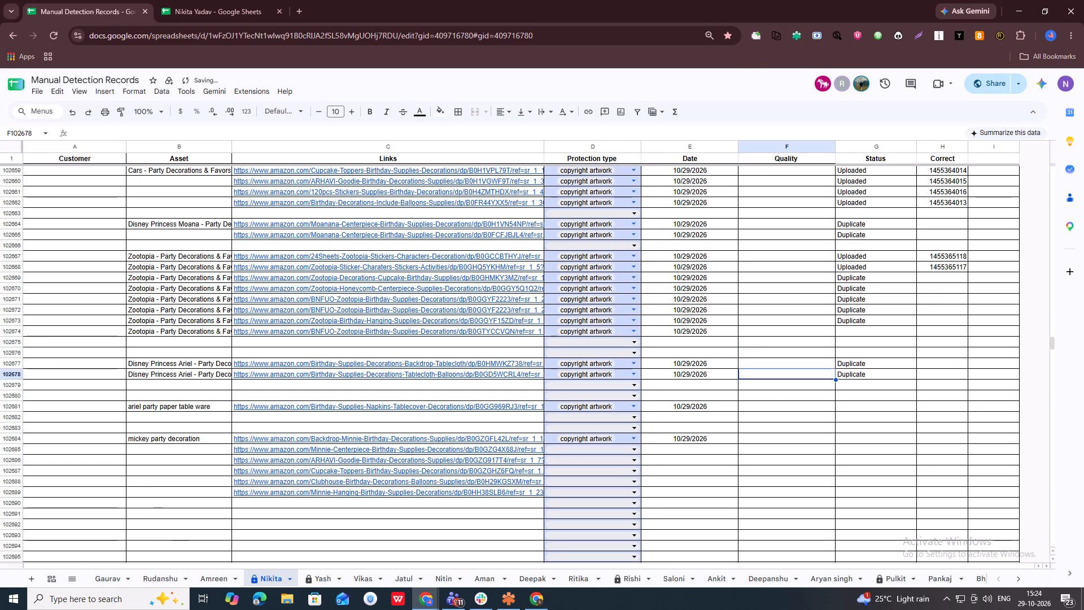
# Copy the ariel party paper table ware link in C102681.
pyautogui.press('Down')
pyautogui.press('Left')
pyautogui.press('Down')
pyautogui.press('Down')
pyautogui.press('Left')
pyautogui.press('Left')
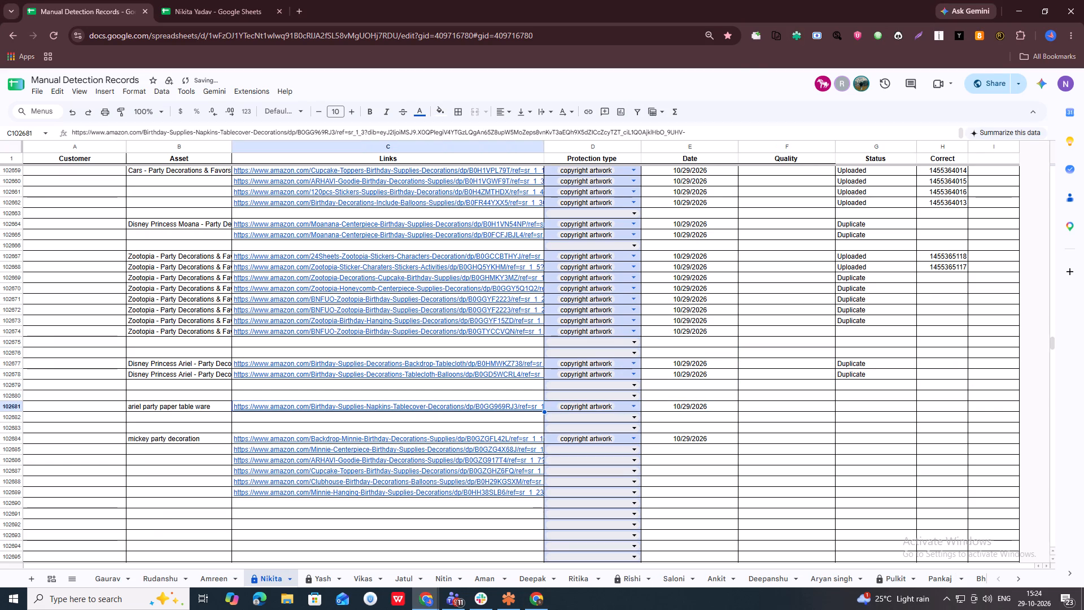
pyautogui.hotkey('ctrl', 'c')
# In Red Points, clear the submitted link list and set the asset to Disney Princess Ariel - Party Paper Tableware - 21.
pyautogui.hotkey('alt', 'Tab')
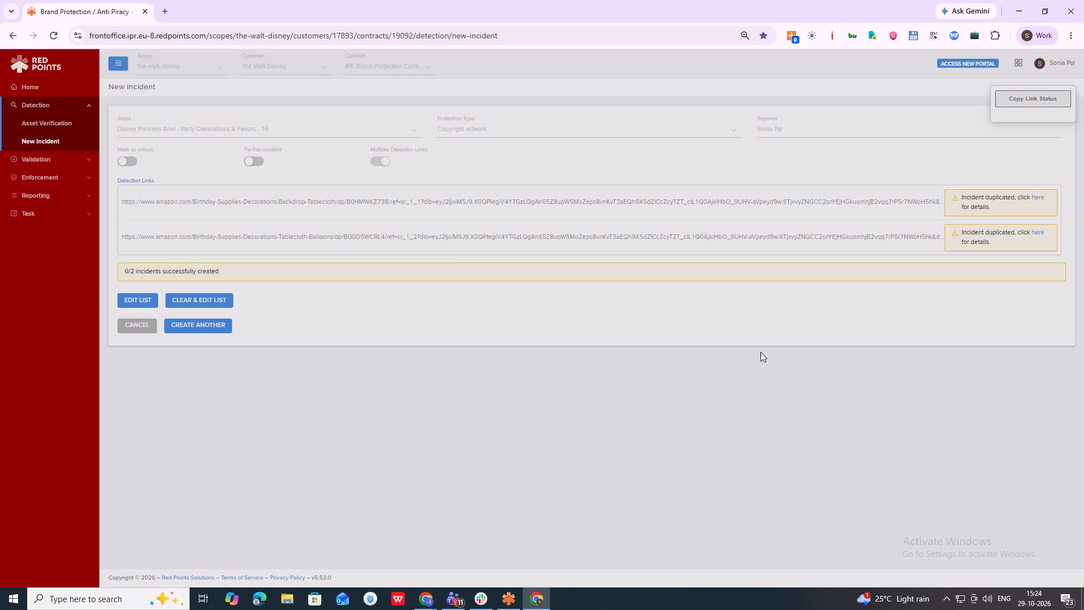
pyautogui.click(200, 306)
pyautogui.click(222, 123)
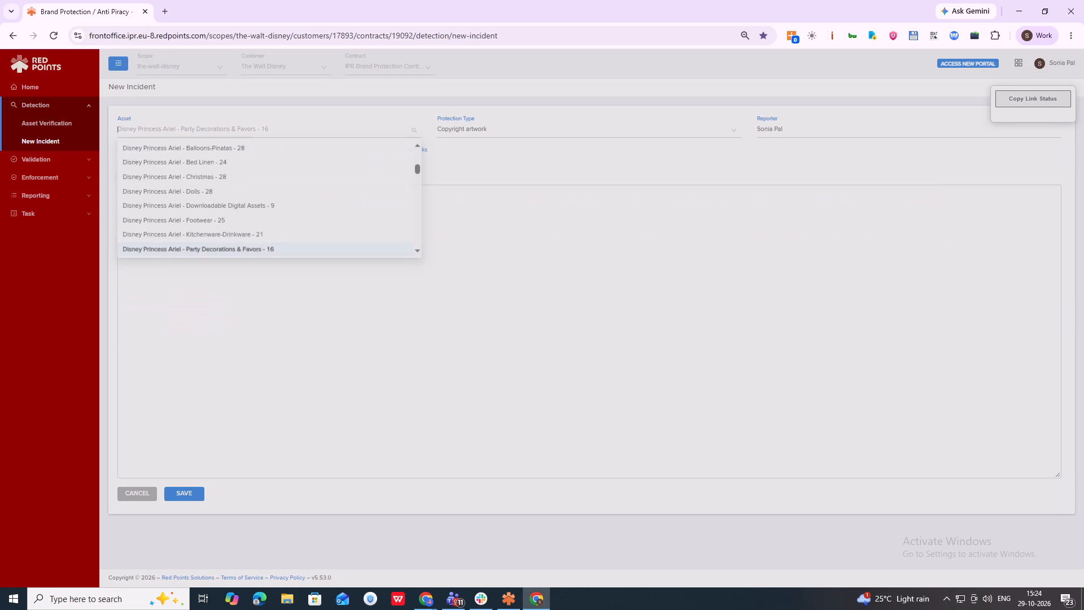
pyautogui.scroll(-1, 243, 217)
pyautogui.click(232, 205)
# Paste the copied Ariel tableware link as the detection link and save the incident.
pyautogui.click(280, 315)
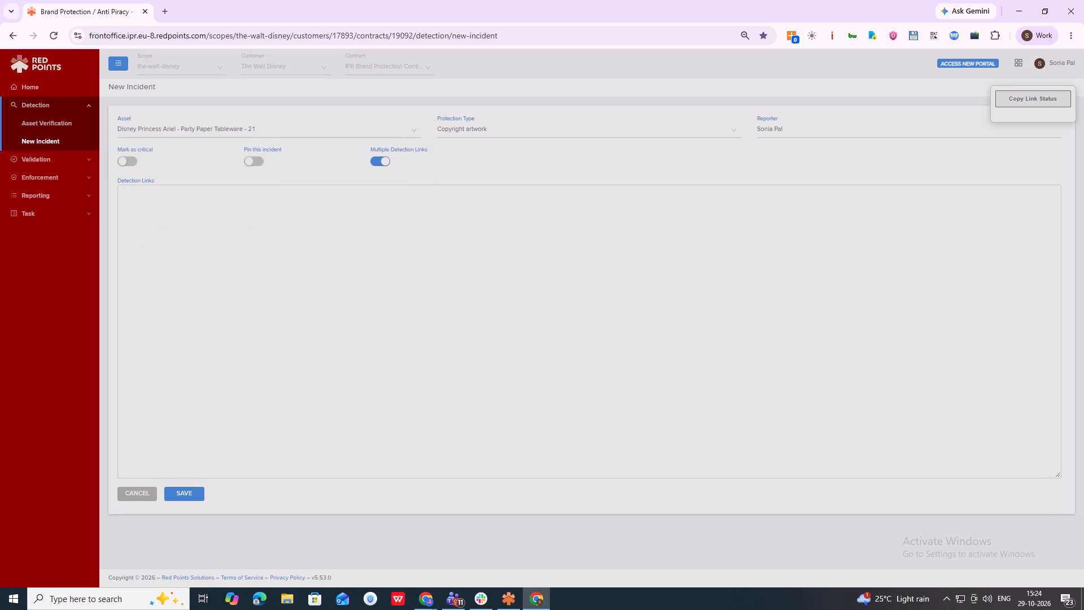
pyautogui.hotkey('ctrl', 'v')
pyautogui.hotkey('alt', 'Tab')
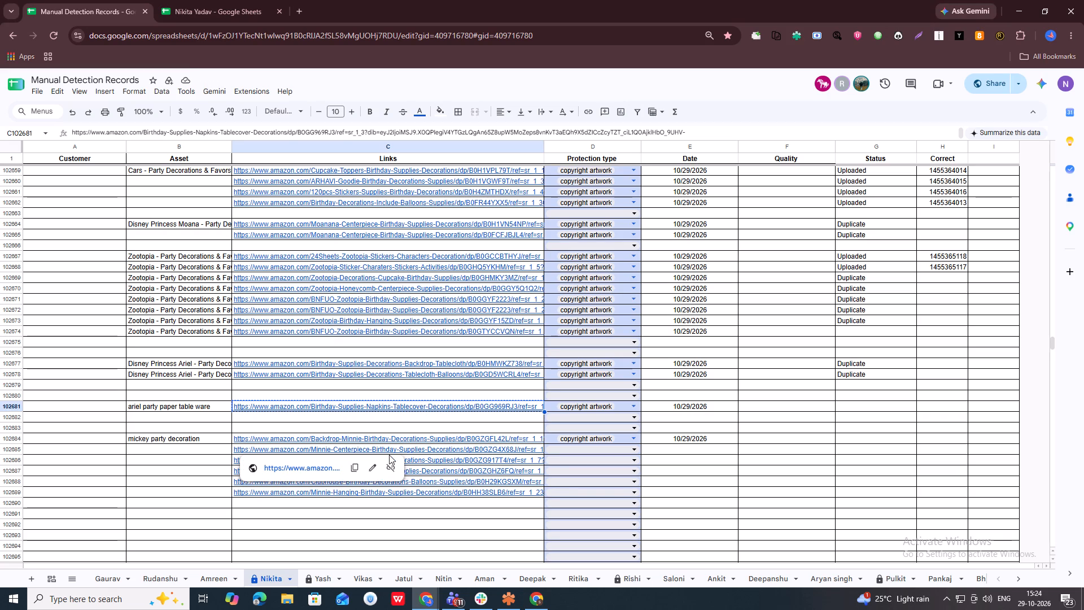
pyautogui.hotkey('alt', 'Tab')
pyautogui.click(185, 493)
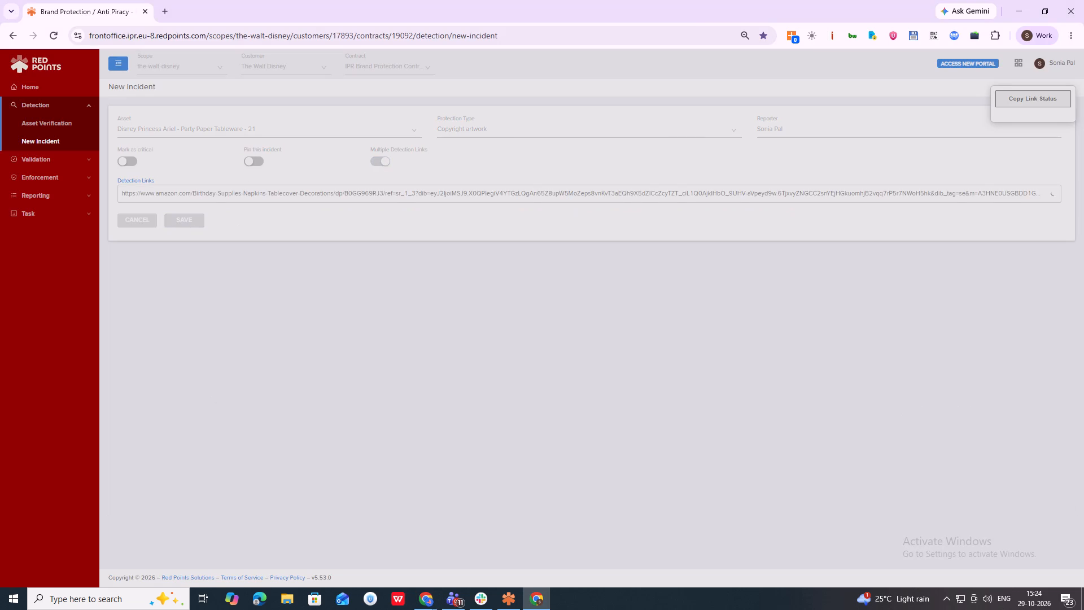
# Copy the asset name Disney Princess Ariel - Party Paper Tableware - 21 from the incident into B102681 of the sheet.
pyautogui.keyDown('alt'); pyautogui.click(255, 132); pyautogui.keyUp('alt')
pyautogui.hotkey('alt', 'Tab')
pyautogui.click(190, 409)
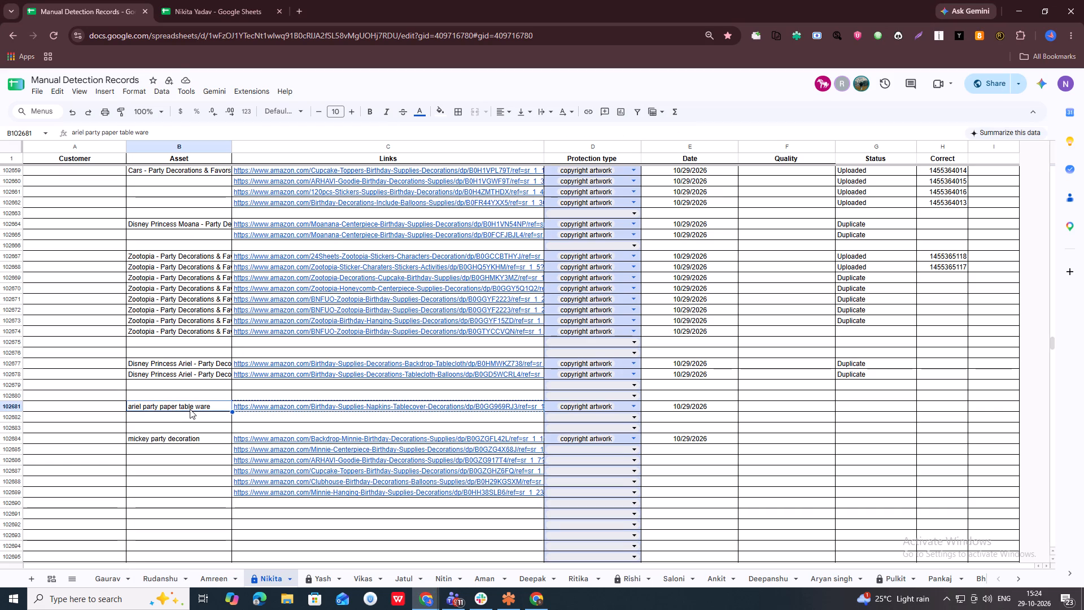
pyautogui.hotkey('ctrl', 'v')
# Copy the Duplicate status from G102678 into G102681 for the Ariel tableware link.
pyautogui.press('Right')
pyautogui.press('Right')
pyautogui.press('Right')
pyautogui.press('Right')
pyautogui.press('Right')
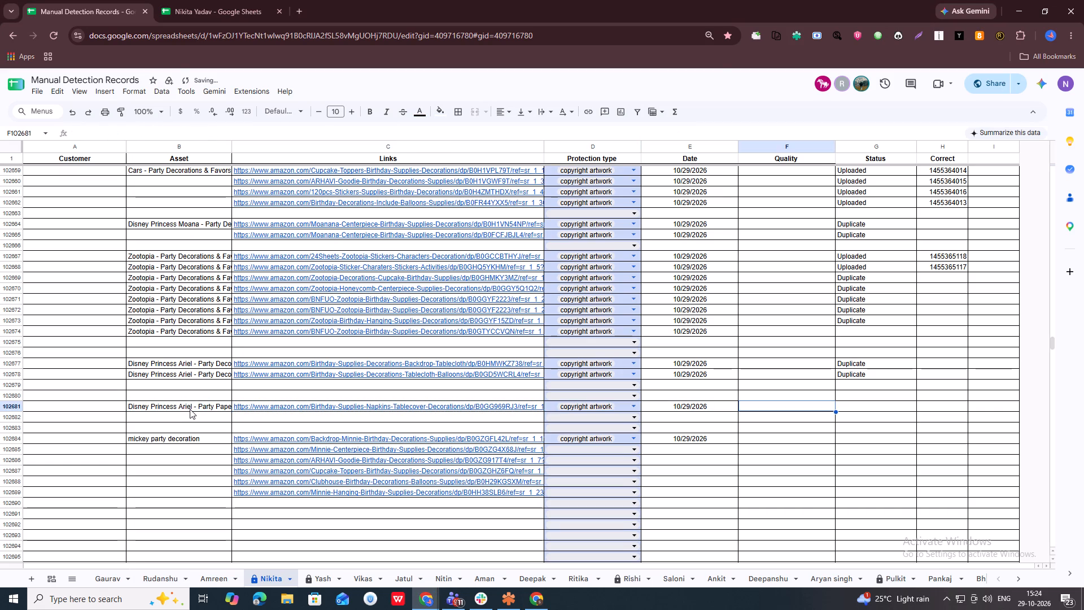
pyautogui.hotkey('ctrl', 'Up')
pyautogui.hotkey('ctrl', 'c')
pyautogui.press('Left')
pyautogui.hotkey('ctrl', 'Left')
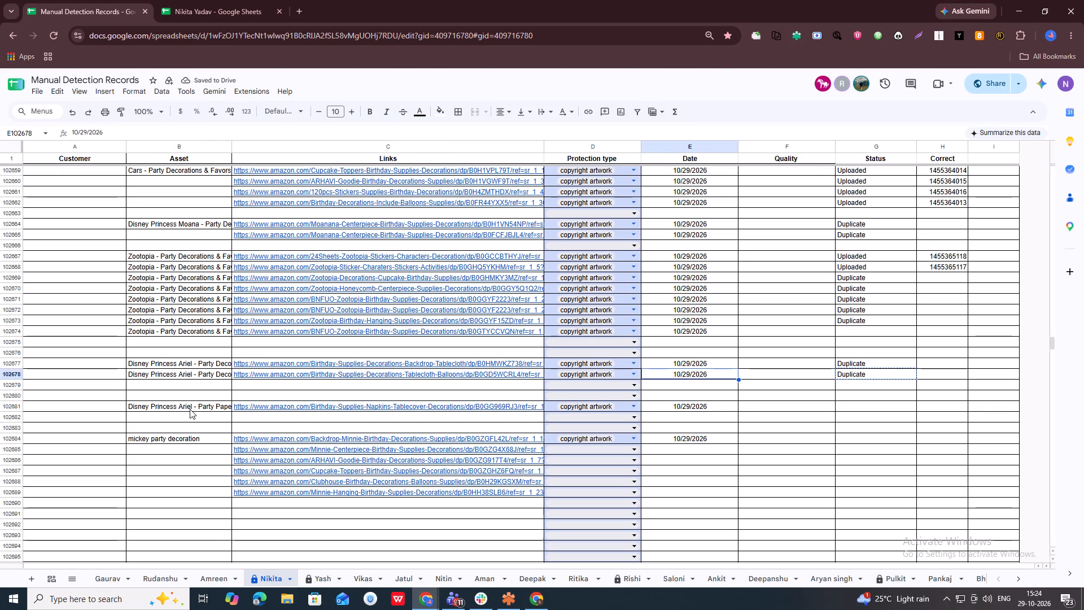
pyautogui.hotkey('ctrl', 'Down')
pyautogui.press('Right')
pyautogui.press('Right')
pyautogui.hotkey('ctrl', 'v')
# Copy the mickey party decoration links in C102684:C102689.
pyautogui.press('Down')
pyautogui.press('Left')
pyautogui.press('Left')
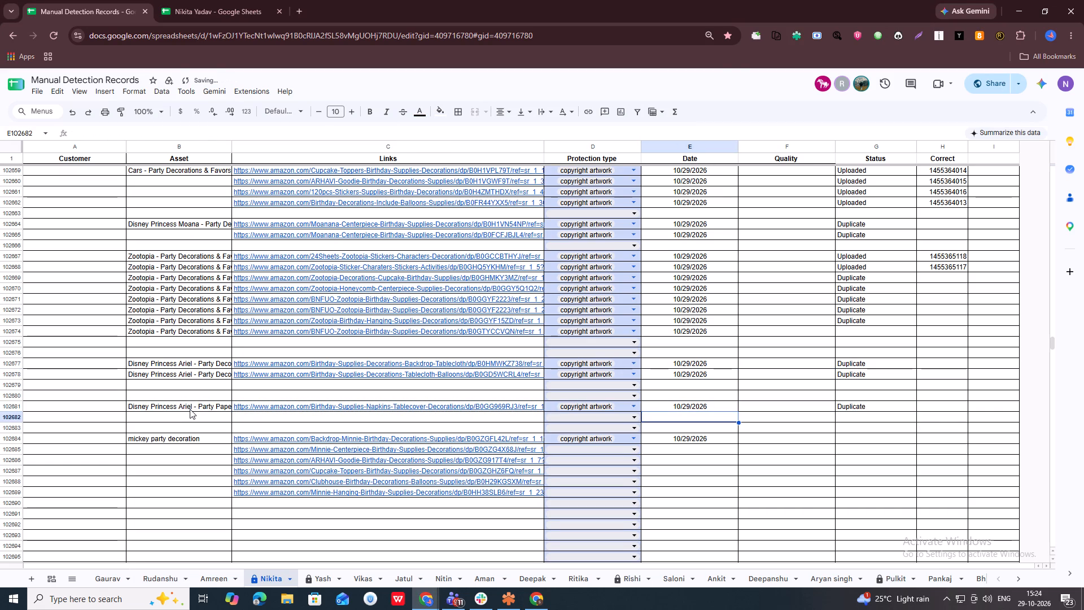
pyautogui.press('Down')
pyautogui.press('Left')
pyautogui.press('Left')
pyautogui.press('Down')
pyautogui.press('Right')
pyautogui.press('Left')
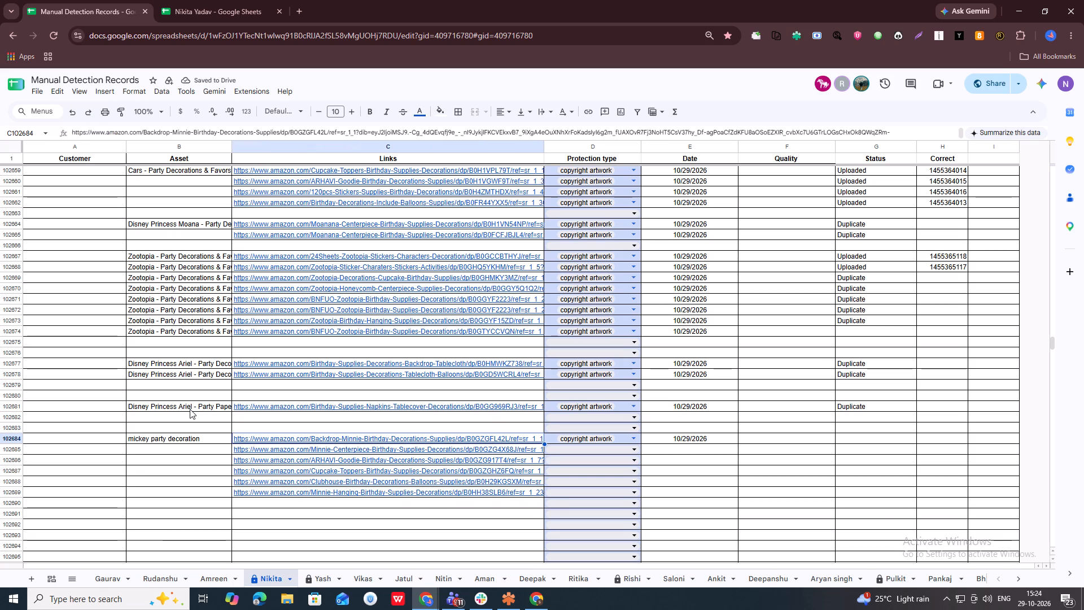
pyautogui.hotkey('ctrl', 'shift', 'Down')
pyautogui.hotkey('ctrl', 'c')
# In Red Points, clear the previous detection link and set the asset to Mickey & Friends - Party Decorations & Favors - 16.
pyautogui.hotkey('alt', 'Tab')
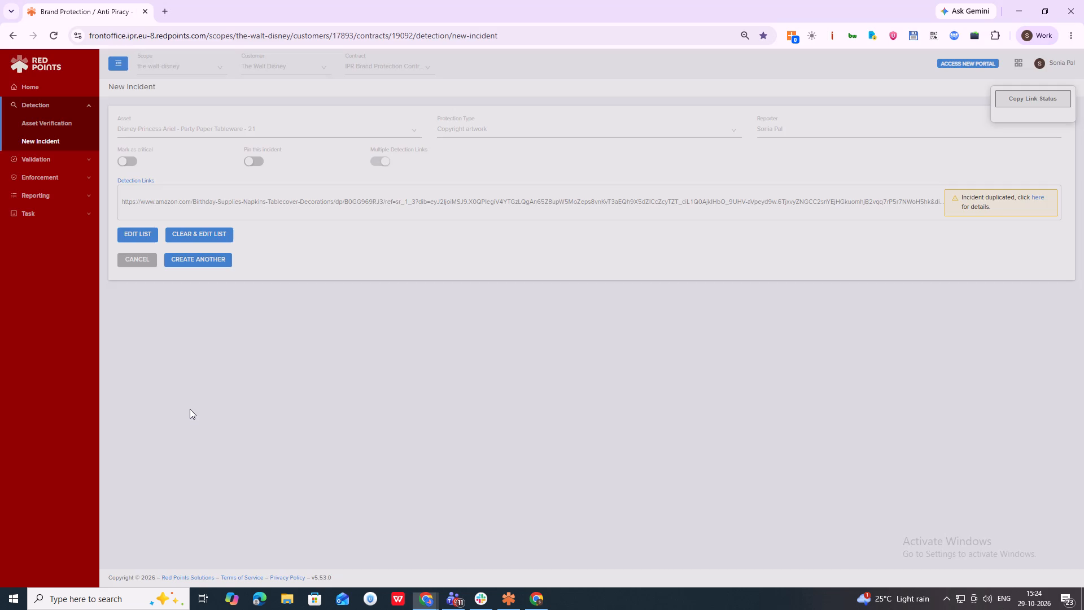
pyautogui.click(190, 230)
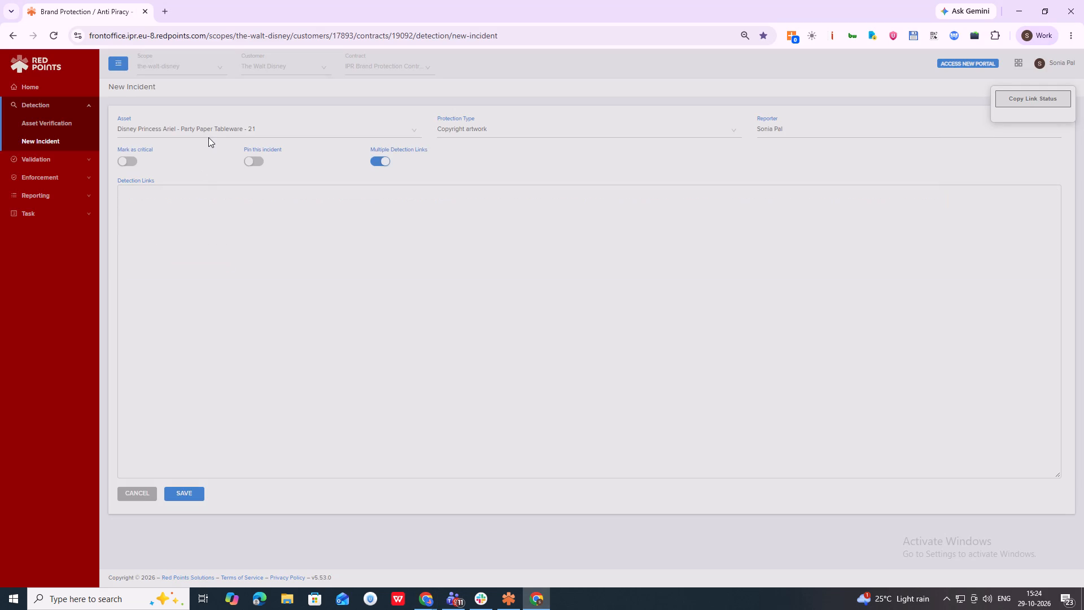
pyautogui.click(208, 137)
pyautogui.hotkey('alt', 'Tab')
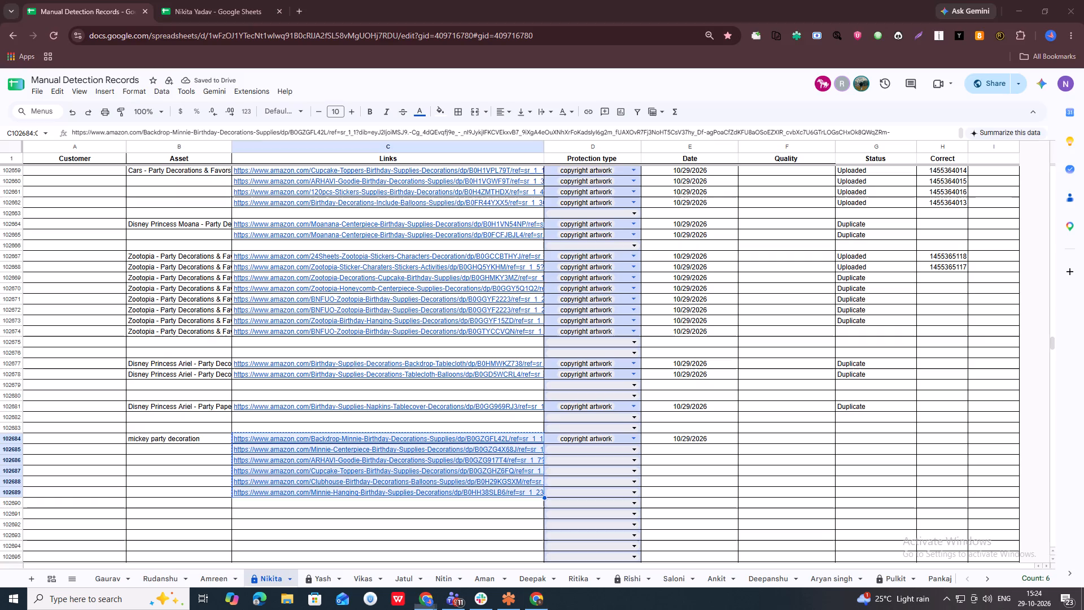
pyautogui.hotkey('alt', 'Tab')
pyautogui.click(236, 135)
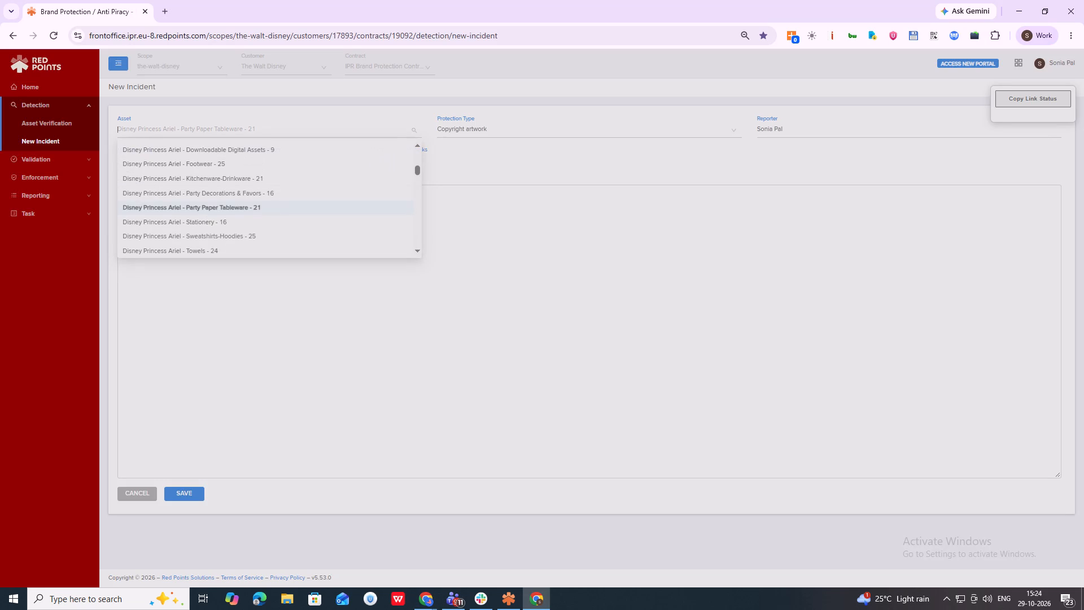
pyautogui.write('mickey')
pyautogui.scroll(-2, 260, 204)
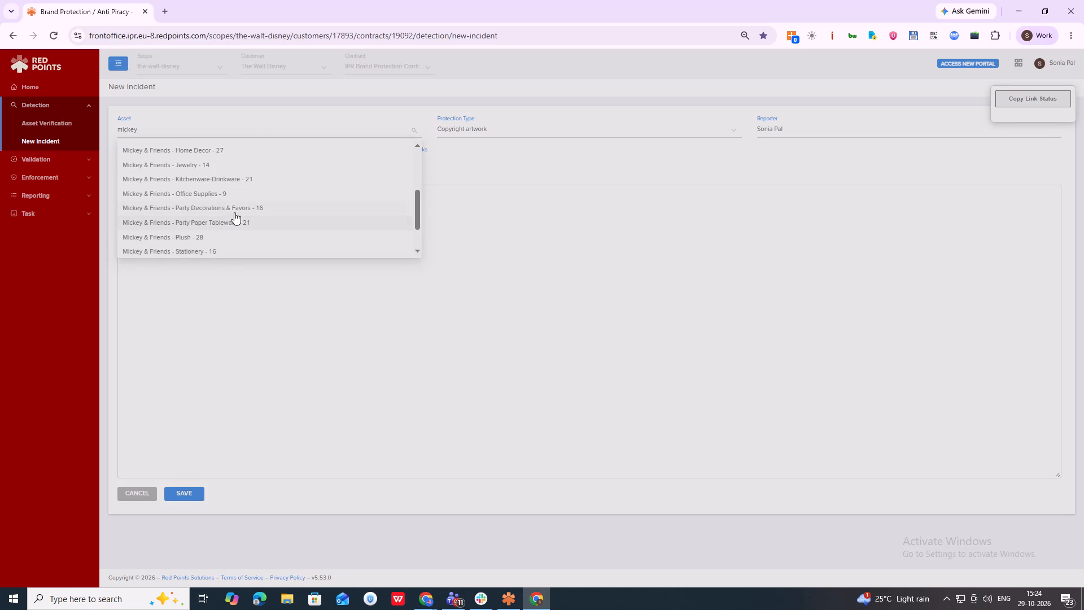
pyautogui.click(236, 211)
# Paste the copied mickey party decoration links as detection links and save the incidents.
pyautogui.click(331, 311)
pyautogui.hotkey('alt', 'Tab')
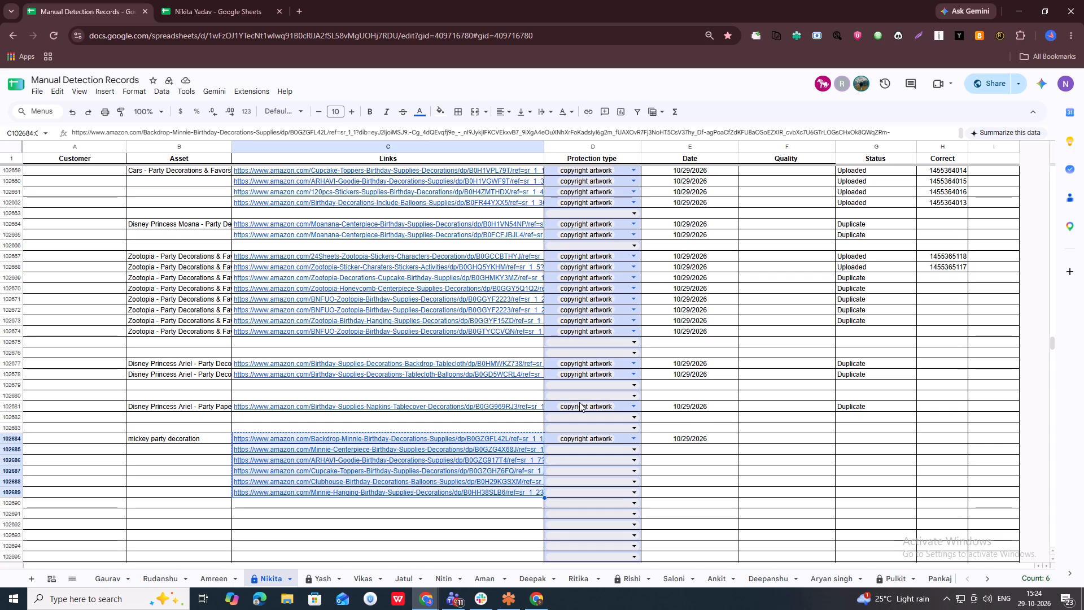
pyautogui.hotkey('alt', 'Tab')
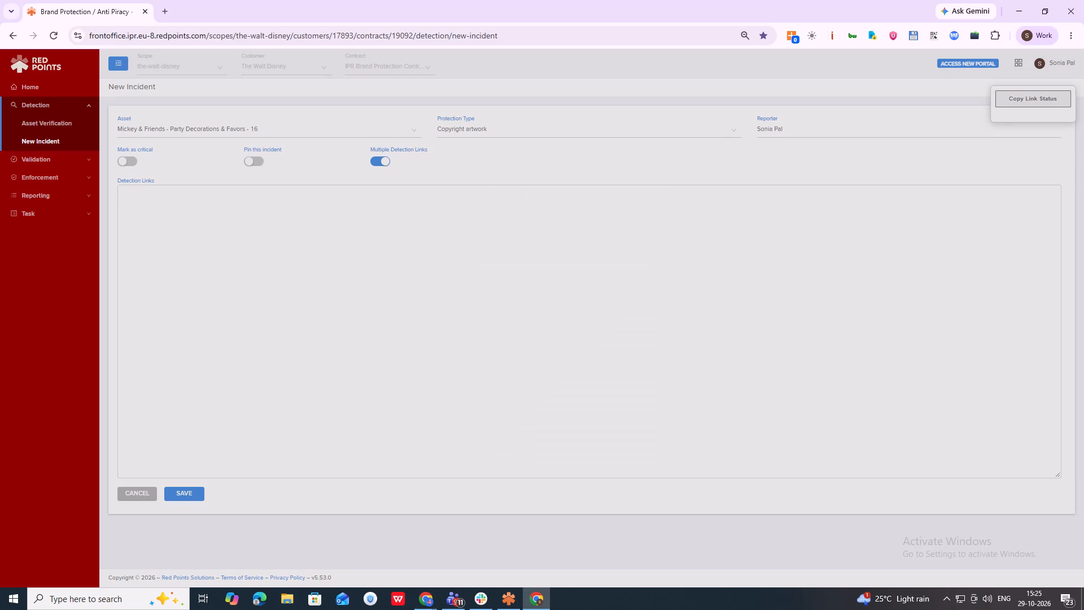
pyautogui.hotkey('ctrl', 'v')
pyautogui.hotkey('alt', 'Tab')
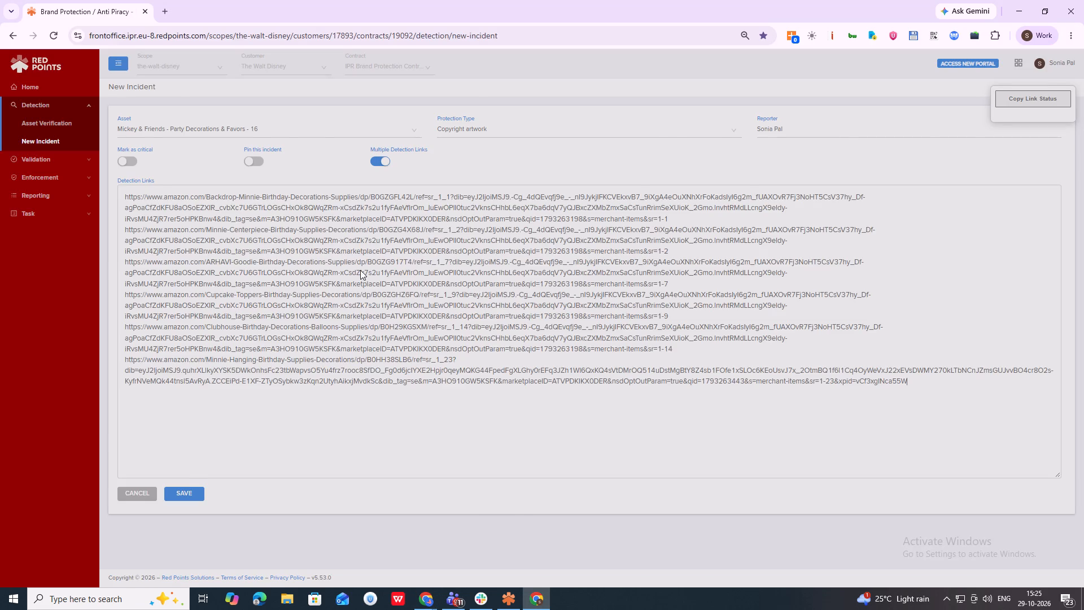
pyautogui.hotkey('alt', 'Tab')
pyautogui.click(182, 487)
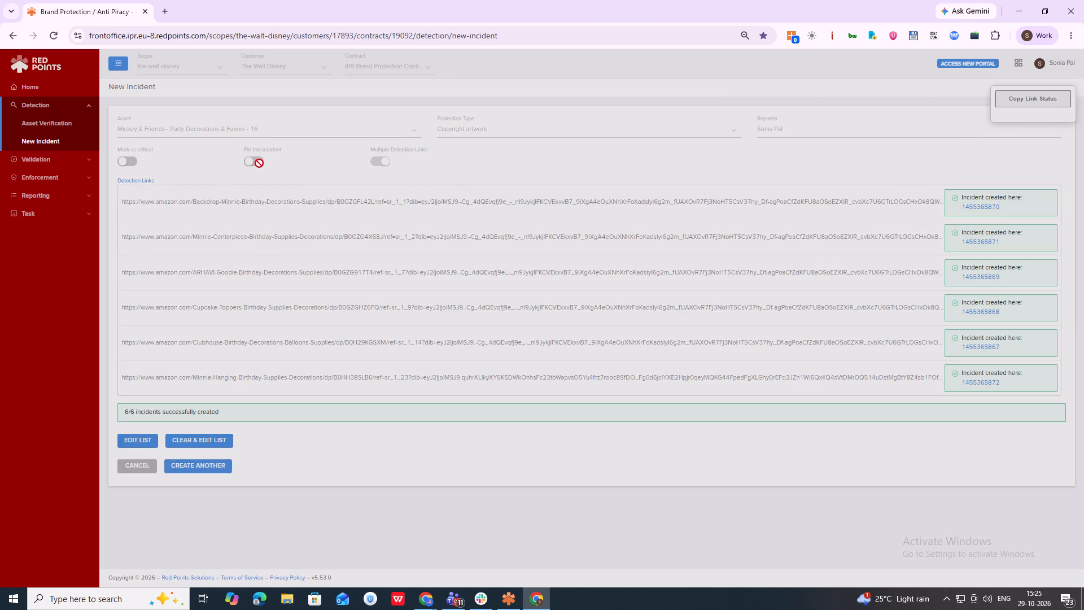
# Copy the asset name Mickey & Friends - Party Decorations & Favors - 16 from the incident into B102684:B102689 of the sheet.
pyautogui.hotkey('alt', 'Tab')
pyautogui.hotkey('alt', 'Tab')
pyautogui.keyDown('alt'); pyautogui.click(242, 122); pyautogui.keyUp('alt')
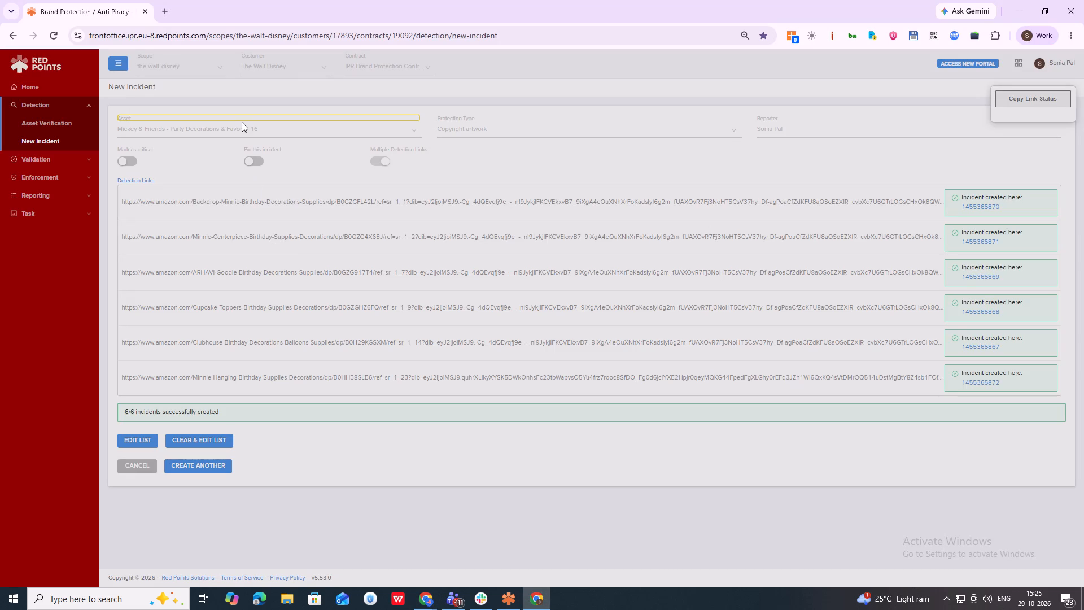
pyautogui.keyDown('alt'); pyautogui.click(242, 130); pyautogui.keyUp('alt')
pyautogui.hotkey('alt', 'Tab')
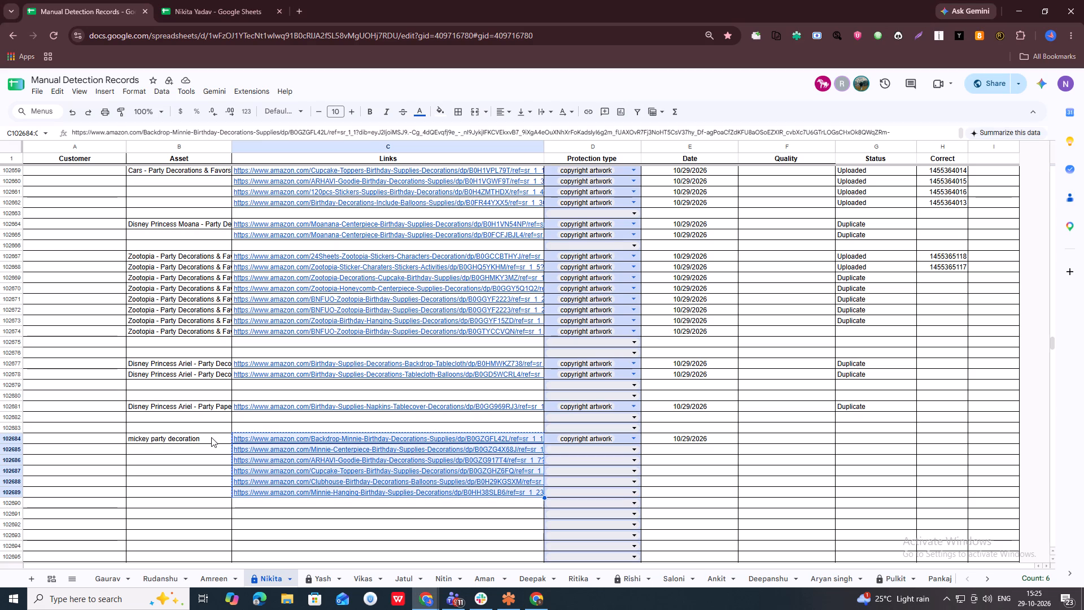
pyautogui.click(210, 435)
pyautogui.hotkey('ctrl', 'v')
pyautogui.hotkey('ctrl', 'space')
pyautogui.hotkey('ctrl', 'd')
# Fill the copyright artwork protection type and the 10/29/2026 date down through row 102689 for the Mickey links.
pyautogui.press('Right')
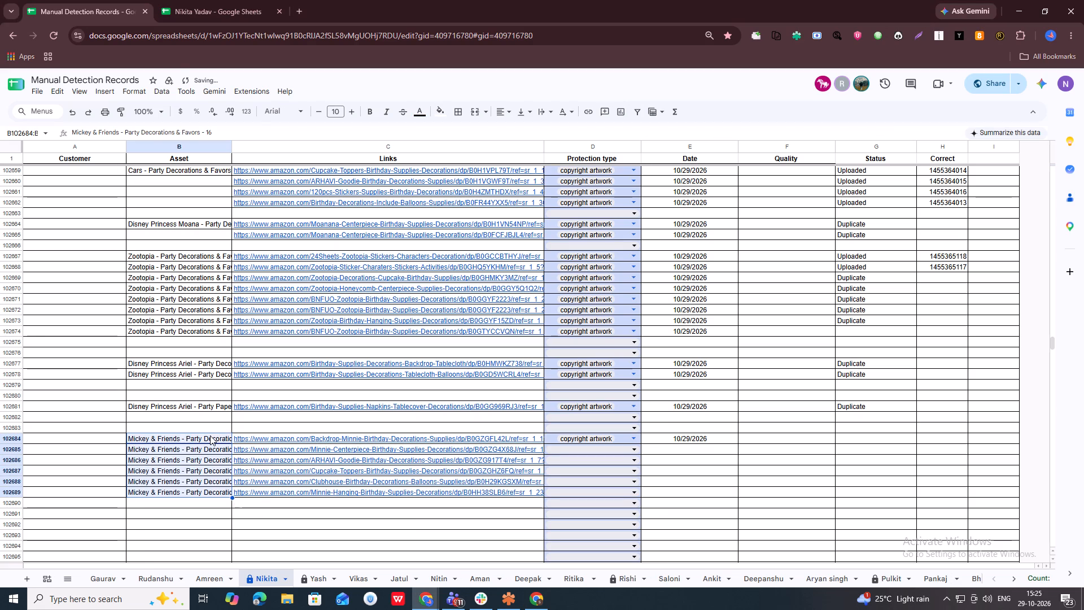
pyautogui.press('Right')
pyautogui.hotkey('shift', 'Right')
pyautogui.hotkey('ctrl', 'space')
pyautogui.hotkey('ctrl', 'd')
# Copy the link statuses of the saved Mickey incidents from Red Points and paste them into the sheet starting at F102683.
pyautogui.press('Right')
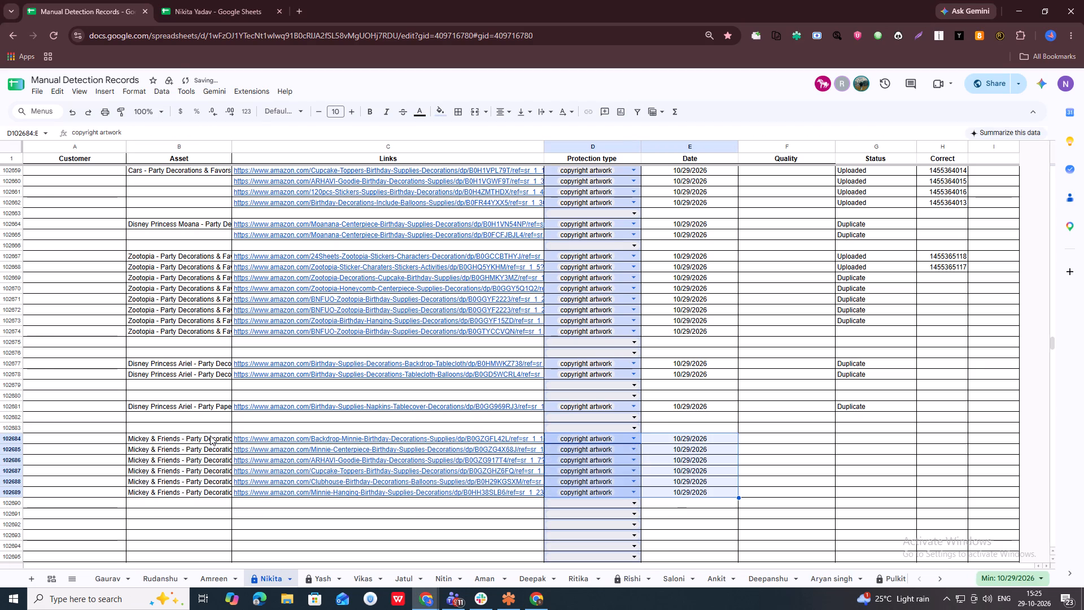
pyautogui.press('Tab')
pyautogui.hotkey('alt', 'Tab')
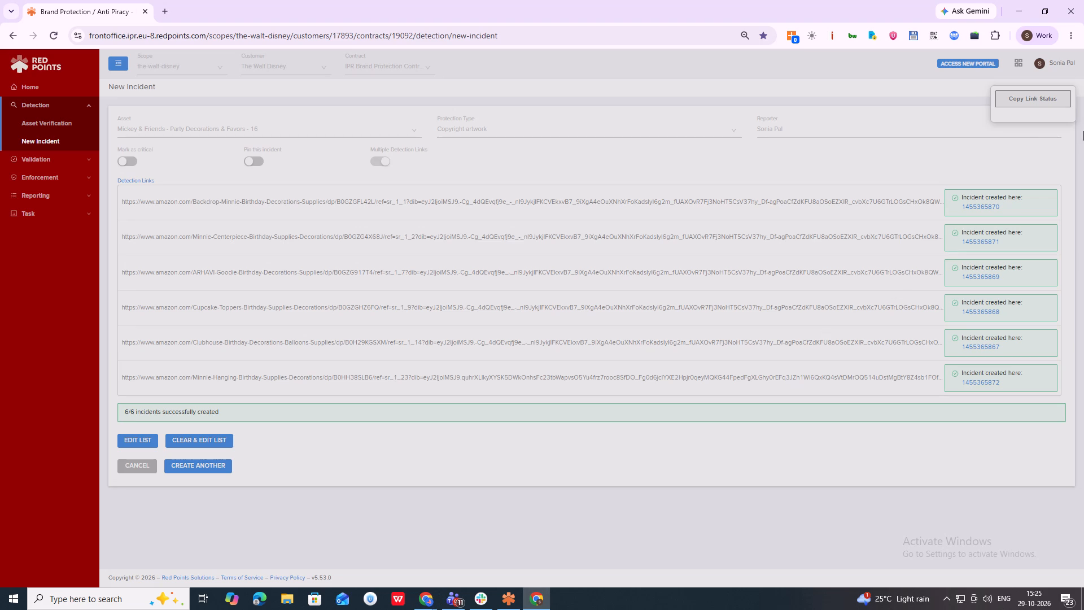
pyautogui.click(1031, 100)
pyautogui.hotkey('alt', 'Tab')
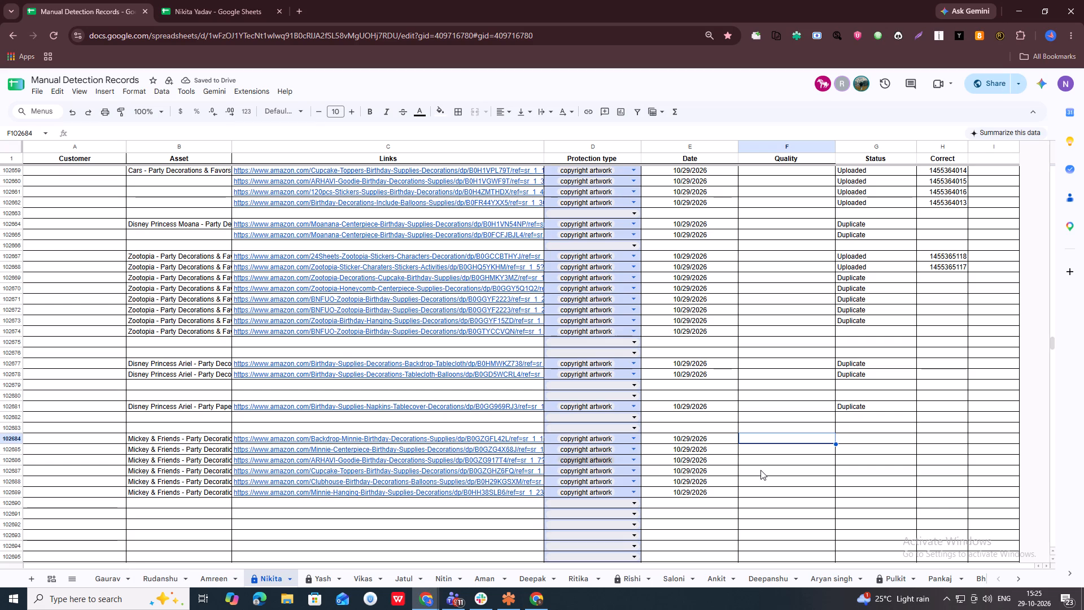
pyautogui.press('Up')
pyautogui.hotkey('ctrl', 'v')
# Delete the pasted header row in F102683:H102683 and the pasted links in F102684:F102689.
pyautogui.hotkey('shift', 'Right')
pyautogui.hotkey('shift', 'Left')
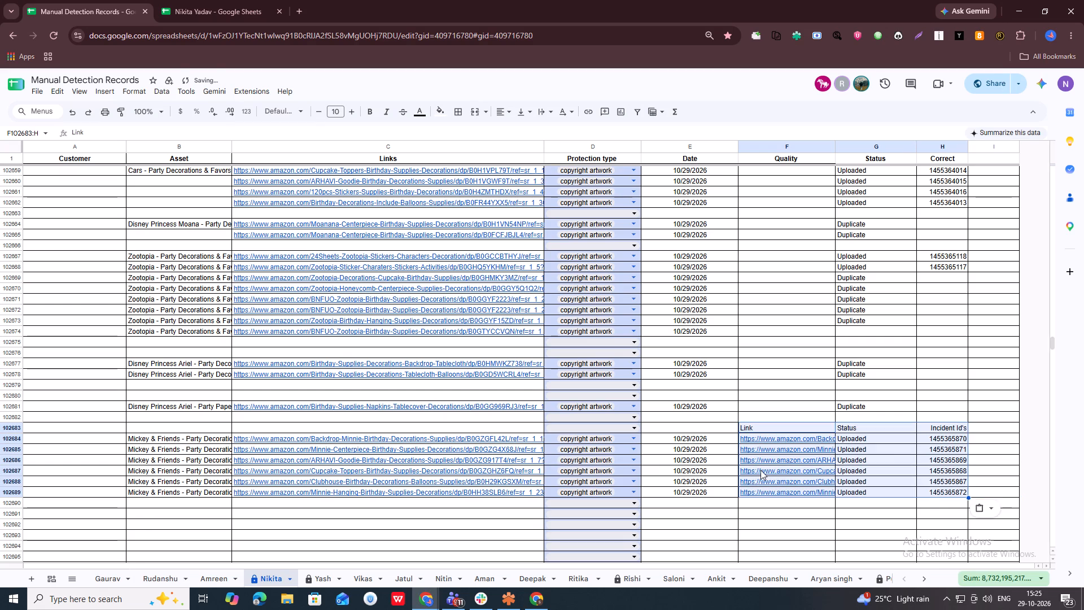
pyautogui.hotkey('shift', 'Left')
pyautogui.hotkey('ctrl', 'shift', 'Up')
pyautogui.hotkey('shift', 'Right')
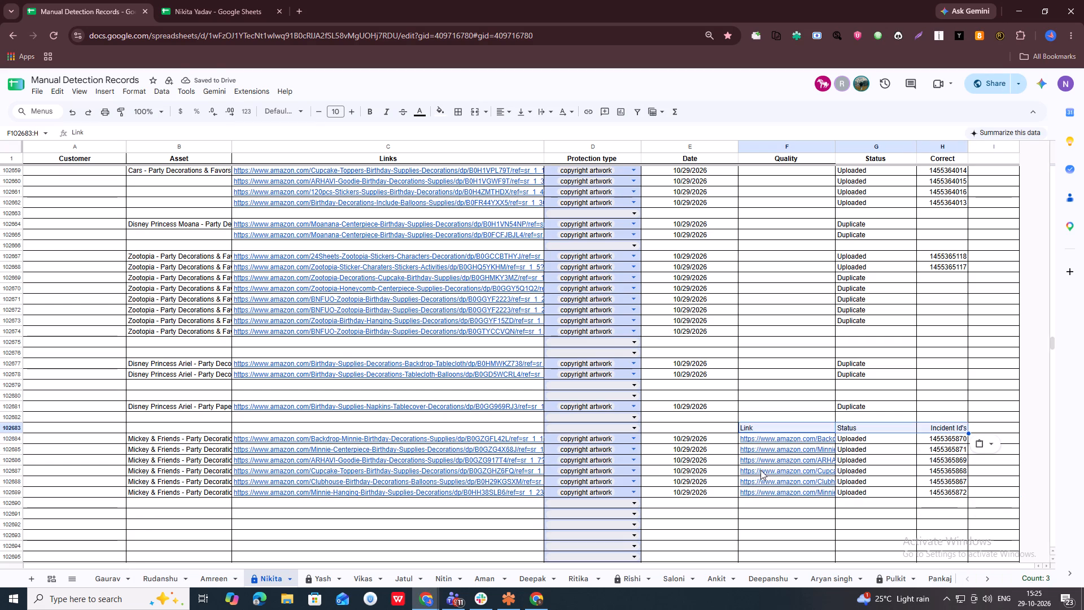
pyautogui.press('Delete')
pyautogui.press('Down')
pyautogui.hotkey('shift', 'Down')
pyautogui.hotkey('ctrl', 'shift', 'Down')
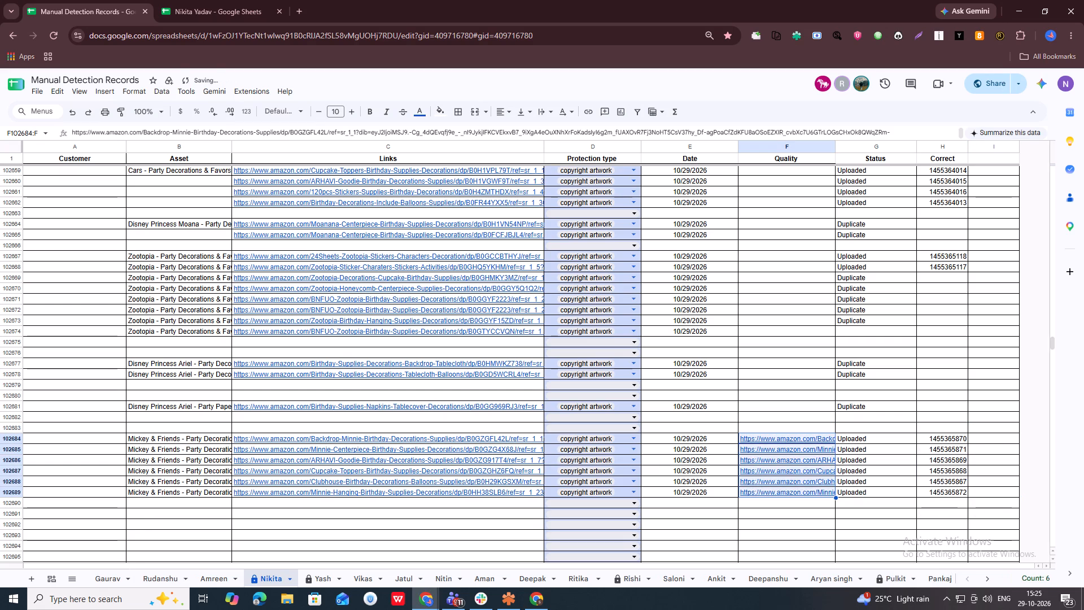
pyautogui.press('Delete')
# Copy the starwar party decoration links in C102698:C102699.
pyautogui.press('Right')
pyautogui.hotkey('ctrl', 'Down')
pyautogui.scroll(-5, 622, 431)
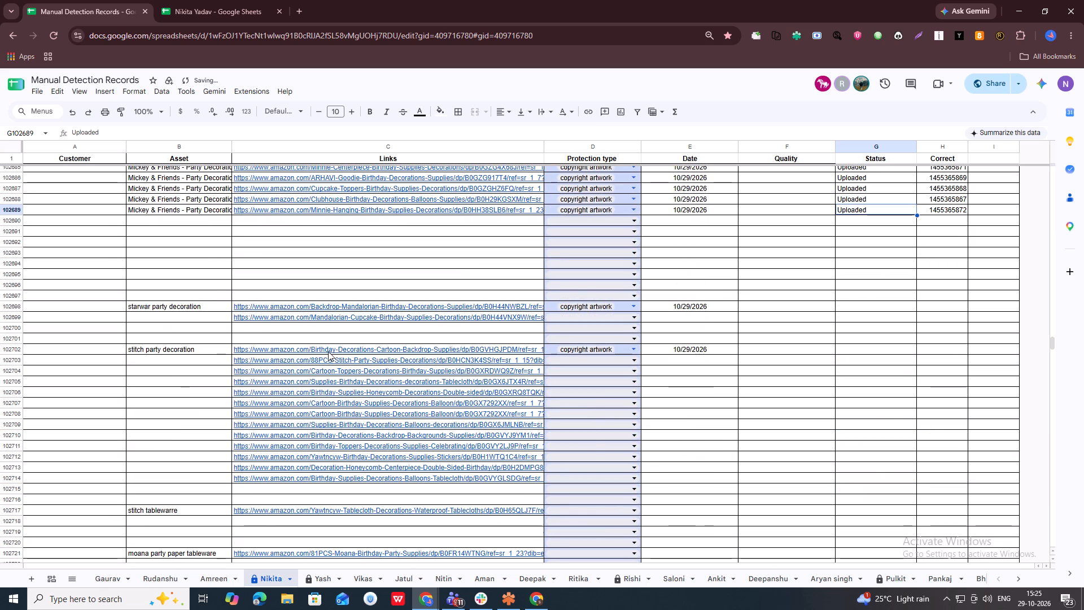
pyautogui.click(416, 306)
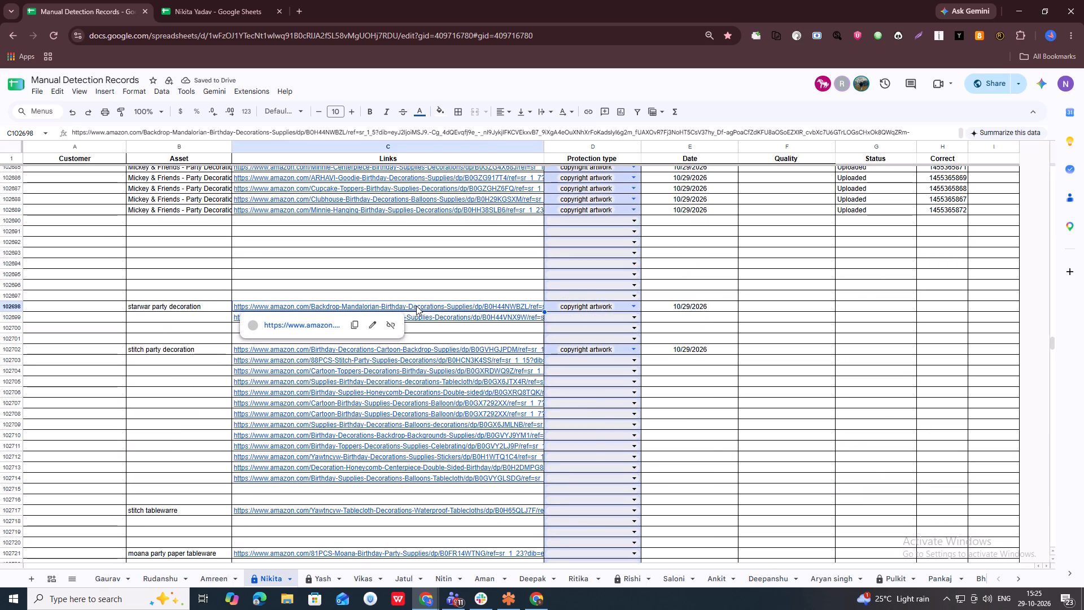
pyautogui.hotkey('shift', 'Down')
pyautogui.scroll(-6, 416, 306)
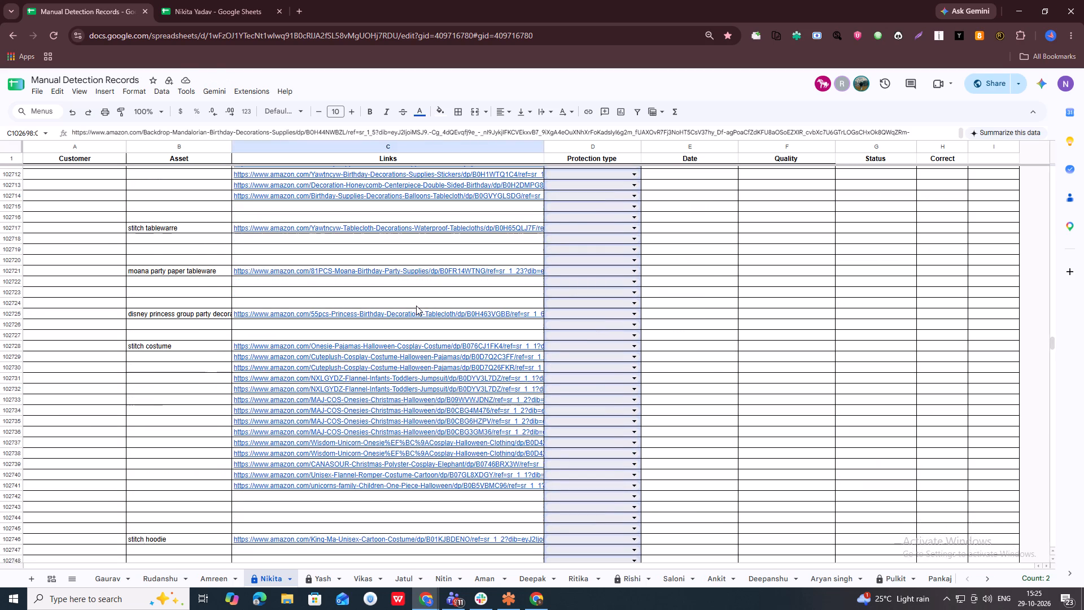
pyautogui.scroll(-6, 416, 306)
pyautogui.scroll(12, 416, 306)
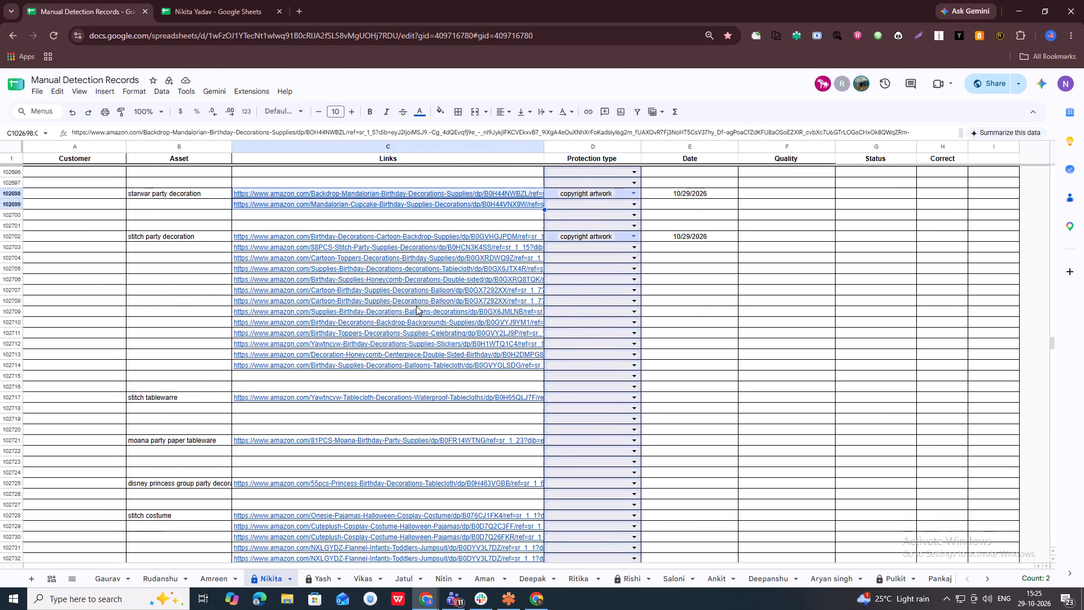
pyautogui.hotkey('ctrl', 'c')
# In Red Points, clear the previous detection links and set the asset to Star Wars - Party Decorations & Favors - 16.
pyautogui.hotkey('alt', 'Tab')
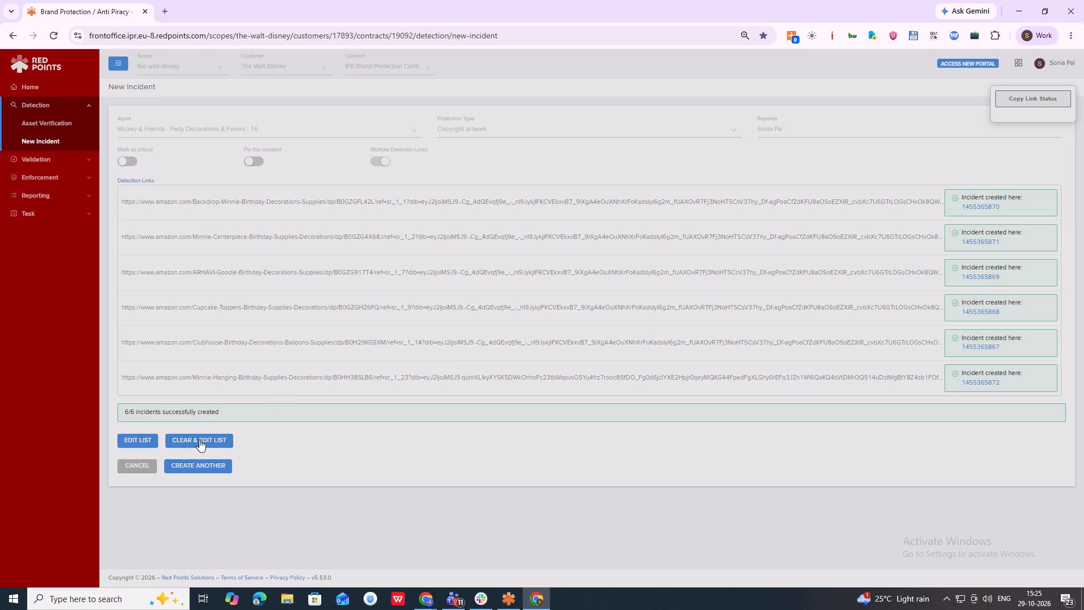
pyautogui.click(199, 439)
pyautogui.click(198, 128)
pyautogui.write('star')
pyautogui.scroll(-2, 193, 199)
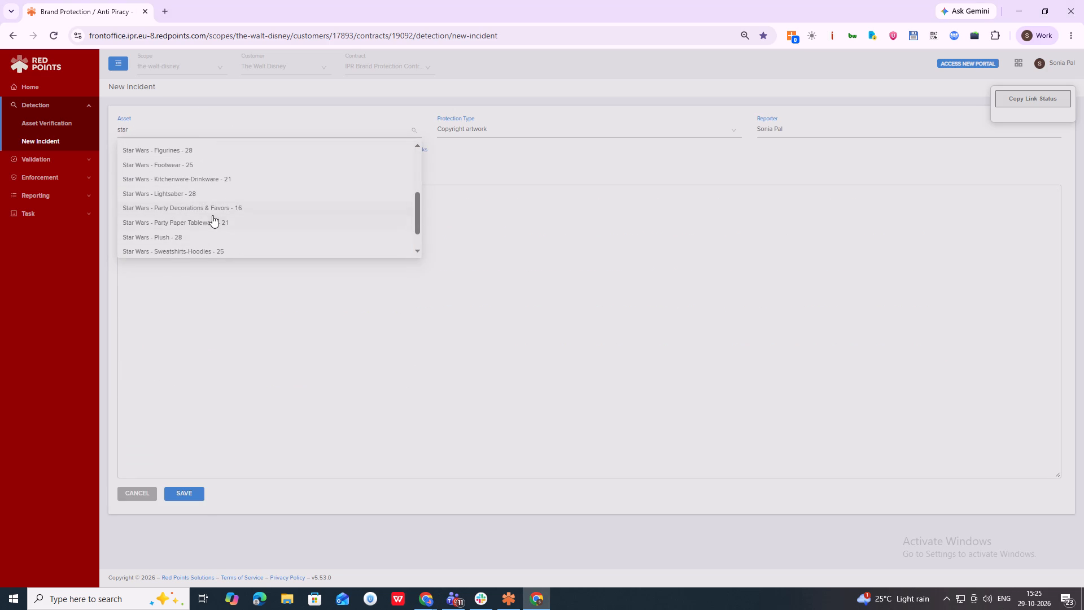
pyautogui.click(213, 210)
# Paste the copied Star Wars links as detection links and save the incidents.
pyautogui.click(311, 319)
pyautogui.hotkey('alt', 'Tab')
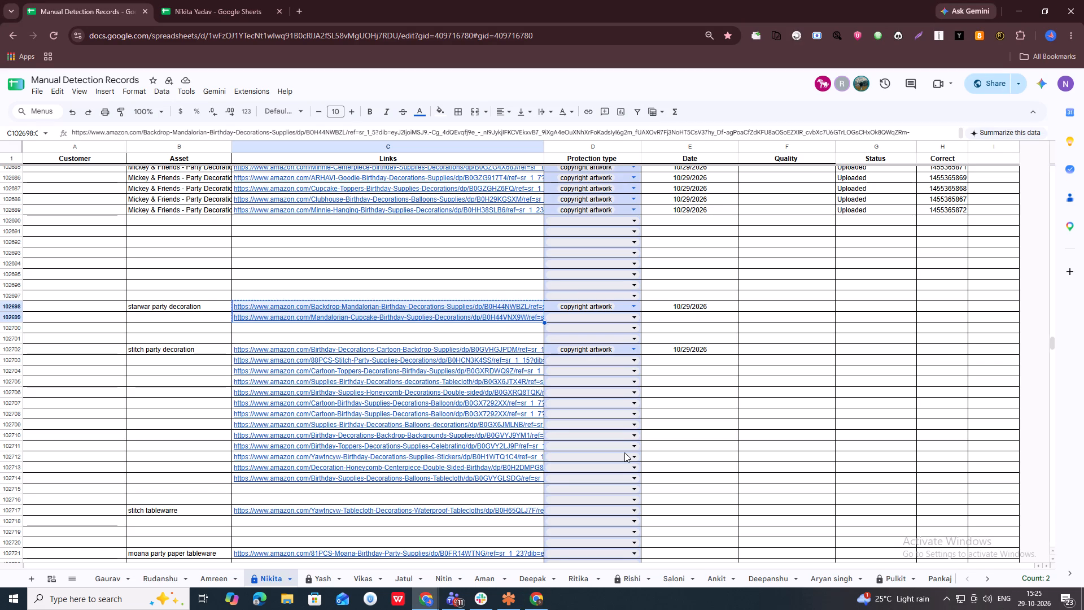
pyautogui.hotkey('alt', 'Tab')
pyautogui.hotkey('ctrl', 'v')
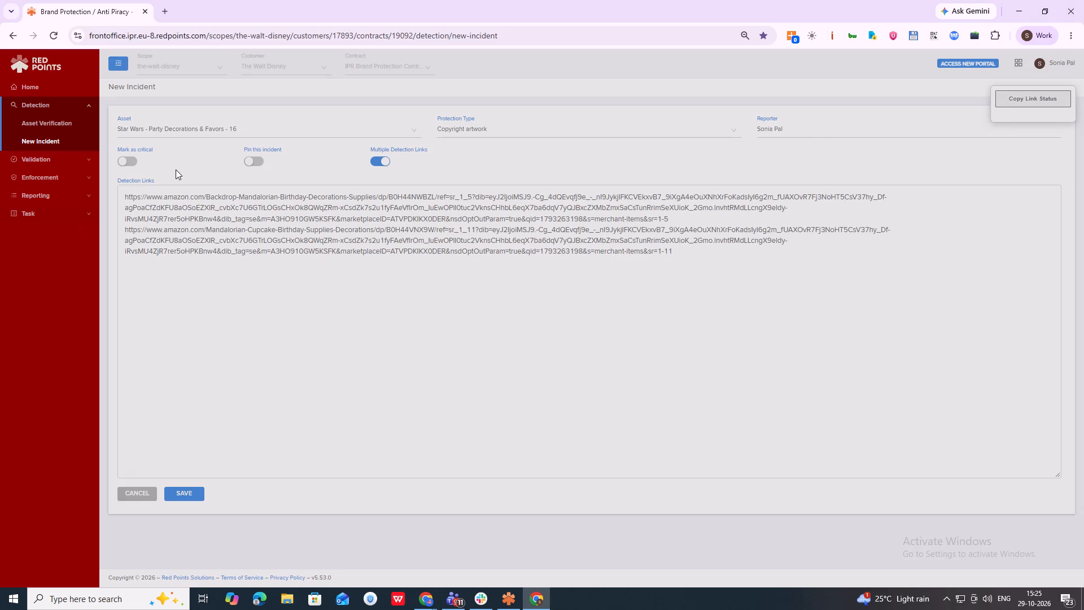
pyautogui.click(191, 494)
# Copy the asset name Star Wars - Party Decorations & Favors - 16 from the incident into B102698:B102699 of the sheet.
pyautogui.keyDown('alt'); pyautogui.click(217, 125); pyautogui.keyUp('alt')
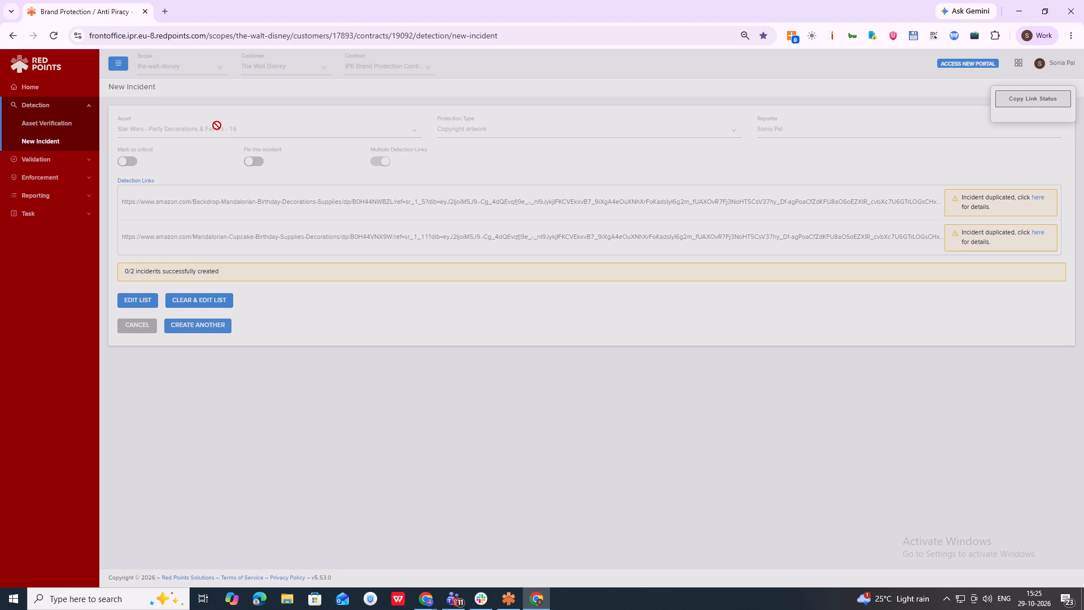
pyautogui.hotkey('alt', 'Tab')
pyautogui.click(168, 307)
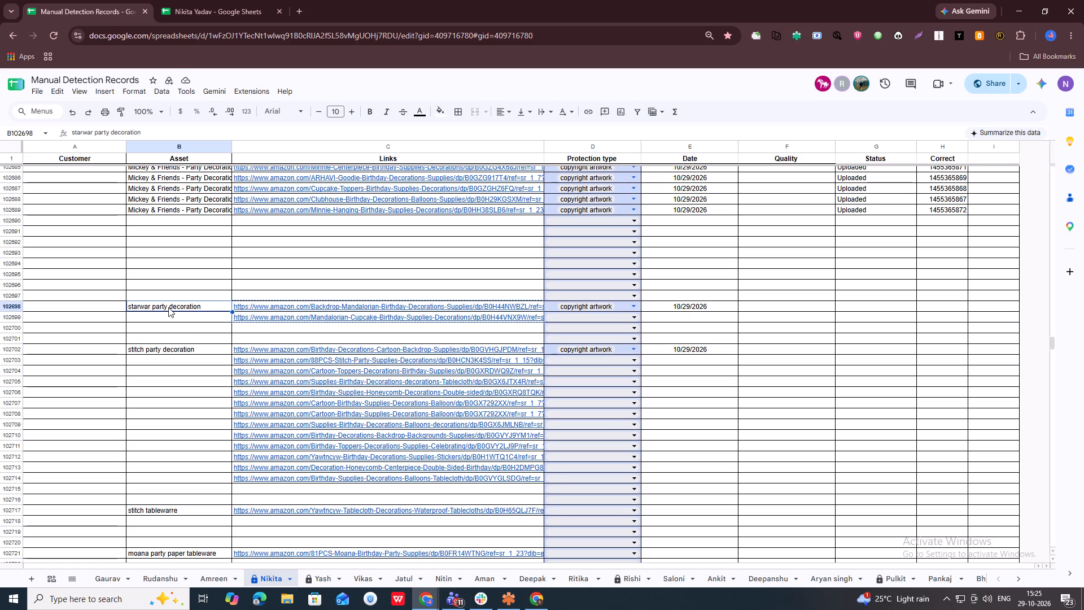
pyautogui.hotkey('ctrl', 'v')
pyautogui.hotkey('ctrl', 'space')
pyautogui.hotkey('ctrl', 'd')
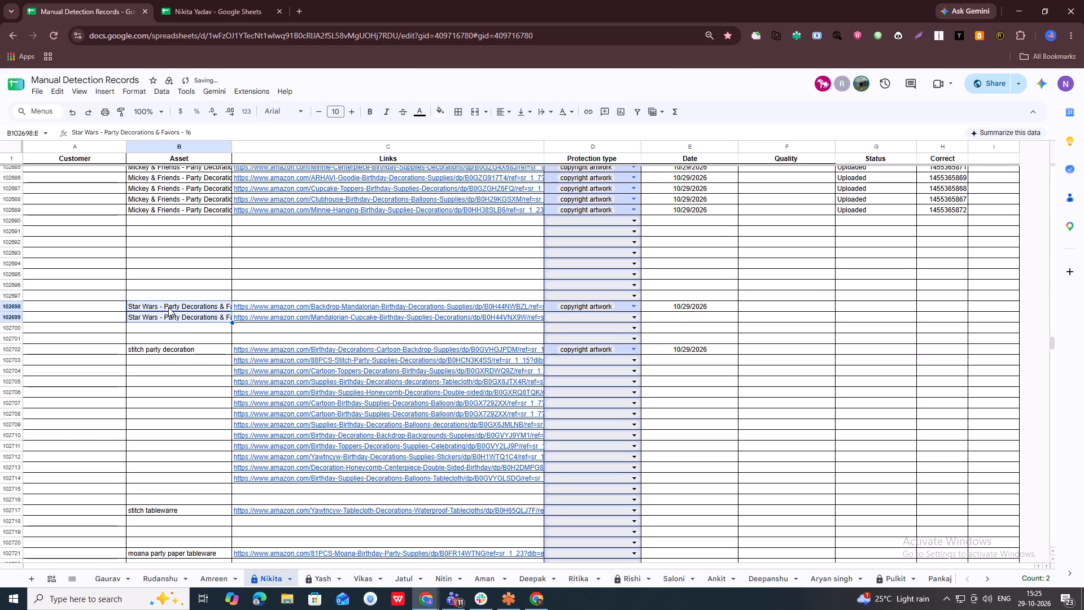
# Fill the copyright artwork protection type and the 10/29/2026 date down to row 102699 for the Star Wars links.
pyautogui.press('Right')
pyautogui.press('Right')
pyautogui.hotkey('shift', 'Right')
pyautogui.hotkey('ctrl', 'space')
pyautogui.hotkey('ctrl', 'd')
# Check the Star Wars incident results in Red Points and enter the status Duplicate in G102698:G102699.
pyautogui.press('Right')
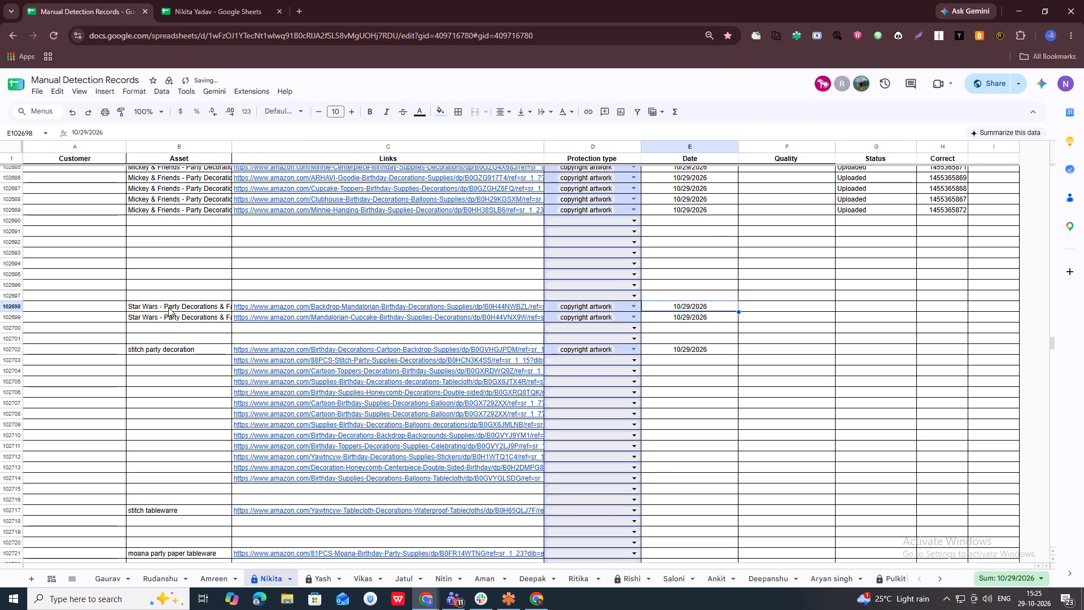
pyautogui.press('Right')
pyautogui.press('Right')
pyautogui.hotkey('alt', 'Tab')
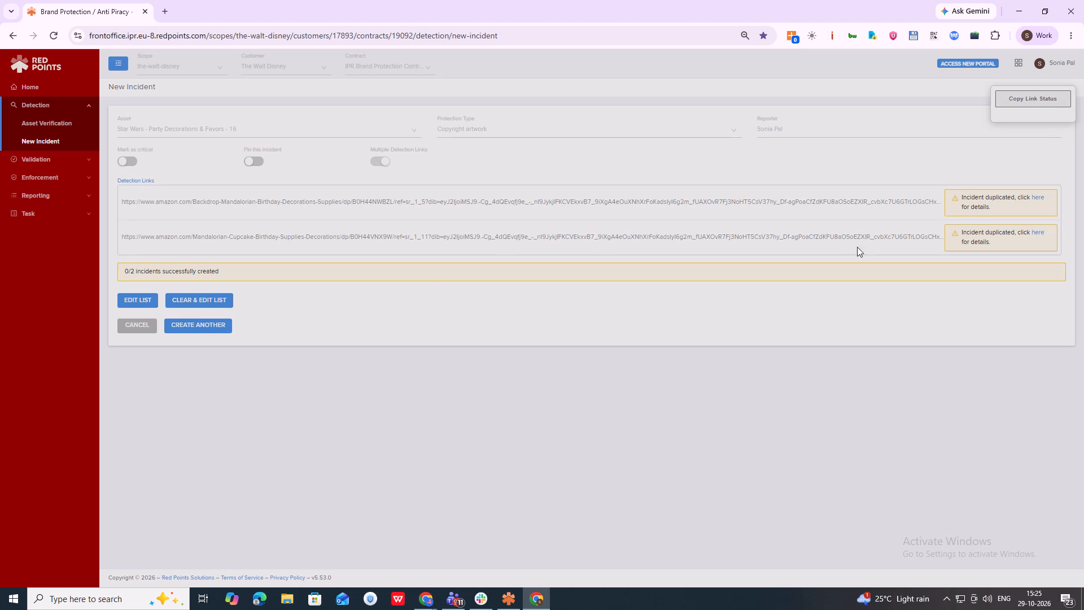
pyautogui.hotkey('alt', 'Tab')
pyautogui.write('Duplicate')
pyautogui.press('Down')
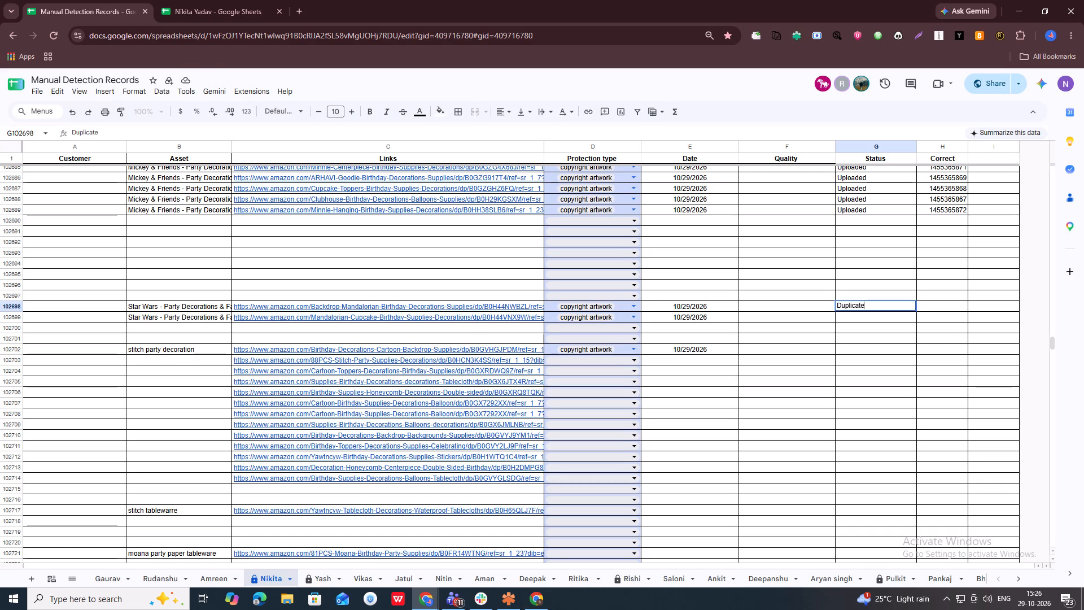
pyautogui.hotkey('ctrl', 'd')
# Copy the stitch party decoration links in C102702:C102714 of the sheet.
pyautogui.hotkey('ctrl', 'Down')
pyautogui.hotkey('ctrl', 'Up')
pyautogui.press('Down')
pyautogui.press('Left')
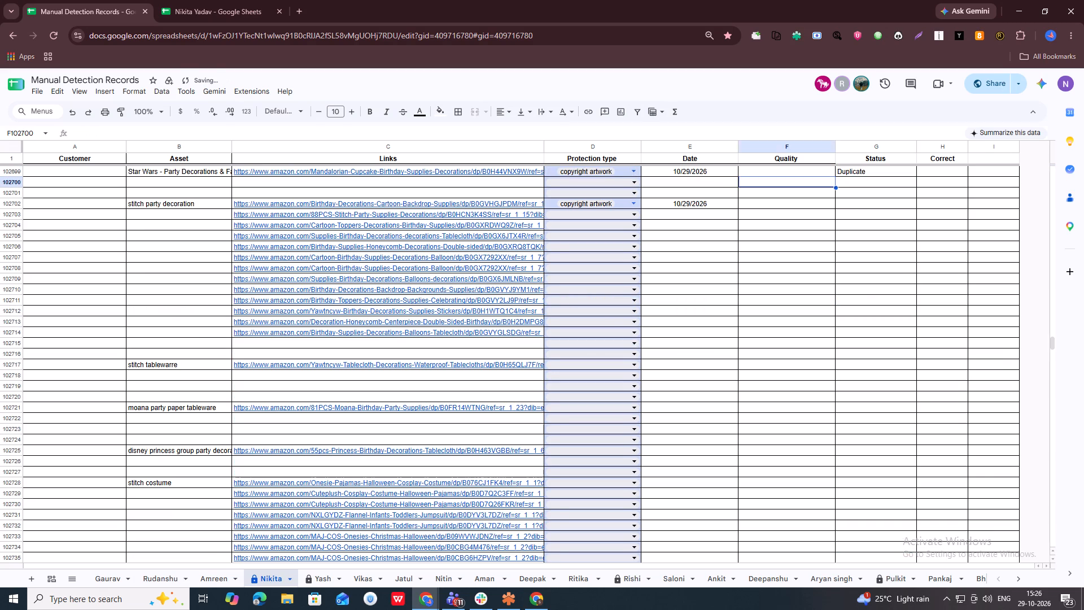
pyautogui.press('Left')
pyautogui.press('Down')
pyautogui.press('Left')
pyautogui.press('Left')
pyautogui.press('Down')
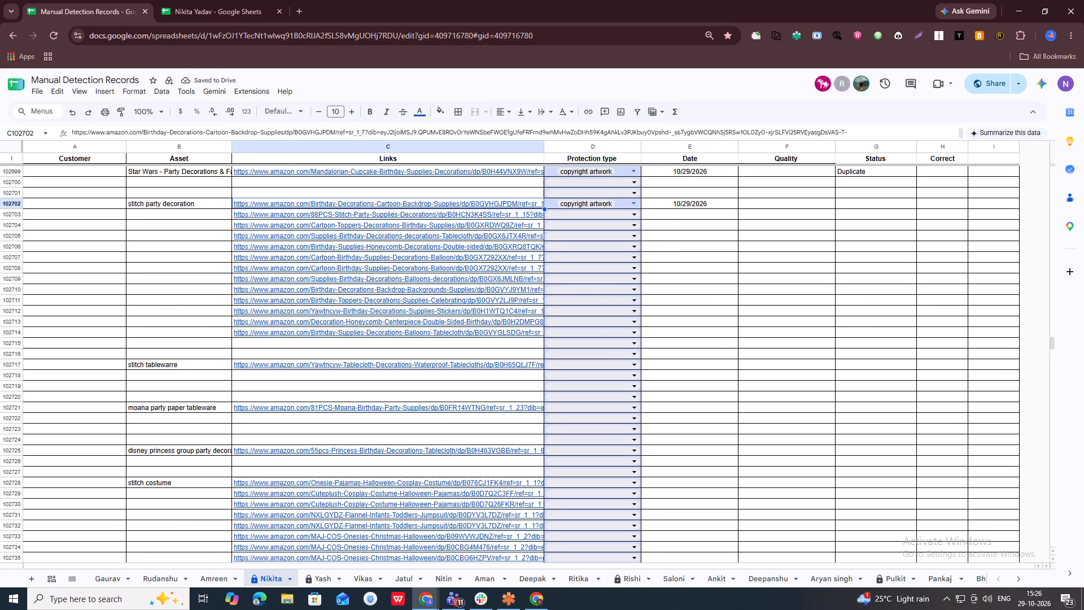
pyautogui.hotkey('ctrl', 'shift', 'Down')
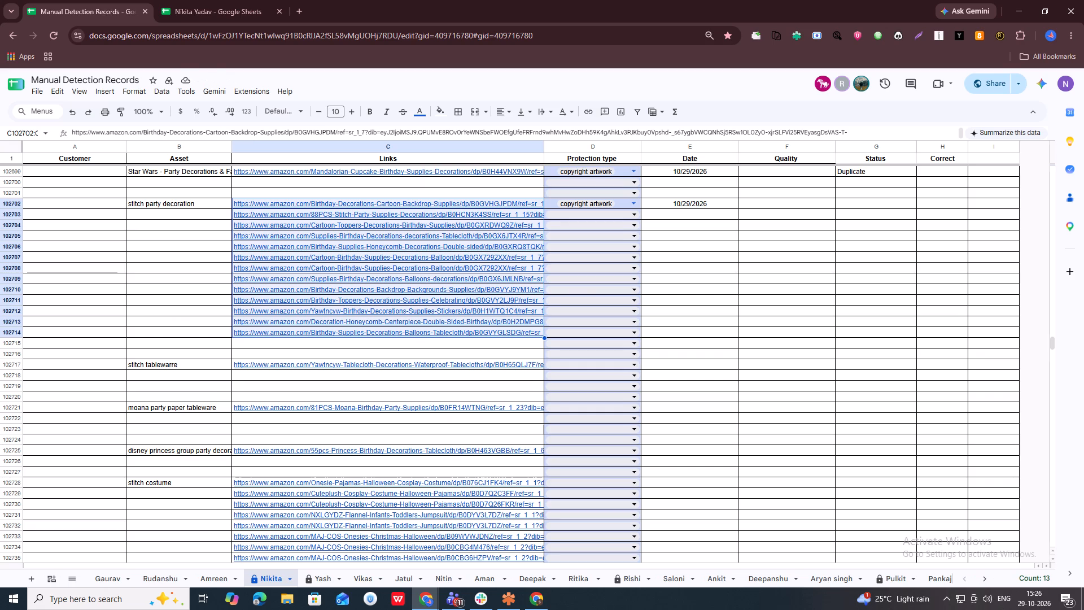
pyautogui.hotkey('ctrl', 'c')
pyautogui.hotkey('ctrl', 'c')
# In Red Points, clear the previous detection links and set the asset to Lilo & Stitch - Party Decorations & Favors - 16.
pyautogui.hotkey('alt', 'Tab')
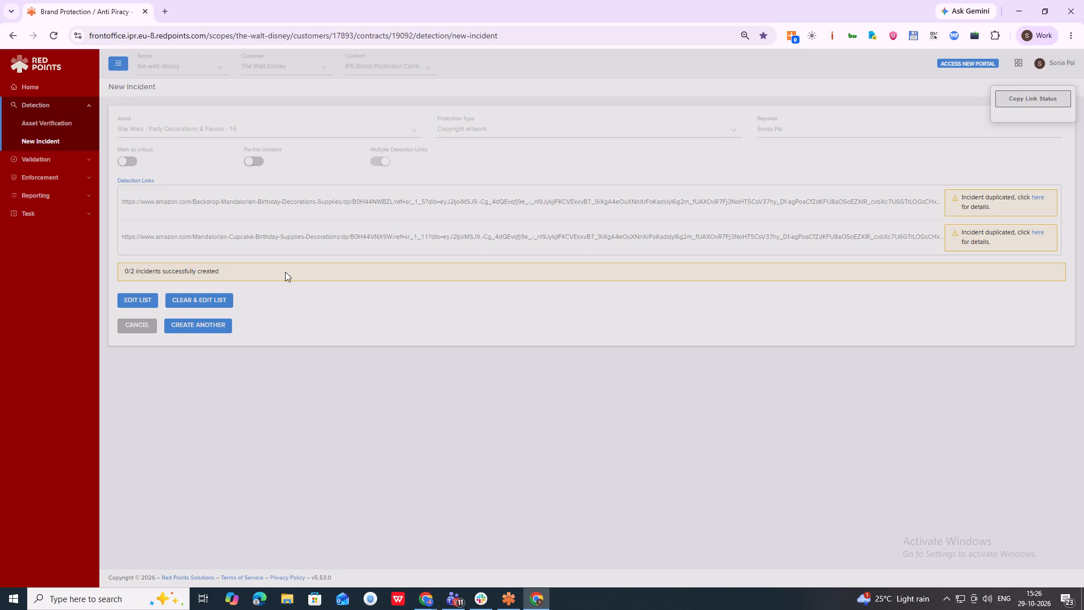
pyautogui.click(229, 301)
pyautogui.click(218, 127)
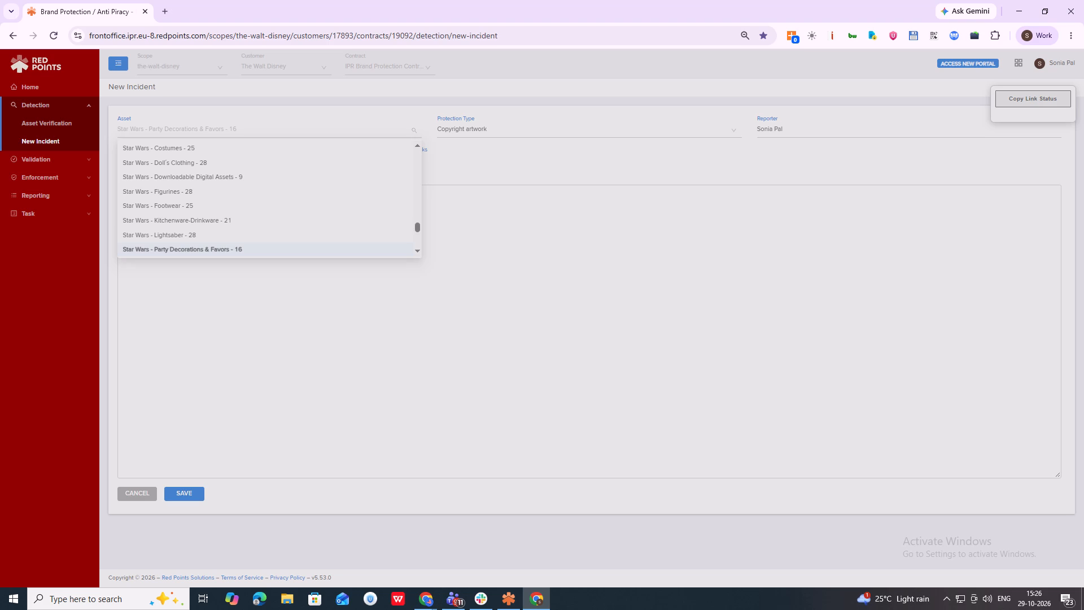
pyautogui.write('stitch')
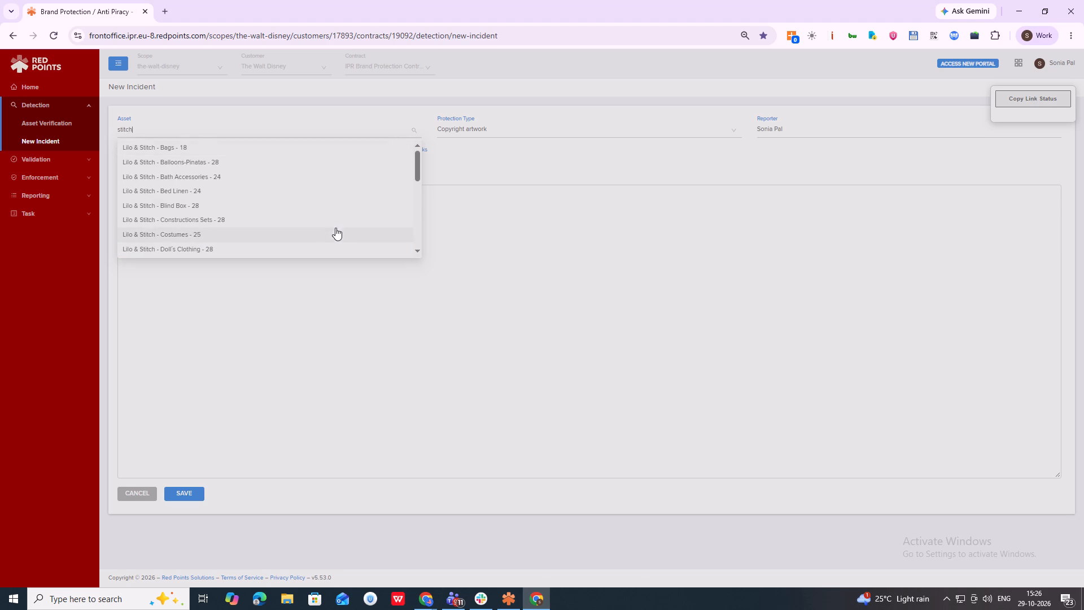
pyautogui.hotkey('alt', 'Tab')
pyautogui.hotkey('alt', 'Tab')
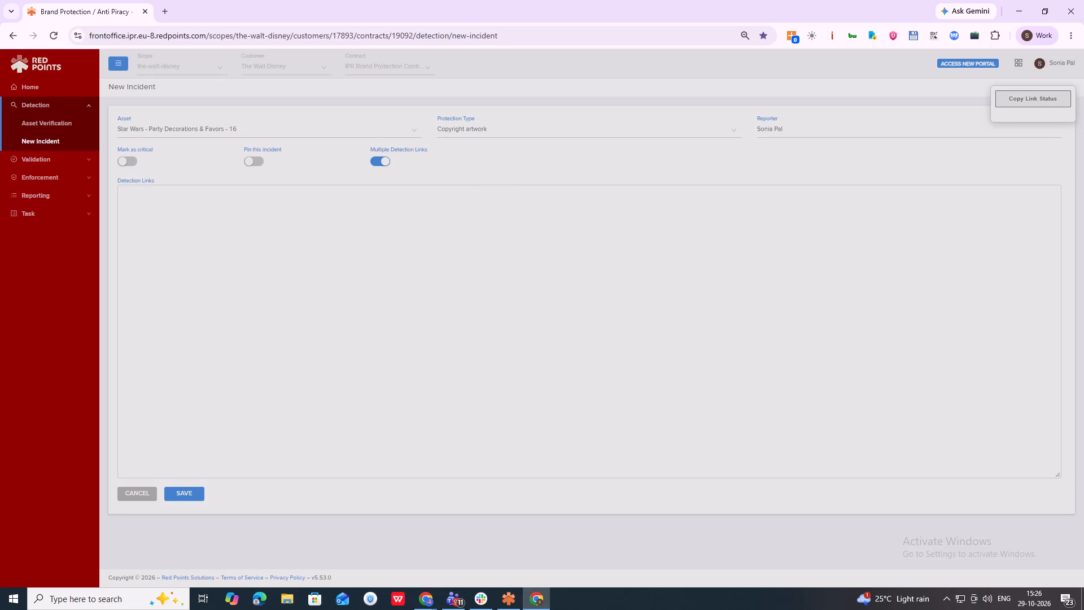
pyautogui.click(196, 134)
pyautogui.write('stit')
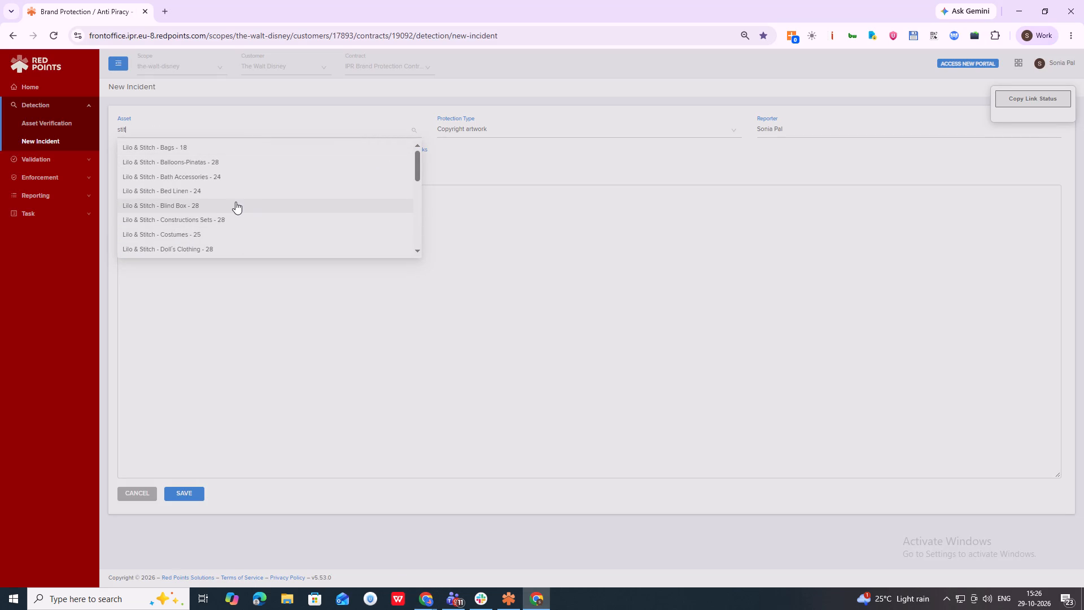
pyautogui.scroll(-1, 235, 202)
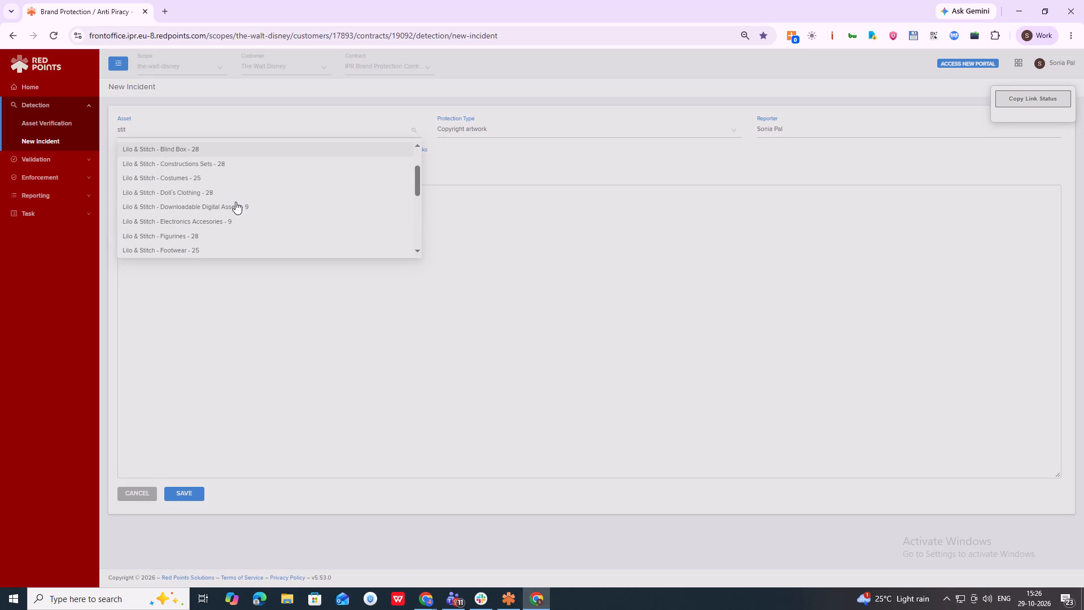
pyautogui.scroll(-2, 235, 202)
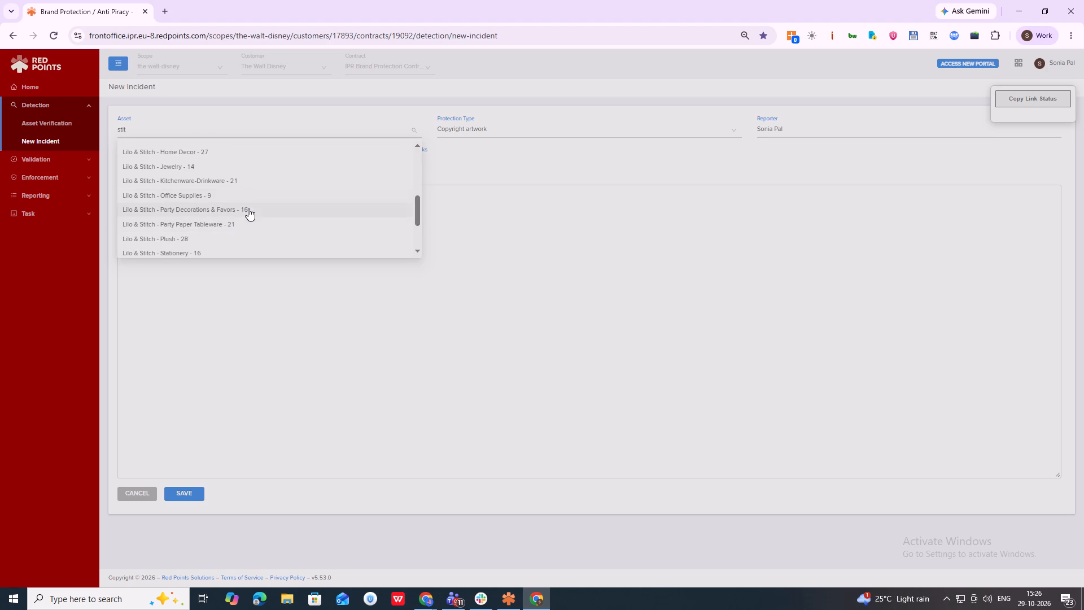
pyautogui.click(248, 208)
pyautogui.click(381, 342)
# Paste the copied stitch party decoration links as detection links and save the incidents.
pyautogui.hotkey('alt', 'Tab')
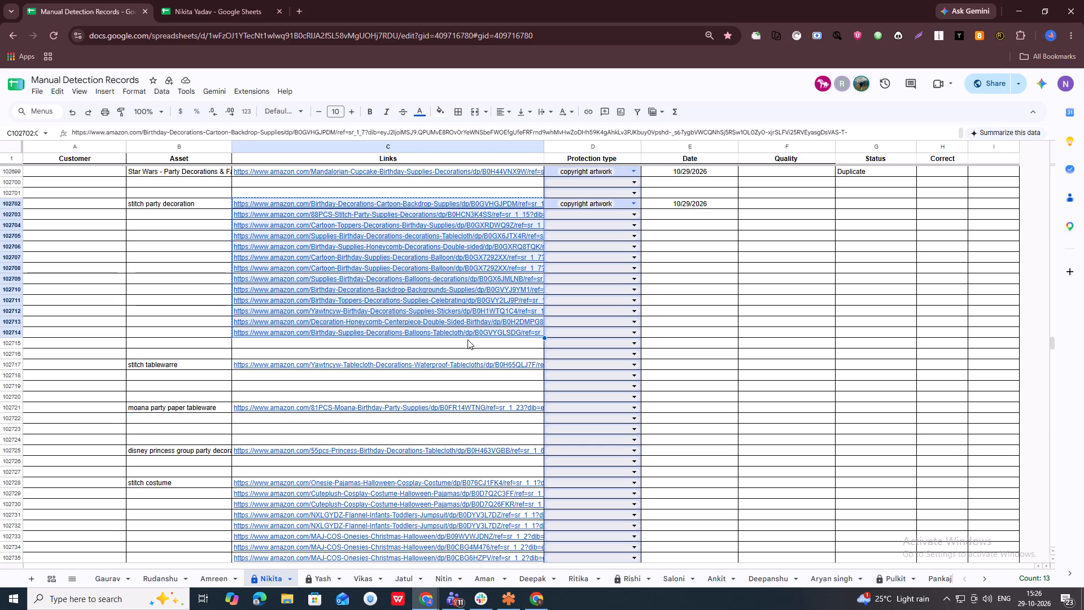
pyautogui.hotkey('alt', 'Tab')
pyautogui.hotkey('ctrl', 'v')
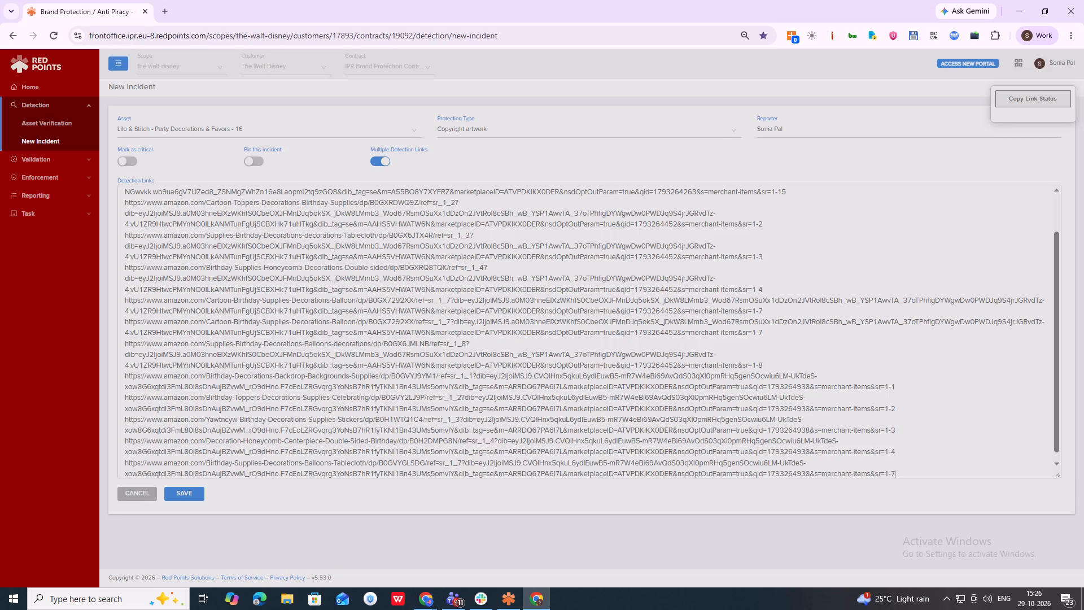
pyautogui.click(193, 497)
# Copy the asset name Lilo & Stitch - Party Decorations & Favors - 16 from the incident into B102702:B102714 of the sheet.
pyautogui.keyDown('alt'); pyautogui.click(229, 126); pyautogui.keyUp('alt')
pyautogui.hotkey('alt', 'Tab')
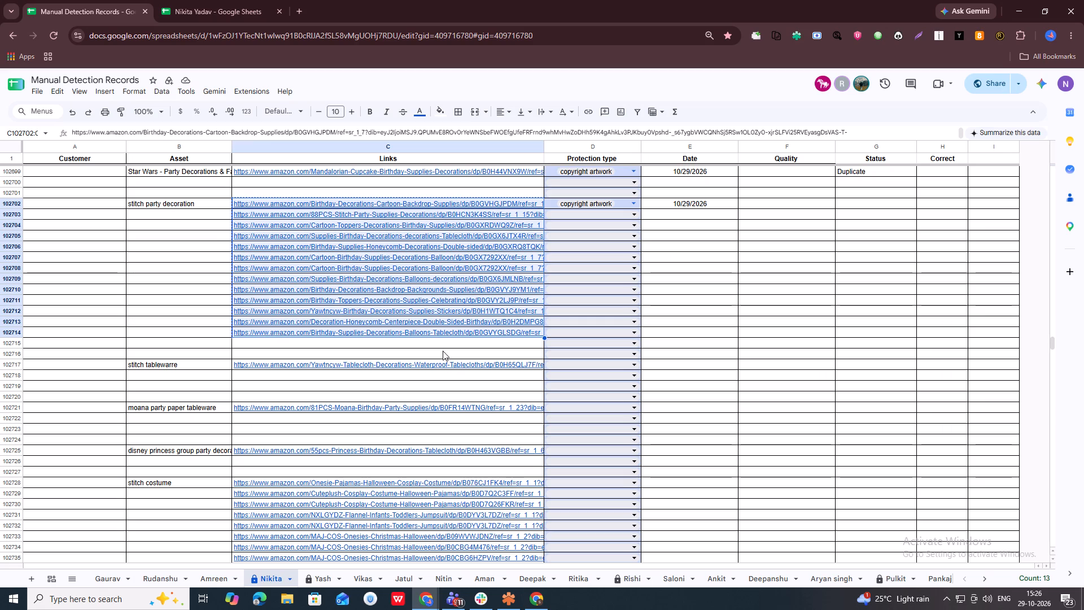
pyautogui.click(173, 206)
pyautogui.hotkey('ctrl', 'v')
pyautogui.hotkey('ctrl', 'space')
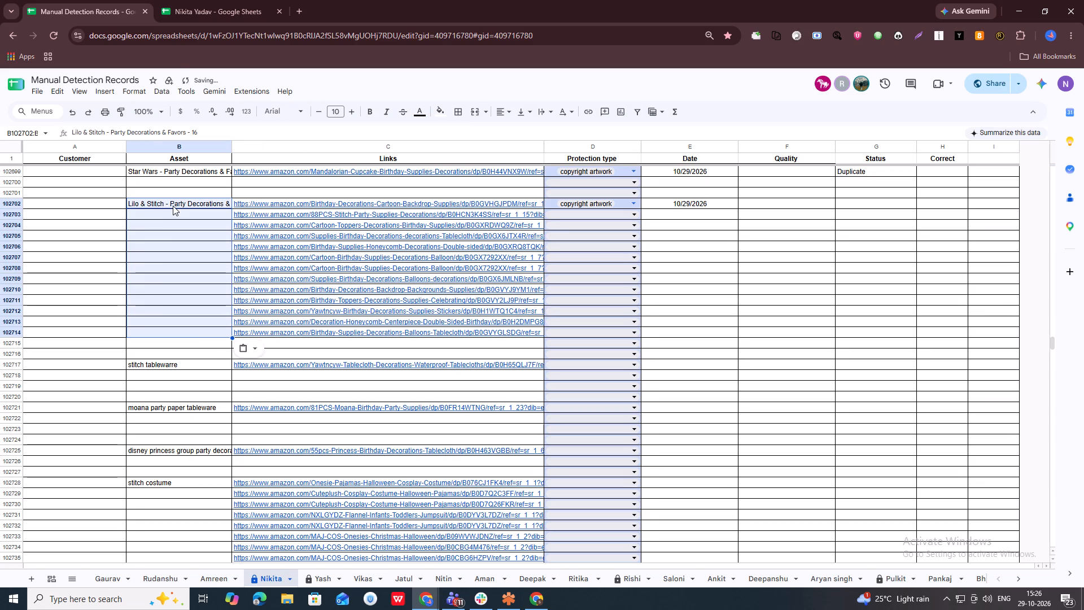
pyautogui.hotkey('ctrl', 'd')
# Fill the copyright artwork protection type and the 10/29/2026 date down from row 102702 to row 102714.
pyautogui.hotkey('ctrl', 'Right')
pyautogui.hotkey('shift', 'Left')
pyautogui.hotkey('ctrl', 'space')
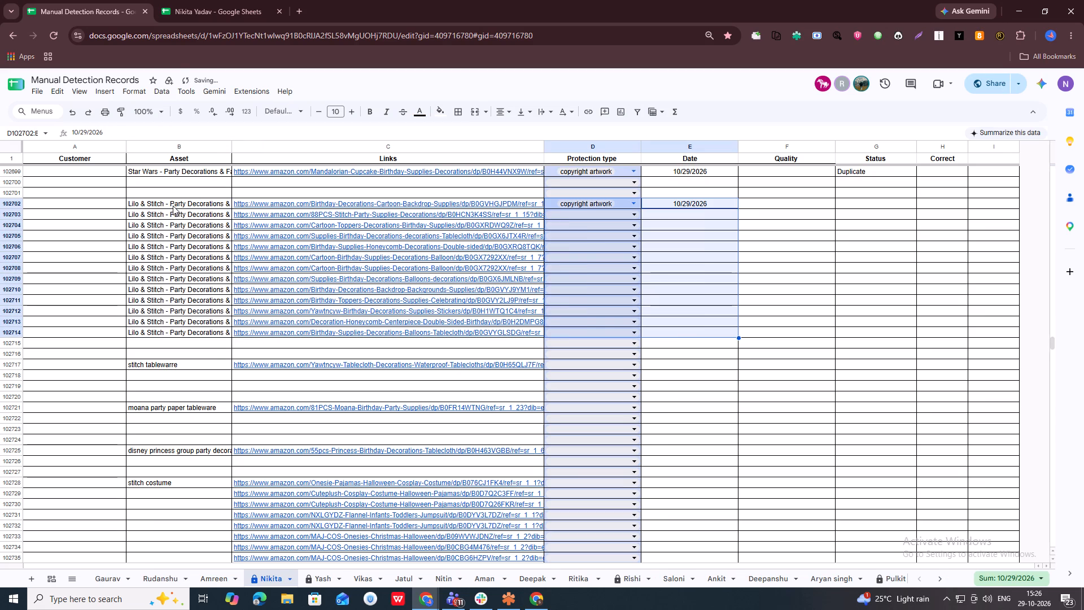
pyautogui.hotkey('ctrl', 'd')
pyautogui.press('Right')
# Copy the link statuses of the Lilo & Stitch incidents from Red Points and paste them into the sheet starting at F102701.
pyautogui.hotkey('alt', 'Tab')
pyautogui.scroll(-8, 548, 415)
pyautogui.scroll(7, 557, 400)
pyautogui.scroll(-8, 767, 326)
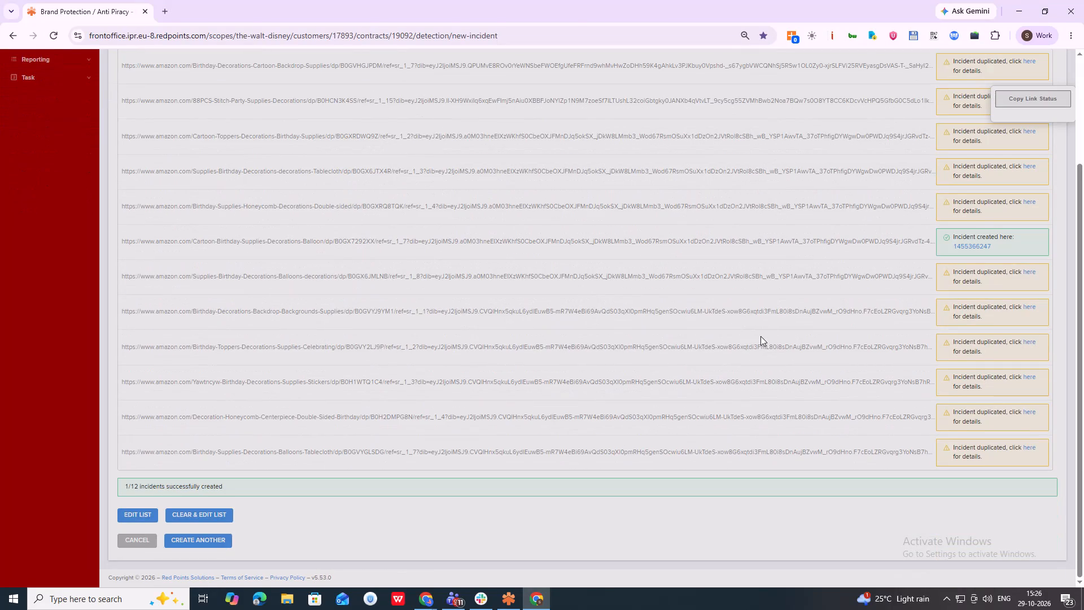
pyautogui.scroll(9, 760, 336)
pyautogui.click(1048, 107)
pyautogui.hotkey('alt', 'Tab')
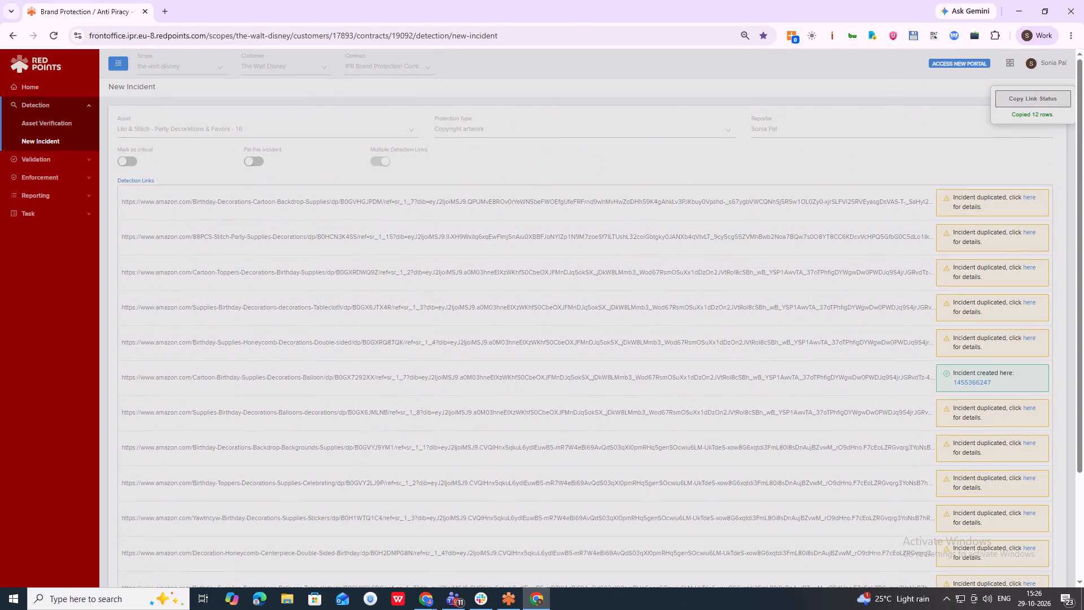
pyautogui.click(780, 195)
pyautogui.hotkey('ctrl', 'v')
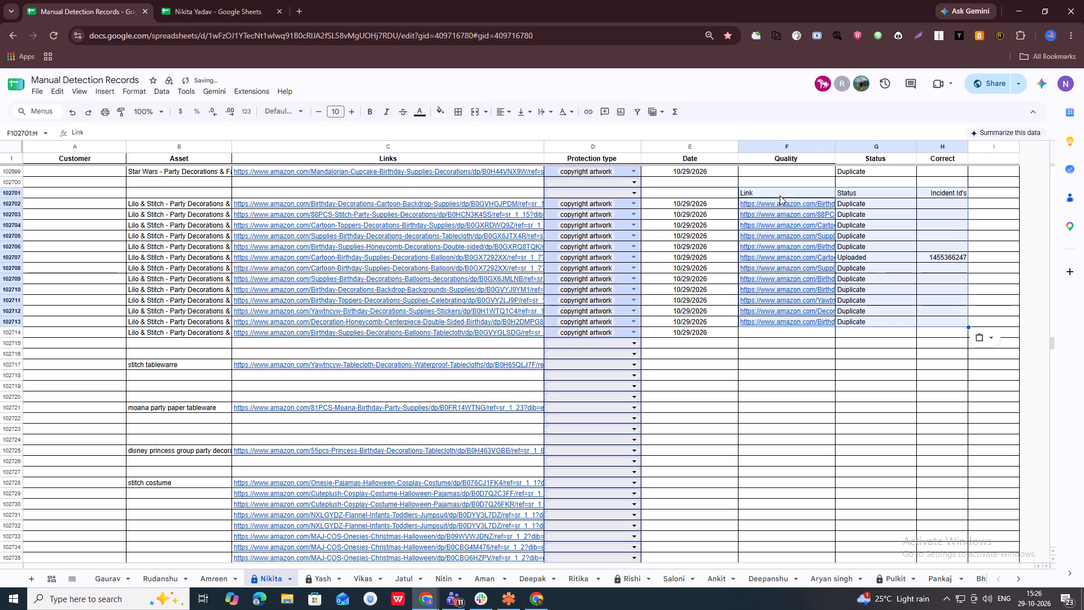
# Delete the pasted header row in F102701:H102701 and the pasted links in F102702:F102713, keeping the statuses and incident ID.
pyautogui.press('Left')
pyautogui.press('Right')
pyautogui.hotkey('shift', 'Right')
pyautogui.hotkey('shift', 'Right')
pyautogui.press('Delete')
pyautogui.press('Down')
pyautogui.hotkey('ctrl', 'shift', 'Down')
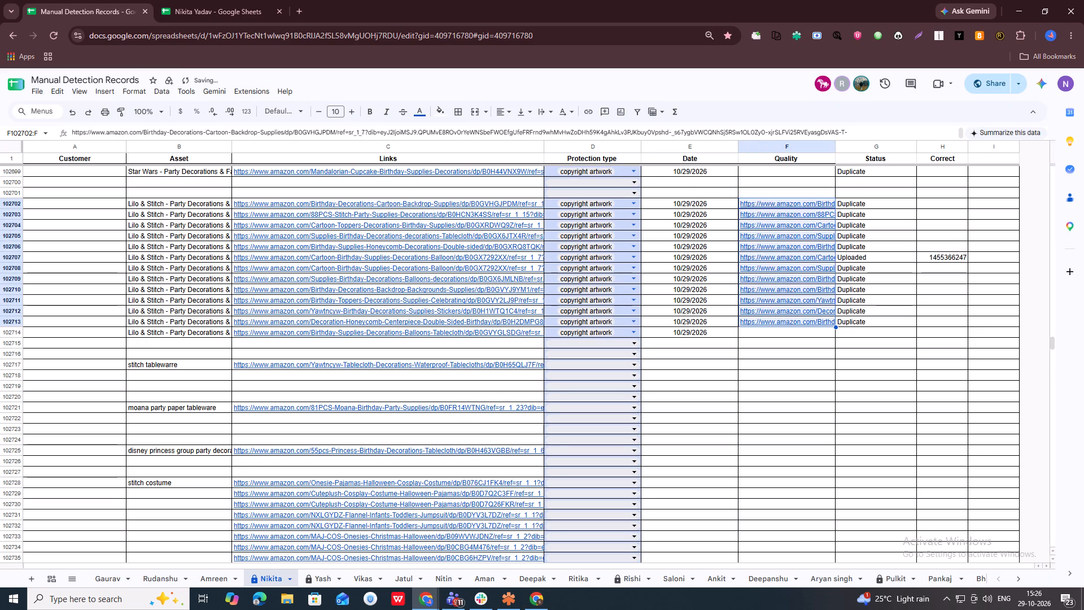
pyautogui.press('Delete')
# Copy the stitch tableware link in C102717.
pyautogui.press('Right')
pyautogui.hotkey('ctrl', 'Down')
pyautogui.press('Down')
pyautogui.press('Left')
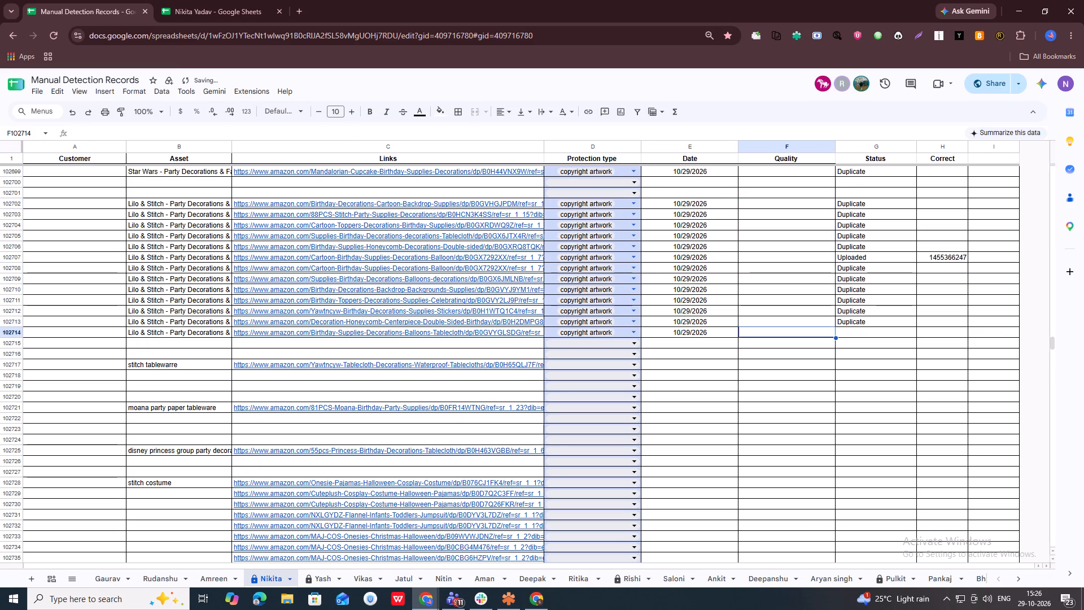
pyautogui.press('Left')
pyautogui.press('Down')
pyautogui.press('Left')
pyautogui.press('Left')
pyautogui.press('Down')
pyautogui.press('Down')
pyautogui.press('Left')
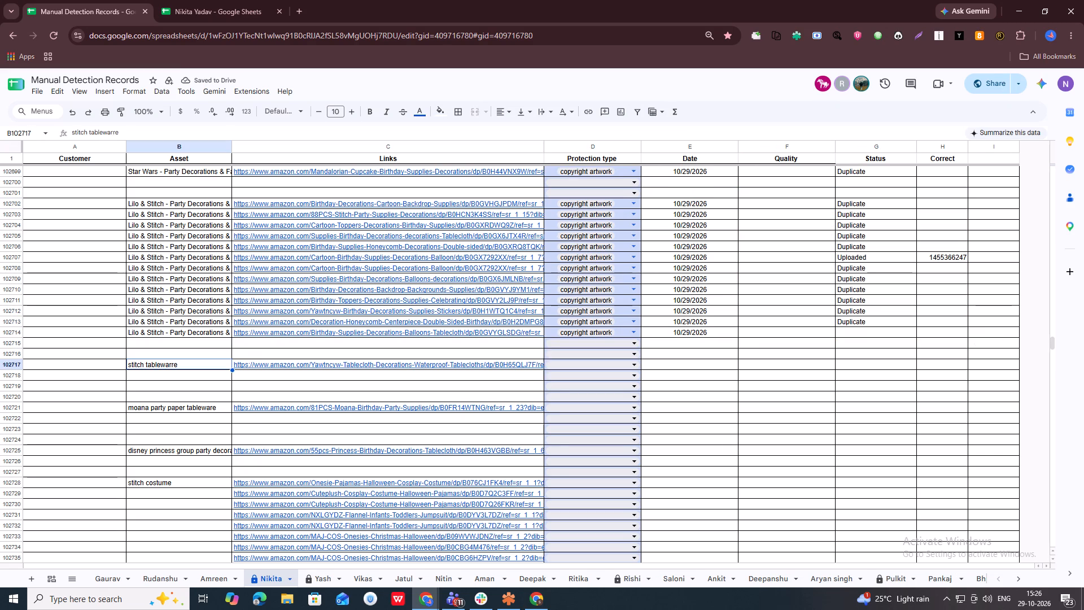
pyautogui.press('Right')
pyautogui.hotkey('ctrl', 'c')
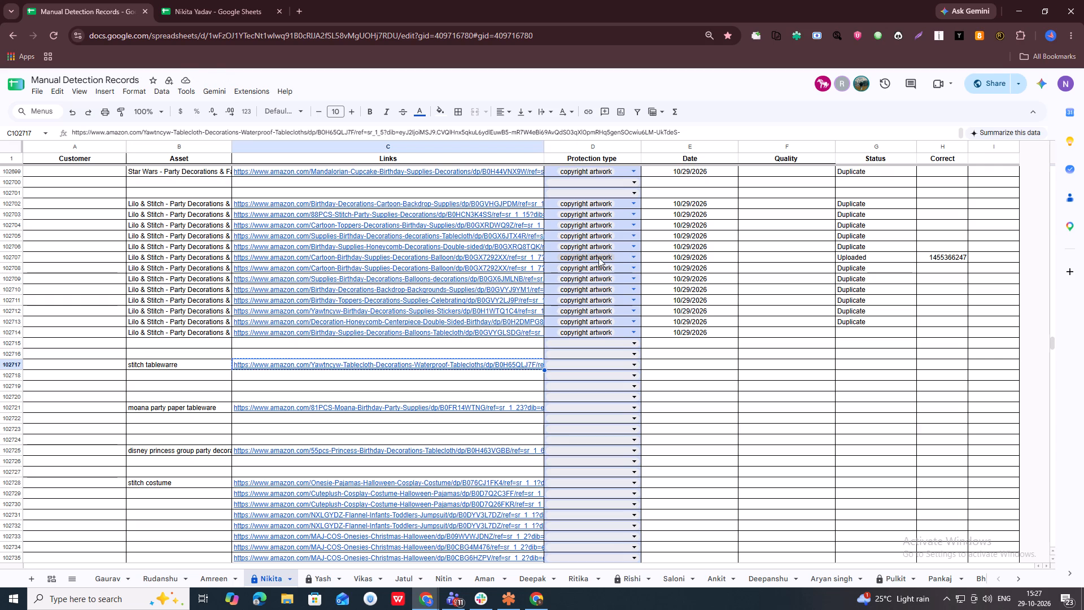
# In Red Points, clear the previous detection links and set the asset to Lilo & Stitch - Party Paper Tableware - 21.
pyautogui.hotkey('alt', 'Tab')
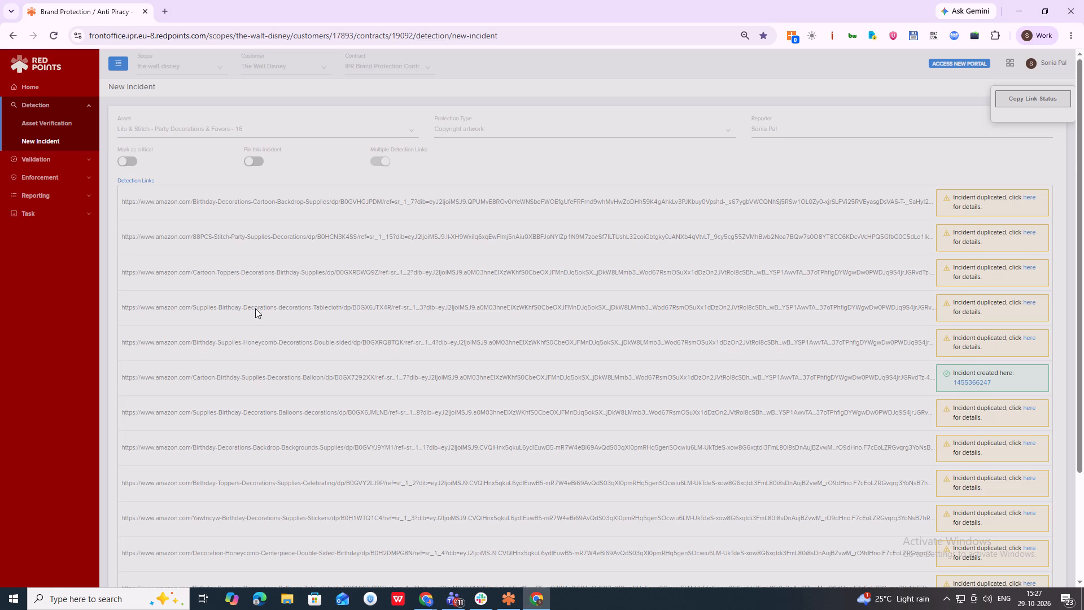
pyautogui.scroll(-9, 364, 349)
pyautogui.click(216, 513)
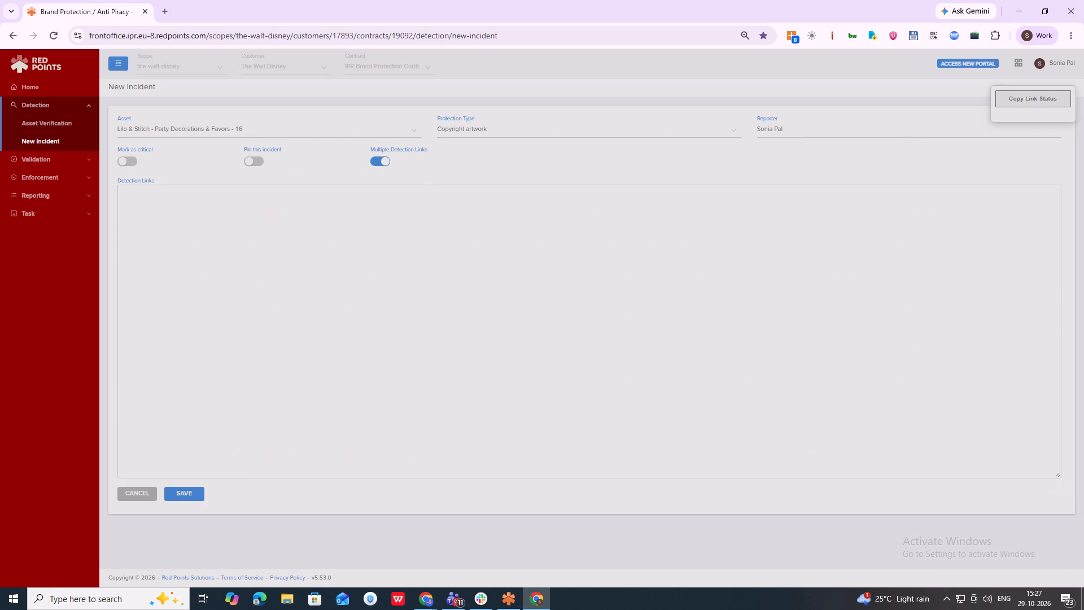
pyautogui.click(244, 128)
pyautogui.scroll(-1, 205, 219)
pyautogui.click(206, 206)
pyautogui.click(296, 411)
# Paste the copied stitch tableware link as the detection link and save the incident.
pyautogui.hotkey('alt', 'Tab')
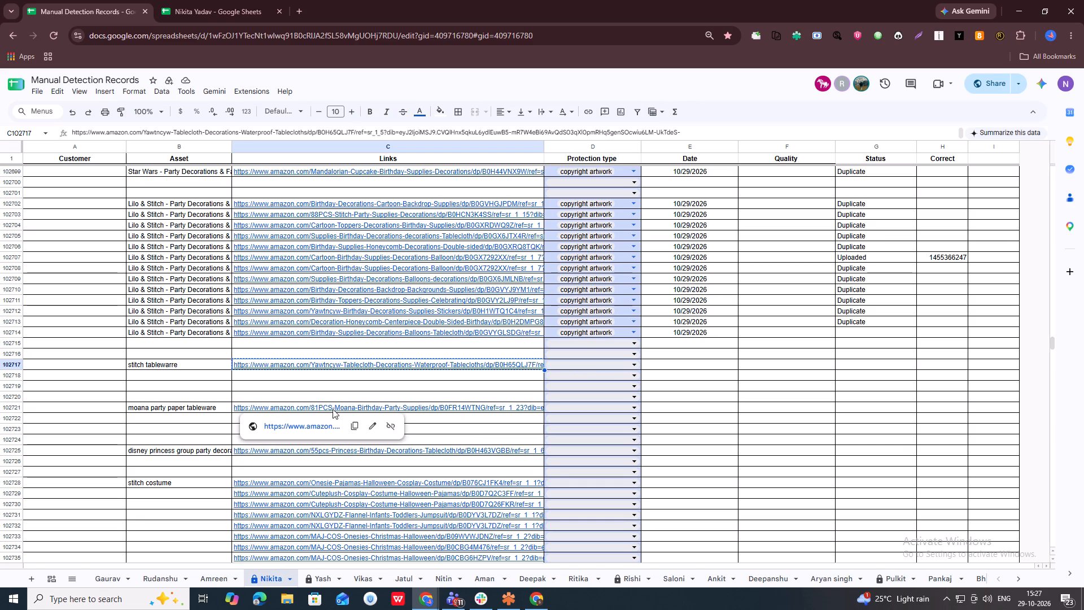
pyautogui.hotkey('alt', 'Tab')
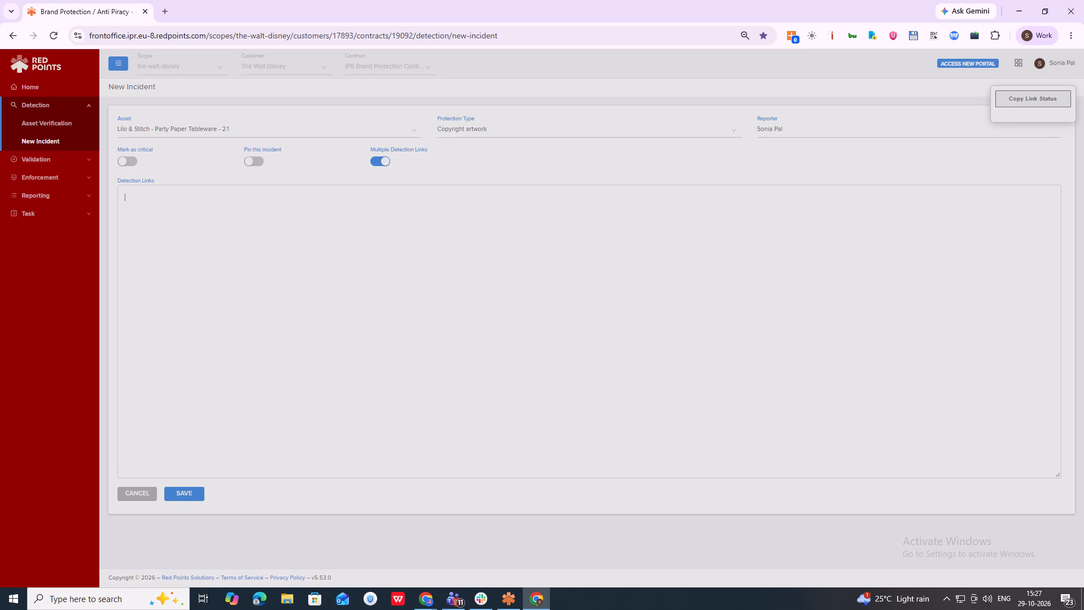
pyautogui.hotkey('ctrl', 'v')
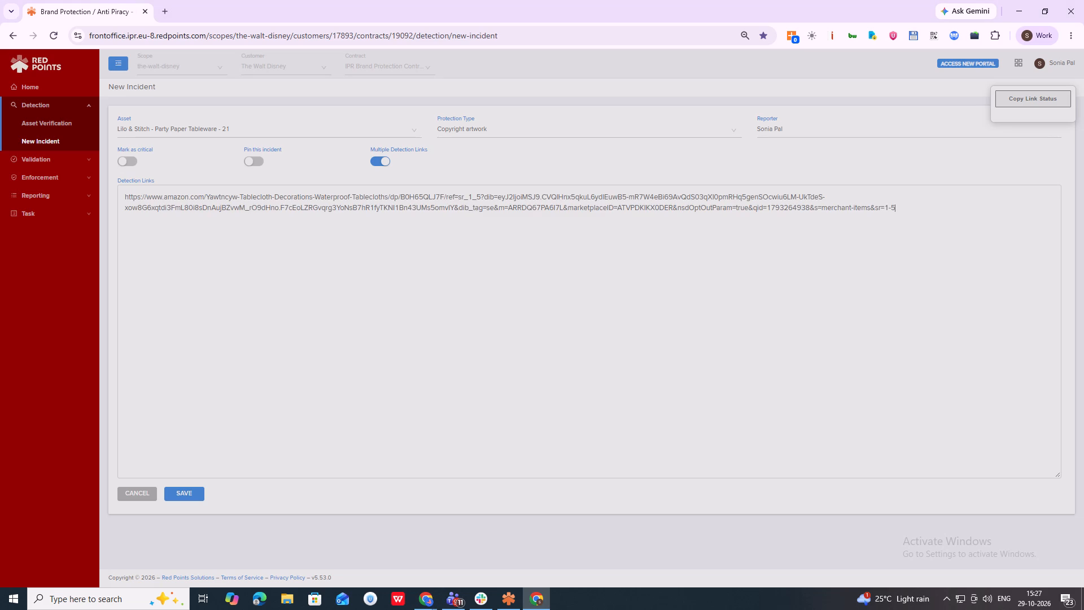
pyautogui.click(188, 496)
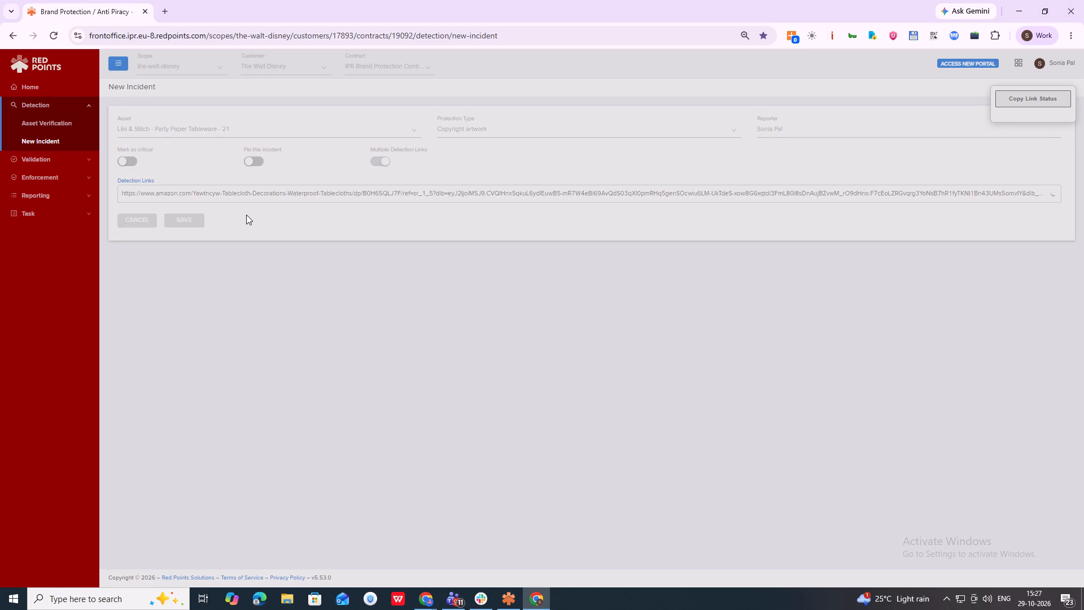
# Copy the asset name Lilo & Stitch - Party Paper Tableware - 21 from the incident into B102717 of the sheet.
pyautogui.hotkey('alt', 'Tab')
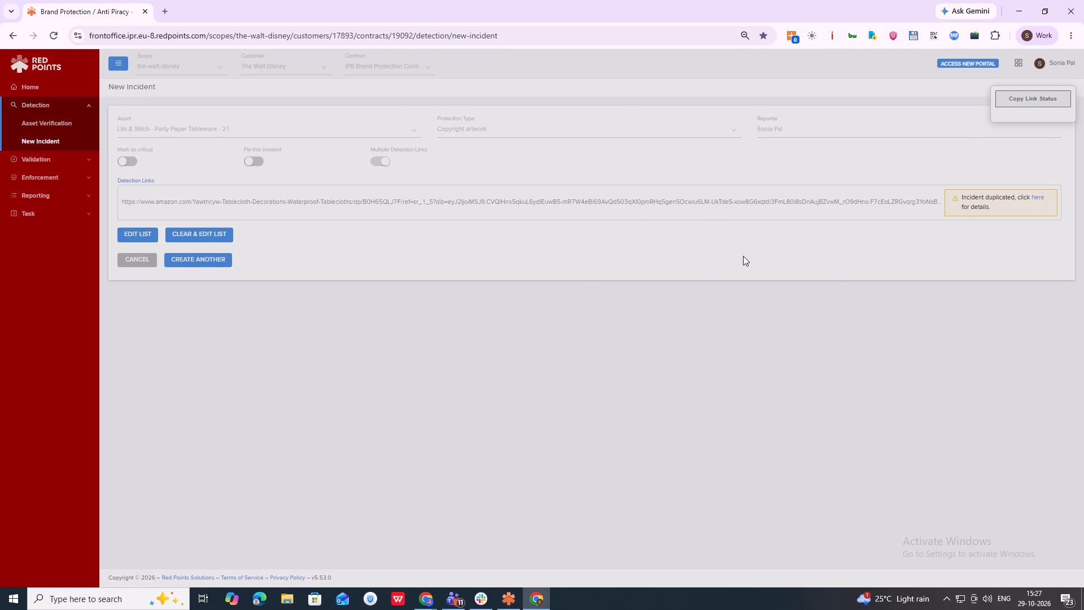
pyautogui.hotkey('alt', 'Tab')
pyautogui.keyDown('alt'); pyautogui.click(241, 132); pyautogui.keyUp('alt')
pyautogui.hotkey('alt', 'Tab')
pyautogui.click(171, 367)
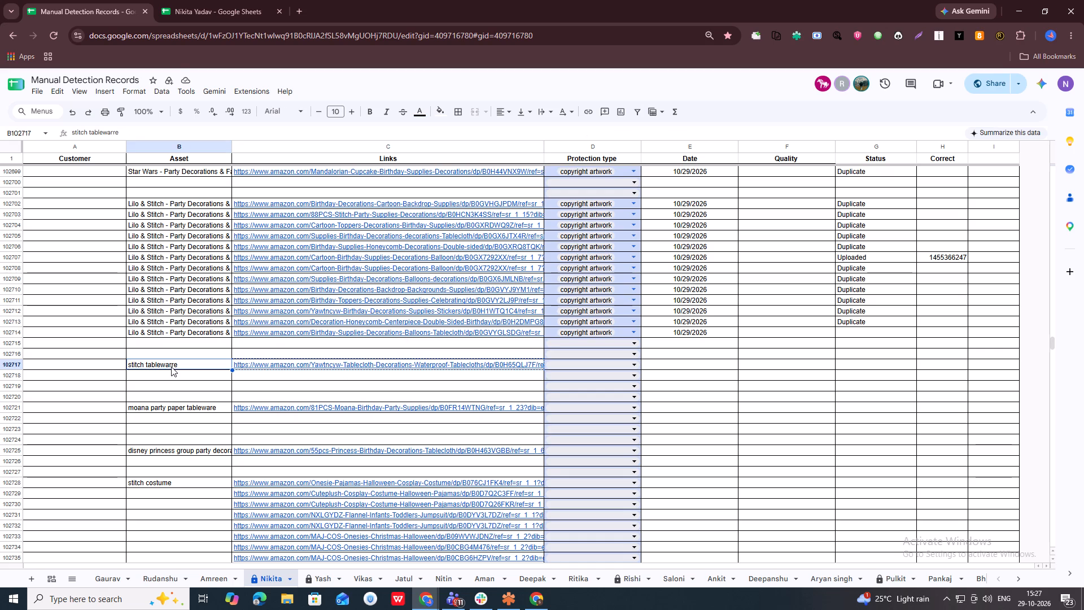
pyautogui.hotkey('ctrl', 'v')
# Copy the protection type, date and status (copyright artwork, 10/29/2026, Duplicate) from row 102713 into D102717:G102717.
pyautogui.press('Right')
pyautogui.press('Right')
pyautogui.hotkey('ctrl', 'Up')
pyautogui.hotkey('shift', 'Right')
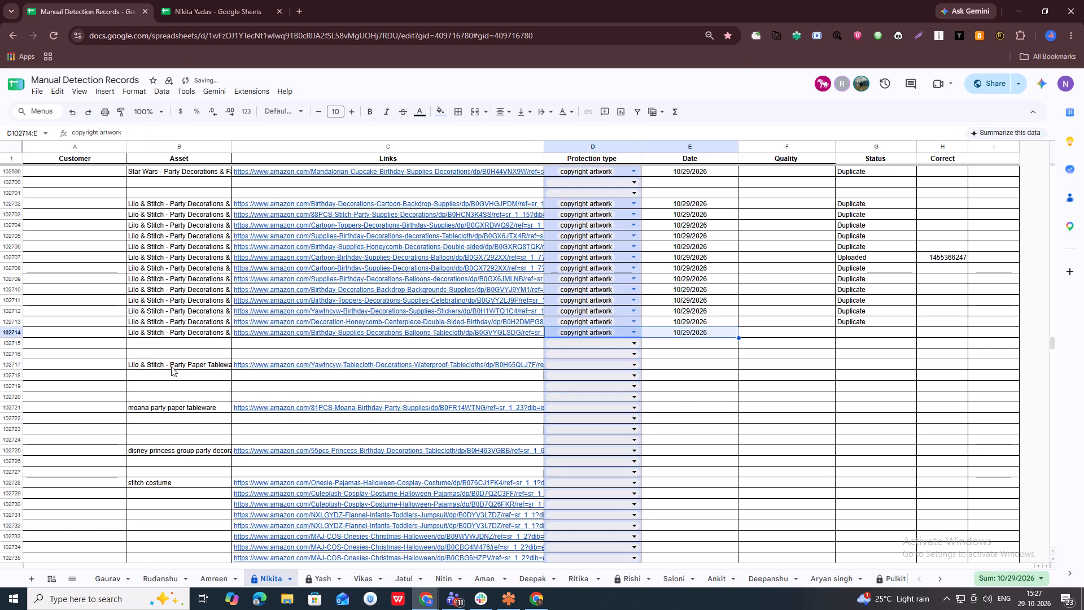
pyautogui.press('Up')
pyautogui.hotkey('shift', 'Right')
pyautogui.hotkey('shift', 'Right')
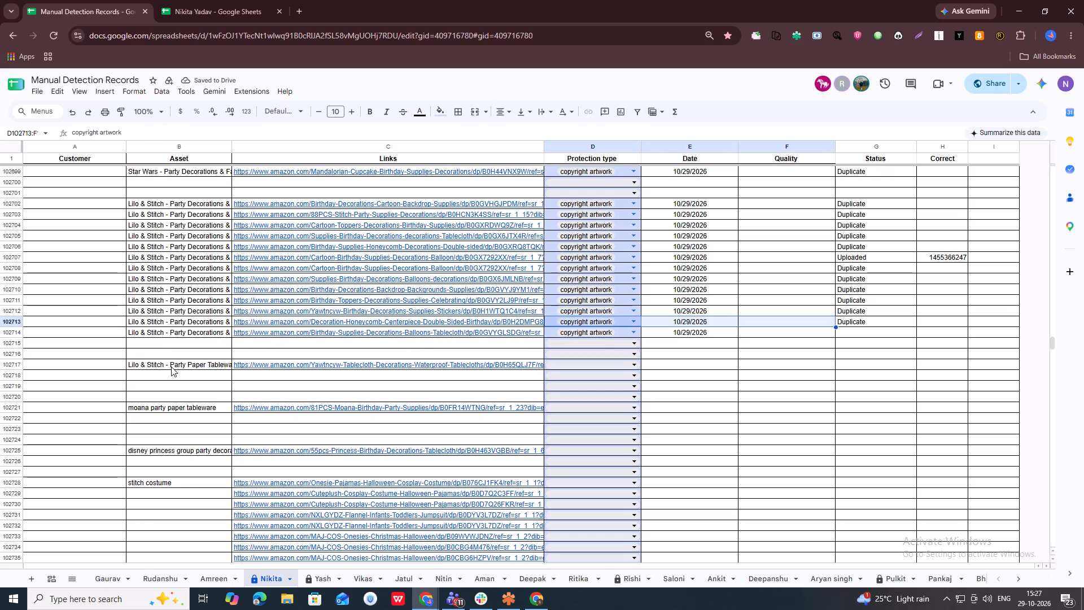
pyautogui.hotkey('shift', 'Right')
pyautogui.hotkey('ctrl', 'c')
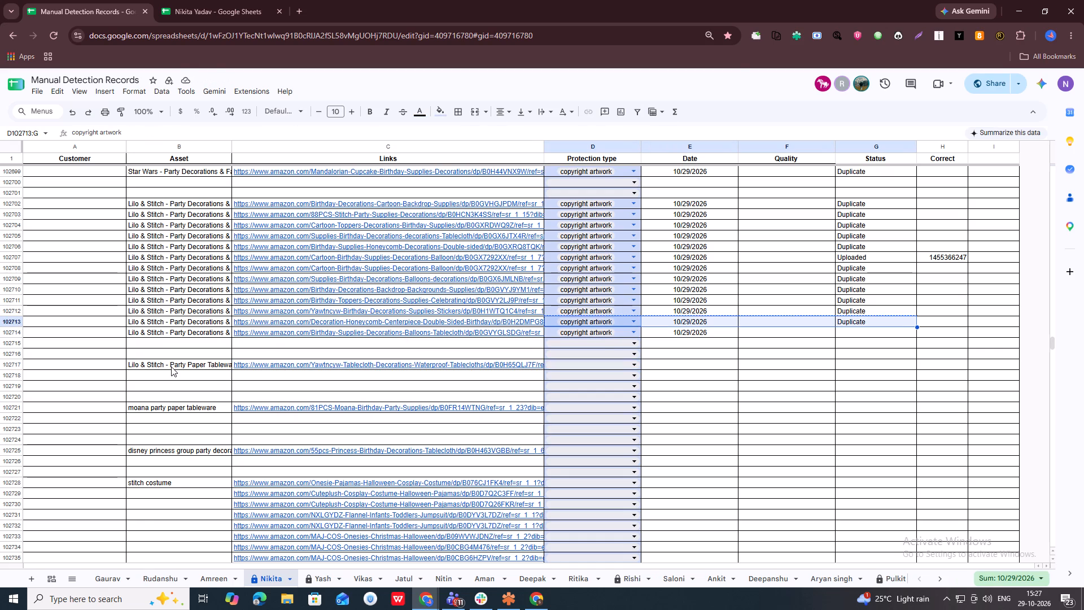
pyautogui.press('Down')
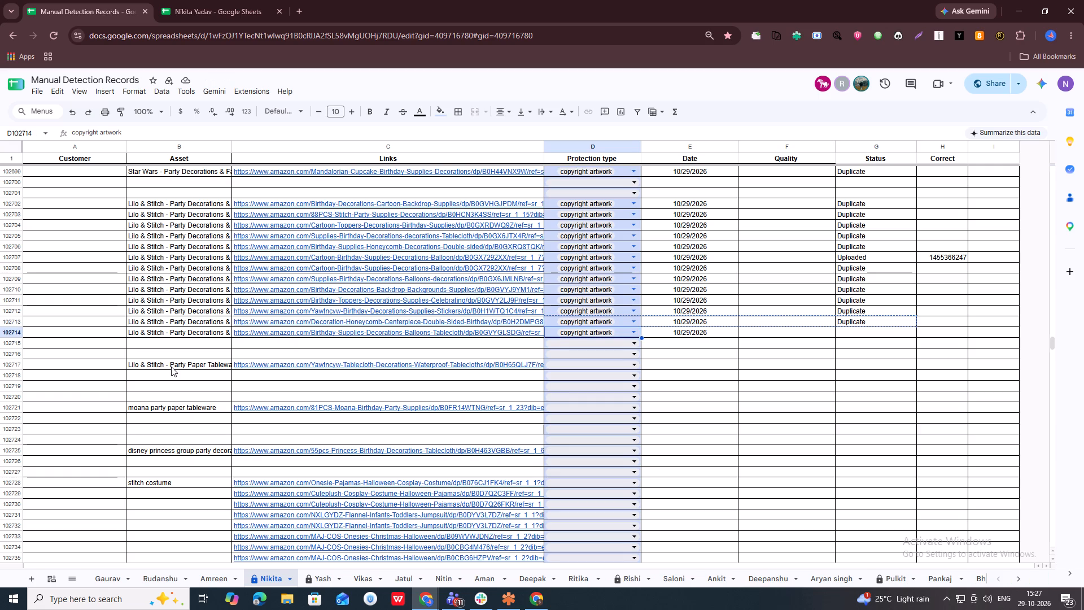
pyautogui.press('Left')
pyautogui.hotkey('ctrl', 'Down')
pyautogui.press('Right')
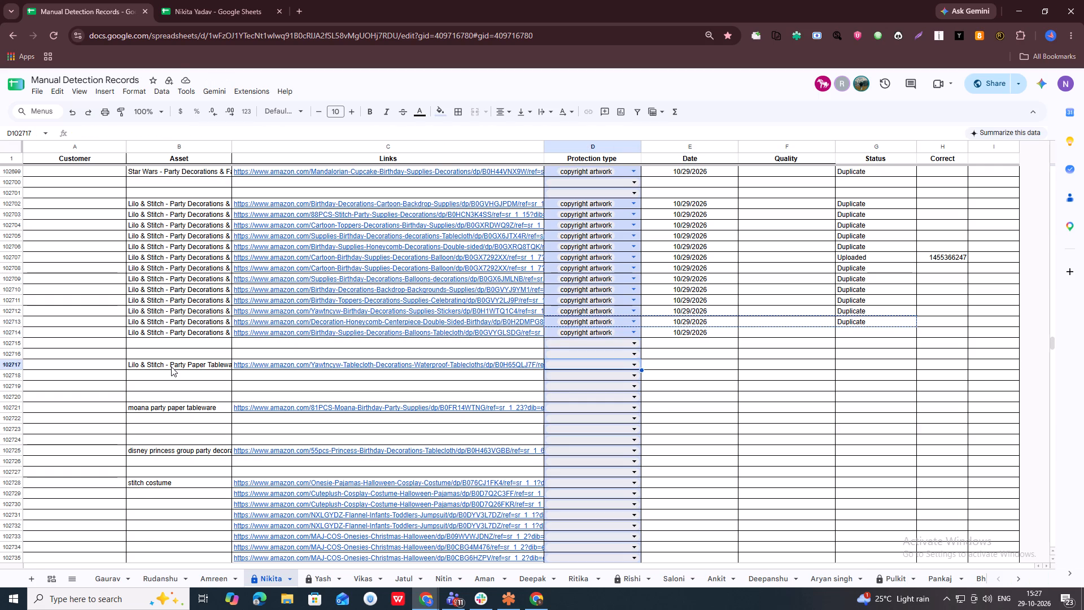
pyautogui.hotkey('ctrl', 'v')
# Copy the moana party paper tableware link in C102721.
pyautogui.press('Down')
pyautogui.press('Left')
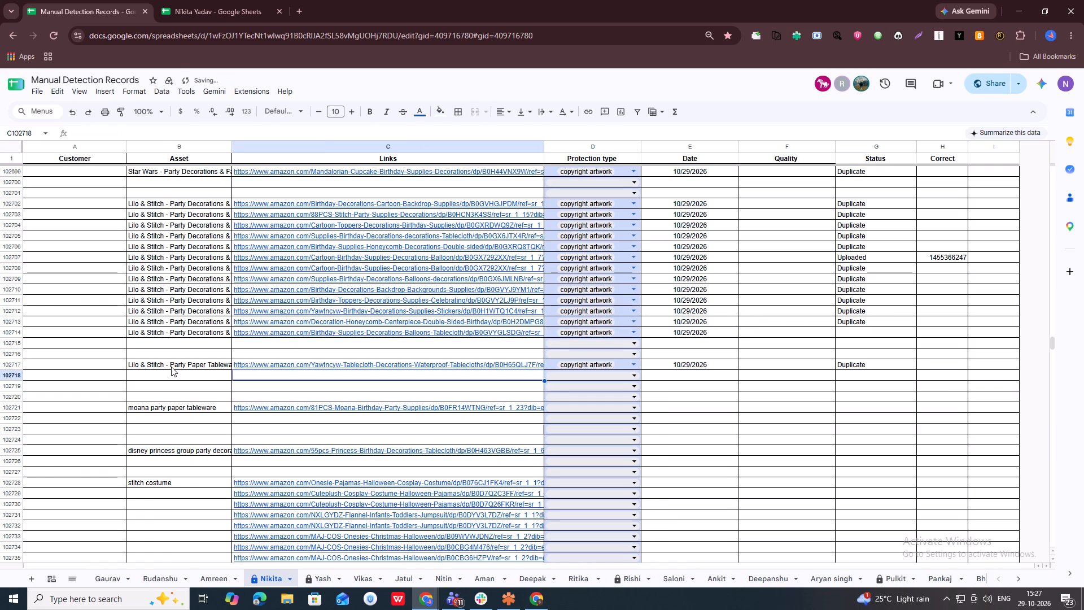
pyautogui.hotkey('ctrl', 'Down')
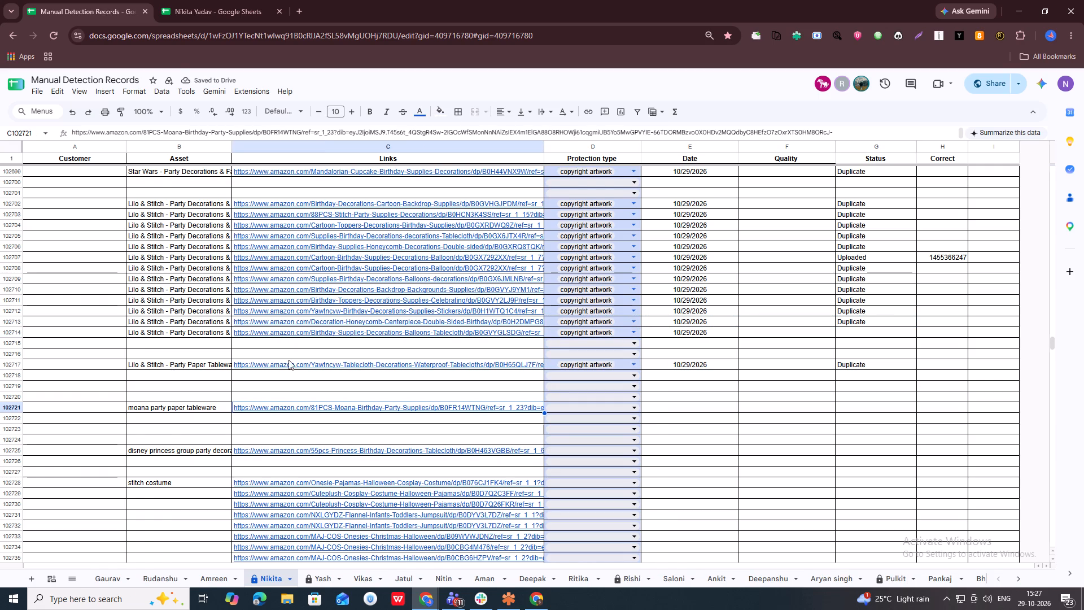
pyautogui.scroll(-2, 289, 360)
pyautogui.scroll(-4, 388, 391)
pyautogui.scroll(5, 388, 391)
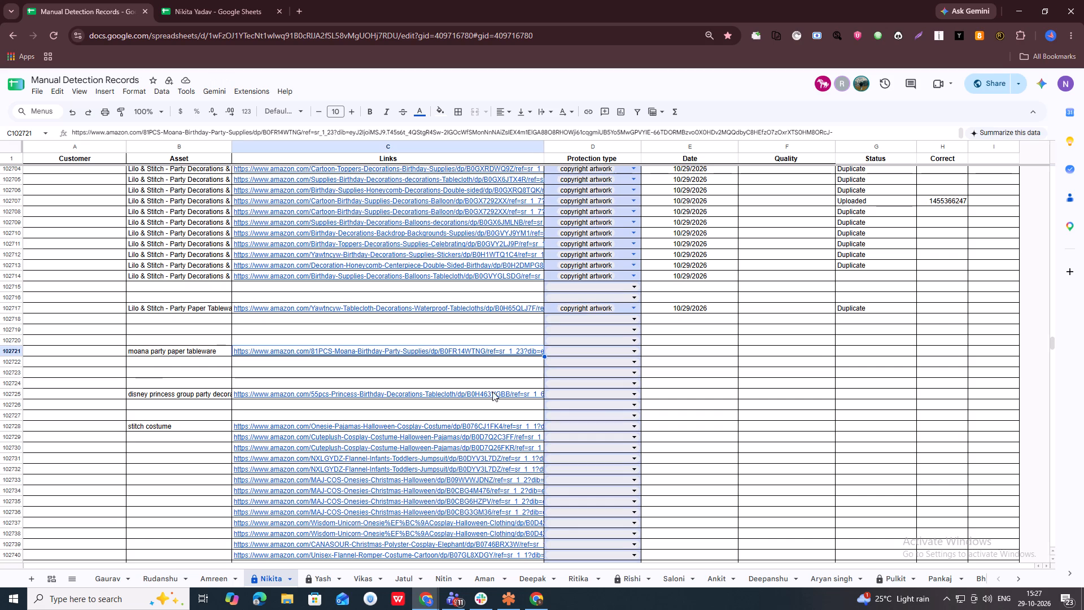
pyautogui.hotkey('ctrl', 'c')
# In Red Points, clear the previous detection links and set the asset to Disney Princess Moana - Party Paper Tableware - 21.
pyautogui.hotkey('alt', 'Tab')
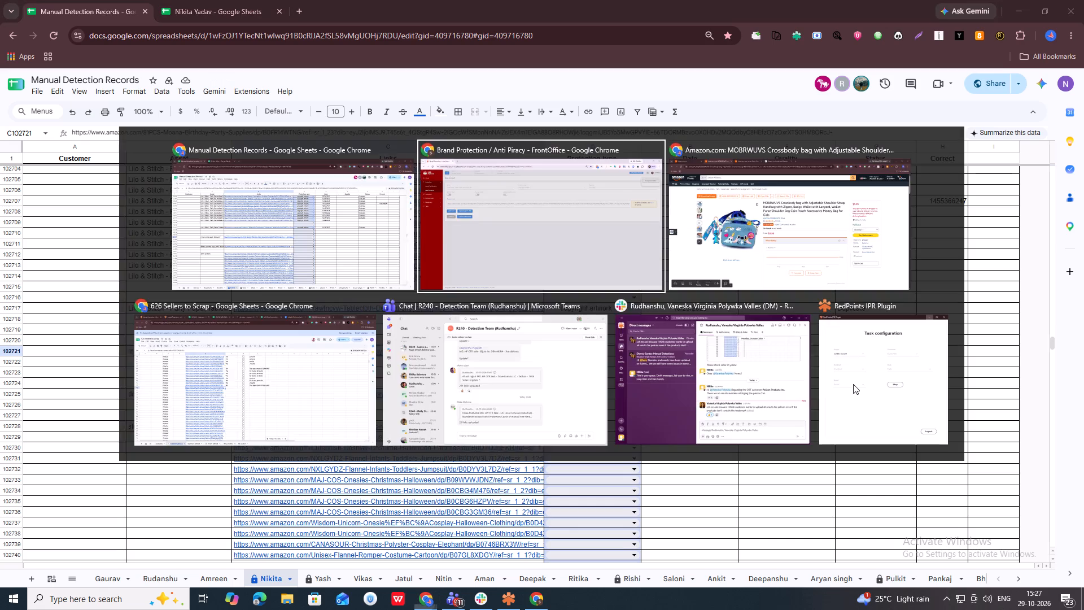
pyautogui.click(191, 236)
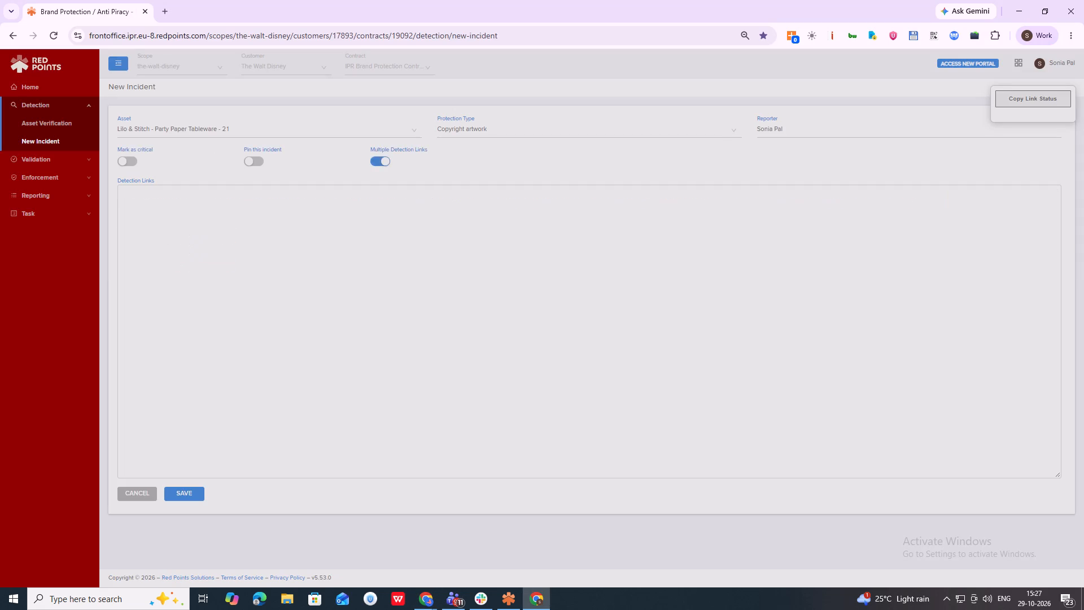
pyautogui.click(213, 132)
pyautogui.write('moana')
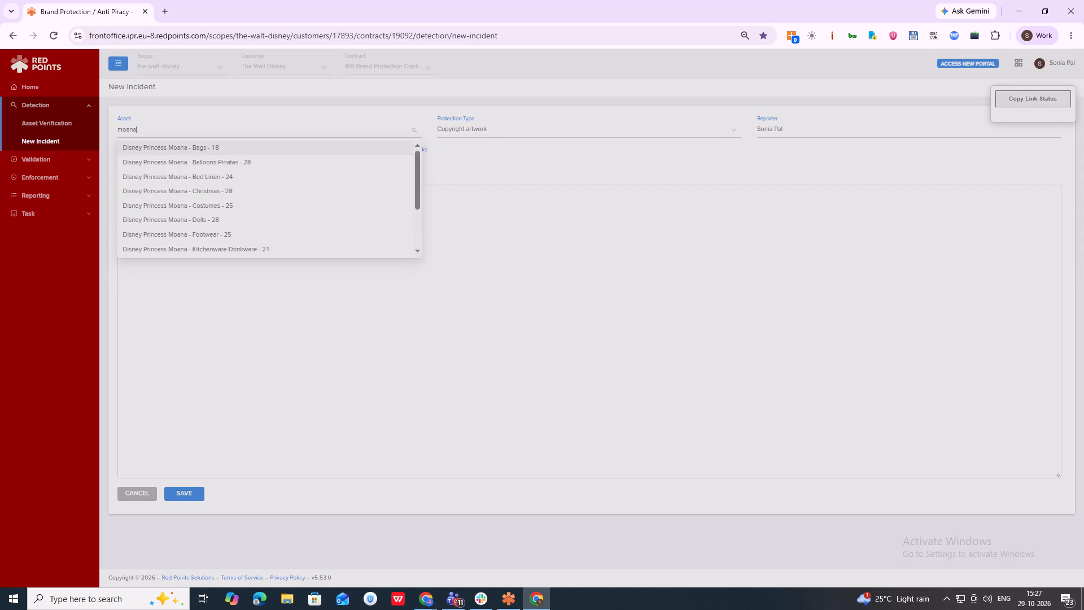
pyautogui.scroll(-3, 307, 190)
pyautogui.click(220, 206)
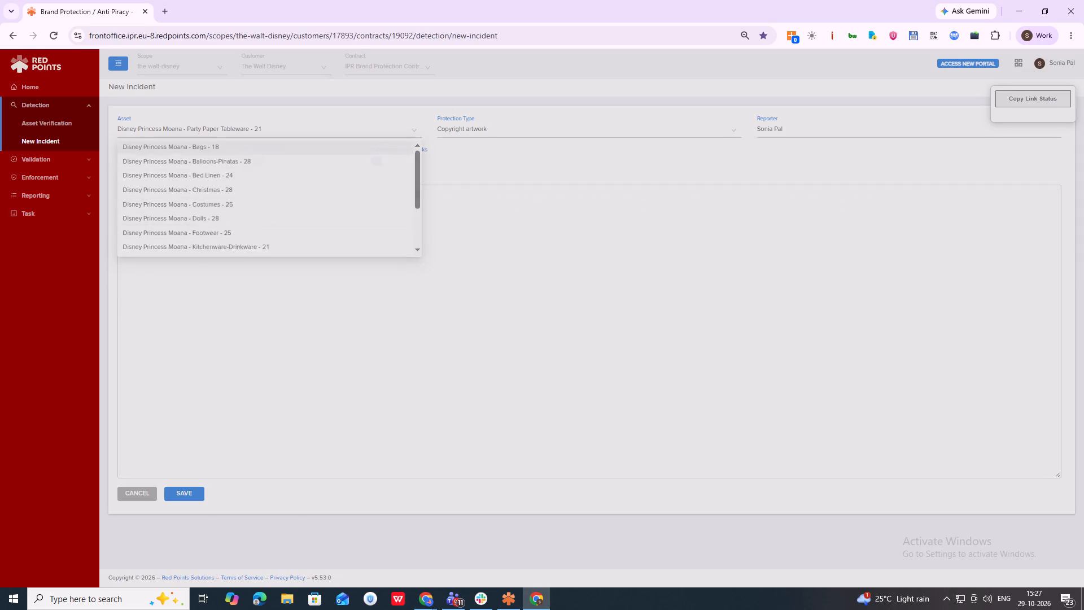
# Paste the copied Moana tableware link as the detection link and save the incident.
pyautogui.click(250, 348)
pyautogui.hotkey('ctrl', 'v')
pyautogui.hotkey('alt', 'Tab')
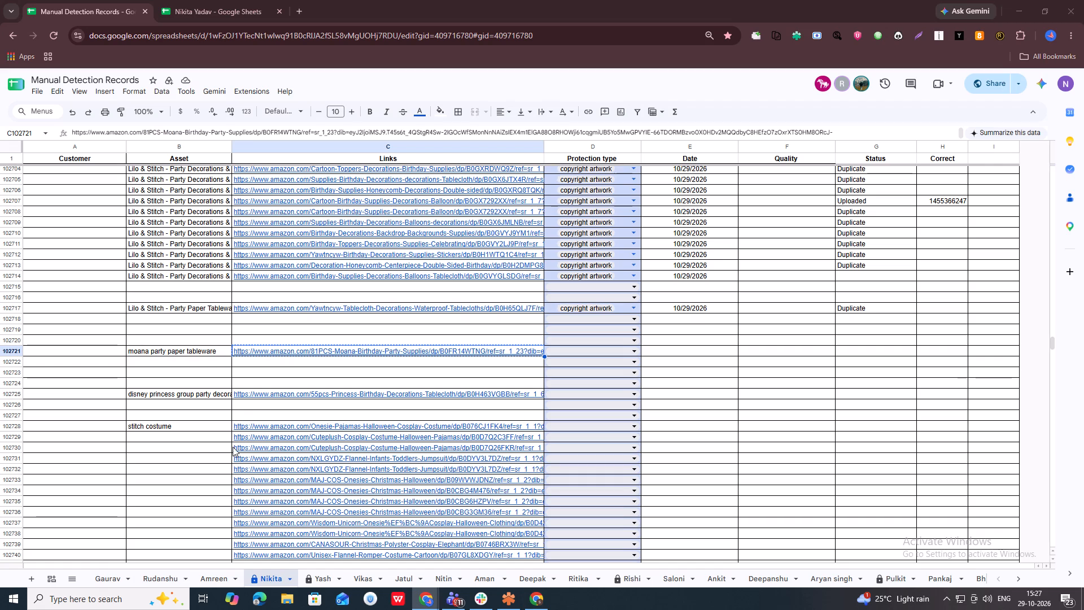
pyautogui.hotkey('alt', 'Tab')
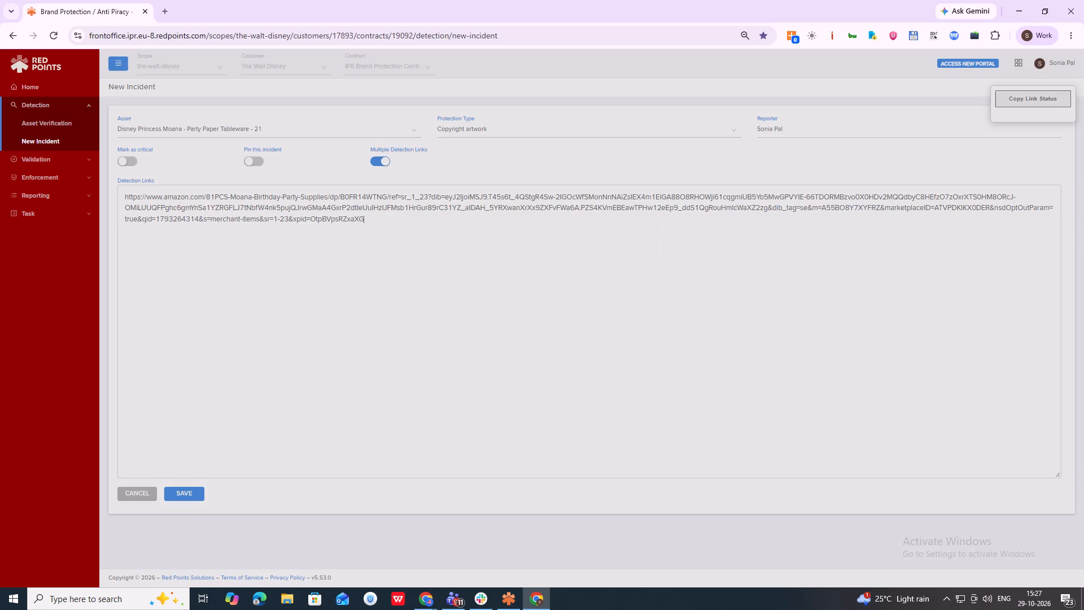
pyautogui.click(186, 490)
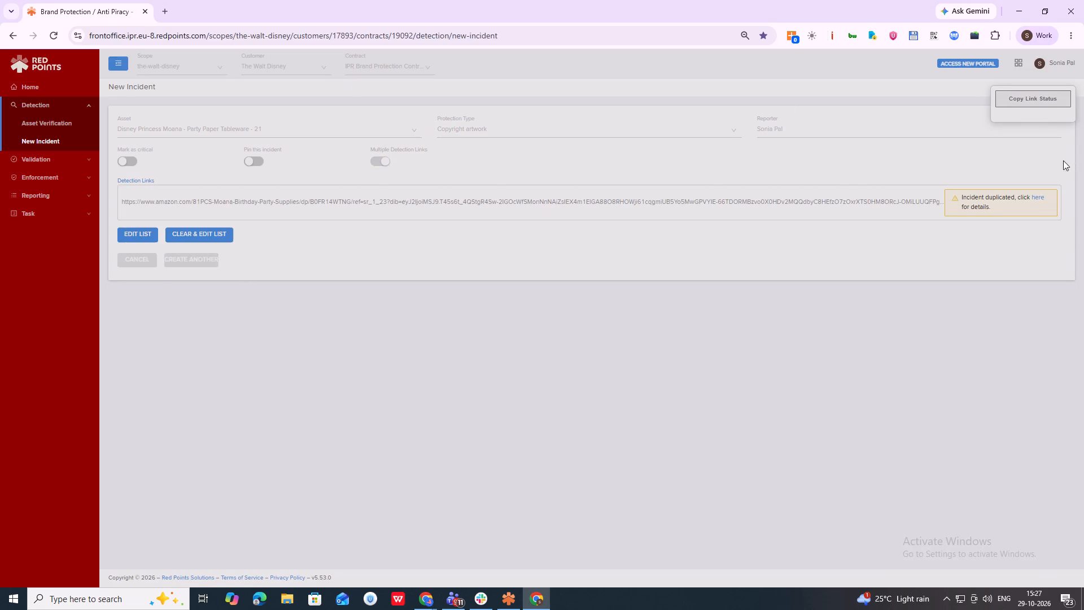
# Copy the asset name Disney Princess Moana - Party Paper Tableware - 21 from the incident into B102721 of the sheet.
pyautogui.hotkey('alt', 'Tab')
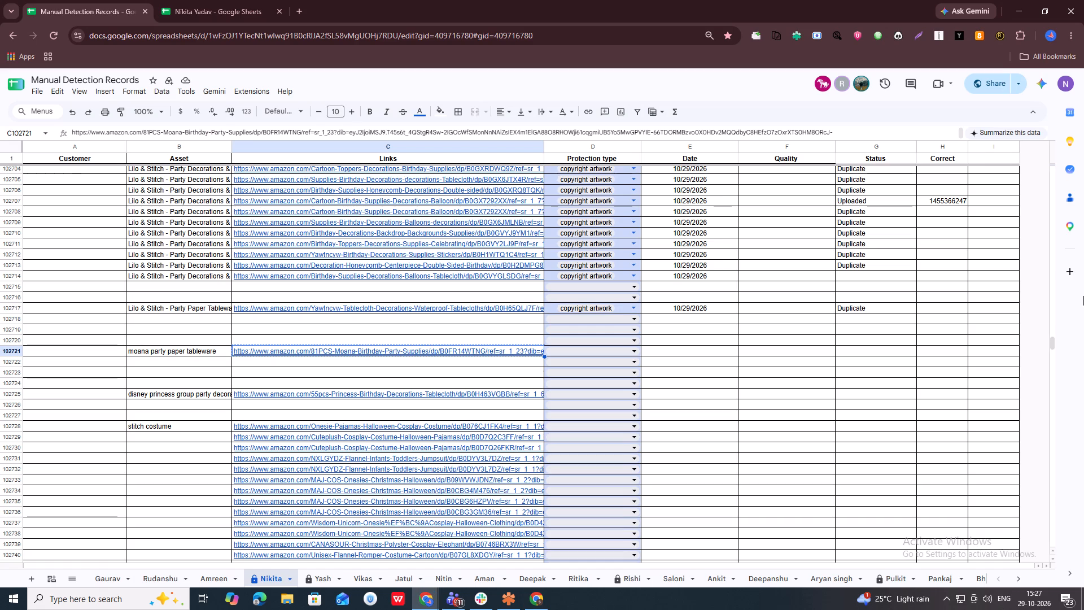
pyautogui.hotkey('alt', 'Tab')
pyautogui.keyDown('alt'); pyautogui.click(172, 128); pyautogui.keyUp('alt')
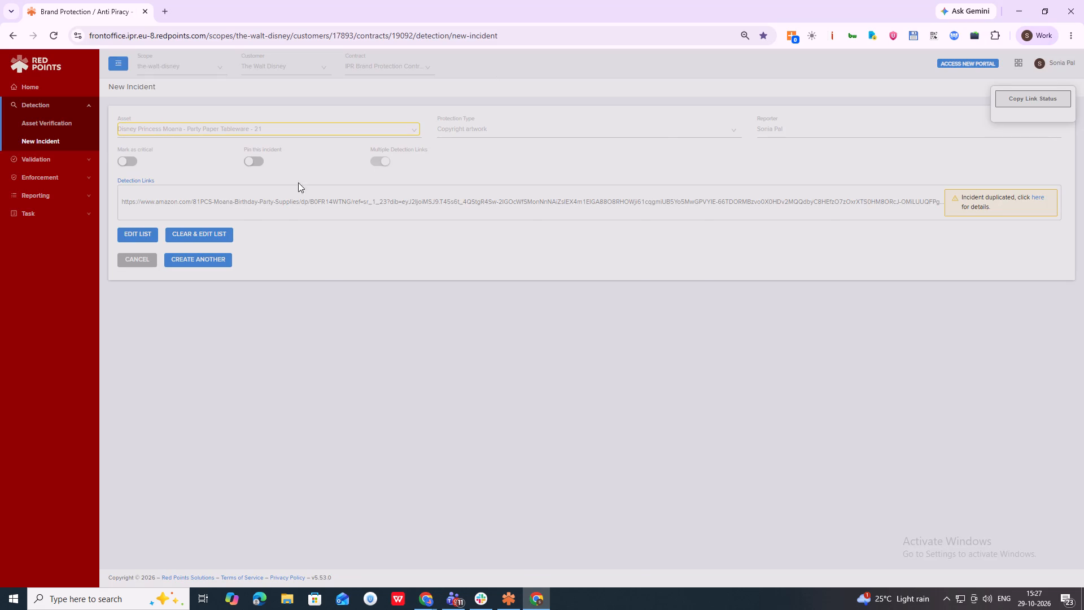
pyautogui.hotkey('alt', 'Tab')
pyautogui.click(176, 348)
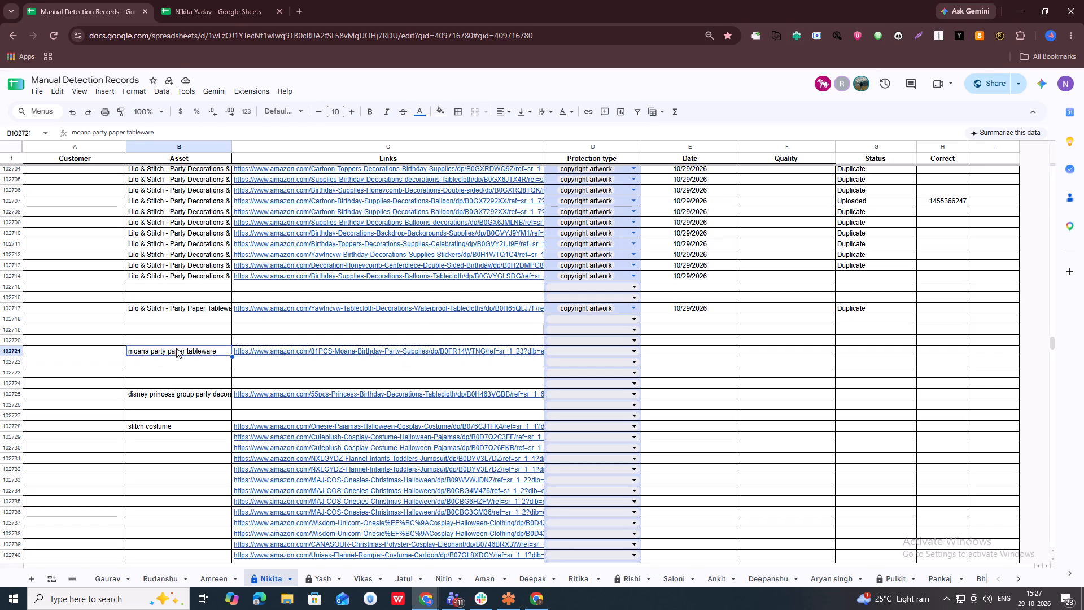
pyautogui.hotkey('ctrl', 'v')
# Copy the protection type, date and status (copyright artwork, 10/29/2026, Duplicate) from row 102717 into D102721:G102721.
pyautogui.hotkey('ctrl', 'Right')
pyautogui.hotkey('ctrl', 'Up')
pyautogui.hotkey('ctrl', 'Right')
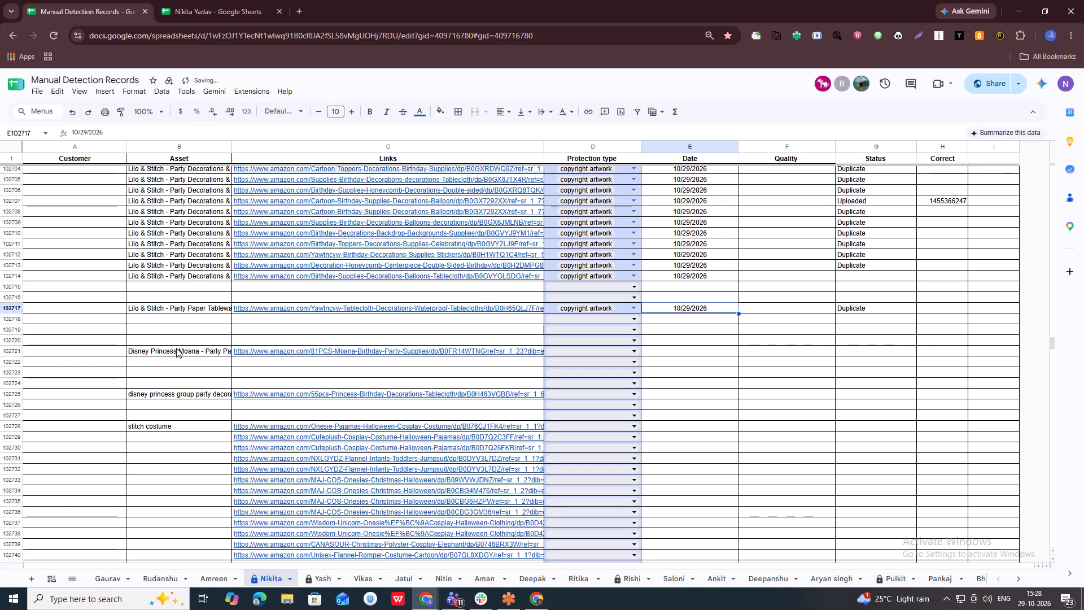
pyautogui.press('Left')
pyautogui.hotkey('shift', 'Right')
pyautogui.hotkey('shift', 'Right')
pyautogui.hotkey('shift', 'Right')
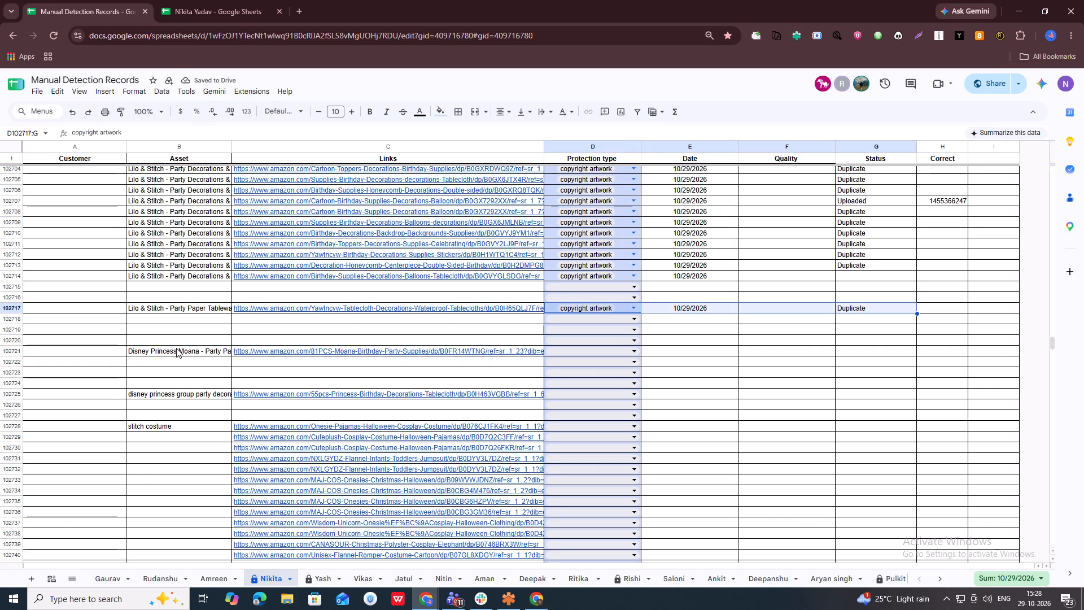
pyautogui.hotkey('ctrl', 'c')
pyautogui.hotkey('ctrl', 'Left')
pyautogui.hotkey('ctrl', 'Down')
pyautogui.press('Right')
pyautogui.press('Right')
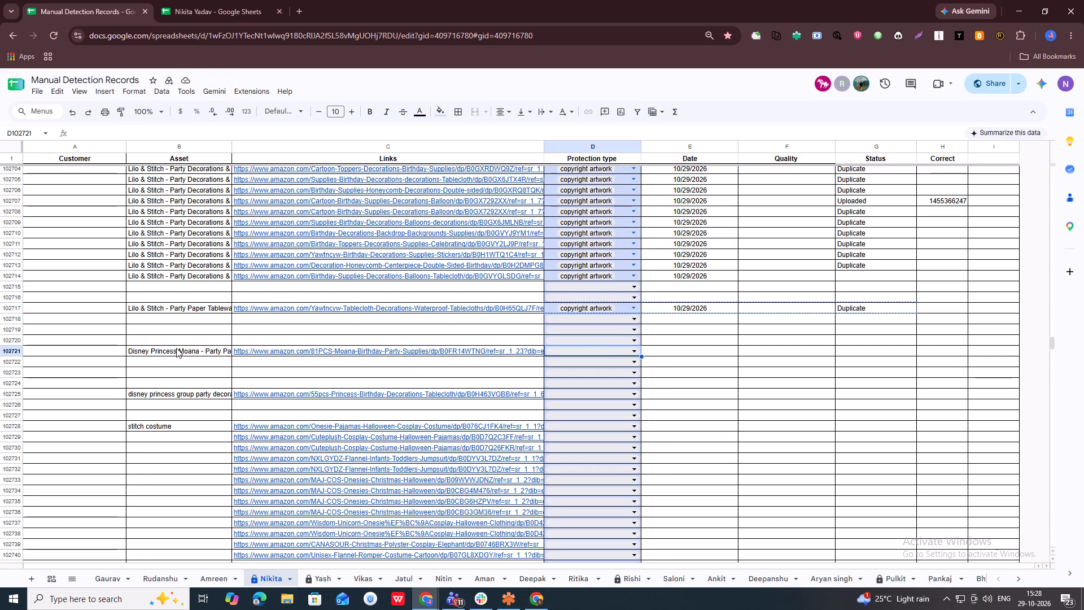
pyautogui.hotkey('ctrl', 'v')
# Copy the disney princess group party decoration link in C102725 and select its asset cell B102725.
pyautogui.press('Left')
pyautogui.hotkey('ctrl', 'Down')
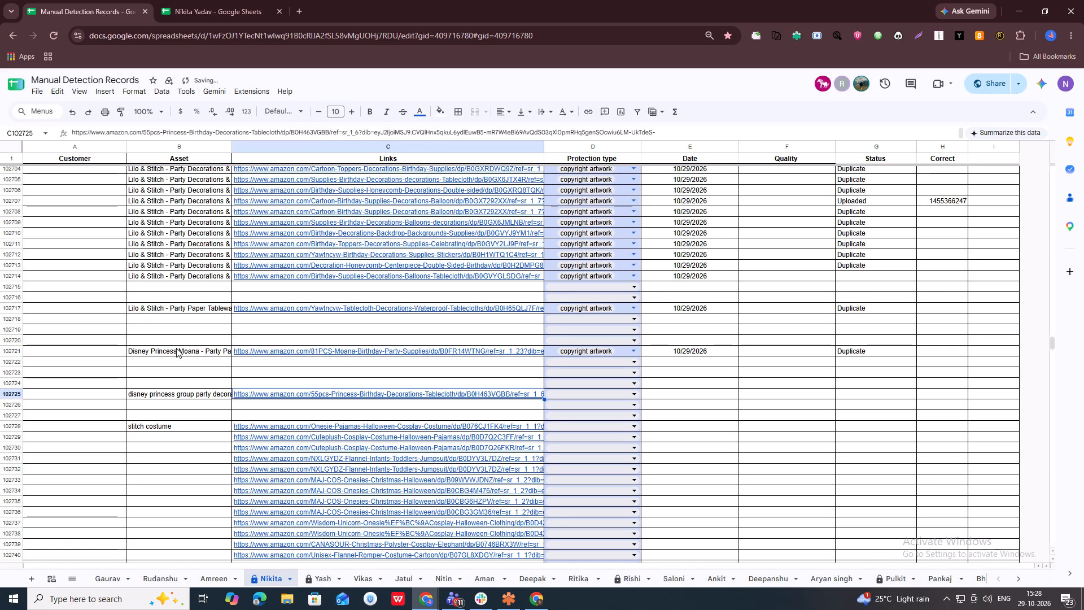
pyautogui.hotkey('ctrl', 'c')
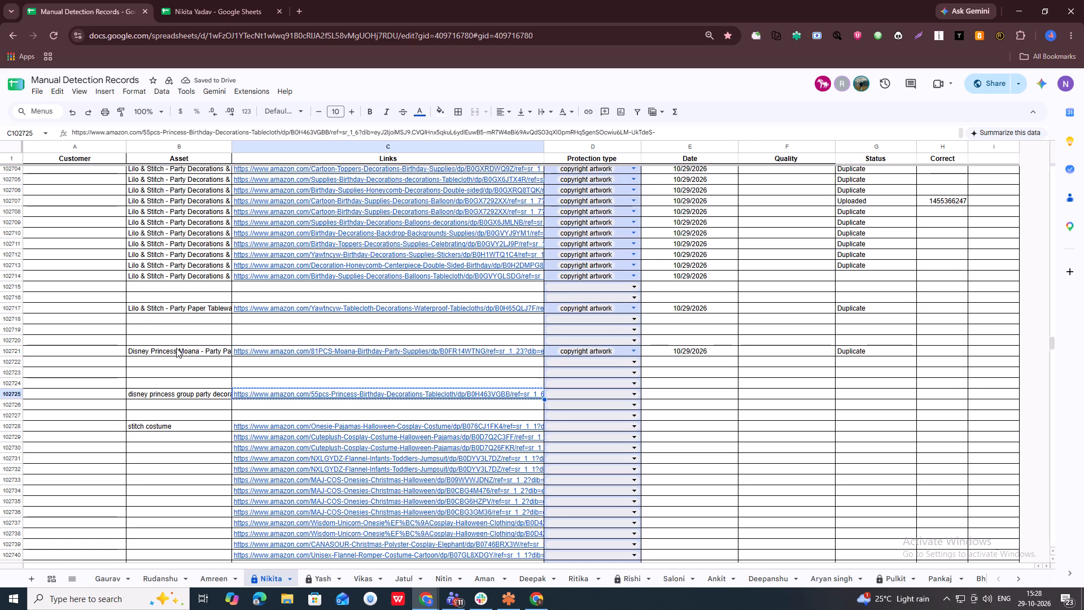
pyautogui.click(187, 394)
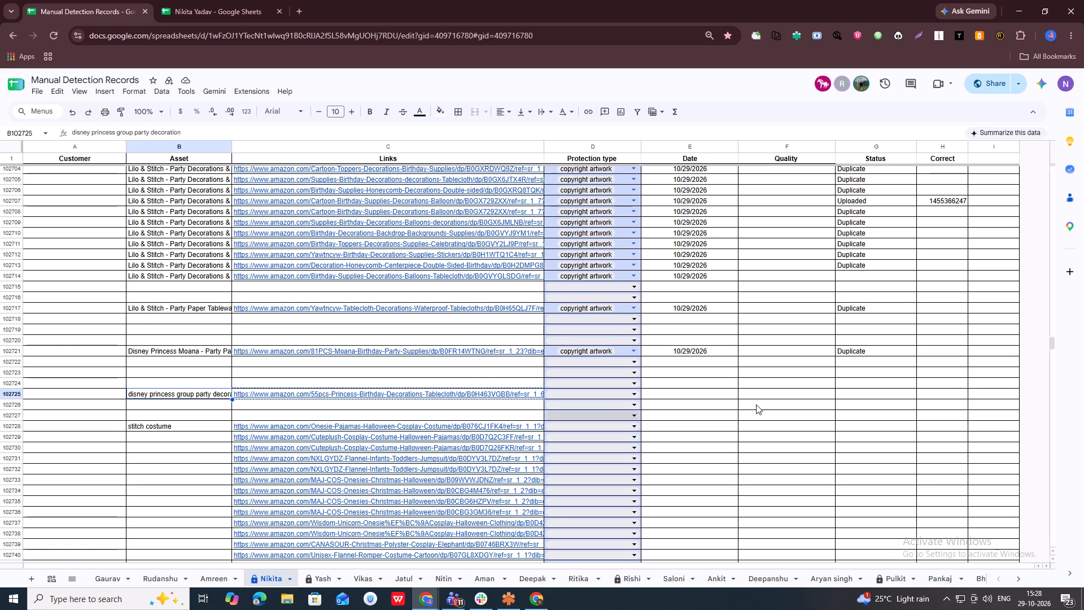
# In Red Points, clear the previous detection links and set the asset to Disney Princess Group - Party Decorations & Favors - 16.
pyautogui.hotkey('alt', 'Tab')
pyautogui.click(205, 235)
pyautogui.click(216, 126)
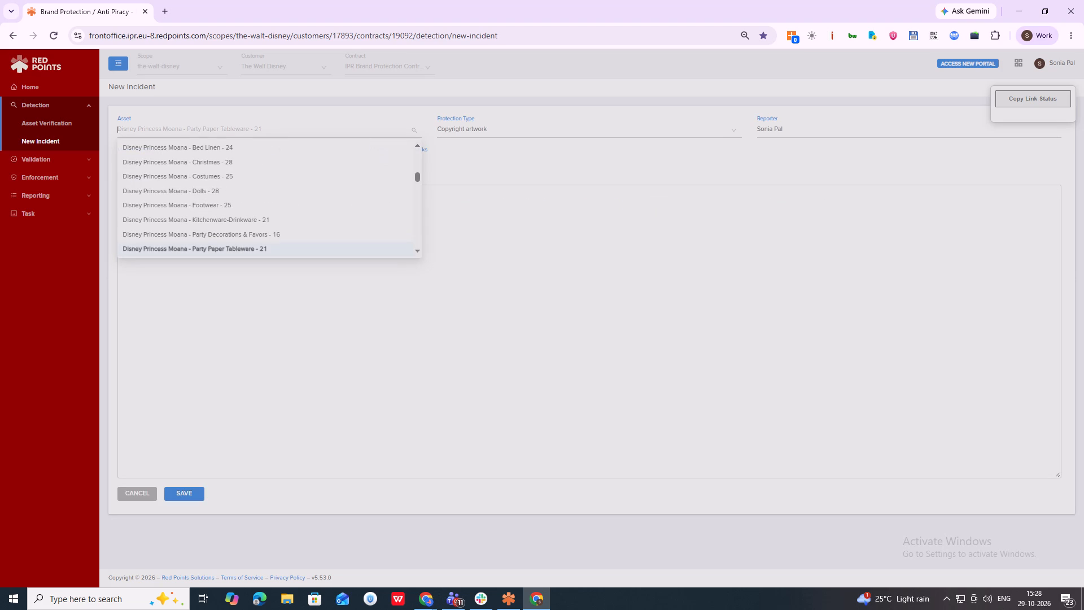
pyautogui.write('group')
pyautogui.scroll(-2, 255, 180)
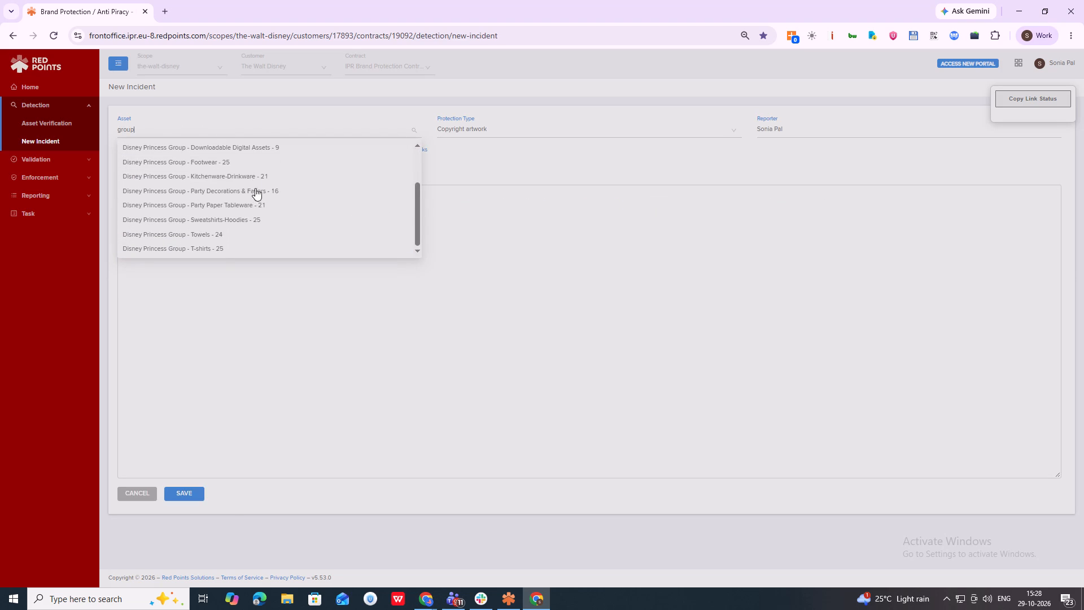
pyautogui.click(266, 190)
# Paste the copied princess party decoration link as the detection link and save the incident.
pyautogui.click(270, 324)
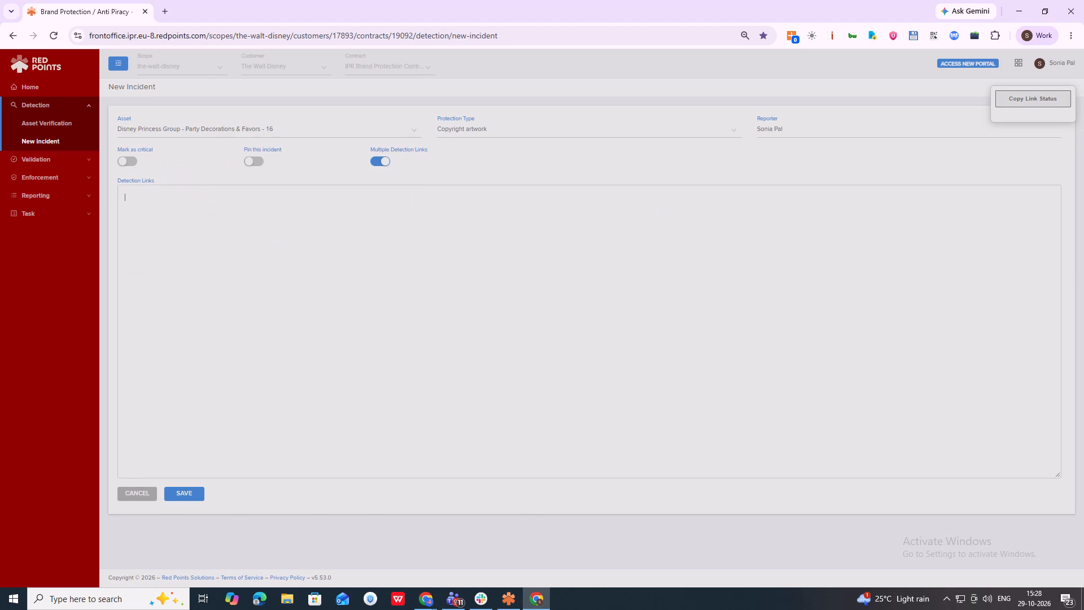
pyautogui.hotkey('alt', 'Tab')
pyautogui.hotkey('alt', 'Tab')
pyautogui.hotkey('ctrl', 'v')
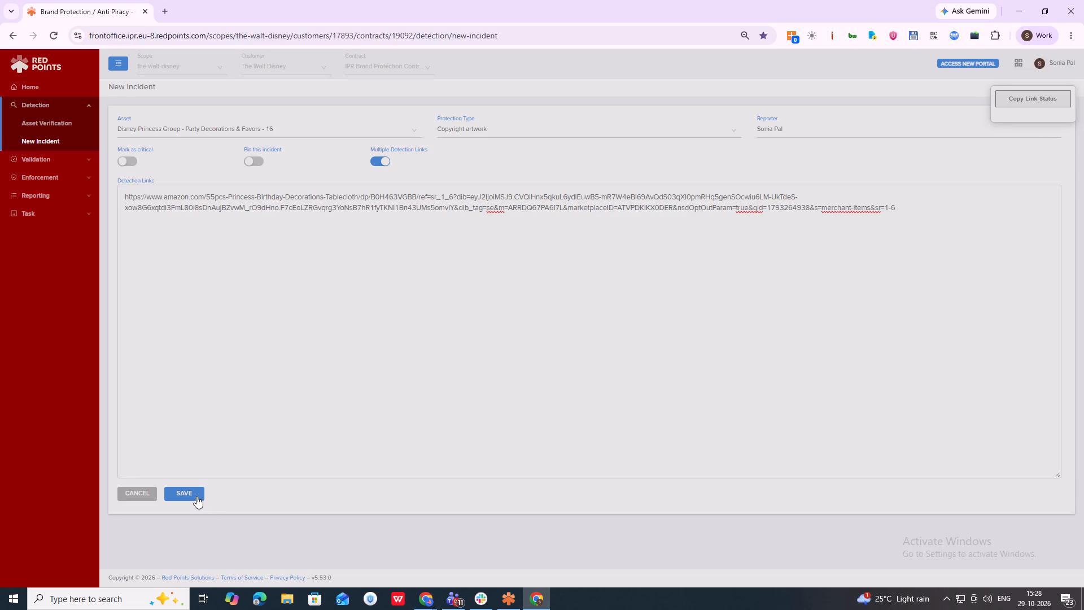
pyautogui.click(196, 496)
pyautogui.rightClick(196, 496)
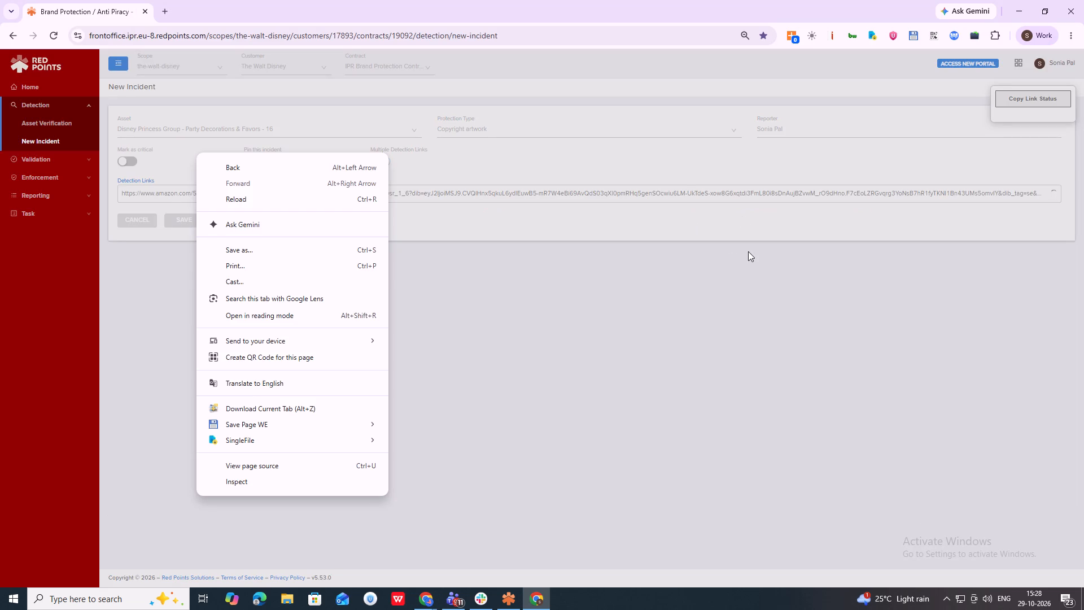
pyautogui.click(557, 254)
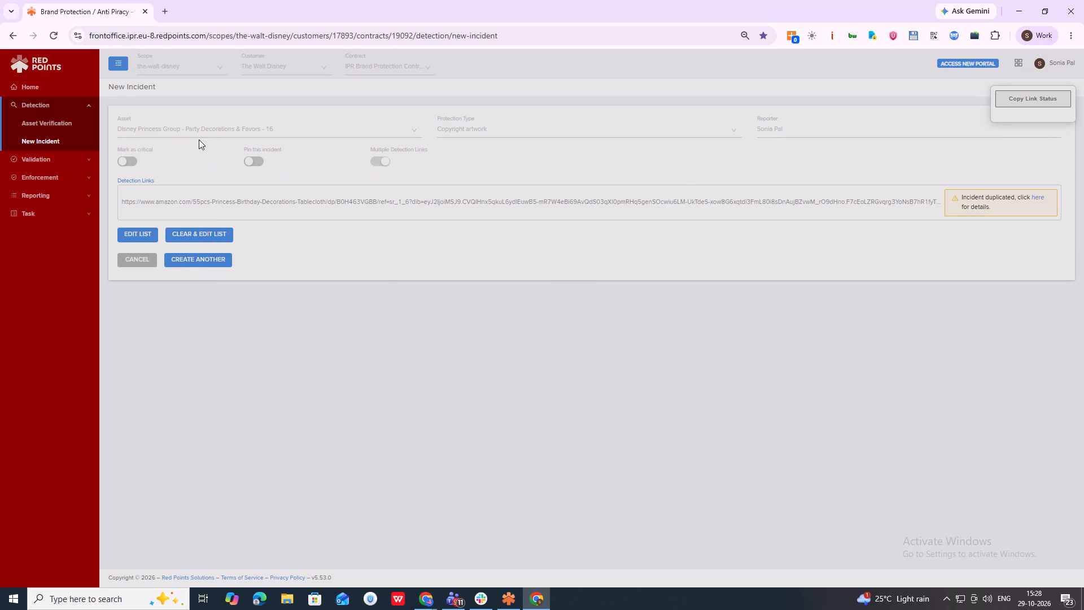
# Copy the asset name Disney Princess Group - Party Decorations & Favors - 16 from the incident into B102725 of the sheet.
pyautogui.keyDown('alt'); pyautogui.click(206, 134); pyautogui.keyUp('alt')
pyautogui.hotkey('alt', 'Tab')
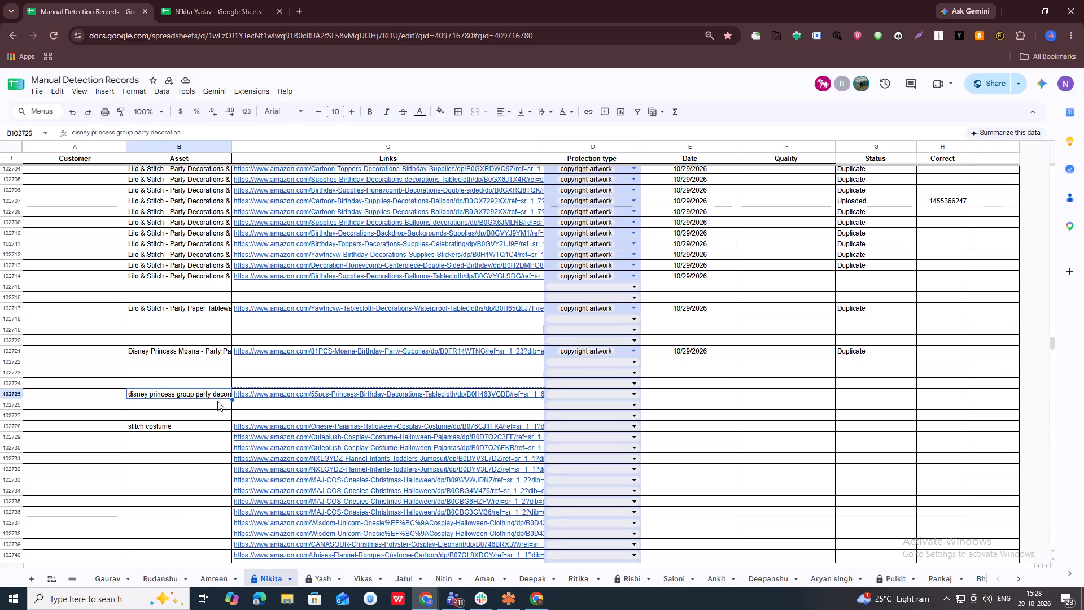
pyautogui.hotkey('ctrl', 'v')
# Copy the protection type, date and status (copyright artwork, 10/29/2026, Duplicate) from row 102721 into D102725:G102725.
pyautogui.press('Right')
pyautogui.press('Right')
pyautogui.hotkey('ctrl', 'Up')
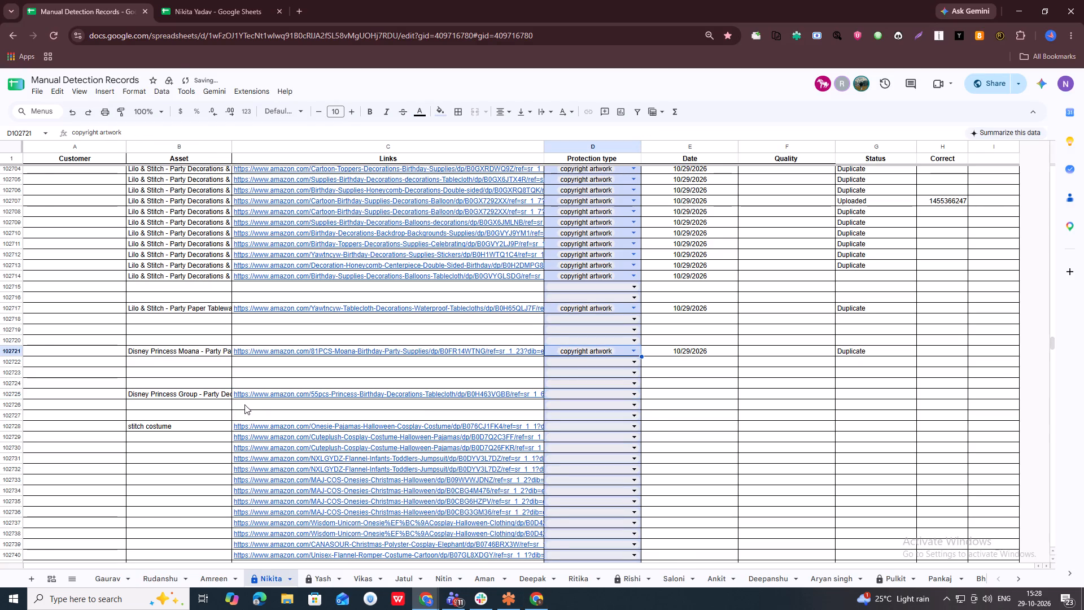
pyautogui.hotkey('shift', 'Right')
pyautogui.hotkey('shift', 'Right')
pyautogui.hotkey('shift', 'Right')
pyautogui.hotkey('ctrl', 'c')
pyautogui.hotkey('ctrl', 'Left')
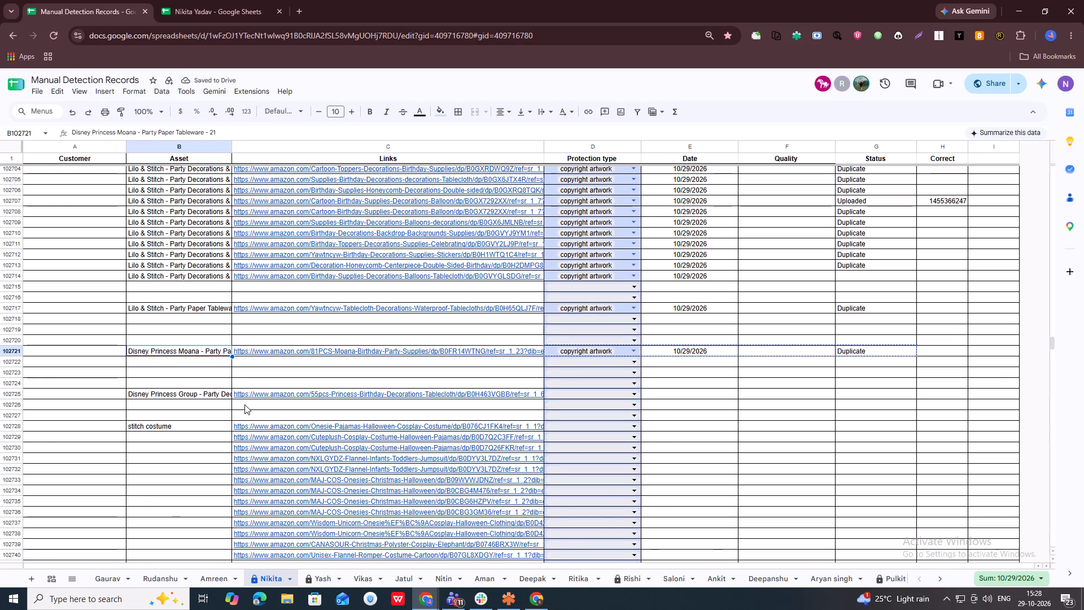
pyautogui.hotkey('ctrl', 'Down')
pyautogui.hotkey('ctrl', 'Right')
pyautogui.press('Right')
pyautogui.hotkey('ctrl', 'v')
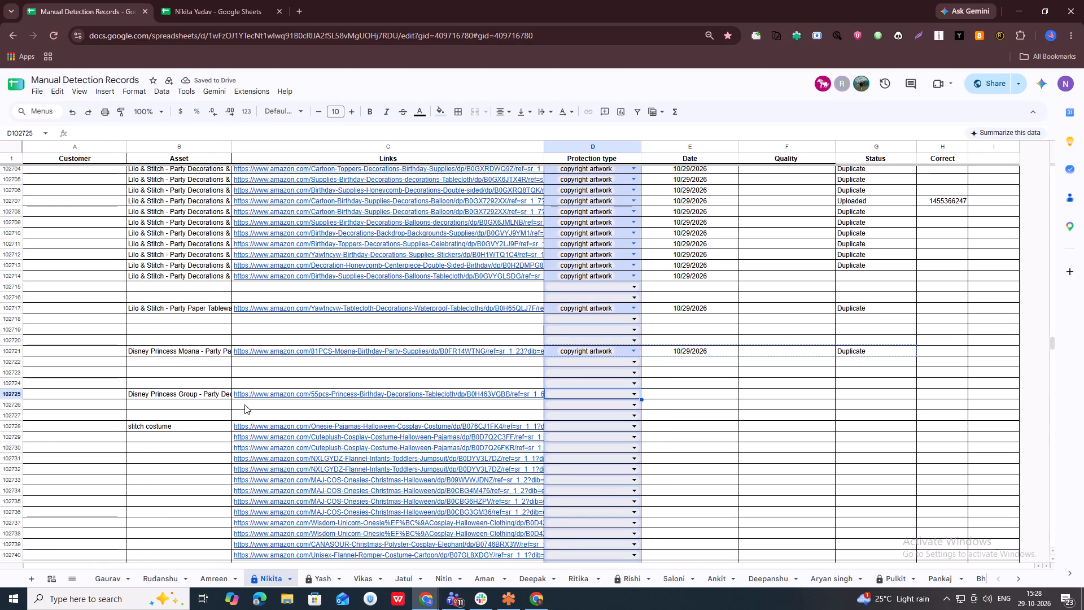
# Copy the stitch costume links in C102728:C102741 of the sheet.
pyautogui.press('Left')
pyautogui.hotkey('ctrl', 'Down')
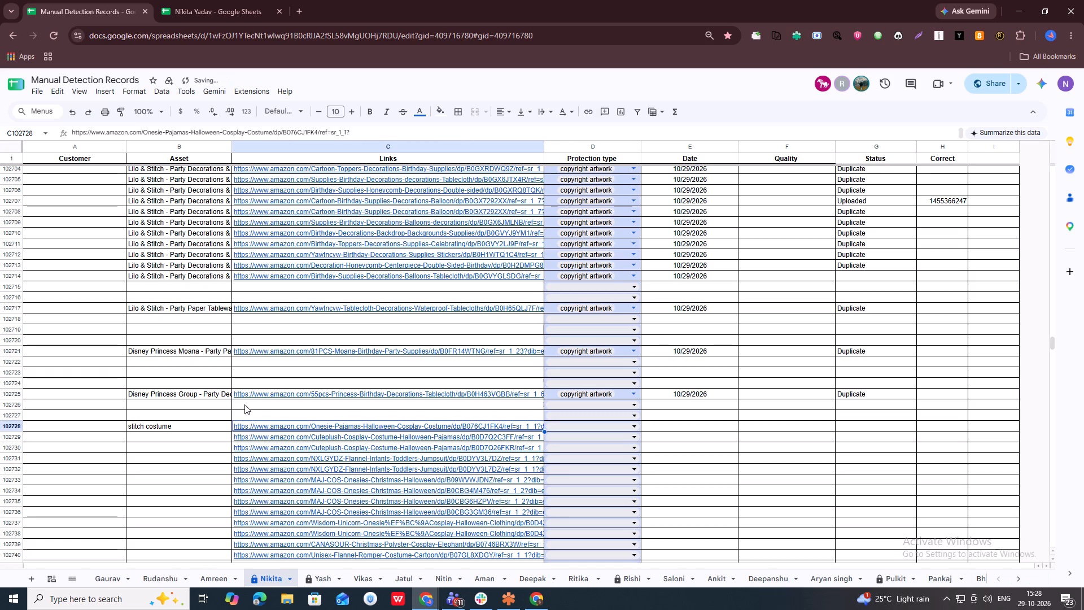
pyautogui.scroll(-4, 324, 385)
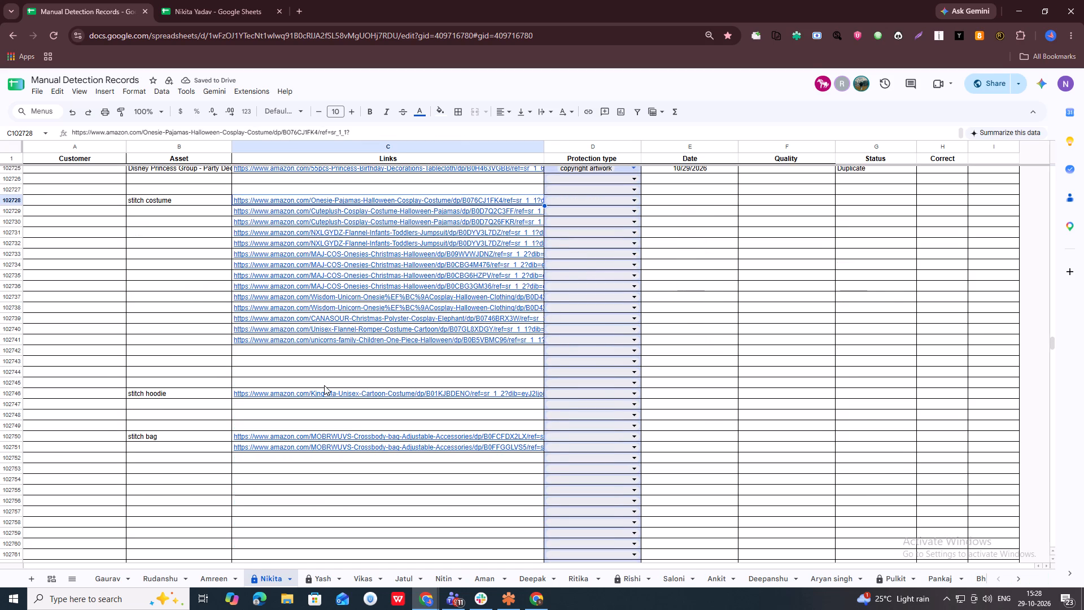
pyautogui.hotkey('ctrl', 'shift', 'Down')
pyautogui.hotkey('ctrl', 'c')
# In Red Points, clear the previous detection links and set the asset to Lilo & Stitch - Costumes - 25.
pyautogui.hotkey('alt', 'Tab')
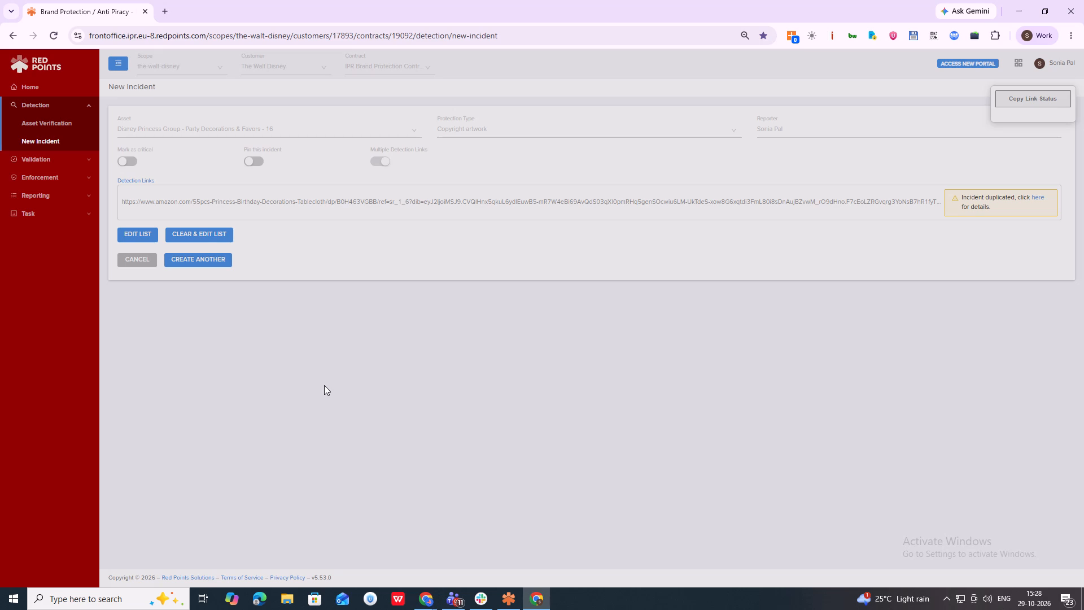
pyautogui.click(206, 230)
pyautogui.click(230, 133)
pyautogui.write('stitch')
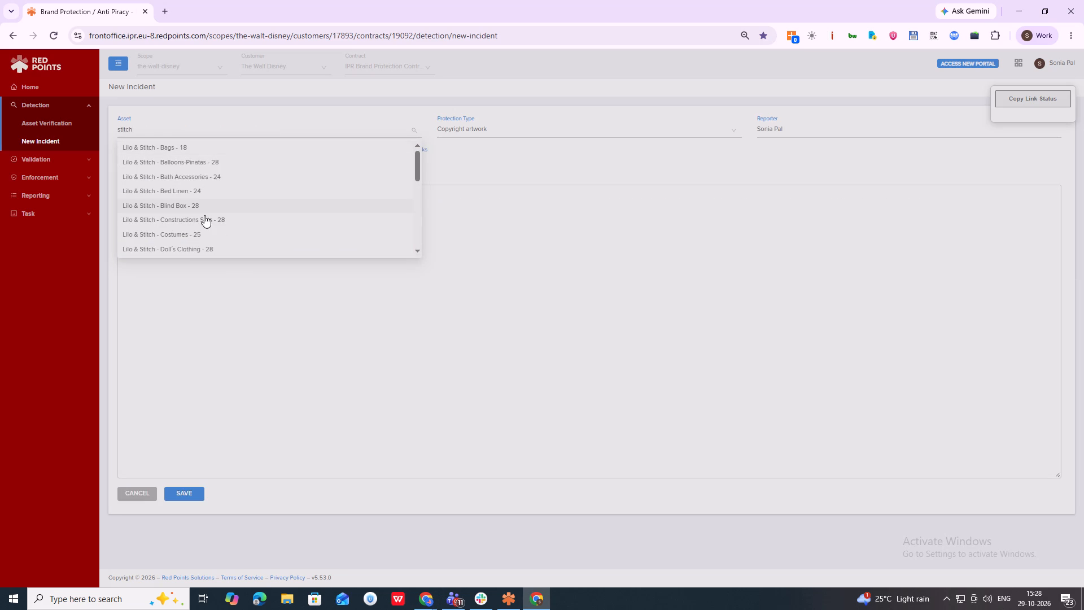
pyautogui.click(182, 233)
# Paste the copied stitch costume links as the detection links and save the incidents.
pyautogui.click(472, 295)
pyautogui.hotkey('alt', 'Tab')
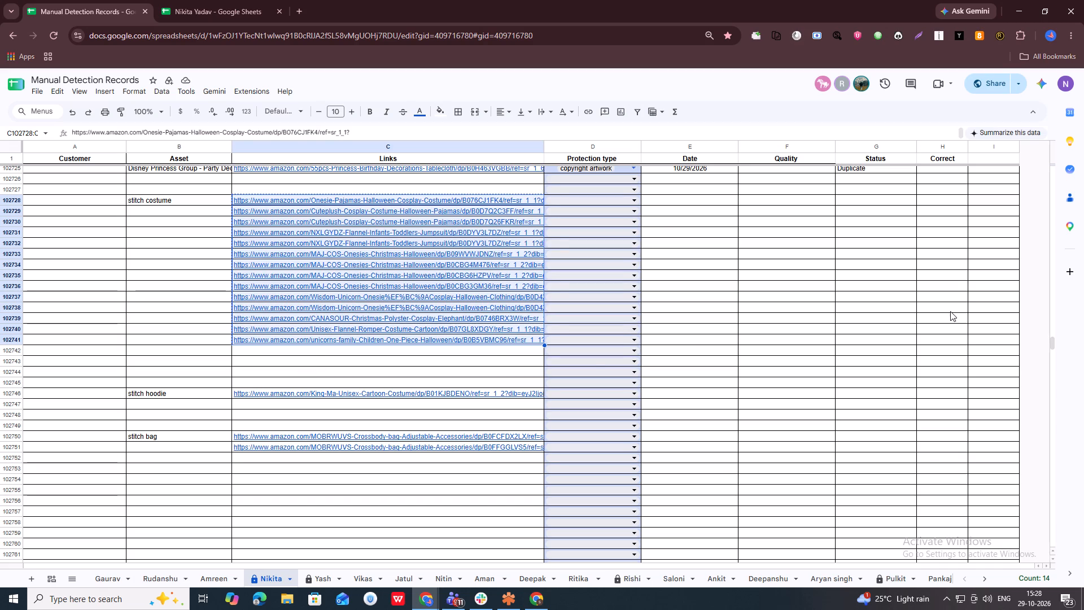
pyautogui.hotkey('alt', 'Tab')
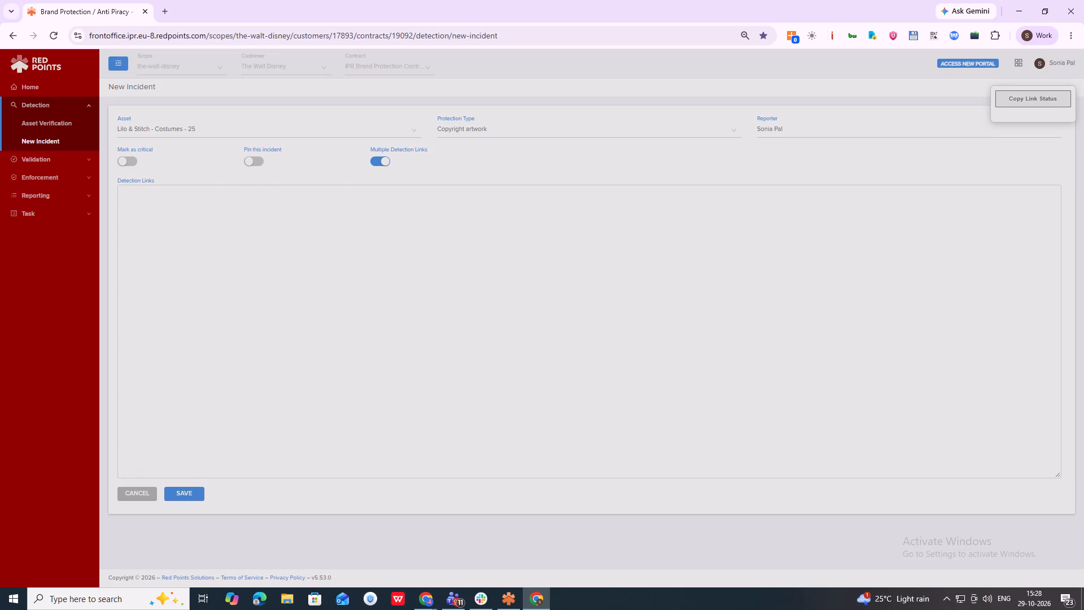
pyautogui.hotkey('ctrl', 'v')
pyautogui.hotkey('alt', 'Tab')
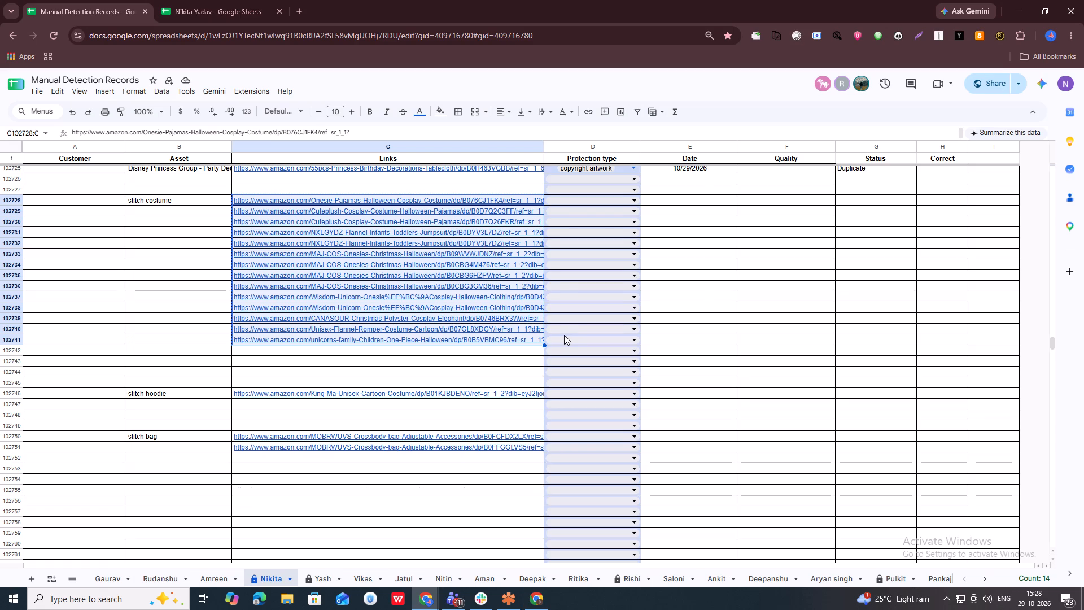
pyautogui.scroll(15, 565, 335)
pyautogui.scroll(-10, 565, 335)
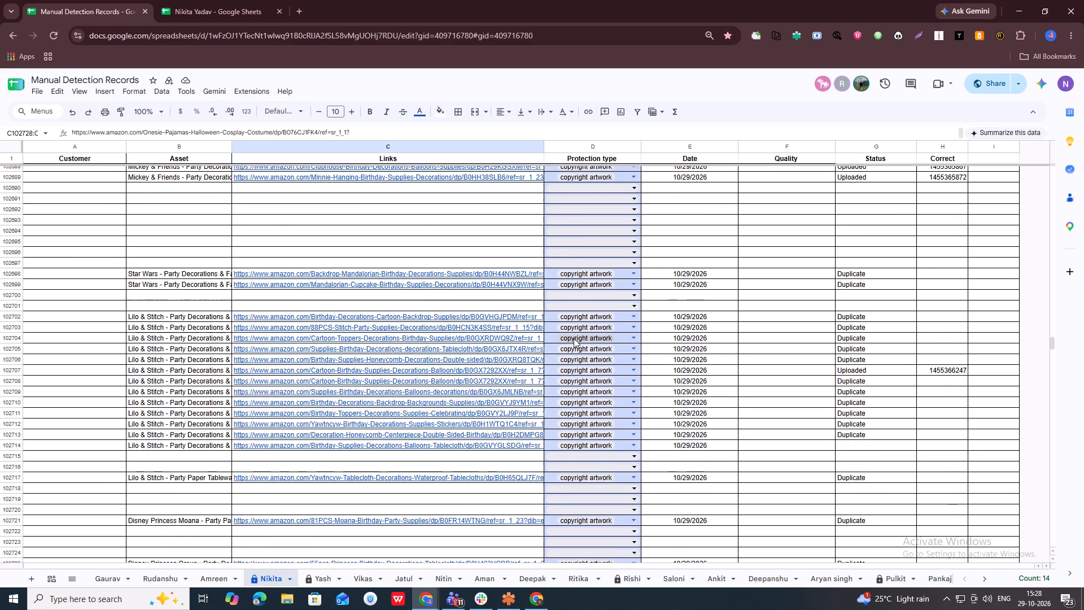
pyautogui.scroll(-3, 574, 338)
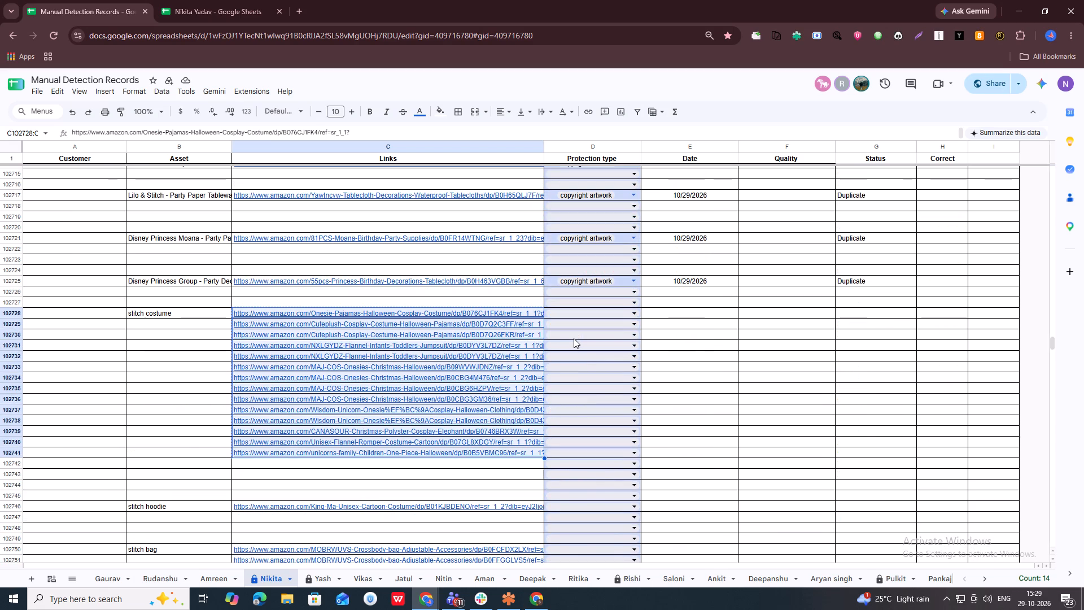
pyautogui.hotkey('alt', 'Tab')
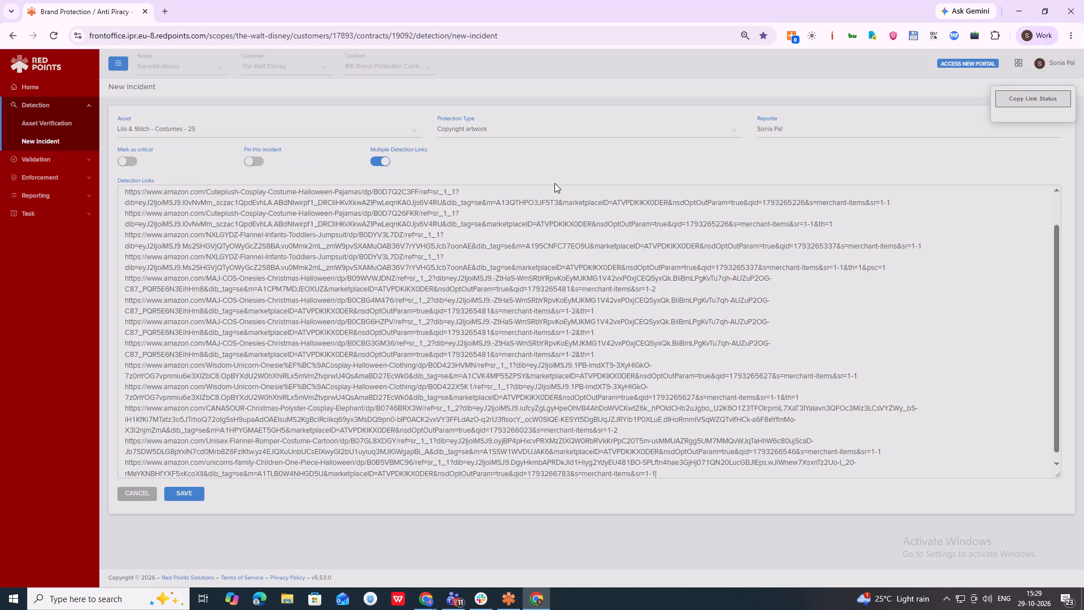
pyautogui.click(188, 490)
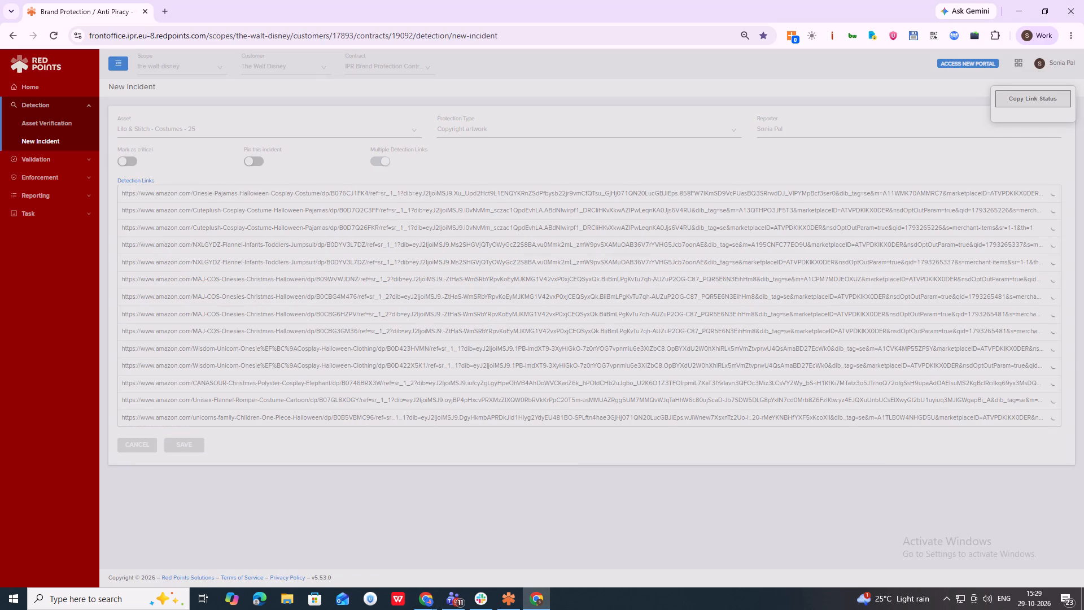
pyautogui.scroll(-7, 847, 252)
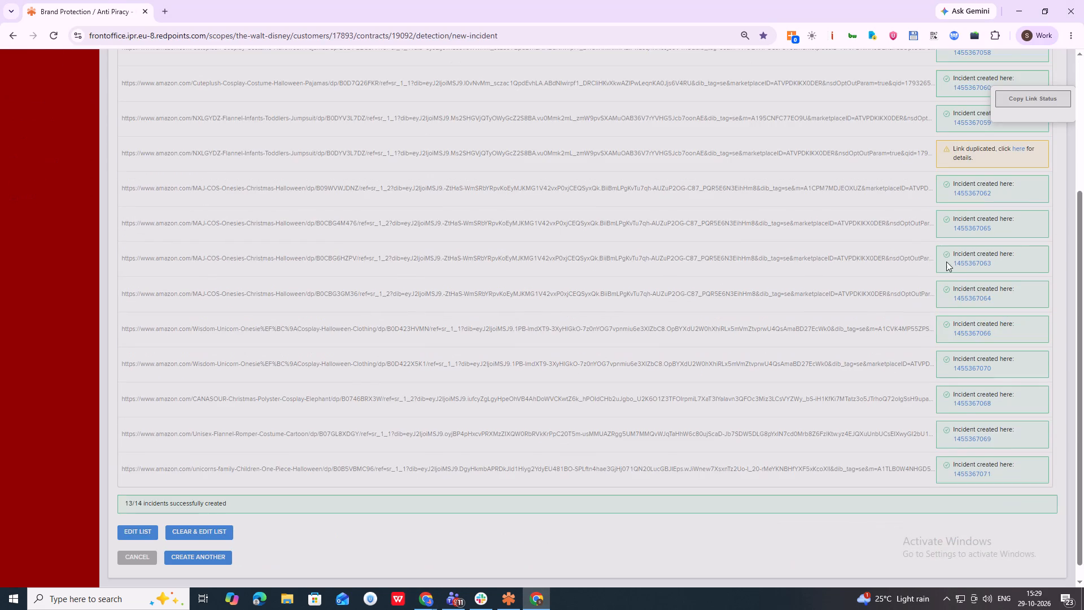
# Copy the asset name Lilo & Stitch - Costumes - 25 from the incident into B102728 of the sheet and fill it down to B102741.
pyautogui.scroll(7, 937, 274)
pyautogui.keyDown('alt'); pyautogui.click(200, 132); pyautogui.keyUp('alt')
pyautogui.hotkey('alt', 'Tab')
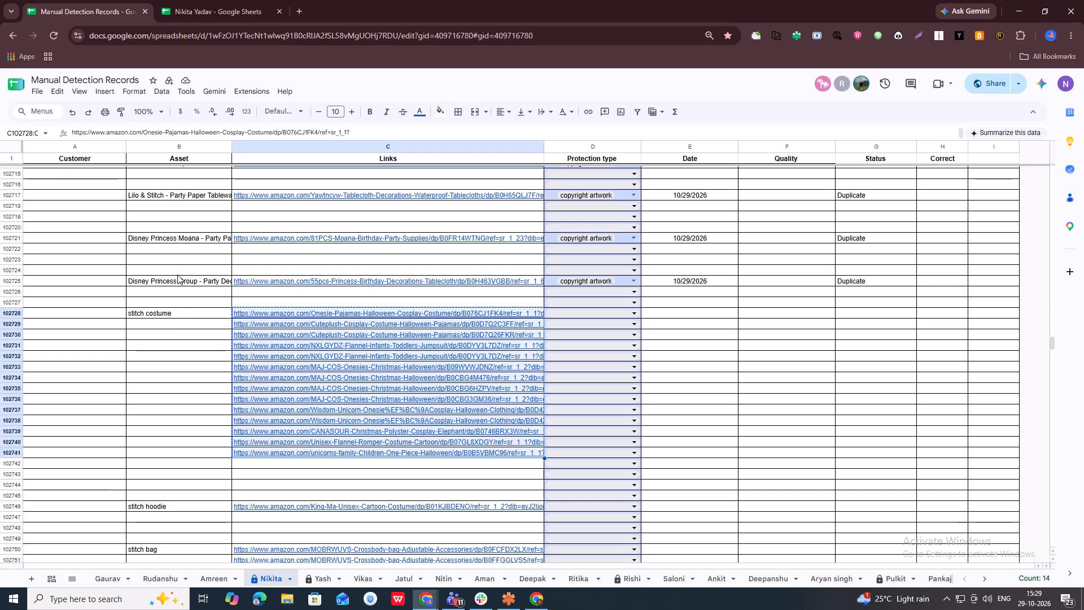
pyautogui.click(167, 310)
pyautogui.hotkey('ctrl', 'v')
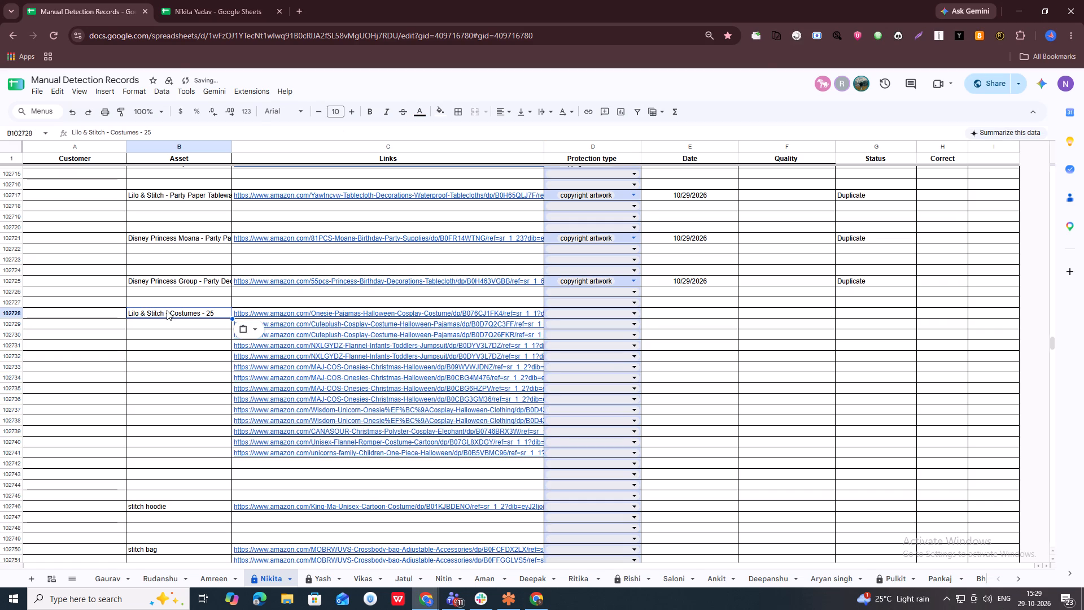
pyautogui.hotkey('ctrl', 'space')
pyautogui.hotkey('ctrl', 'd')
# Copy the protection type and date (copyright artwork, 10/29/2026) from row 102725 into D102728:E102728 and fill them down to row 102741.
pyautogui.press('Right')
pyautogui.press('Right')
pyautogui.hotkey('ctrl', 'Up')
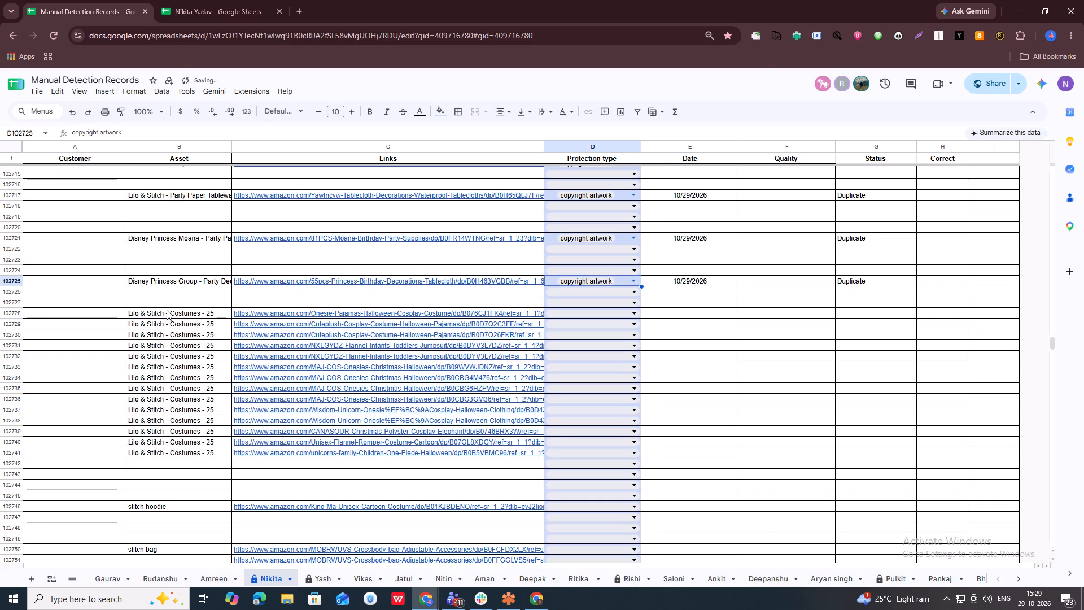
pyautogui.hotkey('shift', 'Right')
pyautogui.hotkey('ctrl', 'c')
pyautogui.press('Left')
pyautogui.hotkey('ctrl', 'Down')
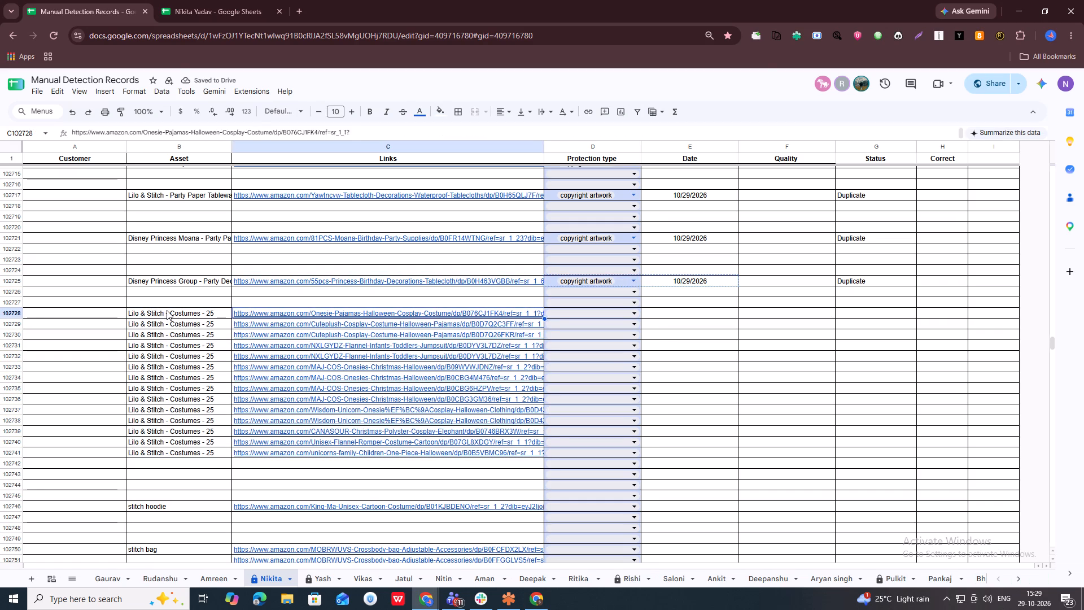
pyautogui.press('Right')
pyautogui.hotkey('ctrl', 'v')
pyautogui.hotkey('ctrl', 'space')
pyautogui.hotkey('ctrl', 'd')
pyautogui.press('Right')
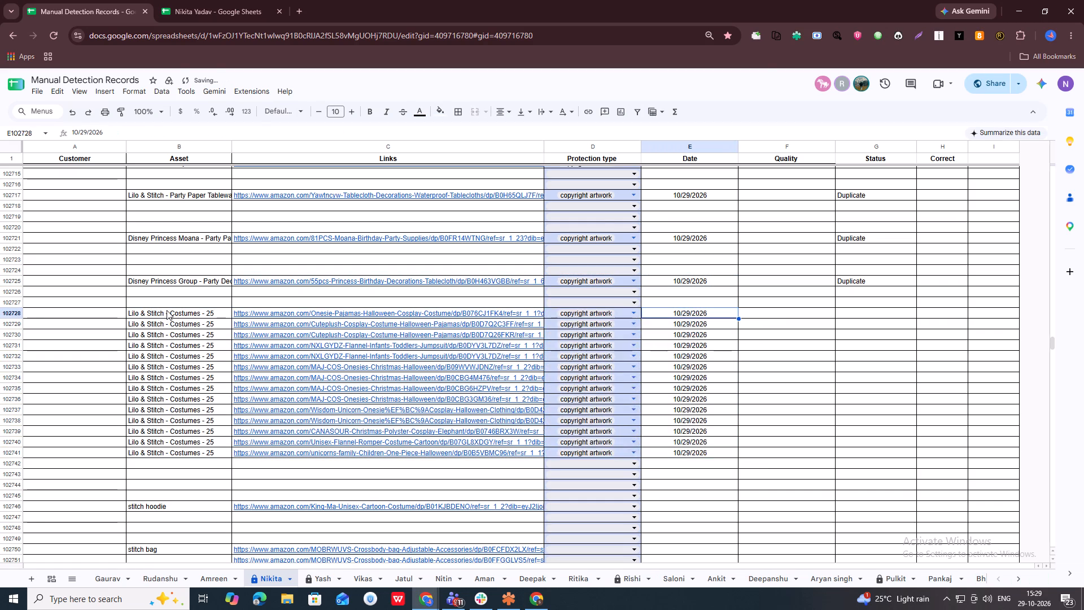
# Copy the link statuses of the costume incidents from Red Points and paste them into the sheet starting at F102727.
pyautogui.hotkey('alt', 'Tab')
pyautogui.click(1019, 109)
pyautogui.click(1019, 100)
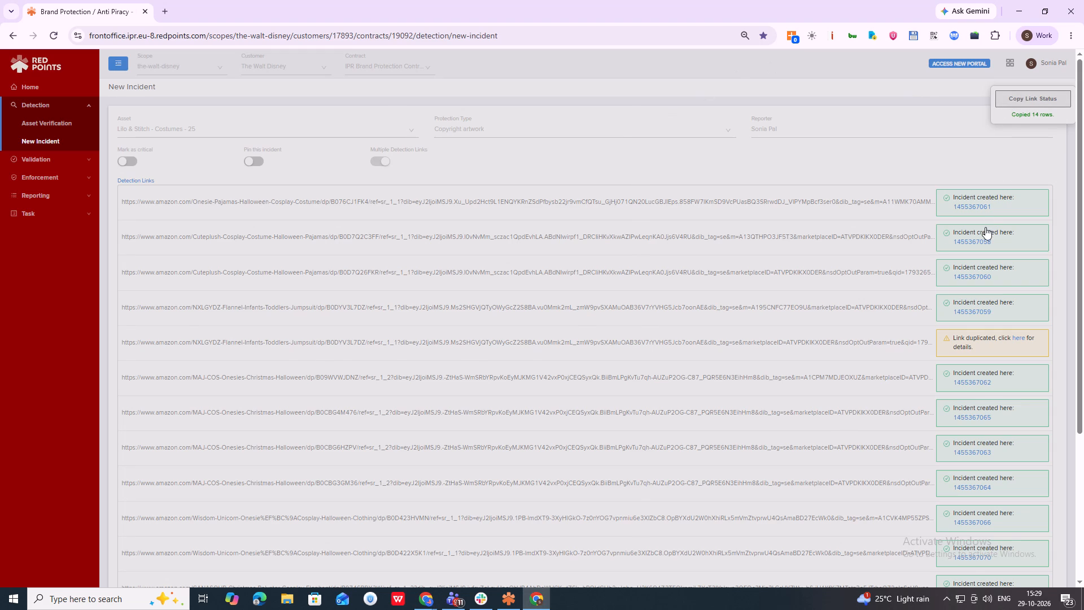
pyautogui.hotkey('alt', 'Tab')
pyautogui.click(792, 300)
pyautogui.hotkey('ctrl', 'v')
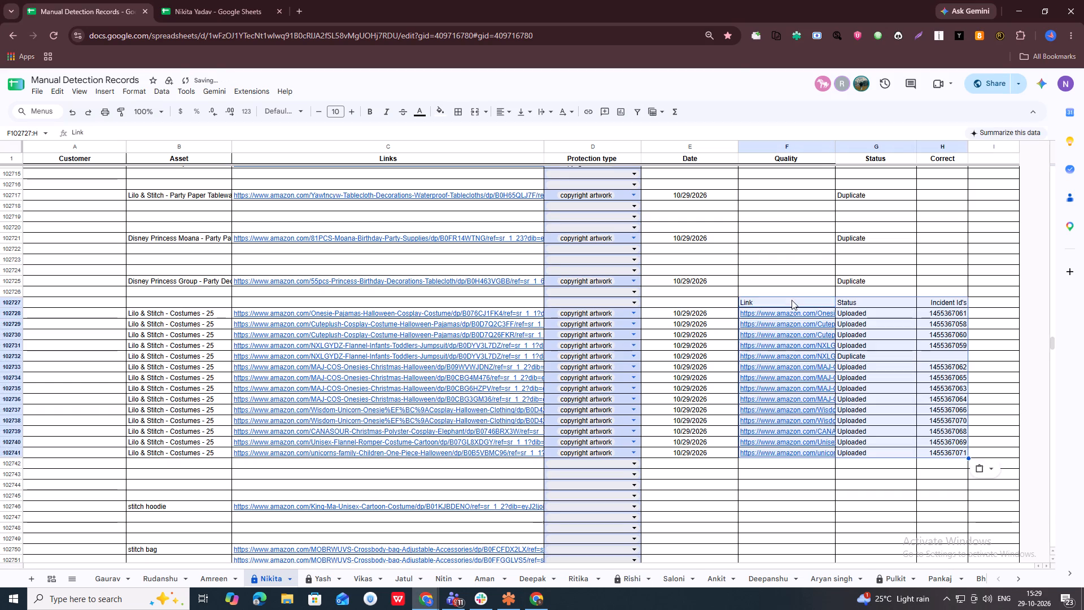
# Delete the pasted header cells F102727:H102727 and the duplicate links in F102728:F102741, keeping the statuses and incident IDs.
pyautogui.press('Left')
pyautogui.press('Right')
pyautogui.hotkey('shift', 'Right')
pyautogui.hotkey('shift', 'Right')
pyautogui.press('Delete')
pyautogui.press('Down')
pyautogui.hotkey('ctrl', 'shift', 'Down')
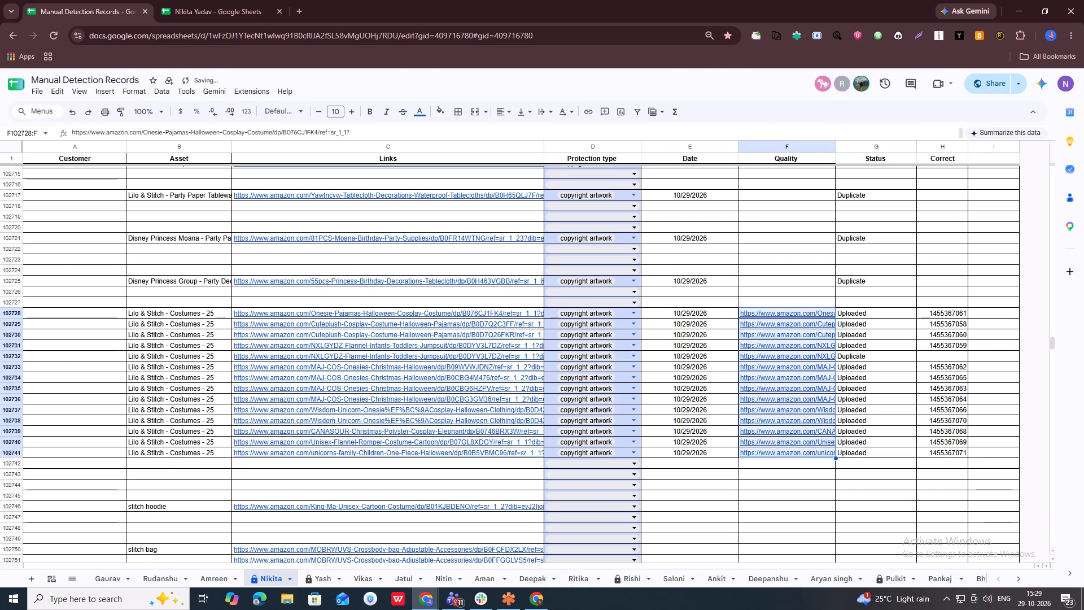
pyautogui.press('Delete')
# Copy the stitch hoodie link in C102746.
pyautogui.press('Right')
pyautogui.hotkey('ctrl', 'Down')
pyautogui.hotkey('ctrl', 'Left')
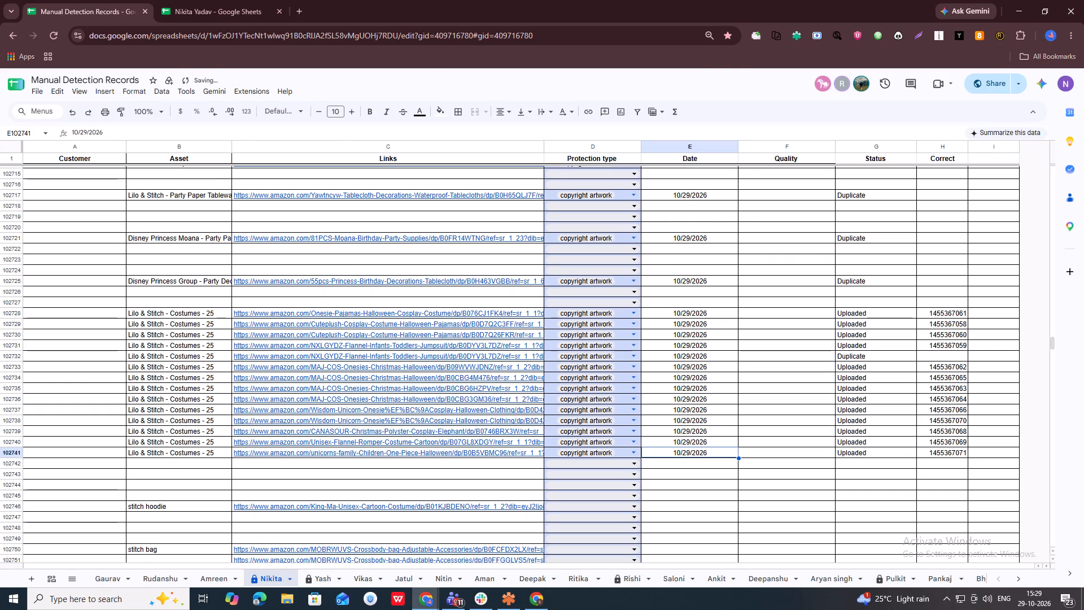
pyautogui.hotkey('ctrl', 'Left')
pyautogui.hotkey('ctrl', 'Down')
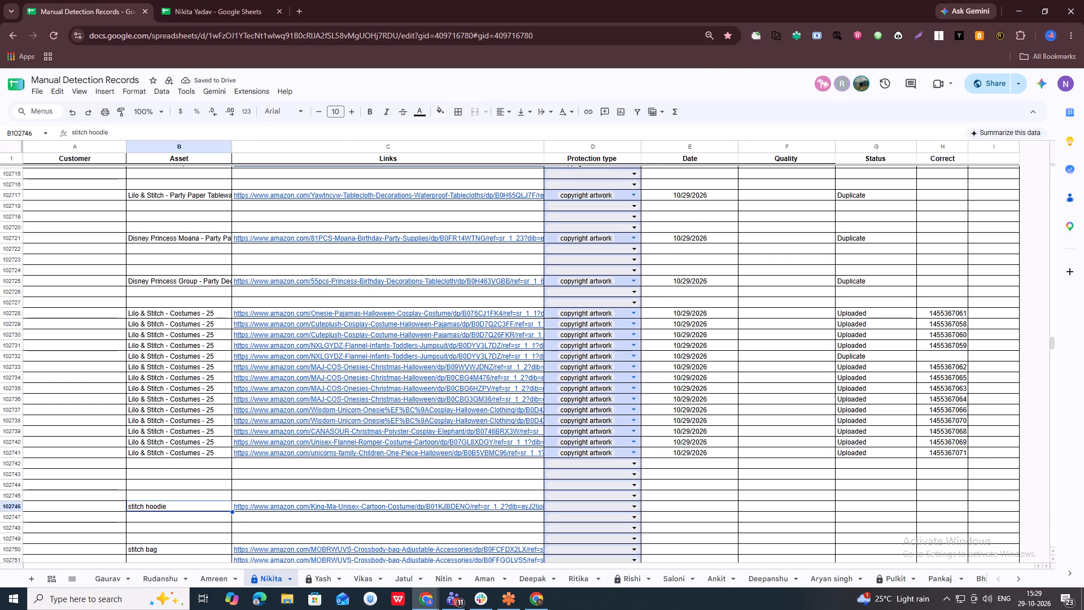
pyautogui.scroll(-5, 696, 313)
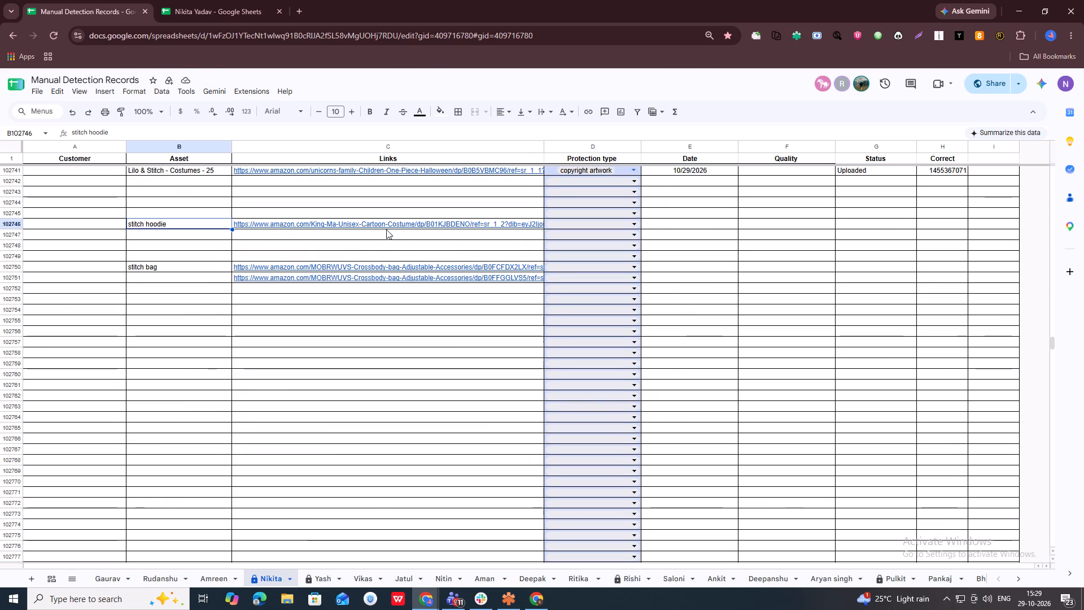
pyautogui.click(393, 220)
pyautogui.hotkey('ctrl', 'c')
# In Red Points, start a fresh incident list and set the asset to Lilo & Stitch - Sweatshirts-Hoodies - 25.
pyautogui.hotkey('alt', 'Tab')
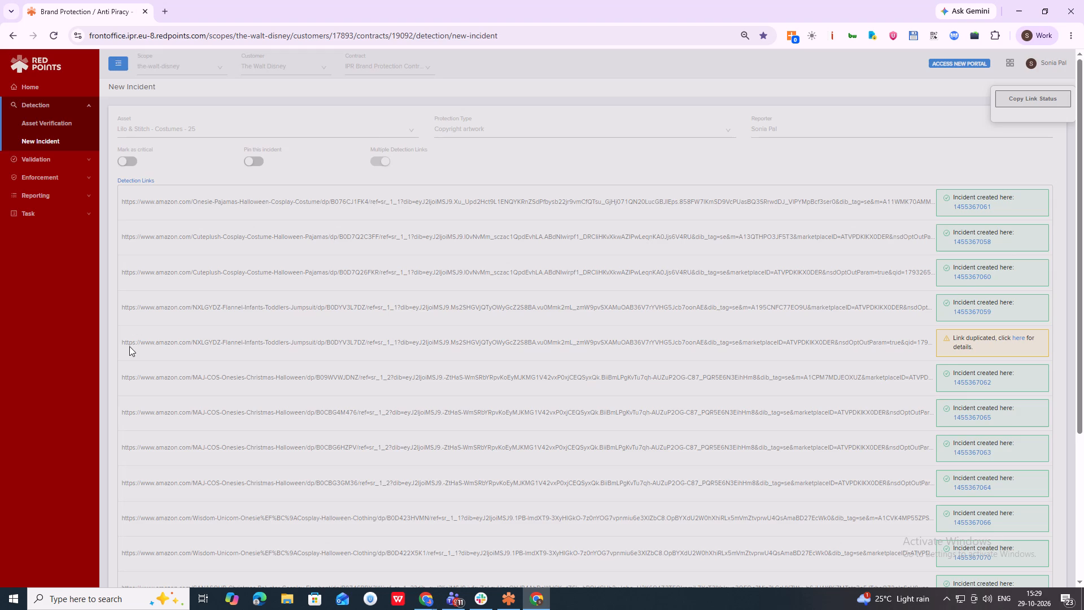
pyautogui.scroll(-11, 496, 434)
pyautogui.click(229, 517)
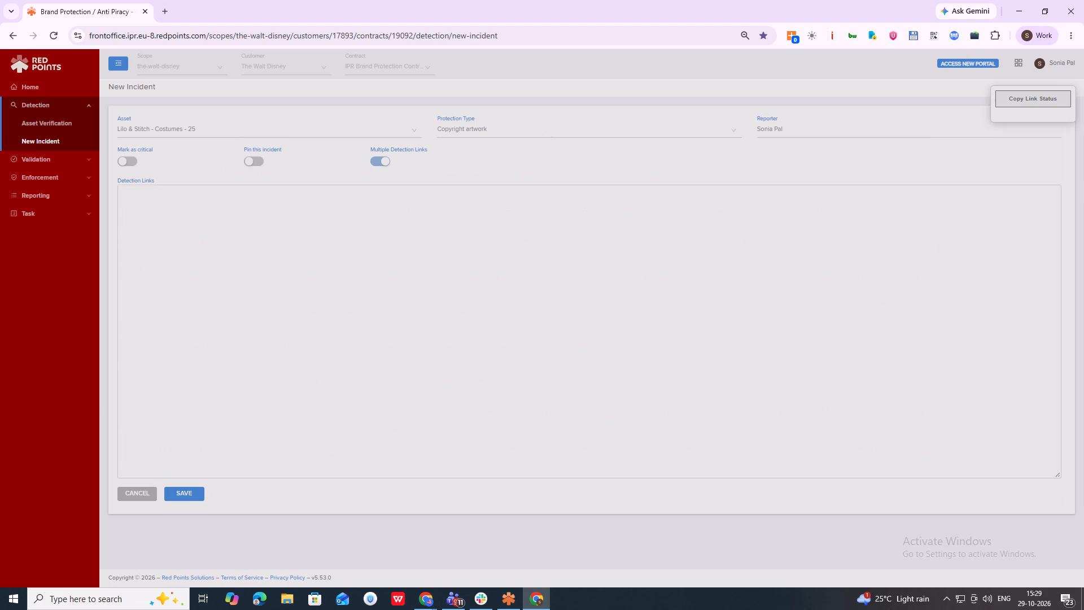
pyautogui.click(159, 133)
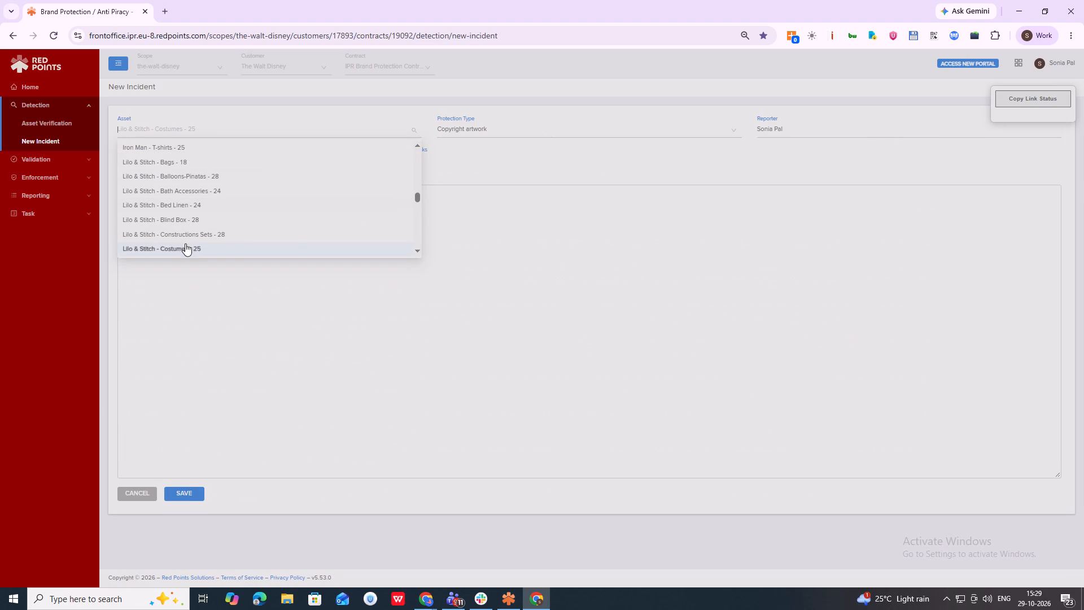
pyautogui.scroll(-1, 235, 215)
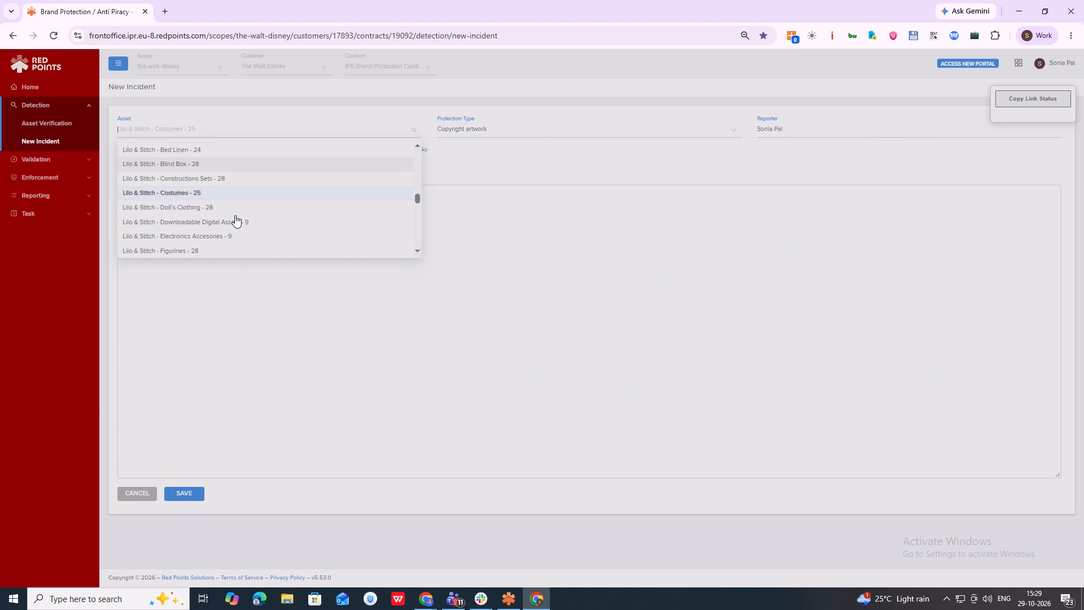
pyautogui.scroll(-1, 250, 210)
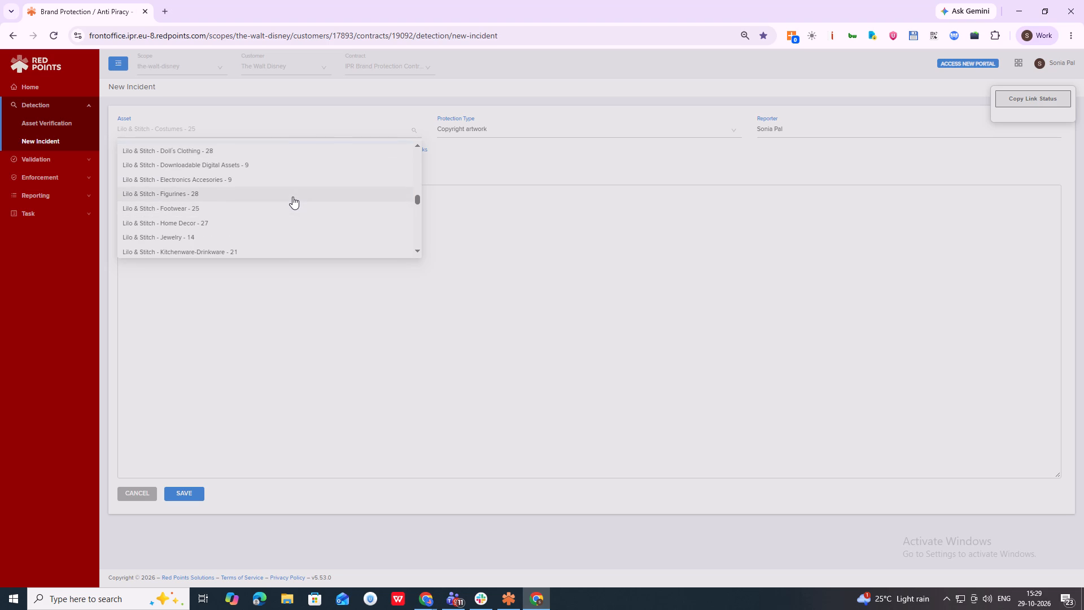
pyautogui.scroll(-1, 292, 197)
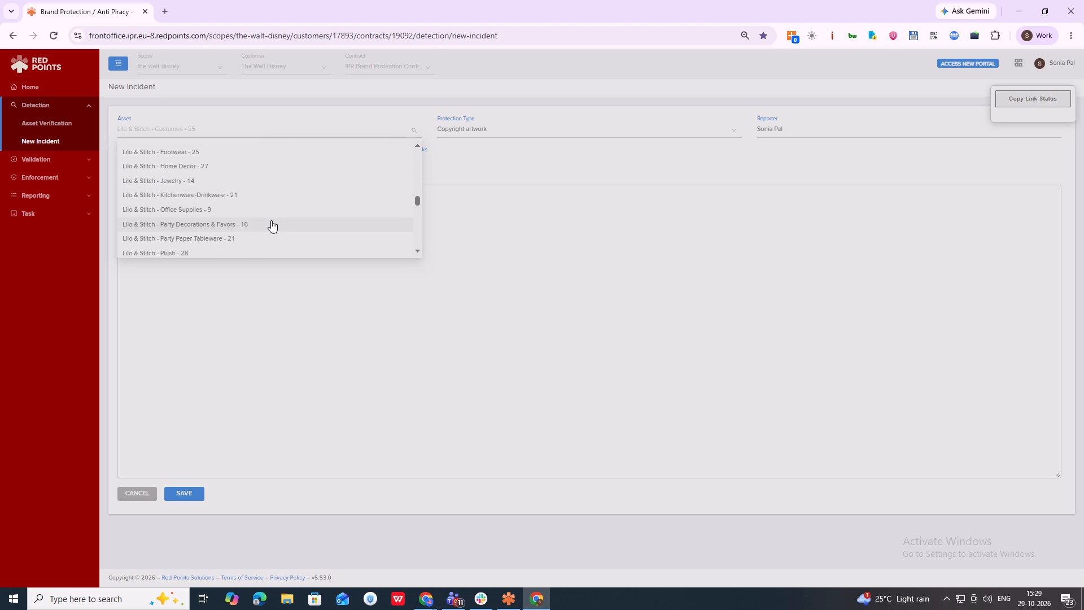
pyautogui.hotkey('alt', 'Tab')
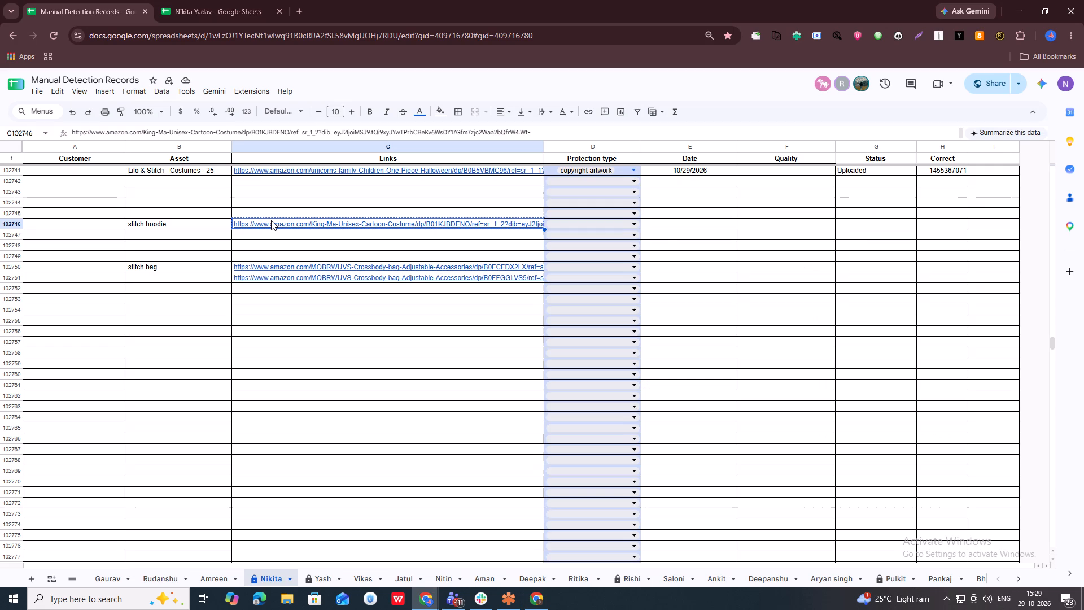
pyautogui.hotkey('alt', 'Tab')
pyautogui.click(240, 128)
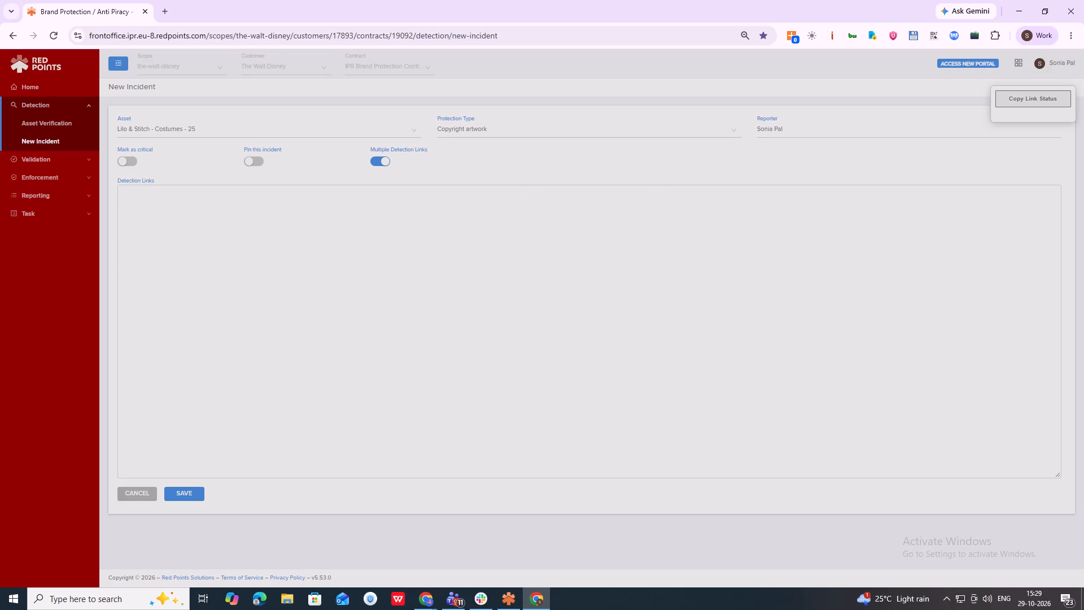
pyautogui.scroll(1, 241, 200)
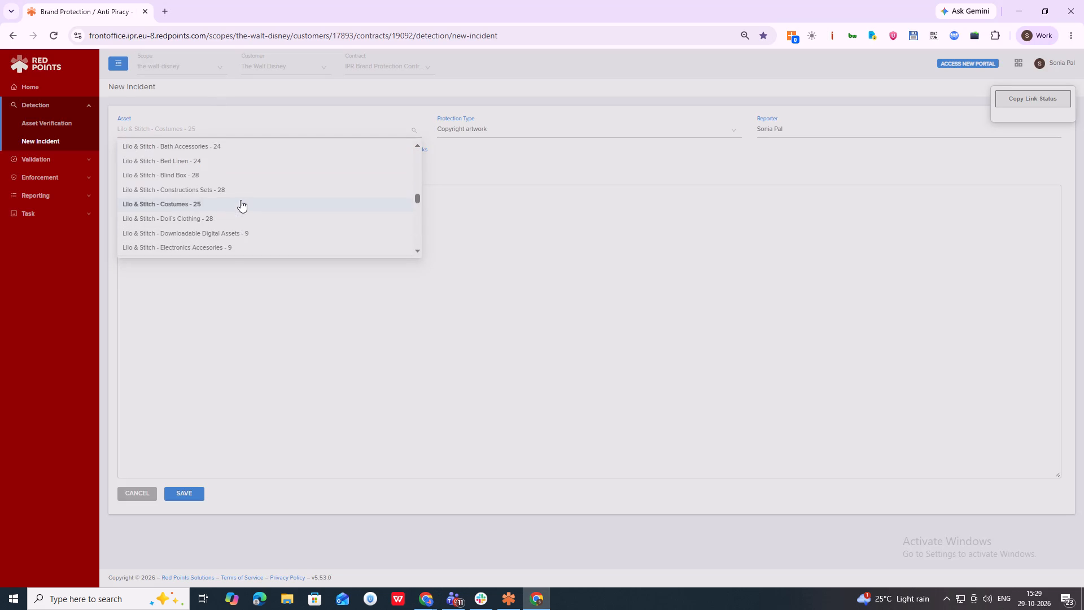
pyautogui.scroll(2, 241, 200)
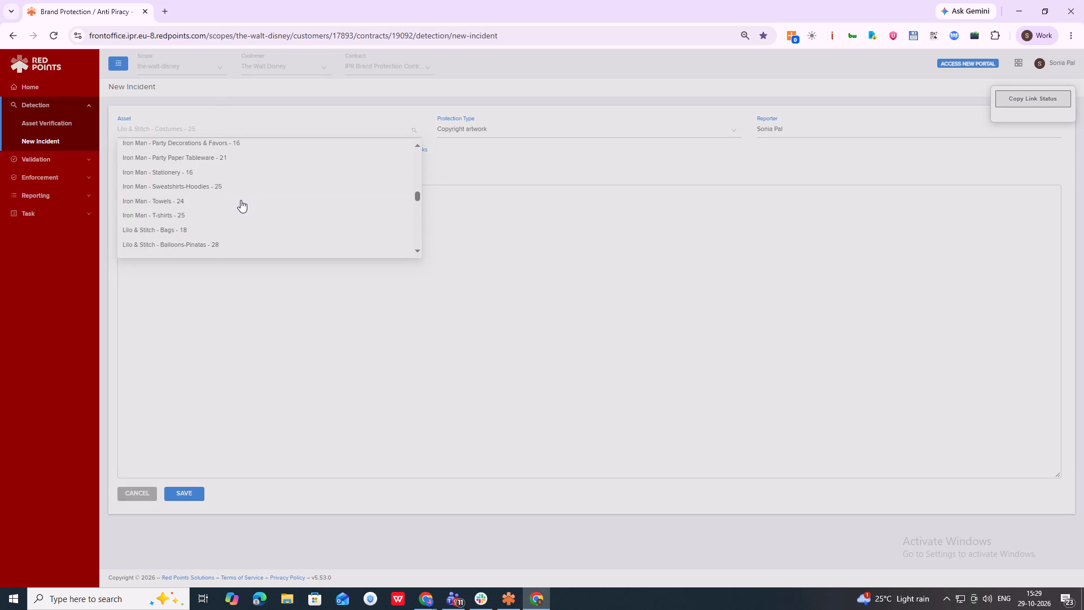
pyautogui.scroll(-2, 241, 200)
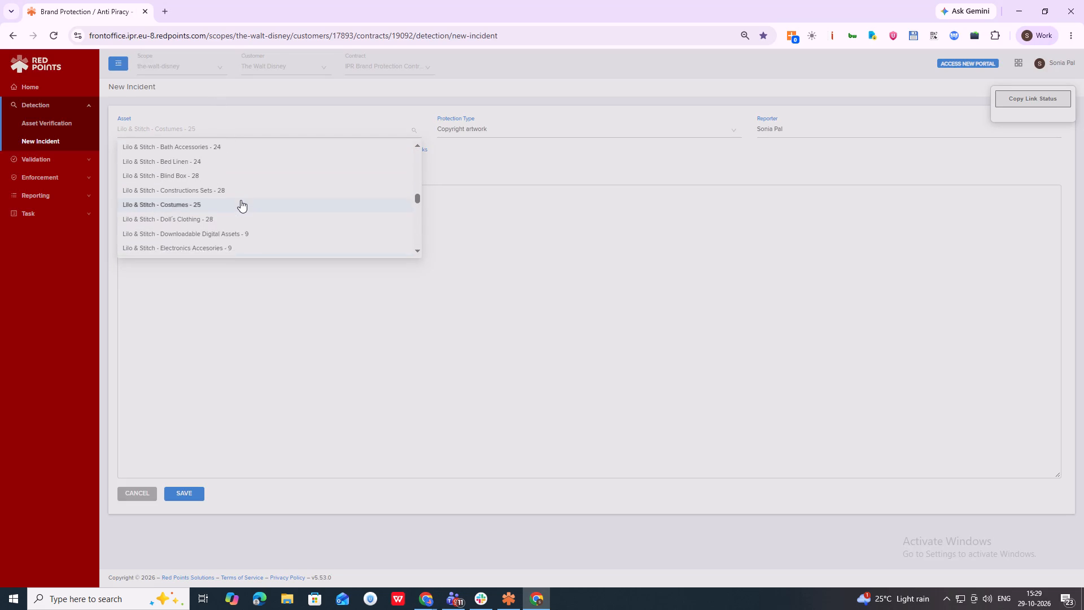
pyautogui.scroll(-3, 241, 200)
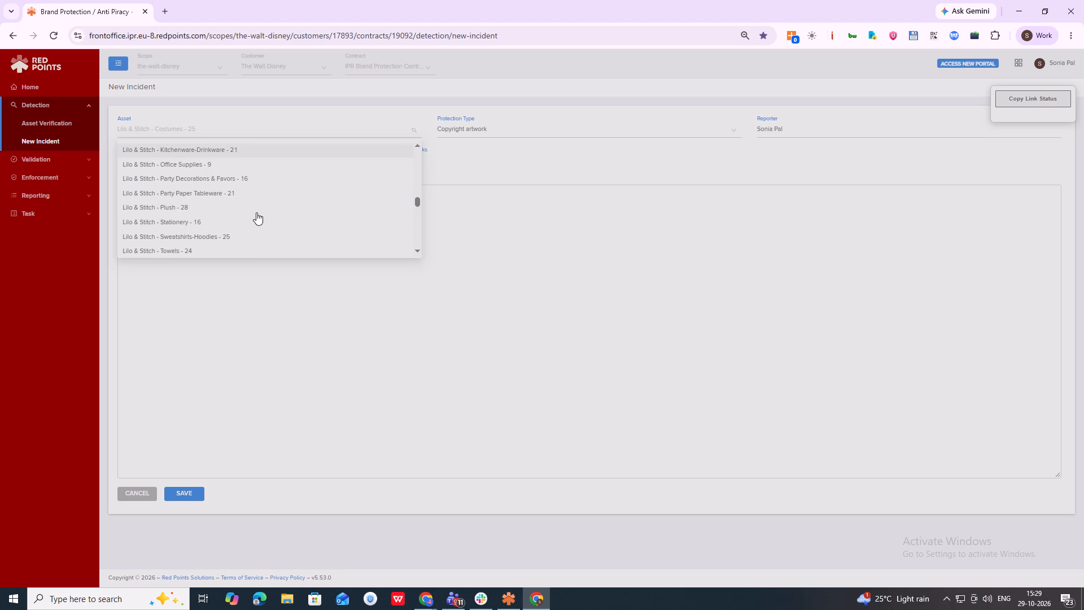
pyautogui.click(220, 235)
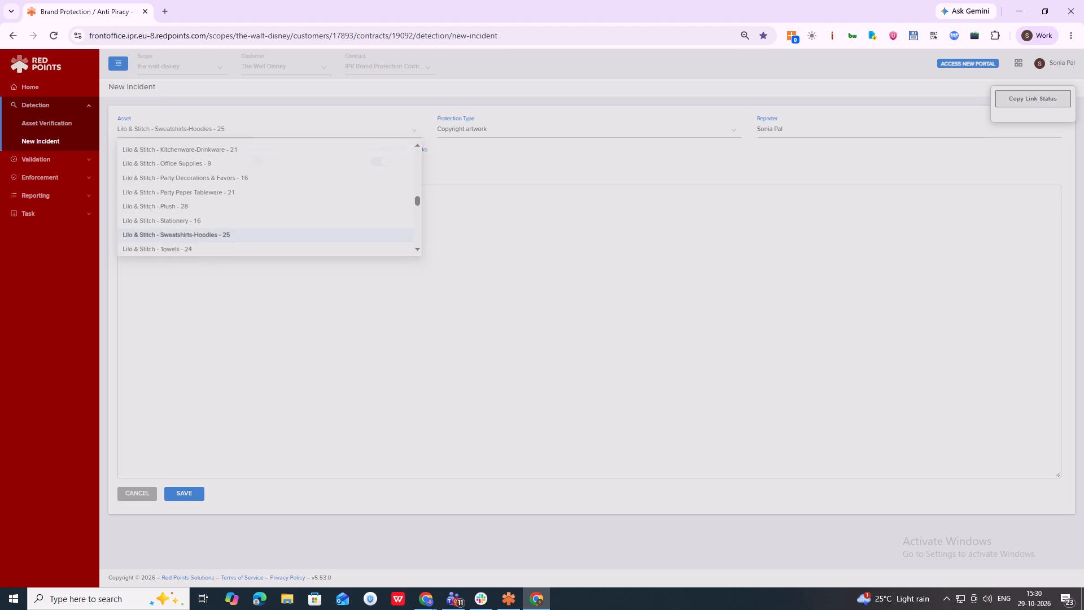
# Paste the copied stitch hoodie link into the detection links and save the incident.
pyautogui.click(438, 342)
pyautogui.hotkey('alt', 'Tab')
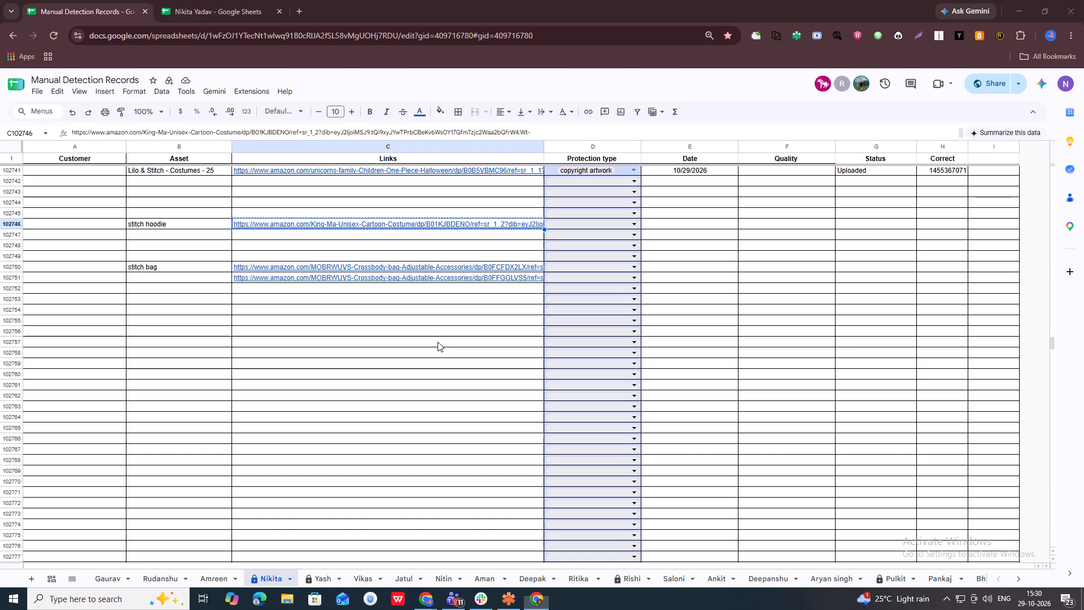
pyautogui.hotkey('alt', 'Tab')
pyautogui.hotkey('ctrl', 'v')
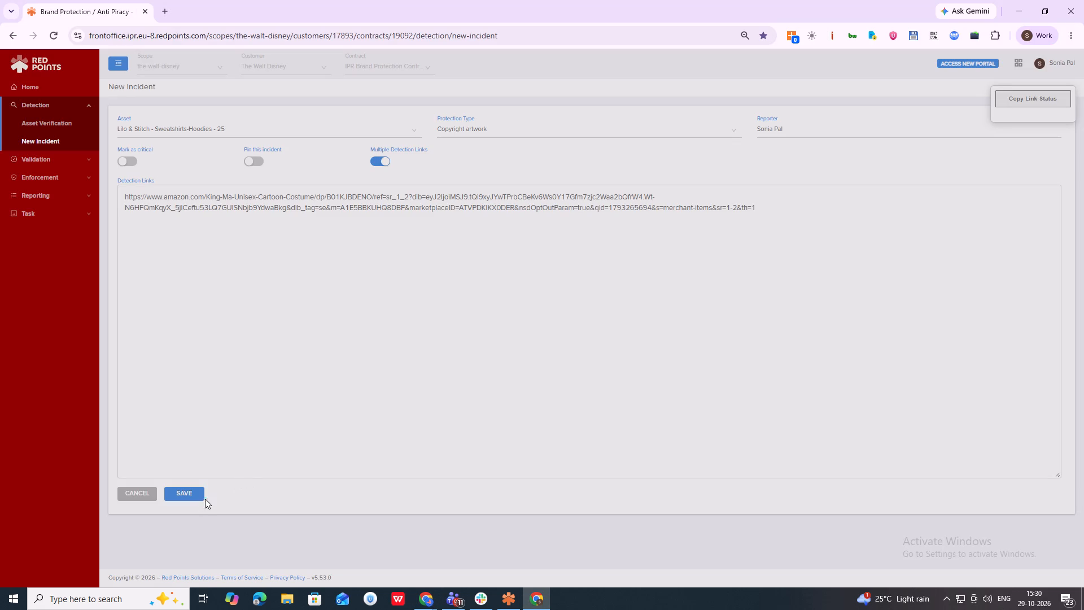
pyautogui.click(194, 494)
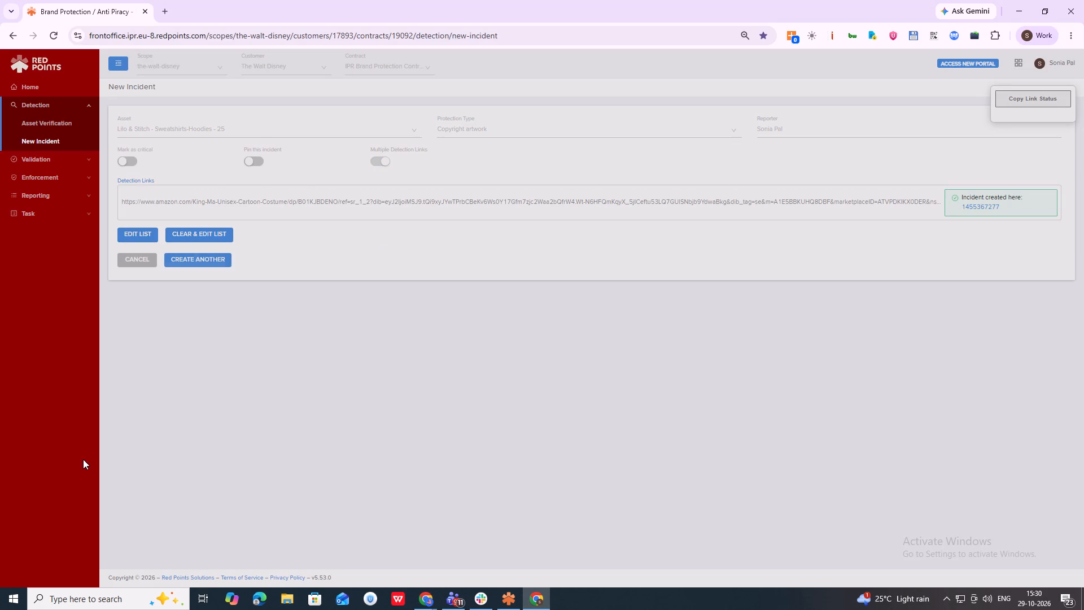
# Copy the new hoodie incident's ID from Red Points and paste it into H102746 of the spreadsheet.
pyautogui.moveTo(956, 204); pyautogui.dragTo(1017, 209)
pyautogui.hotkey('ctrl', 'c')
pyautogui.hotkey('alt', 'Tab')
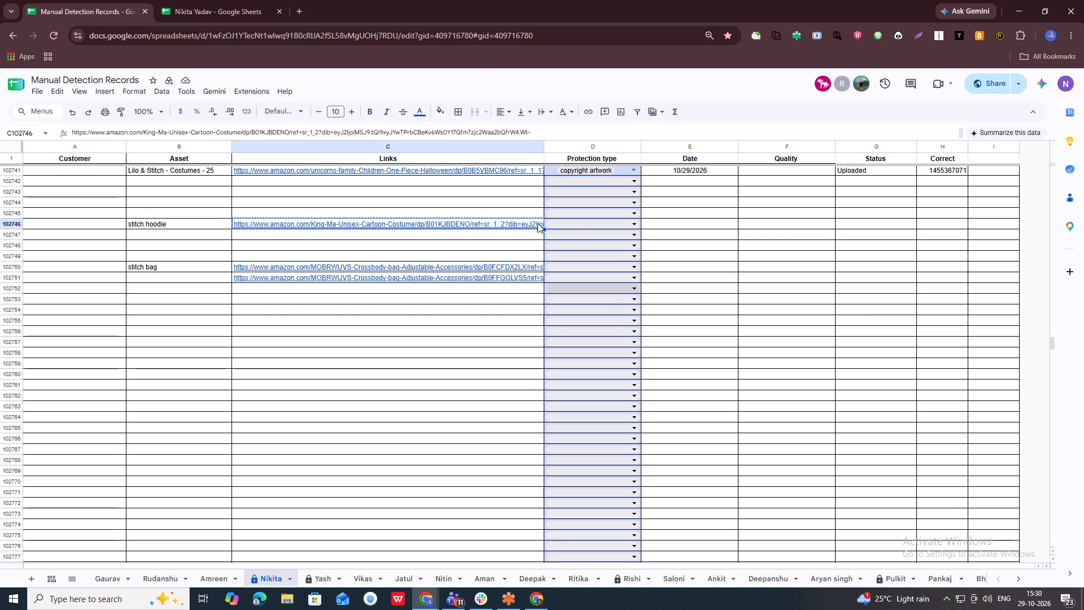
pyautogui.click(924, 221)
pyautogui.hotkey('ctrl', 'v')
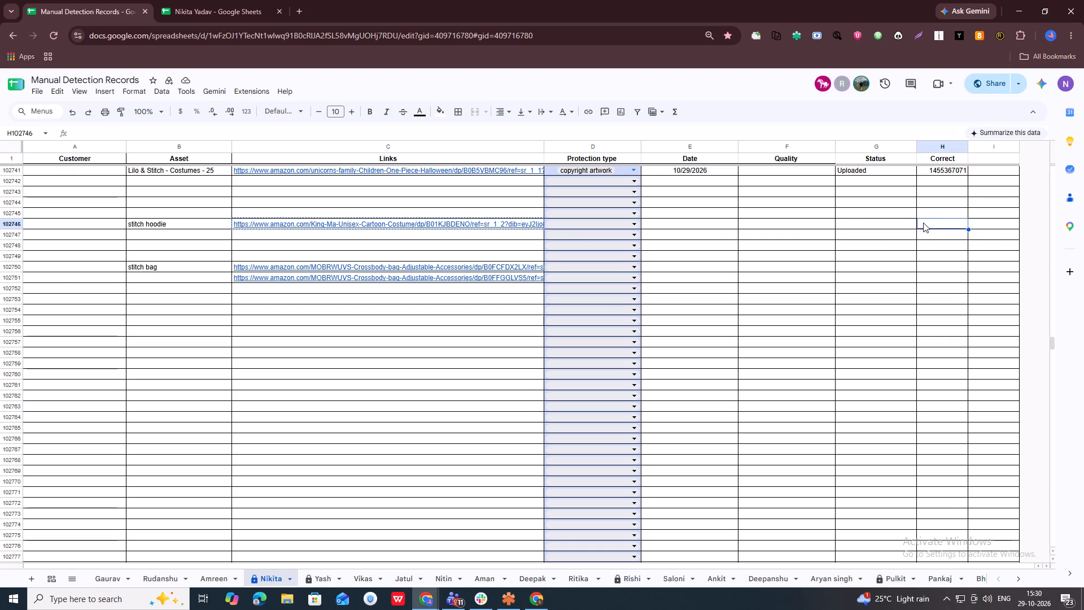
# Copy the protection type, date and status (copyright artwork, 10/29/2026, Uploaded) from D102741:G102741 into the stitch hoodie row, D102746:G102746.
pyautogui.hotkey('ctrl', 'Left')
pyautogui.hotkey('ctrl', 'Up')
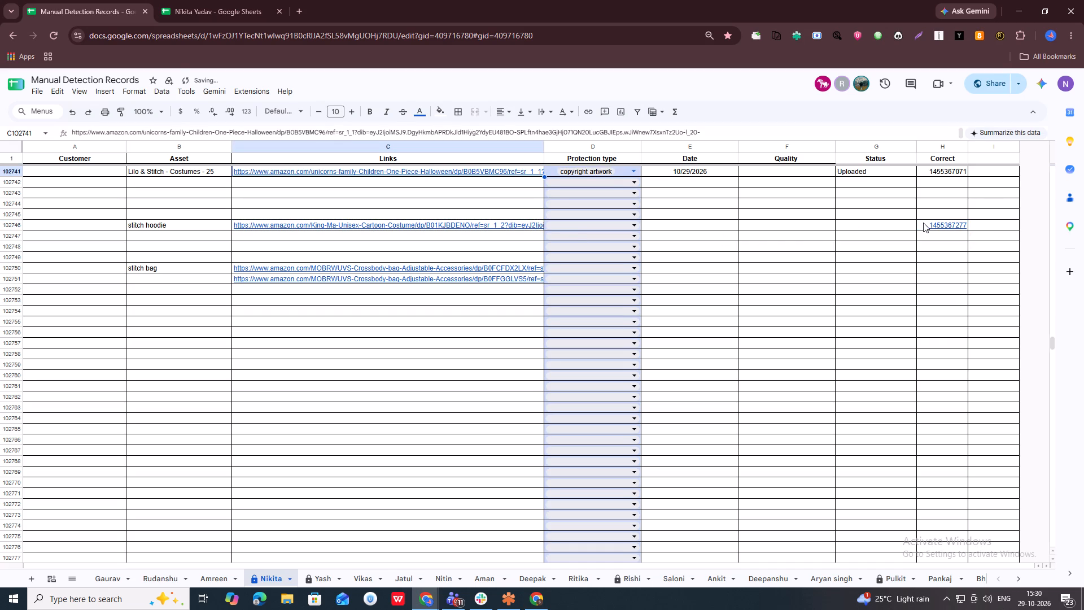
pyautogui.hotkey('shift', 'Right')
pyautogui.press('Right')
pyautogui.hotkey('shift', 'Right')
pyautogui.hotkey('shift', 'Right')
pyautogui.hotkey('shift', 'Right')
pyautogui.hotkey('ctrl', 'c')
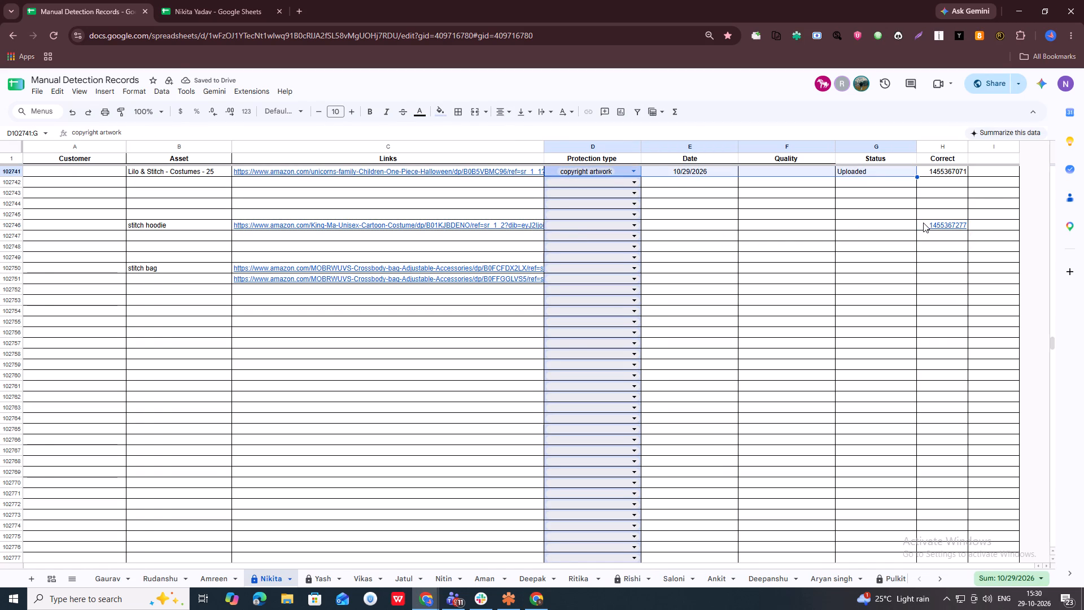
pyautogui.press('Left')
pyautogui.hotkey('ctrl', 'Down')
pyautogui.press('Right')
pyautogui.hotkey('ctrl', 'v')
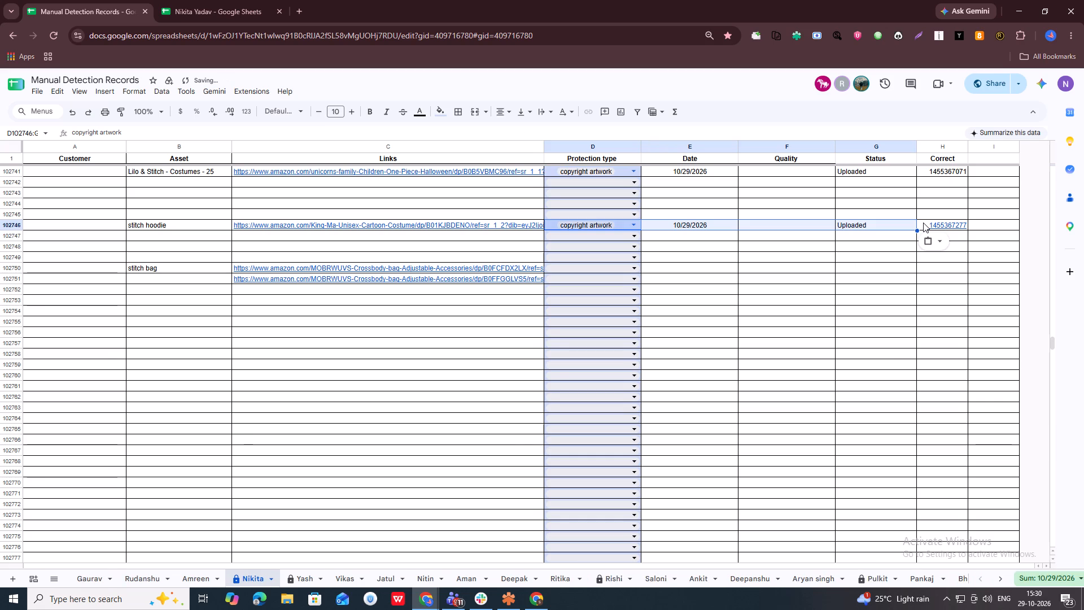
# Copy the two stitch bag links in C102750:C102751.
pyautogui.press('Left')
pyautogui.press('Down')
pyautogui.hotkey('ctrl', 'Down')
pyautogui.hotkey('ctrl', 'shift', 'Down')
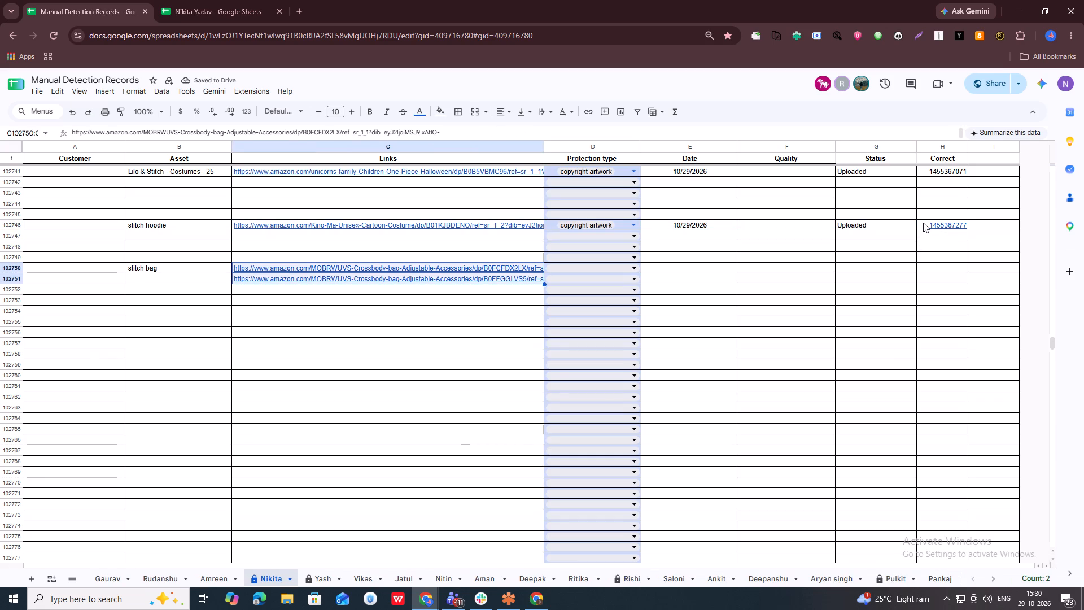
pyautogui.hotkey('ctrl', 'x')
pyautogui.hotkey('ctrl', 'c')
pyautogui.hotkey('ctrl', 'c')
# In Red Points, start another incident list with asset Lilo & Stitch - Bags - 18, paste the bag links and save them.
pyautogui.hotkey('alt', 'Tab')
pyautogui.click(212, 232)
pyautogui.click(247, 129)
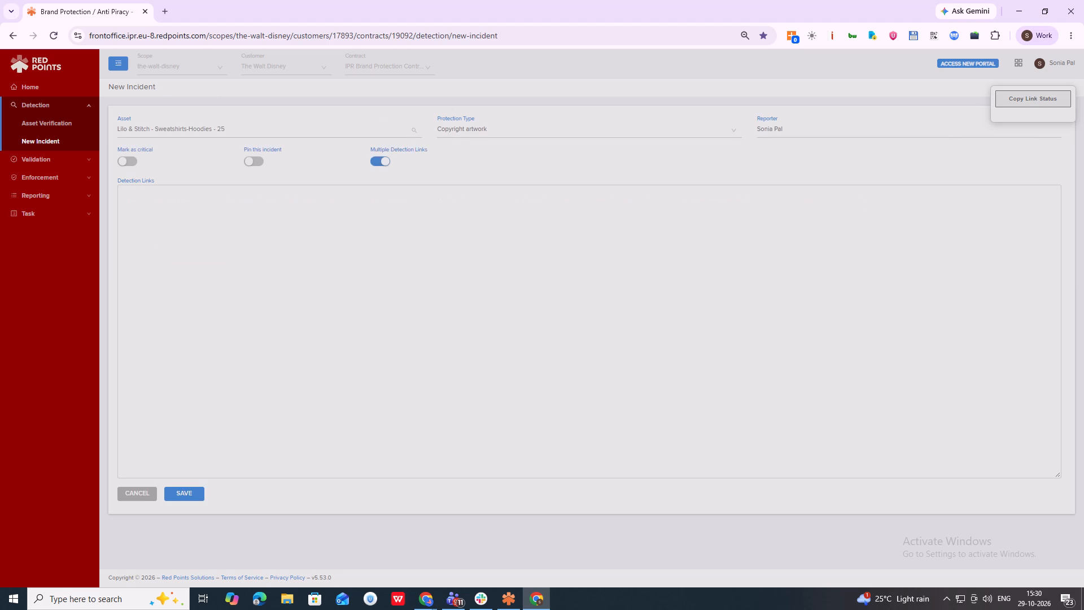
pyautogui.scroll(5, 257, 192)
pyautogui.scroll(-1, 257, 192)
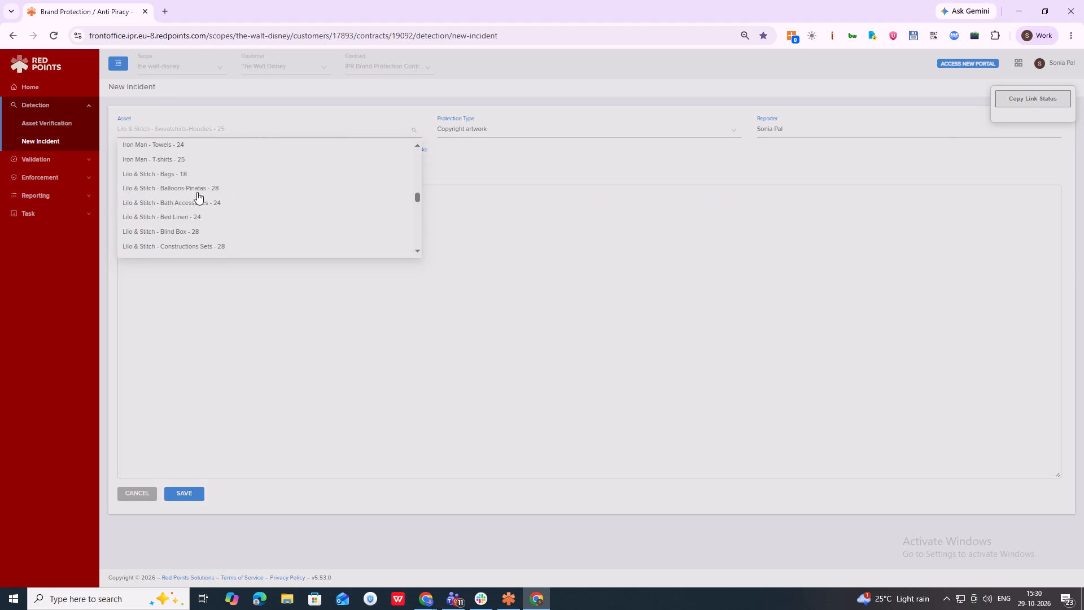
pyautogui.click(192, 175)
pyautogui.click(293, 304)
pyautogui.hotkey('ctrl', 'v')
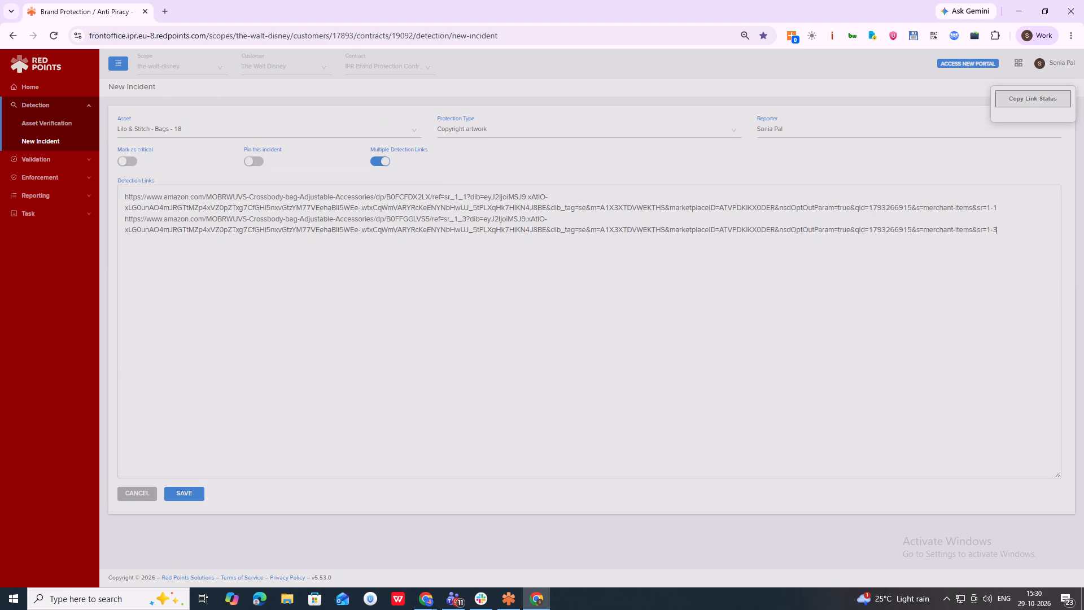
pyautogui.click(195, 491)
# Copy the asset name Lilo & Stitch - Bags - 18 from Red Points into B102750 and fill it down to B102751.
pyautogui.keyDown('alt'); pyautogui.click(209, 128); pyautogui.keyUp('alt')
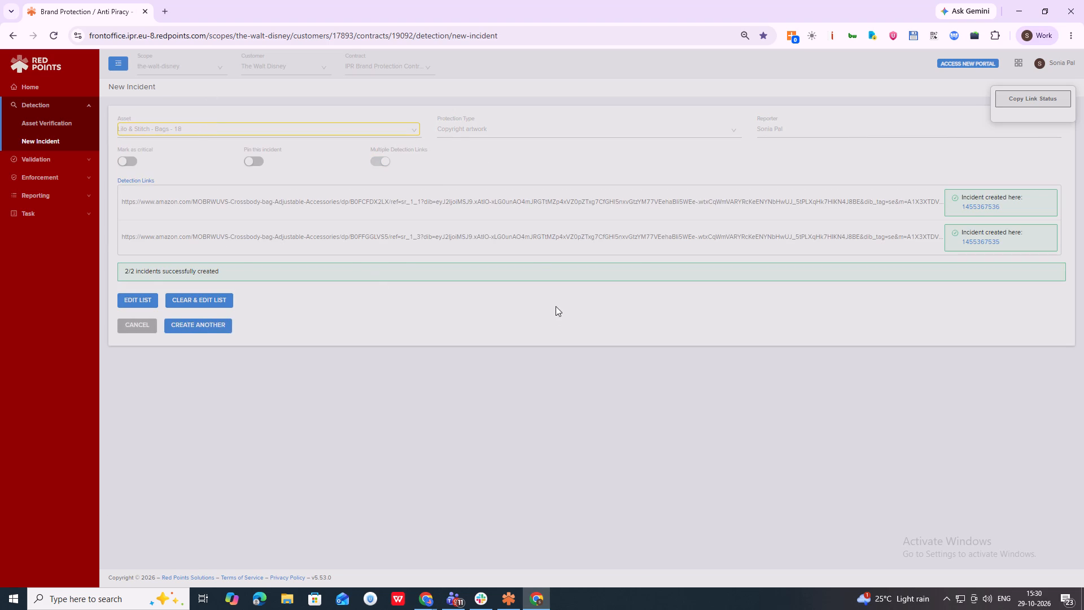
pyautogui.hotkey('alt', 'Tab')
pyautogui.click(155, 269)
pyautogui.hotkey('ctrl', 'v')
pyautogui.hotkey('ctrl', 'space')
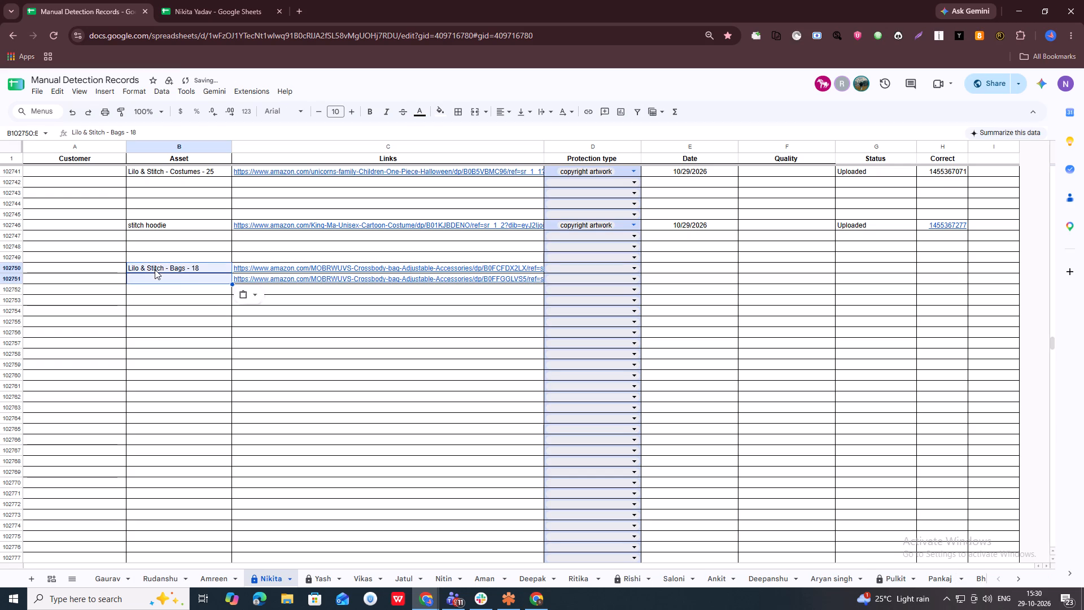
pyautogui.hotkey('ctrl', 'd')
# Copy the protection type and date (copyright artwork, 10/29/2026) from row 102746 into D102750:E102750 and fill them down to row 102751.
pyautogui.press('Right')
pyautogui.press('Right')
pyautogui.hotkey('ctrl', 'Up')
pyautogui.hotkey('shift', 'Right')
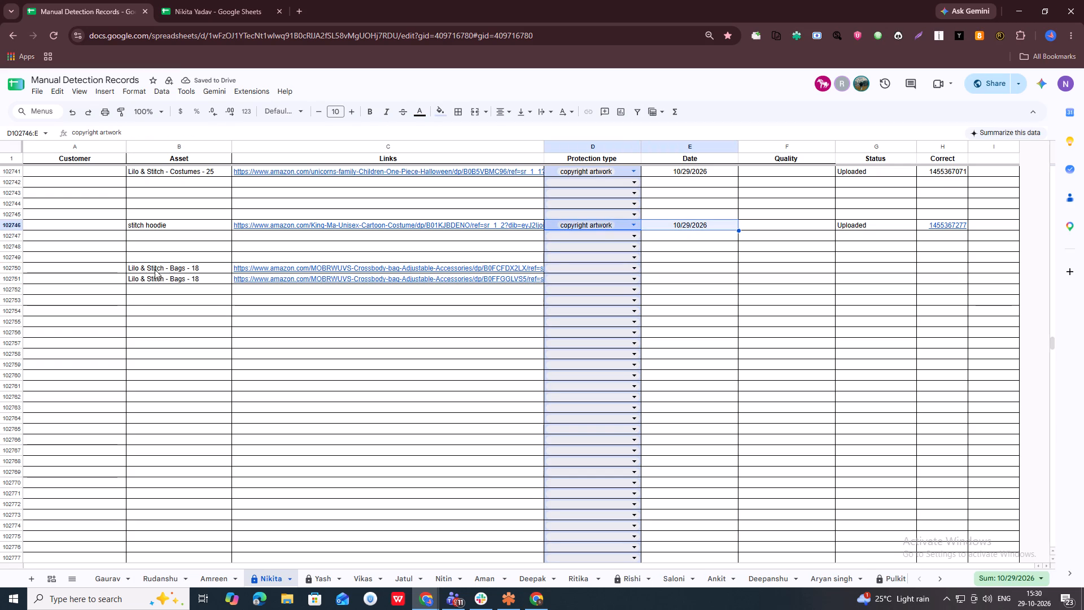
pyautogui.hotkey('ctrl', 'c')
pyautogui.hotkey('ctrl', 'Left')
pyautogui.hotkey('ctrl', 'Down')
pyautogui.press('Right')
pyautogui.press('Right')
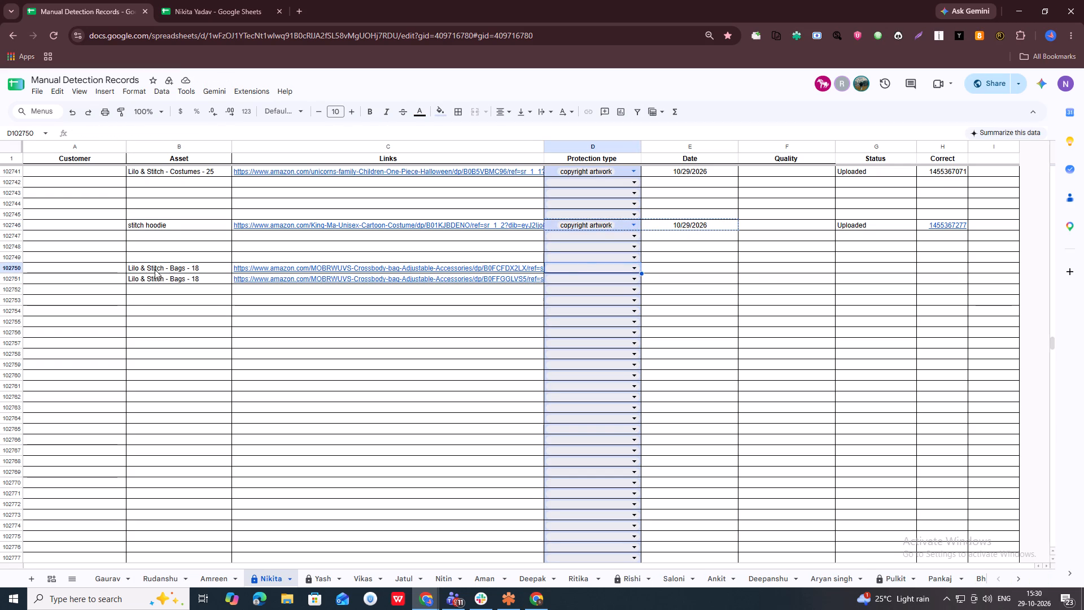
pyautogui.hotkey('ctrl', 'v')
pyautogui.hotkey('ctrl', 'space')
pyautogui.hotkey('ctrl', 'd')
# Copy the link statuses of the bag incidents from Red Points and paste them into the sheet starting at F102749.
pyautogui.press('Right')
pyautogui.hotkey('alt', 'Tab')
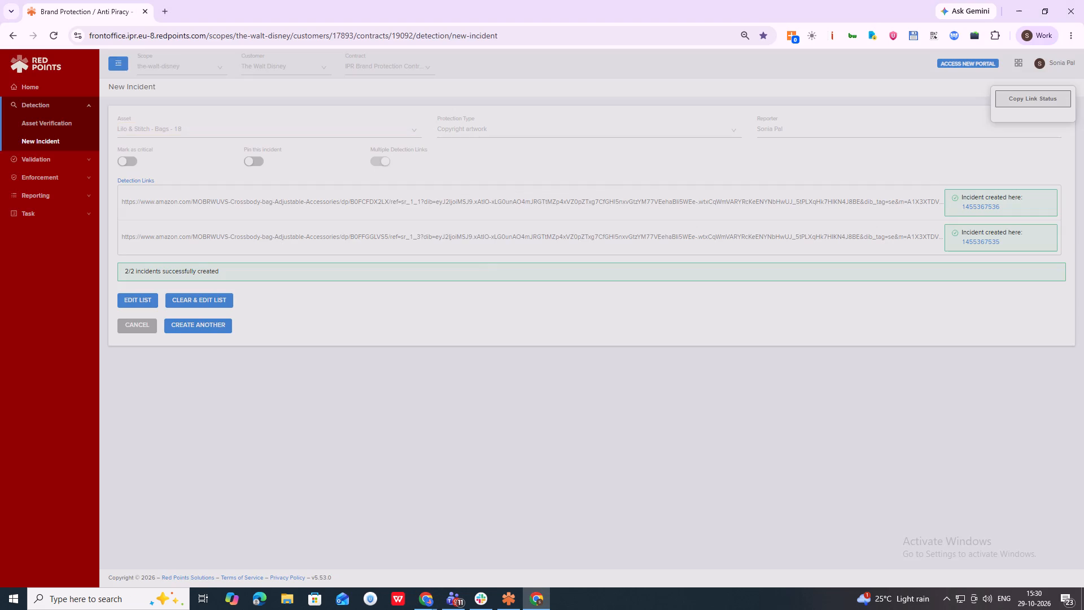
pyautogui.click(1034, 106)
pyautogui.hotkey('alt', 'Tab')
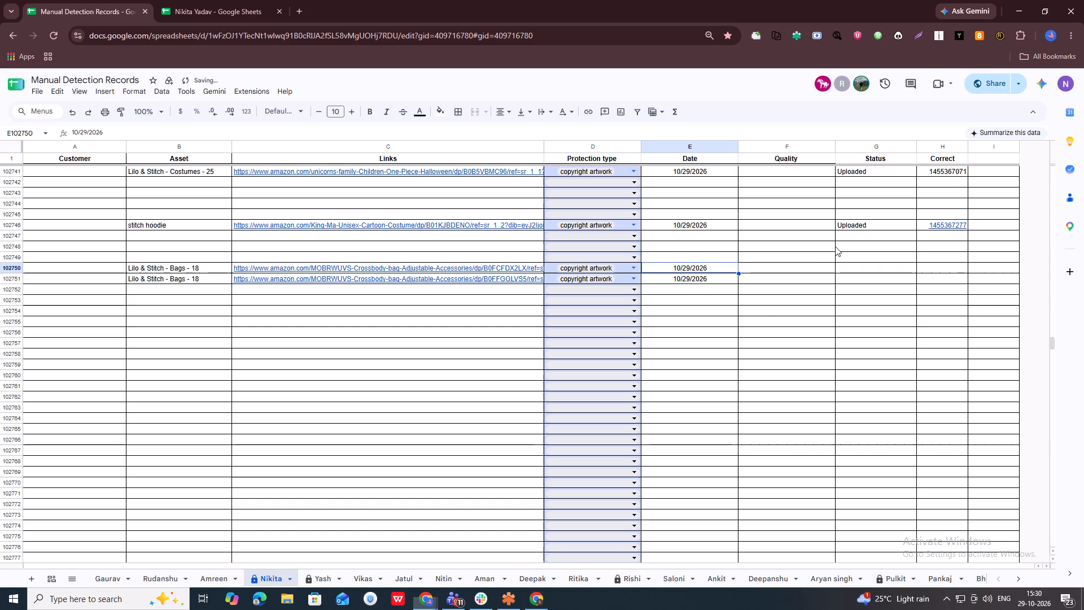
pyautogui.click(776, 256)
pyautogui.hotkey('ctrl', 'v')
# Delete the pasted header cells F102749:H102749 and the duplicate links in F102750:F102751, keeping the statuses and incident IDs.
pyautogui.press('Left')
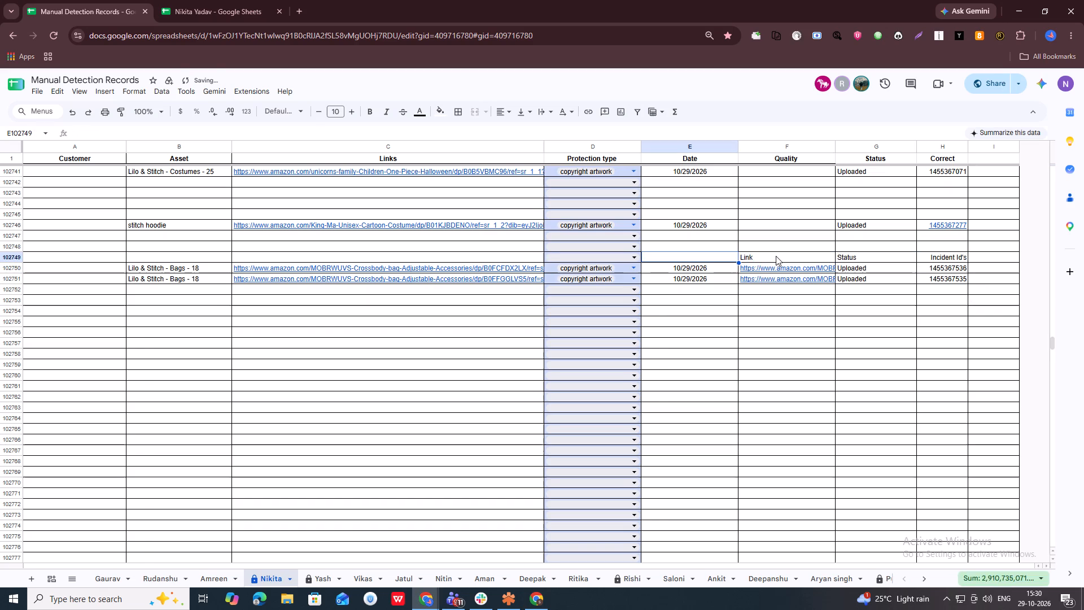
pyautogui.hotkey('shift', 'Right')
pyautogui.hotkey('shift', 'Right')
pyautogui.hotkey('shift', 'Right')
pyautogui.press('Delete')
pyautogui.press('Down')
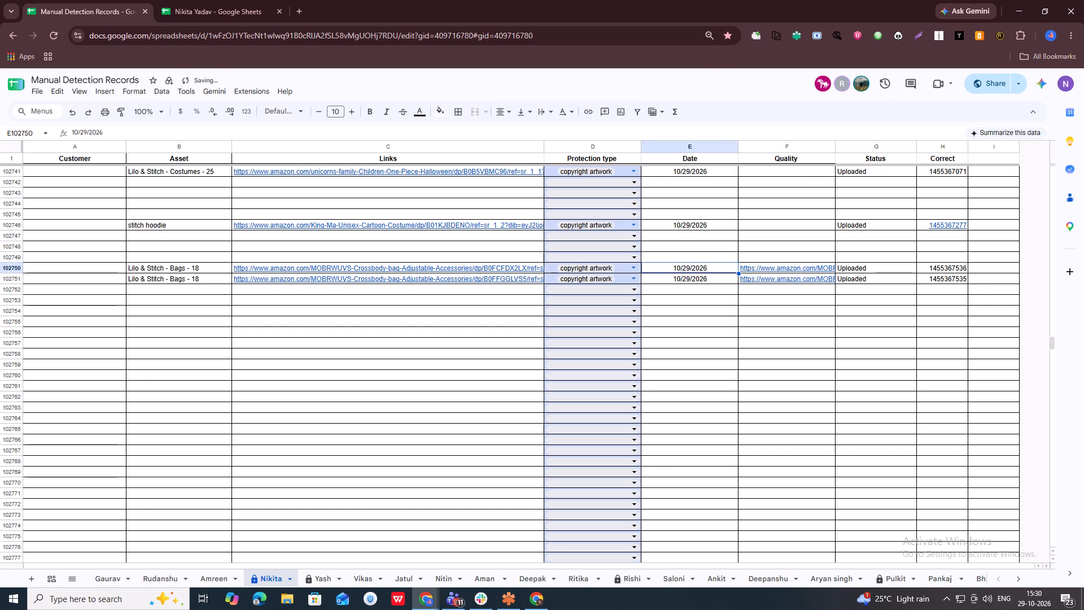
pyautogui.press('Right')
pyautogui.hotkey('ctrl', 'shift', 'Down')
pyautogui.press('Delete')
pyautogui.press('Right')
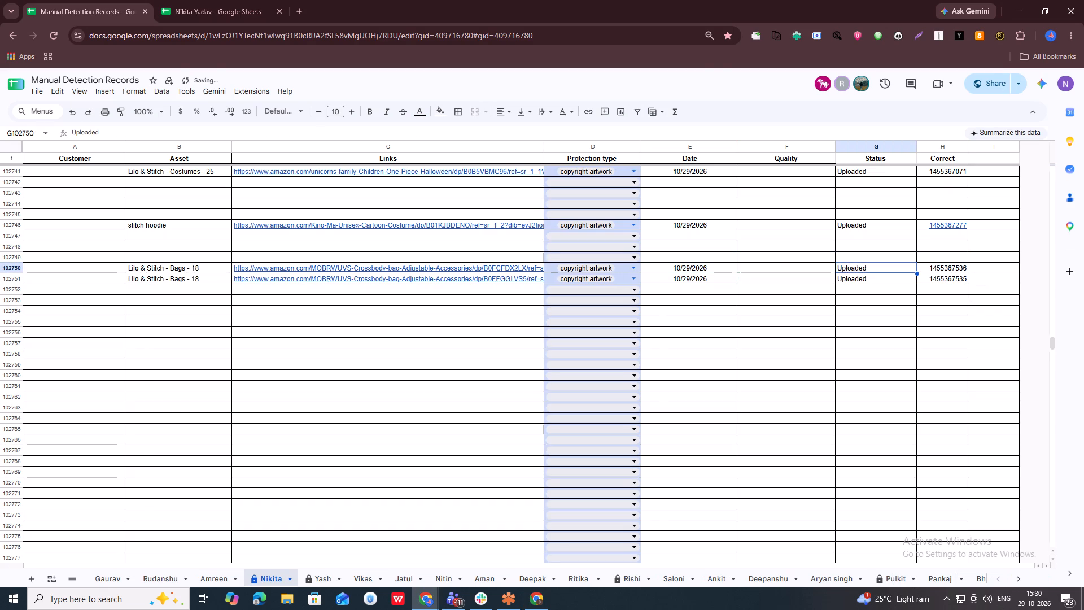
# Select the Disney incident IDs in H102650:H102751 and show their Count Numbers summary.
pyautogui.click(953, 281)
pyautogui.scroll(3, 980, 400)
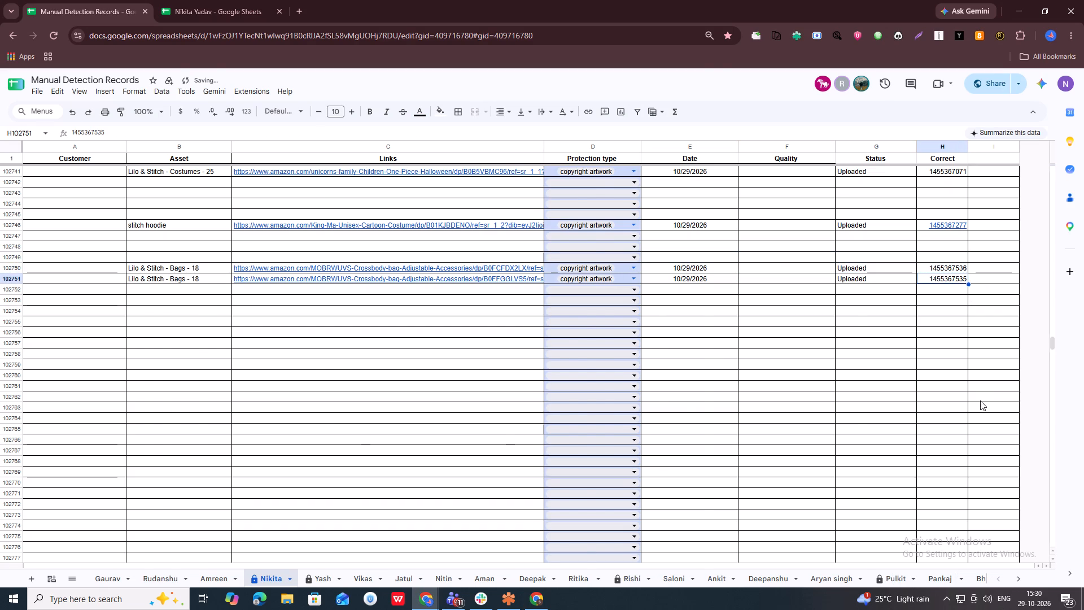
pyautogui.scroll(8, 980, 400)
pyautogui.scroll(17, 980, 400)
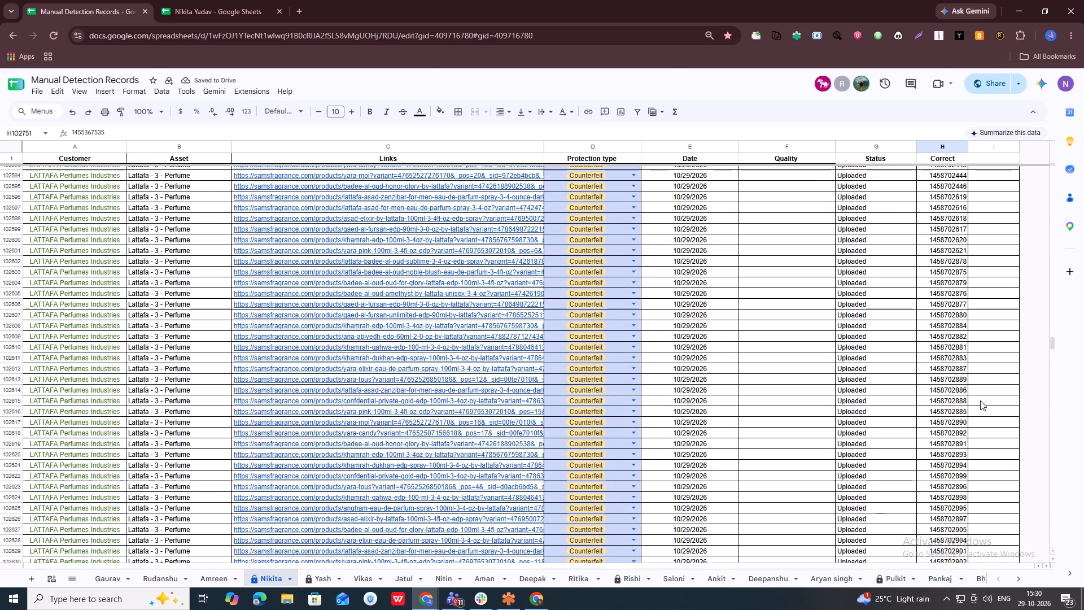
pyautogui.scroll(-7, 980, 400)
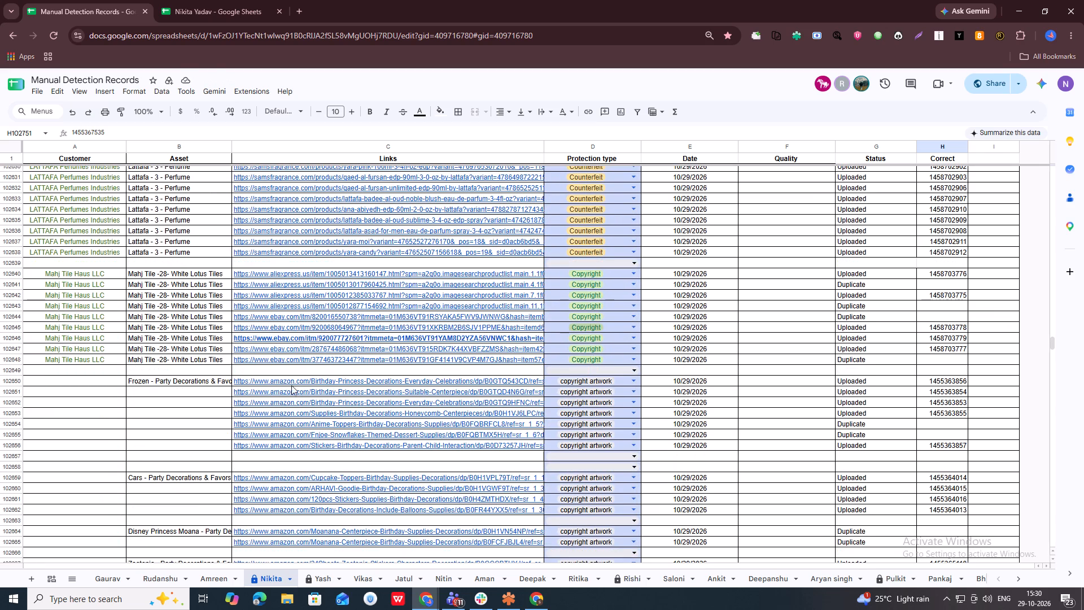
pyautogui.keyDown('shift'); pyautogui.click(951, 382); pyautogui.keyUp('shift')
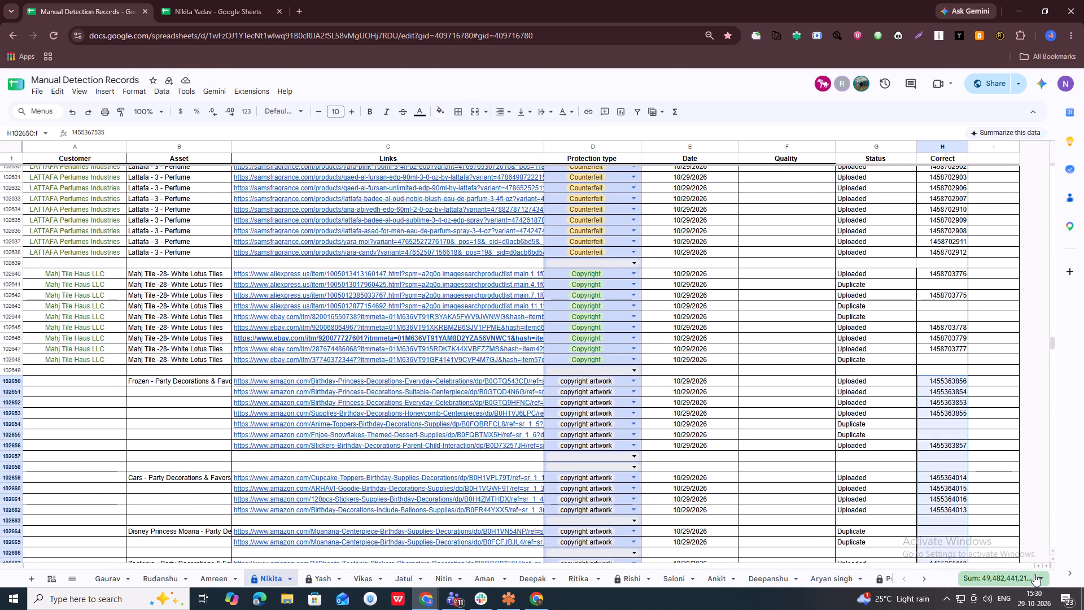
pyautogui.click(1032, 578)
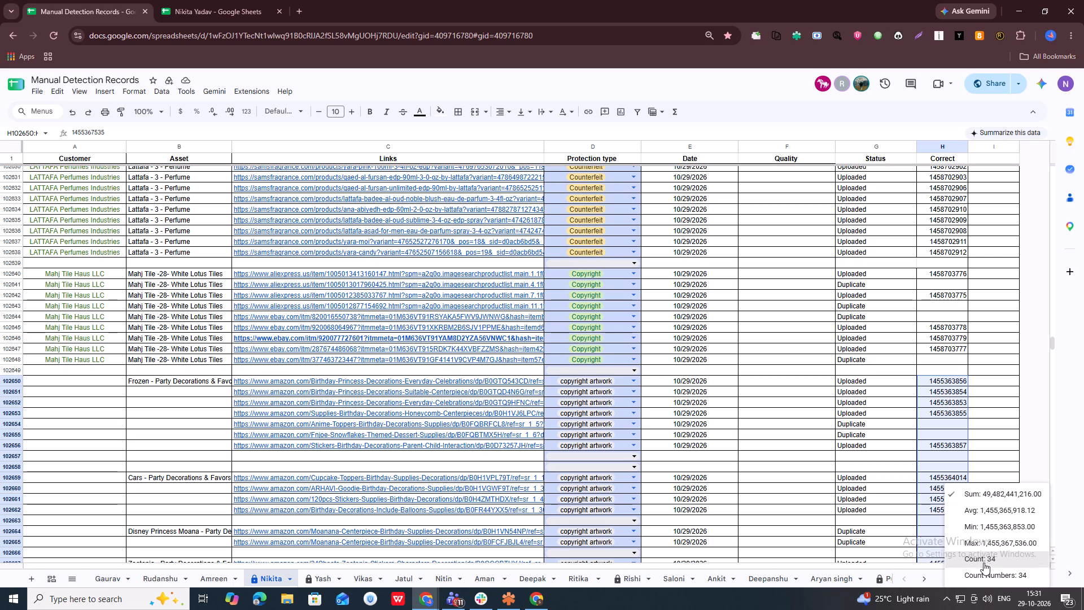
pyautogui.click(986, 577)
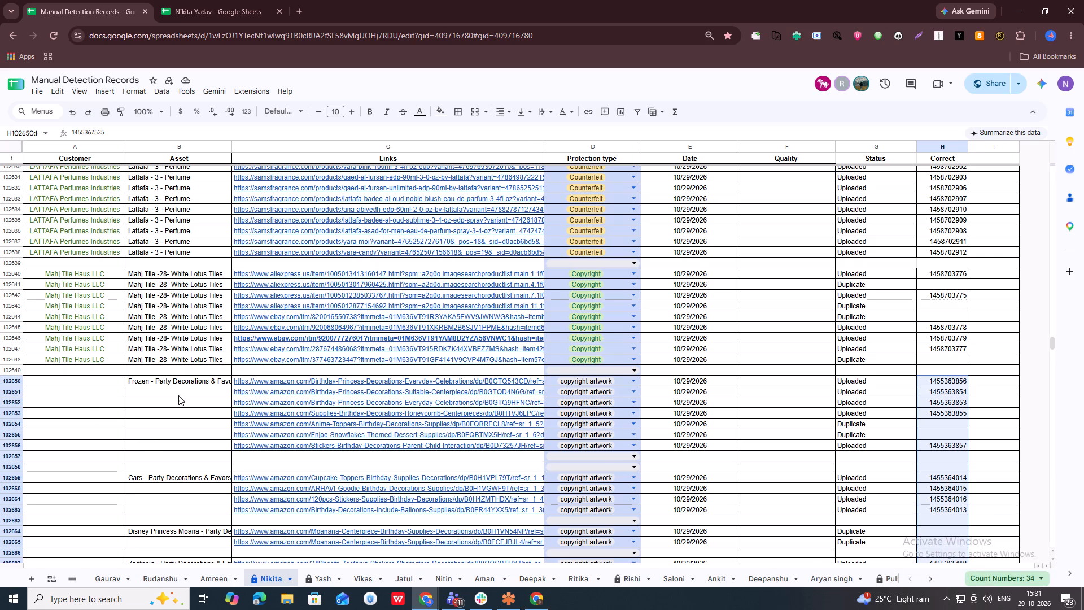
# Fill the asset name Frozen - Party Decorations & Favors - 16 down from B102650 to B102656.
pyautogui.moveTo(189, 383); pyautogui.dragTo(189, 444)
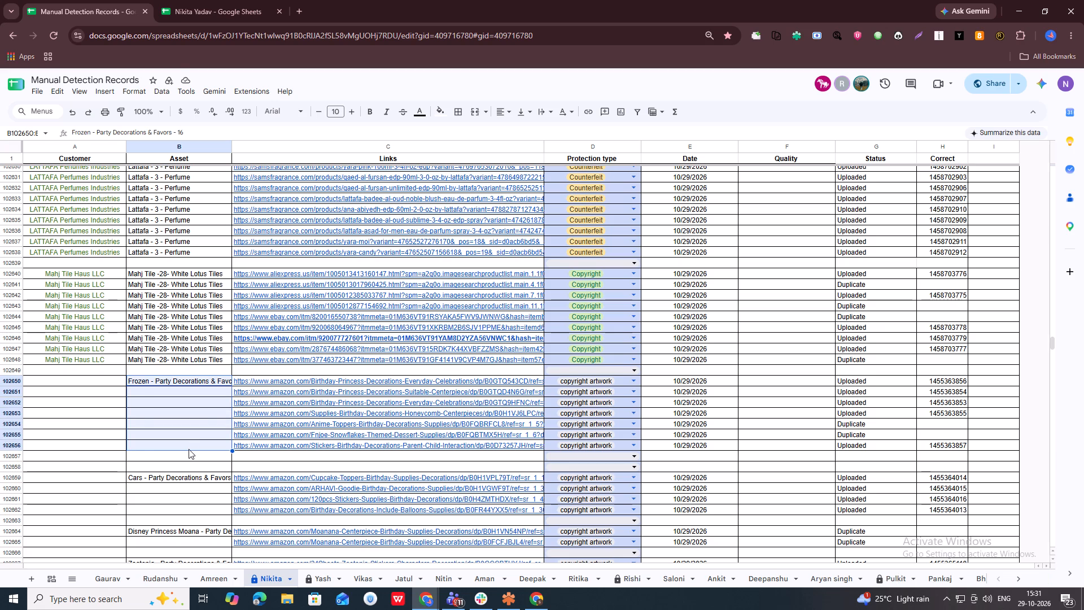
pyautogui.hotkey('ctrl', 'd')
pyautogui.click(925, 447)
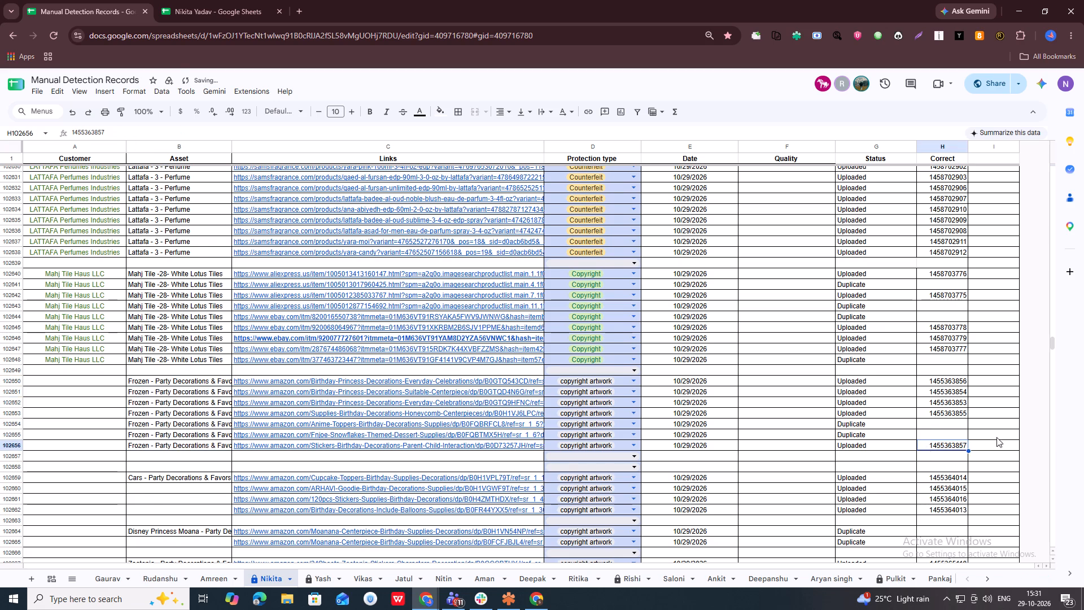
# Count all incident IDs dated 10/29/2026 by selecting the Correct column from H102751 up to H102428.
pyautogui.scroll(-5, 997, 437)
pyautogui.scroll(-14, 941, 472)
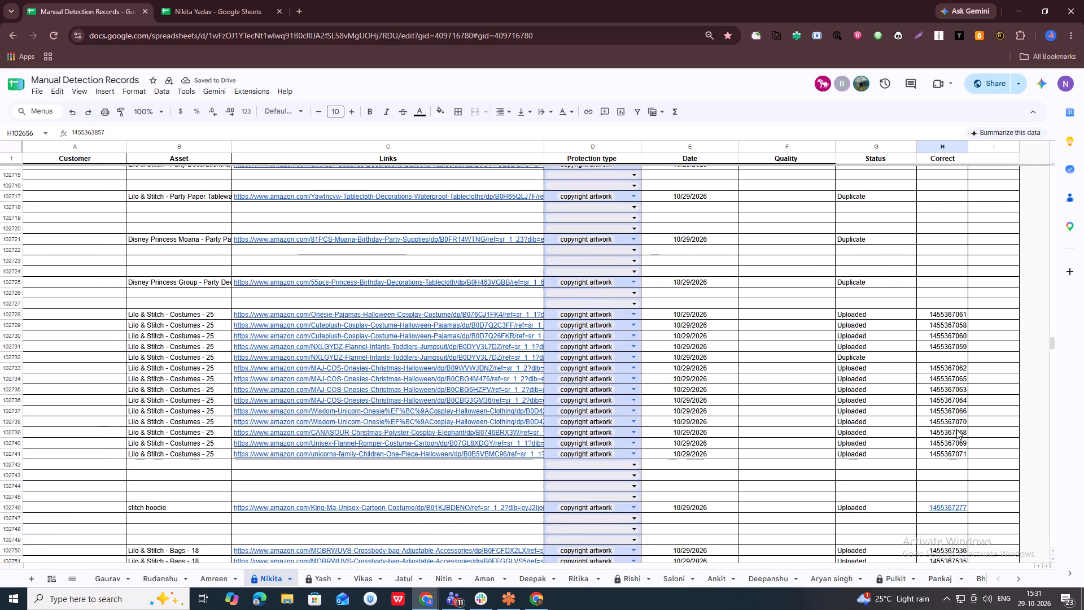
pyautogui.click(954, 398)
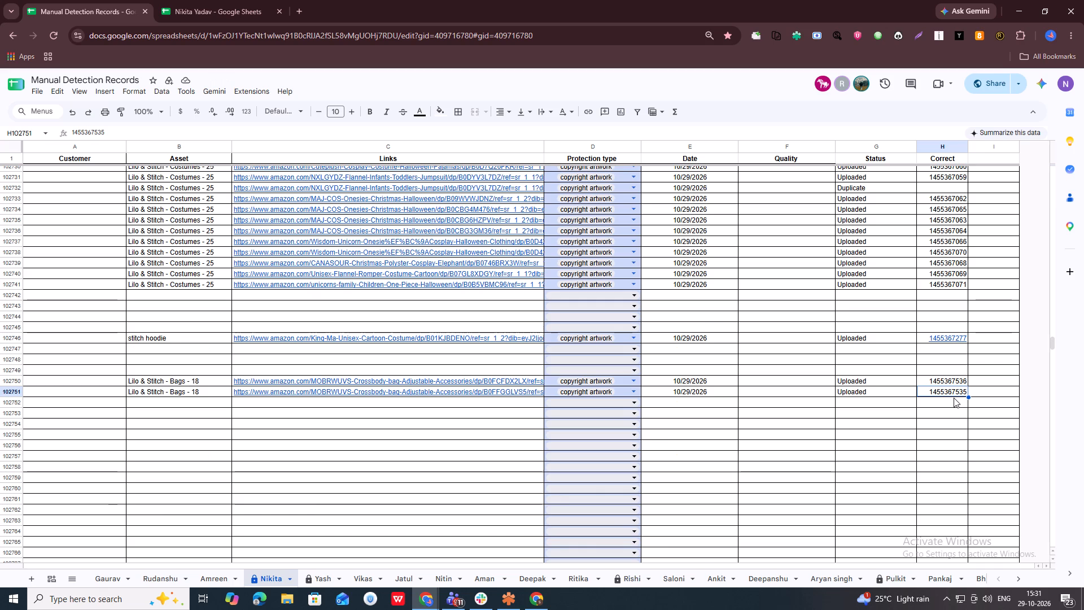
pyautogui.hotkey('ctrl', 'shift', 'Up')
pyautogui.hotkey('ctrl', 'shift', 'Up')
pyautogui.hotkey('ctrl', 'shift', 'Up')
pyautogui.hotkey('ctrl', 'shift', 'Up')
pyautogui.hotkey('ctrl', 'shift', 'Up')
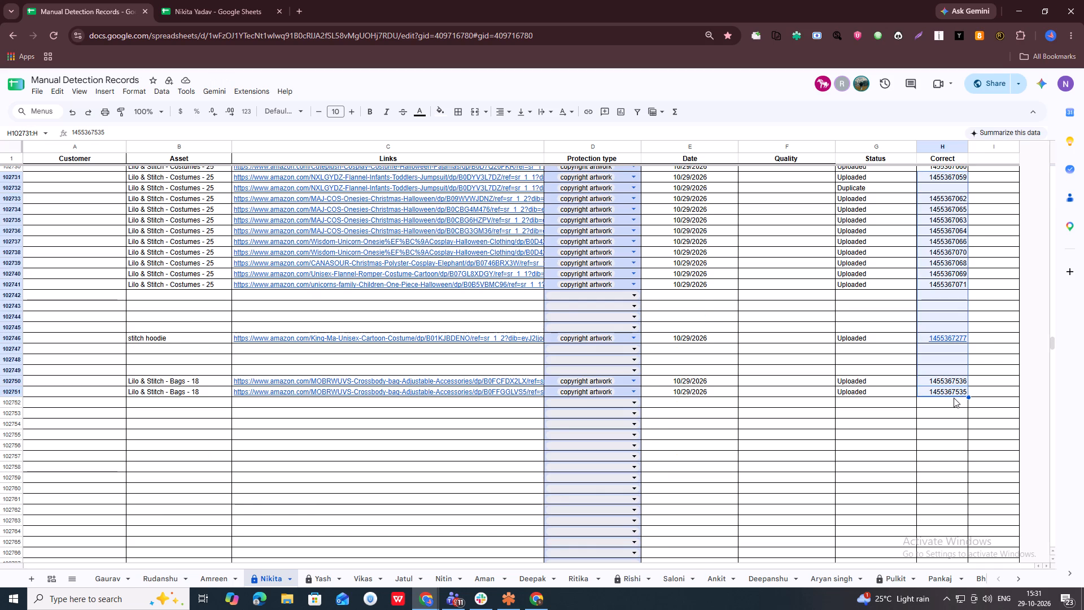
pyautogui.scroll(20, 954, 398)
pyautogui.scroll(17, 954, 398)
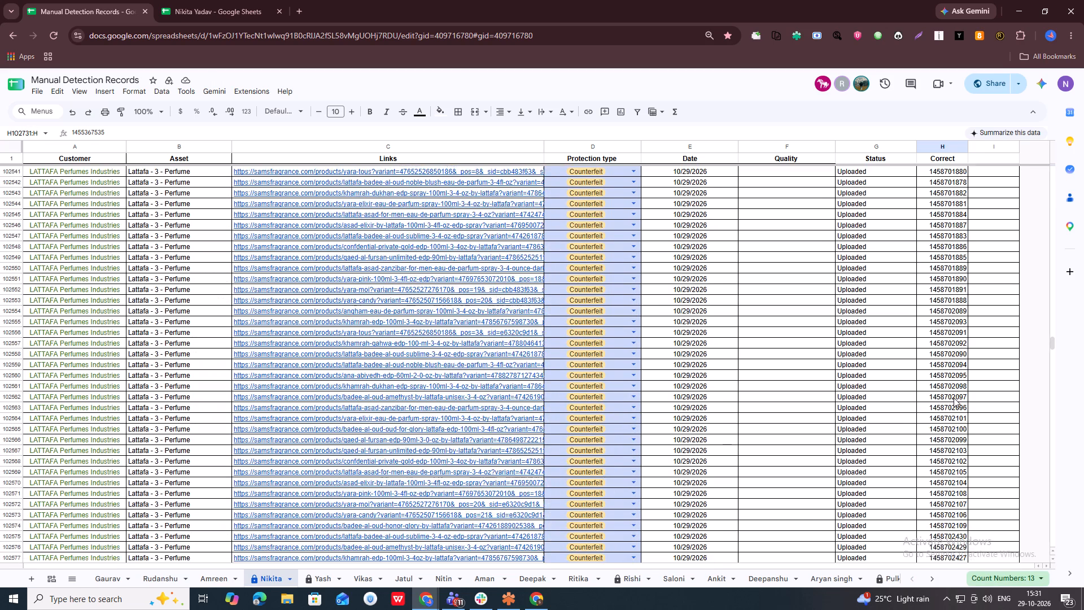
pyautogui.scroll(16, 954, 398)
pyautogui.scroll(10, 954, 398)
pyautogui.scroll(-4, 954, 398)
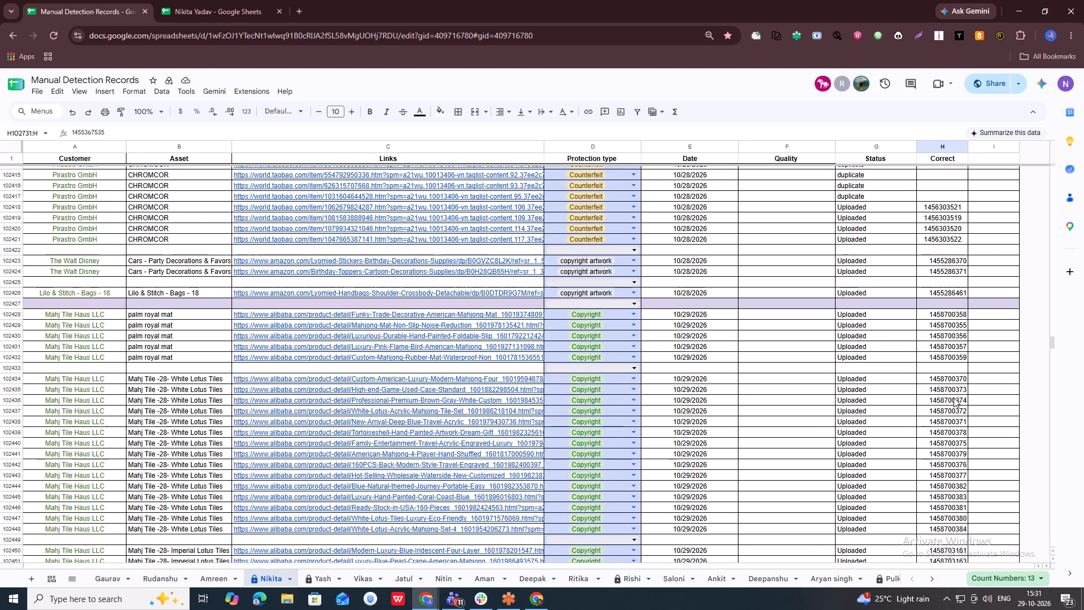
pyautogui.keyDown('shift'); pyautogui.click(936, 254); pyautogui.keyUp('shift')
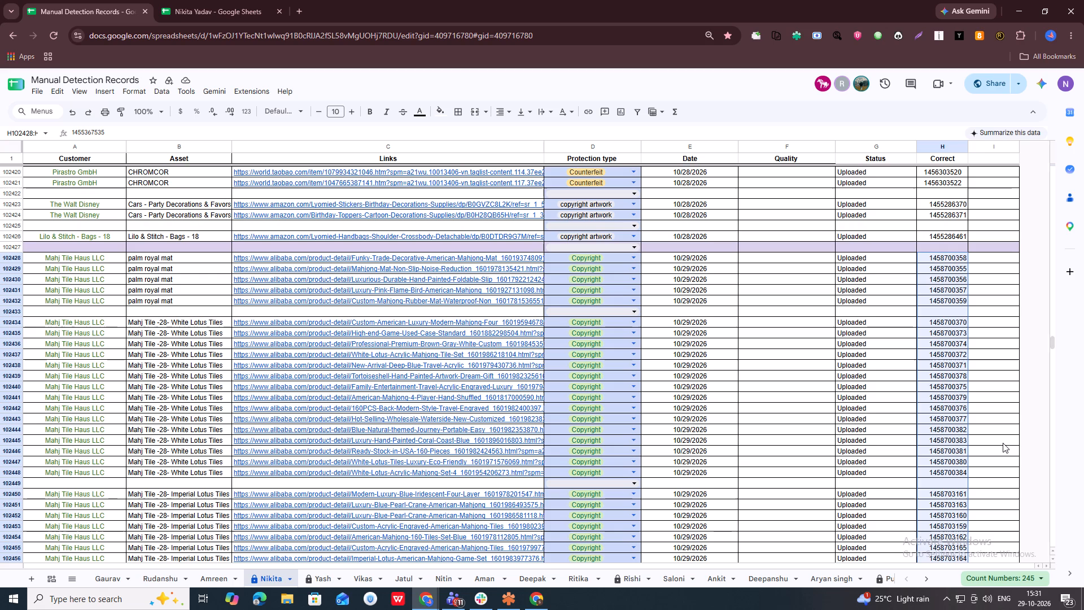
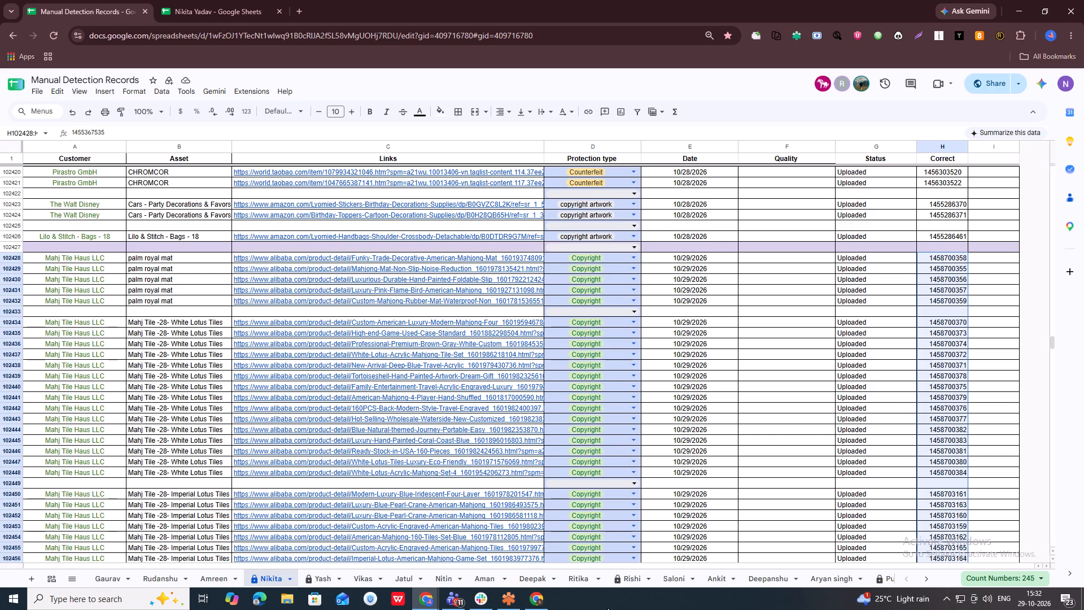
# Switch to the Amazon window and close the MOBRWUVS Crossbody bag listing.
pyautogui.scroll(-7, 648, 430)
pyautogui.hotkey('alt', 'Tab')
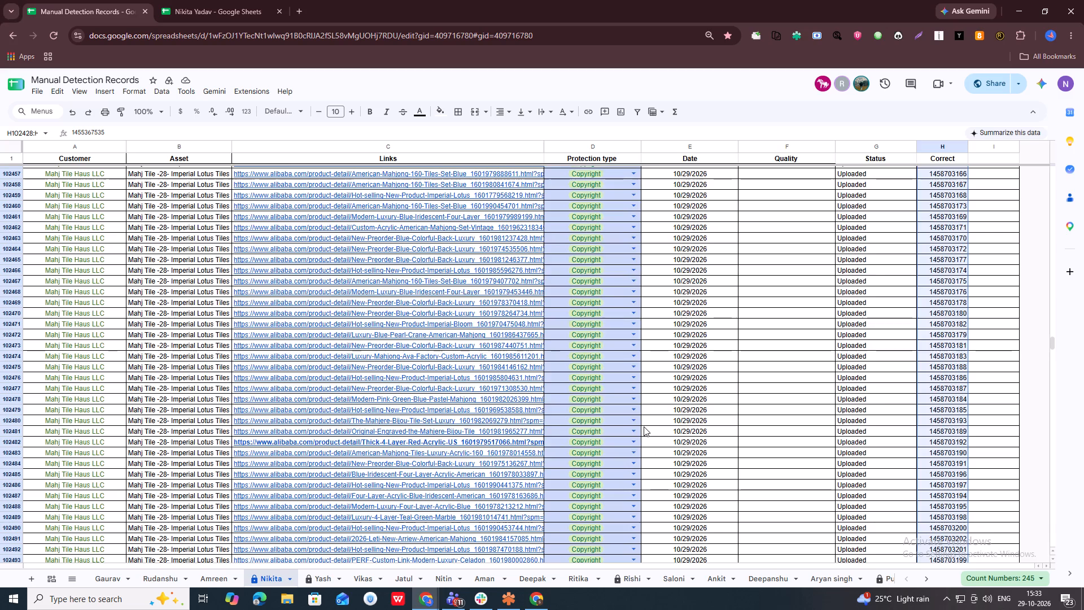
pyautogui.click(209, 298)
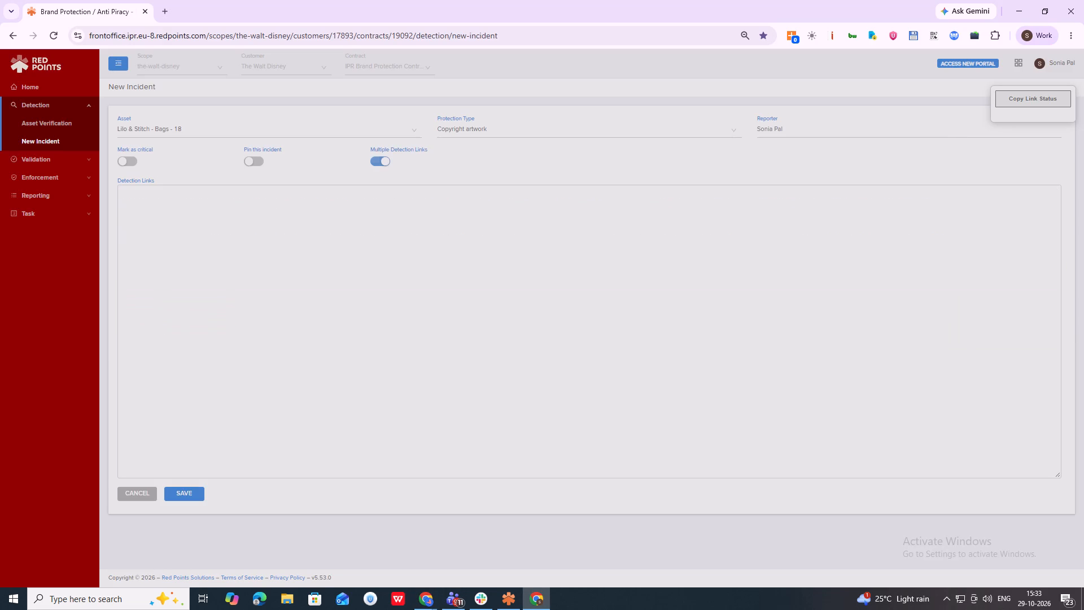
pyautogui.hotkey('alt', 'Tab')
pyautogui.hotkey('alt', 'Tab')
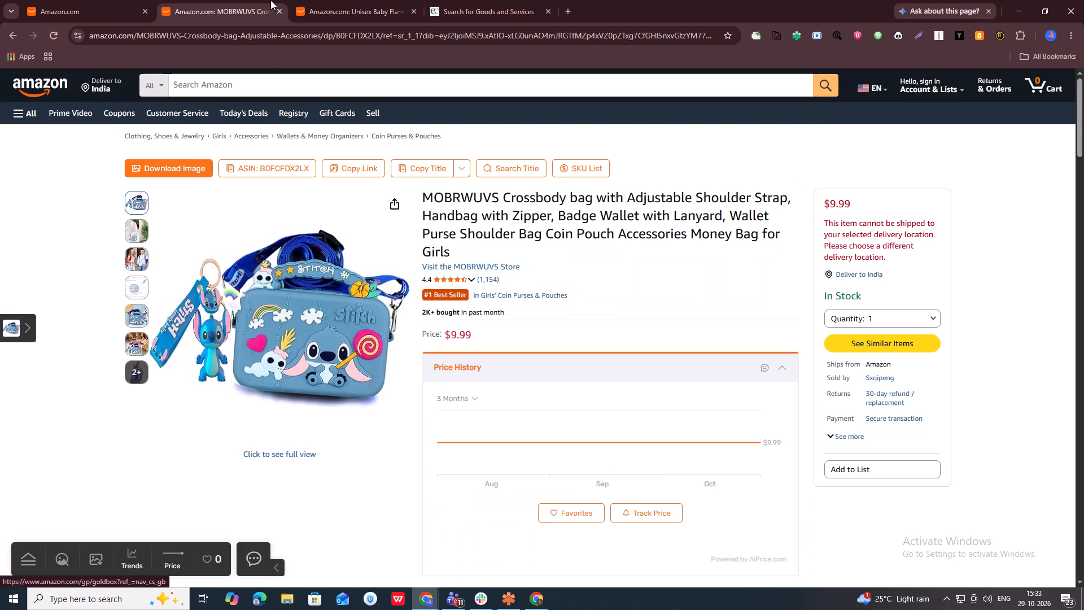
pyautogui.middleClick(270, 0)
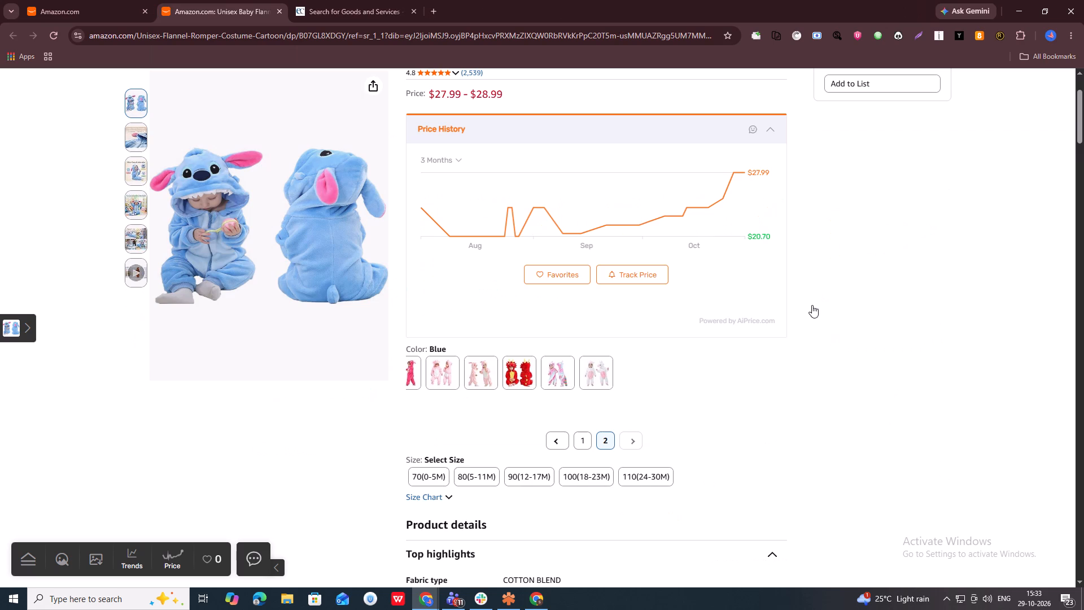
# In the 626 Sellers to Scrap spreadsheet, mark the row 72 seller as Yes in column F and note bag in column H.
pyautogui.hotkey('alt', 'Tab')
pyautogui.keyDown('alt'); pyautogui.click(317, 374); pyautogui.keyUp('alt')
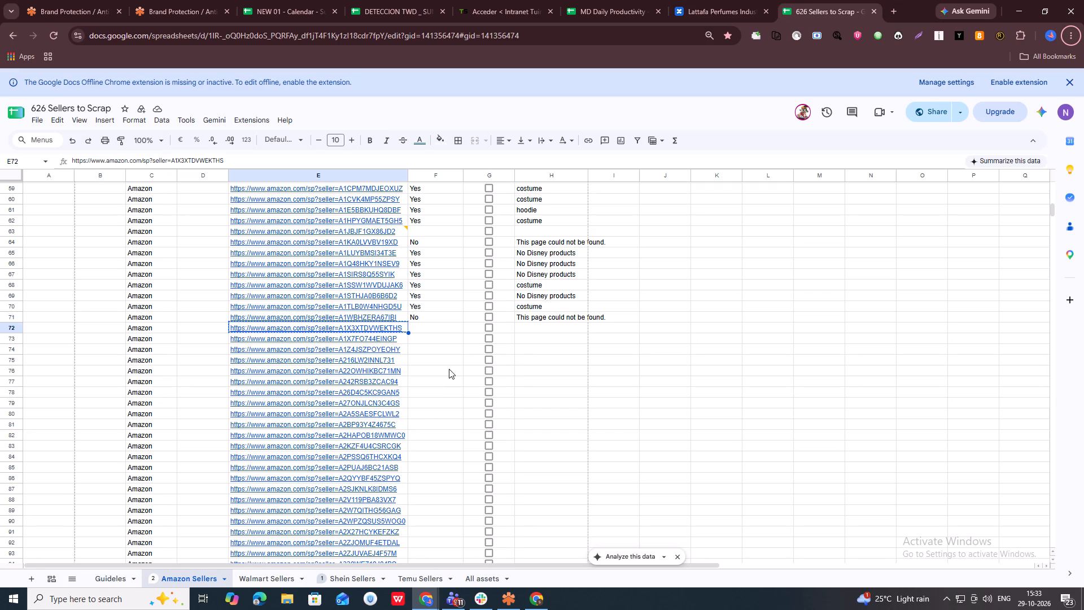
pyautogui.click(433, 326)
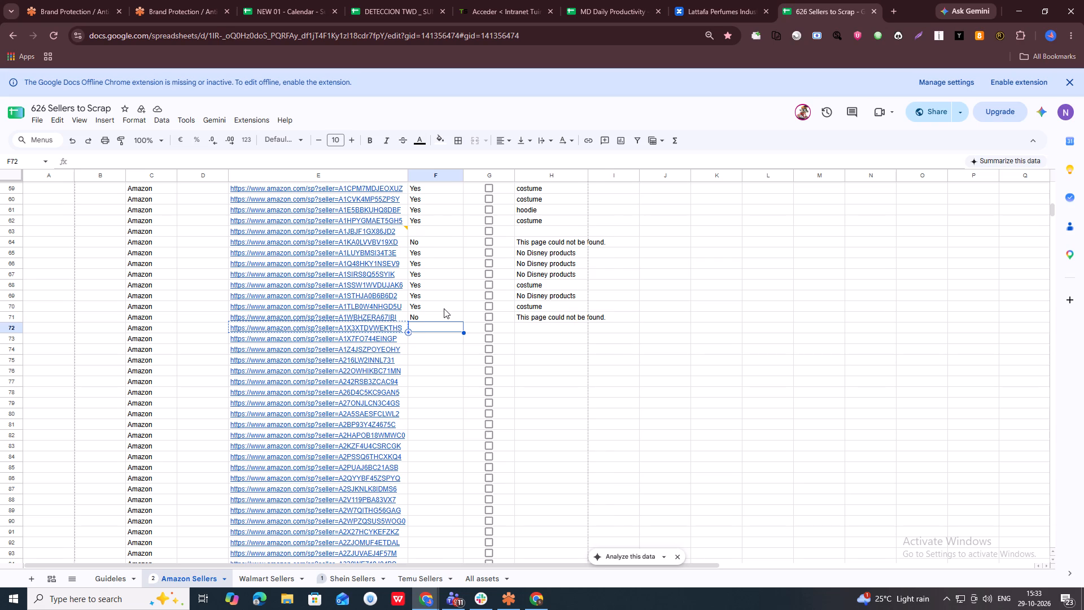
pyautogui.click(444, 308)
pyautogui.rightClick(444, 308)
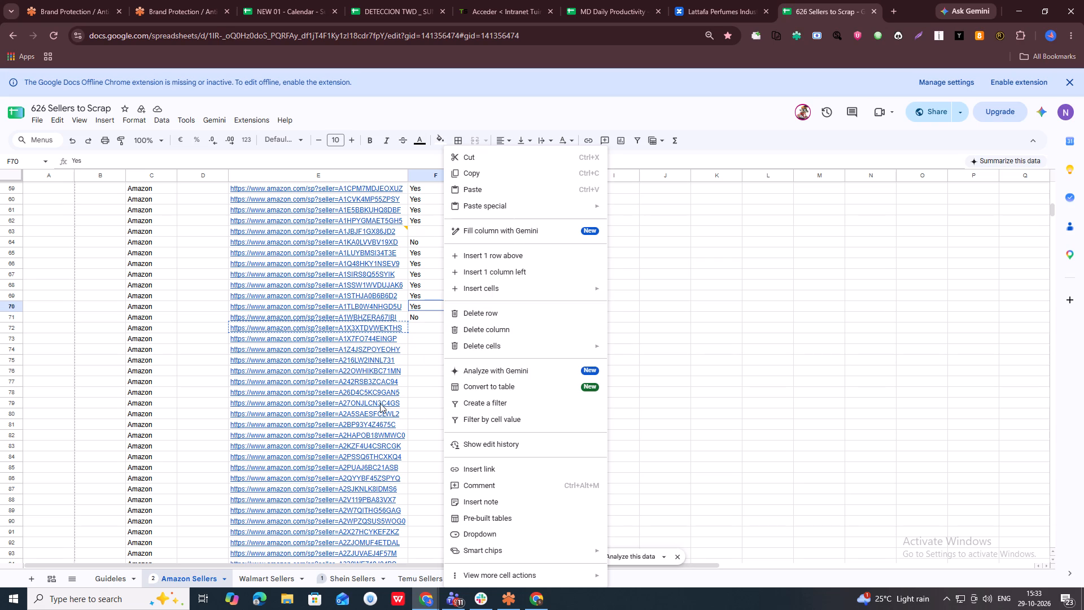
pyautogui.hotkey('ctrl', 'c')
pyautogui.click(437, 326)
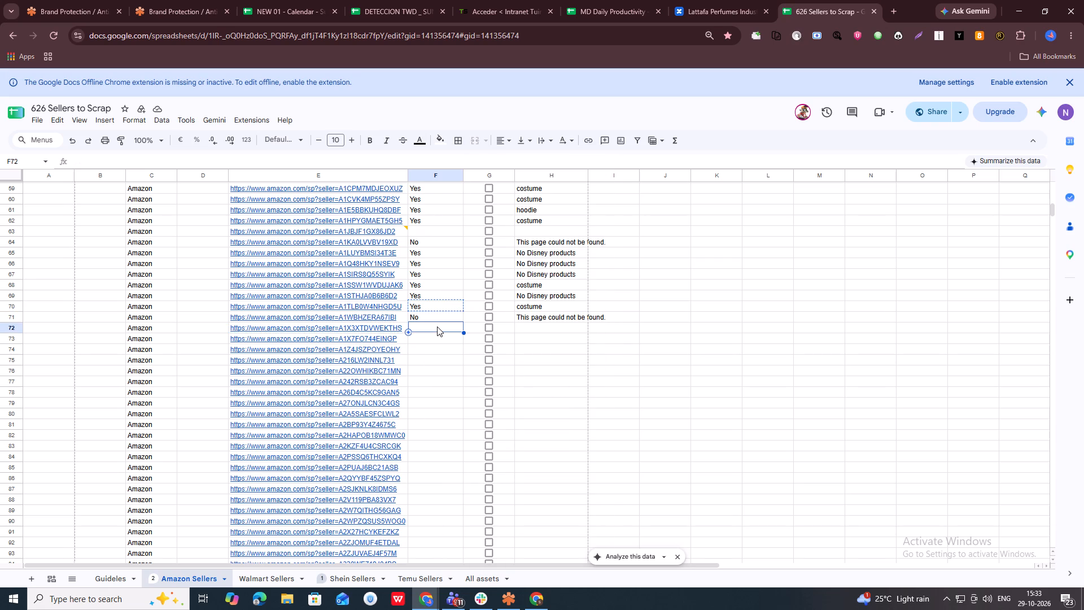
pyautogui.hotkey('ctrl', 'v')
pyautogui.click(521, 327)
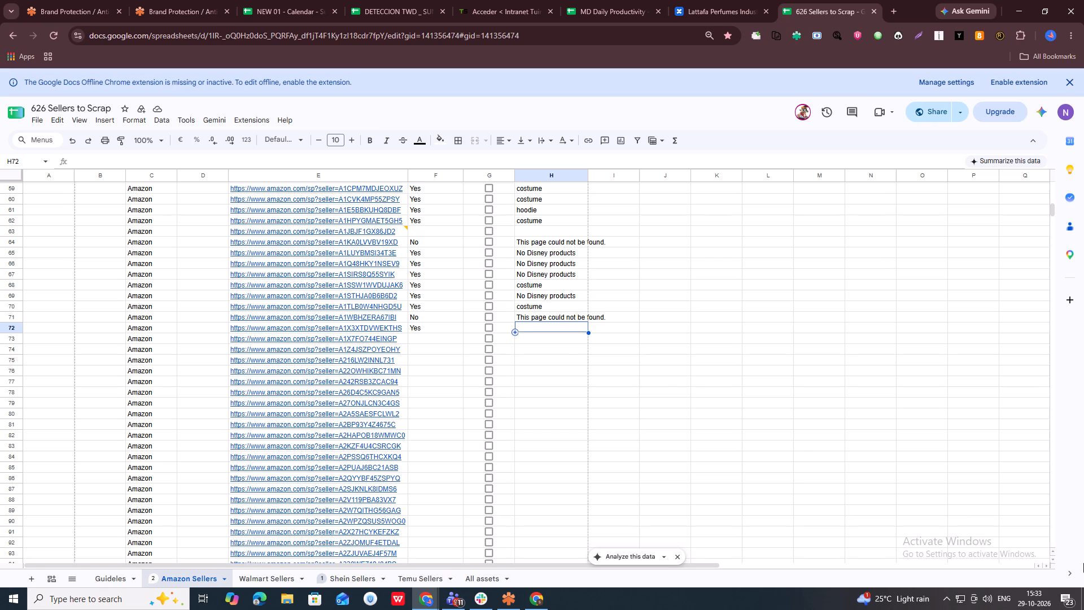
pyautogui.write('bag')
pyautogui.press('Down')
# Open the seller link from E73 on Amazon and look through the seller's storefront for Disney products.
pyautogui.press('Left')
pyautogui.press('Left')
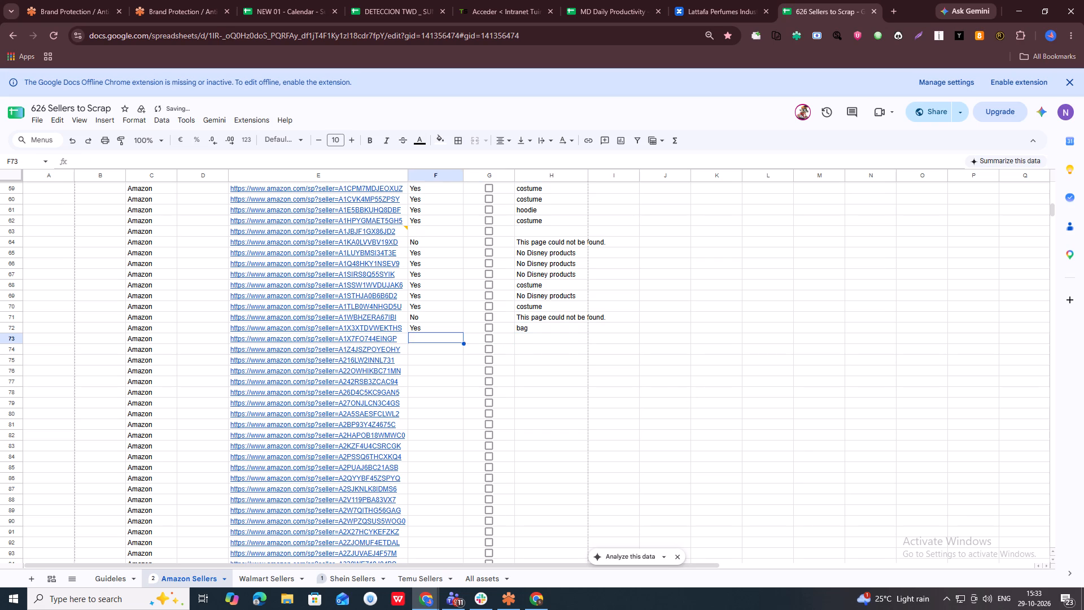
pyautogui.press('Left')
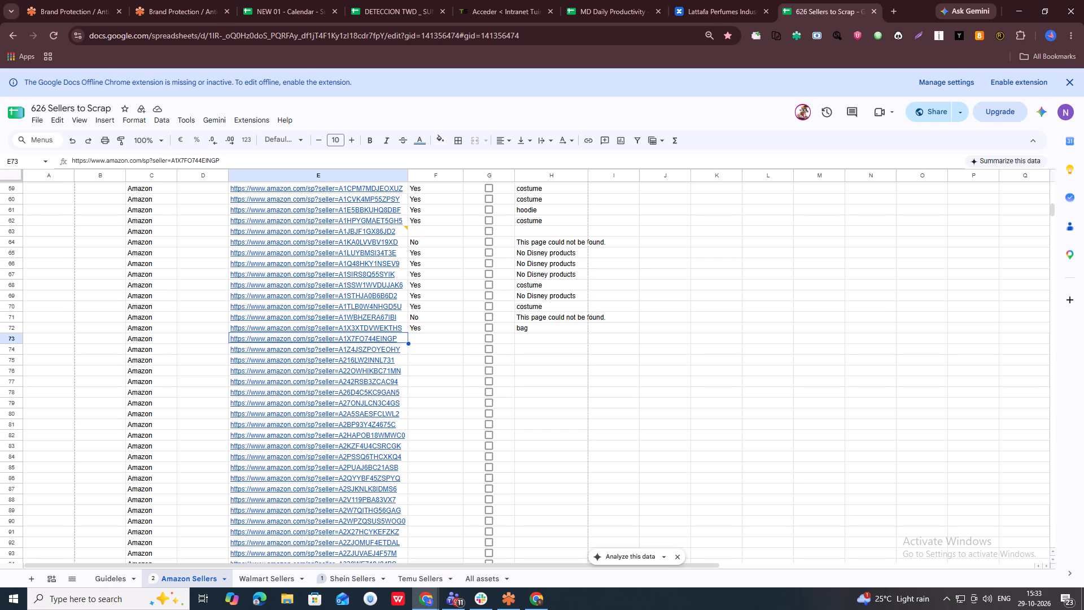
pyautogui.hotkey('ctrl', 'c')
pyautogui.hotkey('alt', 'Tab')
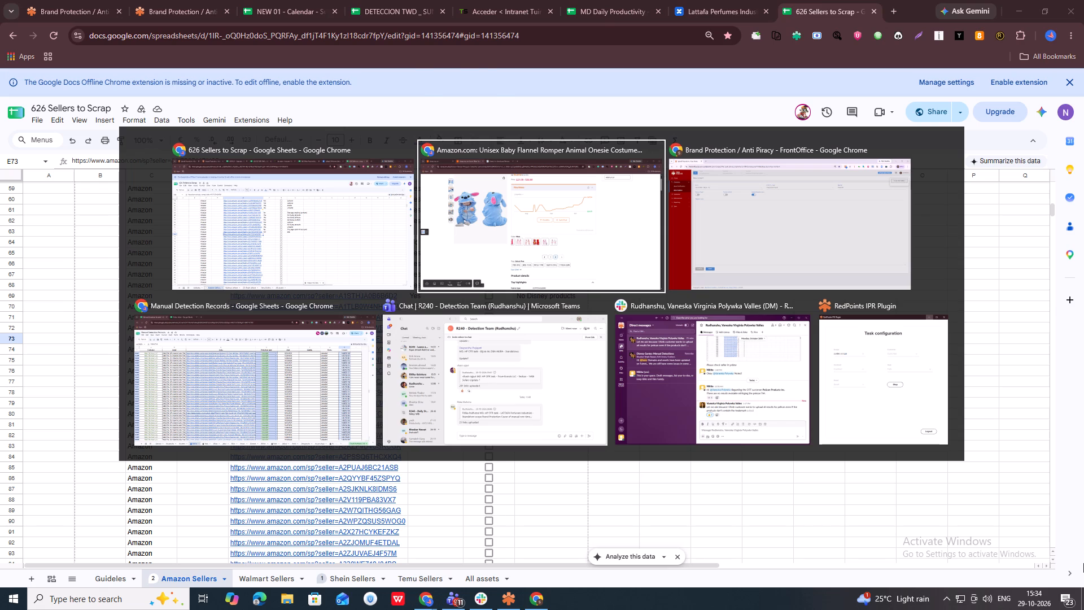
pyautogui.hotkey('ctrl', 'l')
pyautogui.hotkey('ctrl', 'v')
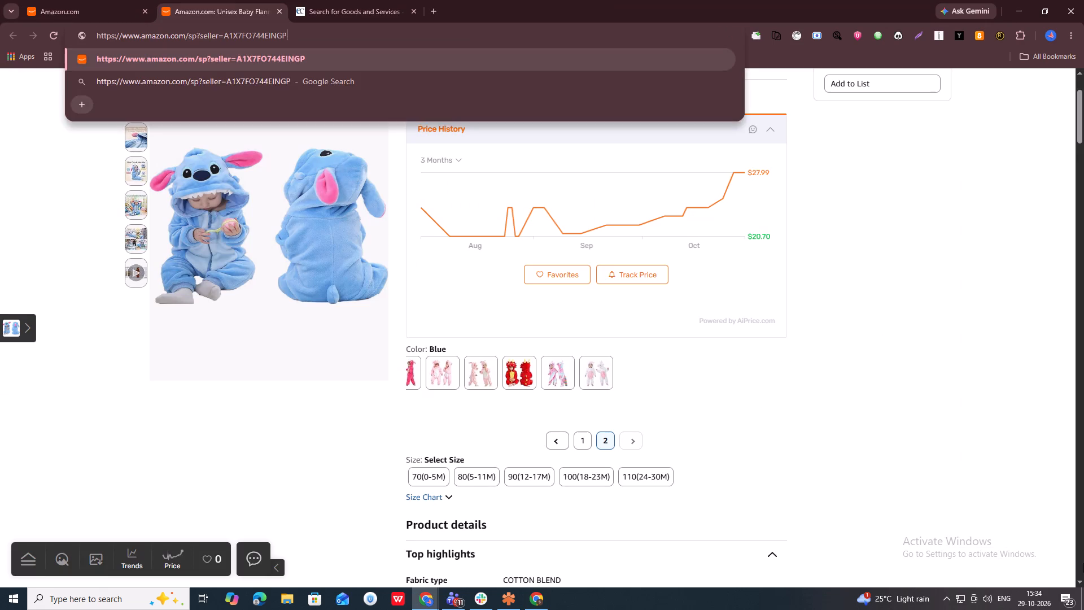
pyautogui.press('Return')
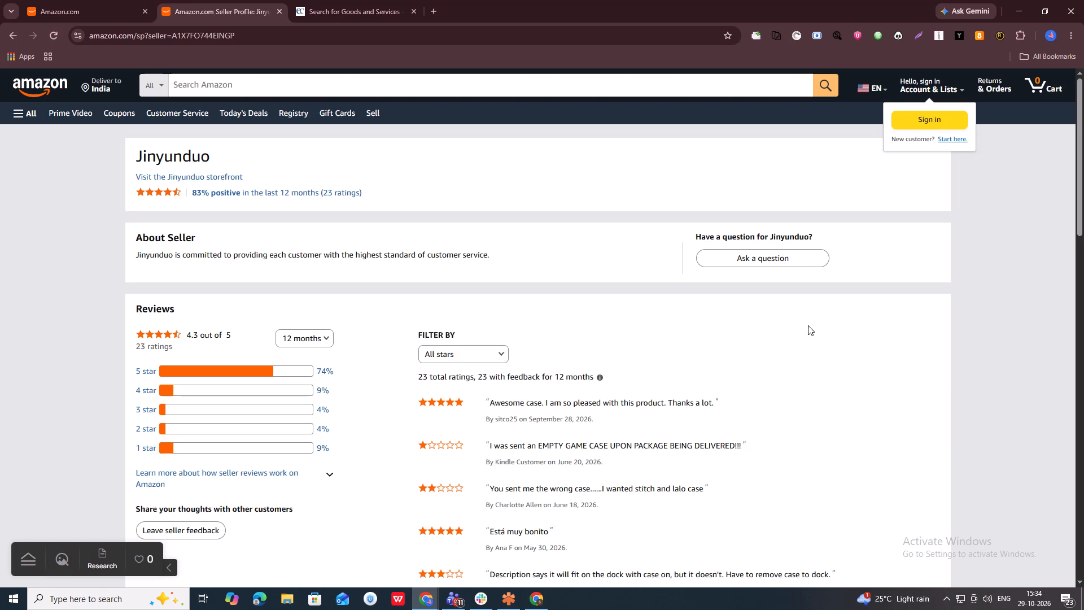
pyautogui.click(219, 176)
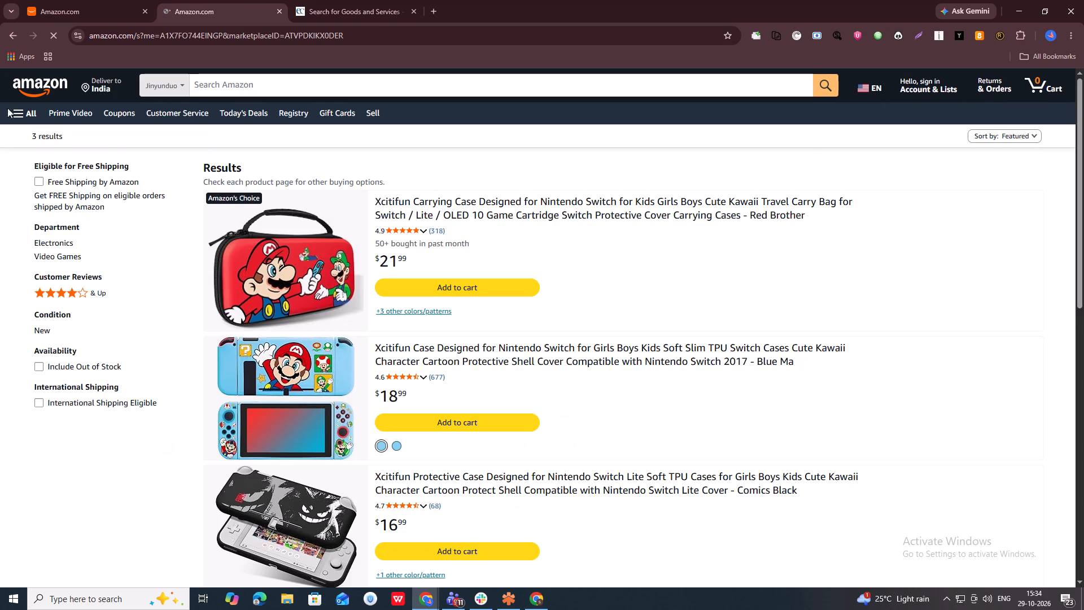
pyautogui.scroll(-6, 587, 421)
pyautogui.scroll(6, 584, 422)
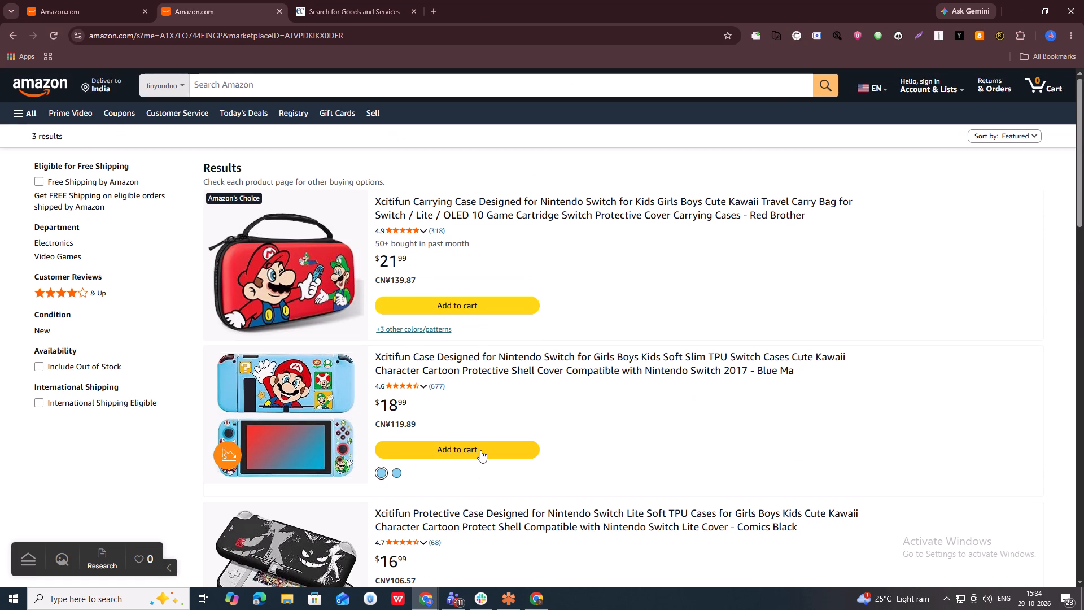
pyautogui.scroll(-7, 548, 329)
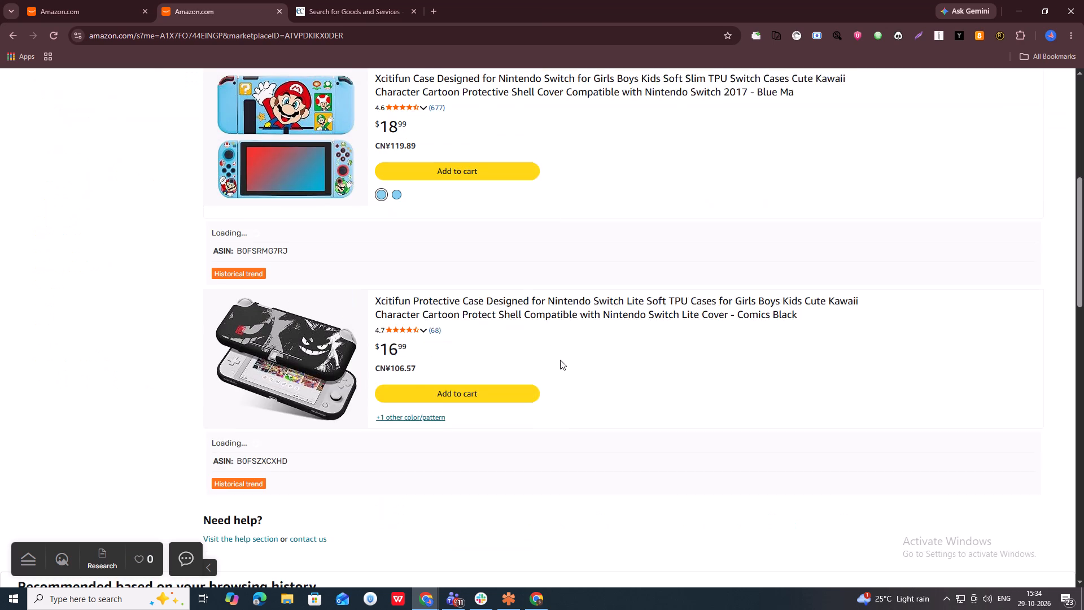
pyautogui.scroll(9, 568, 381)
# Mark the row 73 seller as Yes in column F and copy the note No Disney products from H69 into H73.
pyautogui.hotkey('alt', 'Tab')
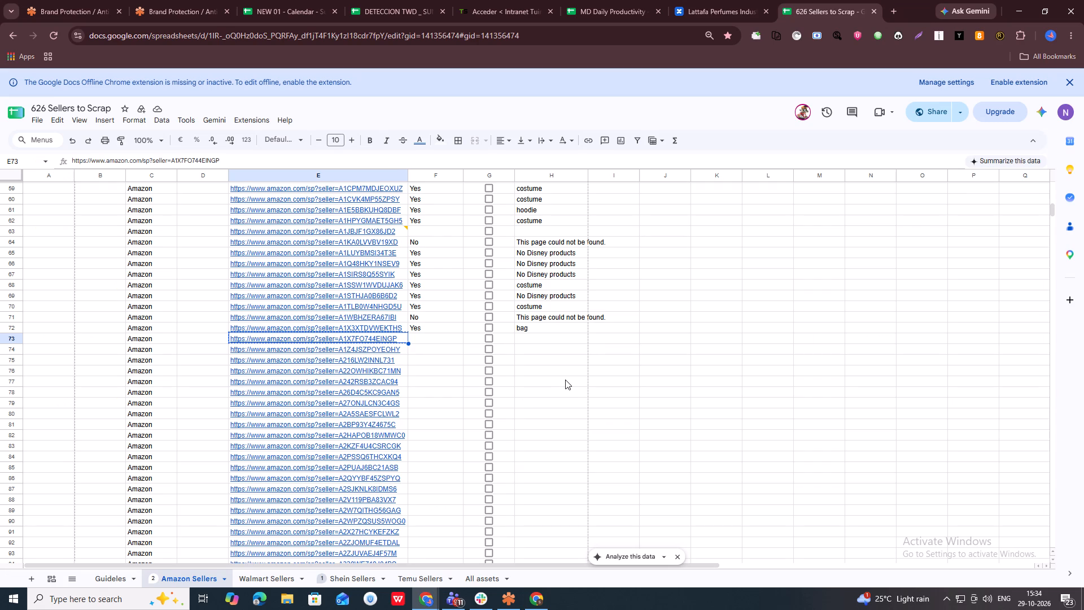
pyautogui.press('Right')
pyautogui.hotkey('ctrl', 'd')
pyautogui.press('Right')
pyautogui.press('Right')
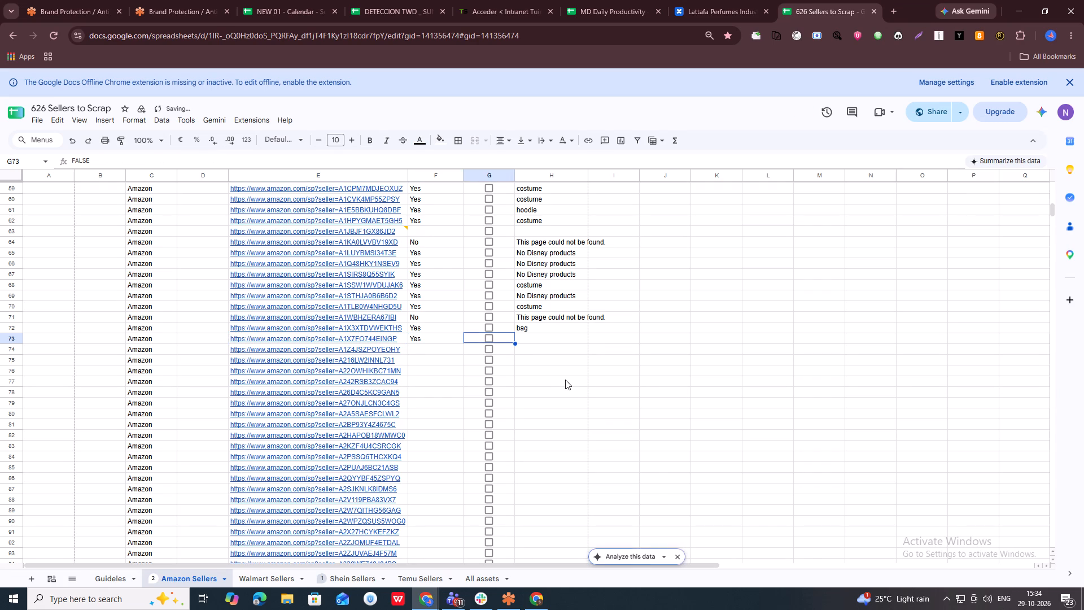
pyautogui.hotkey('ctrl', 'Up')
pyautogui.press('Up')
pyautogui.press('Up')
pyautogui.press('Up')
pyautogui.hotkey('ctrl', 'c')
pyautogui.hotkey('ctrl', 'Down')
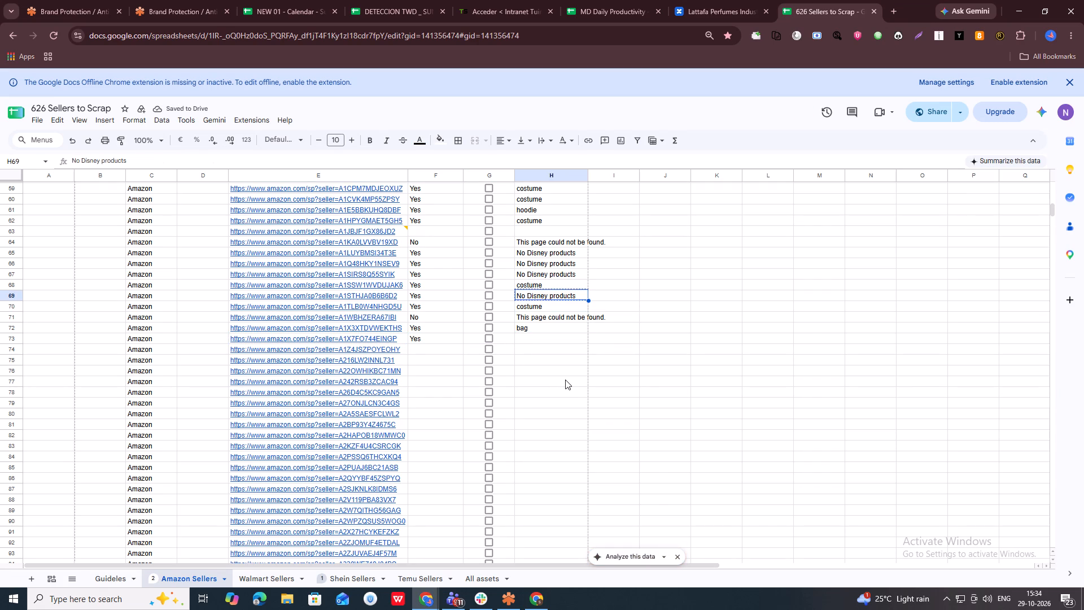
pyautogui.press('Down')
pyautogui.hotkey('ctrl', 'v')
# Open the seller link from E74 on Amazon and view the products in the seller's storefront.
pyautogui.press('Down')
pyautogui.press('Left')
pyautogui.press('Left')
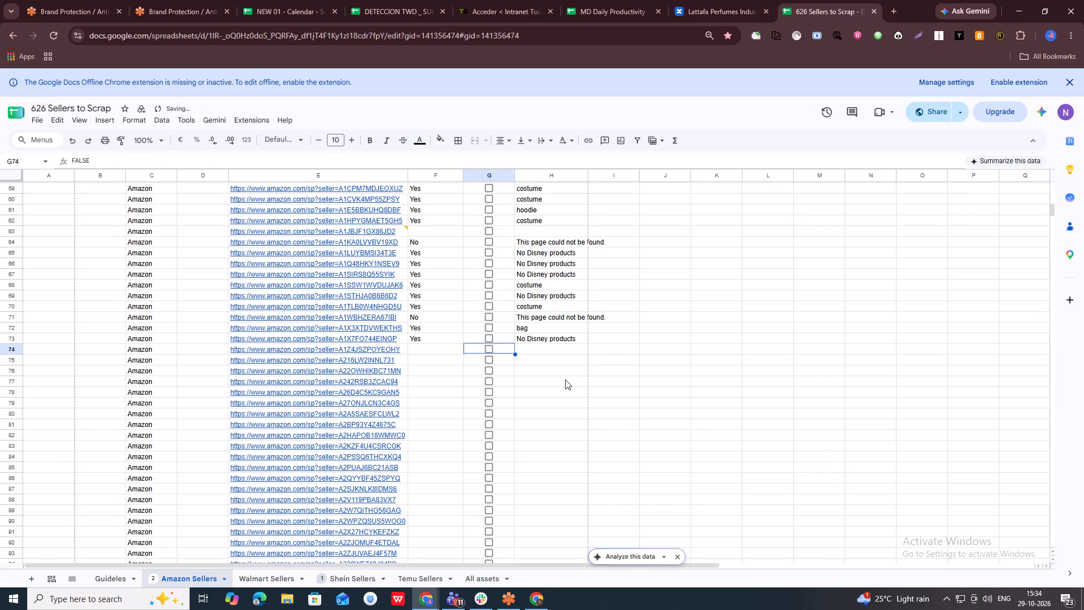
pyautogui.press('Left')
pyautogui.hotkey('ctrl', 'c')
pyautogui.hotkey('alt', 'Tab')
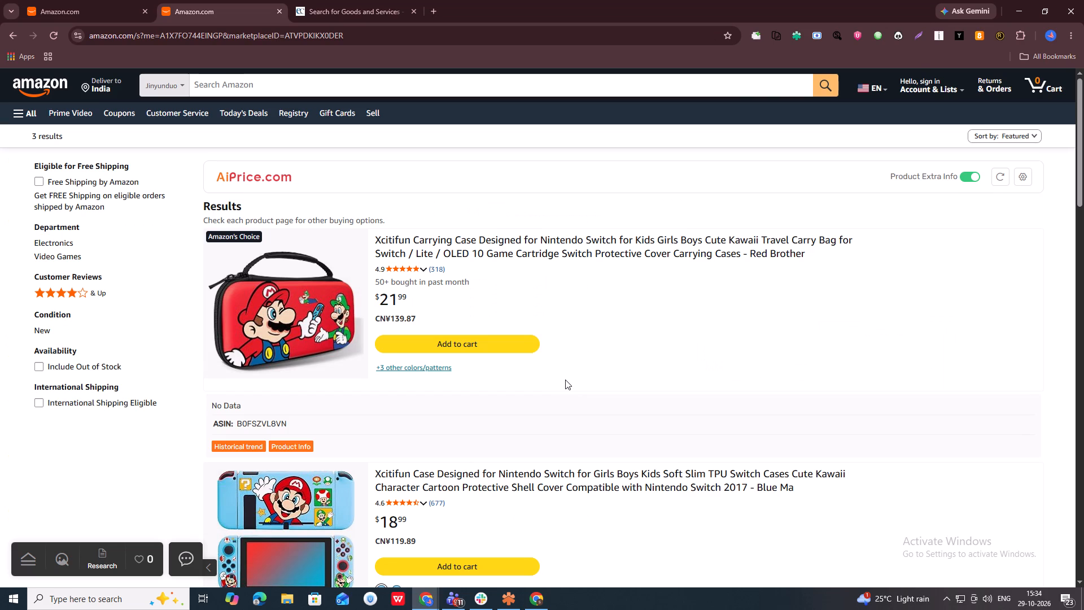
pyautogui.hotkey('ctrl', 'l')
pyautogui.hotkey('ctrl', 'v')
pyautogui.press('Return')
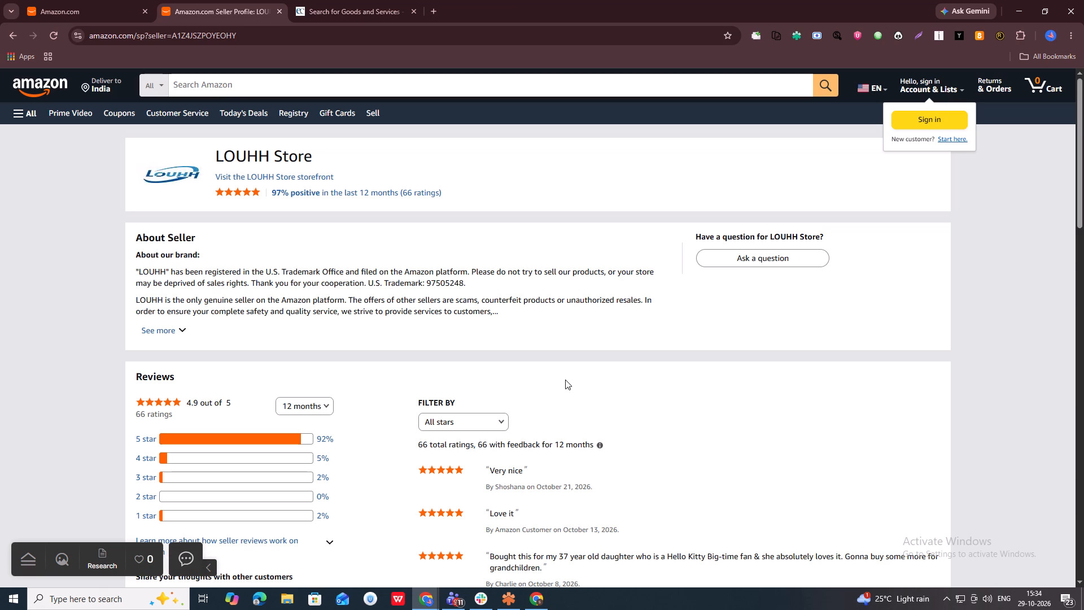
pyautogui.click(319, 175)
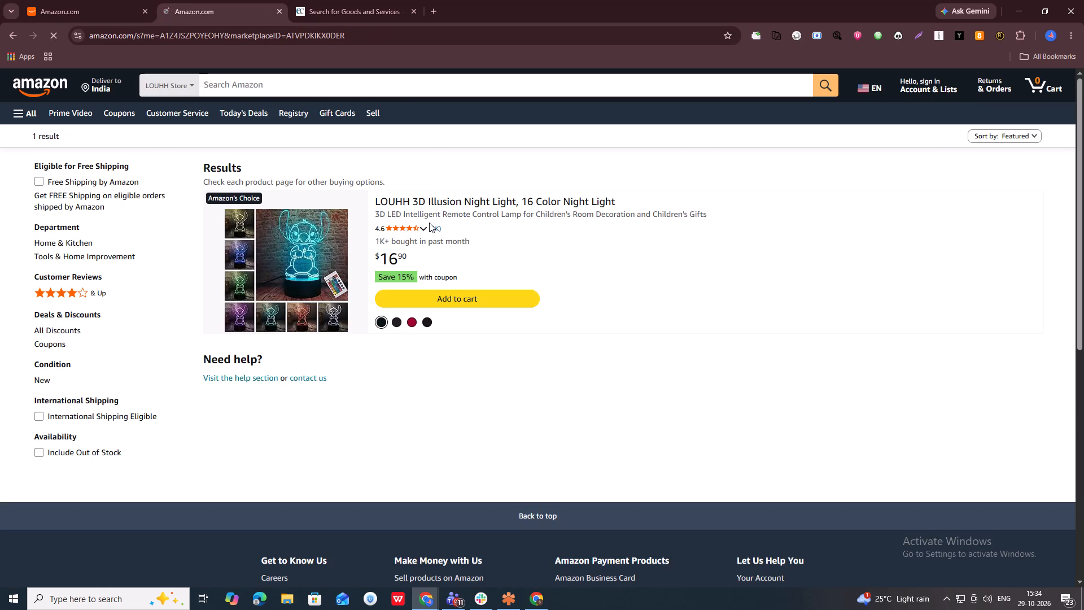
# Mark the row 74 seller as Yes in column F of the 626 Sellers to Scrap spreadsheet.
pyautogui.hotkey('alt', 'Tab')
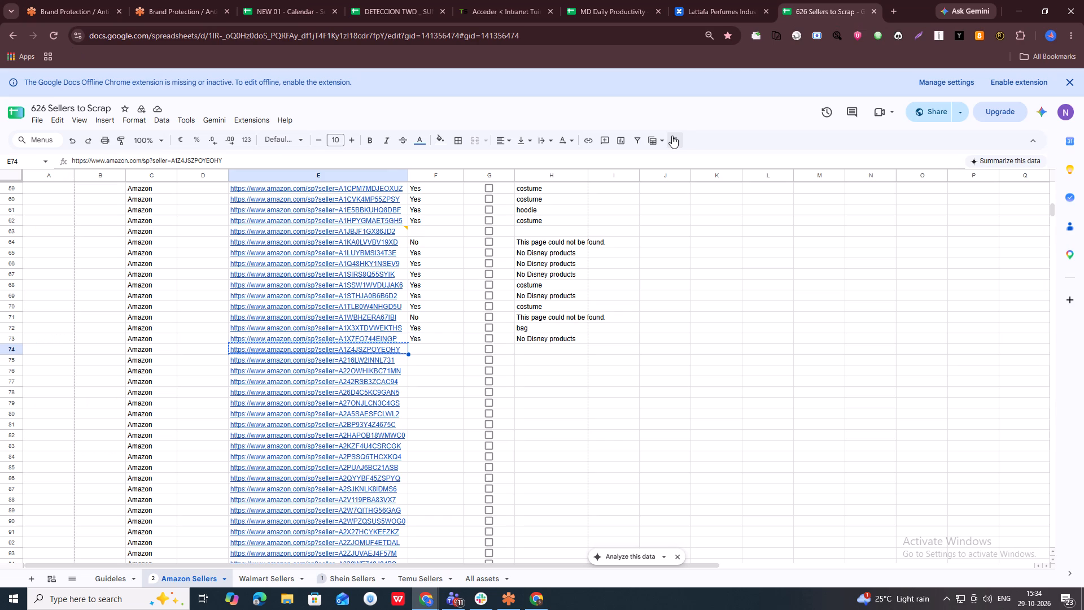
pyautogui.press('Right')
pyautogui.hotkey('ctrl', 'd')
# Find an earlier No assets to upload note in column H and copy it from H47 into H74 for the row 74 seller.
pyautogui.press('Right')
pyautogui.press('Right')
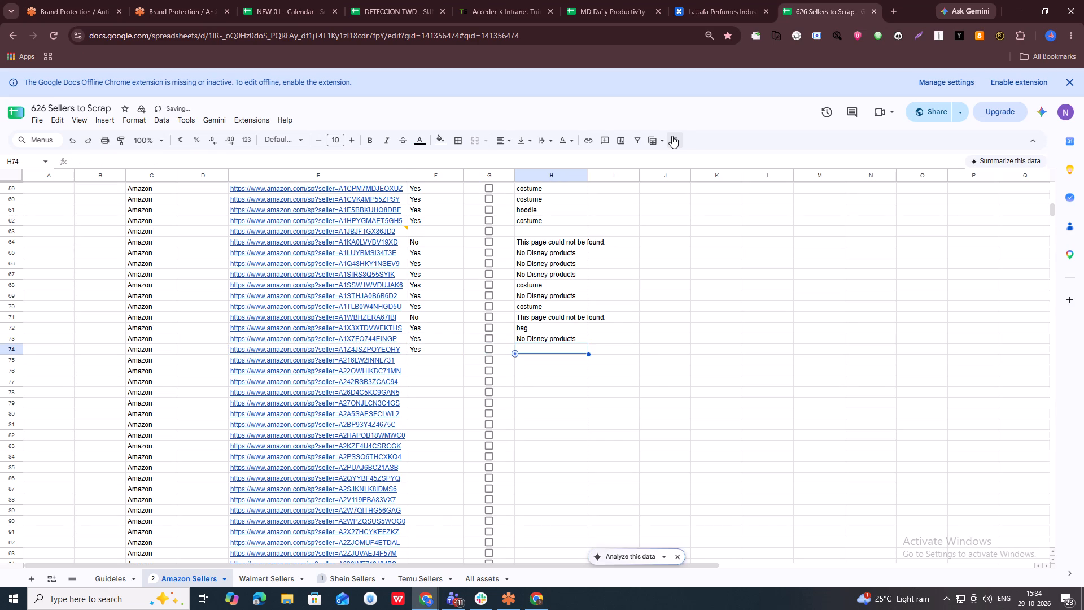
pyautogui.press('Up')
pyautogui.press('Up')
pyautogui.press('Up')
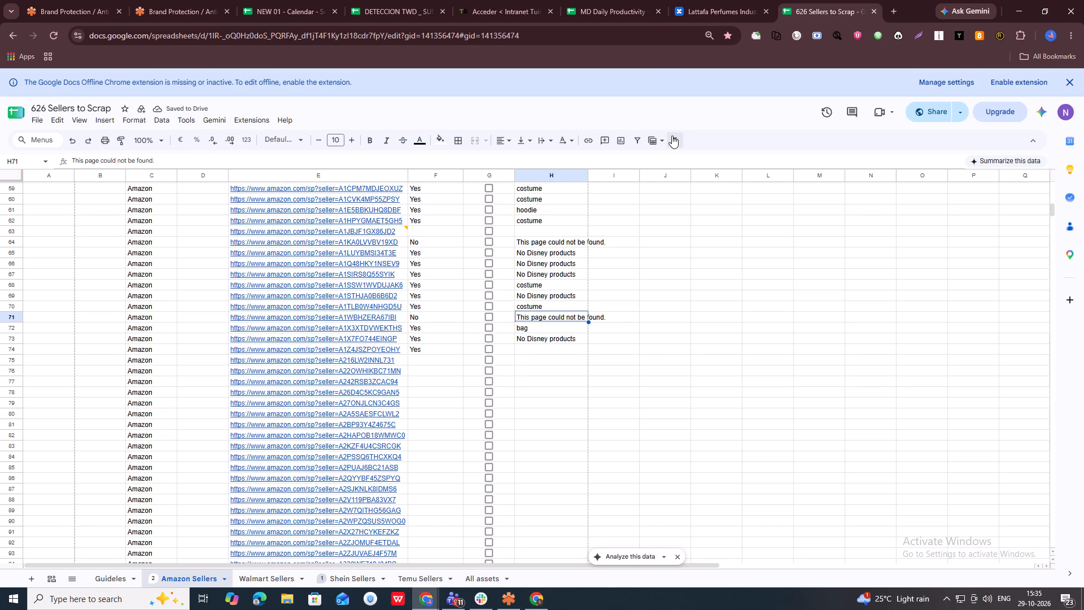
pyautogui.press('Up')
pyautogui.press('Up')
pyautogui.press('Up')
pyautogui.press('Up')
pyautogui.press('Up')
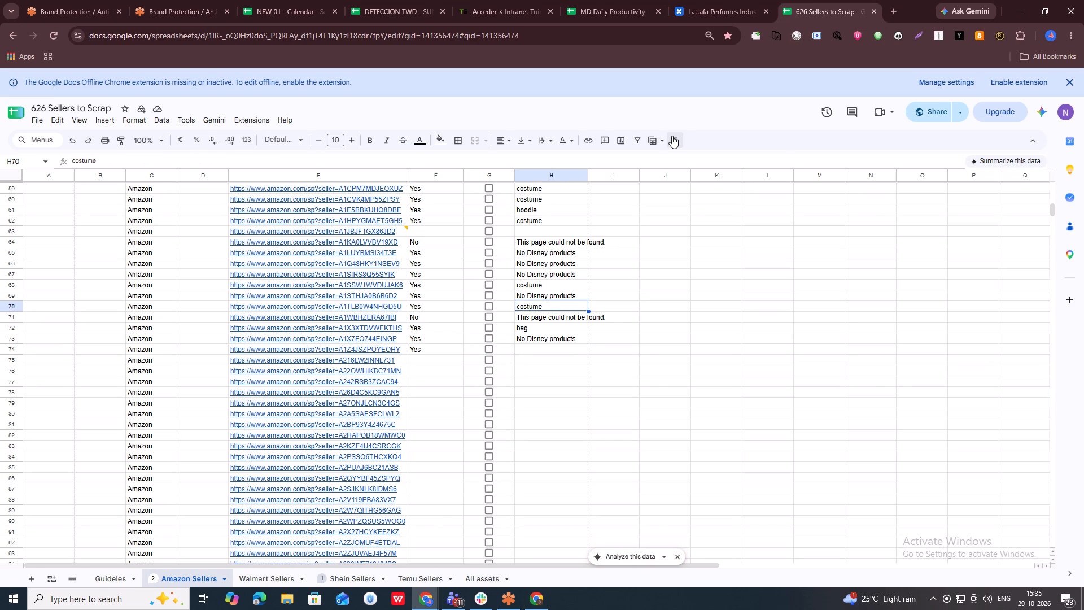
pyautogui.press('Up')
pyautogui.press('Up')
pyautogui.press('Up')
pyautogui.press('Up')
pyautogui.press('Up')
pyautogui.press('Up')
pyautogui.press('Up')
pyautogui.press('Up')
pyautogui.press('Up')
pyautogui.press('Up')
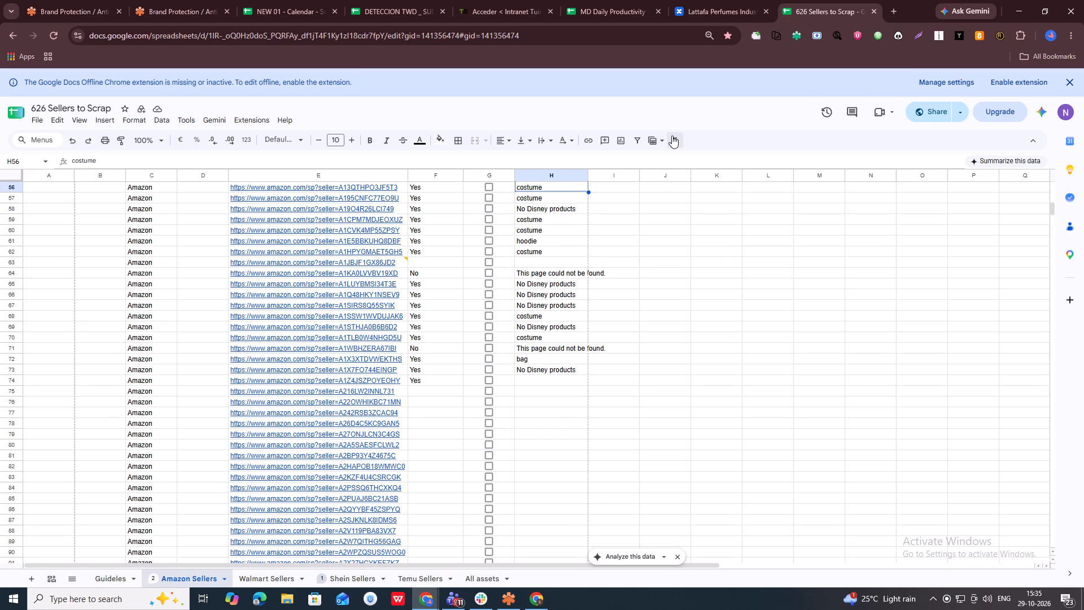
pyautogui.press('Up')
pyautogui.press('Up')
pyautogui.press('Up')
pyautogui.press('Up')
pyautogui.press('Up')
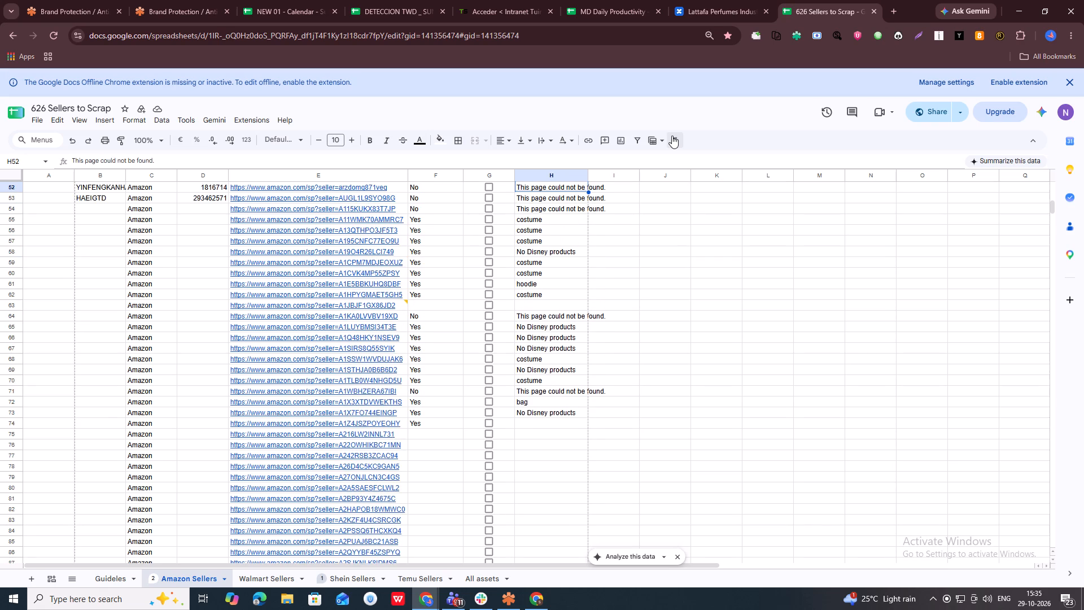
pyautogui.press('Up')
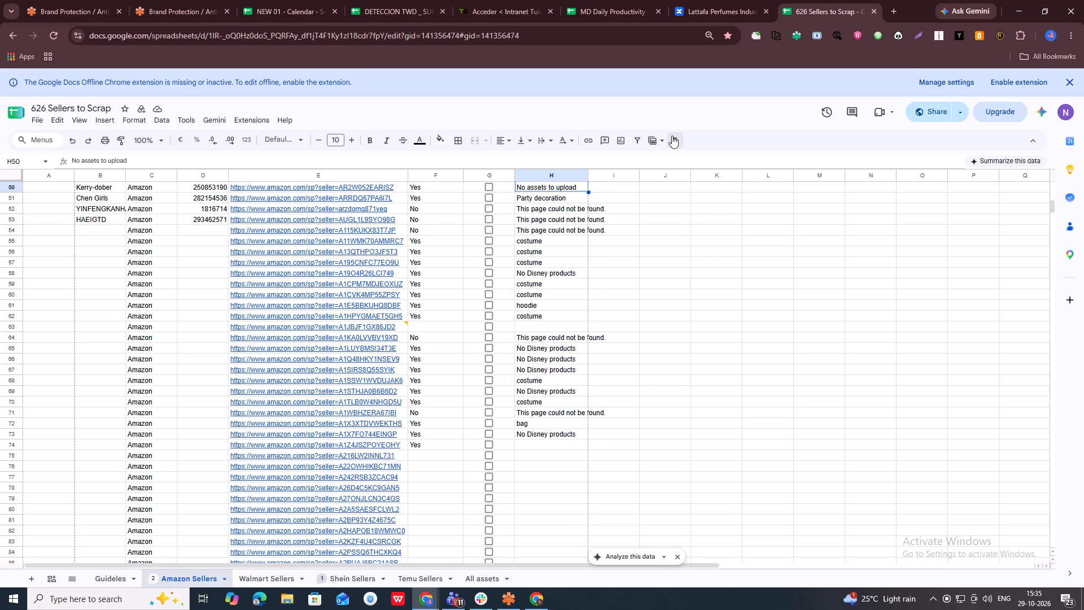
pyautogui.press('Up')
pyautogui.press('Up')
pyautogui.press('Down')
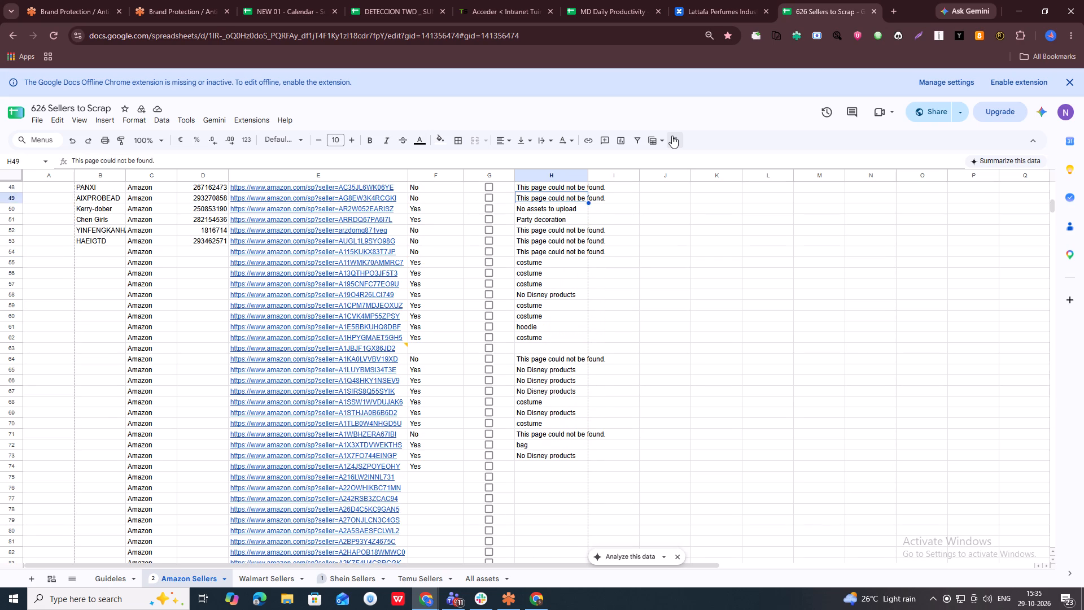
pyautogui.press('Down')
pyautogui.press('Down')
pyautogui.press('Down')
pyautogui.press('Down')
pyautogui.press('Down')
pyautogui.press('Down')
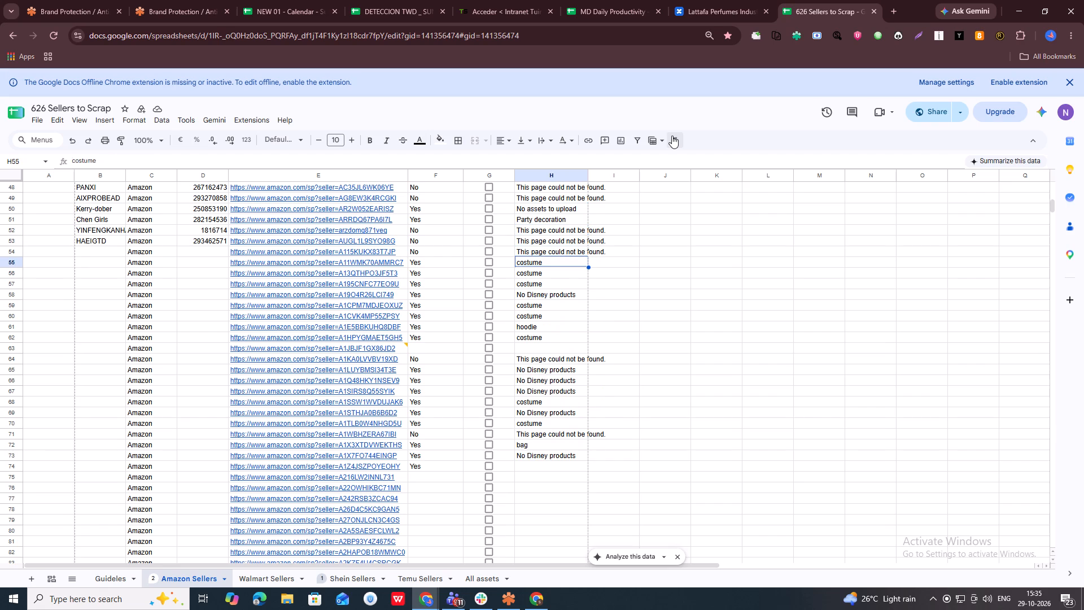
pyautogui.press('Down')
pyautogui.press('Down')
pyautogui.press('Down')
pyautogui.press('Up')
pyautogui.press('Up')
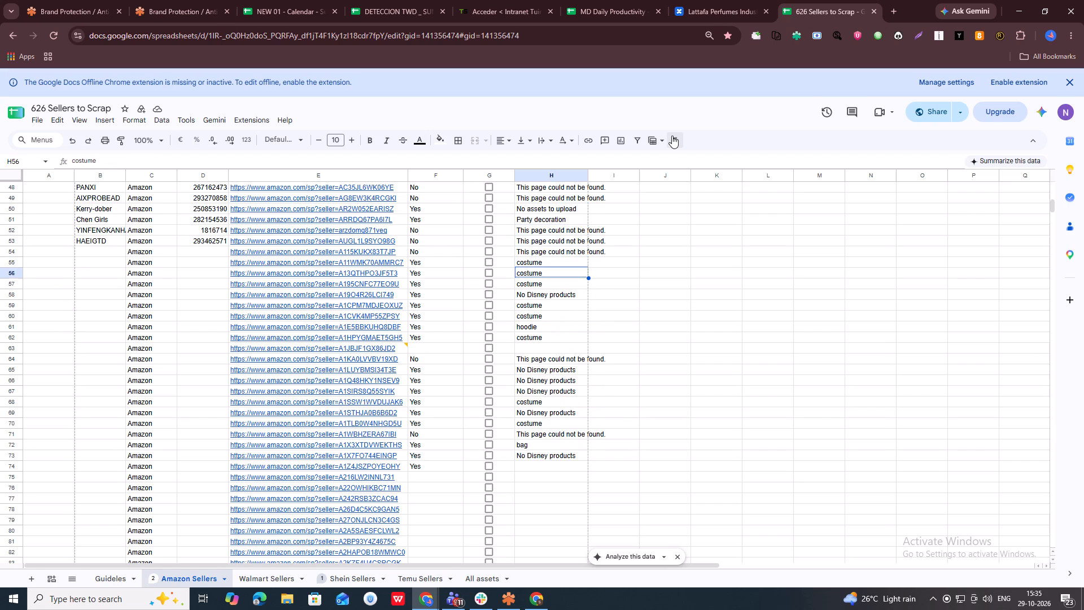
pyautogui.press('Up')
pyautogui.press('Up')
pyautogui.press('Up')
pyautogui.press('Up')
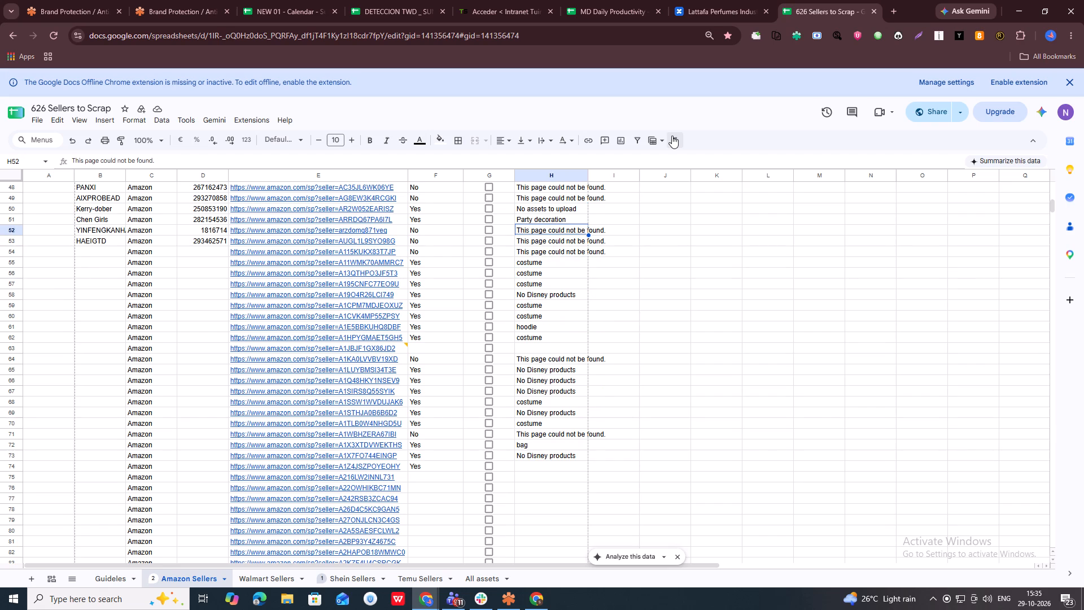
pyautogui.press('Up')
pyautogui.press('Up')
pyautogui.press('Up')
pyautogui.press('Up')
pyautogui.press('Up')
pyautogui.press('Up')
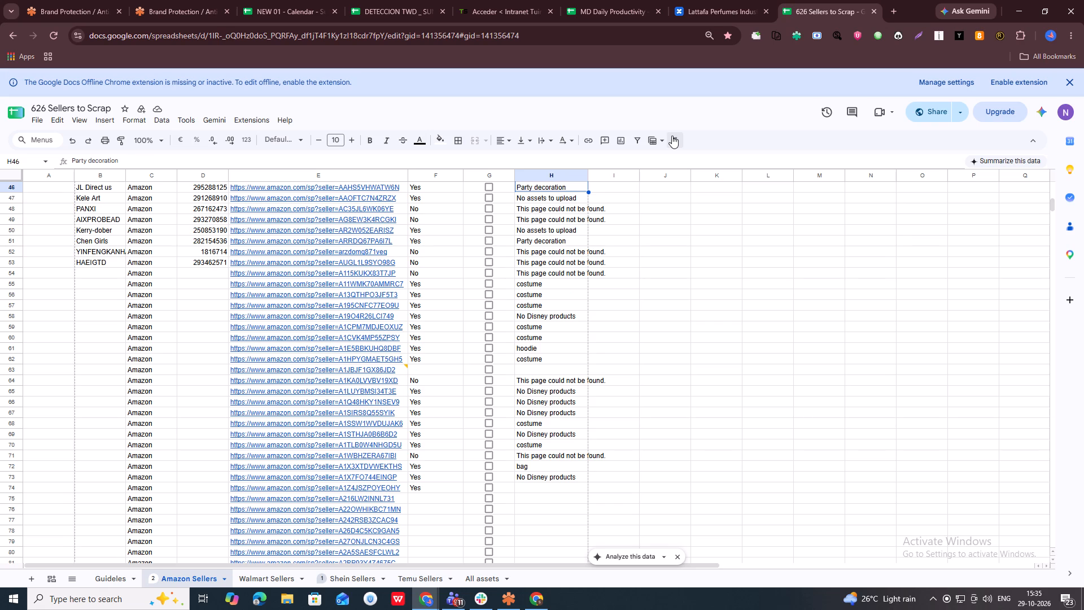
pyautogui.click(531, 199)
pyautogui.hotkey('ctrl', 'c')
pyautogui.hotkey('ctrl', 'Down')
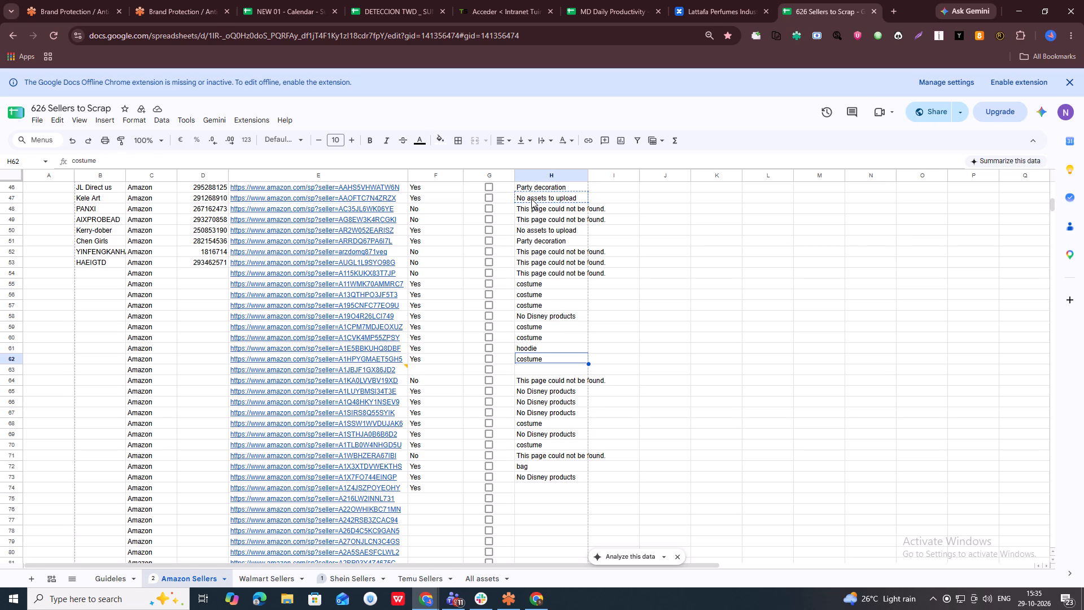
pyautogui.hotkey('ctrl', 'Down')
pyautogui.hotkey('ctrl', 'Down')
pyautogui.press('Down')
pyautogui.hotkey('ctrl', 'v')
# Open the seller link from E75 on Amazon and look through the ZEALOVE storefront for Disney products.
pyautogui.press('Down')
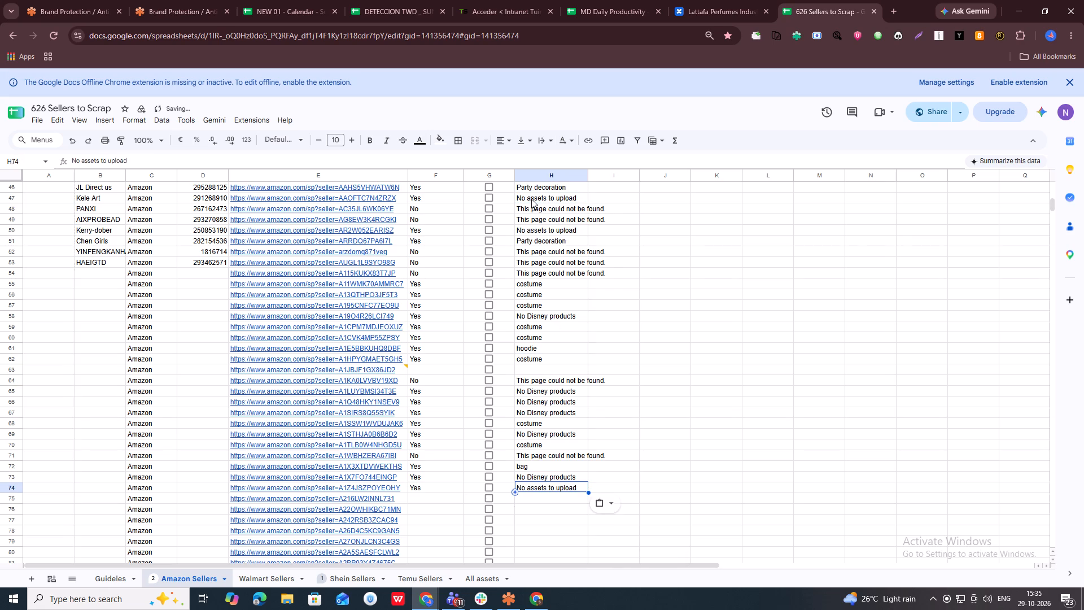
pyautogui.press('Left')
pyautogui.press('Left')
pyautogui.press('Left')
pyautogui.scroll(-3, 524, 195)
pyautogui.scroll(-1, 514, 358)
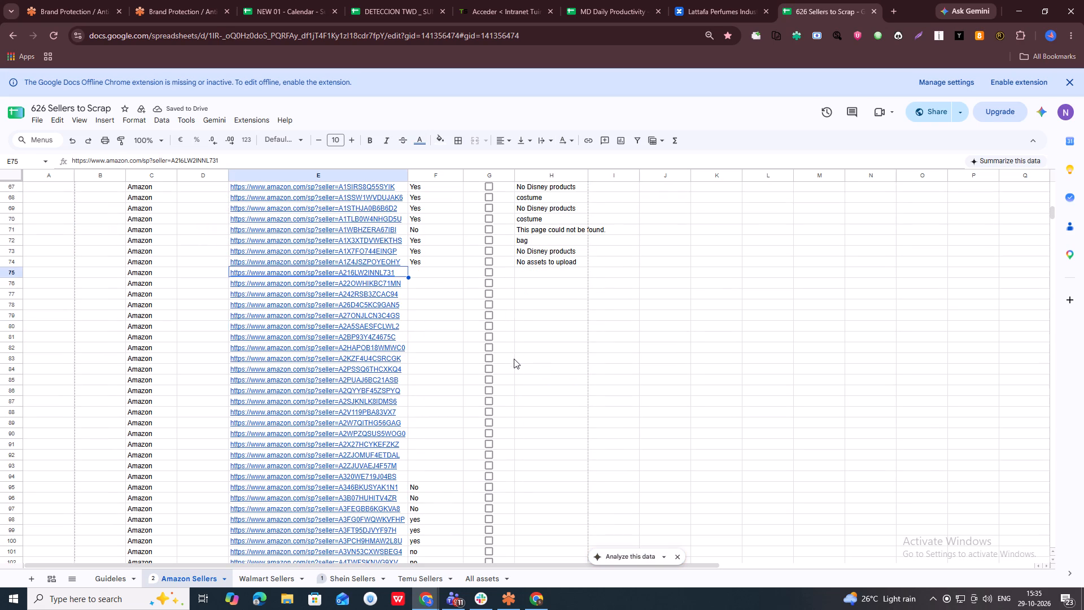
pyautogui.hotkey('ctrl', 'c')
pyautogui.hotkey('alt', 'Tab')
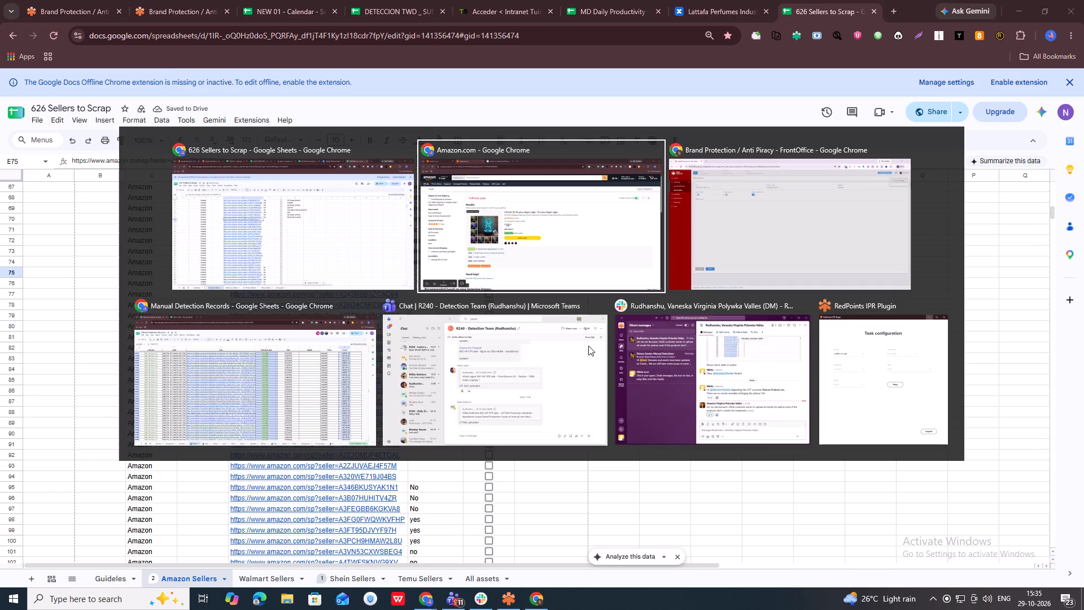
pyautogui.hotkey('ctrl', 'l')
pyautogui.hotkey('ctrl', 'v')
pyautogui.press('Return')
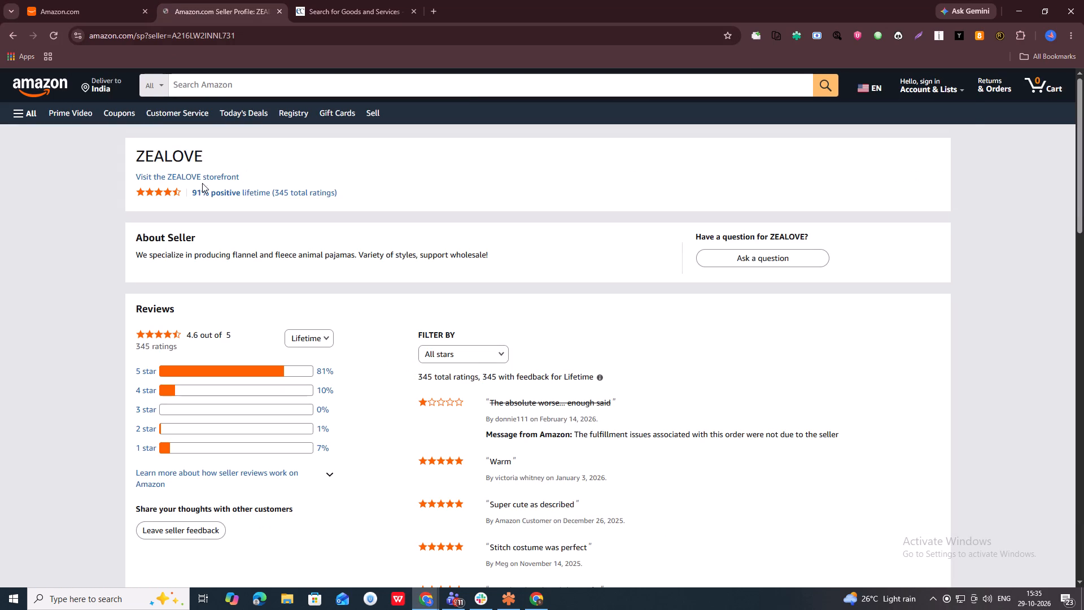
pyautogui.click(203, 178)
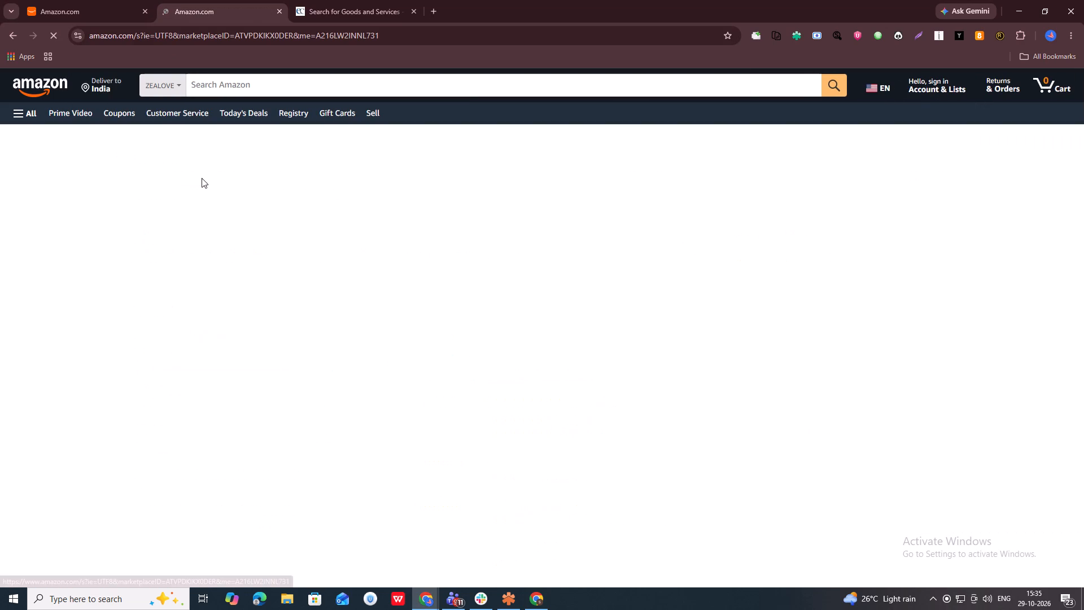
pyautogui.scroll(-7, 559, 355)
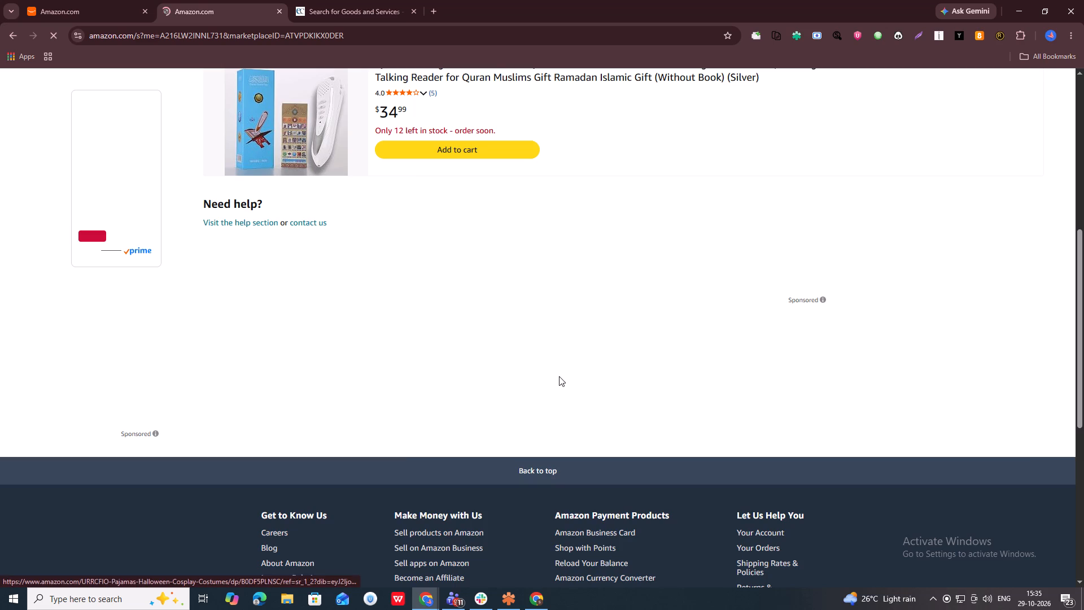
pyautogui.scroll(8, 559, 376)
# Copy the Unisex-Adult Animal Onesies Pajama listing link into C102742 on the Nikita sheet of Manual Detection Records.
pyautogui.rightClick(543, 203)
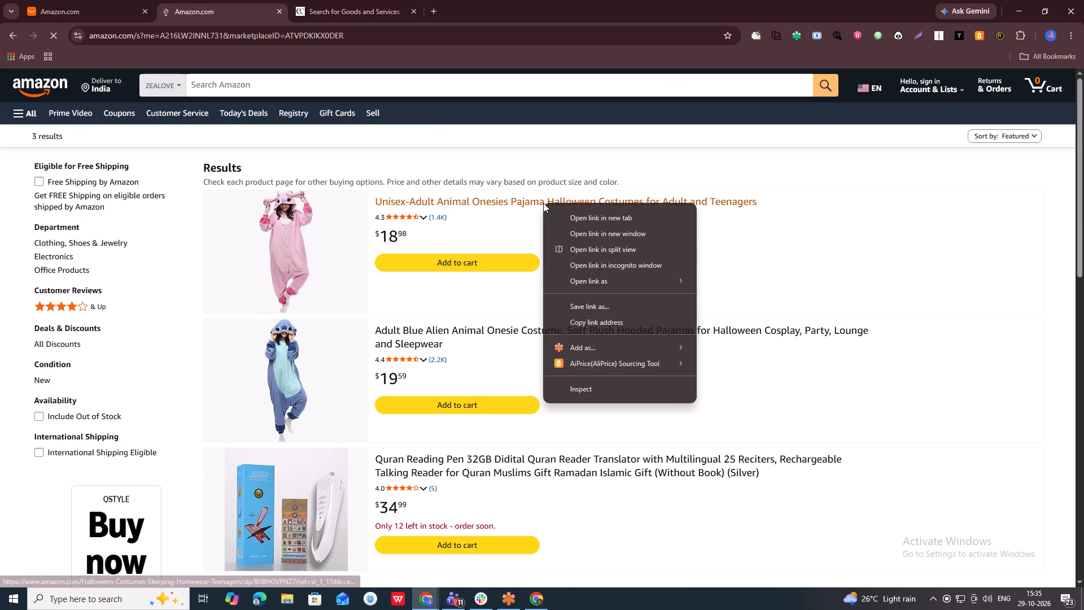
pyautogui.click(584, 317)
pyautogui.hotkey('alt', 'Tab')
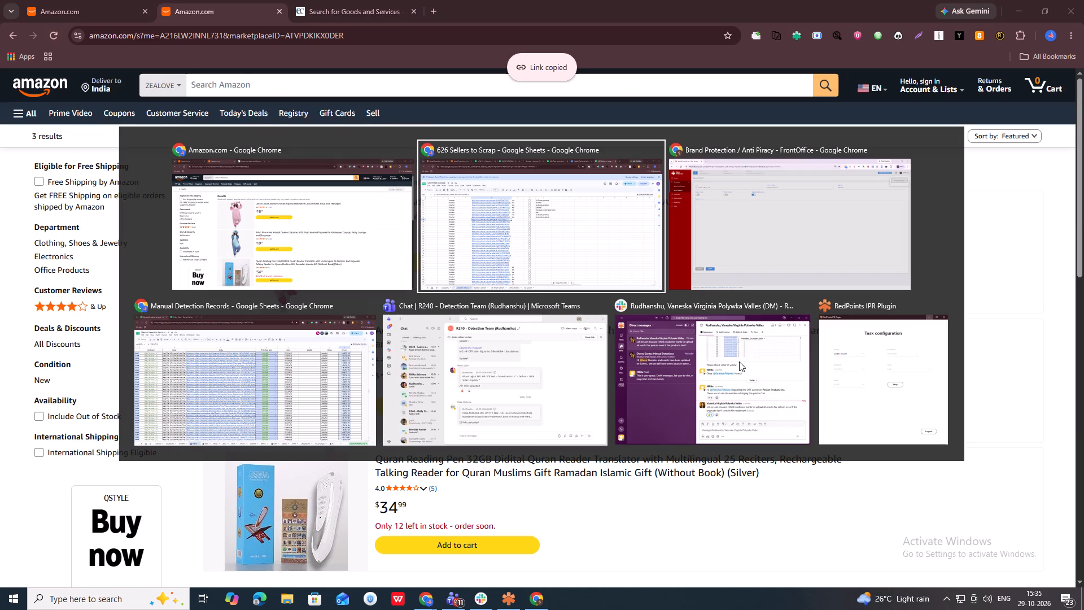
pyautogui.hotkey('alt', 'Down')
pyautogui.hotkey('alt', 'Left')
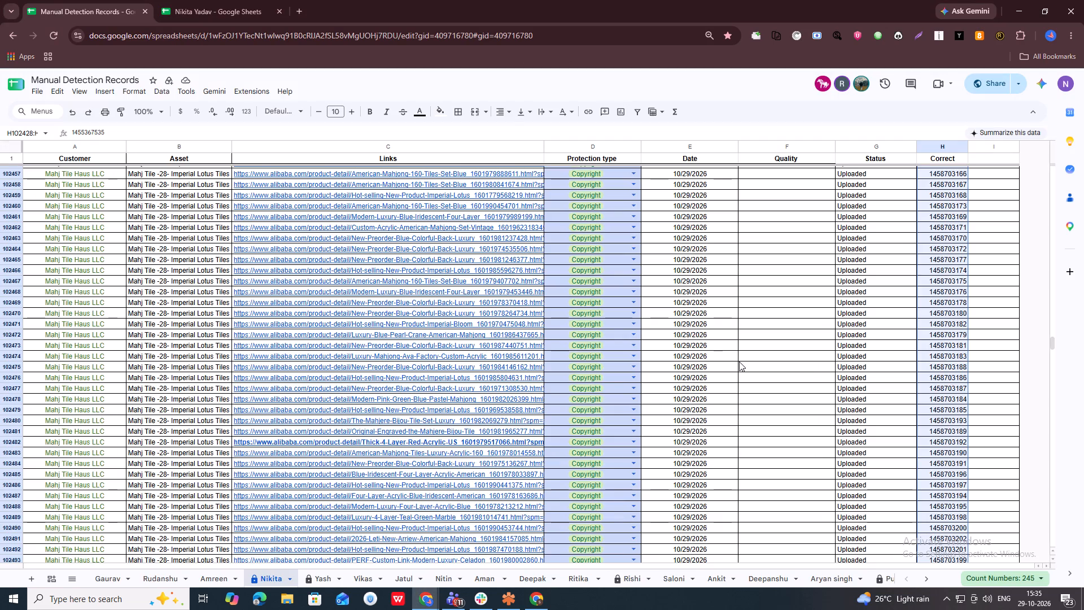
pyautogui.scroll(-6, 287, 402)
pyautogui.scroll(-18, 350, 413)
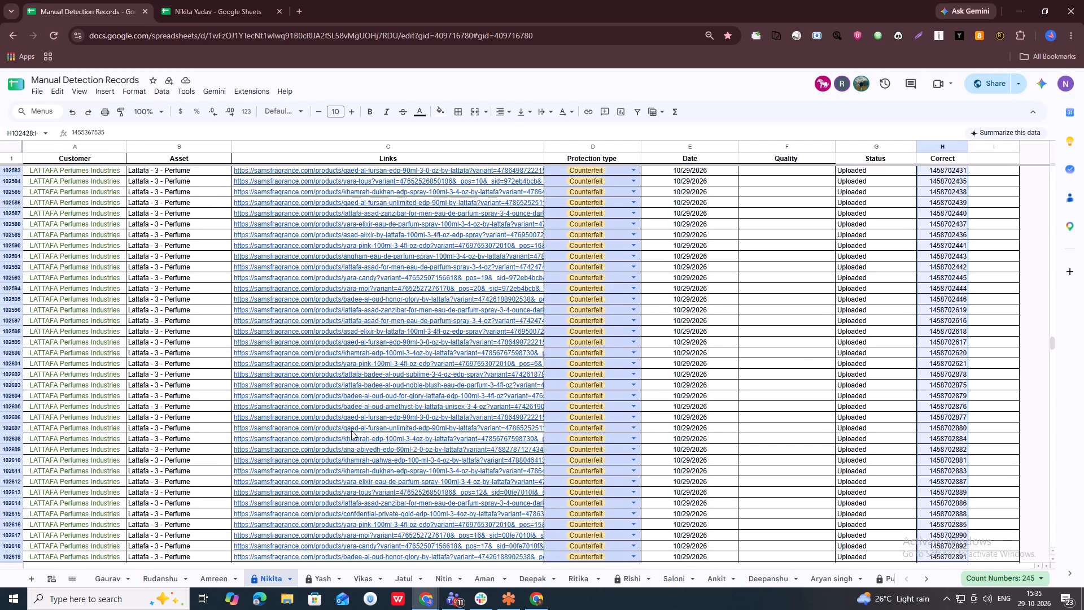
pyautogui.scroll(-20, 351, 430)
pyautogui.scroll(-9, 351, 430)
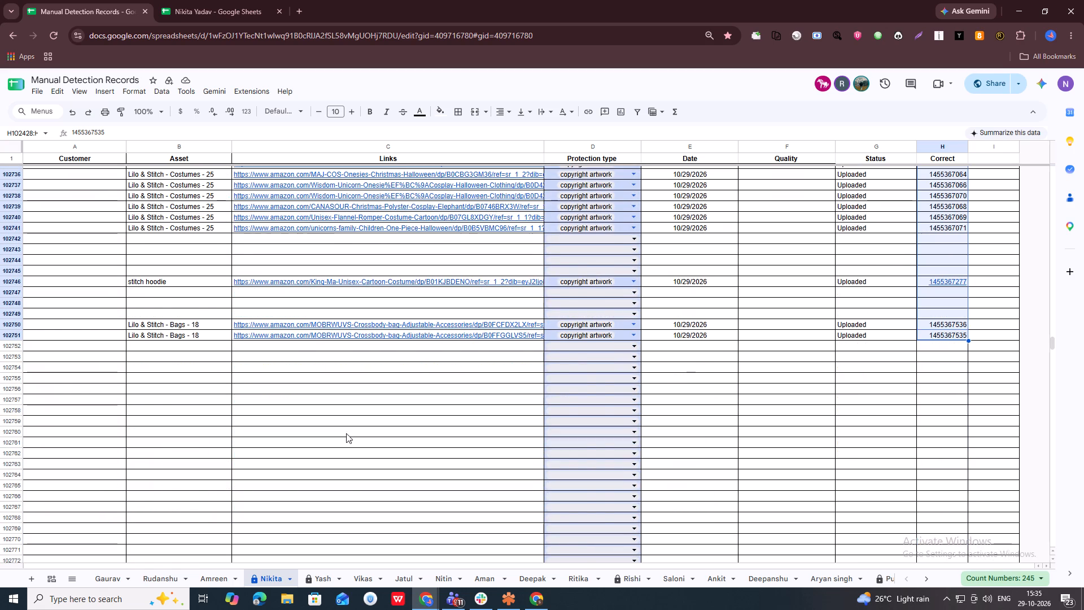
pyautogui.scroll(4, 346, 436)
pyautogui.click(477, 468)
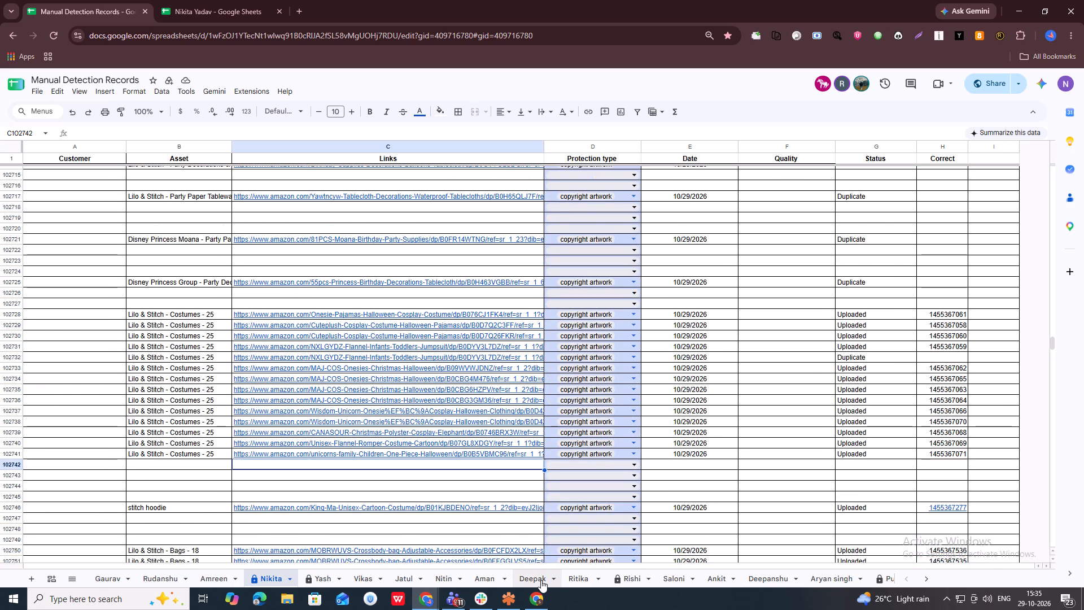
pyautogui.hotkey('ctrl', 'v')
pyautogui.press('Down')
# Copy the Adult Blue Alien Animal Onesie Costume listing link from the ZEALOVE storefront into C102743 of Manual Detection Records.
pyautogui.hotkey('alt', 'Tab')
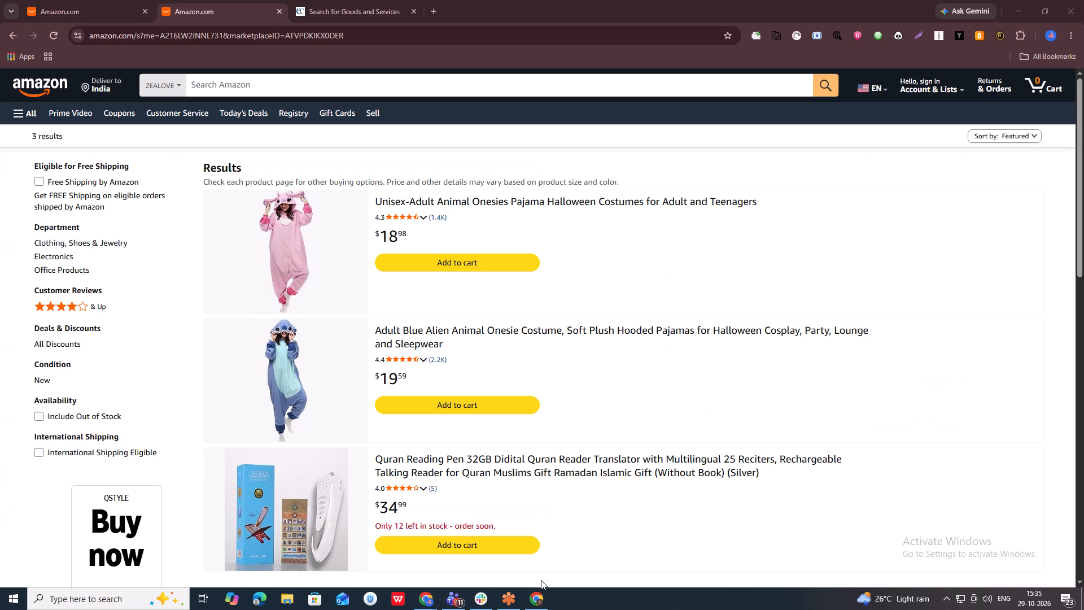
pyautogui.rightClick(417, 332)
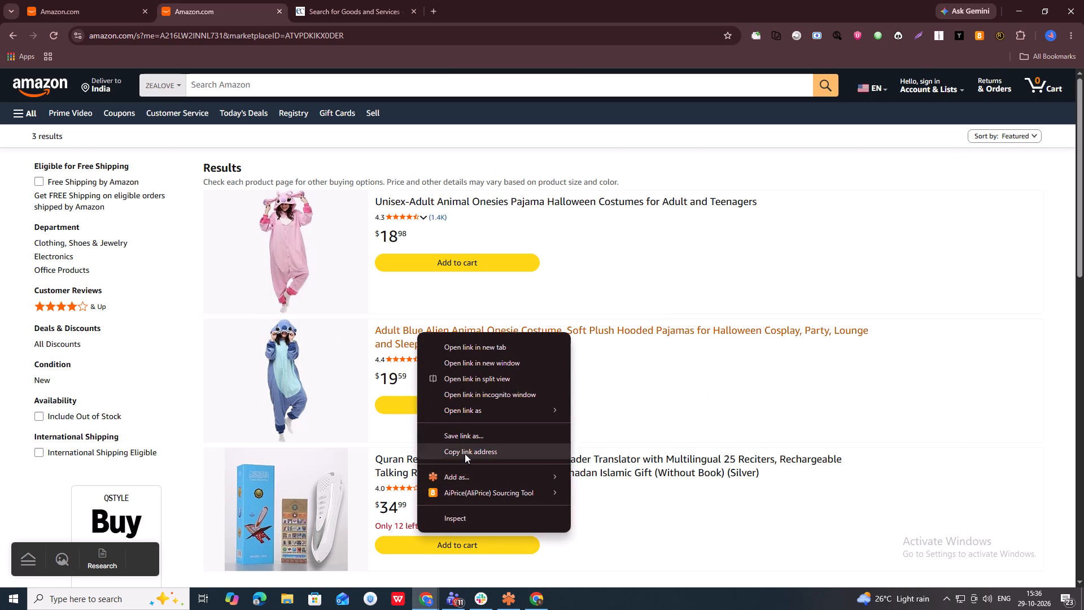
pyautogui.click(465, 454)
pyautogui.hotkey('alt', 'Tab')
pyautogui.hotkey('ctrl', 'v')
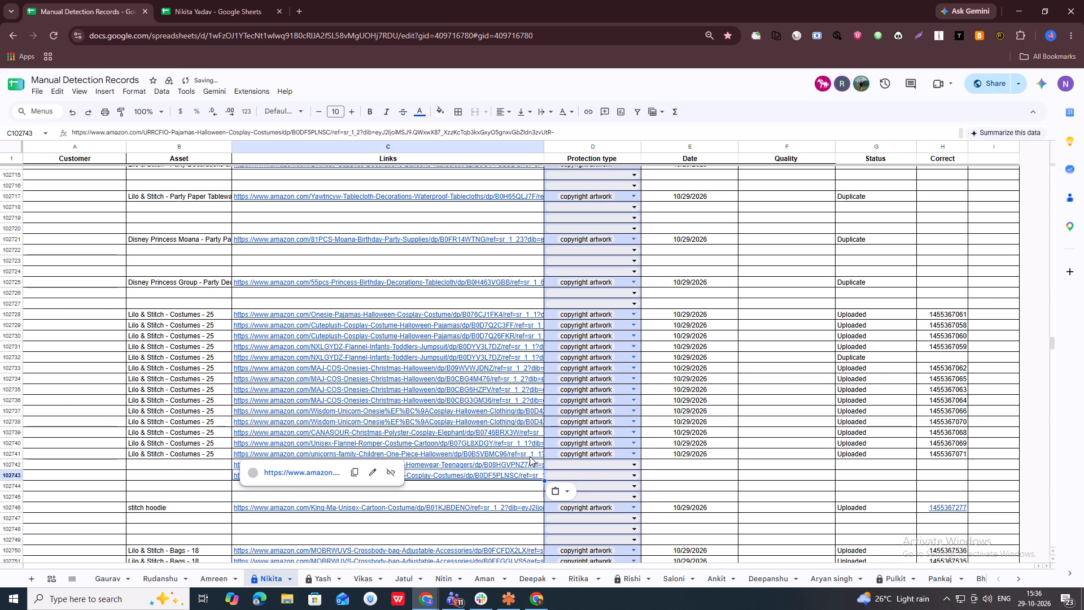
# Open the Adult Blue Alien onesie listing on Amazon, select the second blue color variant, and copy its page link.
pyautogui.hotkey('alt', 'Tab')
pyautogui.click(291, 376)
pyautogui.click(282, 476)
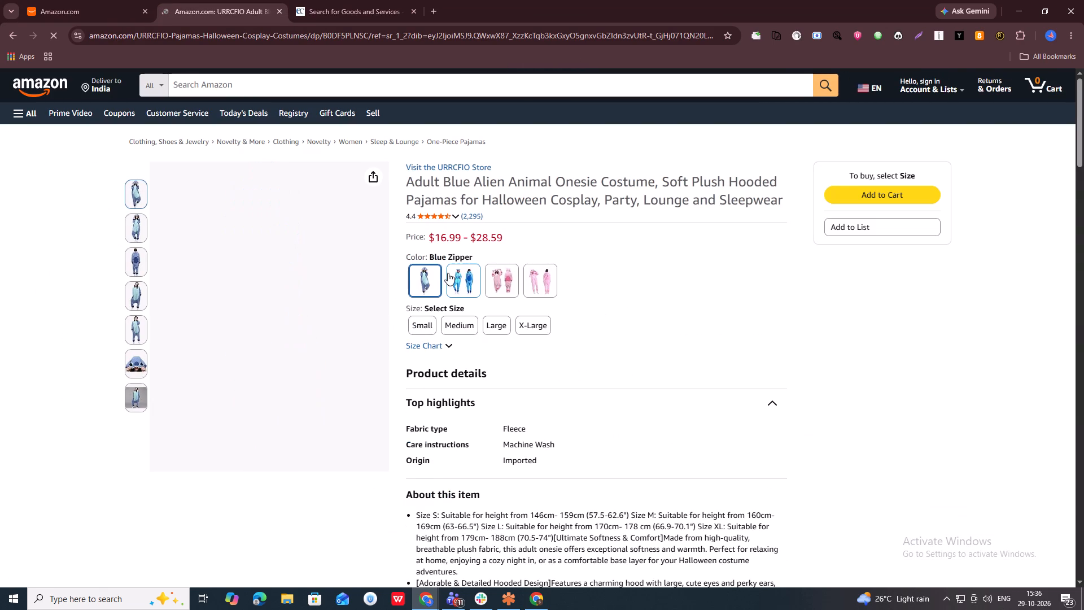
pyautogui.click(457, 282)
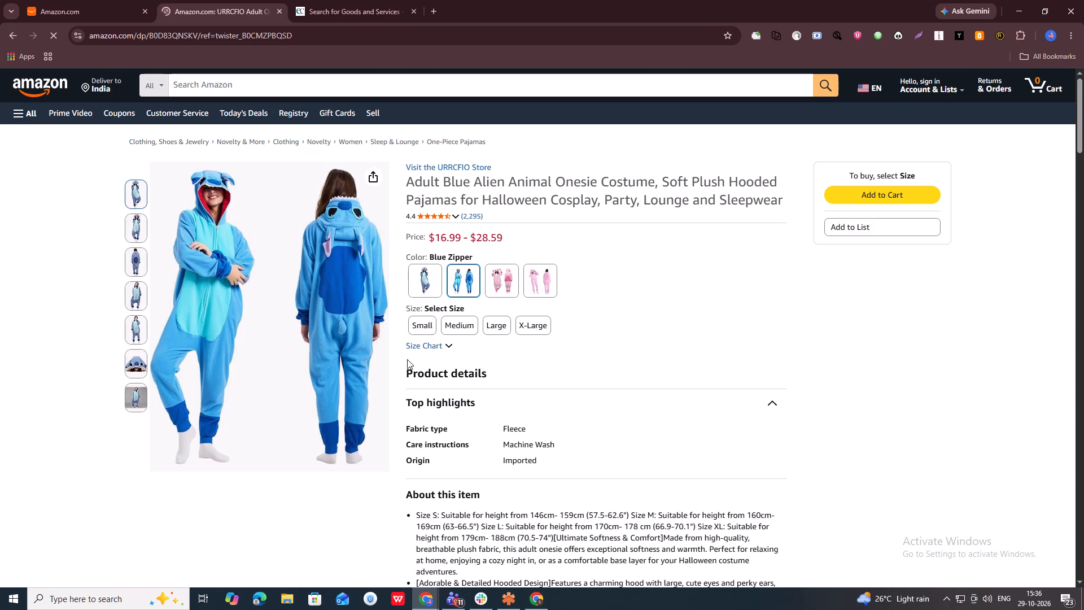
pyautogui.click(381, 37)
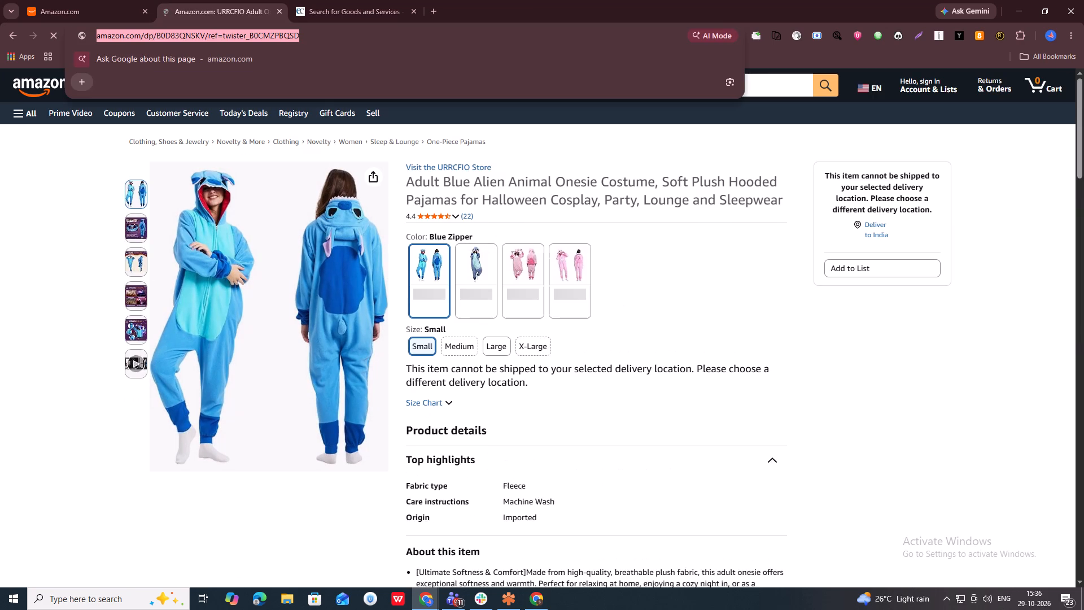
pyautogui.hotkey('ctrl', 'c')
# Insert three blank rows at row 102744 in Manual Detection Records, above the stitch hoodie entry.
pyautogui.hotkey('alt', 'Tab')
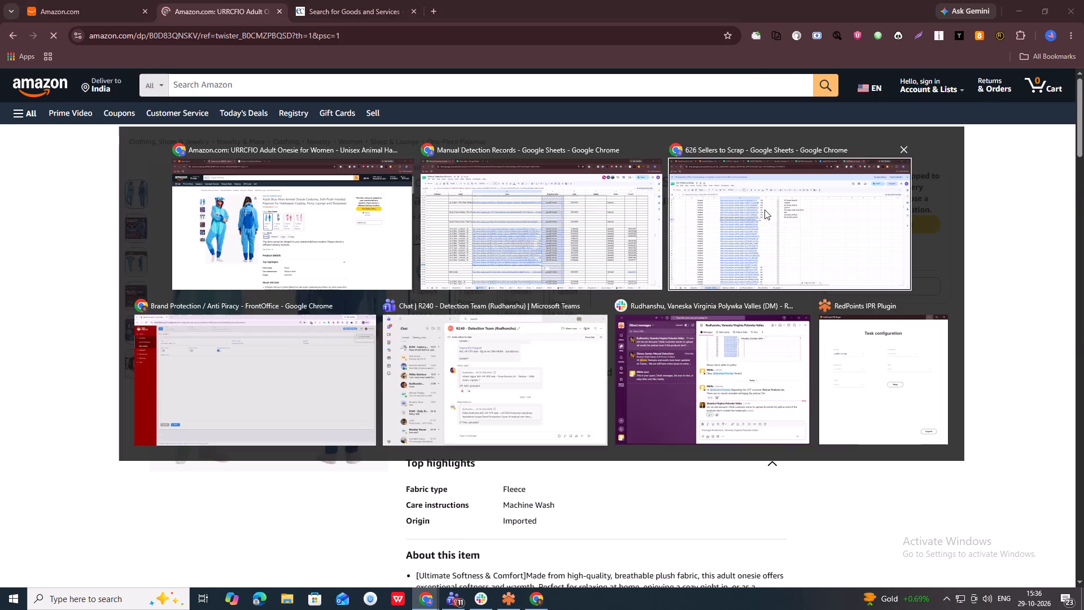
pyautogui.click(3, 489)
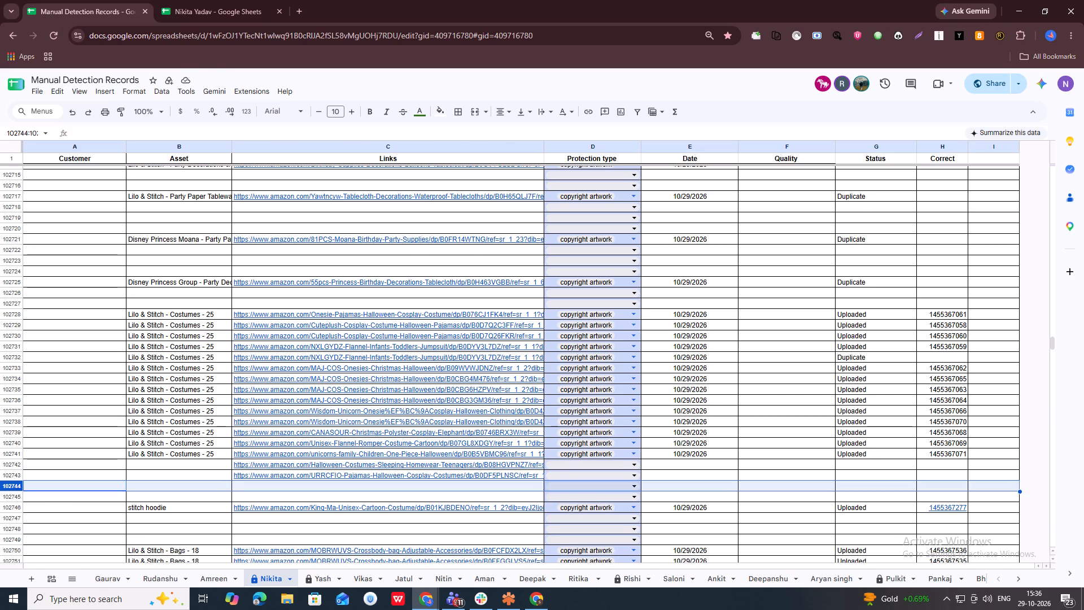
pyautogui.hotkey('ctrl', 'alt', '=')
pyautogui.hotkey('ctrl', 'alt', '=')
pyautogui.hotkey('ctrl', 'alt', '=')
# Paste the second blue variant's link into C102744 and return to its Amazon product page.
pyautogui.press('Right')
pyautogui.press('Right')
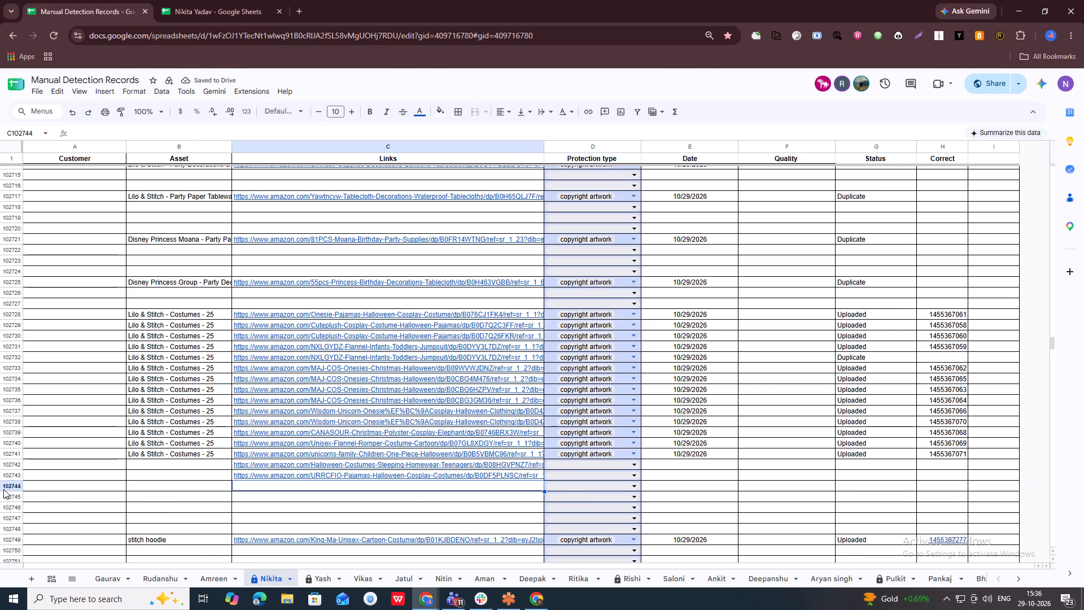
pyautogui.hotkey('ctrl', 'v')
pyautogui.press('Down')
pyautogui.hotkey('alt', 'Tab')
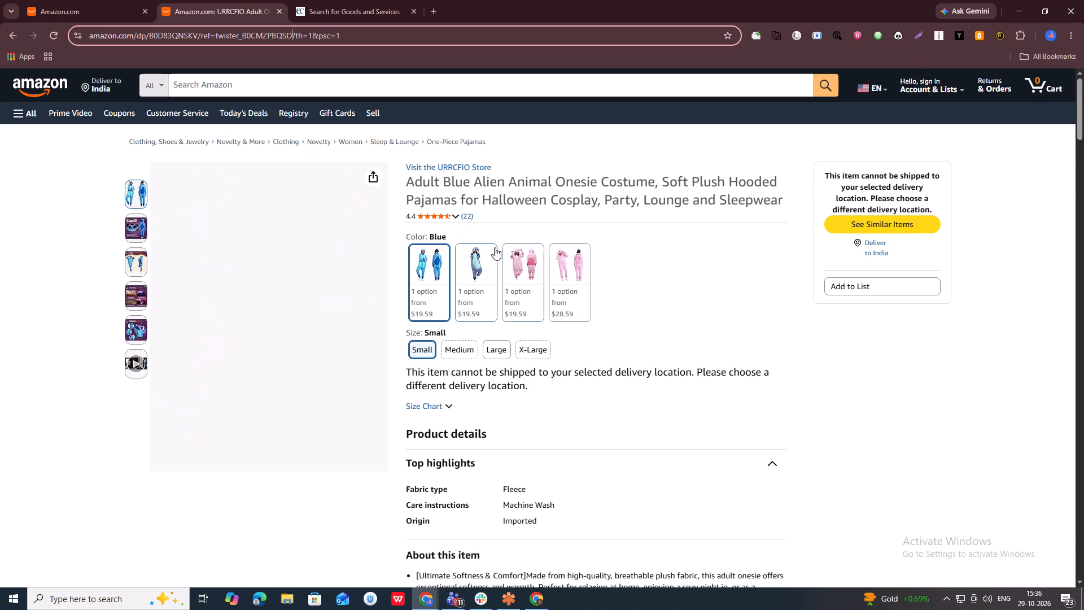
# Copy the Pink variant's link from the Adult Blue Alien onesie listing into C102745 of Manual Detection Records and search the sheet for duplicates.
pyautogui.click(519, 265)
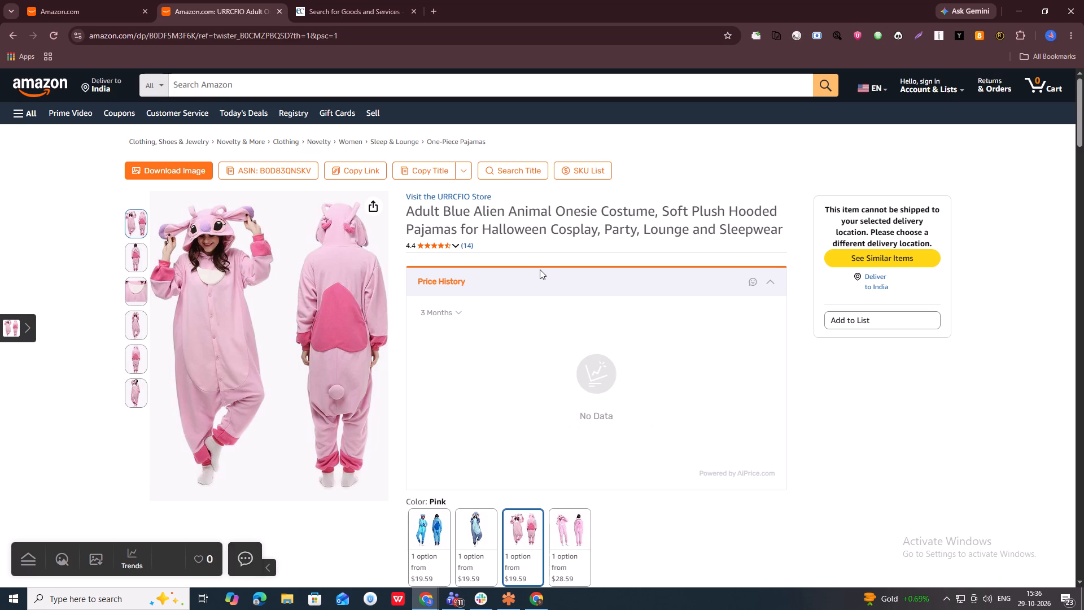
pyautogui.click(350, 40)
pyautogui.hotkey('ctrl', 'c')
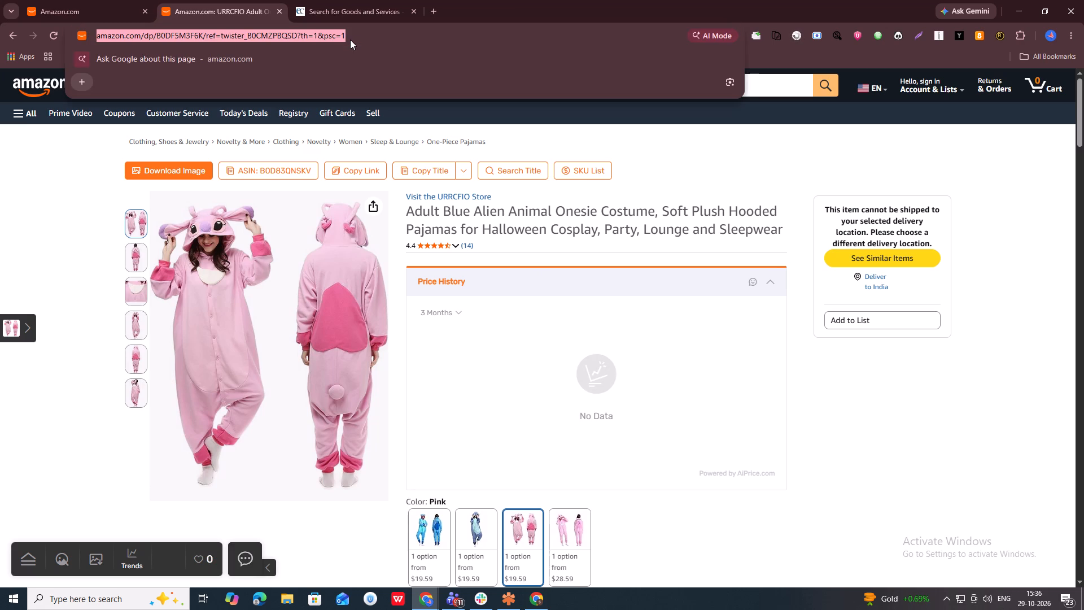
pyautogui.hotkey('alt', 'Tab')
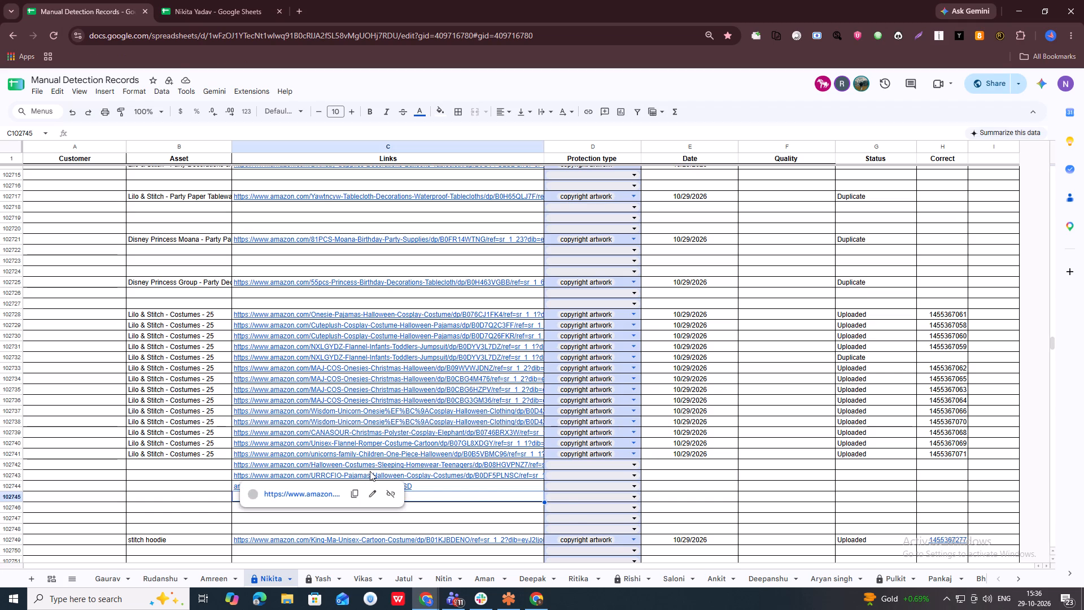
pyautogui.hotkey('ctrl', 'v')
pyautogui.hotkey('ctrl', 'f')
pyautogui.hotkey('ctrl', 'v')
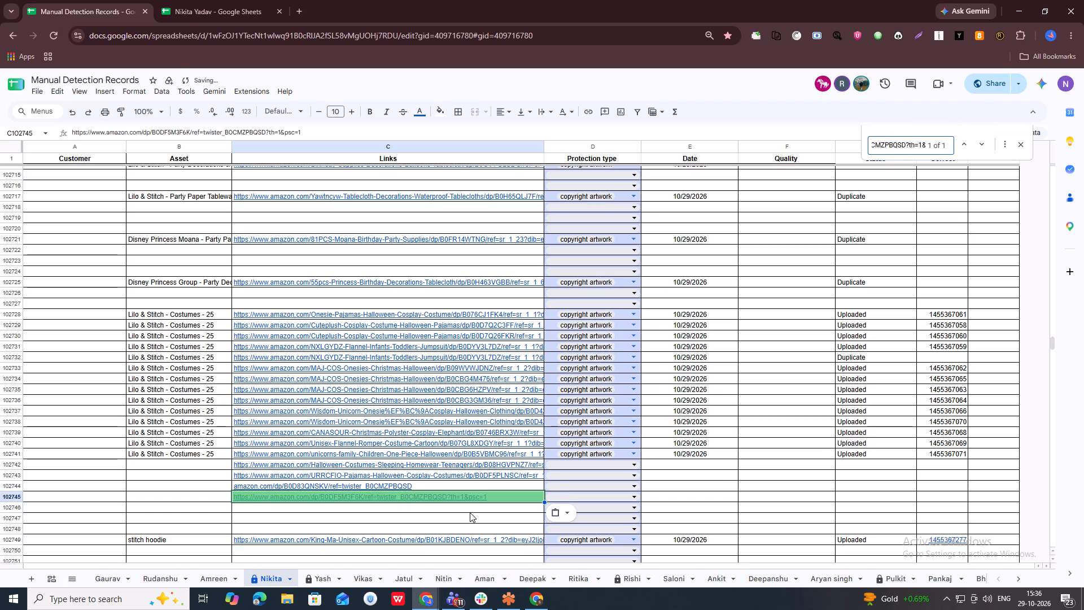
pyautogui.click(470, 512)
# Copy the onesie listing's Pink Zipper variant link into C102746 of Manual Detection Records and search the sheet for duplicates.
pyautogui.hotkey('alt', 'Tab')
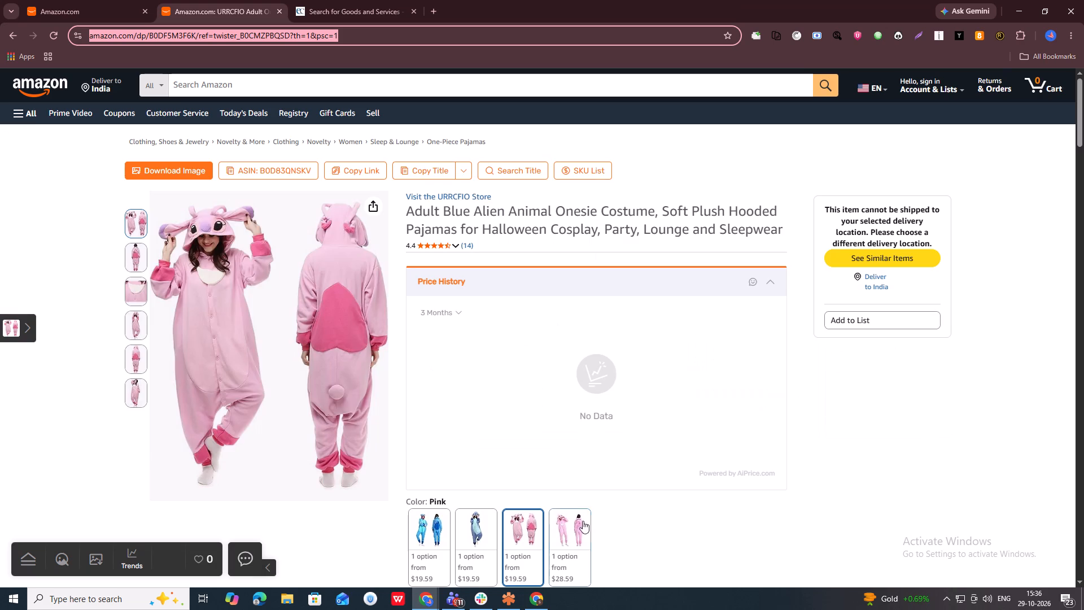
pyautogui.click(571, 529)
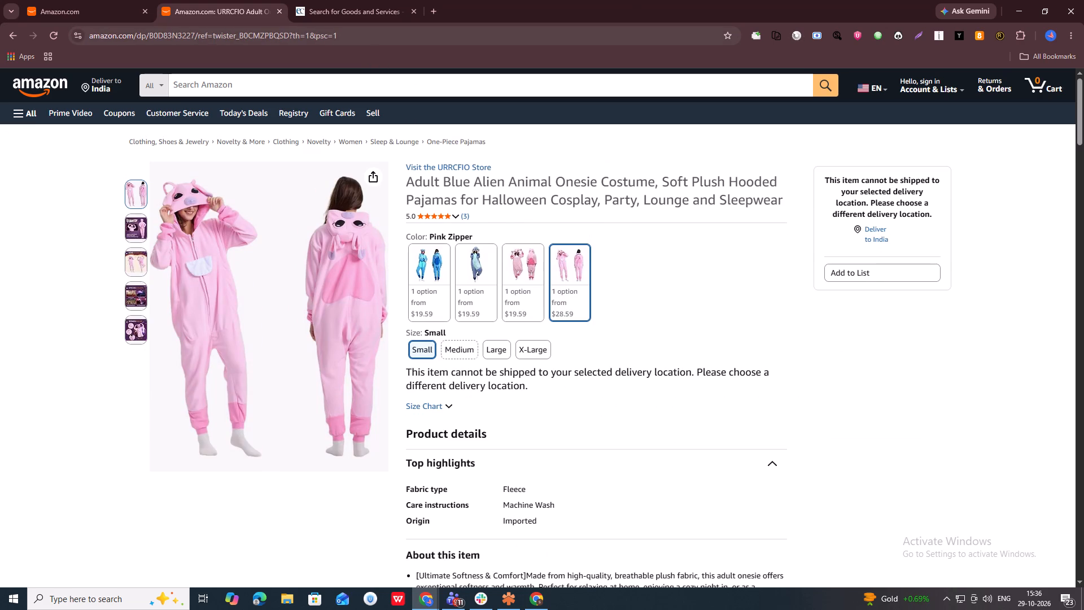
pyautogui.click(366, 37)
pyautogui.hotkey('ctrl', 'c')
pyautogui.hotkey('ctrl', 'c')
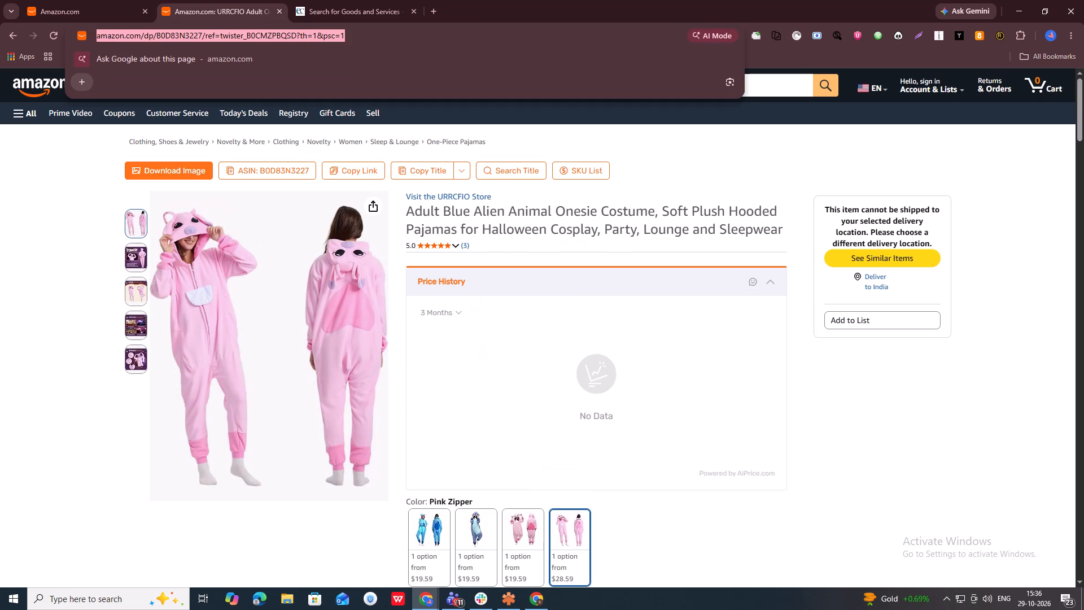
pyautogui.hotkey('alt', 'Tab')
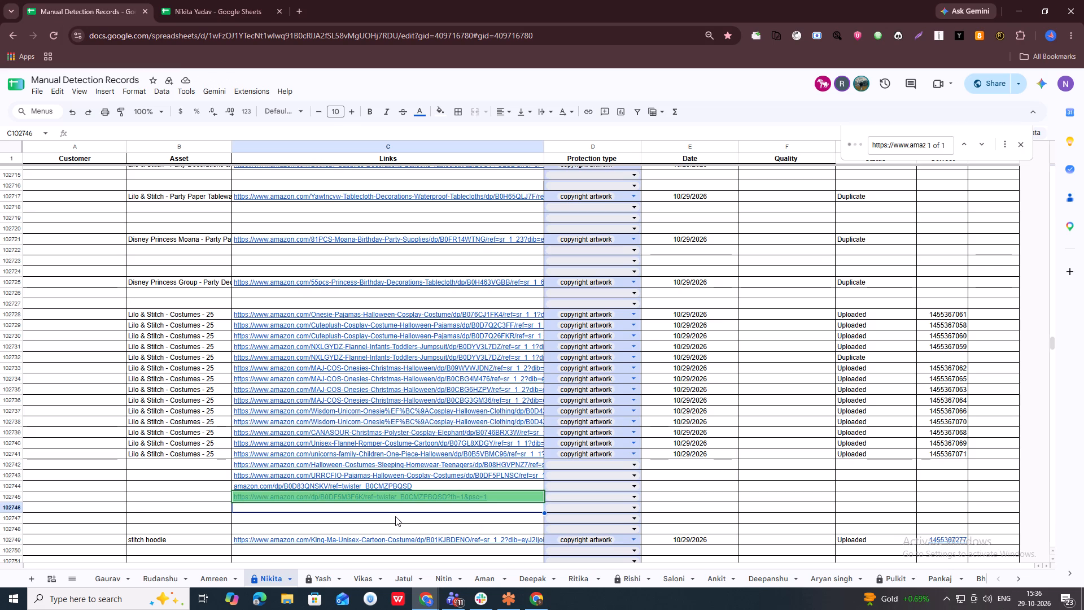
pyautogui.click(400, 508)
pyautogui.hotkey('ctrl', 'v')
pyautogui.hotkey('ctrl', 'f')
pyautogui.hotkey('ctrl', 'v')
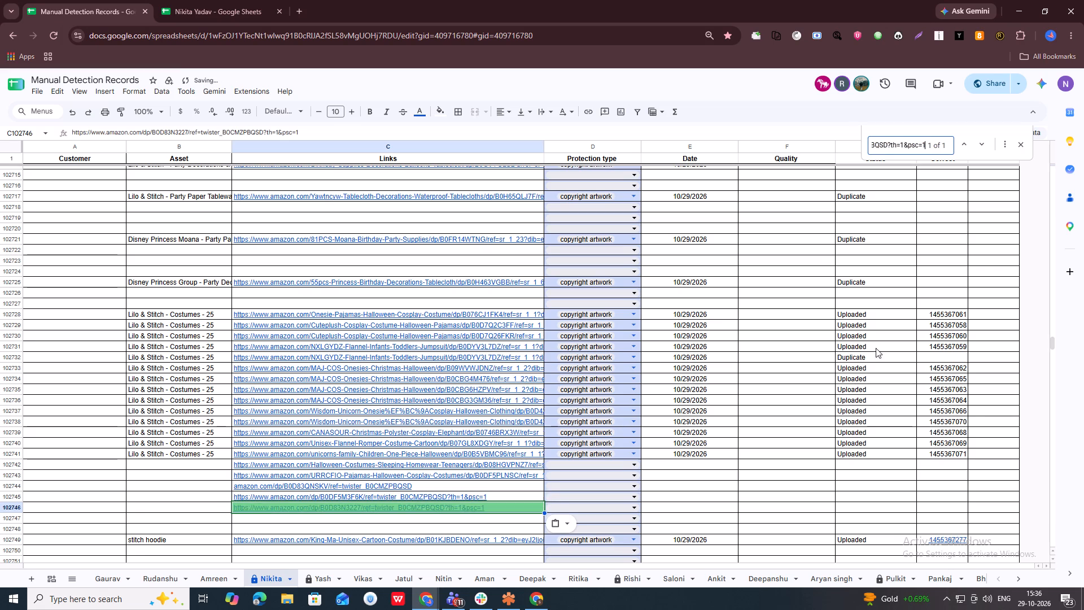
pyautogui.click(1021, 144)
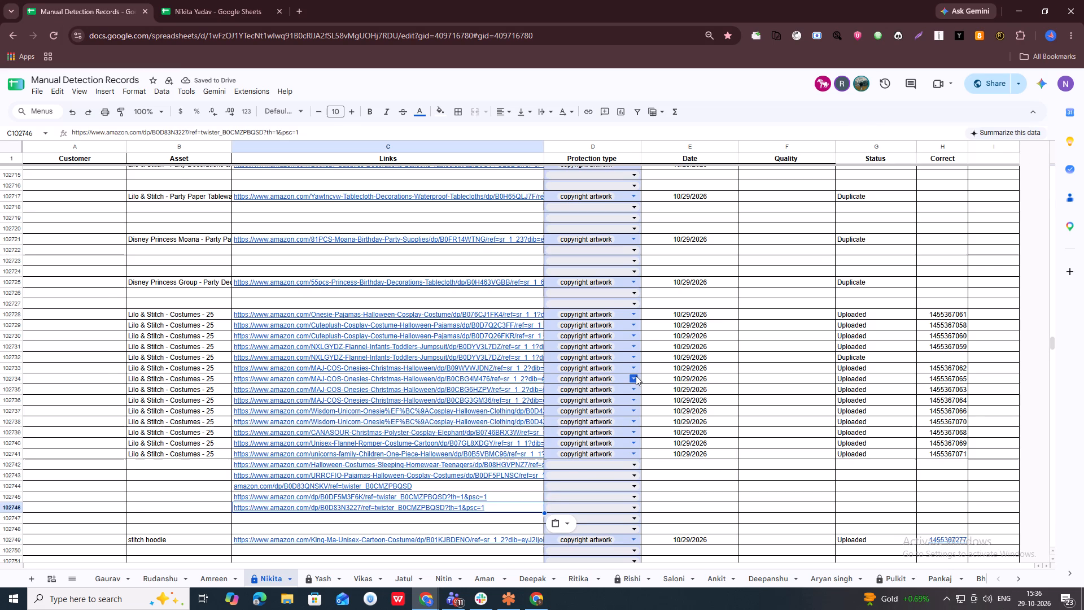
# In 626 Sellers to Scrap, fill seller row 75 with status Yes in F75 and the note Costume in H75.
pyautogui.hotkey('alt', 'Tab')
pyautogui.hotkey('alt', 'Tab')
pyautogui.hotkey('alt', 'Tab')
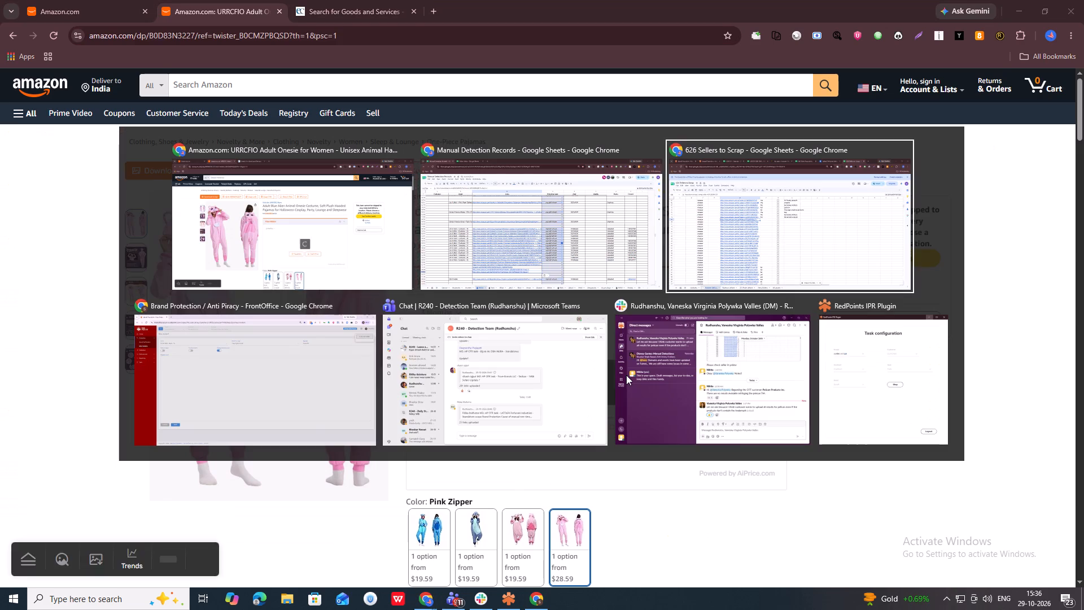
pyautogui.click(436, 272)
pyautogui.hotkey('ctrl', 'd')
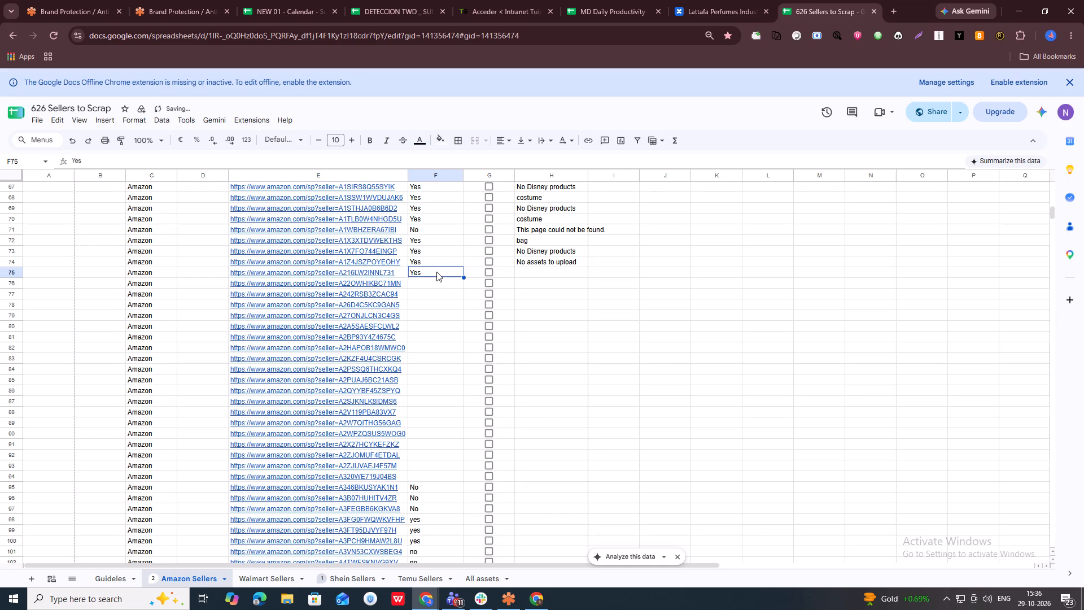
pyautogui.press('Right')
pyautogui.press('Right')
pyautogui.write('Costume')
pyautogui.press('Down')
# Open the seller link from E76 on Amazon, examine the THOAML storefront's listings for Disney products, and switch back towards 626 Sellers to Scrap.
pyautogui.press('Left')
pyautogui.press('Left')
pyautogui.press('Left')
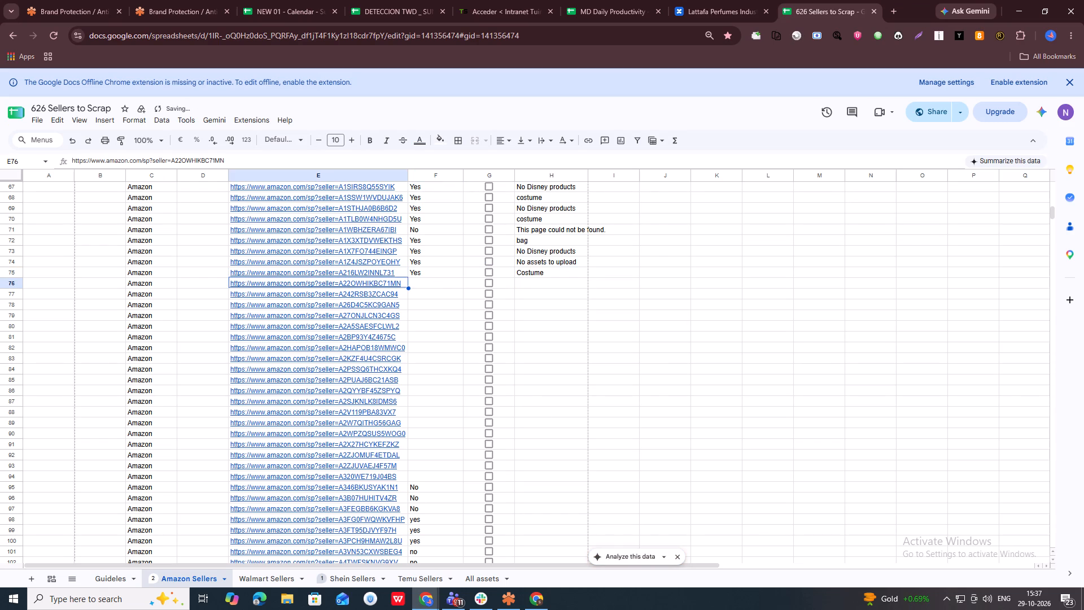
pyautogui.hotkey('ctrl', 'c')
pyautogui.hotkey('alt', 'Tab')
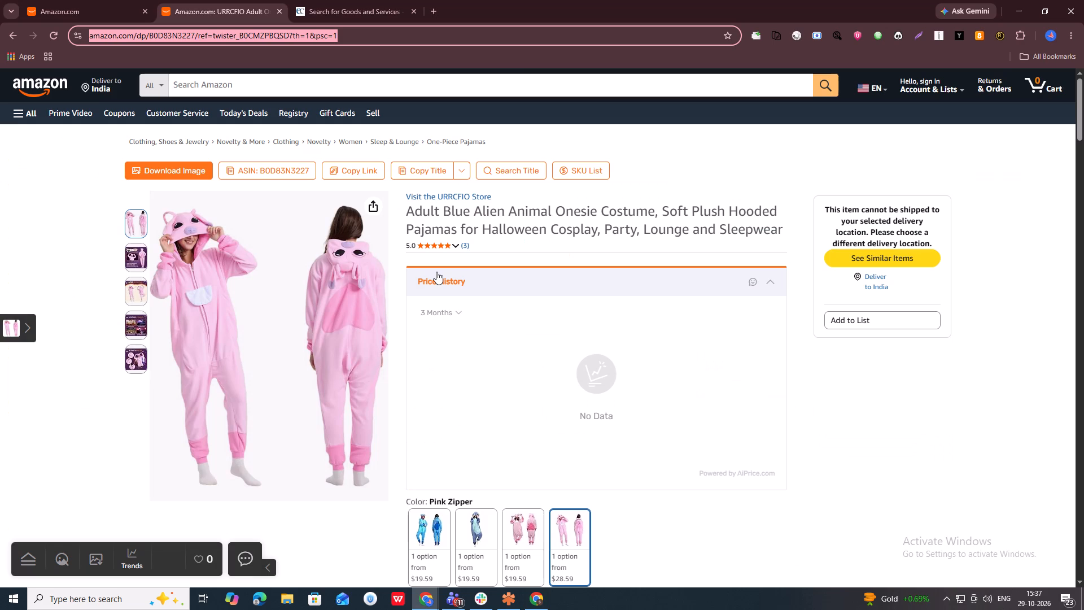
pyautogui.hotkey('ctrl', 'l')
pyautogui.hotkey('ctrl', 'v')
pyautogui.press('Return')
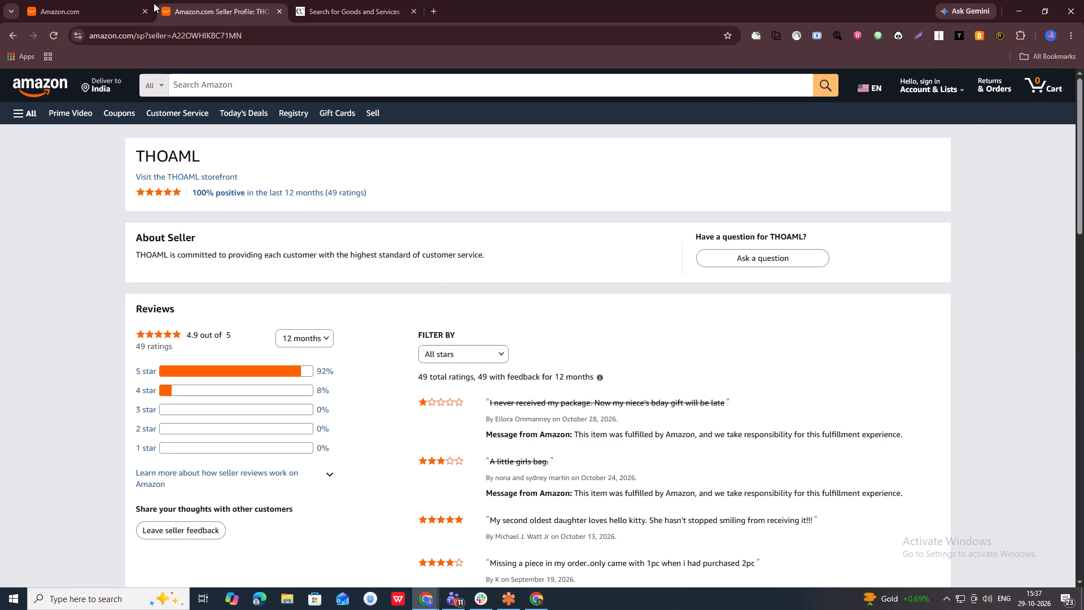
pyautogui.click(202, 178)
pyautogui.click(202, 178)
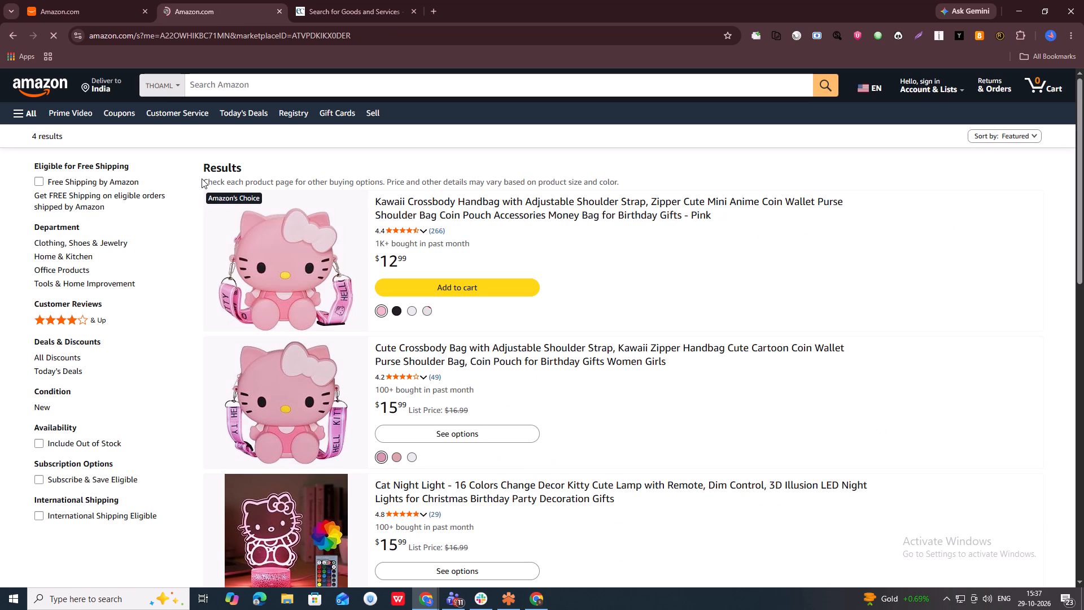
pyautogui.scroll(-7, 593, 452)
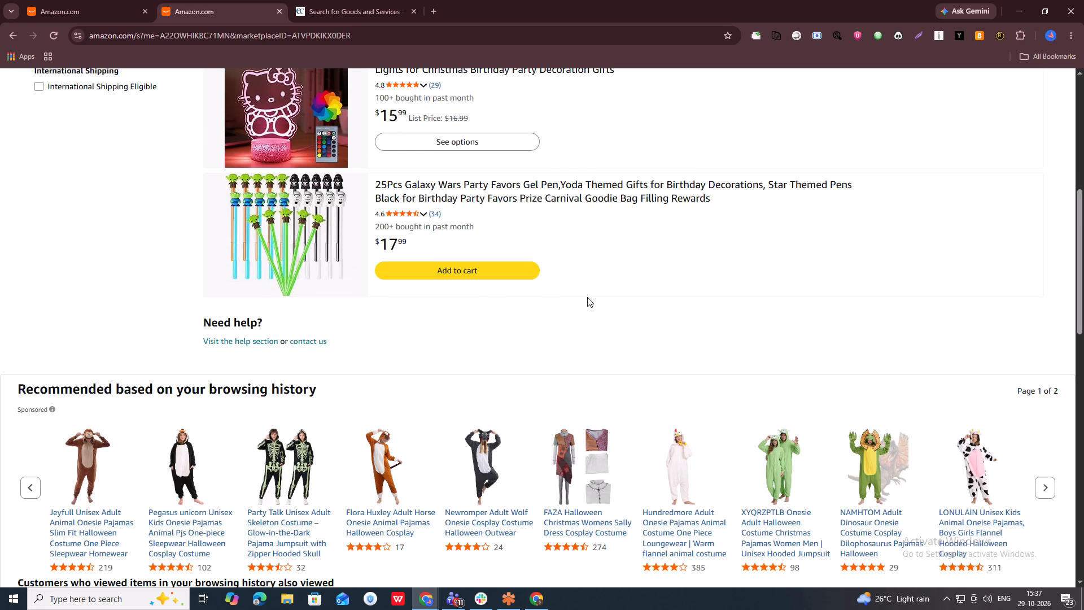
pyautogui.scroll(11, 638, 385)
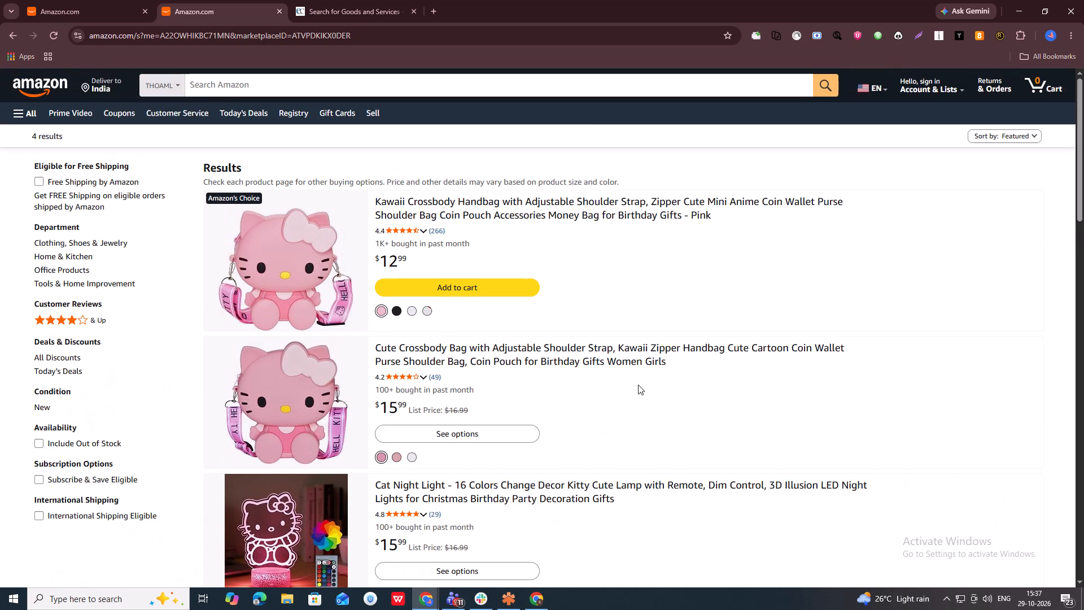
pyautogui.hotkey('alt', 'Tab')
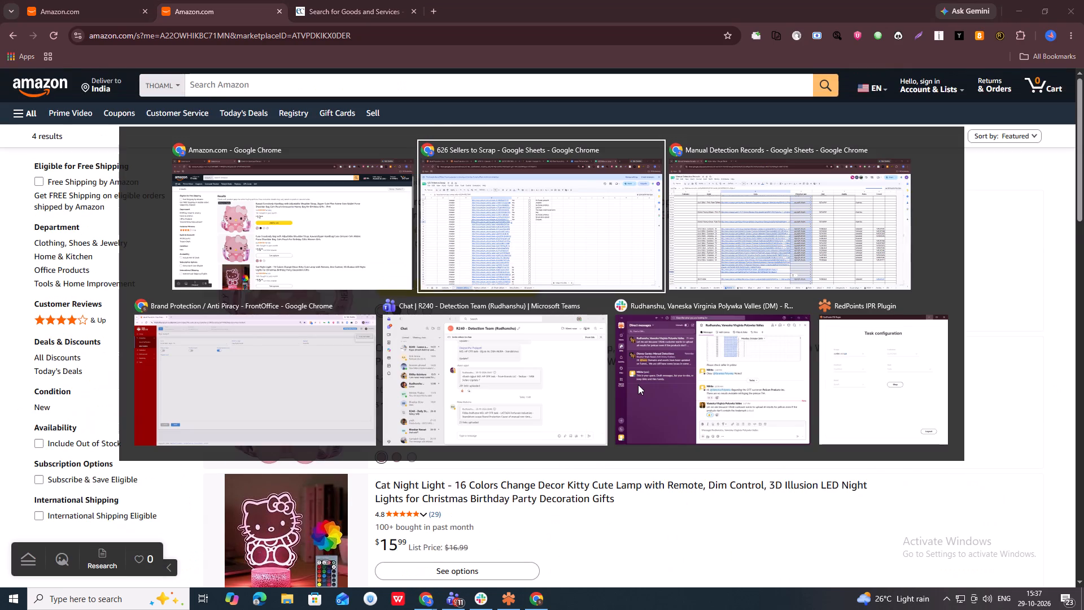
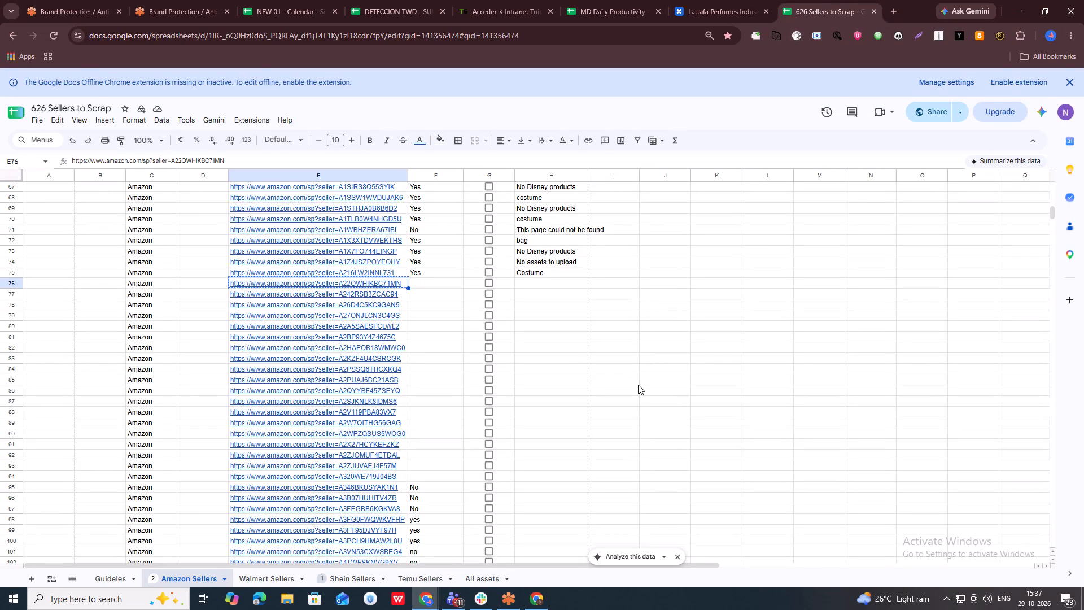
# In 626 Sellers to Scrap, enter the status yes in F76 and go to the note cell H76.
pyautogui.press('Right')
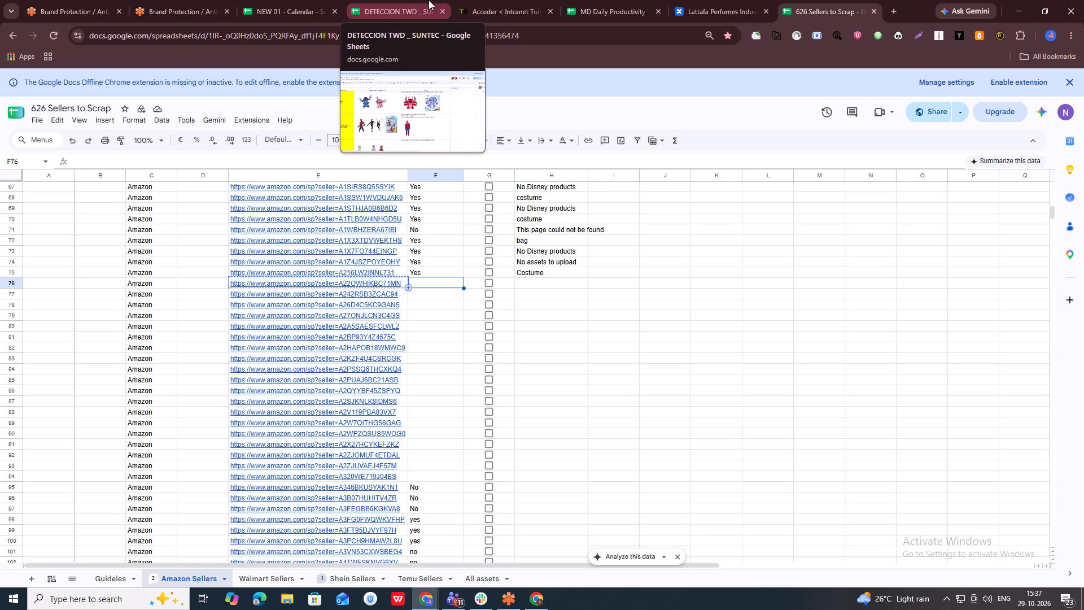
pyautogui.write('yes')
pyautogui.press('Right')
pyautogui.press('Right')
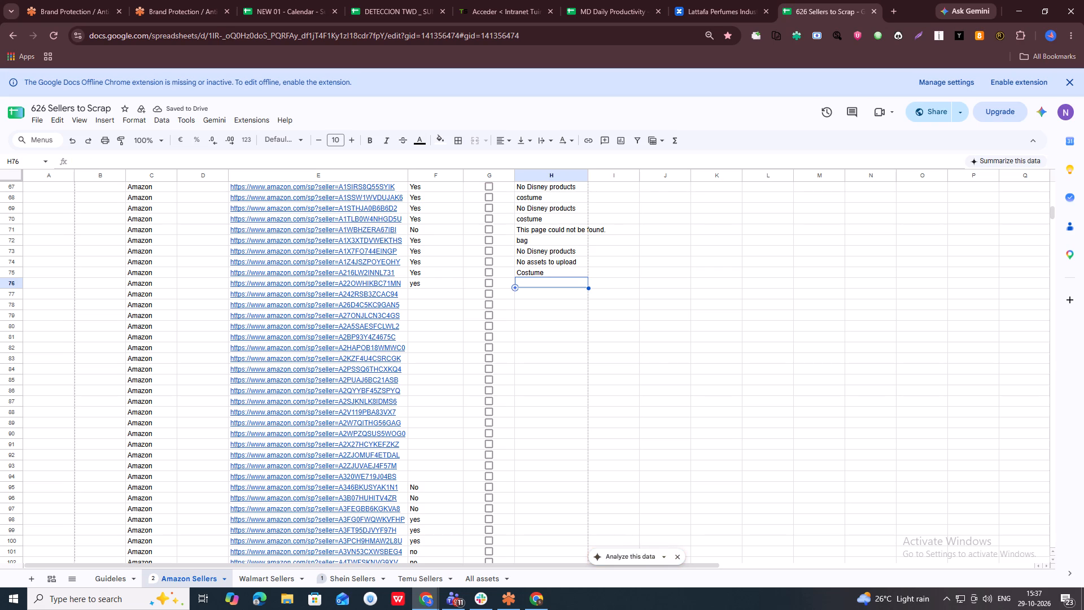
# Switch back to the THOAML storefront results on Amazon to recheck the seller's listed products.
pyautogui.hotkey('alt', 'Tab')
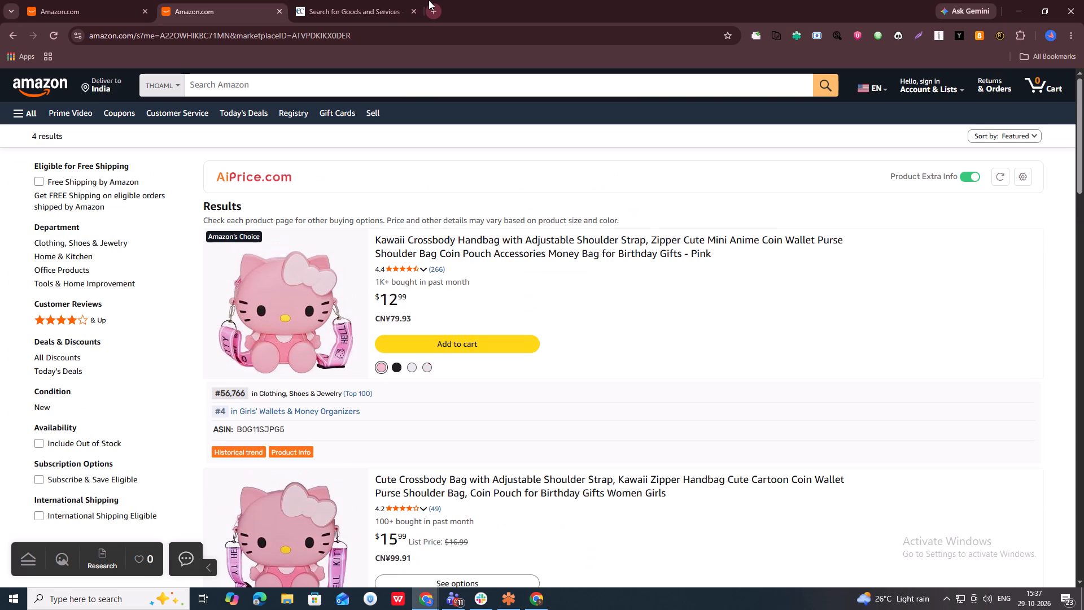
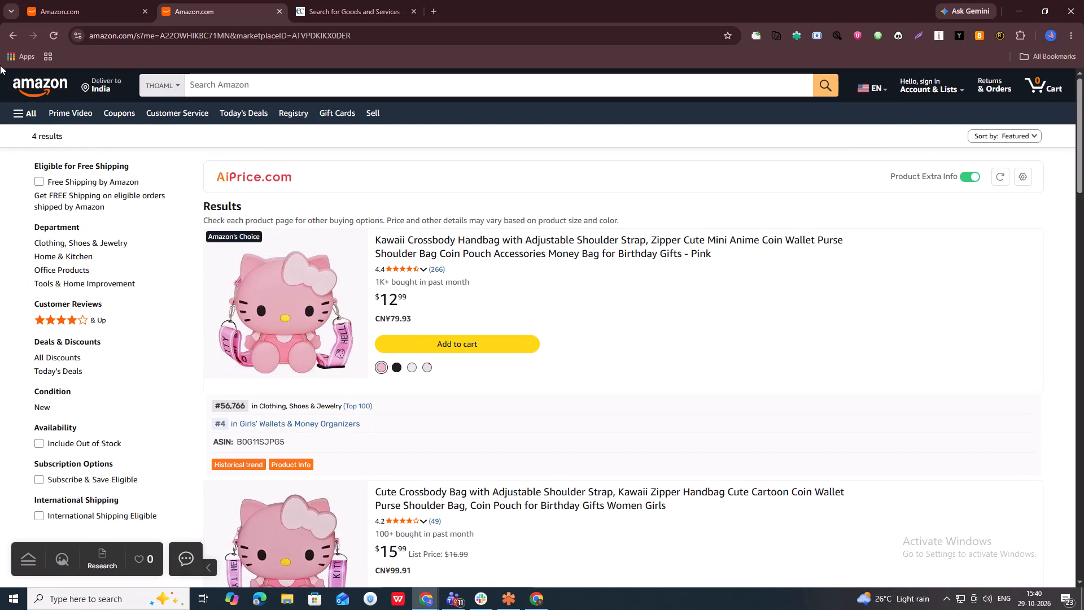
# Look through the products listed in the THOAML storefront results for Disney items.
pyautogui.press('Down')
pyautogui.press('Down')
pyautogui.press('Down')
pyautogui.press('Down')
pyautogui.press('Down')
pyautogui.press('Down')
pyautogui.press('Down')
pyautogui.press('Down')
pyautogui.press('Down')
pyautogui.press('Down')
pyautogui.press('Down')
pyautogui.press('Down')
pyautogui.press('Down')
pyautogui.press('Down')
pyautogui.press('Down')
pyautogui.press('Down')
pyautogui.press('Down')
pyautogui.press('Down')
pyautogui.press('Down')
pyautogui.press('Down')
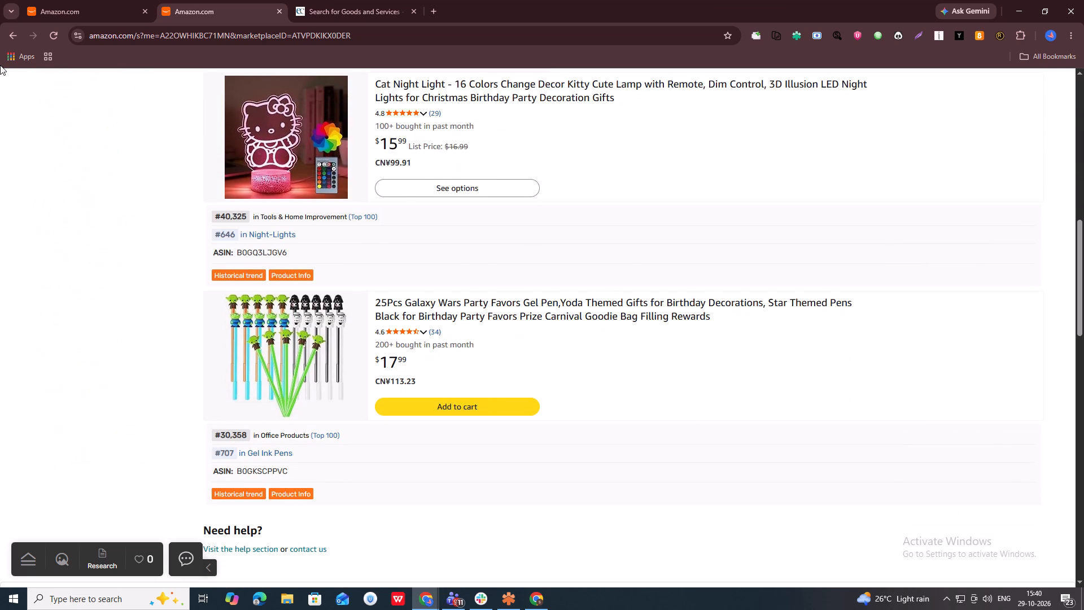
# In 626 Sellers to Scrap, copy the note "No Disney products" from H73 into H76.
pyautogui.hotkey('alt', 'Tab')
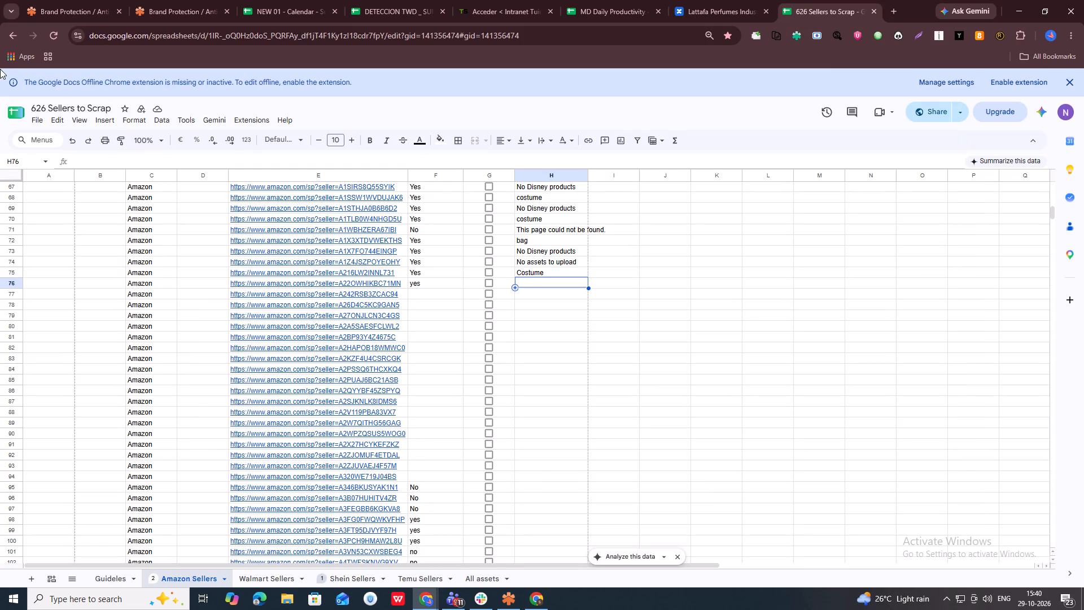
pyautogui.press('Up')
pyautogui.press('Up')
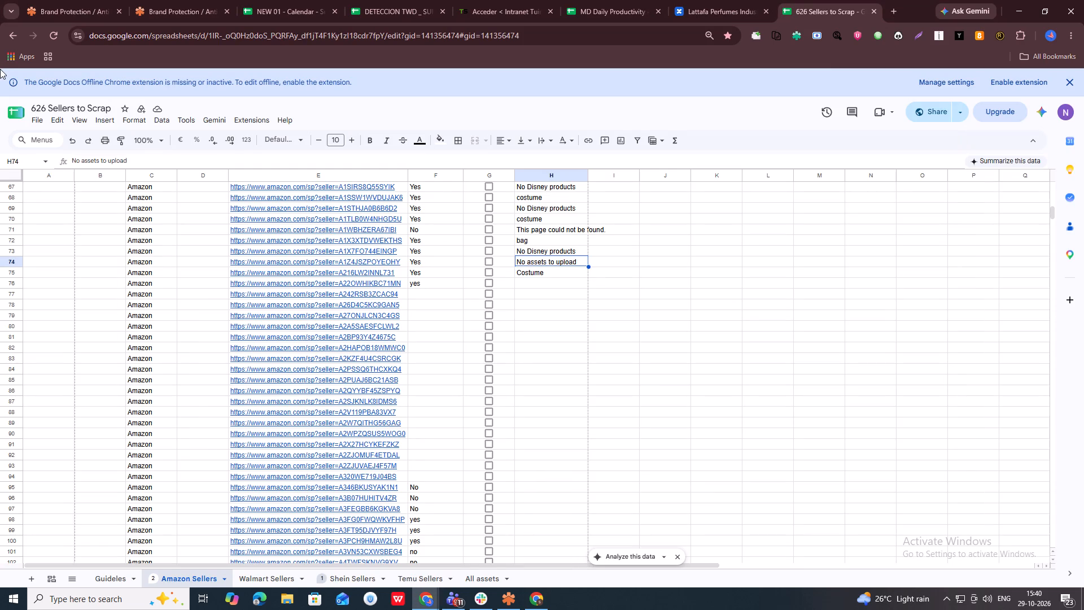
pyautogui.press('Up')
pyautogui.hotkey('ctrl', 'c')
pyautogui.hotkey('ctrl', 'Down')
pyautogui.press('Down')
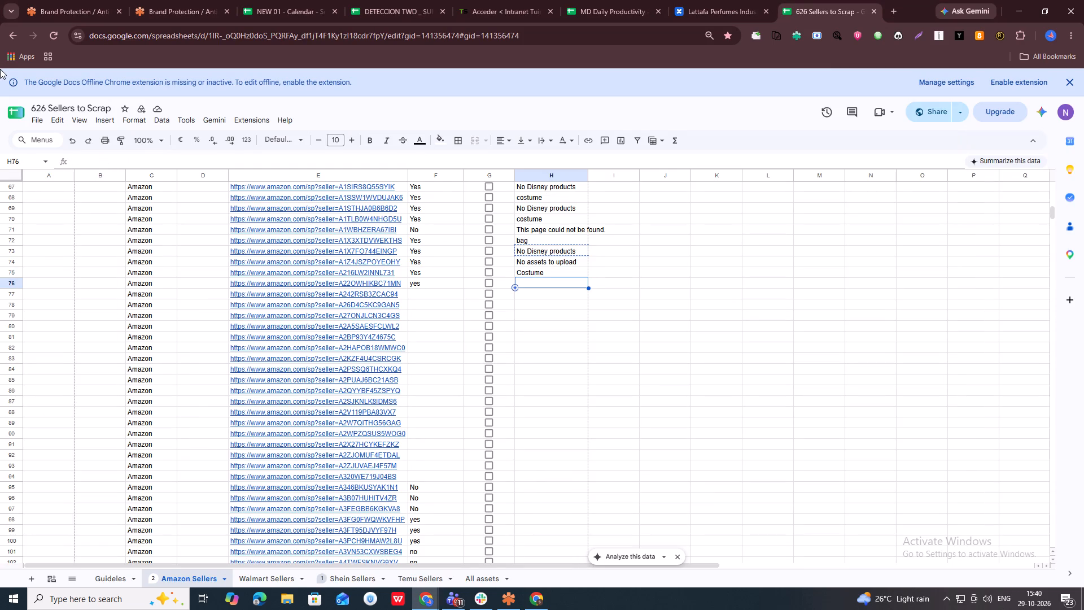
pyautogui.hotkey('ctrl', 'v')
# Copy the seller link from E76, load it in place of the TMclass page, and visit the THOAML storefront.
pyautogui.press('Down')
pyautogui.press('Left')
pyautogui.press('Left')
pyautogui.press('Left')
pyautogui.press('Up')
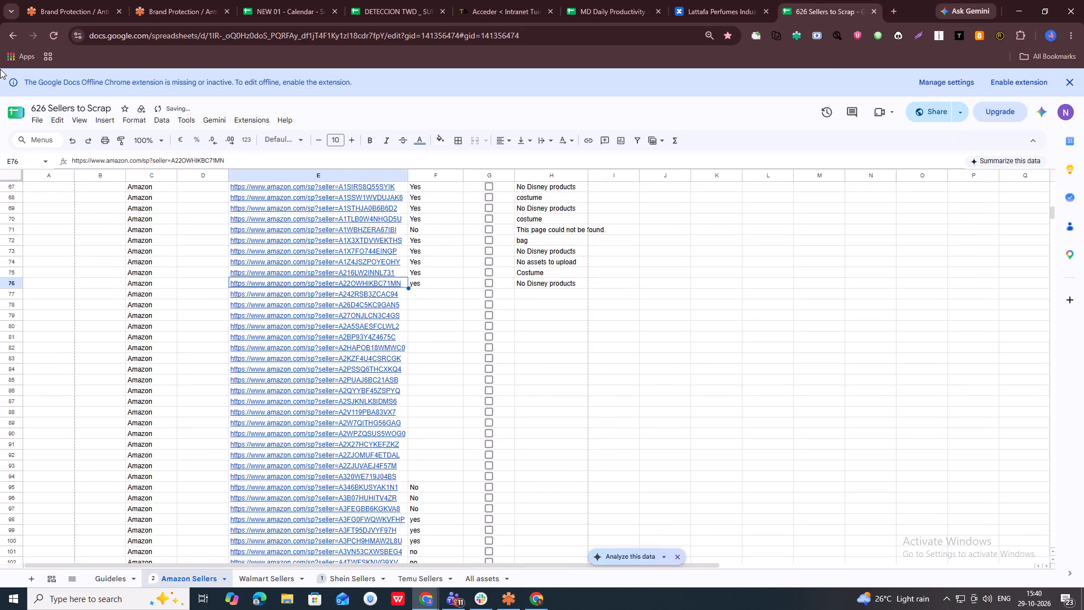
pyautogui.hotkey('ctrl', 'c')
pyautogui.hotkey('alt', 'Tab')
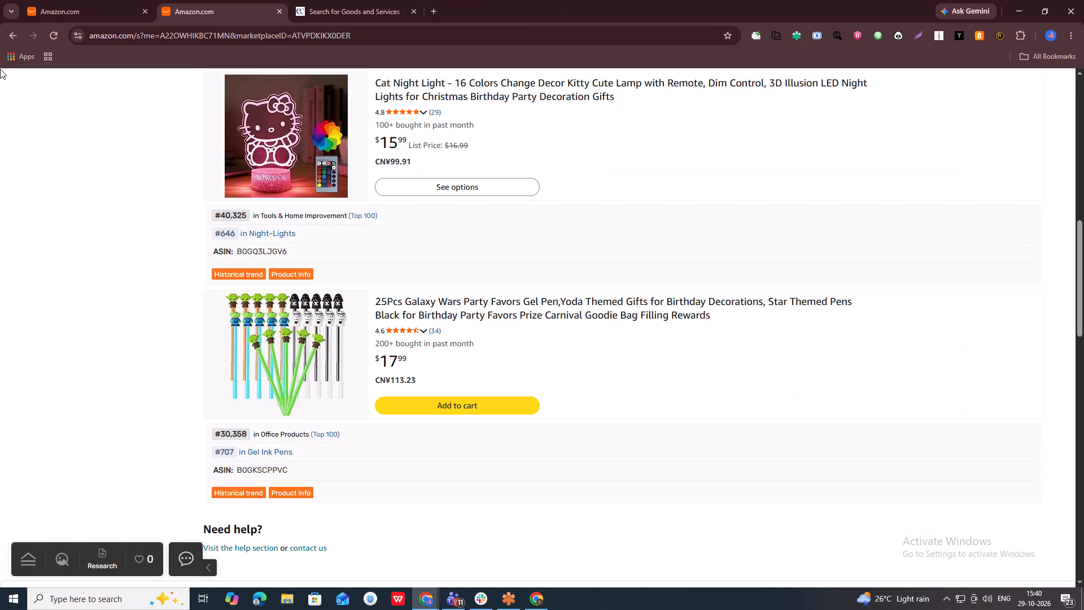
pyautogui.hotkey('ctrl', 'Tab')
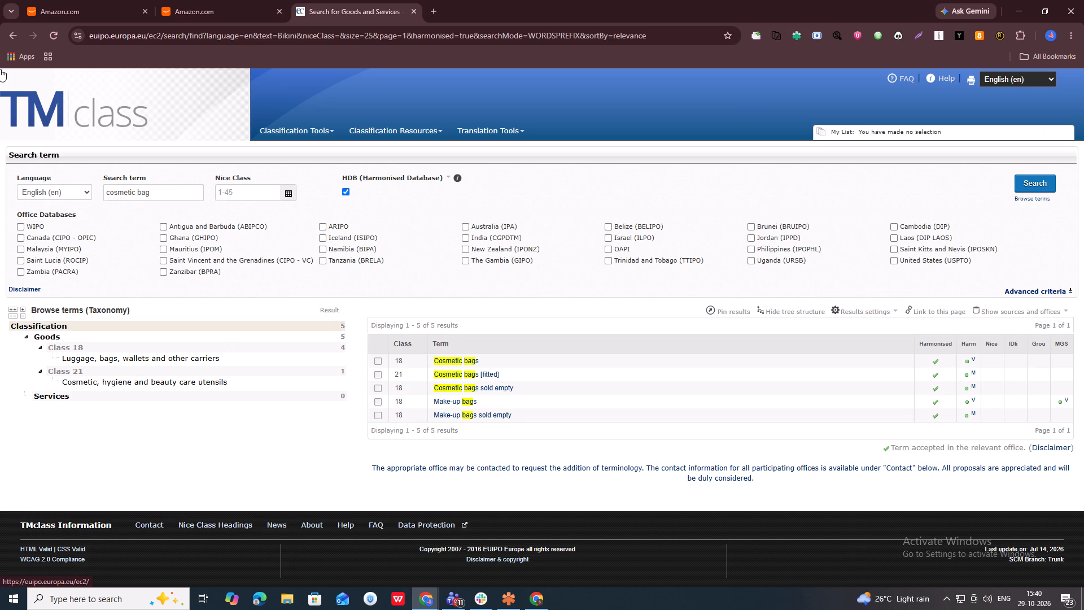
pyautogui.hotkey('ctrl', 'l')
pyautogui.hotkey('ctrl', 'v')
pyautogui.press('Return')
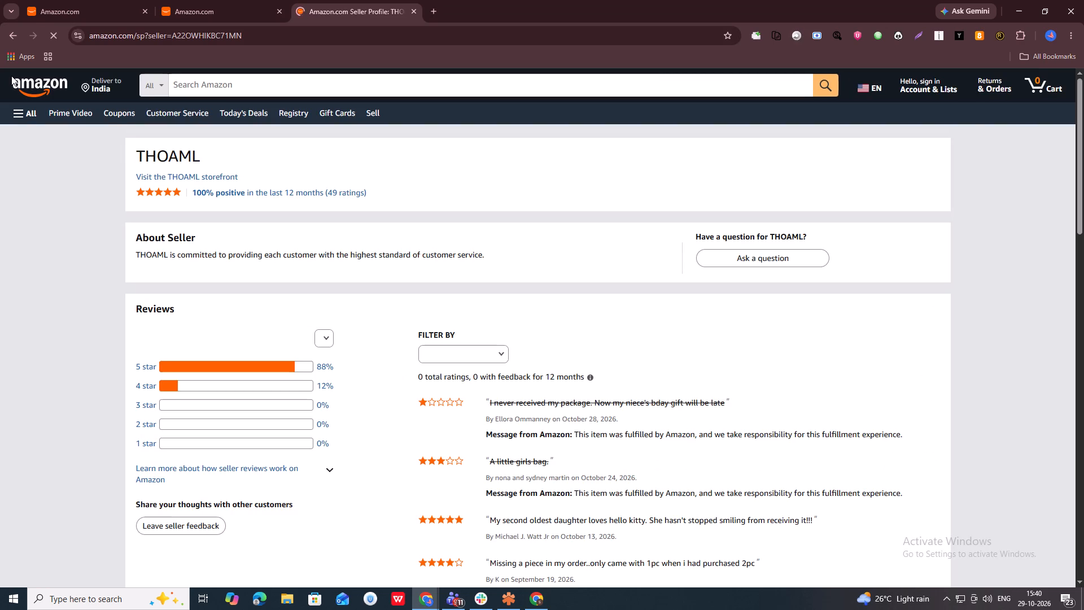
pyautogui.click(179, 180)
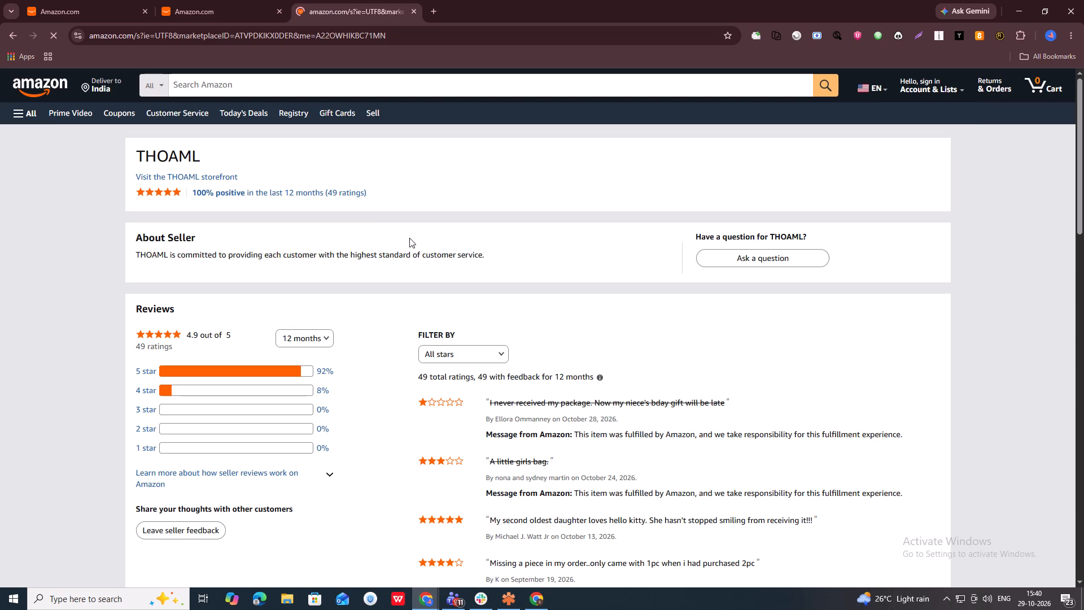
# Copy the seller link from E77, load it in place of the earlier THOAML results, and visit the FLCNXZBUF storefront.
pyautogui.hotkey('alt', 'Tab')
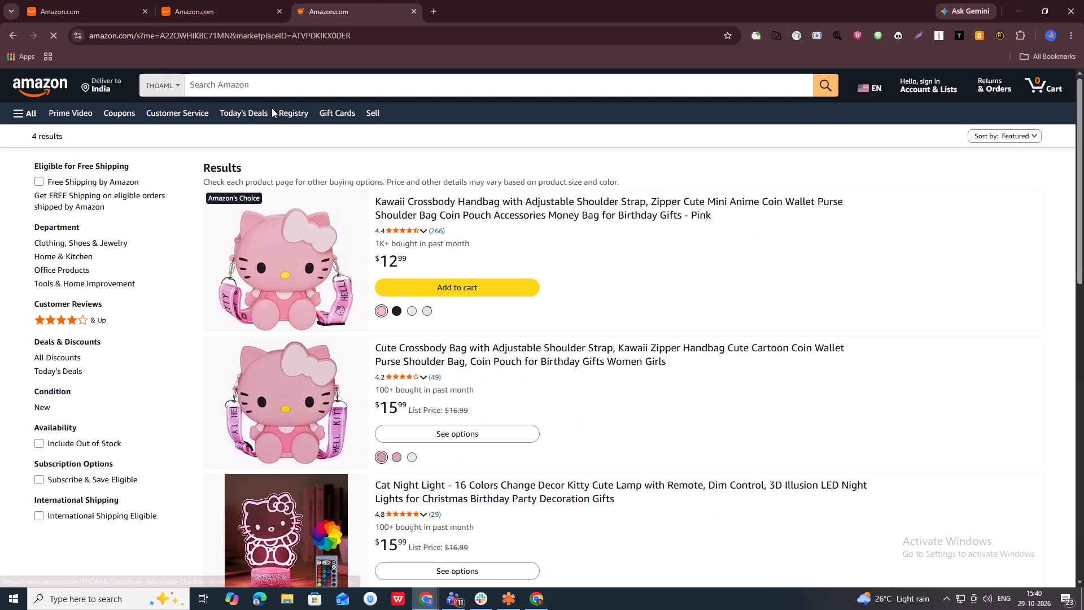
pyautogui.press('Down')
pyautogui.hotkey('ctrl', 'c')
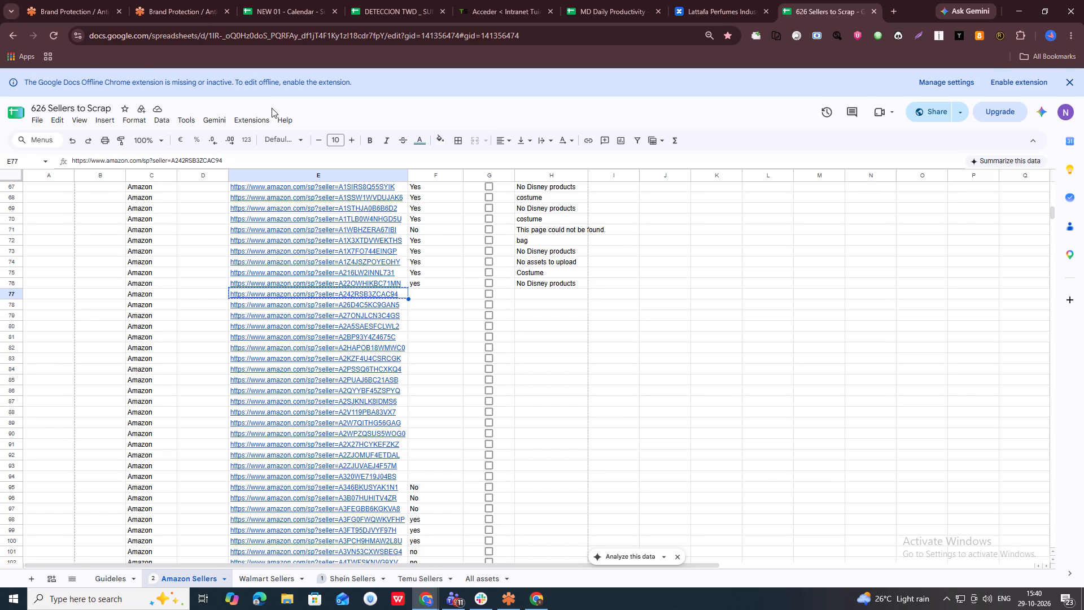
pyautogui.hotkey('alt', 'Tab')
pyautogui.click(189, 0)
pyautogui.click(185, 40)
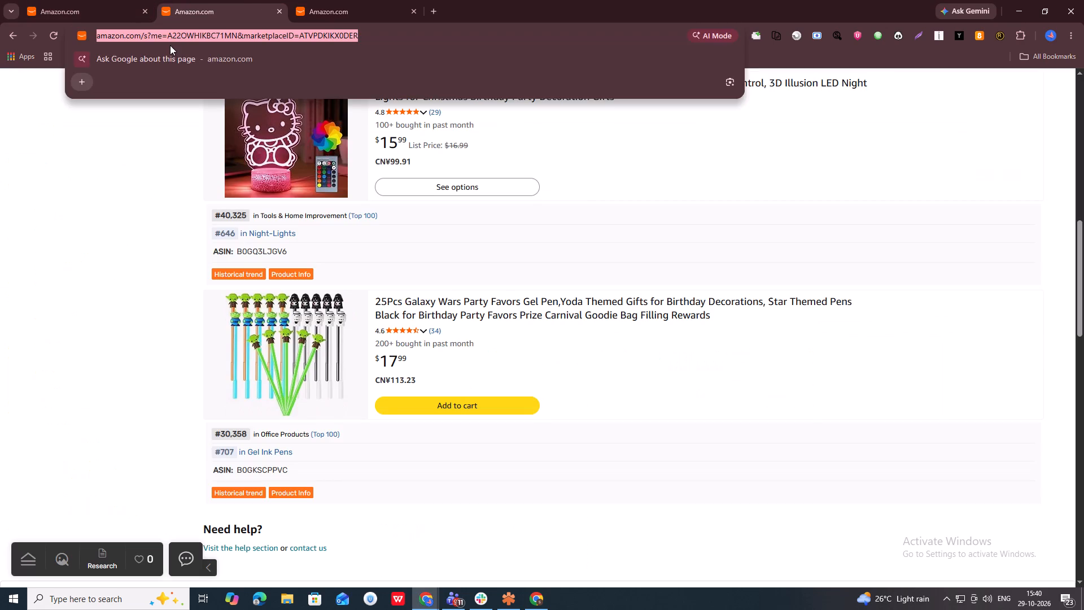
pyautogui.hotkey('ctrl', 'v')
pyautogui.press('Return')
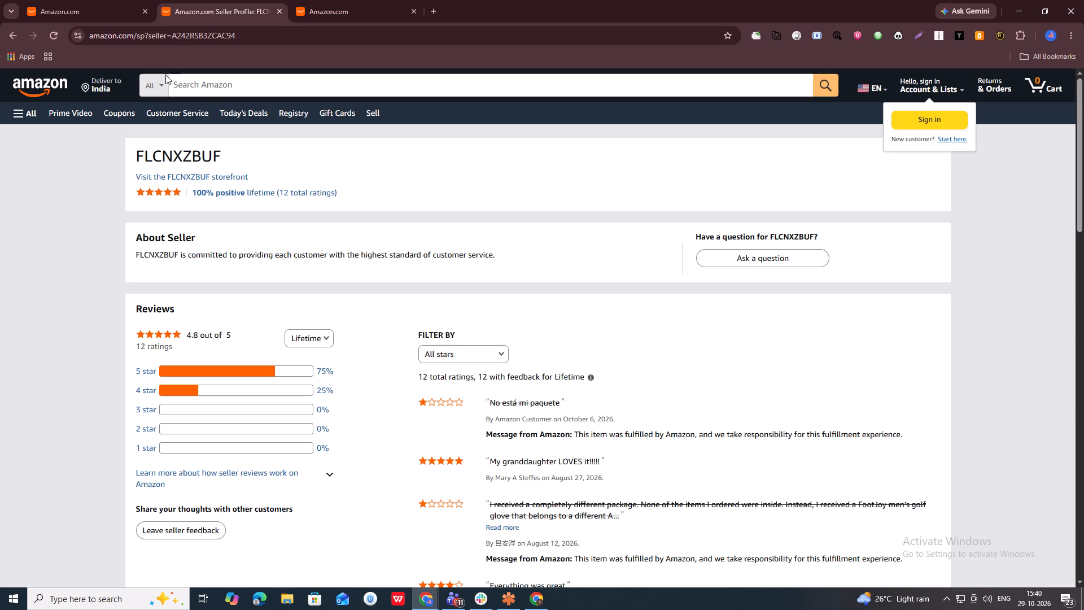
pyautogui.click(203, 178)
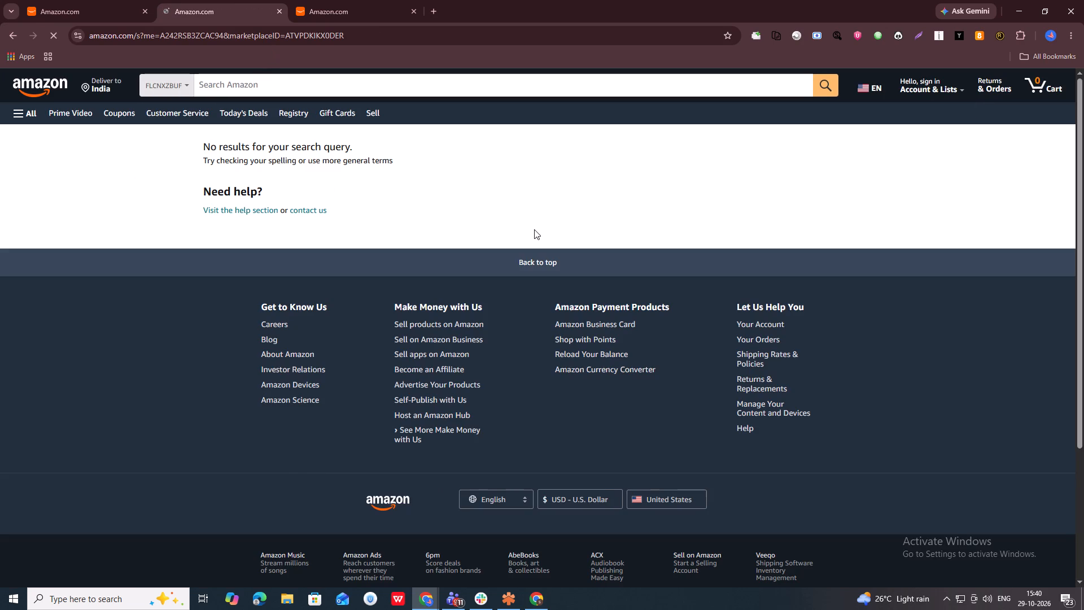
# Switch back to 626 Sellers to Scrap and enter the status No in F77.
pyautogui.hotkey('alt', 'Tab')
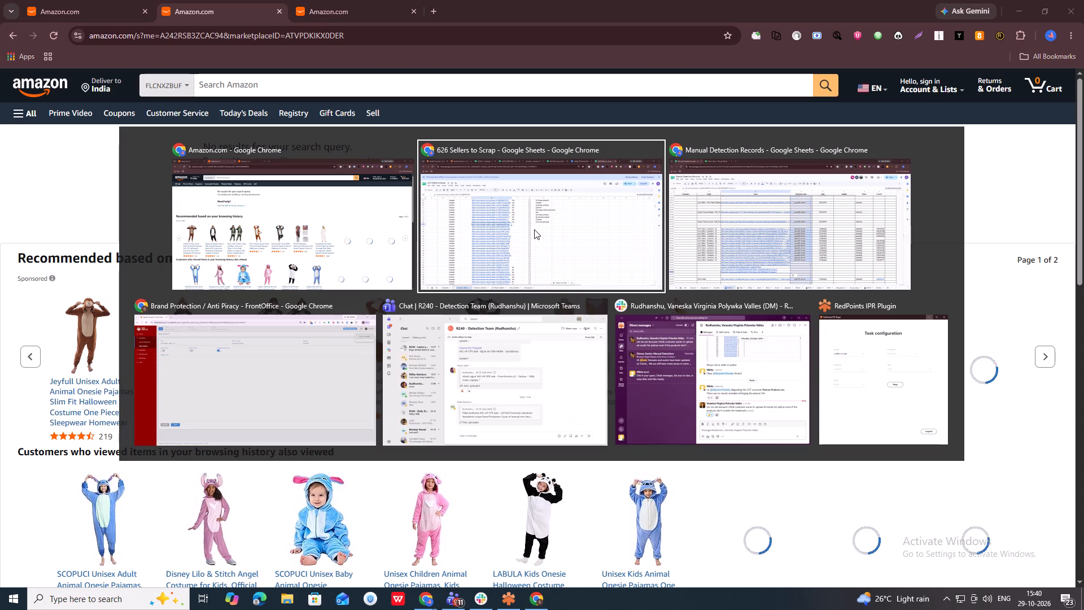
pyautogui.hotkey('alt', 'Left')
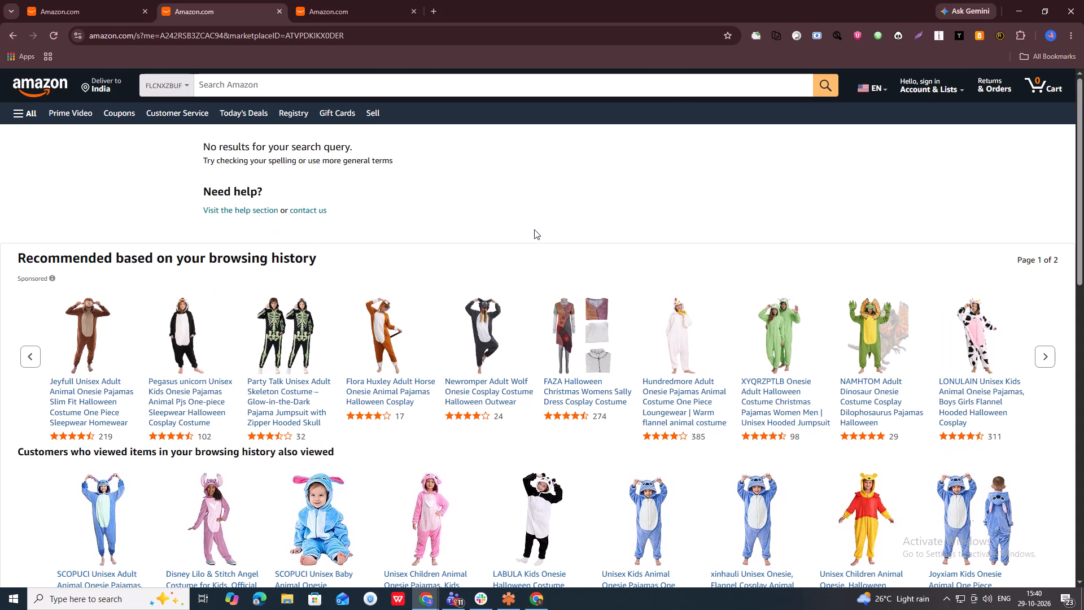
pyautogui.hotkey('alt', 'Tab')
pyautogui.press('Right')
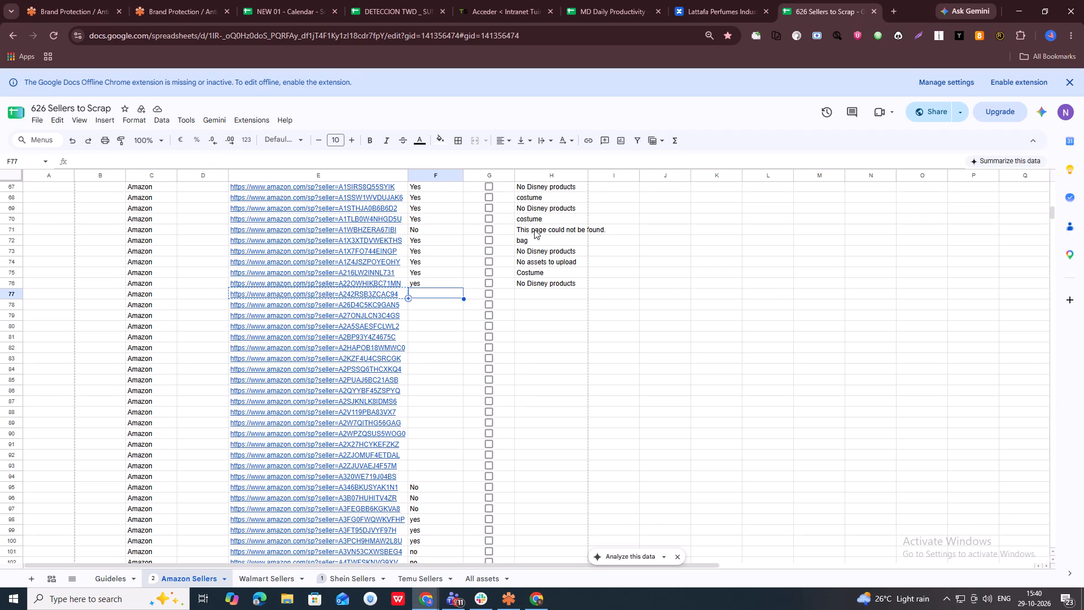
pyautogui.write('No')
pyautogui.press('Right')
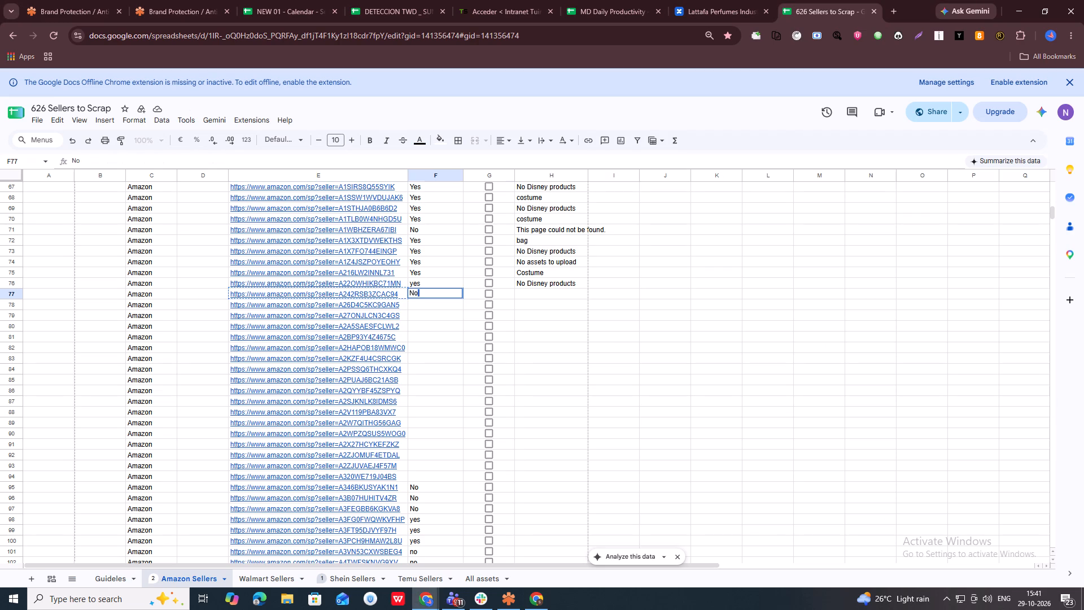
# Copy the note "This page could not be found." from H71 into H77.
pyautogui.press('Right')
pyautogui.press('Up')
pyautogui.press('Up')
pyautogui.press('Up')
pyautogui.press('Up')
pyautogui.press('Up')
pyautogui.press('Up')
pyautogui.press('Up')
pyautogui.press('Up')
pyautogui.press('Down')
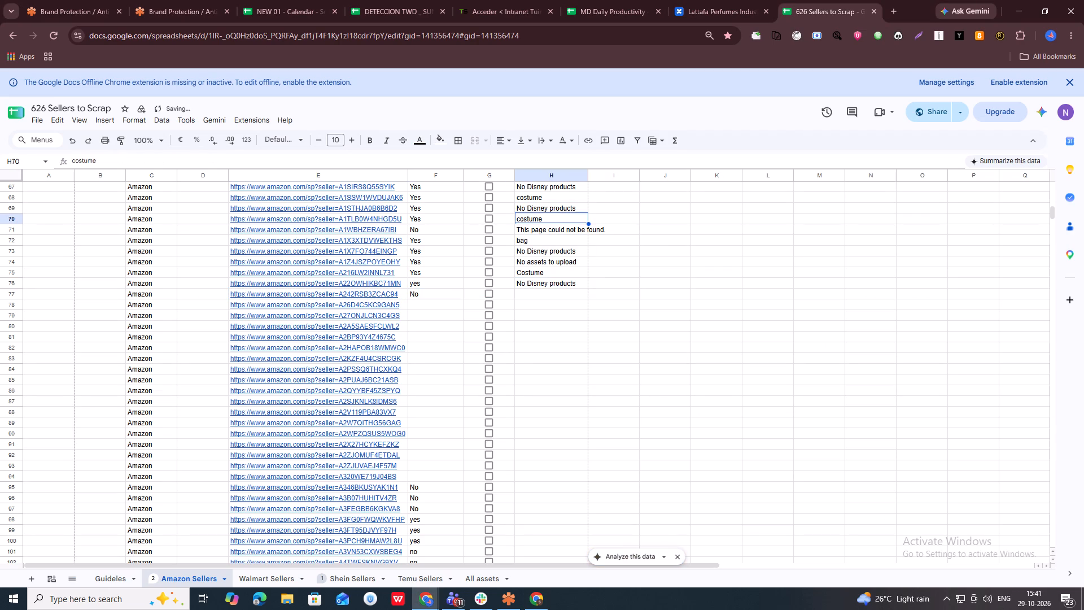
pyautogui.press('Down')
pyautogui.hotkey('ctrl', 'c')
pyautogui.hotkey('ctrl', 'Down')
pyautogui.press('Down')
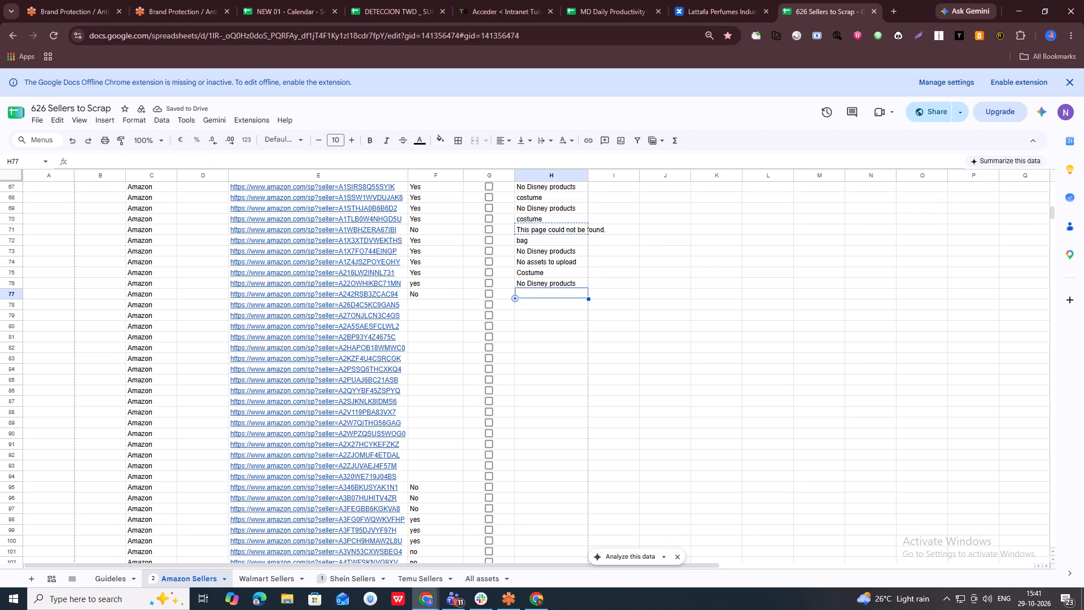
pyautogui.hotkey('ctrl', 'v')
# Copy the seller link from E78, open it on Amazon, and review the listings in the Fanzhz11 storefront.
pyautogui.press('Down')
pyautogui.press('Left')
pyautogui.press('Left')
pyautogui.press('Left')
pyautogui.hotkey('ctrl', 'c')
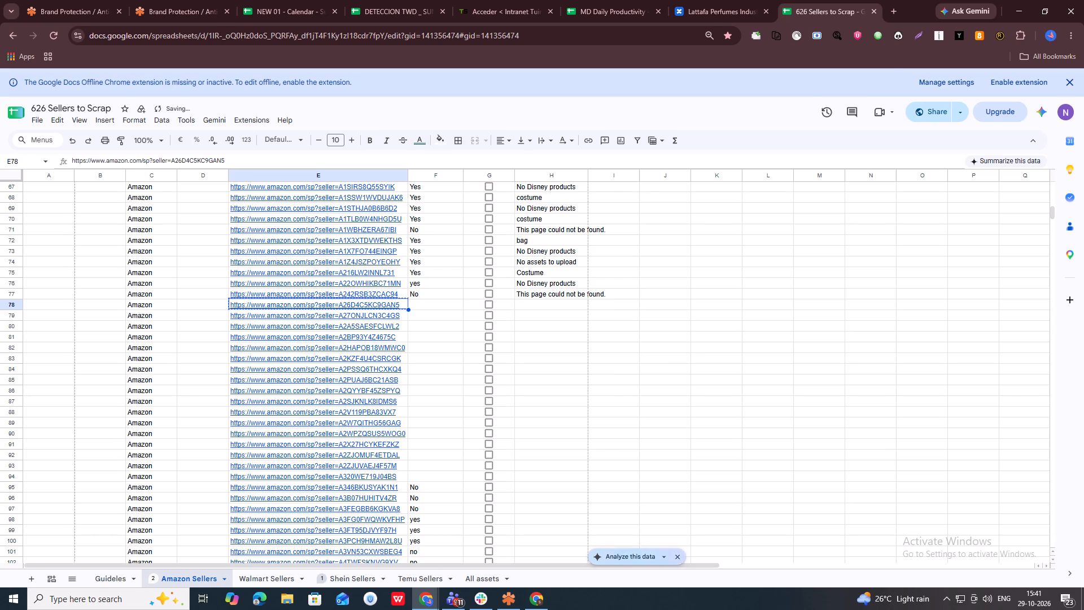
pyautogui.hotkey('alt', 'Tab')
pyautogui.hotkey('ctrl', 'l')
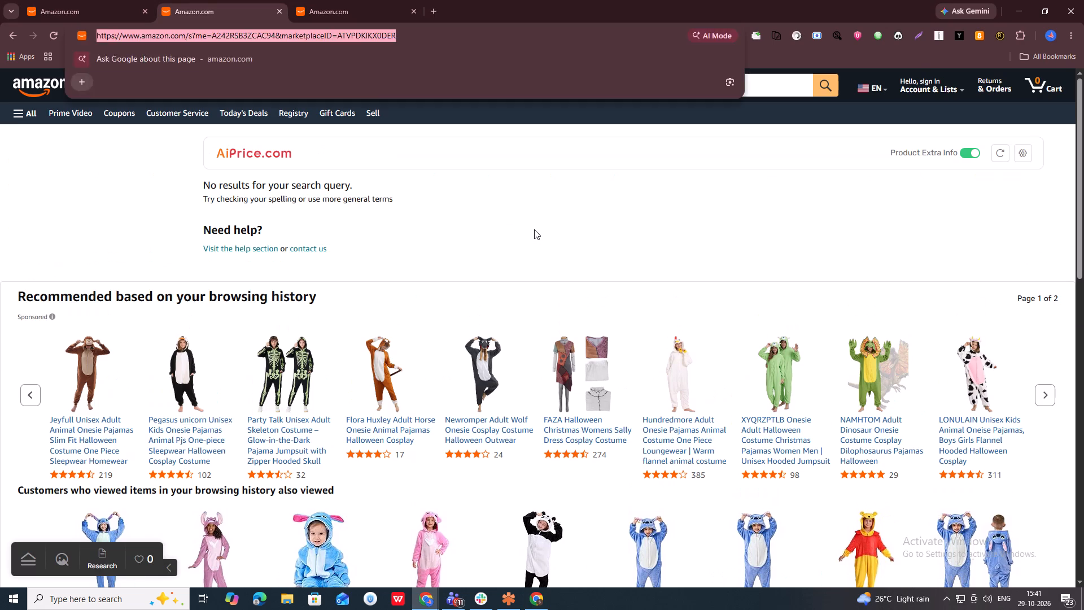
pyautogui.hotkey('ctrl', 'v')
pyautogui.press('Return')
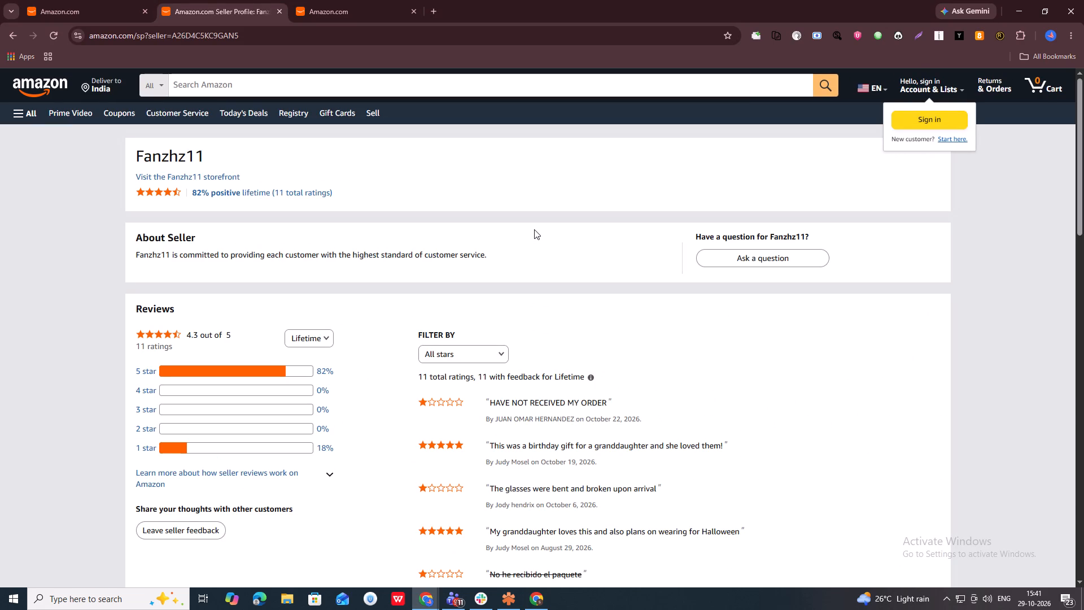
pyautogui.click(225, 181)
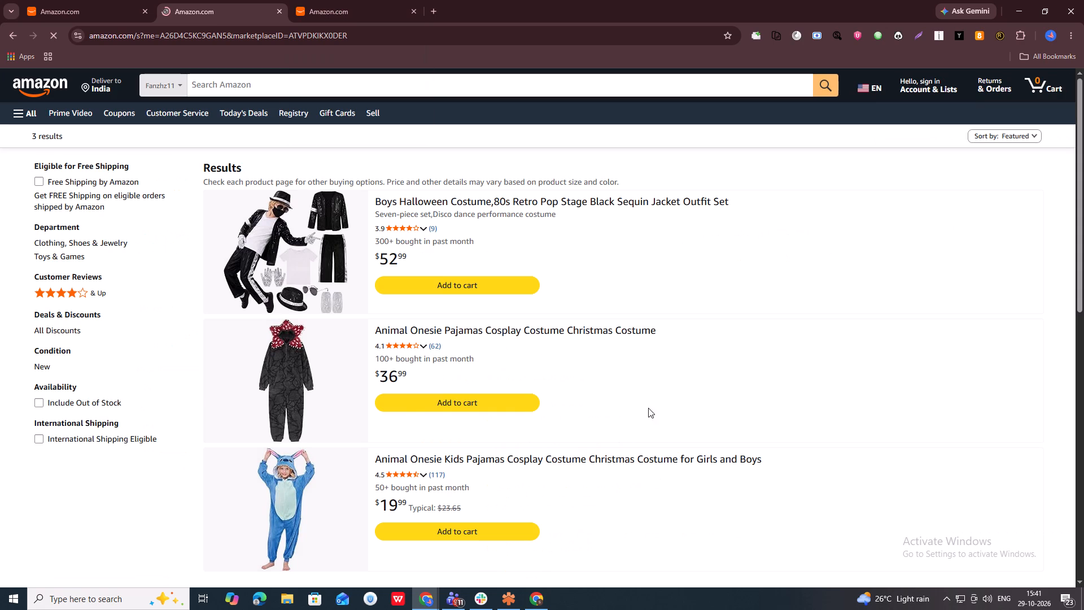
pyautogui.scroll(-5, 609, 390)
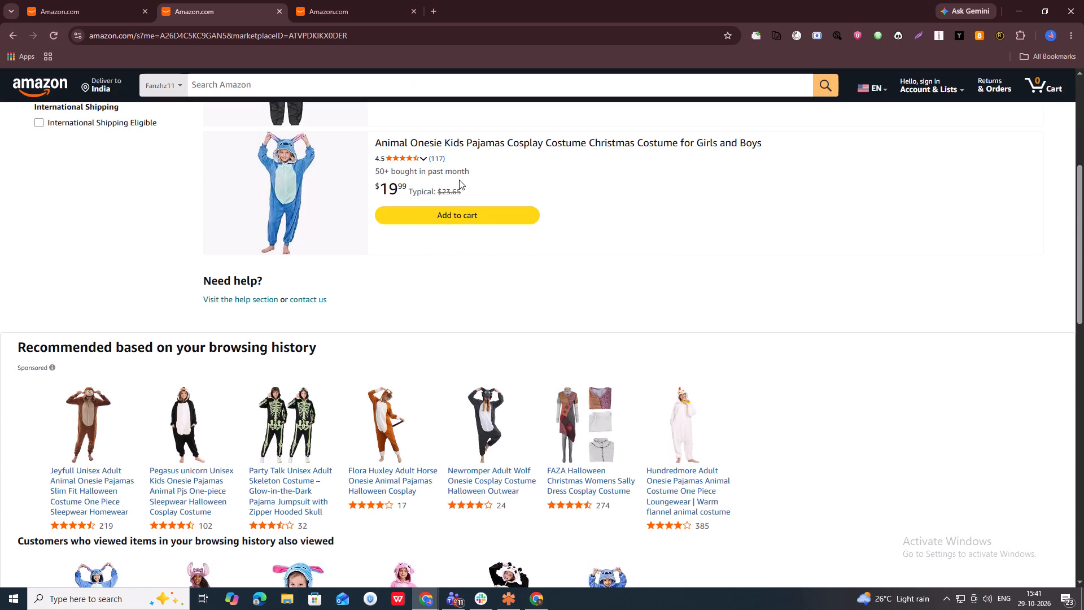
pyautogui.scroll(2, 504, 364)
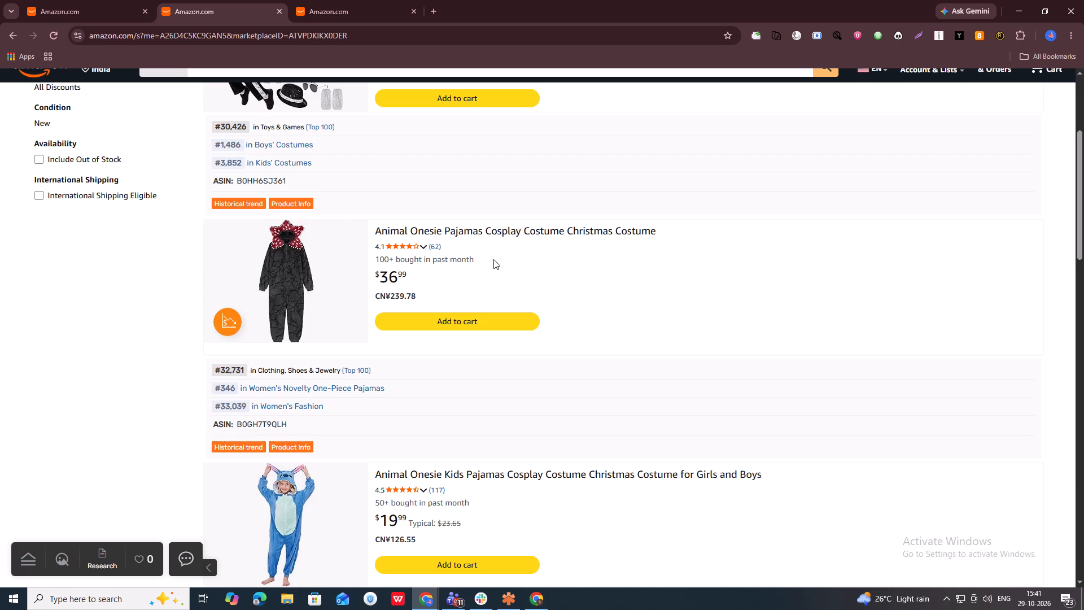
# Copy the link of the blue Animal Onesie Kids Pajamas listing into C102747 of Manual Detection Records.
pyautogui.rightClick(443, 475)
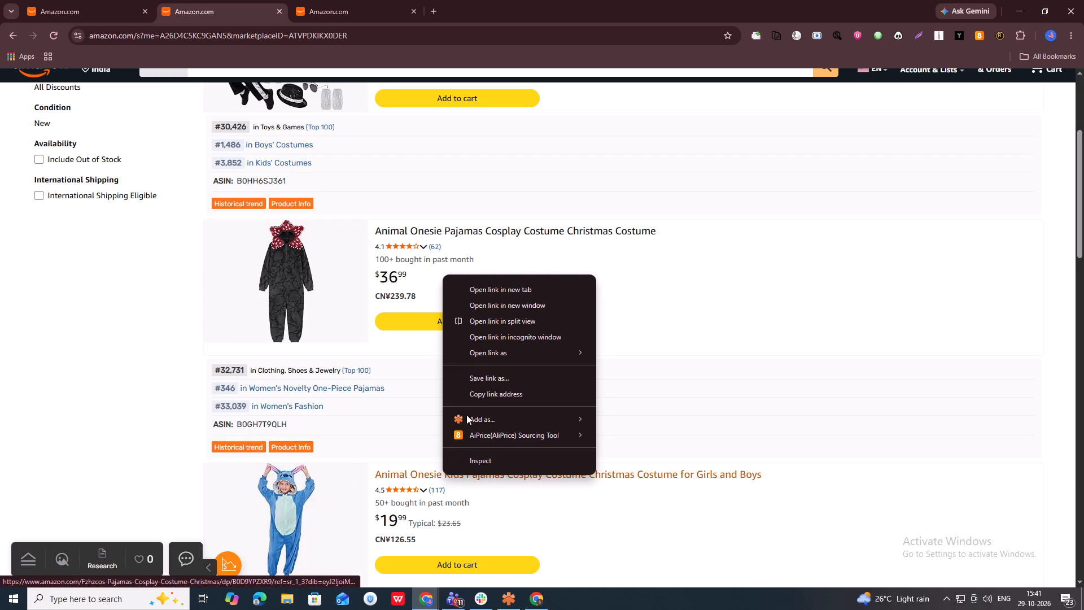
pyautogui.click(475, 396)
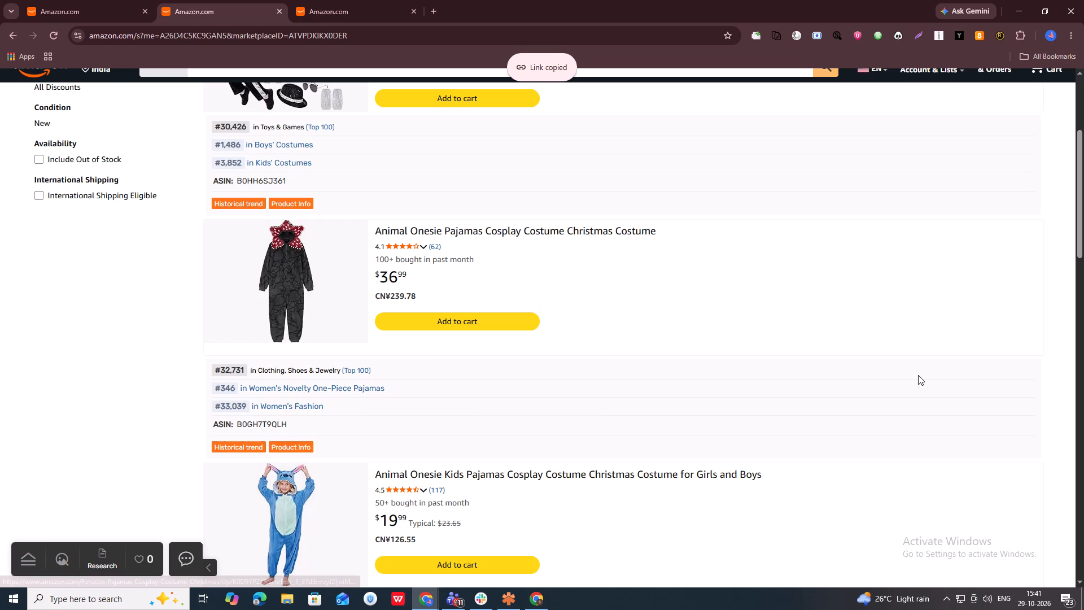
pyautogui.hotkey('alt', 'Tab')
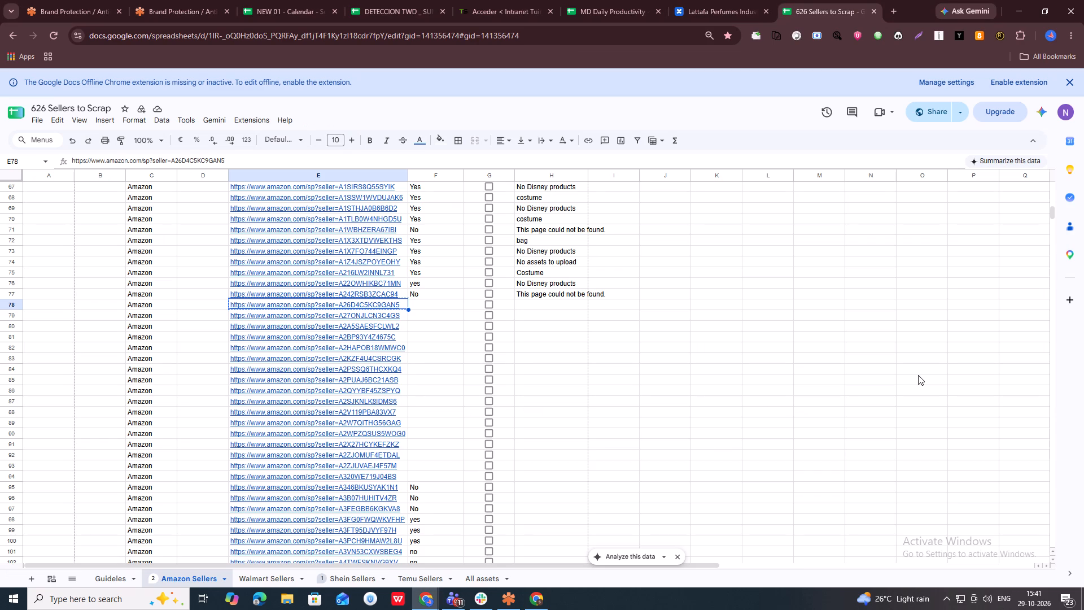
pyautogui.hotkey('alt', 'Tab')
pyautogui.hotkey('alt', 'Tab')
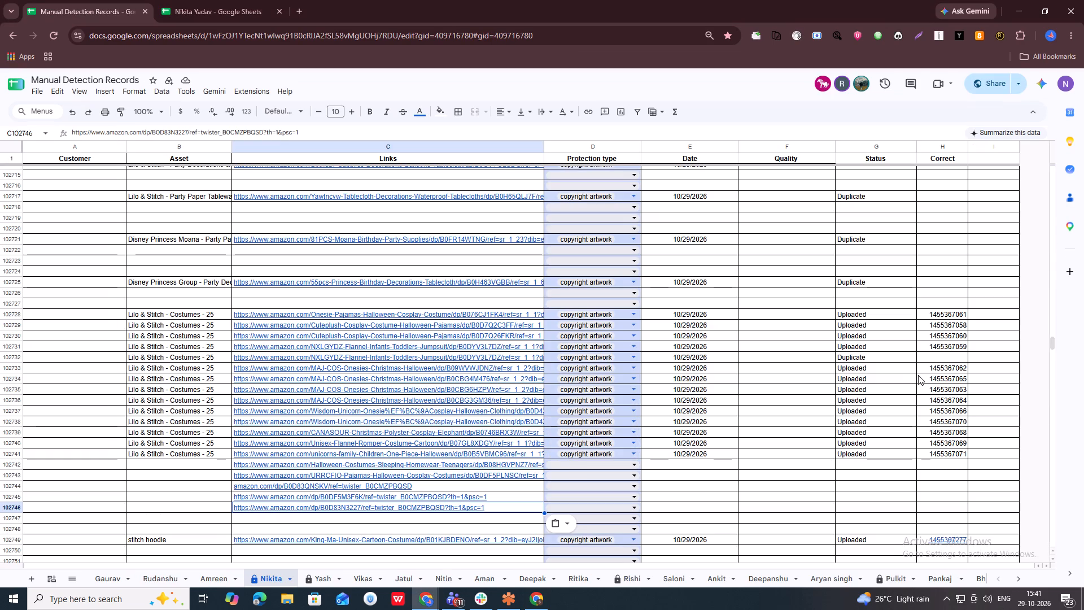
pyautogui.press('Down')
pyautogui.hotkey('ctrl', 'v')
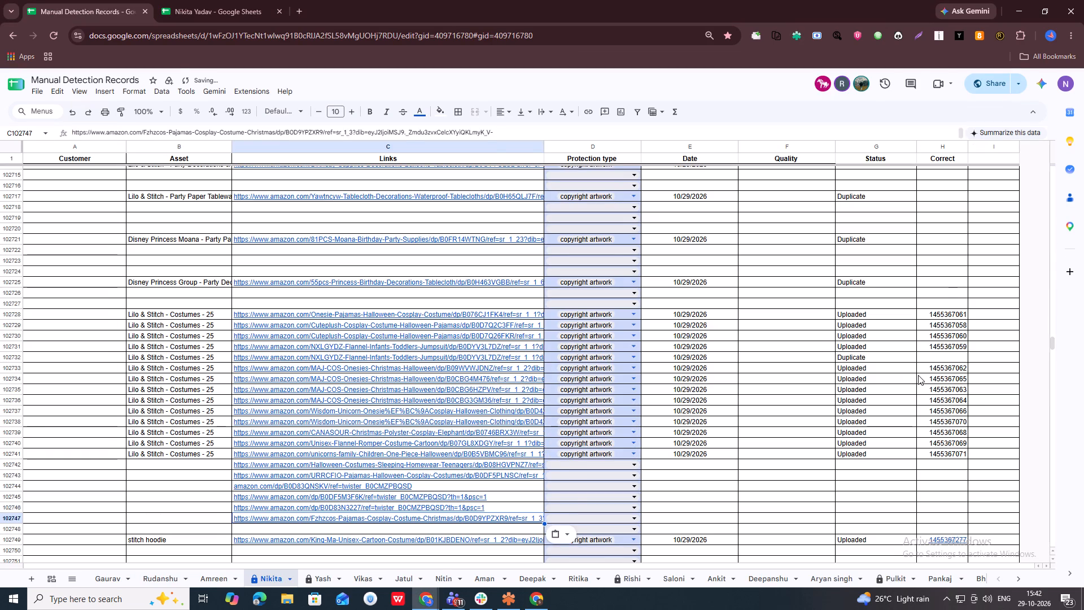
pyautogui.press('Down')
# In 626 Sellers to Scrap, copy the status Yes and note Costume from F75:H75 into row 78.
pyautogui.hotkey('alt', 'Tab')
pyautogui.press('Down')
pyautogui.press('Up')
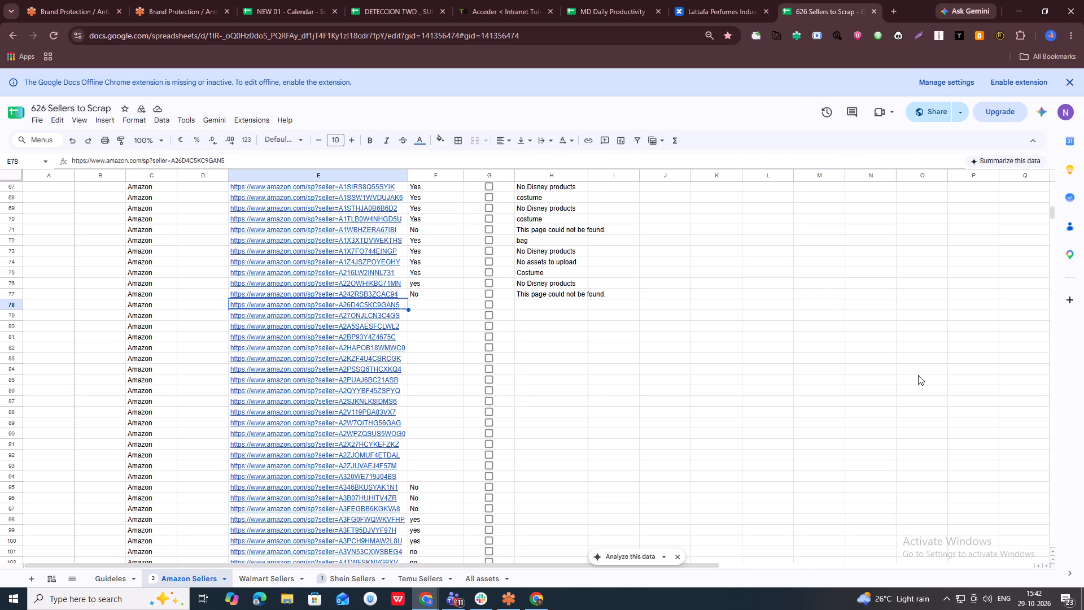
pyautogui.press('Right')
pyautogui.press('Up')
pyautogui.press('Up')
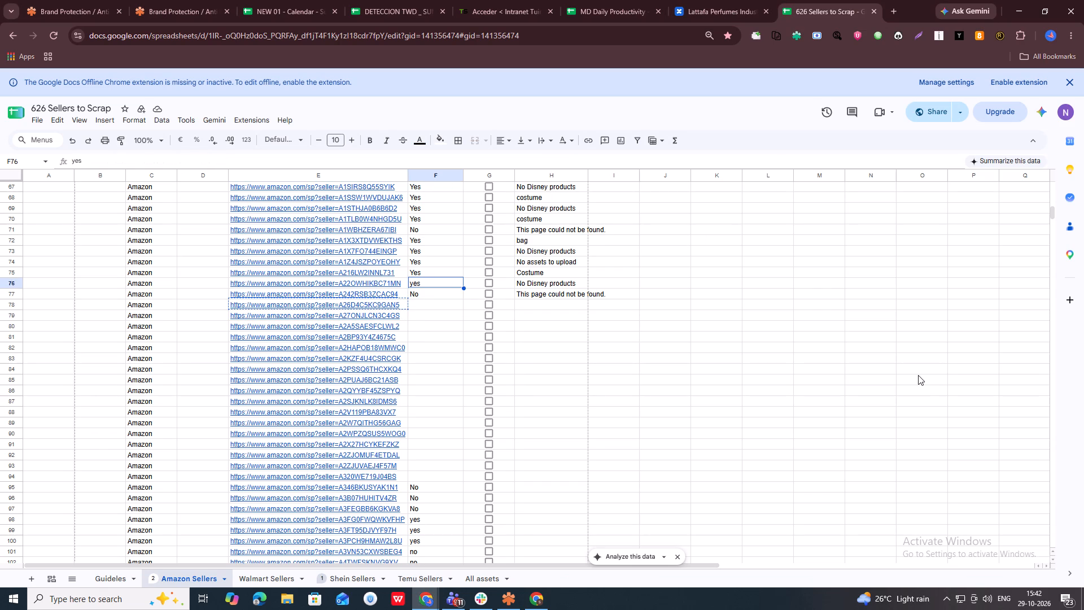
pyautogui.press('Up')
pyautogui.hotkey('shift', 'Right')
pyautogui.hotkey('shift', 'Right')
pyautogui.hotkey('ctrl', 'c')
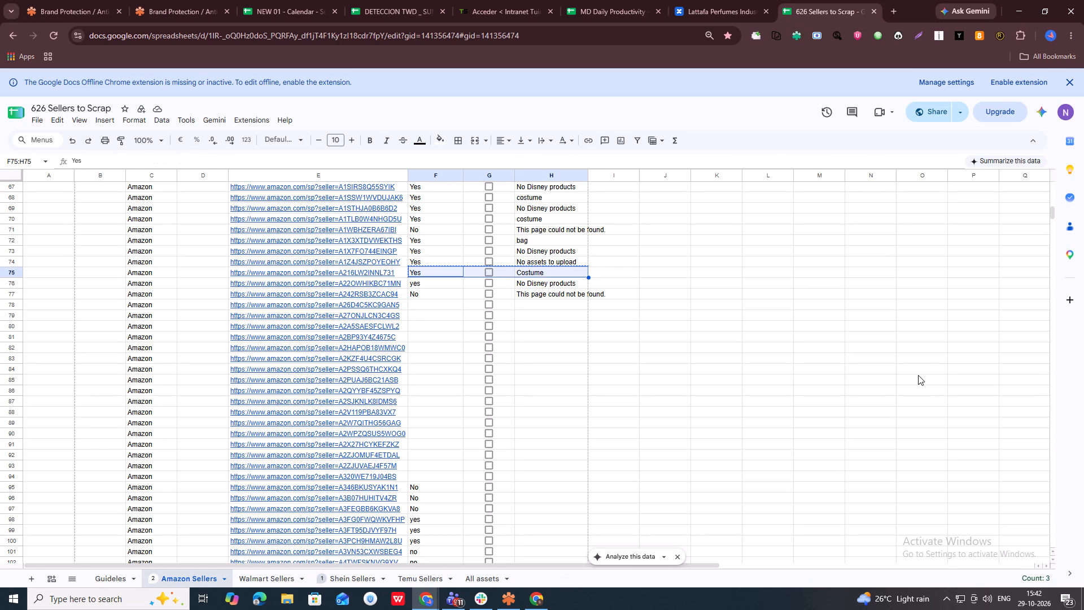
pyautogui.hotkey('ctrl', 'Down')
pyautogui.press('Down')
pyautogui.hotkey('ctrl', 'v')
# Copy the seller link from E79, open it on Amazon, and review the listings in the nine squaer egou storefront.
pyautogui.press('Down')
pyautogui.press('Left')
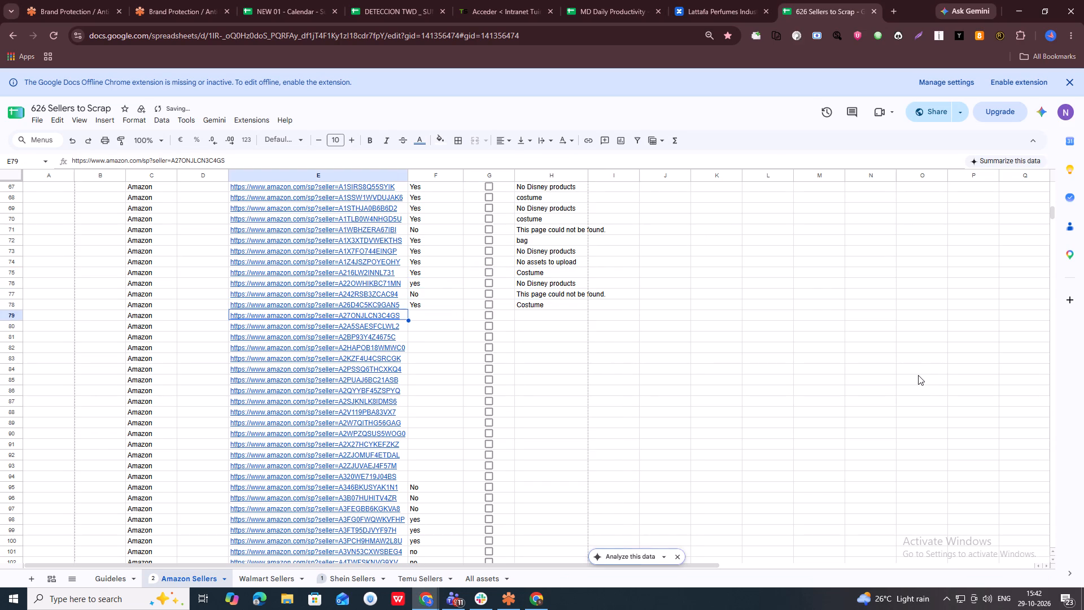
pyautogui.hotkey('ctrl', 'c')
pyautogui.hotkey('alt', 'Tab')
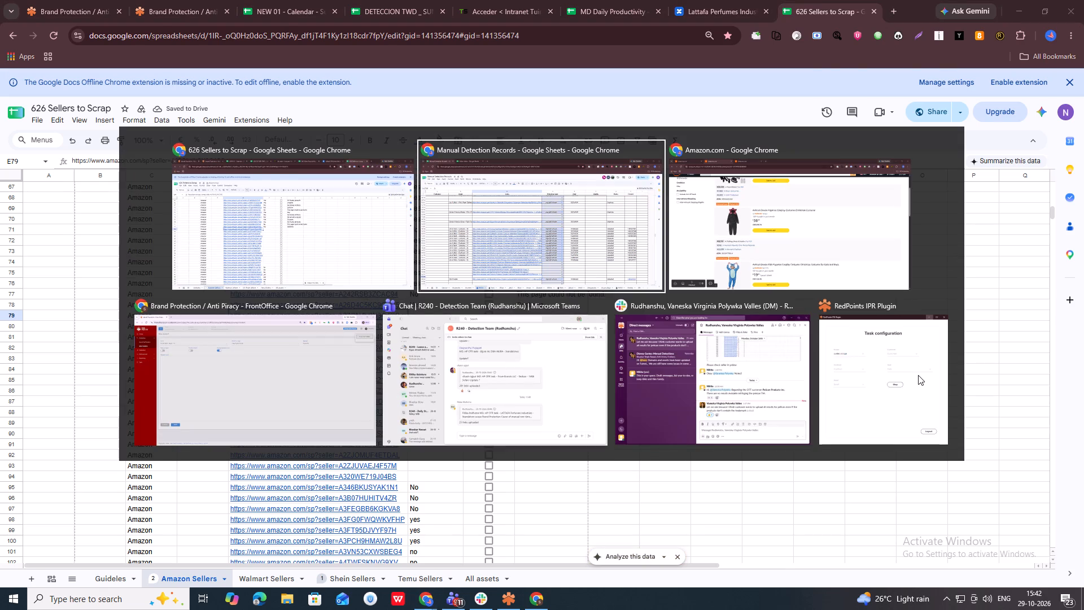
pyautogui.hotkey('alt', 'Tab')
pyautogui.click(291, 33)
pyautogui.hotkey('ctrl', 'v')
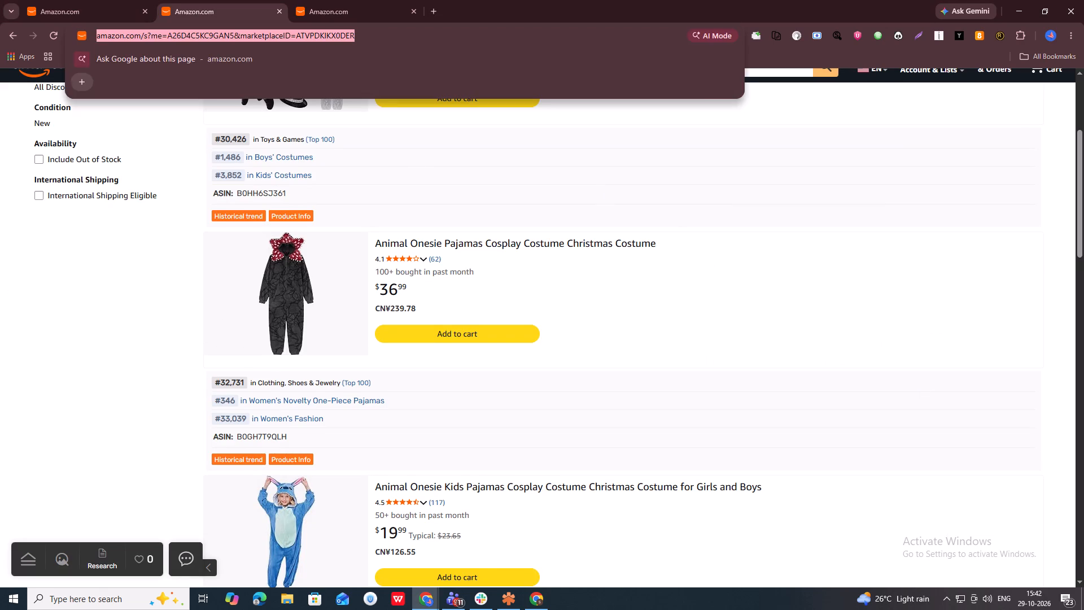
pyautogui.press('Return')
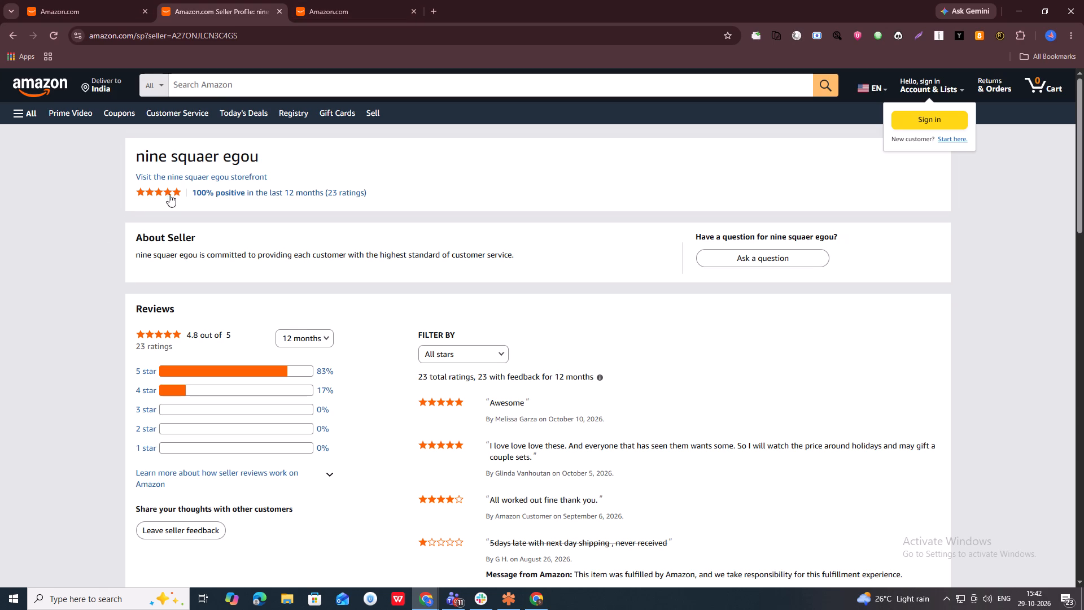
pyautogui.click(190, 177)
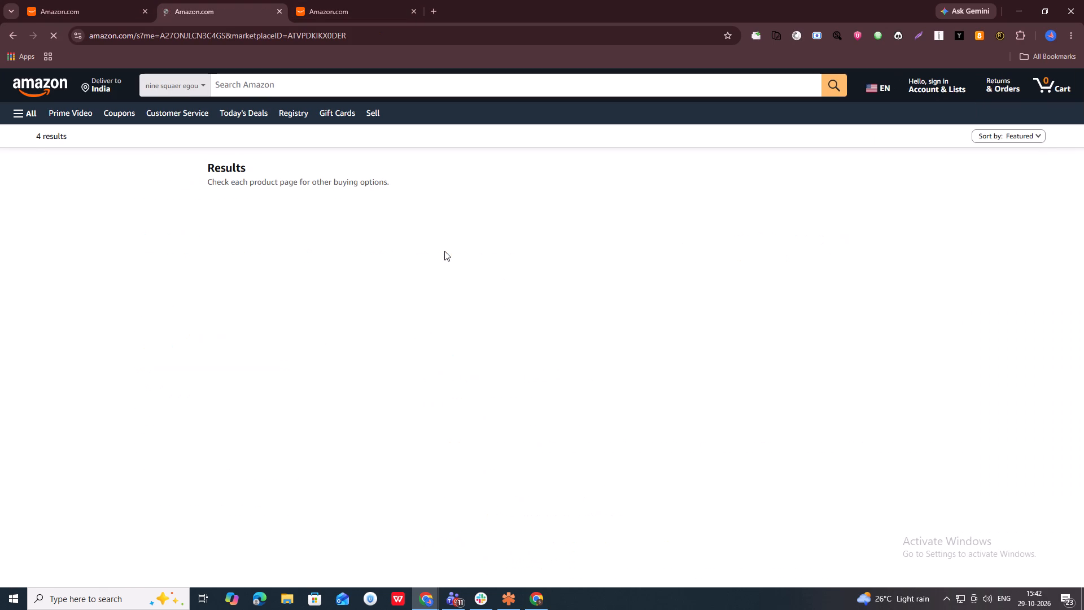
pyautogui.scroll(-11, 462, 356)
pyautogui.scroll(7, 463, 356)
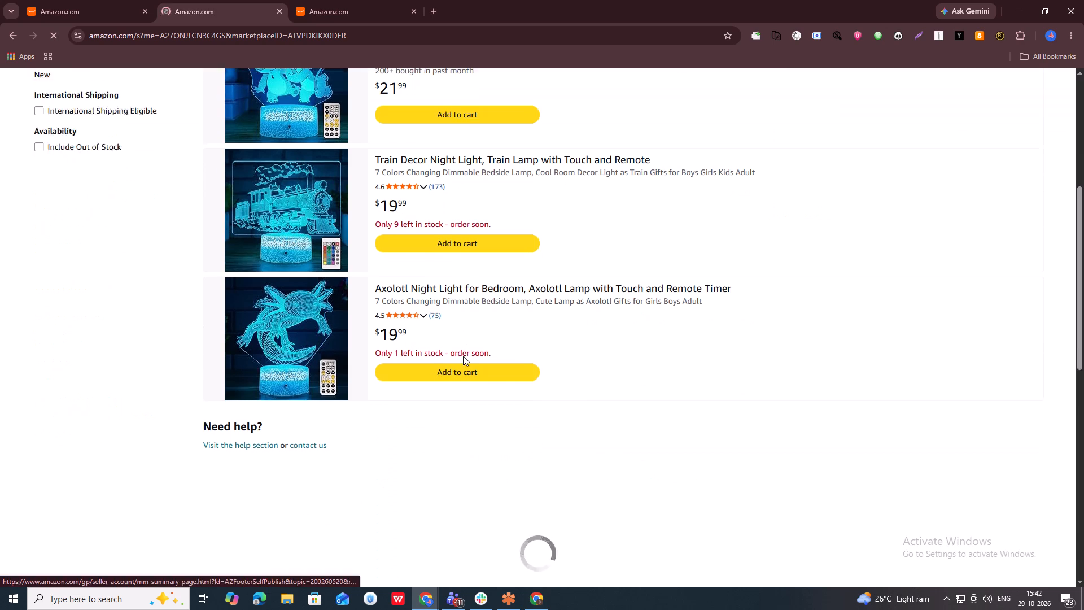
pyautogui.scroll(3, 463, 356)
# In 626 Sellers to Scrap, copy the status Yes and note "No assets to uplad" from F2:H2 into row 79.
pyautogui.hotkey('alt', 'Tab')
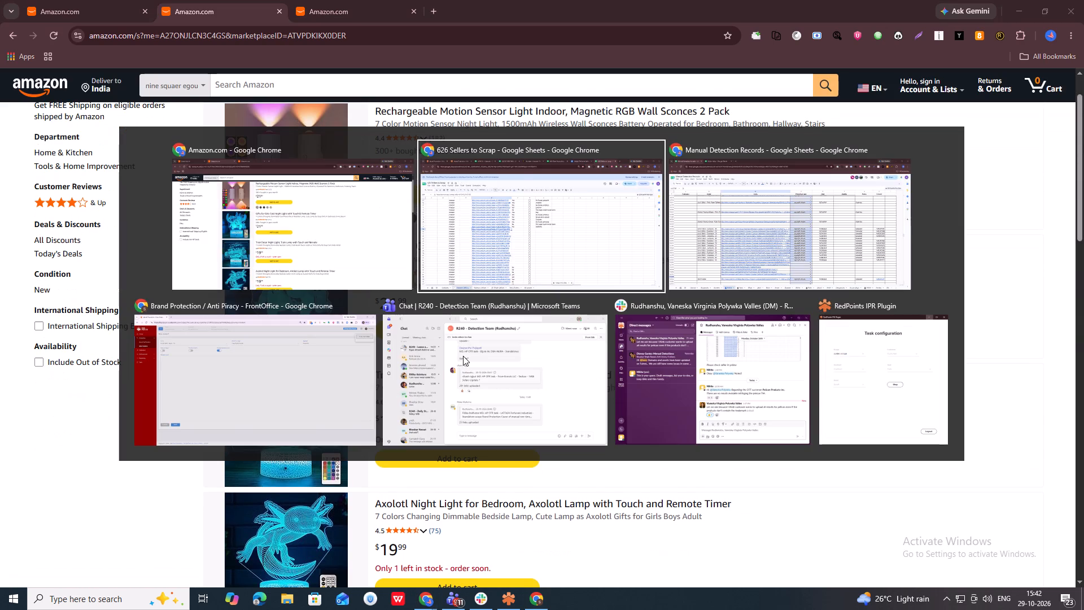
pyautogui.press('Right')
pyautogui.press('Up')
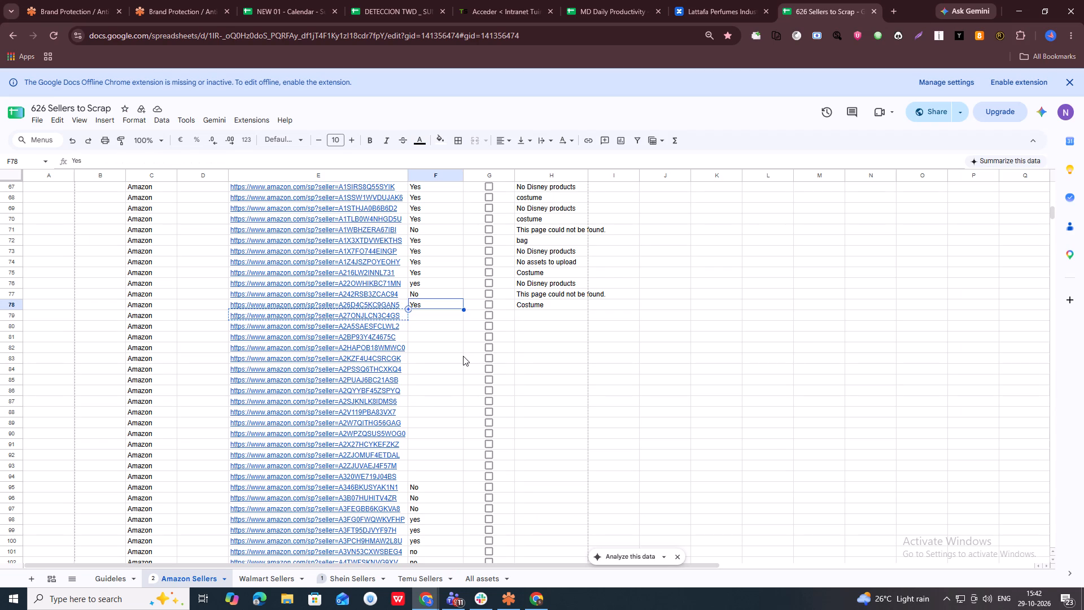
pyautogui.press('Up')
pyautogui.press('Up')
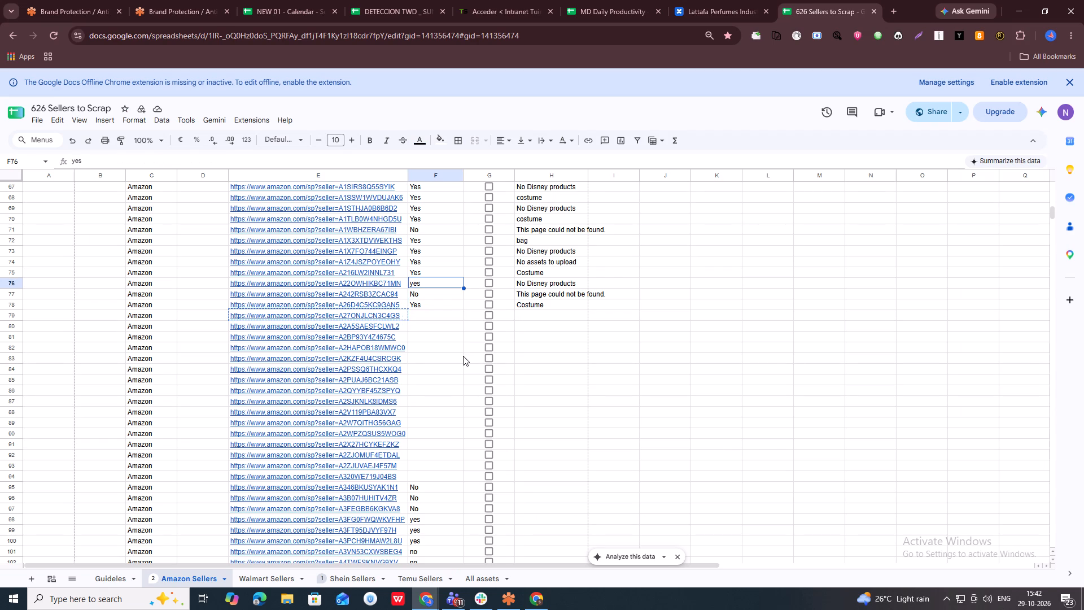
pyautogui.scroll(18, 649, 483)
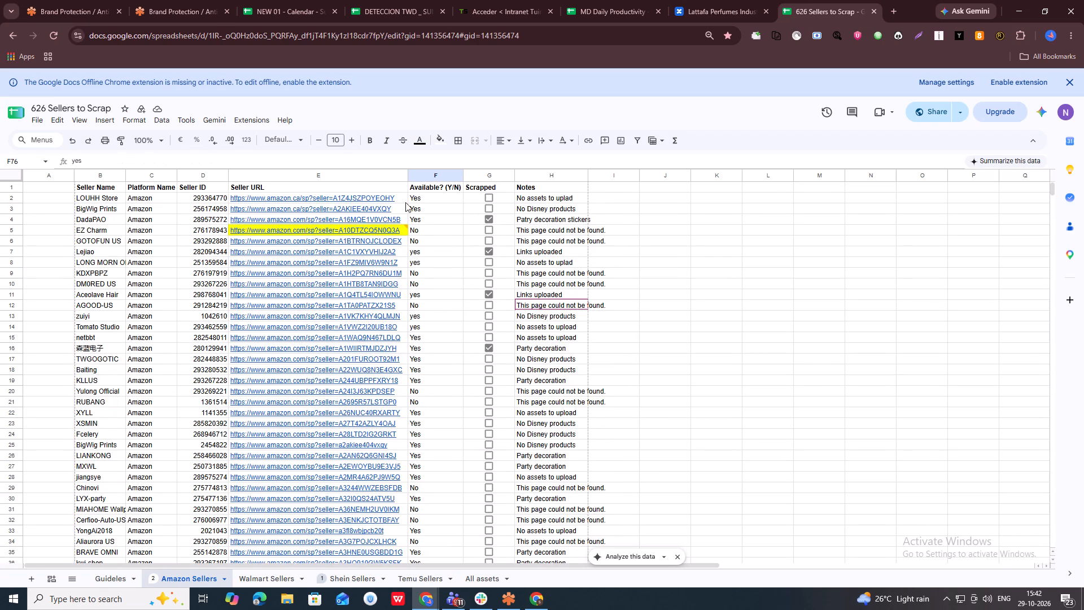
pyautogui.click(412, 199)
pyautogui.hotkey('shift', 'Right')
pyautogui.hotkey('shift', 'Right')
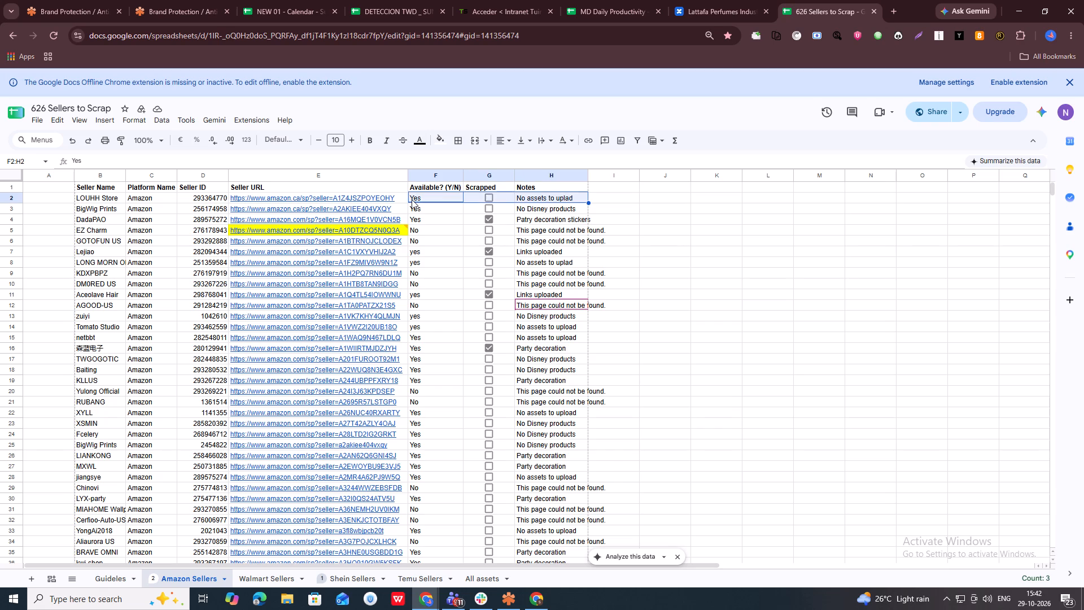
pyautogui.hotkey('ctrl', 'c')
pyautogui.hotkey('ctrl', 'Down')
pyautogui.press('Down')
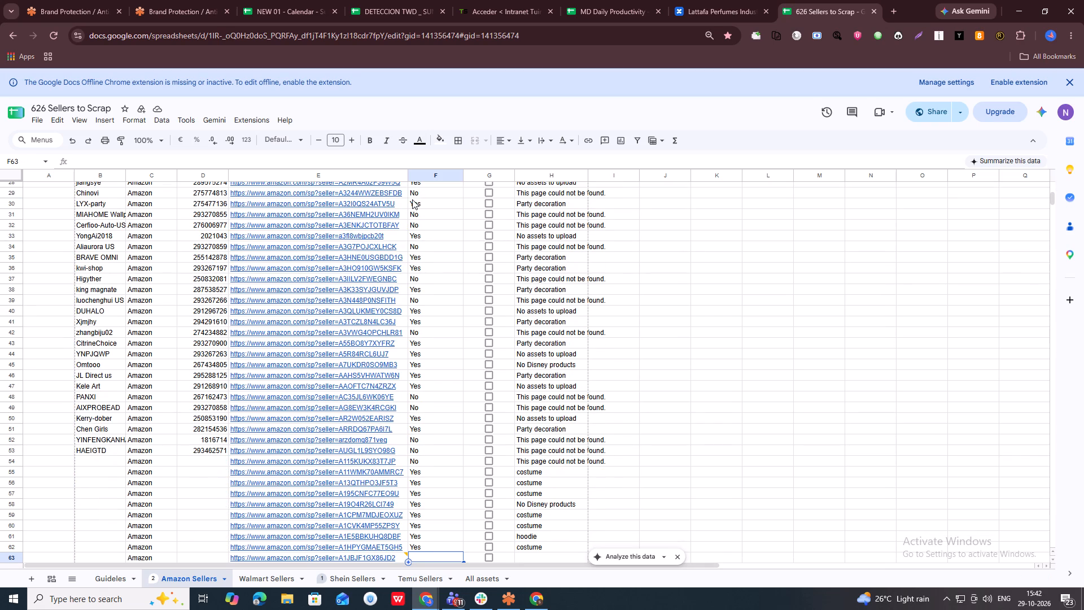
pyautogui.hotkey('ctrl', 'Down')
pyautogui.hotkey('ctrl', 'Down')
pyautogui.press('Down')
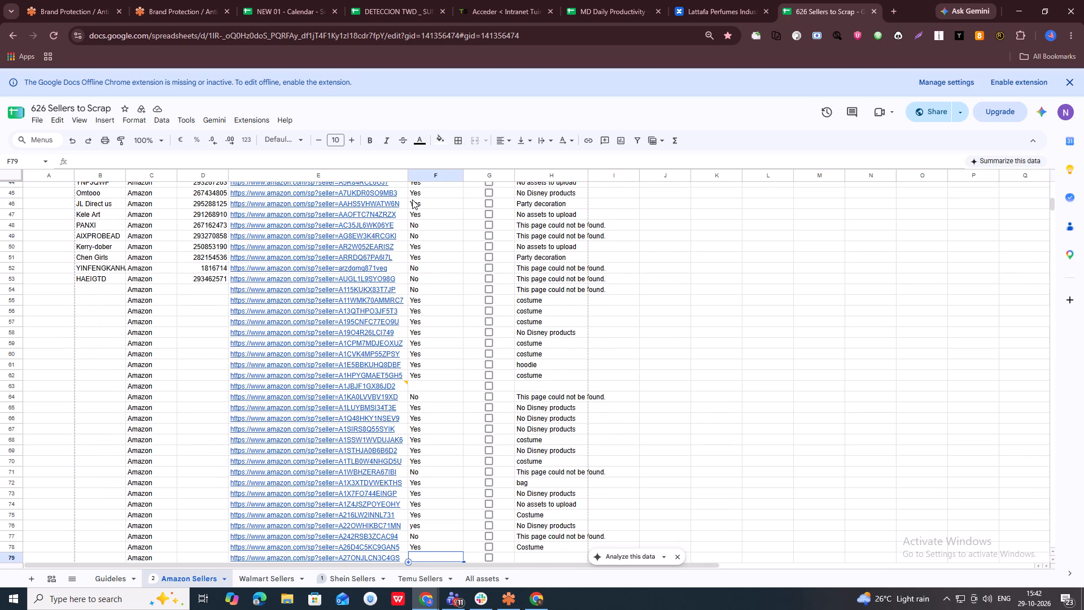
pyautogui.scroll(-3, 426, 232)
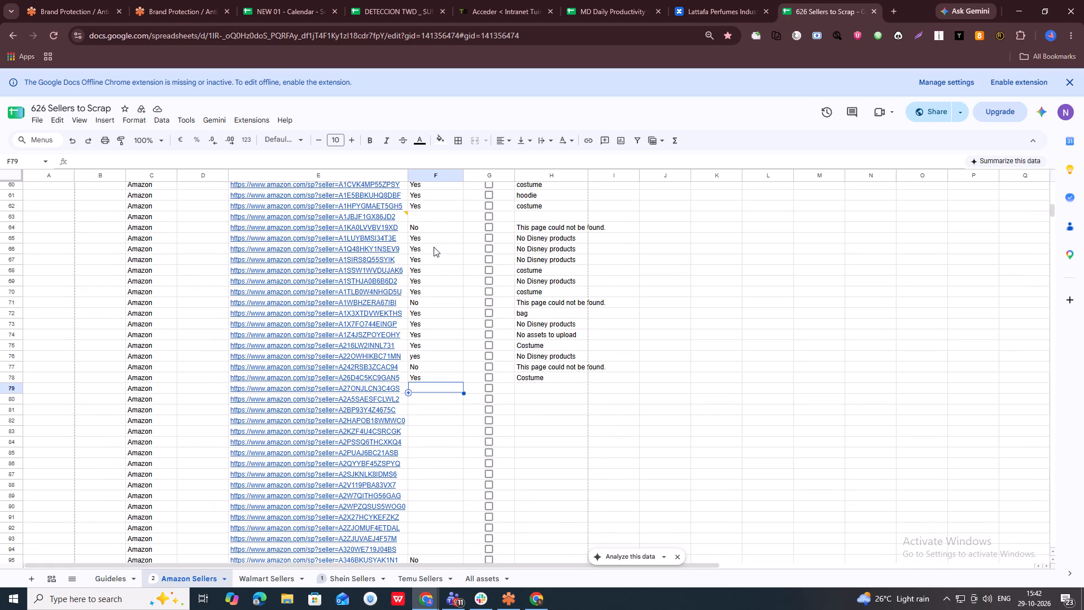
pyautogui.hotkey('ctrl', 'v')
# Copy the seller link from E80, open it on Amazon, and review the listings in the KaiLang Trade Co. Ltd. storefront.
pyautogui.press('Down')
pyautogui.press('Left')
pyautogui.hotkey('ctrl', 'c')
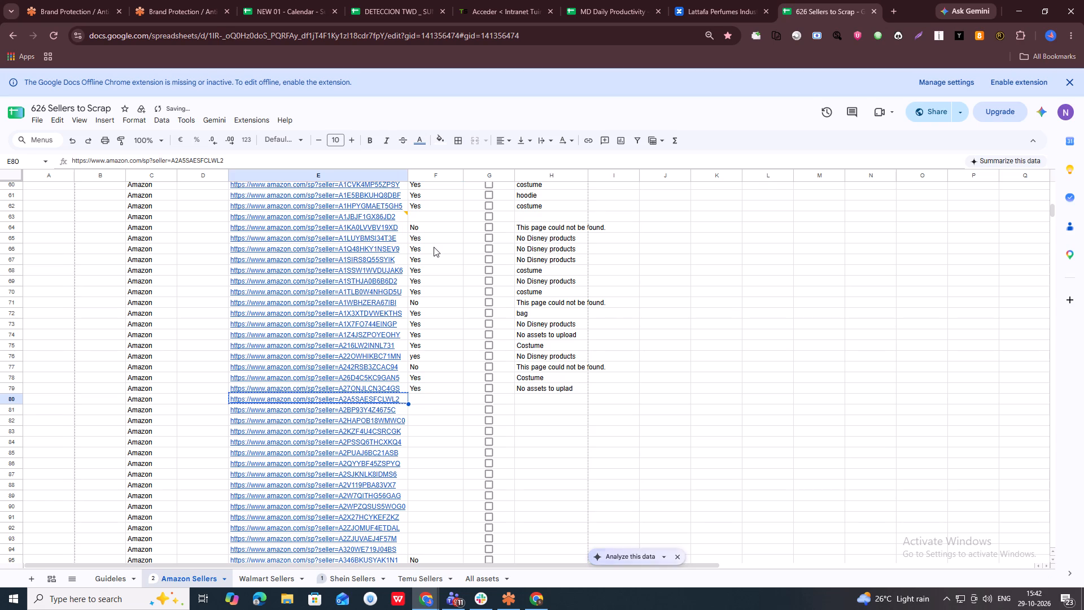
pyautogui.press('Down')
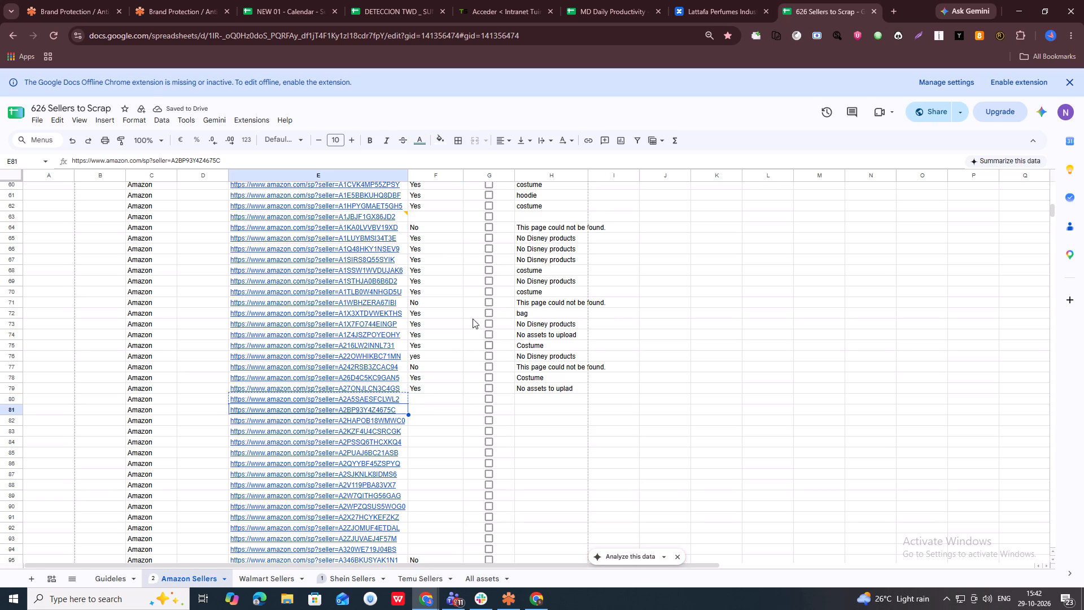
pyautogui.scroll(-2, 508, 409)
pyautogui.click(396, 283)
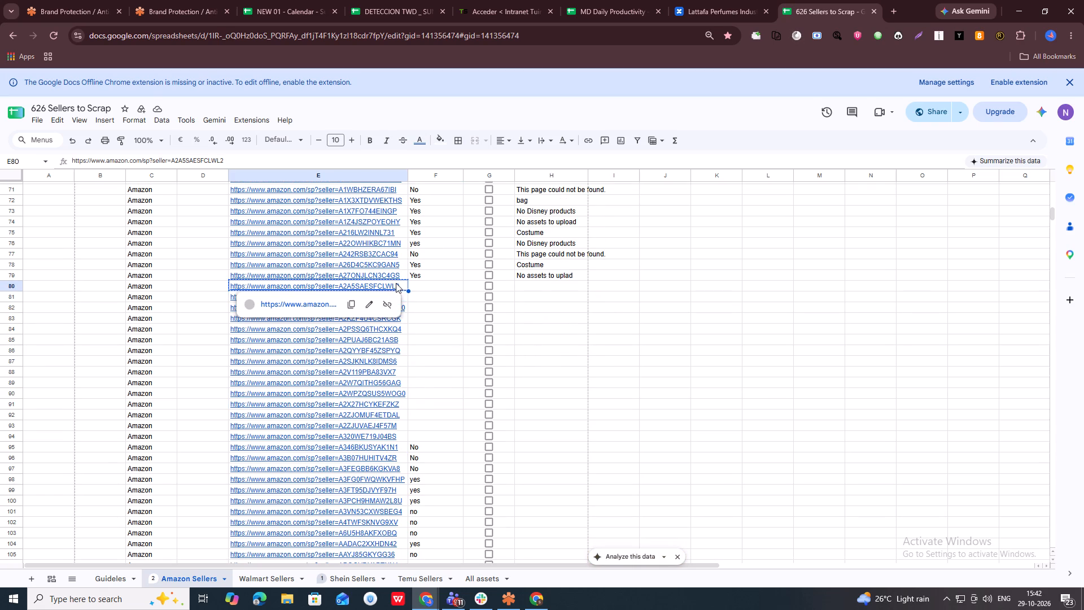
pyautogui.hotkey('ctrl', 'shift', 'Down')
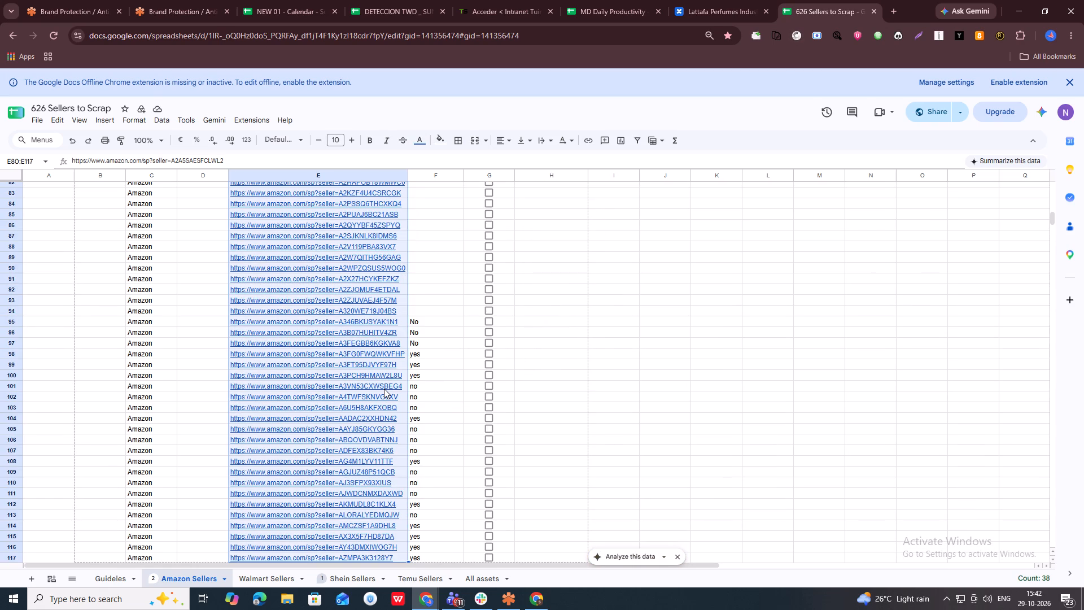
pyautogui.press('Up')
pyautogui.press('Down')
pyautogui.hotkey('alt', 'Tab')
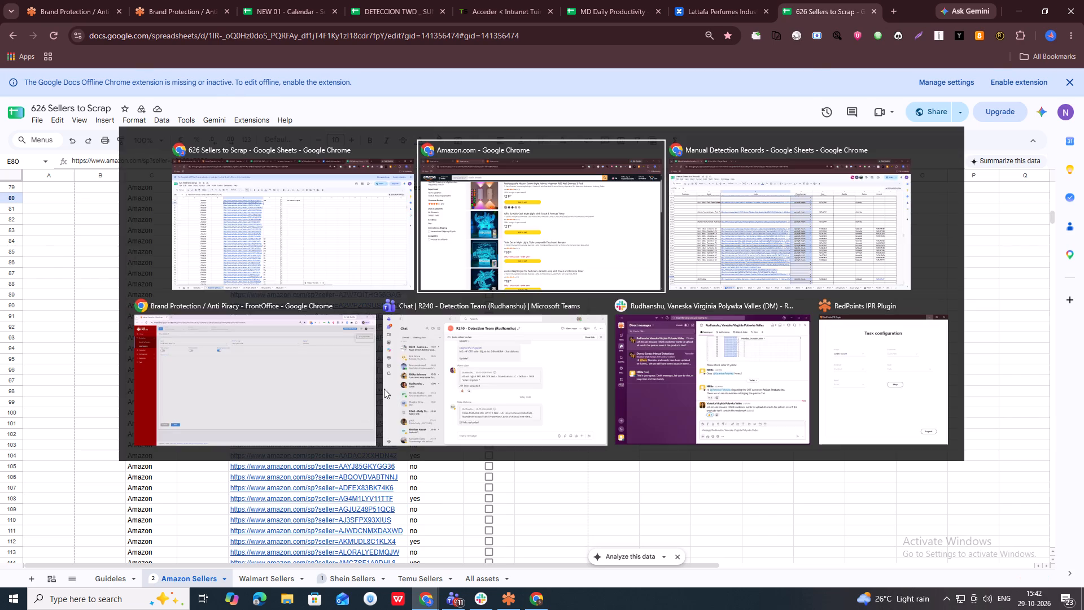
pyautogui.hotkey('ctrl', 'l')
pyautogui.hotkey('ctrl', 'v')
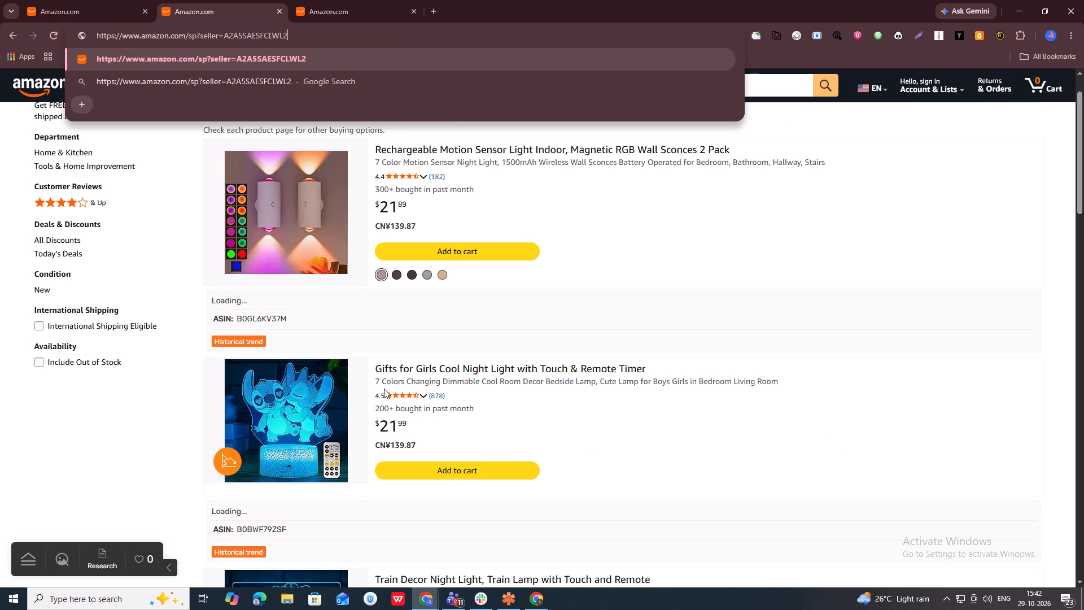
pyautogui.press('Return')
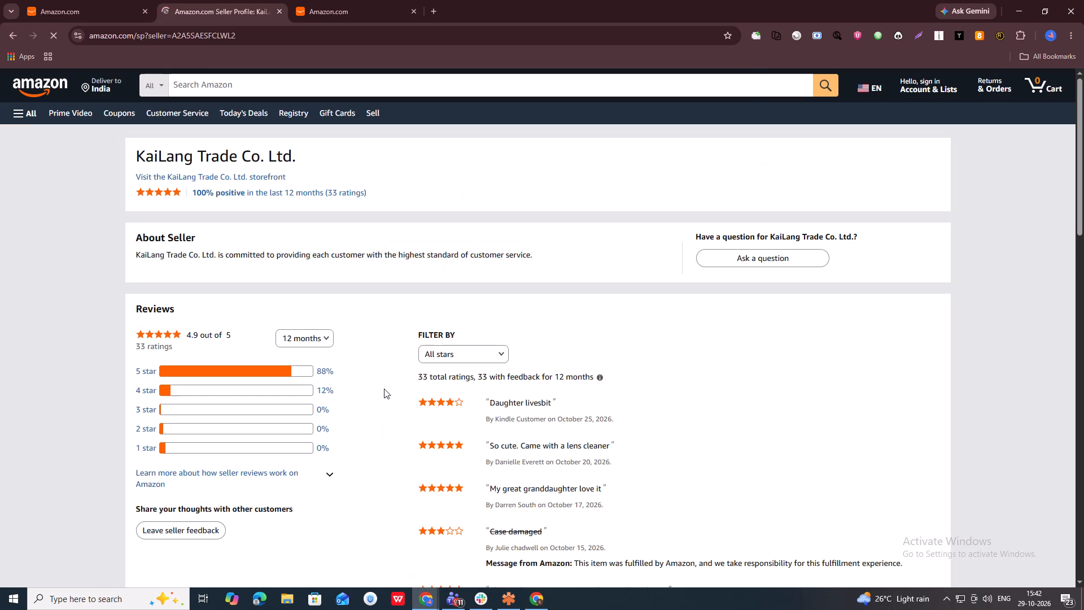
pyautogui.click(160, 180)
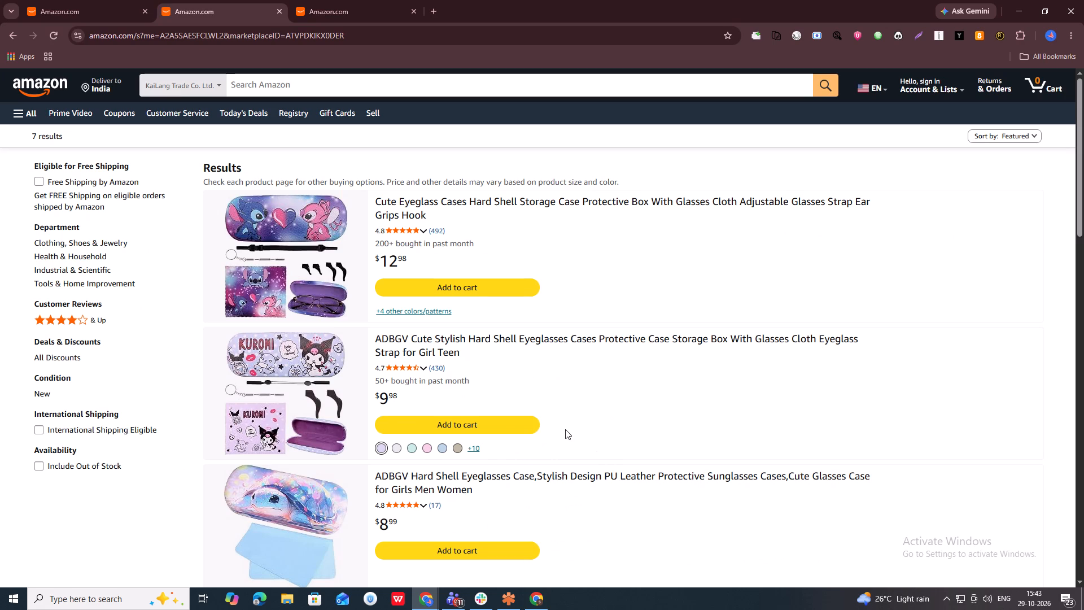
pyautogui.scroll(-5, 565, 429)
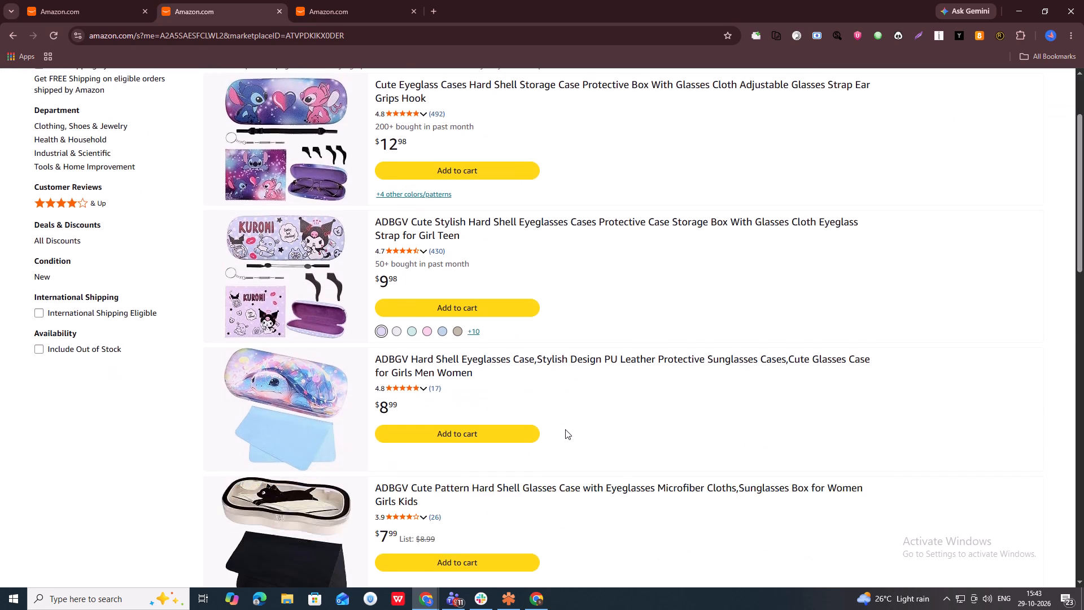
pyautogui.scroll(-10, 565, 429)
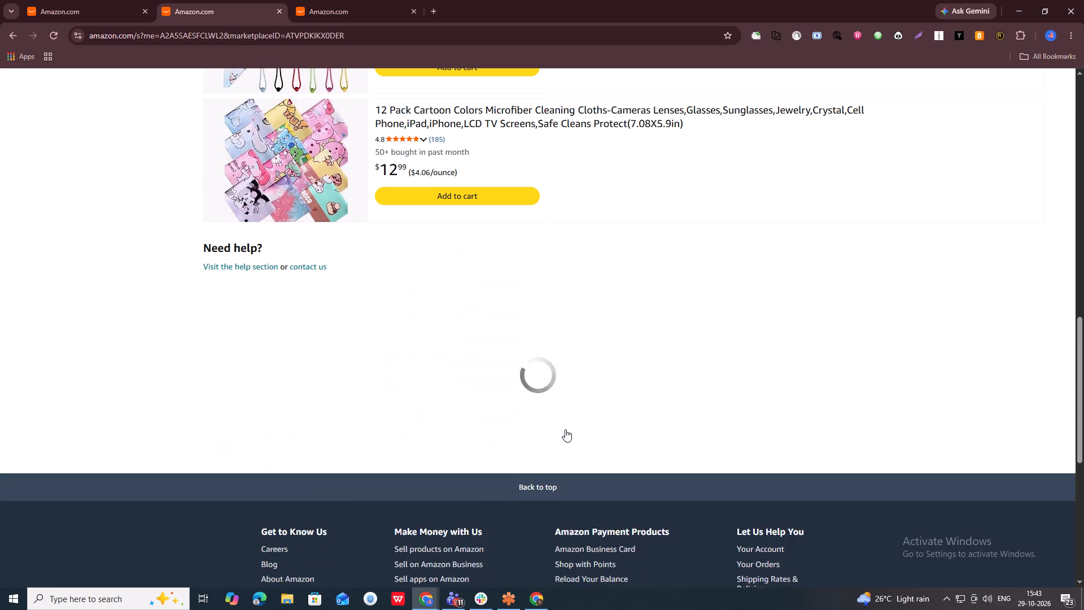
# In 626 Sellers to Scrap, fill the status Yes and note "No assets to uplad" from row 79 down into F80:H80.
pyautogui.hotkey('alt', 'Tab')
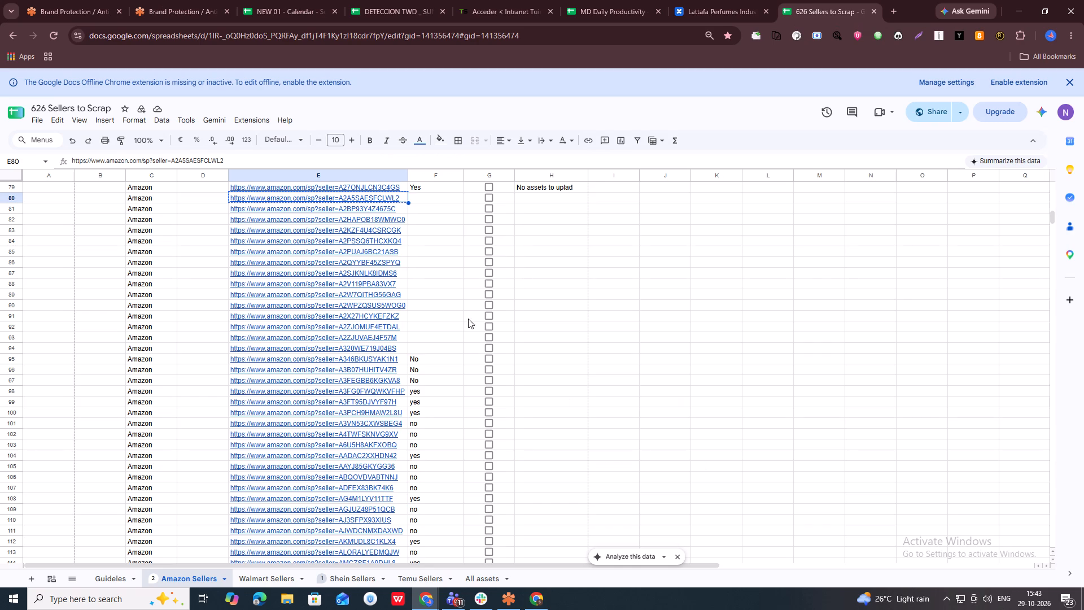
pyautogui.click(430, 198)
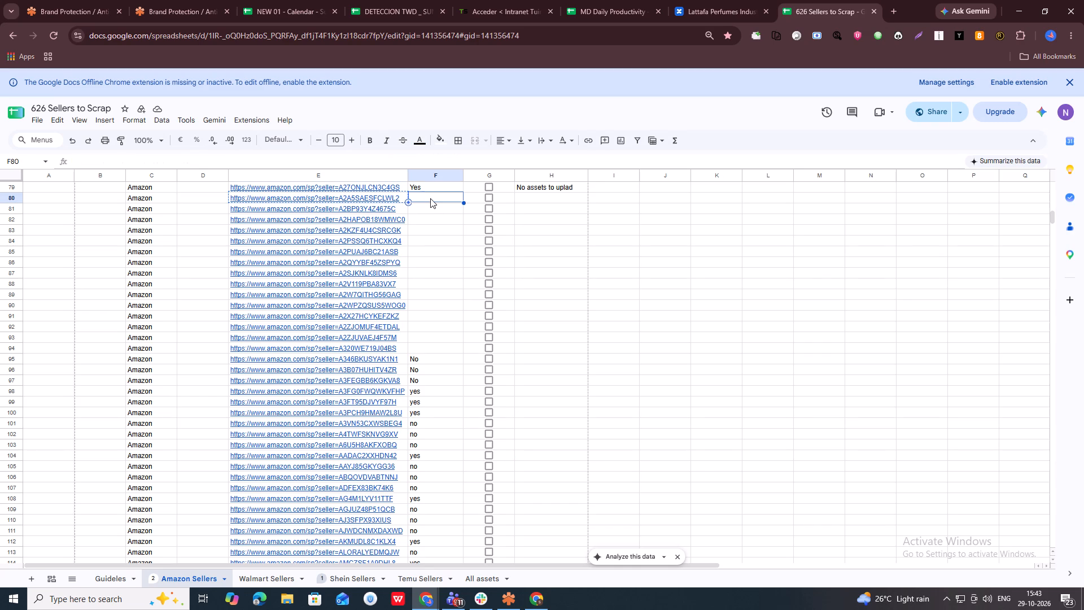
pyautogui.hotkey('shift', 'Right')
pyautogui.hotkey('shift', 'Right')
pyautogui.hotkey('shift', 'Right')
pyautogui.hotkey('shift', 'Left')
pyautogui.hotkey('ctrl', 'd')
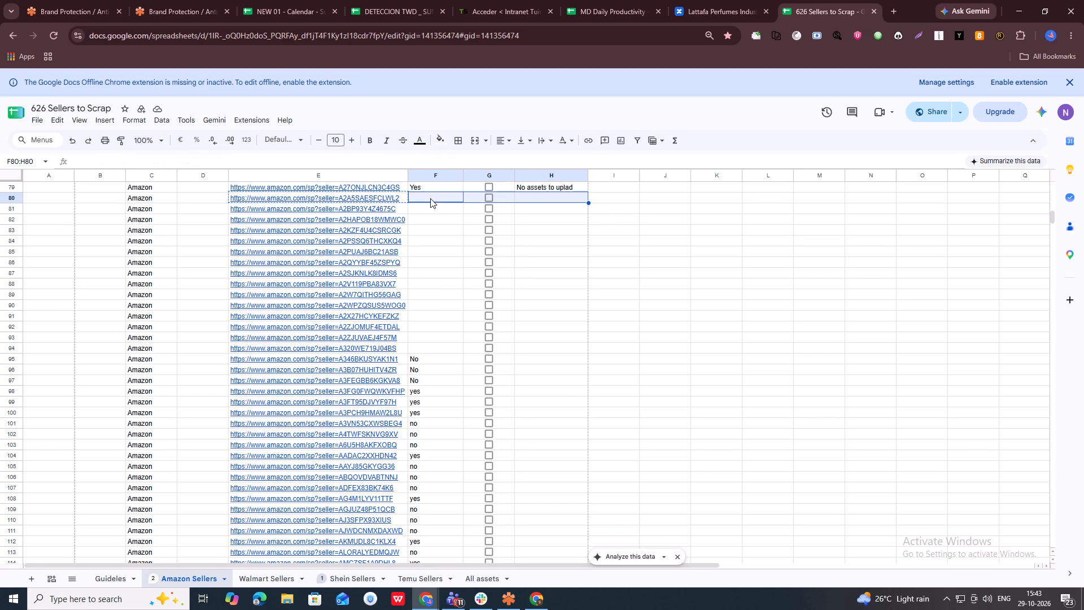
# Copy the seller link from E81, open it on Amazon, and review the CHENGYUNFENG storefront.
pyautogui.press('Down')
pyautogui.press('Left')
pyautogui.hotkey('ctrl', 'c')
pyautogui.hotkey('alt', 'Tab')
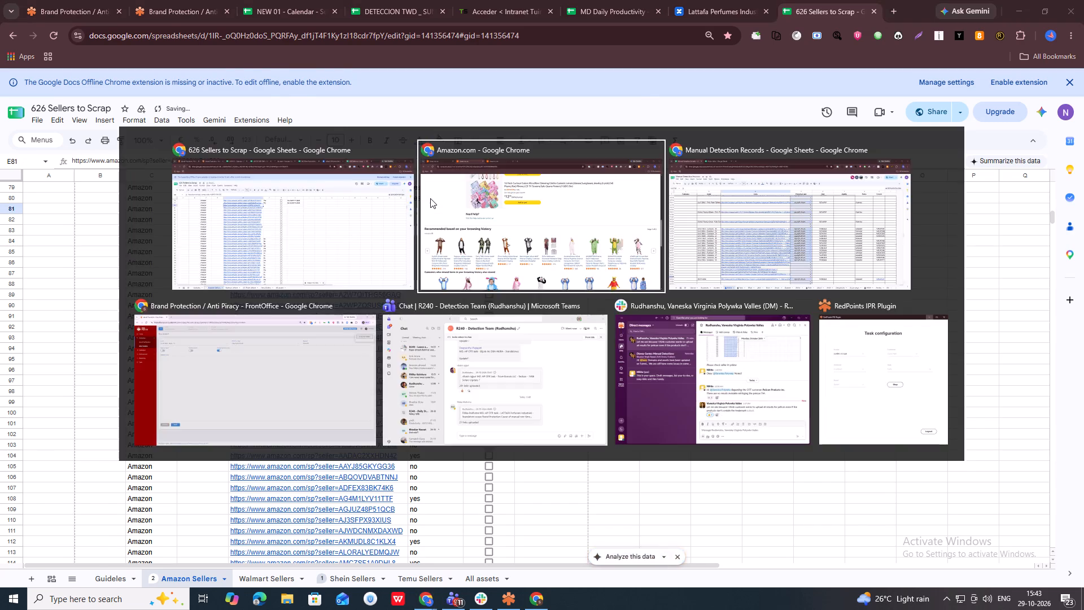
pyautogui.hotkey('ctrl', 'l')
pyautogui.hotkey('ctrl', 'v')
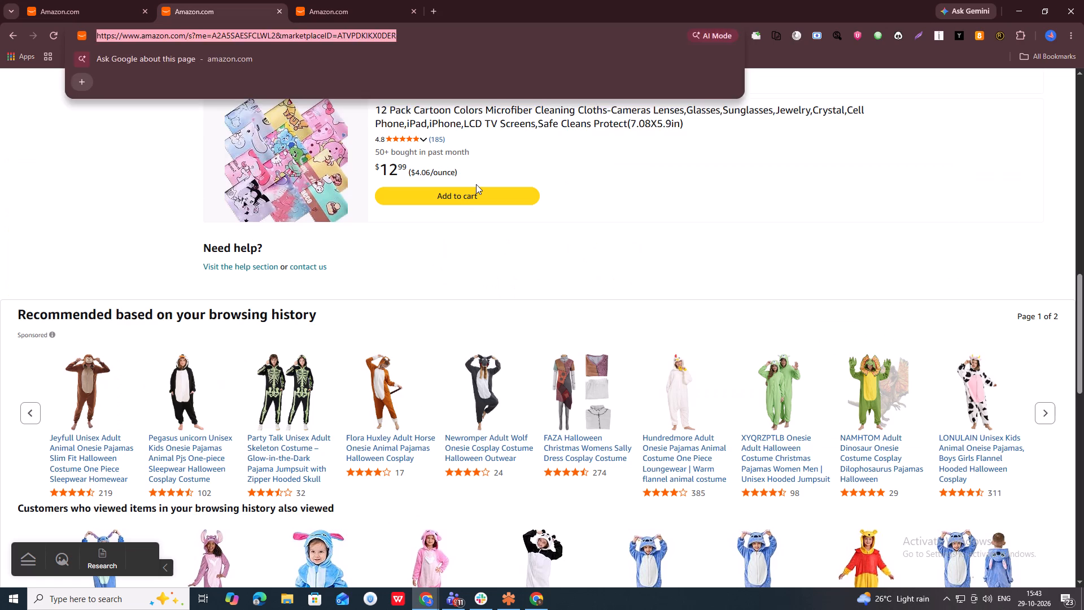
pyautogui.press('Return')
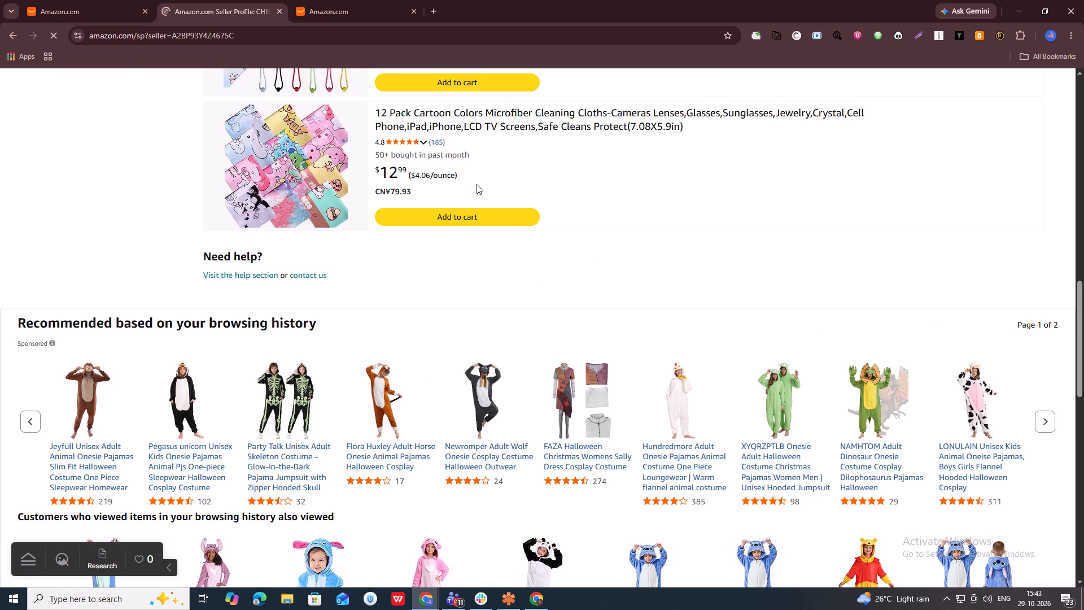
pyautogui.click(241, 176)
pyautogui.rightClick(241, 176)
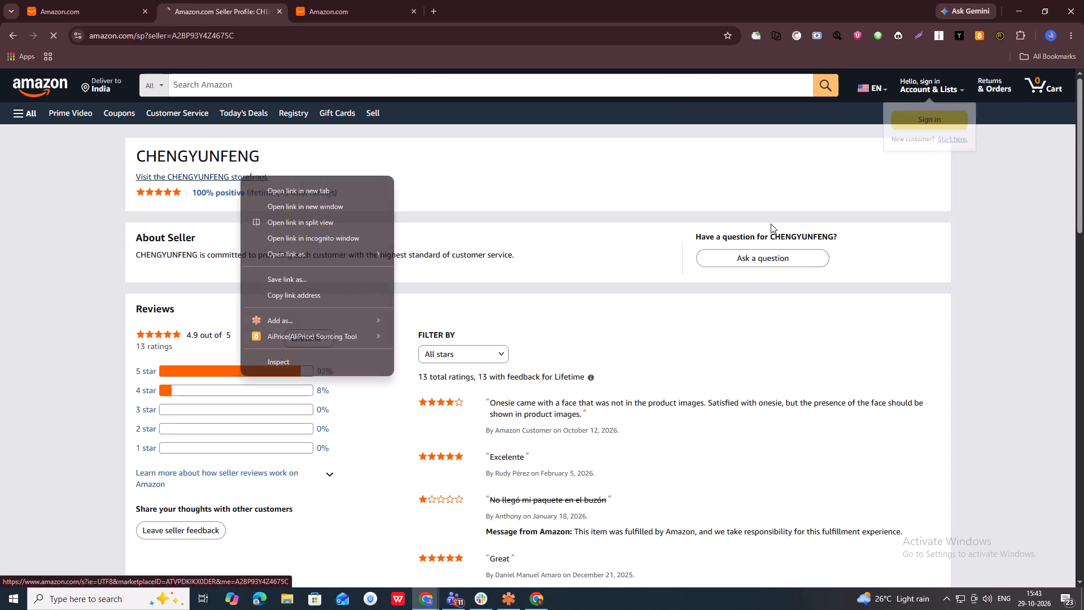
pyautogui.click(680, 292)
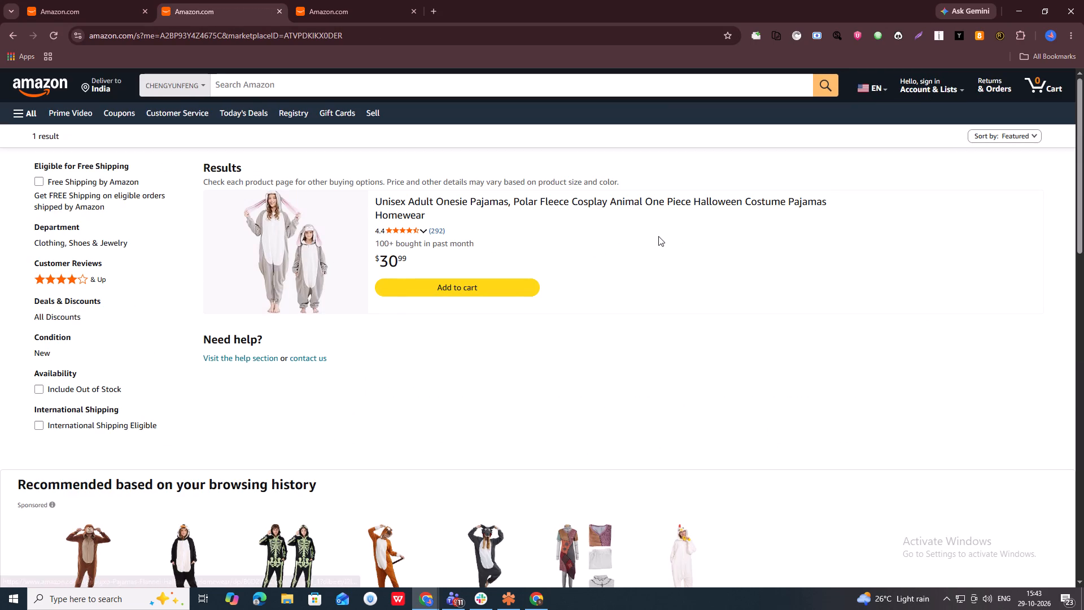
# In 626 Sellers to Scrap, fill the status Yes from F80 down into F81.
pyautogui.hotkey('alt', 'Tab')
pyautogui.press('Right')
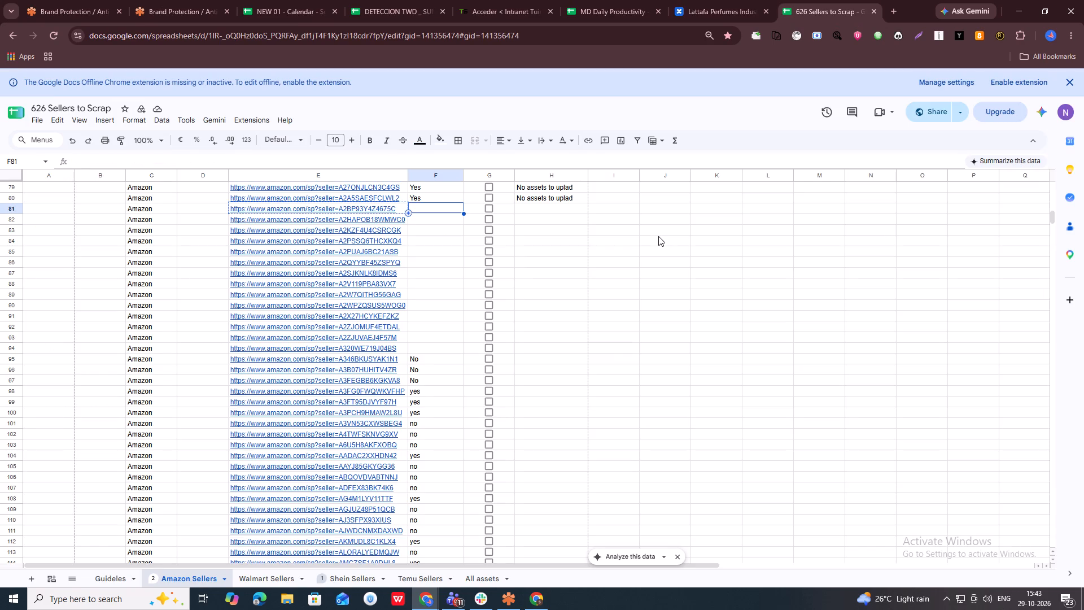
pyautogui.hotkey('ctrl', 'd')
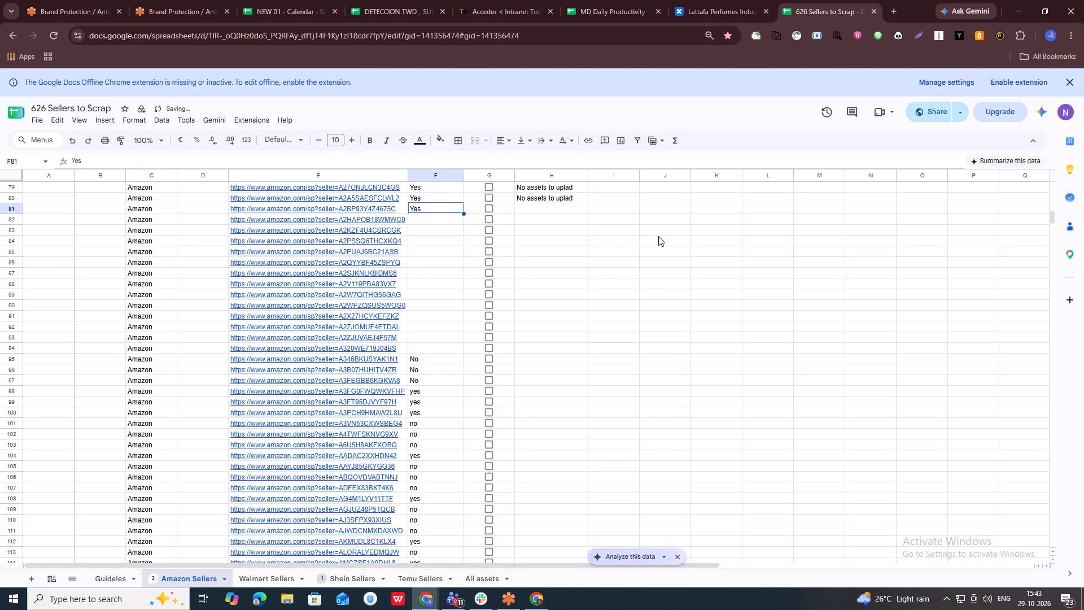
# In 626 Sellers to Scrap, fill the note "No assets to uplad" from H80 down into H81.
pyautogui.press('Right')
pyautogui.press('Right')
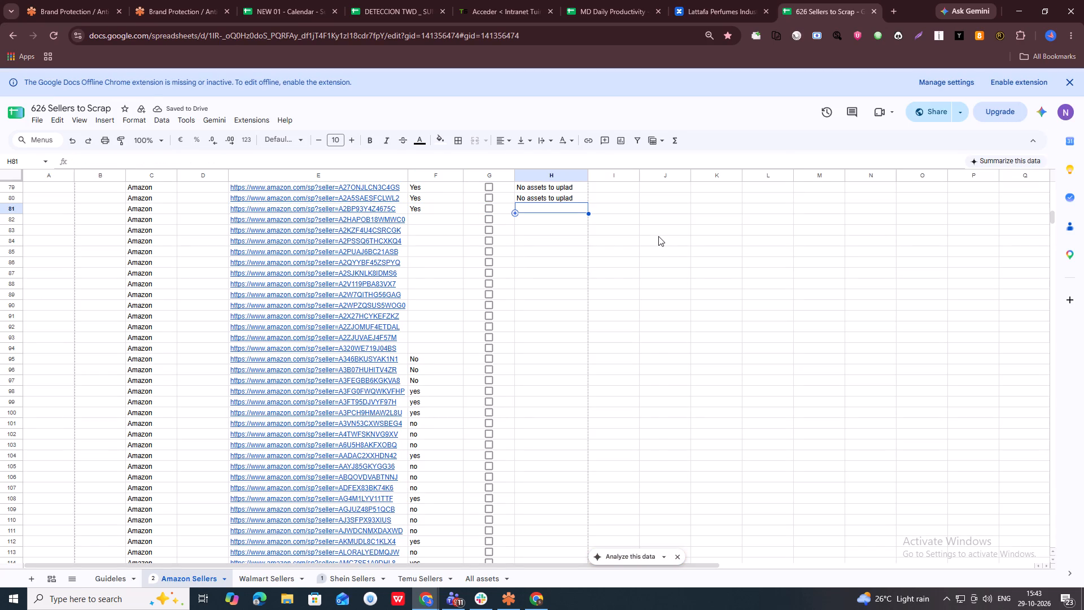
pyautogui.hotkey('ctrl', 'd')
# Copy the seller link from E82, open it on Amazon, and view the CozyMorph storefront listings.
pyautogui.press('Down')
pyautogui.press('Left')
pyautogui.press('Left')
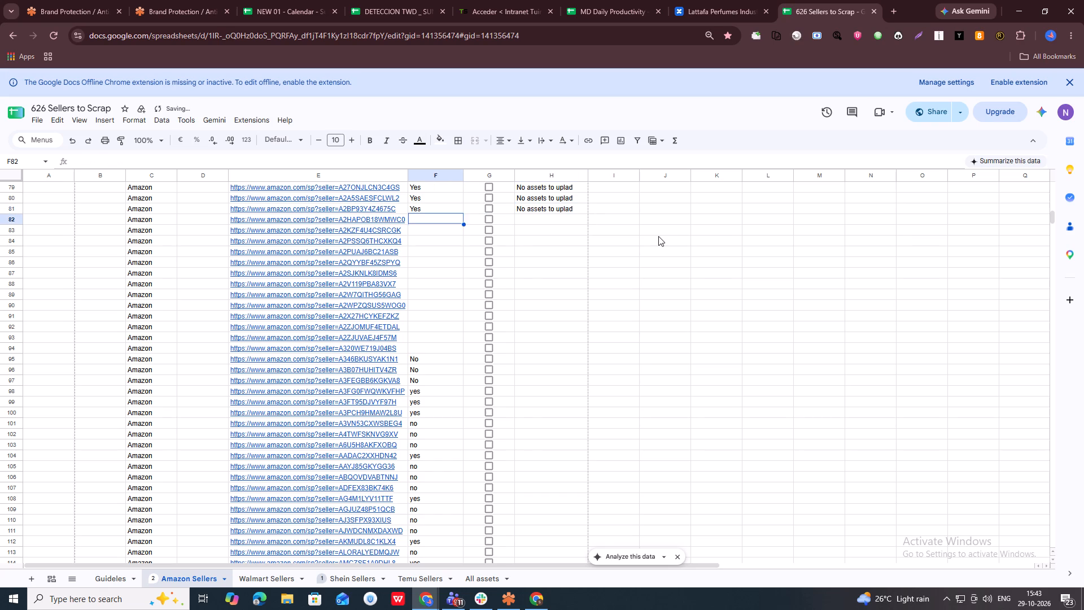
pyautogui.press('Left')
pyautogui.hotkey('ctrl', 'c')
pyautogui.hotkey('alt', 'Tab')
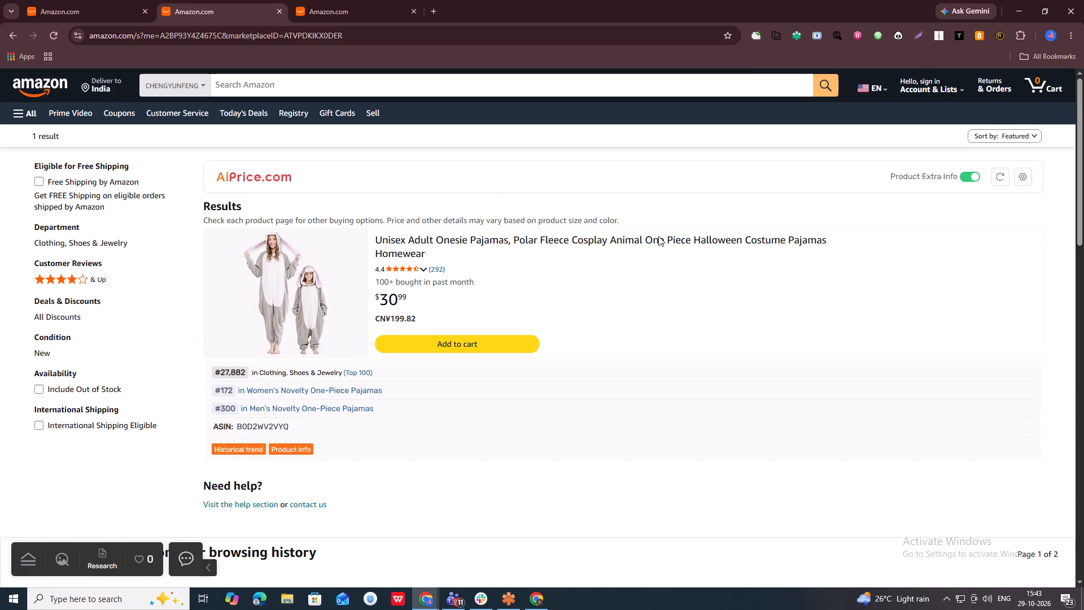
pyautogui.hotkey('ctrl', 'l')
pyautogui.hotkey('ctrl', 'v')
pyautogui.press('Return')
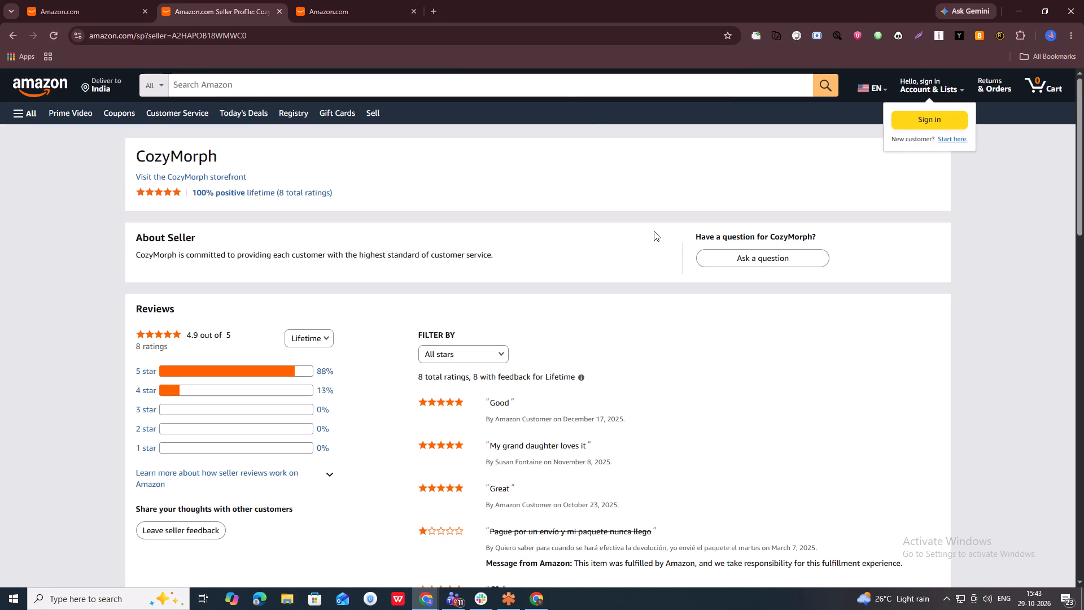
pyautogui.hotkey('alt', 'Tab')
pyautogui.hotkey('ctrl', 'c')
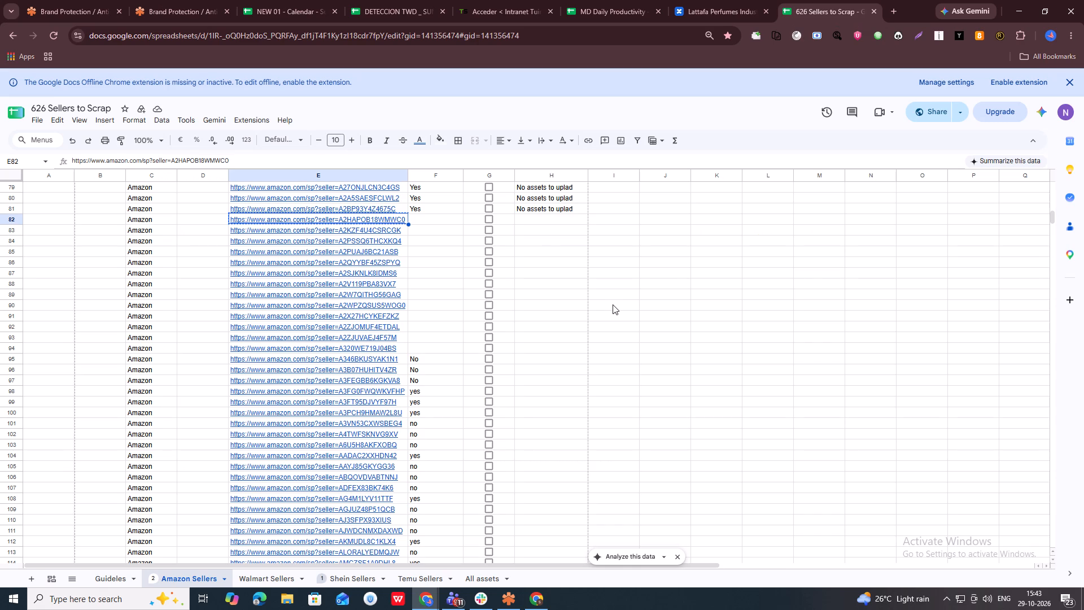
pyautogui.hotkey('alt', 'Tab')
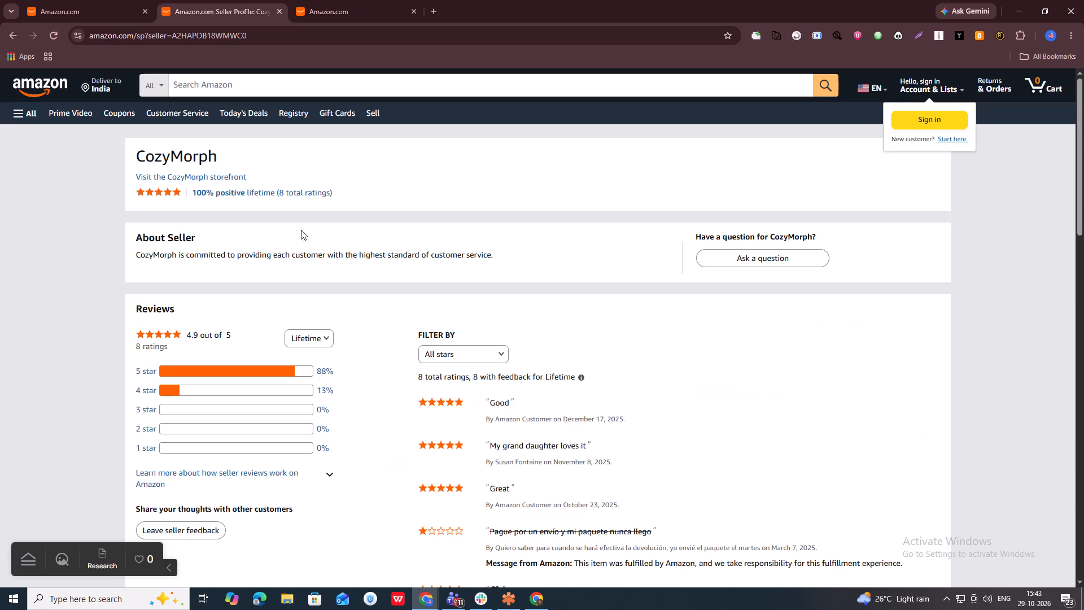
pyautogui.click(224, 180)
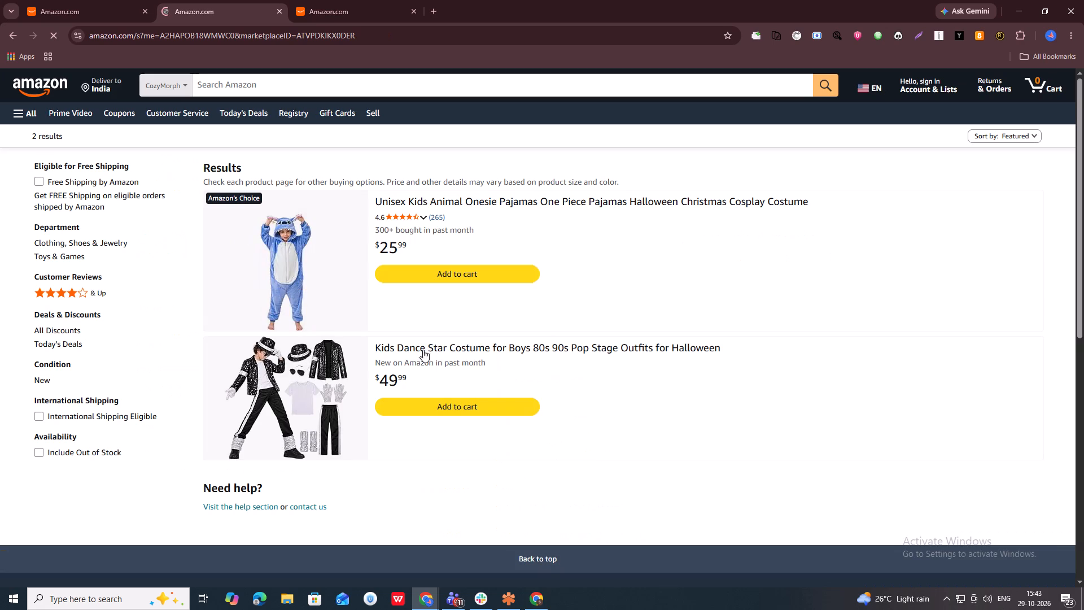
# Copy the Unisex Kids Animal Onesie Pajamas listing's link, insert two rows at row 102748 in Manual Detection Records, and paste the link into C102748.
pyautogui.rightClick(500, 199)
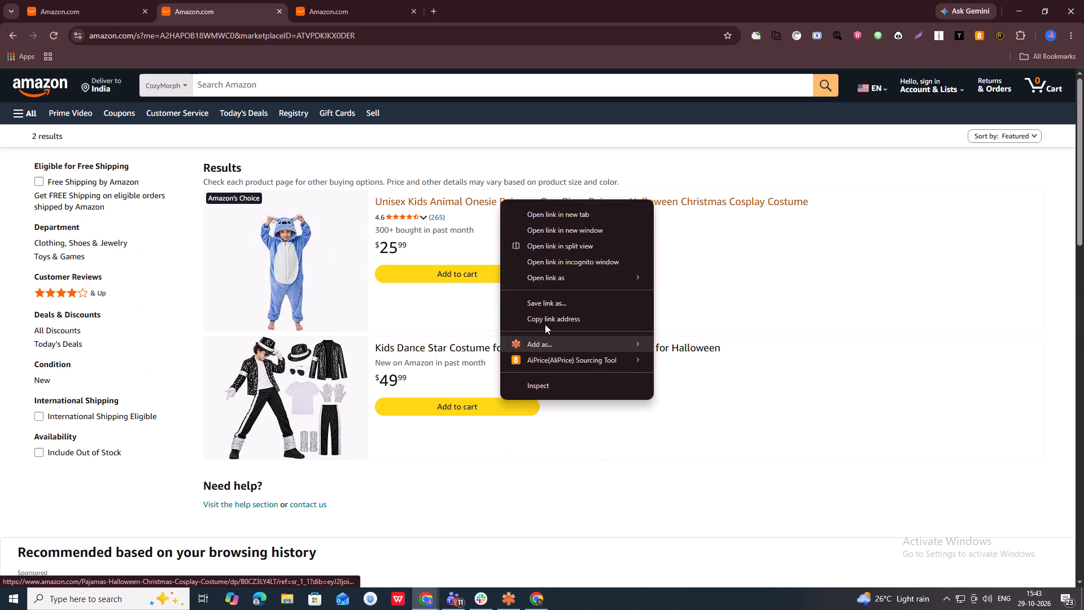
pyautogui.click(547, 320)
pyautogui.rightClick(547, 320)
pyautogui.hotkey('alt', 'Tab')
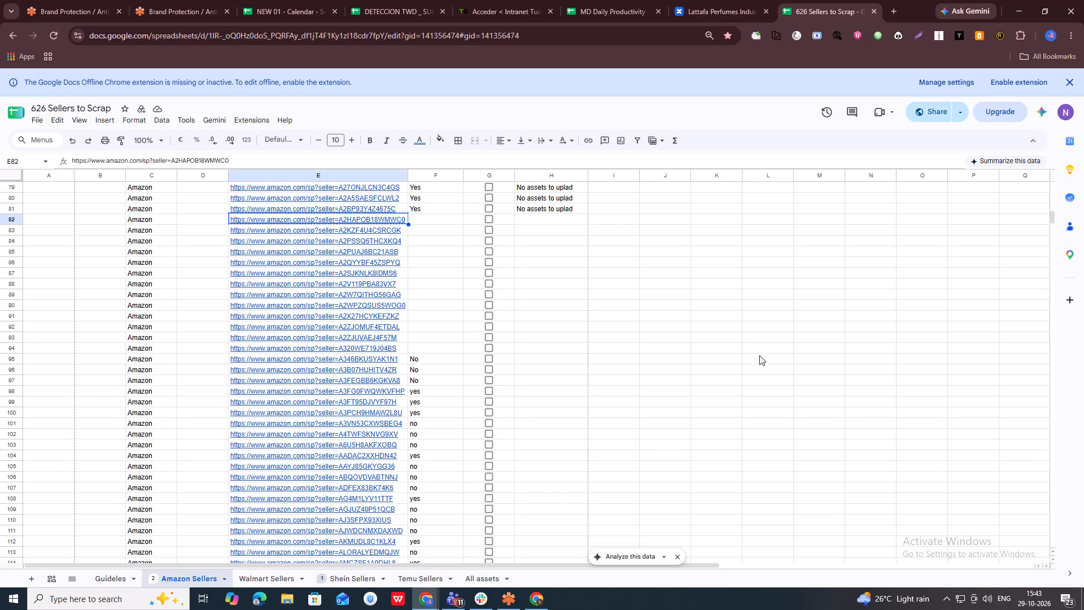
pyautogui.hotkey('alt', 'Tab')
pyautogui.hotkey('alt', 'Tab')
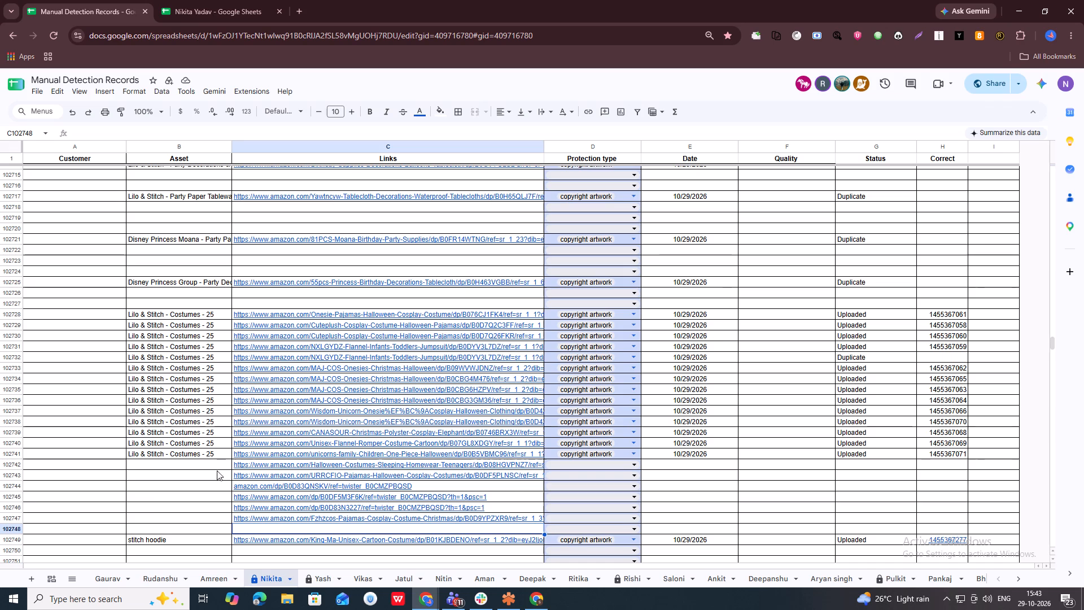
pyautogui.click(0, 525)
pyautogui.rightClick(0, 525)
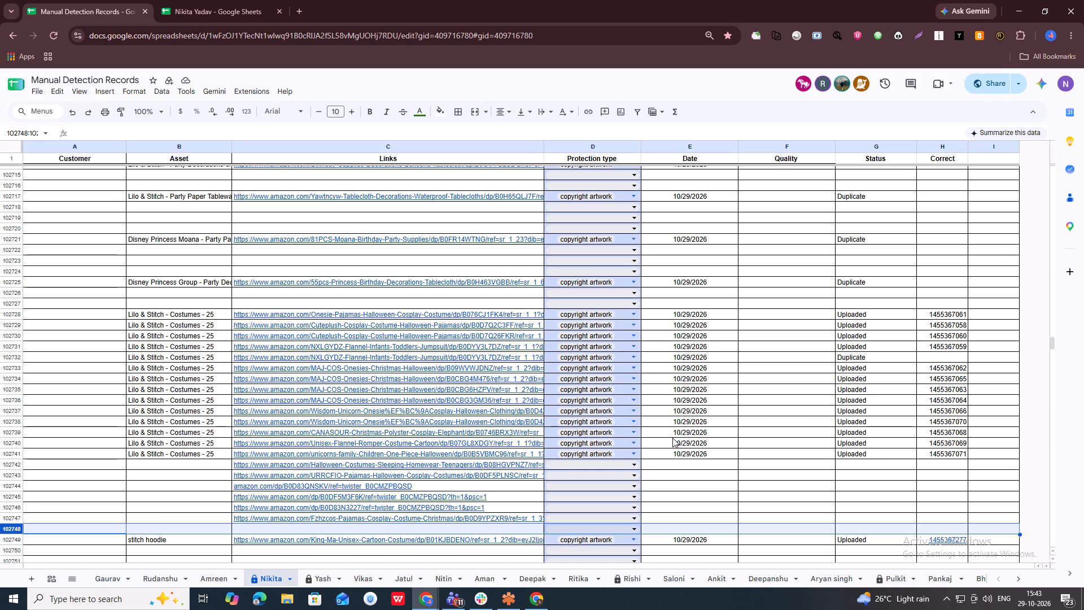
pyautogui.hotkey('ctrl', 'alt', '=')
pyautogui.hotkey('ctrl', 'alt', '=')
pyautogui.press('Right')
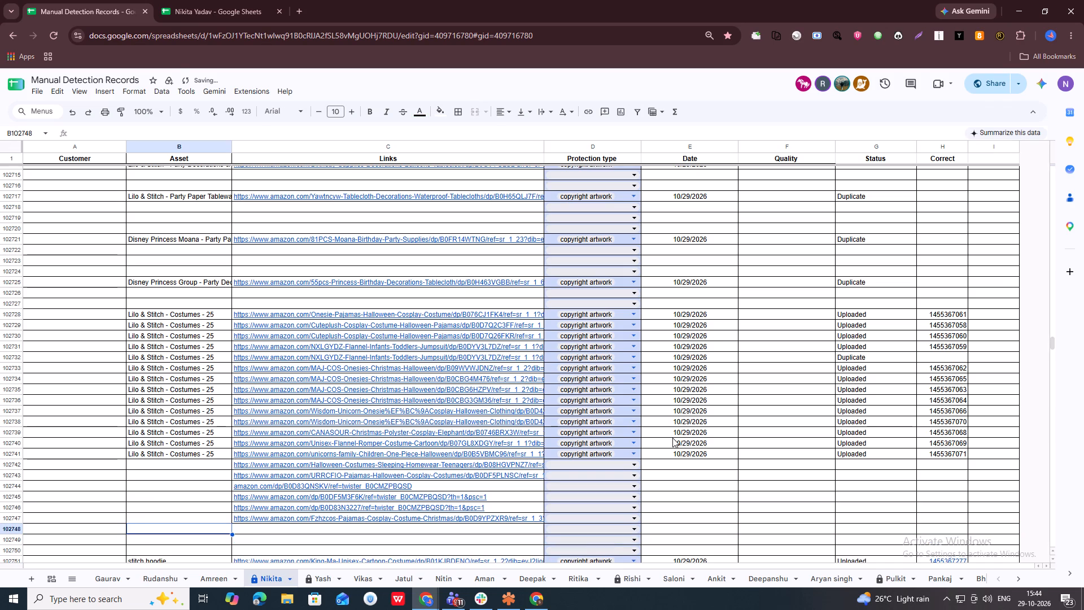
pyautogui.press('Right')
pyautogui.hotkey('ctrl', 'v')
pyautogui.press('Down')
# In 626 Sellers to Scrap, fill the status Yes down into F82 and enter the note "Costume" in H82.
pyautogui.hotkey('alt', 'Tab')
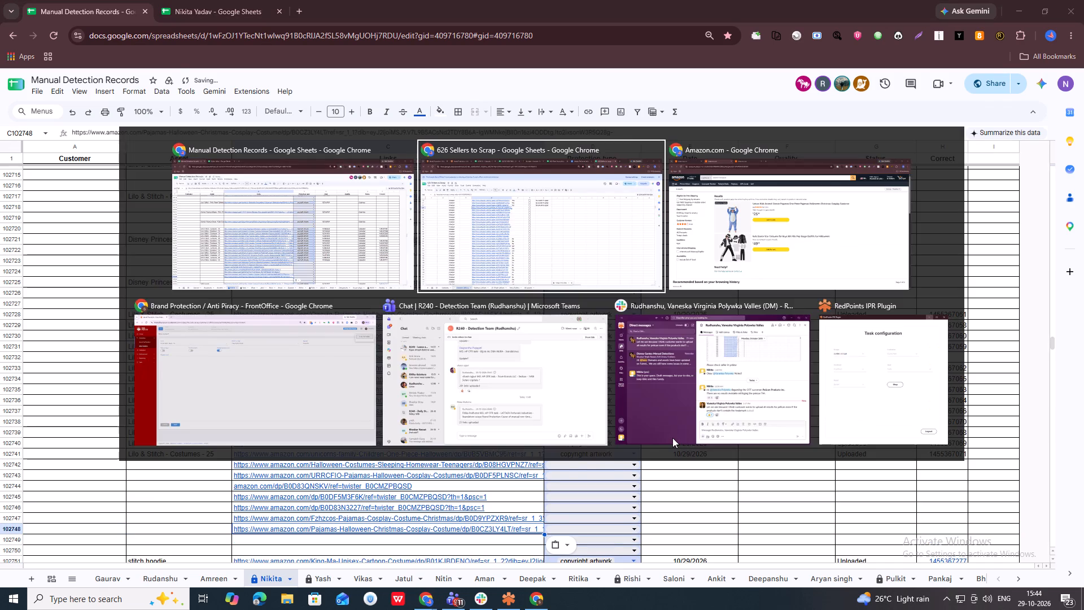
pyautogui.press('Right')
pyautogui.hotkey('ctrl', 'd')
pyautogui.press('Right')
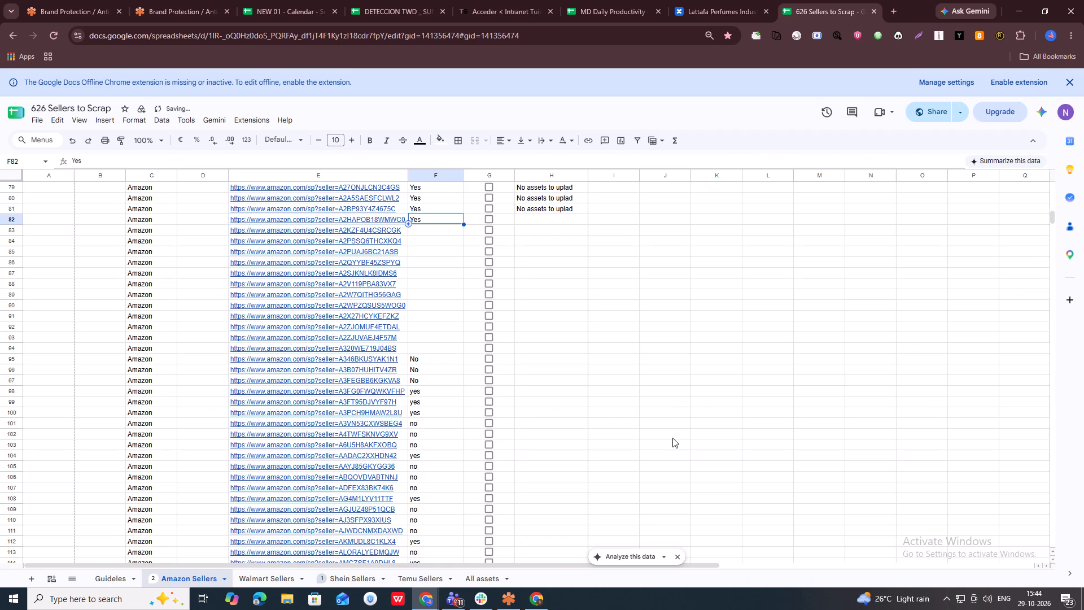
pyautogui.press('Right')
pyautogui.write('Costume')
pyautogui.press('Down')
# Copy the seller link from E83, open it on Amazon, and review the listings in the NXLYDZSW storefront.
pyautogui.press('Left')
pyautogui.press('Left')
pyautogui.press('Left')
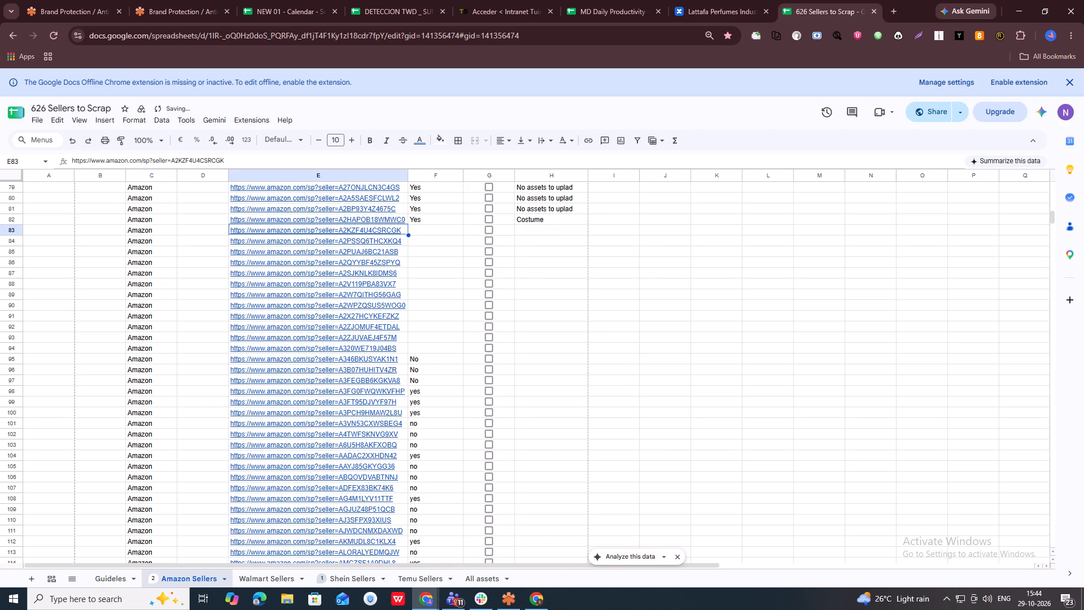
pyautogui.hotkey('ctrl', 'c')
pyautogui.hotkey('alt', 'Tab')
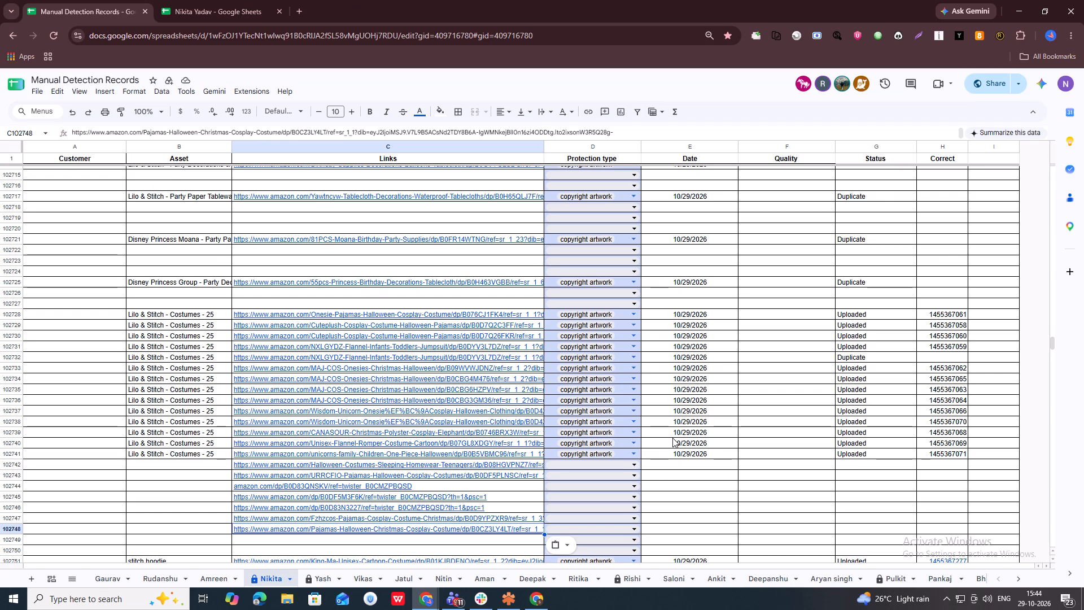
pyautogui.hotkey('alt', 'Tab')
pyautogui.hotkey('alt', 'Tab')
pyautogui.hotkey('ctrl', 'l')
pyautogui.hotkey('ctrl', 'v')
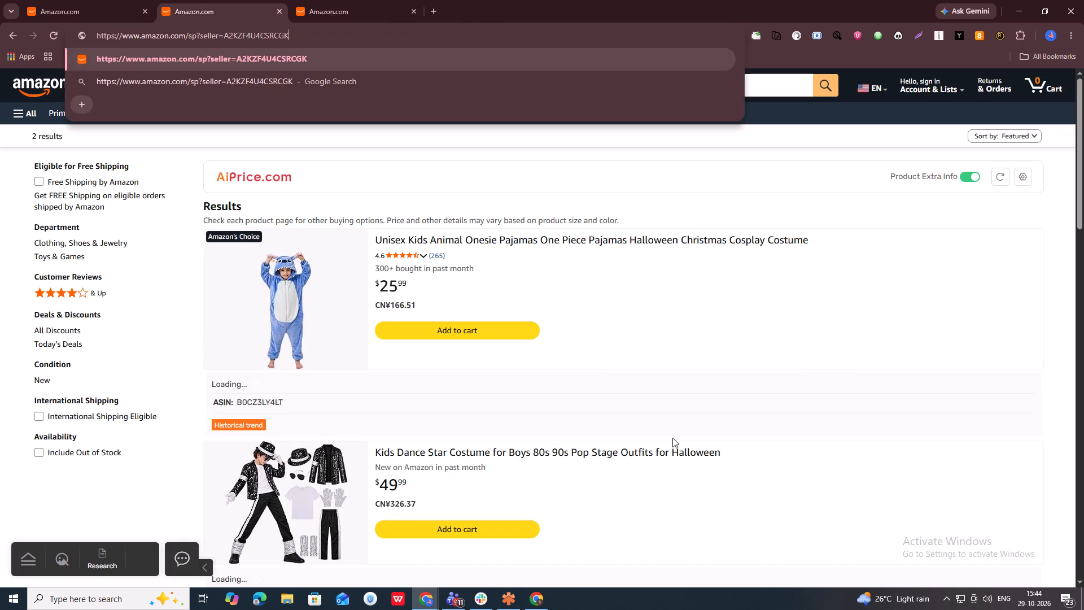
pyautogui.press('Return')
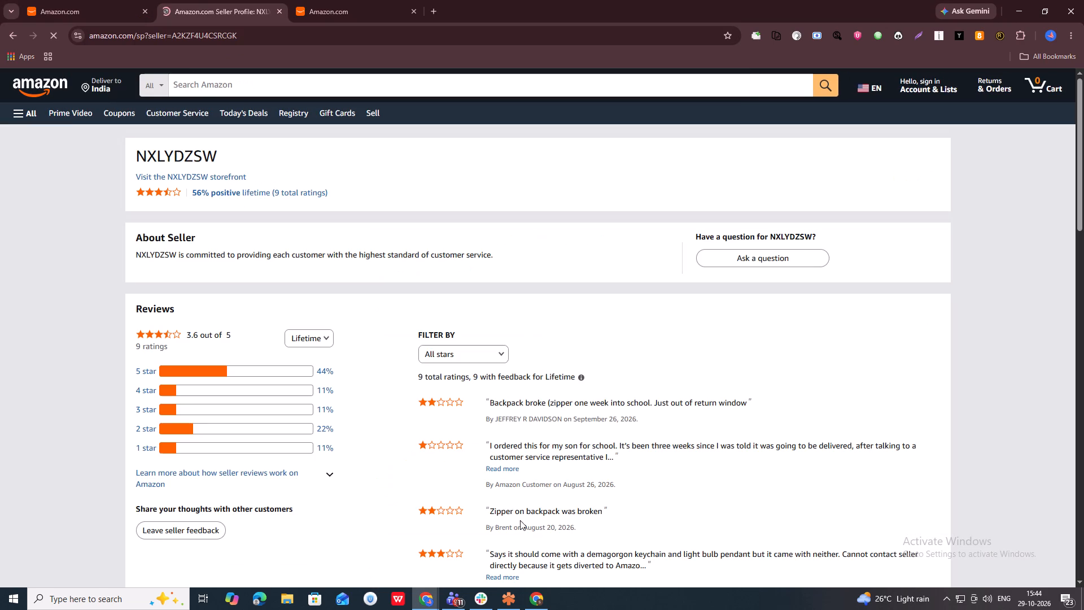
pyautogui.click(197, 180)
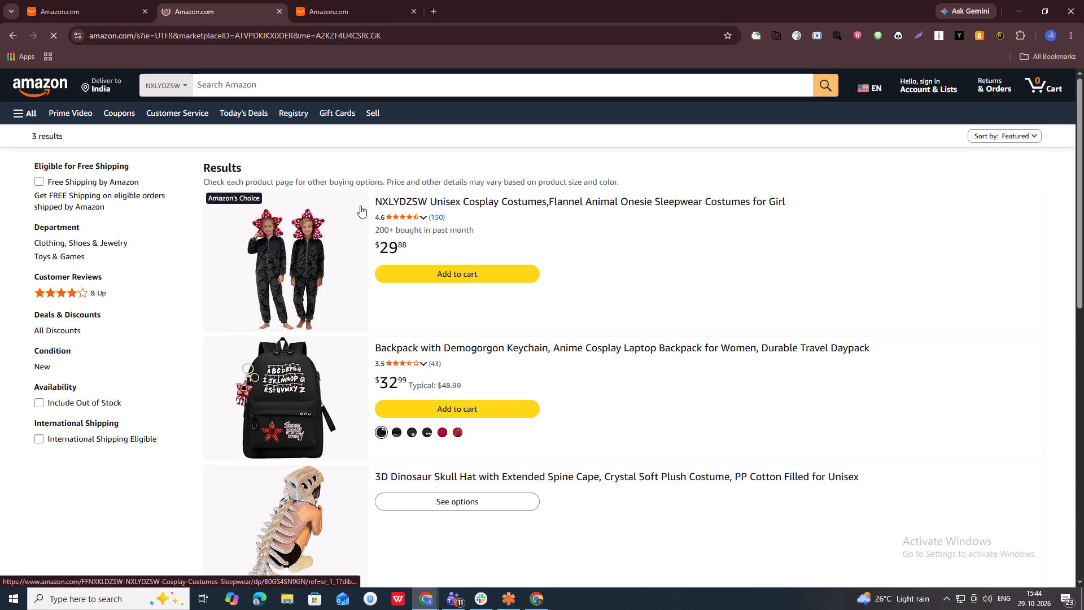
pyautogui.scroll(-8, 697, 423)
pyautogui.scroll(5, 683, 417)
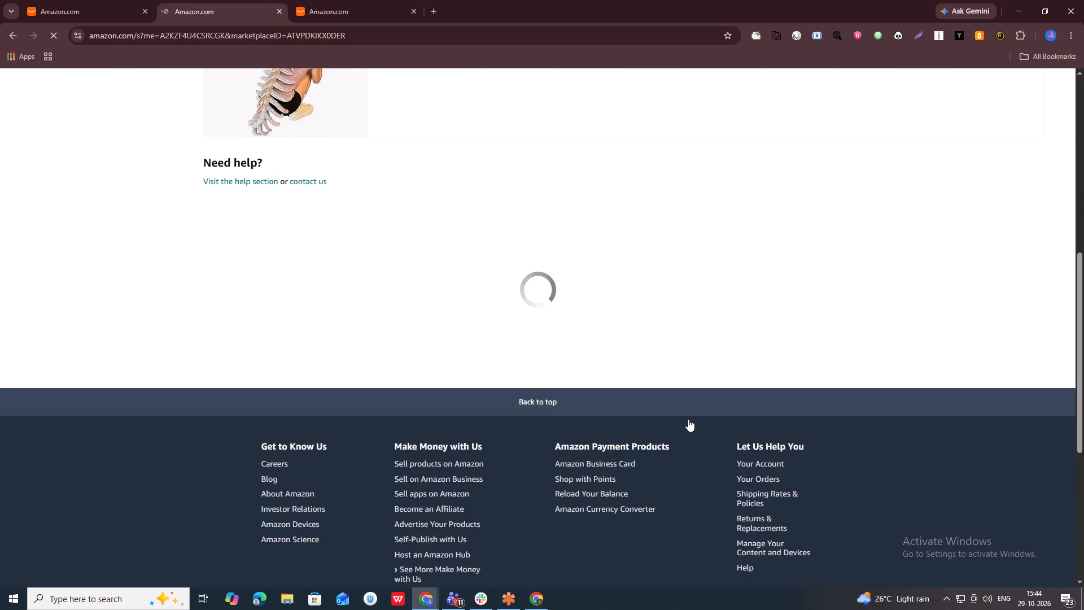
pyautogui.scroll(3, 688, 419)
pyautogui.scroll(-7, 674, 417)
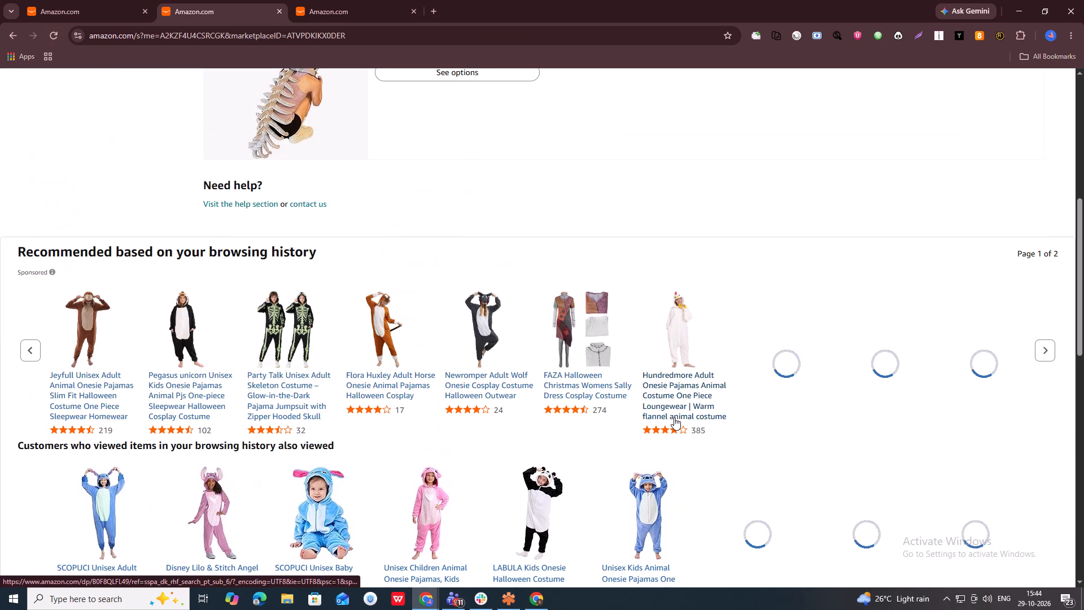
pyautogui.scroll(8, 674, 417)
# In 626 Sellers to Scrap, fill the status Yes down into F83 and enter the note "No Disney products" in H83.
pyautogui.hotkey('alt', 'Tab')
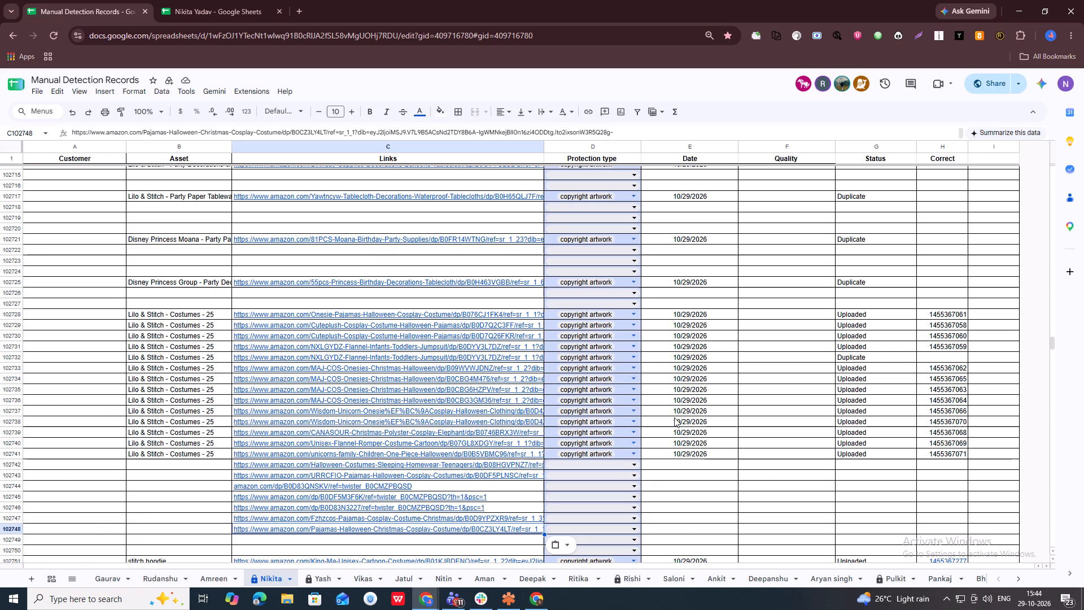
pyautogui.hotkey('alt', 'Tab')
pyautogui.hotkey('alt', 'Tab')
pyautogui.press('Right')
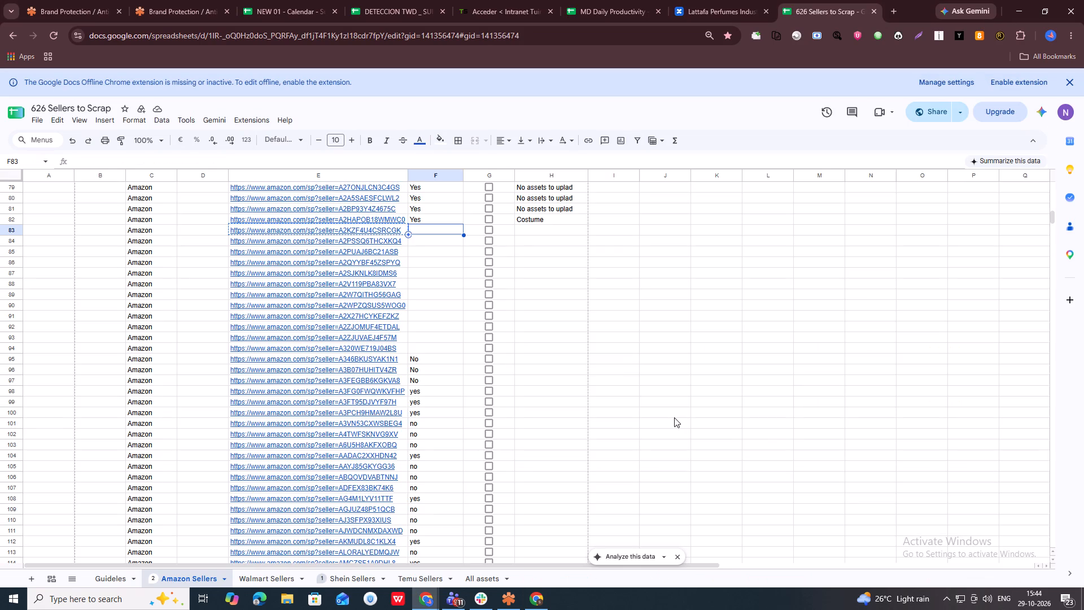
pyautogui.hotkey('ctrl', 'd')
pyautogui.press('Right')
pyautogui.press('Right')
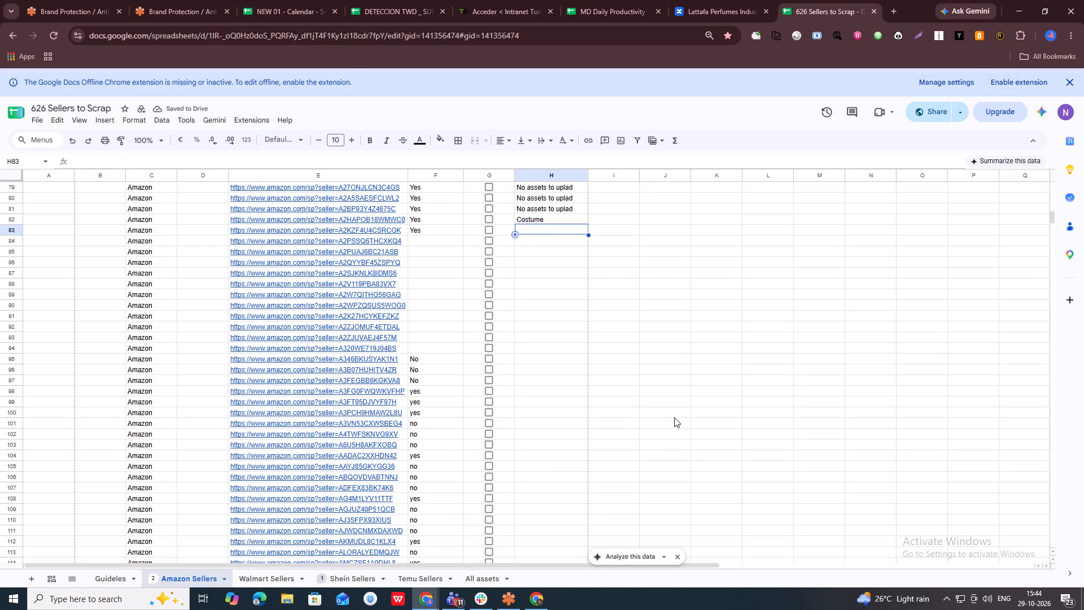
pyautogui.press('Up')
pyautogui.press('Up')
pyautogui.press('Down')
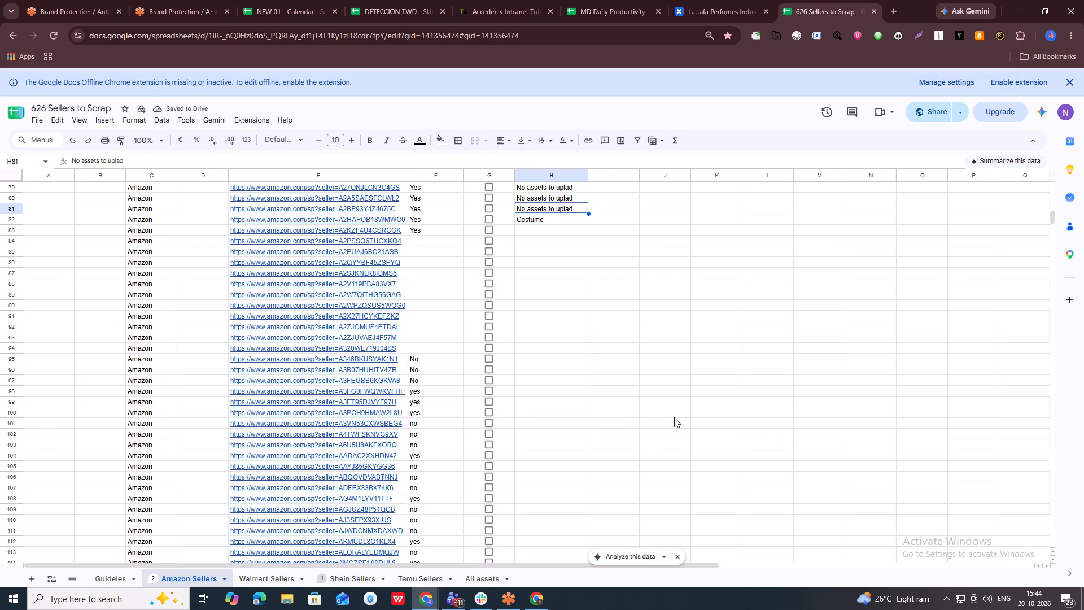
pyautogui.press('Down')
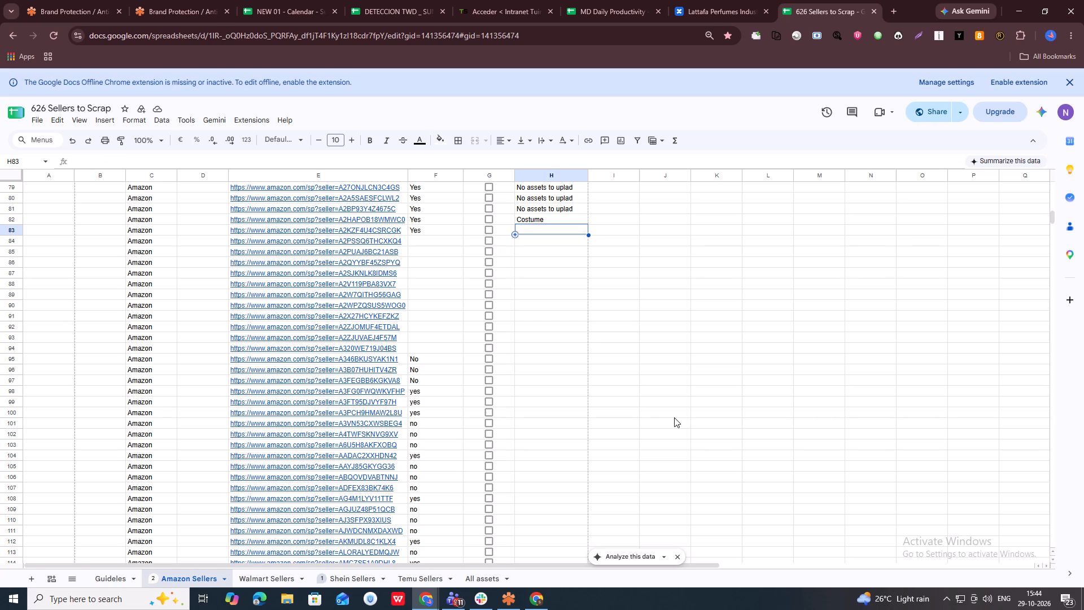
pyautogui.write('No di')
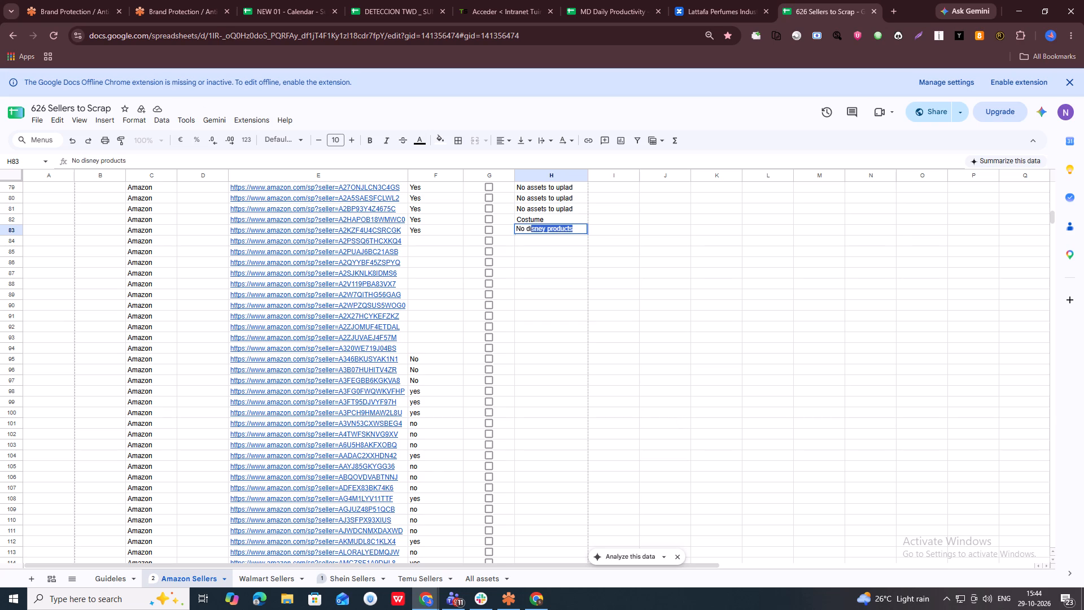
pyautogui.press('Up')
# Open the seller link in E81 in a new tab and recheck the CHENGYUNFENG storefront listing.
pyautogui.press('Up')
pyautogui.press('Left')
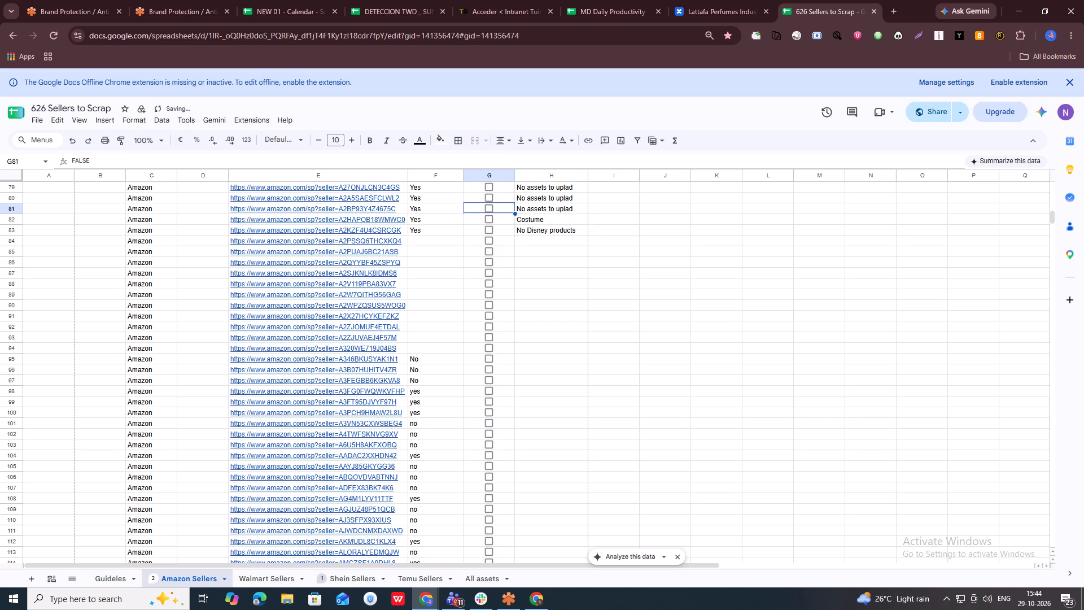
pyautogui.press('Left')
pyautogui.press('Left')
pyautogui.hotkey('alt', 'Return')
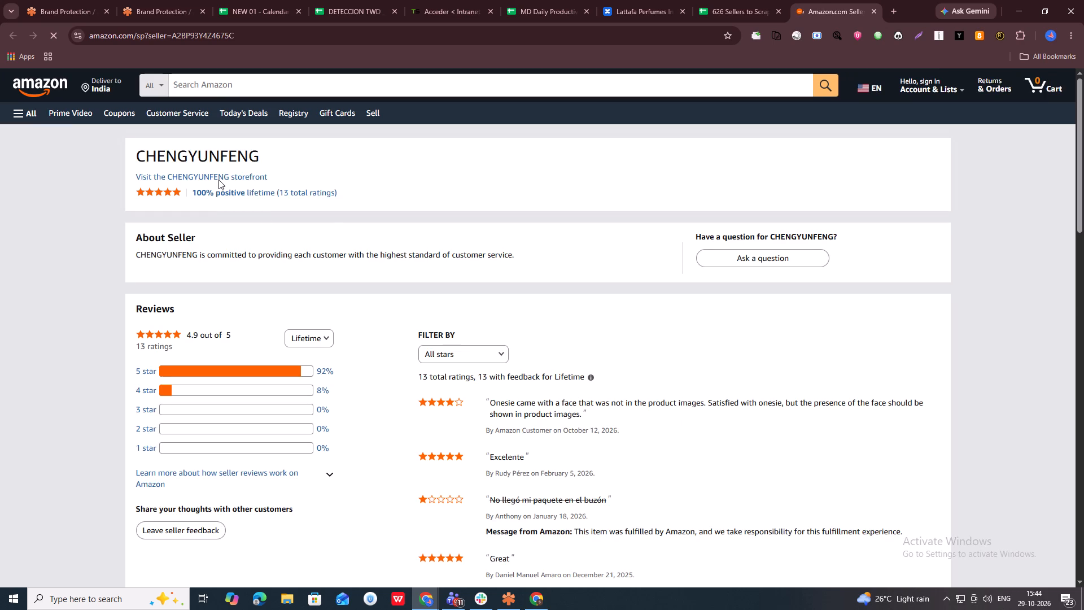
pyautogui.click(218, 180)
pyautogui.click(224, 175)
pyautogui.rightClick(224, 175)
pyautogui.click(222, 174)
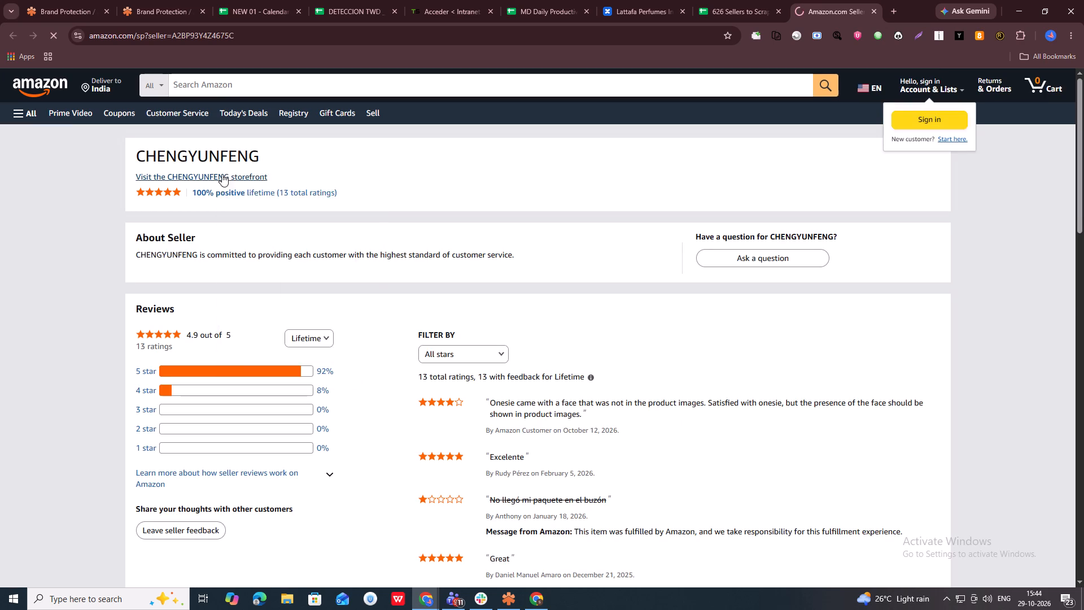
pyautogui.rightClick(222, 174)
pyautogui.click(702, 297)
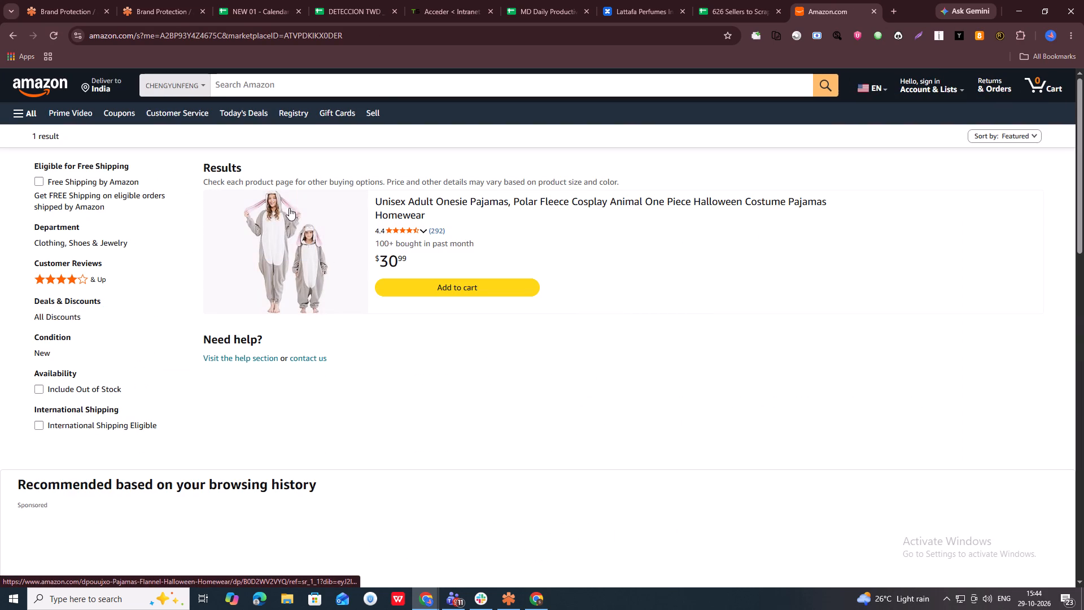
# Open the seller link in E80 in a new tab, recheck the KaiLang Trade Co. Ltd. storefront, and return to the CHENGYUNFENG results.
pyautogui.click(728, 1)
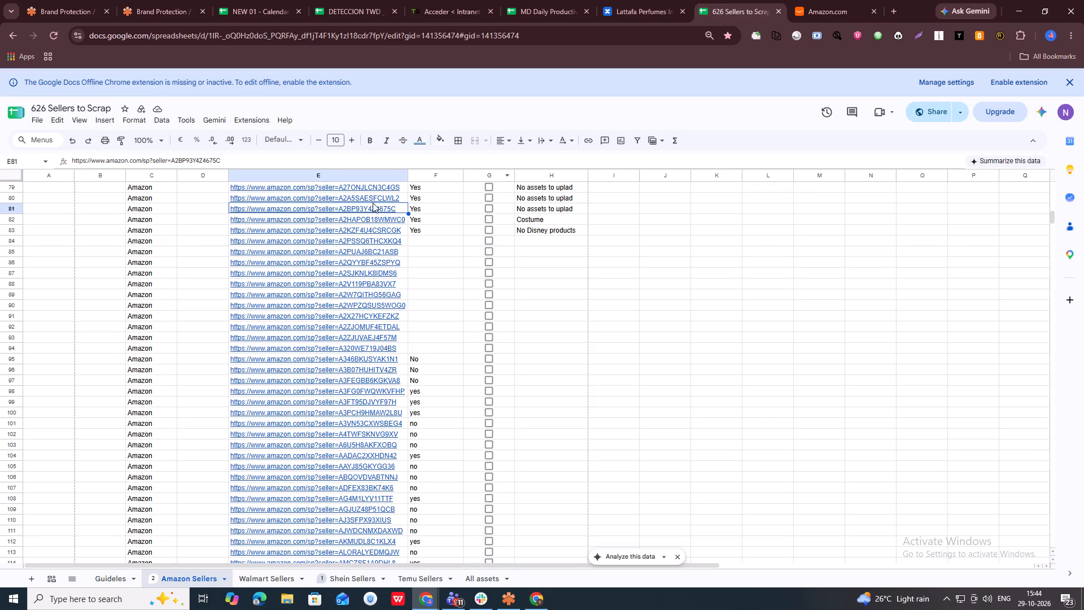
pyautogui.click(374, 198)
pyautogui.hotkey('alt', 'Return')
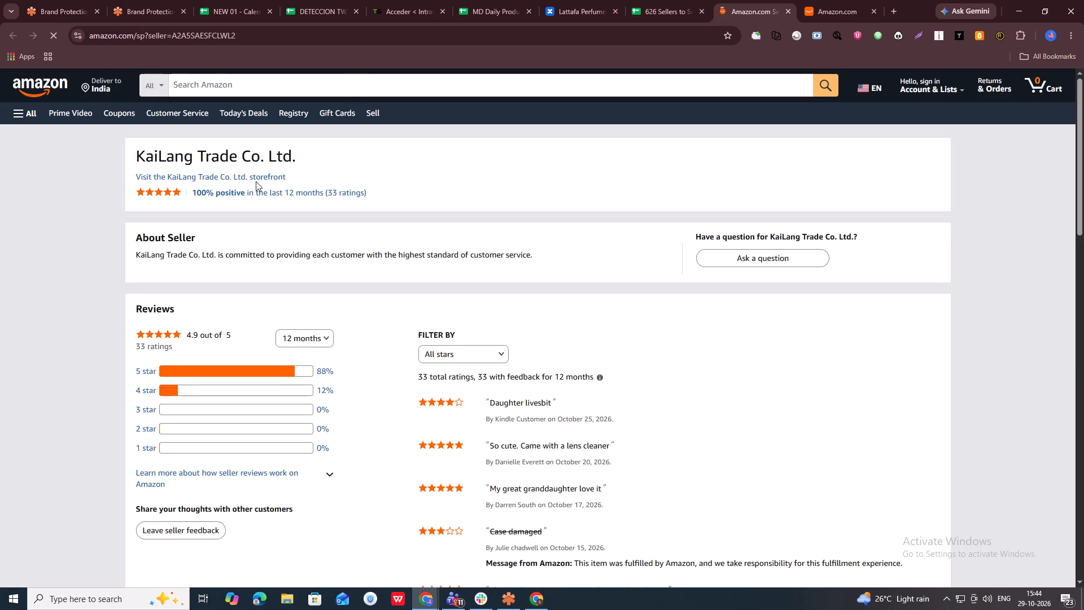
pyautogui.click(253, 178)
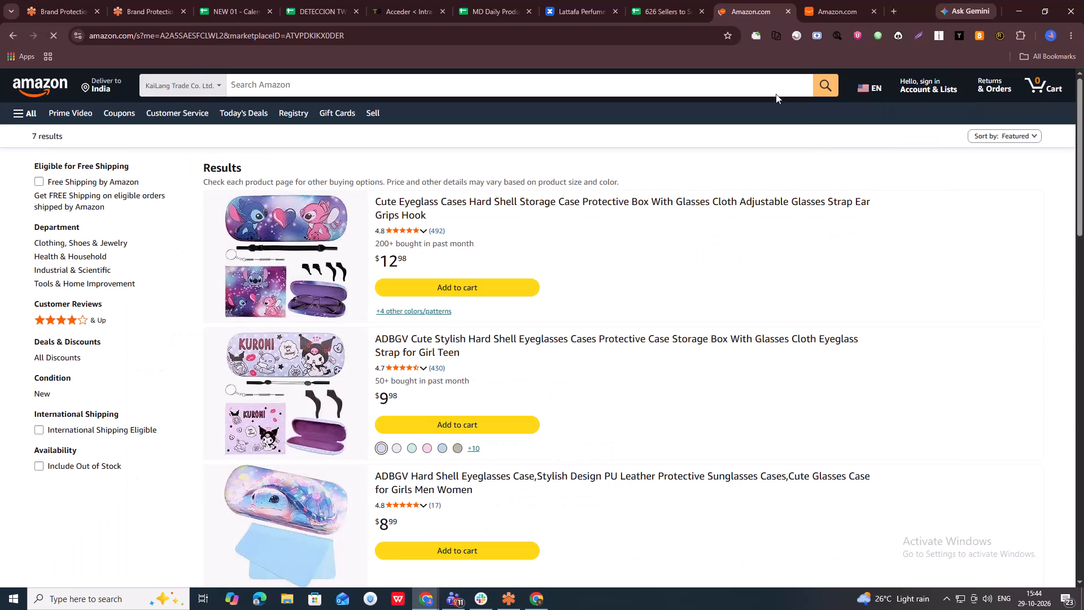
pyautogui.click(849, 0)
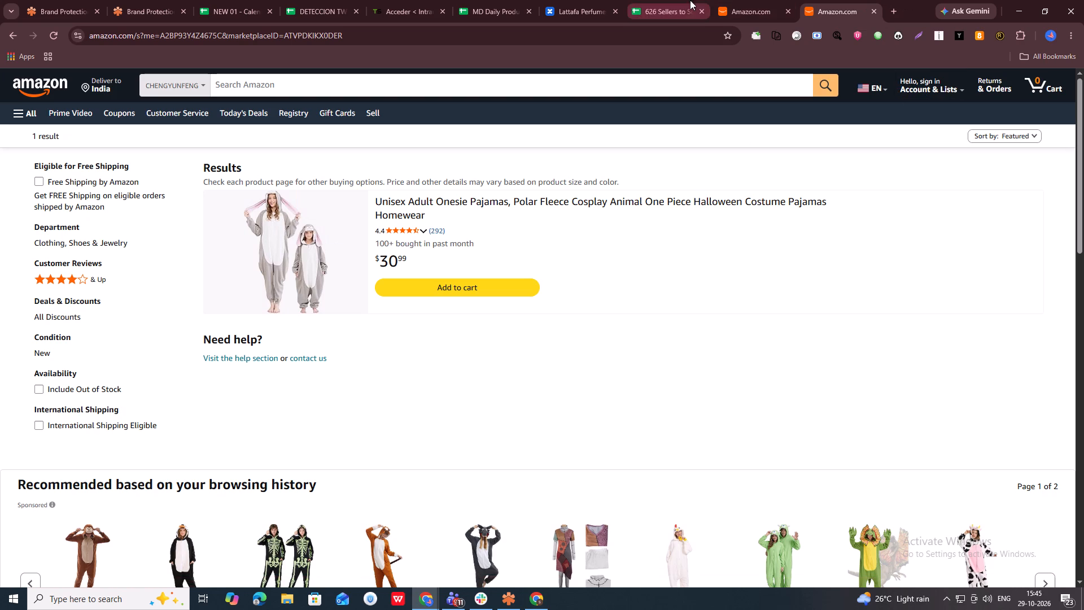
# Return to 626 Sellers to Scrap and close the two Amazon tabs opened for rechecking the earlier sellers.
pyautogui.click(646, 0)
pyautogui.scroll(2, 394, 285)
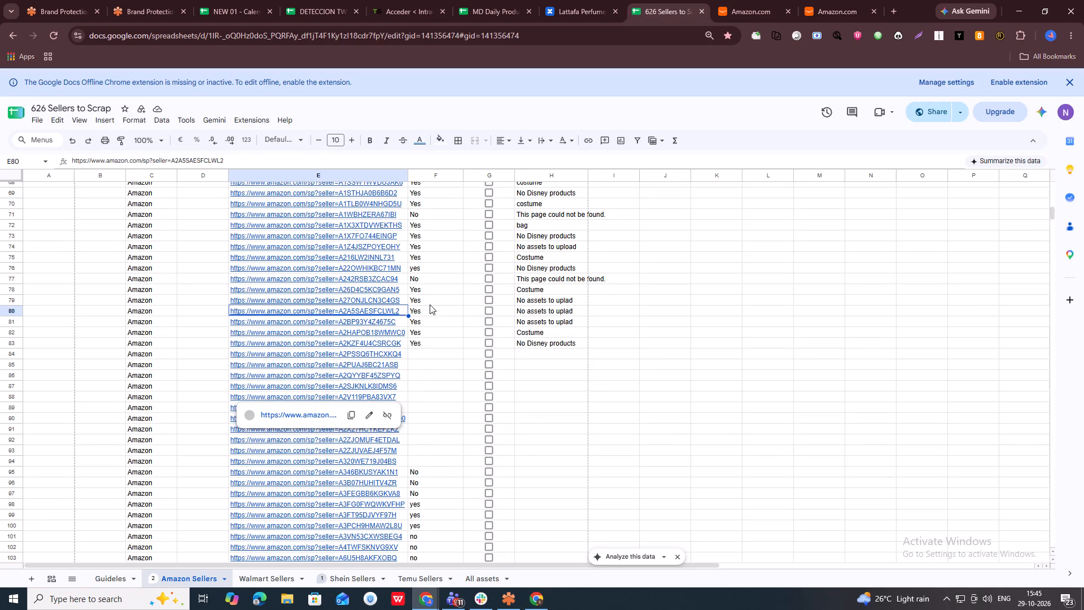
pyautogui.middleClick(784, 0)
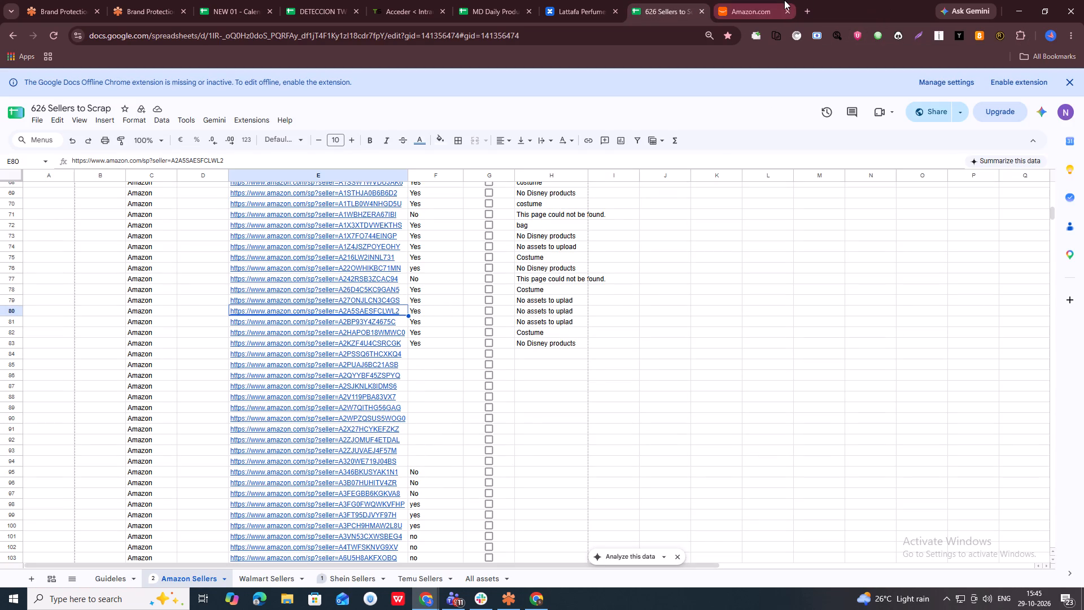
pyautogui.middleClick(784, 0)
# Copy the seller link from E84, open it on Amazon, and view the listings in the NXXBLLLY storefront.
pyautogui.click(379, 350)
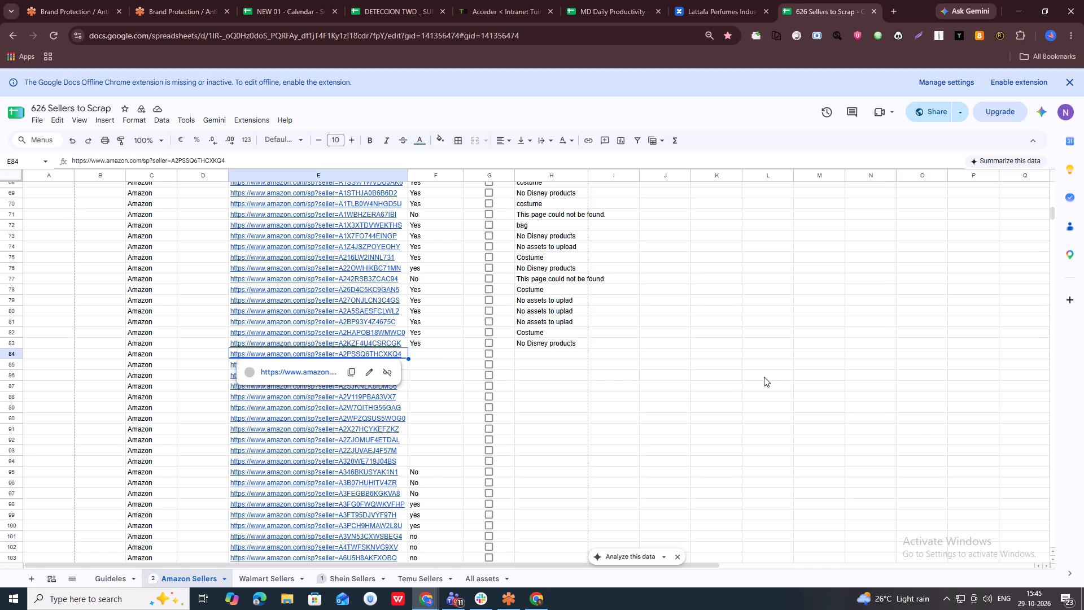
pyautogui.hotkey('alt', 'Tab')
pyautogui.hotkey('alt', 'Tab')
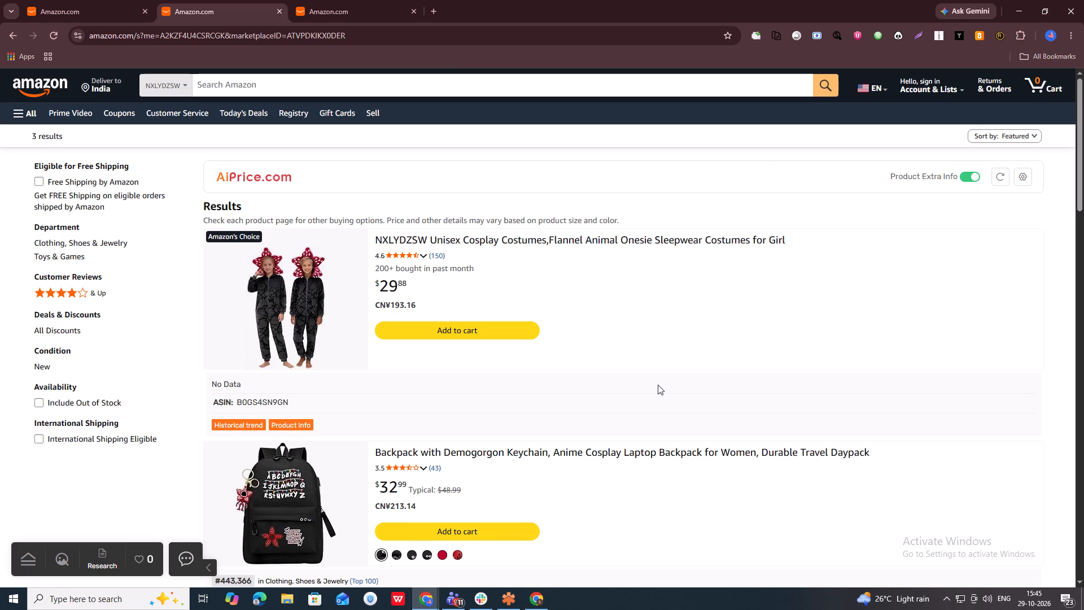
pyautogui.hotkey('alt', 'Tab')
pyautogui.hotkey('ctrl', 'c')
pyautogui.hotkey('ctrl', 'c')
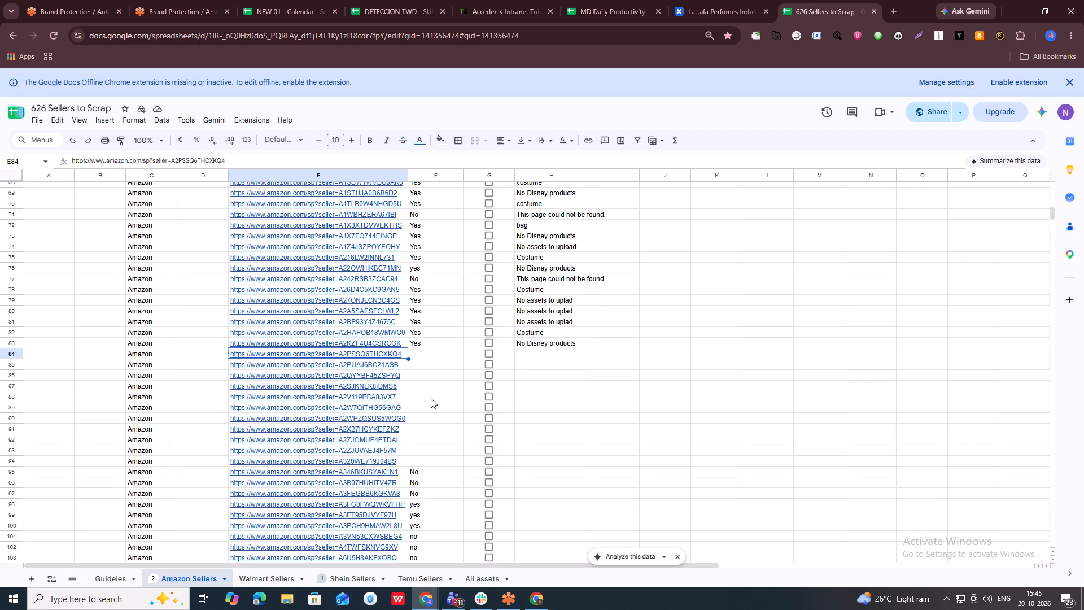
pyautogui.hotkey('alt', 'Tab')
pyautogui.click(379, 42)
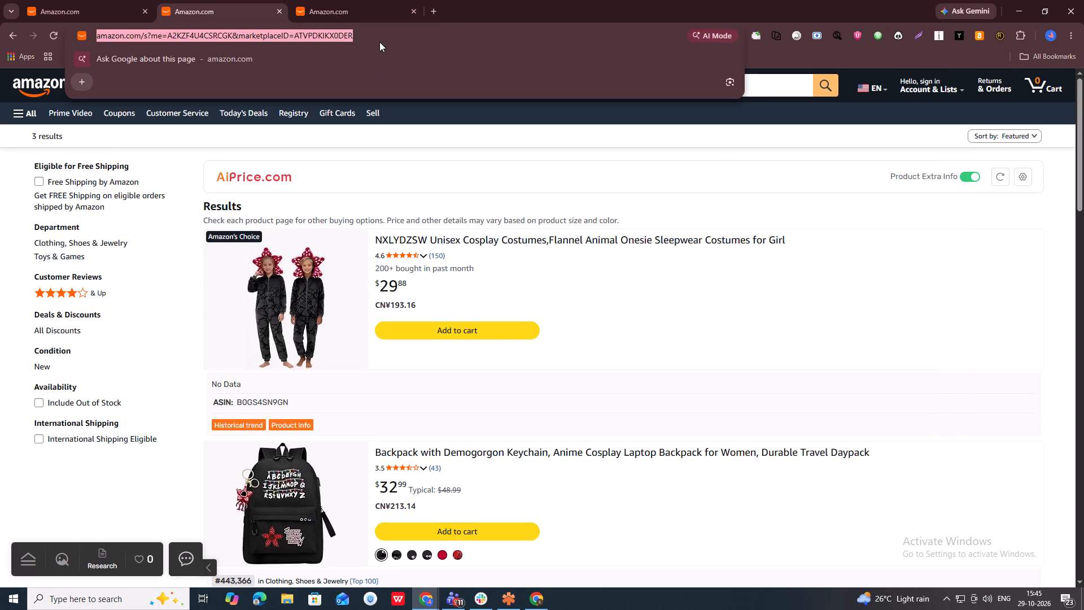
pyautogui.hotkey('ctrl', 'v')
pyautogui.press('Return')
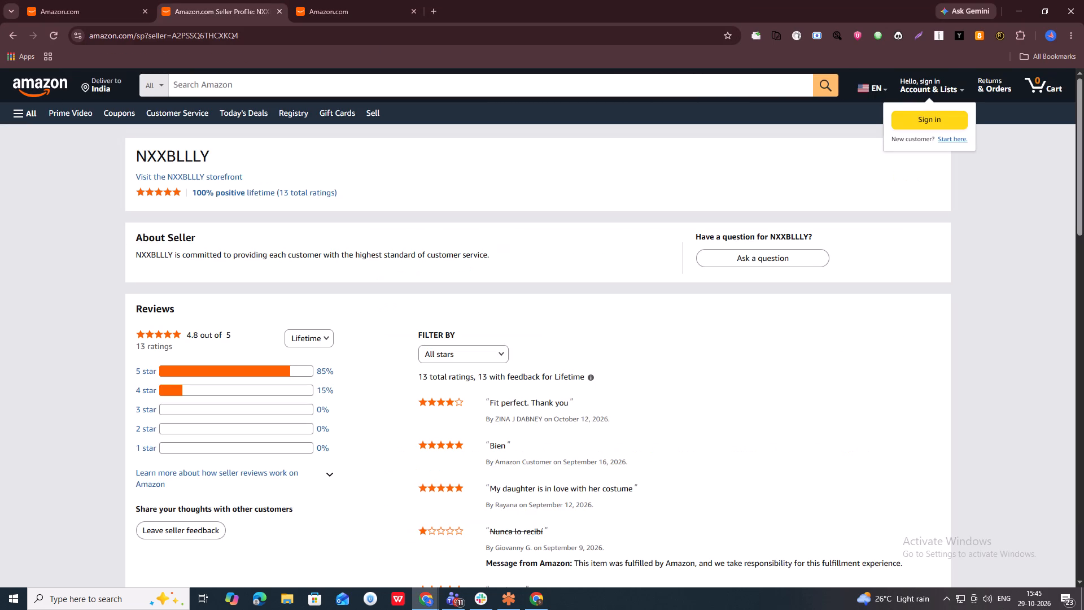
pyautogui.click(187, 181)
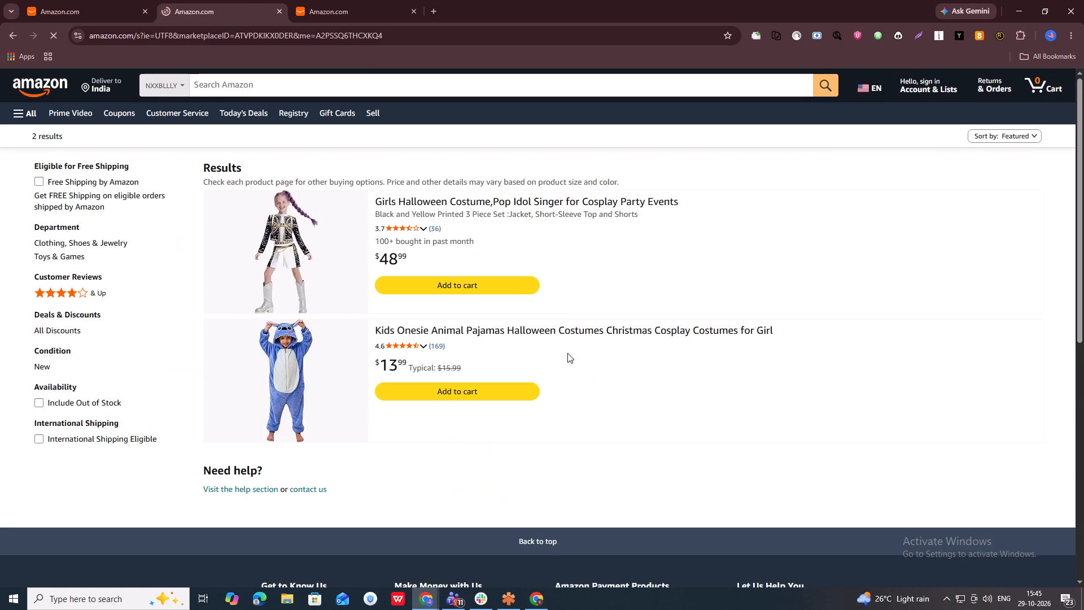
# Copy the Kids Onesie Animal Pajamas listing's link and fill the status Yes down into F84 of 626 Sellers to Scrap.
pyautogui.rightClick(467, 331)
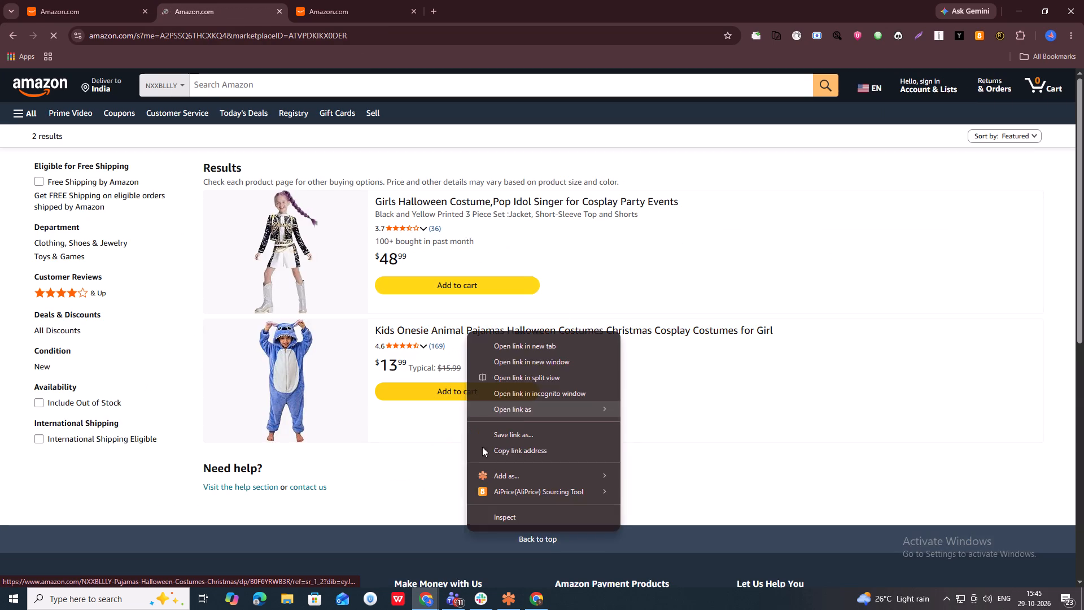
pyautogui.click(492, 446)
pyautogui.hotkey('alt', 'Tab')
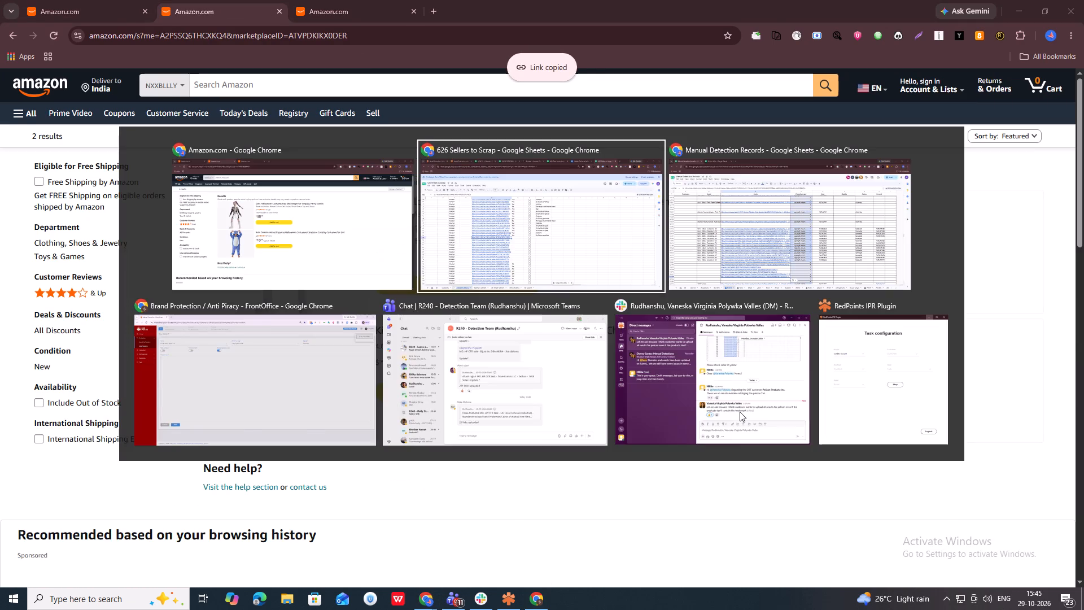
pyautogui.click(440, 357)
pyautogui.hotkey('ctrl', 'd')
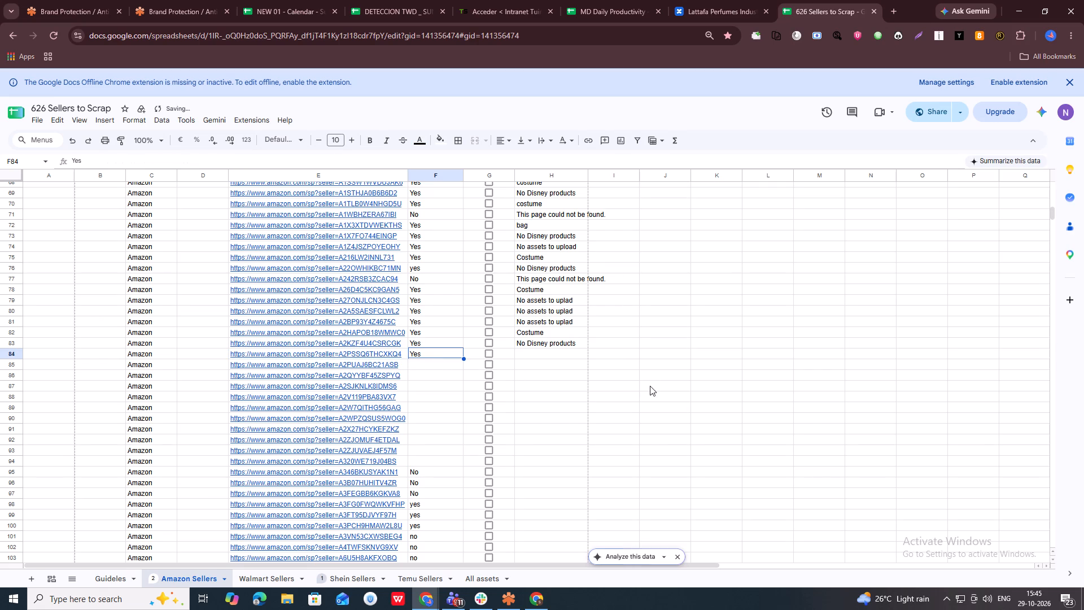
# Paste the copied Kids Onesie listing link into C102749 of Manual Detection Records.
pyautogui.hotkey('alt', 'Tab')
pyautogui.hotkey('alt', 'Tab')
pyautogui.click(393, 540)
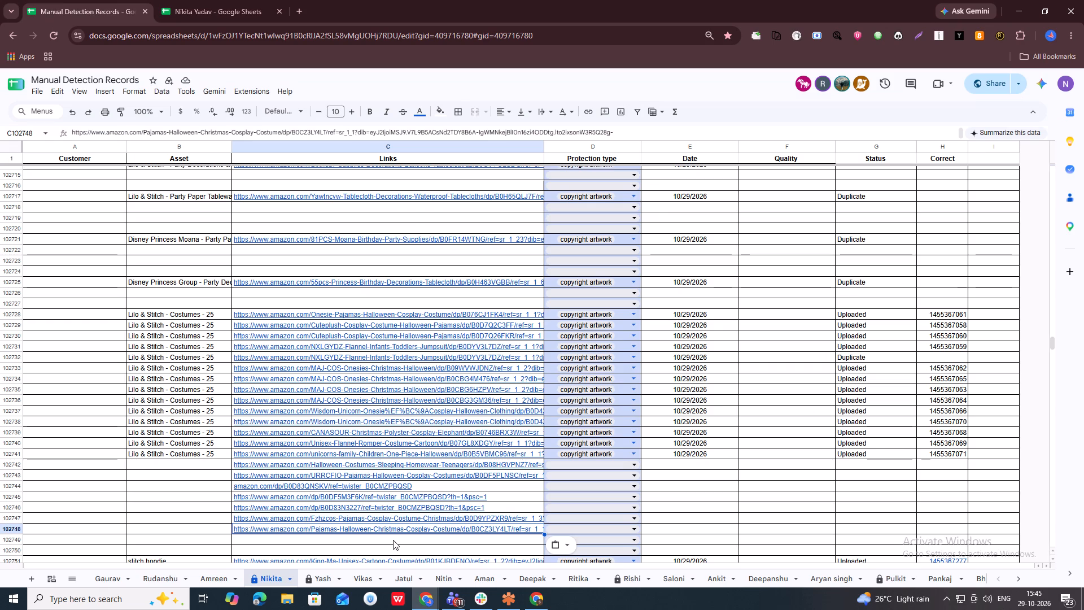
pyautogui.rightClick(393, 540)
pyautogui.hotkey('ctrl', 'v')
pyautogui.click(368, 542)
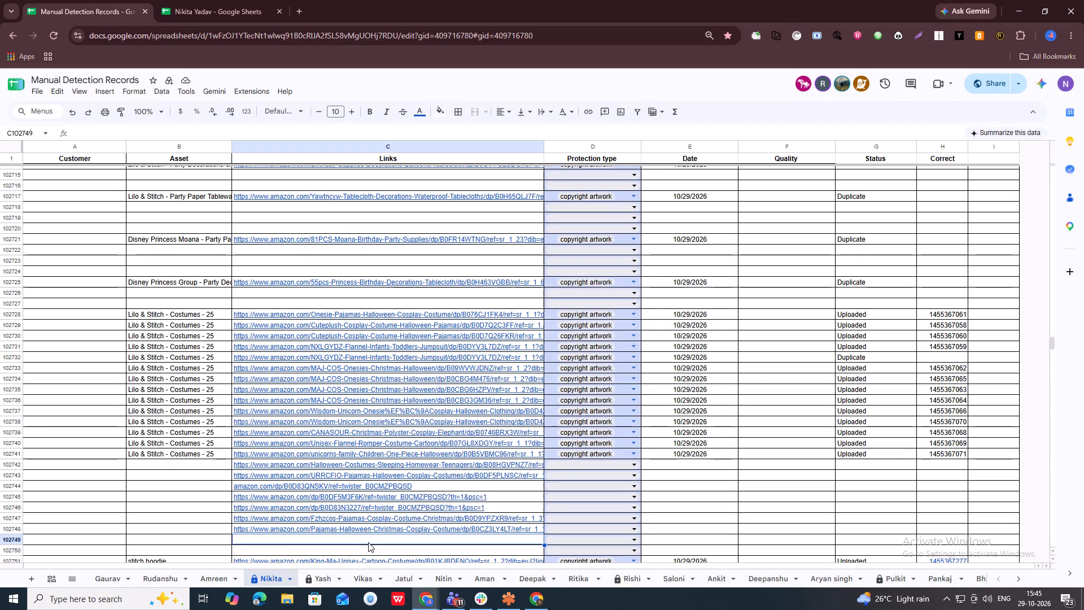
pyautogui.hotkey('ctrl', 'v')
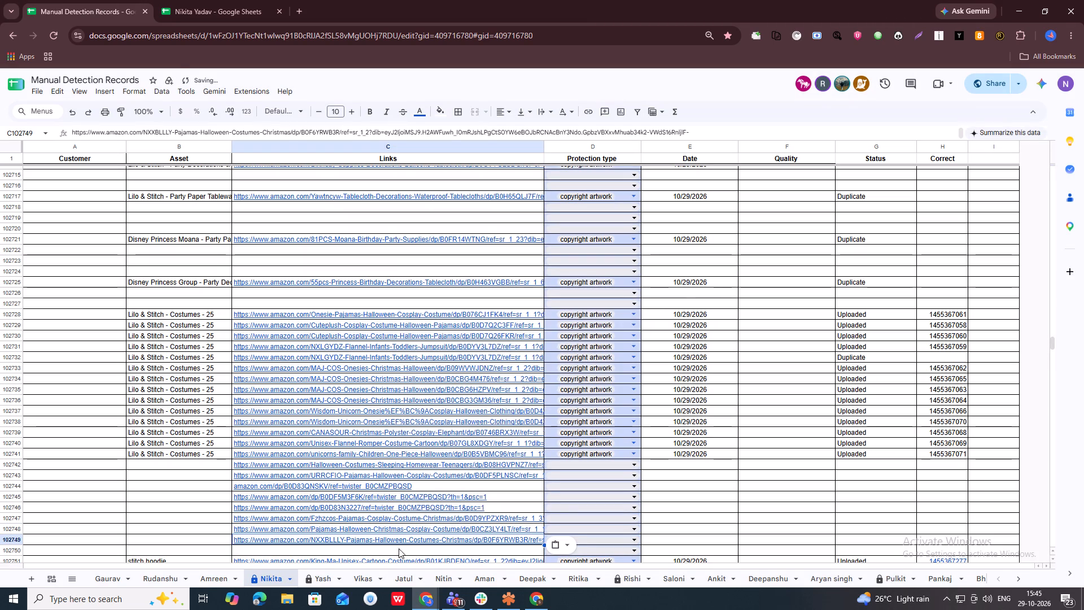
# Enter the product note "Costume" in H84 of 626 Sellers to Scrap.
pyautogui.hotkey('alt', 'Tab')
pyautogui.press('Right')
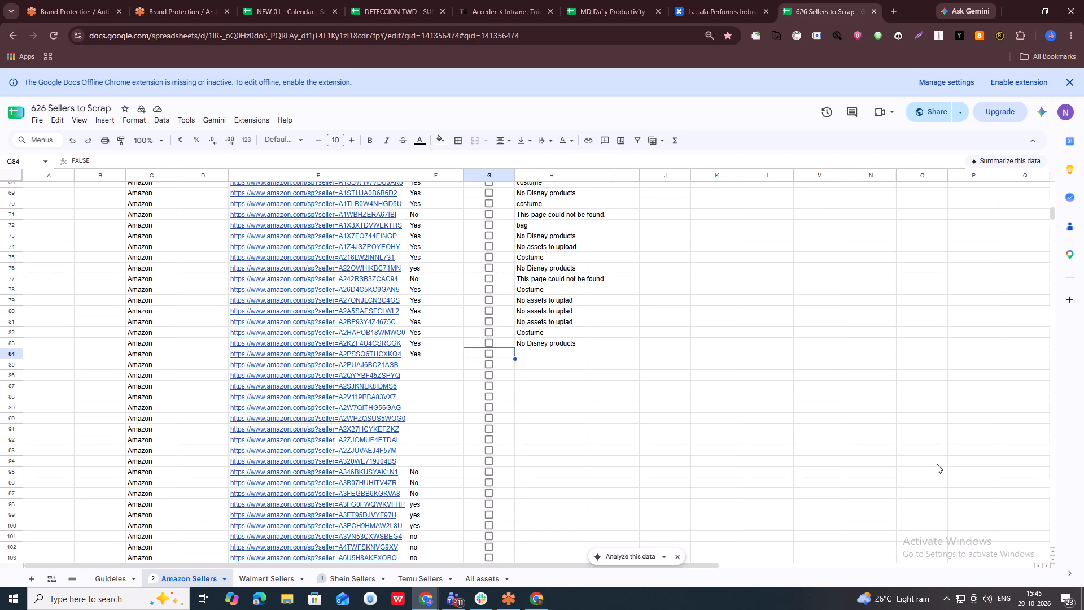
pyautogui.press('Right')
pyautogui.press('c')
pyautogui.press('Down')
# Copy the seller link from E85, open it on Amazon, and check the Allsky Group, Inc storefront for listings.
pyautogui.press('Left')
pyautogui.press('Left')
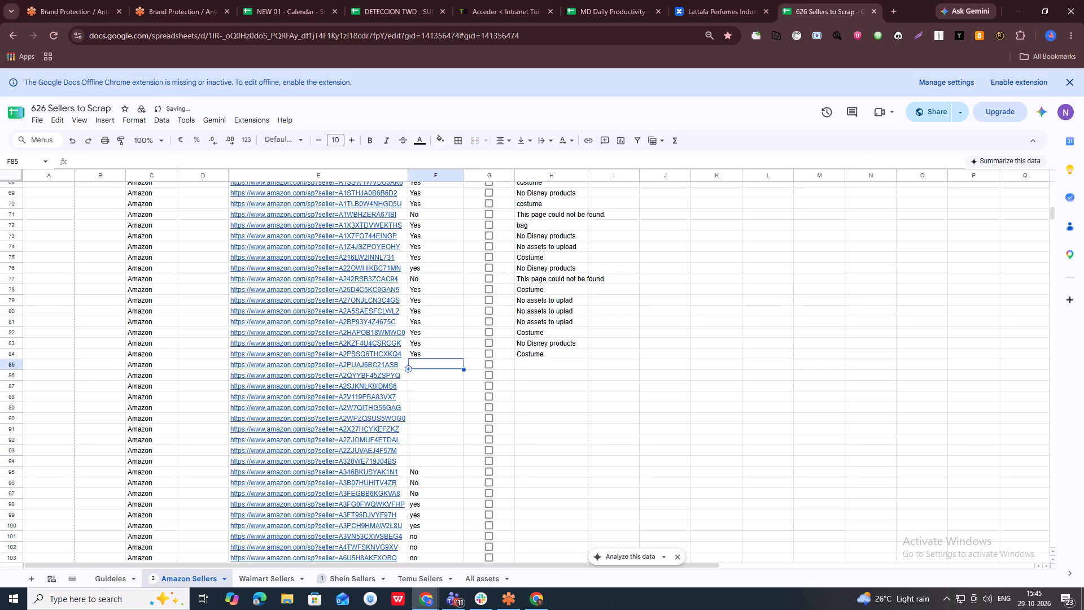
pyautogui.press('Left')
pyautogui.hotkey('ctrl', 'c')
pyautogui.hotkey('alt', 'Tab')
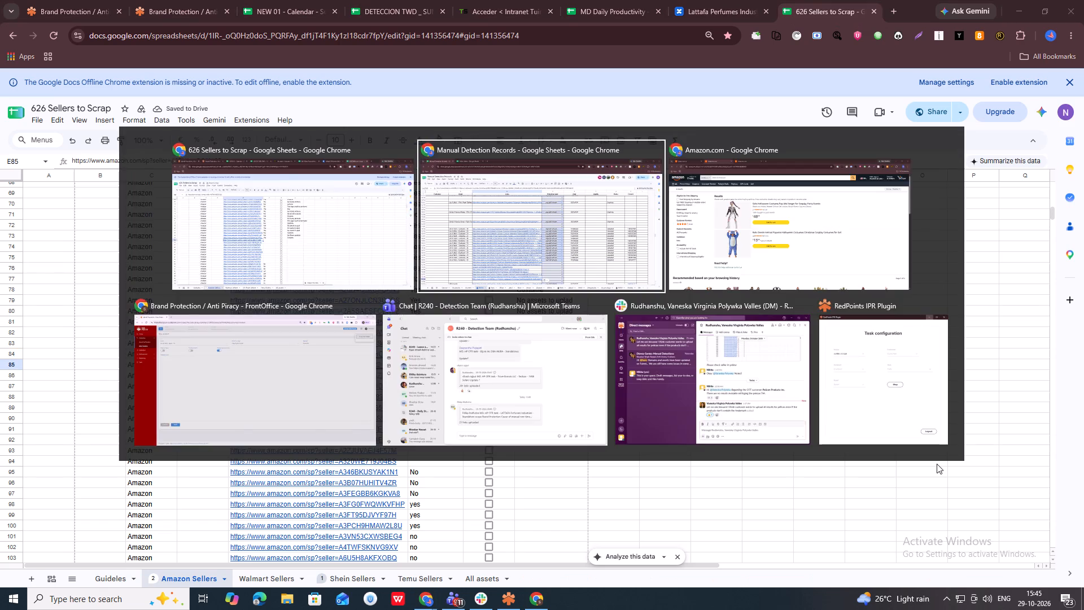
pyautogui.hotkey('alt', 'Tab')
pyautogui.hotkey('alt', 'Tab')
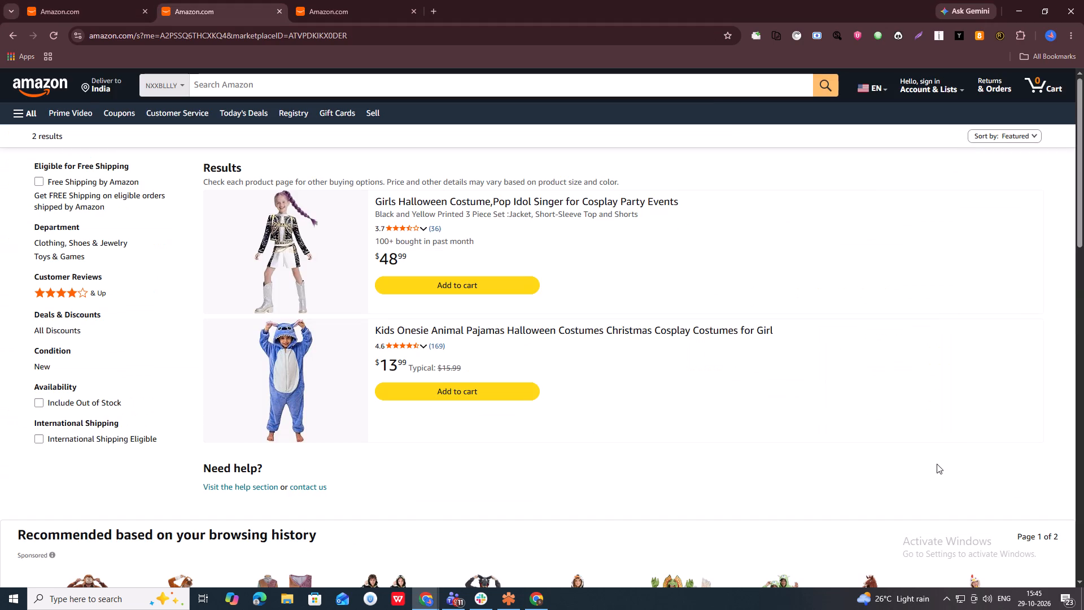
pyautogui.hotkey('ctrl', 'l')
pyautogui.hotkey('ctrl', 'v')
pyautogui.press('Return')
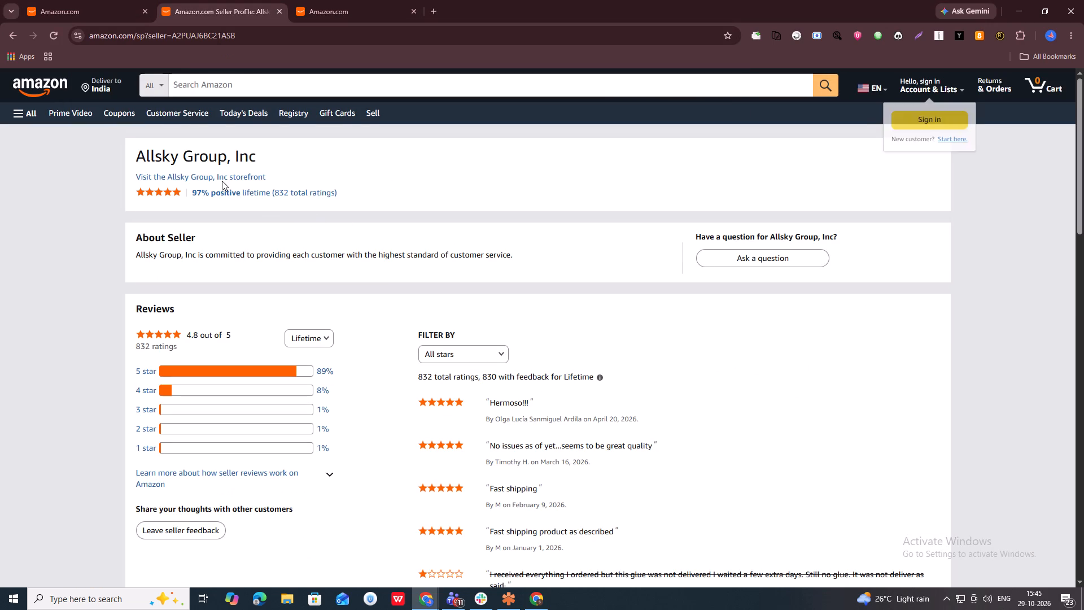
pyautogui.click(223, 178)
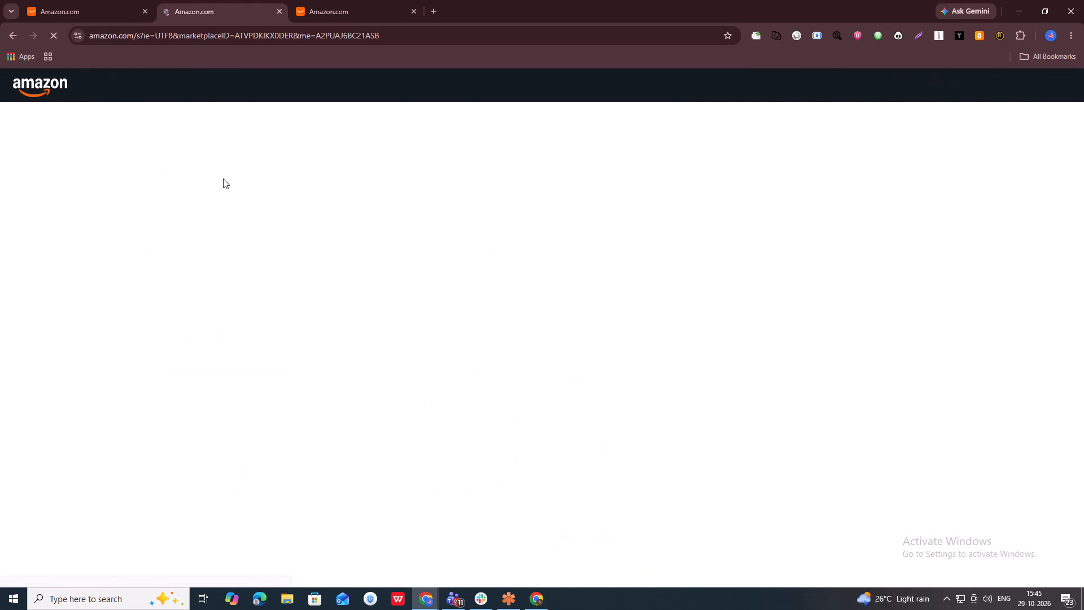
# In 626 Sellers to Scrap, enter No in F85 and copy the note "This page could not be found." from H77 into H85.
pyautogui.hotkey('alt', 'Tab')
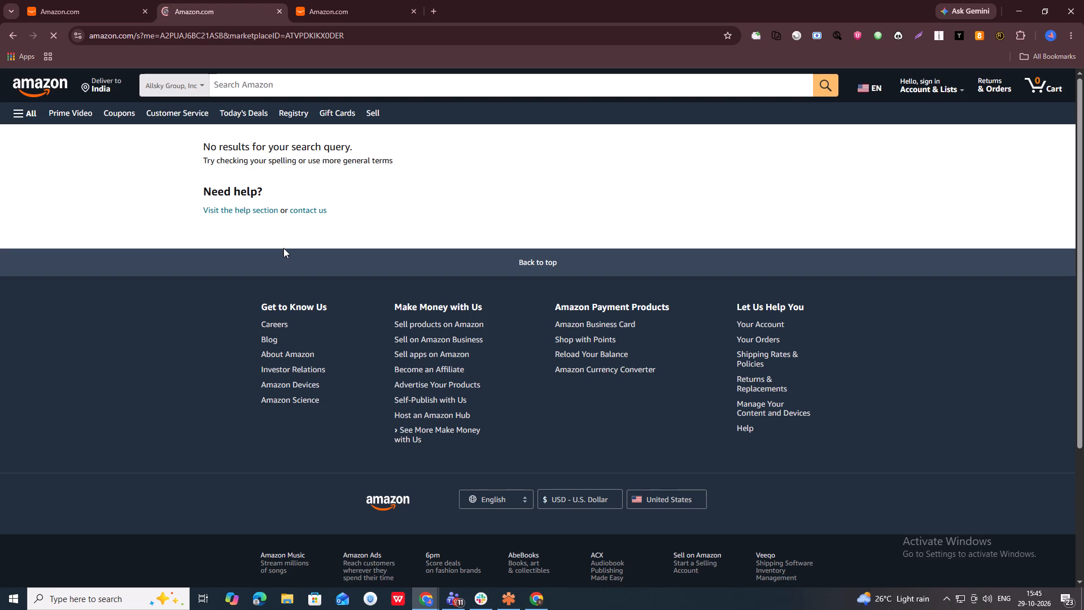
pyautogui.hotkey('alt', 'Tab')
pyautogui.hotkey('alt', 'Tab')
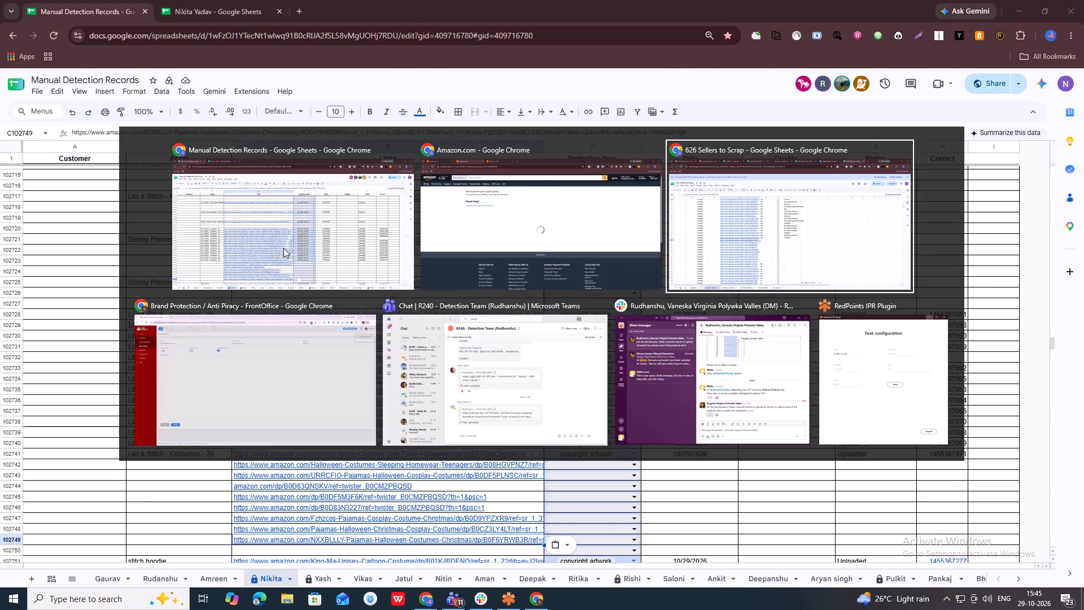
pyautogui.press('Right')
pyautogui.write('No')
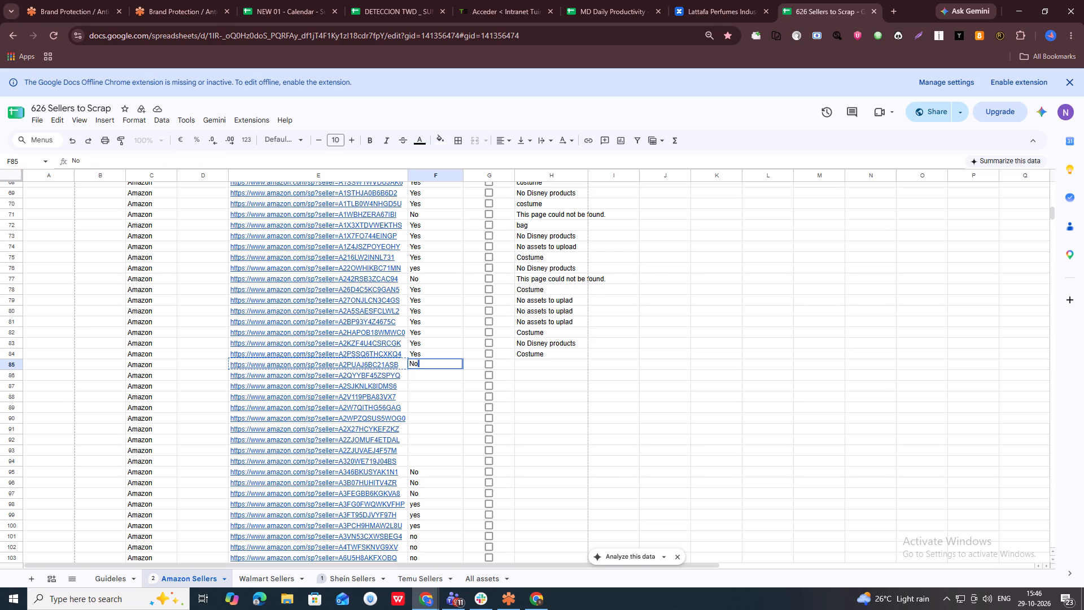
pyautogui.press('Right')
pyautogui.press('Right')
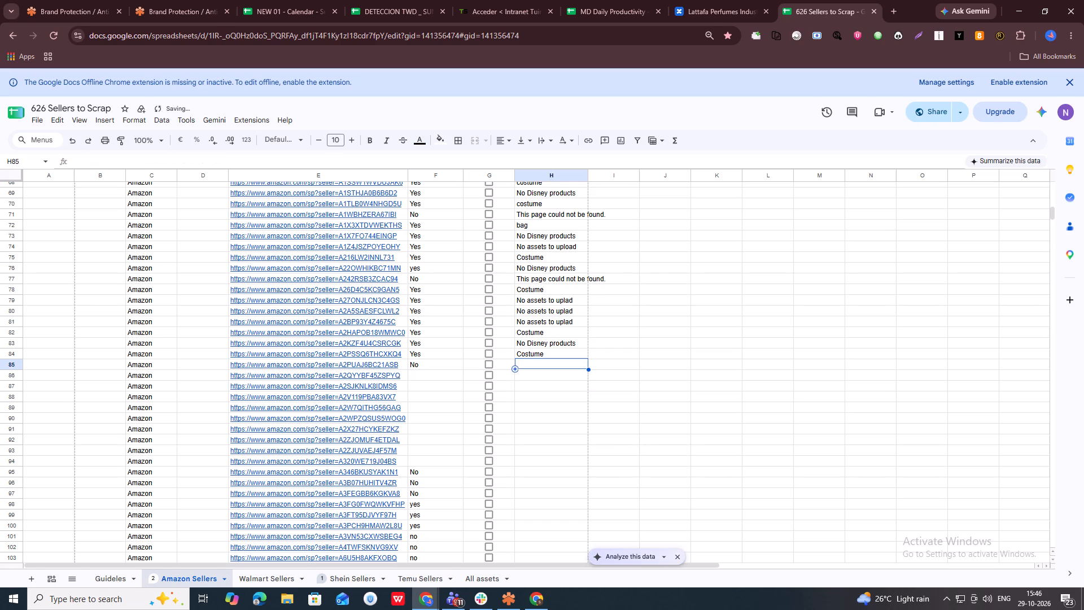
pyautogui.click(532, 274)
pyautogui.rightClick(532, 274)
pyautogui.hotkey('ctrl', 'c')
pyautogui.hotkey('ctrl', 'Down')
pyautogui.press('Down')
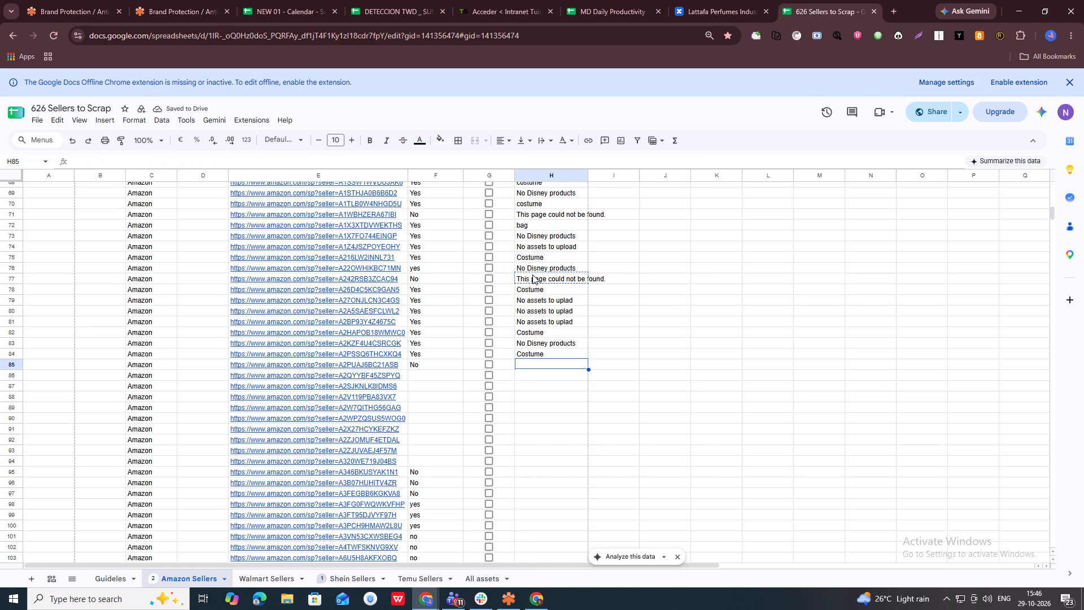
pyautogui.hotkey('ctrl', 'v')
# Copy the seller link from E86, open it on Amazon, and view the listings in the haomingzuo storefront.
pyautogui.press('Down')
pyautogui.press('Left')
pyautogui.press('Left')
pyautogui.press('Left')
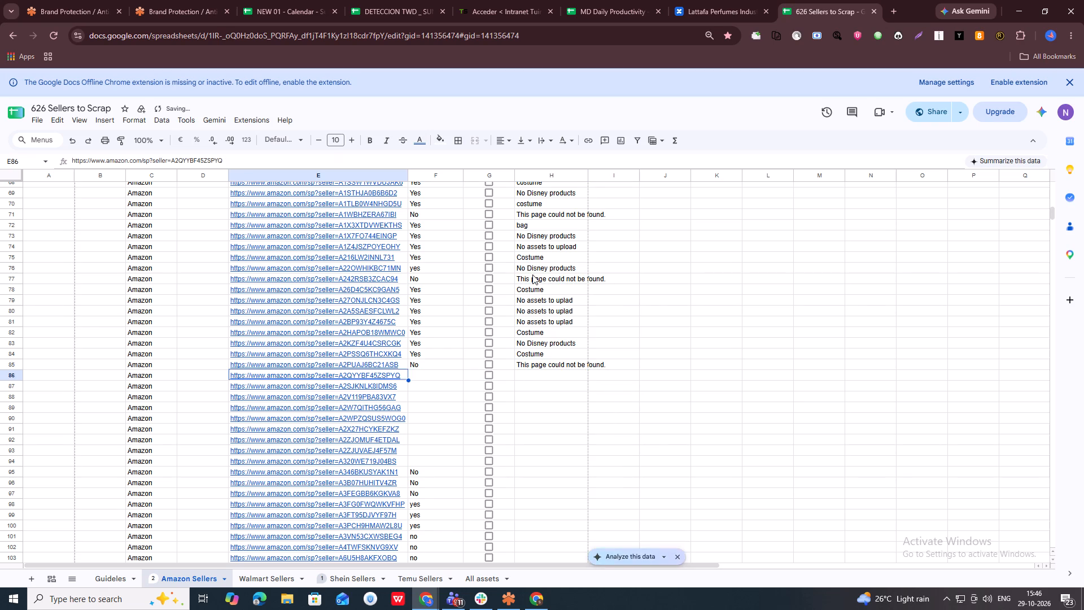
pyautogui.scroll(-4, 576, 294)
pyautogui.scroll(2, 576, 297)
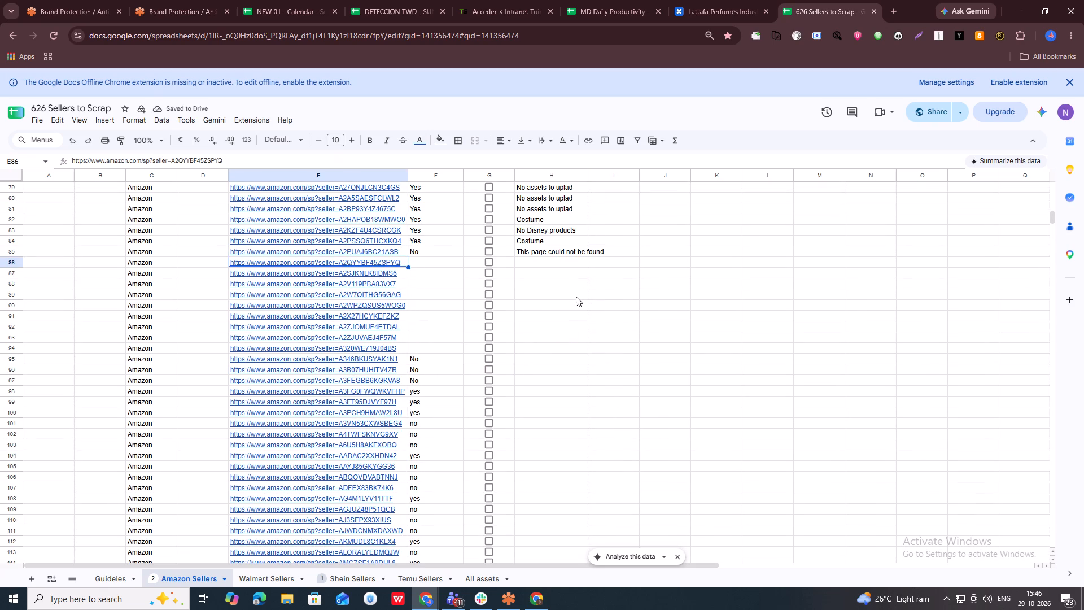
pyautogui.hotkey('ctrl', 'c')
pyautogui.hotkey('alt', 'Tab')
pyautogui.hotkey('alt', 'Tab')
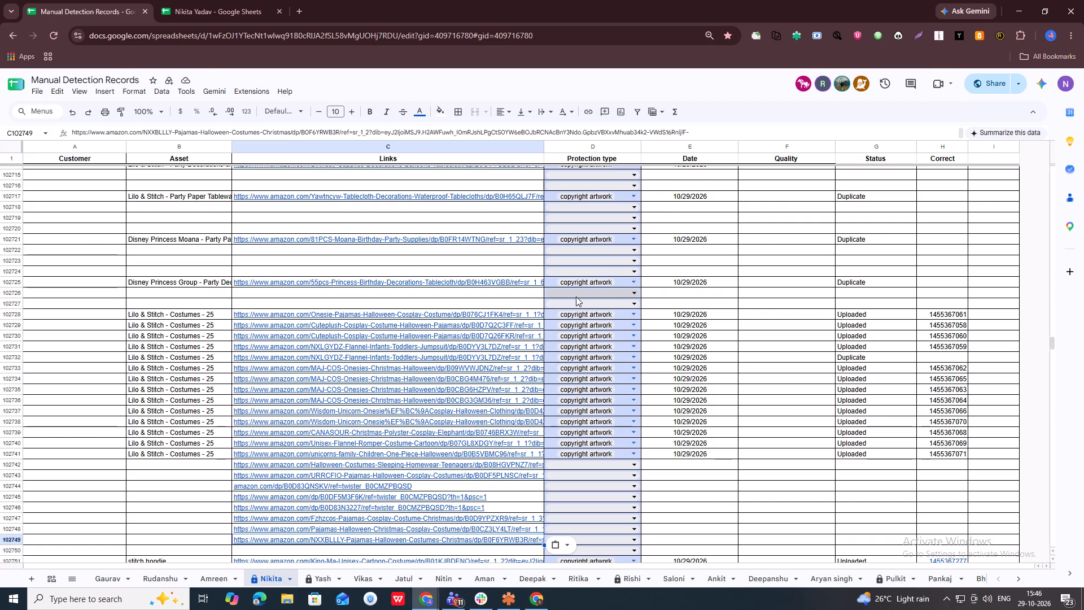
pyautogui.hotkey('alt', 'Tab')
pyautogui.hotkey('ctrl', 'l')
pyautogui.hotkey('ctrl', 'v')
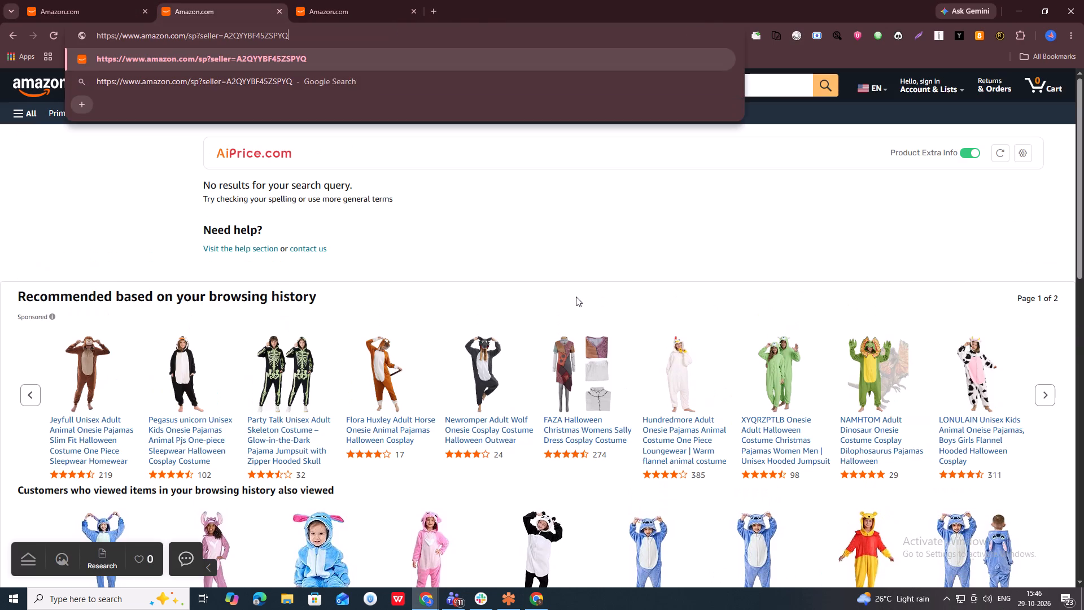
pyautogui.press('Return')
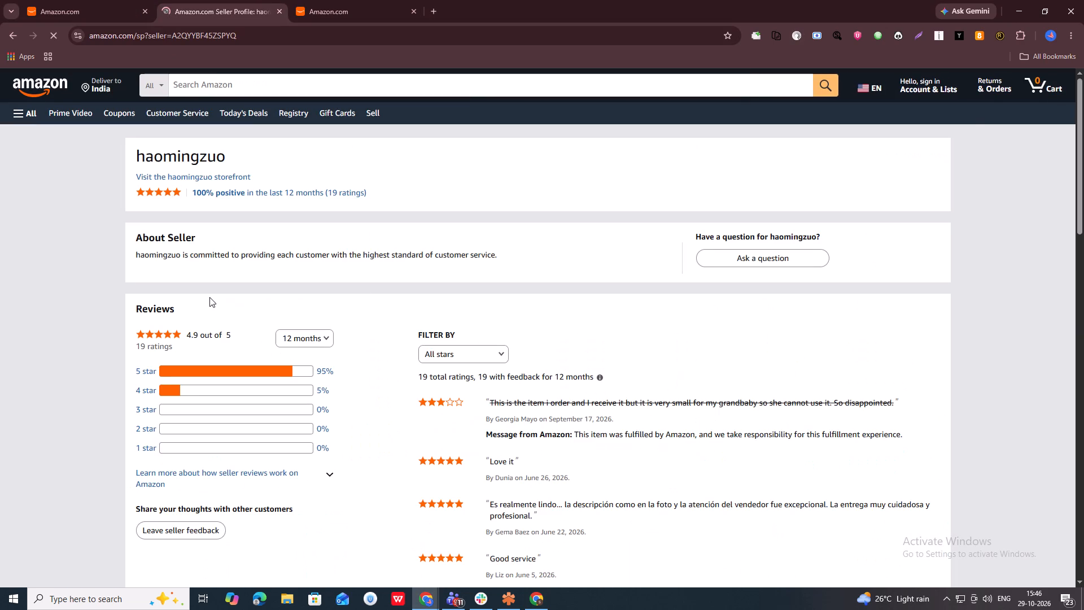
pyautogui.click(196, 180)
pyautogui.rightClick(196, 180)
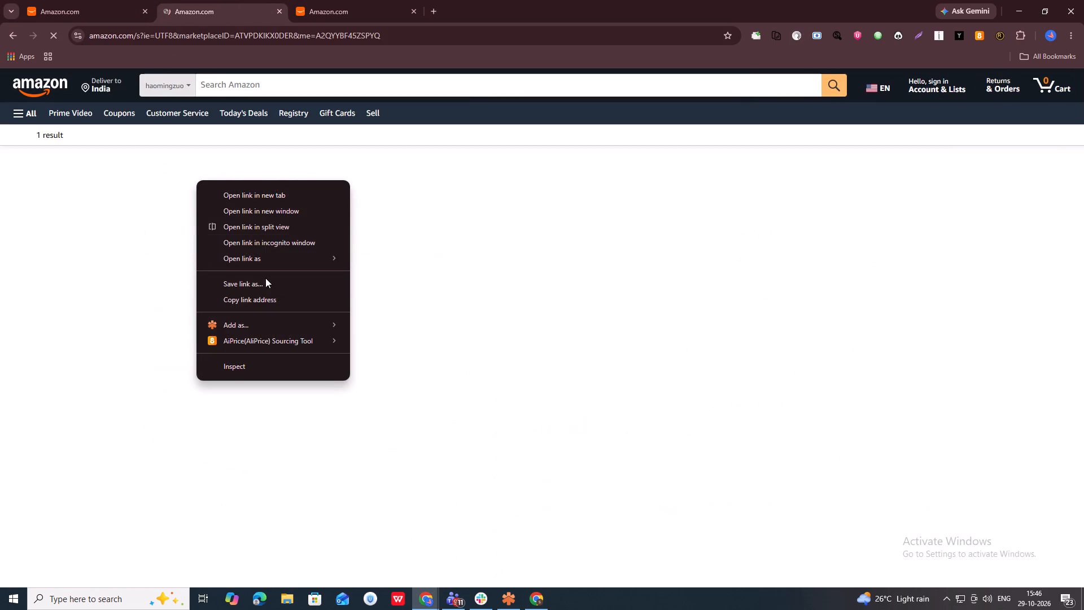
pyautogui.click(790, 262)
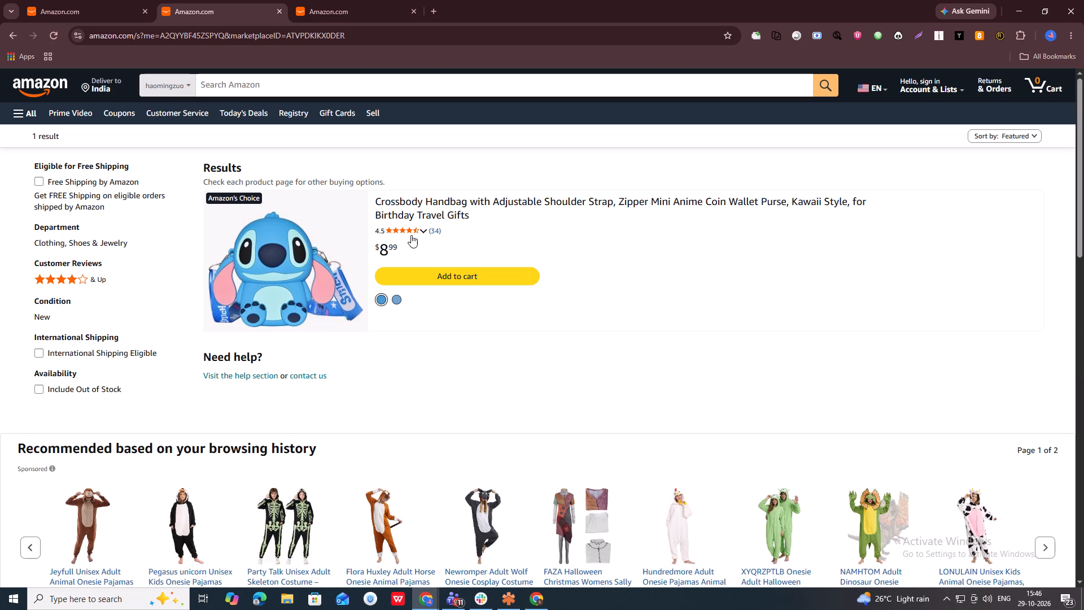
# Open the Crossbody Handbag listing in a new tab and examine its product page.
pyautogui.middleClick(419, 204)
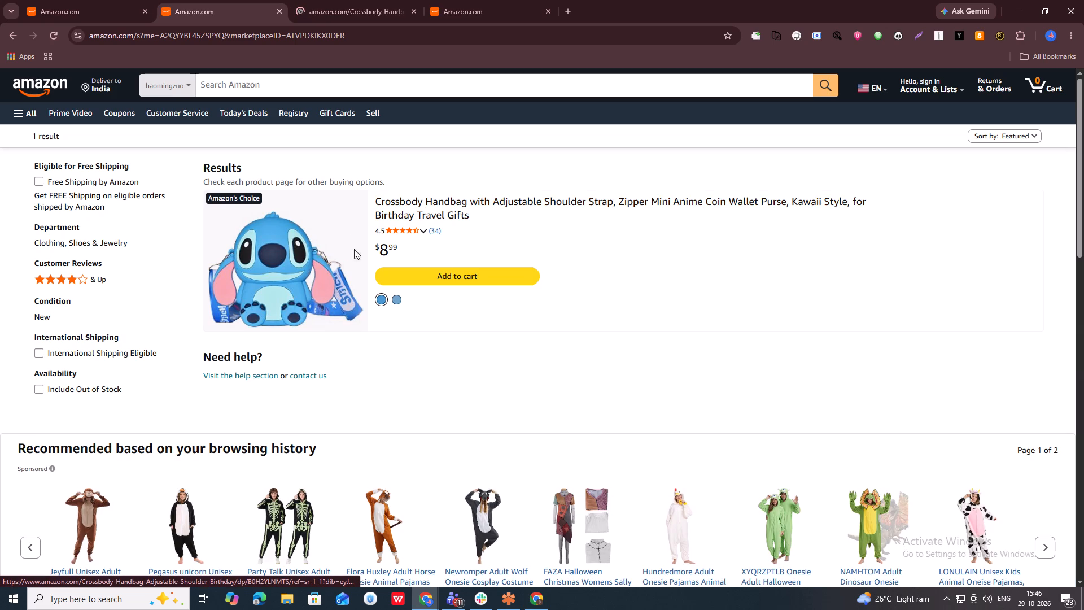
pyautogui.scroll(-7, 580, 415)
pyautogui.scroll(13, 582, 412)
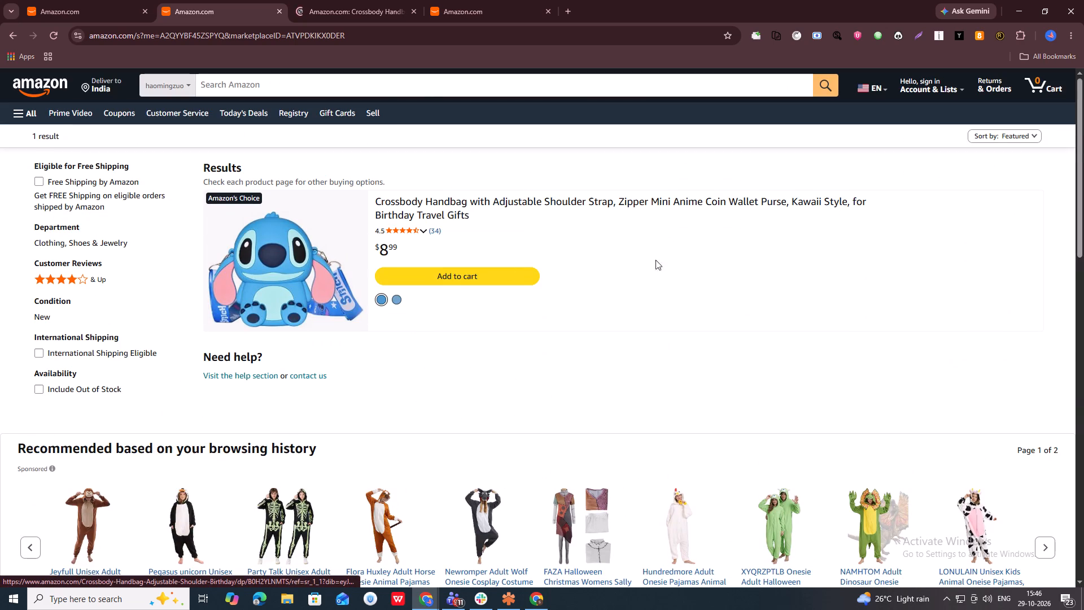
pyautogui.click(395, 0)
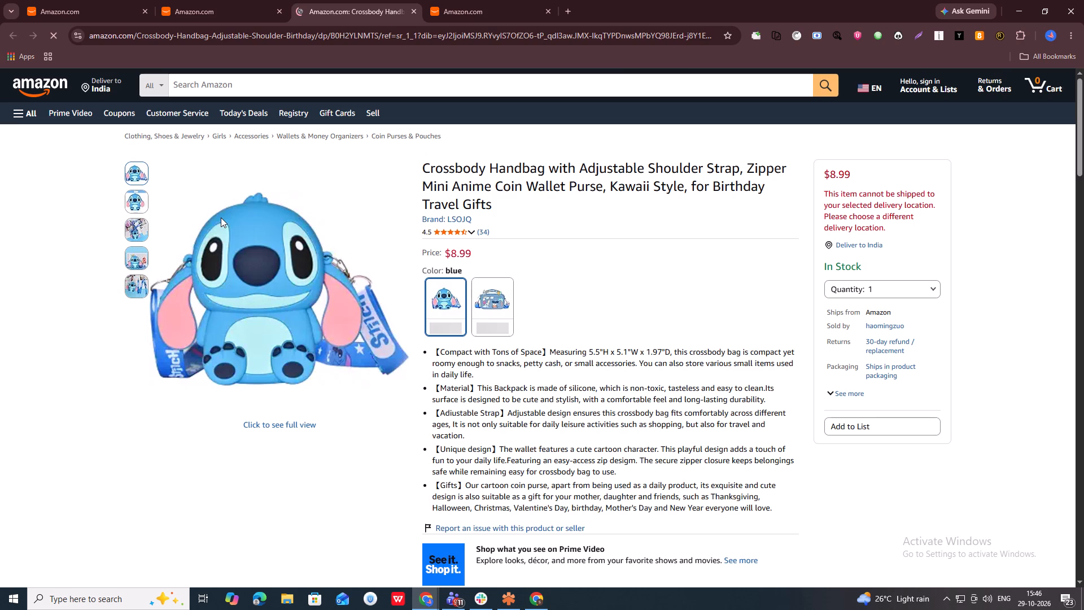
# Examine the Crossbody Handbag listing's product photos for Disney Stitch character and branding.
pyautogui.click(140, 260)
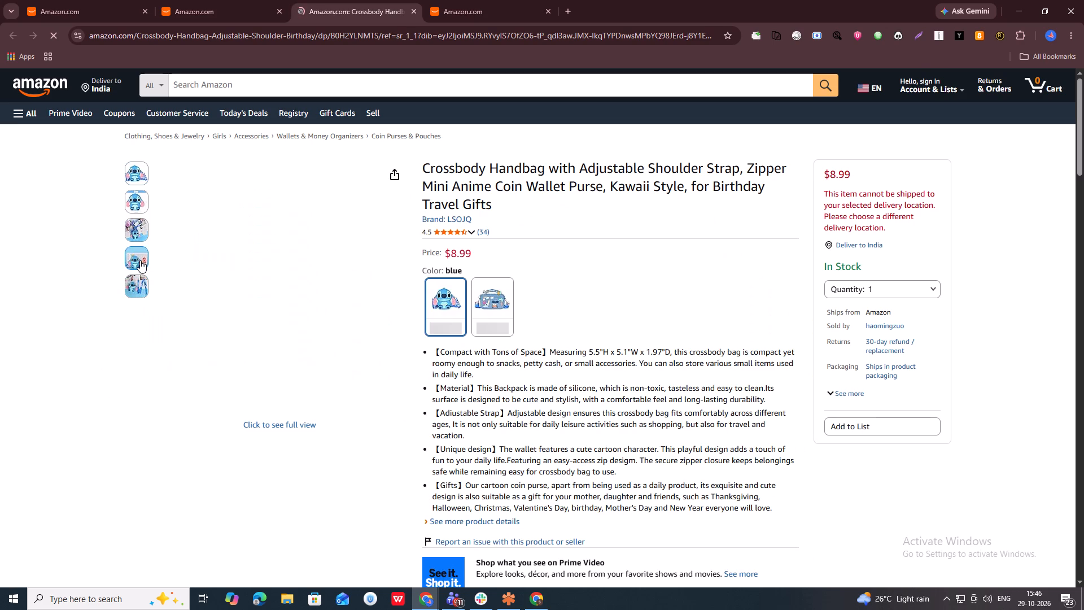
pyautogui.click(138, 236)
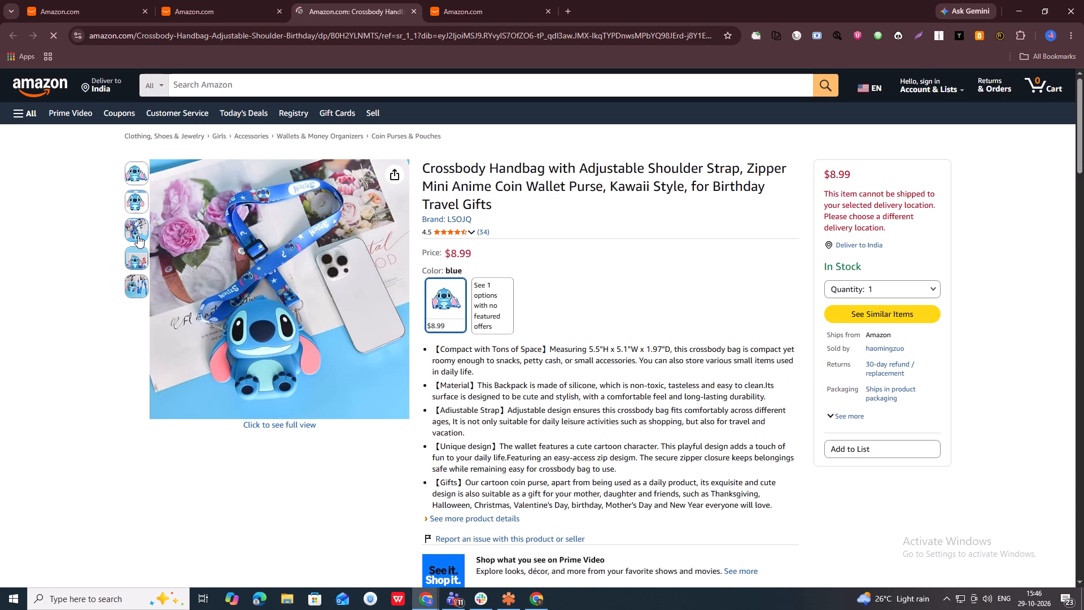
pyautogui.click(138, 201)
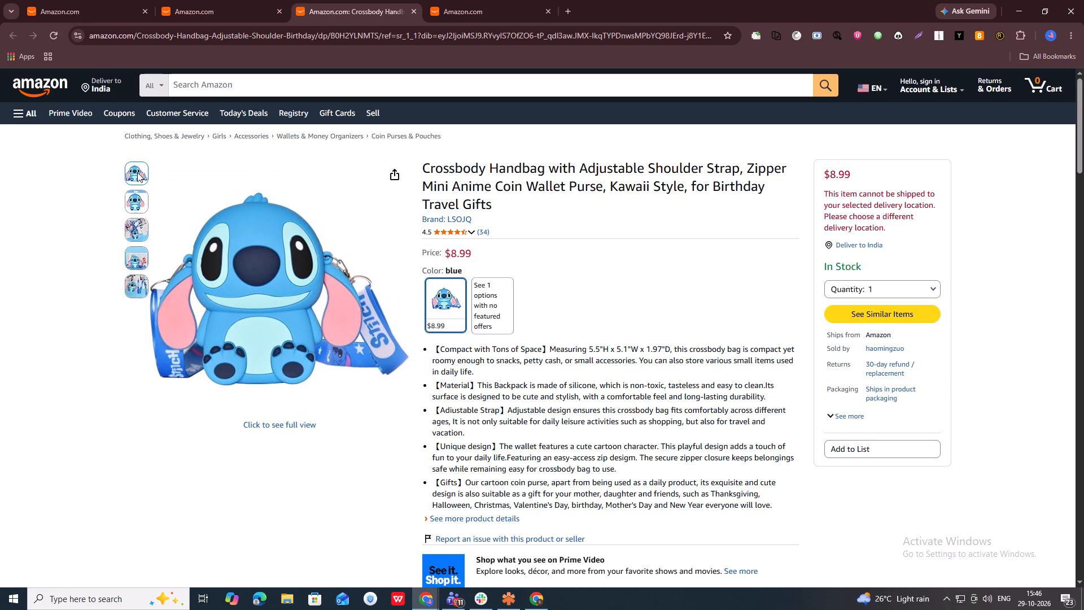
pyautogui.click(51, 59)
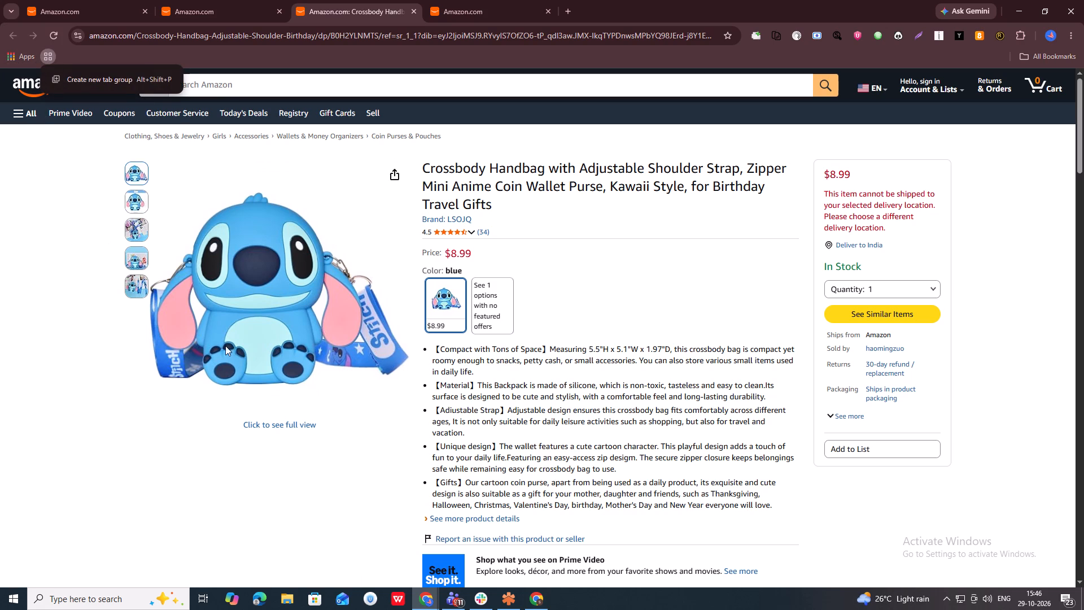
pyautogui.click(133, 289)
pyautogui.rightClick(133, 289)
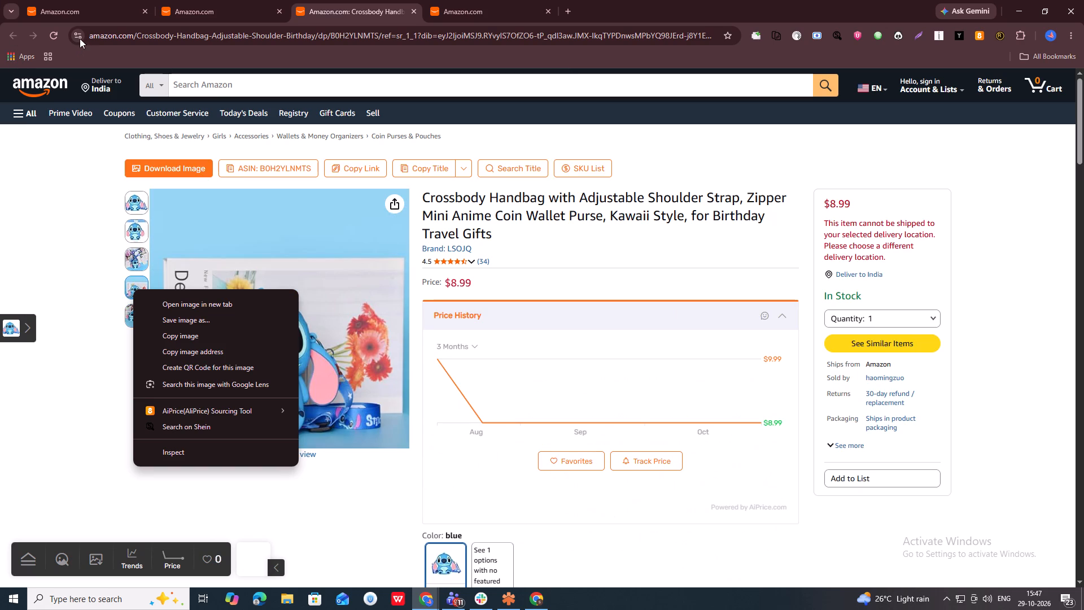
pyautogui.click(59, 373)
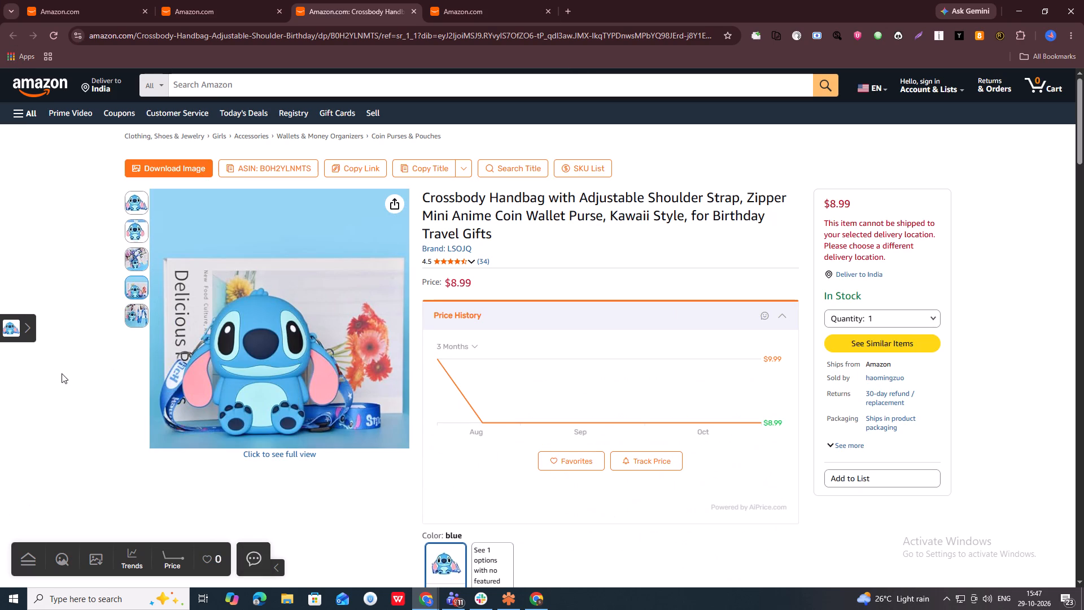
pyautogui.click(29, 330)
pyautogui.rightClick(29, 330)
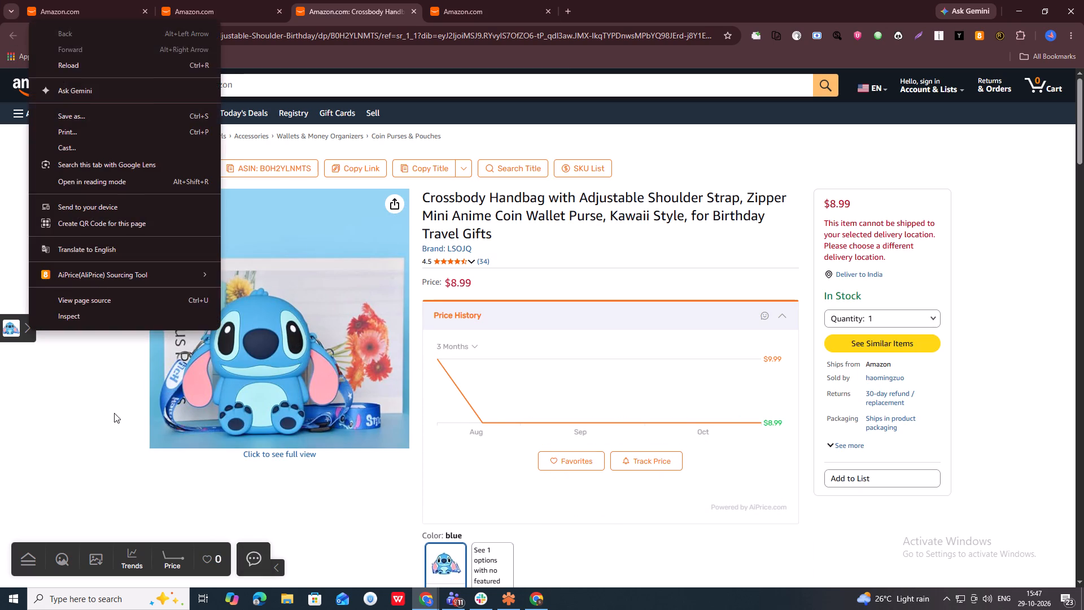
pyautogui.click(77, 407)
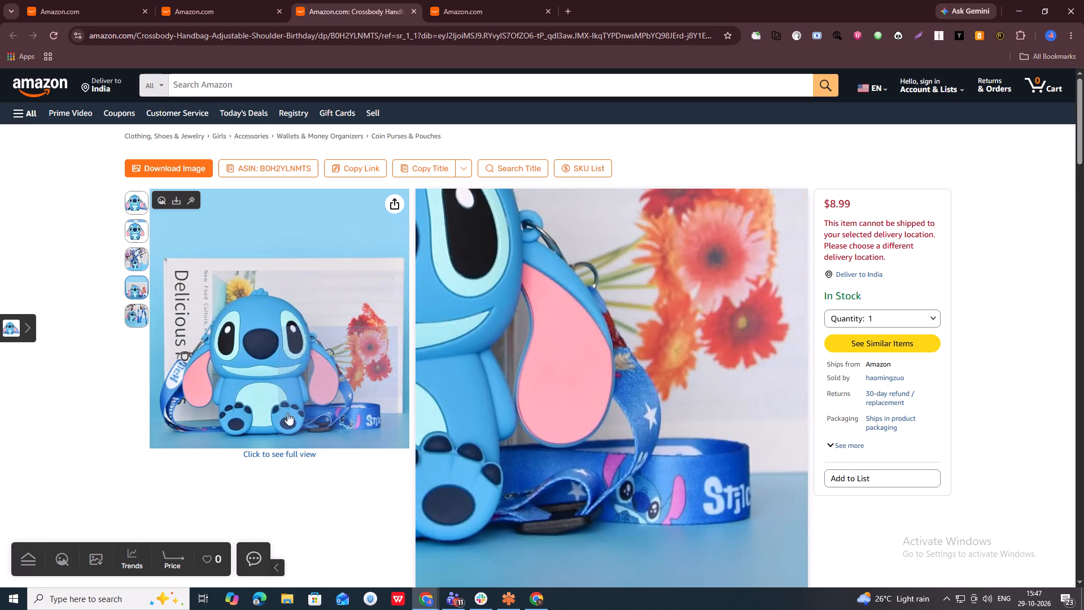
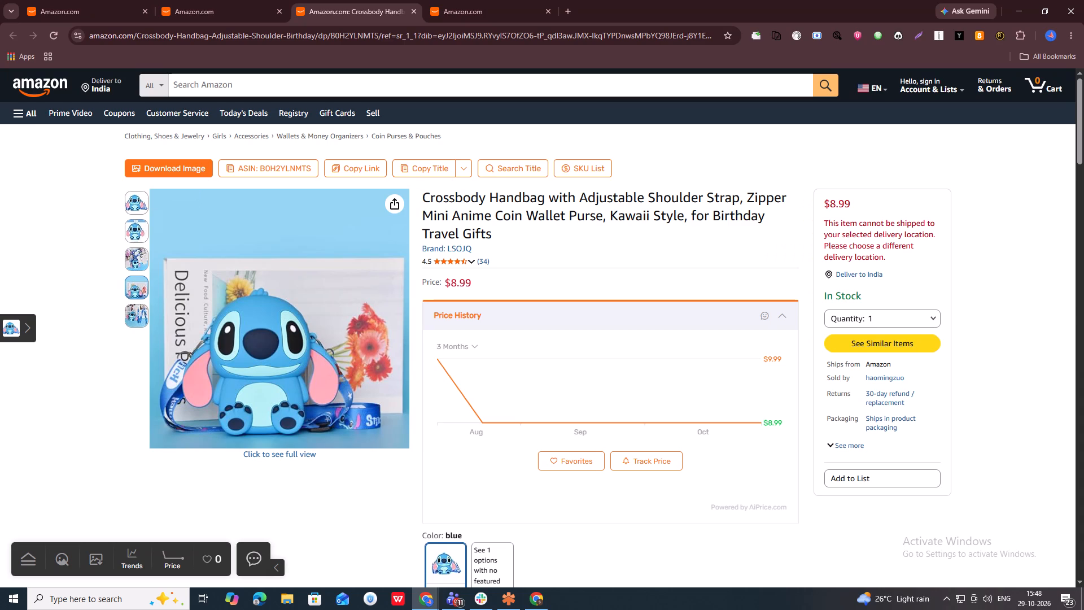
# Copy the Crossbody Handbag listing's URL and paste it into C102757 in Manual Detection Records.
pyautogui.click(438, 38)
pyautogui.rightClick(438, 38)
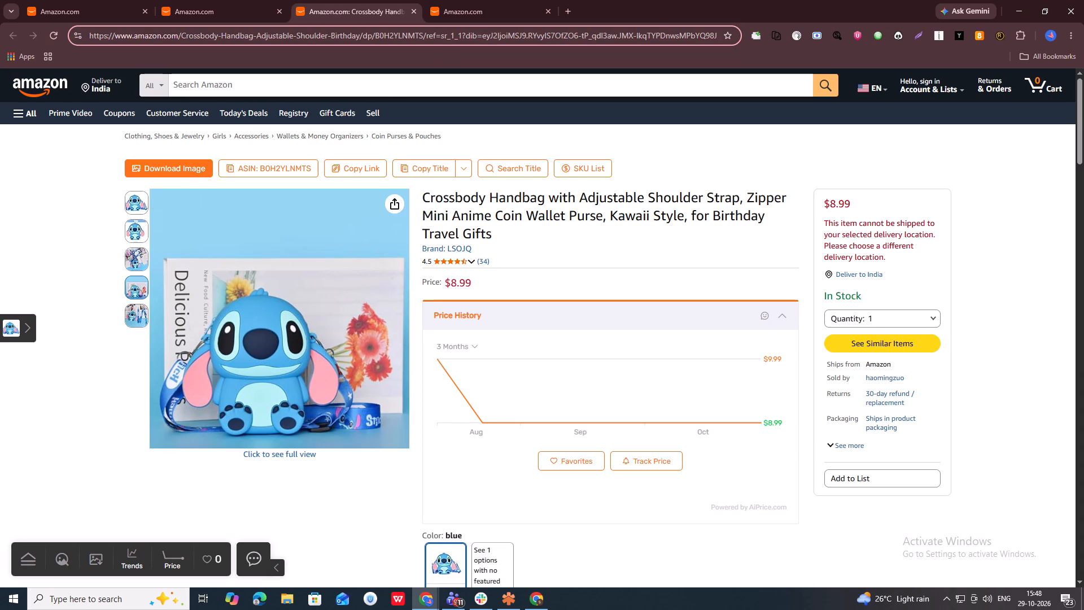
pyautogui.hotkey('ctrl', 'a')
pyautogui.hotkey('ctrl', 'c')
pyautogui.hotkey('ctrl', 'c')
pyautogui.hotkey('ctrl', 'c')
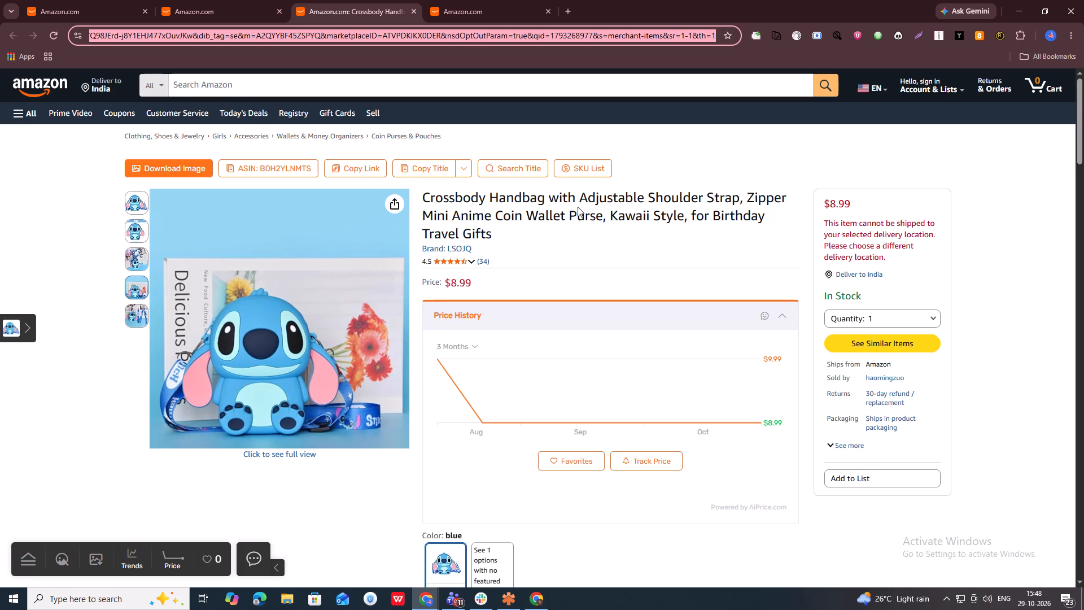
pyautogui.hotkey('alt', 'Tab')
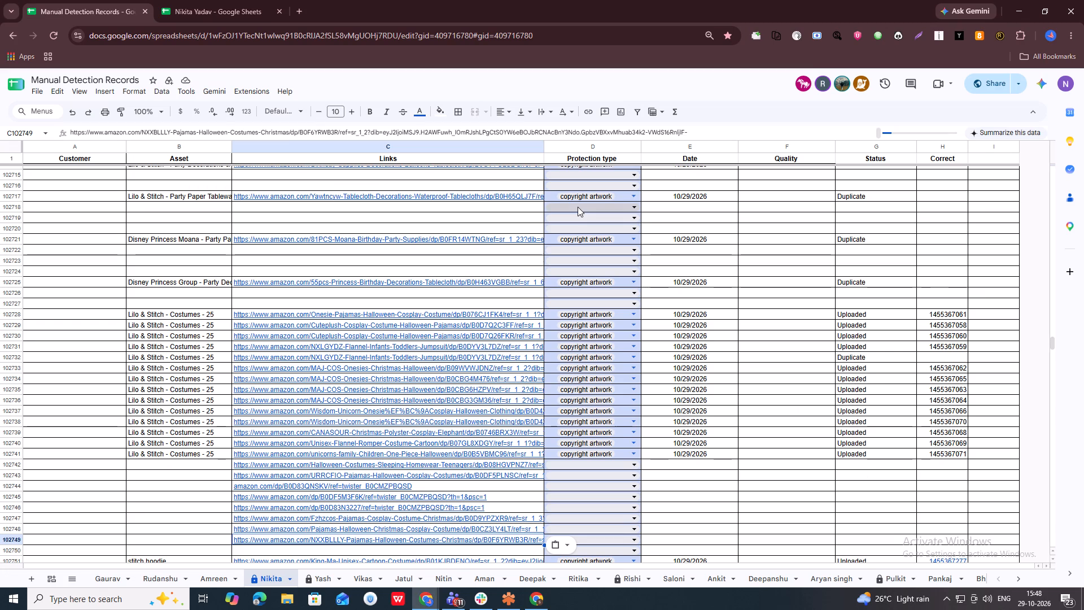
pyautogui.hotkey('ctrl', 'Down')
pyautogui.hotkey('ctrl', 'Down')
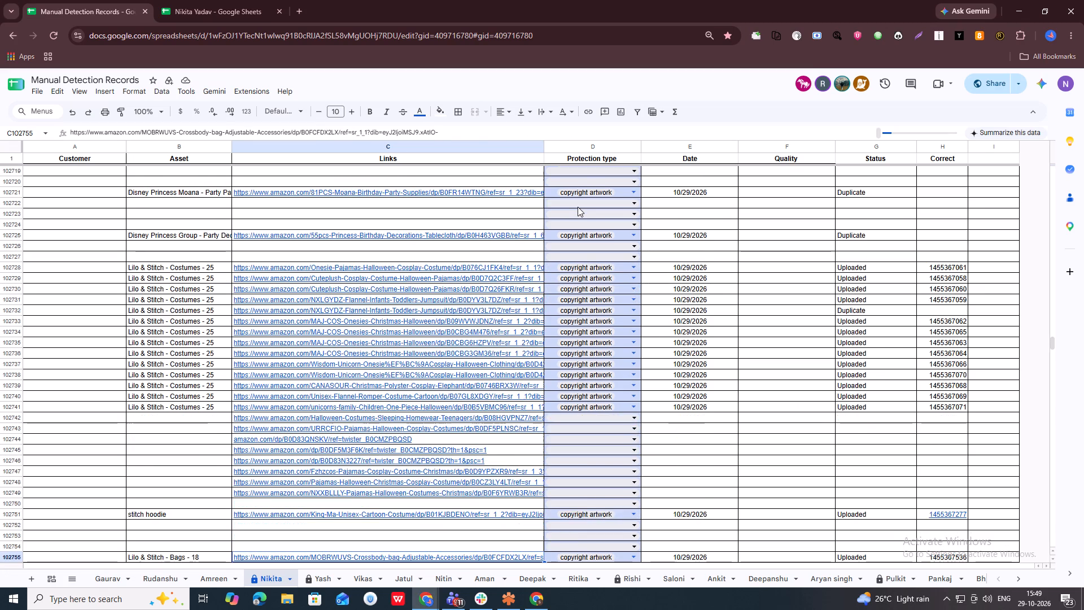
pyautogui.hotkey('ctrl', 'Down')
pyautogui.press('Down')
pyautogui.hotkey('ctrl', 'v')
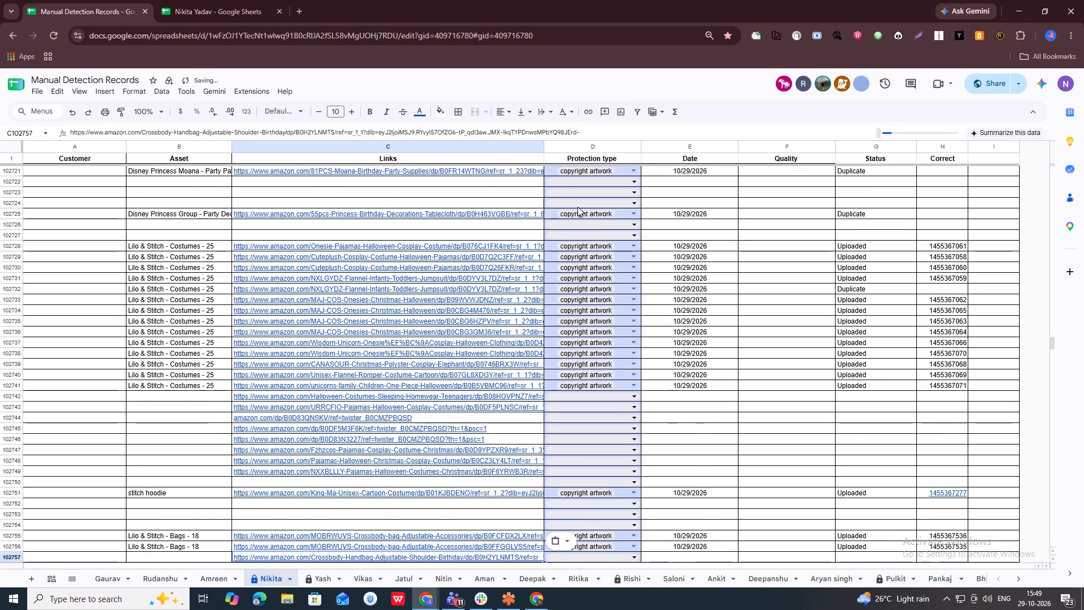
pyautogui.press('Down')
# Return to the Amazon window and close the Crossbody Handbag listing's tab.
pyautogui.hotkey('alt', 'Tab')
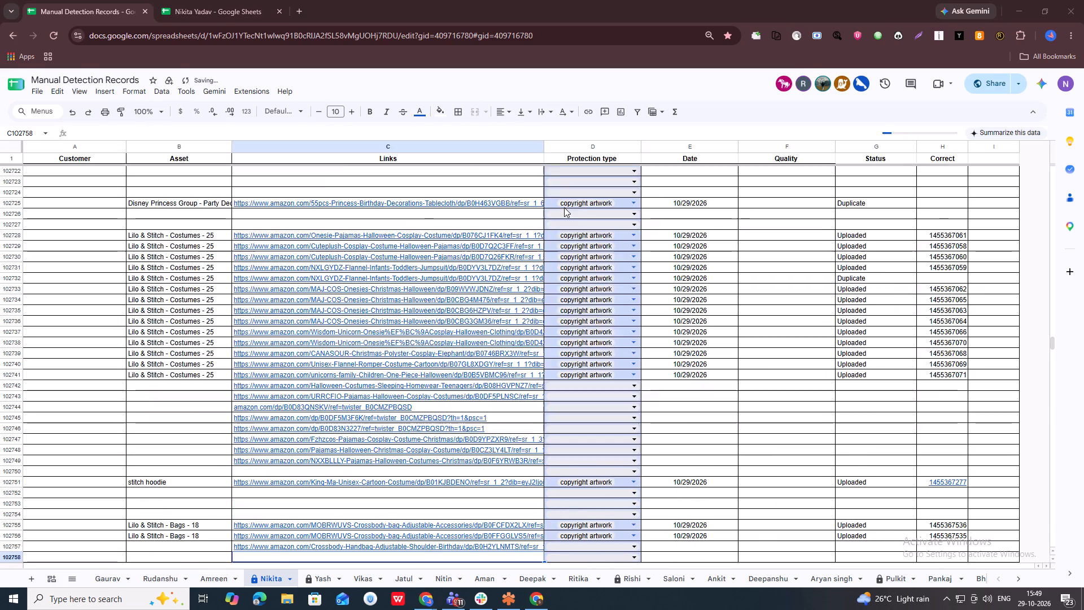
pyautogui.click(493, 0)
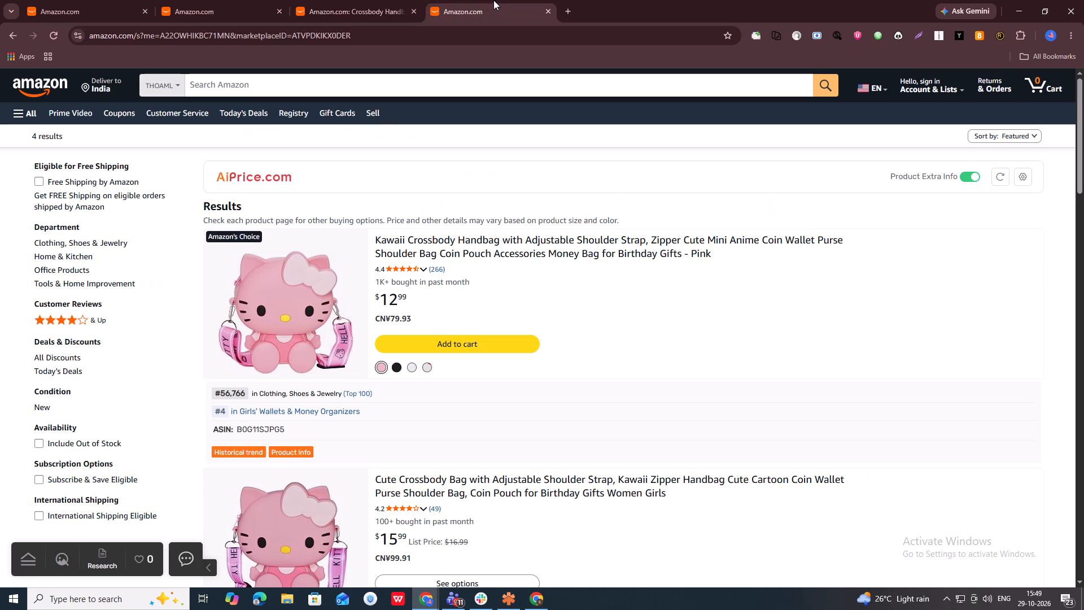
pyautogui.click(357, 0)
pyautogui.middleClick(361, 0)
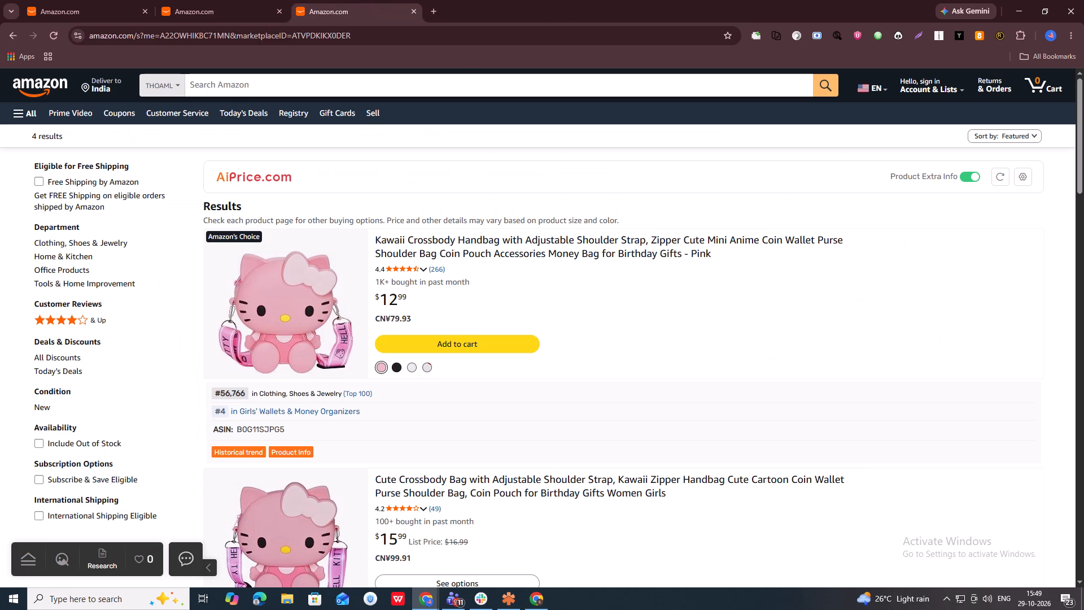
# In 626 Sellers to Scrap, enter Yes in F86 and the product note Bag in H86.
pyautogui.hotkey('alt', 'Tab')
pyautogui.keyDown('alt'); pyautogui.click(754, 240); pyautogui.keyUp('alt')
pyautogui.click(432, 263)
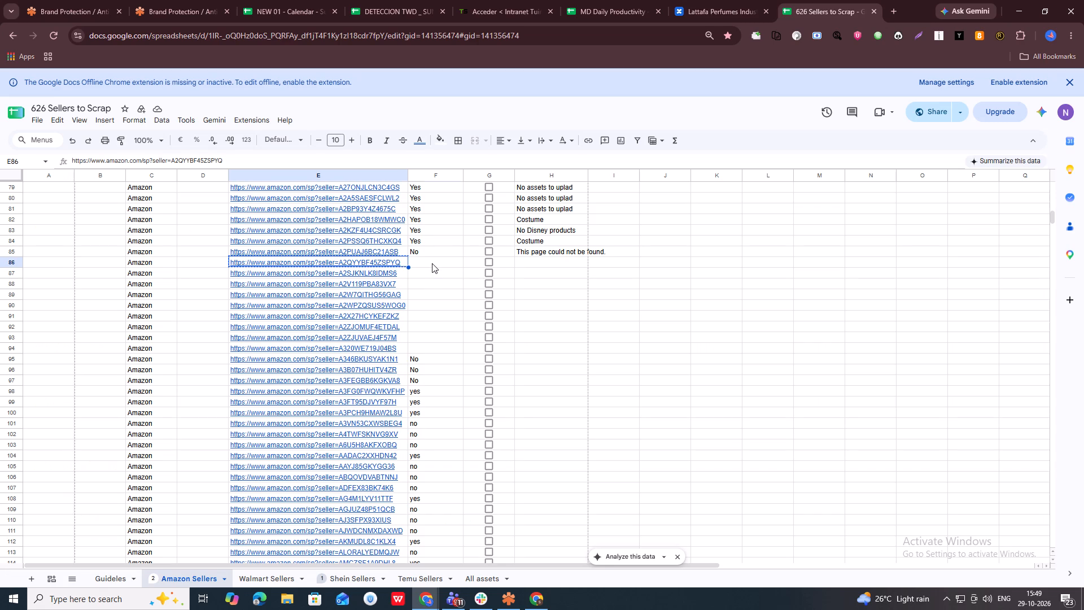
pyautogui.write('Yes')
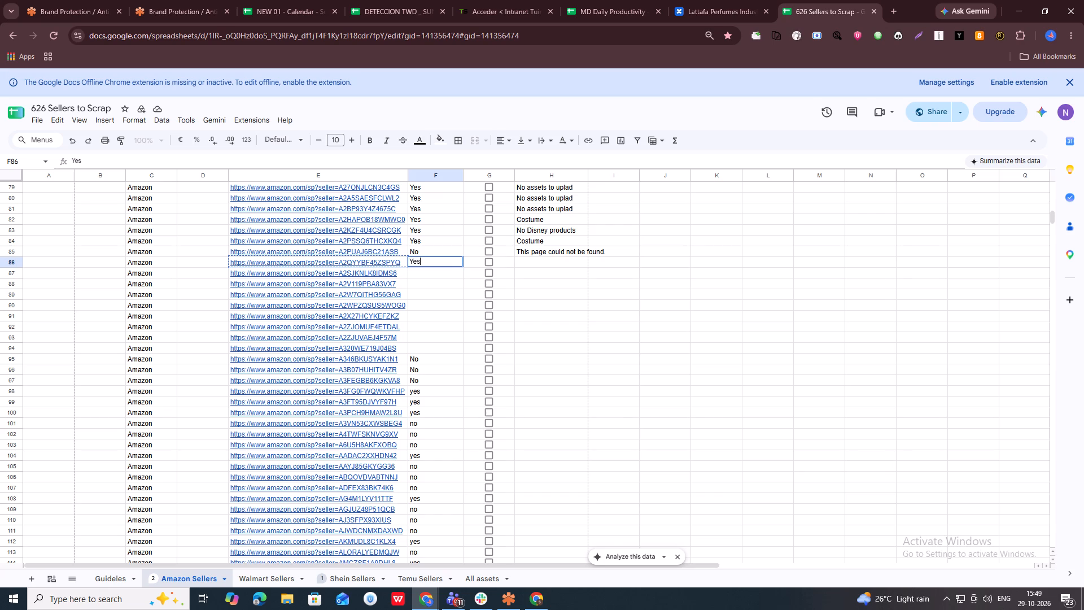
pyautogui.press('Right')
pyautogui.press('Right')
pyautogui.write('Bag')
pyautogui.press('Down')
# Copy the seller link from E87, open it on Amazon, and visit the Holymid storefront.
pyautogui.press('Left')
pyautogui.press('Left')
pyautogui.press('Left')
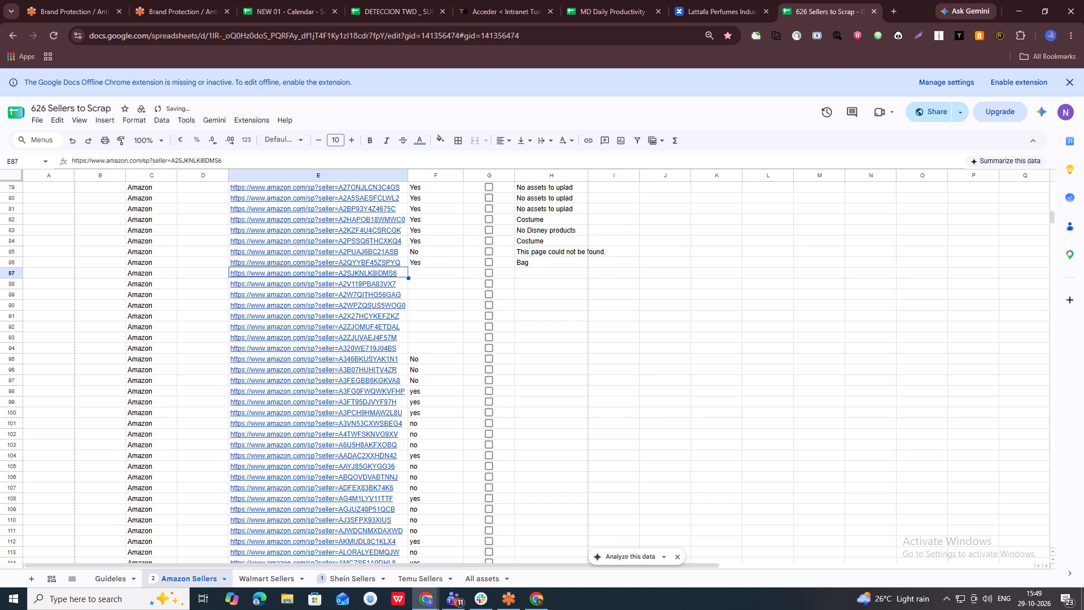
pyautogui.hotkey('ctrl', 'c')
pyautogui.hotkey('alt', 'Tab')
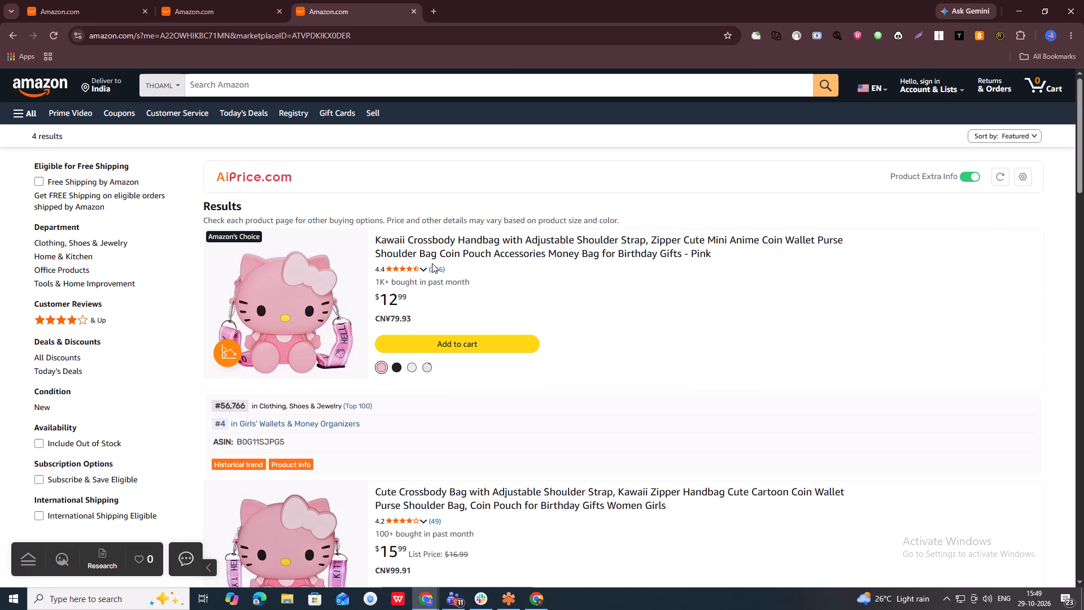
pyautogui.hotkey('ctrl', 'l')
pyautogui.hotkey('ctrl', 'v')
pyautogui.press('Return')
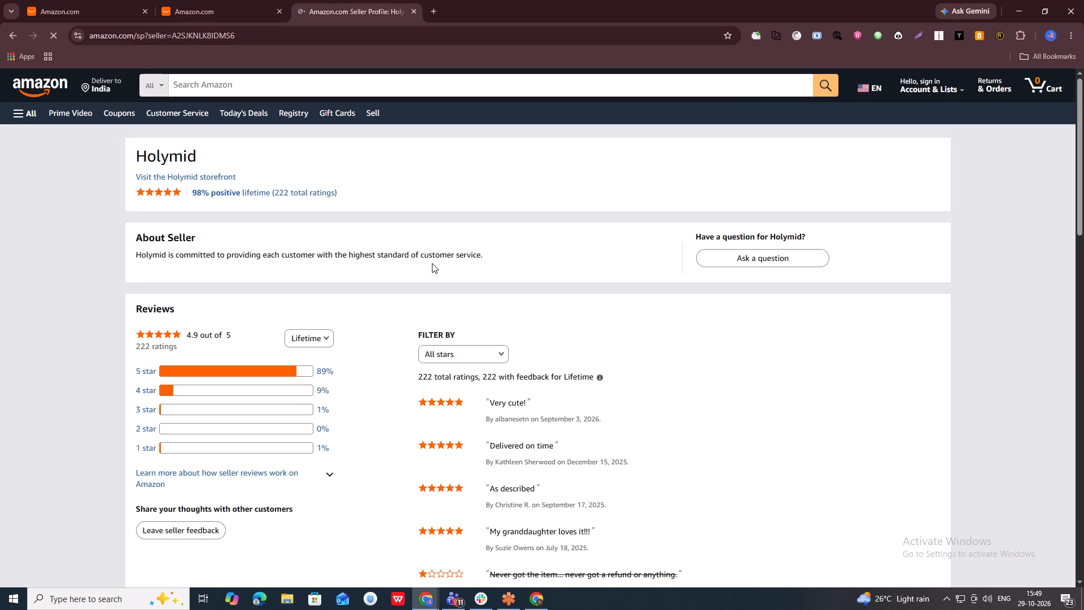
pyautogui.click(185, 174)
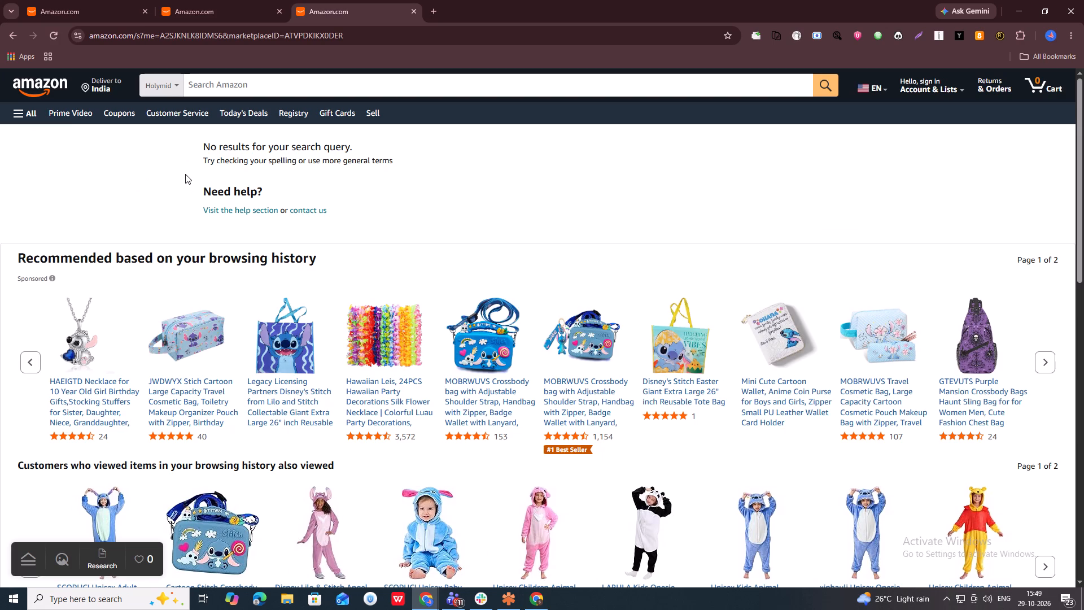
# In 626 Sellers to Scrap, copy the No status and "This page could not be found." note from row 85 into row 87.
pyautogui.hotkey('alt', 'Tab')
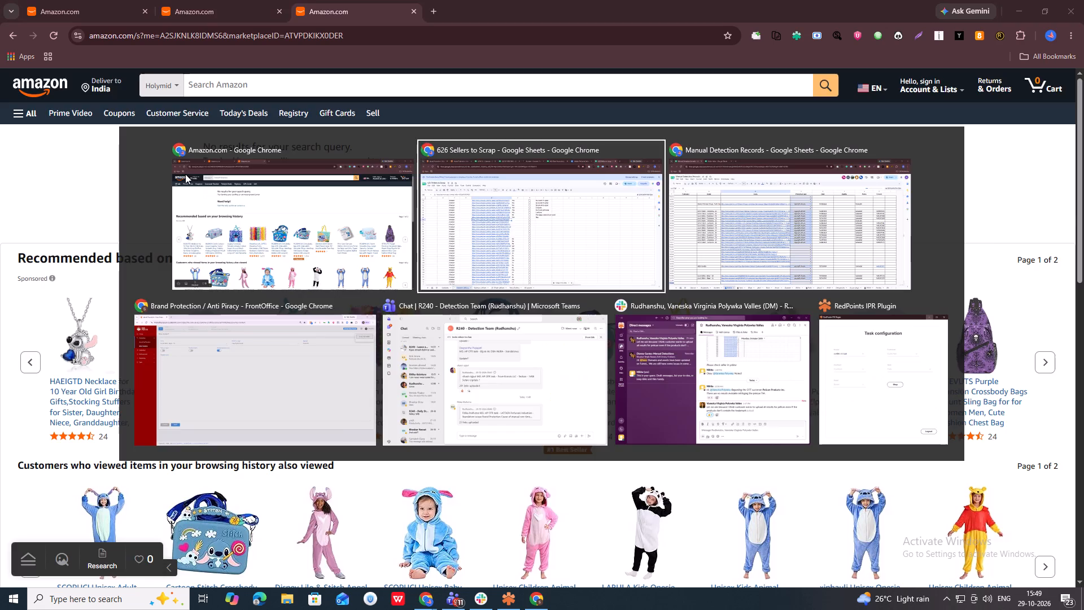
pyautogui.press('Right')
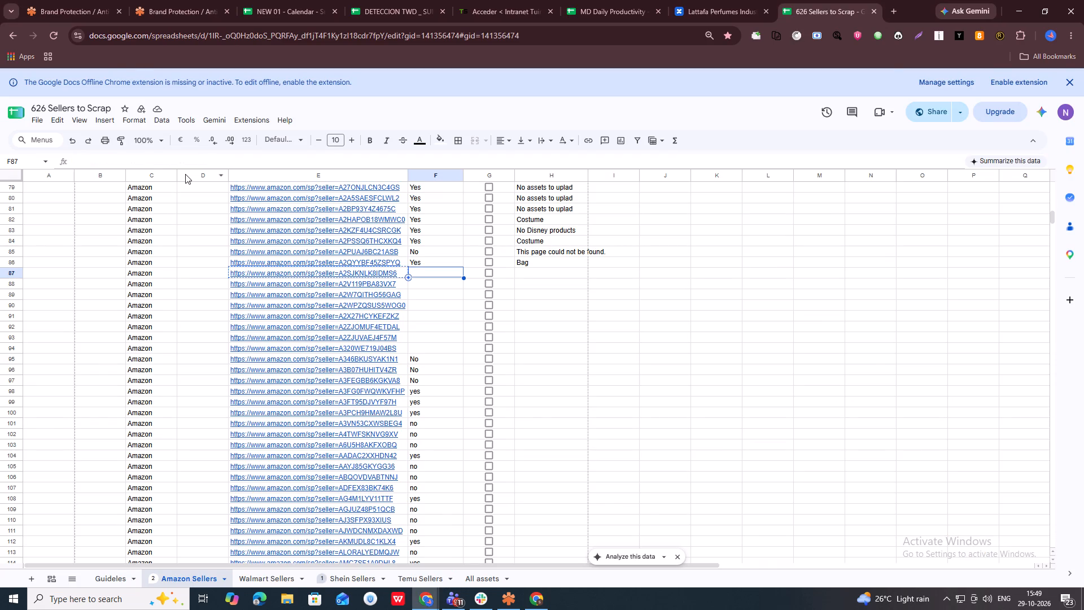
pyautogui.hotkey('alt', 'Tab')
pyautogui.hotkey('alt', 'Tab')
pyautogui.press('Up')
pyautogui.press('Up')
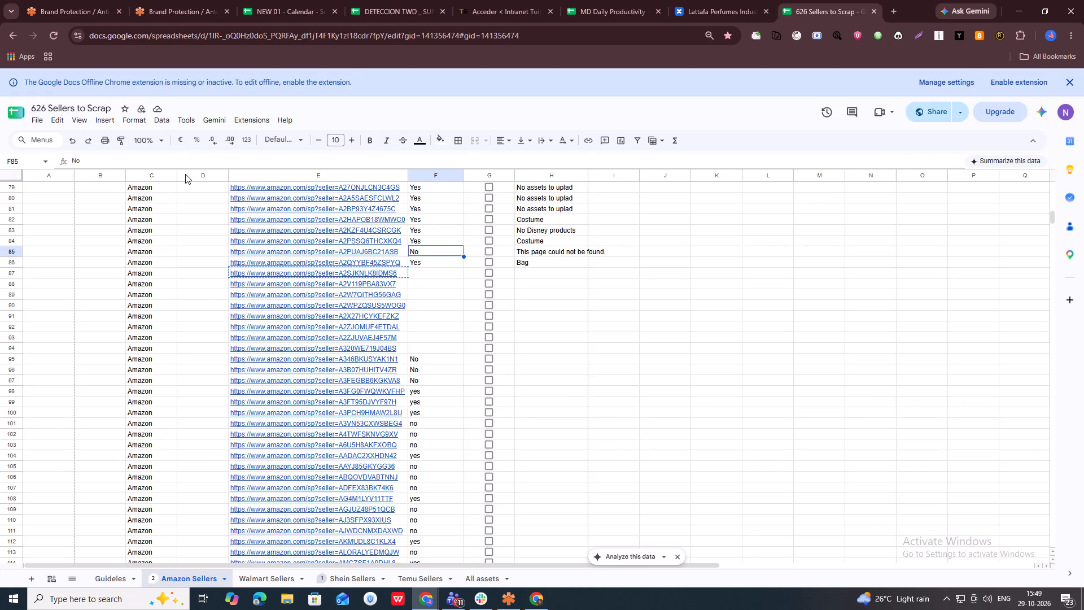
pyautogui.hotkey('shift', 'Right')
pyautogui.hotkey('shift', 'Right')
pyautogui.hotkey('ctrl', 'c')
pyautogui.hotkey('ctrl', 'Down')
pyautogui.press('Down')
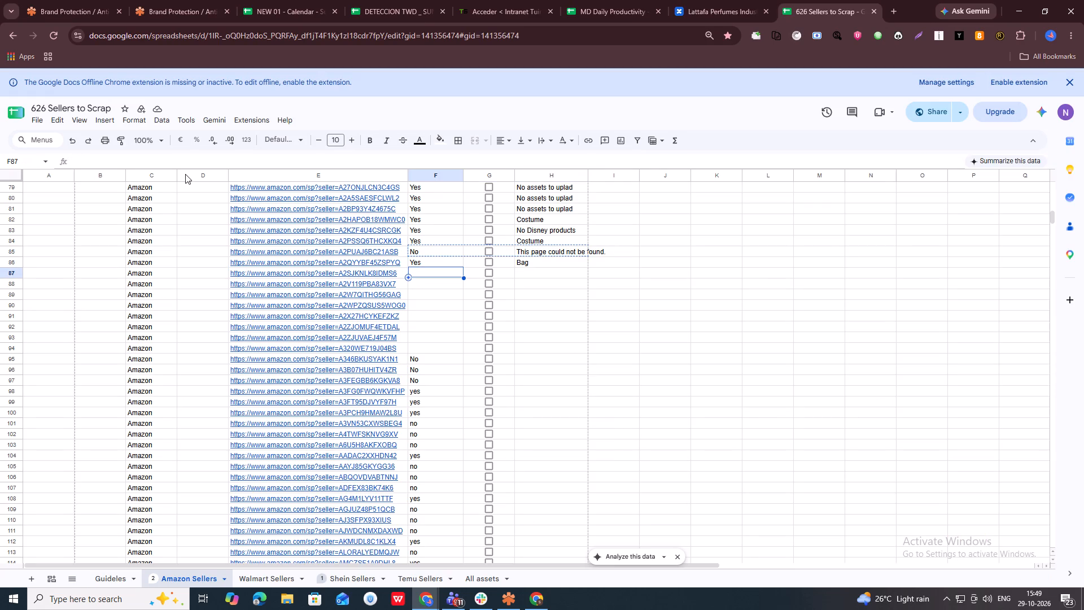
pyautogui.hotkey('ctrl', 'v')
# Copy the seller link from E88, open it on Amazon, and view the listings in the shanghaiyanhang storefront.
pyautogui.press('Down')
pyautogui.press('Left')
pyautogui.press('Left')
pyautogui.press('Right')
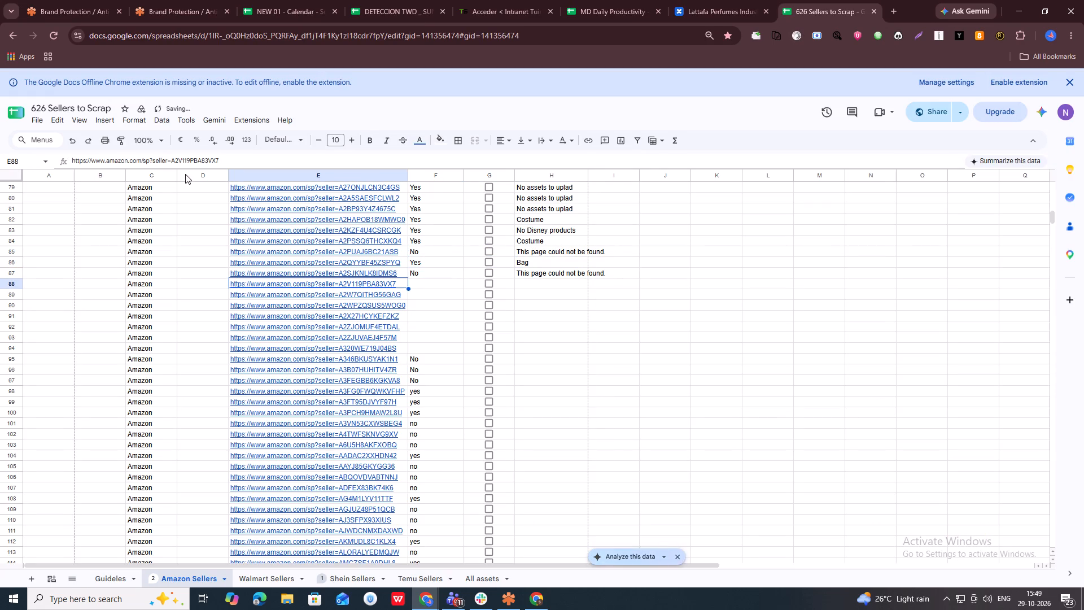
pyautogui.hotkey('ctrl', 'c')
pyautogui.hotkey('alt', 'Tab')
pyautogui.hotkey('ctrl', 'l')
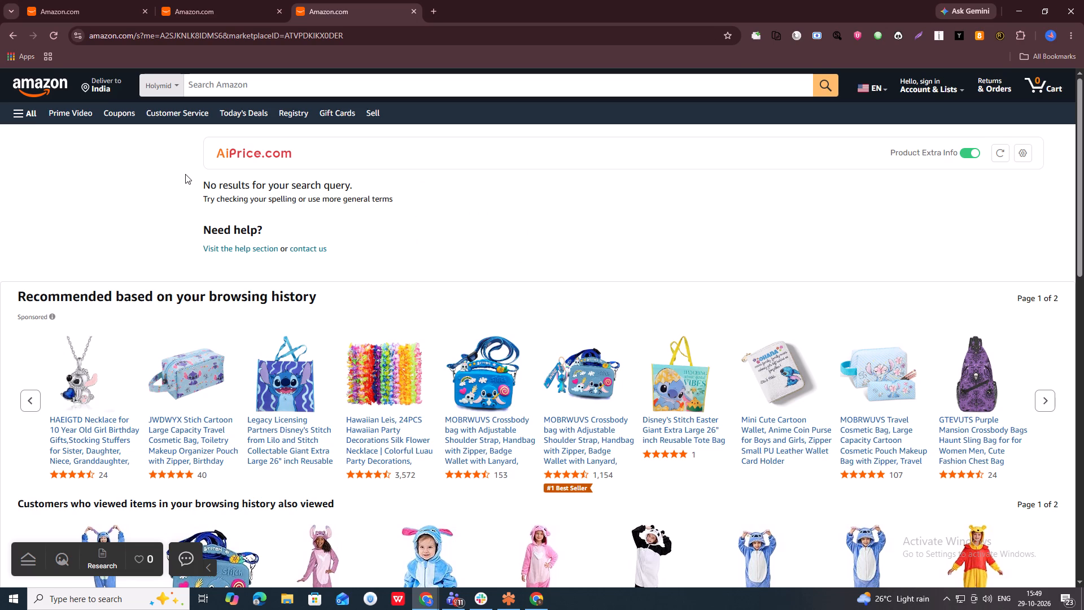
pyautogui.hotkey('ctrl', 'v')
pyautogui.press('Return')
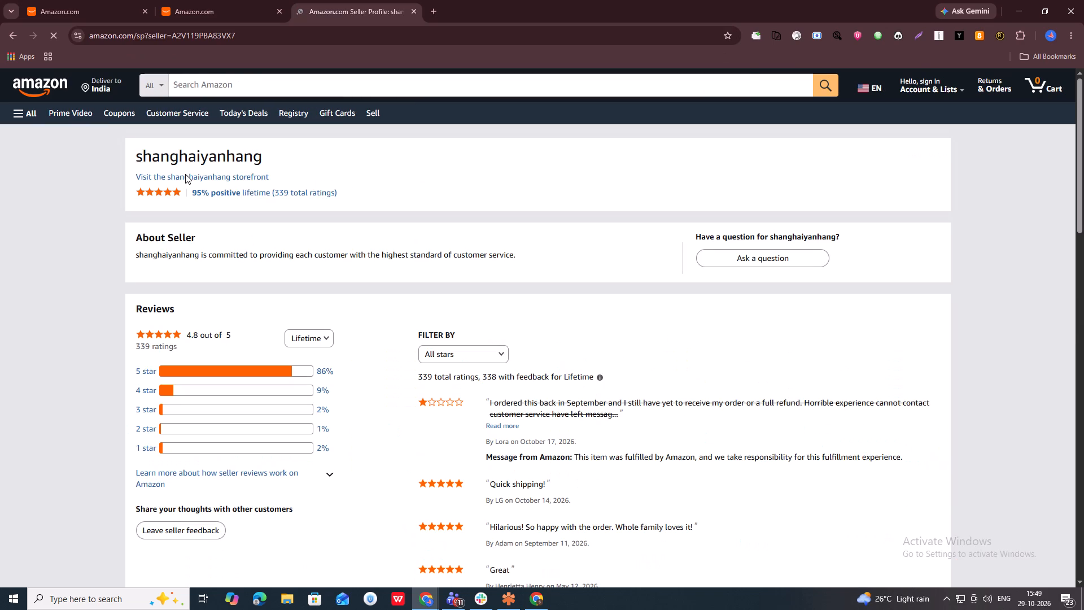
pyautogui.click(233, 175)
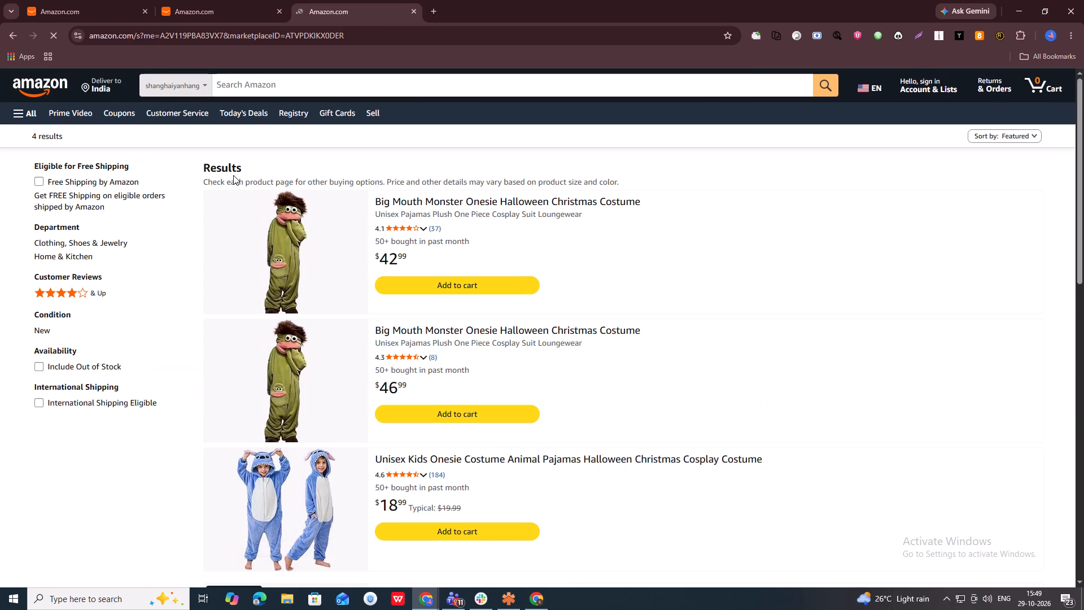
pyautogui.scroll(-5, 539, 431)
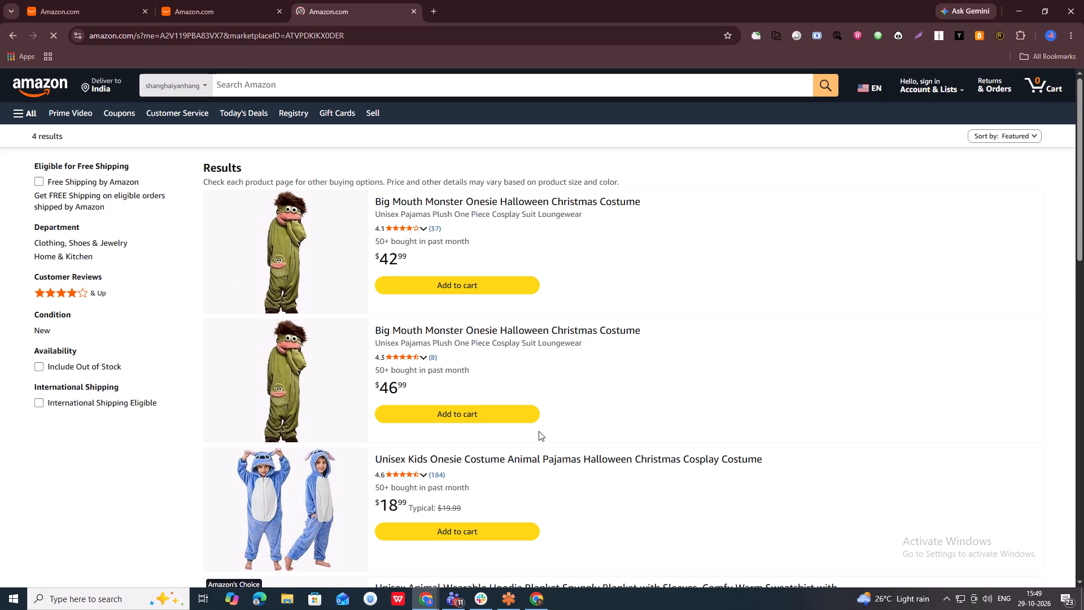
pyautogui.scroll(-3, 539, 431)
pyautogui.scroll(7, 539, 431)
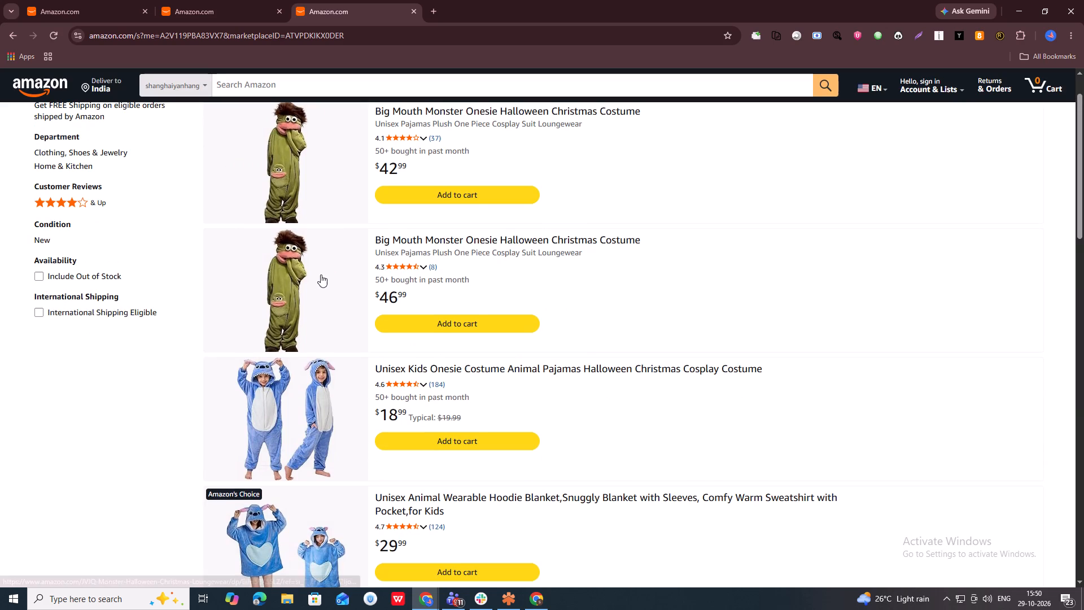
# Copy the Unisex Kids Onesie Costume listing's link address and switch to Manual Detection Records.
pyautogui.rightClick(453, 369)
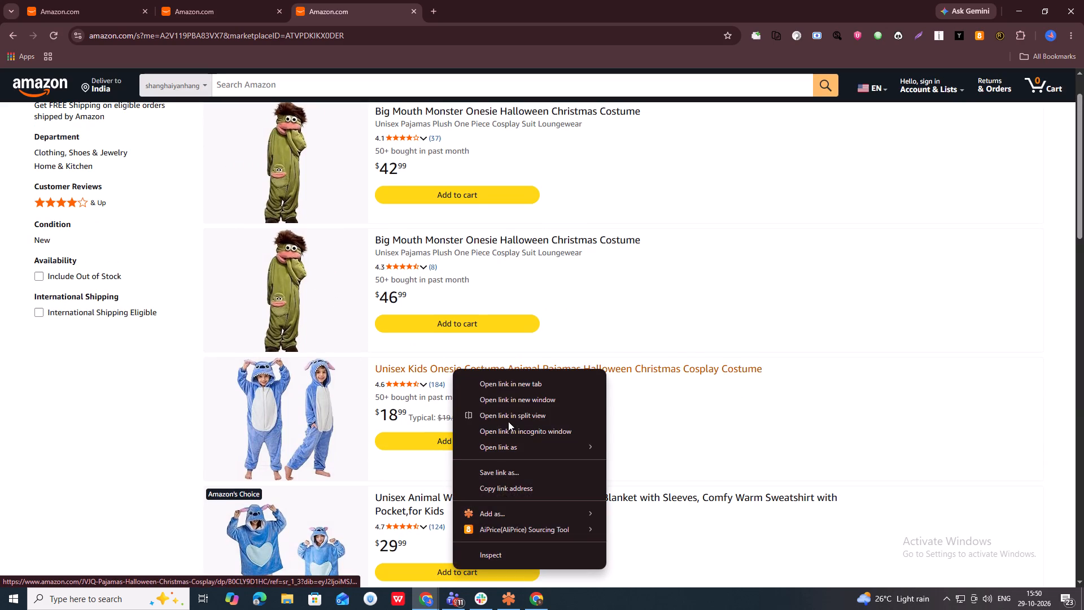
pyautogui.click(501, 485)
pyautogui.hotkey('alt', 'Tab')
pyautogui.hotkey('alt', 'Tab')
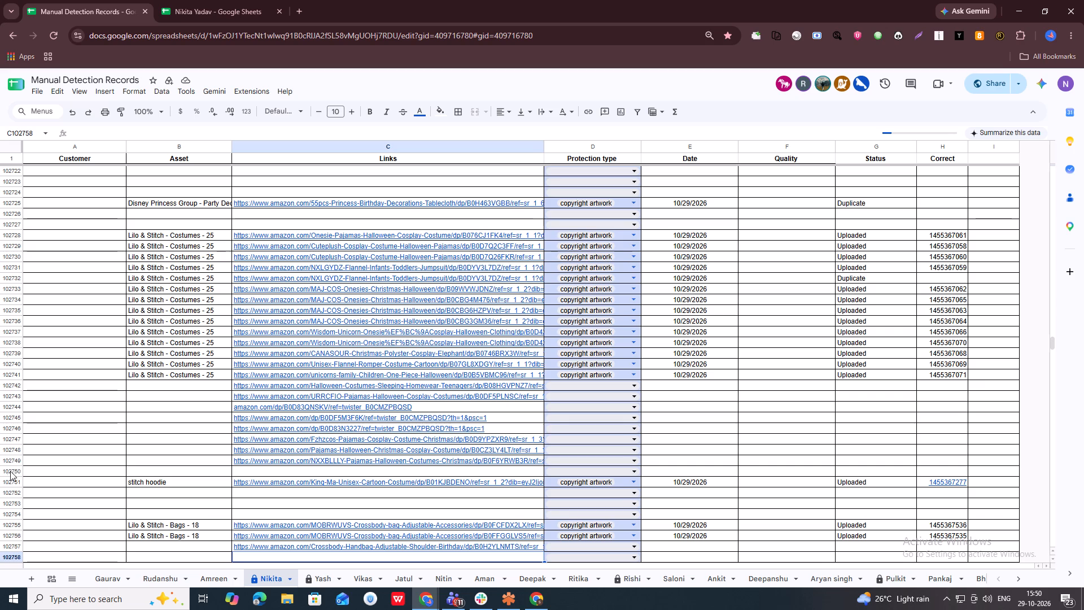
# Insert four blank rows at row 102750, between the pajama links and the stitch hoodie entry.
pyautogui.click(0, 470)
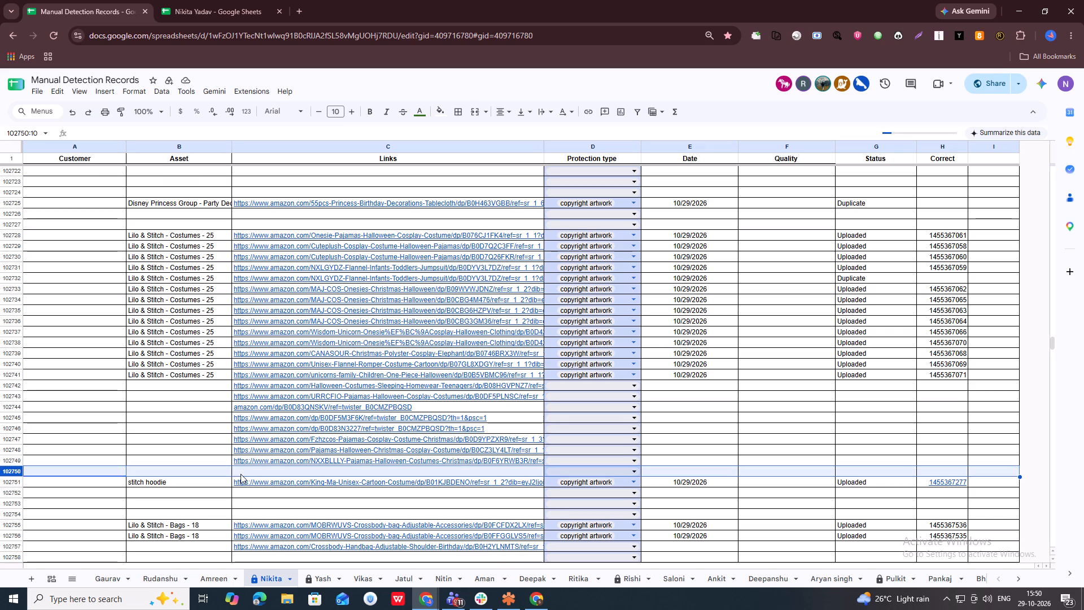
pyautogui.hotkey('ctrl', 'alt', '=')
pyautogui.hotkey('ctrl', 'alt', '=')
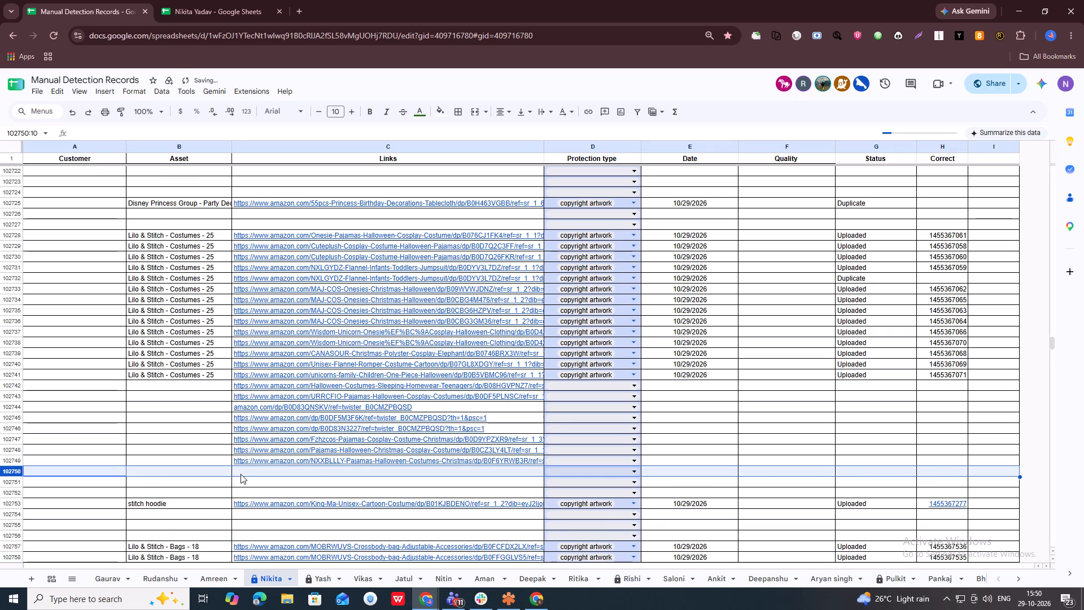
pyautogui.press('Right')
pyautogui.press('Right')
pyautogui.press('Left')
pyautogui.press('Left')
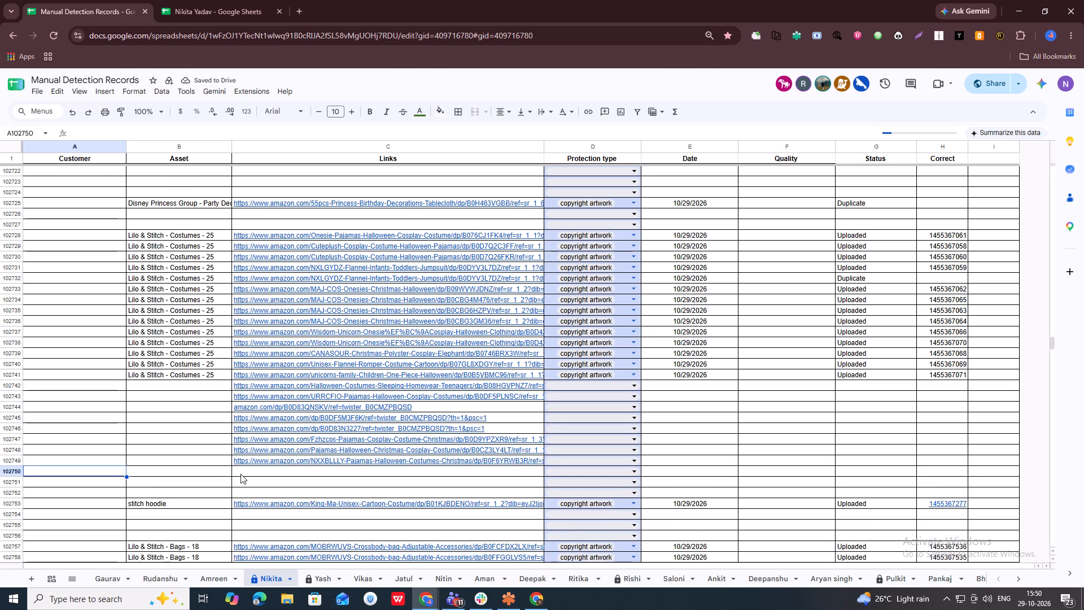
pyautogui.click(1, 476)
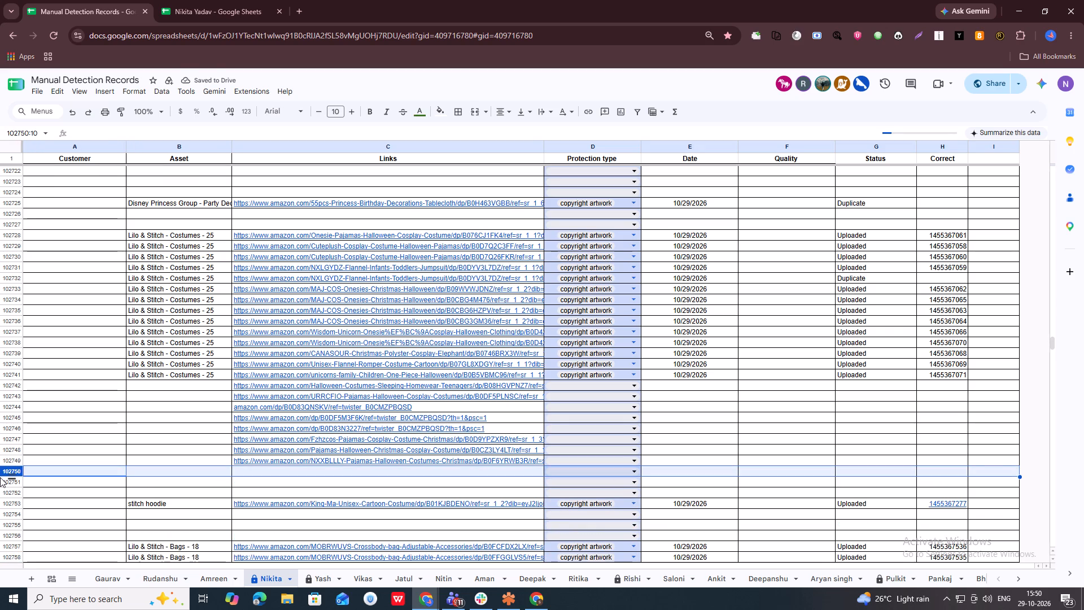
pyautogui.hotkey('ctrl', 'alt', '=')
pyautogui.hotkey('ctrl', 'alt', '=')
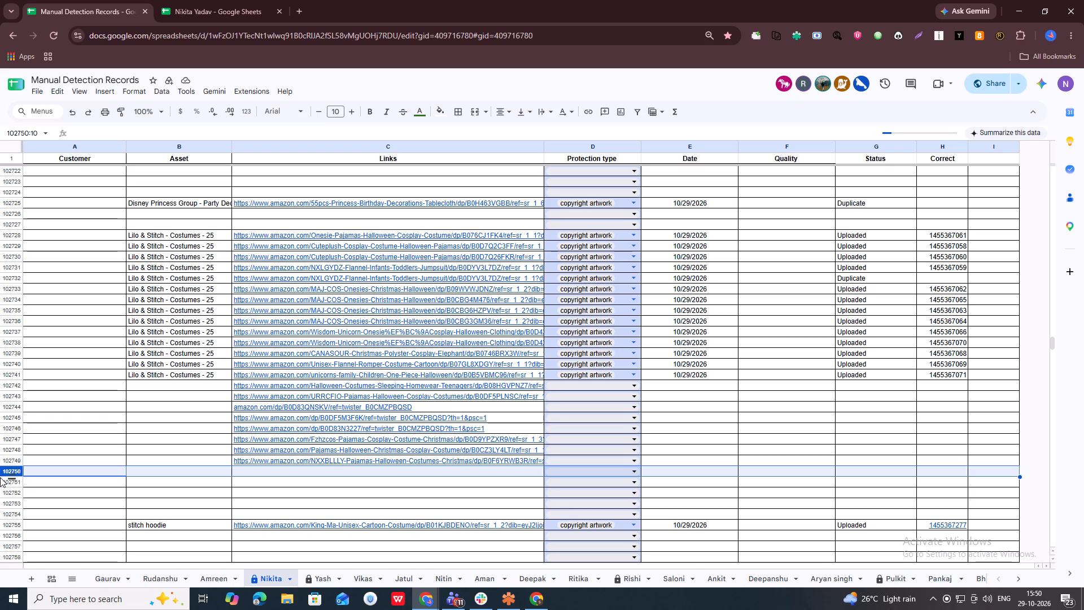
# Paste the copied Unisex Kids Onesie Costume link into C102750.
pyautogui.press('Right')
pyautogui.press('Right')
pyautogui.hotkey('ctrl', 'v')
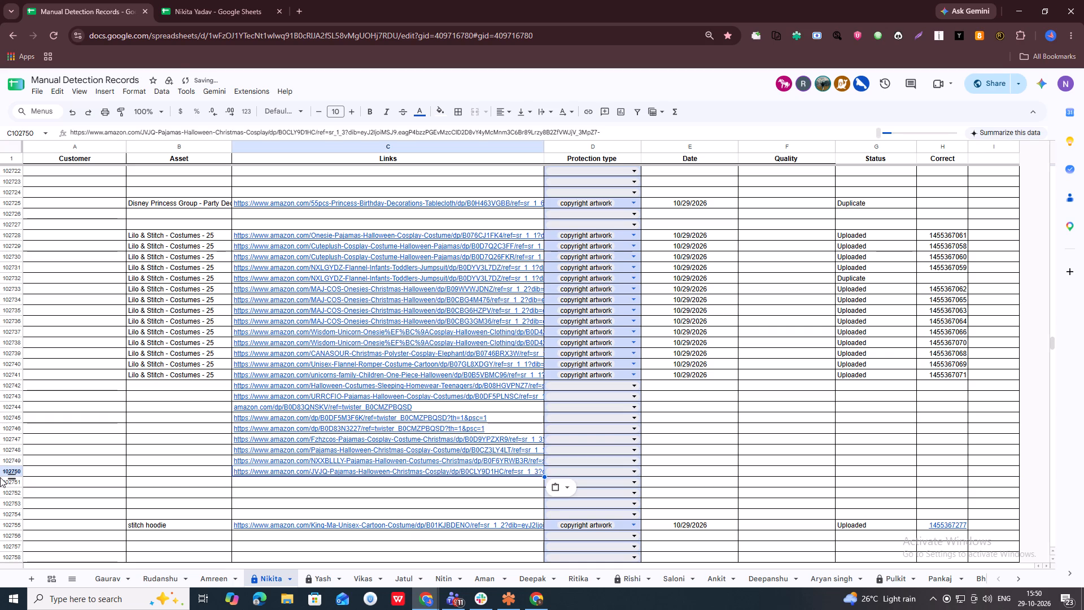
pyautogui.press('Down')
# Return to the shanghaiyanhang storefront on Amazon and examine its remaining listings for Disney-related products.
pyautogui.hotkey('alt', 'Tab')
pyautogui.scroll(-6, 0, 432)
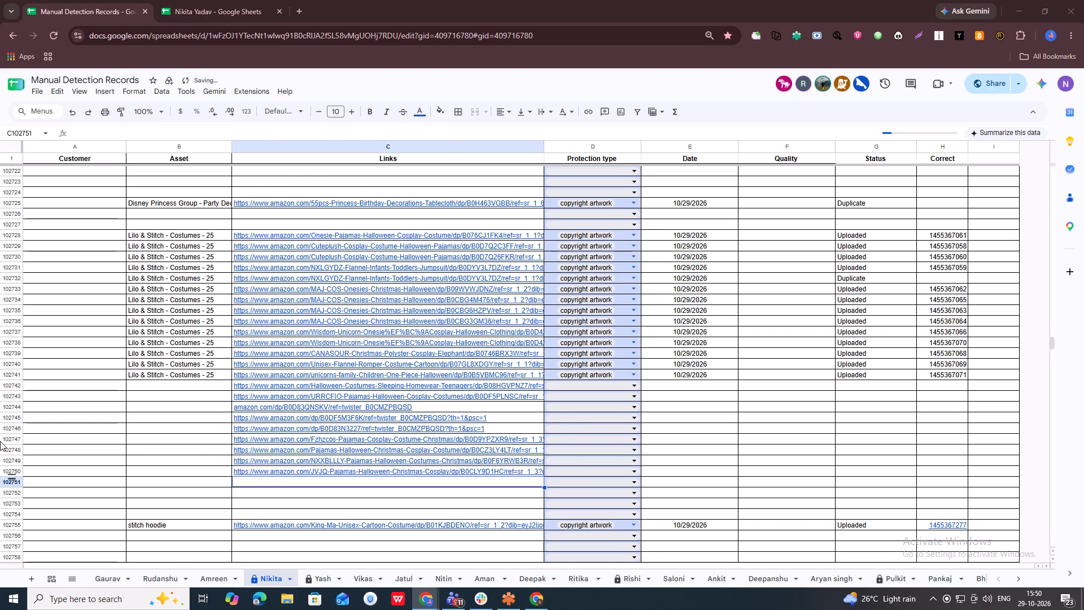
pyautogui.press('Down')
pyautogui.scroll(-5, 201, 478)
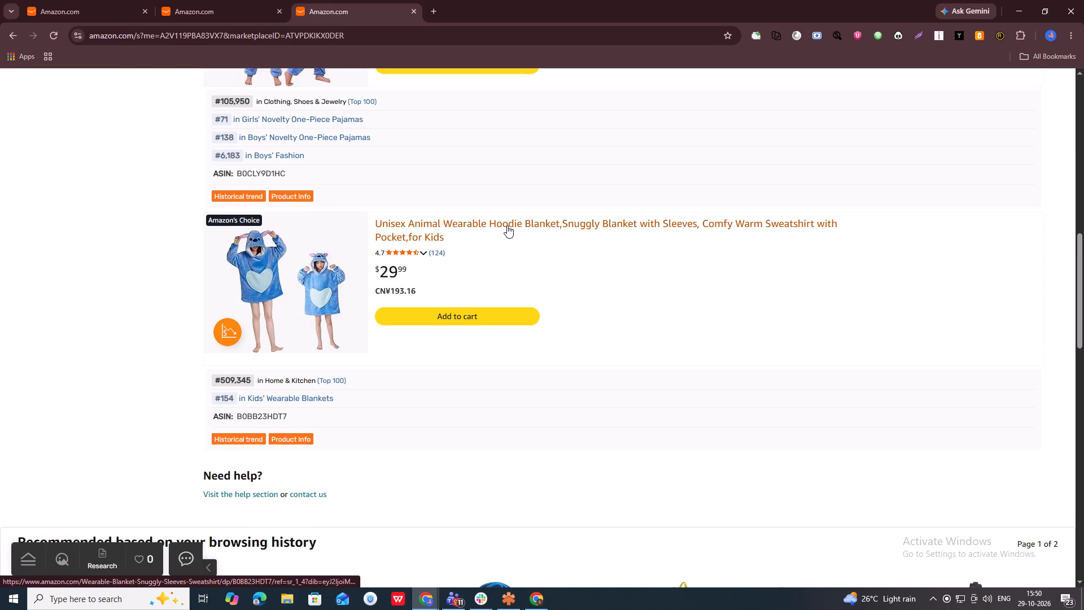
pyautogui.scroll(-6, 507, 225)
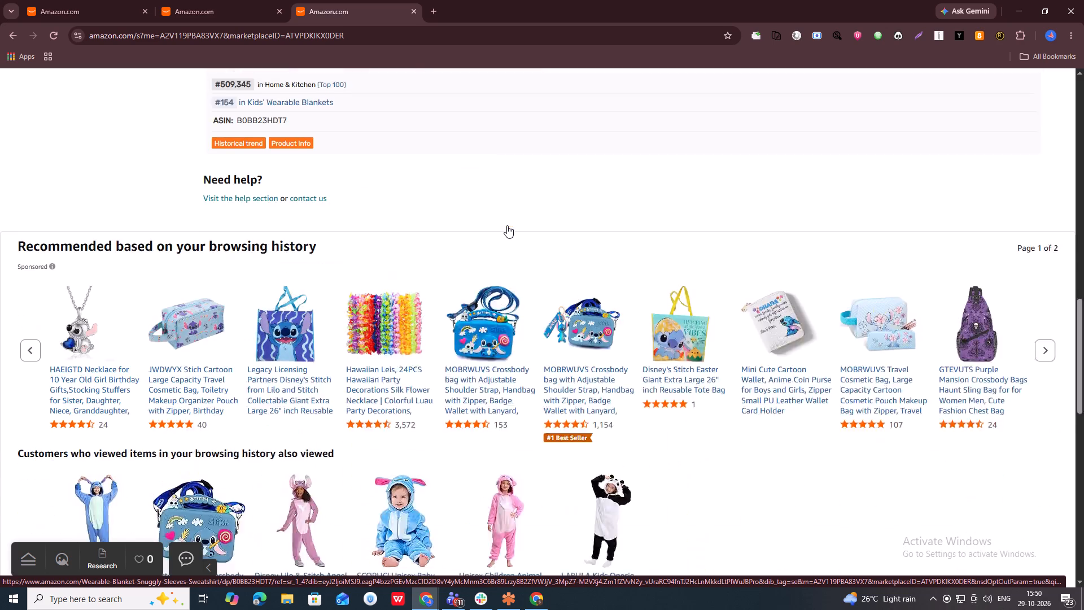
# Open the Unisex Kids Onesie Costume listing from the shanghaiyanhang storefront in its own tab and view its product page.
pyautogui.scroll(7, 507, 225)
pyautogui.scroll(4, 454, 286)
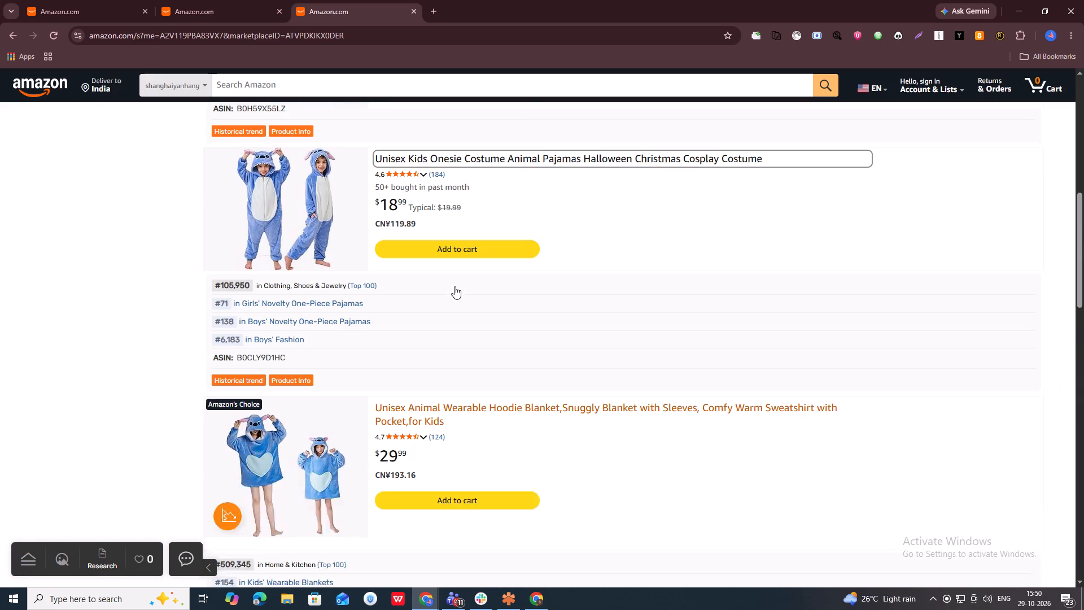
pyautogui.middleClick(310, 278)
pyautogui.click(443, 0)
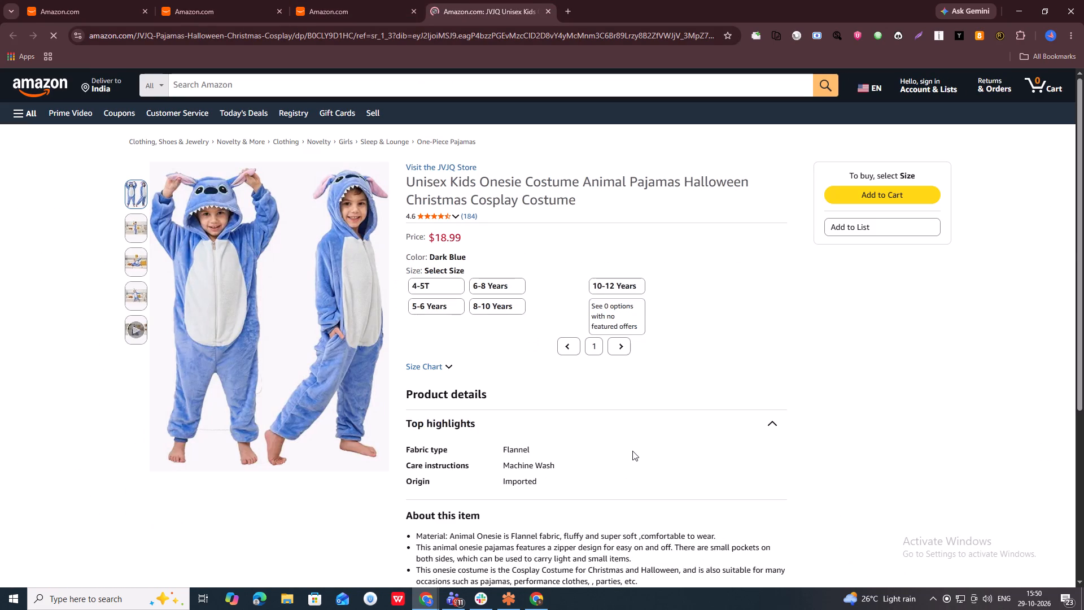
pyautogui.scroll(7, 632, 451)
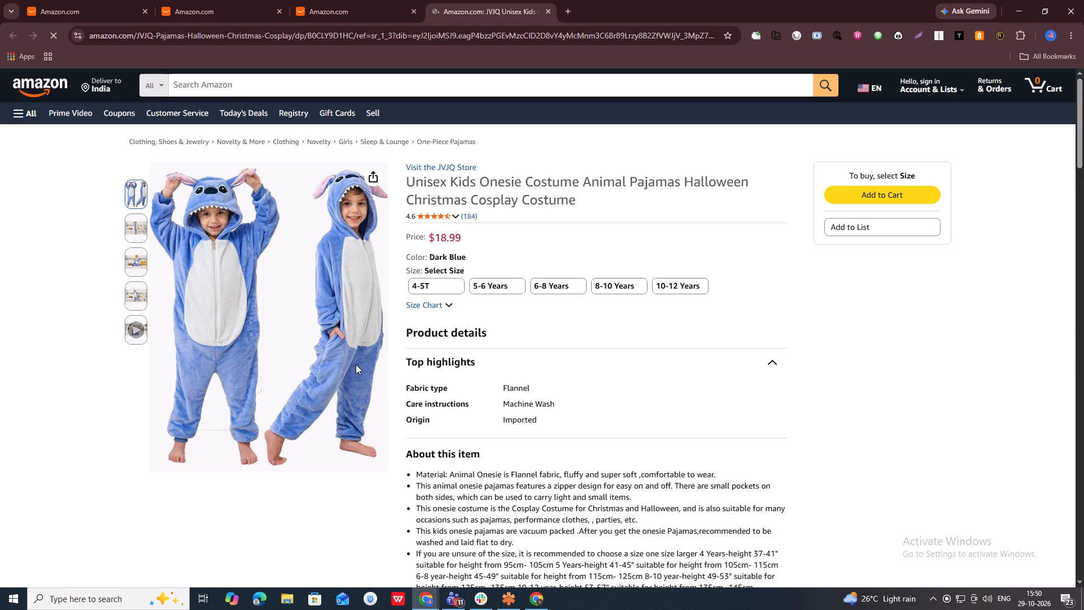
# In 626 Sellers to Scrap, record Yes in F88 and the product note Costume in H88 for the shanghaiyanhang seller.
pyautogui.hotkey('alt', 'Tab')
pyautogui.hotkey('alt', 'Tab')
pyautogui.hotkey('alt', 'Tab')
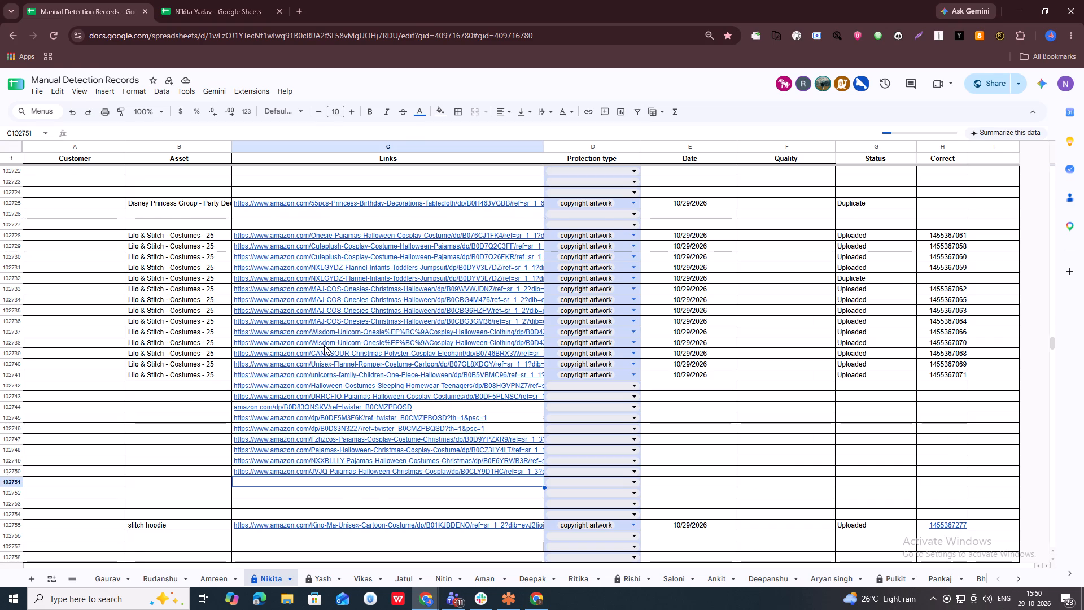
pyautogui.press('Right')
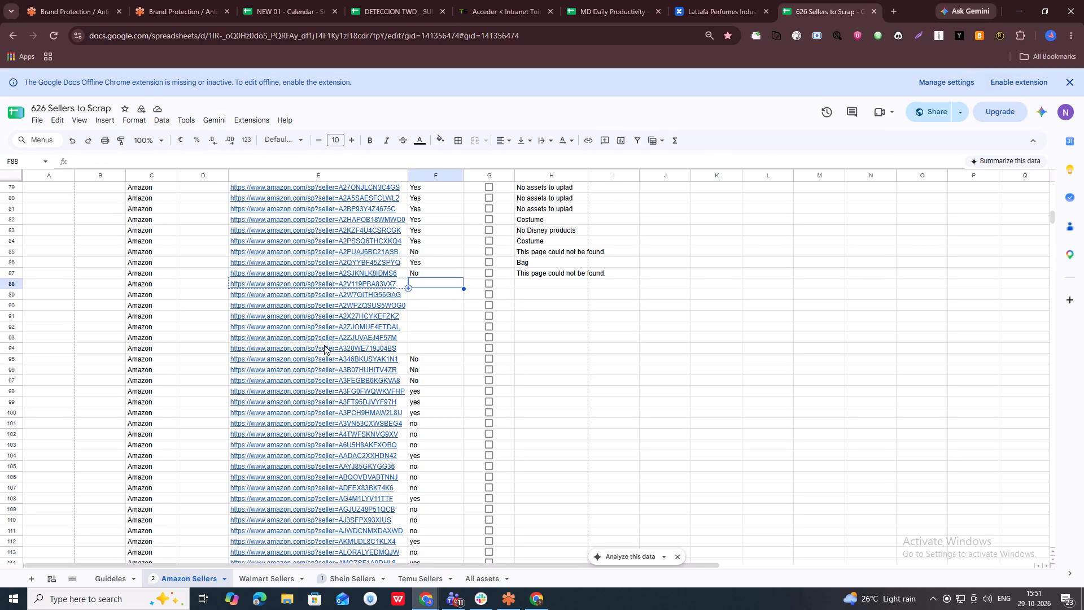
pyautogui.press('y')
pyautogui.press('Right')
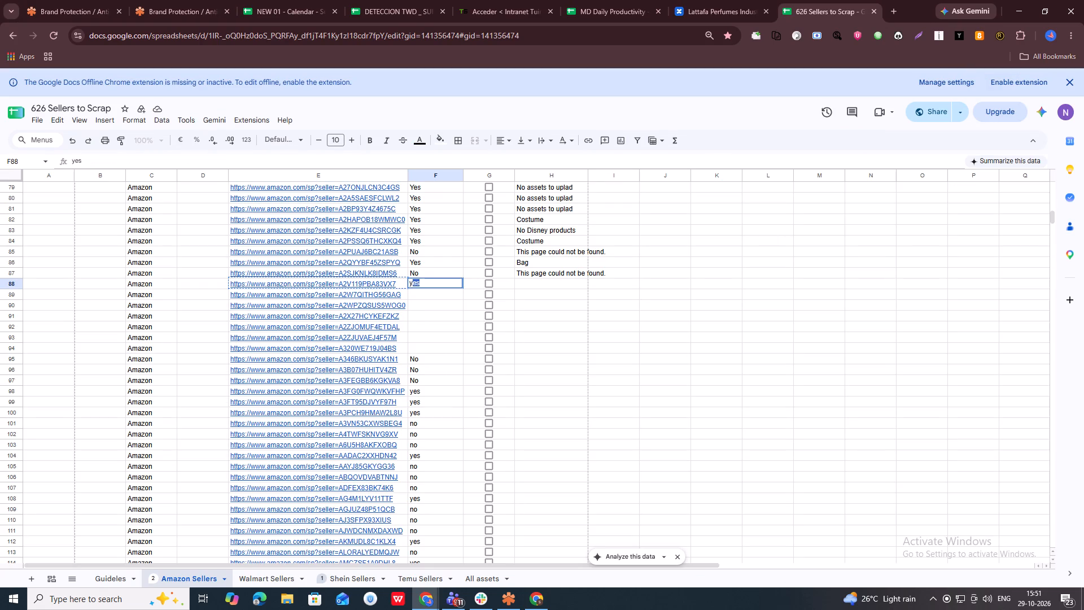
pyautogui.press('Right')
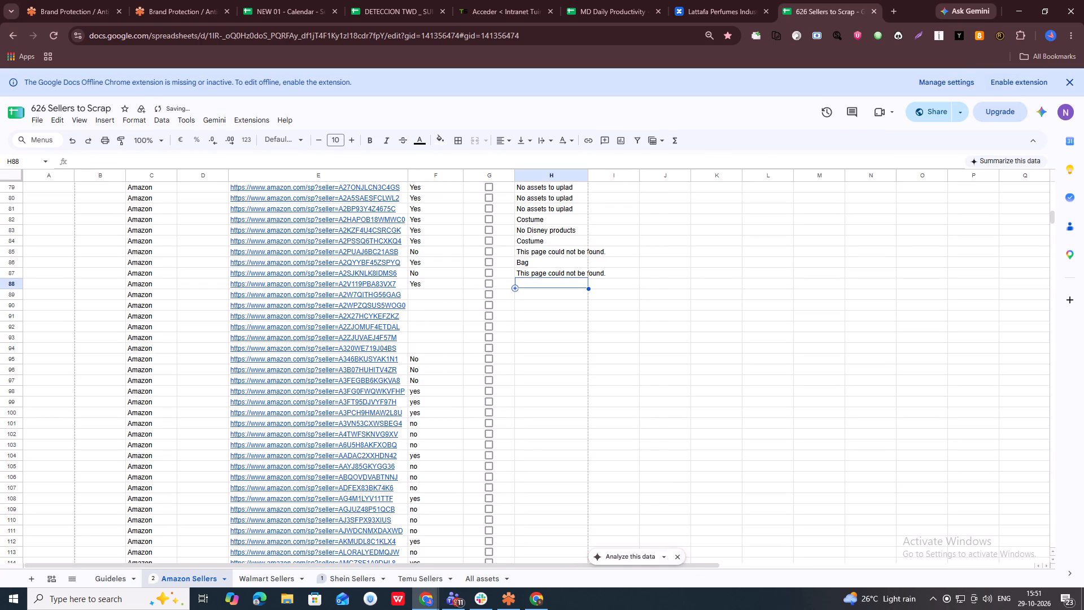
pyautogui.press('Up')
pyautogui.press('Up')
pyautogui.press('Up')
pyautogui.press('Up')
pyautogui.press('Down')
pyautogui.press('Down')
pyautogui.press('Down')
pyautogui.press('Down')
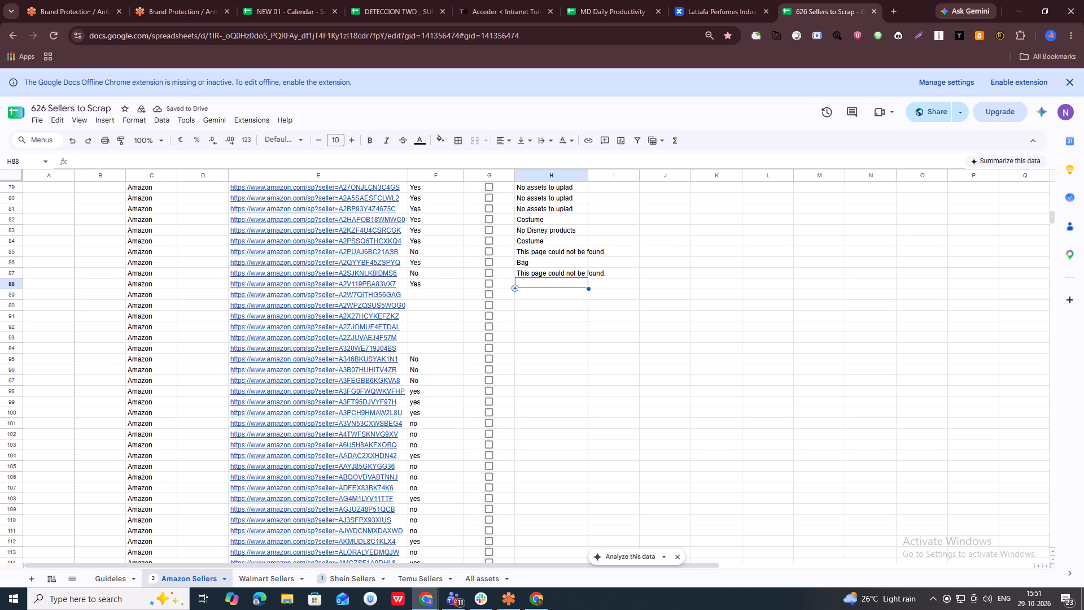
pyautogui.press('c')
pyautogui.press('Down')
# Copy the seller link in E89, load it on Amazon and visit the Xin Heng storefront to check its listings.
pyautogui.press('Left')
pyautogui.press('Left')
pyautogui.press('Left')
pyautogui.hotkey('ctrl', 'c')
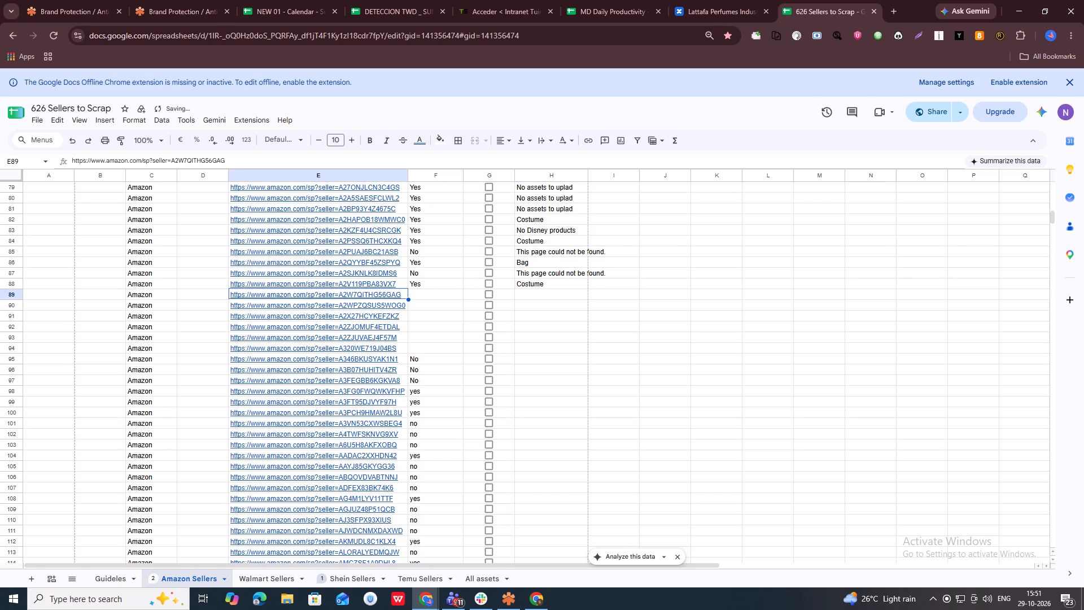
pyautogui.hotkey('alt', 'Tab')
pyautogui.hotkey('alt', 'Tab')
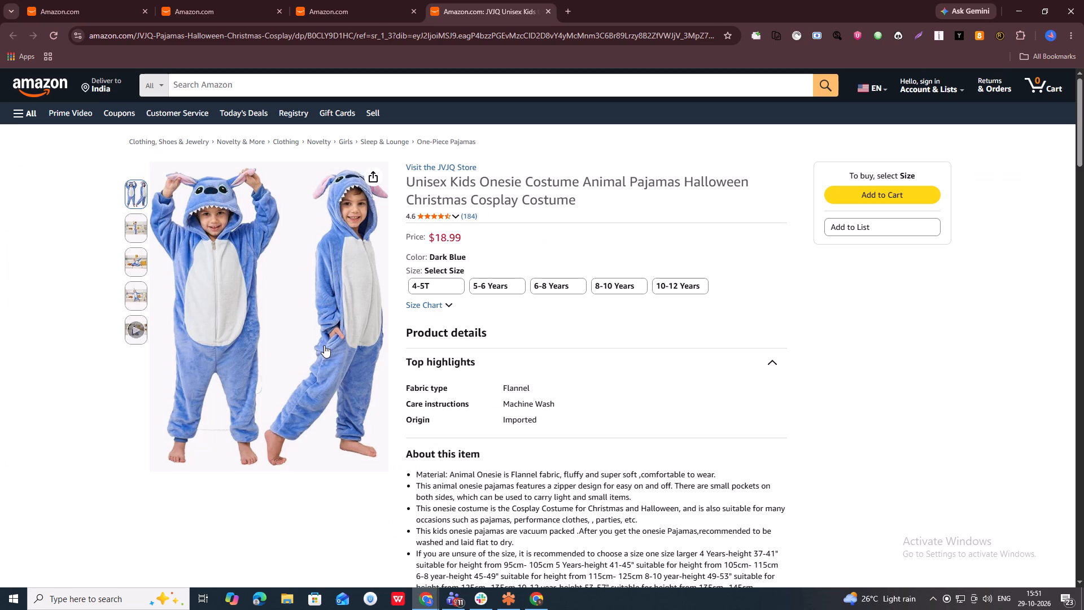
pyautogui.hotkey('ctrl', 'l')
pyautogui.hotkey('ctrl', 'v')
pyautogui.press('Return')
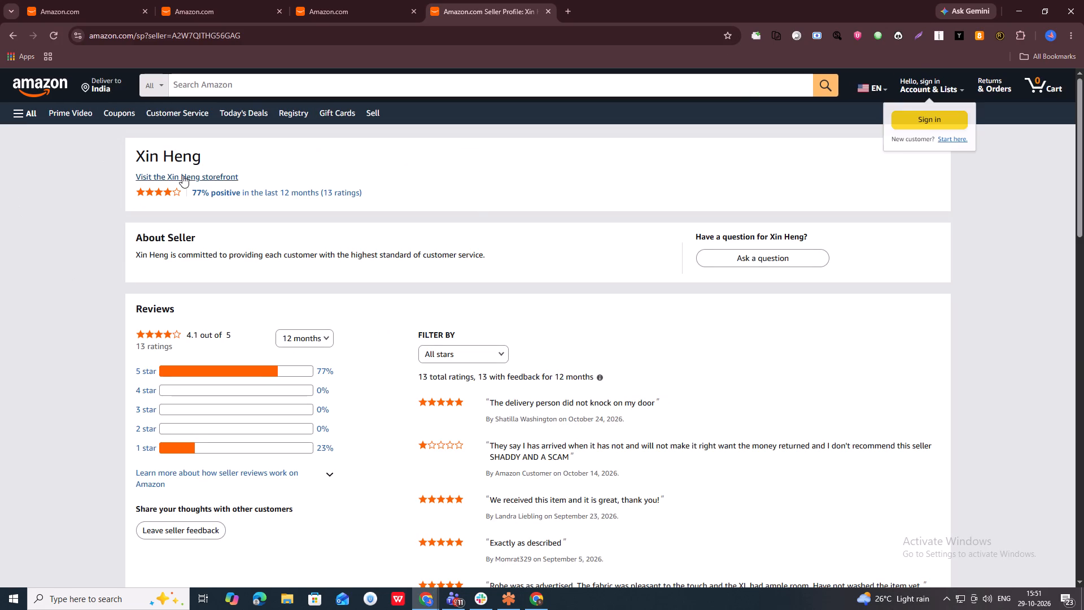
pyautogui.click(182, 176)
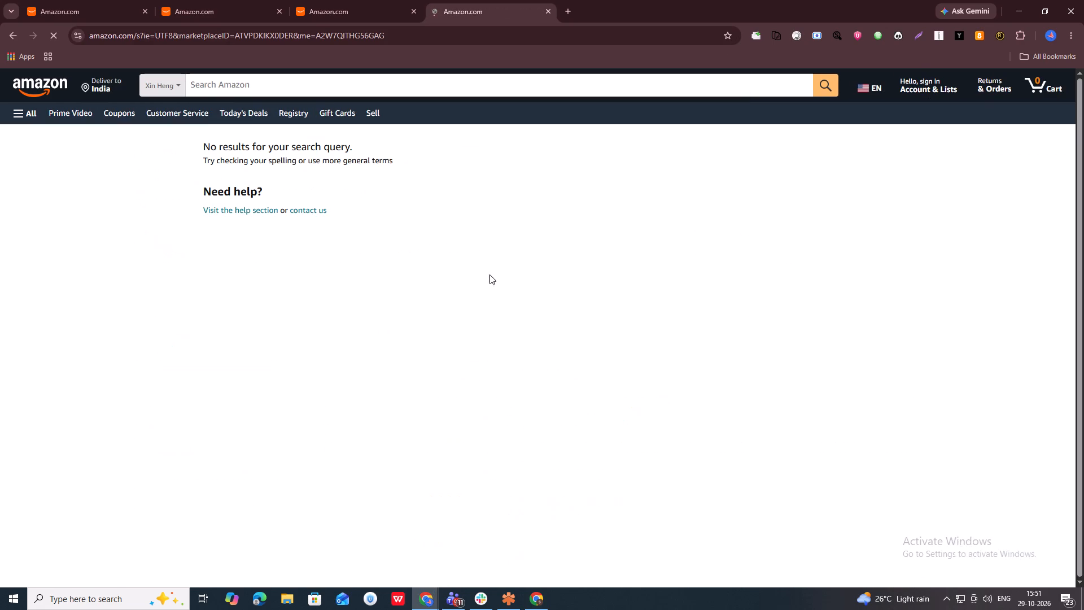
# In 626 Sellers to Scrap, copy the No and "This page could not be found." entries from F87:H87 into row 89.
pyautogui.hotkey('alt', 'Tab')
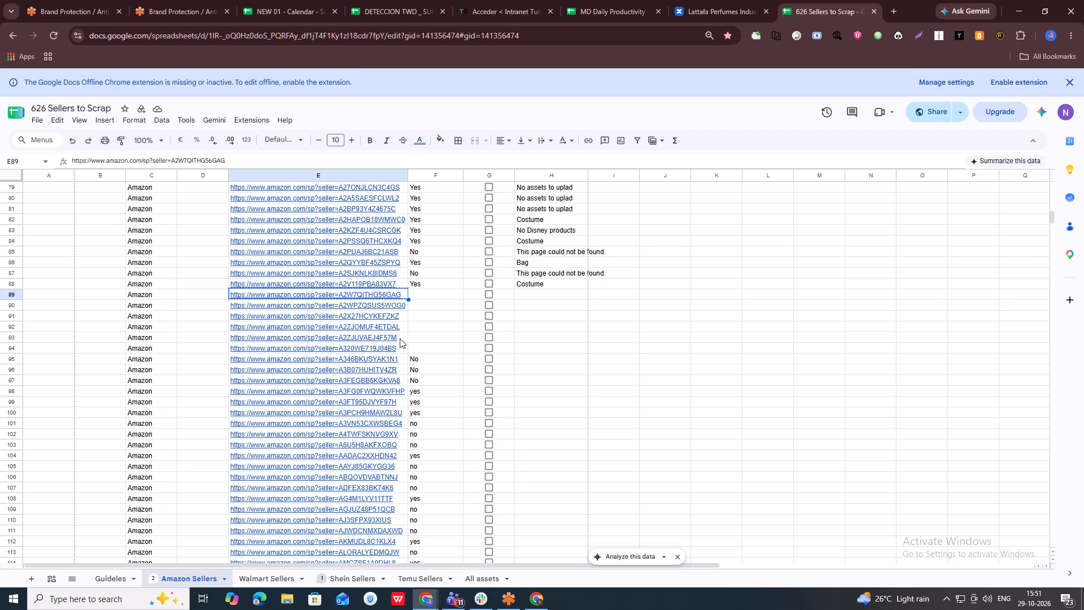
pyautogui.press('Right')
pyautogui.press('Up')
pyautogui.press('Up')
pyautogui.hotkey('shift', 'Right')
pyautogui.hotkey('shift', 'Right')
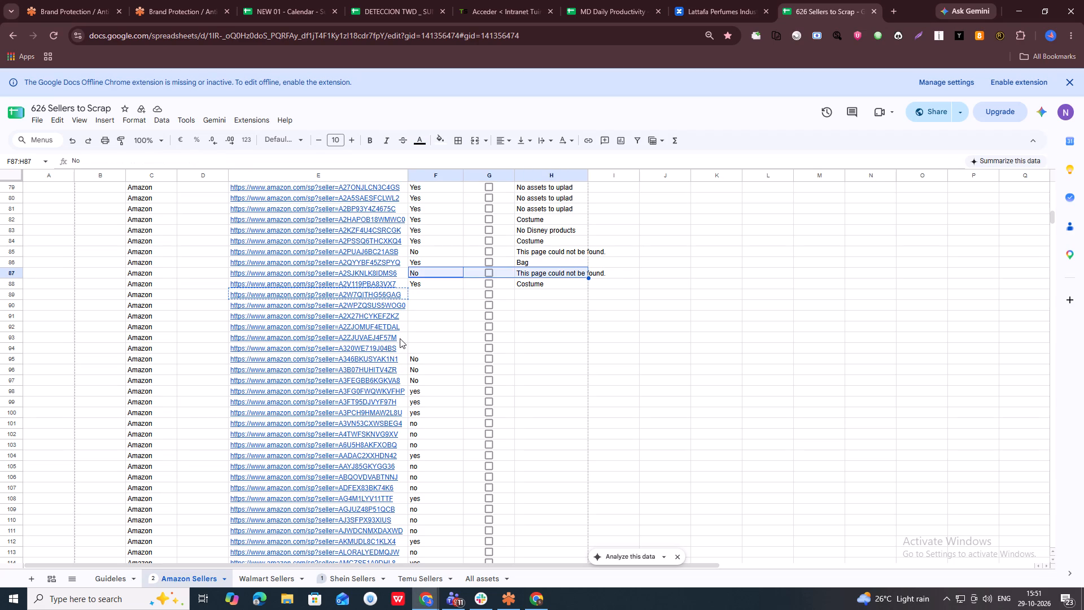
pyautogui.hotkey('ctrl', 'c')
pyautogui.hotkey('ctrl', 'Down')
pyautogui.press('Down')
pyautogui.hotkey('ctrl', 'v')
pyautogui.press('Down')
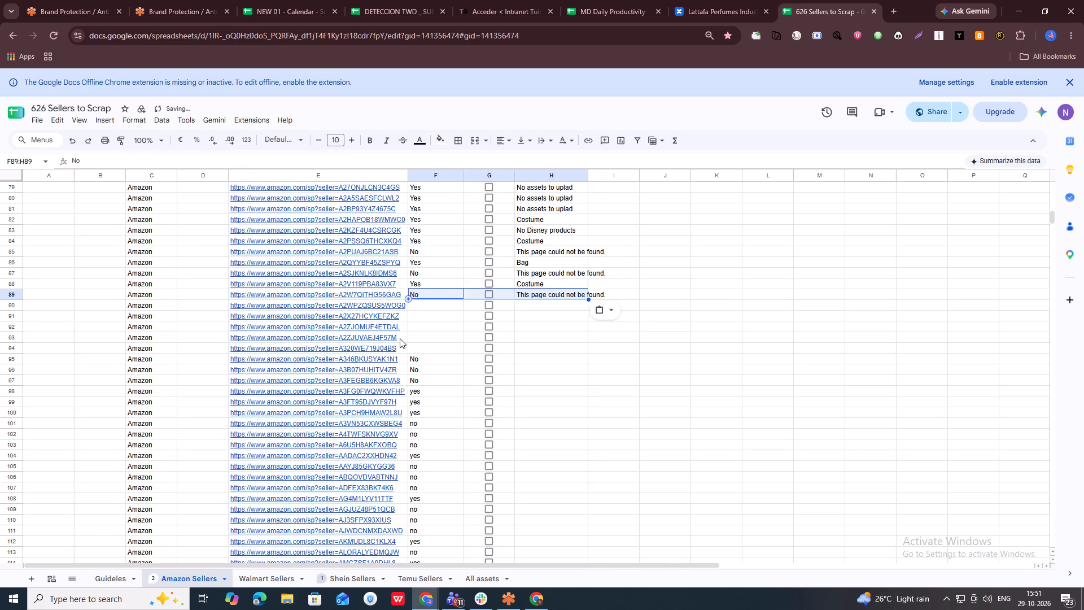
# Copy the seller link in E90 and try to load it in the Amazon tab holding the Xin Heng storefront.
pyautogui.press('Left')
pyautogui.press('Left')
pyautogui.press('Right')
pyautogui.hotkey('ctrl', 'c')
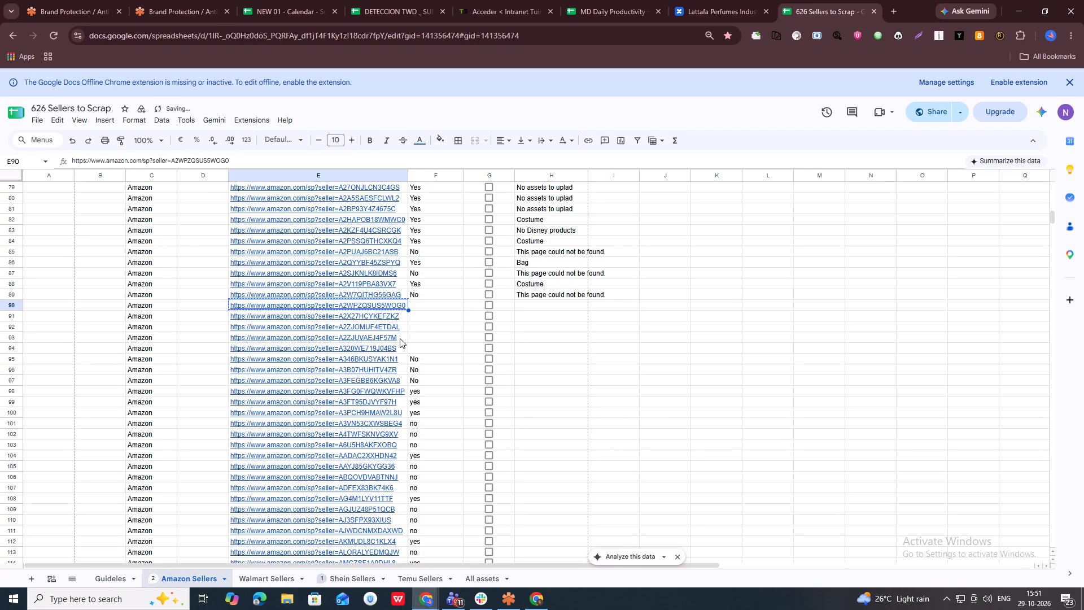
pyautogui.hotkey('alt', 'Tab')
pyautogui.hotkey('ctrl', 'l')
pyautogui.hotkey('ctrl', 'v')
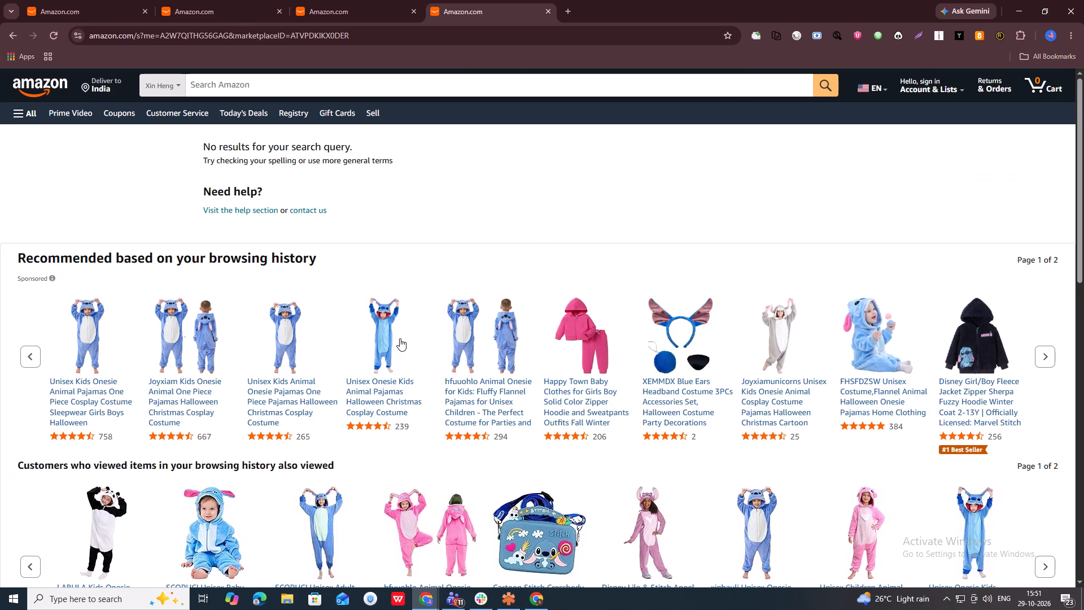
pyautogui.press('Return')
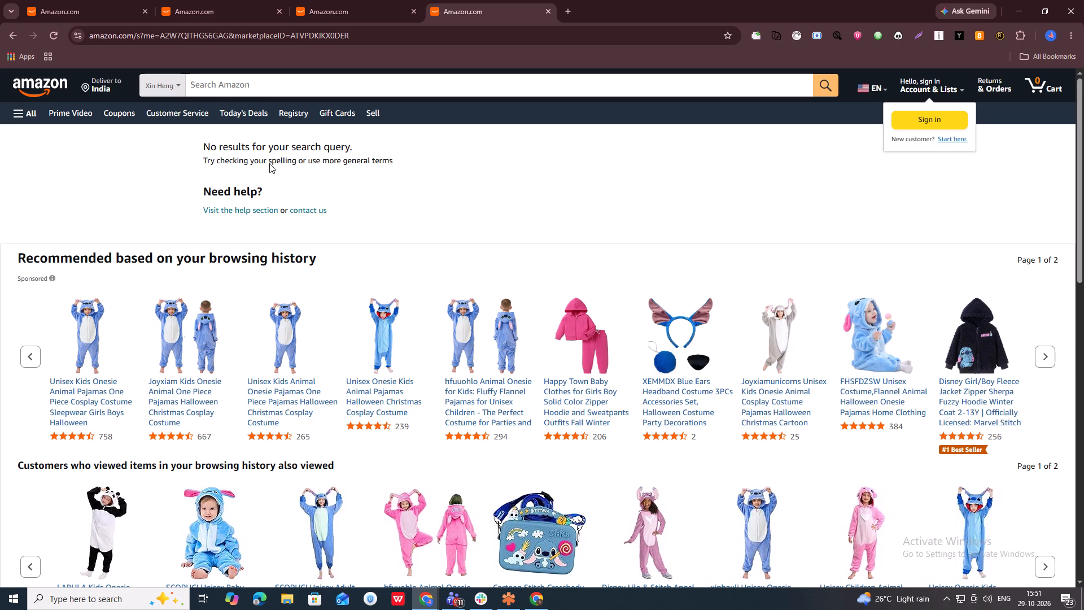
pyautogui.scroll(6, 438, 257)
# Open the seller link in E90 from 626 Sellers to Scrap and visit that seller's storefront to check its listings.
pyautogui.hotkey('alt', 'Tab')
pyautogui.click(426, 319)
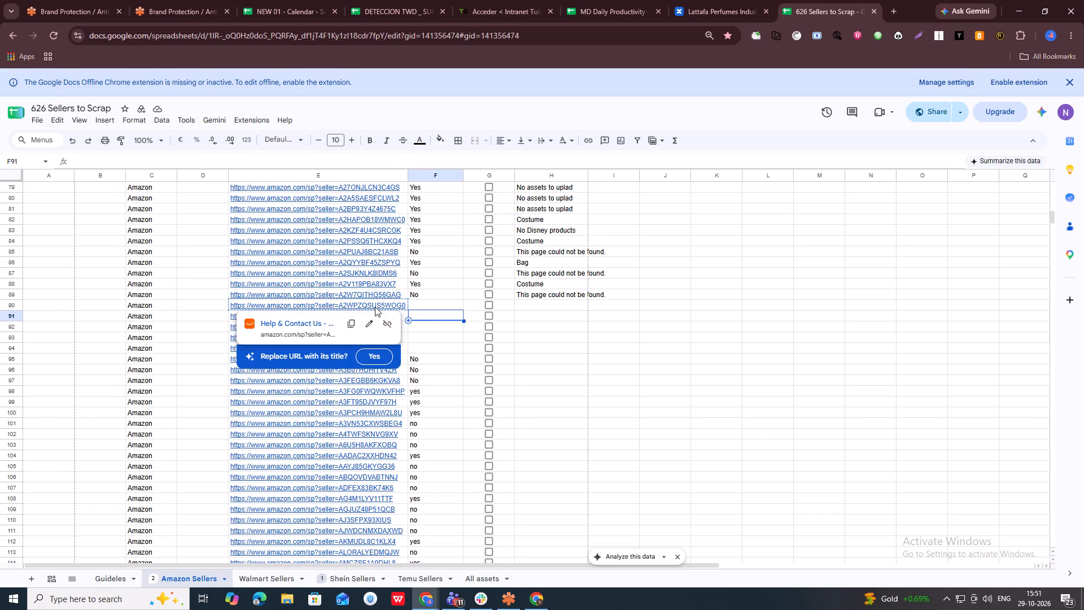
pyautogui.click(375, 307)
pyautogui.hotkey('alt', 'Return')
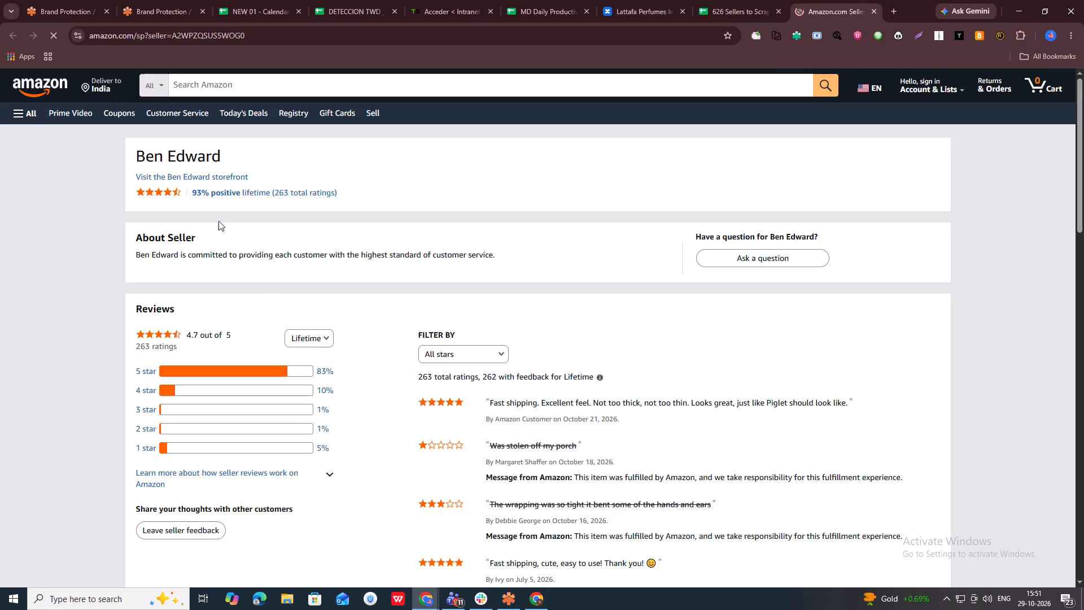
pyautogui.click(227, 175)
pyautogui.rightClick(227, 175)
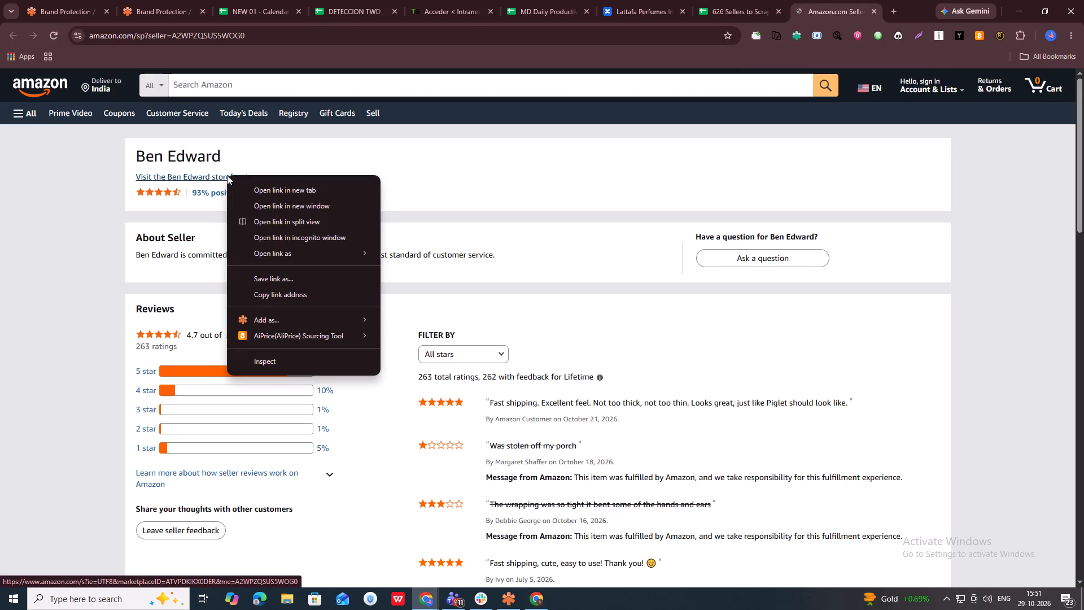
pyautogui.click(206, 178)
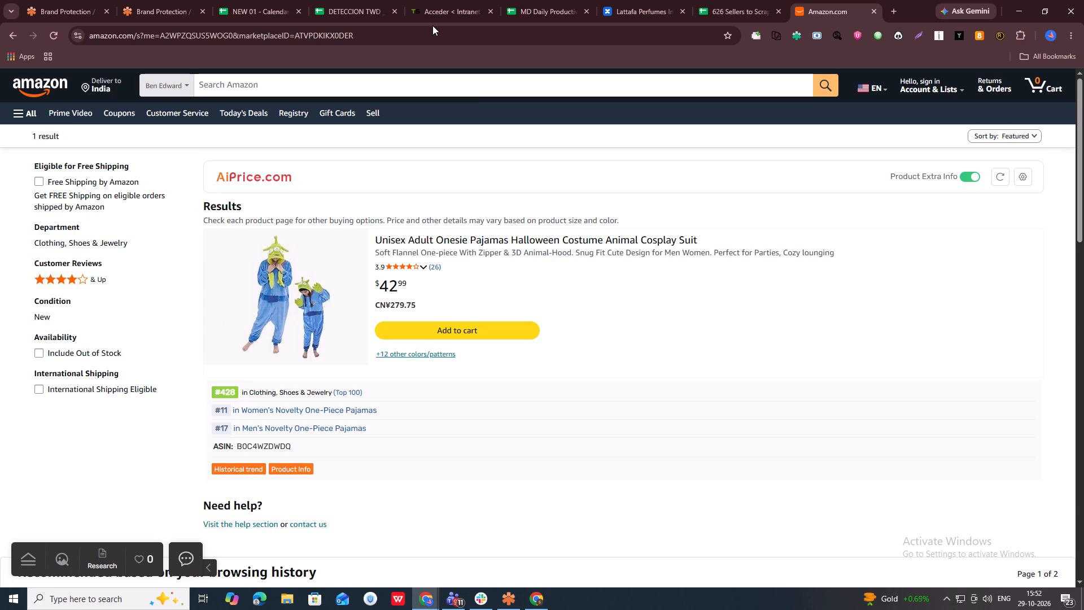
# Back in 626 Sellers to Scrap, record yes in F90 and copy the note "No Disney products" from H83 into H90.
pyautogui.click(727, 0)
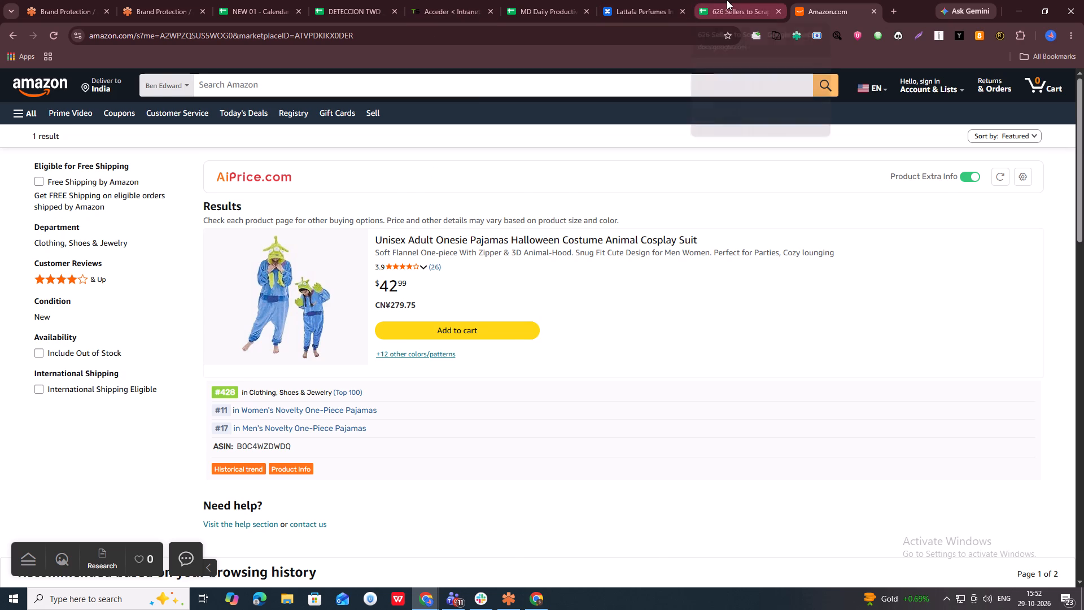
pyautogui.click(430, 305)
pyautogui.rightClick(430, 305)
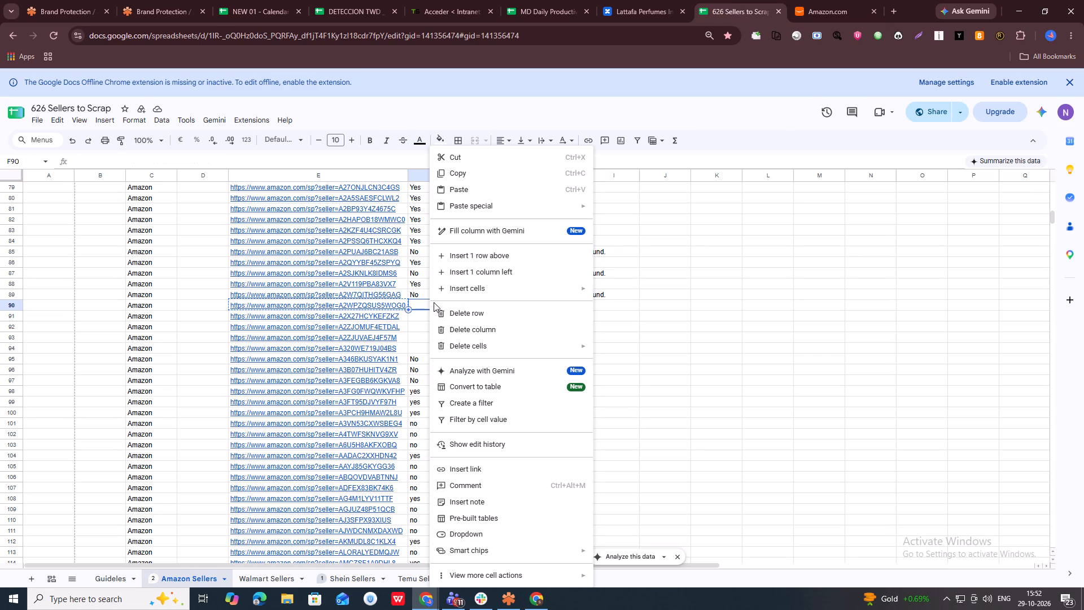
pyautogui.write('yes')
pyautogui.click(418, 304)
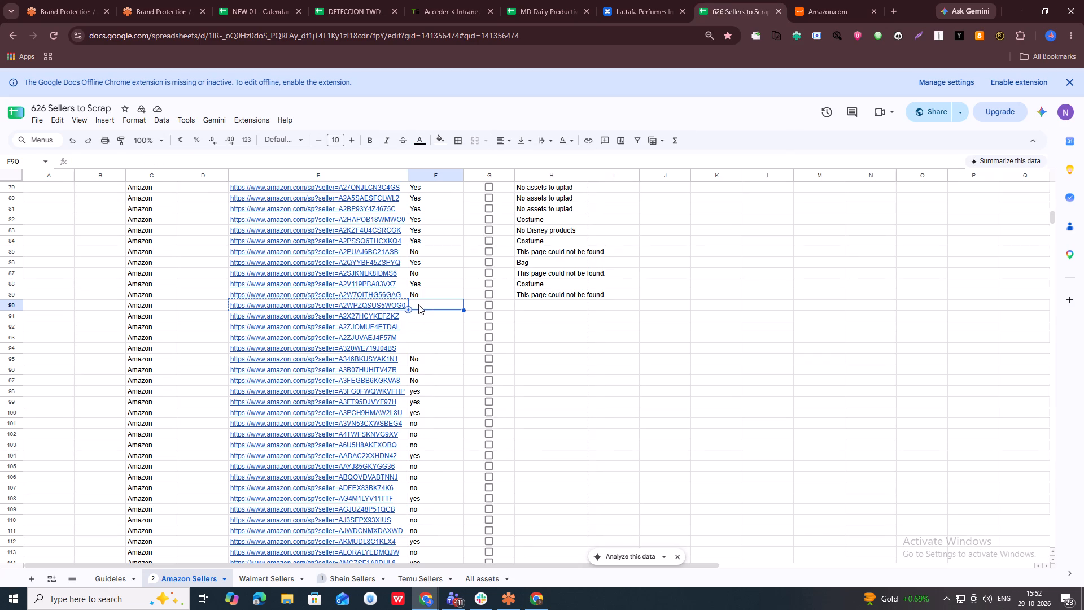
pyautogui.write('yes')
pyautogui.press('Right')
pyautogui.press('Right')
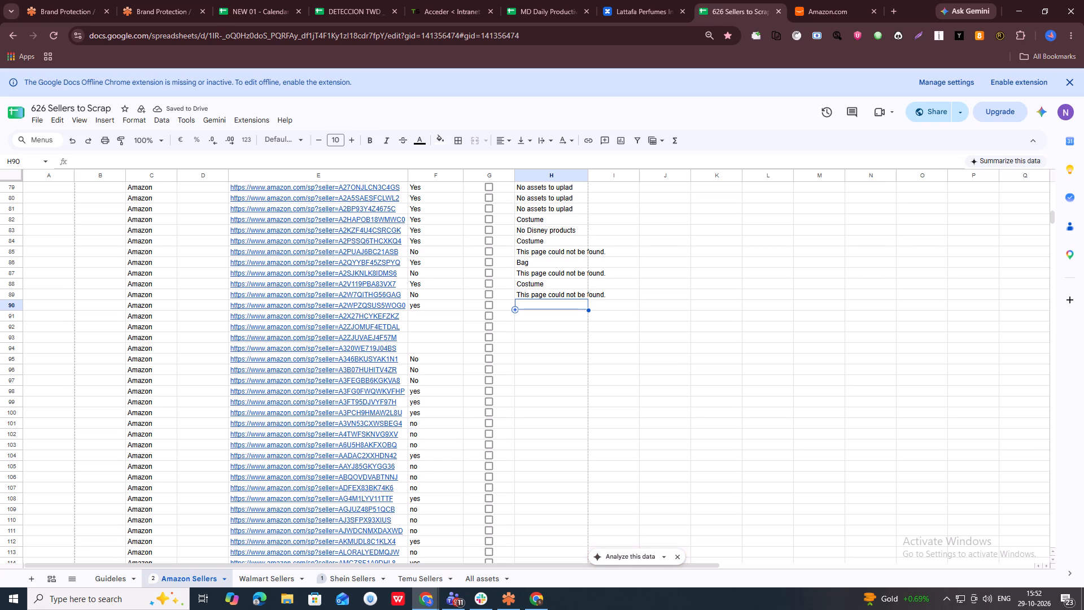
pyautogui.click(541, 233)
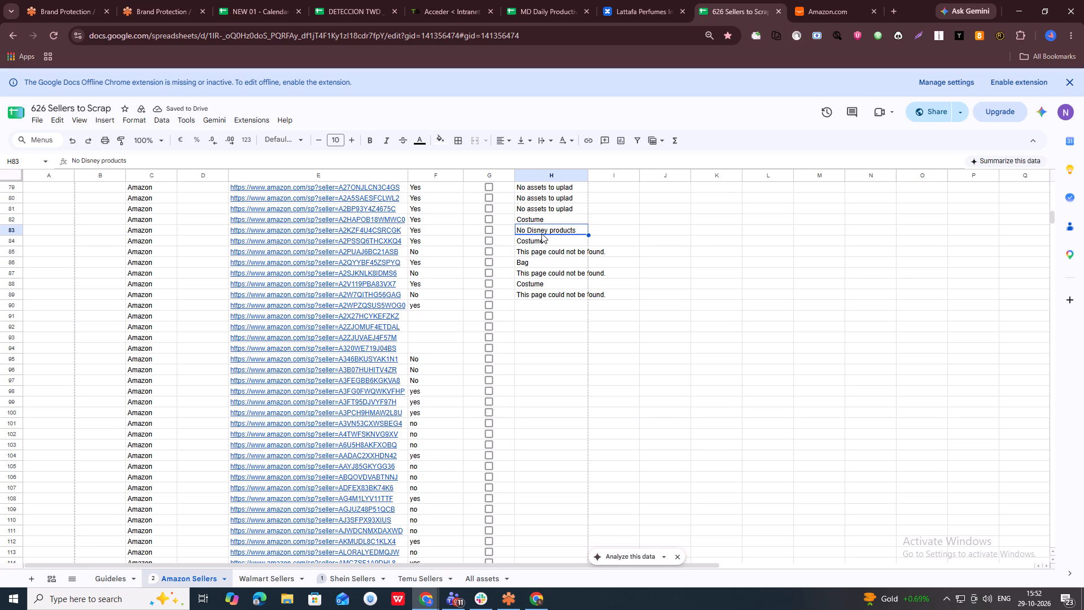
pyautogui.hotkey('ctrl', 'c')
pyautogui.click(531, 306)
pyautogui.hotkey('ctrl', 'v')
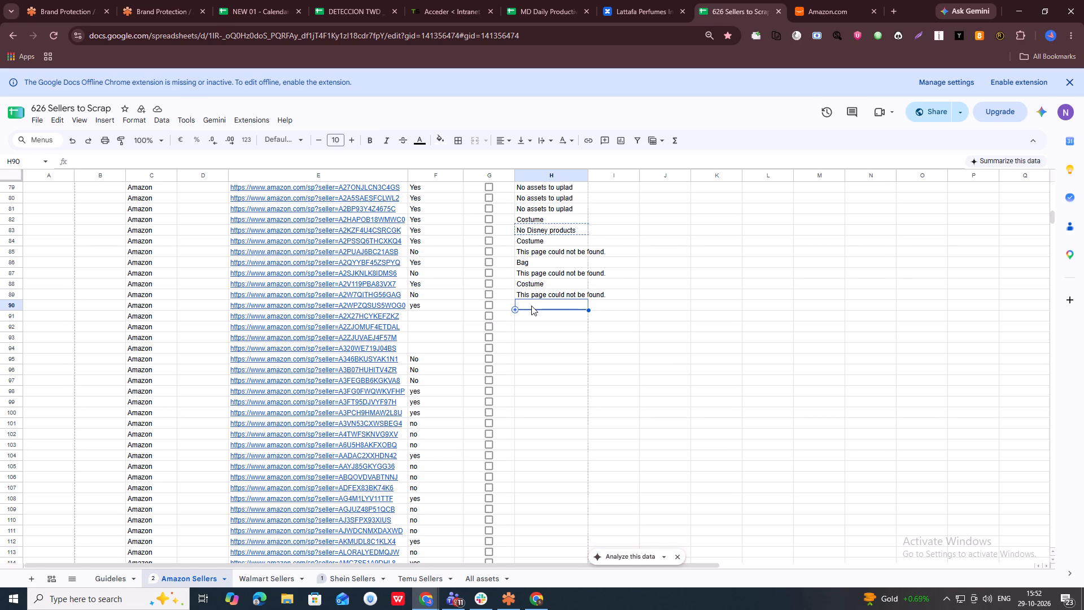
# Open the seller link in E91 in a new tab and visit the NXXJLSM storefront.
pyautogui.press('Down')
pyautogui.press('Left')
pyautogui.press('Left')
pyautogui.press('Left')
pyautogui.hotkey('ctrl', 'c')
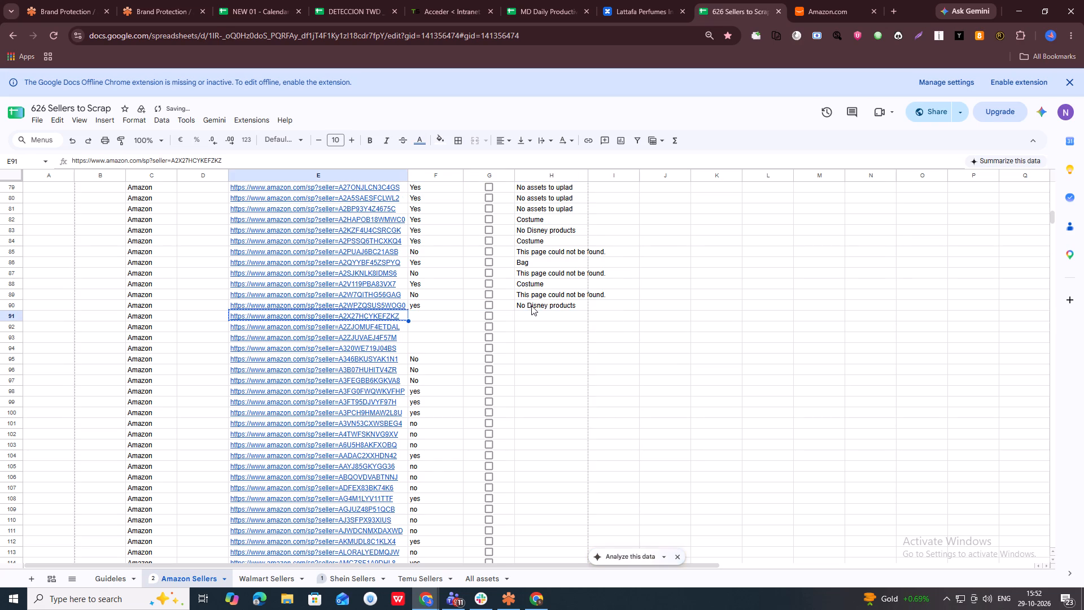
pyautogui.press('Down')
pyautogui.press('Up')
pyautogui.hotkey('alt', 'Return')
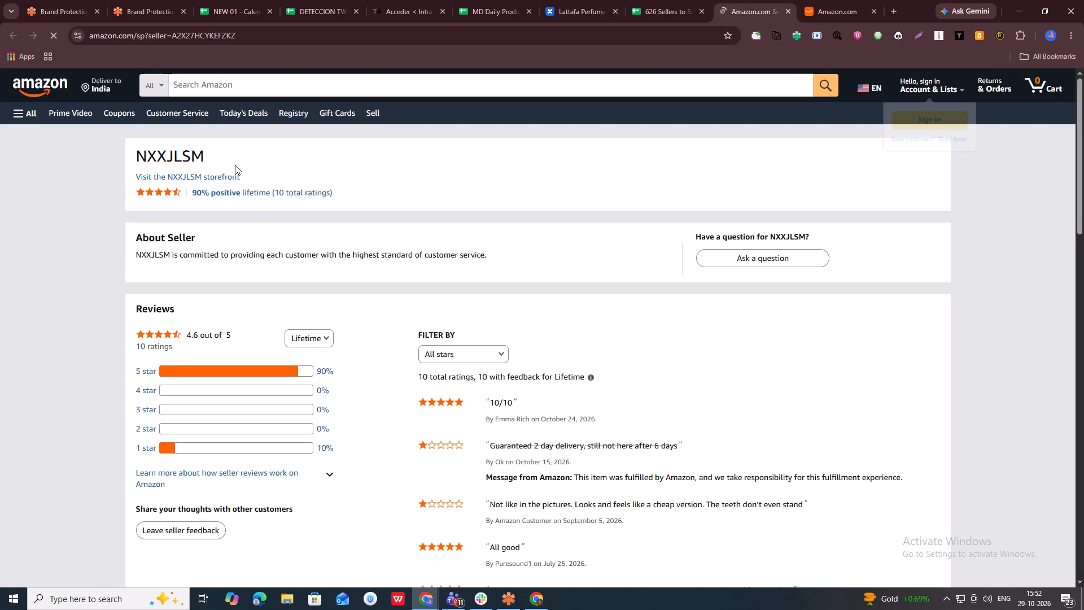
pyautogui.click(206, 178)
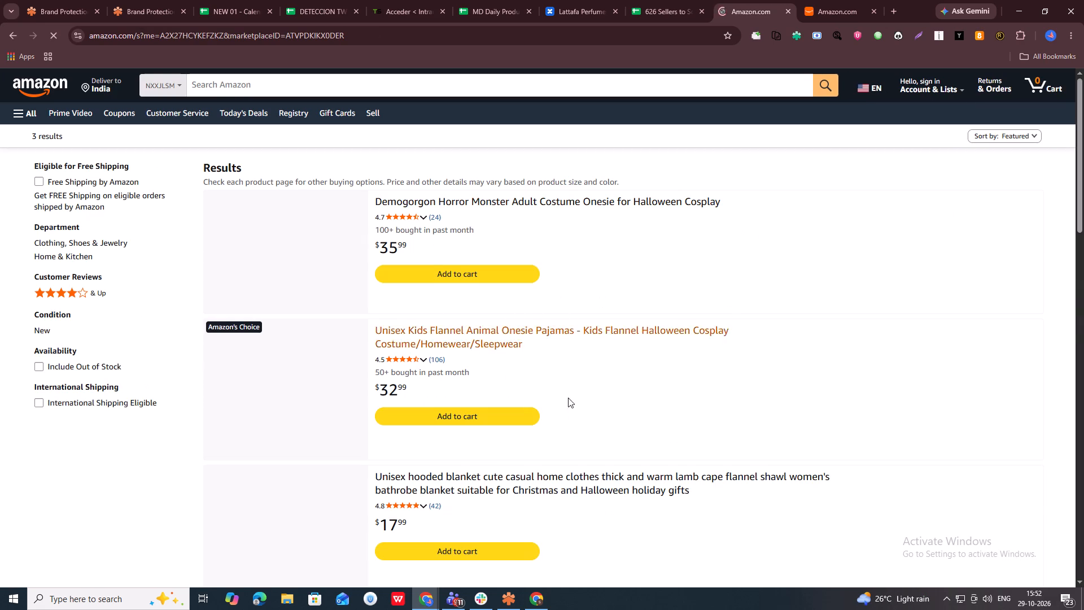
# Examine the NXXJLSM storefront's listings for Disney-related products.
pyautogui.scroll(-7, 635, 358)
pyautogui.scroll(17, 635, 358)
pyautogui.scroll(-8, 602, 352)
pyautogui.scroll(4, 683, 340)
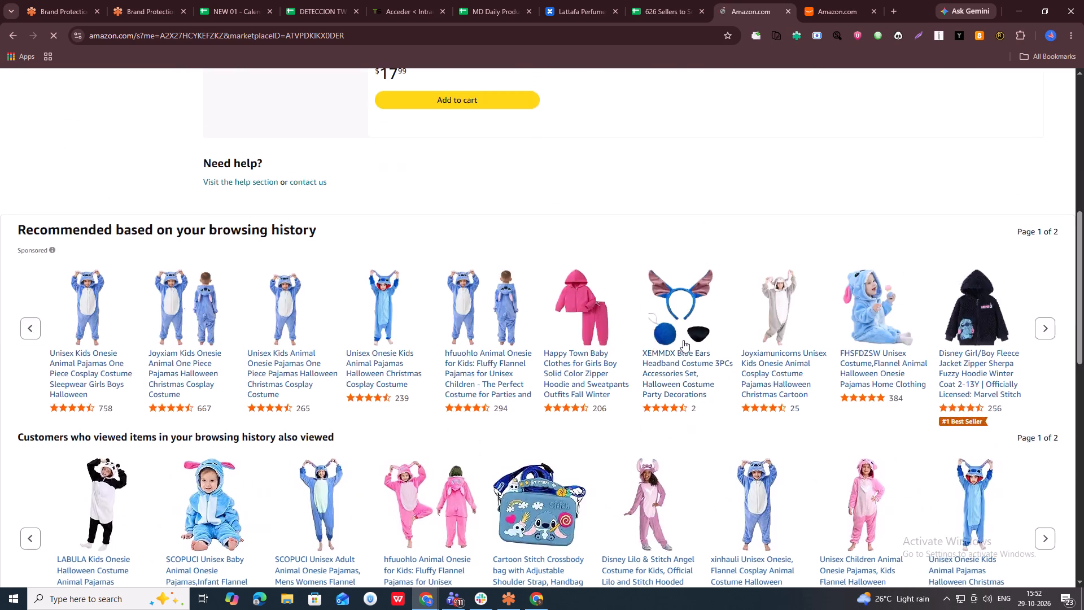
pyautogui.scroll(10, 683, 340)
pyautogui.scroll(-8, 678, 339)
pyautogui.scroll(15, 678, 339)
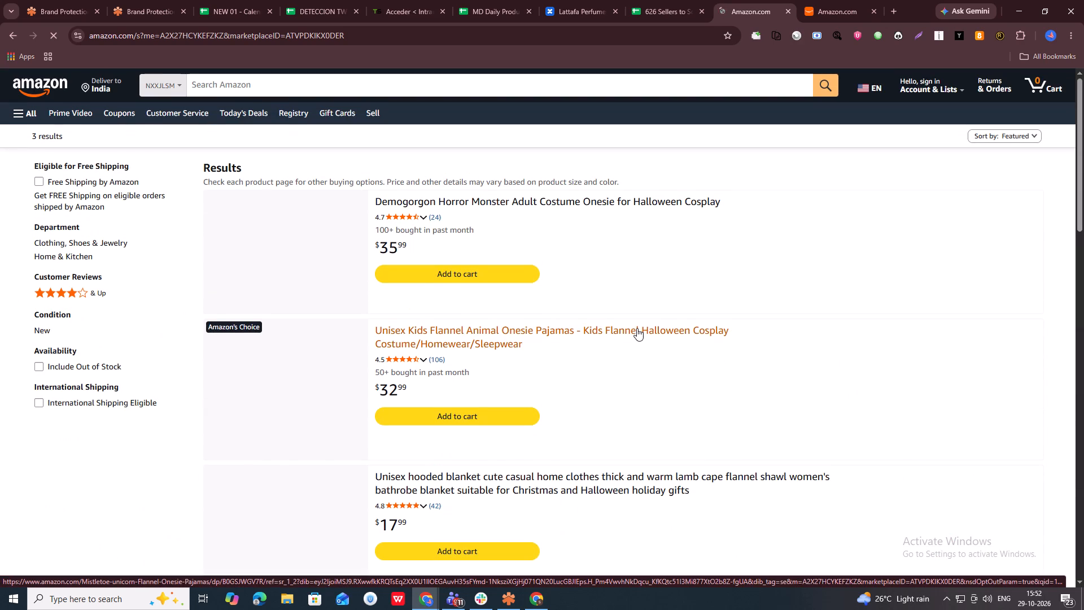
pyautogui.scroll(-2, 594, 431)
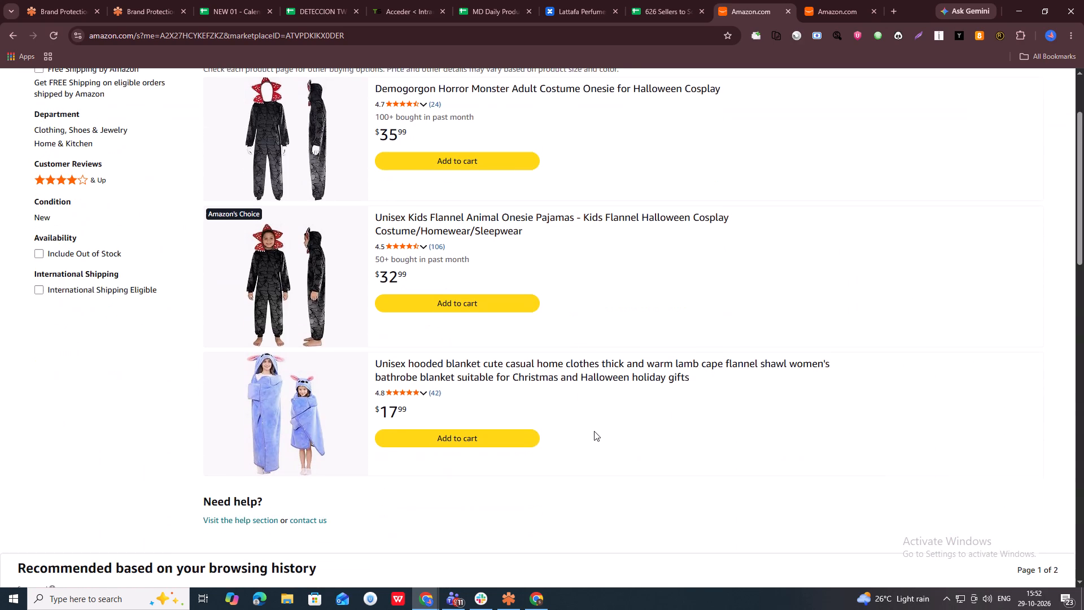
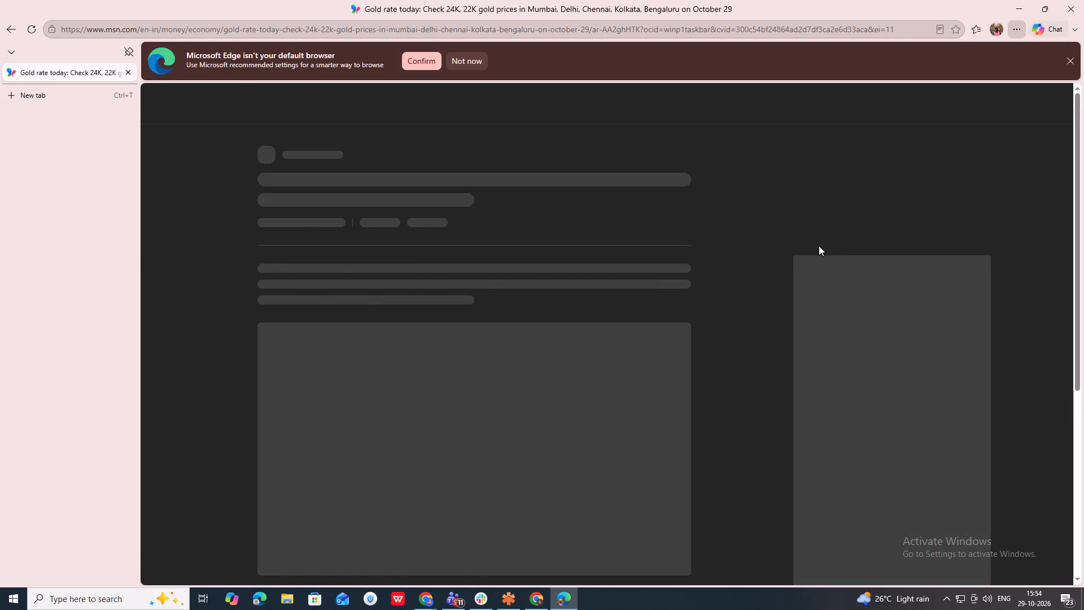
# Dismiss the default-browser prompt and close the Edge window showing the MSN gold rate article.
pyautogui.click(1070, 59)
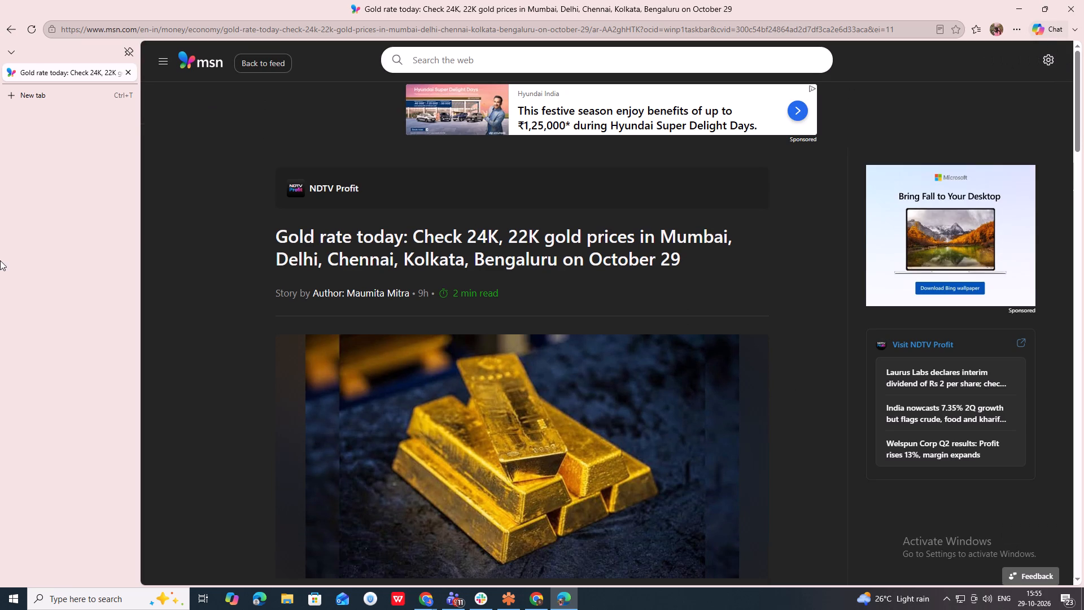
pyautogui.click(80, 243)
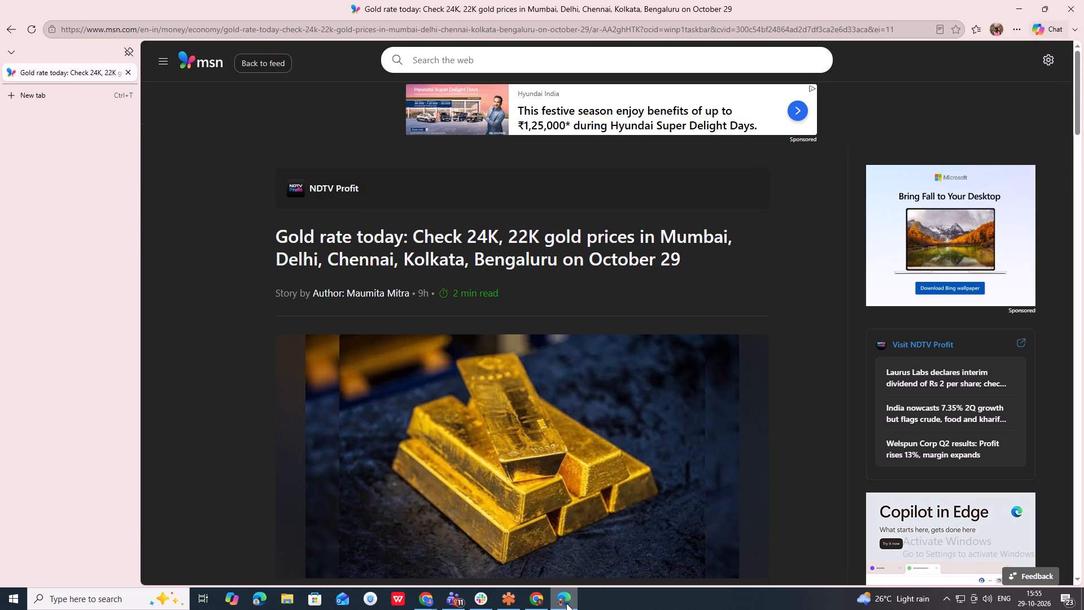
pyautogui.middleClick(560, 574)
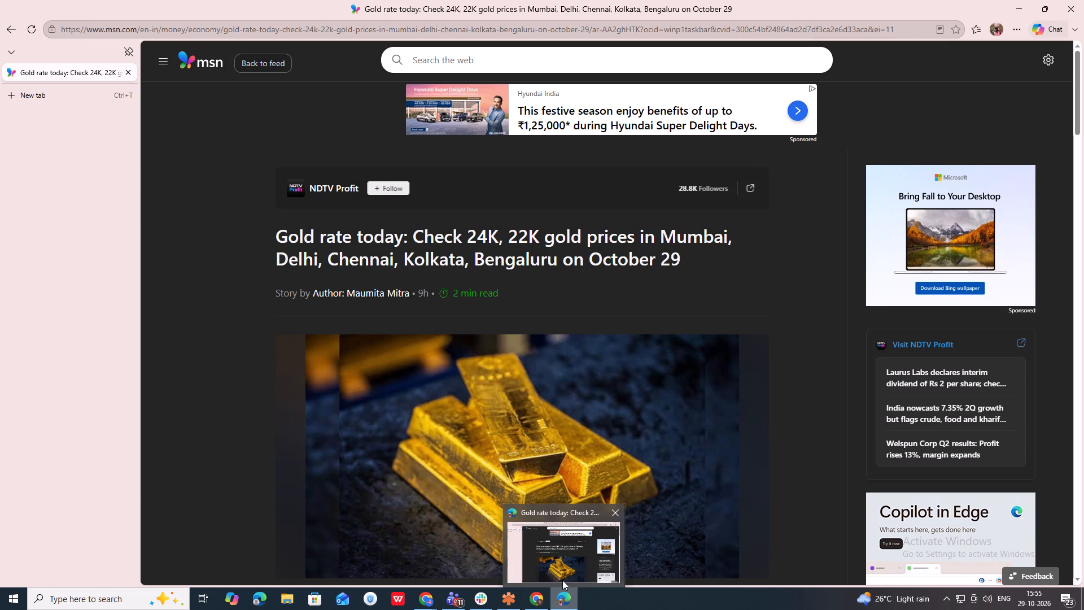
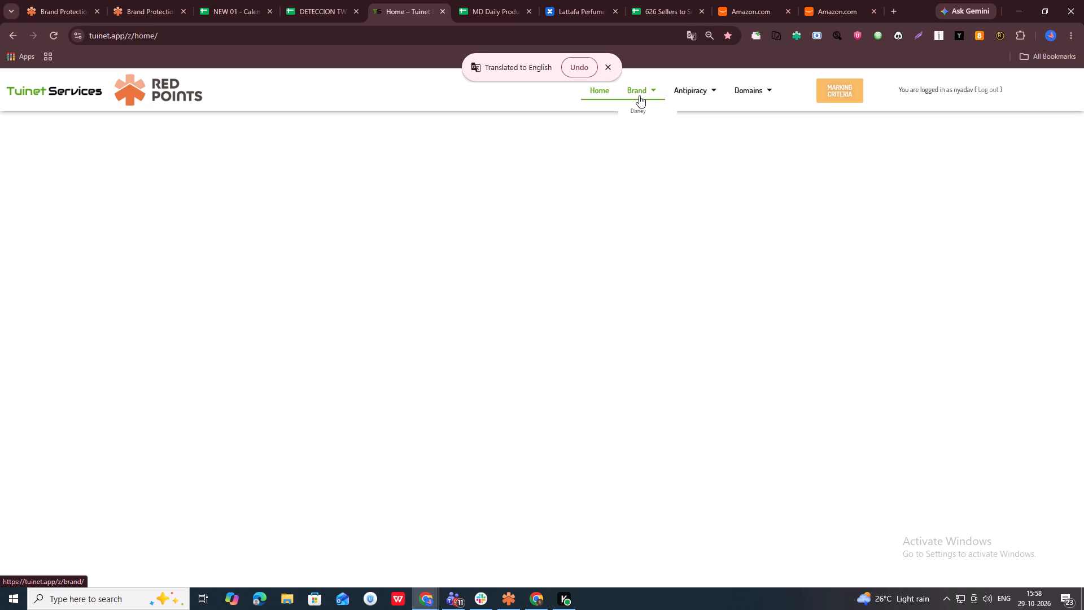
# Open the Disney brand tracker in Tuinet.
pyautogui.click(636, 109)
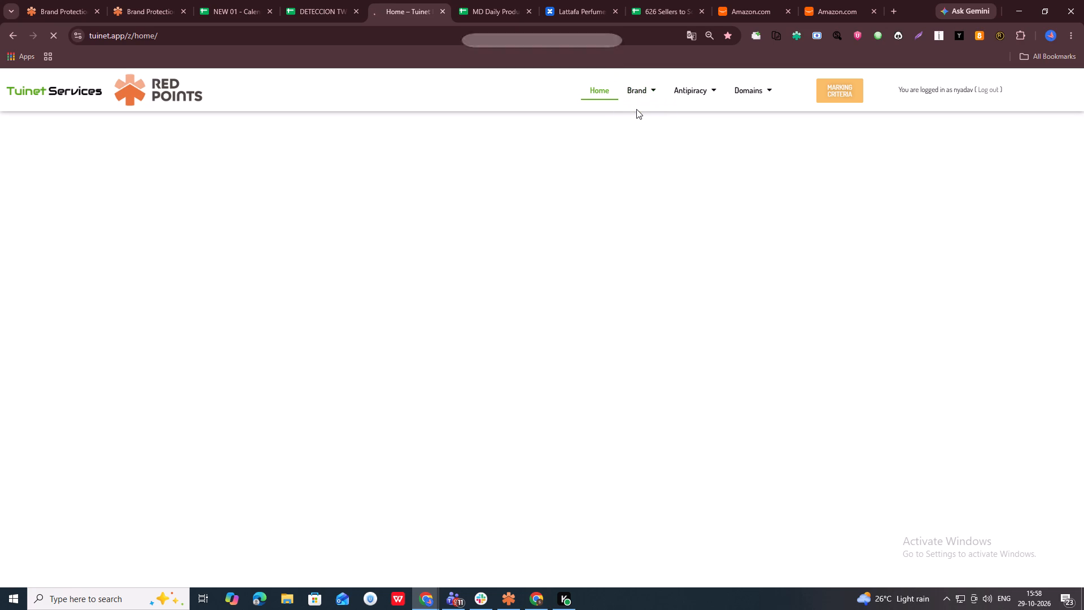
pyautogui.click(244, 0)
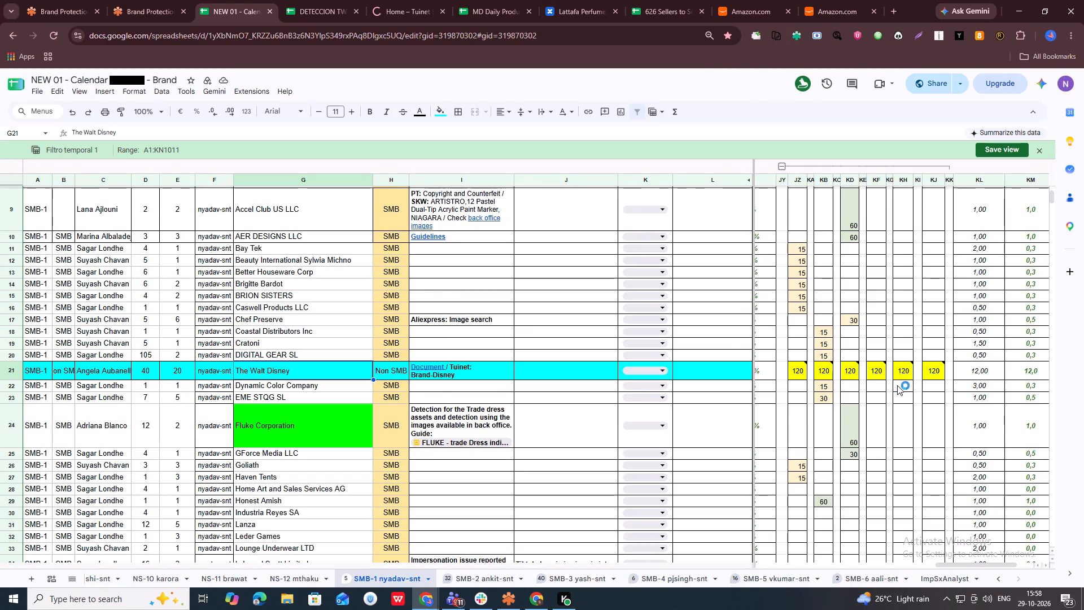
pyautogui.scroll(-5, 871, 403)
pyautogui.scroll(6, 871, 404)
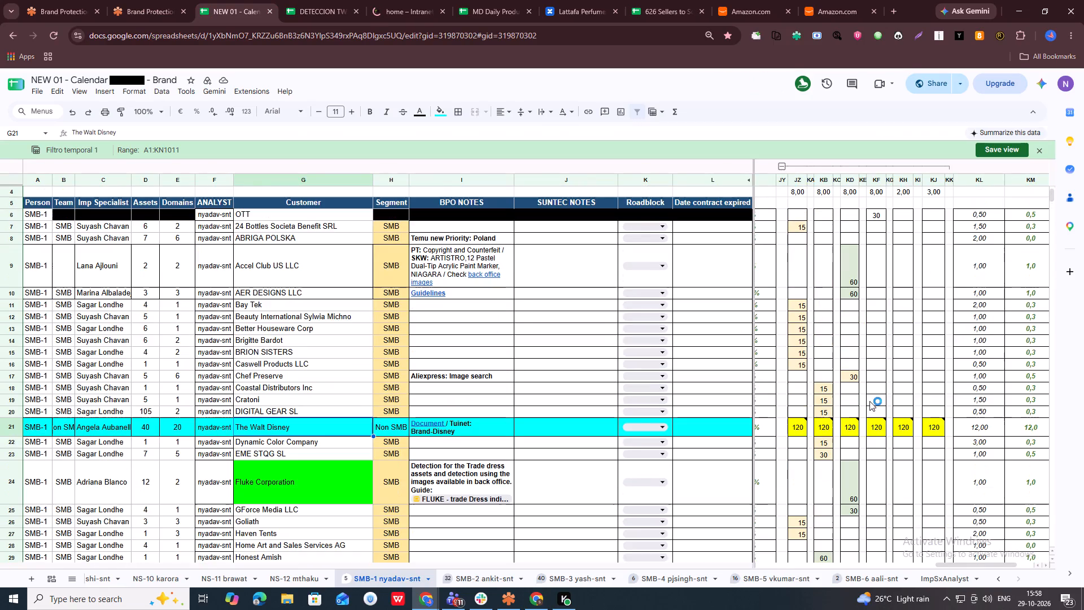
pyautogui.click(11, 170)
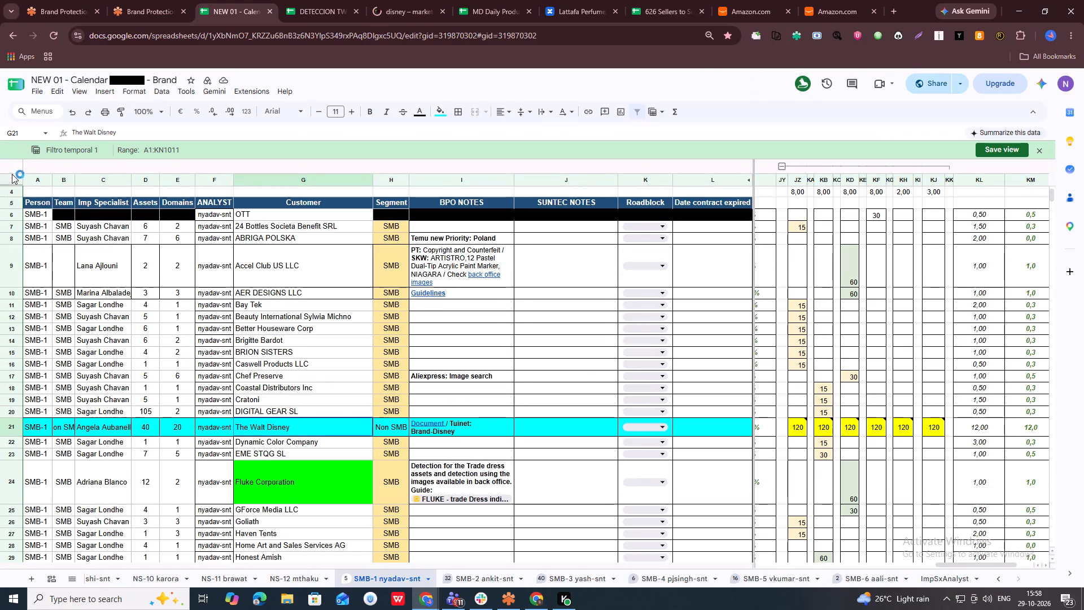
pyautogui.scroll(11, 912, 325)
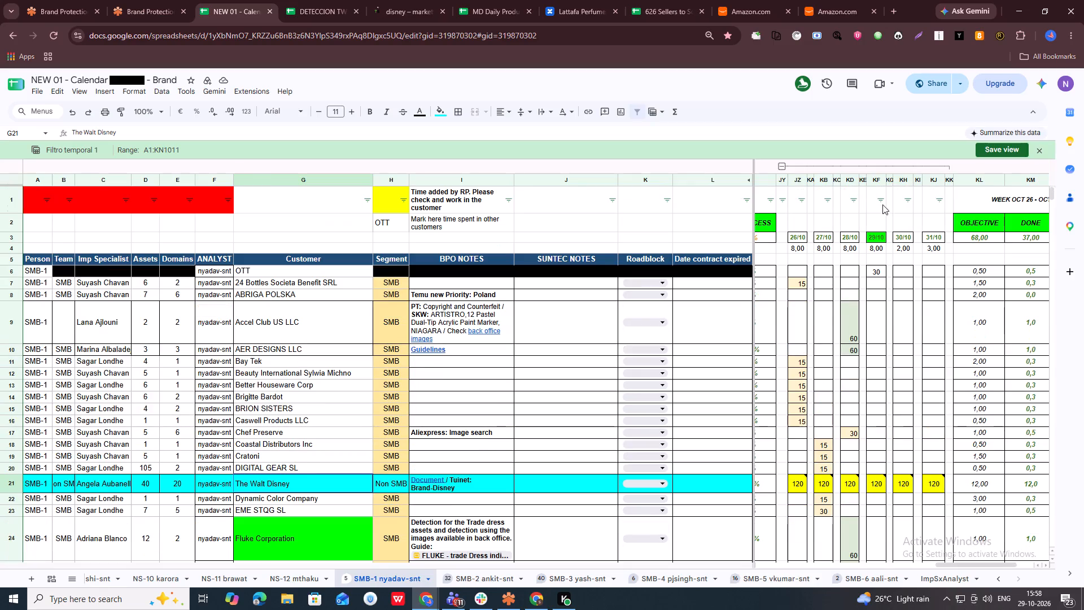
pyautogui.click(882, 203)
pyautogui.click(794, 364)
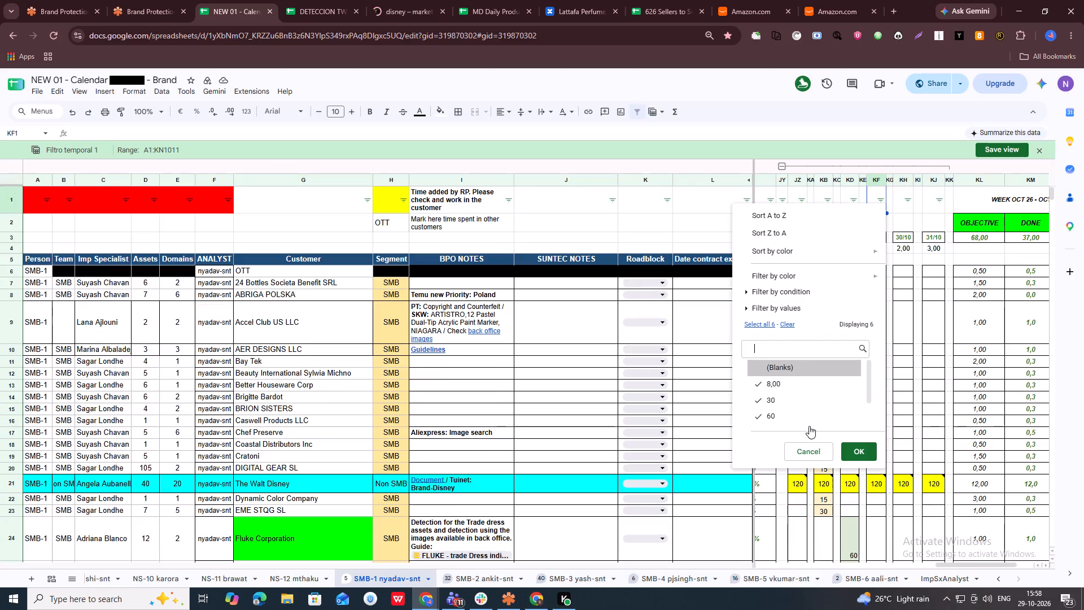
pyautogui.click(860, 450)
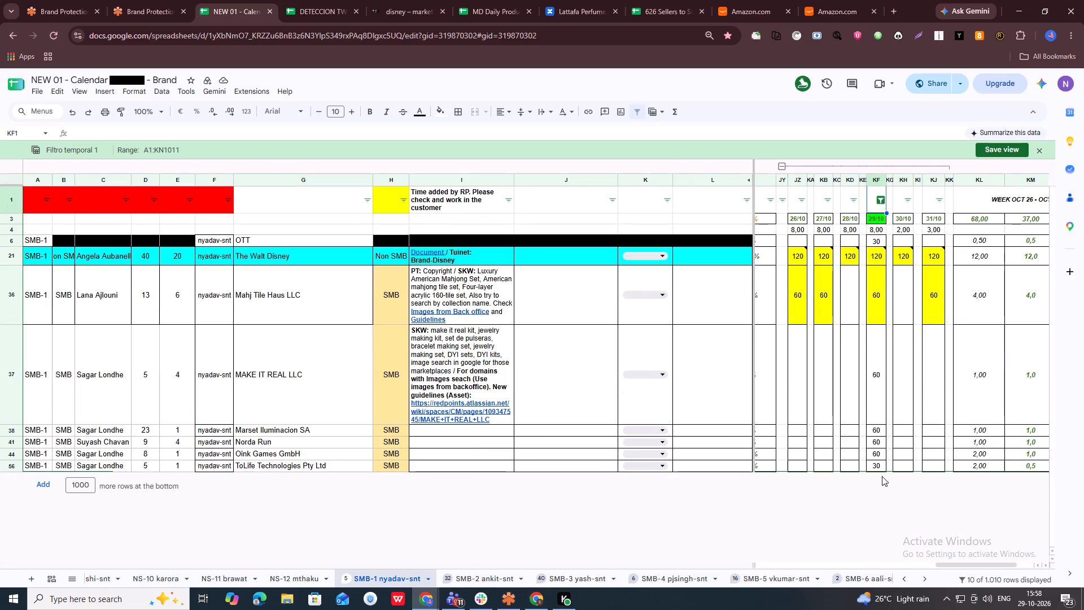
# Review the October 2026 Disney marketplace tracker in Tuinet, examining the assets, sites, notes and daily link marks.
pyautogui.click(413, 0)
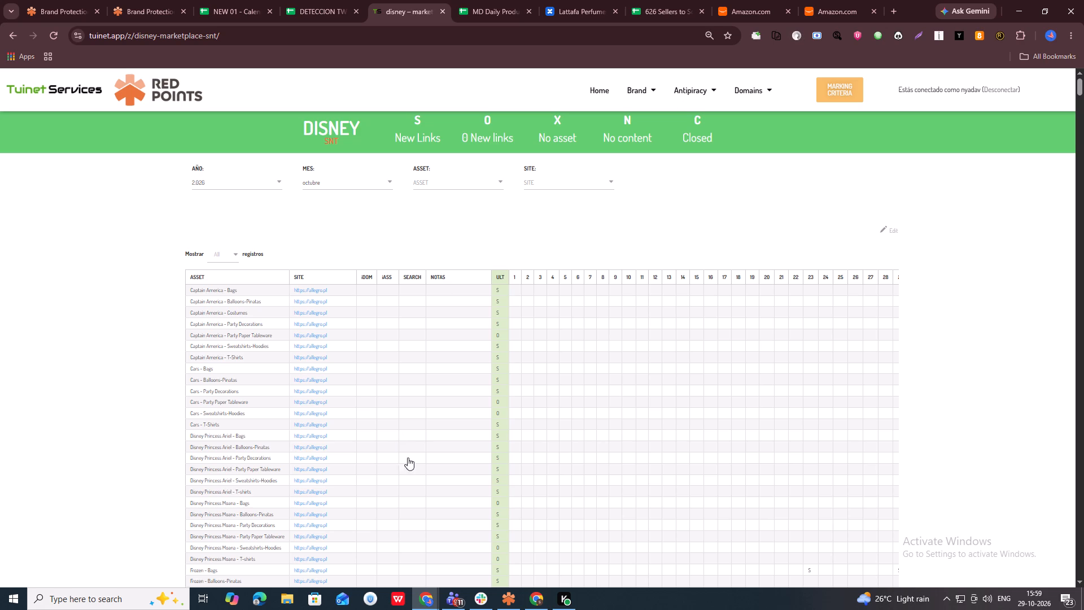
pyautogui.scroll(-3, 425, 432)
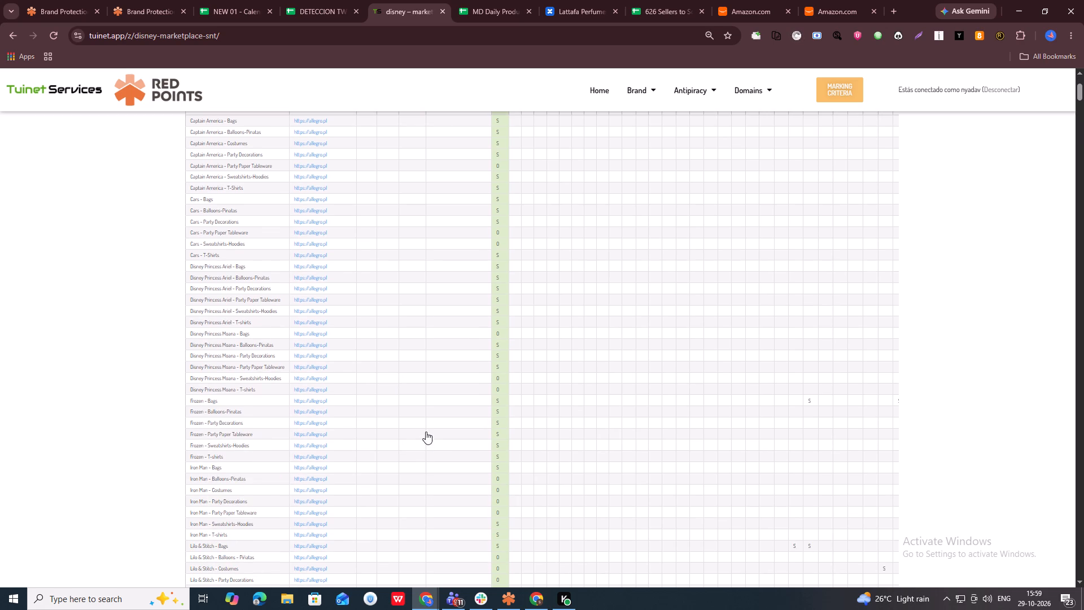
pyautogui.scroll(-7, 321, 396)
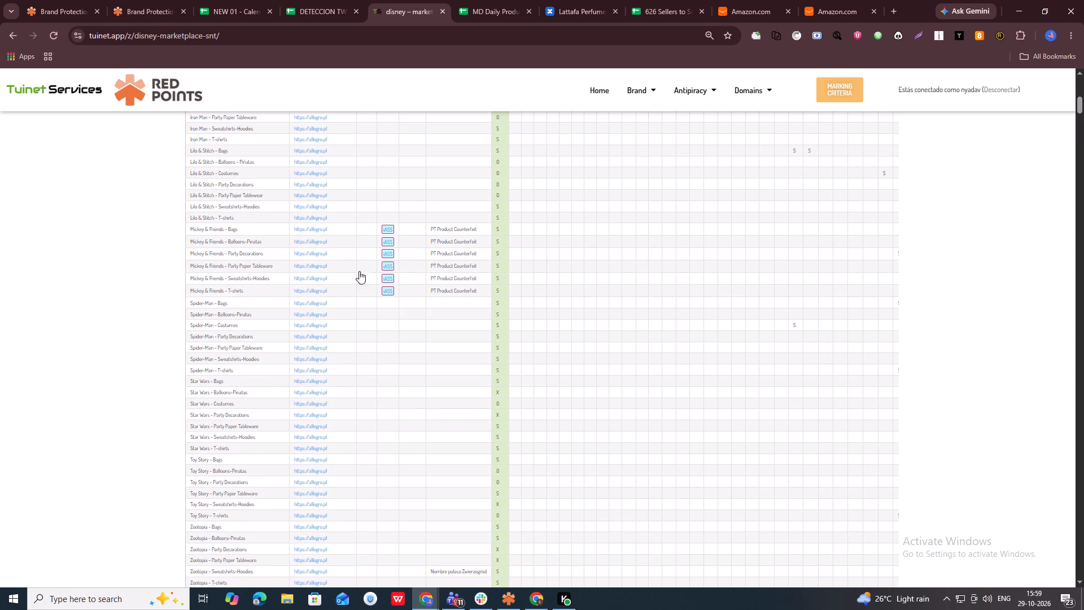
pyautogui.scroll(15, 535, 371)
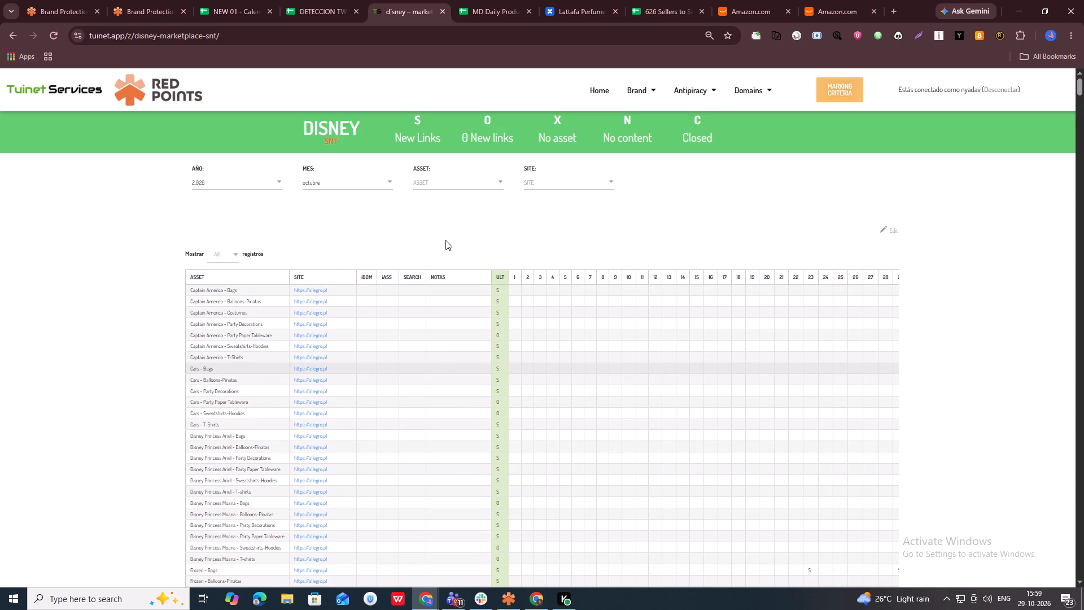
pyautogui.scroll(-6, 554, 320)
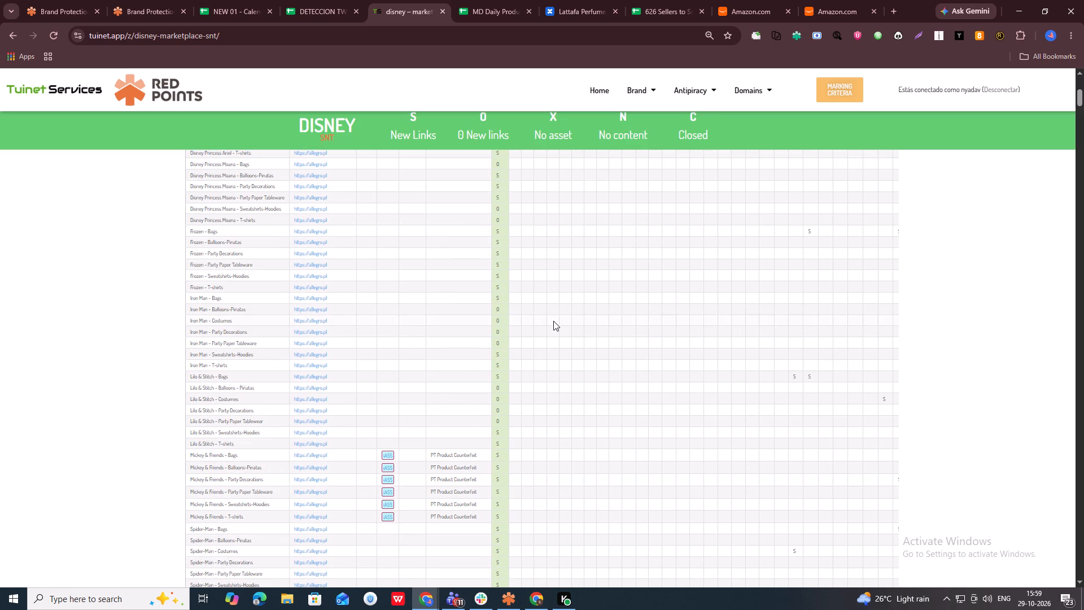
pyautogui.scroll(6, 553, 321)
pyautogui.scroll(-4, 553, 321)
pyautogui.scroll(4, 552, 322)
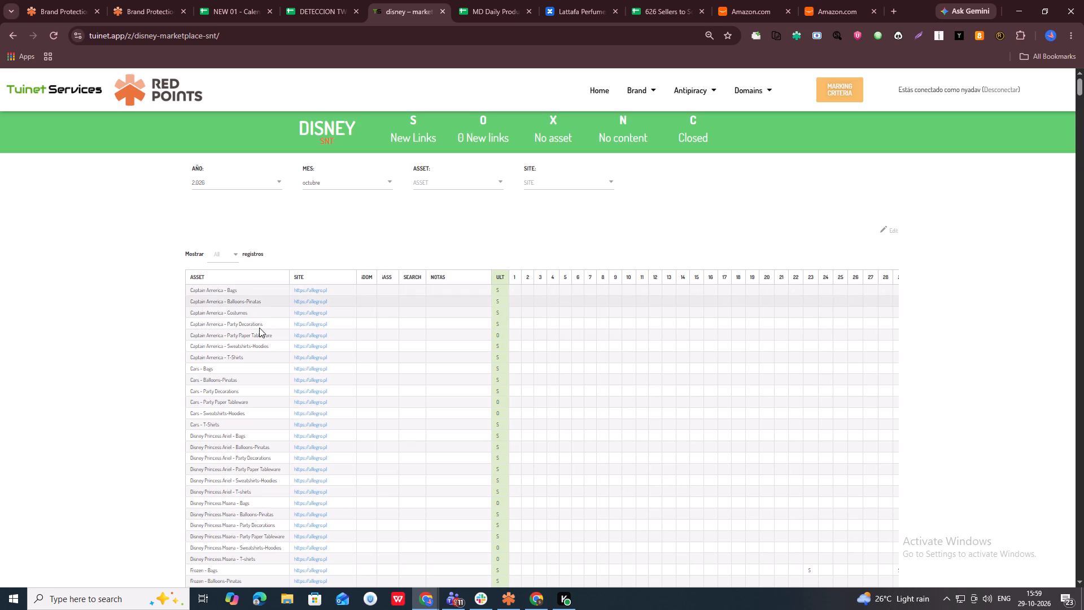
pyautogui.scroll(-7, 399, 360)
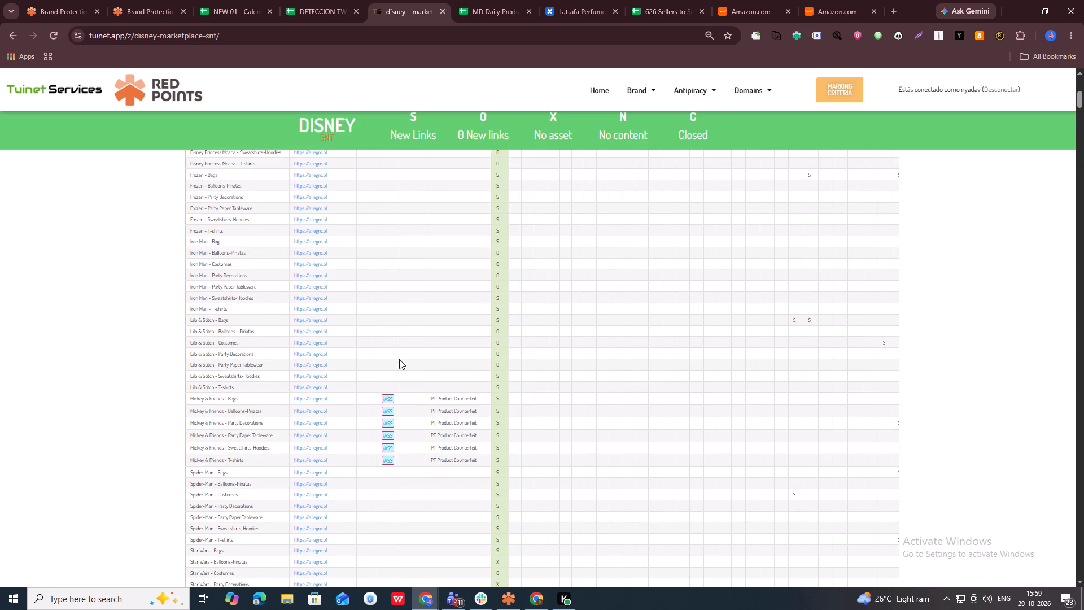
pyautogui.scroll(-7, 399, 359)
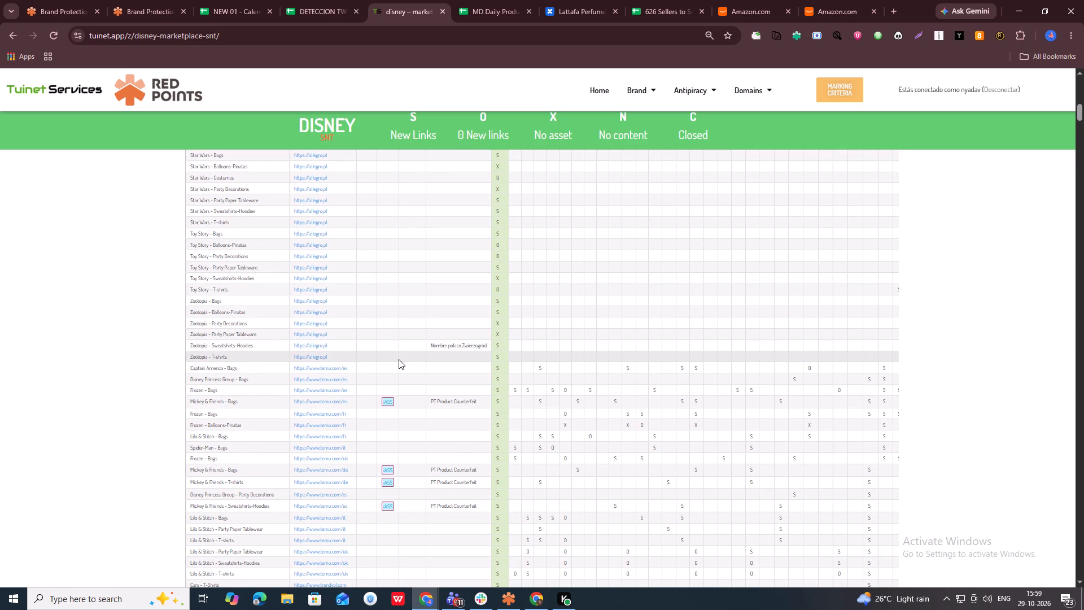
pyautogui.scroll(-17, 399, 359)
pyautogui.scroll(-5, 399, 359)
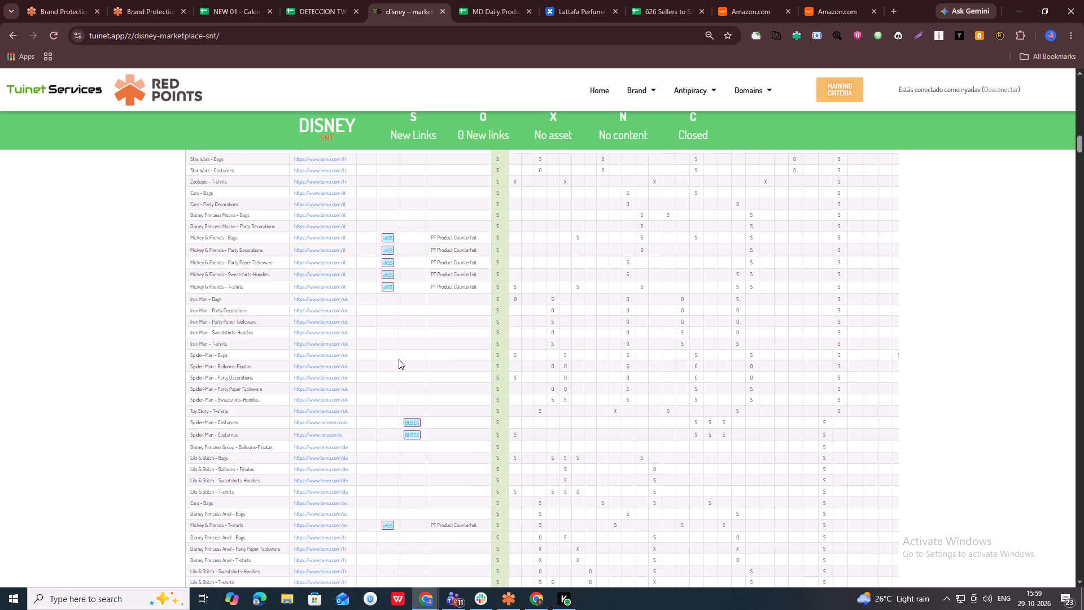
pyautogui.scroll(-2, 399, 359)
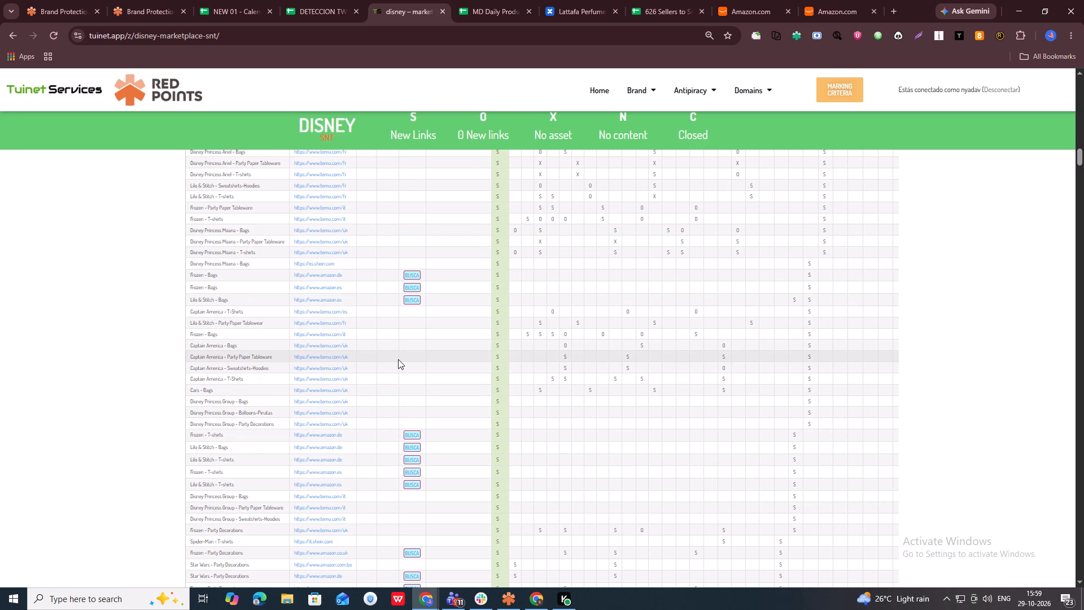
pyautogui.scroll(-2, 607, 407)
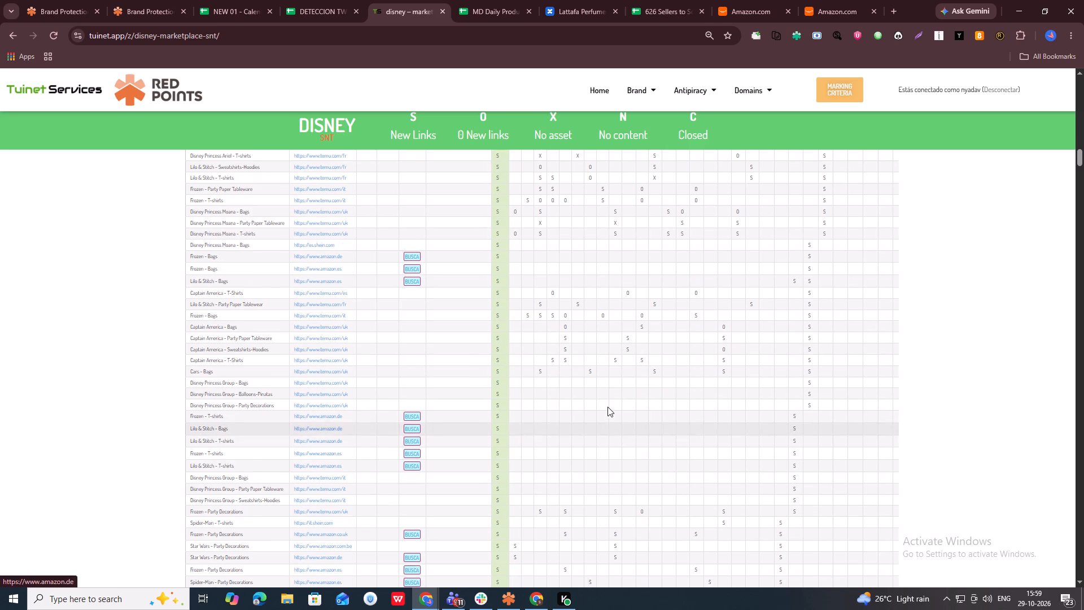
pyautogui.scroll(-4, 607, 407)
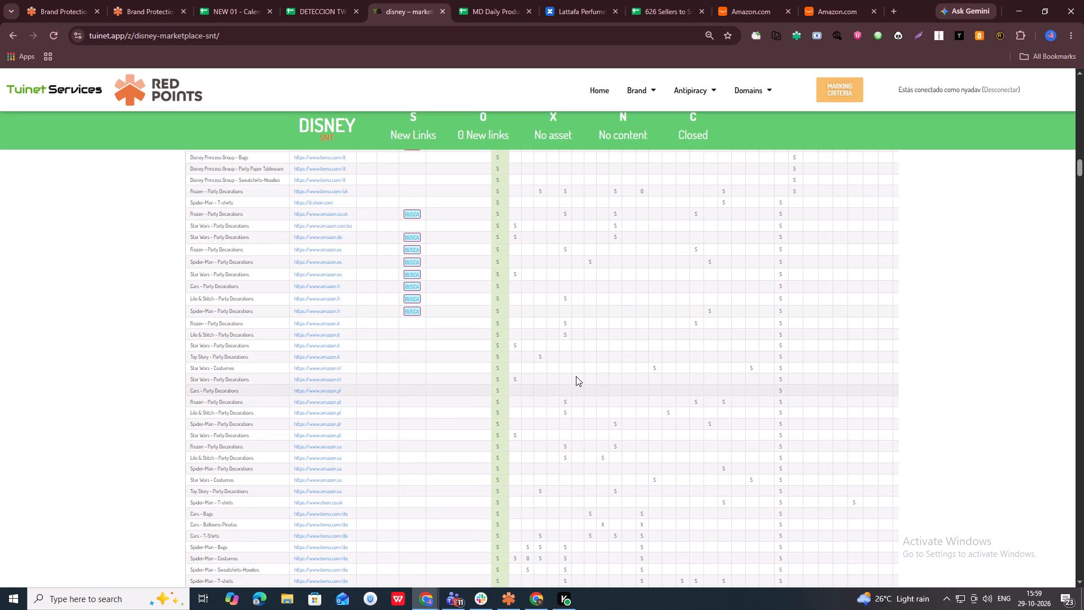
pyautogui.scroll(2, 576, 376)
pyautogui.scroll(-6, 576, 376)
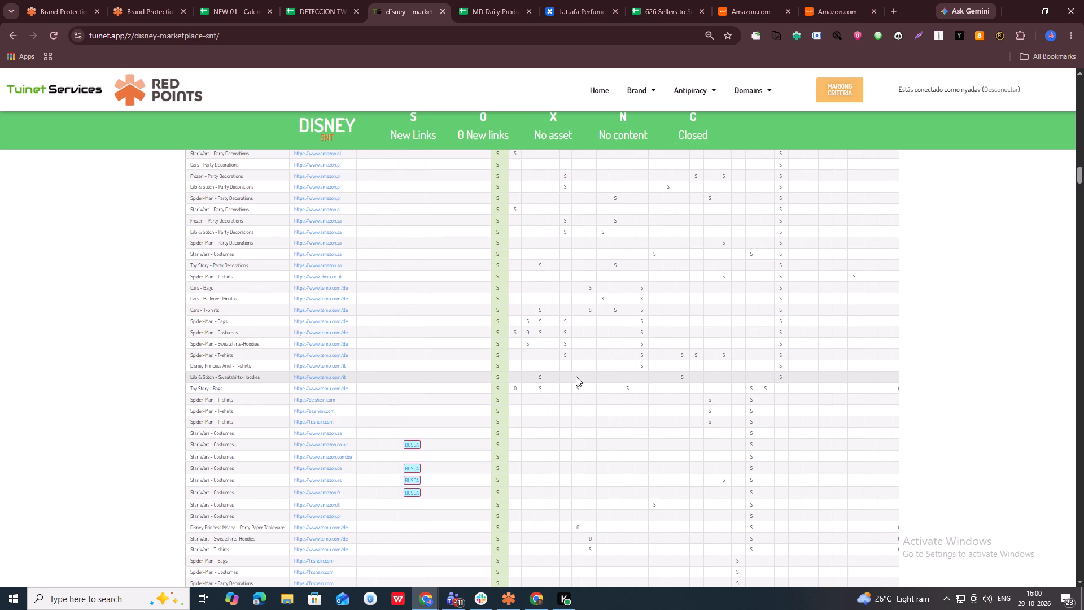
pyautogui.scroll(-4, 576, 376)
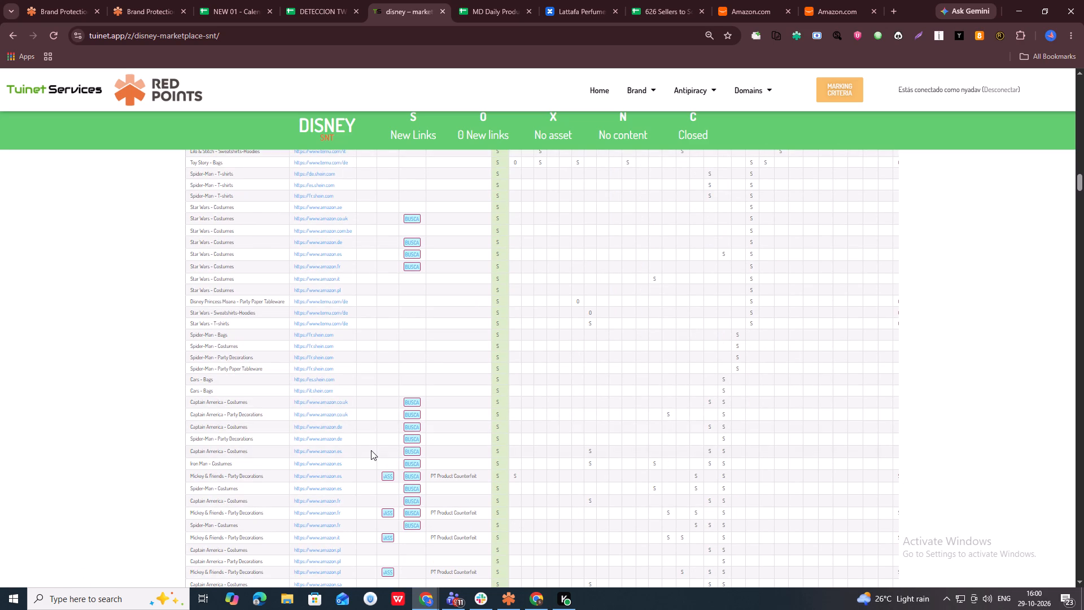
pyautogui.scroll(-4, 371, 450)
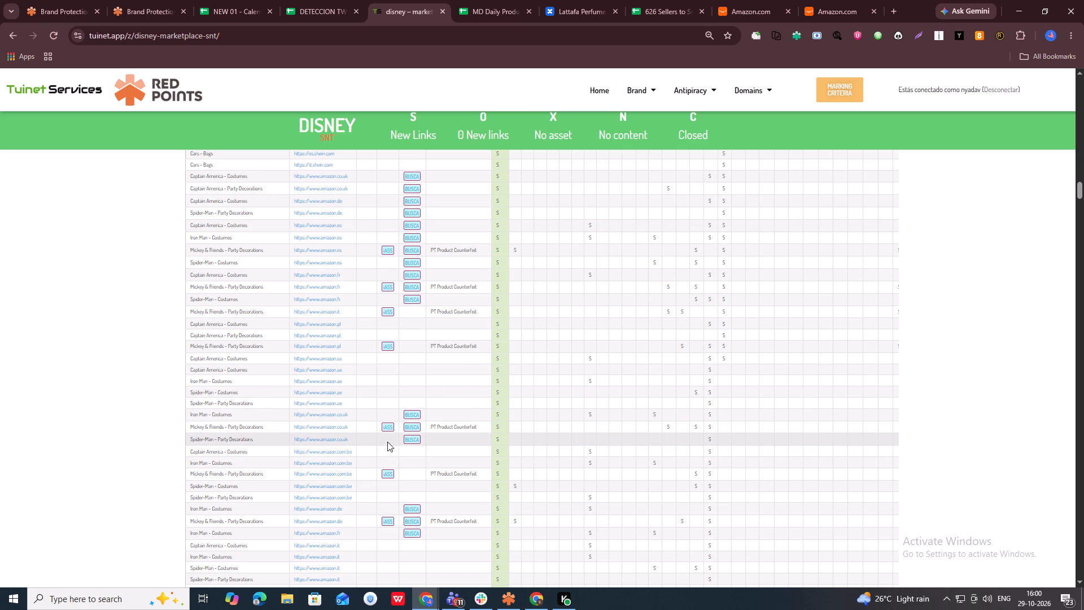
pyautogui.scroll(-4, 387, 442)
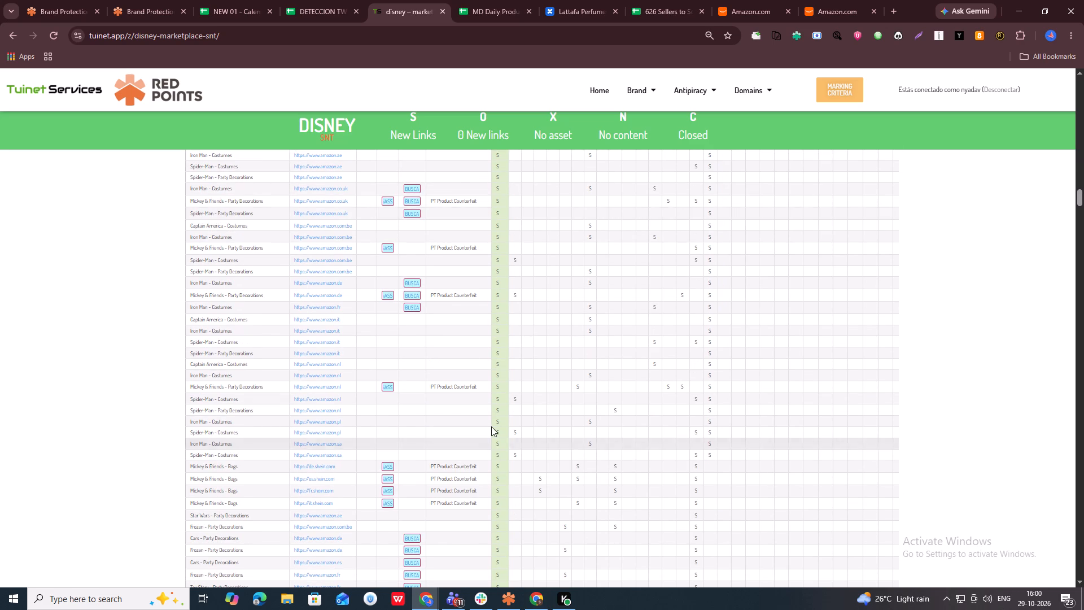
pyautogui.scroll(-6, 491, 426)
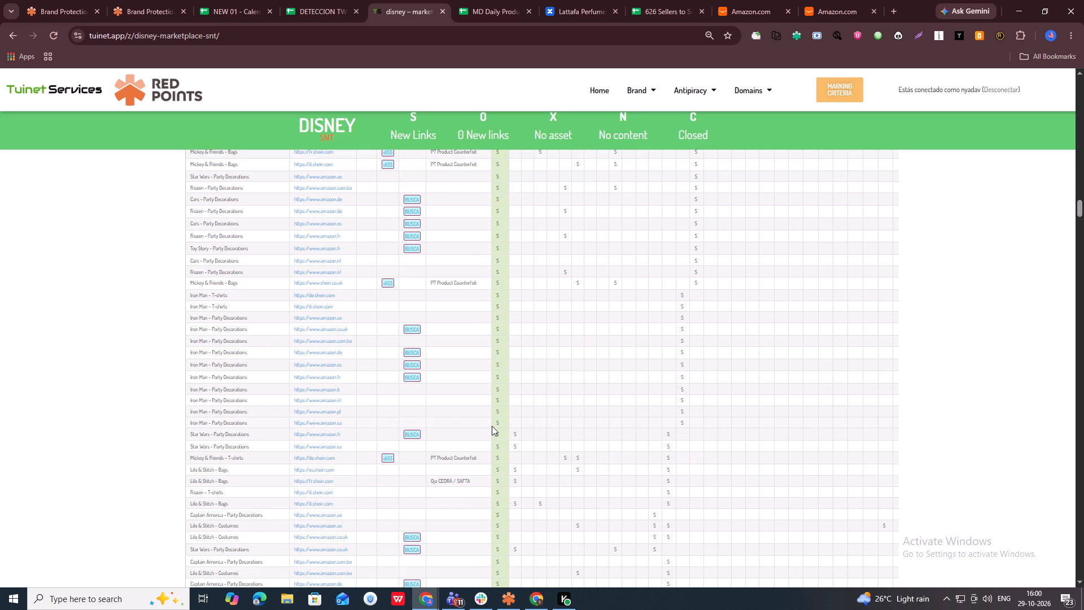
pyautogui.scroll(-7, 492, 426)
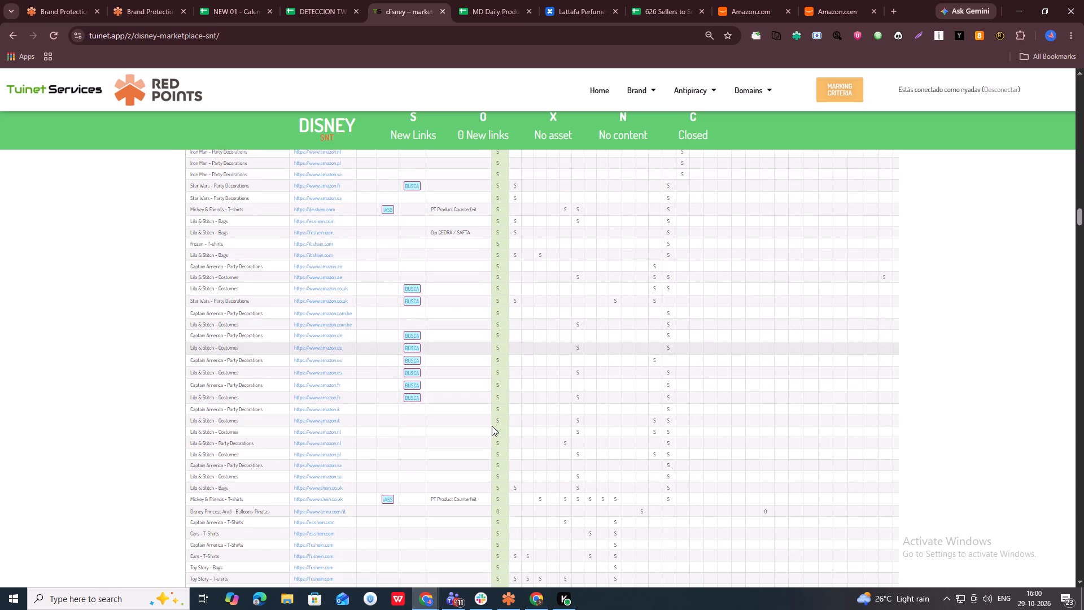
pyautogui.scroll(-3, 492, 426)
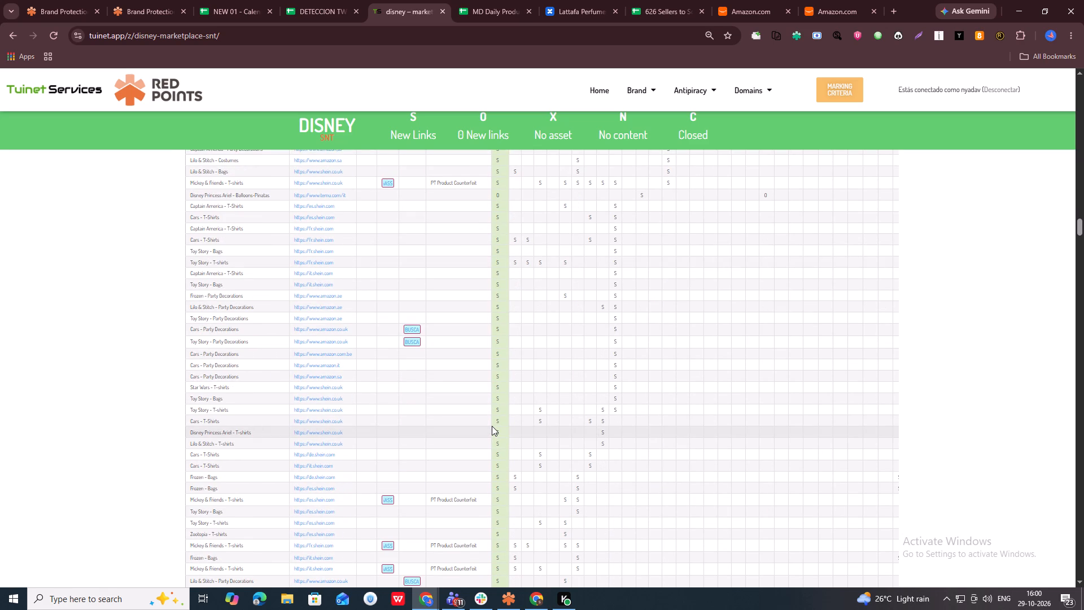
pyautogui.scroll(-3, 492, 426)
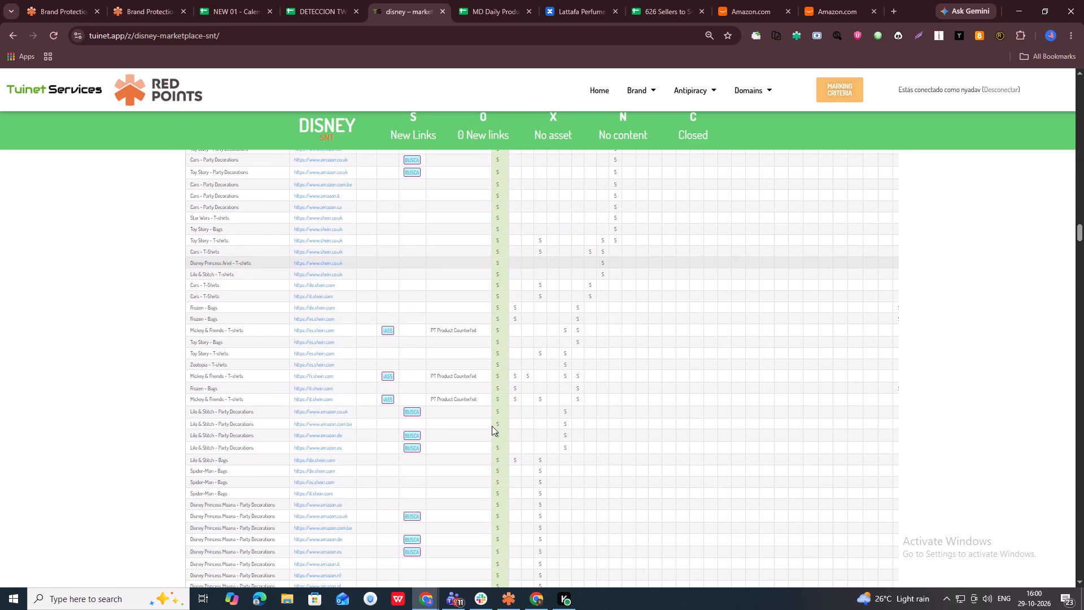
pyautogui.scroll(-6, 492, 426)
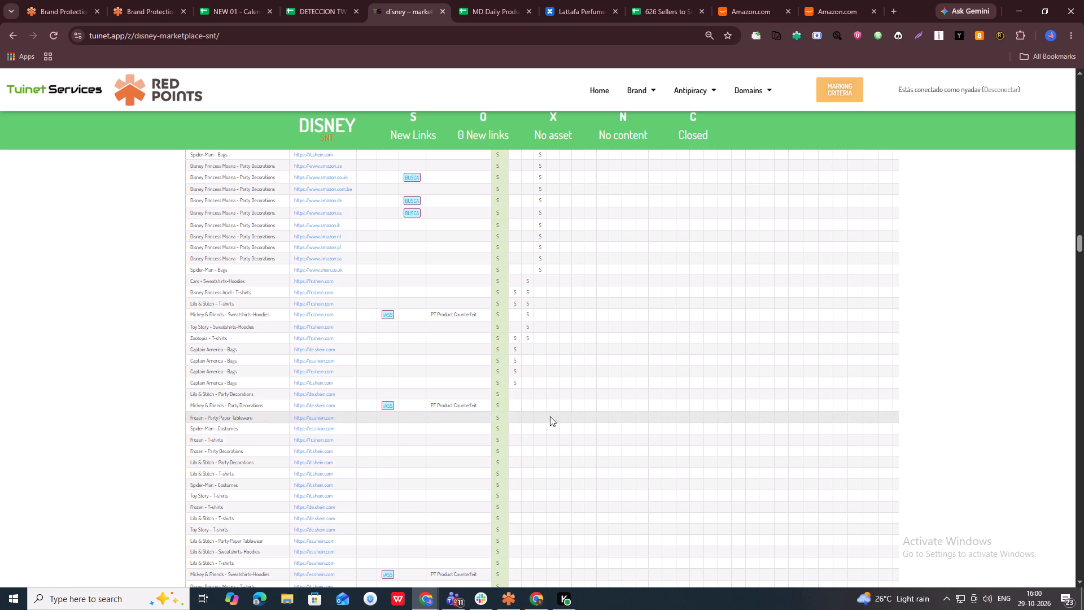
pyautogui.scroll(20, 624, 379)
pyautogui.scroll(17, 624, 379)
pyautogui.scroll(11, 624, 365)
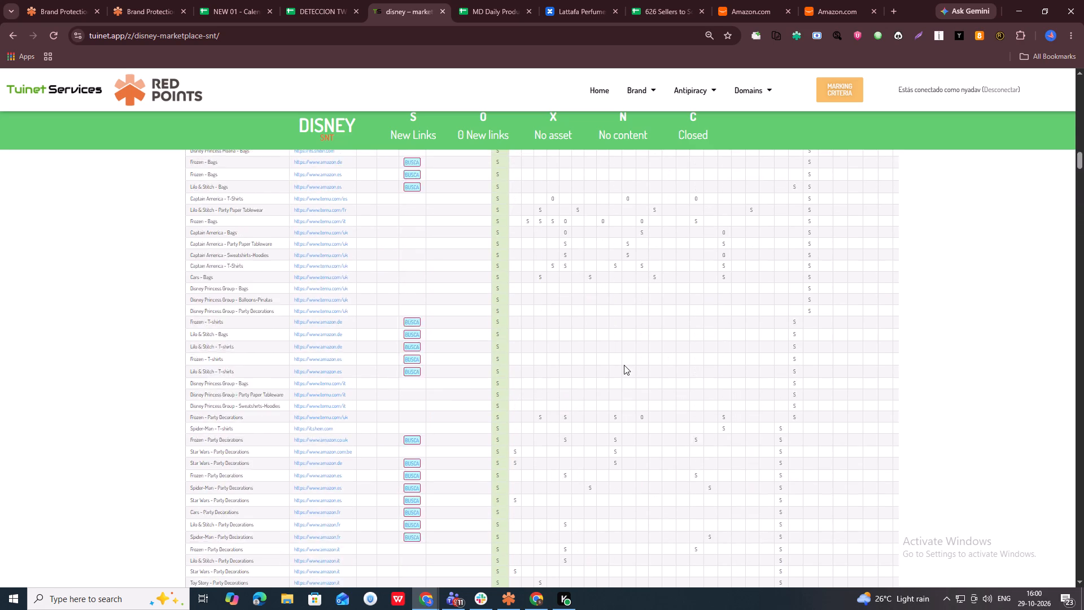
pyautogui.scroll(20, 624, 365)
pyautogui.scroll(20, 624, 365)
pyautogui.scroll(16, 624, 365)
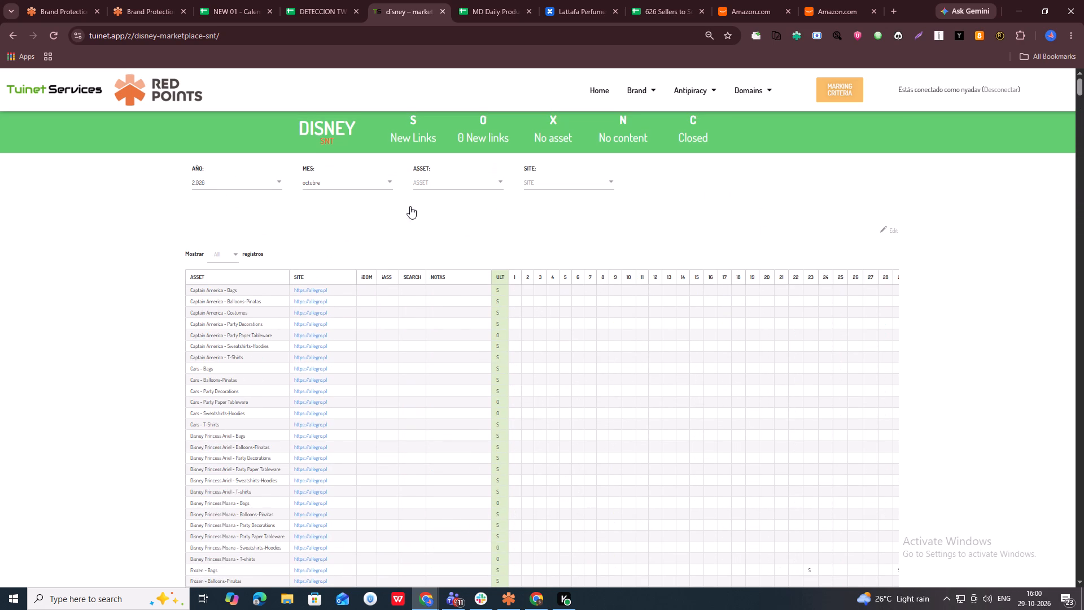
# Filter the Disney marketplace tracker by the asset Captain America – Bags.
pyautogui.click(448, 185)
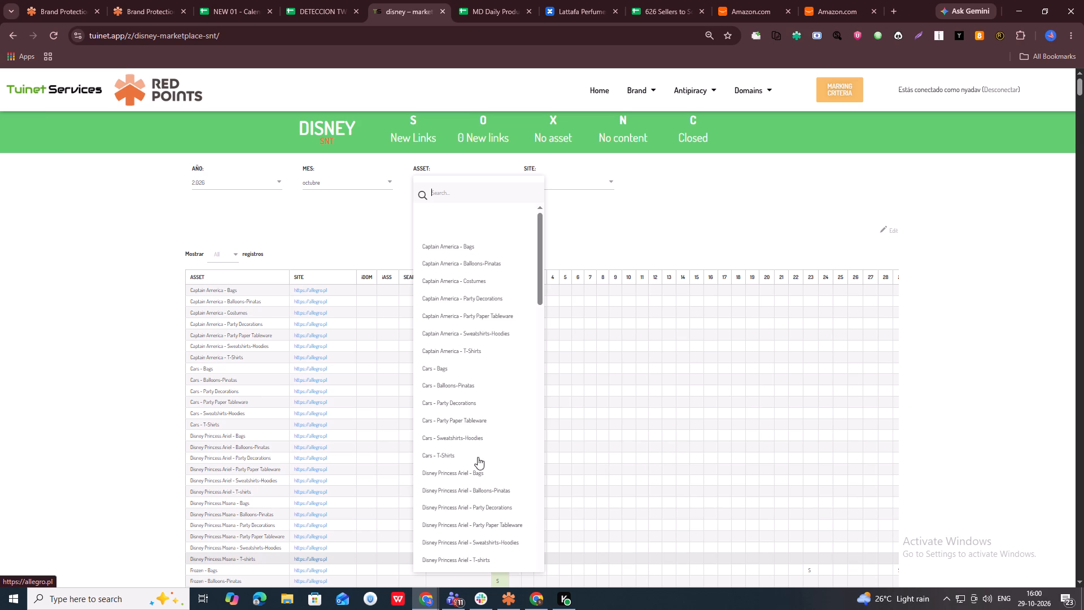
pyautogui.click(466, 246)
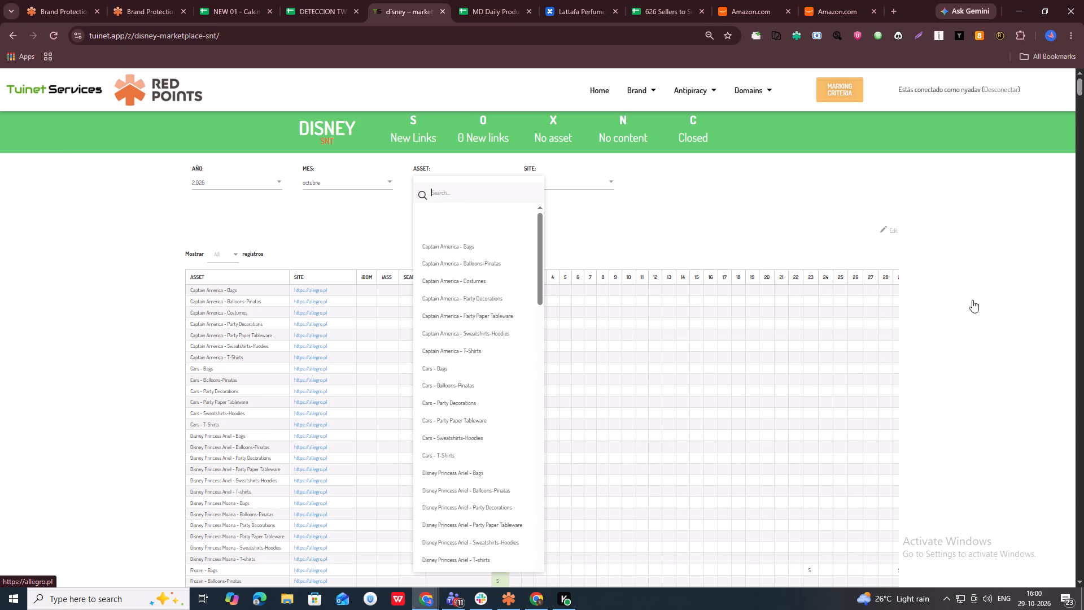
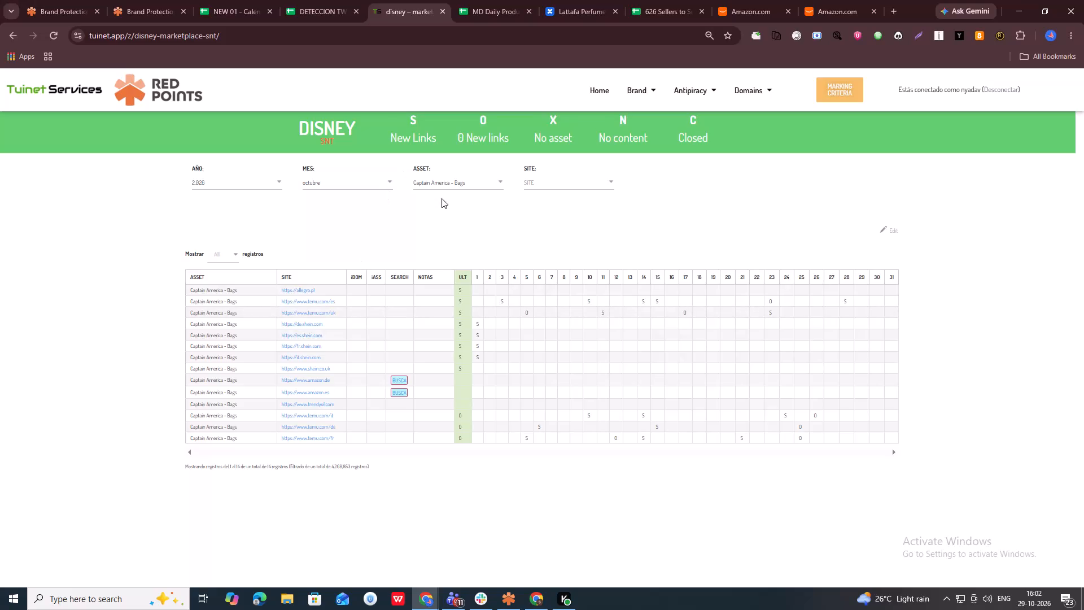
# Filter the Disney marketplace tracker by the asset Captain America – Costumes.
pyautogui.click(461, 188)
pyautogui.click(462, 281)
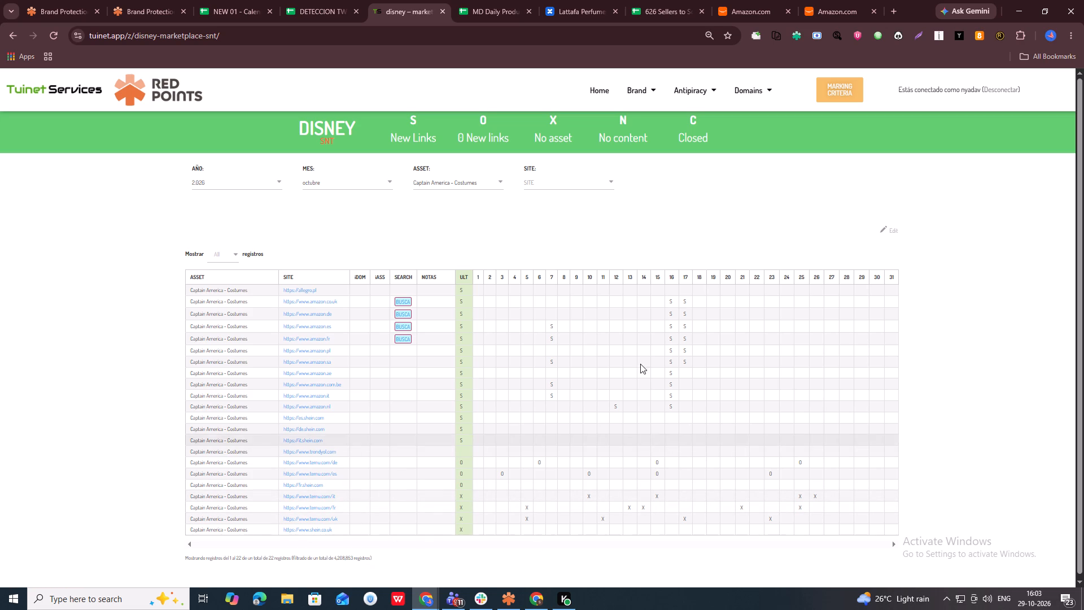
# Using the row 91 seller link from the 626 Sellers to Scrap sheet, open the seller's Amazon storefront and review its listings.
pyautogui.click(676, 0)
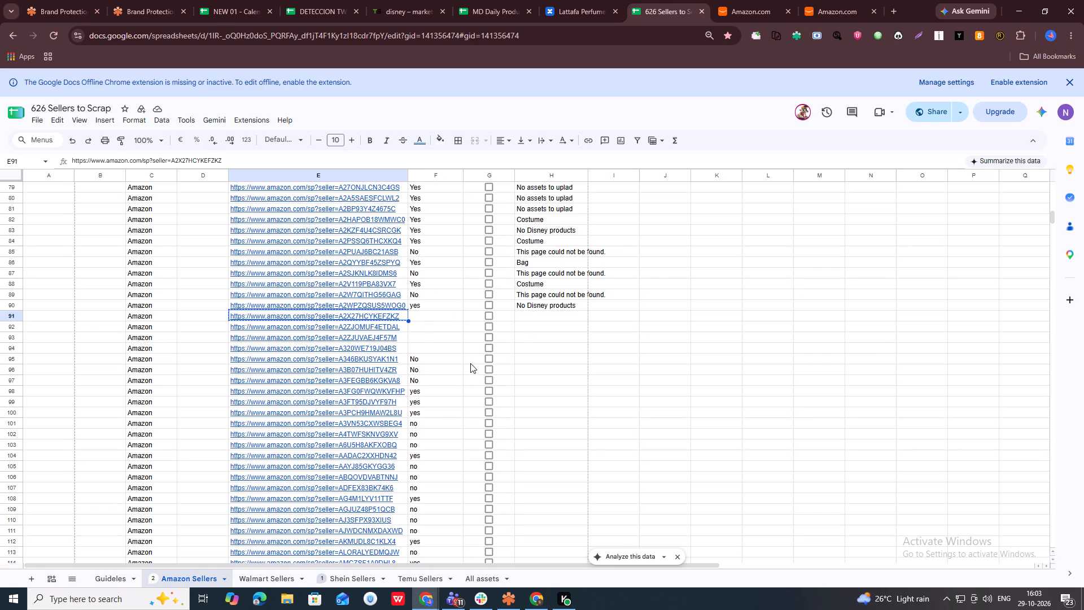
pyautogui.hotkey('ctrl', 'c')
pyautogui.hotkey('alt', 'Tab')
pyautogui.hotkey('alt', 'Tab')
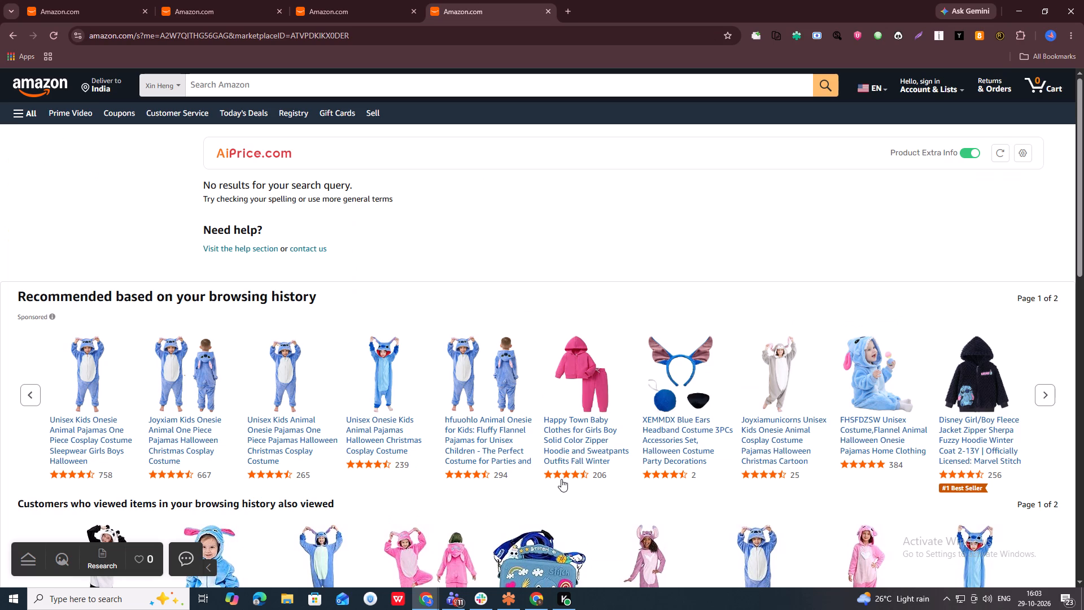
pyautogui.hotkey('ctrl', 'l')
pyautogui.hotkey('ctrl', 'v')
pyautogui.press('Return')
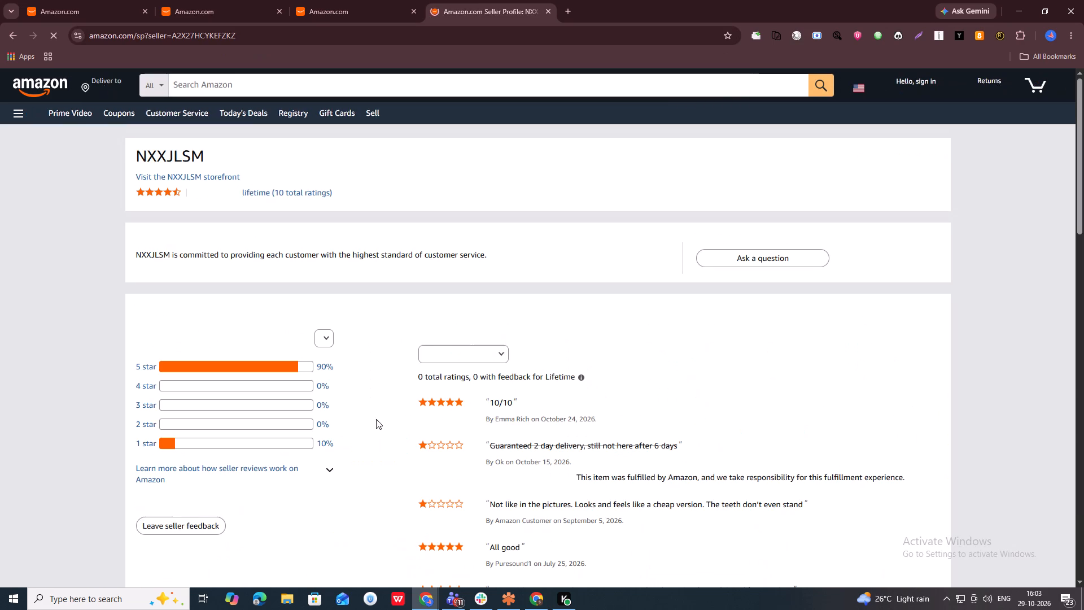
pyautogui.click(219, 177)
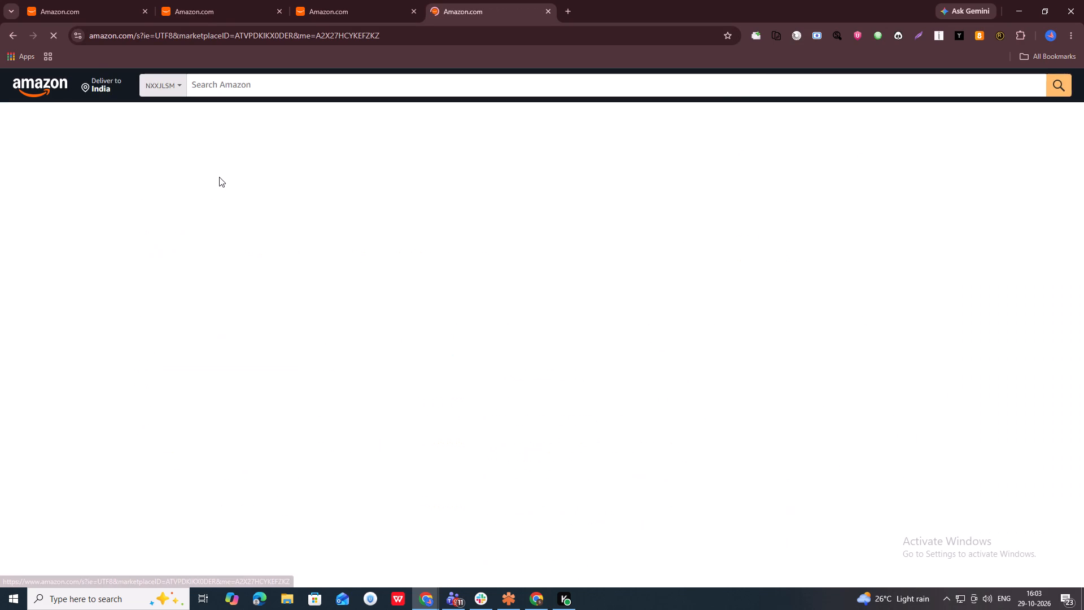
pyautogui.scroll(-5, 605, 409)
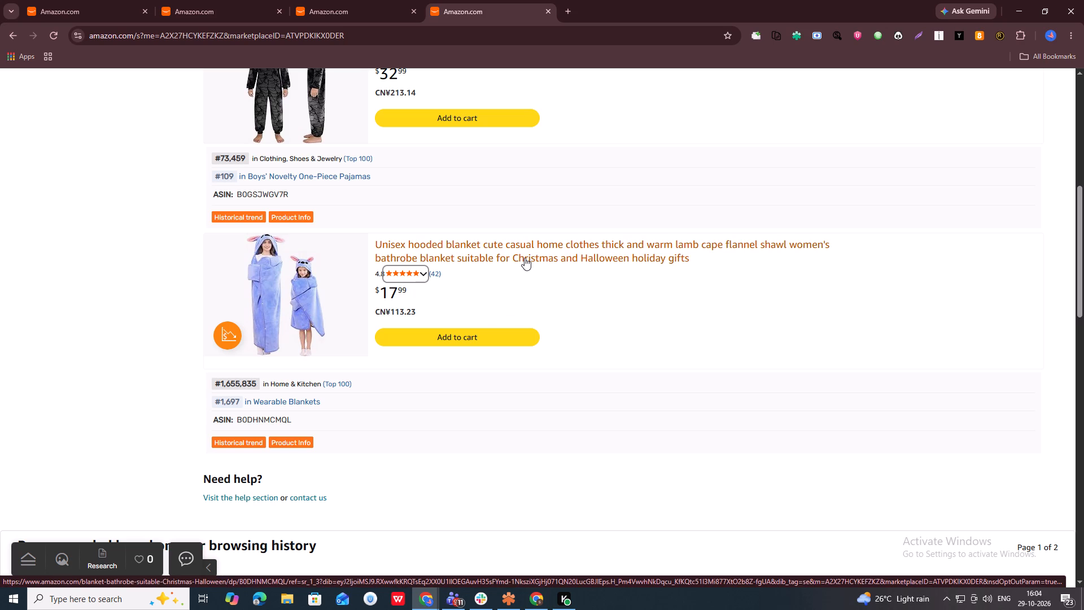
pyautogui.scroll(6, 524, 258)
pyautogui.scroll(-6, 524, 258)
# In the Amazon Sellers sheet, mark row 91 as yes in column F and copy row 81's "No assets to uplad" note into its column H.
pyautogui.hotkey('alt', 'Tab')
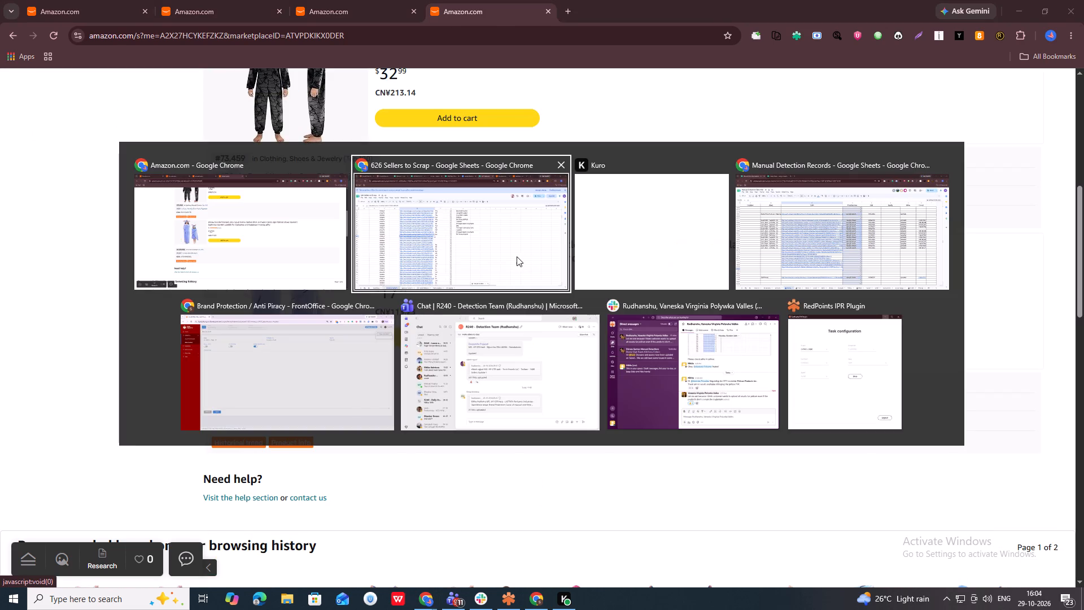
pyautogui.click(418, 320)
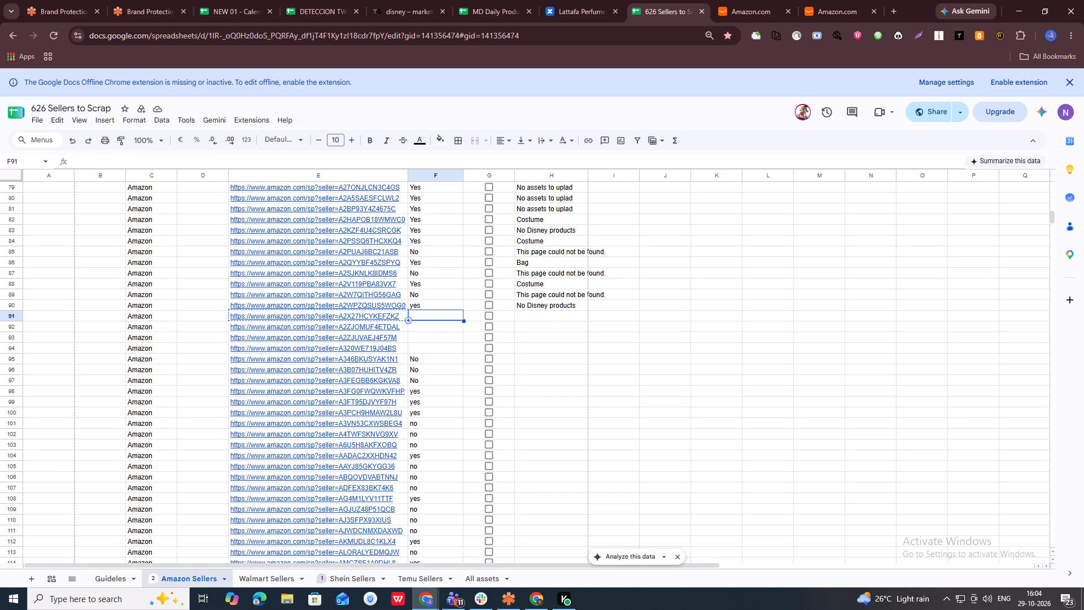
pyautogui.hotkey('ctrl', 'd')
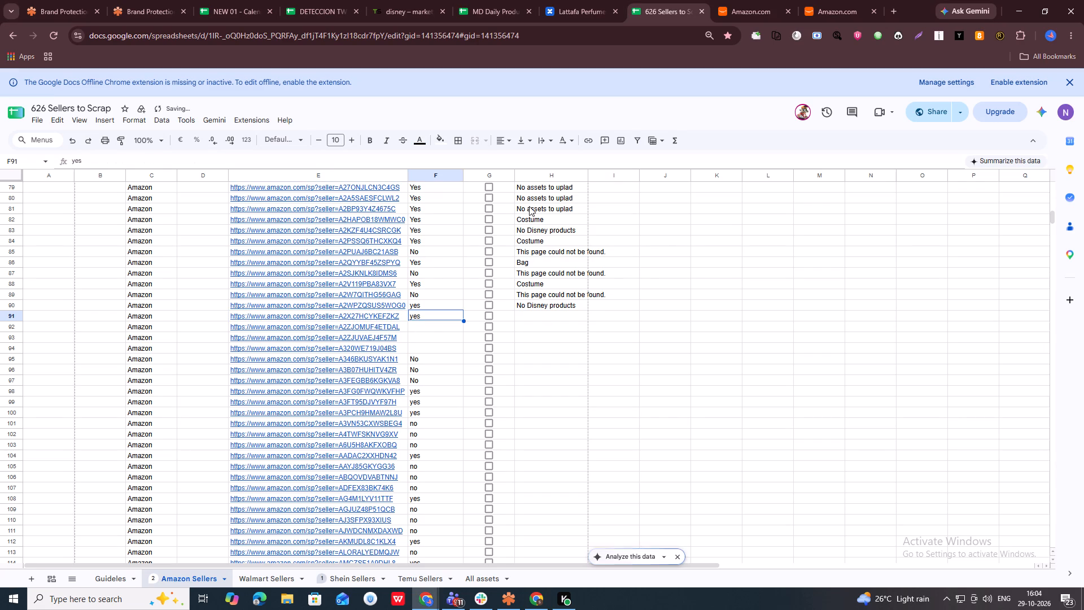
pyautogui.click(529, 206)
pyautogui.hotkey('ctrl', 'c')
pyautogui.click(533, 312)
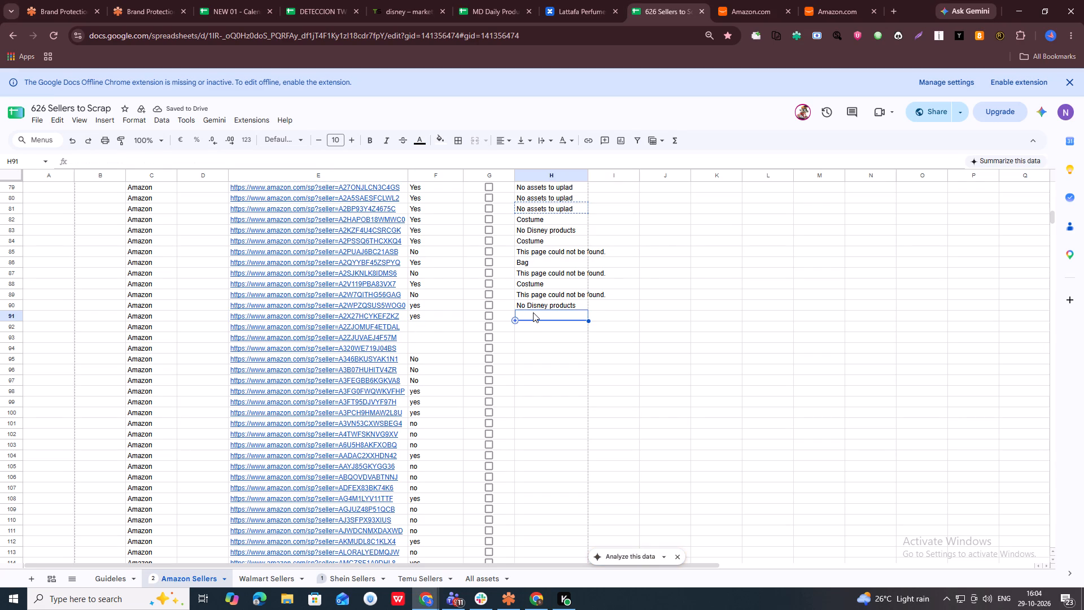
pyautogui.hotkey('ctrl', 'v')
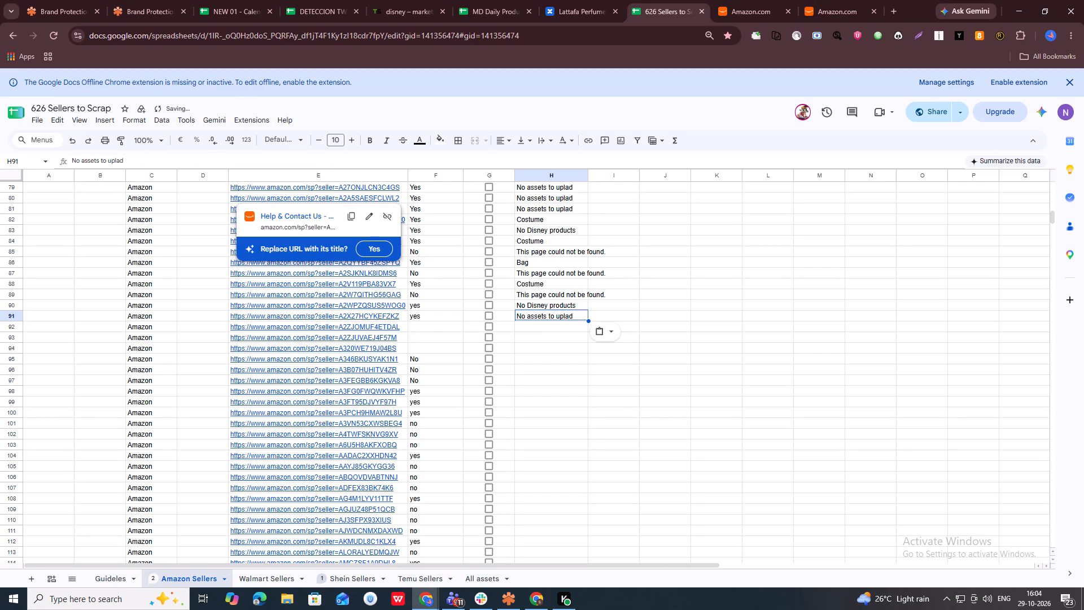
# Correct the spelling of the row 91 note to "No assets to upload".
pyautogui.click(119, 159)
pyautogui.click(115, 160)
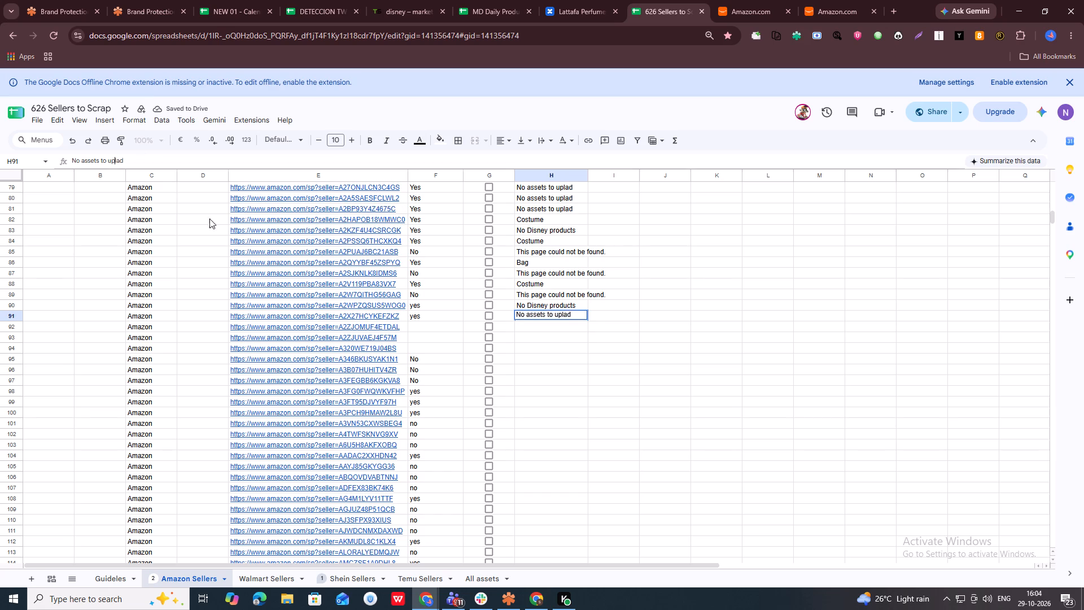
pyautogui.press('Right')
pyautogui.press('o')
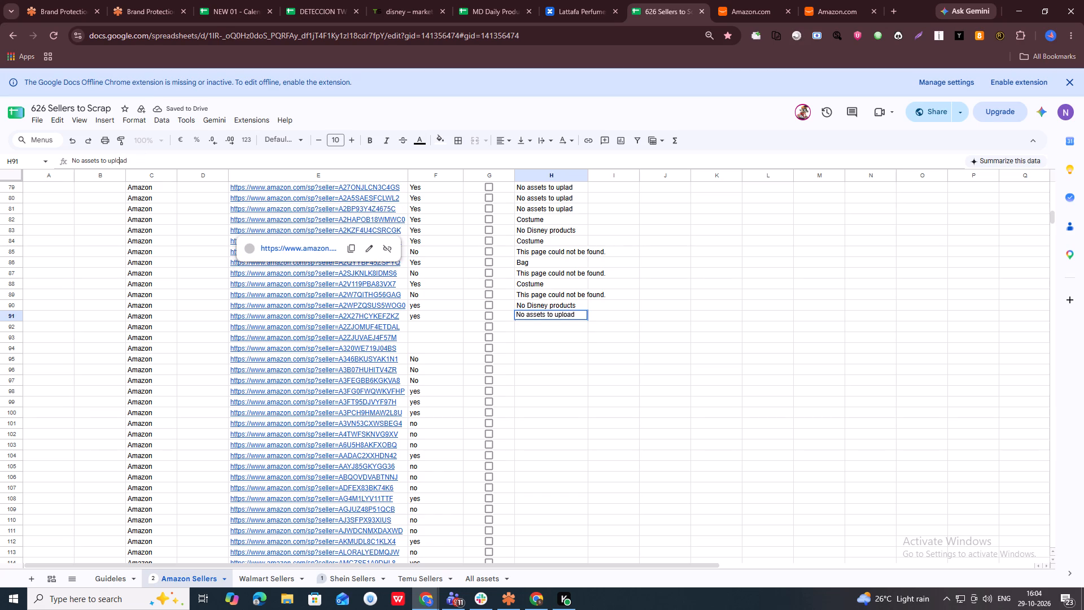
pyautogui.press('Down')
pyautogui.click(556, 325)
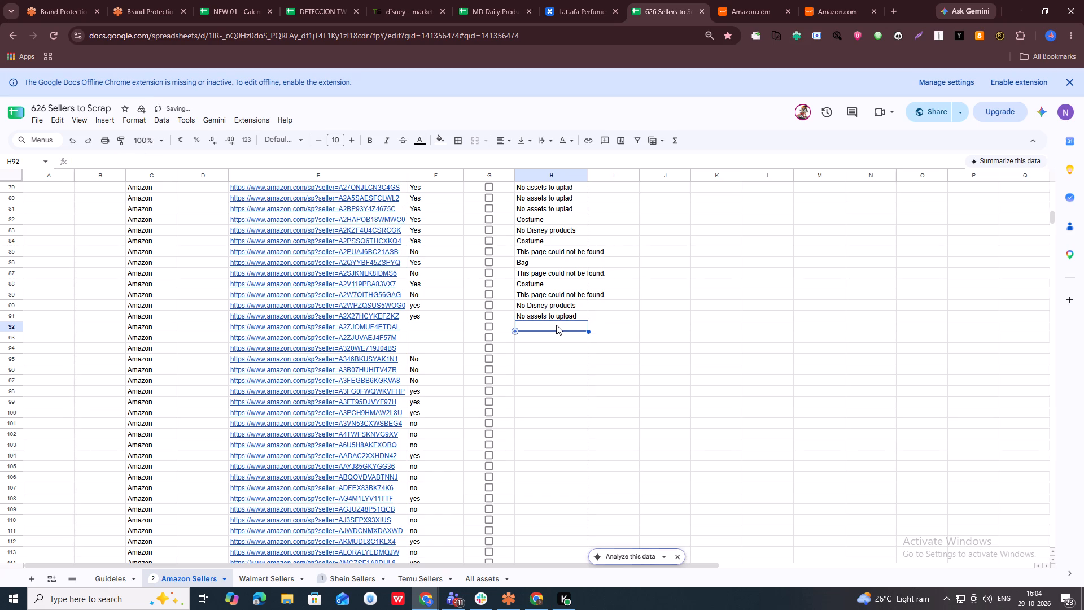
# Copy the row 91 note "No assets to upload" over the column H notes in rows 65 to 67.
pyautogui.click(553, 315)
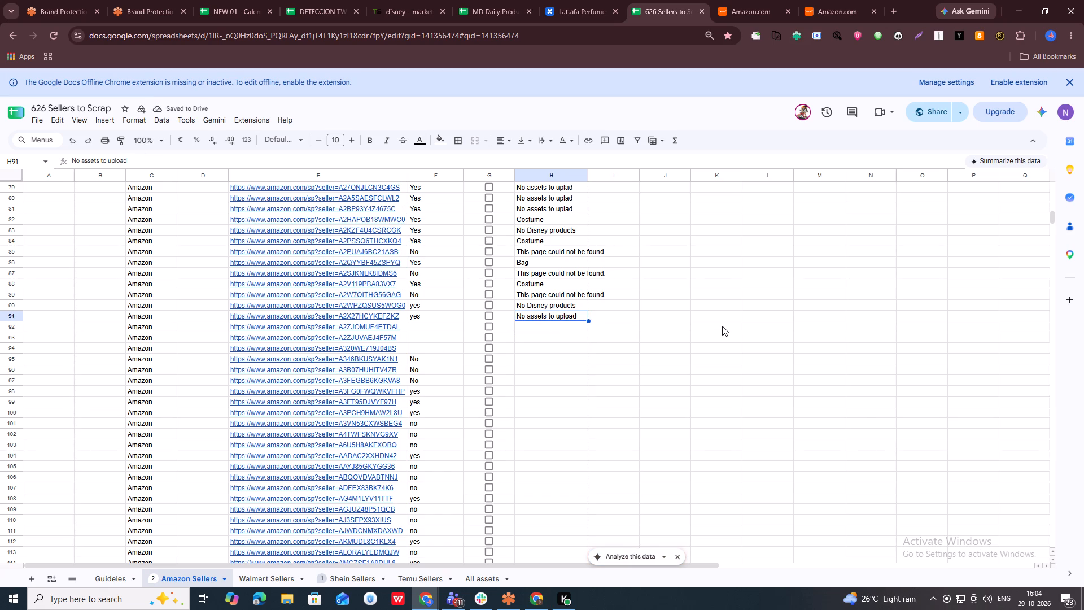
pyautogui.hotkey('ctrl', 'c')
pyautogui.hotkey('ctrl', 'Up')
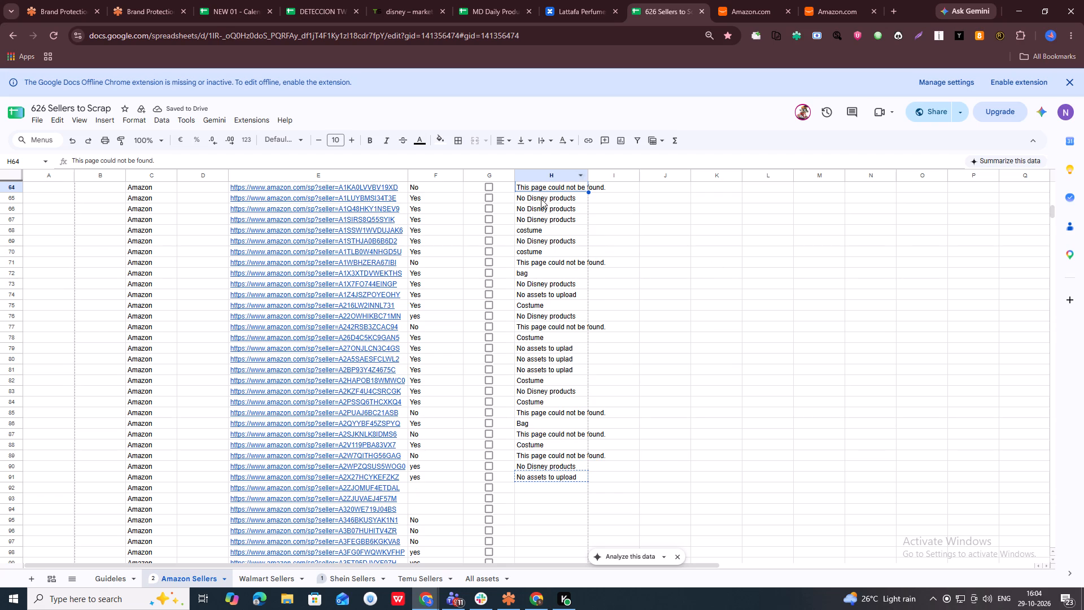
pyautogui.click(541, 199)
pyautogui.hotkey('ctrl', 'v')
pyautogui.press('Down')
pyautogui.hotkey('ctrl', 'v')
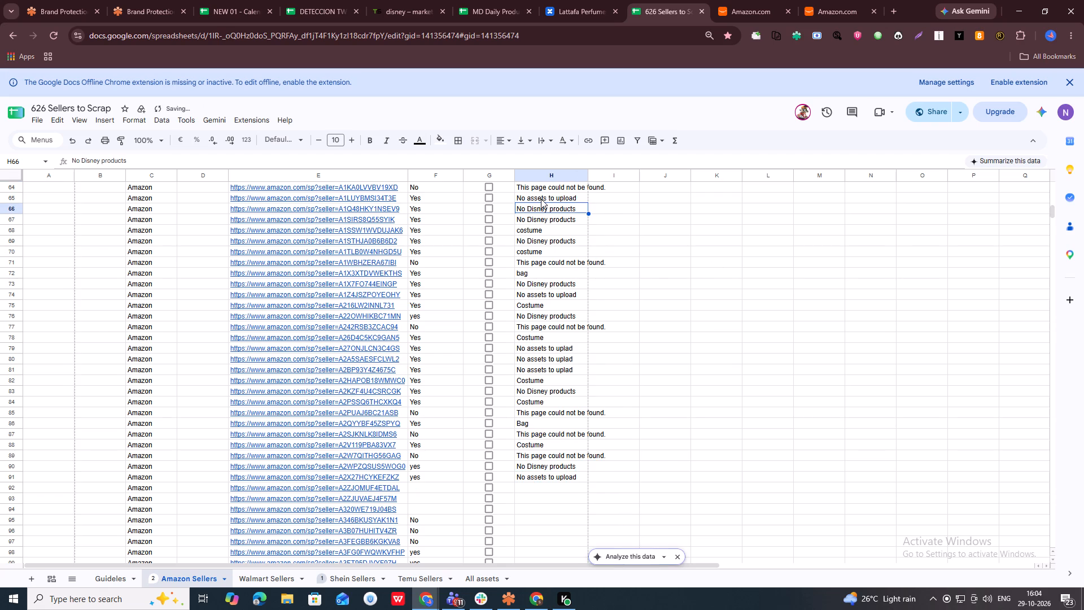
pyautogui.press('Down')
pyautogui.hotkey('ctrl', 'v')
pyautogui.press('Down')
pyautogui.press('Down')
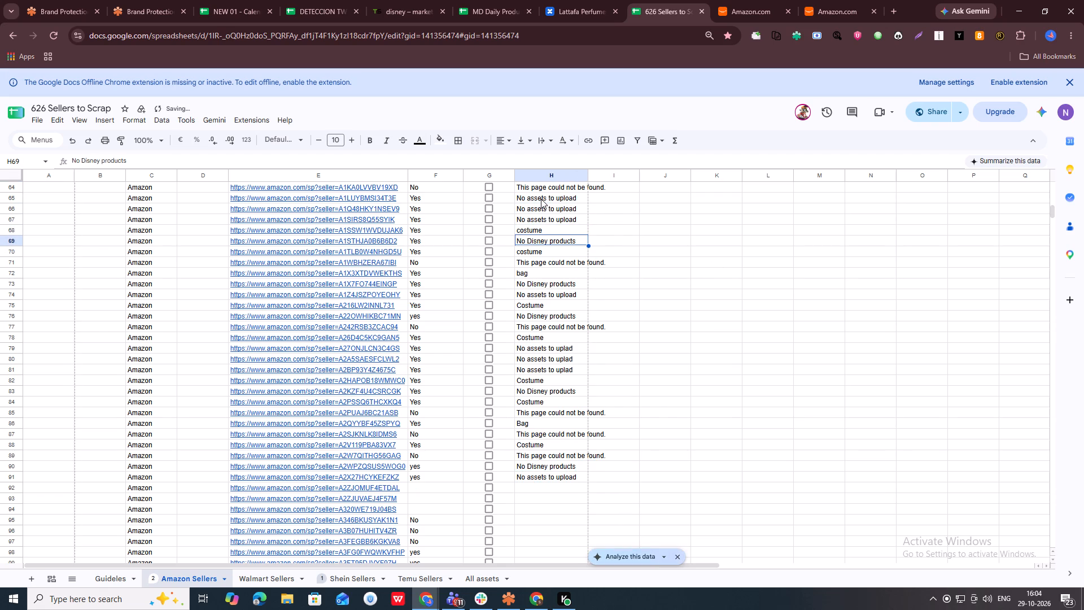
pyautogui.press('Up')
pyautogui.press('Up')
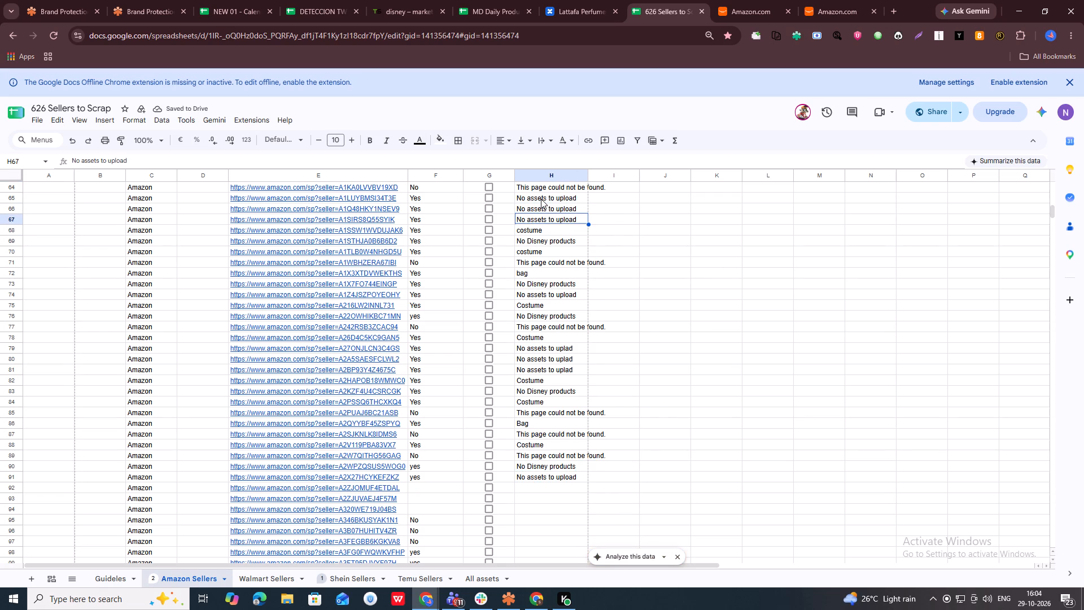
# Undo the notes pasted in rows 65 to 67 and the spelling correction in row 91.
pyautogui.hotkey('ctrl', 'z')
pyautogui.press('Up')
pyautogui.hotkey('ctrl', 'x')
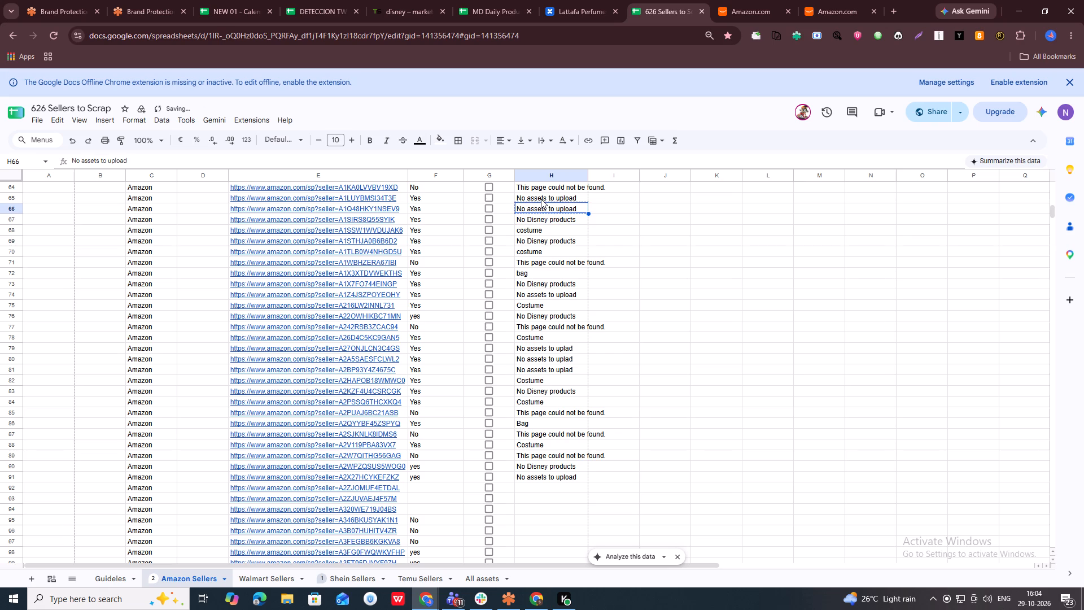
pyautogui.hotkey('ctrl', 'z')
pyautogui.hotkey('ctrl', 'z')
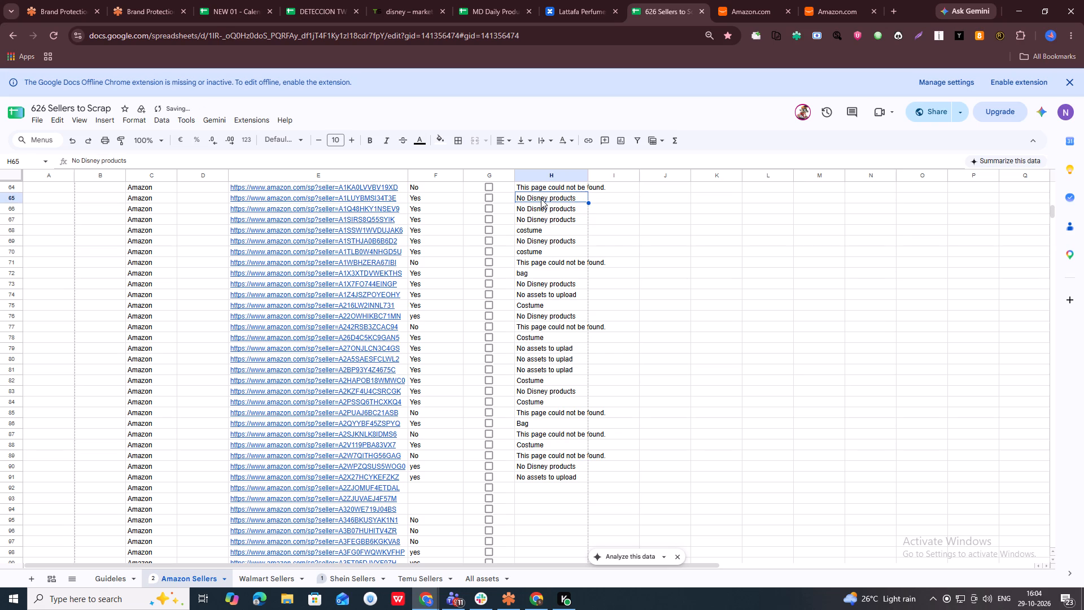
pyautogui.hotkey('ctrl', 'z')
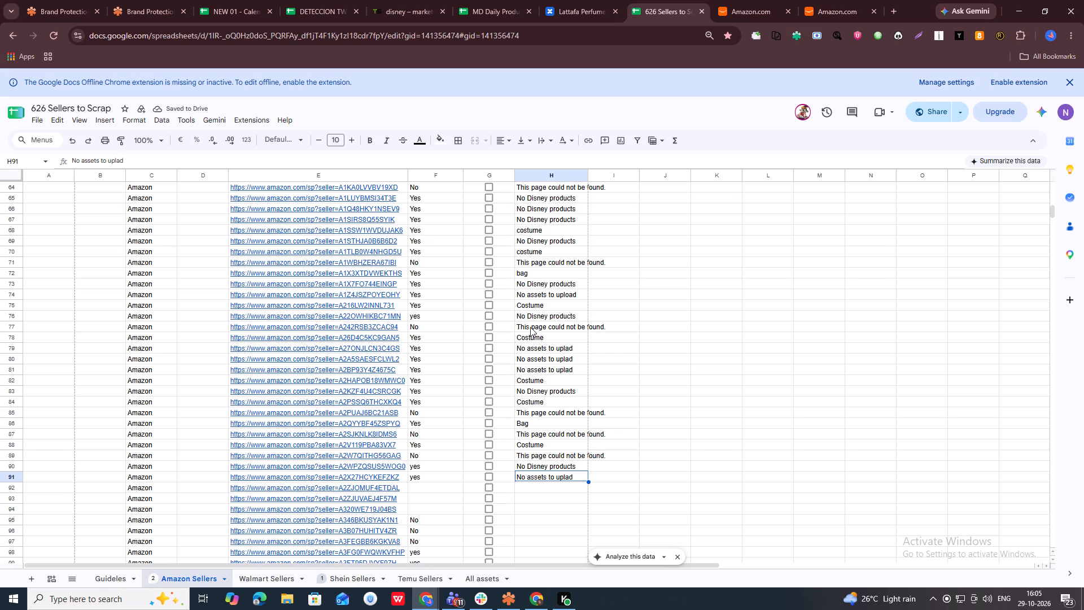
# Correct the row 79 note to "No assets to upload" and fill it down to rows 80 and 81.
pyautogui.click(551, 349)
pyautogui.hotkey('ctrl', 'v')
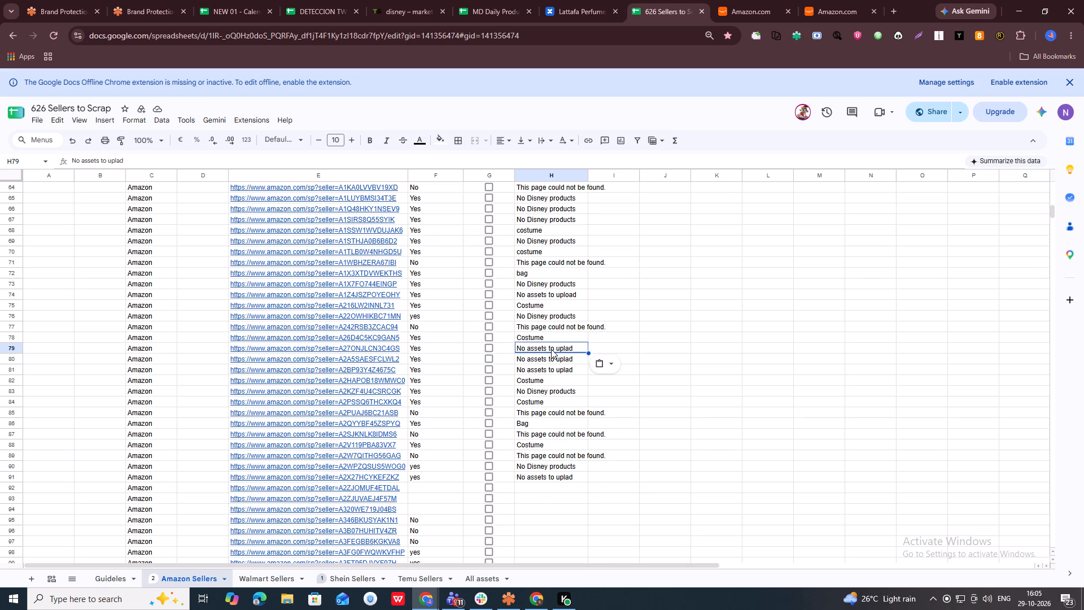
pyautogui.click(115, 159)
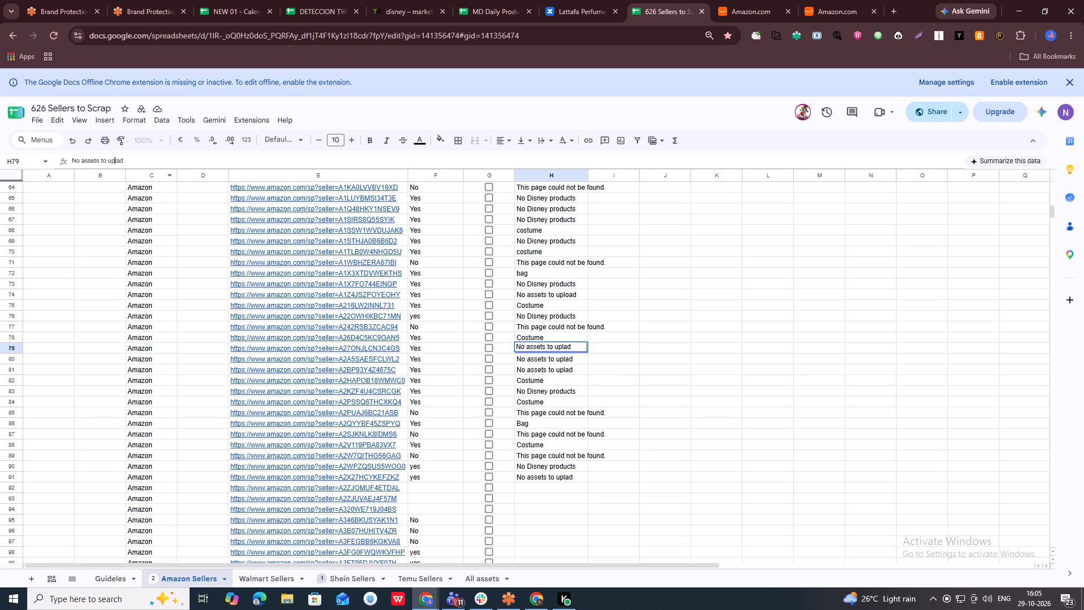
pyautogui.press('Right')
pyautogui.press('o')
pyautogui.click(552, 363)
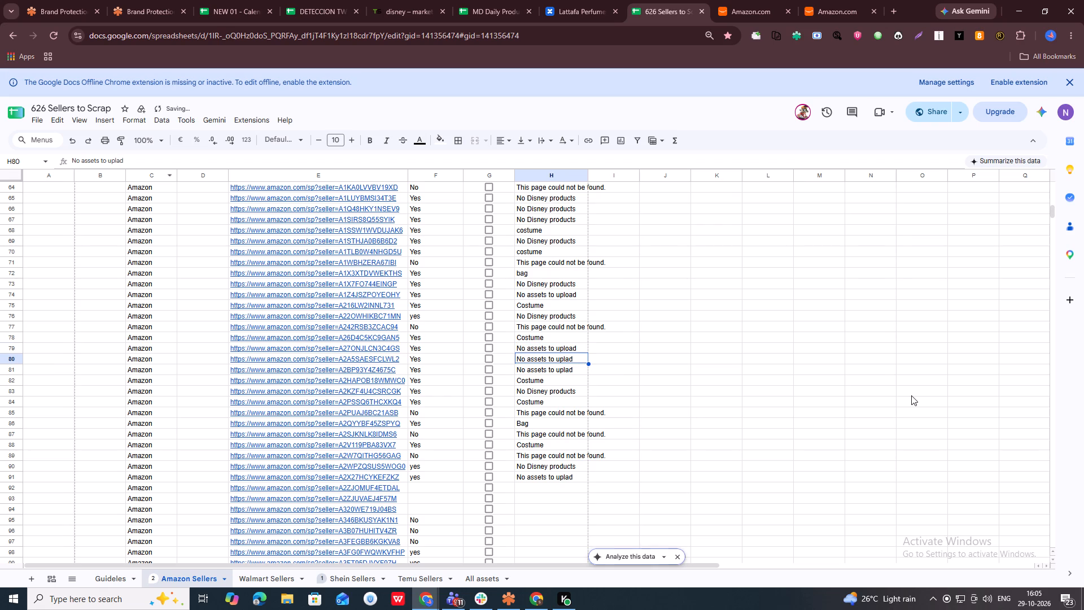
pyautogui.hotkey('ctrl', 'd')
pyautogui.press('Down')
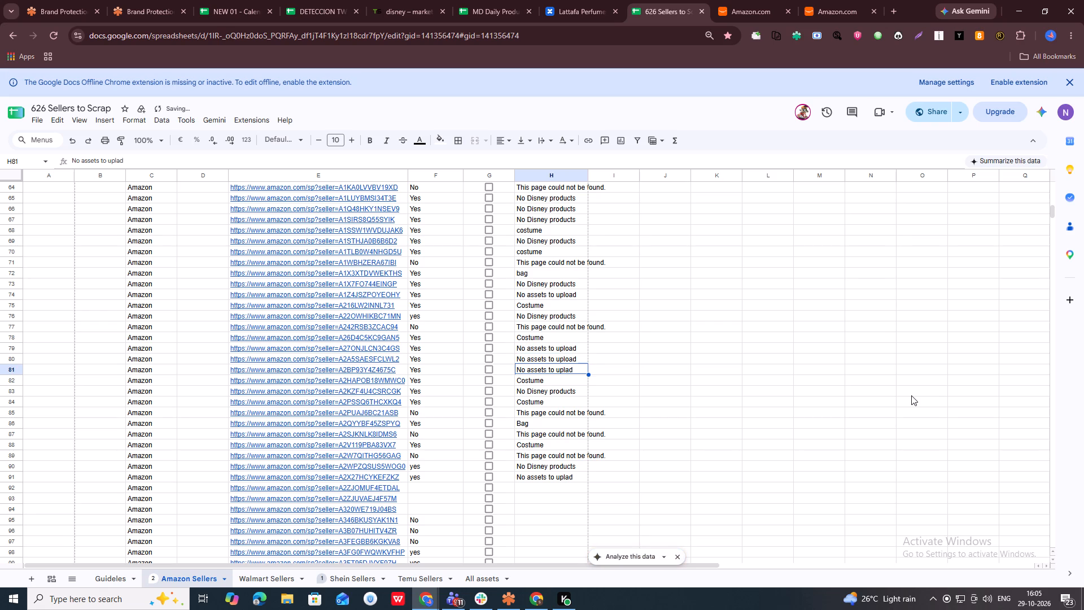
pyautogui.hotkey('ctrl', 'd')
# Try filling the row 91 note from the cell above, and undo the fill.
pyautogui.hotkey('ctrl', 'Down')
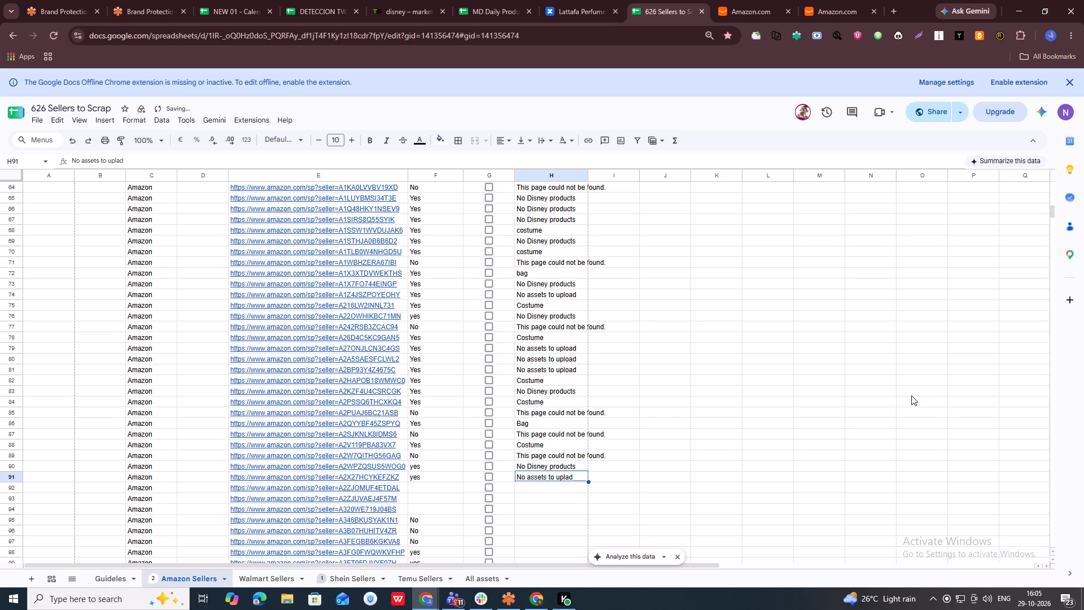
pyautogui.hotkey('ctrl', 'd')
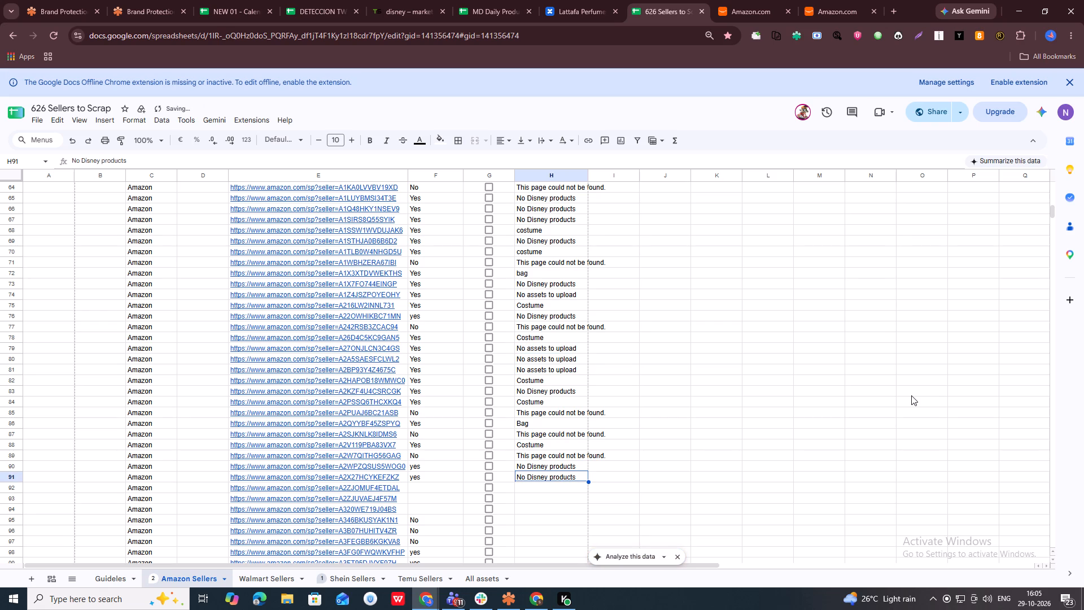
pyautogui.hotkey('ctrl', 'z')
# Correct the spelling of the row 91 note to "No assets to upload".
pyautogui.hotkey('ctrl', 'v')
pyautogui.press('Down')
pyautogui.press('Up')
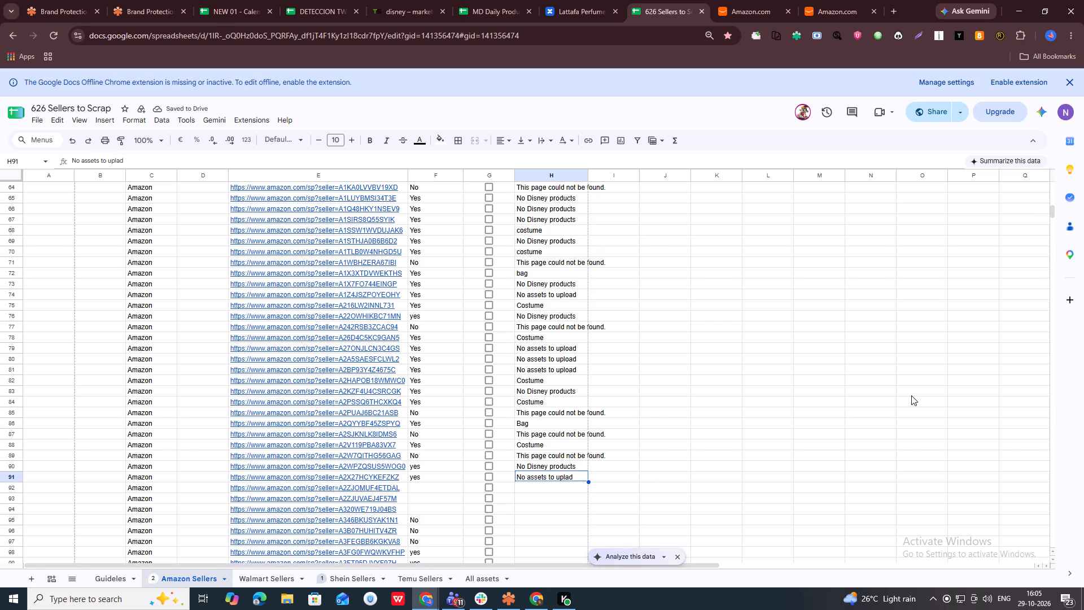
pyautogui.click(115, 161)
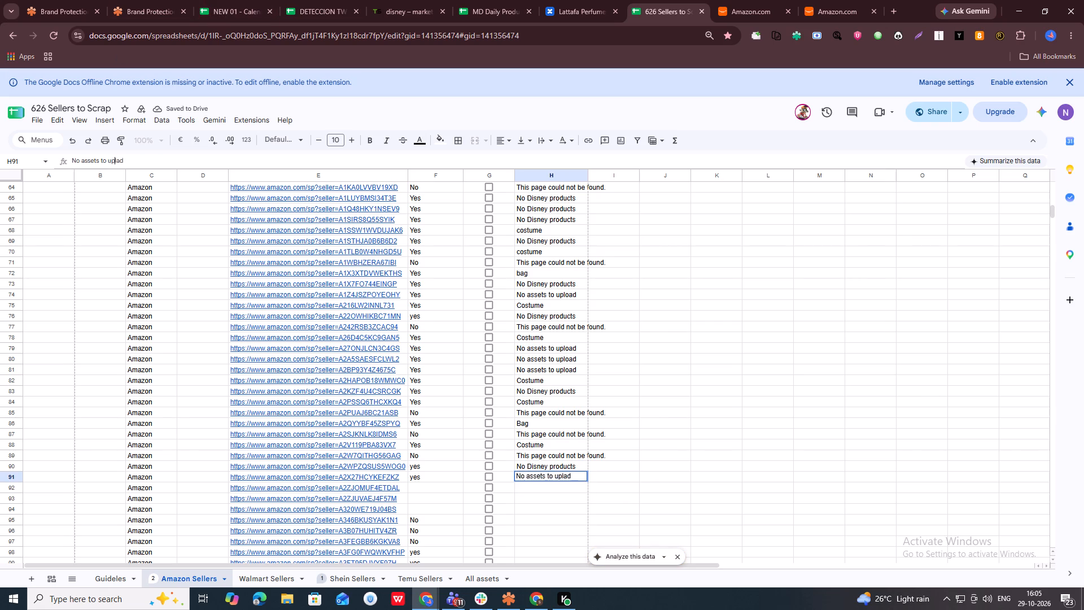
pyautogui.press('Right')
pyautogui.press('o')
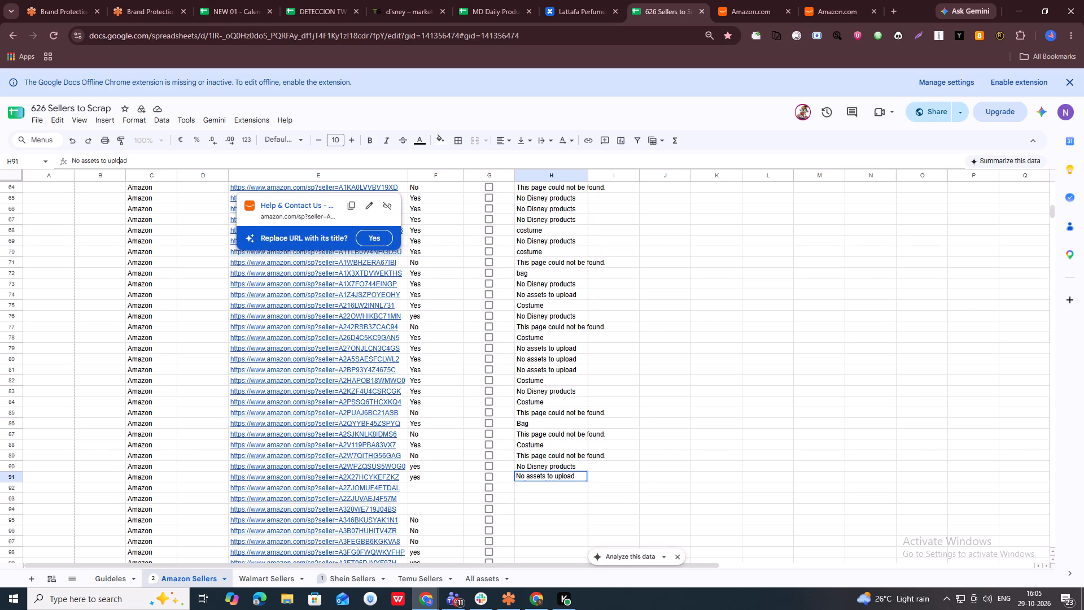
pyautogui.press('Down')
pyautogui.press('Left')
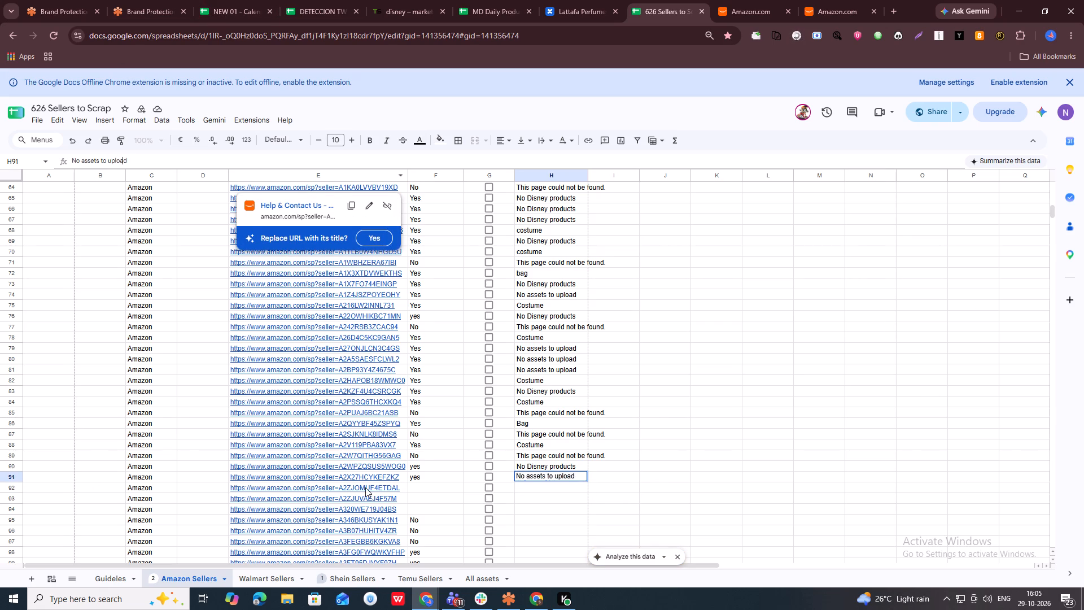
# Copy the row 92 seller link and open seller A2ZJOMUF4ETDAL's page in the other browser window.
pyautogui.click(365, 487)
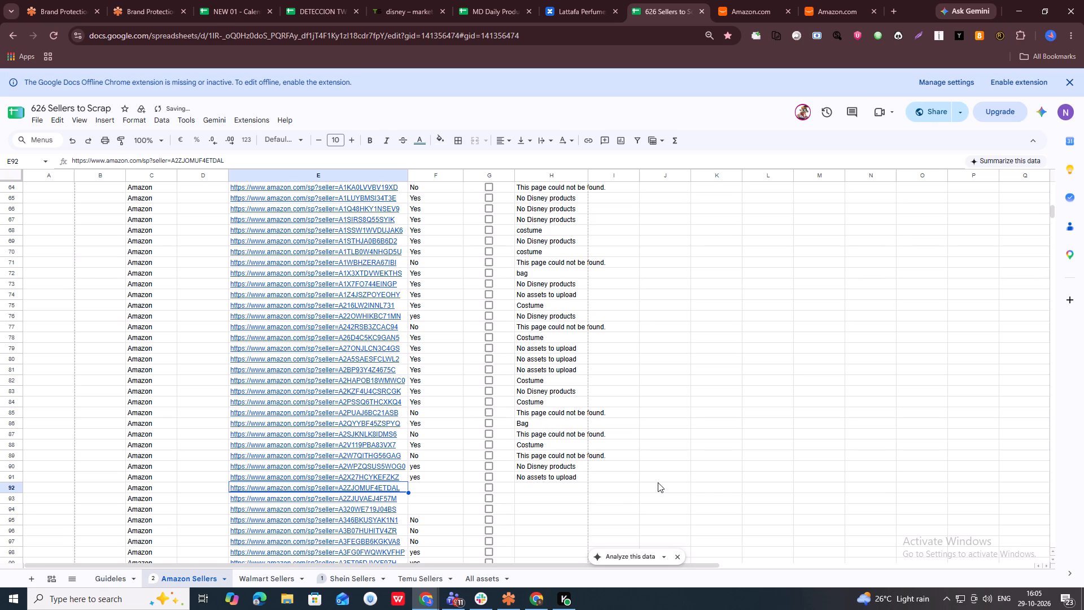
pyautogui.hotkey('ctrl', 'c')
pyautogui.hotkey('alt', 'Tab')
pyautogui.click(379, 38)
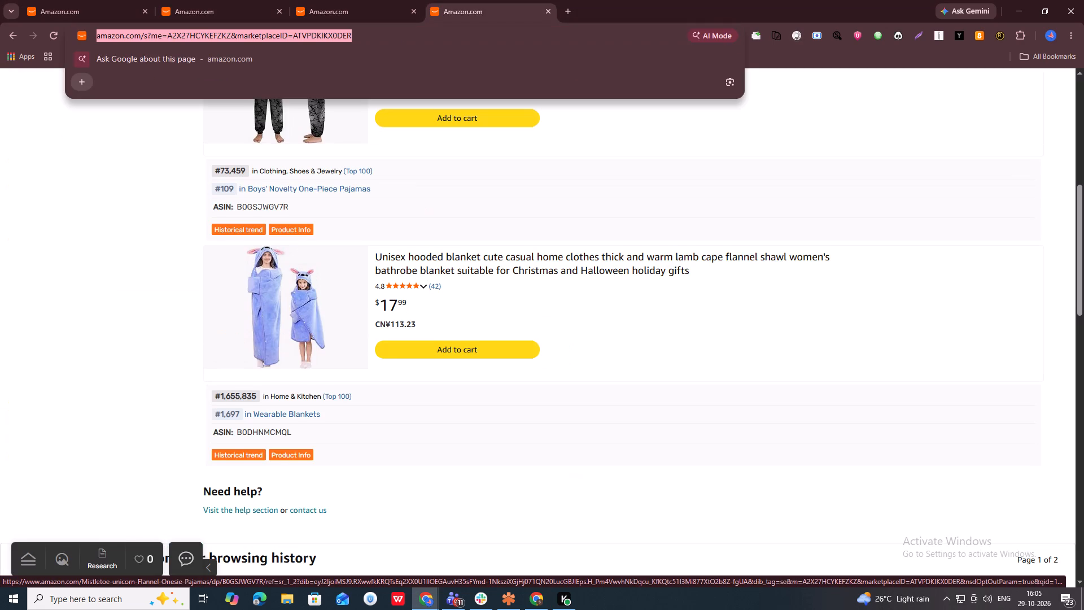
pyautogui.hotkey('ctrl', 'v')
pyautogui.press('Return')
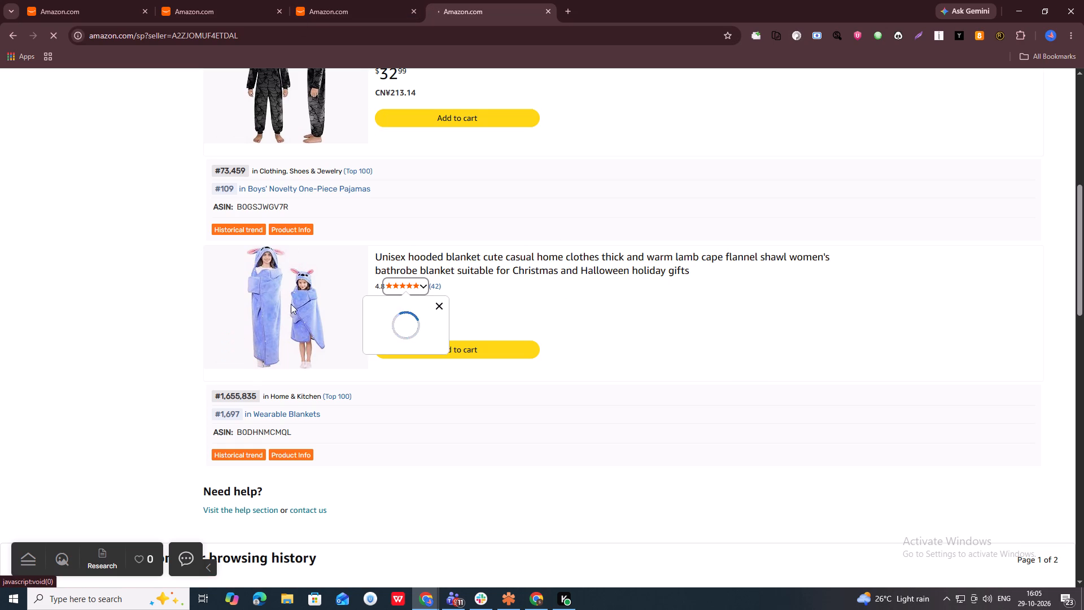
pyautogui.scroll(18, 244, 348)
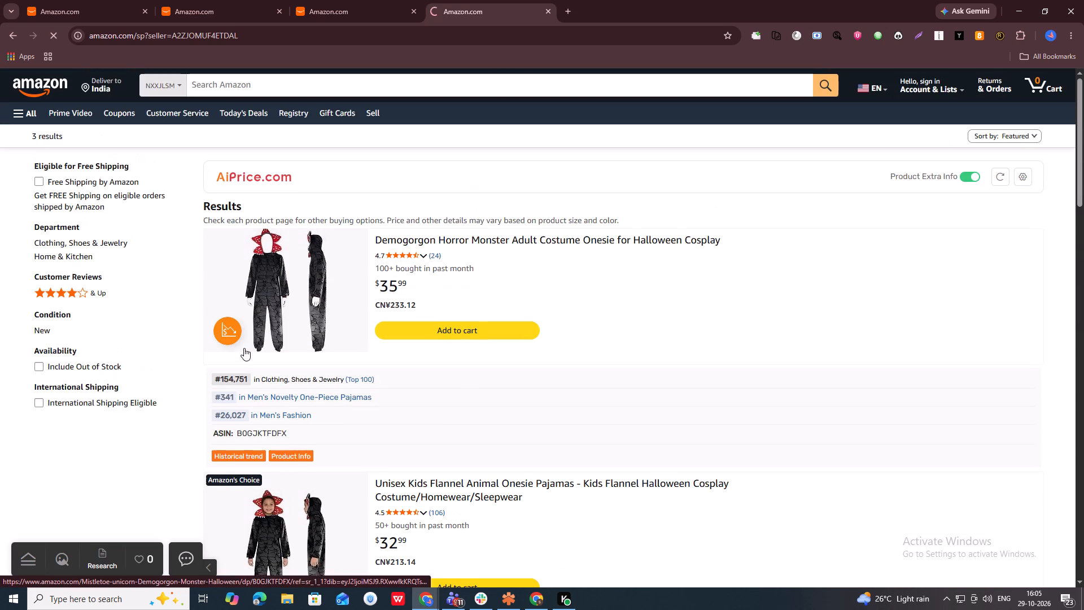
pyautogui.scroll(4, 244, 348)
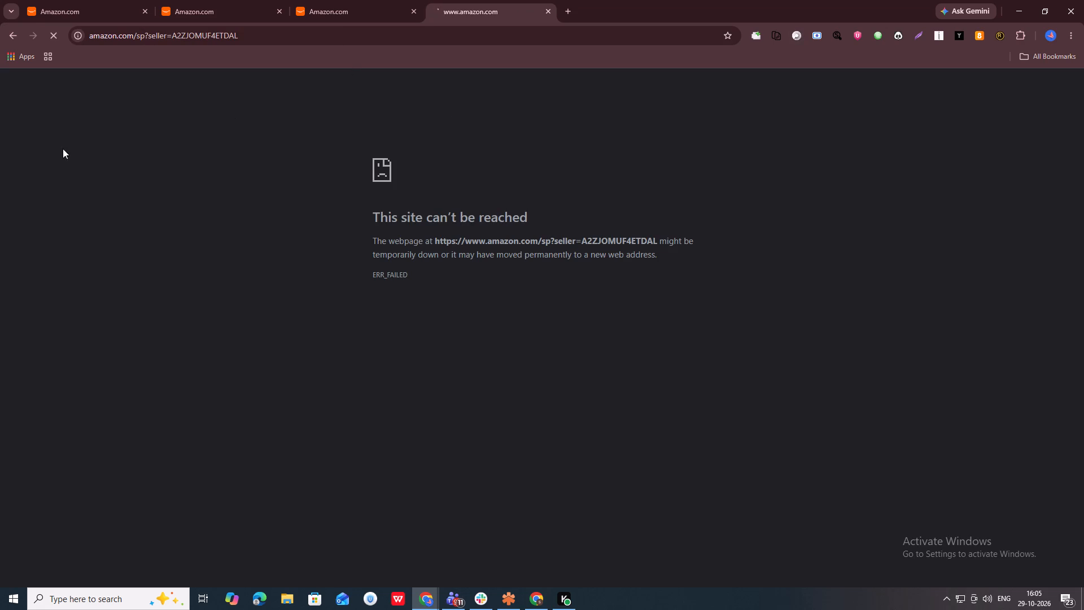
# Retry loading the seller page for A2ZJOMUF4ETDAL from the copied link.
pyautogui.click(312, 306)
pyautogui.click(288, 33)
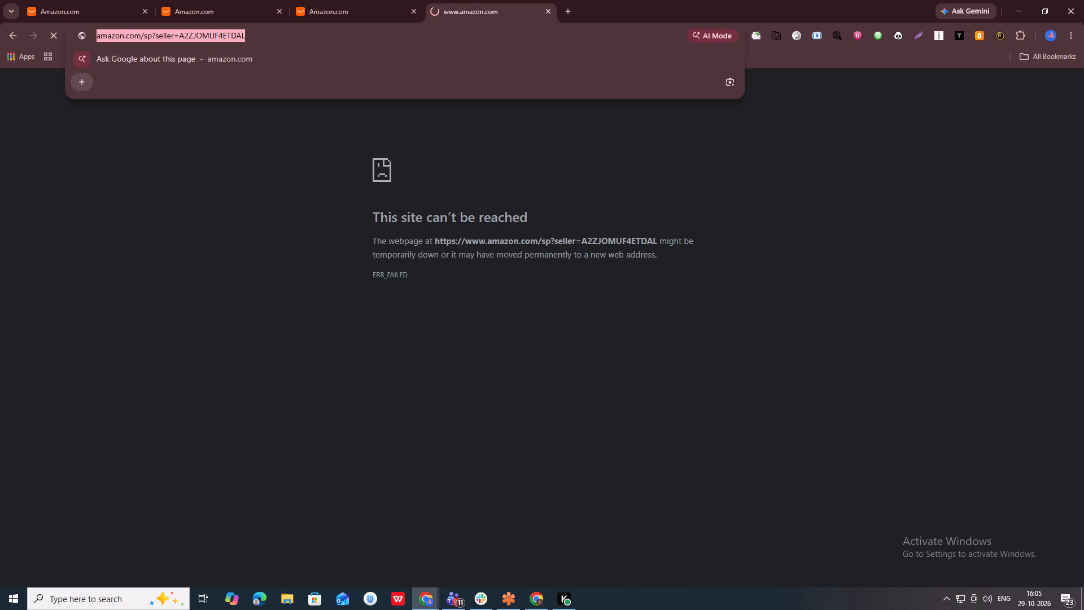
pyautogui.hotkey('ctrl', 'v')
pyautogui.press('Return')
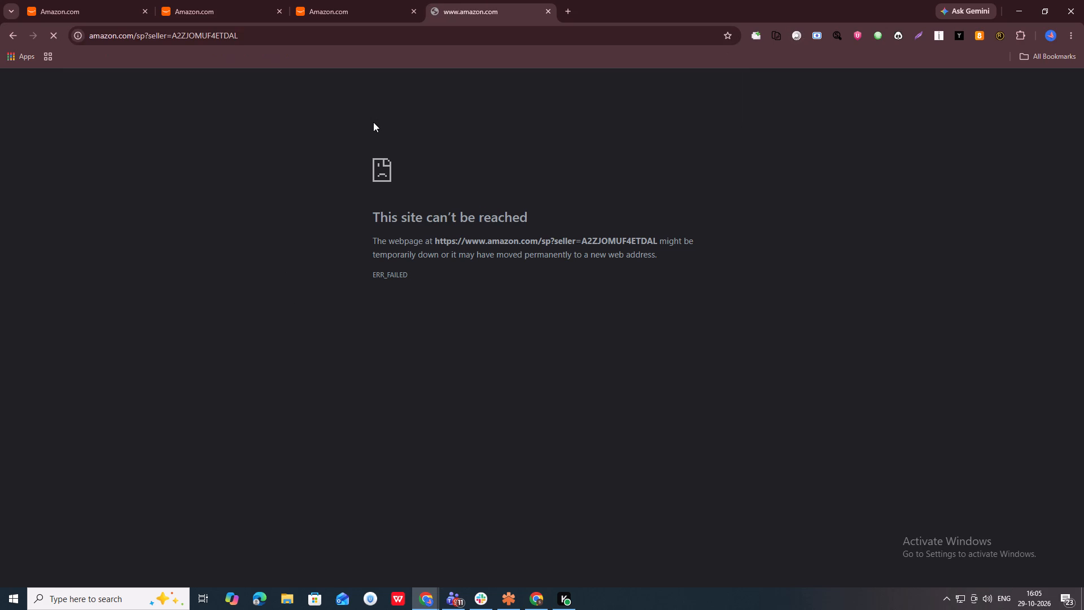
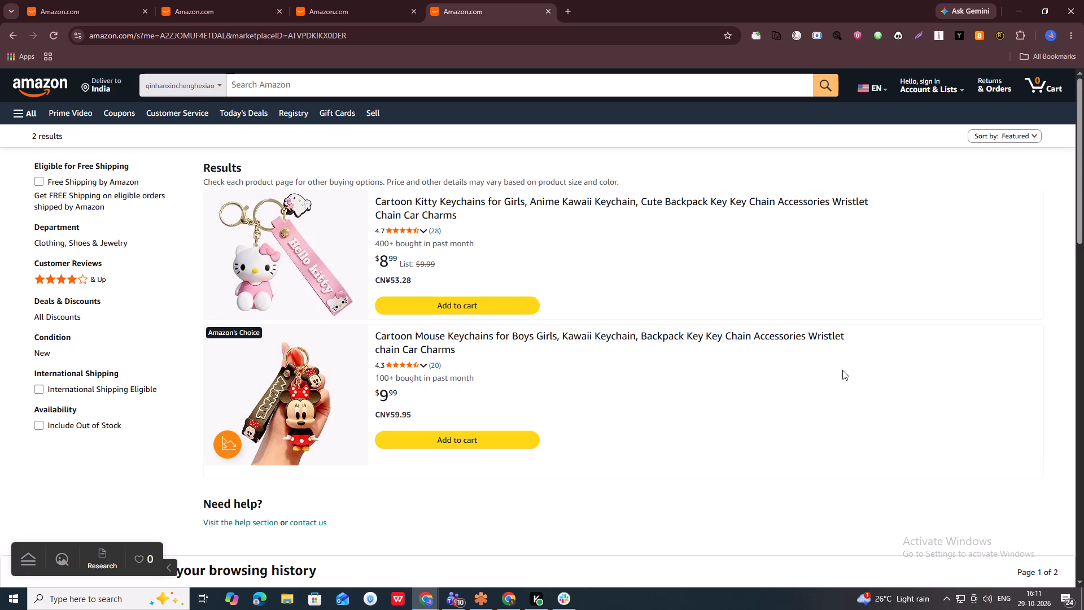
# Return to the sellers sheet and fill the row 92 status with "yes" from the cell above.
pyautogui.hotkey('alt', 'Tab')
pyautogui.hotkey('alt', 'Tab')
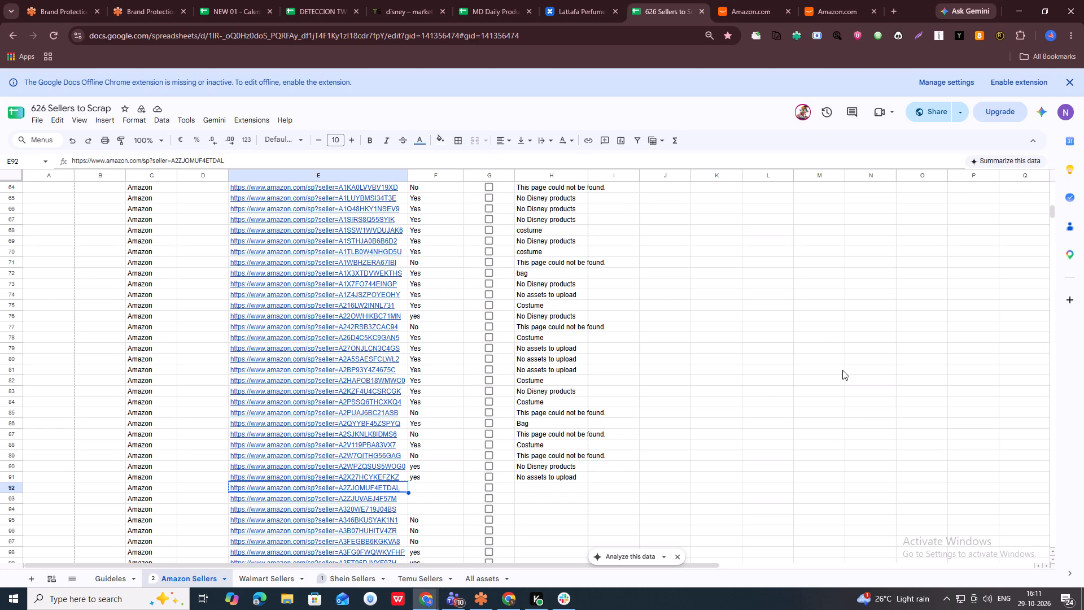
pyautogui.press('Right')
pyautogui.hotkey('ctrl', 'd')
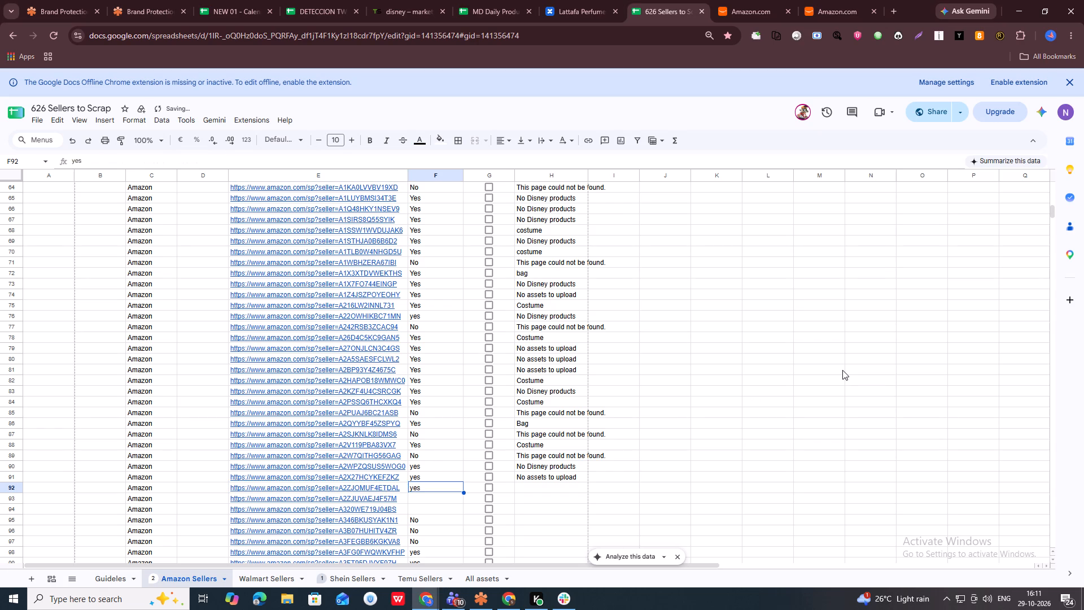
# Copy the "No Disney products" note from row 90 into the row 92 note cell.
pyautogui.press('Right')
pyautogui.press('Right')
pyautogui.press('Up')
pyautogui.press('Up')
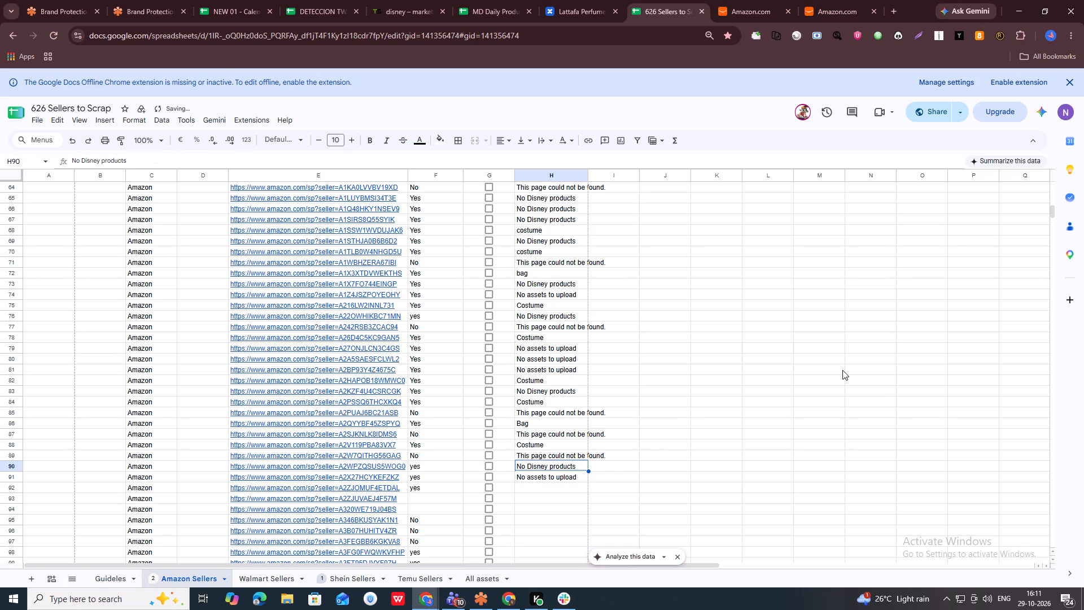
pyautogui.hotkey('ctrl', 'c')
pyautogui.press('Down')
pyautogui.press('Down')
pyautogui.hotkey('ctrl', 'v')
# Copy the row 93 seller link and open seller A2ZJUVAEJ4F57M's page in the other browser window.
pyautogui.press('Down')
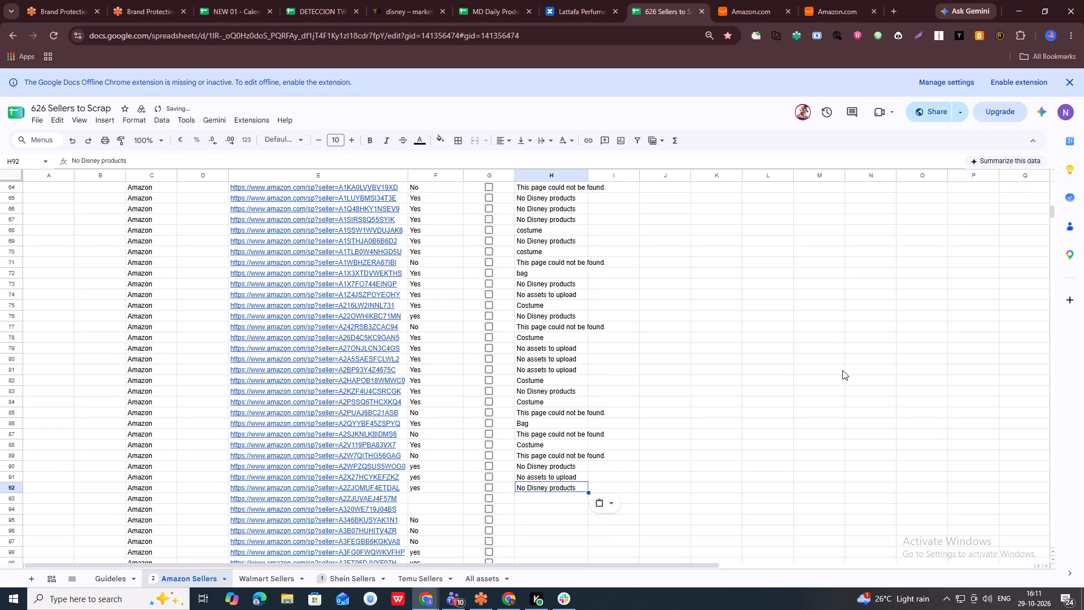
pyautogui.press('Left')
pyautogui.press('Left')
pyautogui.press('Left')
pyautogui.hotkey('ctrl', 'c')
pyautogui.hotkey('alt', 'Tab')
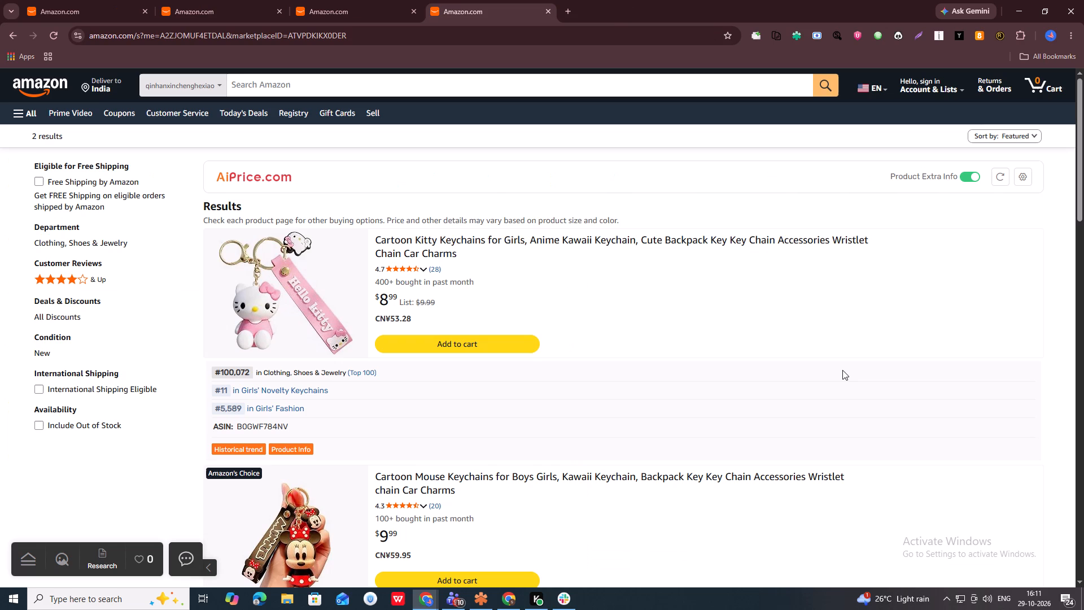
pyautogui.hotkey('ctrl', 'l')
pyautogui.hotkey('ctrl', 'v')
pyautogui.press('Return')
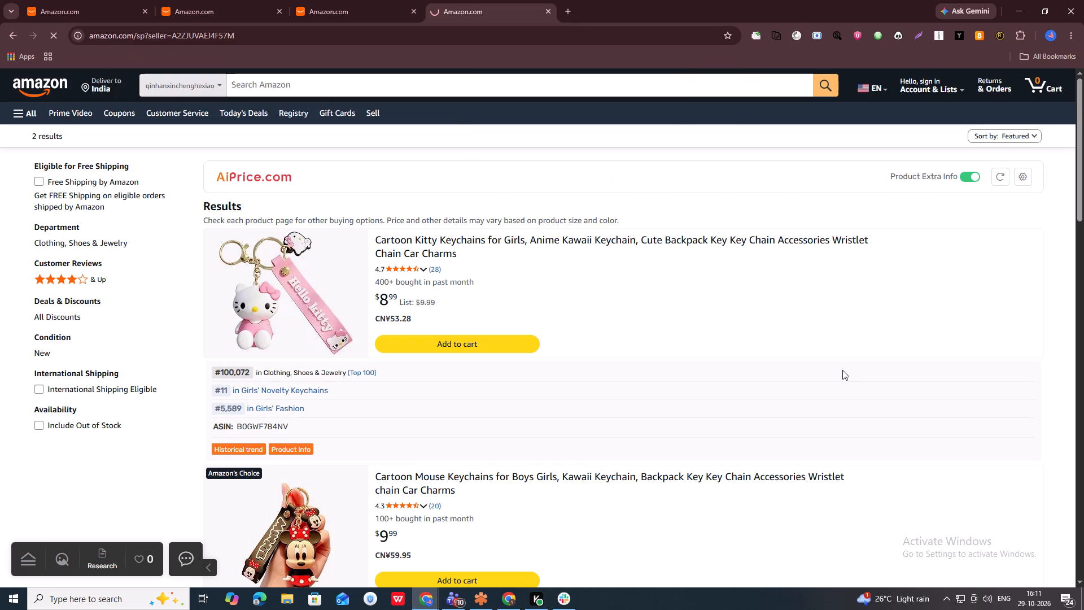
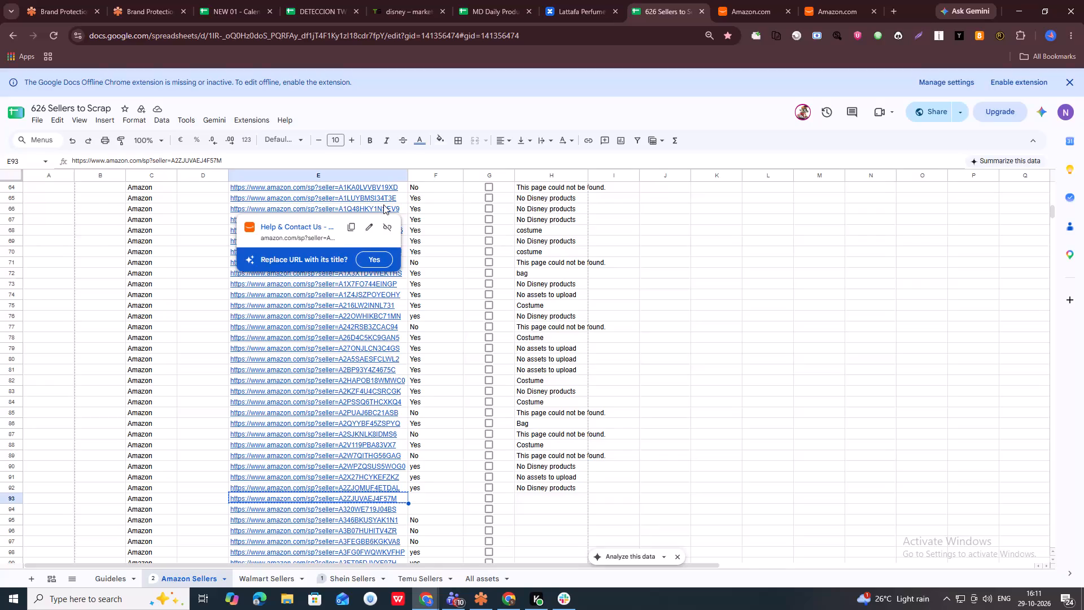
# Open the row 93 seller page in a new tab and close the two older Amazon tabs.
pyautogui.hotkey('alt', 'Return')
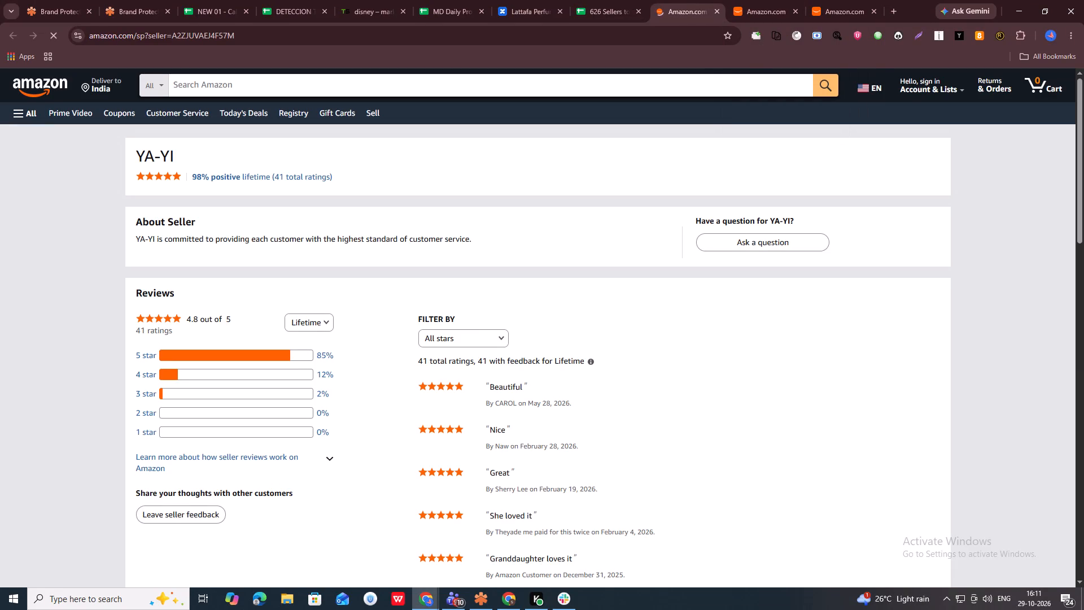
pyautogui.click(295, 180)
pyautogui.scroll(6, 488, 311)
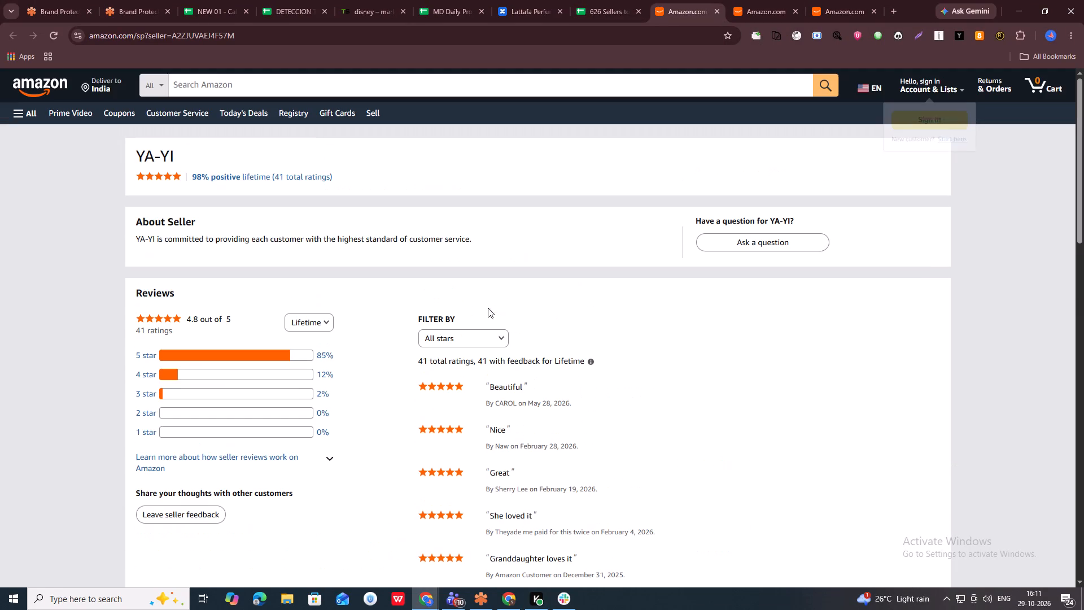
pyautogui.middleClick(784, 0)
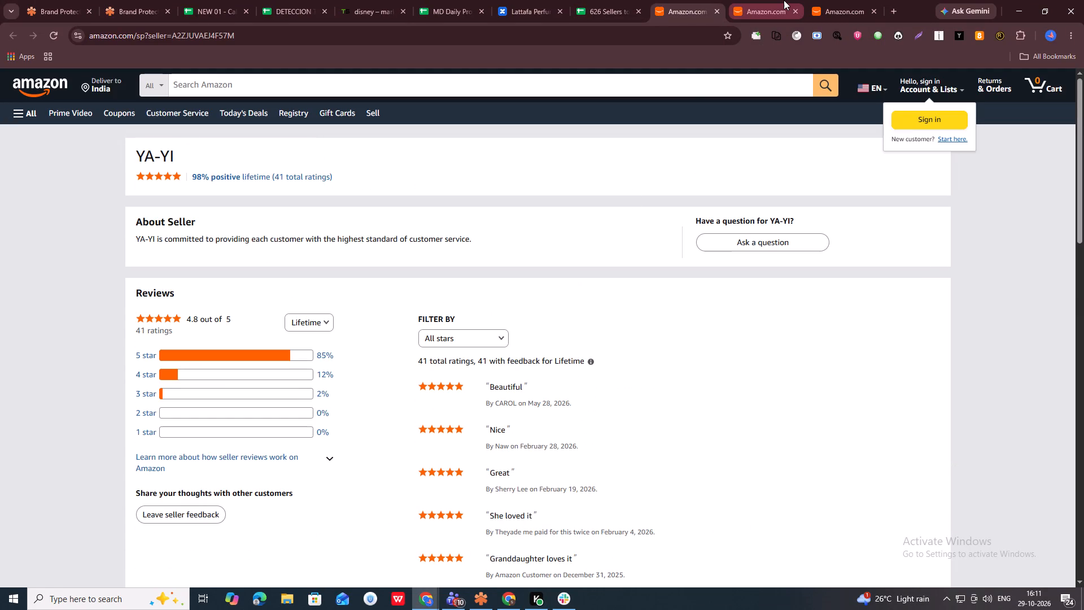
pyautogui.click(784, 0)
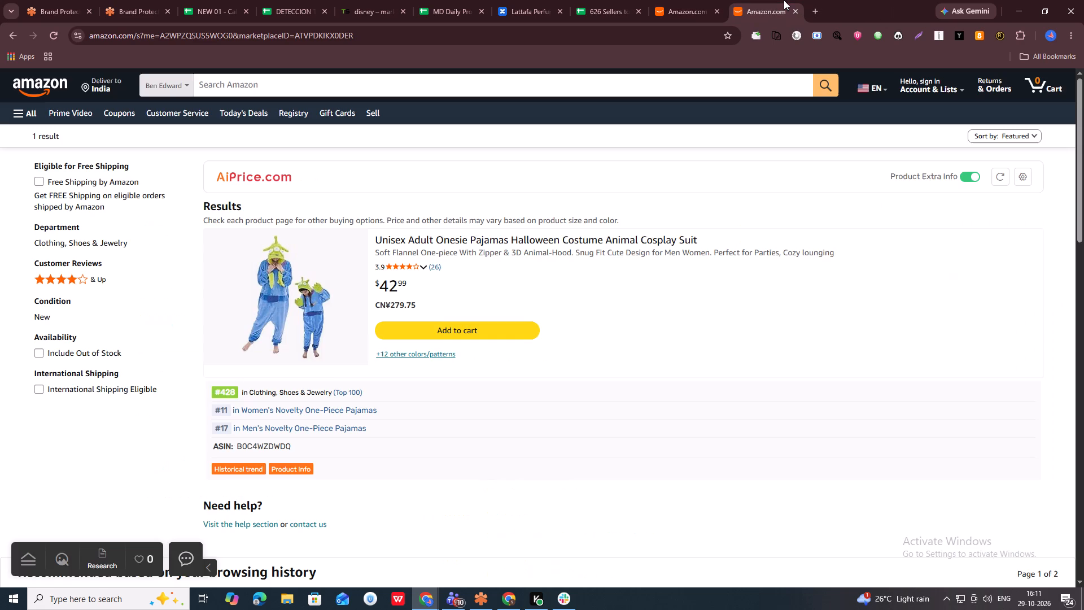
pyautogui.middleClick(784, 0)
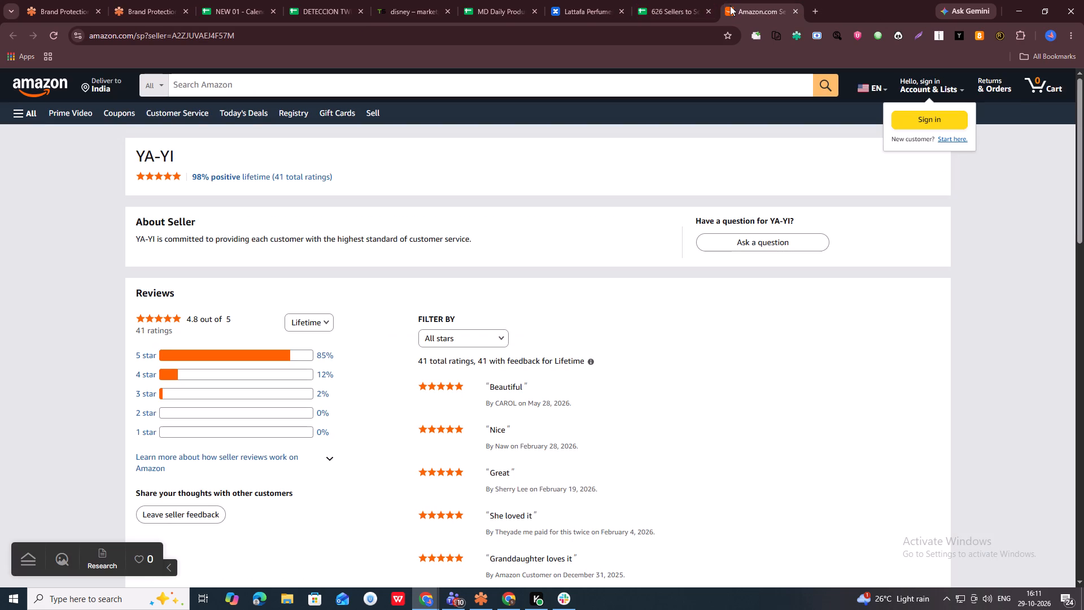
# Examine the YA-YI seller profile for a way to its storefront, and close the page.
pyautogui.click(235, 180)
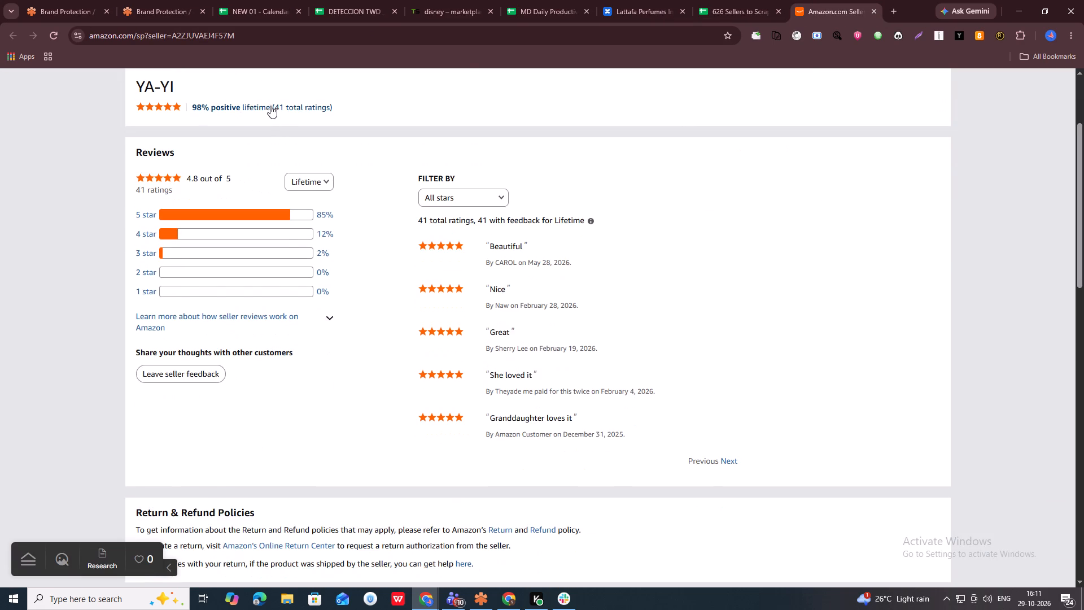
pyautogui.click(270, 105)
pyautogui.click(311, 108)
pyautogui.click(329, 178)
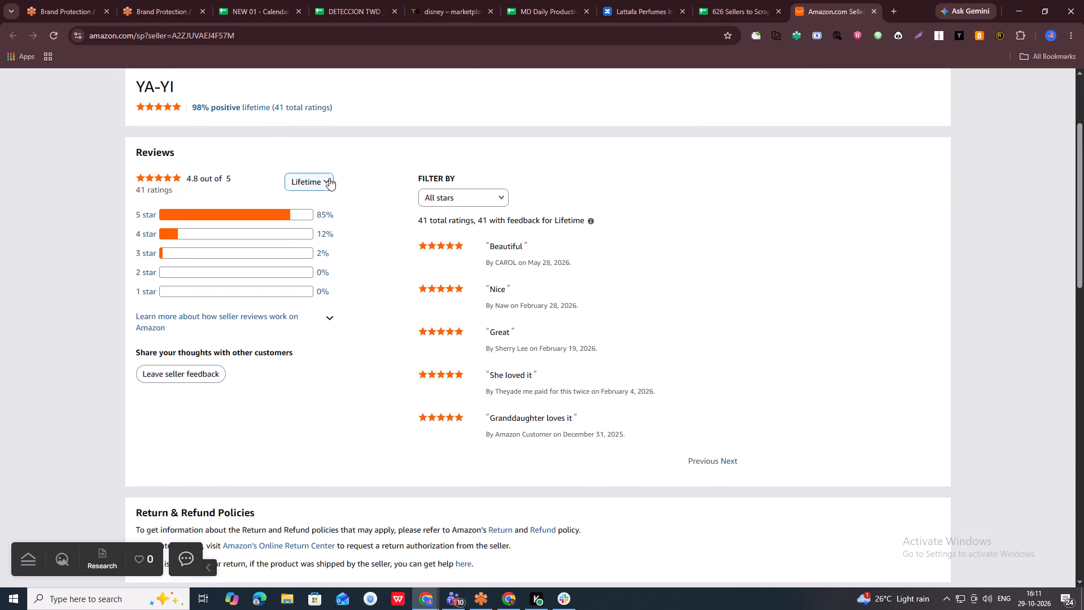
pyautogui.click(363, 182)
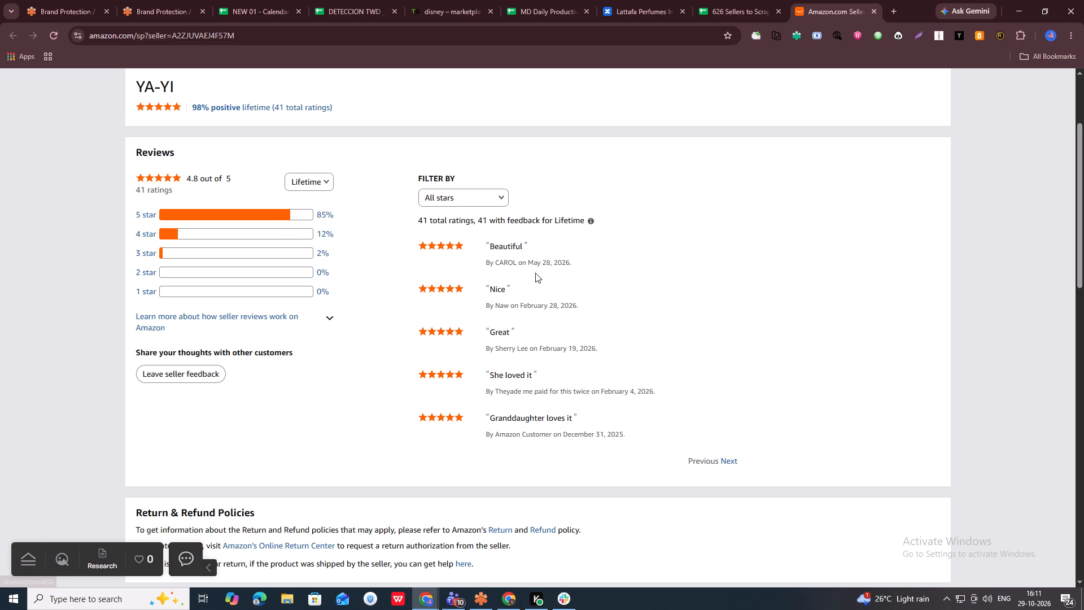
pyautogui.click(871, 10)
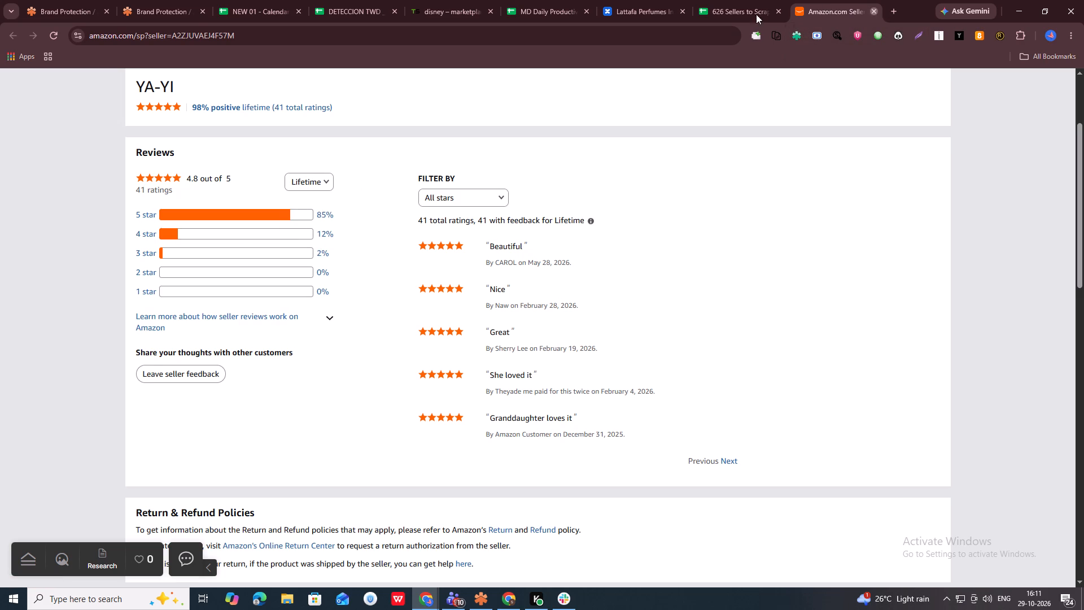
pyautogui.click(427, 495)
pyautogui.click(360, 495)
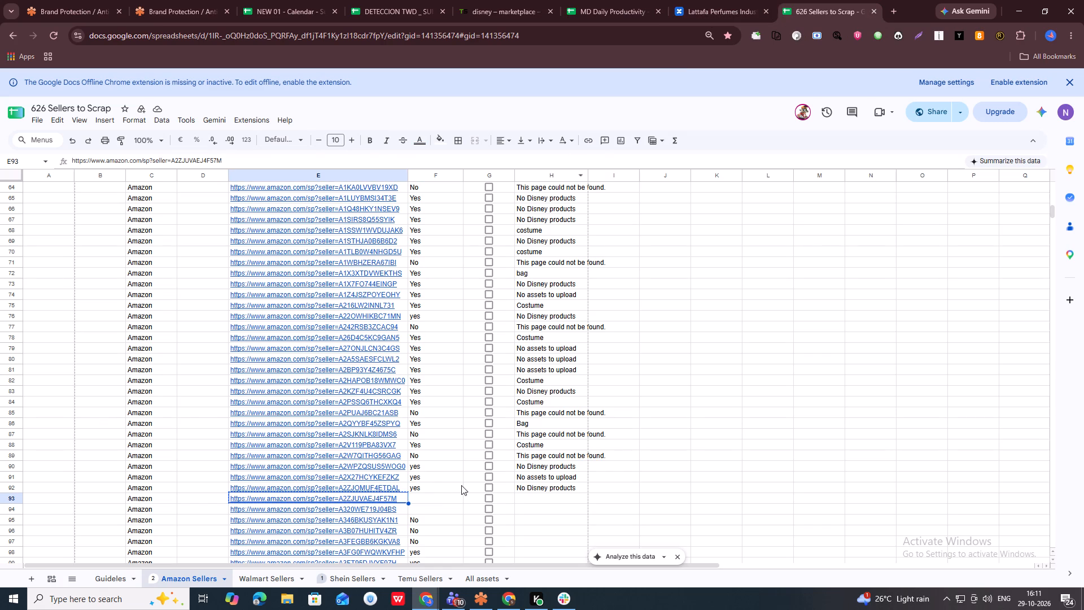
pyautogui.hotkey('alt', 'Return')
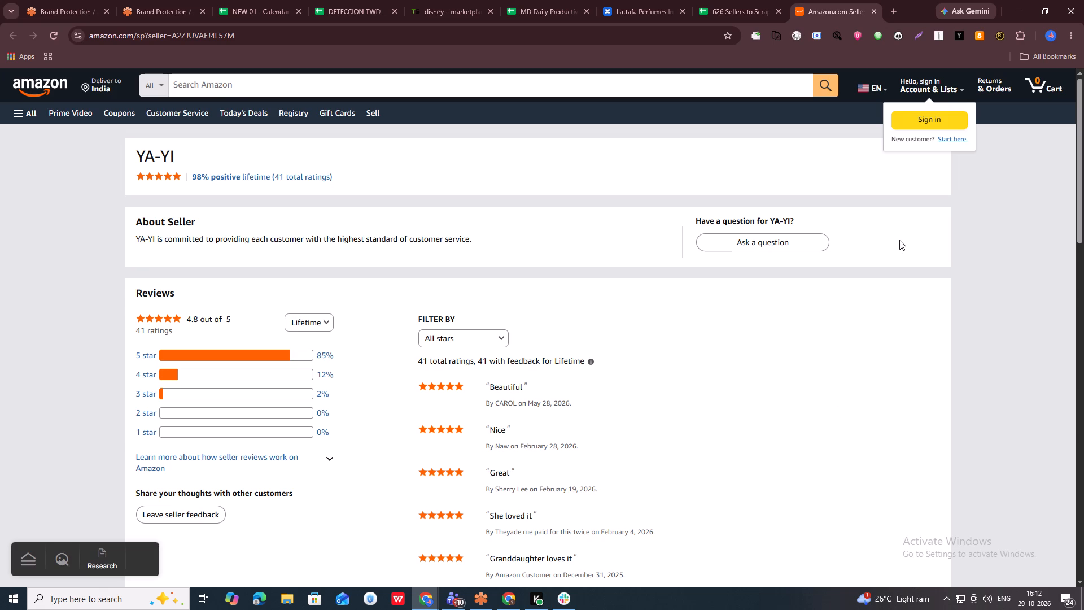
# Capture the upper YA-YI page with Lightshot, box the seller name and About Seller sections in red, and upload the screenshot.
pyautogui.click(922, 33)
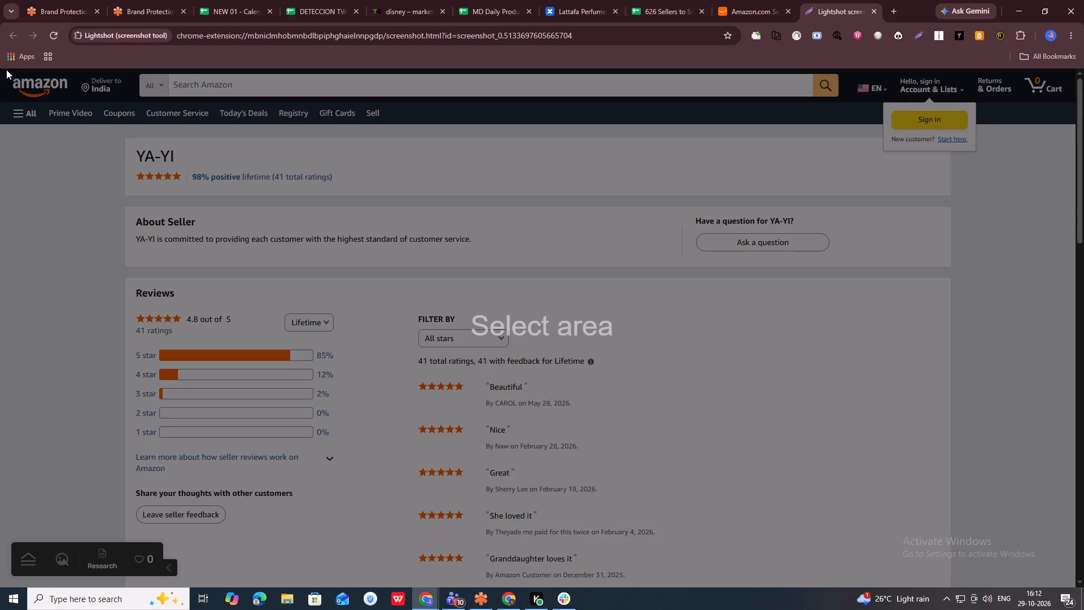
pyautogui.moveTo(7, 68); pyautogui.dragTo(799, 424)
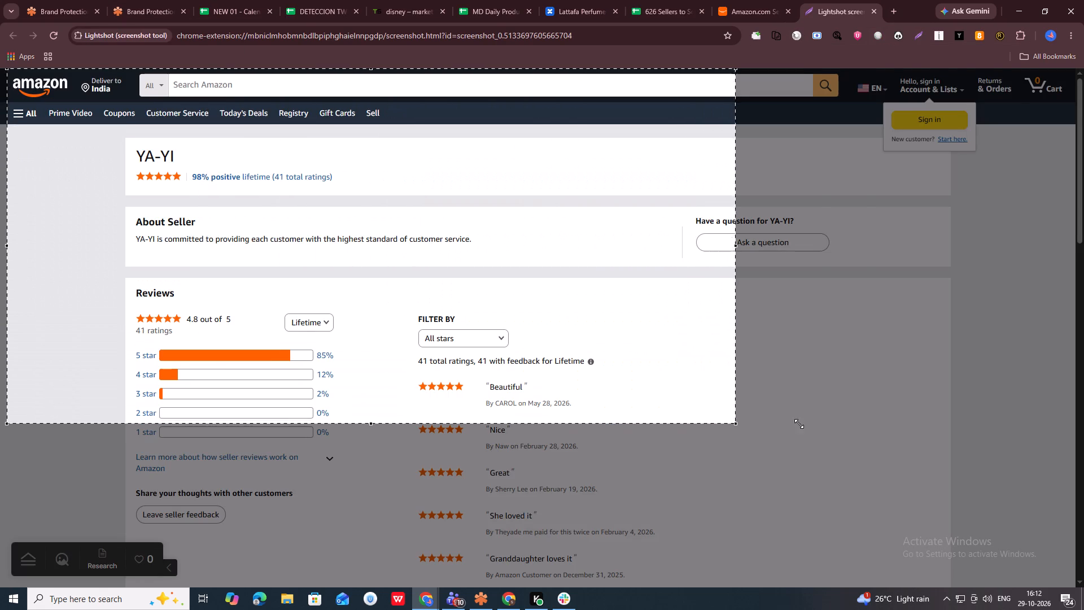
pyautogui.moveTo(799, 424); pyautogui.dragTo(1081, 454)
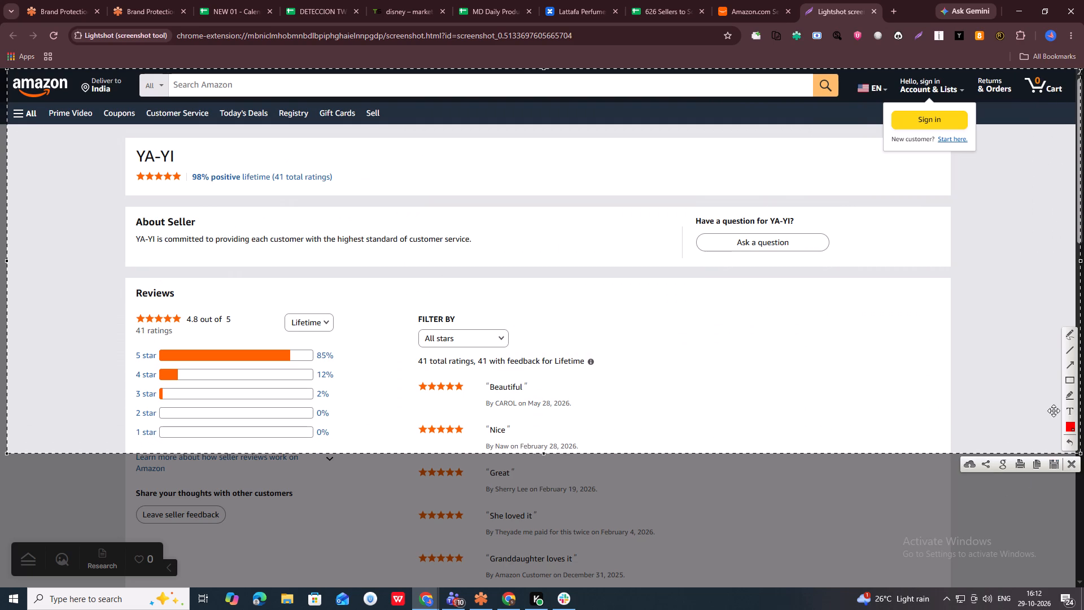
pyautogui.click(1072, 380)
pyautogui.moveTo(121, 133); pyautogui.dragTo(489, 300)
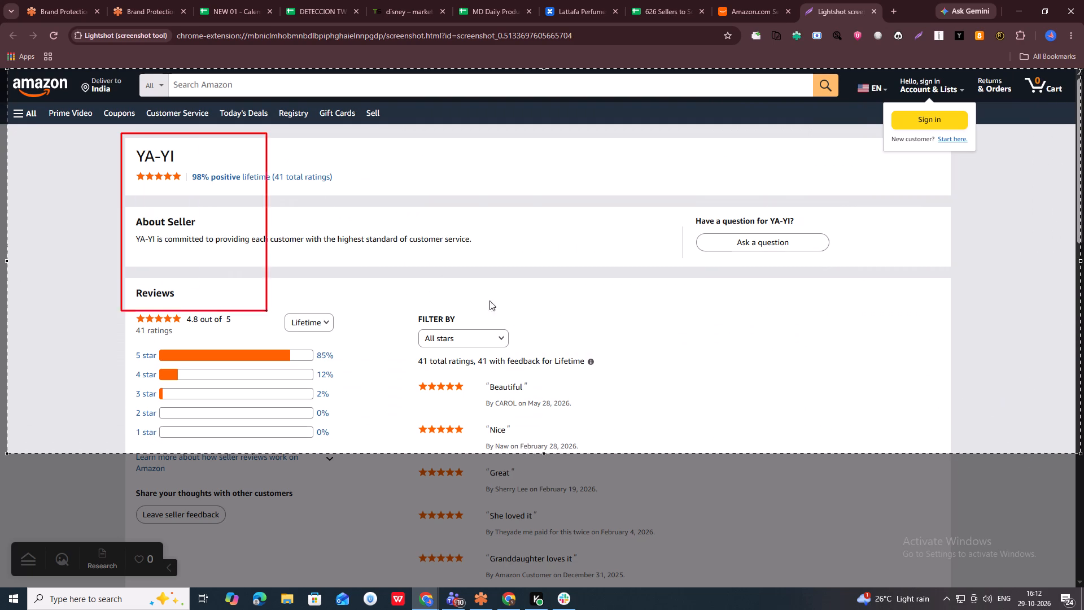
pyautogui.moveTo(489, 300); pyautogui.dragTo(569, 273)
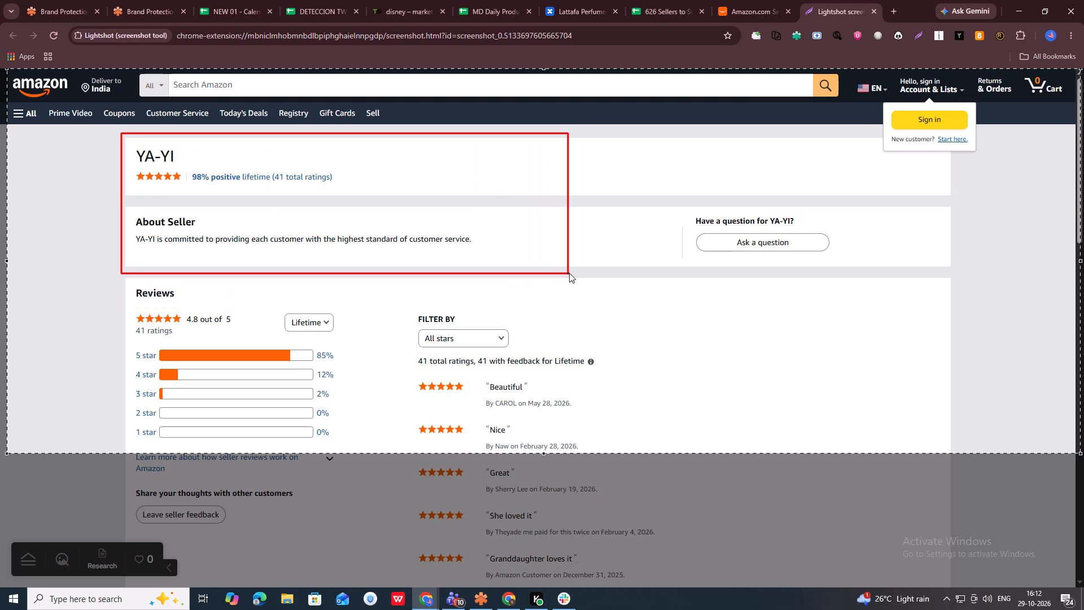
pyautogui.moveTo(569, 273); pyautogui.dragTo(569, 273)
pyautogui.click(974, 467)
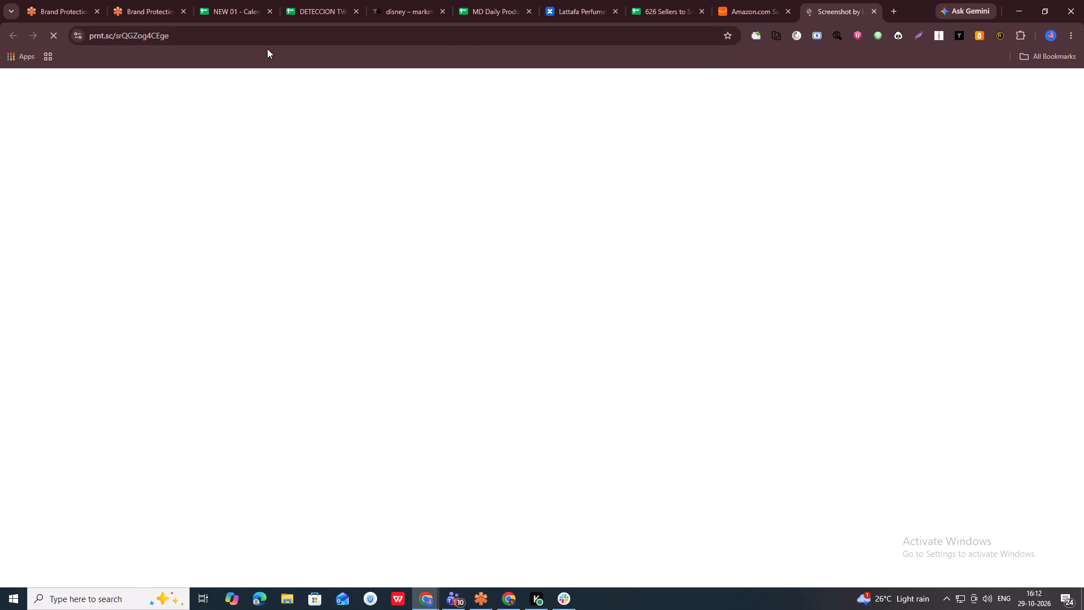
# Copy the uploaded screenshot's link and post it as a comment on the row 93 seller link cell.
pyautogui.click(269, 37)
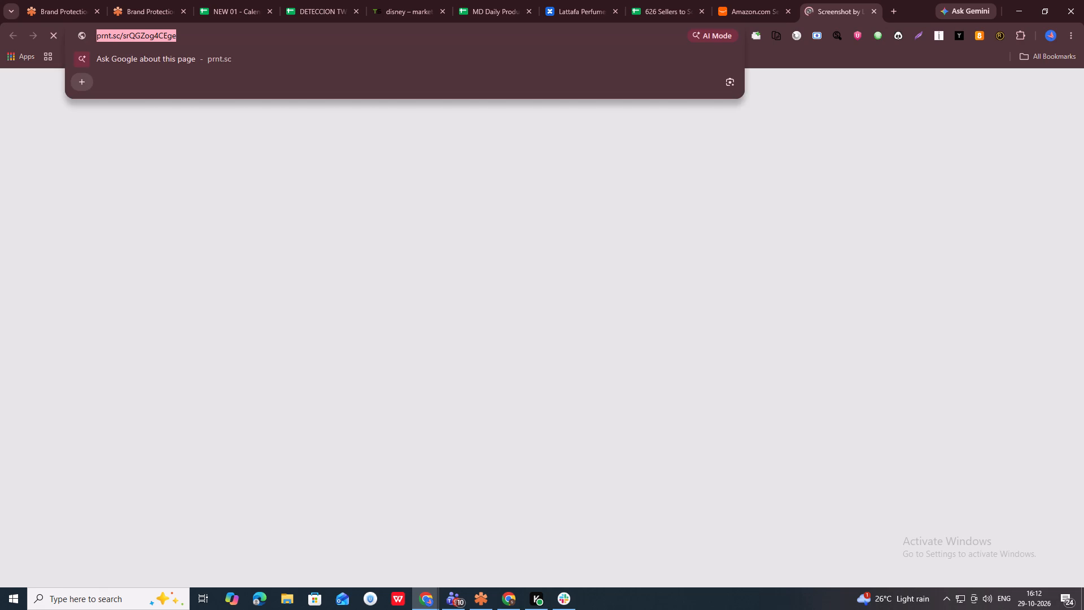
pyautogui.hotkey('ctrl', 'c')
pyautogui.hotkey('ctrl', 'c')
pyautogui.hotkey('ctrl', 'c')
pyautogui.hotkey('ctrl', 'c')
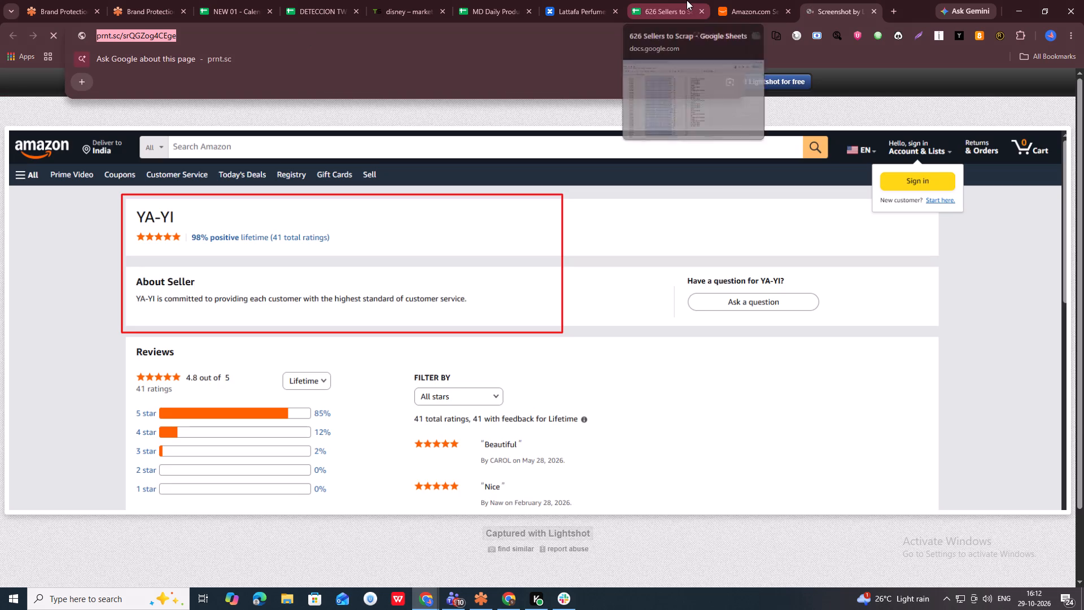
pyautogui.click(687, 0)
pyautogui.click(443, 504)
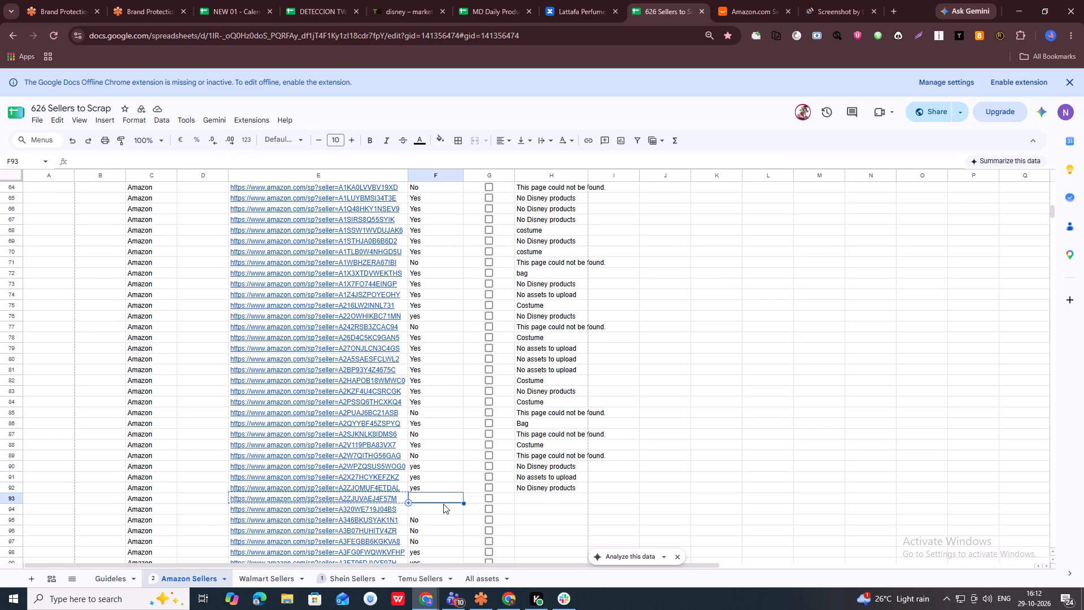
pyautogui.press('Left')
pyautogui.hotkey('ctrl', 'alt', 'm')
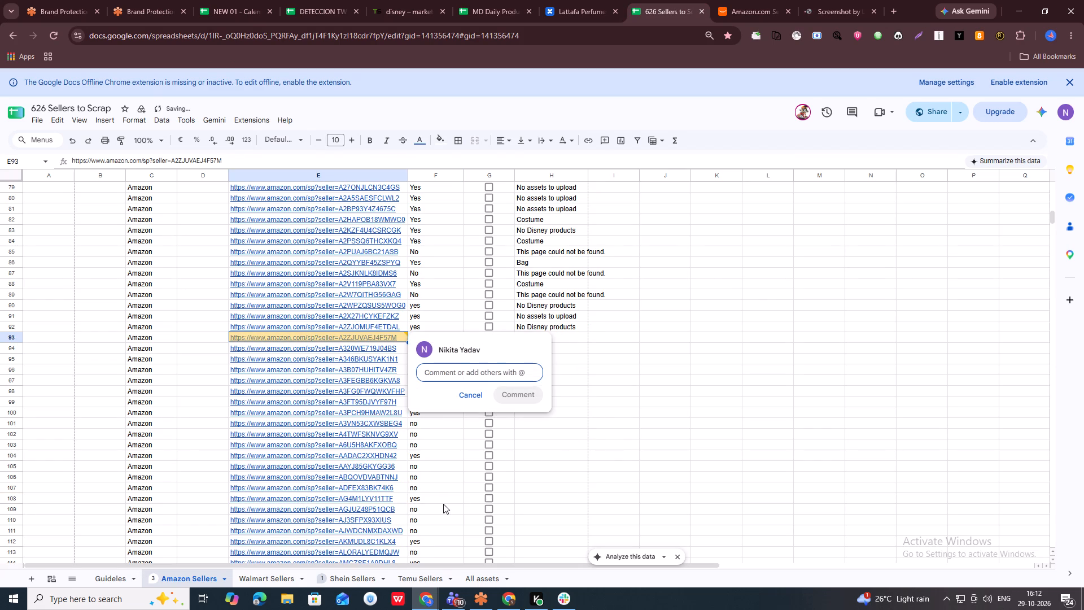
pyautogui.hotkey('ctrl', 'v')
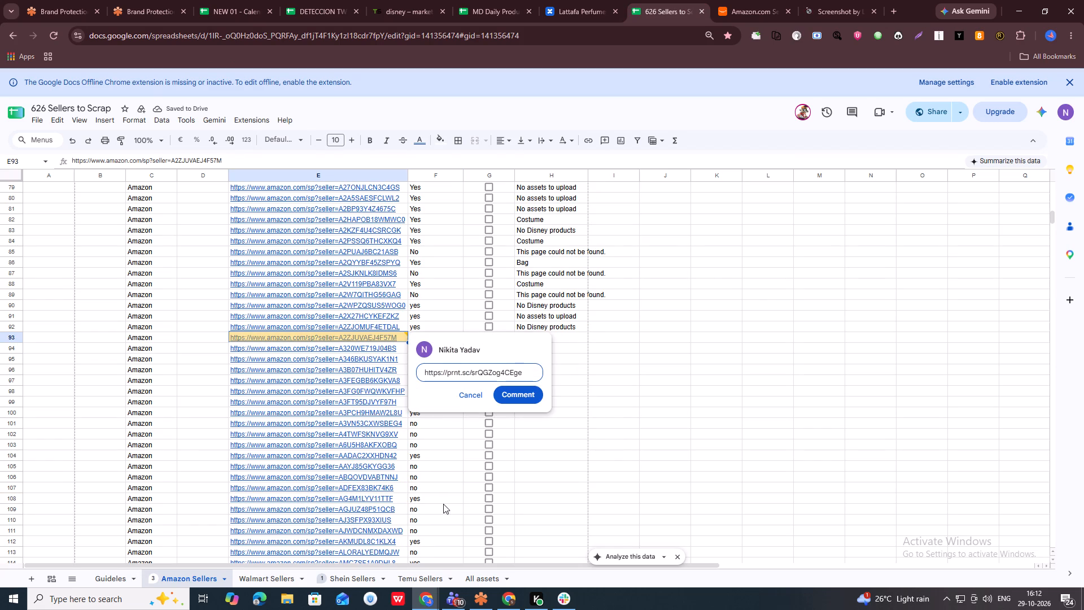
pyautogui.press('Return')
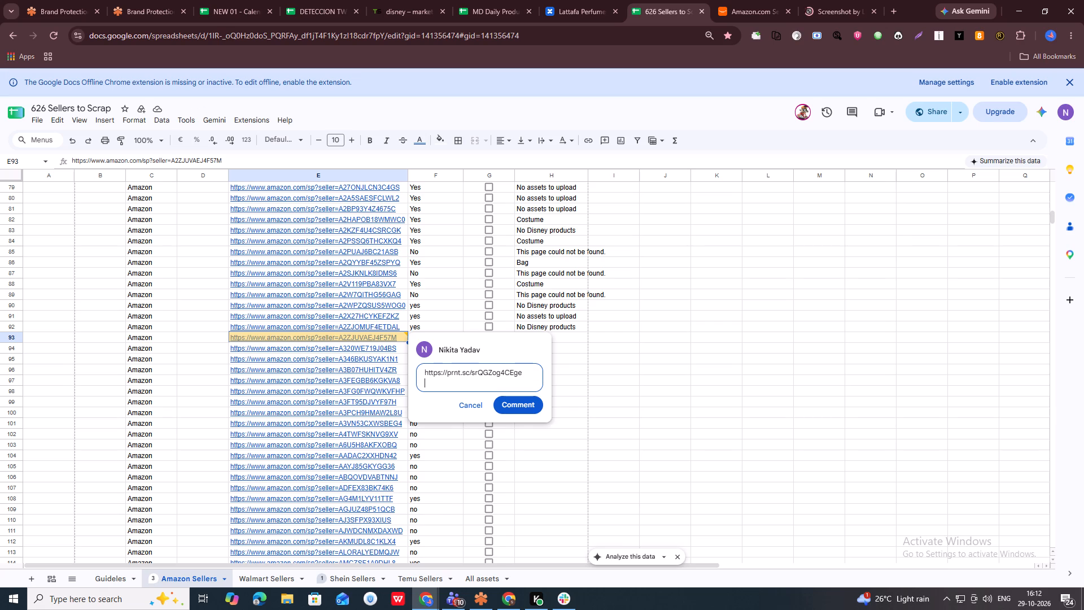
pyautogui.click(522, 404)
pyautogui.click(626, 407)
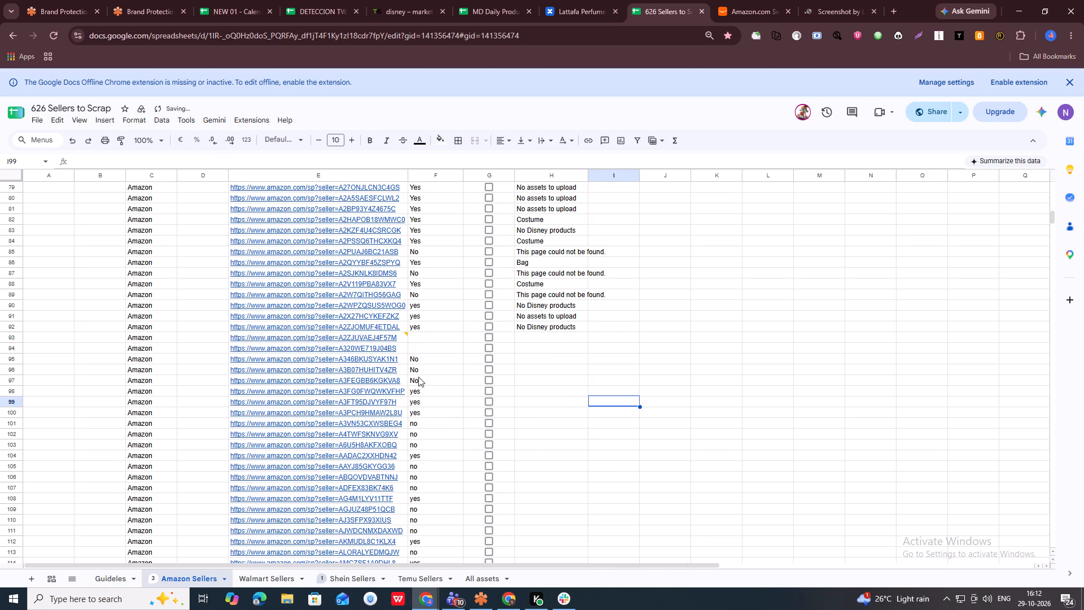
# Open seller A320WE719J04BS's page from the row 94 link and go to the Dawnli storefront.
pyautogui.click(377, 344)
pyautogui.hotkey('ctrl', 'c')
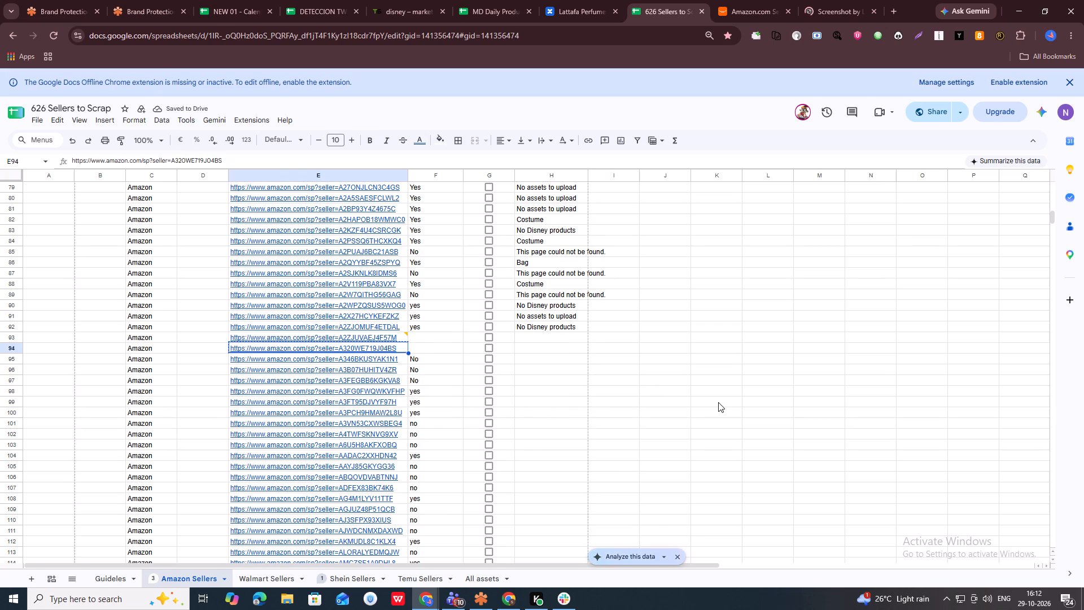
pyautogui.hotkey('alt', 'Return')
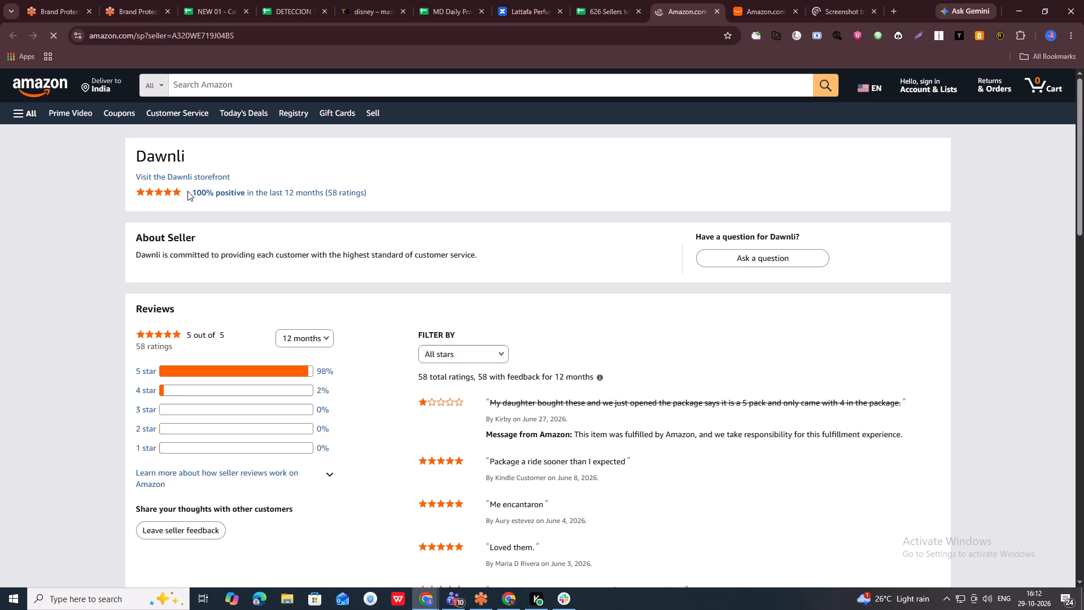
pyautogui.click(191, 178)
pyautogui.click(206, 174)
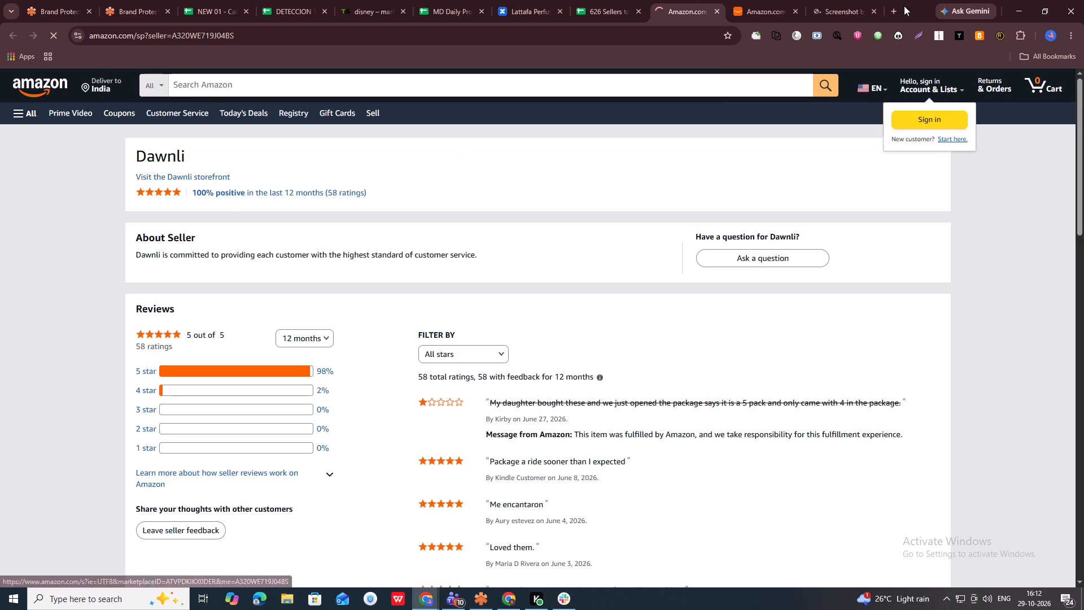
# Close the tab with the uploaded YA-YI screenshot.
pyautogui.click(758, 0)
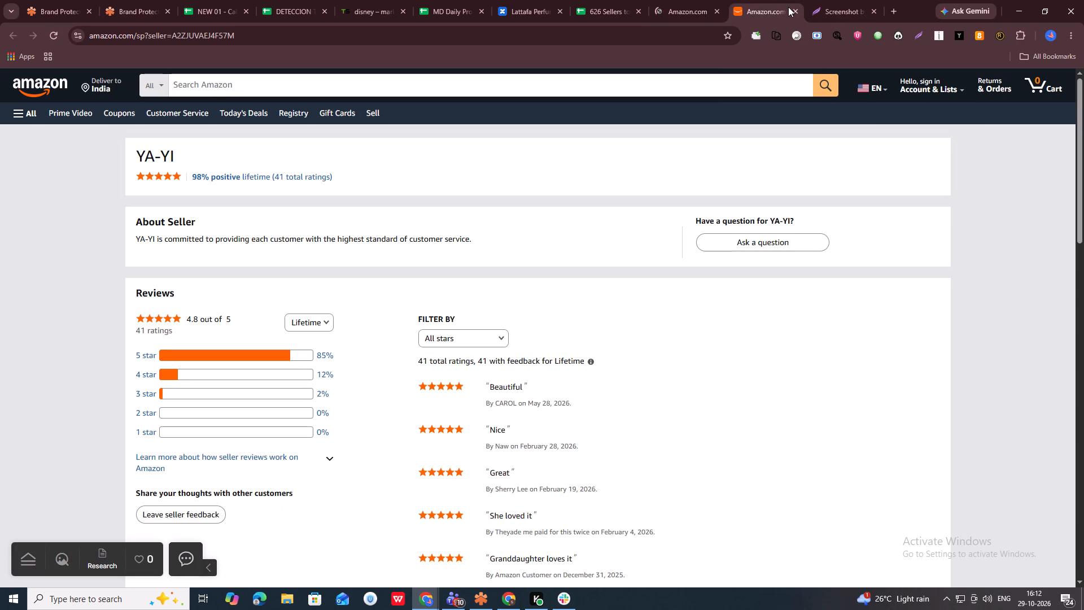
pyautogui.click(849, 0)
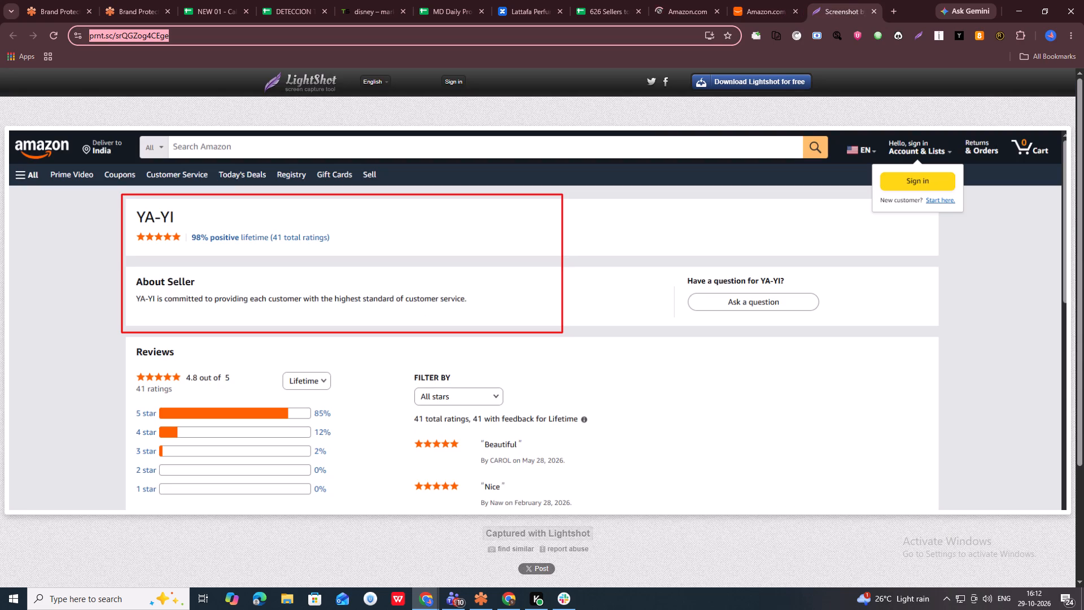
pyautogui.click(877, 11)
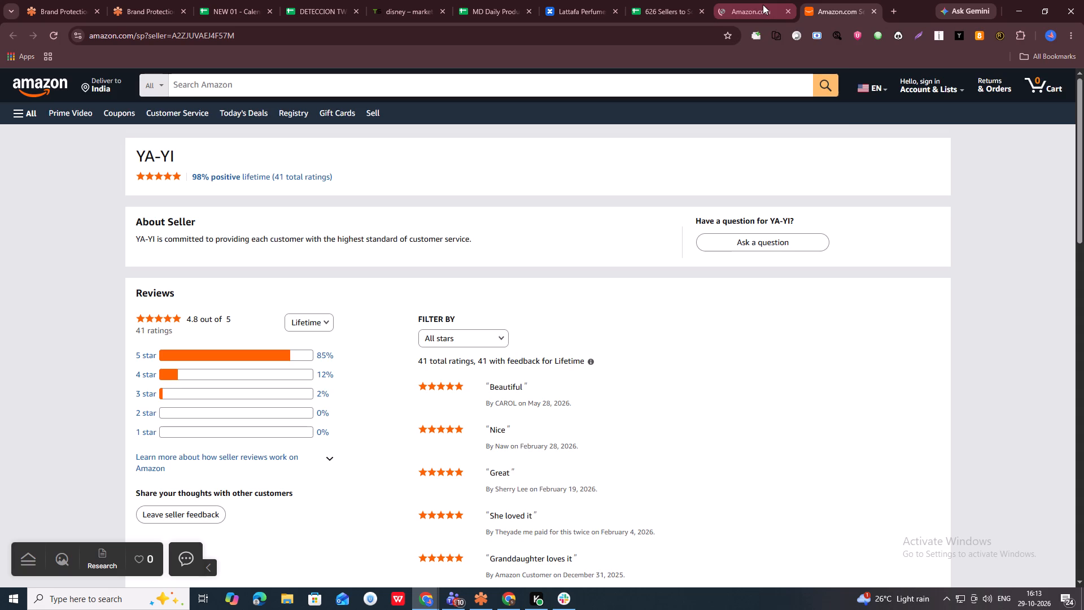
# Check the Dawnli storefront listings for Disney products and enter "Yes" as the row 94 status.
pyautogui.click(763, 5)
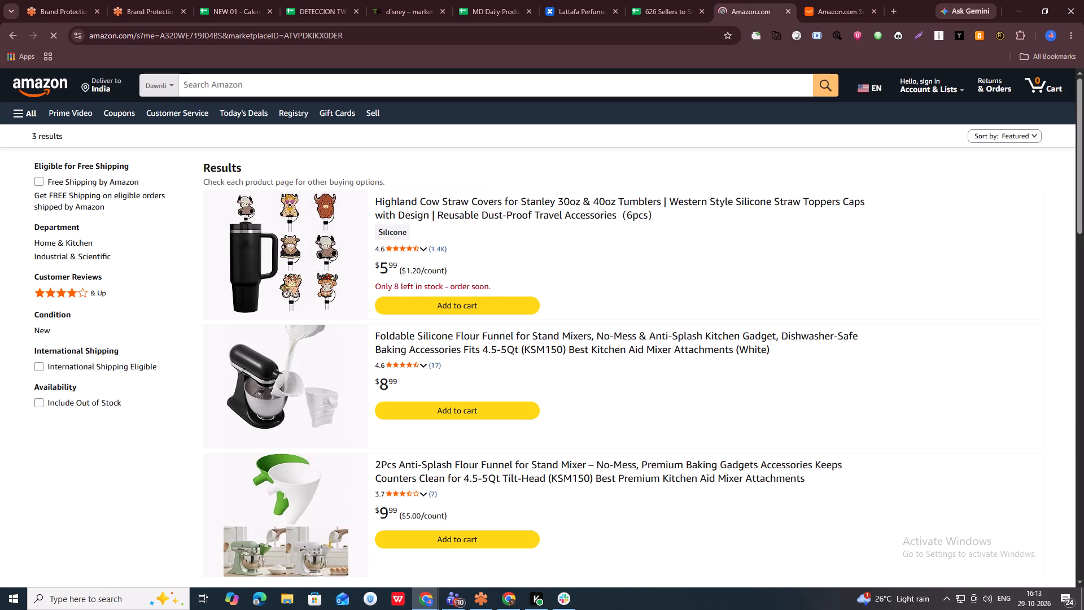
pyautogui.scroll(-6, 685, 433)
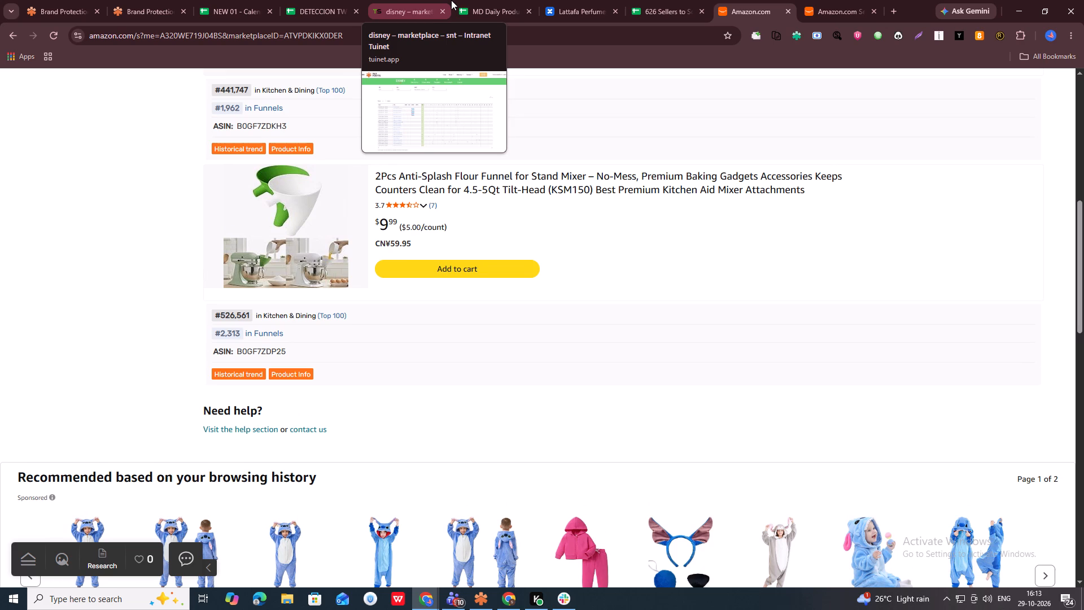
pyautogui.scroll(2, 556, 491)
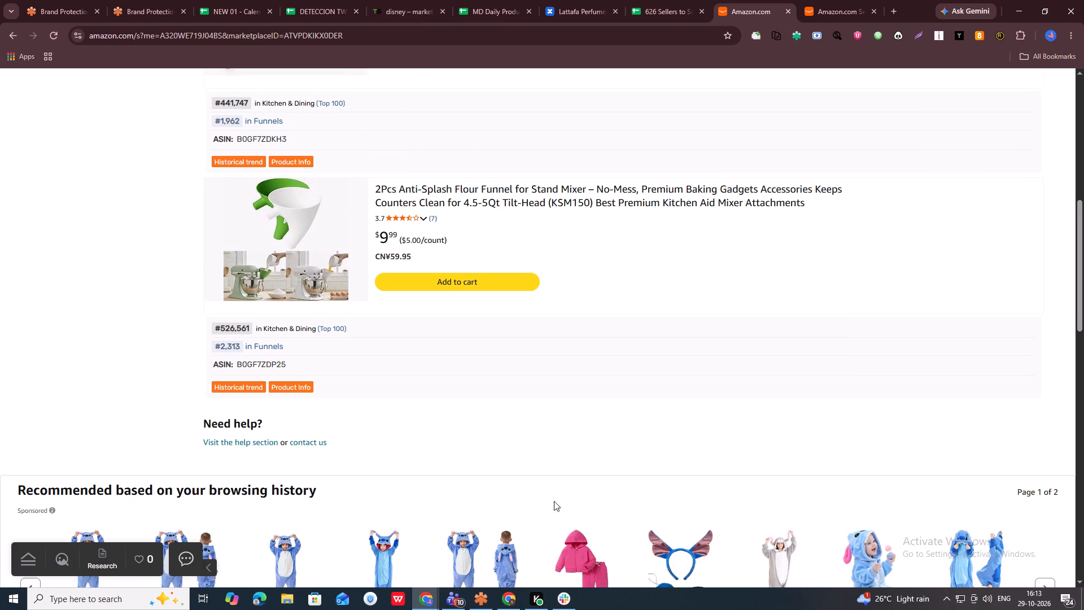
pyautogui.scroll(3, 554, 501)
pyautogui.scroll(18, 553, 501)
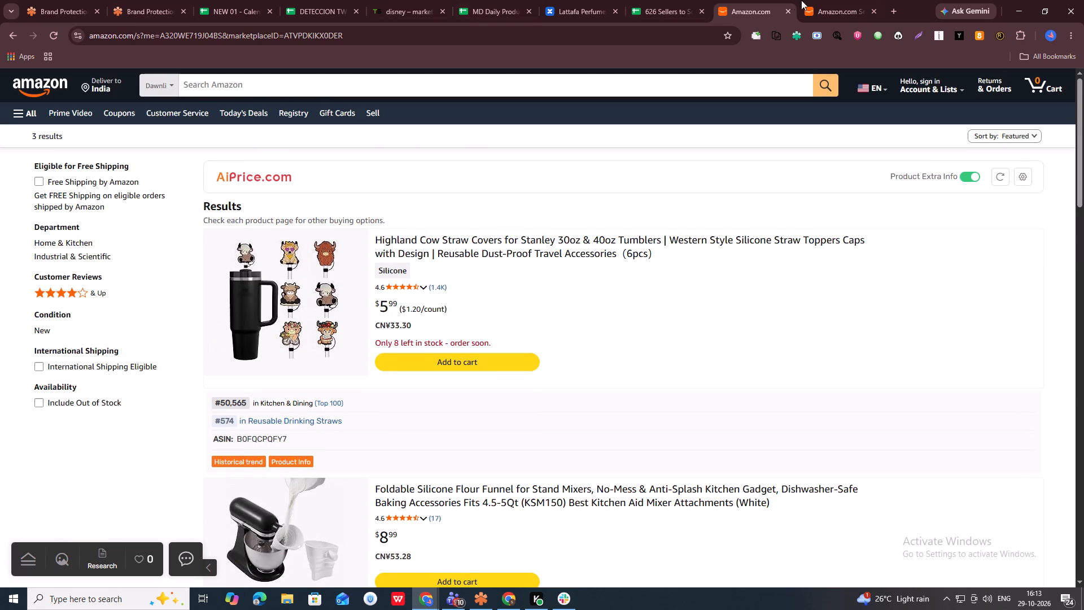
pyautogui.click(647, 0)
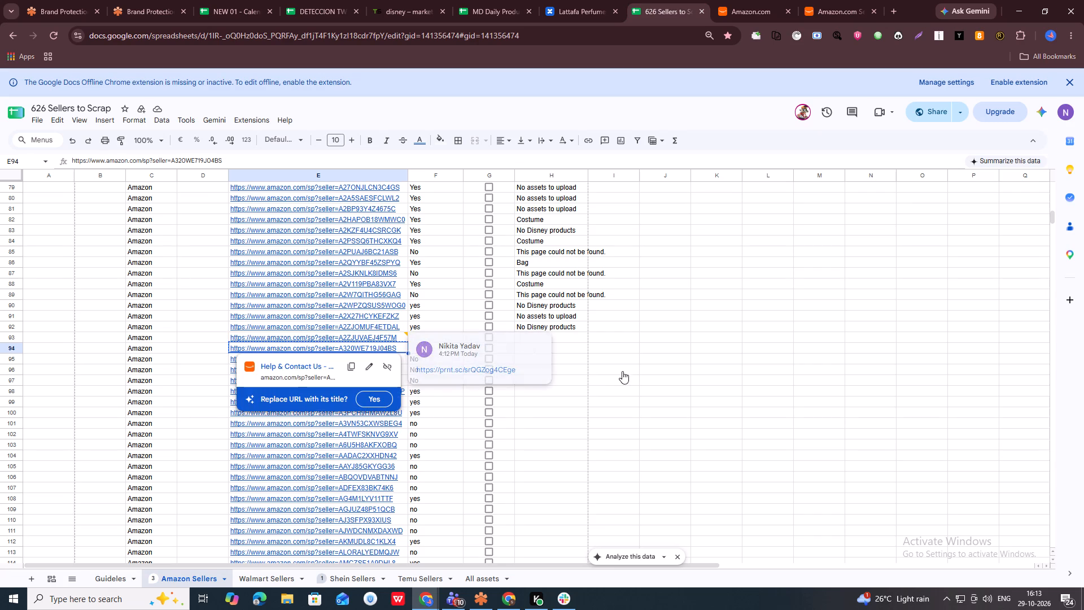
pyautogui.click(622, 371)
pyautogui.click(431, 351)
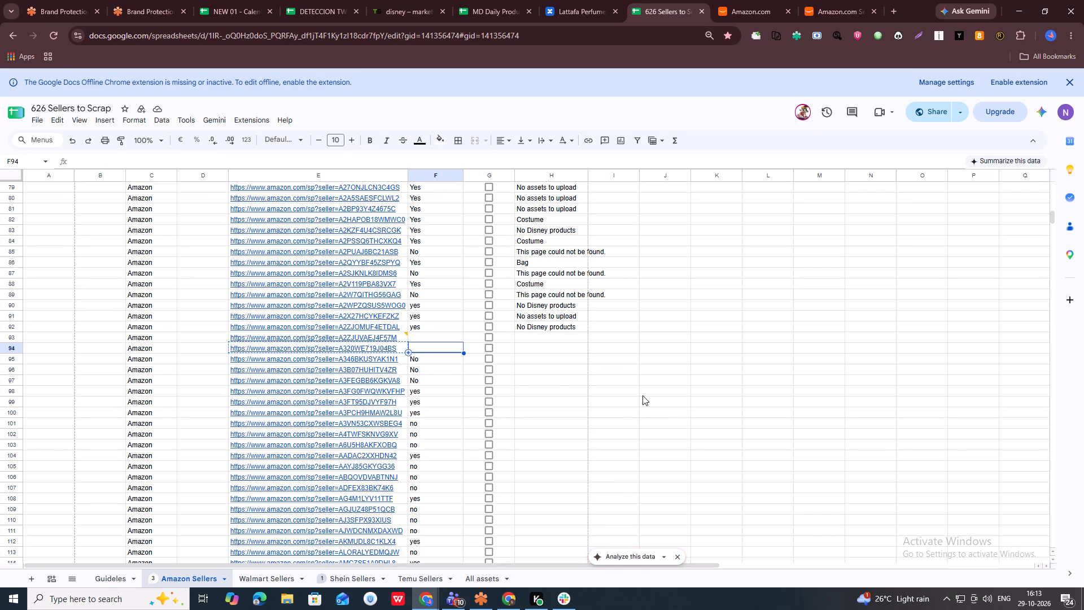
pyautogui.write('Yes')
# Copy the "No Disney products" note from row 92 into the row 94 note cell.
pyautogui.press('Right')
pyautogui.press('Right')
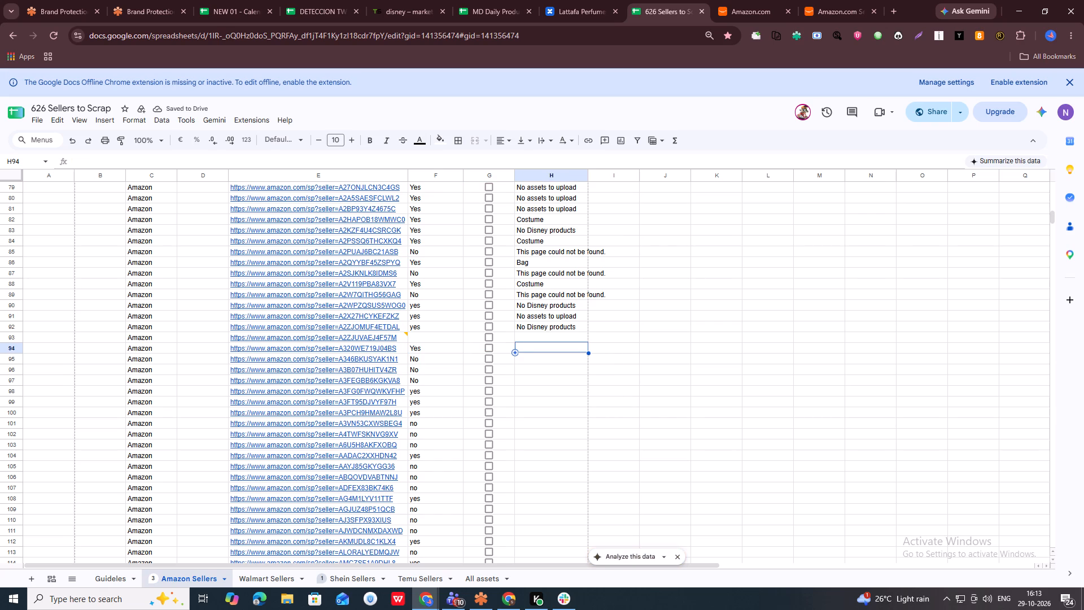
pyautogui.press('Up')
pyautogui.press('Up')
pyautogui.hotkey('ctrl', 'c')
pyautogui.press('Down')
pyautogui.press('Down')
pyautogui.hotkey('ctrl', 'v')
pyautogui.press('Down')
pyautogui.press('Left')
pyautogui.press('Left')
pyautogui.press('Left')
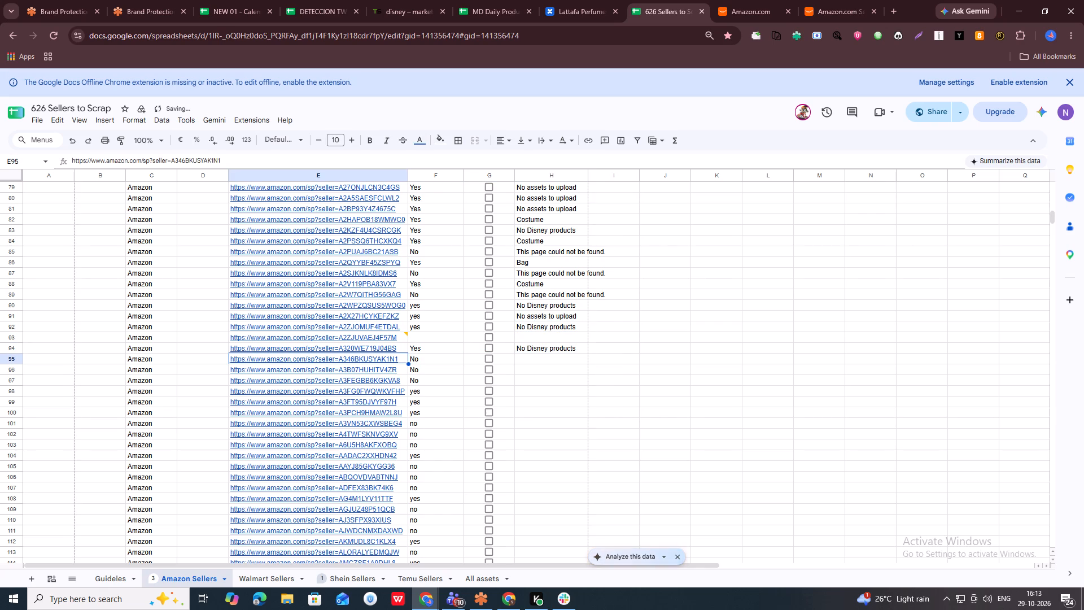
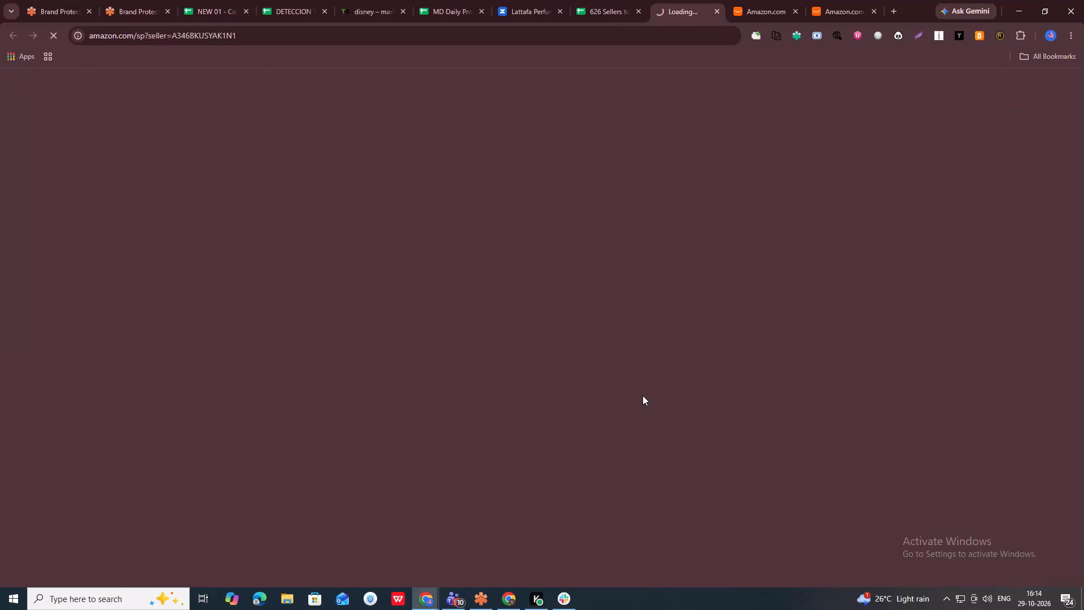
# Close the two leftover Amazon tabs and check the MOKKEL LOKEG storefront for Disney products.
pyautogui.middleClick(793, 0)
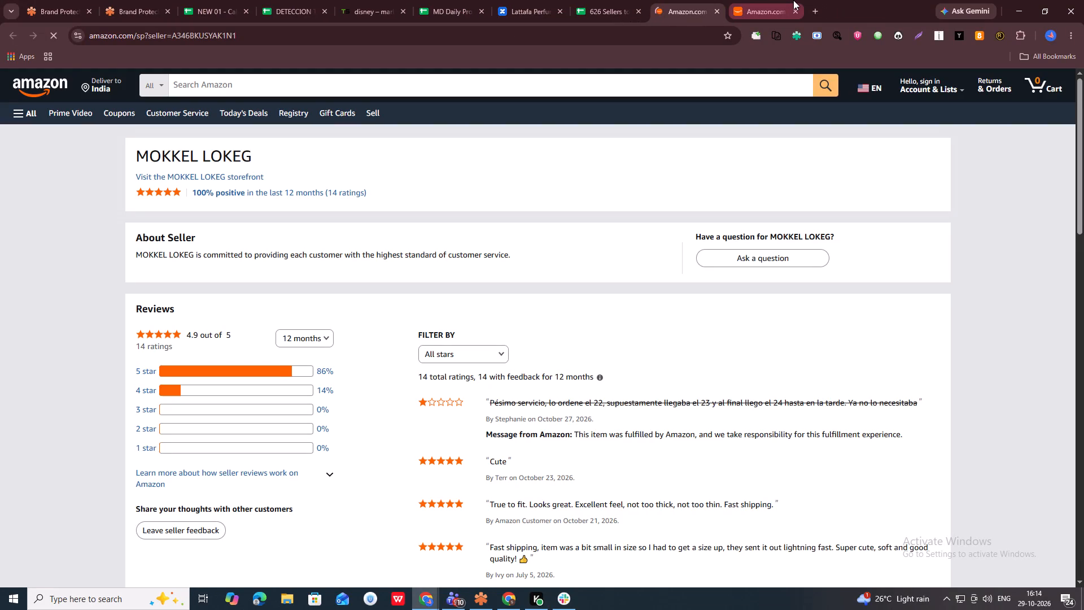
pyautogui.middleClick(793, 0)
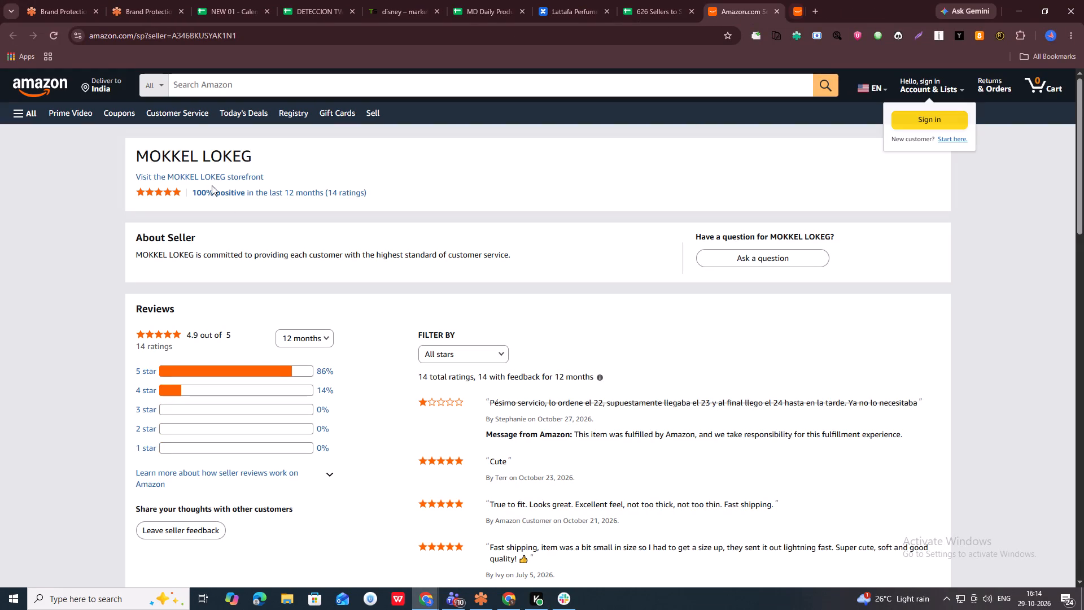
pyautogui.click(231, 179)
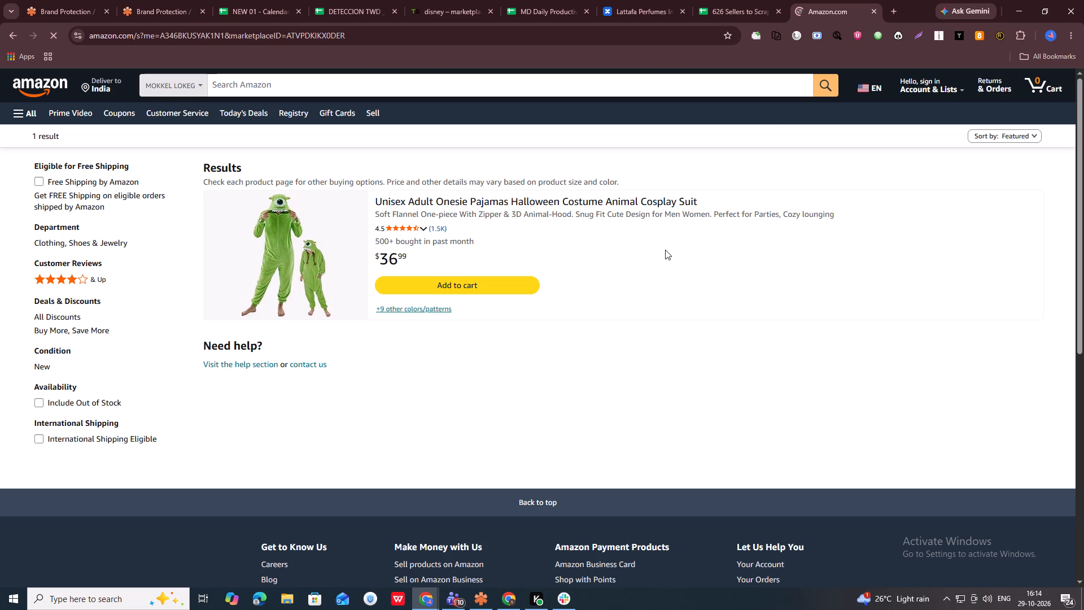
# Copy the "Yes" status and "No Disney products" note from row 94 into row 95 of the sellers sheet.
pyautogui.click(737, 0)
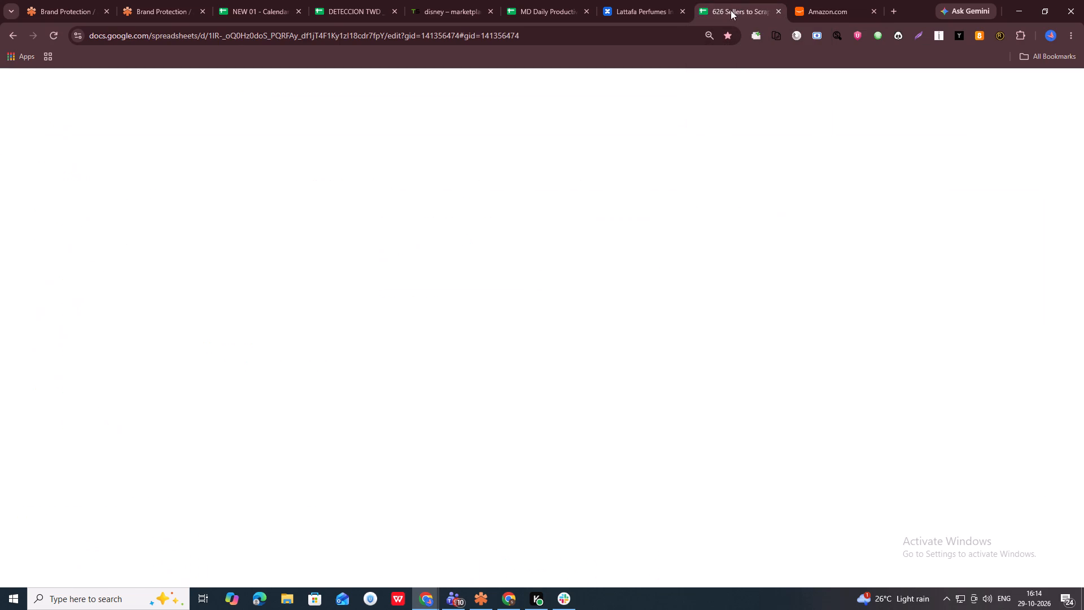
pyautogui.press('Right')
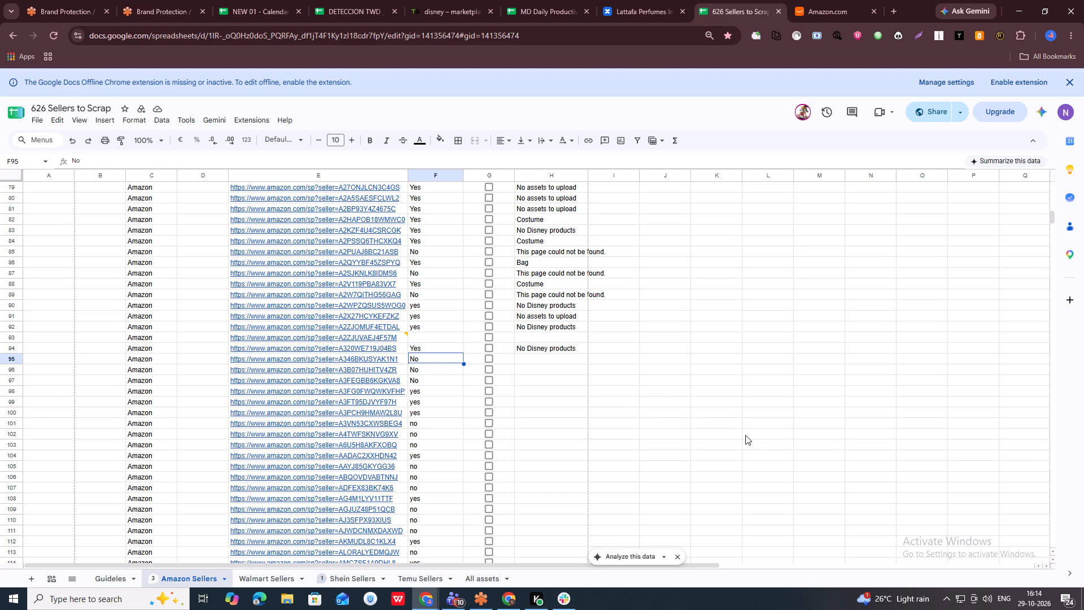
pyautogui.hotkey('ctrl', 'd')
pyautogui.press('Right')
pyautogui.press('Right')
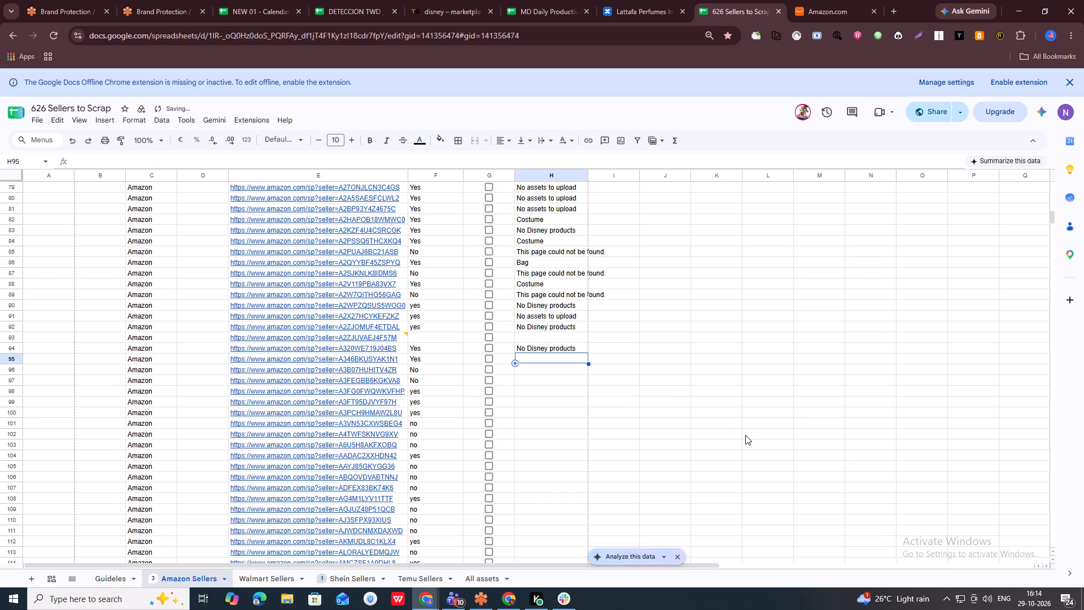
pyautogui.hotkey('ctrl', 'd')
# Open the row 96 seller page for A3B07HUHITV4ZR and review the Hamowtux storefront listings for Disney products.
pyautogui.press('Down')
pyautogui.press('Left')
pyautogui.press('Left')
pyautogui.press('Left')
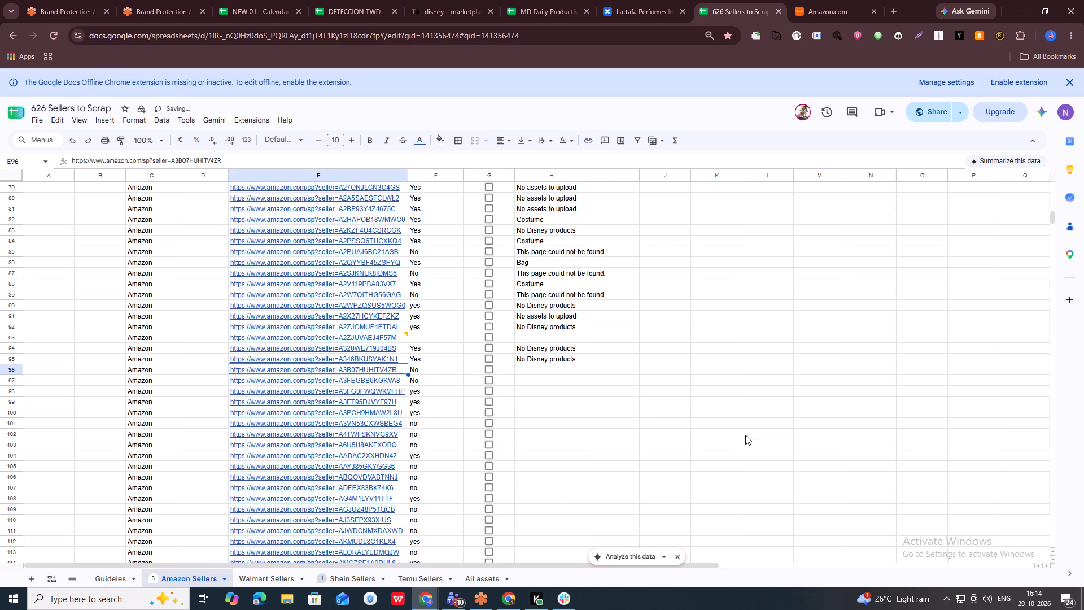
pyautogui.hotkey('alt', 'Return')
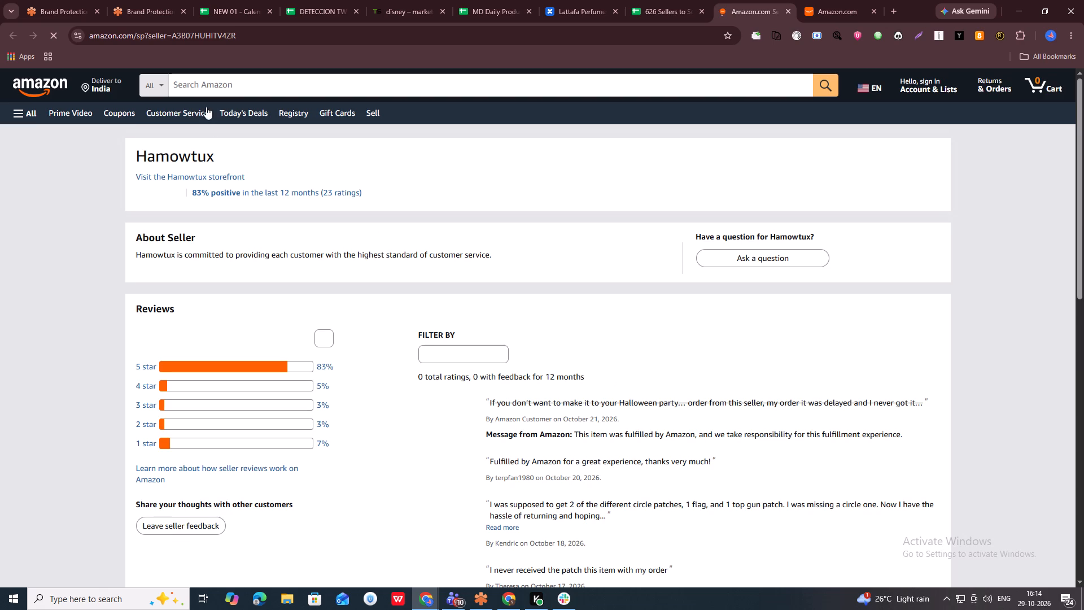
pyautogui.click(224, 178)
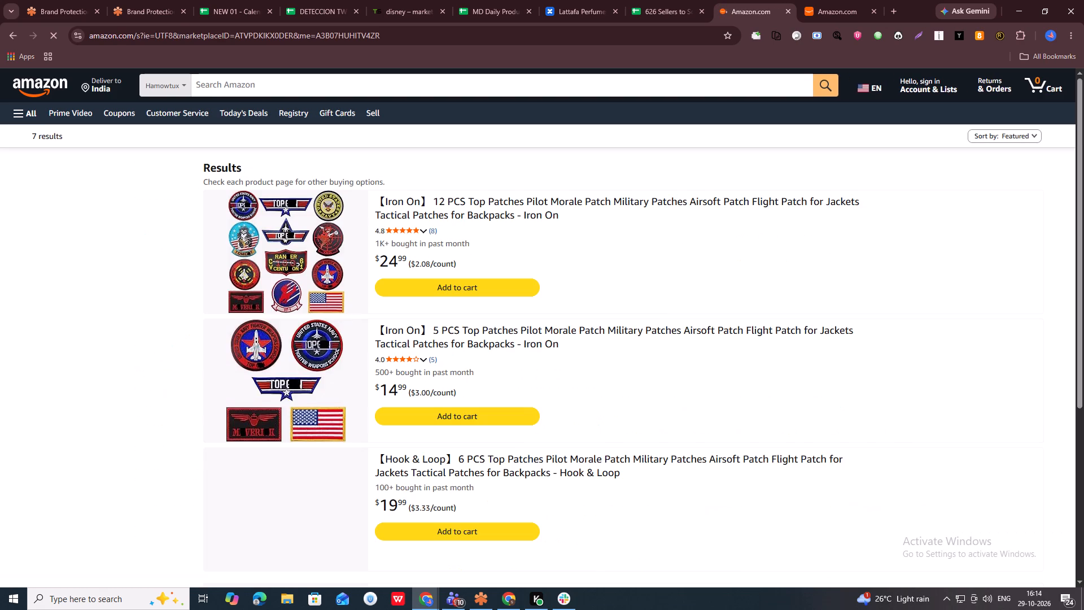
pyautogui.scroll(-15, 543, 418)
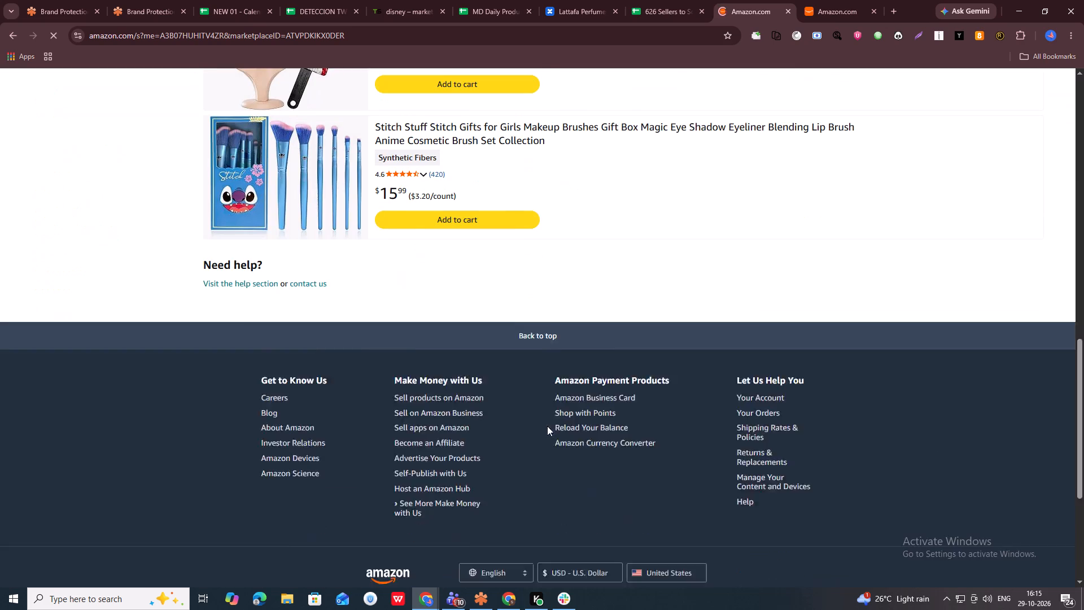
pyautogui.scroll(8, 547, 426)
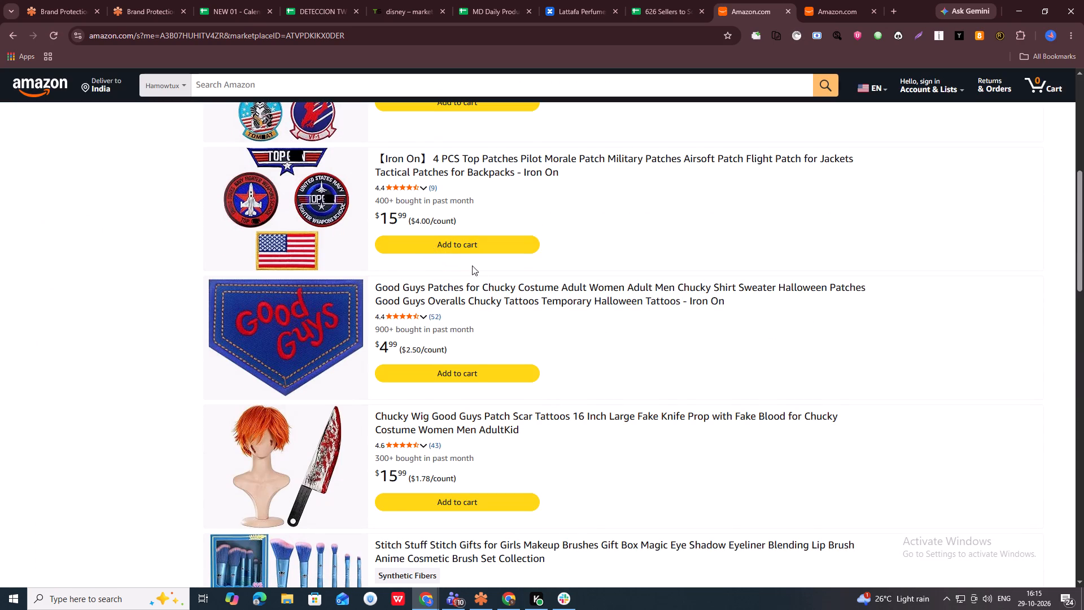
pyautogui.scroll(13, 566, 319)
pyautogui.scroll(-14, 644, 355)
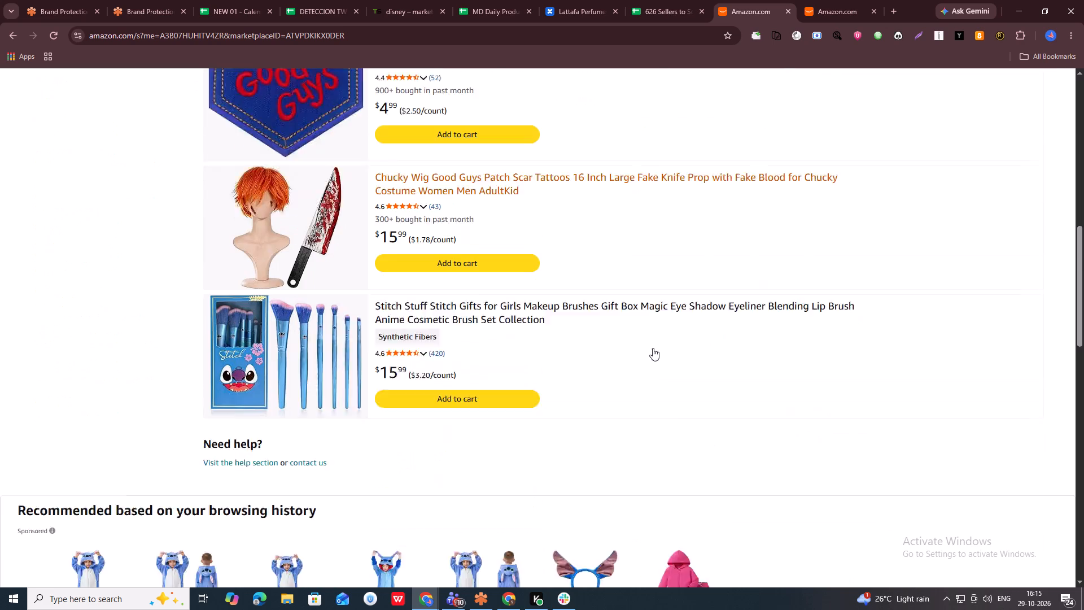
pyautogui.scroll(8, 655, 346)
pyautogui.scroll(20, 655, 346)
pyautogui.scroll(3, 655, 346)
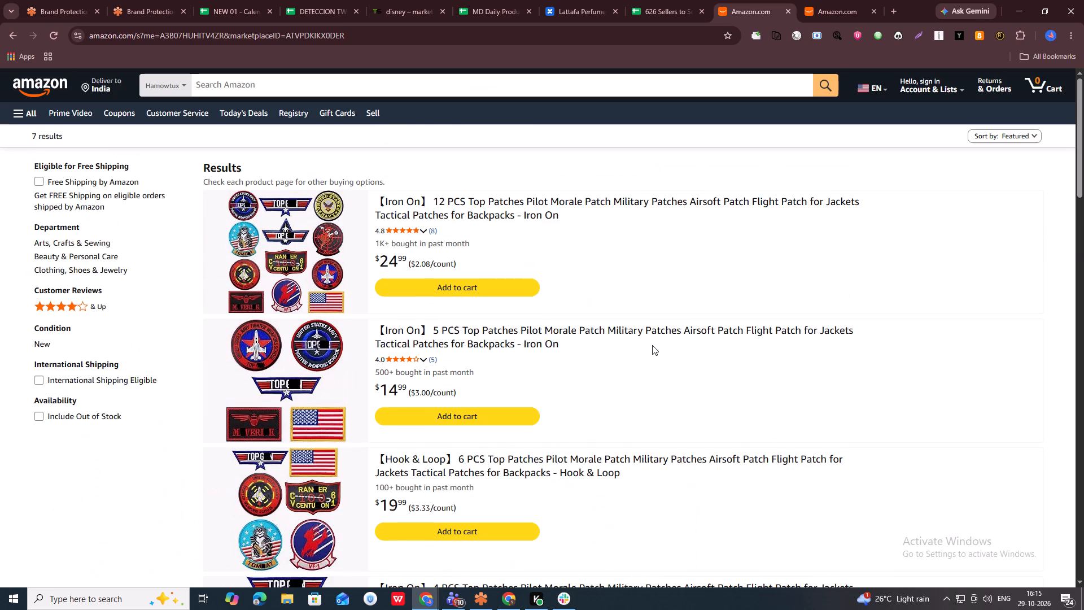
# Copy the "Yes" status and "No Disney products" note from row 95 into row 96 of the sellers sheet.
pyautogui.click(659, 0)
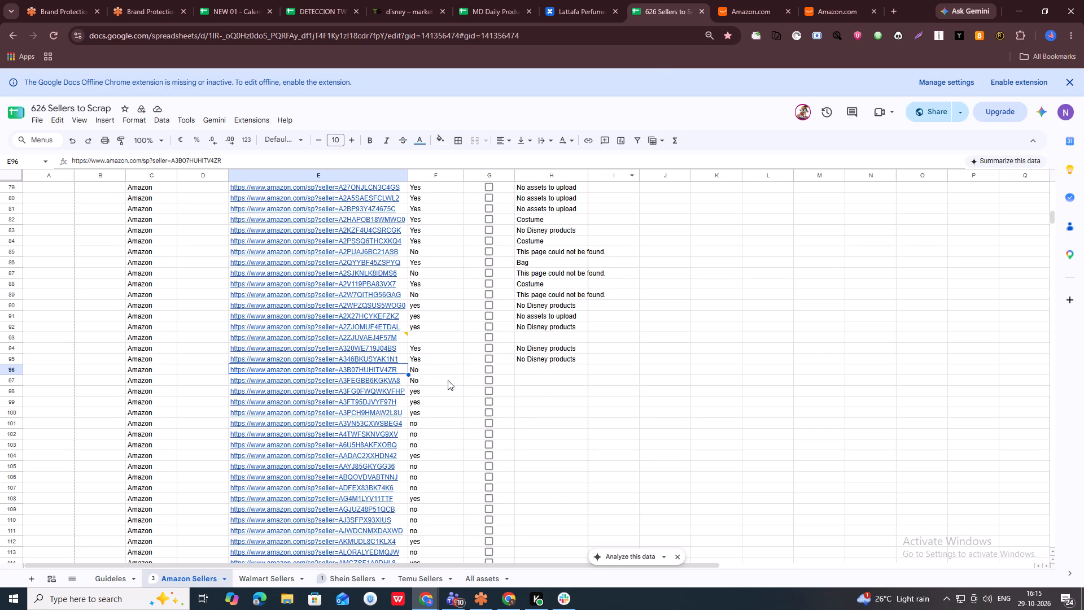
pyautogui.click(436, 369)
pyautogui.hotkey('ctrl', 'd')
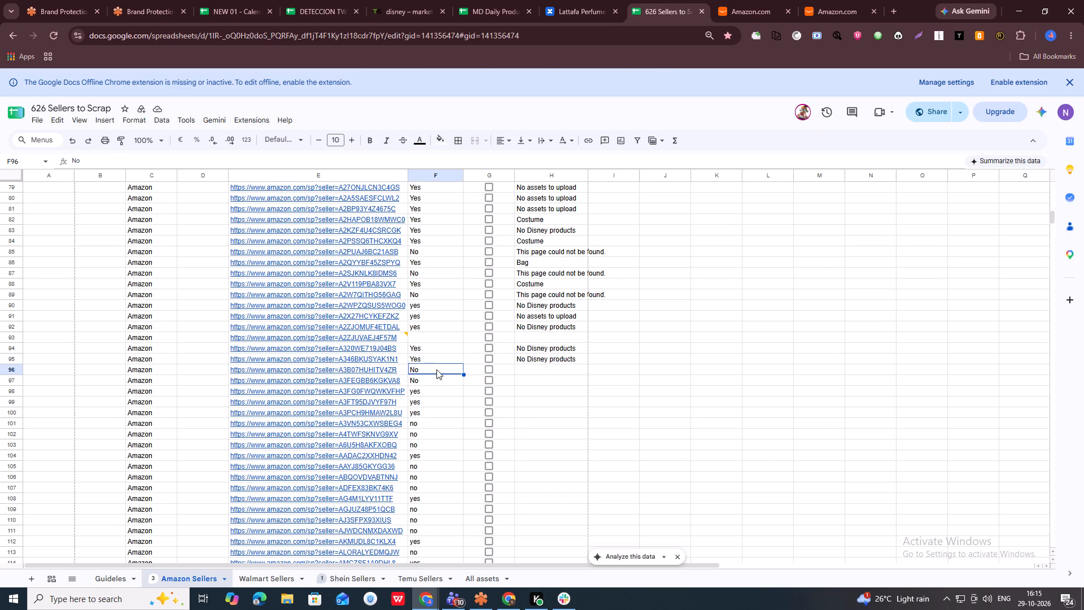
pyautogui.press('Right')
pyautogui.press('Right')
pyautogui.hotkey('ctrl', 'd')
# Open the row 97 seller page, close the two older Amazon tabs, and review the ZERCEJC storefront listings for Disney products.
pyautogui.press('Down')
pyautogui.press('Left')
pyautogui.press('Left')
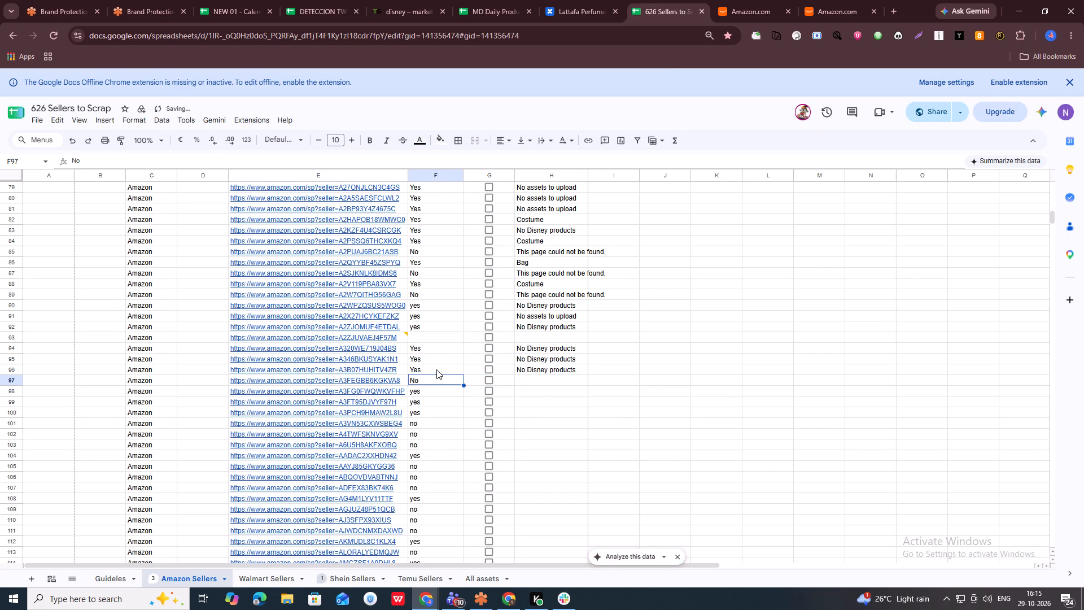
pyautogui.press('Left')
pyautogui.hotkey('alt', 'Return')
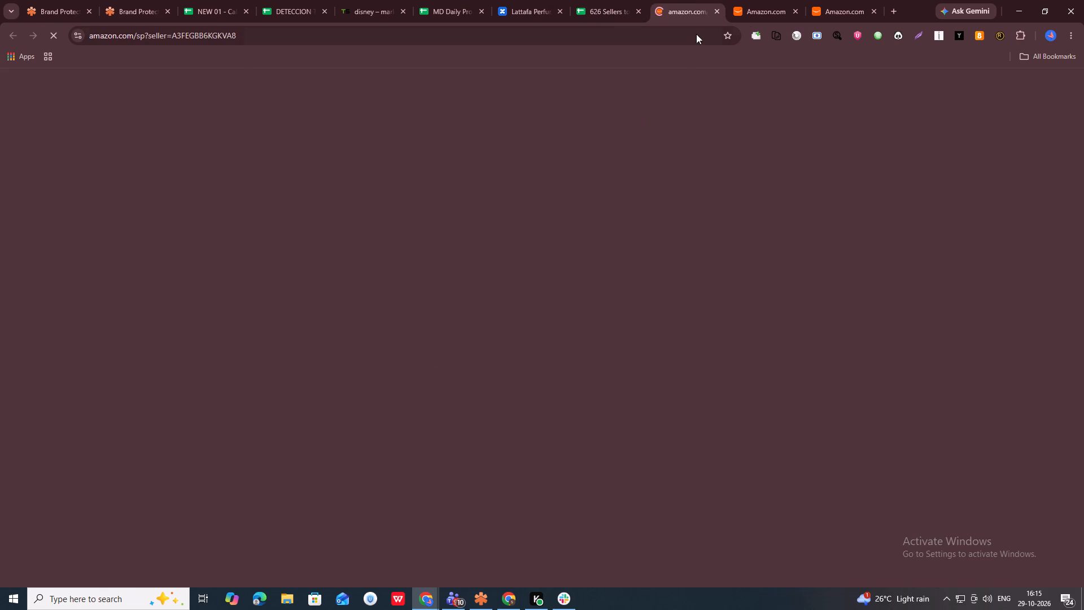
pyautogui.middleClick(766, 0)
pyautogui.middleClick(766, 0)
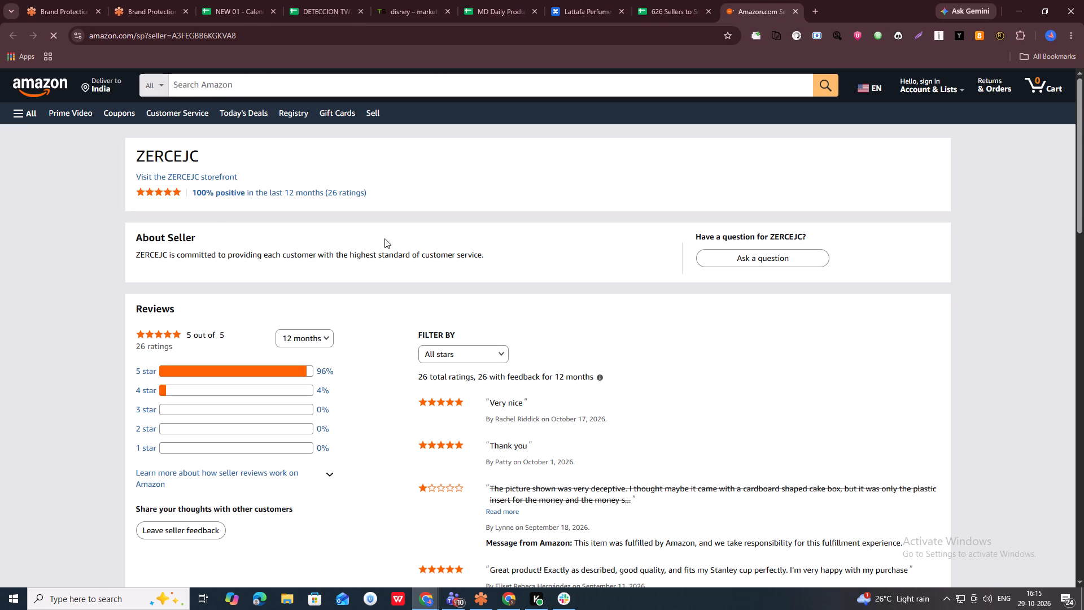
pyautogui.click(206, 178)
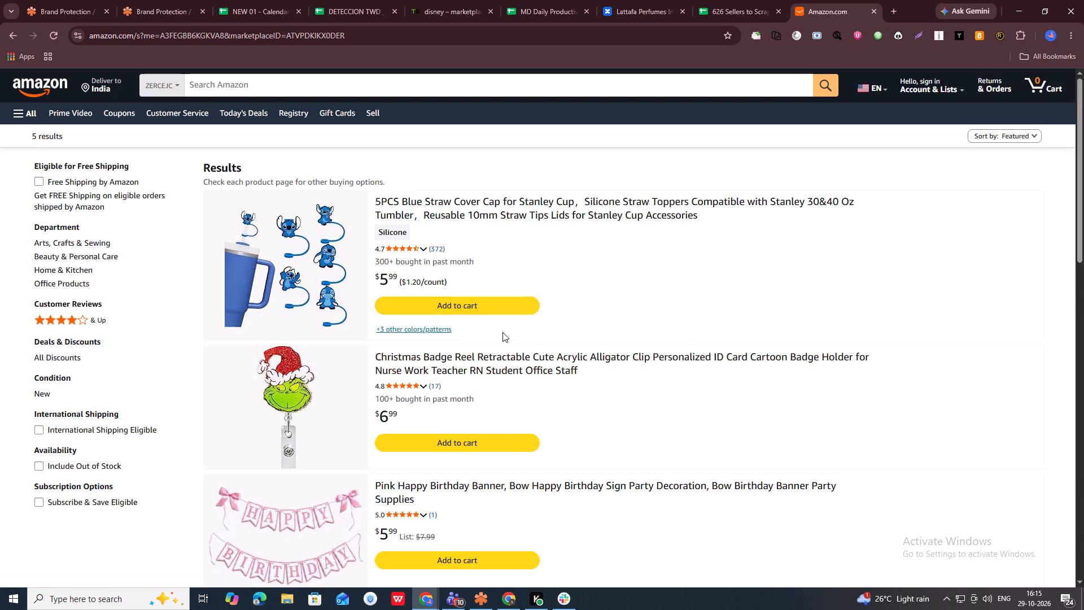
pyautogui.scroll(-7, 505, 318)
pyautogui.scroll(8, 689, 333)
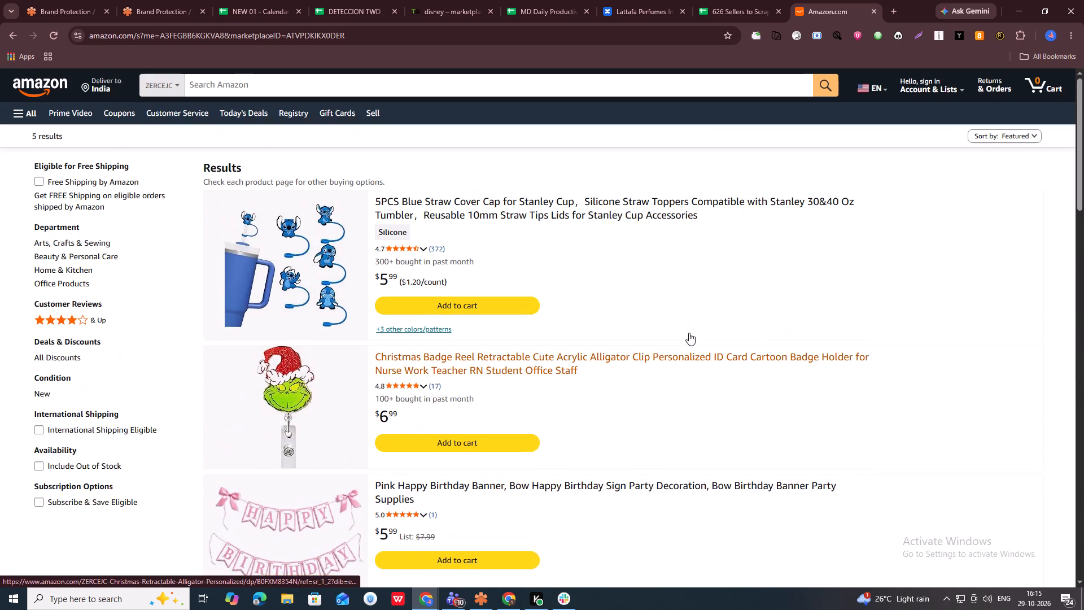
pyautogui.scroll(-7, 689, 333)
pyautogui.scroll(7, 689, 333)
# Set the row 97 status to "Yes" and copy the "No assets to upload" note from row 91 into its note cell.
pyautogui.click(730, 0)
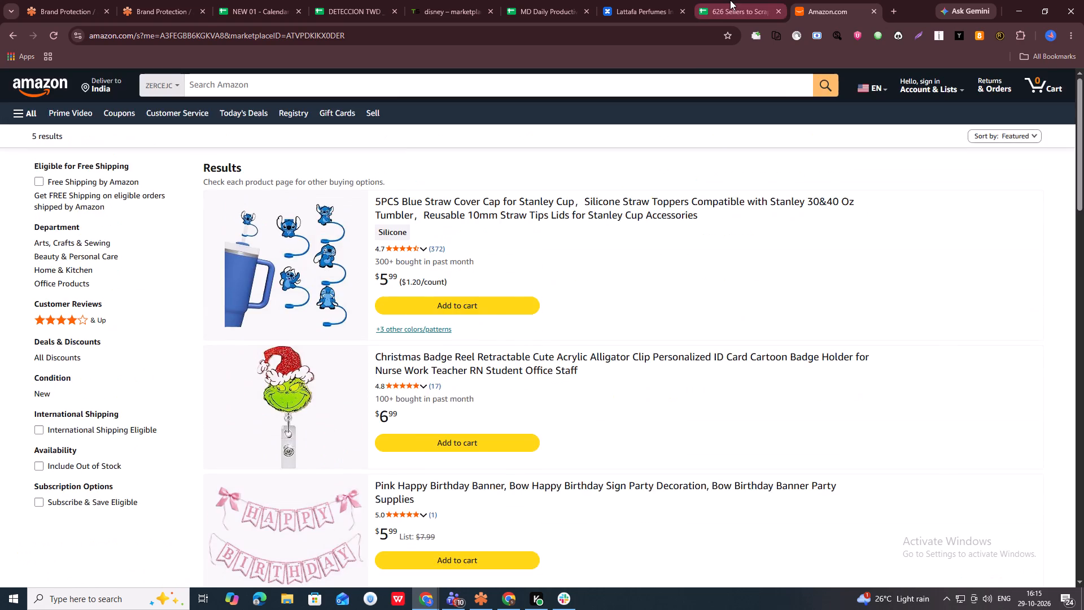
pyautogui.click(434, 381)
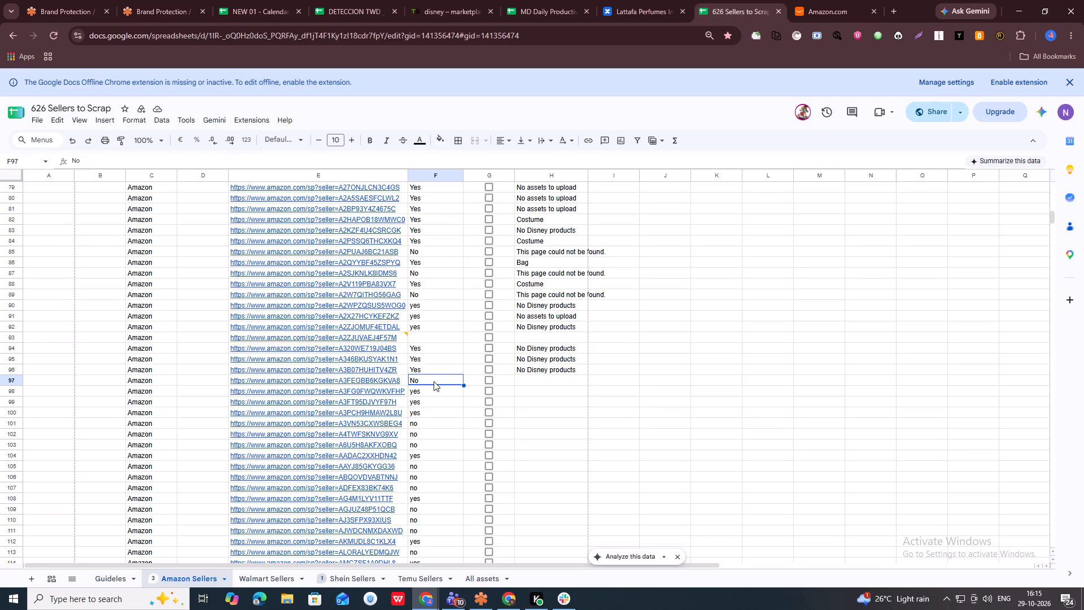
pyautogui.hotkey('ctrl', 'd')
pyautogui.press('Right')
pyautogui.press('Right')
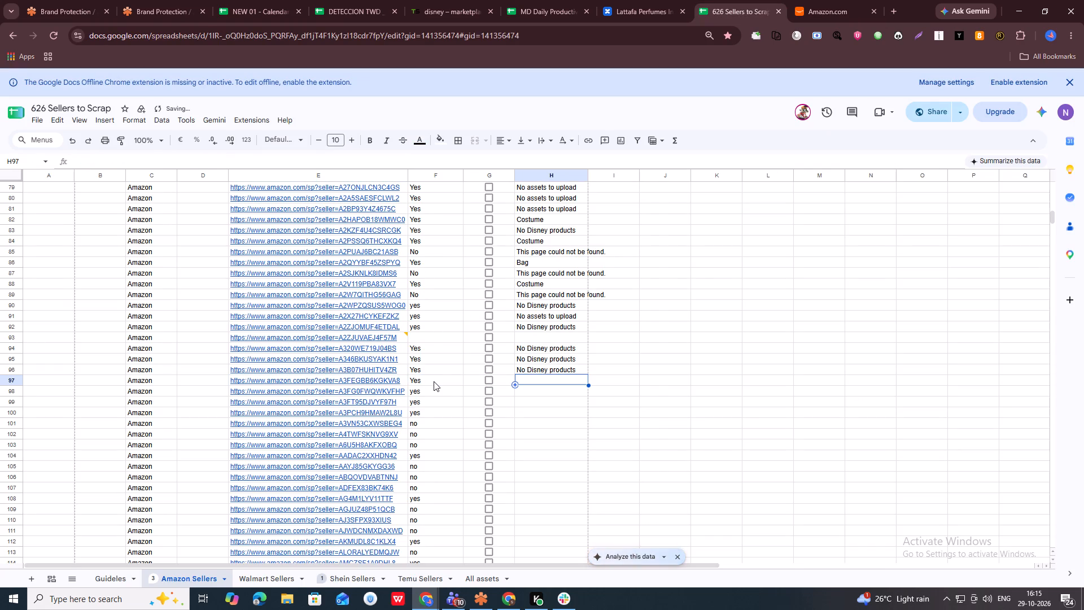
pyautogui.click(549, 319)
pyautogui.hotkey('ctrl', 'c')
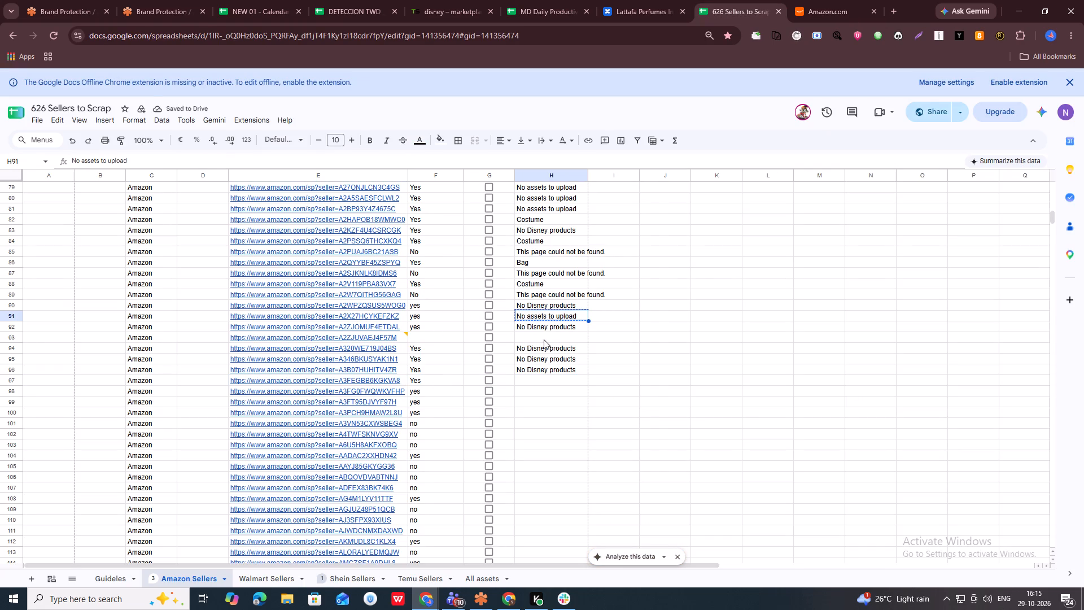
pyautogui.click(531, 382)
pyautogui.hotkey('ctrl', 'v')
# Open the row 98 seller page, close the old ZERCEJC tab, and review the LiqqStore storefront listings for Disney products.
pyautogui.press('Down')
pyautogui.press('Left')
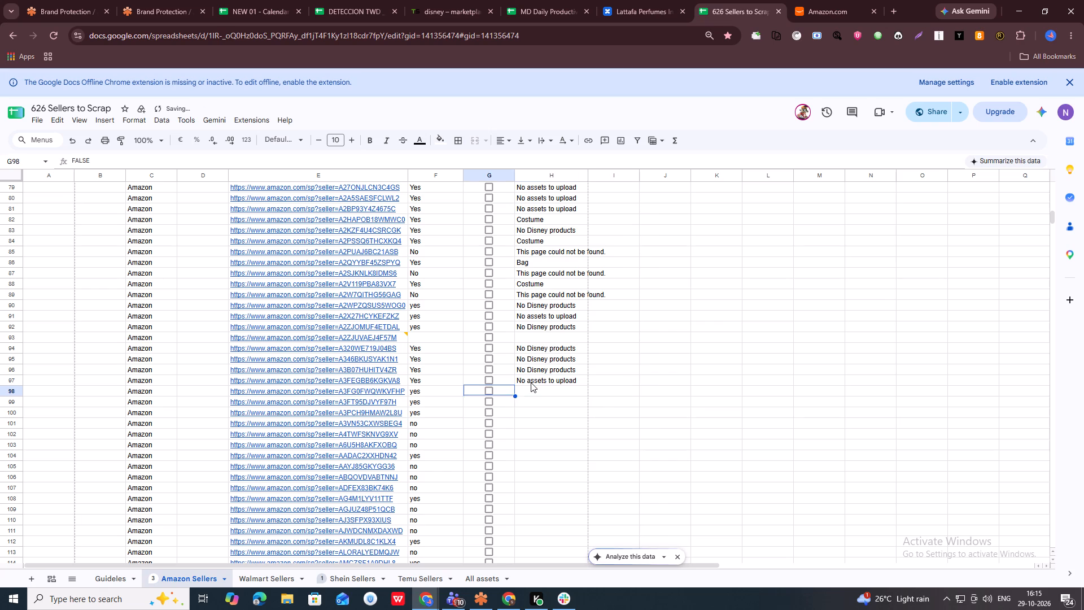
pyautogui.press('Left')
pyautogui.press('Left')
pyautogui.hotkey('alt', 'Return')
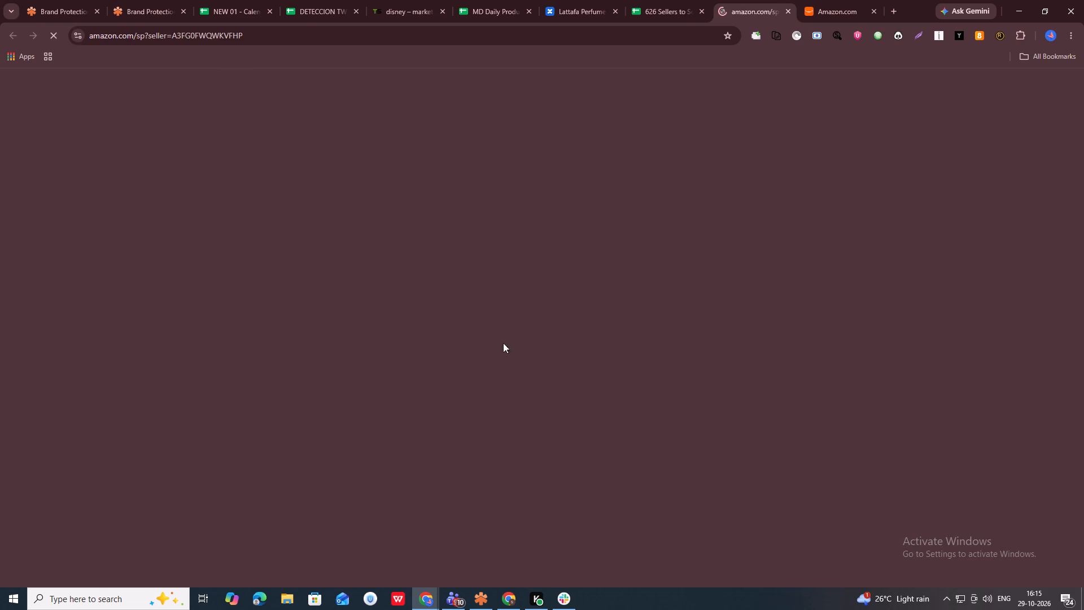
pyautogui.middleClick(833, 0)
pyautogui.click(216, 176)
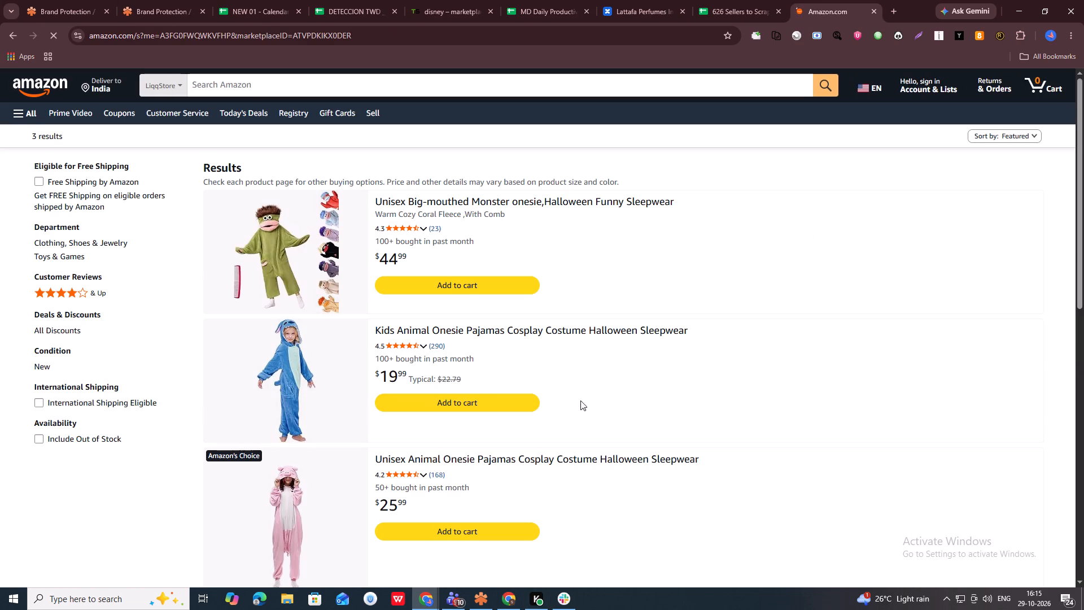
pyautogui.scroll(-7, 566, 386)
pyautogui.scroll(7, 567, 381)
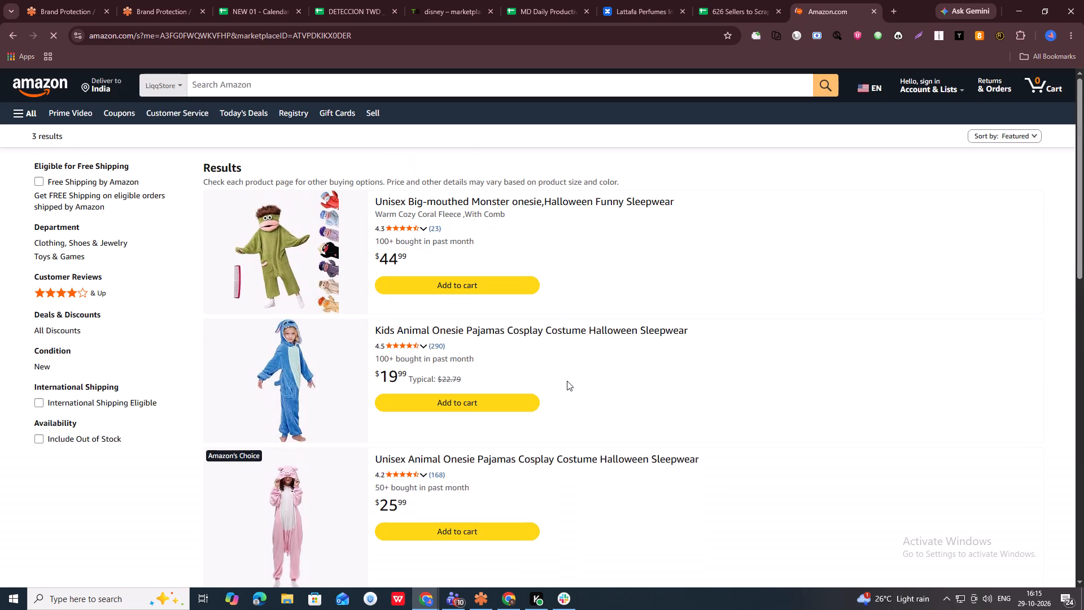
# Enter "costume" as the row 98 note in the sellers sheet.
pyautogui.click(745, 0)
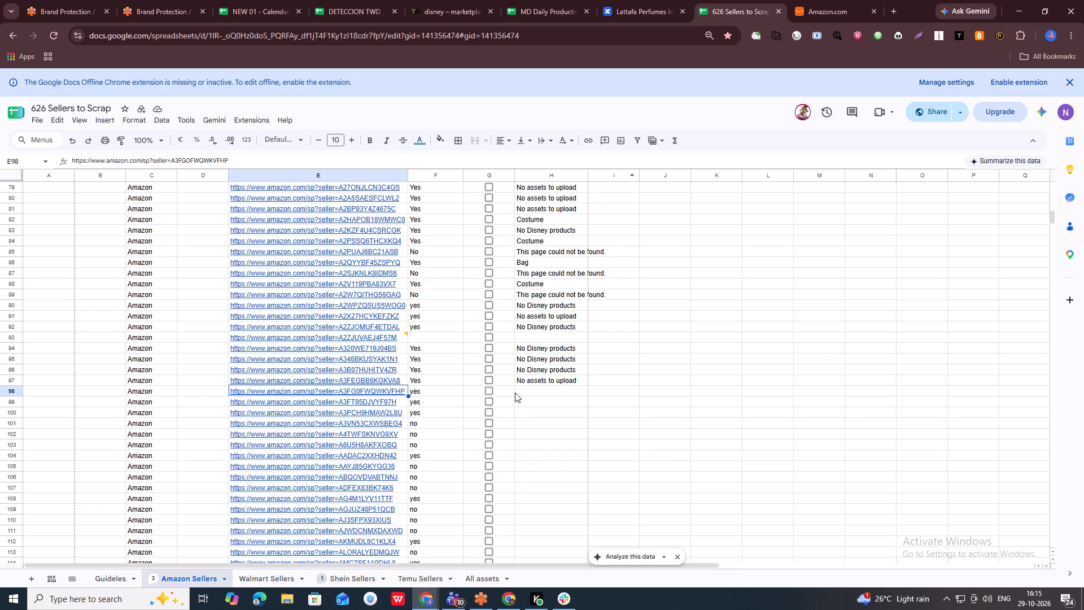
pyautogui.click(515, 393)
pyautogui.press('Right')
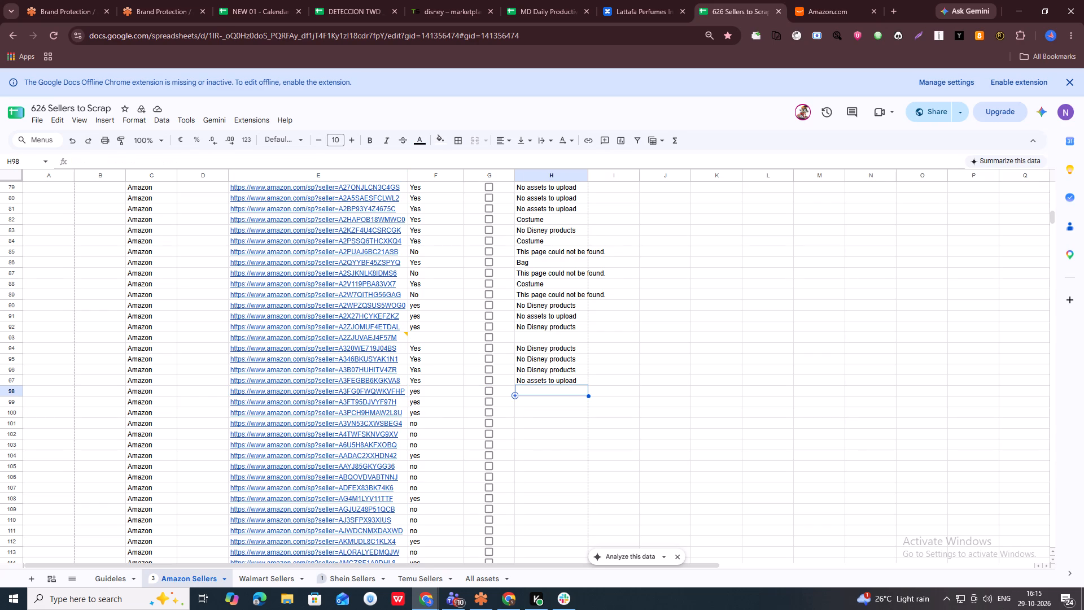
pyautogui.write('costi')
pyautogui.press('BackSpace')
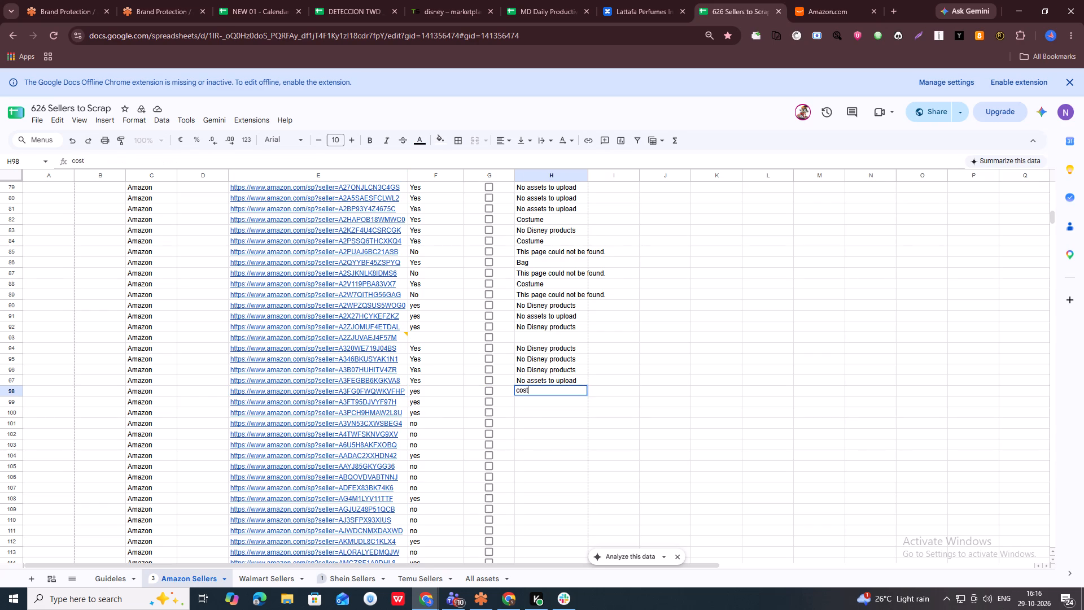
pyautogui.press('BackSpace')
pyautogui.write('tume')
pyautogui.press('Down')
# Open the row 99 seller page and review the shanhurong storefront listings for Disney products.
pyautogui.press('Left')
pyautogui.press('Left')
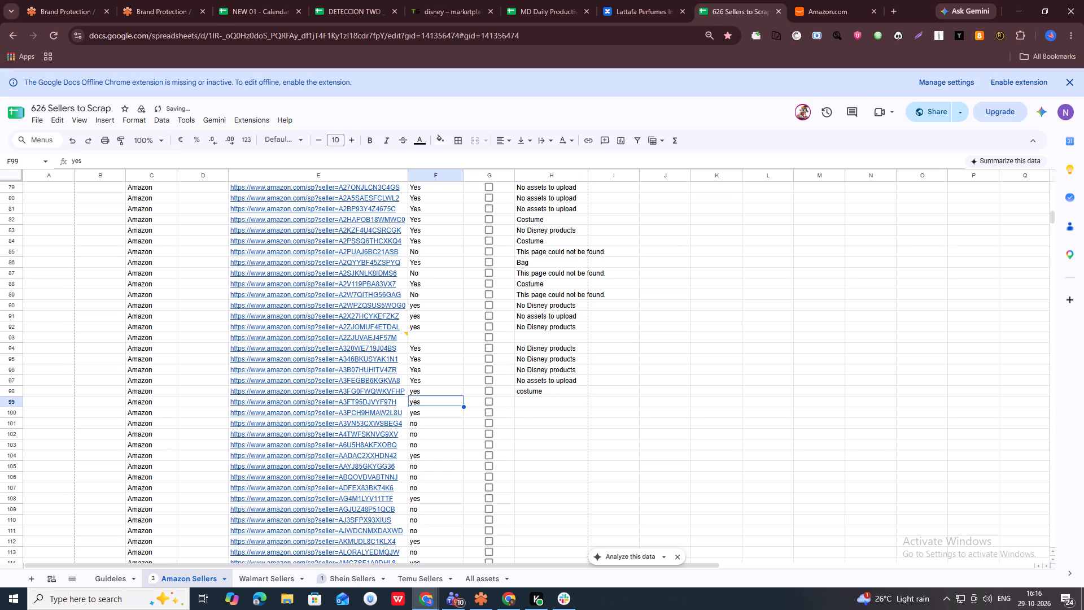
pyautogui.scroll(-2, 547, 474)
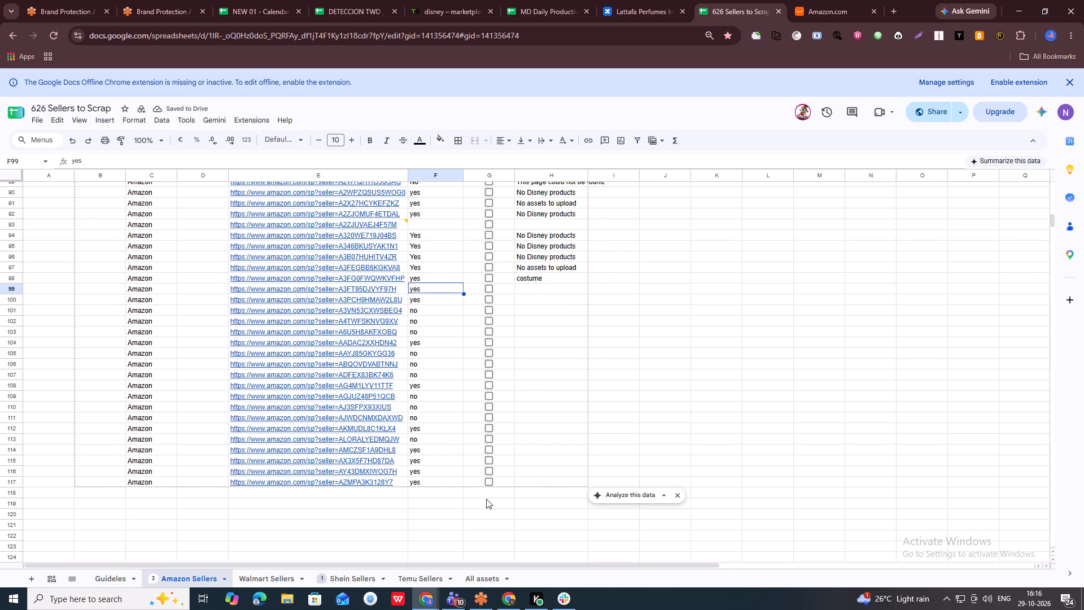
pyautogui.click(355, 291)
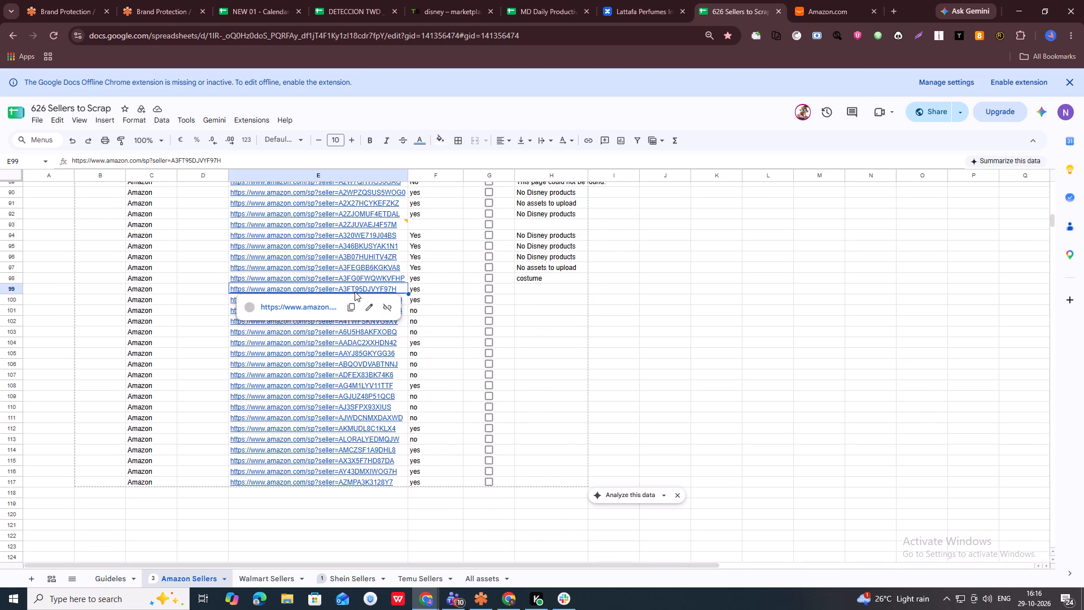
pyautogui.hotkey('alt', 'Return')
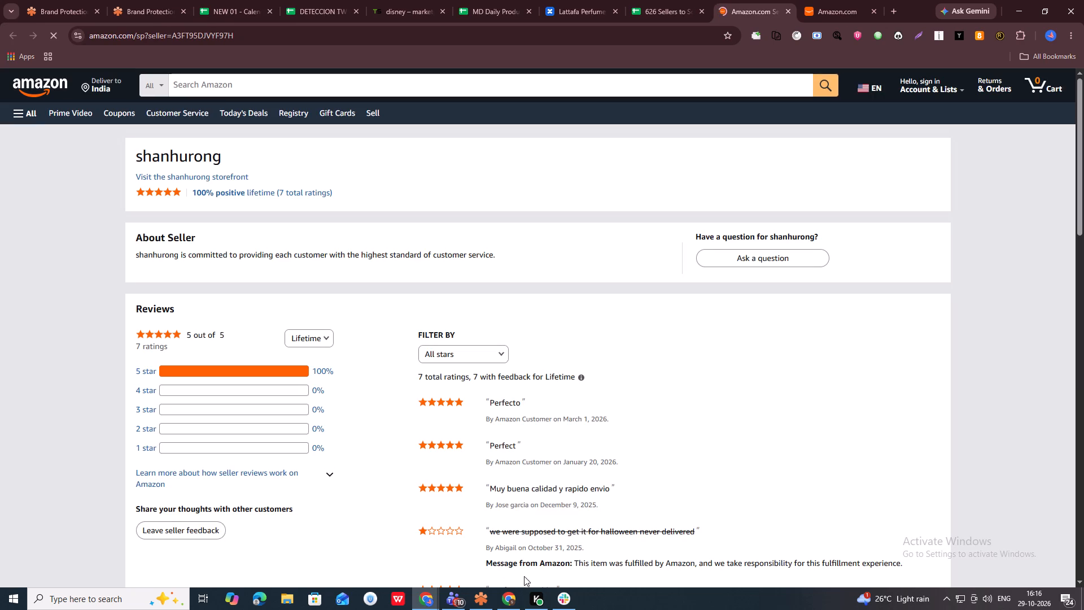
pyautogui.click(228, 177)
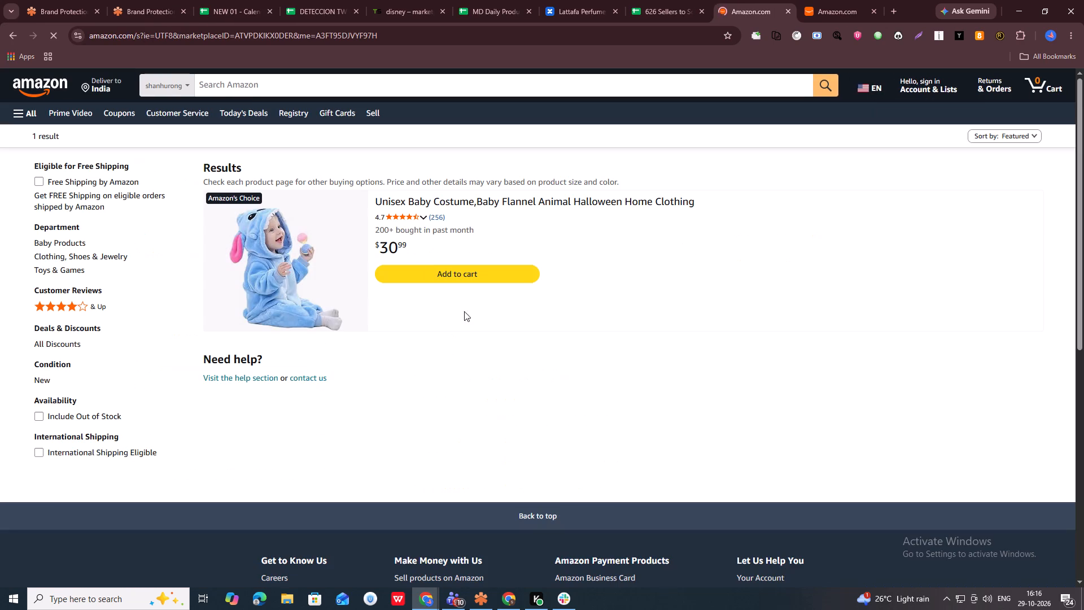
# Fill the "costume" note from row 98 down into the row 99 note cell of the sellers sheet.
pyautogui.click(665, 0)
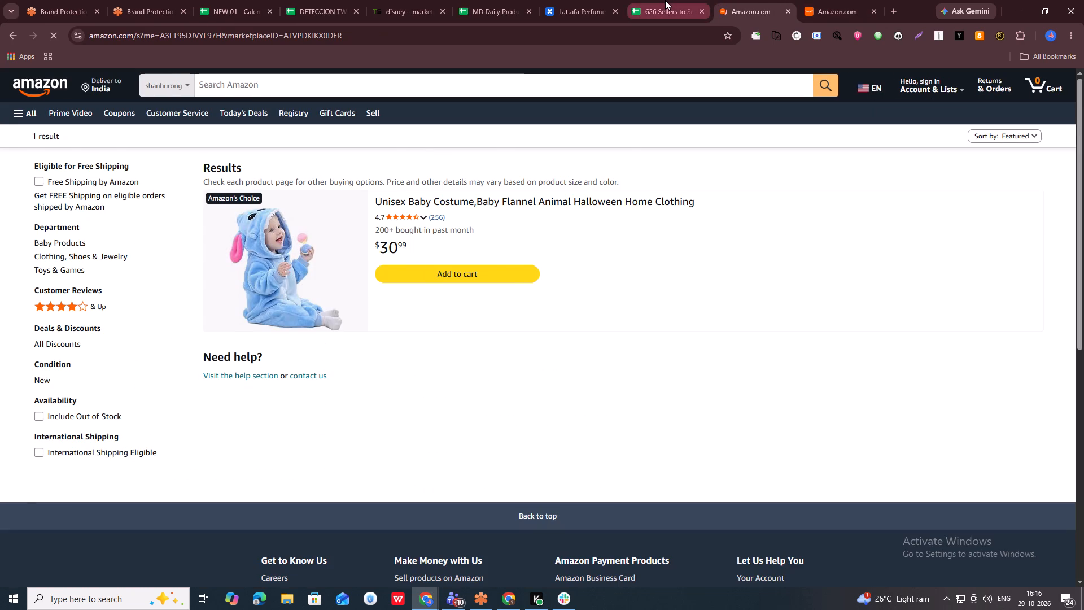
pyautogui.press('Right')
pyautogui.press('Right')
pyautogui.press('Right')
pyautogui.hotkey('ctrl', 'd')
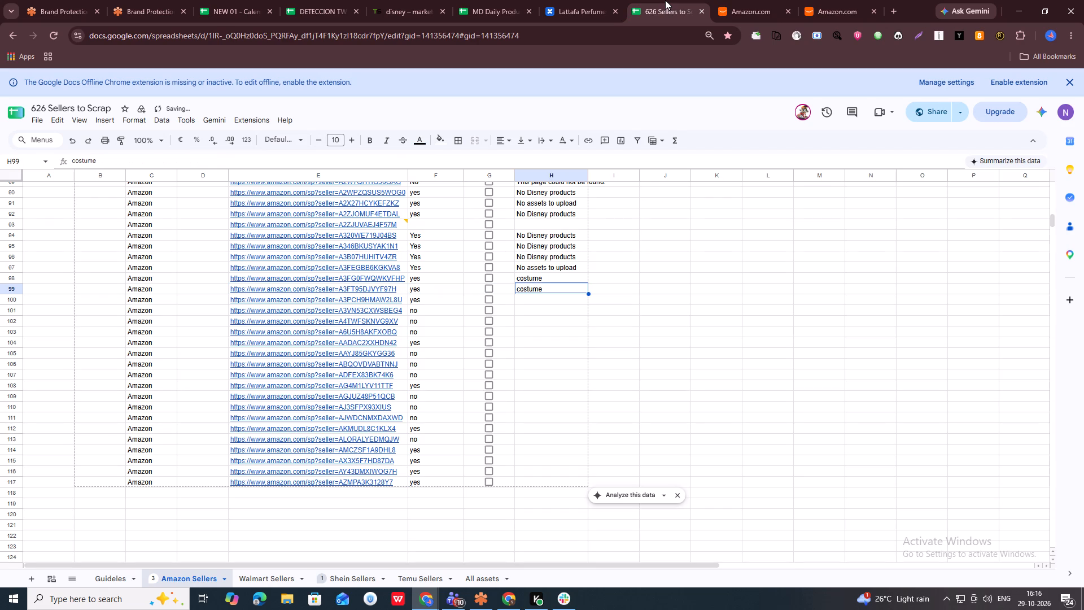
# Open the row 100 seller page, close one older Amazon tab, and review the JZHJMYXDZ storefront listings for Disney products.
pyautogui.press('Down')
pyautogui.press('Left')
pyautogui.press('Left')
pyautogui.press('Left')
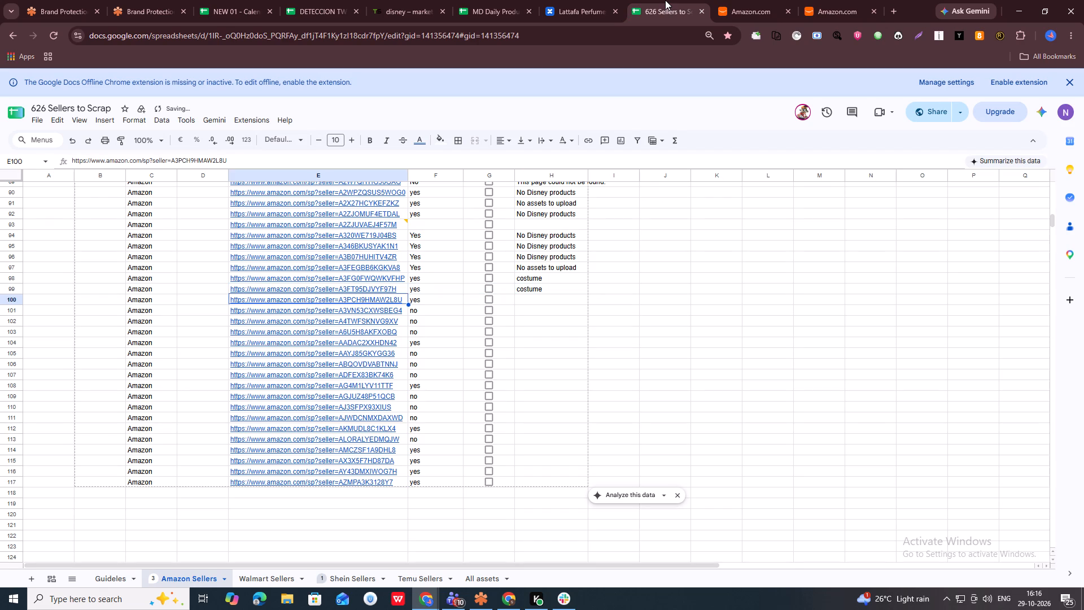
pyautogui.hotkey('alt', 'Return')
pyautogui.middleClick(767, 0)
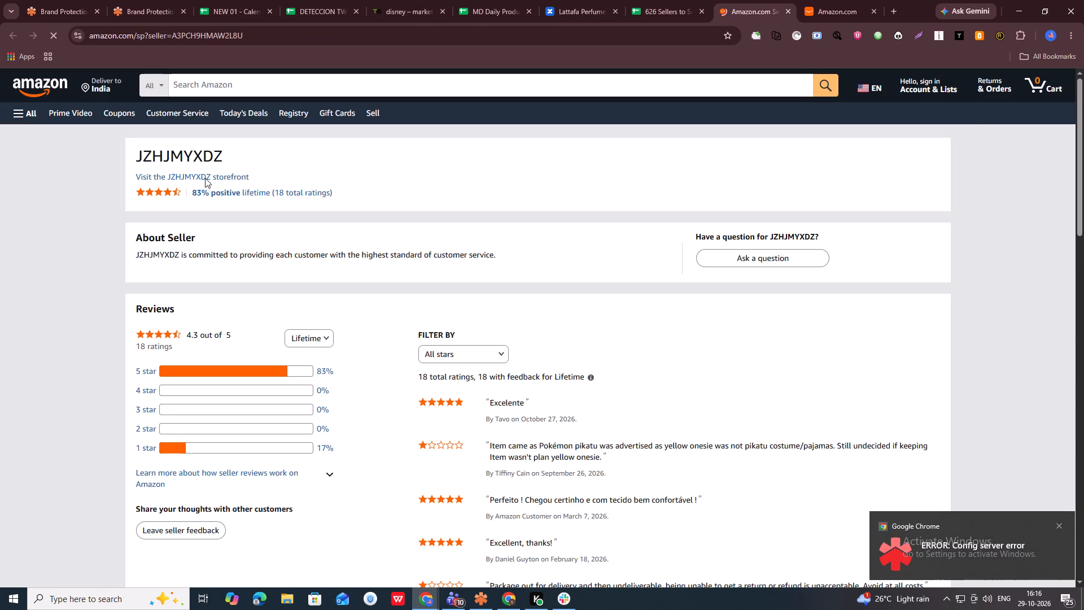
pyautogui.click(205, 178)
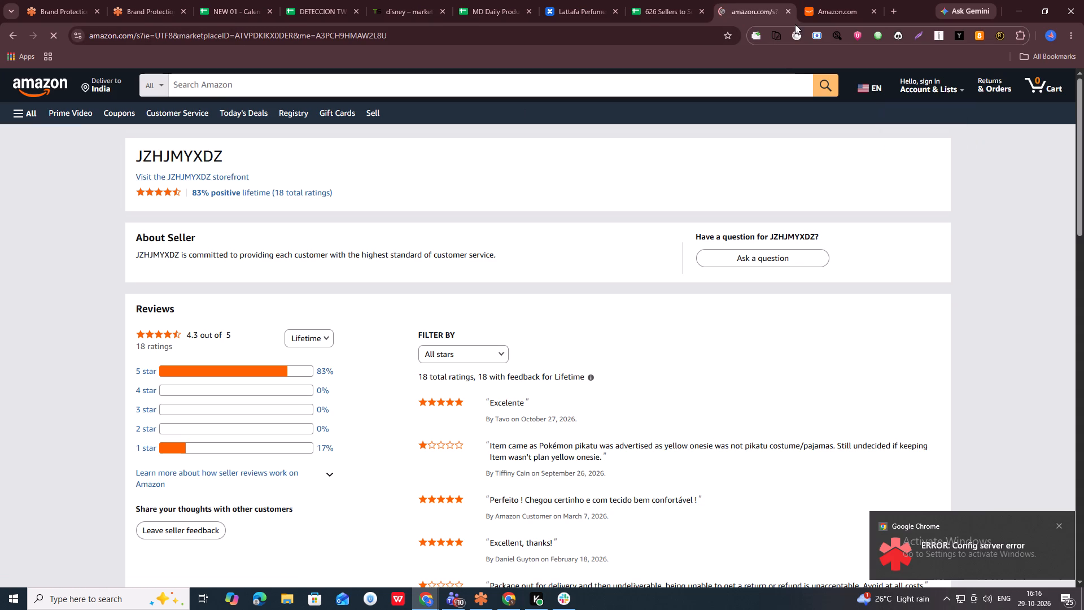
pyautogui.scroll(-6, 620, 399)
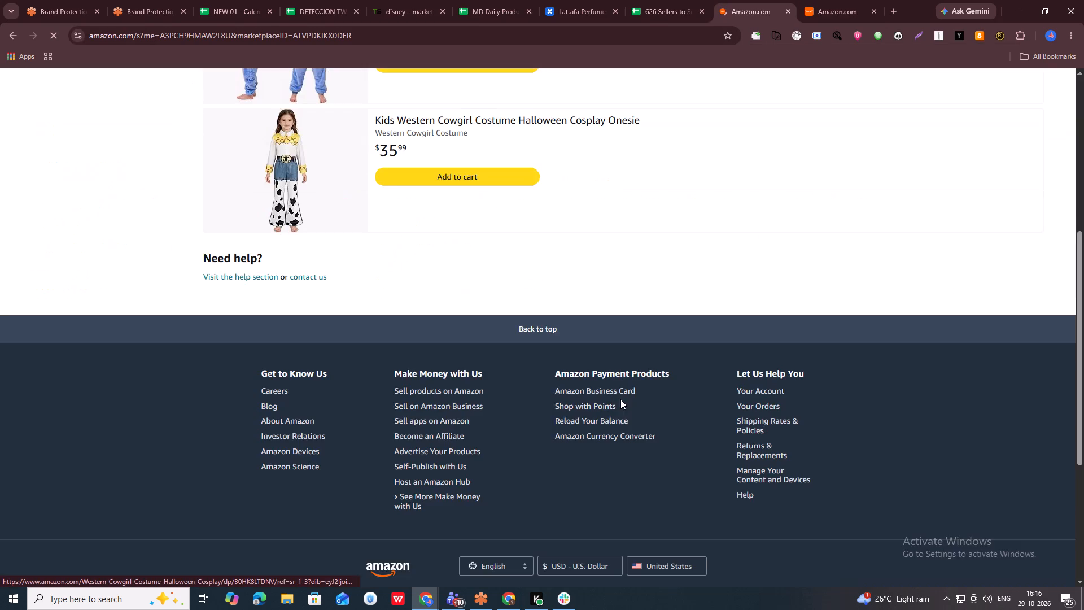
pyautogui.scroll(8, 620, 399)
# Fill the "costume" note from row 99 down into the row 100 note cell of the sellers sheet.
pyautogui.click(683, 0)
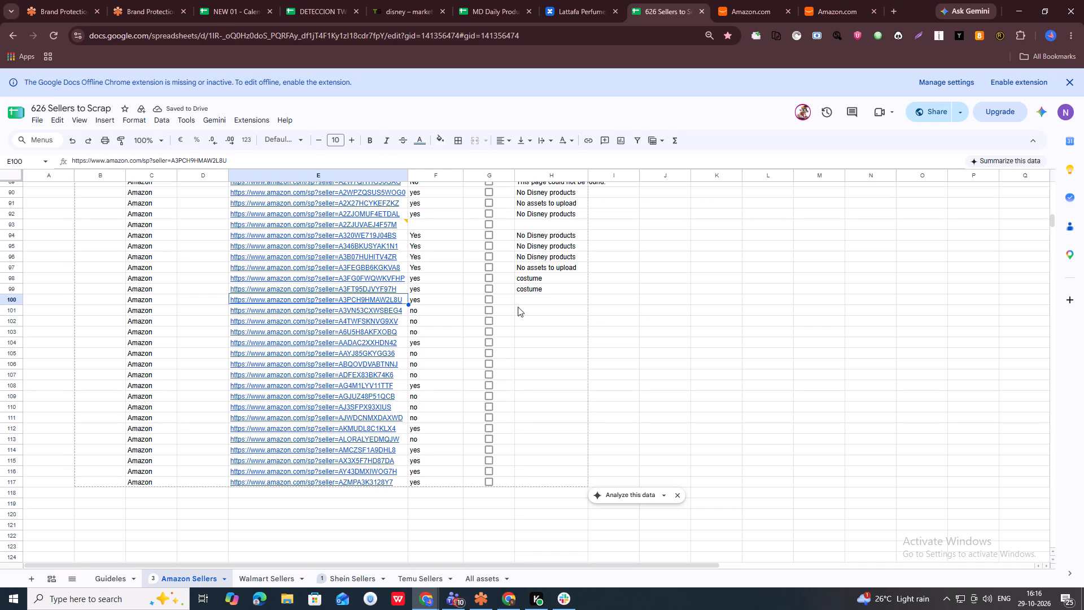
pyautogui.click(526, 302)
pyautogui.hotkey('ctrl', 'd')
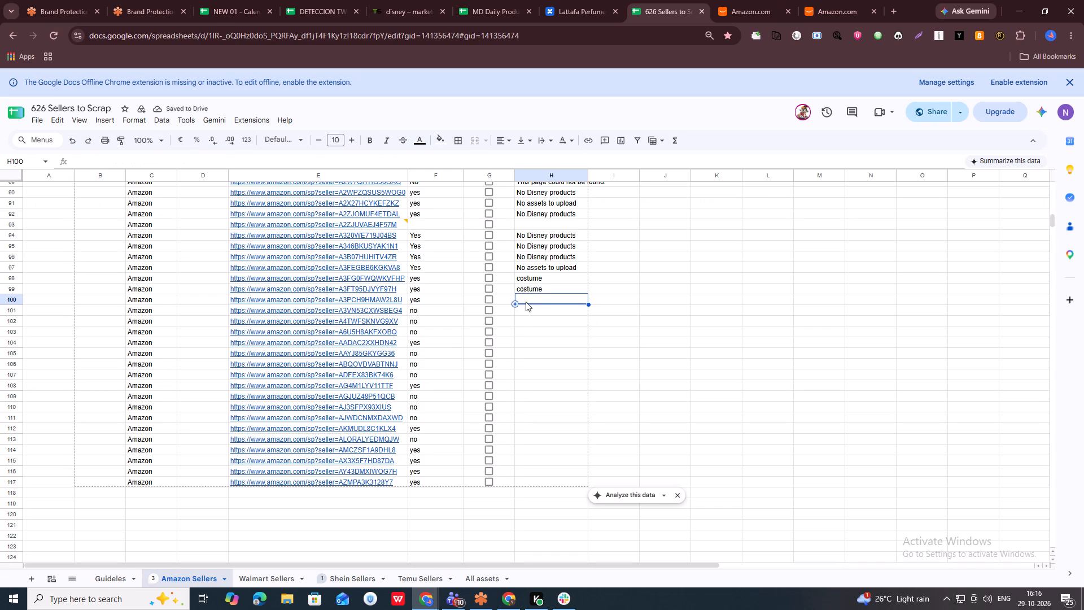
# Open the row 101 seller page, close one older Amazon tab, and review the Jingbinfeng storefront listings for Disney products.
pyautogui.press('Down')
pyautogui.press('Left')
pyautogui.press('Left')
pyautogui.press('Left')
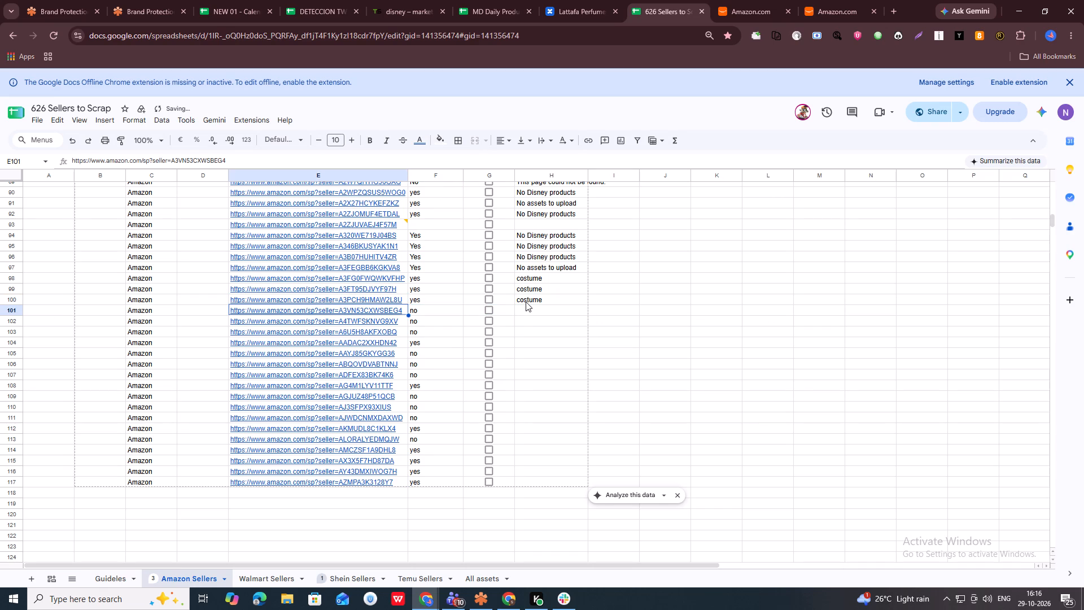
pyautogui.hotkey('alt', 'Return')
pyautogui.click(797, 13)
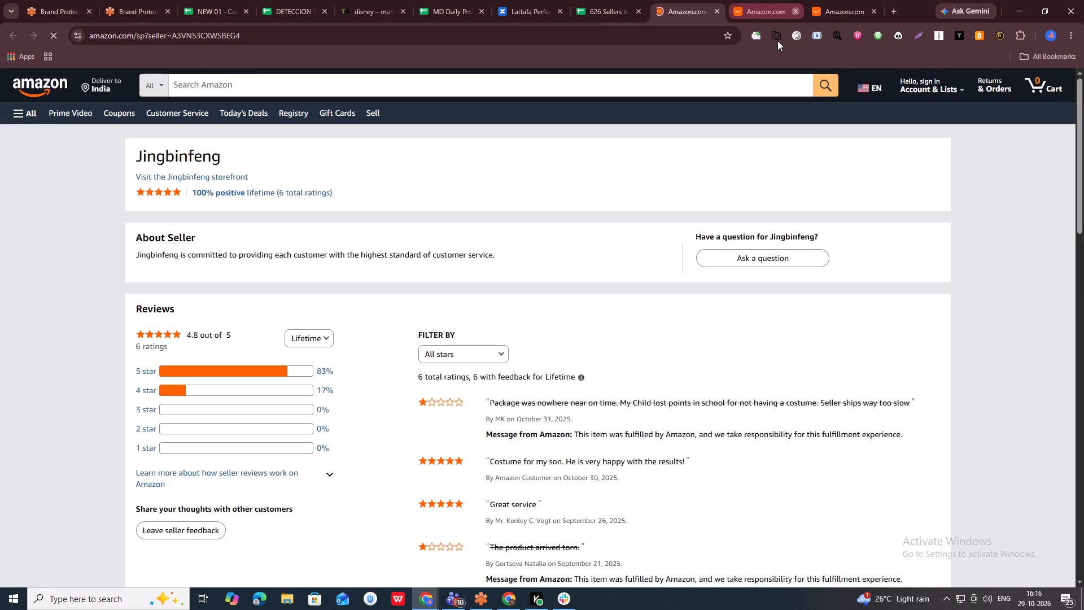
pyautogui.click(220, 177)
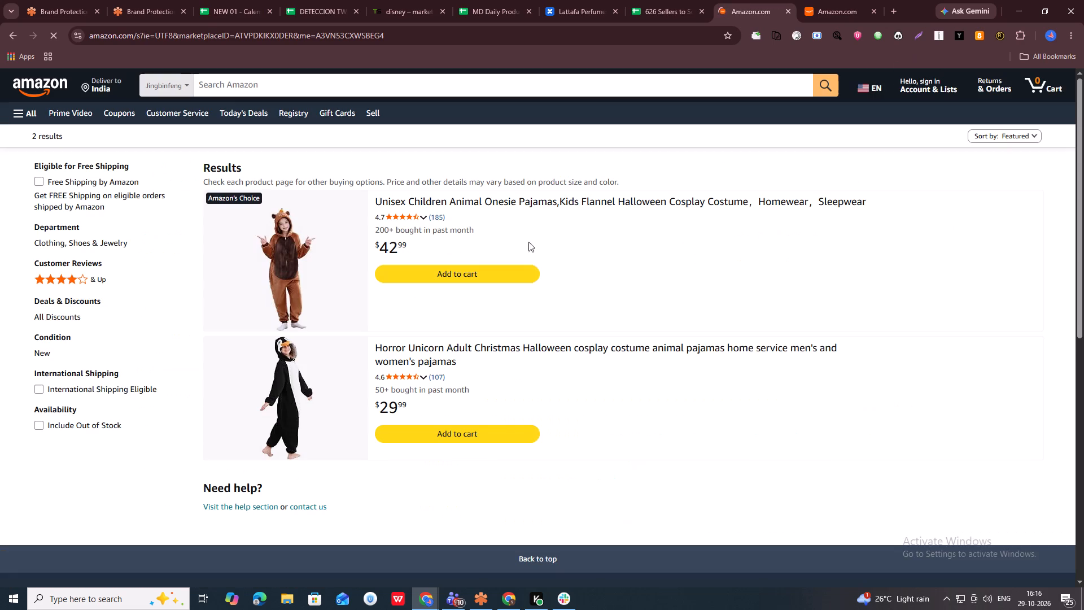
pyautogui.scroll(-6, 600, 341)
pyautogui.scroll(9, 606, 342)
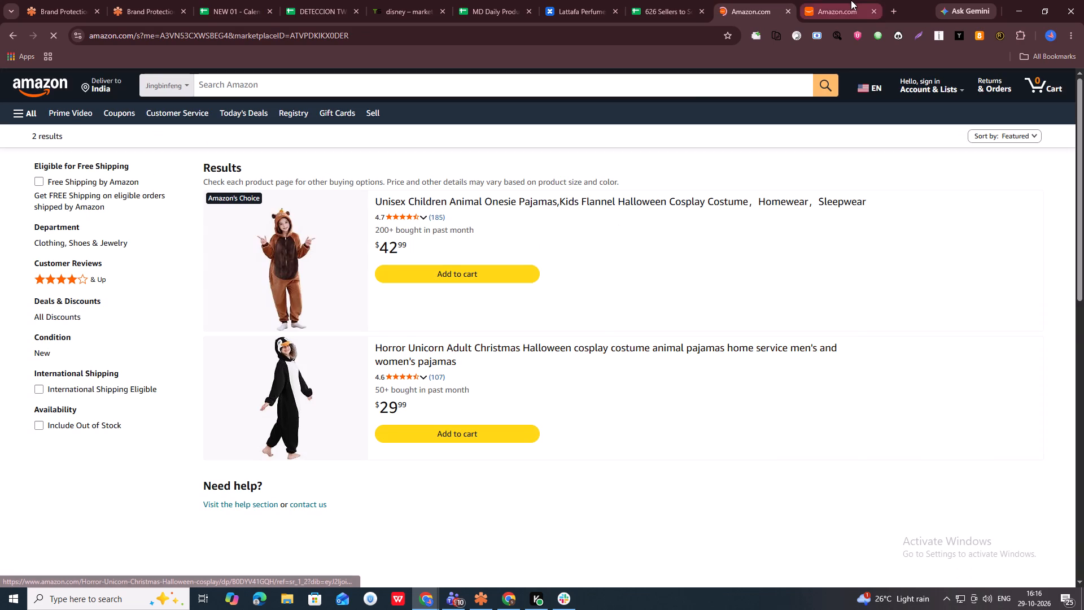
# Set the row 101 status to "yes" and copy the "No Disney products" note from row 96 into its note cell.
pyautogui.click(670, 0)
pyautogui.click(440, 310)
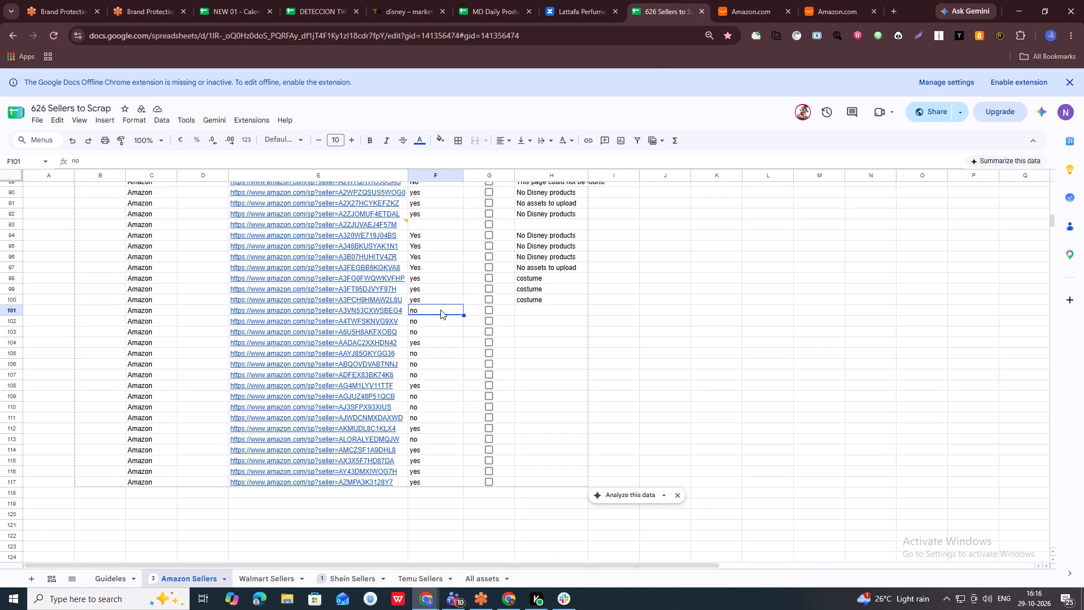
pyautogui.hotkey('ctrl', 'd')
pyautogui.press('Right')
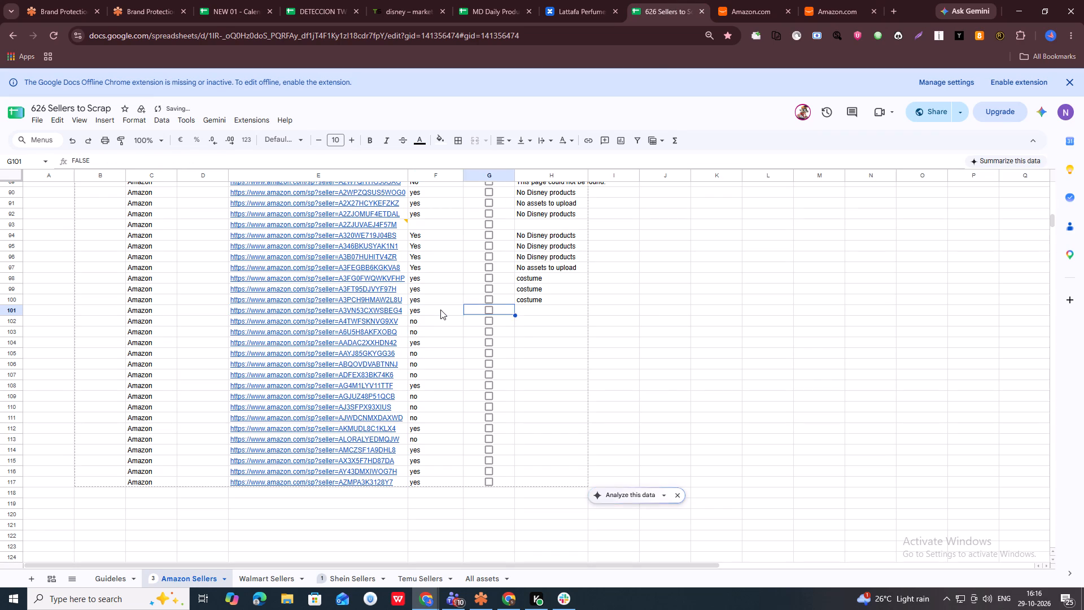
pyautogui.press('Right')
pyautogui.press('Up')
pyautogui.press('Up')
pyautogui.press('Up')
pyautogui.press('Up')
pyautogui.press('Up')
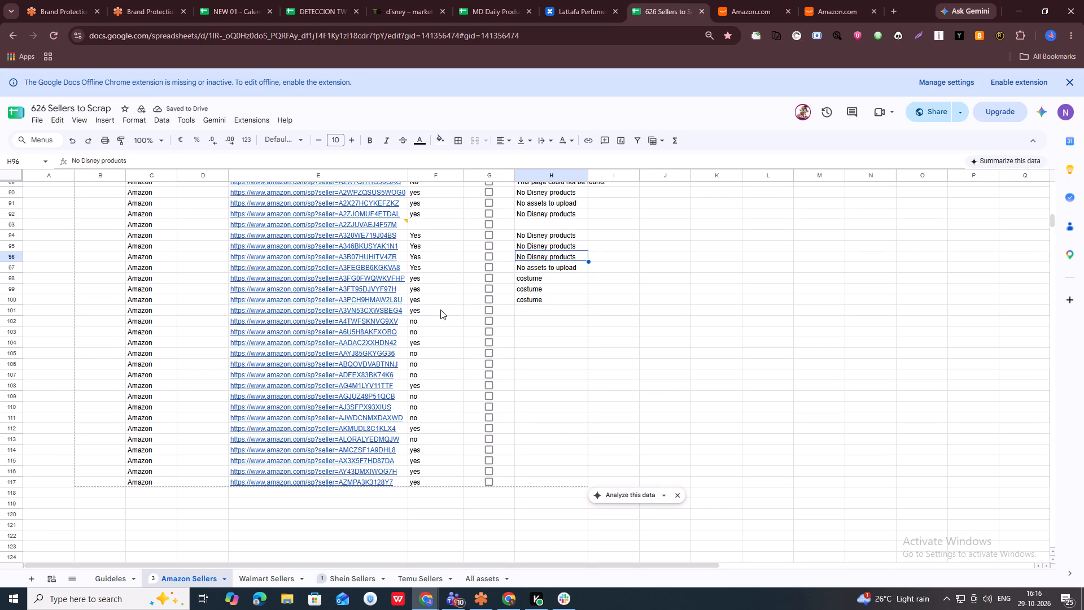
pyautogui.hotkey('ctrl', 'c')
pyautogui.hotkey('ctrl', 'Down')
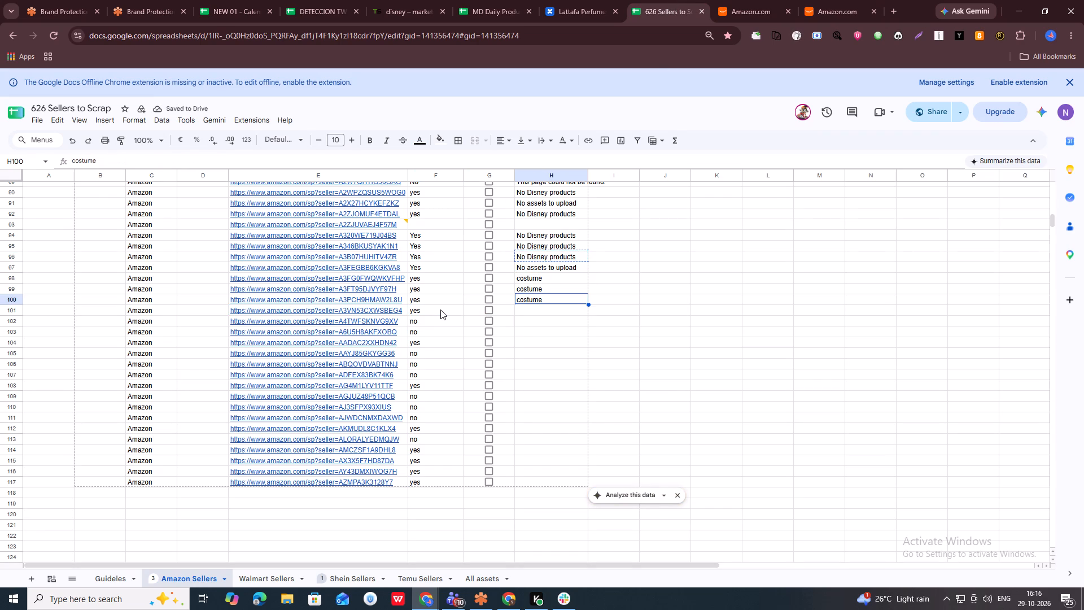
pyautogui.press('Down')
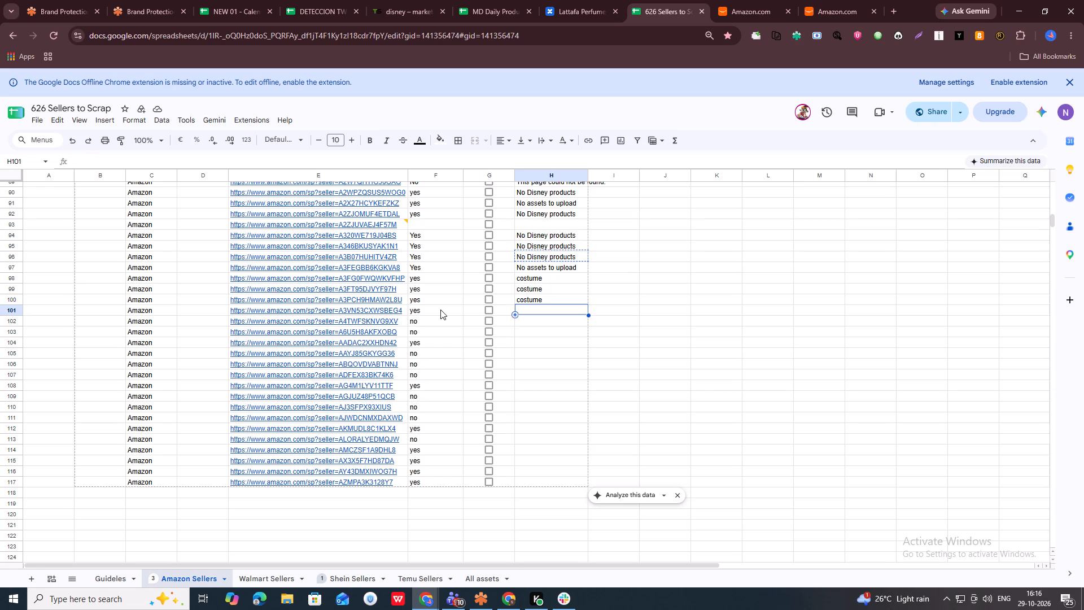
pyautogui.hotkey('ctrl', 'v')
# Open the row 102 seller page, close the two older Amazon tabs, and review the guangzhoujitengshangmaoyouxiangongsi storefront listings for Disney products.
pyautogui.press('Down')
pyautogui.press('Left')
pyautogui.press('Left')
pyautogui.press('Left')
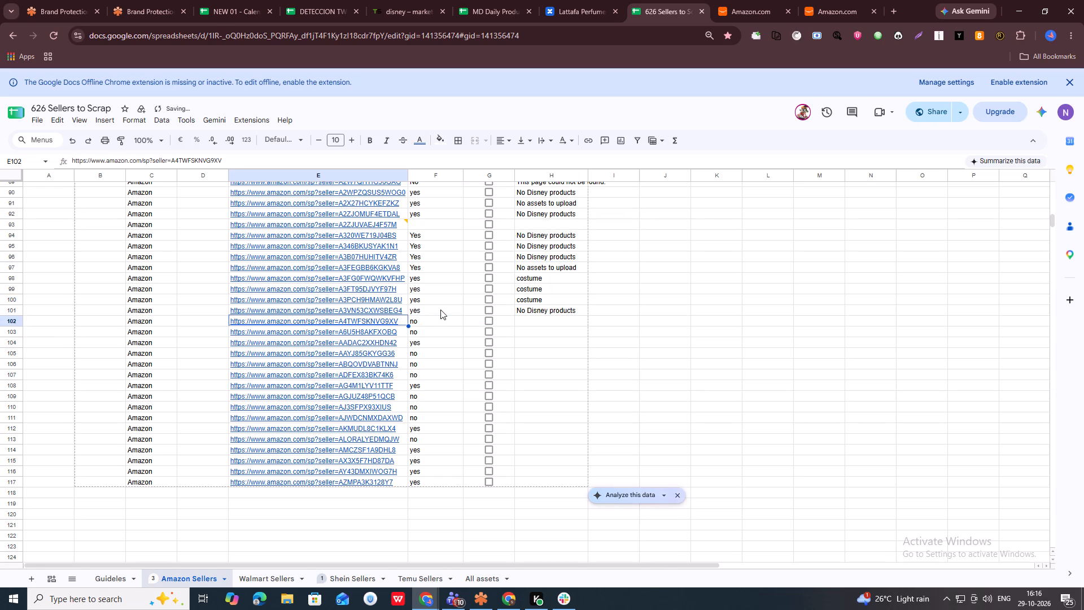
pyautogui.hotkey('alt', 'Return')
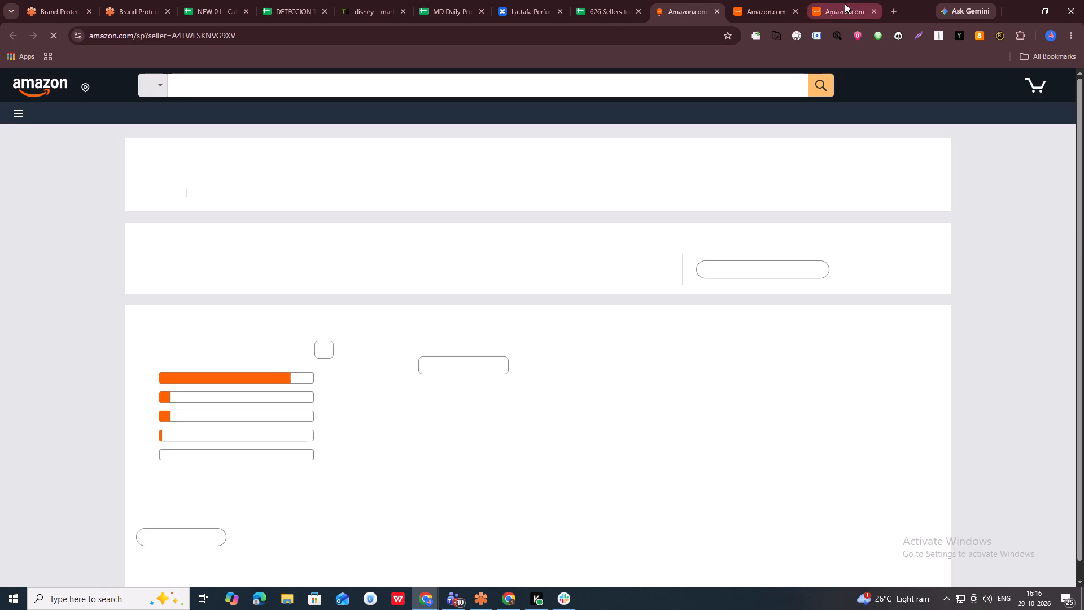
pyautogui.click(796, 10)
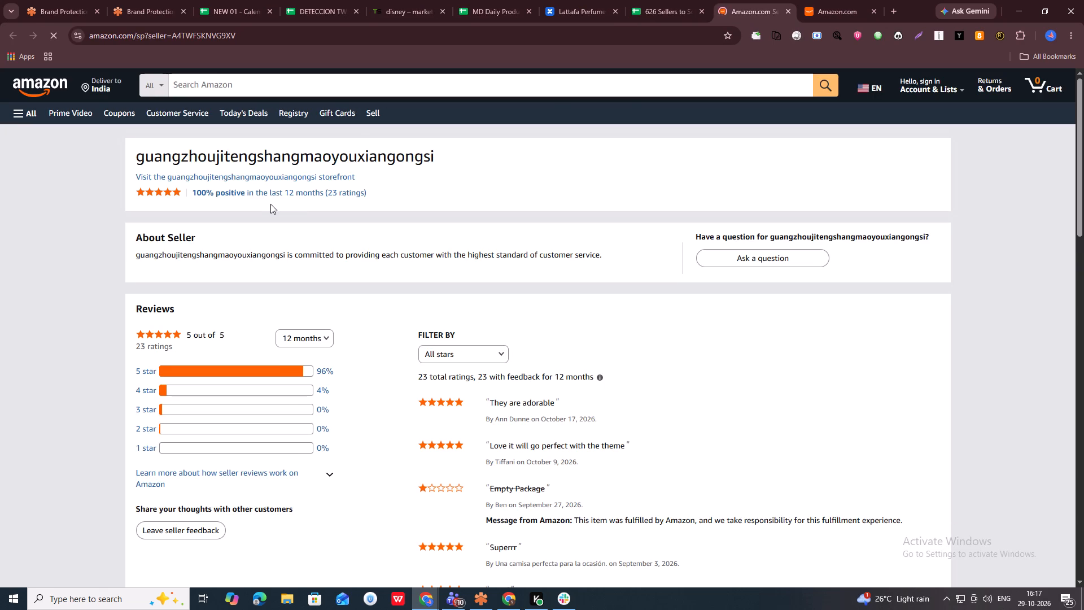
pyautogui.click(299, 179)
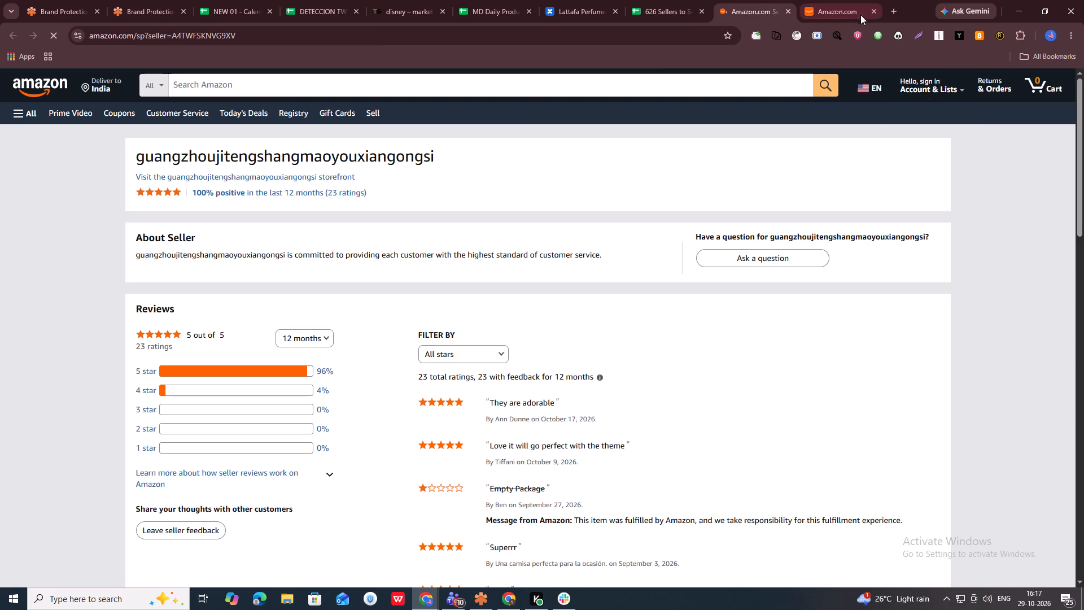
pyautogui.click(871, 11)
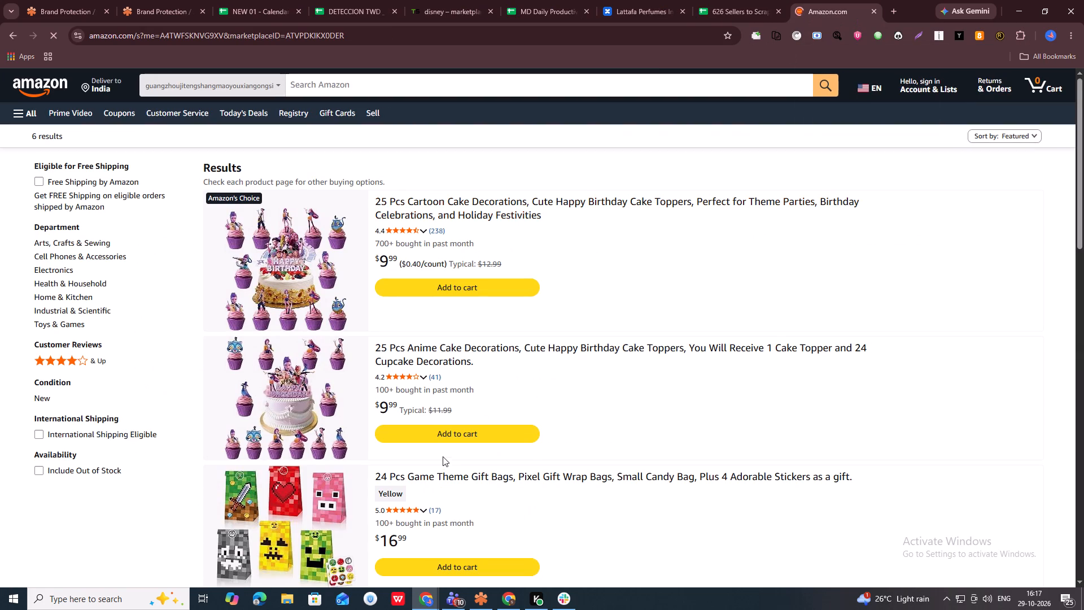
pyautogui.scroll(-6, 512, 374)
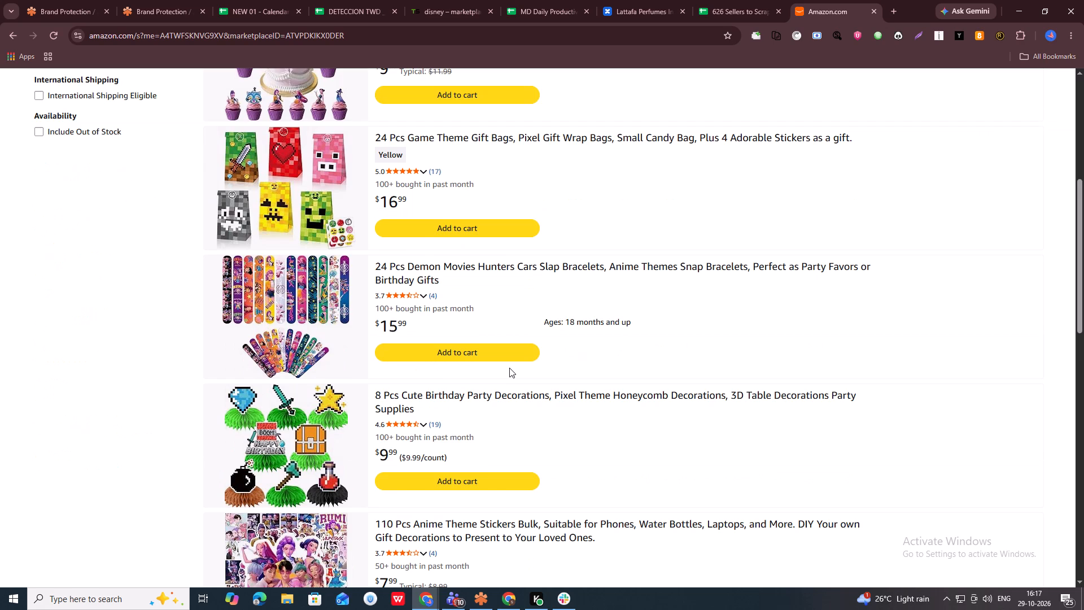
pyautogui.scroll(-7, 509, 368)
pyautogui.scroll(8, 509, 368)
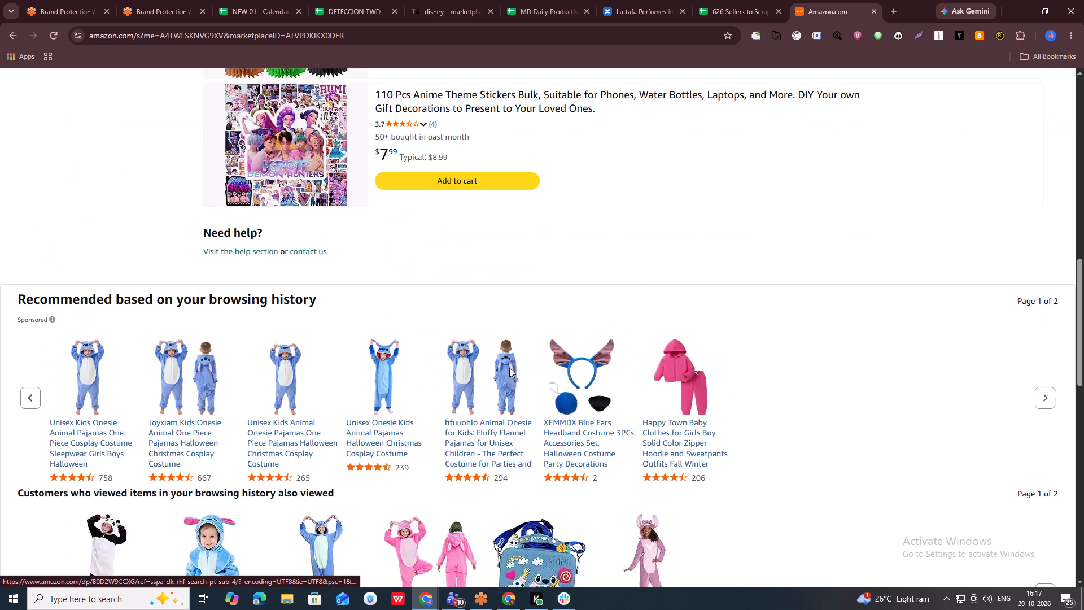
pyautogui.scroll(6, 509, 368)
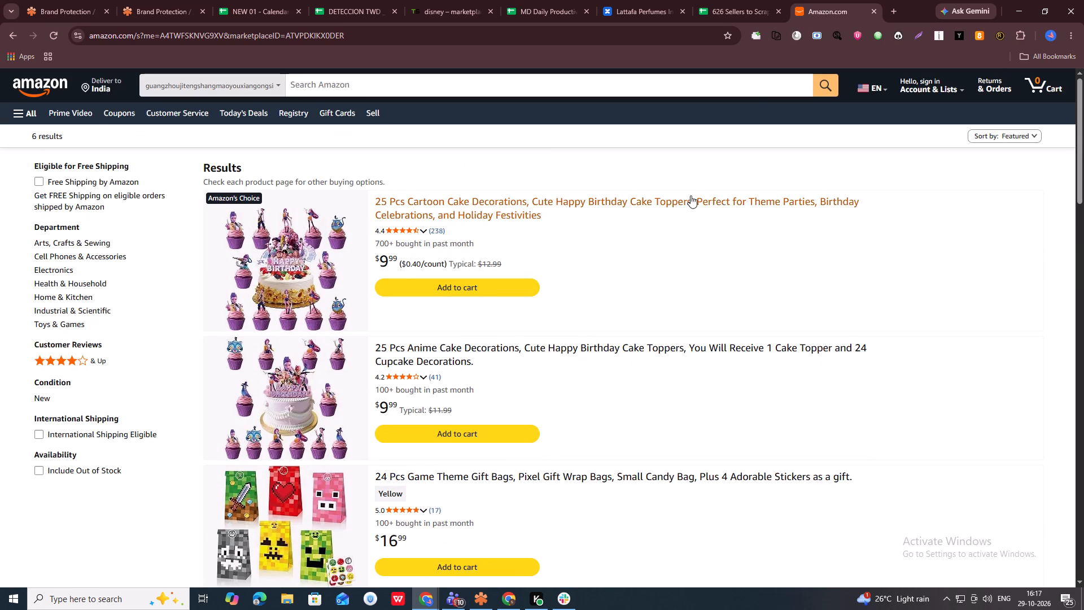
# Fill the "yes" status and the "No Disney products" note from row 101 down into row 102 of the sellers sheet.
pyautogui.click(737, 0)
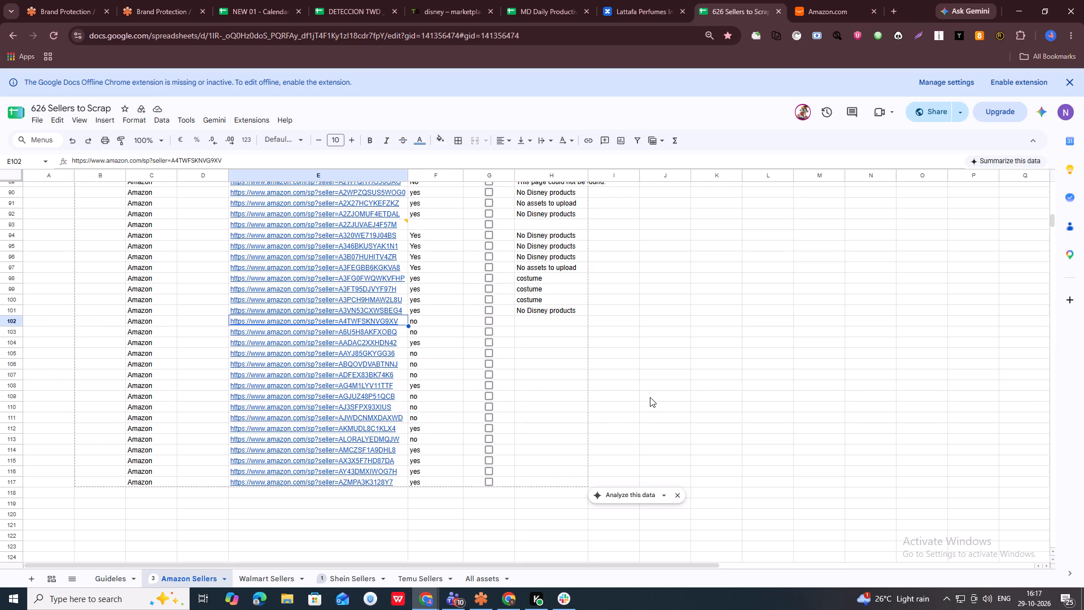
pyautogui.press('Right')
pyautogui.hotkey('ctrl', 'd')
pyautogui.press('Right')
pyautogui.press('Right')
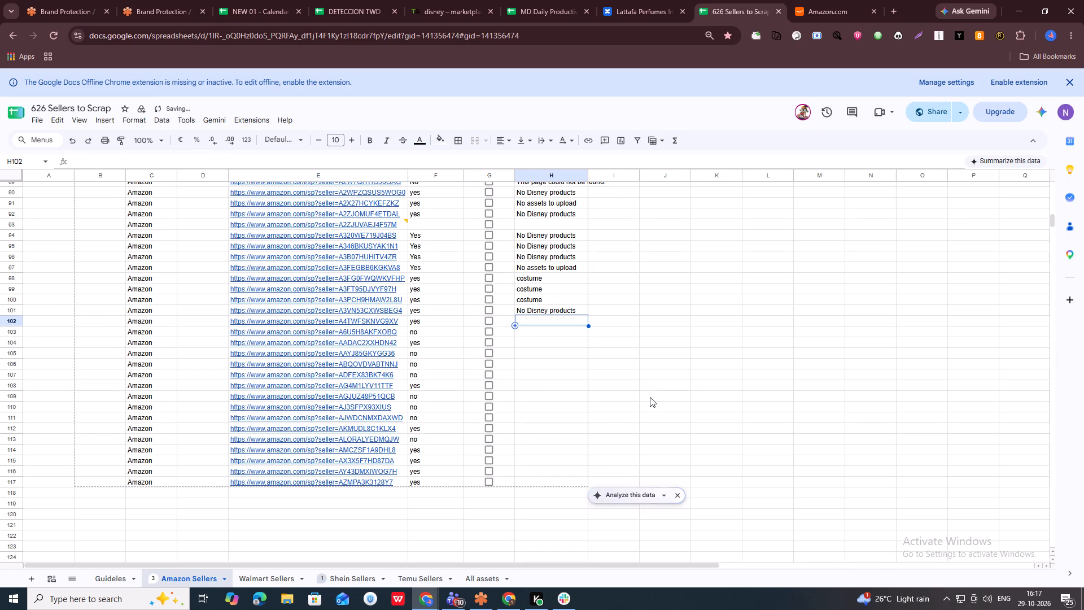
pyautogui.hotkey('ctrl', 'd')
# Open the row 103 seller page, close the older Amazon tab, and open the weiraoshangmao storefront to review its listings.
pyautogui.press('Down')
pyautogui.press('Left')
pyautogui.press('Left')
pyautogui.press('Left')
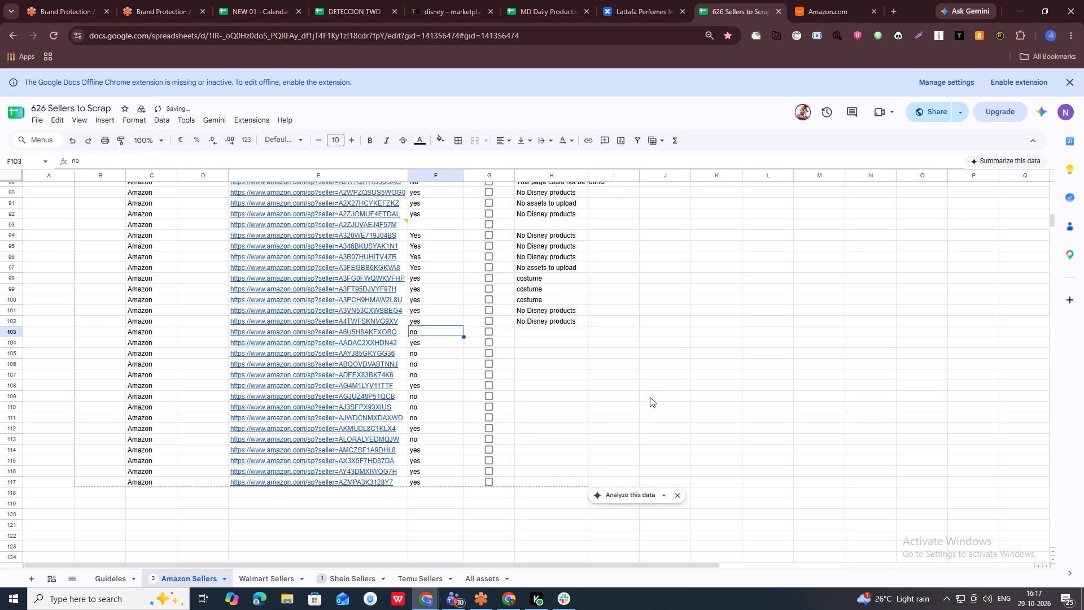
pyautogui.hotkey('alt', 'Return')
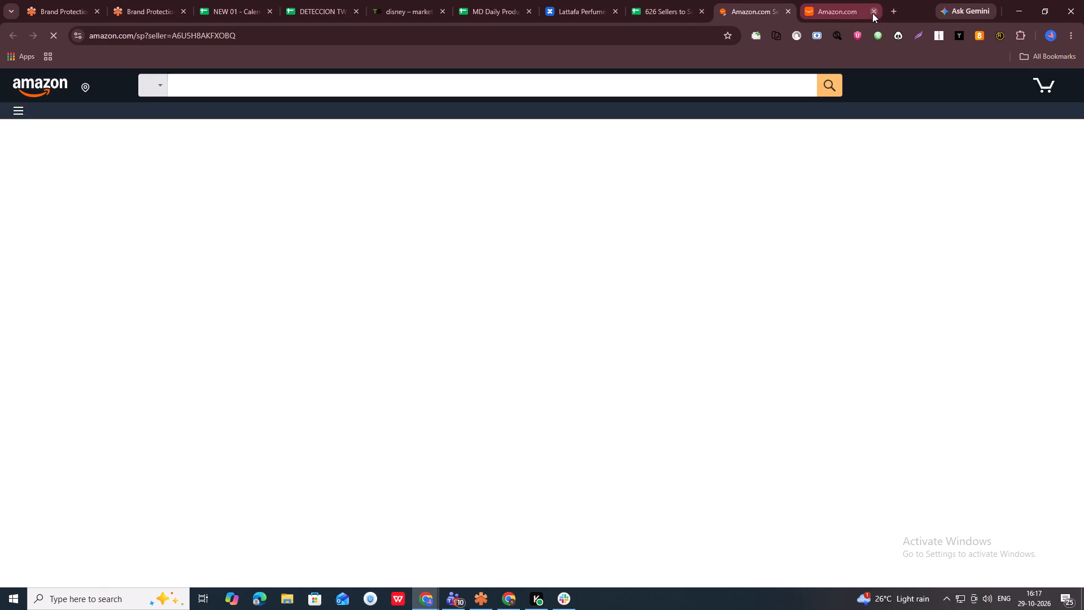
pyautogui.click(872, 13)
pyautogui.doubleClick(181, 182)
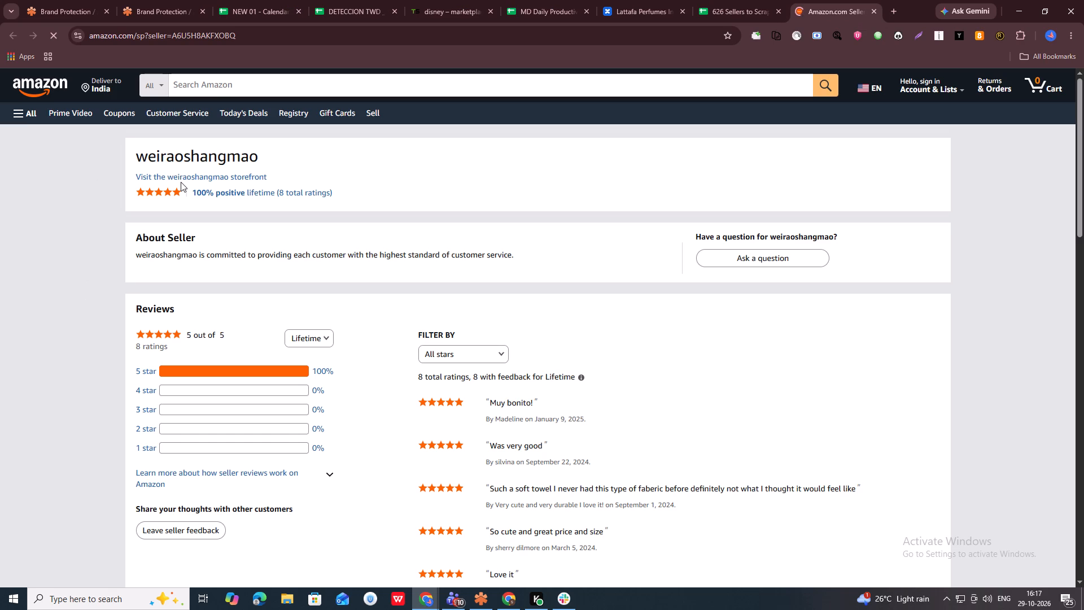
pyautogui.click(186, 178)
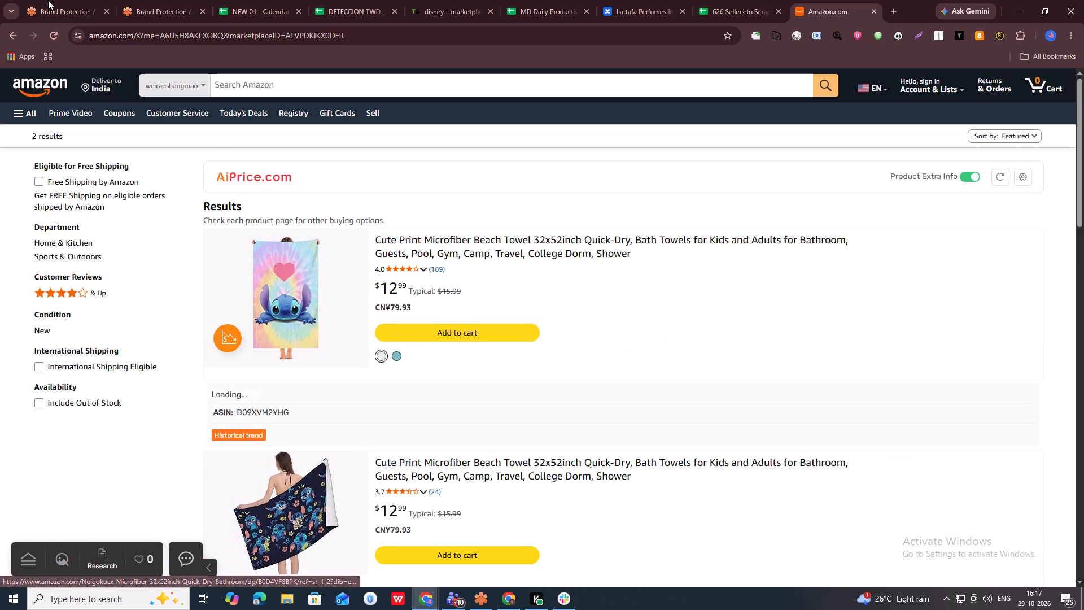
# In the Walt Disney New Incident form, select the asset "Lilo & Stitch - Towels - 24".
pyautogui.click(70, 0)
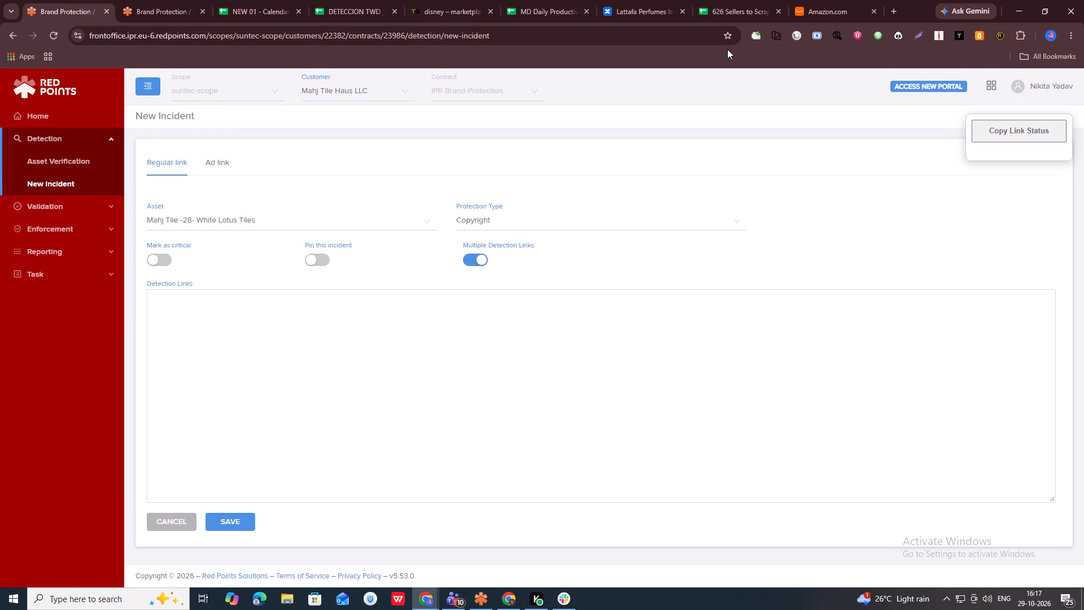
pyautogui.hotkey('alt', 'Tab')
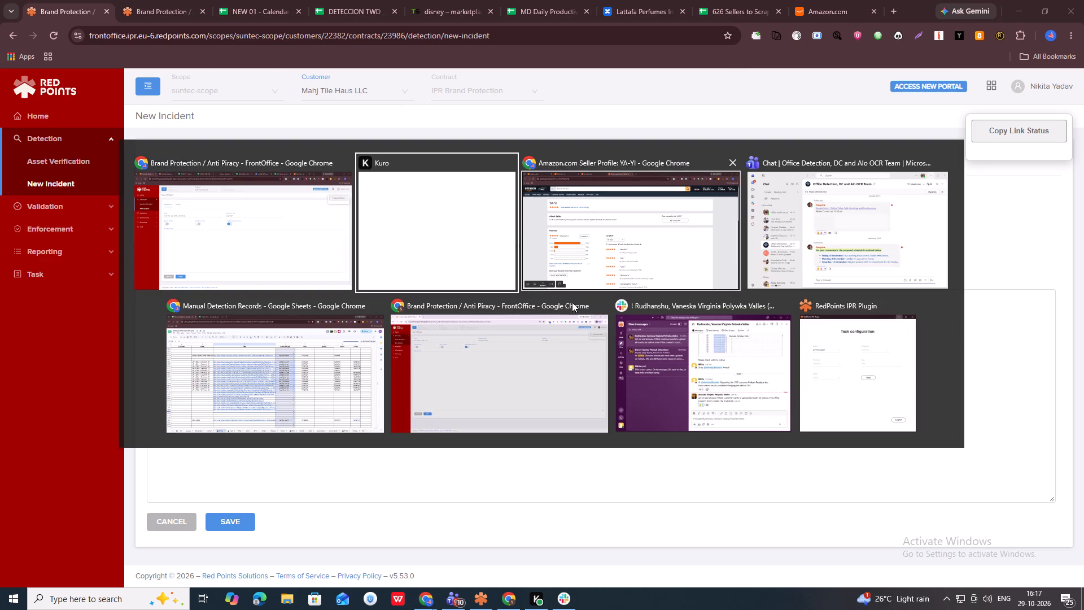
pyautogui.keyDown('alt'); pyautogui.click(493, 376); pyautogui.keyUp('alt')
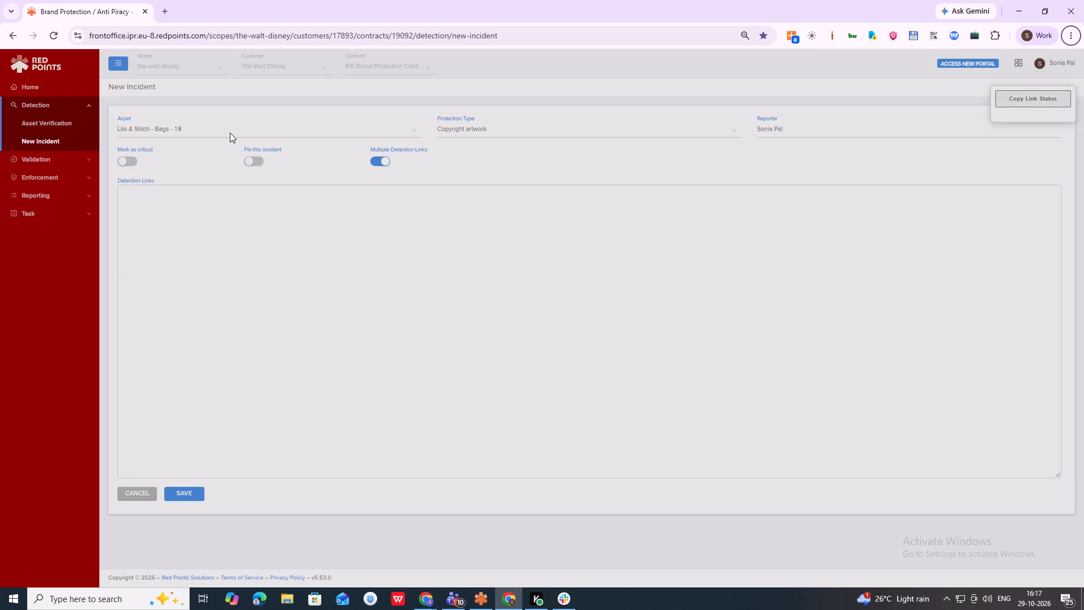
pyautogui.click(230, 133)
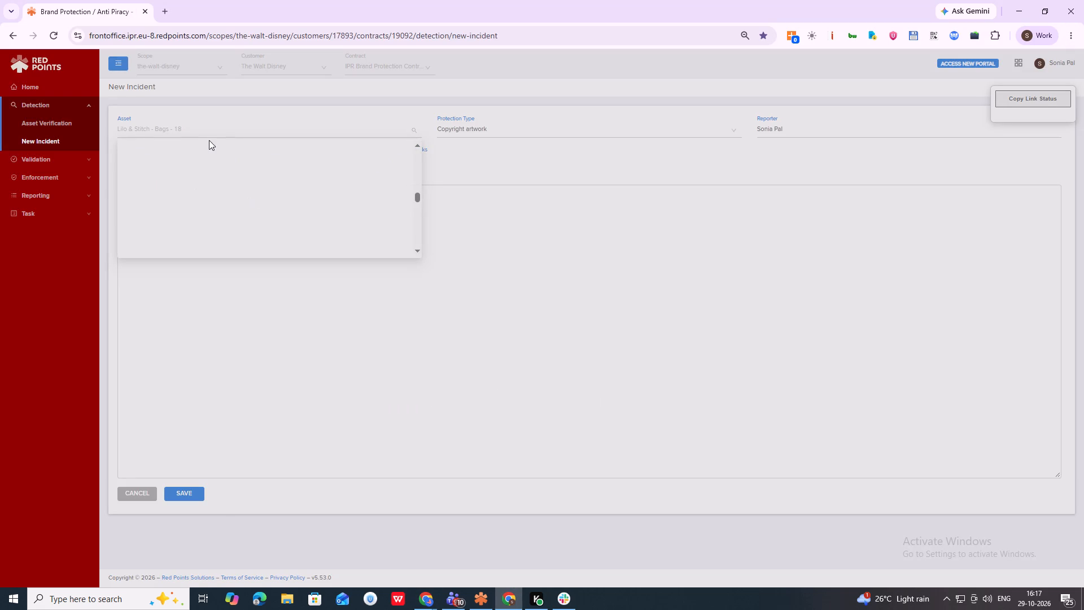
pyautogui.write('stit')
pyautogui.scroll(-4, 209, 260)
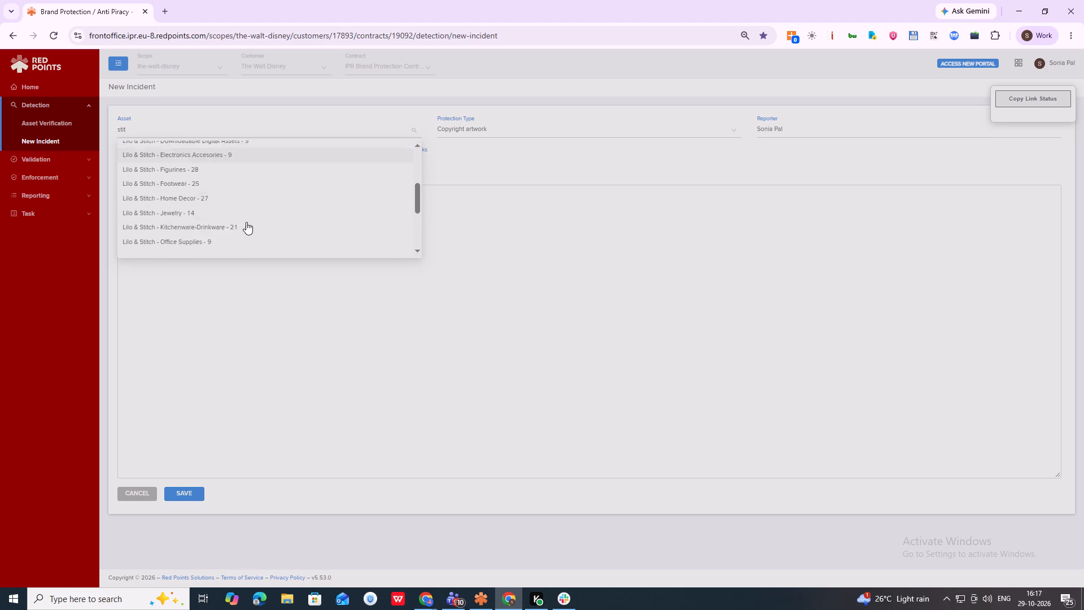
pyautogui.scroll(-1, 241, 213)
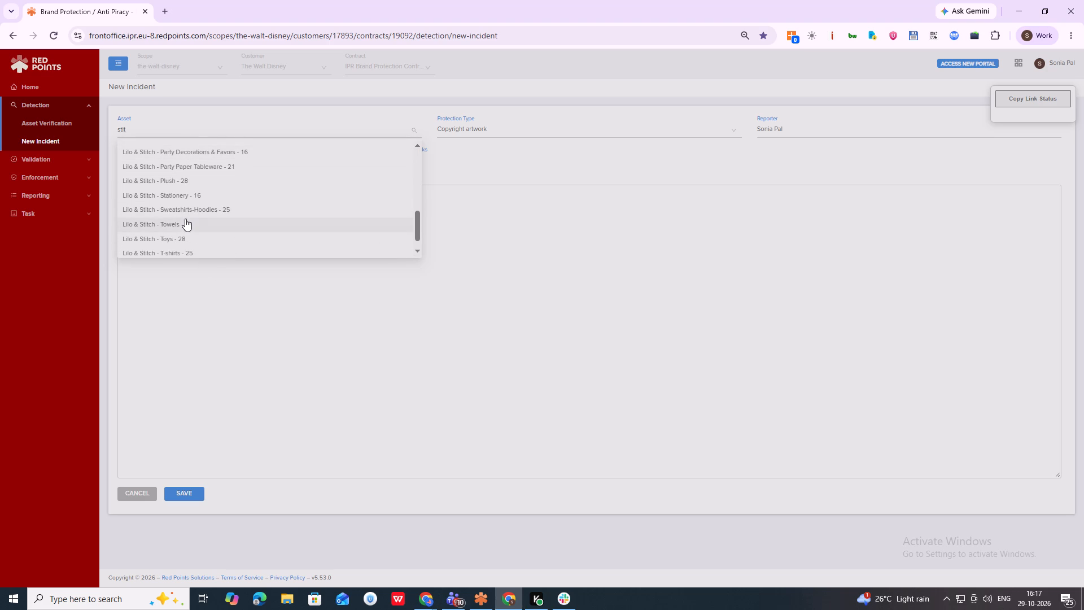
pyautogui.scroll(-1, 244, 225)
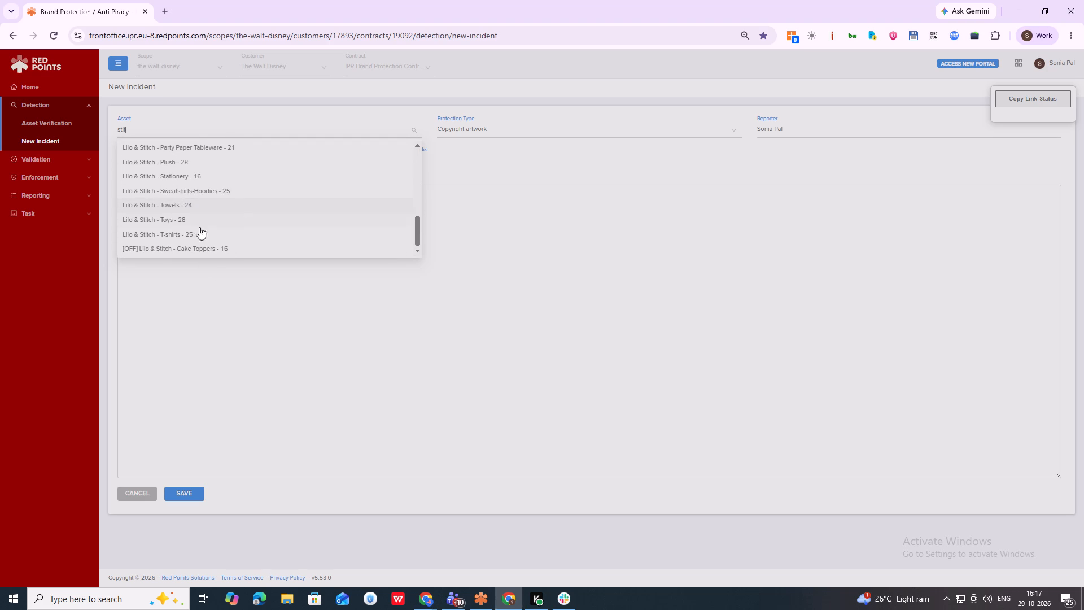
pyautogui.click(199, 205)
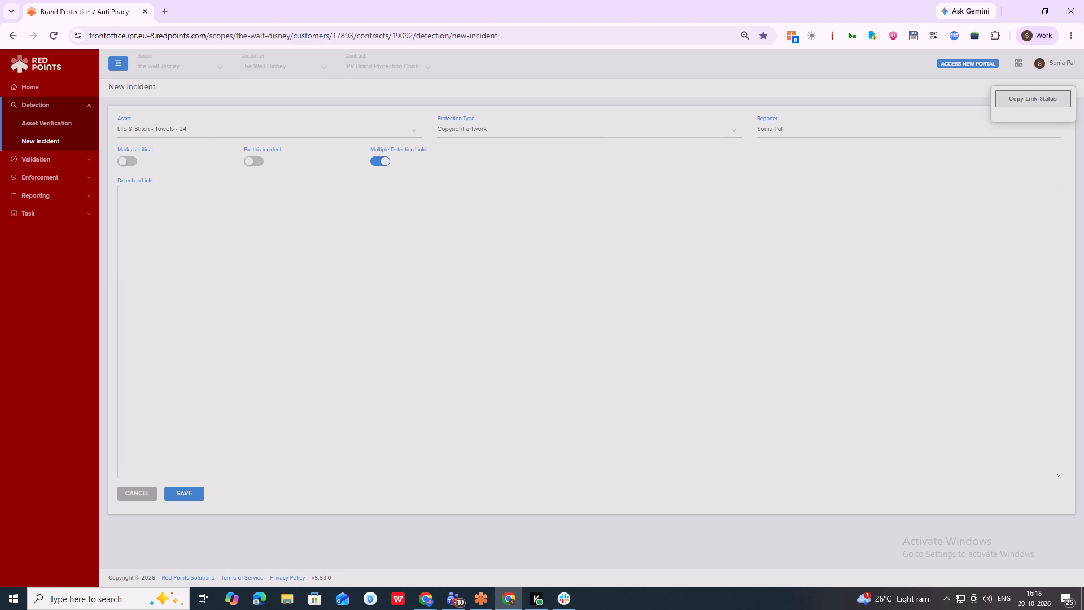
# Copy the first Stitch beach towel listing's link into C102765 of Manual Detection Records and enter "stitch towel" as its asset.
pyautogui.hotkey('alt', 'Tab')
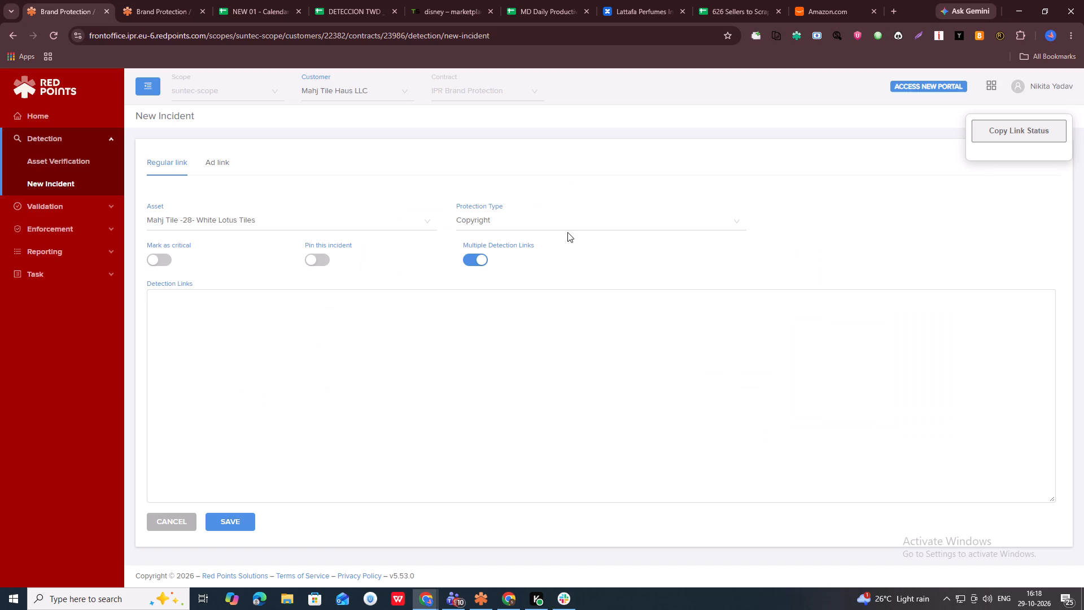
pyautogui.click(835, 0)
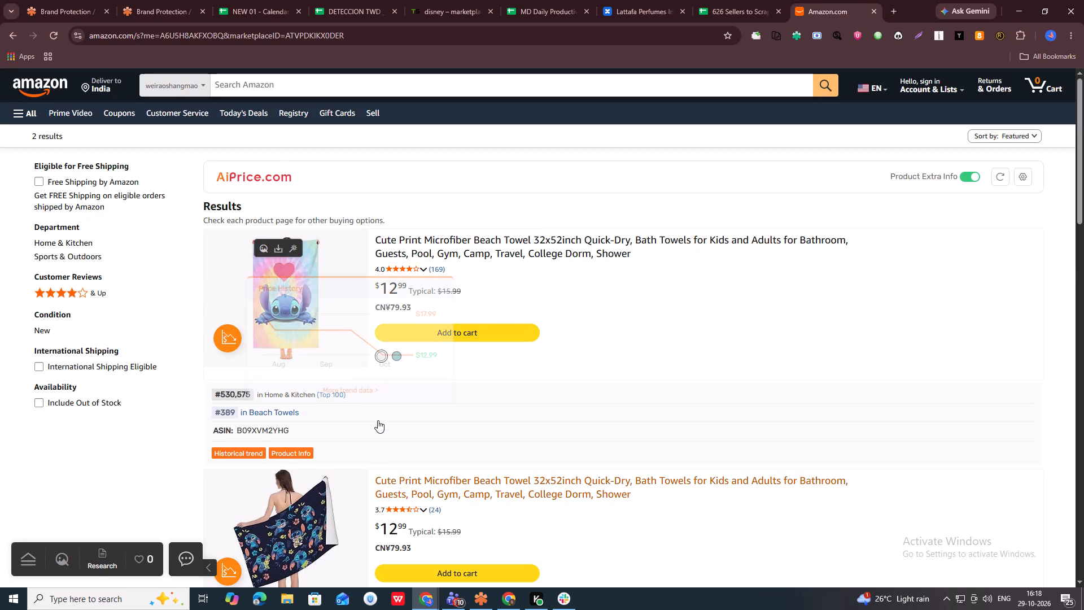
pyautogui.scroll(-3, 515, 477)
pyautogui.scroll(4, 518, 467)
pyautogui.scroll(-1, 518, 467)
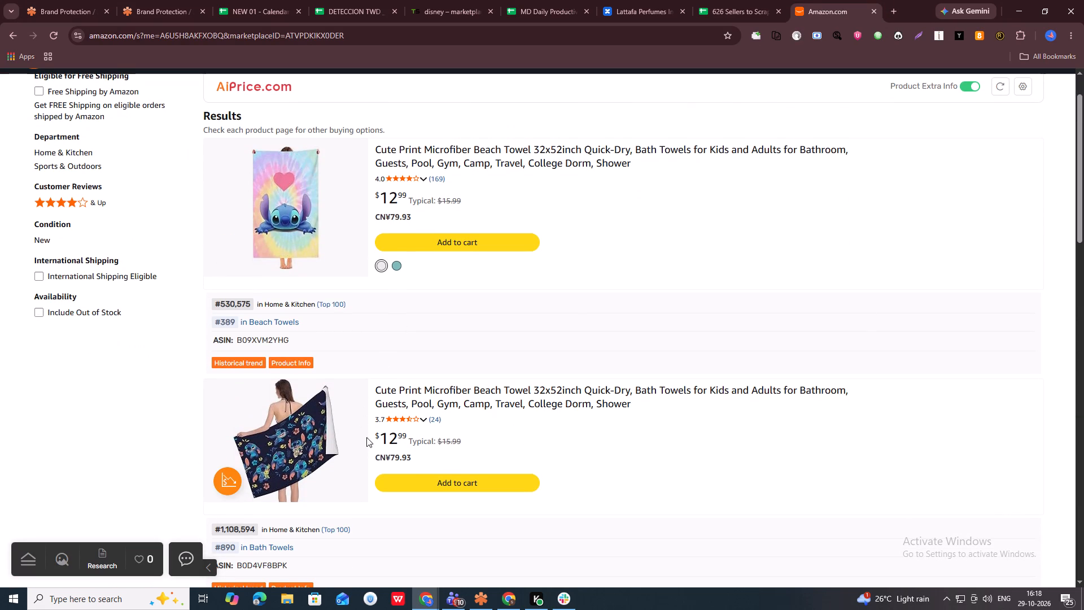
pyautogui.rightClick(569, 165)
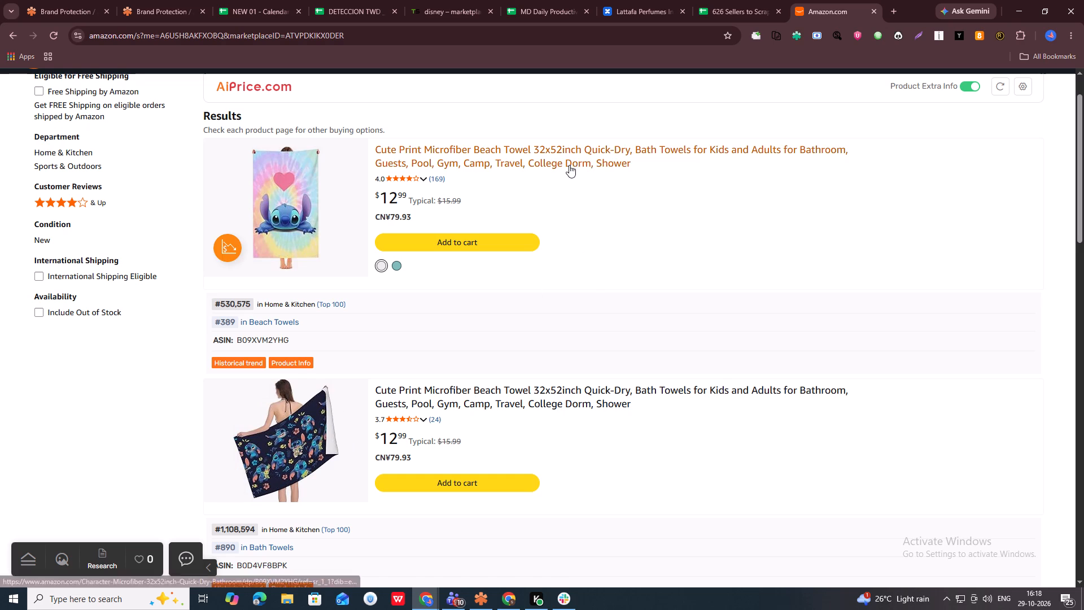
pyautogui.click(592, 285)
pyautogui.hotkey('alt', 'Tab')
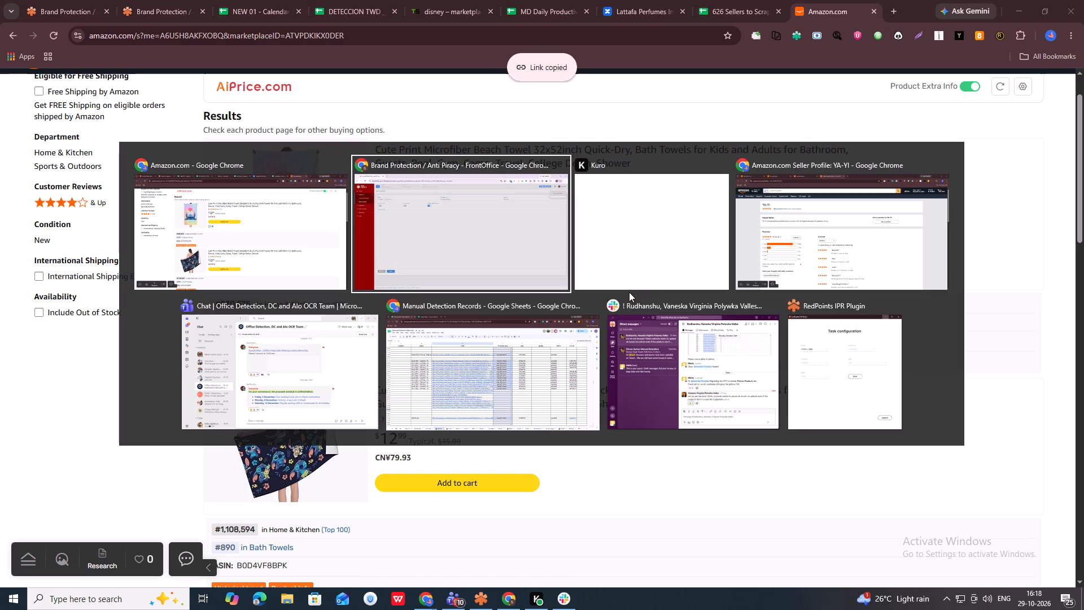
pyautogui.hotkey('alt', 'Down')
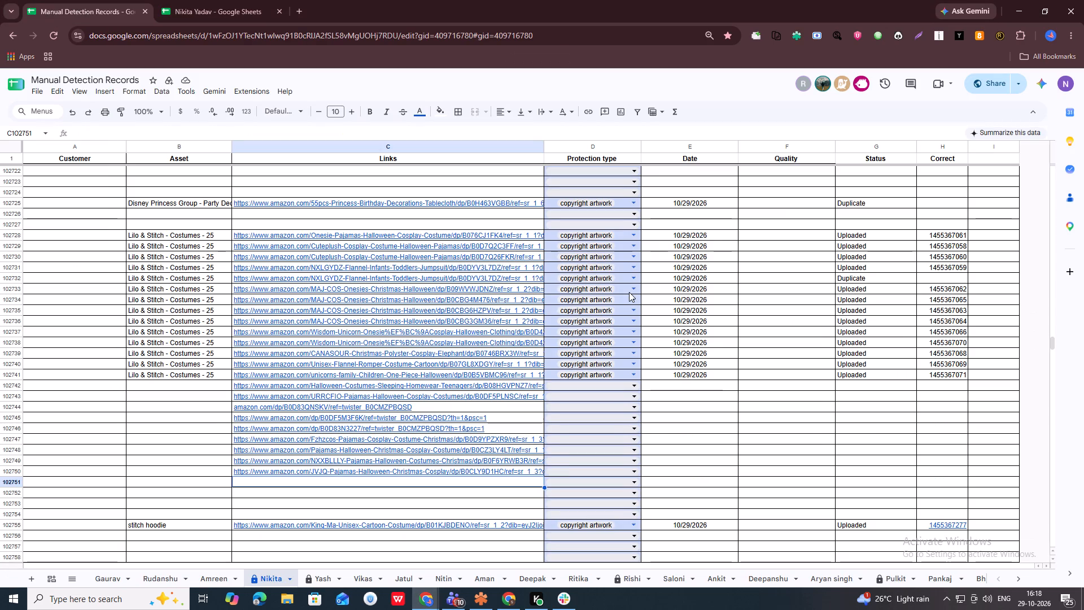
pyautogui.hotkey('ctrl', 'Down')
pyautogui.scroll(-3, 240, 336)
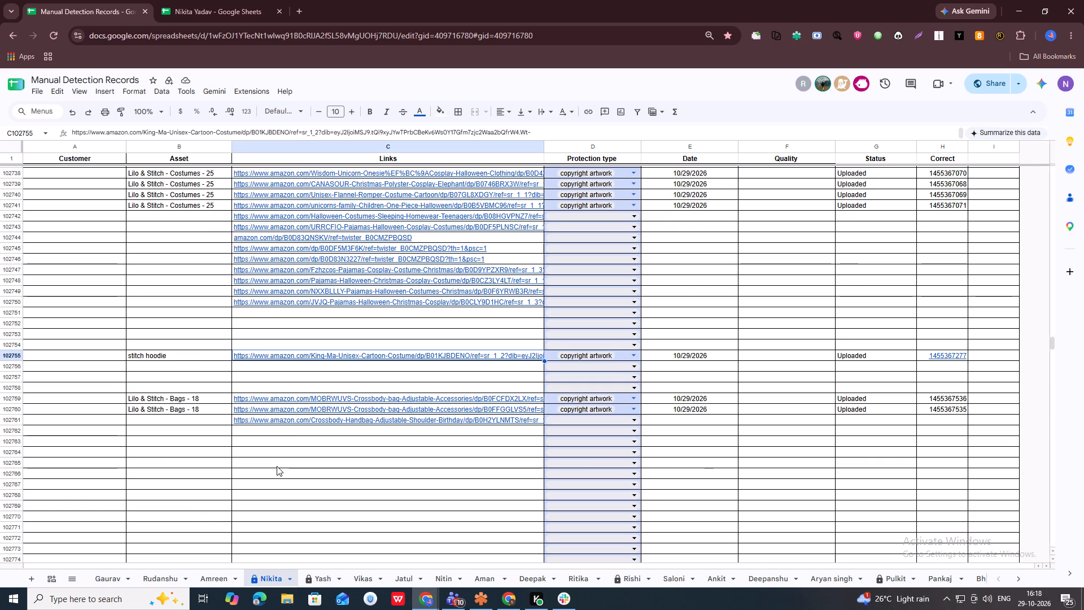
pyautogui.click(277, 466)
pyautogui.hotkey('ctrl', 'v')
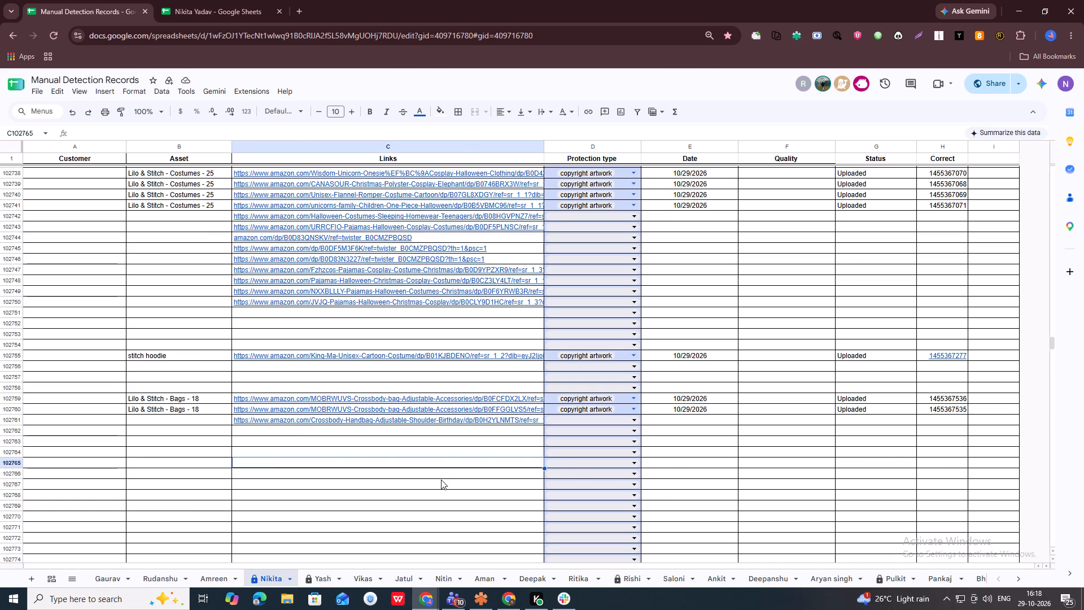
pyautogui.press('Left')
pyautogui.write('stitch towel')
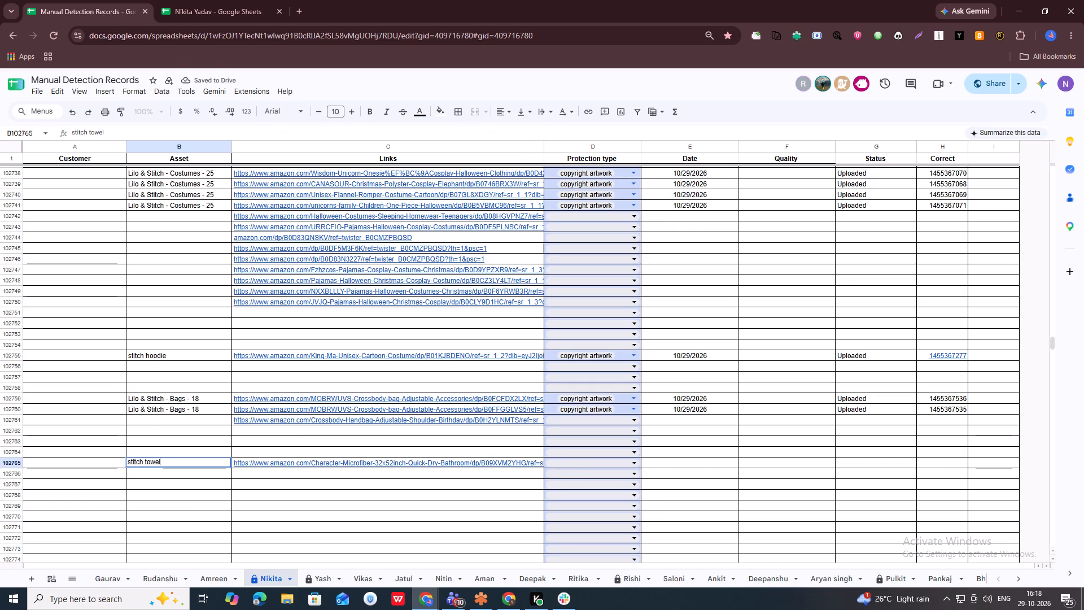
pyautogui.press('Down')
# Copy the second Stitch beach towel listing's link into C102766, below the first towel link in Manual Detection Records.
pyautogui.press('Right')
pyautogui.hotkey('alt', 'Tab')
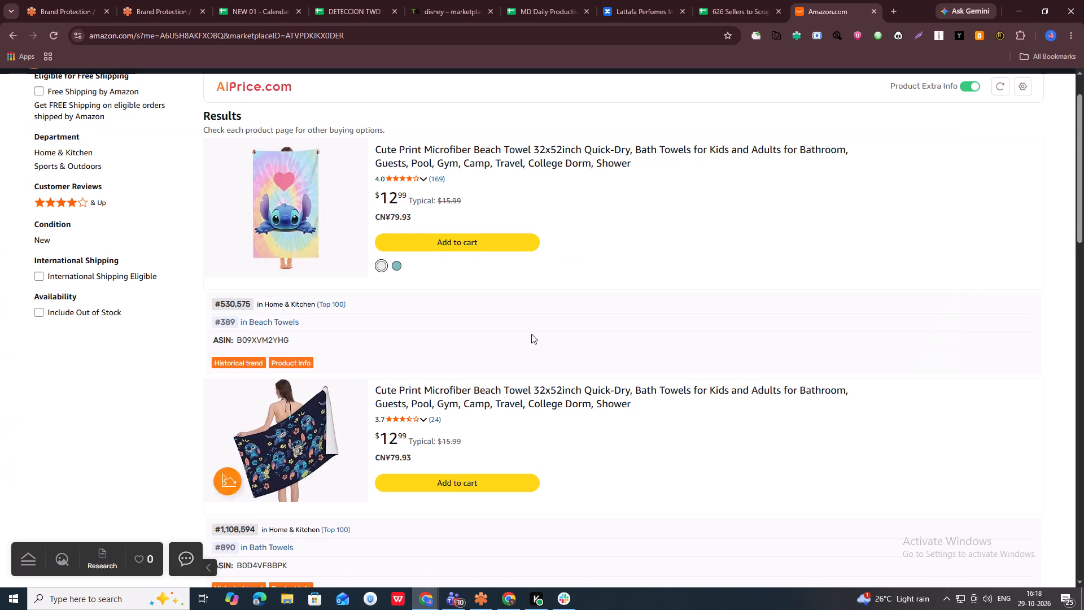
pyautogui.rightClick(472, 391)
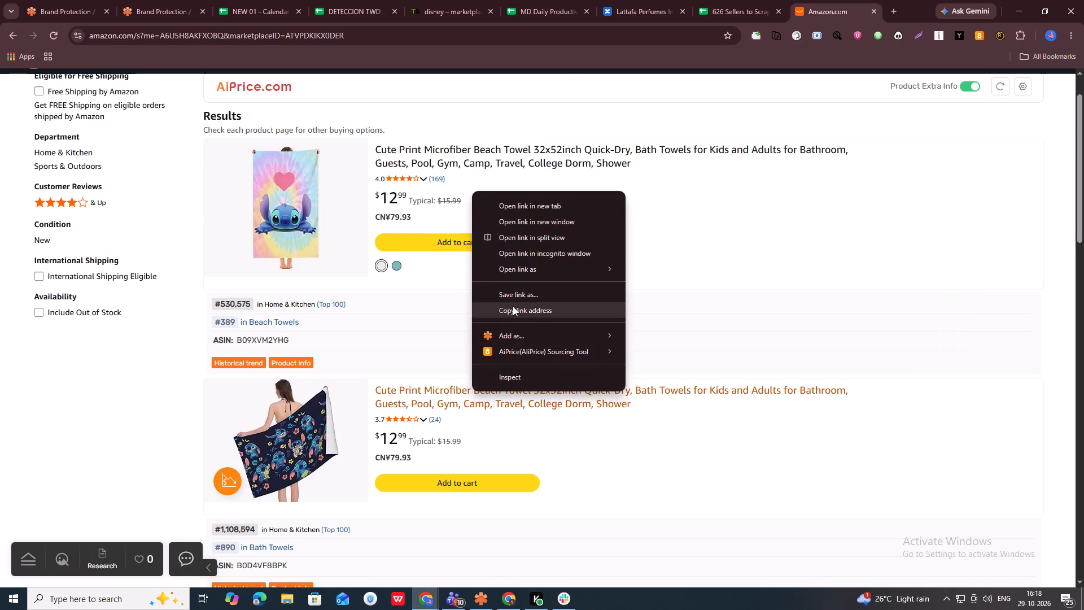
pyautogui.click(514, 305)
pyautogui.hotkey('alt', 'Tab')
pyautogui.hotkey('ctrl', 'v')
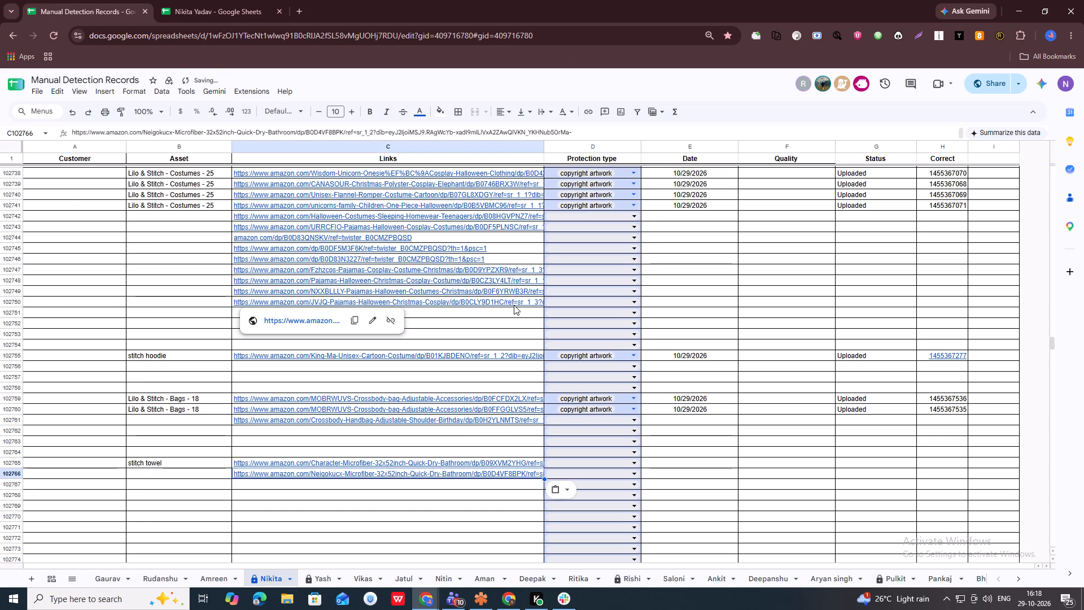
pyautogui.press('Down')
# In the sellers sheet, fill the "yes" status down into row 103 and enter "Towel" as its note.
pyautogui.hotkey('alt', 'Tab')
pyautogui.click(711, 0)
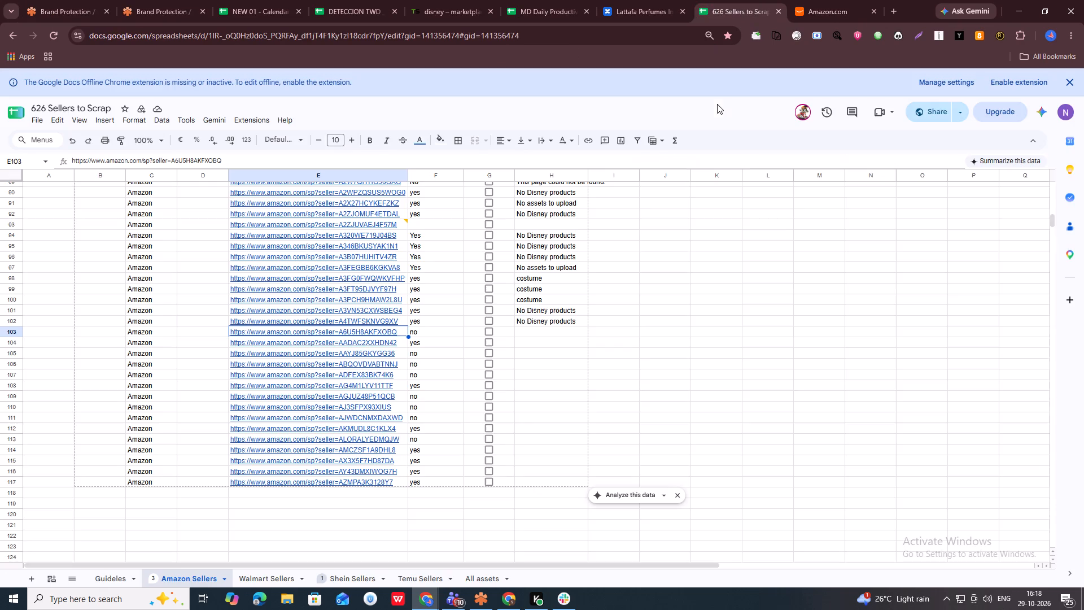
pyautogui.click(430, 334)
pyautogui.hotkey('ctrl', 'd')
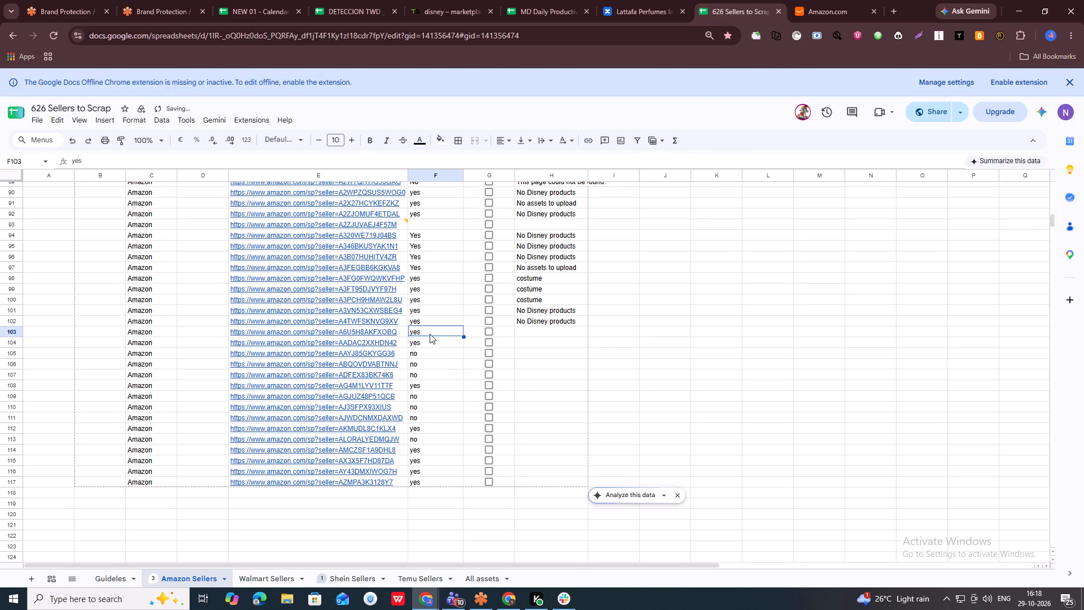
pyautogui.press('Right')
pyautogui.press('Right')
pyautogui.write('Towe')
pyautogui.press('l')
pyautogui.press('Down')
# Open the row 104 seller page, close the older Amazon tab, and open the xinhauli storefront to review its listings.
pyautogui.press('Left')
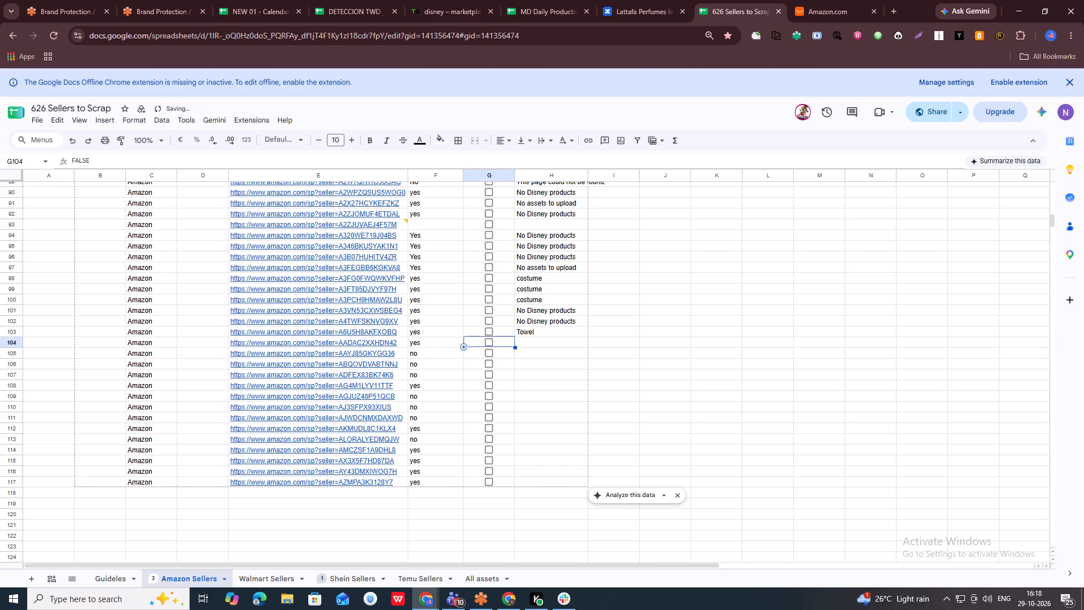
pyautogui.press('Left')
pyautogui.press('Left')
pyautogui.hotkey('alt', 'Return')
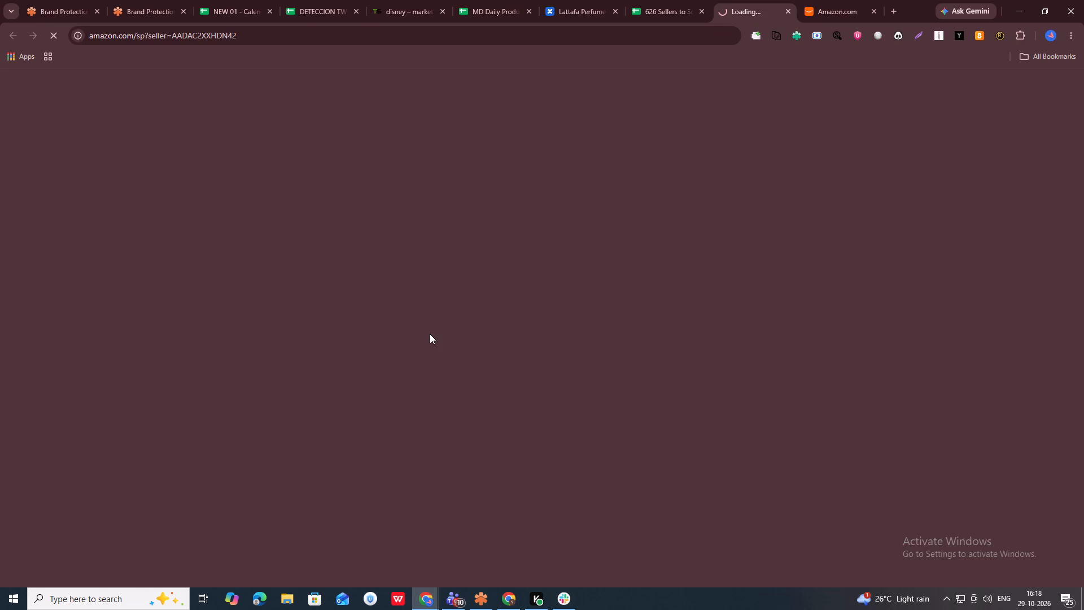
pyautogui.click(873, 10)
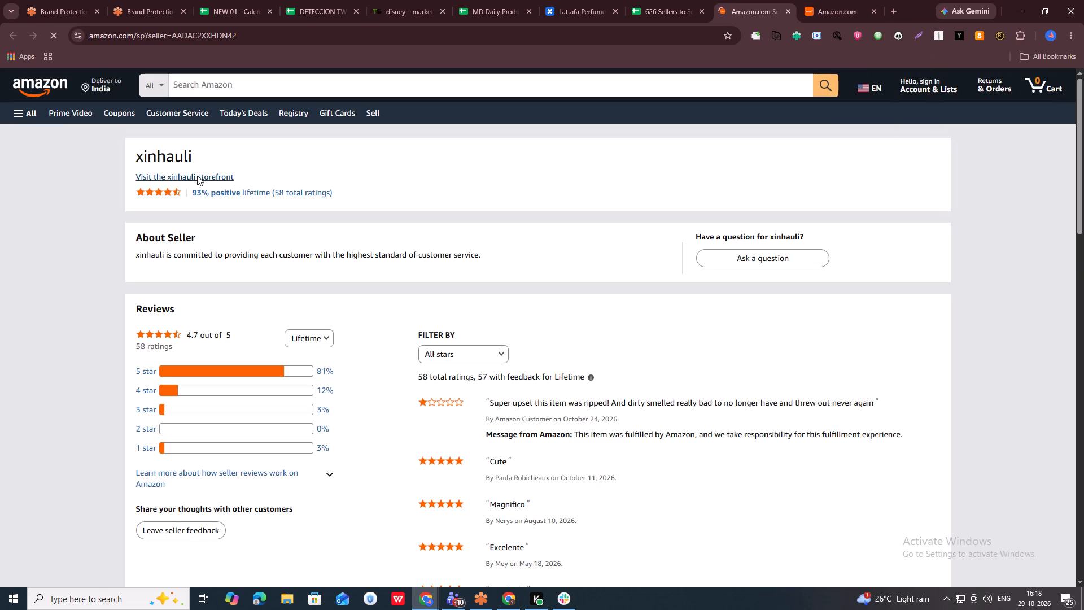
pyautogui.click(197, 176)
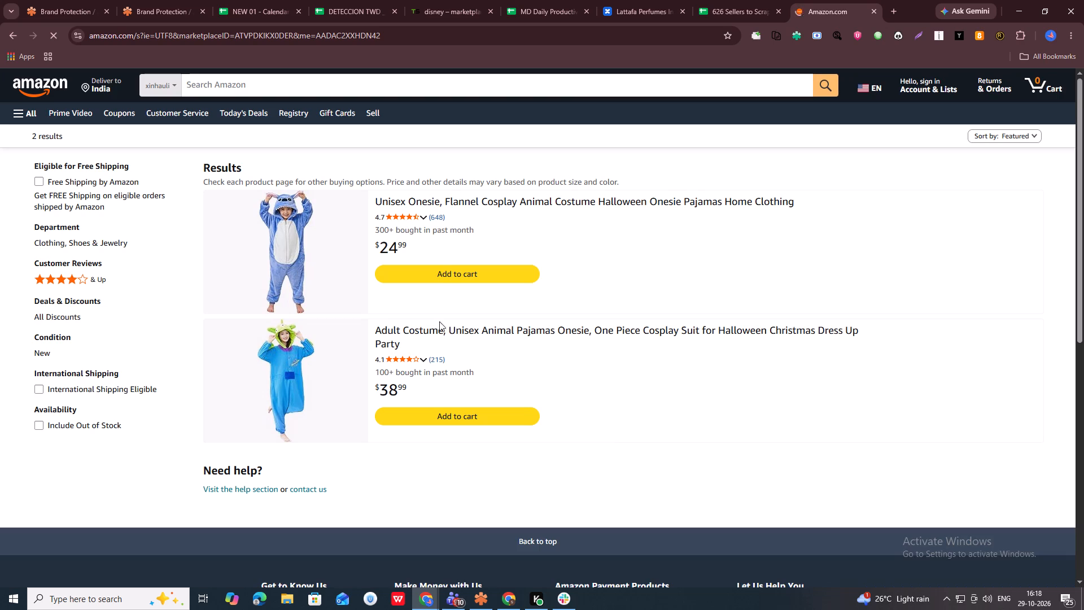
# Enter the note "costume" for row 104 of the sellers sheet.
pyautogui.click(753, 0)
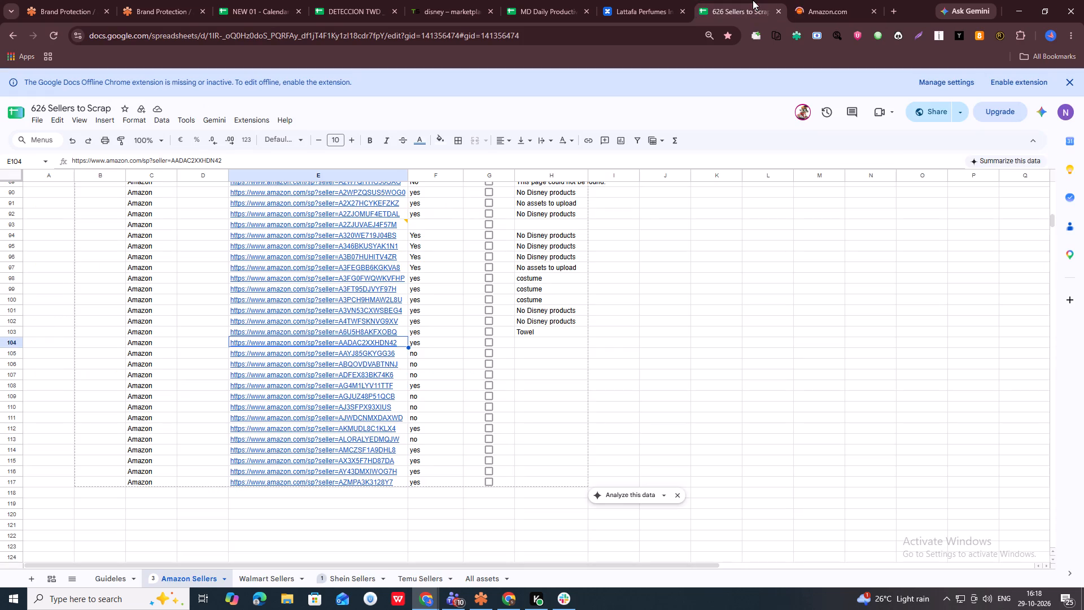
pyautogui.press('Right')
pyautogui.press('Right')
pyautogui.press('Right')
pyautogui.press('c')
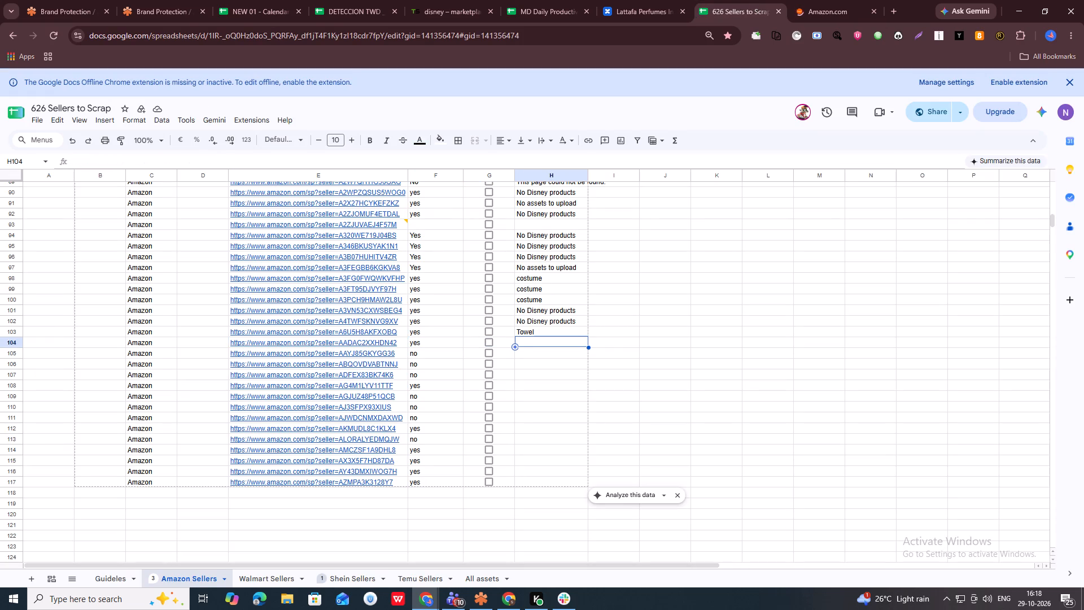
pyautogui.press('Down')
# Open the row 105 seller page from the sellers sheet and visit the GONAAP storefront to check its listings.
pyautogui.press('Left')
pyautogui.press('Left')
pyautogui.press('Left')
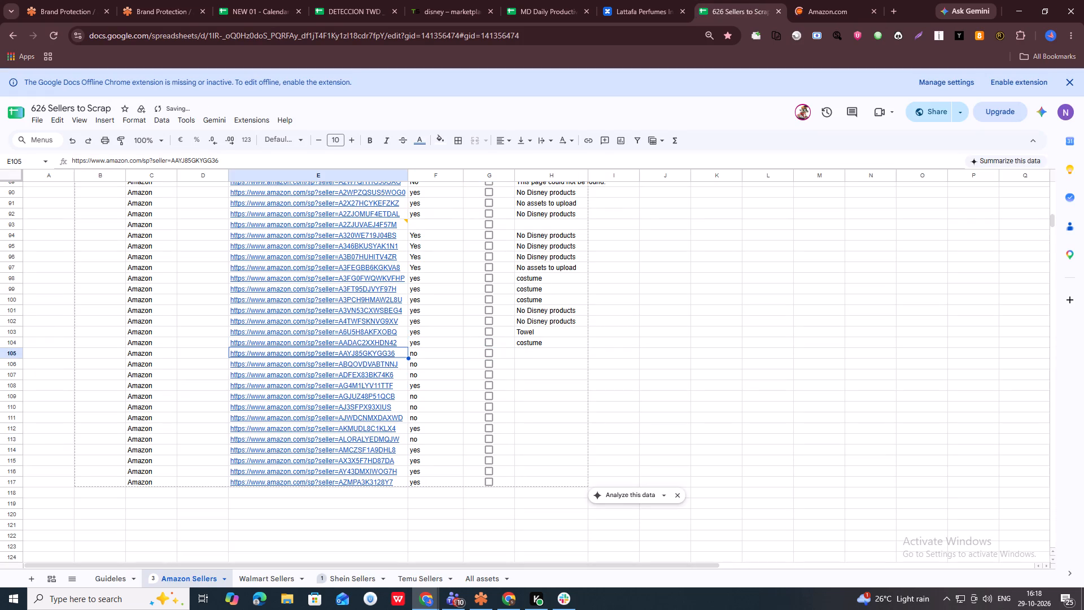
pyautogui.hotkey('alt', 'Return')
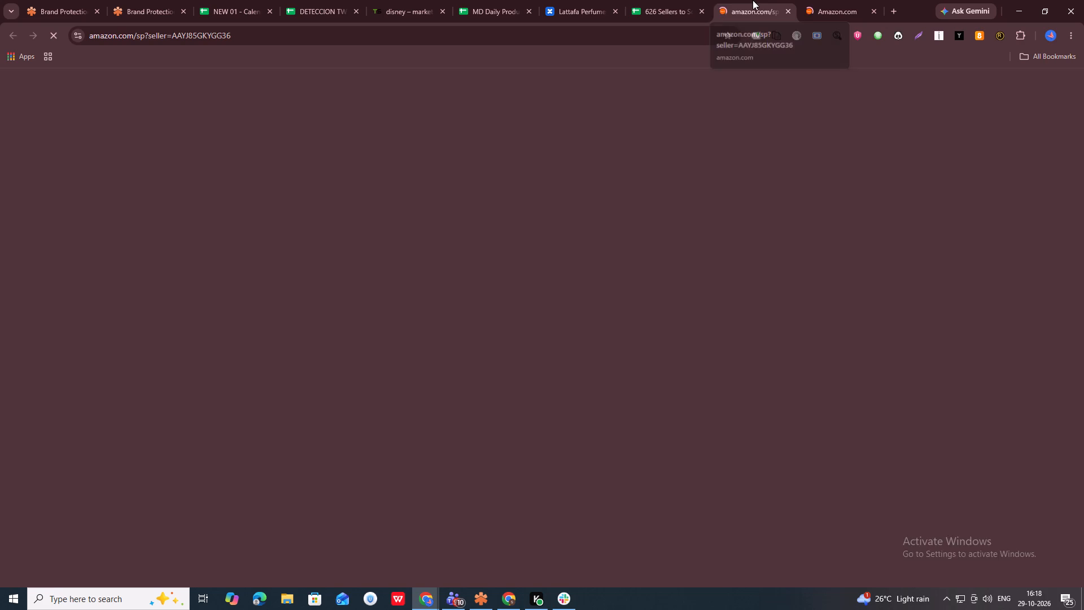
pyautogui.click(213, 177)
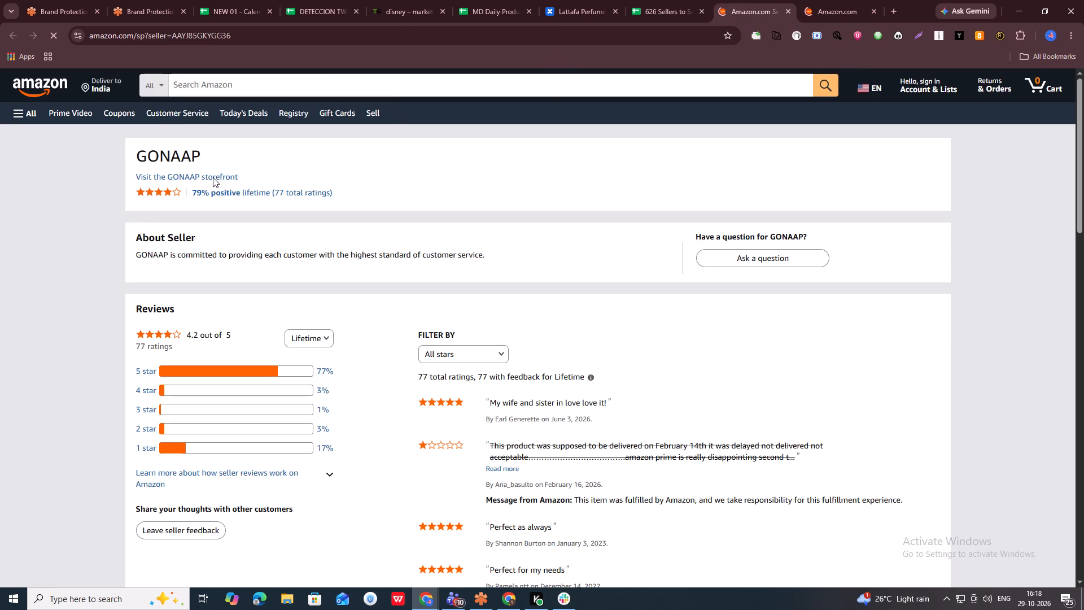
pyautogui.click(205, 173)
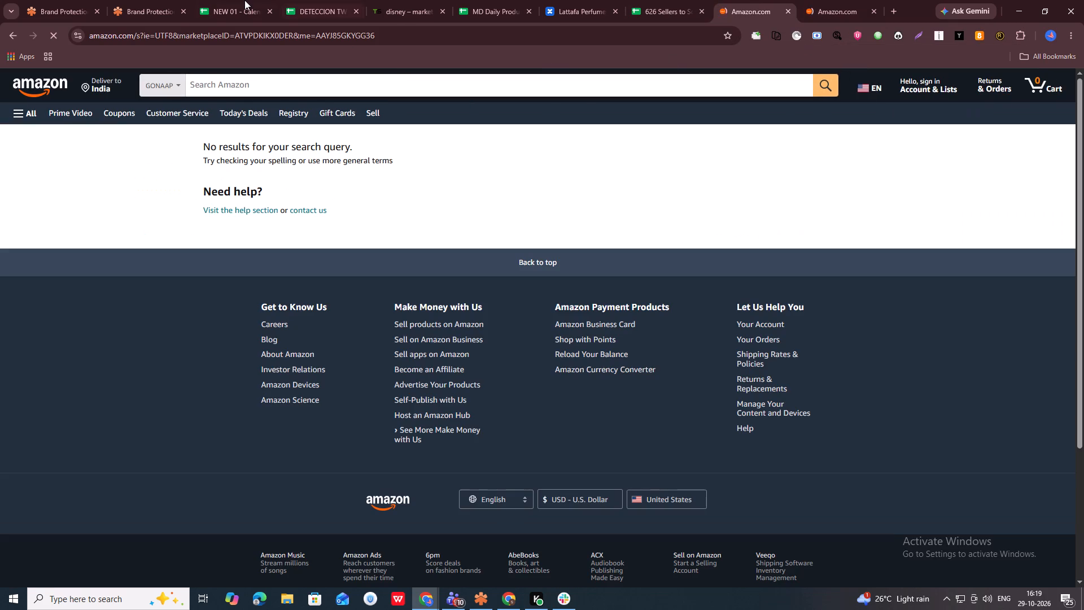
pyautogui.hotkey('alt', 'Tab')
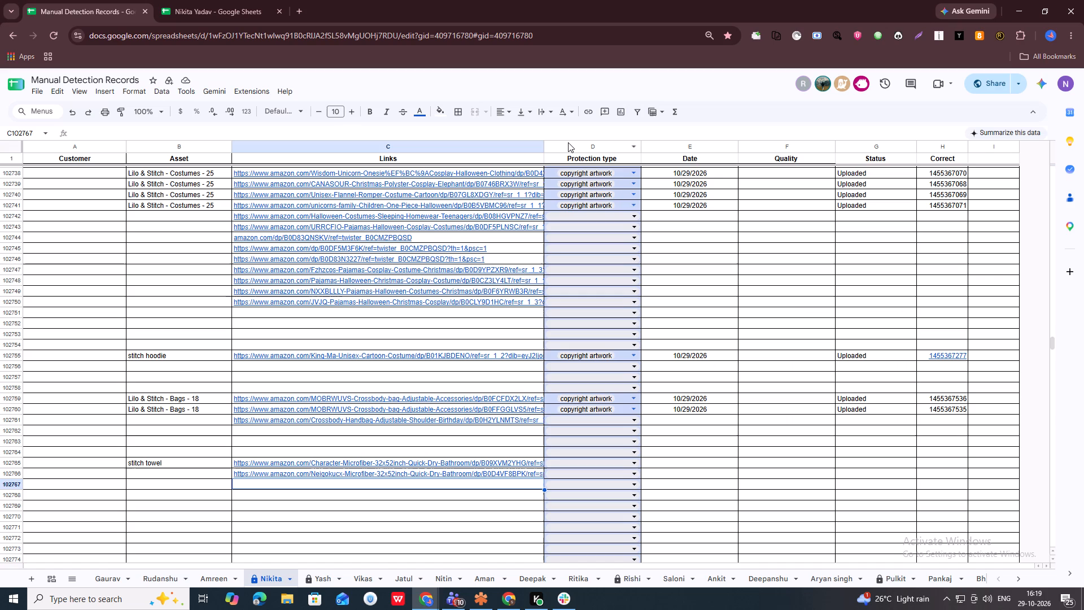
pyautogui.hotkey('alt', 'Tab')
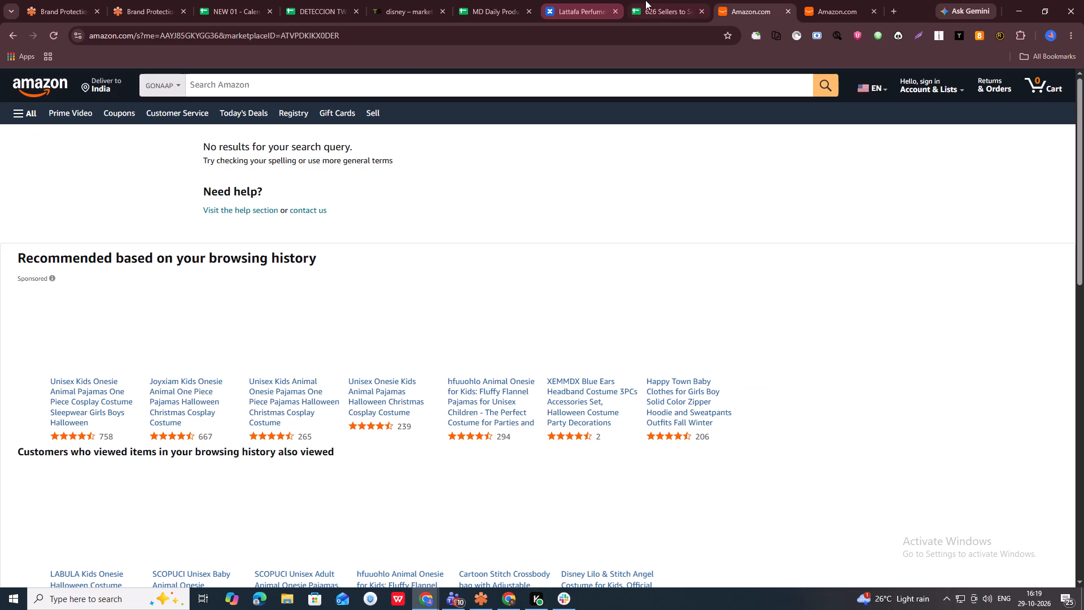
# Copy the row 89 note "This page could not be found." into the note cell of row 105 in the sellers sheet.
pyautogui.click(645, 0)
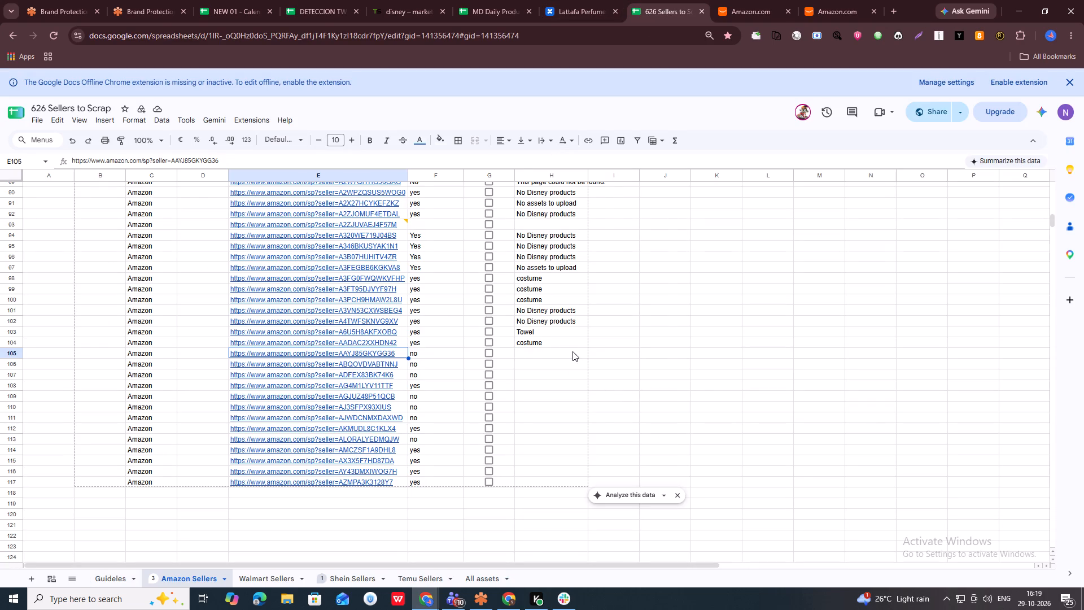
pyautogui.scroll(1, 572, 351)
pyautogui.click(546, 241)
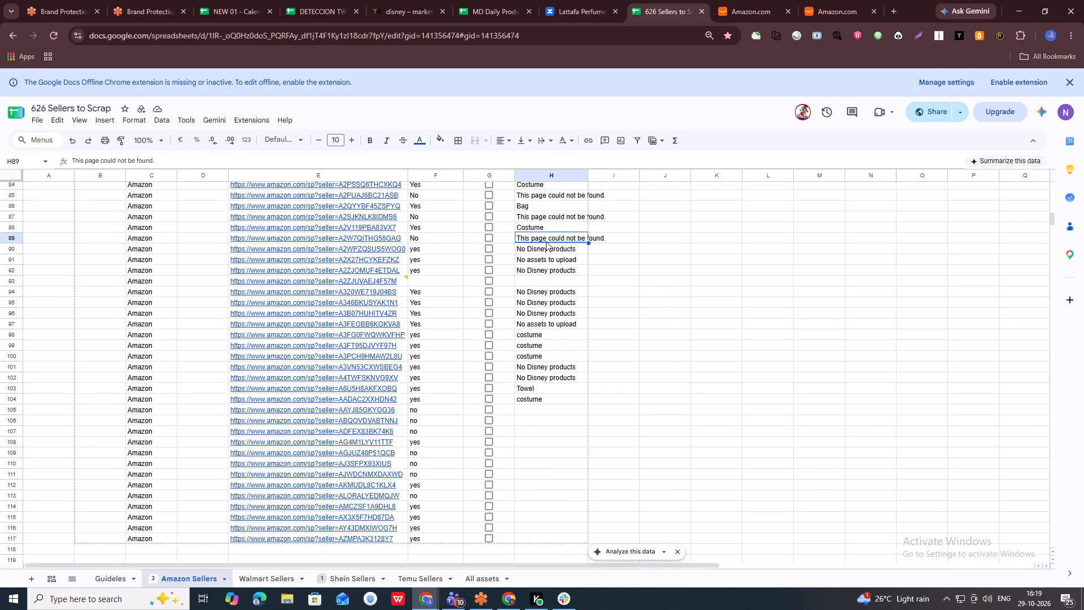
pyautogui.hotkey('ctrl', 'c')
pyautogui.click(543, 406)
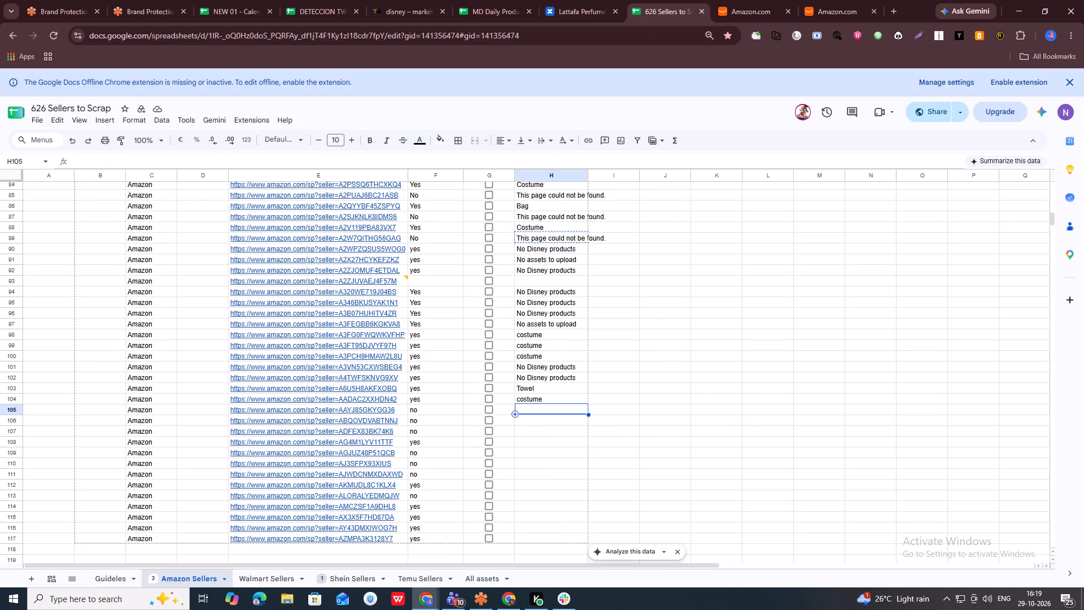
pyautogui.hotkey('ctrl', 'v')
# Open the row 106 seller page and review both result pages of the Yesavuz storefront for Disney products.
pyautogui.press('Down')
pyautogui.press('Left')
pyautogui.press('Left')
pyautogui.press('Left')
pyautogui.hotkey('alt', 'Return')
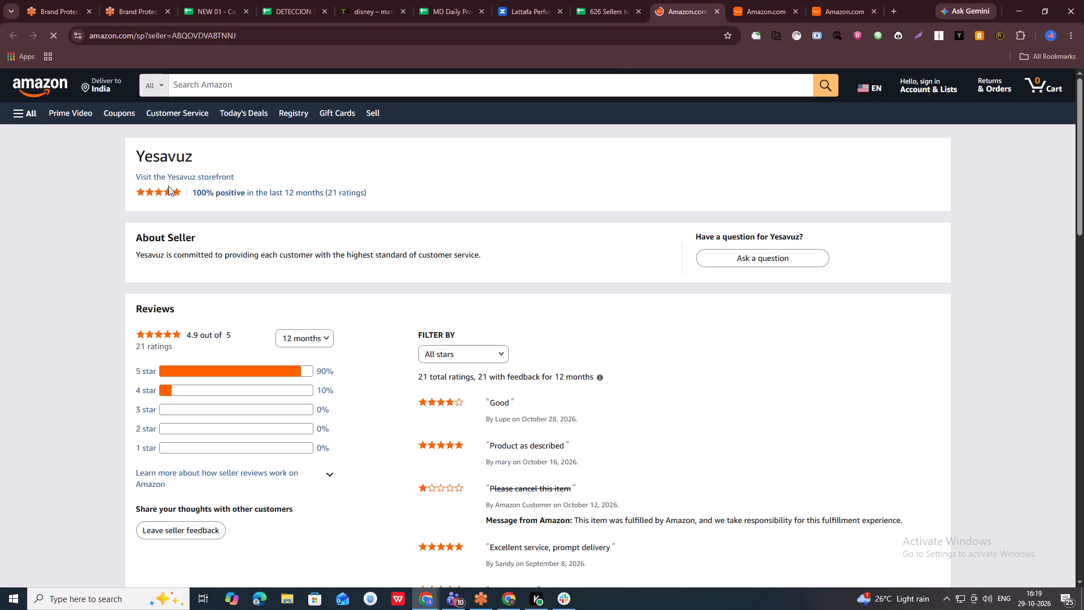
pyautogui.click(169, 177)
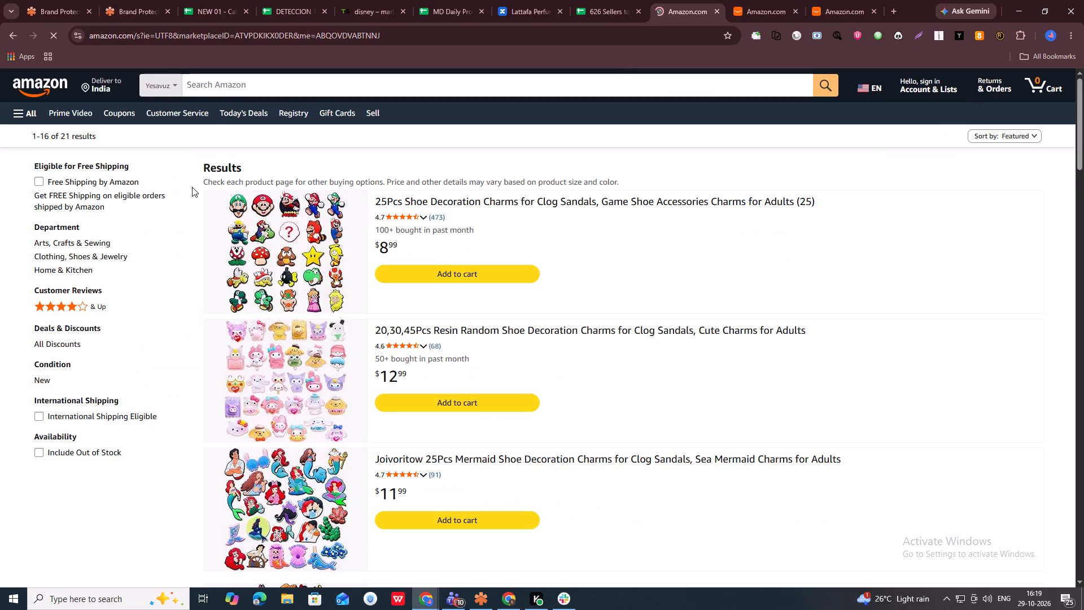
pyautogui.scroll(-15, 646, 401)
pyautogui.scroll(1, 646, 401)
pyautogui.scroll(-4, 646, 401)
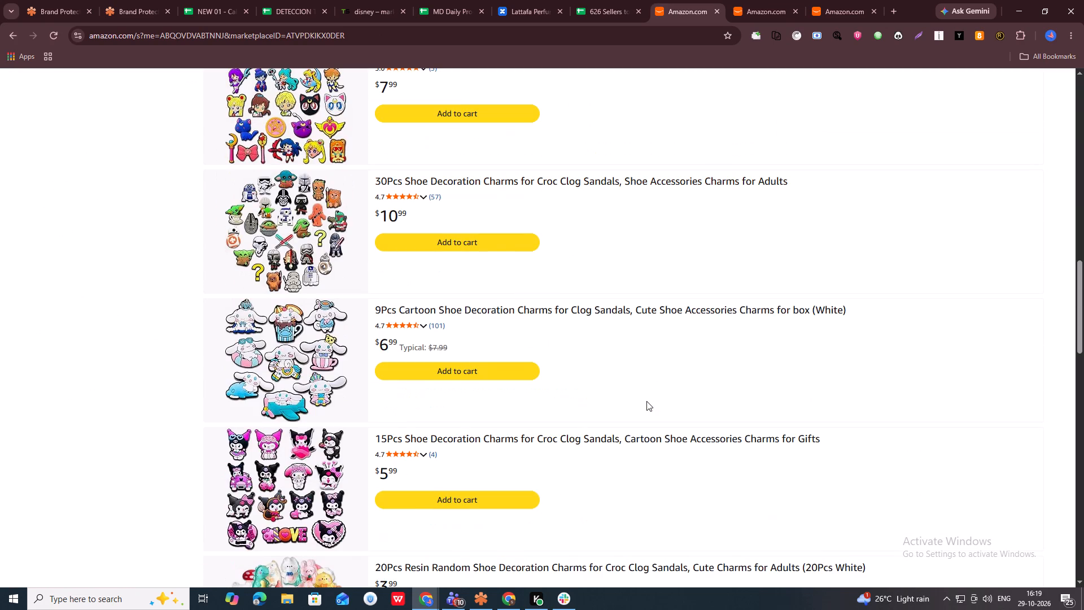
pyautogui.scroll(-5, 646, 401)
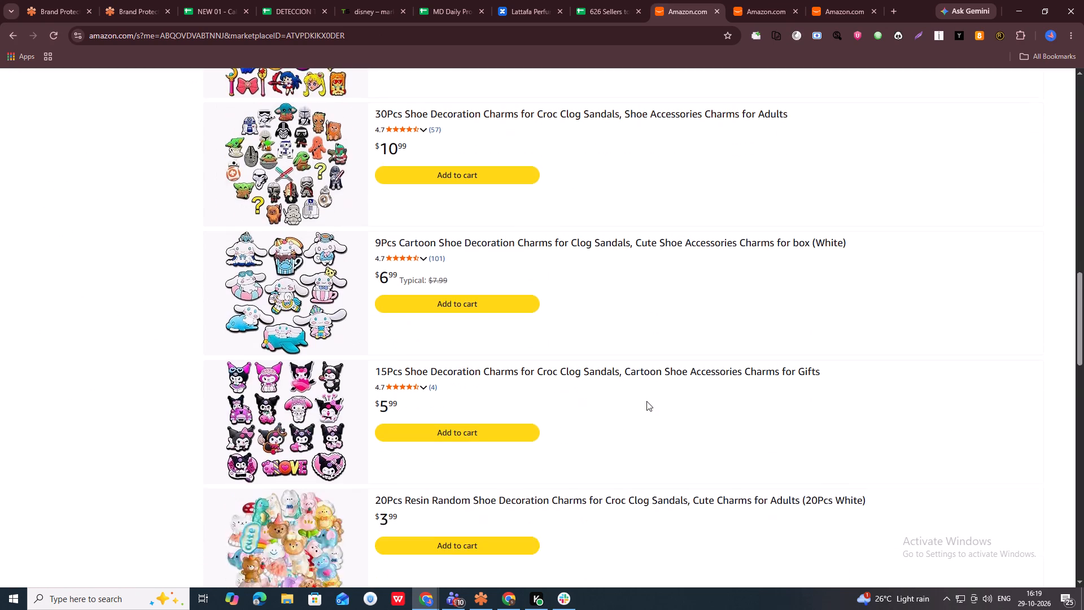
pyautogui.scroll(-6, 621, 398)
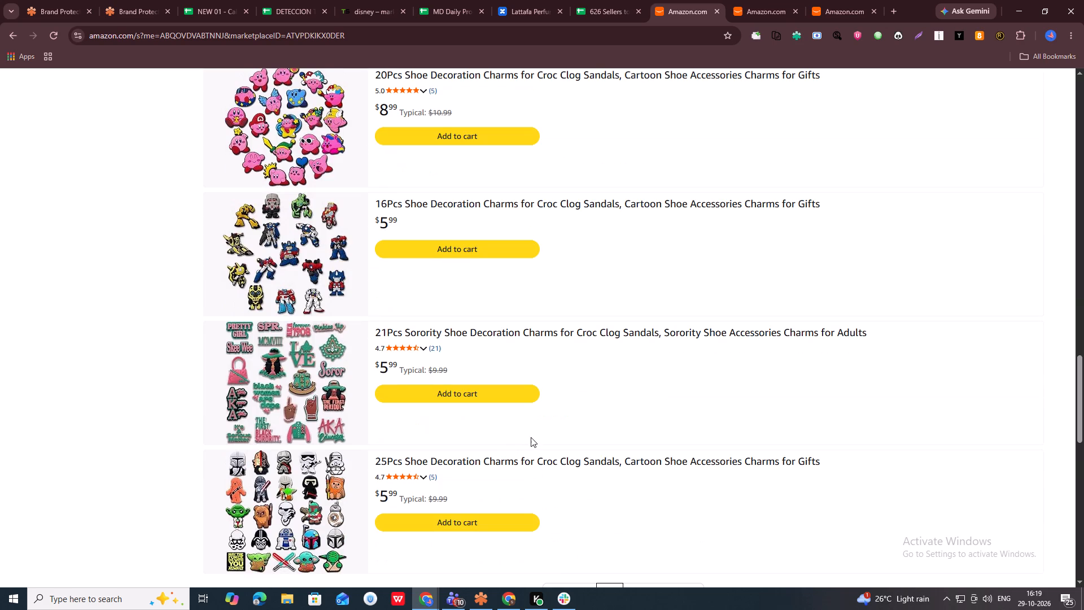
pyautogui.scroll(-7, 531, 437)
pyautogui.scroll(4, 610, 387)
pyautogui.click(635, 424)
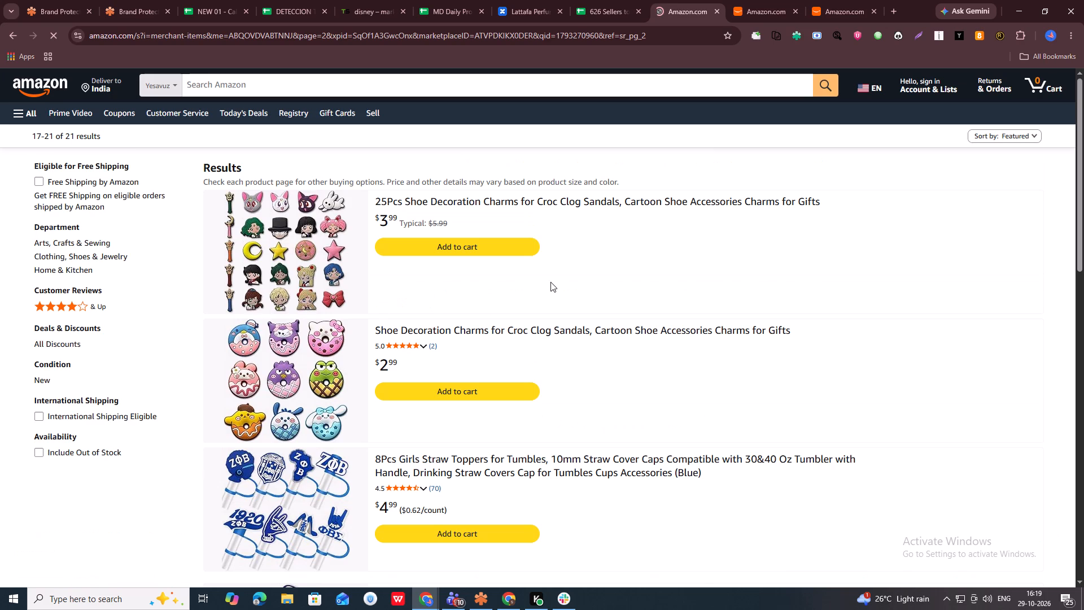
pyautogui.scroll(-9, 582, 414)
pyautogui.scroll(9, 582, 414)
# Set the row 106 status to "yes" and copy the row 91 note "No assets to upload" into its note cell.
pyautogui.click(624, 0)
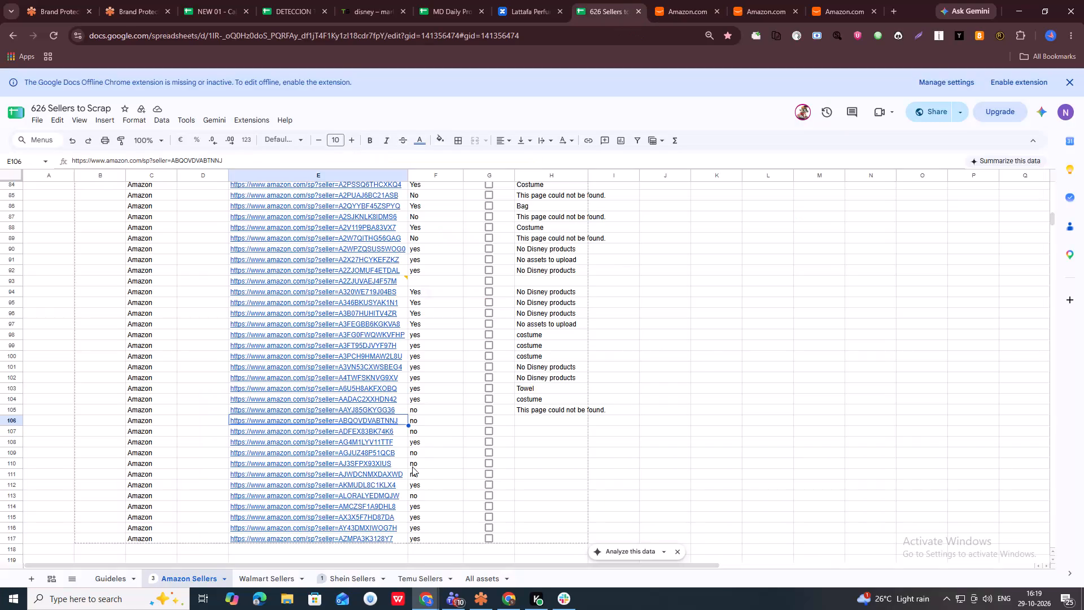
pyautogui.click(436, 422)
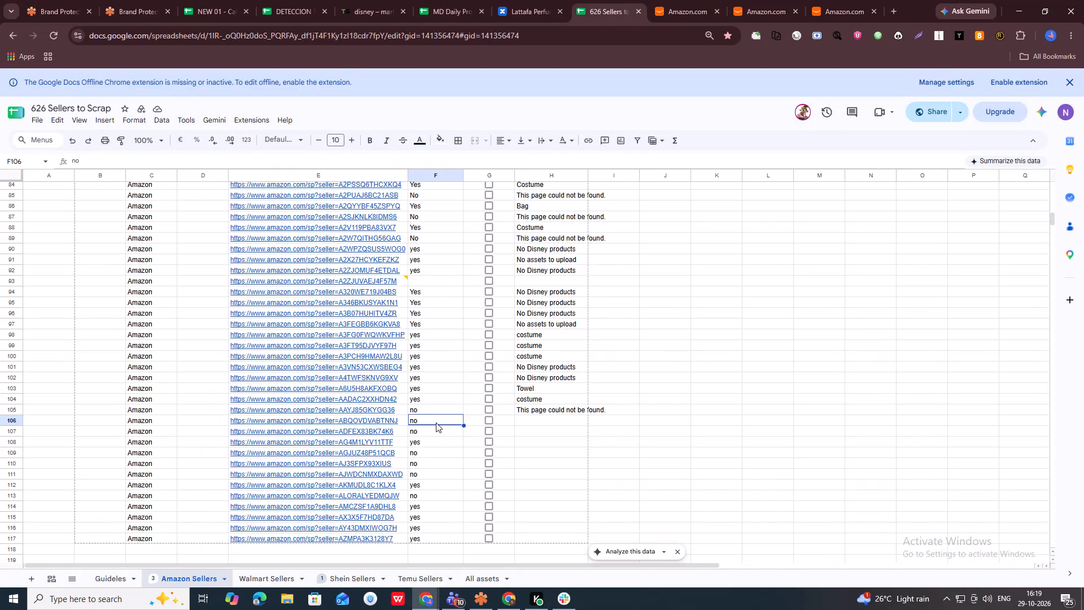
pyautogui.hotkey('shift', 'y')
pyautogui.press('Right')
pyautogui.press('Right')
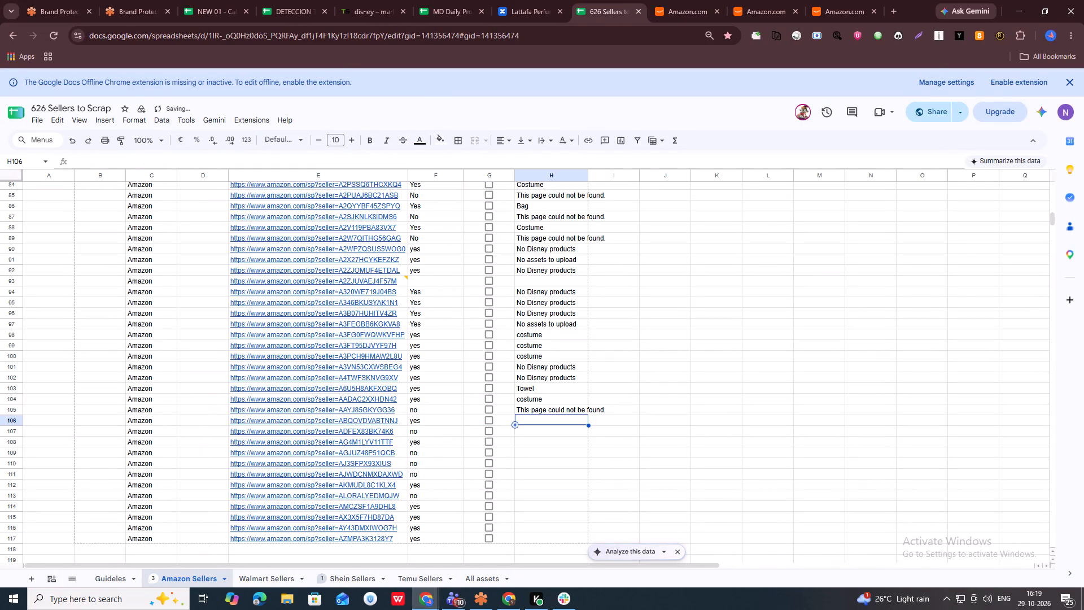
pyautogui.click(534, 260)
pyautogui.hotkey('ctrl', 'c')
pyautogui.click(524, 417)
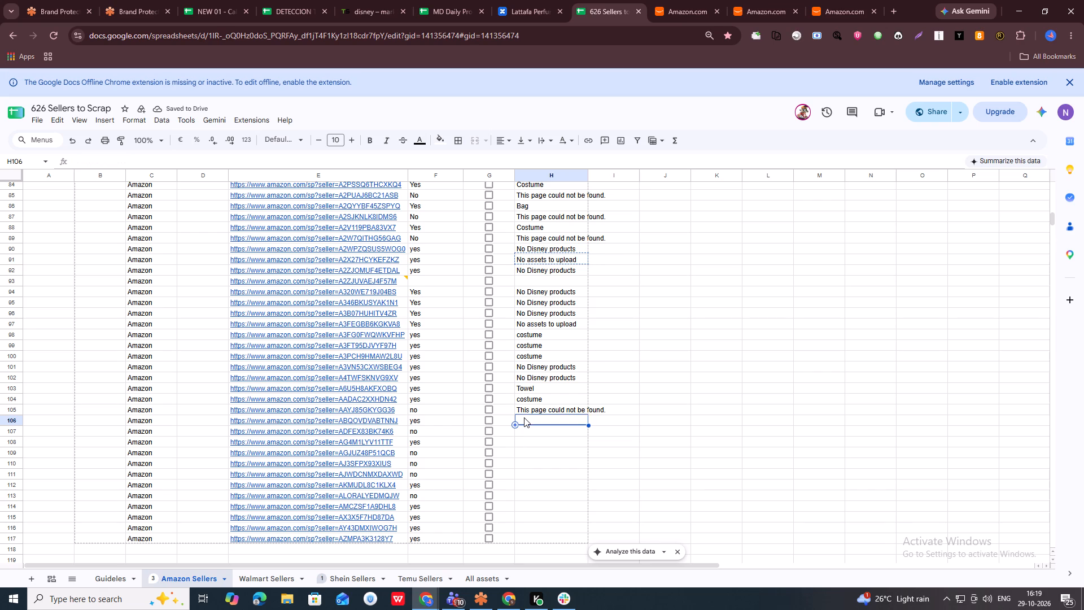
pyautogui.hotkey('ctrl', 'v')
# Open the row 107 seller page, close an older Amazon tab, and visit the JMMFIDY storefront to check its listings.
pyautogui.press('Down')
pyautogui.press('Left')
pyautogui.press('Left')
pyautogui.press('Left')
pyautogui.press('Down')
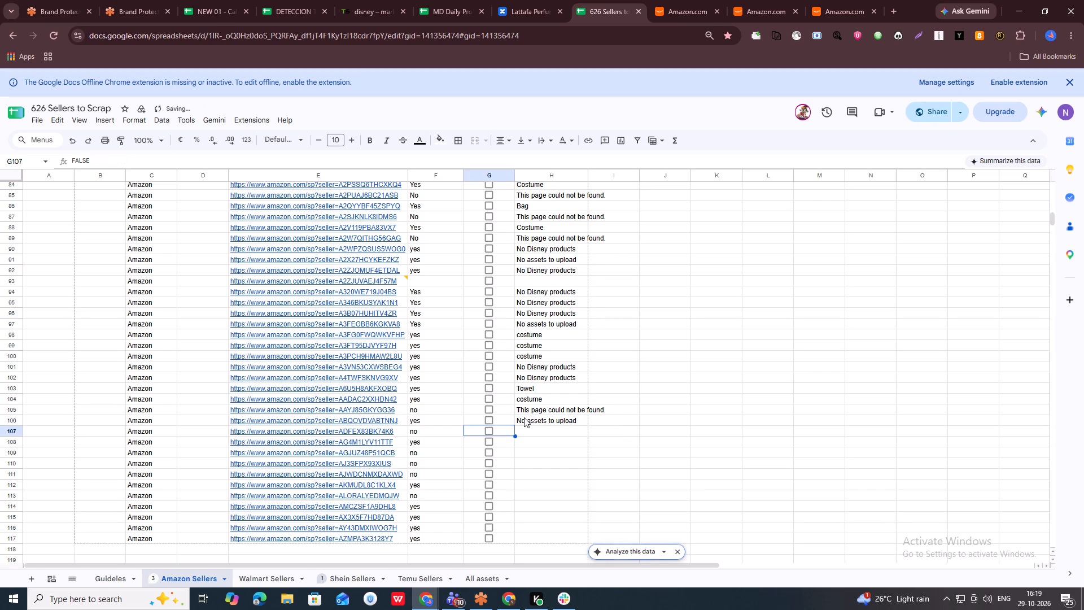
pyautogui.press('Left')
pyautogui.press('Left')
pyautogui.hotkey('alt', 'Return')
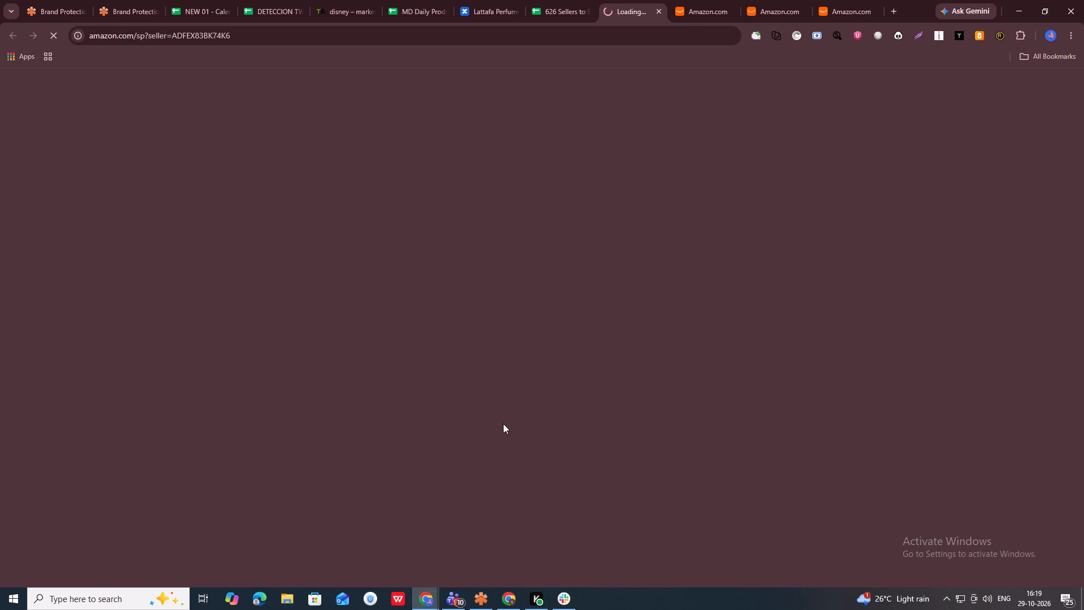
pyautogui.click(729, 10)
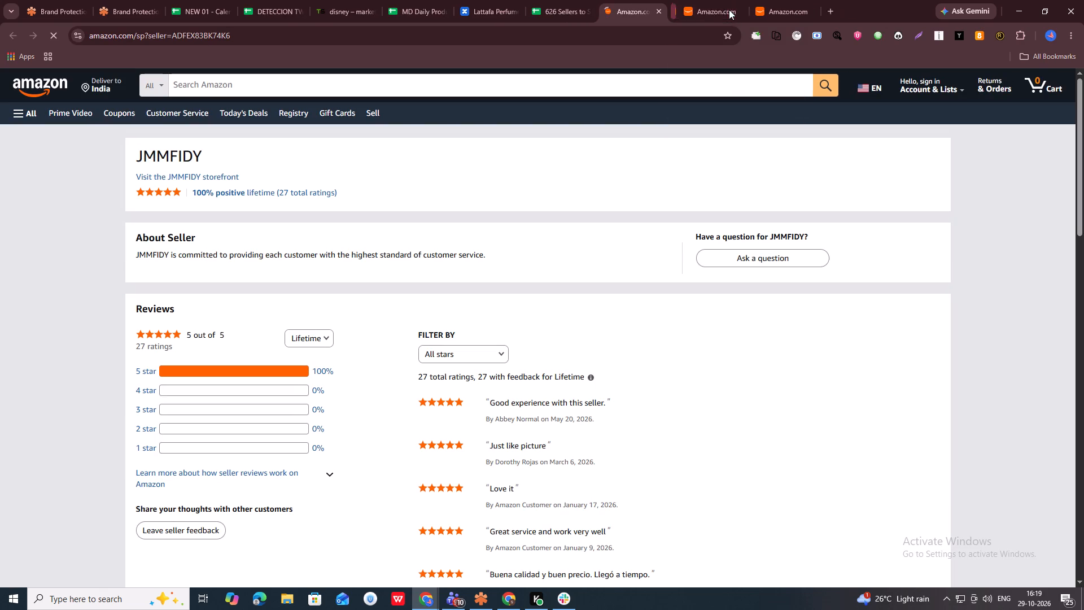
pyautogui.click(196, 178)
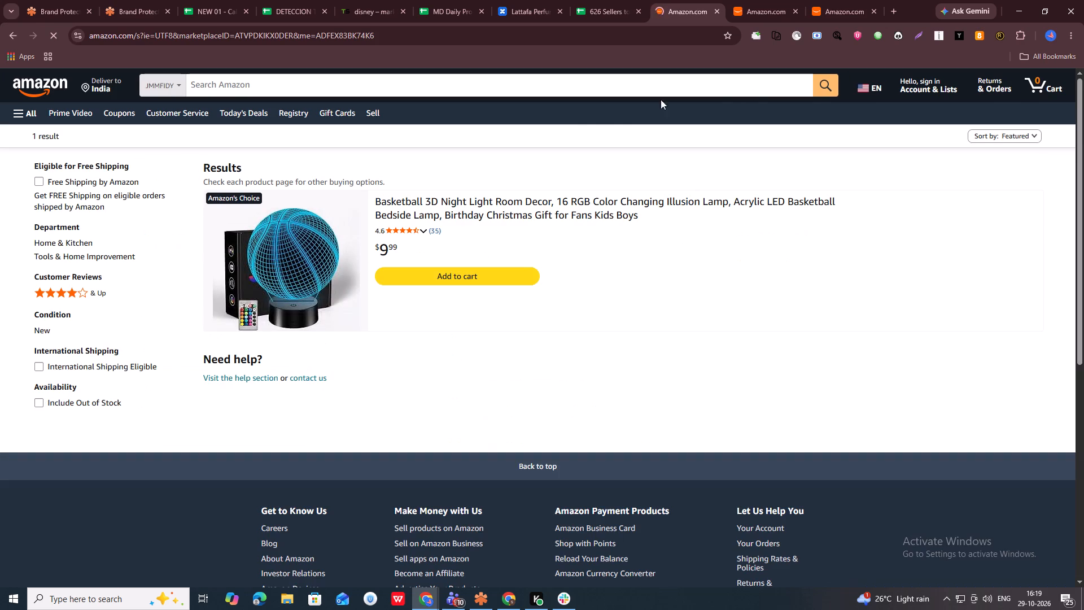
# Fill the "yes" status down into row 107 and copy the row 102 note "No Disney products" into its note cell.
pyautogui.click(618, 0)
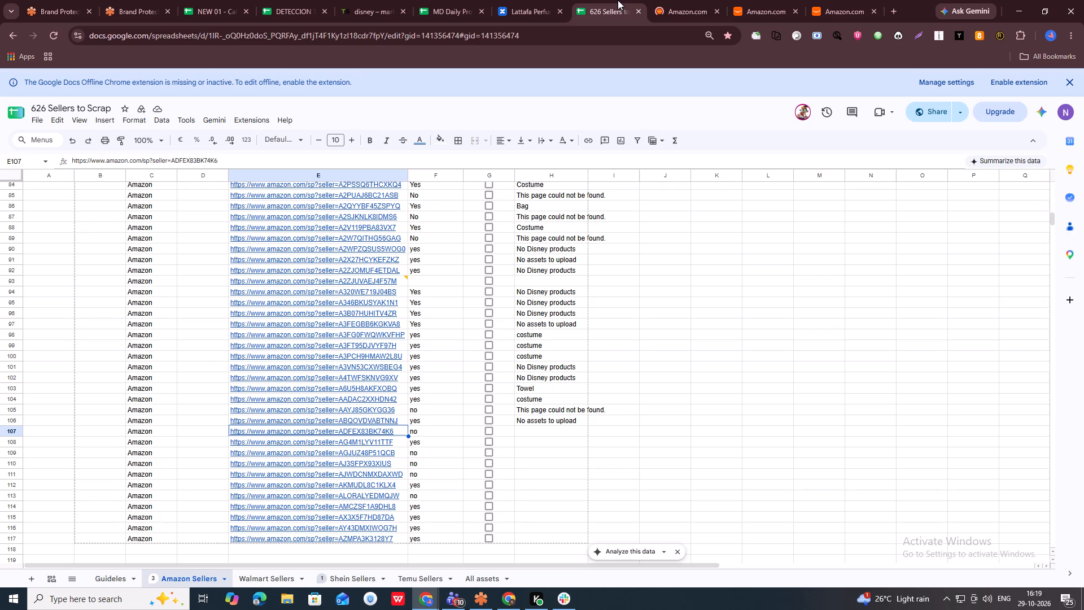
pyautogui.press('Right')
pyautogui.hotkey('ctrl', 'd')
pyautogui.press('Right')
pyautogui.press('Right')
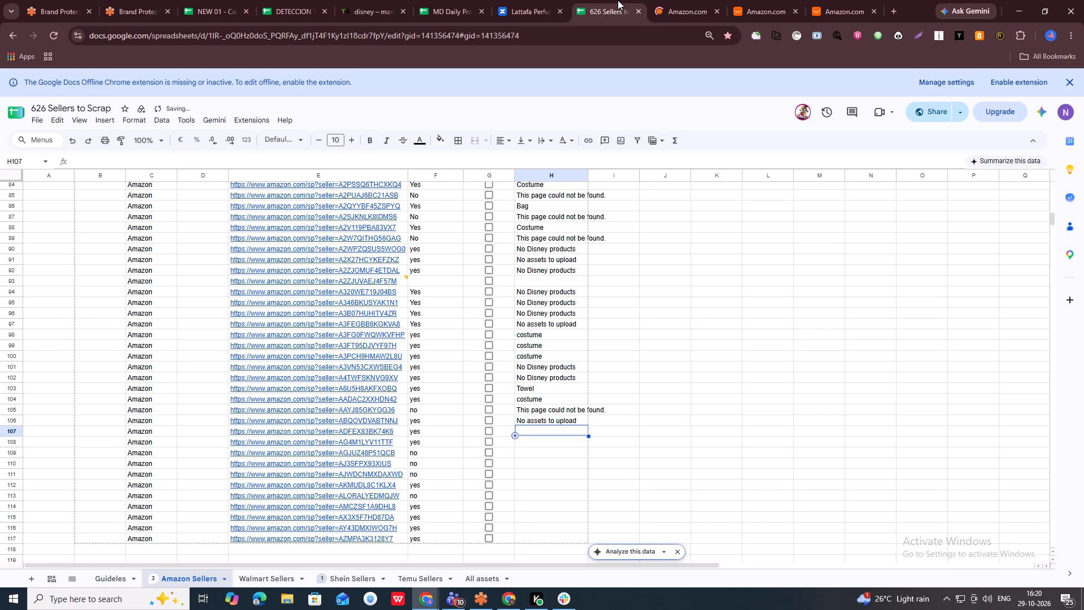
pyautogui.press('Up')
pyautogui.press('Up')
pyautogui.press('Up')
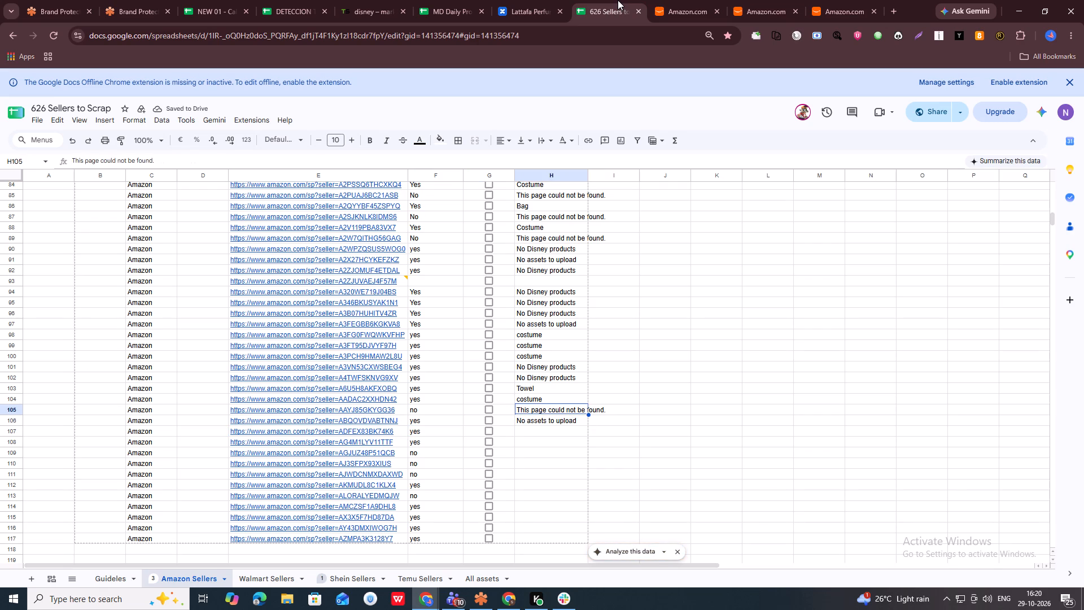
pyautogui.press('Up')
pyautogui.press('Up')
pyautogui.hotkey('ctrl', 'c')
pyautogui.hotkey('ctrl', 'Down')
pyautogui.press('Down')
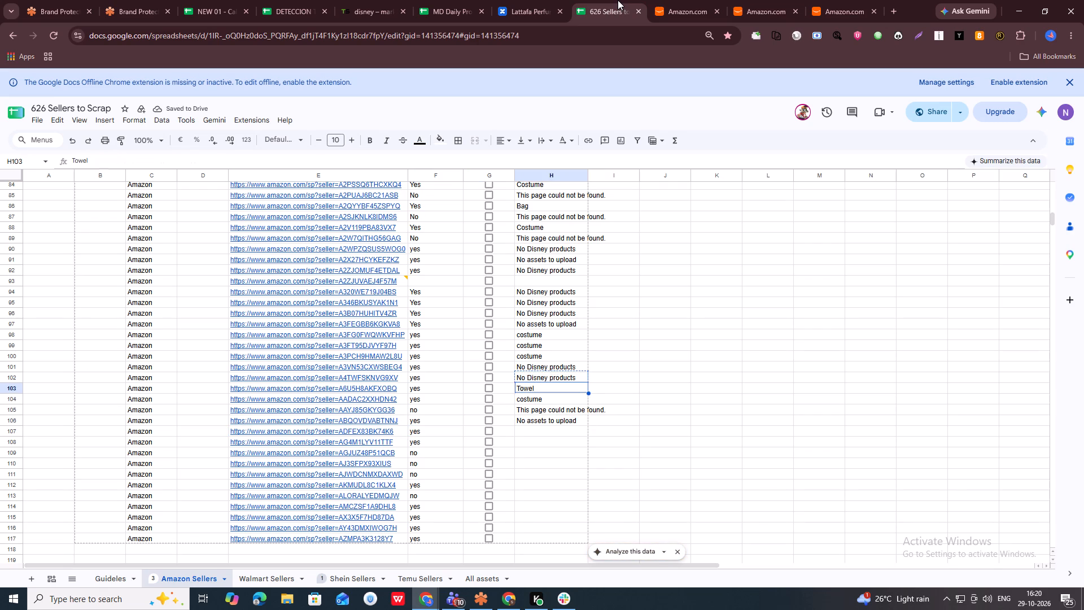
pyautogui.press('Down')
pyautogui.press('Down')
pyautogui.press('Down')
pyautogui.press('Down')
pyautogui.hotkey('ctrl', 'v')
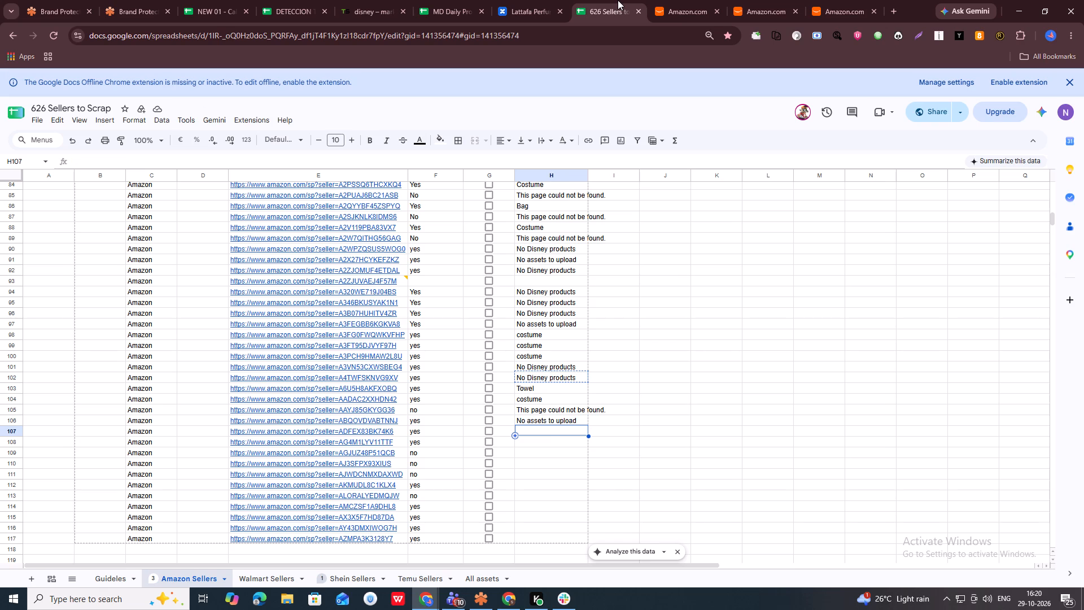
# Open the row 108 seller page and review the listings in the JMSHYDZSW storefront for Disney products.
pyautogui.press('Down')
pyautogui.press('Left')
pyautogui.press('Down')
pyautogui.press('Left')
pyautogui.press('Left')
pyautogui.press('Left')
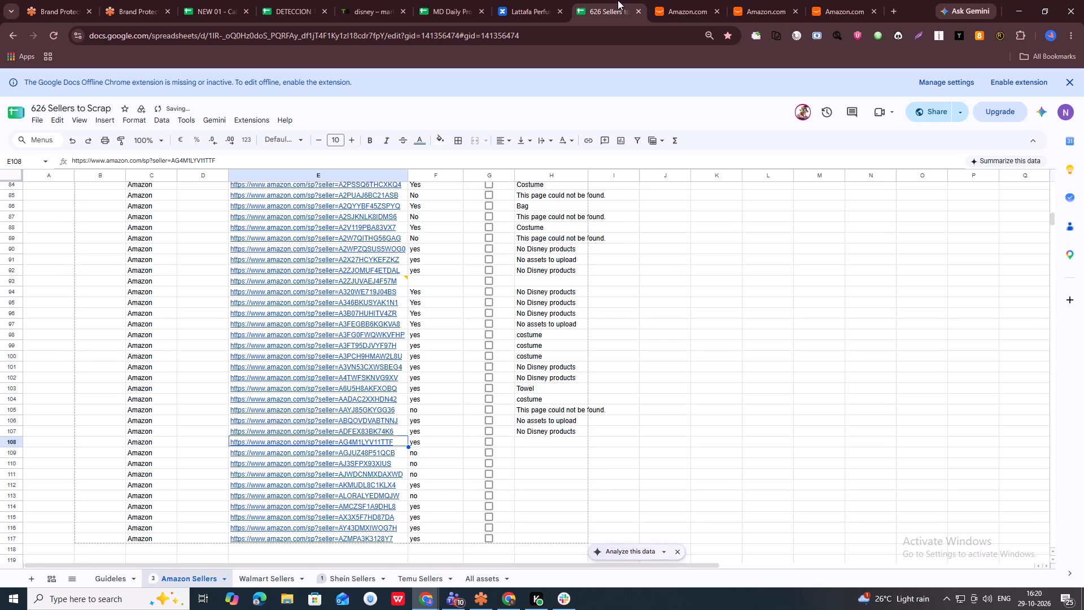
pyautogui.hotkey('alt', 'Return')
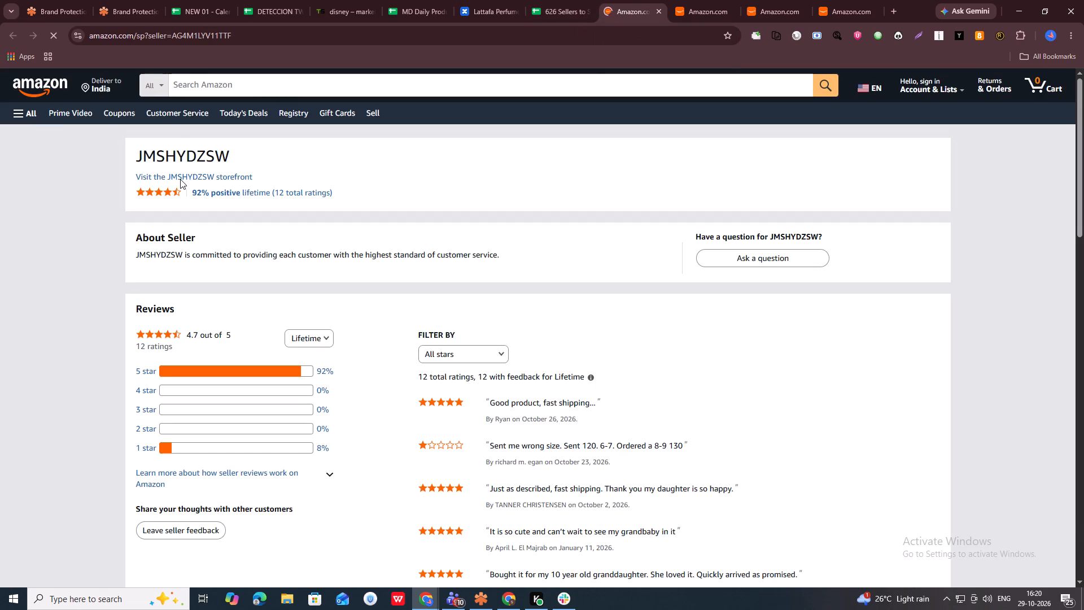
pyautogui.click(178, 178)
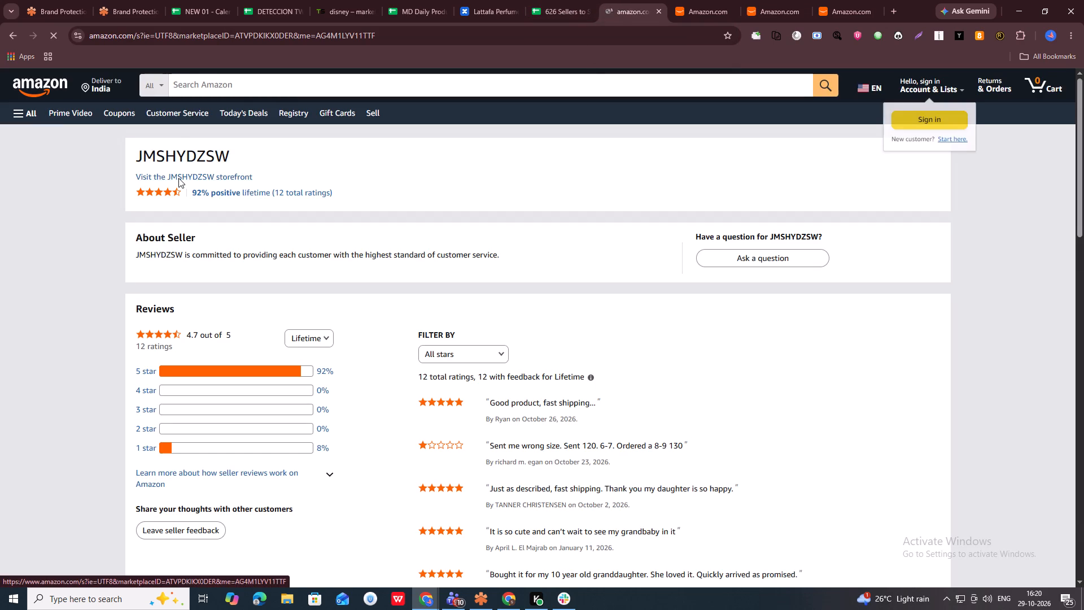
pyautogui.scroll(-4, 564, 274)
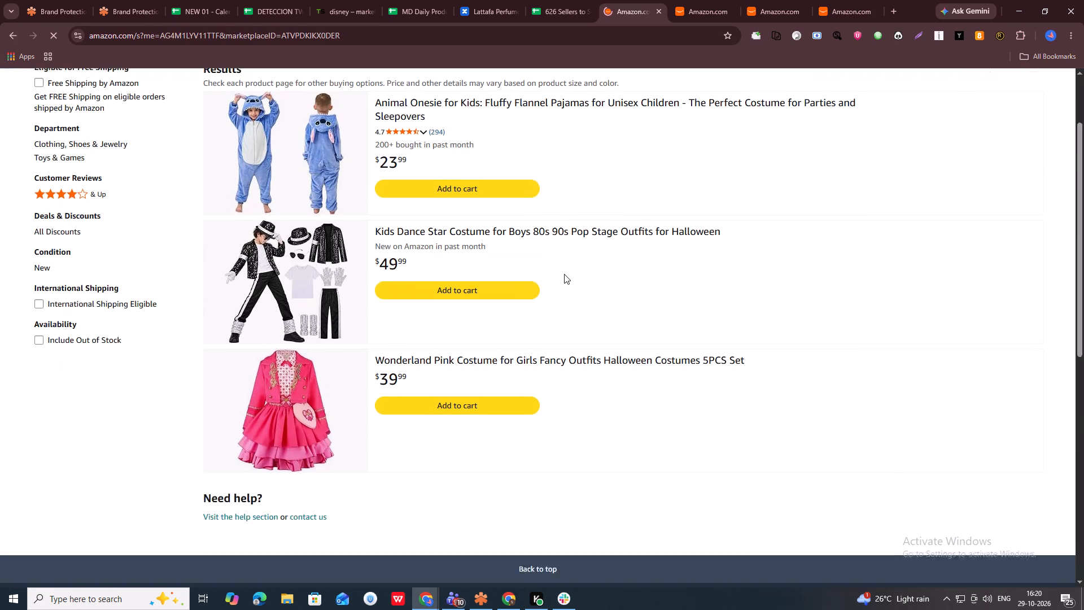
pyautogui.scroll(-2, 564, 274)
pyautogui.scroll(7, 564, 274)
# Enter the note "costume" for row 108 of the sellers sheet.
pyautogui.click(569, 3)
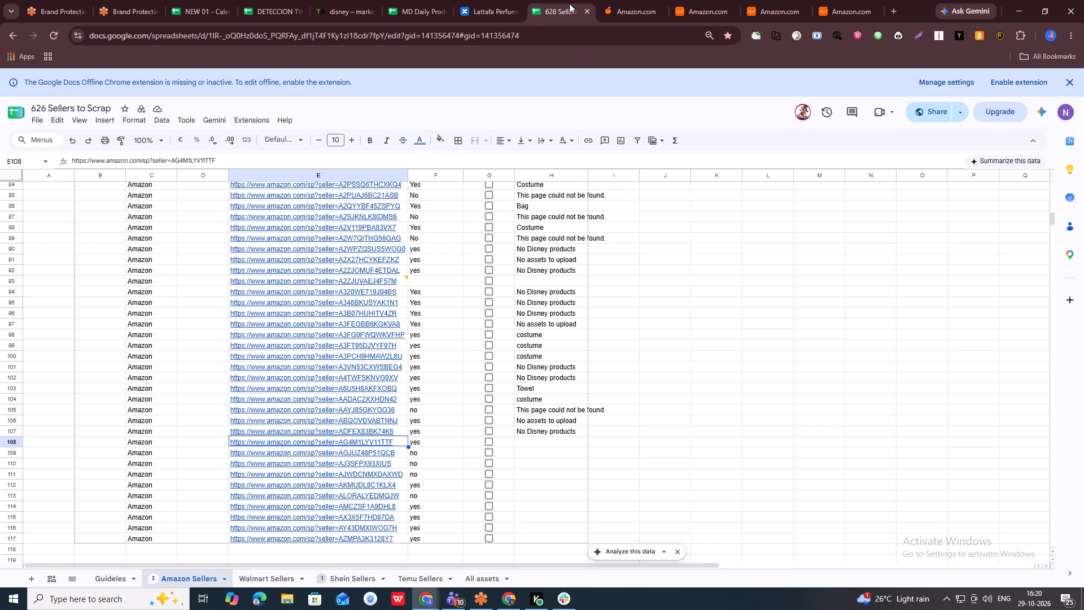
pyautogui.press('Right')
pyautogui.press('Right')
pyautogui.press('Right')
pyautogui.press('c')
pyautogui.press('Down')
# Open the row 109 seller page, close the older Amazon tabs, and review the listings in the ZIXEAR storefront for Disney products.
pyautogui.press('Left')
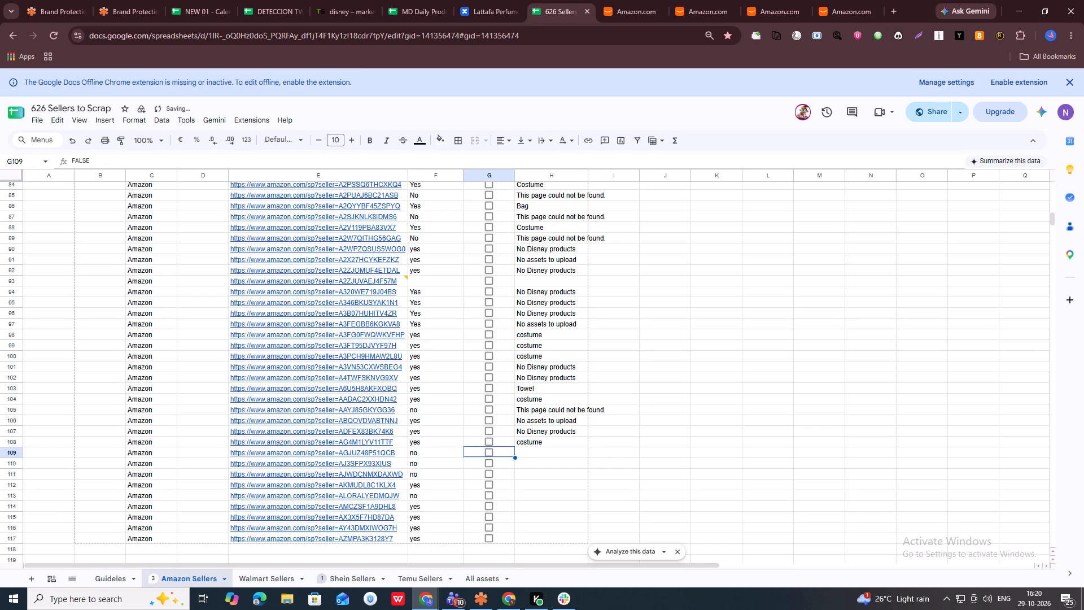
pyautogui.press('Left')
pyautogui.press('Left')
pyautogui.hotkey('alt', 'Return')
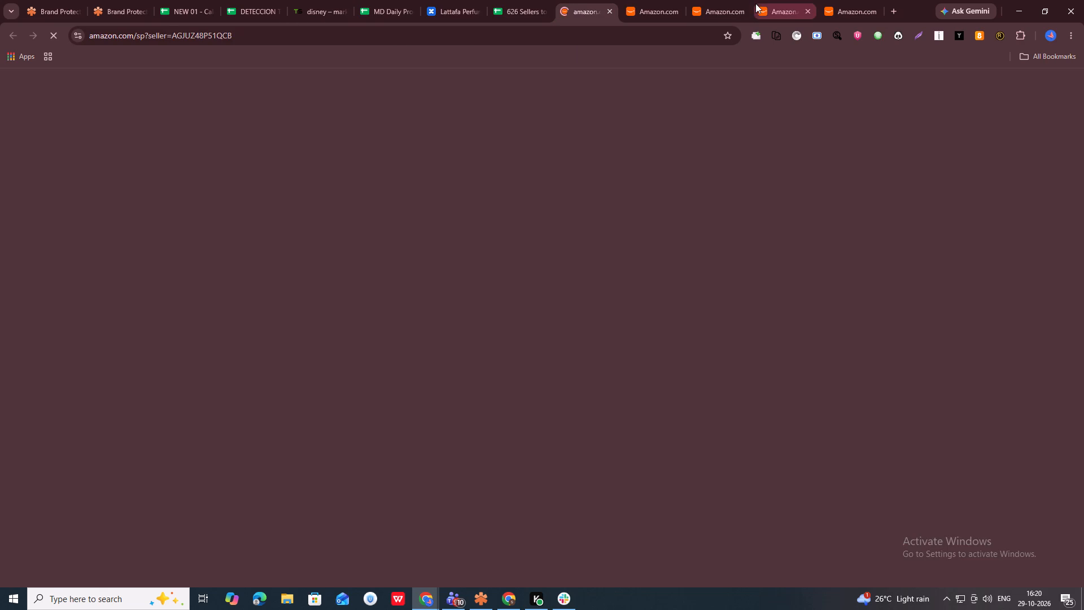
pyautogui.middleClick(665, 0)
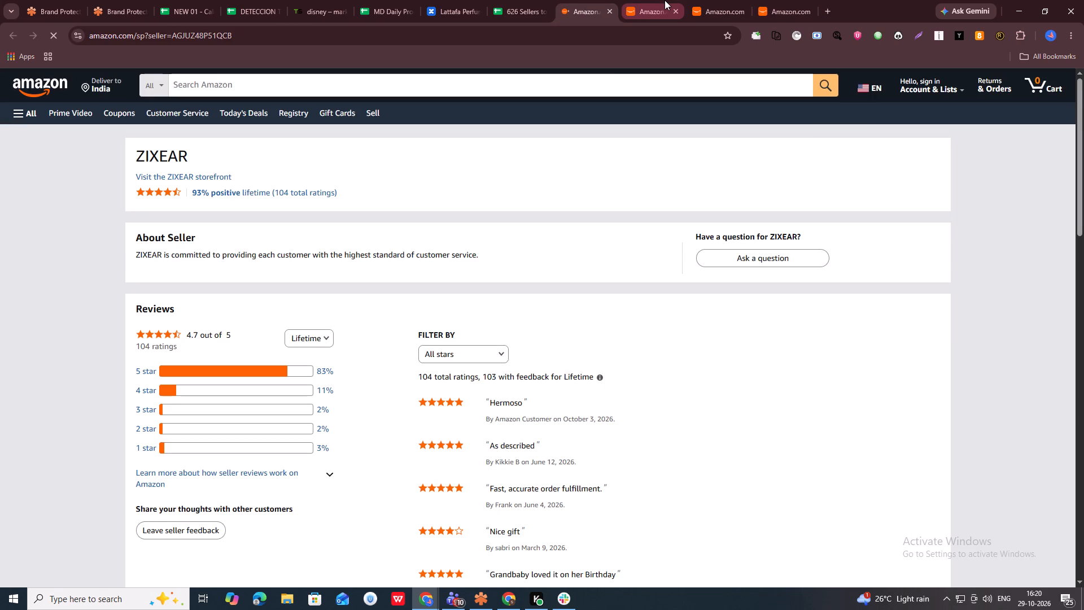
pyautogui.middleClick(665, 0)
pyautogui.middleClick(665, 0)
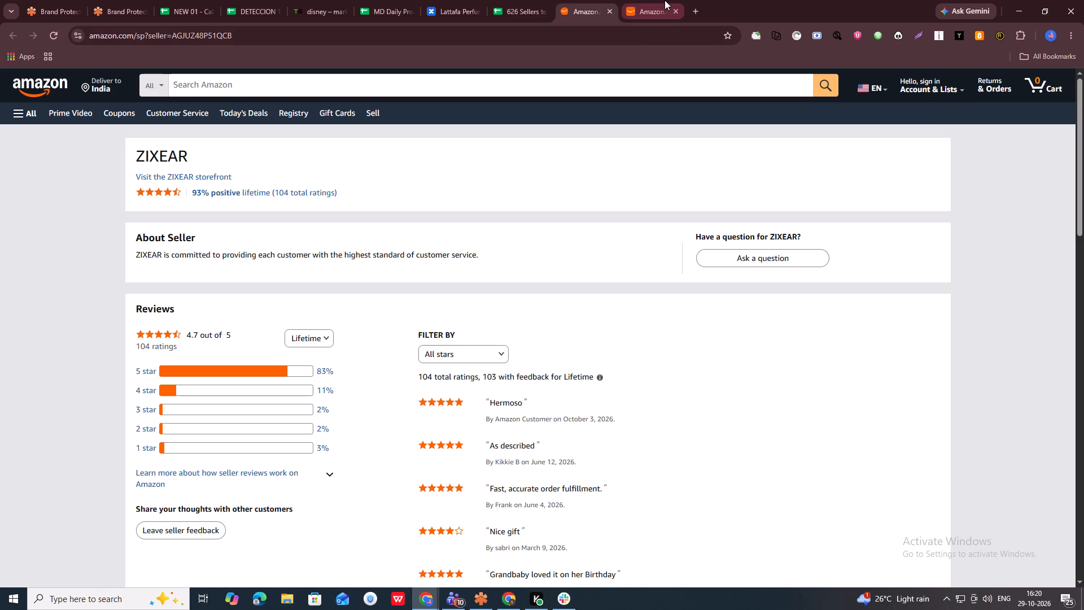
pyautogui.click(193, 178)
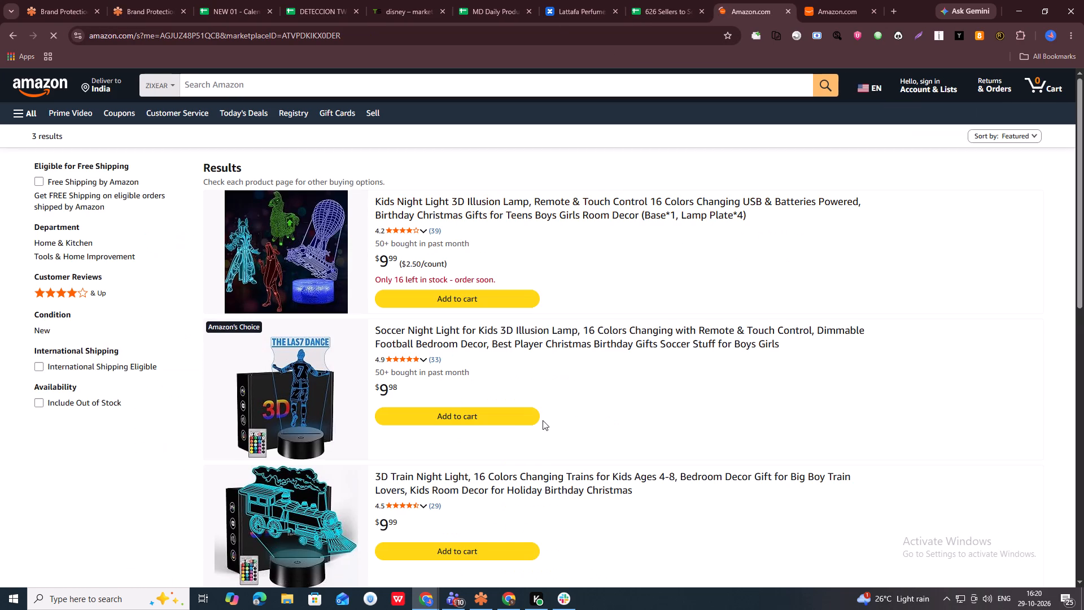
pyautogui.scroll(-8, 546, 419)
pyautogui.scroll(7, 546, 419)
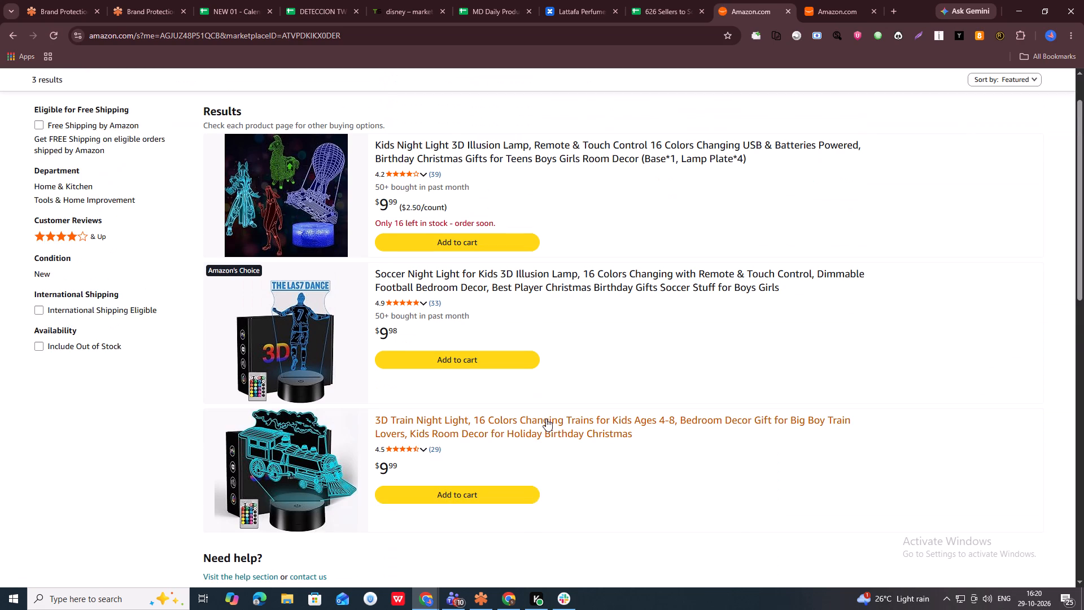
pyautogui.scroll(4, 546, 419)
# Fill the "yes" status down into row 109 and copy the row 107 note "No Disney products" into its note cell.
pyautogui.click(676, 0)
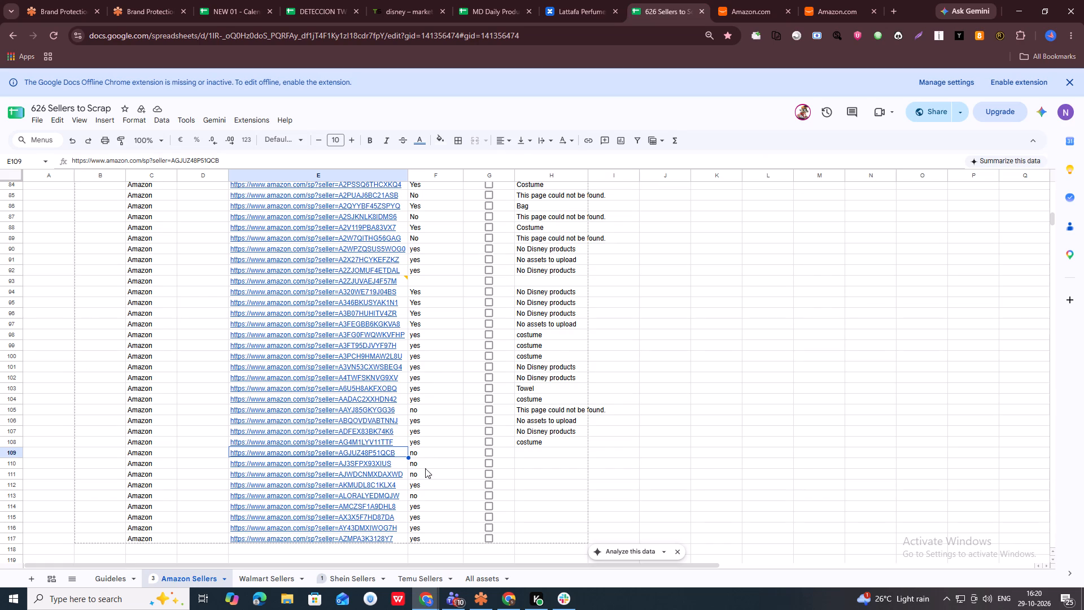
pyautogui.click(441, 455)
pyautogui.hotkey('ctrl', 'd')
pyautogui.click(555, 434)
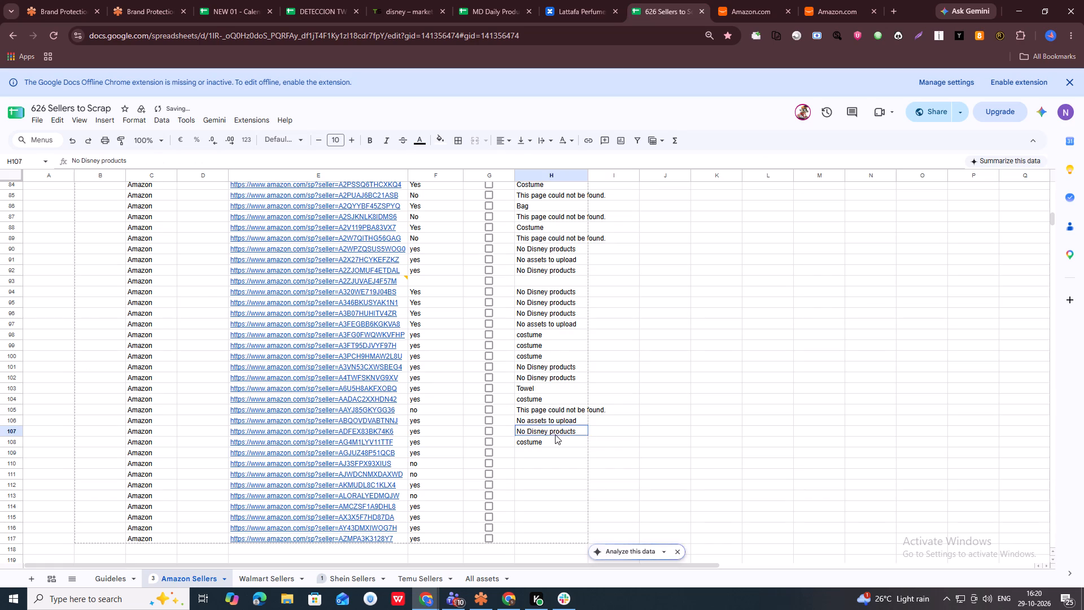
pyautogui.hotkey('ctrl', 'c')
pyautogui.click(542, 456)
pyautogui.hotkey('ctrl', 'v')
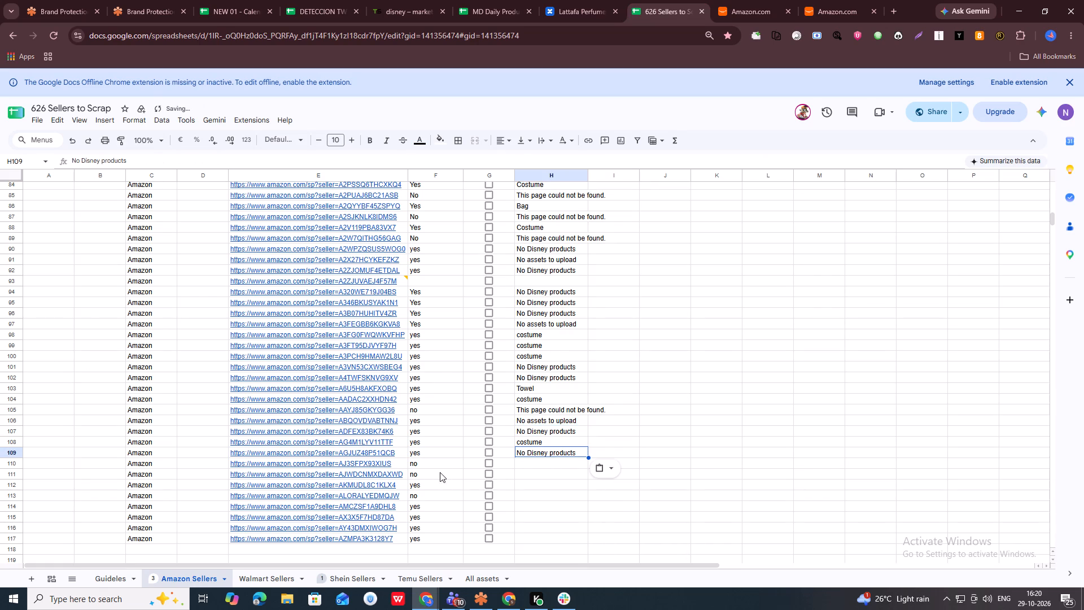
# Open the row 110 seller page and visit the Treany US storefront to check its listings.
pyautogui.click(375, 460)
pyautogui.hotkey('alt', 'Return')
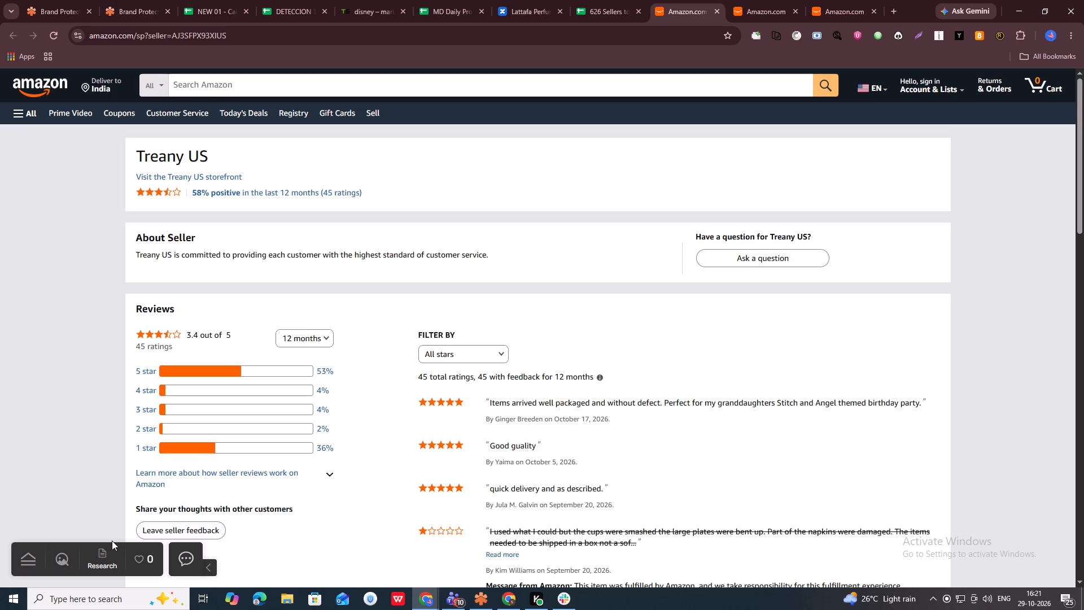
pyautogui.click(214, 177)
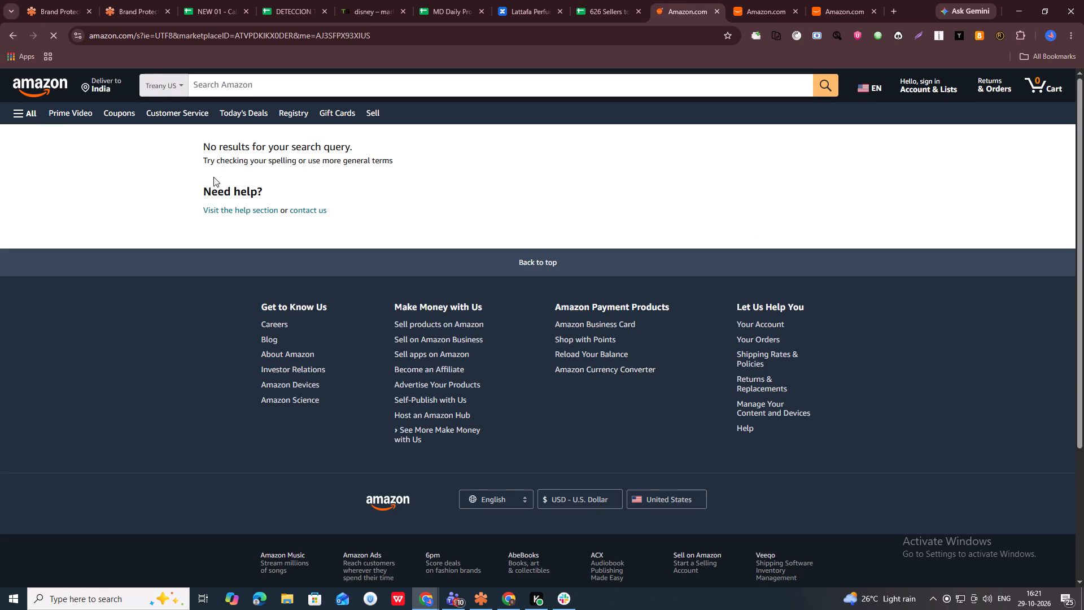
# Enter the note "This page could not be found." for row 110 of the sellers sheet.
pyautogui.click(601, 0)
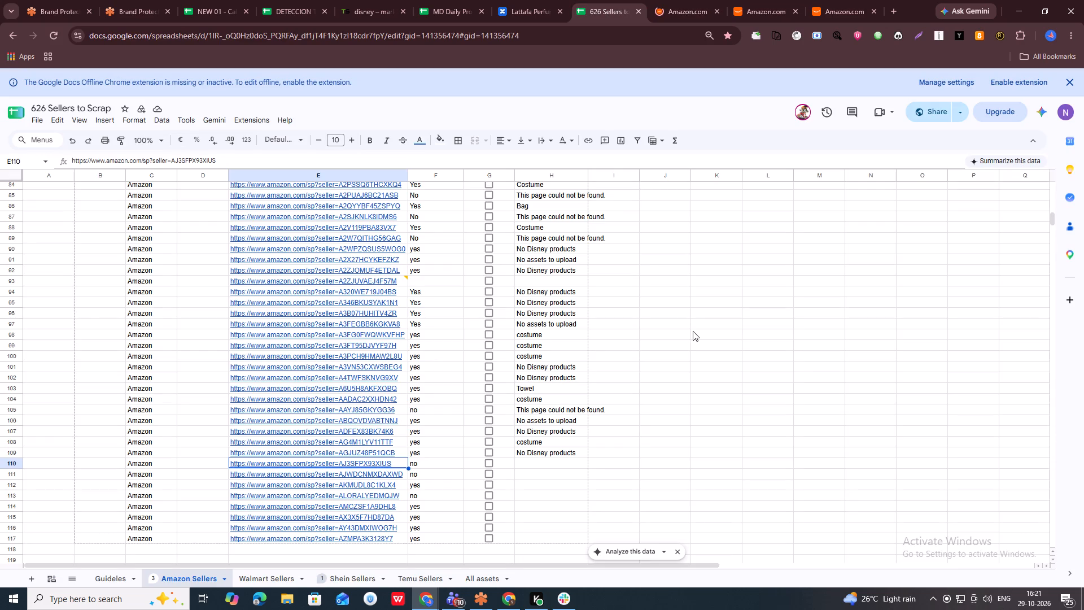
pyautogui.press('Right')
pyautogui.press('Right')
pyautogui.press('Right')
pyautogui.write('th')
pyautogui.press('Down')
# Open the row 111 seller page and review the first results page of the JIUWEIHU0 storefront for Disney products.
pyautogui.press('Left')
pyautogui.press('Left')
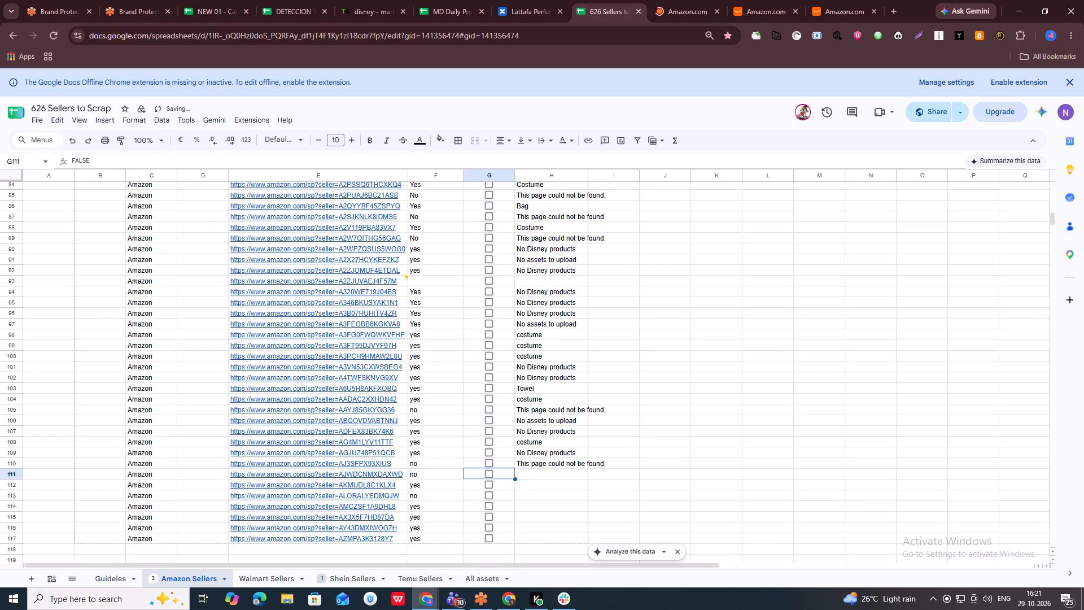
pyautogui.press('Left')
pyautogui.hotkey('alt', 'Return')
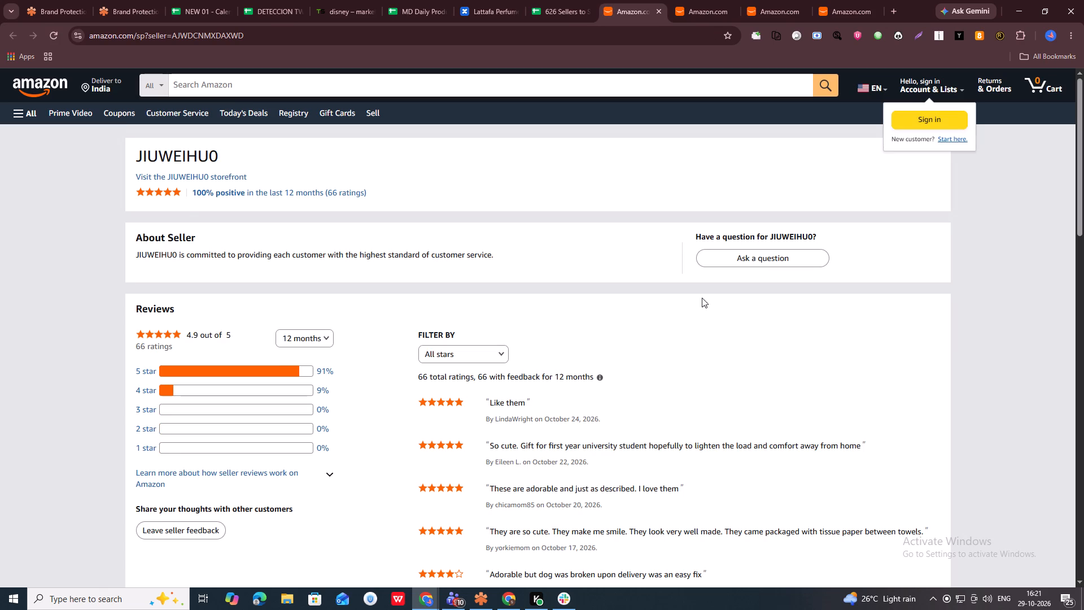
pyautogui.click(200, 177)
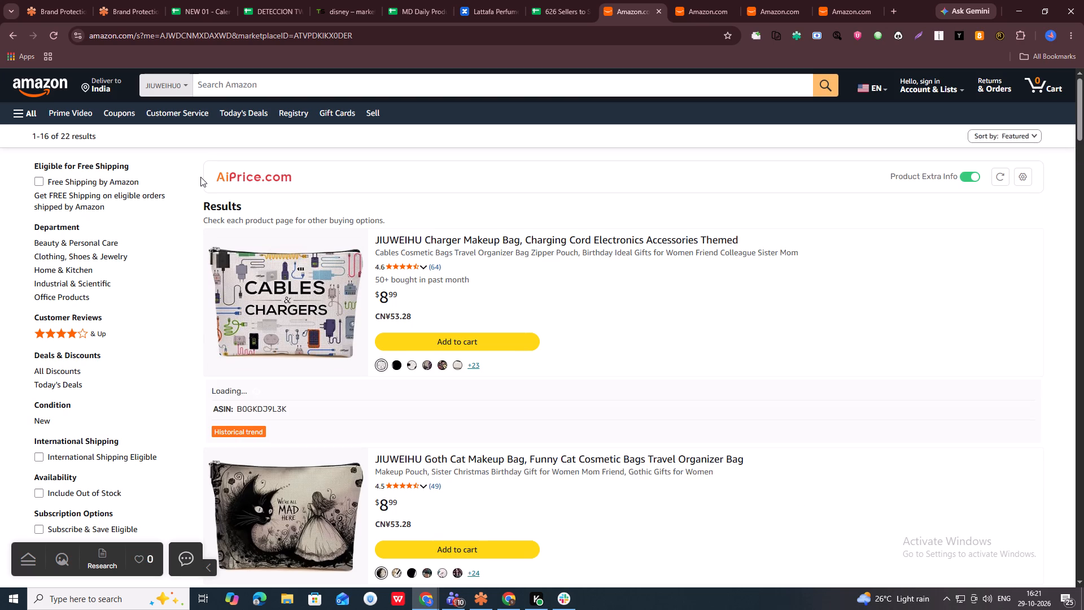
pyautogui.scroll(-7, 649, 409)
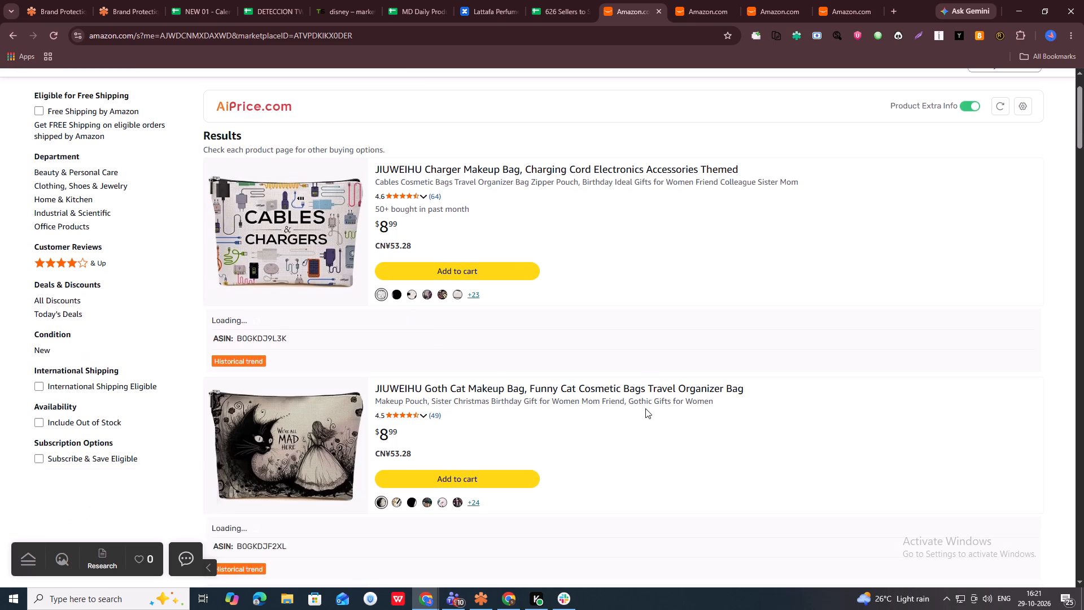
pyautogui.scroll(1, 645, 408)
pyautogui.scroll(-16, 645, 413)
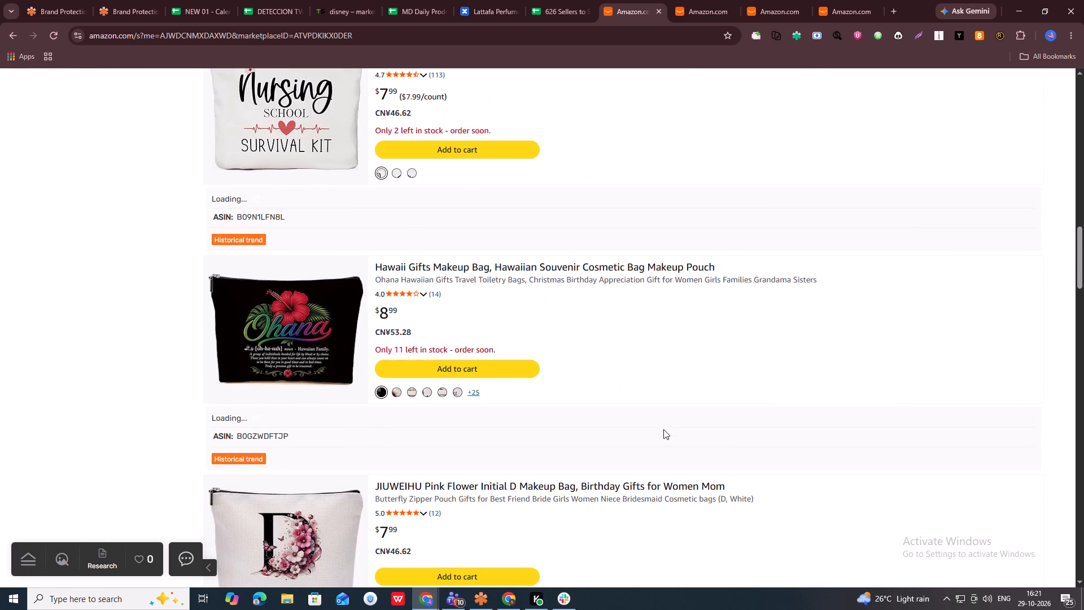
pyautogui.scroll(-13, 663, 429)
pyautogui.scroll(-13, 641, 367)
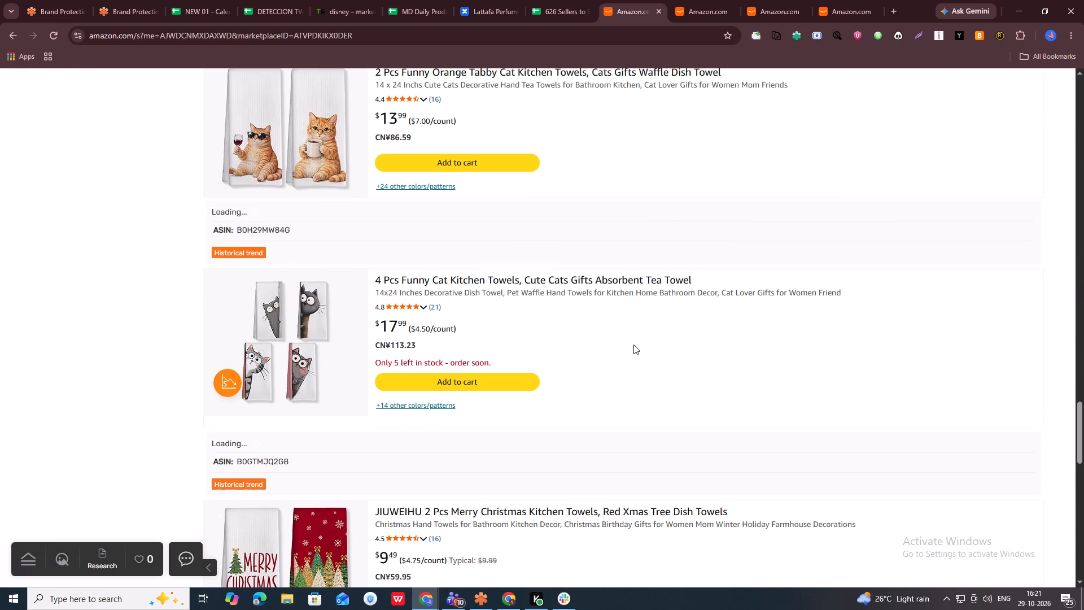
pyautogui.scroll(-7, 633, 345)
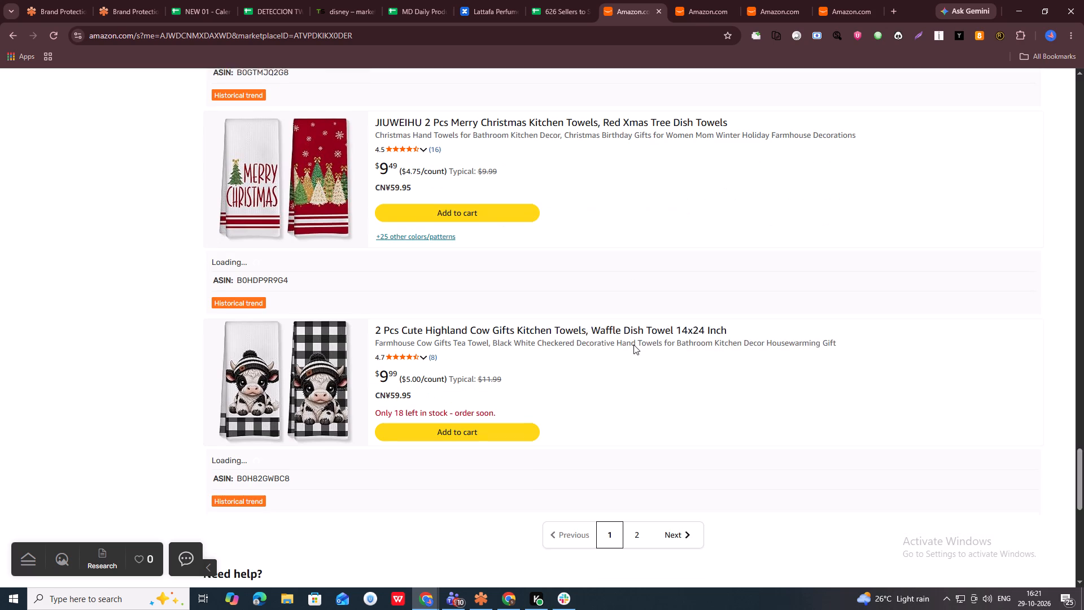
# Review the second results page of the JIUWEIHU0 storefront for Disney products.
pyautogui.click(638, 543)
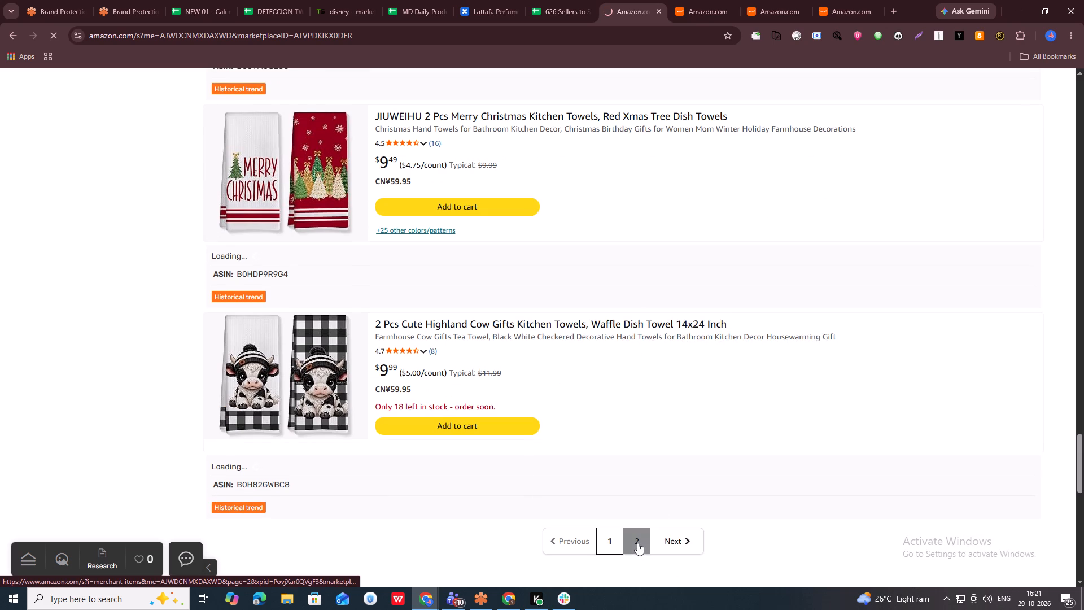
pyautogui.scroll(-6, 628, 530)
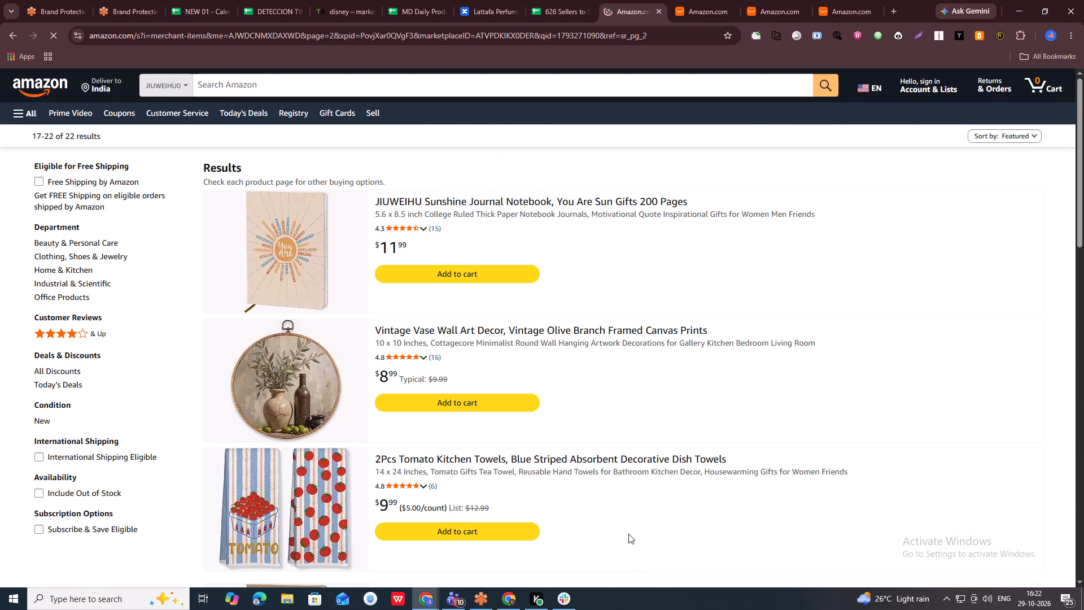
pyautogui.scroll(-2, 628, 534)
pyautogui.scroll(-8, 602, 424)
pyautogui.scroll(19, 743, 388)
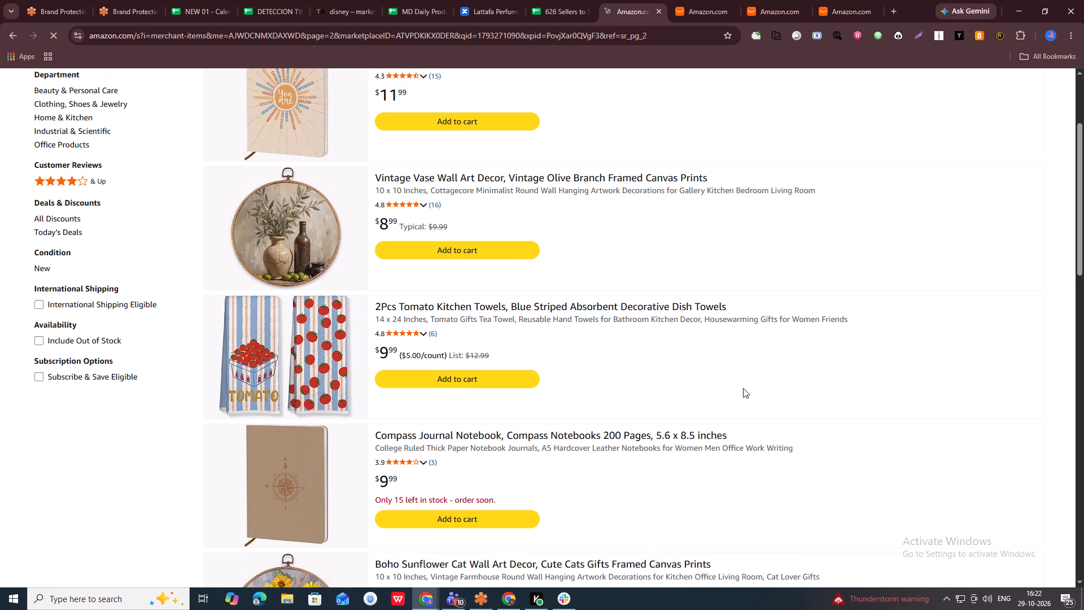
# Set the row 111 status to "yes" in the sellers sheet.
pyautogui.click(580, 0)
pyautogui.press('Right')
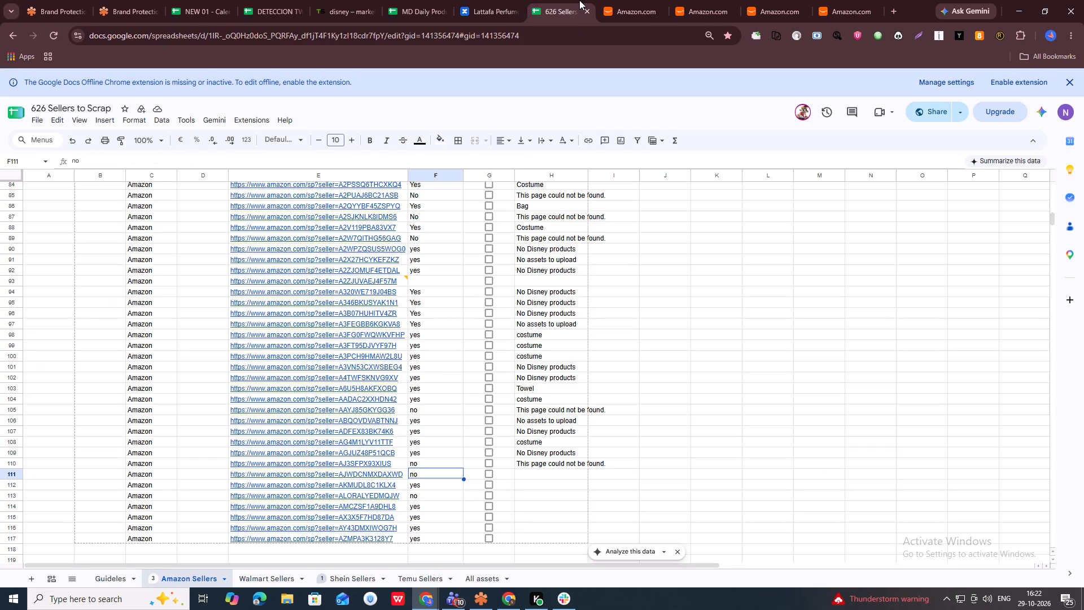
pyautogui.press('y')
pyautogui.press('Right')
pyautogui.press('Right')
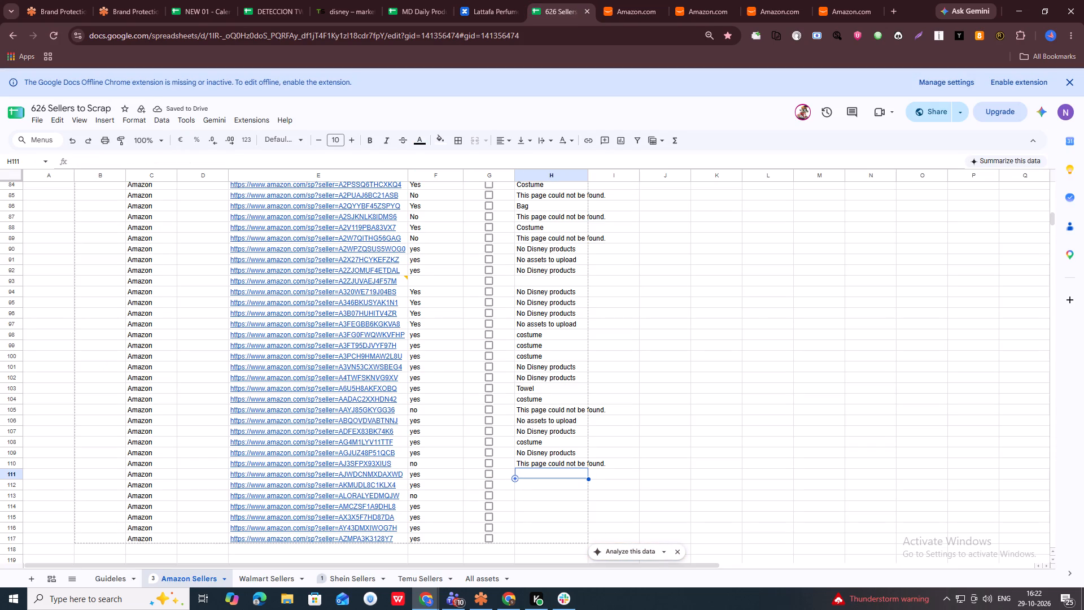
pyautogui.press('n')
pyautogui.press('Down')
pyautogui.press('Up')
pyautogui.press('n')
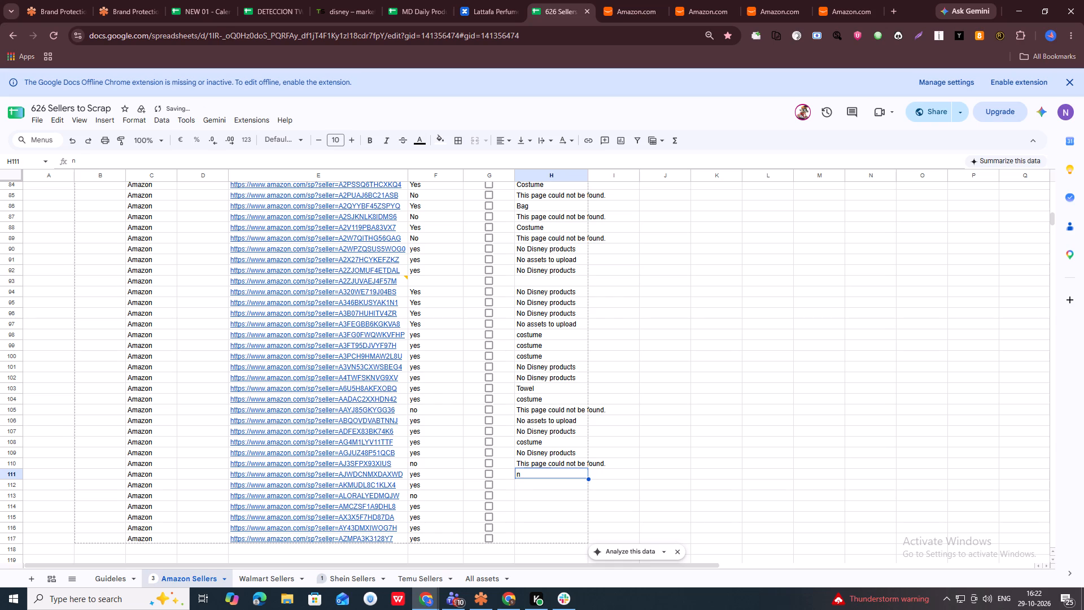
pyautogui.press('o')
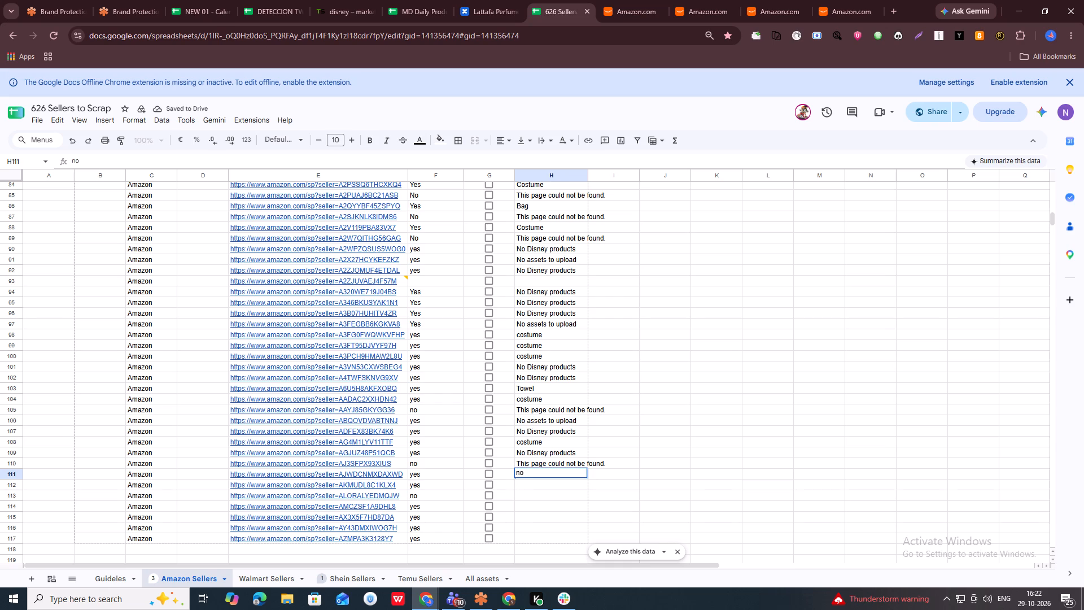
# Copy the row 109 note "No Disney products" into the note cell of row 111.
pyautogui.press('Up')
pyautogui.press('Up')
pyautogui.hotkey('ctrl', 'c')
pyautogui.press('Down')
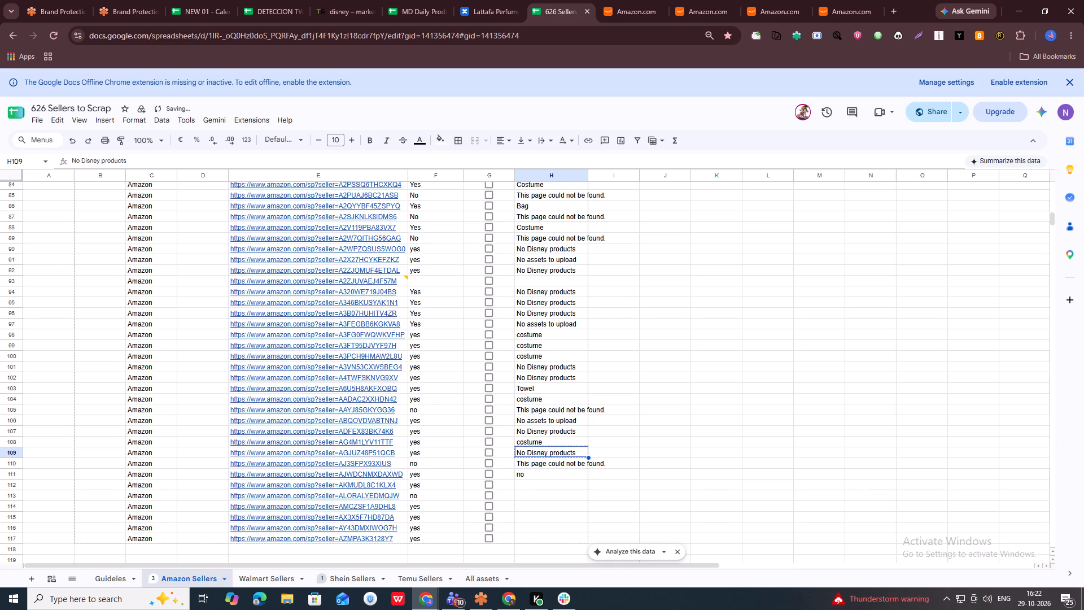
pyautogui.press('Down')
pyautogui.press('Down')
pyautogui.hotkey('ctrl', 'v')
# Open the row 112 seller page and visit the Bestway Inter storefront to check its listings for Disney products.
pyautogui.press('Down')
pyautogui.press('Left')
pyautogui.press('Left')
pyautogui.press('Left')
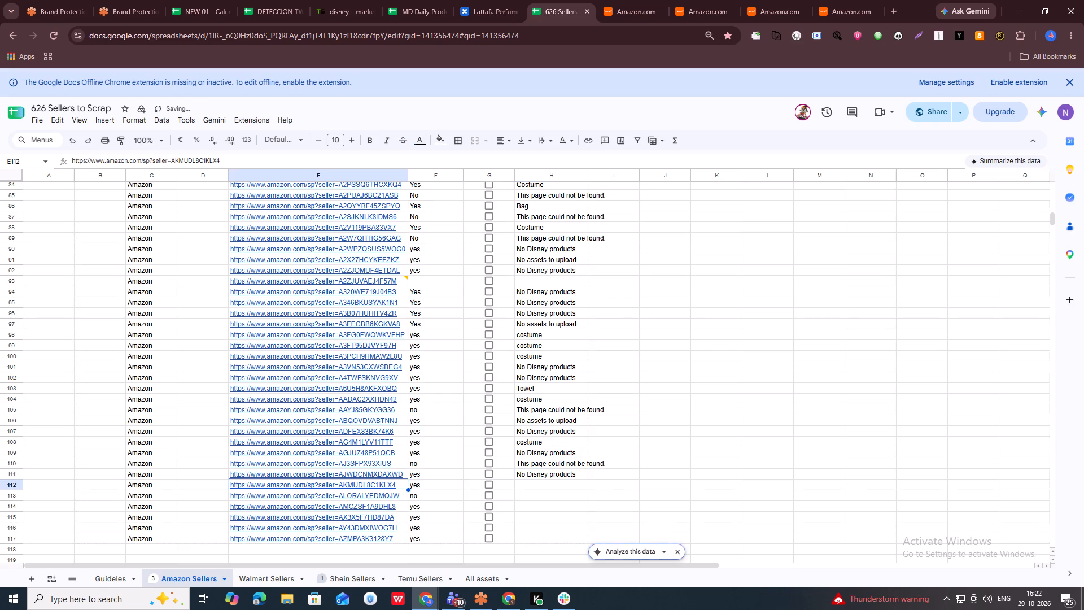
pyautogui.hotkey('alt', 'Return')
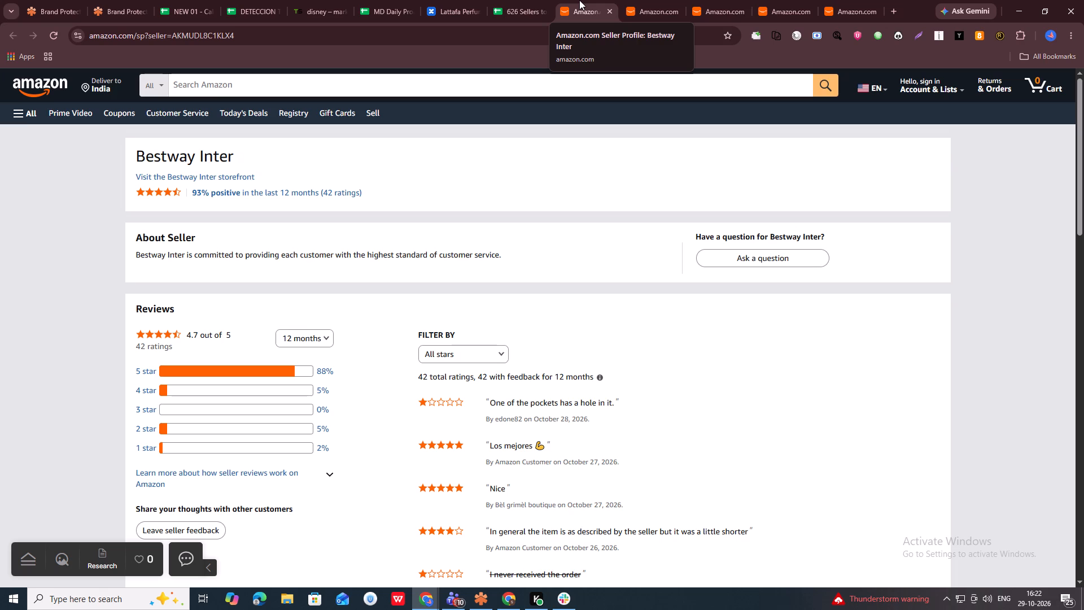
pyautogui.click(204, 177)
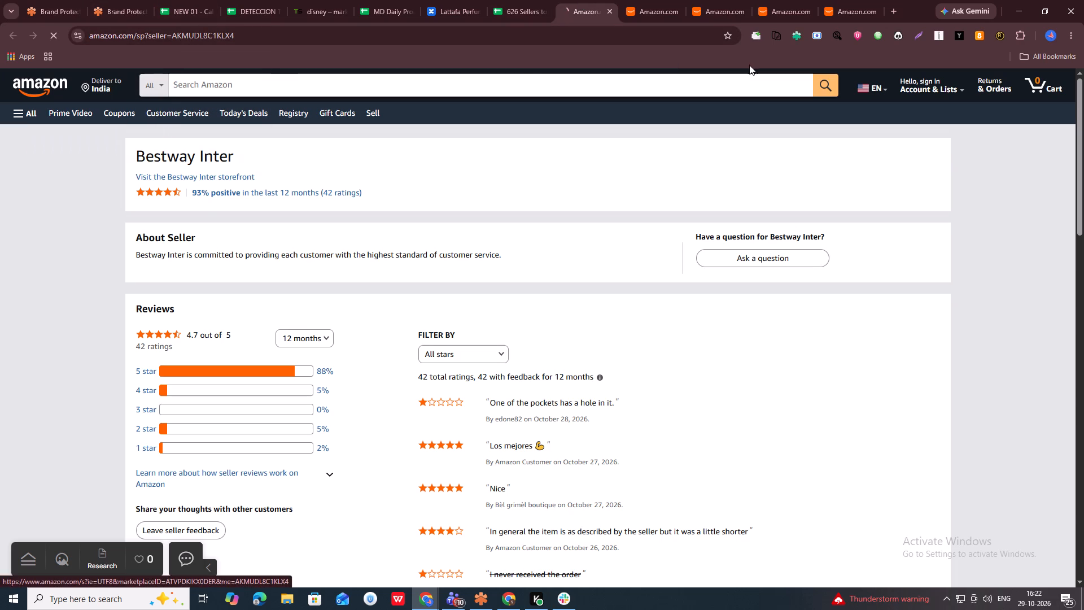
pyautogui.scroll(-8, 557, 341)
pyautogui.scroll(10, 559, 333)
# Enter the note "costume" for row 112 of the sellers sheet.
pyautogui.click(524, 0)
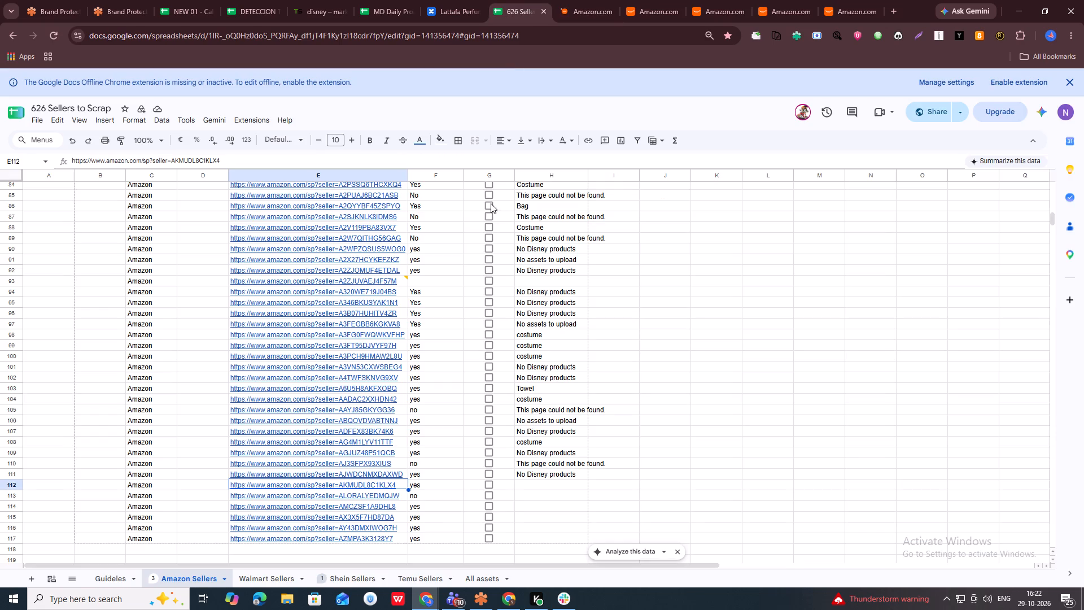
pyautogui.click(528, 481)
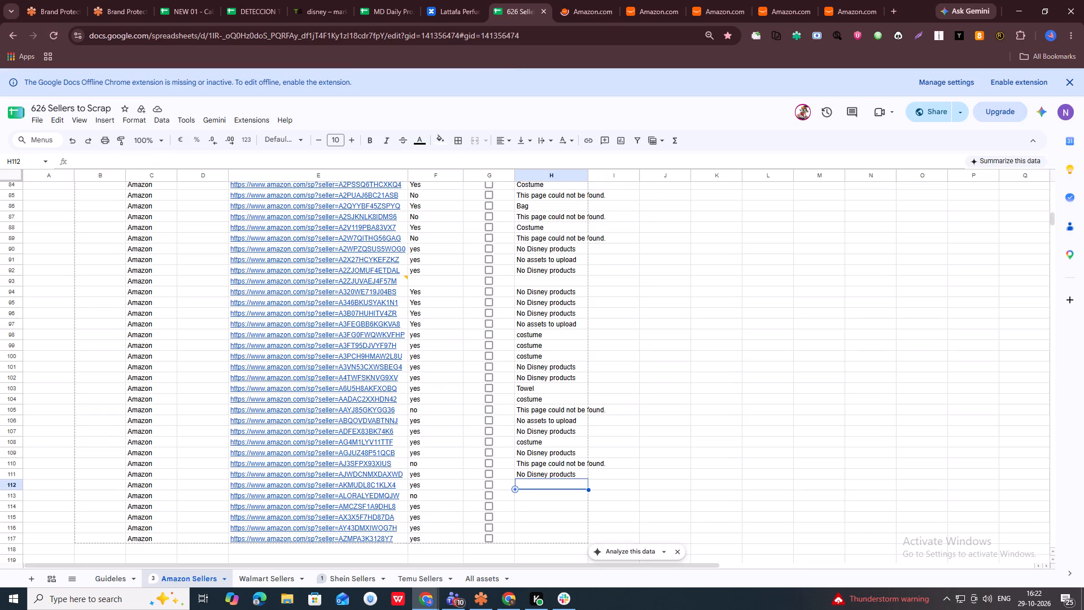
pyautogui.press('c')
pyautogui.press('Down')
# Open the row 113 seller page and visit the PXLVR storefront to check its listings for Disney products.
pyautogui.press('Left')
pyautogui.press('Left')
pyautogui.press('Left')
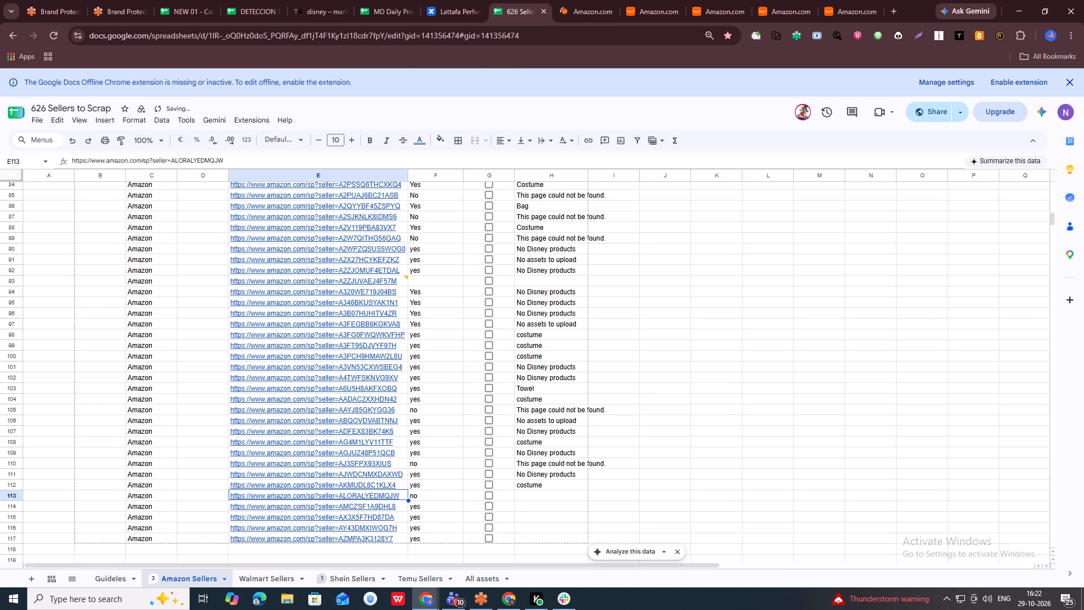
pyautogui.press('Return')
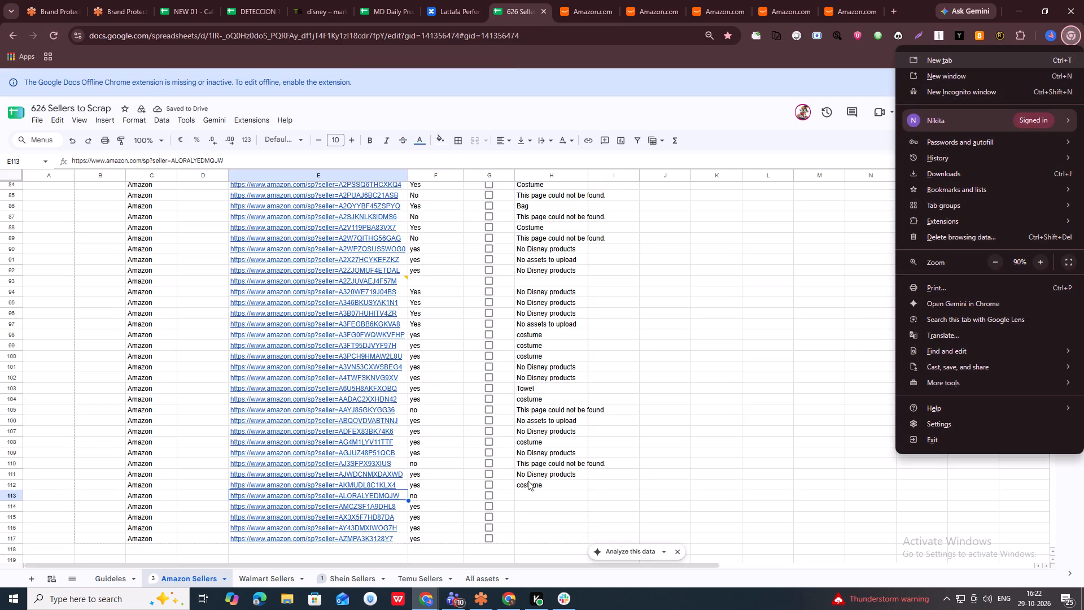
pyautogui.click(271, 497)
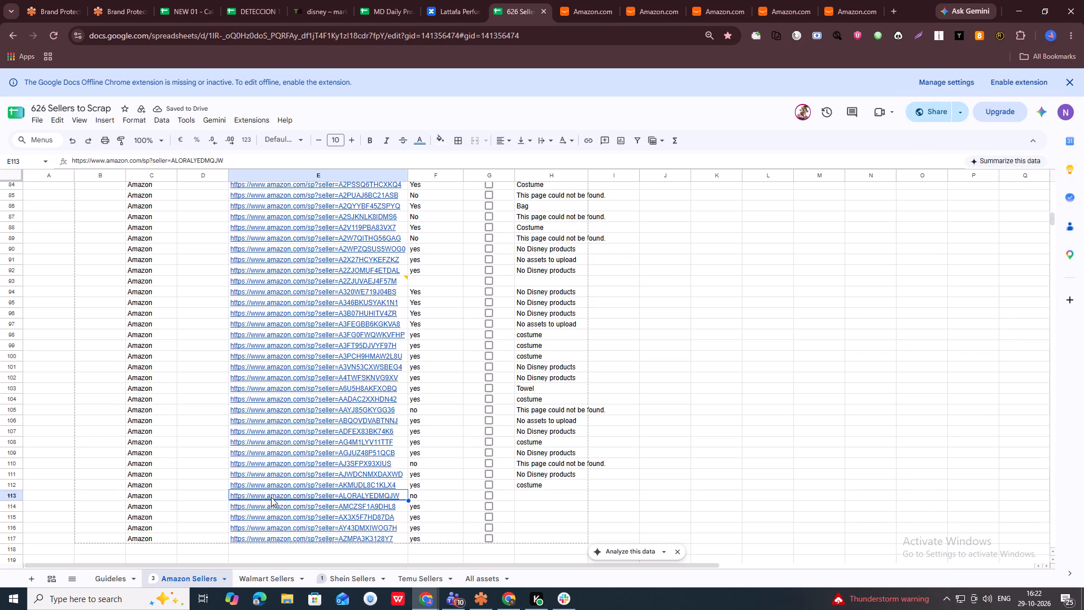
pyautogui.hotkey('alt', 'Return')
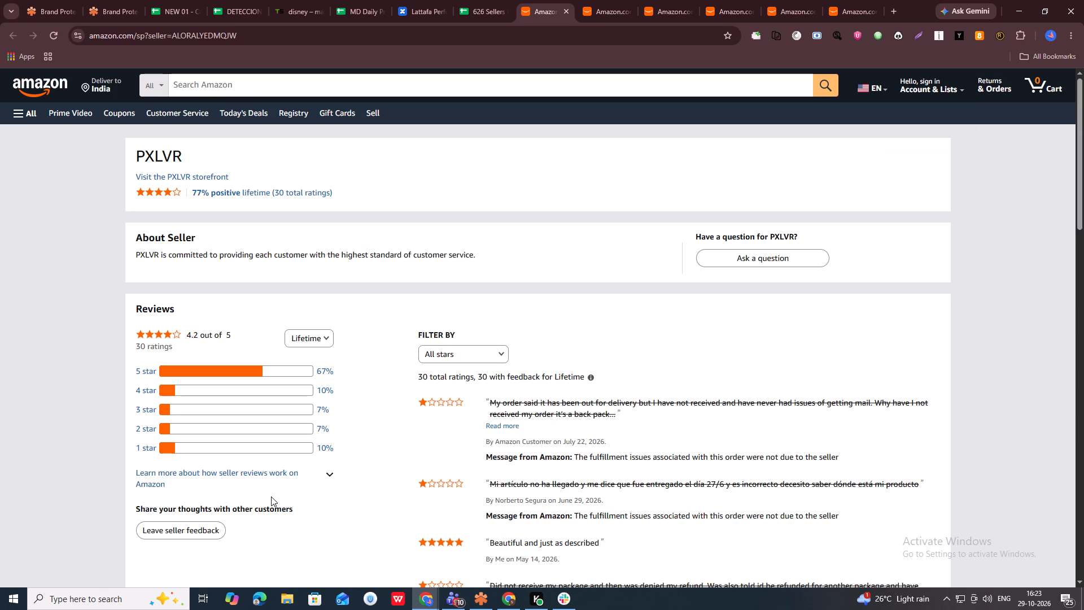
pyautogui.click(212, 176)
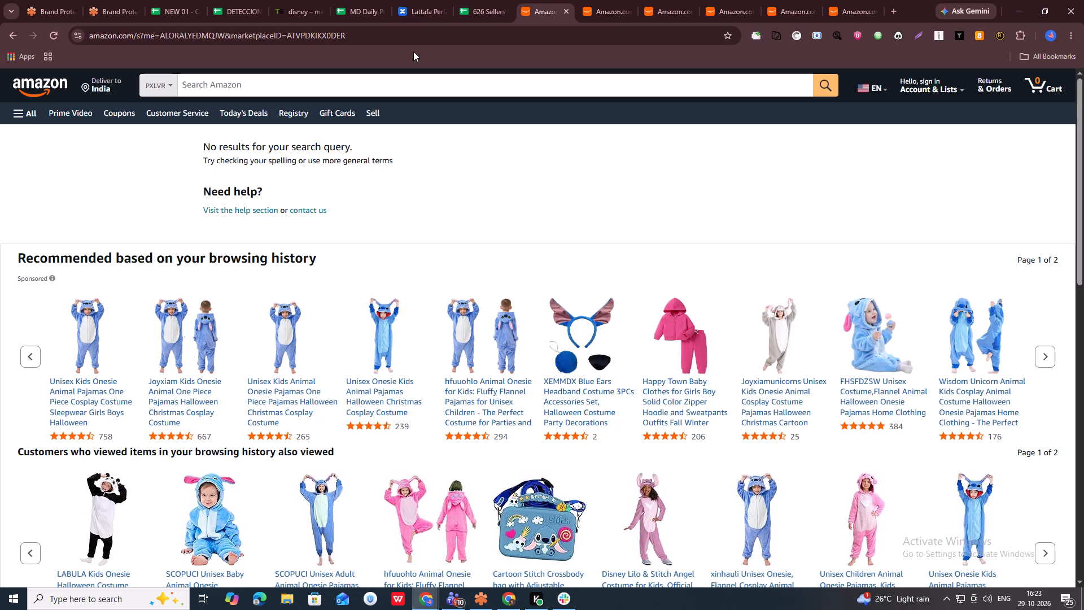
# Enter the note "This page could not be found." for row 113 of the sellers sheet.
pyautogui.click(477, 0)
pyautogui.press('Right')
pyautogui.press('Right')
pyautogui.press('Right')
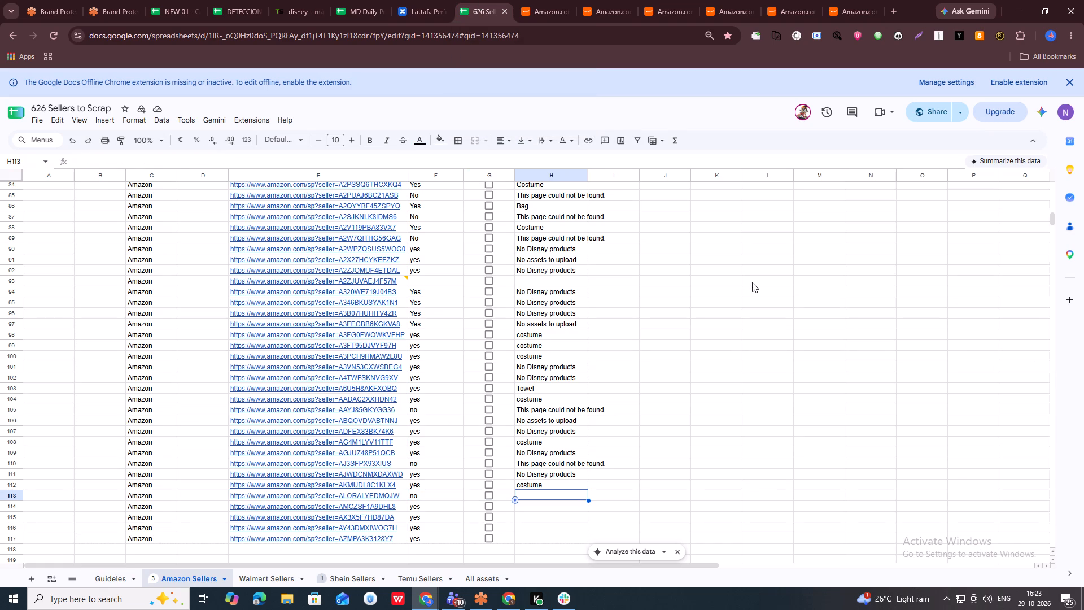
pyautogui.write('th')
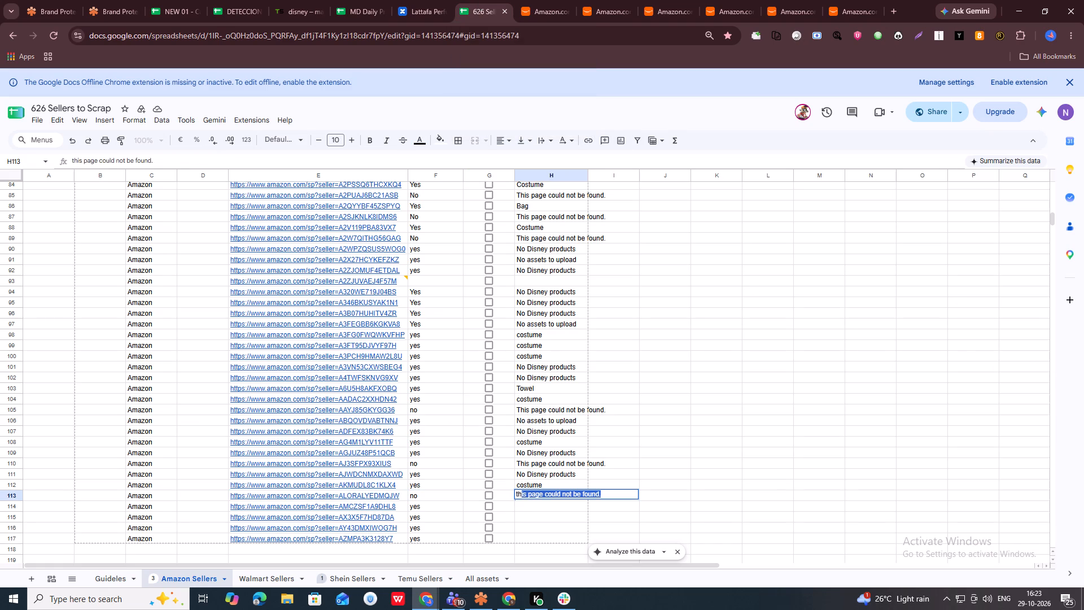
pyautogui.press('Down')
# Open the row 114 seller page and visit the YANKELE storefront to check its listings for Disney products.
pyautogui.press('Left')
pyautogui.press('Left')
pyautogui.press('Left')
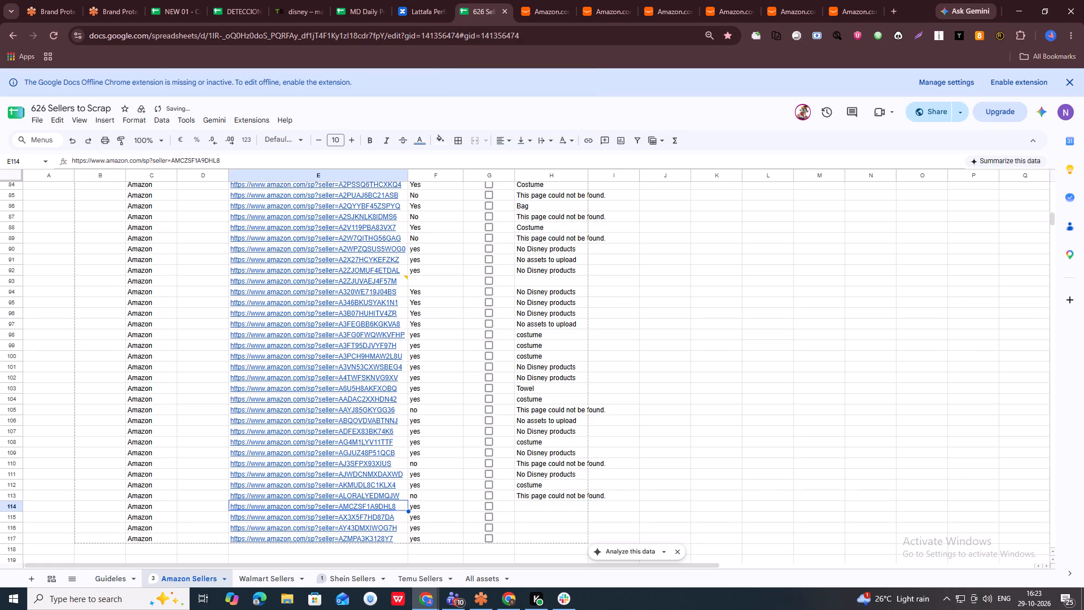
pyautogui.hotkey('alt', 'Return')
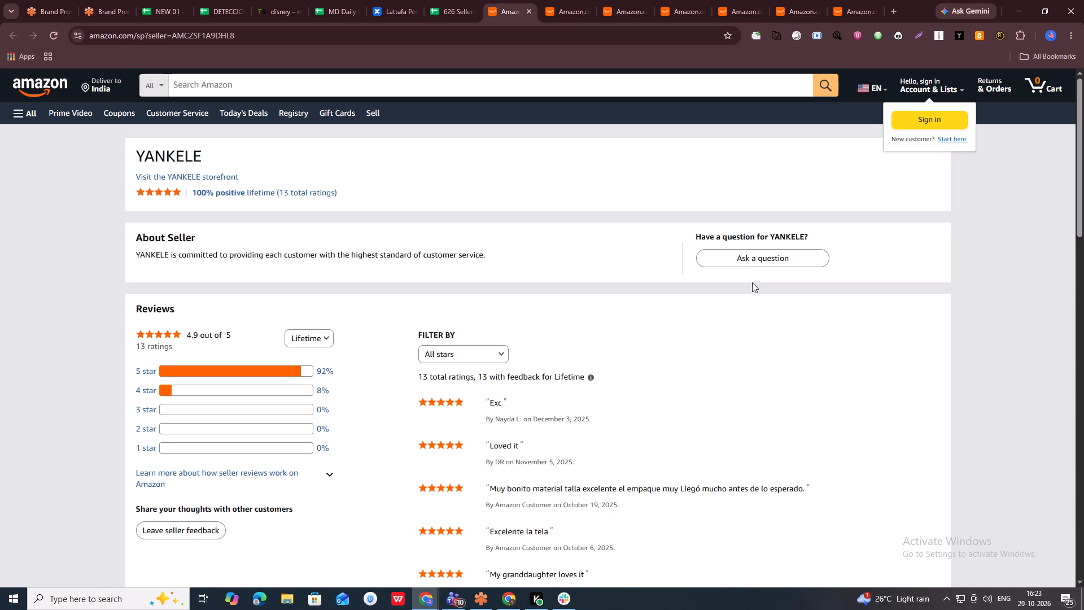
pyautogui.click(180, 175)
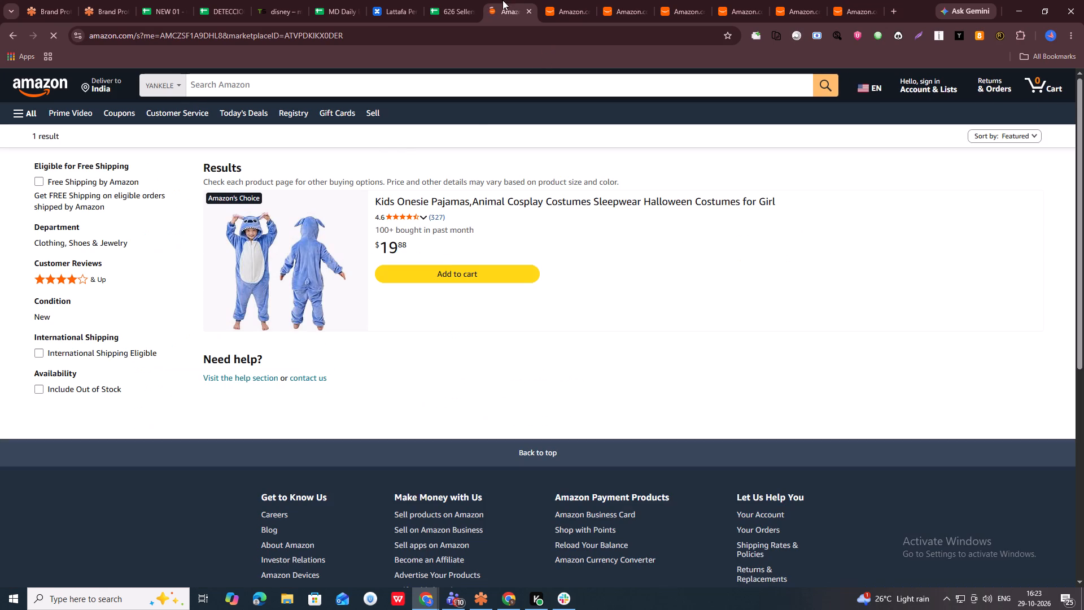
# Enter the note "costume" for row 114 of the sellers sheet.
pyautogui.click(438, 0)
pyautogui.click(536, 507)
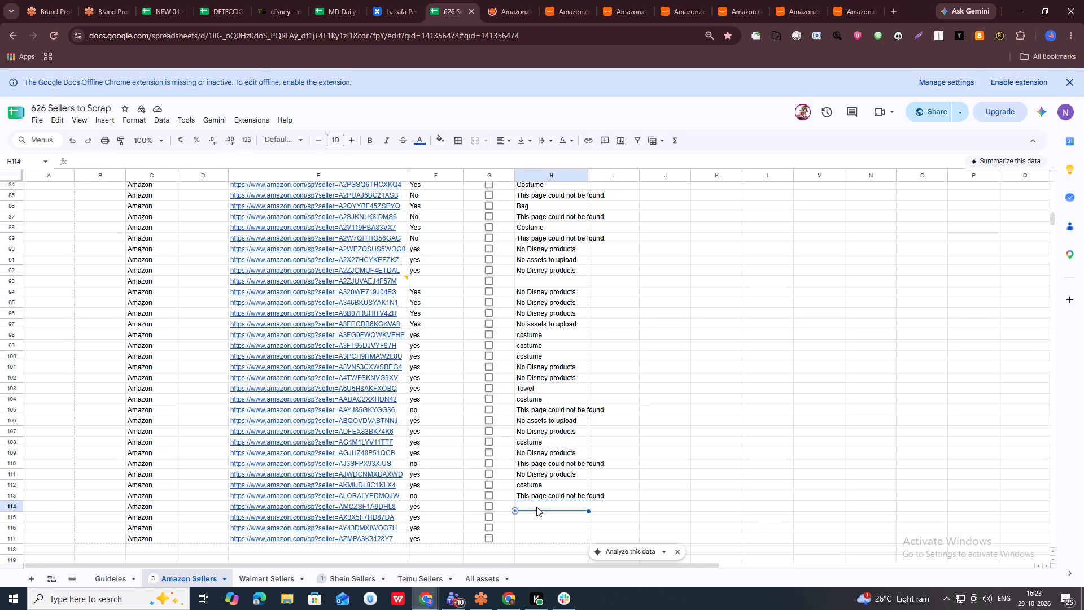
pyautogui.press('c')
pyautogui.press('Down')
# Open the row 115 seller page and visit the FANGMINGFANG storefront to check its listings for Disney products.
pyautogui.press('Left')
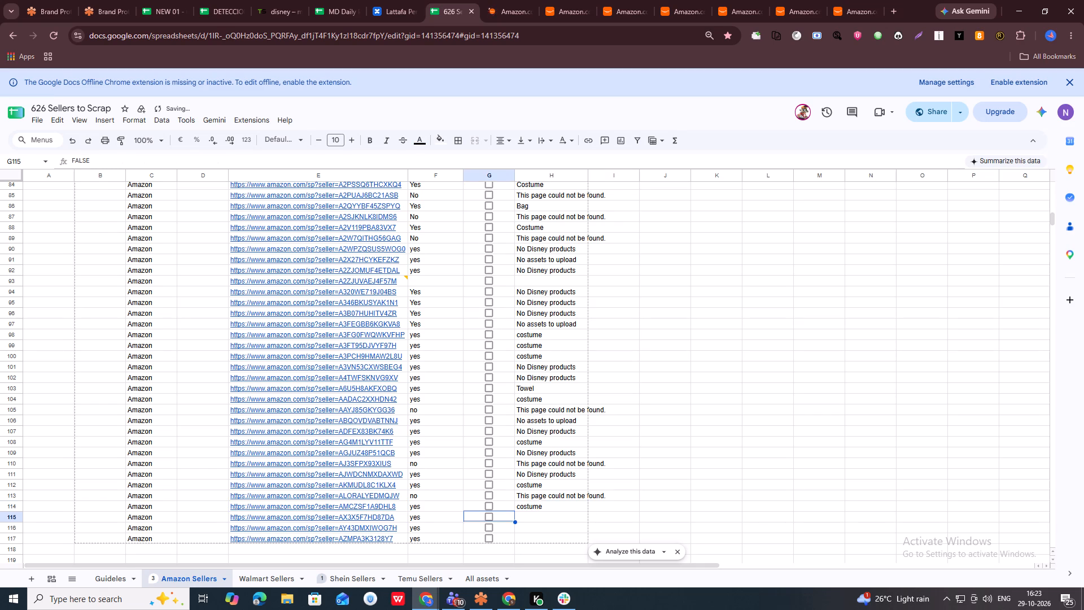
pyautogui.press('Left')
pyautogui.press('Left')
pyautogui.hotkey('alt', 'Return')
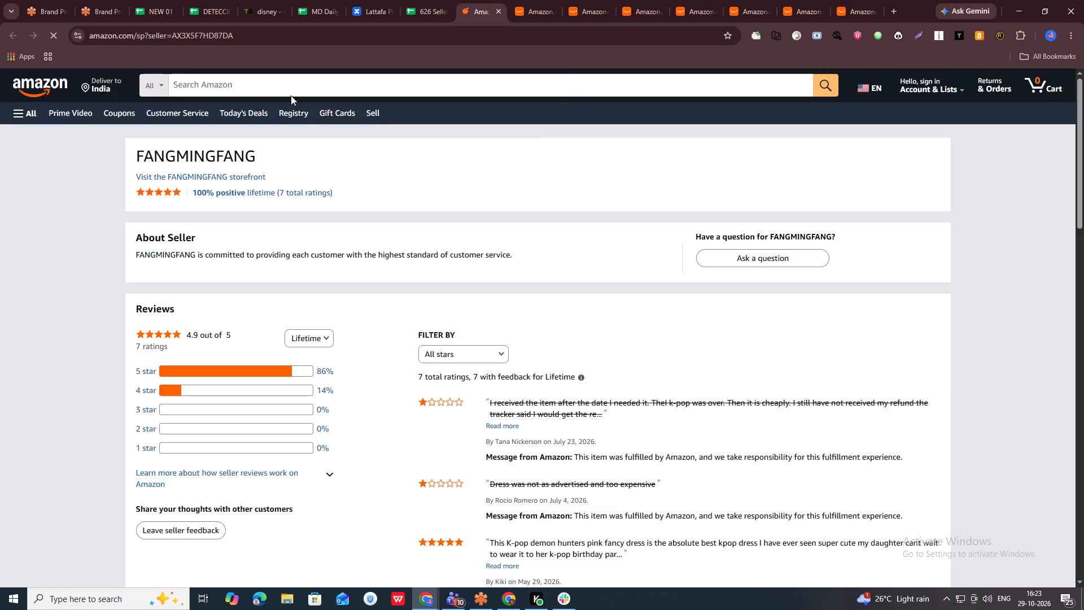
pyautogui.click(208, 177)
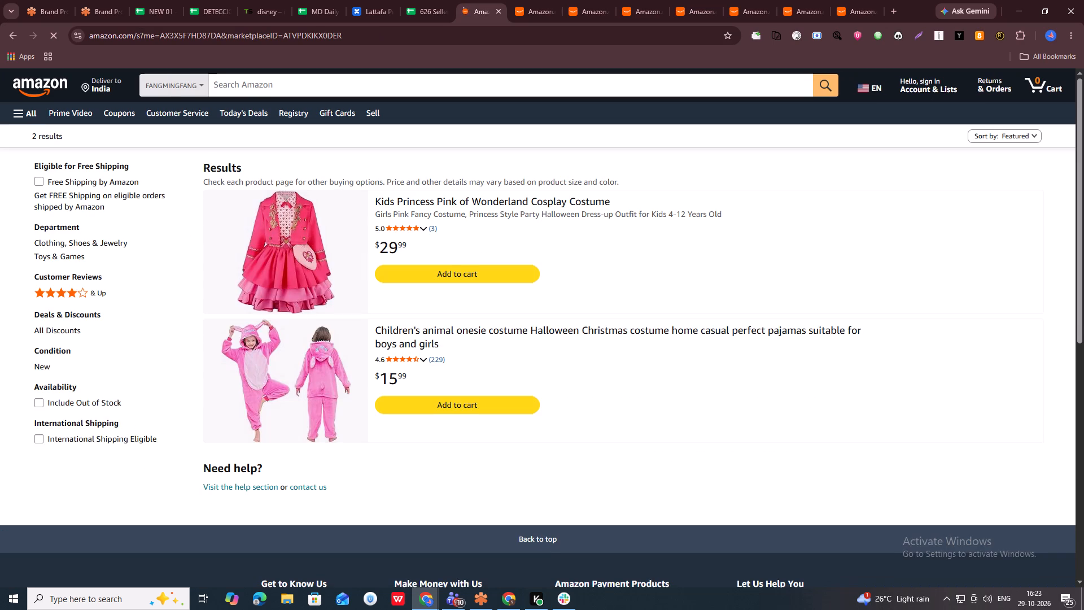
pyautogui.click(419, 0)
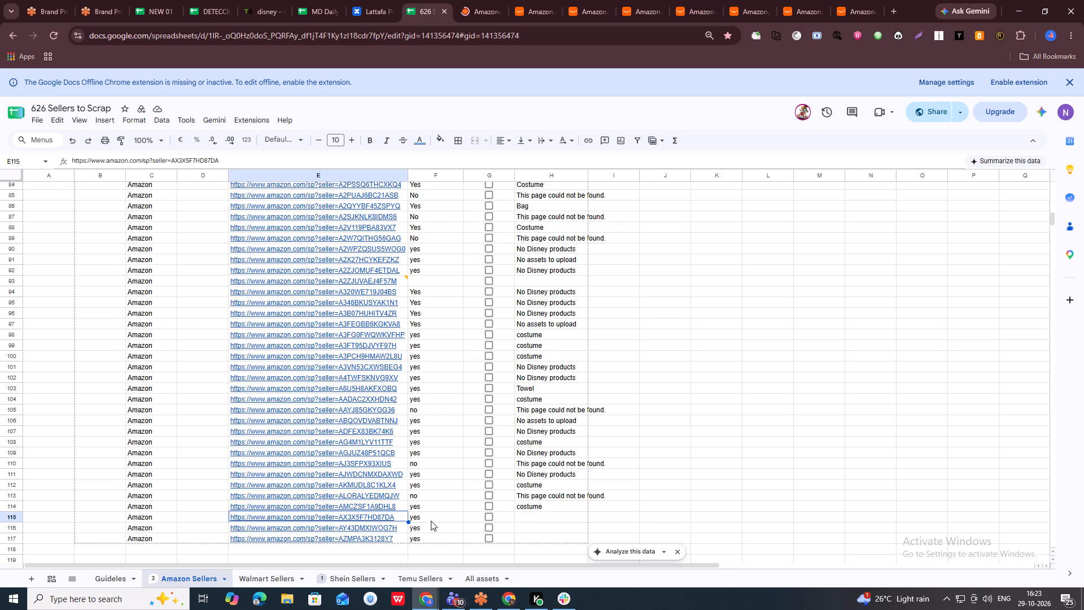
pyautogui.click(462, 0)
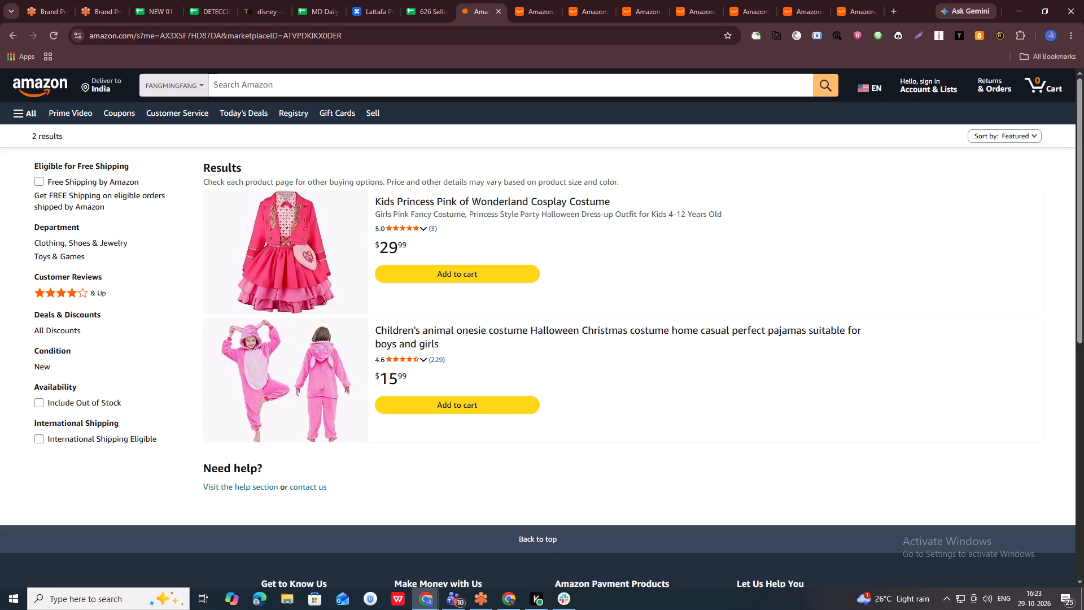
pyautogui.scroll(-6, 399, 390)
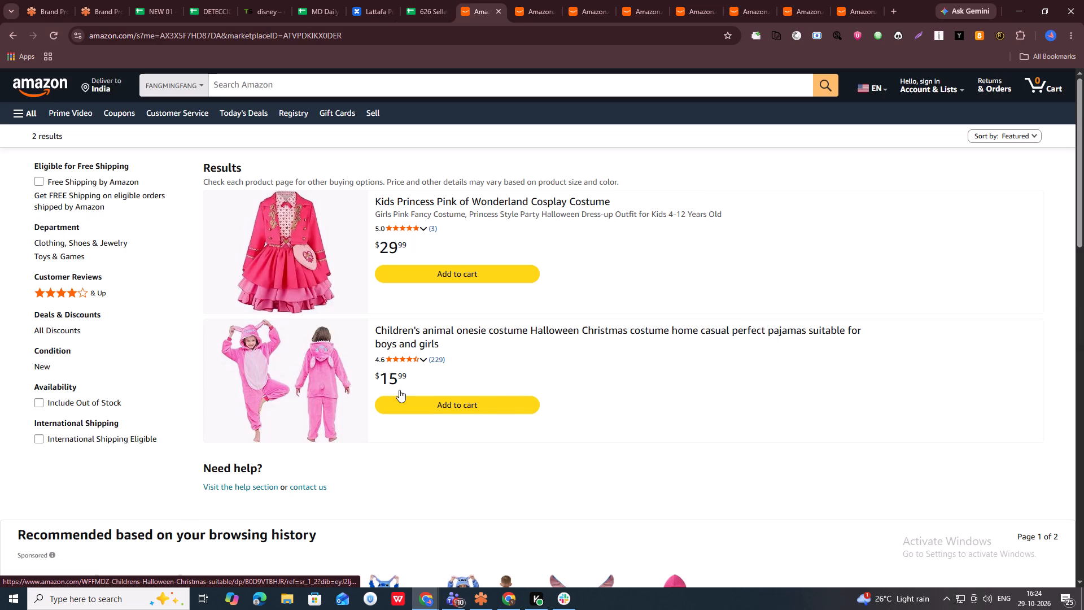
pyautogui.scroll(8, 401, 385)
# Copy the row 111 note "No Disney products" into the note cell of row 115 in the sellers sheet.
pyautogui.click(411, 0)
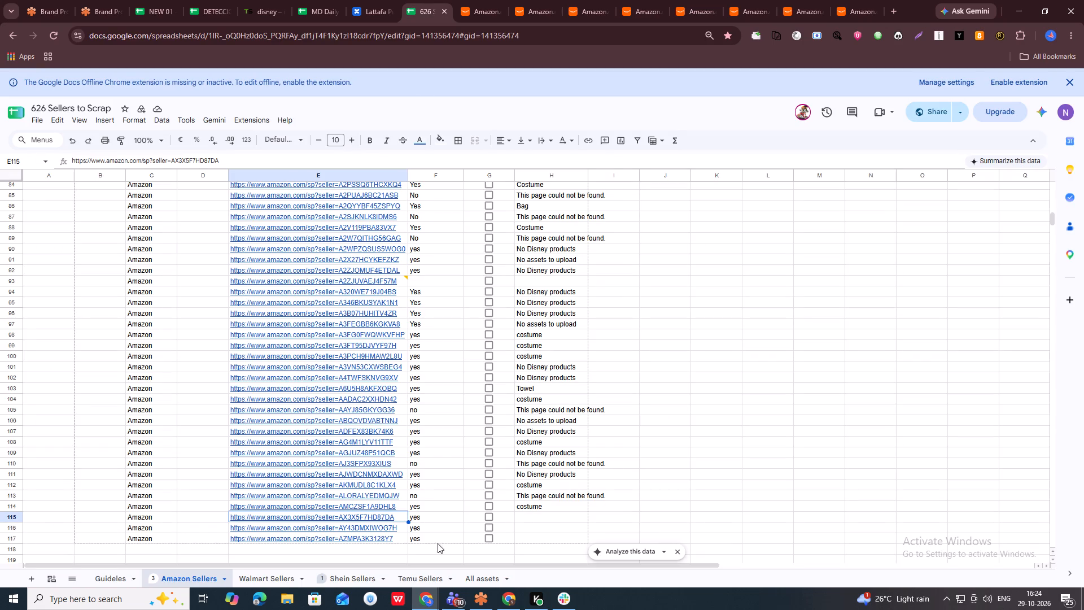
pyautogui.click(547, 518)
pyautogui.click(552, 474)
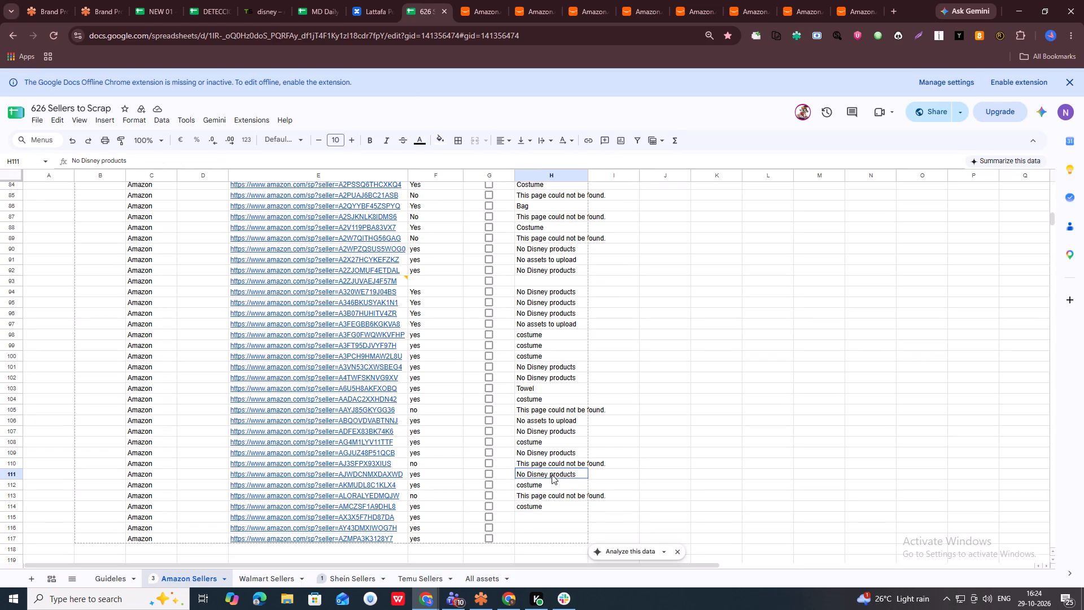
pyautogui.hotkey('ctrl', 'c')
pyautogui.click(534, 519)
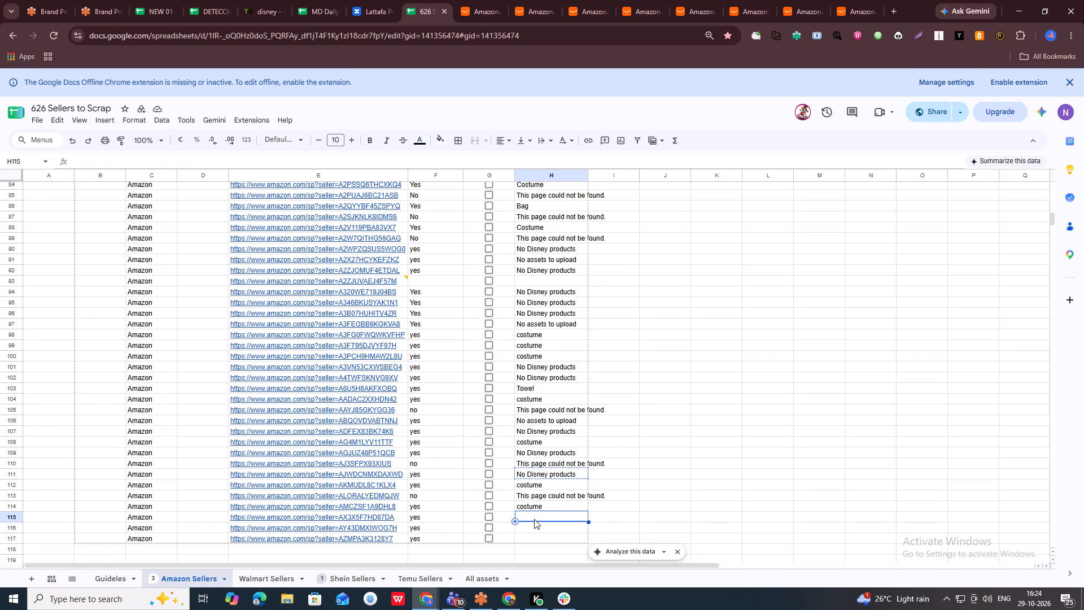
pyautogui.hotkey('ctrl', 'v')
# Open the row 116 seller page and visit the MuzeMY storefront to check all its listings for Disney products.
pyautogui.click(384, 529)
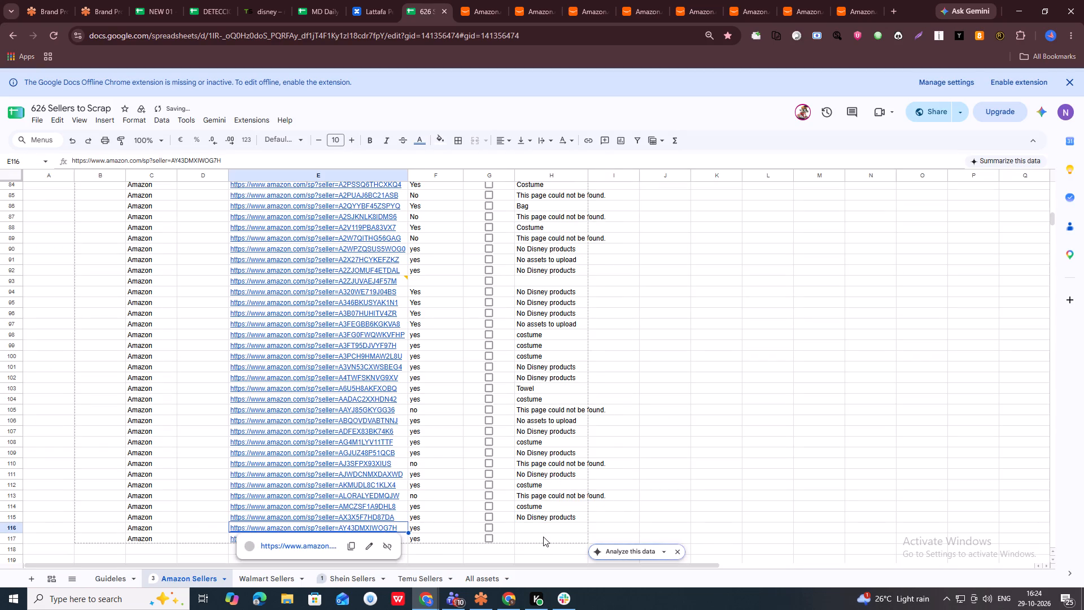
pyautogui.hotkey('alt', 'Return')
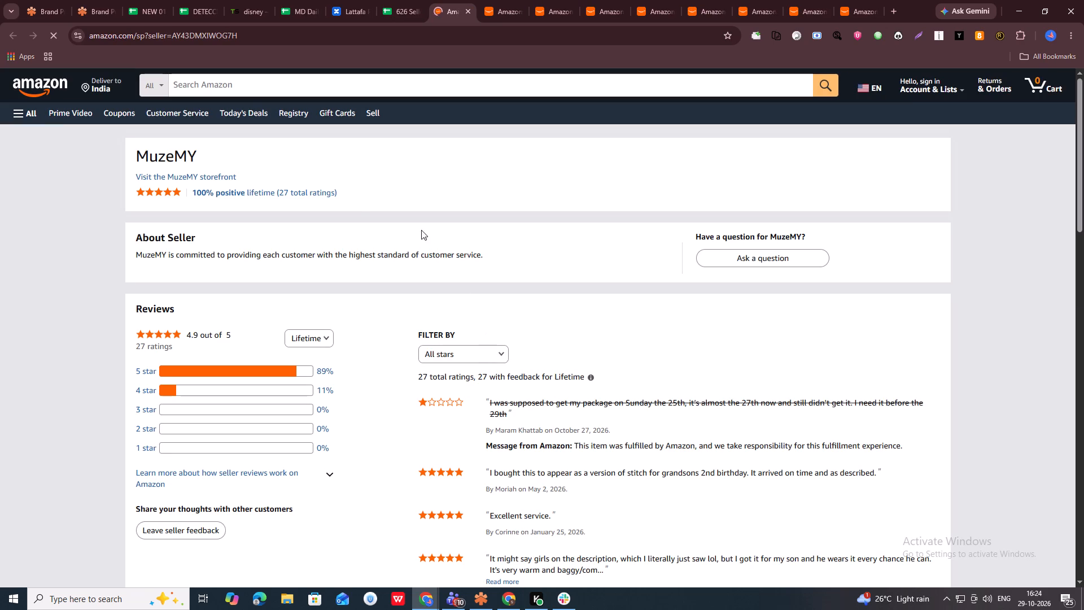
pyautogui.click(198, 175)
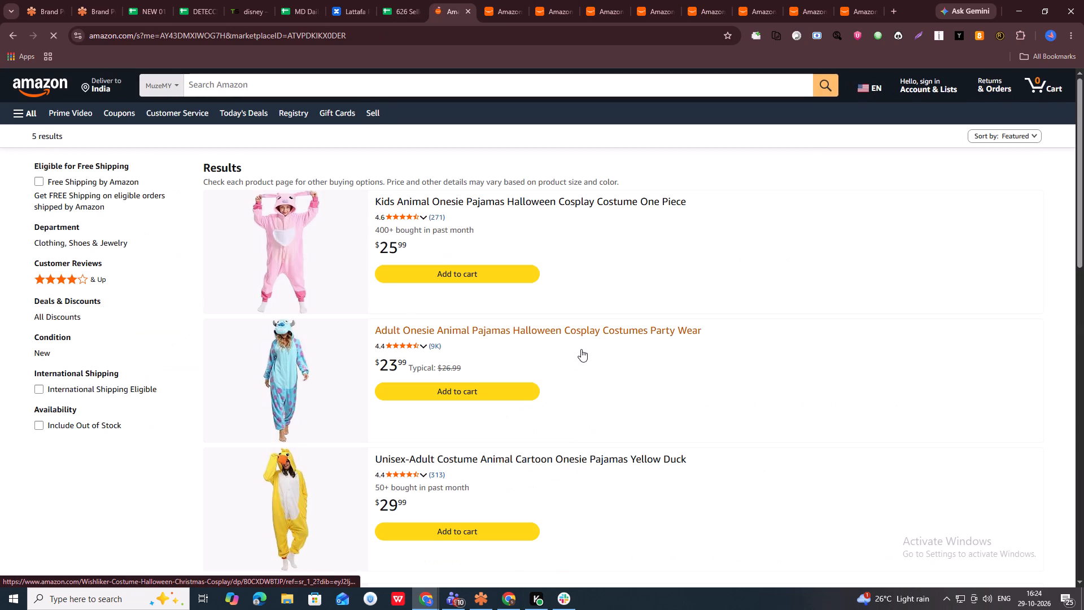
pyautogui.scroll(-7, 537, 352)
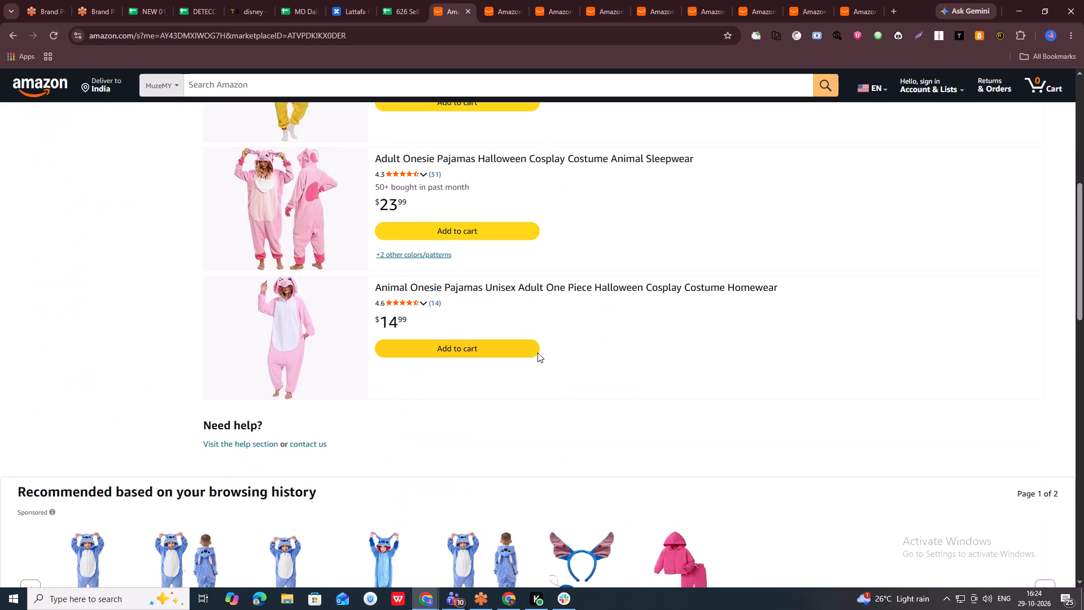
pyautogui.scroll(8, 537, 352)
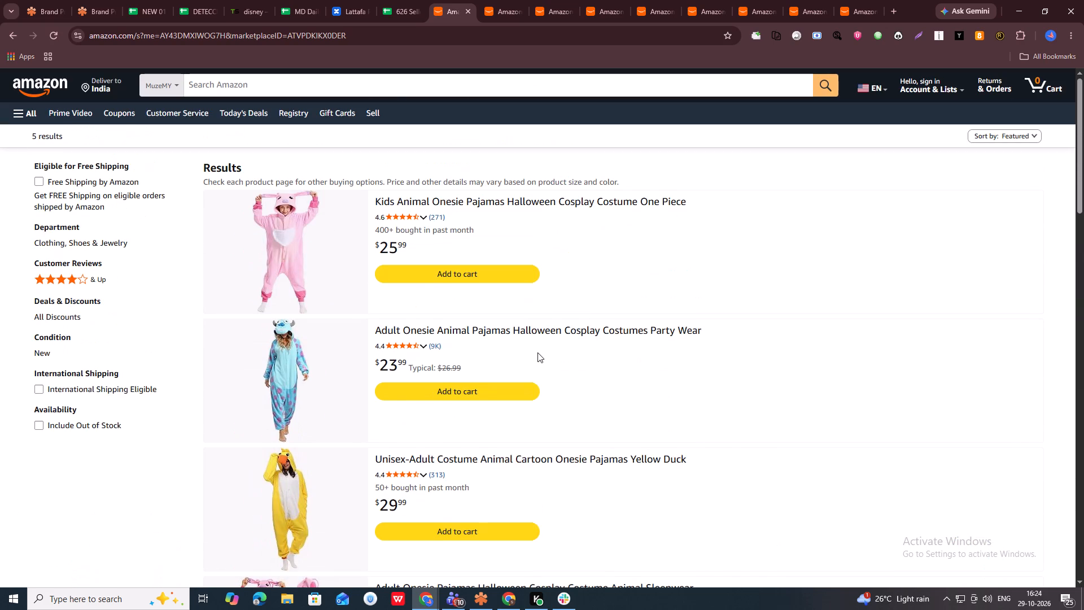
pyautogui.scroll(1, 537, 352)
# Copy the link of the kids animal onesie's Blue Button variant into the Links cell of row 102751 in Manual Detection Records.
pyautogui.click(324, 211)
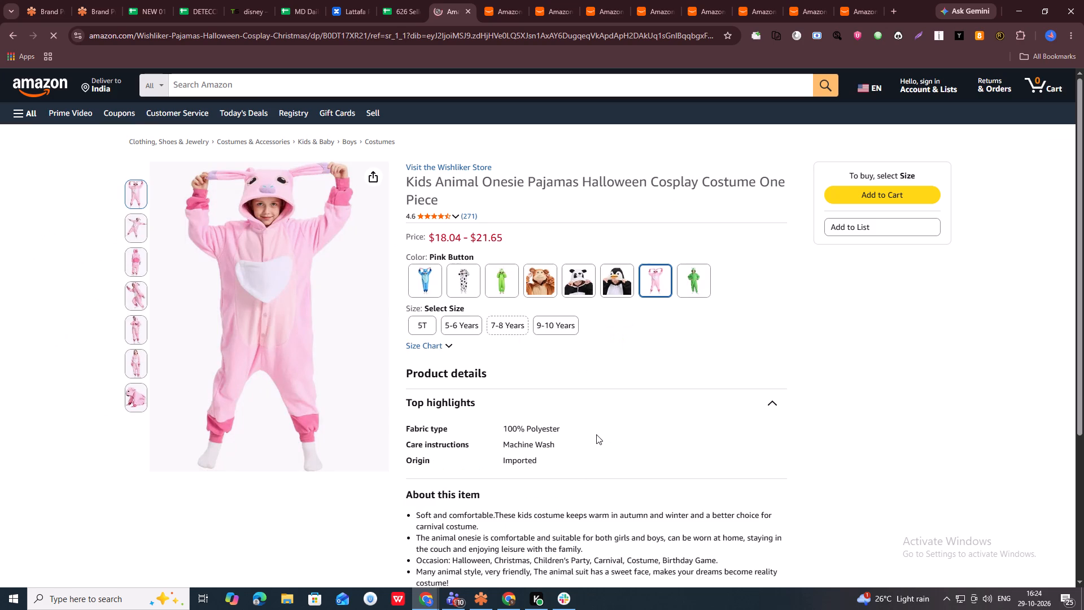
pyautogui.click(425, 282)
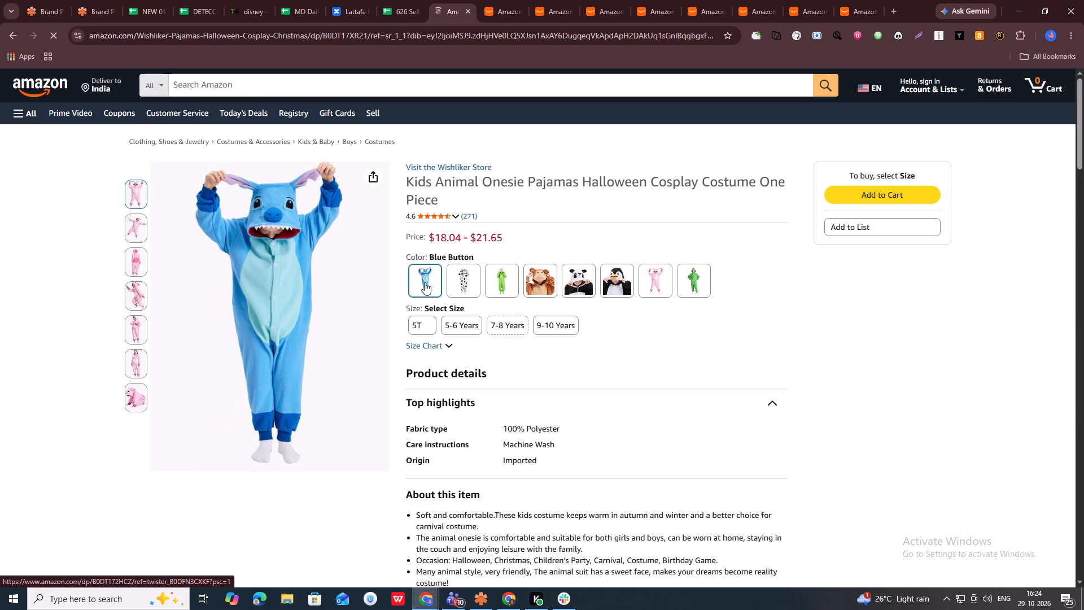
pyautogui.click(425, 34)
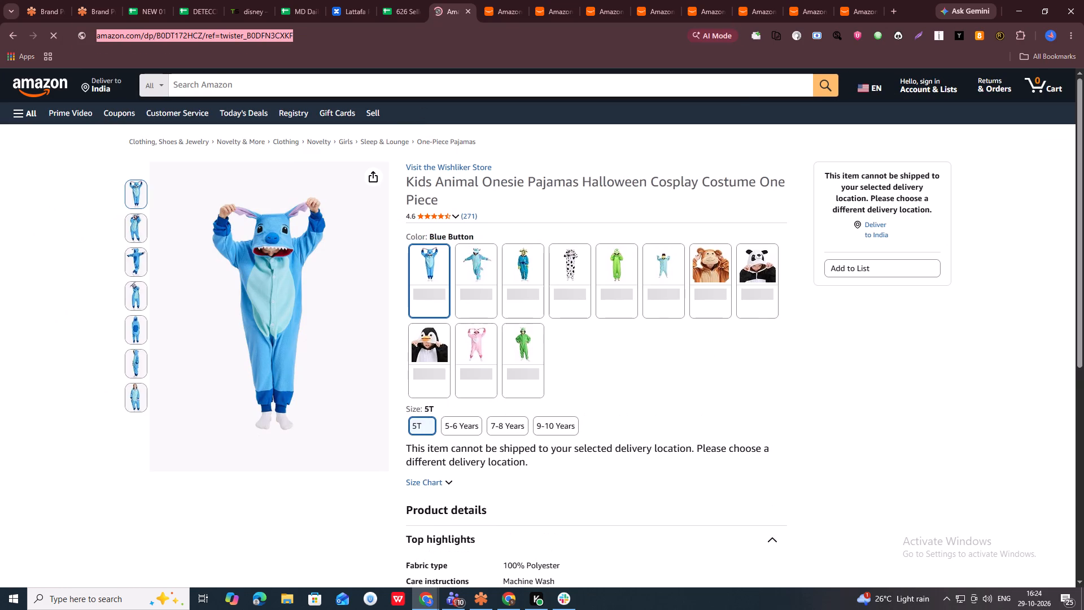
pyautogui.hotkey('ctrl', 'c')
pyautogui.hotkey('ctrl', 'c')
pyautogui.hotkey('ctrl', 'c')
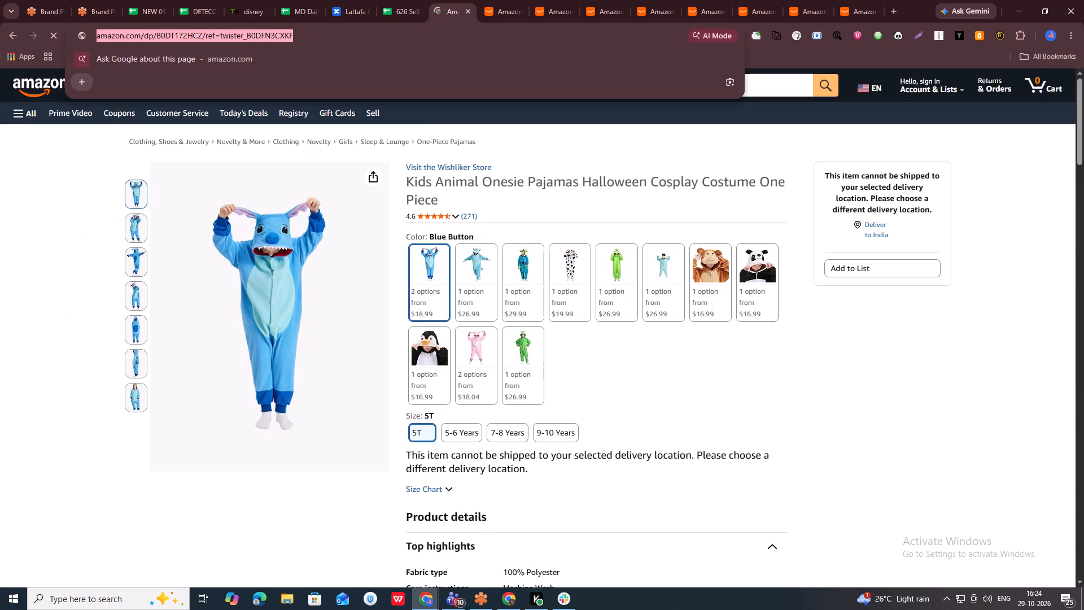
pyautogui.hotkey('alt', 'Tab')
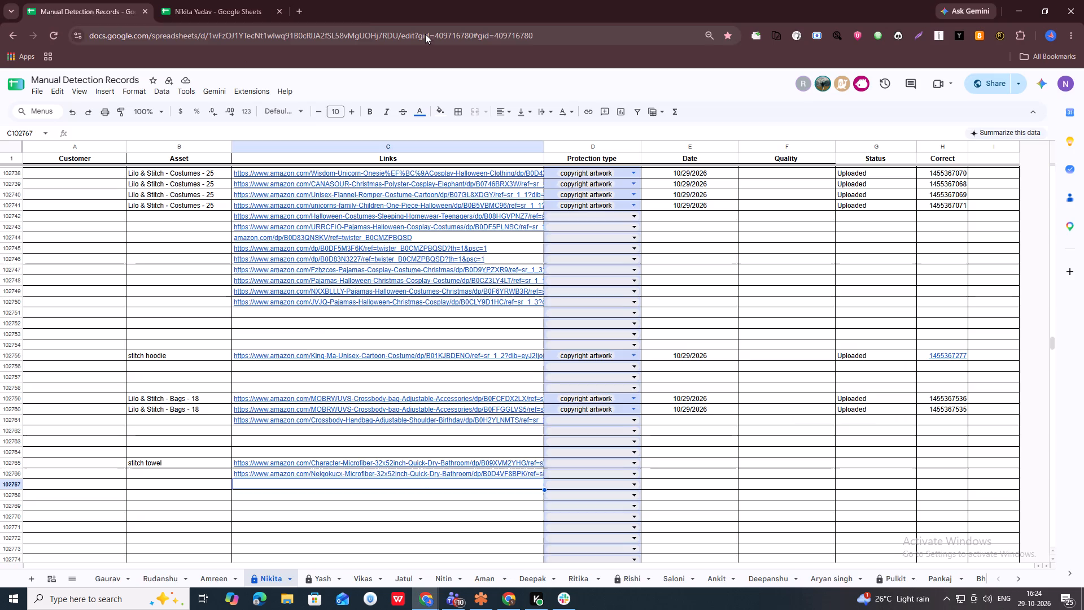
pyautogui.click(326, 315)
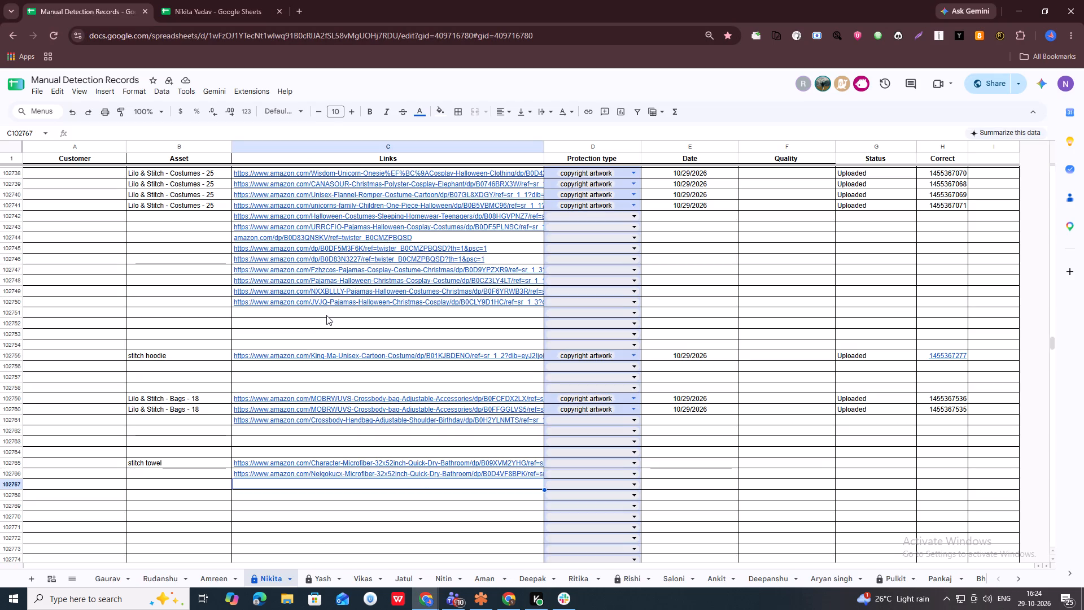
pyautogui.hotkey('ctrl', 'v')
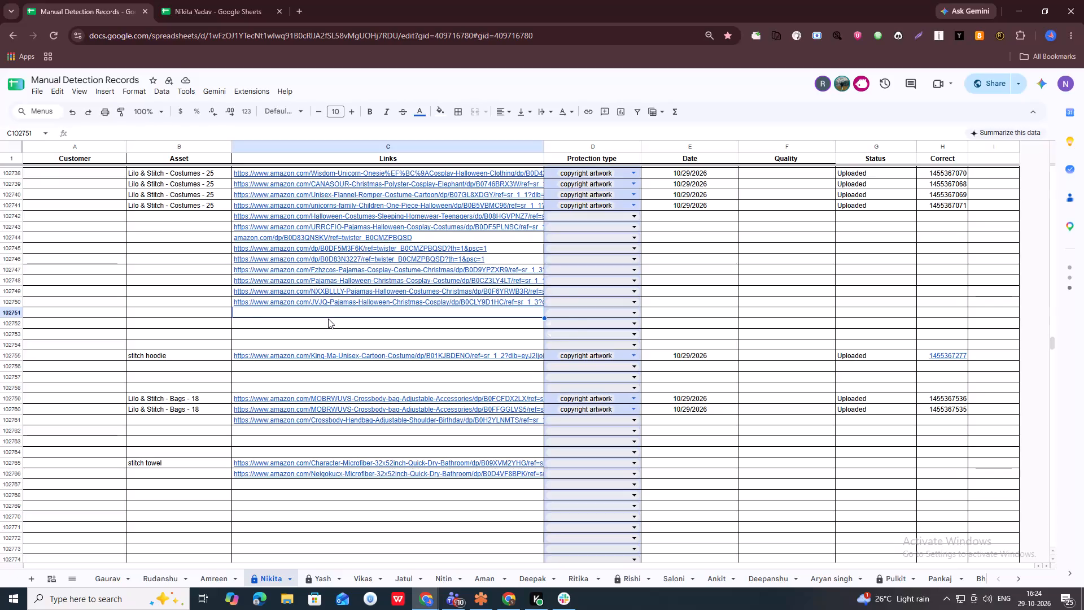
pyautogui.click(328, 325)
# Go back to the row 116 seller's storefront and check its other listings, opening the adult pink onesie for its variants.
pyautogui.hotkey('alt', 'Tab')
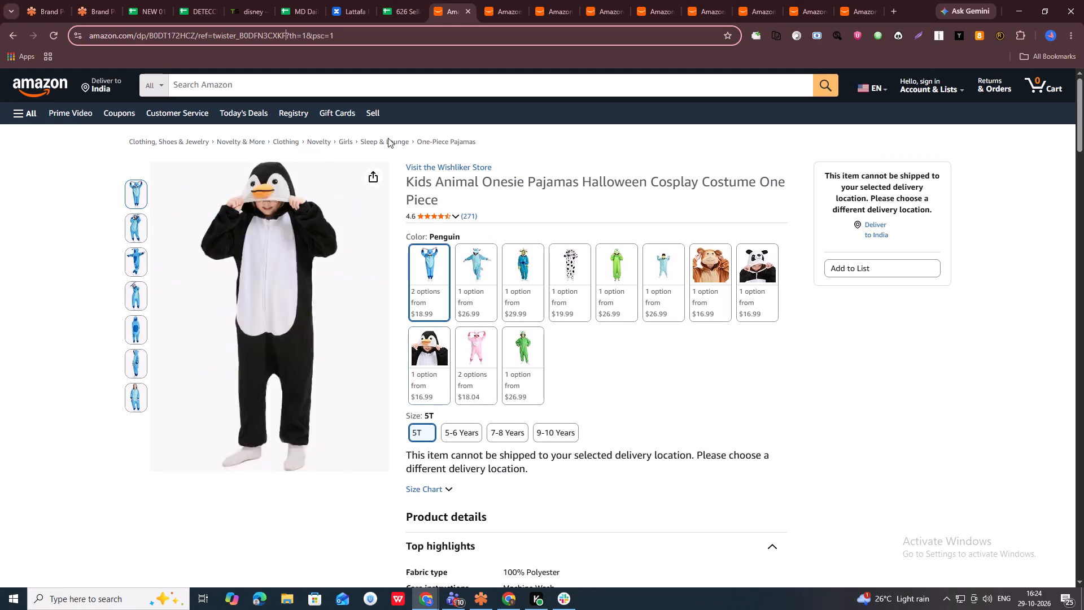
pyautogui.click(16, 31)
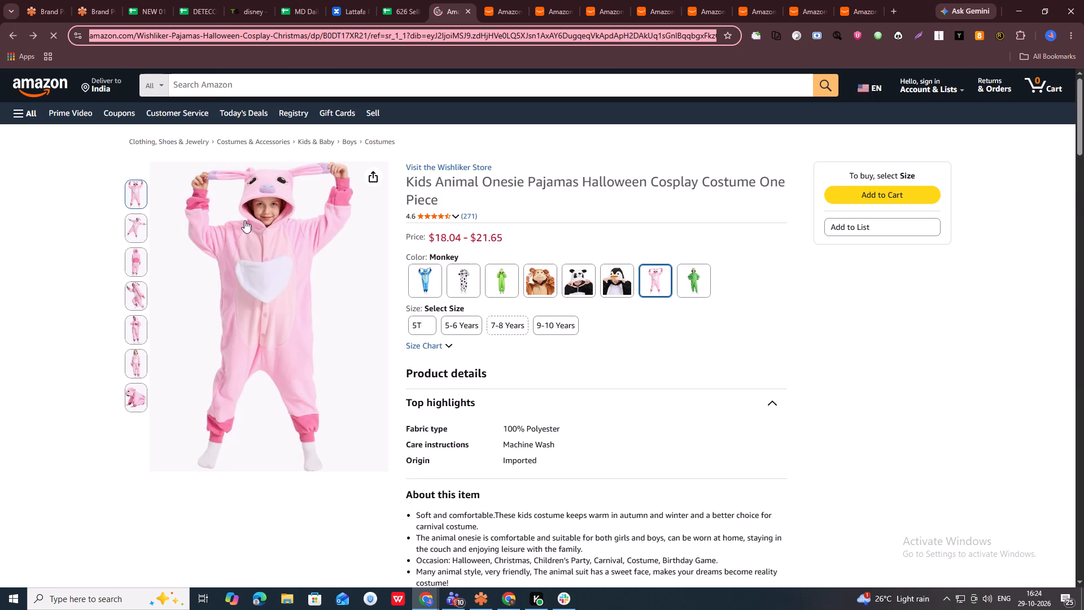
pyautogui.click(15, 34)
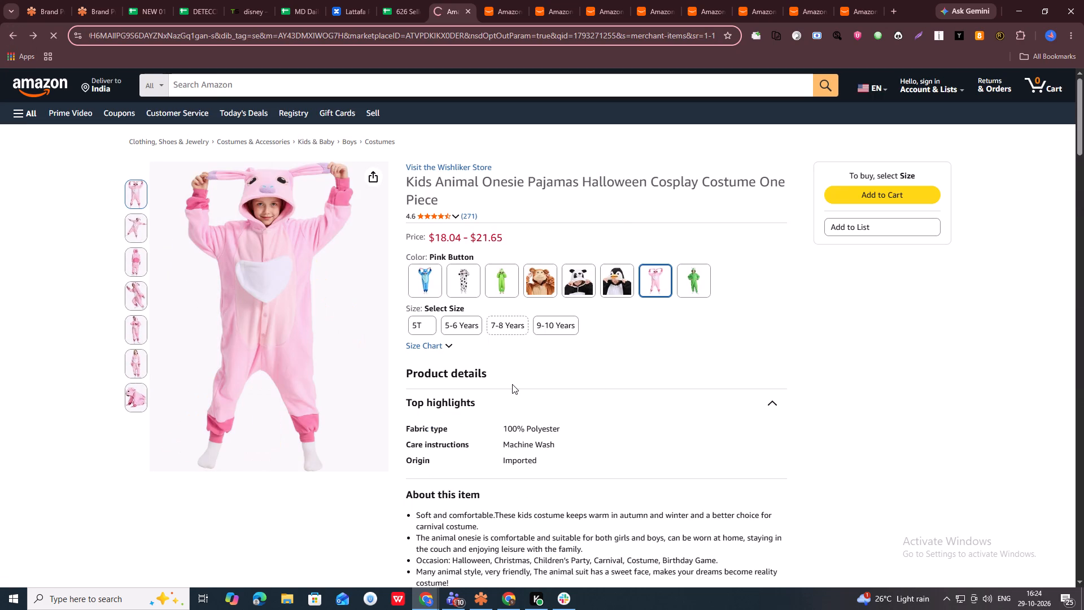
pyautogui.scroll(-5, 502, 388)
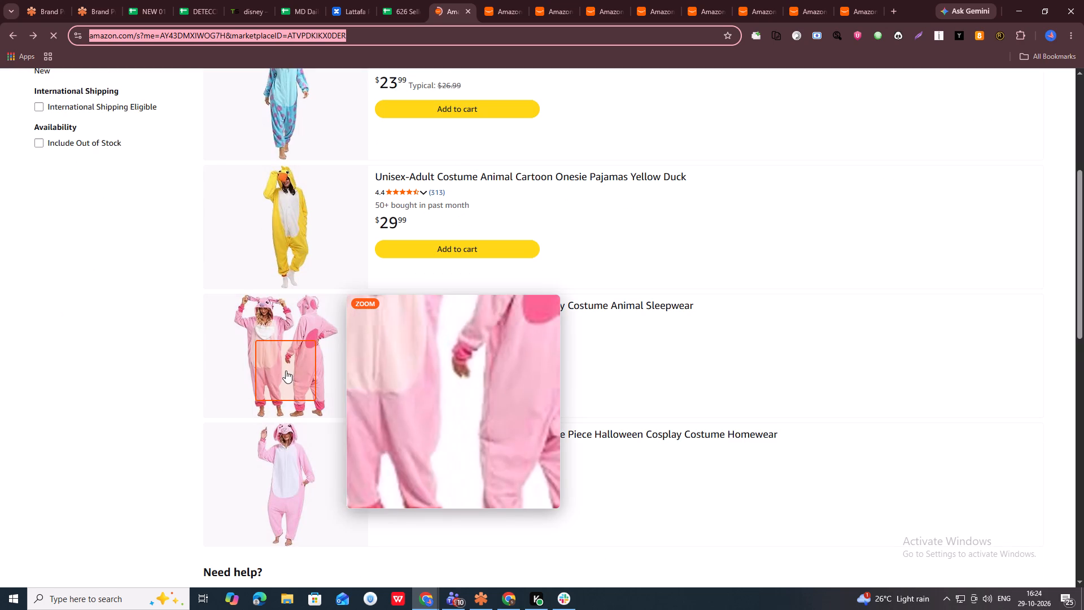
pyautogui.click(277, 355)
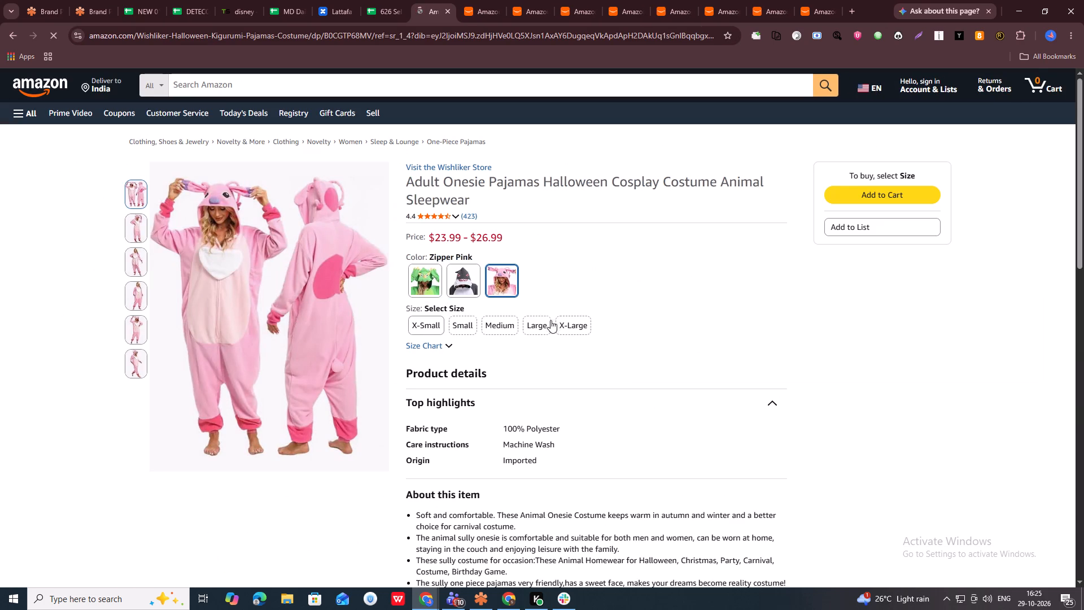
pyautogui.click(450, 10)
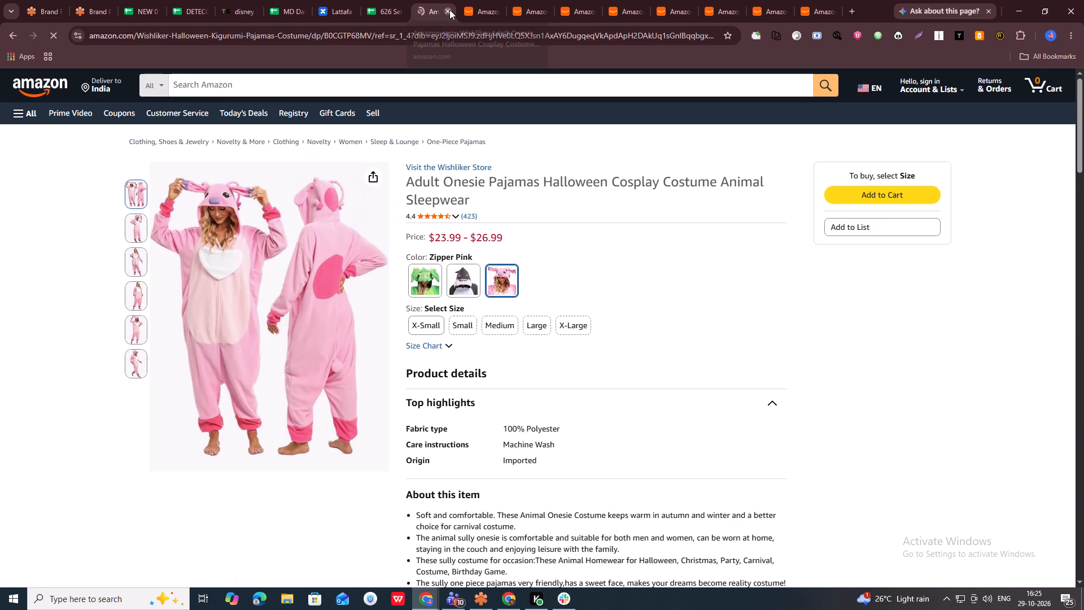
# Enter the note "costume" for row 116 in the Amazon Sellers sheet.
pyautogui.click(551, 524)
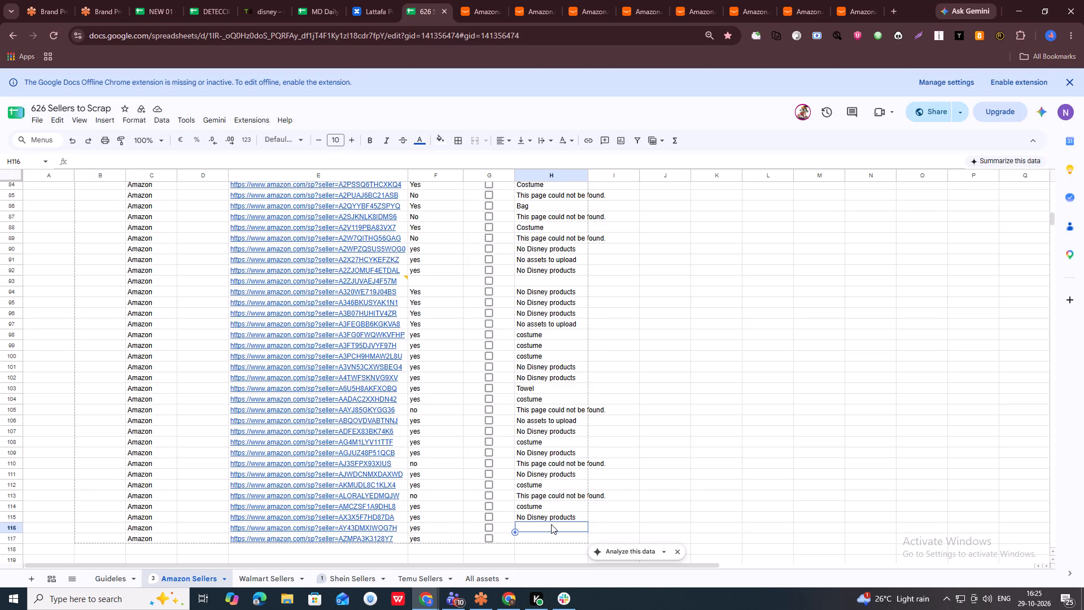
pyautogui.press('c')
pyautogui.press('Down')
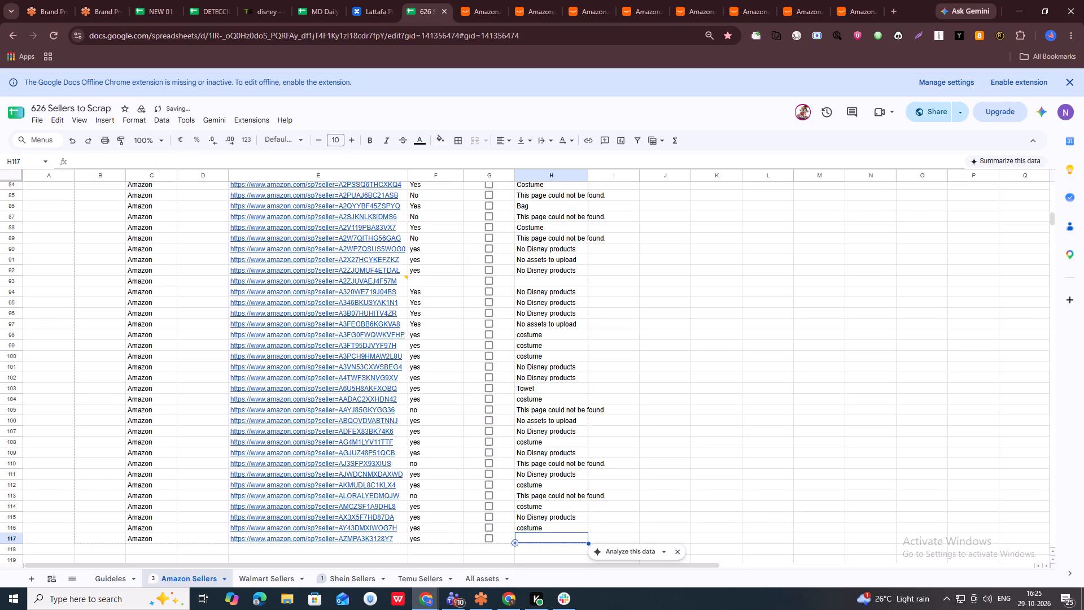
# Open the row 117 seller page and visit the Zhangyudianzi storefront to check its listings for Disney products.
pyautogui.press('Left')
pyautogui.press('Left')
pyautogui.press('Left')
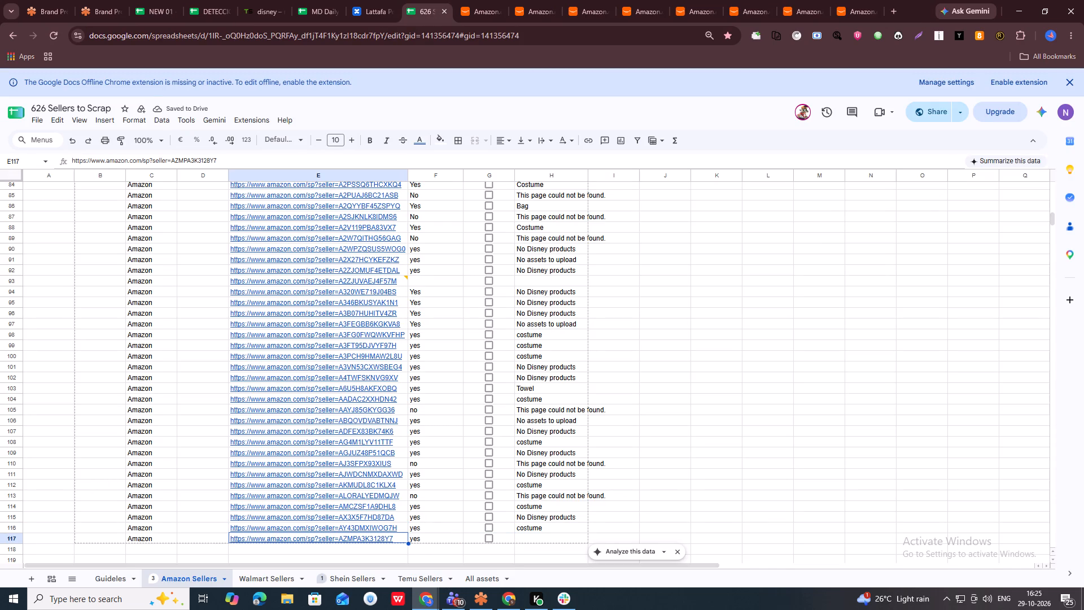
pyautogui.hotkey('alt', 'Return')
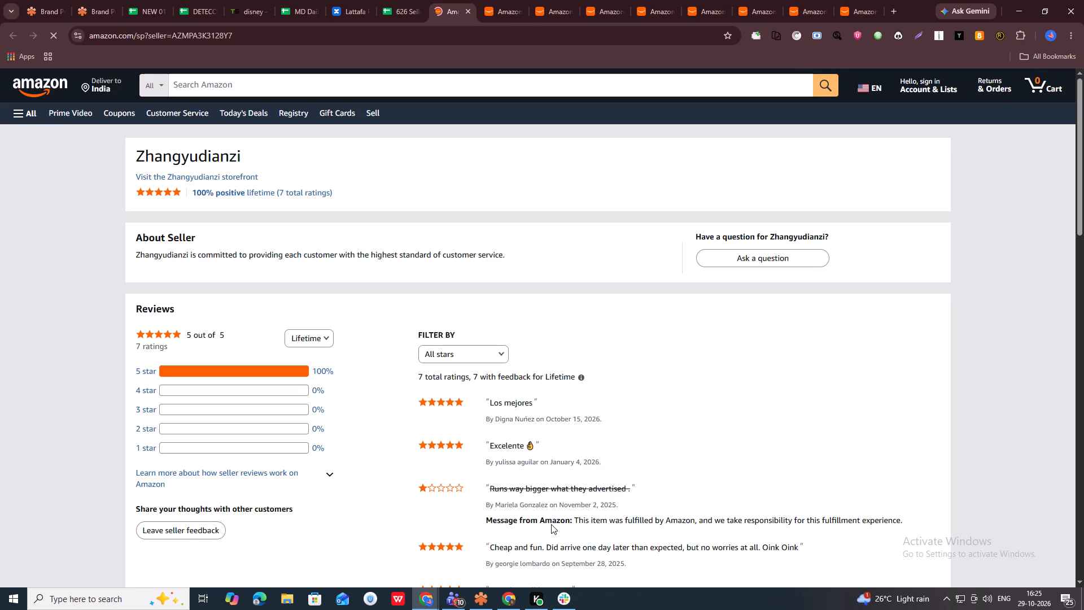
pyautogui.click(204, 179)
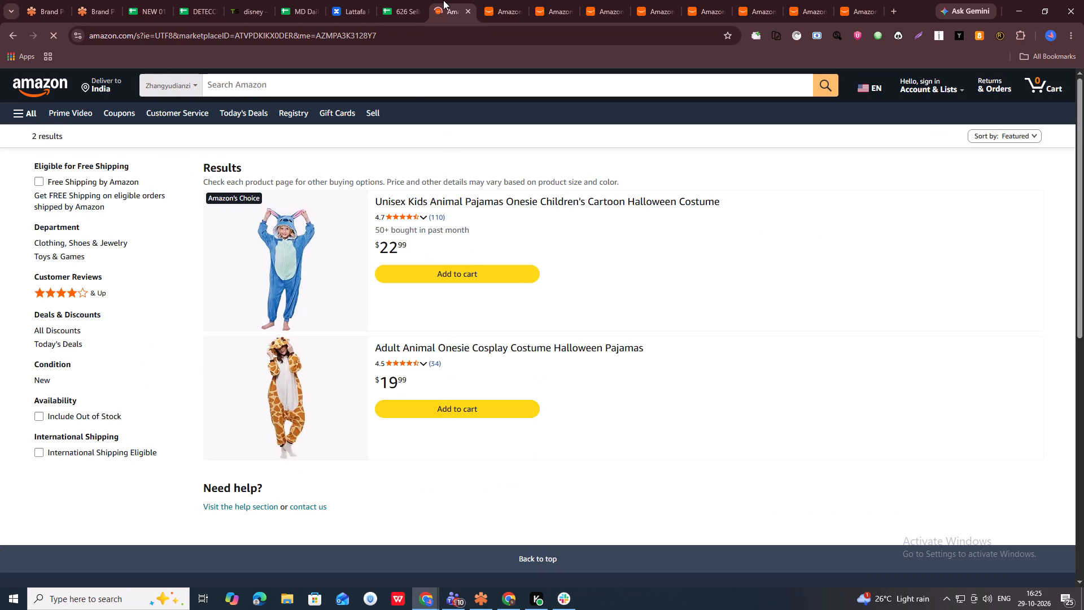
# Copy the link of the kids animal pajamas onesie's Fenzai Pink variant into the Links cell of row 102752 in Manual Detection Records.
pyautogui.click(318, 259)
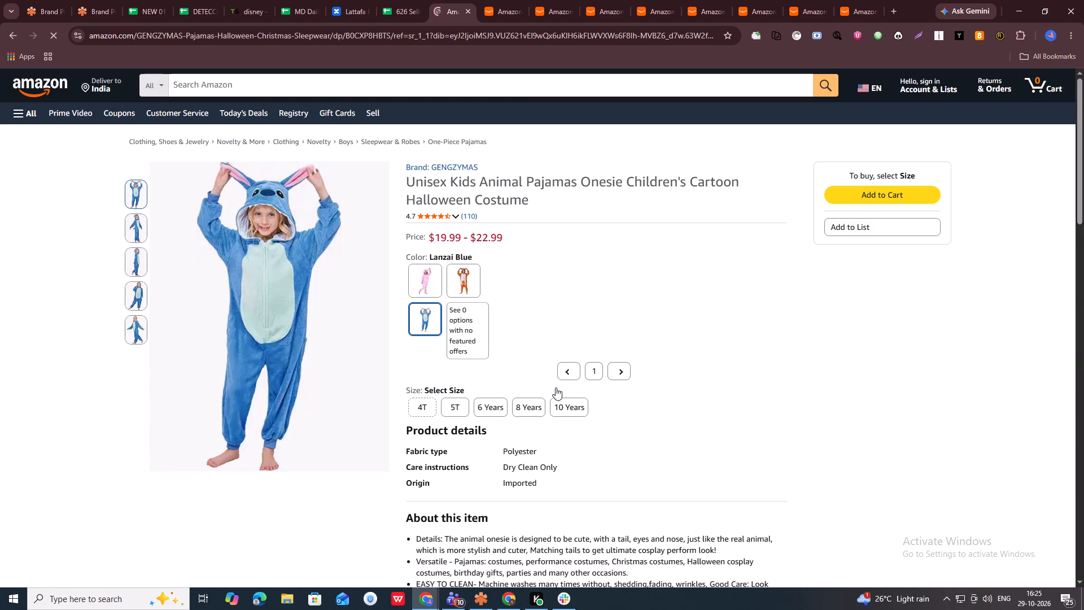
pyautogui.click(427, 282)
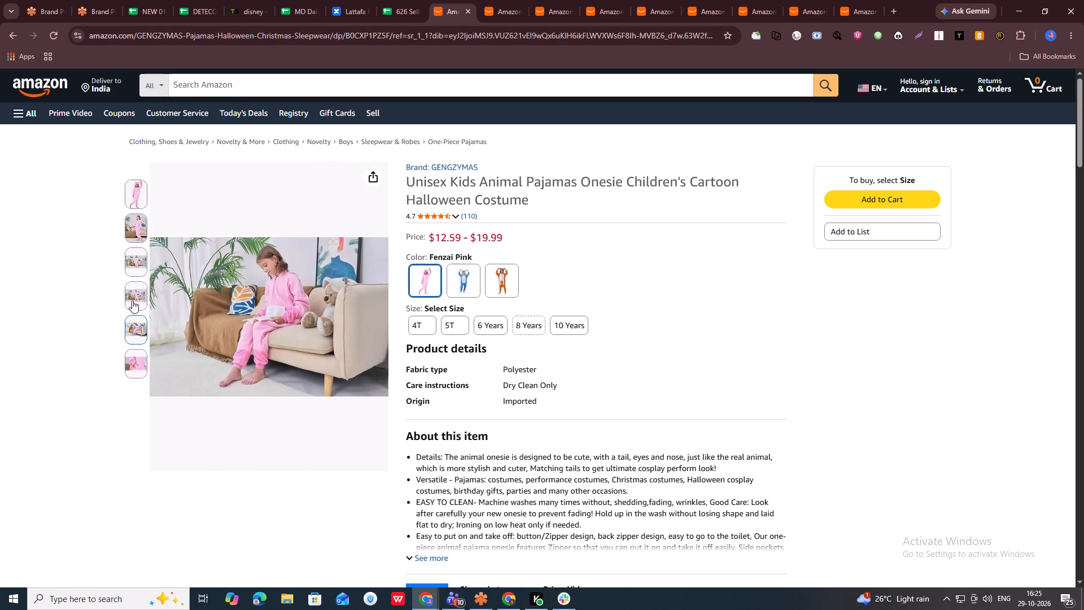
pyautogui.click(418, 41)
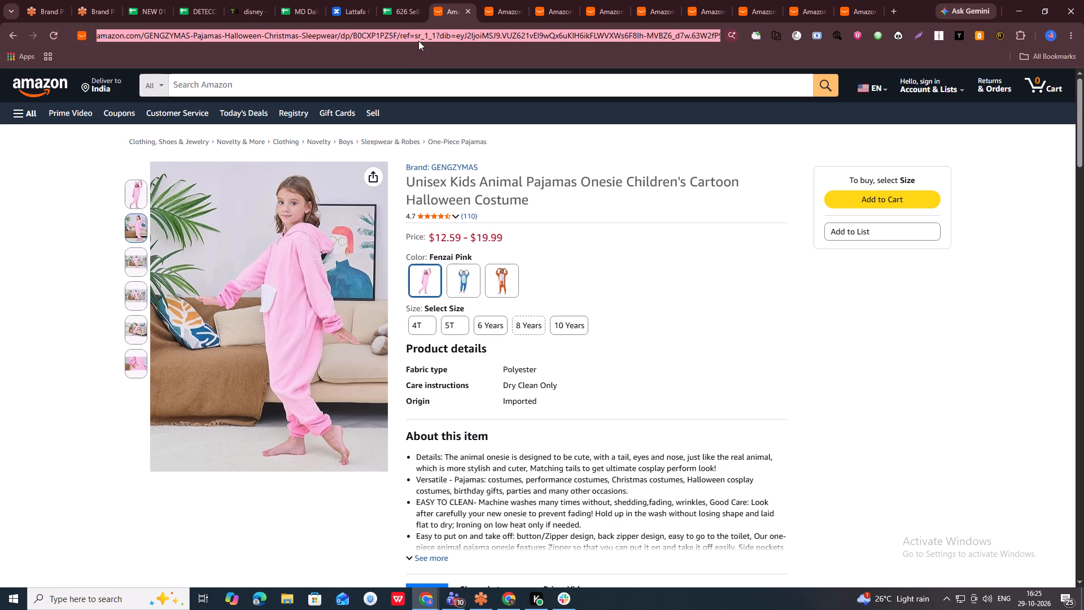
pyautogui.hotkey('ctrl', 'c')
pyautogui.hotkey('ctrl', 'c')
pyautogui.hotkey('ctrl', 'c')
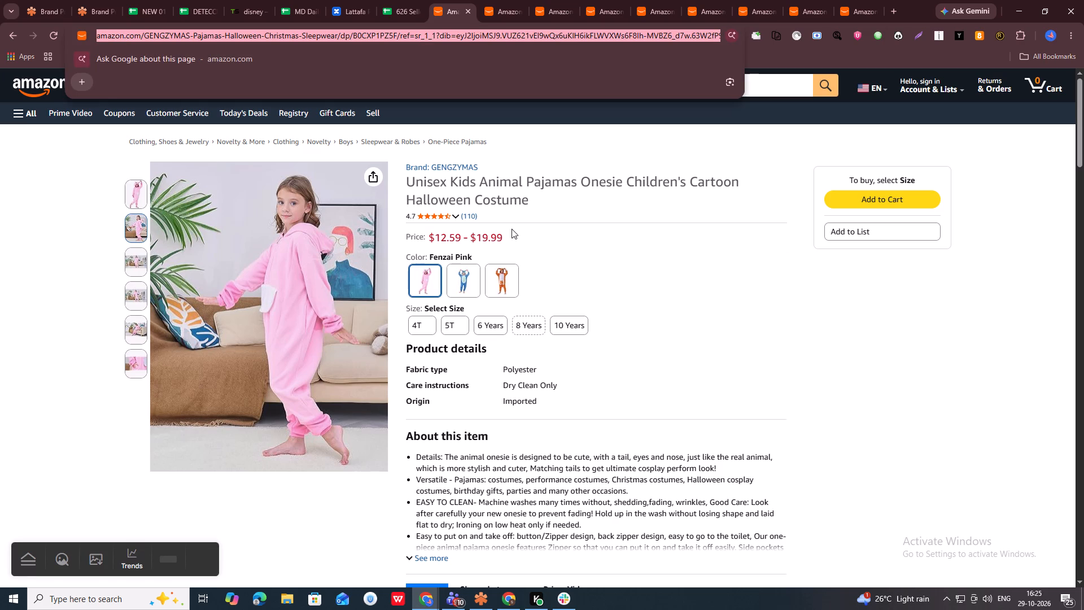
pyautogui.hotkey('alt', 'Tab')
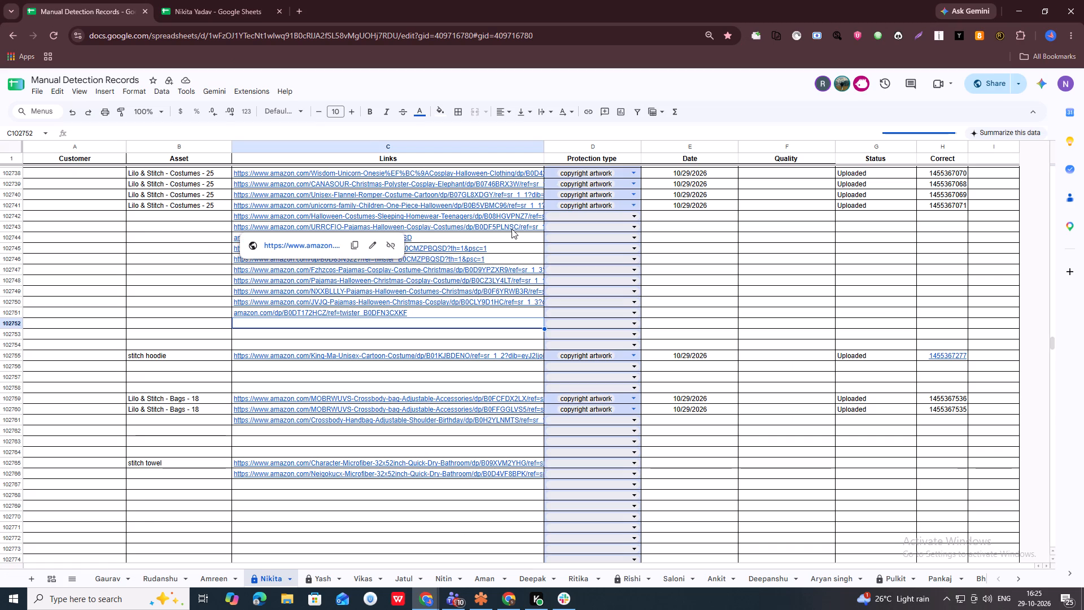
pyautogui.hotkey('ctrl', 'v')
# Fill the row 116 note "costume" down into the note cell of row 117 in the sellers sheet.
pyautogui.hotkey('alt', 'Tab')
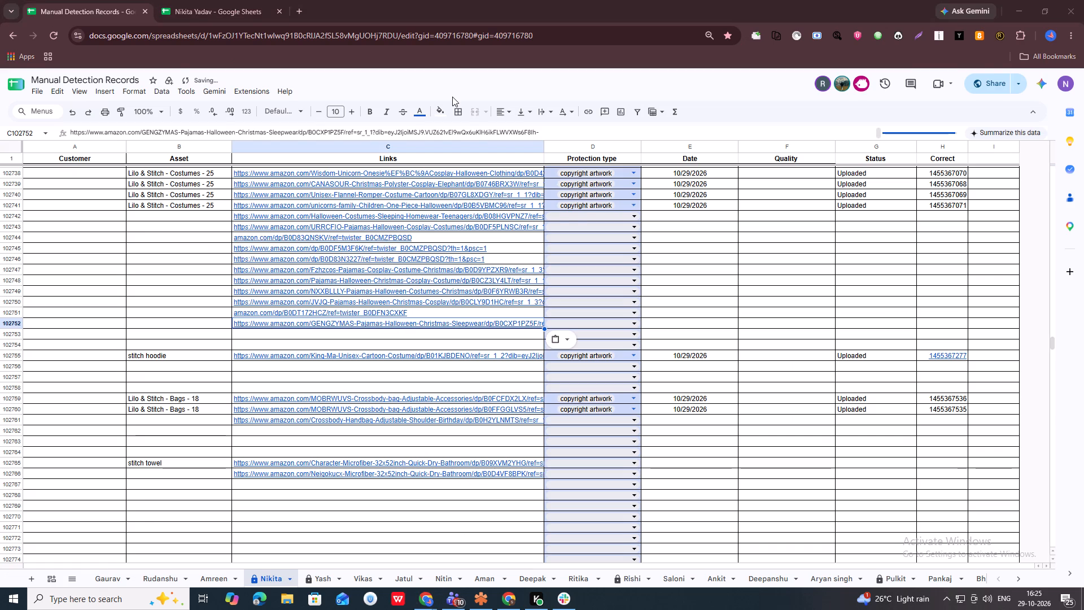
pyautogui.click(403, 8)
pyautogui.click(524, 539)
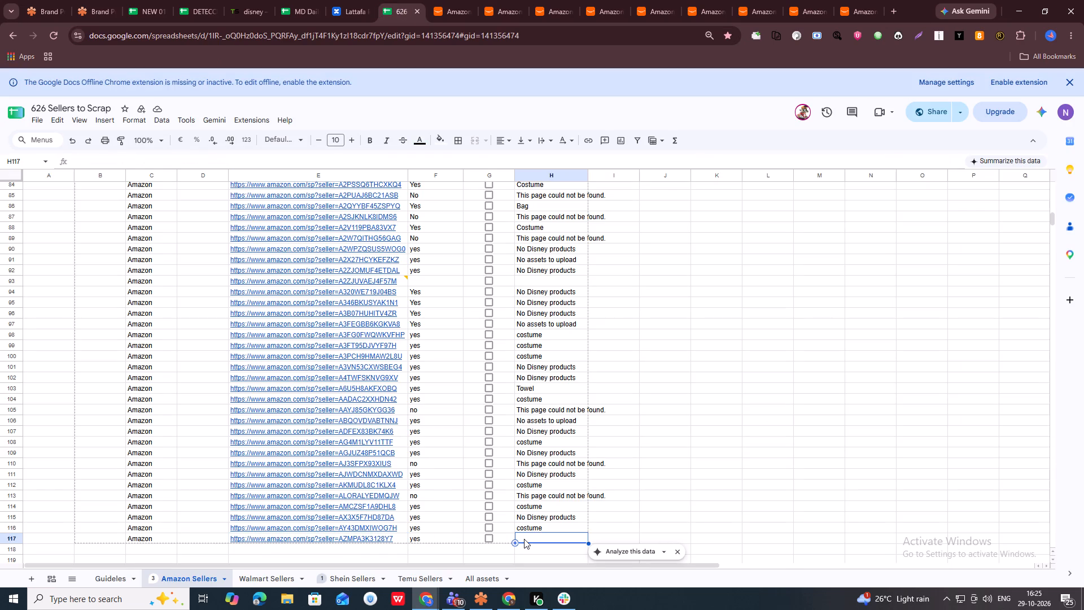
pyautogui.hotkey('ctrl', 'f')
pyautogui.hotkey('ctrl', 'd')
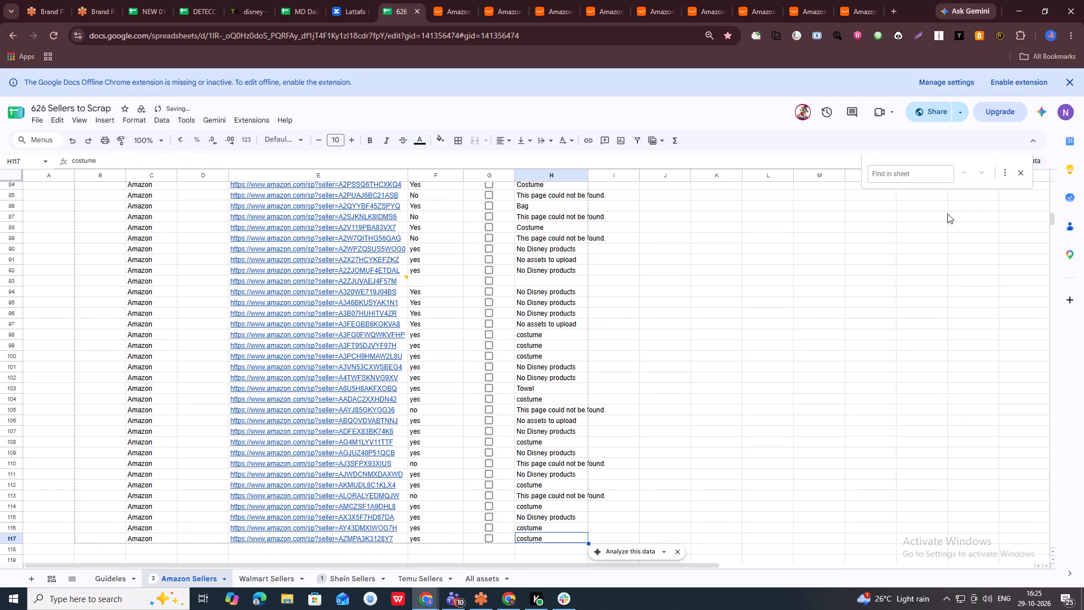
pyautogui.click(1019, 175)
# Close all the Amazon tabs that follow the 626 Sellers to Scrap tab.
pyautogui.rightClick(400, 0)
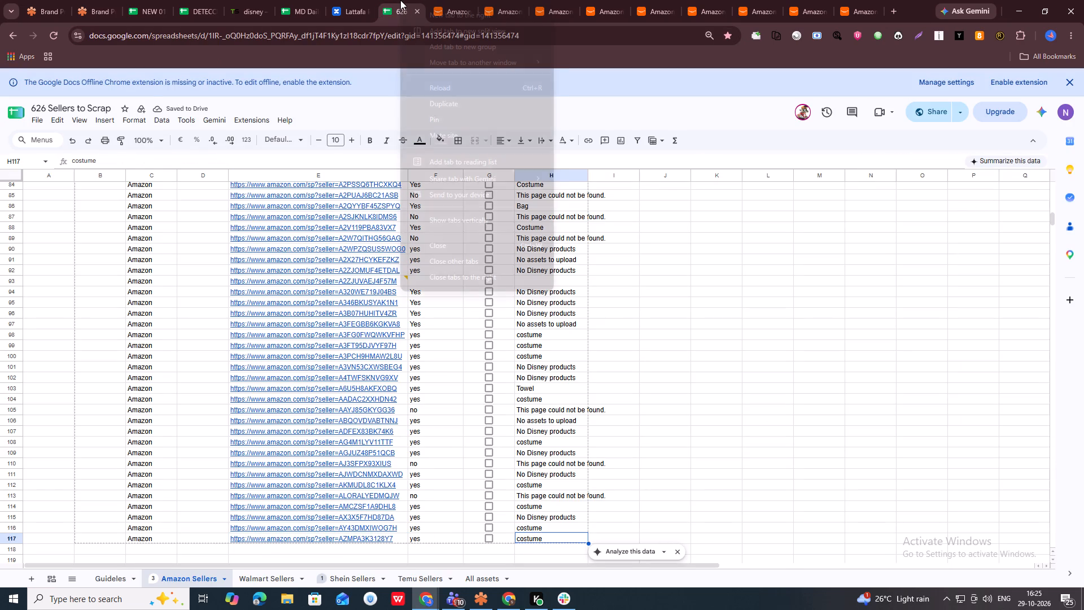
pyautogui.click(455, 280)
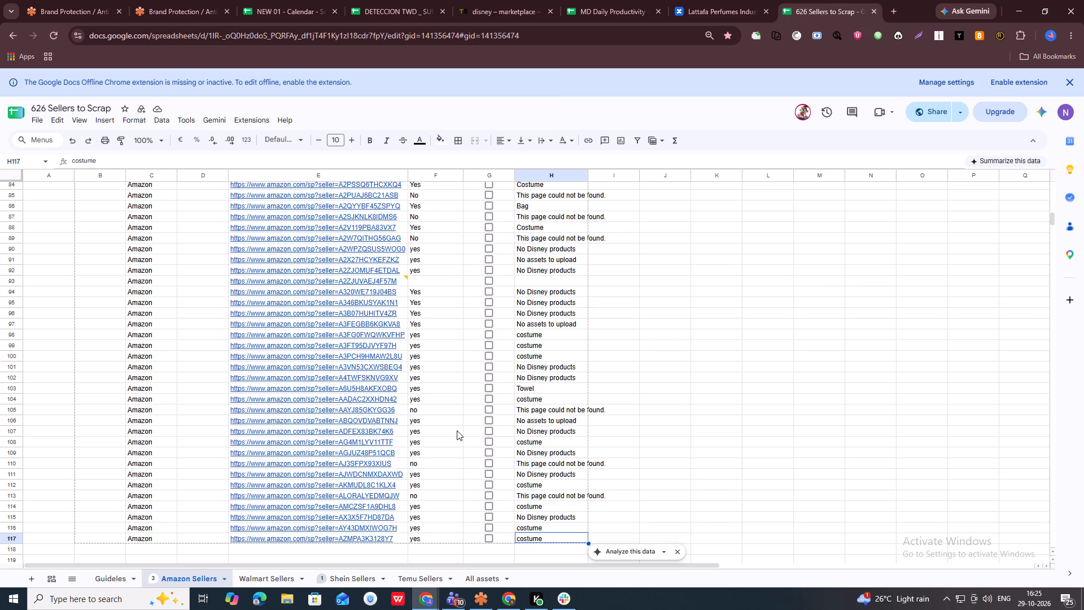
# Look back over the seller statuses and notes in the Amazon Sellers sheet.
pyautogui.scroll(9, 457, 430)
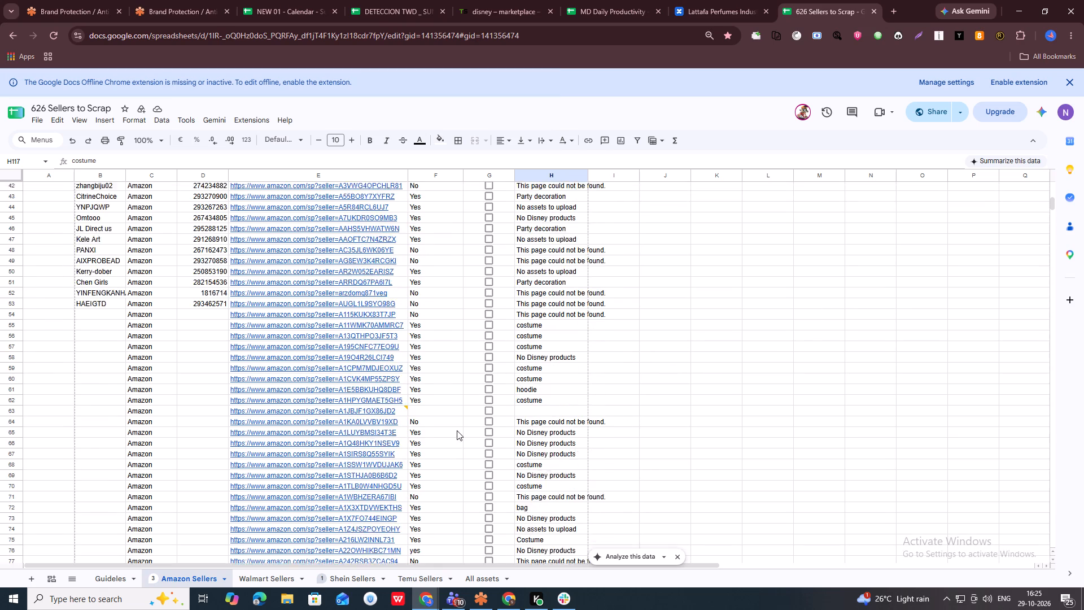
pyautogui.scroll(6, 457, 430)
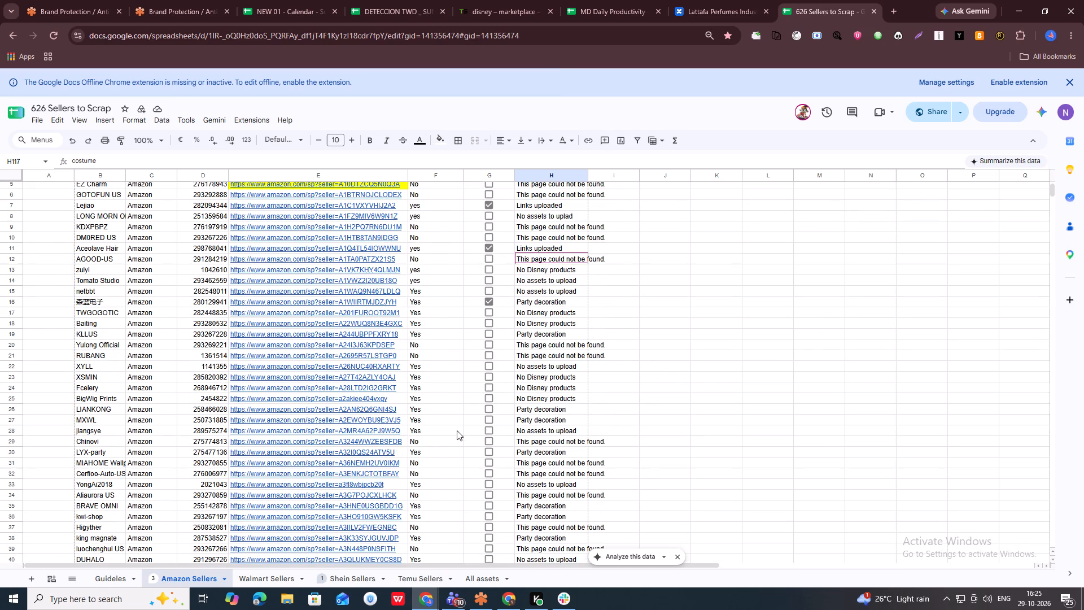
pyautogui.scroll(6, 457, 430)
pyautogui.scroll(-3, 457, 430)
# Look over the seller list in the Temu Sellers sheet.
pyautogui.click(422, 578)
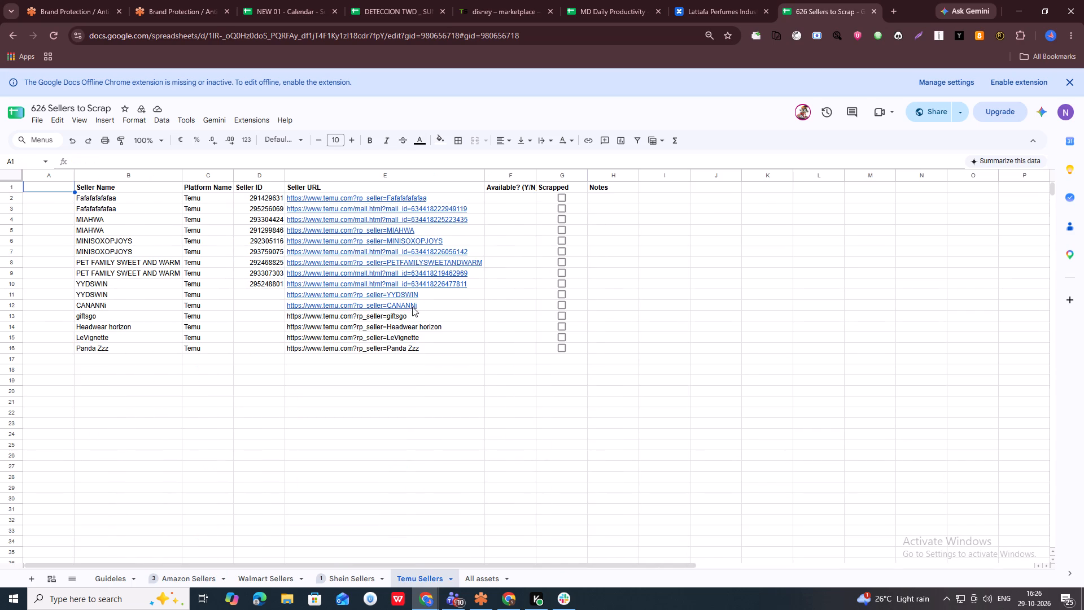
pyautogui.moveTo(460, 189); pyautogui.dragTo(436, 387)
pyautogui.click(799, 336)
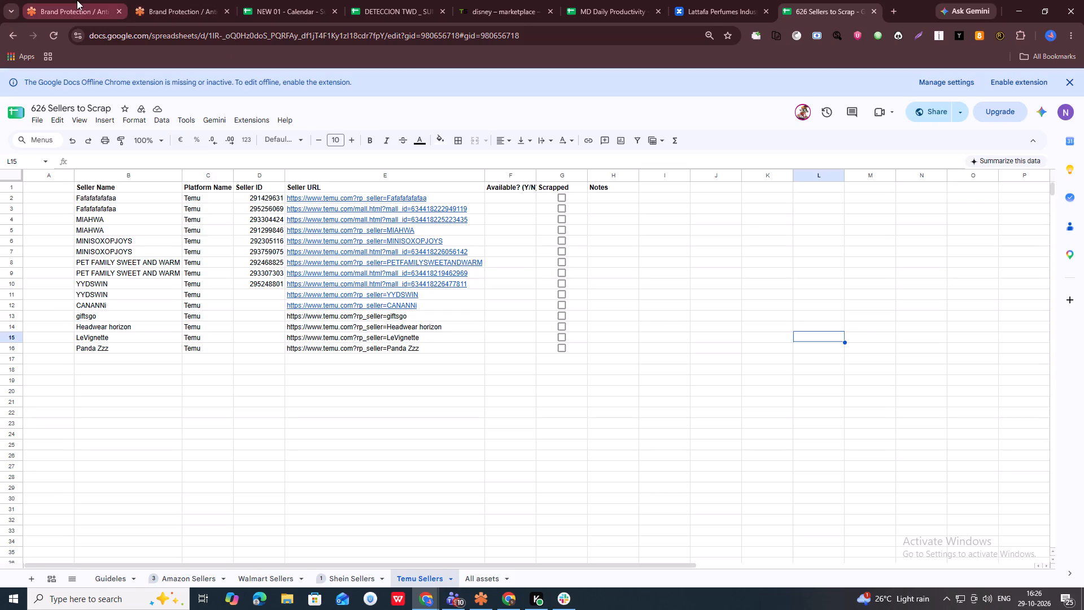
# Check the customers assigned for 29/10 in the NEW 01 - Calendar spreadsheet.
pyautogui.click(271, 0)
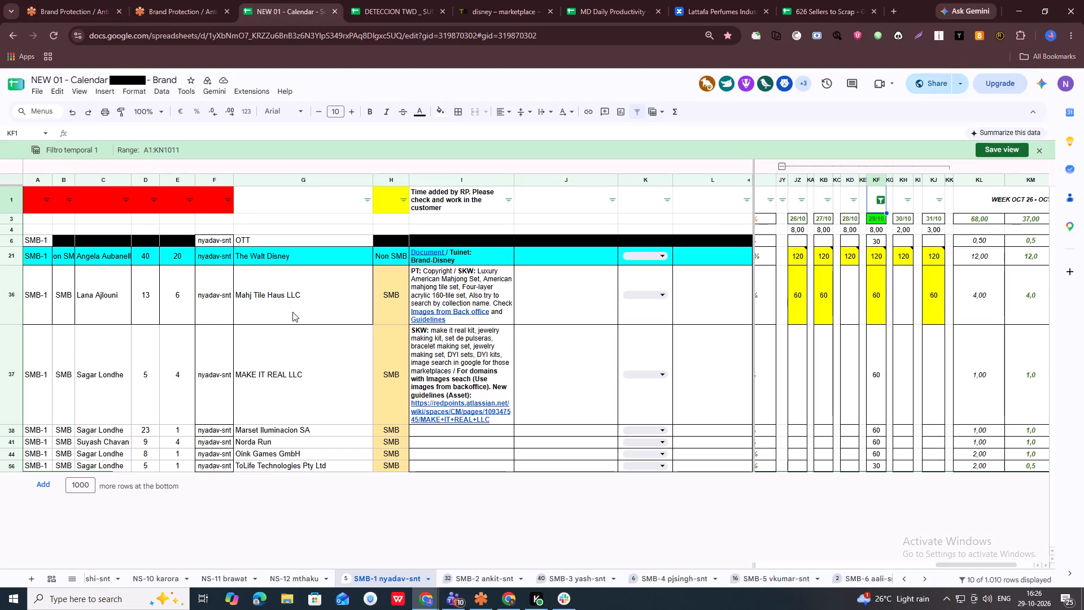
pyautogui.click(295, 457)
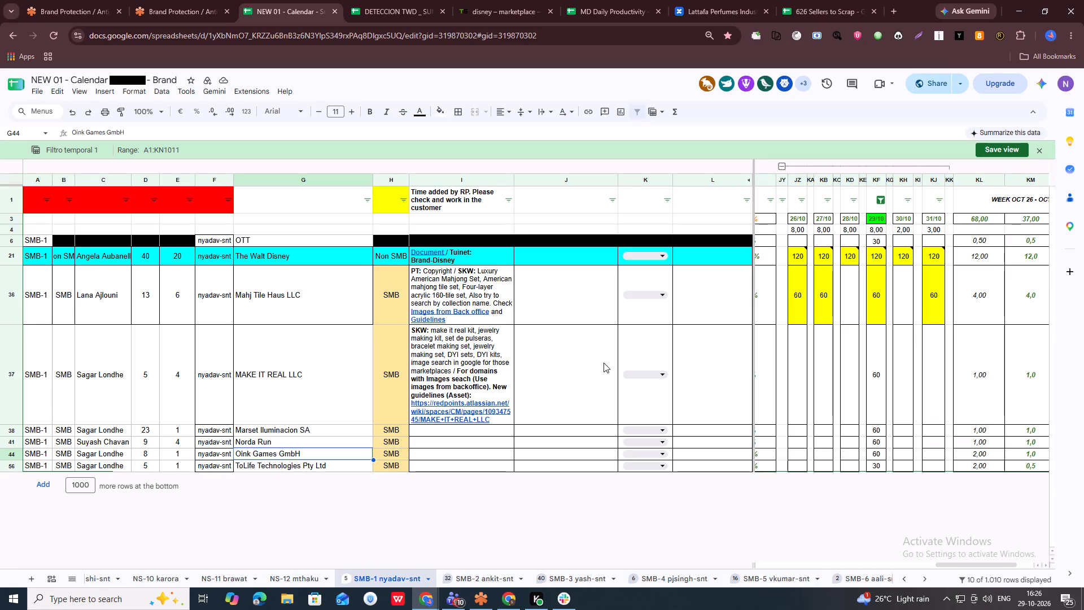
# Copy the costume links in rows 102742 to 102752 of Manual Detection Records.
pyautogui.hotkey('alt', 'Tab')
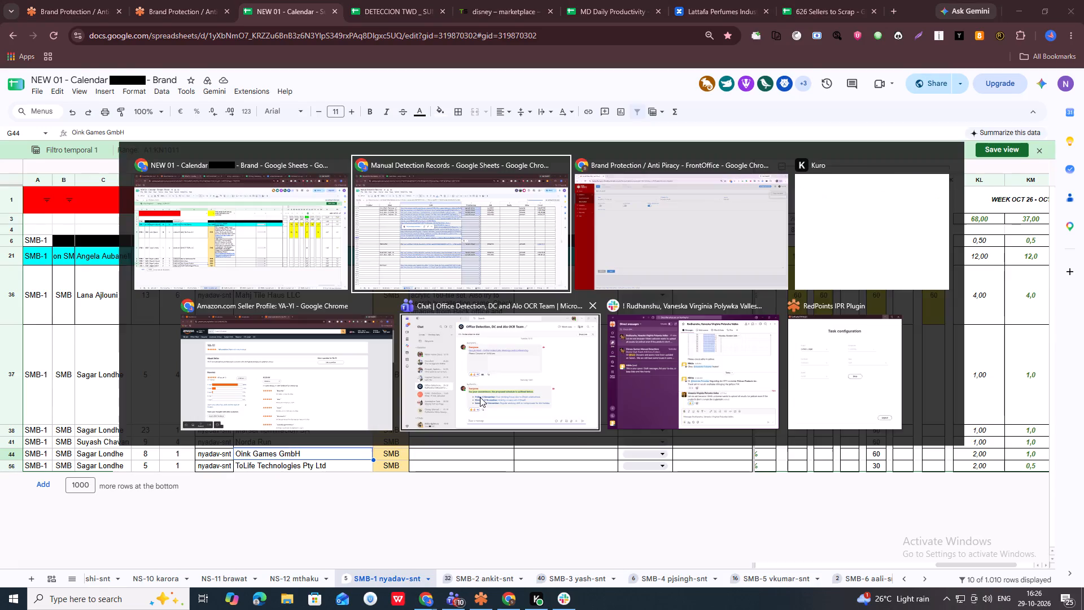
pyautogui.scroll(5, 443, 416)
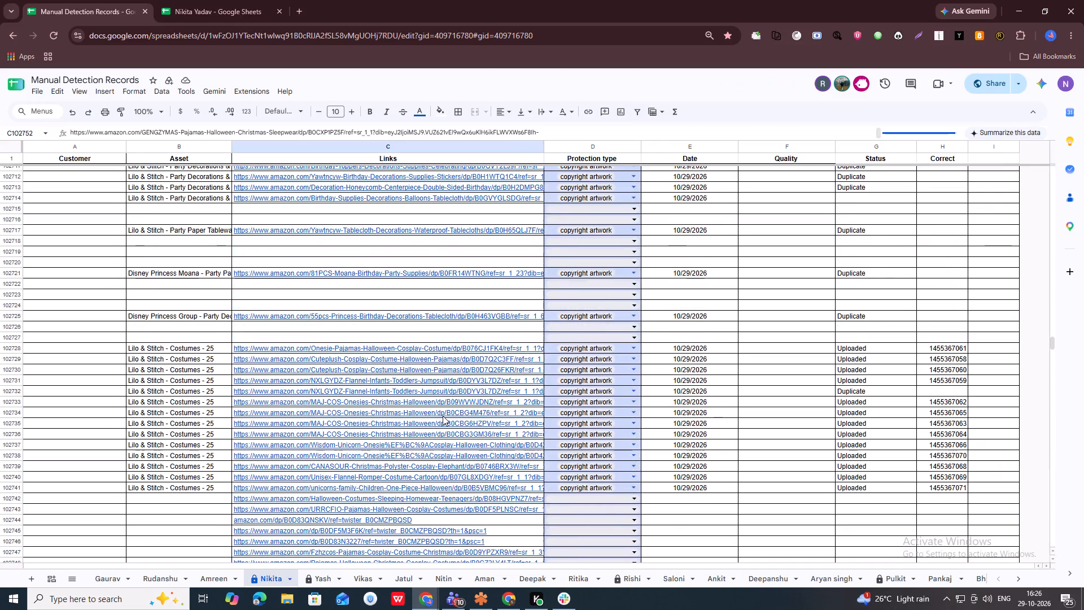
pyautogui.scroll(-3, 443, 416)
pyautogui.click(523, 325)
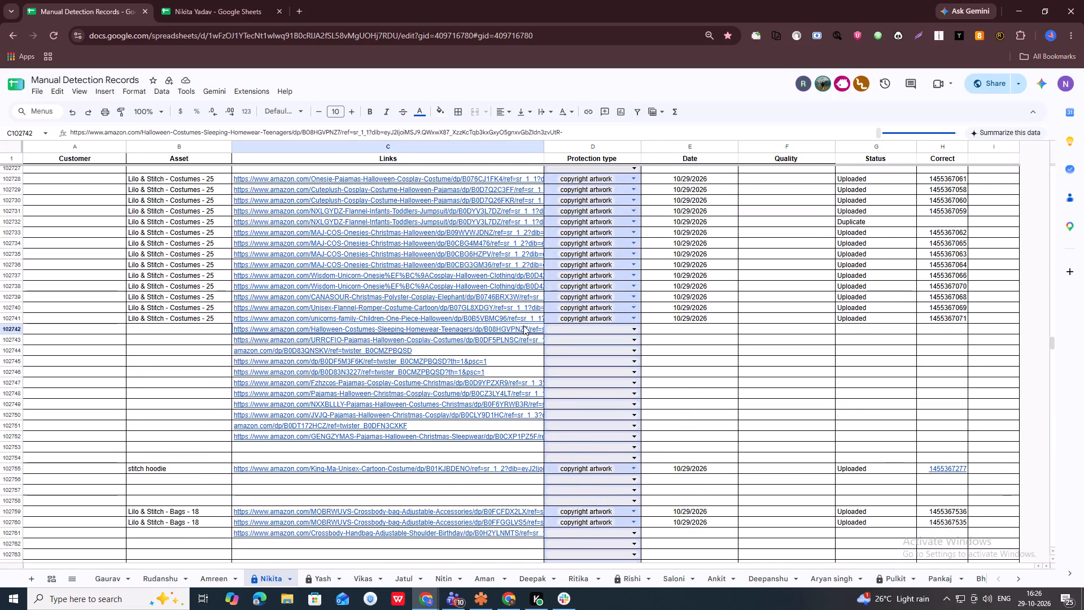
pyautogui.keyDown('shift'); pyautogui.click(520, 436); pyautogui.keyUp('shift')
pyautogui.hotkey('ctrl', 'c')
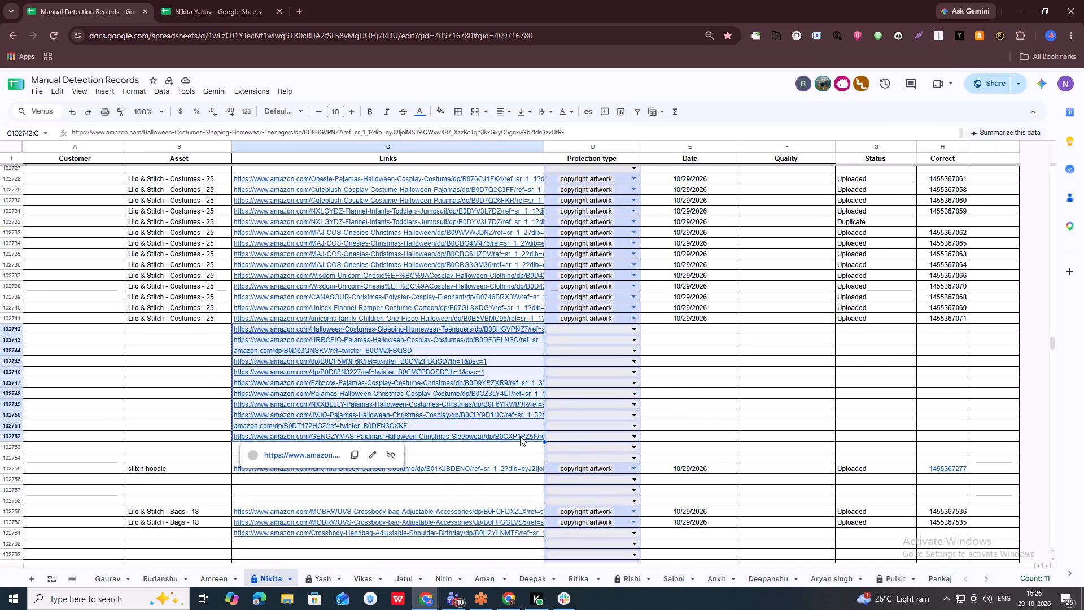
pyautogui.hotkey('ctrl', 'c')
pyautogui.hotkey('ctrl', 'c')
# Switch to the Red Points FrontOffice New Incident form and open its Asset choices.
pyautogui.hotkey('alt', 'Tab')
pyautogui.keyDown('alt'); pyautogui.click(690, 247); pyautogui.keyUp('alt')
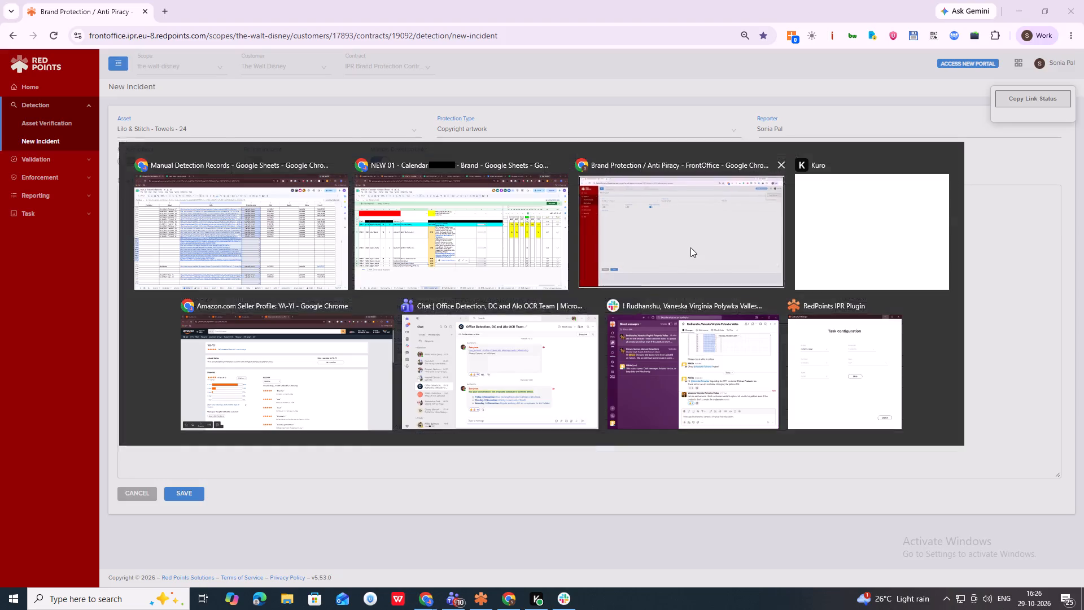
pyautogui.click(204, 127)
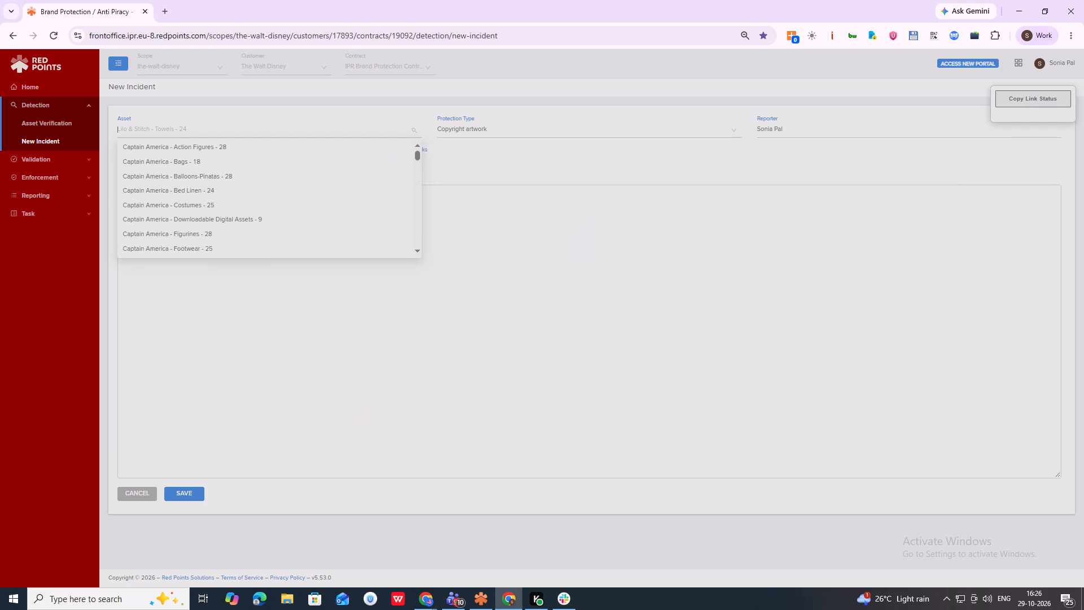
pyautogui.click(370, 334)
# Submit the two stitch towel links in rows 102765 and 102766 of Manual Detection Records as incidents under Lilo & Stitch - Towels - 24.
pyautogui.hotkey('alt', 'Tab')
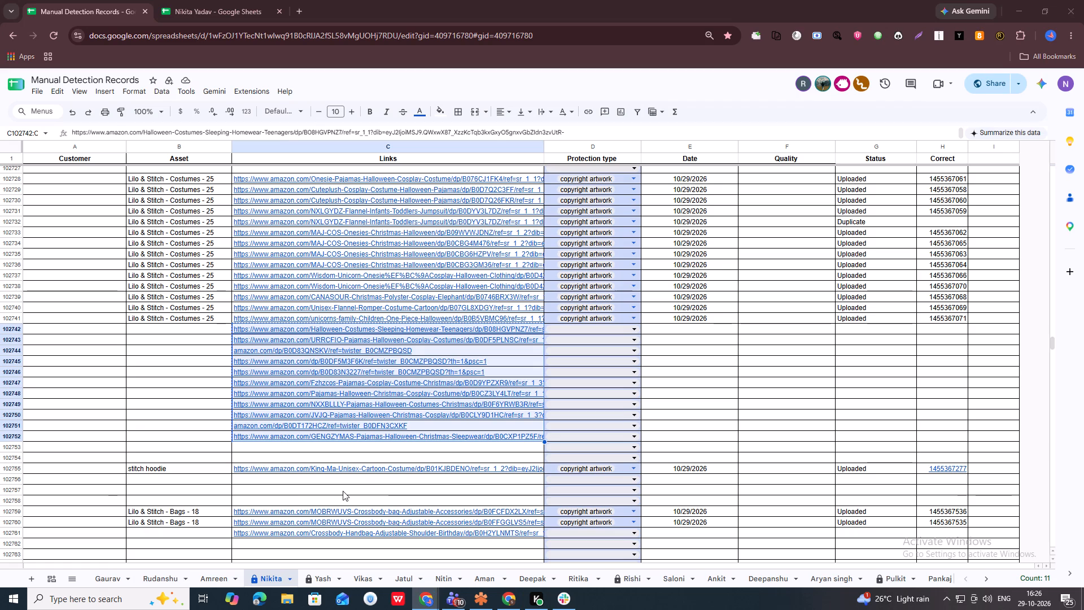
pyautogui.scroll(-3, 376, 483)
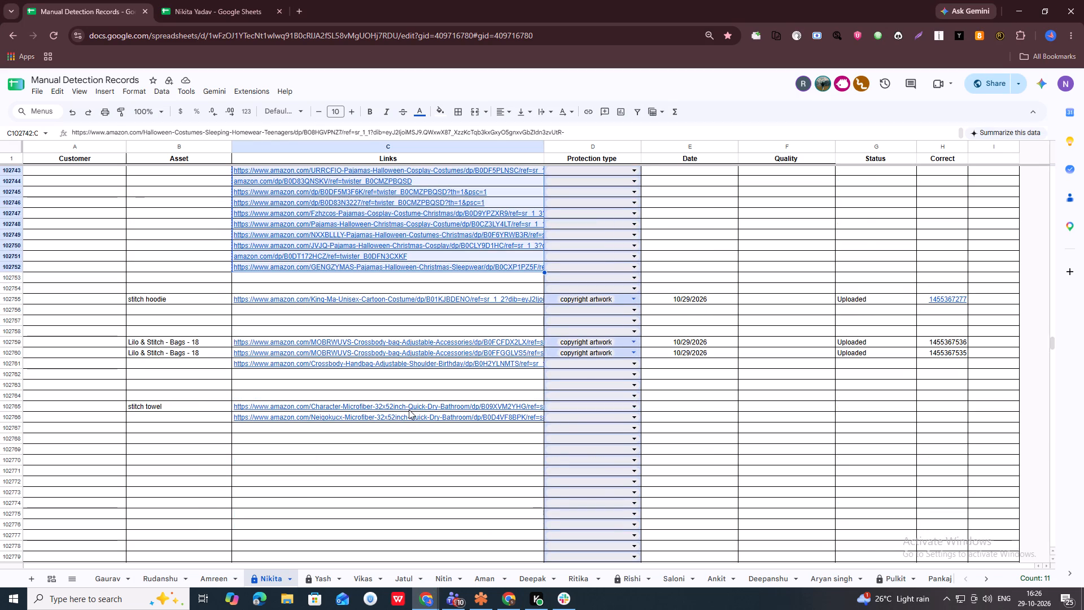
pyautogui.click(409, 409)
pyautogui.keyDown('shift'); pyautogui.click(428, 422); pyautogui.keyUp('shift')
pyautogui.hotkey('ctrl', 'c')
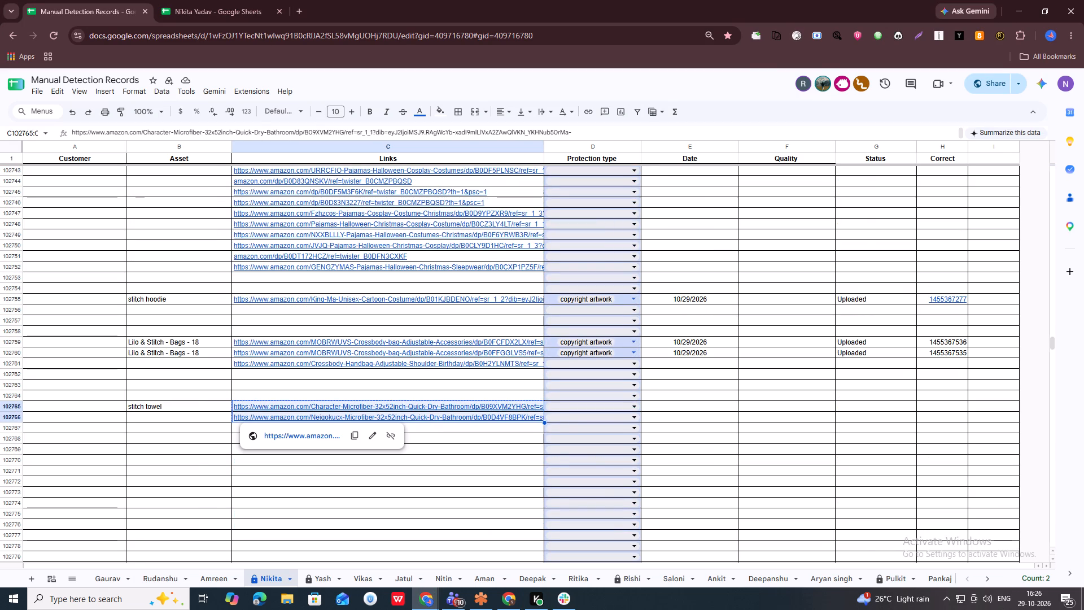
pyautogui.hotkey('alt', 'Tab')
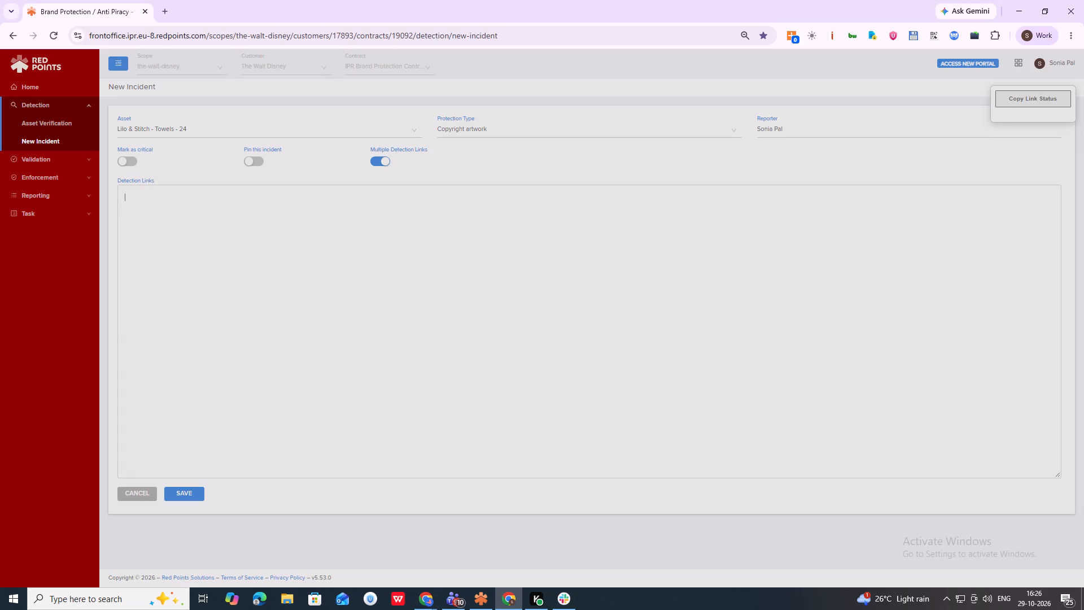
pyautogui.hotkey('ctrl', 'v')
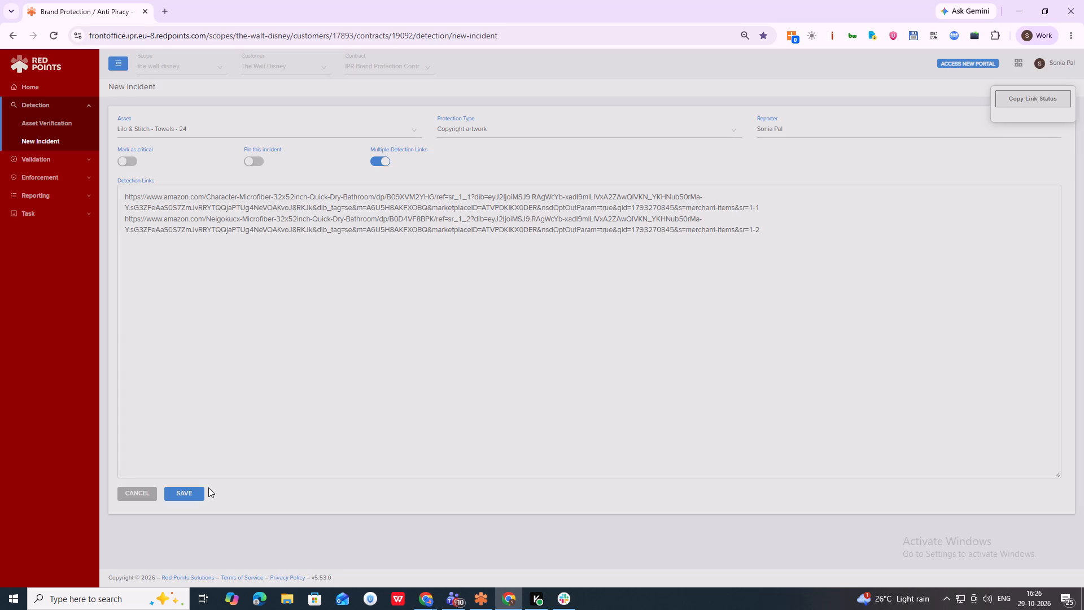
pyautogui.click(186, 491)
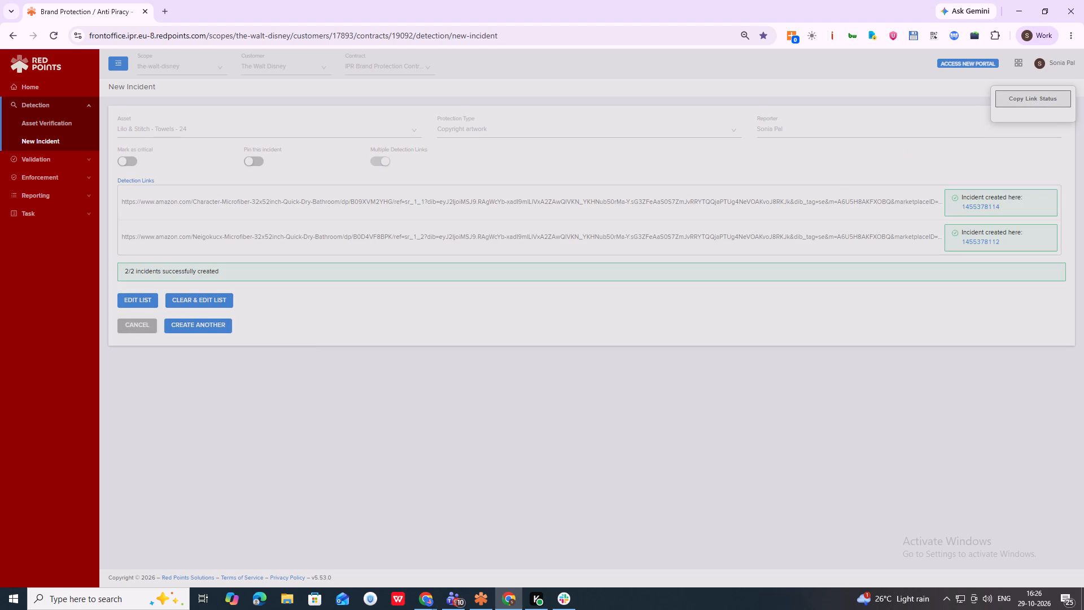
# Copy the asset name Lilo & Stitch - Towels - 24 from FrontOffice into the Asset cells of rows 102765 and 102766.
pyautogui.keyDown('alt'); pyautogui.click(204, 132); pyautogui.keyUp('alt')
pyautogui.hotkey('alt', 'Tab')
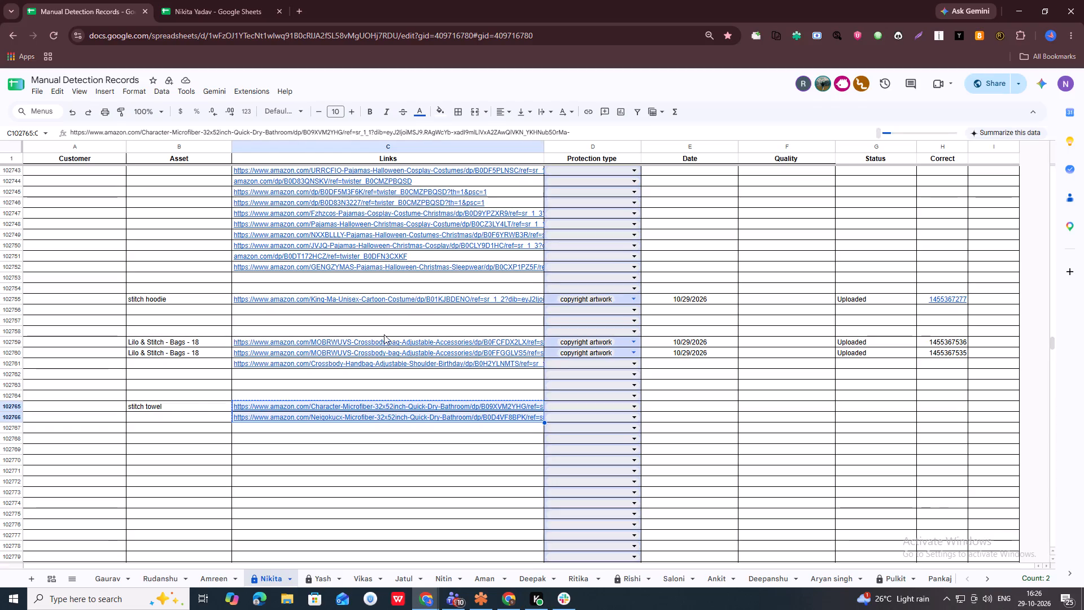
pyautogui.click(168, 406)
pyautogui.hotkey('ctrl', 'v')
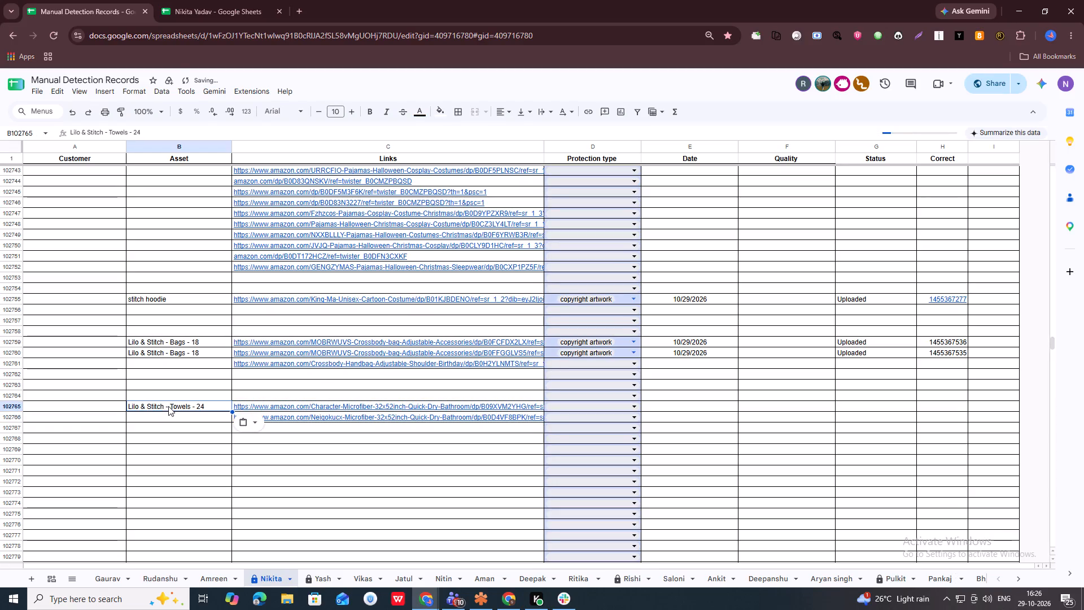
pyautogui.hotkey('shift', 'Down')
pyautogui.hotkey('ctrl', 'd')
pyautogui.press('Right')
pyautogui.press('Right')
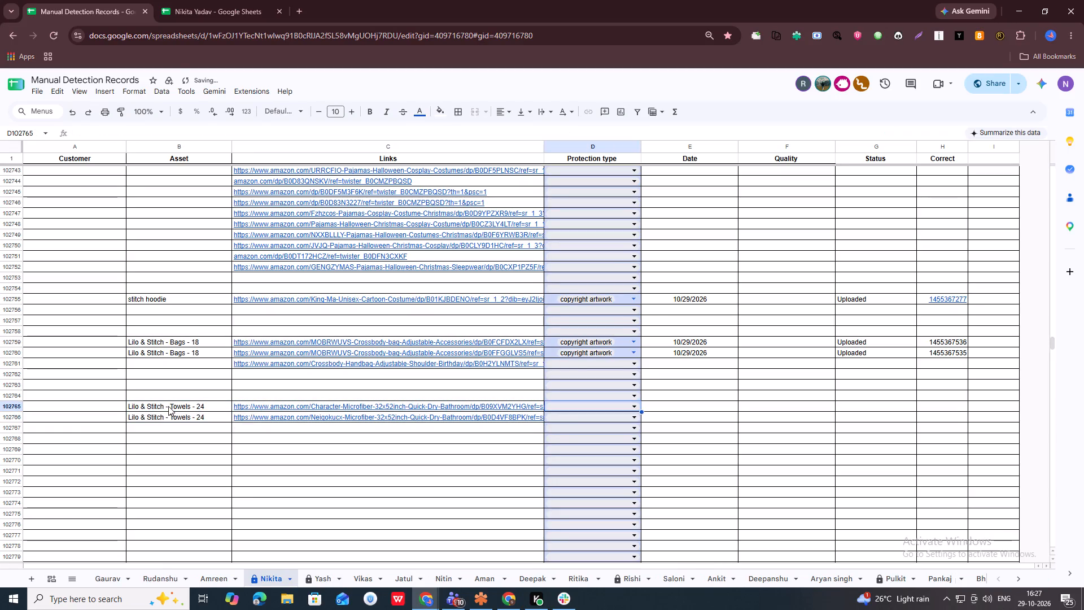
pyautogui.press('Right')
# Copy the towel incidents' link status into rows 102765 and 102766, keeping only Status and incident IDs, without the header row and duplicate links.
pyautogui.hotkey('alt', 'Tab')
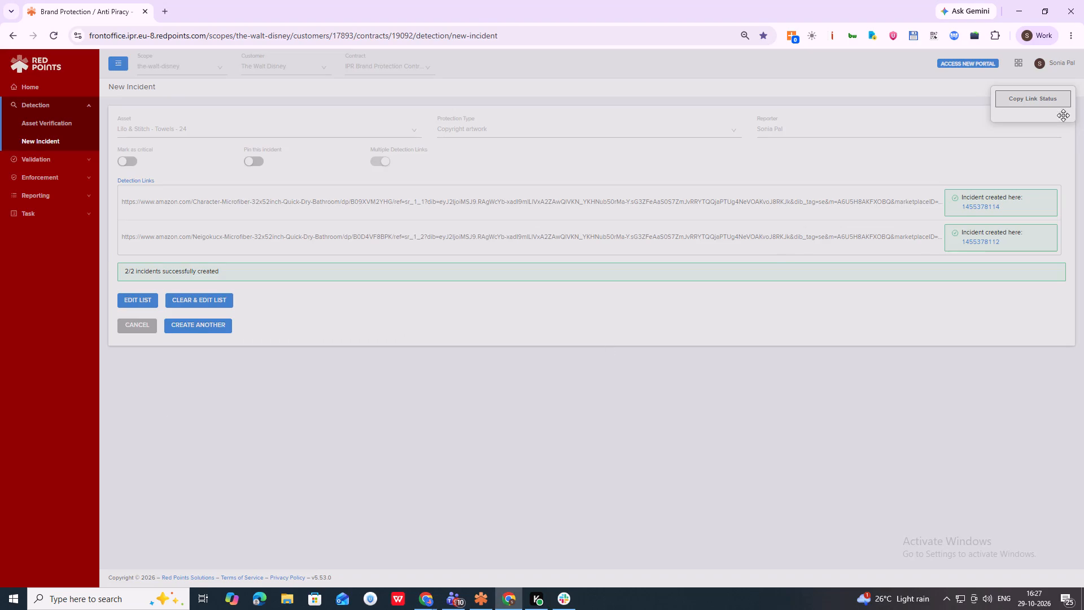
pyautogui.click(1015, 97)
pyautogui.hotkey('alt', 'Tab')
pyautogui.click(773, 394)
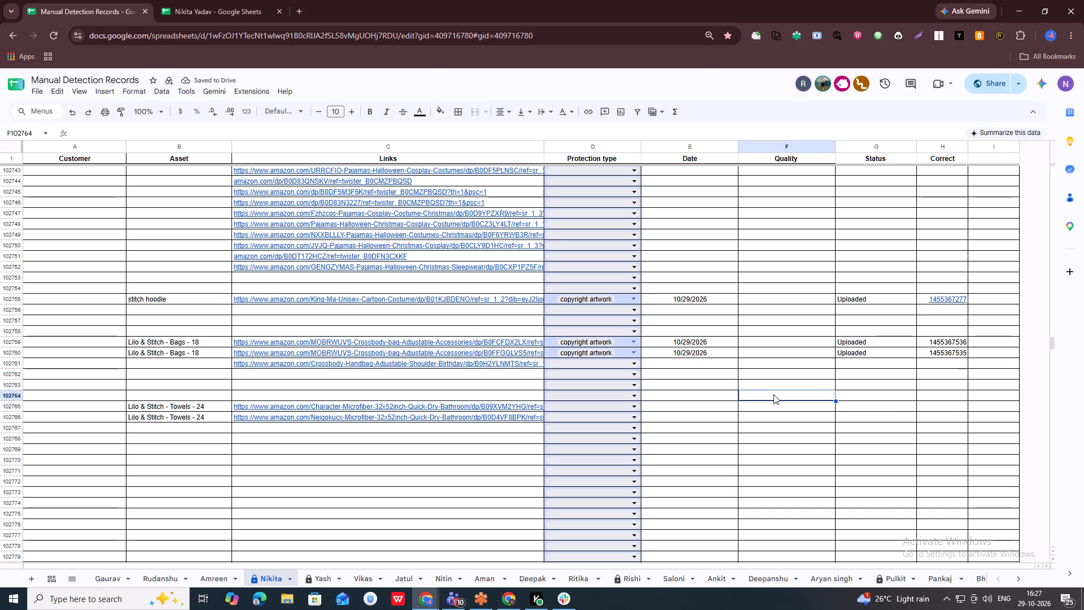
pyautogui.hotkey('ctrl', 'v')
pyautogui.press('Left')
pyautogui.press('Right')
pyautogui.hotkey('shift', 'Right')
pyautogui.hotkey('shift', 'Right')
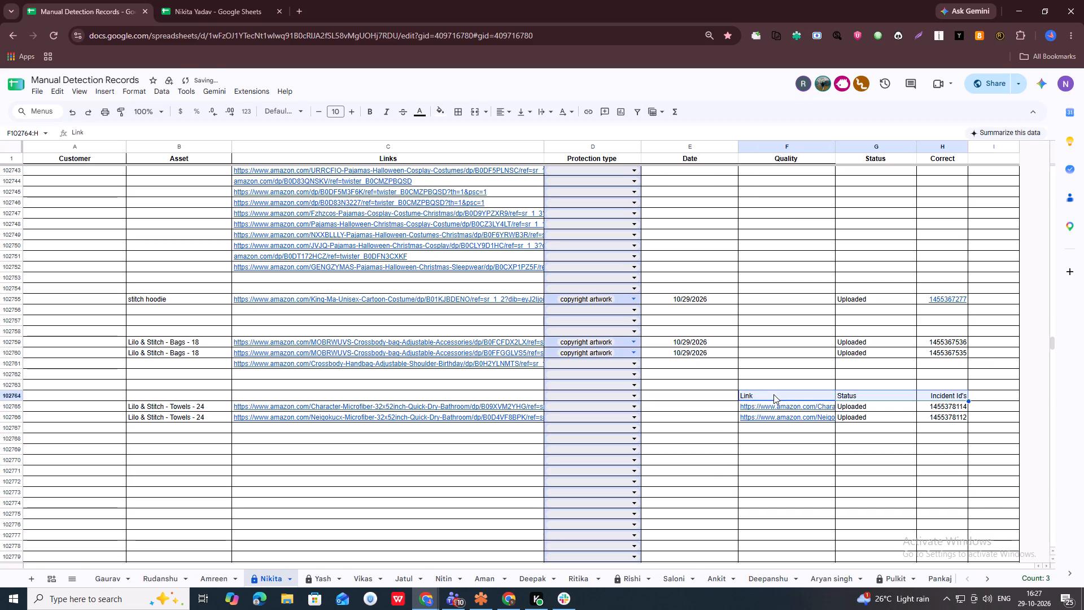
pyautogui.press('Delete')
pyautogui.press('Down')
pyautogui.hotkey('shift', 'Down')
pyautogui.press('Delete')
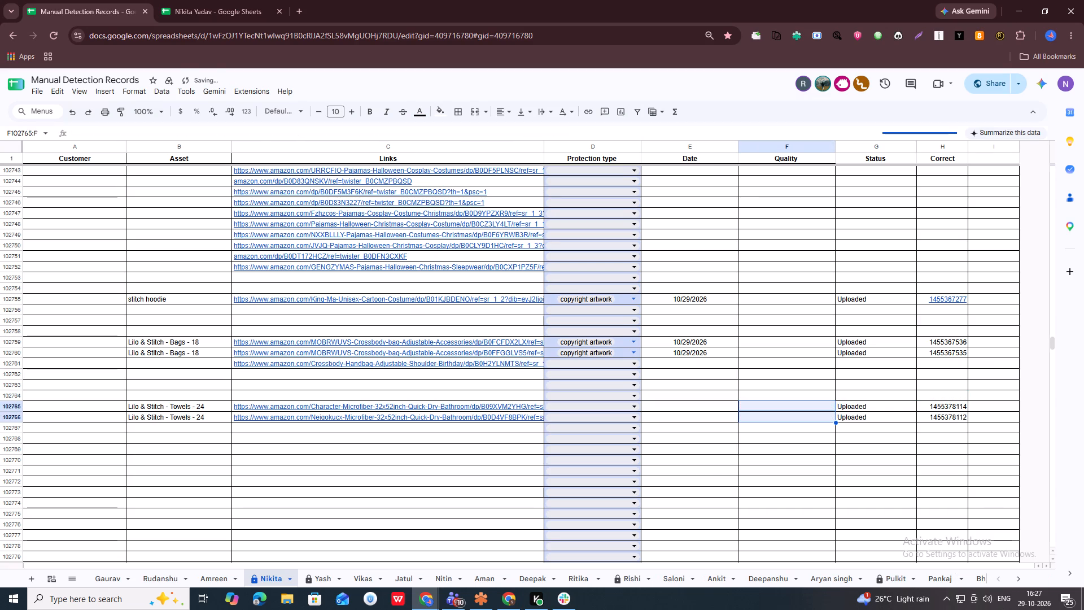
# Clear the submitted links from the FrontOffice incident form and copy the crossbody handbag link in row 102761 of the sheet.
pyautogui.hotkey('alt', 'Tab')
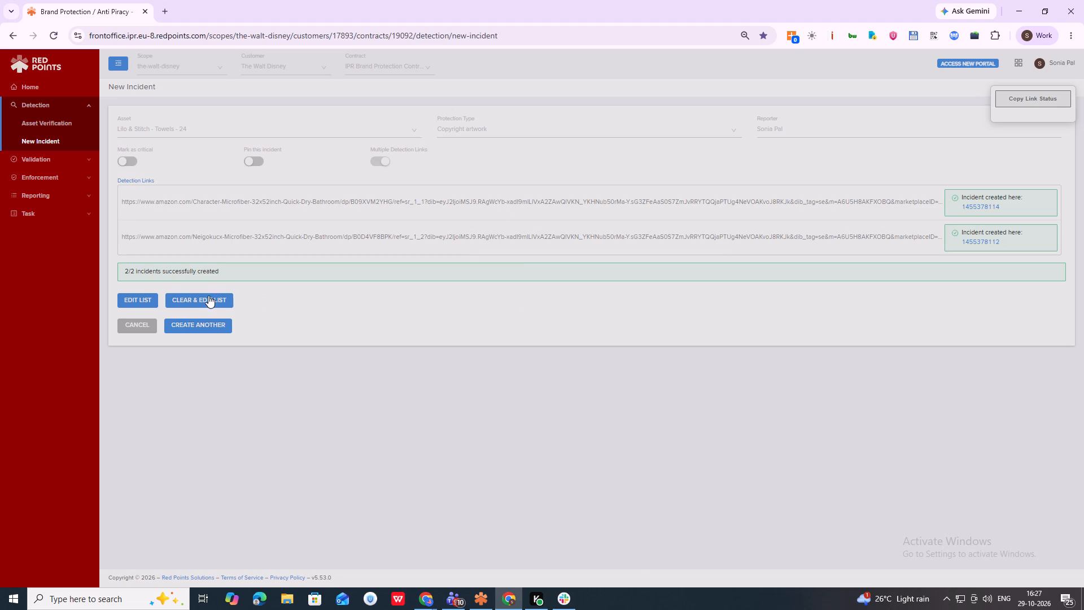
pyautogui.click(190, 295)
pyautogui.hotkey('alt', 'Tab')
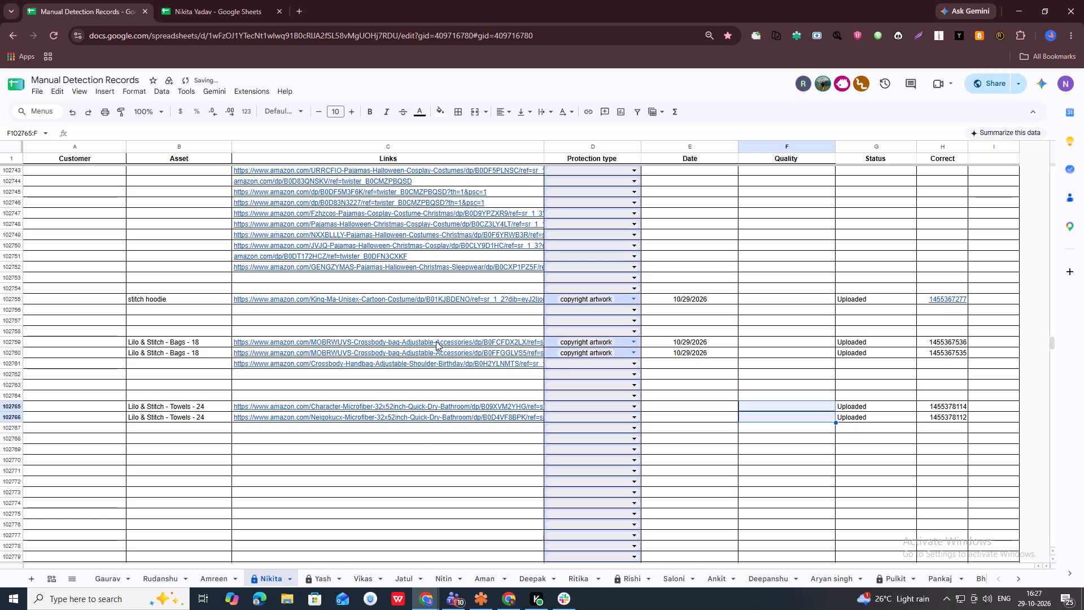
pyautogui.click(512, 361)
pyautogui.hotkey('ctrl', 'c')
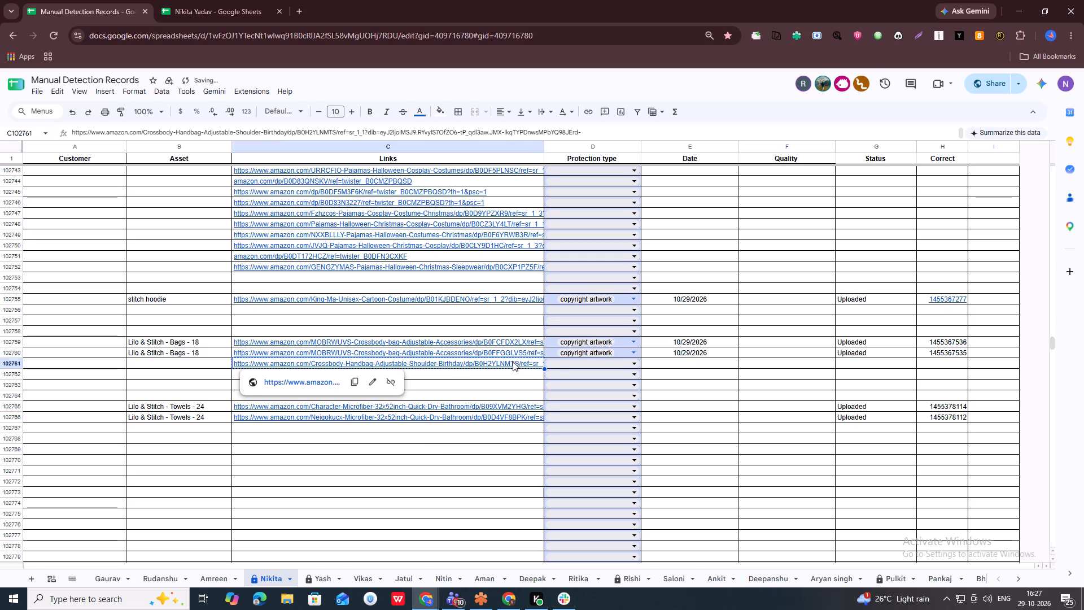
# Submit the copied crossbody handbag link as a new incident under the asset Lilo & Stitch - Bags - 18.
pyautogui.hotkey('alt', 'Tab')
pyautogui.click(200, 125)
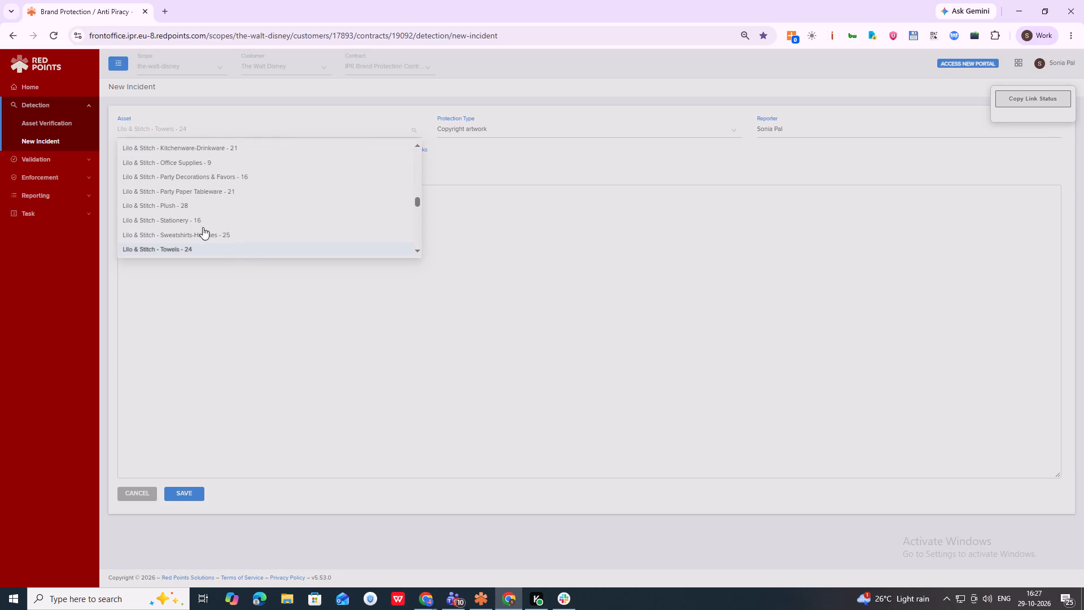
pyautogui.scroll(5, 244, 221)
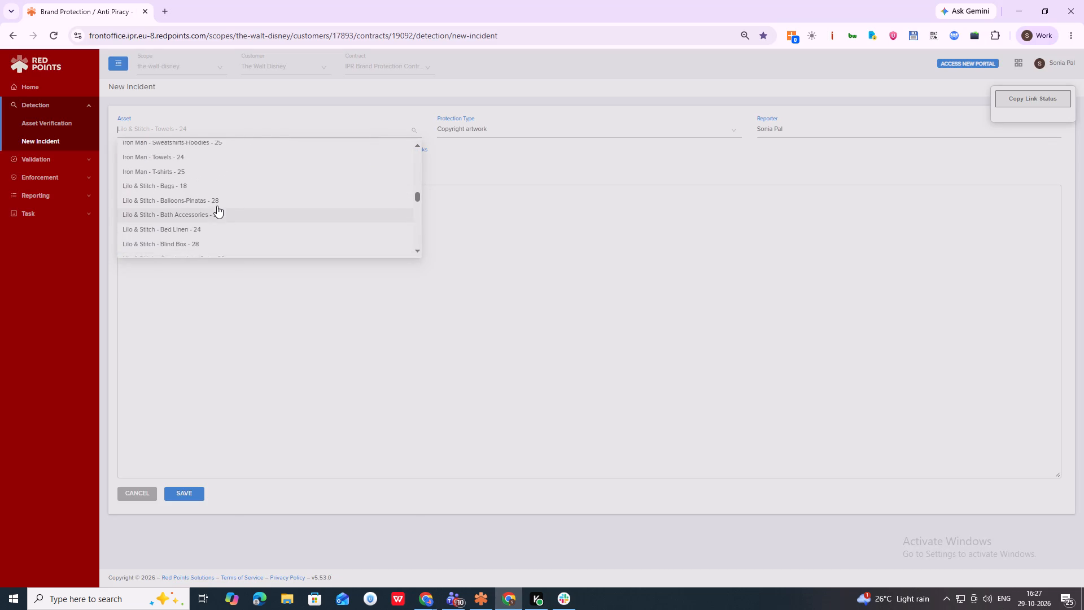
pyautogui.click(180, 230)
pyautogui.click(583, 334)
pyautogui.hotkey('alt', 'Tab')
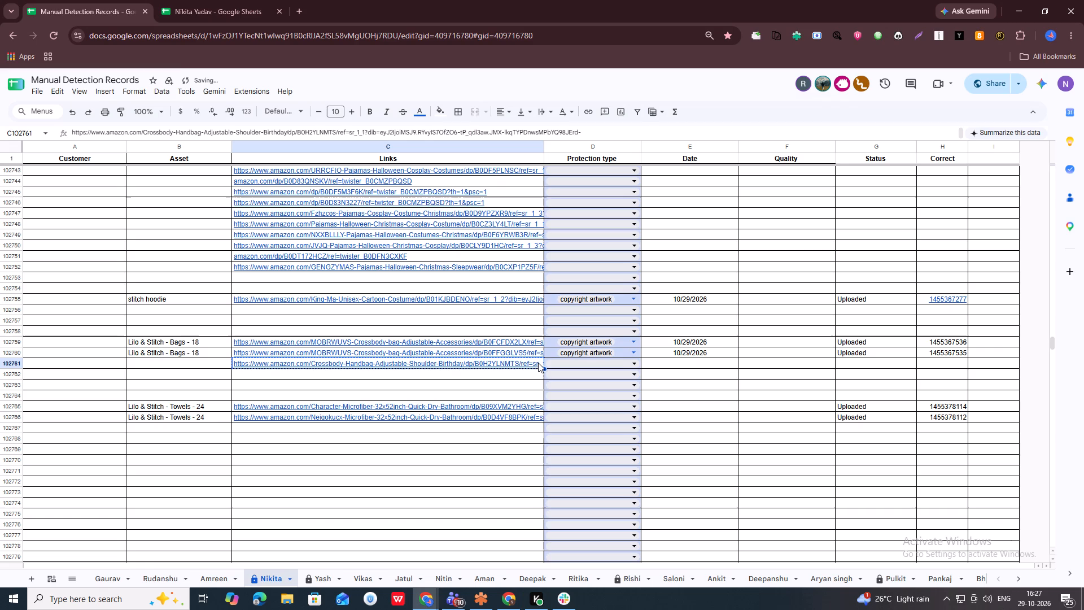
pyautogui.hotkey('alt', 'Tab')
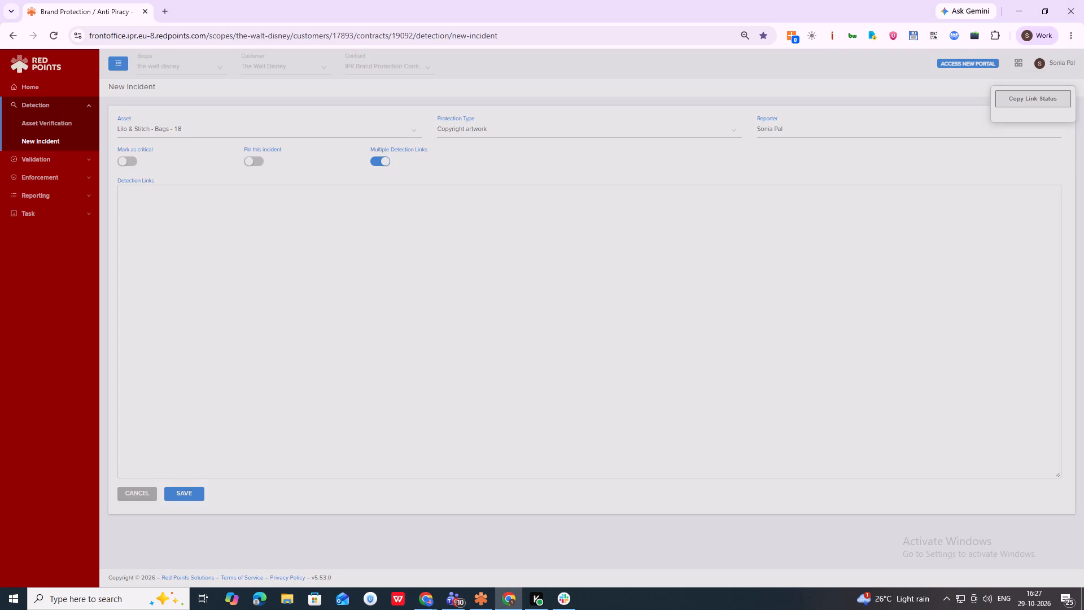
pyautogui.hotkey('ctrl', 'v')
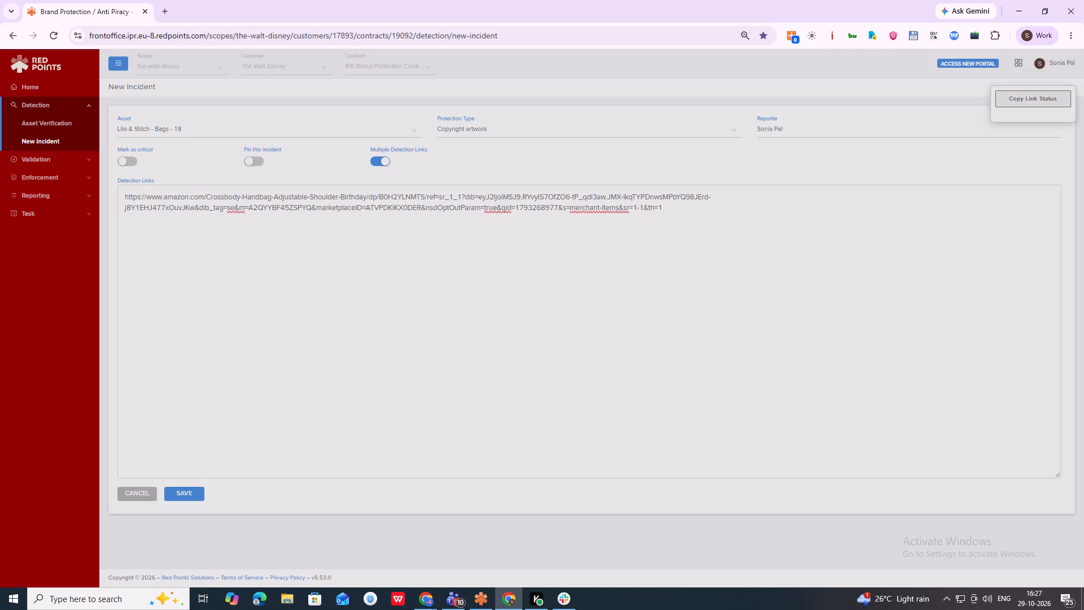
pyautogui.click(192, 495)
# Paste the handbag incident's link status starting at the Quality cell of row 102761, and delete its header row and duplicate link.
pyautogui.click(1039, 99)
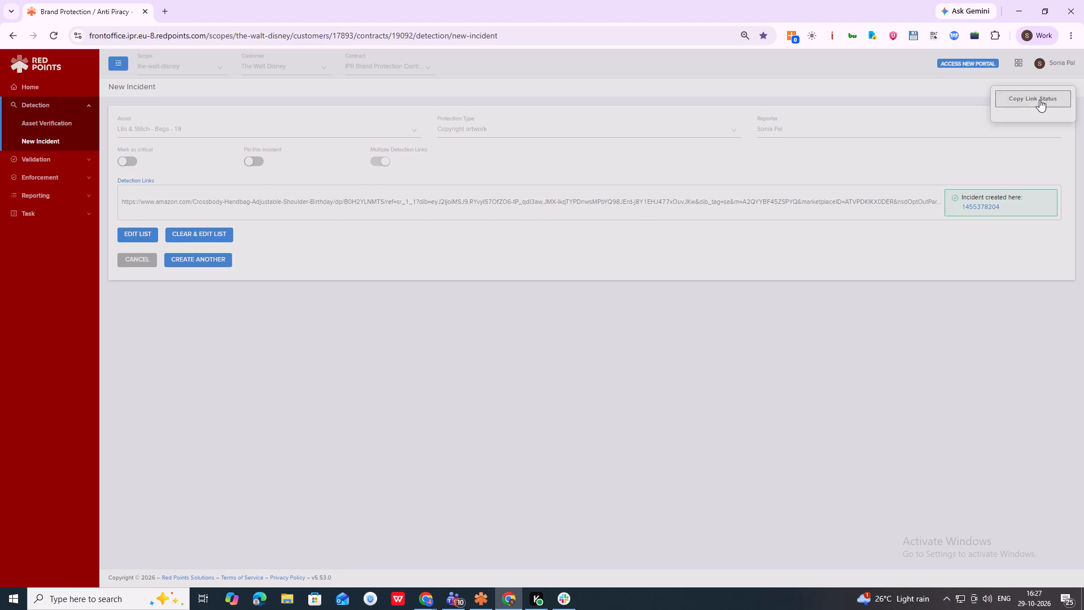
pyautogui.hotkey('alt', 'Tab')
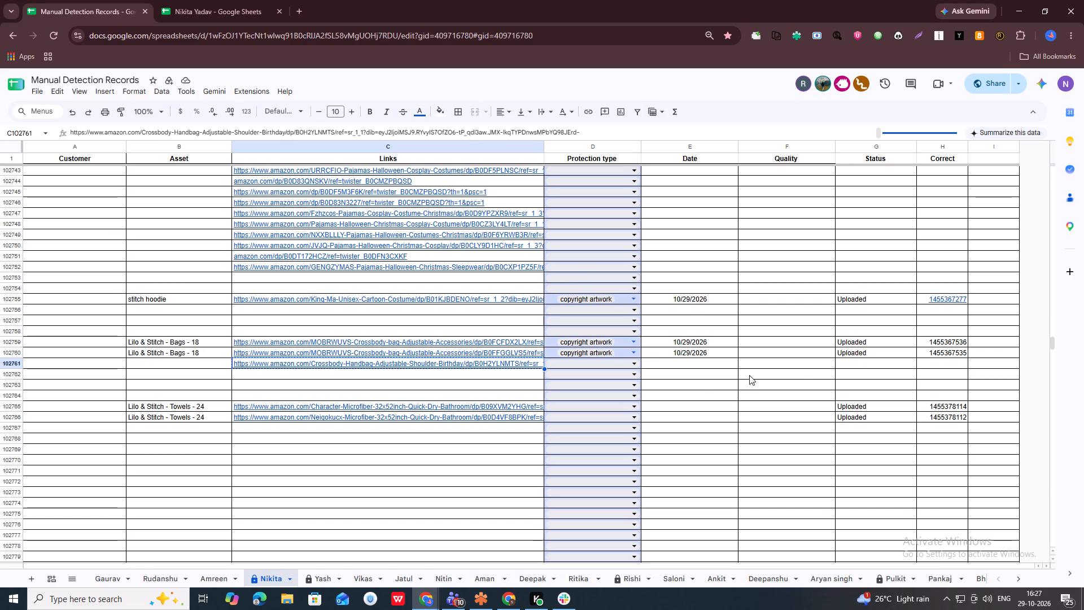
pyautogui.click(788, 364)
pyautogui.hotkey('ctrl', 'v')
pyautogui.press('Left')
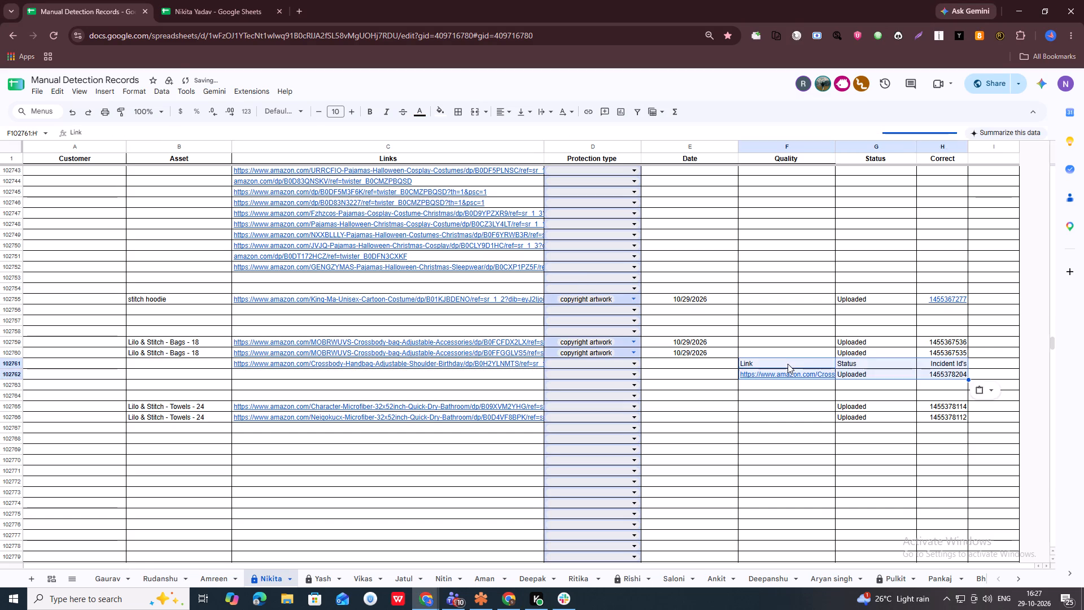
pyautogui.press('Right')
pyautogui.hotkey('shift', 'Right')
pyautogui.hotkey('shift', 'Right')
pyautogui.press('Delete')
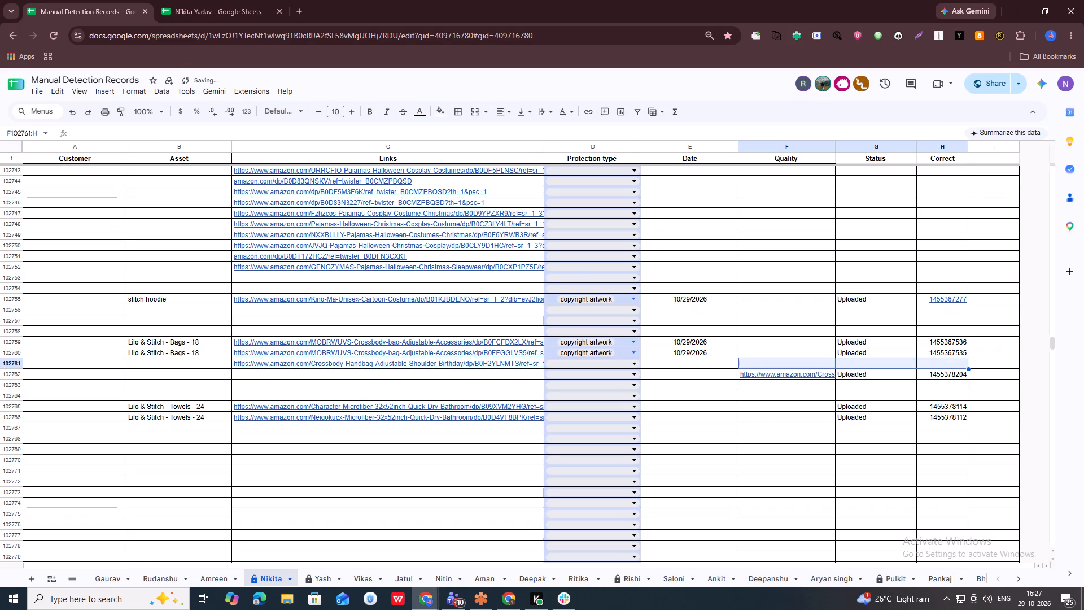
pyautogui.press('Down')
pyautogui.press('Delete')
# Move the handbag's Uploaded status and incident ID from row 102762 up to row 102761.
pyautogui.press('Right')
pyautogui.hotkey('shift', 'Right')
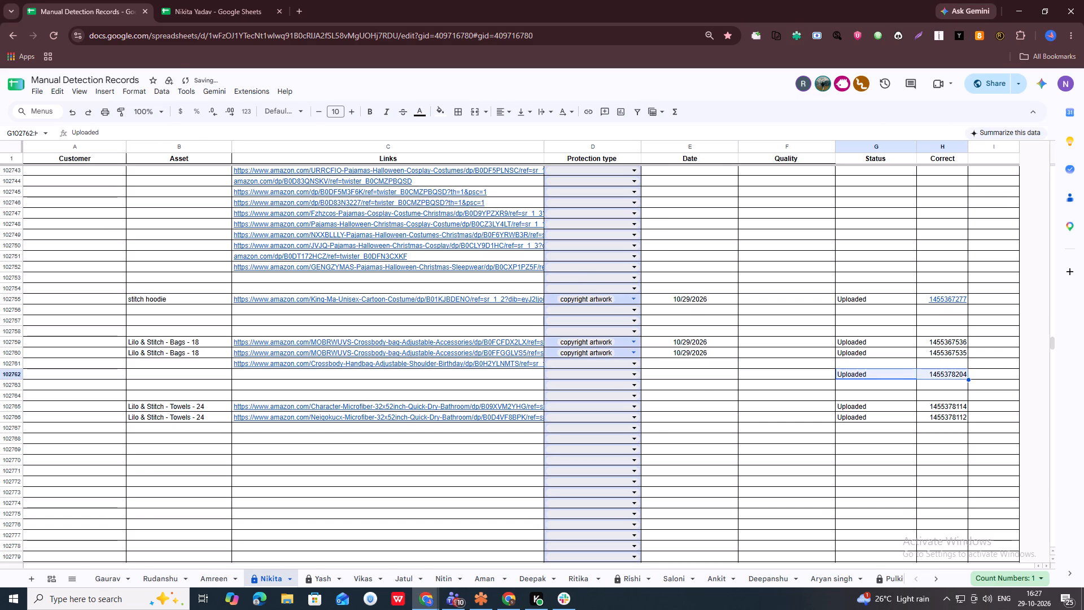
pyautogui.hotkey('ctrl', 'x')
pyautogui.press('Up')
pyautogui.hotkey('ctrl', 'v')
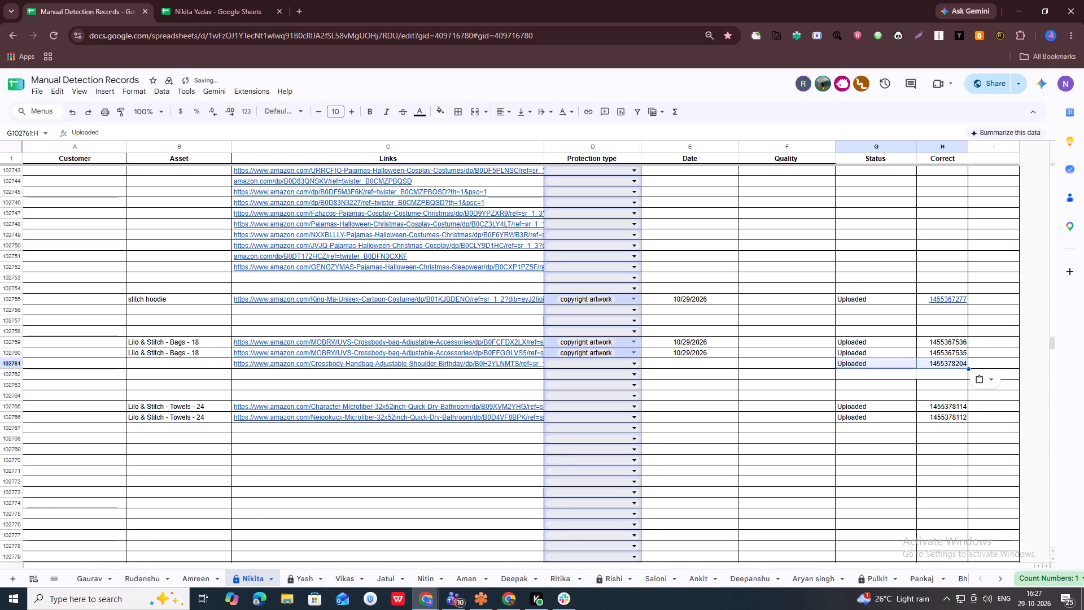
# Fill row 102761 with the protection type copyright artwork and the date 10/29/2026 from the row above.
pyautogui.press('Down')
pyautogui.press('Up')
pyautogui.press('Left')
pyautogui.press('Left')
pyautogui.press('Left')
pyautogui.hotkey('shift', 'Right')
pyautogui.hotkey('ctrl', 'd')
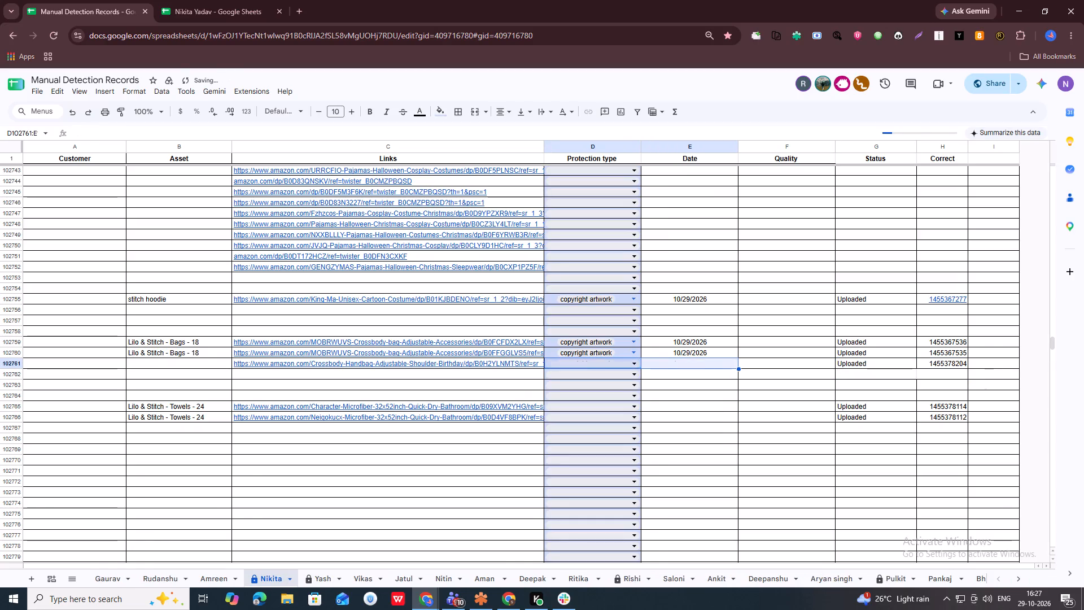
# Switch to FrontOffice and clear the submitted handbag link from the incident form.
pyautogui.hotkey('alt', 'Tab')
pyautogui.click(200, 233)
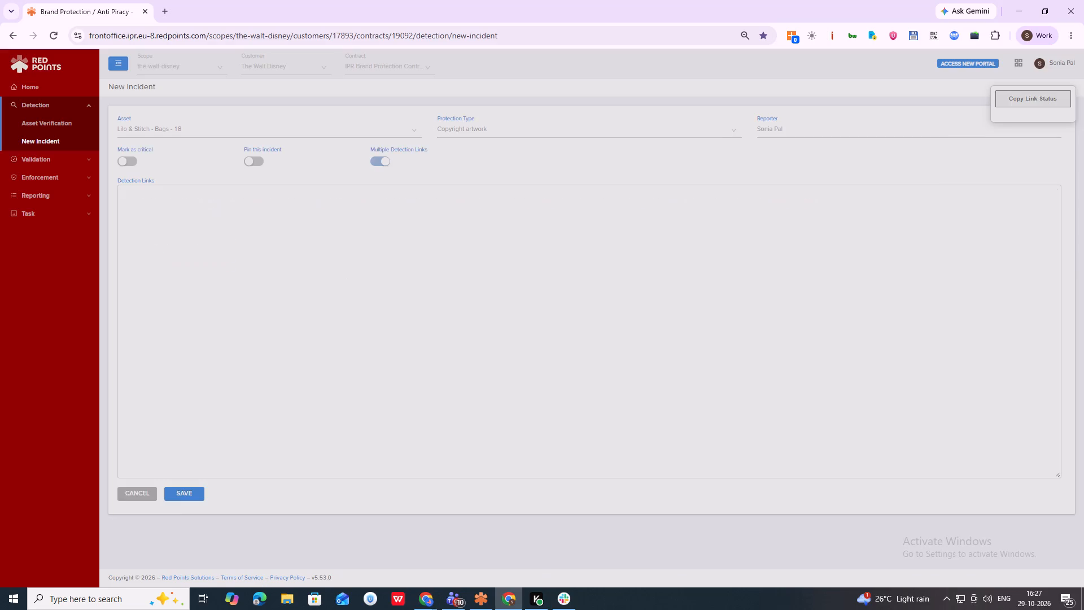
# Return to Manual Detection Records and fill the Asset cell of row 102761 with Lilo & Stitch - Bags - 18 from above.
pyautogui.hotkey('alt', 'Tab')
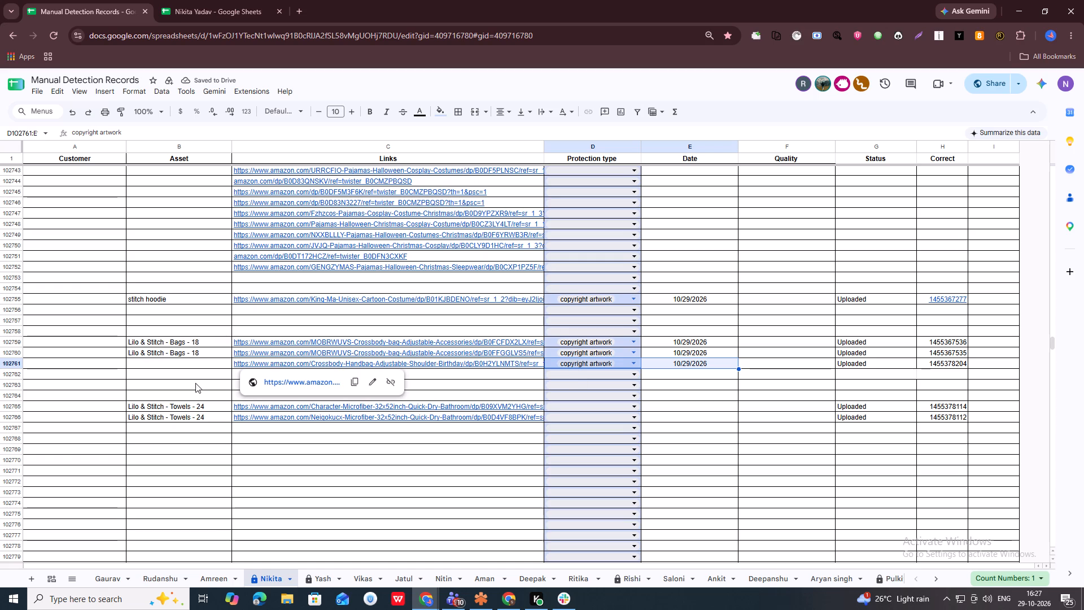
pyautogui.click(198, 366)
pyautogui.hotkey('ctrl', 'd')
pyautogui.press('Right')
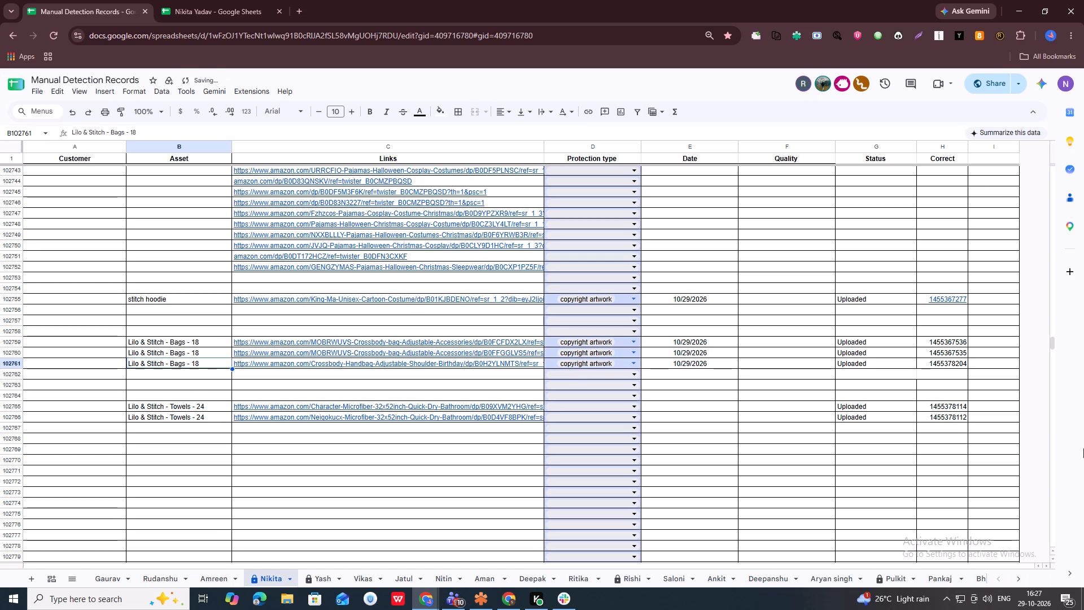
# Copy copyright artwork and the date 10/29/2026 from row 102761 into the towel rows 102765 and 102766.
pyautogui.press('Right')
pyautogui.press('Left')
pyautogui.press('Up')
pyautogui.press('Up')
pyautogui.hotkey('ctrl', 'Up')
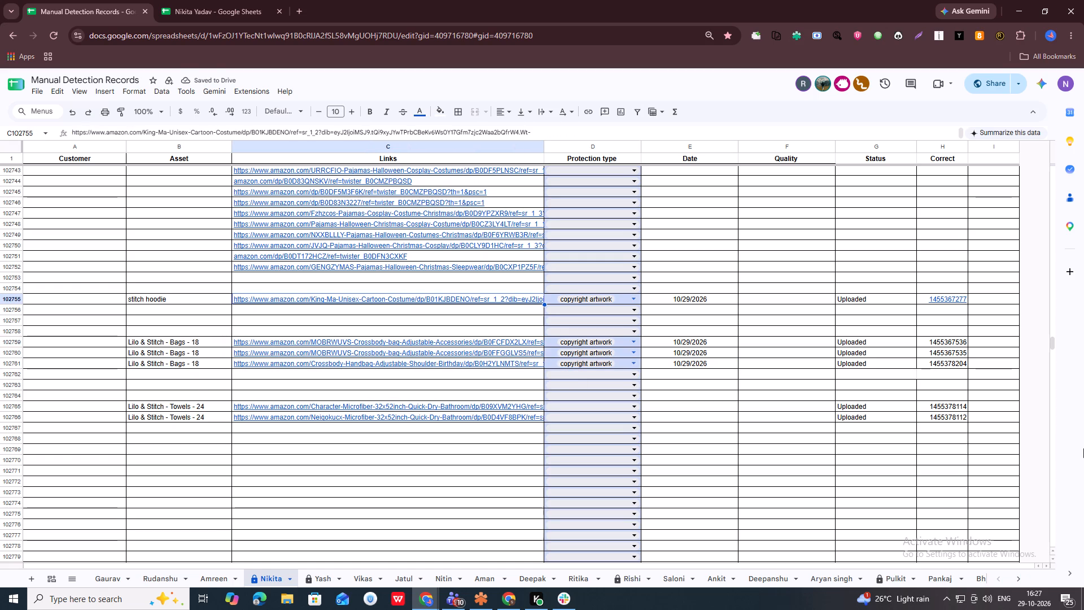
pyautogui.click(654, 368)
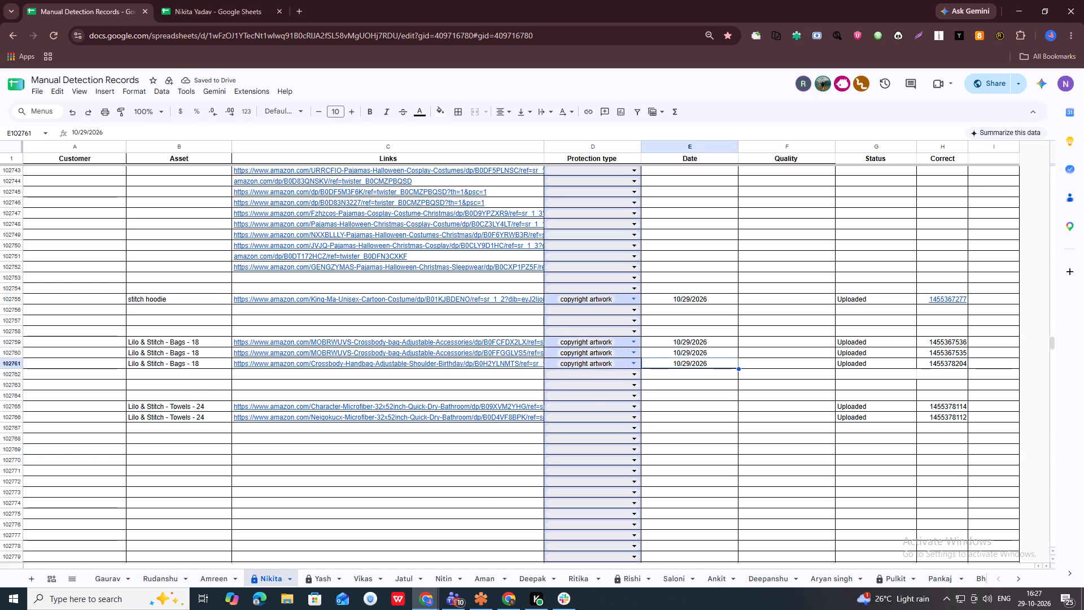
pyautogui.press('Left')
pyautogui.hotkey('shift', 'Right')
pyautogui.hotkey('ctrl', 'c')
pyautogui.press('Left')
pyautogui.hotkey('ctrl', 'Down')
pyautogui.press('Right')
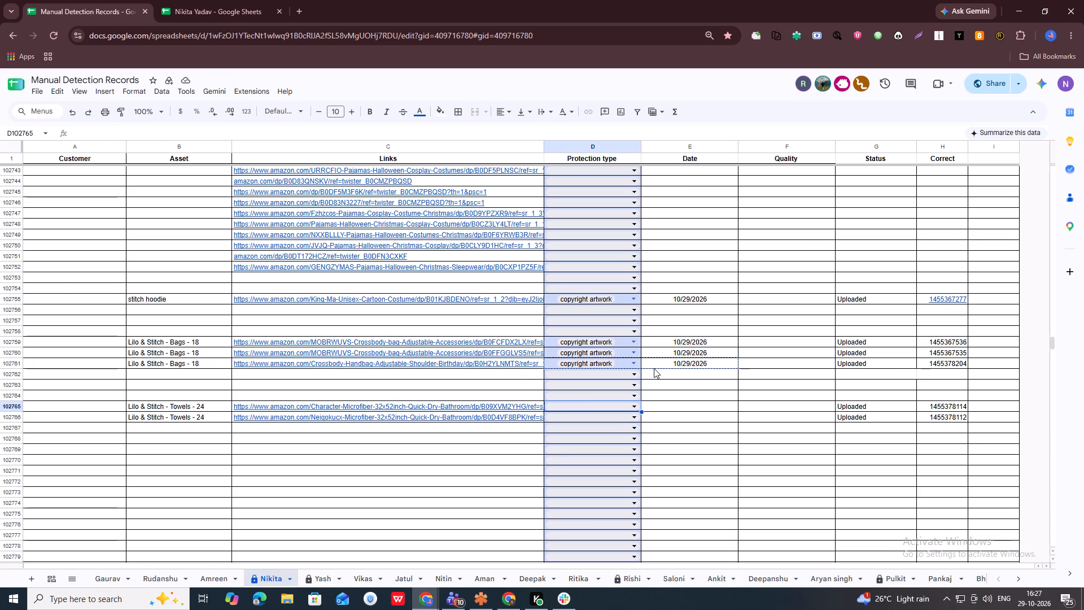
pyautogui.hotkey('ctrl', 'v')
pyautogui.hotkey('ctrl', 'space')
pyautogui.hotkey('ctrl', 'd')
pyautogui.press('Left')
pyautogui.hotkey('ctrl', 'Up')
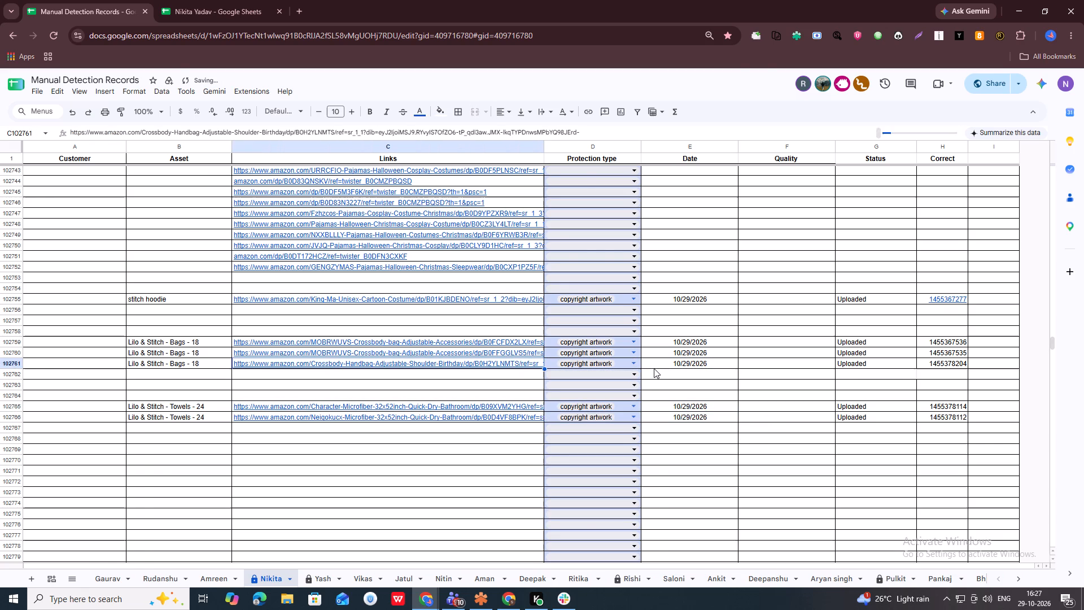
# Copy the Amazon costume links in rows 102742 to 102752 of the Links column.
pyautogui.scroll(3, 654, 368)
pyautogui.click(470, 327)
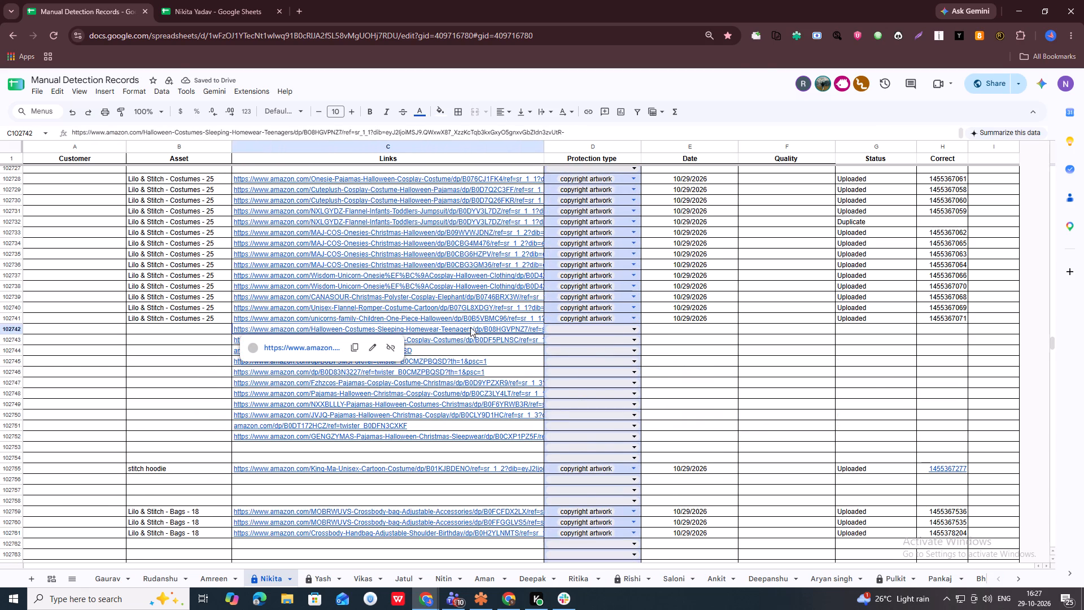
pyautogui.keyDown('shift'); pyautogui.click(473, 439); pyautogui.keyUp('shift')
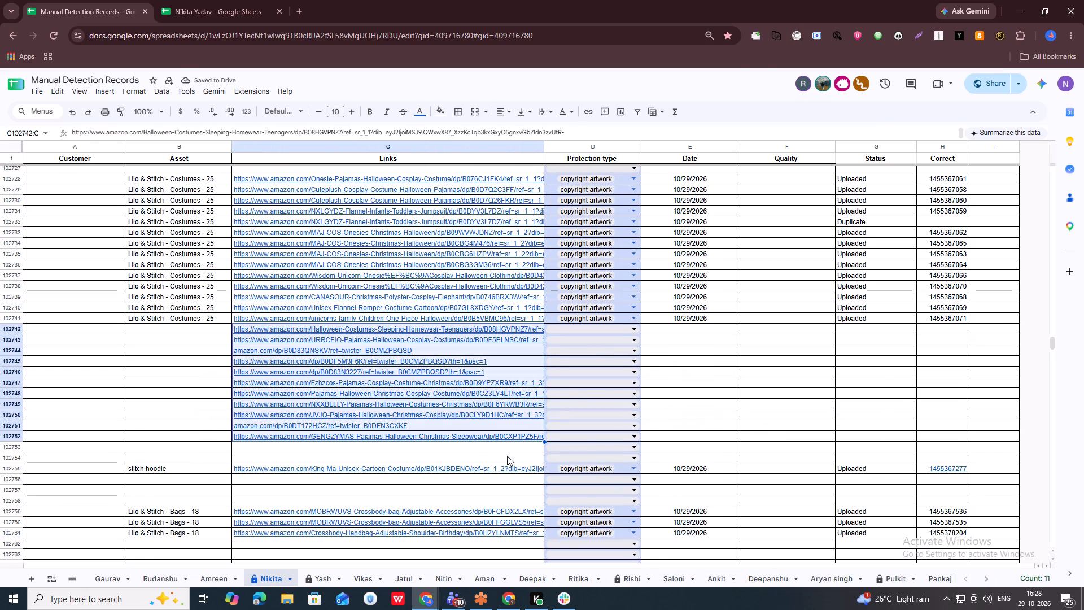
pyautogui.hotkey('ctrl', 'c')
# Switch to FrontOffice and set the new incident's asset to Lilo & Stitch - Costumes - 25.
pyautogui.hotkey('alt', 'Tab')
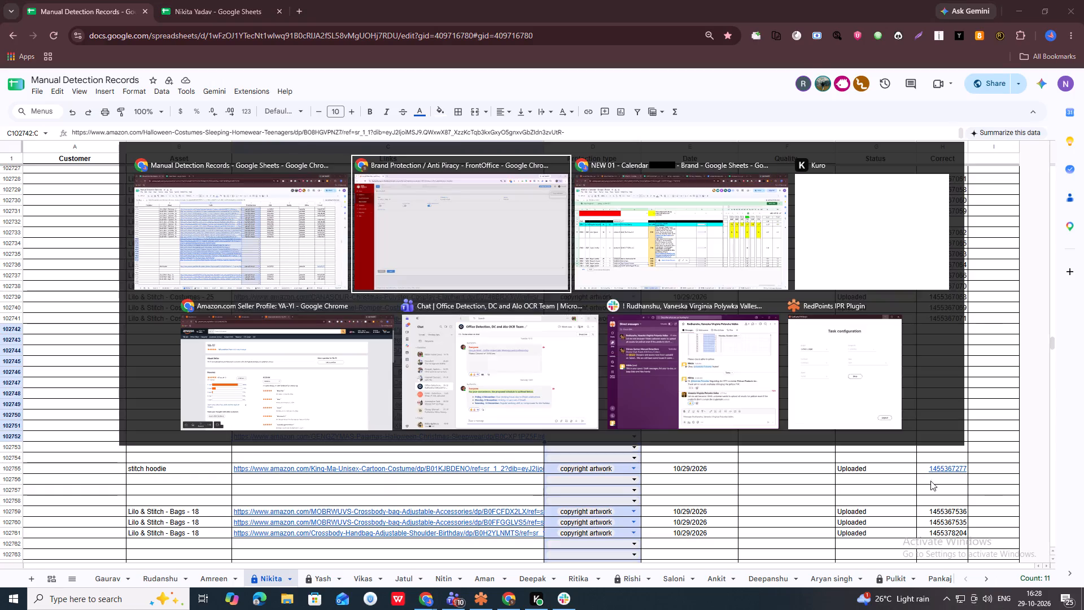
pyautogui.click(171, 129)
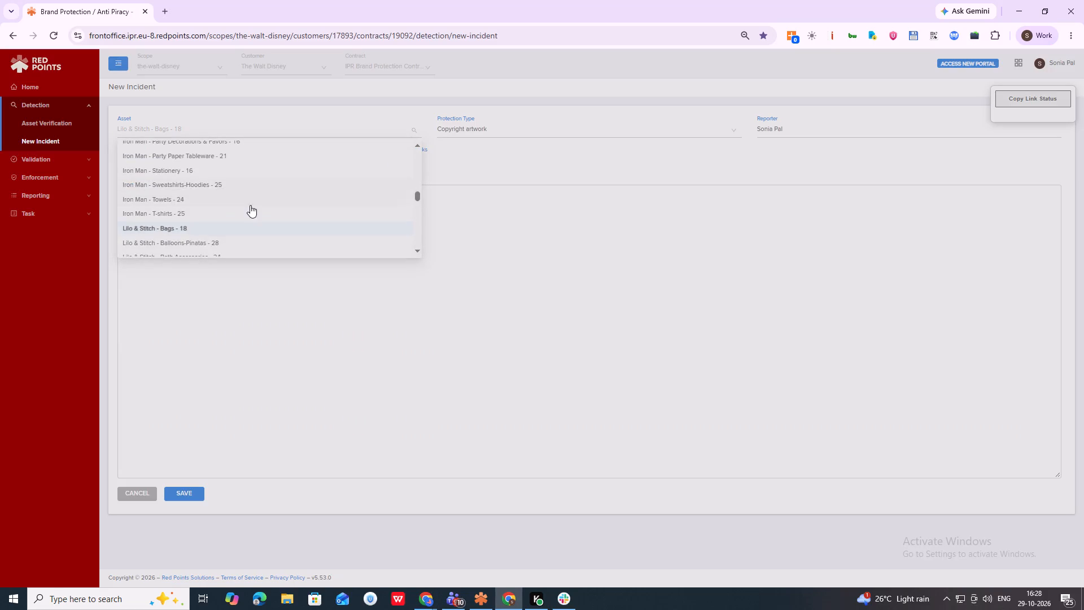
pyautogui.scroll(2, 202, 212)
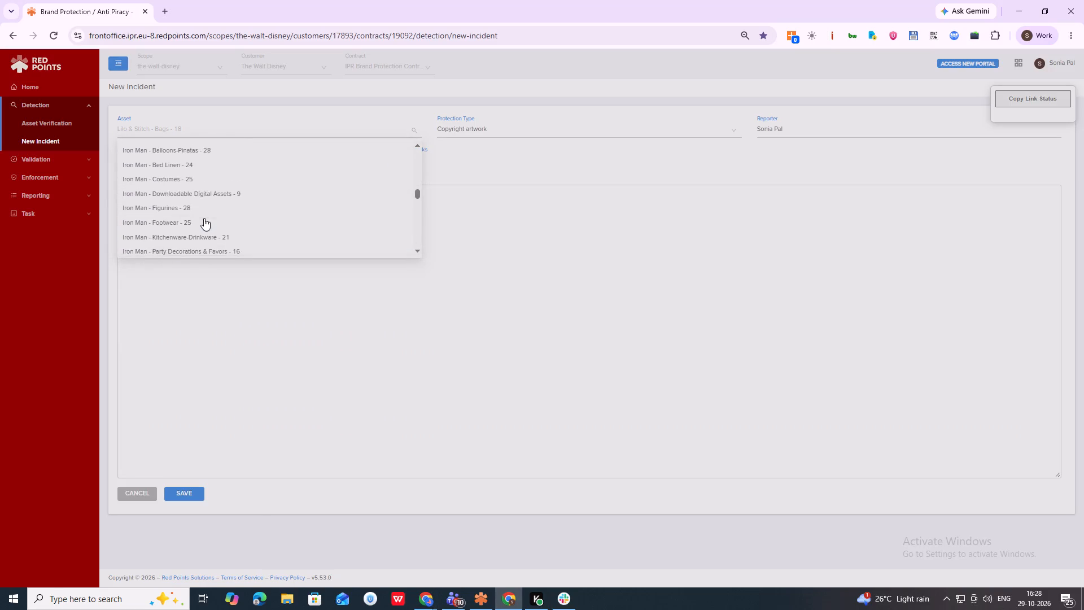
pyautogui.click(187, 180)
pyautogui.click(181, 130)
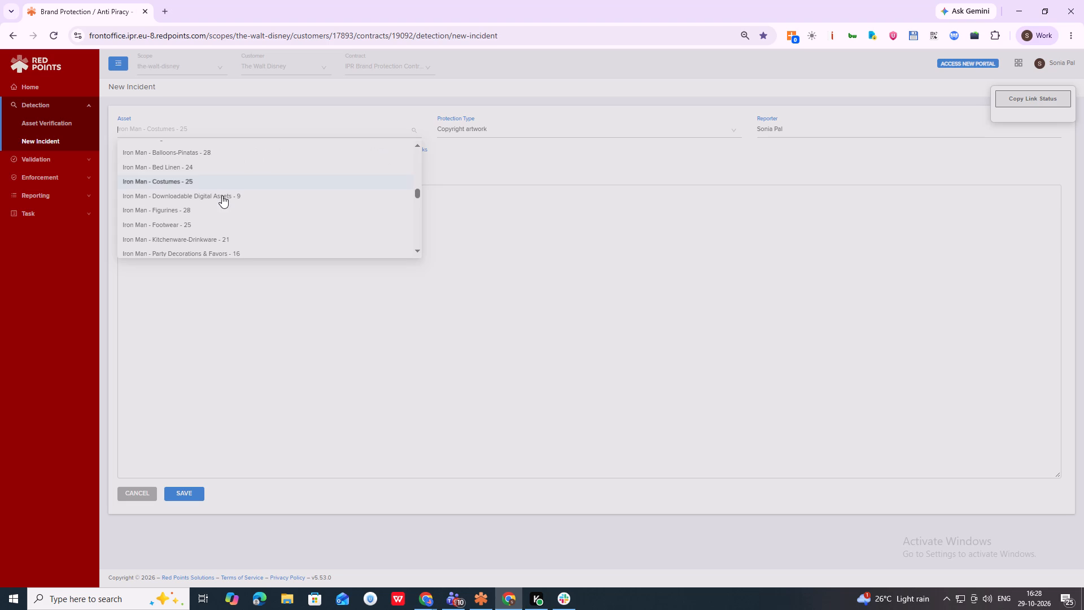
pyautogui.scroll(-2, 222, 195)
pyautogui.scroll(3, 222, 195)
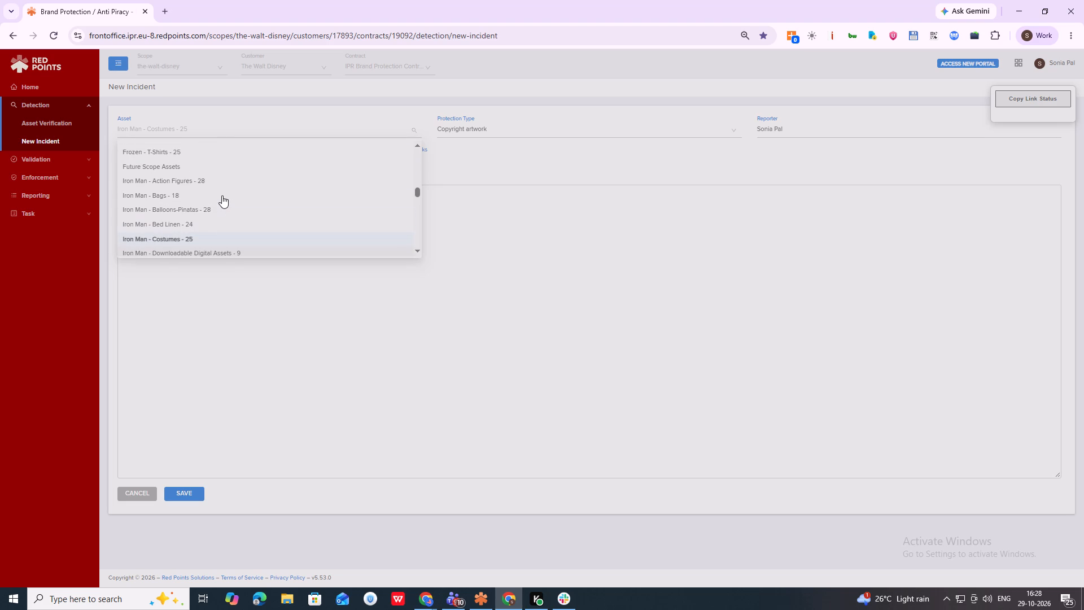
pyautogui.write('sti')
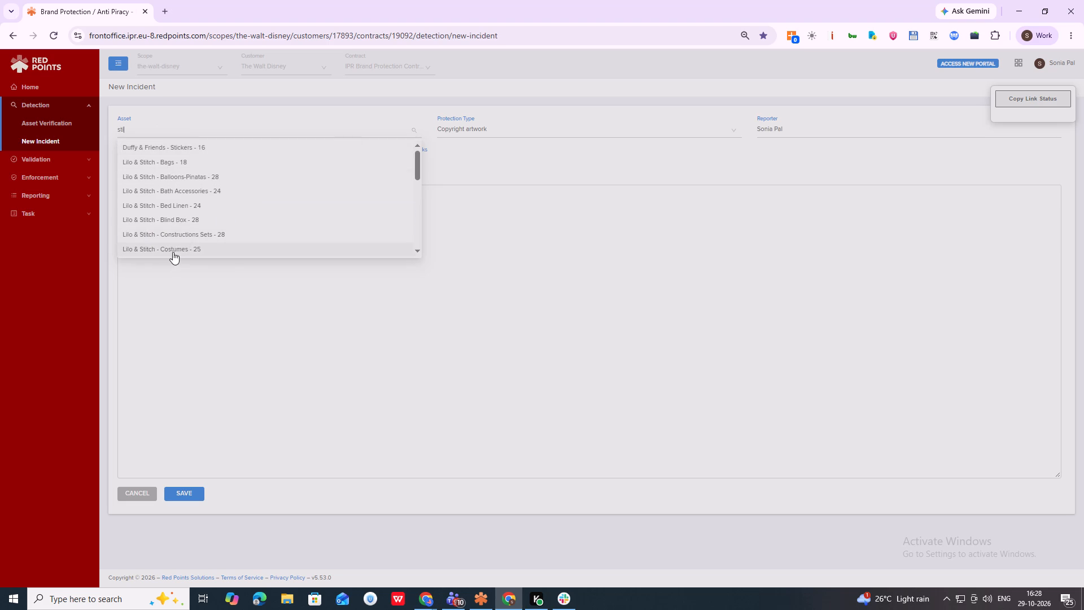
pyautogui.click(173, 252)
# Recopy the links from rows 102742 to 102752, paste them as the incident's detection links in FrontOffice, and save.
pyautogui.click(347, 305)
pyautogui.hotkey('alt', 'Tab')
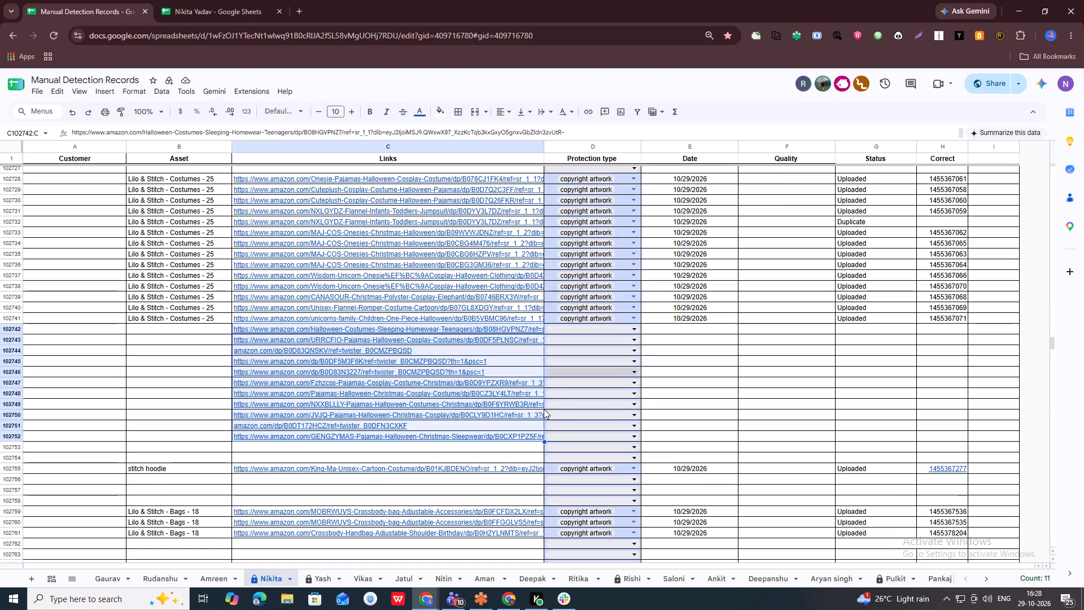
pyautogui.hotkey('ctrl', 'c')
pyautogui.hotkey('ctrl', 'c')
pyautogui.hotkey('ctrl', 'c')
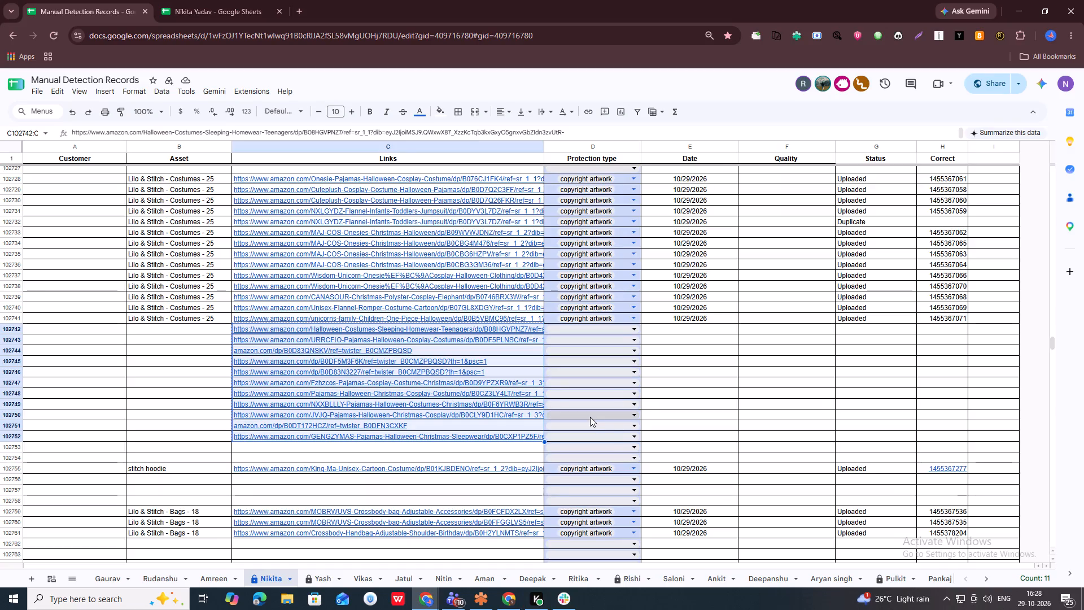
pyautogui.hotkey('alt', 'Tab')
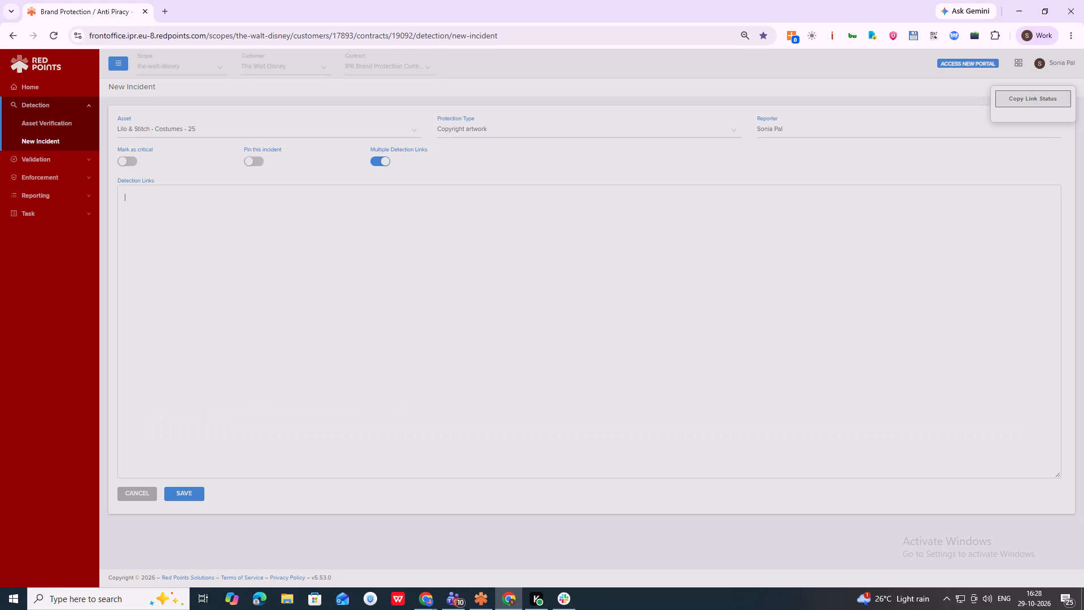
pyautogui.hotkey('ctrl', 'v')
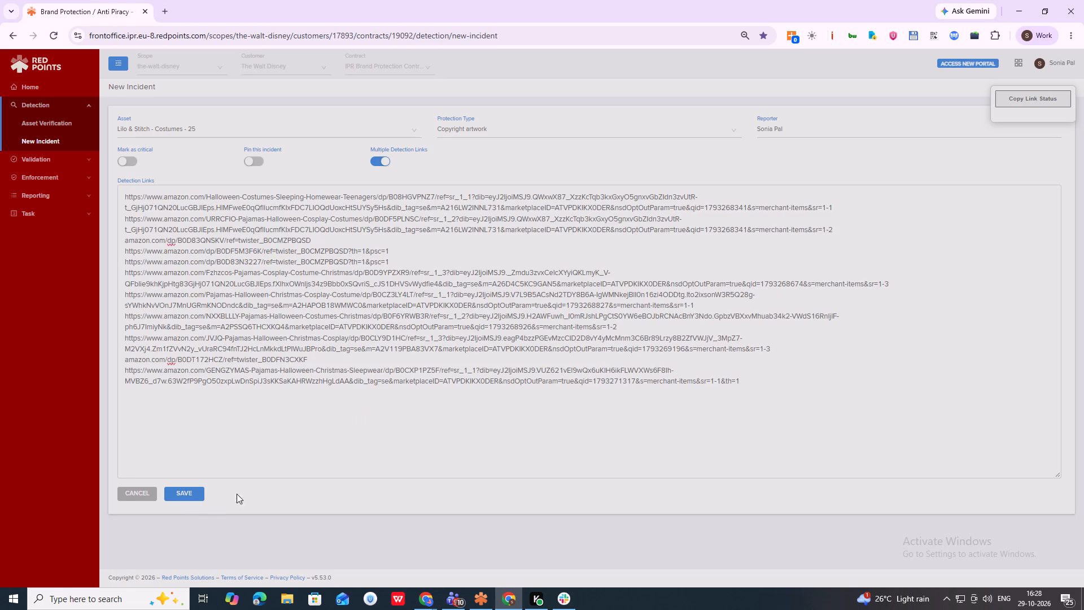
pyautogui.hotkey('alt', 'Tab')
pyautogui.hotkey('alt', 'Tab')
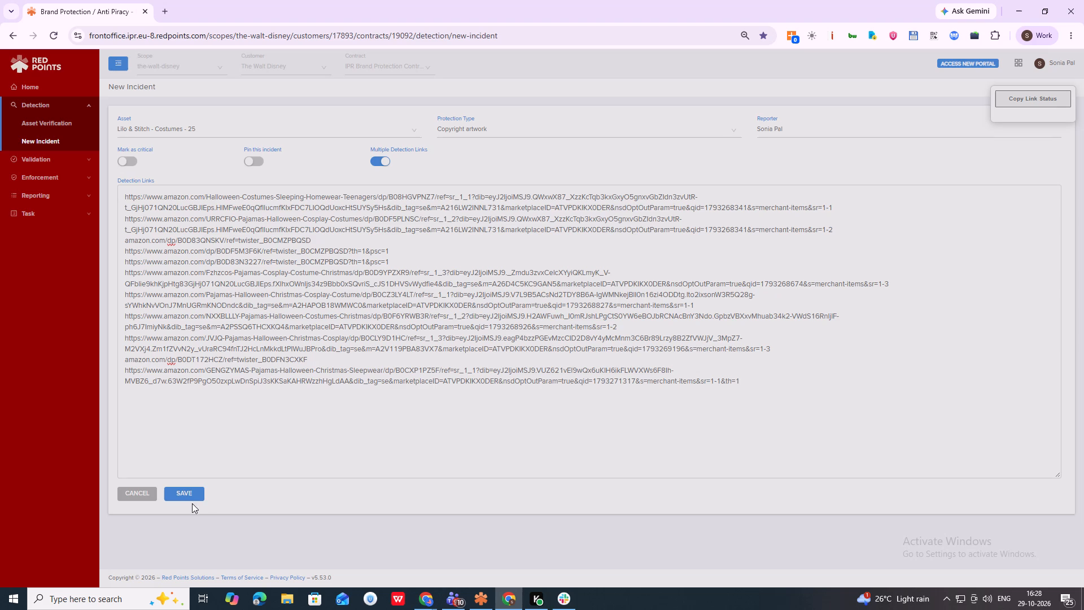
pyautogui.click(199, 496)
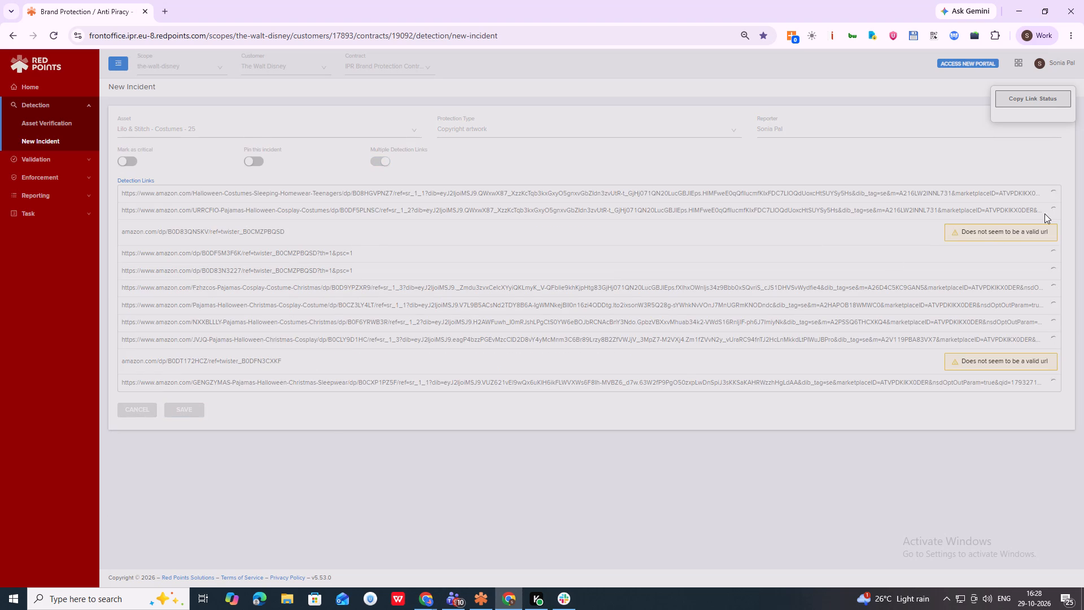
# Copy the link status from FrontOffice and paste it into Manual Detection Records starting at the Quality cell of row 102742.
pyautogui.scroll(-5, 950, 310)
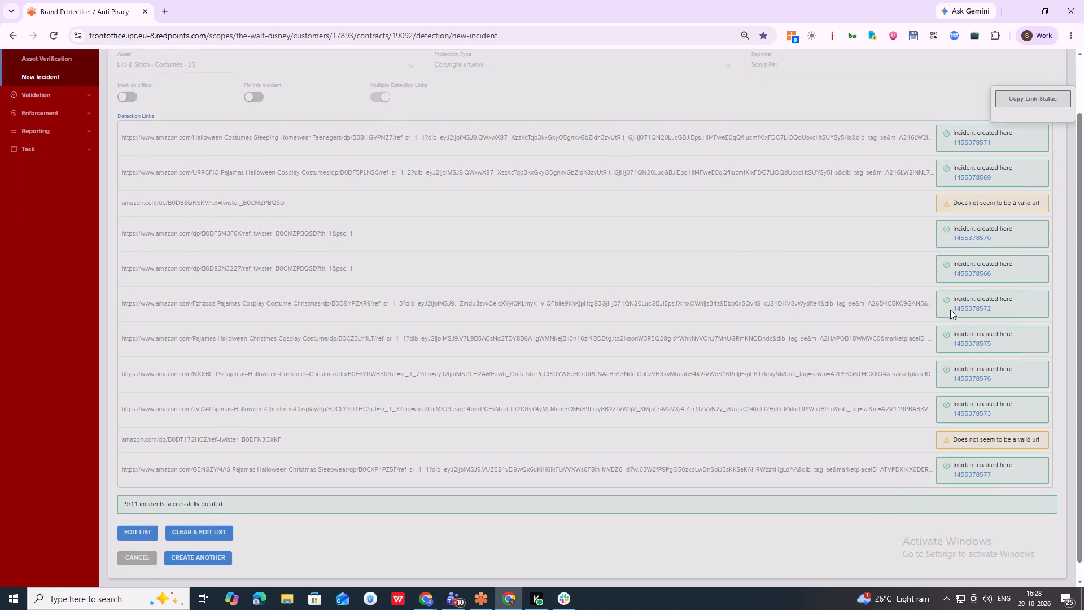
pyautogui.scroll(5, 950, 310)
pyautogui.click(1035, 98)
pyautogui.hotkey('alt', 'Tab')
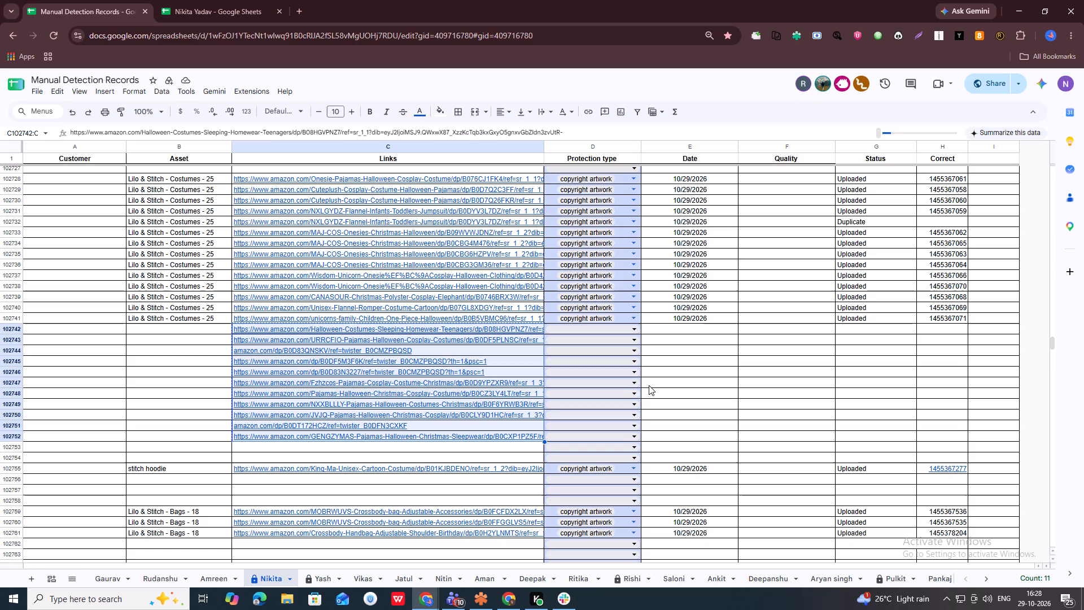
pyautogui.click(777, 327)
pyautogui.hotkey('ctrl', 'v')
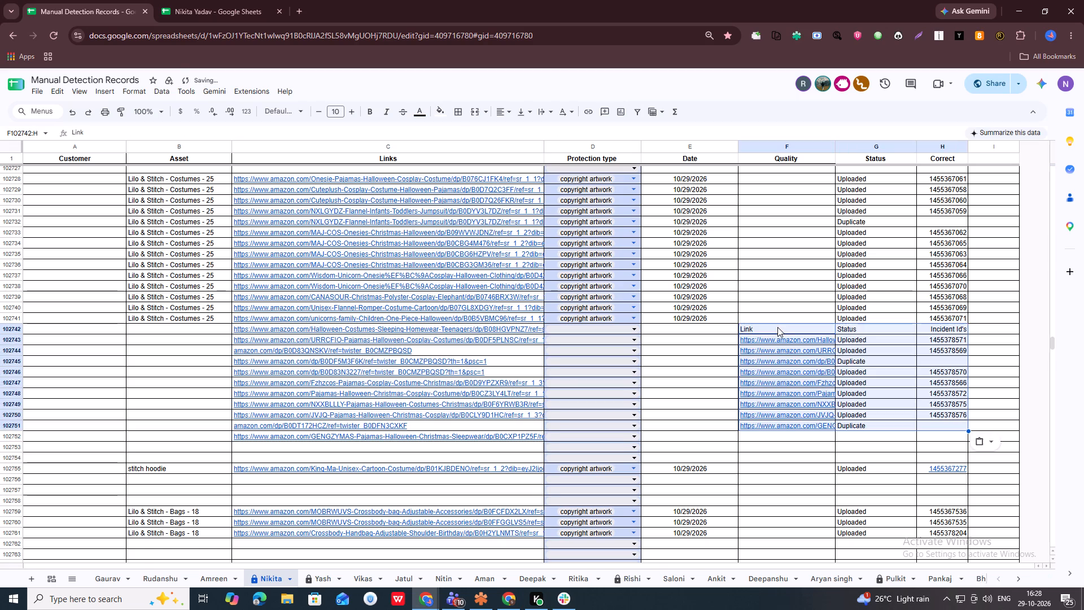
# Delete the pasted Link, Status and Incident Id's headers in row 102742 and the pasted links below in the Quality column.
pyautogui.press('Left')
pyautogui.press('Right')
pyautogui.hotkey('shift', 'Right')
pyautogui.hotkey('shift', 'Right')
pyautogui.press('Delete')
pyautogui.press('Down')
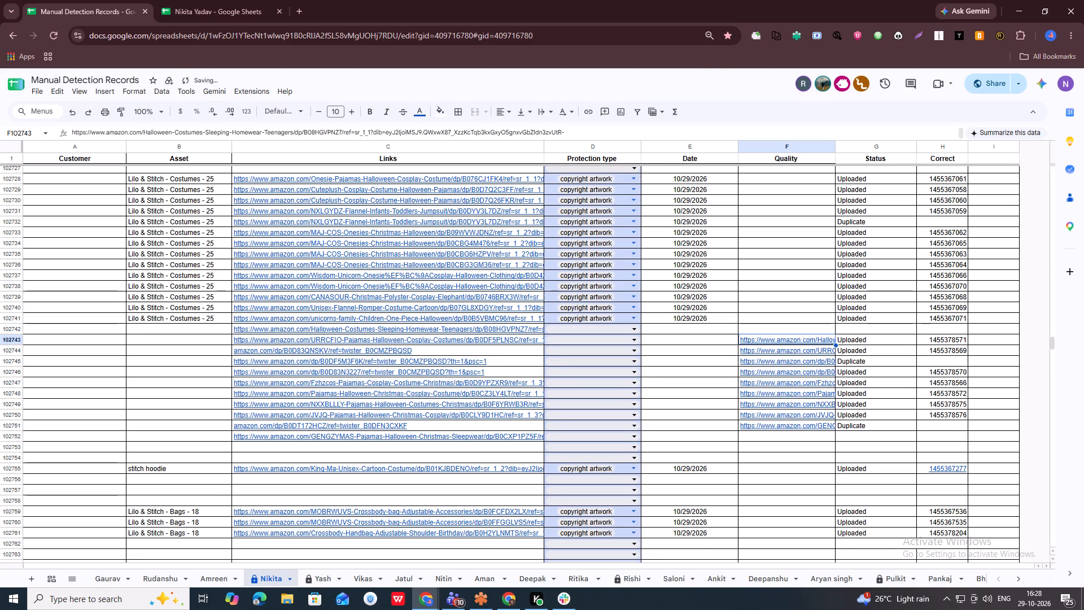
pyautogui.hotkey('ctrl', 'shift', 'Down')
pyautogui.press('Delete')
# Move the pasted statuses and incident IDs up one row so they start at row 102742.
pyautogui.press('Right')
pyautogui.hotkey('shift', 'Right')
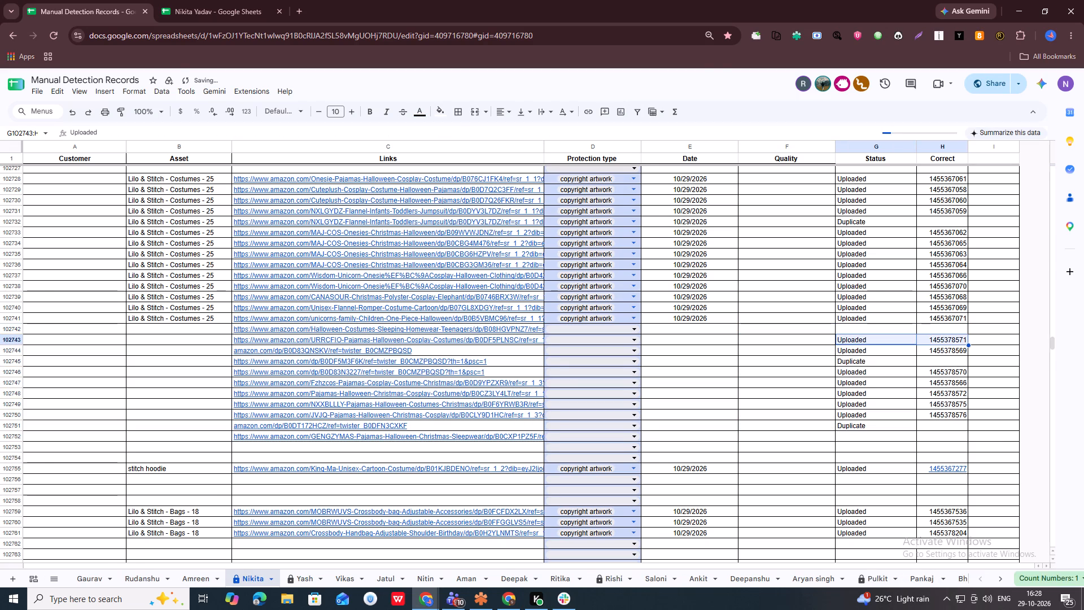
pyautogui.hotkey('ctrl', 'shift', 'Down')
pyautogui.hotkey('ctrl', 'x')
pyautogui.press('Up')
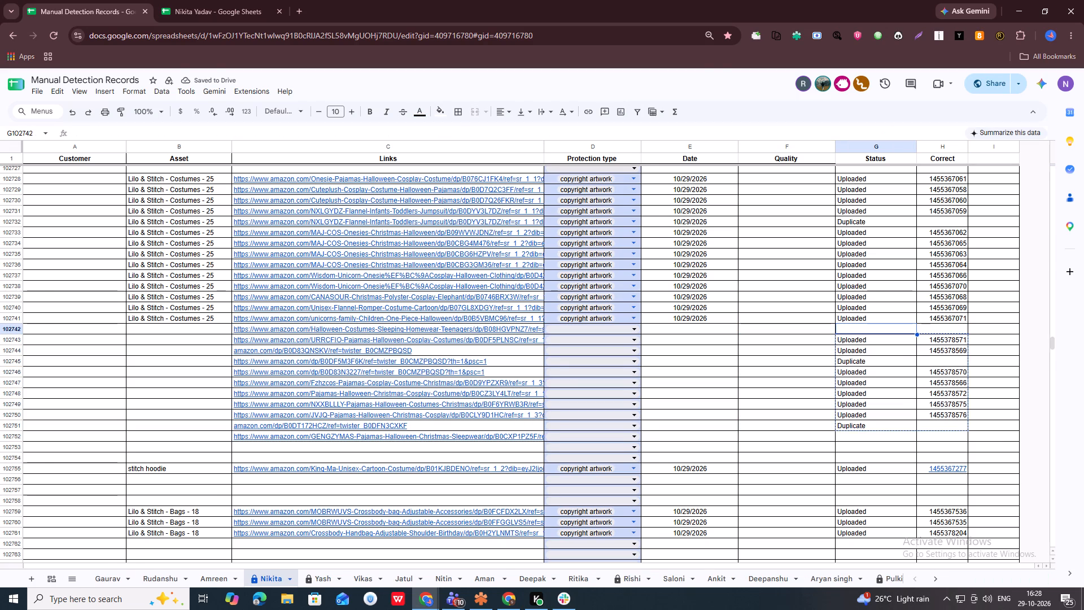
pyautogui.hotkey('ctrl', 'v')
# Run Remove duplicates on the costume links in C102742 through C102752.
pyautogui.hotkey('ctrl', 'Down')
pyautogui.press('Left')
pyautogui.press('Left')
pyautogui.press('Left')
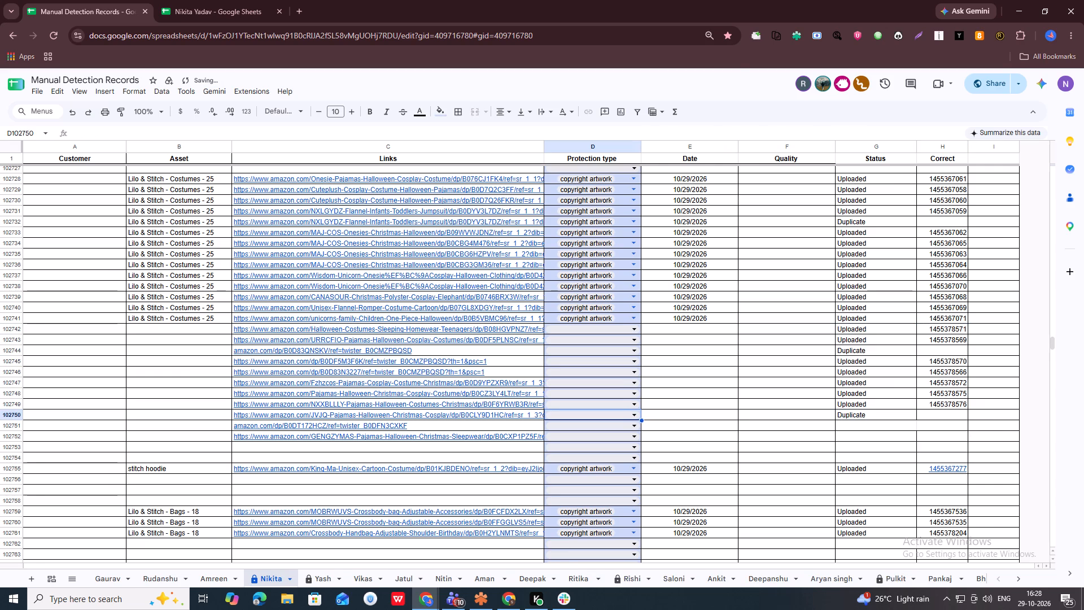
pyautogui.press('Up')
pyautogui.hotkey('ctrl', 'Up')
pyautogui.press('Down')
pyautogui.press('Left')
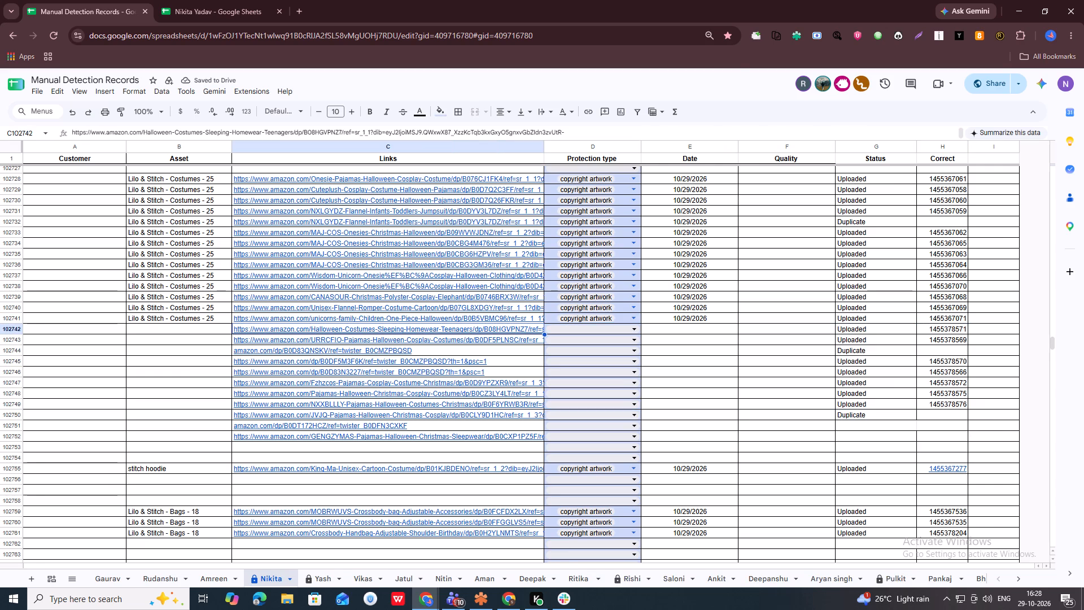
pyautogui.hotkey('ctrl', 'shift', 'Down')
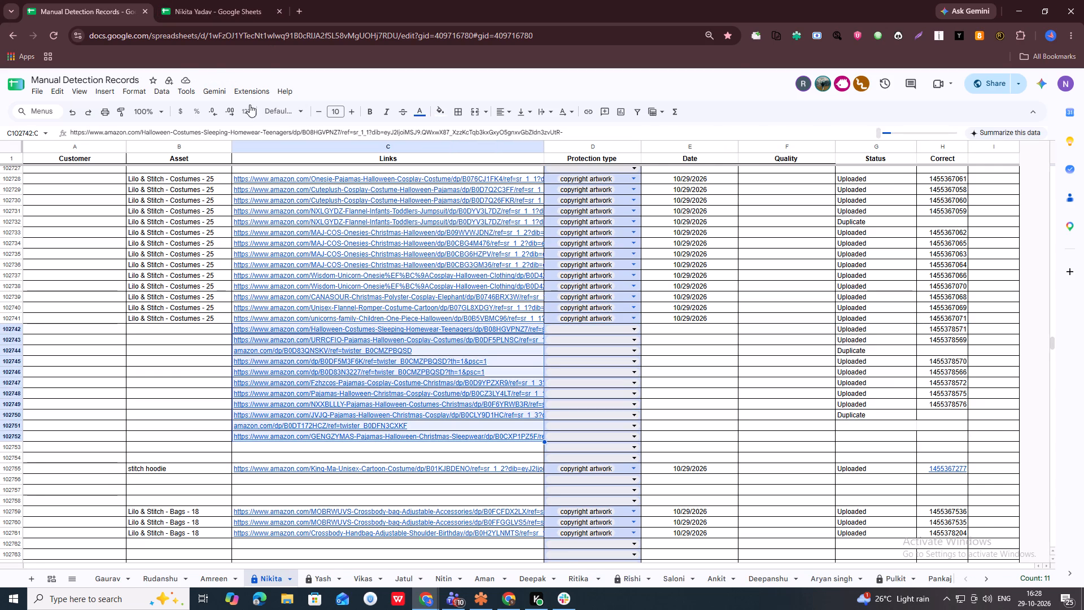
pyautogui.click(172, 90)
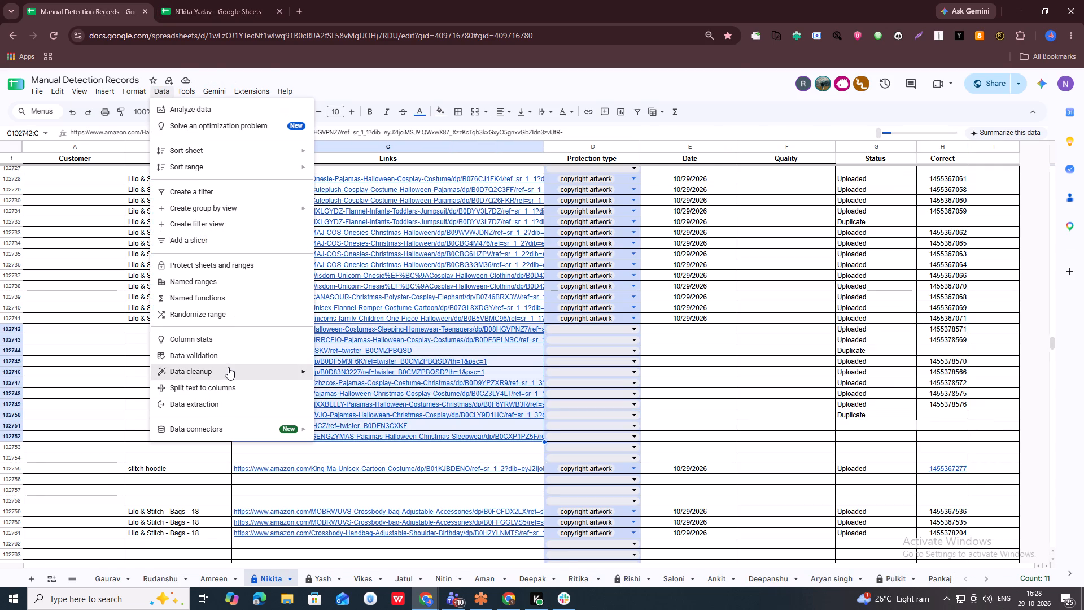
pyautogui.click(228, 367)
pyautogui.click(375, 389)
pyautogui.click(582, 406)
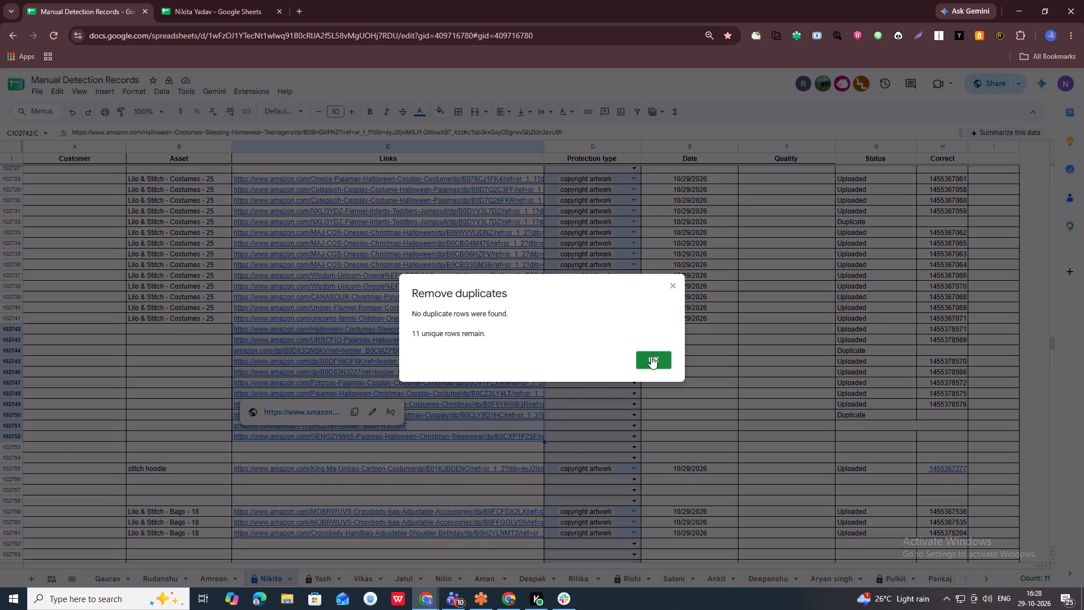
pyautogui.click(652, 356)
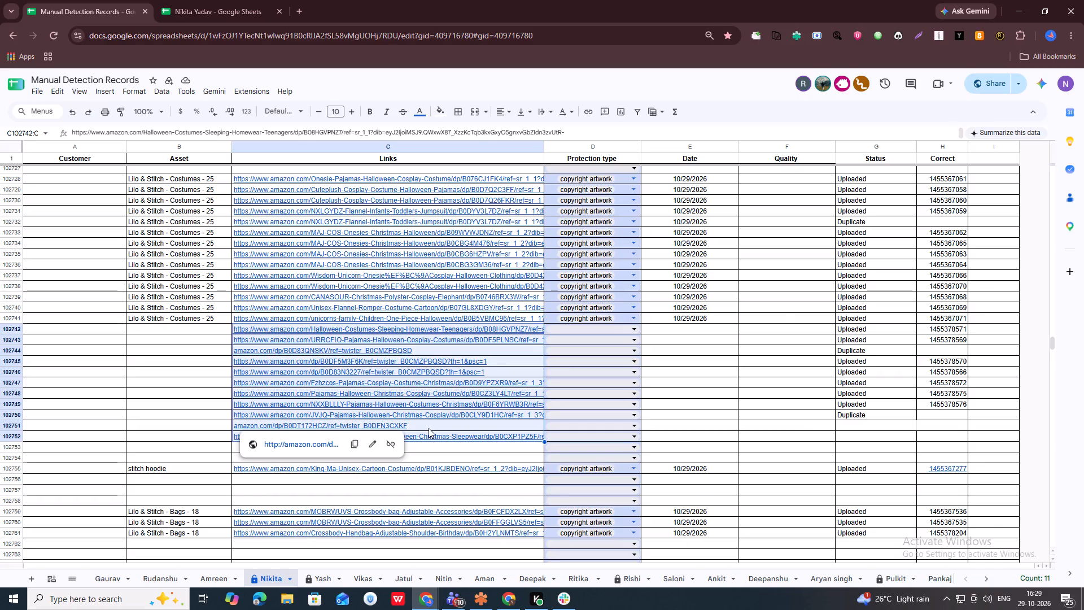
# Copy the invalid link amazon.com/dp/B0D83QNSKV/ref=twister_B0CMZPBQSD from FrontOffice, find it in Manual Detection Records, and delete its row.
pyautogui.hotkey('alt', 'Tab')
pyautogui.scroll(-3, 1059, 322)
pyautogui.hotkey('alt', 'Tab')
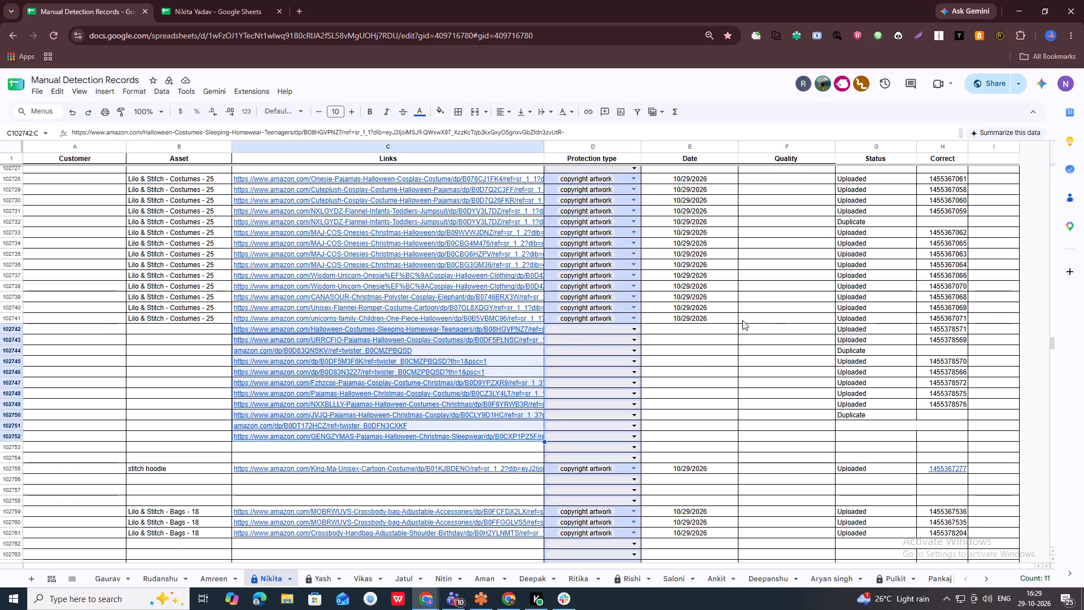
pyautogui.click(844, 428)
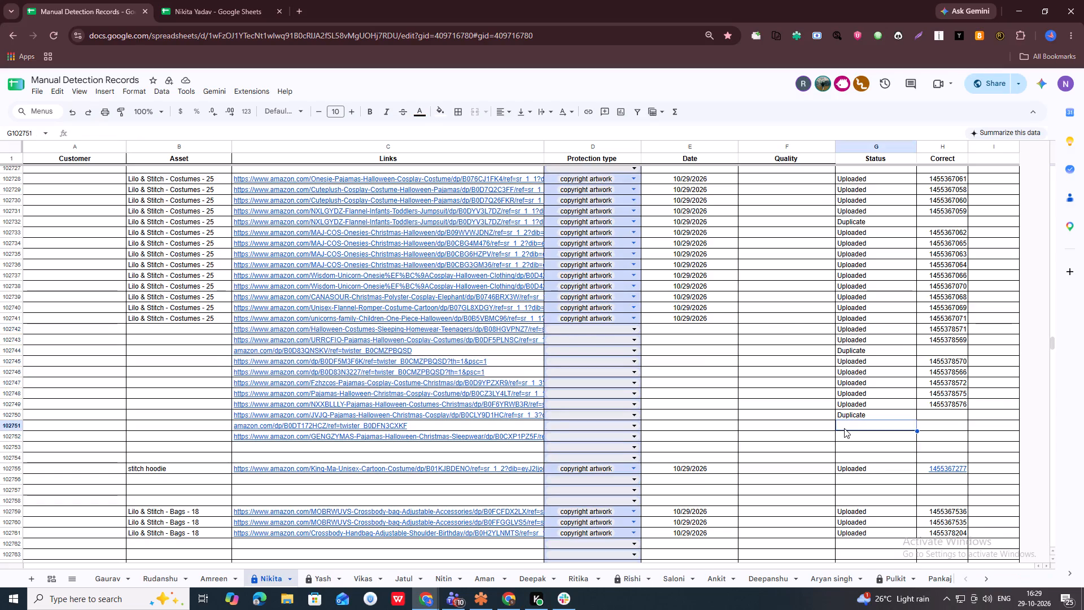
pyautogui.hotkey('alt', 'Tab')
pyautogui.tripleClick(300, 186)
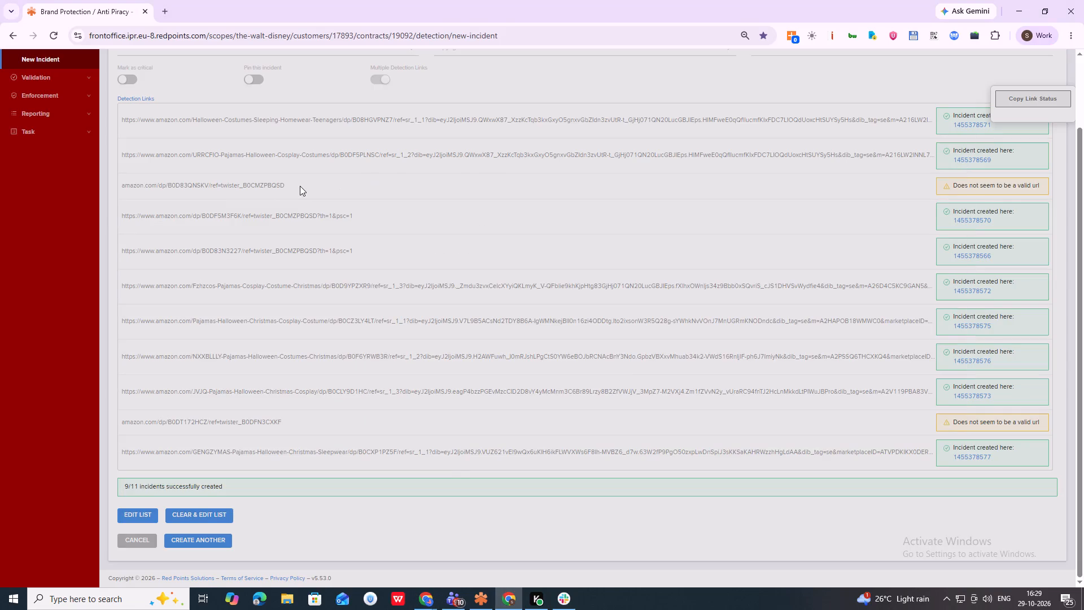
pyautogui.hotkey('ctrl', 'c')
pyautogui.hotkey('ctrl', 'c')
pyautogui.hotkey('alt', 'Tab')
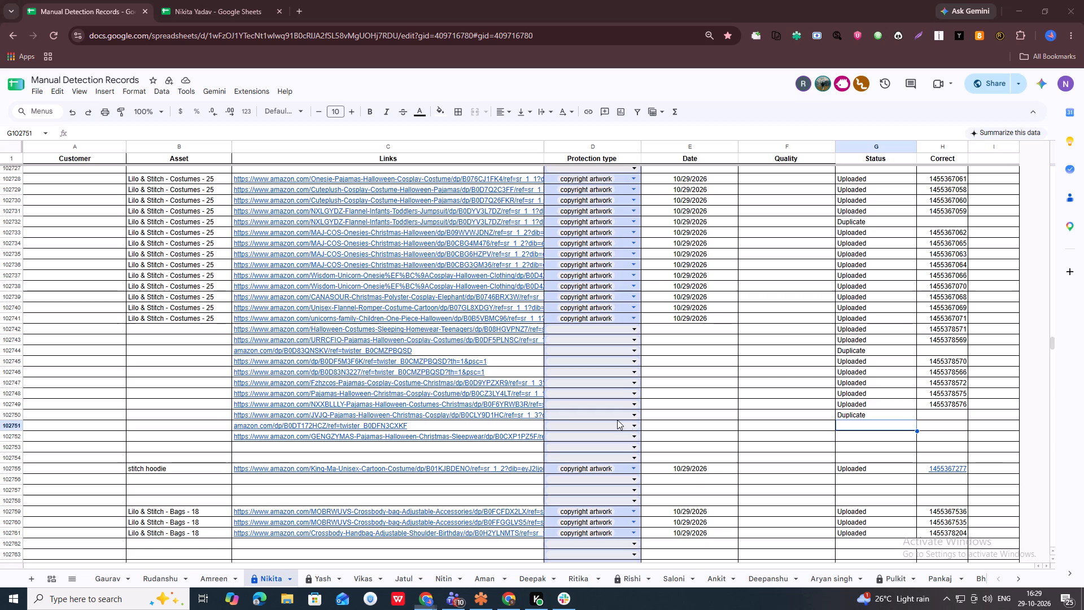
pyautogui.hotkey('ctrl', 'f')
pyautogui.hotkey('ctrl', 'v')
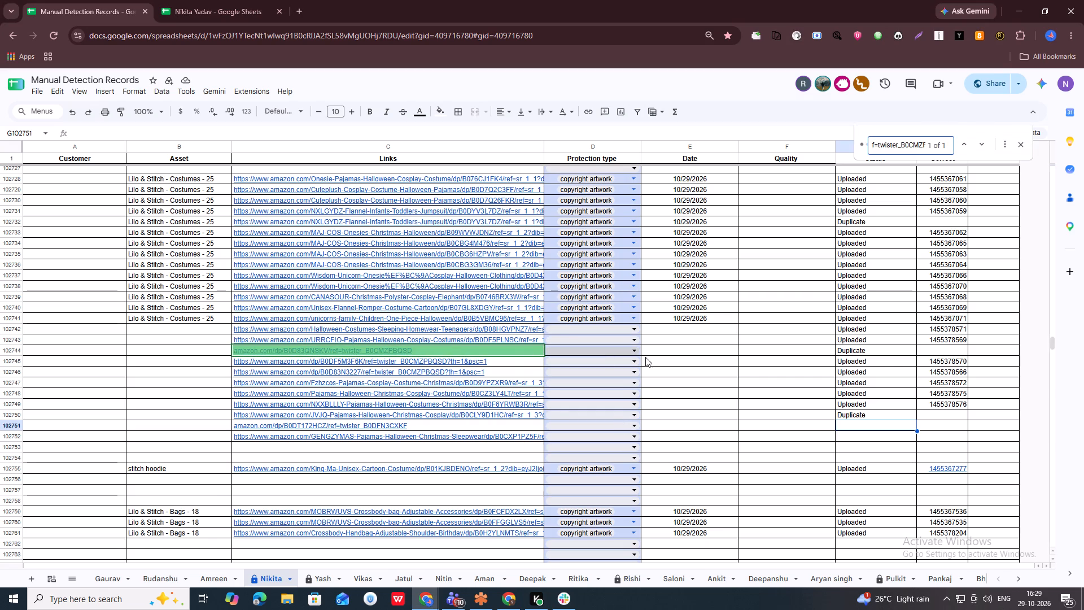
pyautogui.click(498, 353)
pyautogui.rightClick(498, 353)
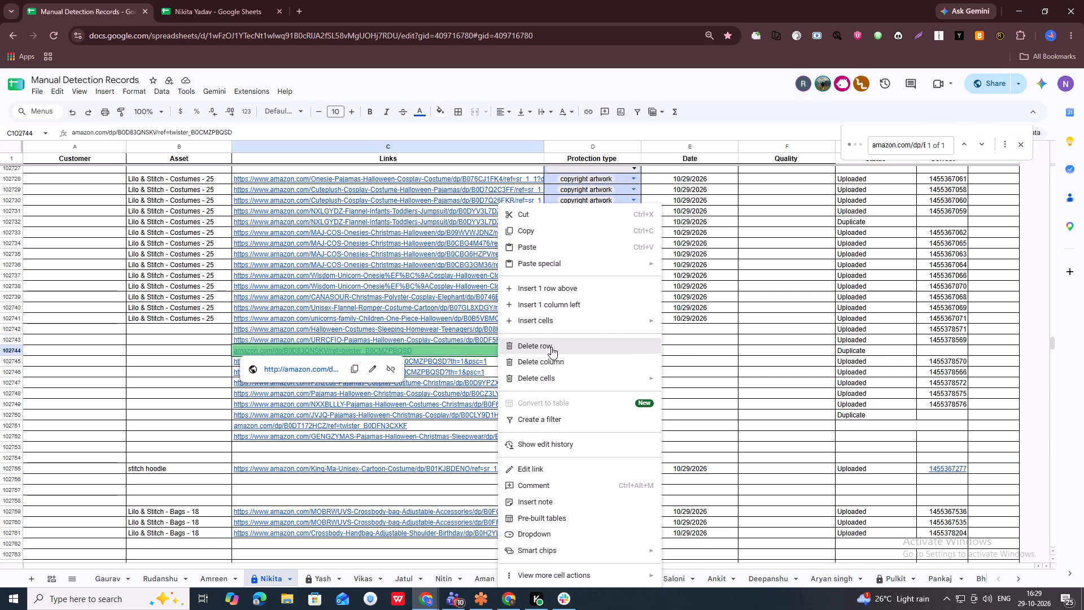
pyautogui.click(551, 346)
# Copy the invalid link amazon.com/dp/B0DT172HCZ/ref=twister_B0DFN3CXKF from FrontOffice, find it in Manual Detection Records, and delete its row.
pyautogui.hotkey('alt', 'Tab')
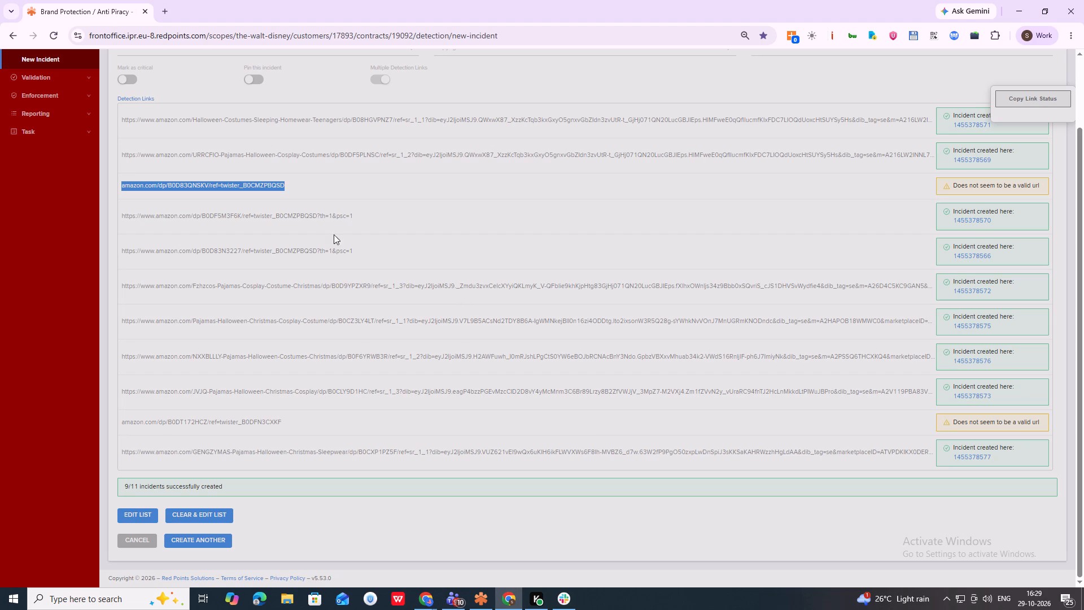
pyautogui.tripleClick(645, 433)
pyautogui.hotkey('ctrl', 'c')
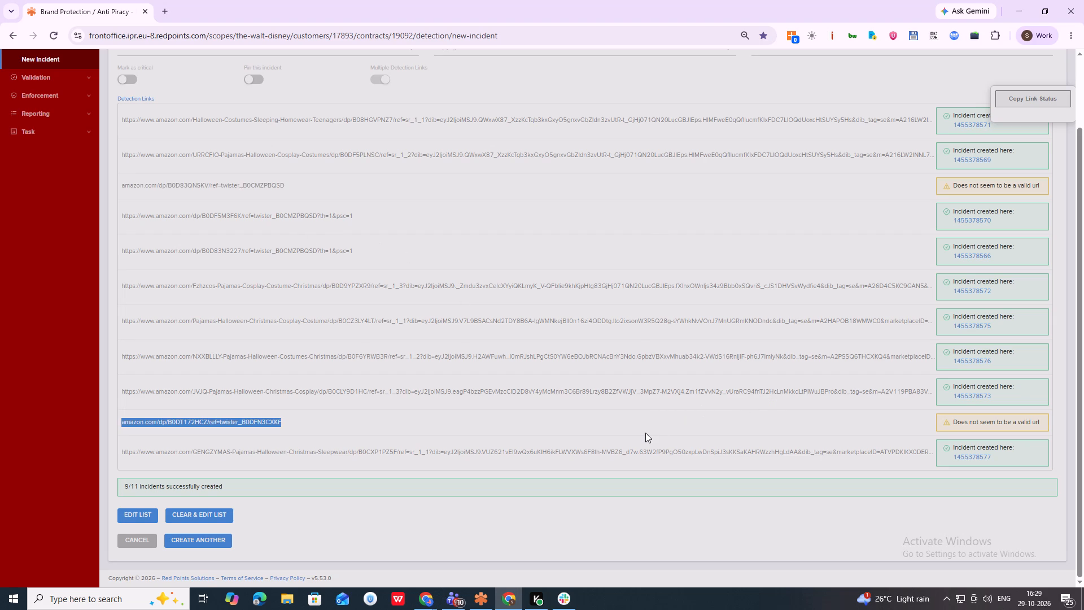
pyautogui.hotkey('alt', 'Tab')
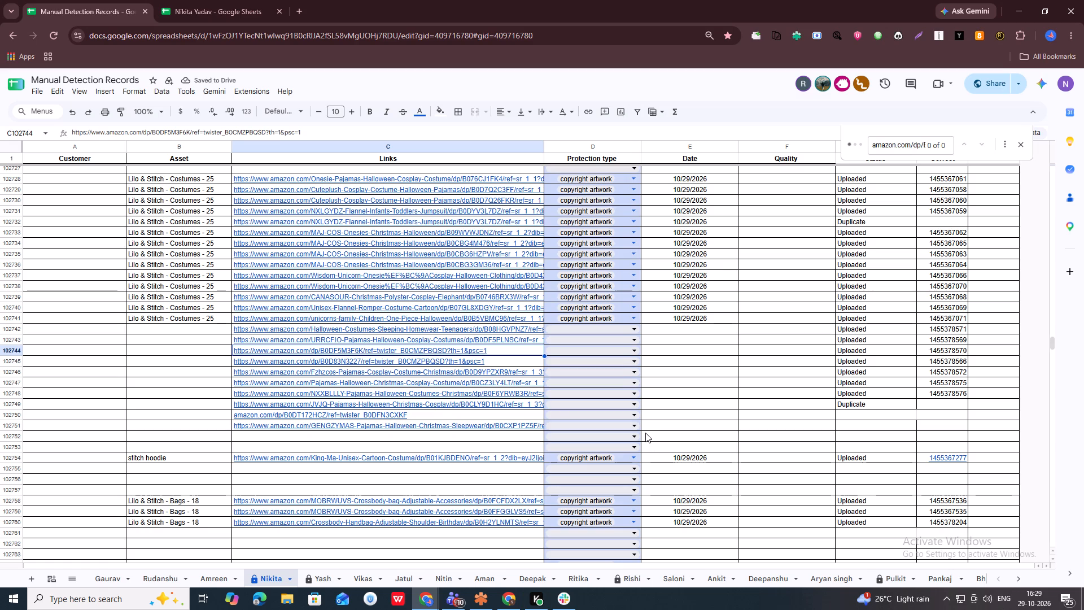
pyautogui.hotkey('ctrl', 'f')
pyautogui.hotkey('ctrl', 'v')
pyautogui.click(439, 416)
pyautogui.rightClick(439, 416)
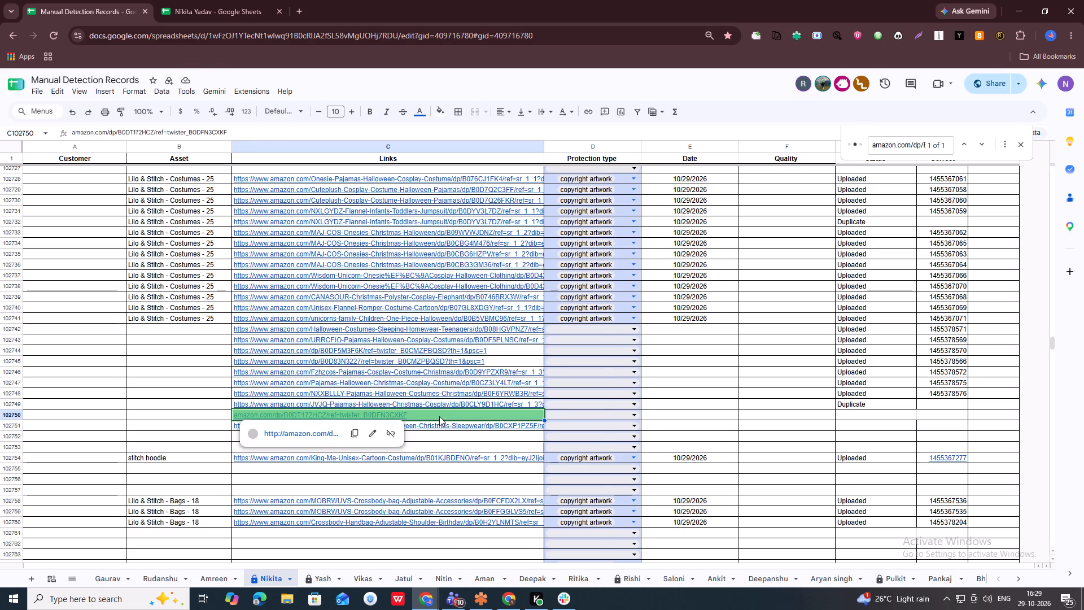
pyautogui.click(491, 342)
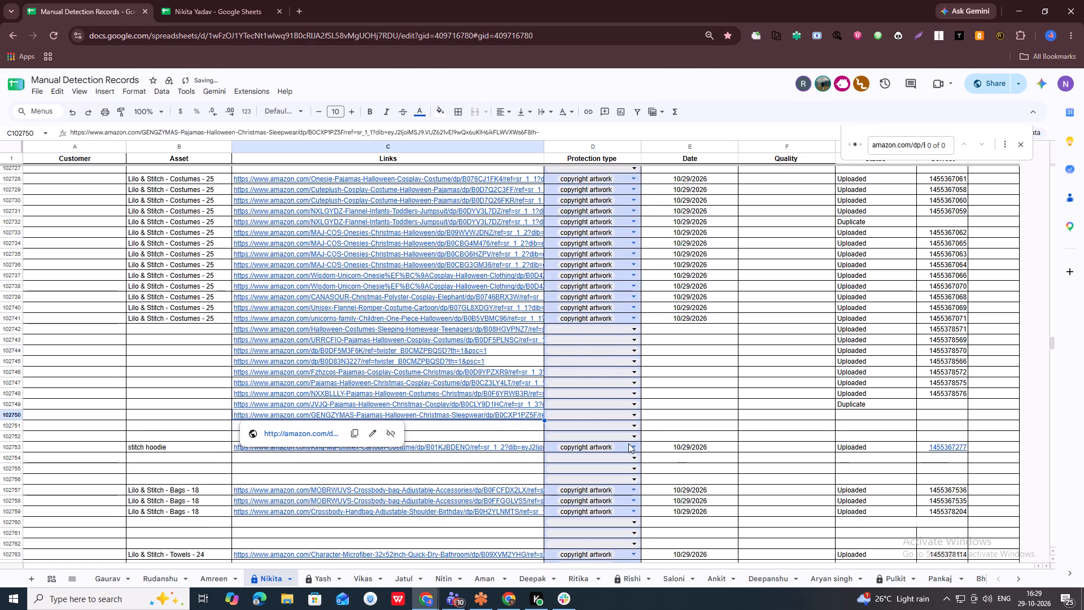
pyautogui.click(882, 412)
pyautogui.hotkey('alt', 'Tab')
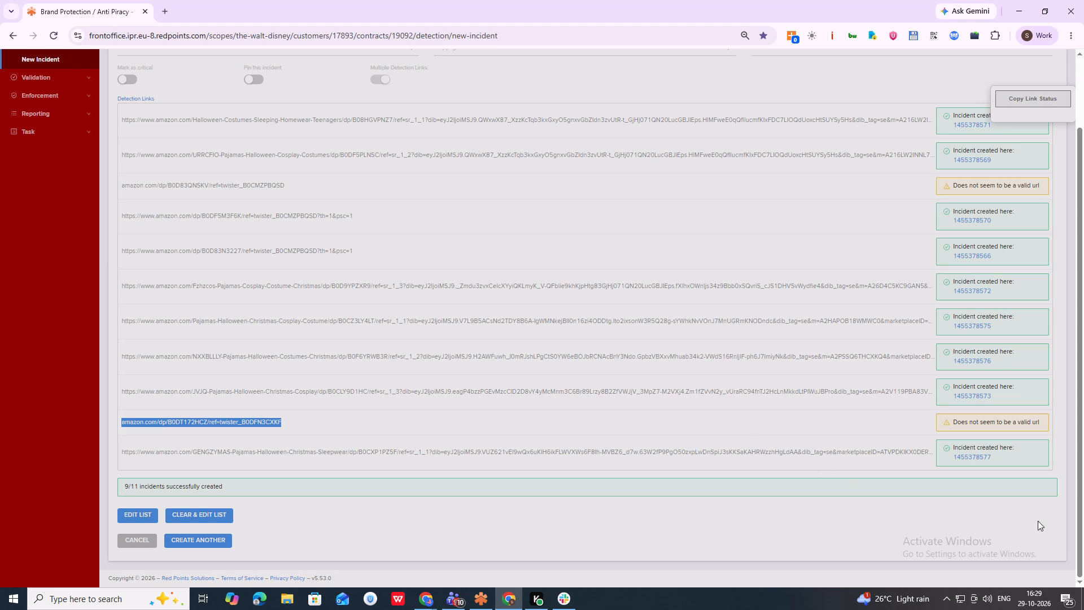
pyautogui.moveTo(946, 455); pyautogui.dragTo(1006, 454)
pyautogui.hotkey('ctrl', 'c')
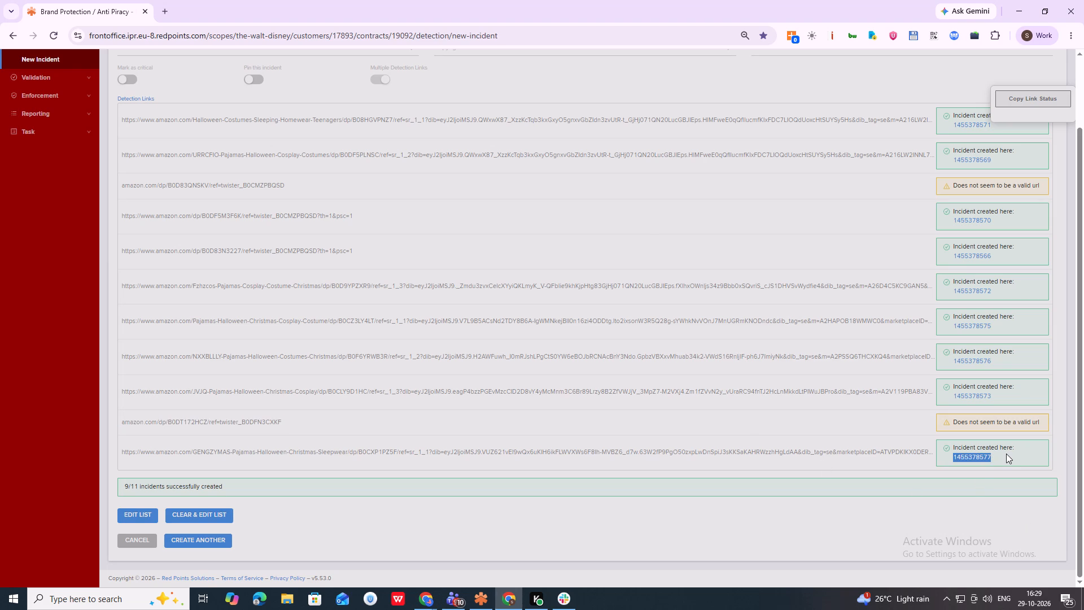
pyautogui.hotkey('ctrl', 'c')
pyautogui.hotkey('alt', 'Tab')
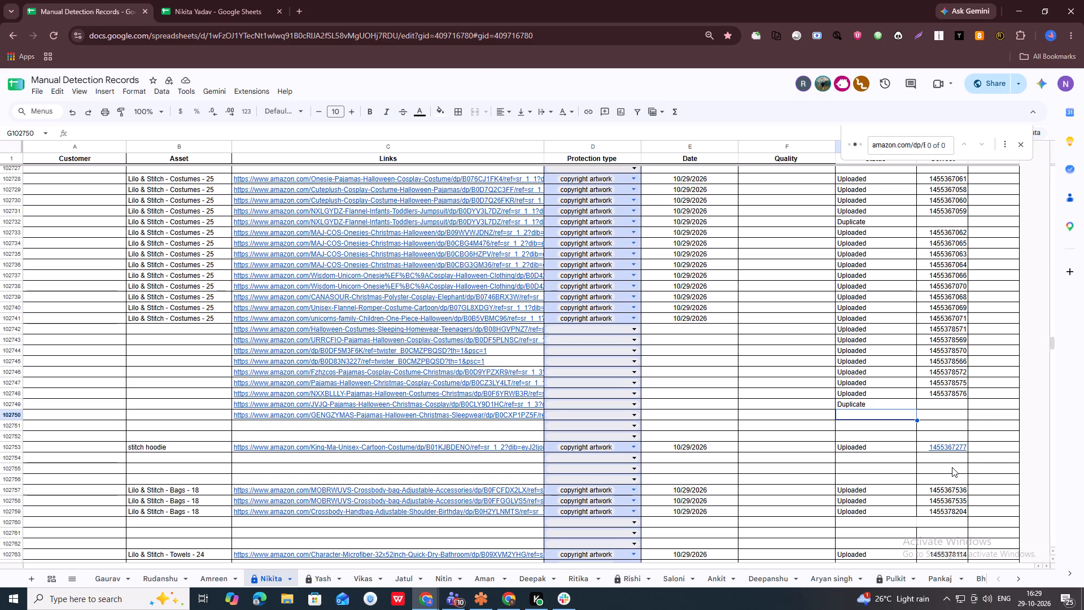
pyautogui.hotkey('ctrl', 'f')
pyautogui.hotkey('ctrl', 'v')
pyautogui.click(941, 418)
pyautogui.hotkey('ctrl', 'v')
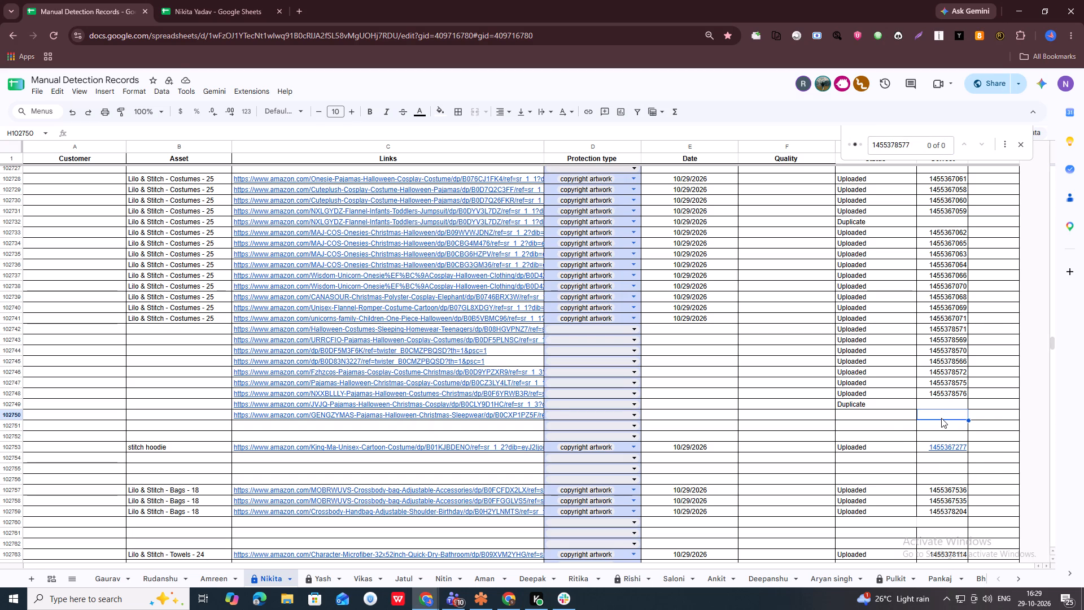
pyautogui.hotkey('ctrl', 'f')
pyautogui.hotkey('ctrl', 'v')
# Copy the Uploaded status into the GENGZYMAS link's row 102750 and search the sheet for that row's incident ID.
pyautogui.click(846, 417)
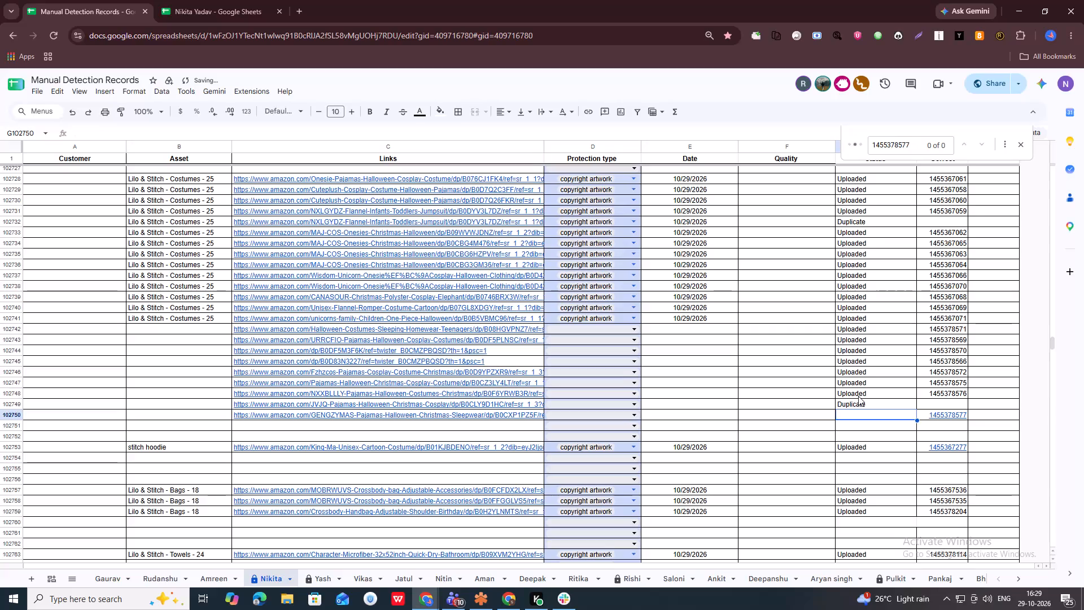
pyautogui.click(858, 396)
pyautogui.hotkey('ctrl', 'c')
pyautogui.click(854, 416)
pyautogui.hotkey('ctrl', 'v')
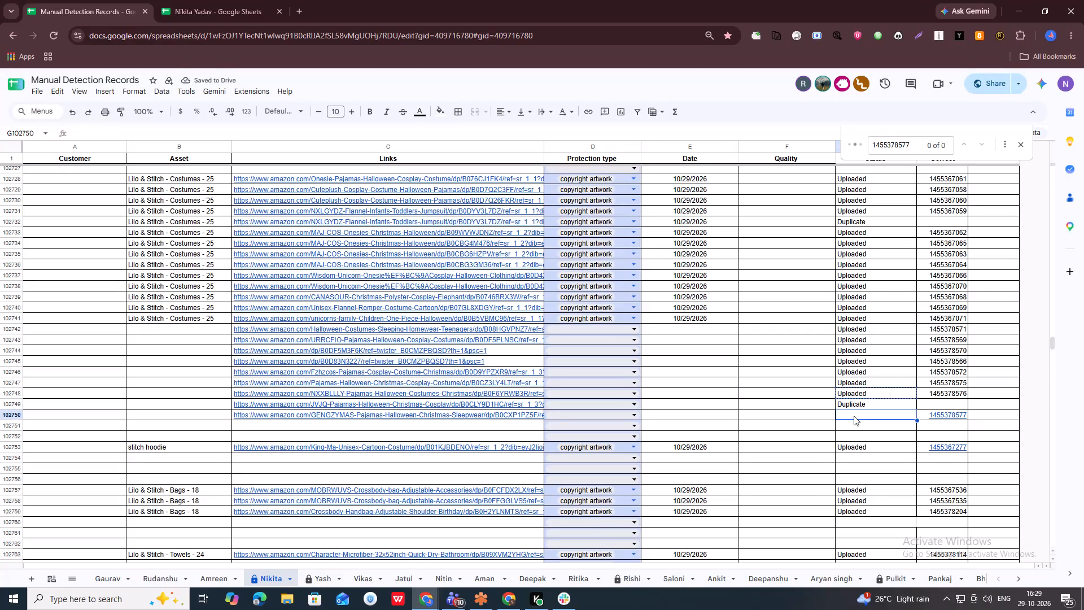
pyautogui.click(958, 417)
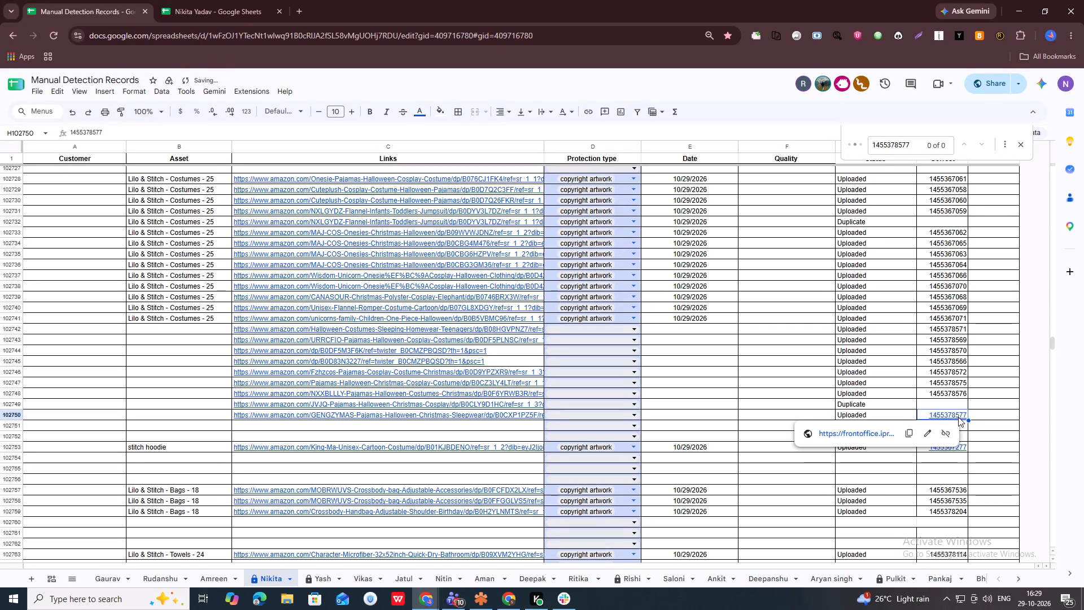
pyautogui.hotkey('ctrl', 'c')
pyautogui.hotkey('ctrl', 'f')
pyautogui.hotkey('ctrl', 'v')
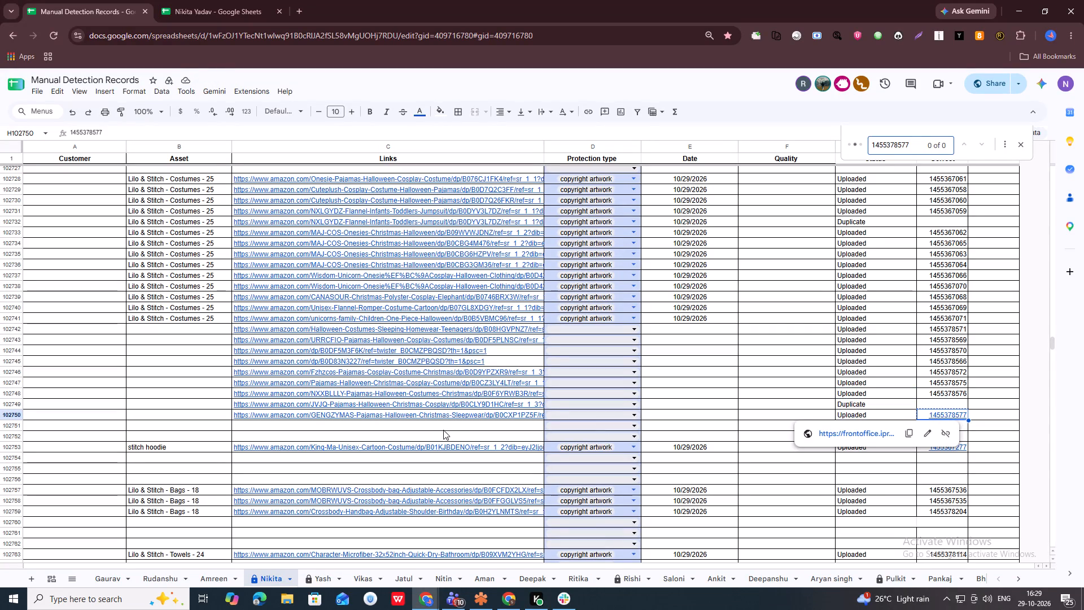
# Fill the protection type copyright artwork and date 10/29/2026 down from row 102741 through row 102750.
pyautogui.click(454, 416)
pyautogui.press('Right')
pyautogui.hotkey('shift', 'Right')
pyautogui.hotkey('ctrl', 'shift', 'Up')
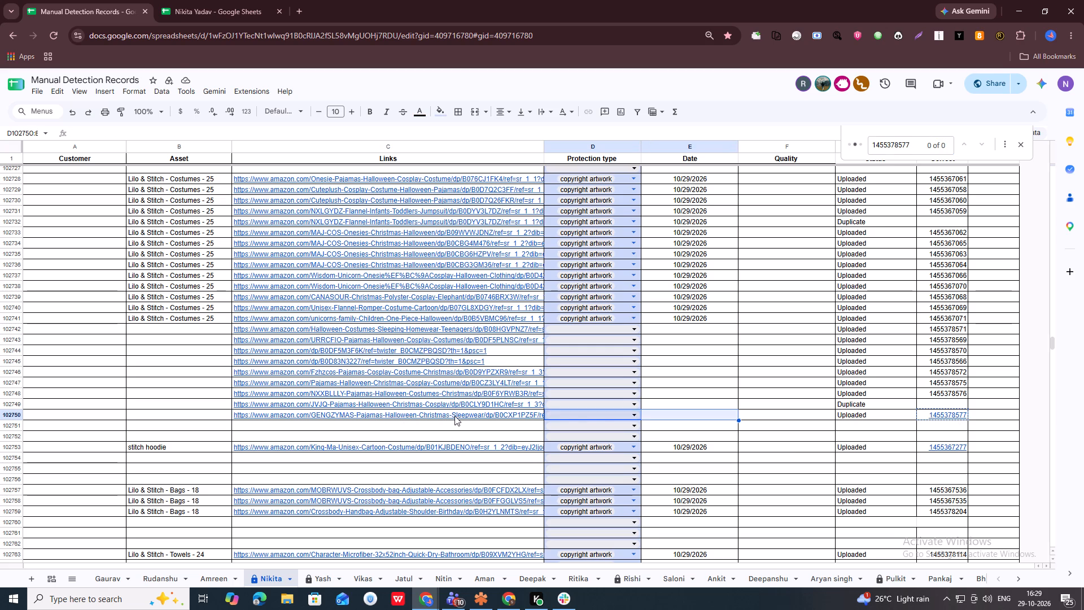
pyautogui.hotkey('ctrl', 'd')
# Fill the asset Lilo & Stitch - Costumes - 25 down from row 102741 through row 102750.
pyautogui.press('Left')
pyautogui.press('Left')
pyautogui.press('Left')
pyautogui.press('Right')
pyautogui.hotkey('ctrl', 'shift', 'Up')
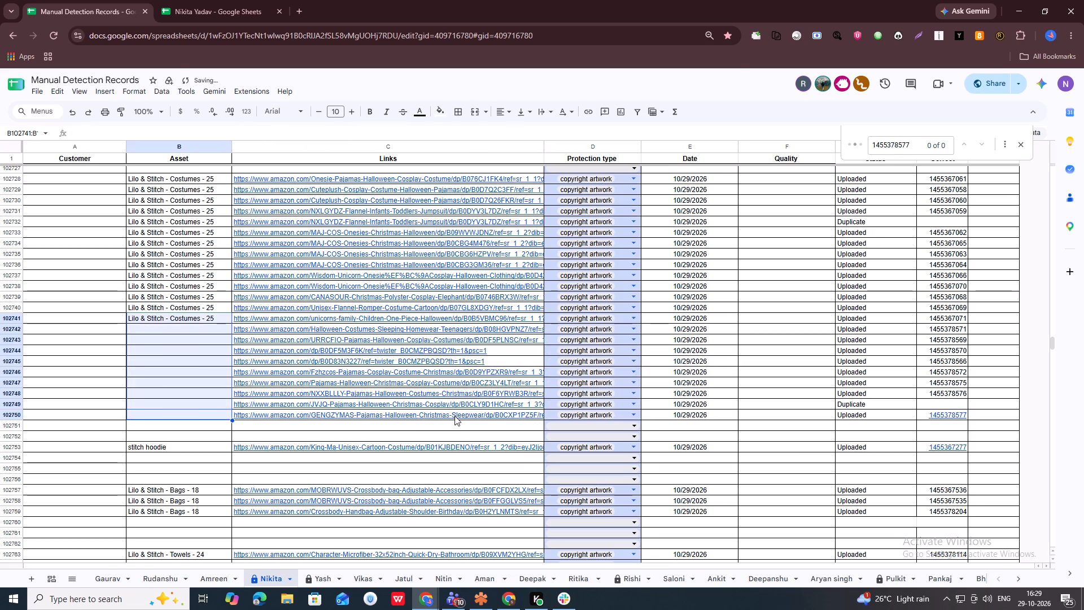
pyautogui.hotkey('ctrl', 'd')
# Delete the surplus empty rows 102718–102719 and row 102715 around the Lilo & Stitch party paper tableware link.
pyautogui.scroll(5, 375, 510)
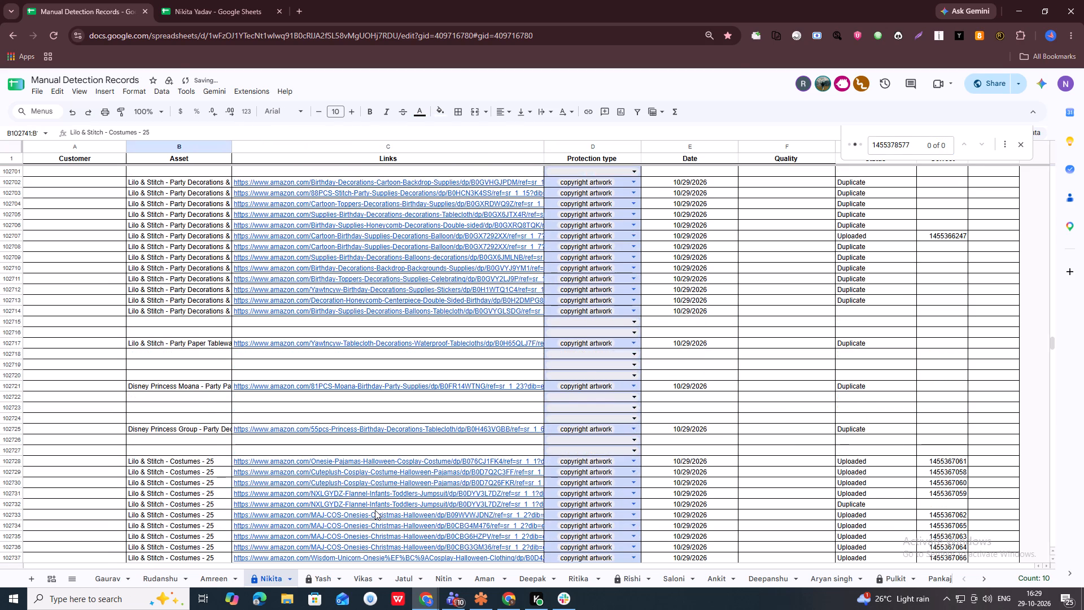
pyautogui.scroll(1, 375, 510)
pyautogui.moveTo(453, 412); pyautogui.dragTo(453, 424)
pyautogui.rightClick(453, 419)
pyautogui.click(496, 369)
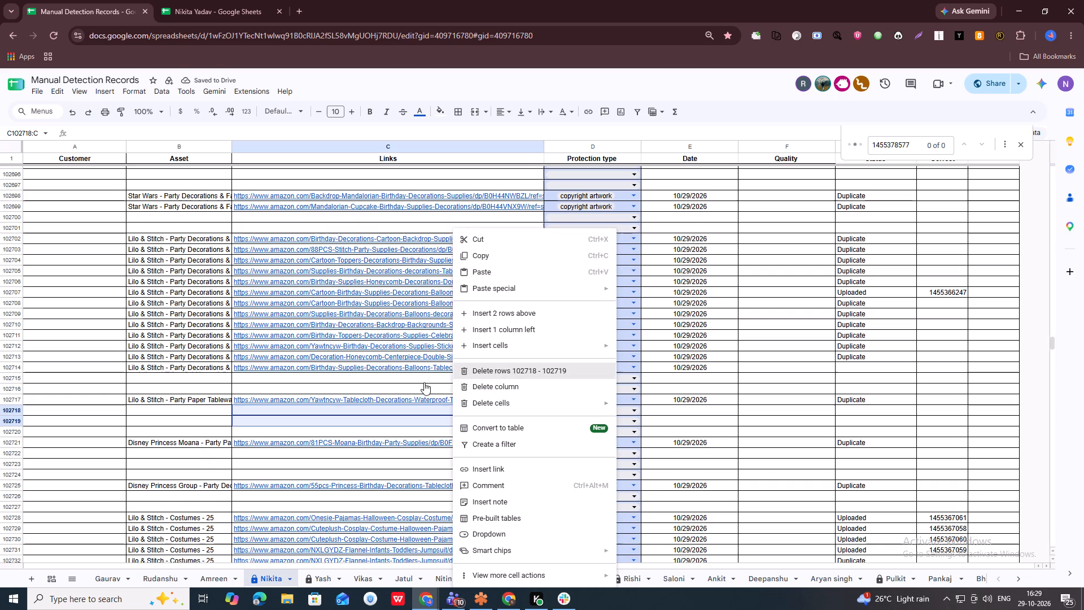
pyautogui.click(423, 378)
pyautogui.rightClick(423, 378)
pyautogui.click(456, 346)
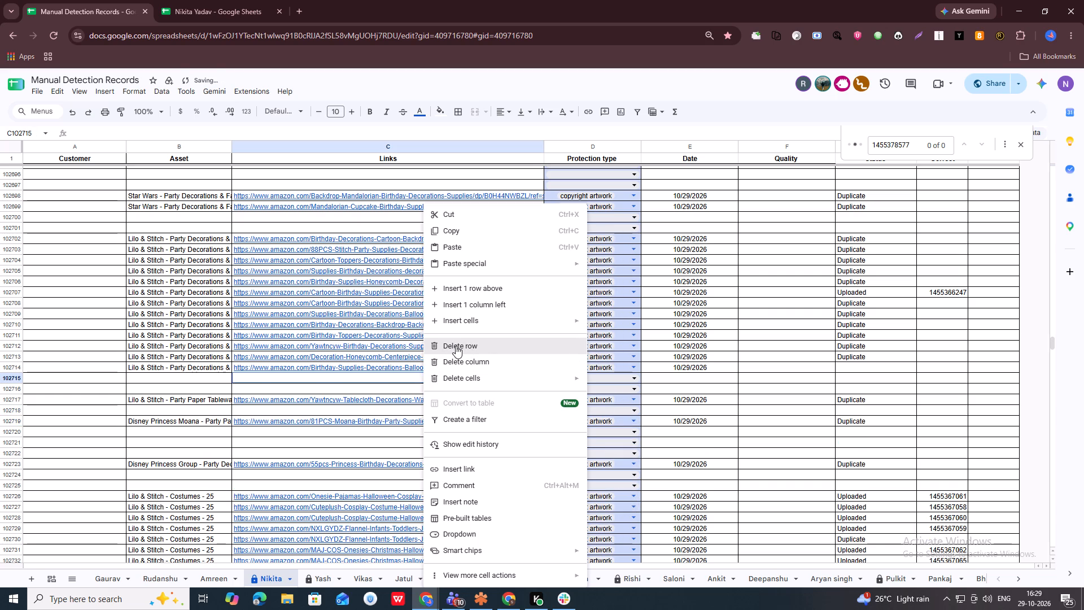
# Delete the surplus empty rows 102719–102720 above the Disney Princess Group link and empty row 102721 below it.
pyautogui.moveTo(421, 419); pyautogui.dragTo(421, 433)
pyautogui.rightClick(421, 433)
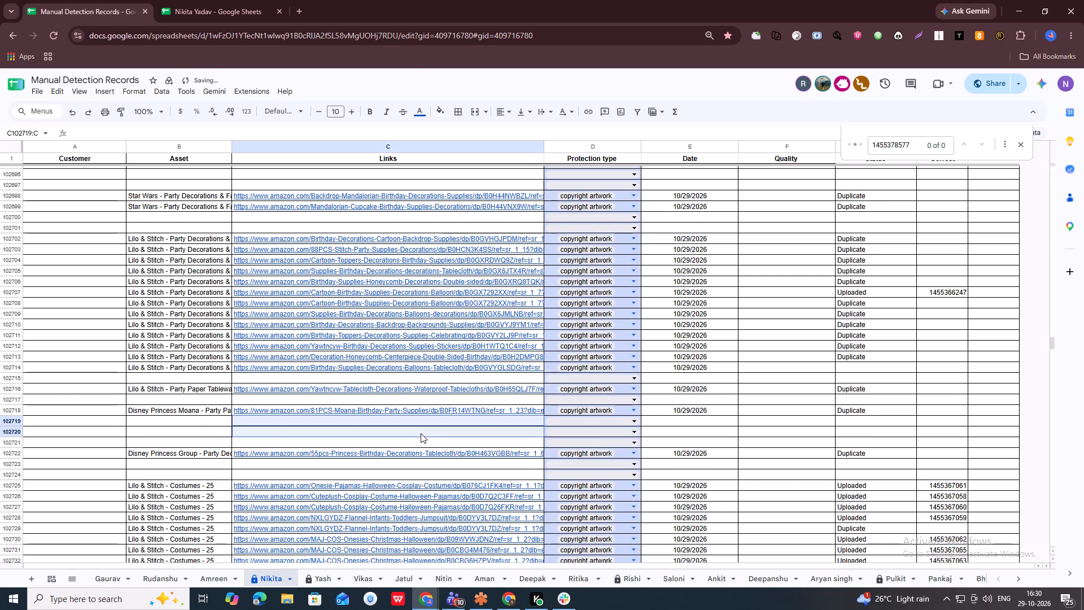
pyautogui.click(469, 220)
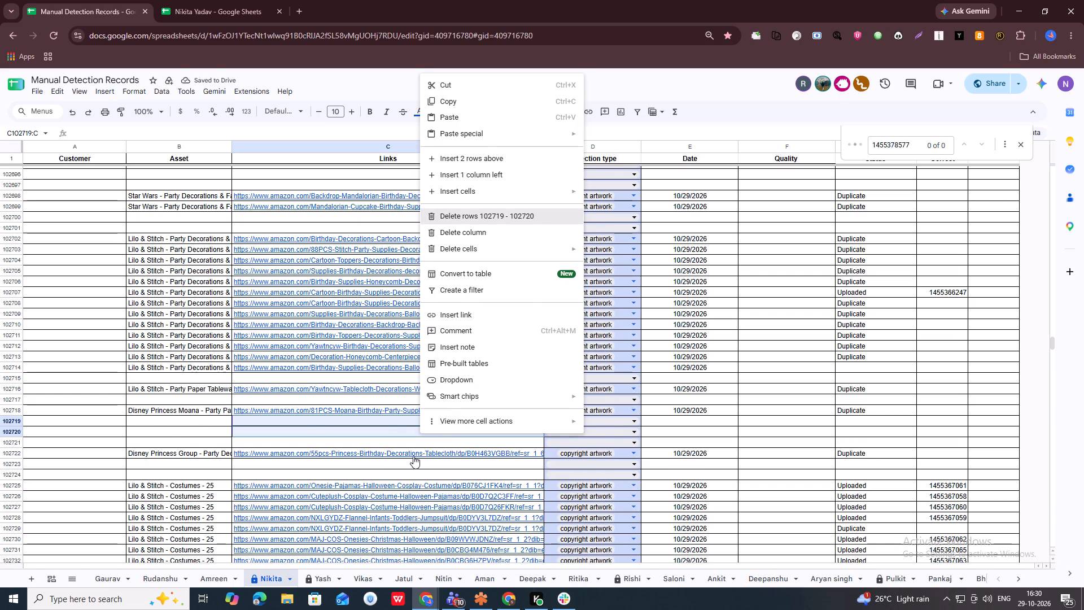
pyautogui.click(410, 446)
pyautogui.rightClick(410, 445)
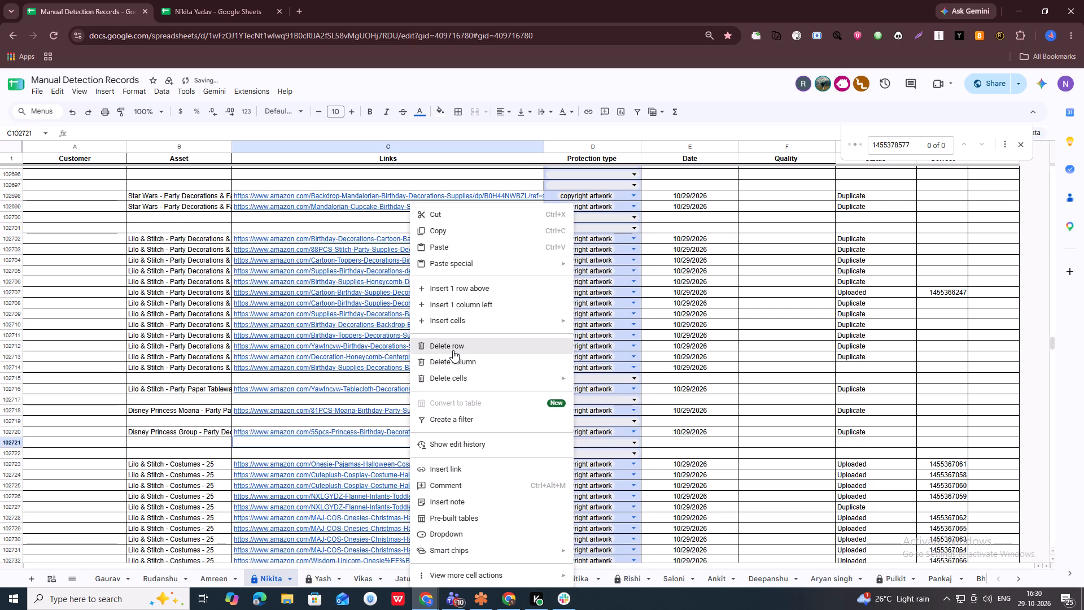
pyautogui.click(453, 350)
# Delete the surplus empty rows 102690–102696 above the Star Wars links and empty row 102693 below them.
pyautogui.scroll(3, 381, 422)
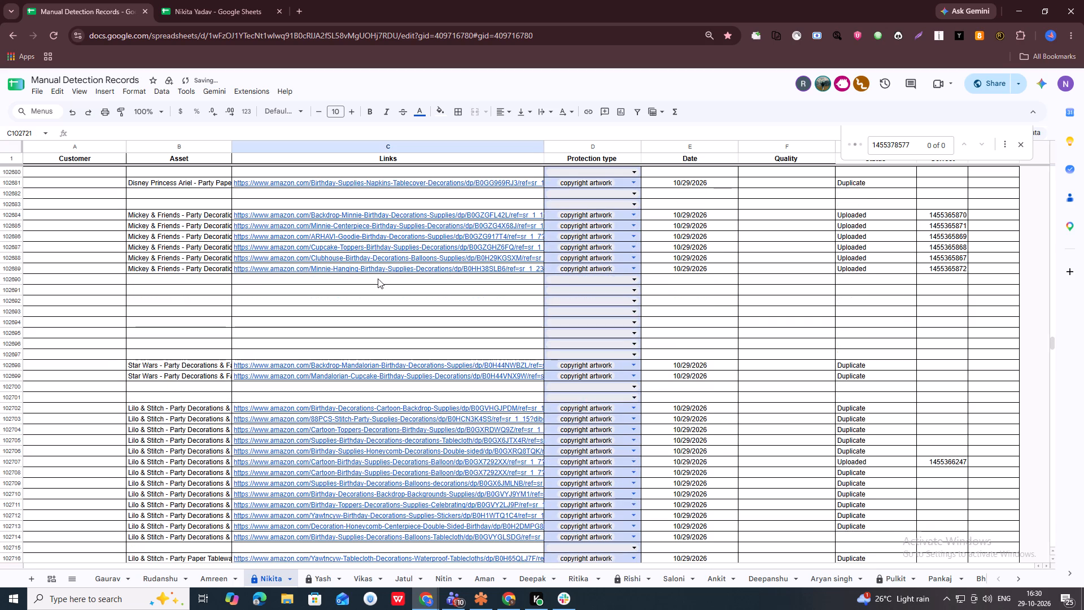
pyautogui.moveTo(378, 278); pyautogui.dragTo(383, 345)
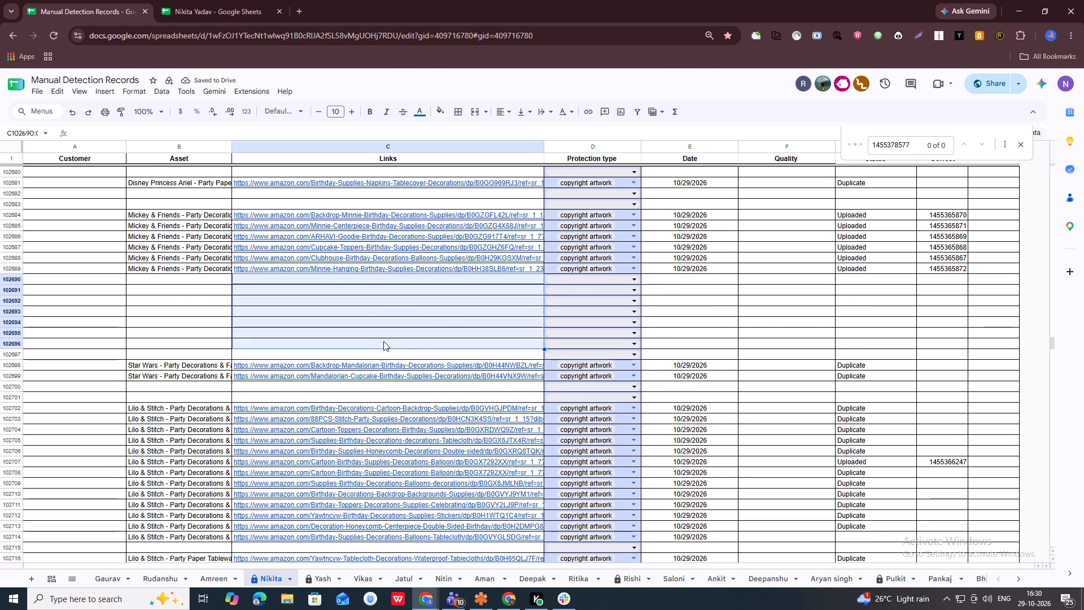
pyautogui.rightClick(383, 341)
pyautogui.click(427, 368)
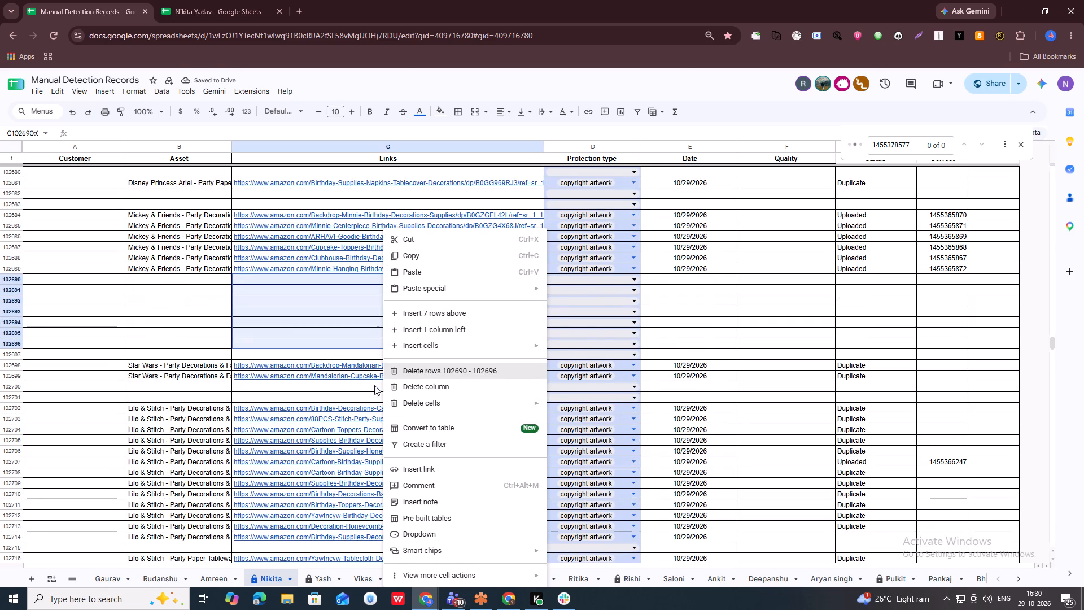
pyautogui.click(389, 311)
pyautogui.click(409, 312)
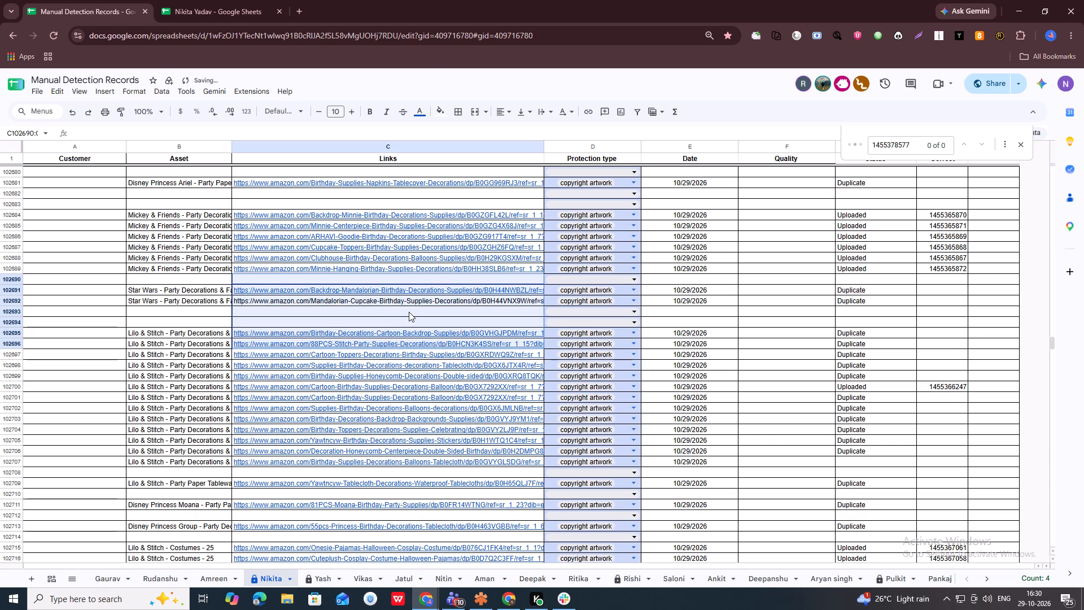
pyautogui.hotkey('ctrl', 'z')
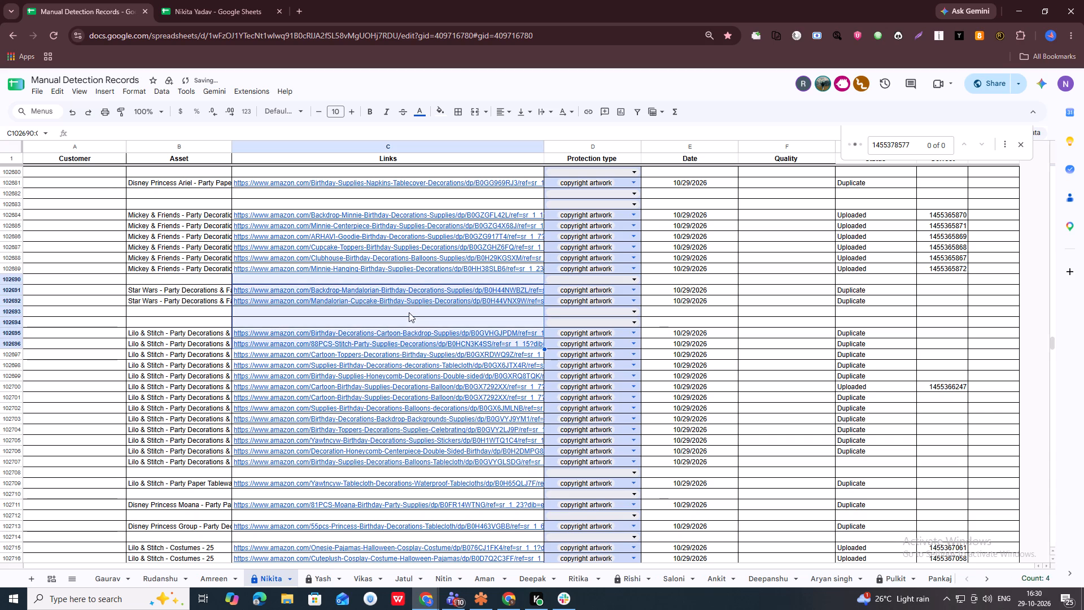
pyautogui.click(409, 312)
pyautogui.rightClick(409, 312)
pyautogui.click(442, 341)
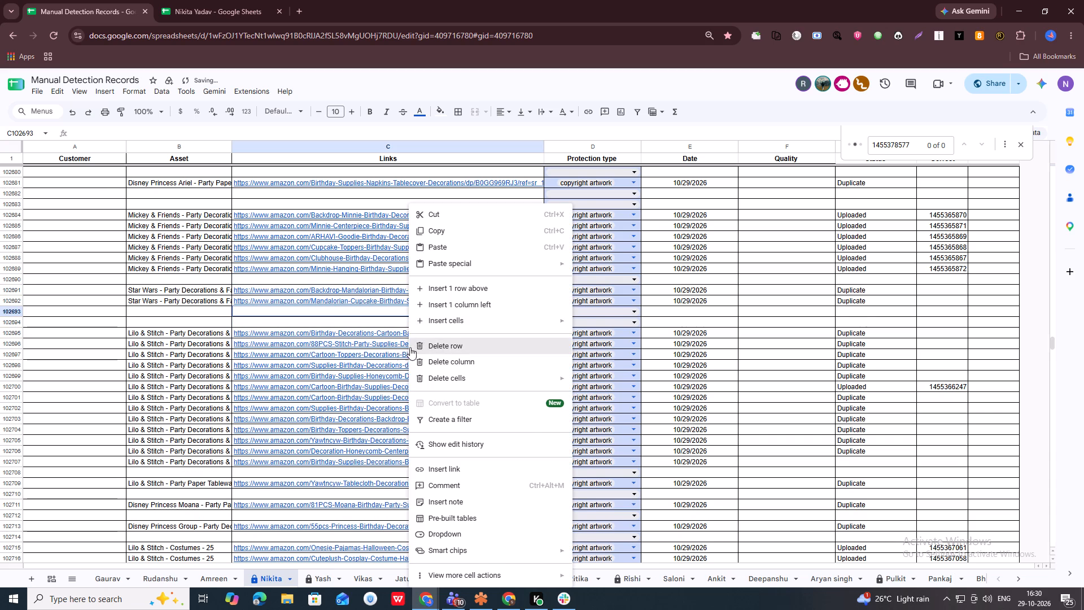
# Delete the surplus empty row 102657 between the Frozen and Cars party decoration links.
pyautogui.scroll(9, 460, 347)
pyautogui.scroll(-2, 473, 369)
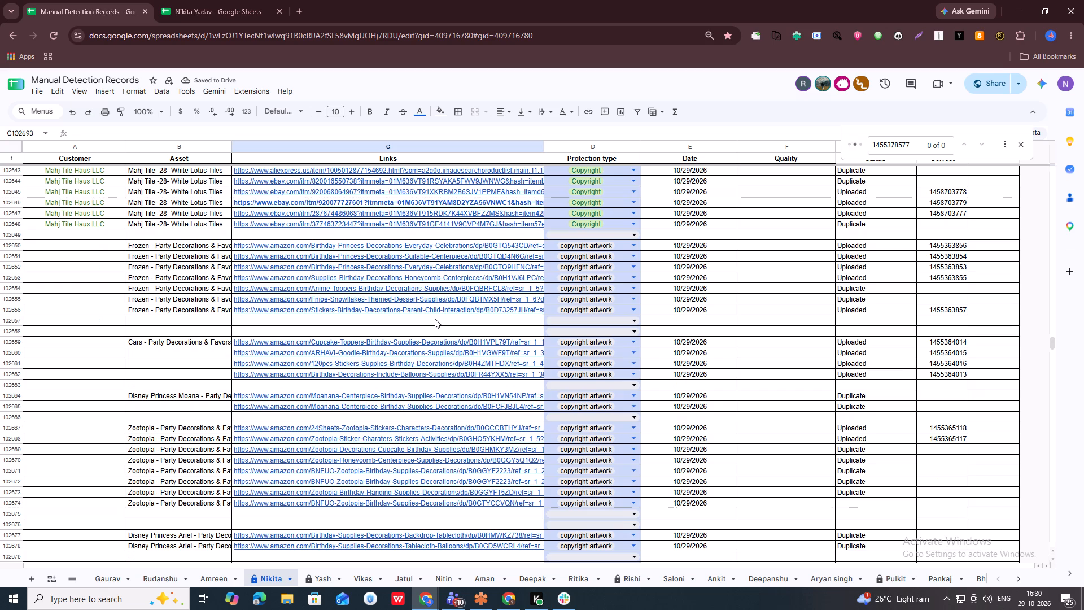
pyautogui.click(435, 319)
pyautogui.rightClick(436, 319)
pyautogui.click(475, 339)
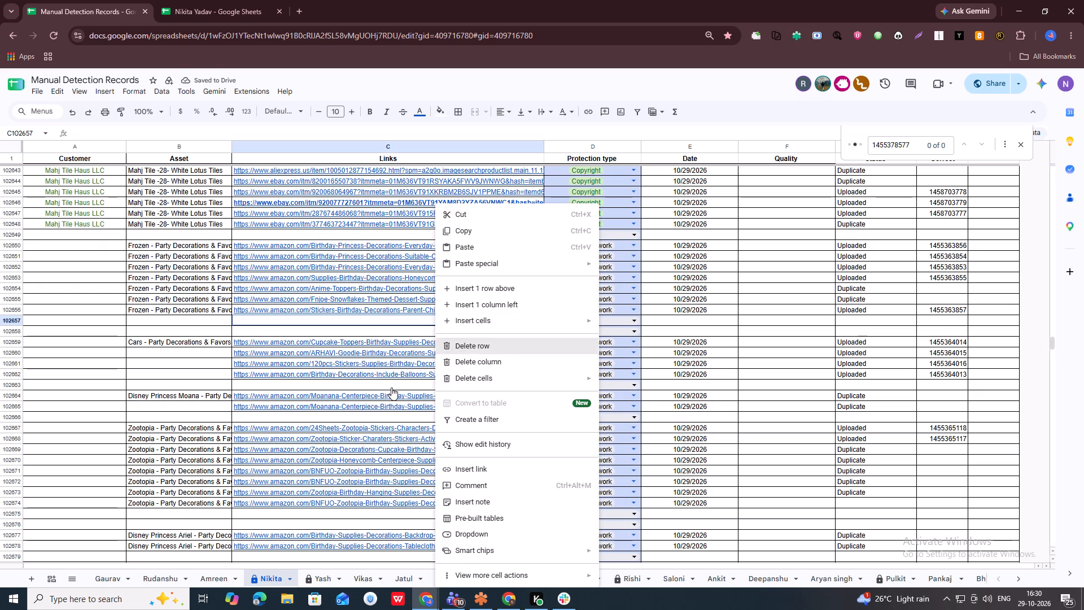
# Delete the surplus empty rows around the Disney Princess Ariel links: row 102678, row 102674, and row 102679.
pyautogui.scroll(-2, 452, 422)
pyautogui.click(439, 393)
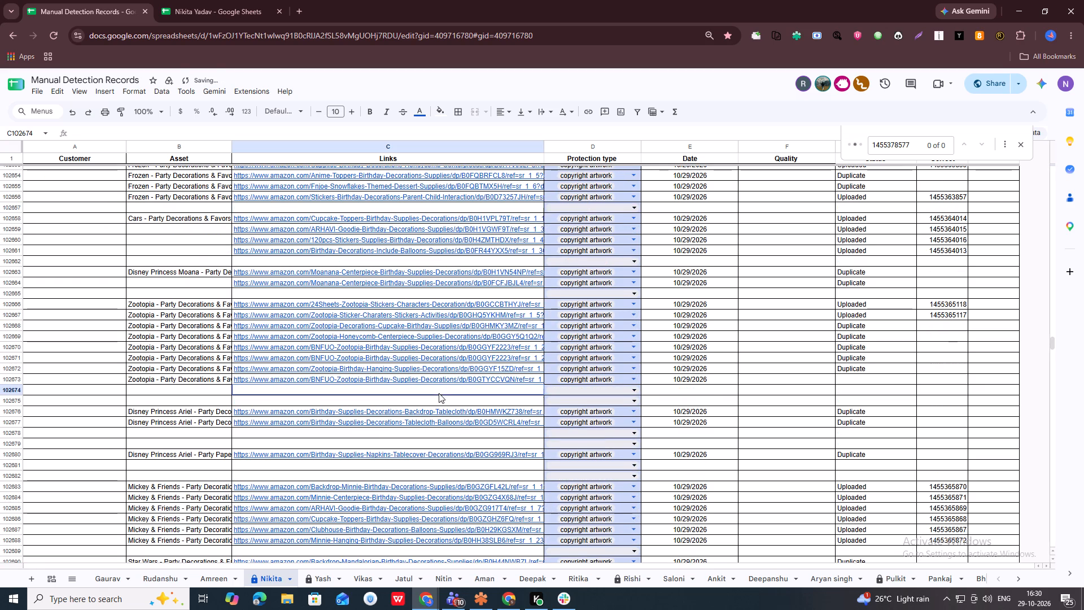
pyautogui.keyDown('ctrl'); pyautogui.click(430, 432); pyautogui.keyUp('ctrl')
pyautogui.rightClick(430, 432)
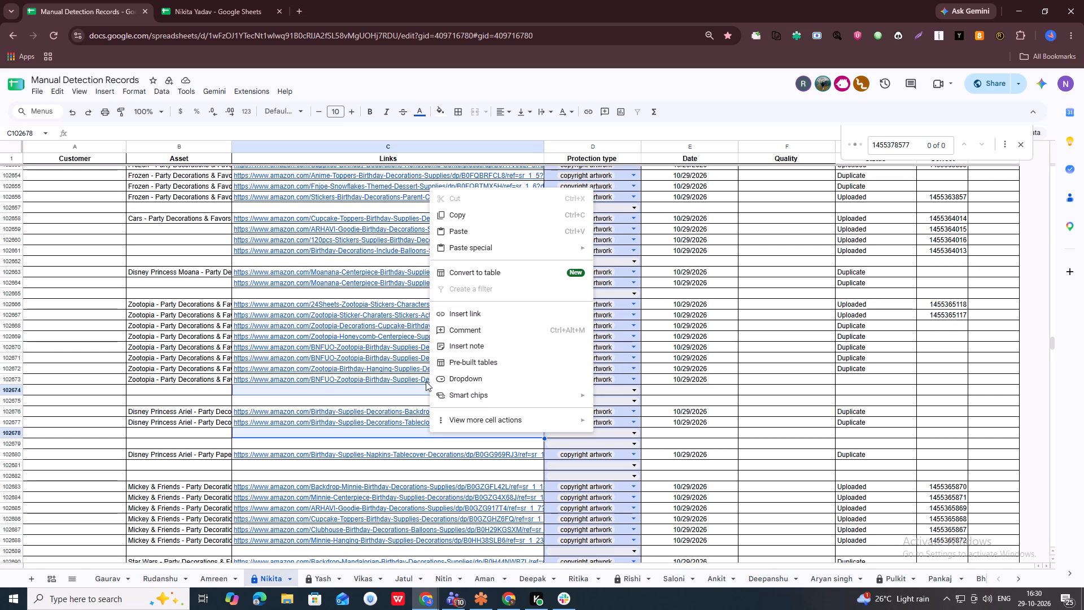
pyautogui.click(390, 437)
pyautogui.rightClick(391, 434)
pyautogui.click(439, 349)
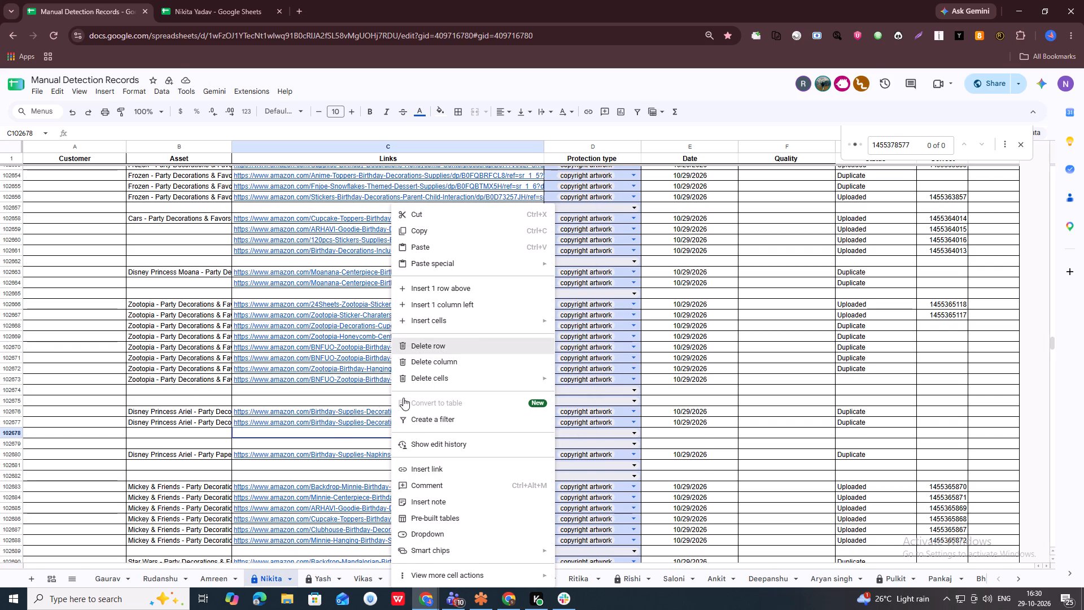
pyautogui.click(391, 392)
pyautogui.rightClick(391, 392)
pyautogui.click(440, 345)
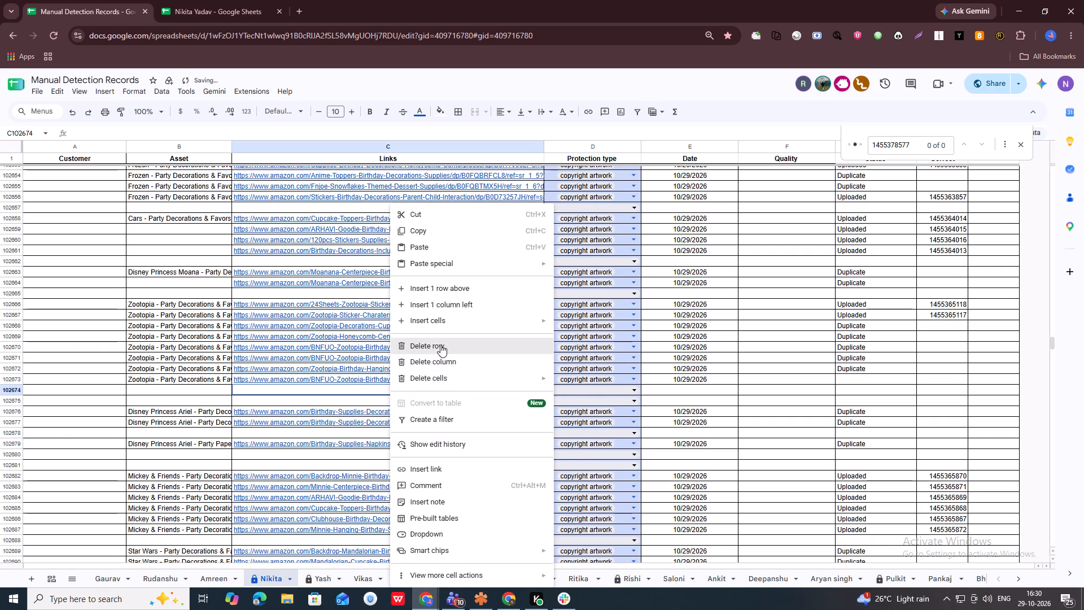
pyautogui.click(400, 443)
pyautogui.rightClick(400, 443)
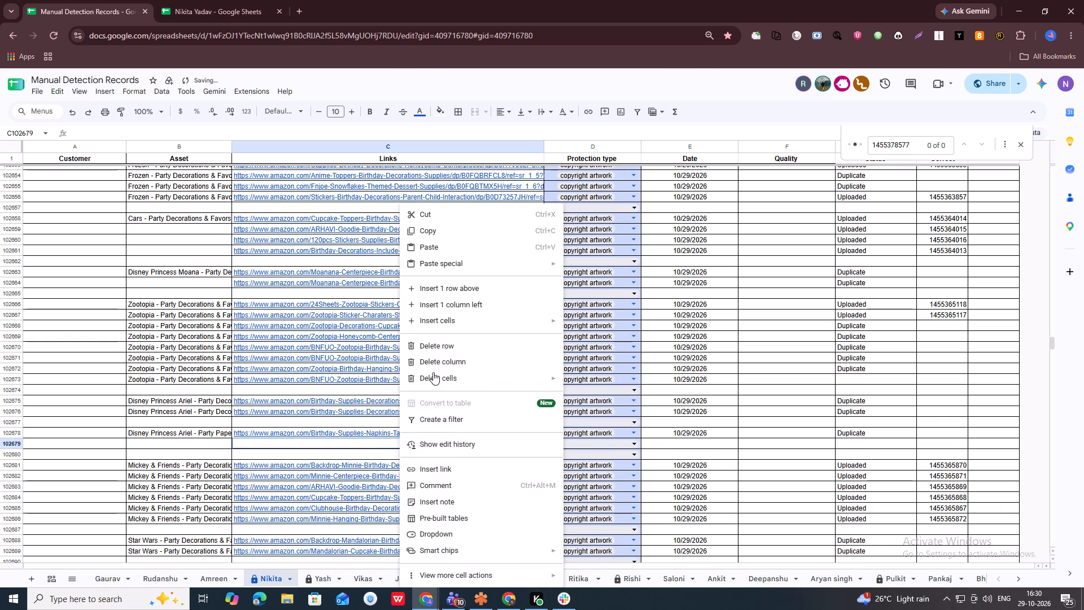
pyautogui.click(440, 343)
# Delete the surplus empty row 102733 between the Lilo & Stitch costume links and the stitch hoodie link.
pyautogui.scroll(-2, 513, 431)
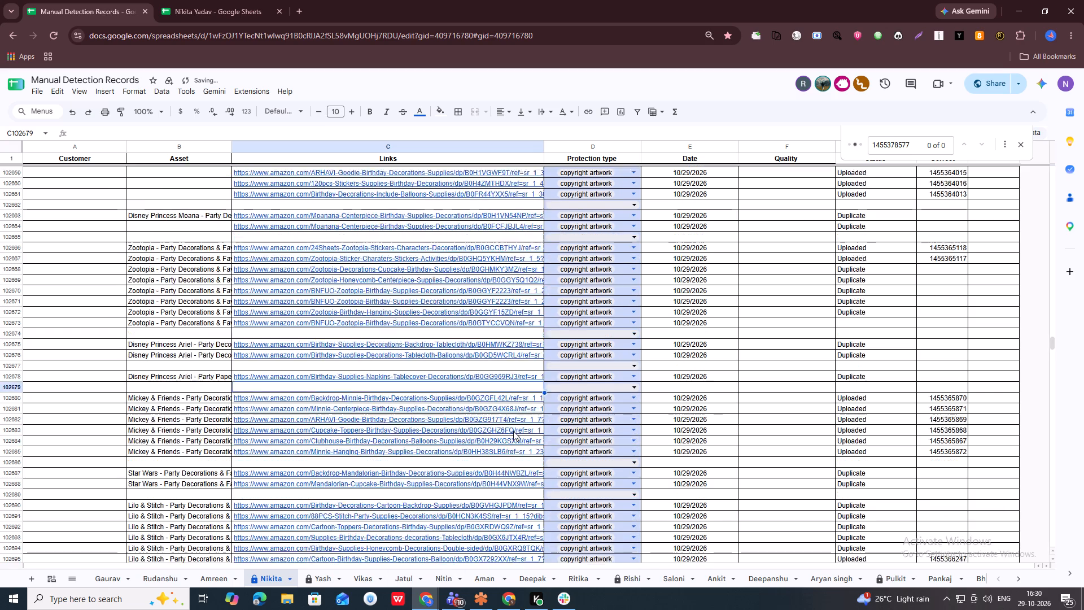
pyautogui.scroll(-1, 513, 431)
pyautogui.scroll(-6, 443, 415)
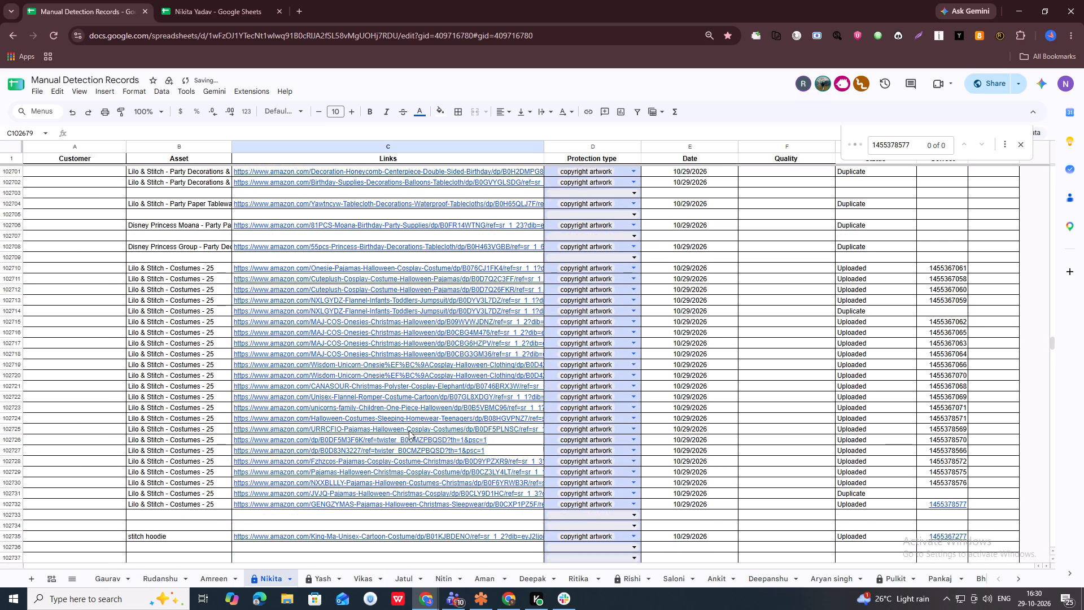
pyautogui.scroll(-2, 409, 430)
pyautogui.click(433, 403)
pyautogui.rightClick(433, 403)
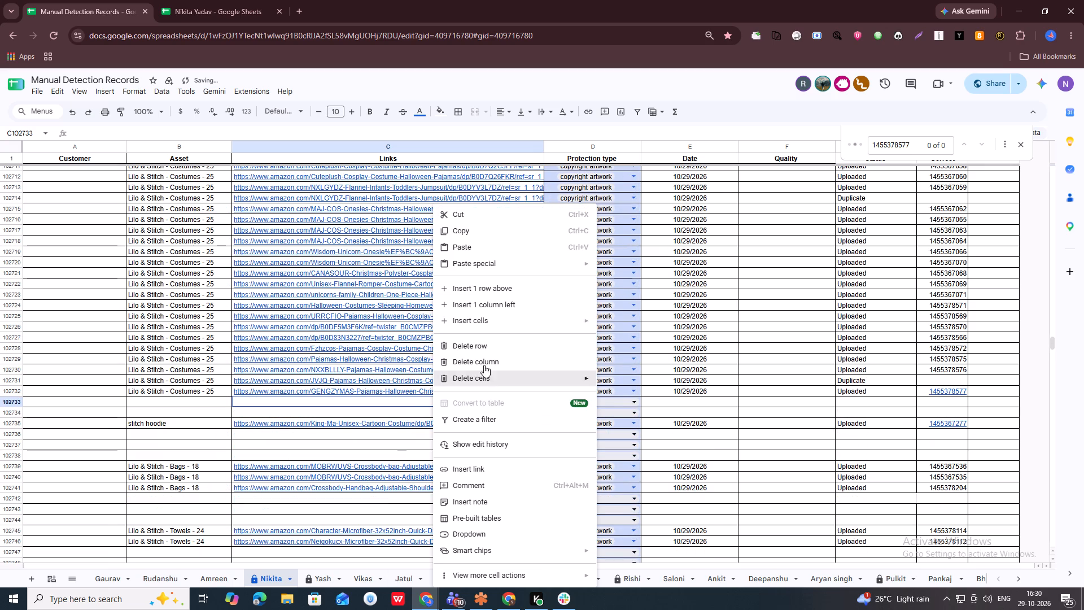
pyautogui.click(484, 345)
# Delete the surplus empty rows 102735–102736 above the Lilo & Stitch bag links and rows 102739–102740 below them.
pyautogui.moveTo(401, 424); pyautogui.dragTo(399, 434)
pyautogui.rightClick(399, 434)
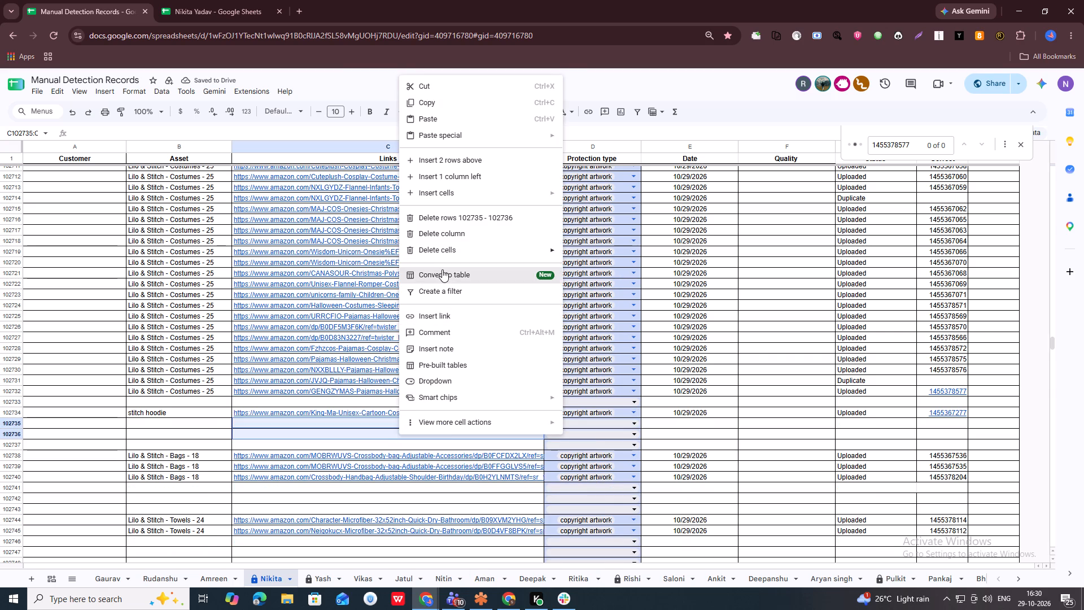
pyautogui.click(447, 220)
pyautogui.moveTo(412, 462); pyautogui.dragTo(410, 476)
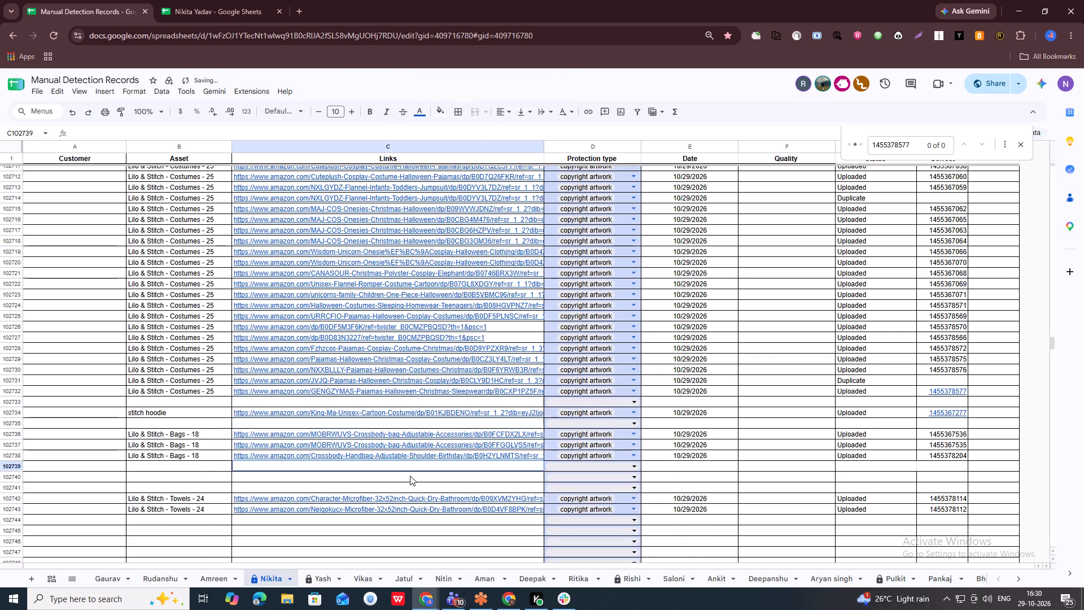
pyautogui.moveTo(410, 476); pyautogui.dragTo(410, 478)
pyautogui.rightClick(410, 478)
pyautogui.click(451, 264)
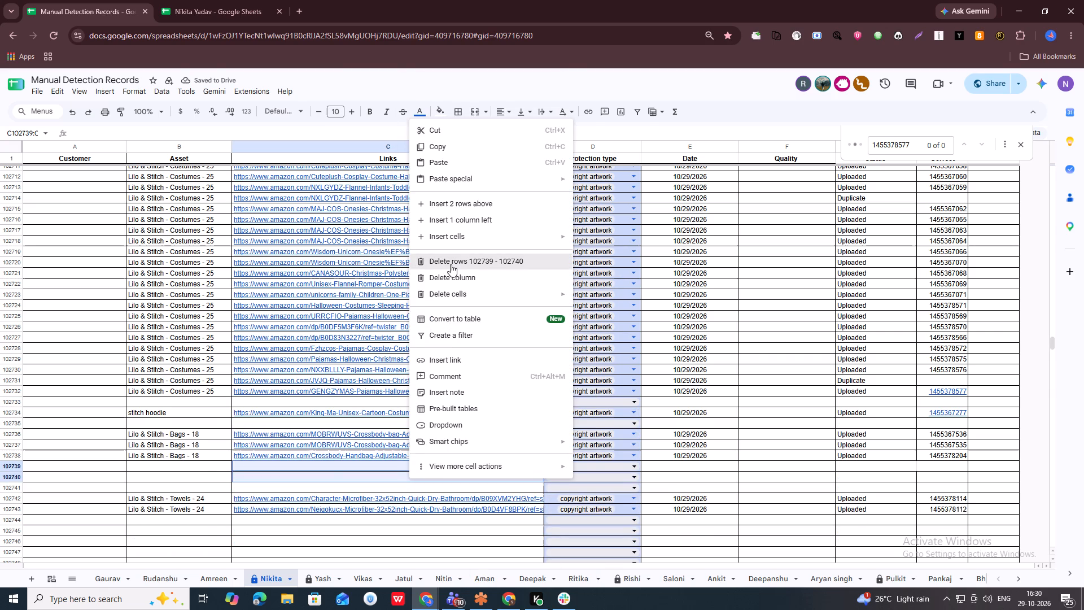
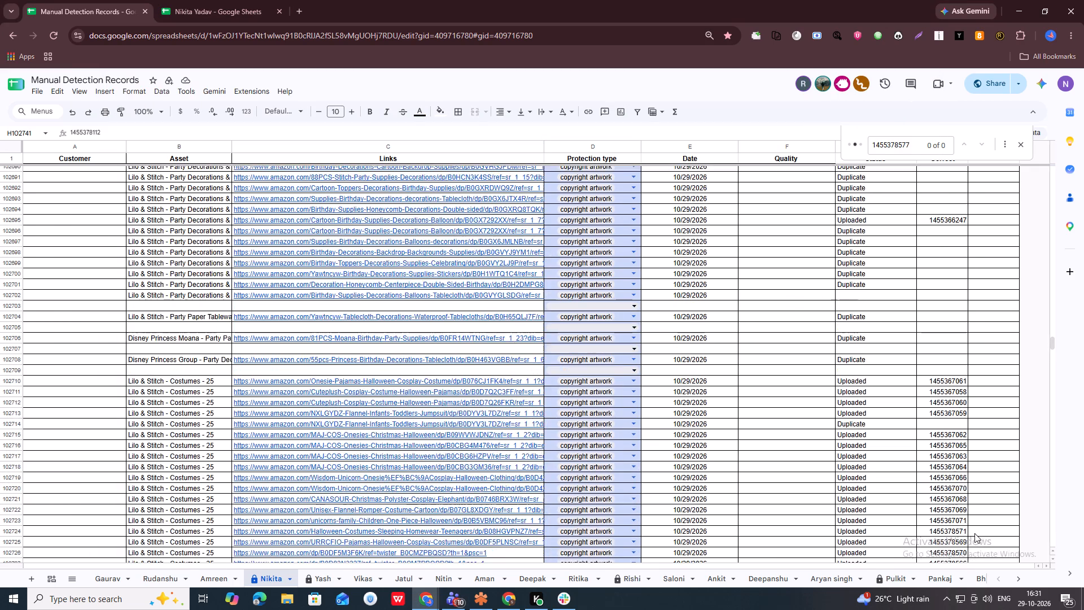
# Select the ID cells H102650 to H102741 in the Nikita sheet and view their count summary.
pyautogui.scroll(12, 974, 533)
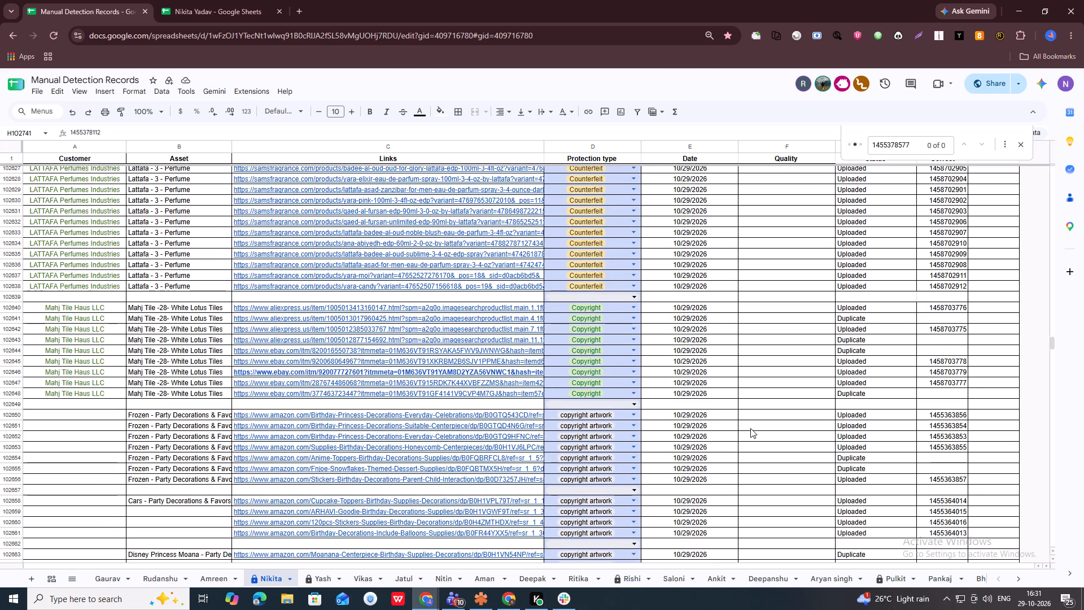
pyautogui.keyDown('shift'); pyautogui.click(930, 413); pyautogui.keyUp('shift')
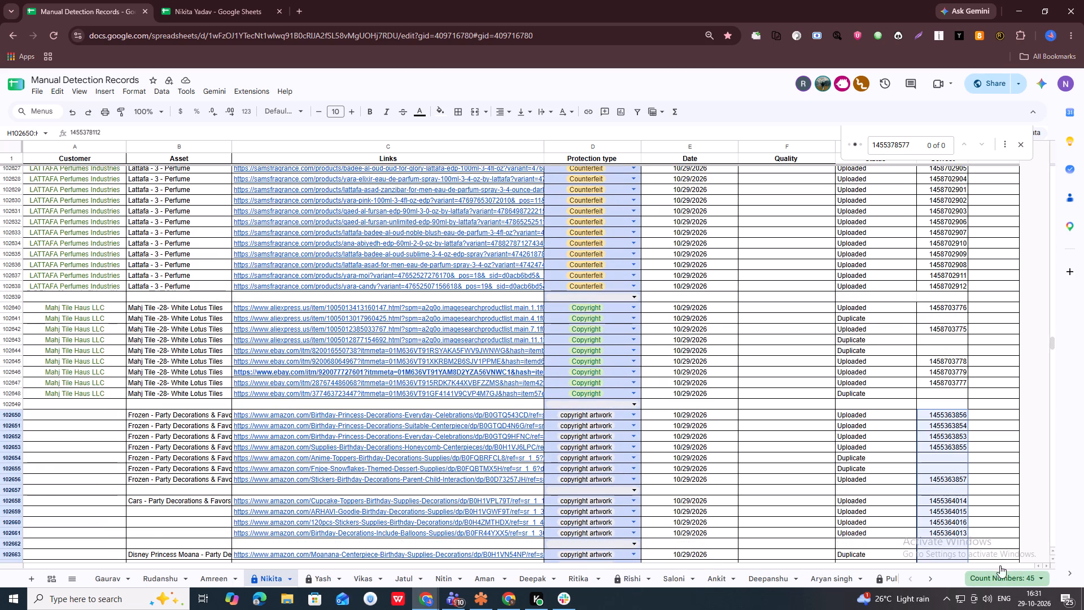
pyautogui.scroll(-2, 928, 481)
pyautogui.click(997, 579)
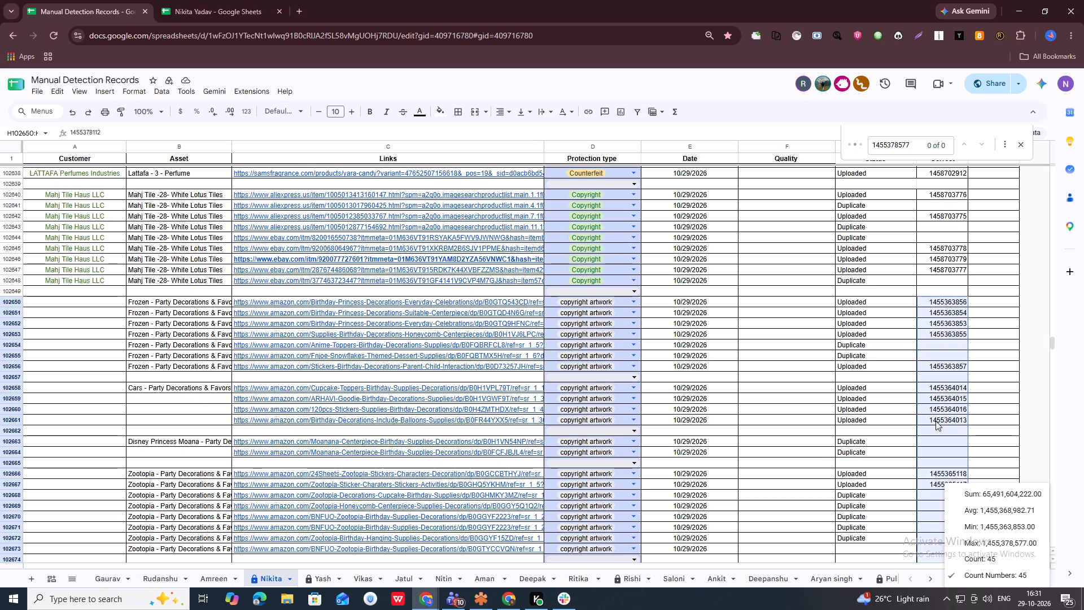
# Extend the ID column selection up to H102428, the first 10/29/2026 row, to count that date's uploaded IDs.
pyautogui.scroll(14, 936, 421)
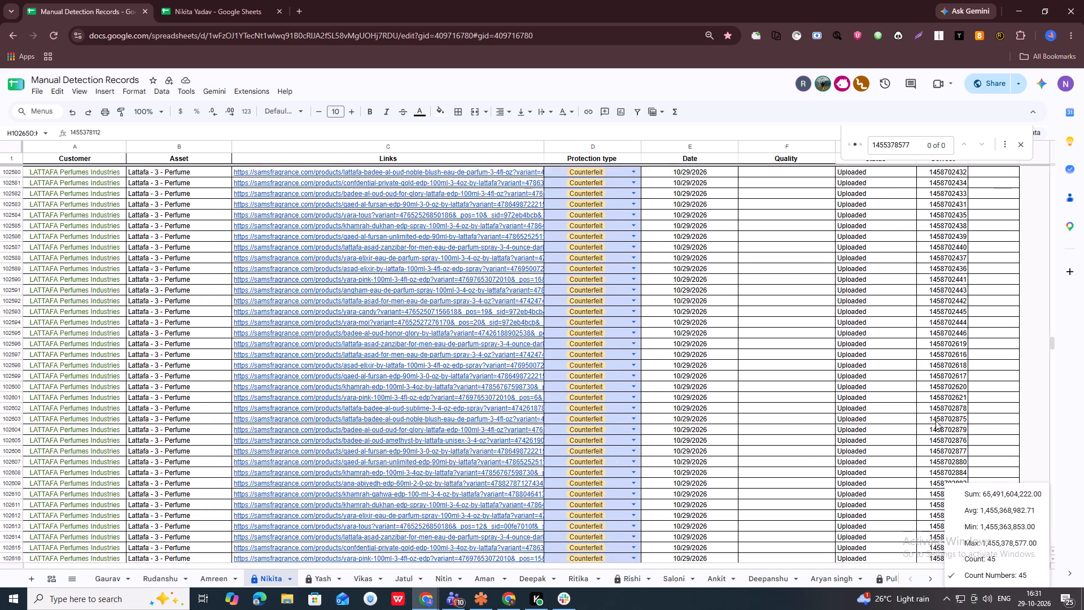
pyautogui.scroll(19, 936, 421)
pyautogui.scroll(3, 936, 421)
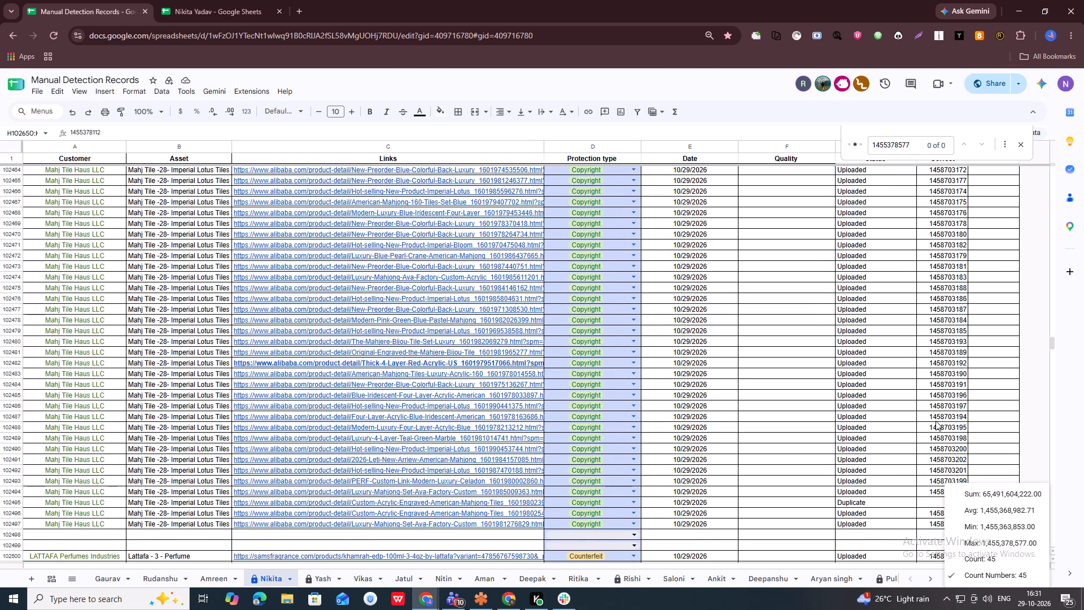
pyautogui.scroll(9, 936, 421)
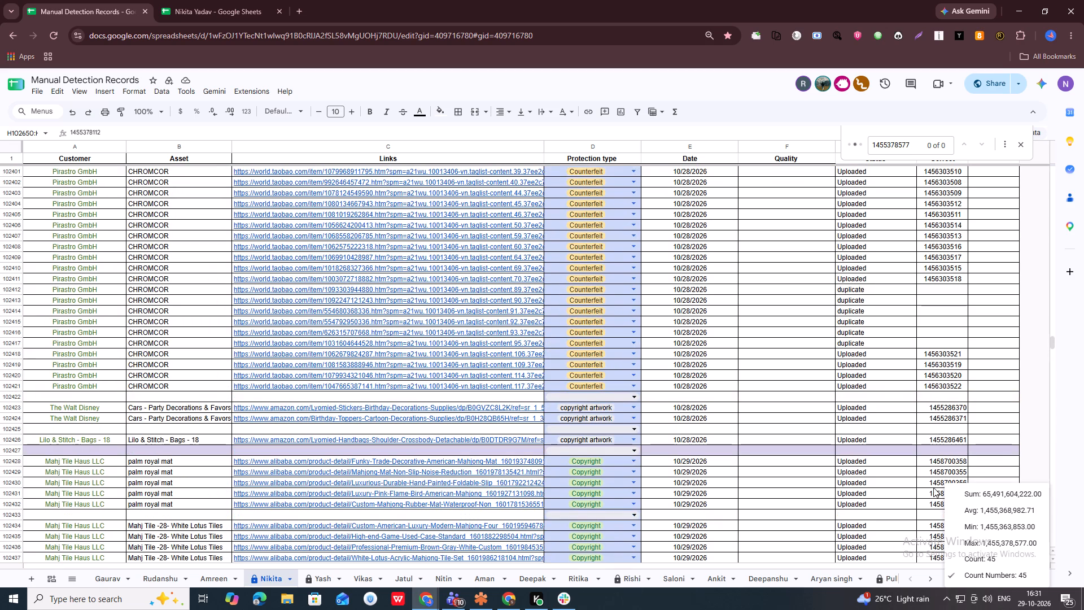
pyautogui.keyDown('shift'); pyautogui.click(925, 463); pyautogui.keyUp('shift')
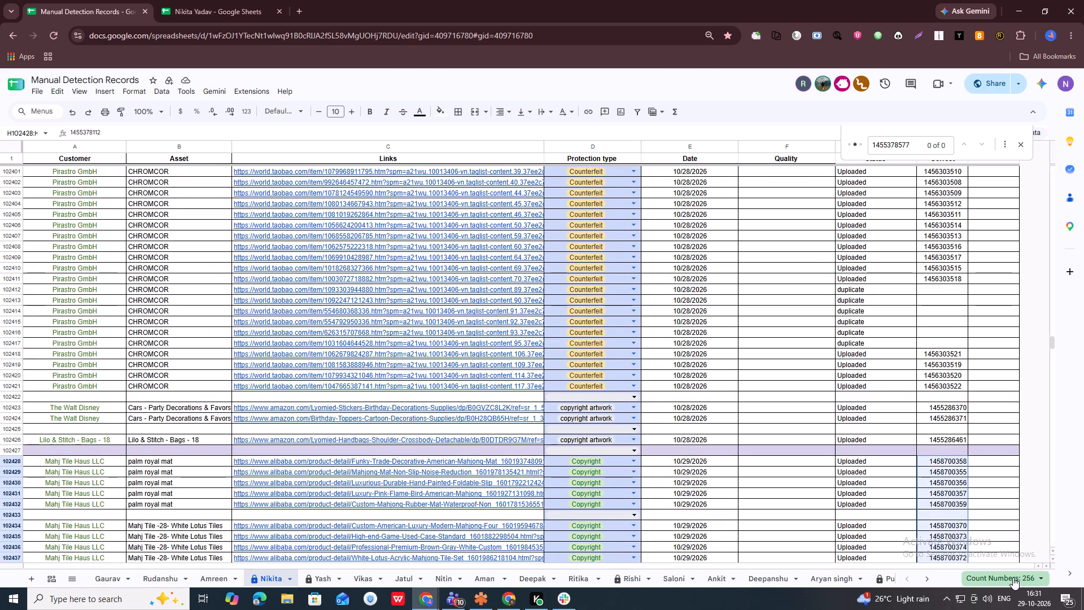
# Calculate 256+45 in a new browser tab and close that tab.
pyautogui.click(296, 6)
pyautogui.write('256+45')
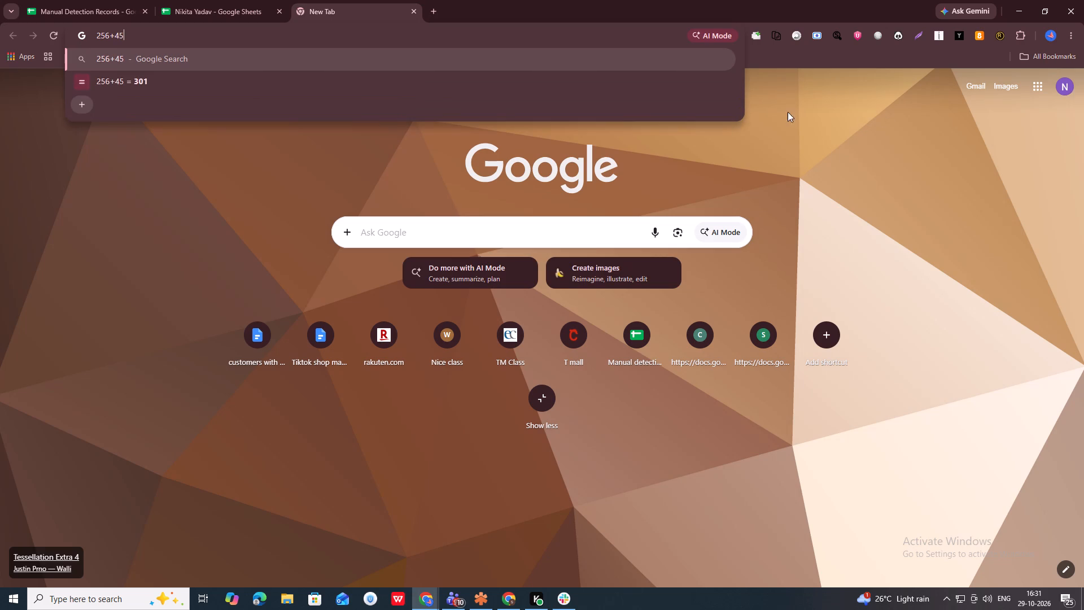
pyautogui.click(414, 12)
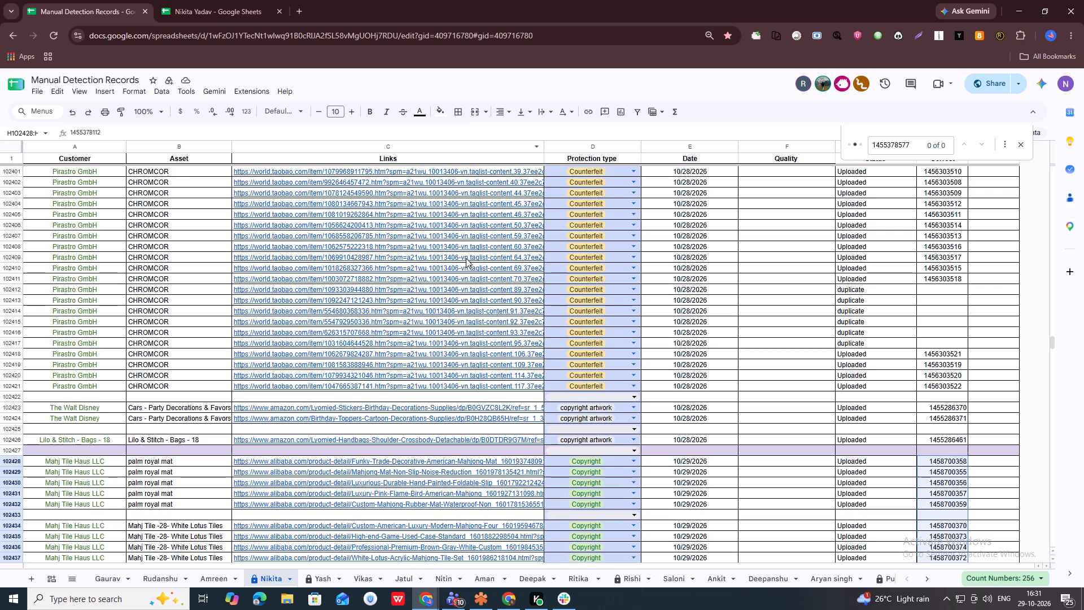
# Return to the end of the records and select the empty Asset cell B102743 below the Towels entries.
pyautogui.press('Down')
pyautogui.scroll(-1, 260, 225)
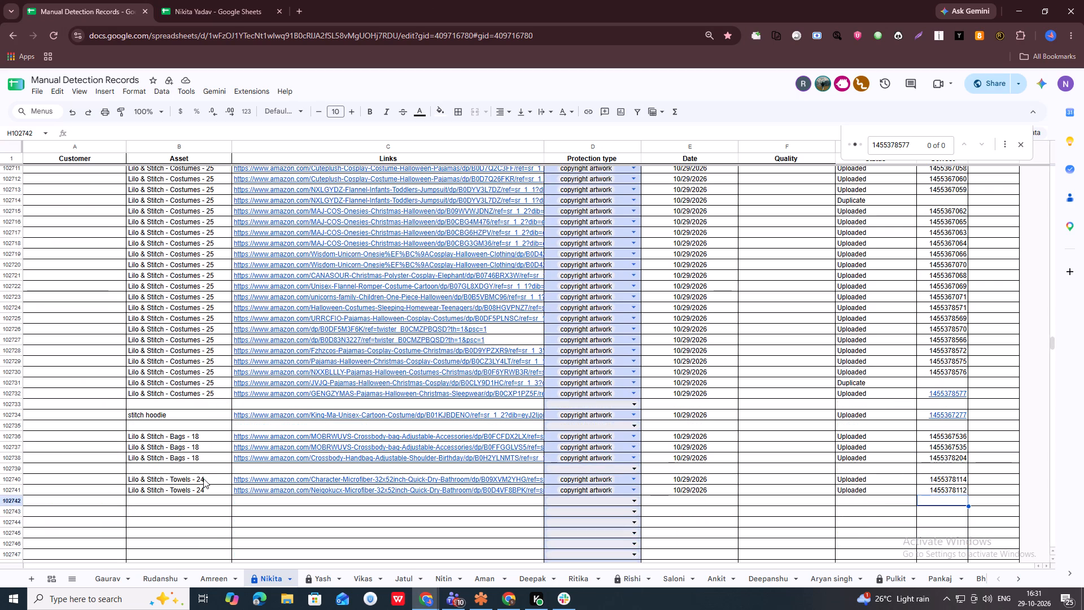
pyautogui.click(154, 508)
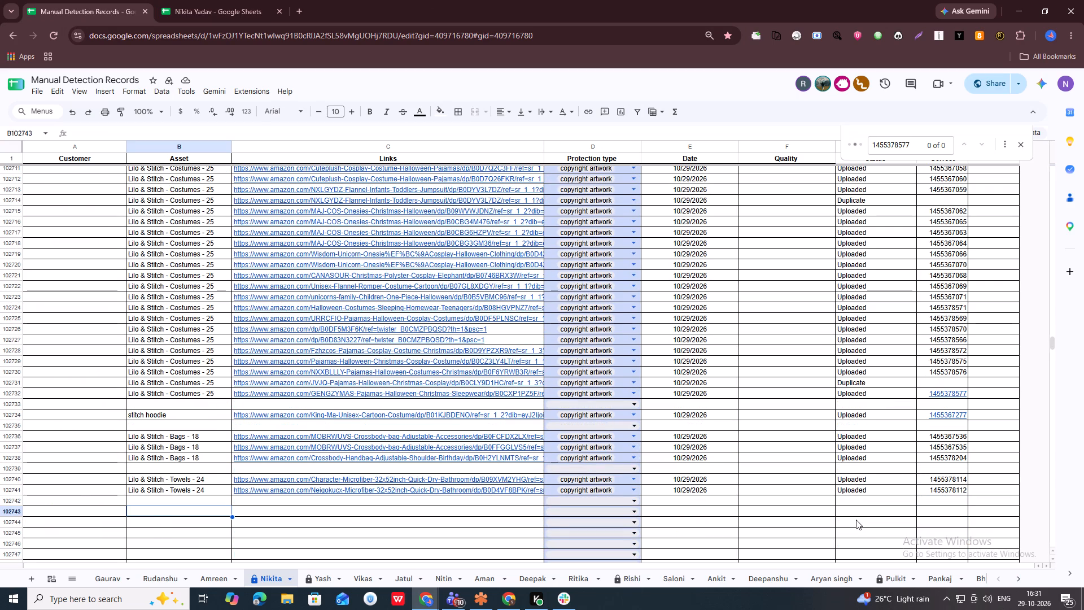
# Switch to the Red Points New Incident window, move the Copy Link Status box clear of the account menu, and close the window.
pyautogui.hotkey('alt', 'Tab')
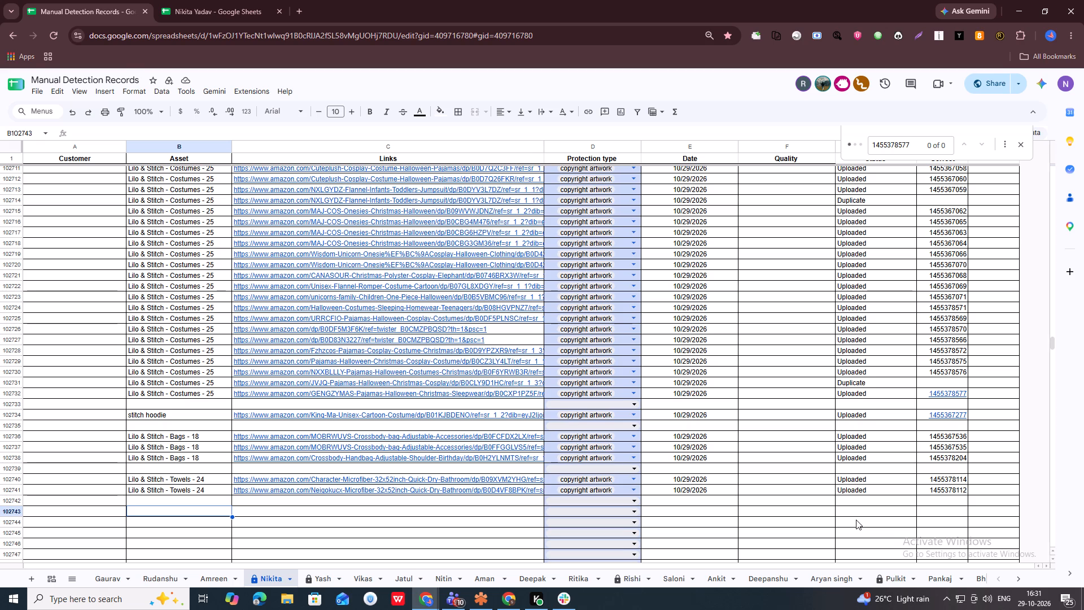
pyautogui.hotkey('alt', 'Tab')
pyautogui.click(193, 513)
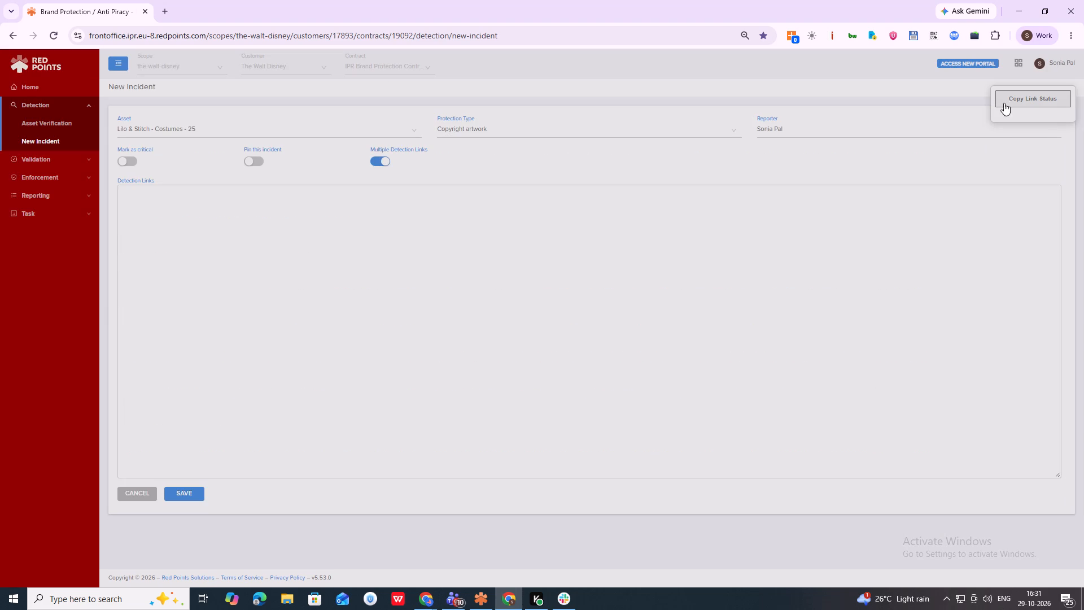
pyautogui.moveTo(1055, 111); pyautogui.dragTo(916, 78)
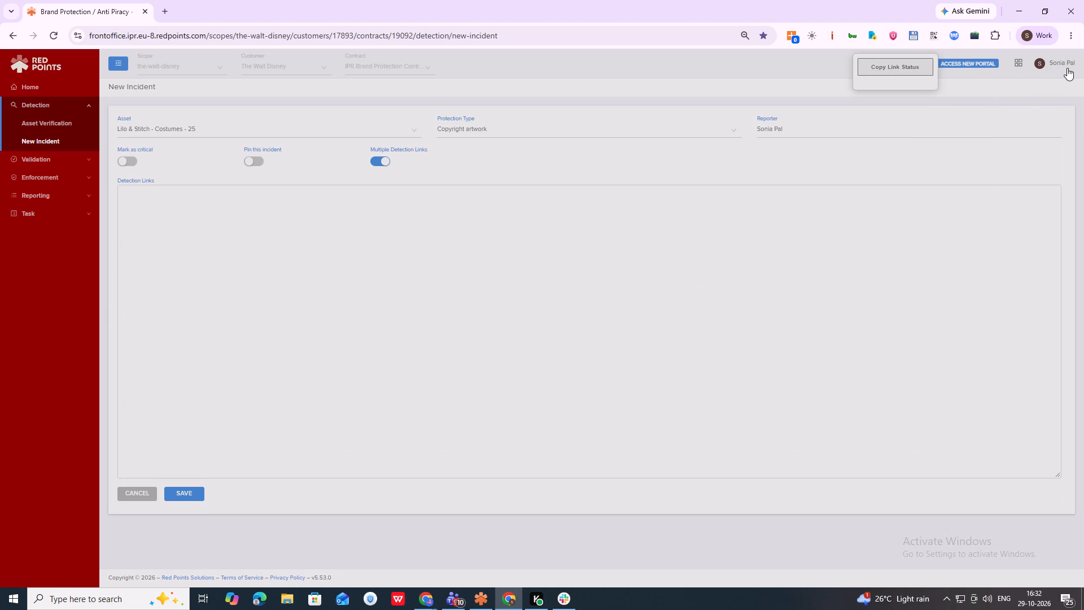
pyautogui.click(1067, 68)
pyautogui.click(1039, 135)
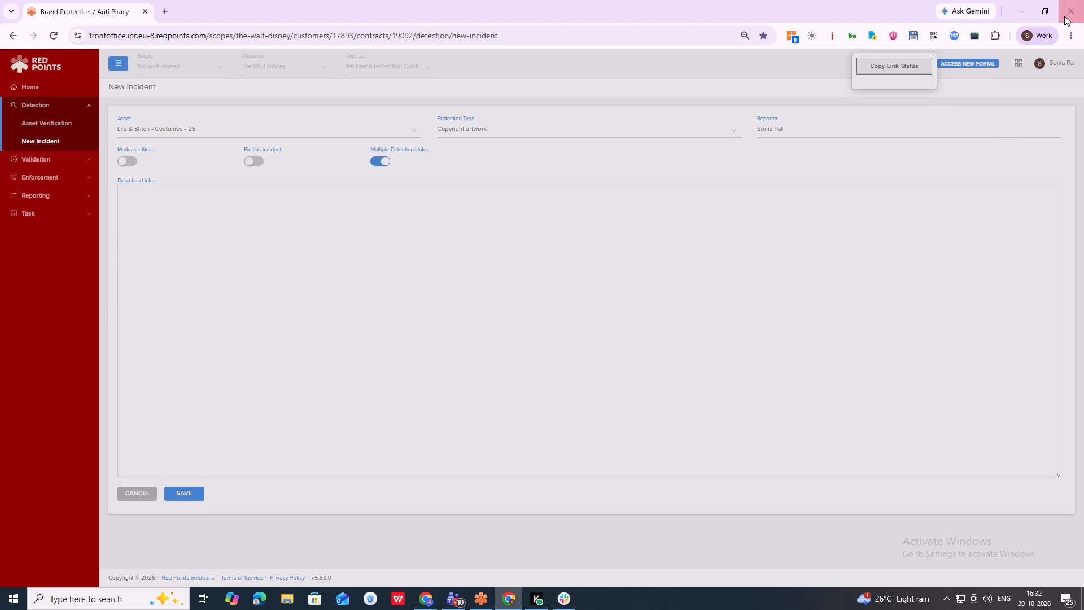
pyautogui.click(1073, 6)
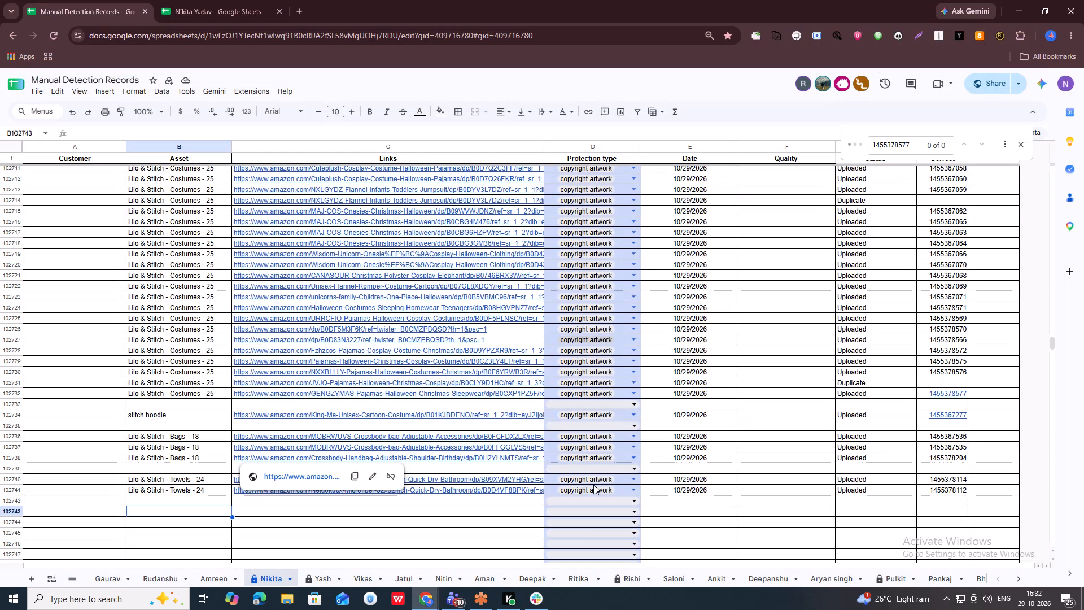
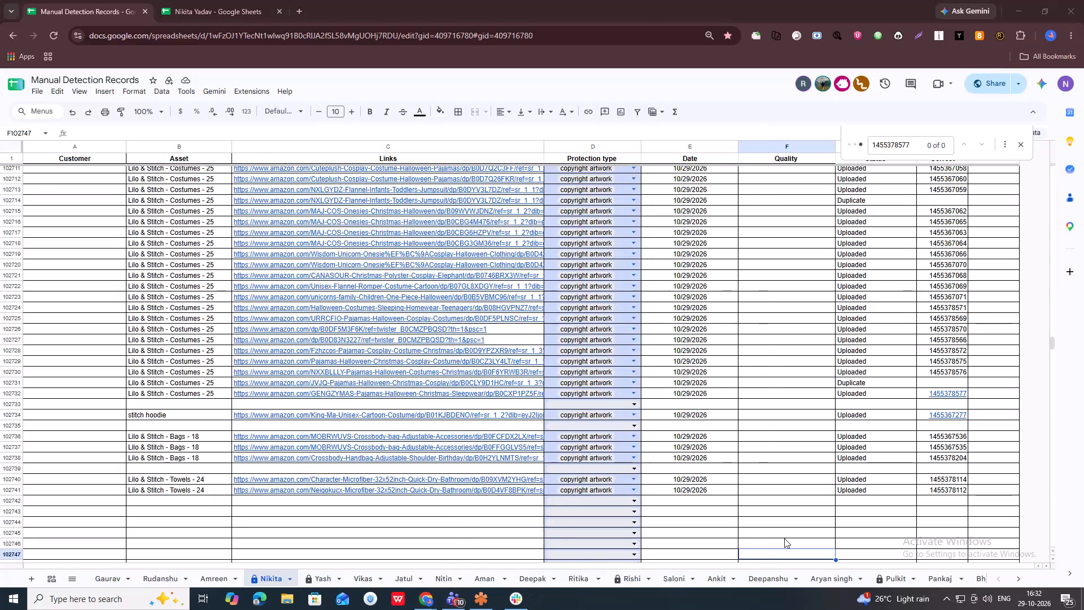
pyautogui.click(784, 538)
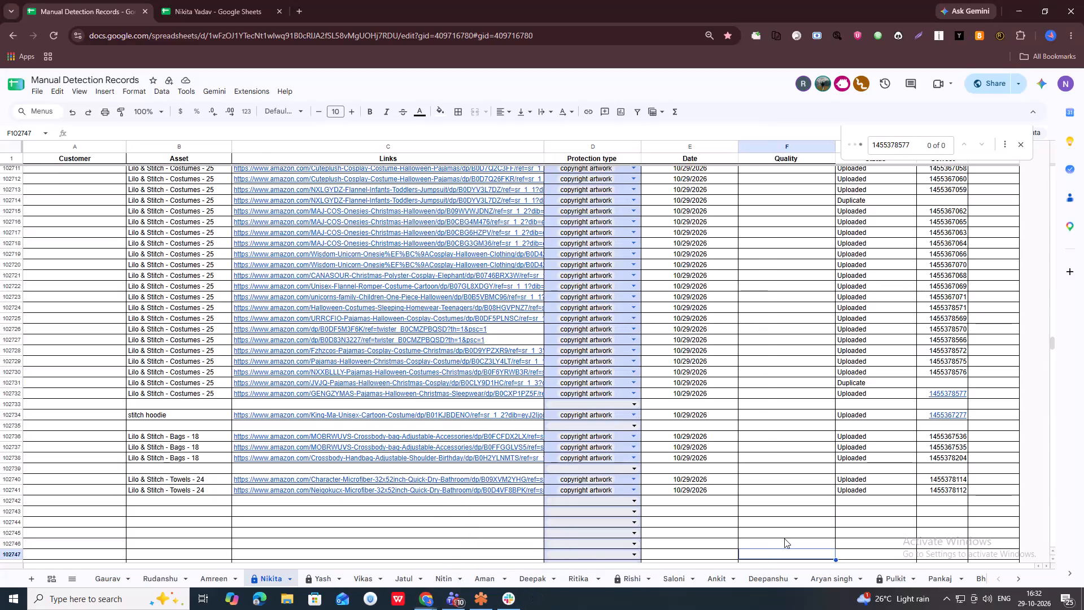
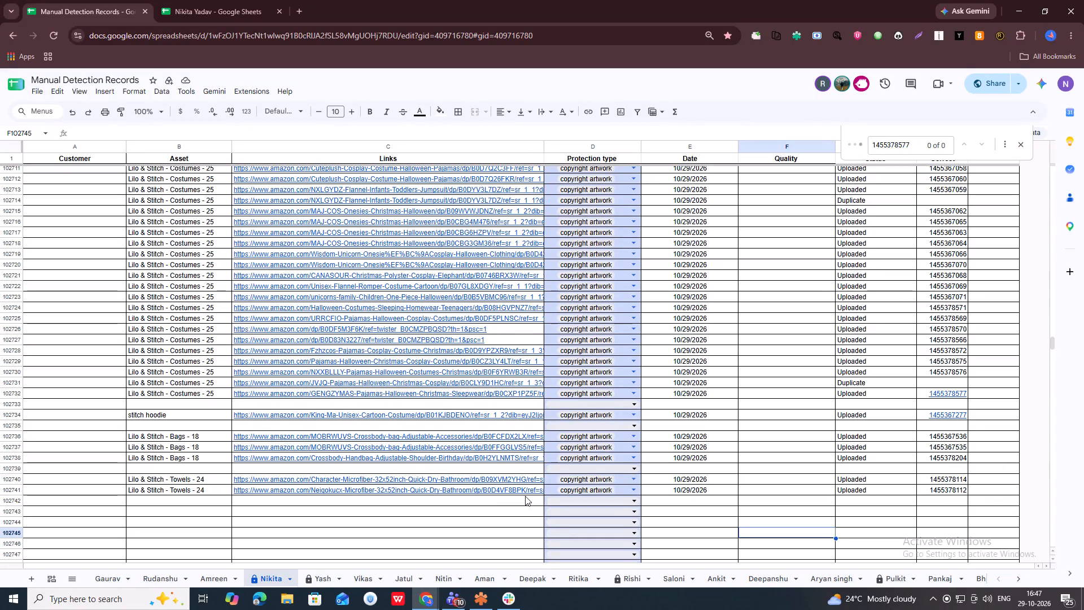
# Switch from the Manual Detection Records sheet to the NEW 01 - Calendar Brand spreadsheet window.
pyautogui.hotkey('alt', 'Tab')
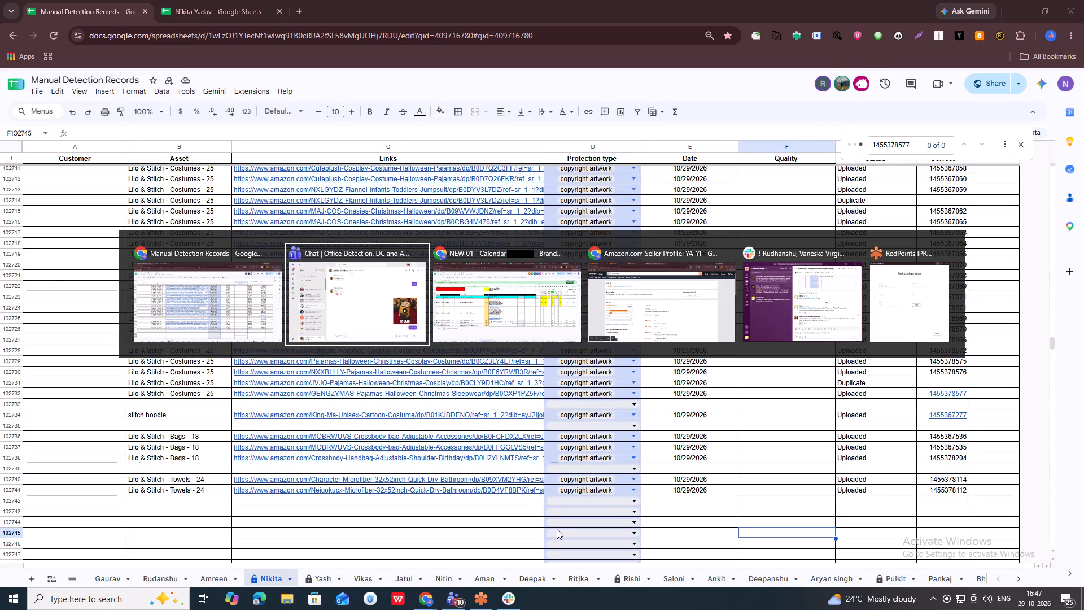
pyautogui.hotkey('alt', 'Tab')
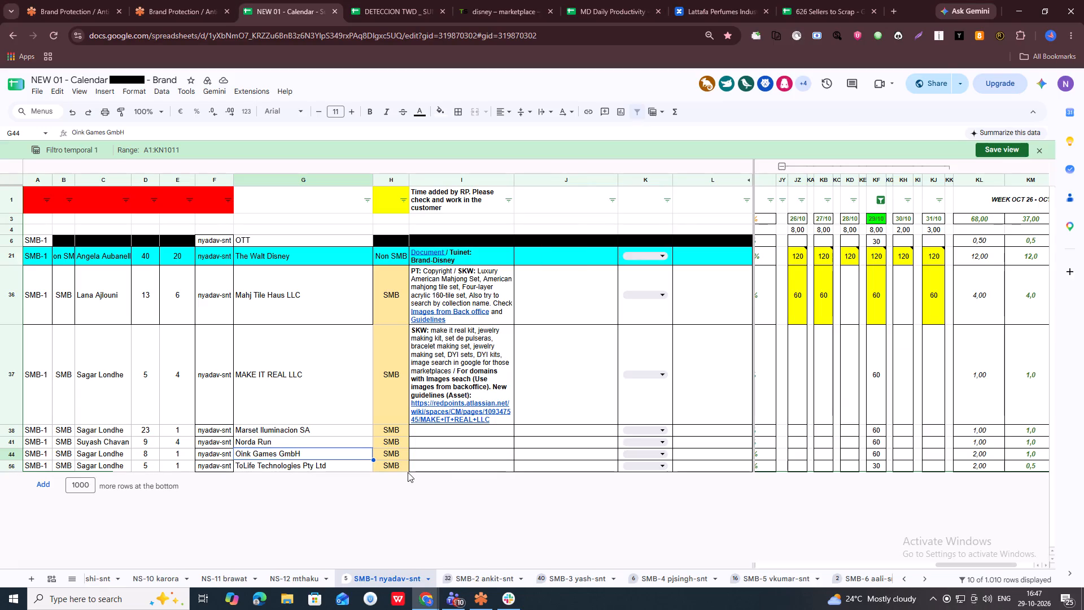
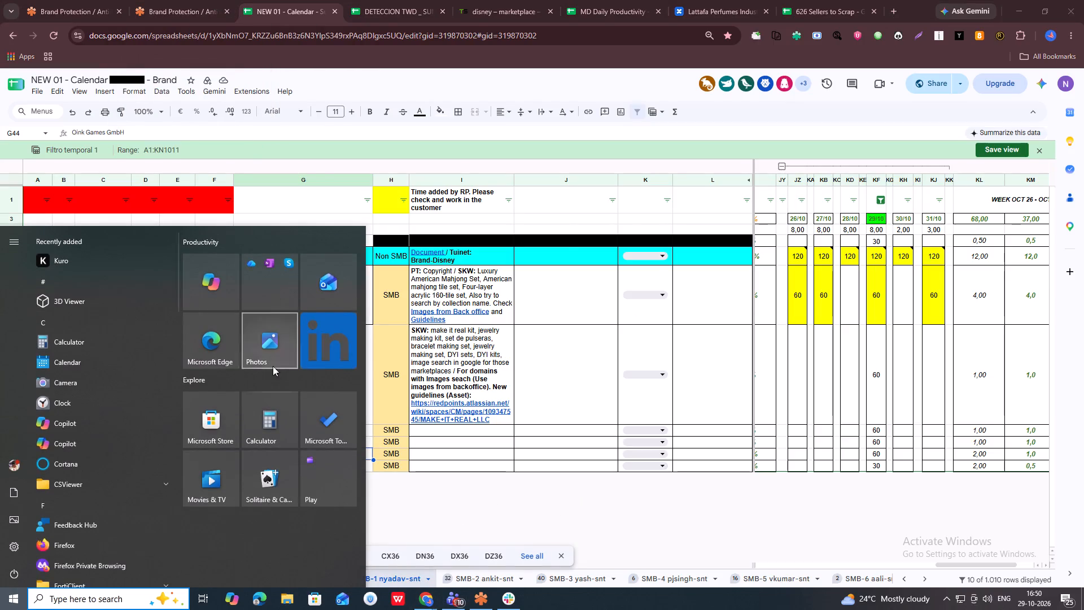
# Launch the recently added Kuro application.
pyautogui.click(76, 259)
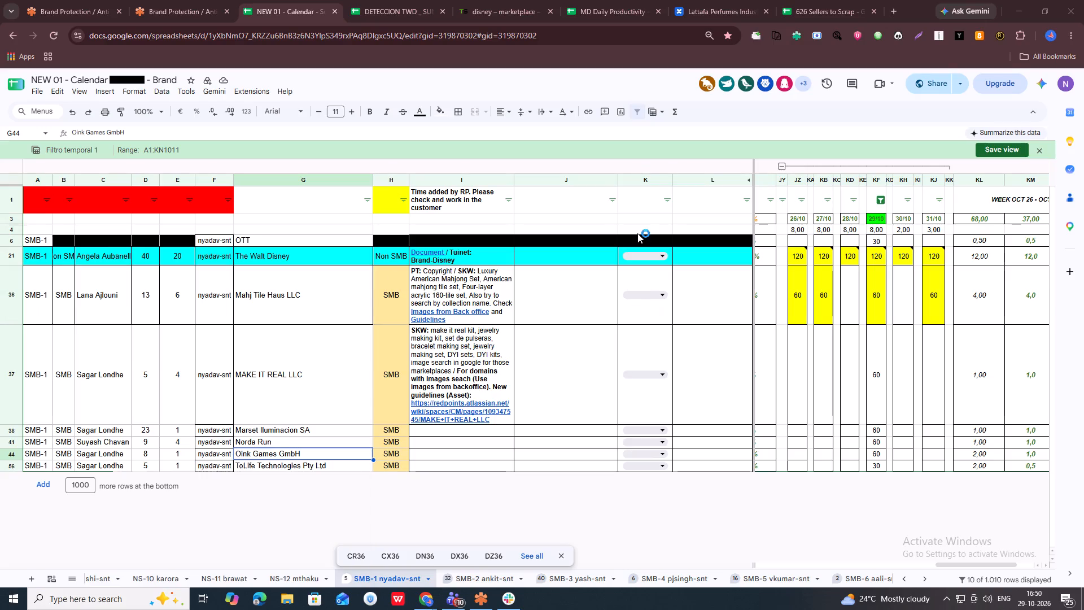
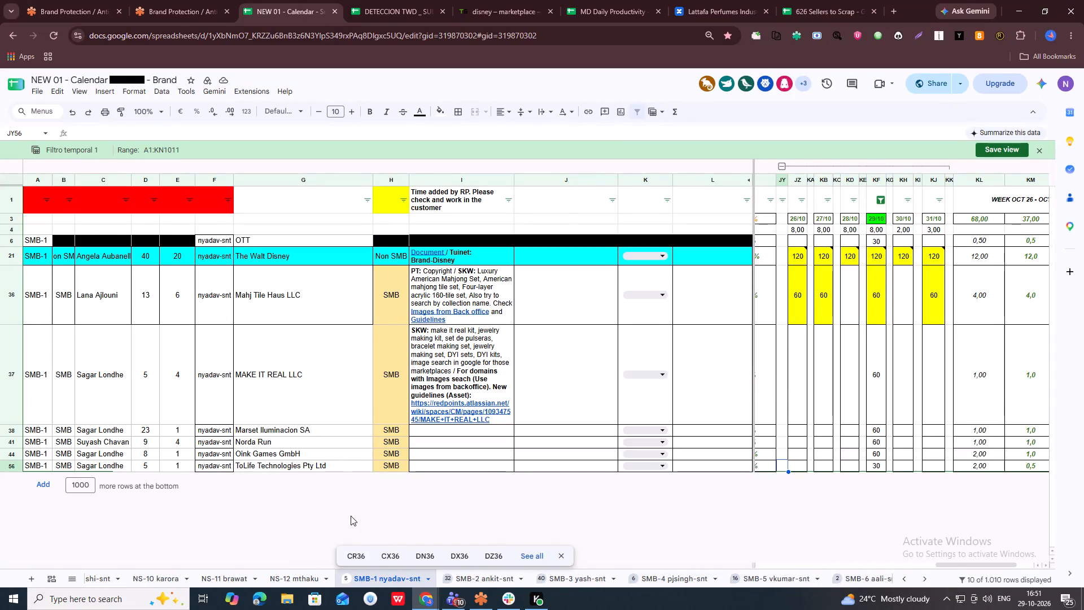
# Select the Oink Games GmbH brand entry in the SMB-1 calendar sheet.
pyautogui.click(296, 451)
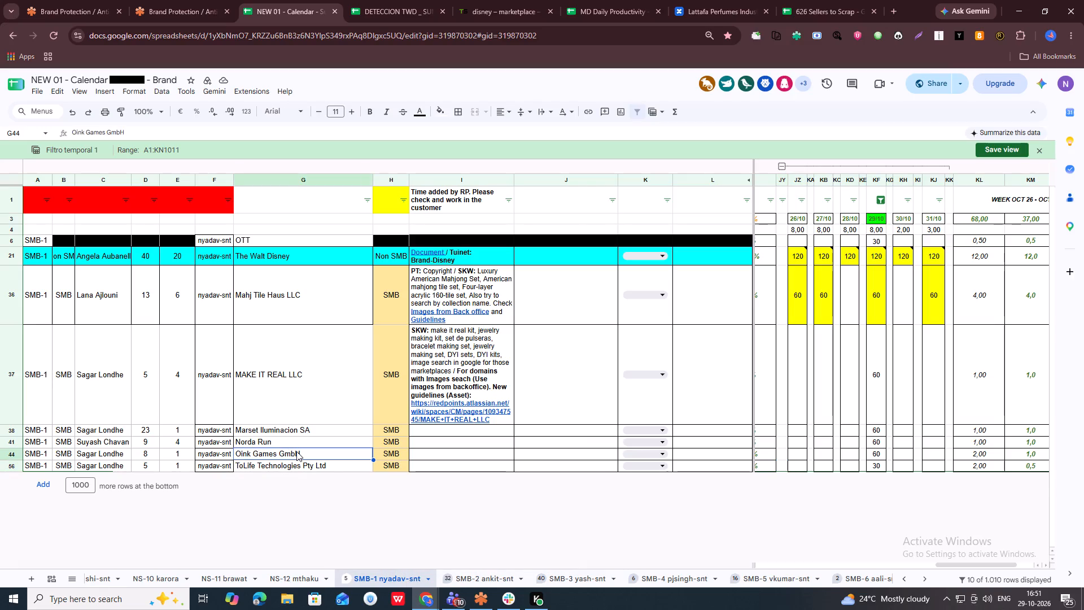
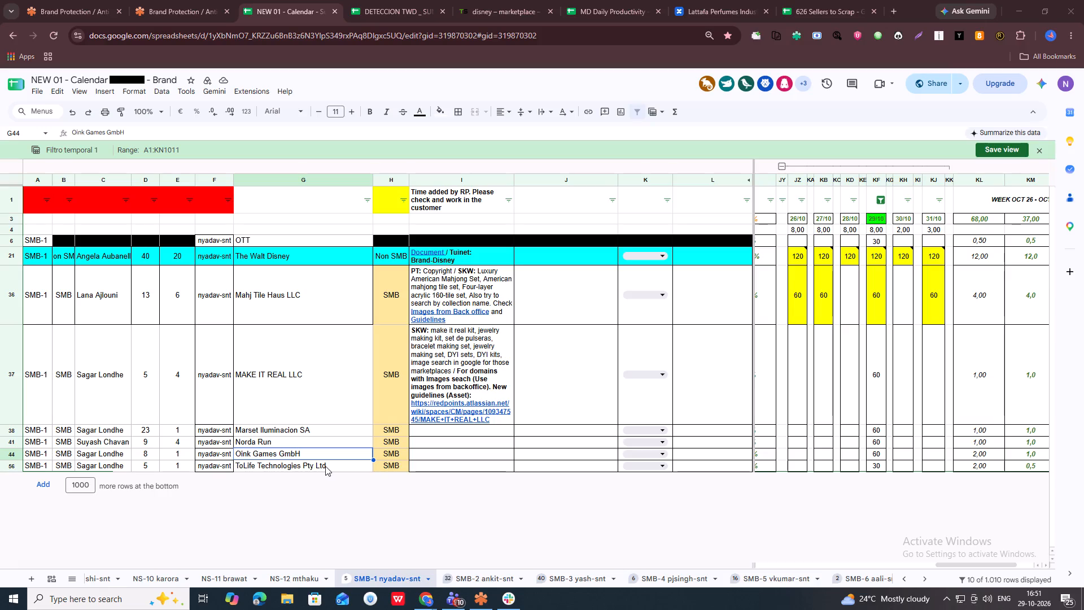
# Copy the brand name Oink Games GmbH from the calendar into the Customer column of row 102743 in Manual Detection Records.
pyautogui.hotkey('ctrl', 'c')
pyautogui.hotkey('alt', 'Tab')
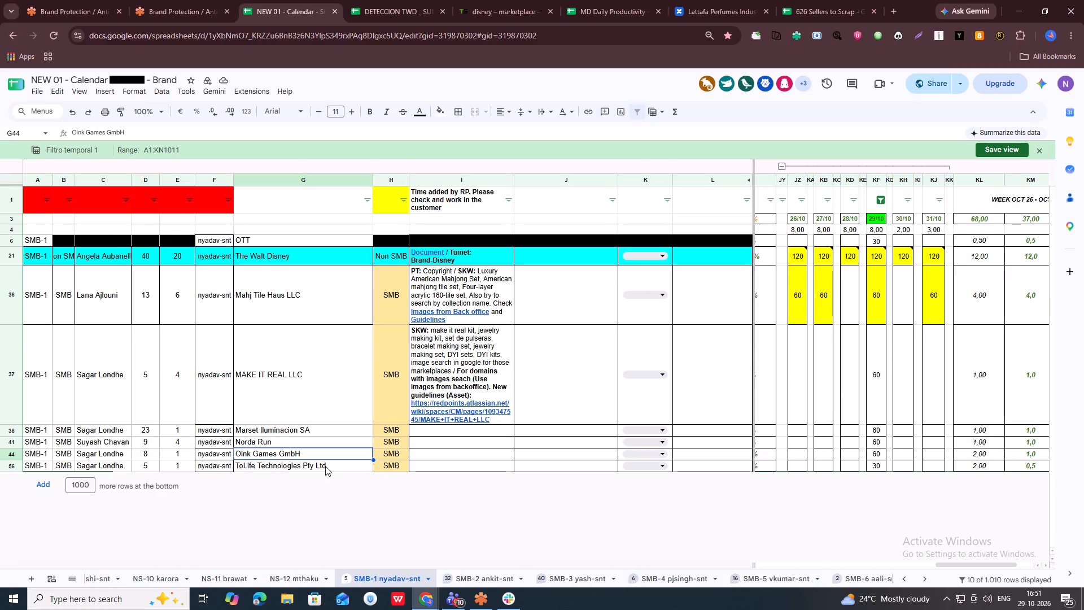
pyautogui.hotkey('ctrl', 'c')
pyautogui.hotkey('ctrl', 'c')
pyautogui.hotkey('ctrl', 'c')
pyautogui.click(335, 491)
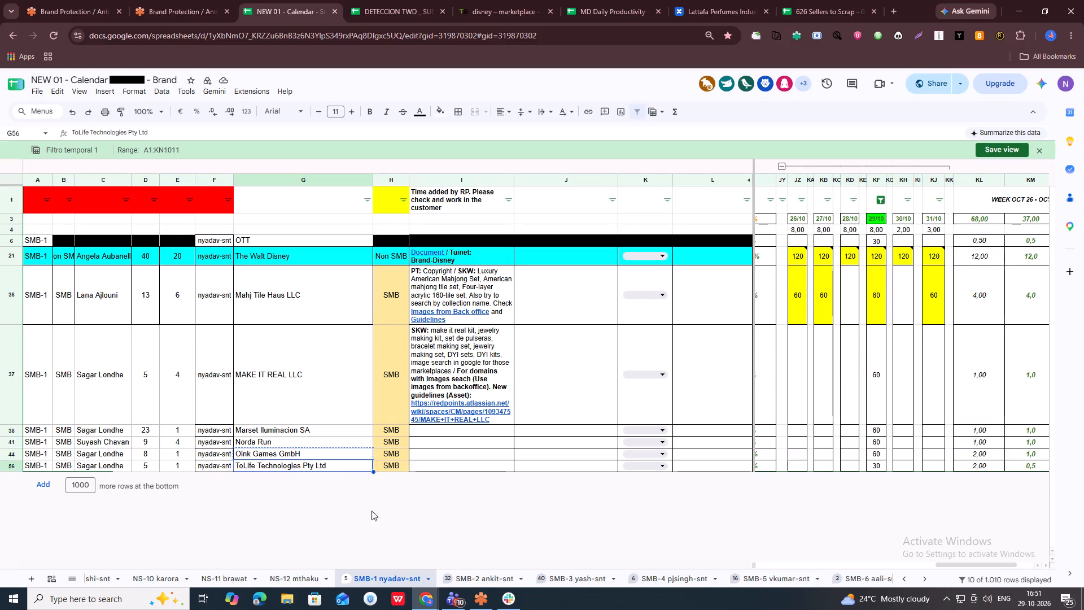
pyautogui.hotkey('alt', 'Tab')
pyautogui.click(91, 515)
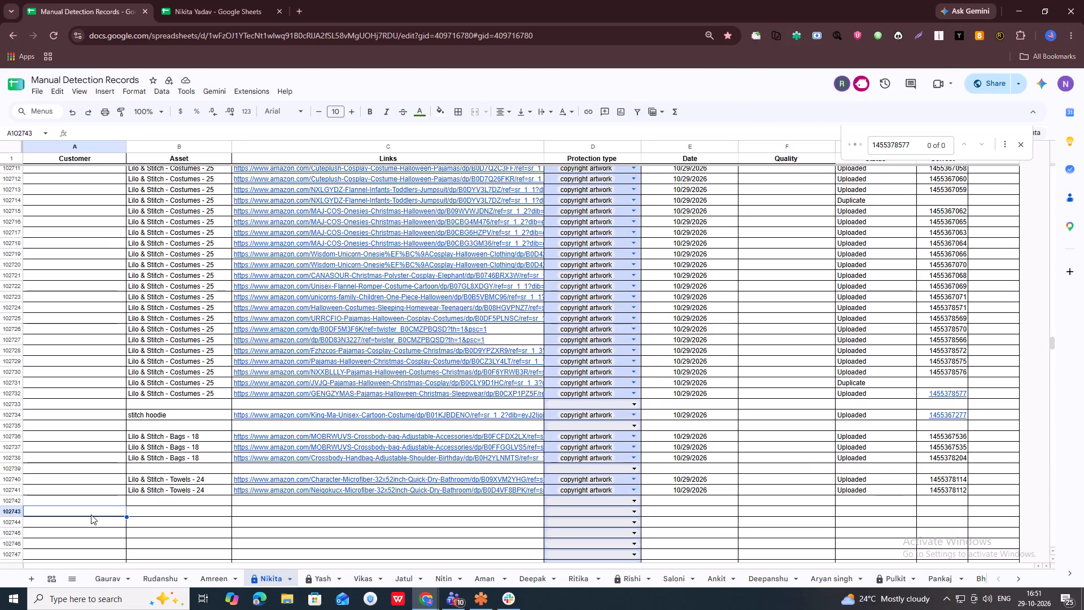
pyautogui.hotkey('ctrl', 'v')
pyautogui.press('Right')
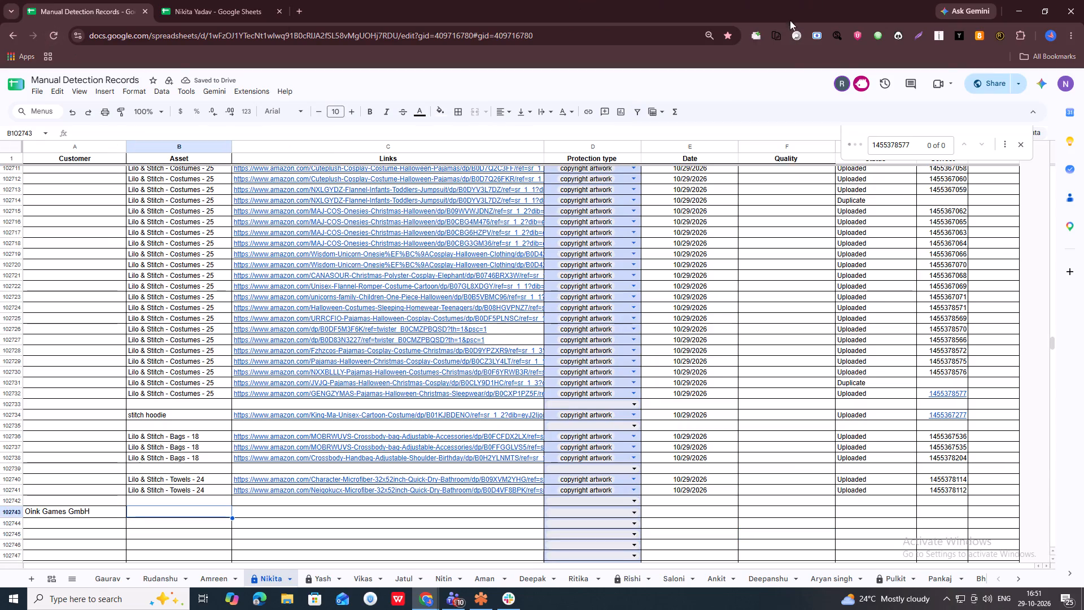
# Switch the customer of the Red Points New Incident form to Oink Games GmbH.
pyautogui.hotkey('alt', 'Tab')
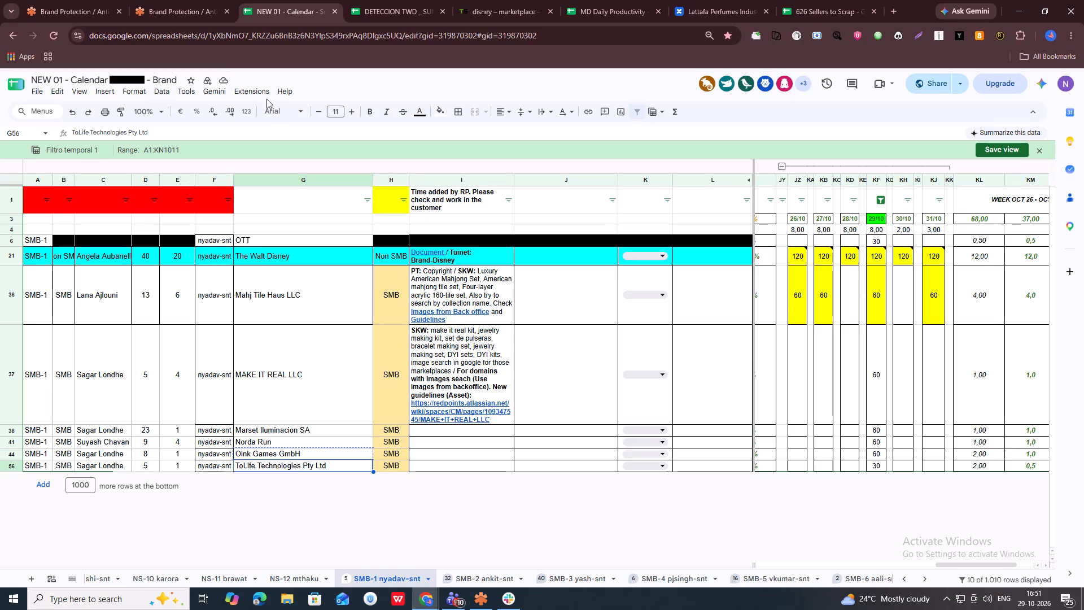
pyautogui.click(115, 0)
pyautogui.click(325, 94)
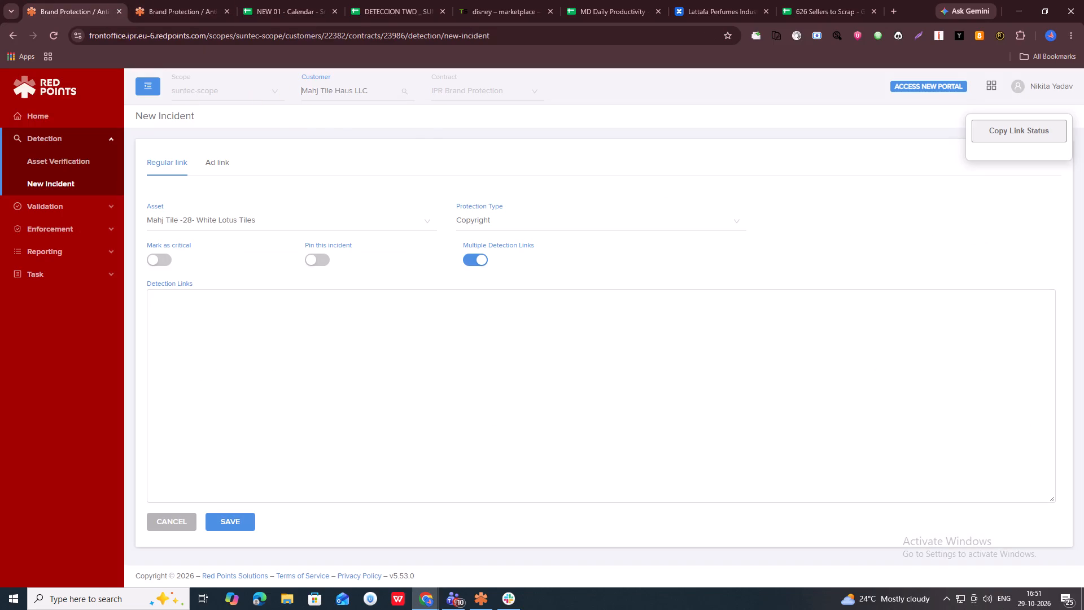
pyautogui.hotkey('ctrl', 'v')
pyautogui.click(337, 114)
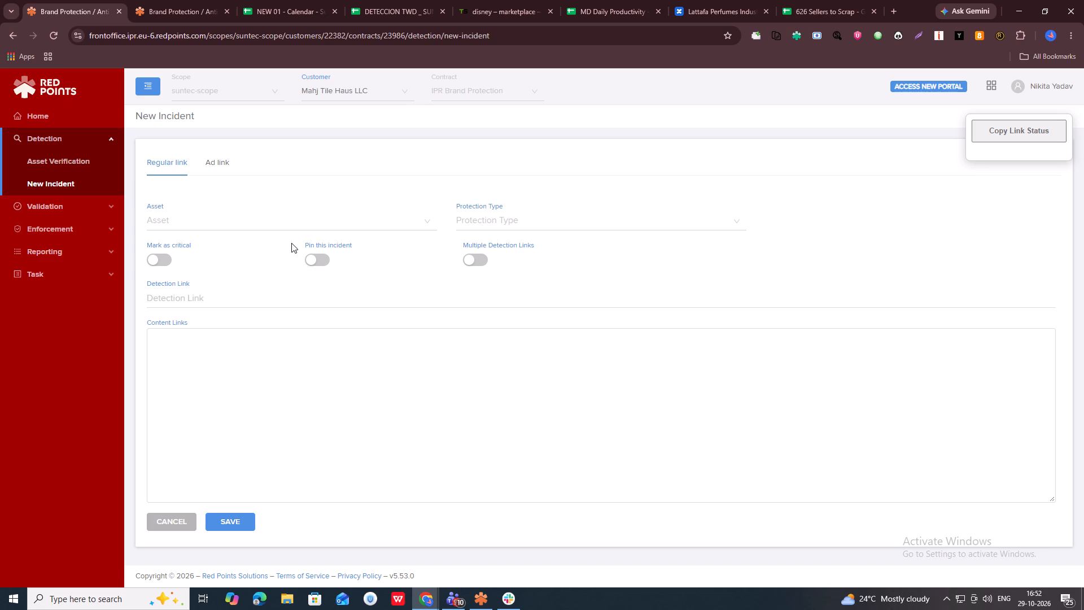
pyautogui.click(263, 226)
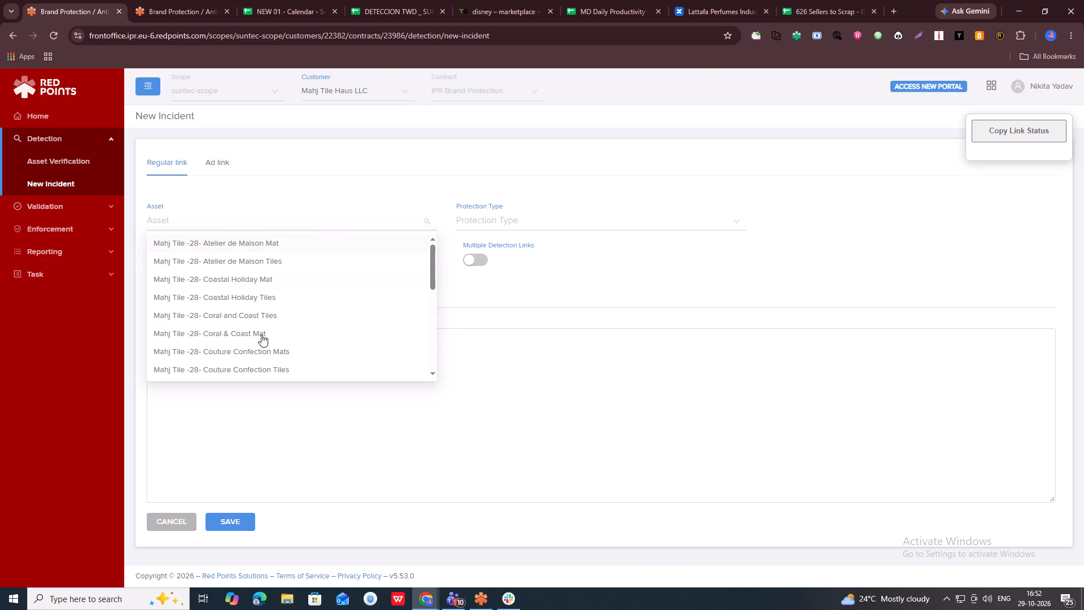
pyautogui.click(326, 93)
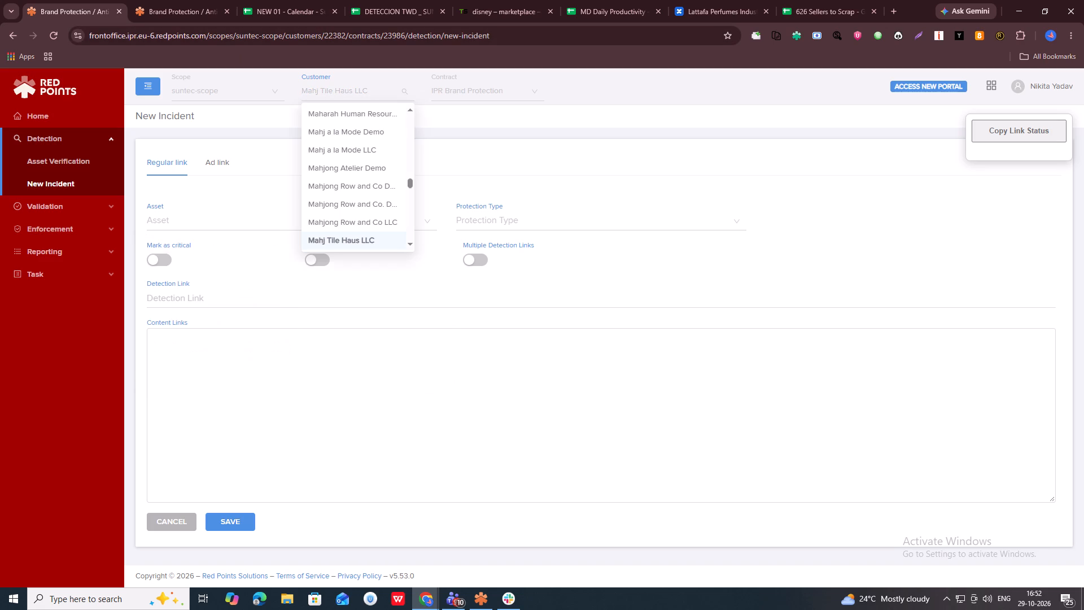
pyautogui.hotkey('ctrl', 'v')
pyautogui.click(335, 115)
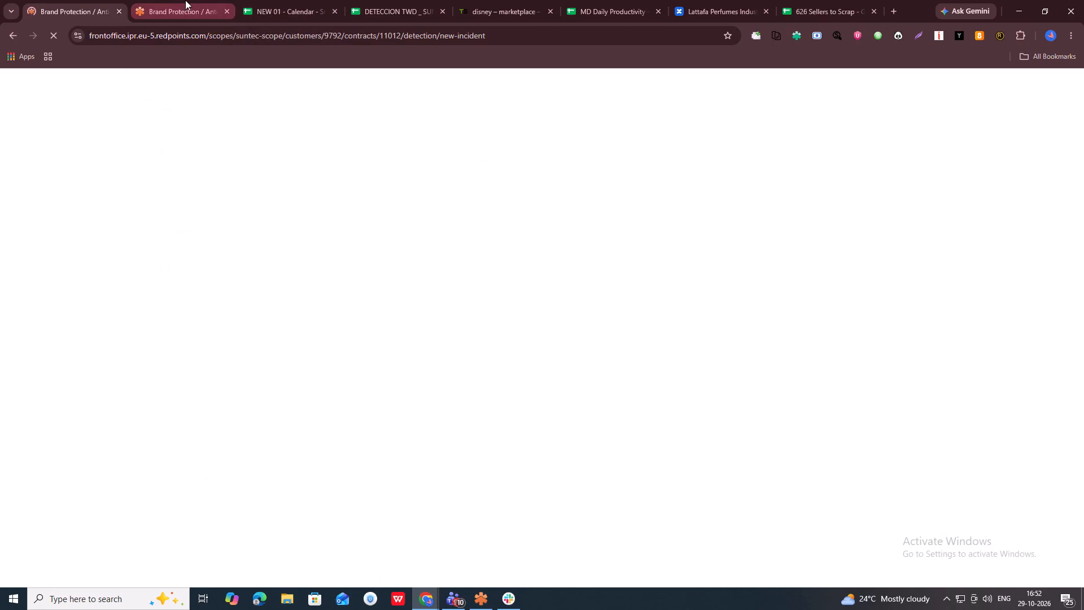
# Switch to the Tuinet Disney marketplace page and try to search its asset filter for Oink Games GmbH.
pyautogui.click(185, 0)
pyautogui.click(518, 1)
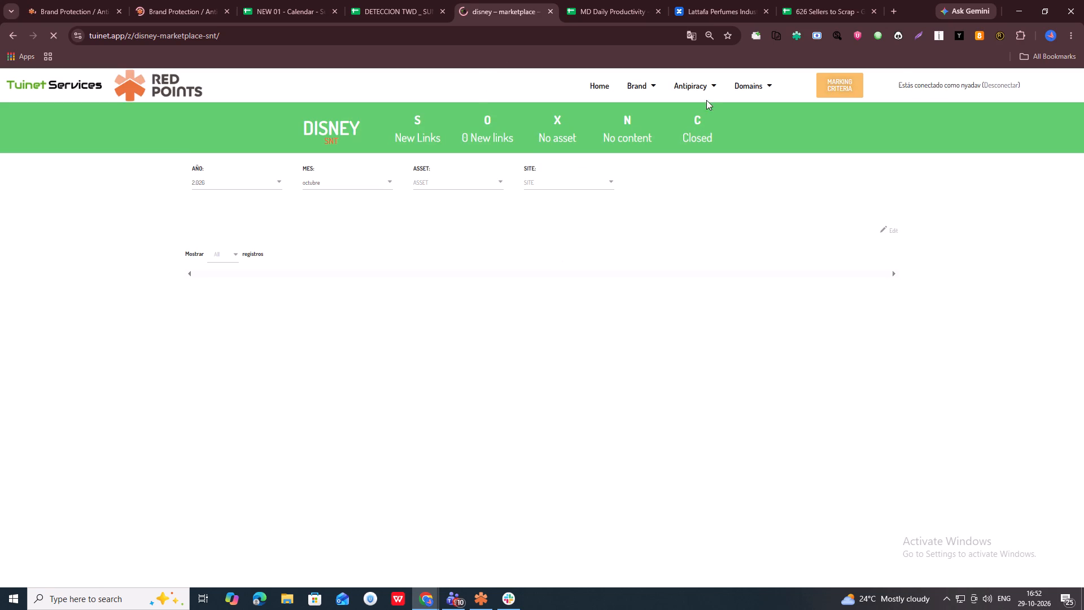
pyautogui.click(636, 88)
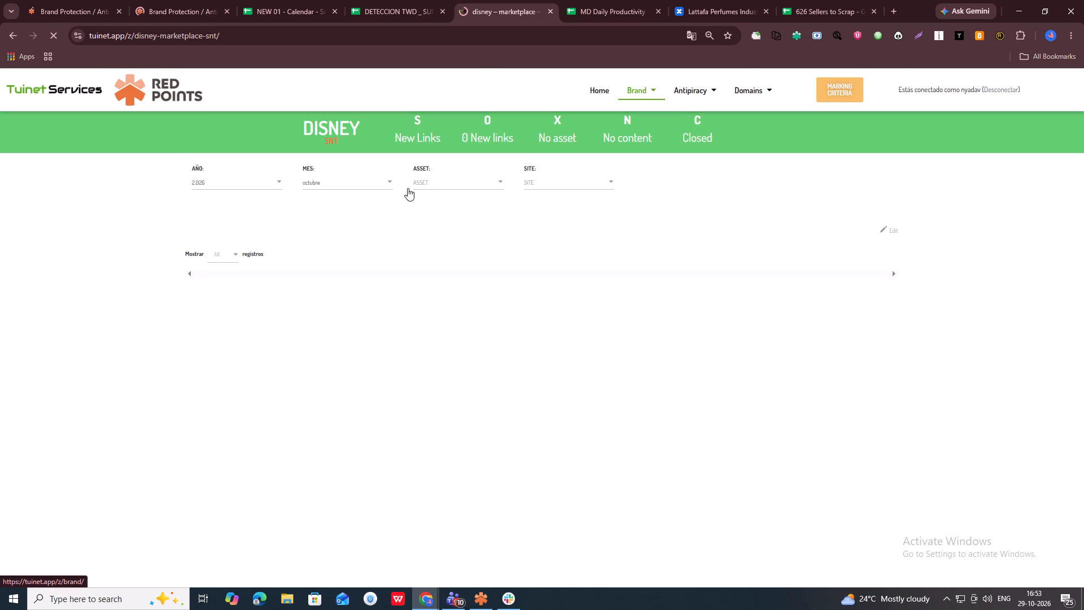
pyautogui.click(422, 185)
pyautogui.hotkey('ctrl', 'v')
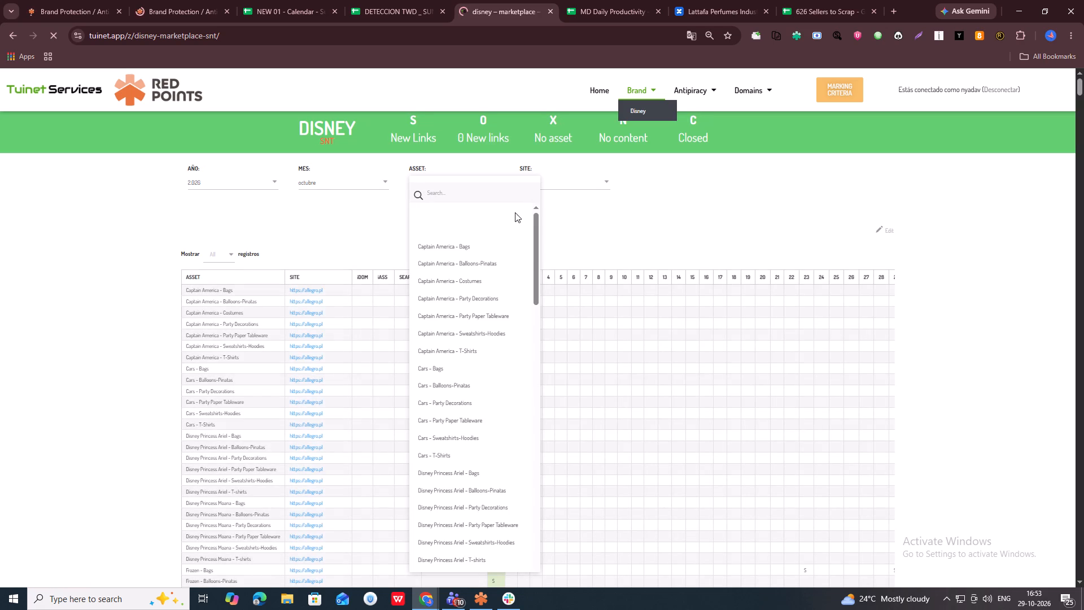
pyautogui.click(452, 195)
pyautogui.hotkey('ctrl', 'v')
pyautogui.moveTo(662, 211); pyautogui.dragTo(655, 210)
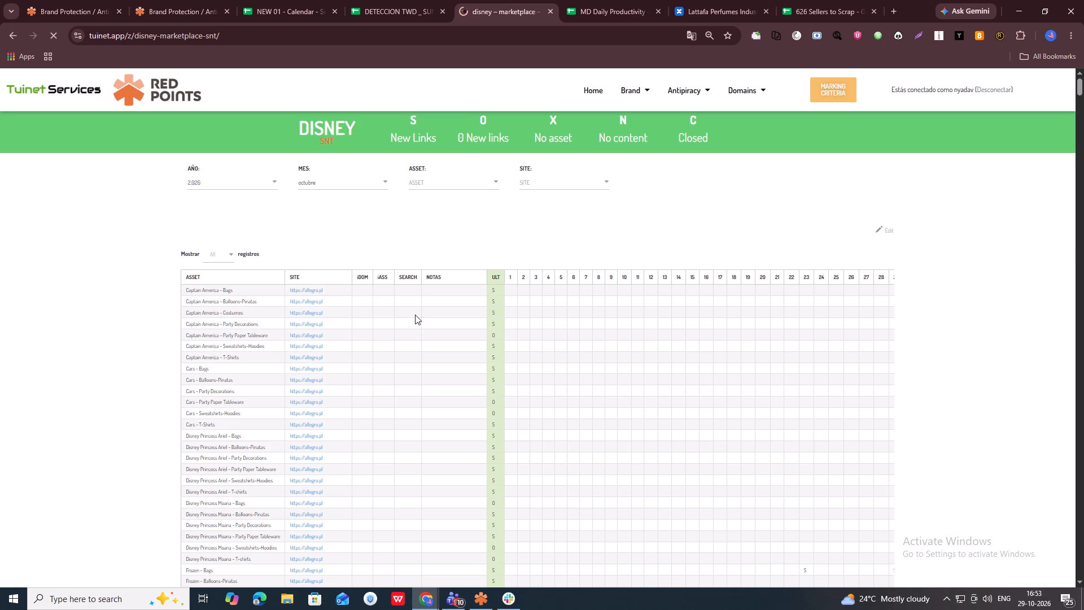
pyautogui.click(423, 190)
# Open the Brand overview page in Tuinet from the Disney marketplace page, waiting out the unresponsive page.
pyautogui.click(628, 82)
pyautogui.tripleClick(631, 92)
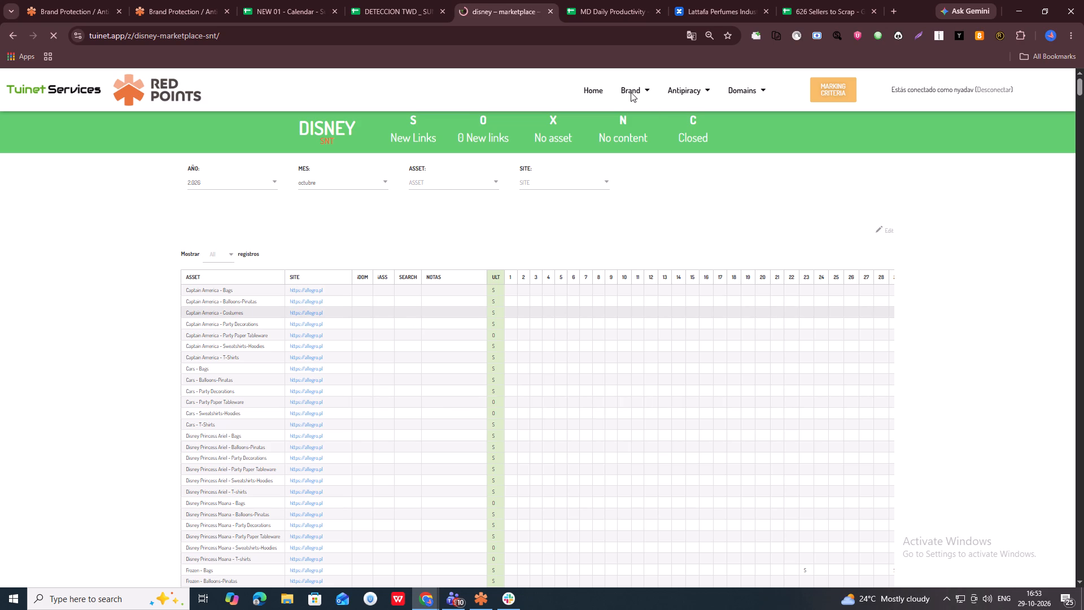
pyautogui.click(631, 92)
pyautogui.scroll(-7, 537, 265)
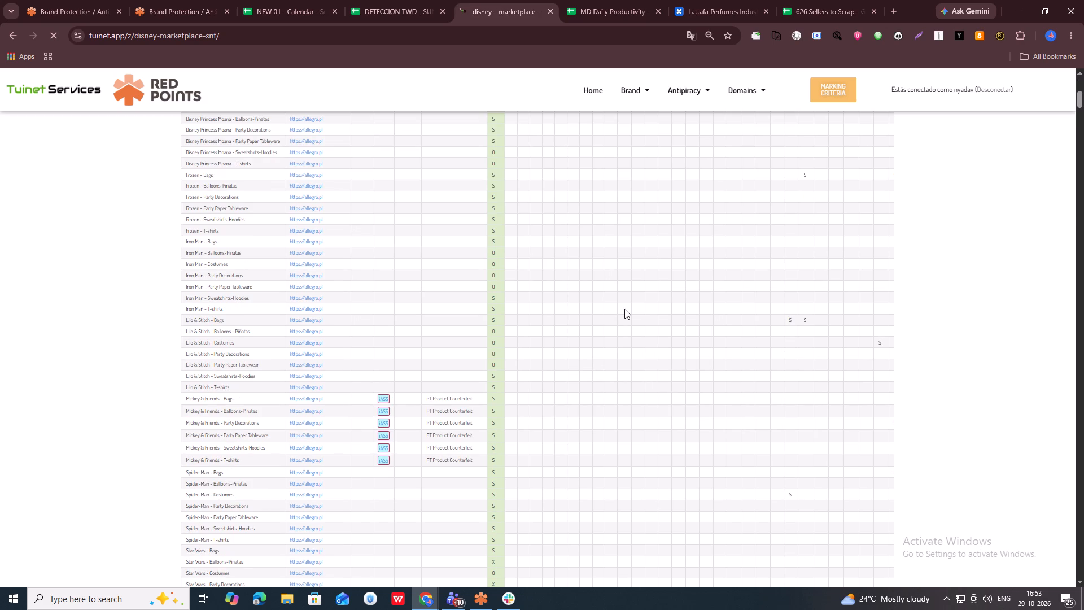
pyautogui.scroll(-7, 626, 308)
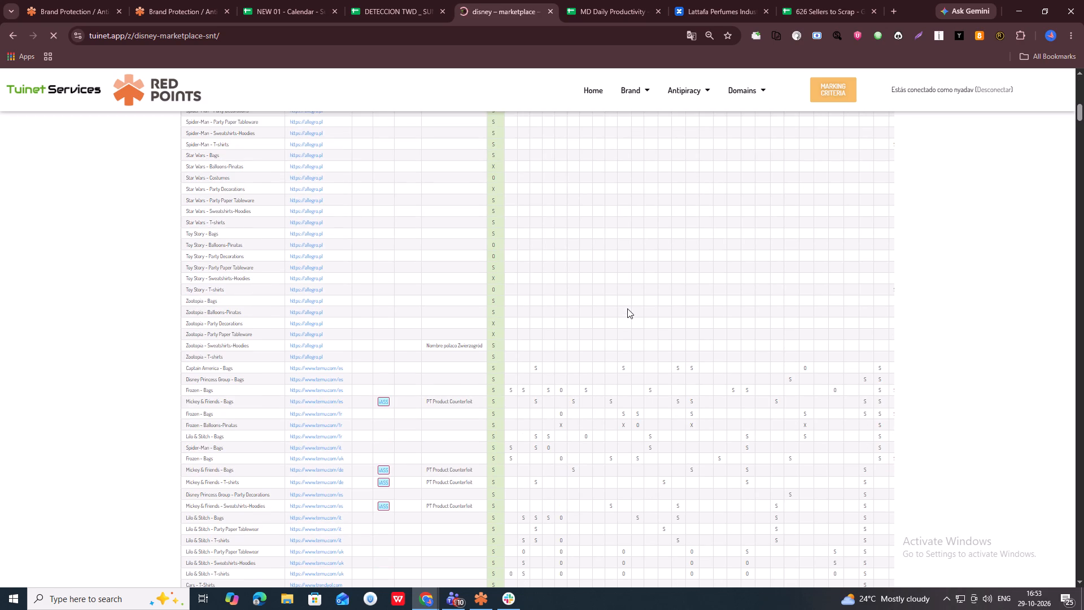
pyautogui.scroll(13, 627, 308)
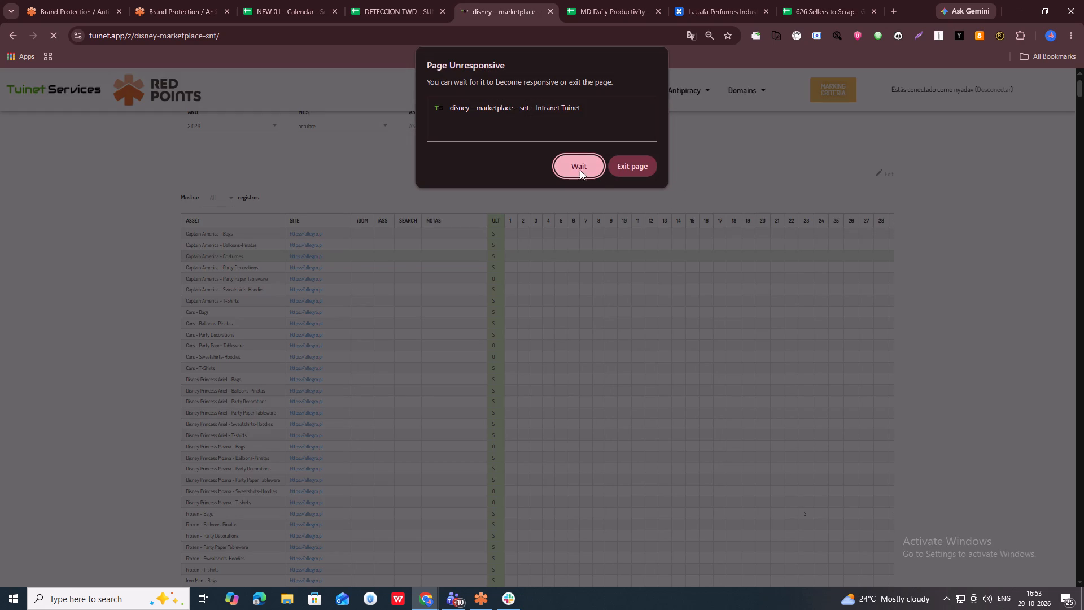
pyautogui.click(588, 167)
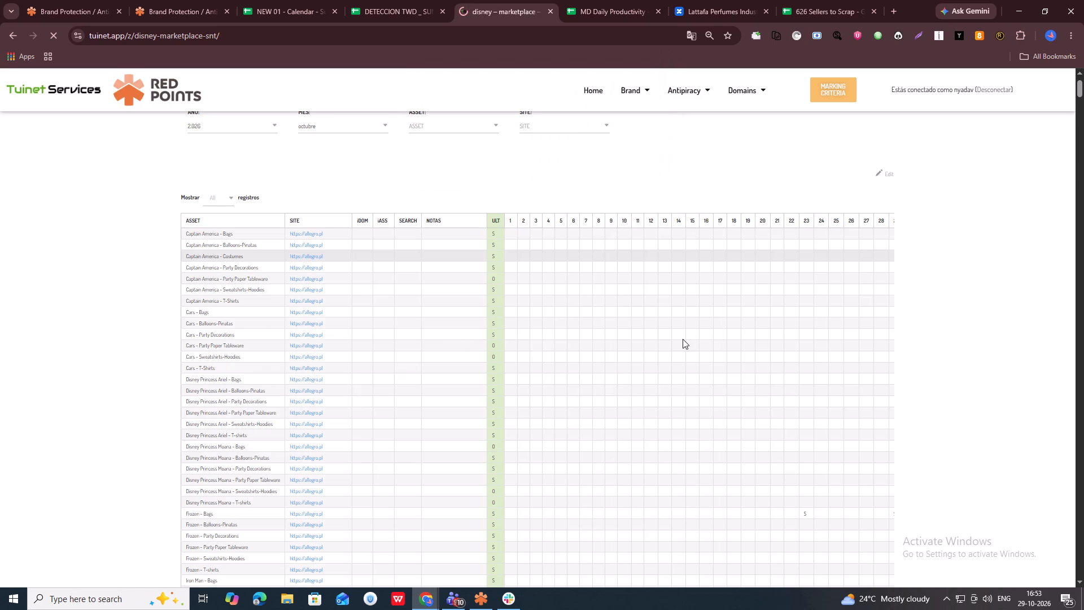
pyautogui.scroll(5, 683, 339)
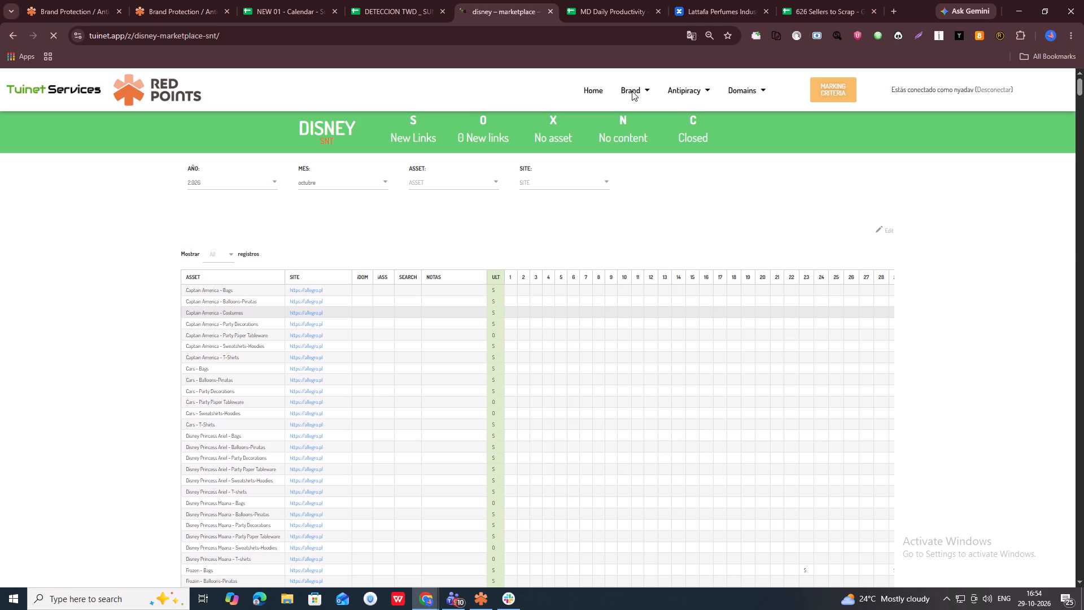
pyautogui.click(632, 91)
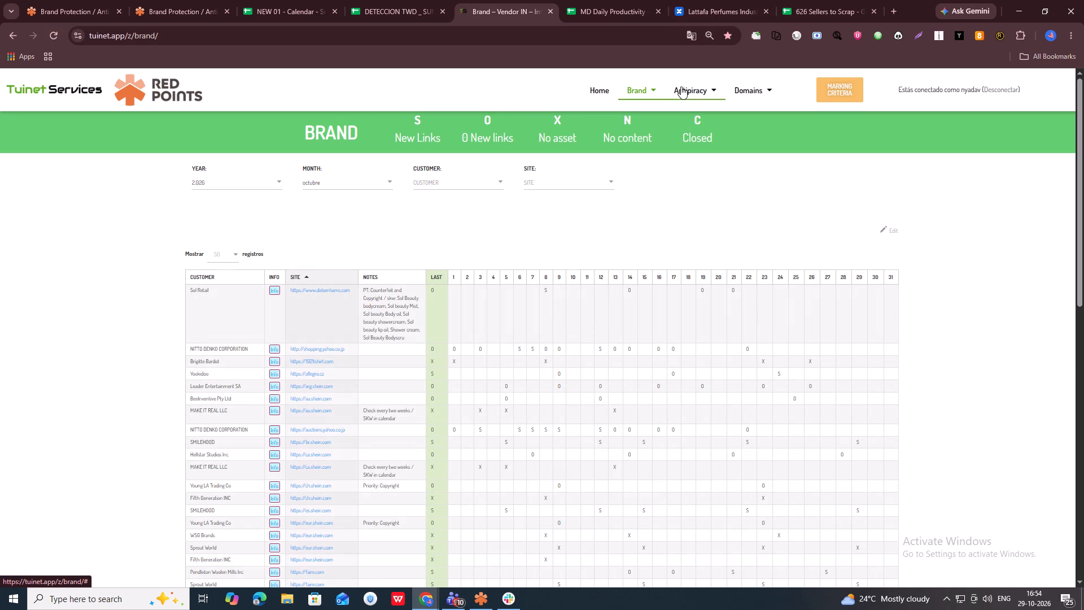
# Search the customer filter of the Tuinet Brand overview for Oink Games GmbH.
pyautogui.click(435, 186)
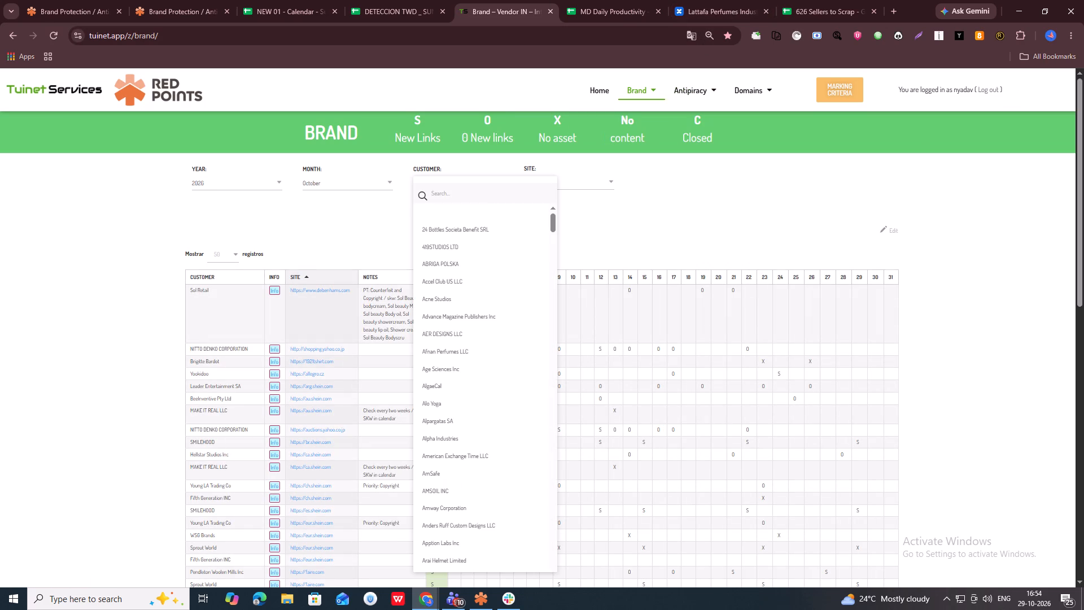
pyautogui.hotkey('ctrl', 'v')
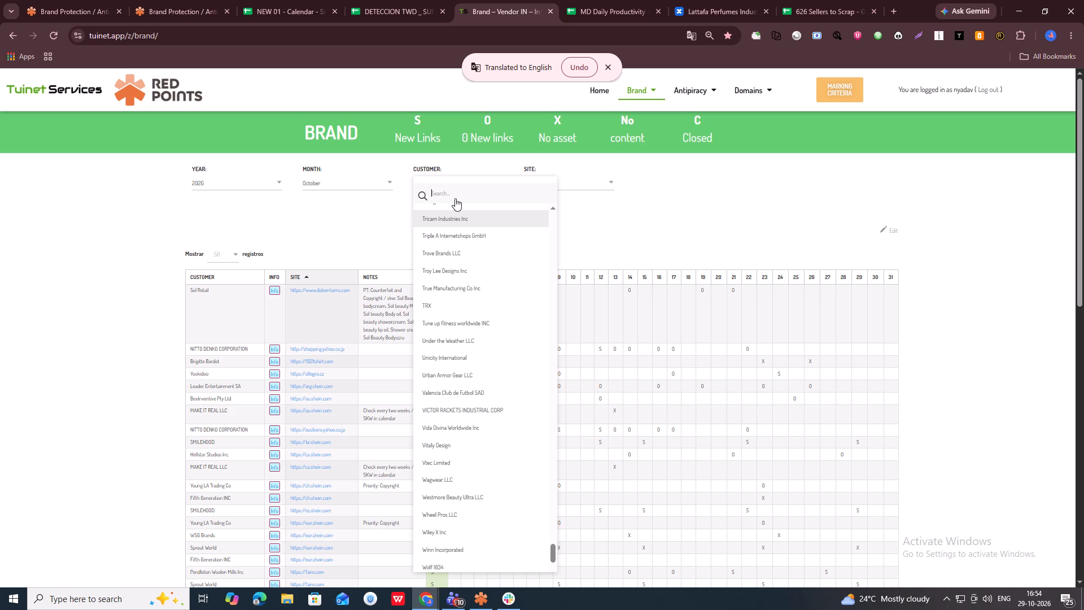
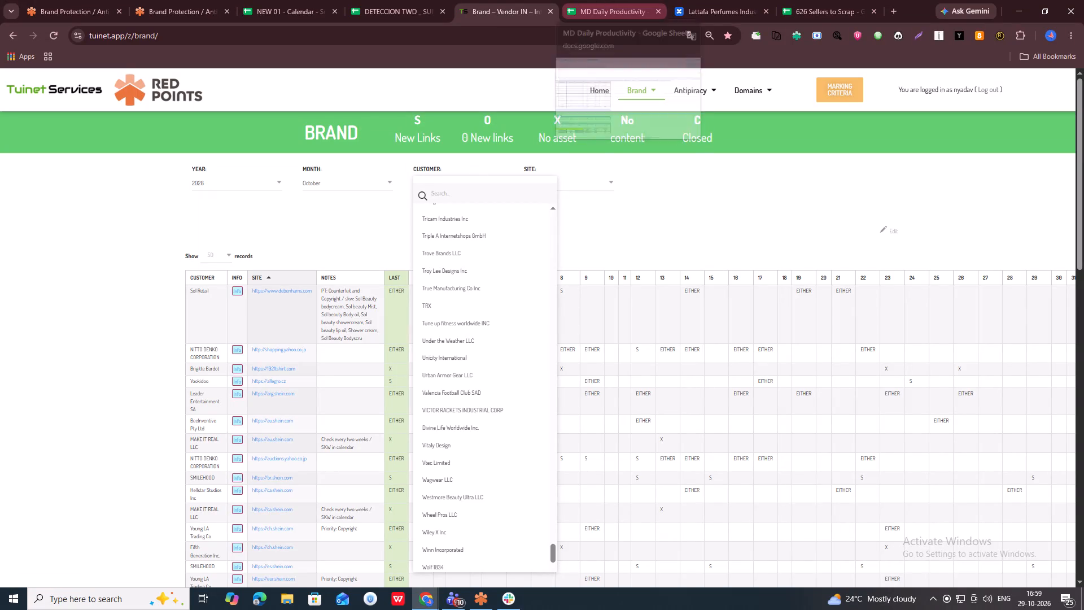
# Filter the Tuinet Brand overview by the customer Oink Games GmbH.
pyautogui.hotkey('ctrl', 'v')
pyautogui.click(453, 213)
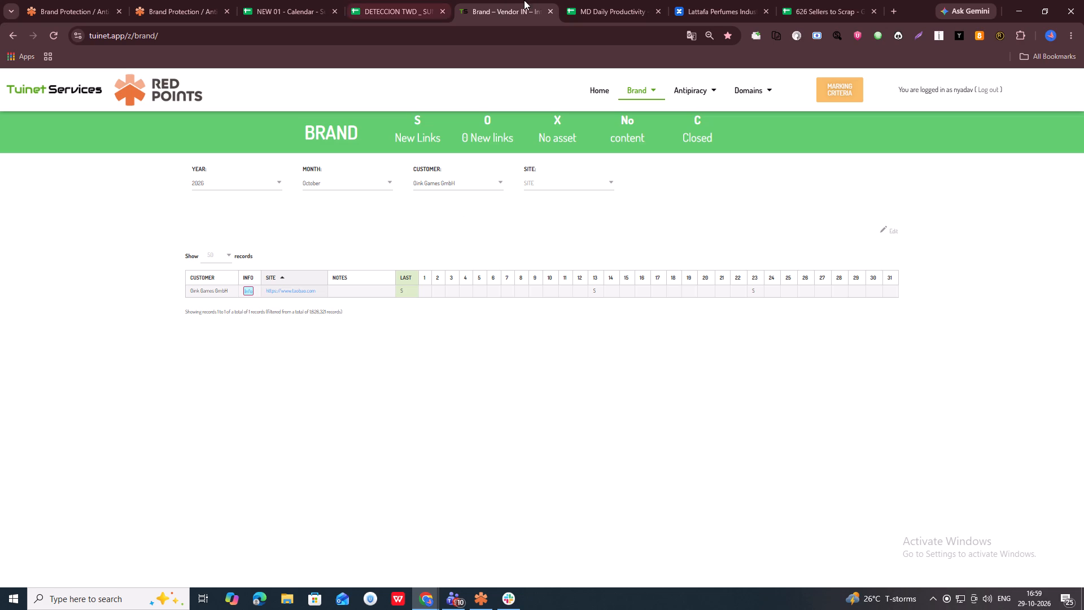
# Switch to the 626 Sellers to Scrap spreadsheet and review the comments on cells E63, E93 and E5 of the Amazon Sellers sheet.
pyautogui.click(846, 0)
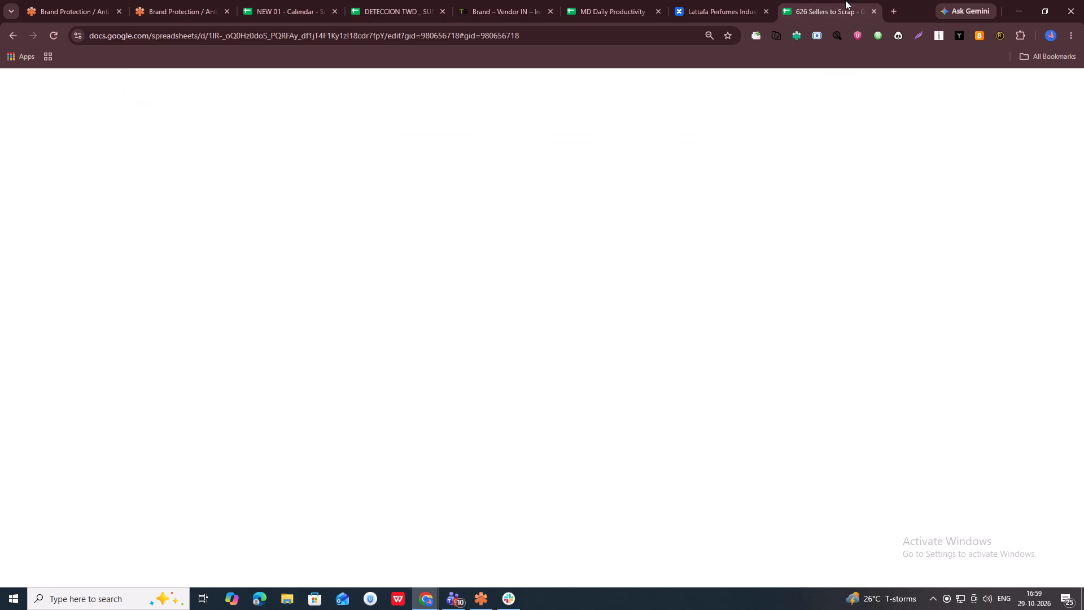
pyautogui.click(178, 576)
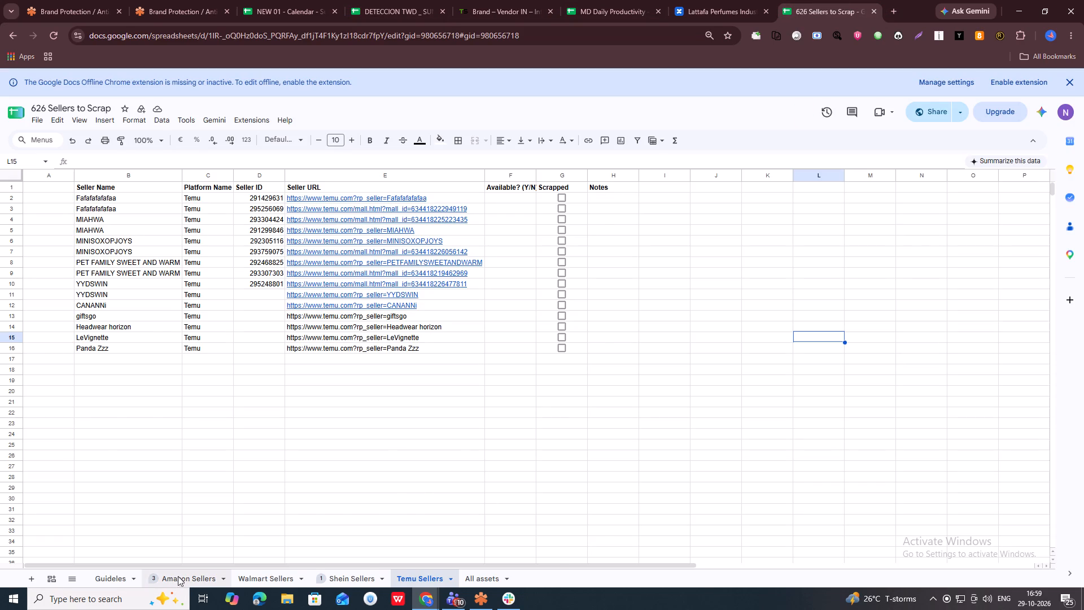
pyautogui.scroll(7, 504, 393)
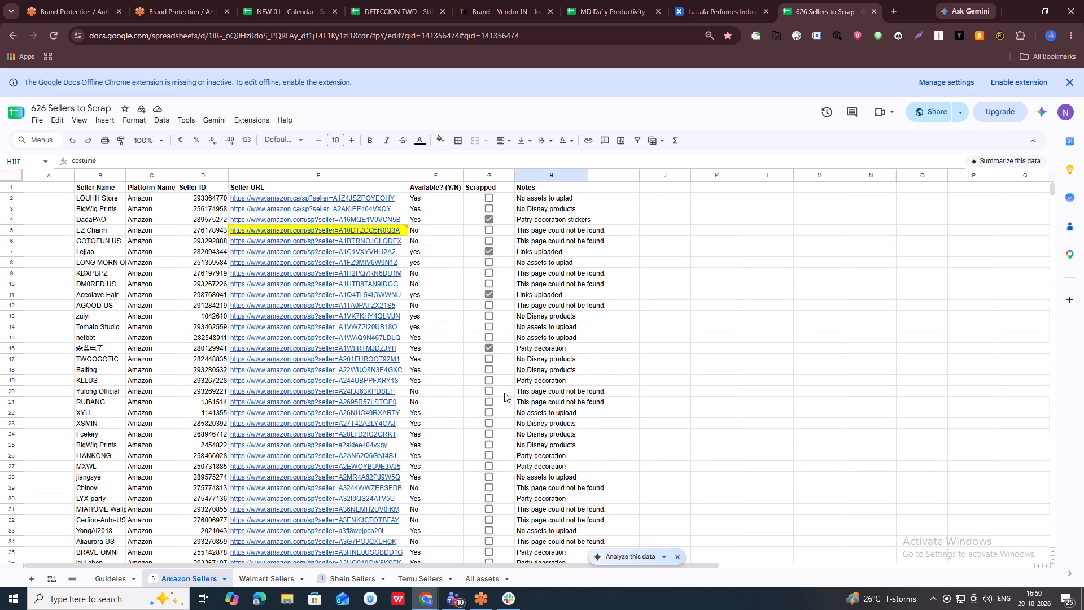
pyautogui.click(151, 577)
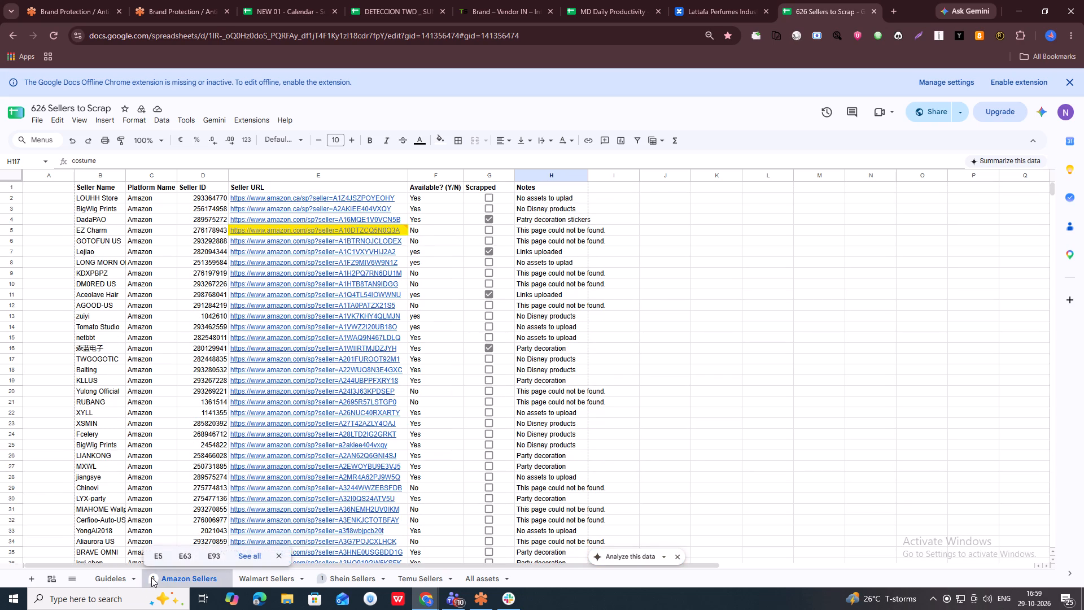
pyautogui.click(154, 579)
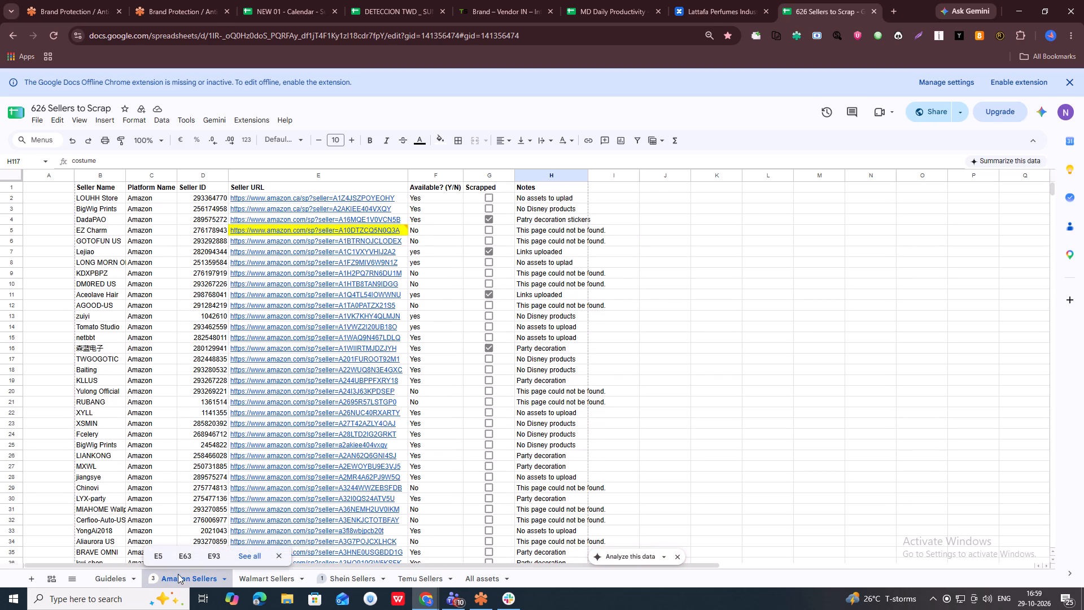
pyautogui.click(187, 555)
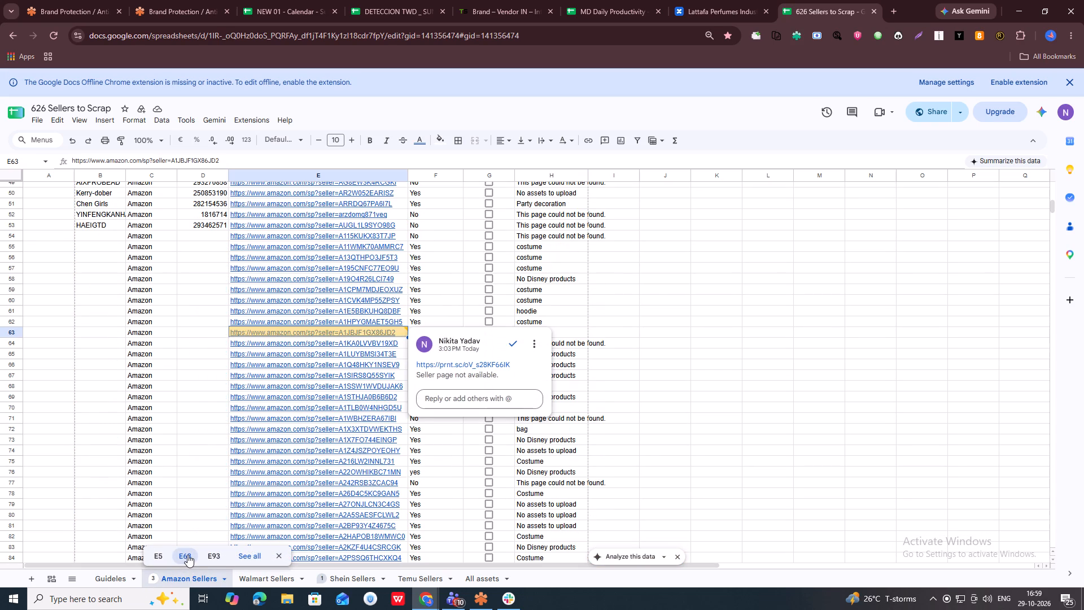
pyautogui.click(219, 557)
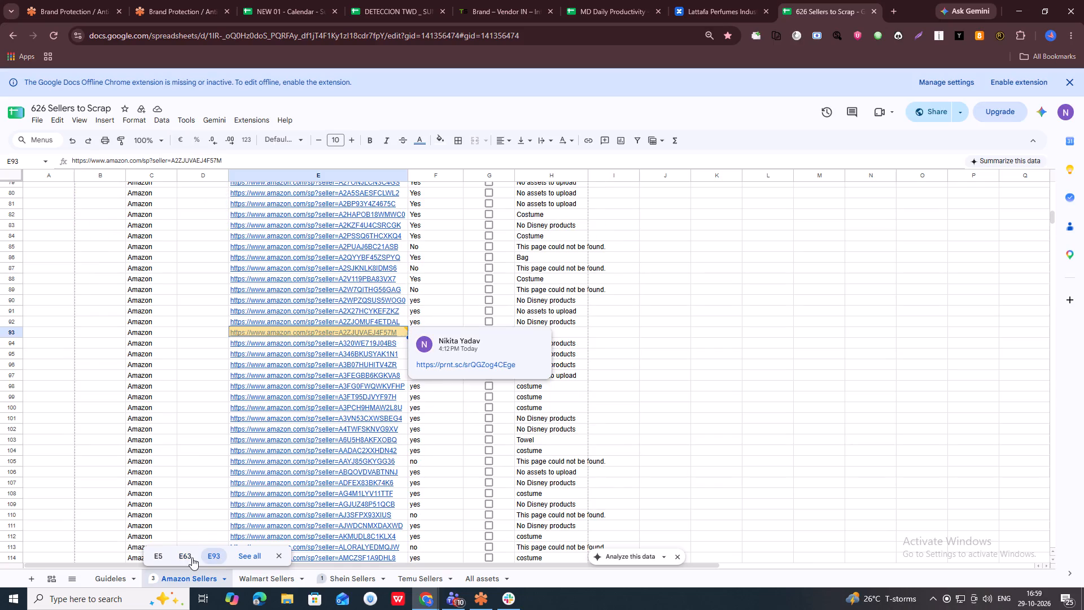
pyautogui.click(164, 557)
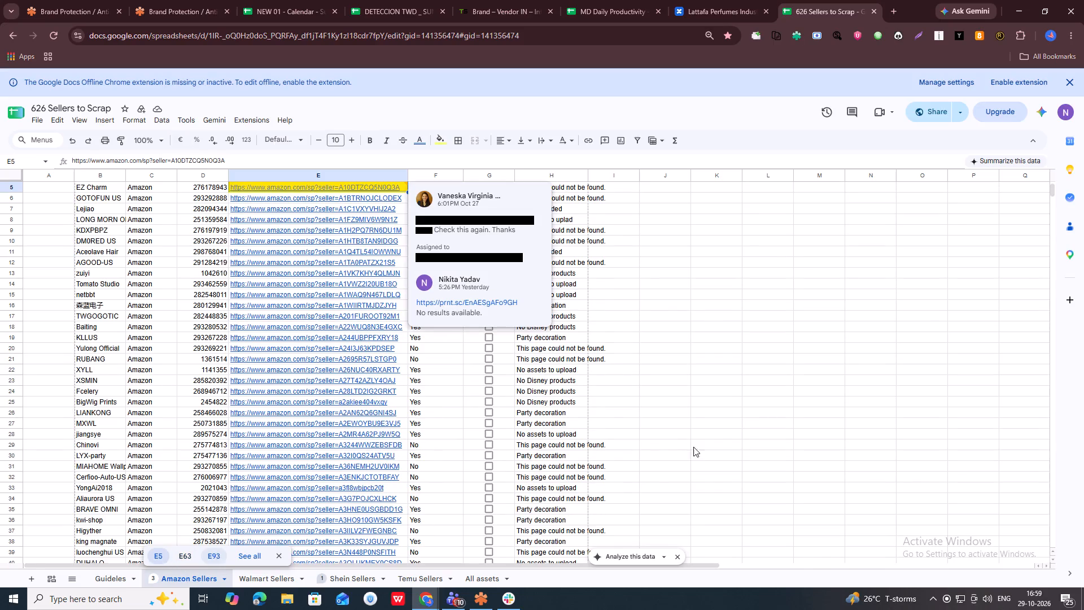
pyautogui.click(738, 416)
# Close the 626 Sellers to Scrap, Lattafa Perfumes Industries, MD Daily Productivity and DETECCION TWD _ SUNTEC pages.
pyautogui.click(873, 11)
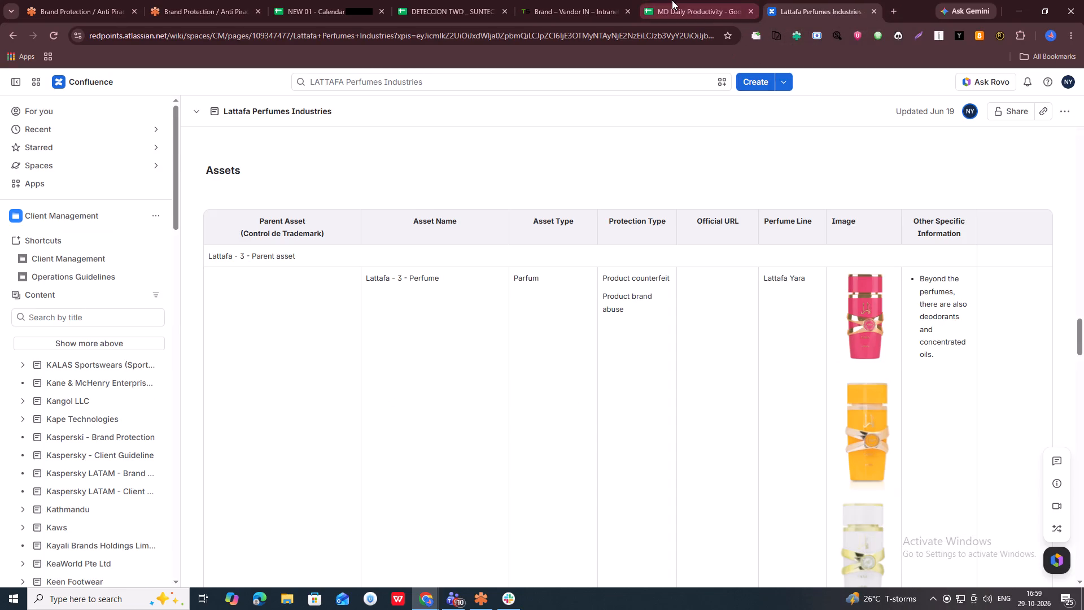
pyautogui.click(879, 8)
pyautogui.click(876, 8)
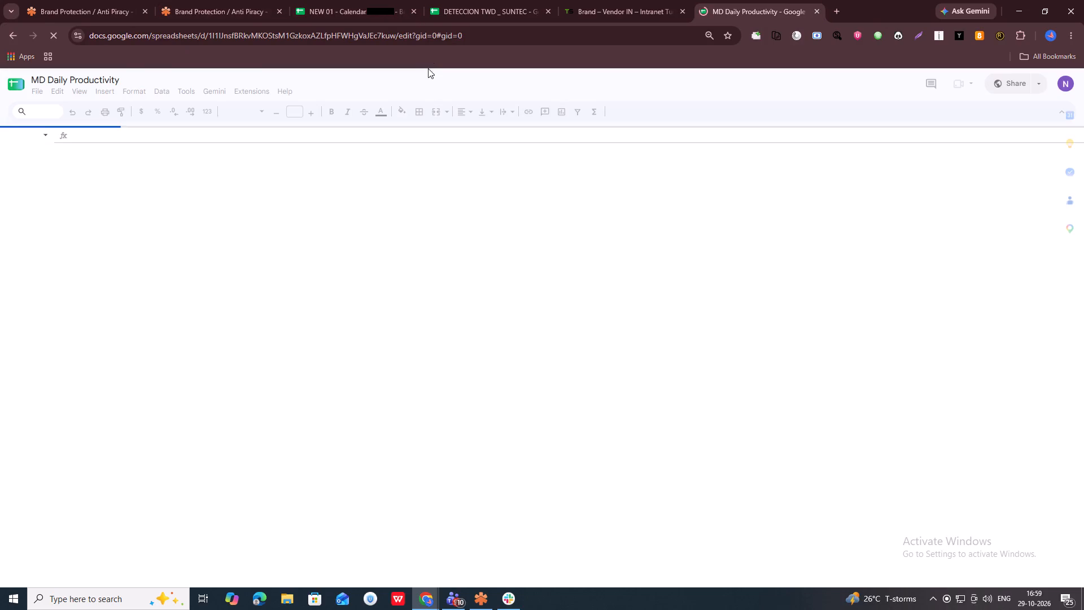
pyautogui.click(668, 304)
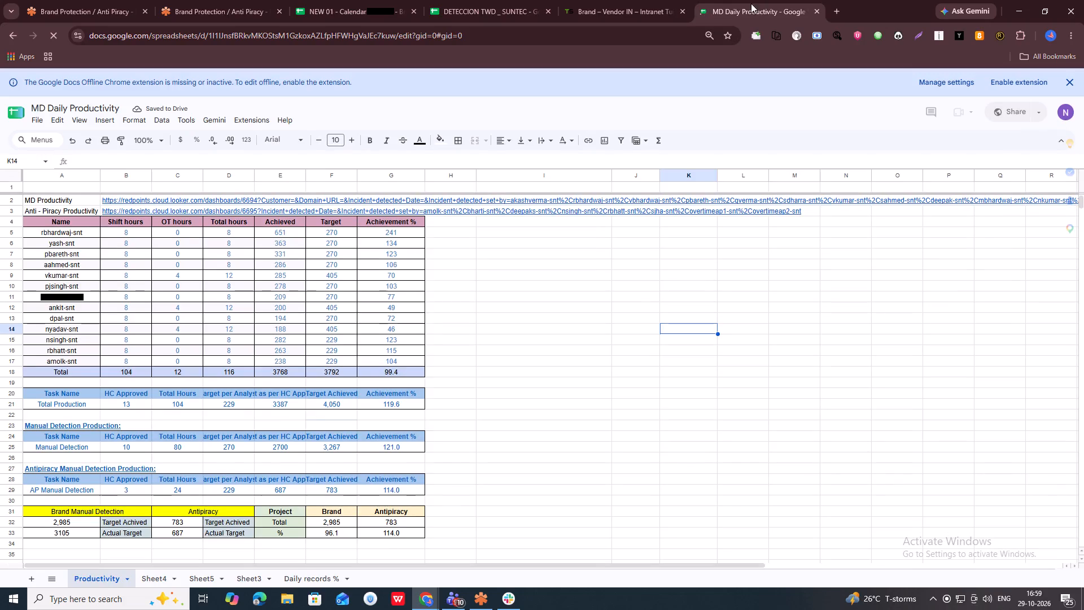
pyautogui.click(820, 11)
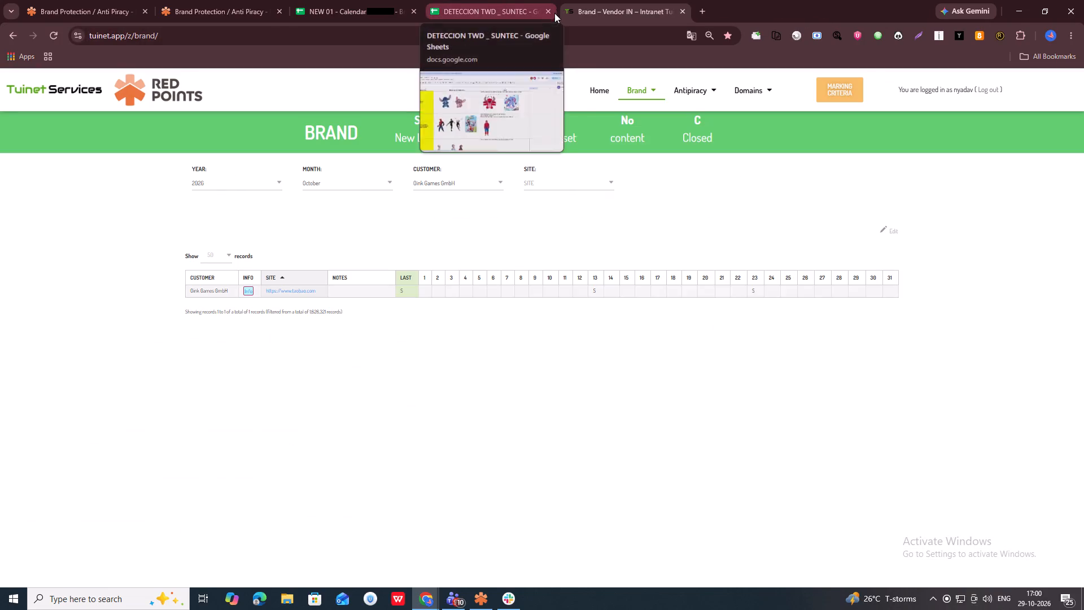
pyautogui.click(549, 13)
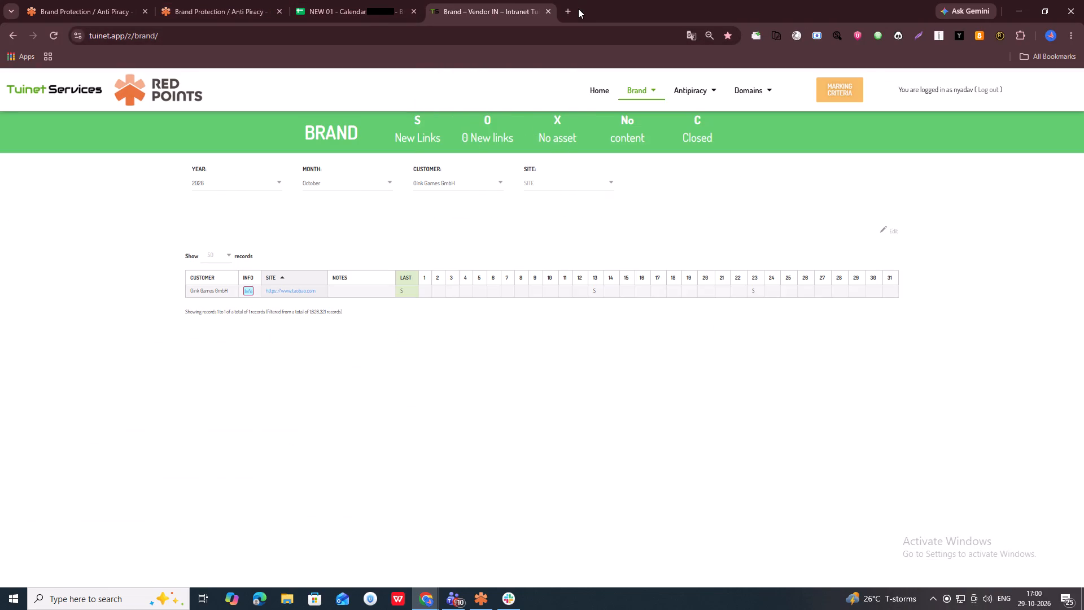
# Open the previously visited lovegobuy.com Taobao product page alongside the existing pages.
pyautogui.click(569, 8)
pyautogui.write('love')
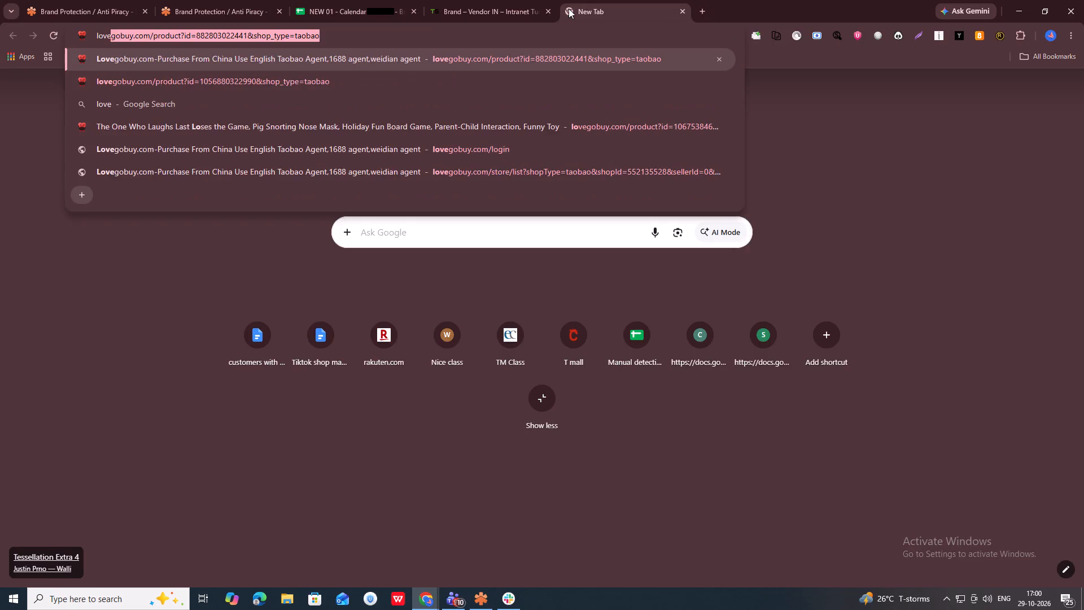
pyautogui.press('Return')
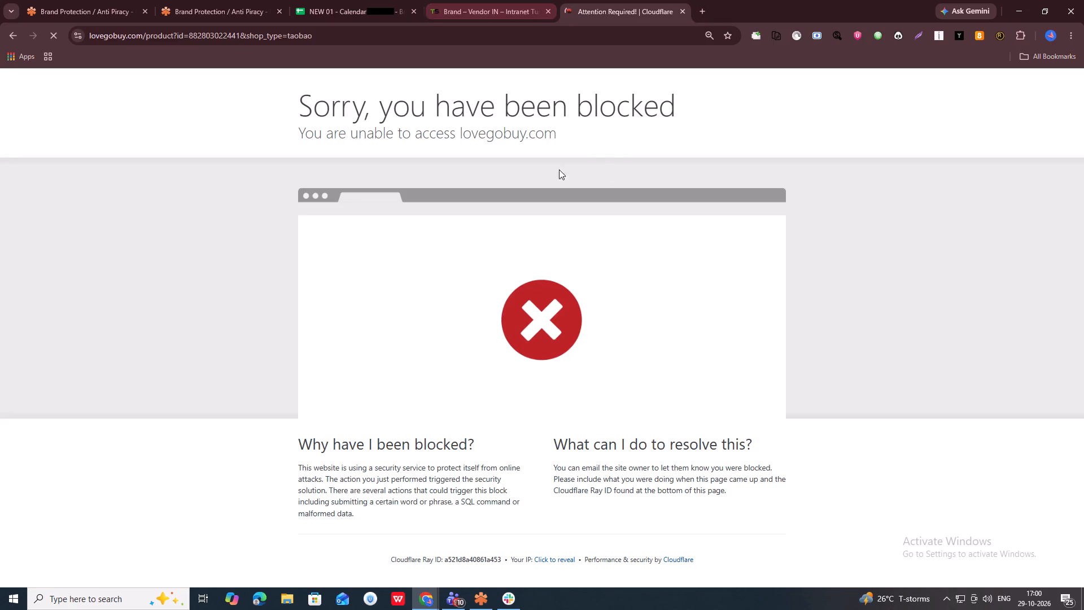
# Connect Urban VPN to United States (USA) and reload the Lovegobuy page.
pyautogui.click(855, 37)
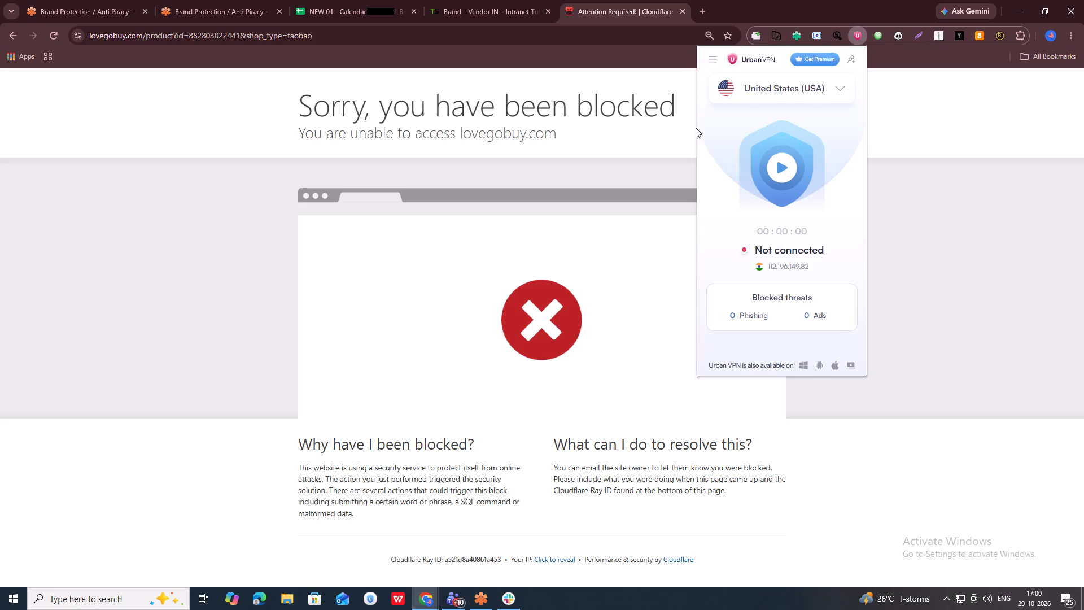
pyautogui.click(790, 163)
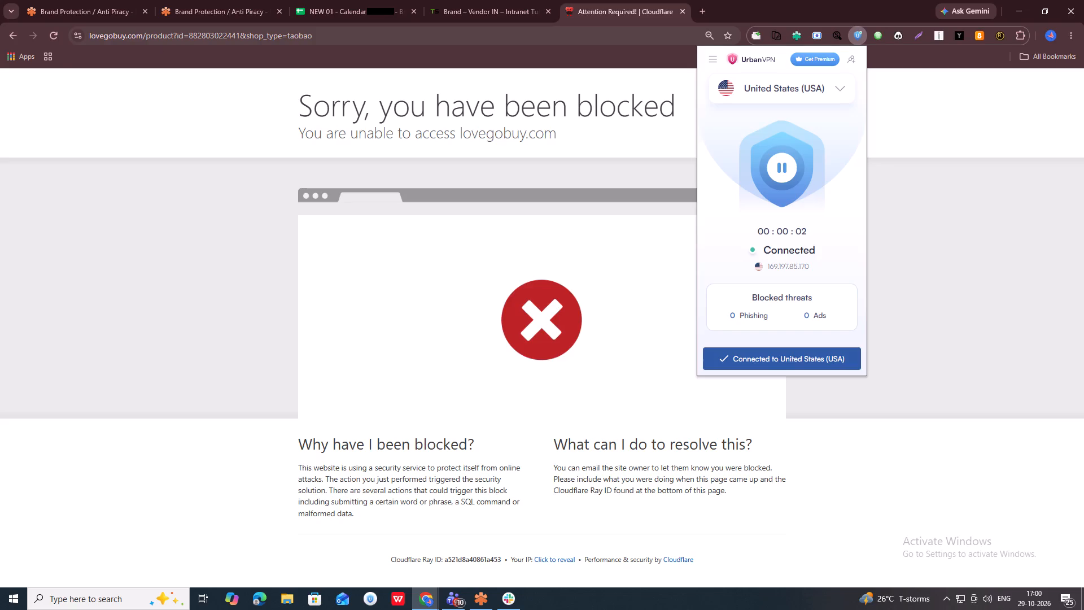
pyautogui.click(60, 38)
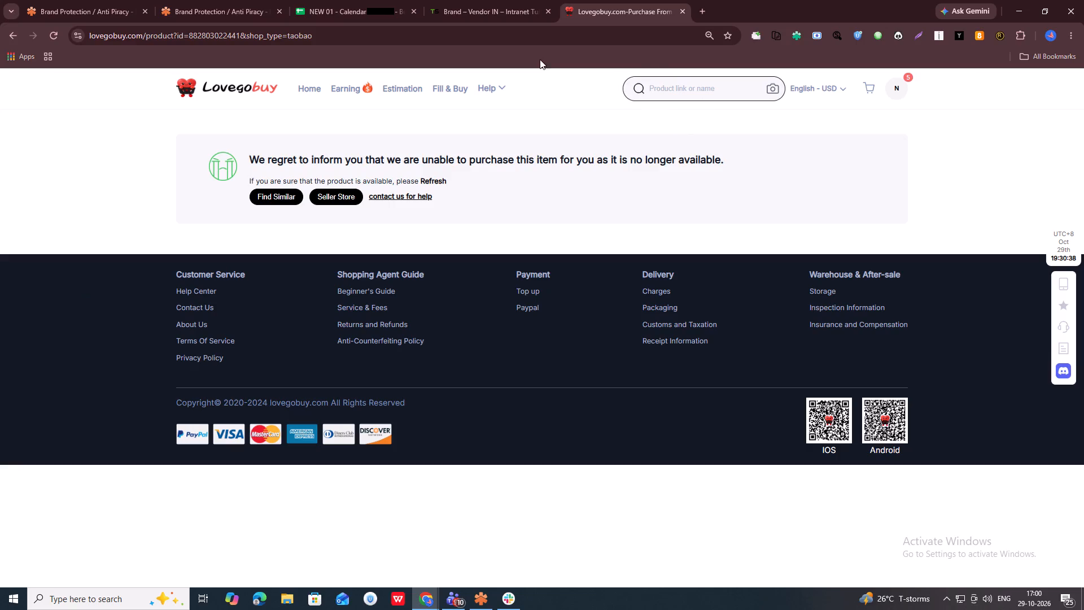
# Set the asset of the Red Points New Incident form to Oink - Nine Tiles Panic.
pyautogui.click(91, 0)
pyautogui.click(231, 173)
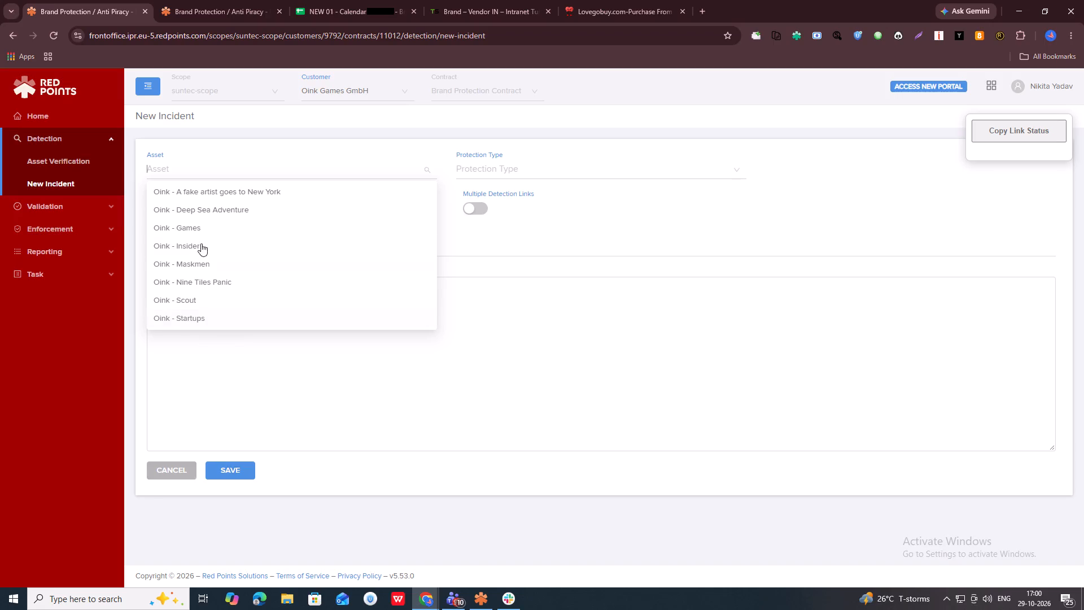
pyautogui.click(206, 284)
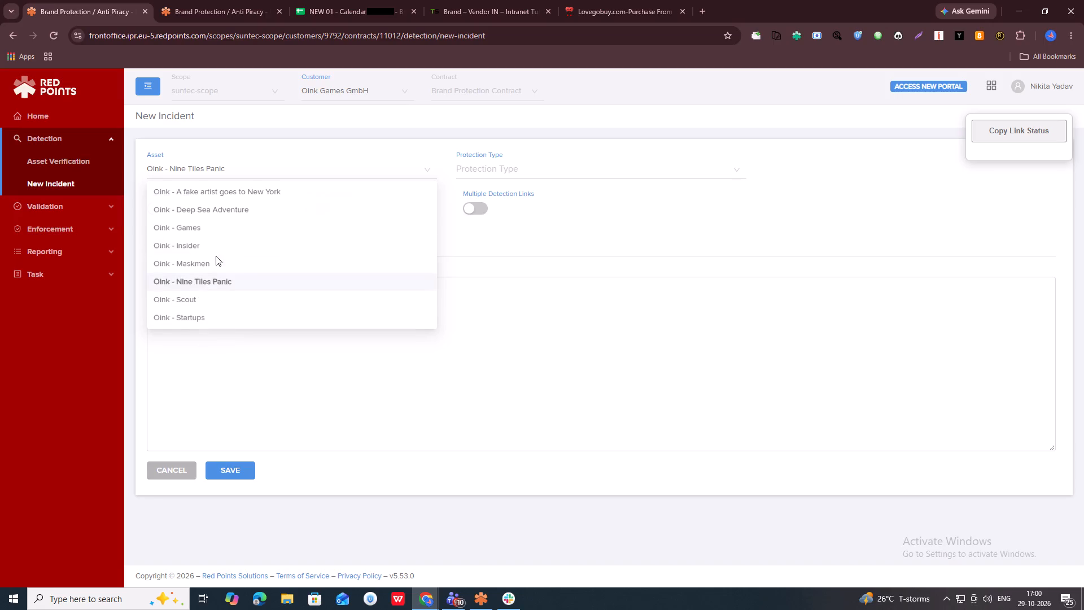
# Copy the selected asset name and search Google Images for Oink - Nine Tiles Panic.
pyautogui.keyDown('alt'); pyautogui.click(198, 167); pyautogui.keyUp('alt')
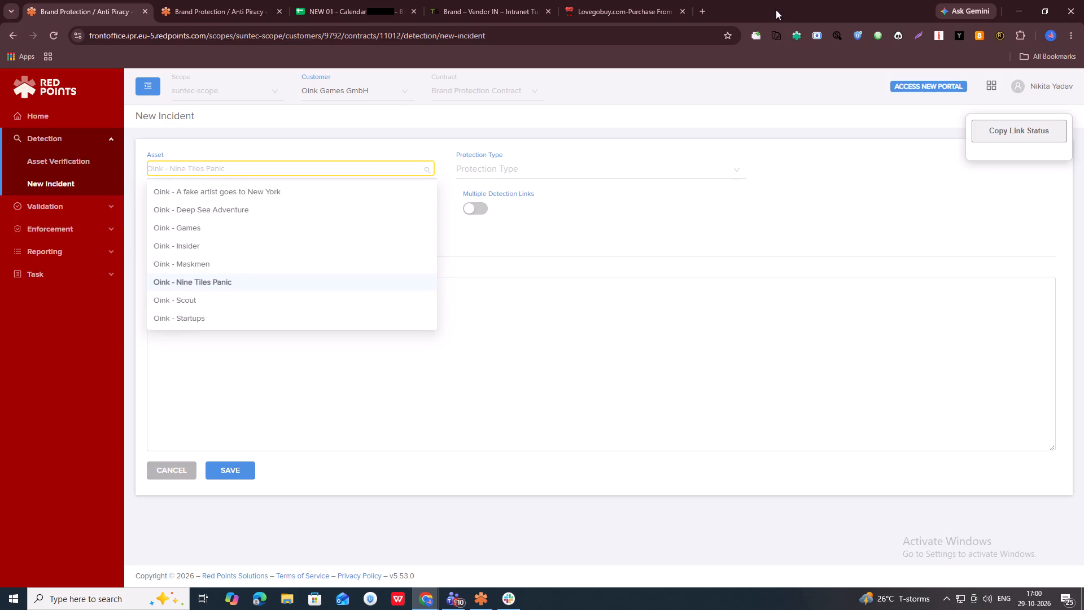
pyautogui.click(705, 8)
pyautogui.hotkey('ctrl', 'v')
pyautogui.press('Return')
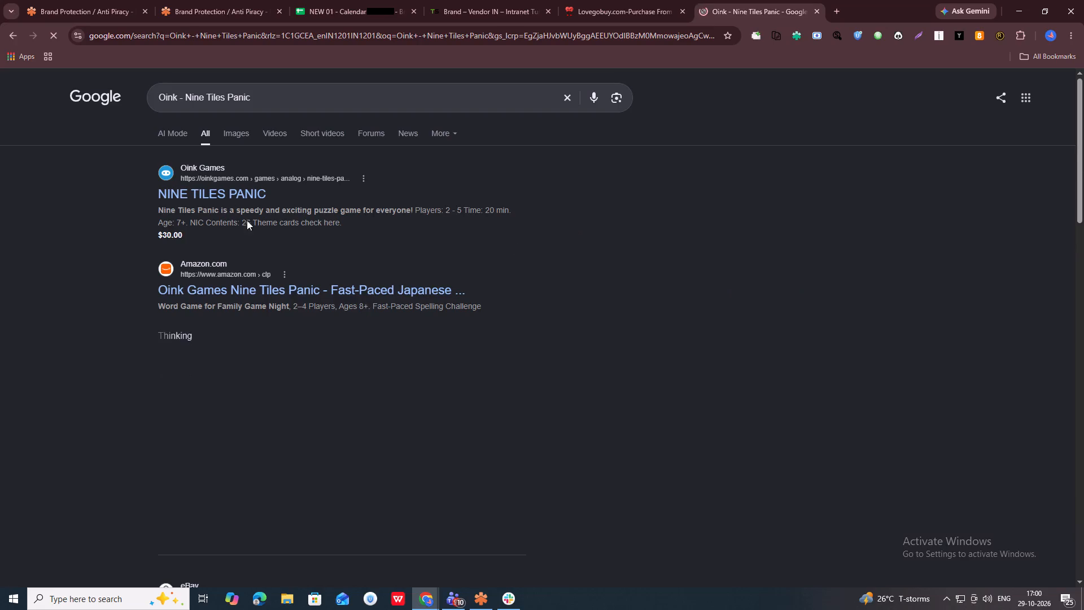
pyautogui.click(272, 138)
pyautogui.click(239, 132)
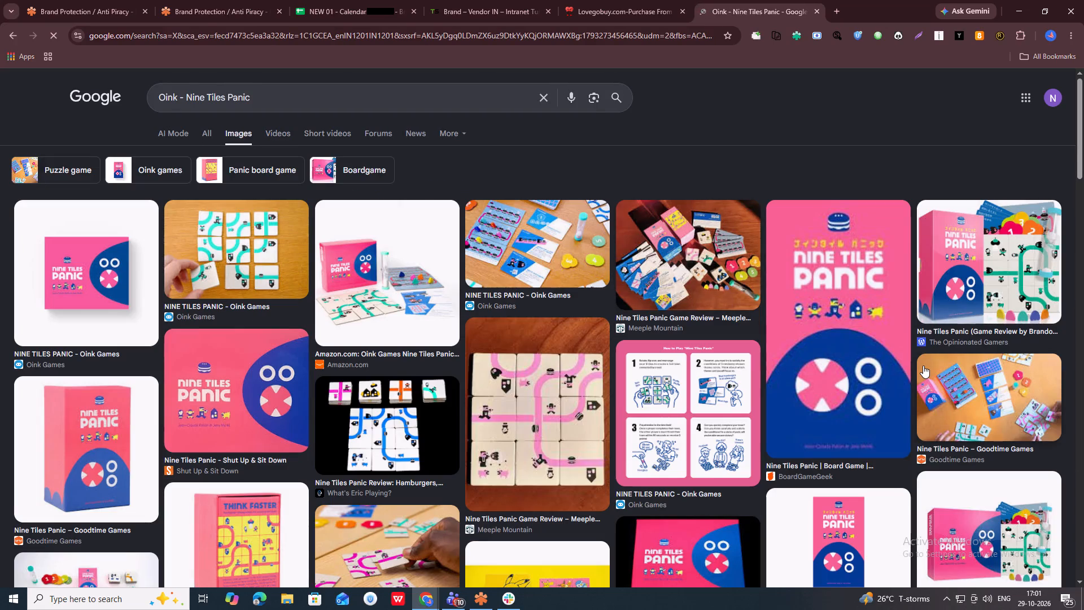
# Snip the upright pink Nine Tiles Panic box from the Goodtime Games image result and save it as a PNG in Downloads.
pyautogui.press('shift+super+s')
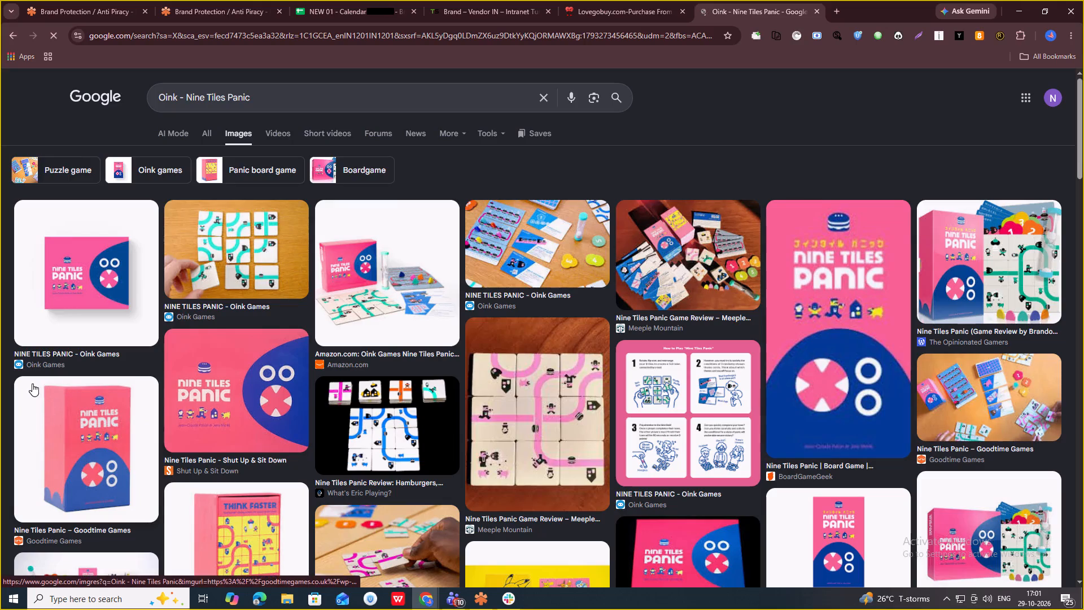
pyautogui.moveTo(38, 379); pyautogui.dragTo(56, 466)
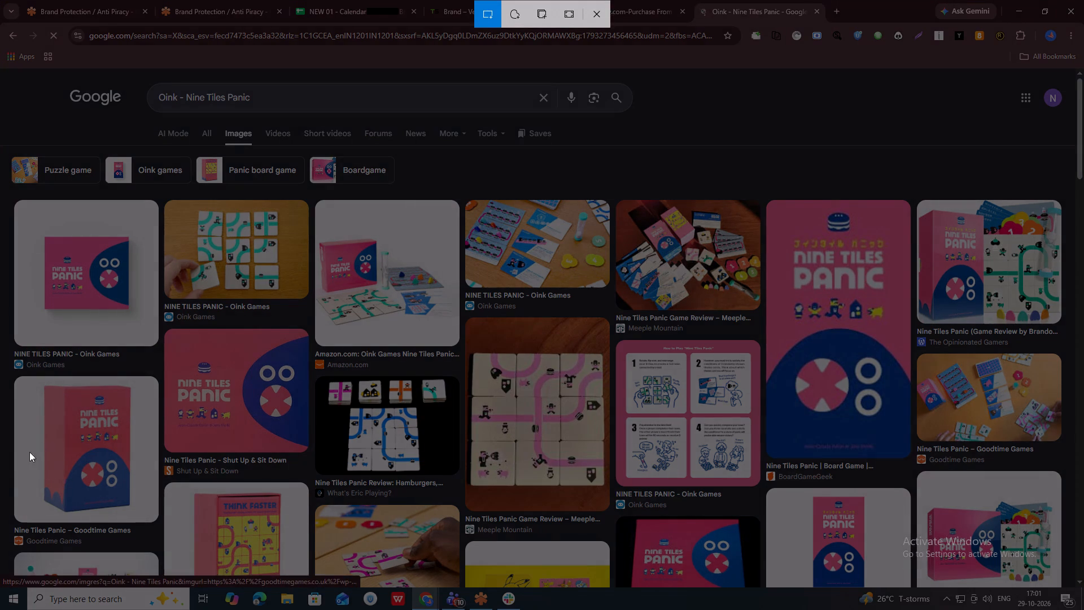
pyautogui.moveTo(36, 380); pyautogui.dragTo(137, 498)
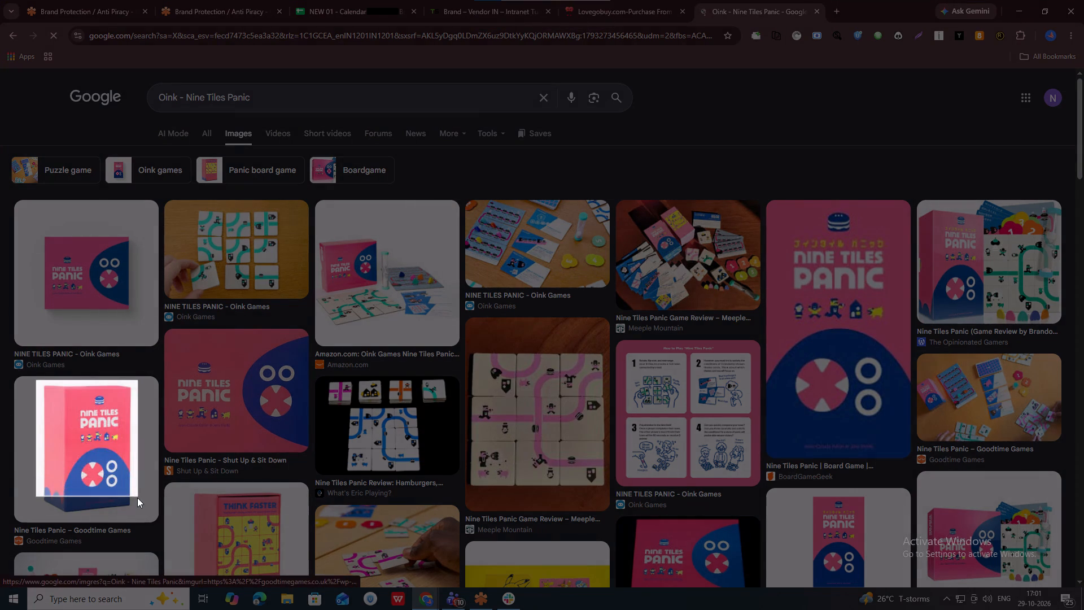
pyautogui.moveTo(137, 498); pyautogui.dragTo(140, 515)
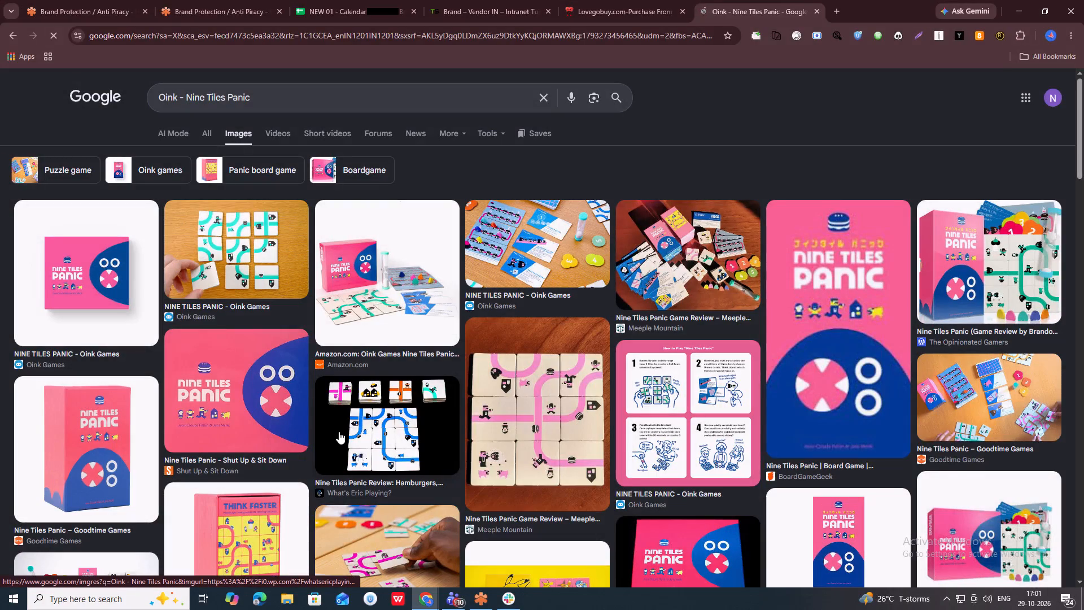
pyautogui.click(997, 482)
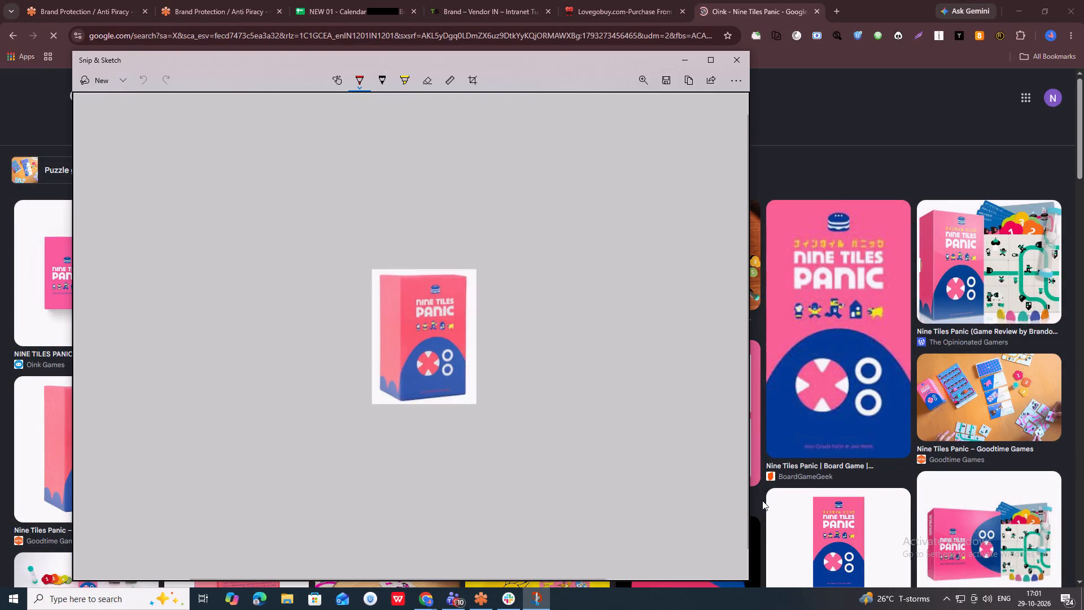
pyautogui.hotkey('ctrl', 's')
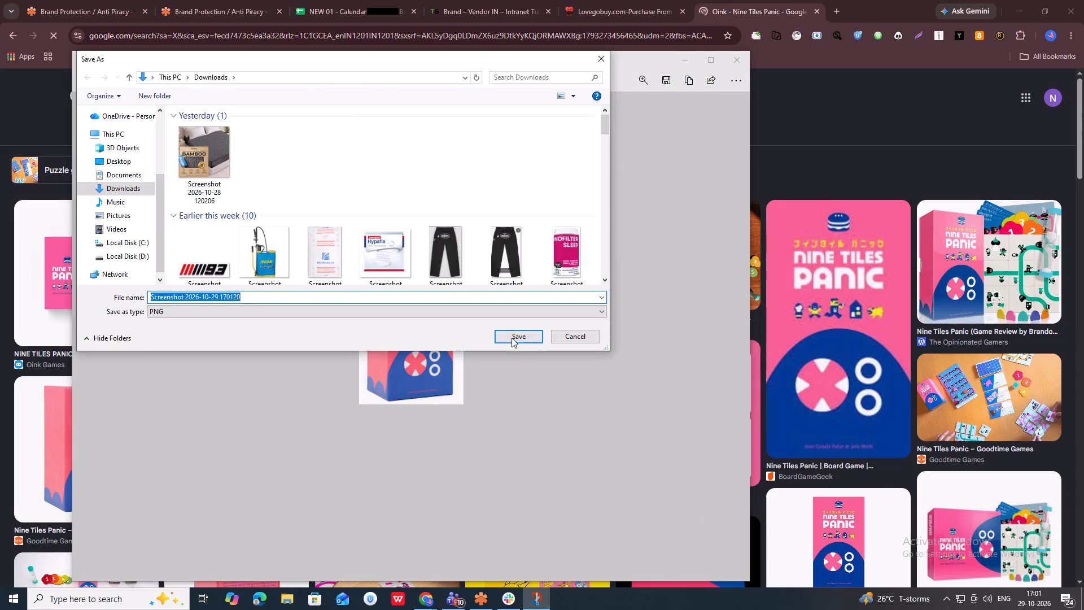
pyautogui.click(512, 334)
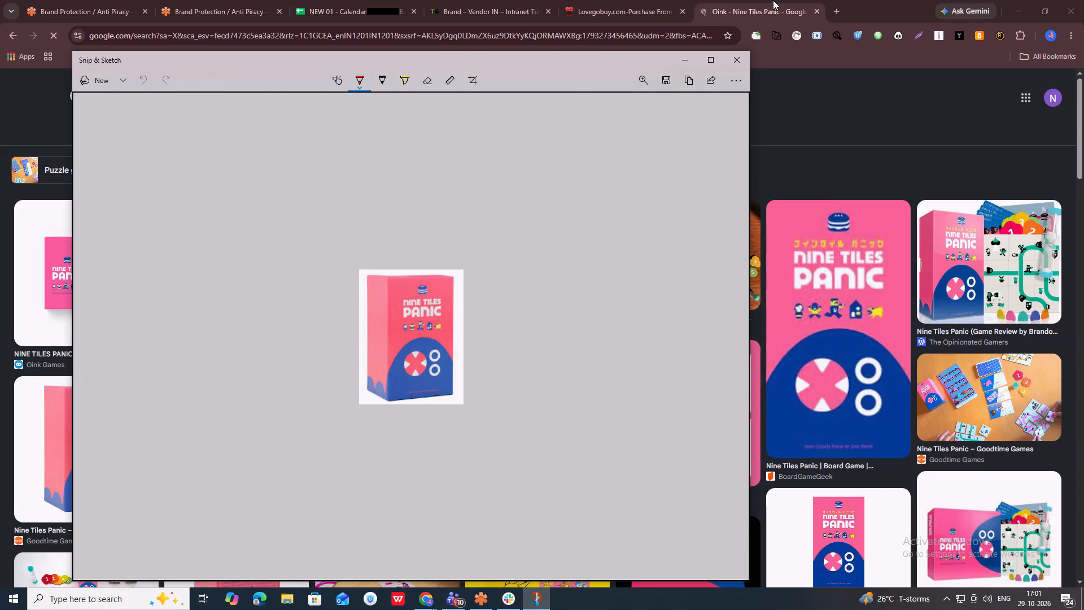
pyautogui.click(739, 59)
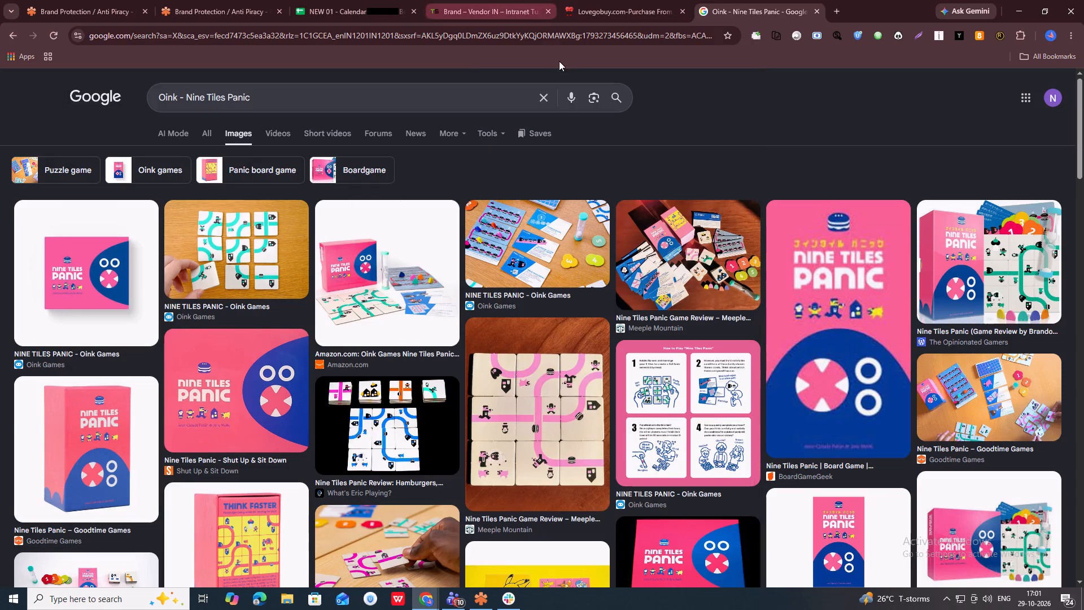
# Run a Lovegobuy image search with the newest Nine Tiles Panic box screenshot from Downloads.
pyautogui.click(598, 0)
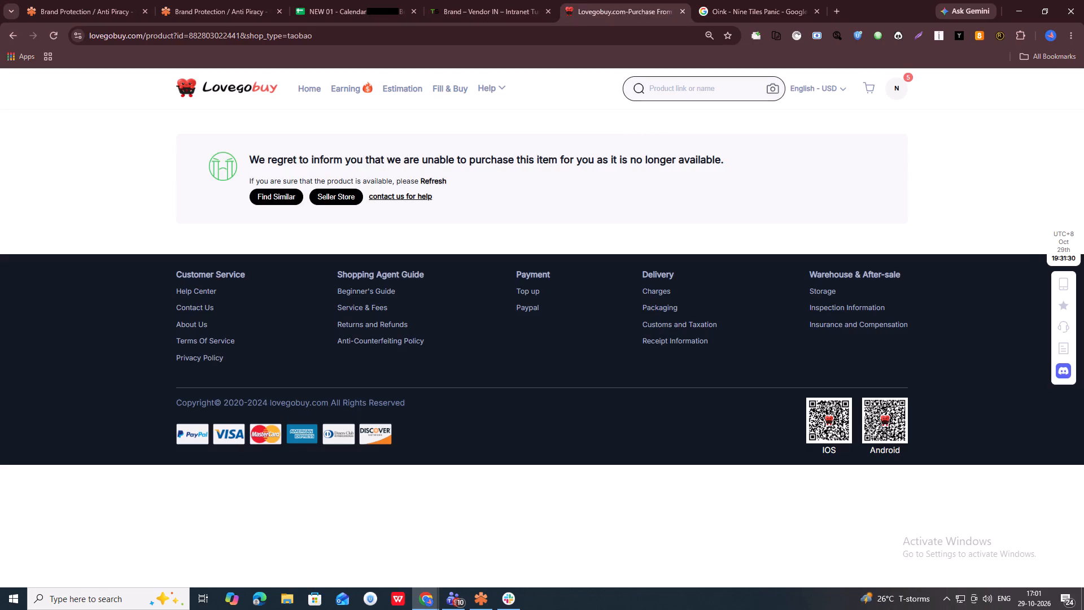
pyautogui.click(776, 89)
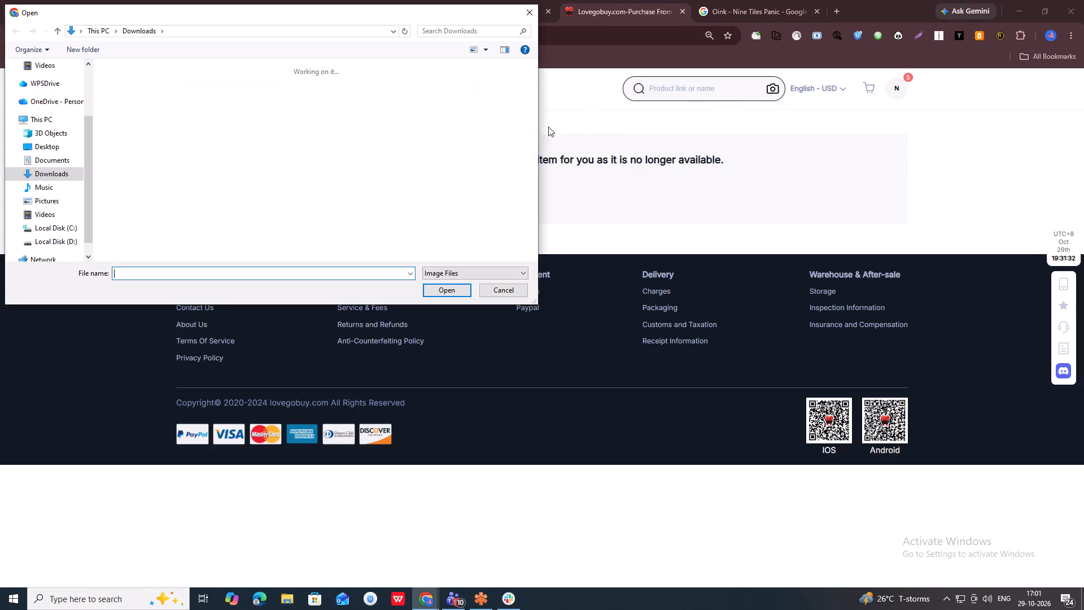
pyautogui.click(141, 104)
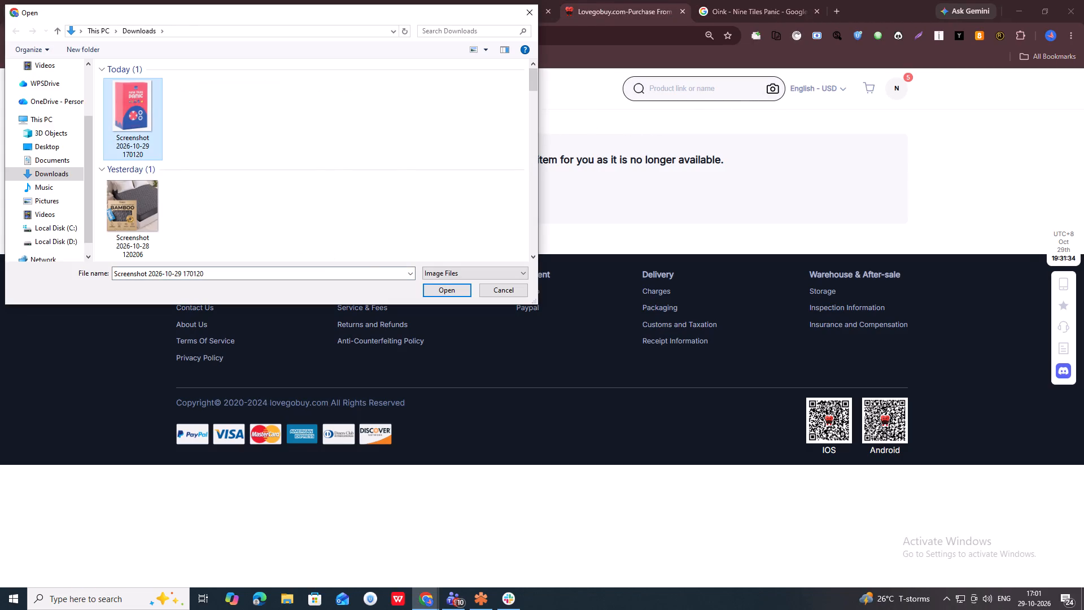
pyautogui.click(440, 289)
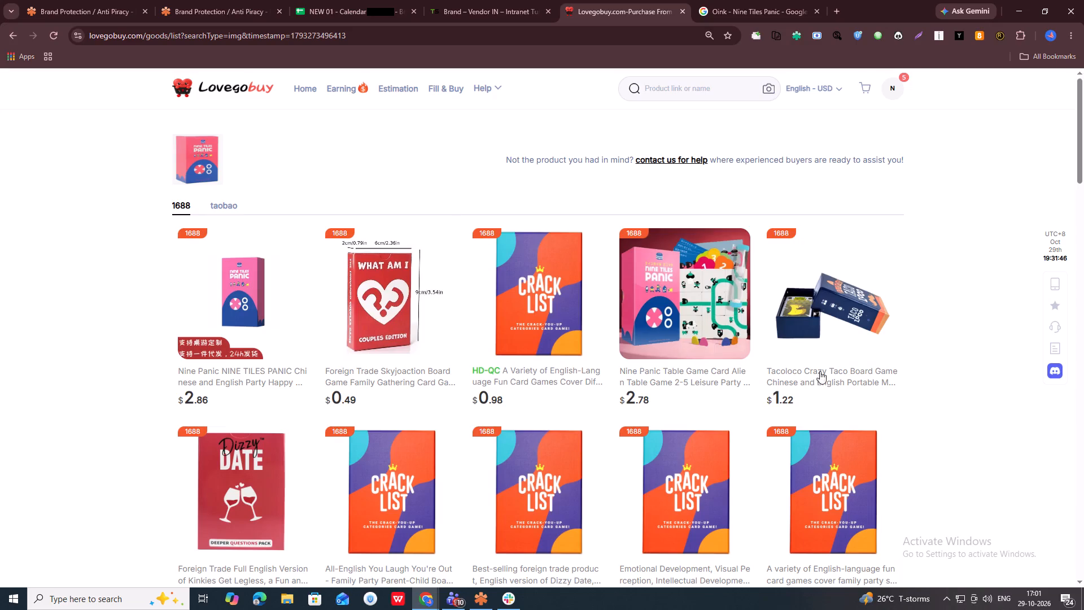
# Open the first six 1688 results picturing the Nine Tiles Panic box, each in its own tab.
pyautogui.keyDown('ctrl'); pyautogui.click(237, 277); pyautogui.keyUp('ctrl')
pyautogui.keyDown('ctrl'); pyautogui.click(705, 287); pyautogui.keyUp('ctrl')
pyautogui.scroll(-5, 659, 340)
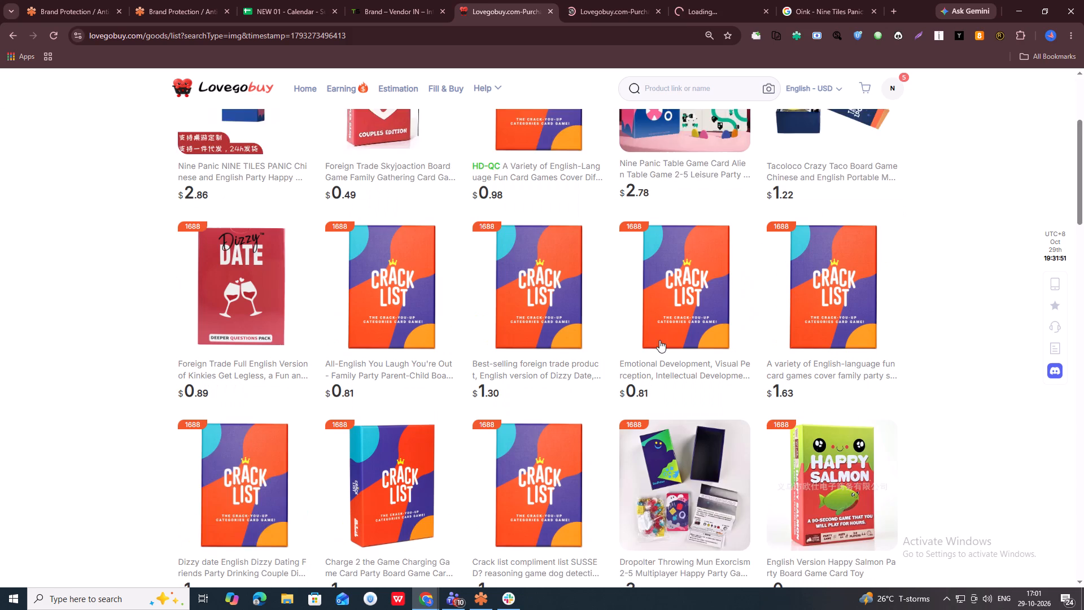
pyautogui.scroll(-4, 710, 333)
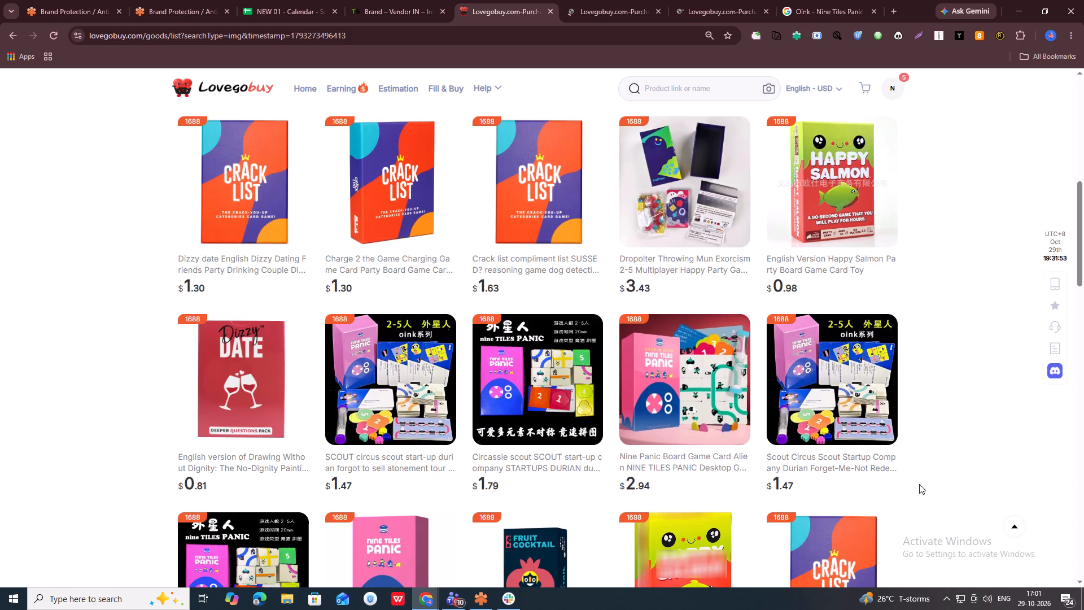
pyautogui.keyDown('ctrl'); pyautogui.click(384, 392); pyautogui.keyUp('ctrl')
pyautogui.keyDown('ctrl'); pyautogui.click(536, 381); pyautogui.keyUp('ctrl')
pyautogui.keyDown('ctrl'); pyautogui.click(666, 384); pyautogui.keyUp('ctrl')
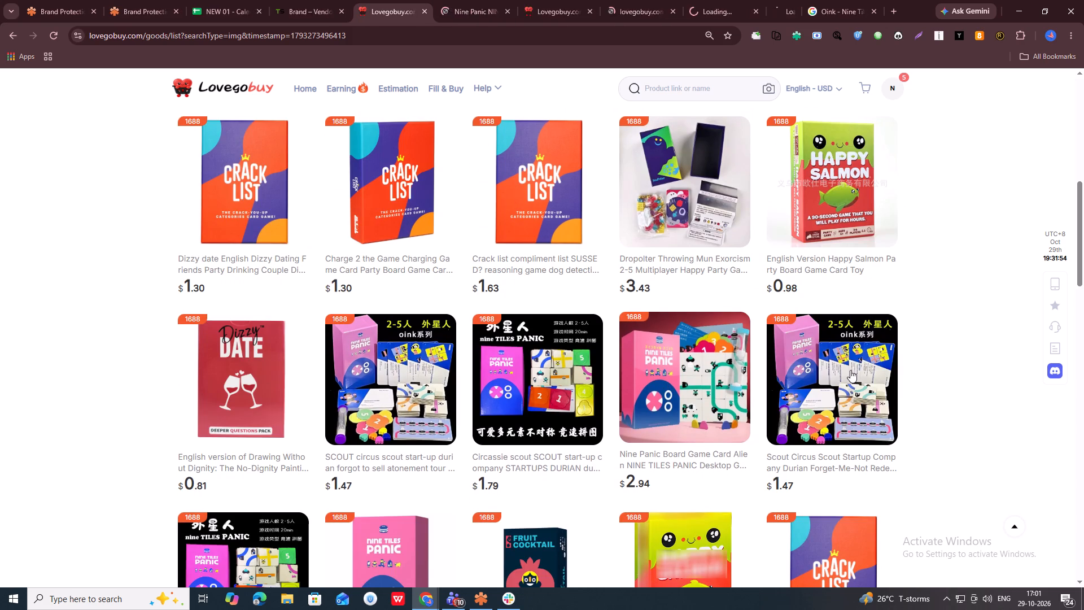
pyautogui.keyDown('ctrl'); pyautogui.click(850, 369); pyautogui.keyUp('ctrl')
# Open the five remaining 1688 results picturing Nine Tiles Panic, through the end of the results, each in its own tab.
pyautogui.scroll(-4, 435, 419)
pyautogui.keyDown('ctrl'); pyautogui.click(258, 330); pyautogui.keyUp('ctrl')
pyautogui.keyDown('ctrl'); pyautogui.click(362, 345); pyautogui.keyUp('ctrl')
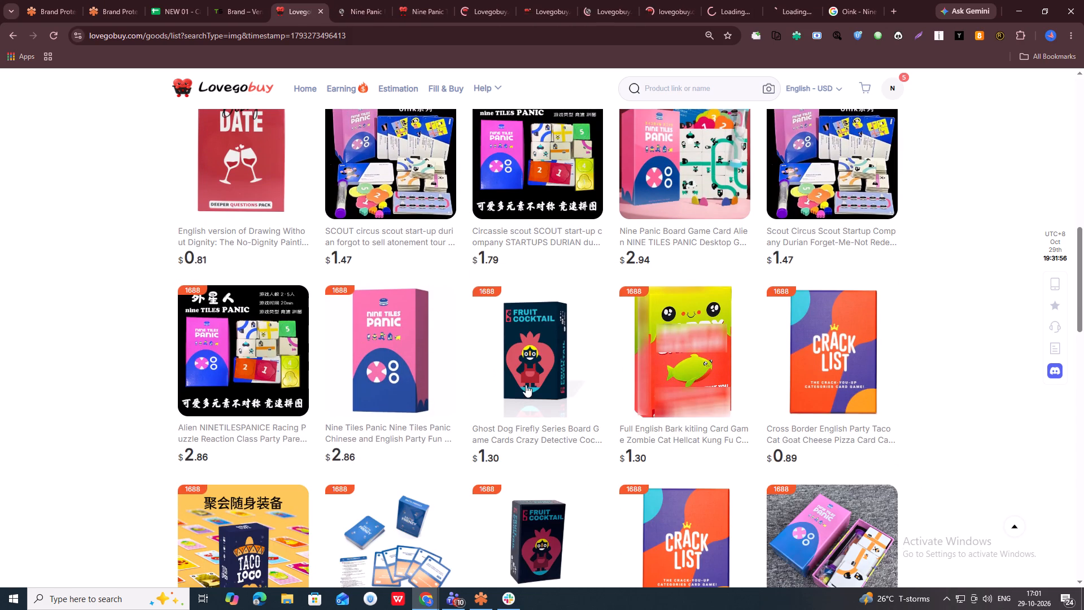
pyautogui.scroll(-4, 575, 395)
pyautogui.keyDown('ctrl'); pyautogui.click(822, 312); pyautogui.keyUp('ctrl')
pyautogui.scroll(-5, 538, 416)
pyautogui.keyDown('ctrl'); pyautogui.click(247, 252); pyautogui.keyUp('ctrl')
pyautogui.scroll(-7, 712, 401)
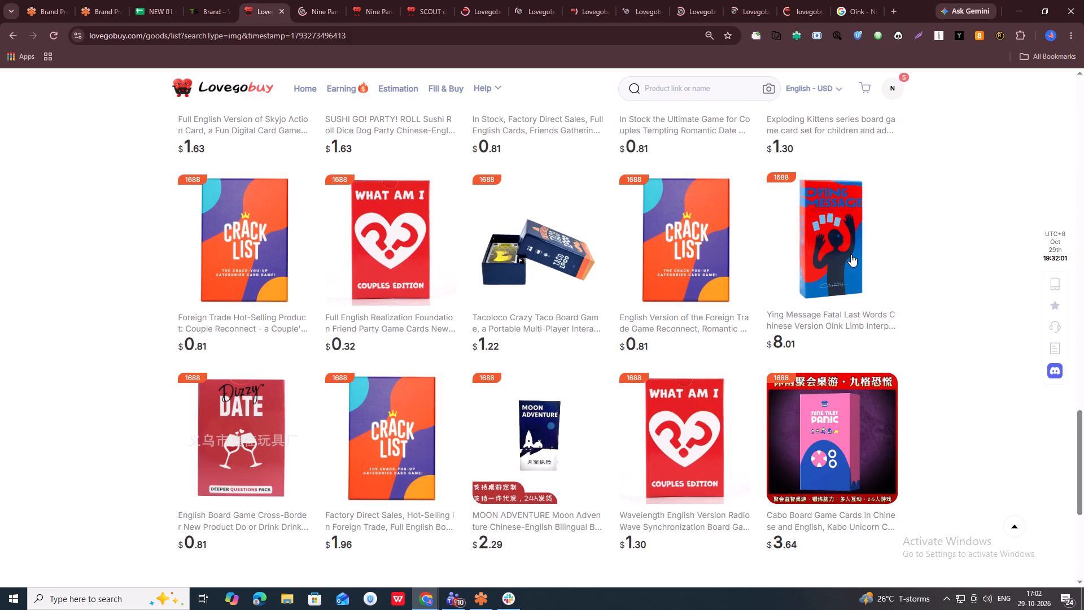
pyautogui.keyDown('ctrl'); pyautogui.click(842, 417); pyautogui.keyUp('ctrl')
pyautogui.scroll(-2, 676, 392)
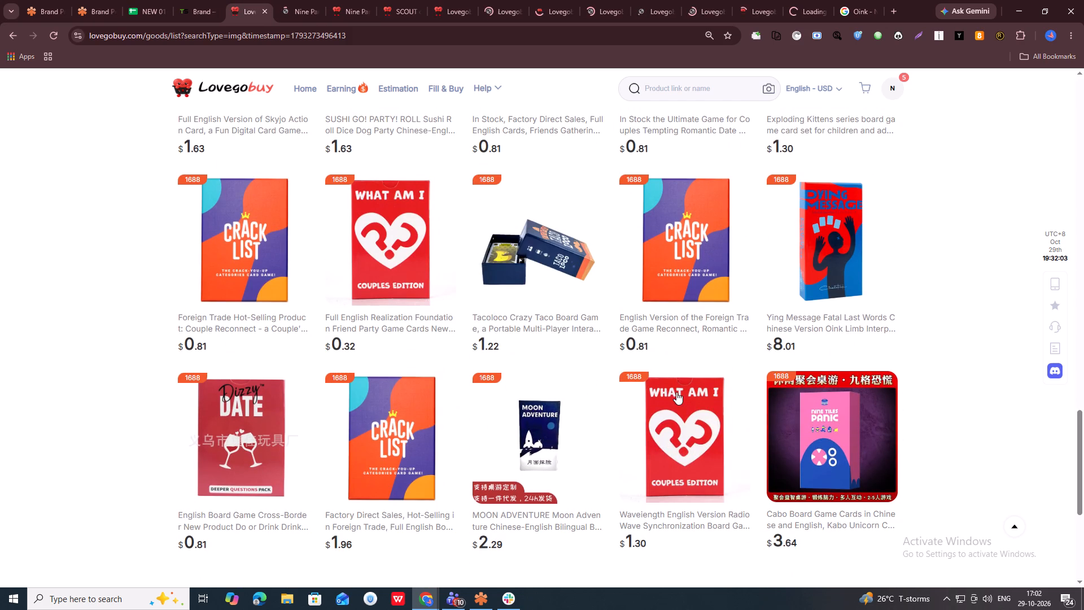
pyautogui.scroll(-3, 676, 392)
# Switch the image search results to Taobao and examine them for Nine Tiles Panic listings.
pyautogui.scroll(7, 708, 384)
pyautogui.scroll(20, 687, 378)
pyautogui.scroll(4, 687, 378)
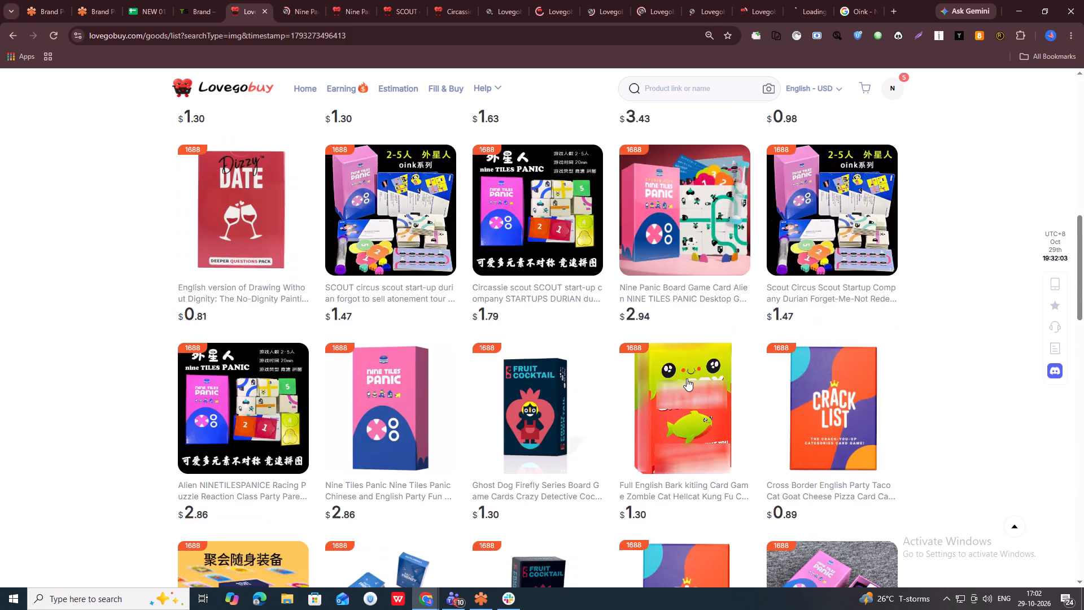
pyautogui.scroll(7, 687, 378)
pyautogui.scroll(7, 542, 379)
pyautogui.click(225, 203)
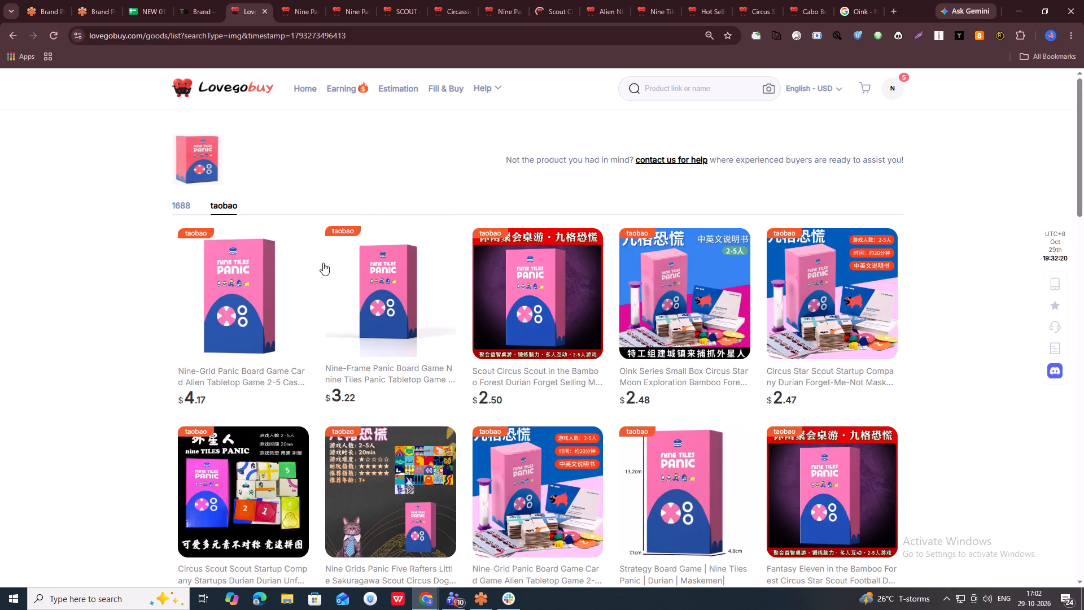
pyautogui.scroll(-8, 423, 364)
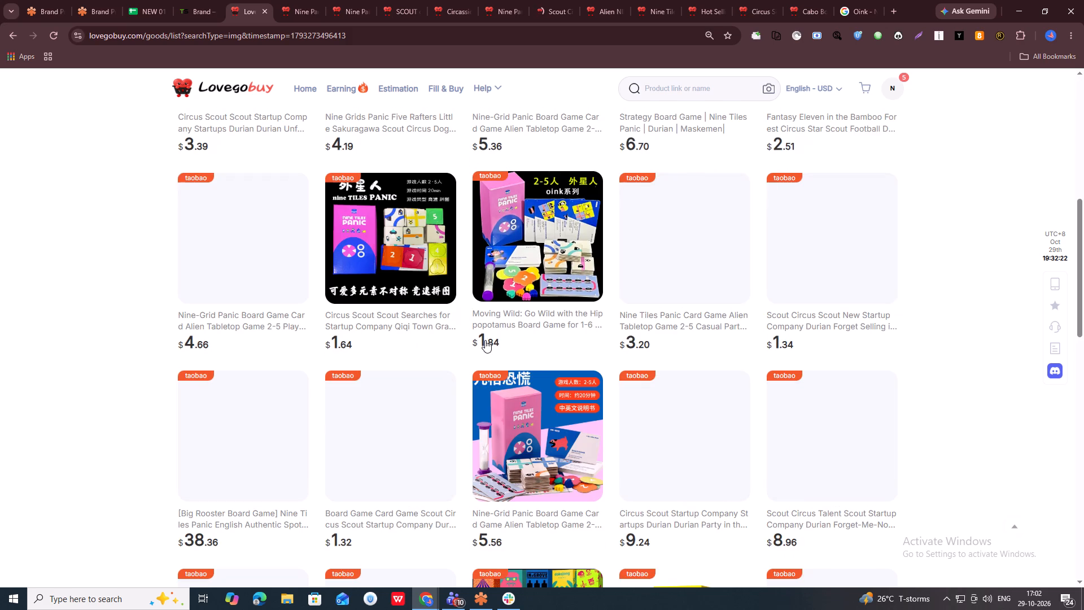
pyautogui.scroll(-7, 485, 340)
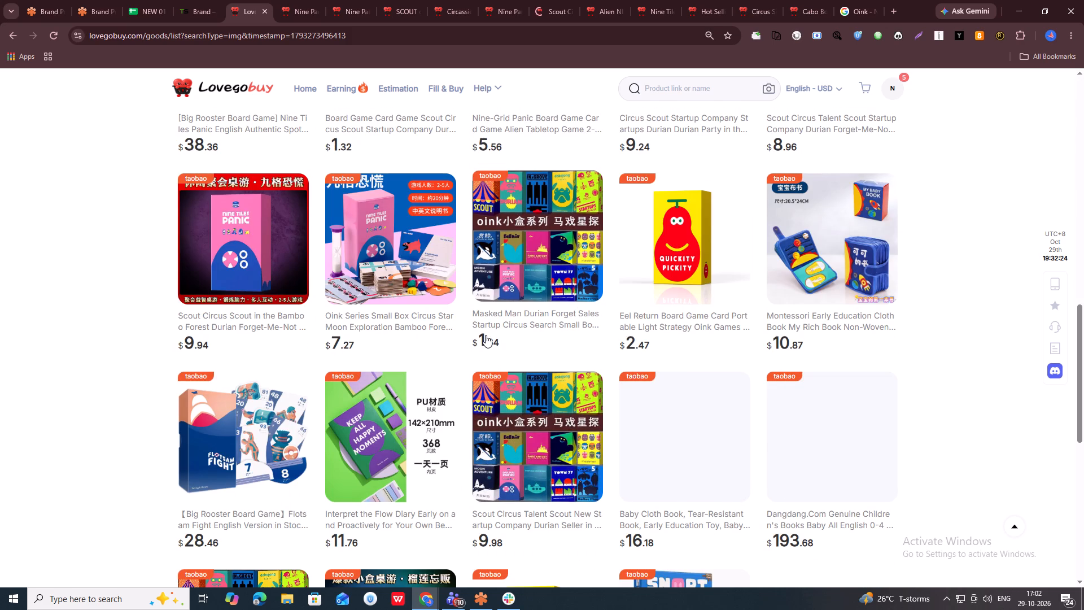
pyautogui.scroll(-6, 486, 335)
pyautogui.scroll(10, 486, 335)
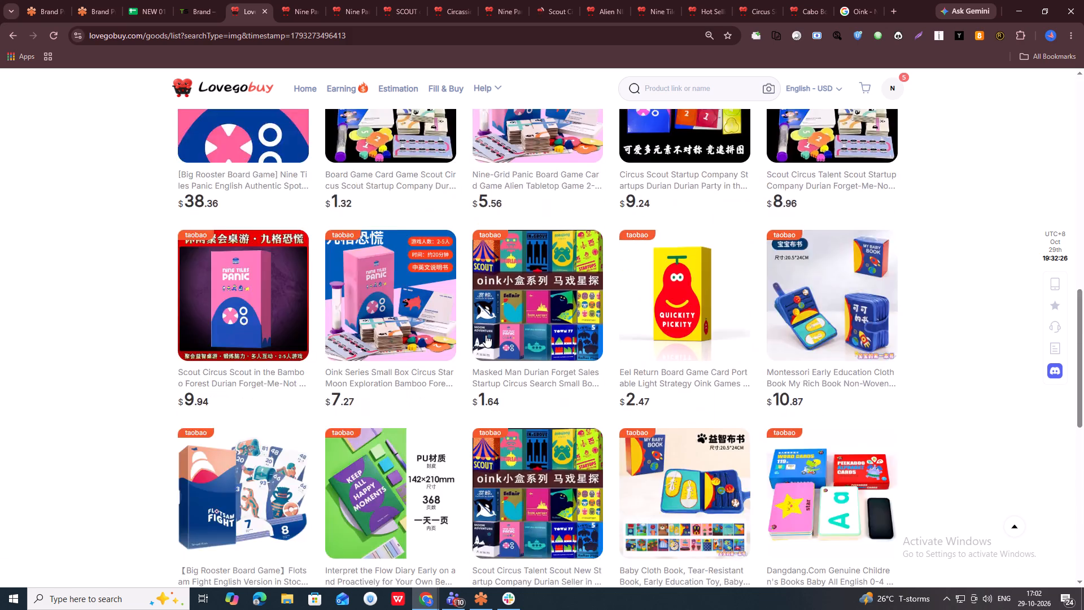
pyautogui.scroll(11, 486, 335)
pyautogui.click(301, 0)
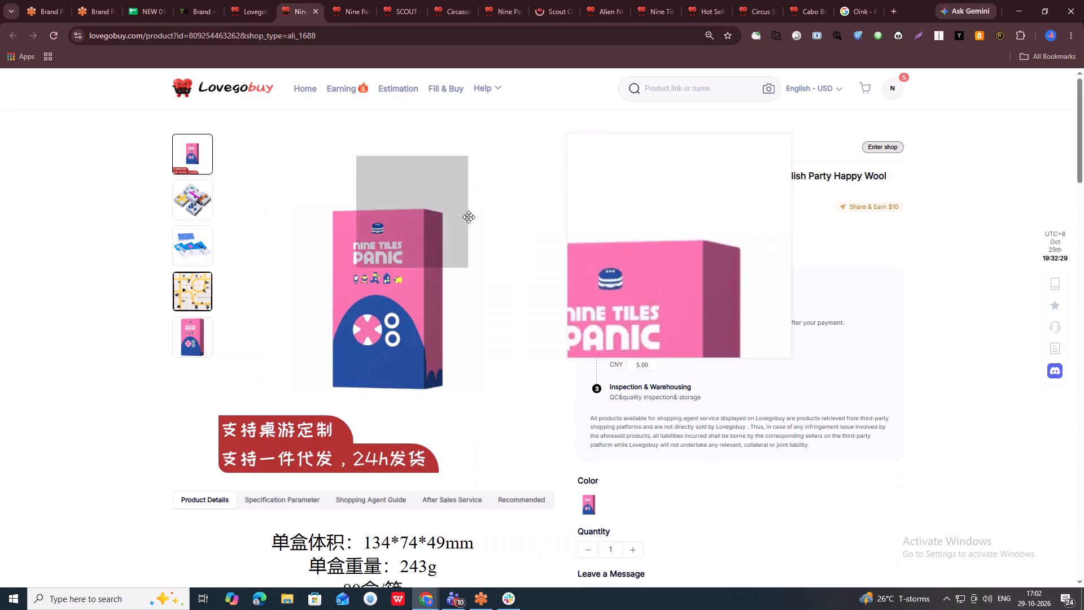
pyautogui.click(327, 37)
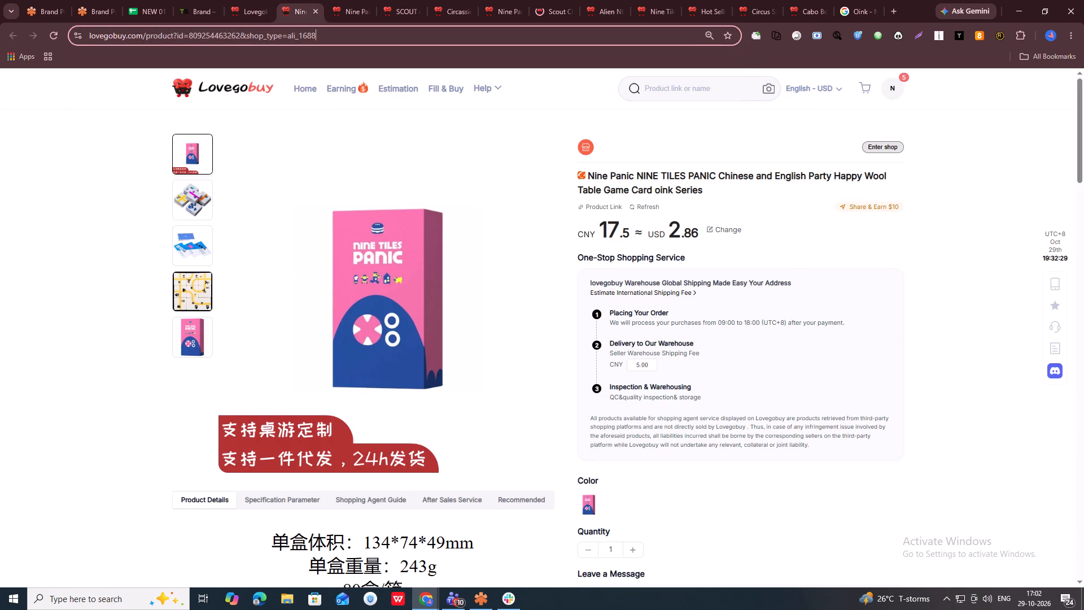
pyautogui.hotkey('ctrl', 'c')
pyautogui.hotkey('alt', 'Tab')
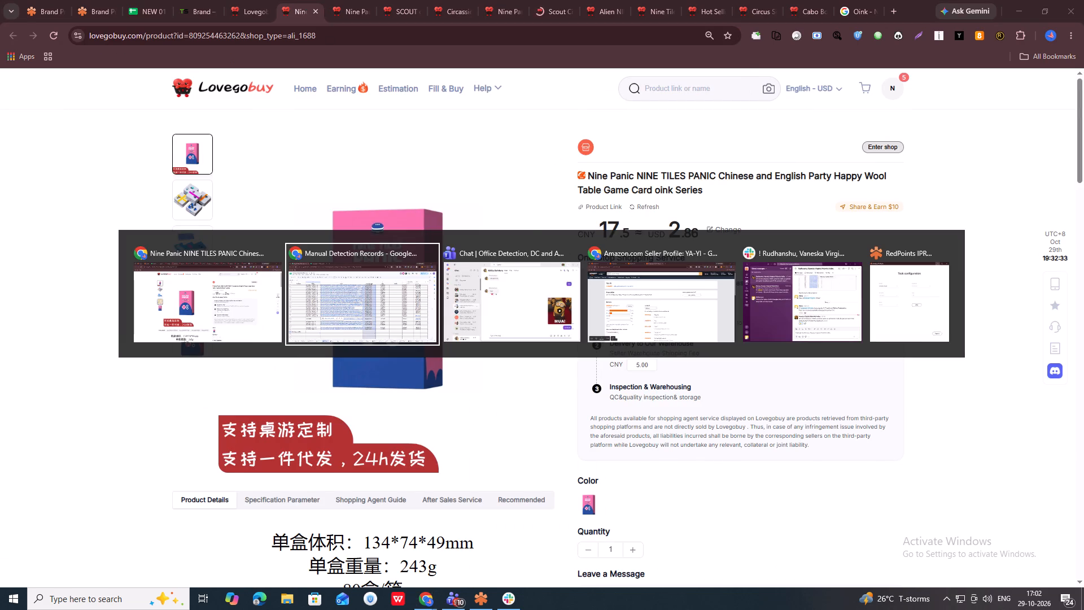
pyautogui.press('Down')
pyautogui.press('Right')
pyautogui.hotkey('ctrl', 'v')
pyautogui.press('Down')
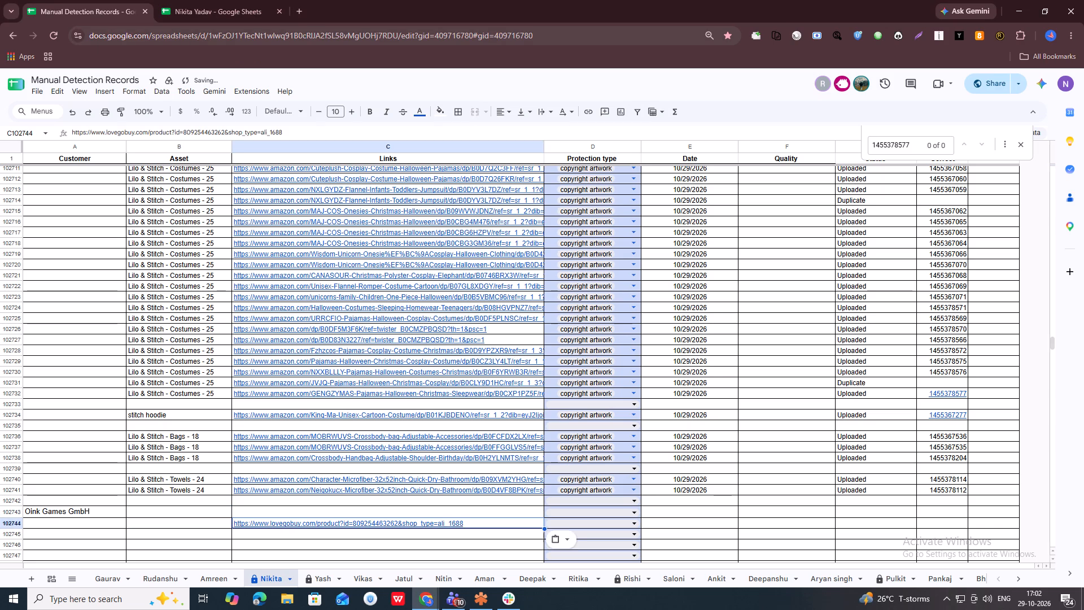
pyautogui.hotkey('alt', 'Tab')
pyautogui.hotkey('ctrl', 'w')
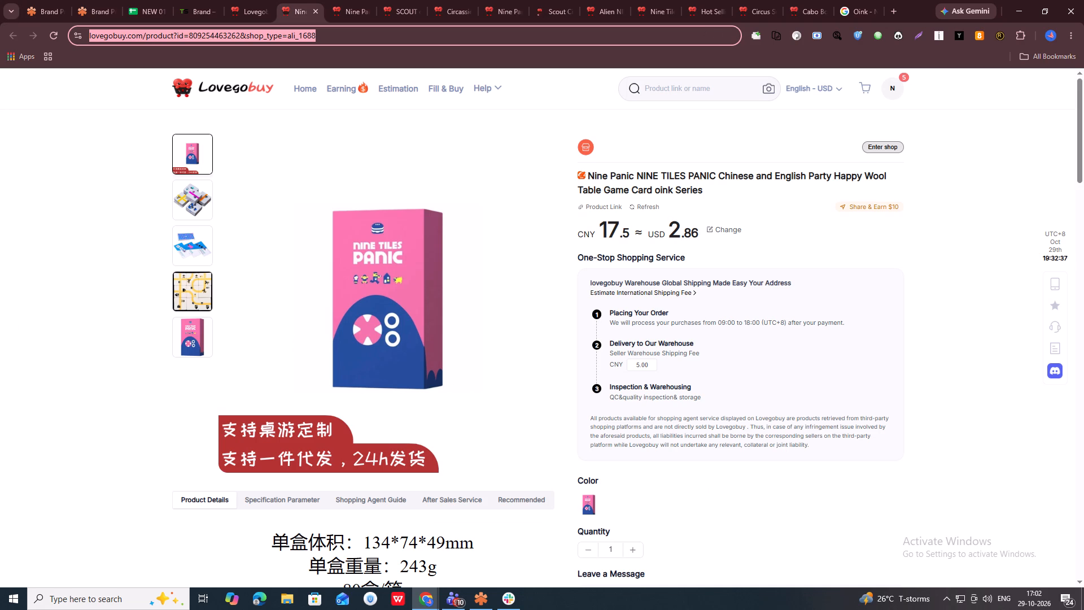
pyautogui.hotkey('ctrl', 'l')
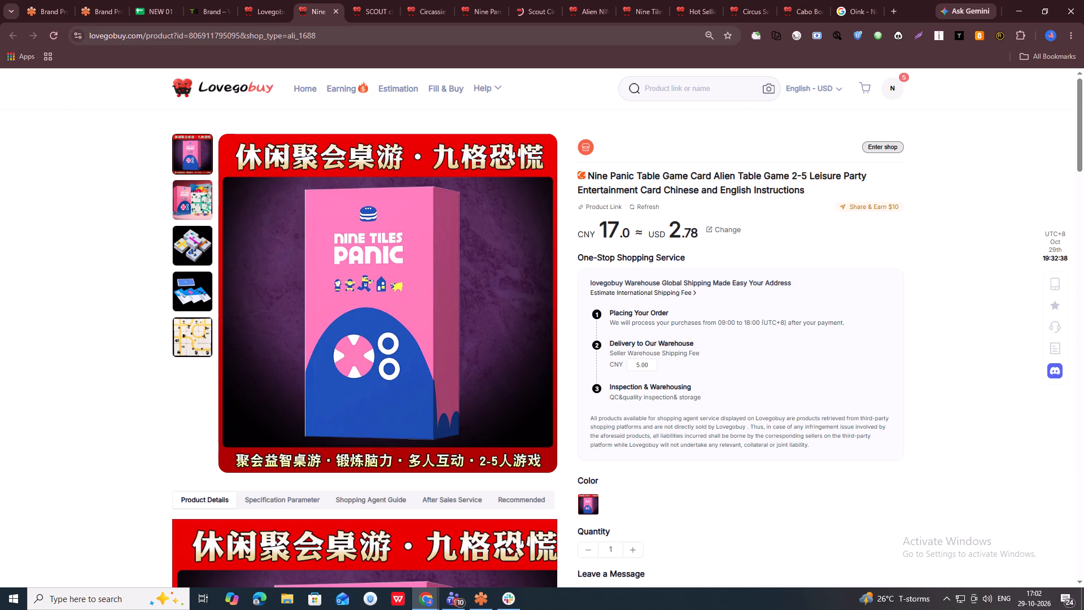
pyautogui.hotkey('ctrl', 'c')
pyautogui.hotkey('ctrl', 'c')
pyautogui.hotkey('alt', 'Tab')
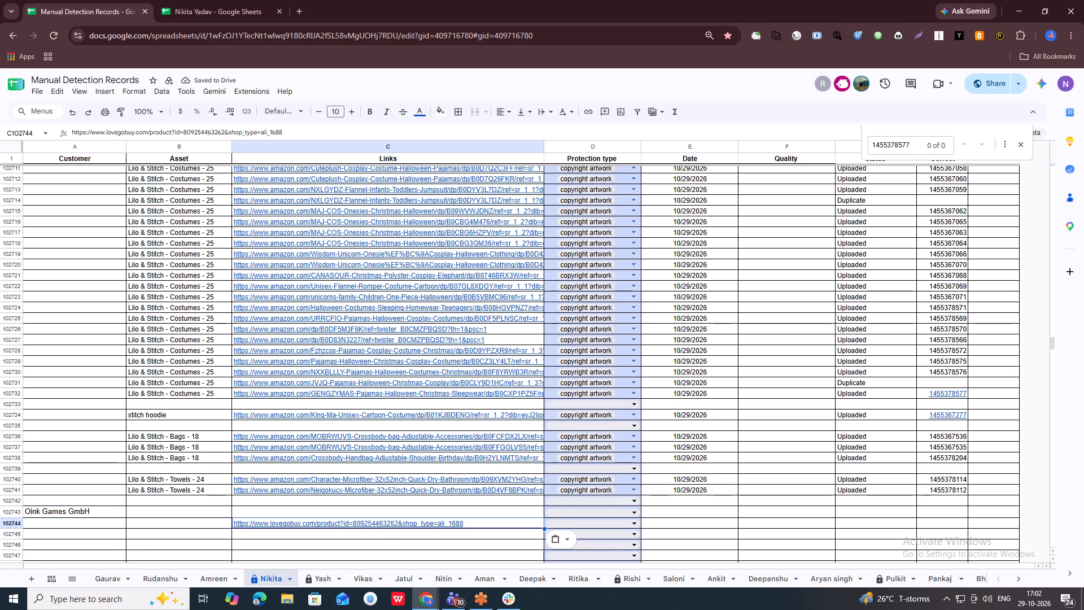
pyautogui.press('Down')
pyautogui.hotkey('ctrl', 'v')
pyautogui.press('Down')
pyautogui.hotkey('alt', 'Tab')
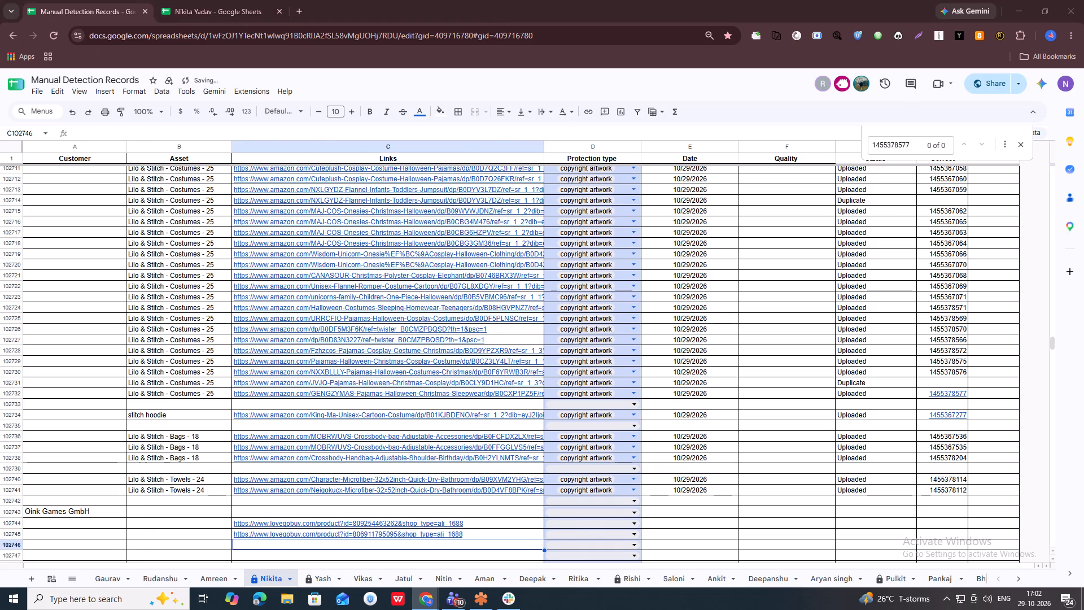
pyautogui.hotkey('ctrl', 'w')
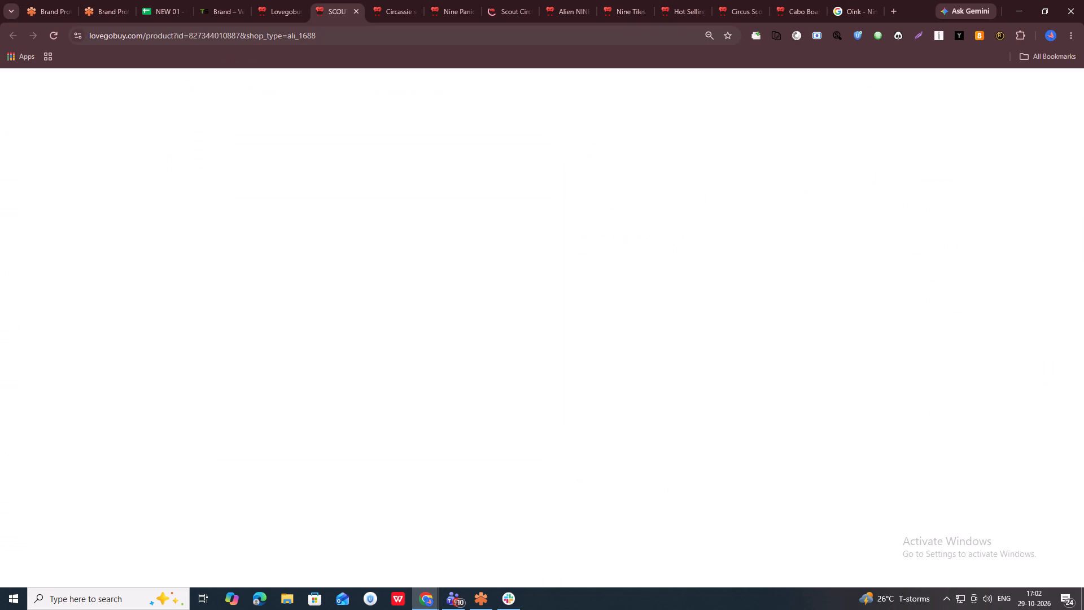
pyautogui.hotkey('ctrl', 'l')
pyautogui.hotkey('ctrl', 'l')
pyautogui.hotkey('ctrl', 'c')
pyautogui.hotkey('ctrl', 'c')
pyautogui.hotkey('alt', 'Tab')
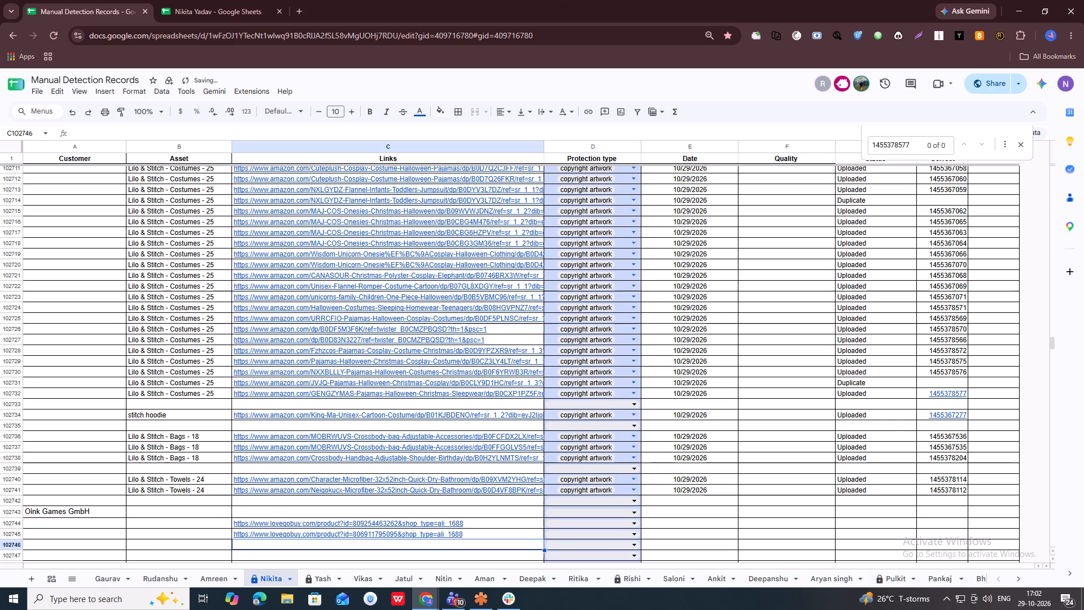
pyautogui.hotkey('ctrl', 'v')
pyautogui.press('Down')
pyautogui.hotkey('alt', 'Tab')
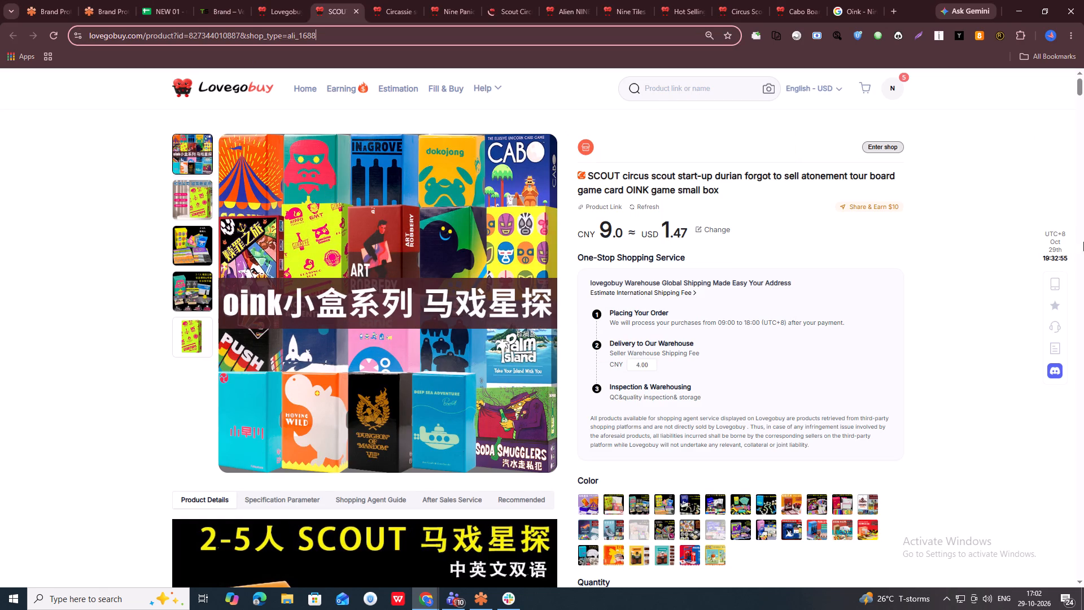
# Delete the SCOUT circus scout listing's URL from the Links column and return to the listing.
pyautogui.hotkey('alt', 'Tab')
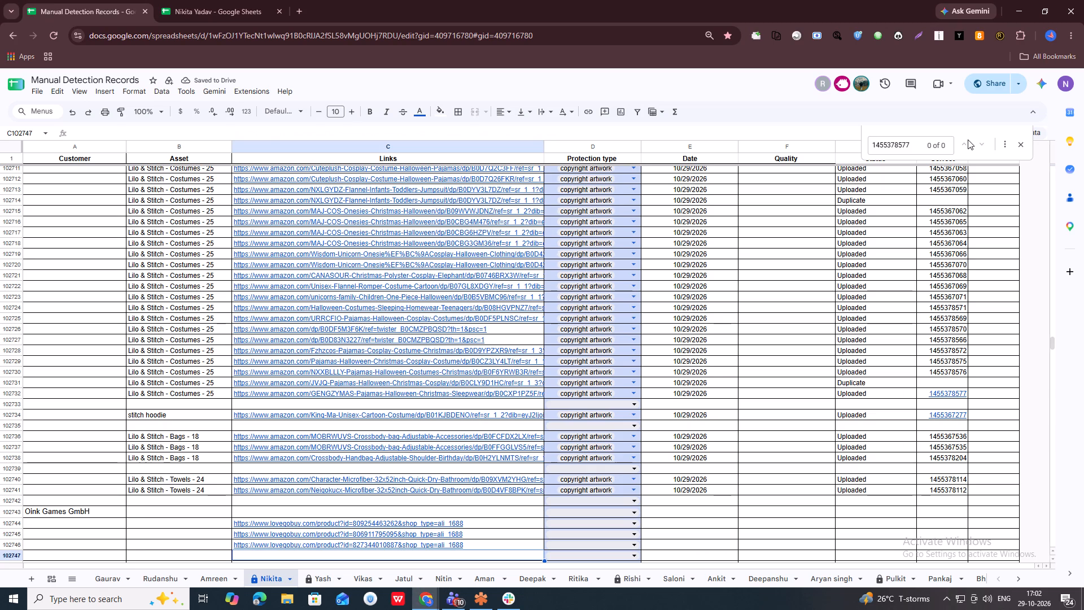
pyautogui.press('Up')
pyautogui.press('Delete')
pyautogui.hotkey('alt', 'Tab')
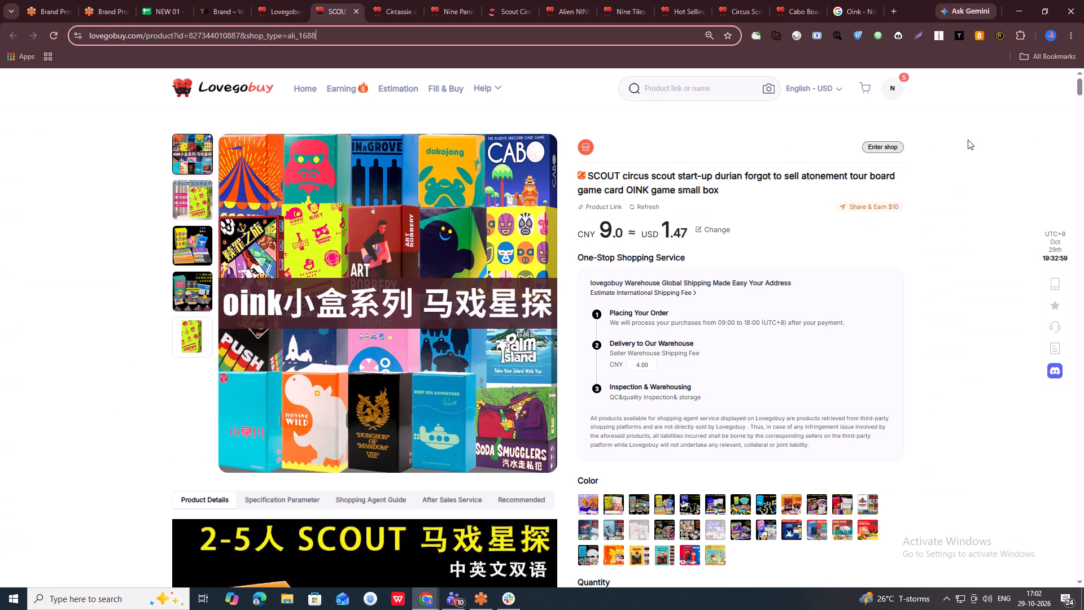
pyautogui.hotkey('ctrl', 'Tab')
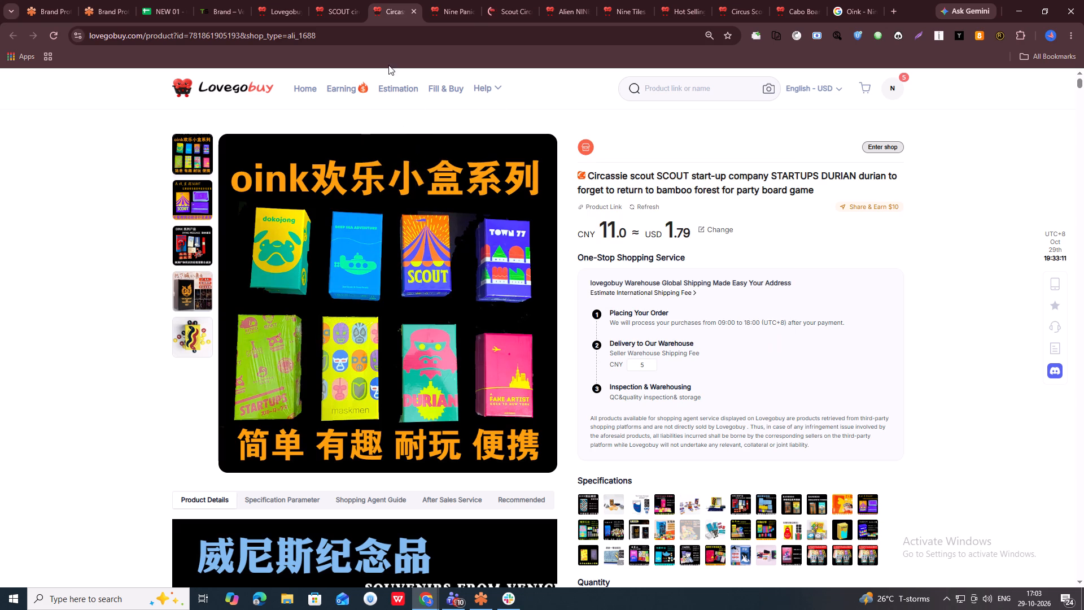
pyautogui.click(382, 35)
pyautogui.hotkey('ctrl', 'c')
pyautogui.hotkey('ctrl', 'c')
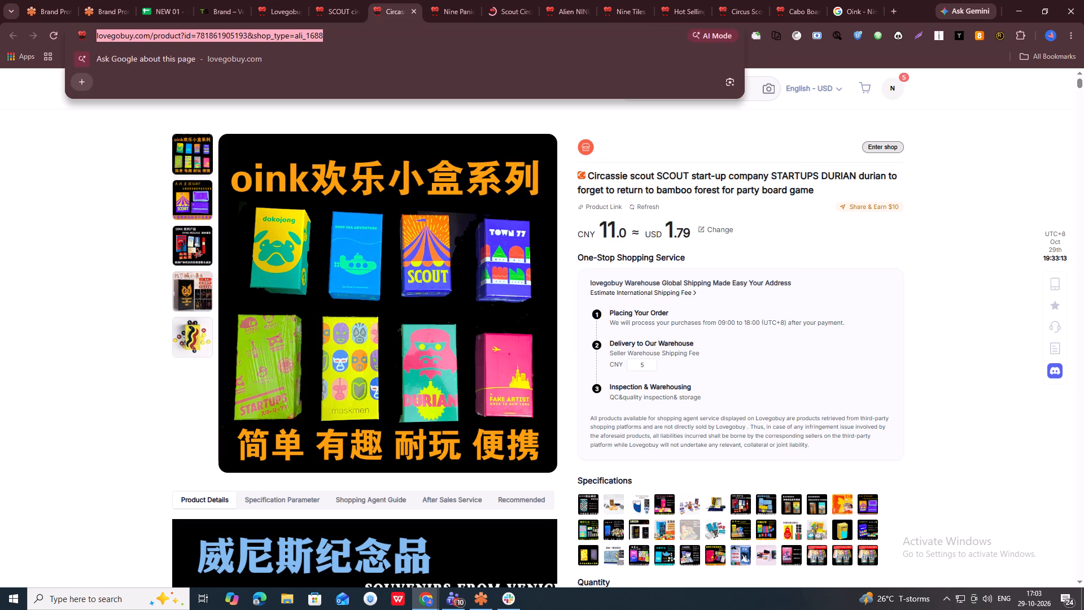
pyautogui.hotkey('alt', 'Tab')
pyautogui.press('Down')
pyautogui.press('Down')
pyautogui.press('Down')
pyautogui.press('Down')
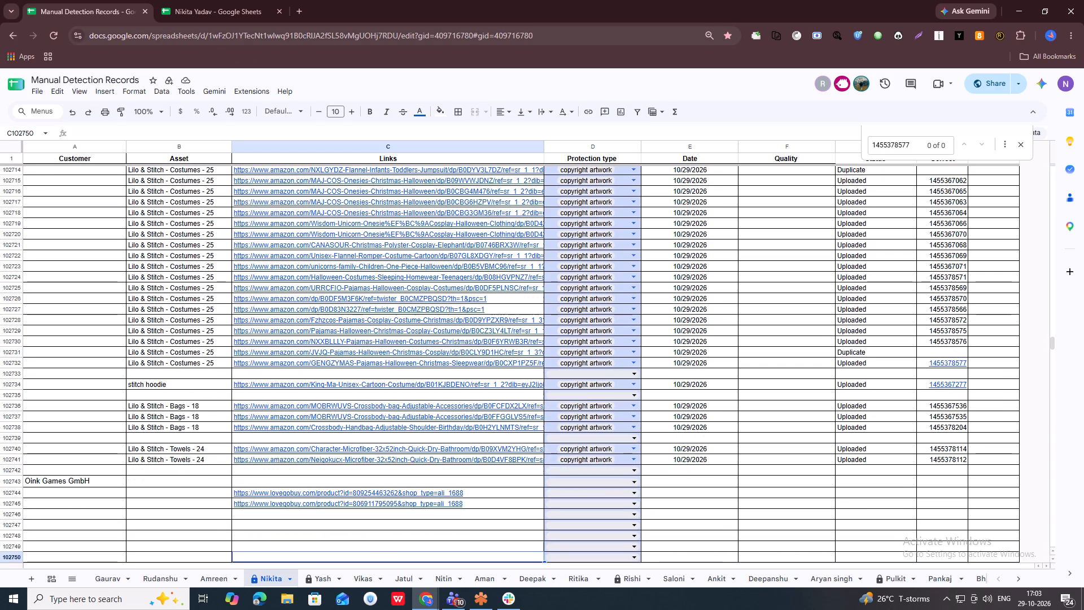
pyautogui.press('Down')
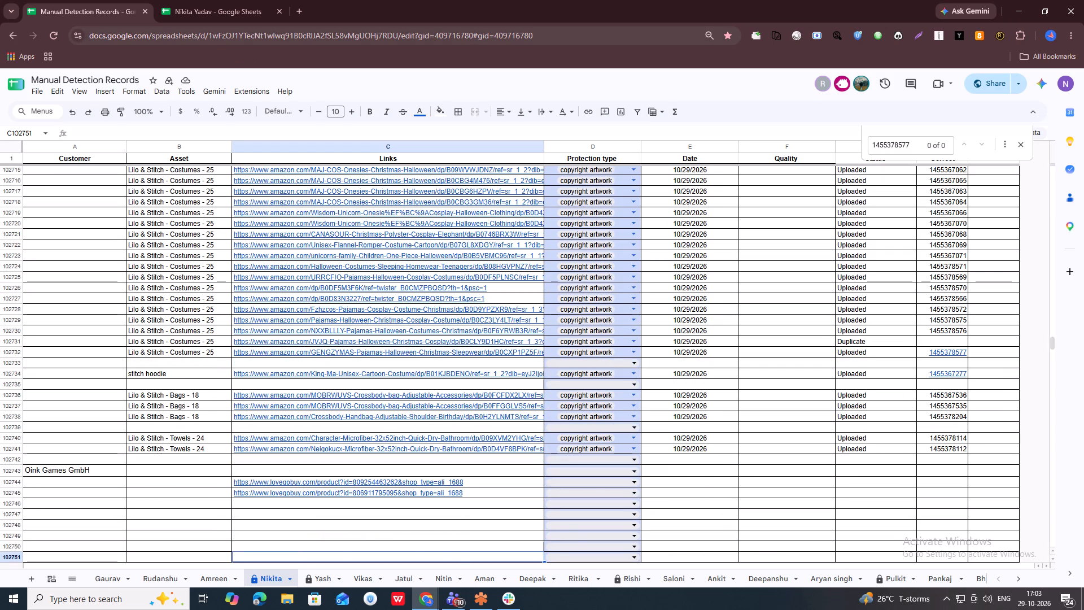
pyautogui.hotkey('ctrl', 'v')
# Enter fake artist as the asset for the Circassie scout link, select the first Oink link's Asset cell, and close the listing's tab.
pyautogui.press('Left')
pyautogui.write('fake artist')
pyautogui.press('Up')
pyautogui.press('Up')
pyautogui.press('Right')
pyautogui.hotkey('ctrl', 'Up')
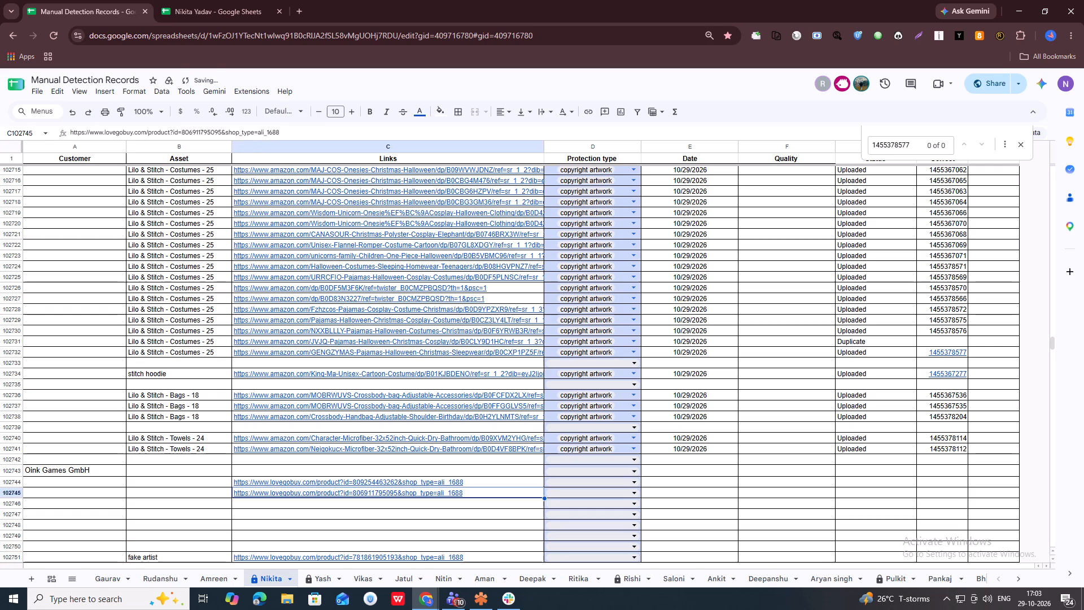
pyautogui.press('Up')
pyautogui.press('Left')
pyautogui.hotkey('alt', 'Tab')
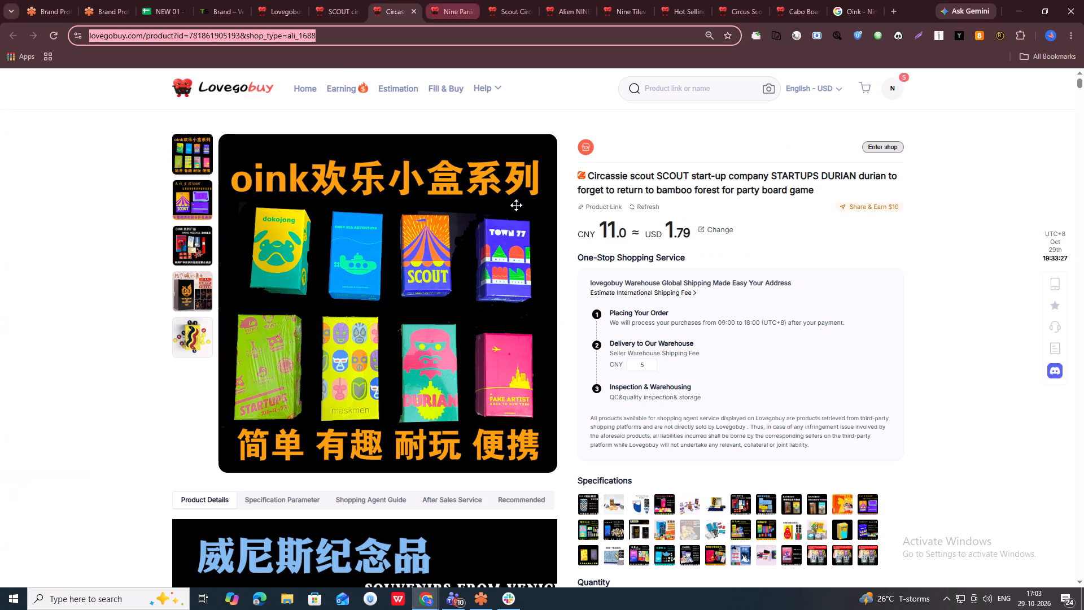
pyautogui.click(410, 12)
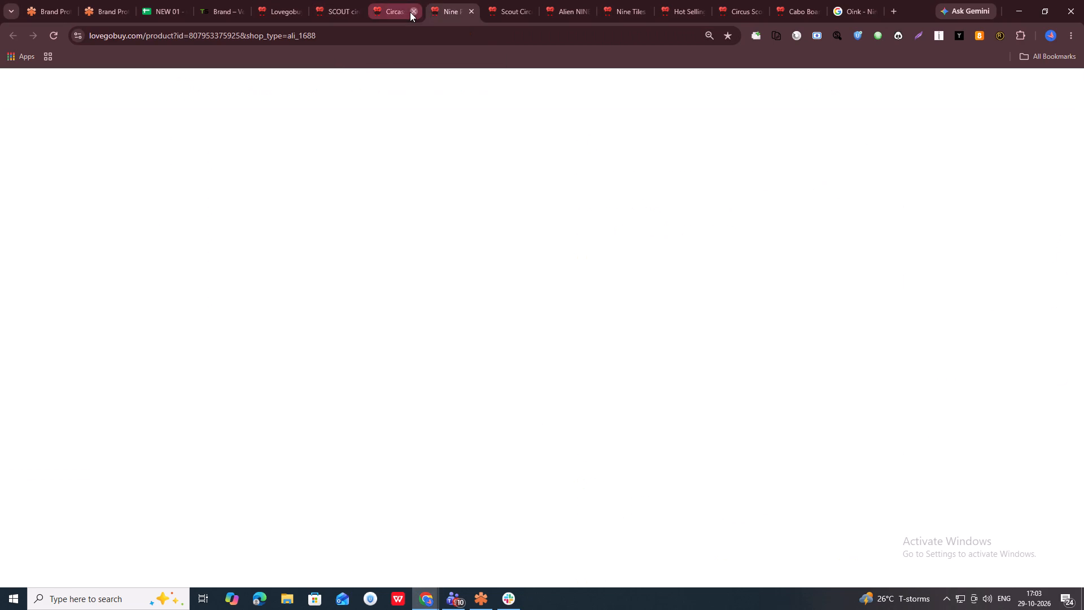
# Enter nine tiles panic as the asset for the first Oink Games link in row 102744 of the Manual Detection Records sheet.
pyautogui.hotkey('alt', 'Tab')
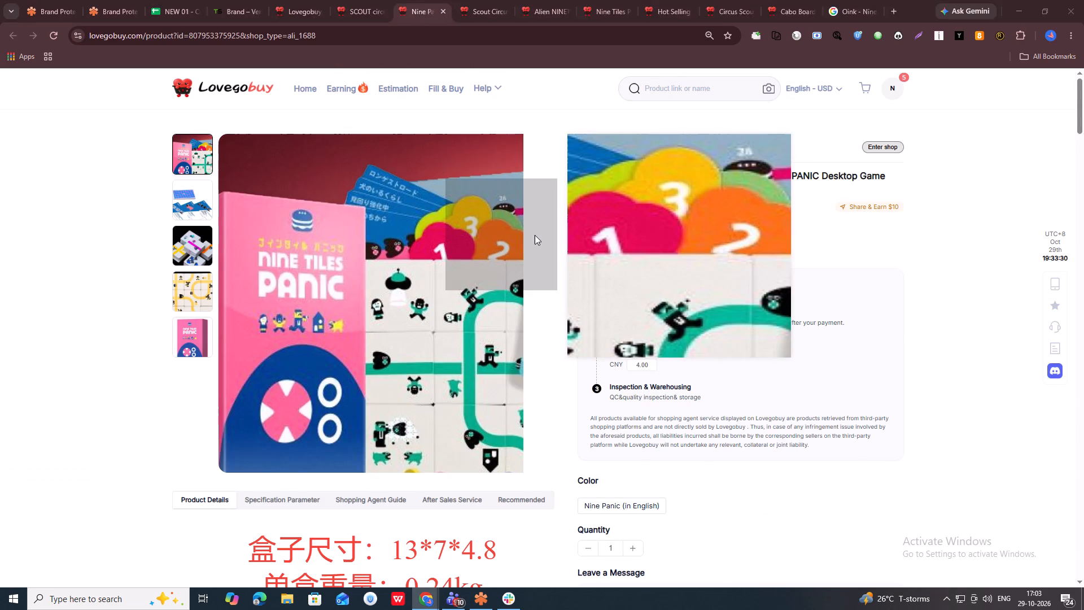
pyautogui.write('ninw')
pyautogui.press('space')
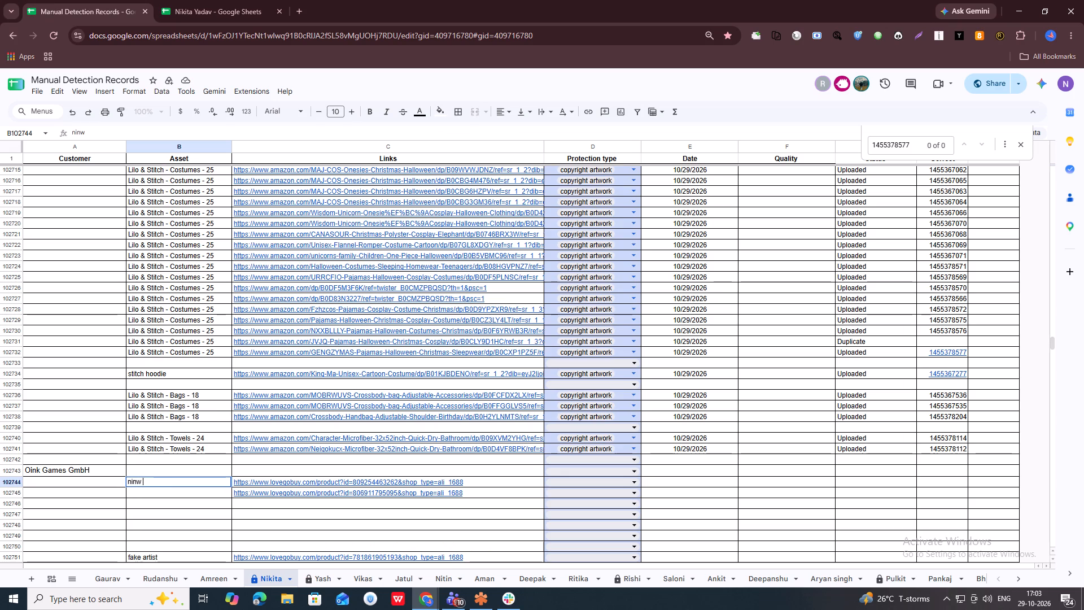
pyautogui.press('BackSpace')
pyautogui.press('BackSpace')
pyautogui.write('e tiles pa')
pyautogui.write('nic')
pyautogui.press('Down')
pyautogui.press('Right')
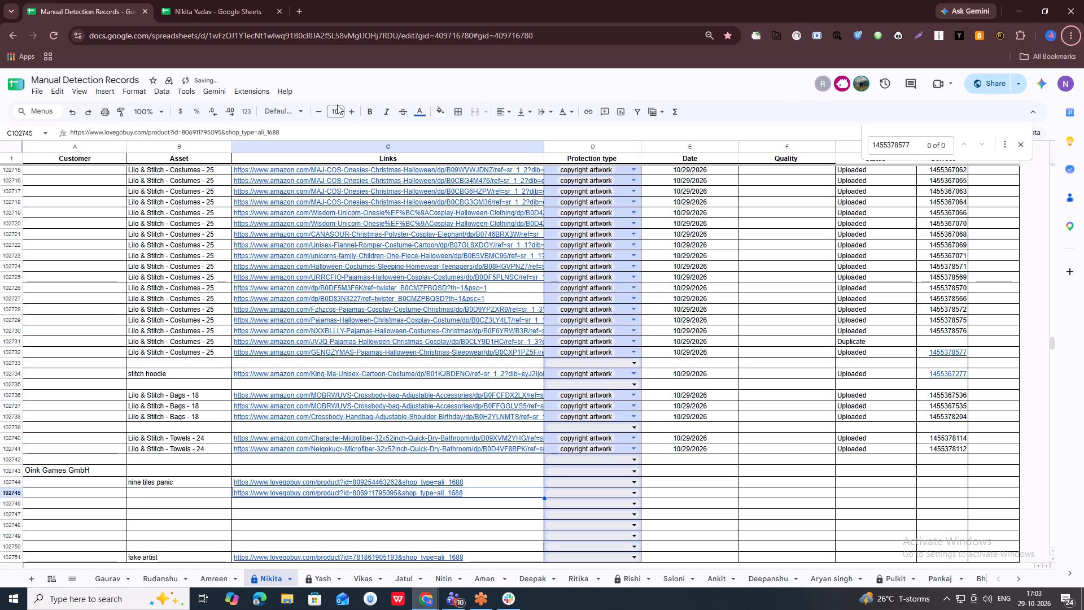
pyautogui.hotkey('alt', 'Tab')
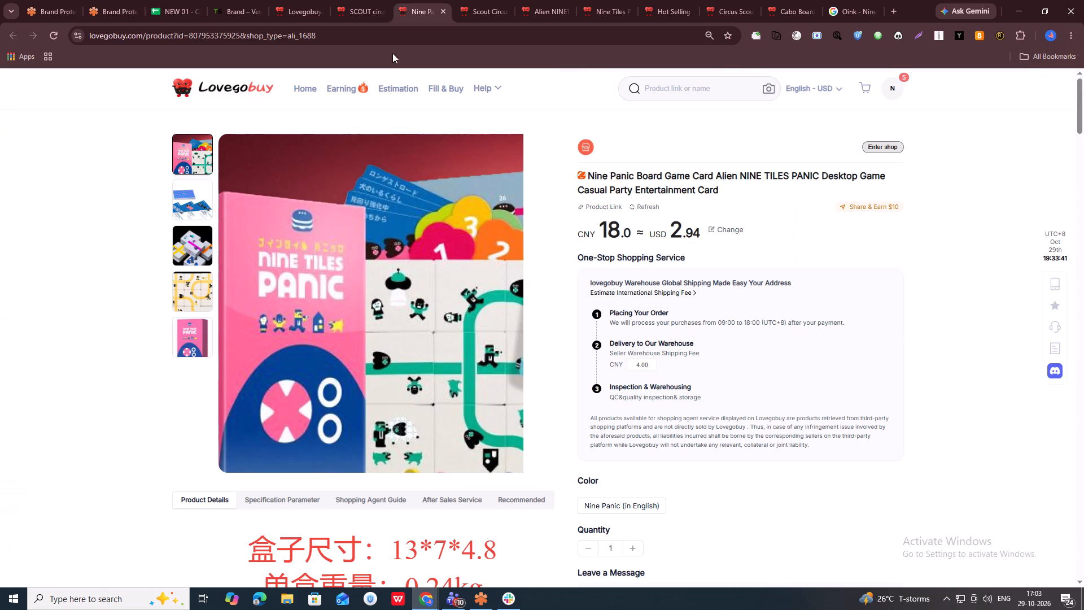
pyautogui.click(398, 42)
pyautogui.hotkey('ctrl', 'c')
pyautogui.hotkey('ctrl', 'c')
pyautogui.hotkey('ctrl', 'c')
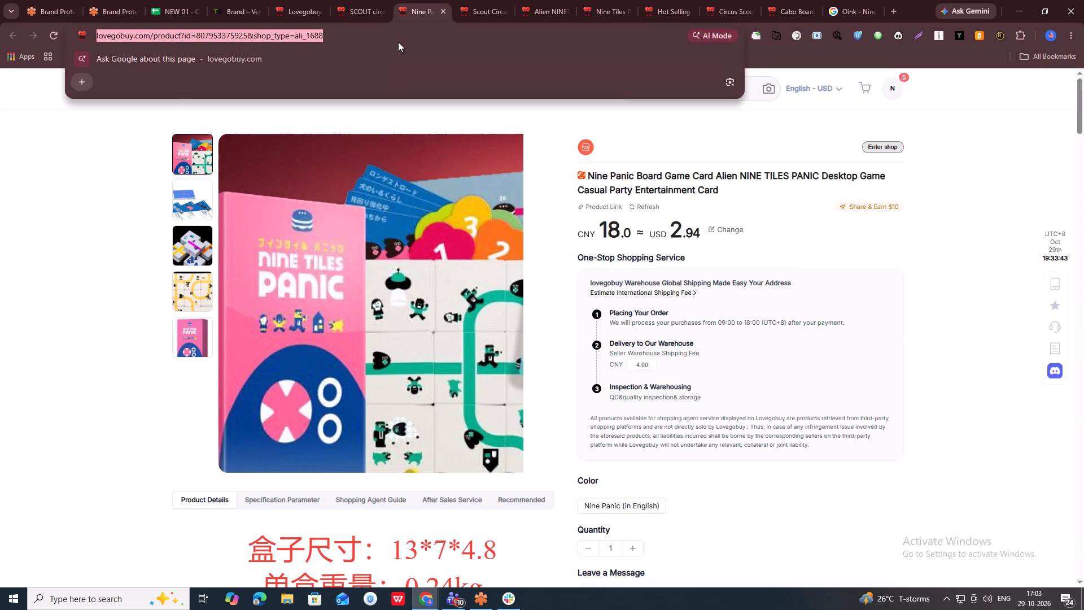
pyautogui.hotkey('alt', 'Tab')
pyautogui.press('Down')
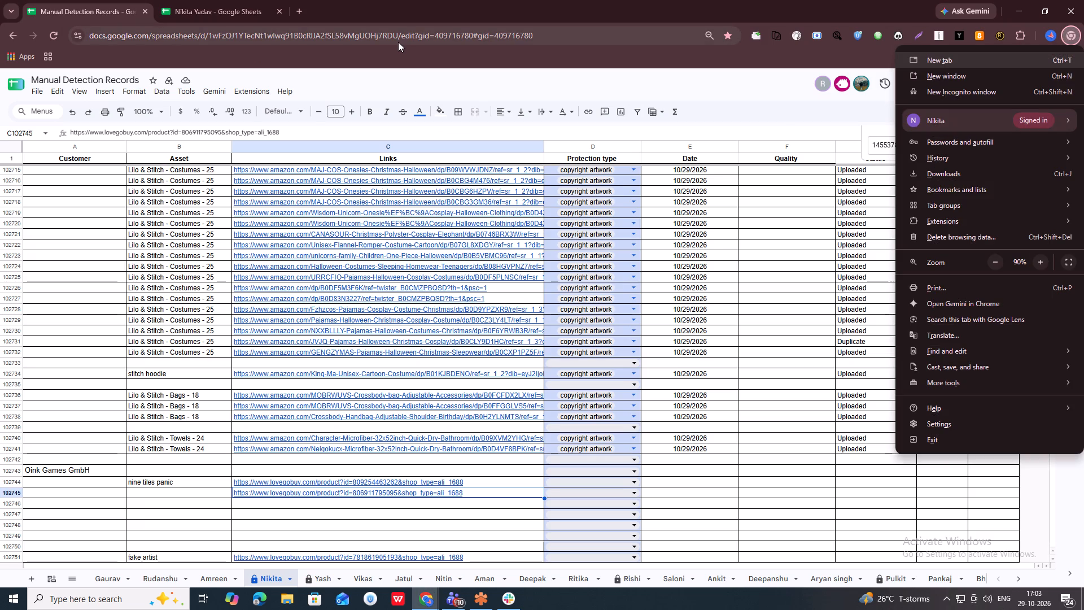
pyautogui.click(395, 509)
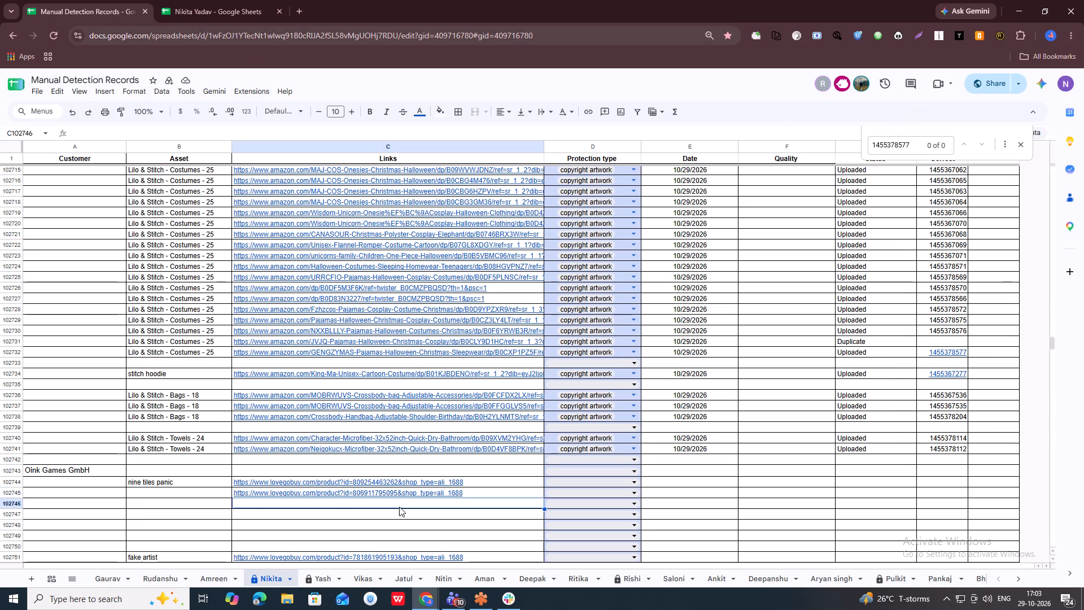
pyautogui.hotkey('ctrl', 'v')
pyautogui.press('Down')
pyautogui.hotkey('alt', 'Tab')
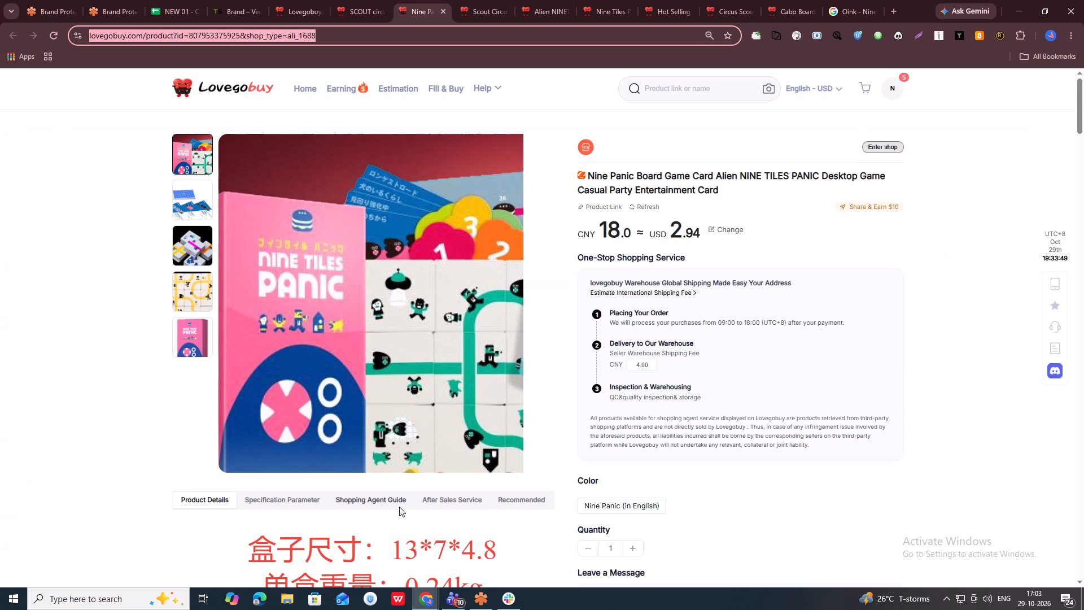
pyautogui.hotkey('ctrl', 'w')
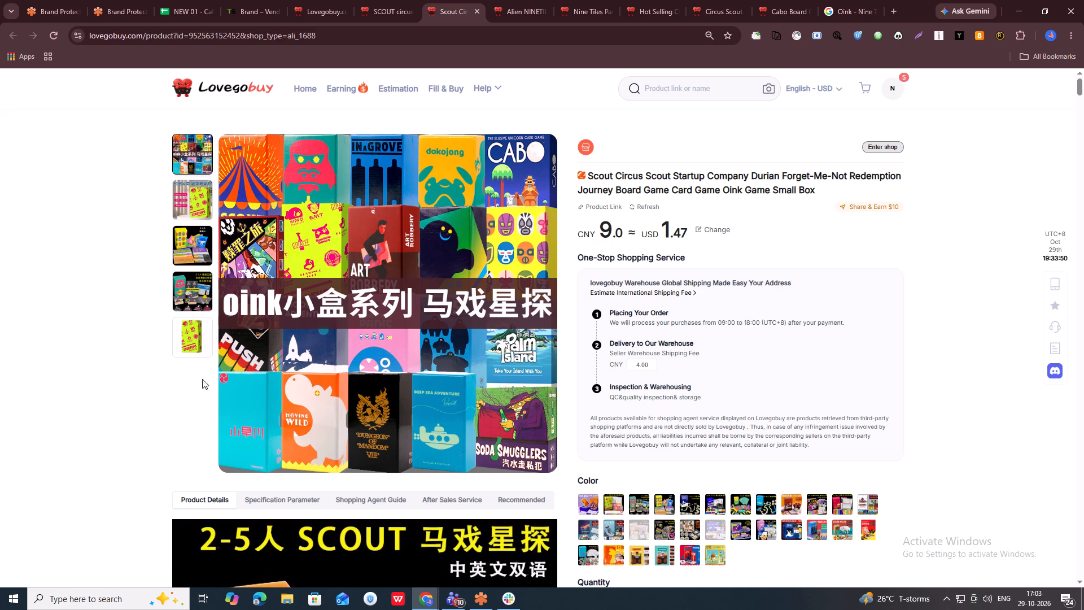
pyautogui.click(195, 339)
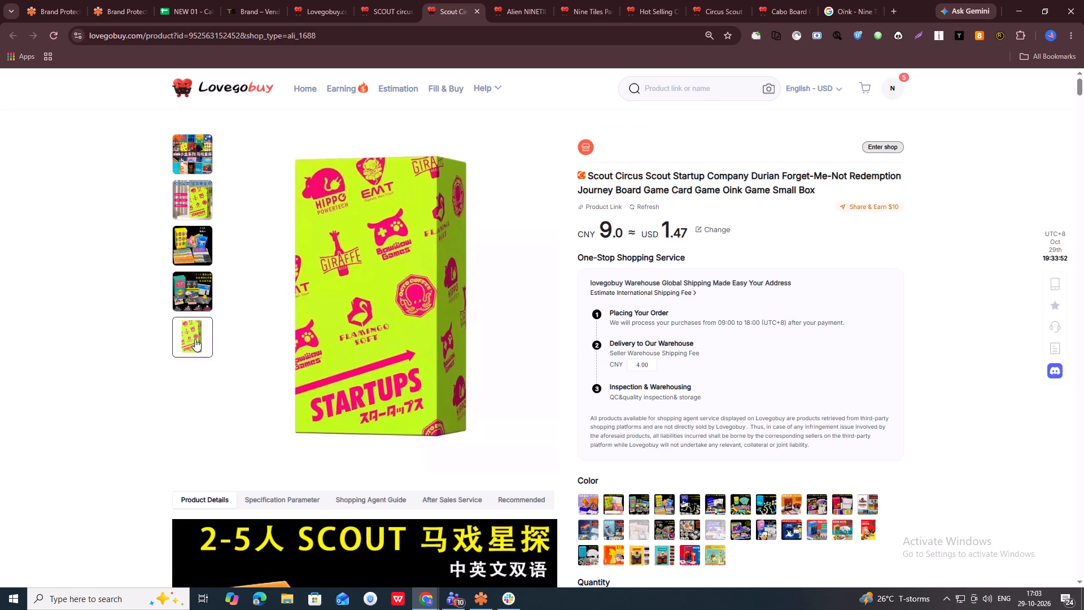
pyautogui.click(183, 247)
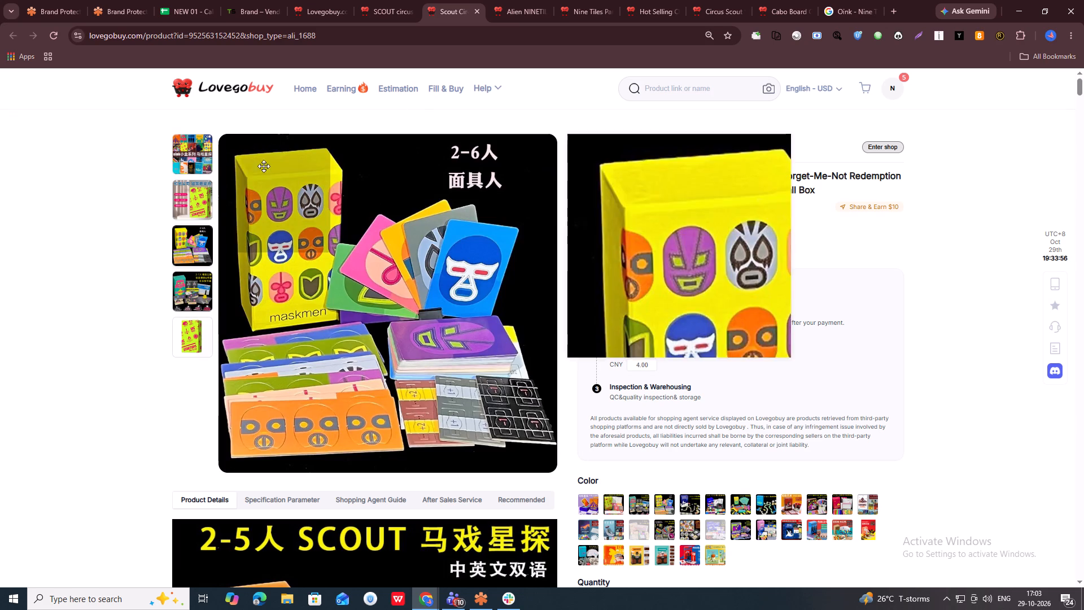
pyautogui.click(366, 42)
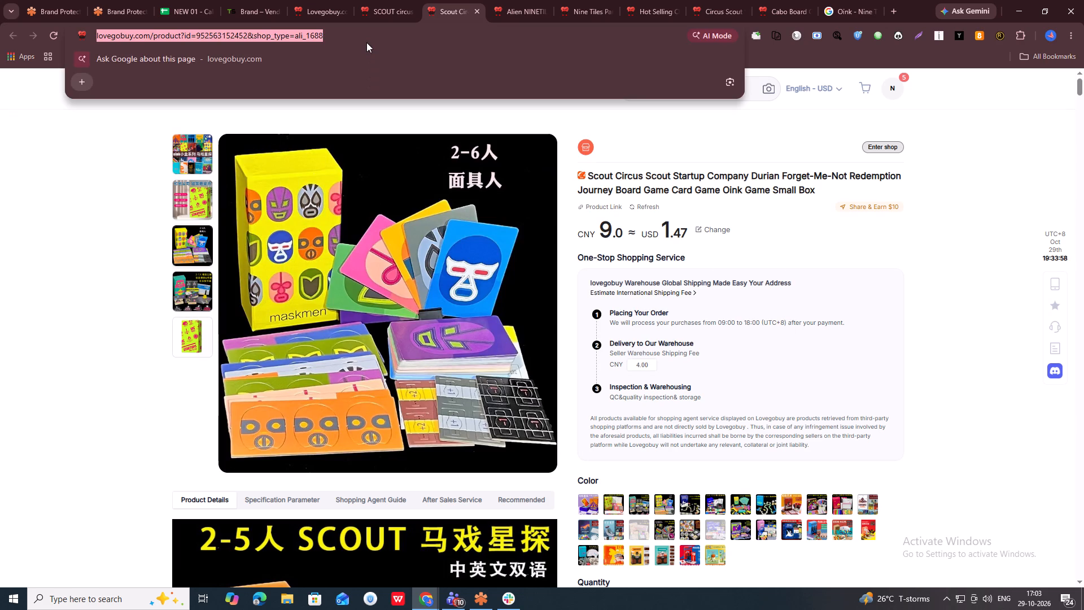
pyautogui.hotkey('ctrl', 'c')
pyautogui.hotkey('ctrl', 'c')
pyautogui.hotkey('ctrl', 'c')
pyautogui.hotkey('alt', 'Tab')
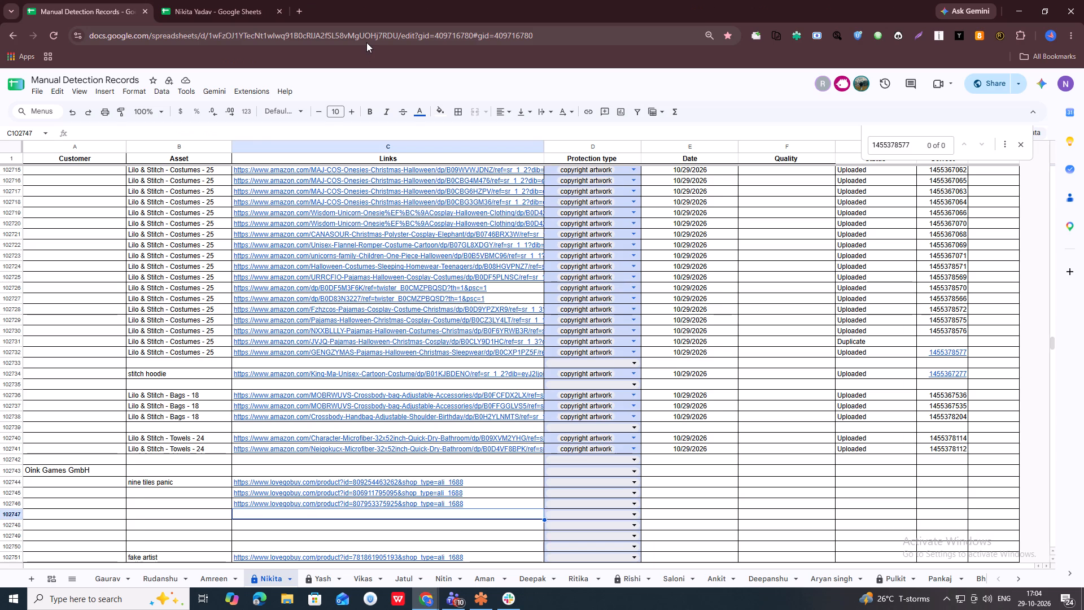
pyautogui.hotkey('ctrl', 'Down')
pyautogui.press('Down')
pyautogui.hotkey('ctrl', 'v')
# Set the asset in row 102751 to startups for the Circassie scout link.
pyautogui.press('Up')
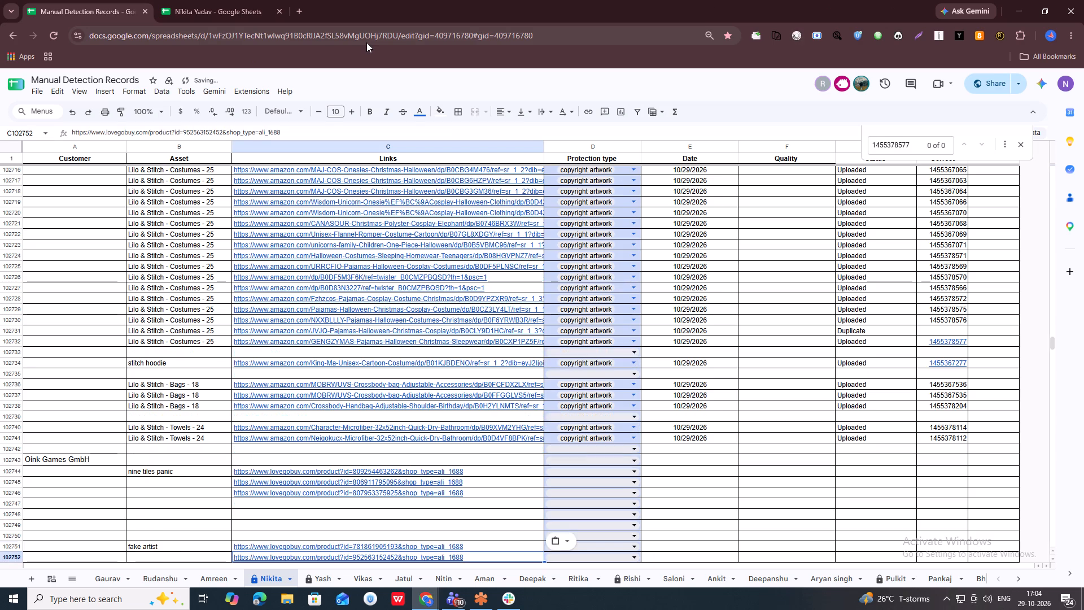
pyautogui.press('Left')
pyautogui.write('startups')
pyautogui.press('Down')
pyautogui.press('Right')
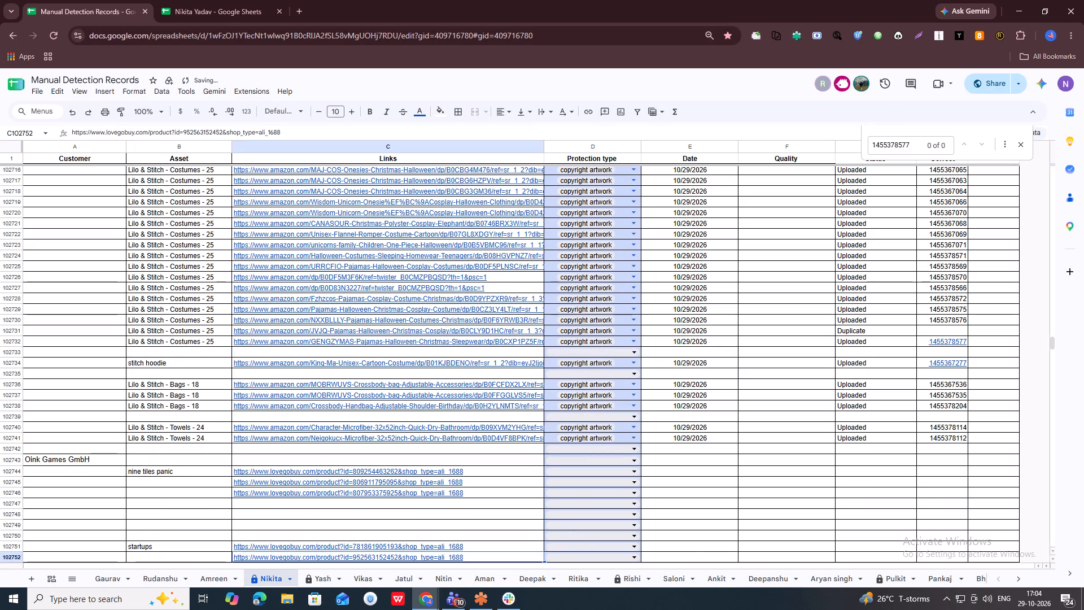
pyautogui.hotkey('alt', 'Tab')
pyautogui.click(522, 7)
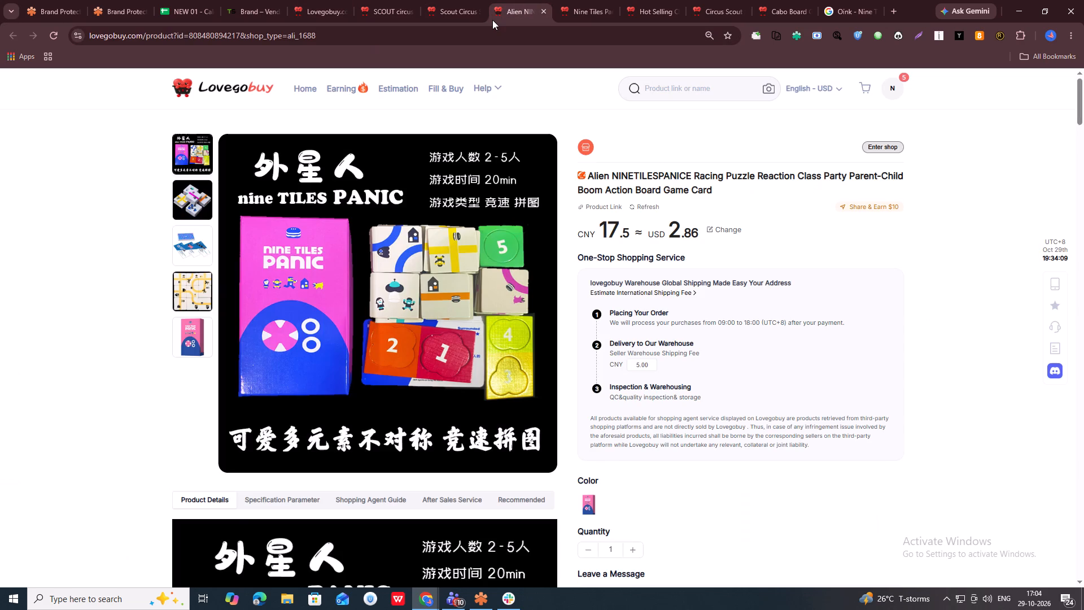
pyautogui.click(483, 20)
pyautogui.click(483, 33)
pyautogui.click(523, 10)
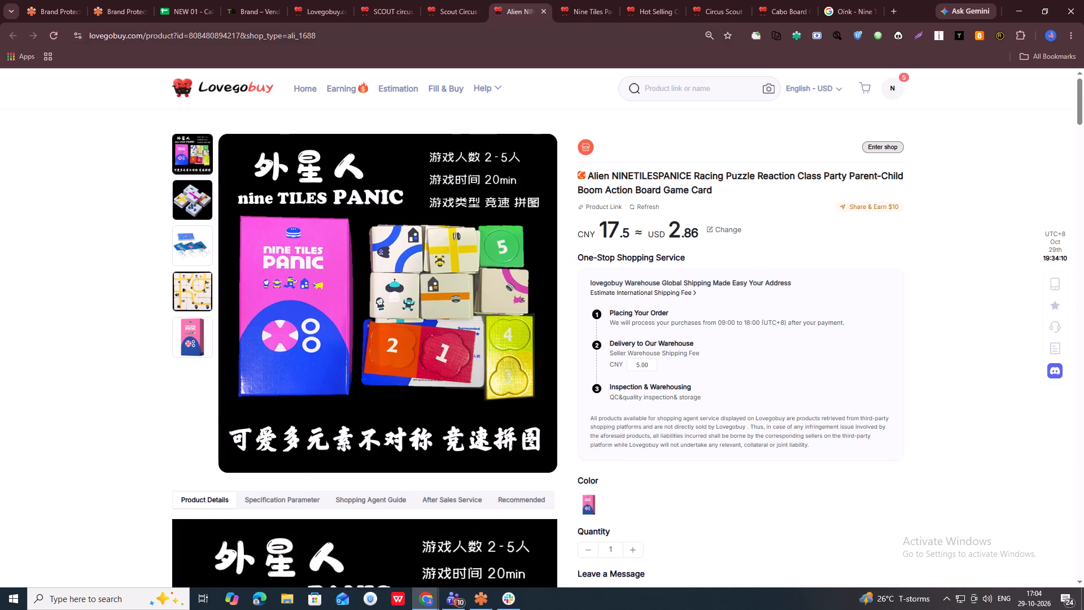
pyautogui.click(460, 40)
pyautogui.hotkey('ctrl', 'c')
pyautogui.hotkey('ctrl', 'c')
pyautogui.hotkey('alt', 'Tab')
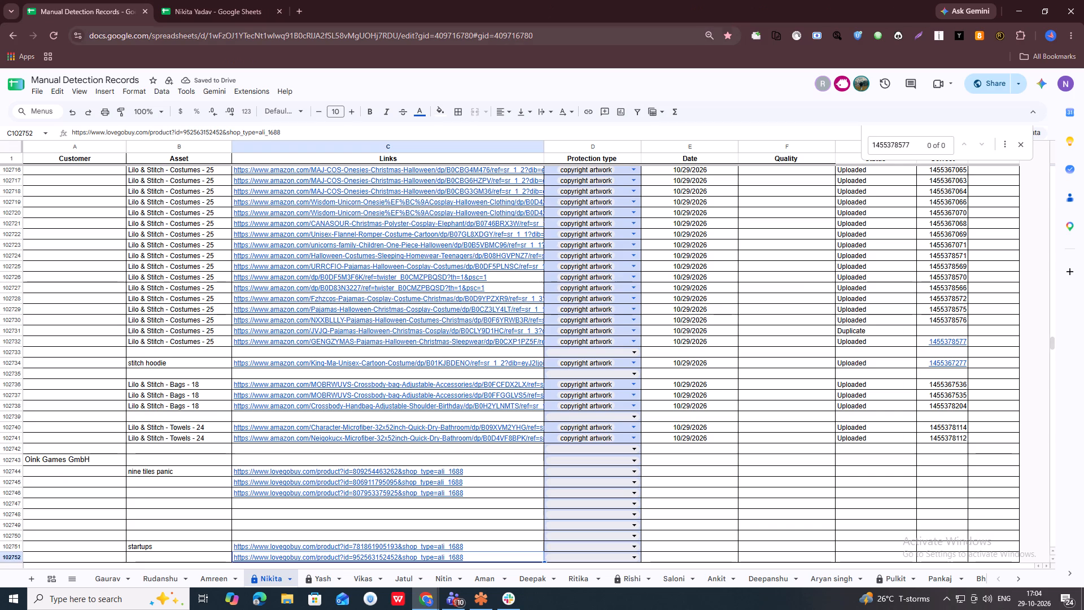
pyautogui.hotkey('ctrl', 'Up')
pyautogui.hotkey('ctrl', 'Up')
pyautogui.press('Down')
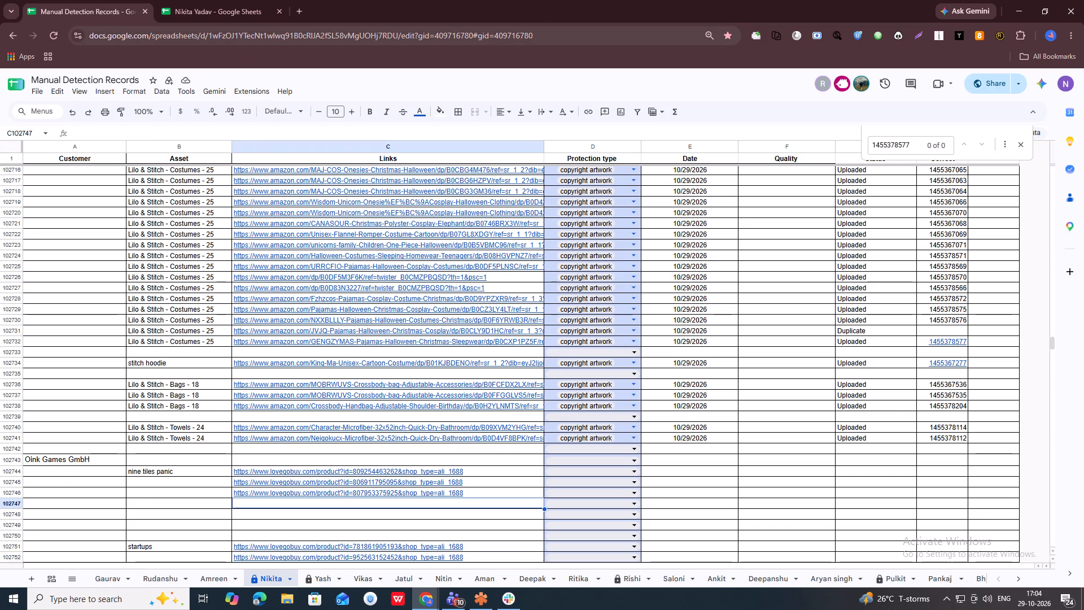
pyautogui.hotkey('ctrl', 'v')
pyautogui.press('Down')
pyautogui.hotkey('alt', 'Tab')
pyautogui.hotkey('ctrl', 'Tab')
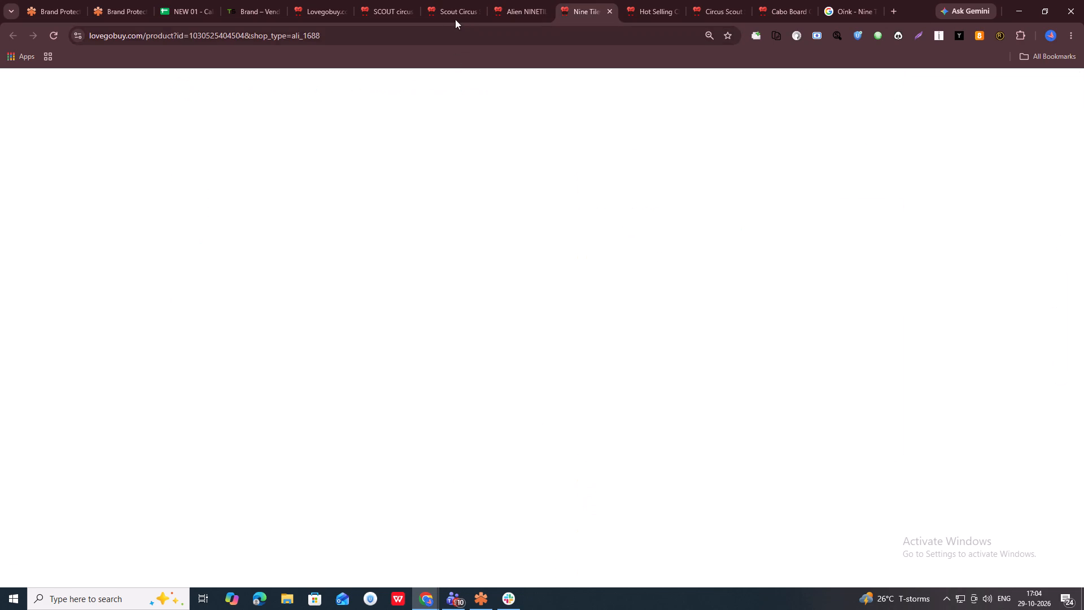
pyautogui.click(381, 45)
pyautogui.click(383, 38)
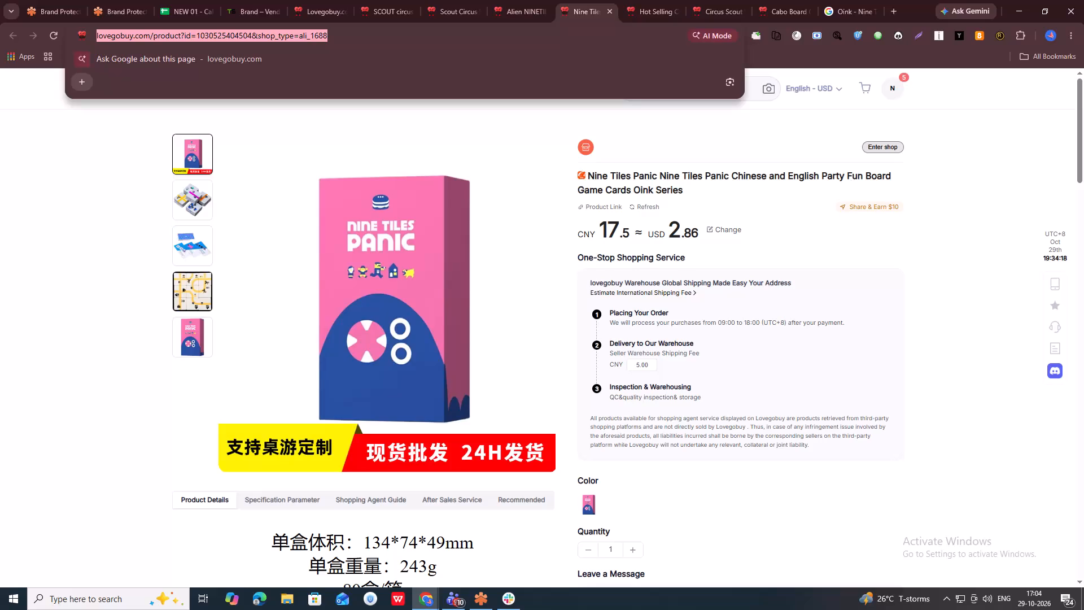
pyautogui.hotkey('ctrl', 'c')
pyautogui.hotkey('ctrl', 'c')
pyautogui.hotkey('alt', 'Tab')
pyautogui.hotkey('ctrl', 'v')
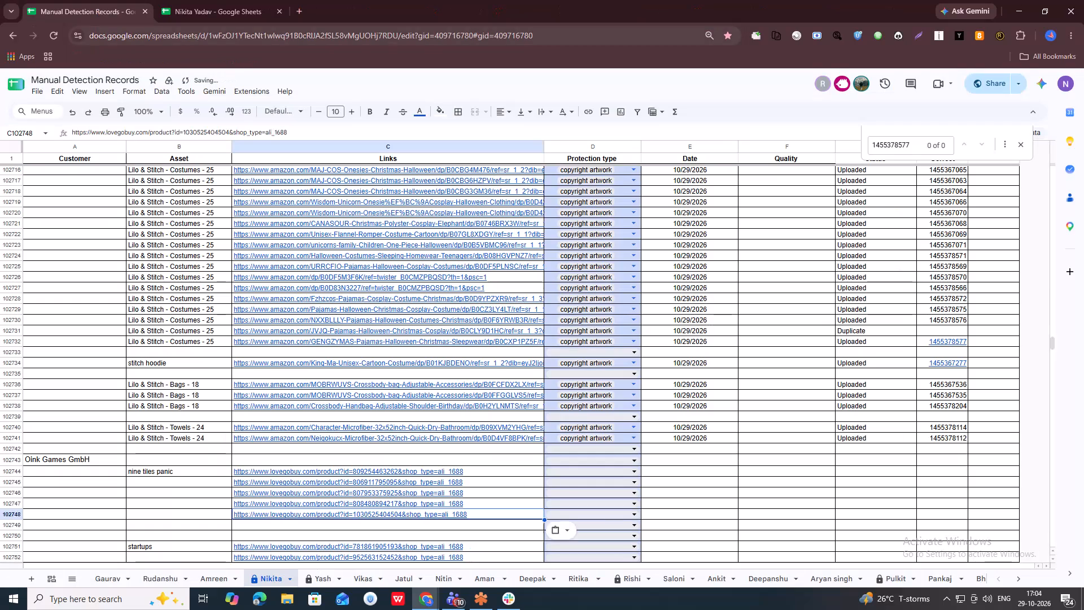
pyautogui.press('Down')
pyautogui.hotkey('alt', 'Tab')
pyautogui.hotkey('ctrl', 'Tab')
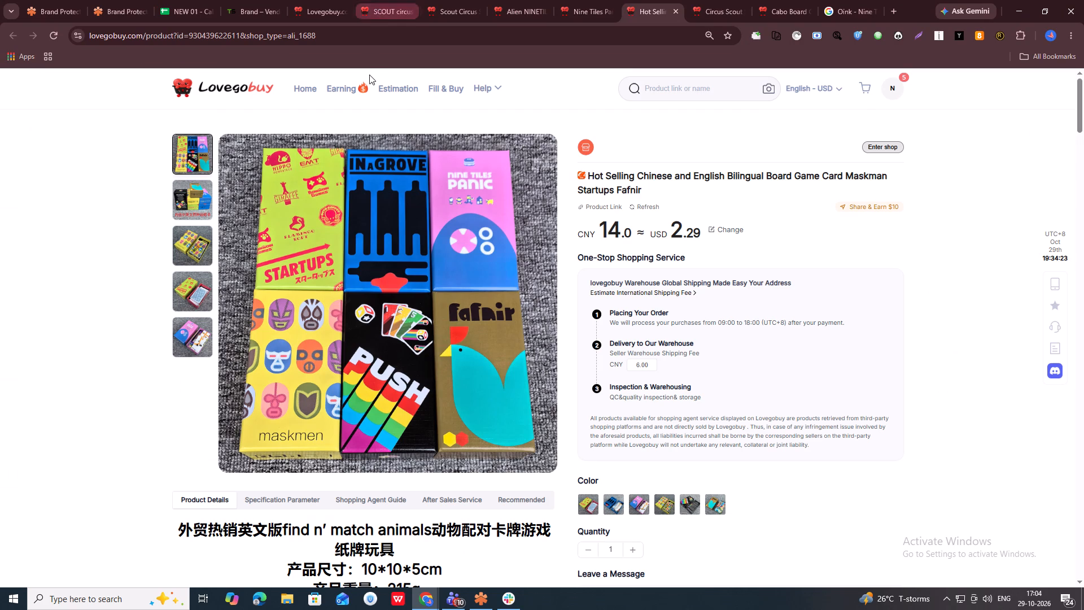
pyautogui.click(365, 50)
pyautogui.click(365, 36)
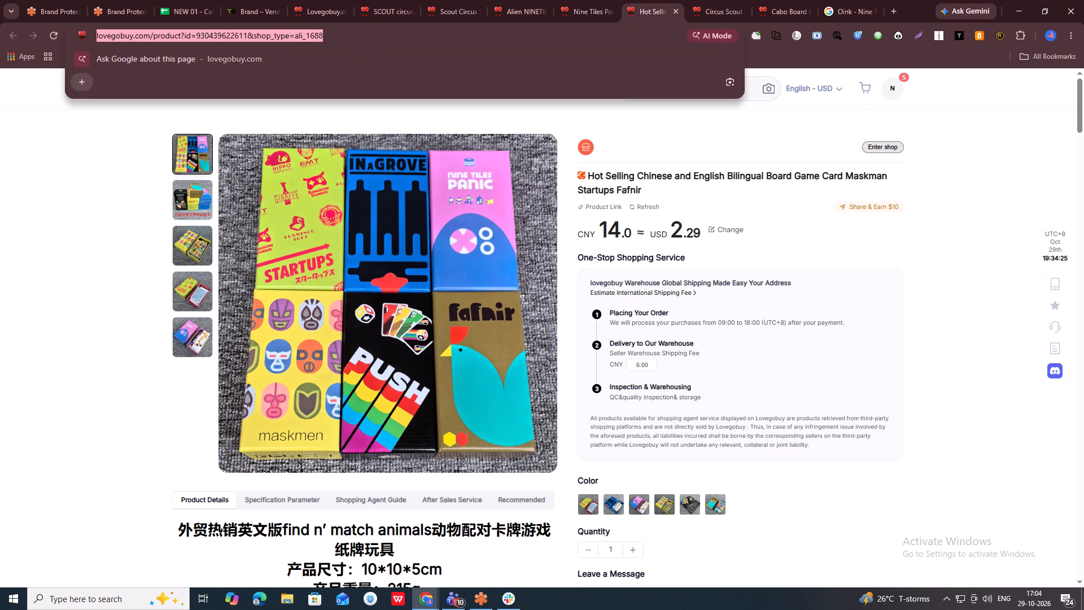
pyautogui.hotkey('ctrl', 'c')
pyautogui.hotkey('ctrl', 'c')
pyautogui.hotkey('alt', 'Tab')
pyautogui.hotkey('ctrl', 'v')
pyautogui.press('Down')
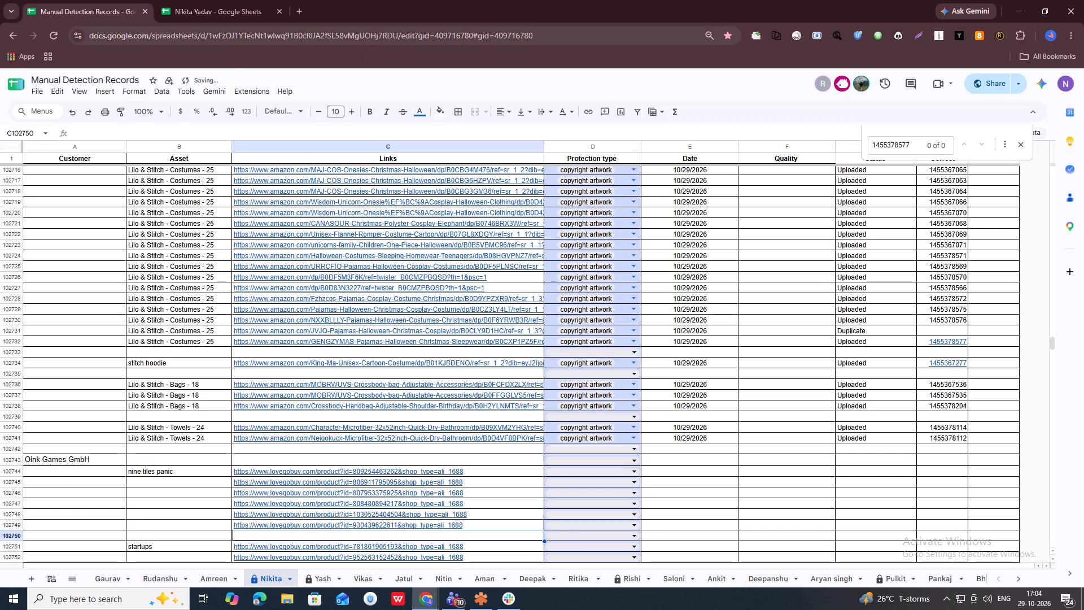
pyautogui.hotkey('alt', 'Tab')
pyautogui.hotkey('ctrl', 'Tab')
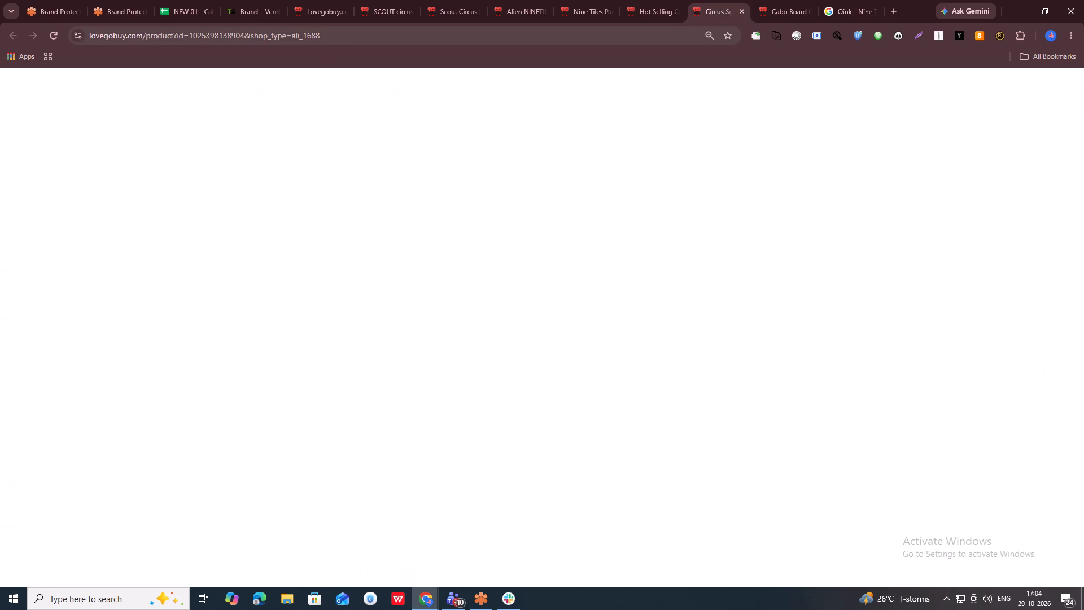
pyautogui.click(348, 35)
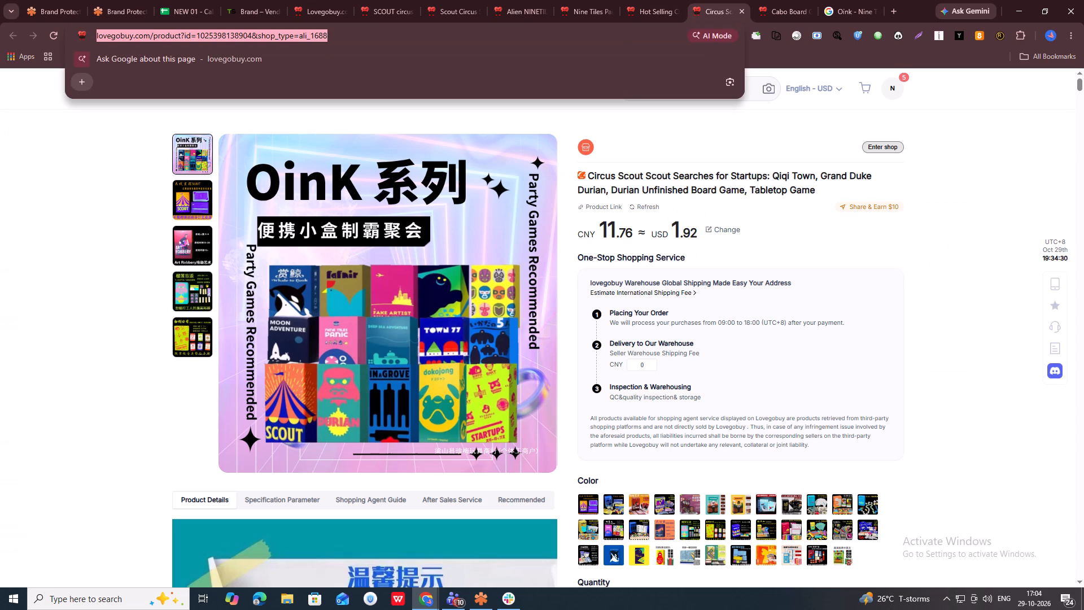
pyautogui.hotkey('ctrl', 'c')
pyautogui.hotkey('ctrl', 'c')
pyautogui.hotkey('alt', 'Tab')
pyautogui.click(0, 540)
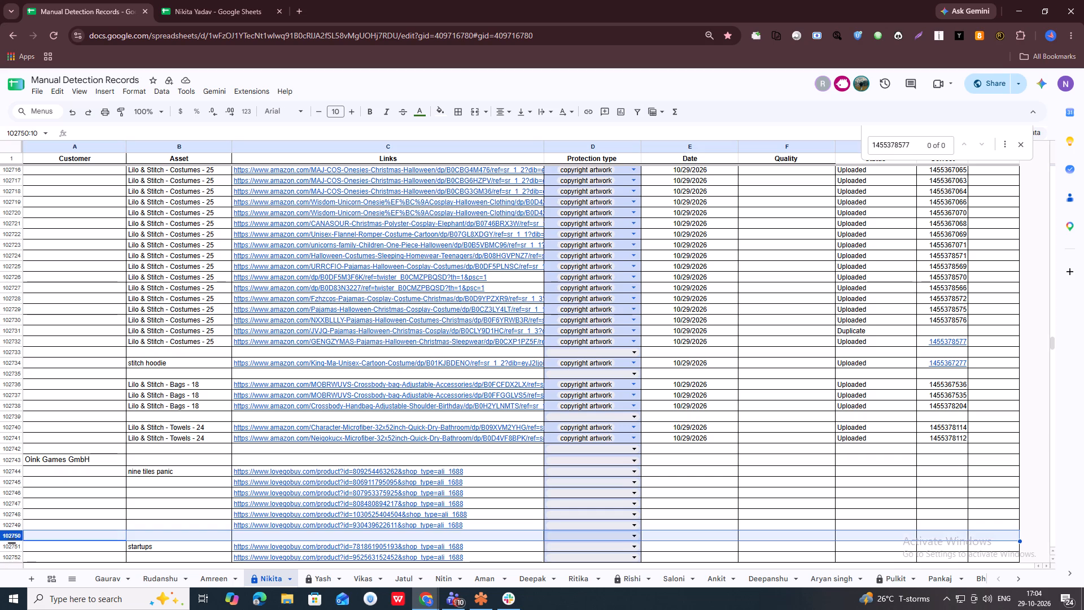
pyautogui.hotkey('ctrl', 'alt', '=')
pyautogui.hotkey('ctrl', 'alt', '=')
pyautogui.press('Right')
pyautogui.press('Right')
pyautogui.press('Right')
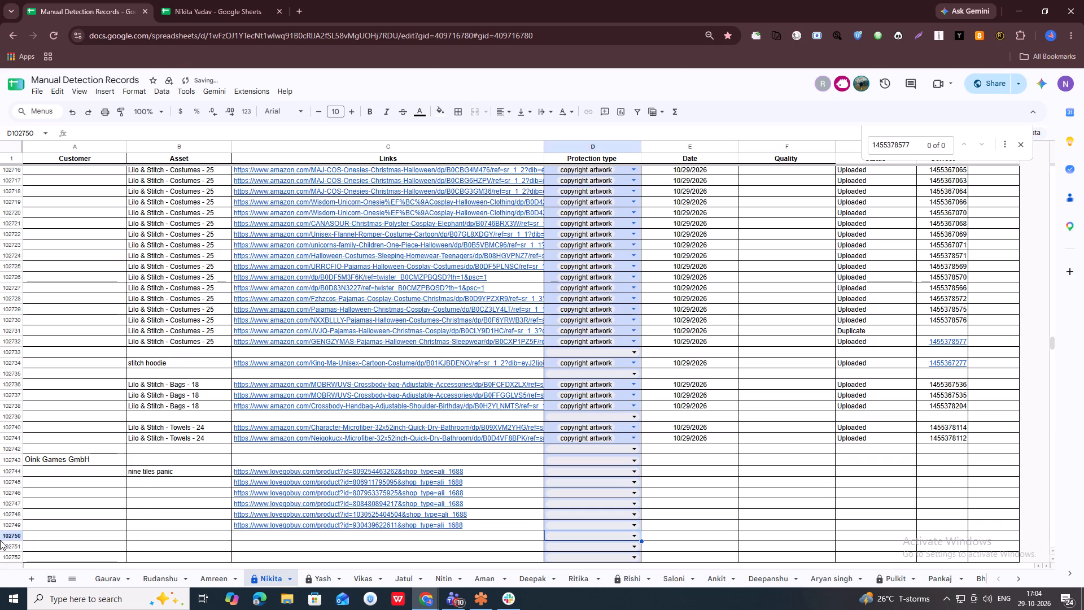
pyautogui.press('Left')
pyautogui.hotkey('ctrl', 'v')
pyautogui.press('Down')
pyautogui.hotkey('alt', 'Tab')
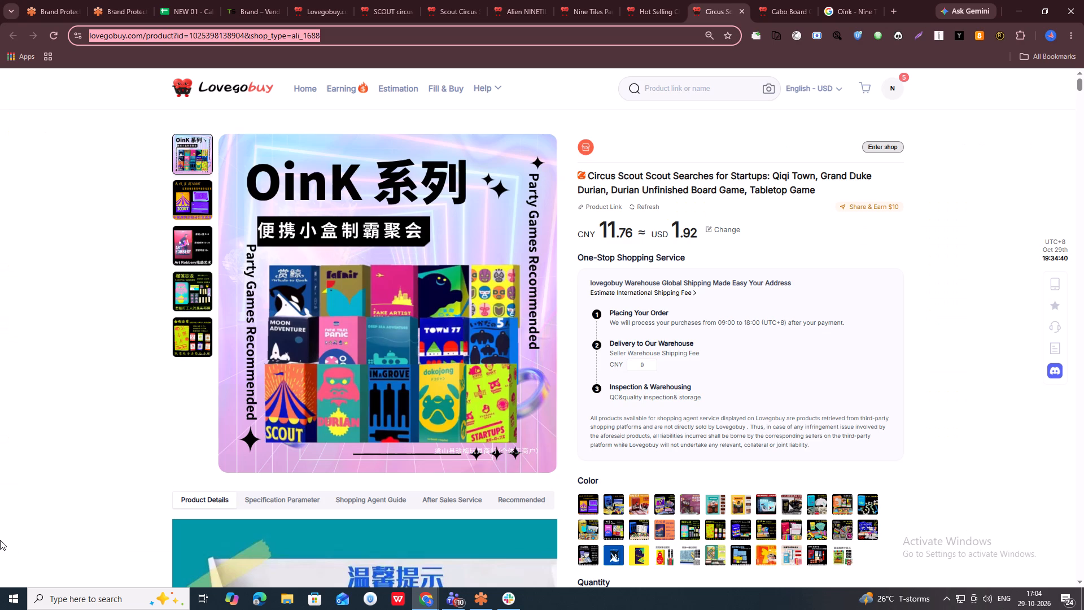
pyautogui.hotkey('ctrl', 'Tab')
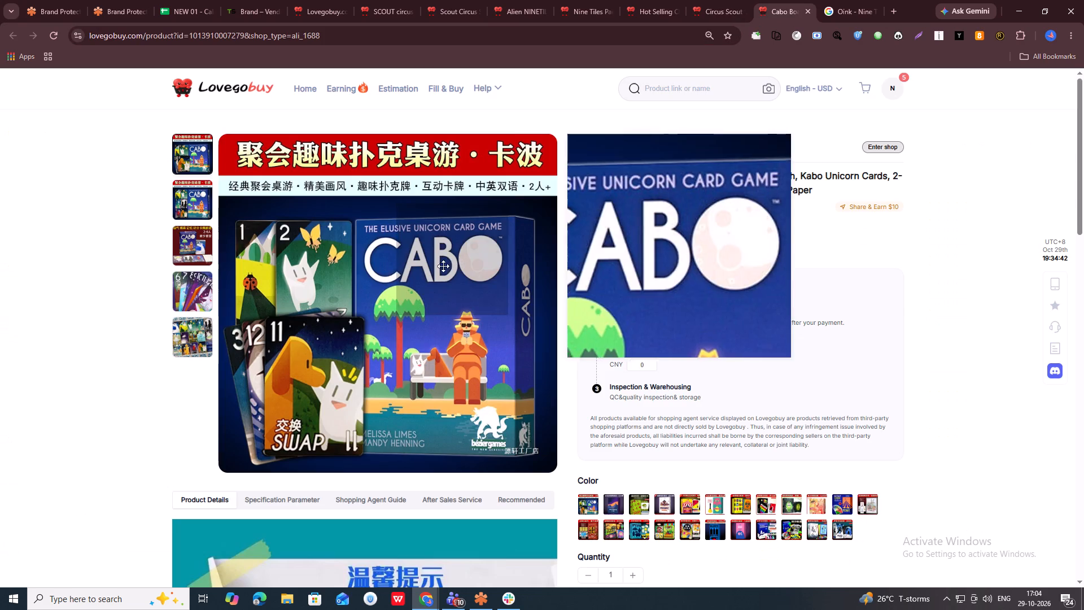
pyautogui.click(807, 8)
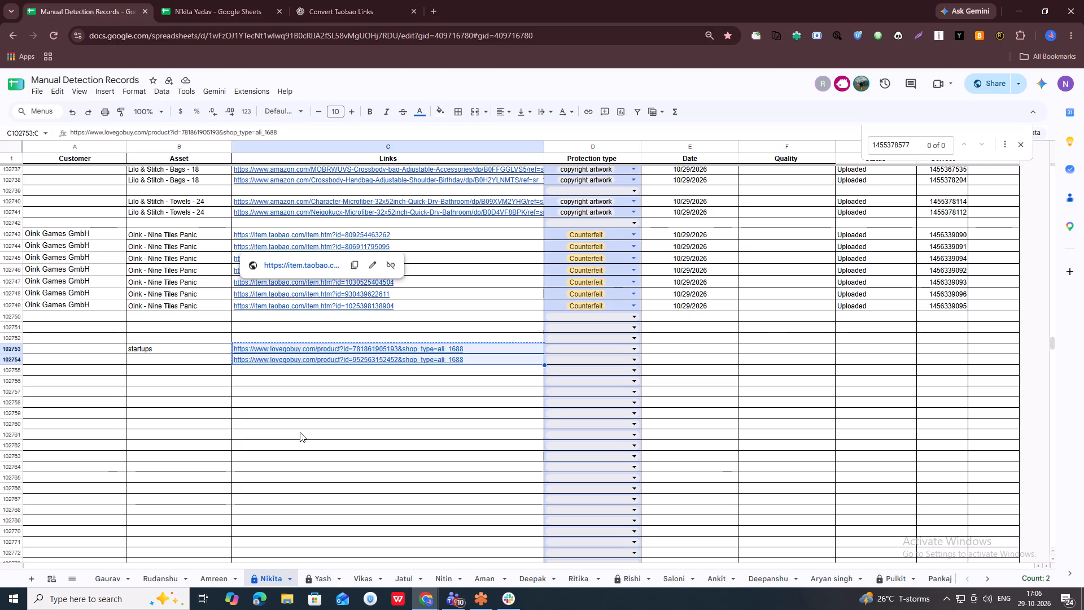
pyautogui.hotkey('ctrl', 'v')
# Create Red Points incidents for the two Taobao links under asset Oink - Startups with protection type Product counterfeit.
pyautogui.hotkey('alt', 'Tab')
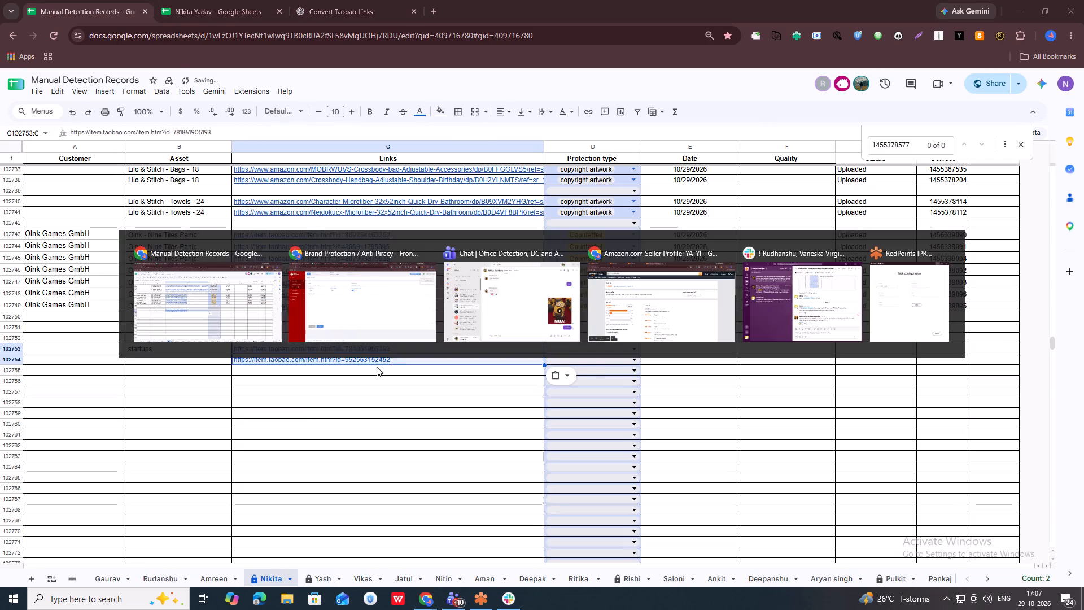
pyautogui.click(230, 168)
pyautogui.click(198, 320)
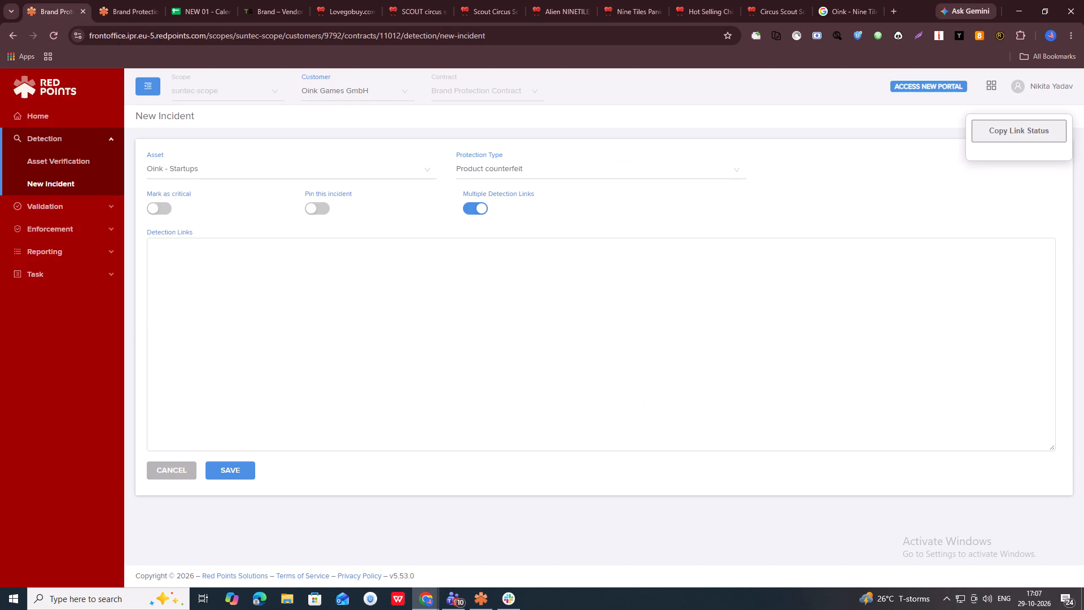
pyautogui.click(352, 381)
pyautogui.hotkey('ctrl', 'v')
pyautogui.click(233, 470)
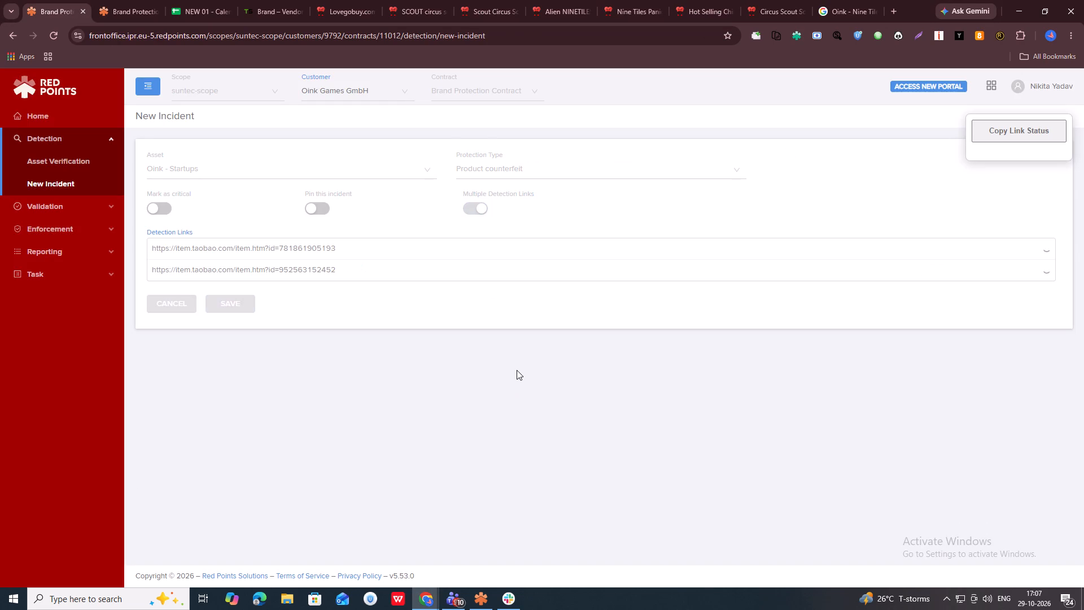
# Copy the Red Points link statuses into Manual Detection Records from Quality onward for rows 102753–102754, deleting the pasted headers above them.
pyautogui.click(1027, 132)
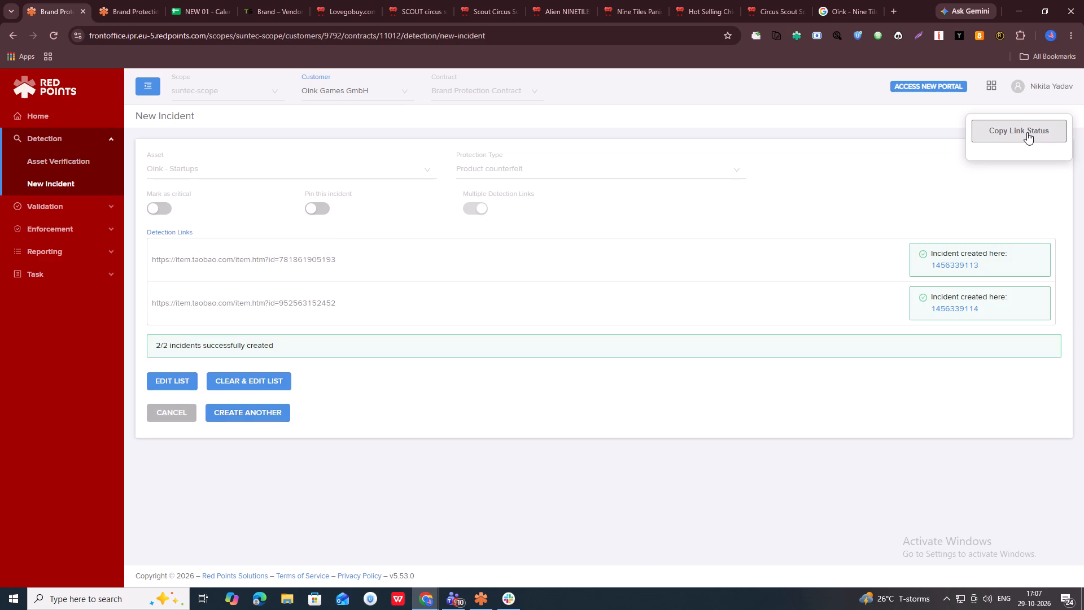
pyautogui.hotkey('alt', 'Tab')
pyautogui.press('Right')
pyautogui.press('Right')
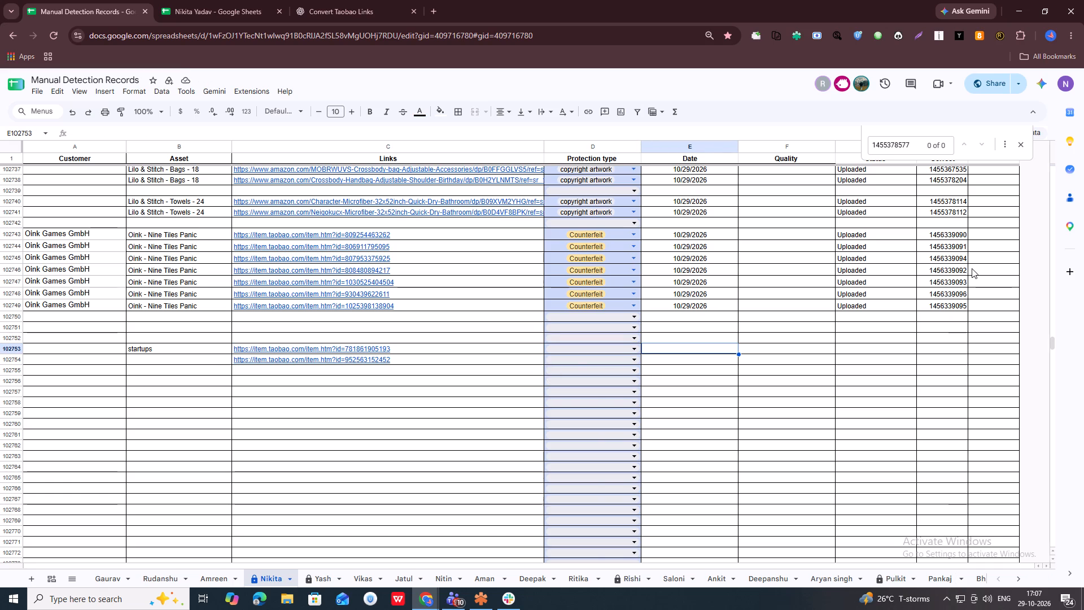
pyautogui.press('Right')
pyautogui.press('Up')
pyautogui.hotkey('ctrl', 'v')
pyautogui.press('Left')
pyautogui.press('Right')
pyautogui.hotkey('shift', 'Right')
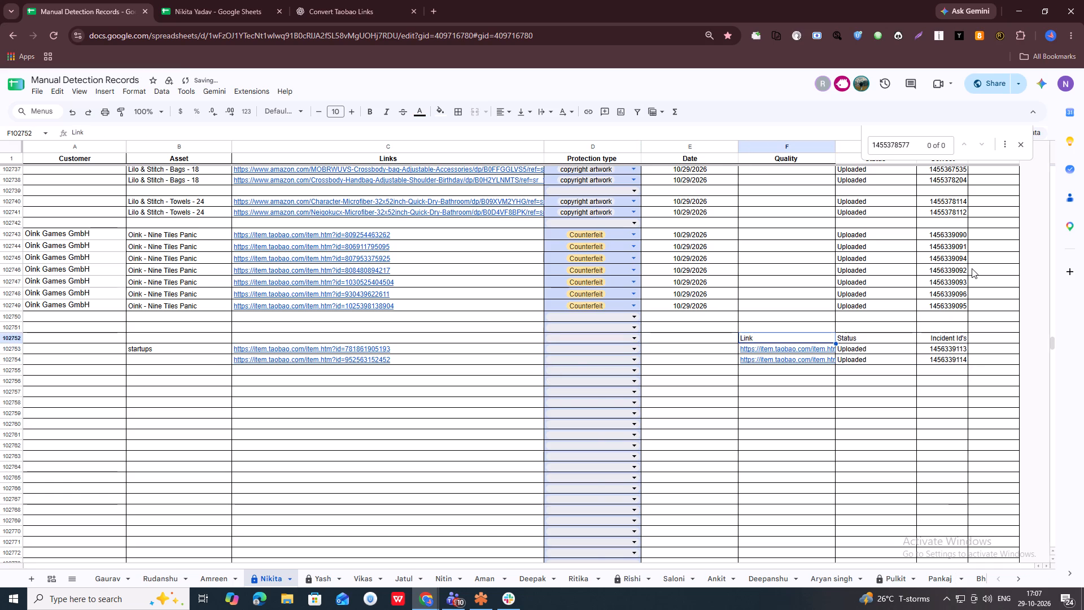
pyautogui.hotkey('shift', 'Right')
pyautogui.press('Delete')
# Copy protection type Counterfeit and date 10/29/2026 from row 102749 and fill them into rows 102753–102754.
pyautogui.press('Down')
pyautogui.press('Left')
pyautogui.press('Left')
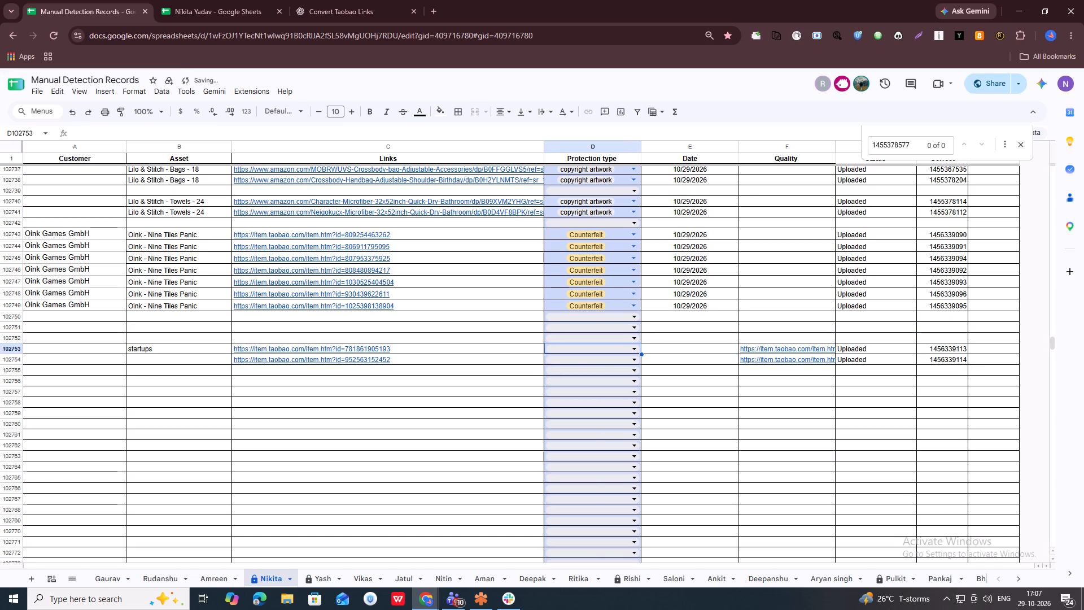
pyautogui.hotkey('ctrl', 'Up')
pyautogui.hotkey('shift', 'Right')
pyautogui.hotkey('ctrl', 'c')
pyautogui.press('Left')
pyautogui.hotkey('ctrl', 'Down')
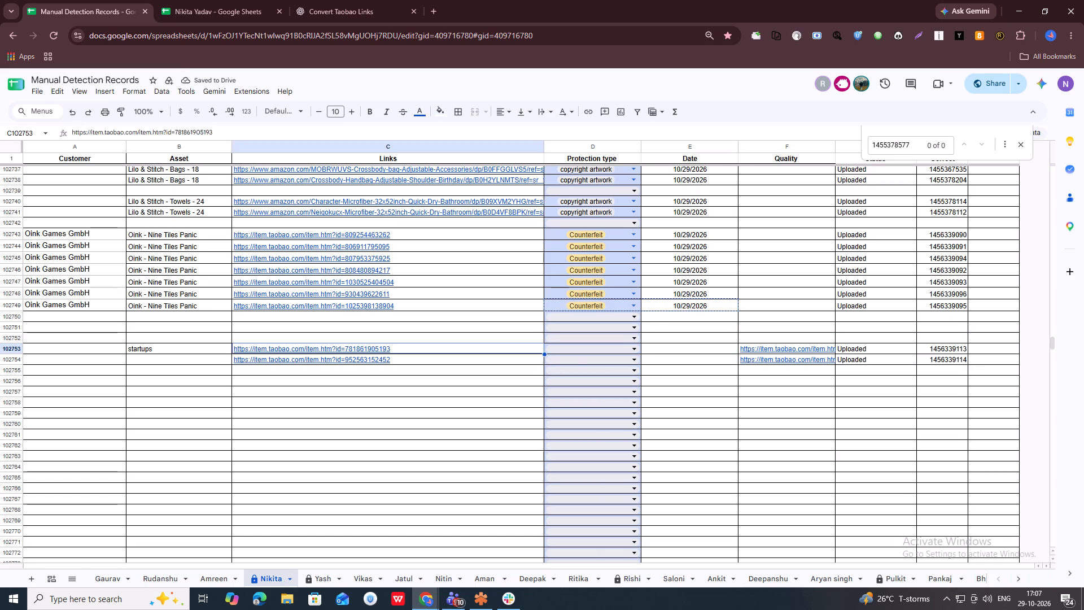
pyautogui.press('Right')
pyautogui.hotkey('ctrl', 'v')
pyautogui.hotkey('ctrl', 'space')
pyautogui.hotkey('ctrl', 'd')
# Fill rows 102753–102754 with customer Oink Games GmbH and asset Oink - Startups, copying the asset name from Red Points.
pyautogui.press('Left')
pyautogui.press('Left')
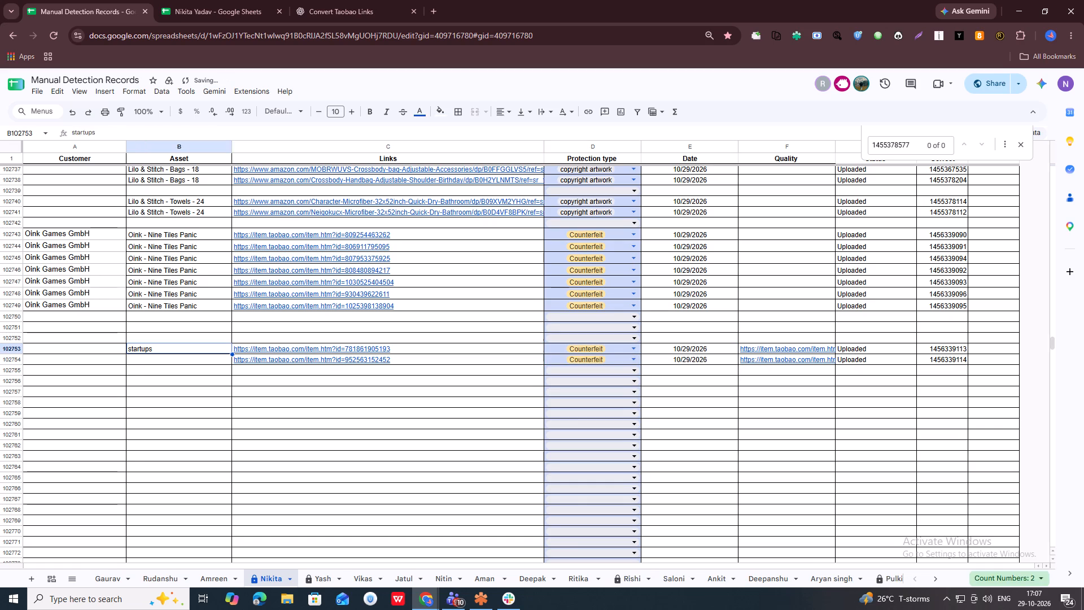
pyautogui.press('Left')
pyautogui.hotkey('ctrl', 'Up')
pyautogui.hotkey('ctrl', 'c')
pyautogui.press('Right')
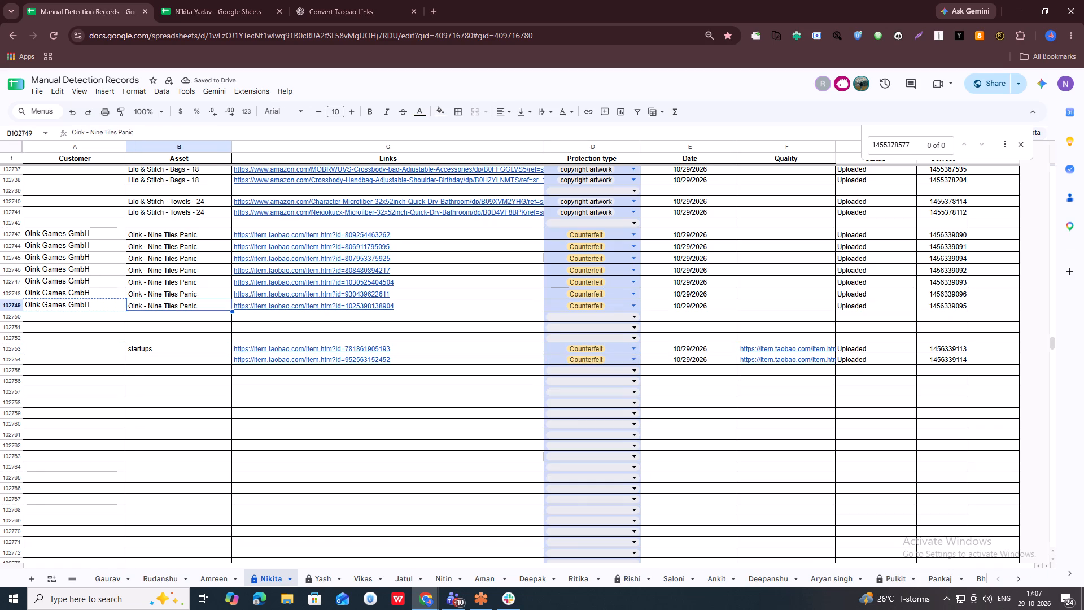
pyautogui.hotkey('ctrl', 'Down')
pyautogui.press('Left')
pyautogui.hotkey('ctrl', 'v')
pyautogui.hotkey('alt', 'Tab')
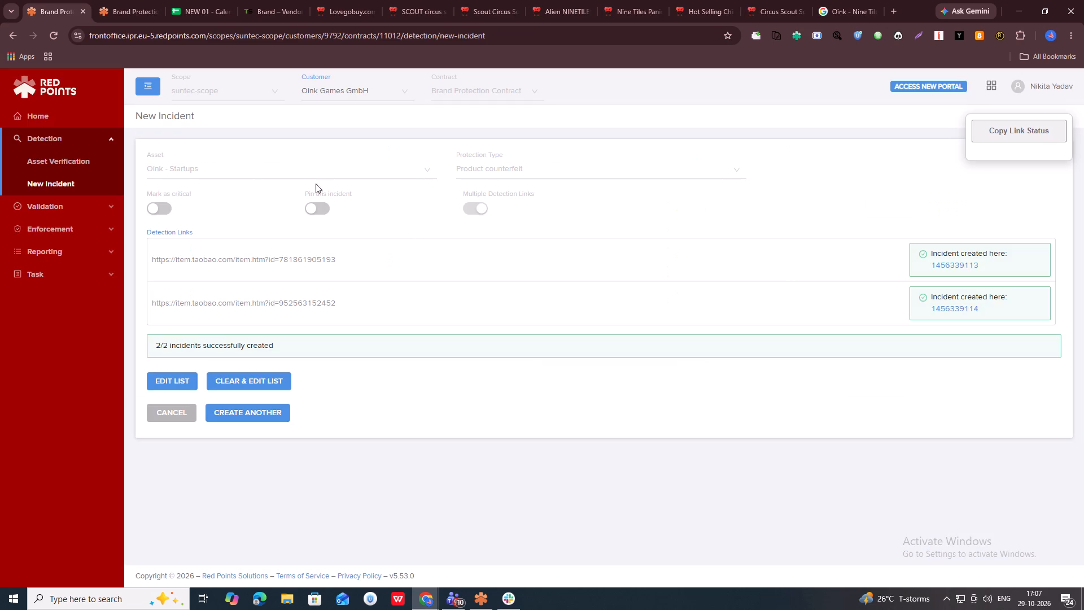
pyautogui.keyDown('alt'); pyautogui.click(209, 177); pyautogui.keyUp('alt')
pyautogui.hotkey('alt', 'Tab')
pyautogui.press('Right')
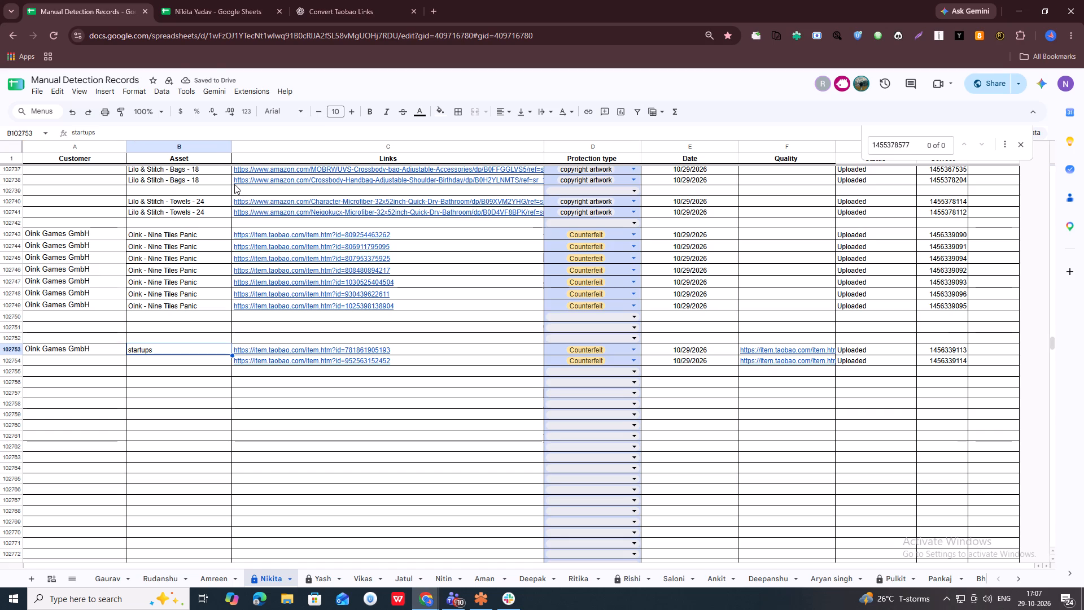
pyautogui.hotkey('ctrl', 'v')
pyautogui.hotkey('shift', 'Left')
pyautogui.hotkey('ctrl', 'space')
pyautogui.hotkey('ctrl', 'd')
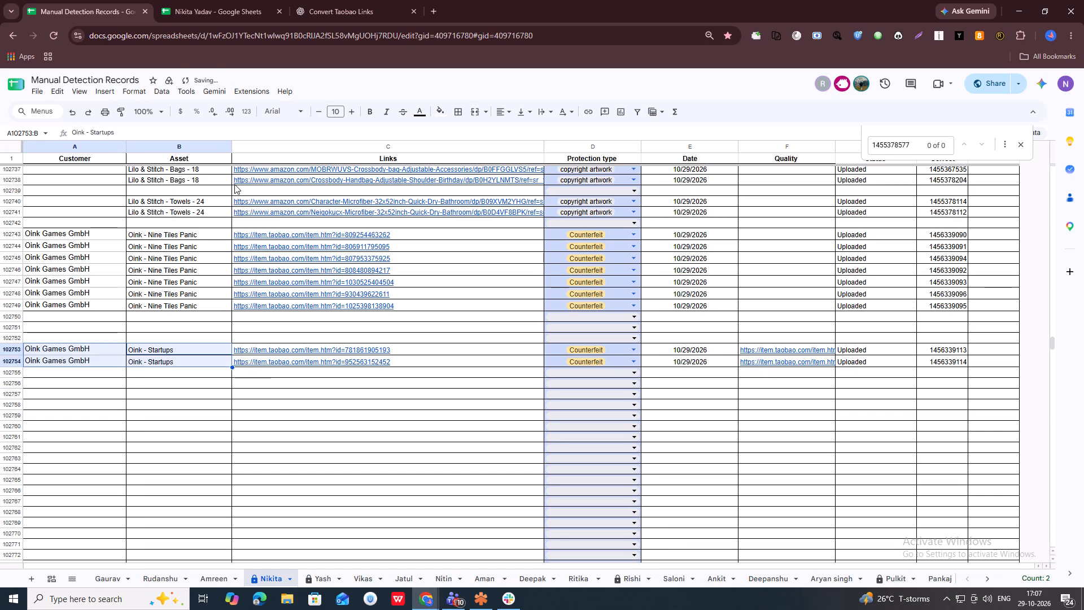
# Delete the duplicate Taobao links under Quality in rows 102753–102754.
pyautogui.press('Right')
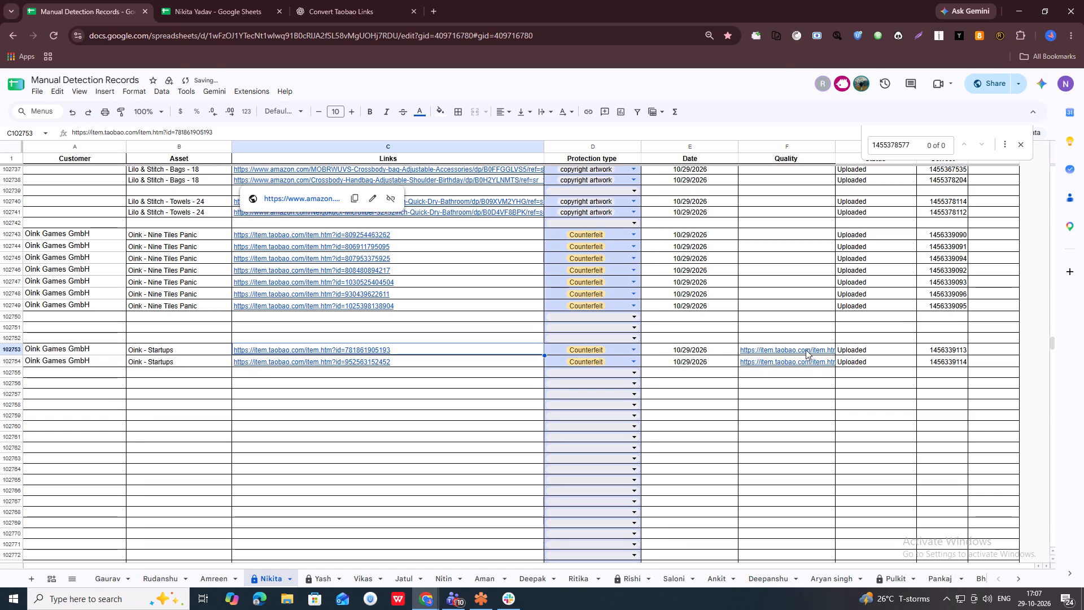
pyautogui.moveTo(806, 349); pyautogui.dragTo(808, 362)
pyautogui.press('Delete')
pyautogui.click(776, 404)
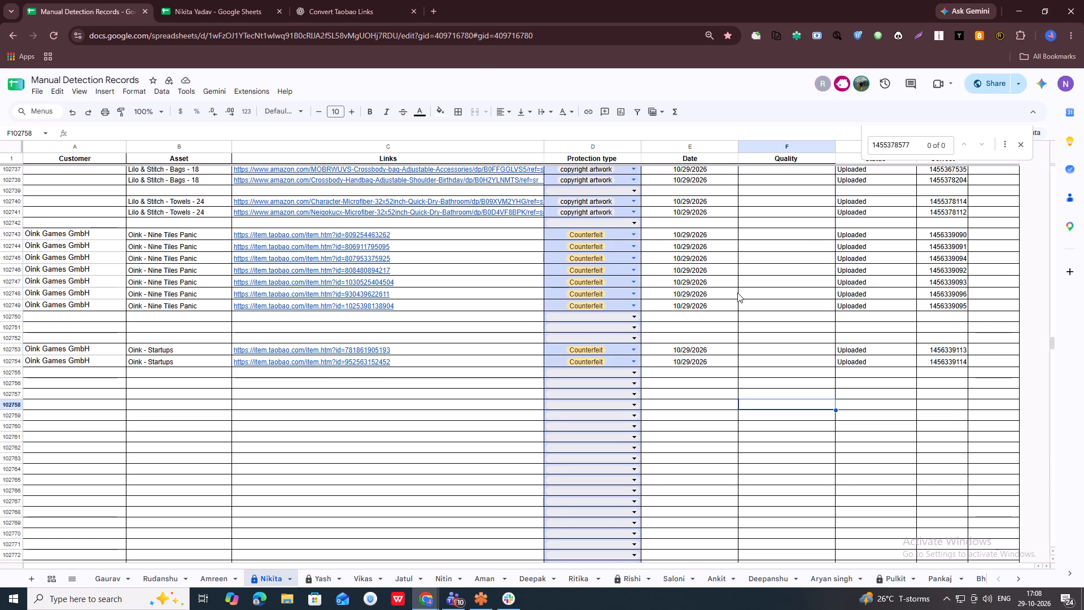
# Delete the blank rows 102750–102751 between the Nine Tiles Panic and Startups records.
pyautogui.click(443, 319)
pyautogui.keyDown('shift'); pyautogui.click(439, 335); pyautogui.keyUp('shift')
pyautogui.keyDown('shift'); pyautogui.click(442, 330); pyautogui.keyUp('shift')
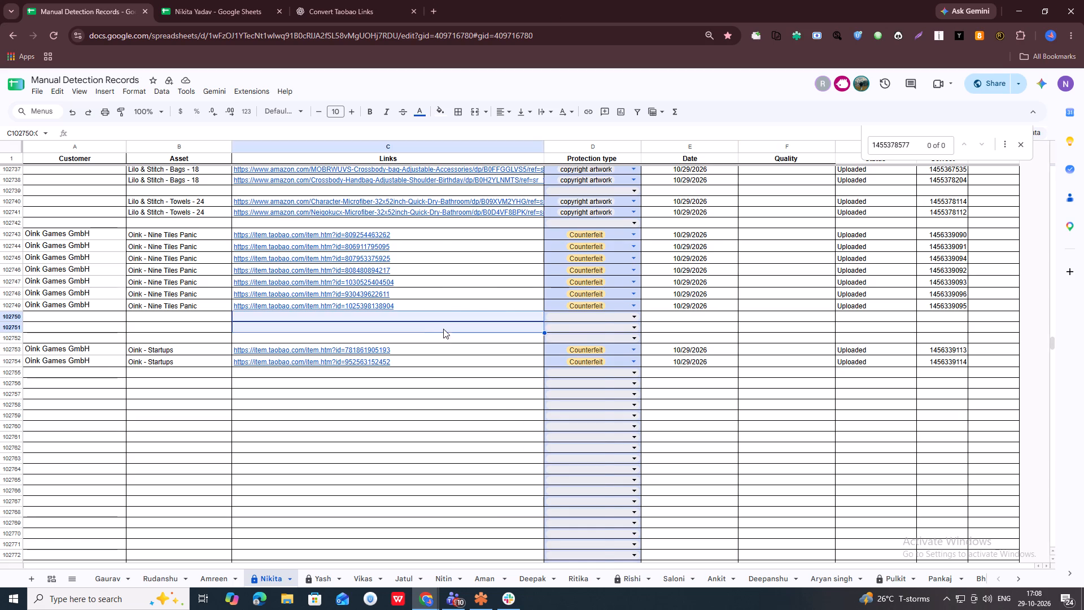
pyautogui.rightClick(443, 329)
pyautogui.click(496, 370)
pyautogui.click(305, 380)
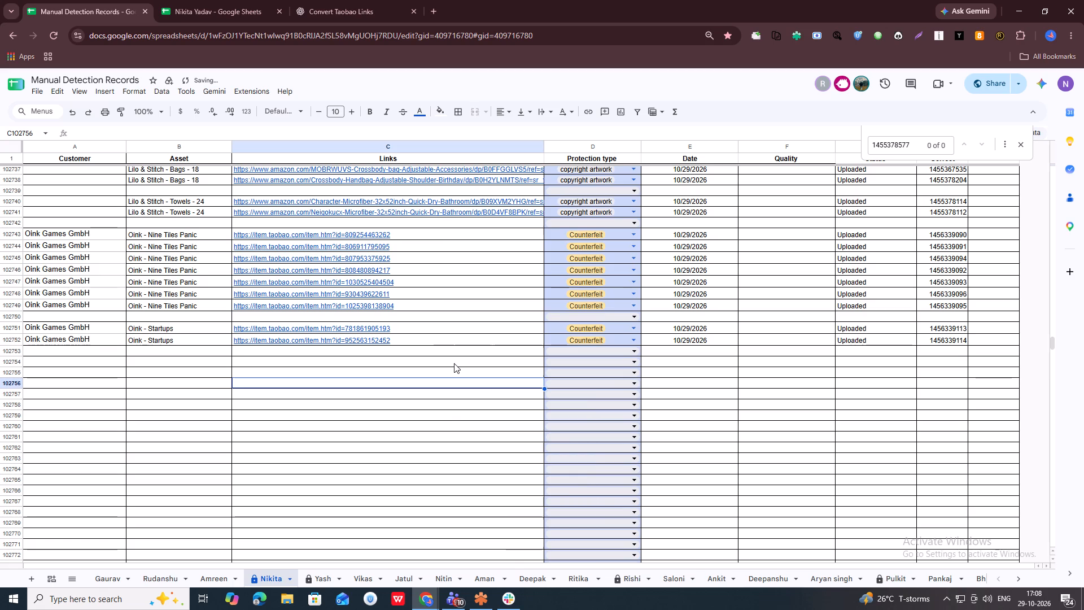
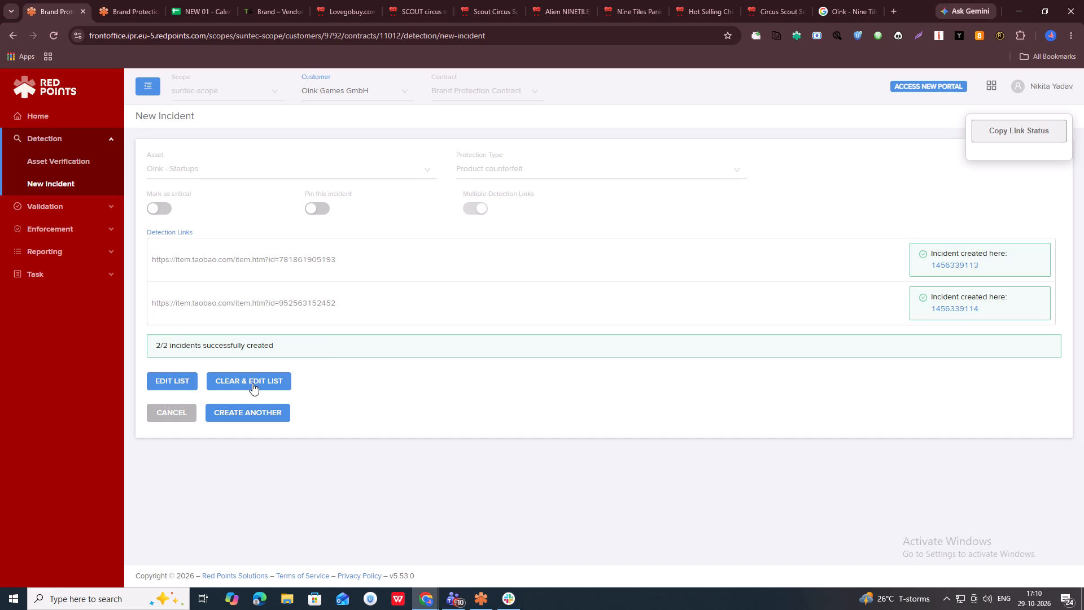
# Clear the submitted Oink - Startups links from the New Incident form so its detection list is empty and editable.
pyautogui.click(251, 371)
pyautogui.click(253, 375)
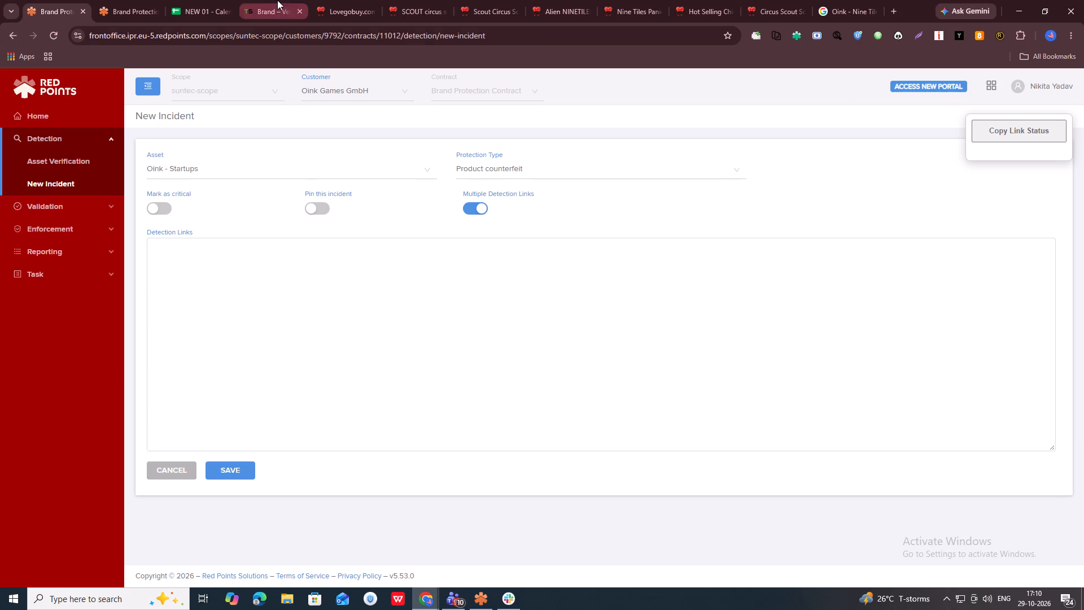
# In Tuinet, mark 29 October with status S for Oink Games GmbH.
pyautogui.click(277, 0)
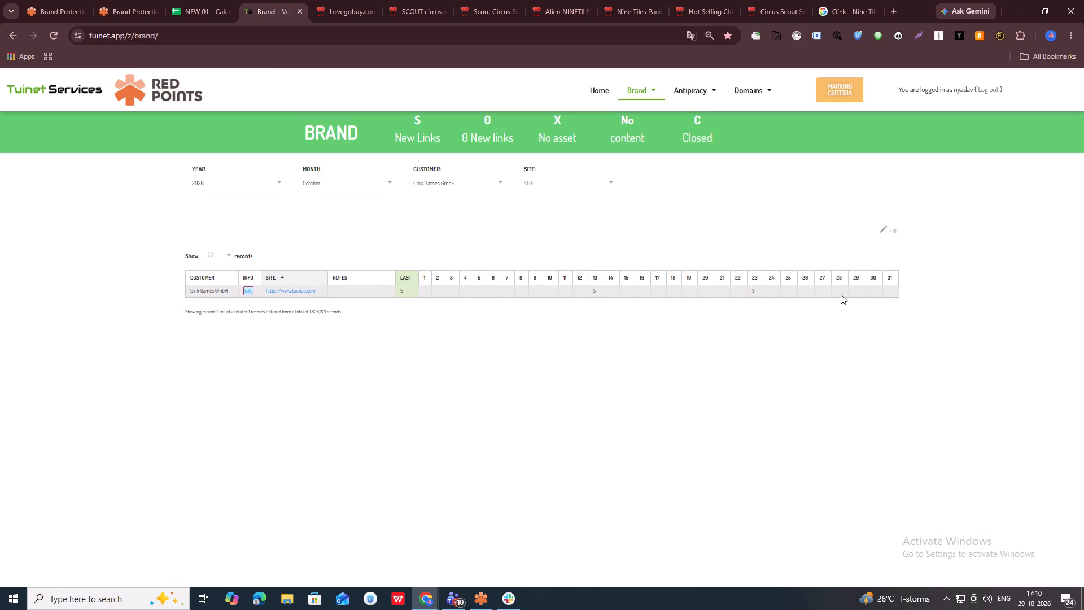
pyautogui.doubleClick(860, 294)
pyautogui.click(832, 316)
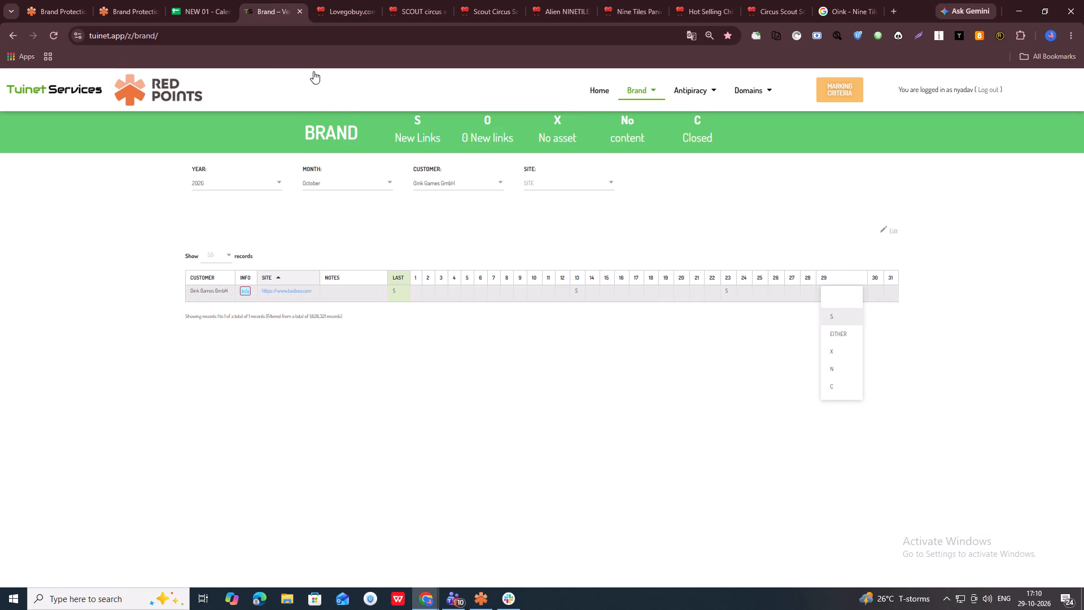
# Copy customer Norda Run from the Calendar sheet into row 102754 of Manual Detection Records and enter Norda shoe as its asset.
pyautogui.click(182, 0)
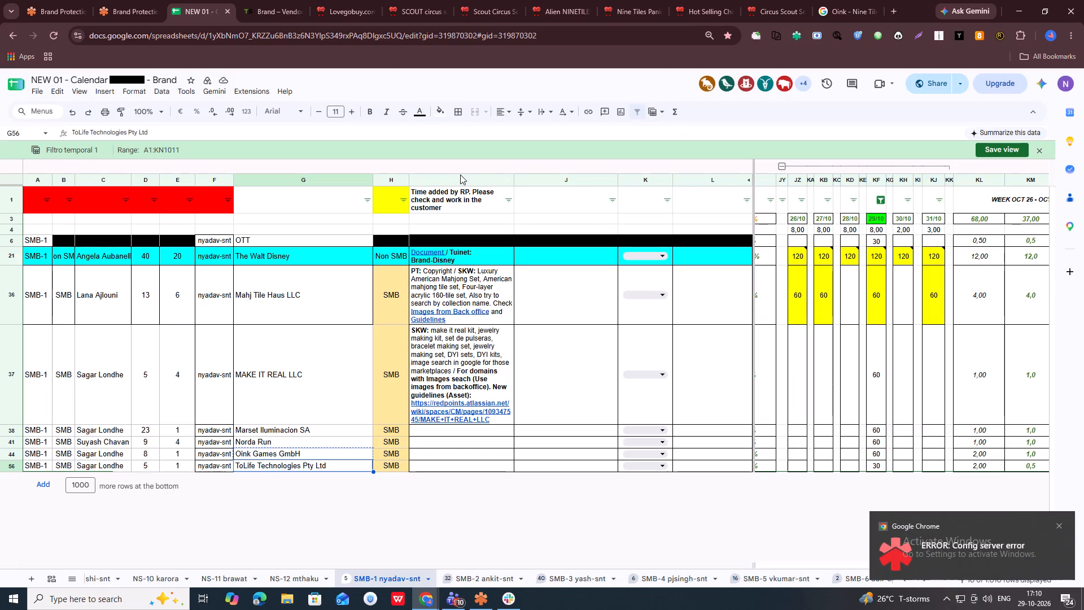
pyautogui.click(269, 439)
pyautogui.hotkey('ctrl', 'c')
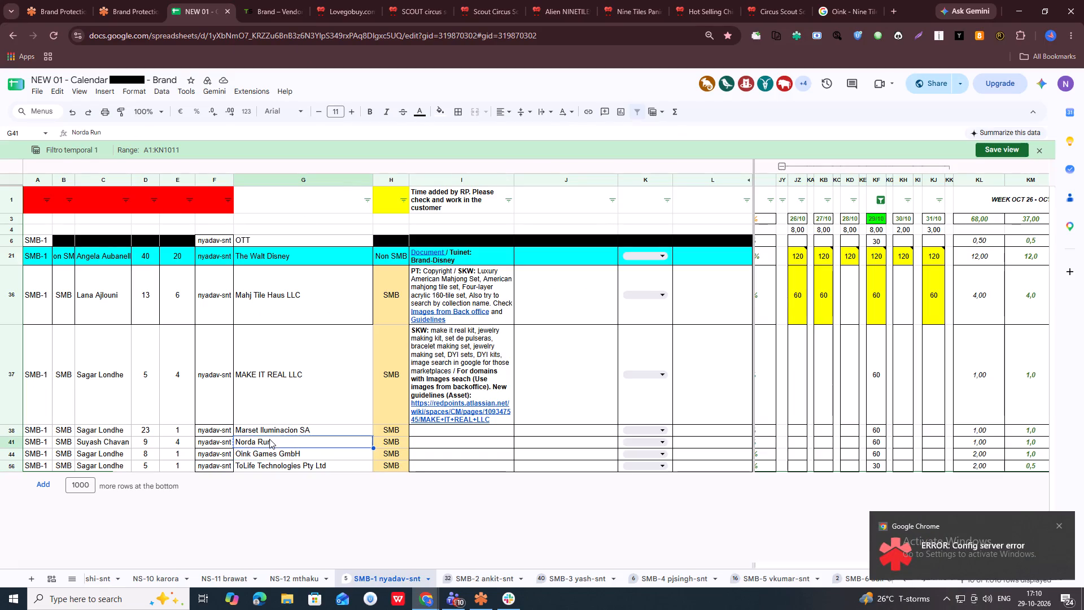
pyautogui.hotkey('alt', 'Tab')
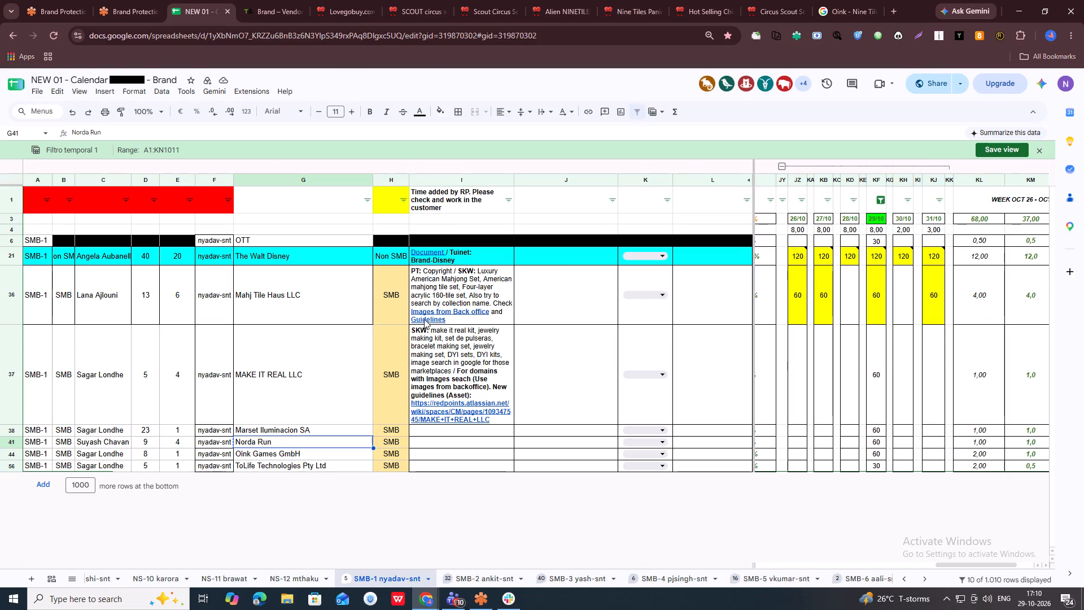
pyautogui.click(82, 365)
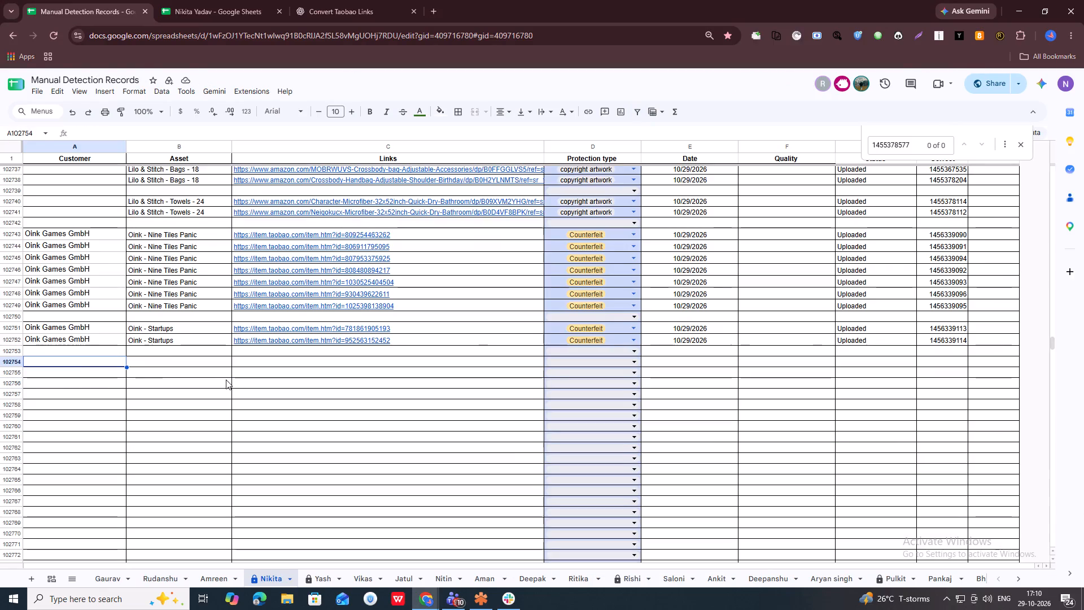
pyautogui.hotkey('ctrl', 'shift', 'v')
pyautogui.press('Right')
pyautogui.write('Norda shoe')
pyautogui.press('Down')
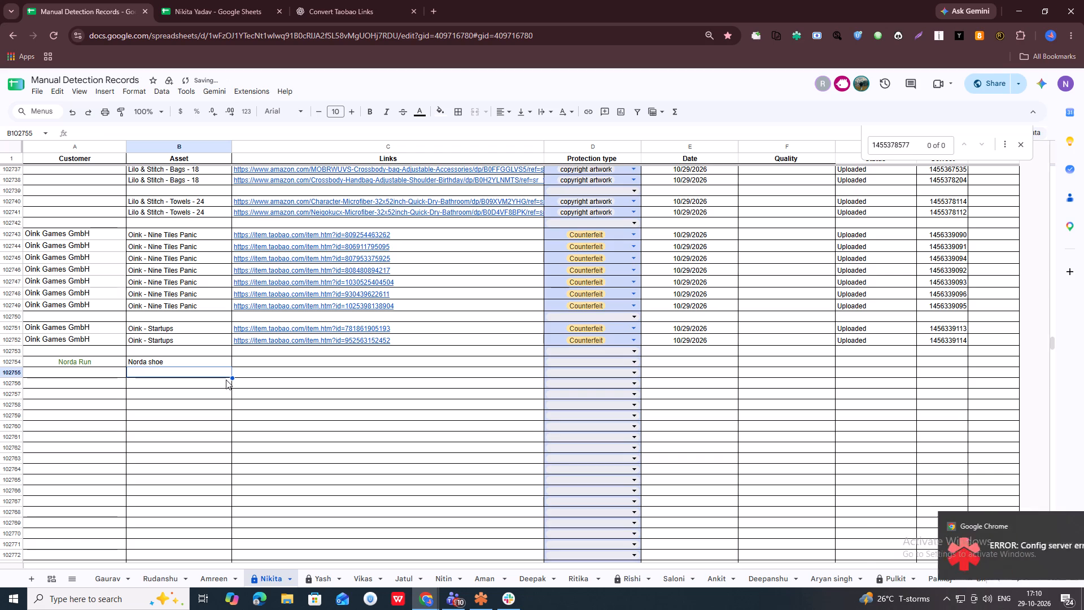
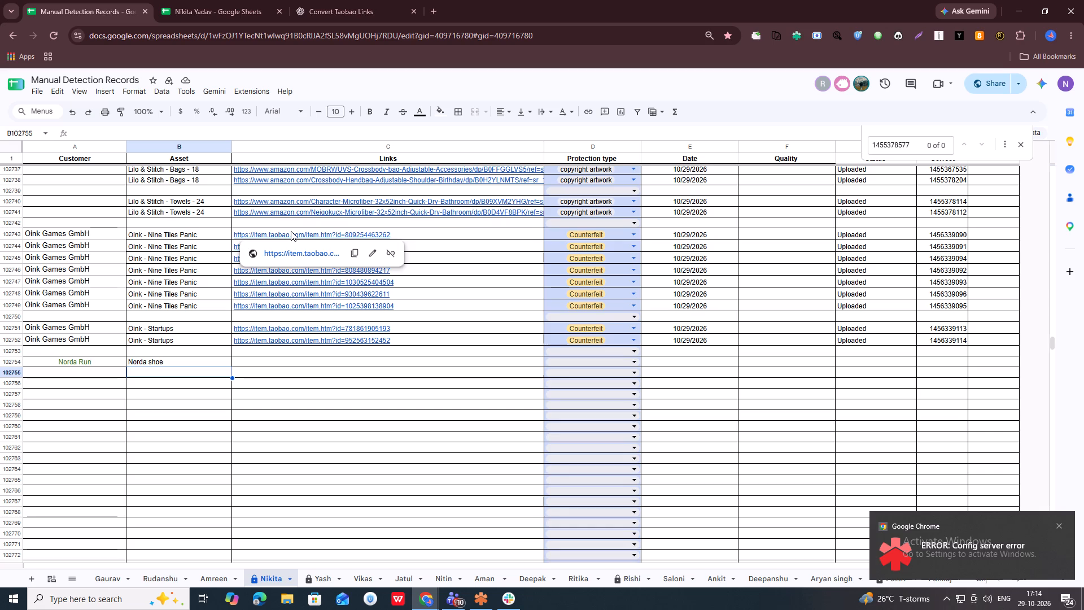
# Select the empty Links cell for Norda shoe in row 102754.
pyautogui.click(267, 364)
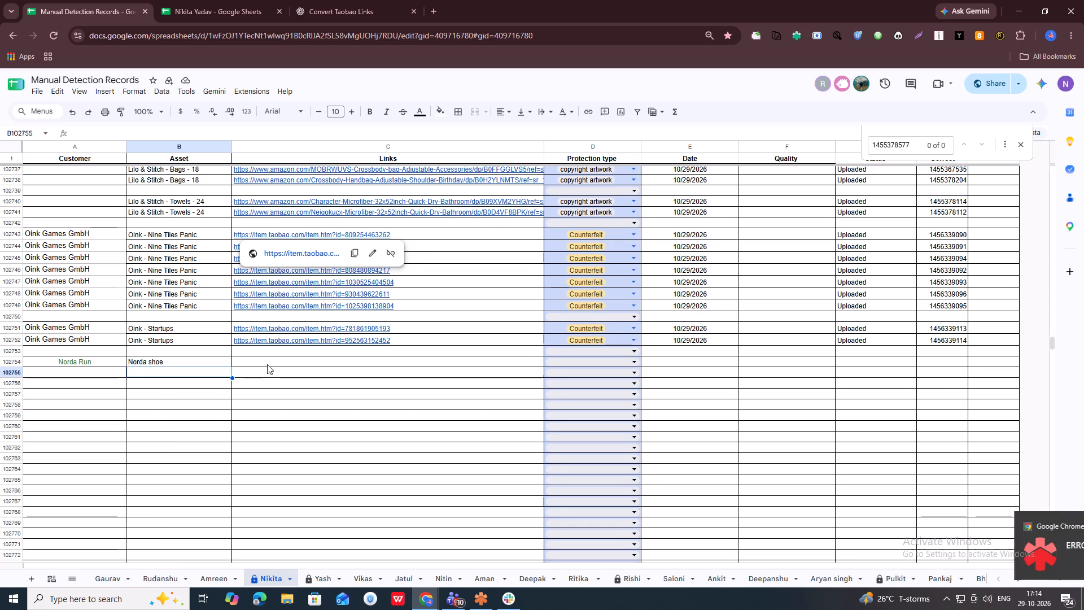
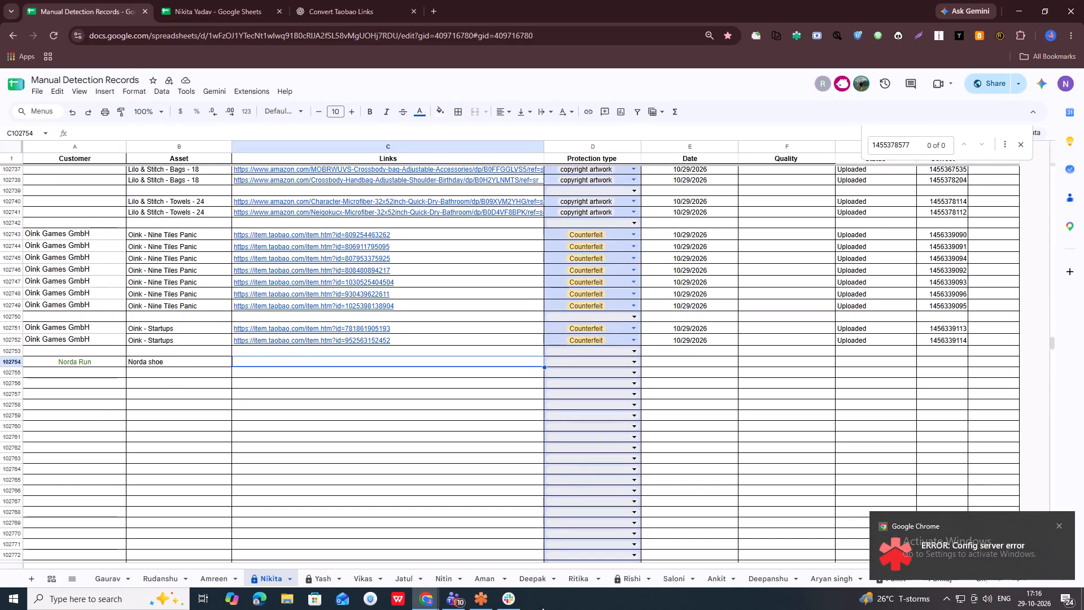
# Switch to the Lovegobuy page and search its products for "norda shoe".
pyautogui.hotkey('alt', 'Tab')
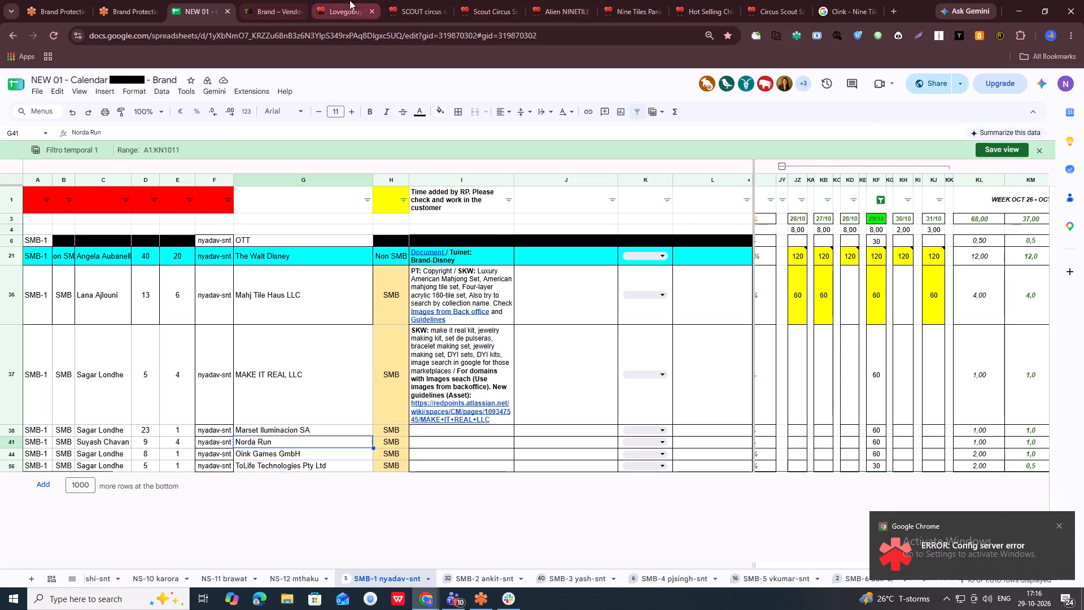
pyautogui.click(349, 0)
pyautogui.click(683, 94)
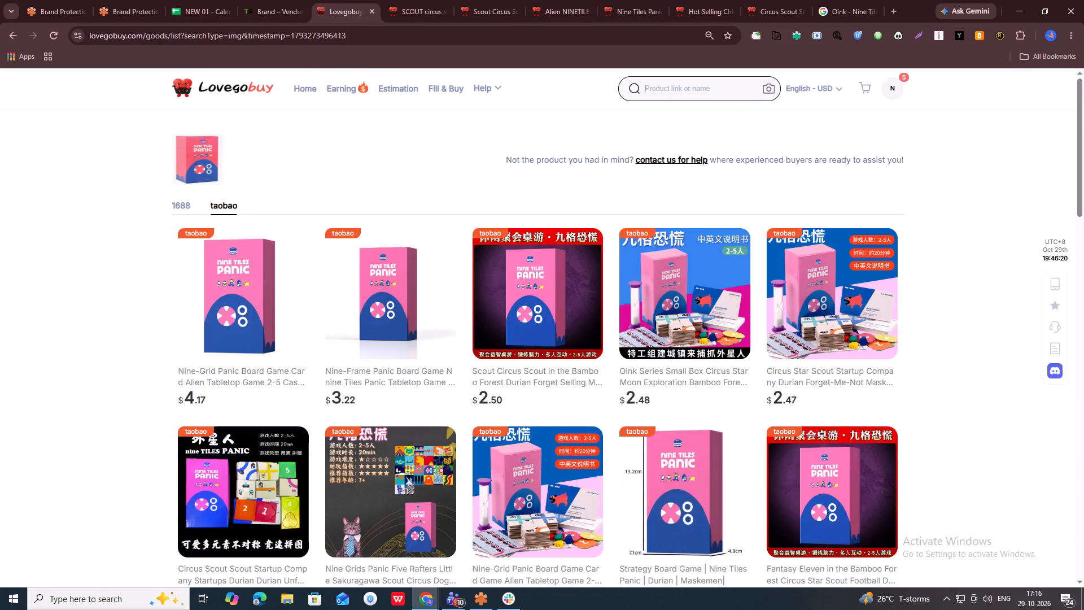
pyautogui.write('norda s')
pyautogui.write('hoe')
pyautogui.press('Return')
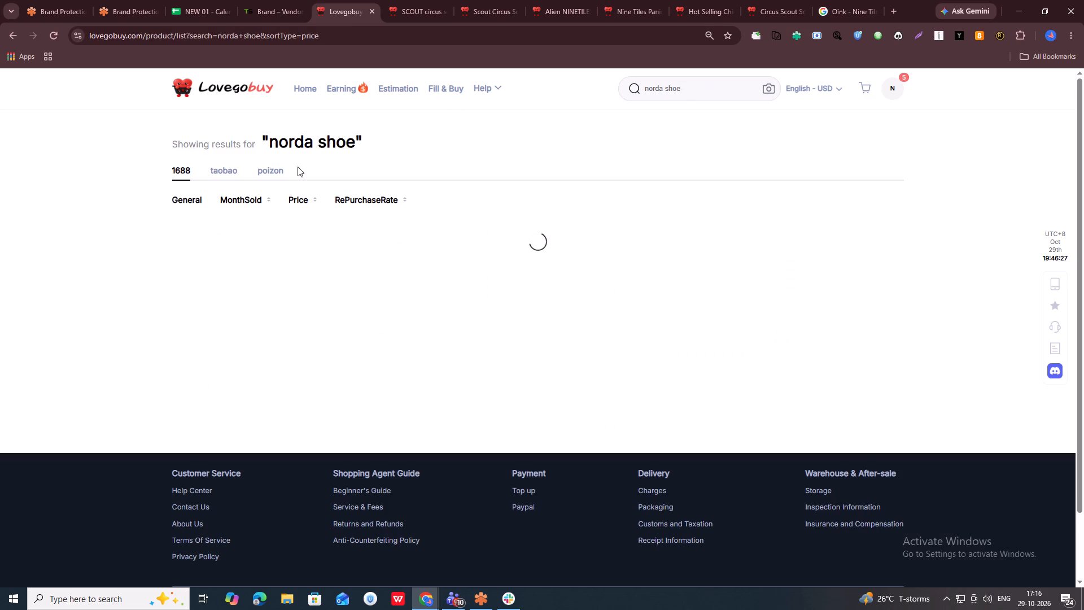
# Close the six leftover Lovegobuy product pages from the previous board game search.
pyautogui.middleClick(401, 0)
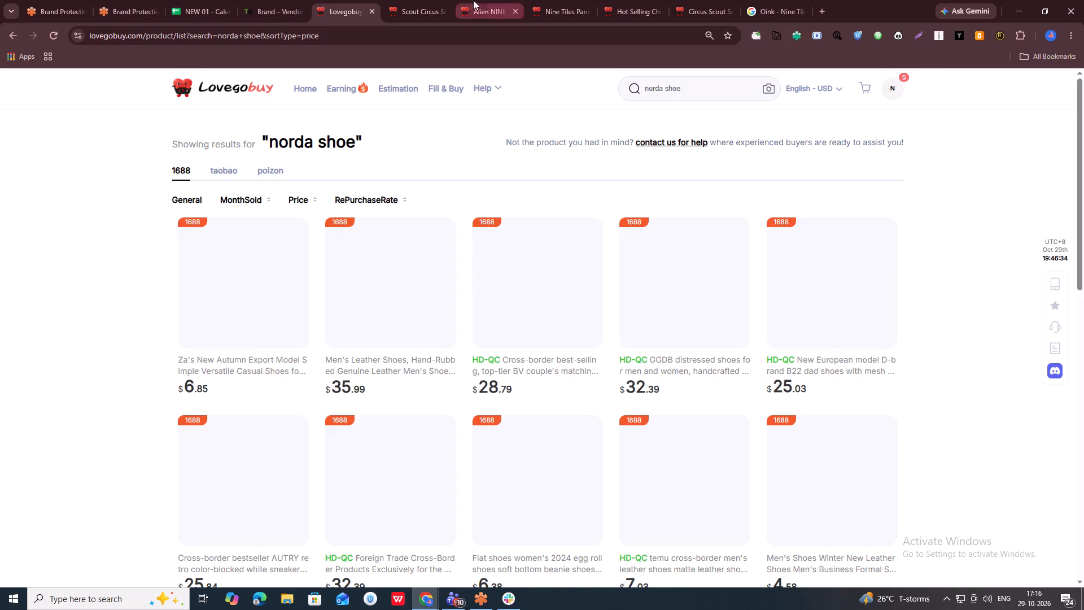
pyautogui.middleClick(410, 0)
pyautogui.middleClick(410, 0)
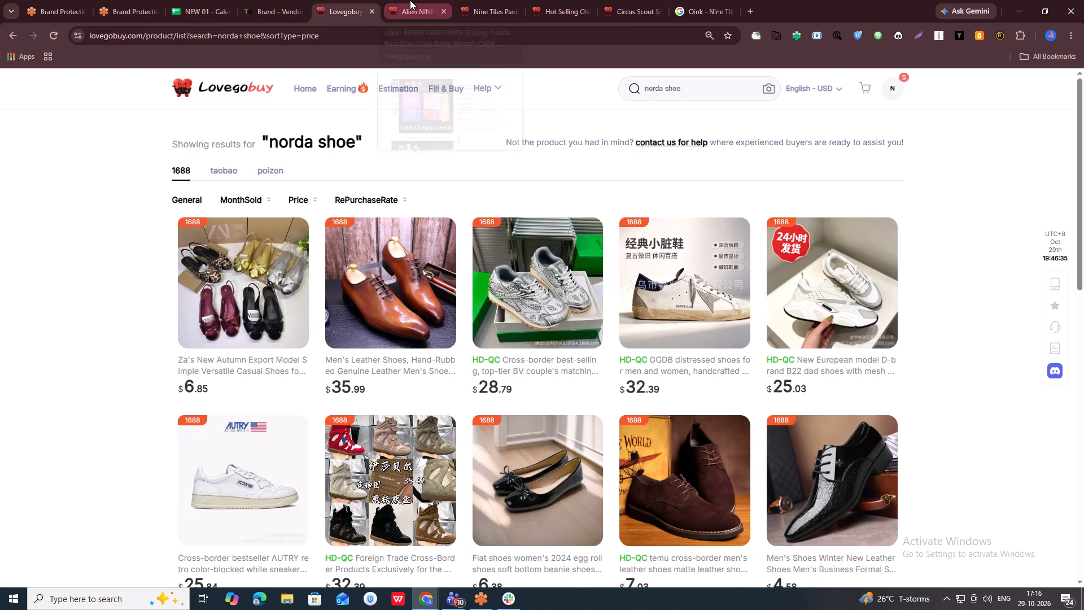
pyautogui.middleClick(410, 0)
pyautogui.middleClick(410, 0)
pyautogui.middleClick(410, 0)
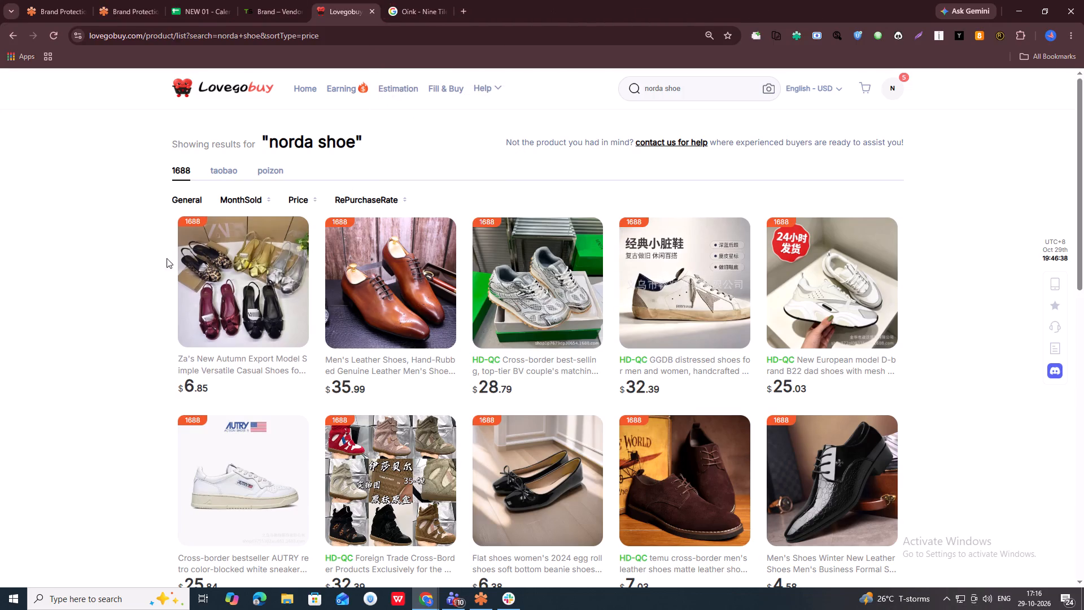
# Look through the taobao results of the norda shoe search for matching listings.
pyautogui.click(223, 166)
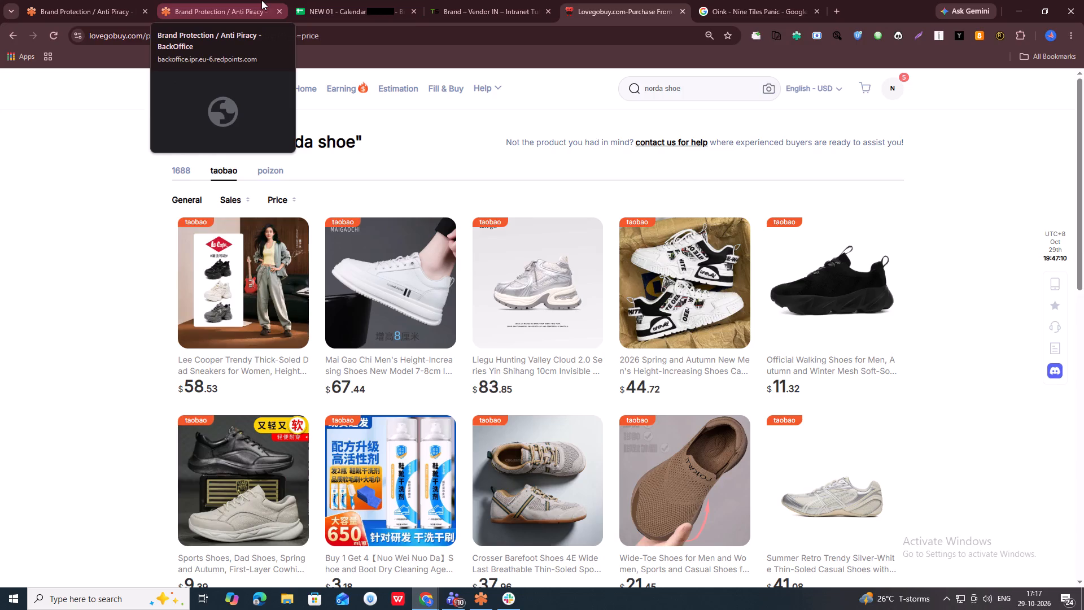
pyautogui.scroll(-1, 103, 128)
pyautogui.scroll(-6, 743, 427)
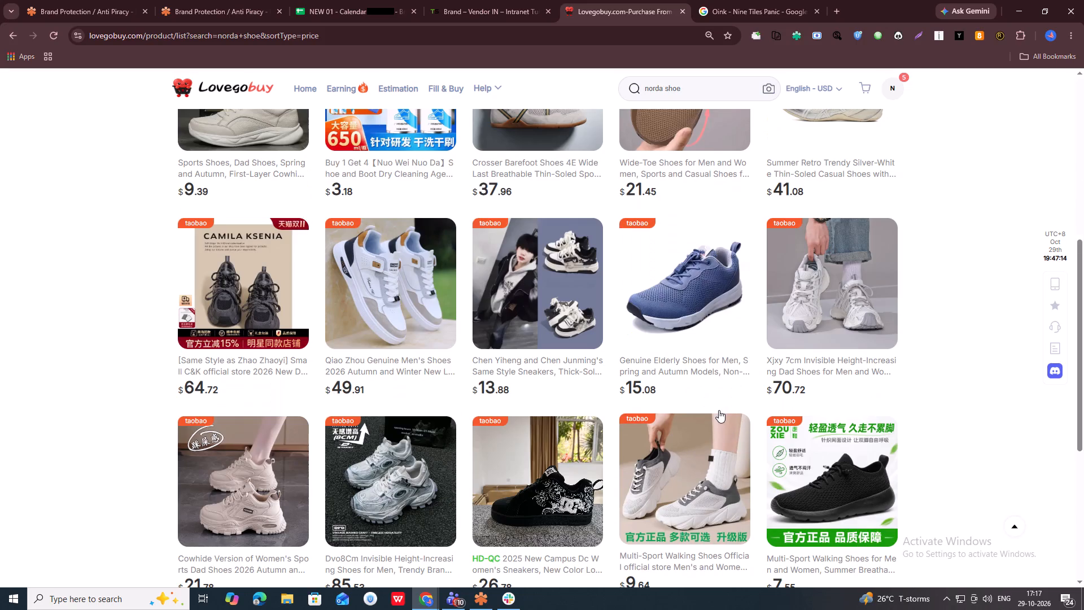
pyautogui.scroll(-6, 718, 409)
pyautogui.scroll(2, 705, 409)
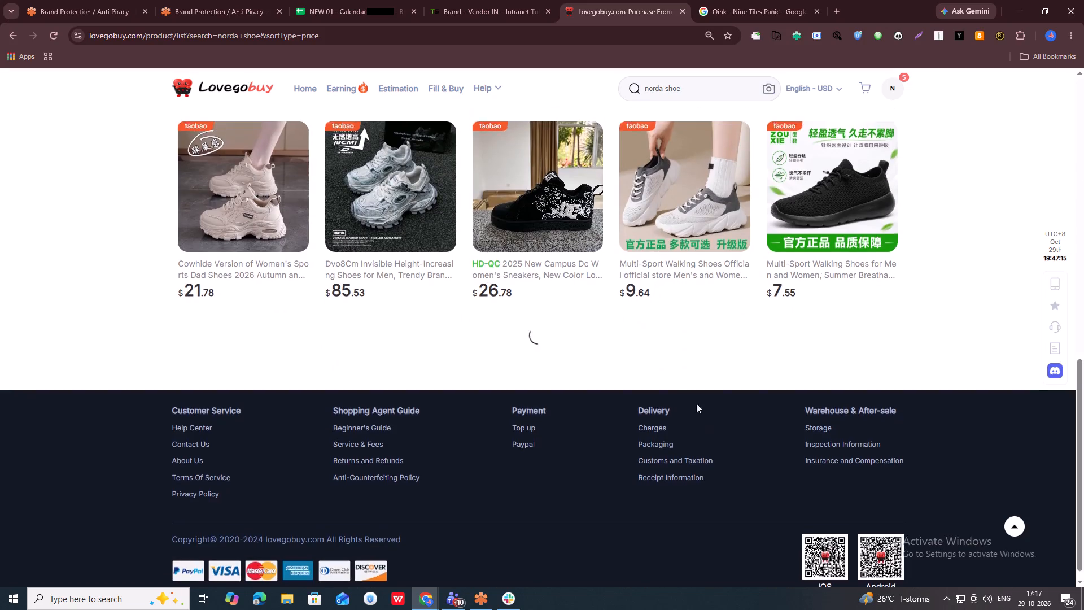
pyautogui.scroll(20, 696, 403)
pyautogui.scroll(2, 696, 403)
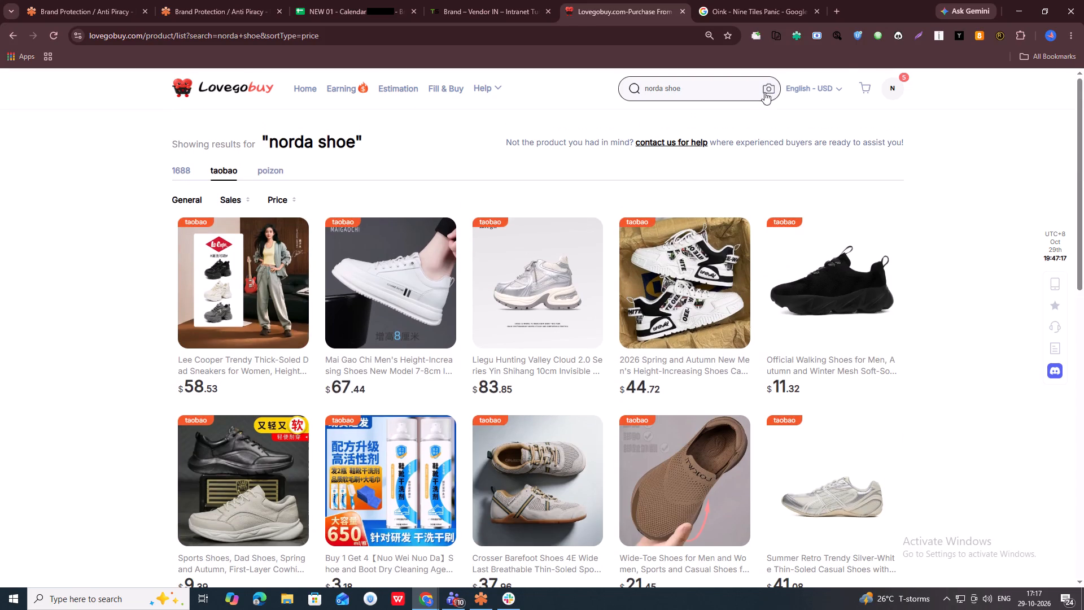
# Run a Lovegobuy image search with the Norda shoe picture Screenshot (2) from the Downloads folder.
pyautogui.click(768, 88)
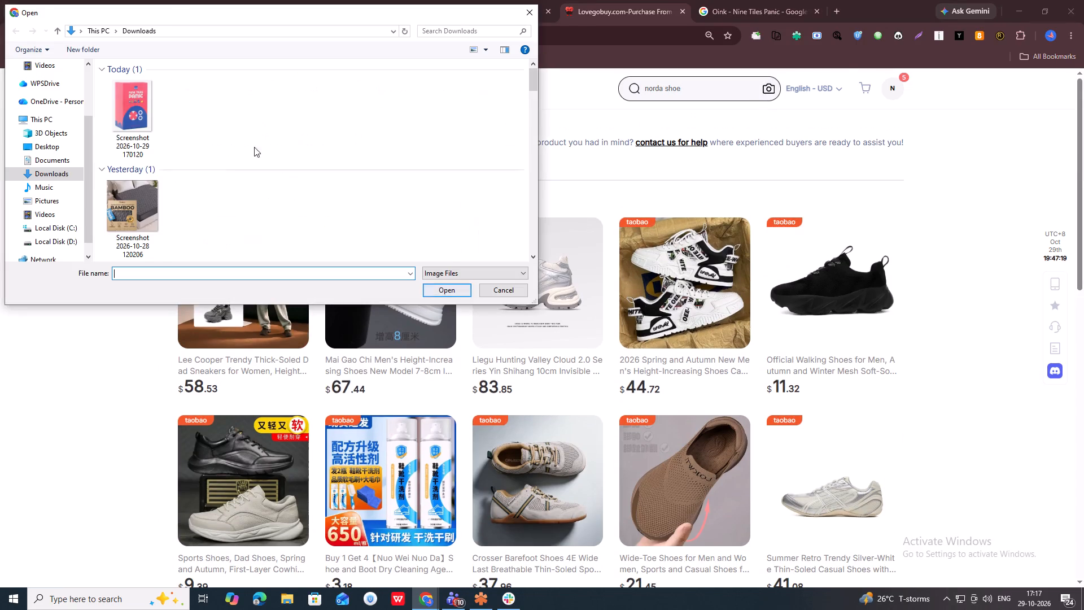
pyautogui.scroll(-3, 220, 180)
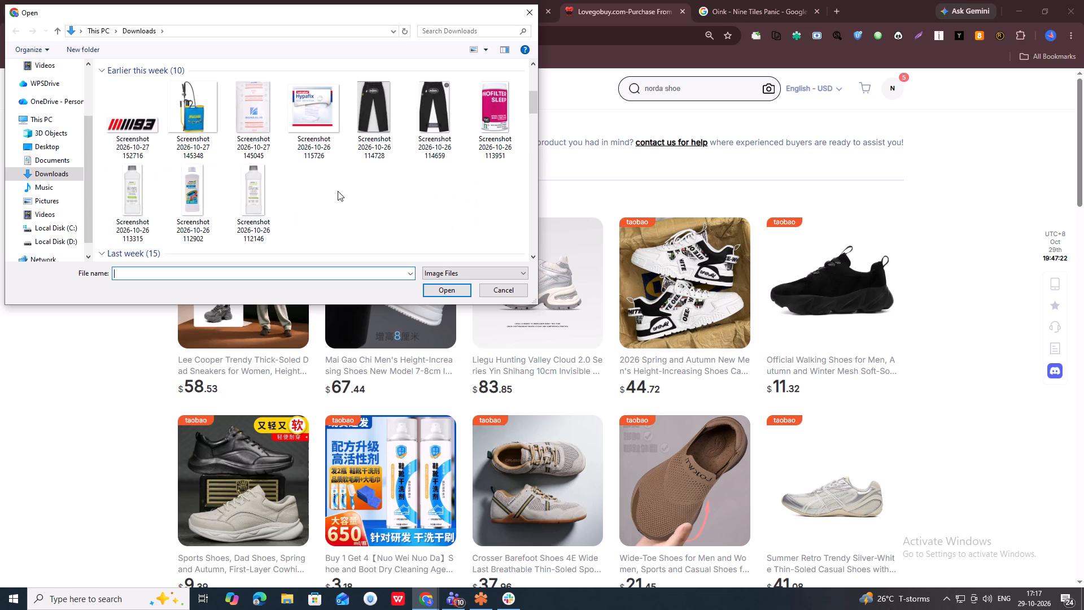
pyautogui.scroll(-2, 338, 191)
pyautogui.scroll(-3, 397, 194)
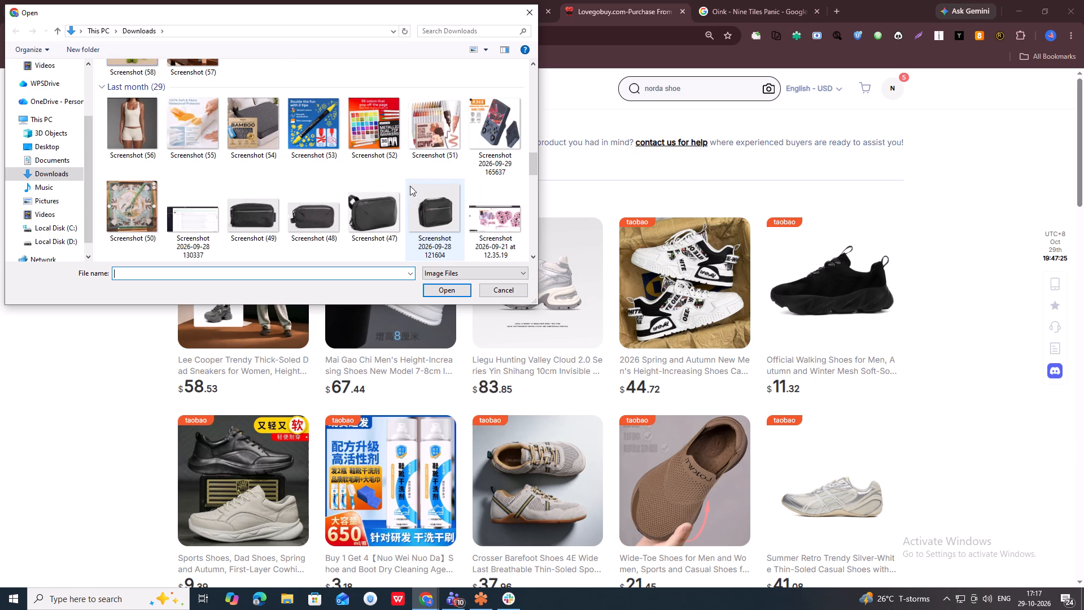
pyautogui.scroll(-4, 410, 186)
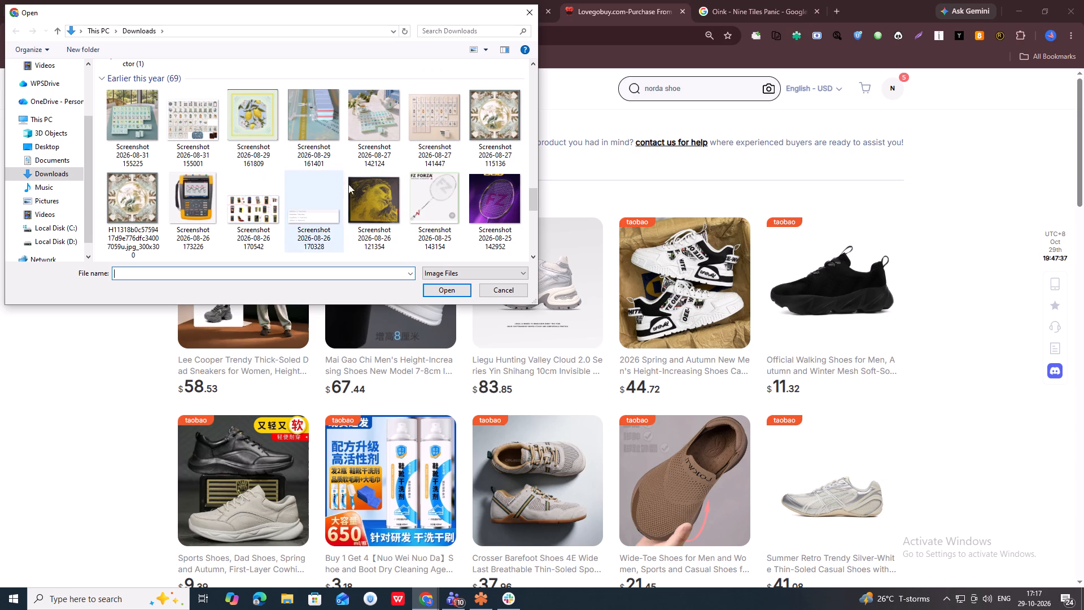
pyautogui.scroll(-2, 357, 182)
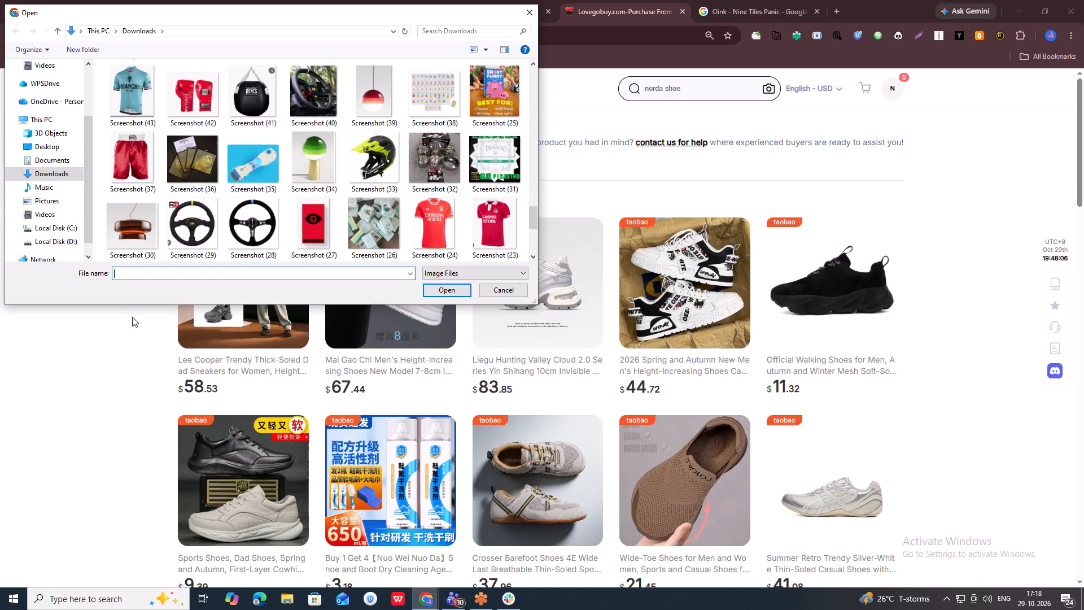
pyautogui.scroll(-3, 383, 184)
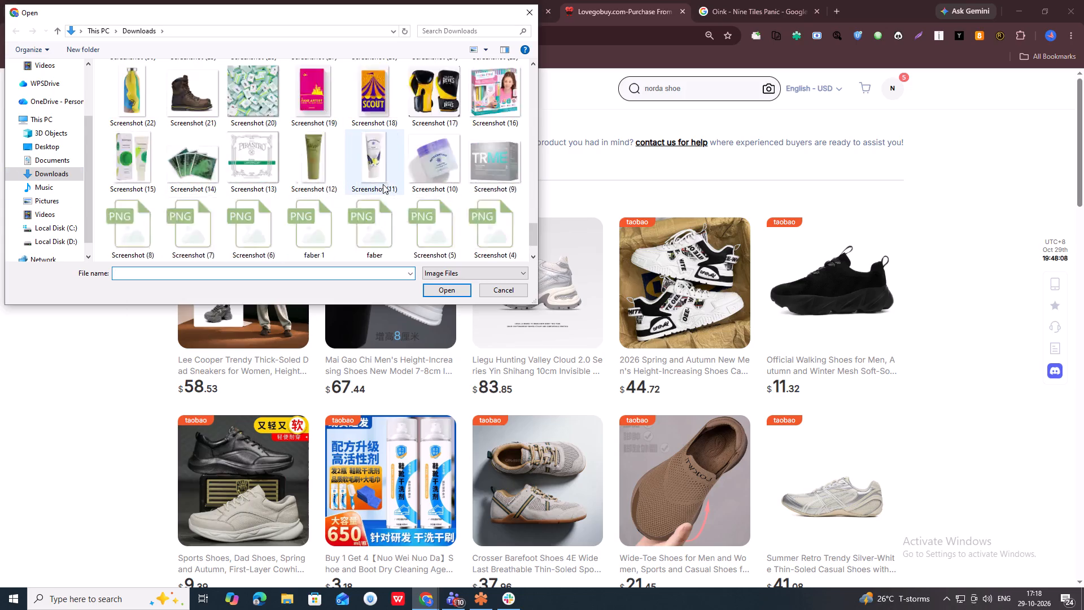
pyautogui.scroll(-1, 383, 184)
pyautogui.scroll(1, 383, 184)
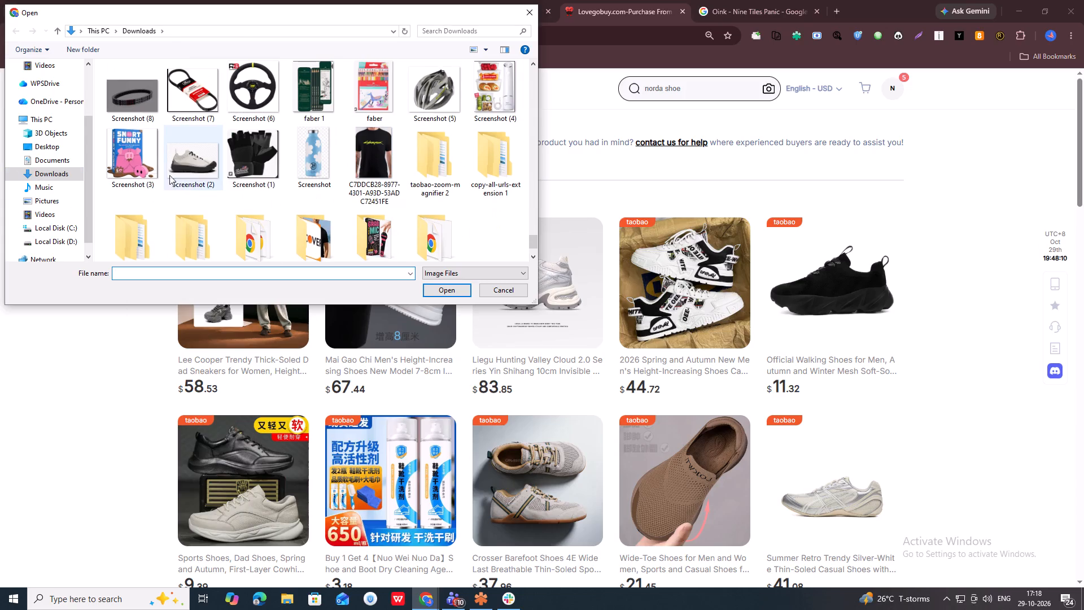
pyautogui.click(199, 160)
pyautogui.click(444, 288)
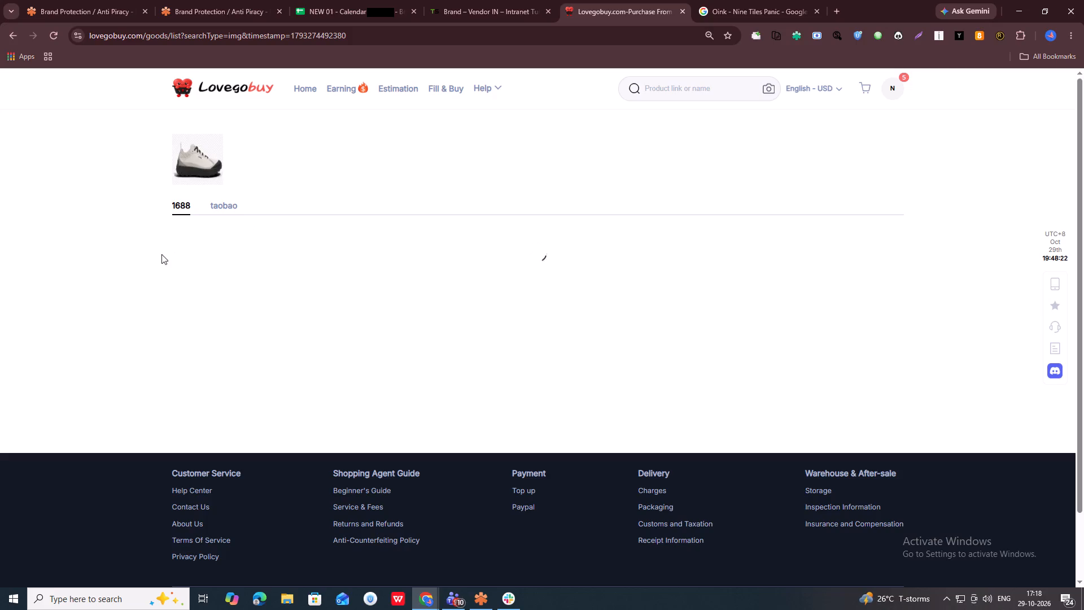
# Review the taobao image matches and open the five first-row shoe listings, each in its own page.
pyautogui.scroll(-6, 604, 276)
pyautogui.scroll(7, 604, 276)
pyautogui.click(226, 201)
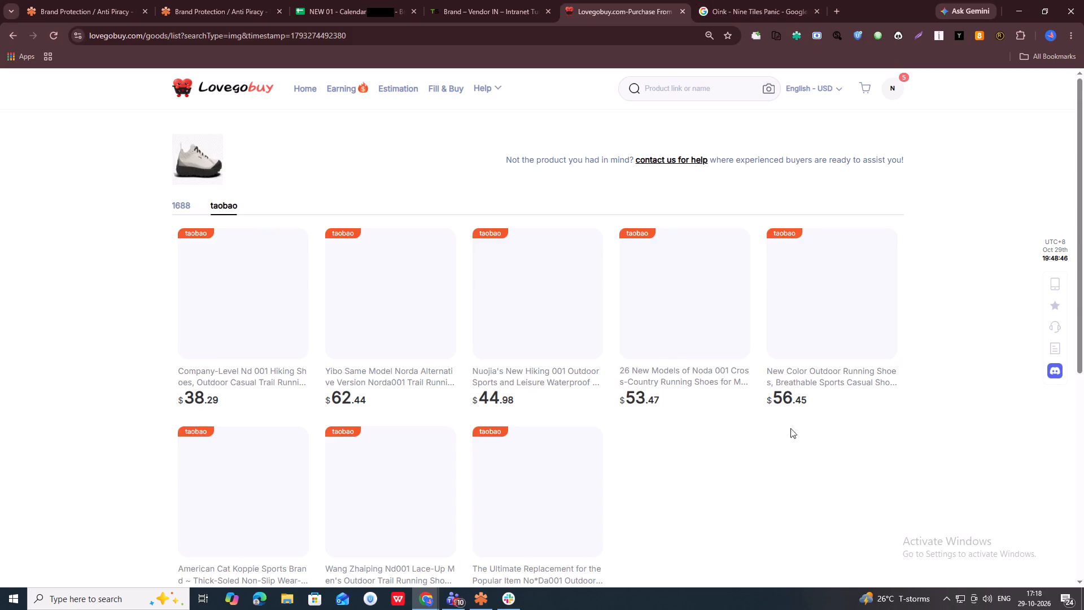
pyautogui.moveTo(760, 396); pyautogui.dragTo(828, 391)
pyautogui.click(869, 416)
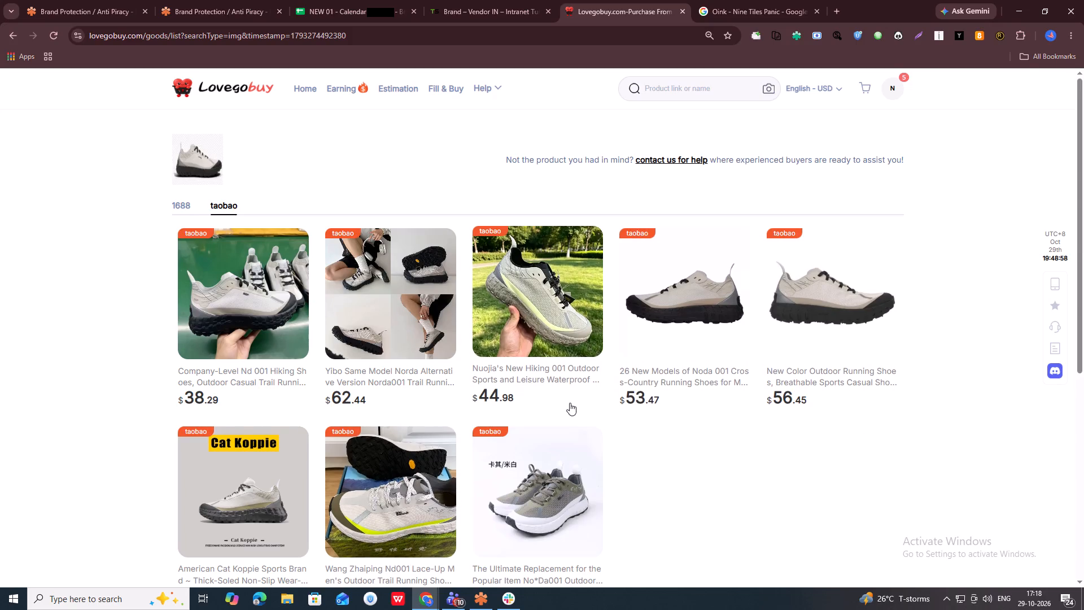
pyautogui.scroll(-6, 570, 403)
pyautogui.scroll(5, 570, 403)
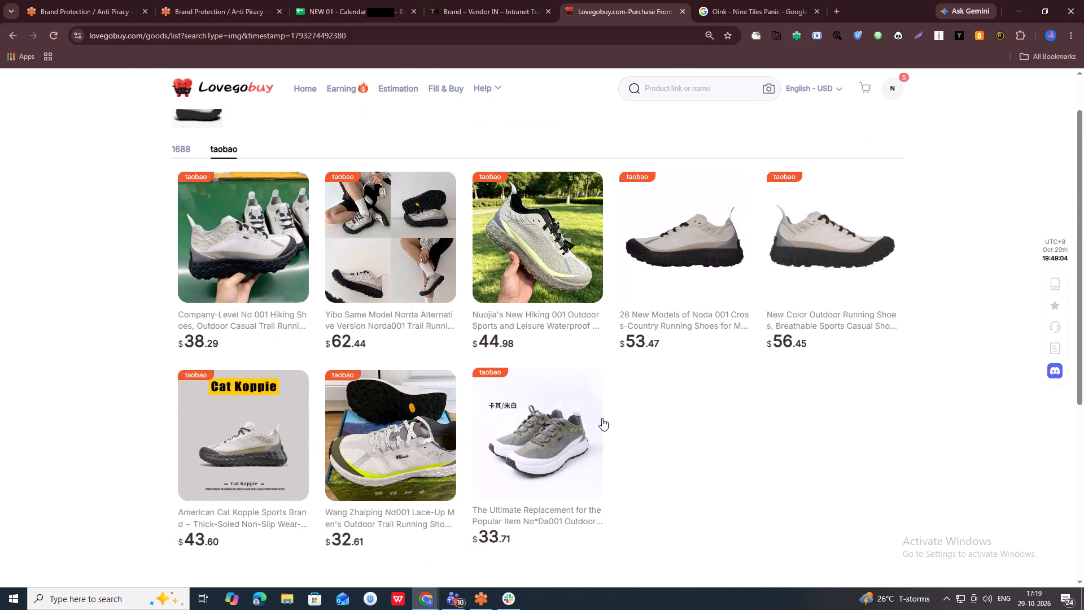
pyautogui.keyDown('ctrl'); pyautogui.click(272, 277); pyautogui.keyUp('ctrl')
pyautogui.keyDown('ctrl'); pyautogui.click(405, 268); pyautogui.keyUp('ctrl')
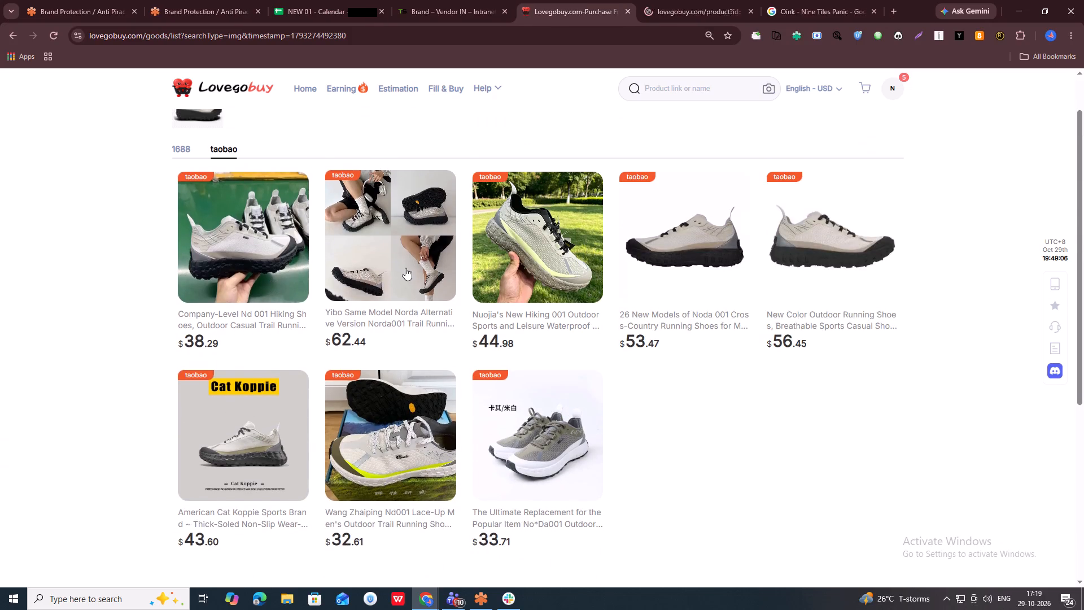
pyautogui.keyDown('ctrl'); pyautogui.click(570, 264); pyautogui.keyUp('ctrl')
pyautogui.keyDown('ctrl'); pyautogui.click(696, 236); pyautogui.keyUp('ctrl')
pyautogui.keyDown('ctrl'); pyautogui.click(850, 230); pyautogui.keyUp('ctrl')
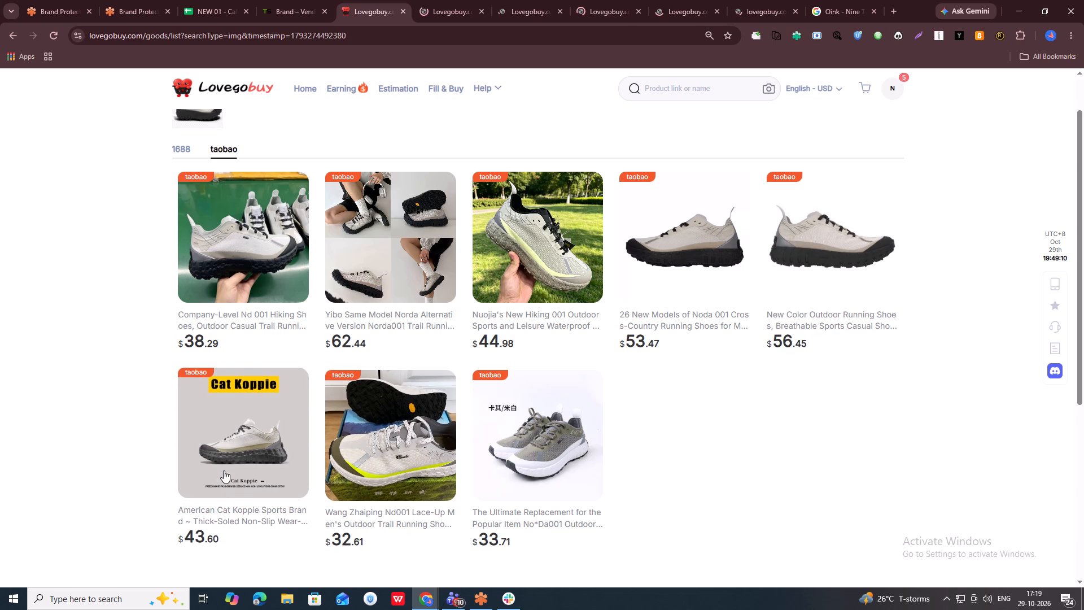
# Examine the Company-Level Nd 001 Hiking Shoes listing, including its last photo, for Norda branding.
pyautogui.click(447, 0)
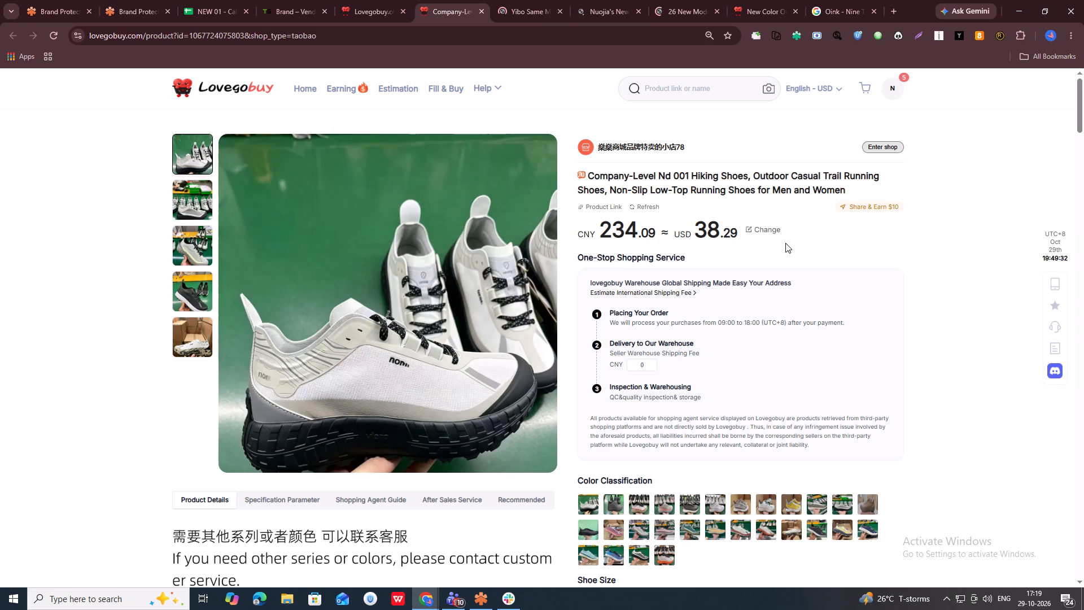
pyautogui.click(195, 337)
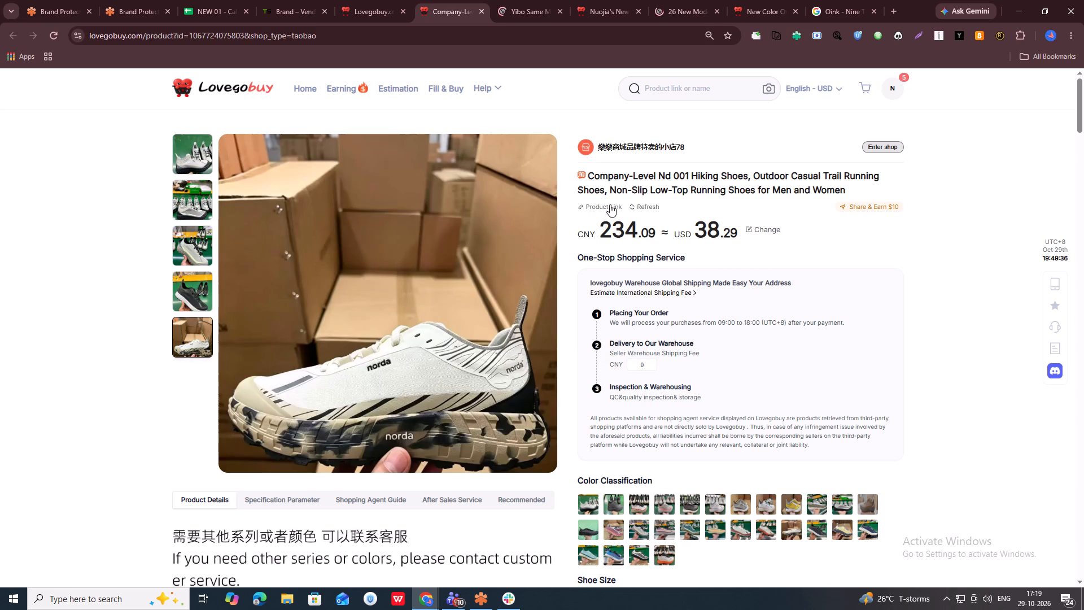
# Start a RedPoints IPR Plugin Detection task for customer Norda Run, IPR Brand Protection contract, asset Norda Run - 25 - Shoes.
pyautogui.click(793, 38)
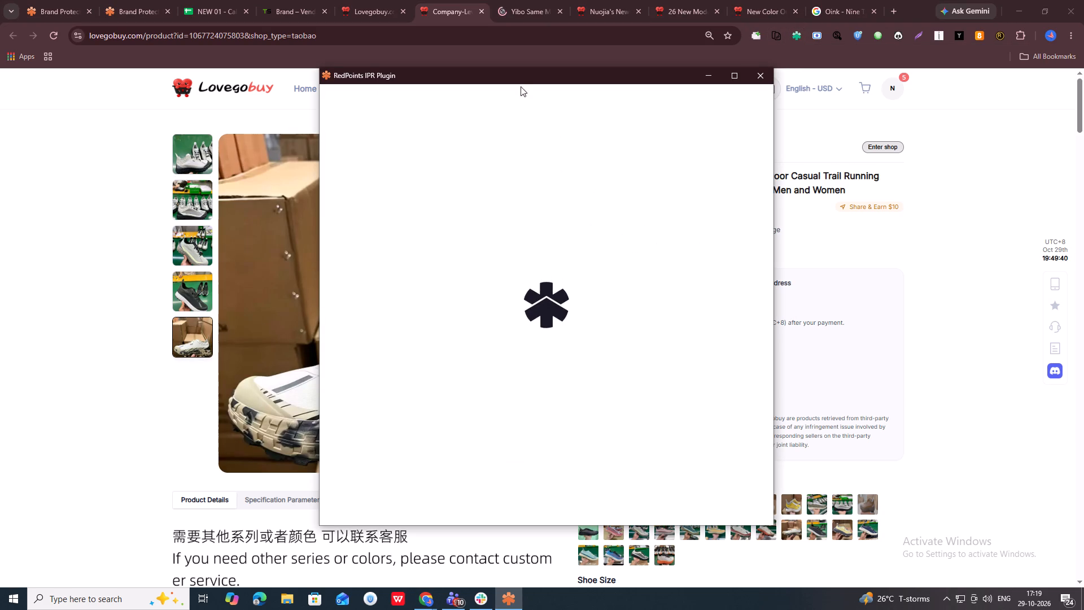
pyautogui.moveTo(532, 79); pyautogui.dragTo(659, 78)
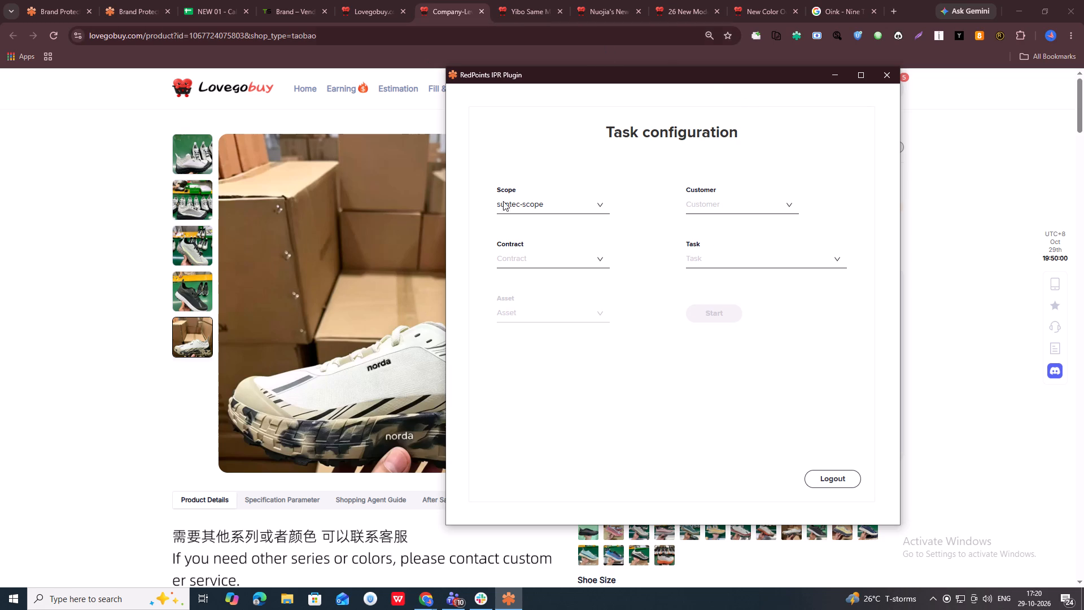
pyautogui.click(728, 203)
pyautogui.write('norda')
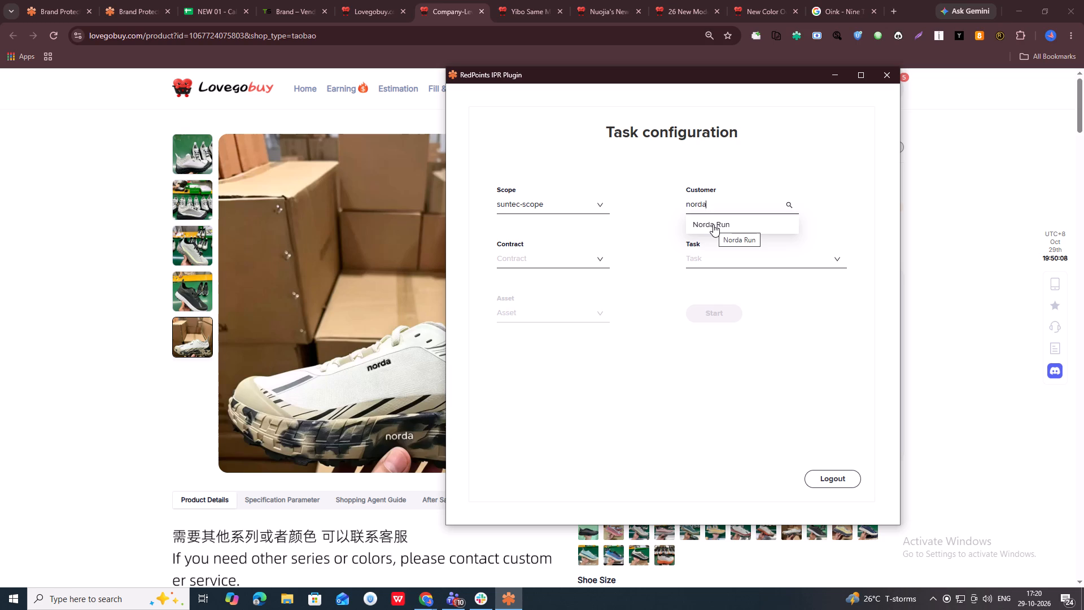
pyautogui.click(713, 224)
pyautogui.click(713, 266)
pyautogui.click(706, 293)
pyautogui.click(572, 256)
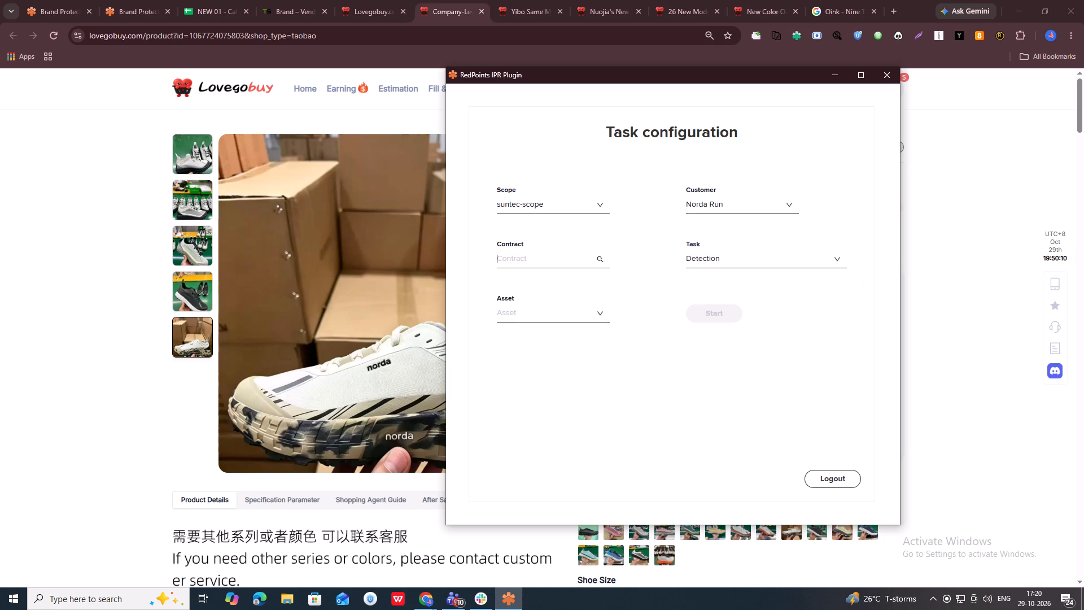
pyautogui.click(556, 279)
pyautogui.click(560, 315)
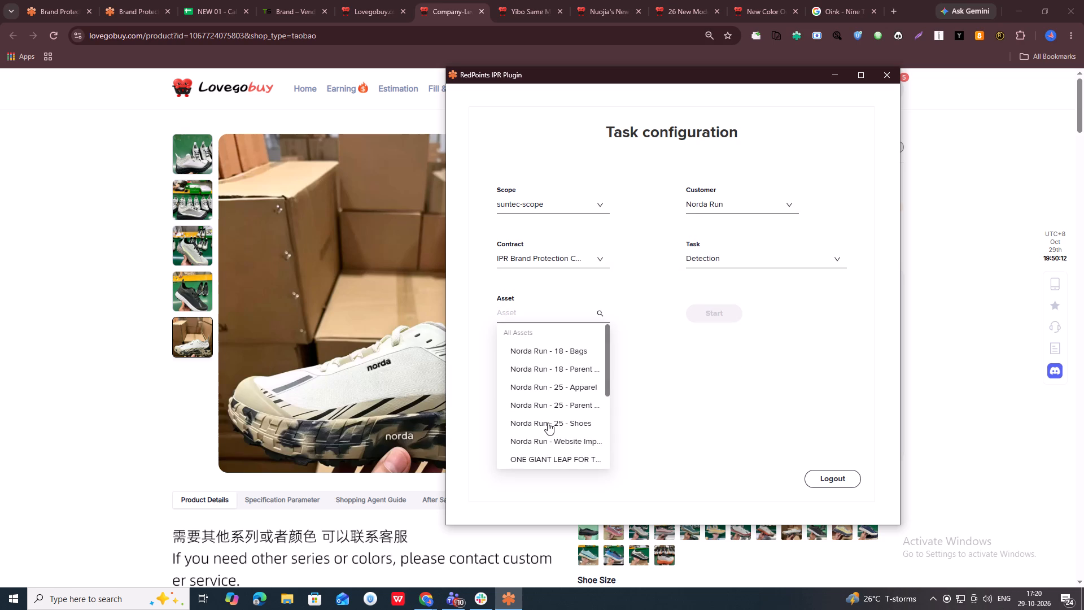
pyautogui.click(548, 424)
pyautogui.click(722, 317)
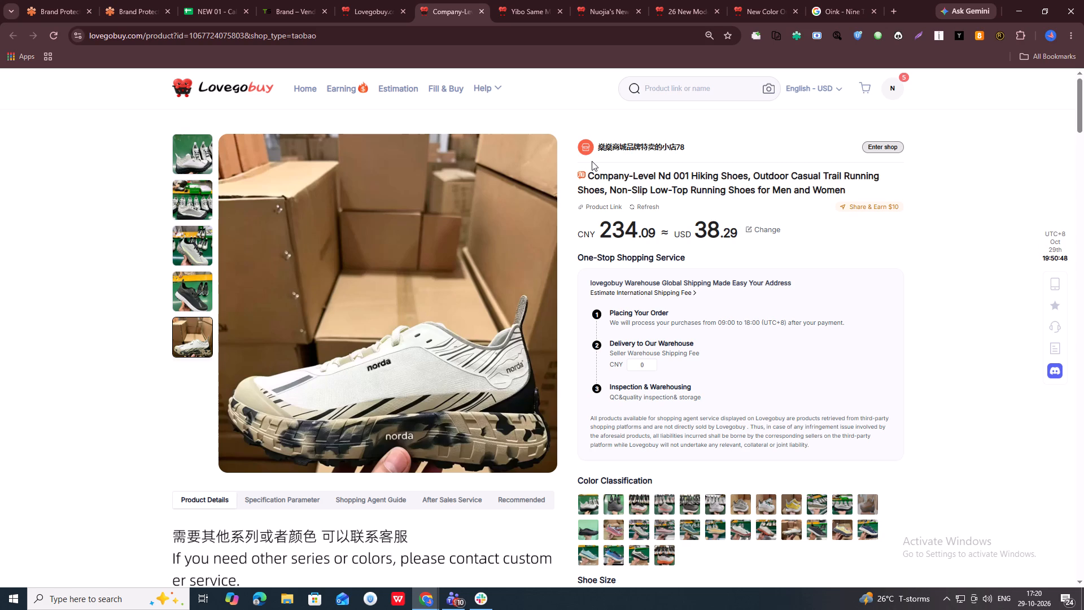
# Copy the Nd 001 listing's original taobao product link into the Links cell of row 102754 in Manual Detection Records.
pyautogui.rightClick(596, 209)
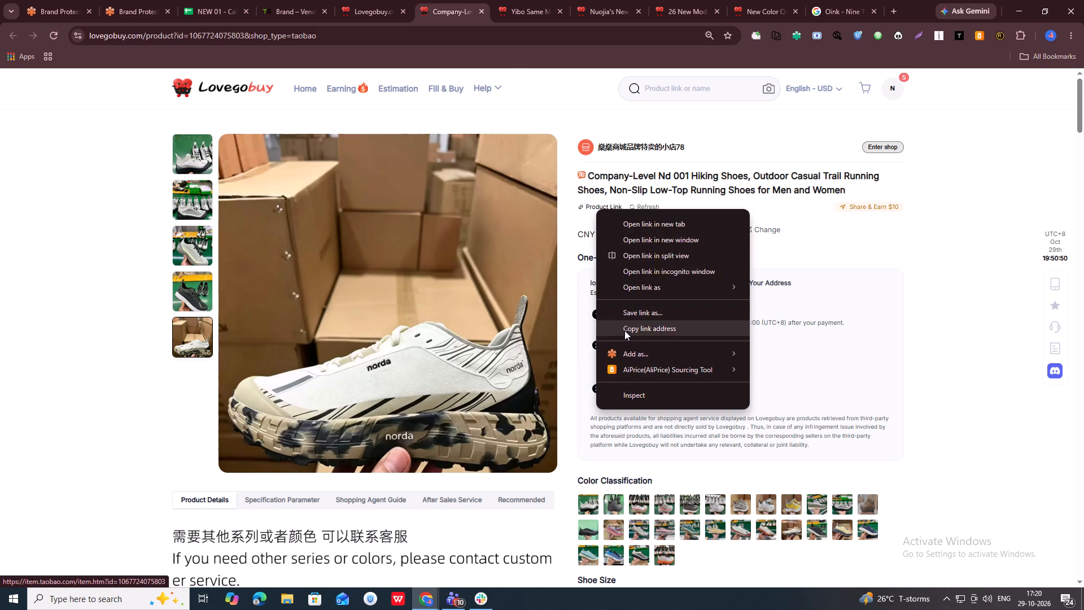
pyautogui.click(626, 330)
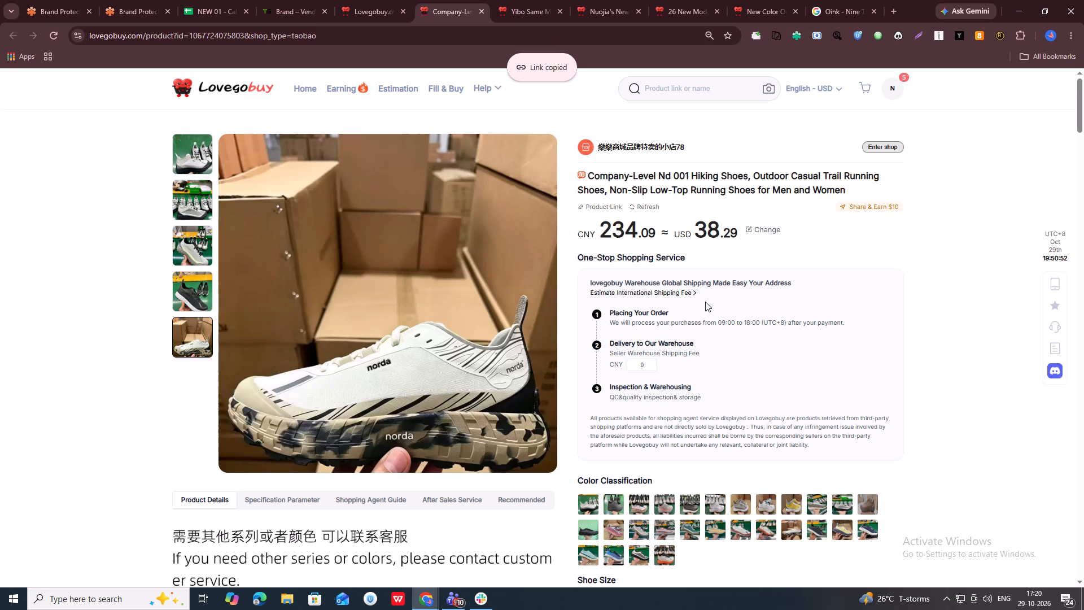
pyautogui.hotkey('alt', 'Tab')
pyautogui.hotkey('ctrl', 'v')
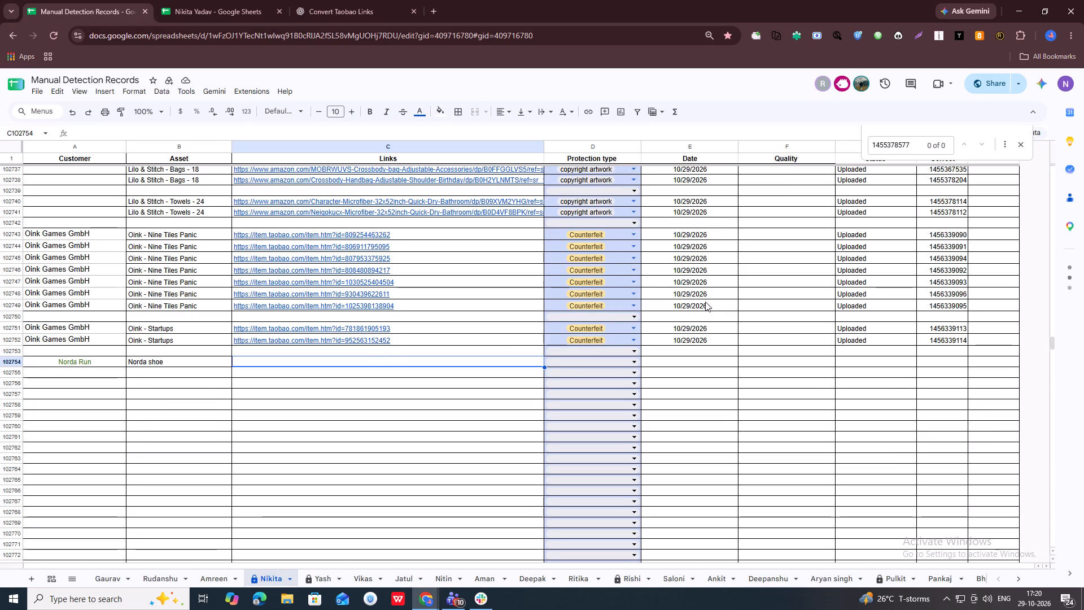
# Copy the Counterfeit protection type and date 10/29/2026 from row 102752 to row 102754, ending on the Links cell below.
pyautogui.press('Right')
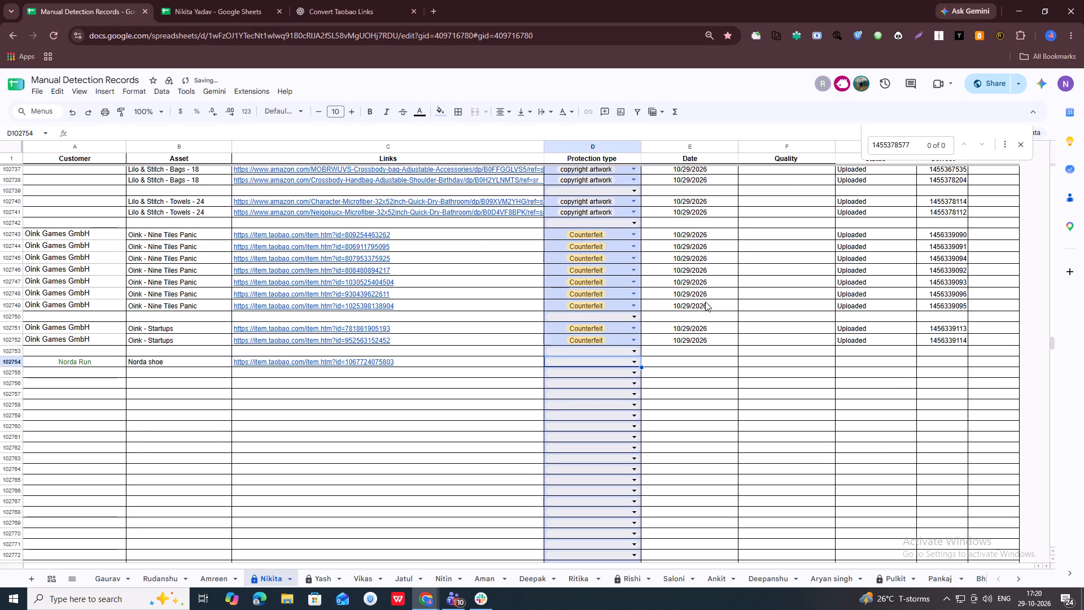
pyautogui.hotkey('ctrl', 'Up')
pyautogui.hotkey('shift', 'Right')
pyautogui.hotkey('ctrl', 'c')
pyautogui.press('Down')
pyautogui.press('Down')
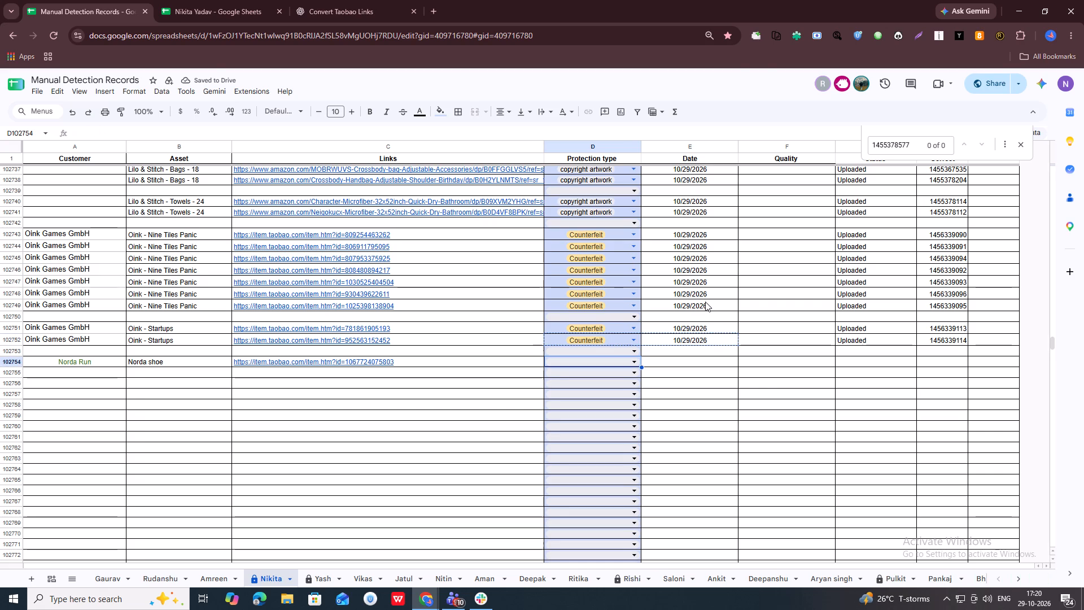
pyautogui.hotkey('ctrl', 'v')
pyautogui.press('Down')
pyautogui.press('Left')
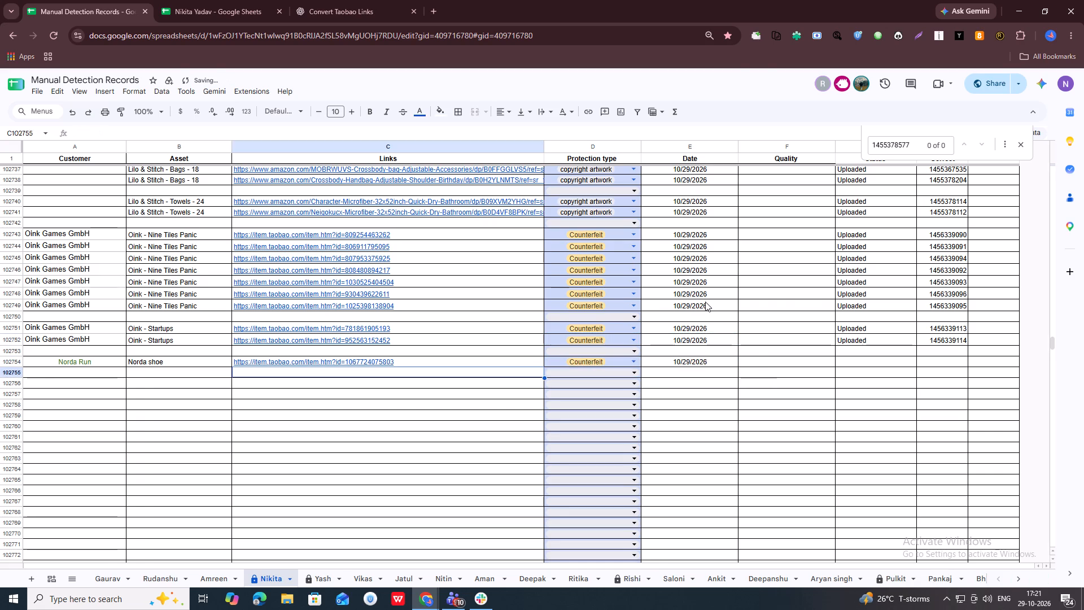
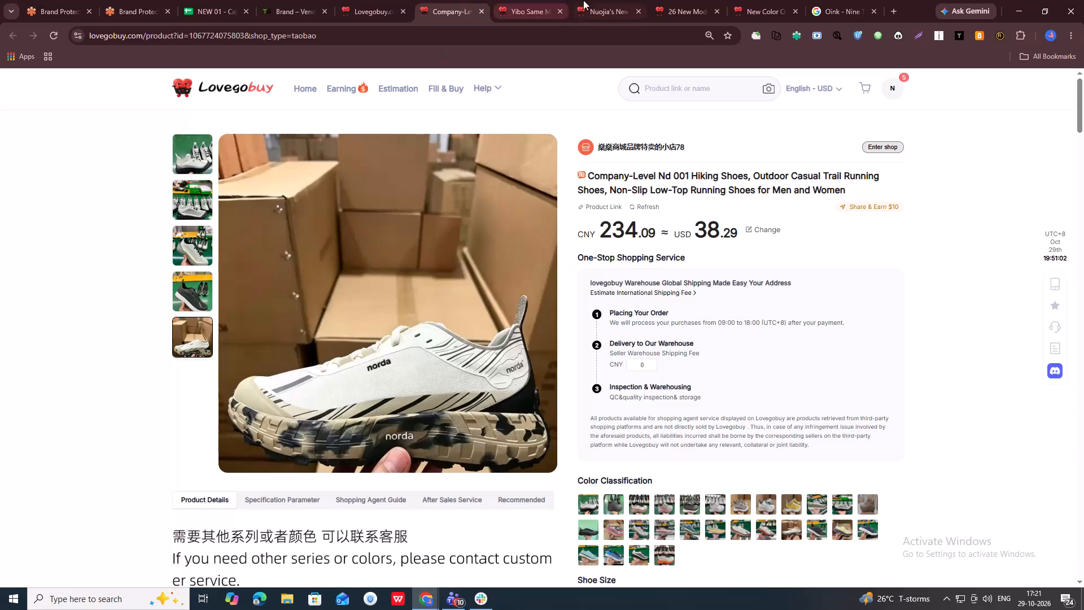
# Check the Yibo Same Model Norda001 listing's photos and copy its taobao product link into the Links cell of row 102755 in Manual Detection Records.
pyautogui.click(550, 0)
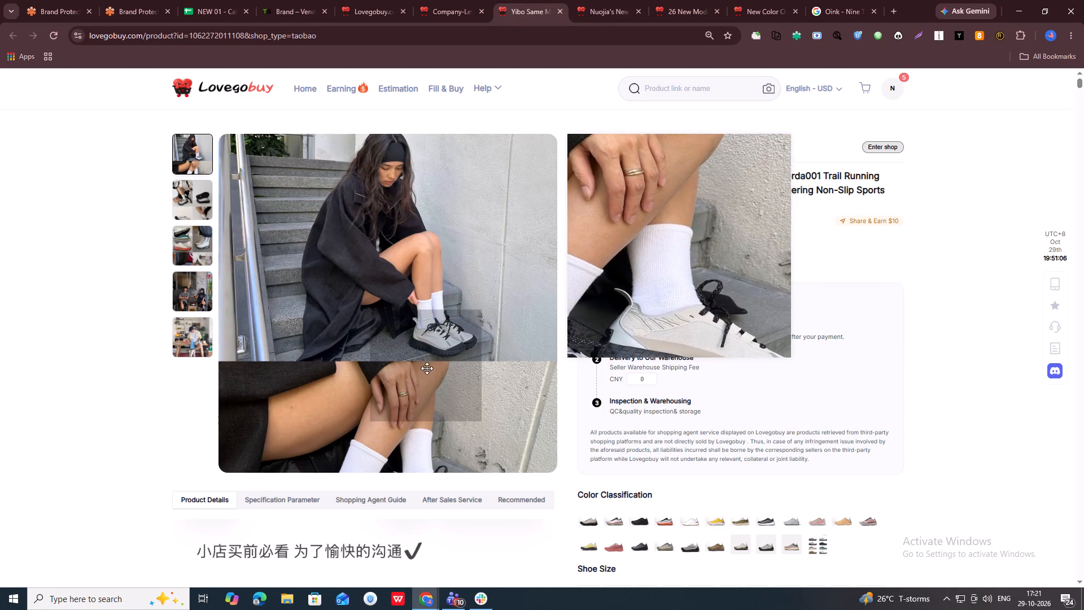
pyautogui.click(194, 351)
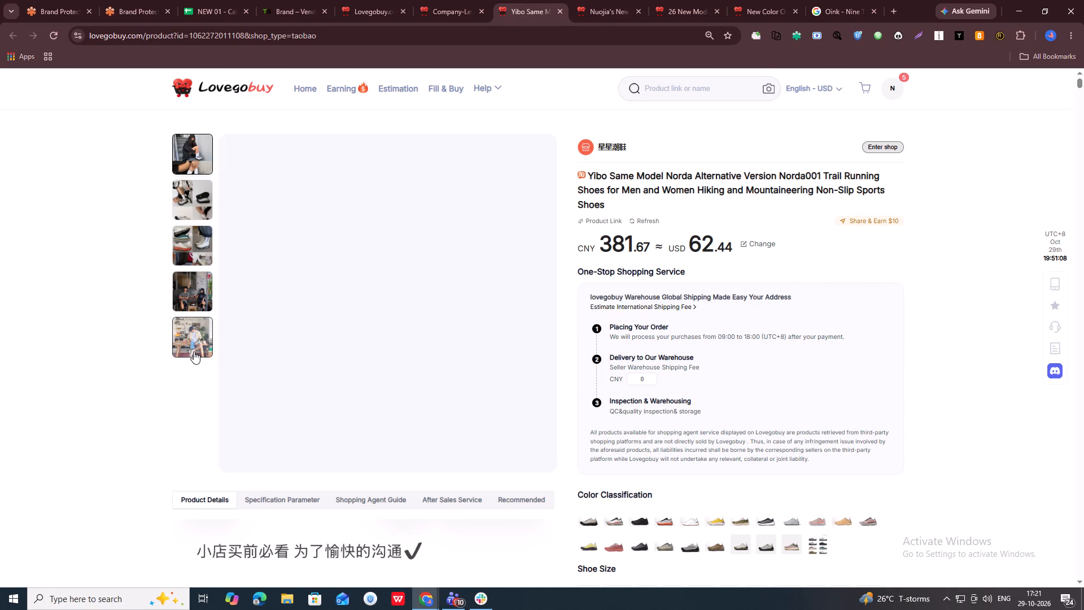
pyautogui.click(181, 295)
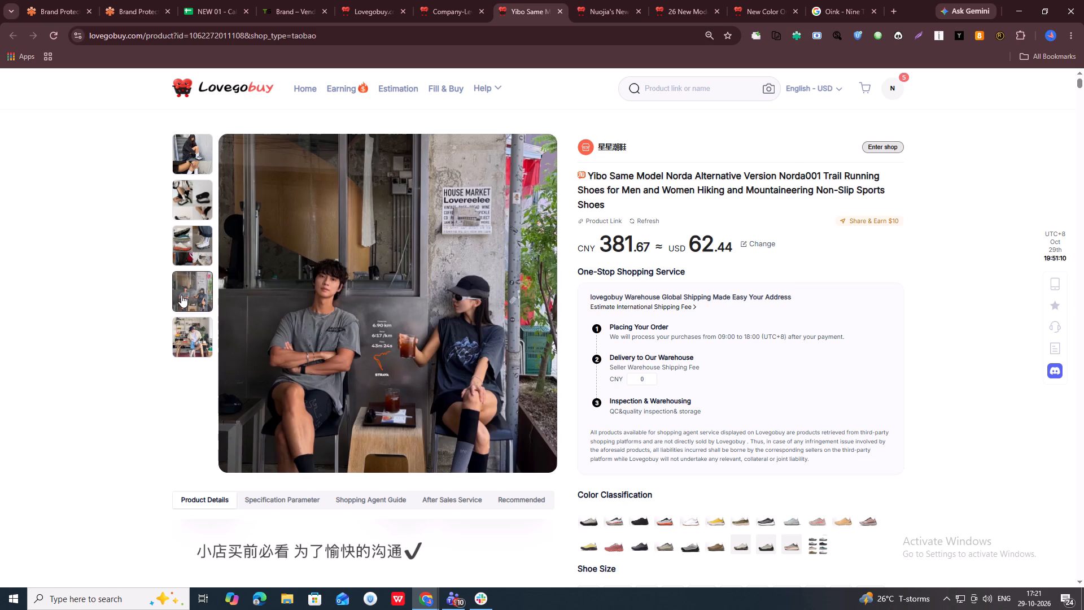
pyautogui.click(193, 254)
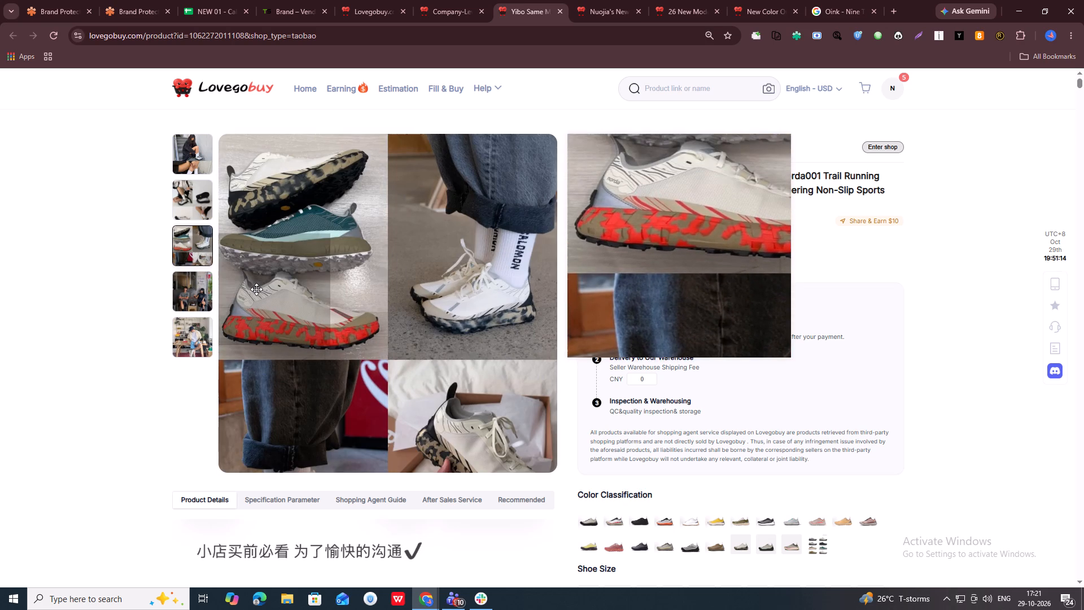
pyautogui.rightClick(602, 222)
pyautogui.click(632, 340)
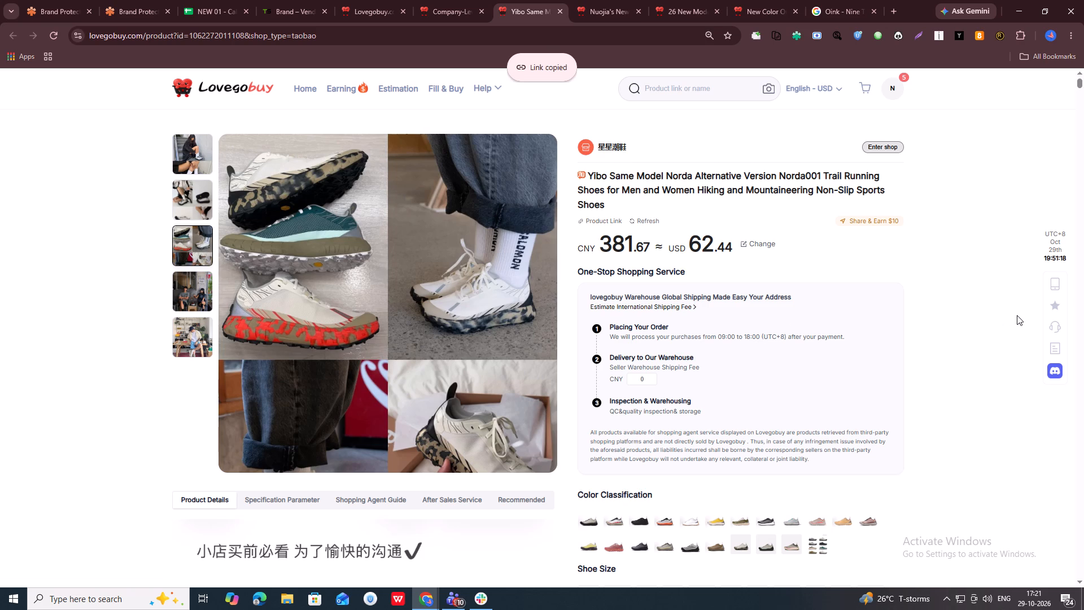
pyautogui.hotkey('alt', 'Tab')
pyautogui.hotkey('ctrl', 'v')
pyautogui.press('Down')
pyautogui.hotkey('alt', 'Tab')
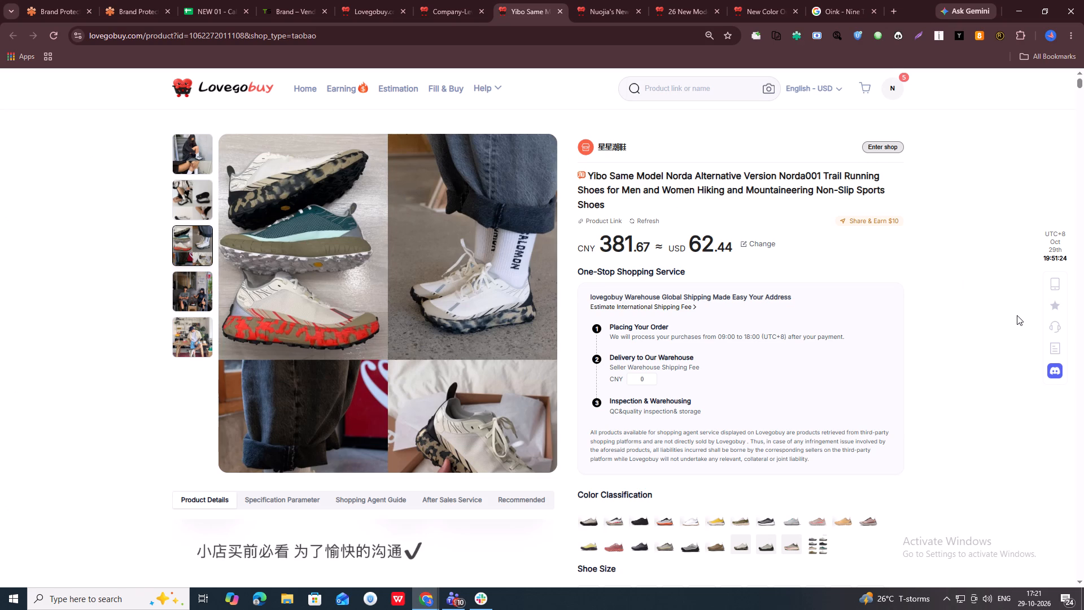
# Examine all photos of Nuojia's New Hiking 001 listing for Norda branding, and recheck those of the Yibo Norda001 listing.
pyautogui.hotkey('ctrl', 'Tab')
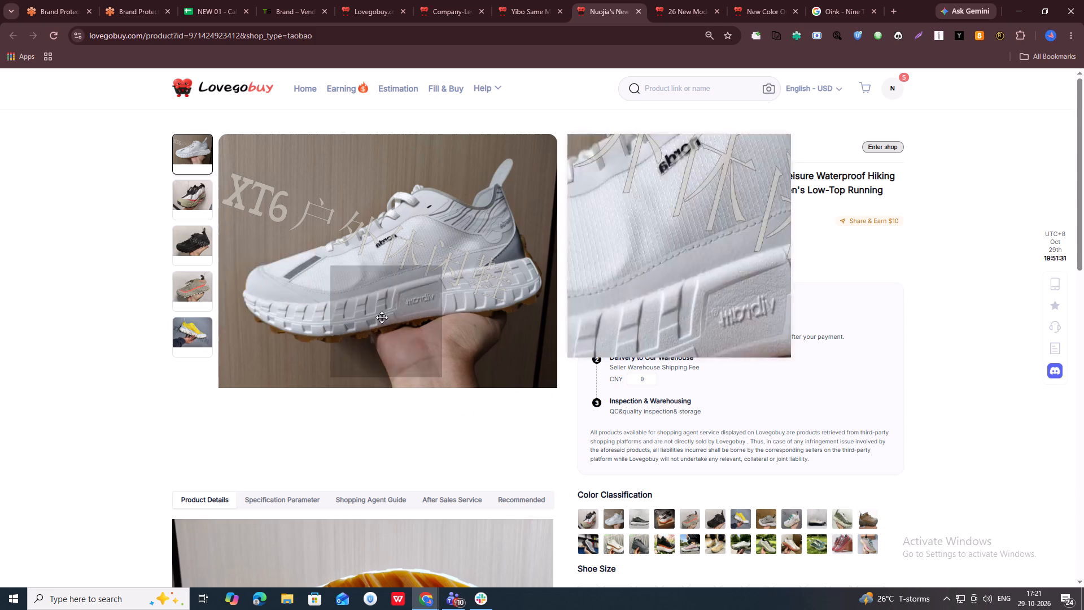
pyautogui.click(199, 329)
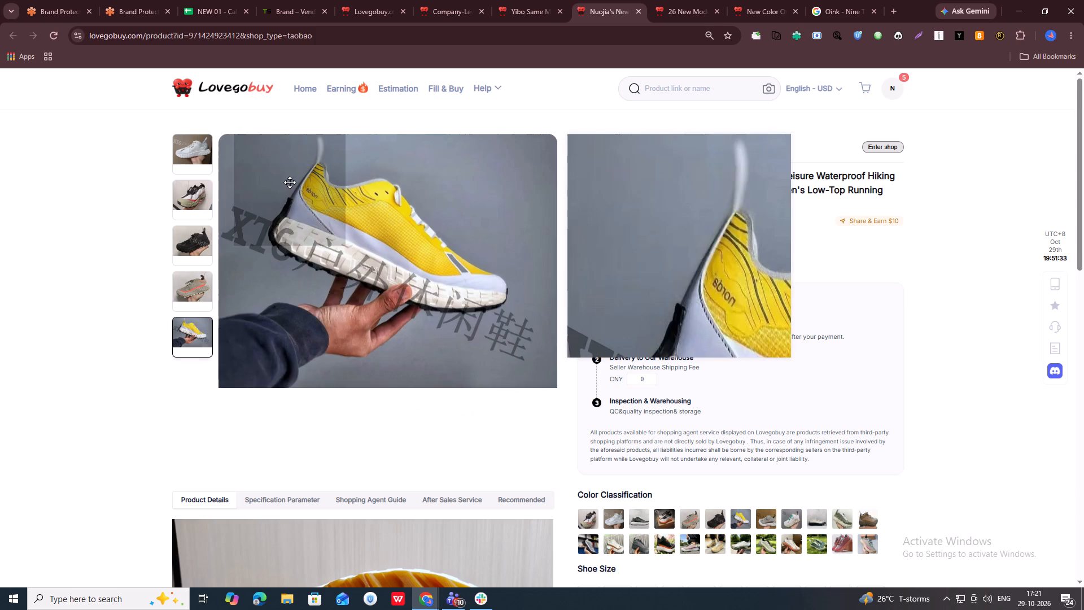
pyautogui.click(166, 278)
pyautogui.click(190, 287)
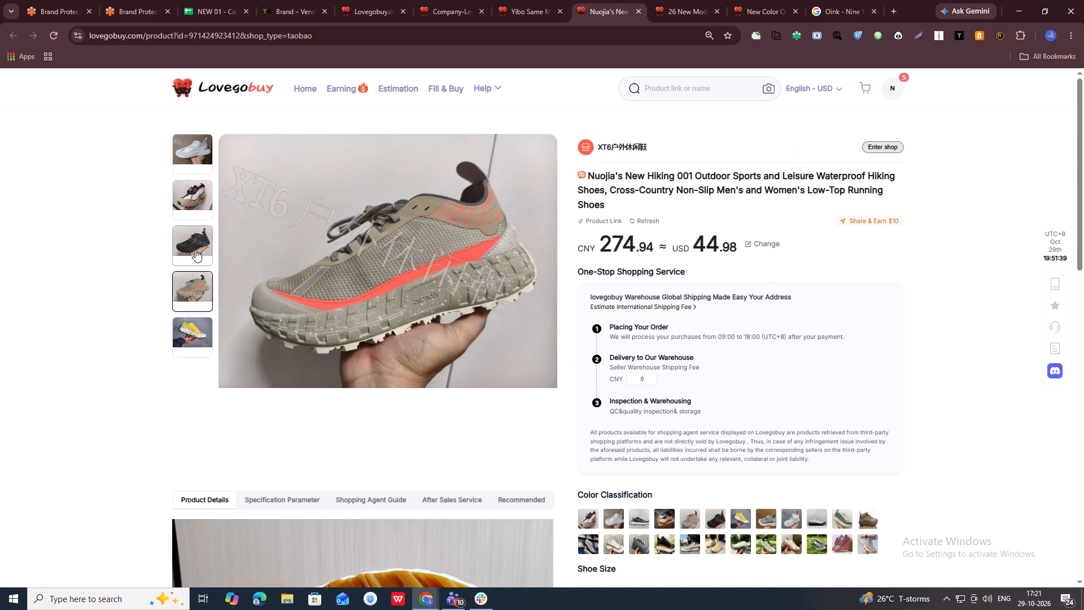
pyautogui.click(190, 245)
pyautogui.click(183, 197)
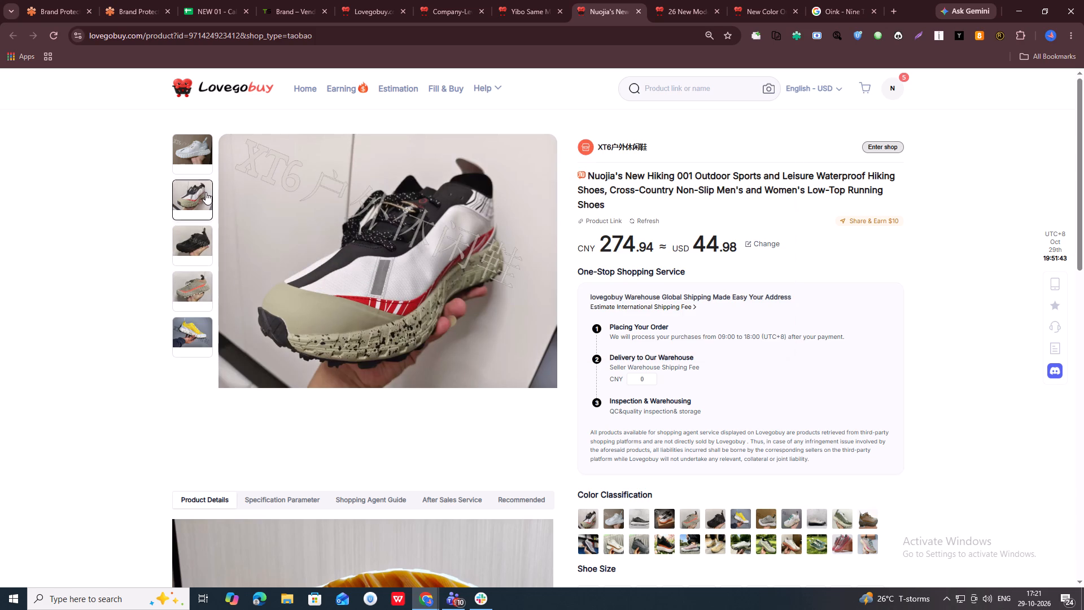
pyautogui.click(214, 135)
pyautogui.click(198, 149)
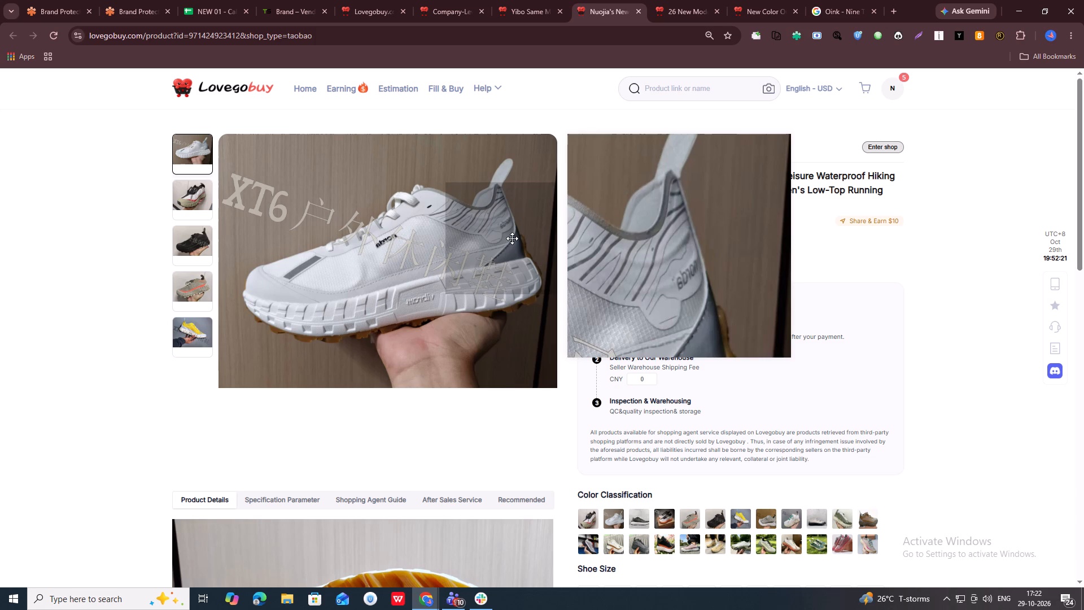
pyautogui.click(513, 0)
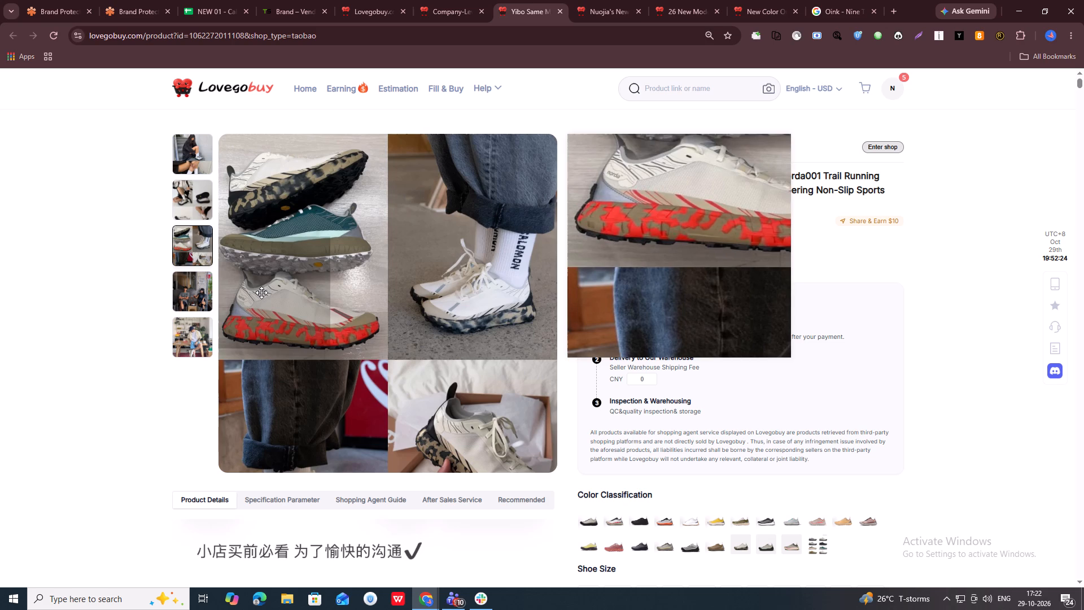
pyautogui.click(198, 337)
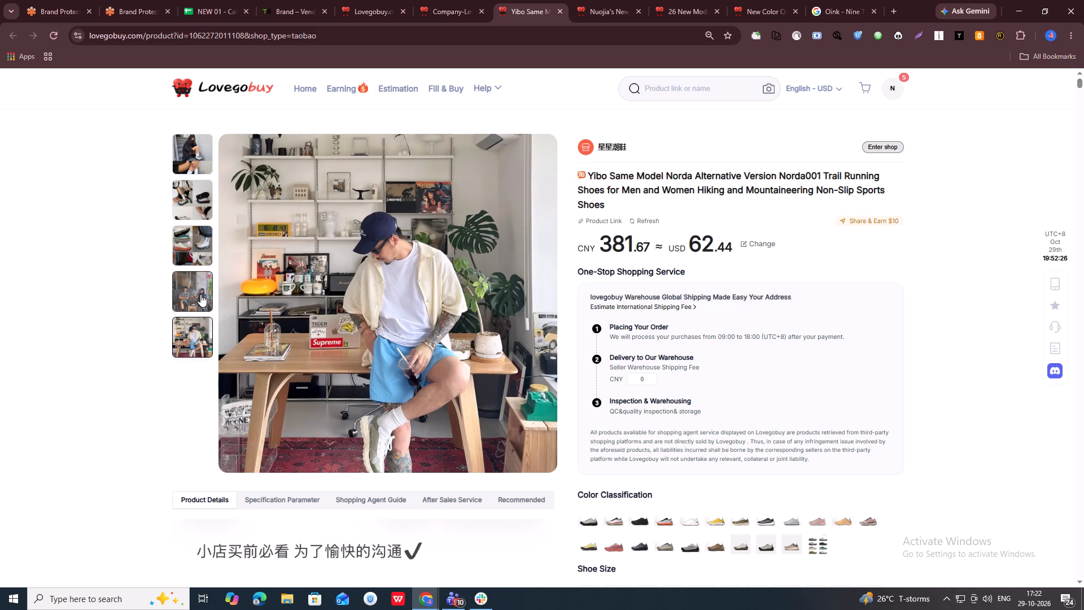
pyautogui.click(200, 294)
pyautogui.click(204, 250)
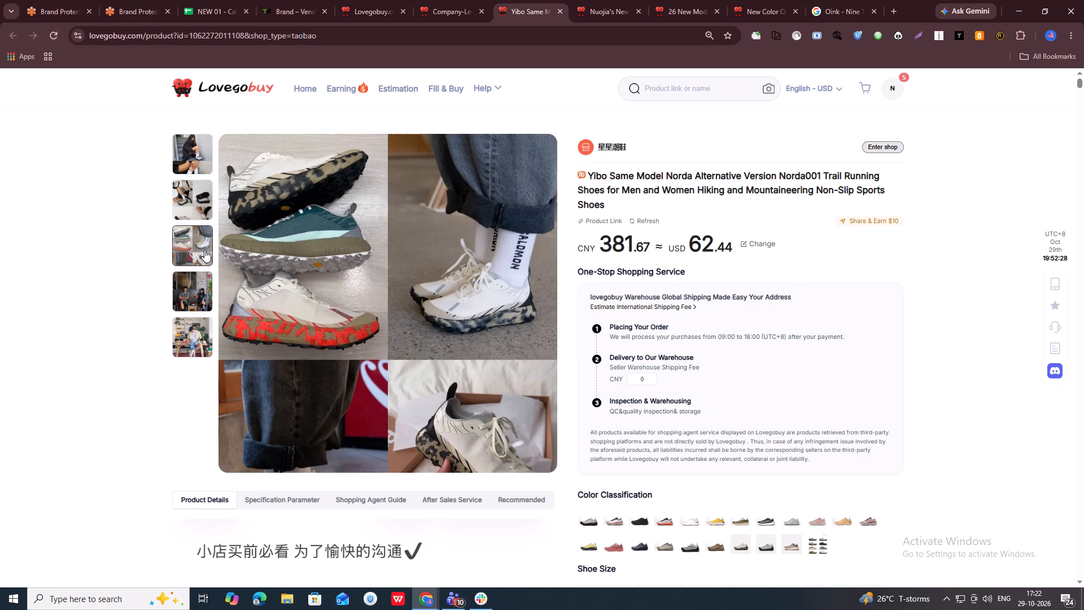
pyautogui.click(183, 198)
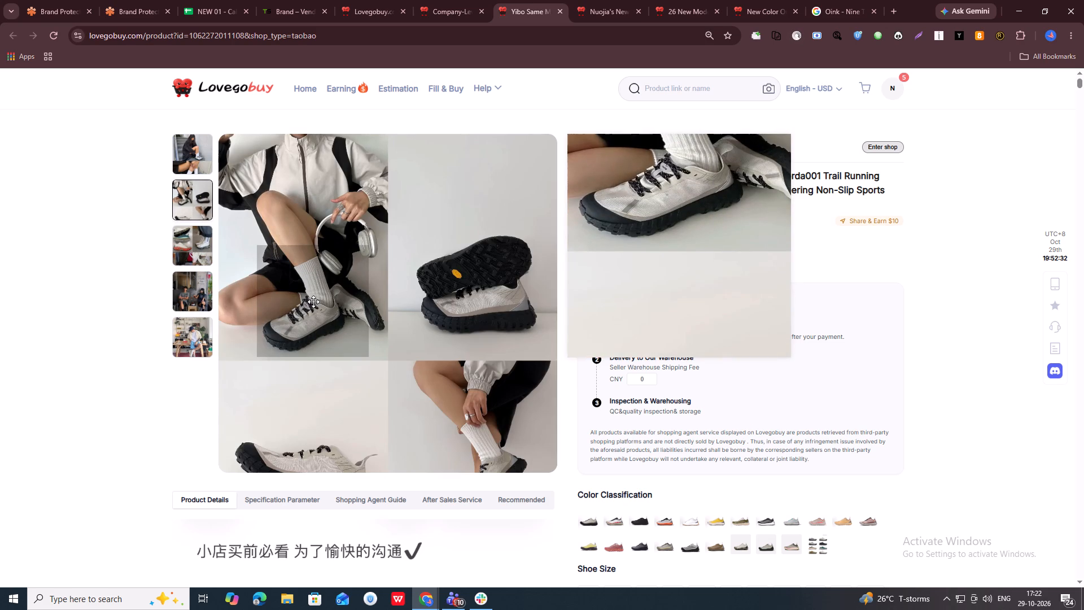
# Copy the Nuojia's New Hiking 001 listing's taobao product link into the Links cell of row 102756 in Manual Detection Records.
pyautogui.click(607, 0)
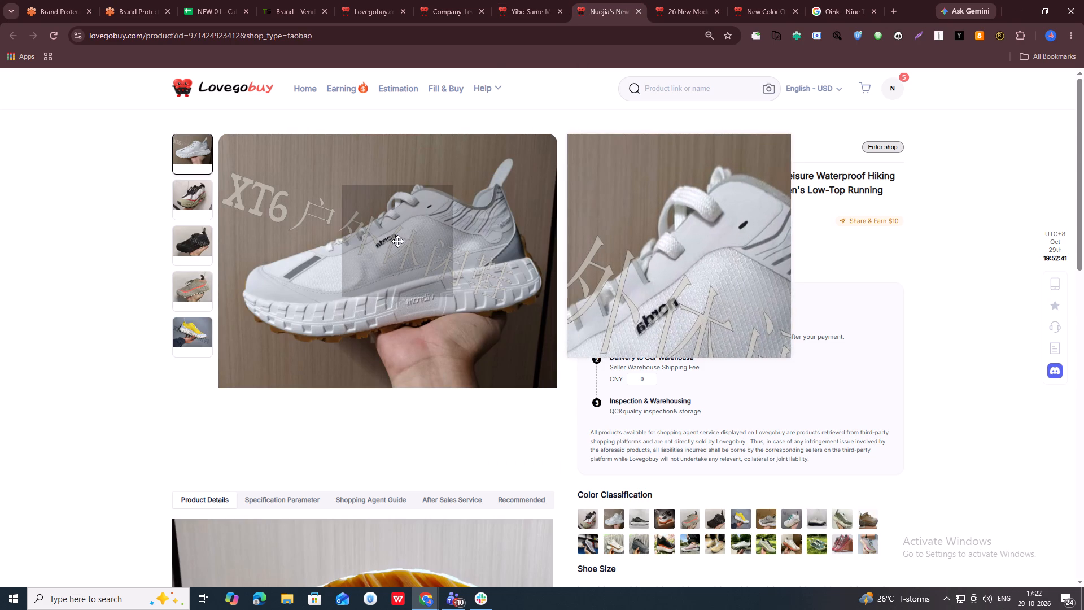
pyautogui.click(200, 207)
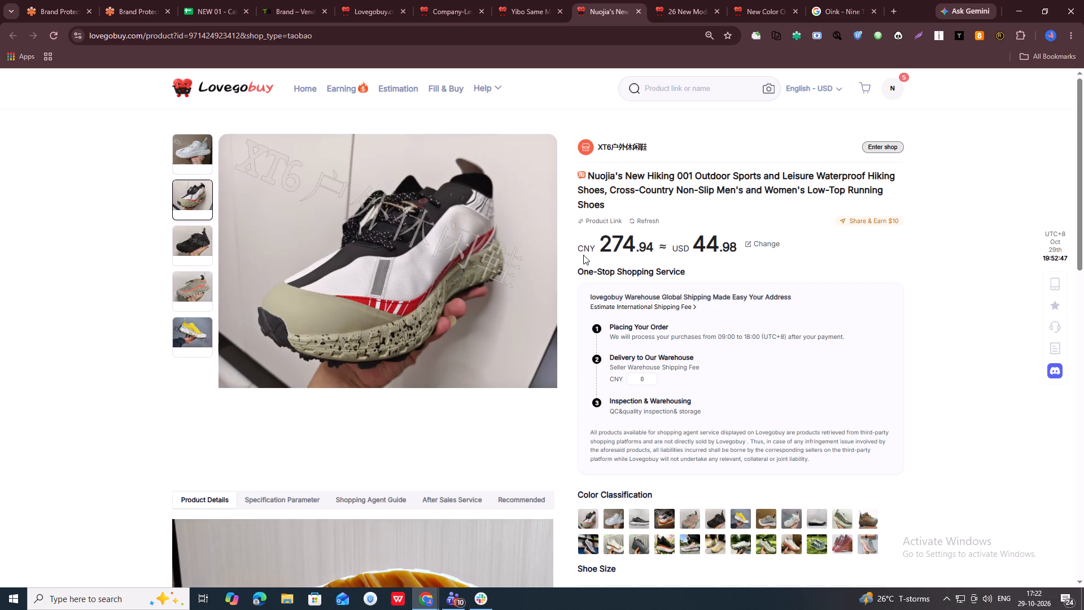
pyautogui.rightClick(603, 220)
pyautogui.click(626, 340)
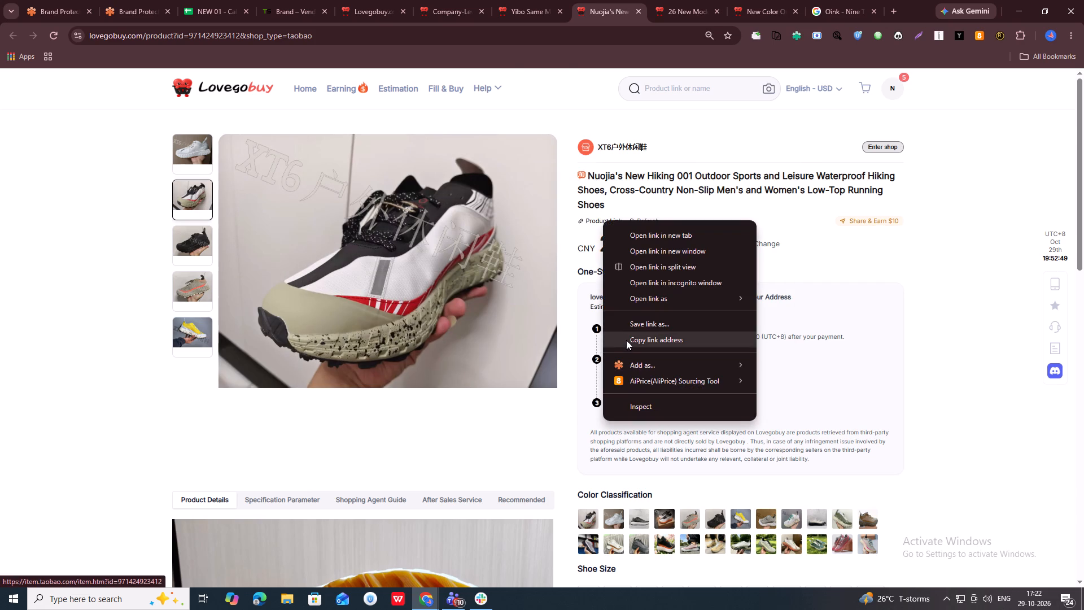
pyautogui.hotkey('alt', 'Tab')
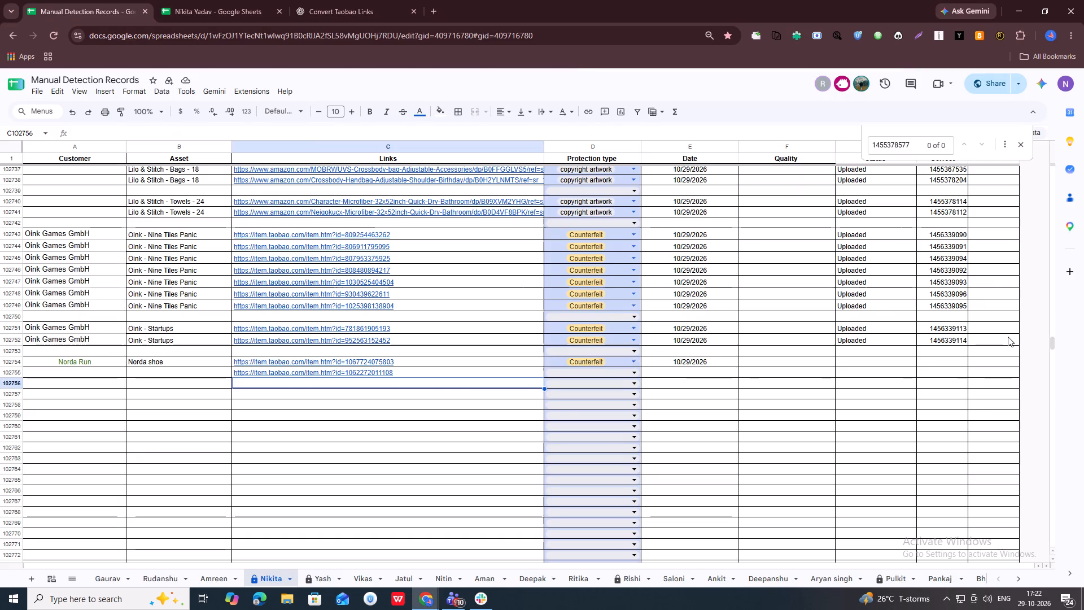
pyautogui.hotkey('ctrl', 'v')
pyautogui.press('Down')
pyautogui.hotkey('alt', 'Tab')
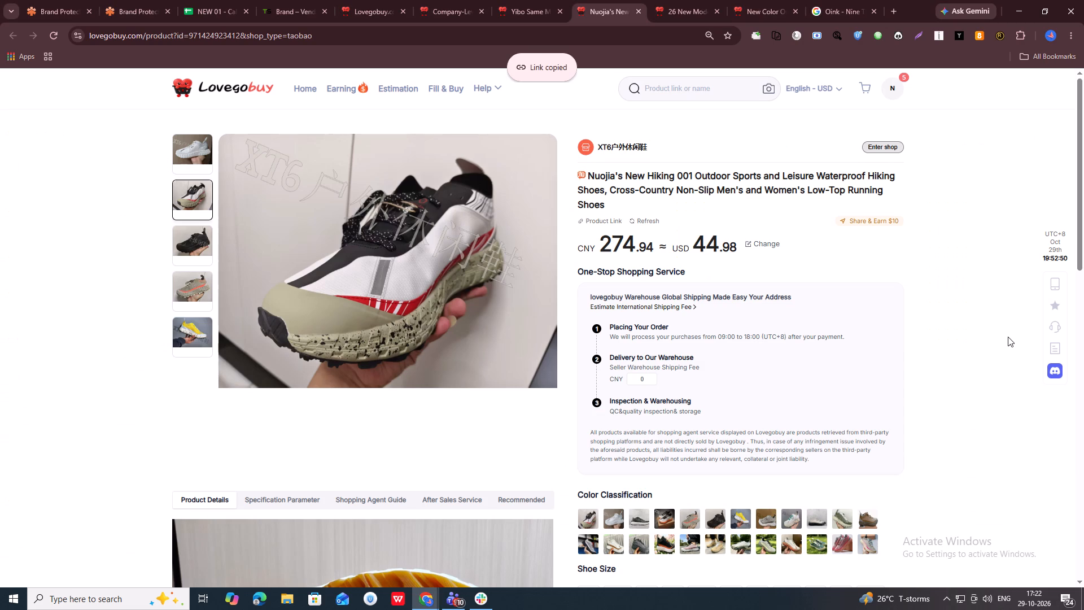
# Examine the photos of the 26 New Models of Noda 001 and New Color Outdoor Running Shoes listings for Norda branding.
pyautogui.hotkey('ctrl', 'Tab')
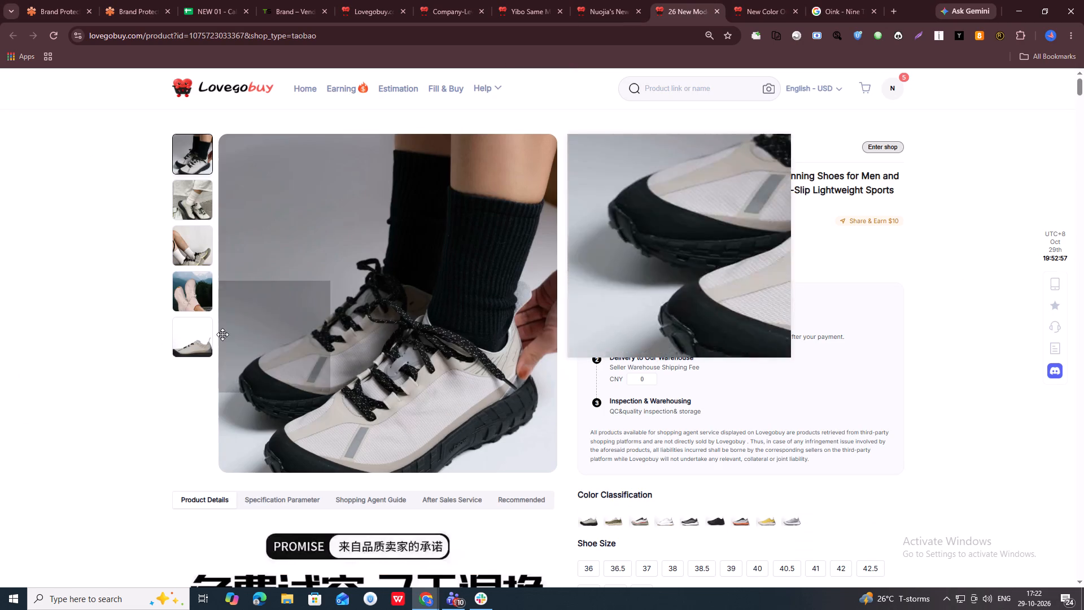
pyautogui.click(185, 341)
pyautogui.click(198, 298)
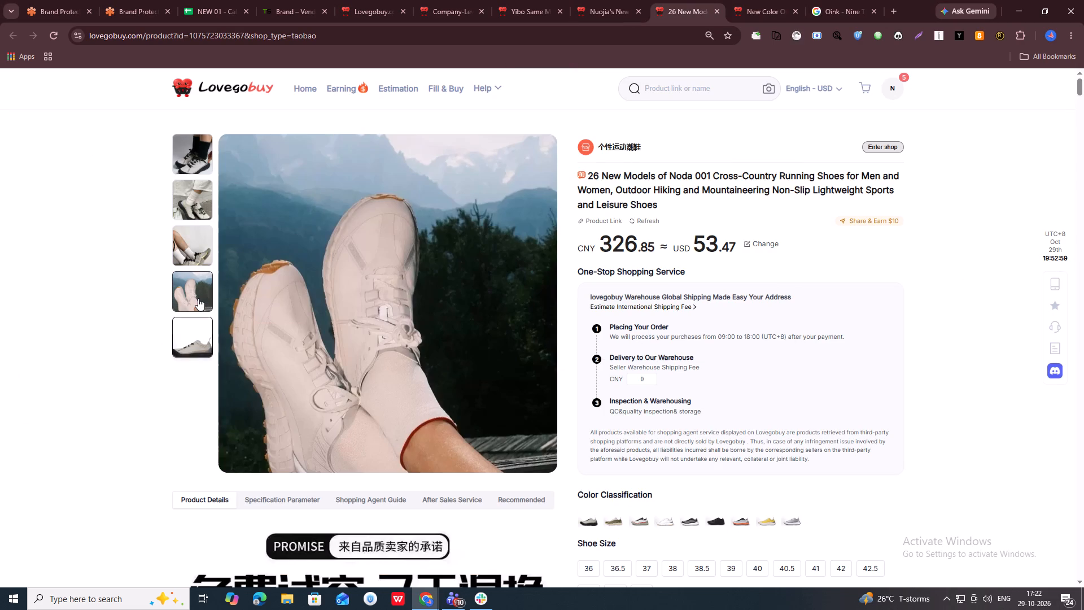
pyautogui.click(200, 244)
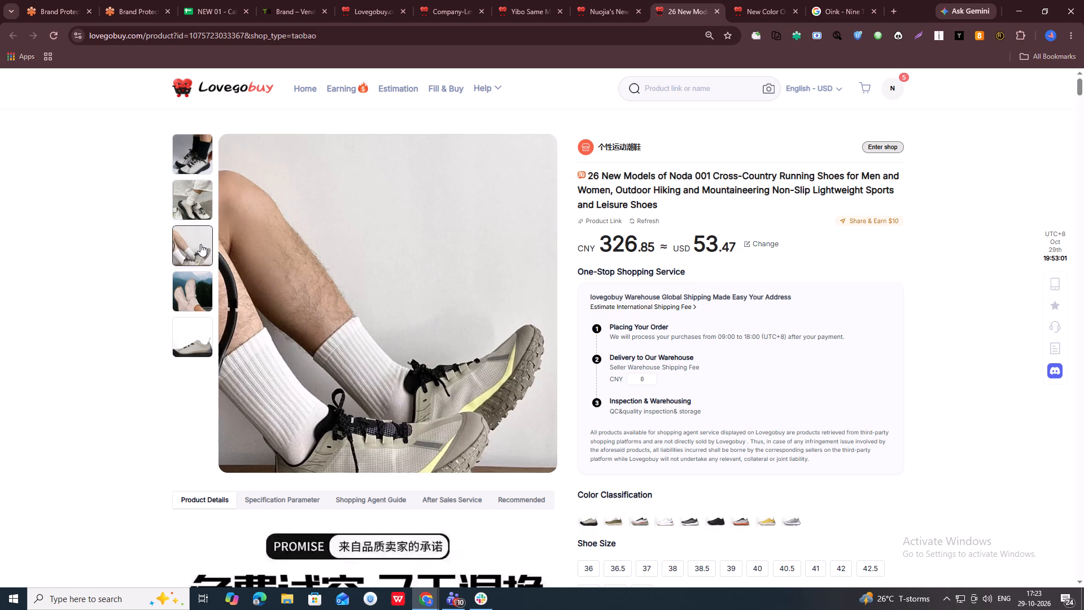
pyautogui.click(195, 199)
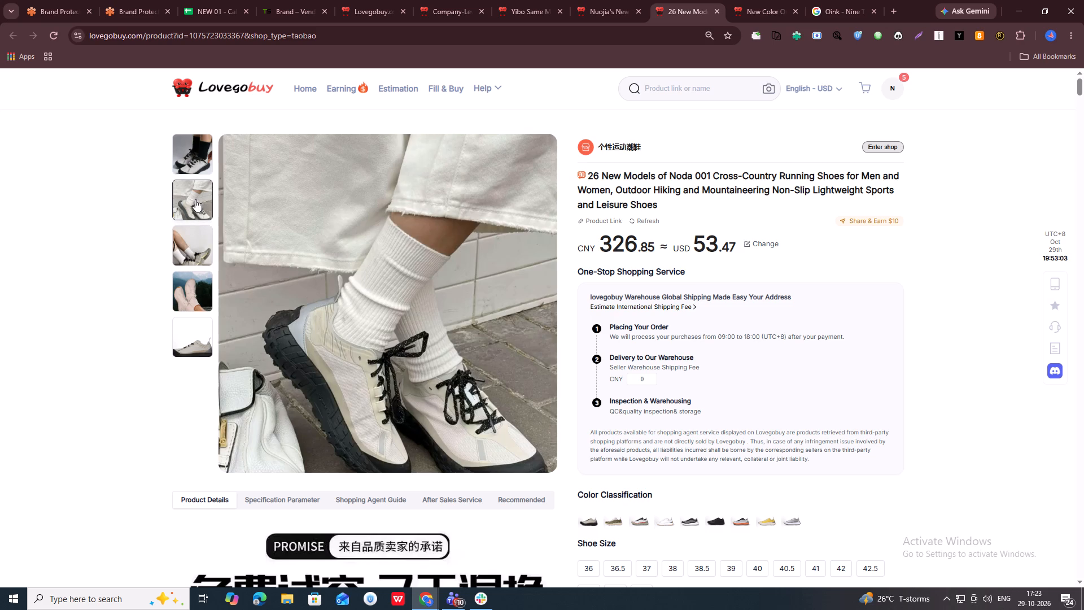
pyautogui.click(196, 163)
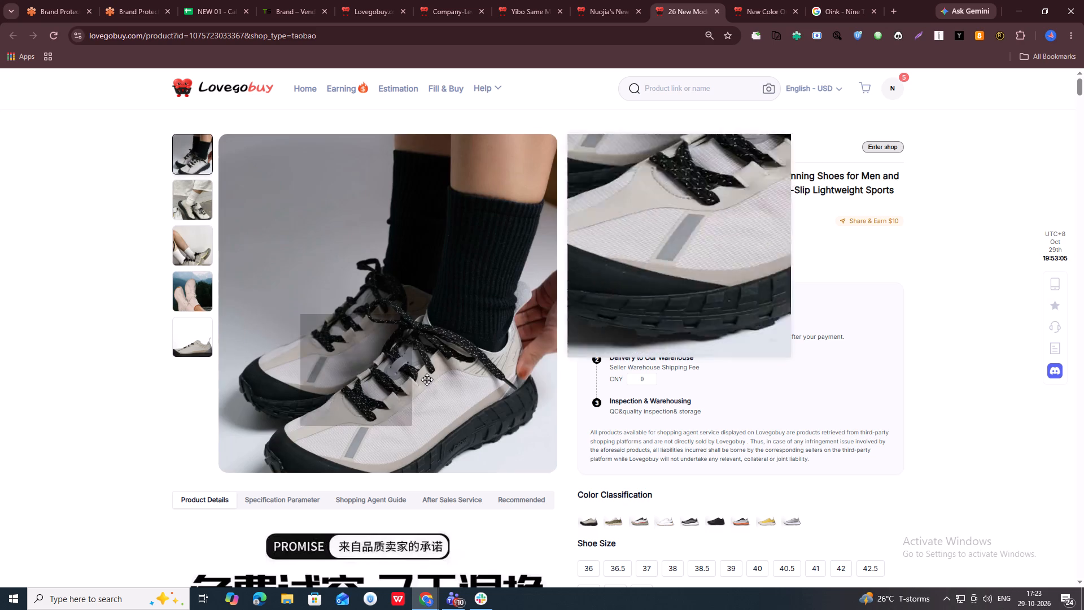
pyautogui.hotkey('ctrl', 'Tab')
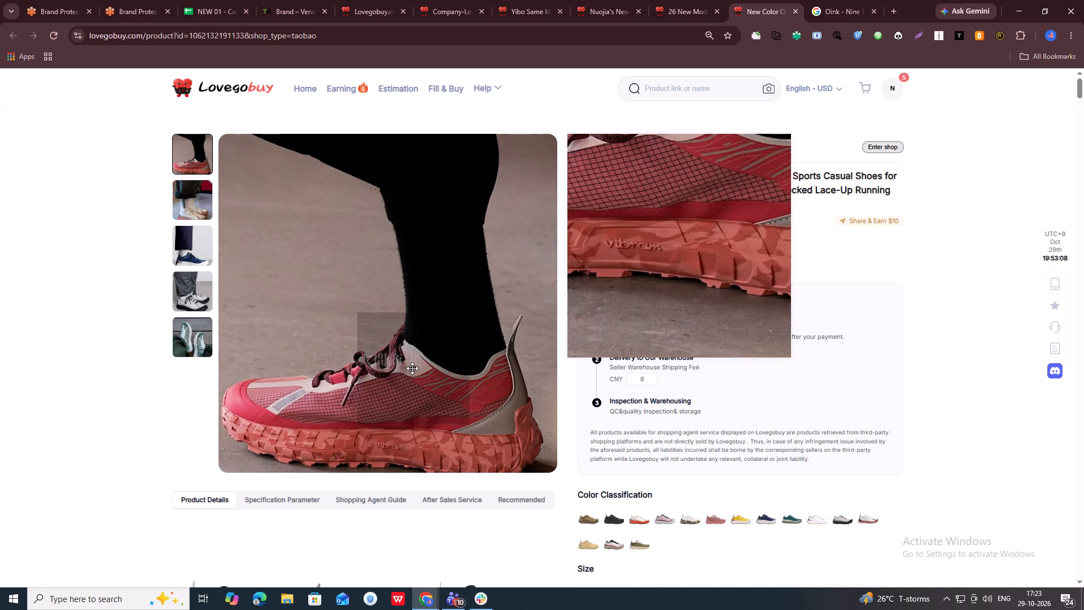
pyautogui.click(175, 290)
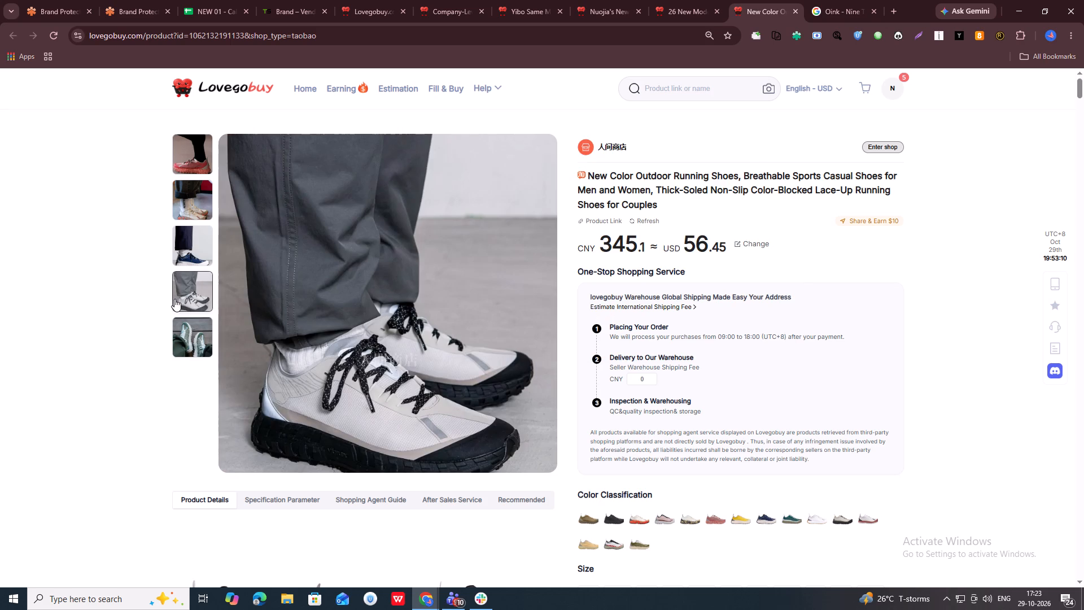
pyautogui.click(197, 332)
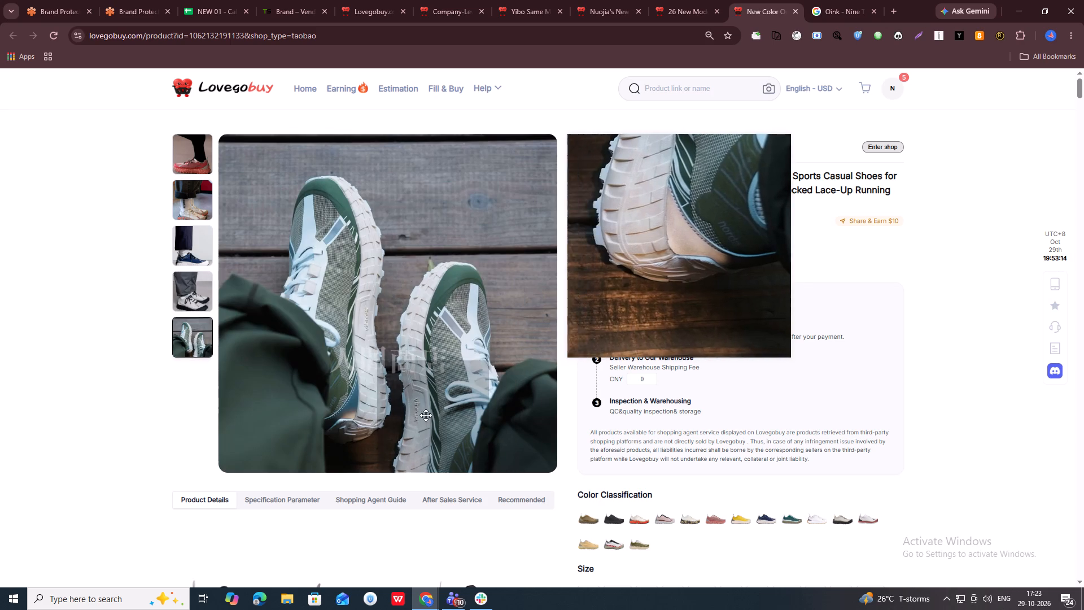
pyautogui.click(189, 263)
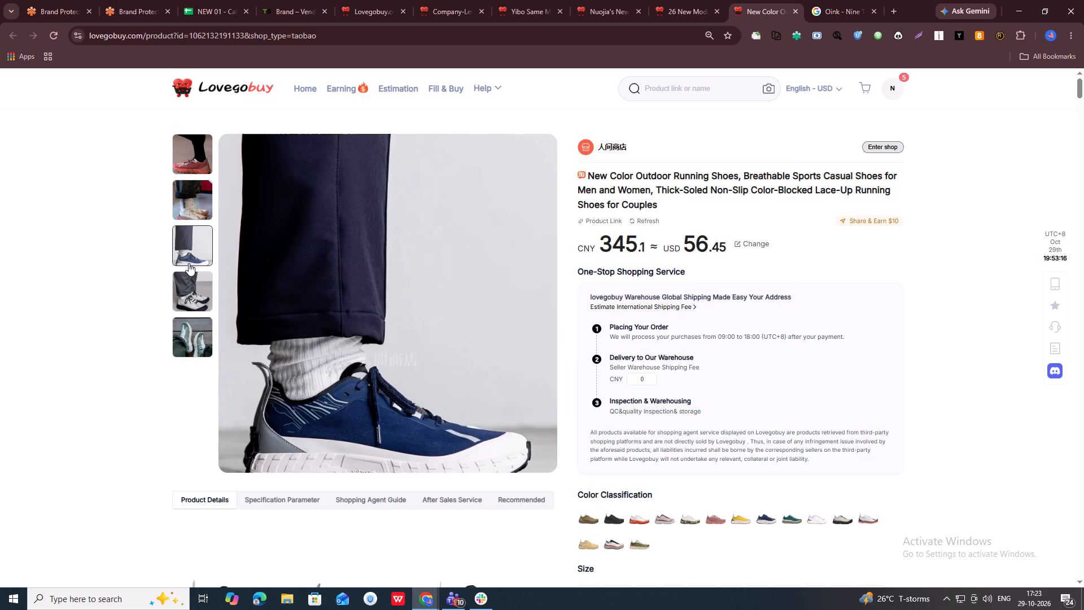
pyautogui.click(187, 212)
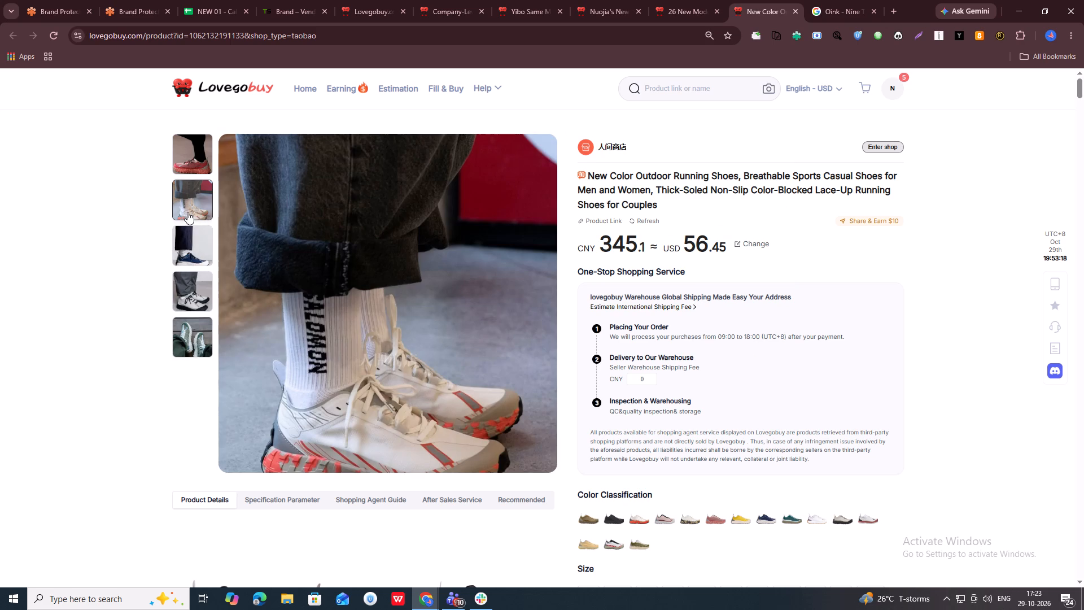
pyautogui.click(191, 160)
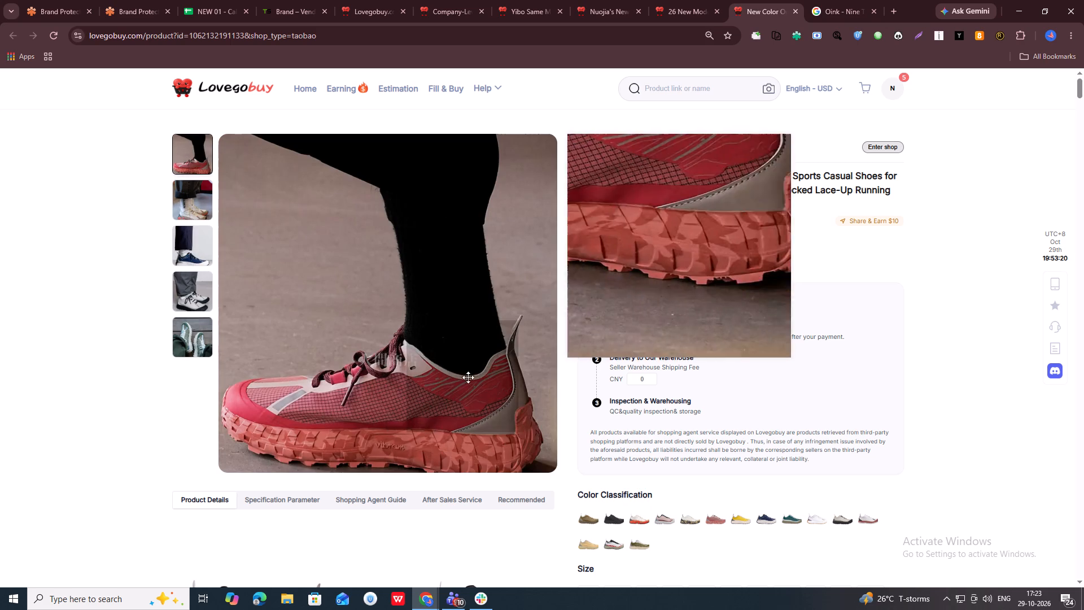
pyautogui.middleClick(789, 0)
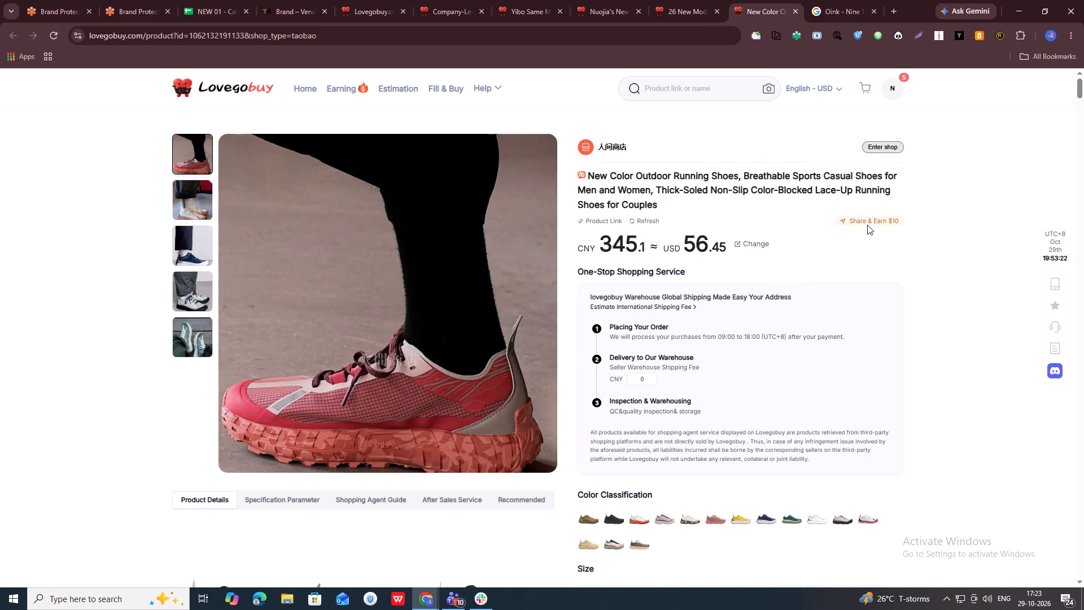
# Set up a new RedPoints incident for Norda Run with asset Norda Run - 25 - Shoes, protection type Product counterfeit and multiple detection links enabled.
pyautogui.click(70, 0)
pyautogui.click(342, 86)
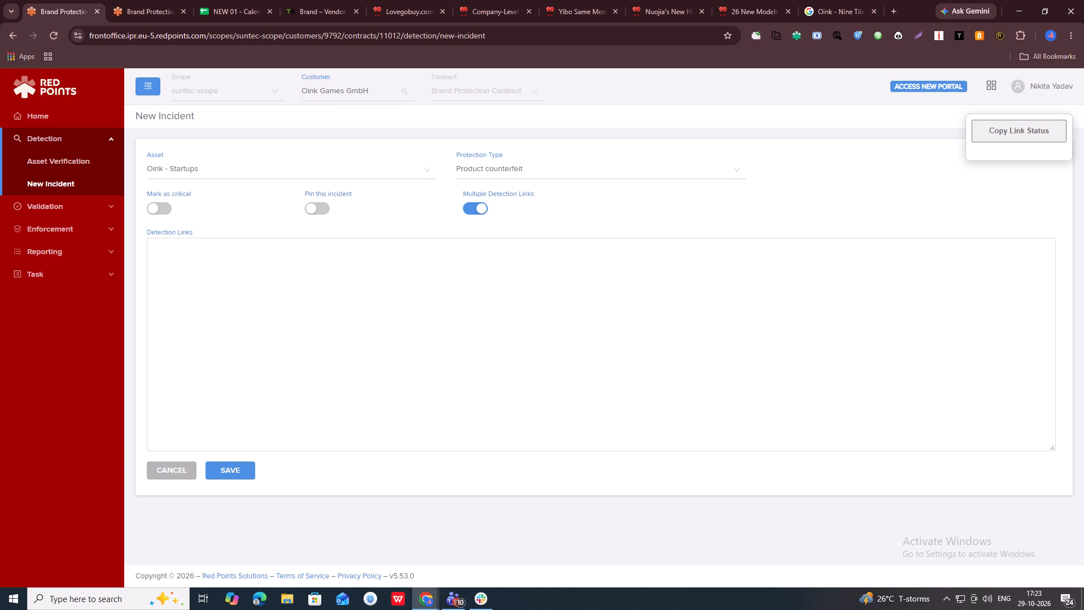
pyautogui.write('norda')
pyautogui.click(333, 115)
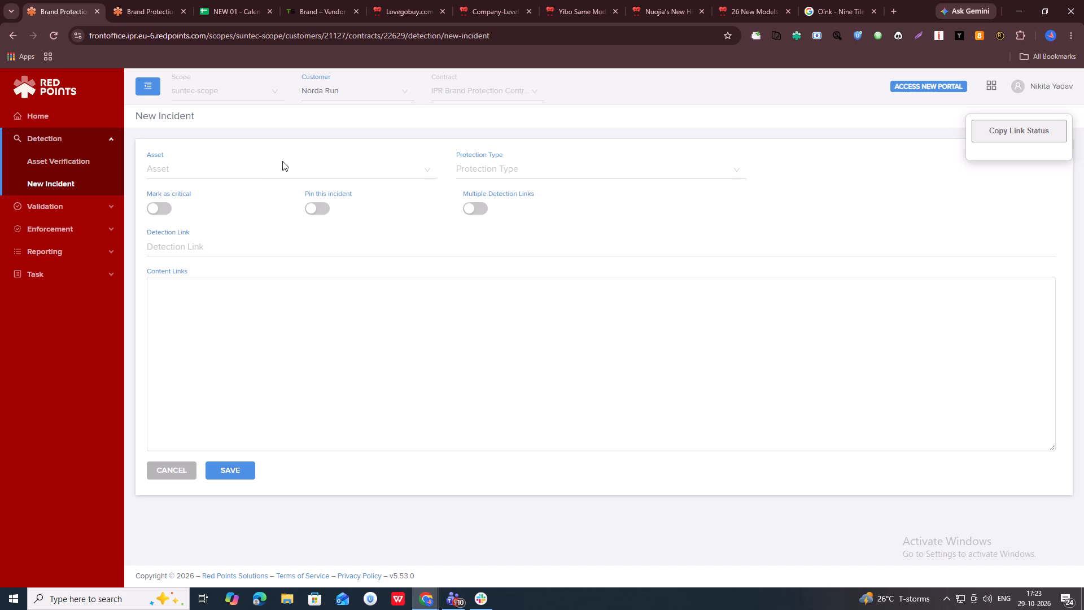
pyautogui.click(260, 167)
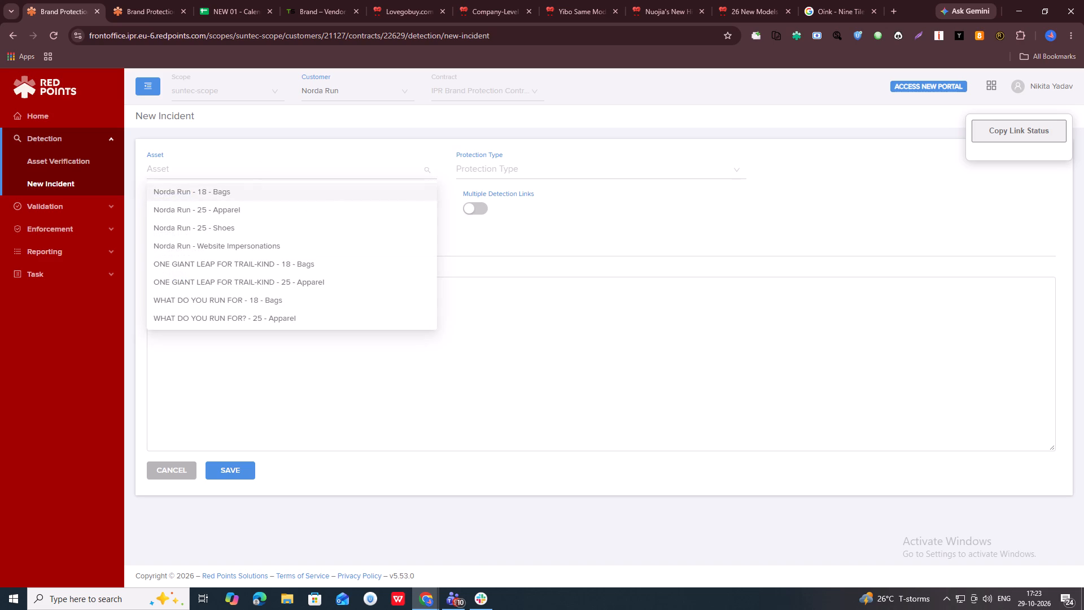
pyautogui.click(221, 225)
pyautogui.click(506, 168)
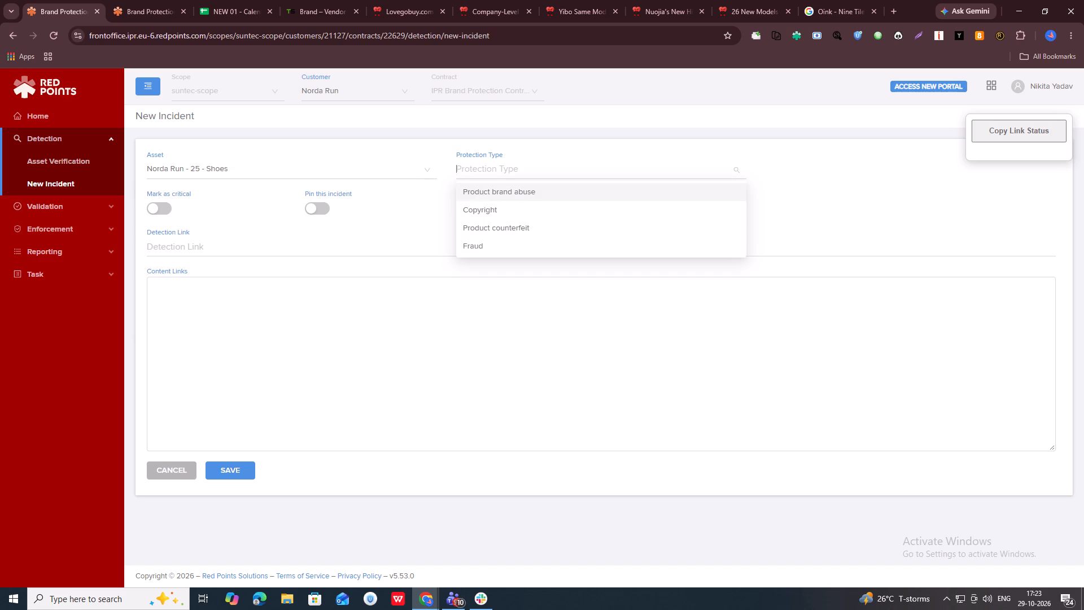
pyautogui.click(501, 230)
pyautogui.click(471, 210)
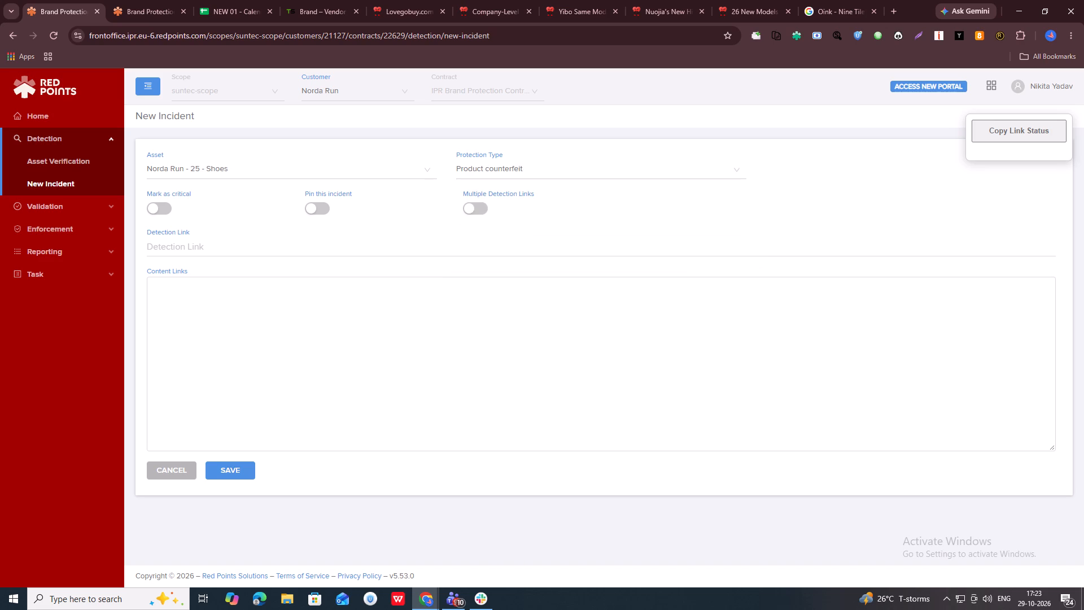
# Copy the taobao links from rows 102754 to 102756 of Manual Detection Records into the incident's detection links and save it.
pyautogui.click(494, 361)
pyautogui.hotkey('alt', 'Tab')
pyautogui.moveTo(454, 361); pyautogui.dragTo(455, 361)
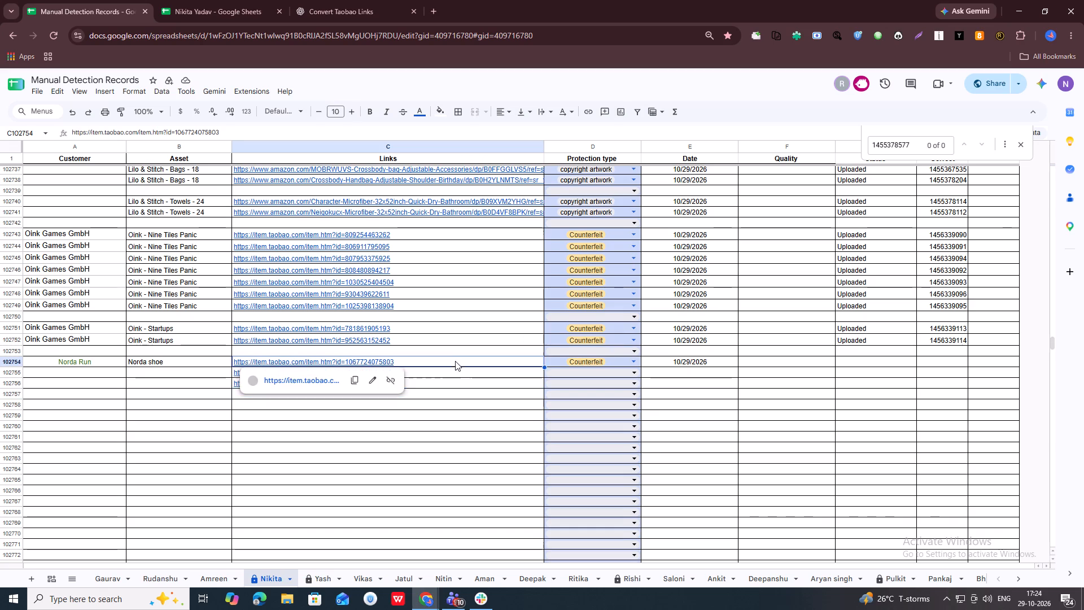
pyautogui.moveTo(455, 361); pyautogui.dragTo(457, 383)
pyautogui.hotkey('ctrl', 'c')
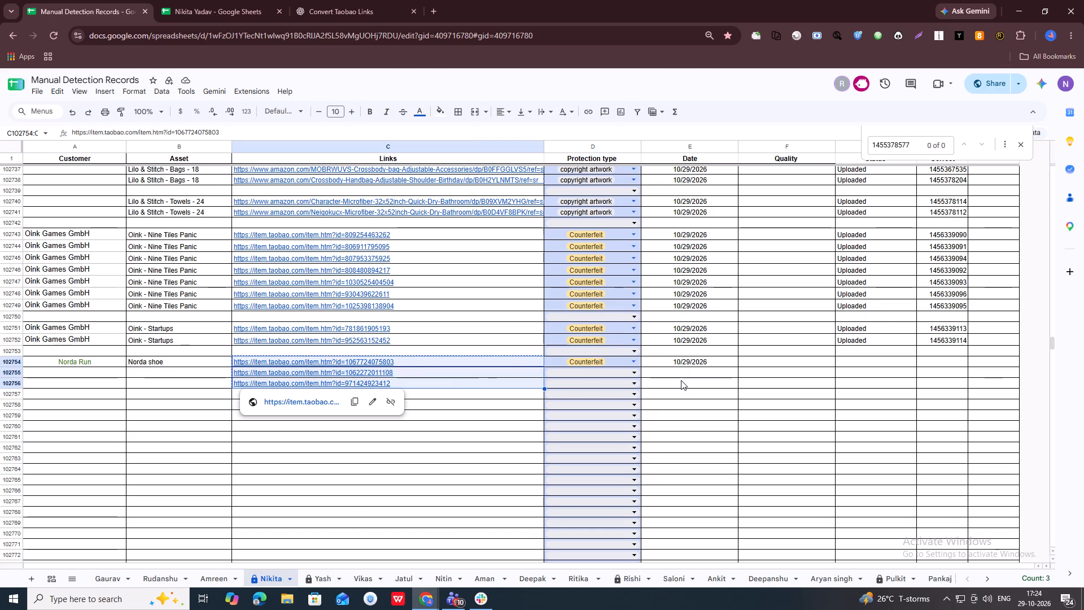
pyautogui.hotkey('alt', 'Tab')
pyautogui.hotkey('ctrl', 'v')
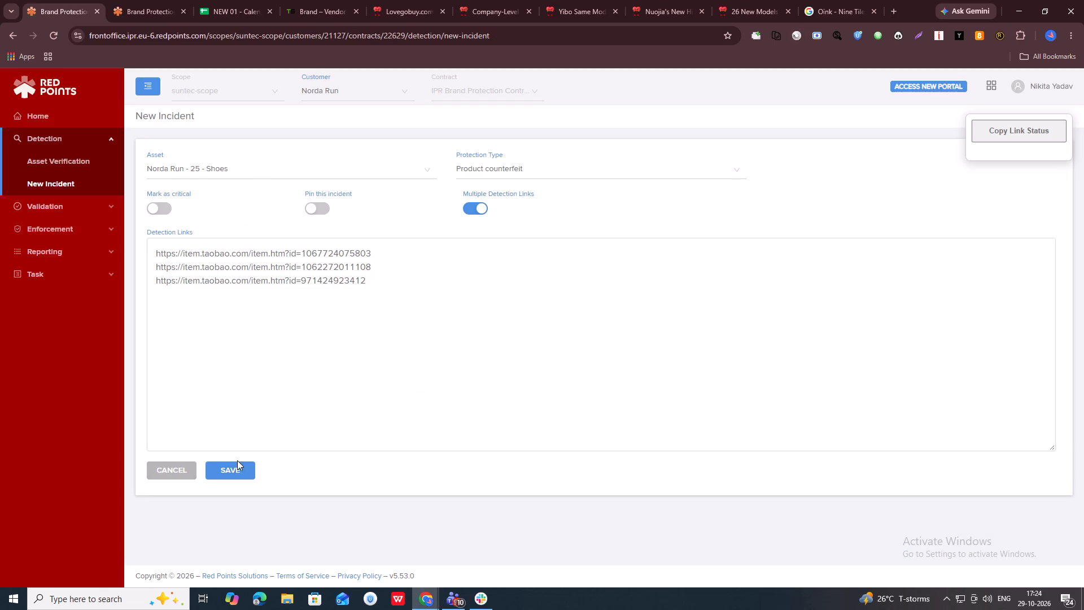
pyautogui.click(236, 473)
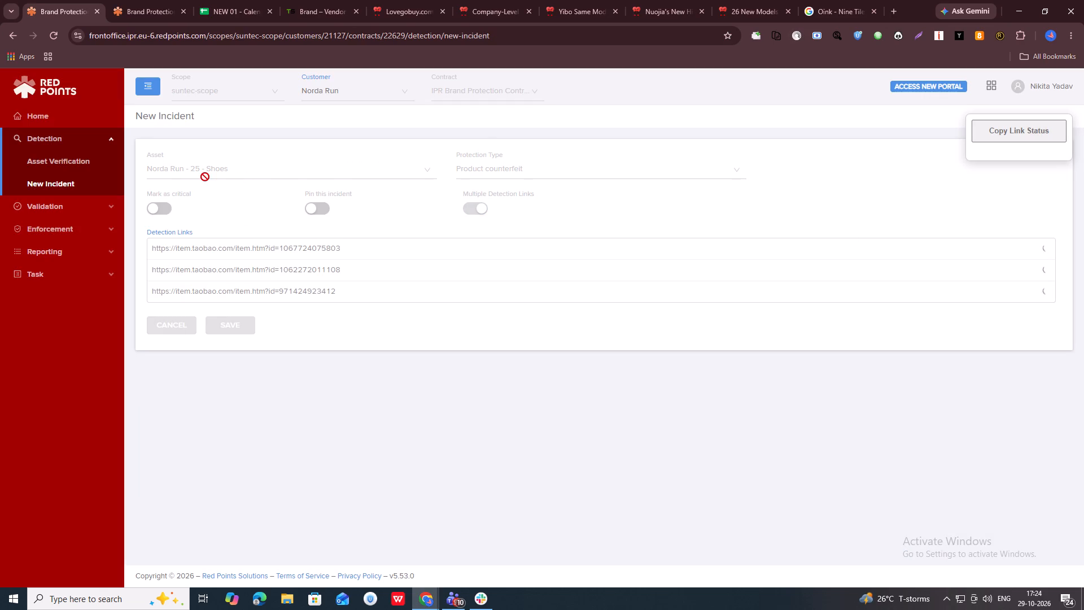
# Copy the incident's asset name, Norda Run - 25 - Shoes, into the Asset cell of row 102754 in Manual Detection Records.
pyautogui.keyDown('alt'); pyautogui.click(205, 177); pyautogui.keyUp('alt')
pyautogui.hotkey('alt', 'Tab')
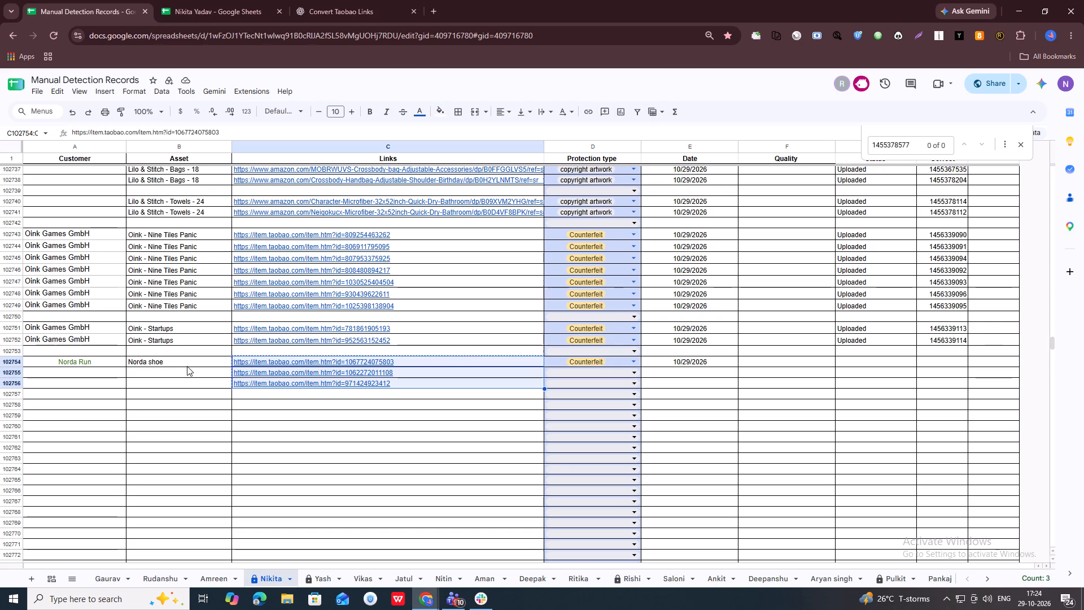
pyautogui.click(183, 367)
pyautogui.hotkey('ctrl', 'v')
# Fill row 102754's customer, asset, protection type and date down through row 102756.
pyautogui.hotkey('shift', 'Left')
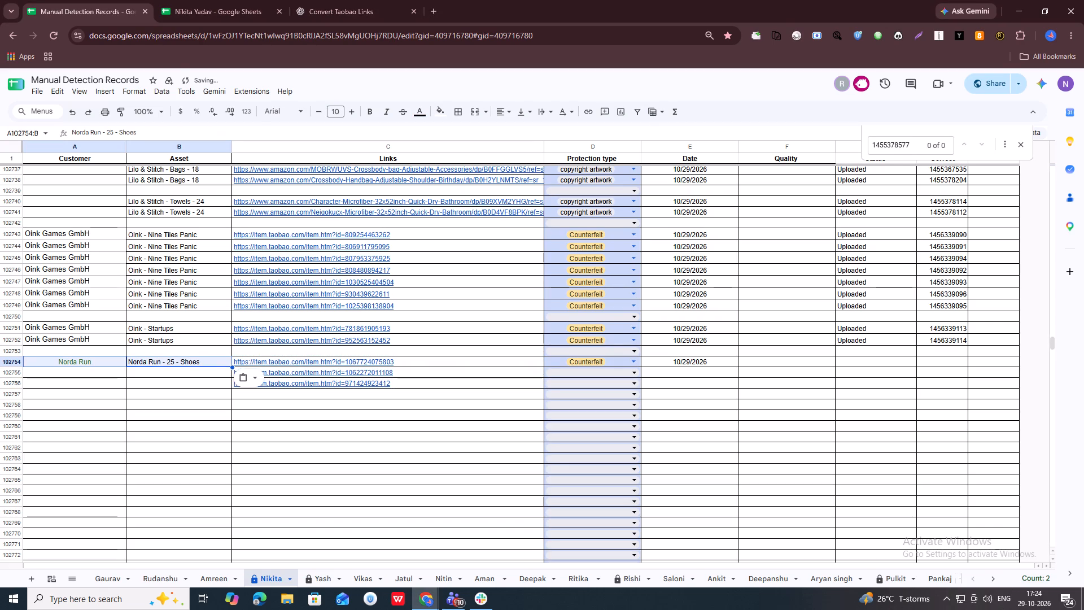
pyautogui.hotkey('ctrl', 'space')
pyautogui.hotkey('ctrl', 'd')
pyautogui.press('Right')
pyautogui.press('Right')
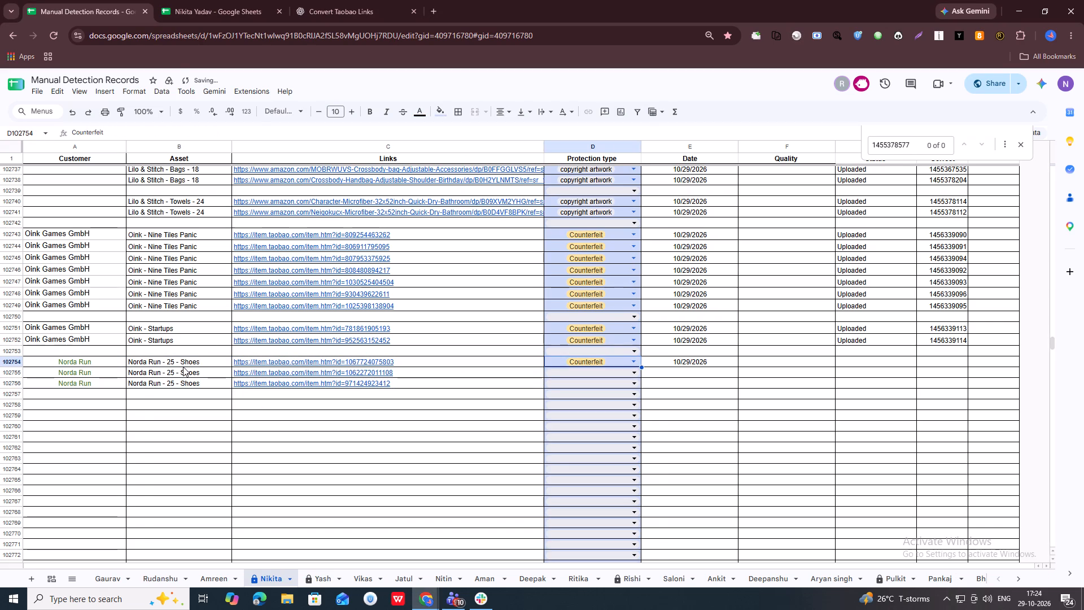
pyautogui.hotkey('shift', 'Right')
pyautogui.hotkey('ctrl', 'space')
pyautogui.hotkey('ctrl', 'd')
pyautogui.press('Right')
pyautogui.press('Right')
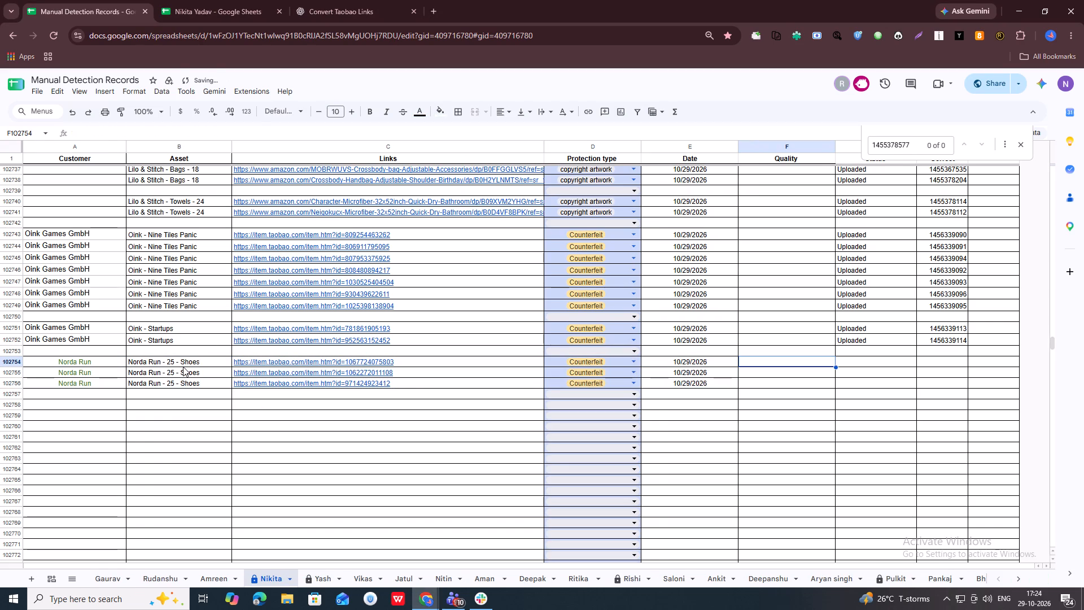
# Copy the link status from RedPoints and paste it into Manual Detection Records starting at the Quality cell of row 102753.
pyautogui.hotkey('alt', 'Tab')
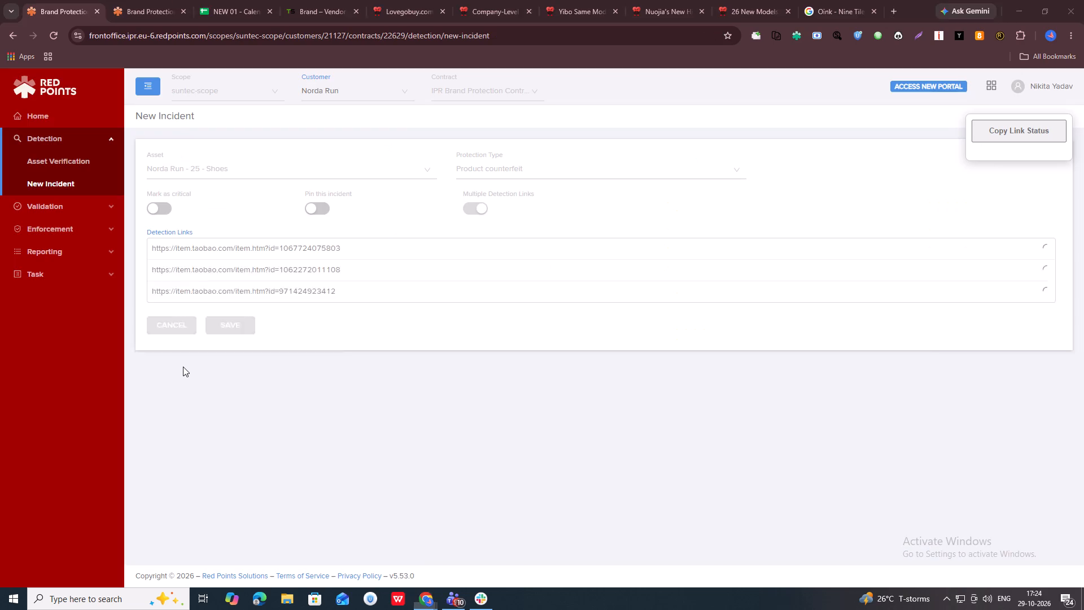
pyautogui.click(990, 124)
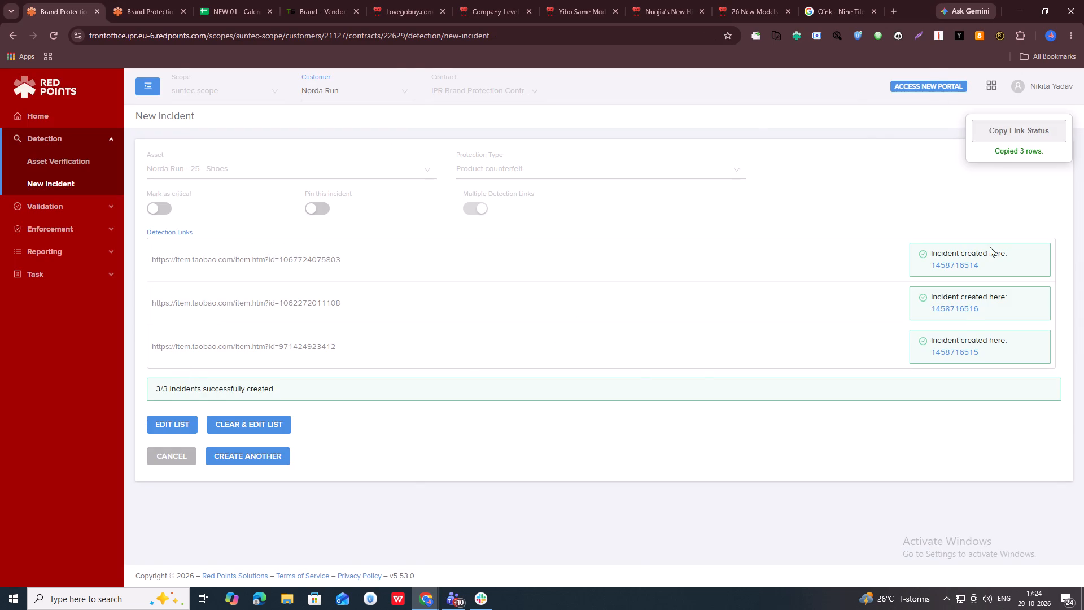
pyautogui.hotkey('alt', 'Tab')
pyautogui.press('Up')
pyautogui.hotkey('ctrl', 'v')
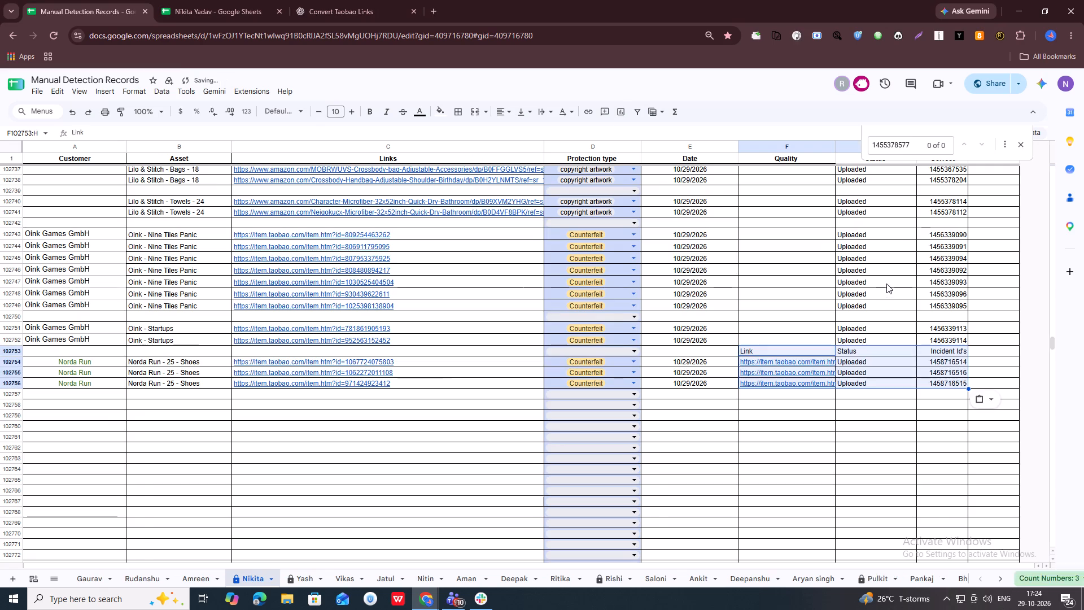
# Clear the pasted header text from row 102753 and the duplicate links from the Quality column down to row 102756.
pyautogui.press('Left')
pyautogui.hotkey('shift', 'Right')
pyautogui.hotkey('shift', 'Right')
pyautogui.hotkey('shift', 'Right')
pyautogui.press('Delete')
pyautogui.press('Right')
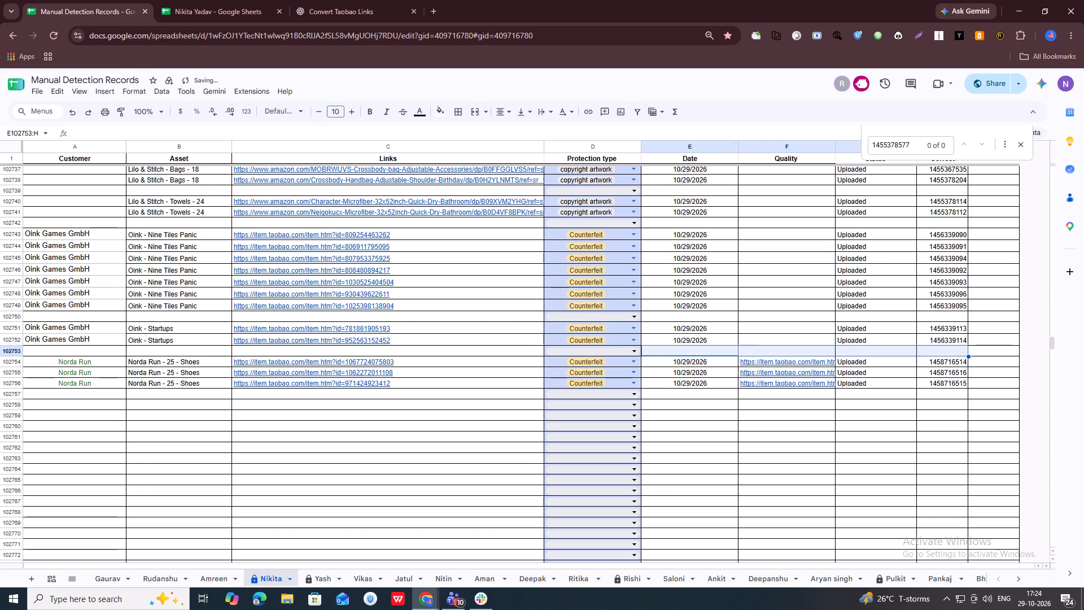
pyautogui.hotkey('ctrl', 'shift', 'Down')
pyautogui.hotkey('ctrl', 'shift', 'Down')
pyautogui.press('Delete')
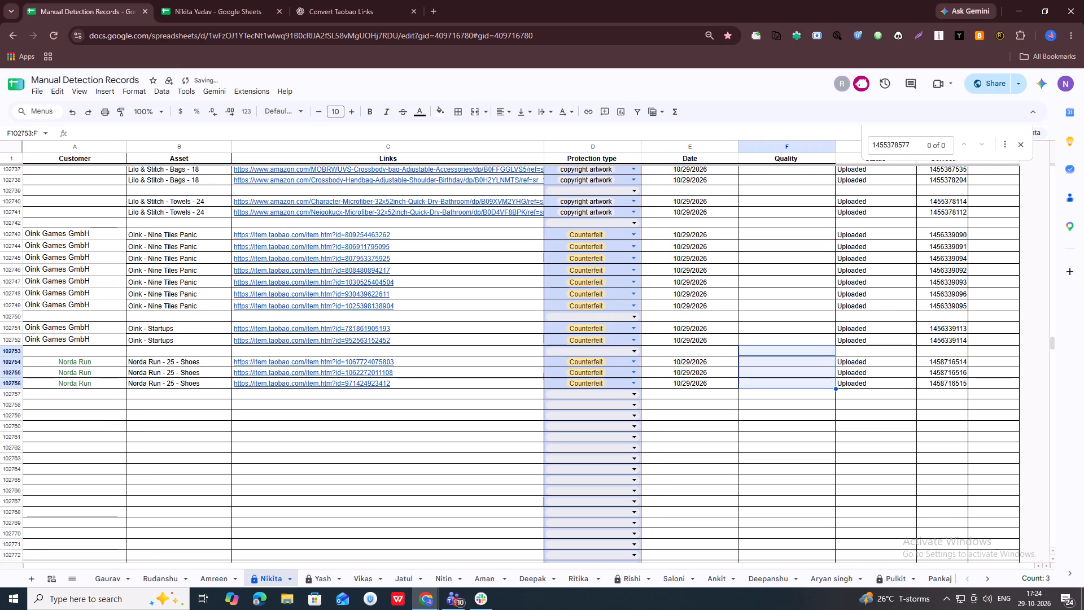
pyautogui.press('Right')
pyautogui.hotkey('ctrl', 'Down')
# Clear the submitted Norda Run links from the RedPoints incident form to ready it for a new list.
pyautogui.hotkey('alt', 'Tab')
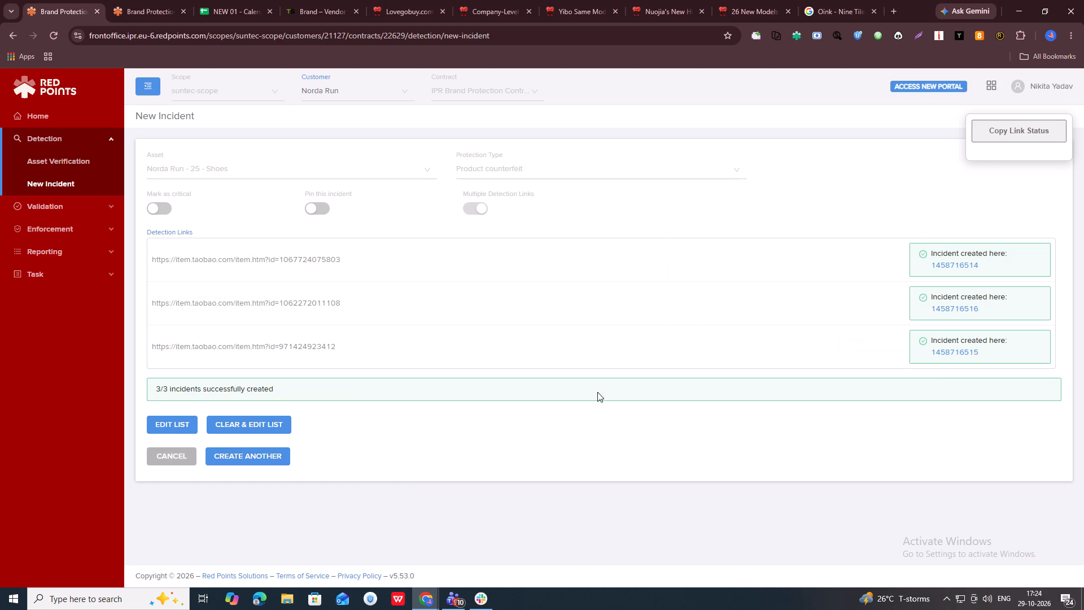
pyautogui.click(276, 421)
# Close the checked Lovegobuy listing tabs and load the Tuinet Brand page in the 26 New Models listing's tab.
pyautogui.click(320, 0)
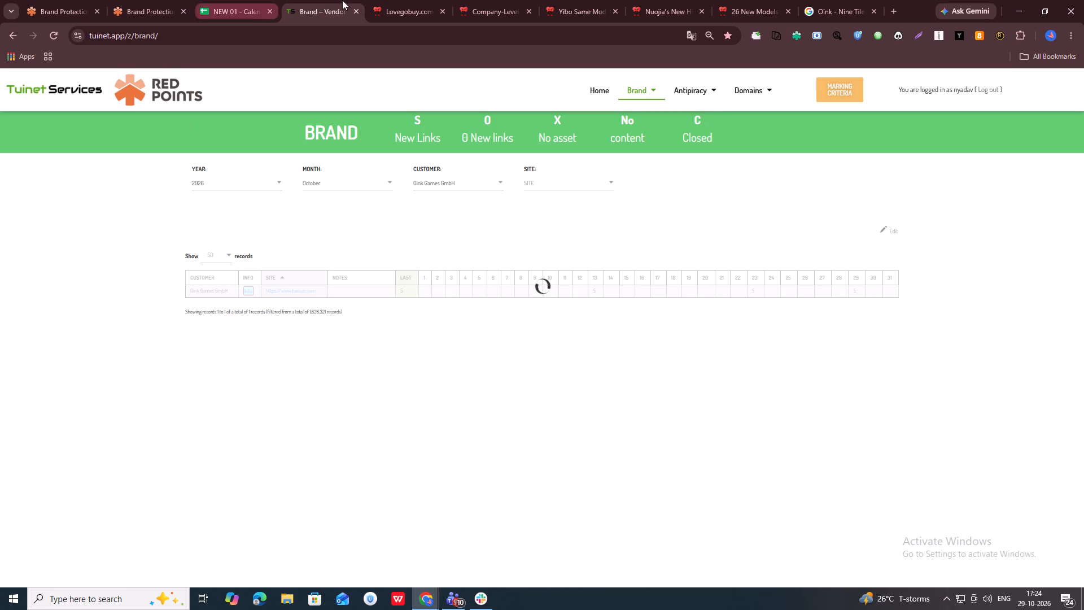
pyautogui.middleClick(500, 0)
pyautogui.middleClick(500, 0)
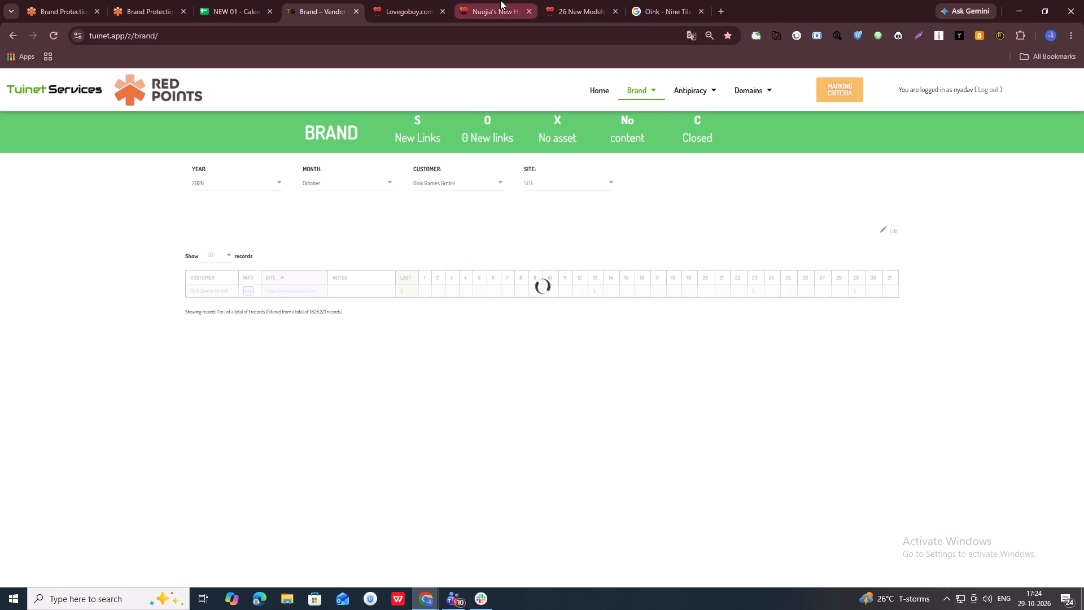
pyautogui.middleClick(500, 0)
pyautogui.click(499, 0)
pyautogui.click(443, 37)
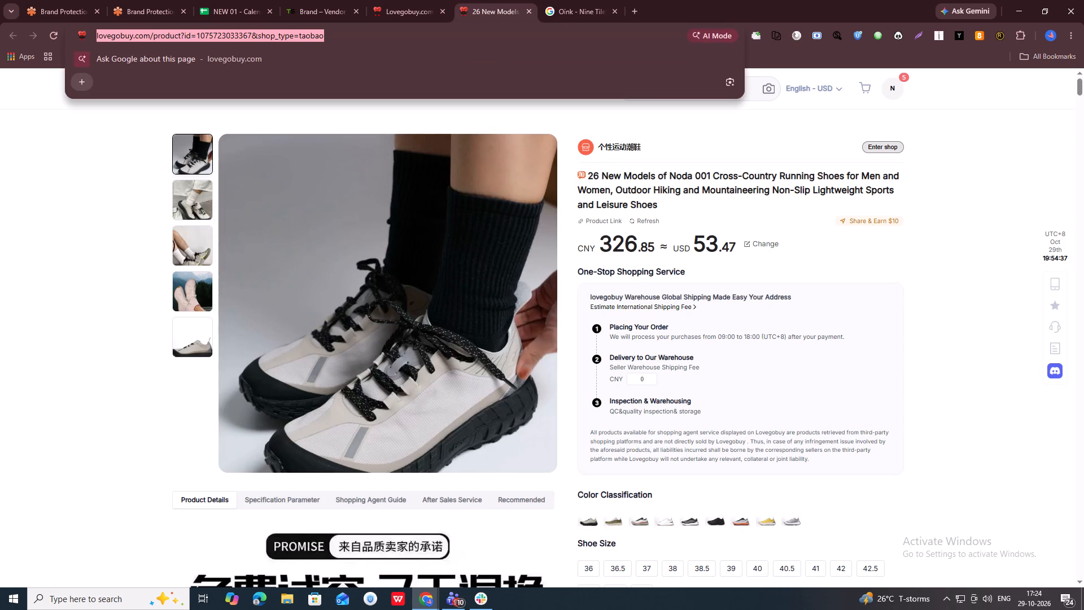
pyautogui.write('tui')
pyautogui.press('Return')
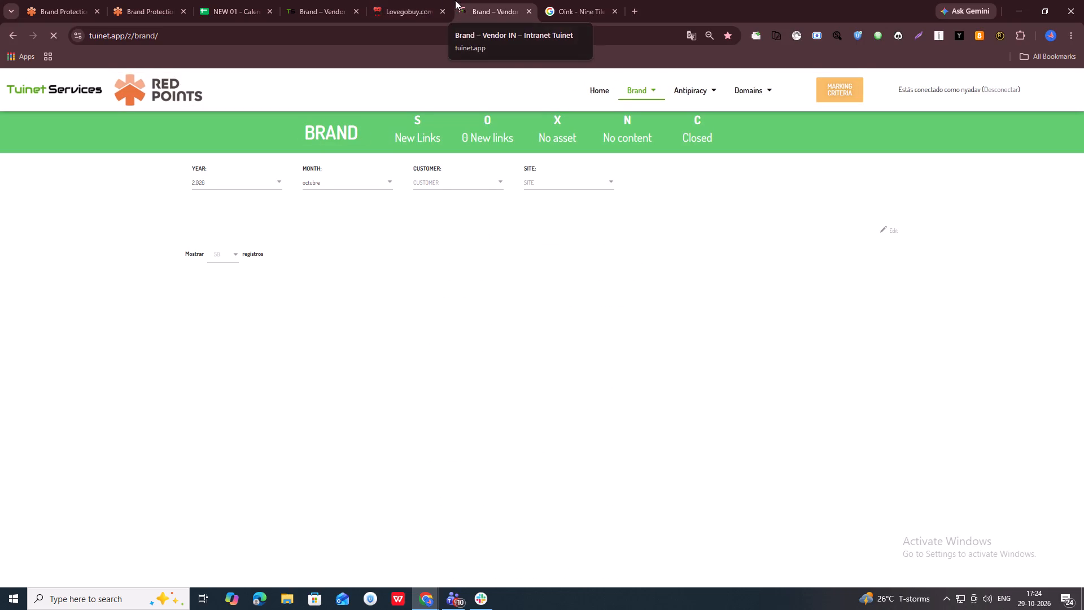
# Filter the Tuinet Brand table to customer Oink Games GmbH and mark its taobao row S for day 29.
pyautogui.click(439, 181)
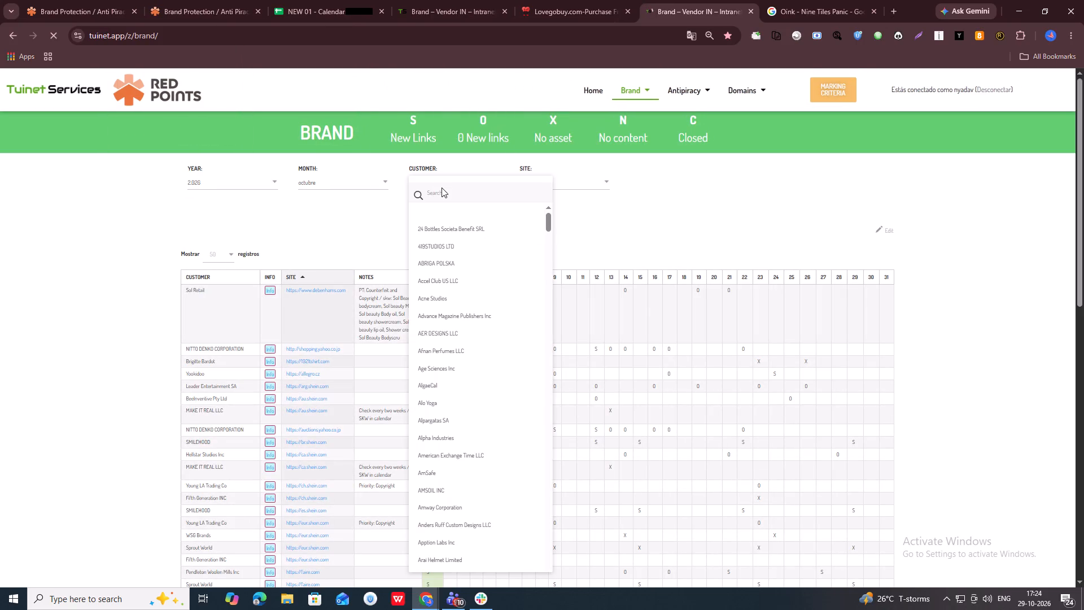
pyautogui.write('oink')
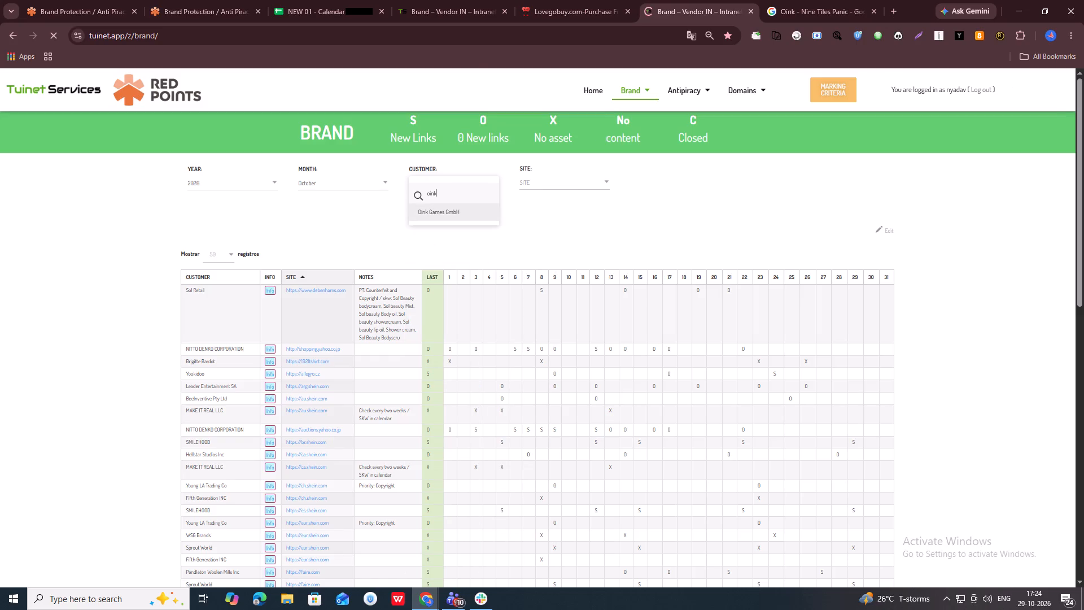
pyautogui.click(460, 211)
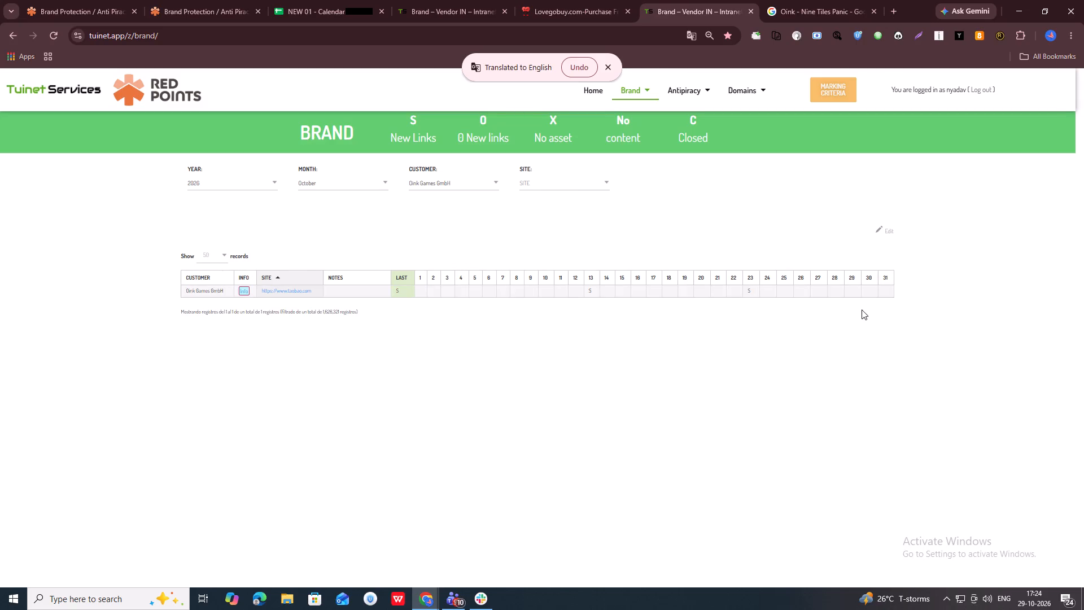
pyautogui.doubleClick(852, 293)
pyautogui.click(834, 320)
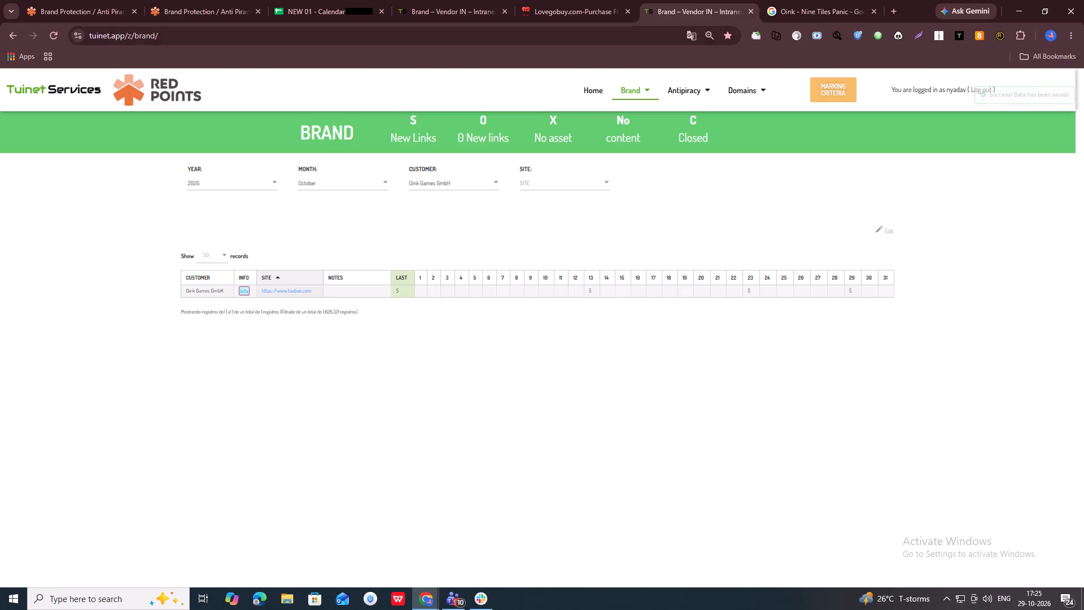
# Filter the Tuinet Brand table to customer Norda Run and mark its taobao row S for day 29.
pyautogui.click(424, 185)
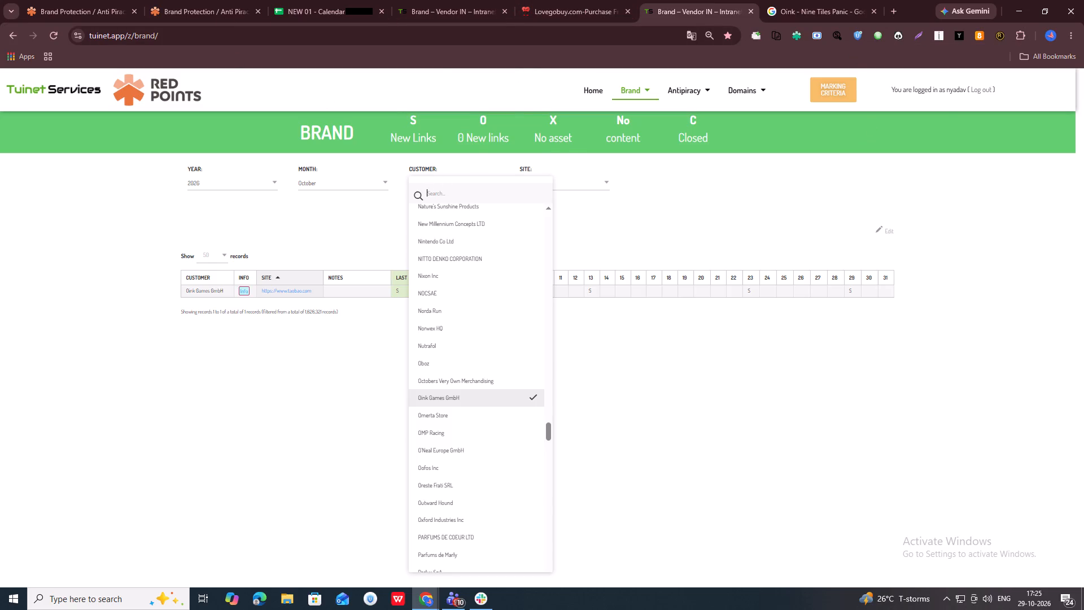
pyautogui.write('norda')
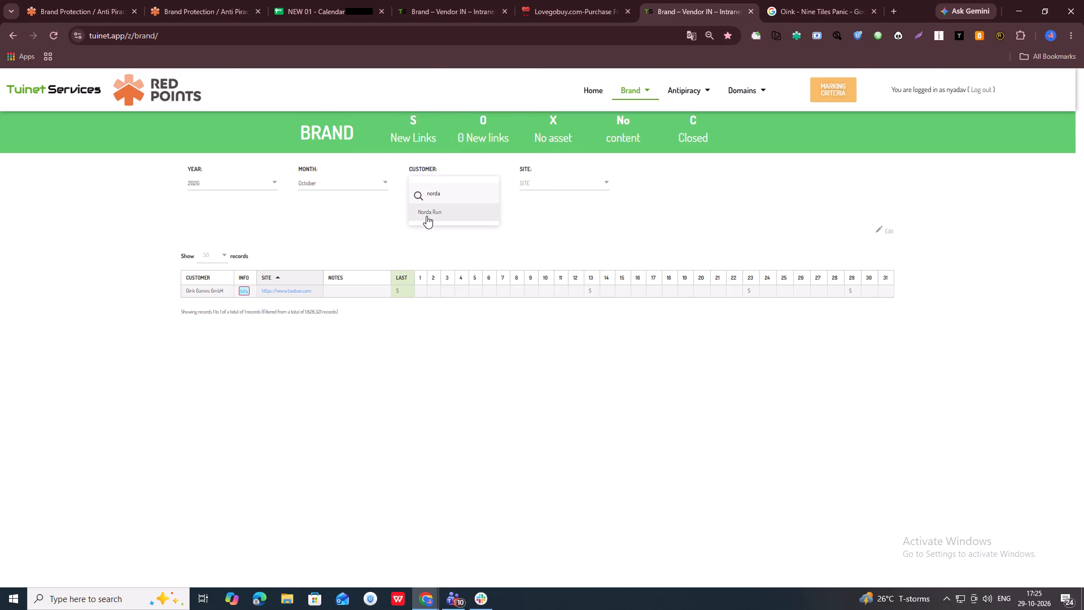
pyautogui.click(428, 214)
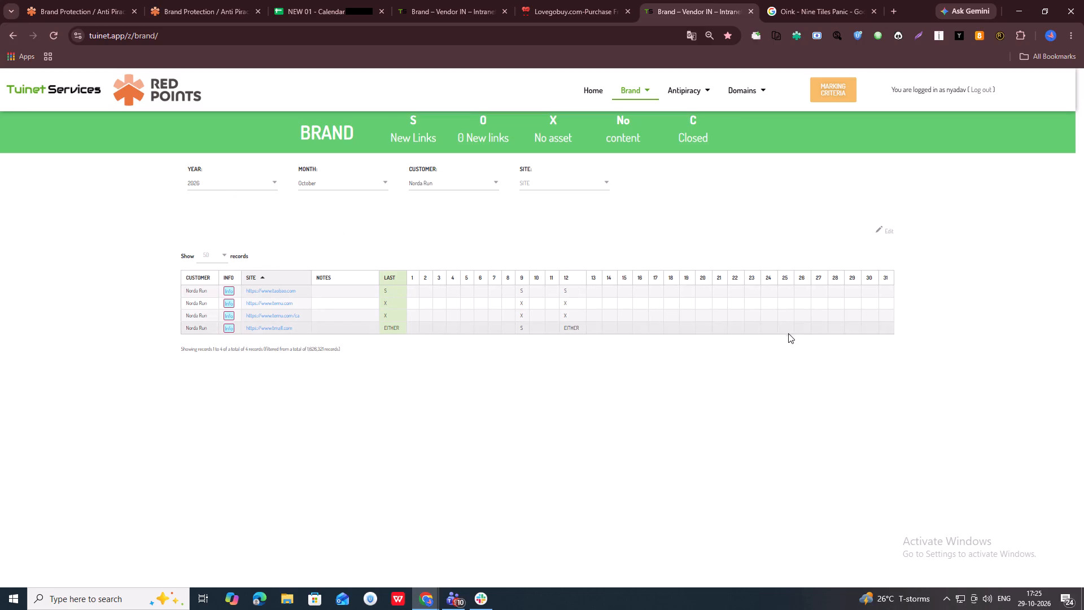
pyautogui.doubleClick(850, 291)
pyautogui.click(834, 312)
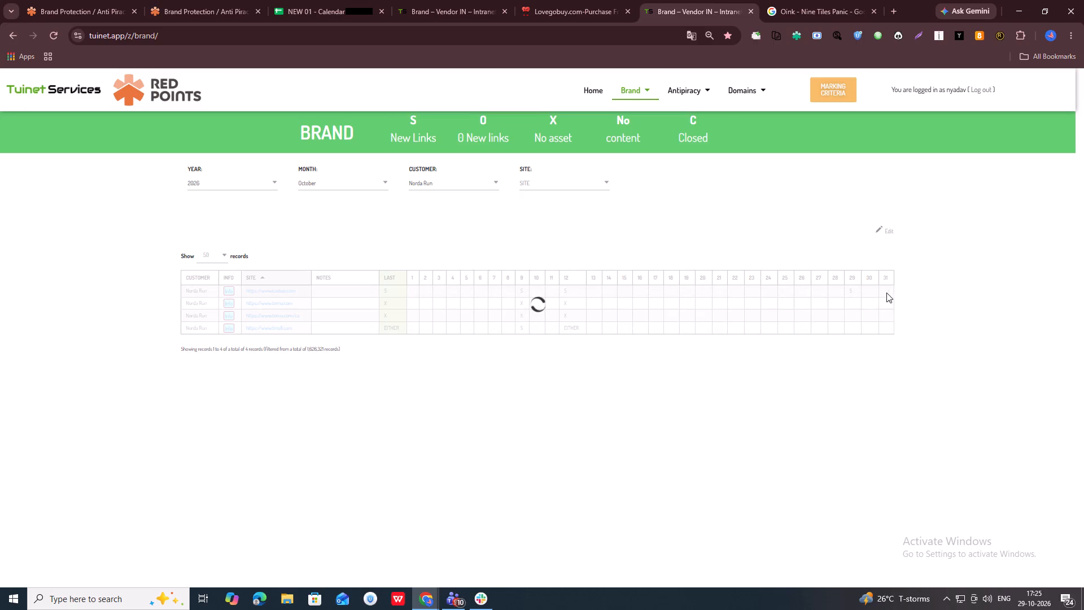
# Mark Norda Run's temu.com and temu.com/ca rows X for day 29.
pyautogui.doubleClick(850, 303)
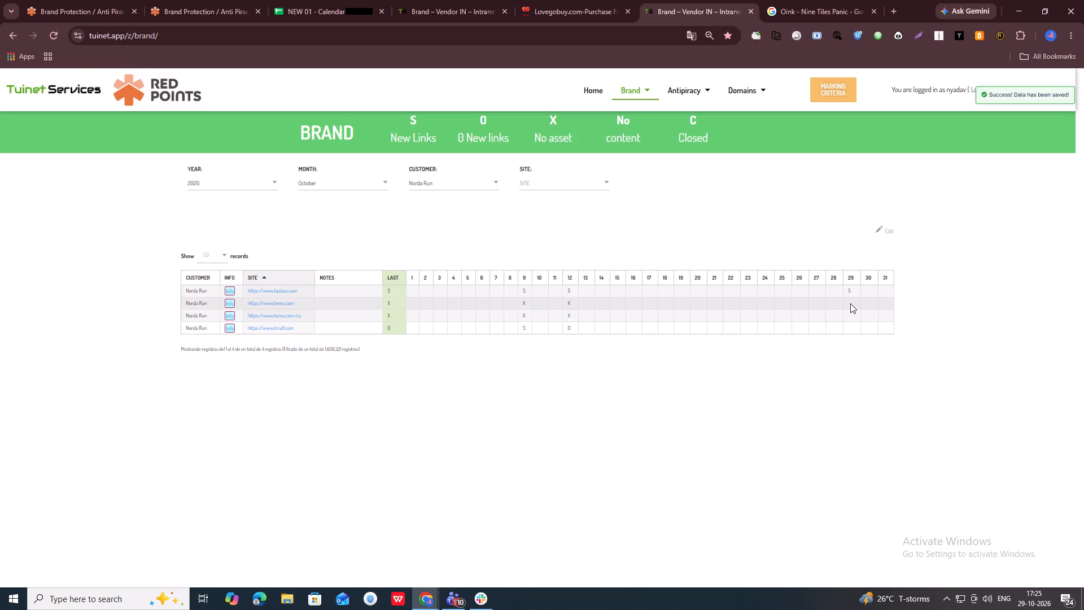
pyautogui.click(832, 359)
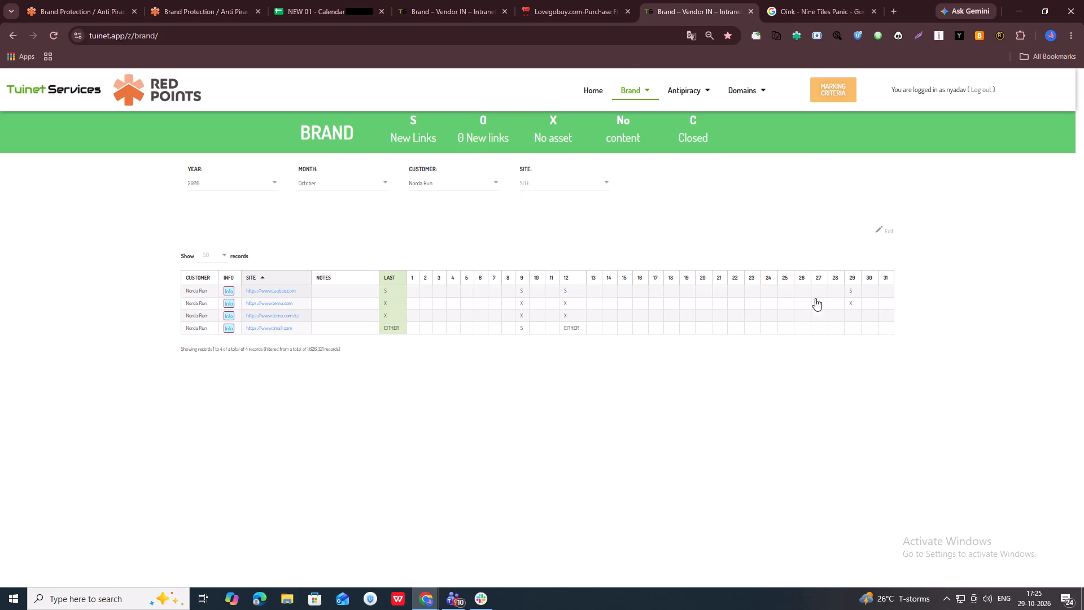
pyautogui.doubleClick(848, 314)
pyautogui.click(836, 374)
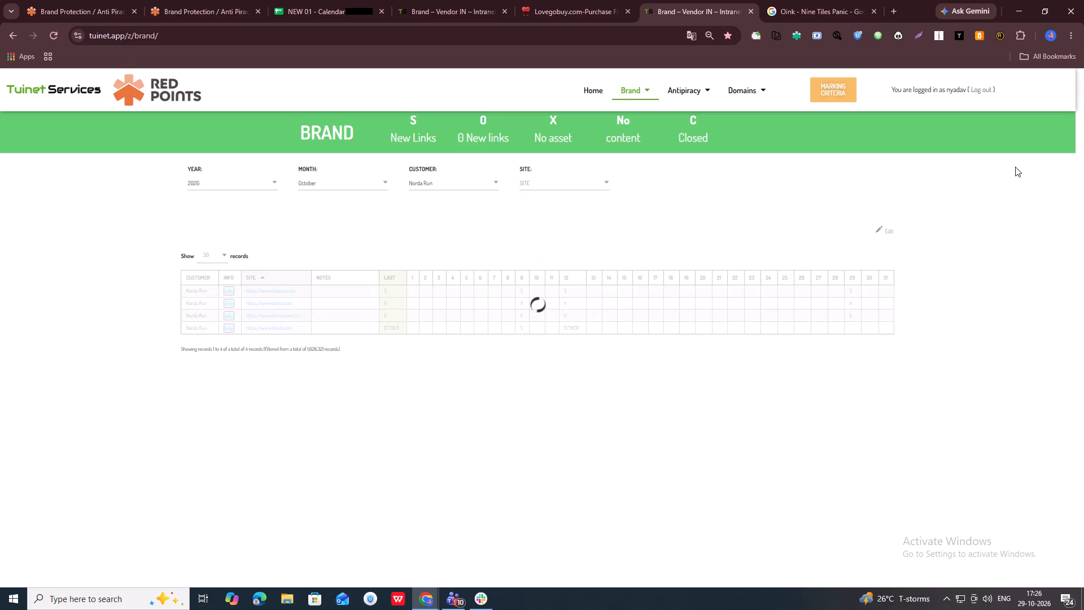
# Mark Norda Run's tmall.com row O (shown as EITHER) for day 29.
pyautogui.doubleClick(850, 329)
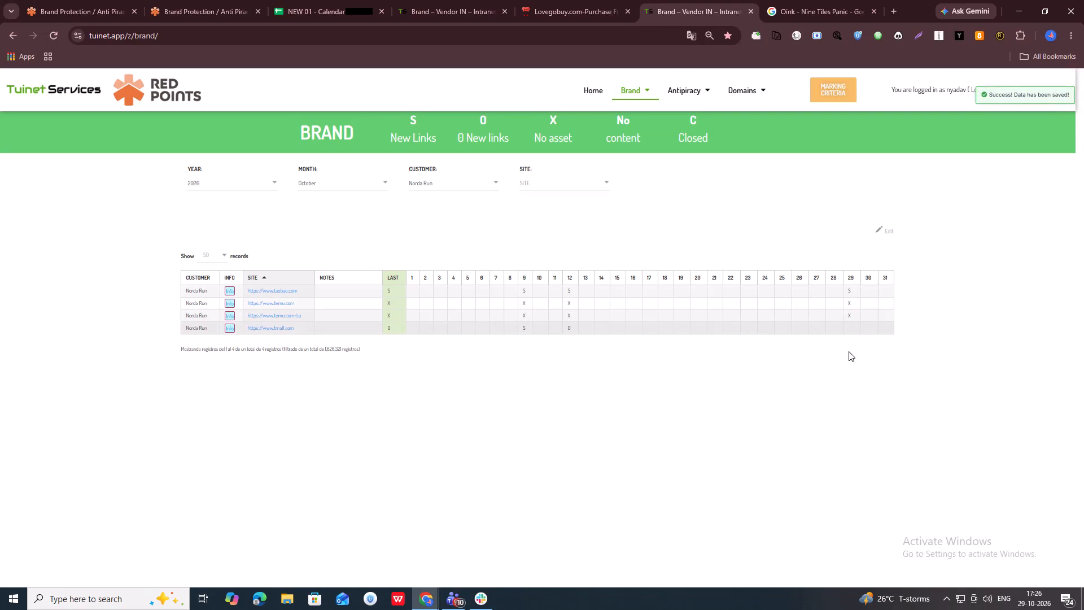
pyautogui.click(838, 372)
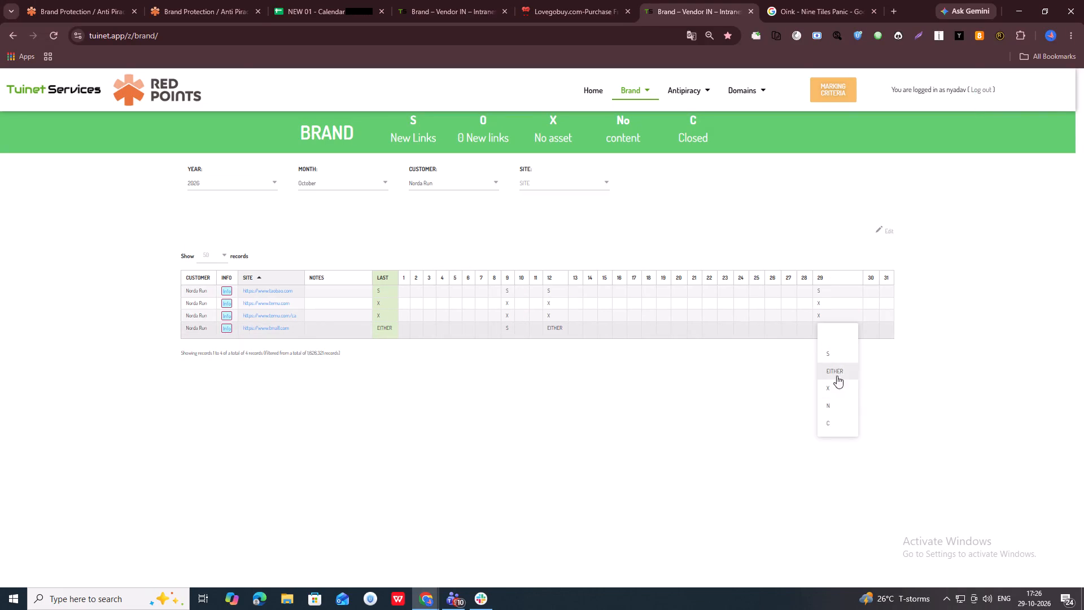
# Copy the customer ToLife Technologies Pty Ltd from the calendar sheet and filter the Oink Games Tuinet Brand table to it.
pyautogui.click(316, 0)
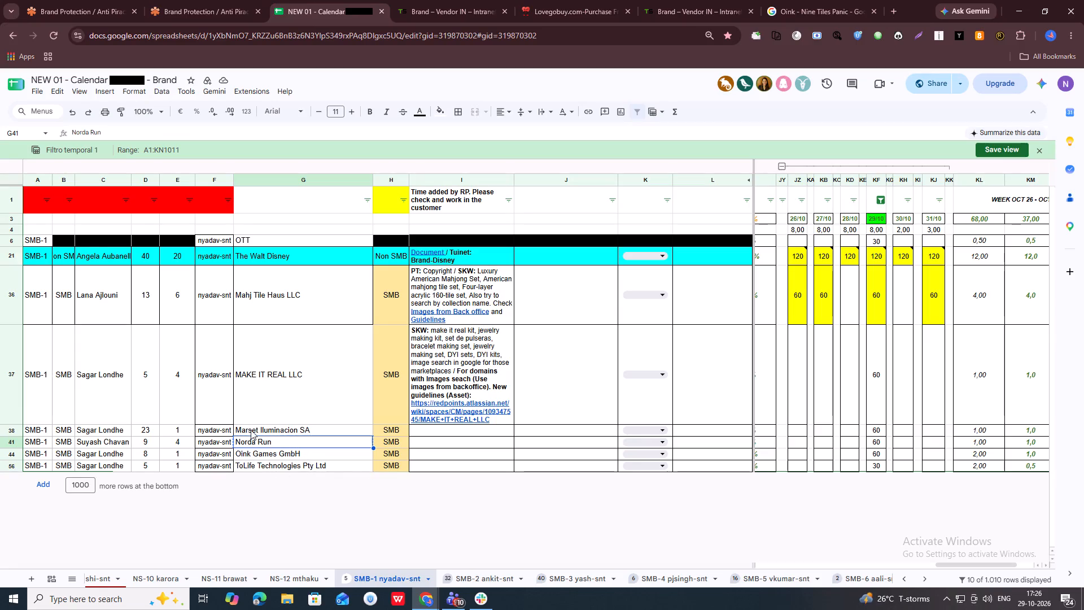
pyautogui.click(253, 464)
pyautogui.hotkey('ctrl', 'c')
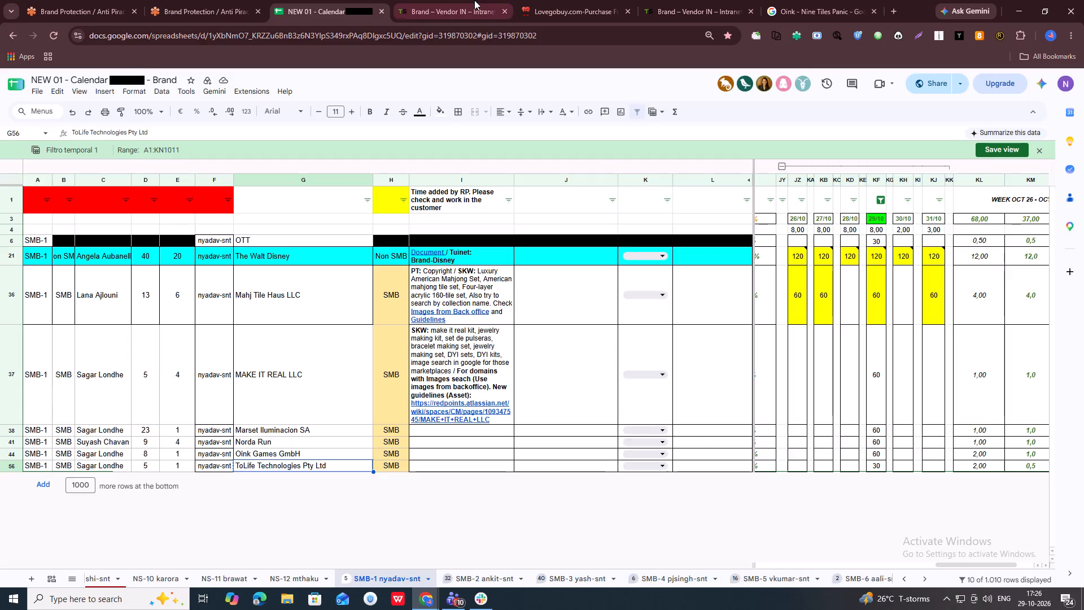
pyautogui.click(473, 0)
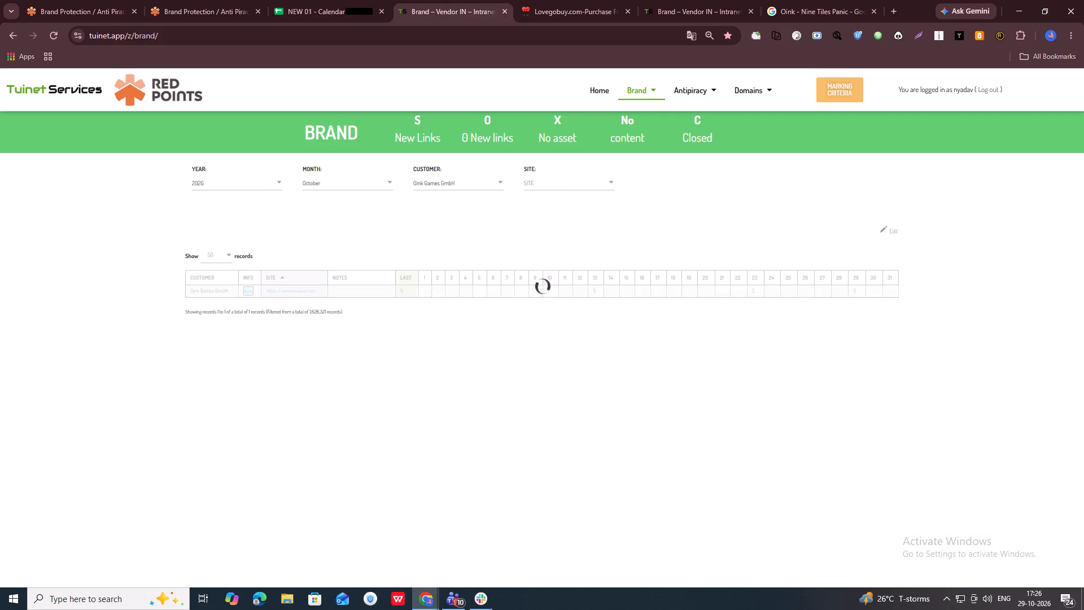
pyautogui.click(693, 0)
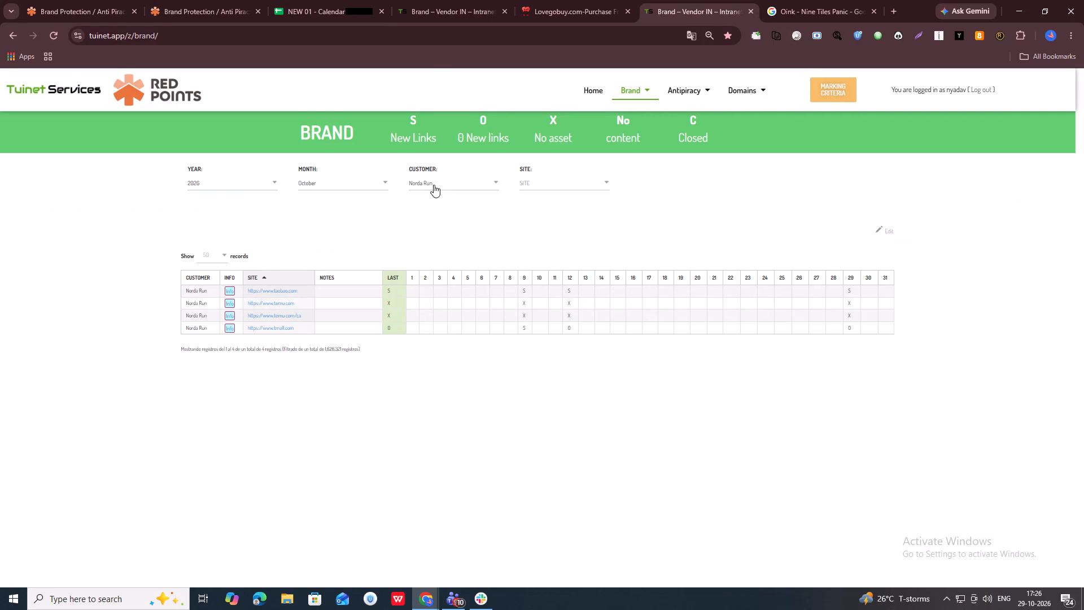
pyautogui.click(444, 0)
pyautogui.click(435, 187)
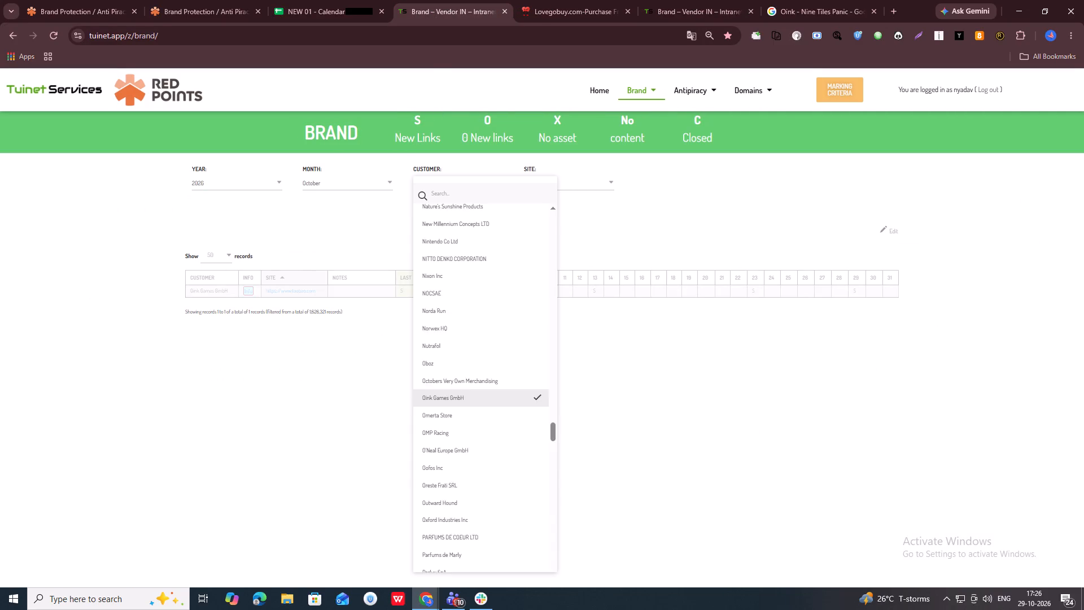
pyautogui.hotkey('ctrl', 'v')
pyautogui.hotkey('ctrl', 'v')
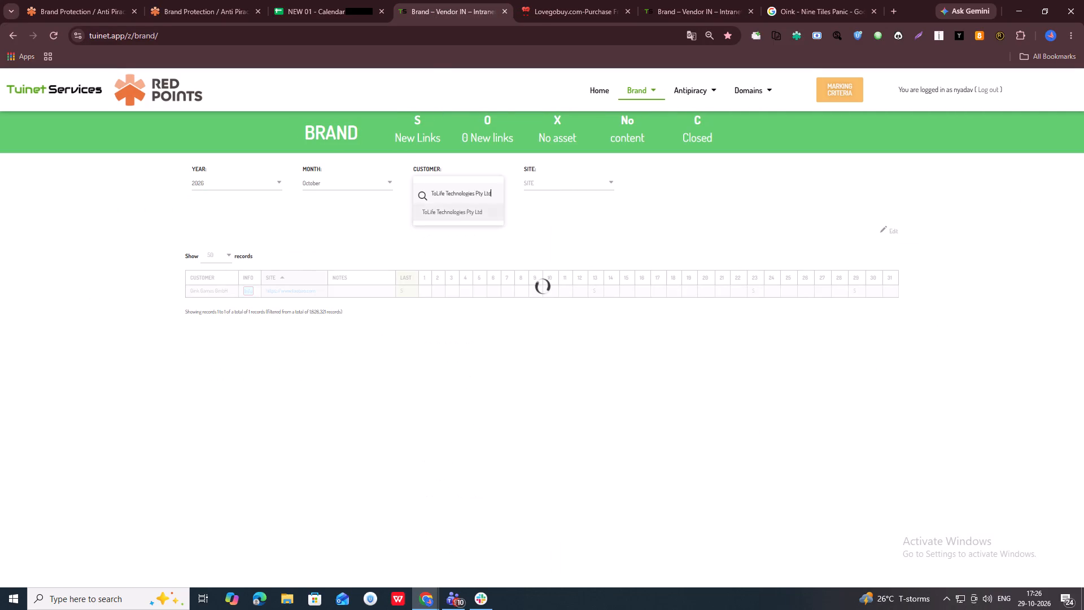
pyautogui.click(453, 211)
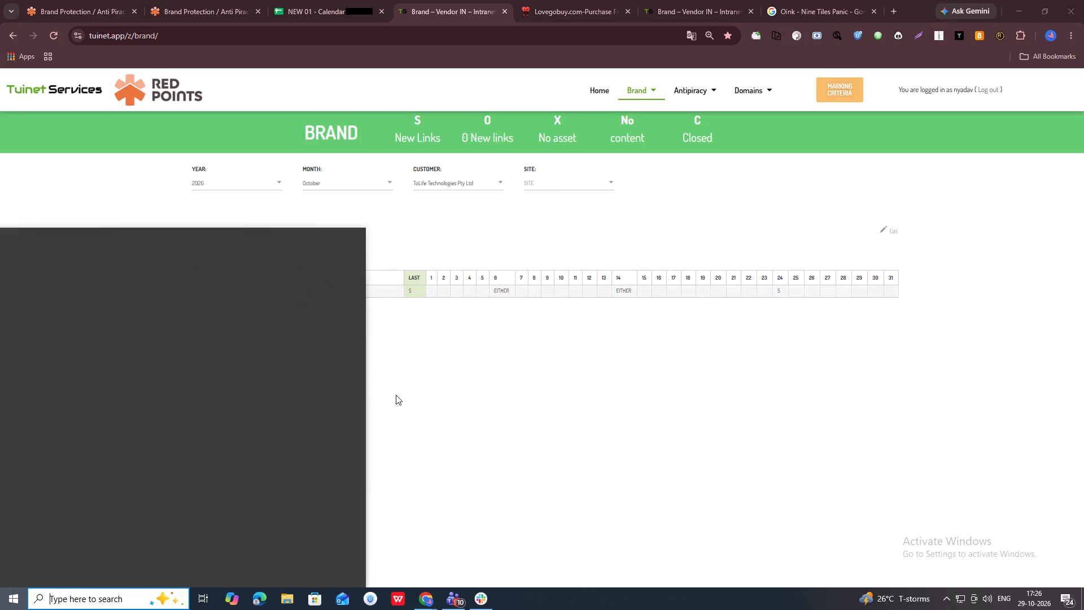
# Launch an application from Windows search.
pyautogui.click(71, 266)
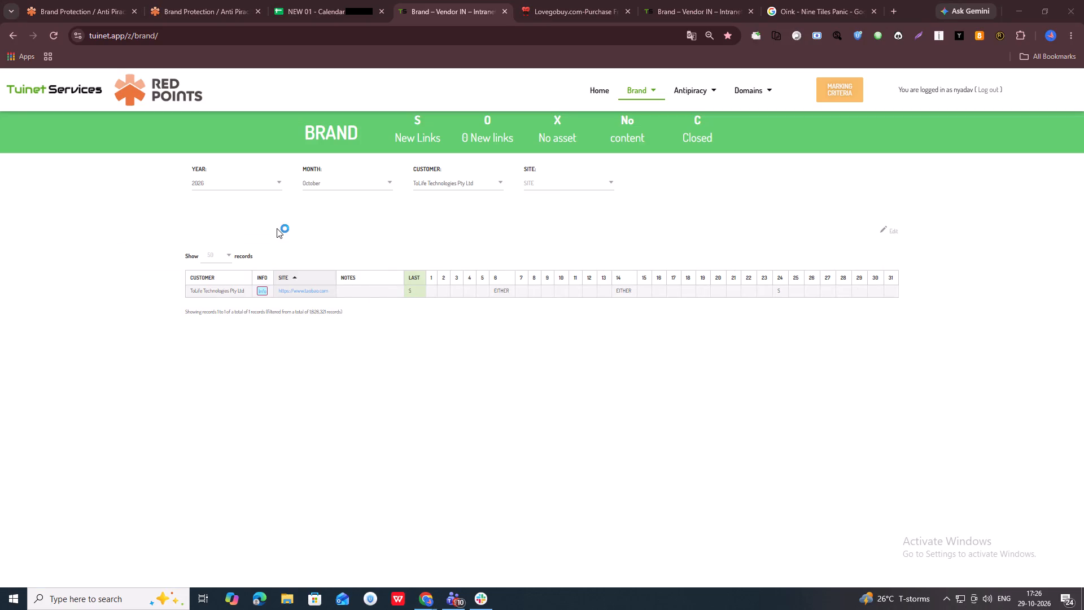
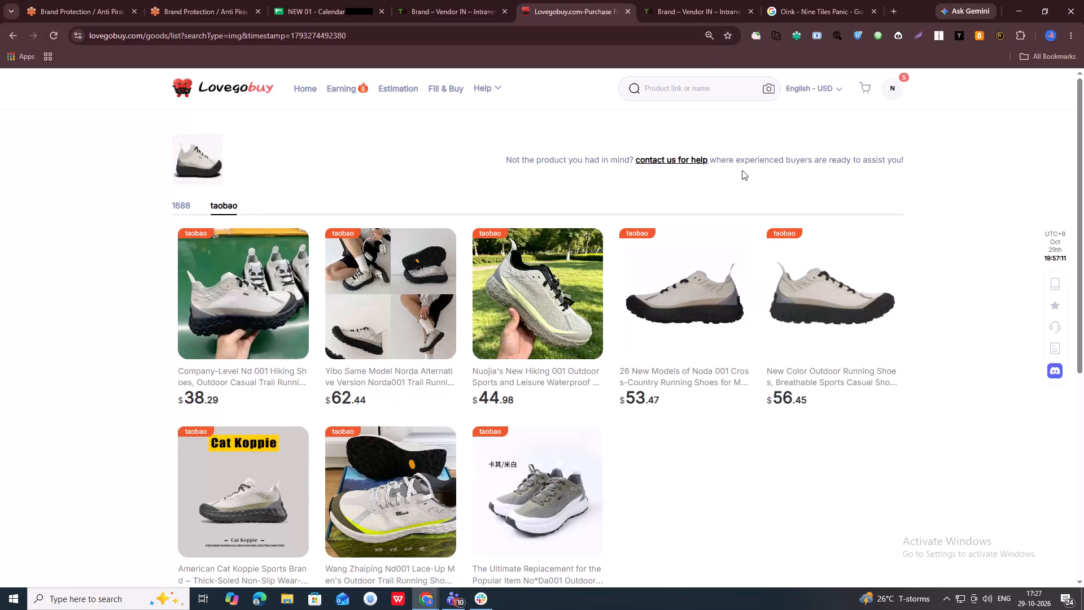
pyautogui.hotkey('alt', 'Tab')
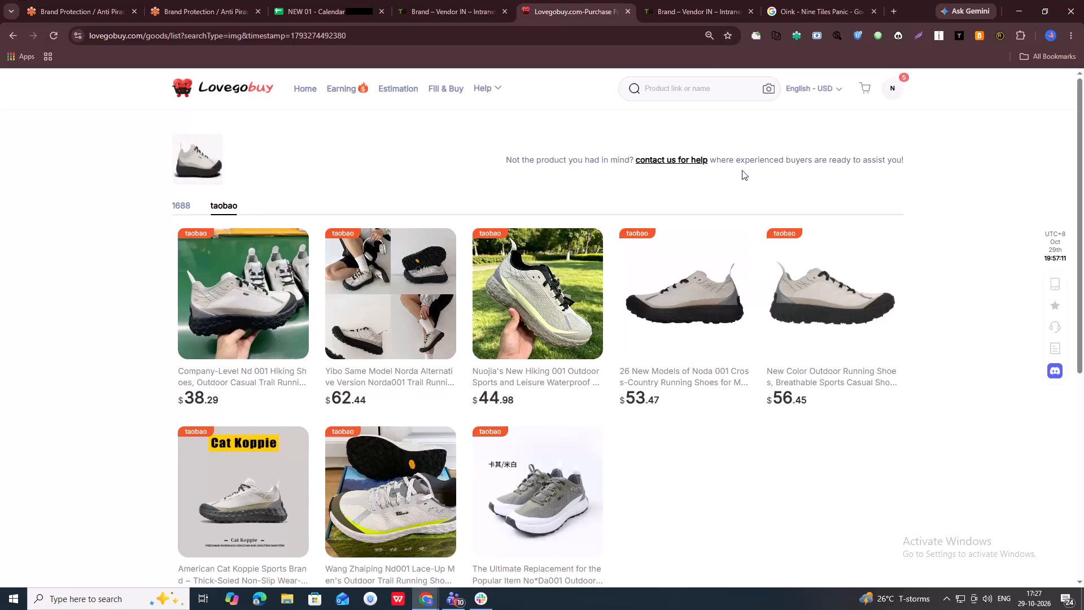
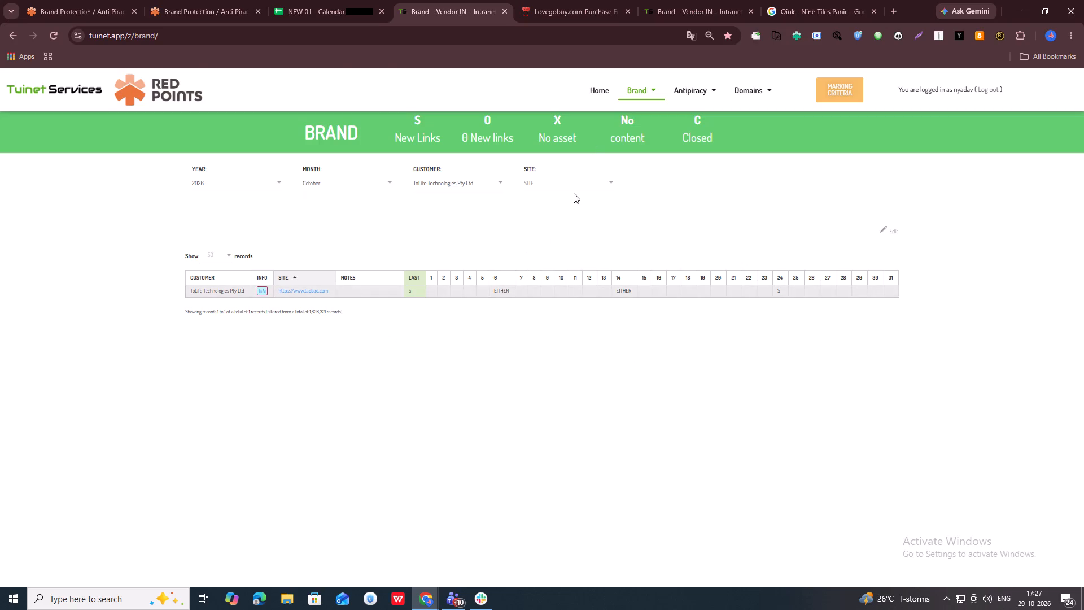
# Switch the customer on the RedPoints New Incident page to ToLife Technologies Pty Ltd.
pyautogui.click(45, 0)
pyautogui.click(327, 86)
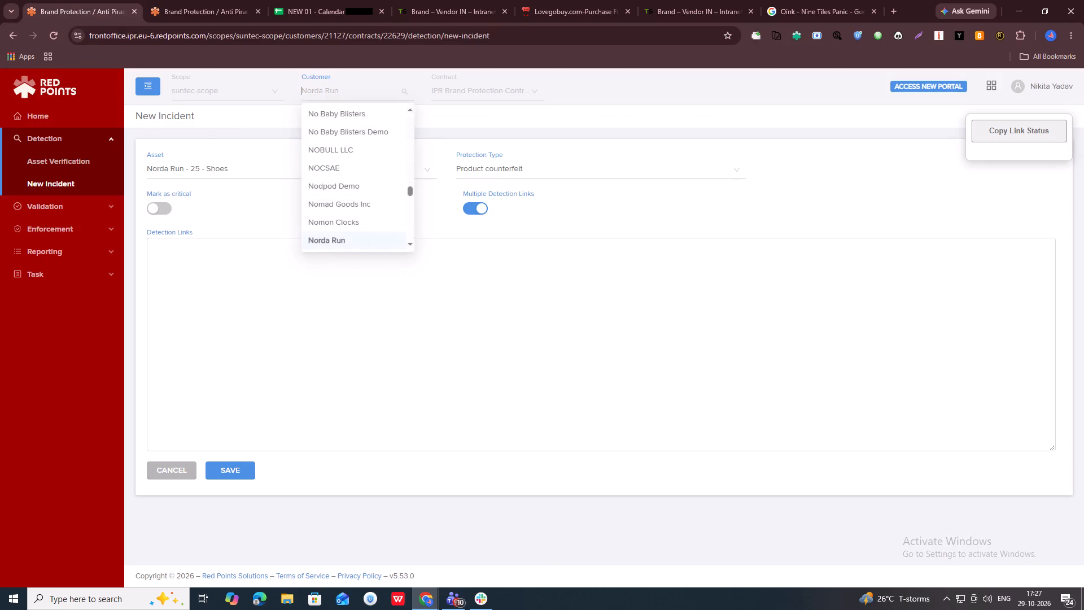
pyautogui.hotkey('ctrl', 'v')
pyautogui.click(335, 115)
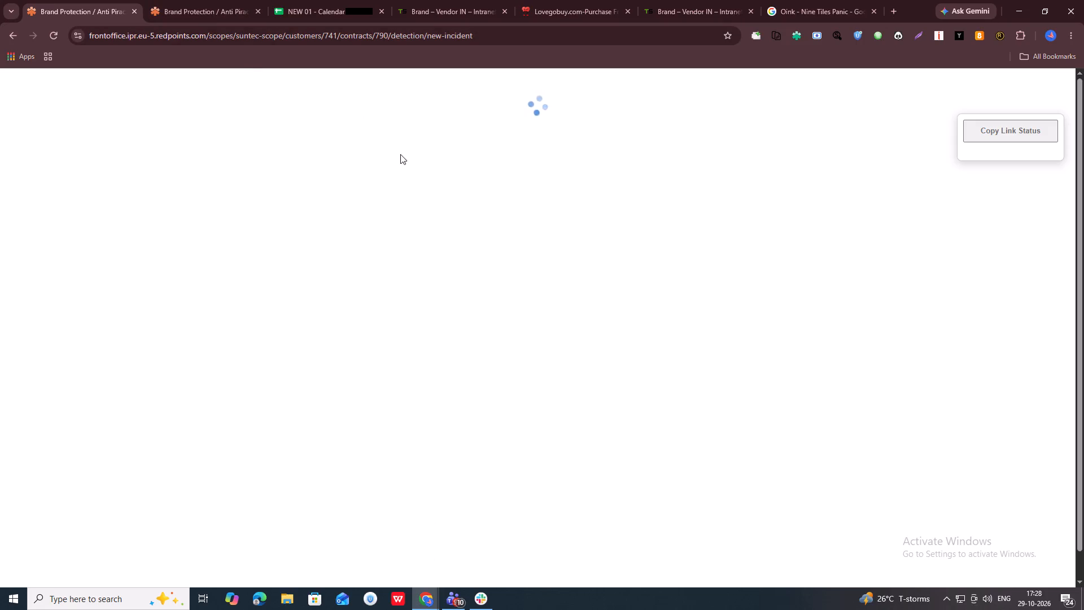
# Switch to the personal work-log spreadsheet in the other browser window and enter 1014 in cell H24.
pyautogui.click(305, 0)
pyautogui.hotkey('alt', 'Tab')
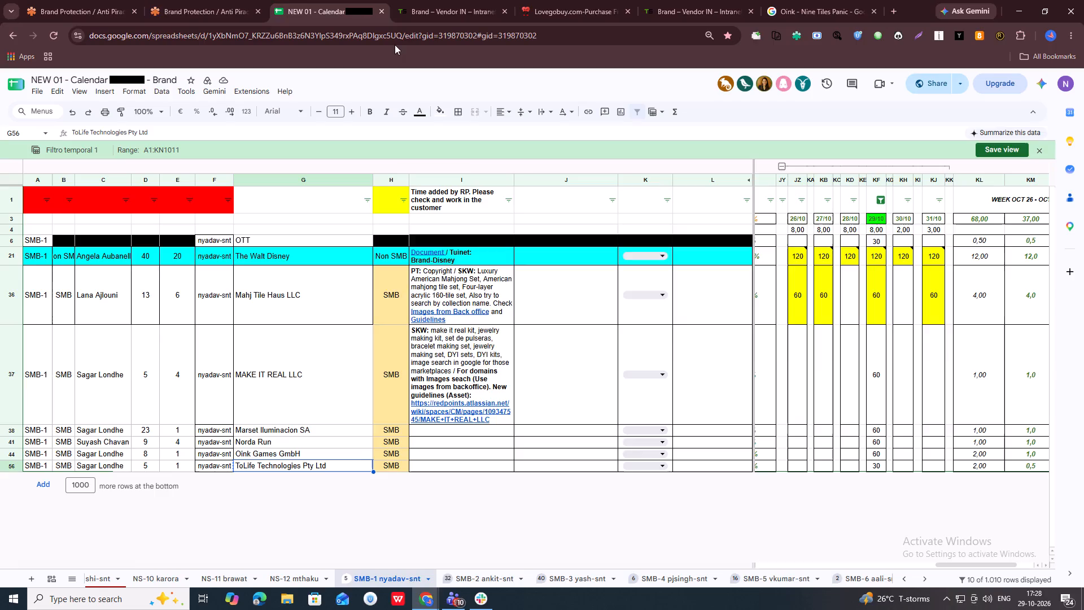
pyautogui.keyDown('alt'); pyautogui.click(543, 309); pyautogui.keyUp('alt')
pyautogui.click(238, 10)
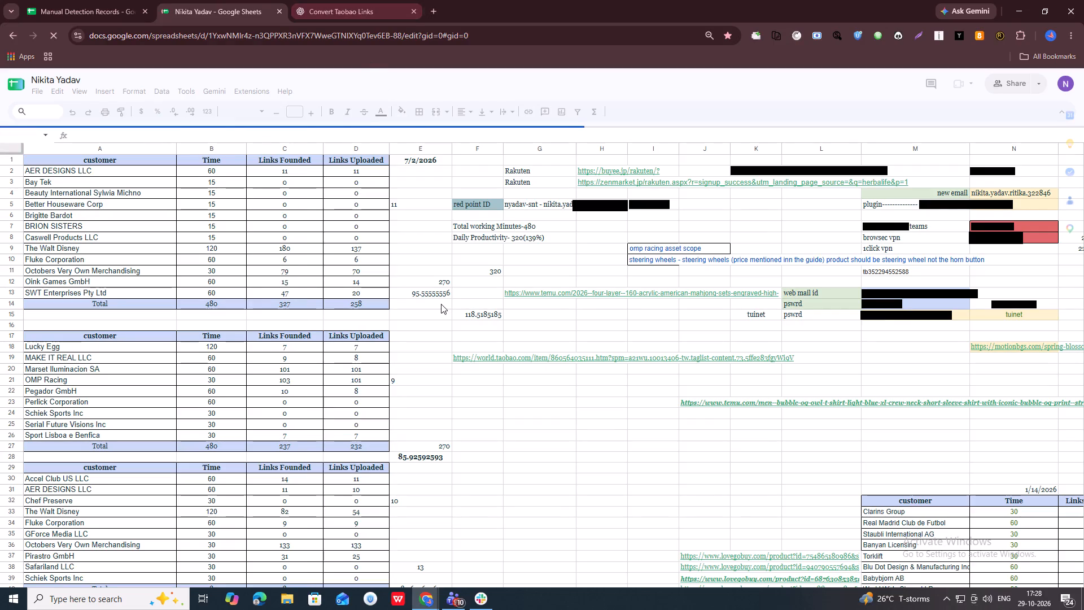
pyautogui.click(601, 424)
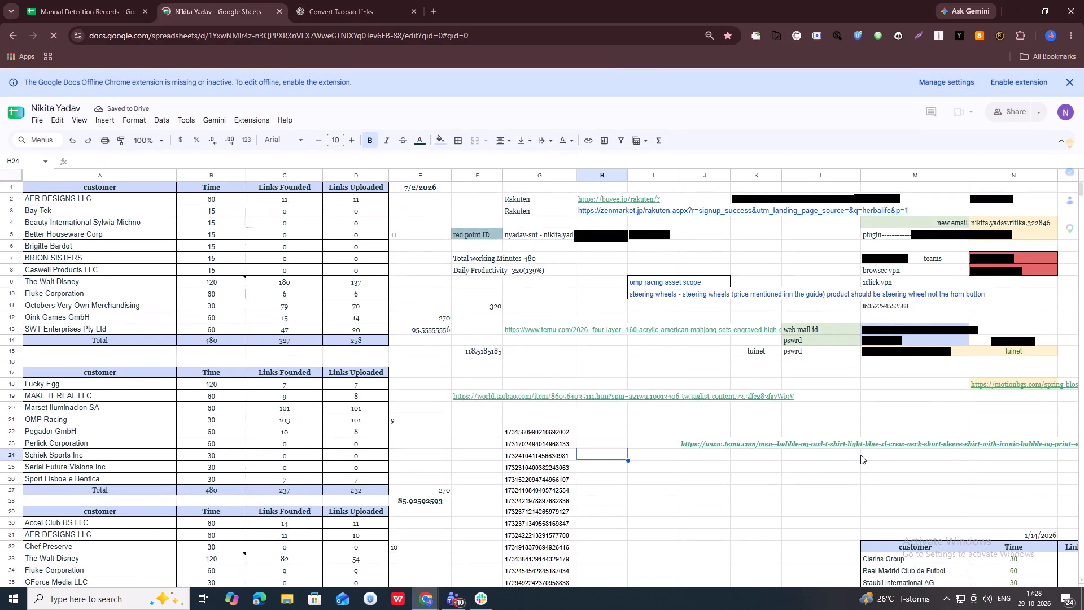
pyautogui.write('10')
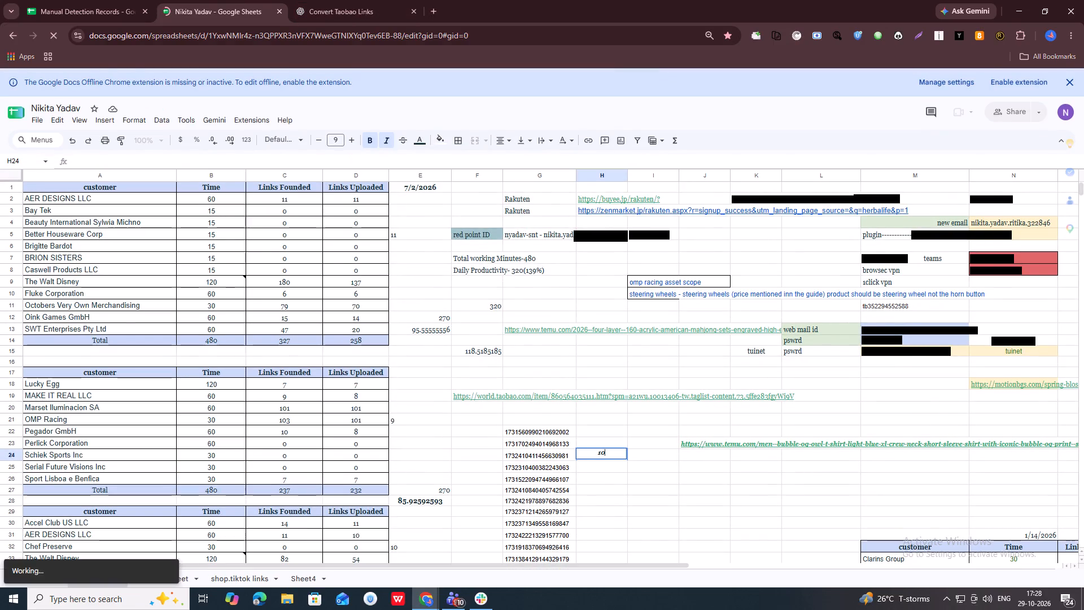
pyautogui.write('14')
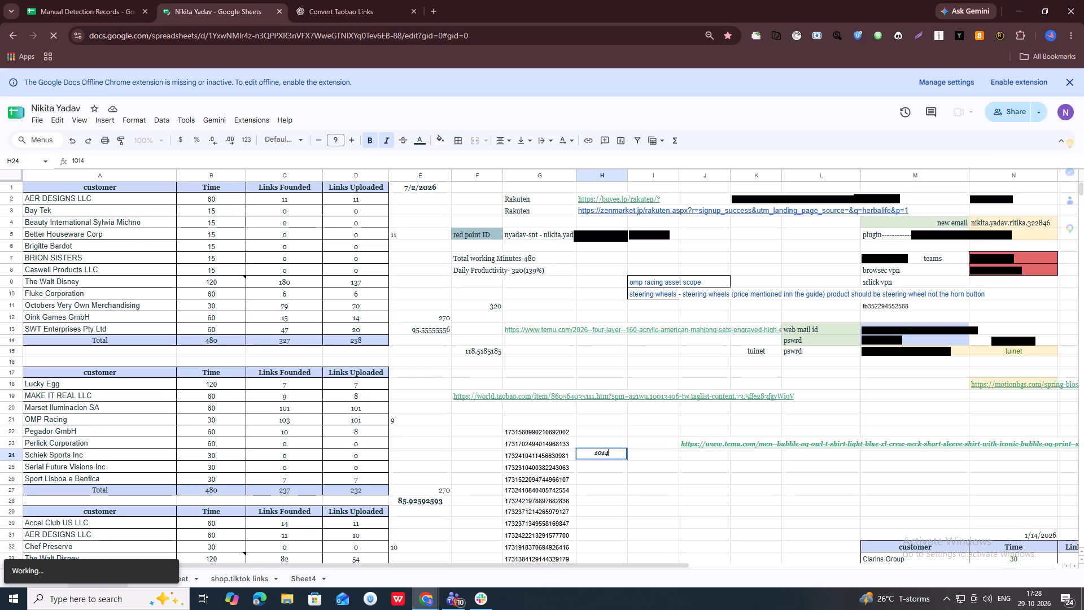
pyautogui.press('Up')
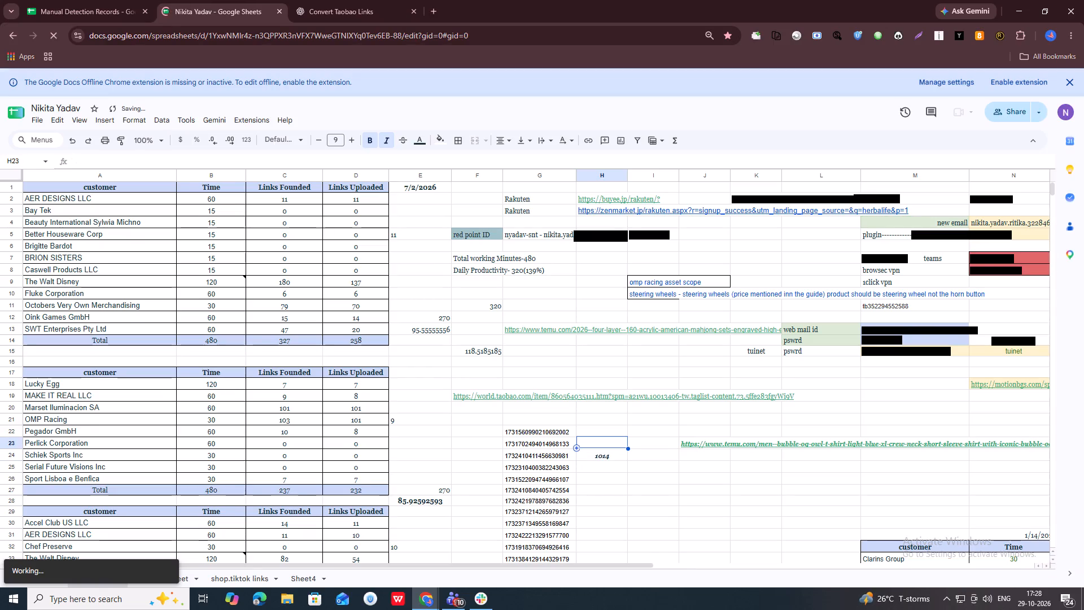
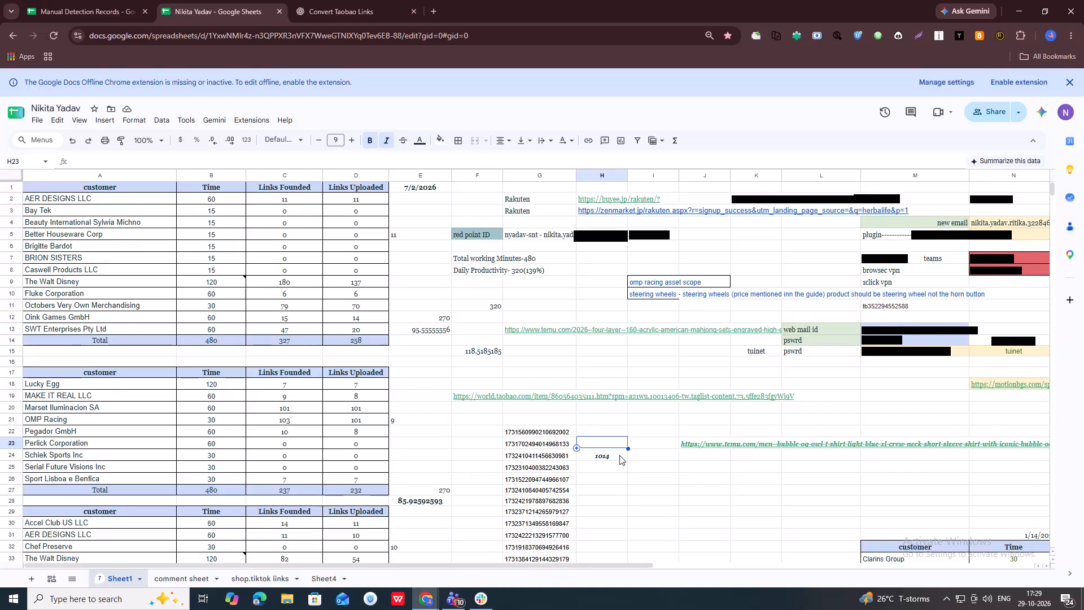
# Clear the 1014 entry from cell H24 of the personal work-log sheet.
pyautogui.click(619, 455)
pyautogui.press('Delete')
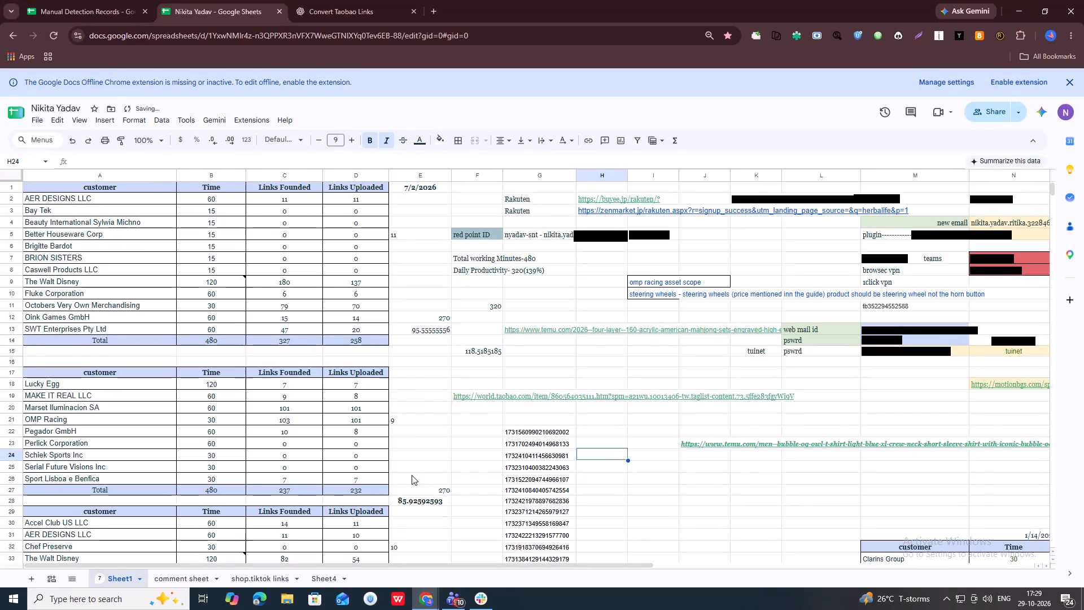
# Return to the Manual Detection Records spreadsheet, select the blank link cell C102759 and close the find bar.
pyautogui.click(79, 0)
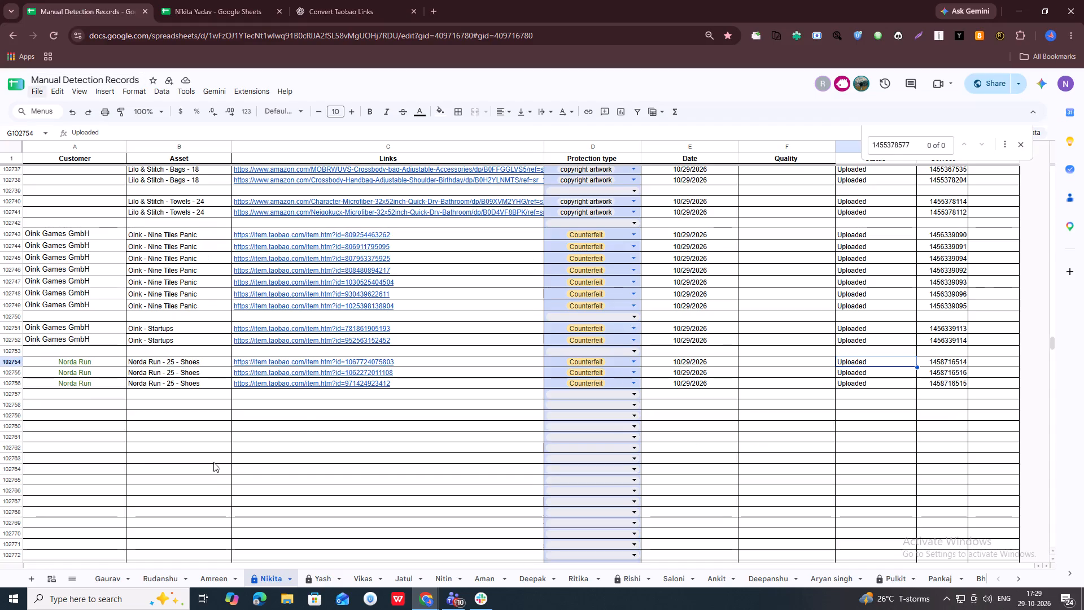
pyautogui.click(301, 419)
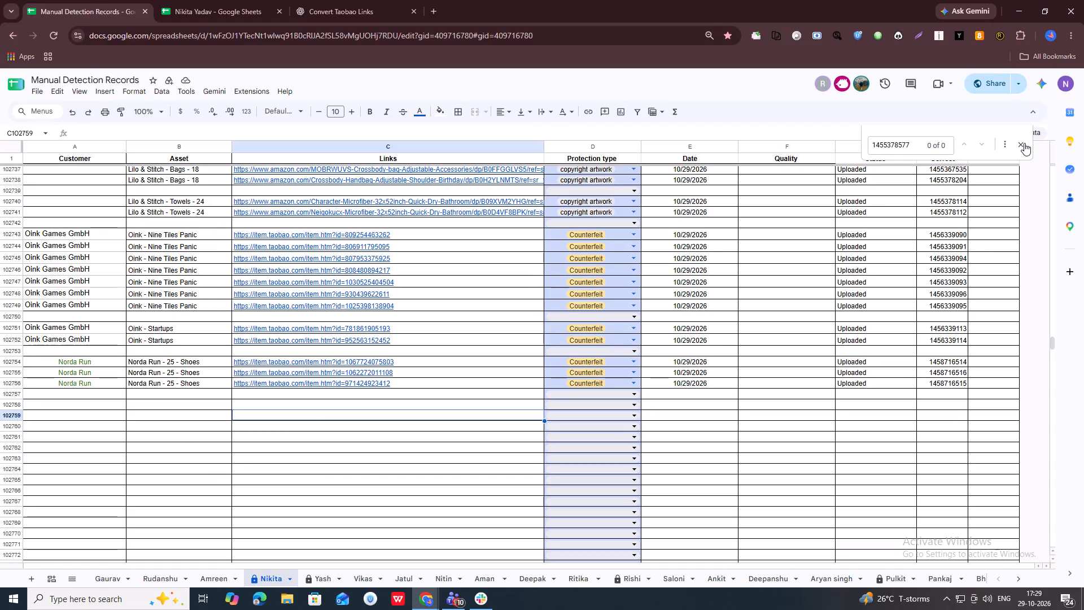
pyautogui.click(1024, 143)
# Switch to the RedPoints New Incident page and open the asset choices for ToLife Technologies Pty Ltd.
pyautogui.hotkey('alt', 'Tab')
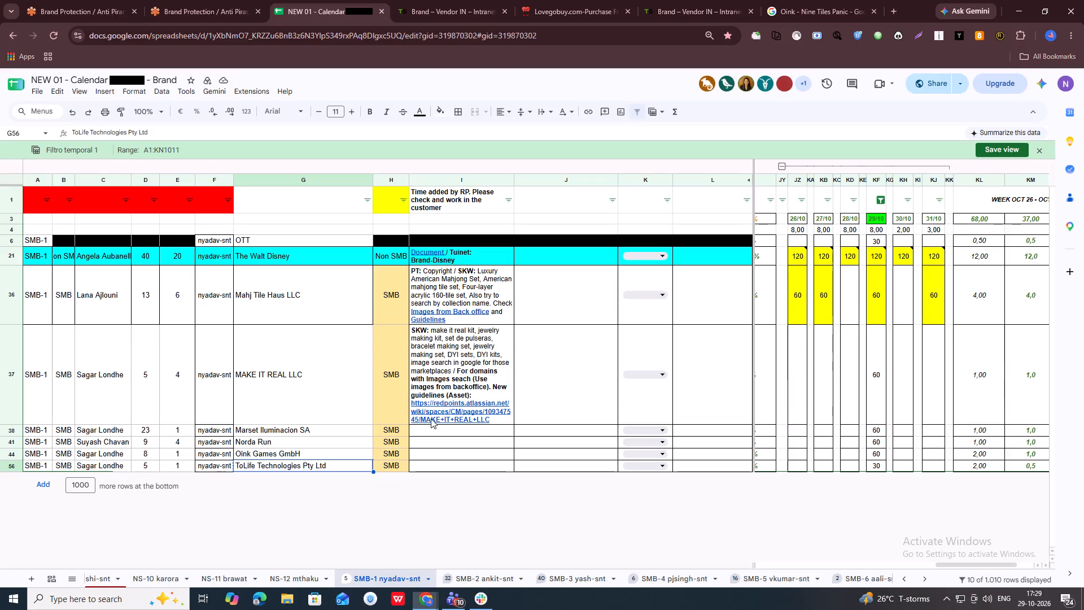
pyautogui.click(55, 0)
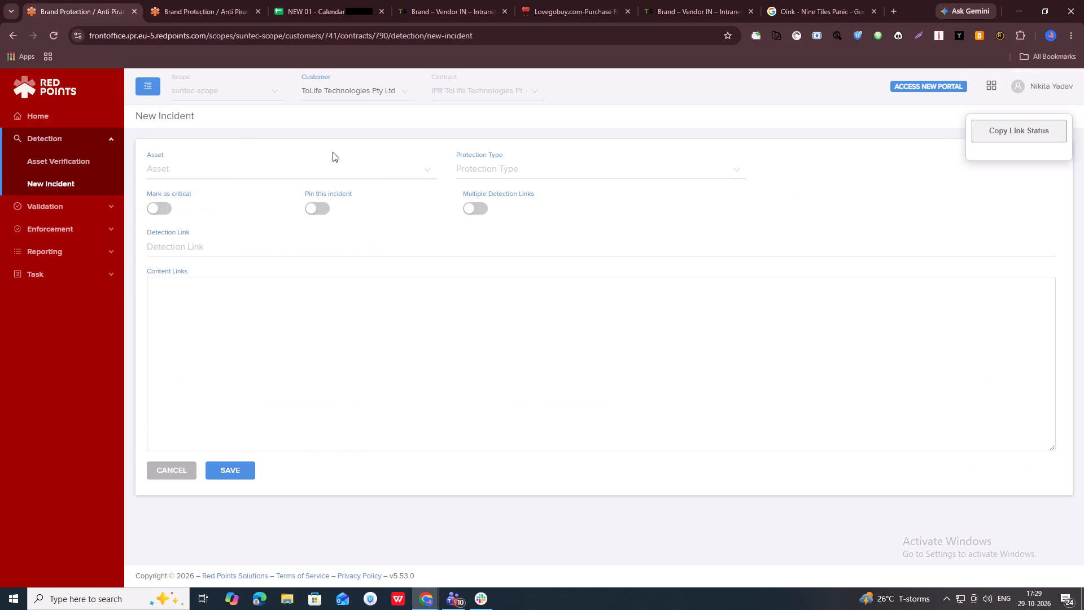
pyautogui.click(239, 182)
pyautogui.click(237, 163)
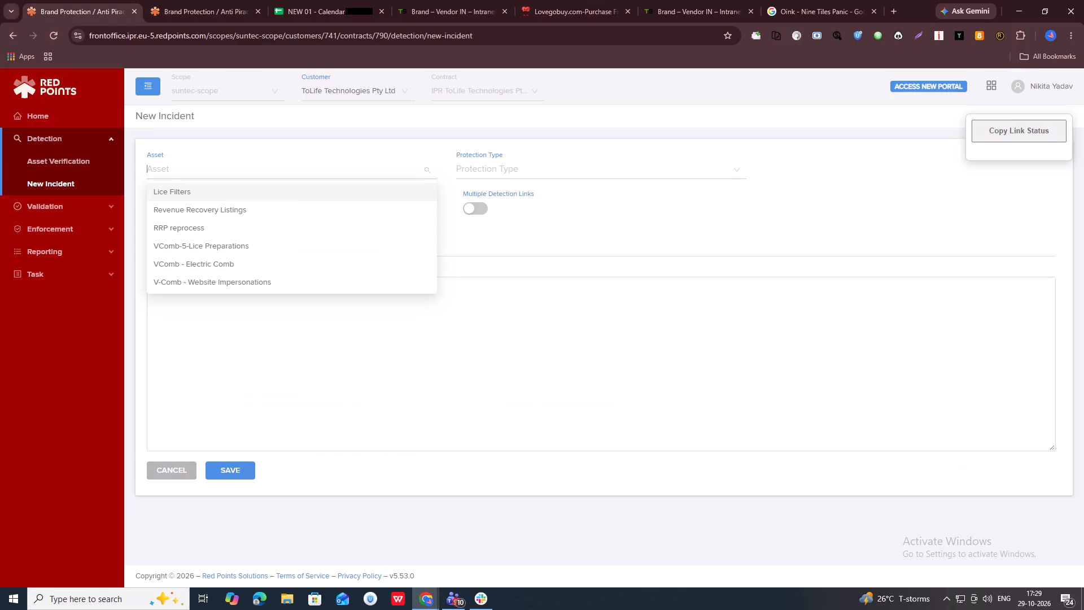
# Search Lovegobuy for "vcomb electric" and look through the 1688 and taobao results.
pyautogui.click(583, 0)
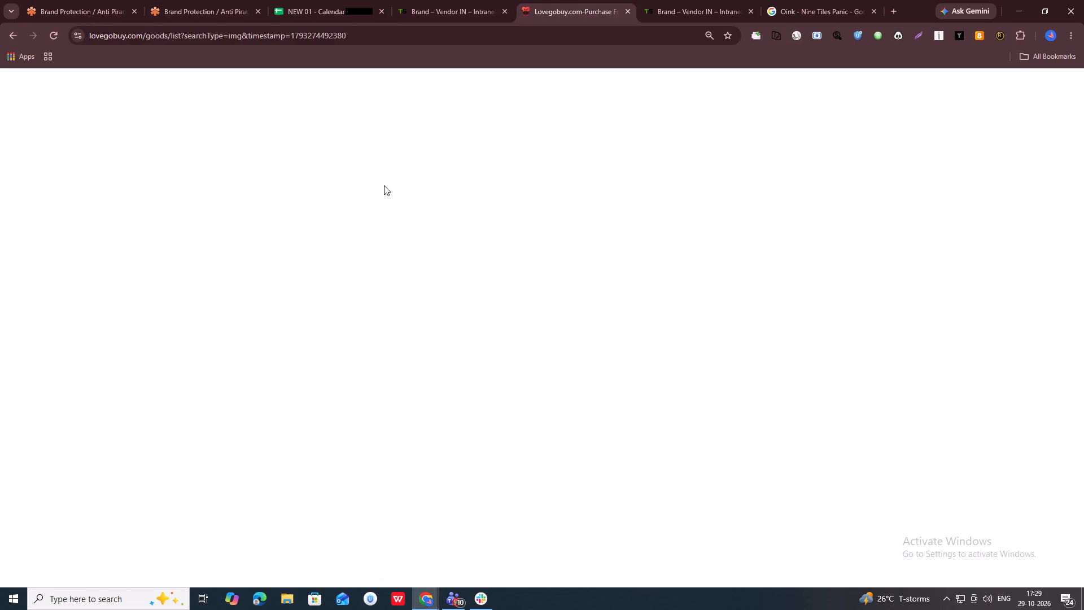
pyautogui.click(696, 89)
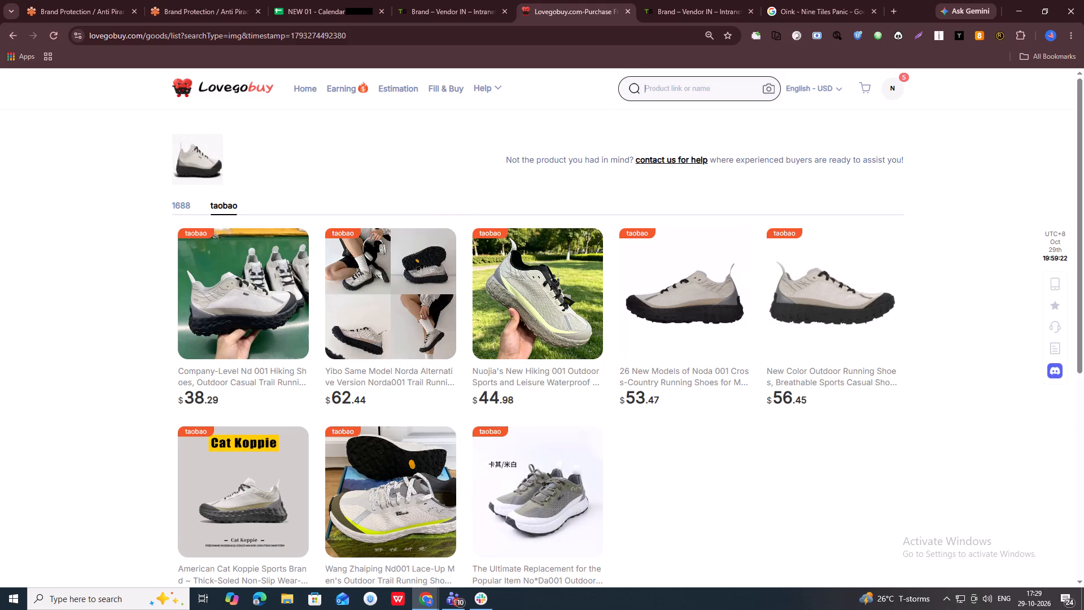
pyautogui.write('vcomb')
pyautogui.press('space')
pyautogui.write('electric')
pyautogui.press('Return')
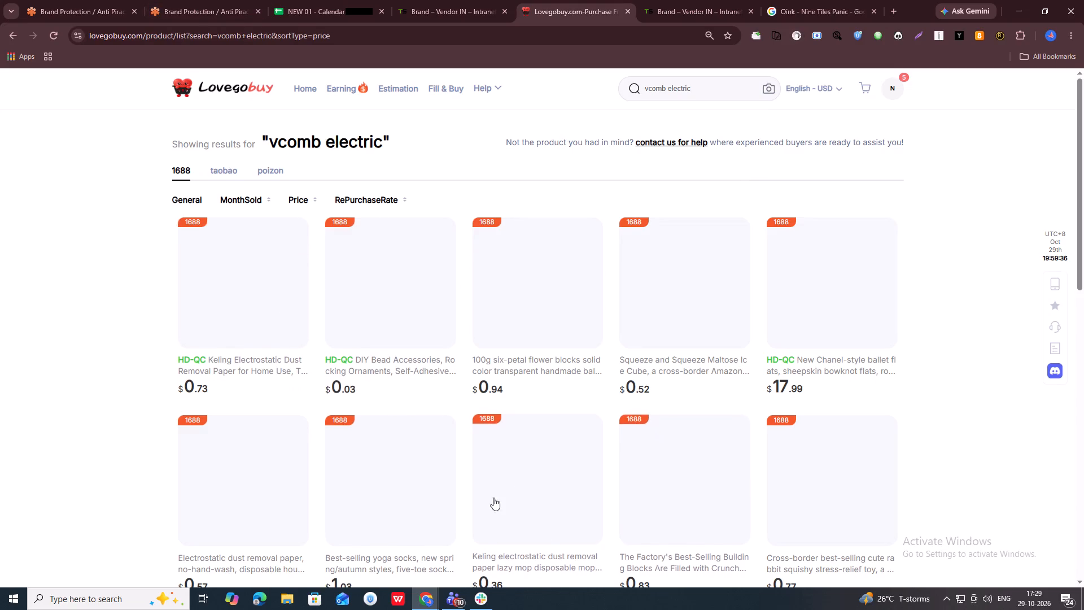
pyautogui.scroll(-7, 604, 464)
pyautogui.scroll(9, 604, 464)
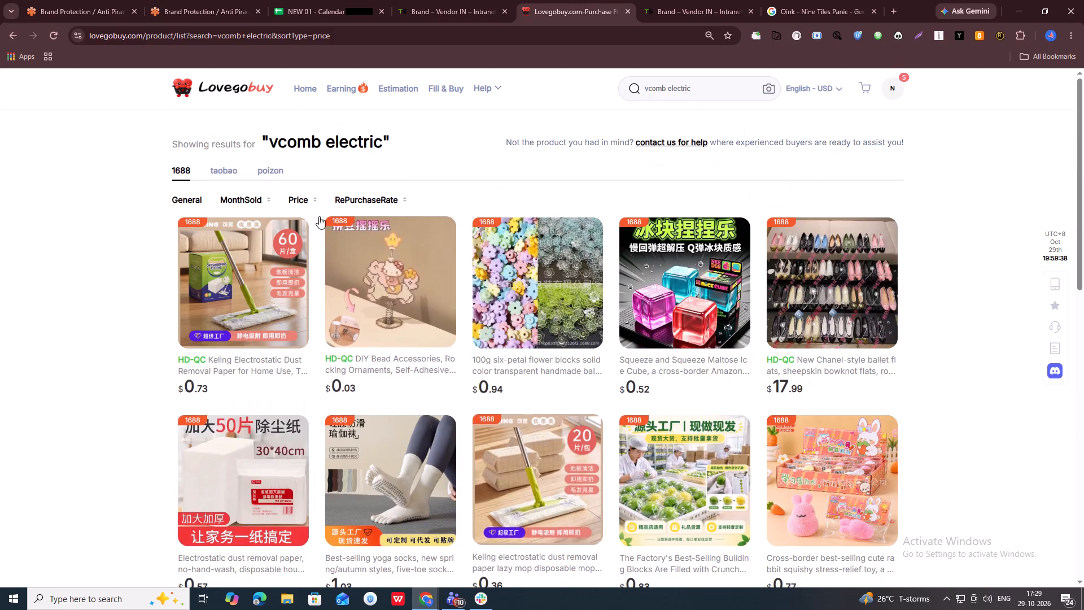
pyautogui.click(222, 175)
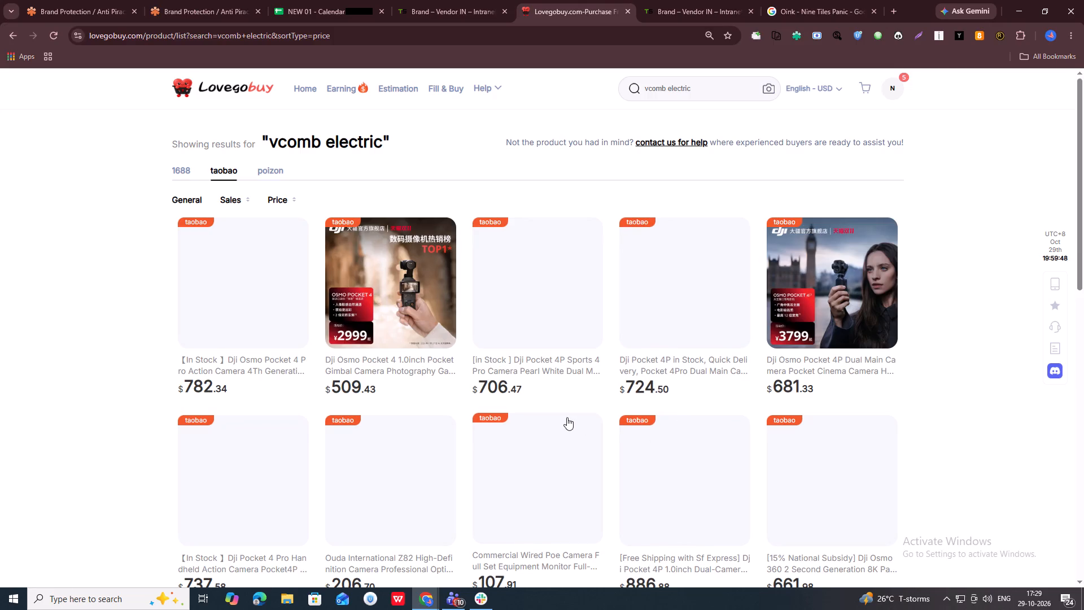
pyautogui.scroll(-6, 567, 417)
pyautogui.scroll(10, 567, 417)
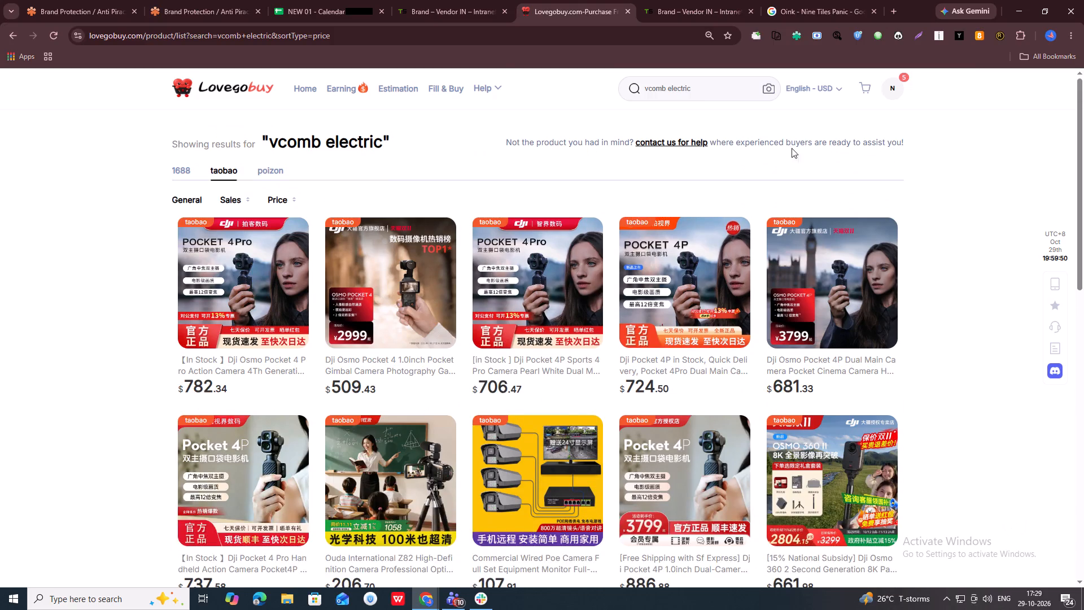
# Run a Lovegobuy image search using the Screenshot (39) lamp picture from the Downloads folder.
pyautogui.click(770, 94)
pyautogui.rightClick(770, 94)
pyautogui.click(766, 88)
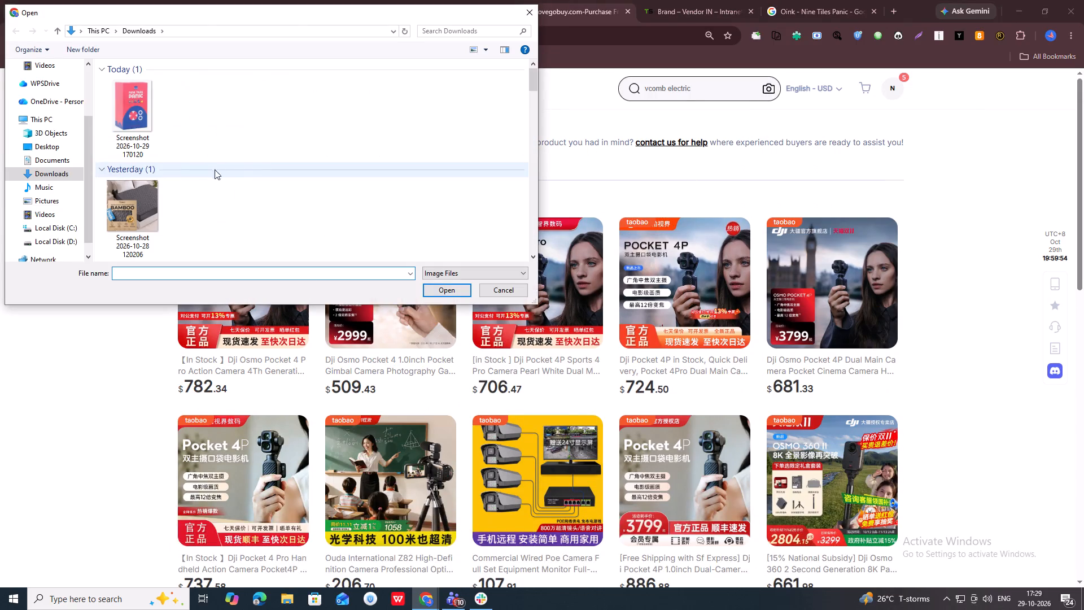
pyautogui.scroll(-5, 252, 176)
pyautogui.scroll(-4, 381, 188)
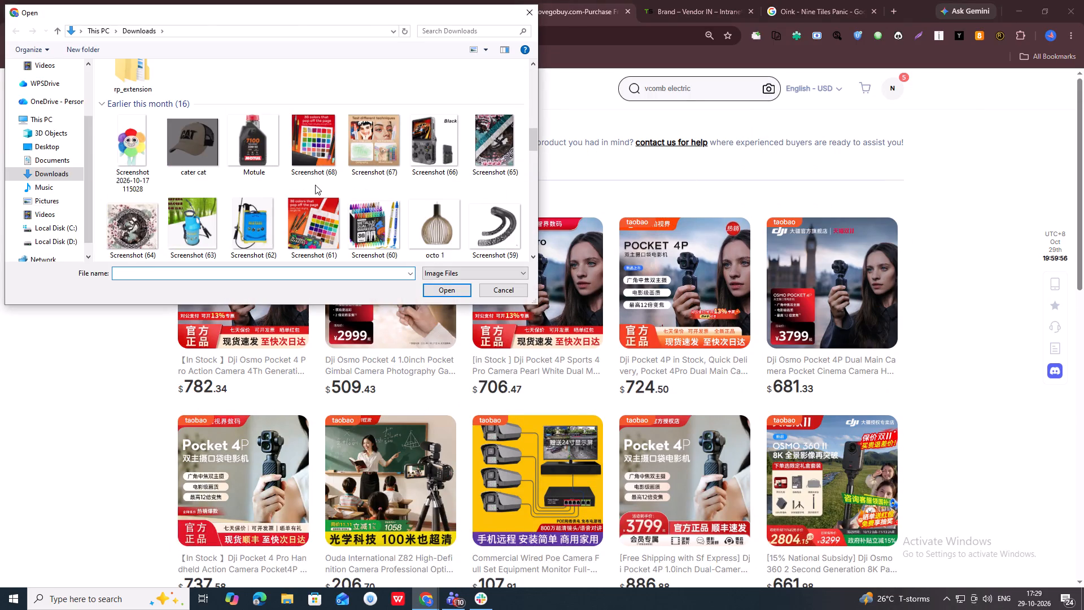
pyautogui.scroll(-2, 308, 216)
pyautogui.scroll(-1, 374, 205)
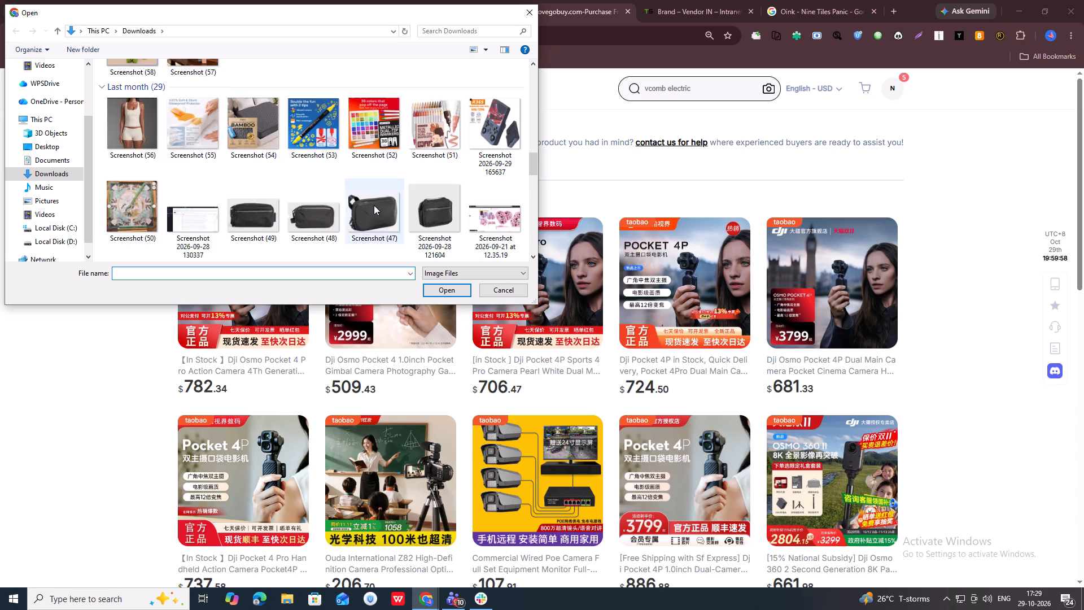
pyautogui.scroll(-1, 378, 211)
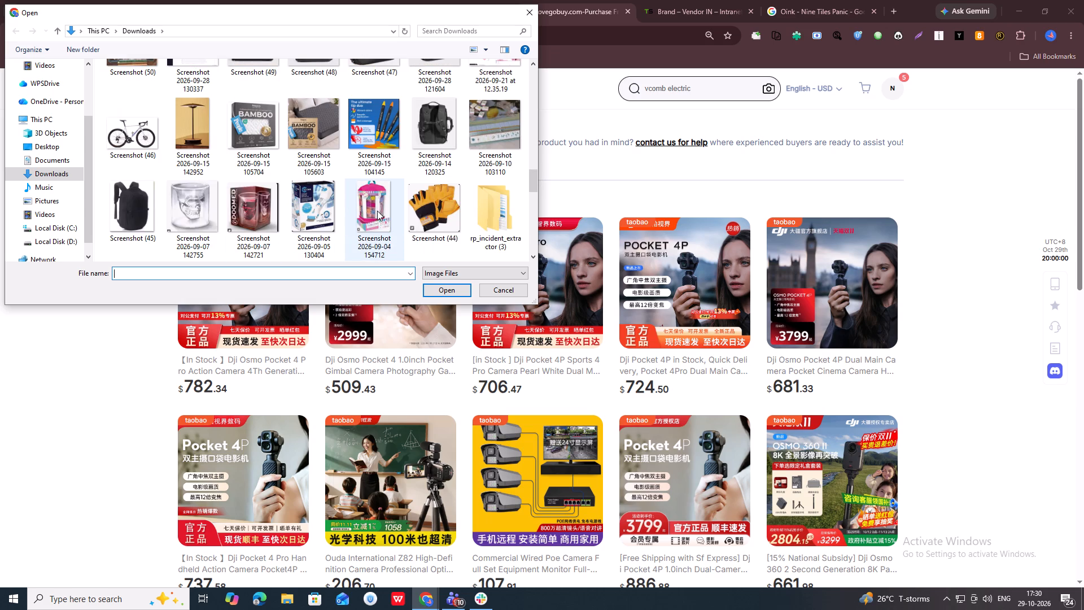
pyautogui.scroll(-2, 377, 211)
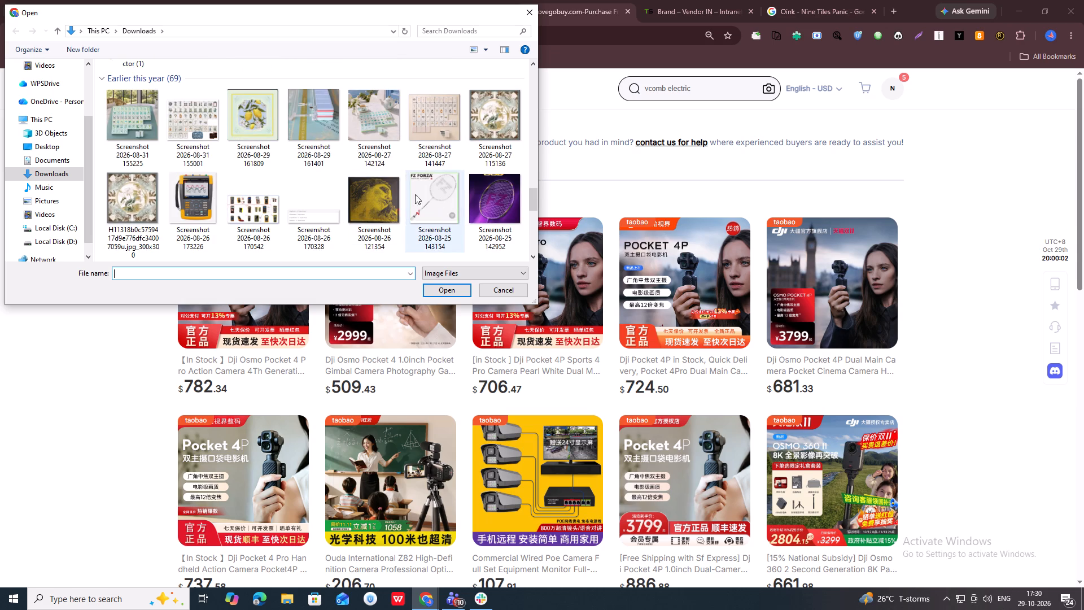
pyautogui.scroll(-1, 361, 195)
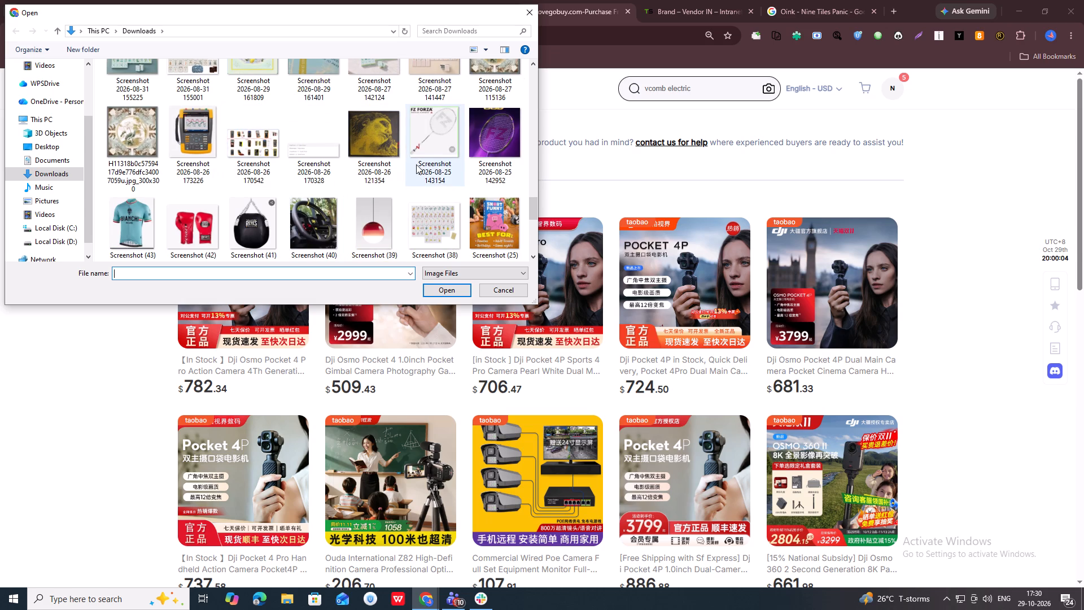
pyautogui.scroll(-2, 416, 164)
pyautogui.scroll(1, 403, 163)
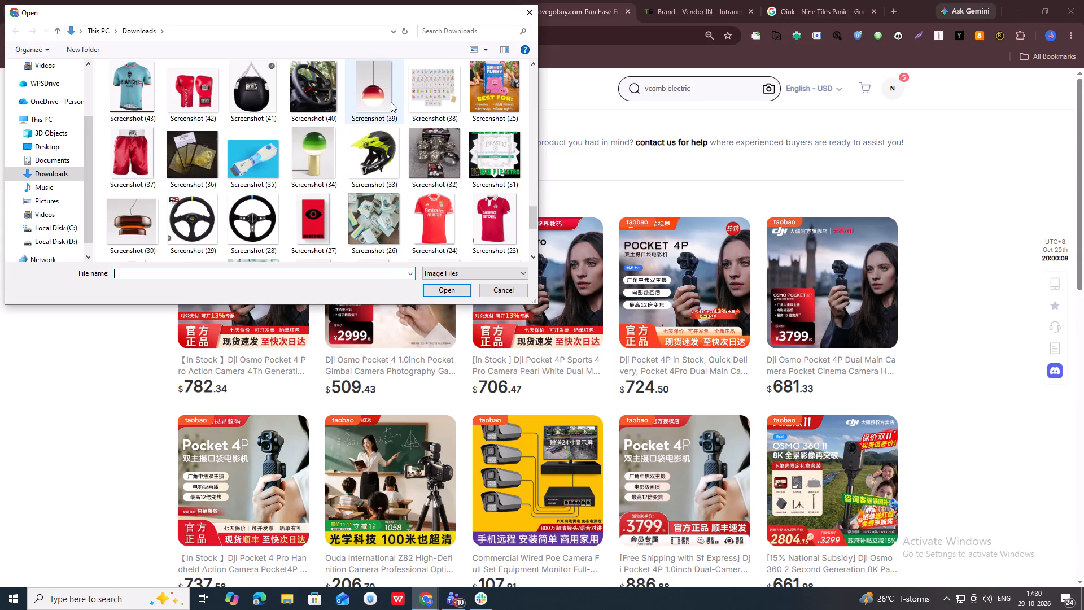
pyautogui.click(366, 87)
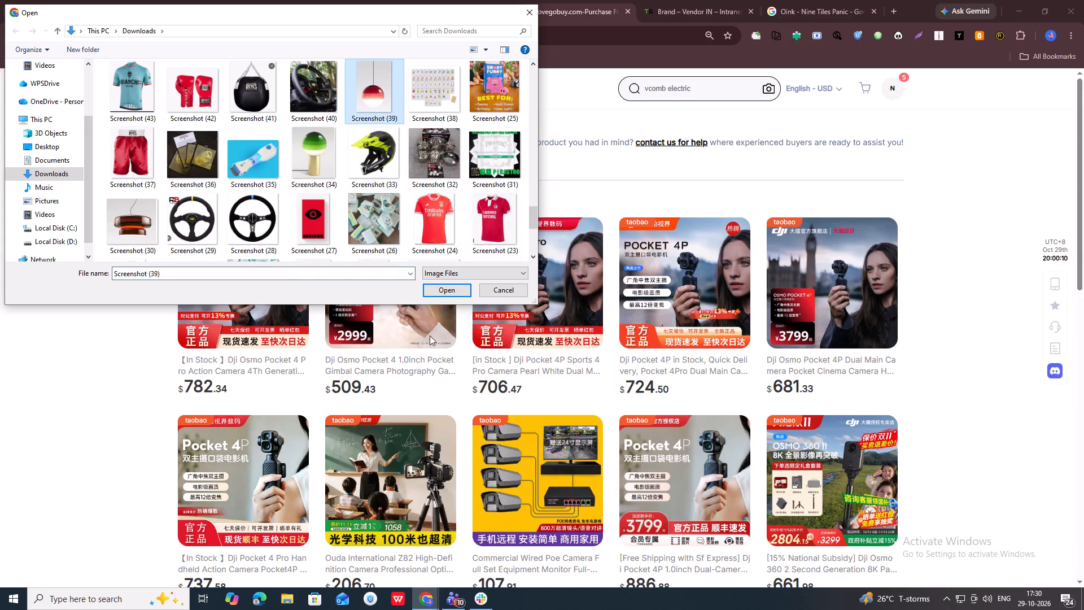
pyautogui.click(439, 291)
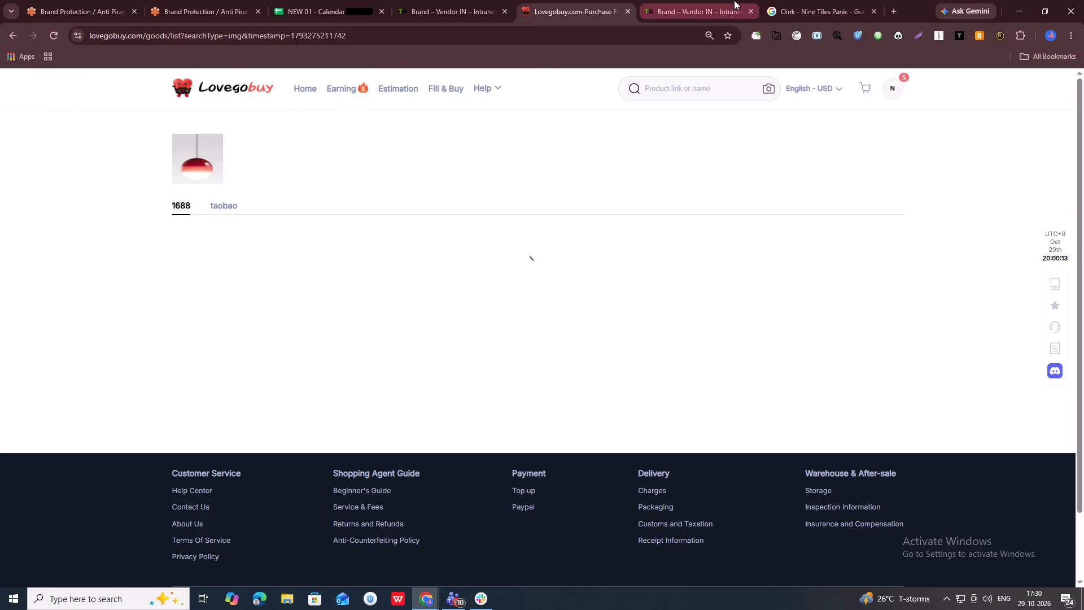
# Switch to the browser window showing the Amazon seller profile for YA-YI.
pyautogui.hotkey('alt', 'Tab')
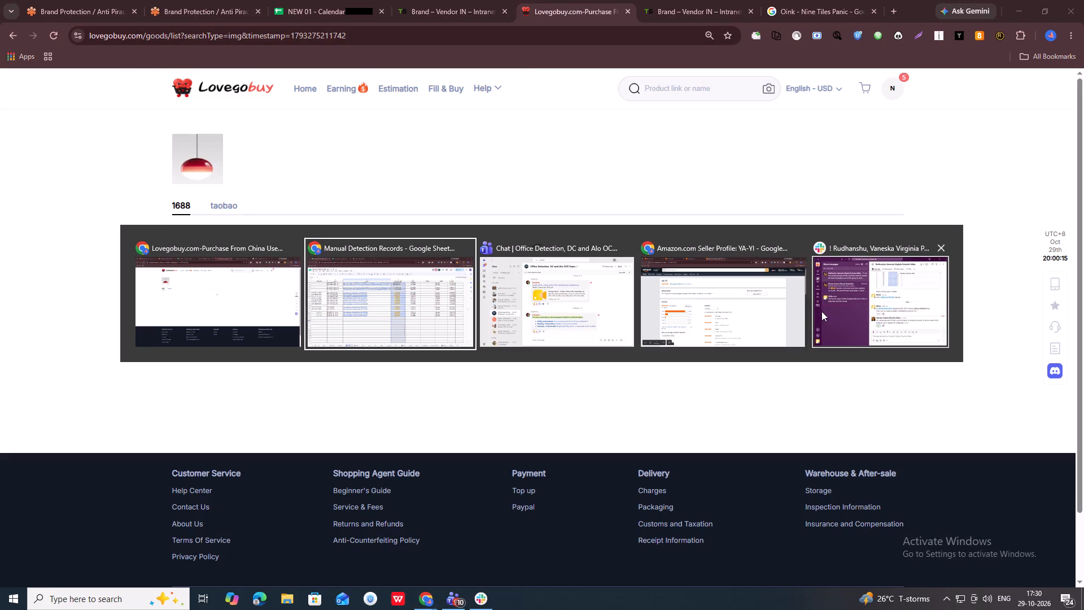
pyautogui.keyDown('alt'); pyautogui.click(713, 330); pyautogui.keyUp('alt')
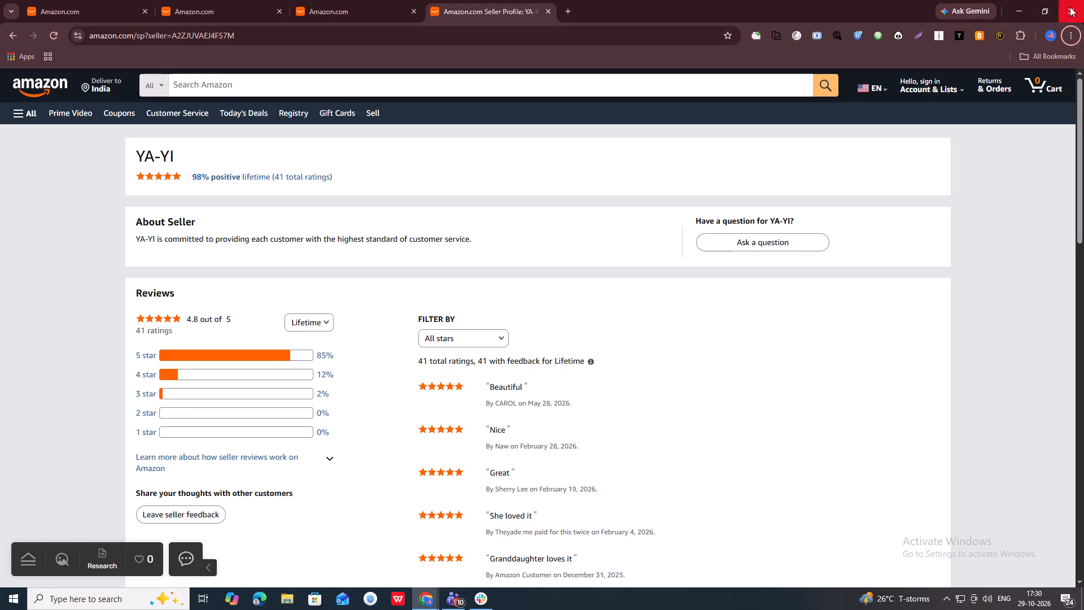
# Close the browser window with the Amazon seller profile and switch to the Manual Detection Records spreadsheet.
pyautogui.click(1070, 7)
pyautogui.hotkey('alt', 'Tab')
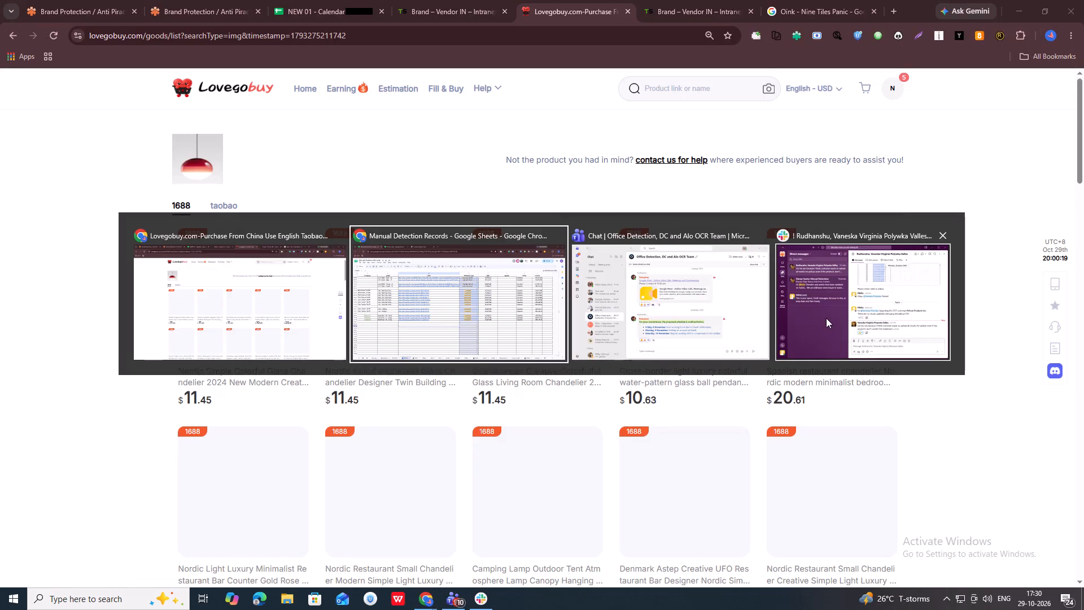
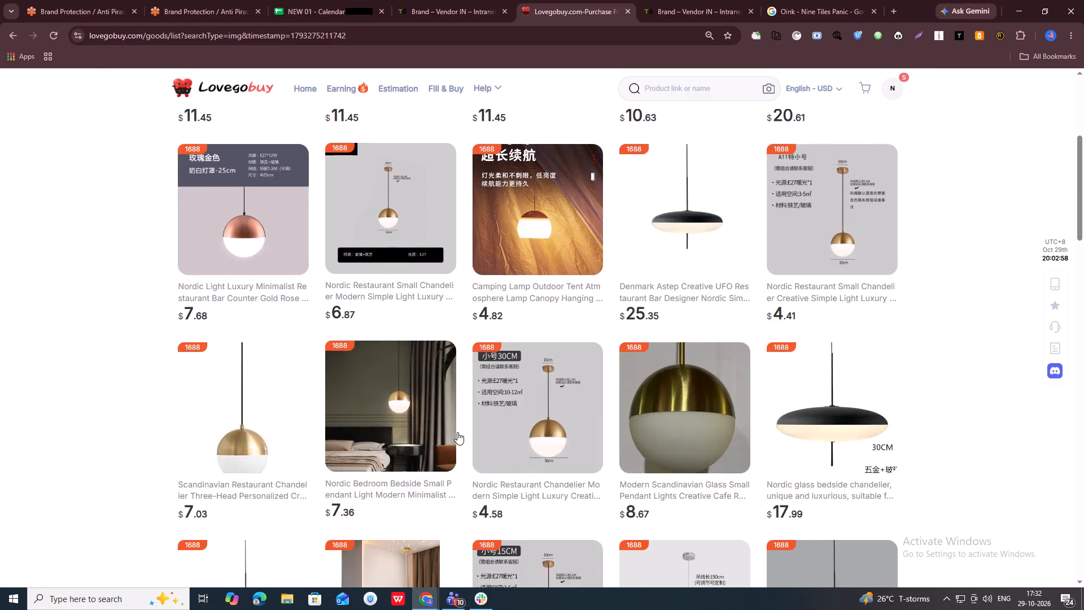
# Look through the remaining 1688 pendant lamp listings in the Lovegobuy image search results.
pyautogui.scroll(-13, 457, 432)
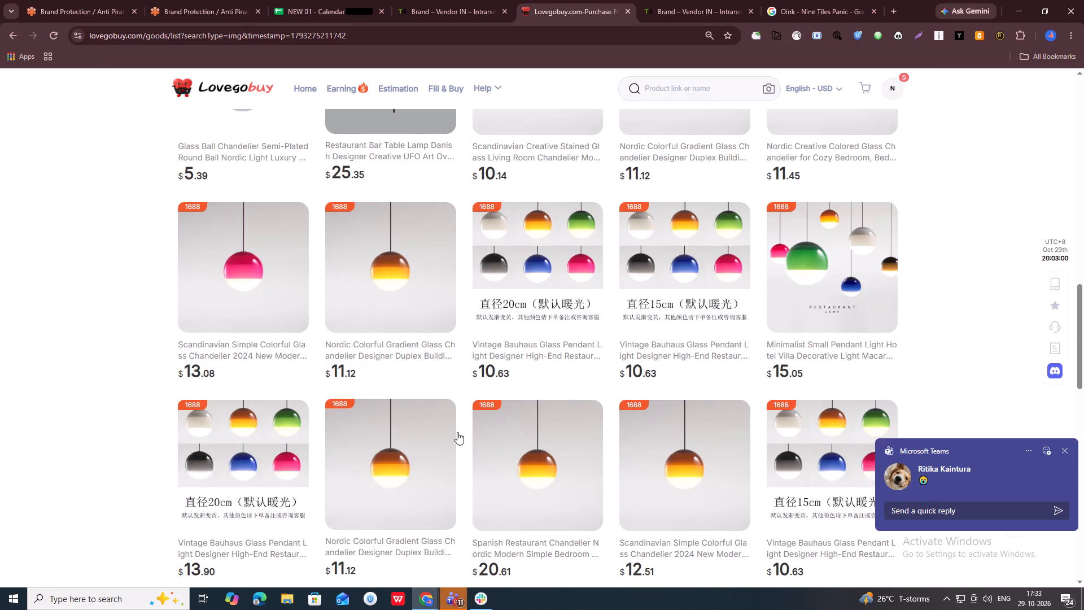
pyautogui.click(1064, 453)
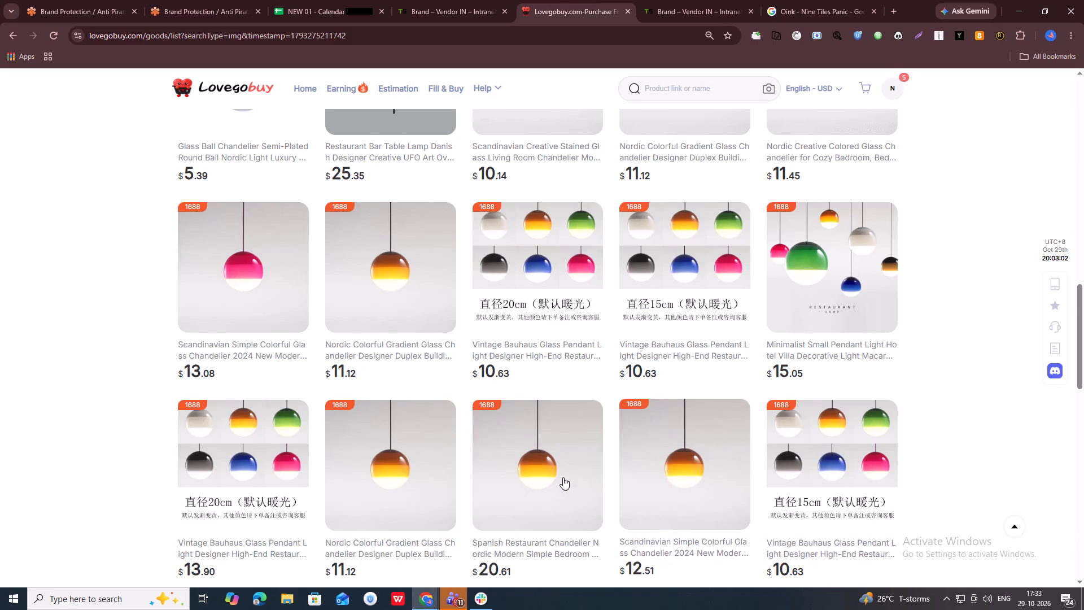
# Switch to the Oink - Nine Tiles Panic search page and enter "pq" as the address to look up there.
pyautogui.click(828, 2)
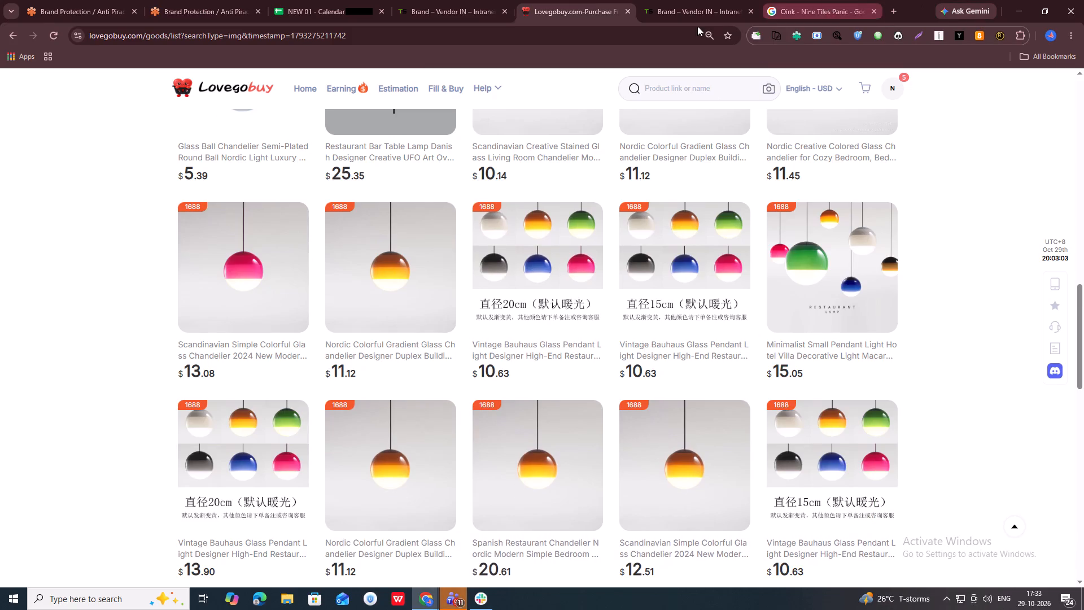
pyautogui.click(403, 40)
pyautogui.write('pq')
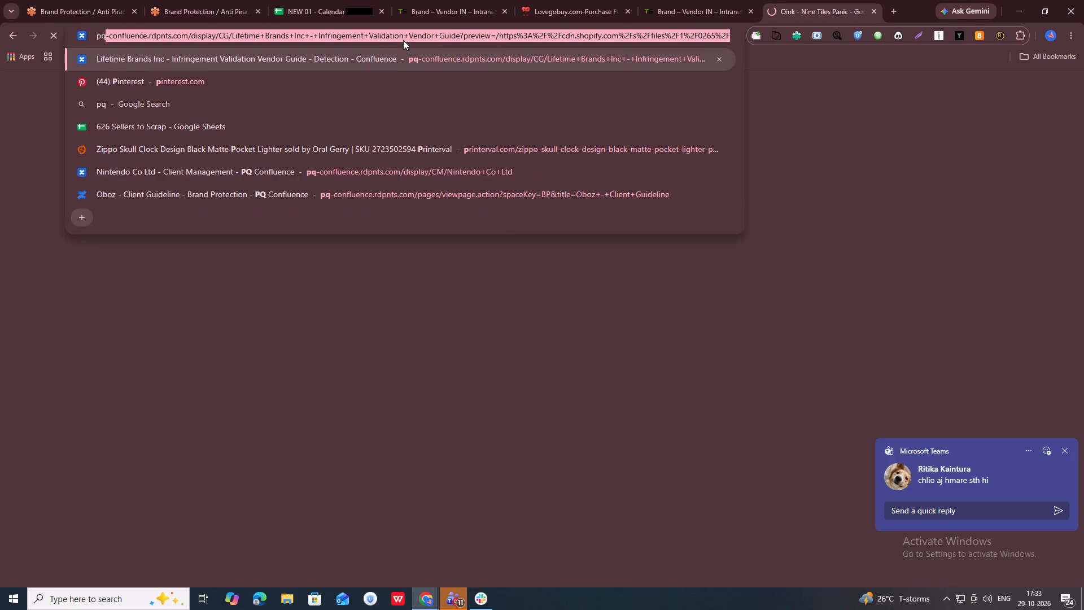
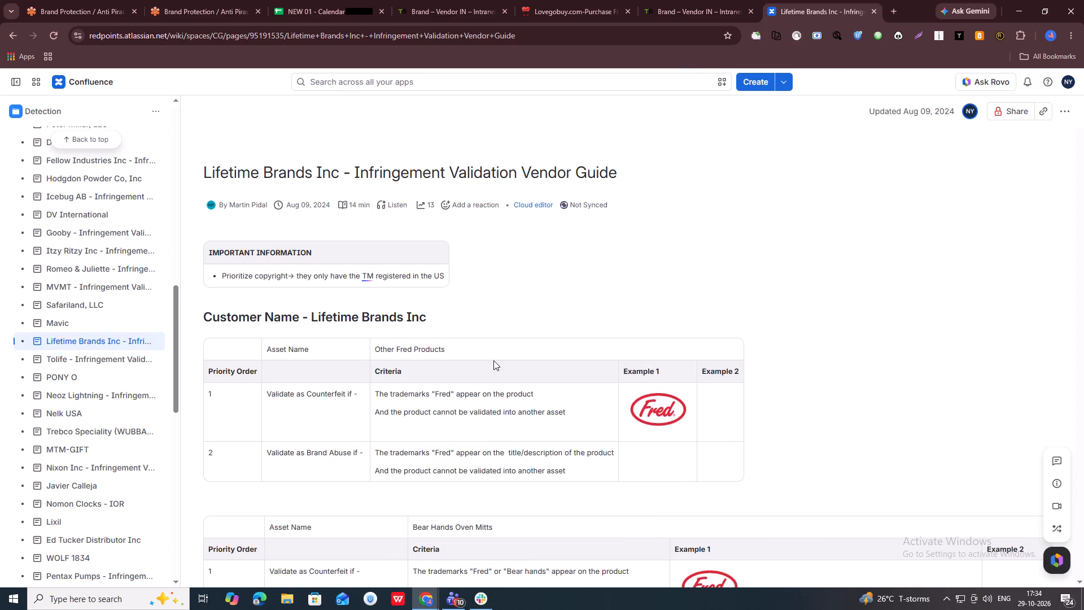
# Search Confluence for "marset" and open the MARSET page from the Detection space.
pyautogui.click(762, 322)
pyautogui.click(419, 80)
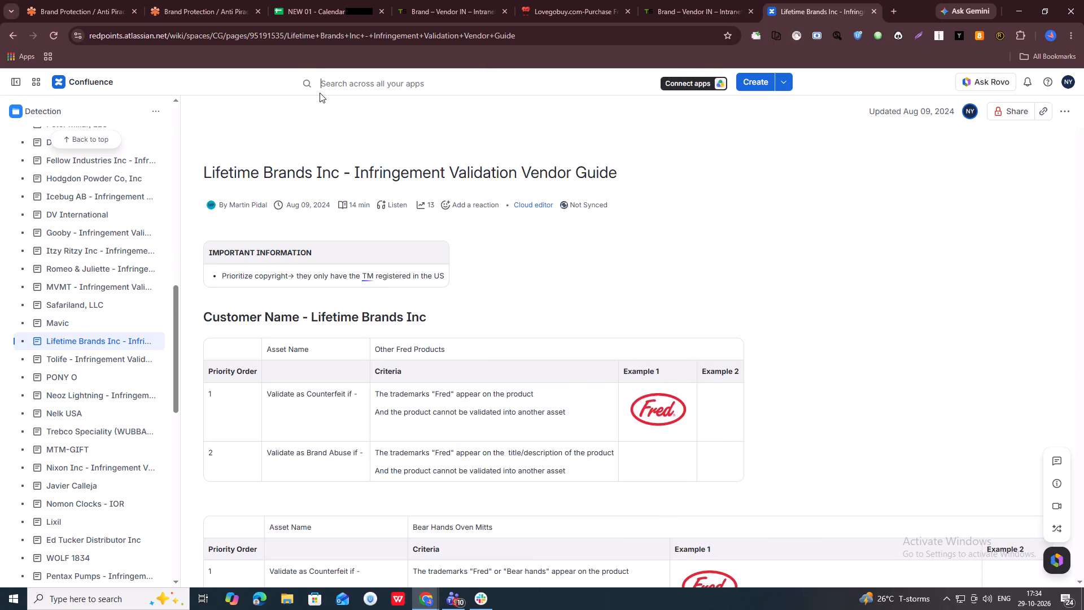
pyautogui.write('marset')
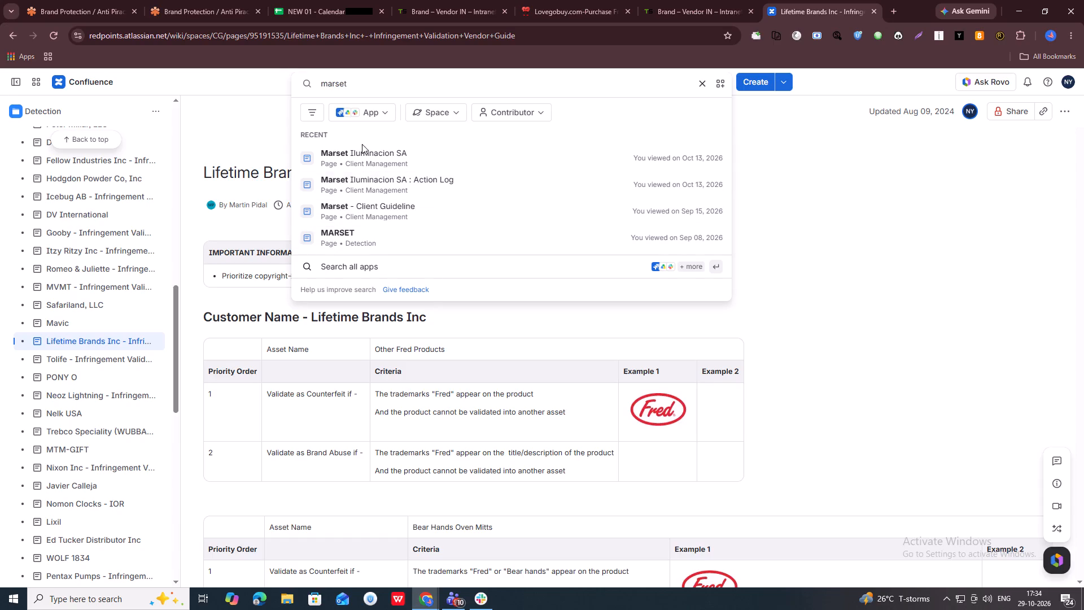
pyautogui.click(356, 236)
pyautogui.rightClick(356, 236)
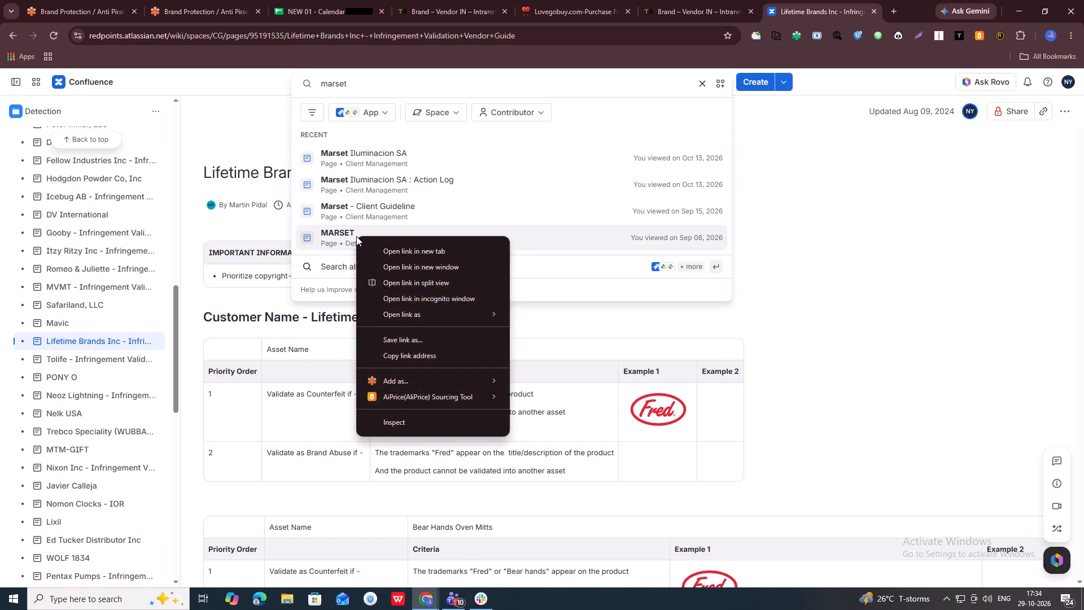
pyautogui.click(356, 236)
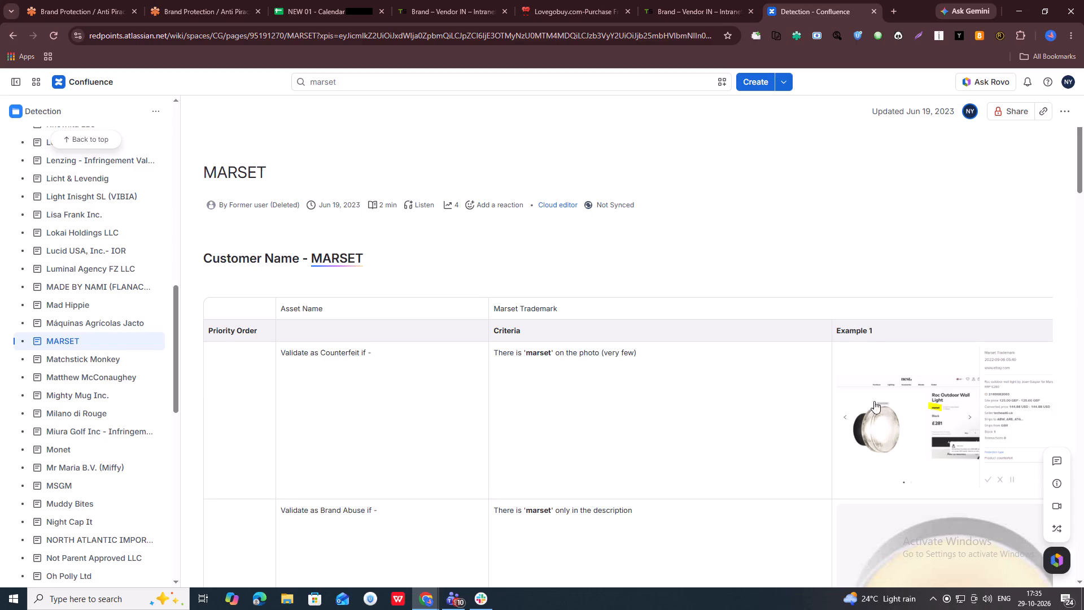
# Examine the All Dipping replica criteria and example lamp images in the MARSET validation guide.
pyautogui.scroll(-11, 919, 373)
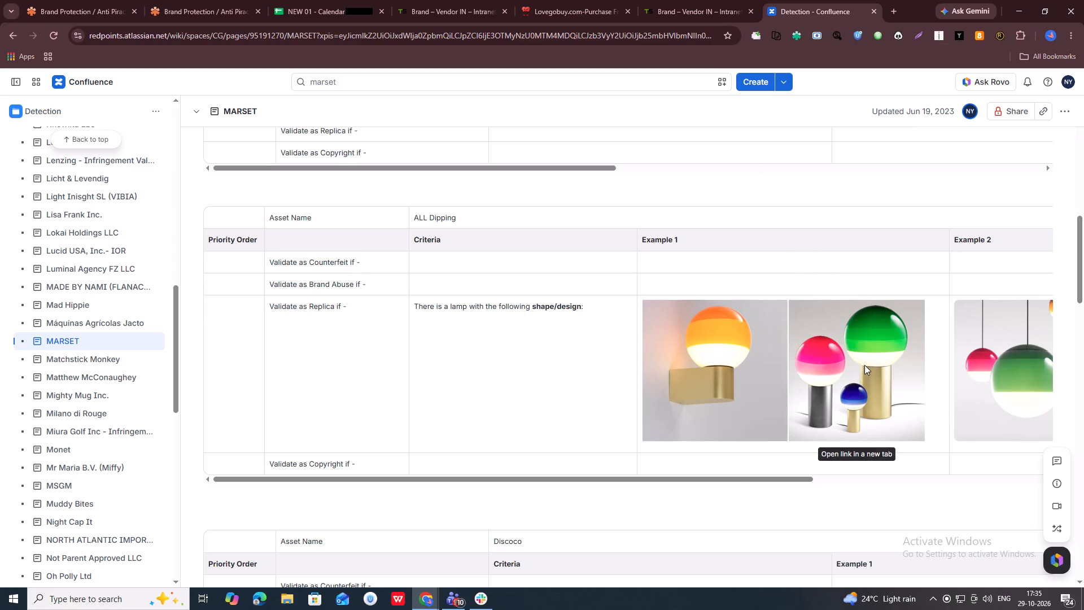
pyautogui.moveTo(637, 480); pyautogui.dragTo(670, 482)
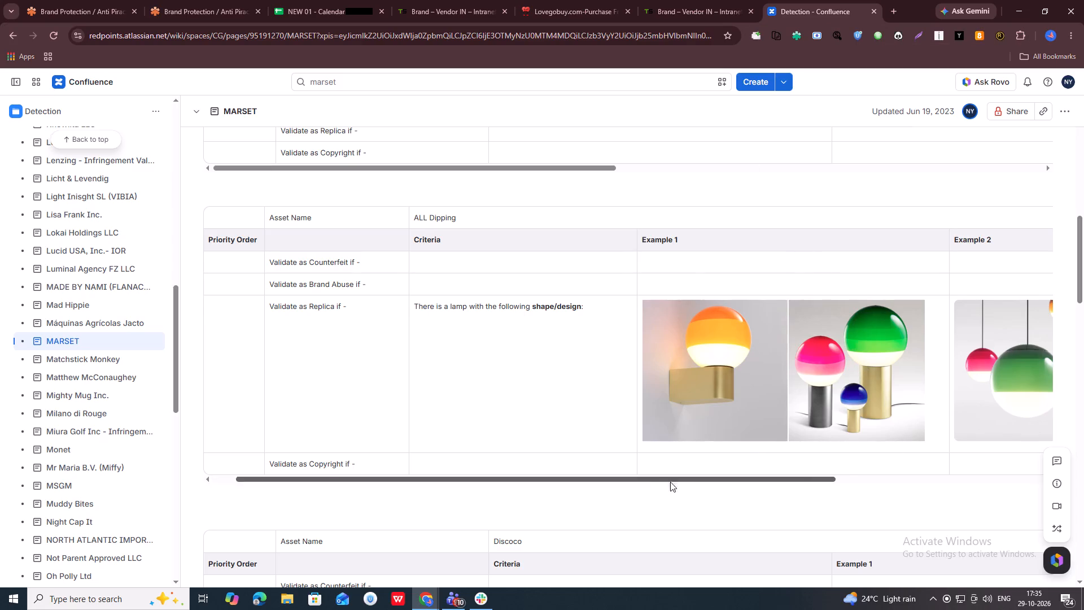
pyautogui.moveTo(670, 482); pyautogui.dragTo(820, 492)
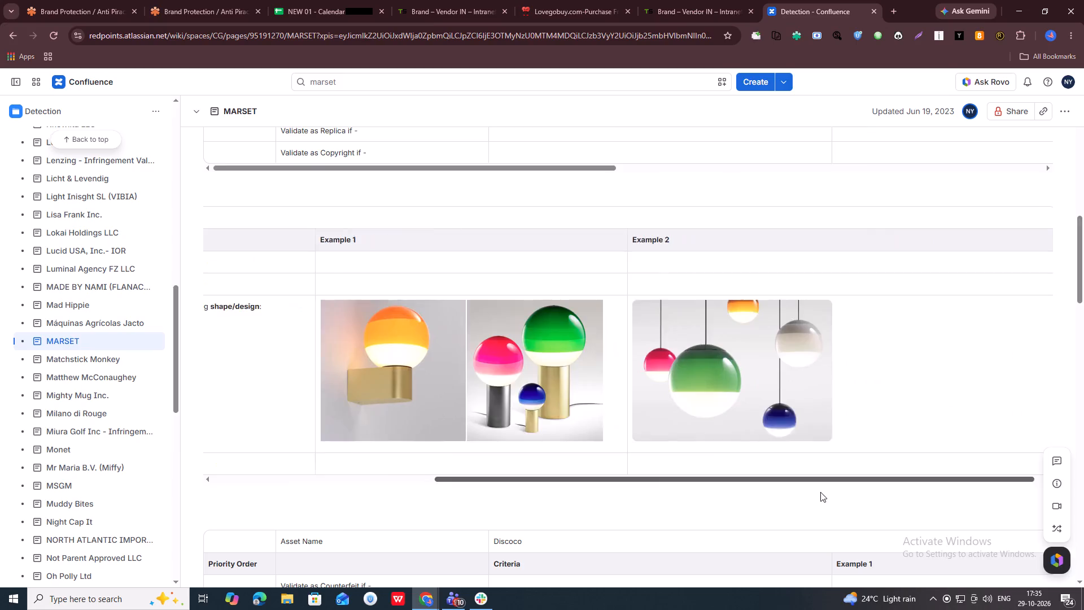
pyautogui.moveTo(820, 492); pyautogui.dragTo(622, 494)
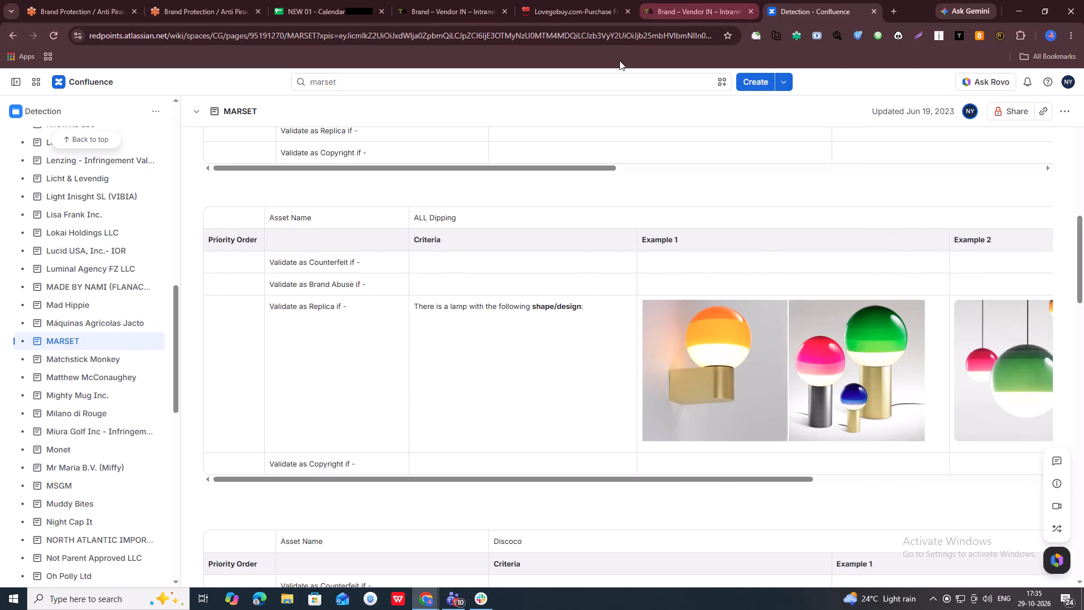
# Open the Marset - Client Guideline and Marset Iluminacion SA pages from the "marset" search suggestions in separate tabs.
pyautogui.click(475, 78)
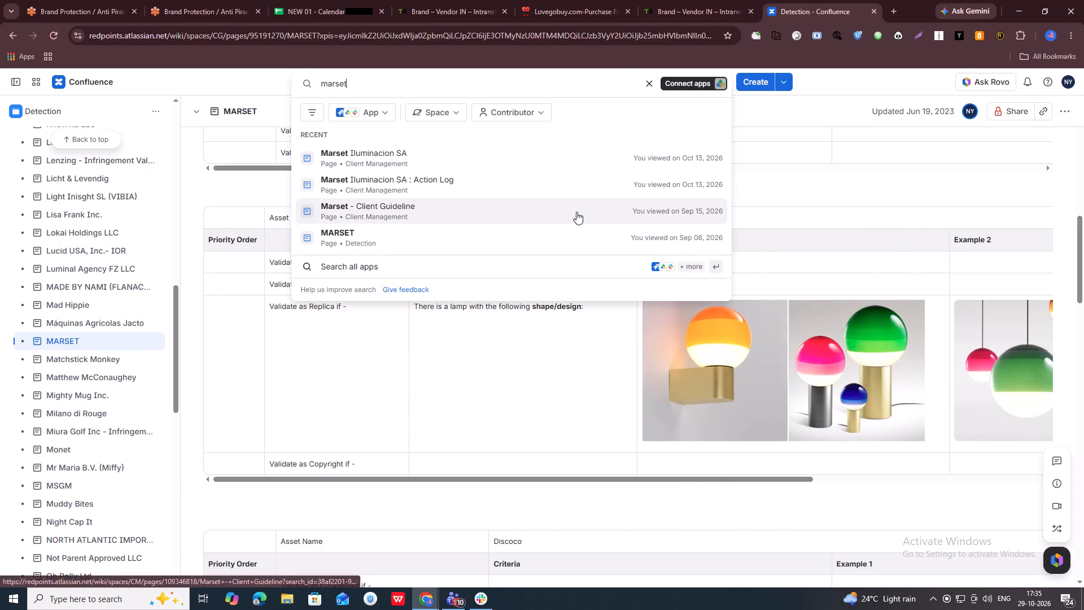
pyautogui.scroll(-1, 491, 211)
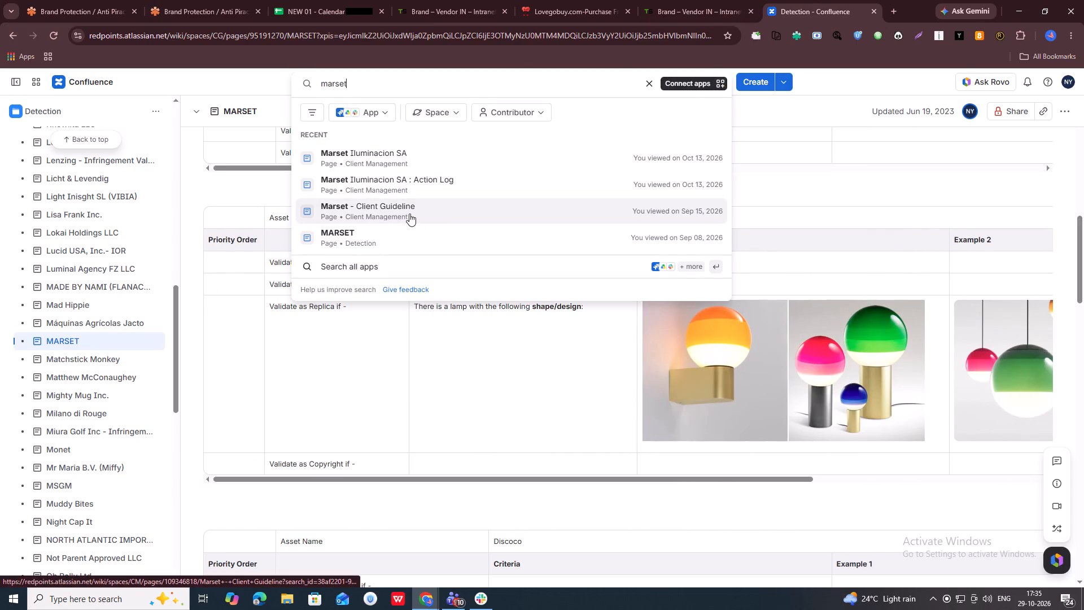
pyautogui.middleClick(409, 213)
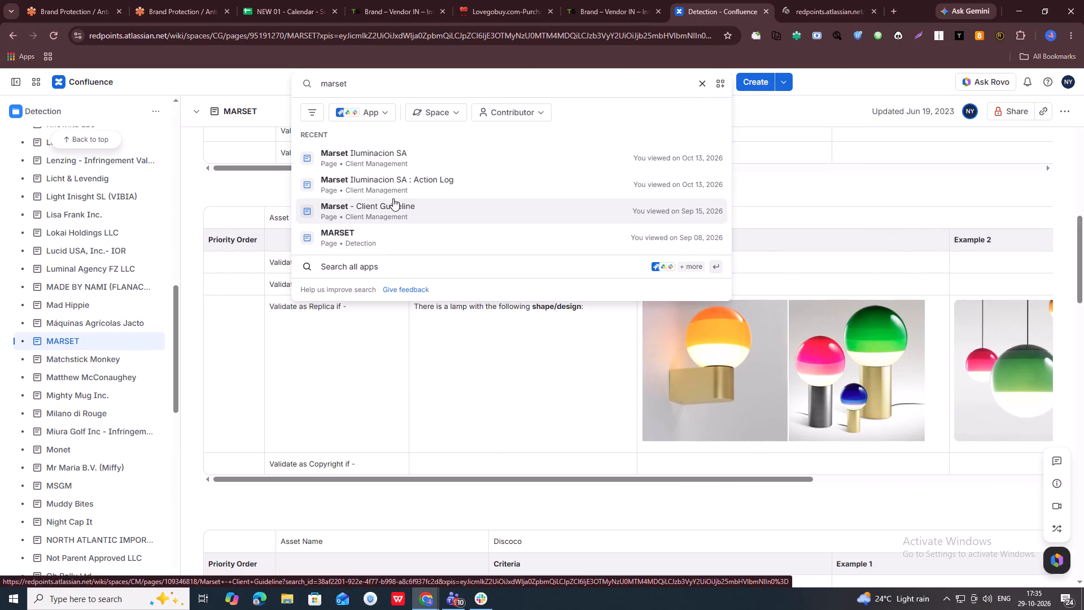
pyautogui.middleClick(411, 152)
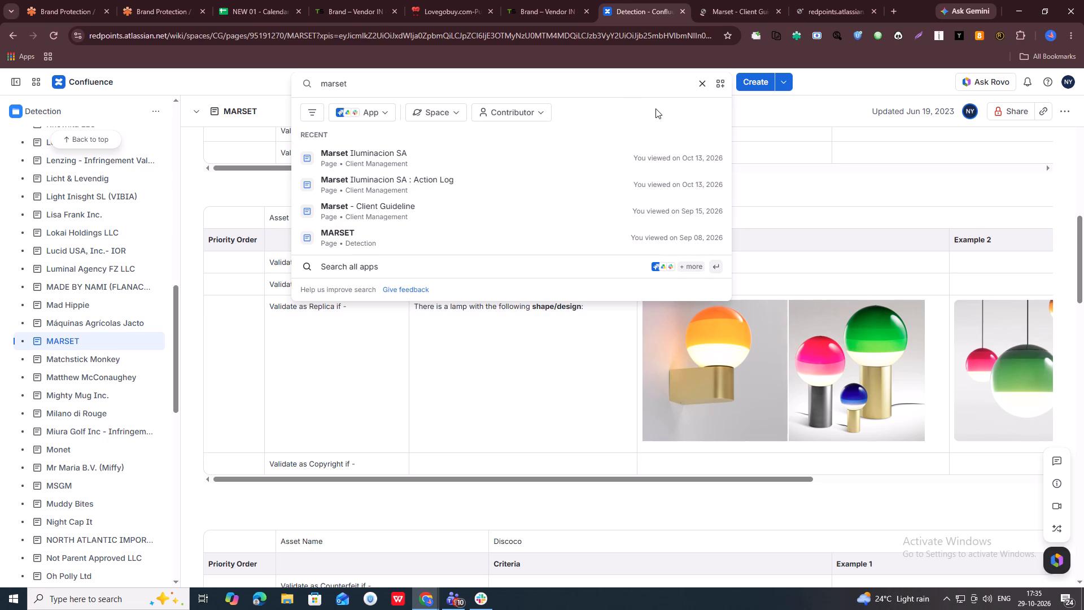
# Check the customer calendar spreadsheet, then review the brand protection strategy in the Marset - Client Guideline.
pyautogui.click(246, 0)
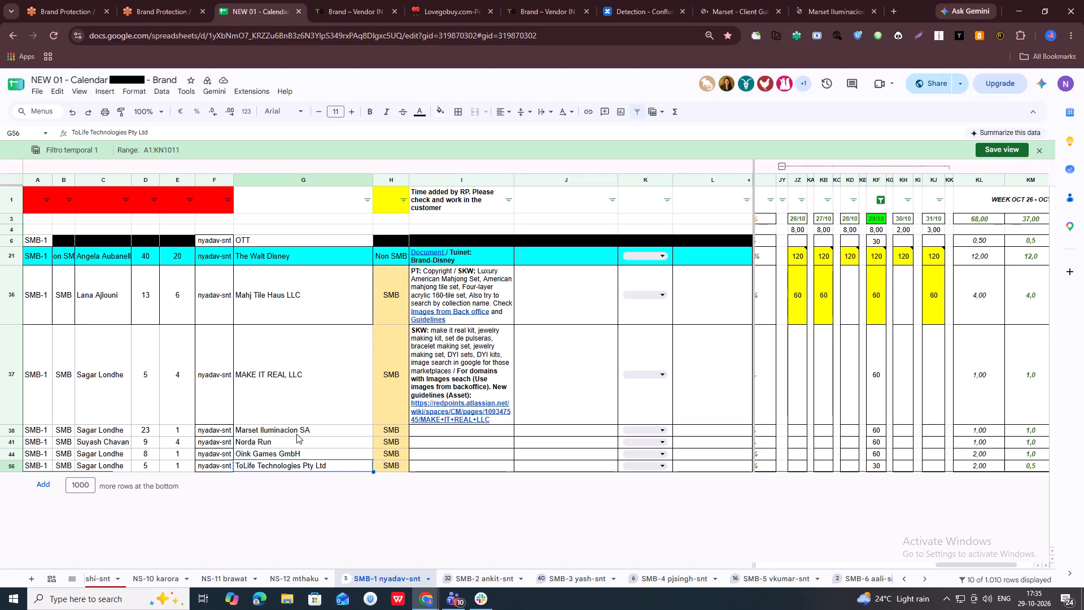
pyautogui.click(720, 0)
pyautogui.rightClick(720, 0)
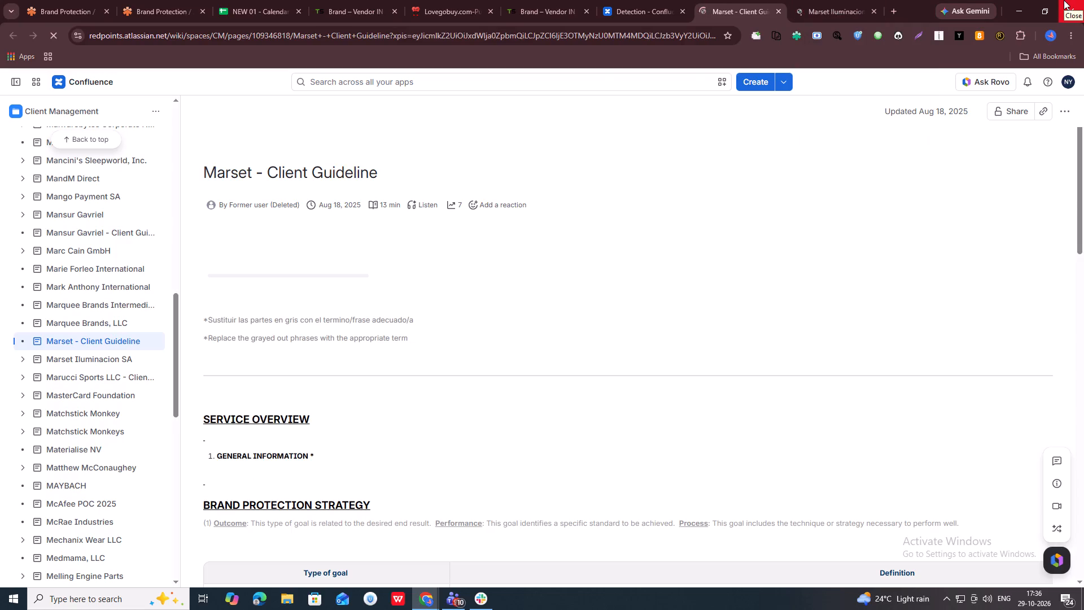
pyautogui.scroll(-6, 796, 381)
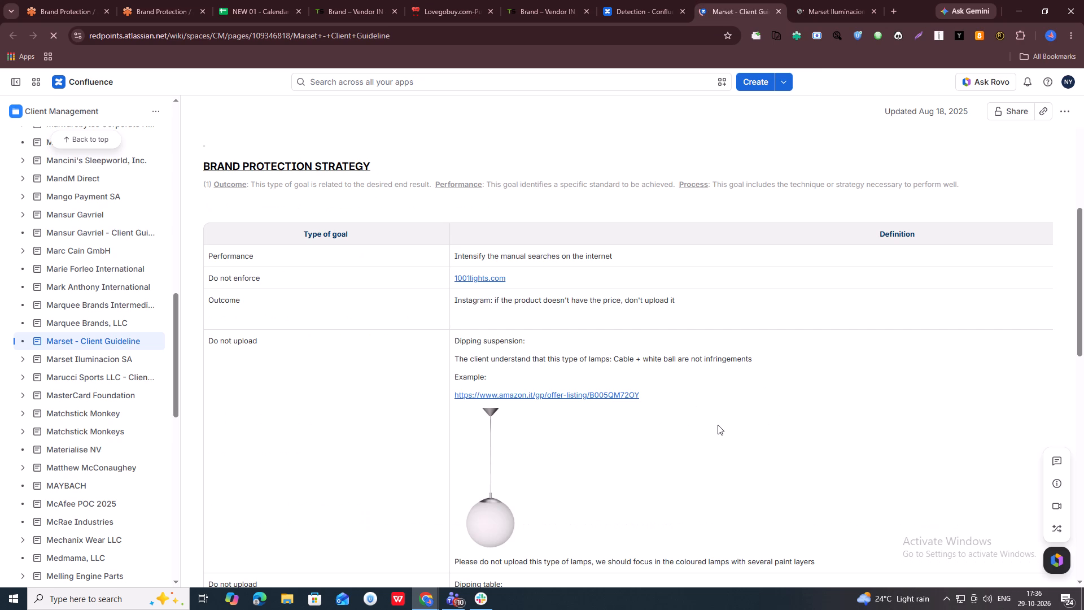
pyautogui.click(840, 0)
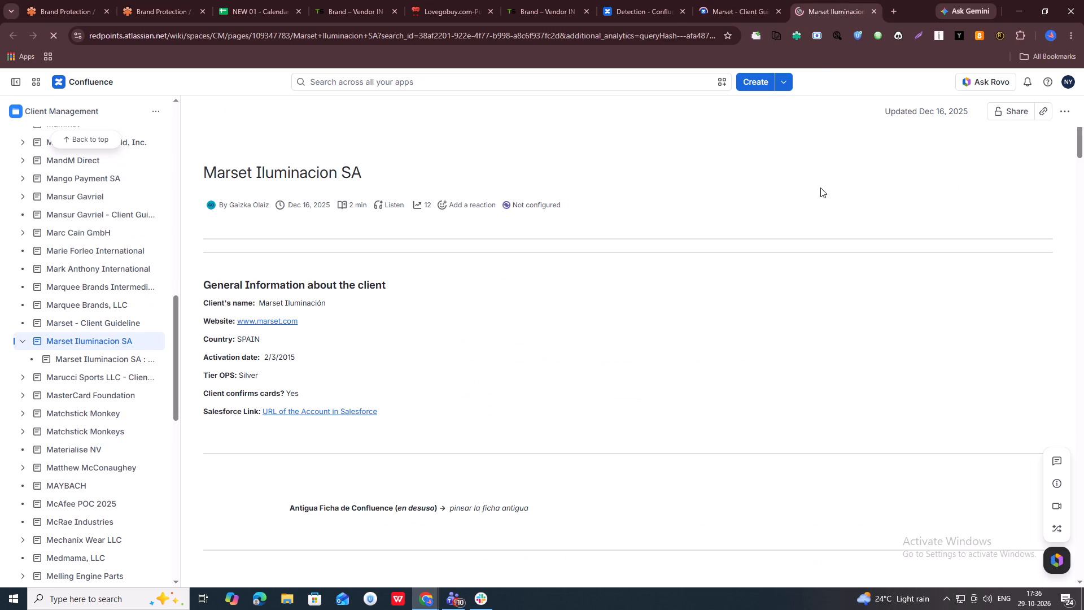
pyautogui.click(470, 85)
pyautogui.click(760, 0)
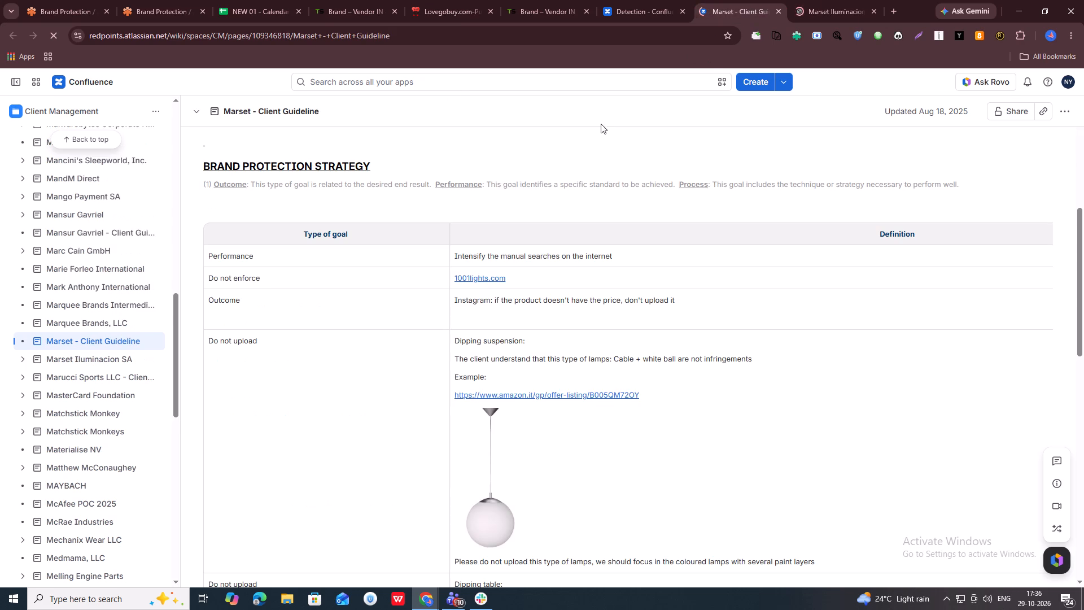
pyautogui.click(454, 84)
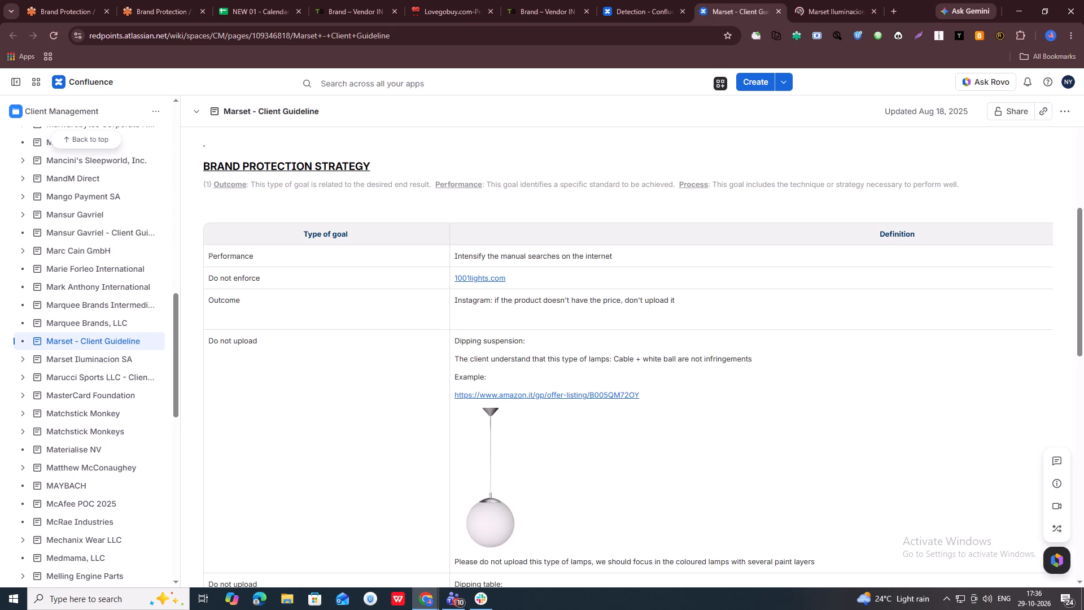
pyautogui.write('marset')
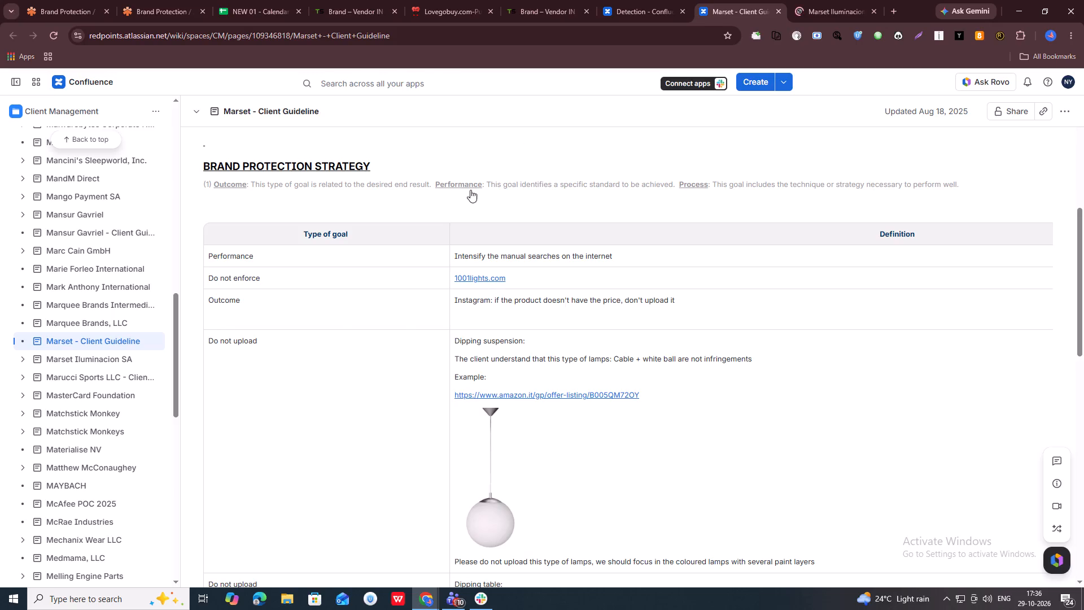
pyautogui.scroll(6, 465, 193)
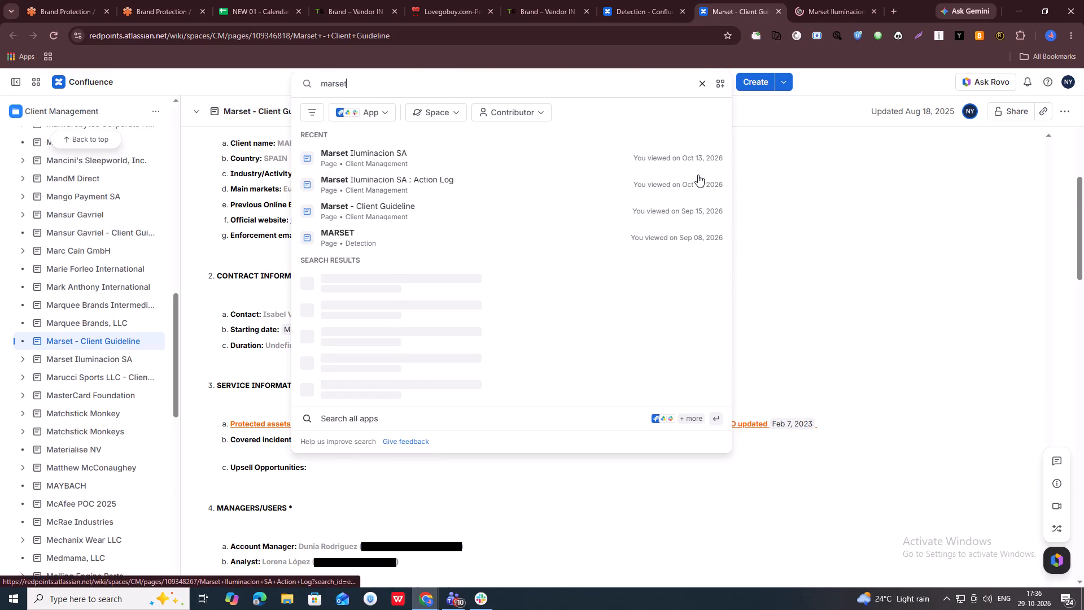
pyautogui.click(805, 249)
# Examine the protected assets table of the Marset - Client Guideline, covering the Ginger and Dipping lamps.
pyautogui.scroll(-9, 633, 363)
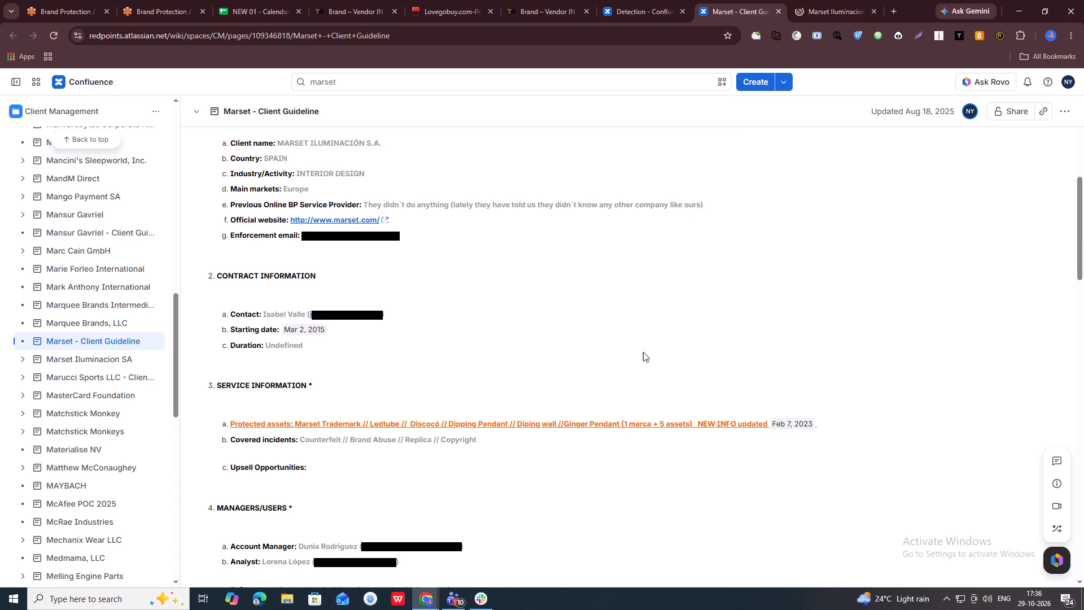
pyautogui.scroll(-14, 717, 386)
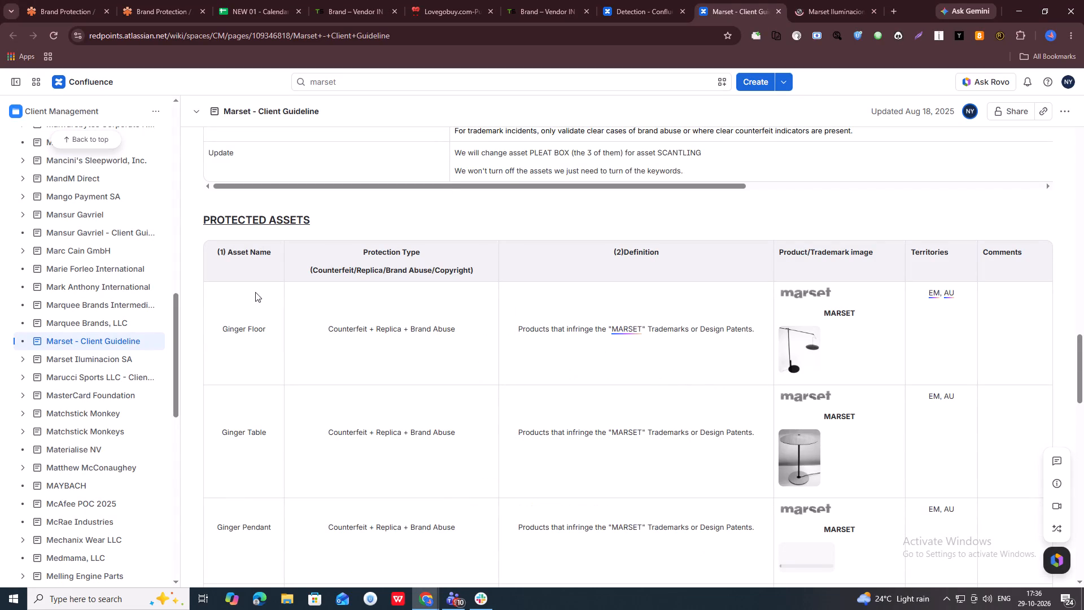
pyautogui.scroll(-4, 854, 430)
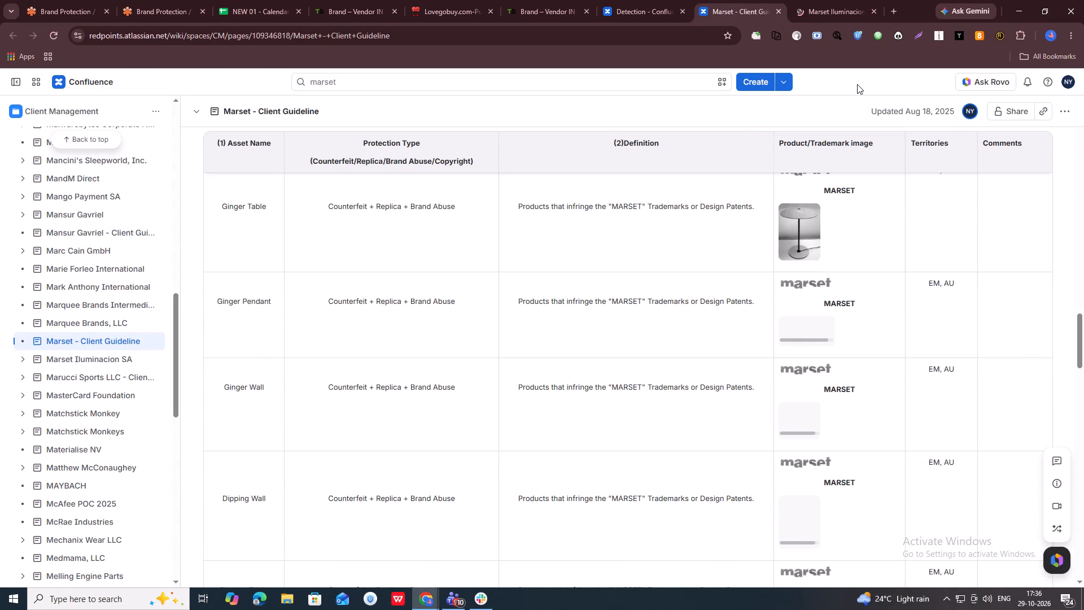
# Look through the service and covered domains section of the Marset Iluminacion SA page, checking the customer calendar as needed.
pyautogui.click(816, 0)
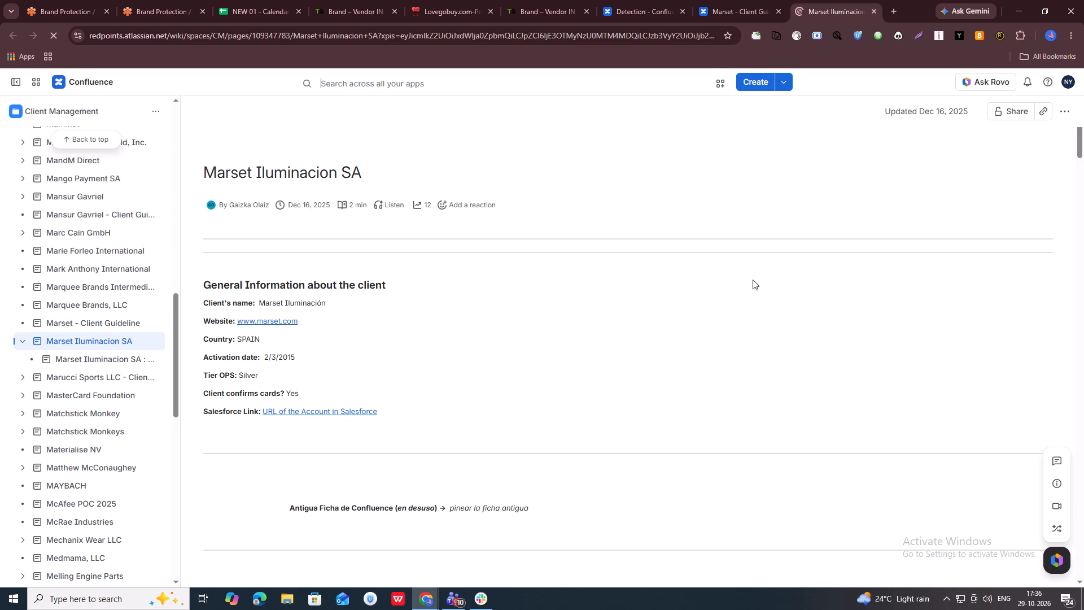
pyautogui.click(747, 0)
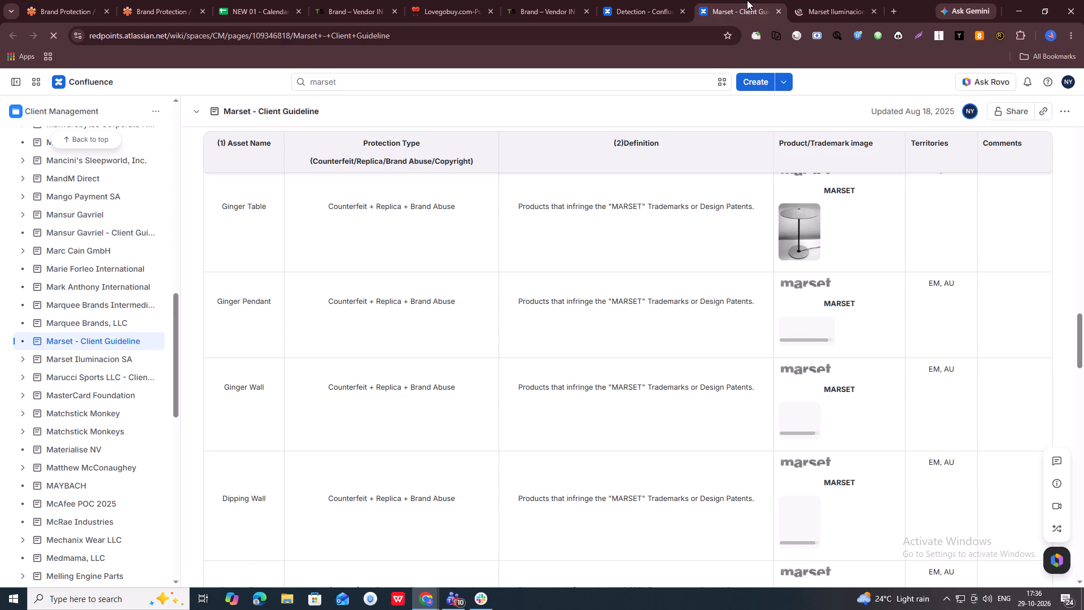
pyautogui.click(849, 0)
pyautogui.scroll(-7, 799, 335)
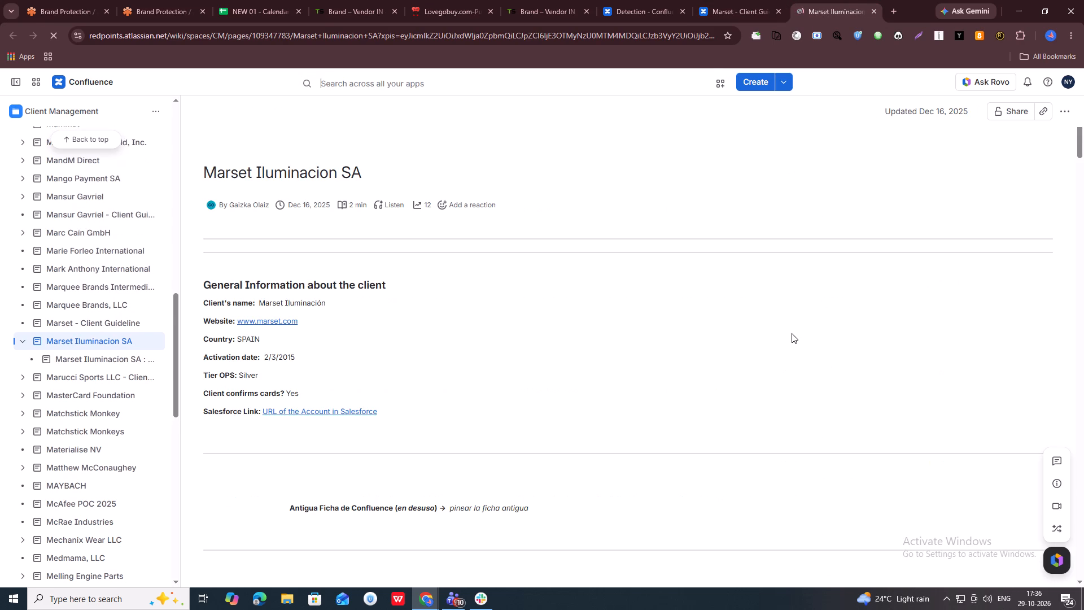
pyautogui.scroll(-6, 785, 342)
pyautogui.scroll(-12, 799, 416)
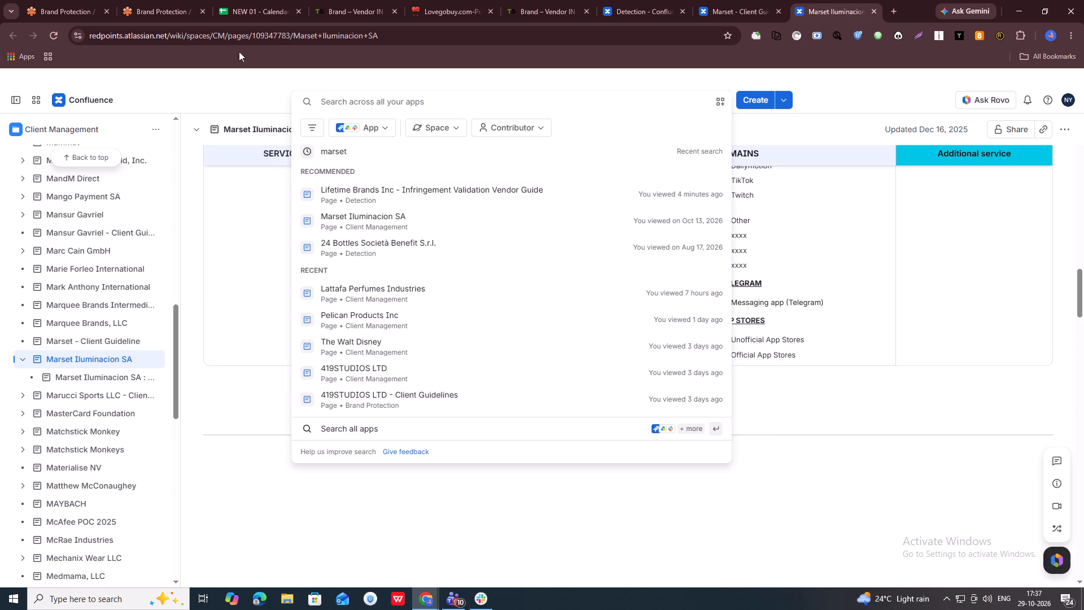
pyautogui.click(264, 0)
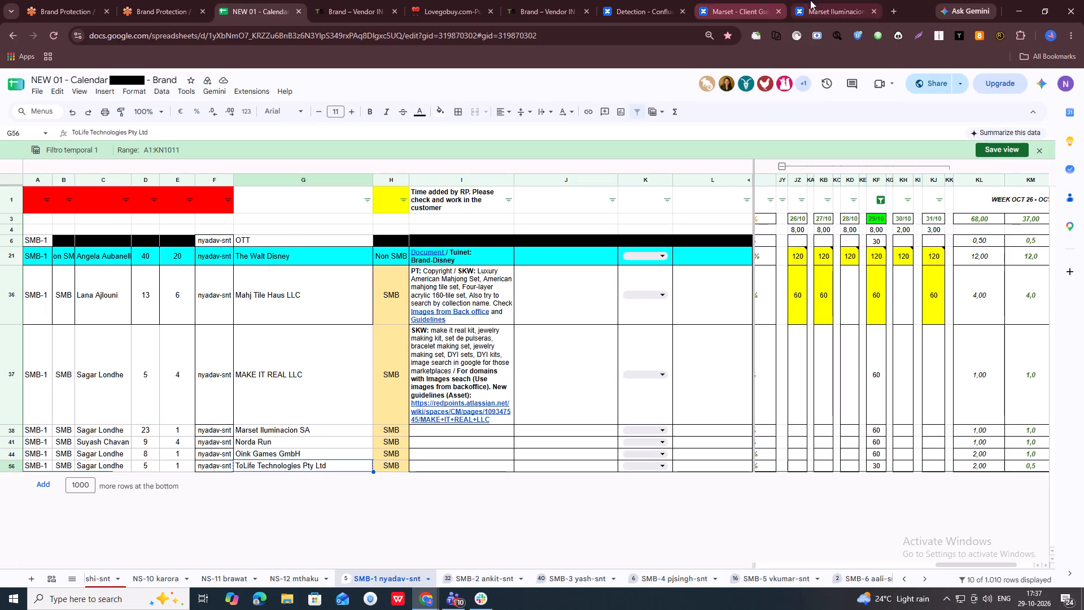
pyautogui.click(827, 0)
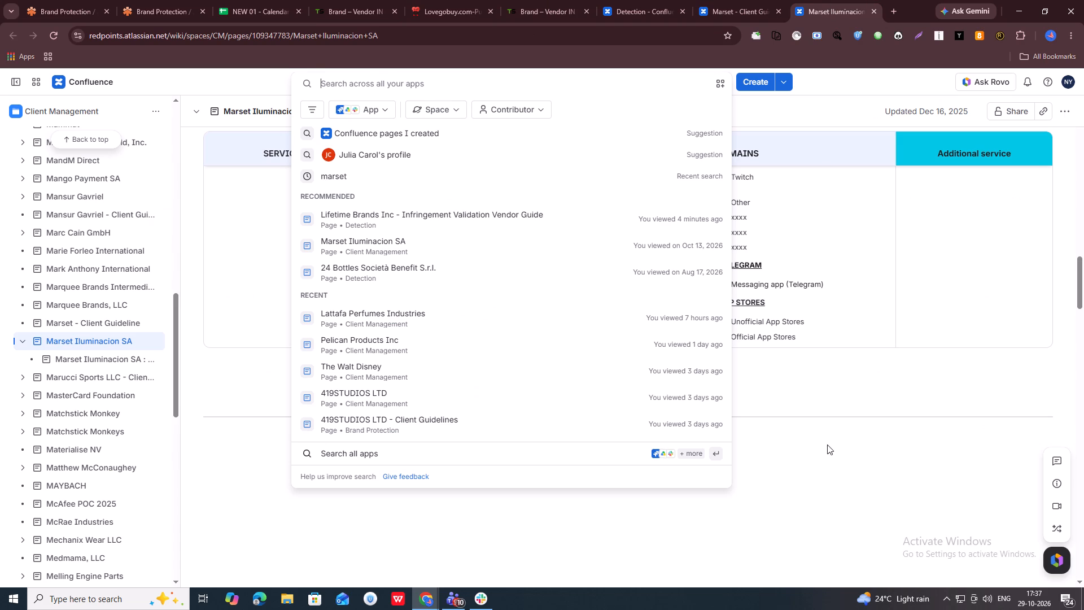
pyautogui.click(841, 438)
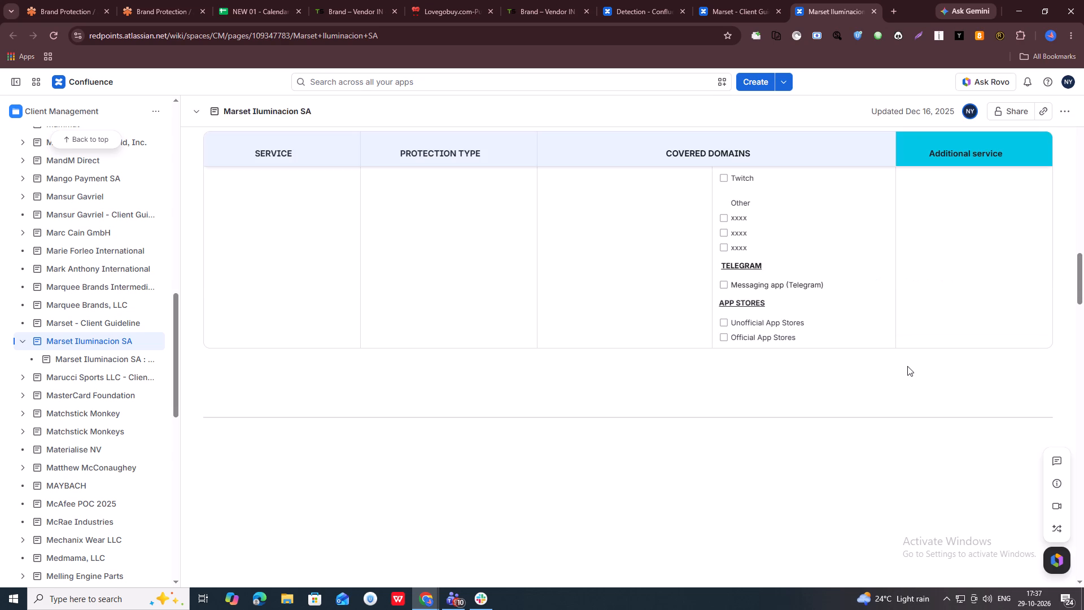
# Examine the additional information and the Assets table on the Marset Iluminacion SA page, including Dipping Table and Dipping Pendant.
pyautogui.scroll(-17, 811, 429)
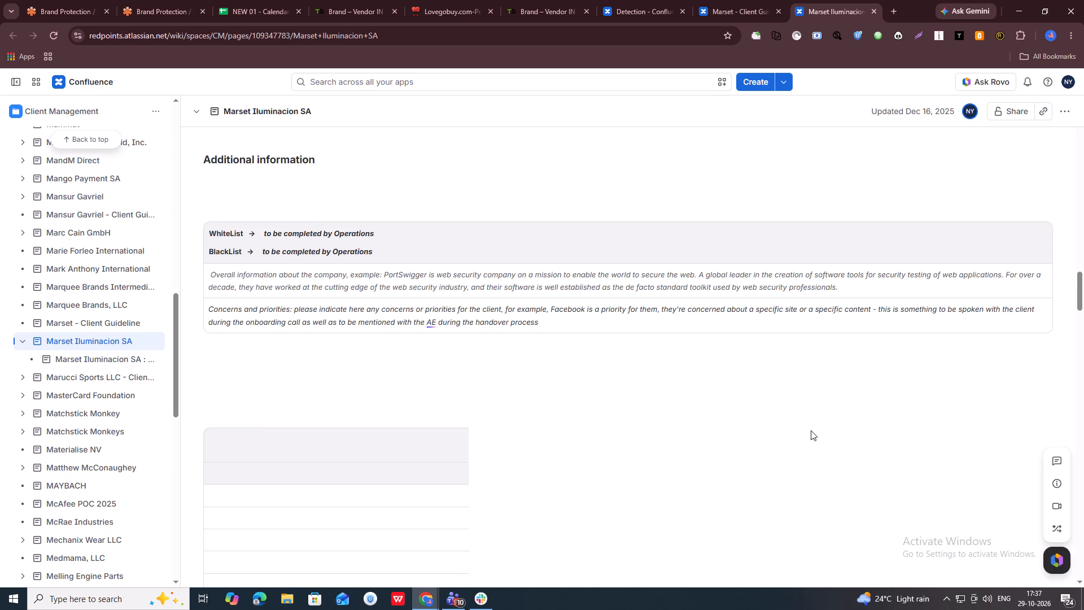
pyautogui.scroll(-9, 811, 430)
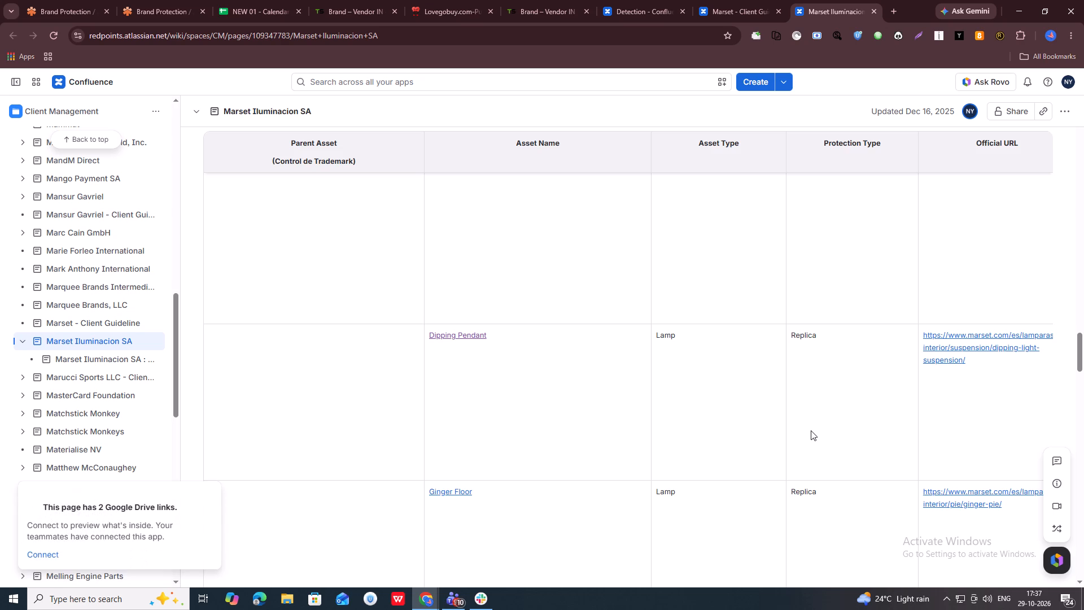
pyautogui.scroll(3, 811, 430)
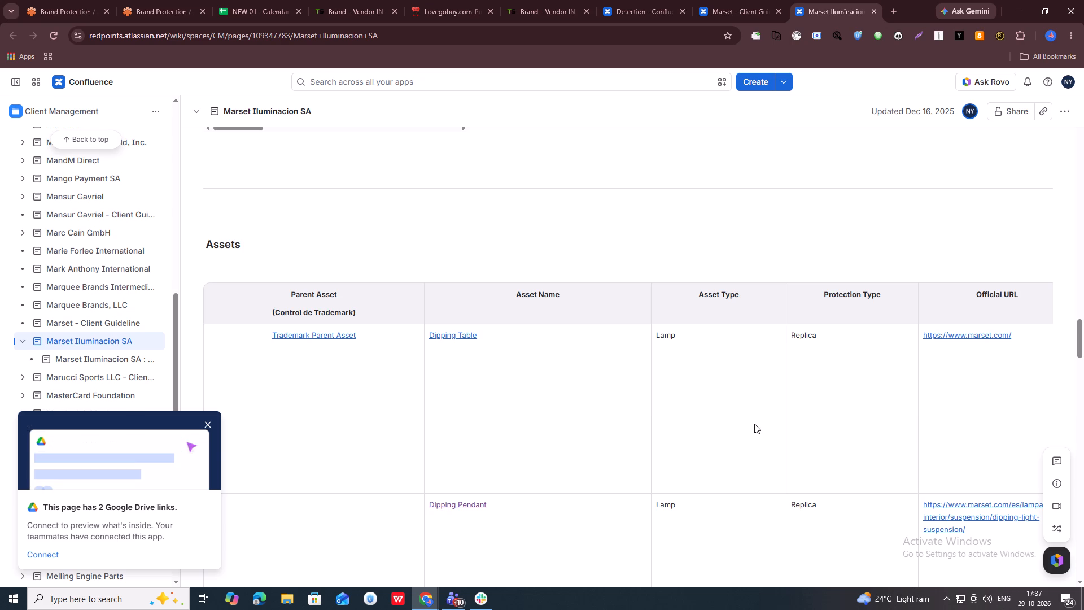
pyautogui.scroll(-2, 758, 451)
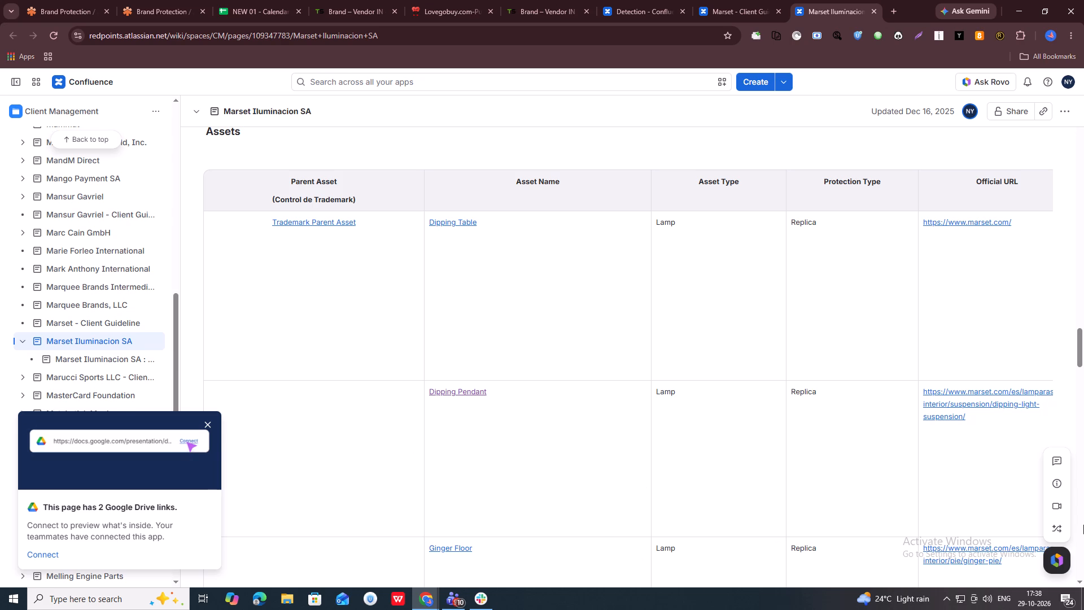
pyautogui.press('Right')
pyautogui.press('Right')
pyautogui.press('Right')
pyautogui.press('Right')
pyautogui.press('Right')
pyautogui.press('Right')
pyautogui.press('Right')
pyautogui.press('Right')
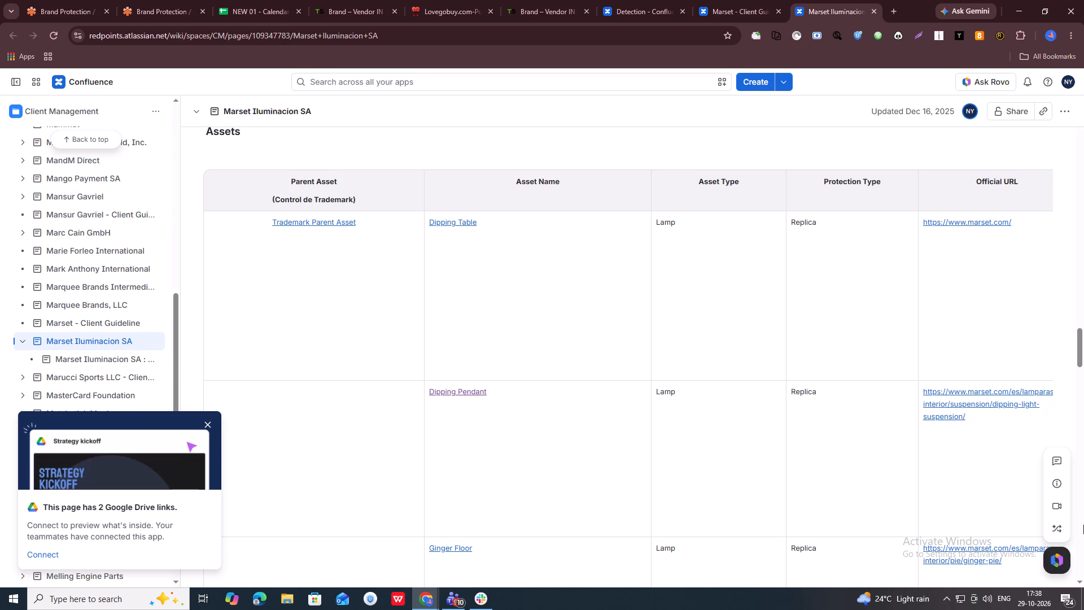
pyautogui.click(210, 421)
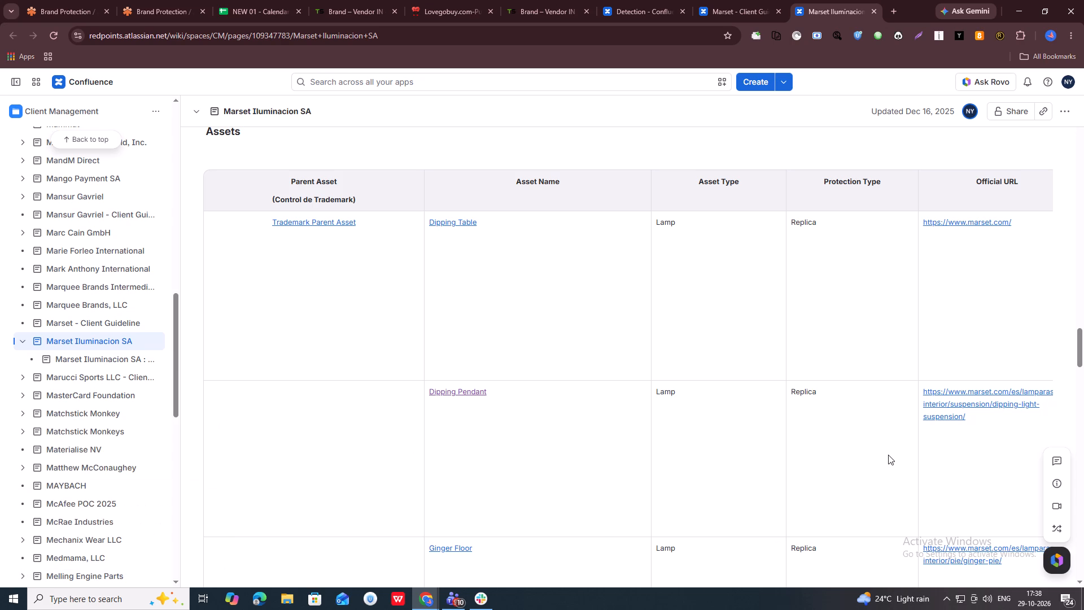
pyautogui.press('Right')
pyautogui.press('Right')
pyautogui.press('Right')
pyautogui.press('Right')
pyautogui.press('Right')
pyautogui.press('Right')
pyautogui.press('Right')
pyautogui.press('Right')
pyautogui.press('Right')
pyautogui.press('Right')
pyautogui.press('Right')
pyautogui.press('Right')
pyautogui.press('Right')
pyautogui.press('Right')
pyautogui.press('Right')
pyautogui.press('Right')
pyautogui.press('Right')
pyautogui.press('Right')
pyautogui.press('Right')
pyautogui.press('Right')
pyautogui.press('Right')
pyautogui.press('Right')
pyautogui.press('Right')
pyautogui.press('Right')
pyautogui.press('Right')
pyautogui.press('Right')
# Compare the lamp assets in the Marset - Client Guideline with the Assets table on the Marset Iluminacion SA page.
pyautogui.scroll(-6, 994, 435)
pyautogui.scroll(-13, 963, 394)
pyautogui.click(746, 0)
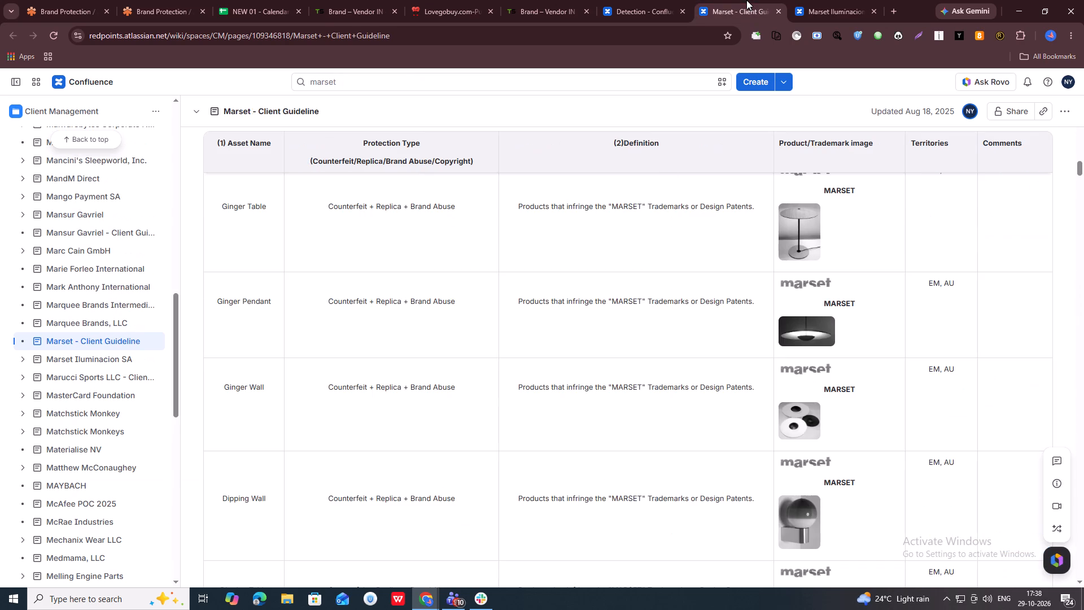
pyautogui.scroll(-3, 838, 397)
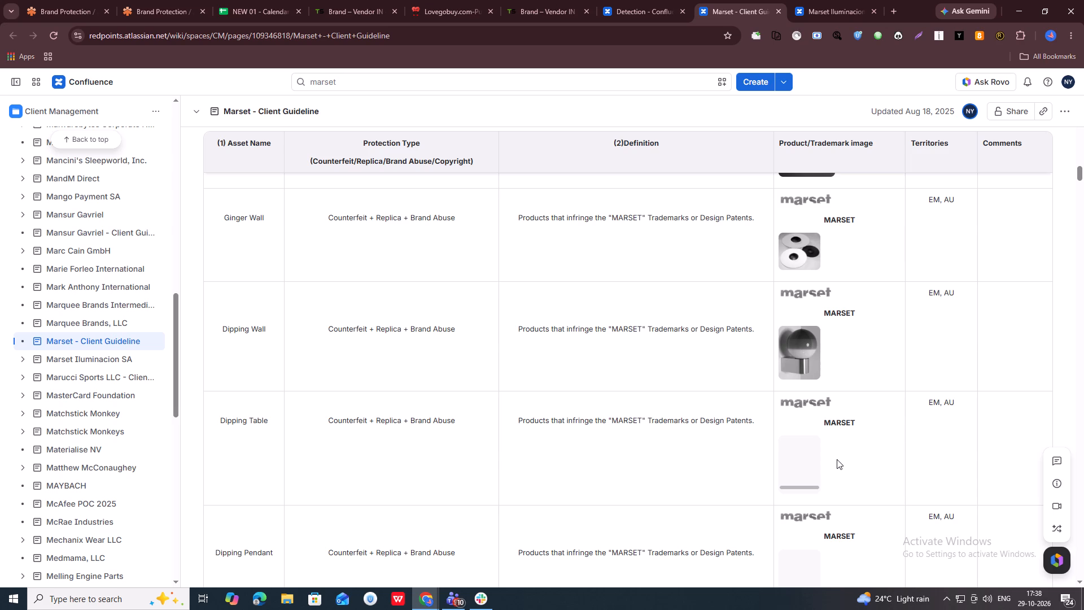
pyautogui.scroll(-3, 839, 446)
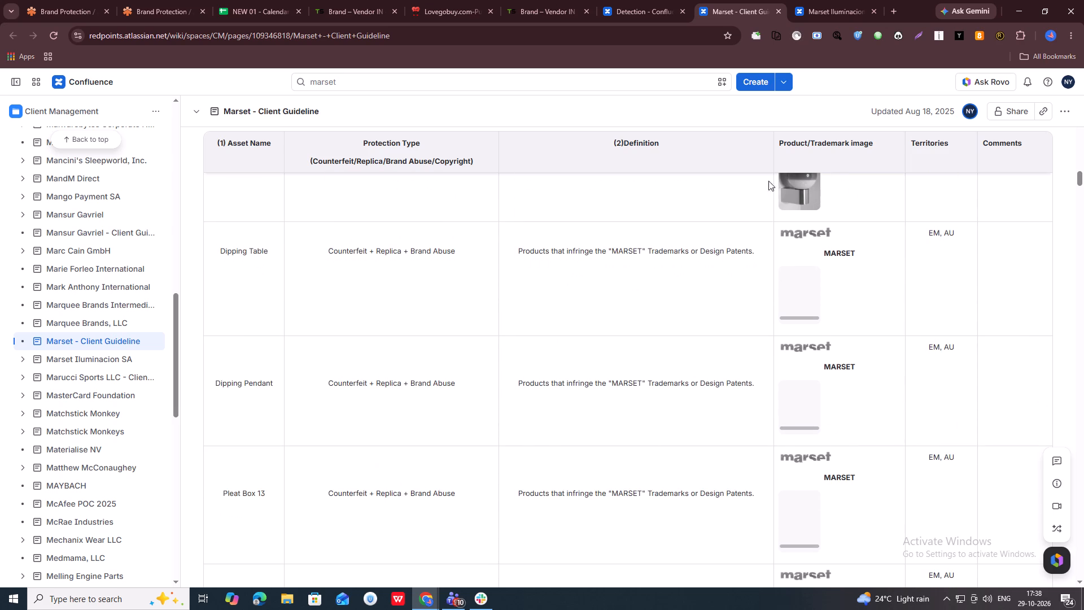
pyautogui.click(848, 0)
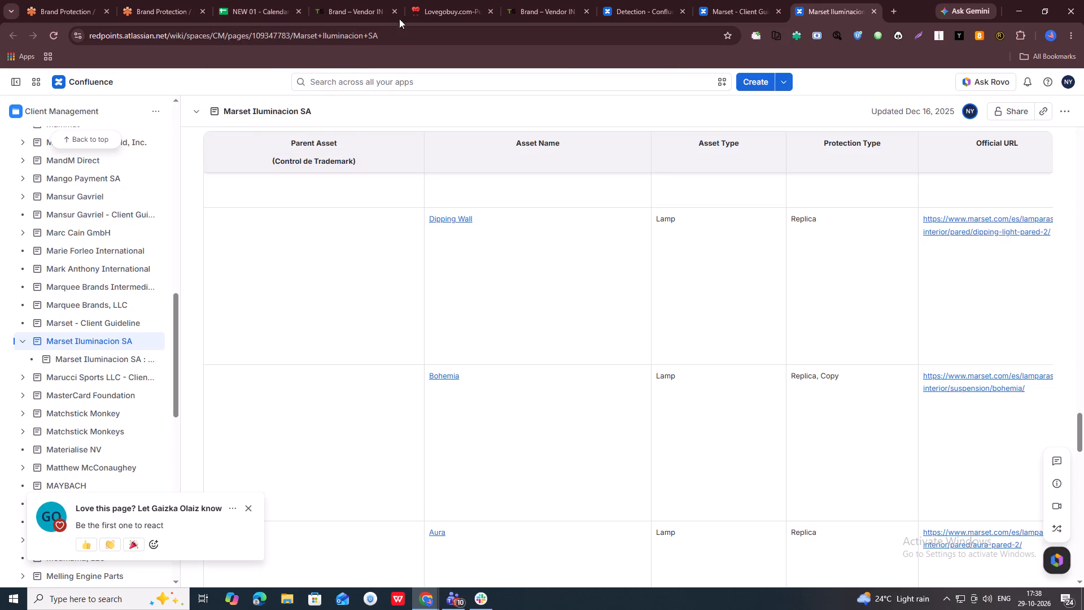
# Copy the assigned customer names from OTT to ToLife Technologies Pty Ltd in the customer calendar spreadsheet.
pyautogui.hotkey('alt', 'Tab')
pyautogui.keyDown('alt'); pyautogui.click(216, 310); pyautogui.keyUp('alt')
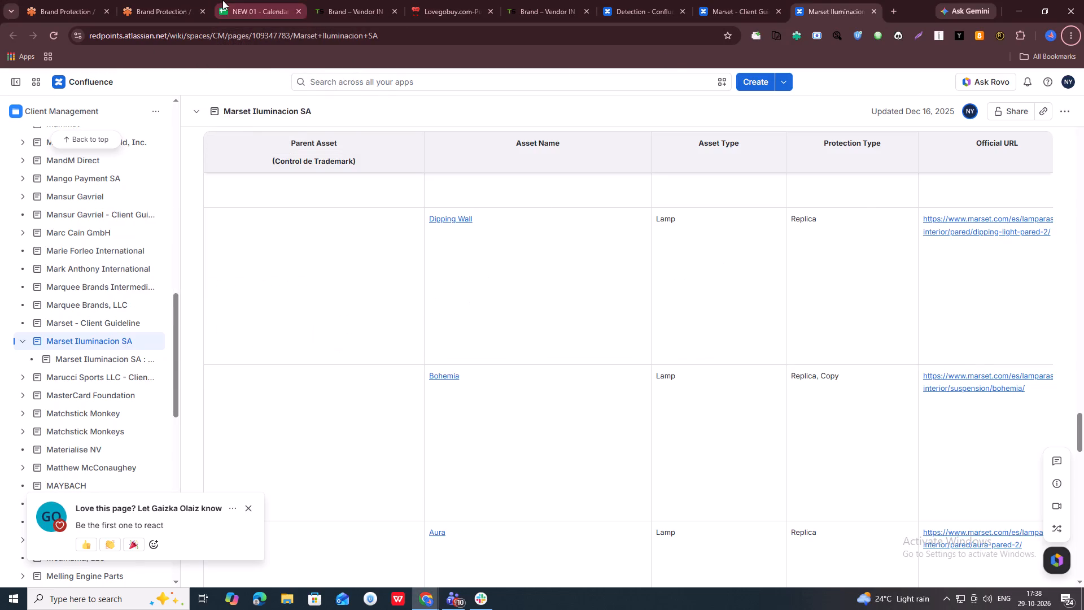
pyautogui.click(222, 0)
pyautogui.click(295, 239)
pyautogui.rightClick(295, 239)
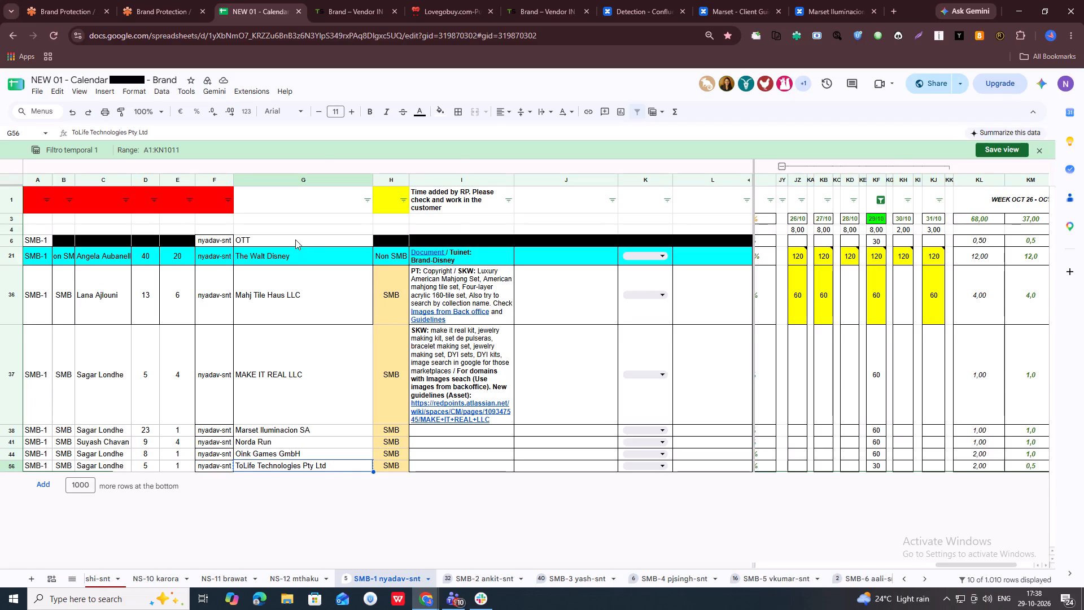
pyautogui.keyDown('shift'); pyautogui.click(259, 465); pyautogui.keyUp('shift')
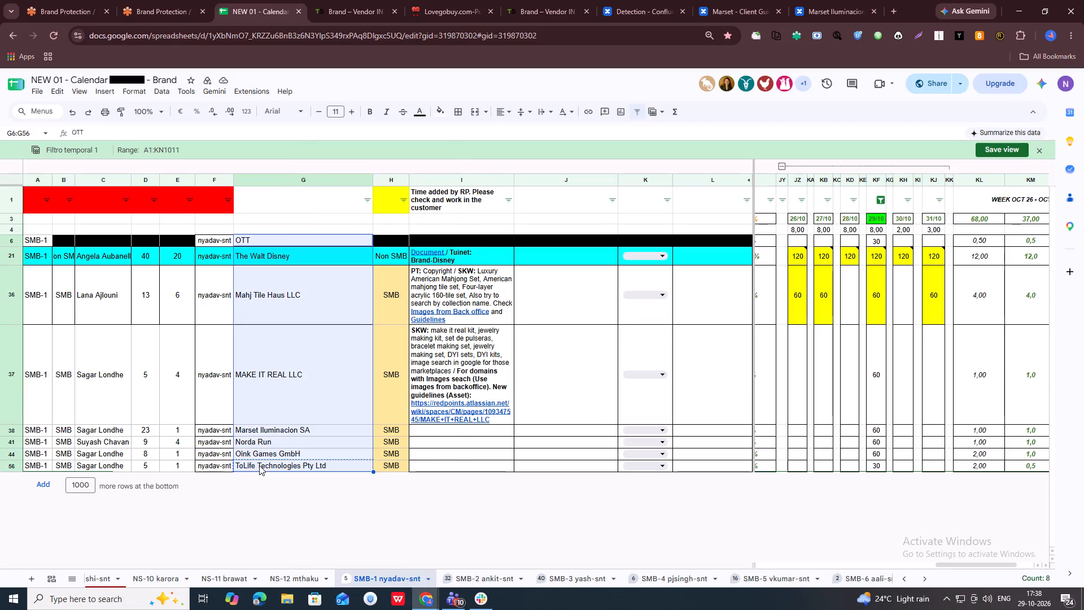
pyautogui.hotkey('ctrl', 'c')
pyautogui.hotkey('ctrl', 'c')
pyautogui.hotkey('ctrl', 'c')
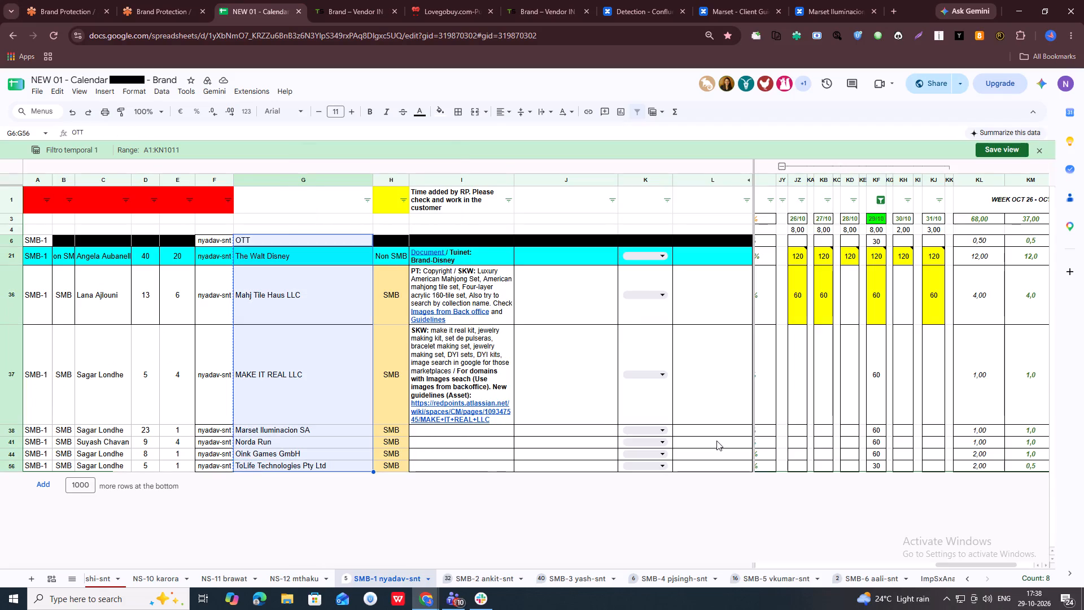
pyautogui.hotkey('alt', 'Tab')
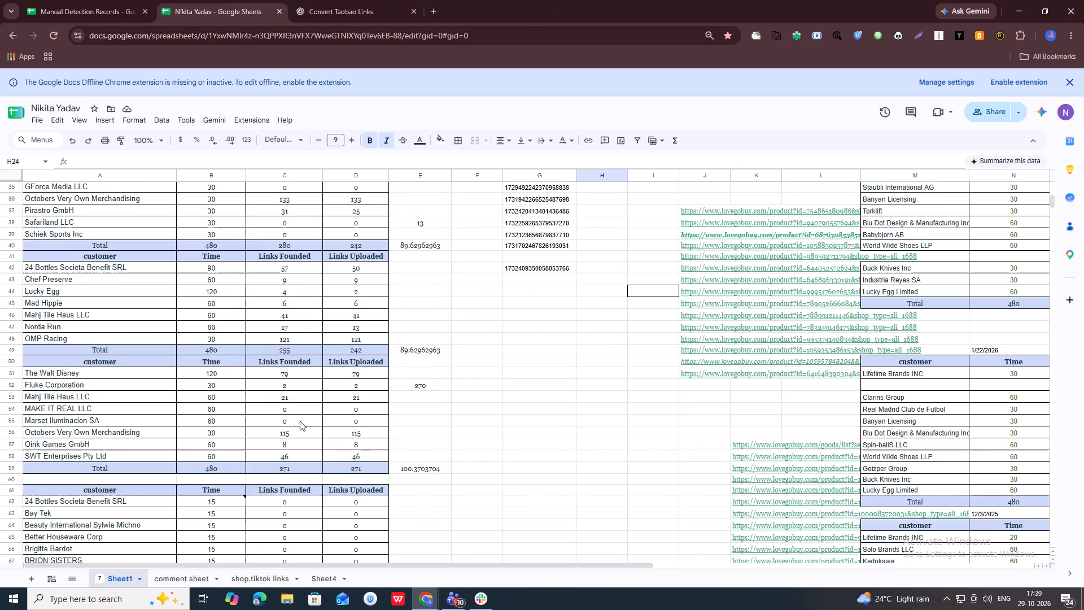
pyautogui.scroll(2, 196, 336)
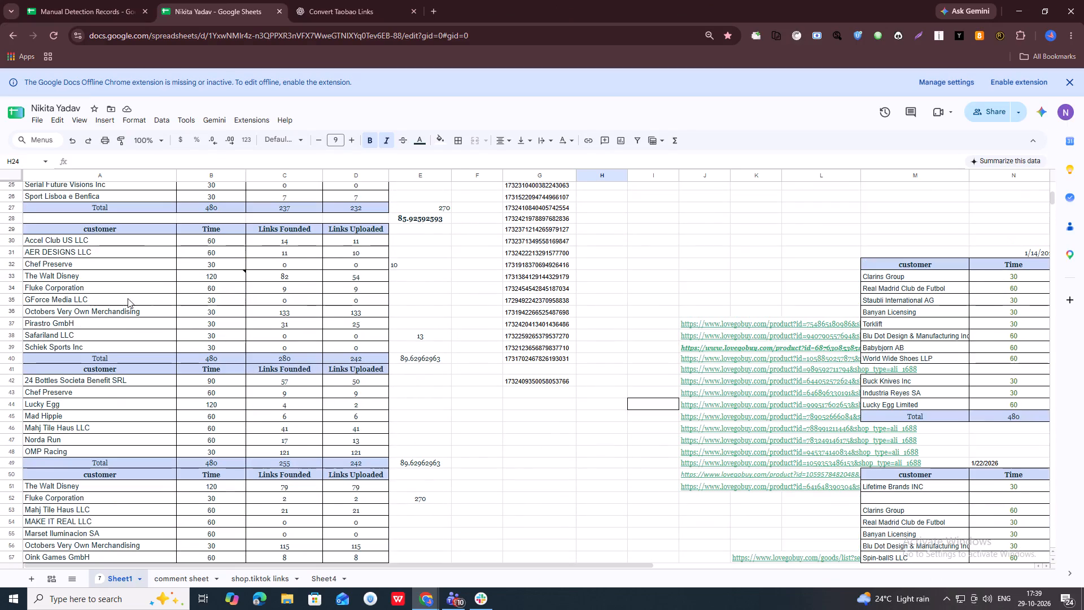
pyautogui.moveTo(85, 241); pyautogui.dragTo(97, 345)
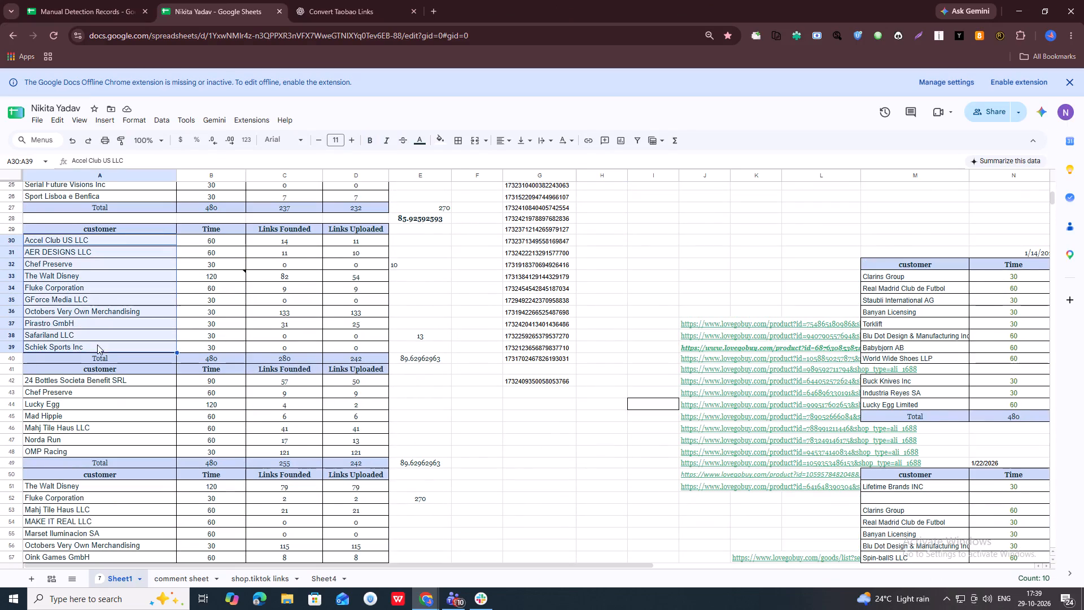
pyautogui.scroll(-2, 105, 346)
pyautogui.moveTo(102, 373); pyautogui.dragTo(108, 447)
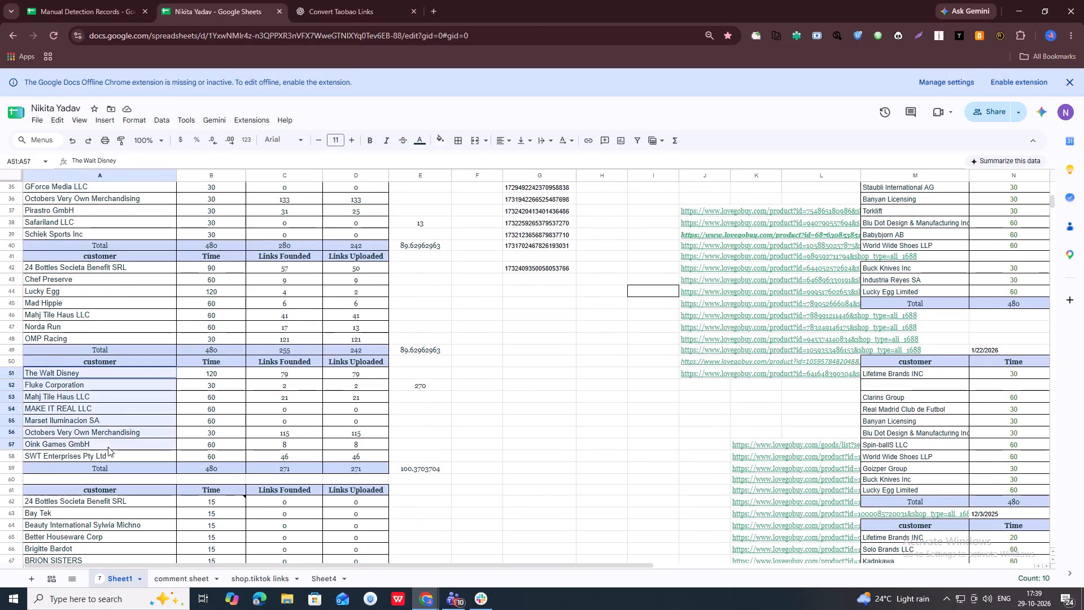
pyautogui.moveTo(108, 447); pyautogui.dragTo(108, 457)
pyautogui.hotkey('ctrl', 'v')
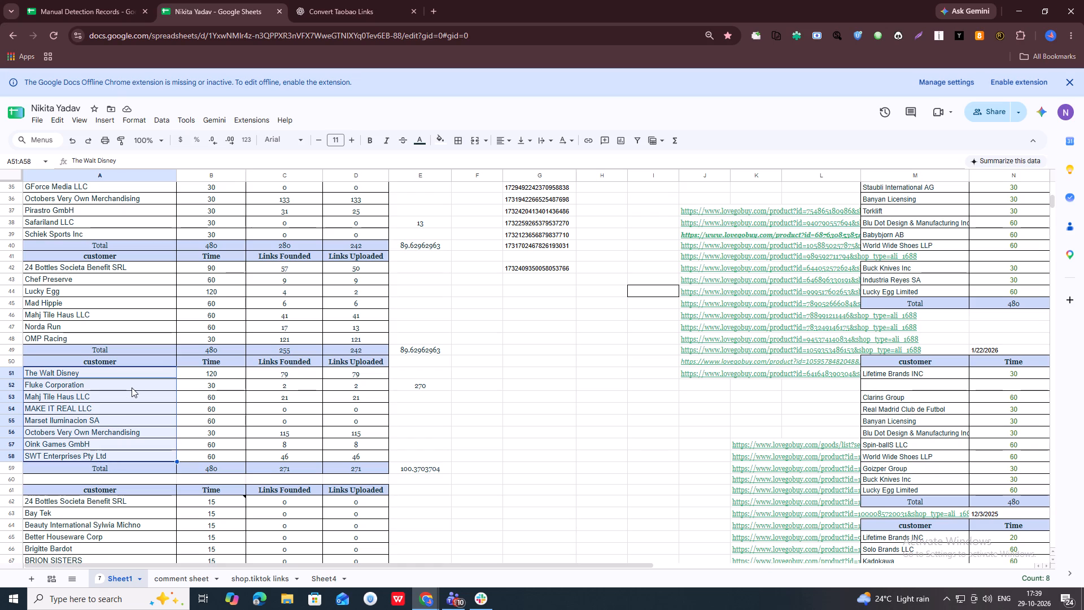
pyautogui.click(435, 136)
pyautogui.click(536, 175)
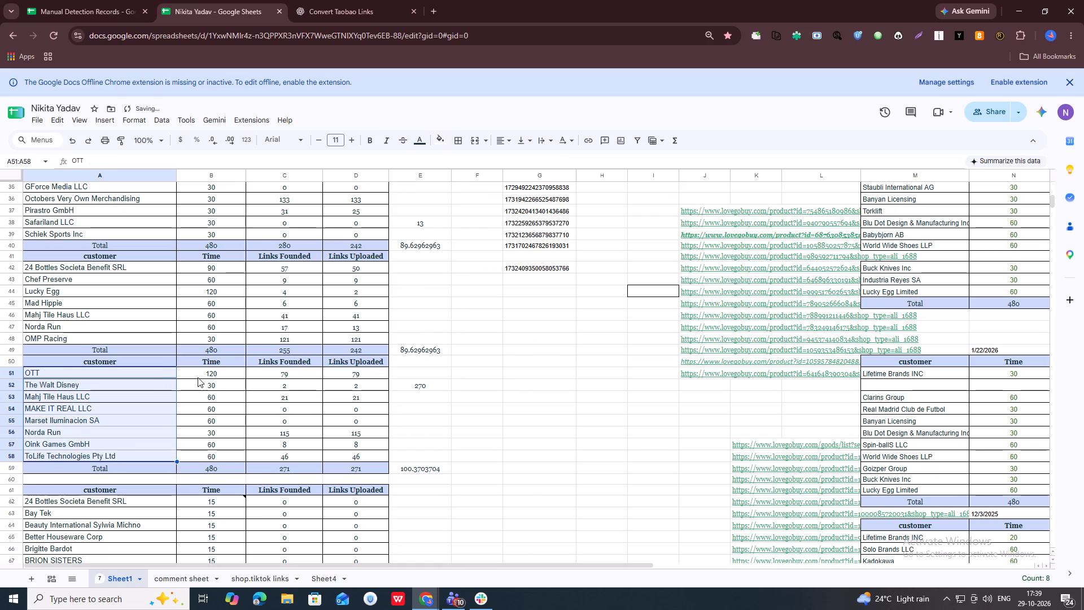
# Clear the Time, Links Founded and Links Uploaded values beside the pasted customers in B51:D58.
pyautogui.moveTo(206, 374); pyautogui.dragTo(353, 451)
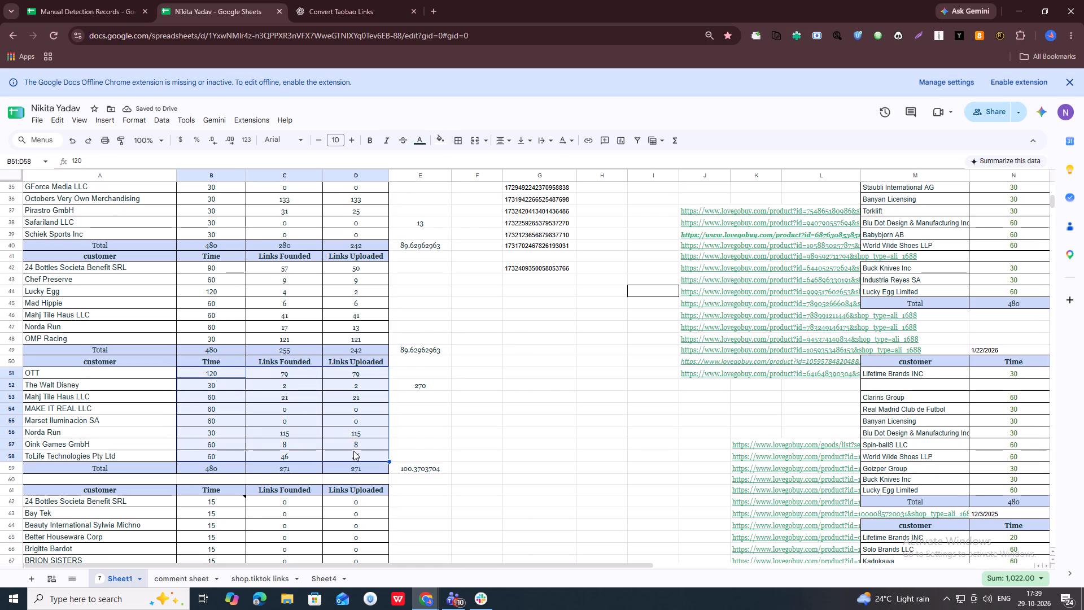
pyautogui.press('Delete')
pyautogui.press('Left')
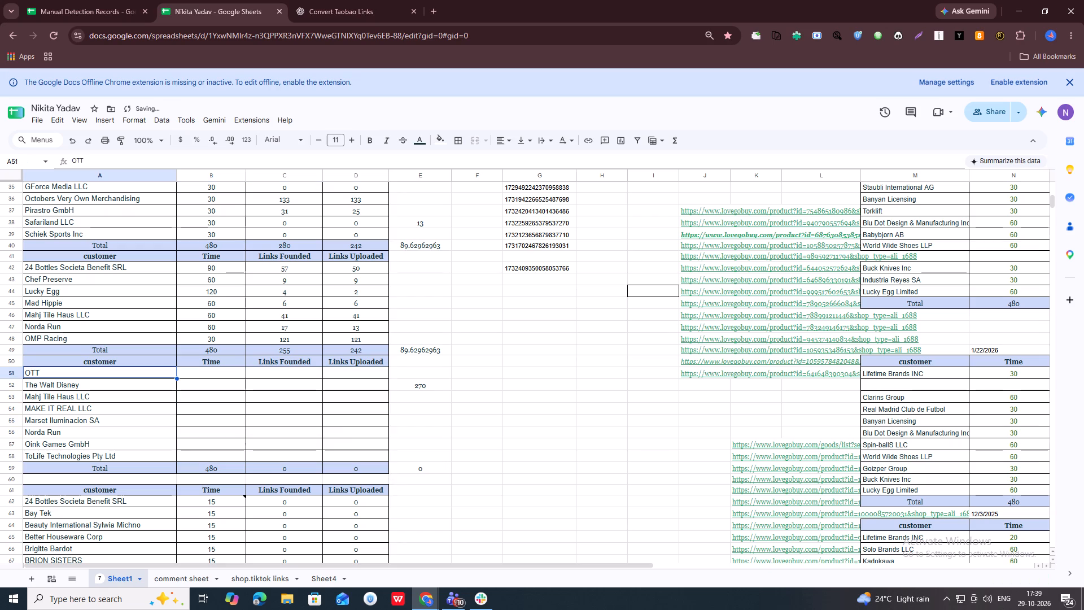
# Copy the 29/10 customer times from the calendar into the work log's Time column at B51:B58 with a white fill.
pyautogui.click(104, 0)
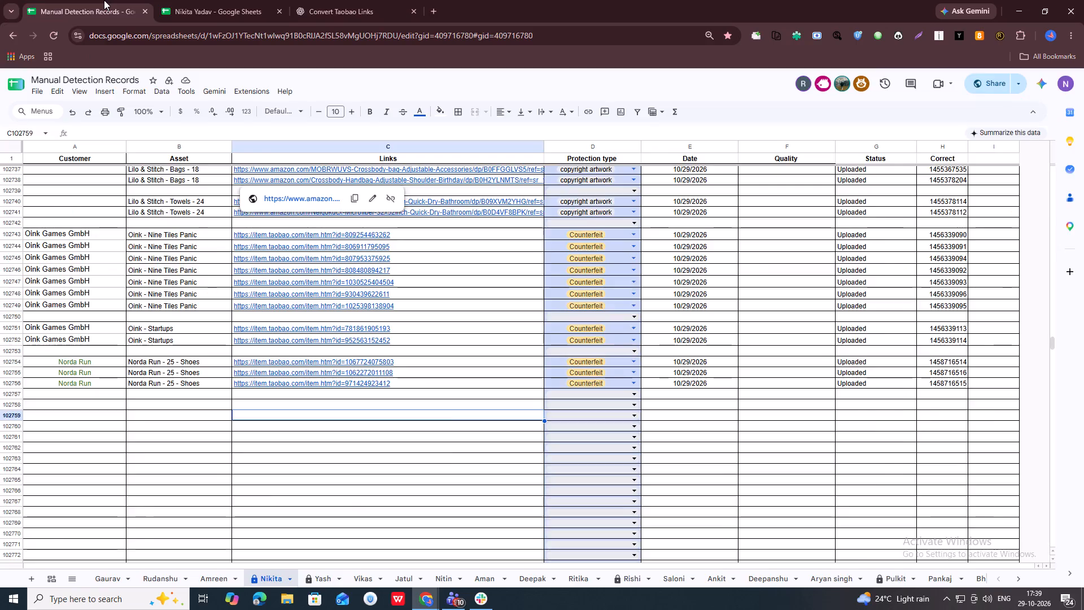
pyautogui.click(289, 0)
pyautogui.hotkey('alt', 'Tab')
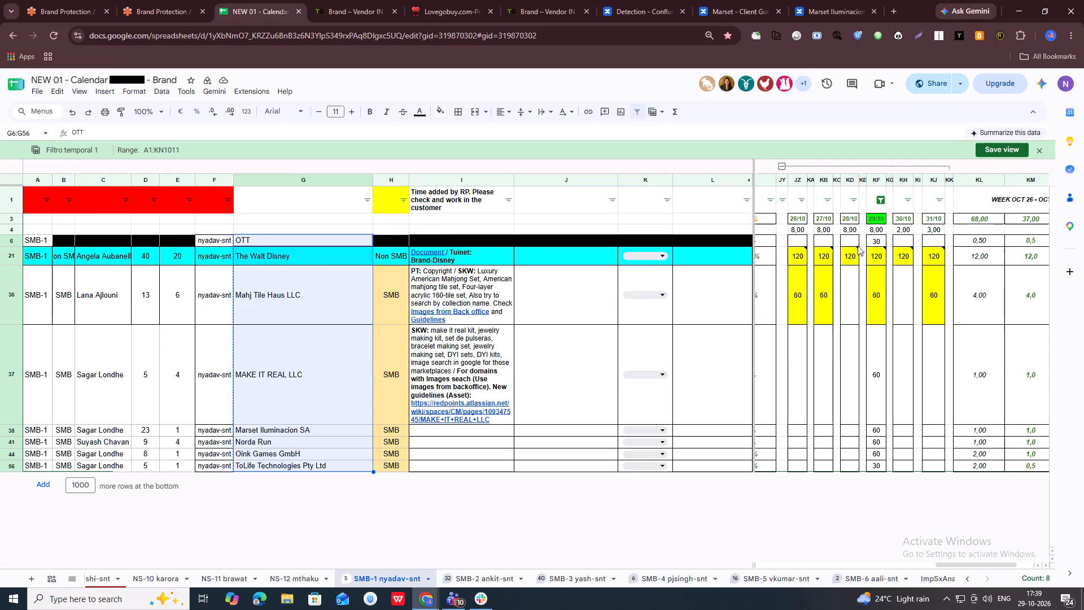
pyautogui.moveTo(874, 241); pyautogui.dragTo(885, 467)
pyautogui.hotkey('ctrl', 'c')
pyautogui.hotkey('alt', 'Tab')
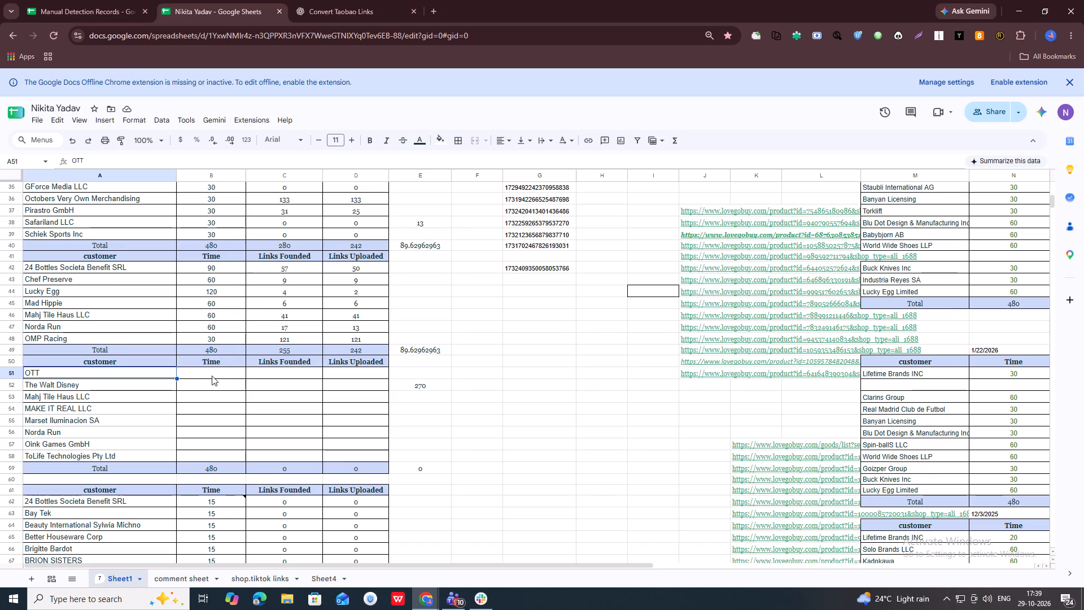
pyautogui.click(206, 375)
pyautogui.hotkey('ctrl', 'v')
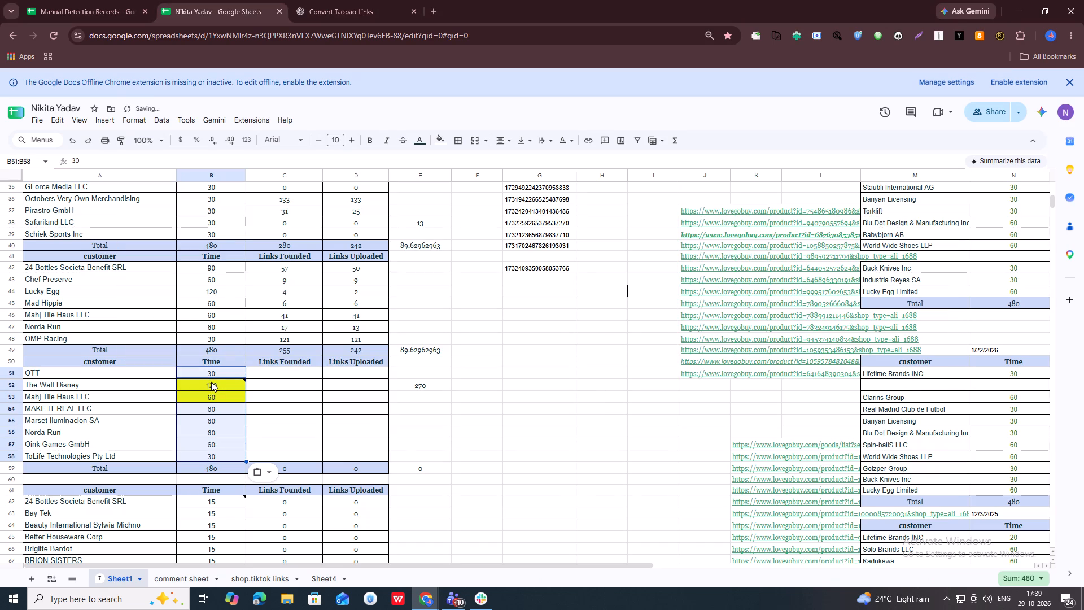
pyautogui.click(436, 138)
pyautogui.click(541, 175)
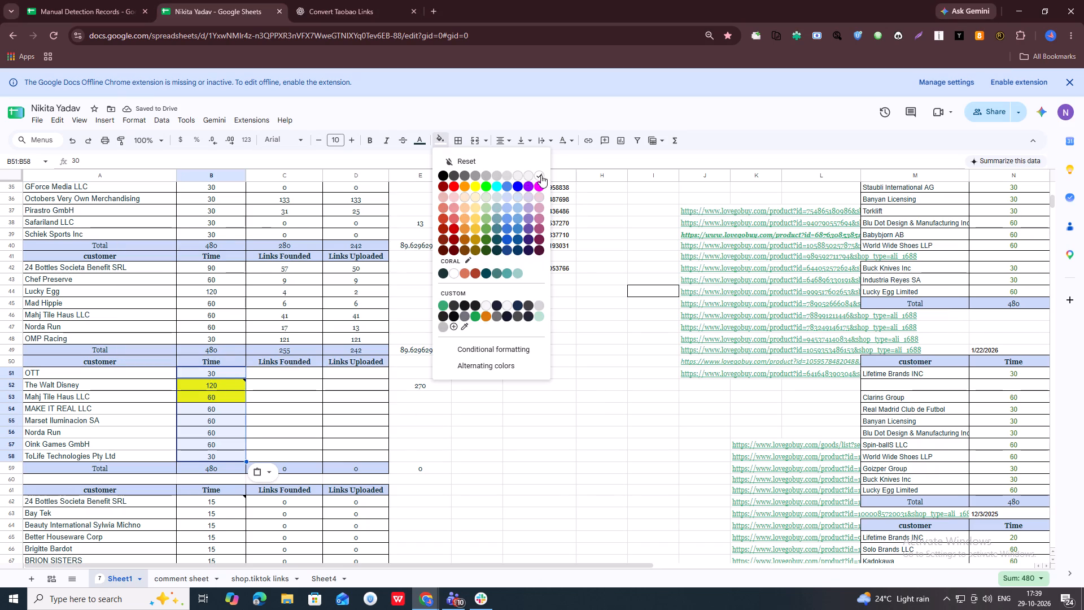
# Enter 139 for both Links Founded and Links Uploaded in the OTT row of the work log.
pyautogui.click(289, 377)
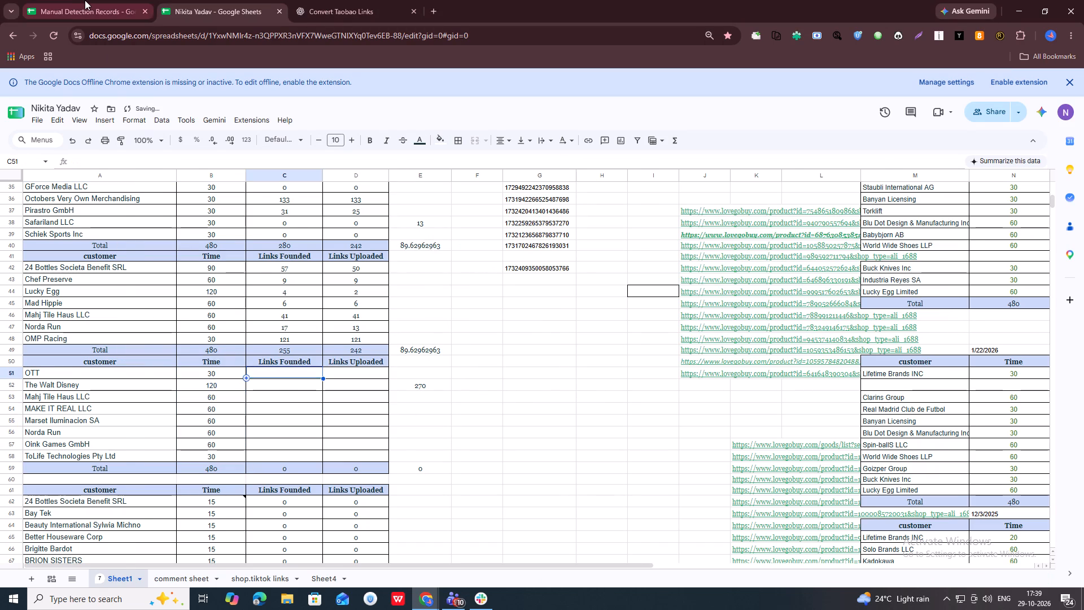
pyautogui.click(88, 0)
pyautogui.click(216, 0)
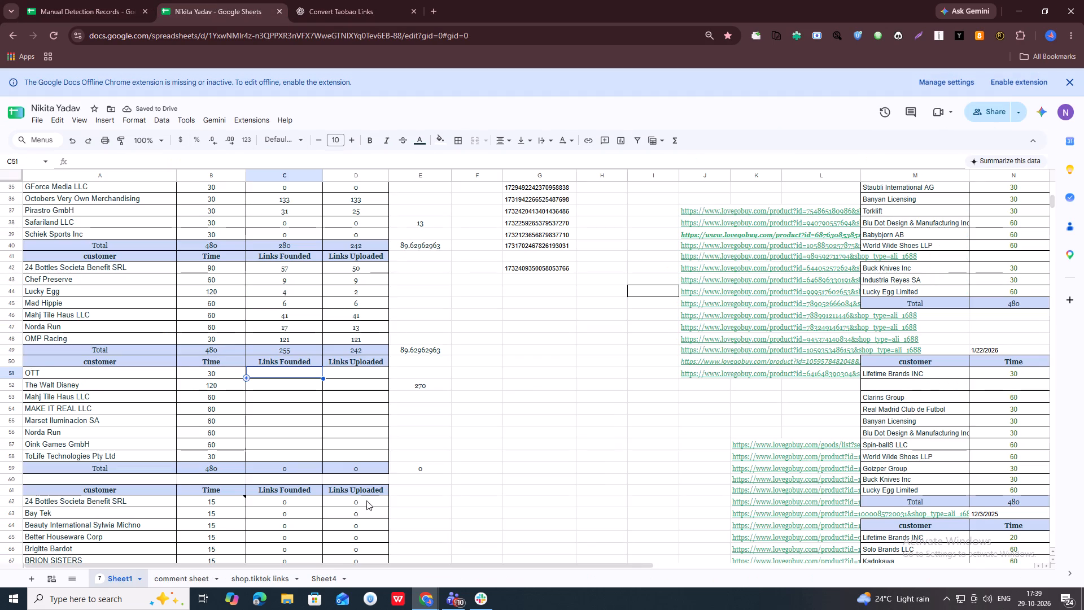
pyautogui.write('139')
pyautogui.press('Right')
pyautogui.write('139')
pyautogui.press('Down')
pyautogui.press('Left')
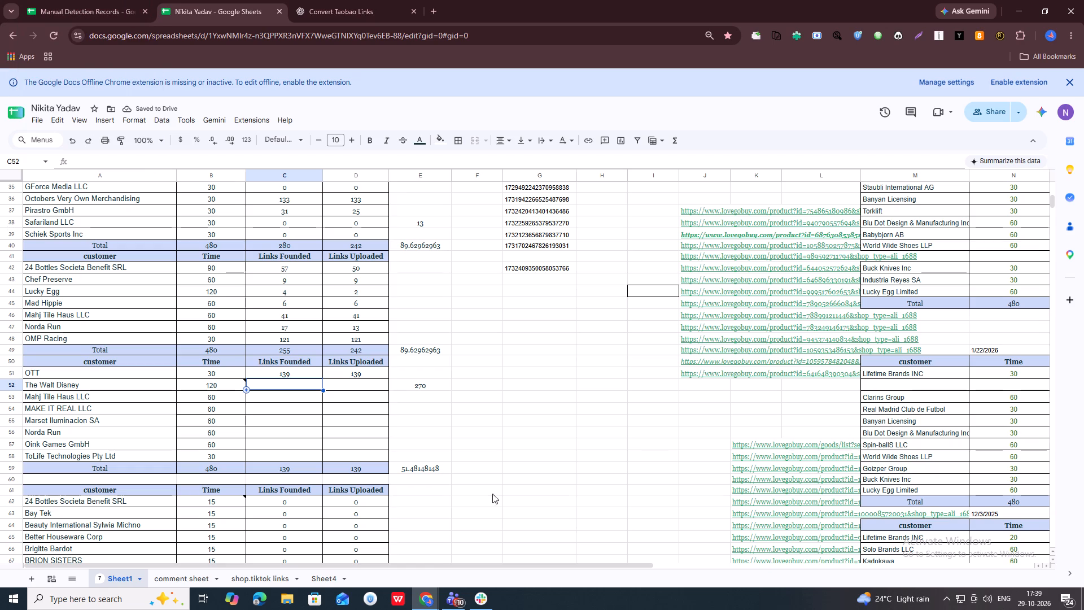
# Count the uploaded Oink - Nine Tiles Panic rows for Oink Games GmbH in Manual Detection Records.
pyautogui.click(79, 0)
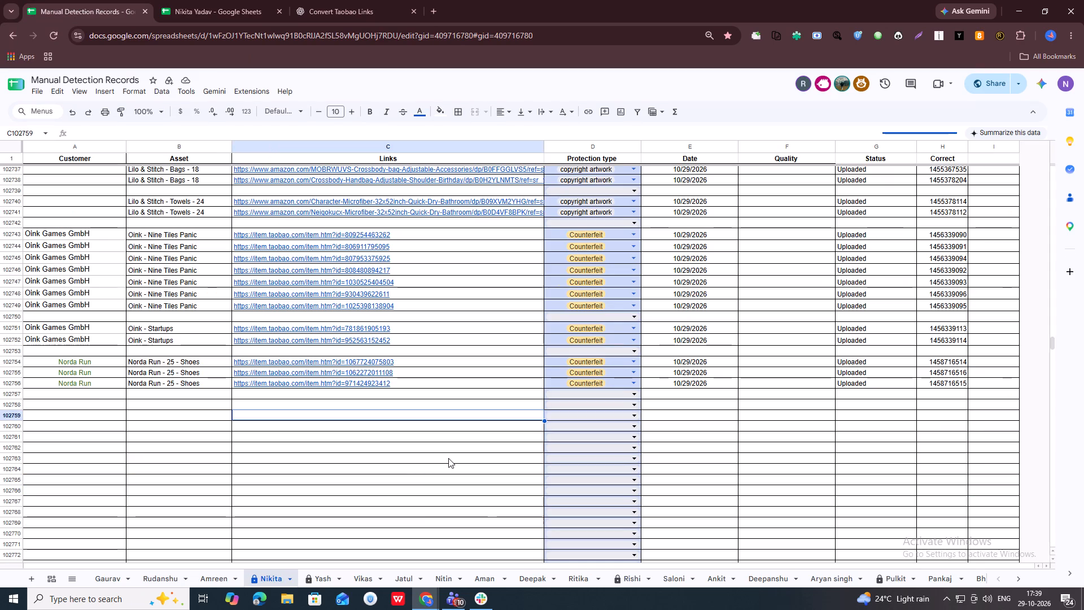
pyautogui.moveTo(925, 234); pyautogui.dragTo(928, 278)
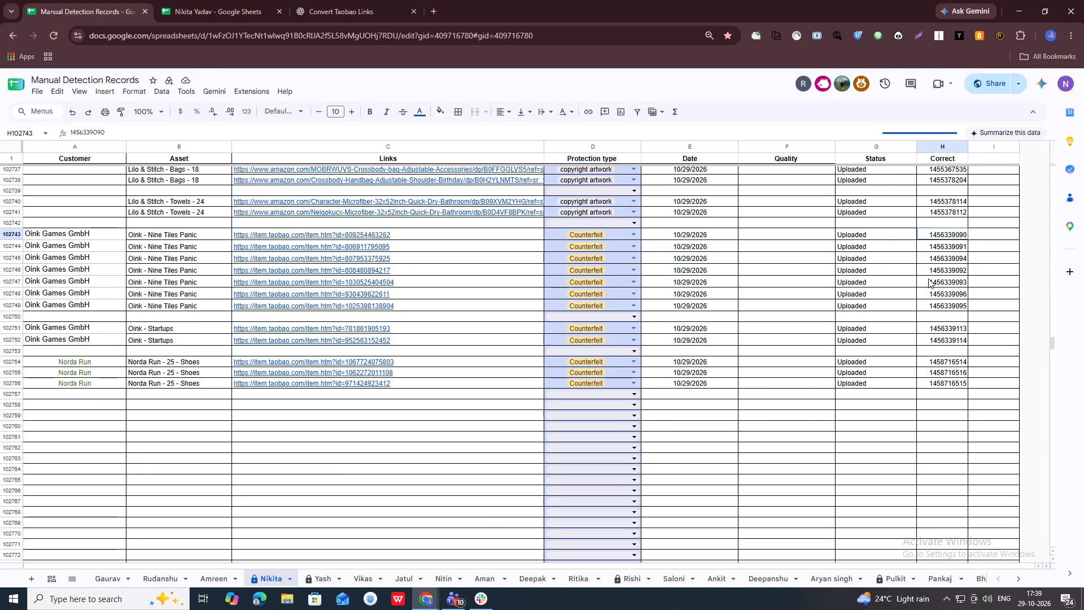
pyautogui.moveTo(928, 278); pyautogui.dragTo(934, 312)
pyautogui.moveTo(864, 232); pyautogui.dragTo(863, 290)
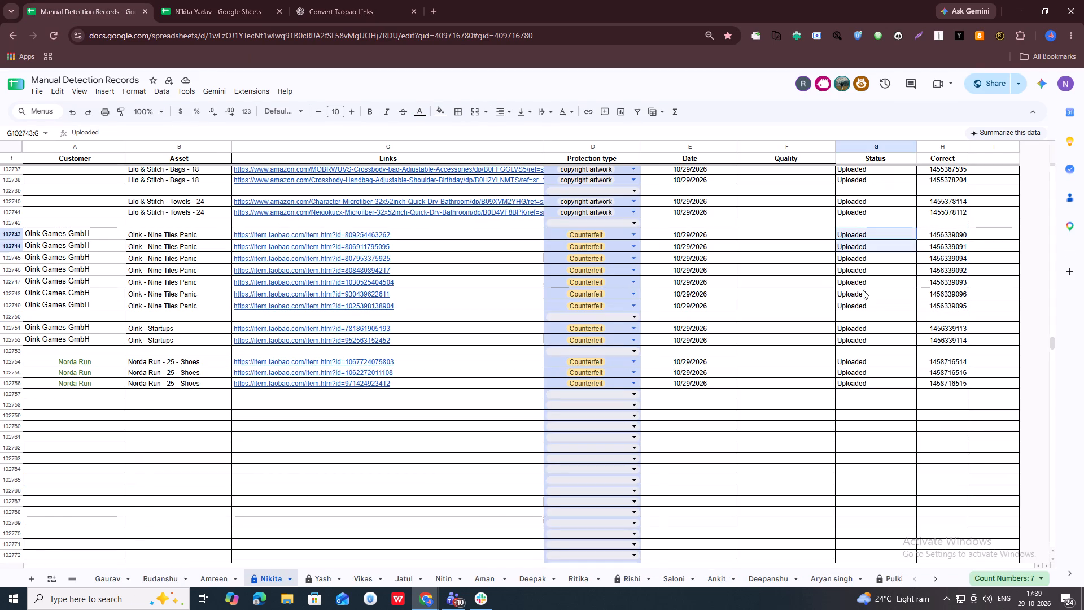
pyautogui.moveTo(863, 290); pyautogui.dragTo(862, 304)
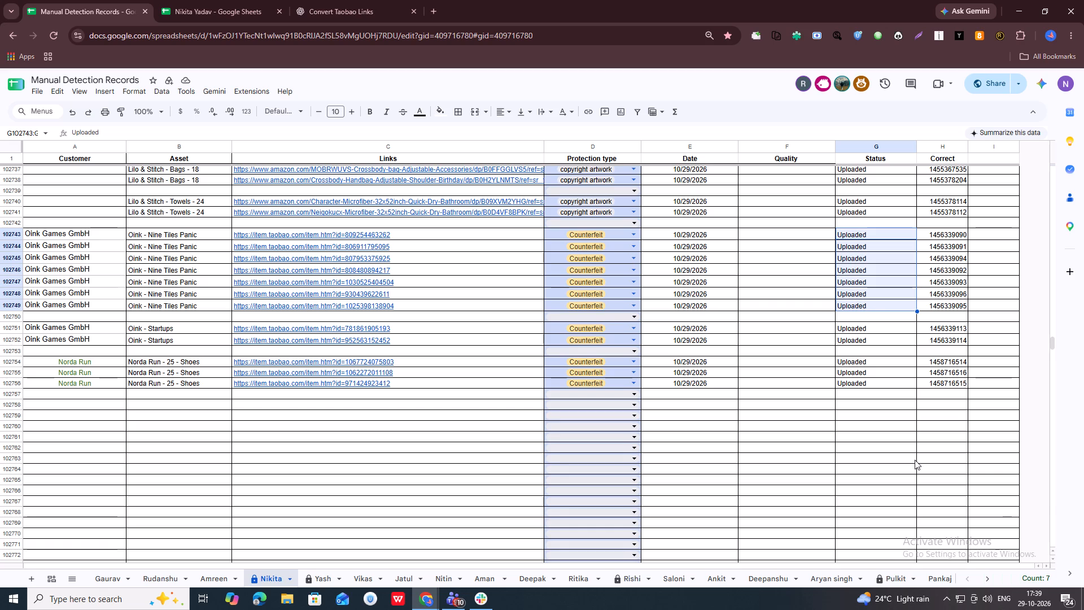
# Enter 9 for both Links Founded and Links Uploaded in the Oink Games GmbH row of the work log.
pyautogui.click(199, 0)
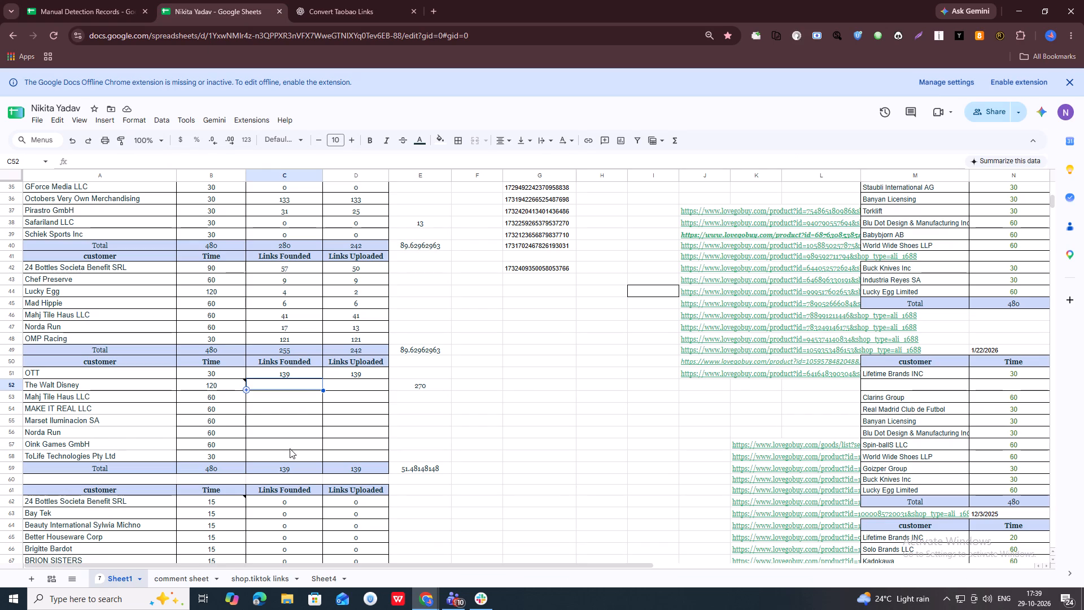
pyautogui.click(290, 446)
pyautogui.press('9')
pyautogui.press('Right')
pyautogui.press('9')
pyautogui.press('Up')
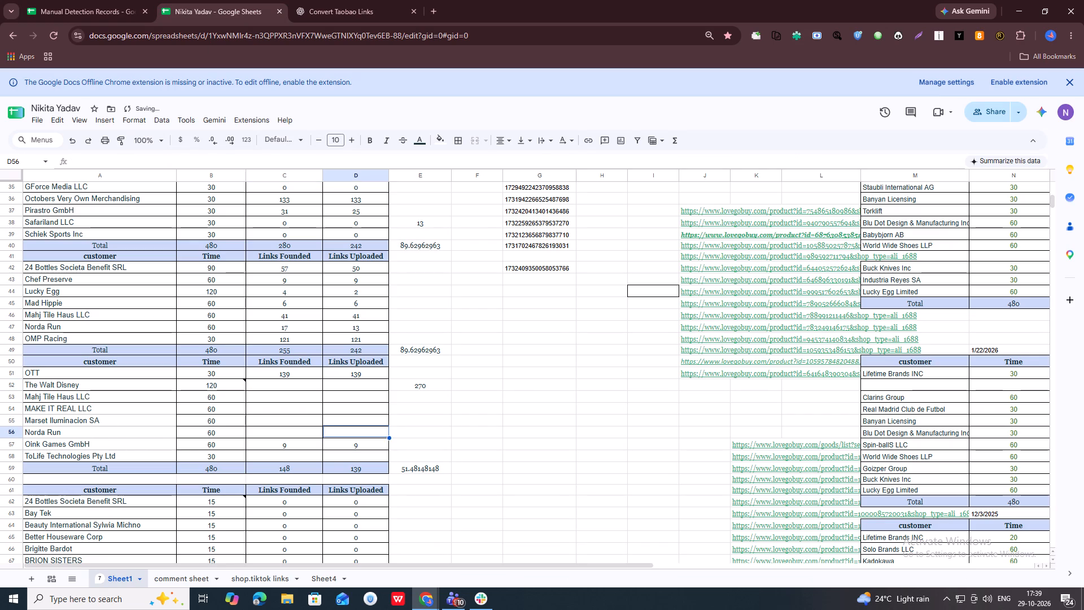
# Check the Norda Run rows in Manual Detection Records and enter 3 for both Links Founded and Links Uploaded in its work log row.
pyautogui.click(99, 0)
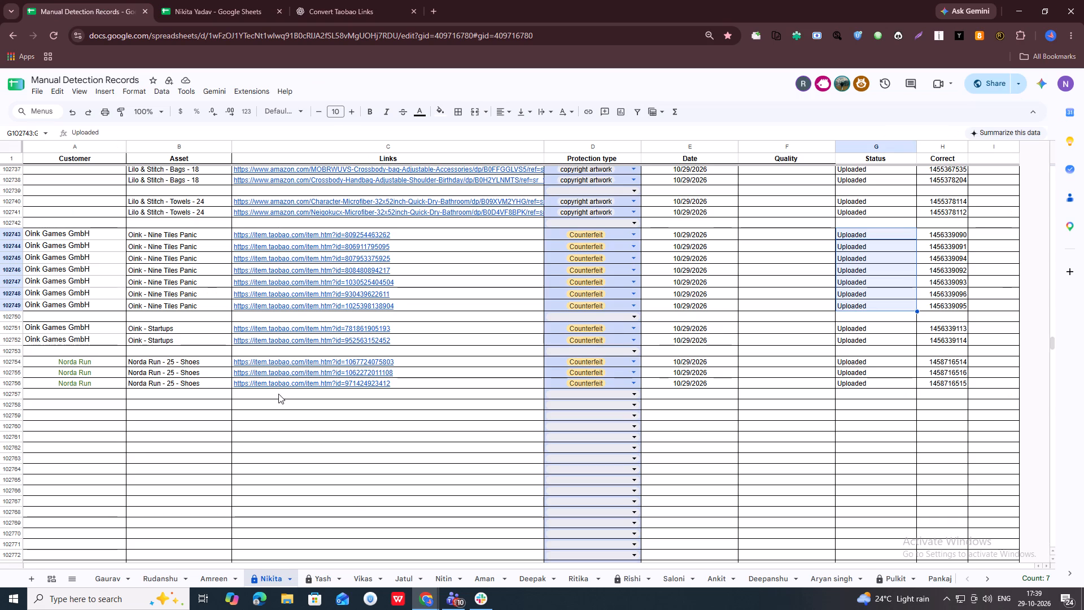
pyautogui.click(207, 0)
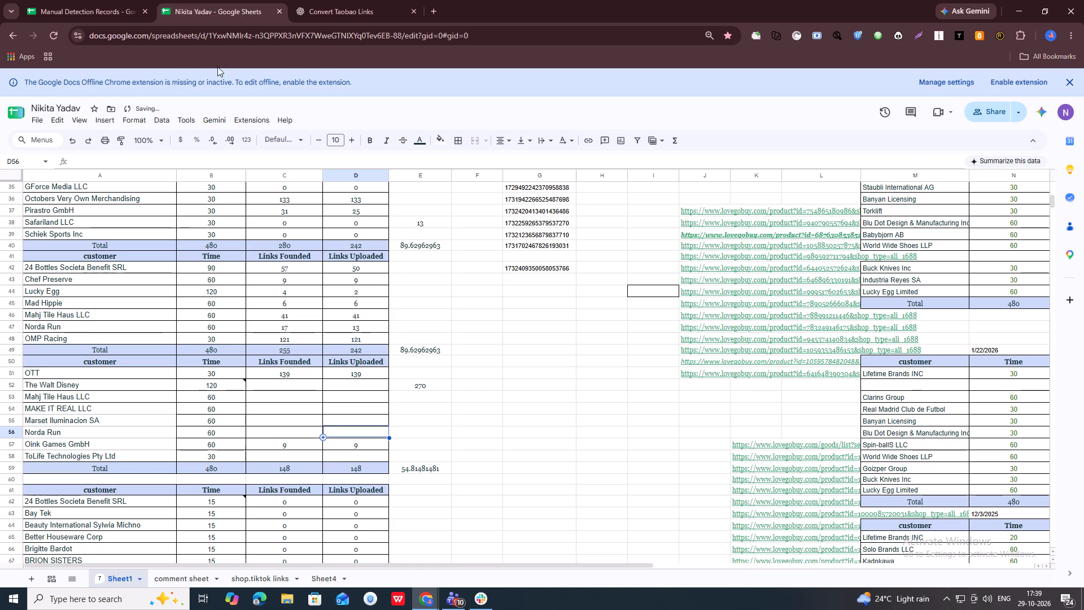
pyautogui.click(278, 432)
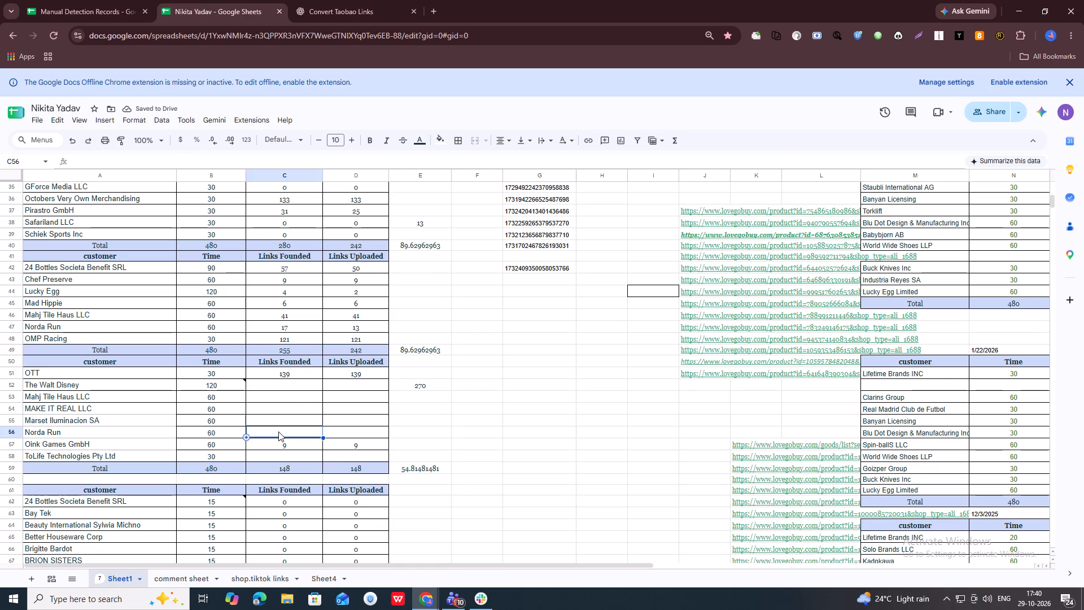
pyautogui.press('3')
pyautogui.press('Right')
pyautogui.press('3')
pyautogui.press('Up')
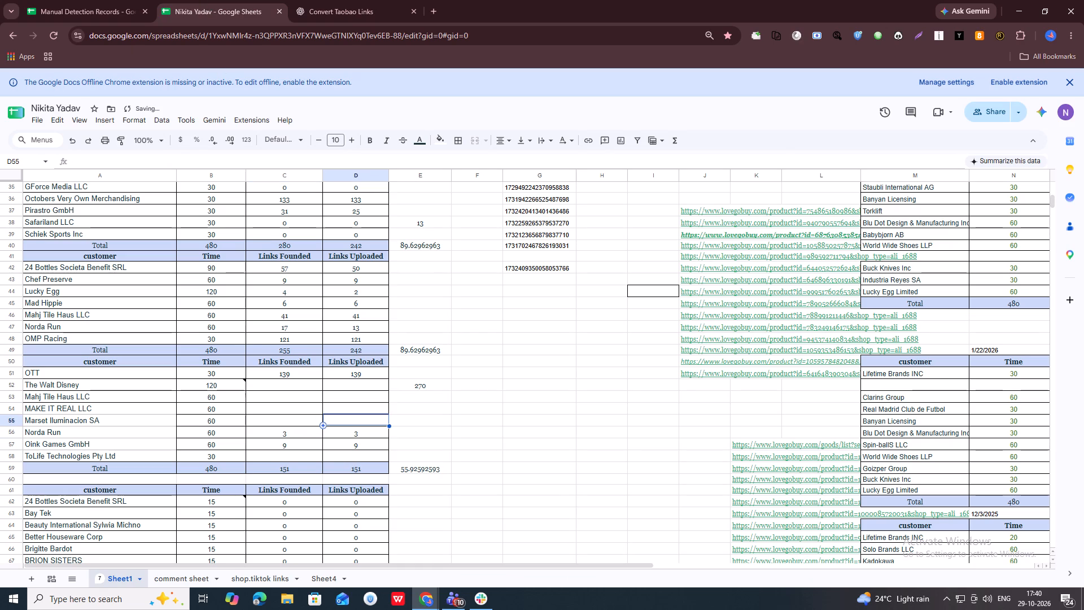
# Enter 0 for both Links Founded and Links Uploaded in the MAKE IT REAL LLC row of the work log.
pyautogui.click(280, 409)
pyautogui.press('0')
pyautogui.press('Right')
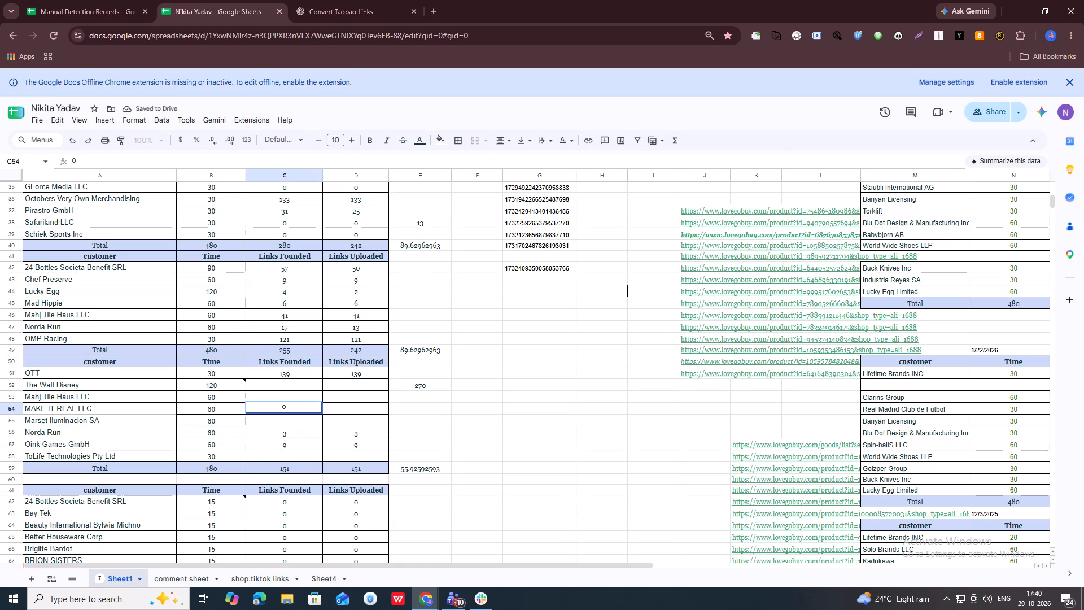
pyautogui.press('0')
pyautogui.press('Up')
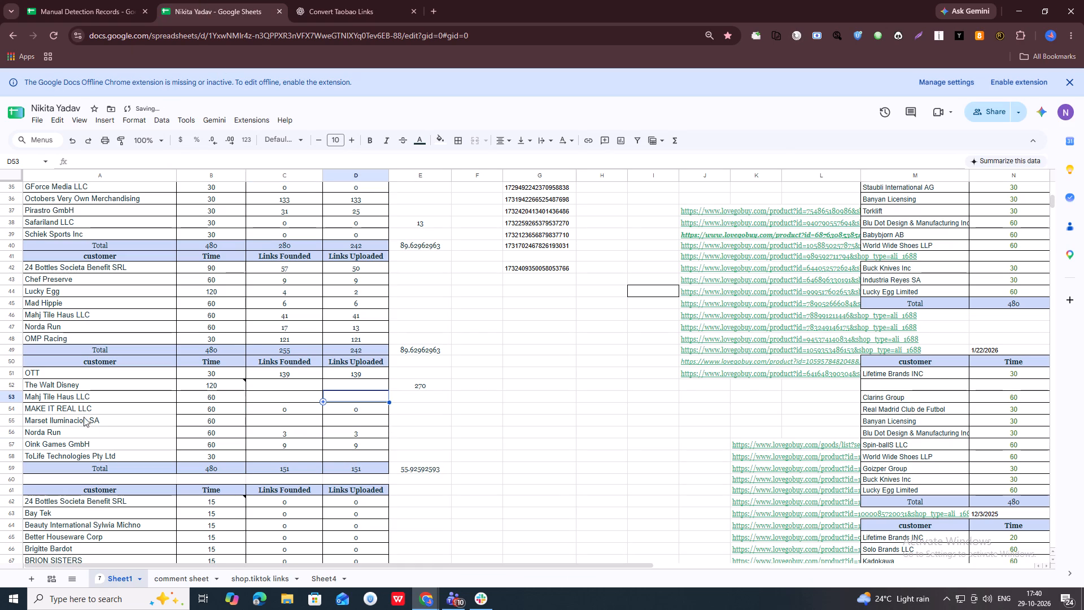
# Count the Disney links in Manual Detection Records, from the first Frozen party decorations row through the last Lilo & Stitch - Towels row.
pyautogui.click(43, 0)
pyautogui.scroll(5, 596, 360)
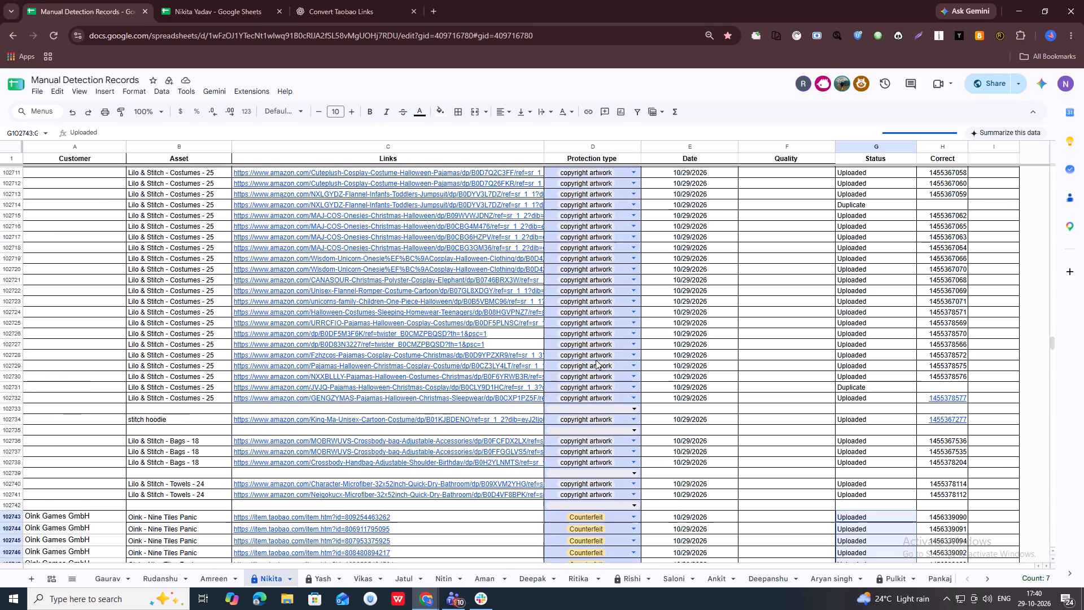
pyautogui.click(426, 498)
pyautogui.scroll(7, 527, 434)
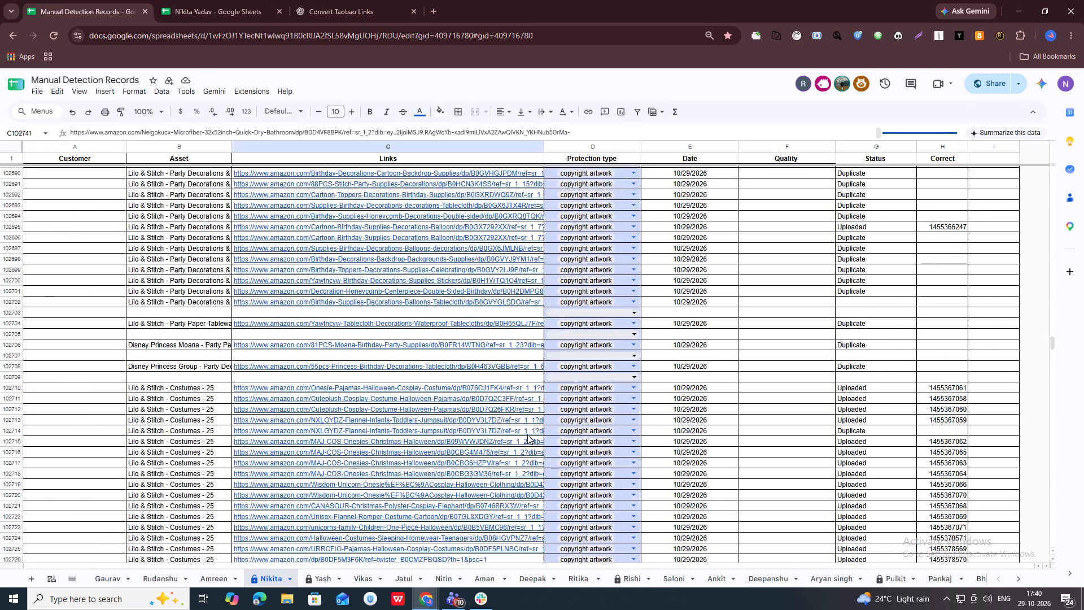
pyautogui.scroll(8, 527, 434)
pyautogui.keyDown('shift'); pyautogui.click(422, 367); pyautogui.keyUp('shift')
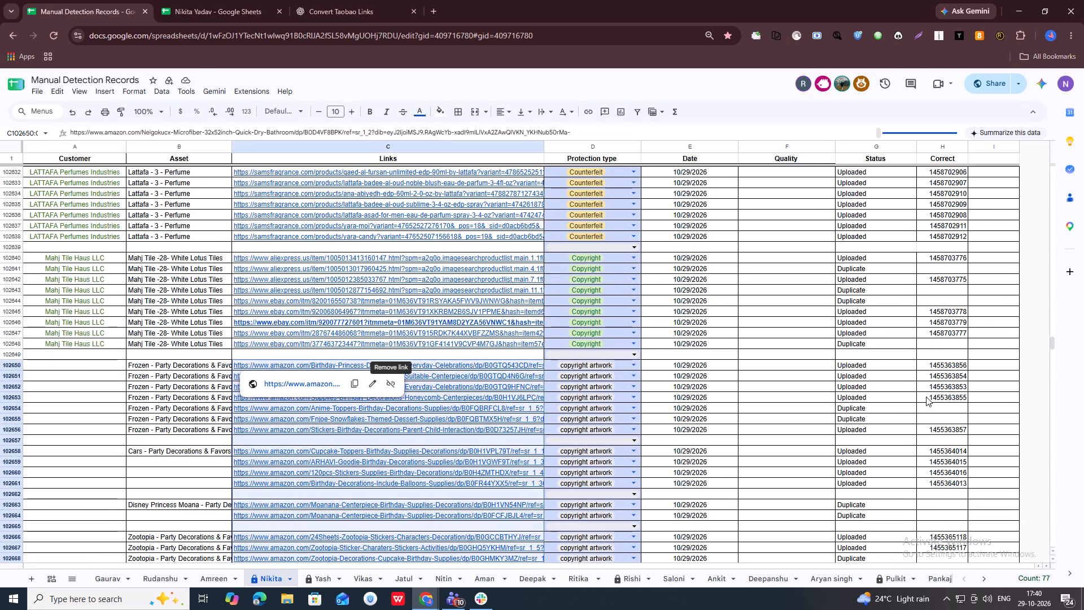
# Count the incident numbers in the Correct column for the same Disney rows, from H102650 through row 102741.
pyautogui.click(933, 363)
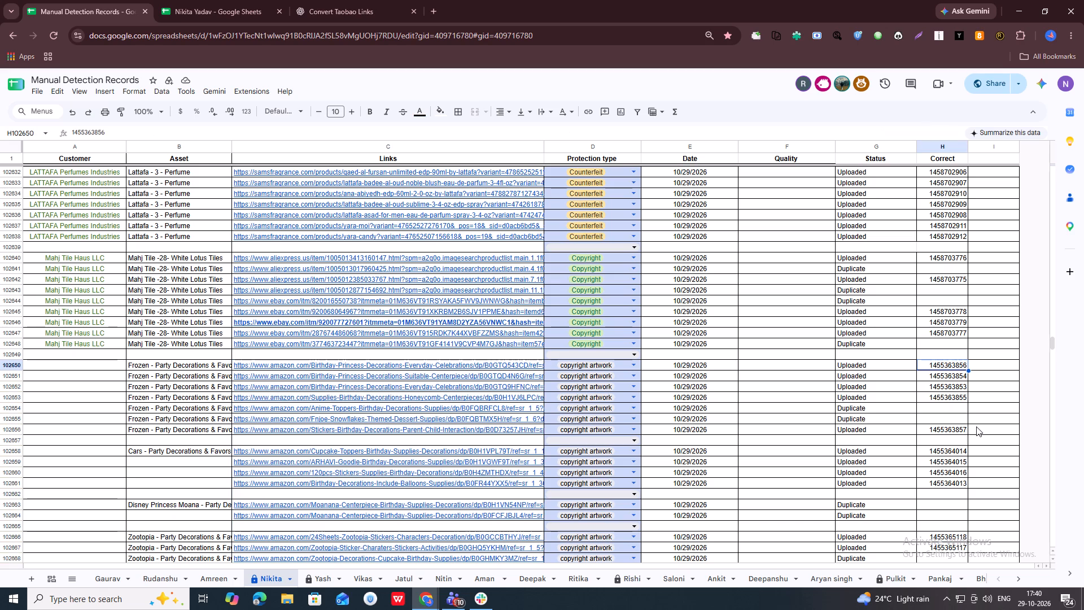
pyautogui.scroll(-9, 976, 426)
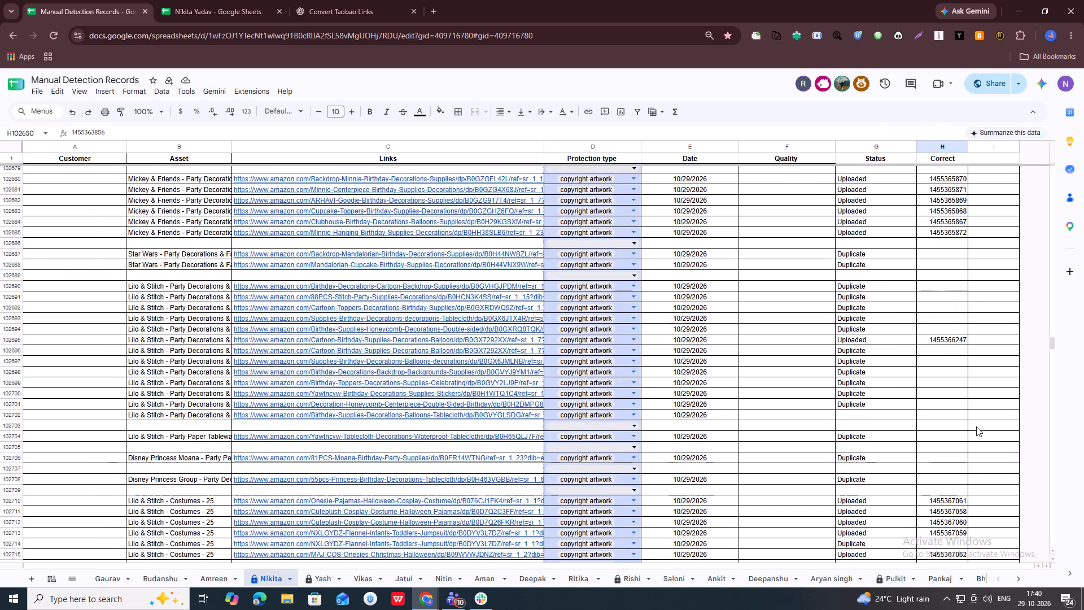
pyautogui.scroll(-3, 976, 426)
pyautogui.scroll(1, 976, 426)
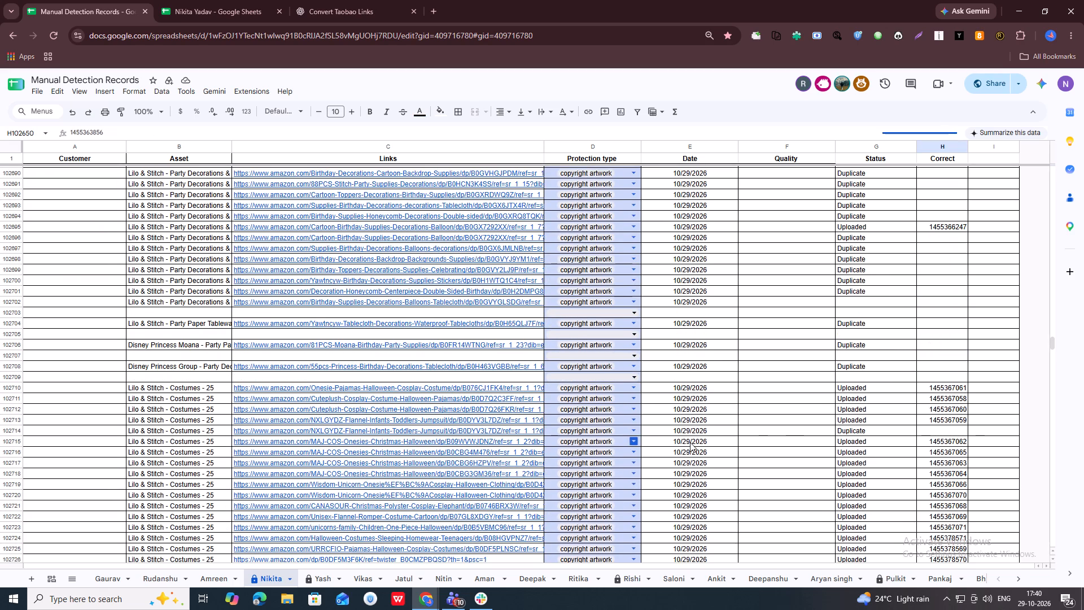
pyautogui.scroll(-5, 690, 442)
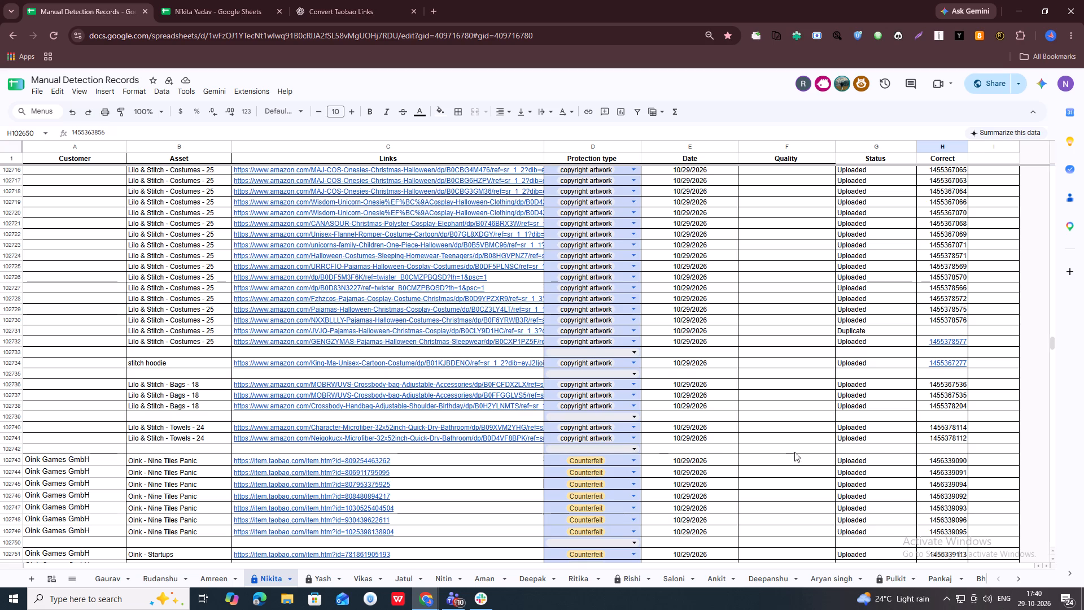
pyautogui.keyDown('shift'); pyautogui.click(939, 441); pyautogui.keyUp('shift')
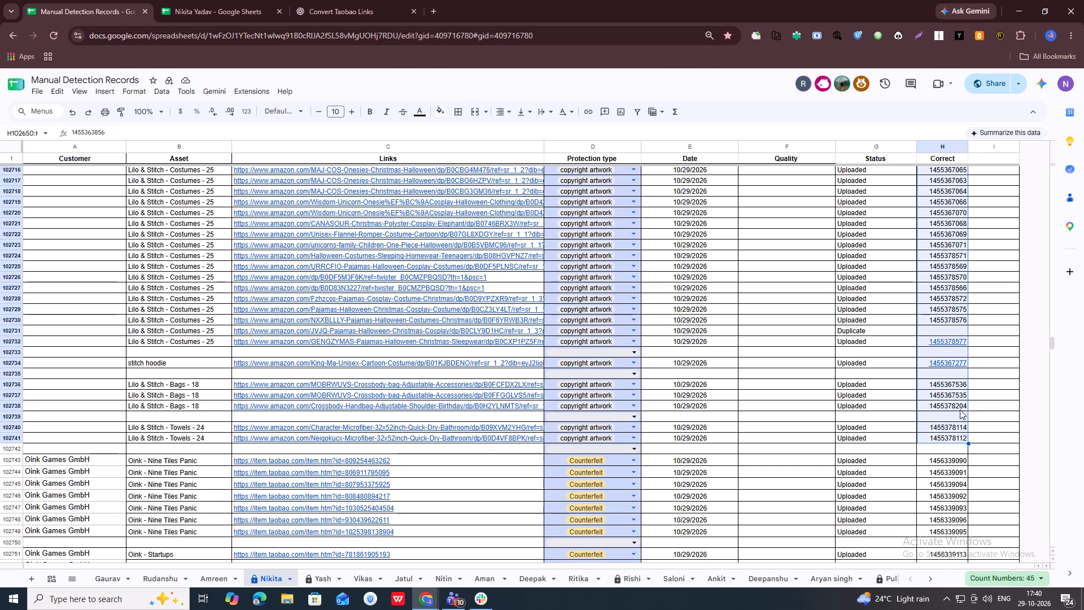
# Note 45 in both I102736 and I102737 beside the Lilo & Stitch - Bags rows and view their sum.
pyautogui.click(981, 386)
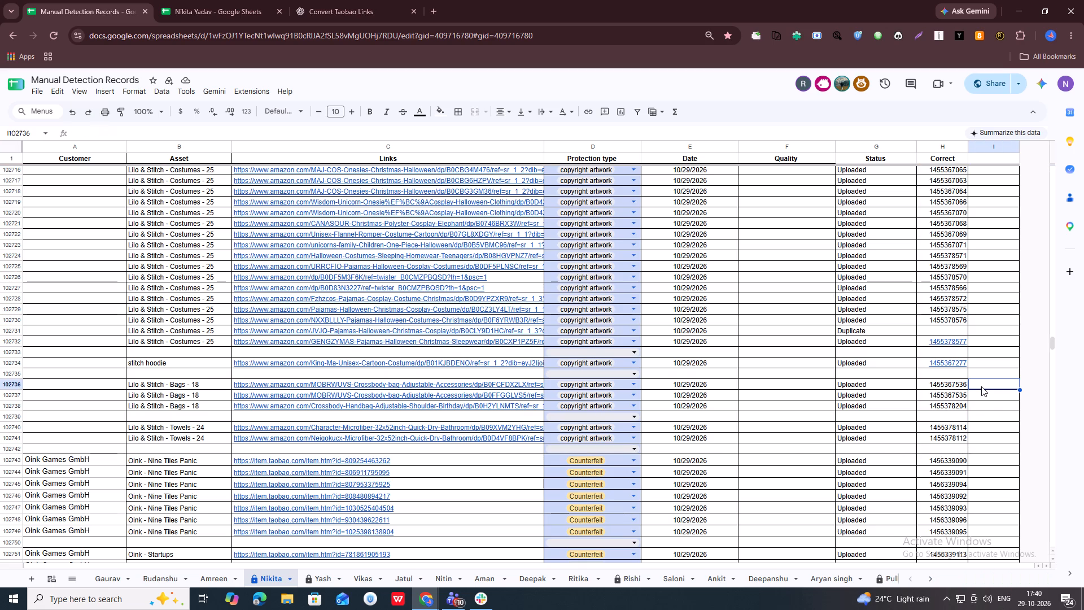
pyautogui.write('45')
pyautogui.press('Down')
pyautogui.write('45')
pyautogui.press('Up')
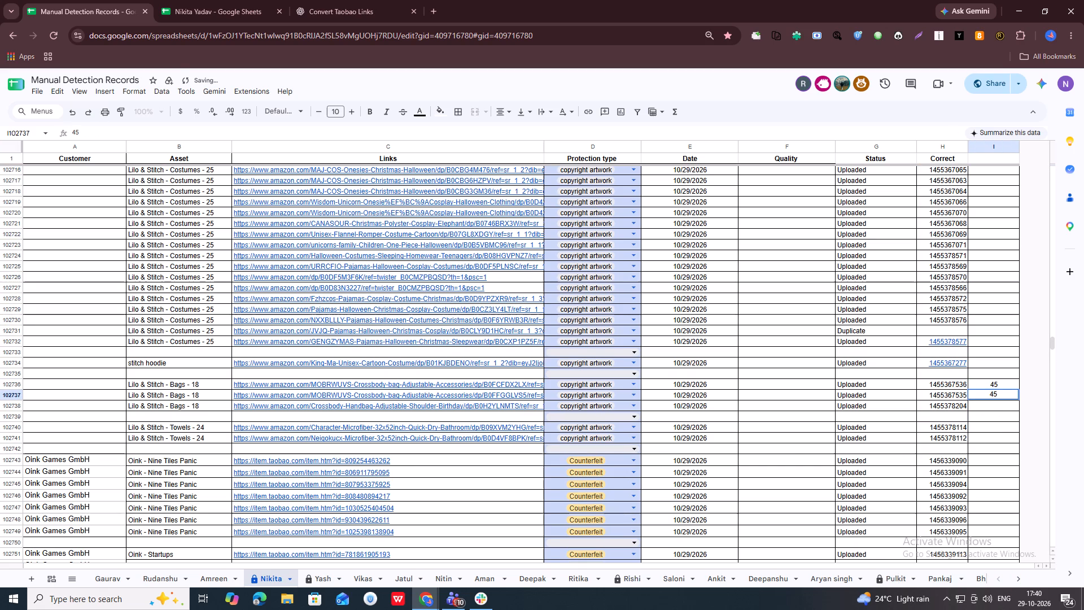
pyautogui.hotkey('shift', 'Down')
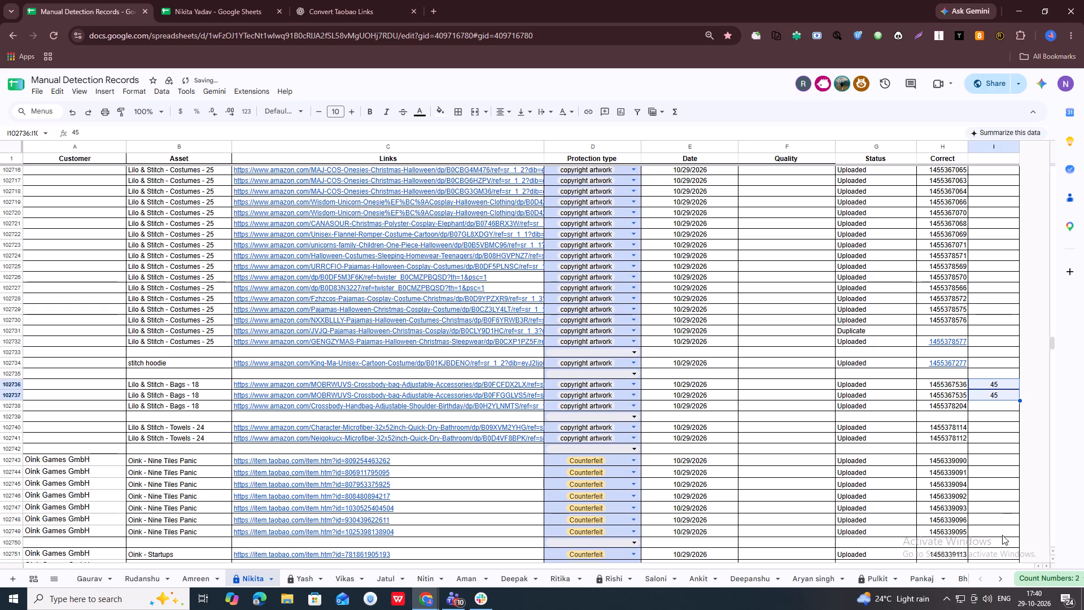
pyautogui.click(1017, 576)
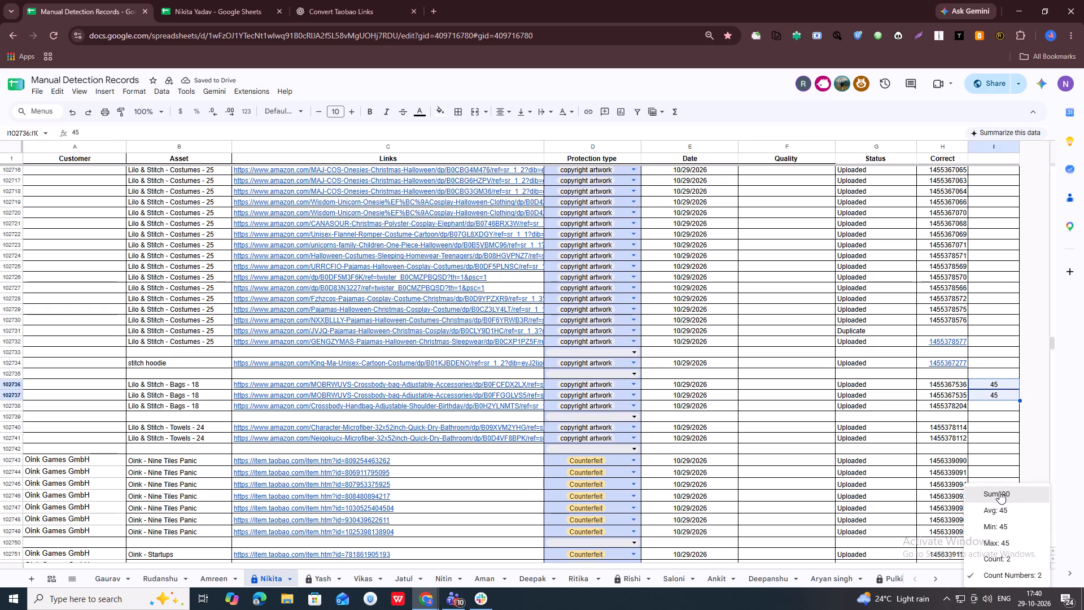
pyautogui.click(991, 444)
# Enter 90 as Links Uploaded in the Mahj Tile Haus LLC row of the work log.
pyautogui.click(200, 0)
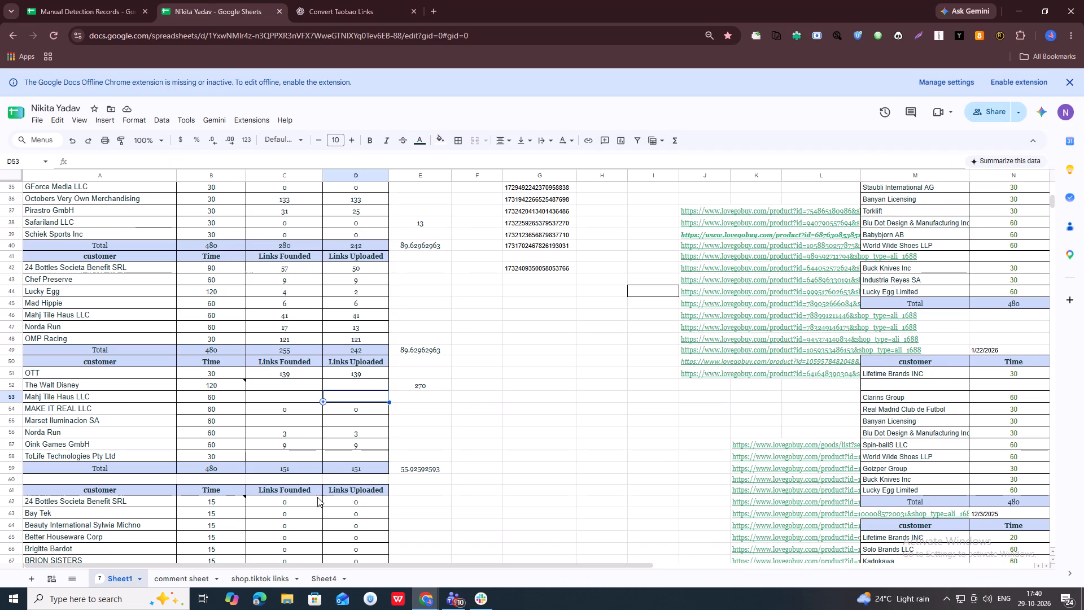
pyautogui.write('90')
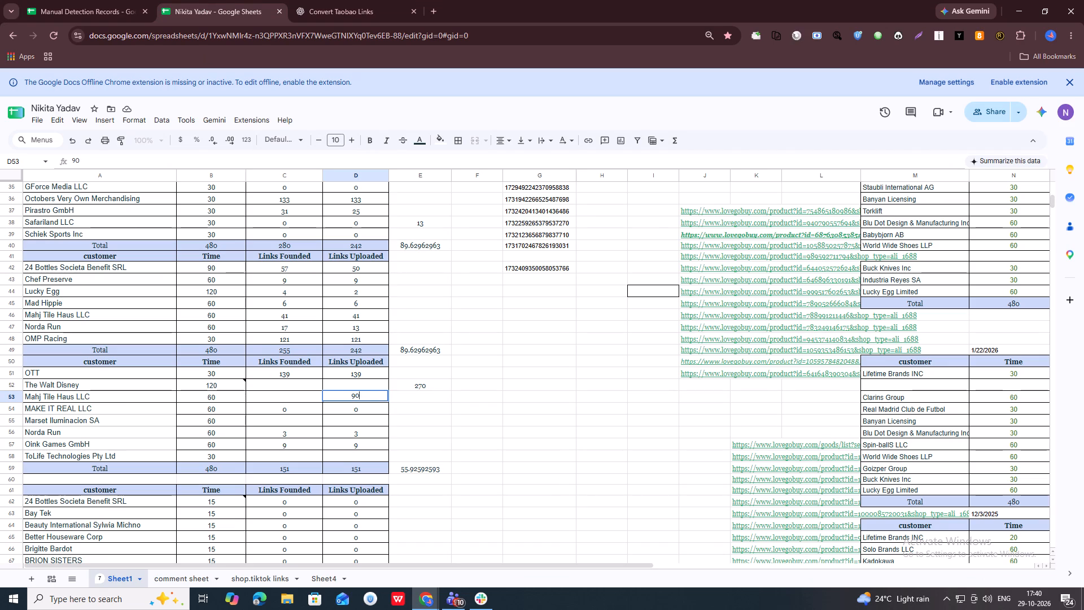
pyautogui.press('Up')
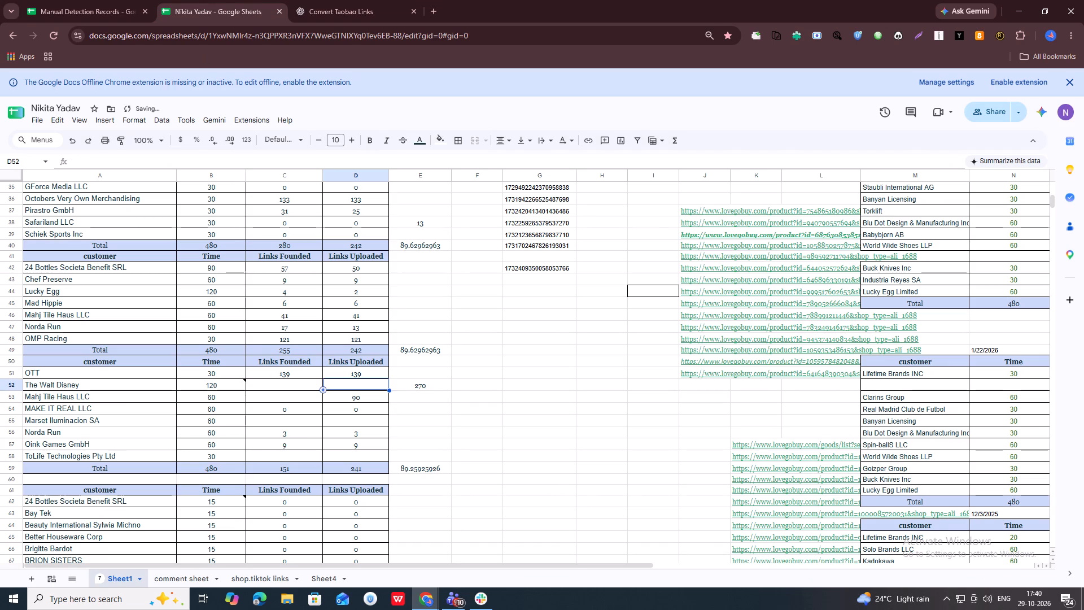
# Enter 90 as Links Uploaded and 95 as Links Founded in The Walt Disney row of the work log.
pyautogui.write('90')
pyautogui.press('Left')
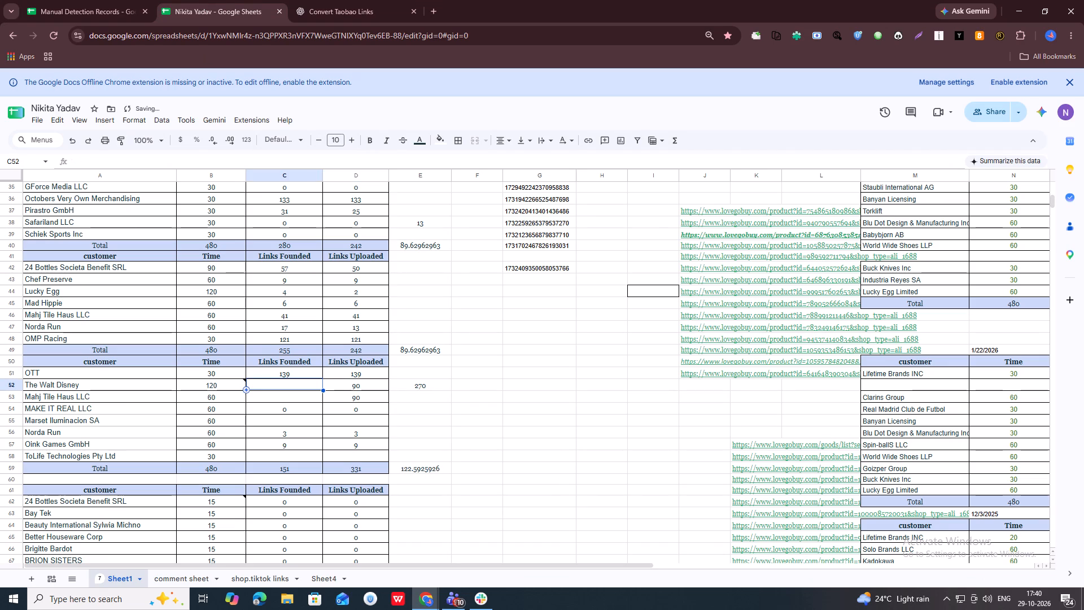
pyautogui.write('95')
pyautogui.press('Down')
pyautogui.press('Right')
pyautogui.press('Left')
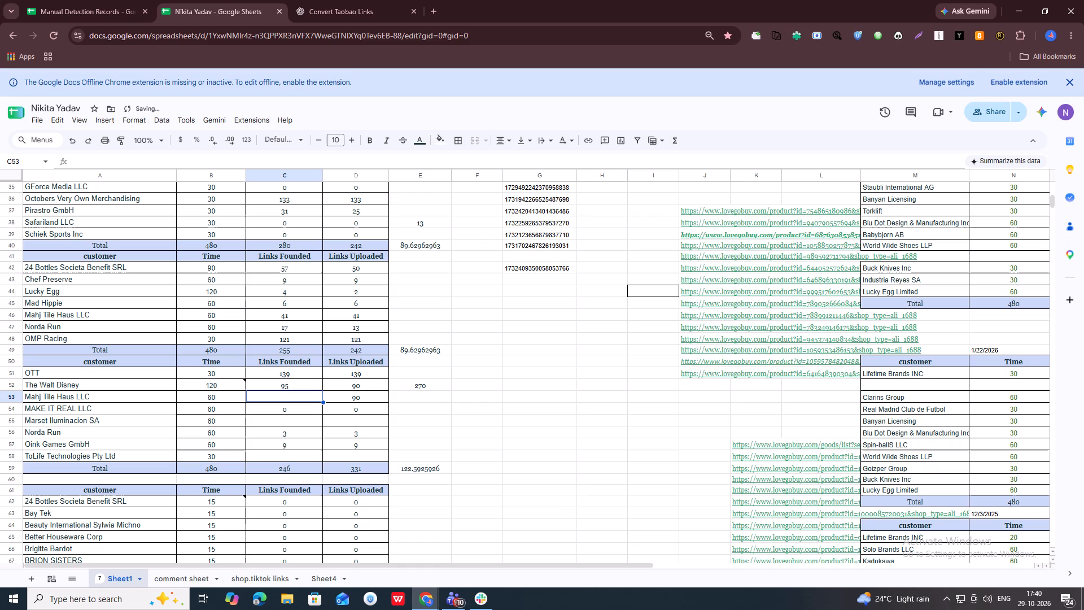
# Count the incident numbers and links of the Mahj Tile Haus LLC White Lotus Tiles block at rows 102640–102648 in Manual Detection Records.
pyautogui.click(107, 0)
pyautogui.scroll(15, 545, 544)
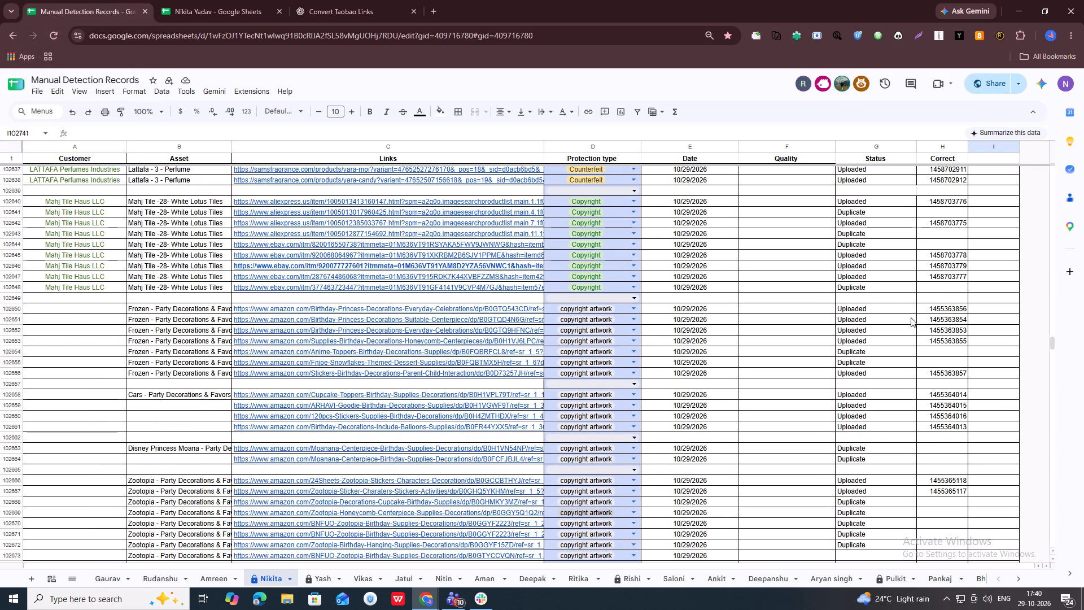
pyautogui.click(926, 277)
pyautogui.scroll(2, 923, 447)
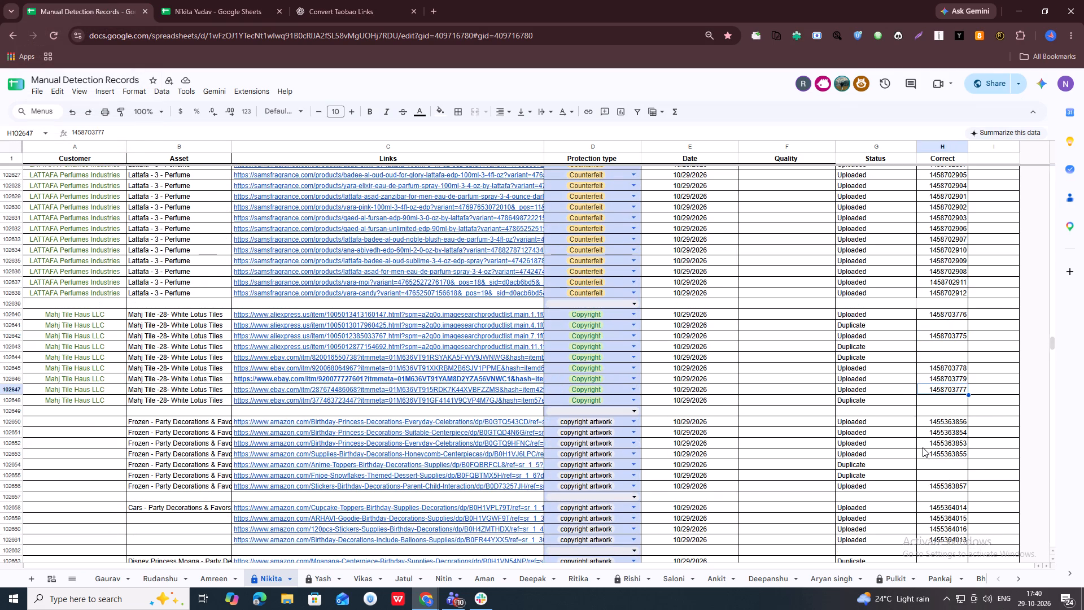
pyautogui.keyDown('shift'); pyautogui.click(939, 312); pyautogui.keyUp('shift')
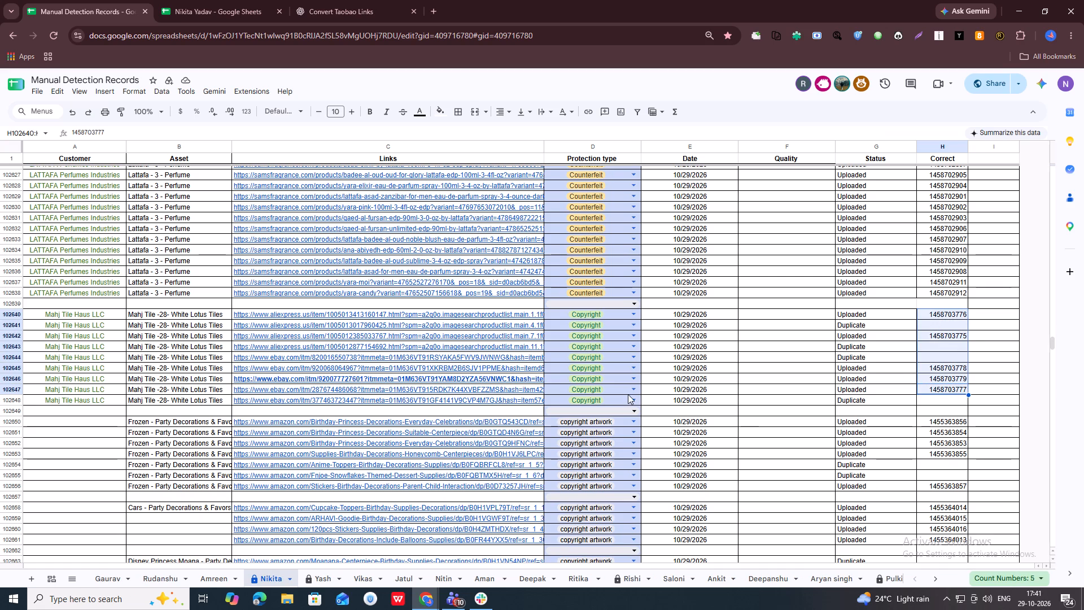
pyautogui.moveTo(510, 402); pyautogui.dragTo(508, 320)
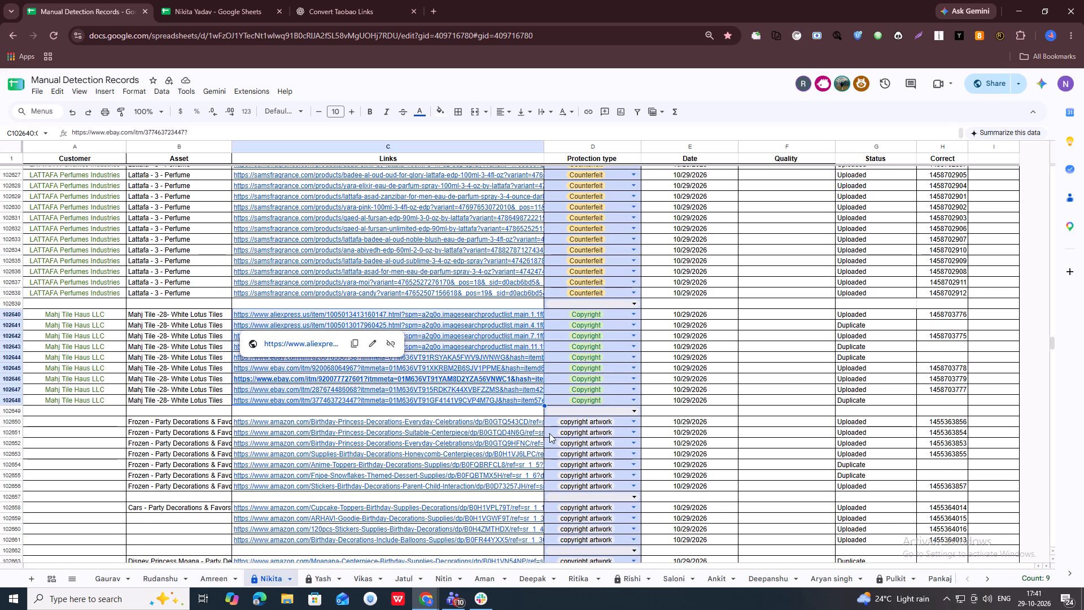
# Count the Mahj Tile Haus LLC incident numbers in H102428:H102497, from the palm royal mat rows through the Imperial Lotus Tiles rows.
pyautogui.scroll(4, 549, 433)
pyautogui.scroll(20, 549, 433)
pyautogui.scroll(6, 549, 433)
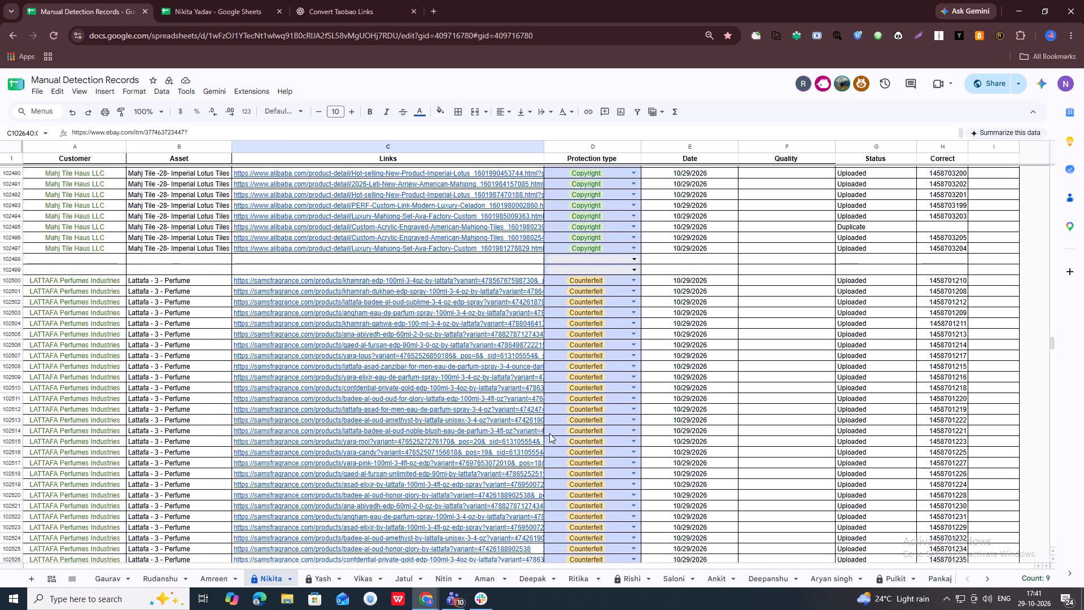
pyautogui.scroll(3, 549, 433)
pyautogui.scroll(-5, 549, 433)
pyautogui.click(474, 361)
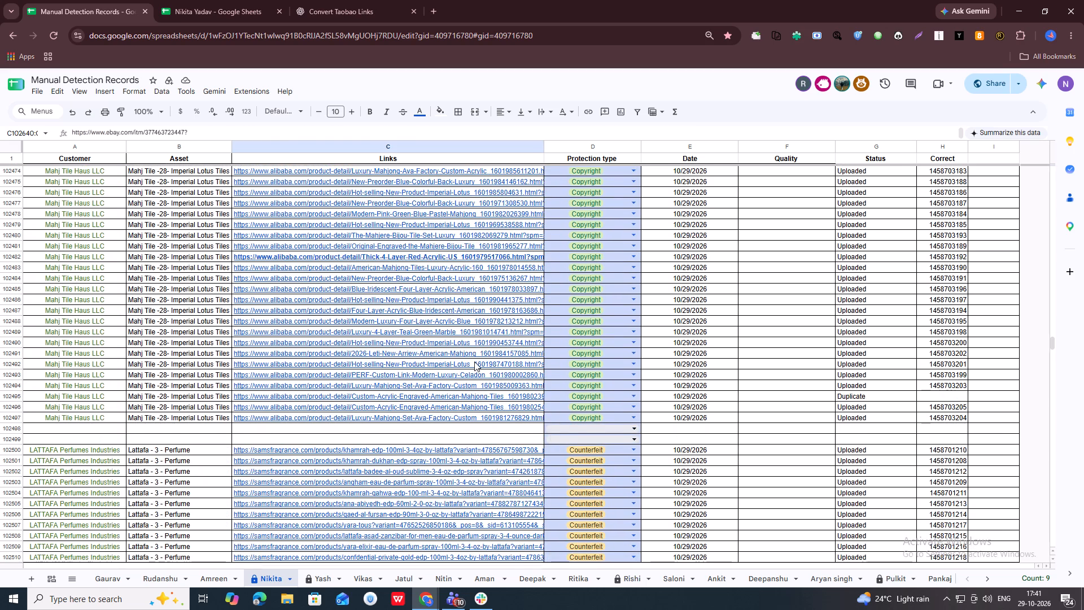
pyautogui.click(932, 361)
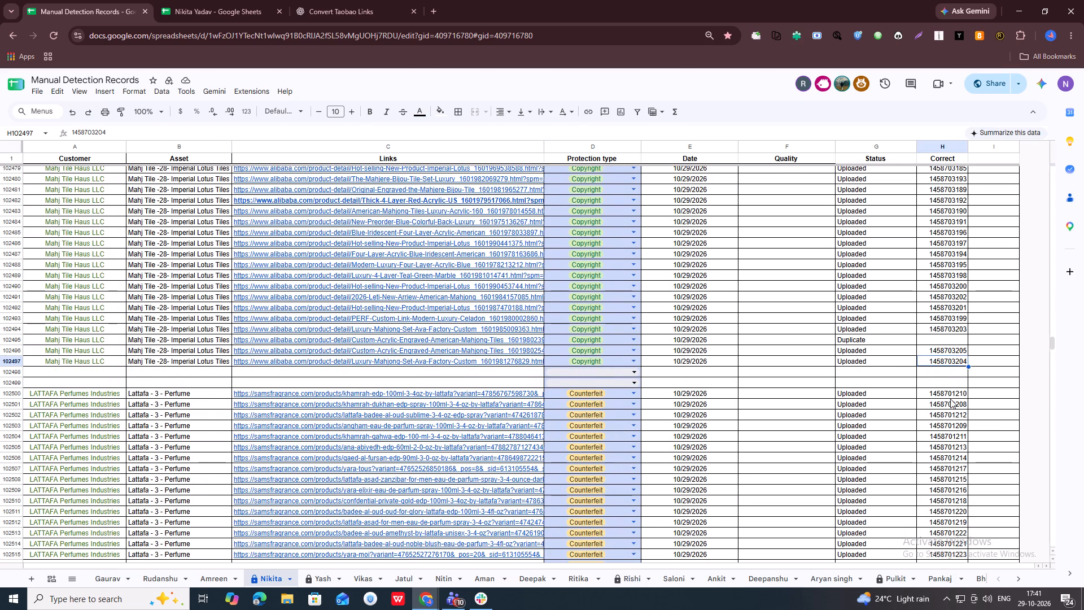
pyautogui.scroll(10, 960, 432)
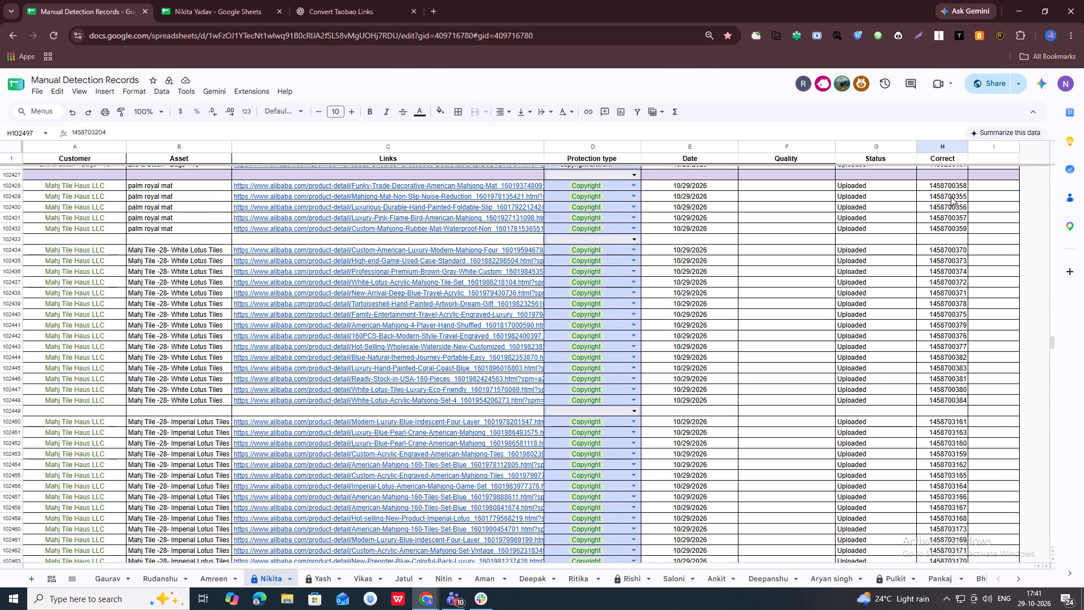
pyautogui.keyDown('shift'); pyautogui.click(953, 186); pyautogui.keyUp('shift')
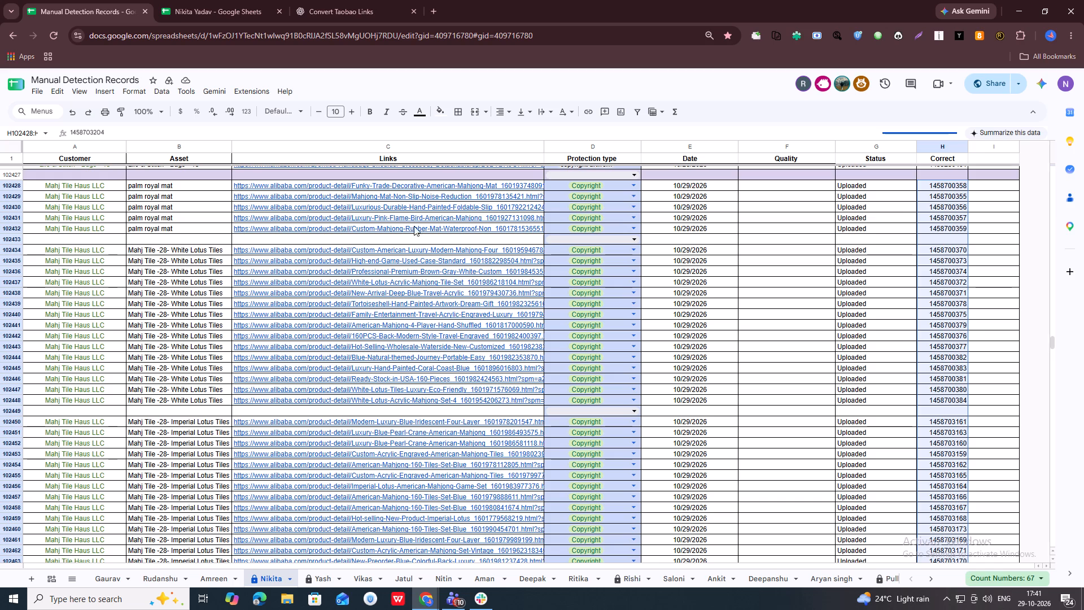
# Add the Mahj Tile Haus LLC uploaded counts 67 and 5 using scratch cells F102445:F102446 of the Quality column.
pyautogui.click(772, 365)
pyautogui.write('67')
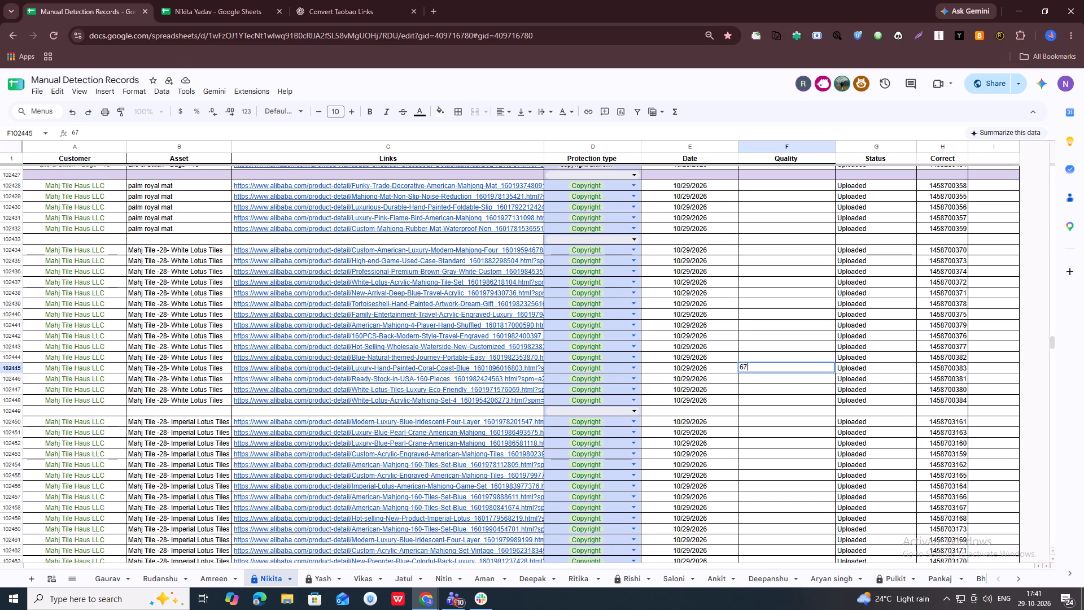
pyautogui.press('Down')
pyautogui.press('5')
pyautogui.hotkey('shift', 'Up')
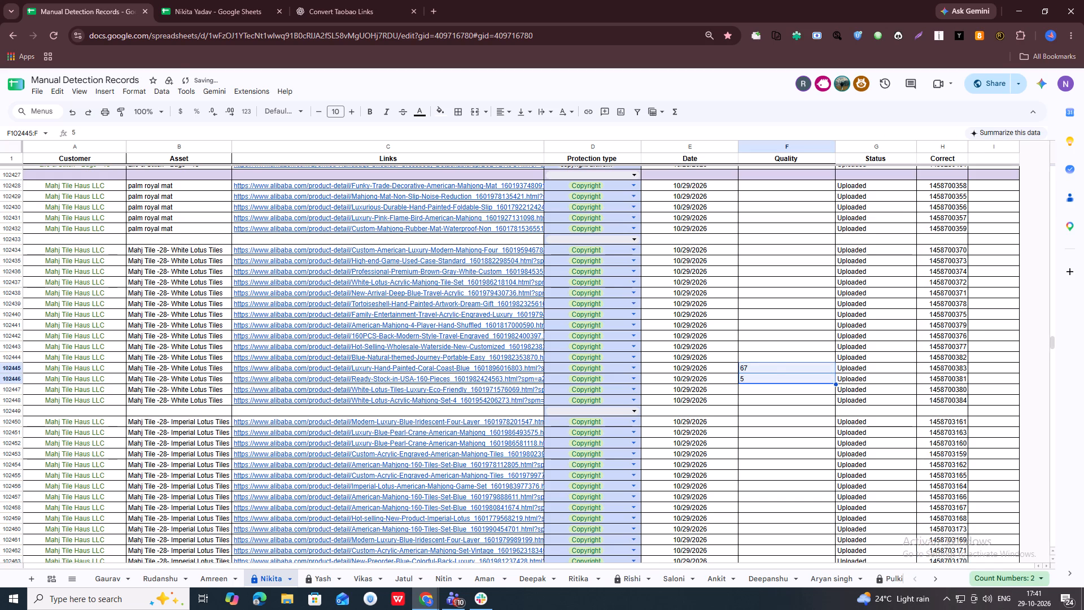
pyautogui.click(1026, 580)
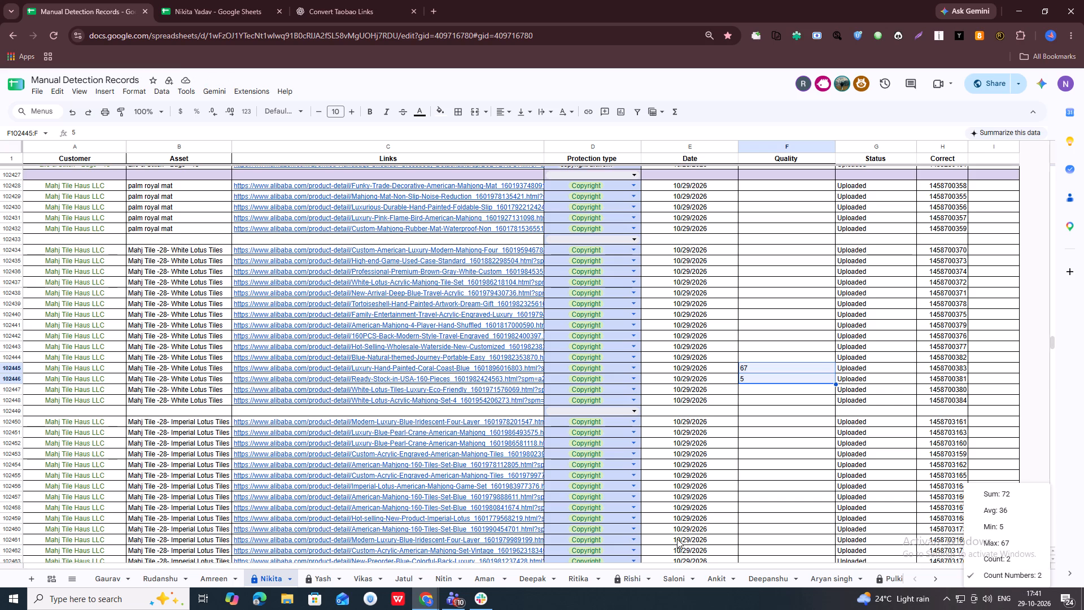
# Enter 72 as Links Uploaded in the Mahj Tile Haus LLC row of the work log.
pyautogui.click(246, 0)
pyautogui.click(338, 398)
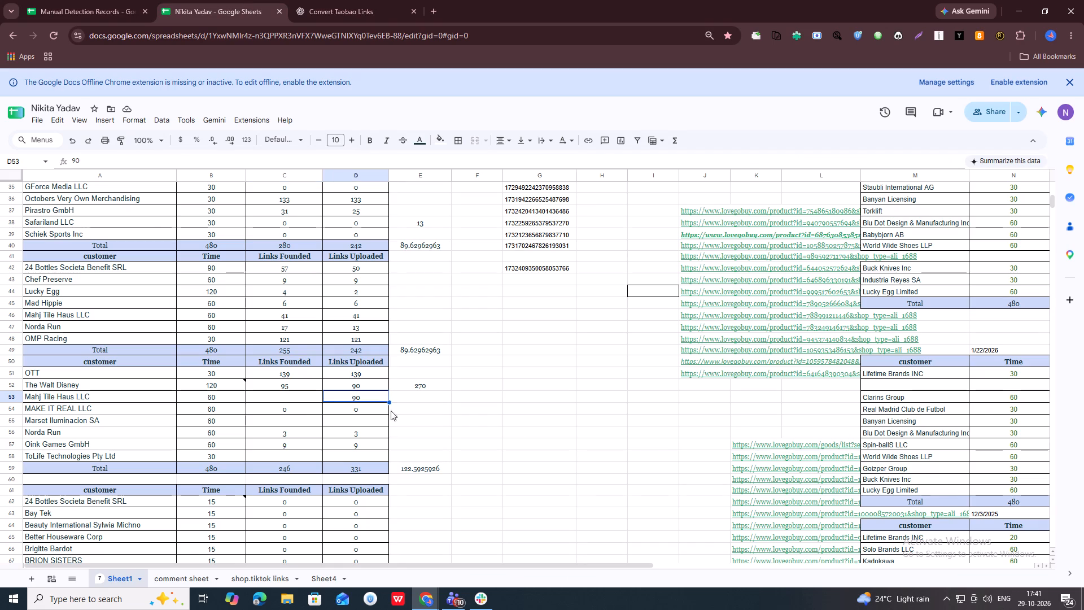
pyautogui.write('72')
pyautogui.press('Left')
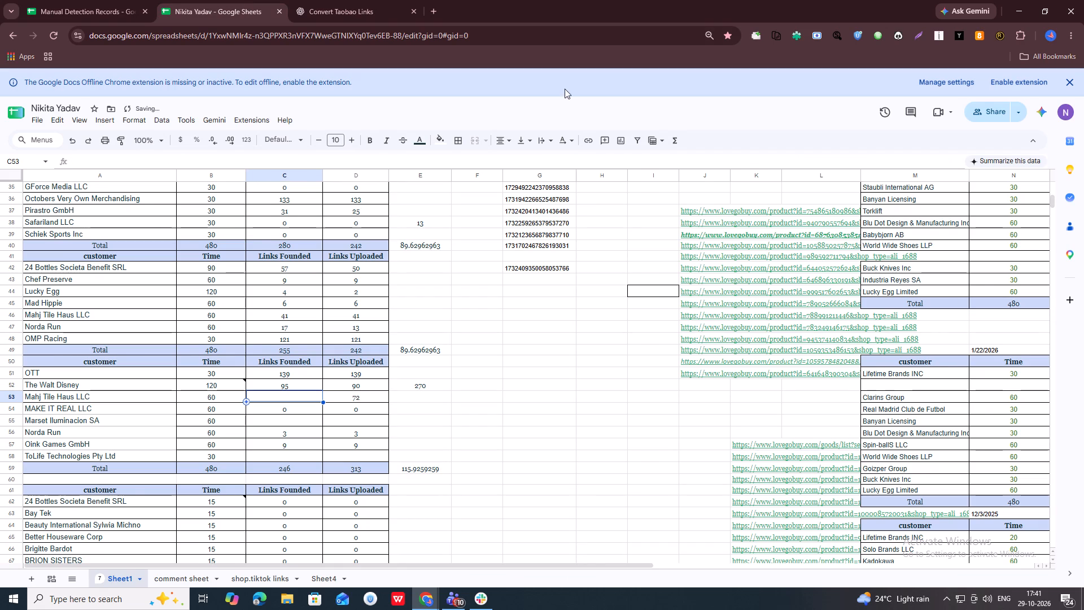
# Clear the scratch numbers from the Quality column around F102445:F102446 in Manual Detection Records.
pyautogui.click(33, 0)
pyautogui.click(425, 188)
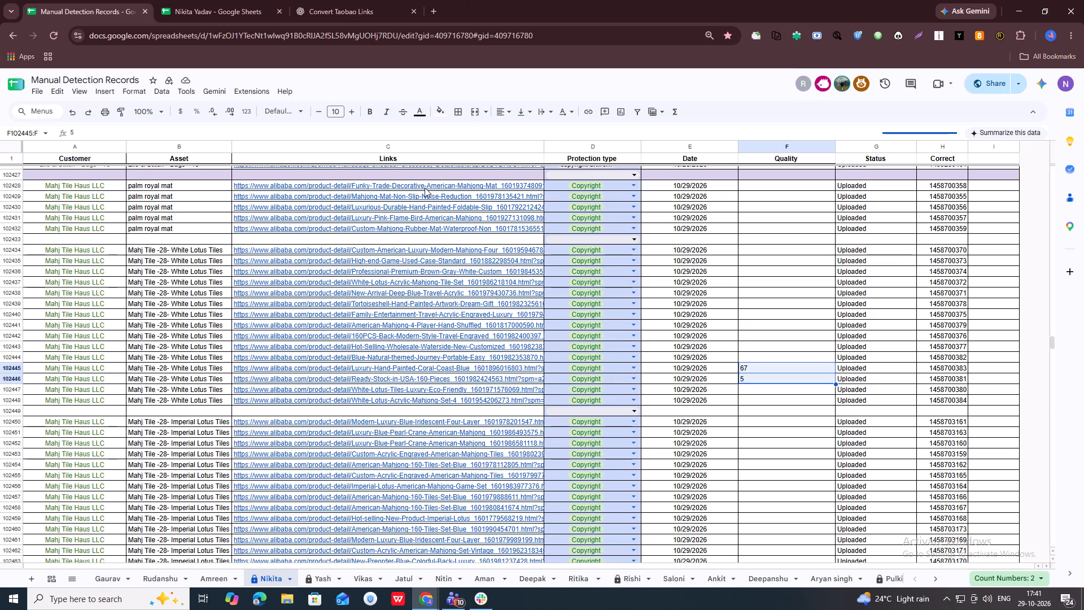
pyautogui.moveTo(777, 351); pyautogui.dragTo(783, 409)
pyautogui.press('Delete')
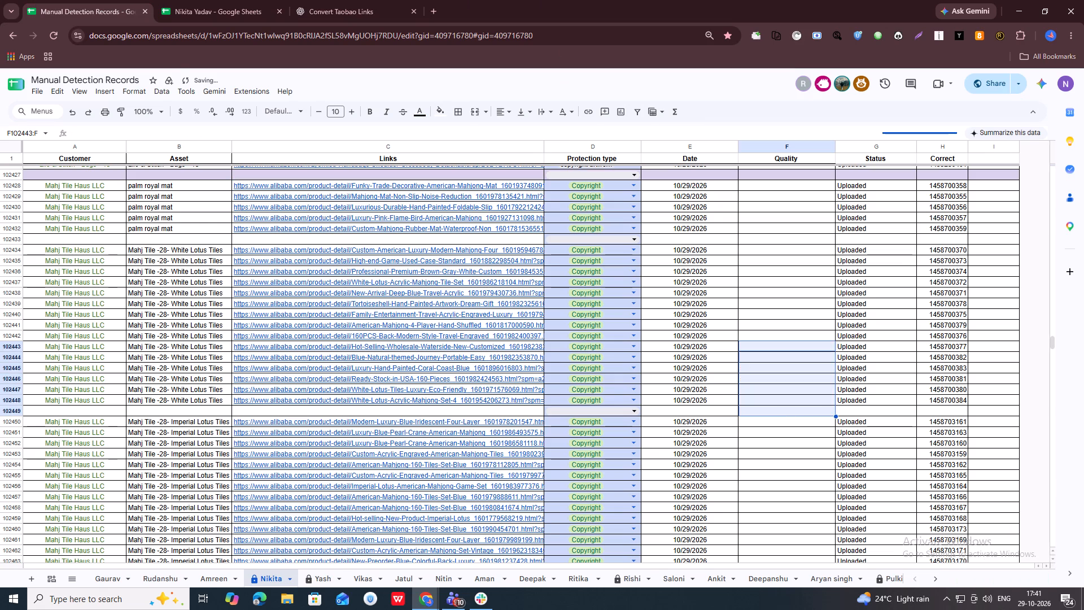
# Count the Mahj Tile Haus LLC links in C102428:C102497 together with those in C102640:C102648.
pyautogui.click(435, 186)
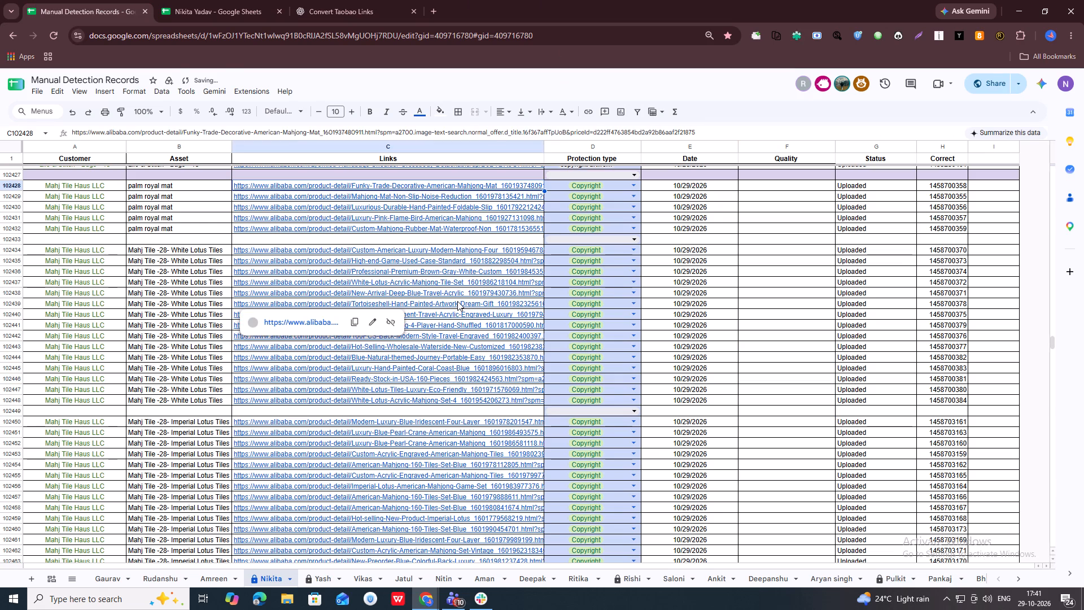
pyautogui.scroll(-9, 491, 371)
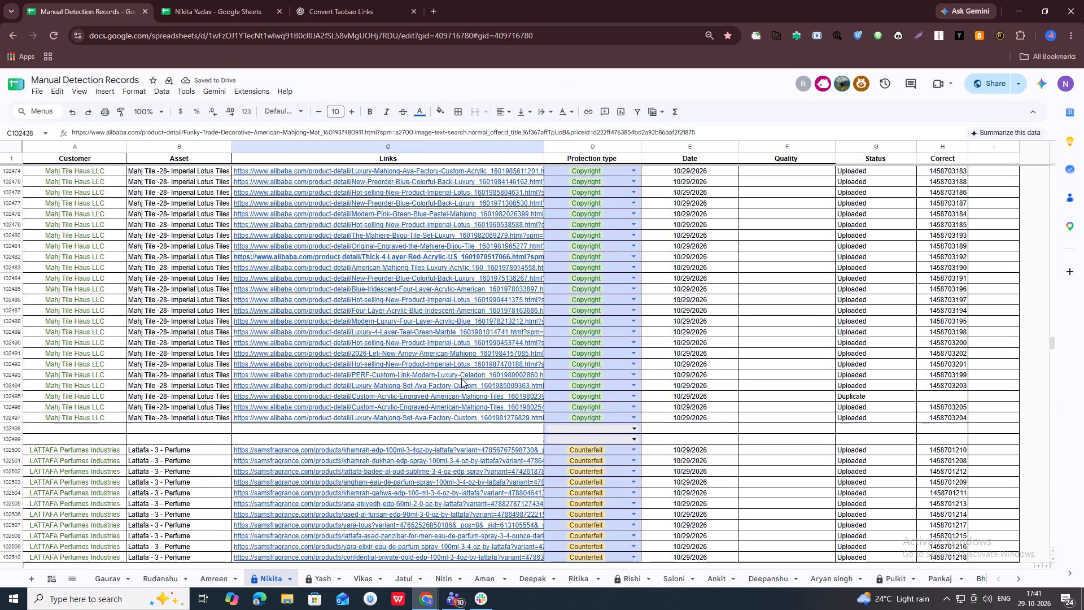
pyautogui.keyDown('shift'); pyautogui.click(421, 420); pyautogui.keyUp('shift')
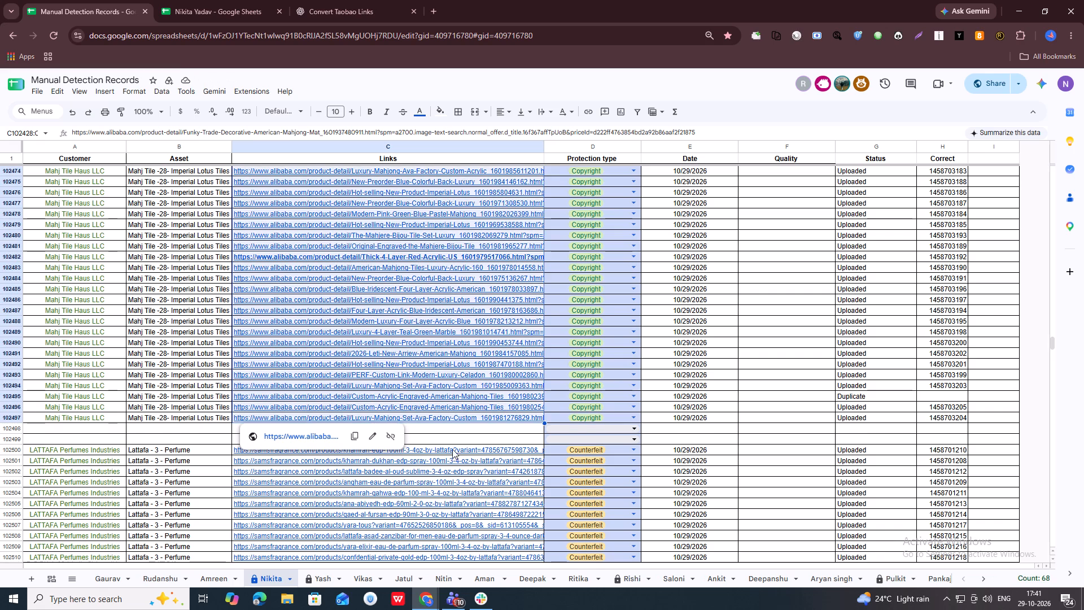
pyautogui.scroll(-20, 458, 441)
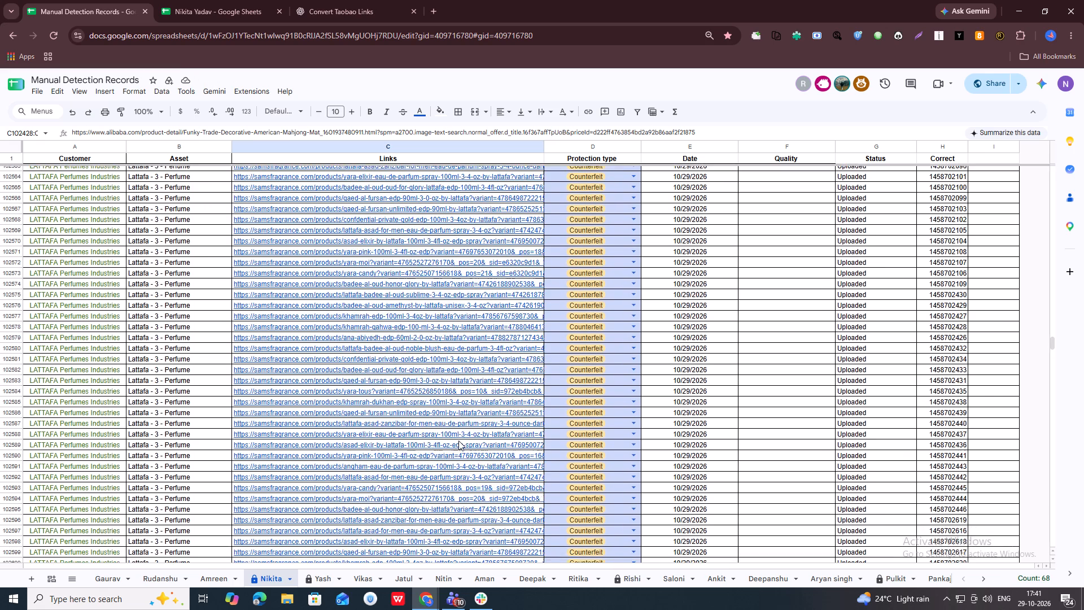
pyautogui.scroll(-11, 458, 441)
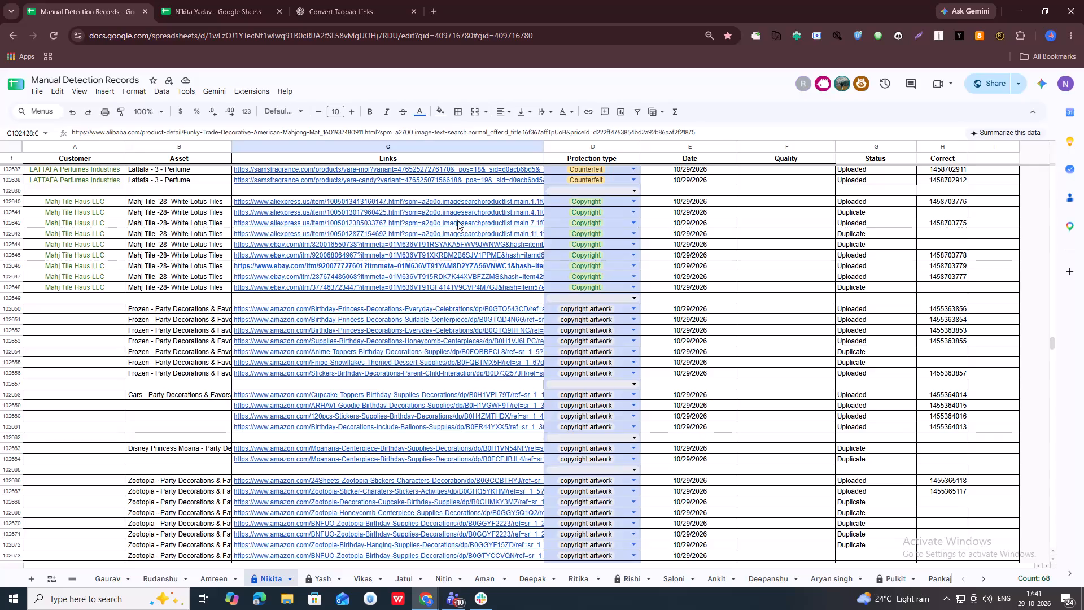
pyautogui.keyDown('ctrl'); pyautogui.moveTo(466, 200); pyautogui.dragTo(476, 287); pyautogui.keyUp('ctrl')
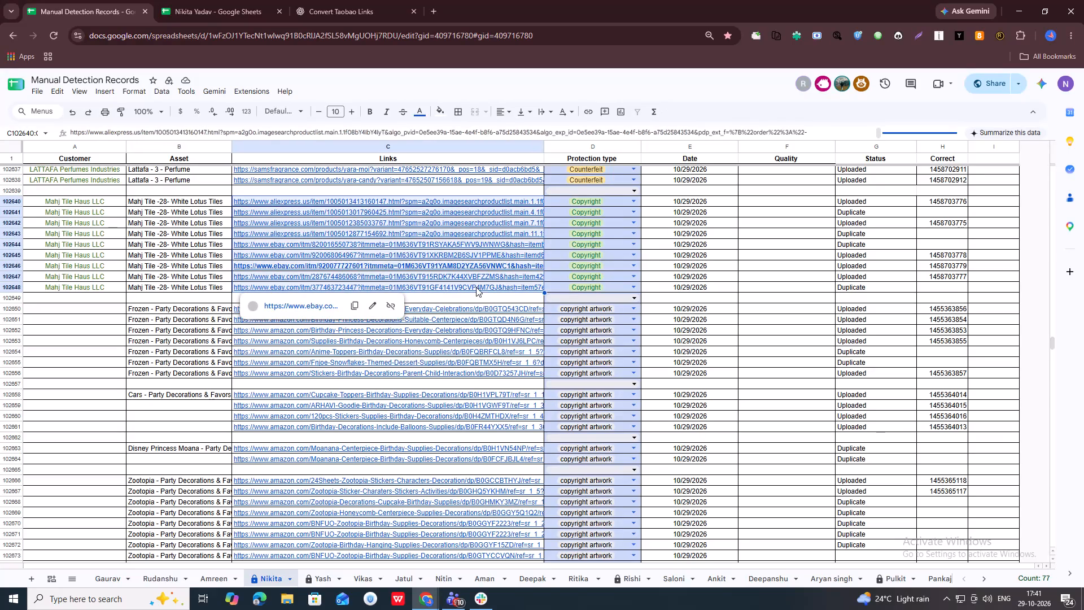
# Enter 77 as Links Founded in the Mahj Tile Haus LLC row of the work log.
pyautogui.click(249, 0)
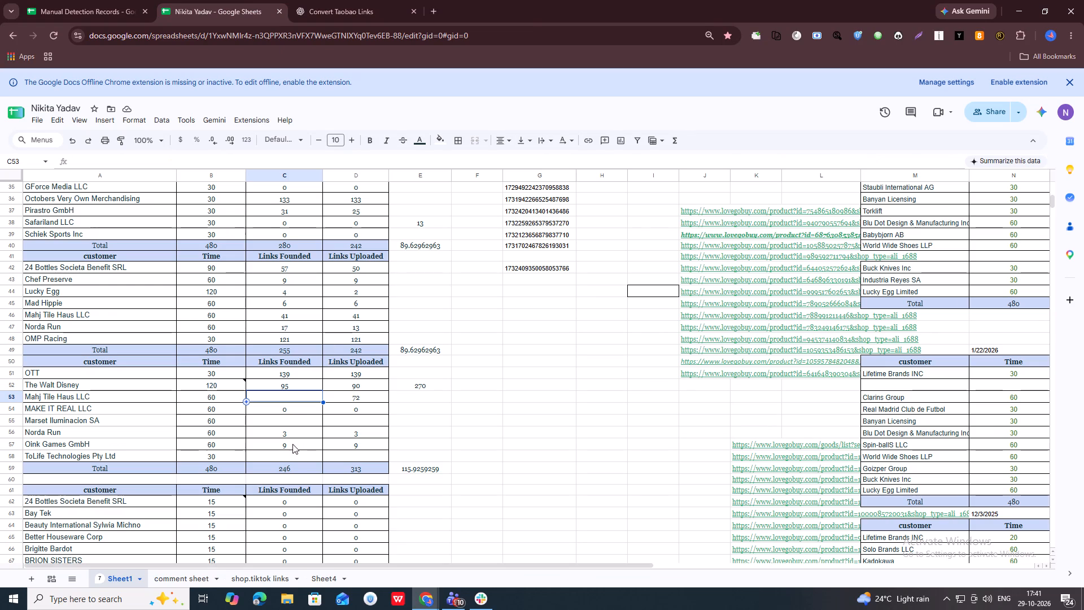
pyautogui.write('77')
pyautogui.press('Down')
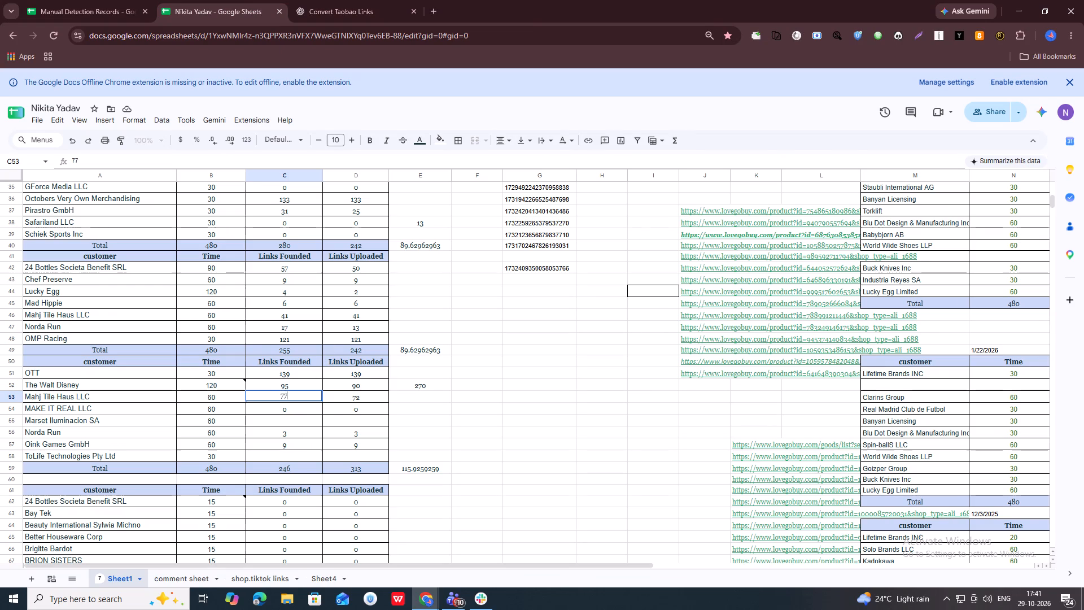
# Check the Marset Iluminacion SA work log entry and go to the empty rows below the Norda Run records in Manual Detection Records.
pyautogui.click(100, 426)
pyautogui.click(101, 0)
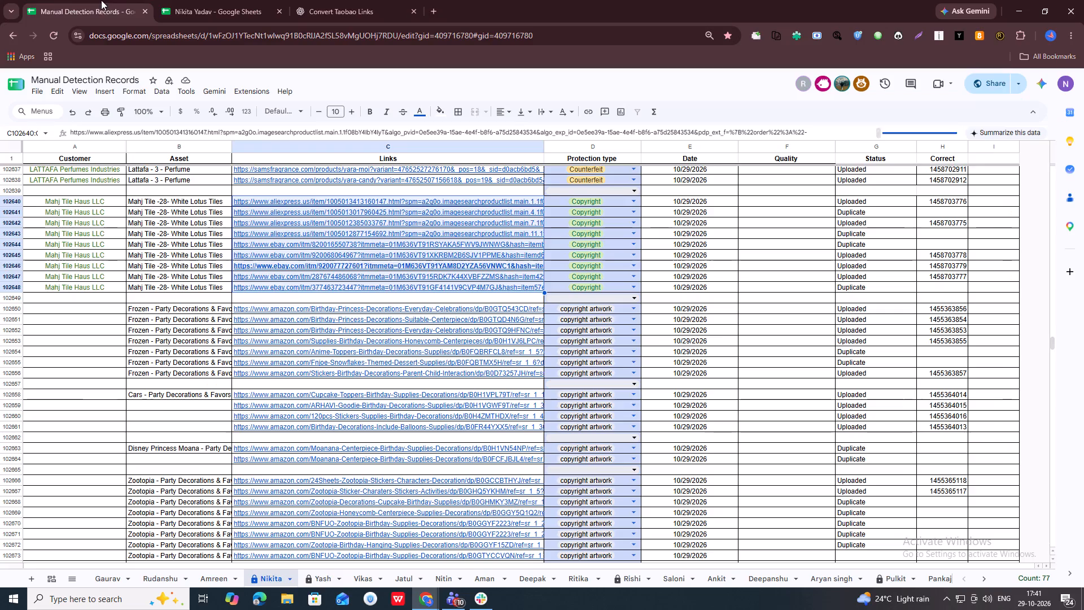
pyautogui.scroll(-6, 307, 333)
pyautogui.scroll(-16, 462, 356)
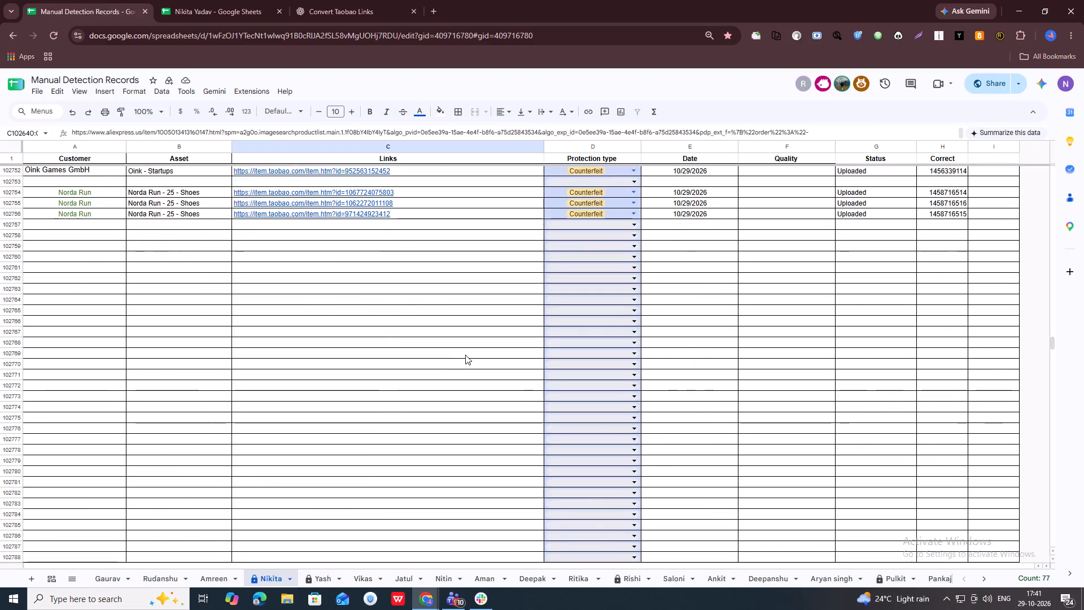
pyautogui.scroll(2, 464, 355)
pyautogui.click(291, 357)
# Examine the Marset client guideline and the Marset Iluminacion SA asset table in Confluence for lamp assets and protection types.
pyautogui.hotkey('alt', 'Tab')
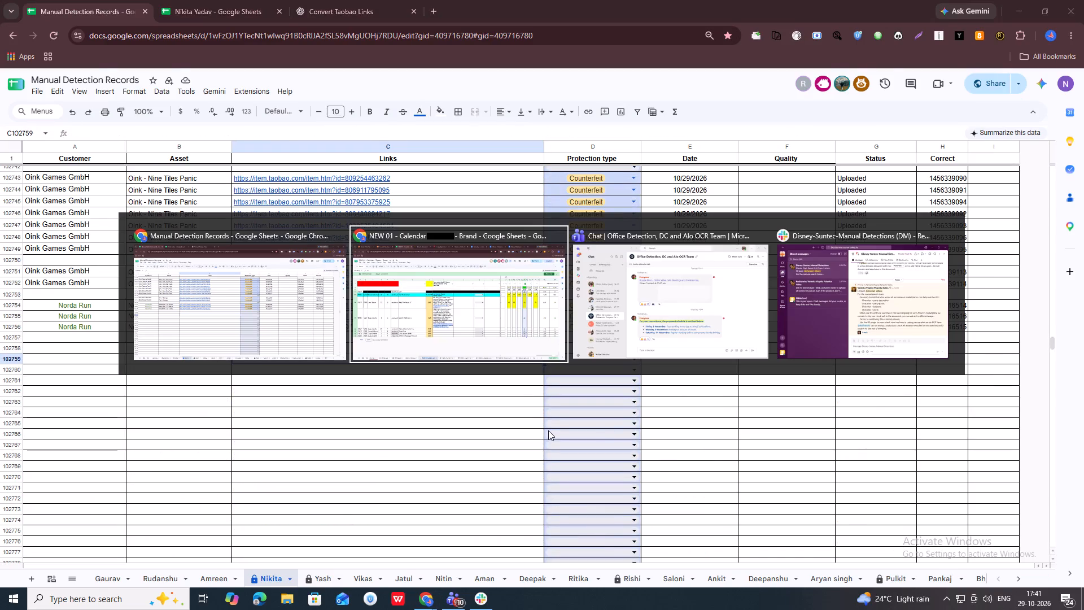
pyautogui.click(824, 0)
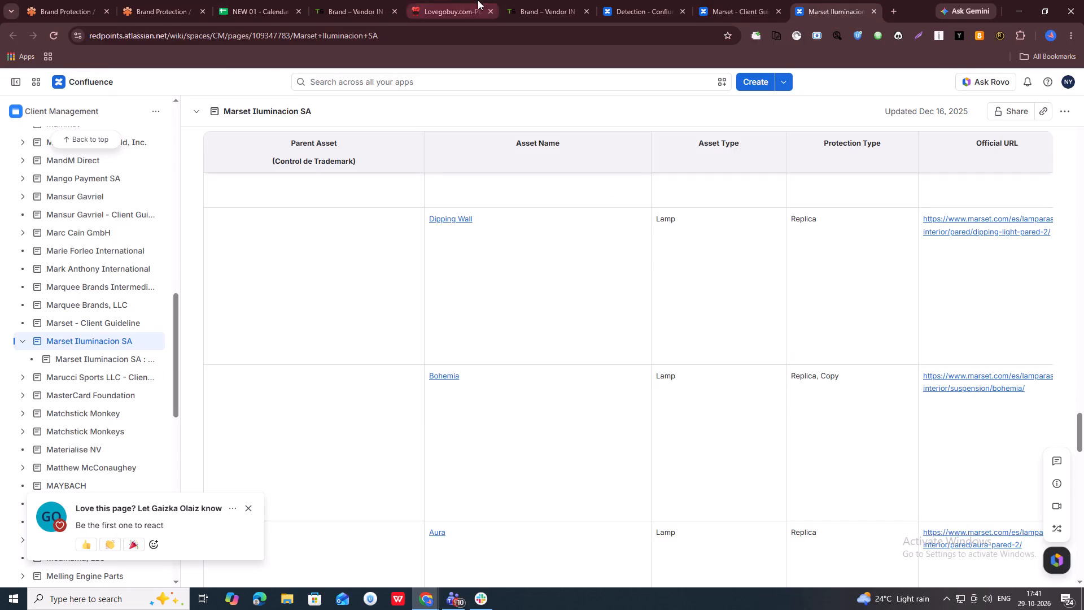
pyautogui.click(758, 0)
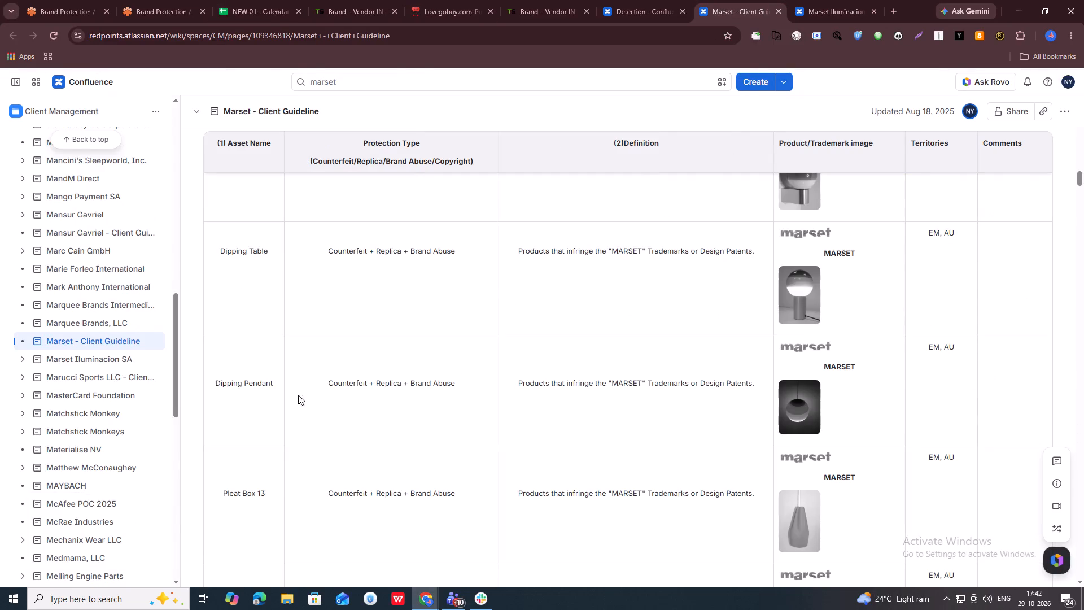
pyautogui.click(843, 0)
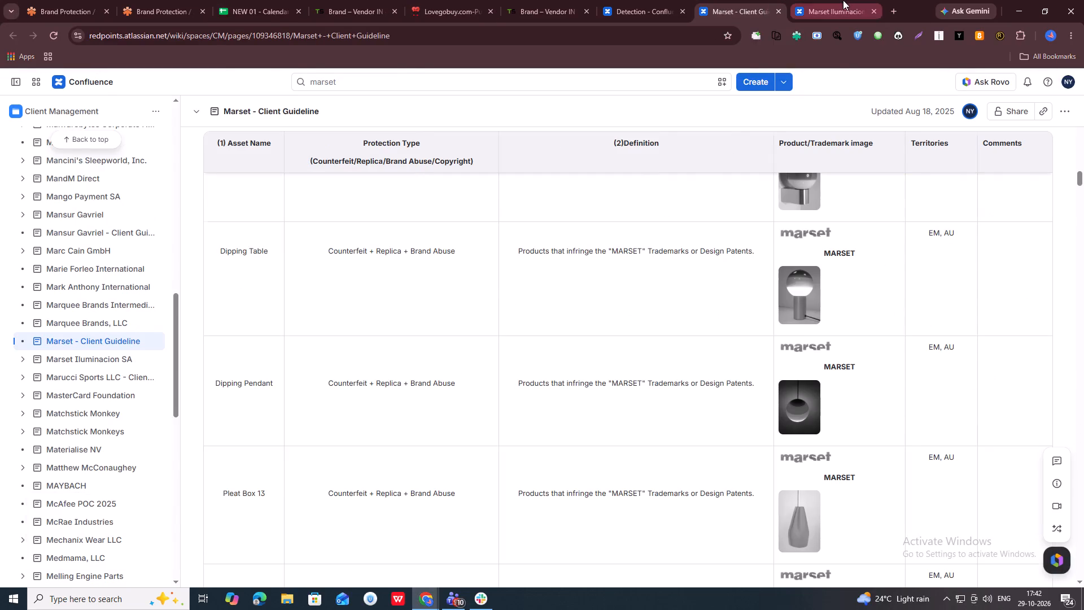
pyautogui.scroll(-7, 751, 321)
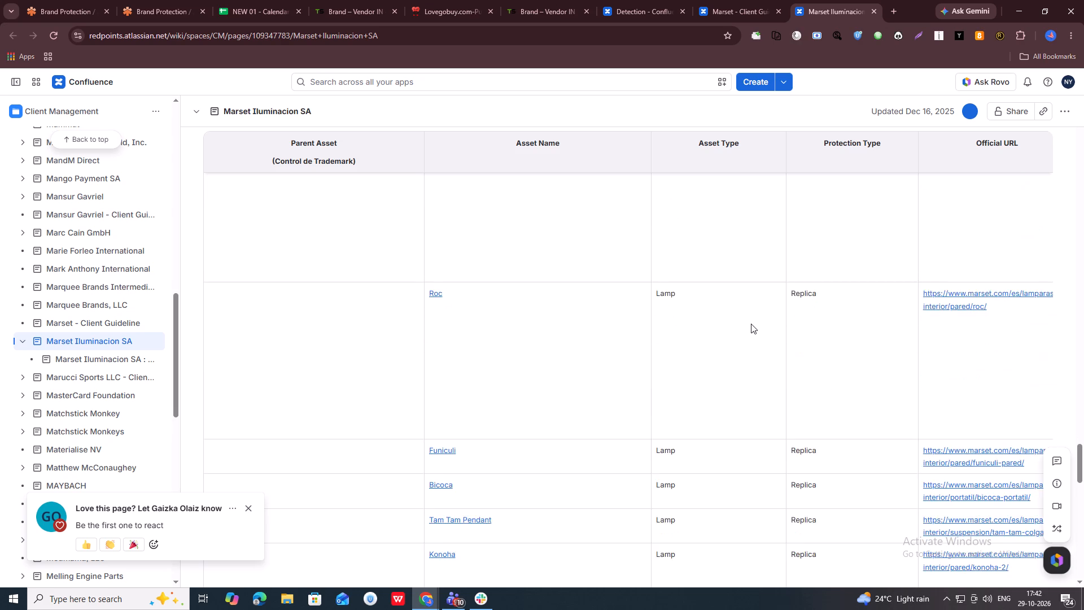
pyautogui.scroll(-8, 751, 324)
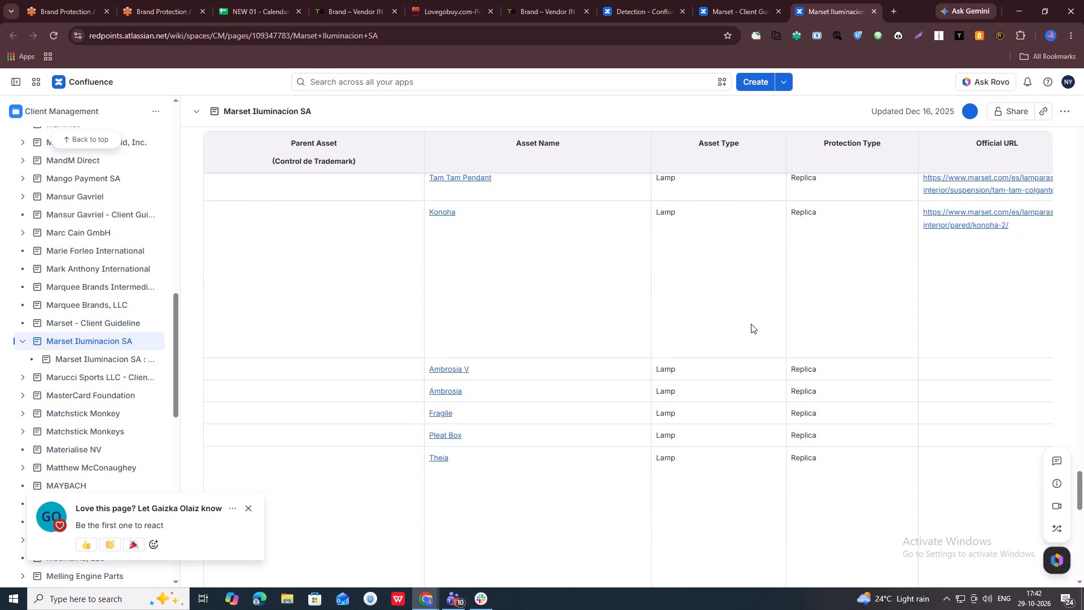
pyautogui.scroll(-19, 751, 324)
pyautogui.scroll(-8, 751, 324)
pyautogui.scroll(18, 751, 324)
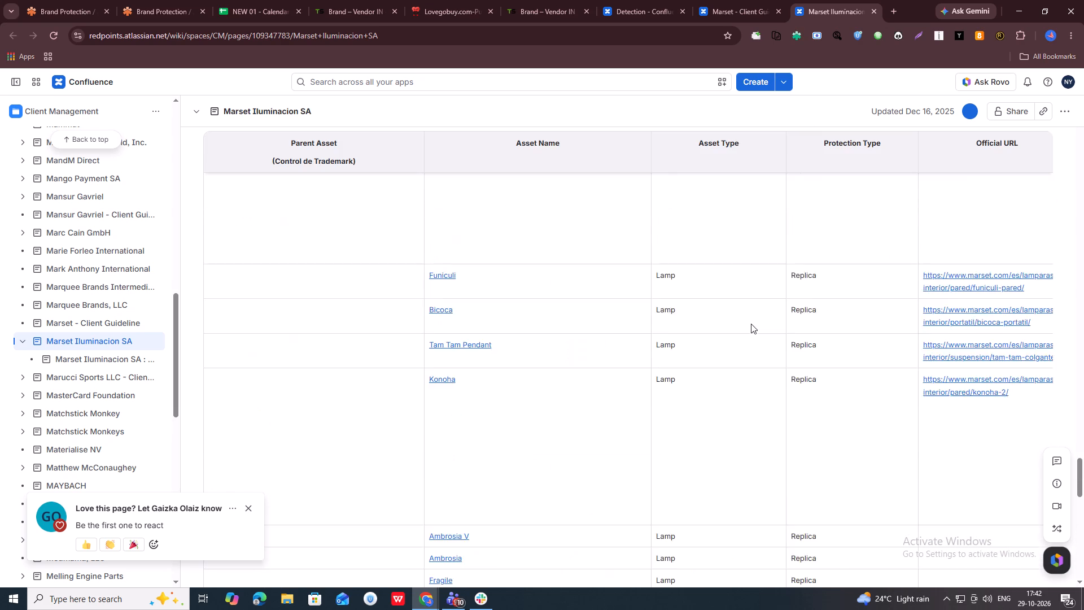
pyautogui.scroll(13, 751, 324)
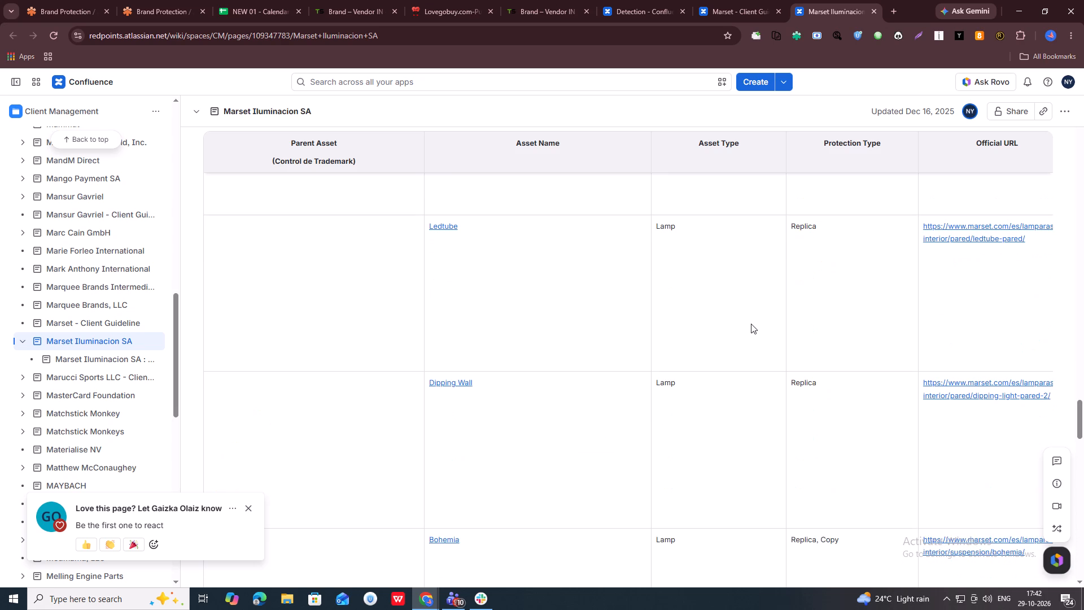
pyautogui.scroll(4, 620, 419)
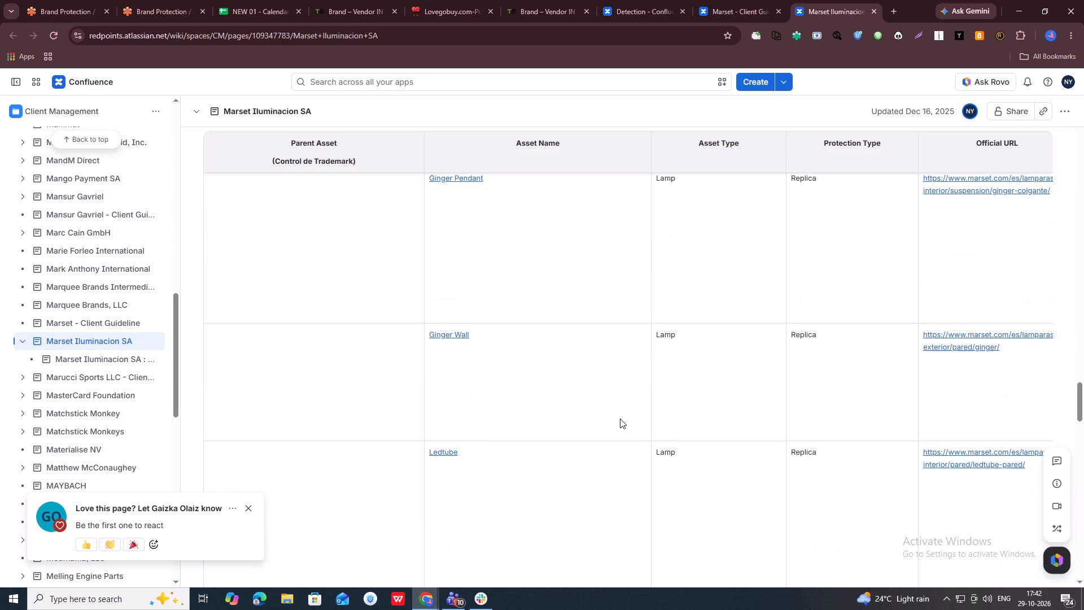
pyautogui.scroll(5, 620, 419)
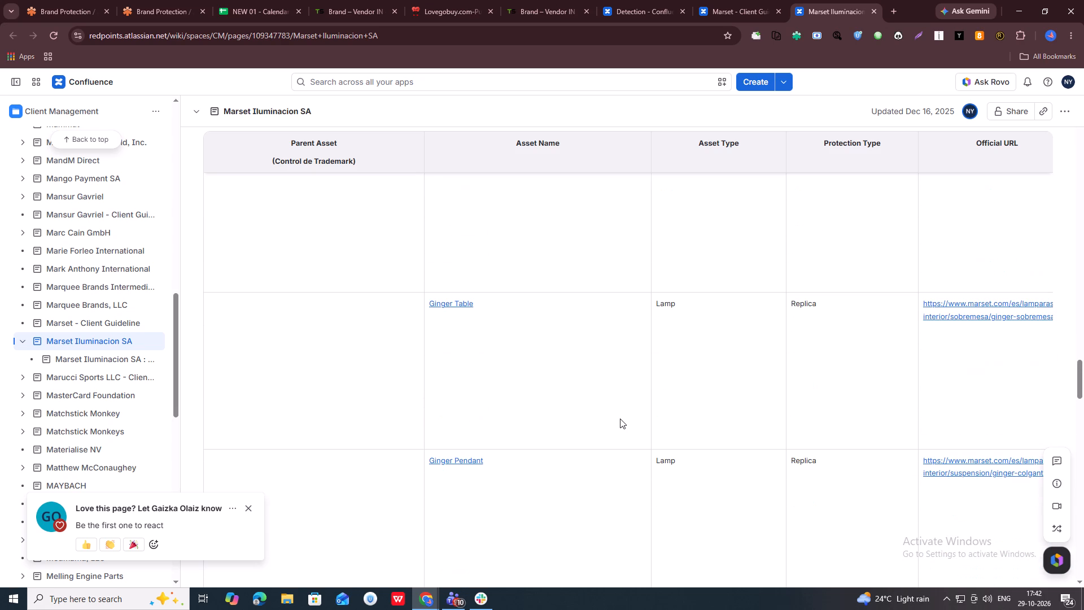
pyautogui.scroll(5, 620, 419)
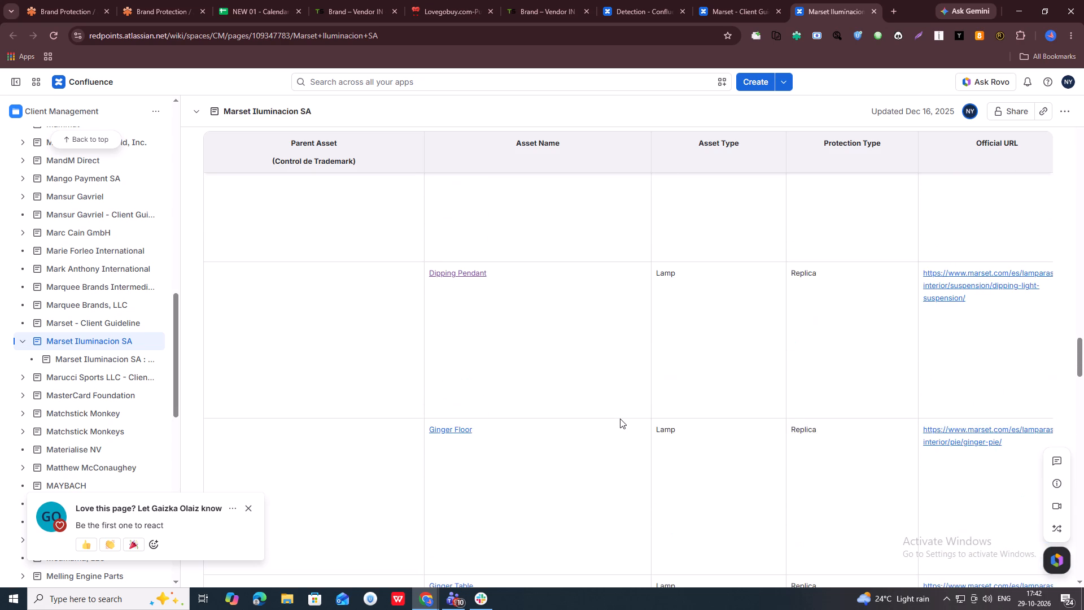
pyautogui.scroll(2, 620, 419)
# Open the Dipping Pendant's official URL from the asset table and continue to the Marset Europe site.
pyautogui.click(941, 455)
pyautogui.click(957, 394)
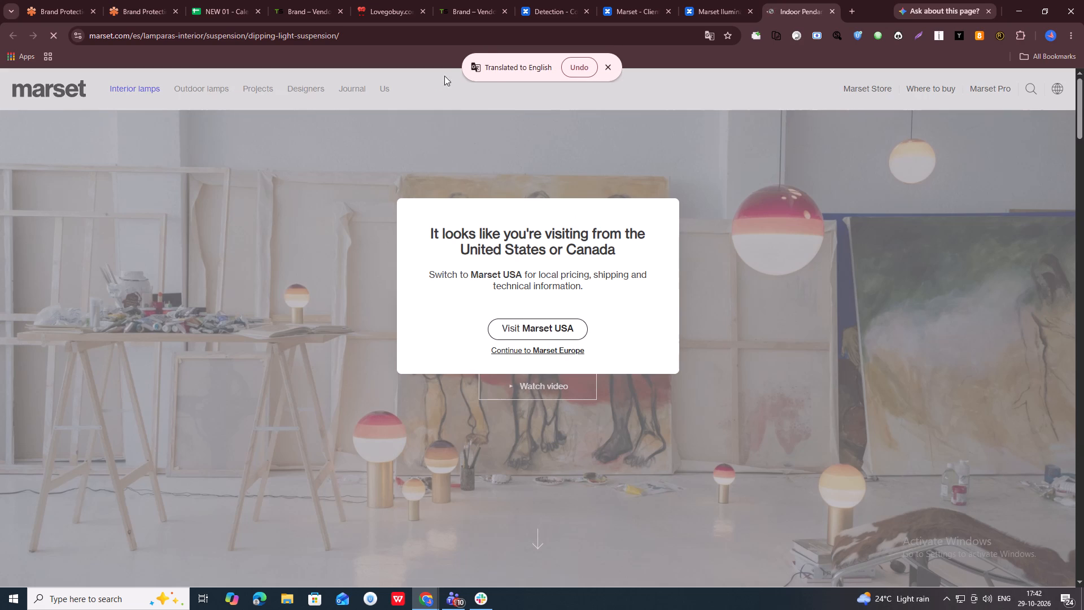
pyautogui.click(547, 352)
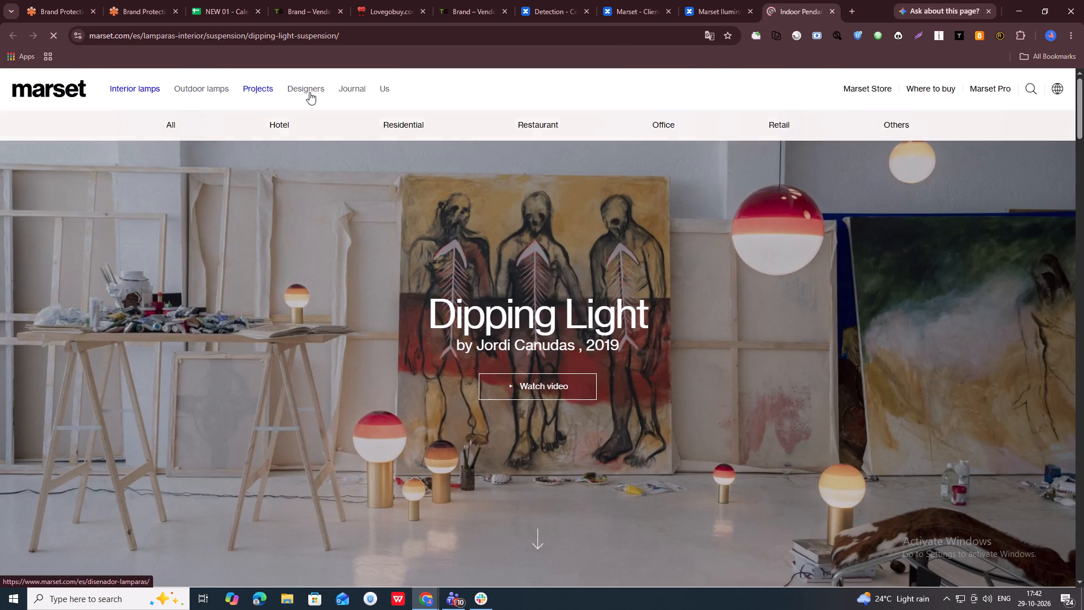
# Search the Marset site for "dipping pendent" and look over the page for the lamp.
pyautogui.click(1031, 90)
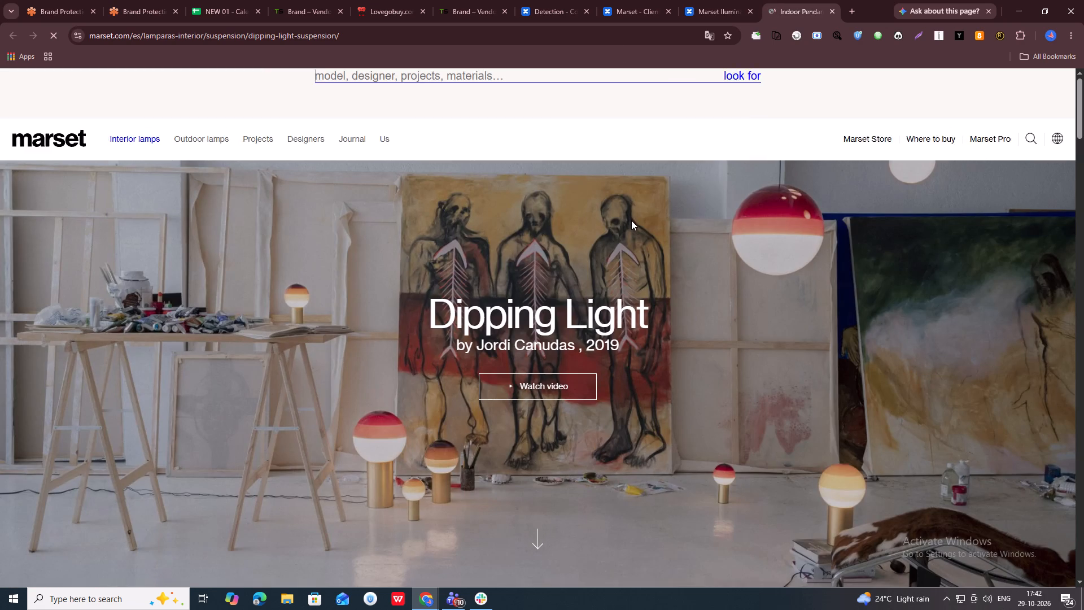
pyautogui.write('dipping')
pyautogui.press('space')
pyautogui.write('pendent')
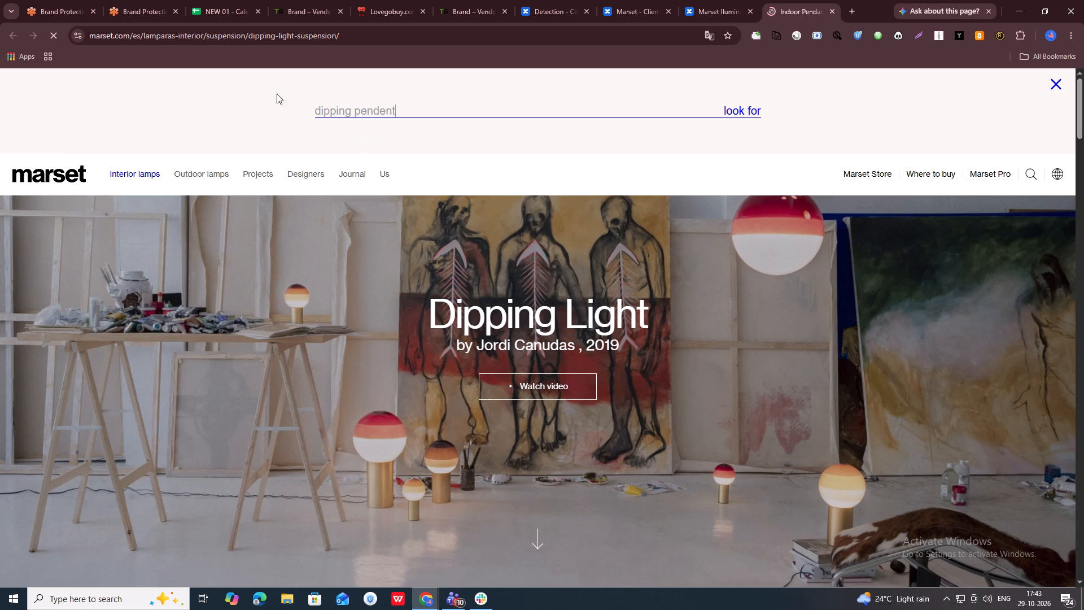
pyautogui.click(740, 104)
pyautogui.click(741, 112)
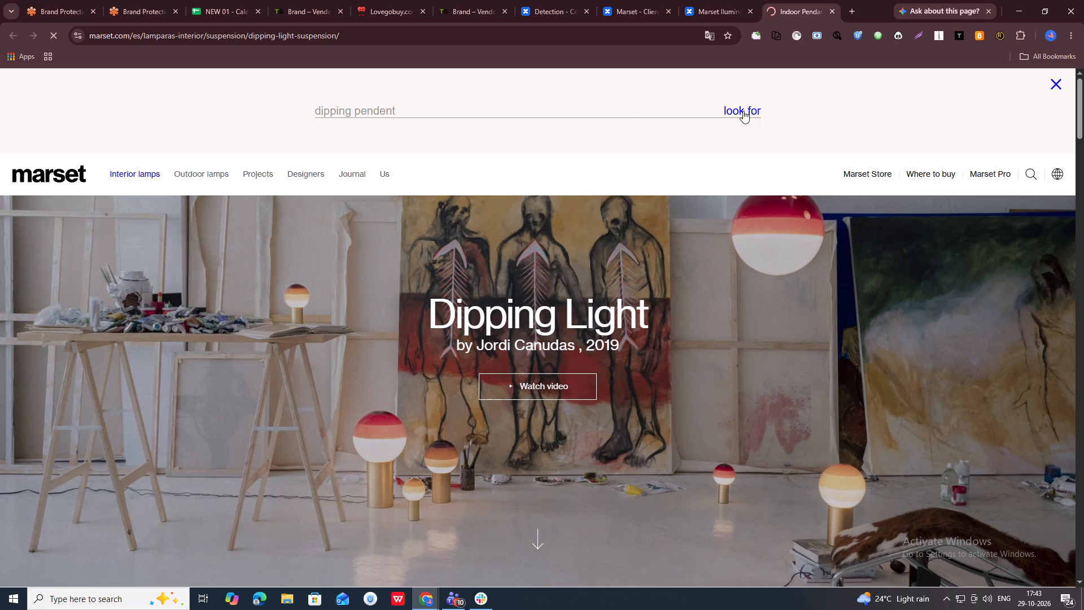
pyautogui.scroll(-14, 576, 259)
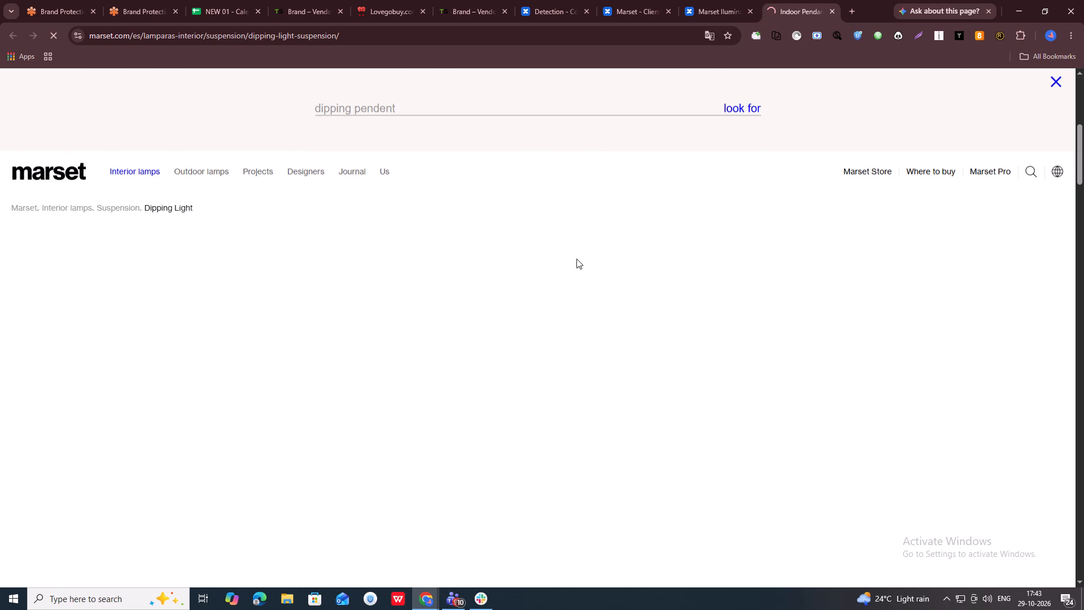
pyautogui.scroll(9, 576, 259)
pyautogui.scroll(-3, 576, 259)
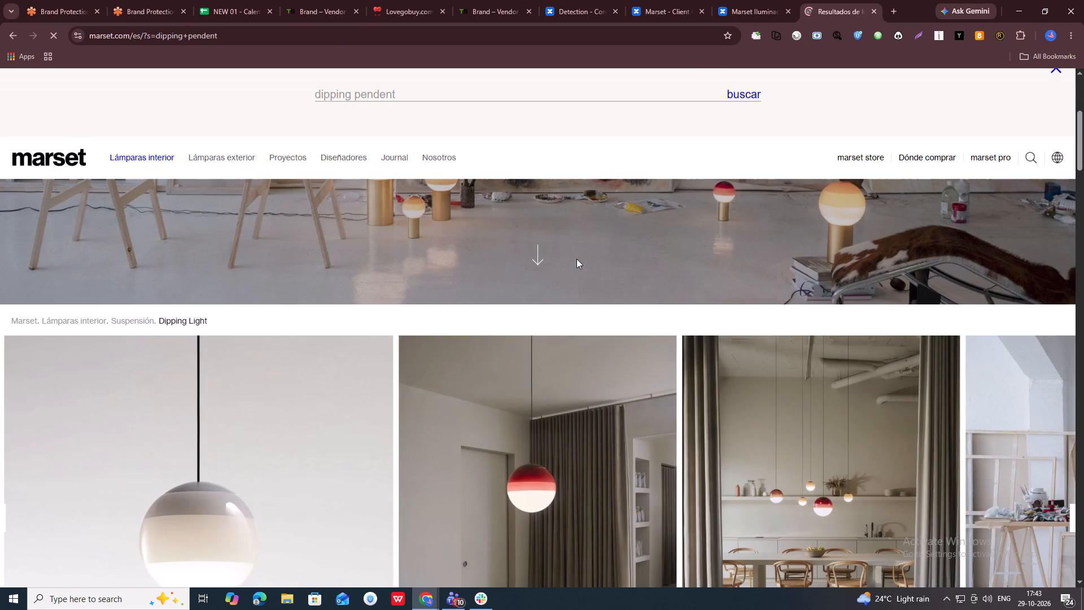
# Examine the Marset site's "dipping pendent" results for the official Dipping Light lamp variants and projects.
pyautogui.scroll(-3, 469, 341)
pyautogui.scroll(5, 619, 376)
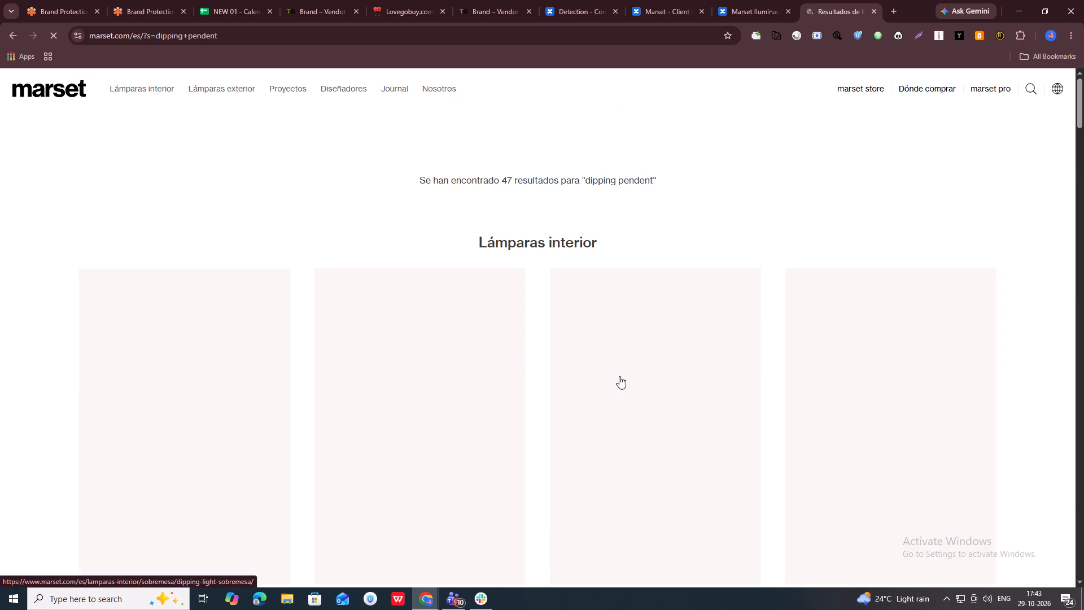
pyautogui.scroll(3, 619, 376)
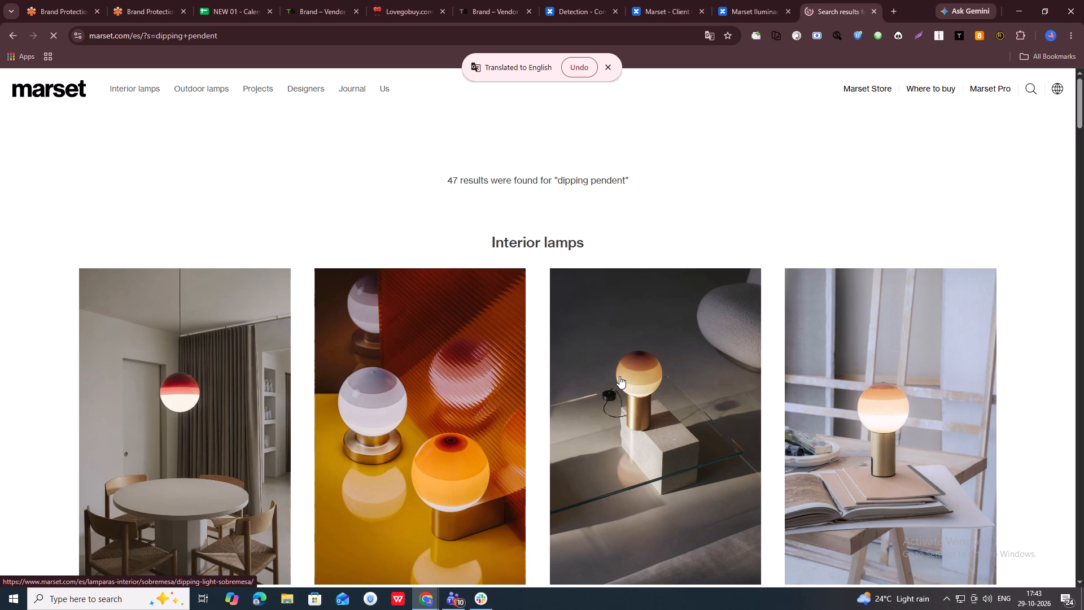
pyautogui.scroll(-5, 543, 465)
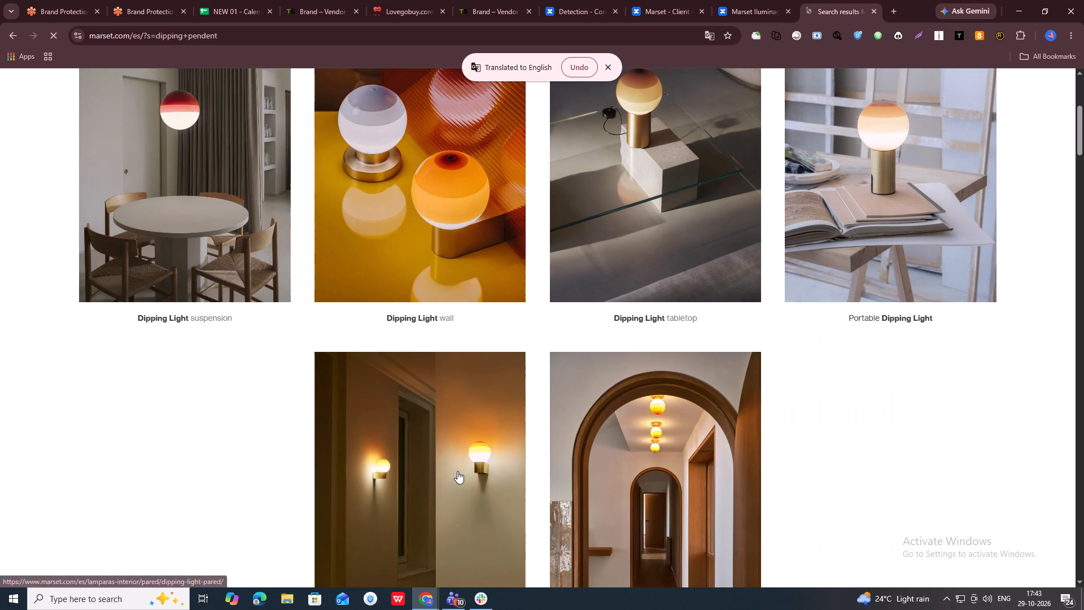
pyautogui.scroll(-12, 737, 447)
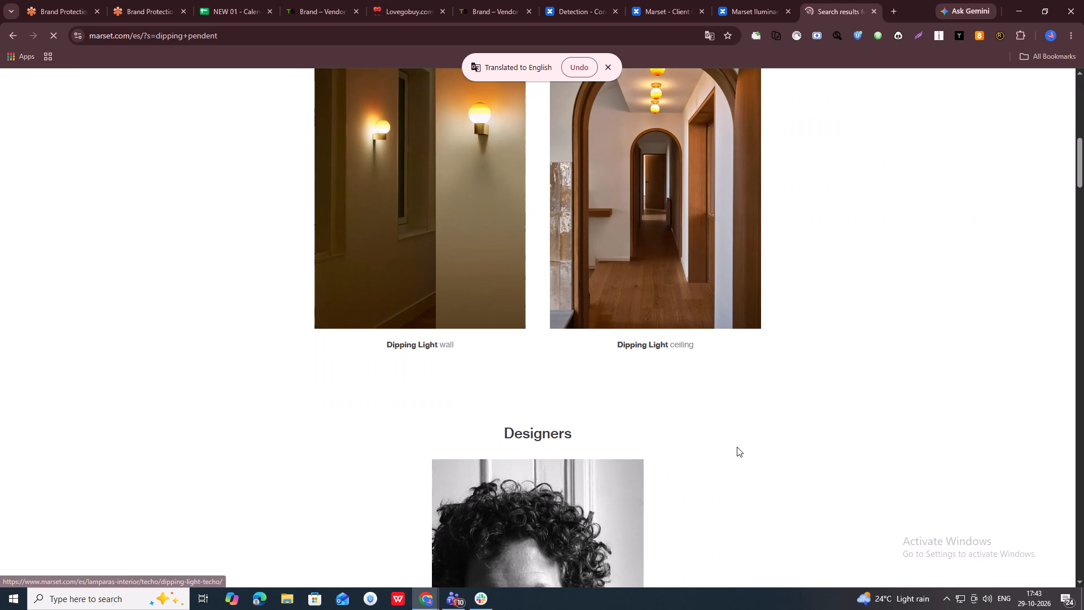
pyautogui.scroll(-8, 737, 447)
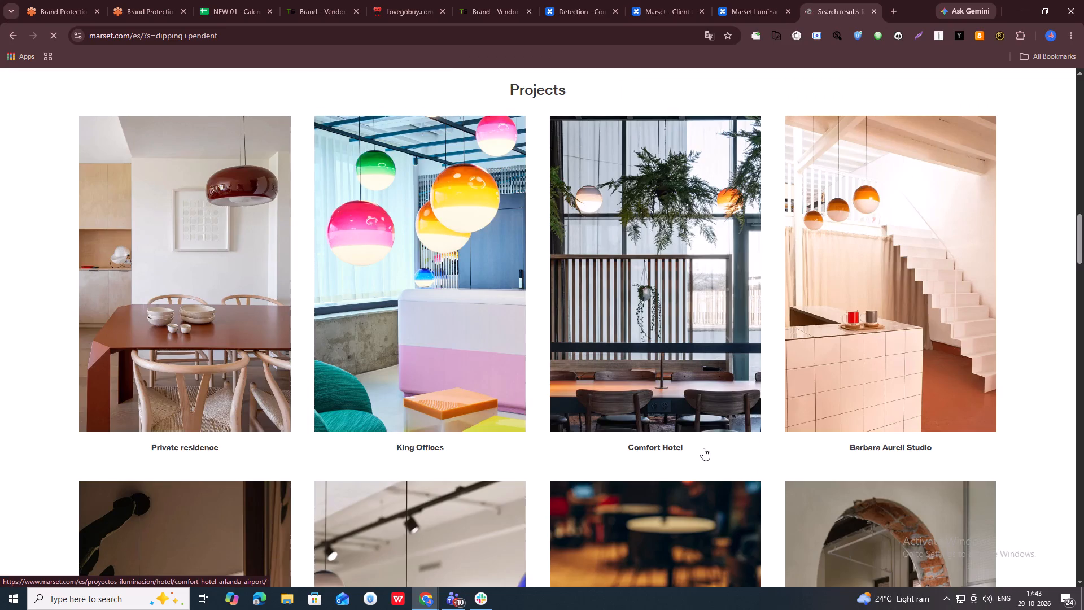
pyautogui.scroll(-5, 703, 448)
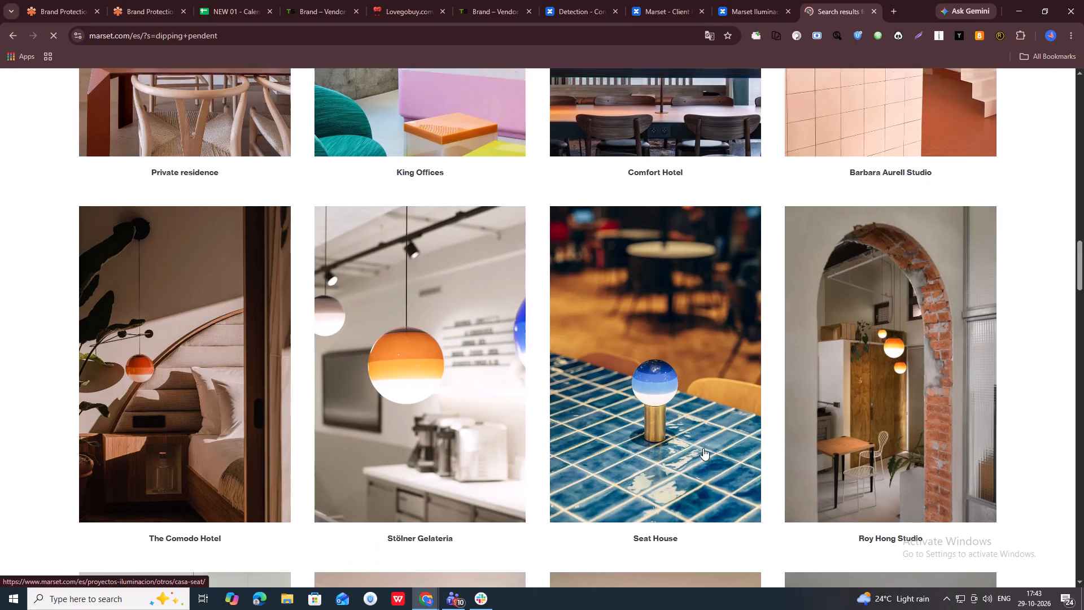
# Search Google for "dipping pendent" and view the image results as a reference for the lamp's design.
pyautogui.click(435, 32)
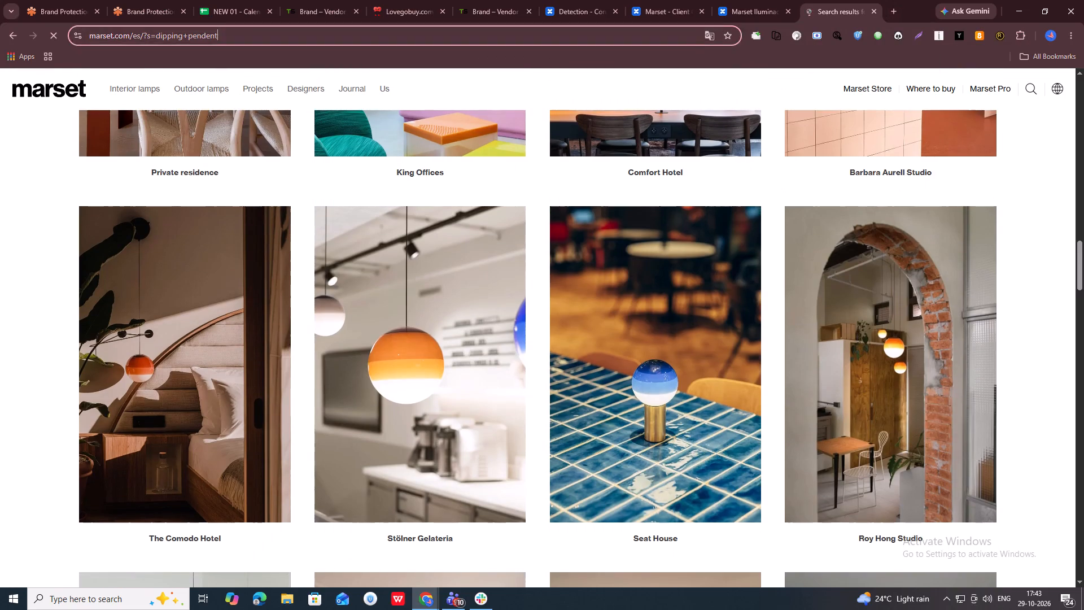
pyautogui.write('dippinf')
pyautogui.press('BackSpace')
pyautogui.write('g')
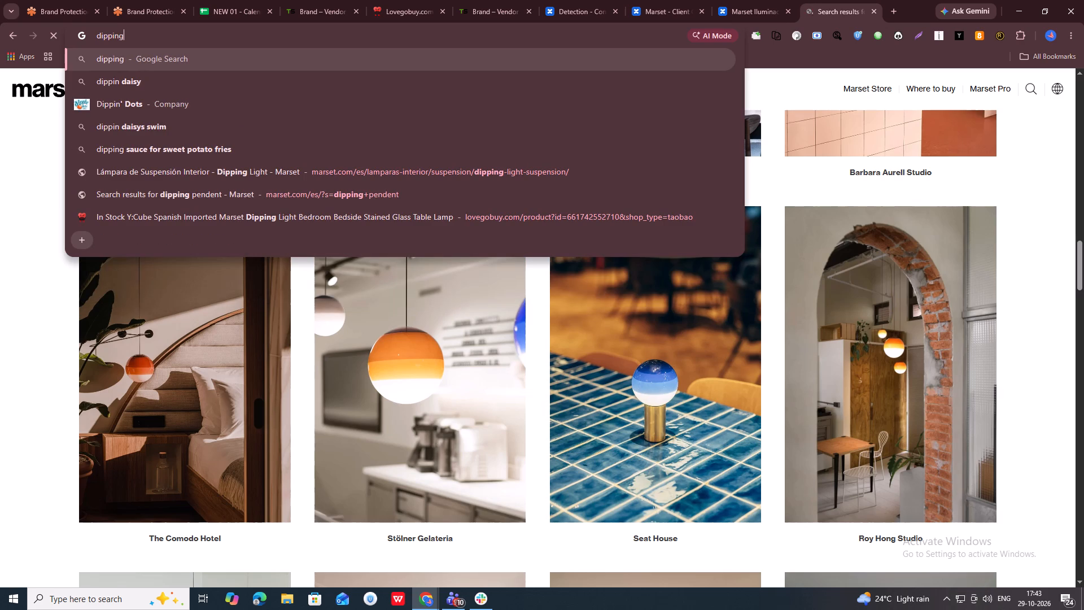
pyautogui.press('space')
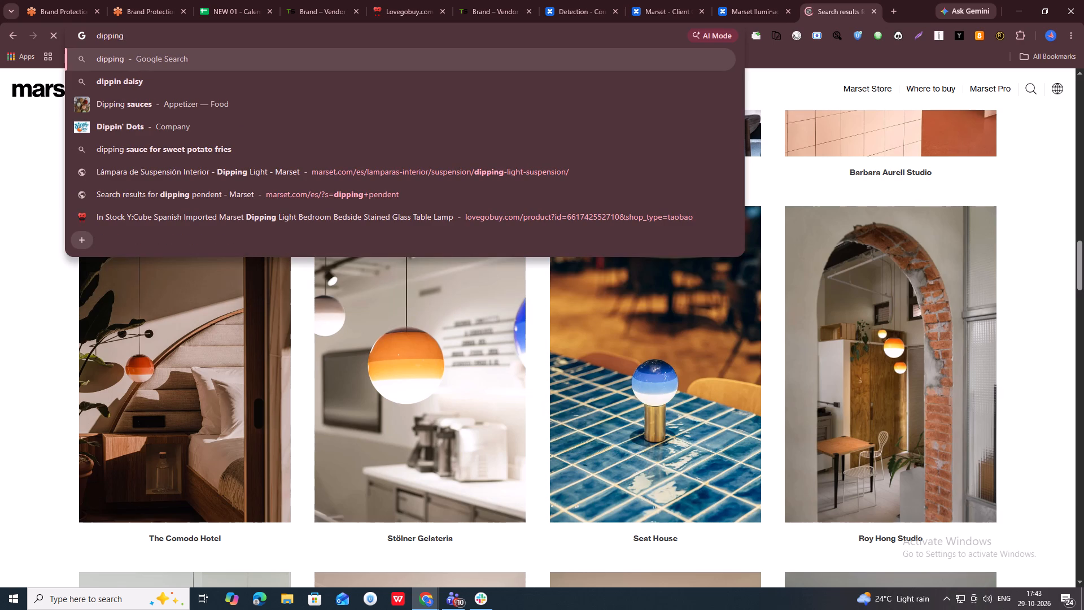
pyautogui.write('pende')
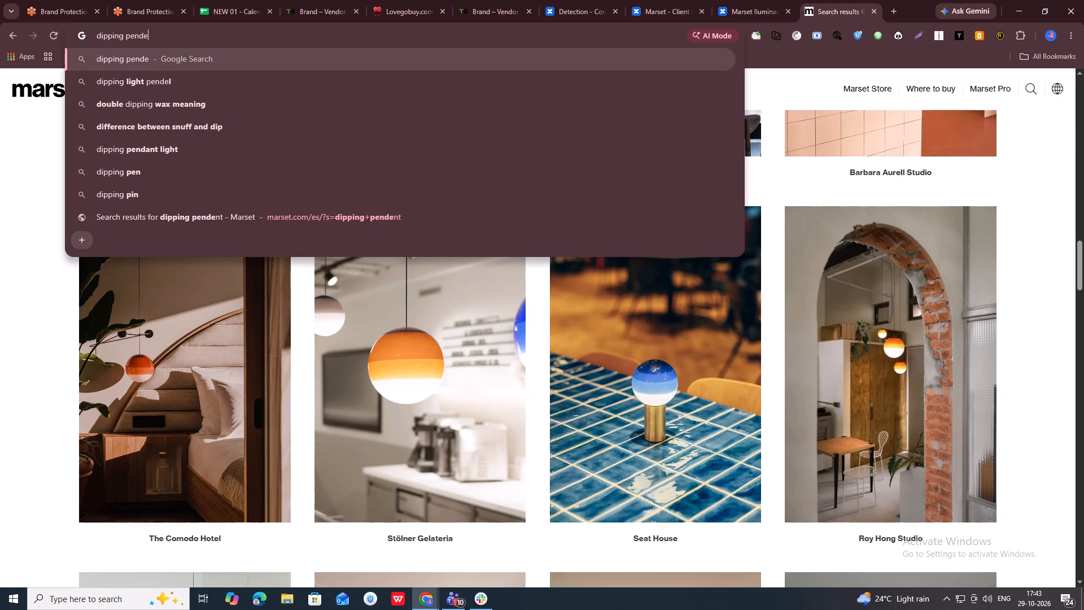
pyautogui.write('nt')
pyautogui.press('Return')
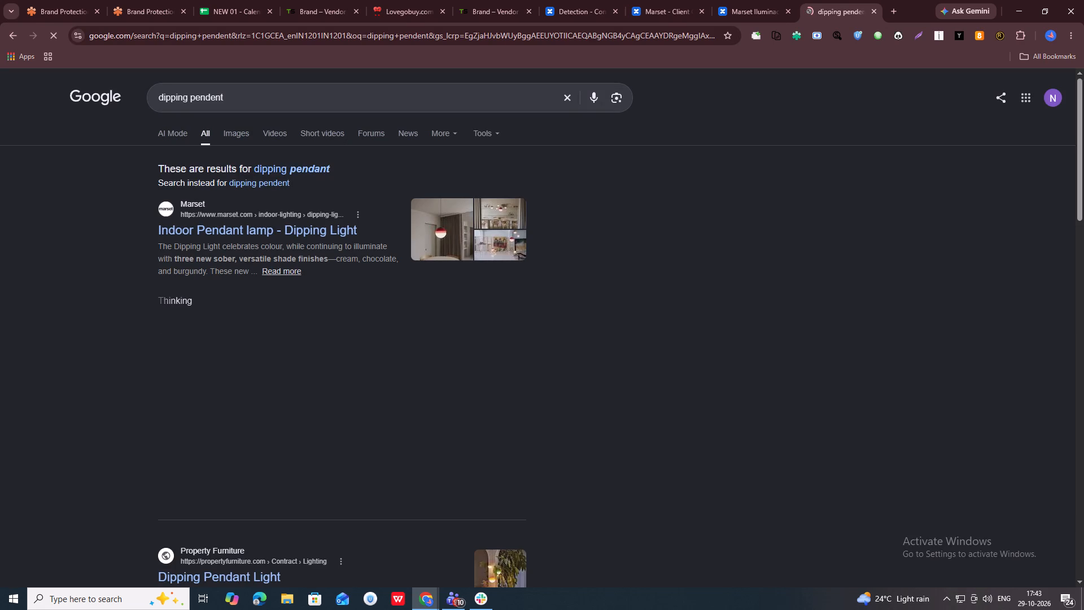
pyautogui.click(238, 142)
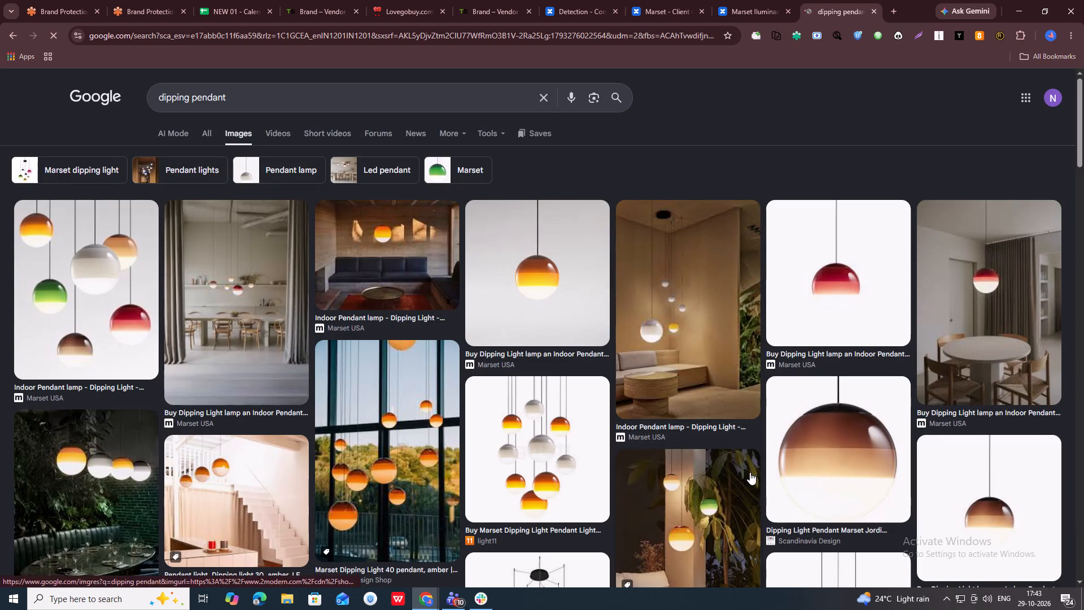
# Open four Lovegobuy listings separately: the pink $13.08 pendant, both amber $11.12 Nordic pendants and the amber $20.61 Spanish Restaurant chandelier.
pyautogui.click(409, 0)
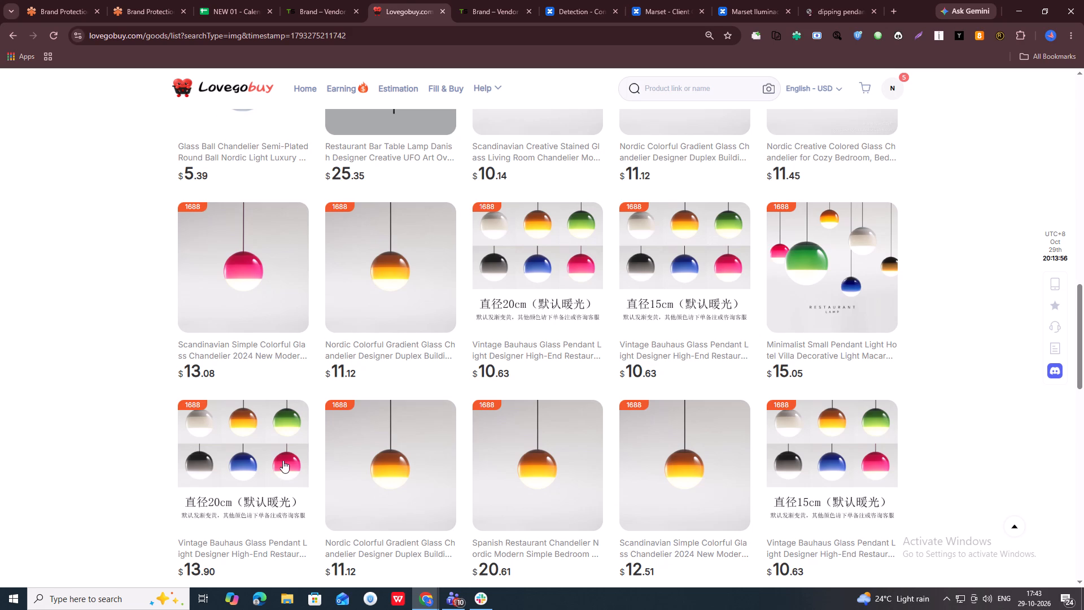
pyautogui.keyDown('ctrl'); pyautogui.click(272, 302); pyautogui.keyUp('ctrl')
pyautogui.keyDown('ctrl'); pyautogui.click(366, 270); pyautogui.keyUp('ctrl')
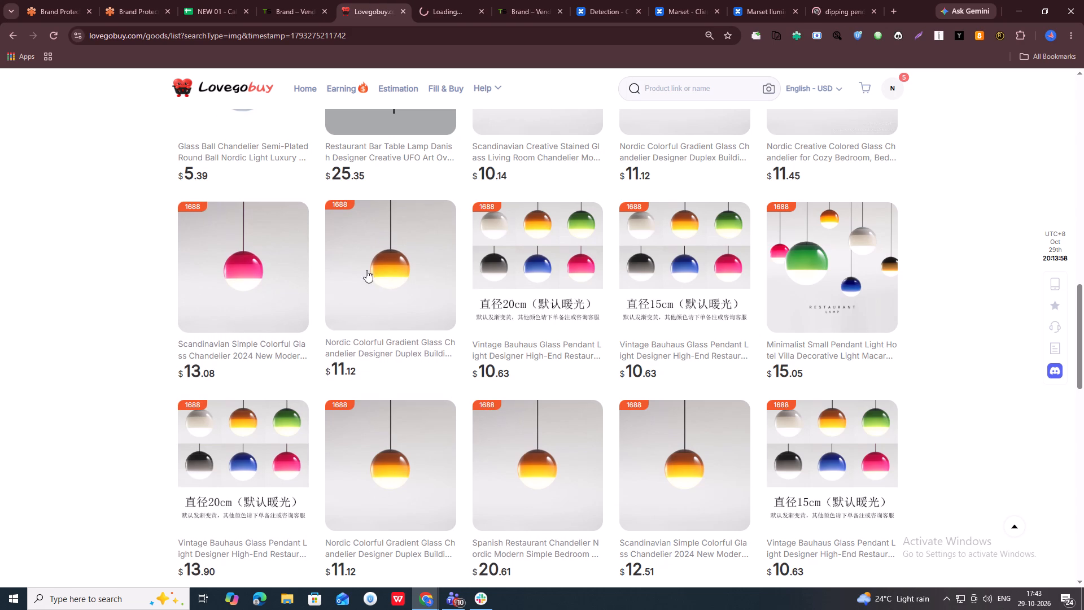
pyautogui.keyDown('ctrl'); pyautogui.click(399, 475); pyautogui.keyUp('ctrl')
pyautogui.keyDown('ctrl'); pyautogui.click(541, 460); pyautogui.keyUp('ctrl')
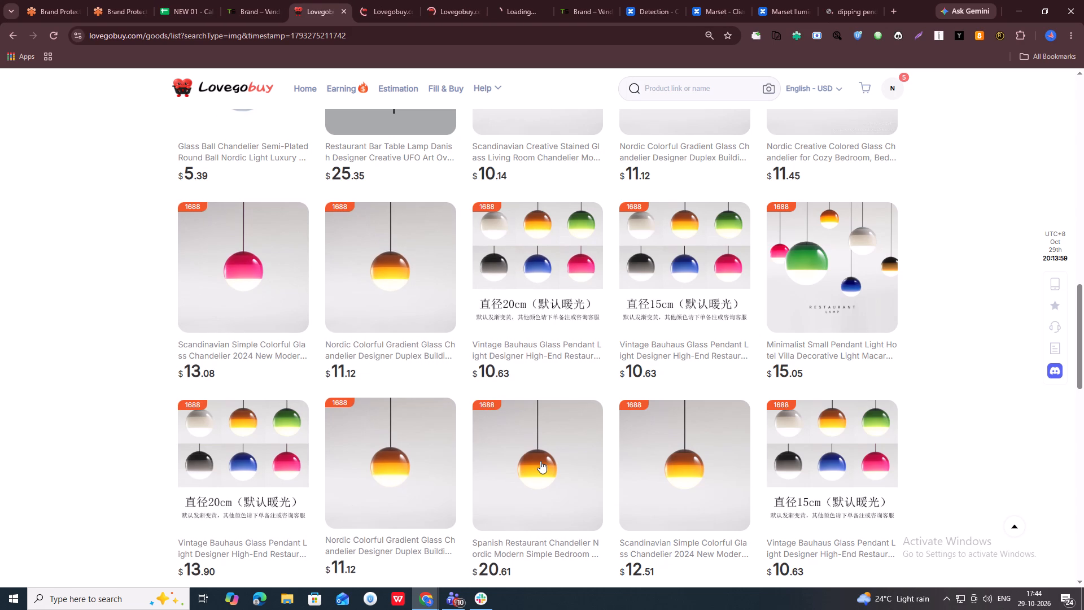
pyautogui.click(339, 0)
pyautogui.click(349, 40)
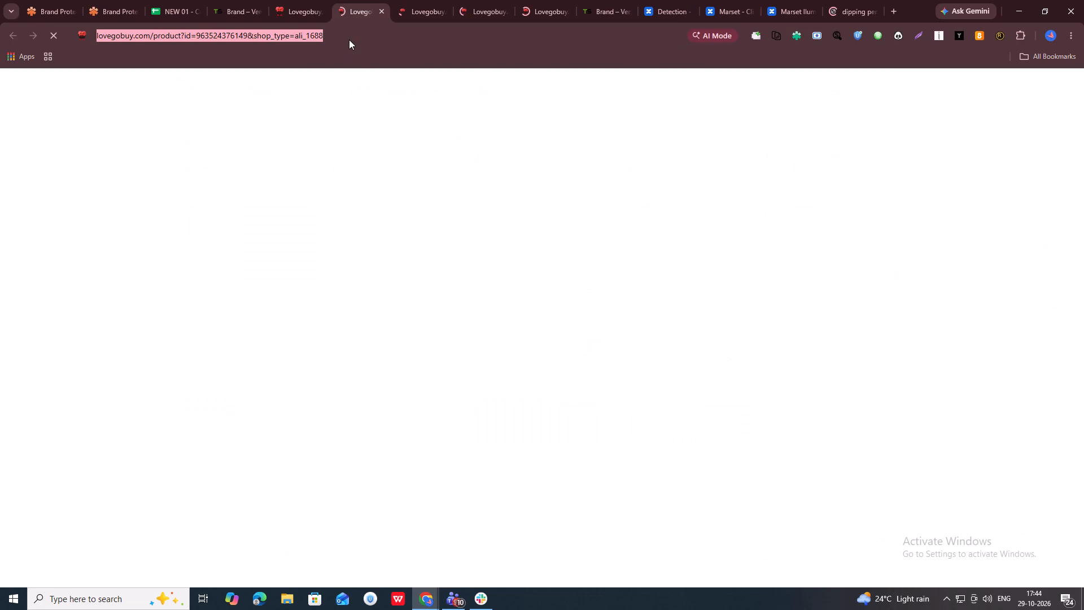
pyautogui.hotkey('ctrl', 'c')
pyautogui.hotkey('ctrl', 'c')
pyautogui.hotkey('alt', 'Tab')
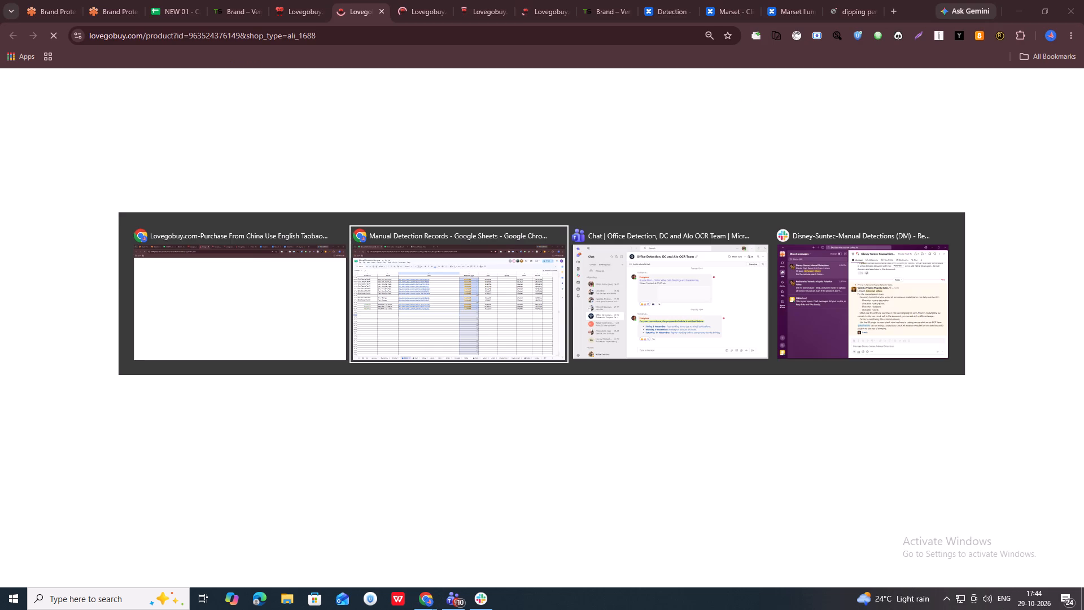
pyautogui.hotkey('ctrl', 'v')
pyautogui.press('Down')
pyautogui.hotkey('alt', 'Tab')
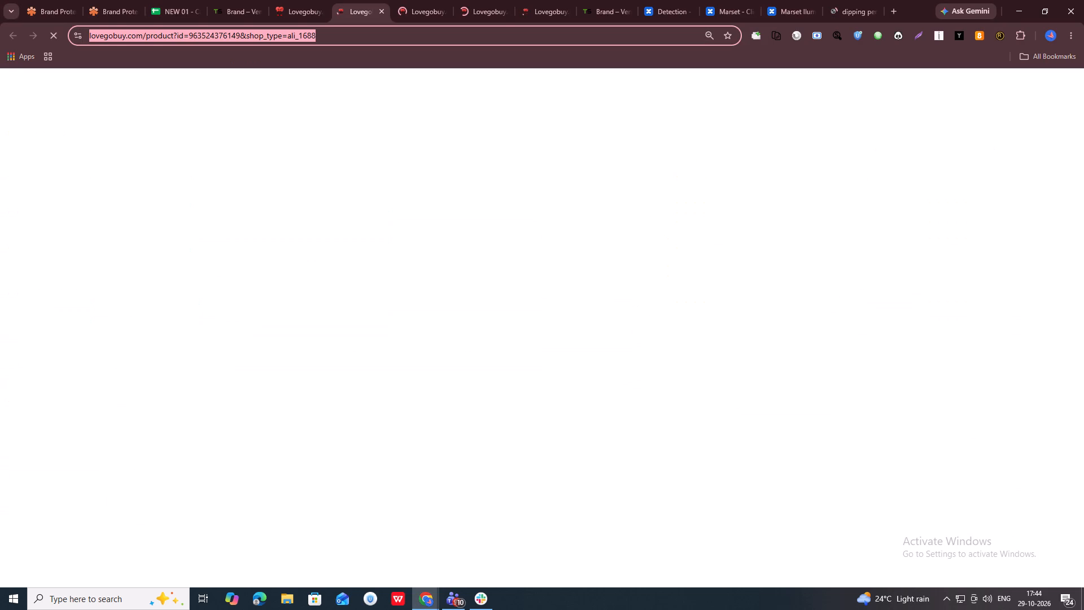
pyautogui.hotkey('ctrl', 'Tab')
pyautogui.hotkey('ctrl', 'l')
pyautogui.hotkey('ctrl', 'l')
pyautogui.hotkey('ctrl', 'c')
pyautogui.hotkey('ctrl', 'c')
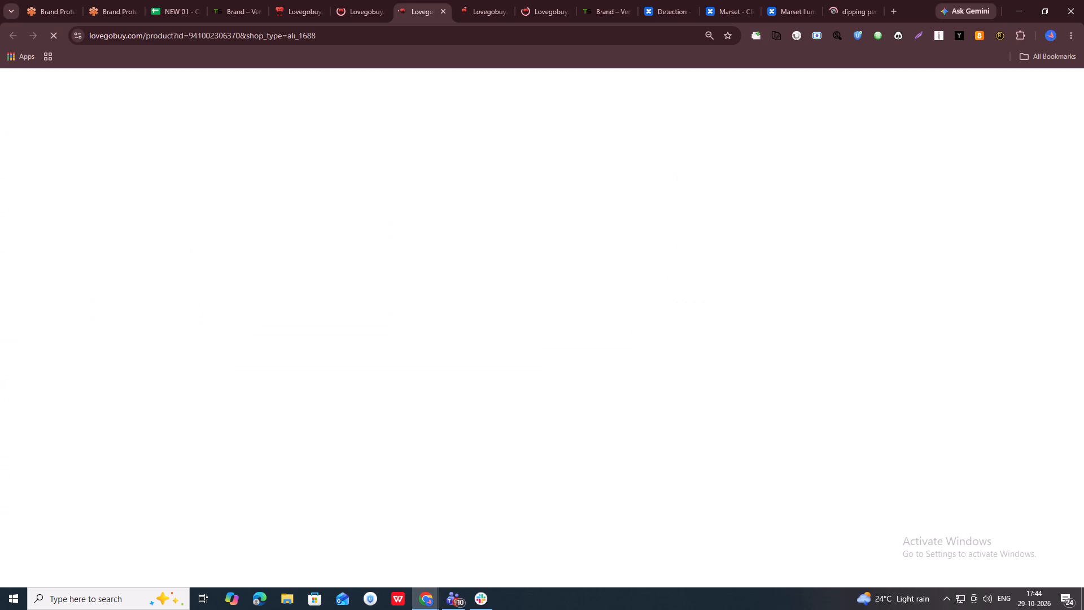
pyautogui.hotkey('ctrl', 'c')
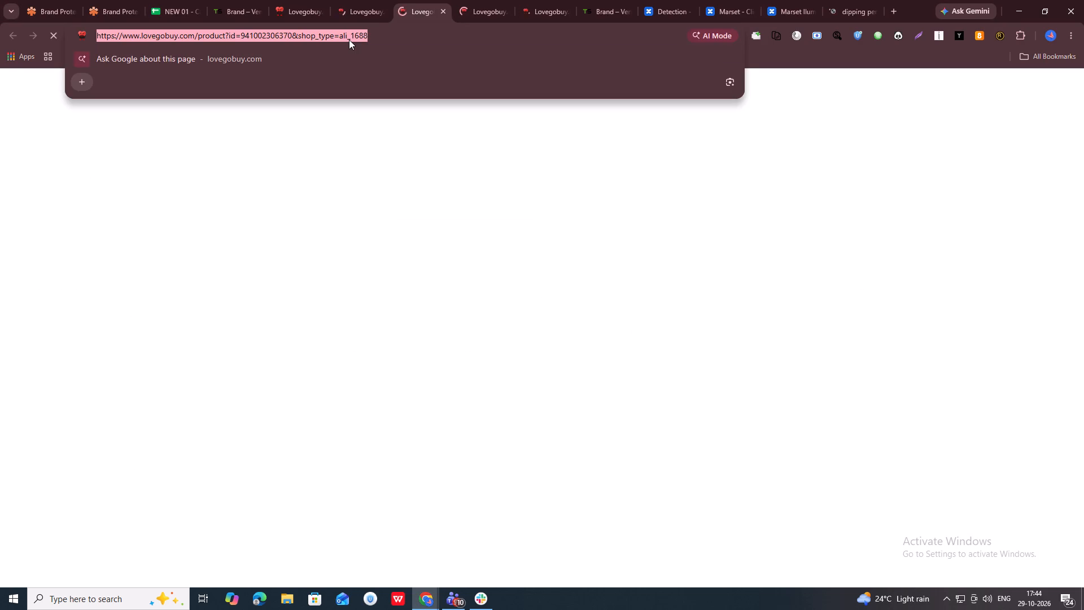
pyautogui.hotkey('ctrl', 'c')
pyautogui.hotkey('alt', 'Tab')
pyautogui.hotkey('ctrl', 'v')
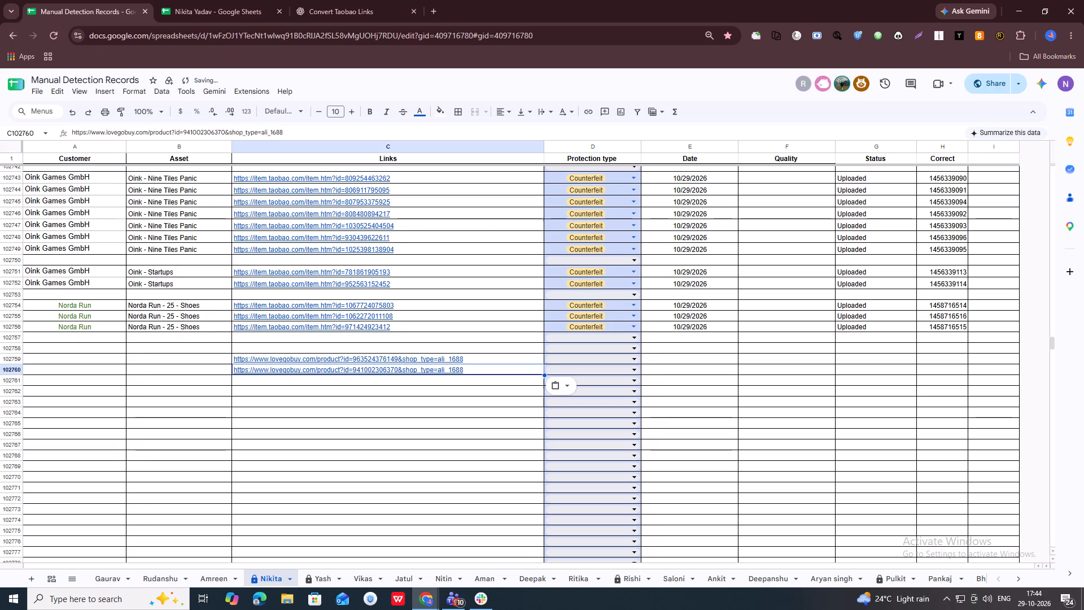
pyautogui.press('Down')
pyautogui.hotkey('alt', 'Tab')
pyautogui.hotkey('ctrl', 'Tab')
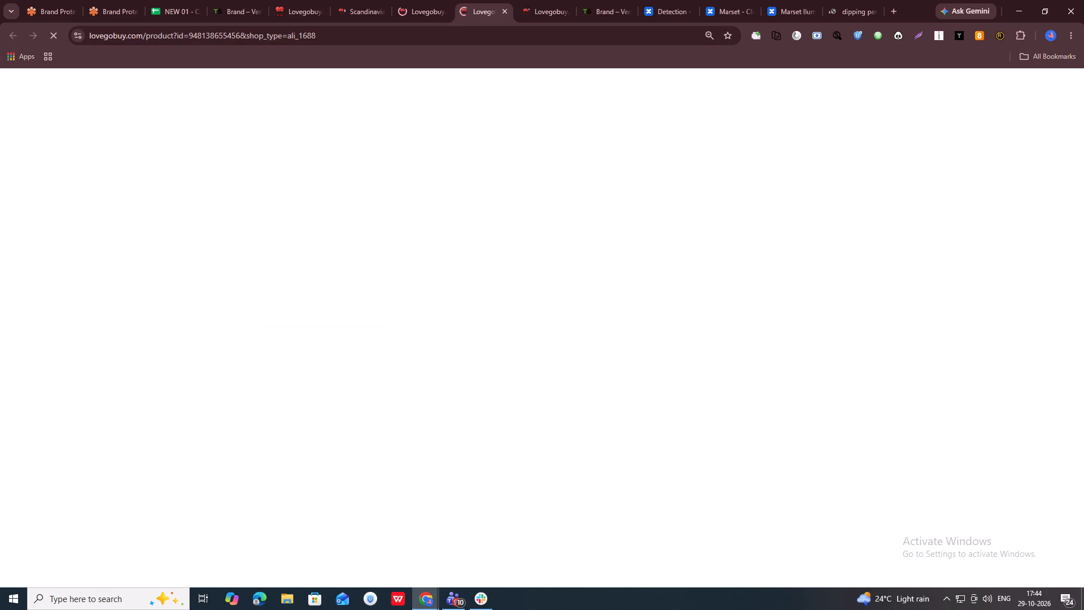
pyautogui.hotkey('ctrl', 'l')
pyautogui.hotkey('ctrl', 'l')
pyautogui.hotkey('ctrl', 'c')
pyautogui.hotkey('ctrl', 'c')
pyautogui.hotkey('ctrl', 'c')
pyautogui.hotkey('alt', 'Tab')
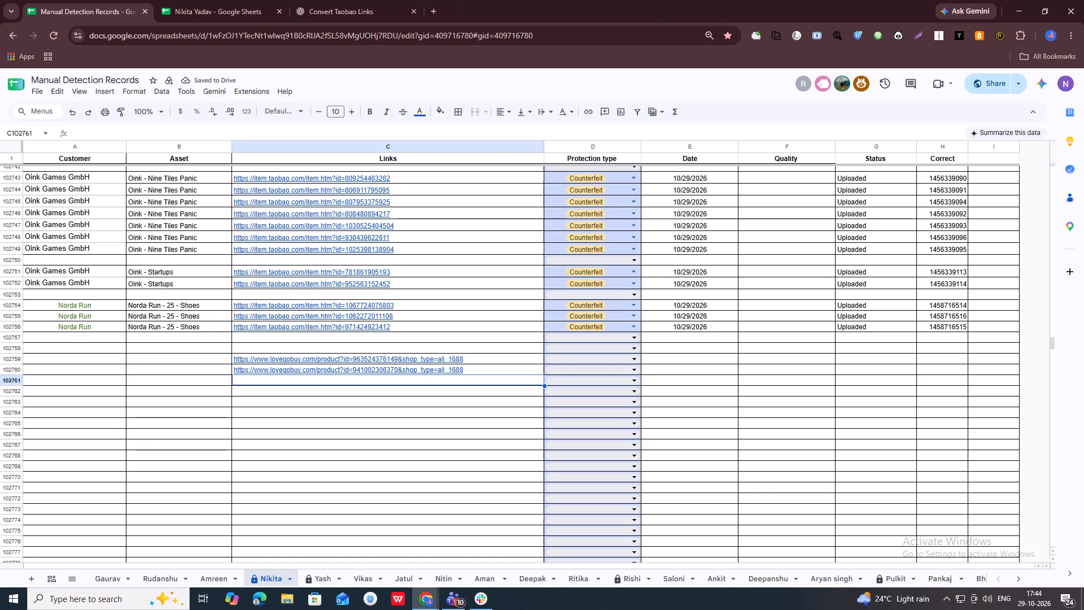
pyautogui.hotkey('ctrl', 'v')
pyautogui.press('Down')
pyautogui.hotkey('alt', 'Tab')
pyautogui.hotkey('ctrl', 'Tab')
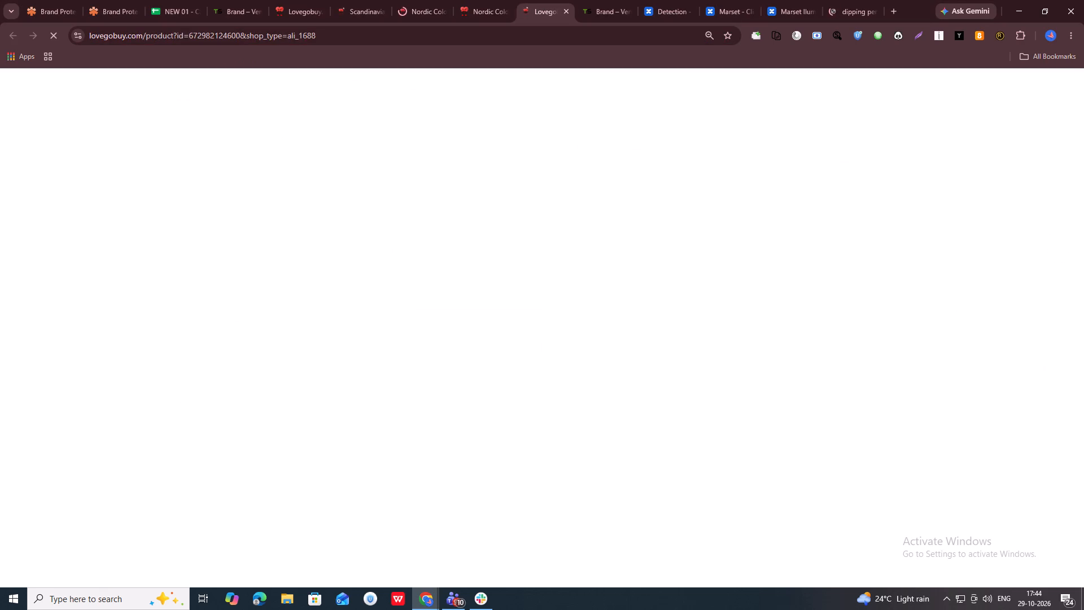
pyautogui.hotkey('ctrl', 'l')
pyautogui.hotkey('ctrl', 'l')
pyautogui.hotkey('ctrl', 'c')
pyautogui.hotkey('ctrl', 'c')
pyautogui.hotkey('alt', 'Tab')
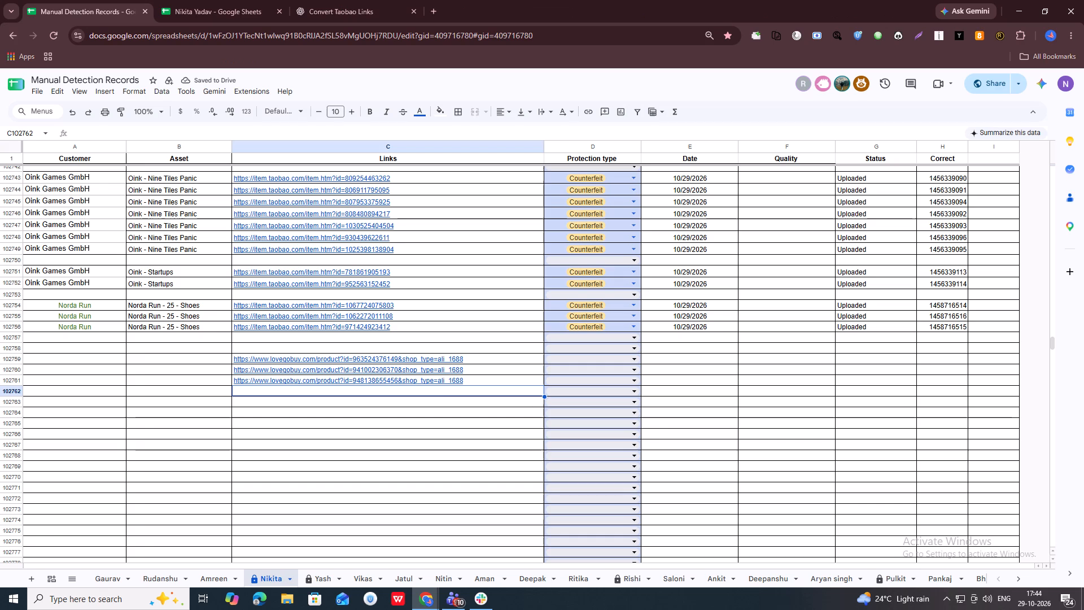
pyautogui.hotkey('ctrl', 'v')
pyautogui.hotkey('shift', 'Up')
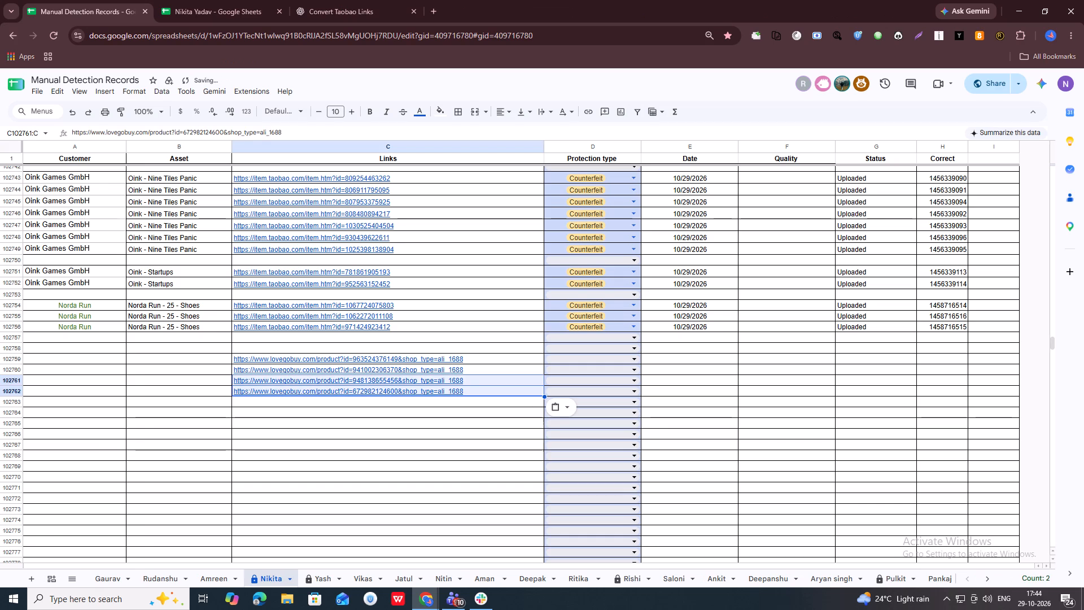
pyautogui.hotkey('ctrl', 'shift', 'Up')
pyautogui.hotkey('ctrl', 'c')
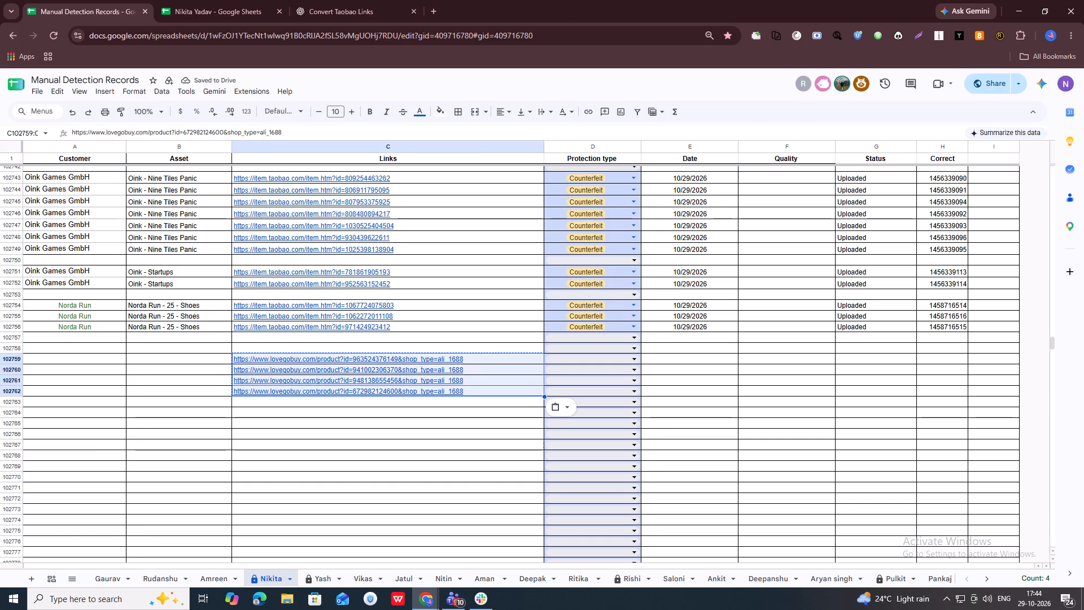
pyautogui.click(360, 0)
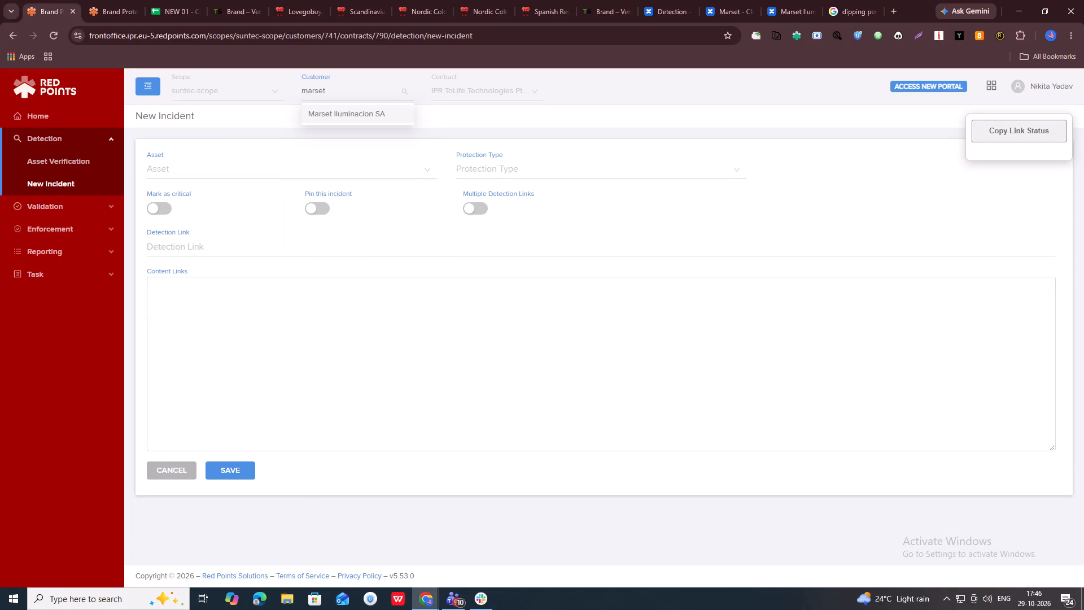
pyautogui.click(333, 111)
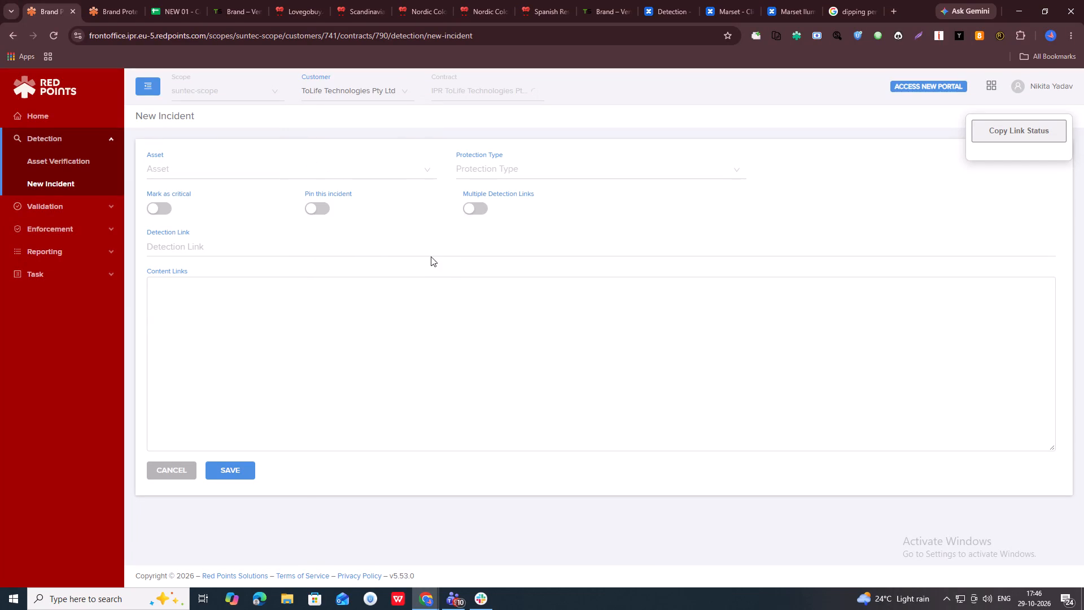
# Set the incident's asset to Dipping Pendant and protection type to Product replica, and enable Multiple Detection Links.
pyautogui.click(267, 173)
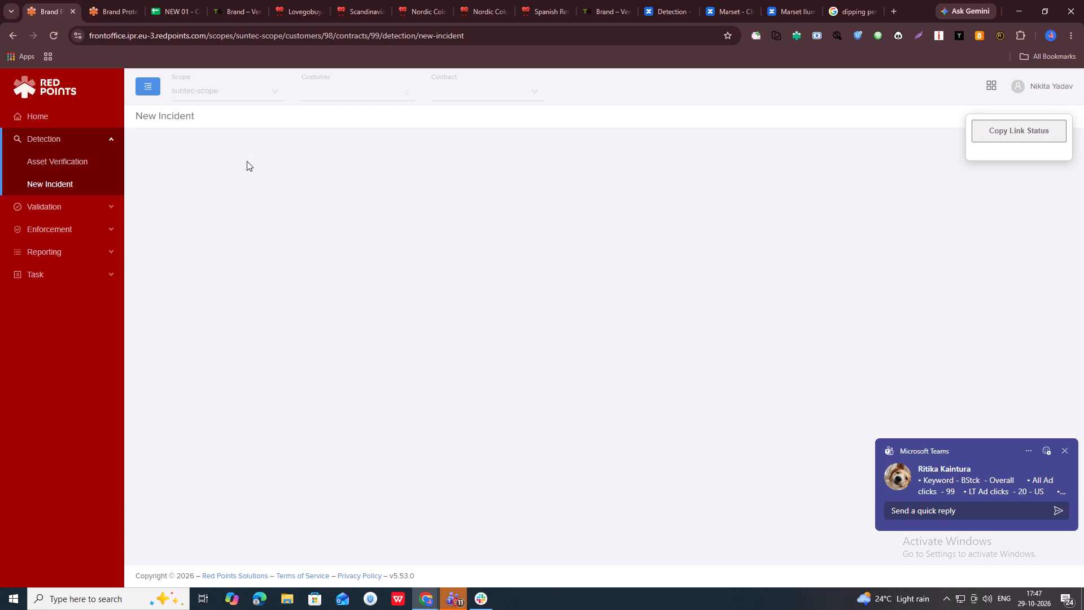
pyautogui.click(1064, 447)
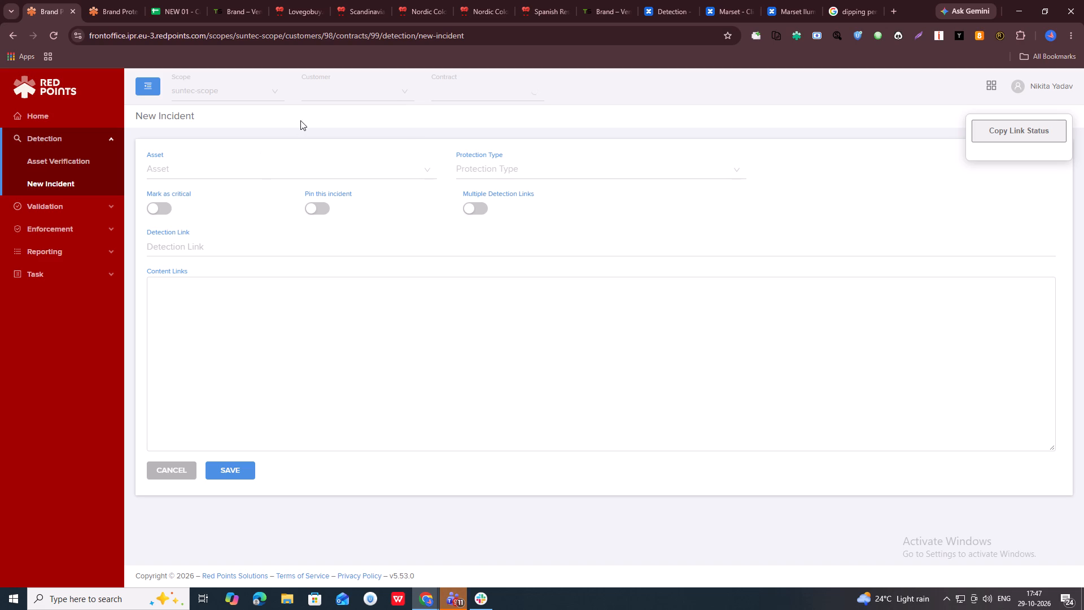
pyautogui.click(321, 170)
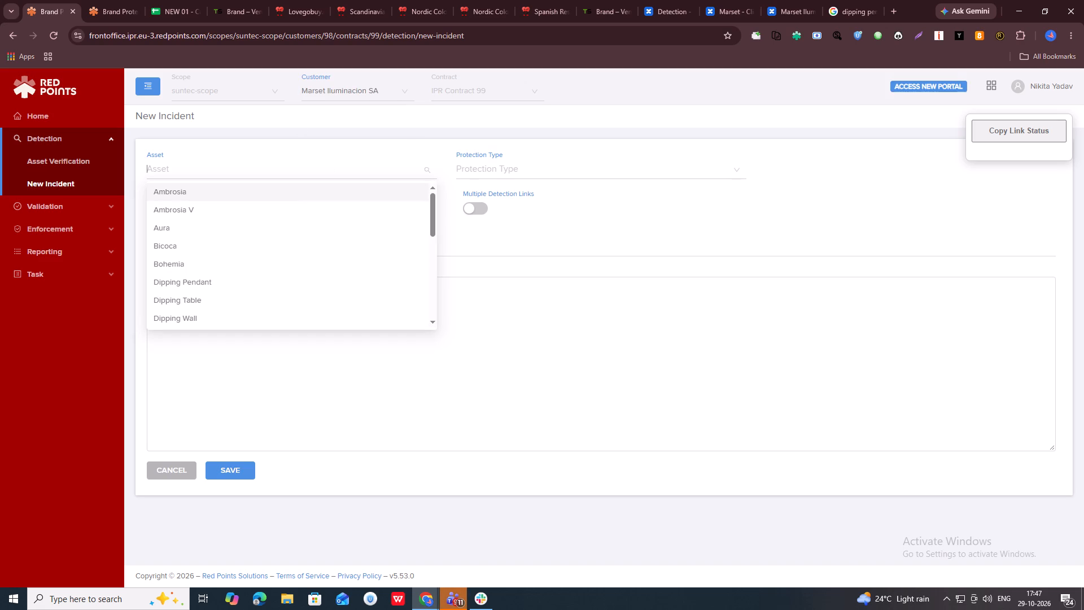
pyautogui.click(180, 287)
pyautogui.click(572, 170)
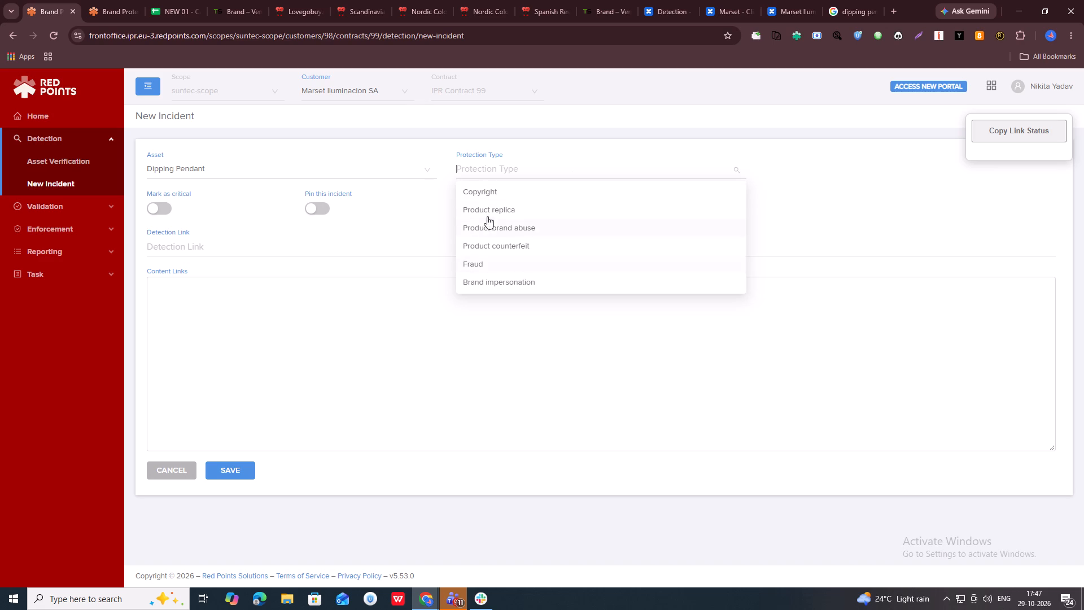
pyautogui.click(491, 206)
pyautogui.click(468, 210)
pyautogui.click(452, 310)
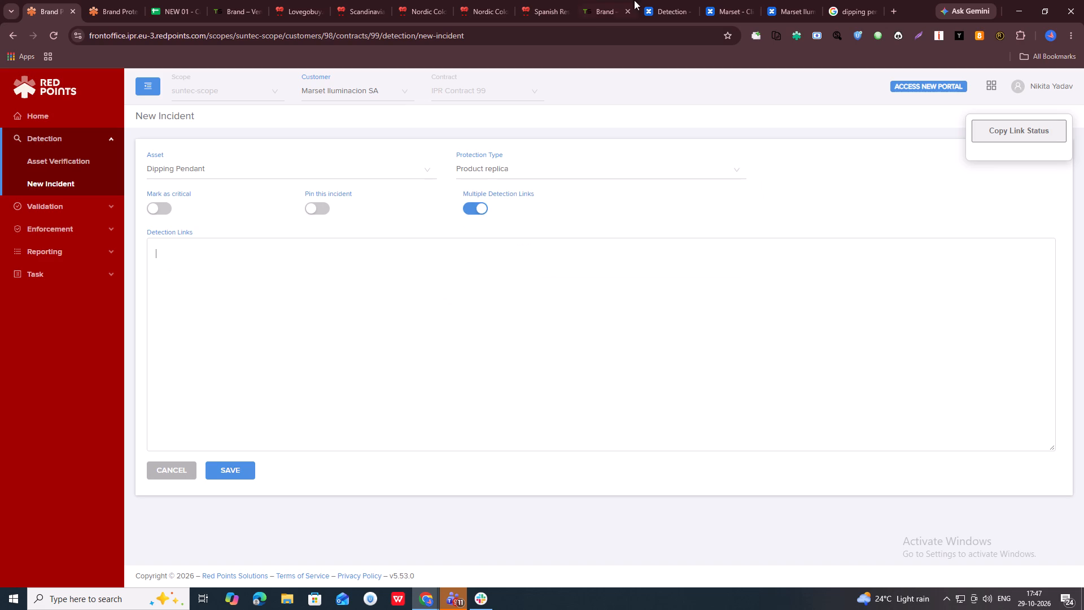
# Copy the four Taobao links from rows 102759 to 102762 into the incident's Detection Links and save it.
pyautogui.click(724, 0)
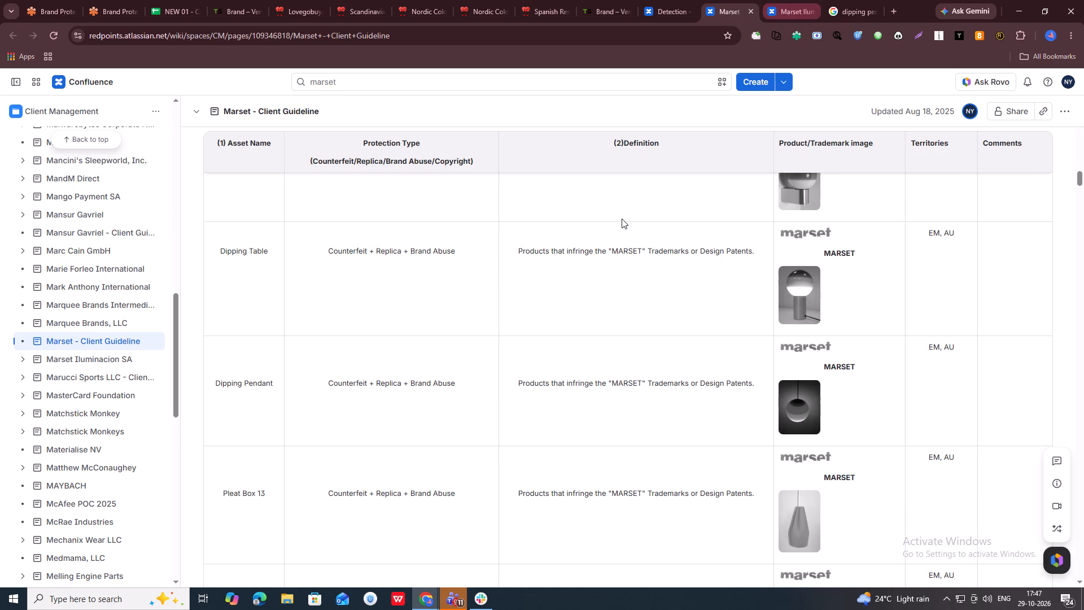
pyautogui.click(829, 0)
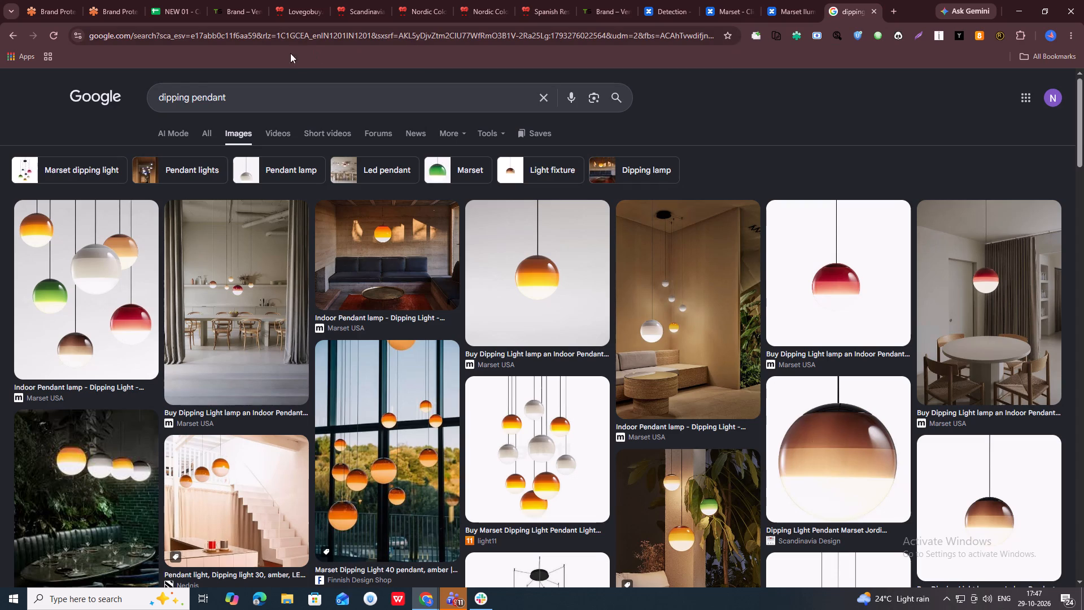
pyautogui.moveTo(97, 0); pyautogui.dragTo(72, 7)
pyautogui.click(62, 9)
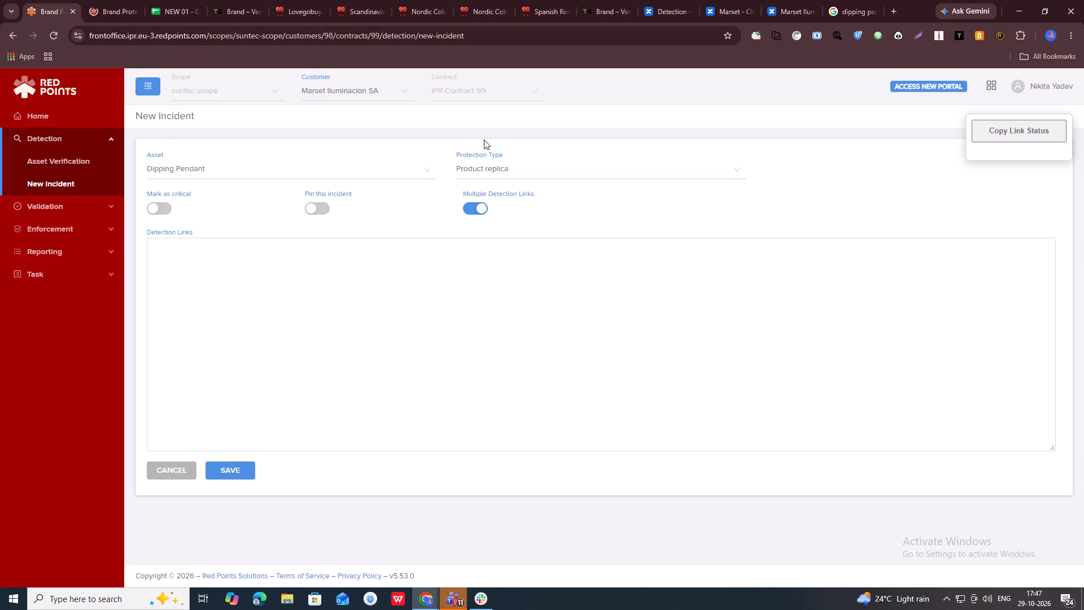
pyautogui.click(287, 314)
pyautogui.hotkey('alt', 'Tab')
pyautogui.hotkey('ctrl', 'c')
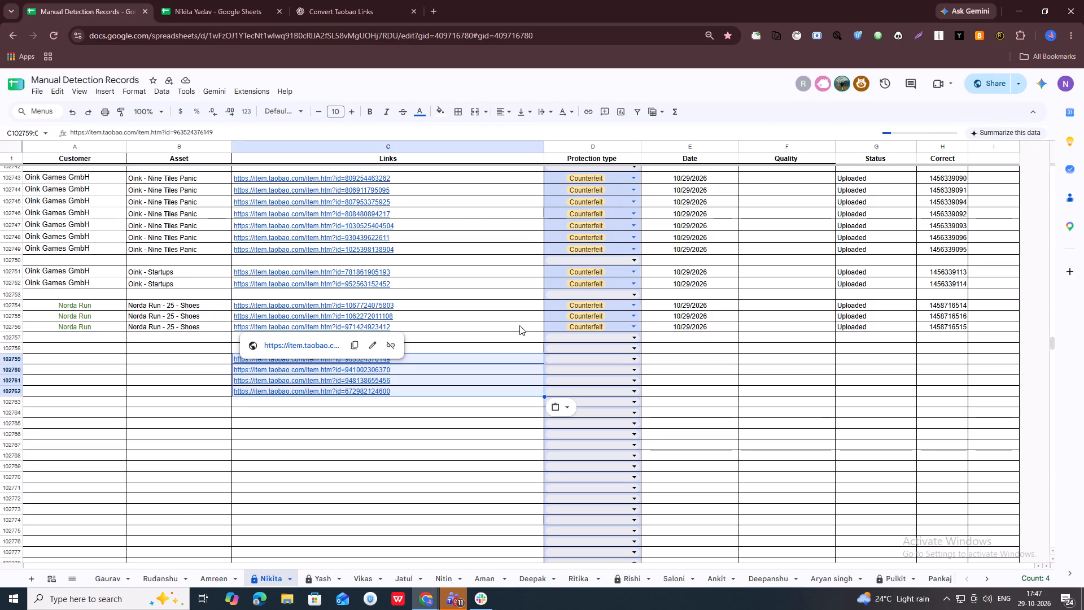
pyautogui.hotkey('ctrl', 'c')
pyautogui.hotkey('ctrl', 'c')
pyautogui.hotkey('ctrl', 'c')
pyautogui.hotkey('alt', 'Tab')
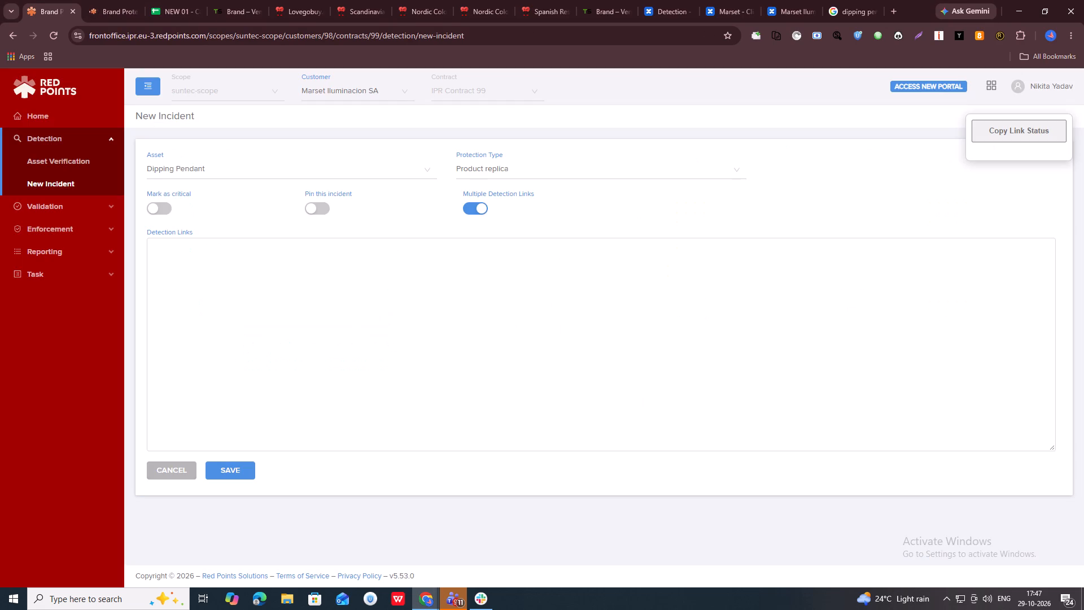
pyautogui.hotkey('ctrl', 'v')
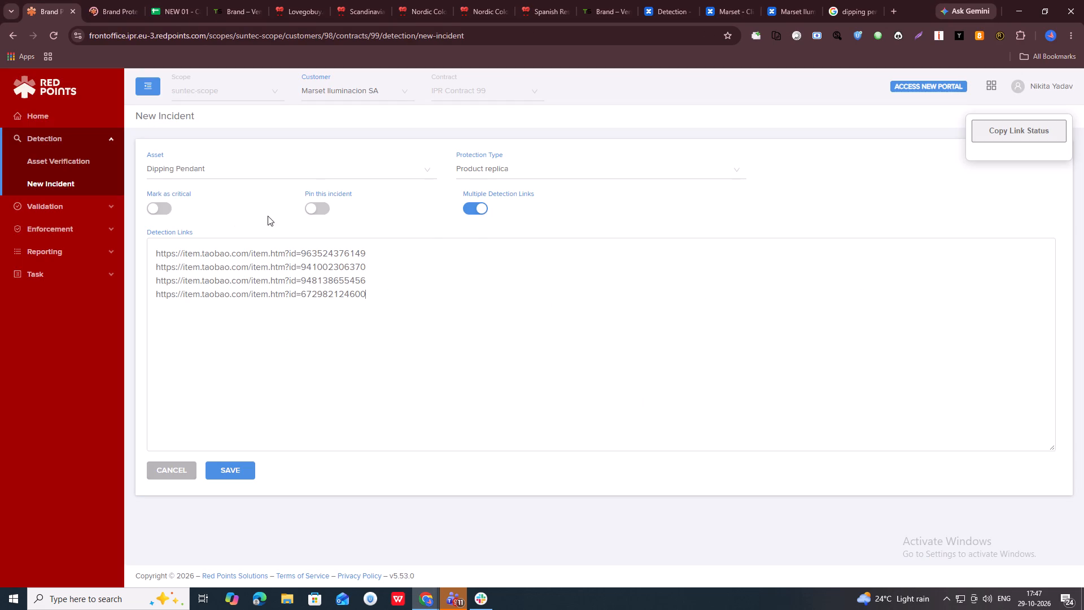
pyautogui.click(239, 478)
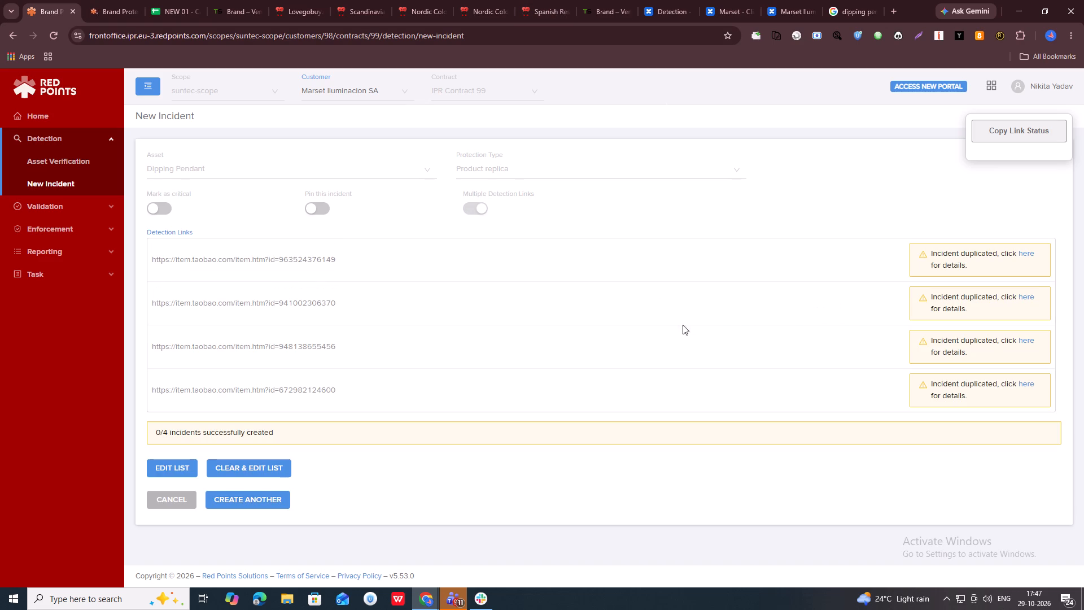
# Return to the Lovegobuy image search results and close the four product pages of the already submitted listings.
pyautogui.click(287, 0)
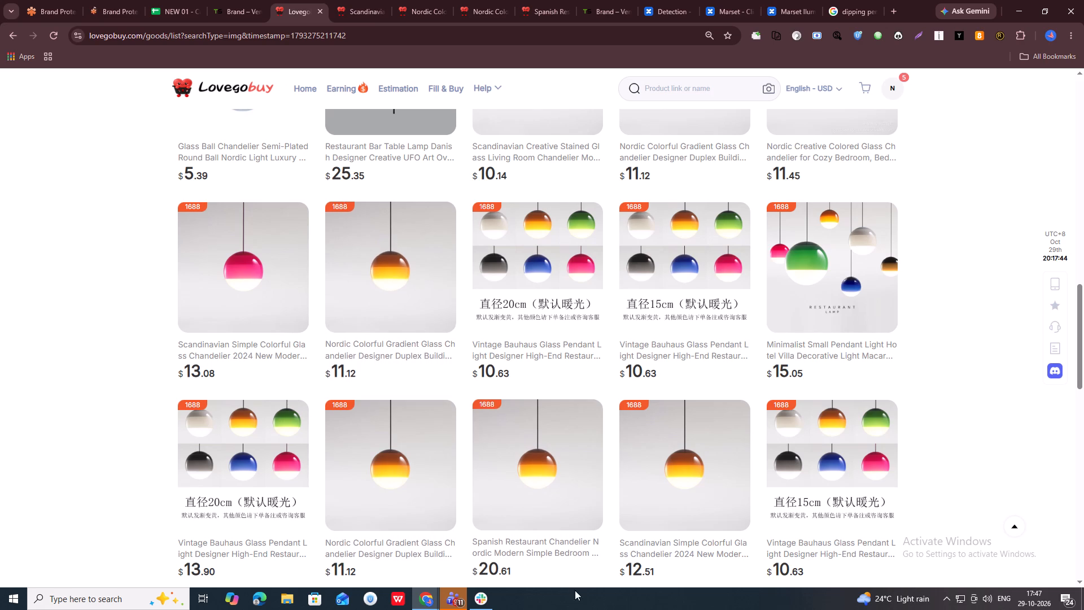
pyautogui.middleClick(361, 0)
pyautogui.middleClick(361, 0)
pyautogui.middleClick(361, 0)
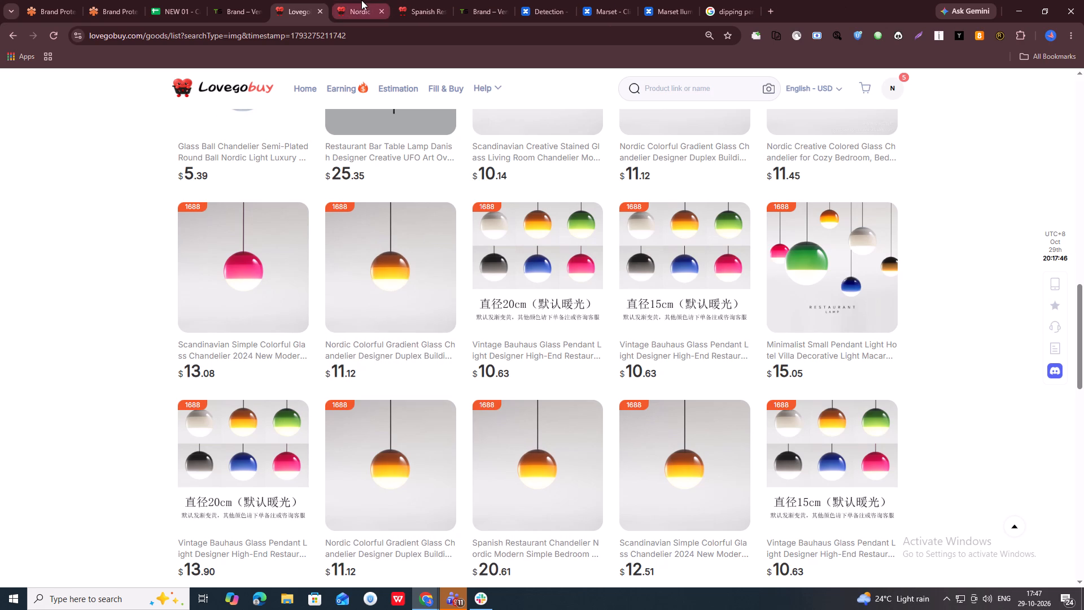
pyautogui.middleClick(361, 0)
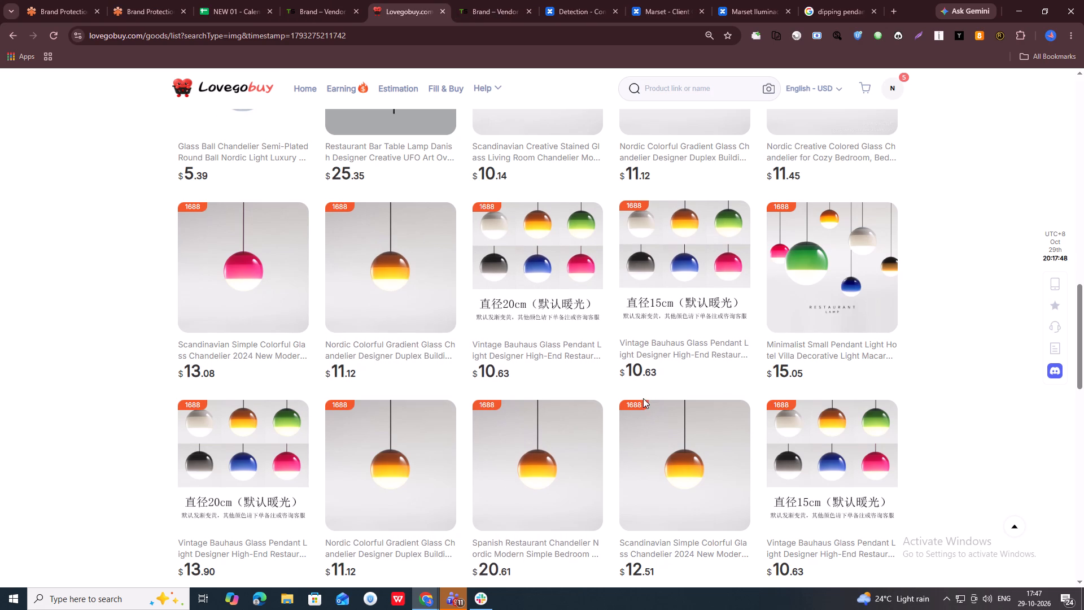
# Open the four Vintage Bauhaus Glass Pendant listings and the Minimalist Small Pendant Light listing as separate product pages.
pyautogui.rightClick(565, 346)
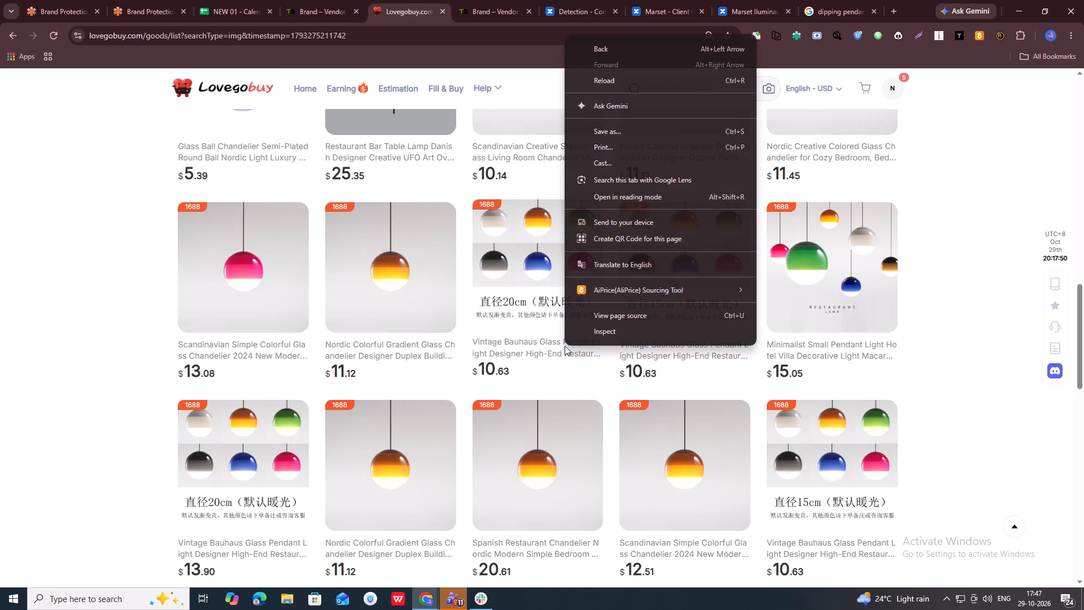
pyautogui.click(981, 238)
pyautogui.keyDown('ctrl'); pyautogui.click(540, 285); pyautogui.keyUp('ctrl')
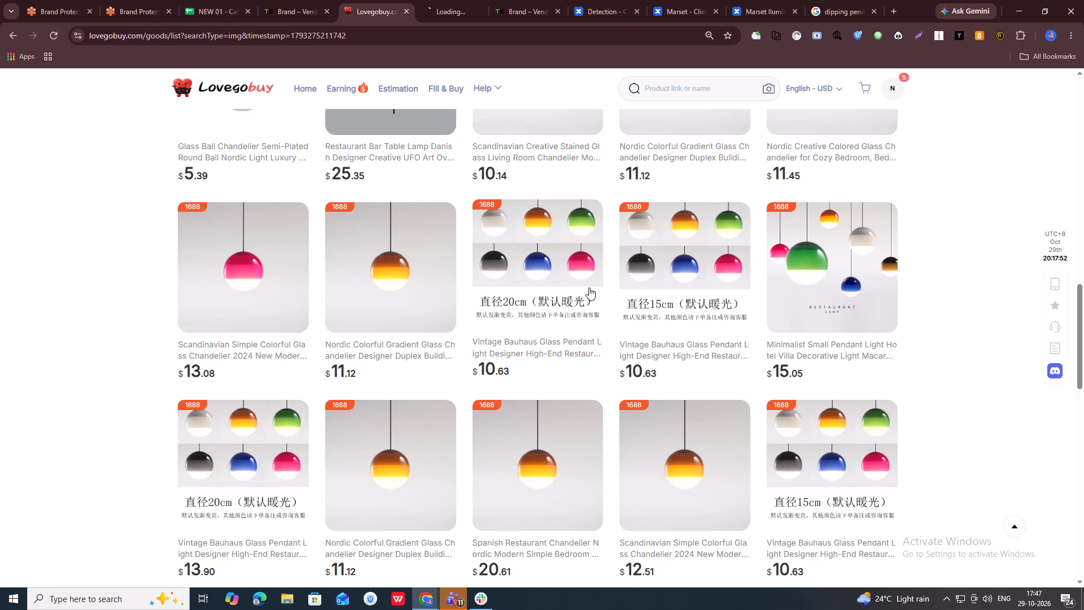
pyautogui.keyDown('ctrl'); pyautogui.click(672, 260); pyautogui.keyUp('ctrl')
pyautogui.keyDown('ctrl'); pyautogui.click(836, 257); pyautogui.keyUp('ctrl')
pyautogui.keyDown('ctrl'); pyautogui.click(810, 460); pyautogui.keyUp('ctrl')
pyautogui.keyDown('ctrl'); pyautogui.click(668, 489); pyautogui.keyUp('ctrl')
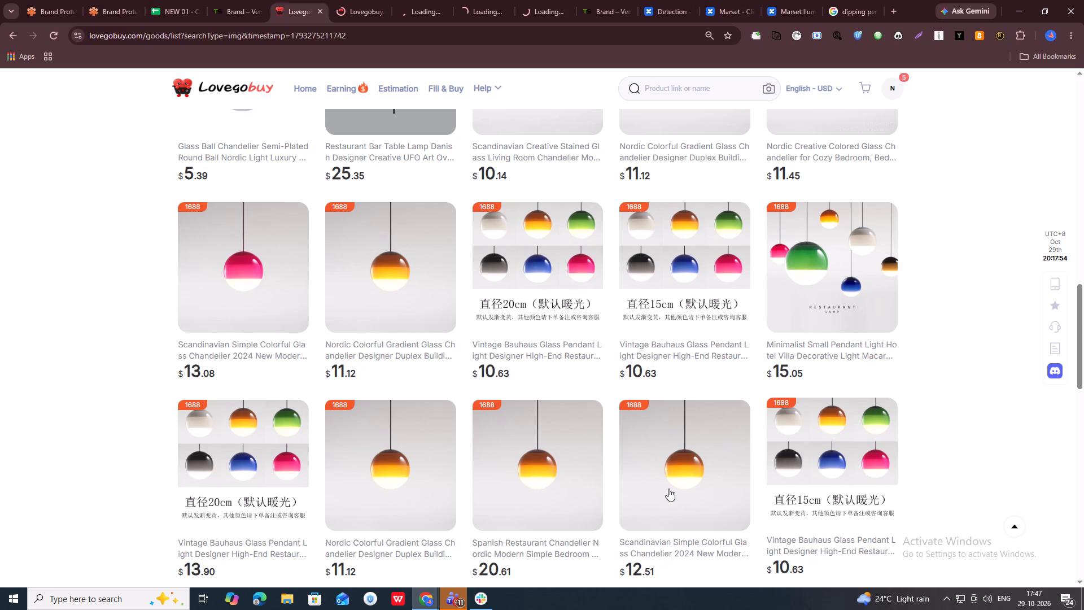
pyautogui.middleClick(570, 0)
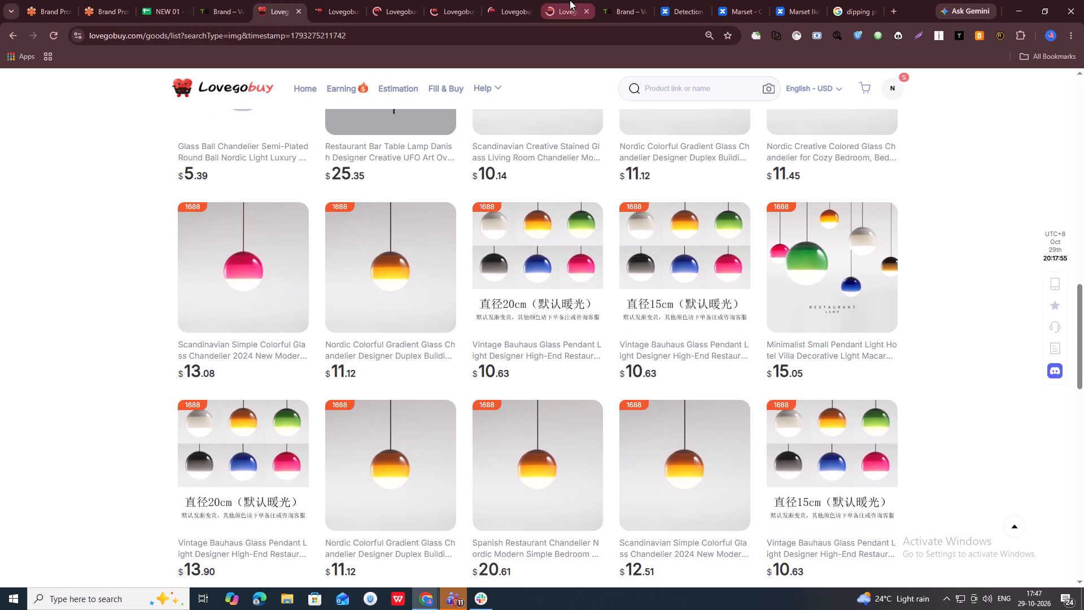
pyautogui.keyDown('ctrl'); pyautogui.click(255, 465); pyautogui.keyUp('ctrl')
# Open the Stained Glass Balloon, the $20.61 and $11.45 Spanish Restaurant, and the $17.50 Nordic Minimalist pendant listings further down the results.
pyautogui.scroll(-7, 578, 388)
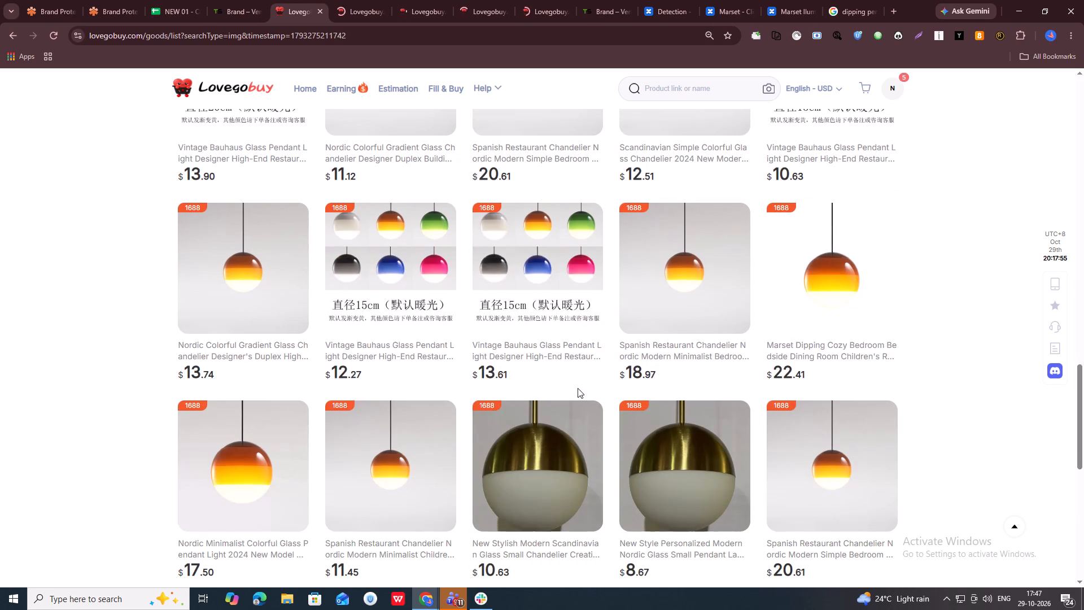
pyautogui.scroll(-8, 578, 388)
pyautogui.keyDown('ctrl'); pyautogui.click(401, 219); pyautogui.keyUp('ctrl')
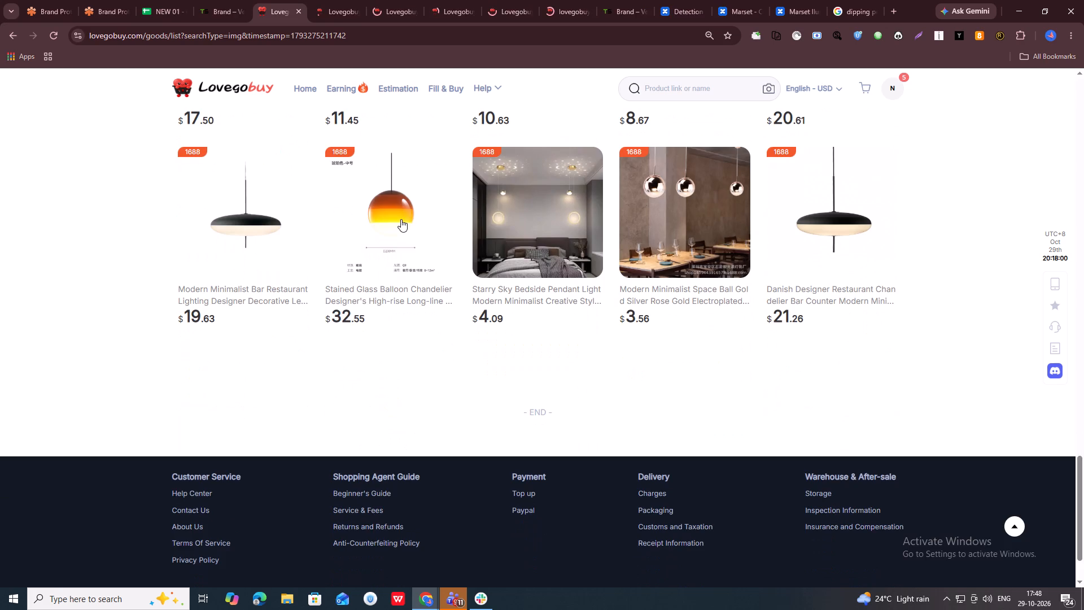
pyautogui.scroll(5, 820, 481)
pyautogui.keyDown('ctrl'); pyautogui.click(864, 320); pyautogui.keyUp('ctrl')
pyautogui.keyDown('ctrl'); pyautogui.click(401, 304); pyautogui.keyUp('ctrl')
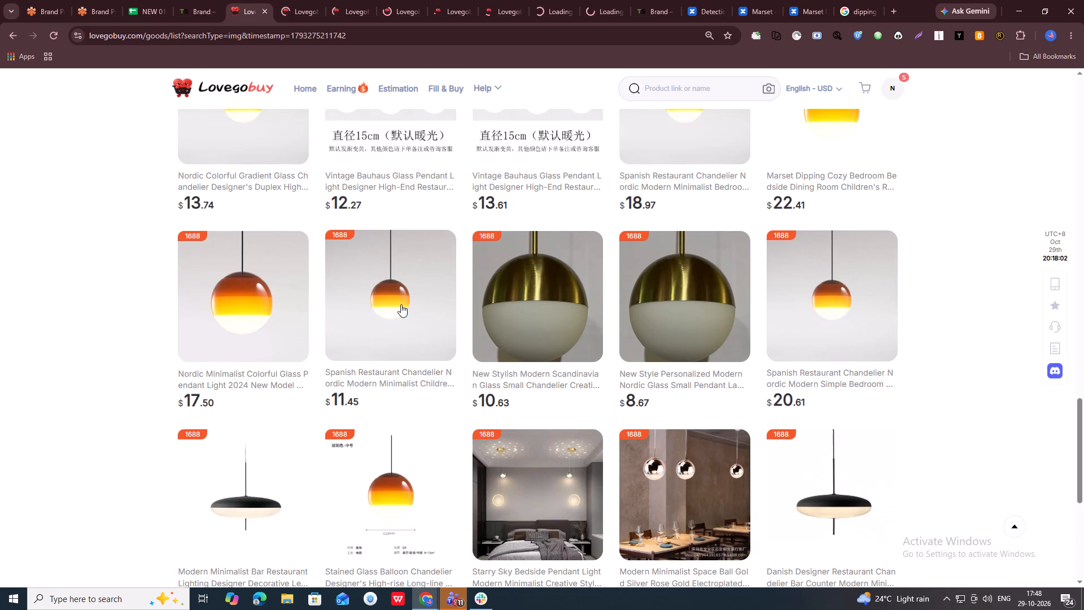
pyautogui.keyDown('ctrl'); pyautogui.click(212, 312); pyautogui.keyUp('ctrl')
pyautogui.scroll(6, 598, 442)
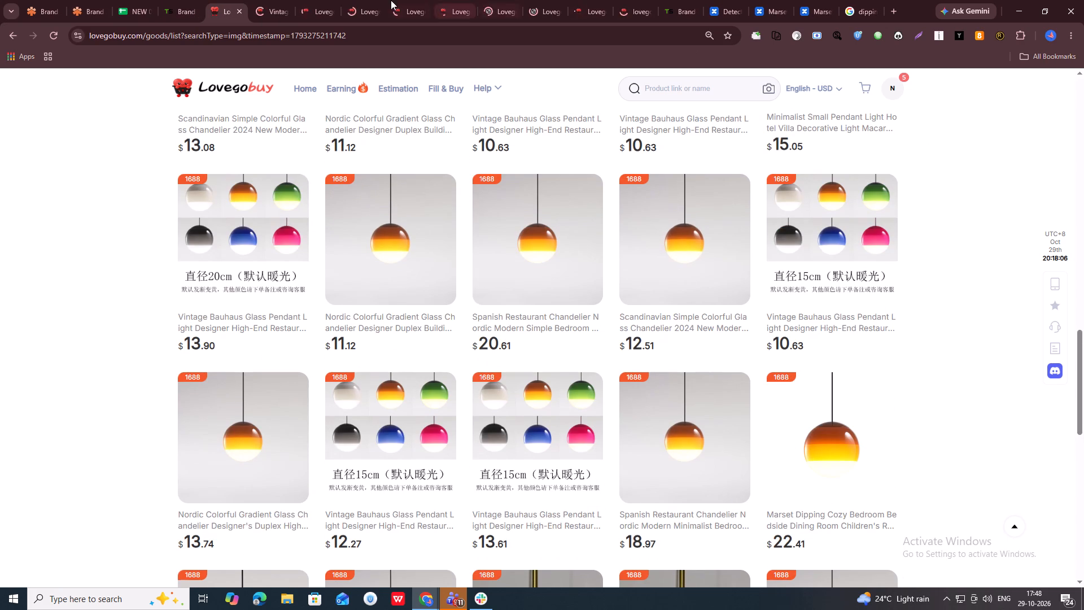
pyautogui.click(277, 0)
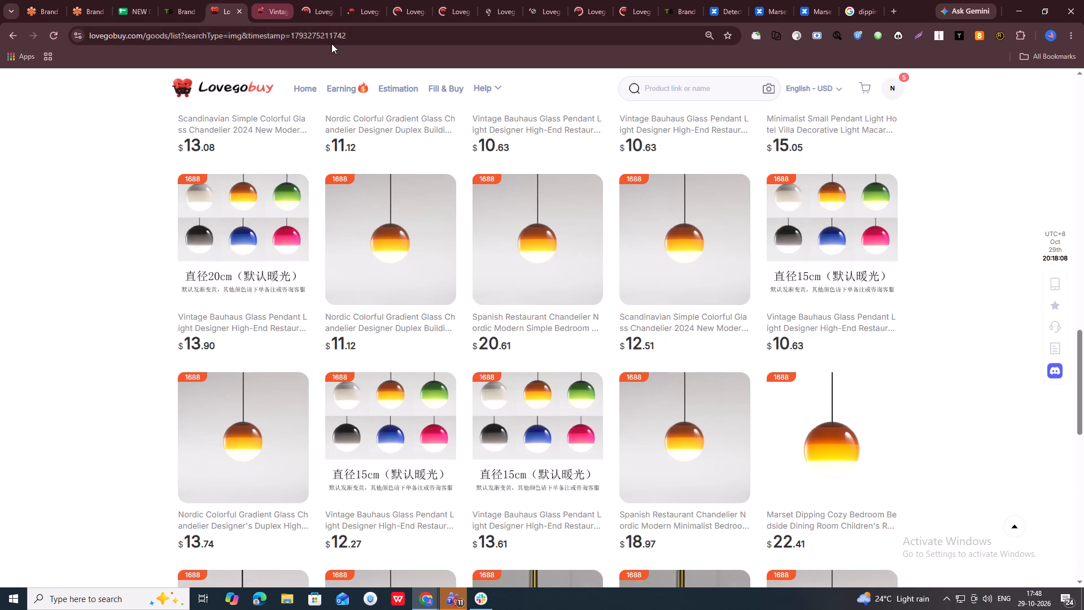
pyautogui.click(348, 43)
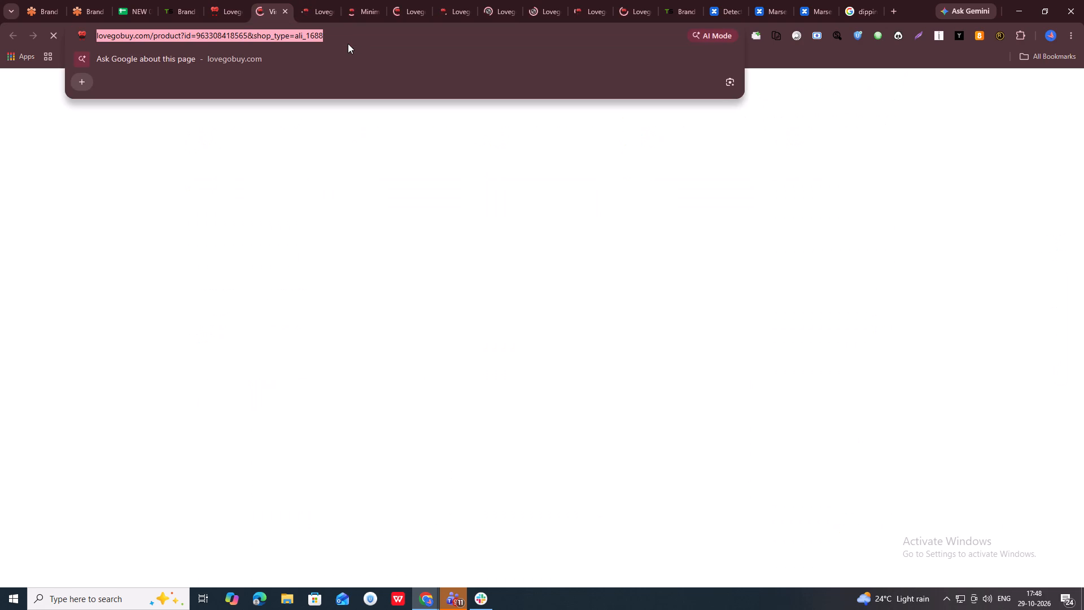
pyautogui.hotkey('ctrl', 'c')
pyautogui.hotkey('ctrl', 'c')
pyautogui.hotkey('alt', 'Tab')
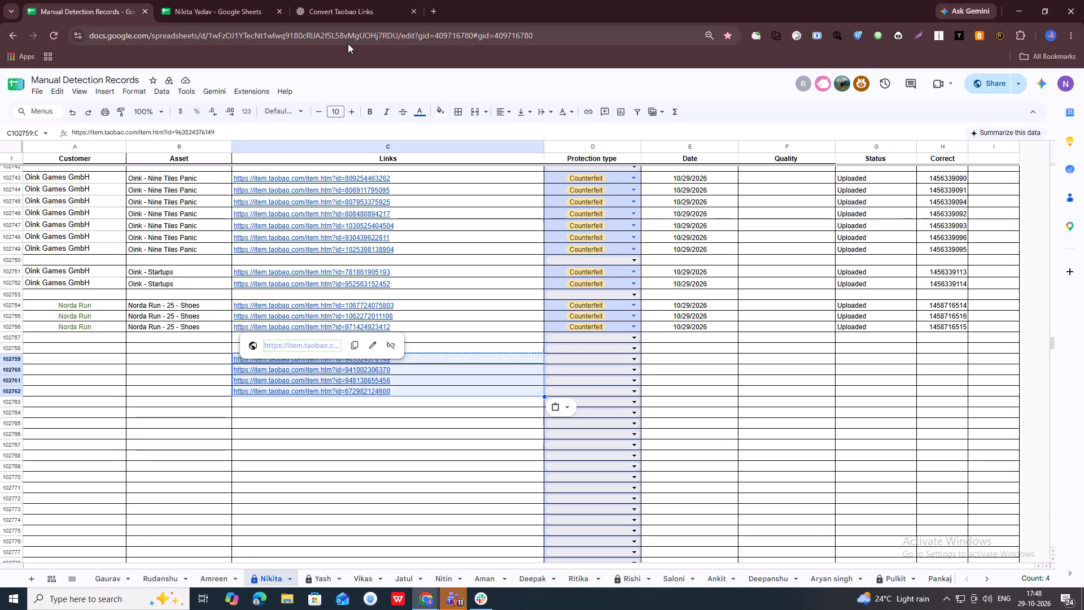
pyautogui.hotkey('ctrl', 'v')
pyautogui.press('Down')
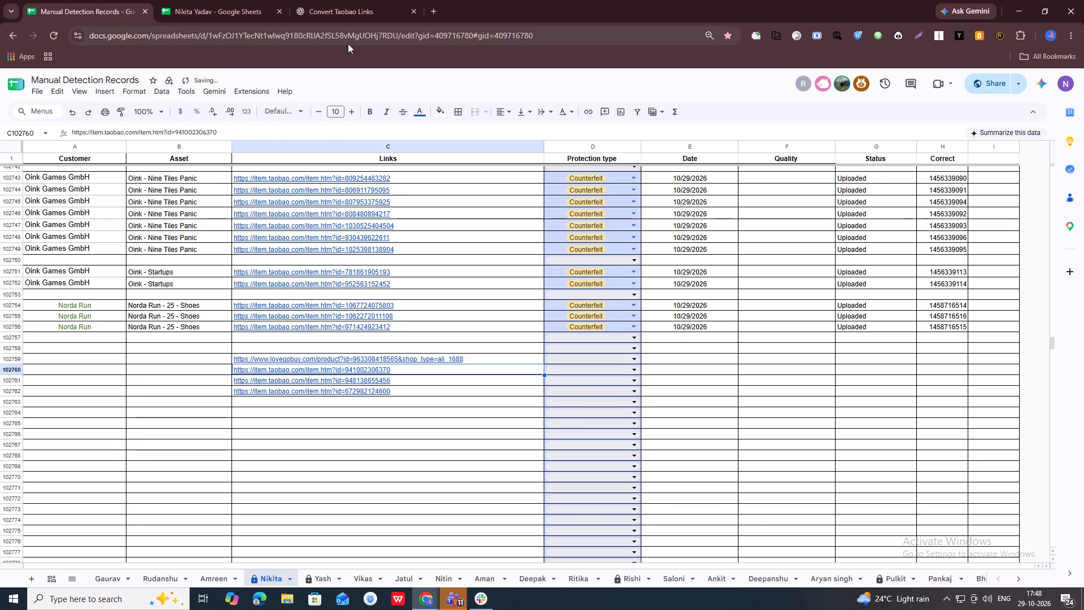
pyautogui.hotkey('alt', 'Tab')
pyautogui.hotkey('ctrl', 'Tab')
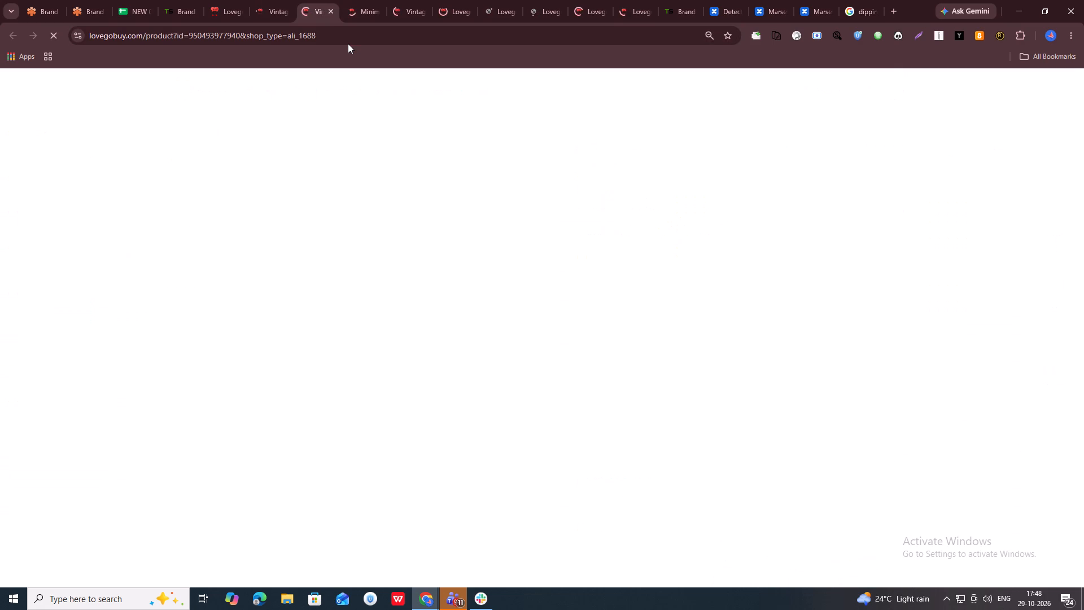
pyautogui.hotkey('ctrl', 'l')
pyautogui.hotkey('ctrl', 'l')
pyautogui.hotkey('ctrl', 'c')
pyautogui.hotkey('ctrl', 'c')
pyautogui.hotkey('alt', 'Tab')
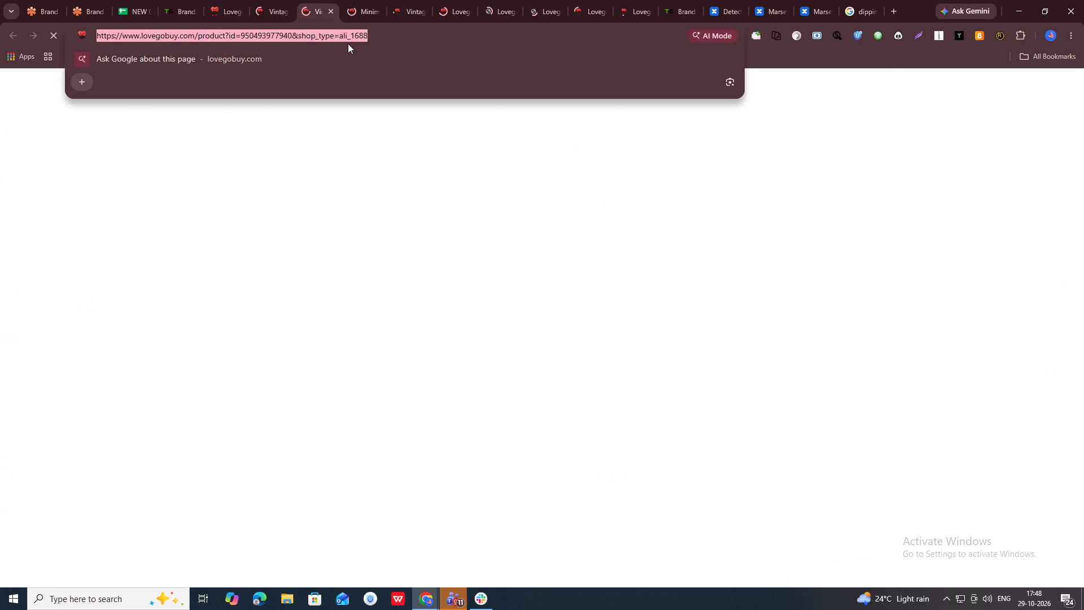
pyautogui.hotkey('ctrl', 'v')
pyautogui.press('Down')
pyautogui.hotkey('alt', 'Tab')
pyautogui.hotkey('ctrl', 'Tab')
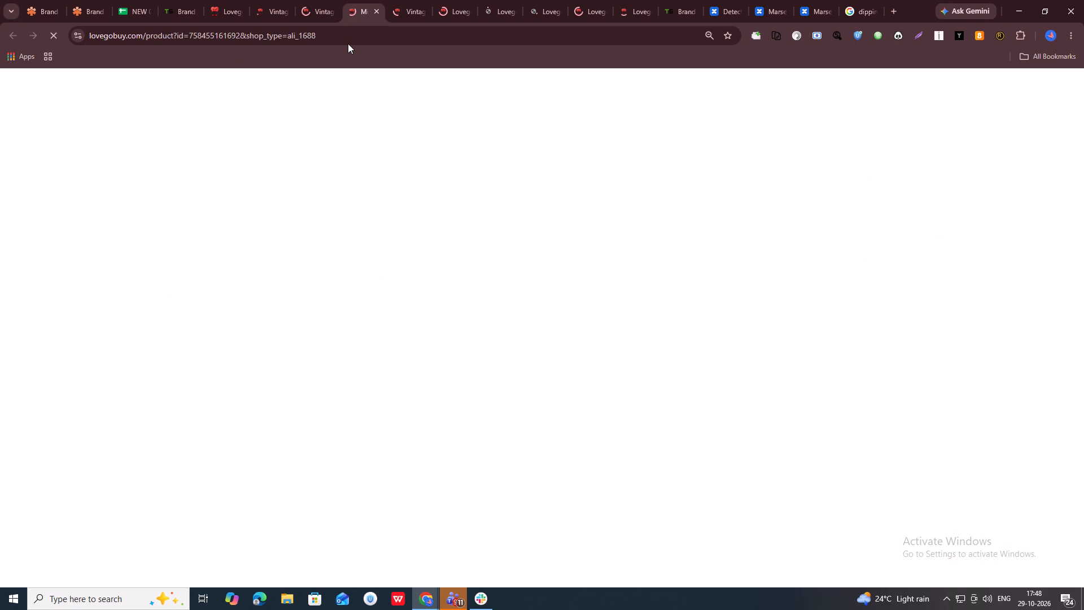
pyautogui.hotkey('ctrl', 'l')
pyautogui.hotkey('ctrl', 'l')
pyautogui.hotkey('ctrl', 'c')
pyautogui.hotkey('ctrl', 'c')
pyautogui.hotkey('alt', 'Tab')
pyautogui.hotkey('ctrl', 'v')
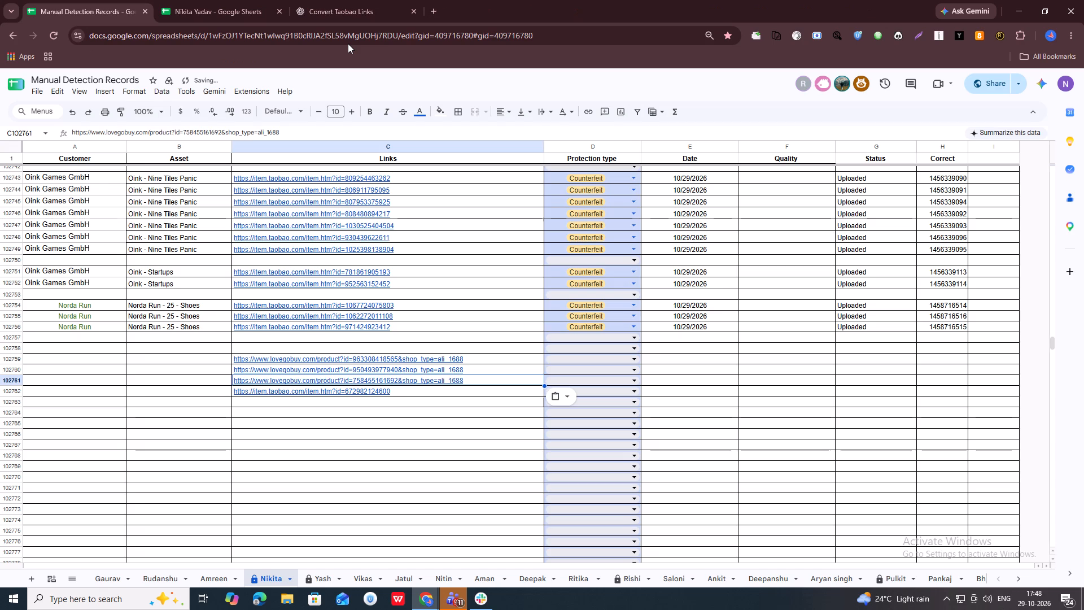
pyautogui.press('Down')
pyautogui.hotkey('alt', 'Tab')
pyautogui.hotkey('ctrl', 'Tab')
pyautogui.hotkey('ctrl', 'l')
pyautogui.hotkey('ctrl', 'l')
pyautogui.hotkey('ctrl', 'c')
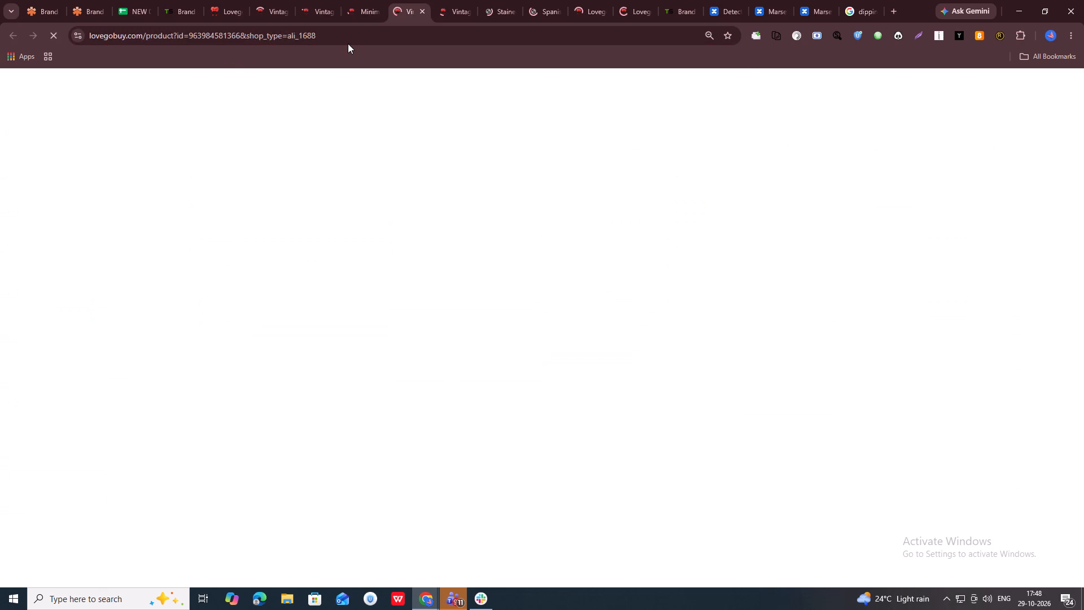
pyautogui.hotkey('ctrl', 'c')
pyautogui.hotkey('alt', 'Tab')
pyautogui.press('Down')
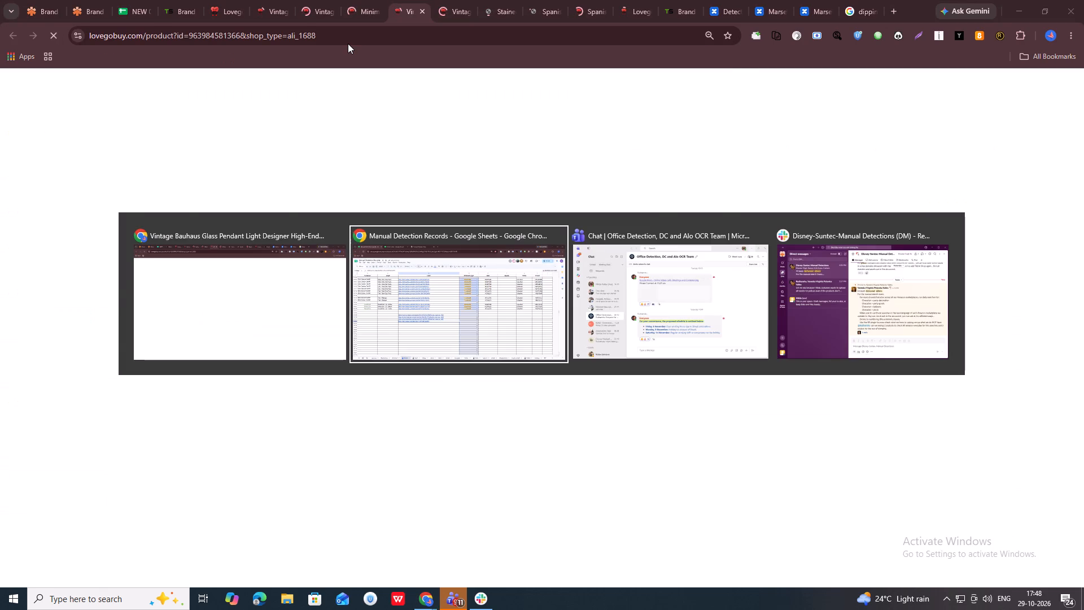
pyautogui.hotkey('ctrl', 'v')
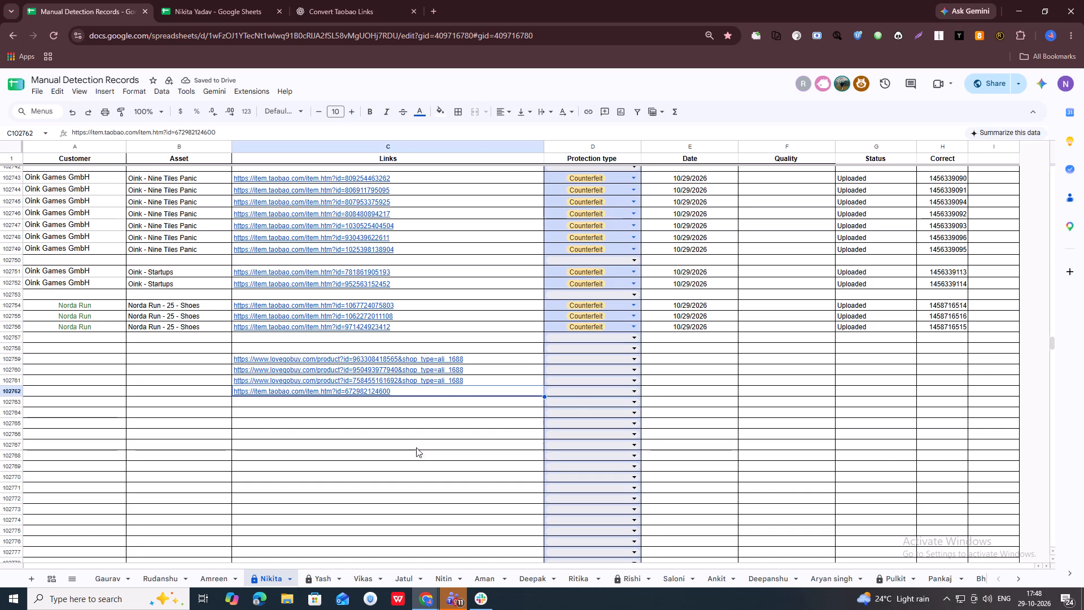
pyautogui.click(355, 429)
pyautogui.click(397, 399)
pyautogui.hotkey('alt', 'Tab')
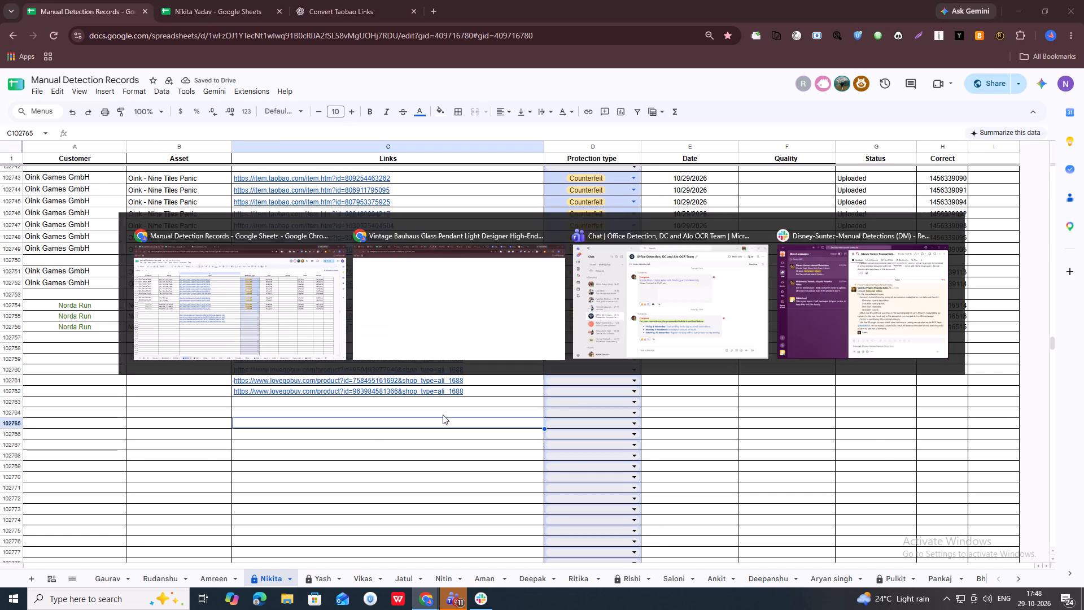
pyautogui.hotkey('ctrl', 'Tab')
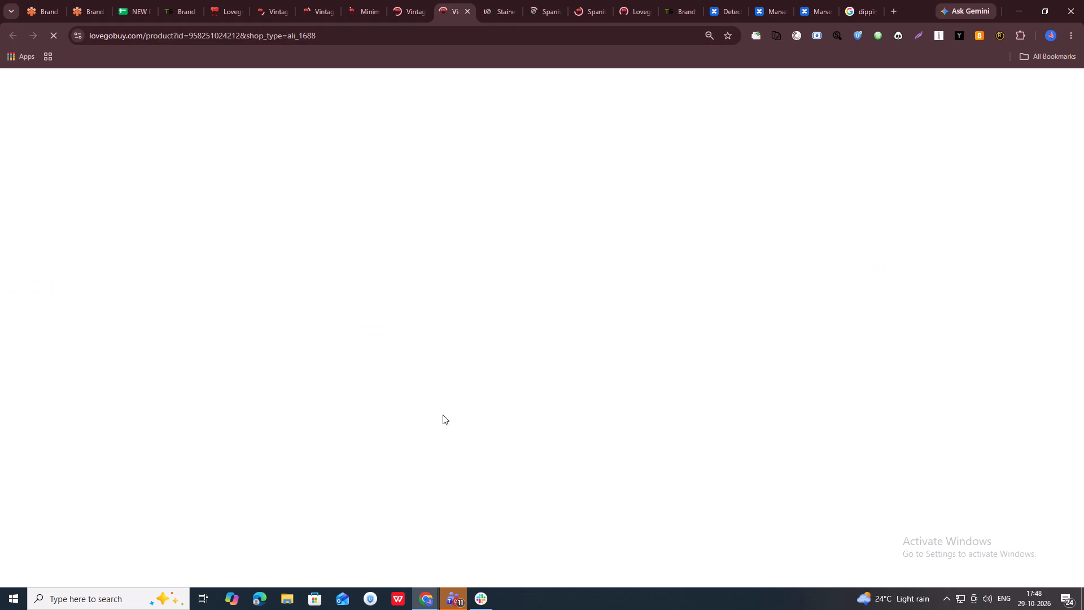
pyautogui.hotkey('ctrl', 'l')
pyautogui.hotkey('ctrl', 'l')
pyautogui.hotkey('ctrl', 'l')
pyautogui.hotkey('ctrl', 'l')
pyautogui.hotkey('ctrl', 'c')
pyautogui.hotkey('ctrl', 'c')
pyautogui.hotkey('ctrl', 'c')
# Close the four Lovegobuy product pages whose links are already recorded in the sheet.
pyautogui.middleClick(273, 0)
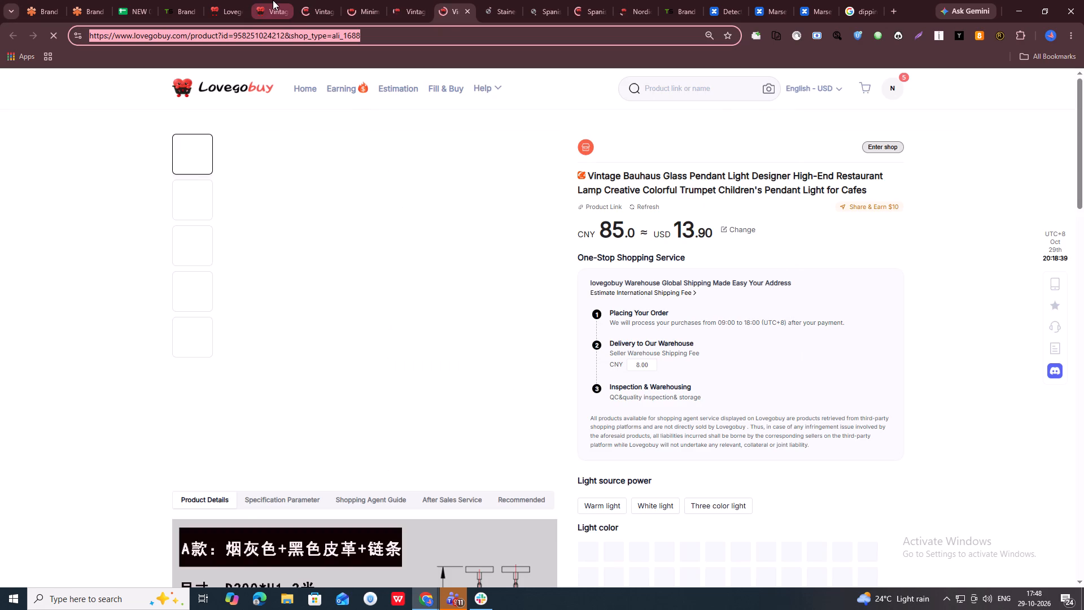
pyautogui.middleClick(273, 0)
pyautogui.middleClick(273, 0)
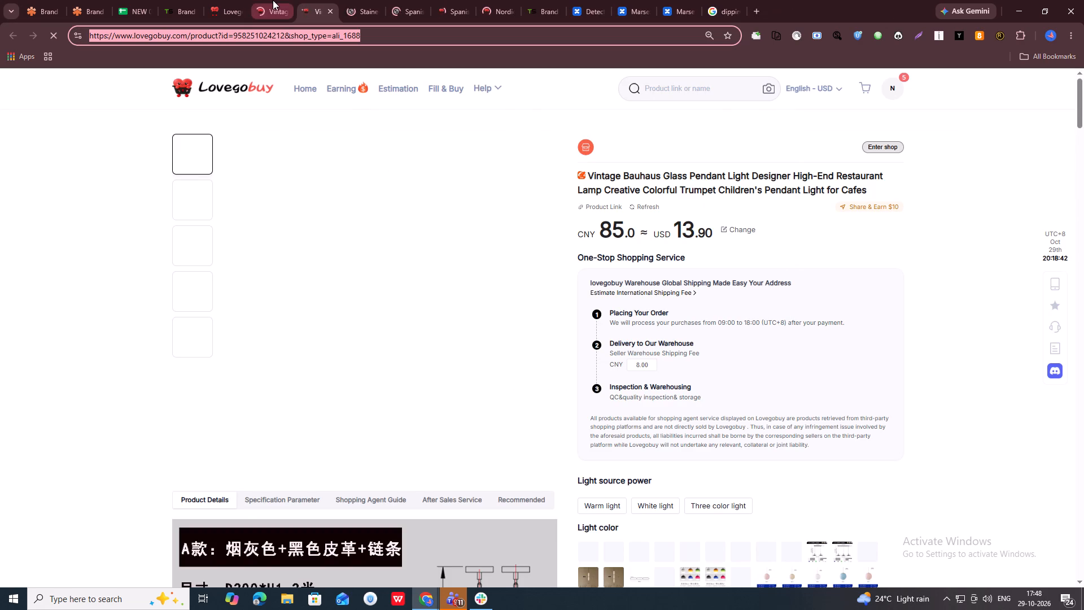
pyautogui.middleClick(273, 0)
pyautogui.scroll(1, 273, 0)
pyautogui.hotkey('ctrl', 'c')
pyautogui.hotkey('ctrl', 'c')
pyautogui.hotkey('alt', 'Tab')
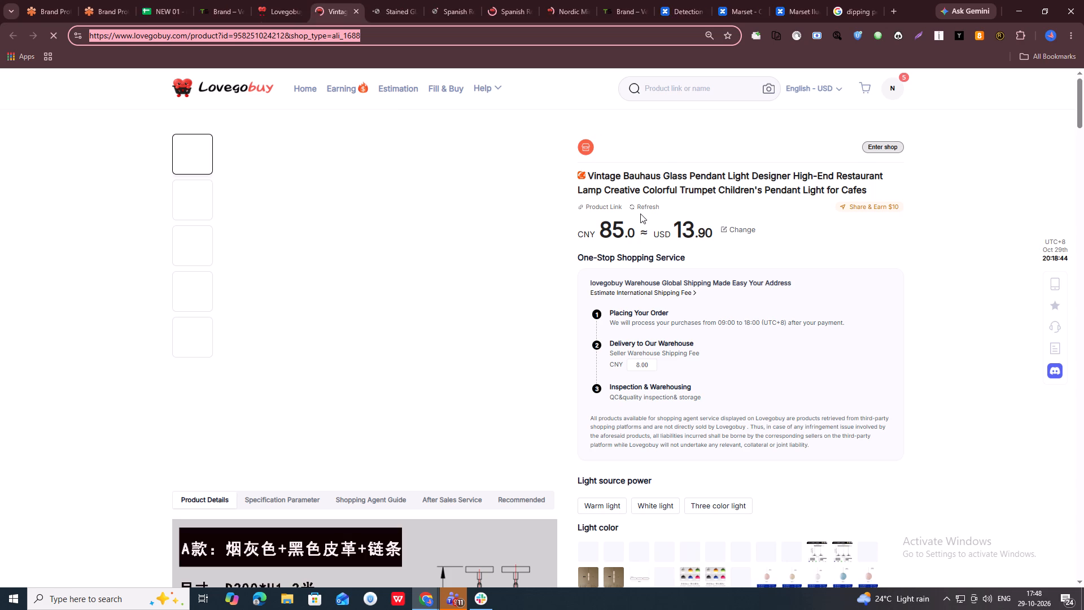
pyautogui.hotkey('ctrl', 'v')
pyautogui.press('Down')
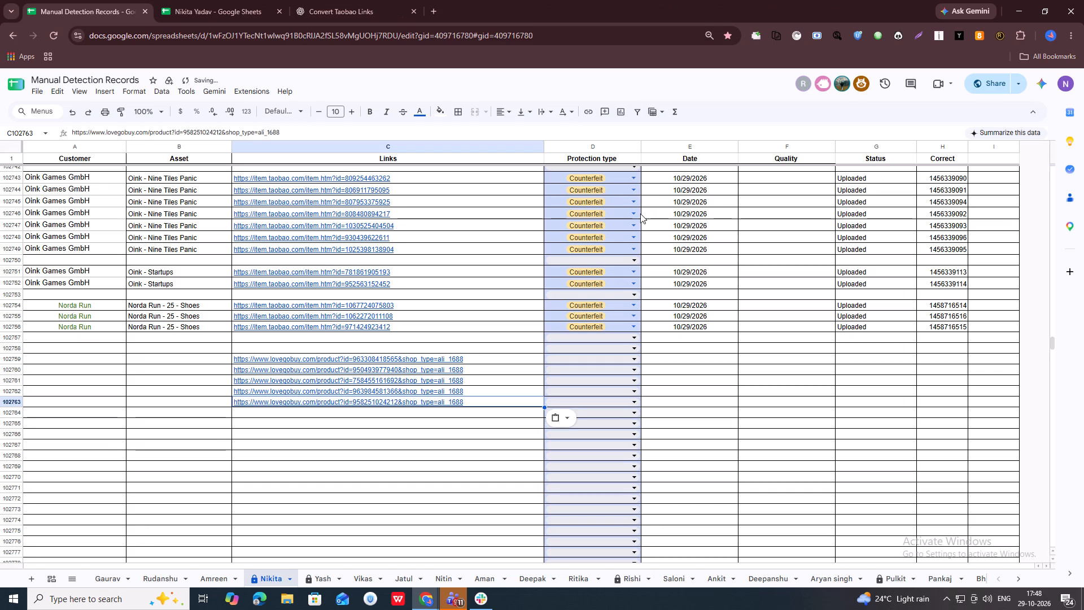
pyautogui.press('Down')
pyautogui.hotkey('alt', 'Tab')
pyautogui.hotkey('ctrl', 'Tab')
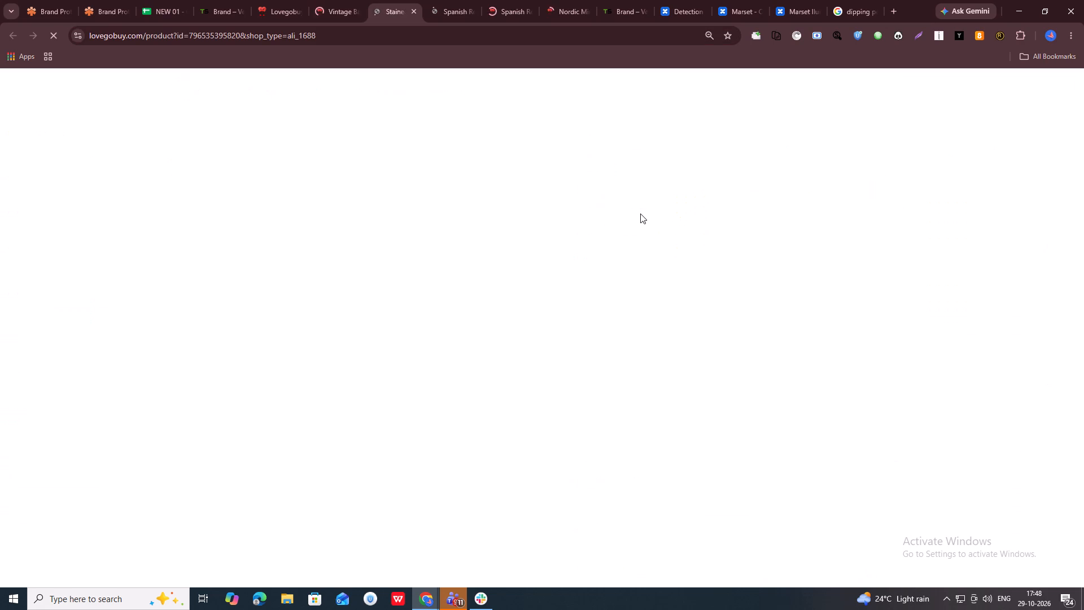
pyautogui.hotkey('ctrl', 'l')
pyautogui.hotkey('ctrl', 'l')
pyautogui.hotkey('ctrl', 'l')
pyautogui.hotkey('ctrl', 'c')
pyautogui.hotkey('ctrl', 'c')
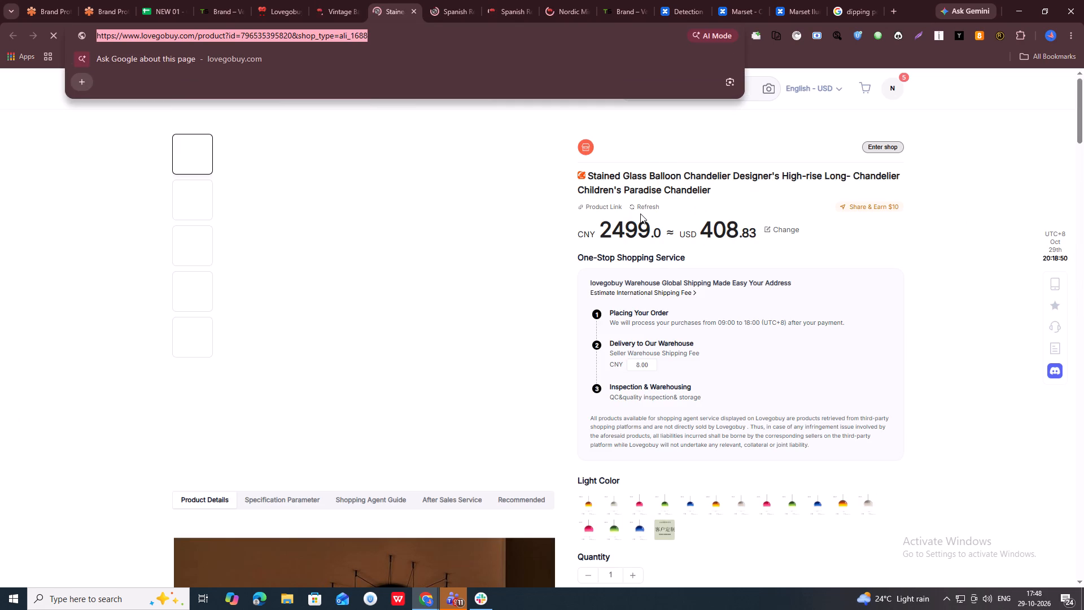
pyautogui.hotkey('alt', 'Tab')
pyautogui.hotkey('ctrl', 'v')
pyautogui.press('Down')
pyautogui.hotkey('alt', 'Tab')
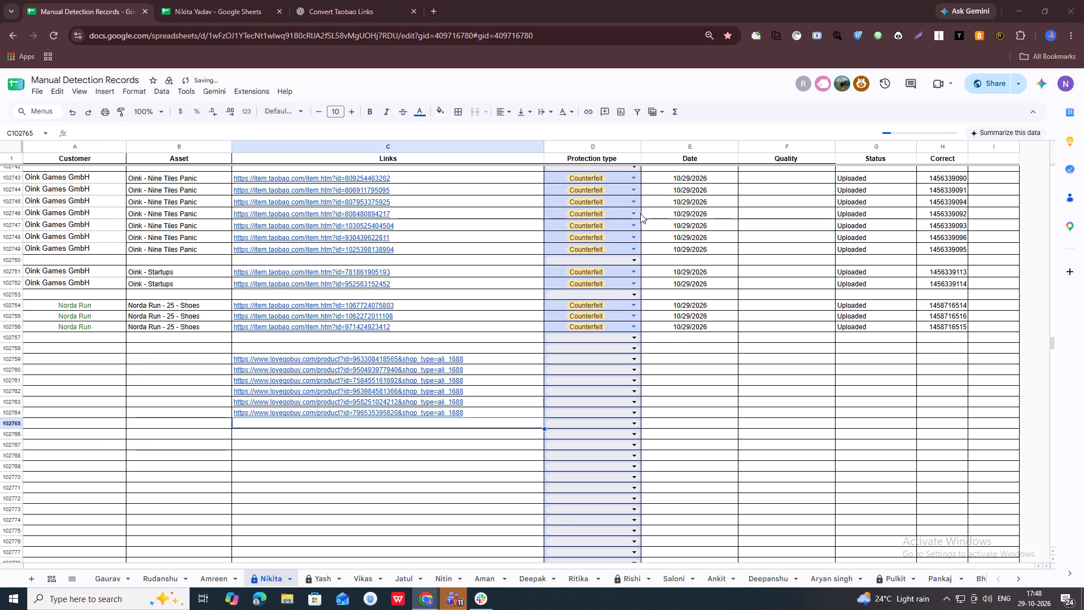
pyautogui.hotkey('ctrl', 'Tab')
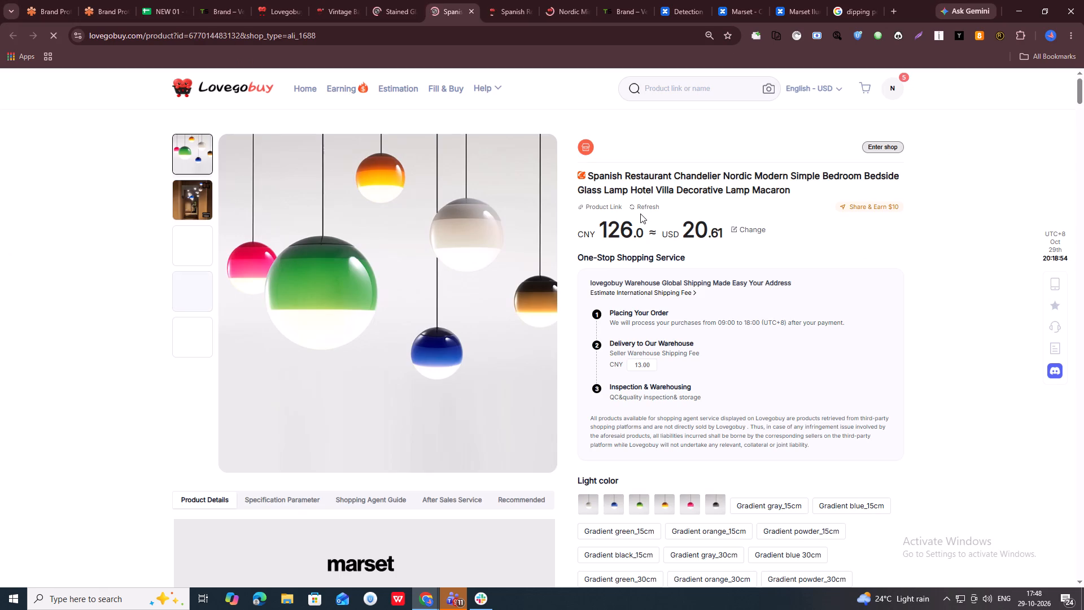
pyautogui.hotkey('ctrl', 'l')
pyautogui.hotkey('ctrl', 'l')
pyautogui.hotkey('ctrl', 'l')
pyautogui.hotkey('ctrl', 'c')
pyautogui.hotkey('ctrl', 'c')
pyautogui.hotkey('ctrl', 'c')
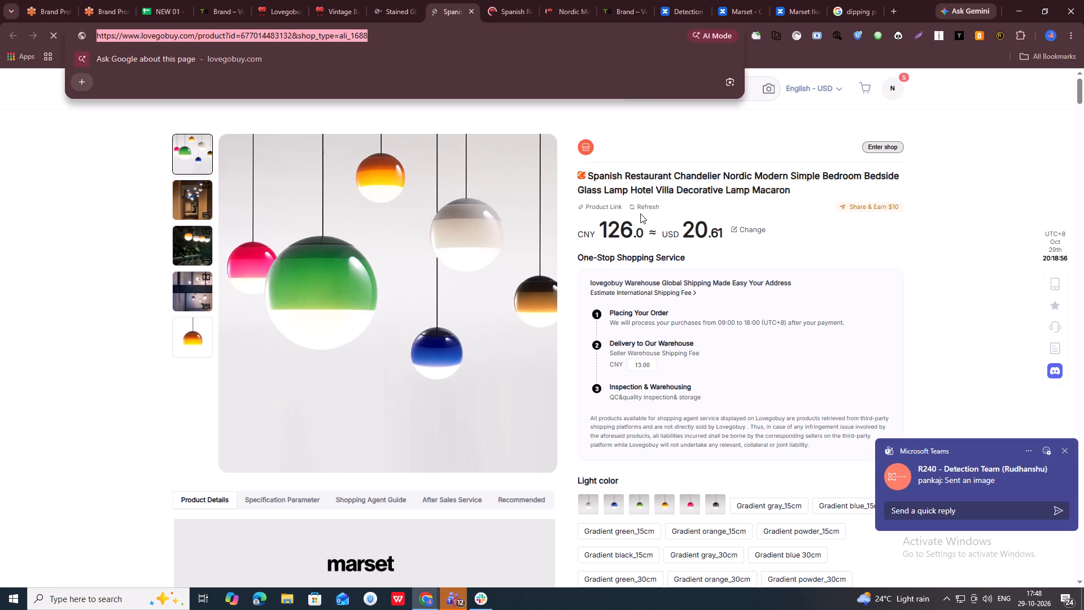
pyautogui.hotkey('alt', 'Tab')
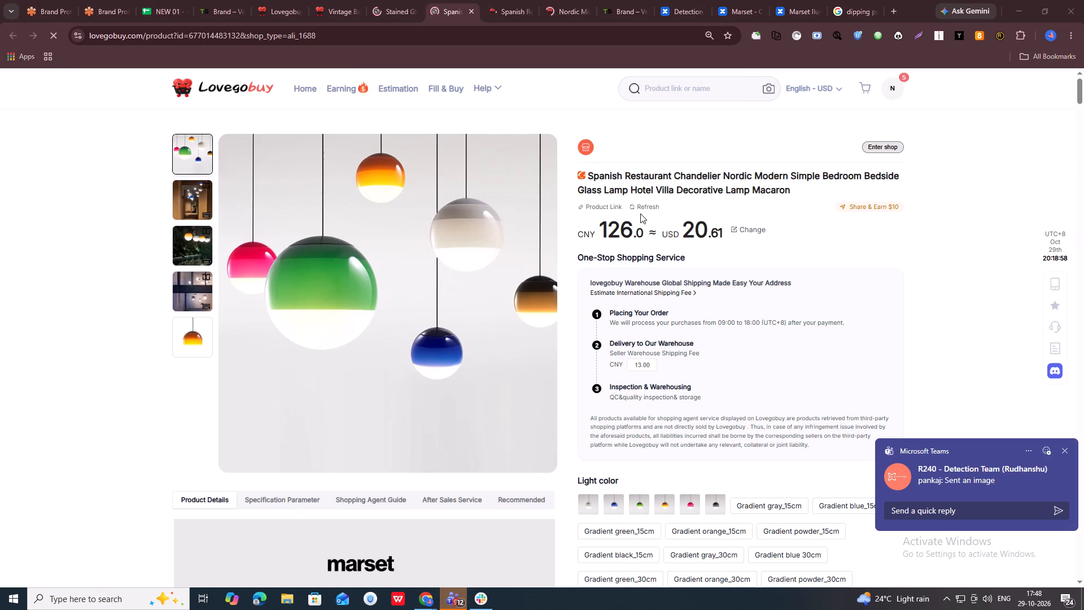
pyautogui.hotkey('ctrl', 'v')
pyautogui.press('Down')
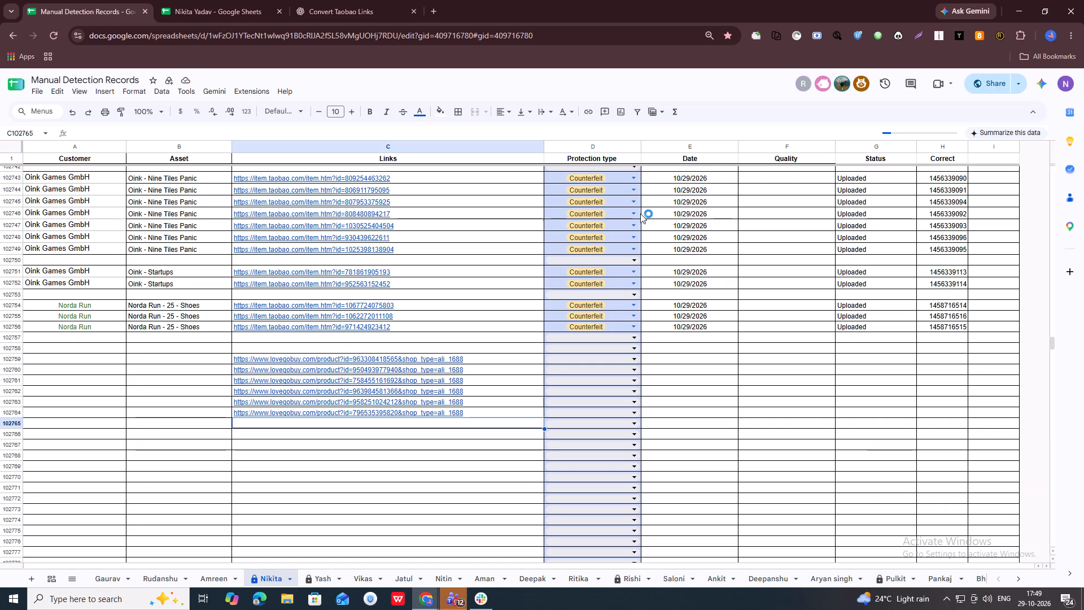